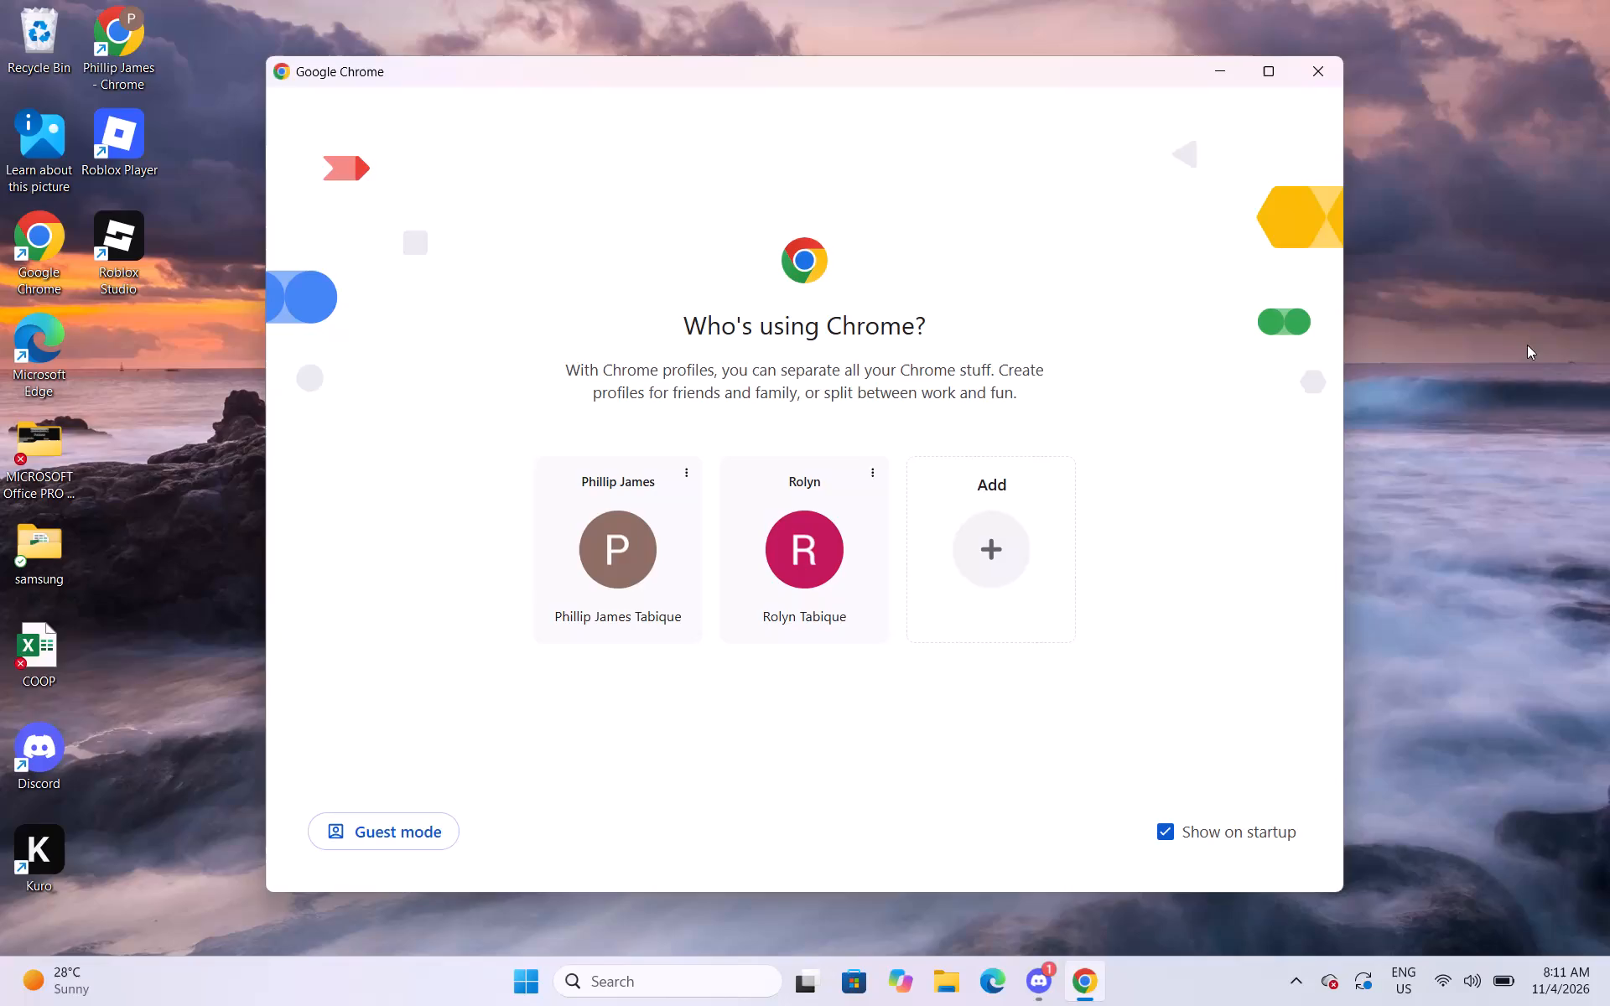
# Start a Chrome session with the Rolyn profile.
pyautogui.doubleClick(808, 552)
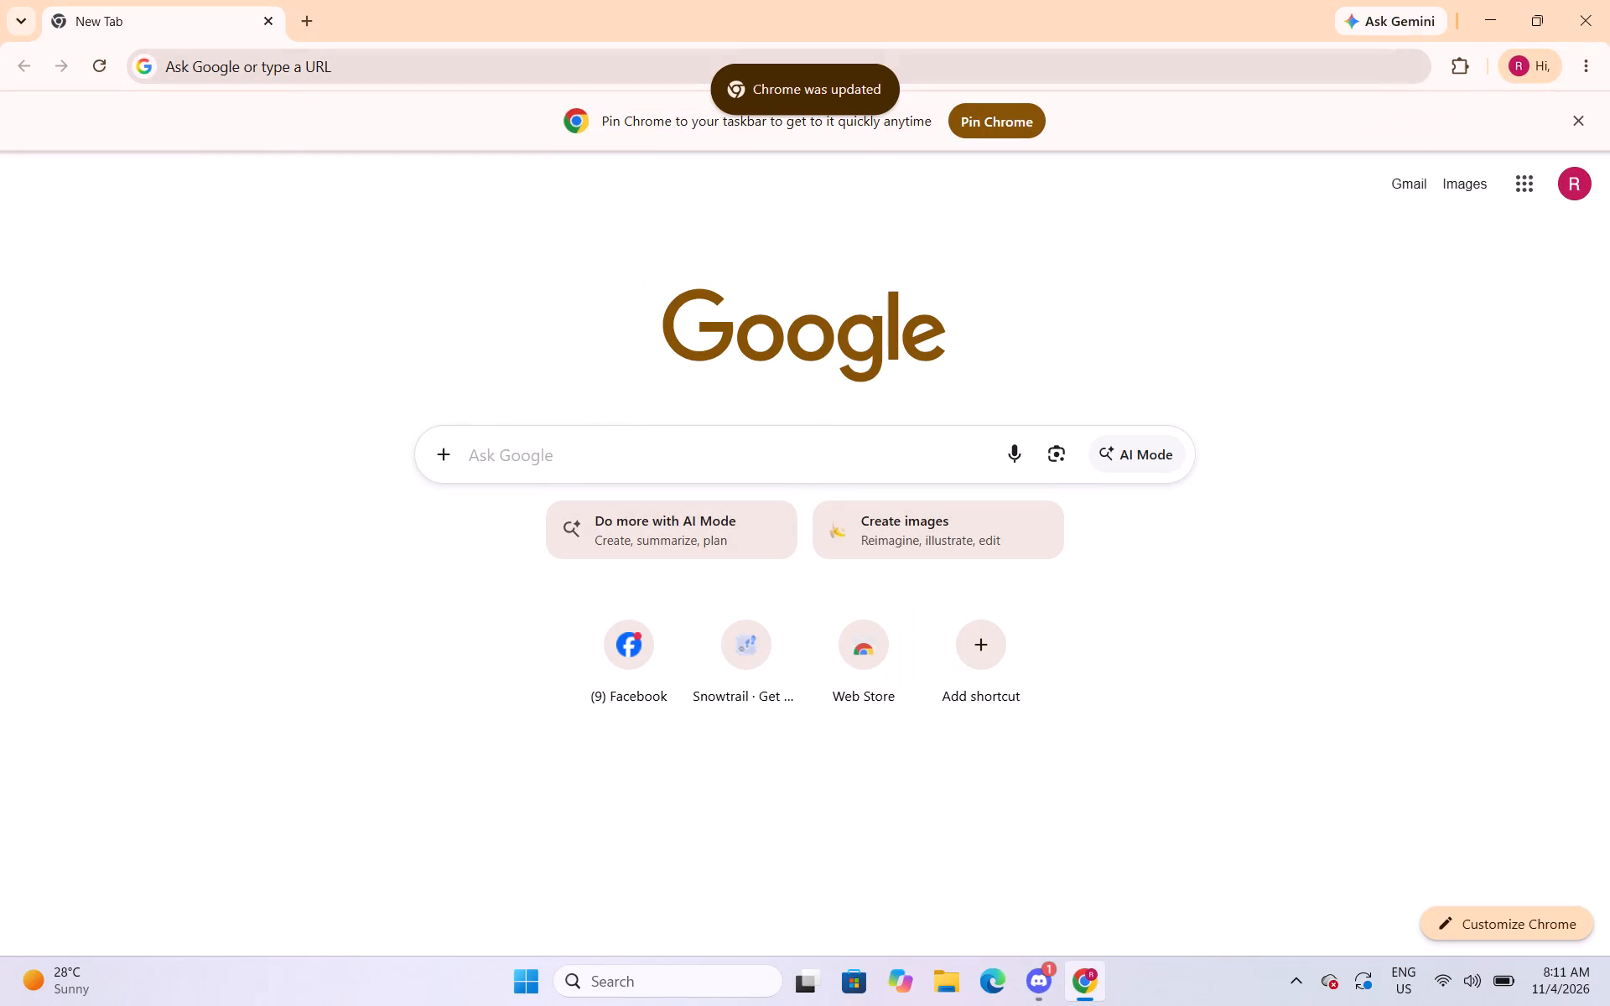
# Search the web for google sheets and open the Google Sheets sign-in result.
pyautogui.click(371, 73)
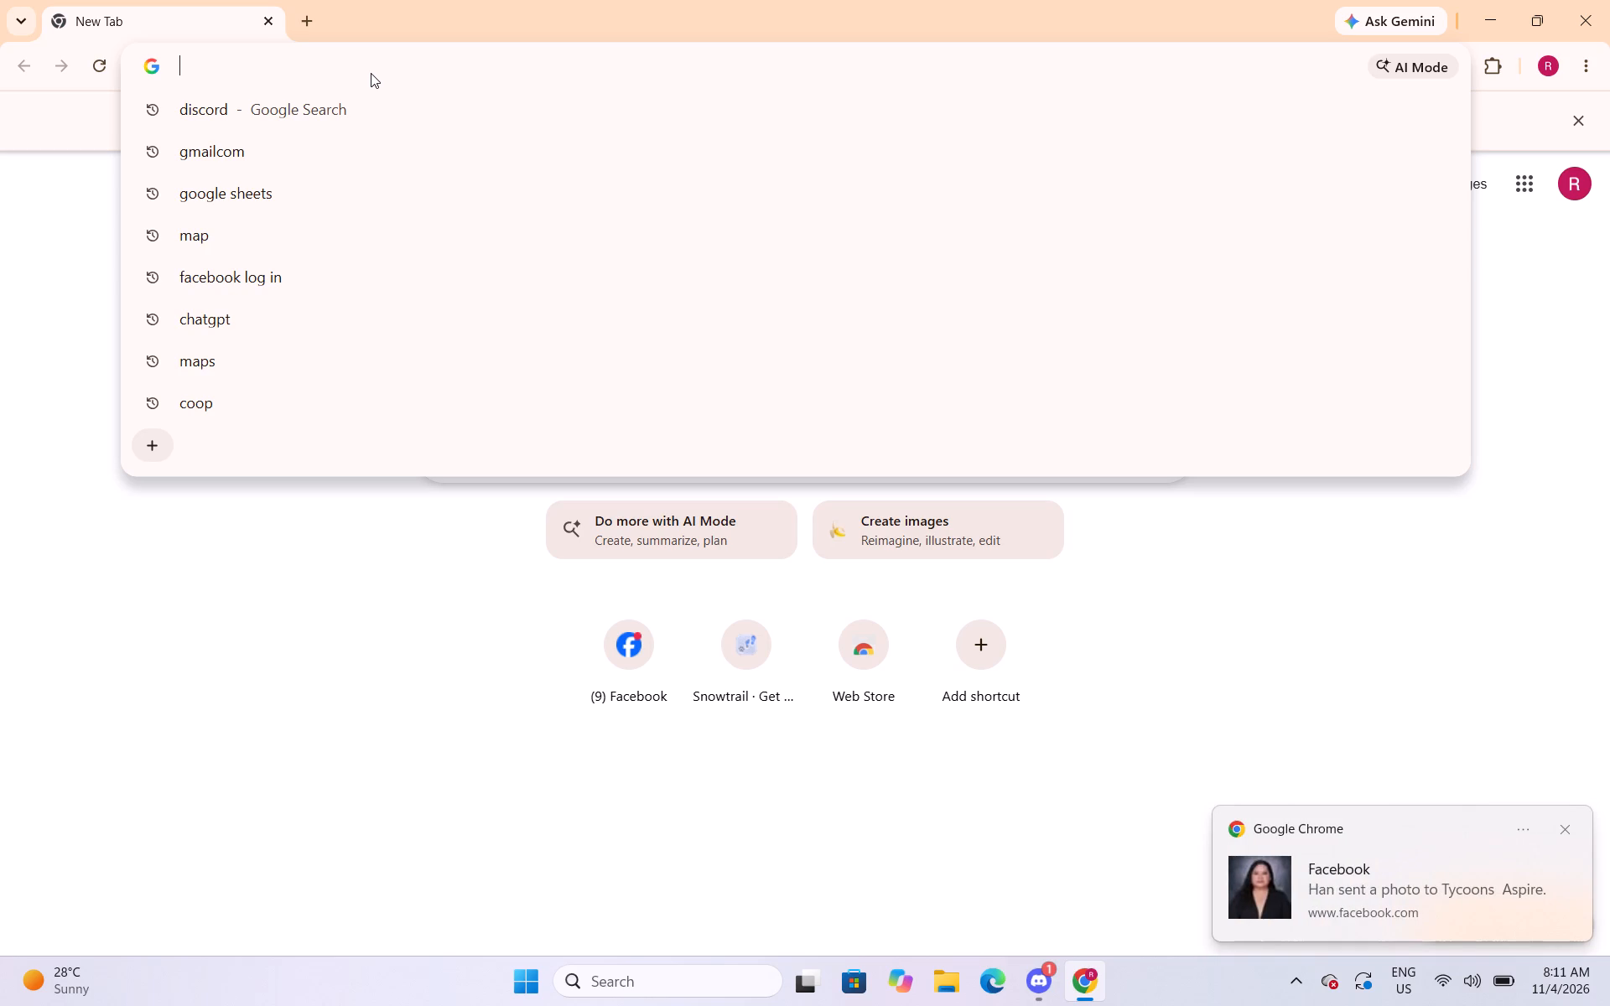
pyautogui.write('gog')
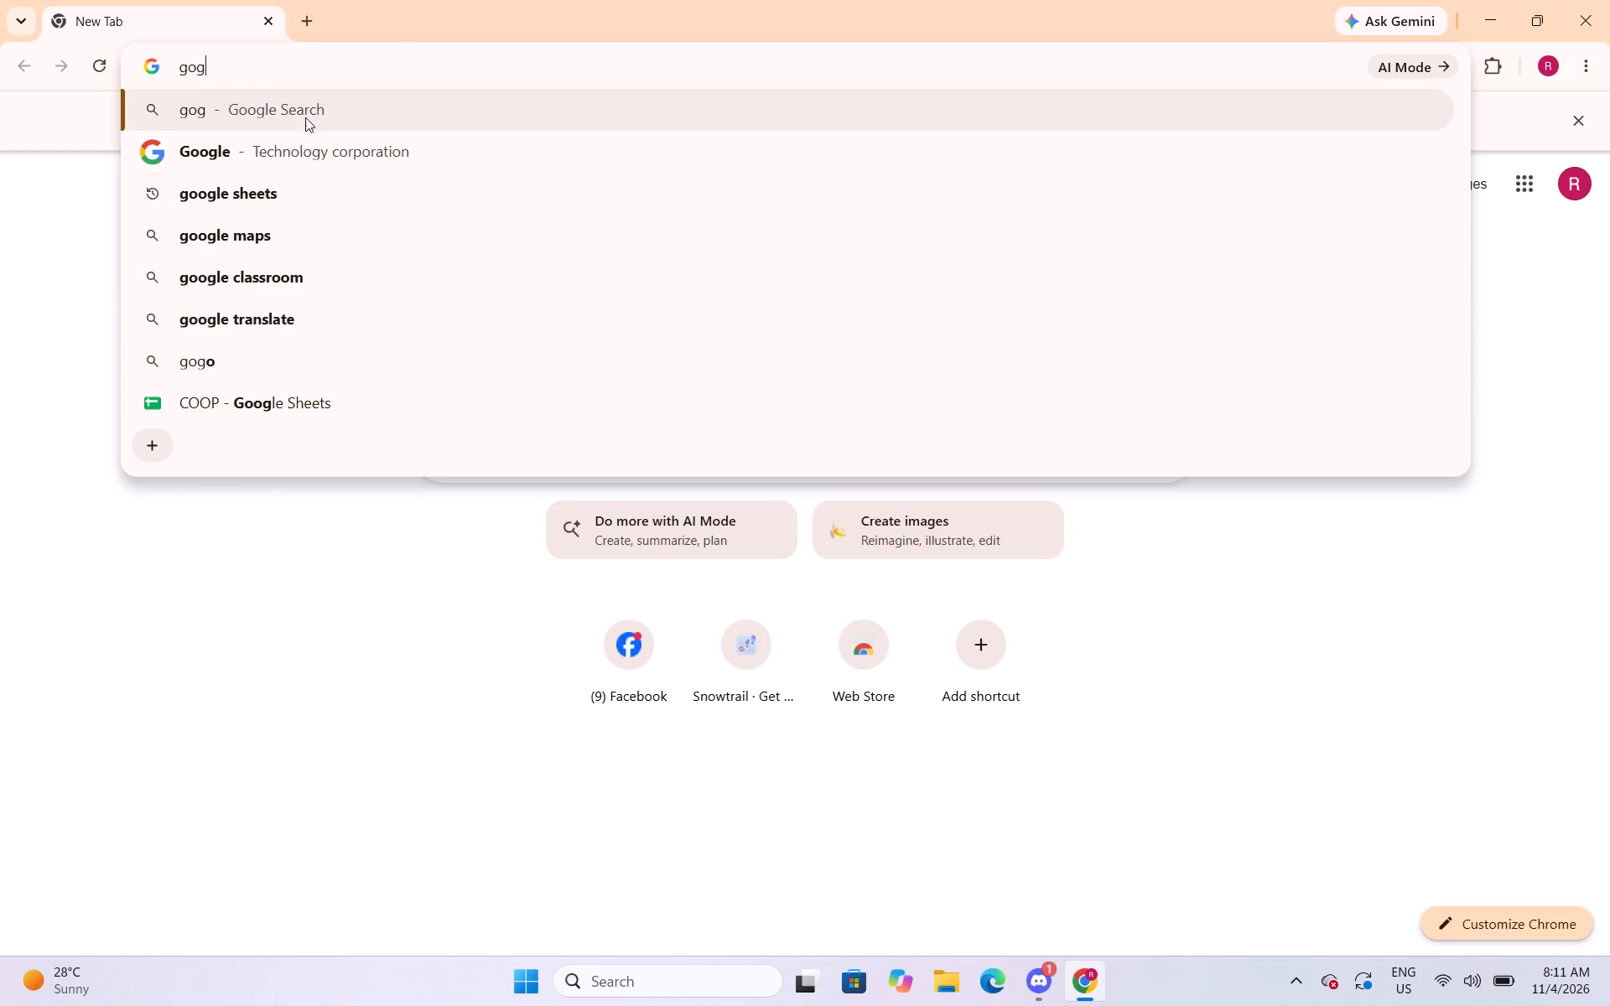
pyautogui.click(236, 192)
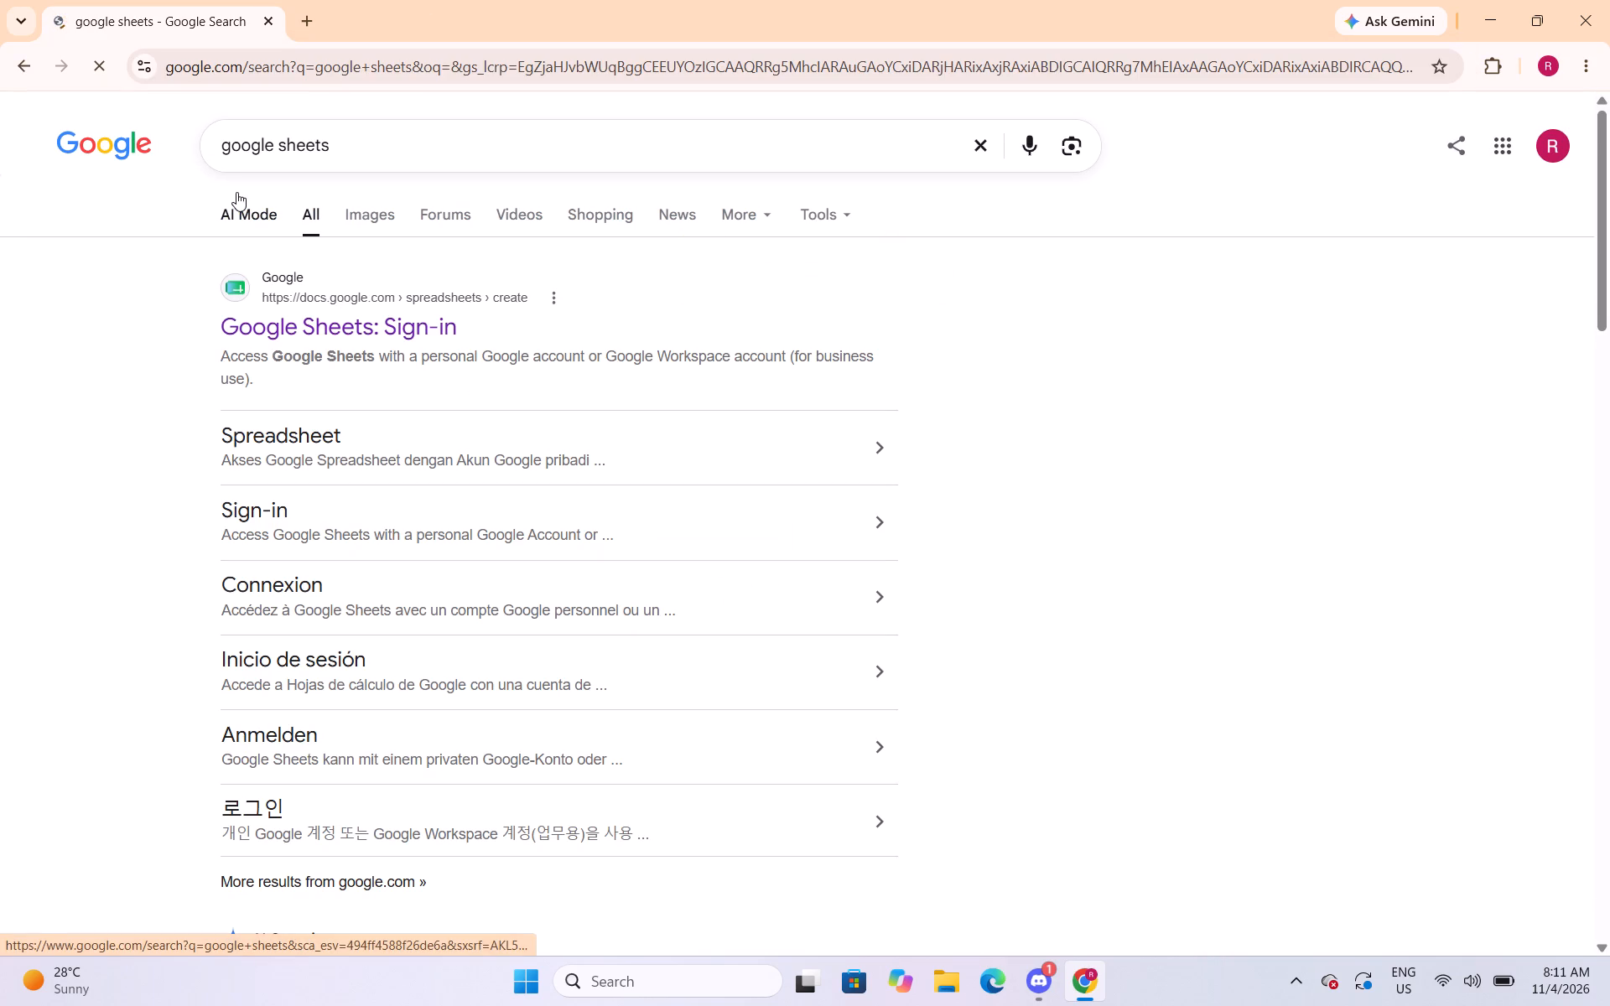
pyautogui.doubleClick(314, 331)
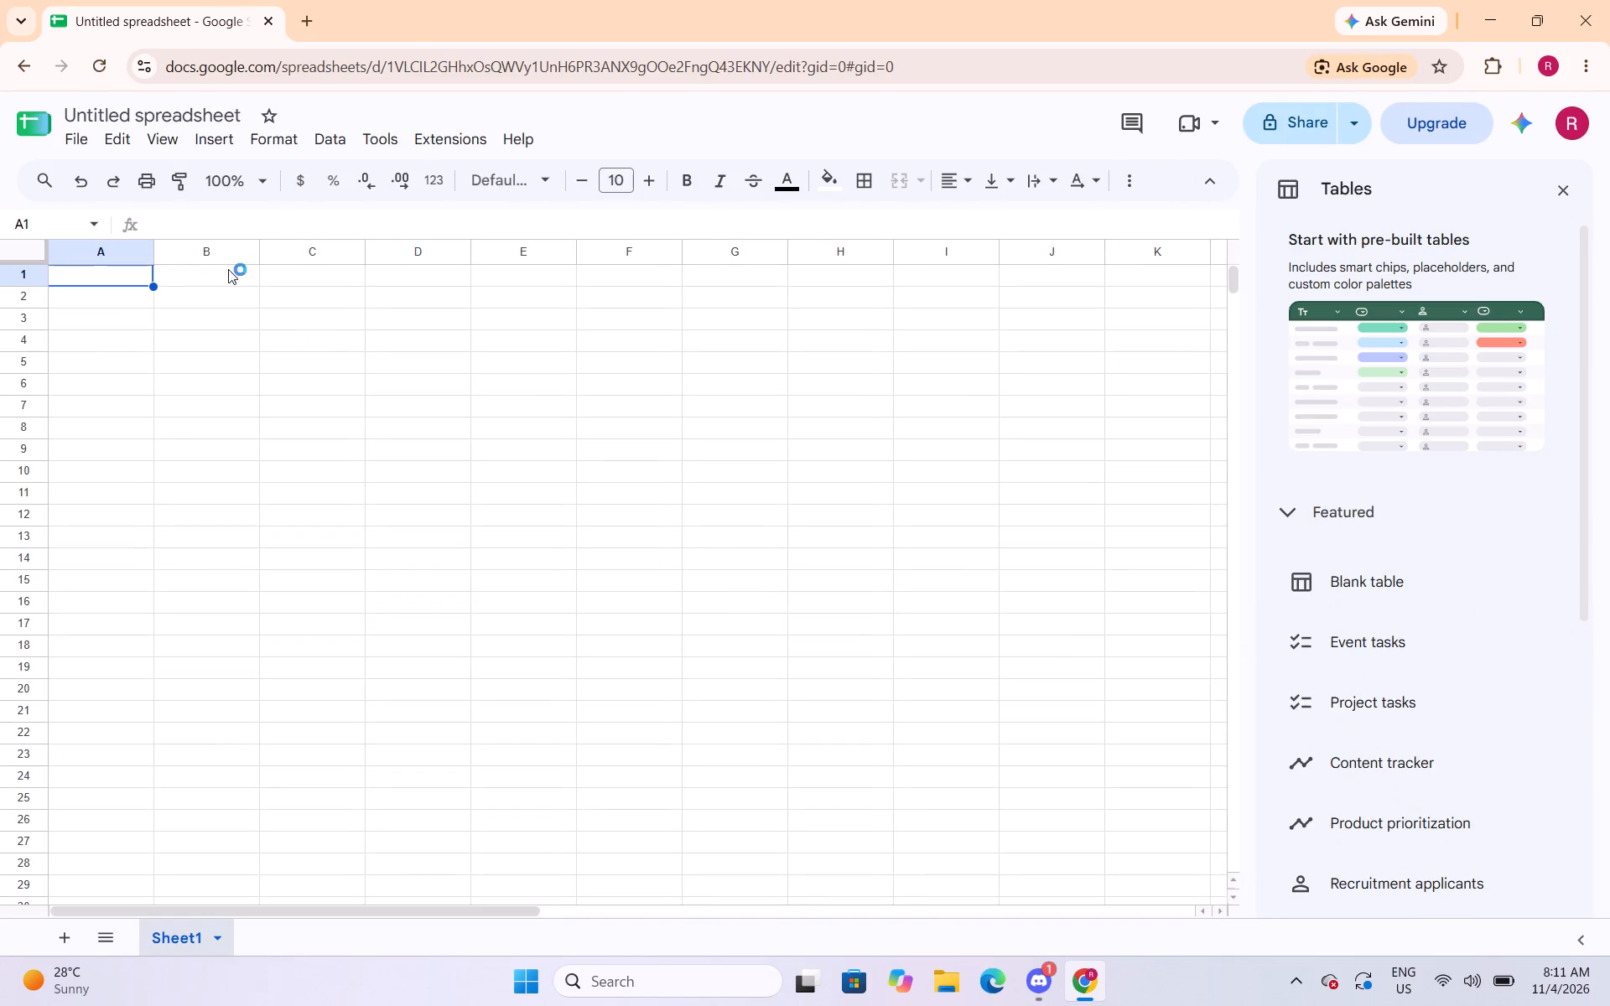
# Open the recent spreadsheet COOP from Drive and dismiss the notification covering the sheet.
pyautogui.click(88, 141)
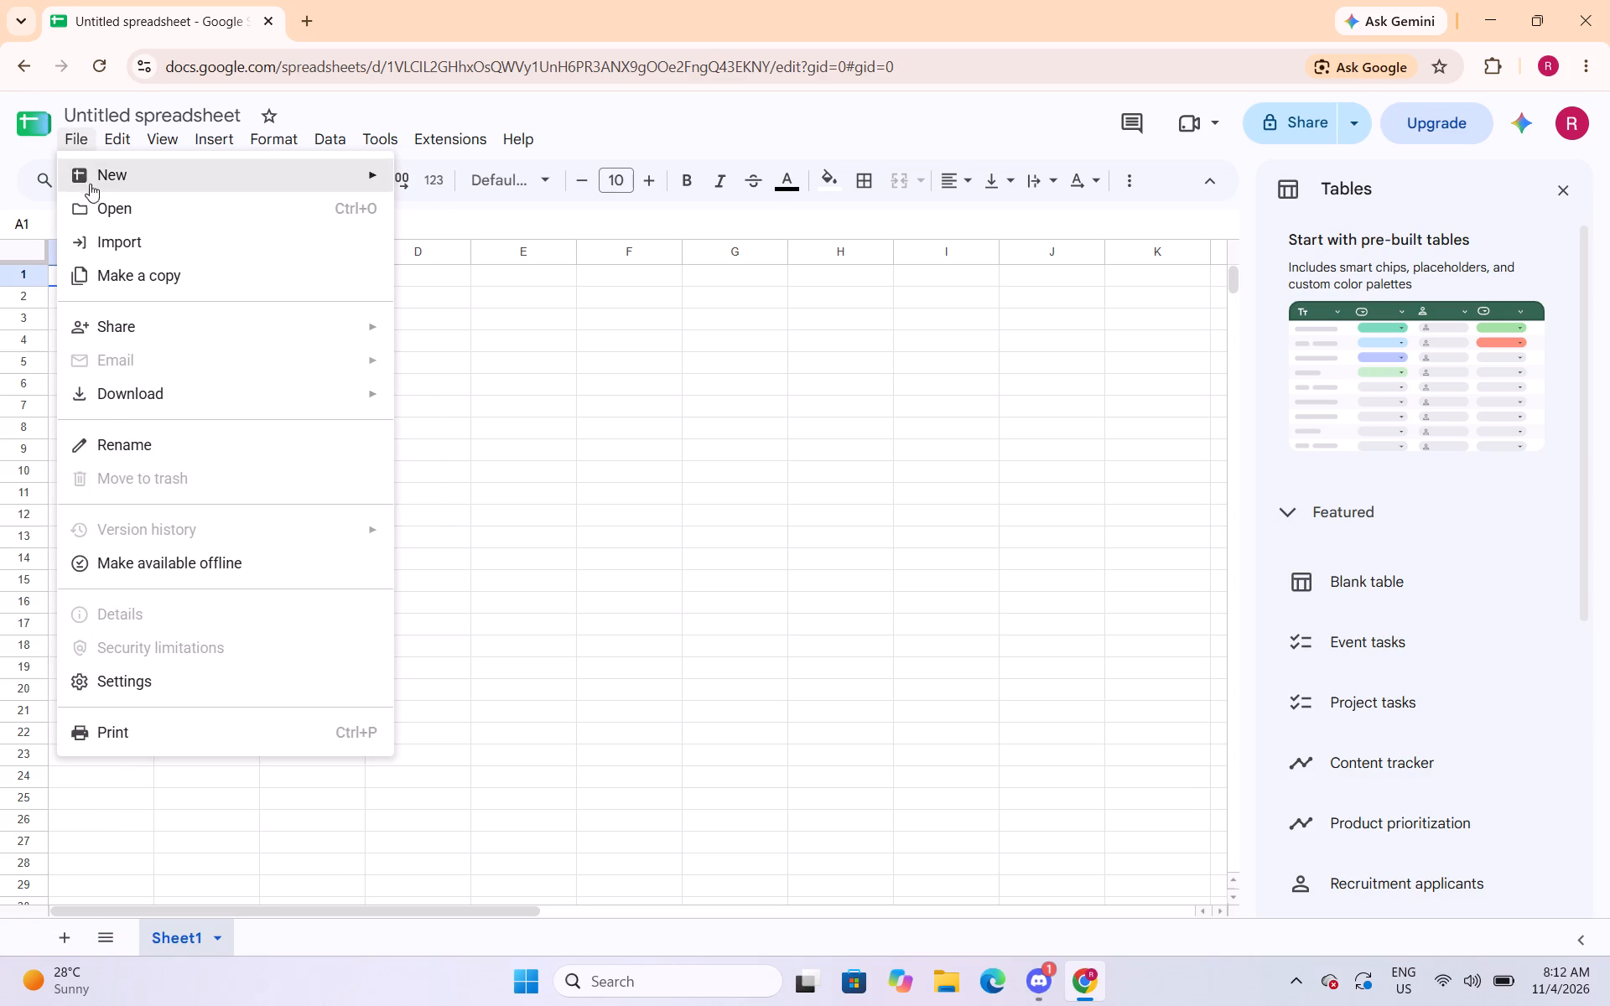
pyautogui.click(113, 215)
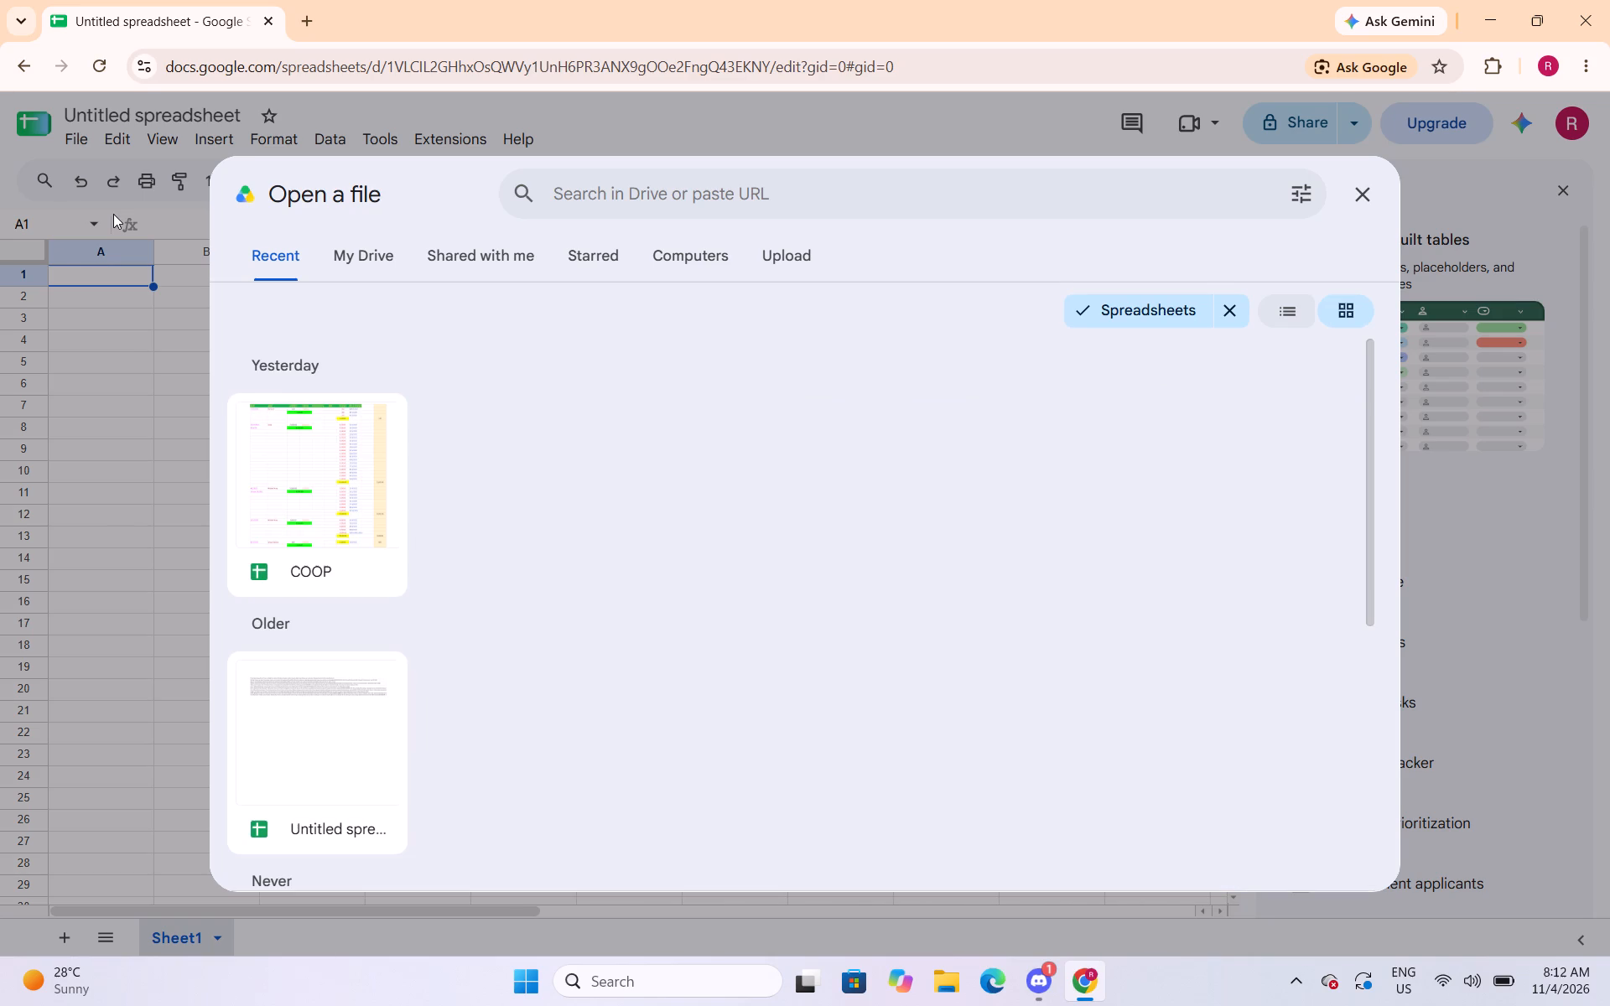
pyautogui.doubleClick(342, 500)
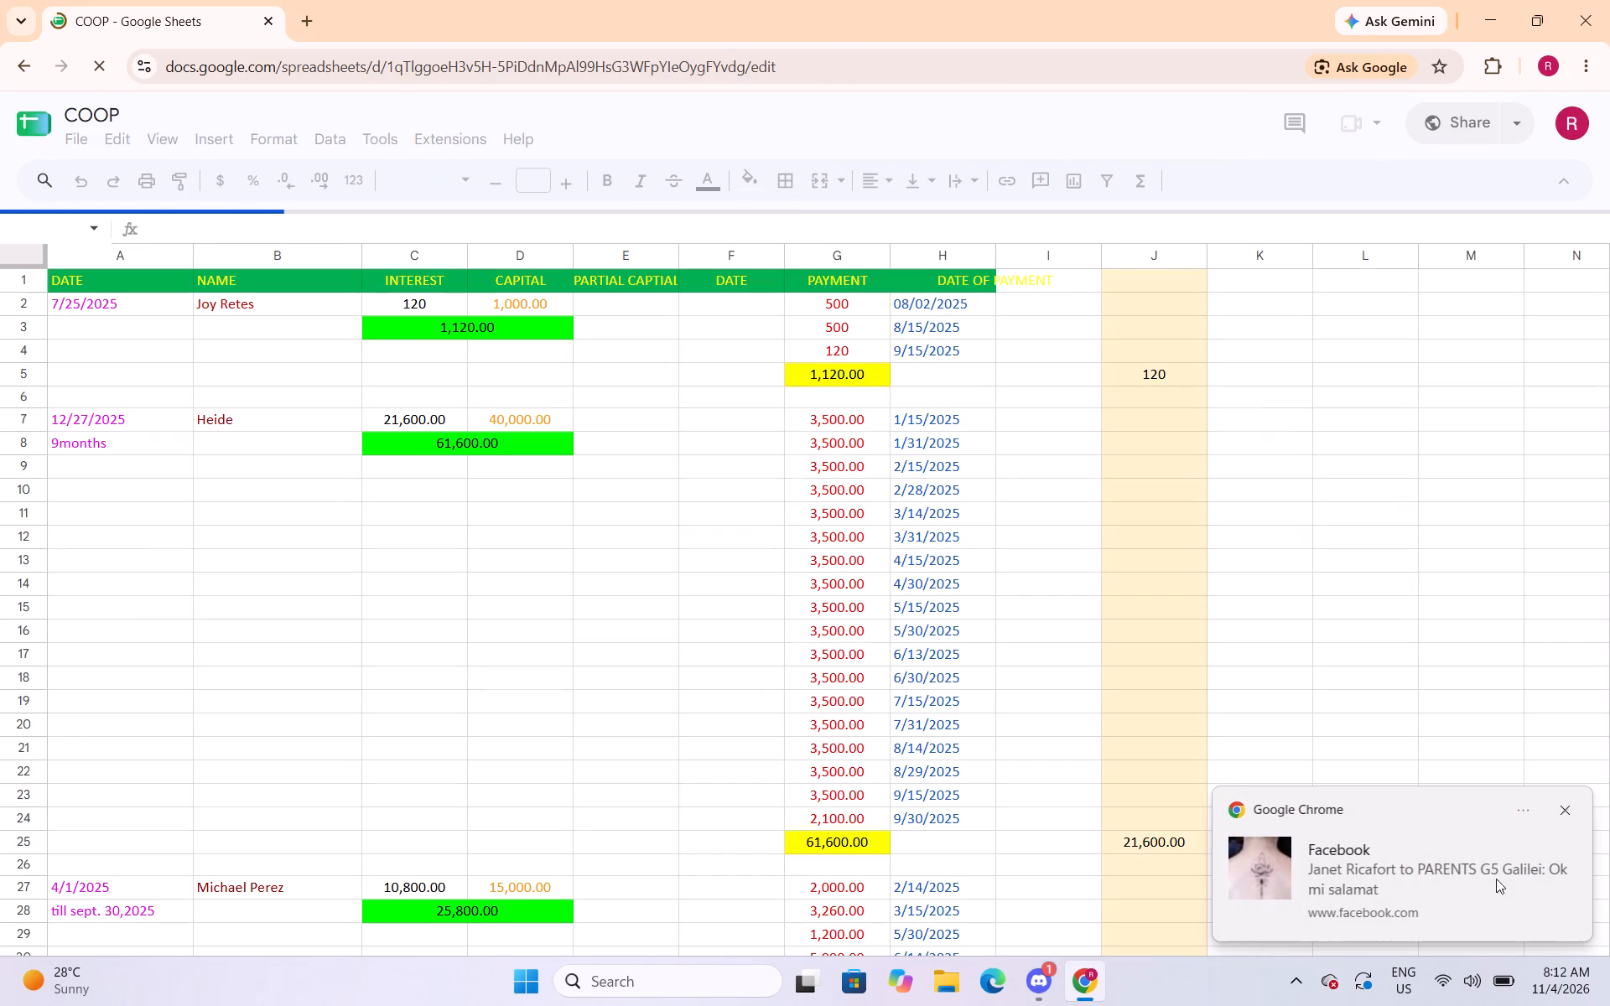
pyautogui.click(1566, 810)
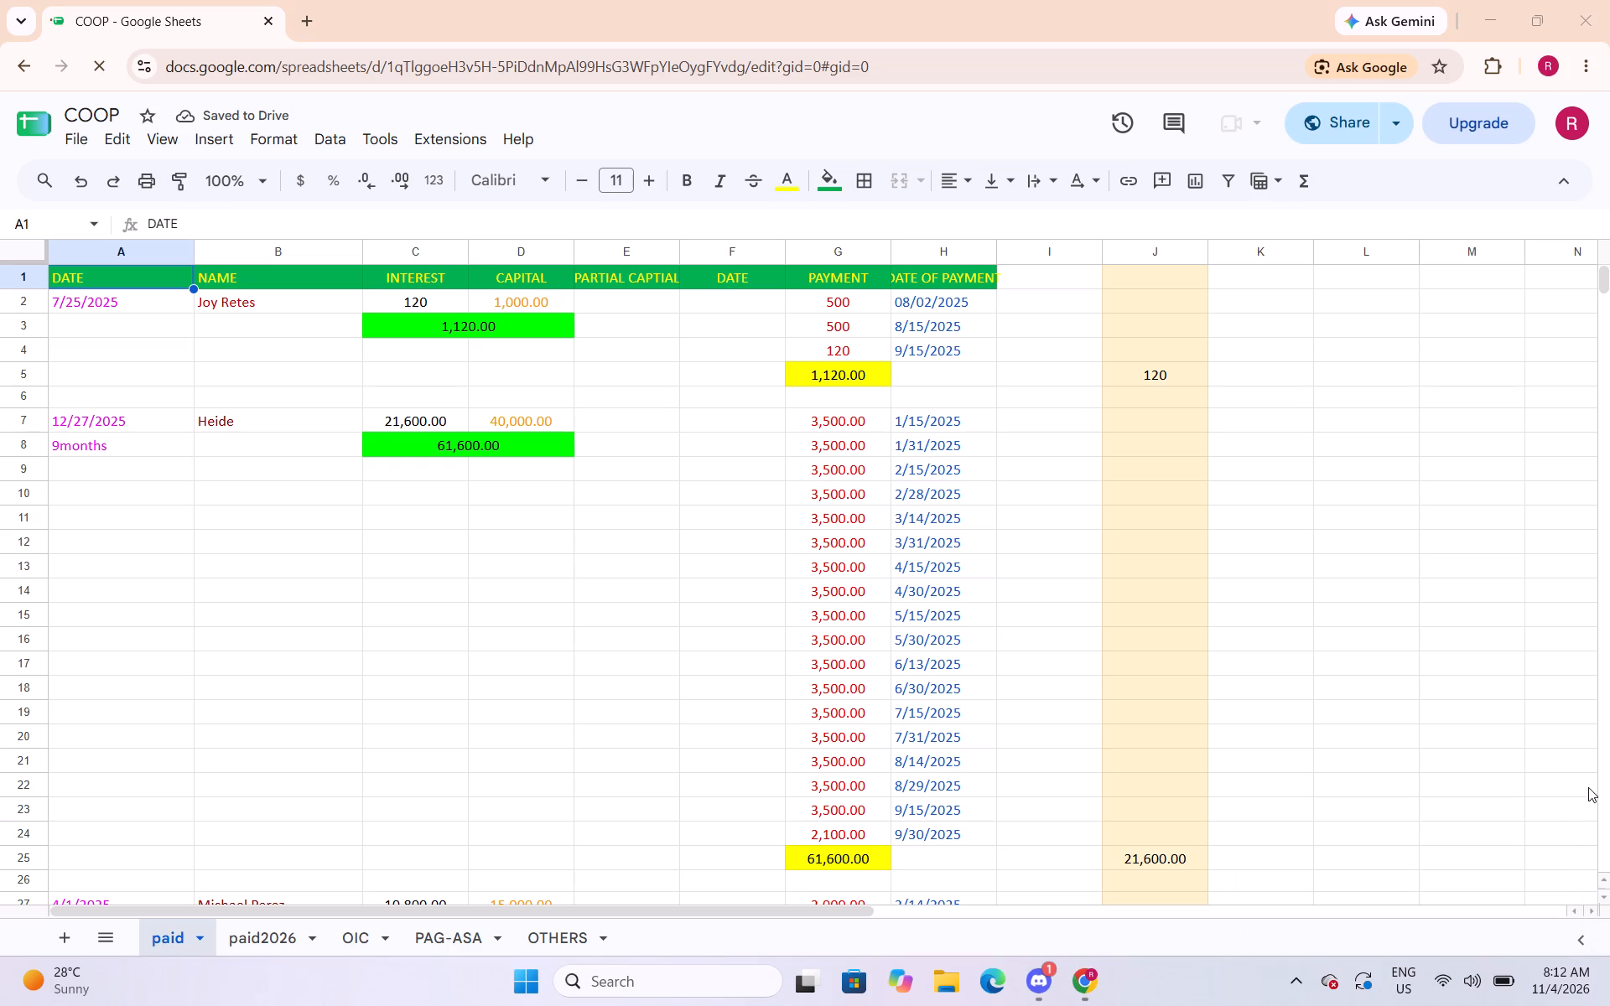
# Look through the loan and payment records on the paid sheet.
pyautogui.scroll(-2, 963, 629)
pyautogui.scroll(5, 953, 618)
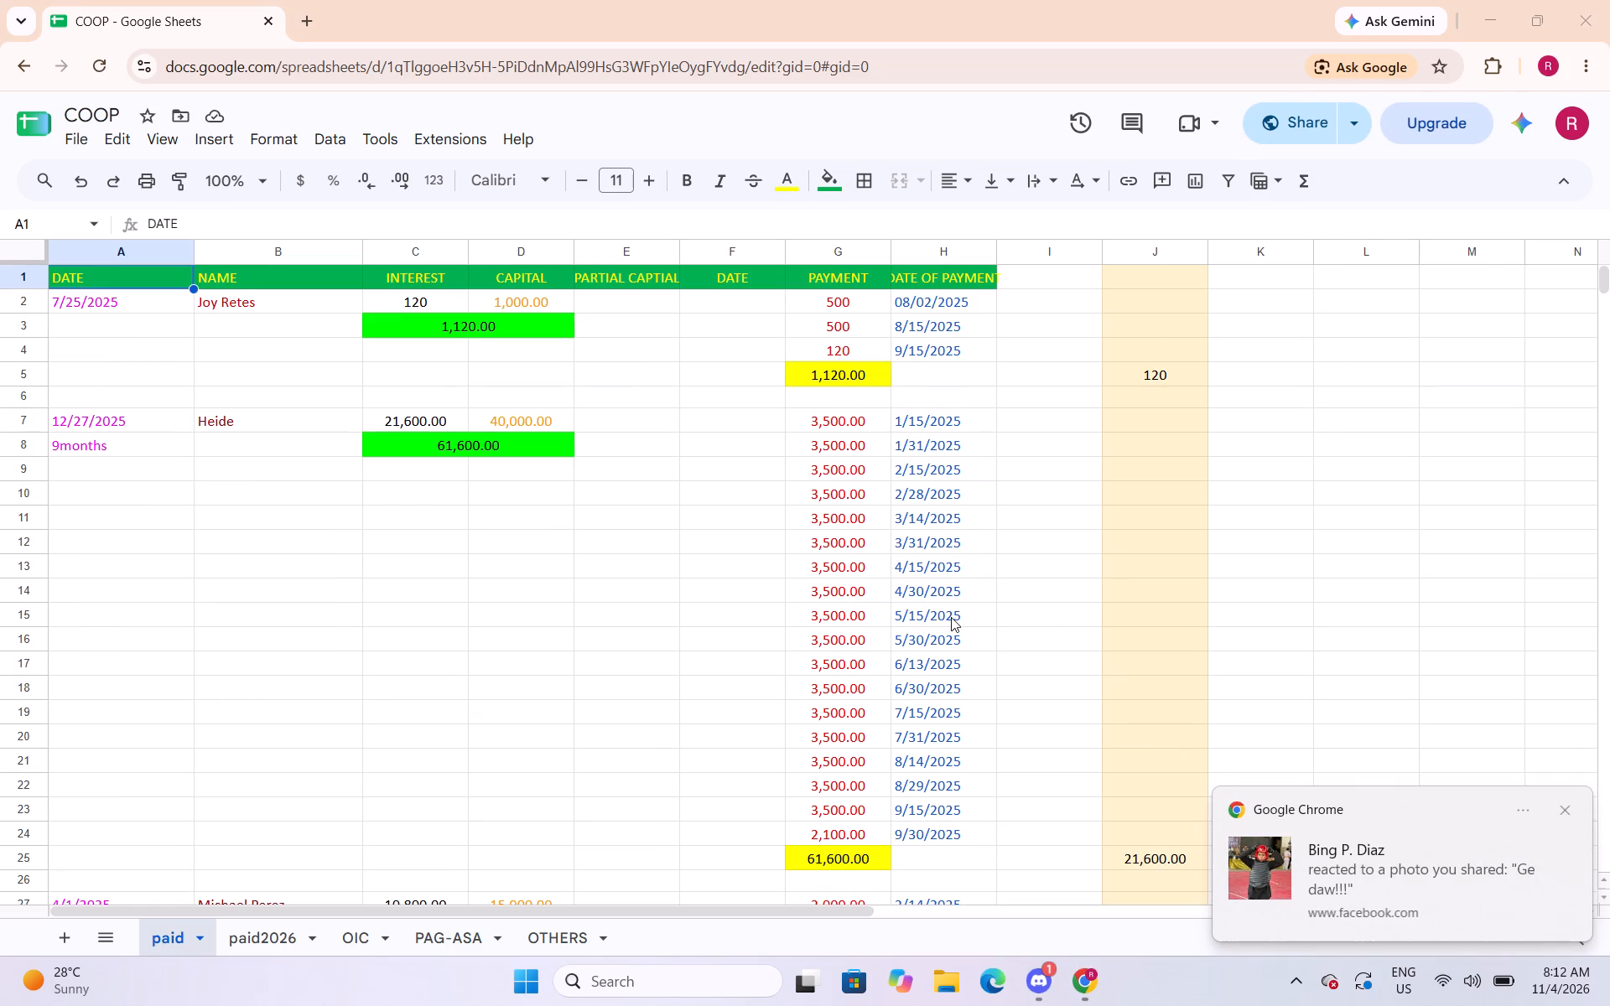
pyautogui.scroll(-14, 950, 623)
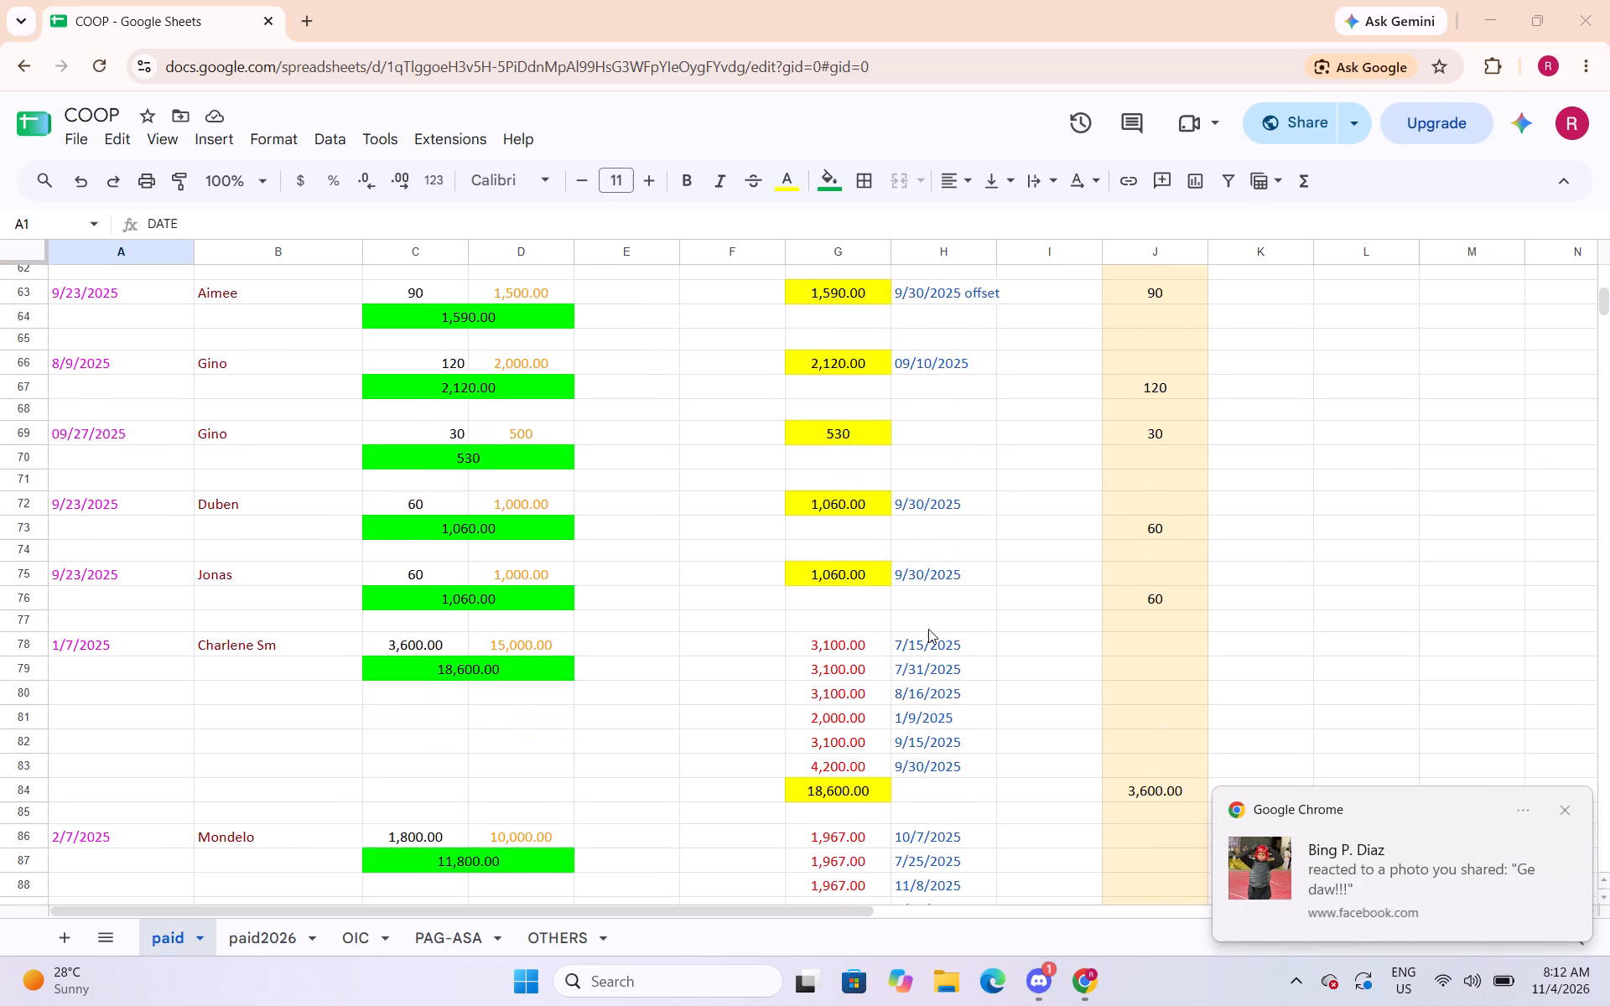
pyautogui.scroll(-6, 926, 630)
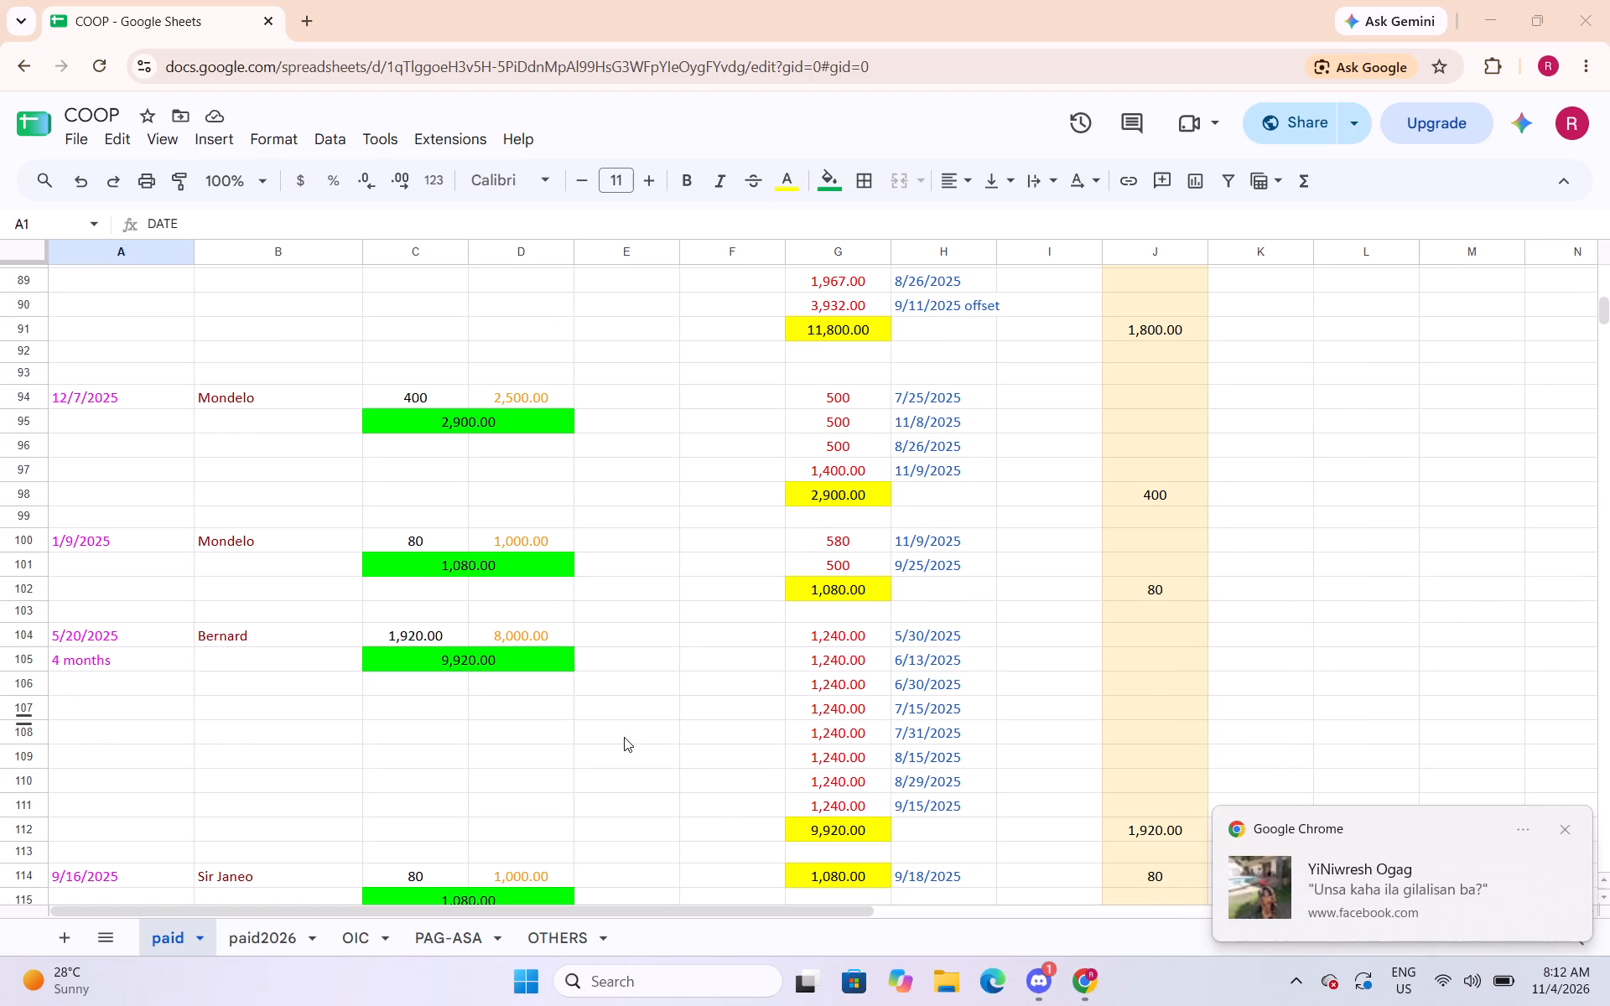
pyautogui.scroll(-12, 630, 744)
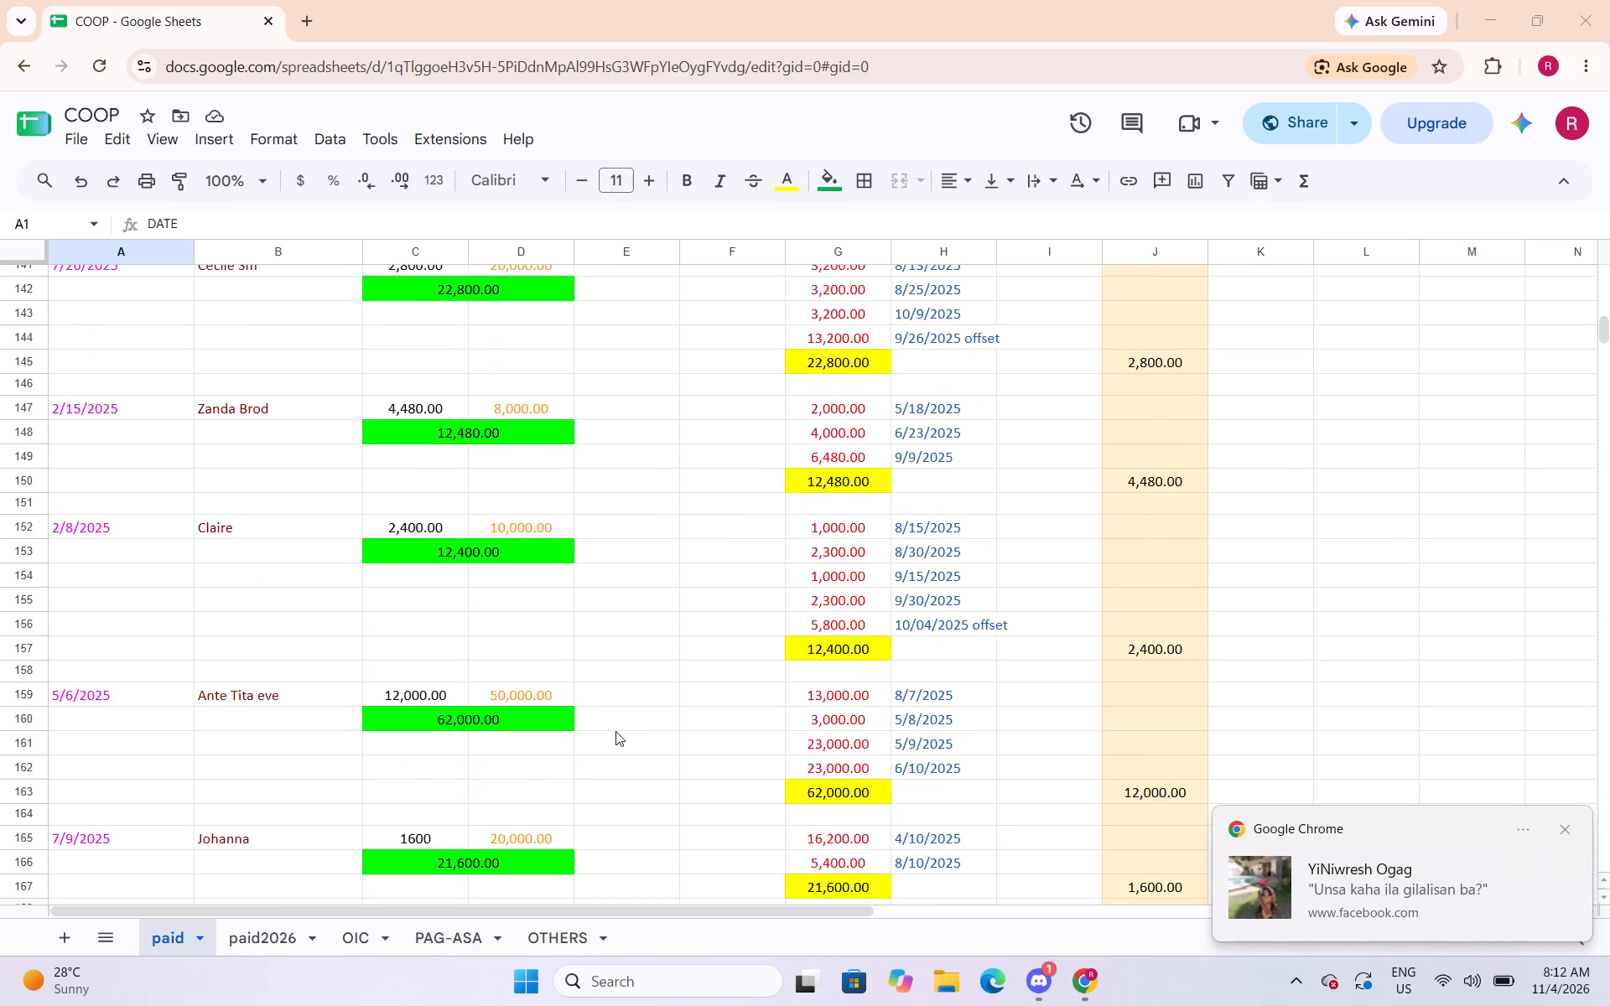
pyautogui.scroll(-11, 615, 731)
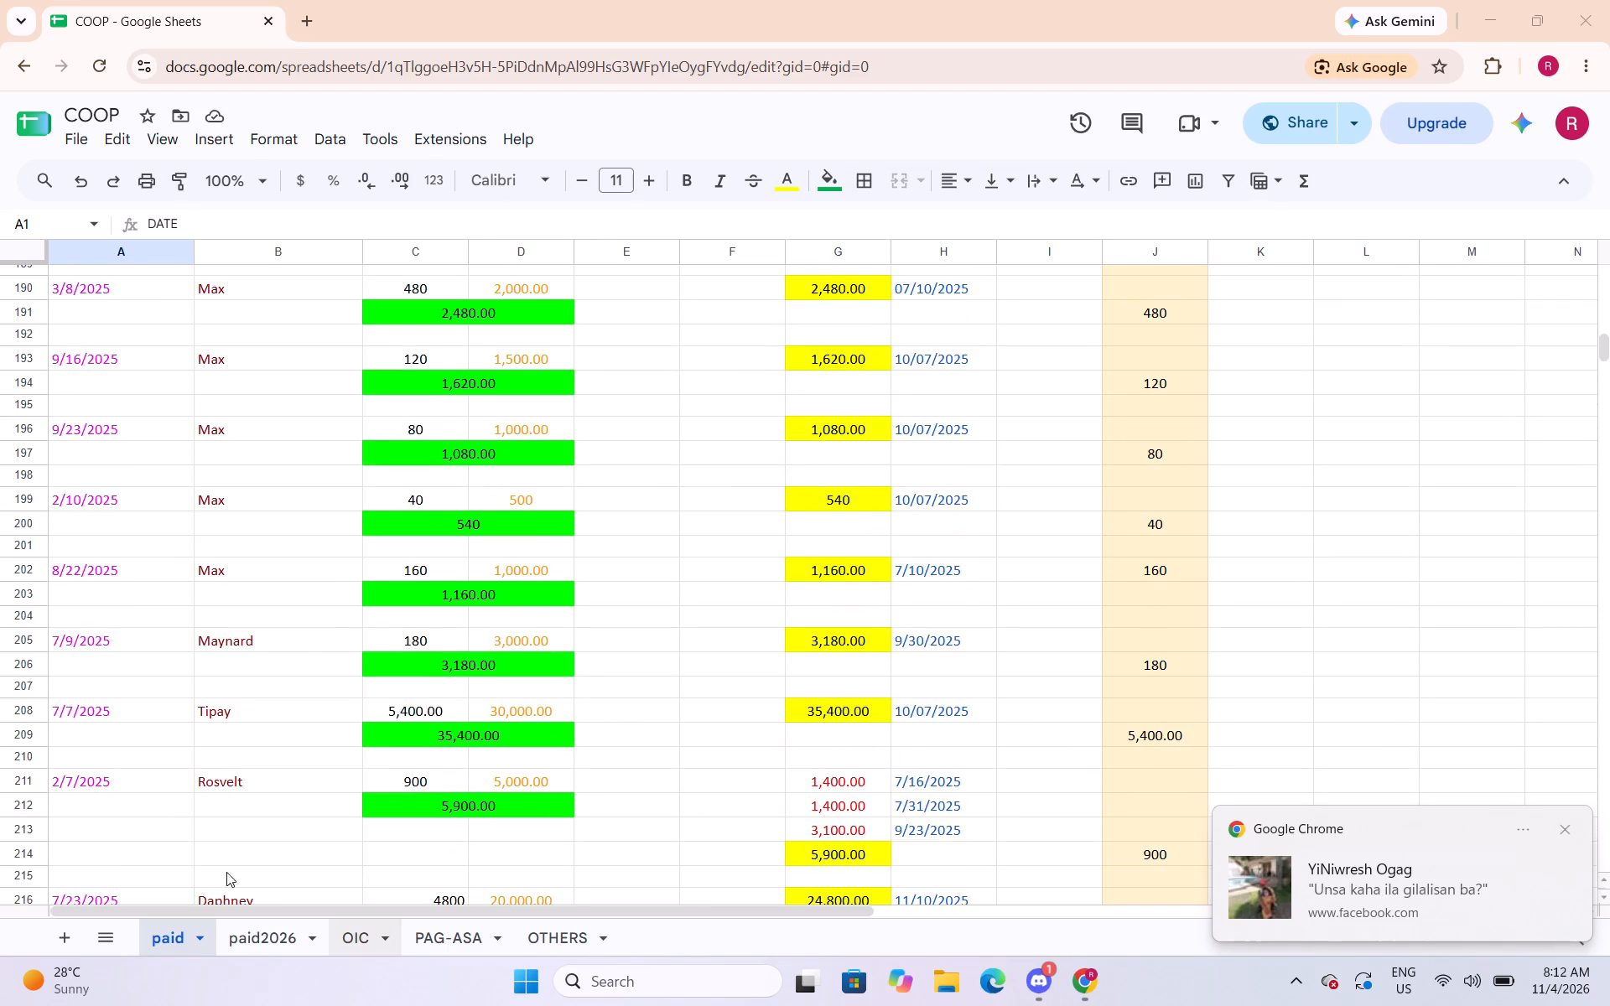
# On the paid2026 sheet, left-align the entire DATE OF PAYMENT column H.
pyautogui.click(275, 941)
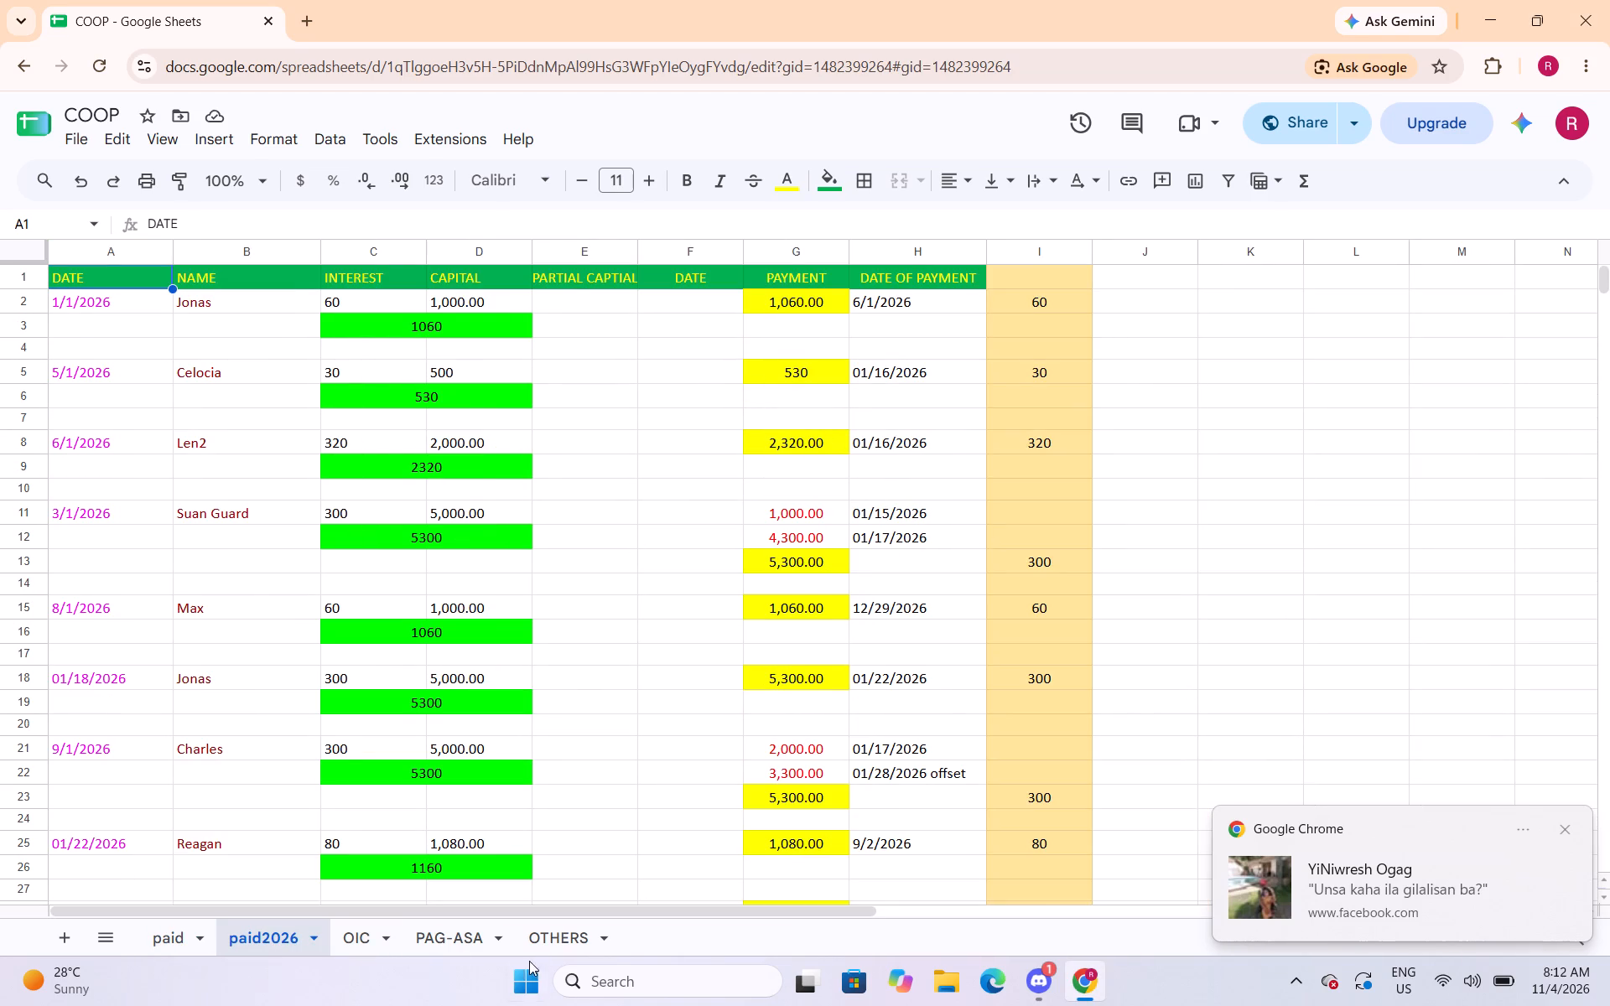
pyautogui.scroll(-5, 759, 780)
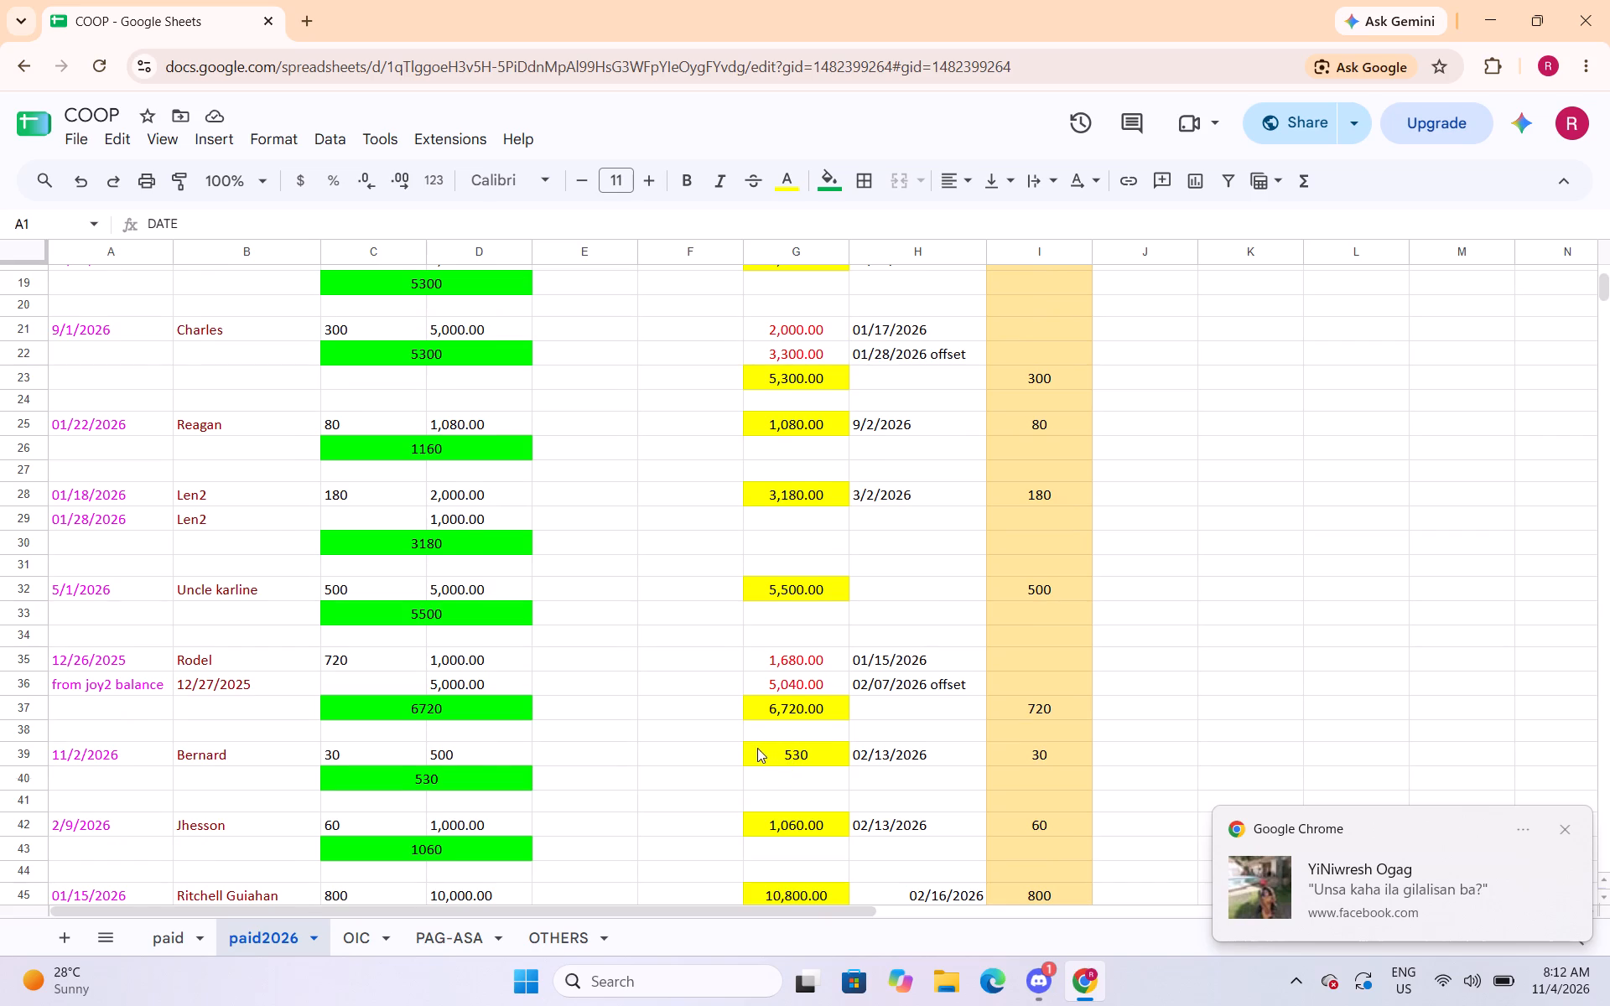
pyautogui.click(922, 260)
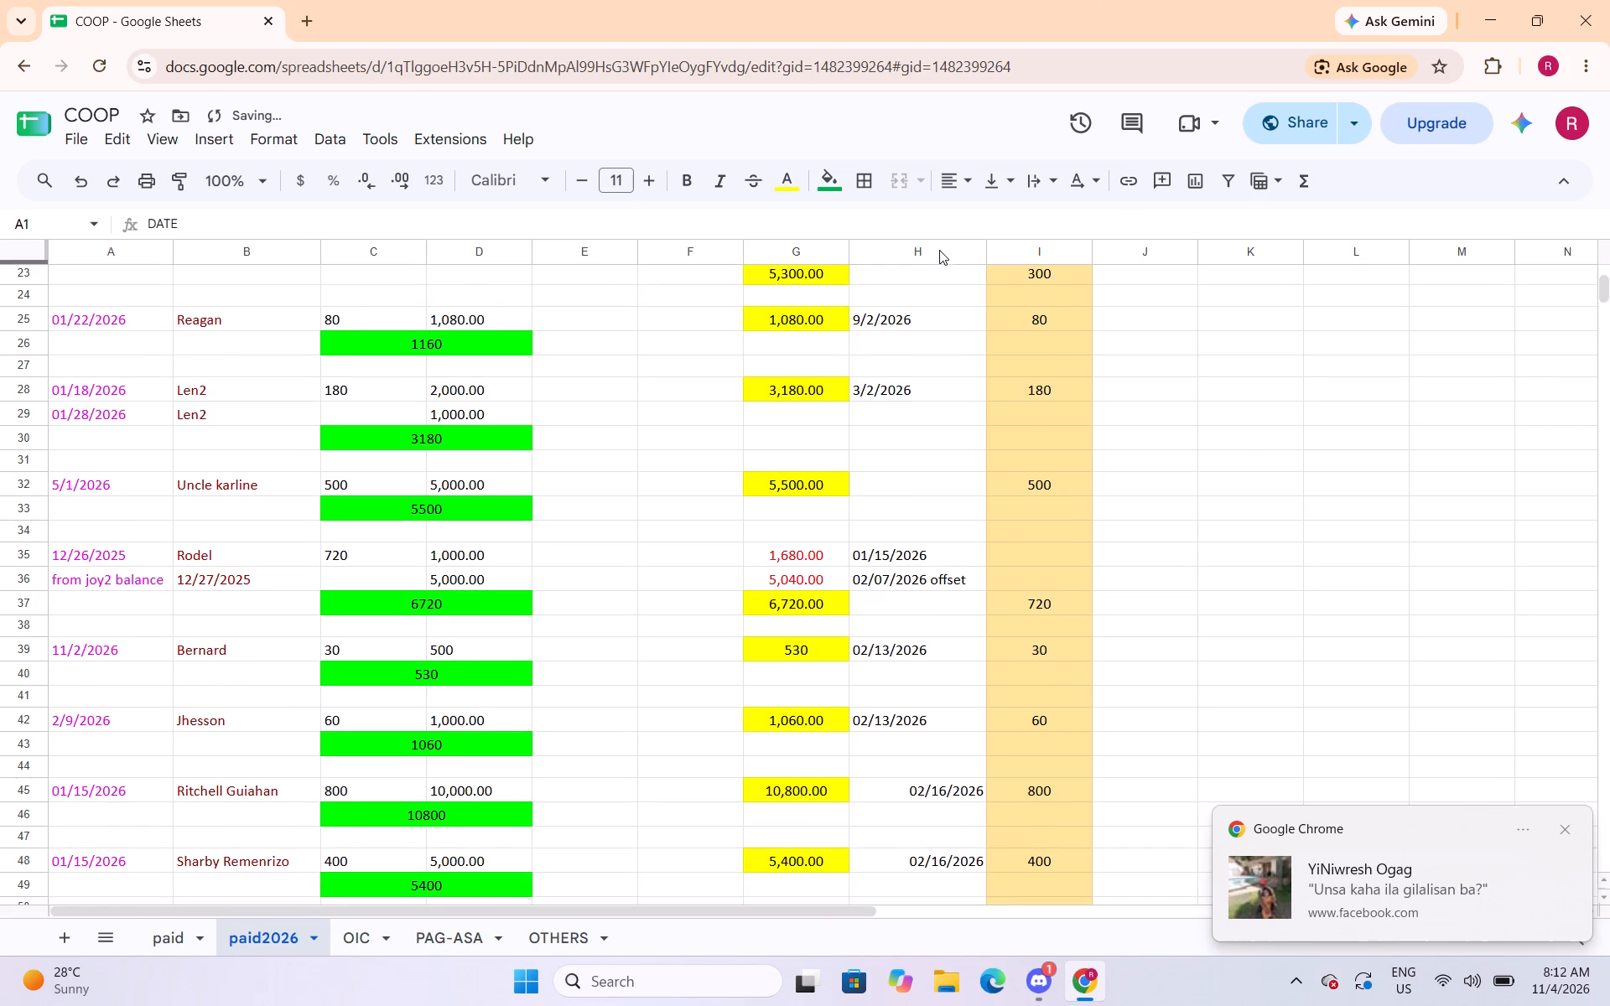
pyautogui.click(937, 253)
pyautogui.click(951, 185)
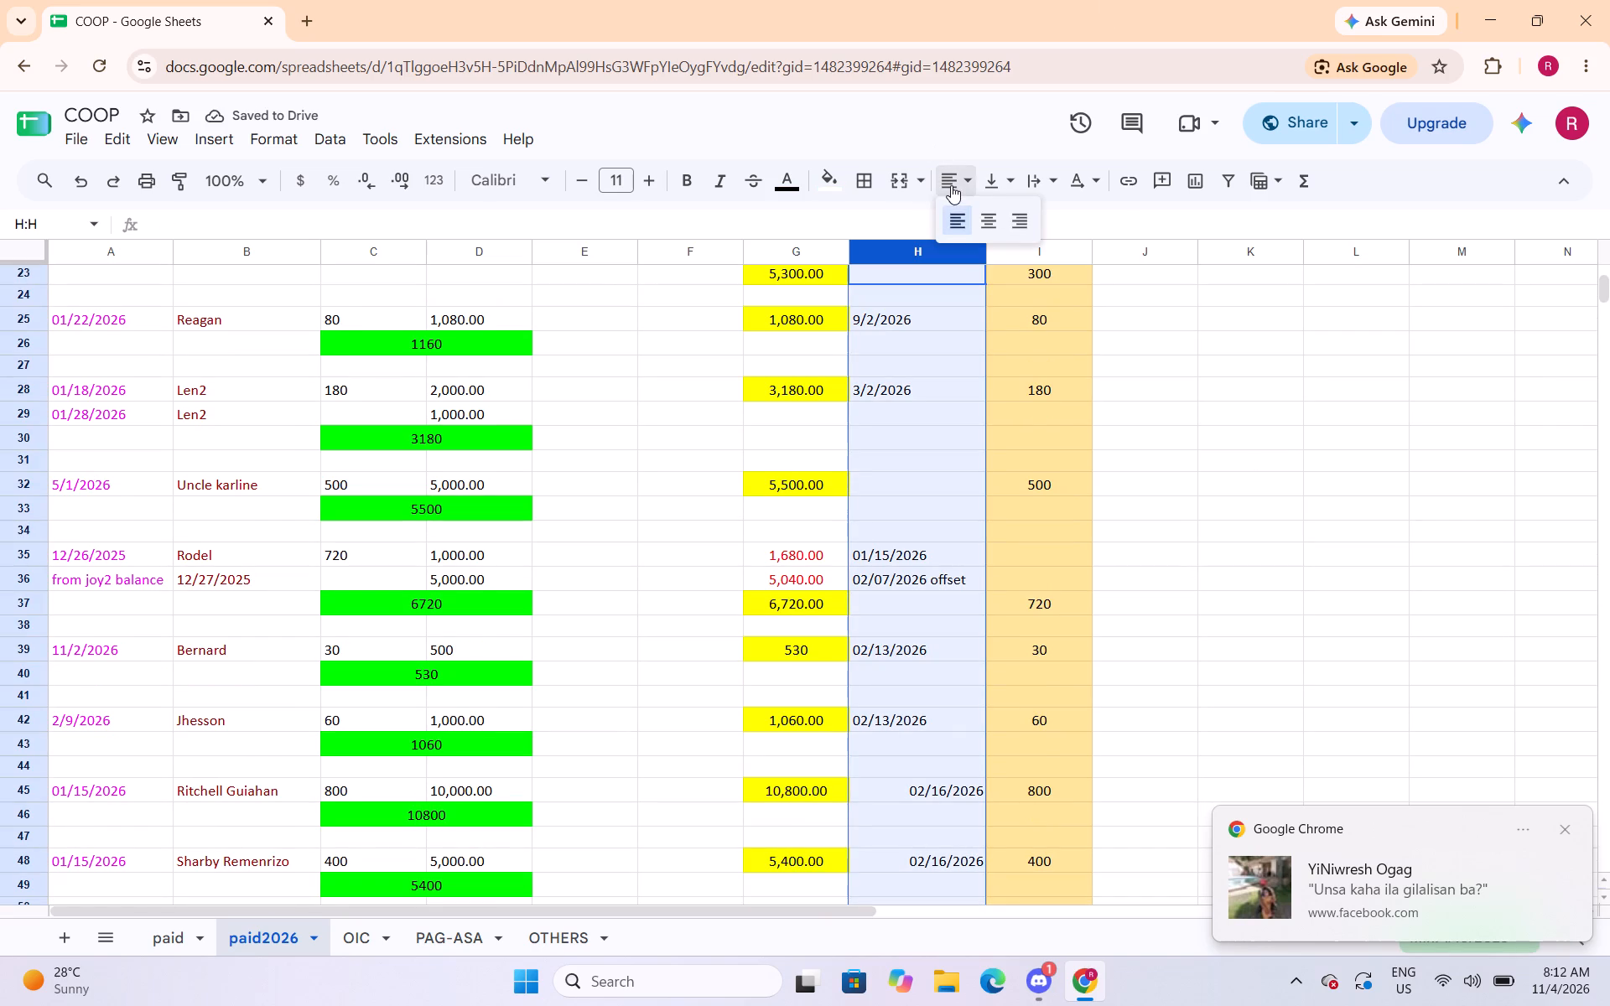
pyautogui.click(959, 225)
pyautogui.click(940, 411)
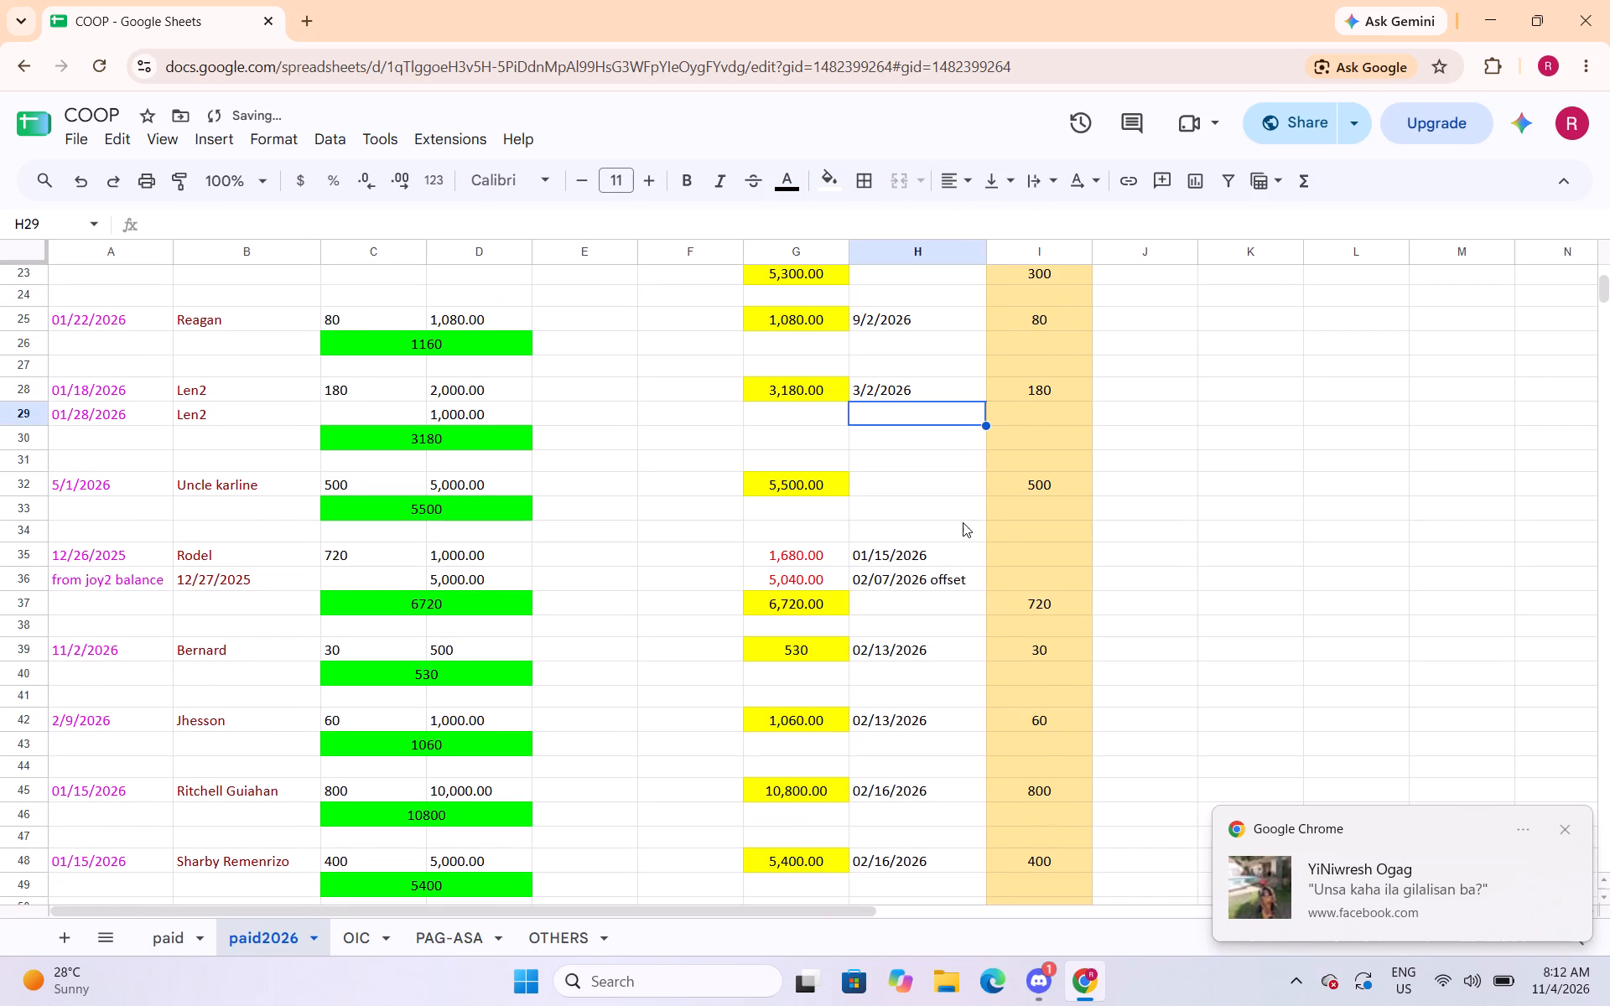
pyautogui.click(961, 526)
# Set the text colour of the entire DATE OF PAYMENT column H to blue.
pyautogui.click(911, 259)
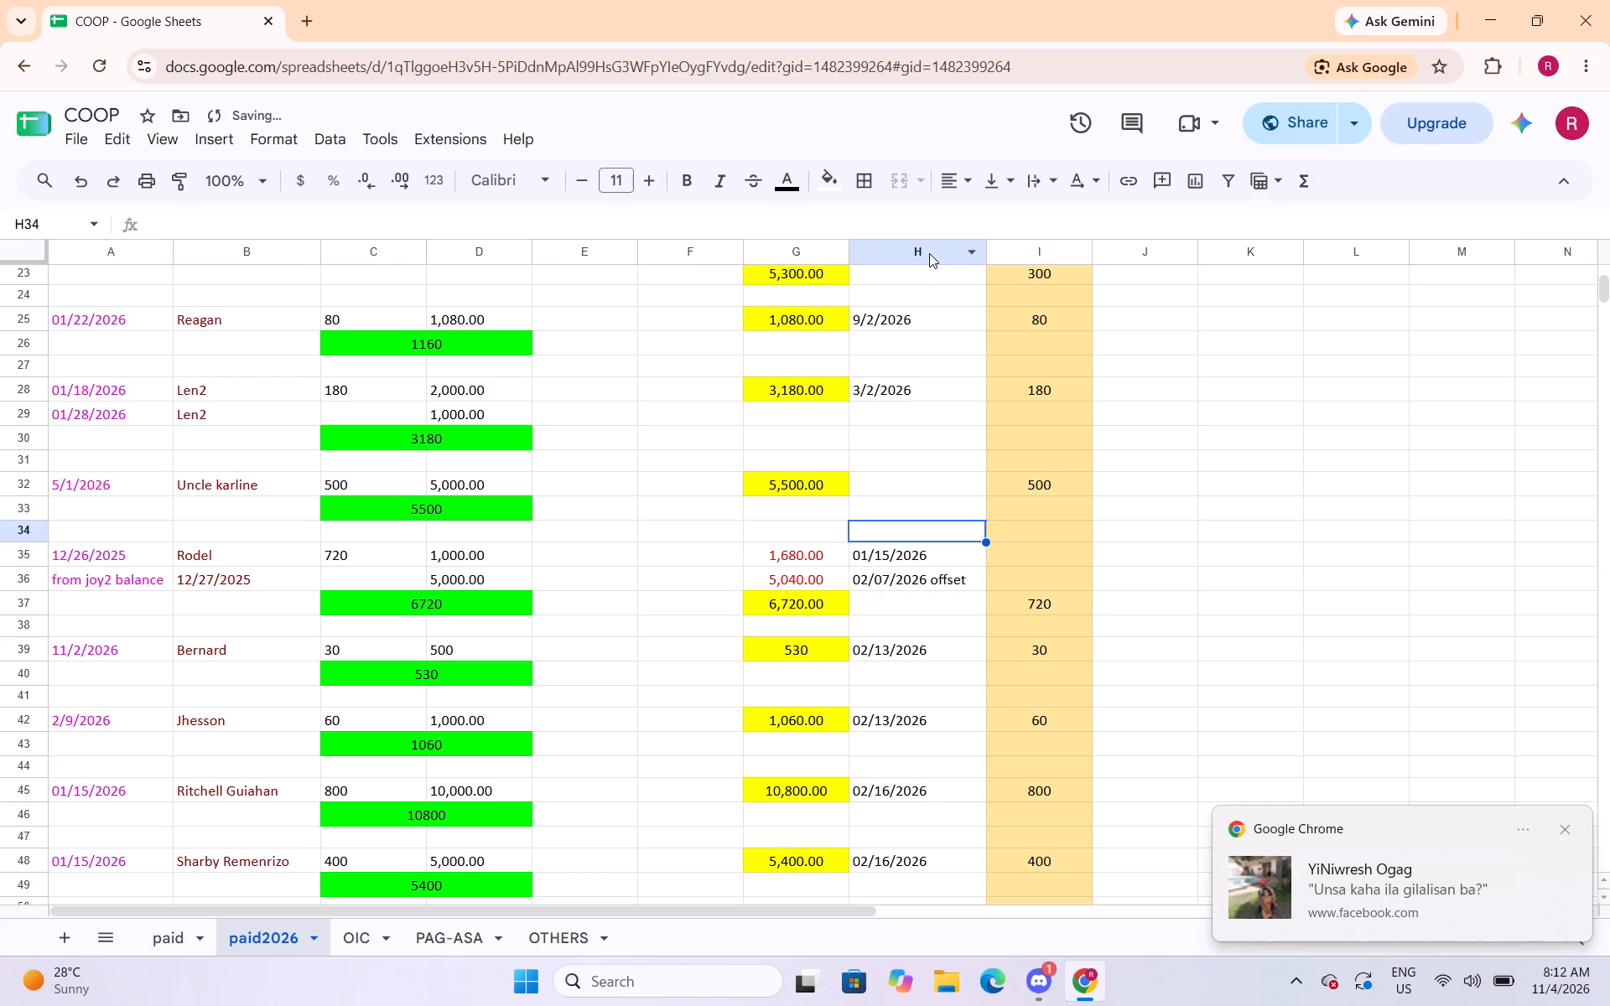
pyautogui.click(929, 253)
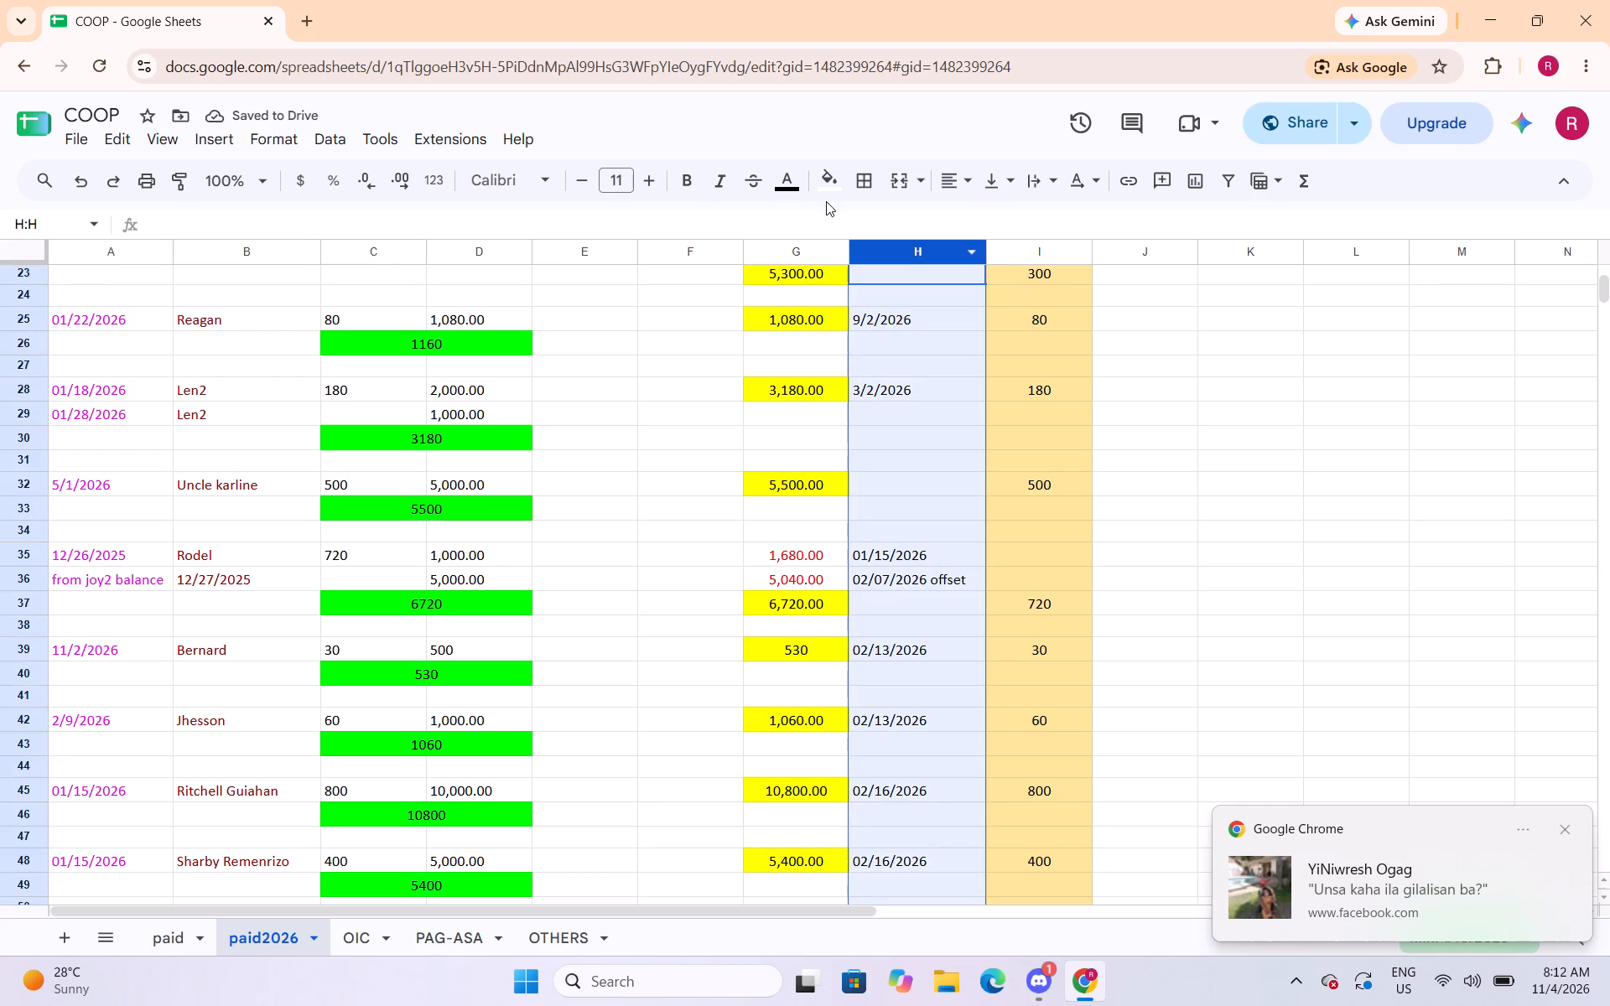
pyautogui.click(828, 187)
pyautogui.click(795, 187)
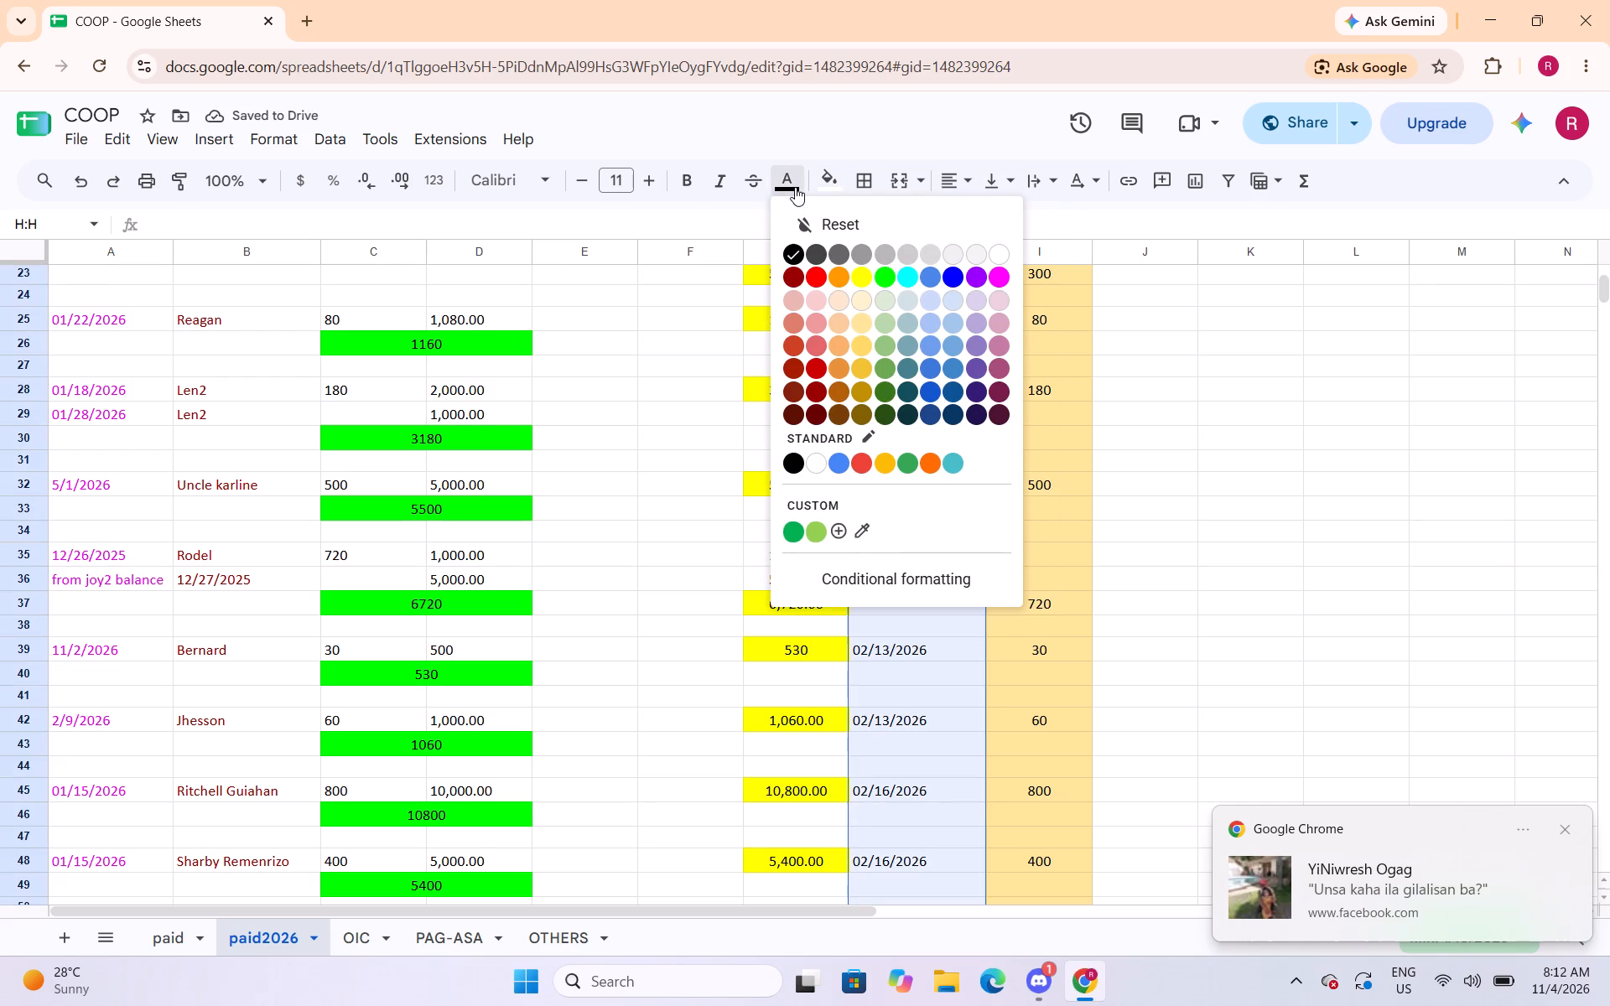
pyautogui.click(952, 280)
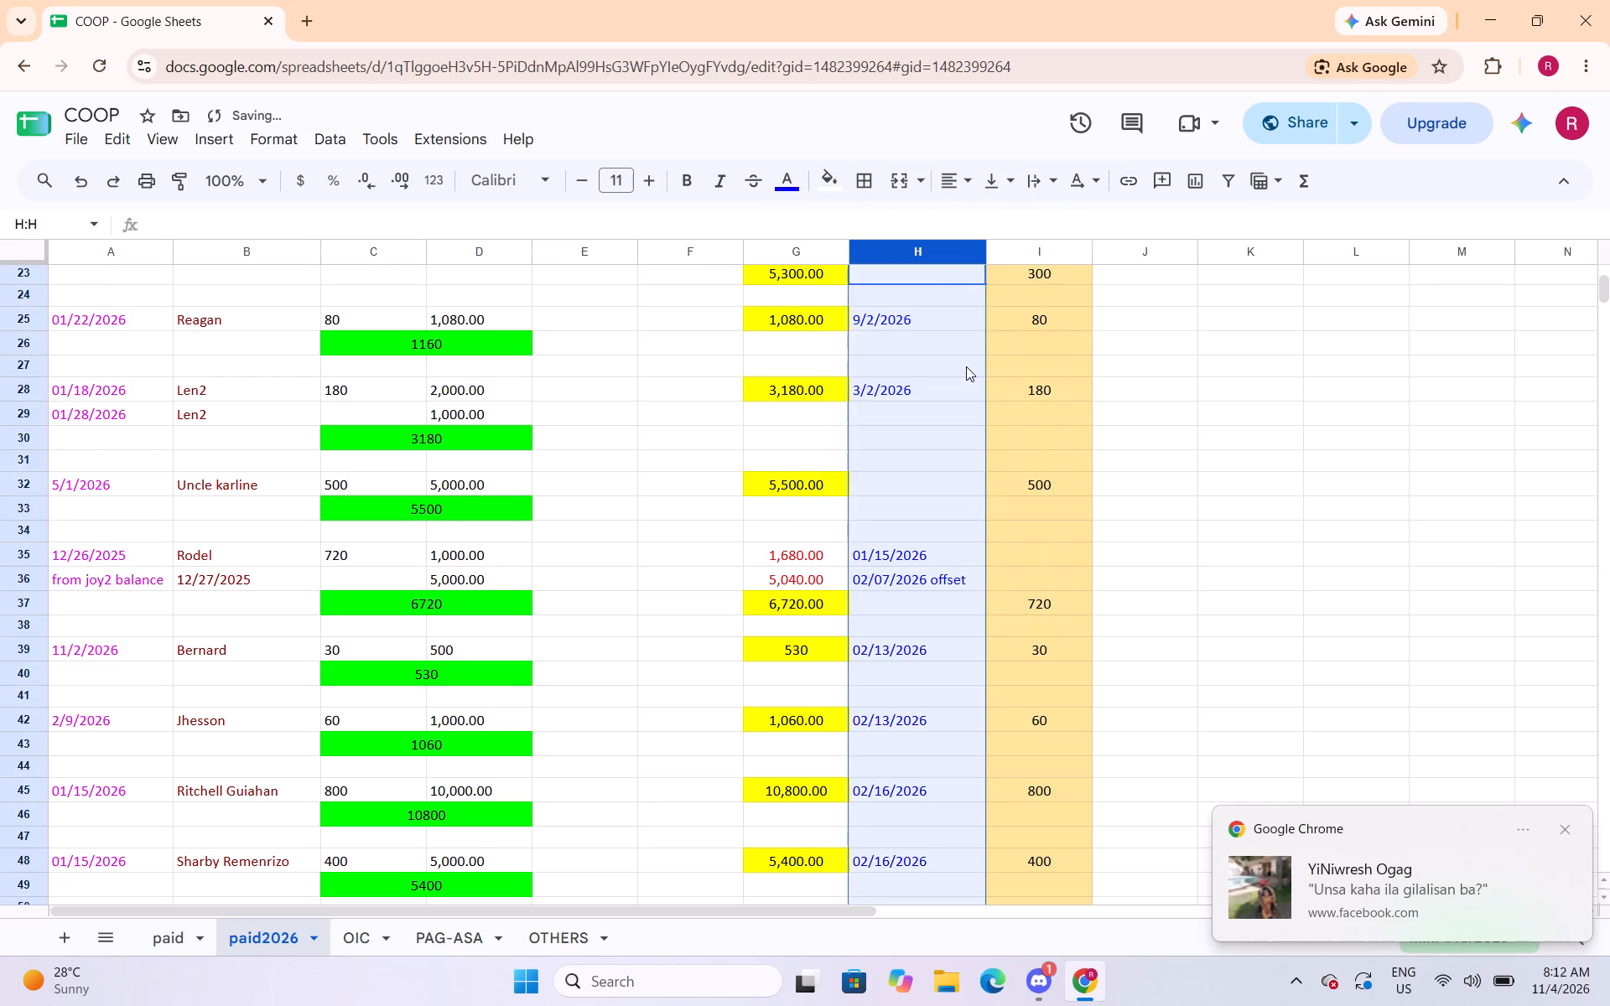
pyautogui.click(966, 366)
pyautogui.click(945, 511)
# Colour Loijen's four payment amounts in G1384:G1387, near the end of the paid2026 records, red.
pyautogui.scroll(4, 952, 418)
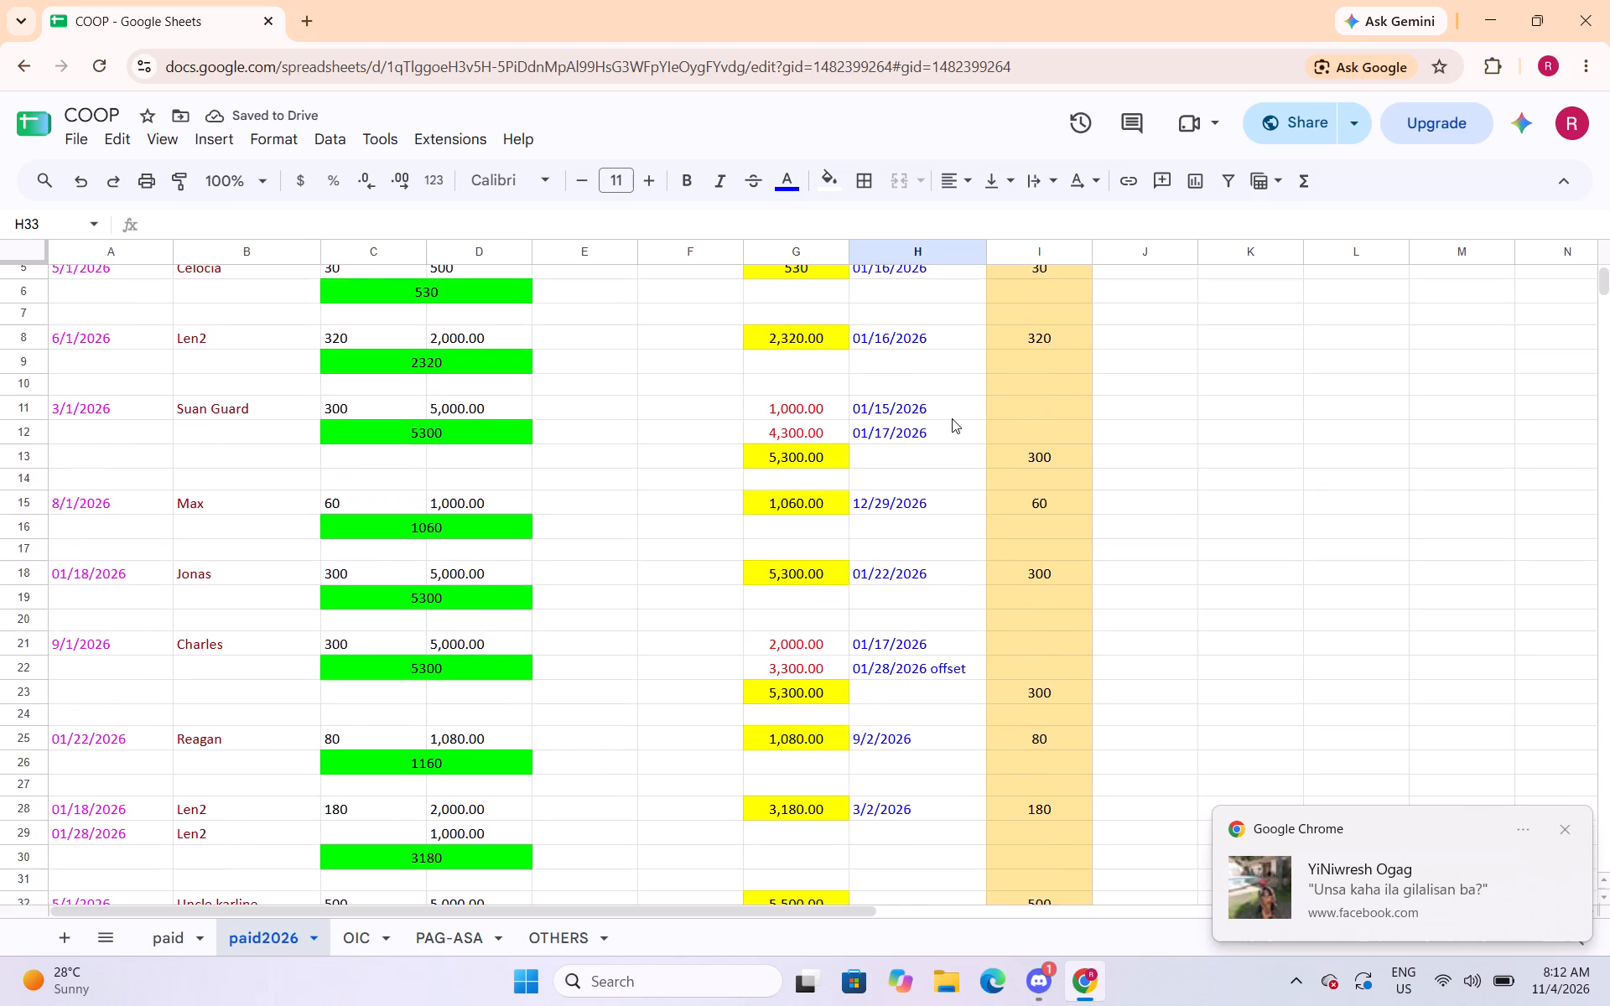
pyautogui.scroll(7, 952, 418)
pyautogui.scroll(-6, 952, 418)
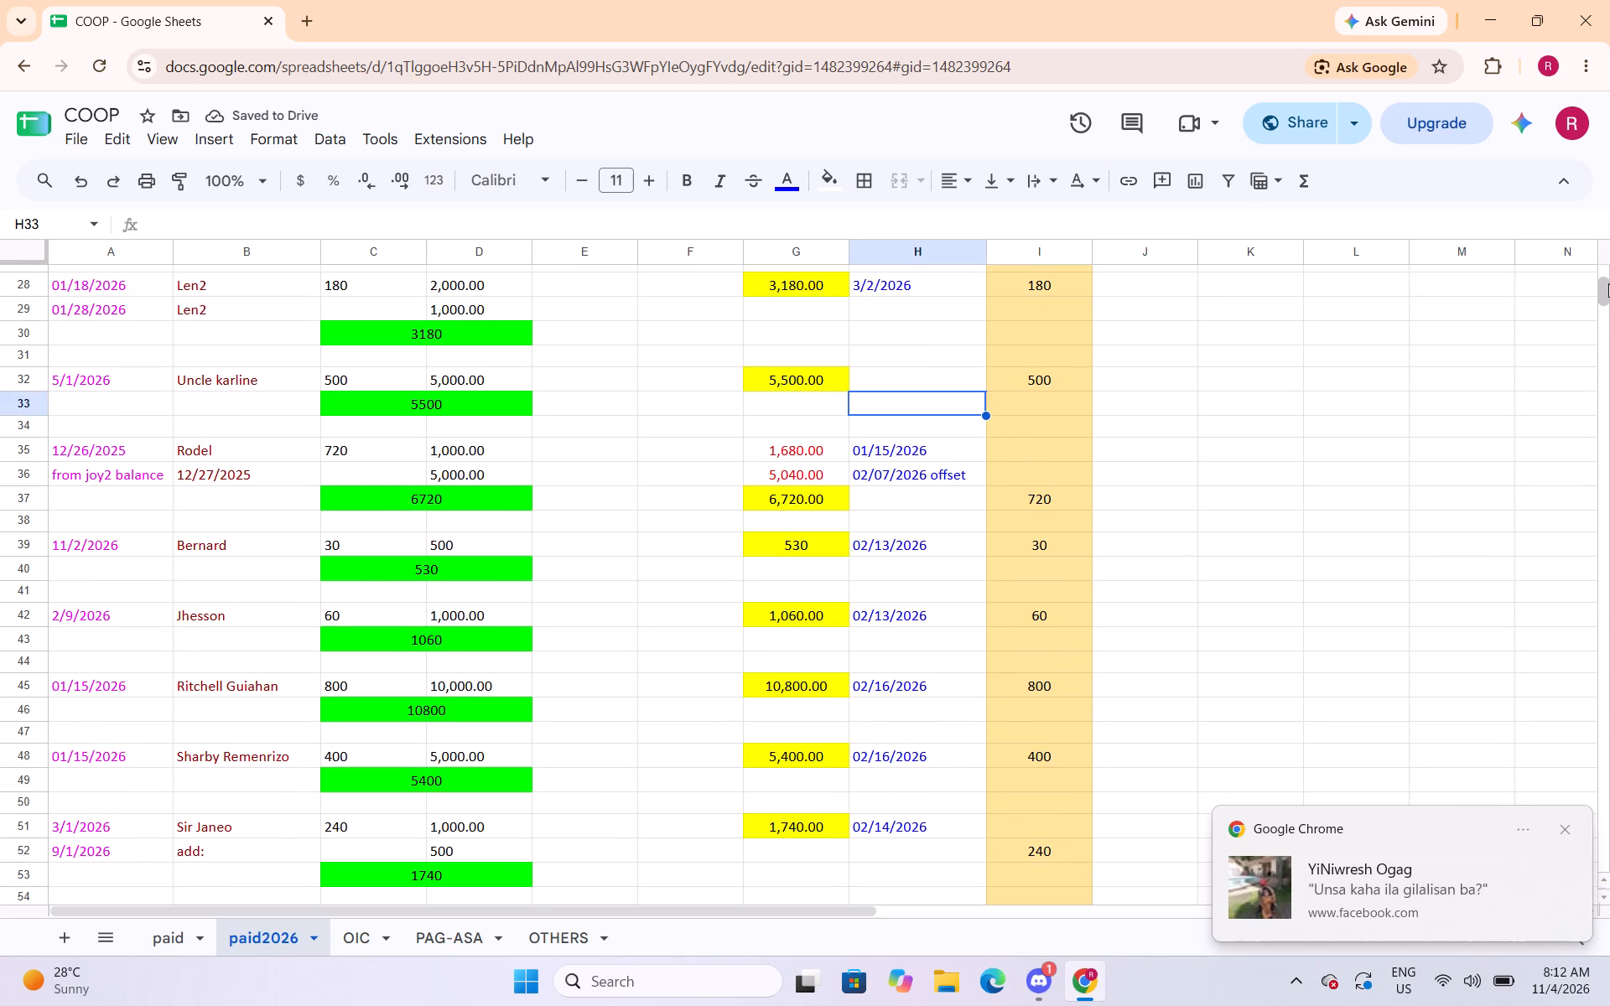
pyautogui.moveTo(1605, 290); pyautogui.dragTo(1594, 634)
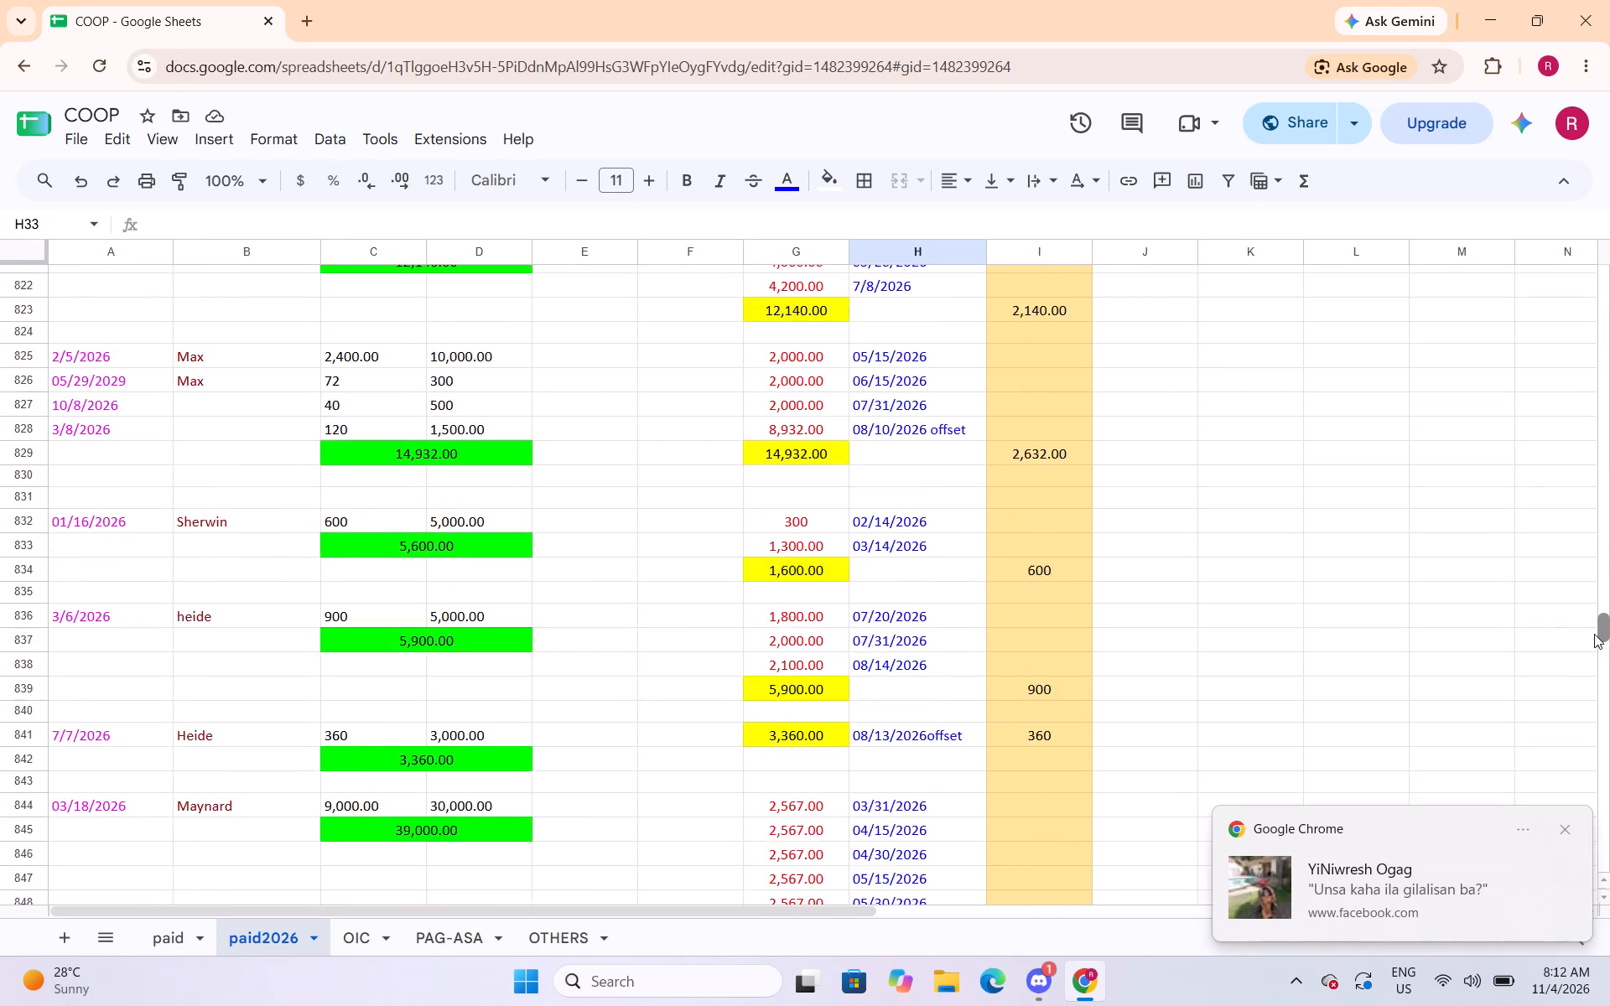
pyautogui.moveTo(1594, 634); pyautogui.dragTo(1583, 760)
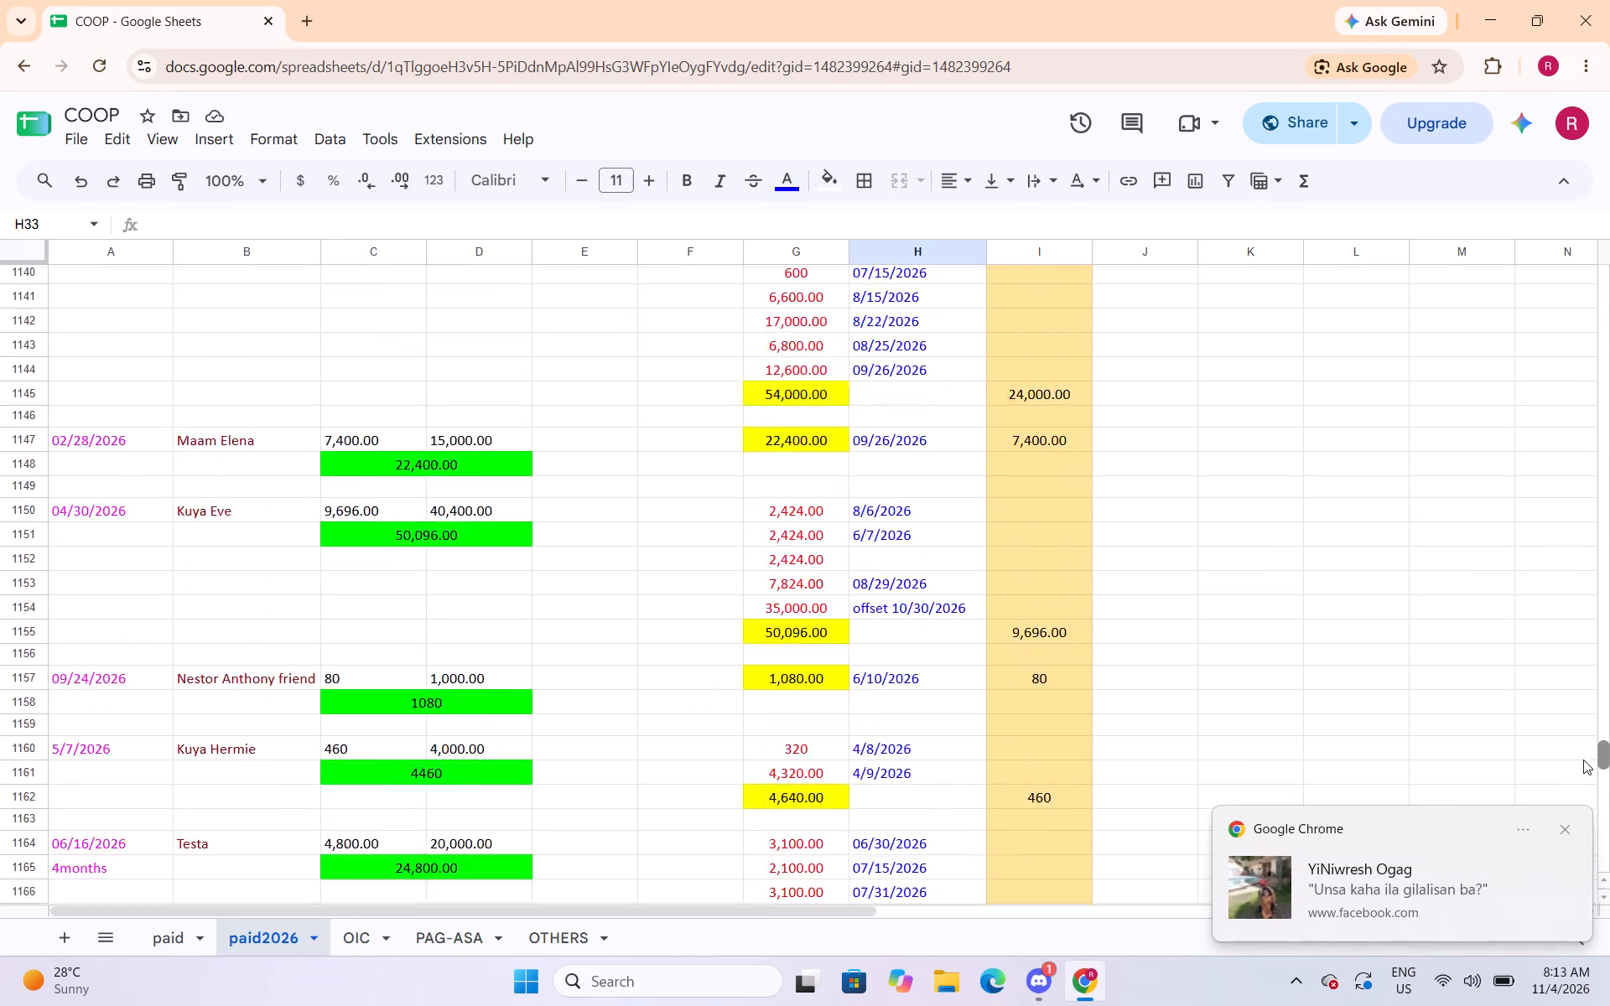
pyautogui.moveTo(1583, 760); pyautogui.dragTo(1588, 807)
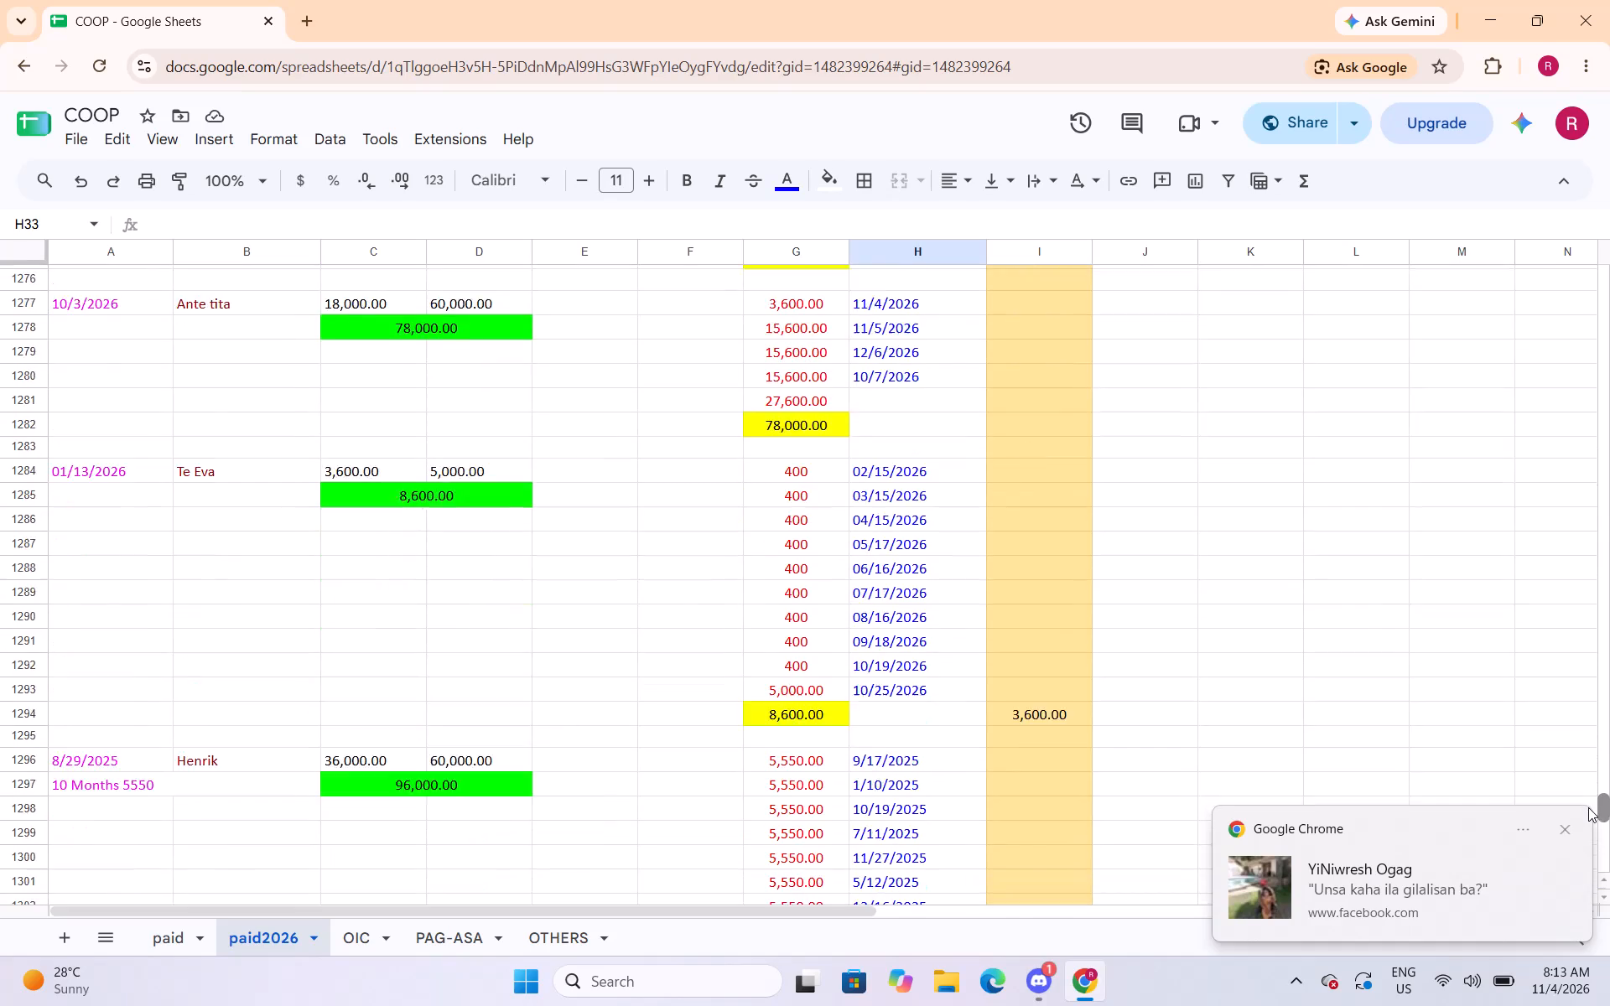
pyautogui.moveTo(1588, 807); pyautogui.dragTo(1589, 852)
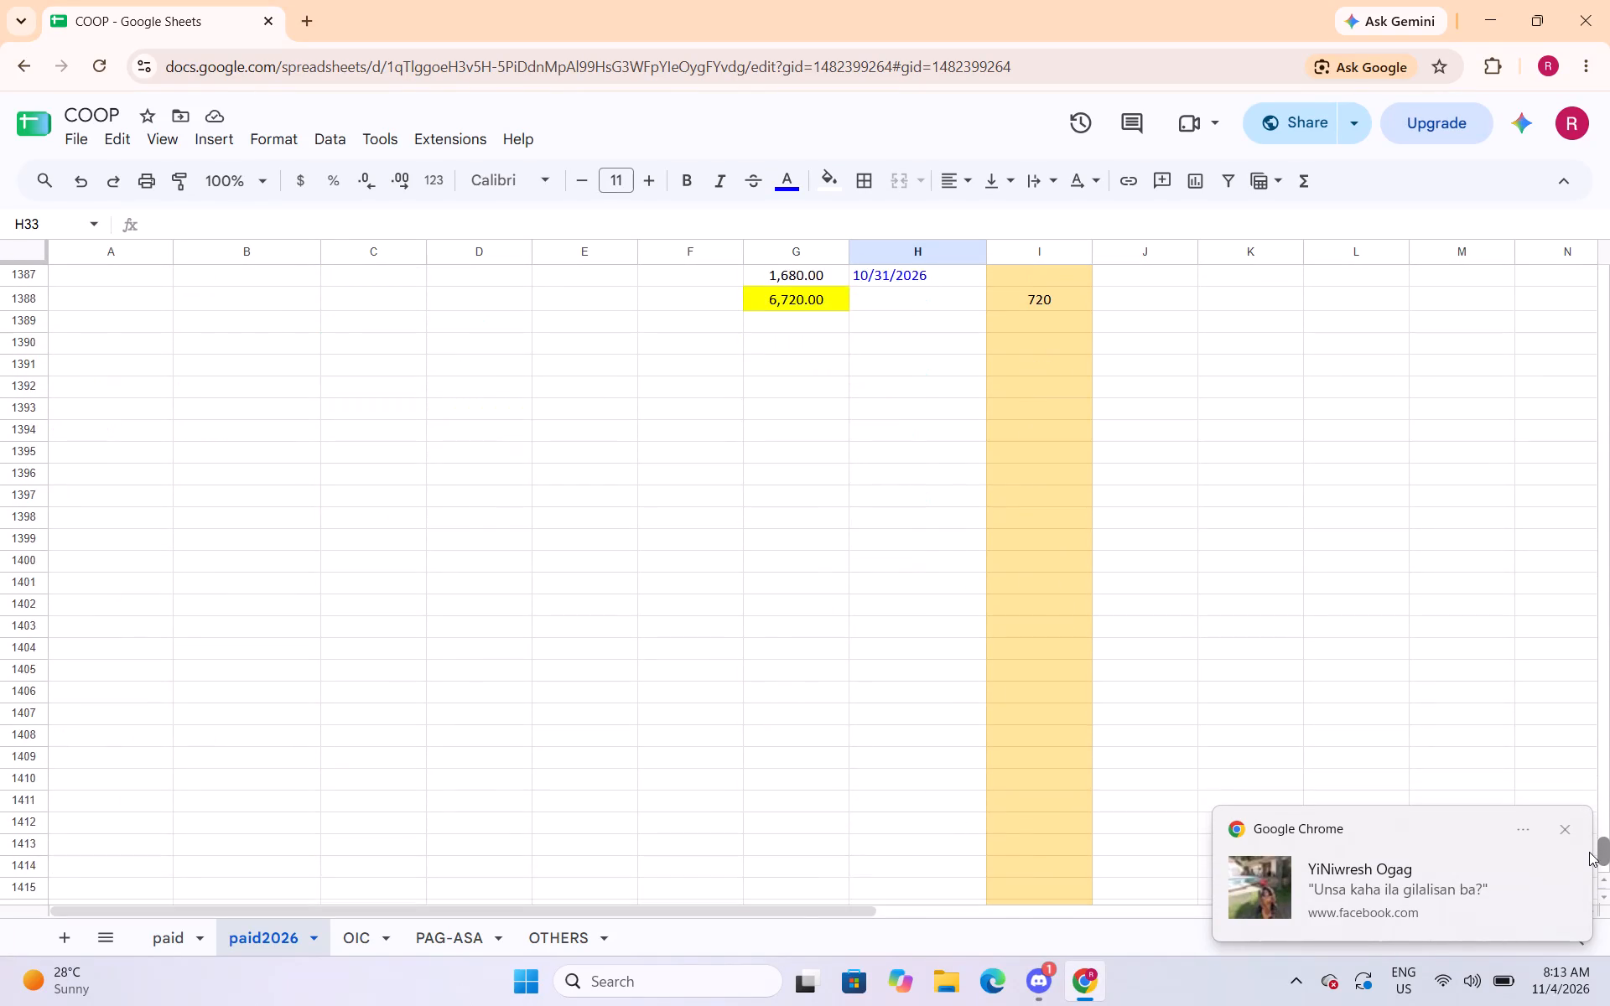
pyautogui.moveTo(1589, 852); pyautogui.dragTo(1591, 842)
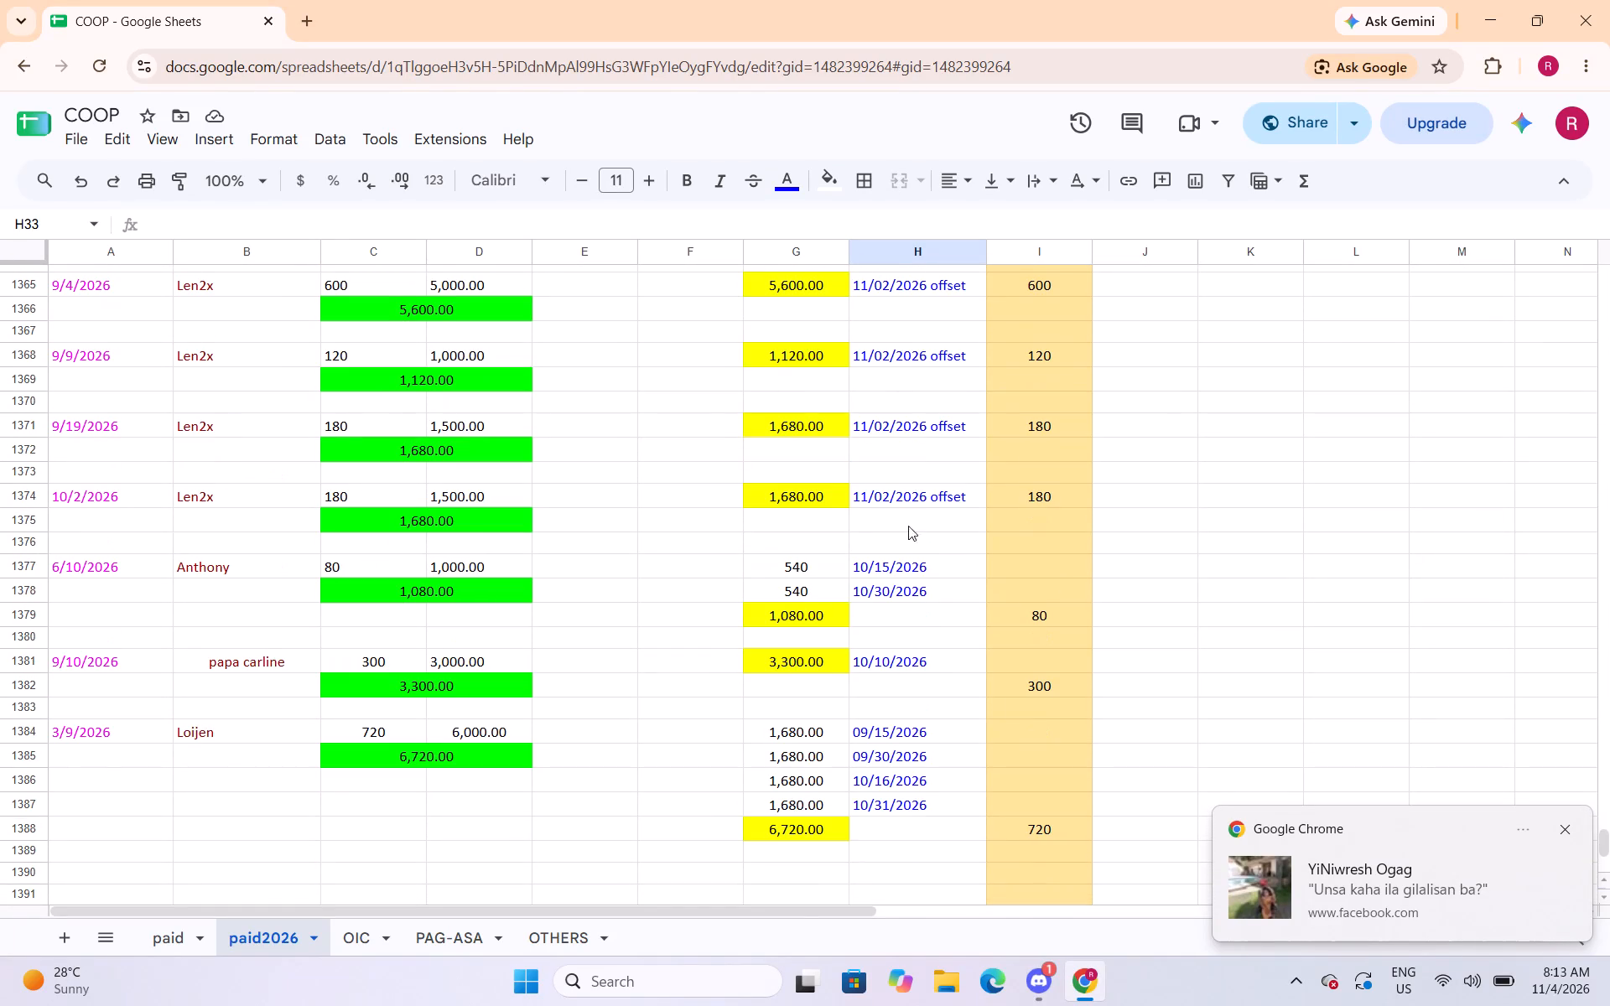
pyautogui.moveTo(812, 736); pyautogui.dragTo(818, 804)
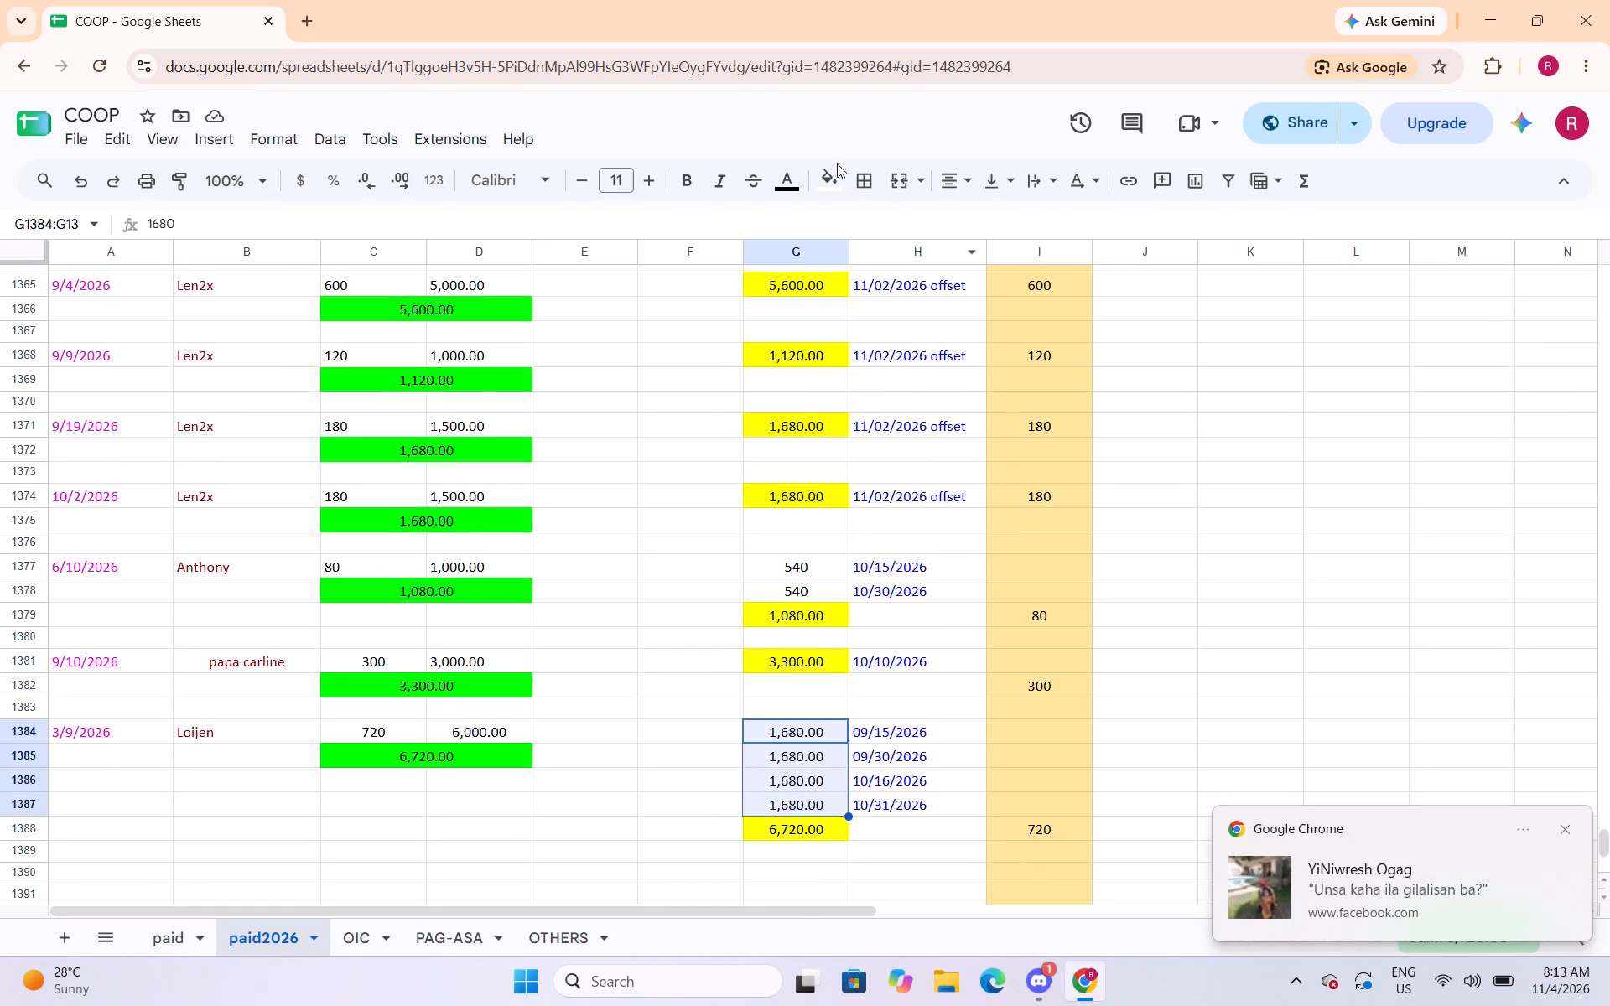
pyautogui.click(799, 196)
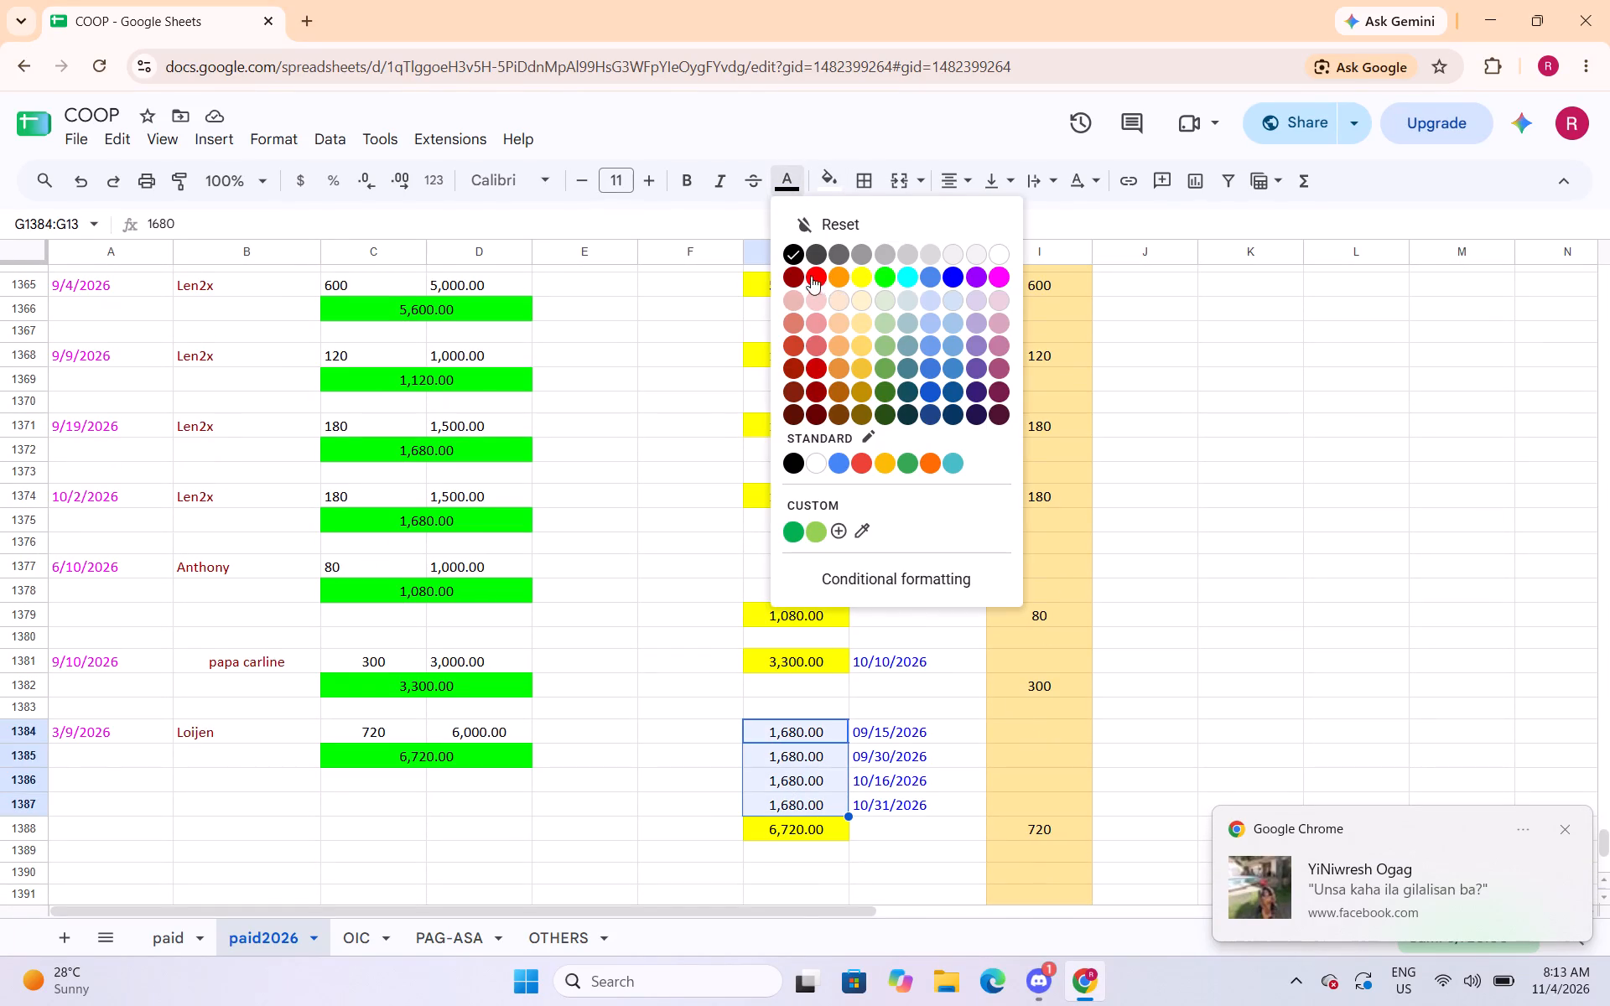
pyautogui.click(810, 275)
# Colour Anthony's two 540 payment amounts in G1377:G1378 red.
pyautogui.moveTo(802, 572); pyautogui.dragTo(801, 587)
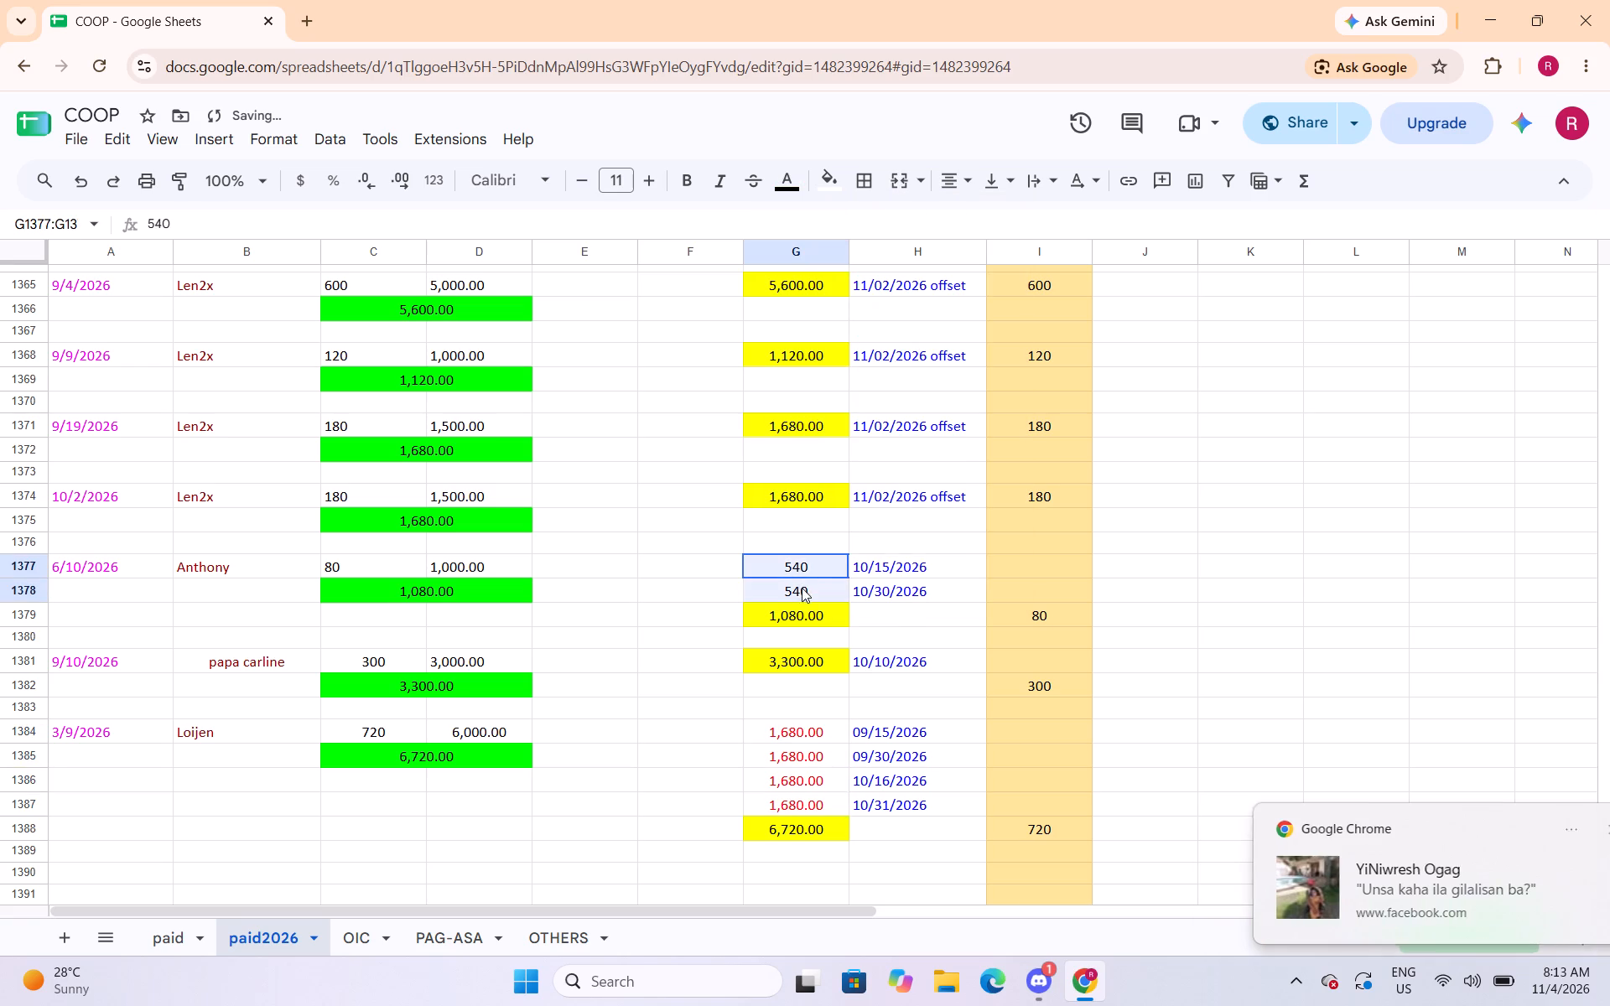
pyautogui.click(791, 181)
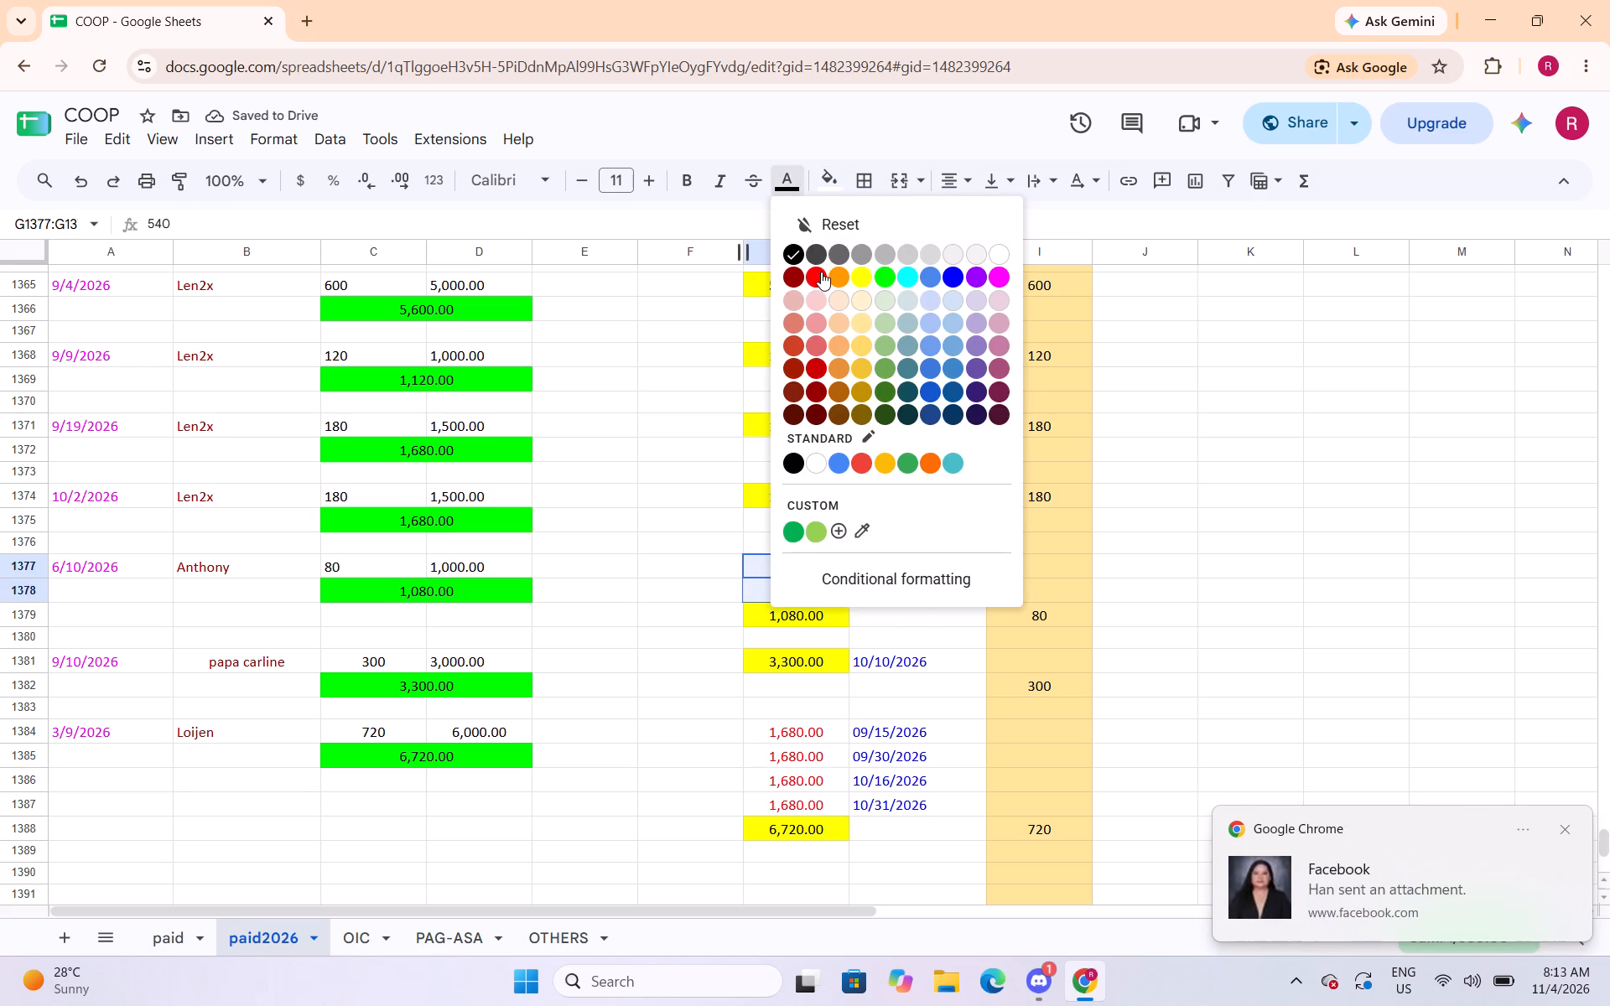
pyautogui.click(819, 278)
pyautogui.scroll(4, 805, 531)
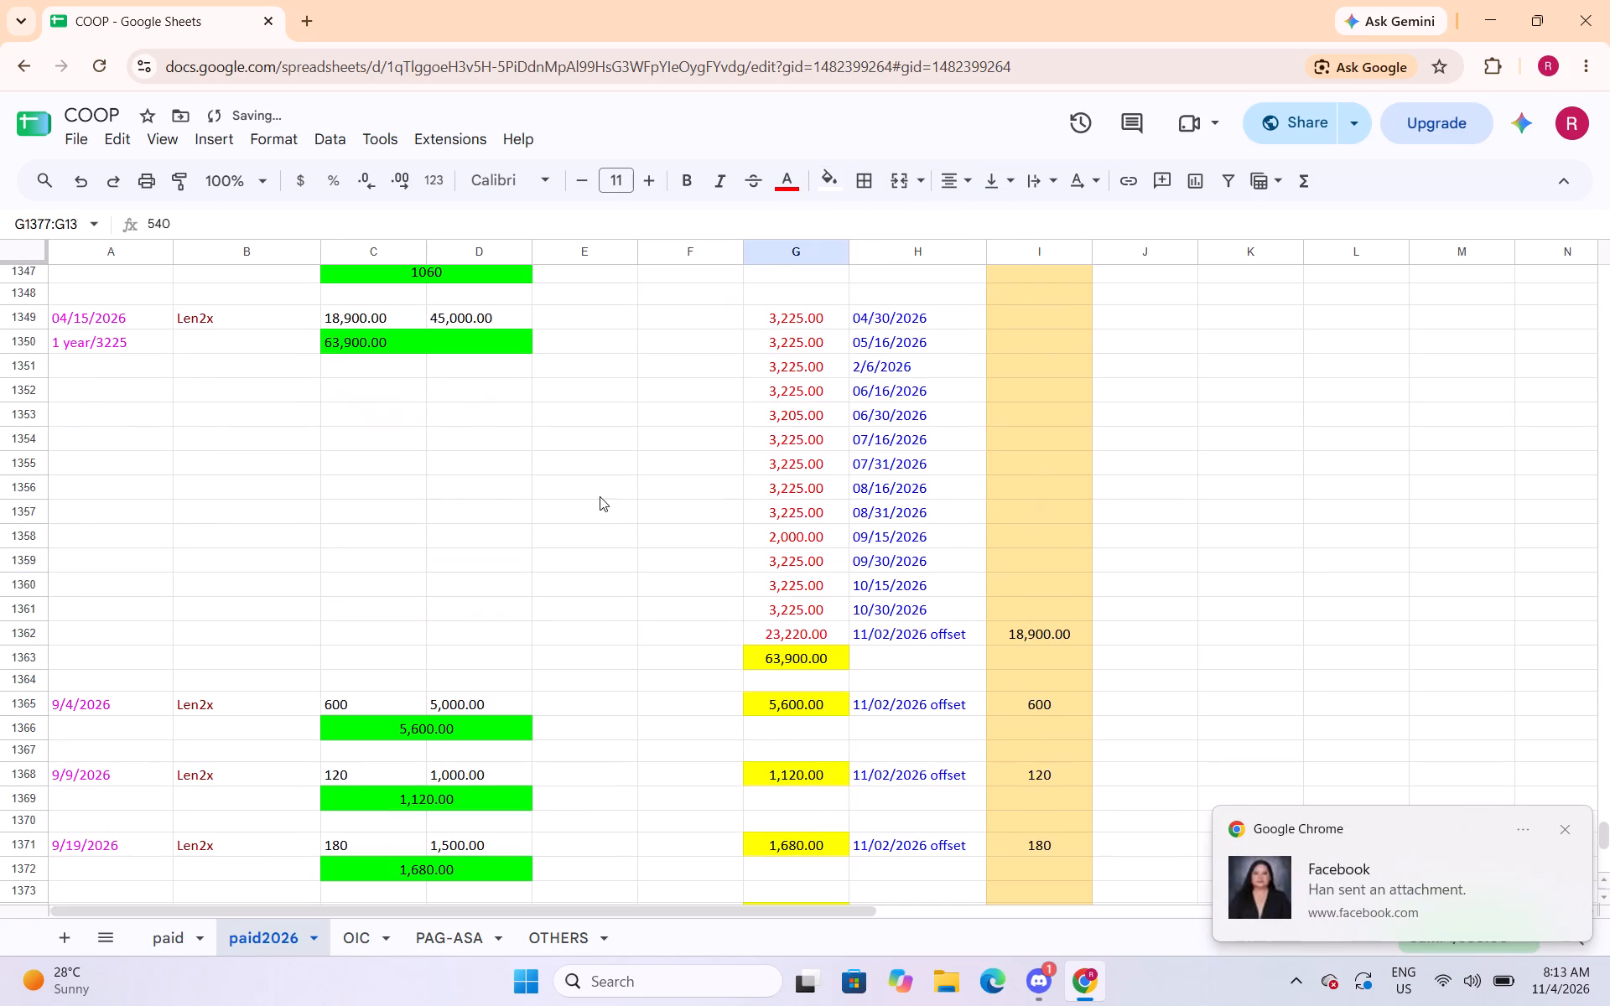
# Compare the text colours of the records on the paid sheet with those on the paid2026 sheet.
pyautogui.click(599, 498)
pyautogui.scroll(2, 673, 710)
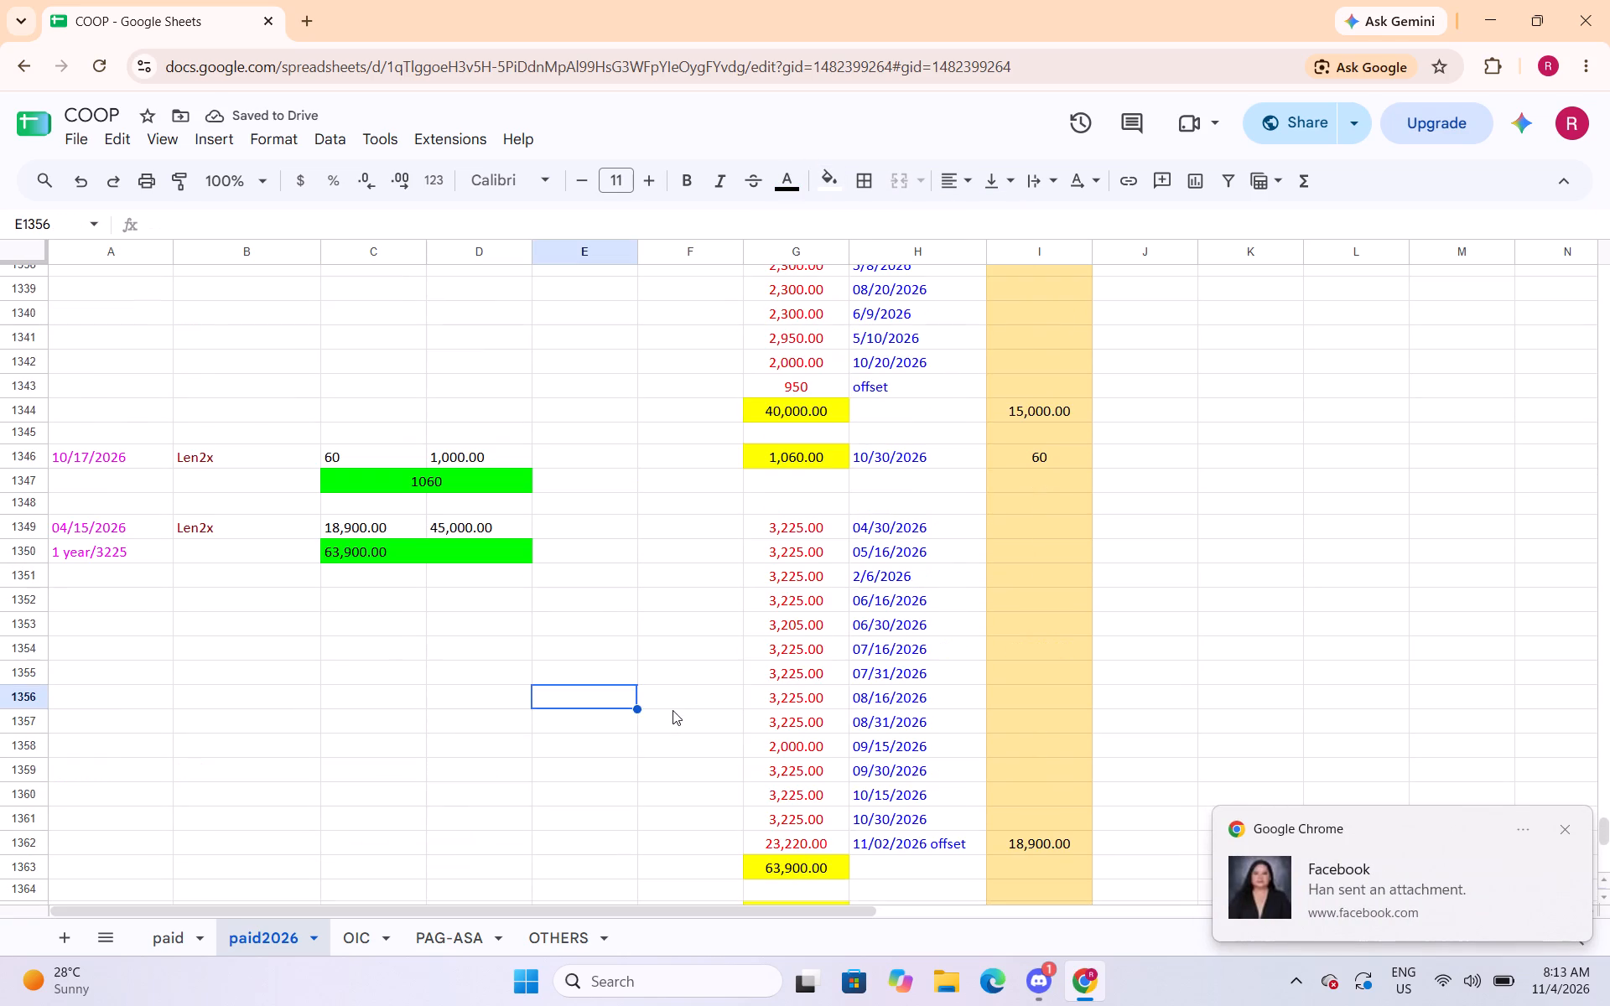
pyautogui.scroll(-1, 673, 710)
pyautogui.click(166, 931)
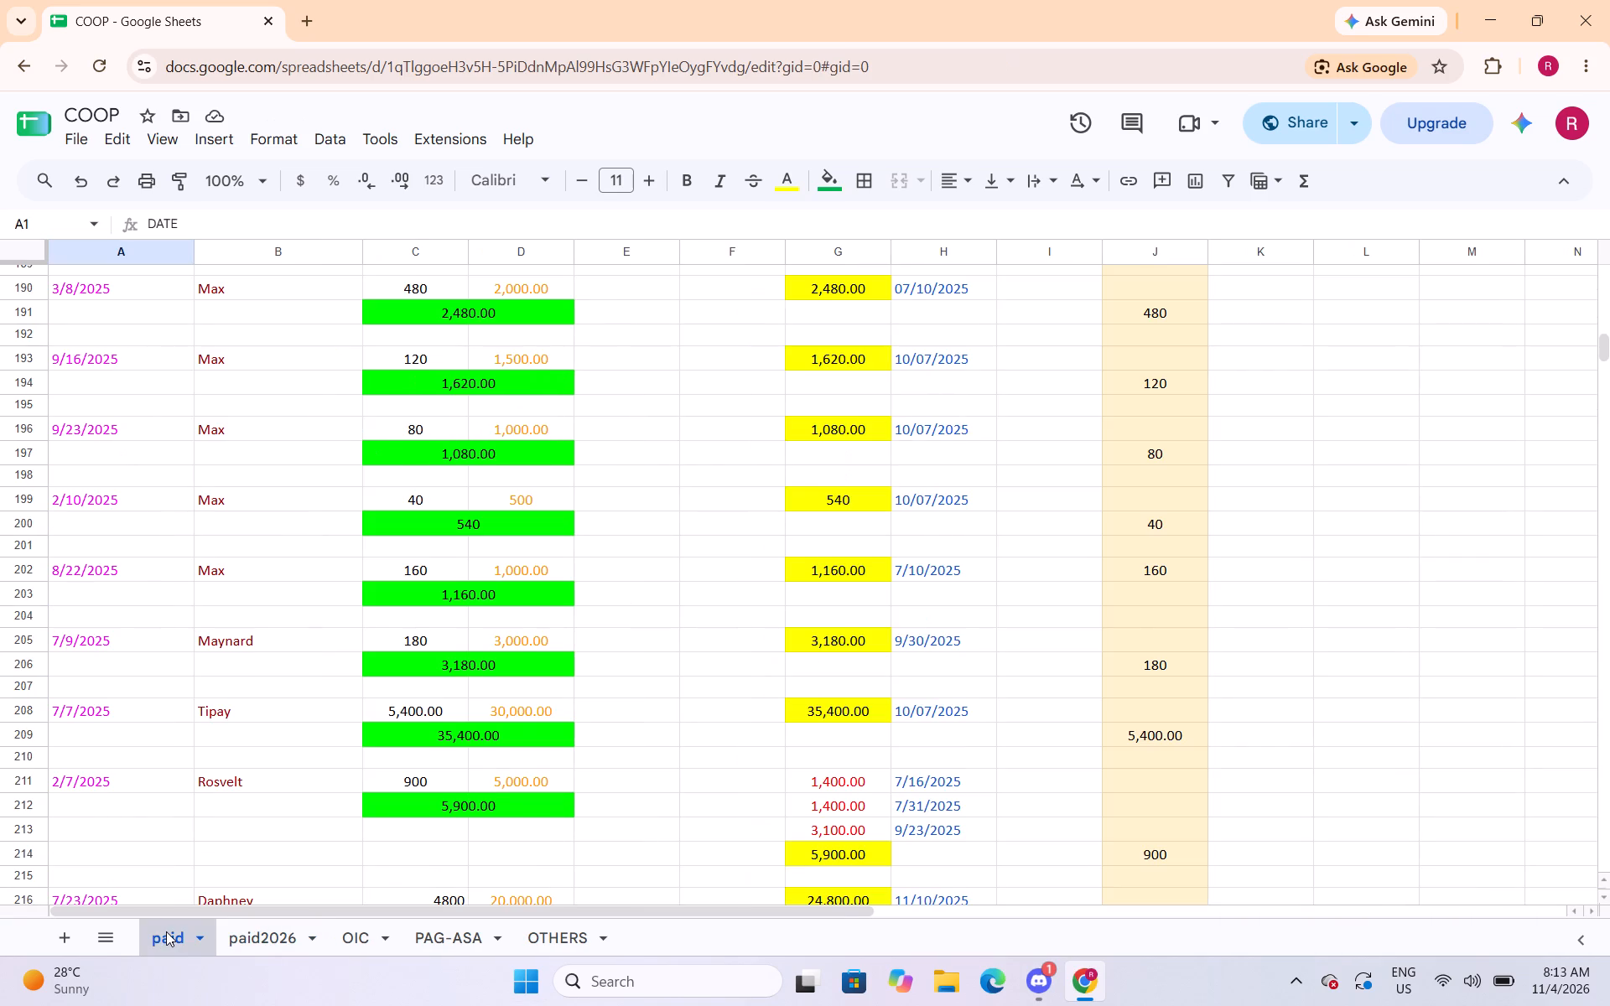
pyautogui.scroll(3, 626, 686)
pyautogui.click(268, 941)
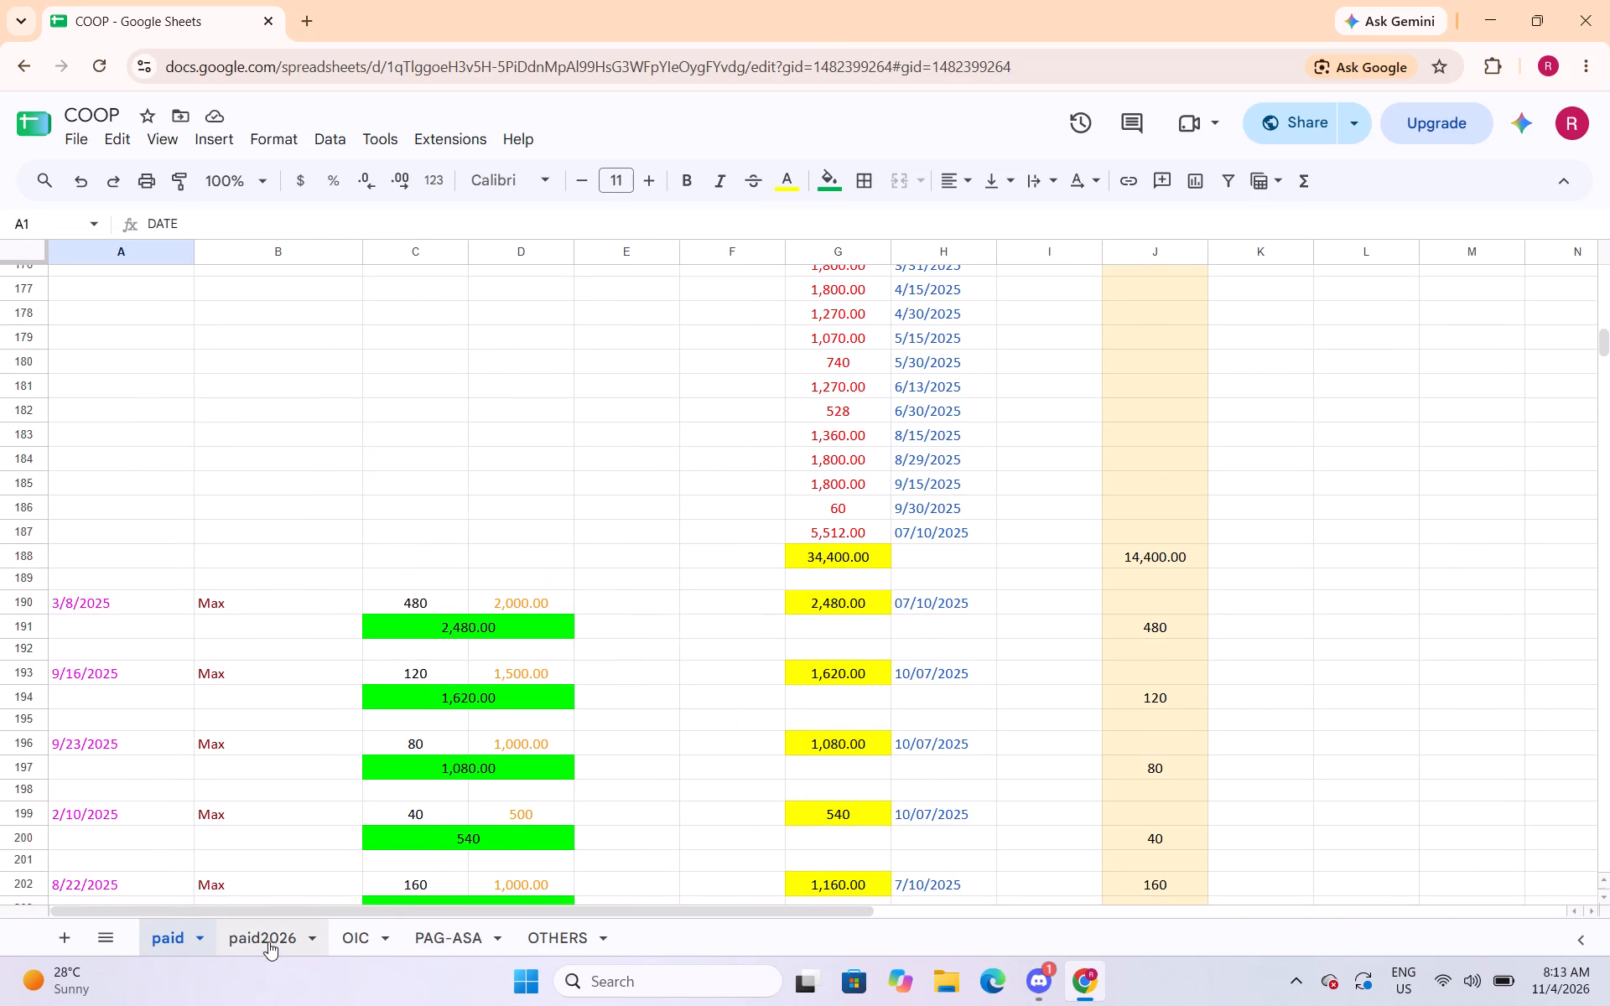
pyautogui.scroll(10, 969, 324)
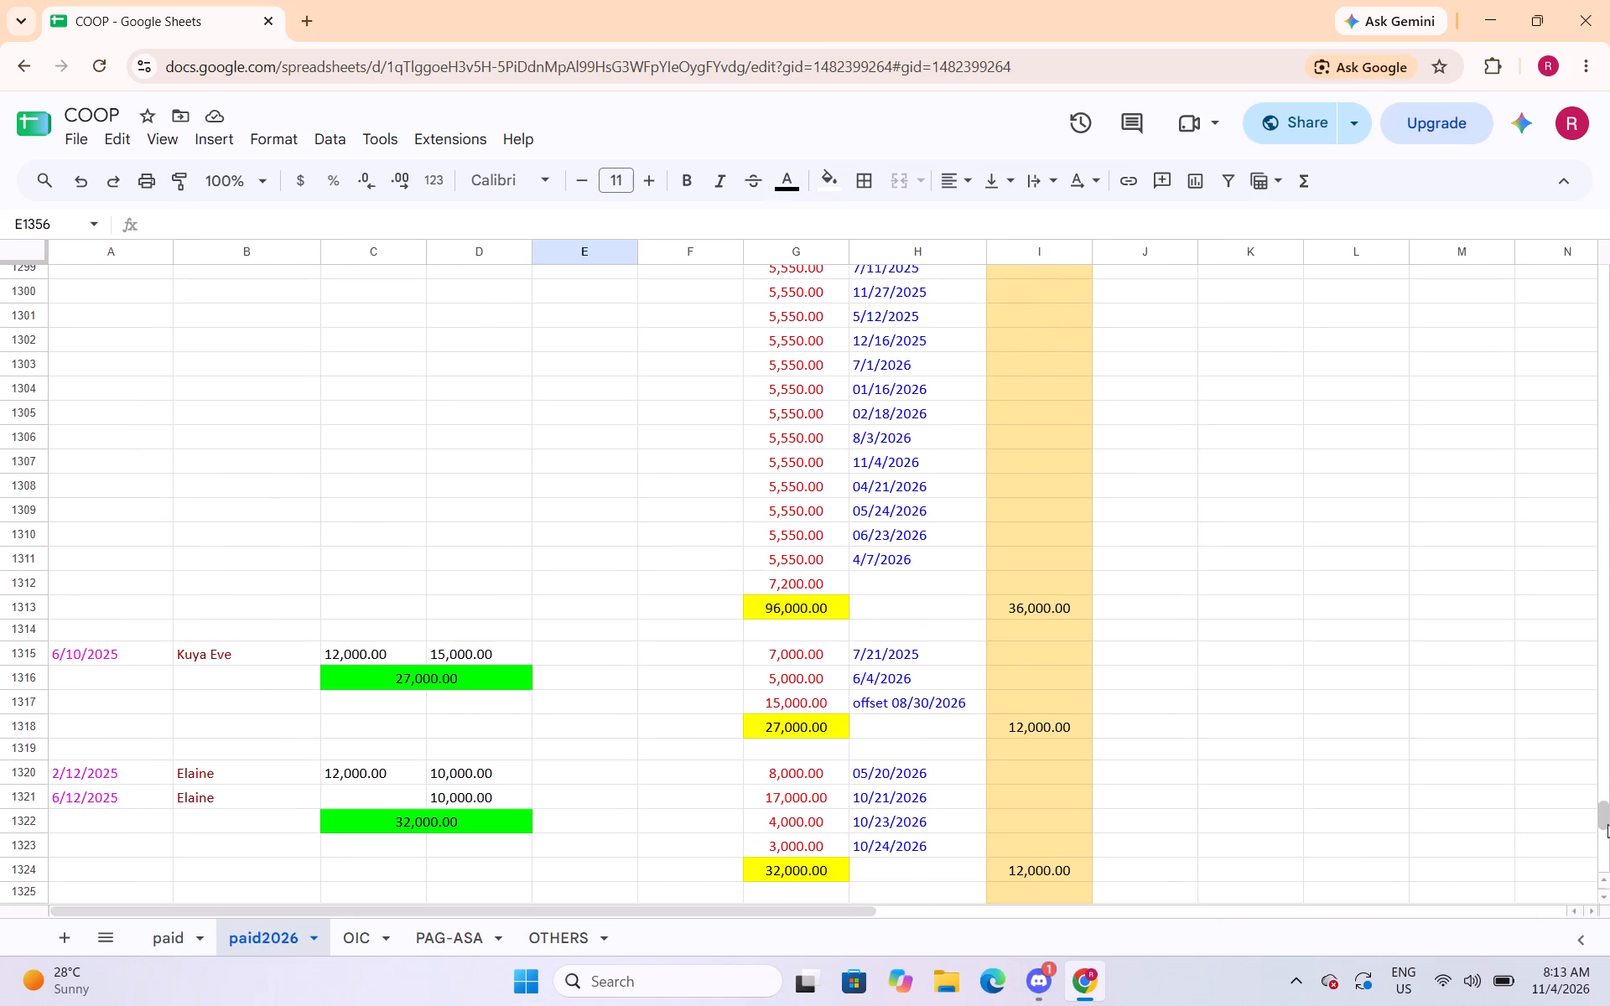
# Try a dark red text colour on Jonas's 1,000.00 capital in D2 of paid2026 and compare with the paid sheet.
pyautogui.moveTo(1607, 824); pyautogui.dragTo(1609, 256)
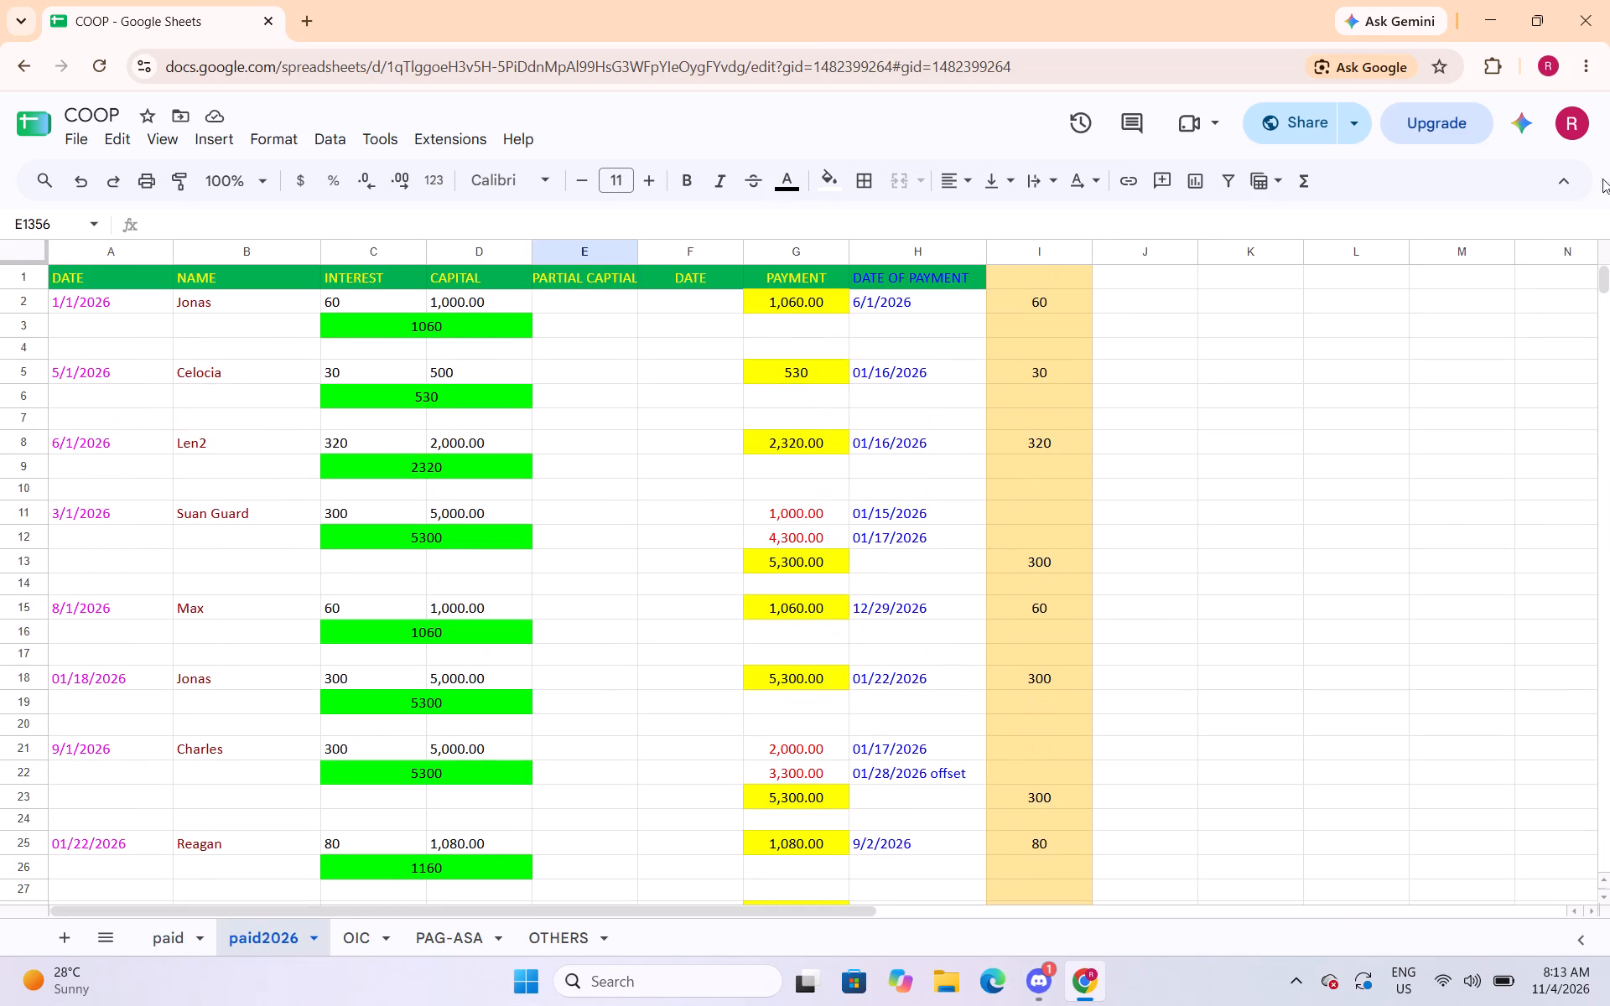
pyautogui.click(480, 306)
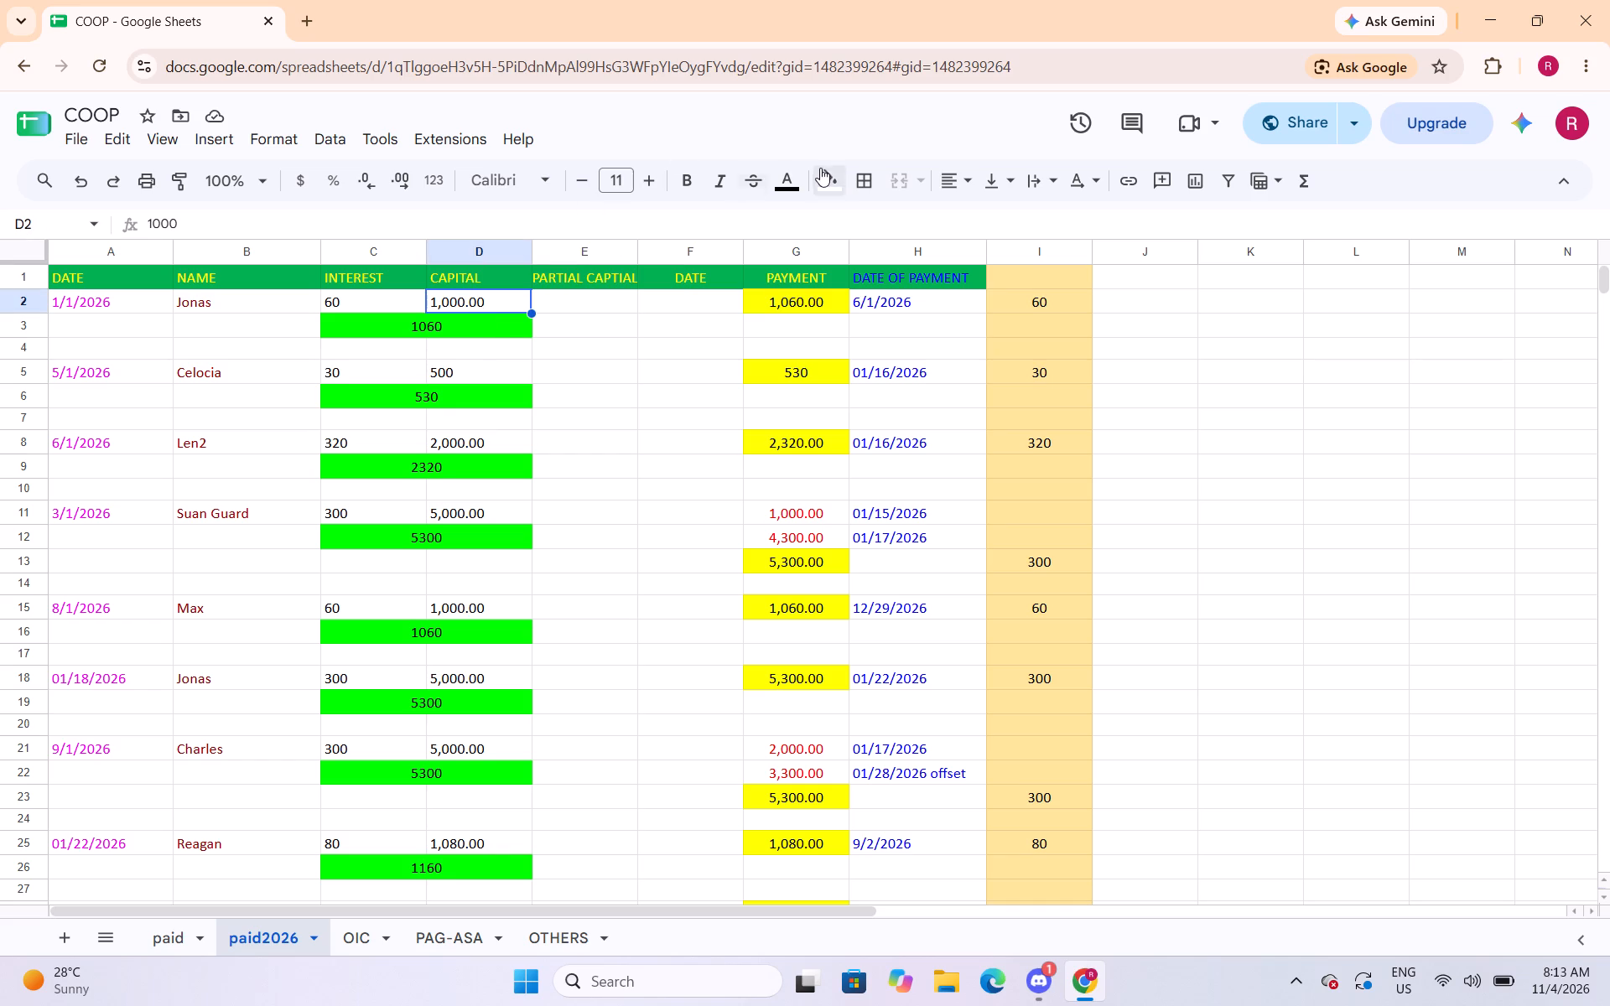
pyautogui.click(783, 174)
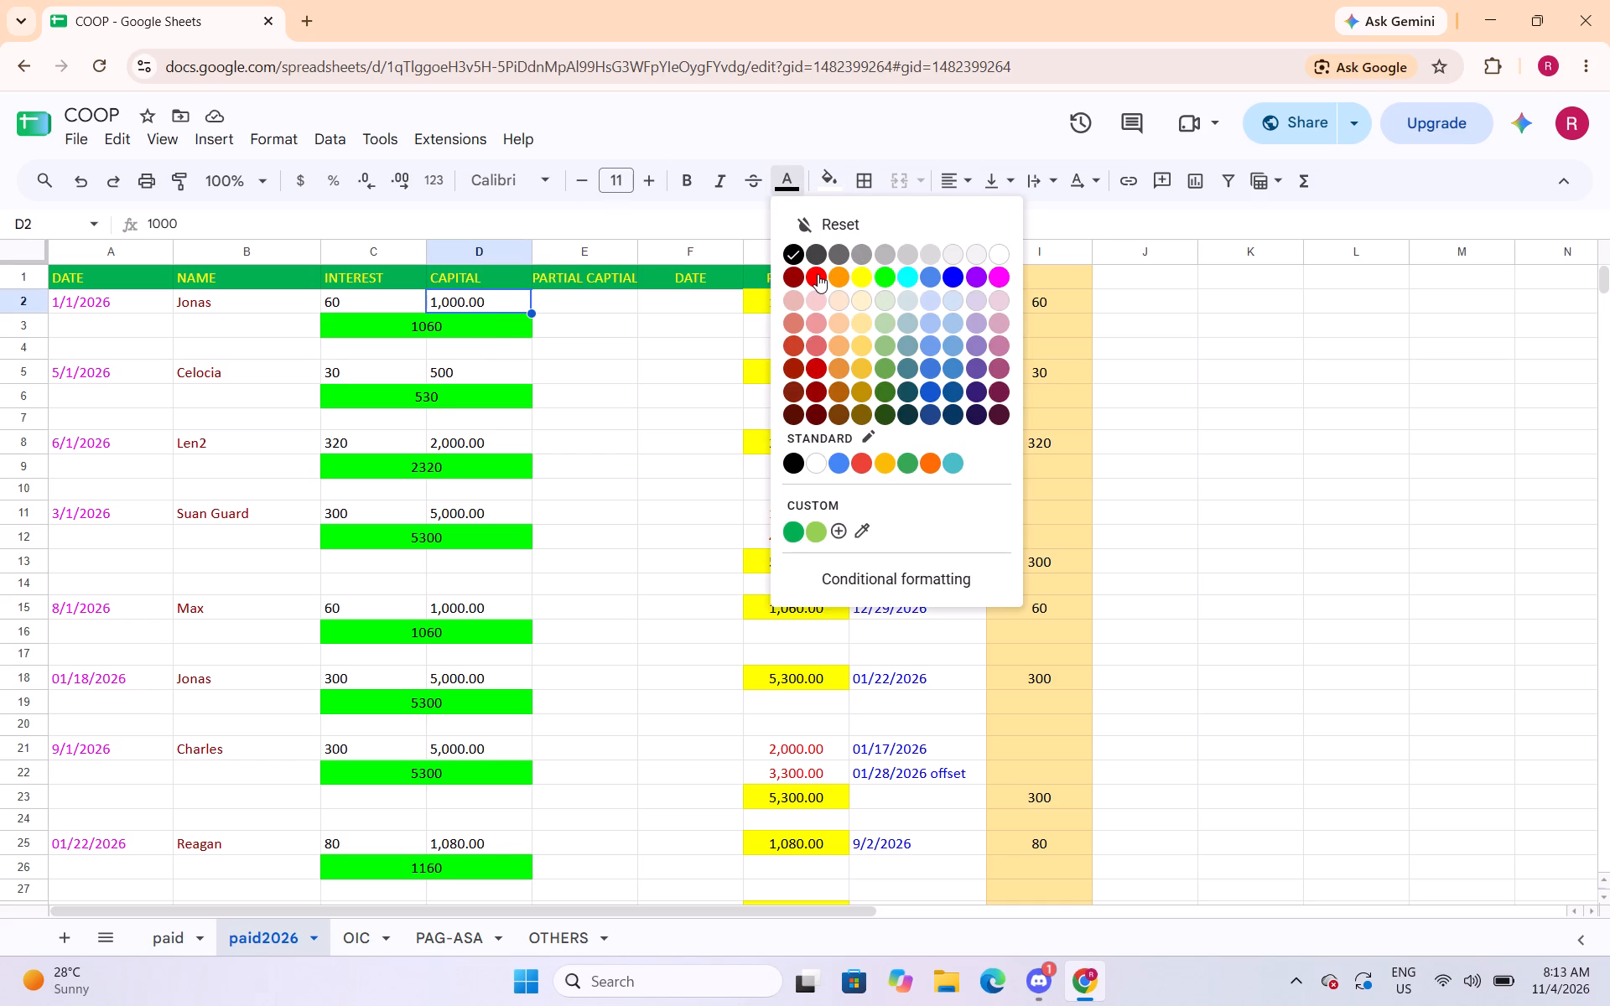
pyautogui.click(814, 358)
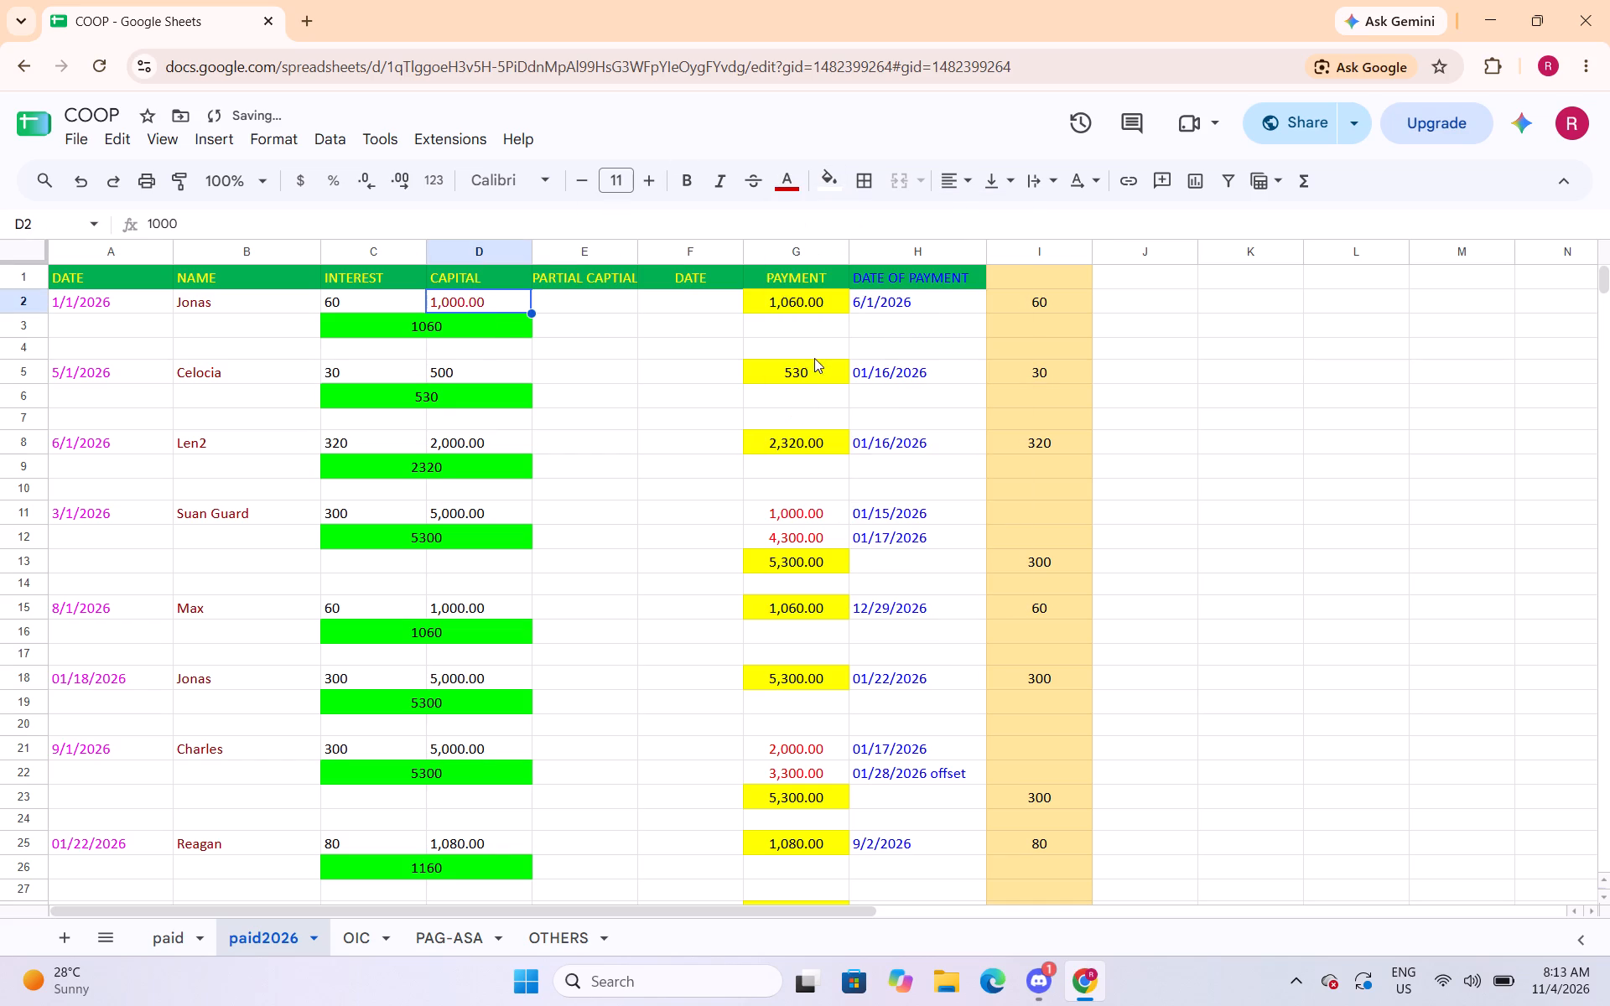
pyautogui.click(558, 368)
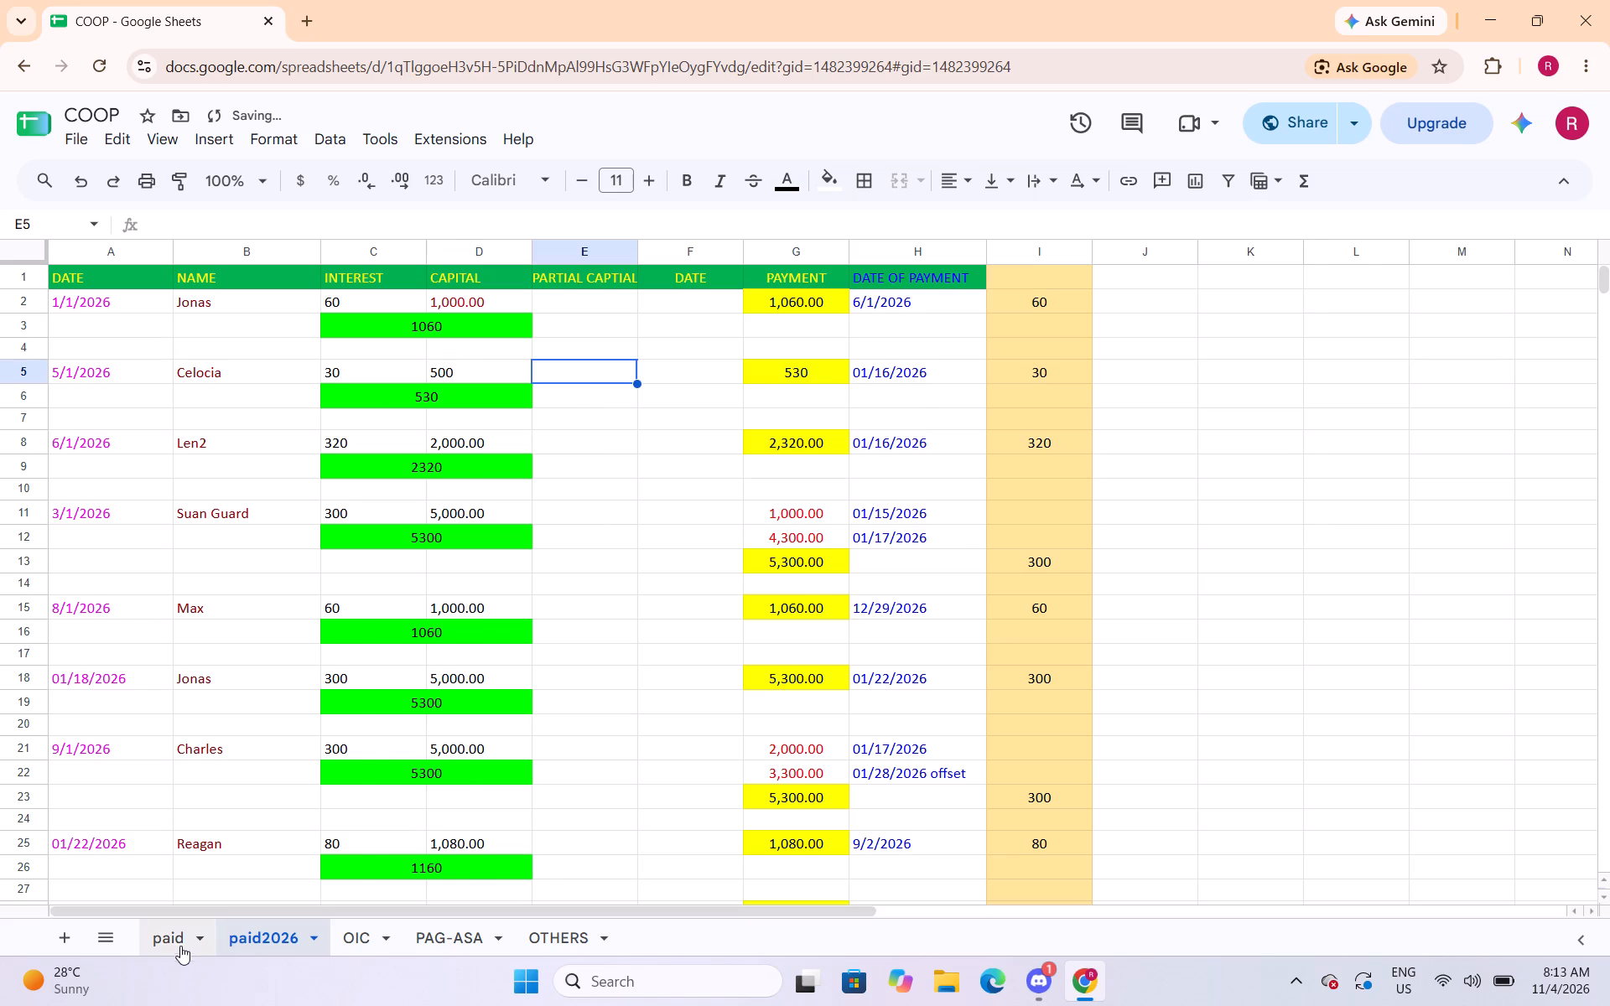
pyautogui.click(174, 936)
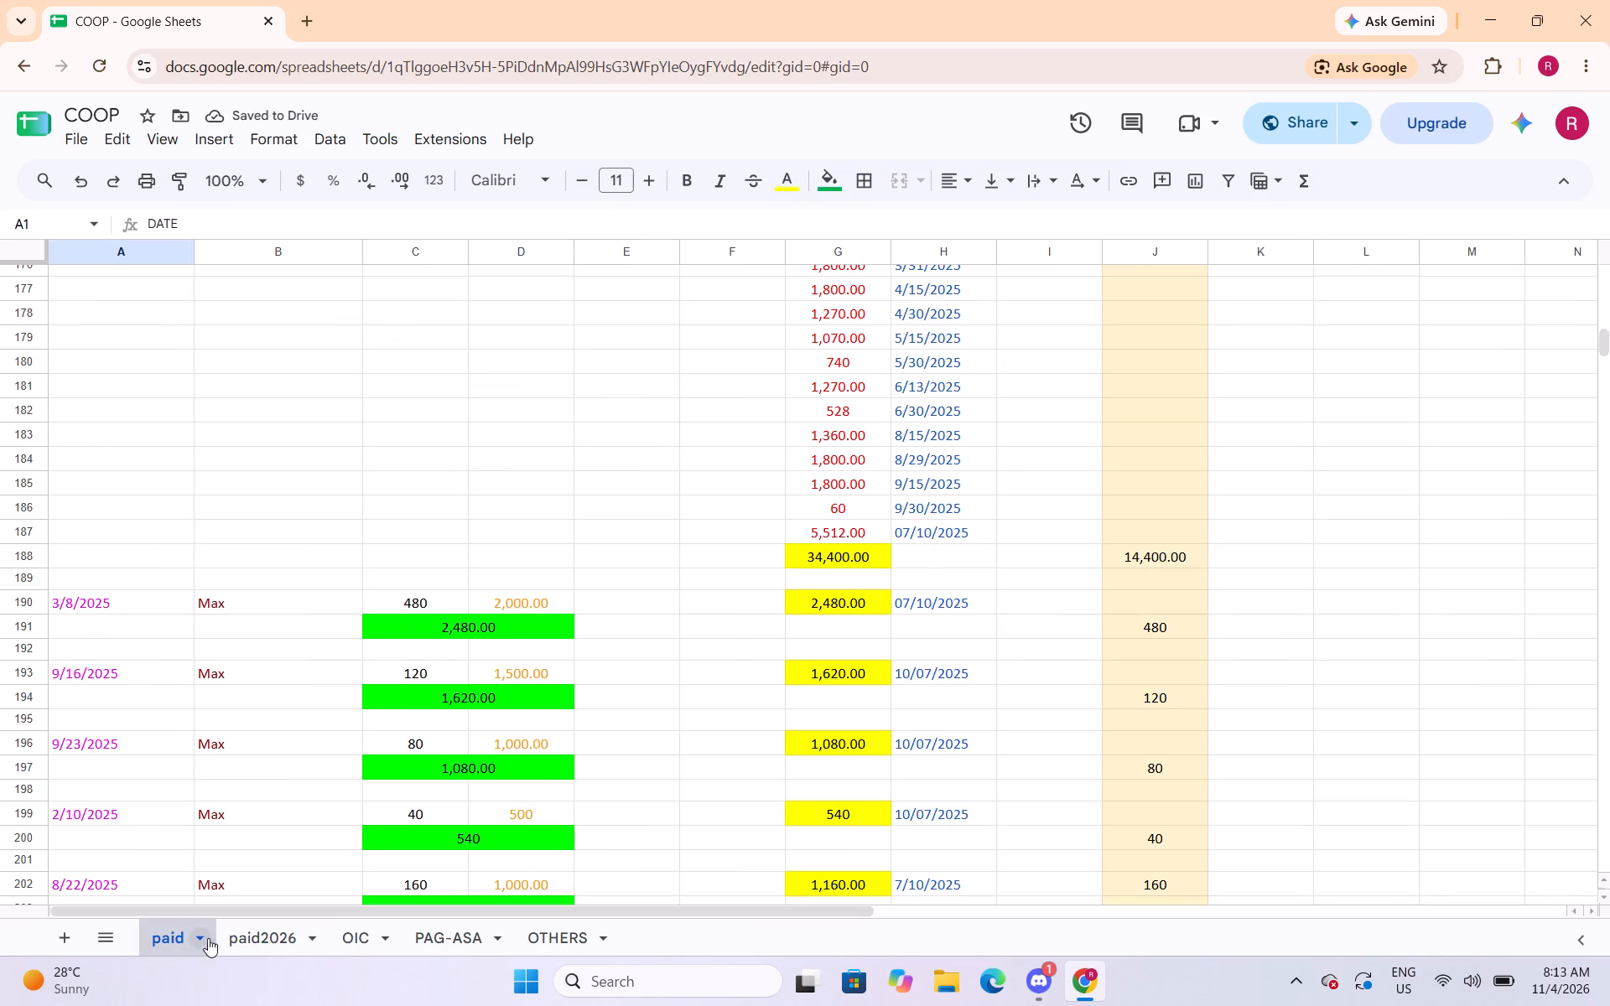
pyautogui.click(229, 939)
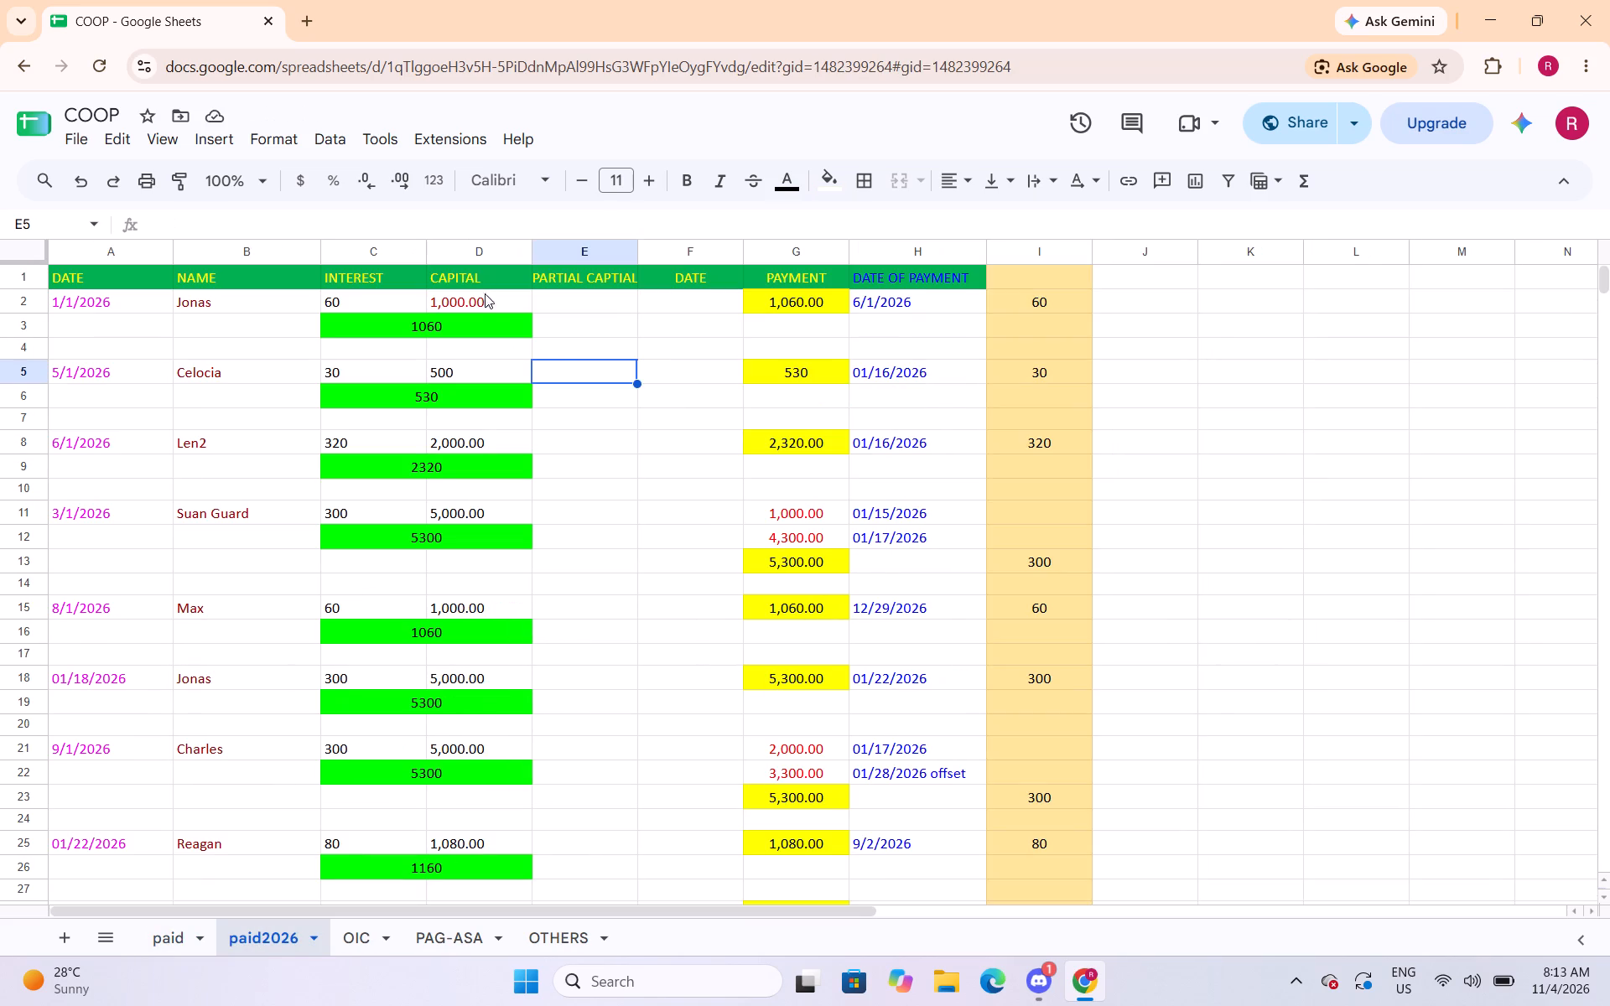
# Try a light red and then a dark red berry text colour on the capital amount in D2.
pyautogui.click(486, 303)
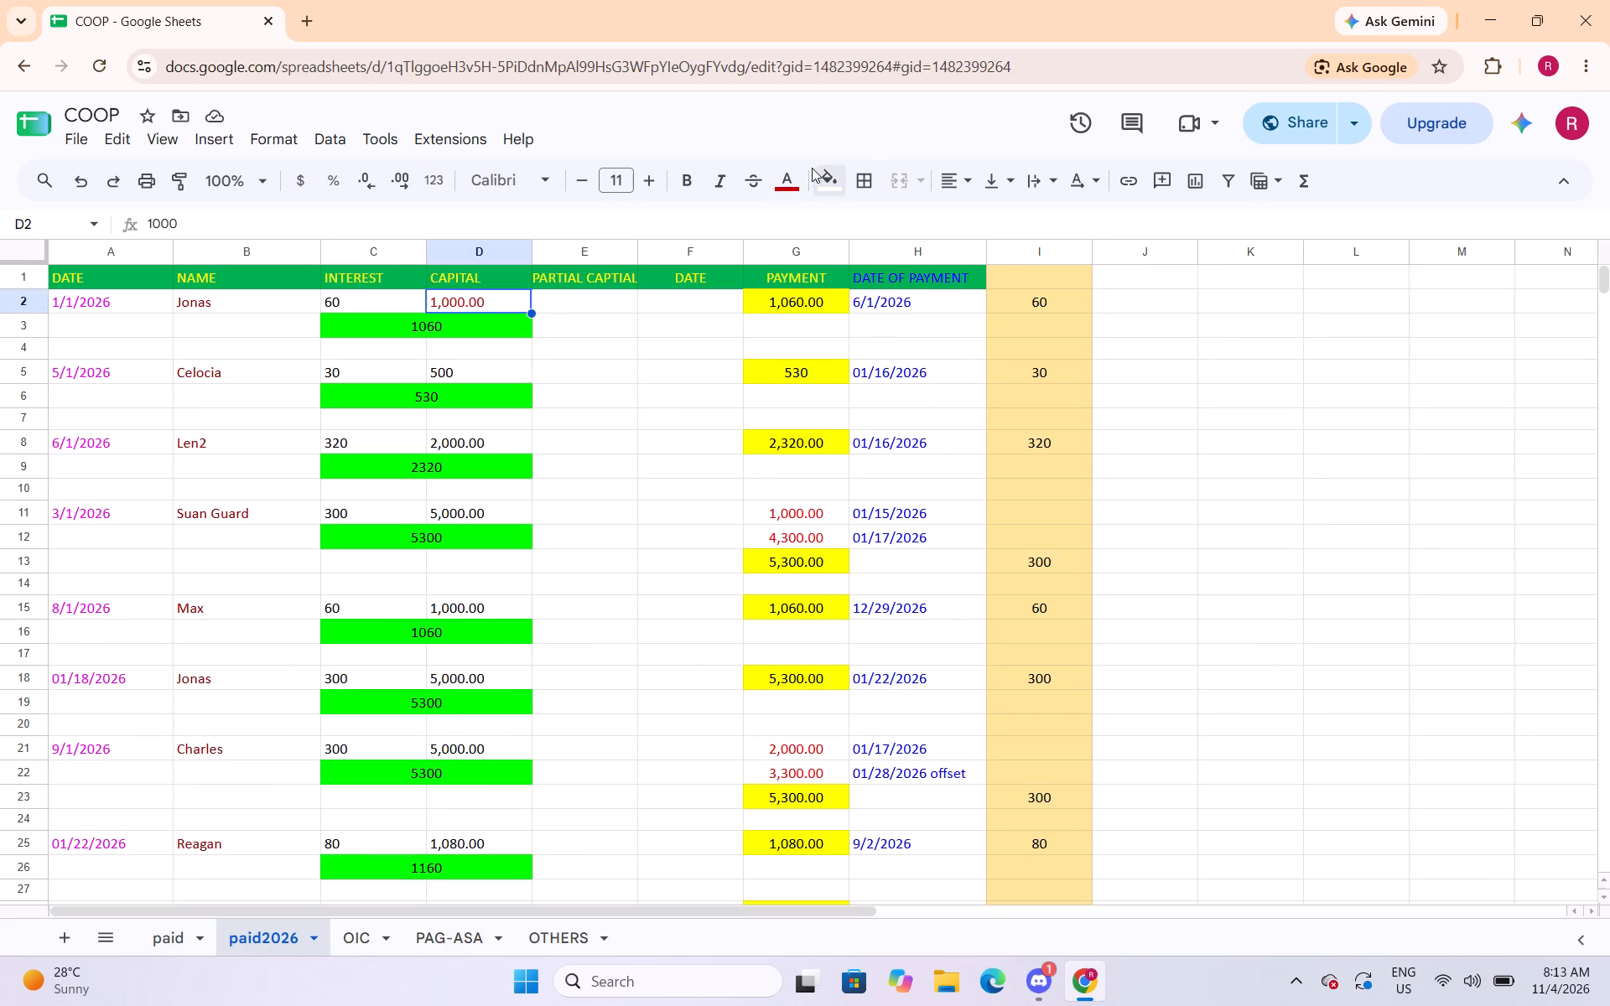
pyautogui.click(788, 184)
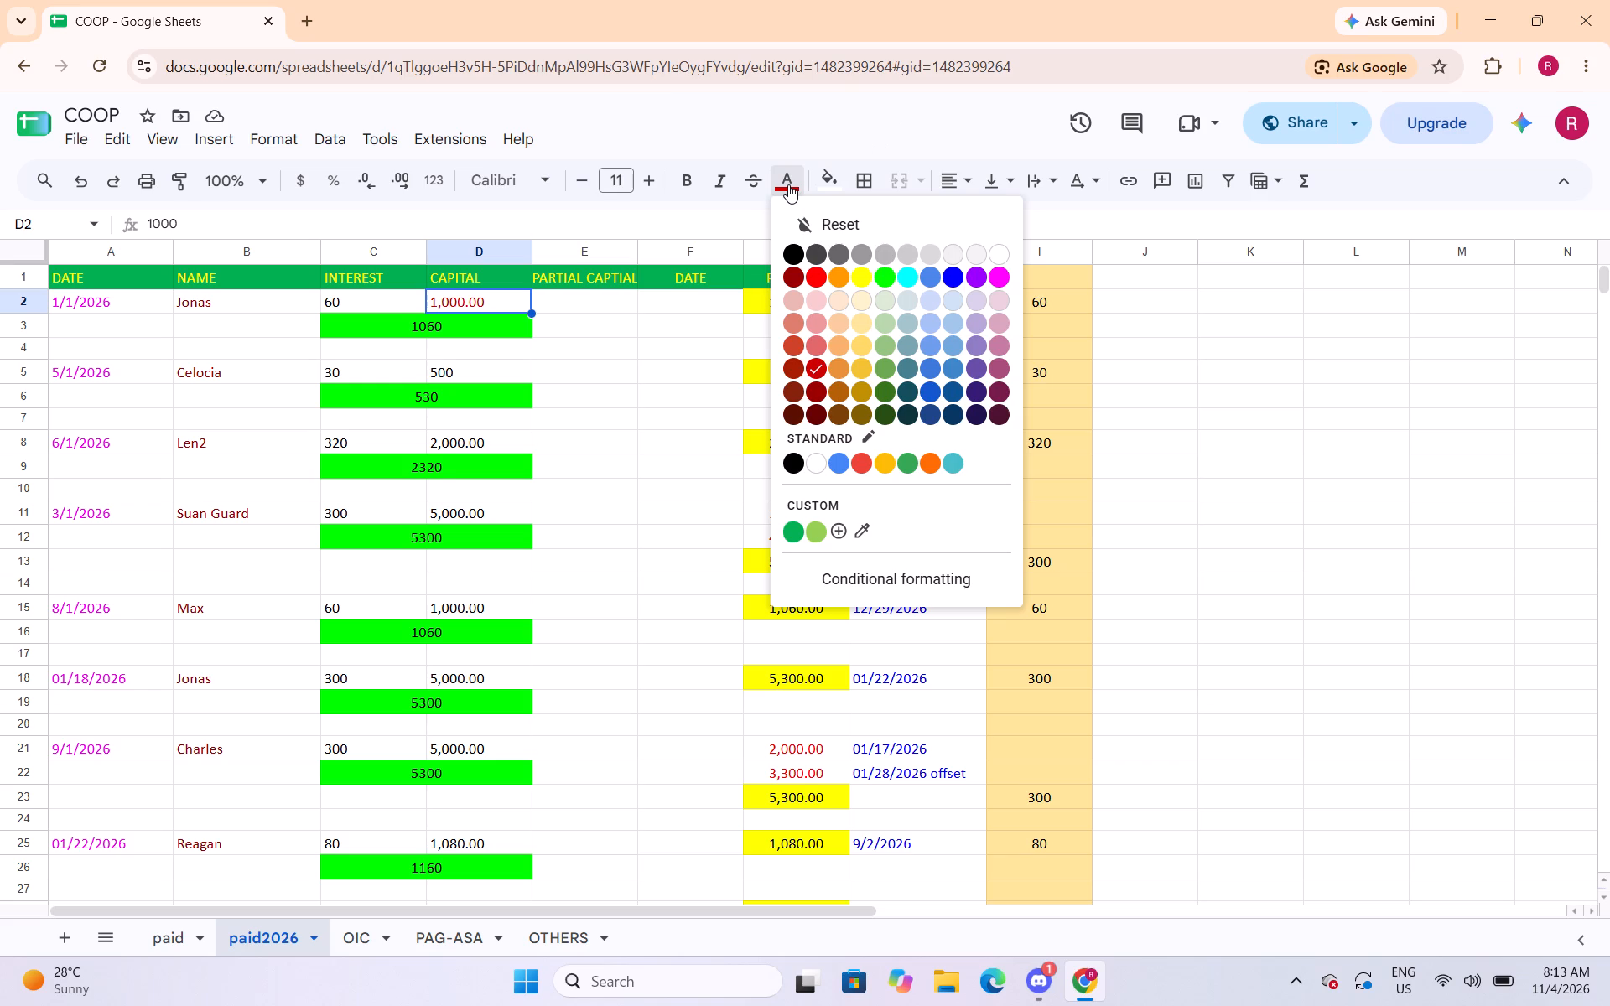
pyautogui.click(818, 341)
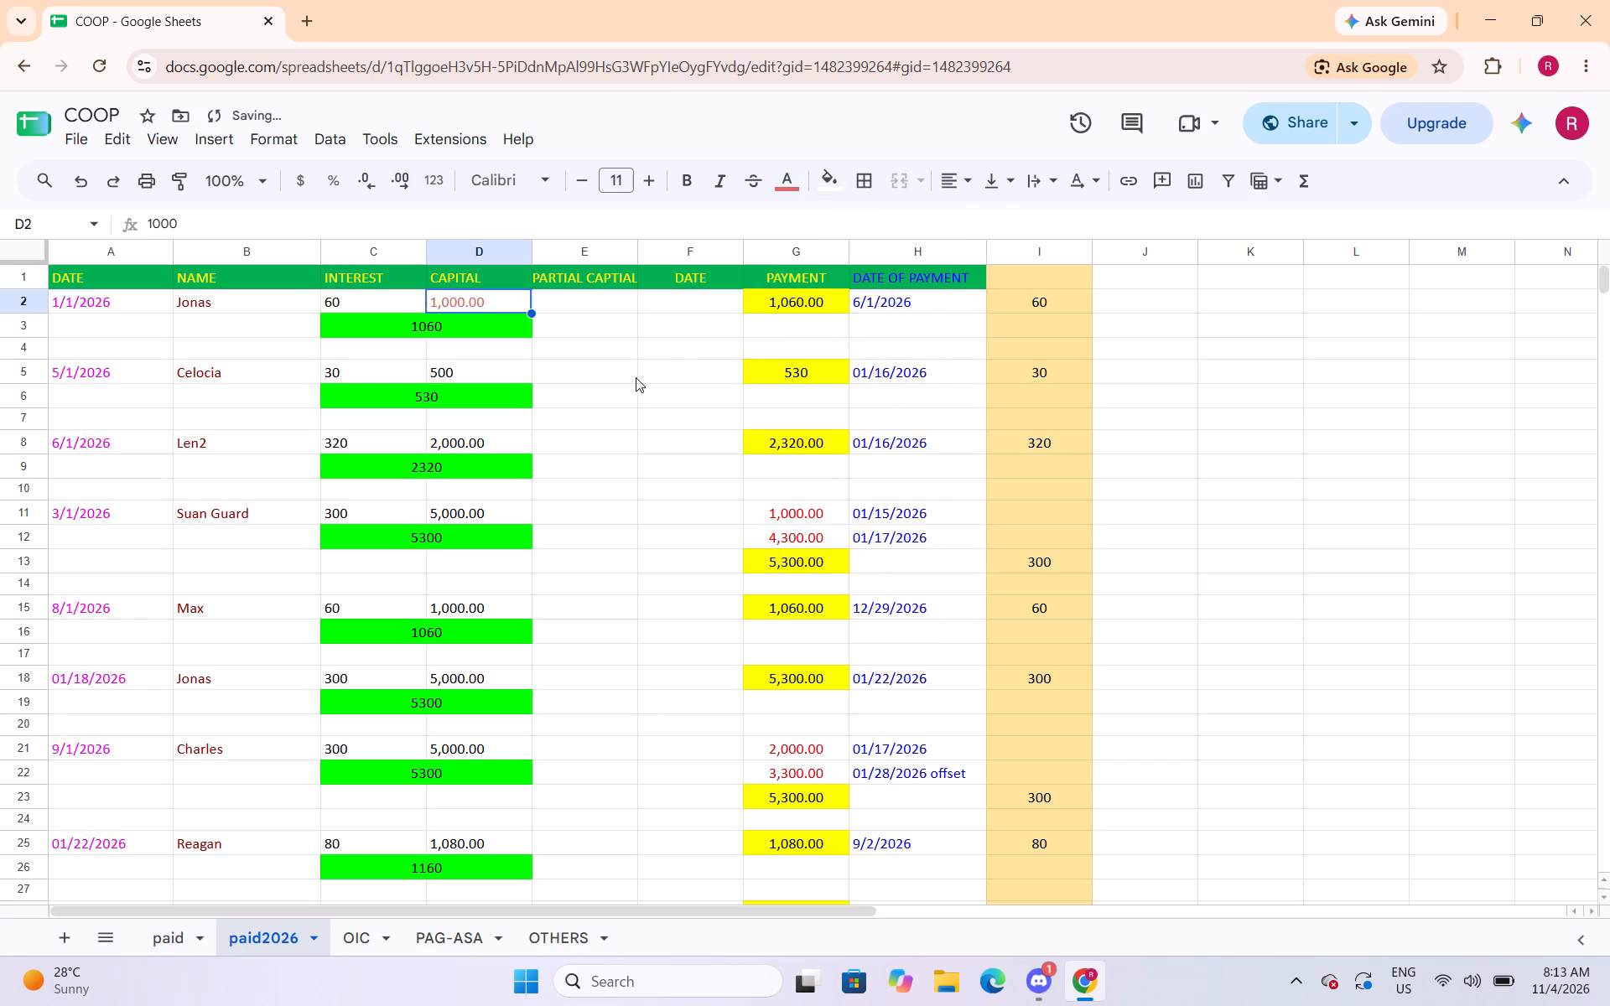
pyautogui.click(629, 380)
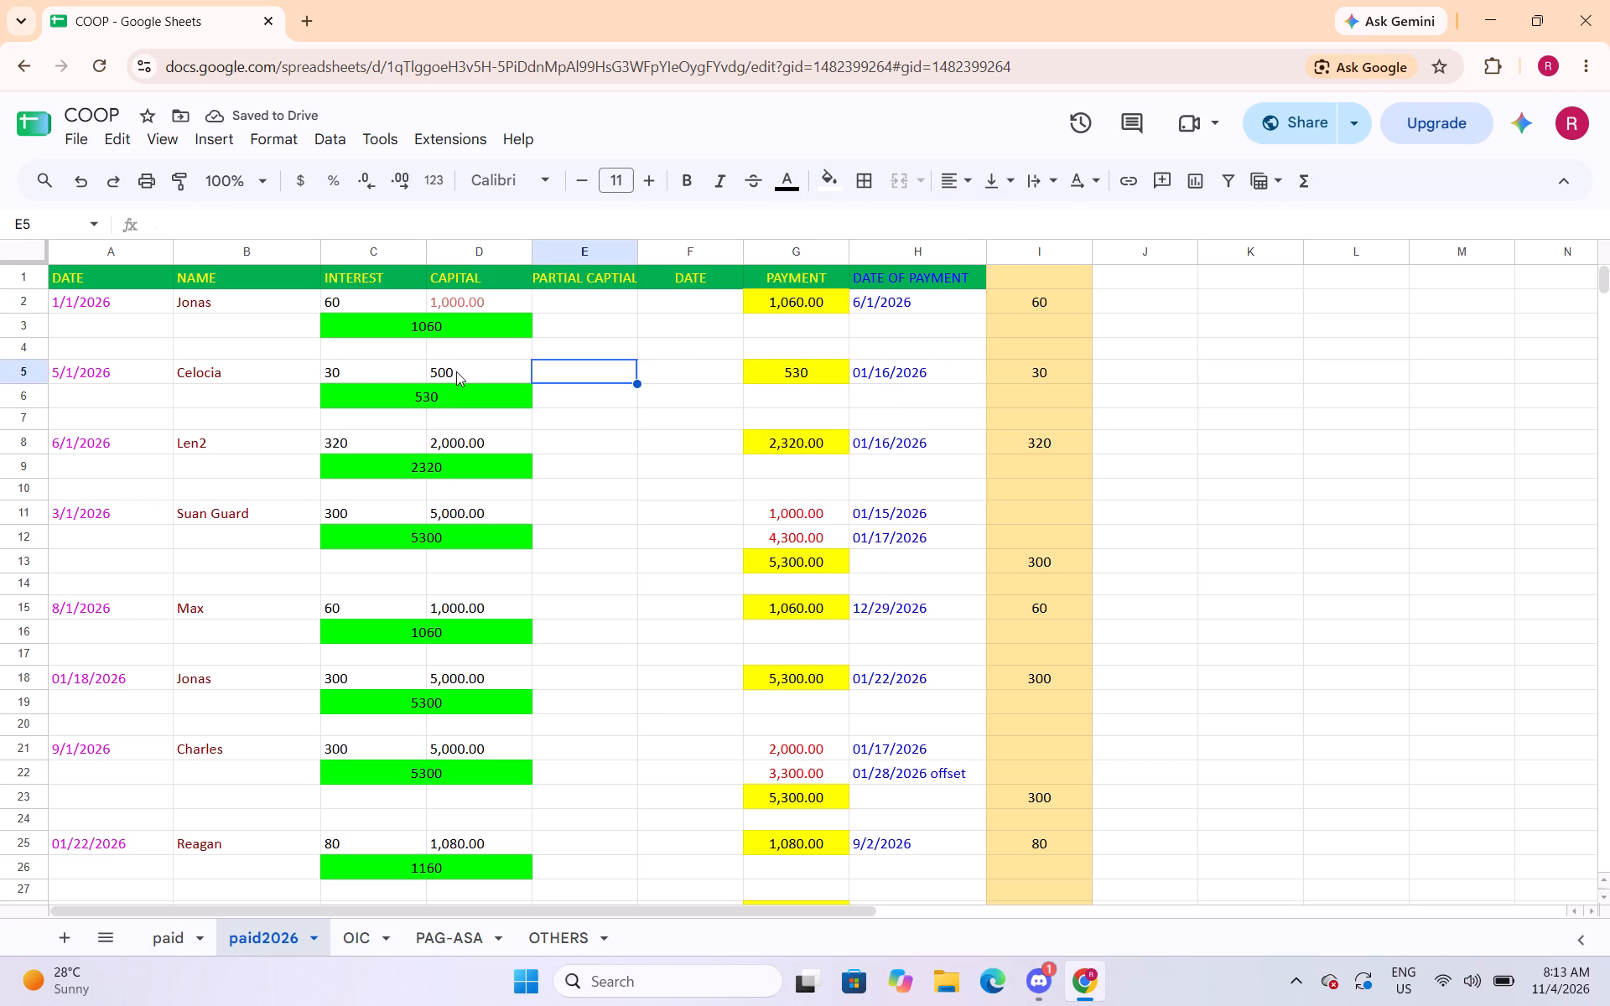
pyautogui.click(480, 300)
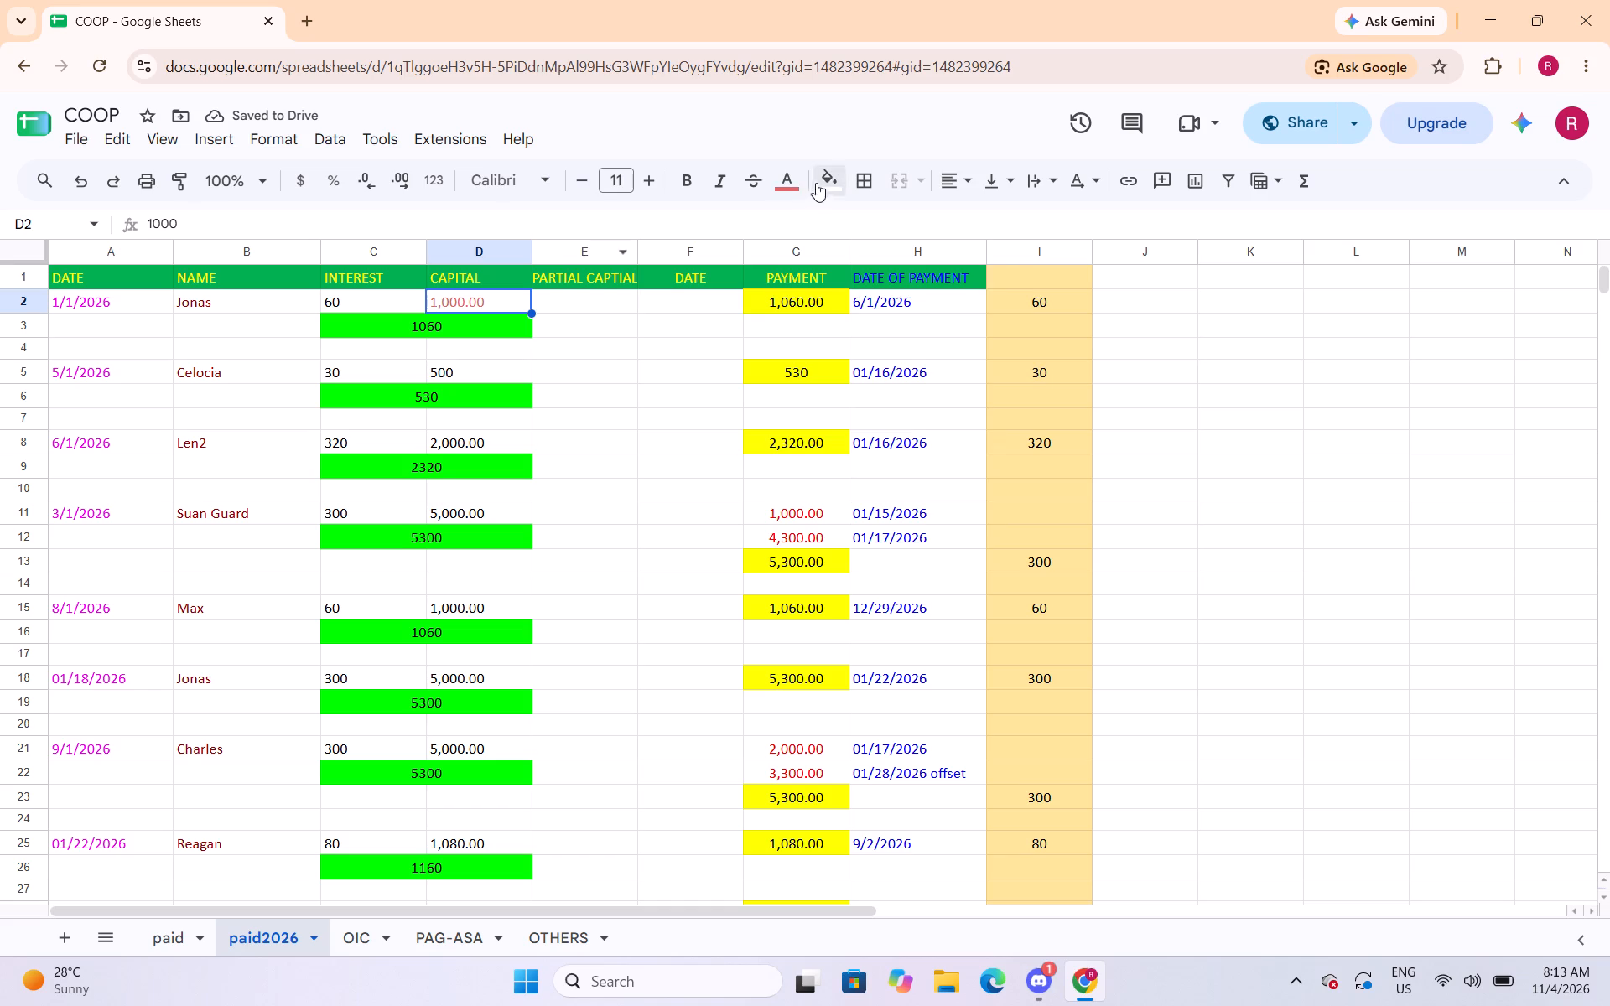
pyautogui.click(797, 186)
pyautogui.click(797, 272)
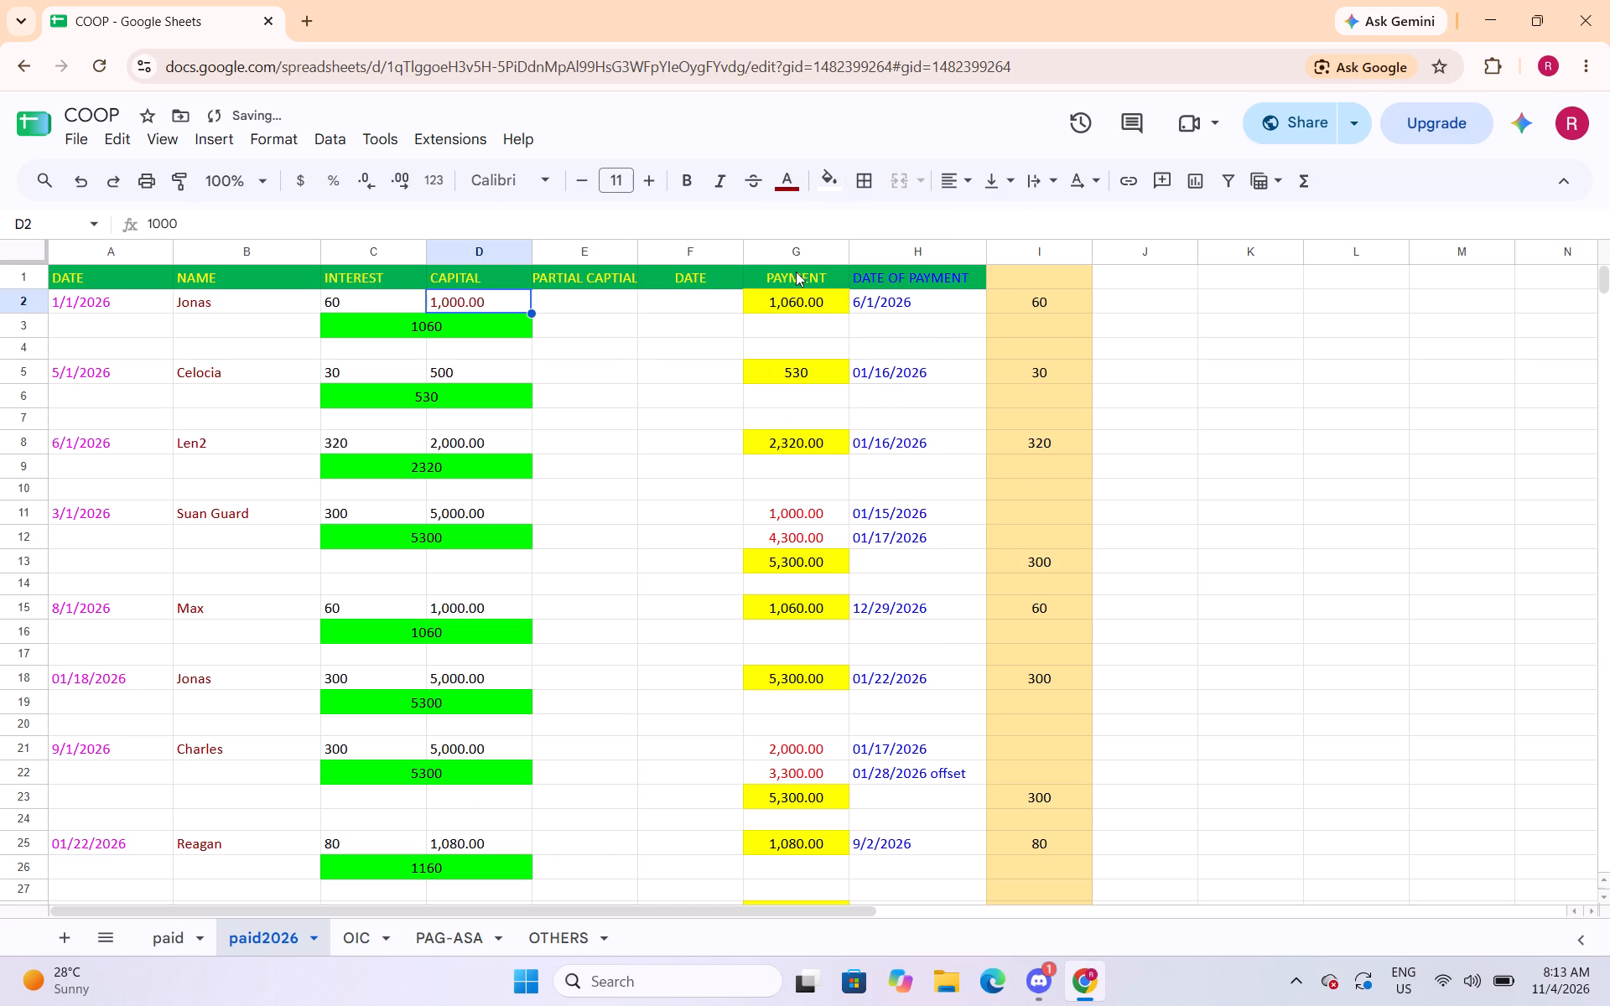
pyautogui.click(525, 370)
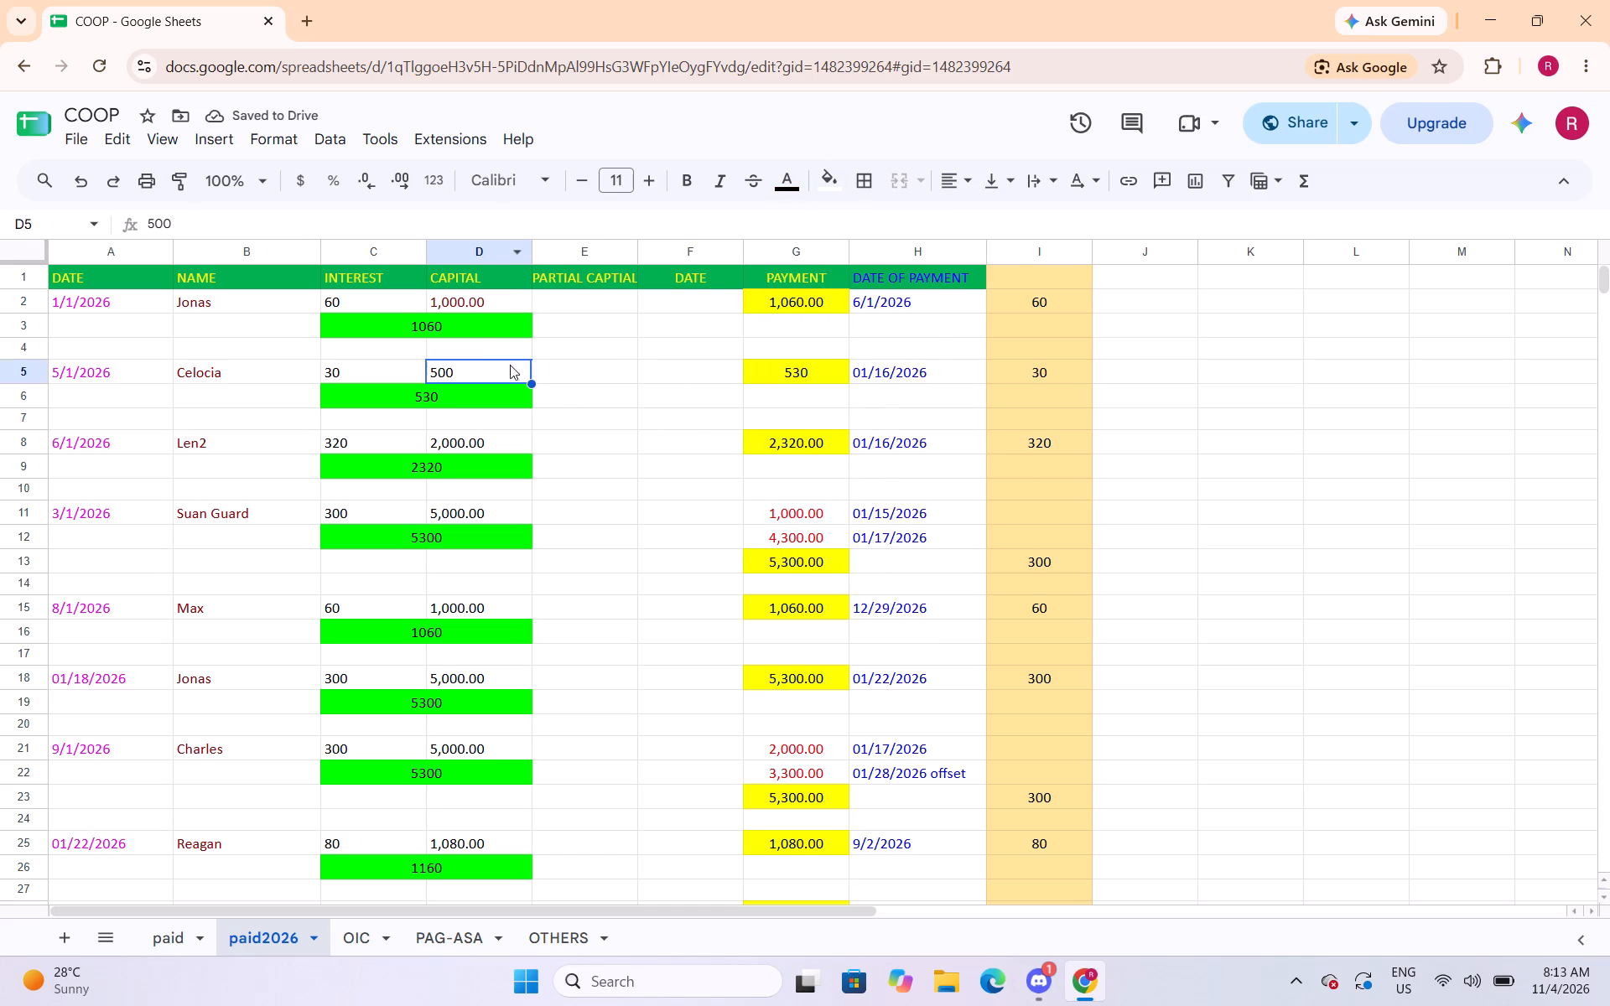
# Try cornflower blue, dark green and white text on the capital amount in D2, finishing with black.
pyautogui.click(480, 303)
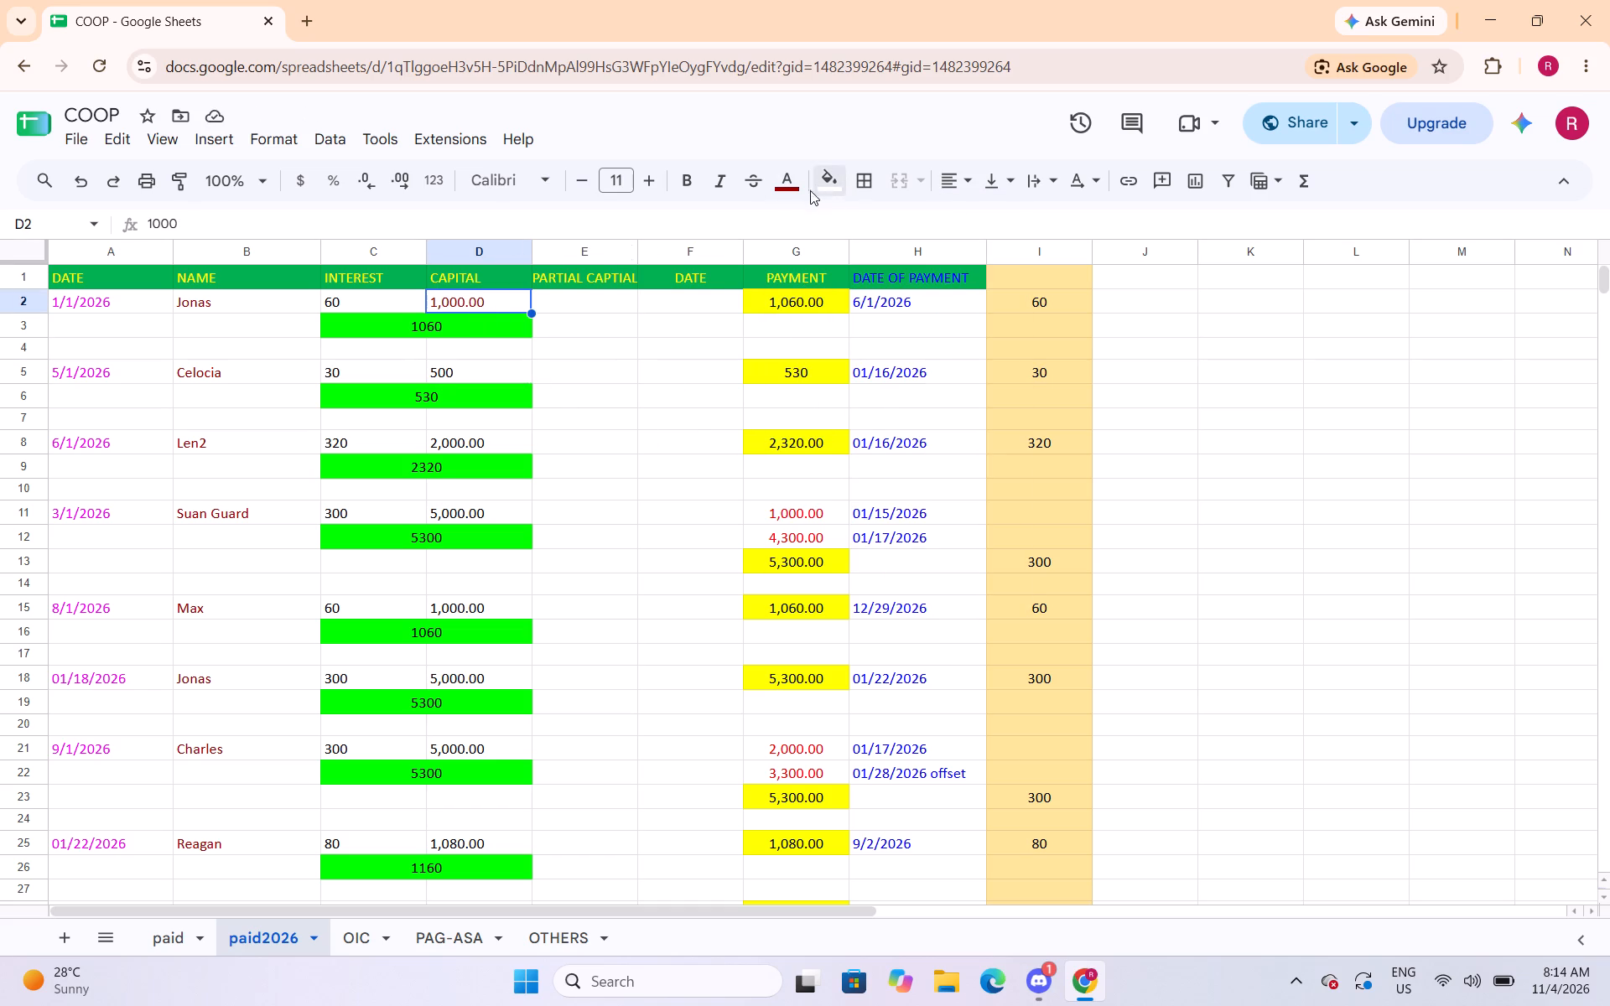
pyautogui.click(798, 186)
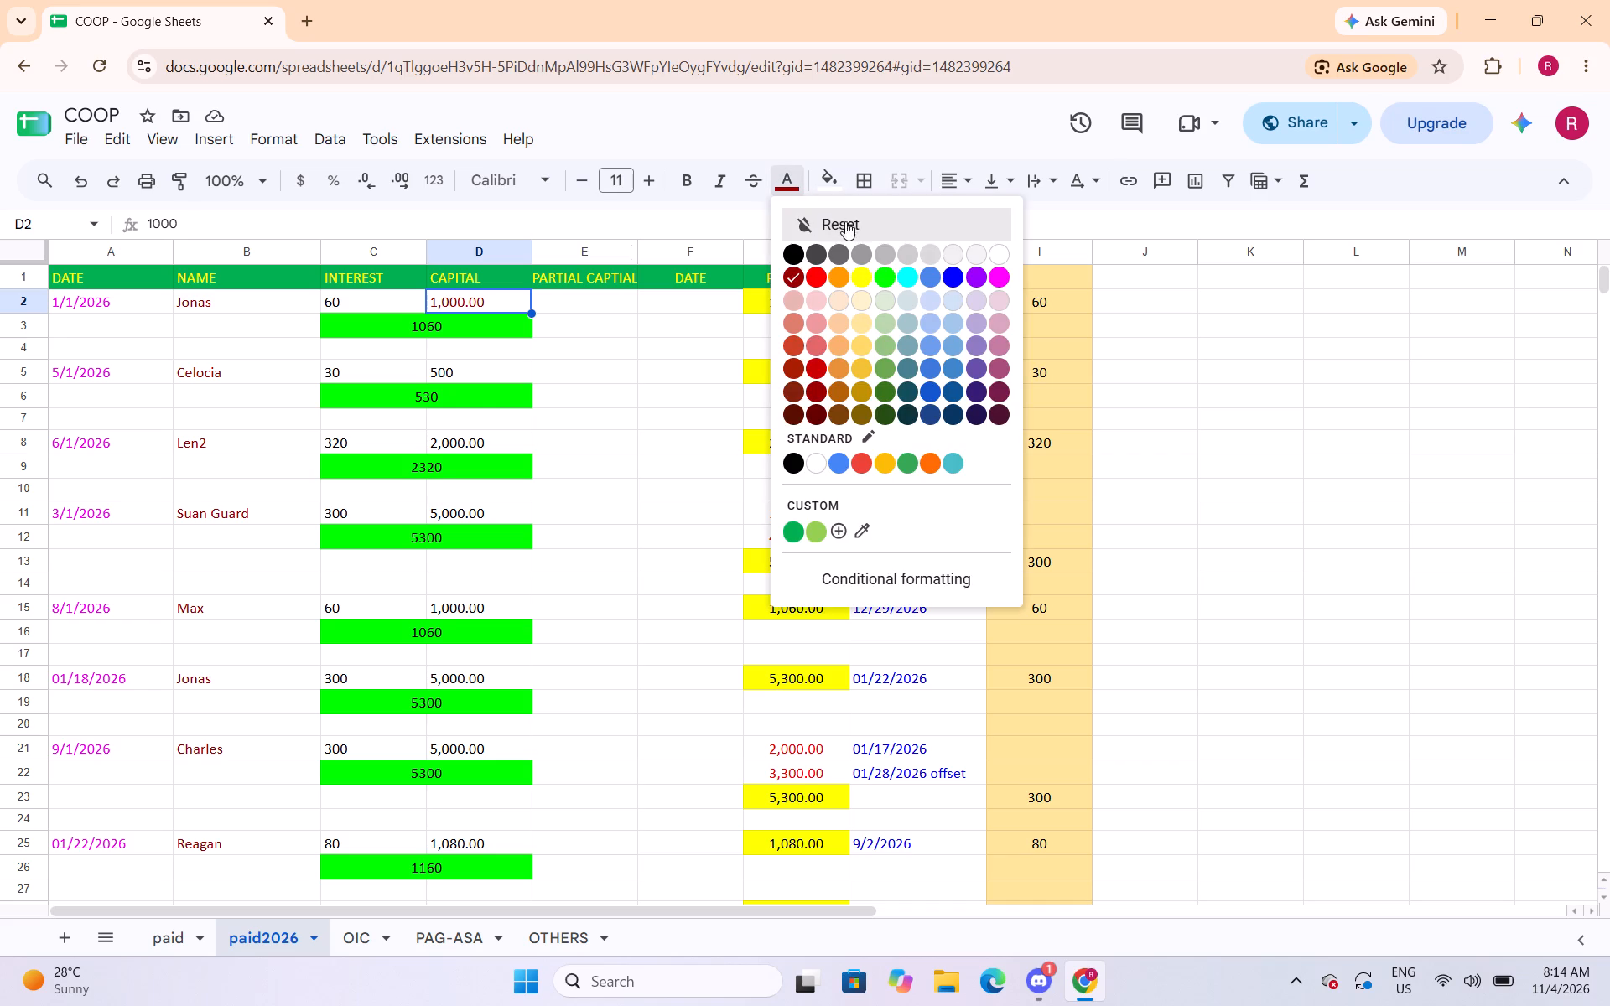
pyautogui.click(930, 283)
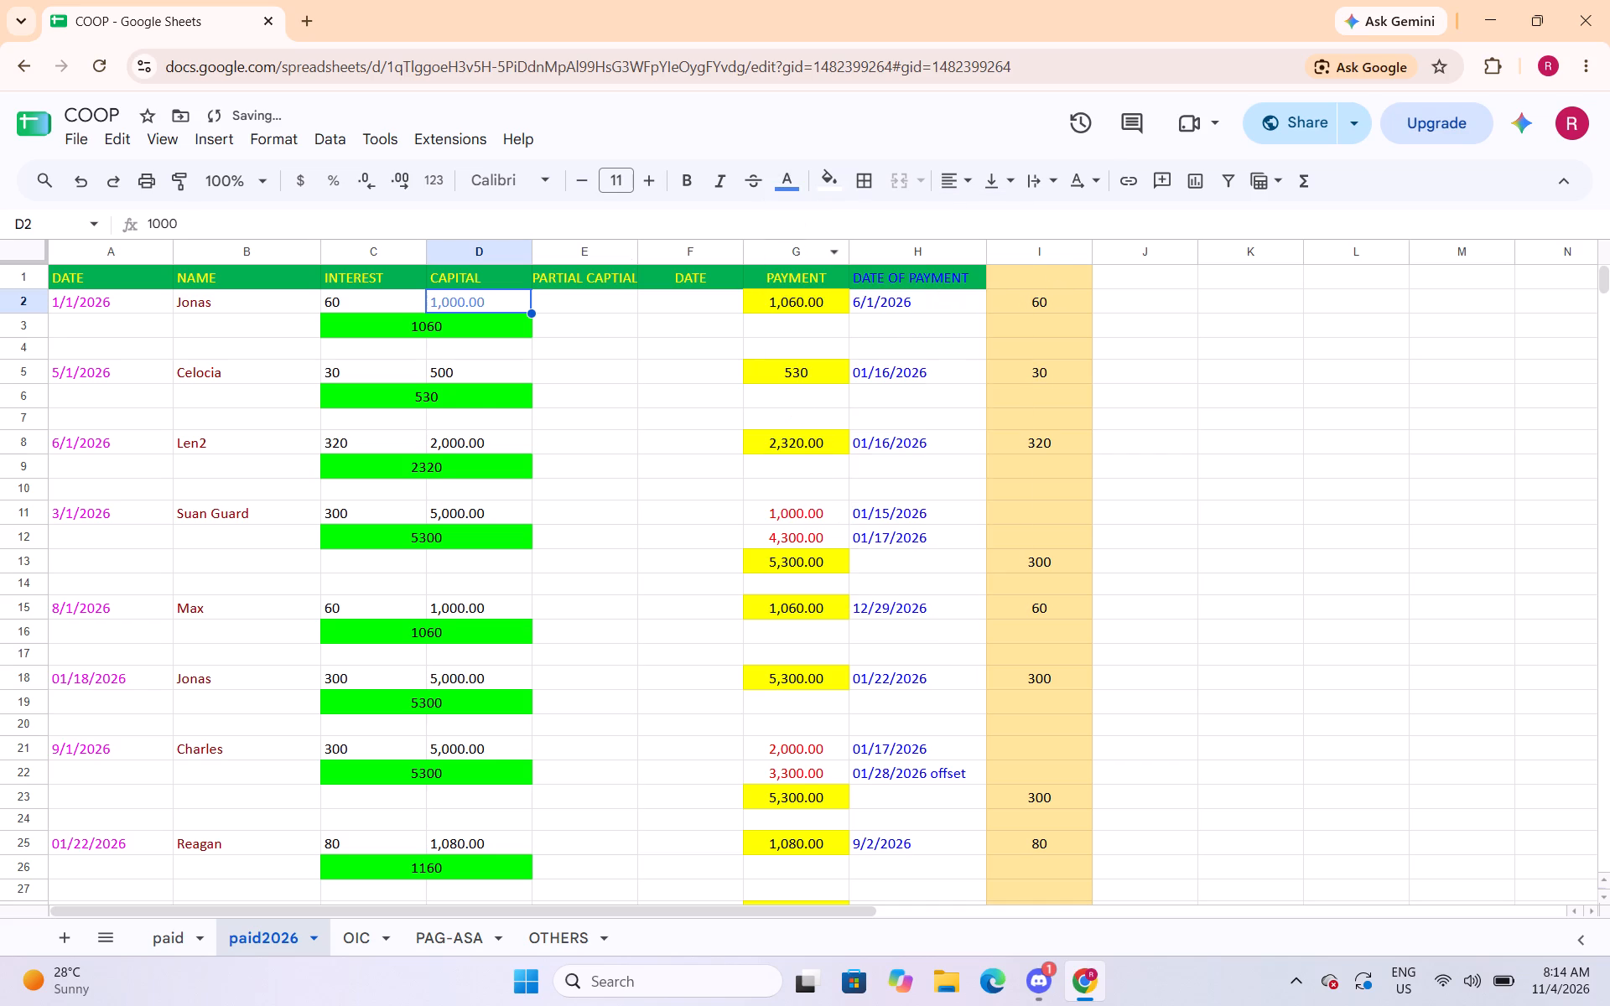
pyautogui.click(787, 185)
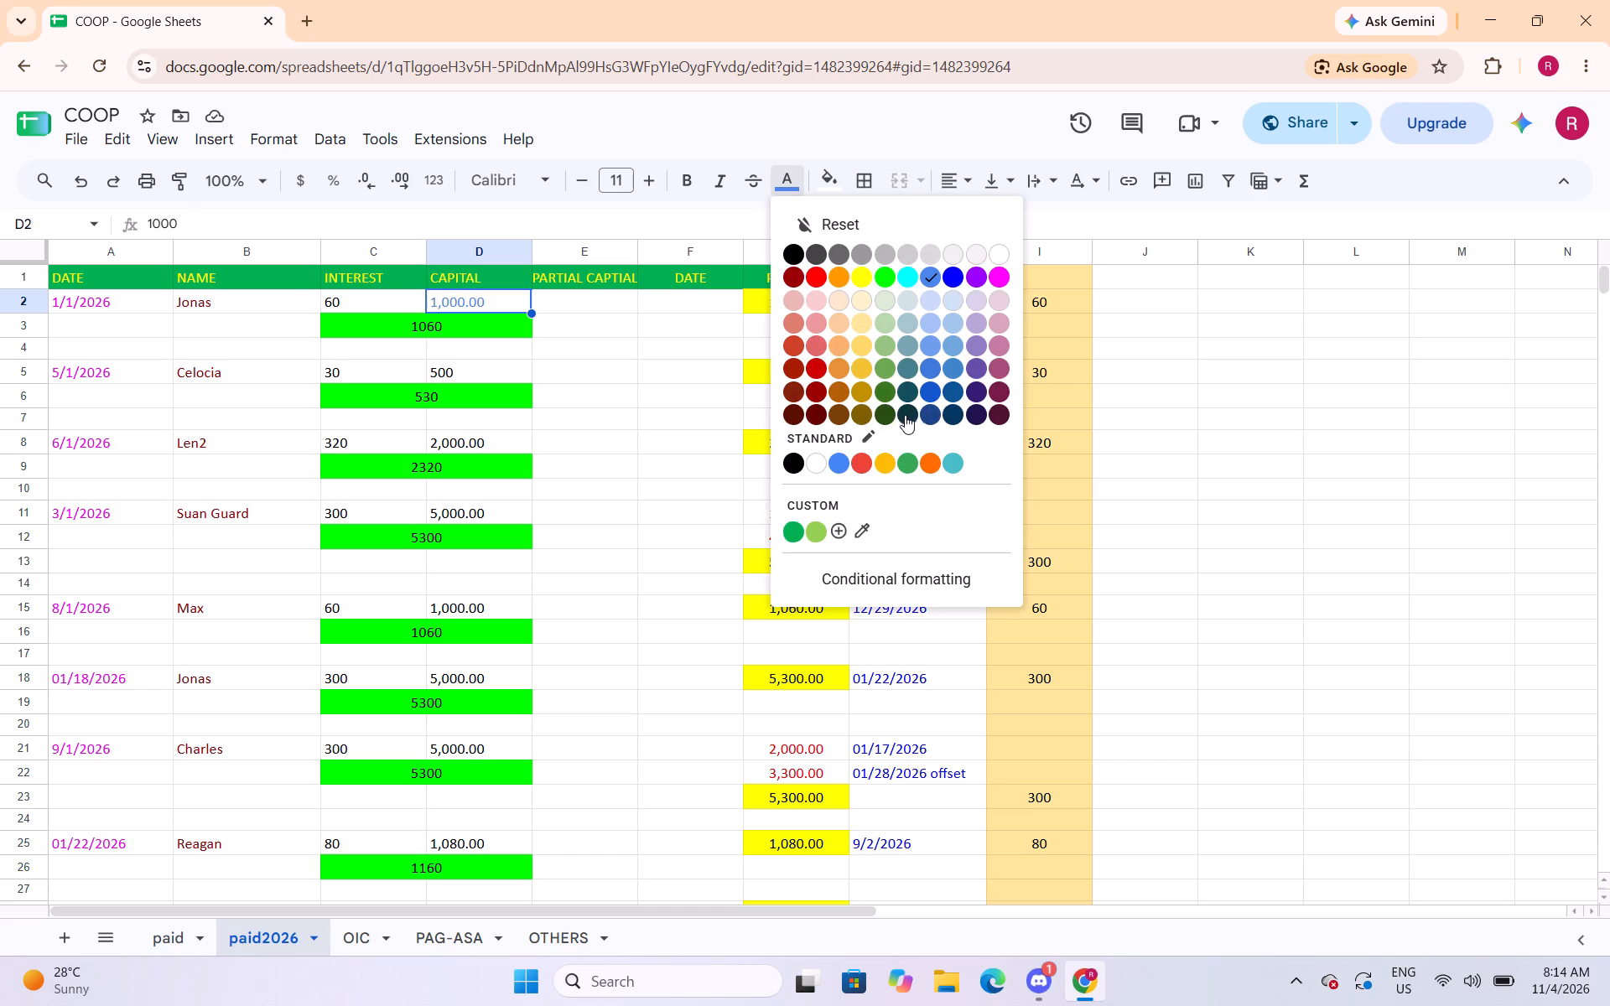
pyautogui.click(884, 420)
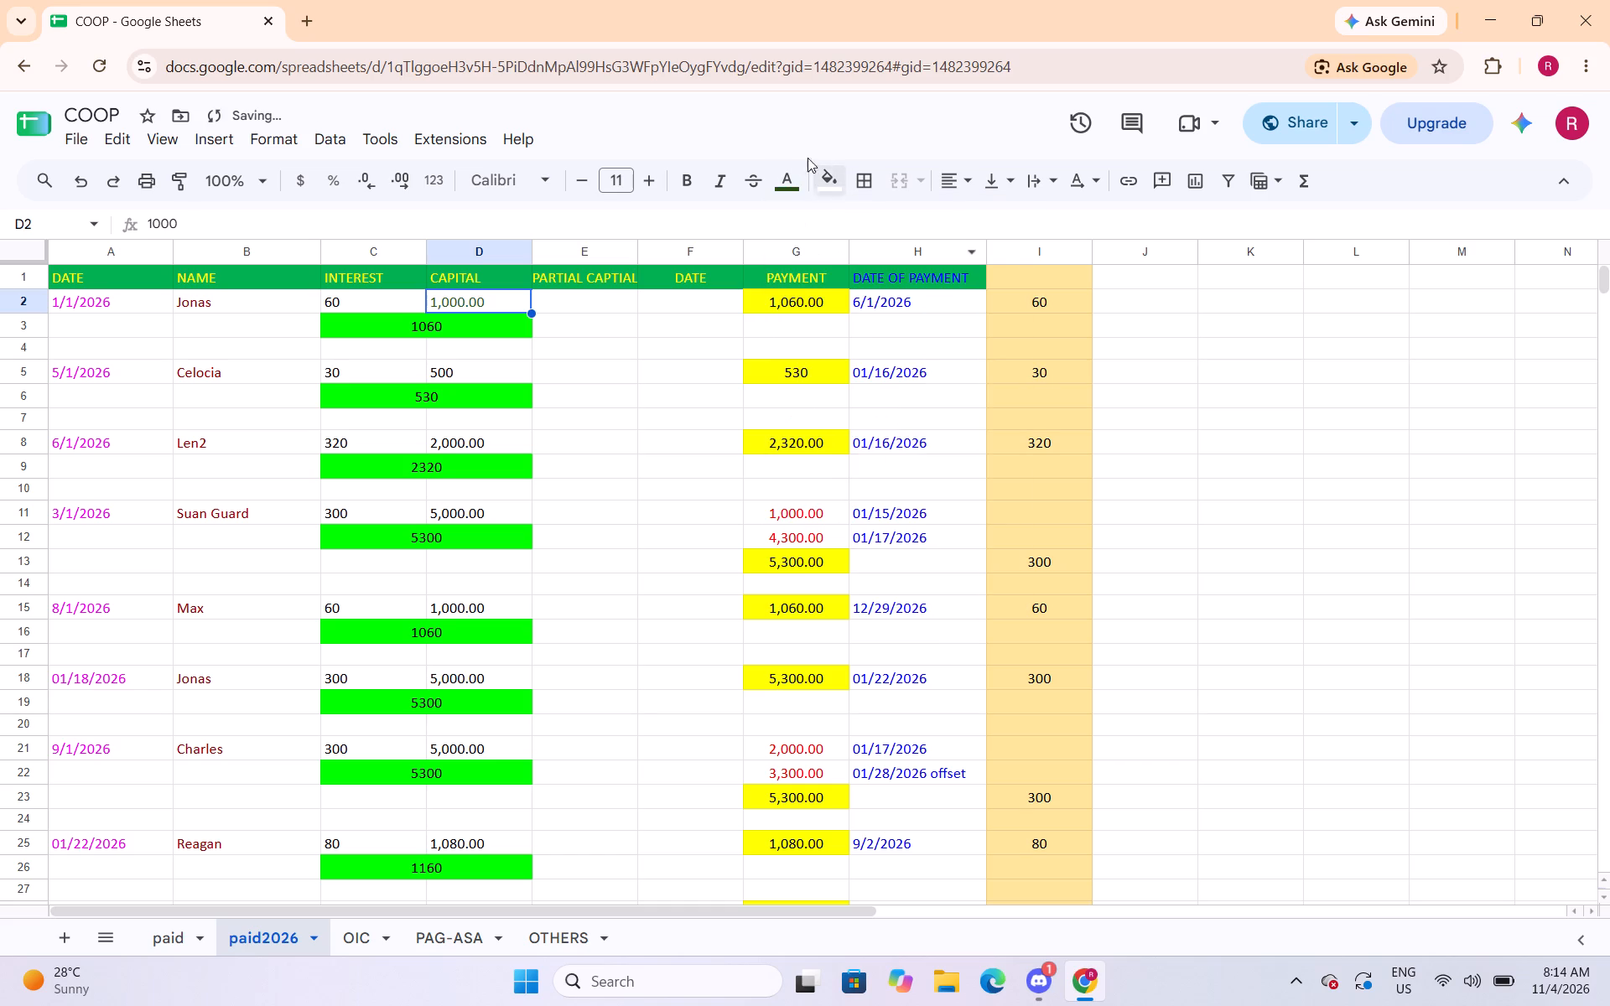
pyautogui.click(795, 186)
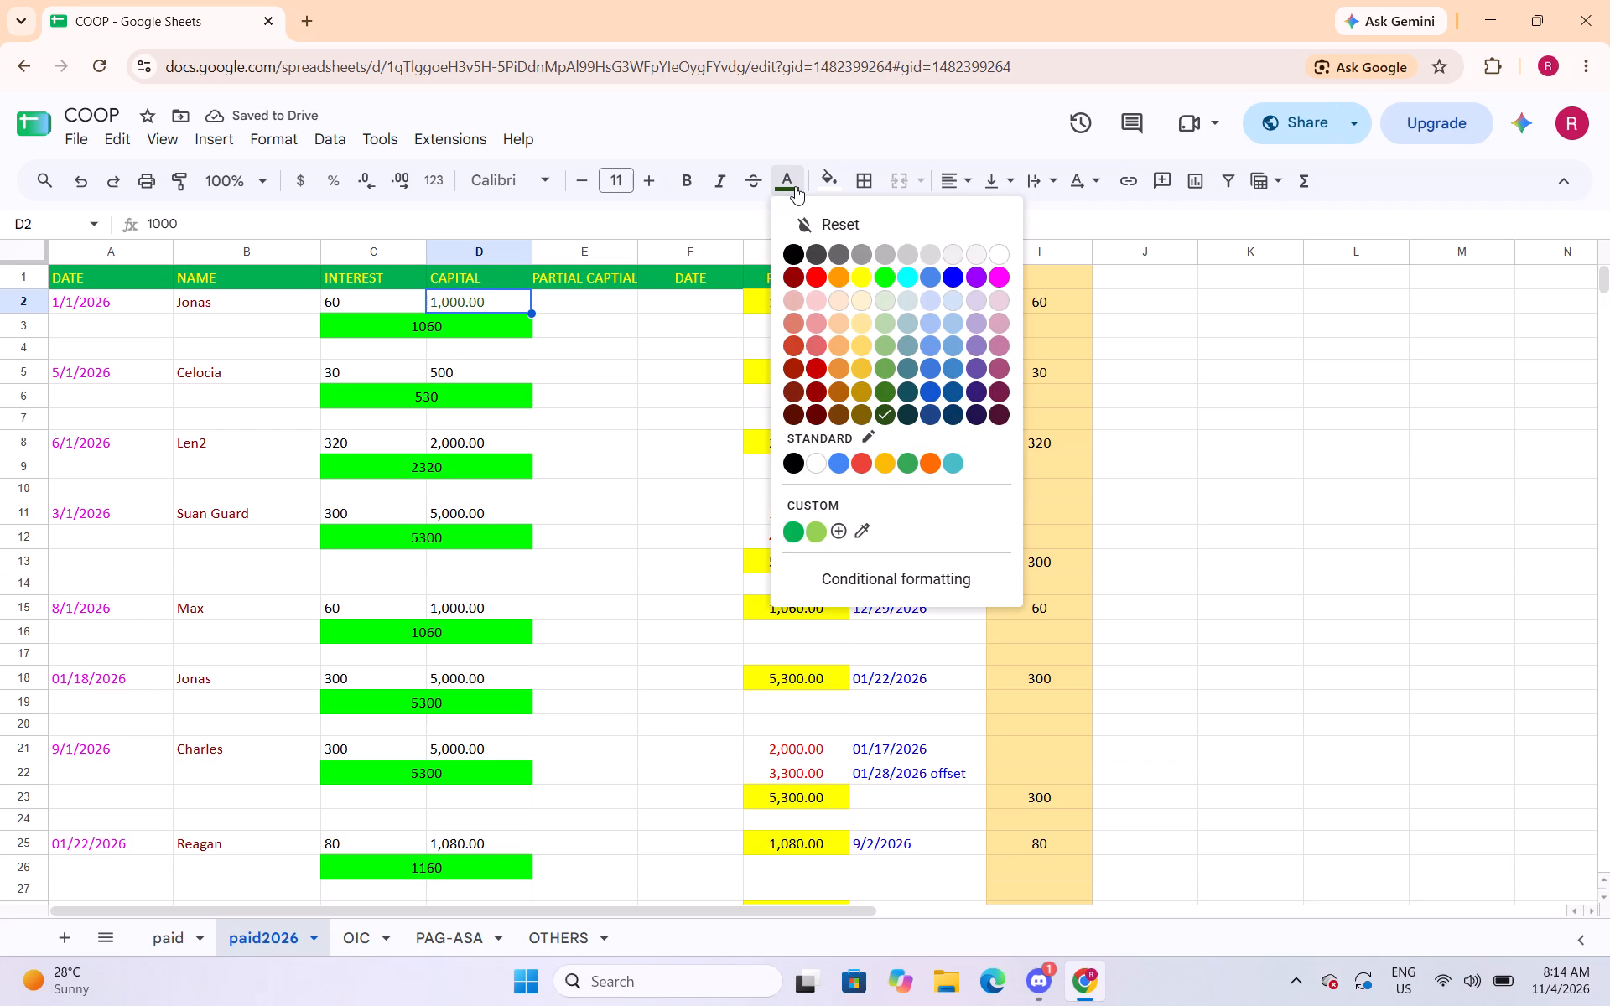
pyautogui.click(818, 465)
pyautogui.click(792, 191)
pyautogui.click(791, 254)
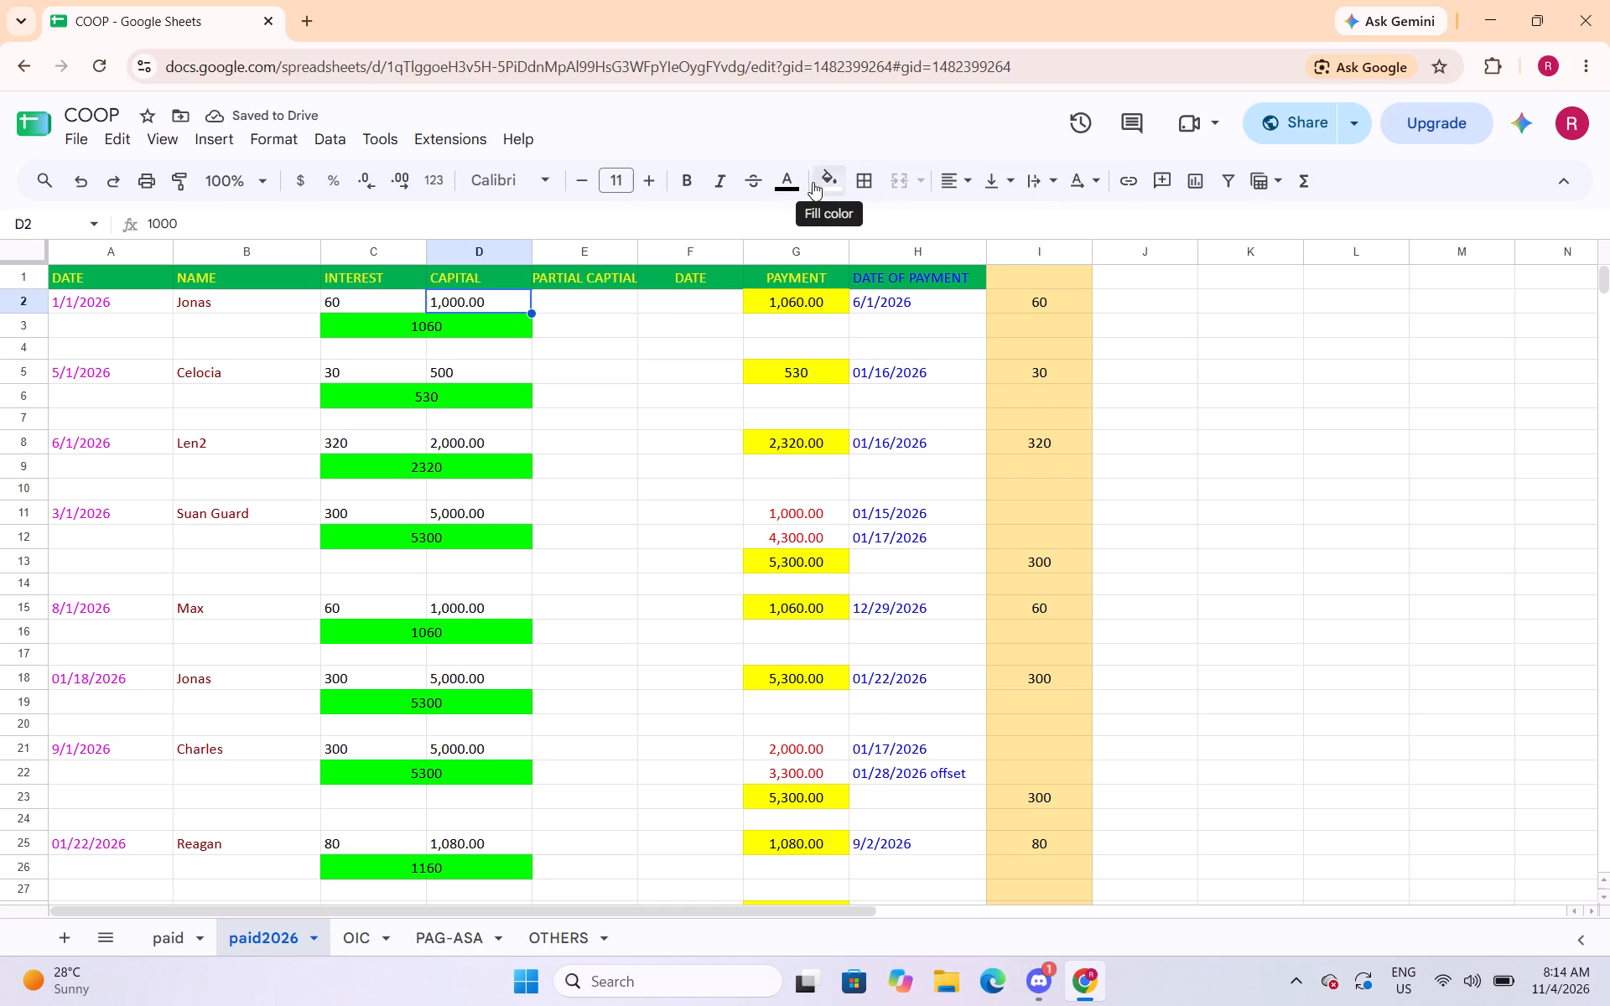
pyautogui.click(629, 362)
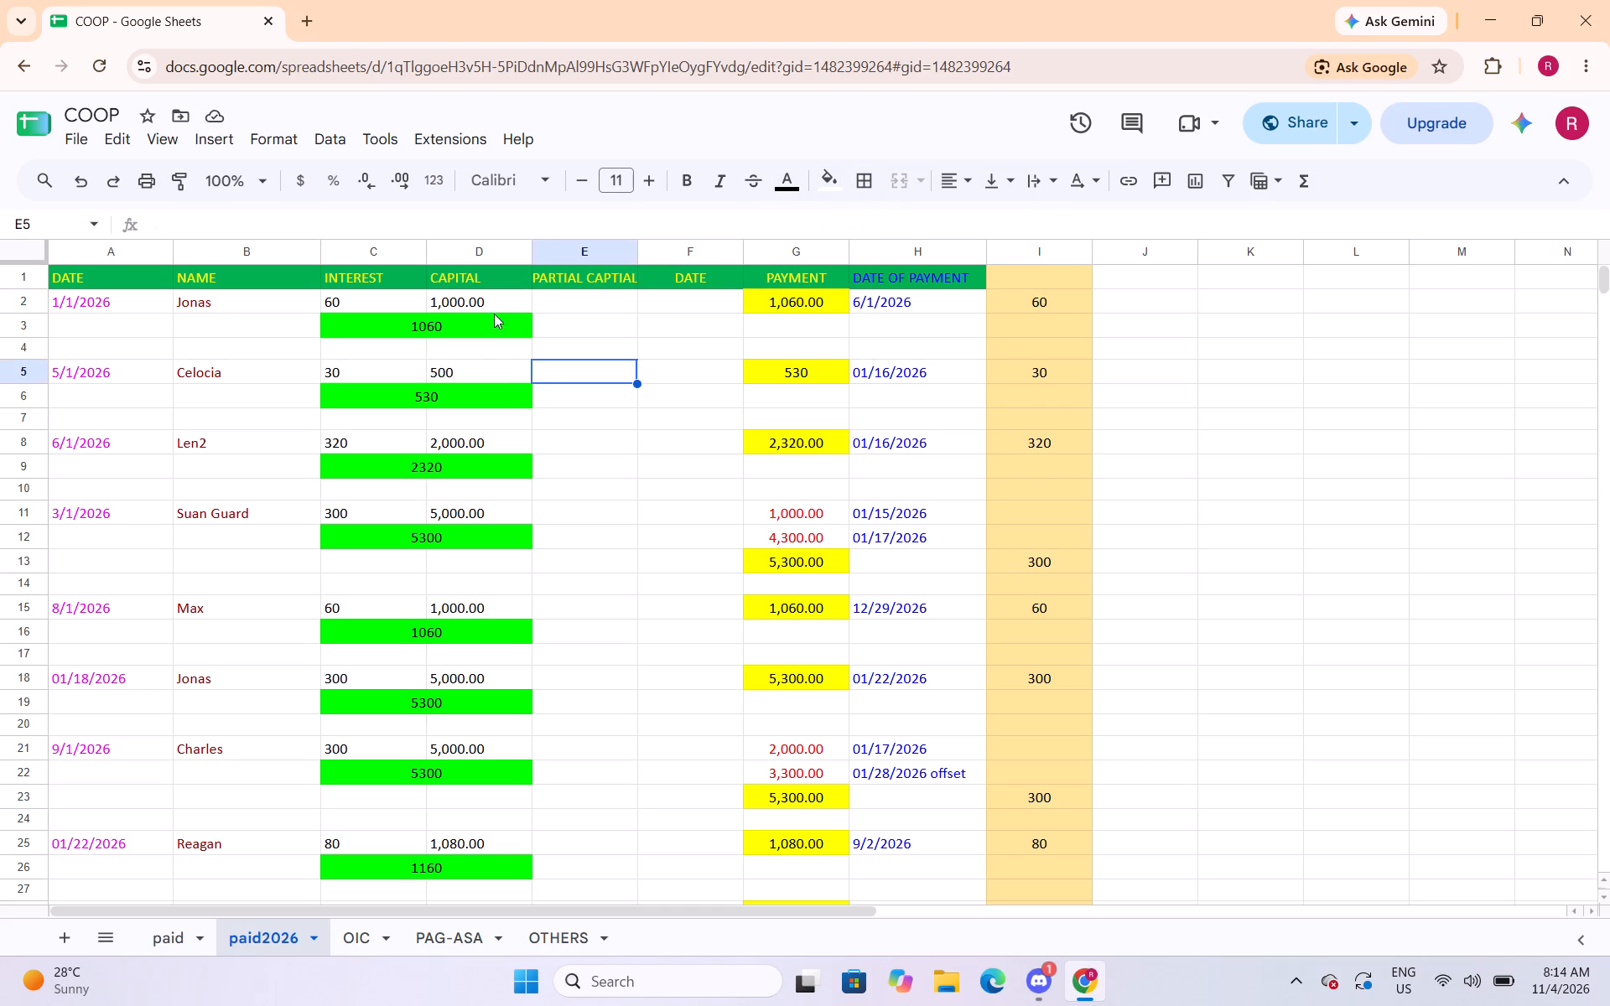
# Set the text of Jonas's capital in D2 and Celocia's capital in D5 to the brick-red shade light red berry 1.
pyautogui.click(496, 303)
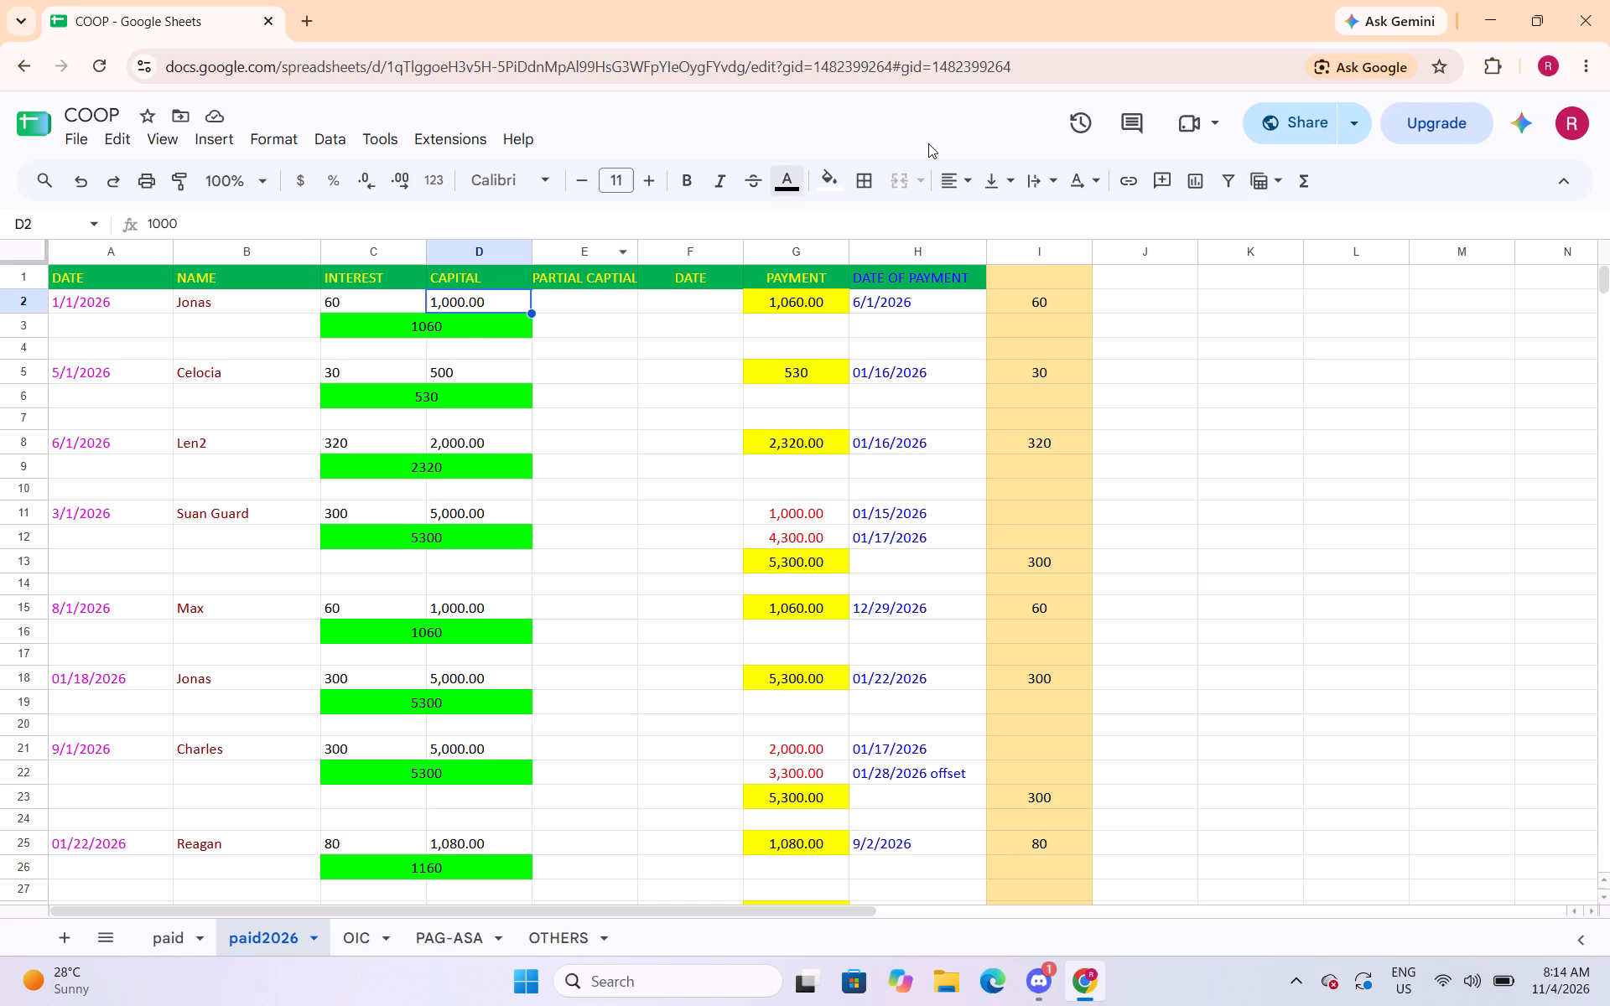
pyautogui.click(791, 174)
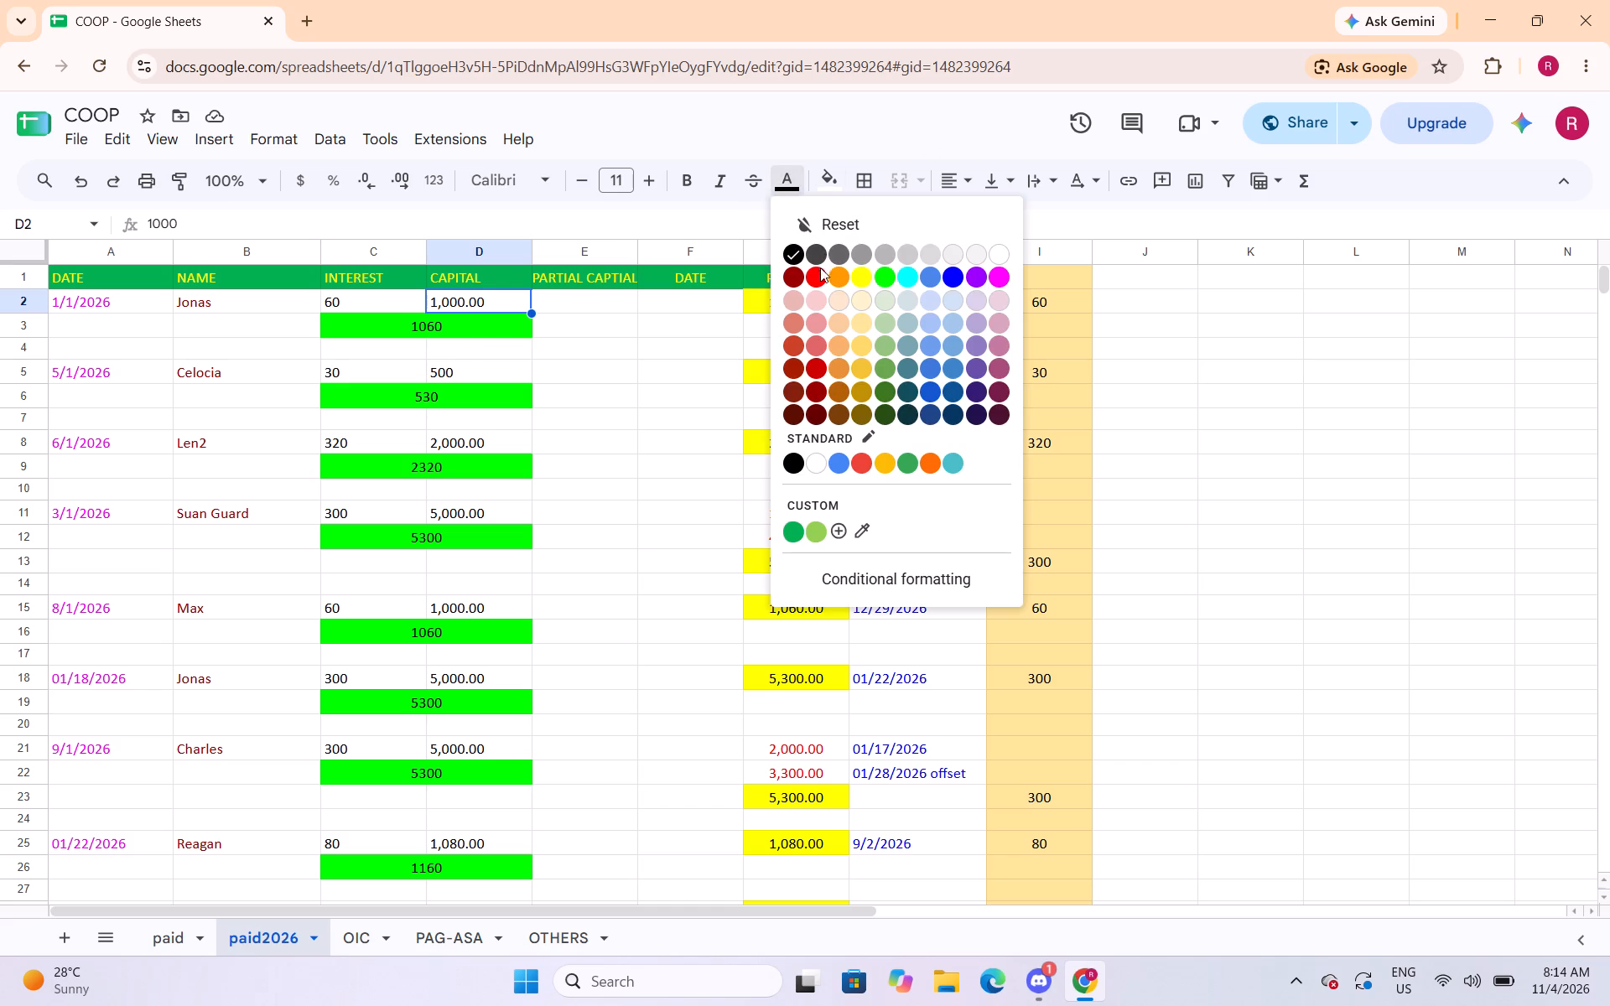
pyautogui.click(791, 349)
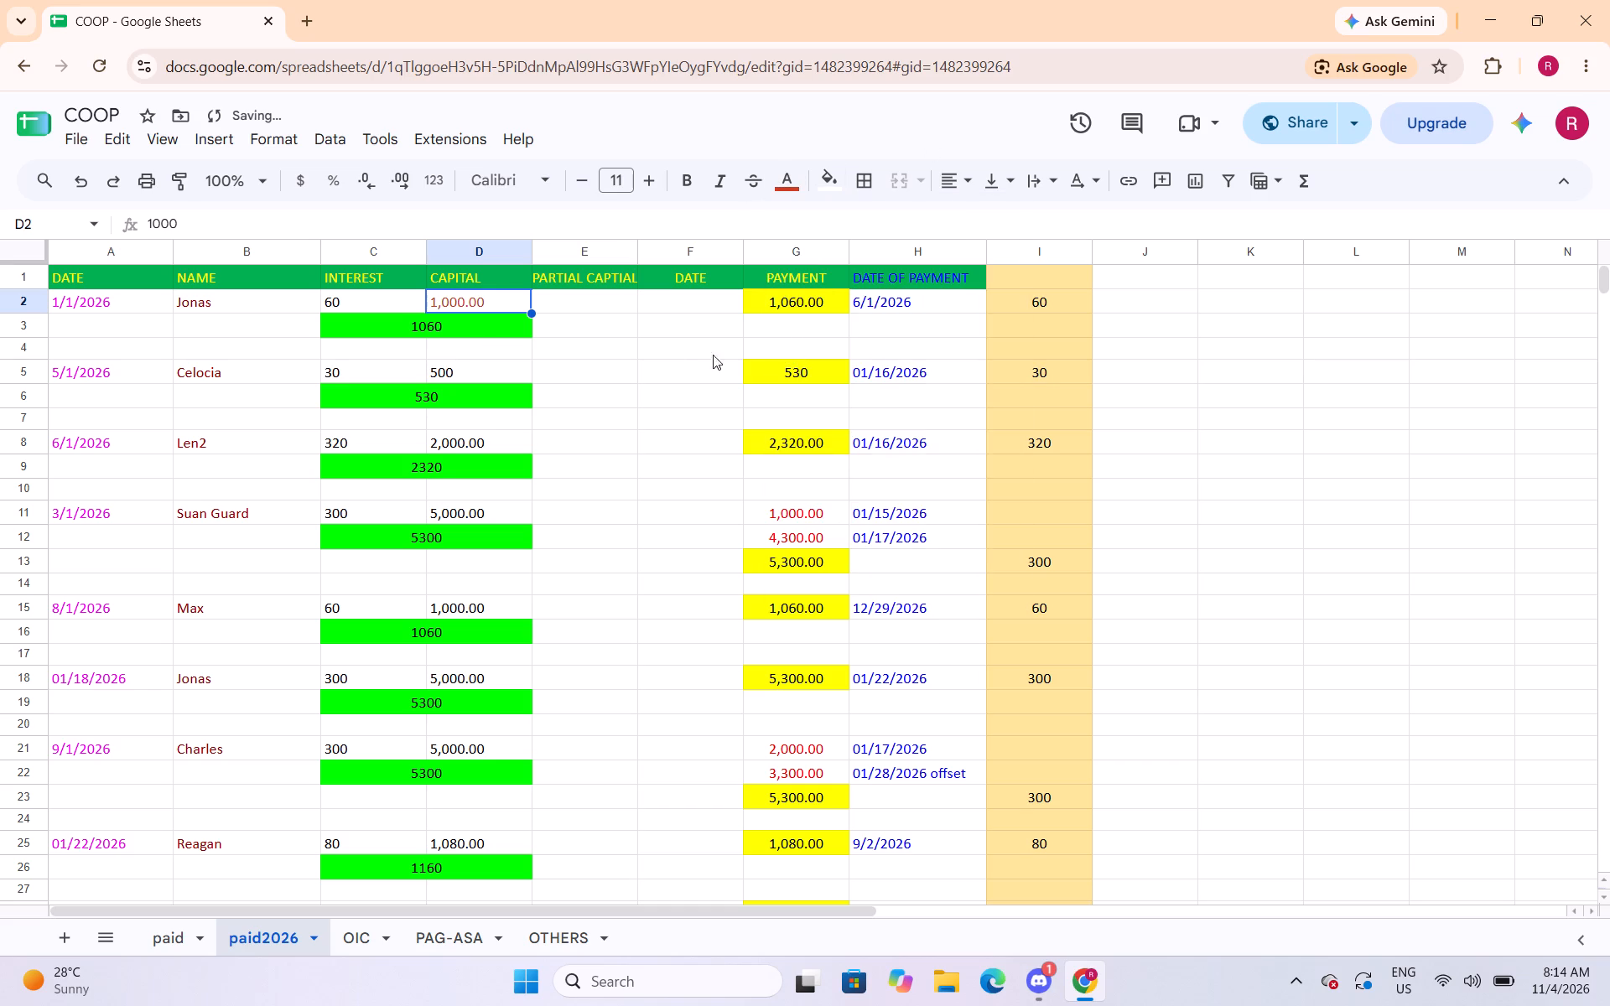
pyautogui.click(626, 364)
pyautogui.click(506, 373)
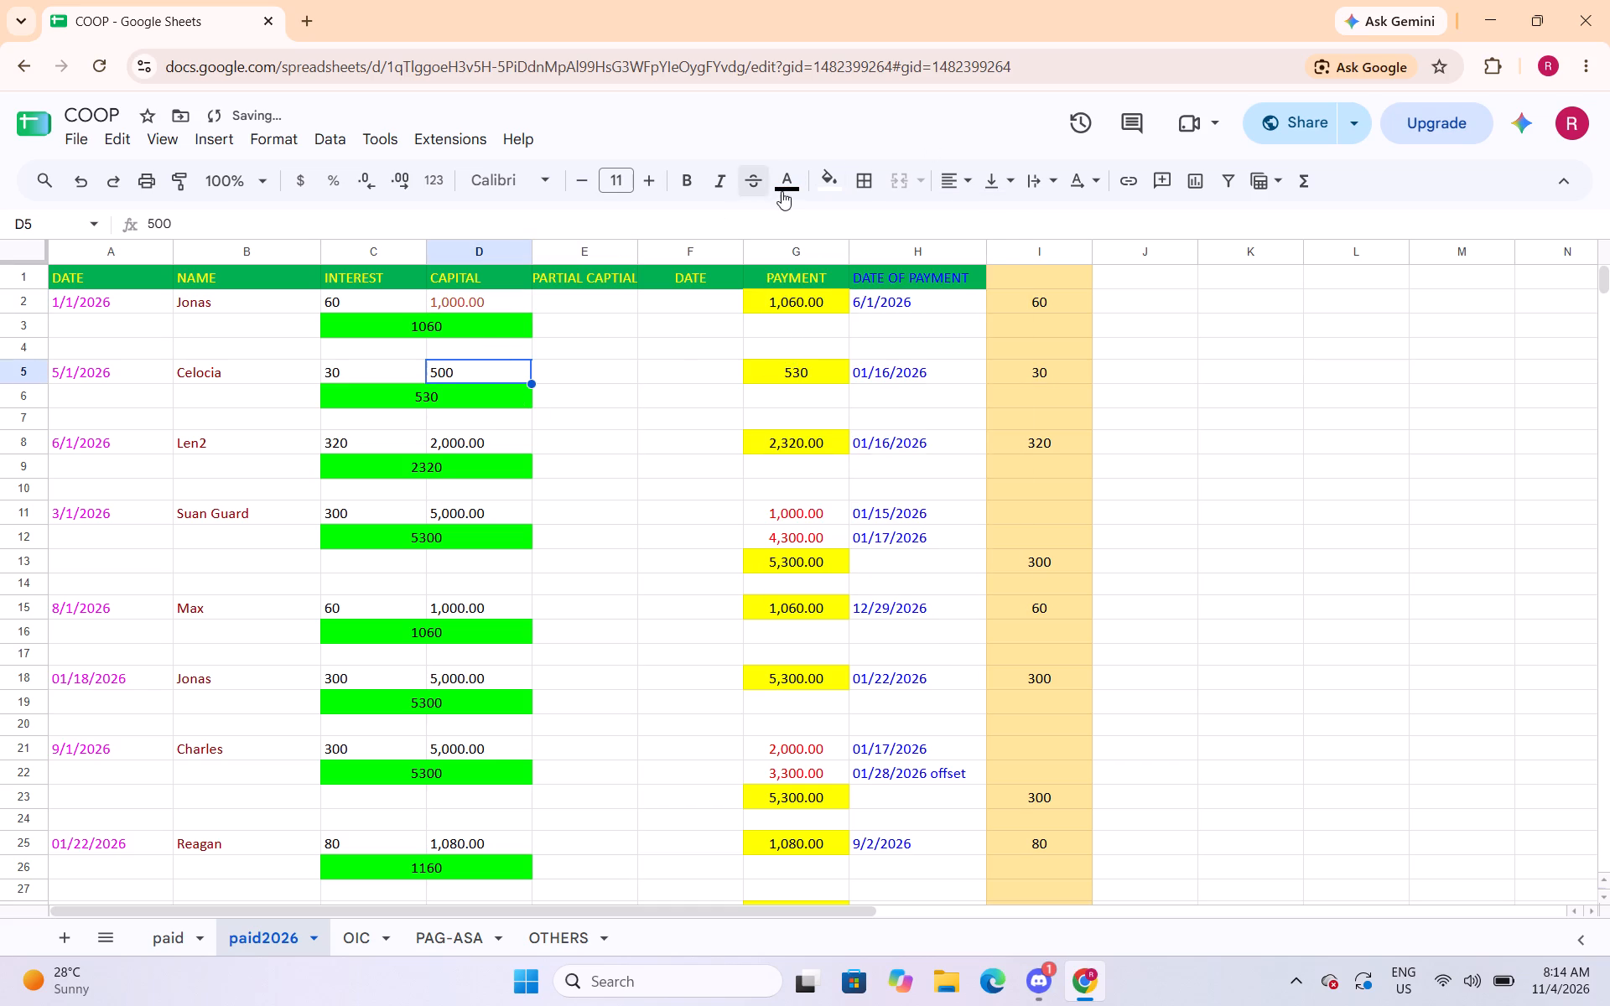
pyautogui.click(788, 189)
pyautogui.click(798, 345)
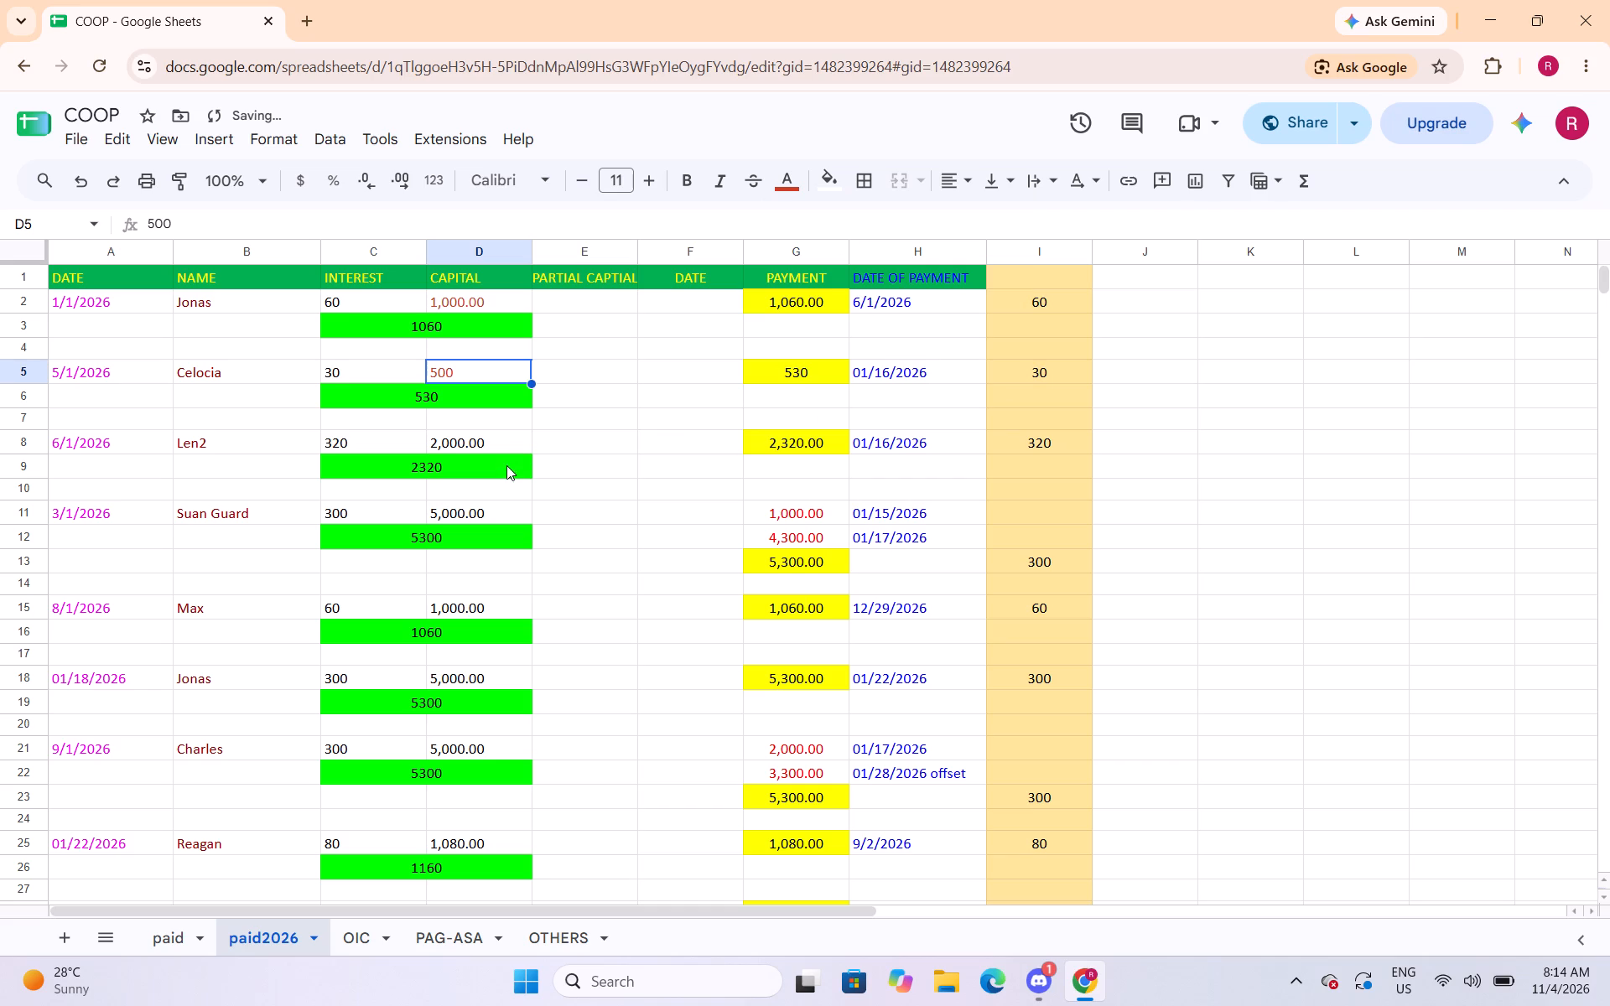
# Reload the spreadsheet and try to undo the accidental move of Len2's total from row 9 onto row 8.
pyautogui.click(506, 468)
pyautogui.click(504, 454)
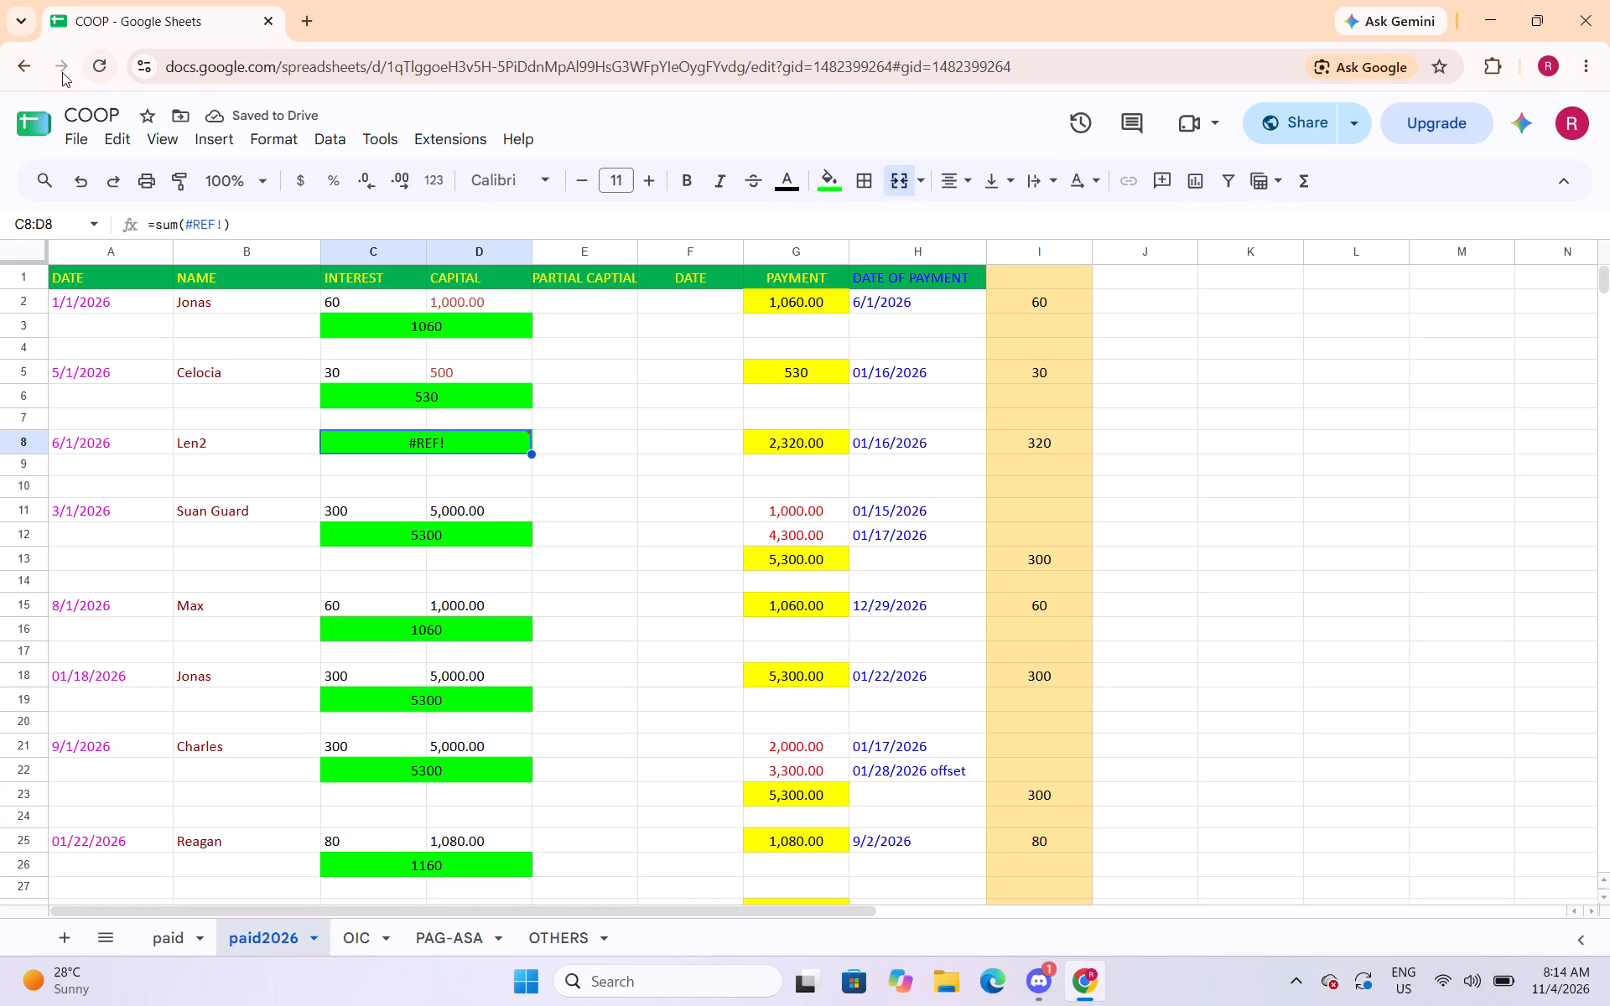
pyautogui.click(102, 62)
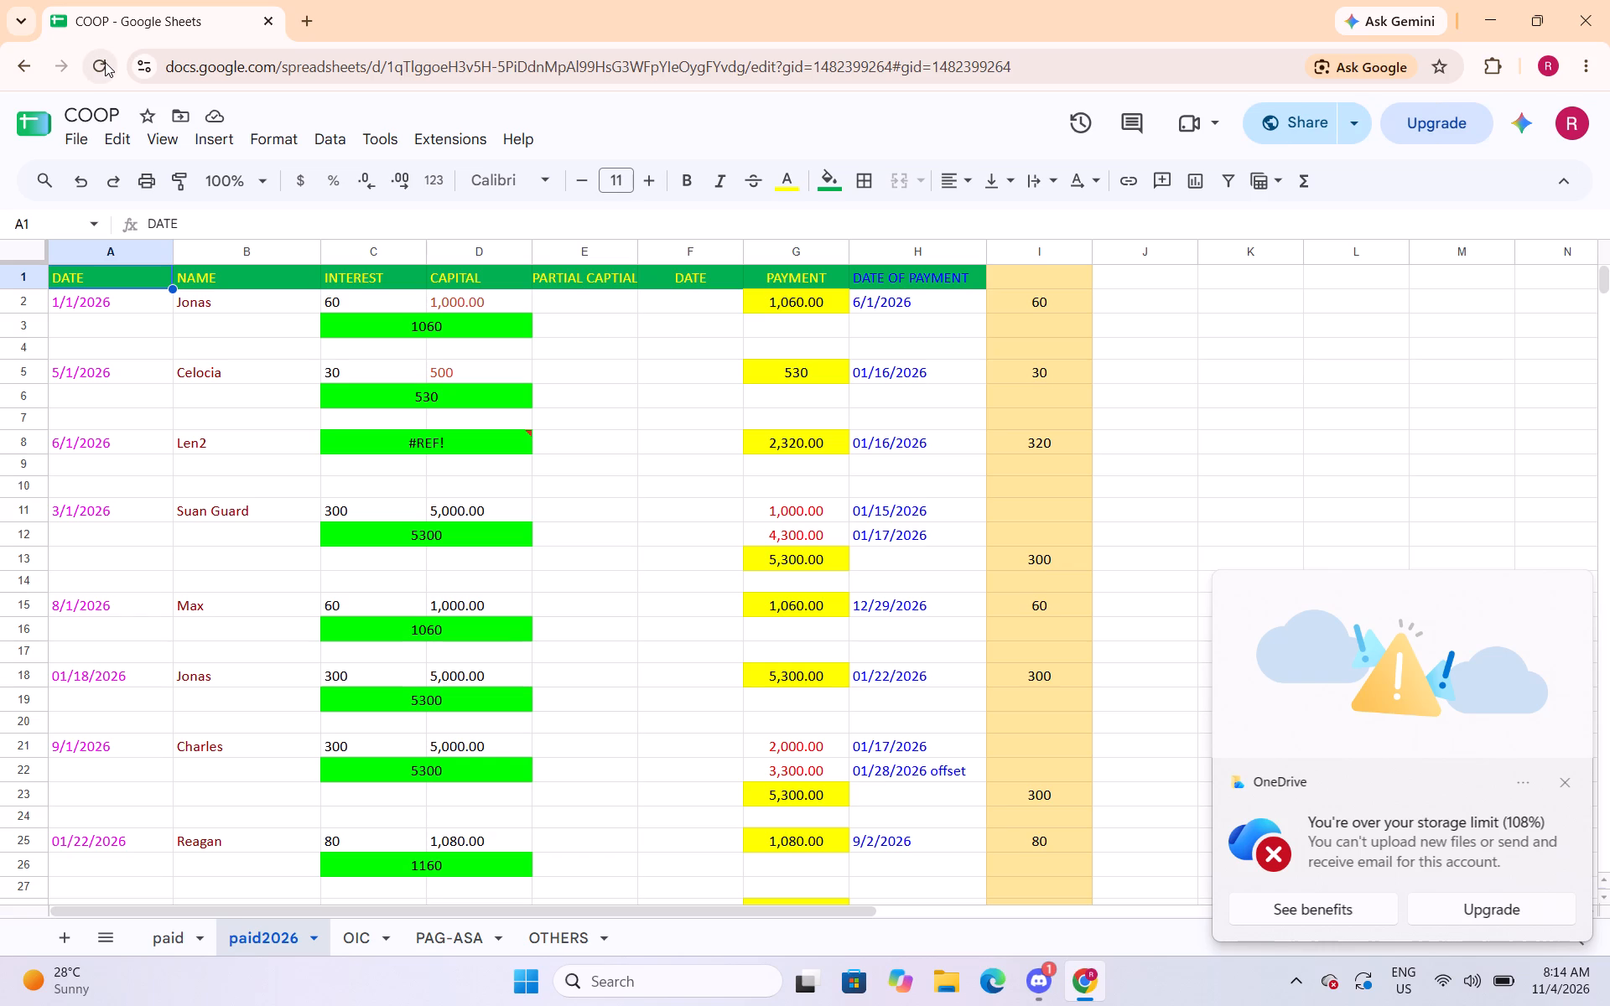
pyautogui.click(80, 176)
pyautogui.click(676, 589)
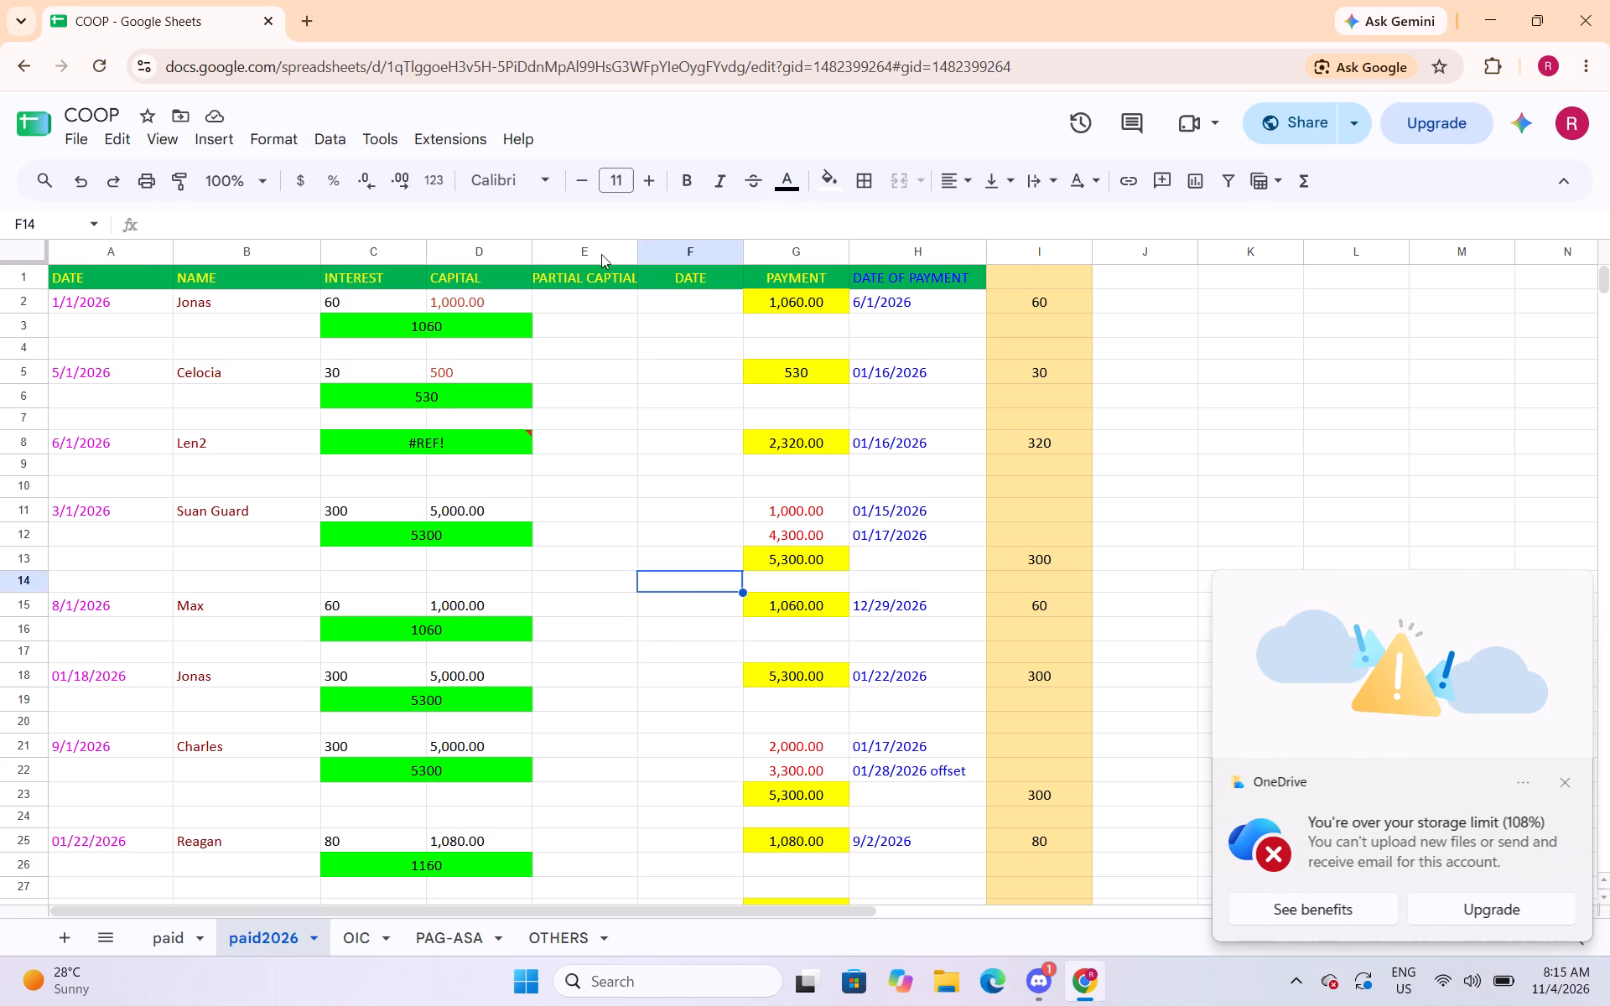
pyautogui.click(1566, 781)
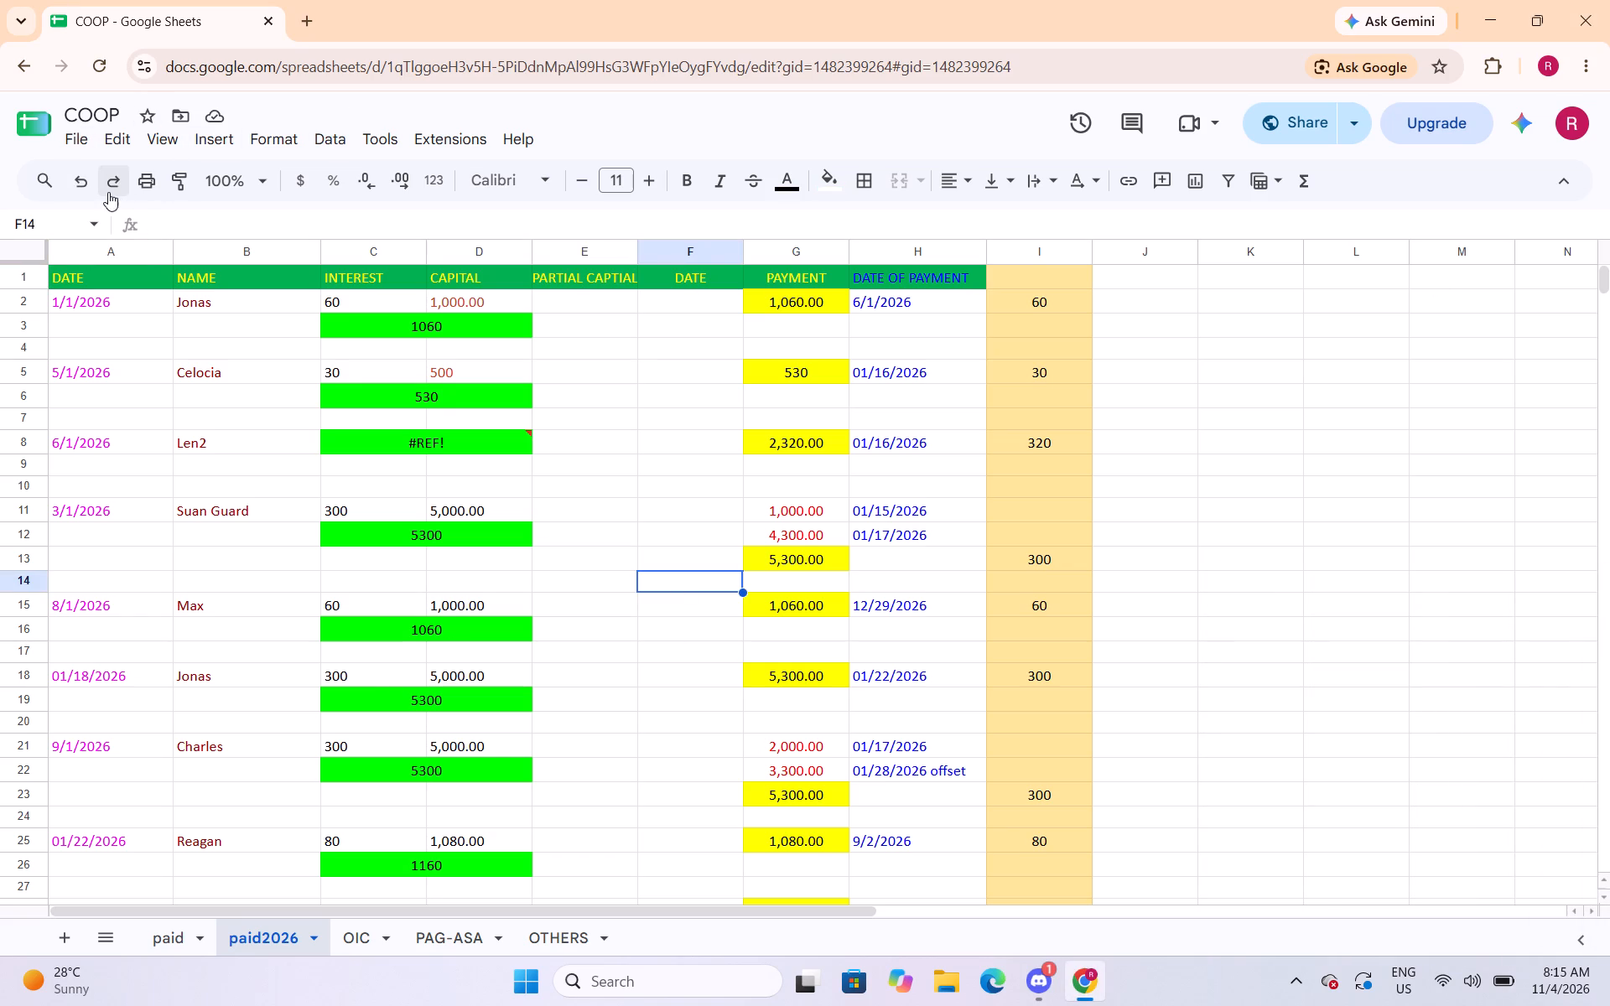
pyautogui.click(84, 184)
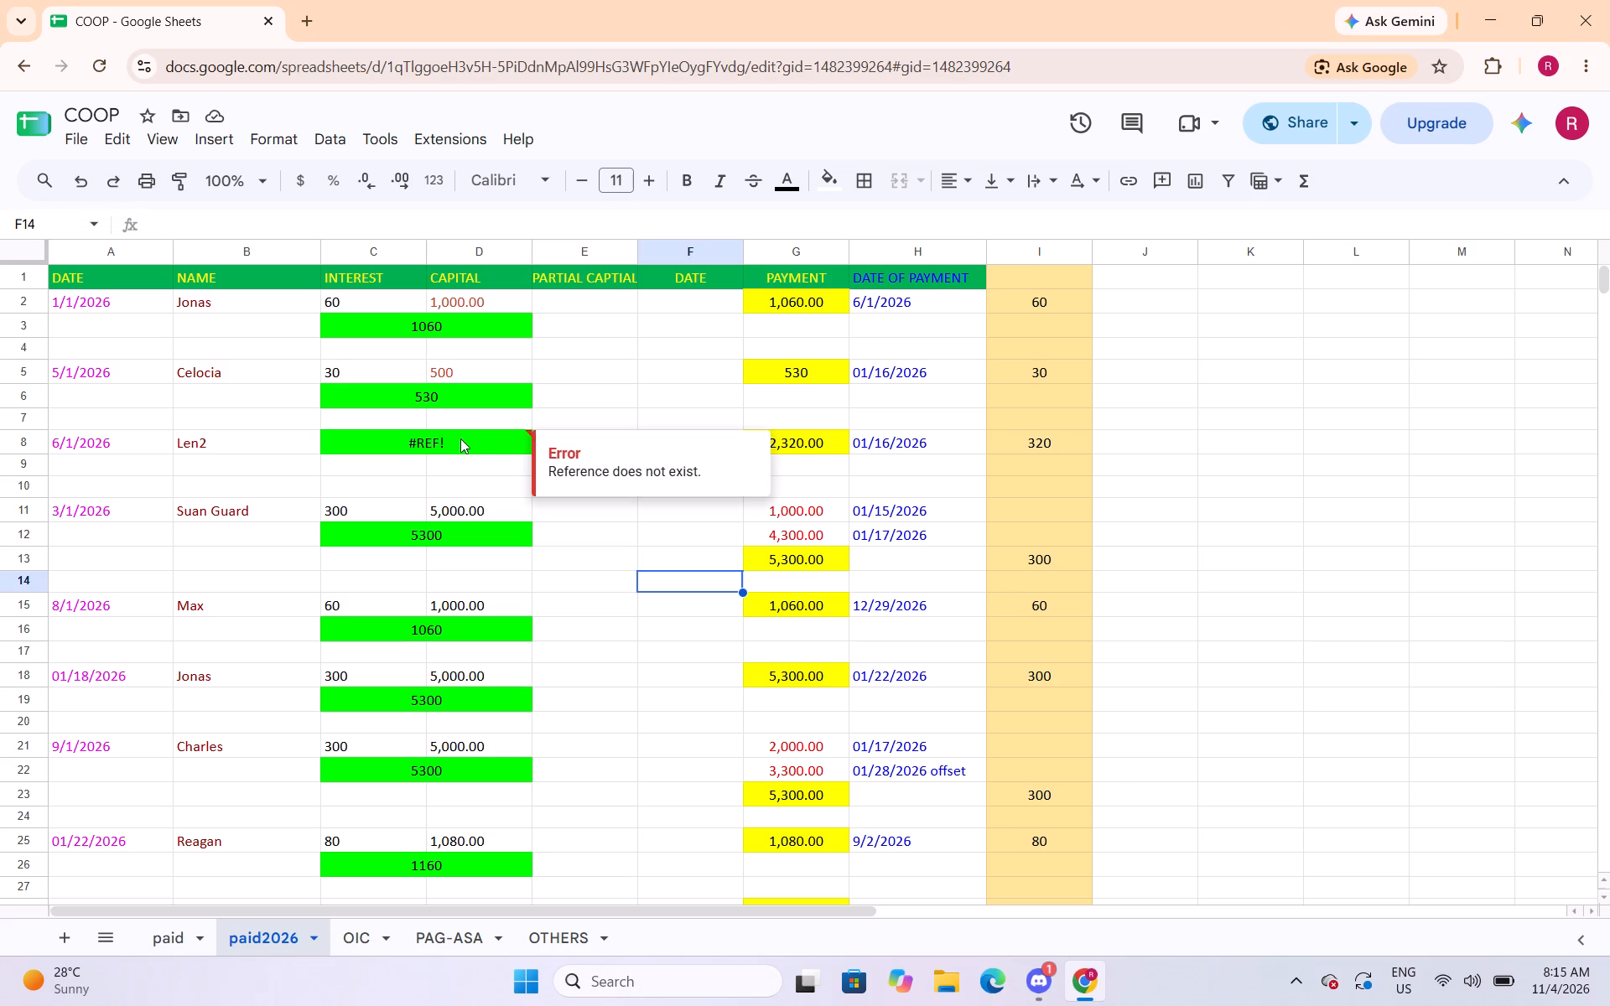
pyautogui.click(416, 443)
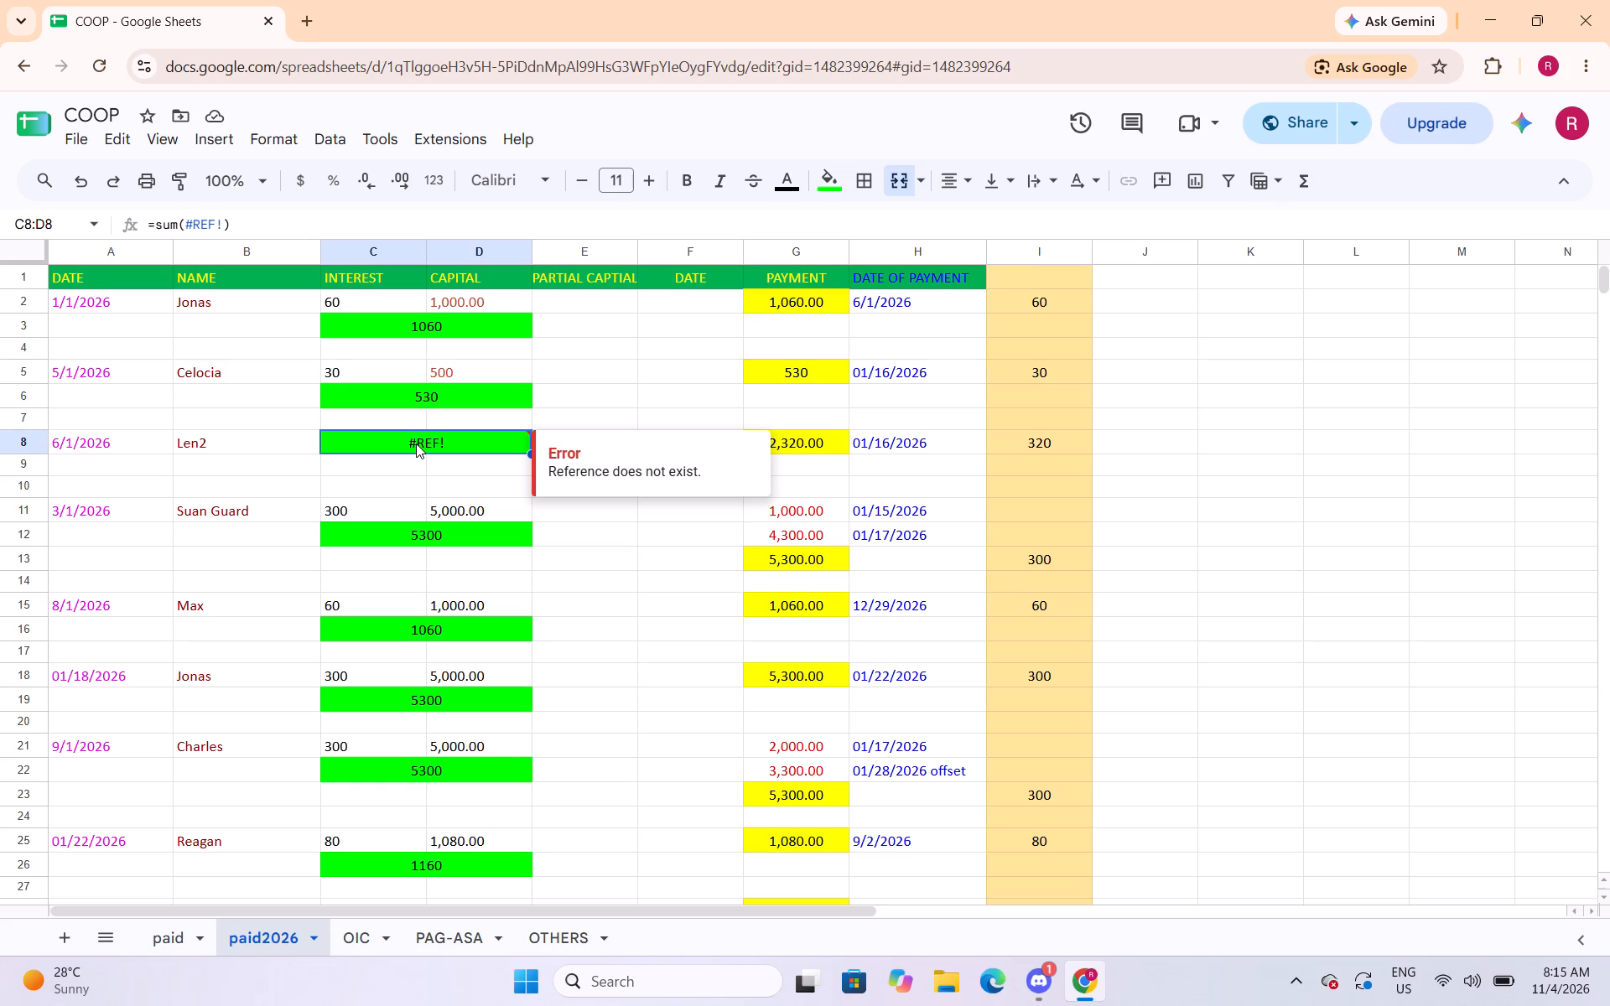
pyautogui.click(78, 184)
# Move Len2's displaced green total cell from C8:D8 back down to C9:D9.
pyautogui.moveTo(512, 454); pyautogui.dragTo(508, 468)
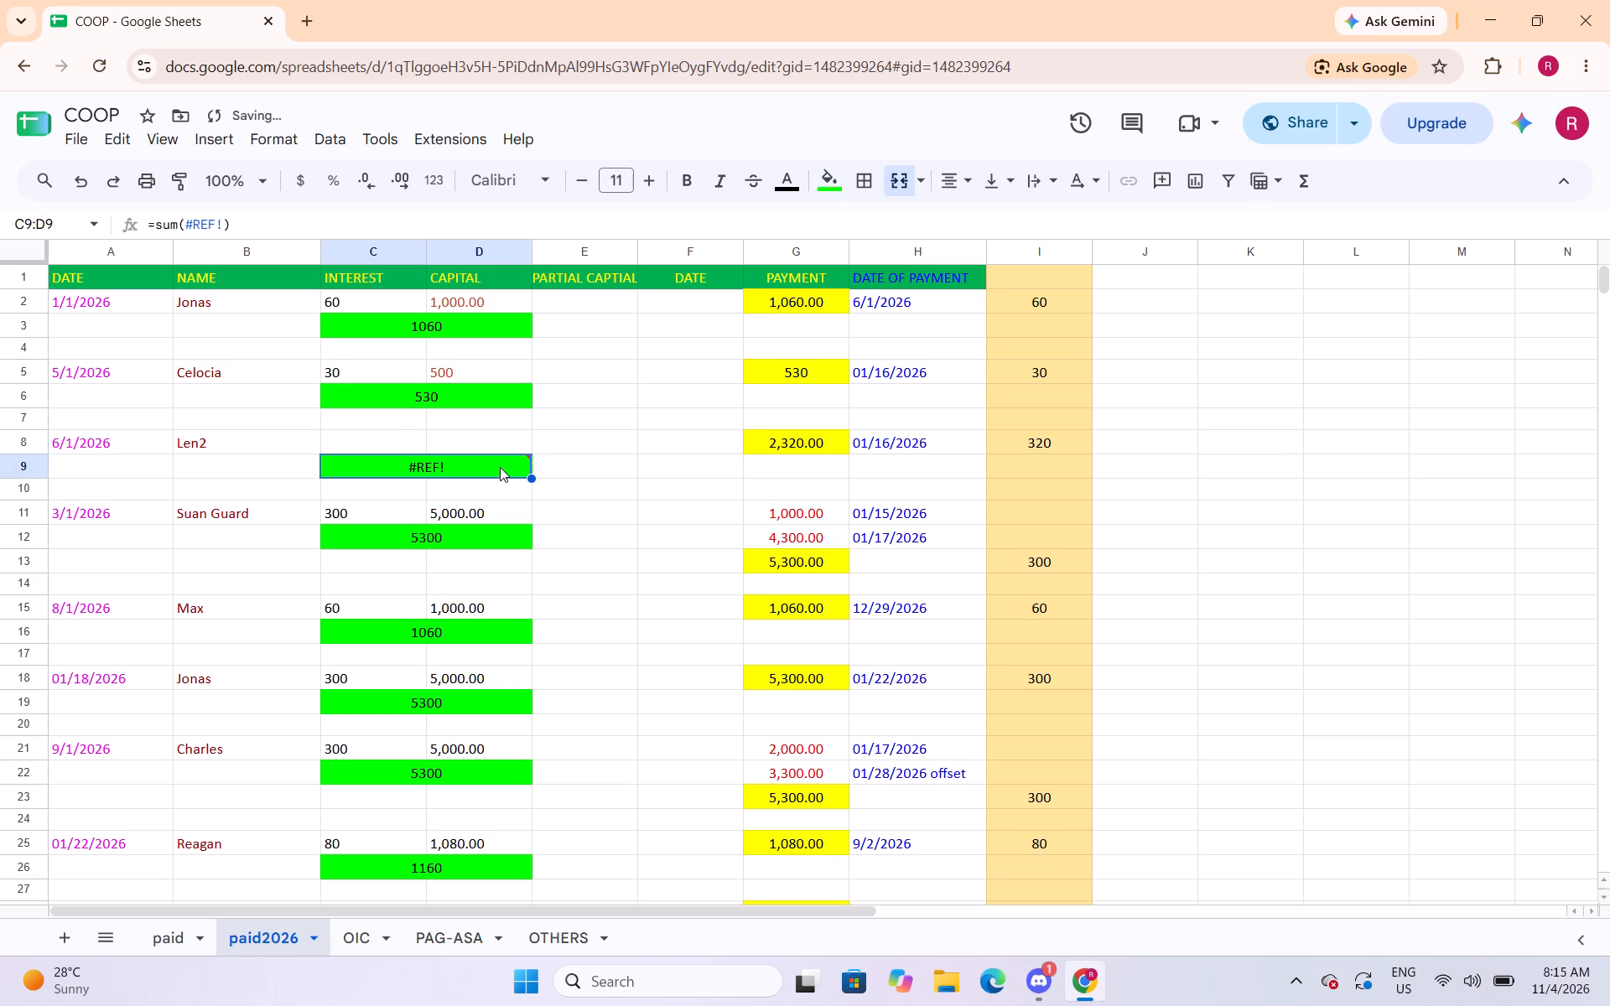
# Re-enter Len2's interest of 320 in C8 and capital of 2000 in D8.
pyautogui.click(400, 441)
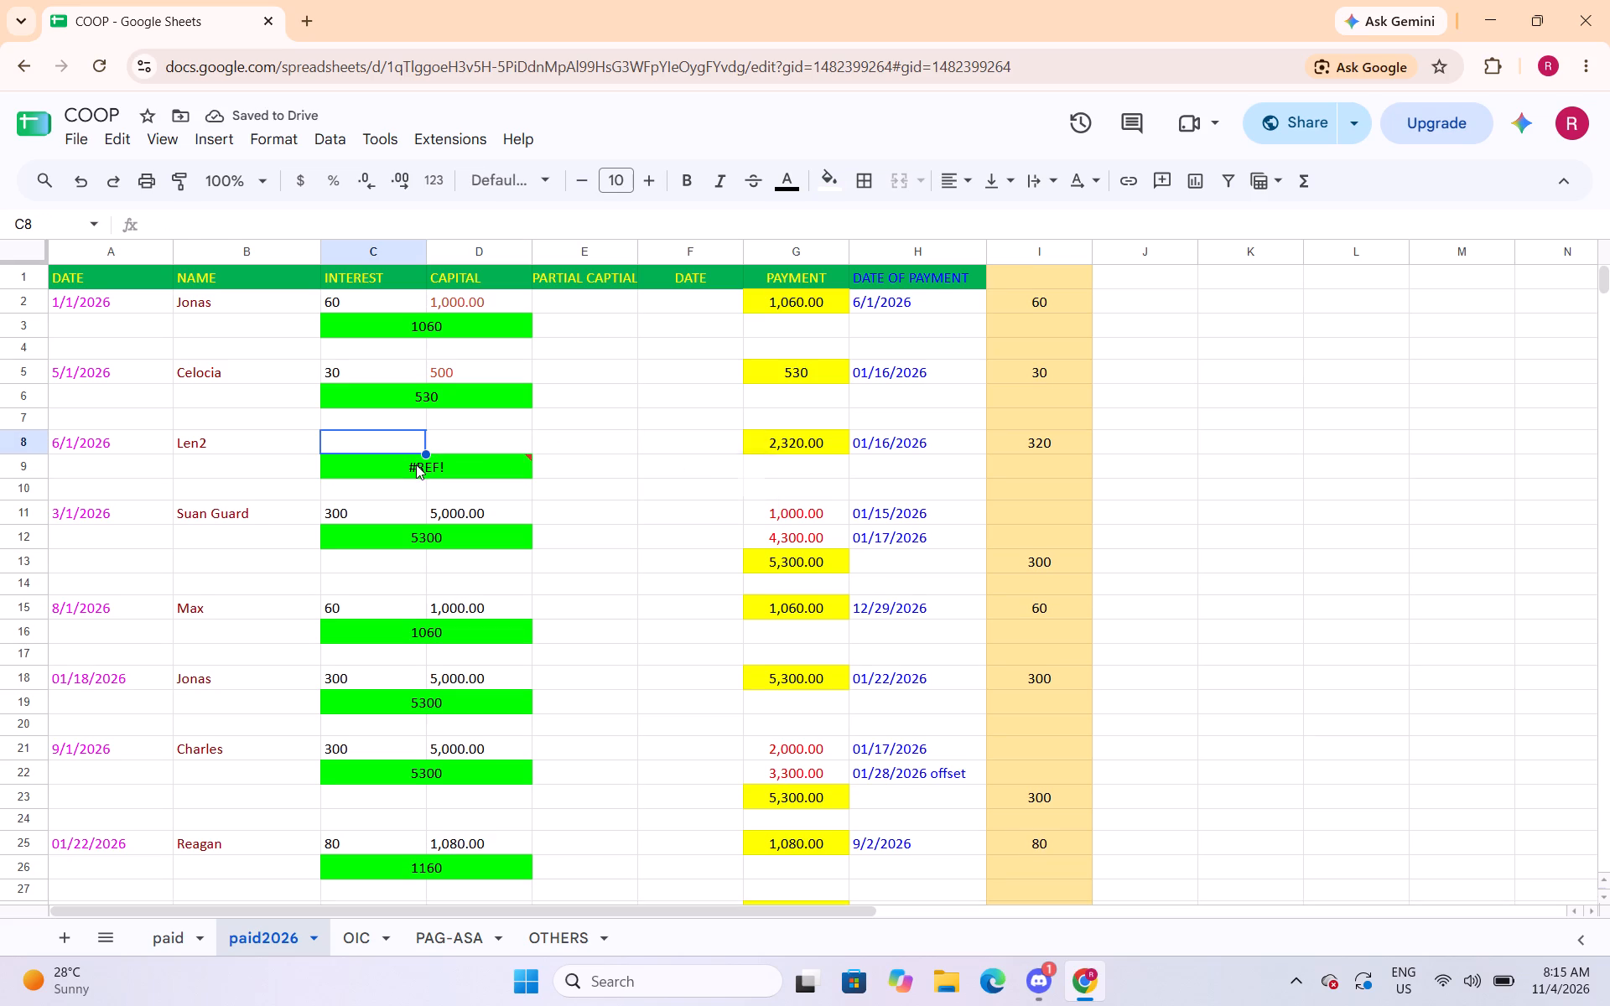
pyautogui.click(416, 464)
pyautogui.click(403, 449)
pyautogui.write('320')
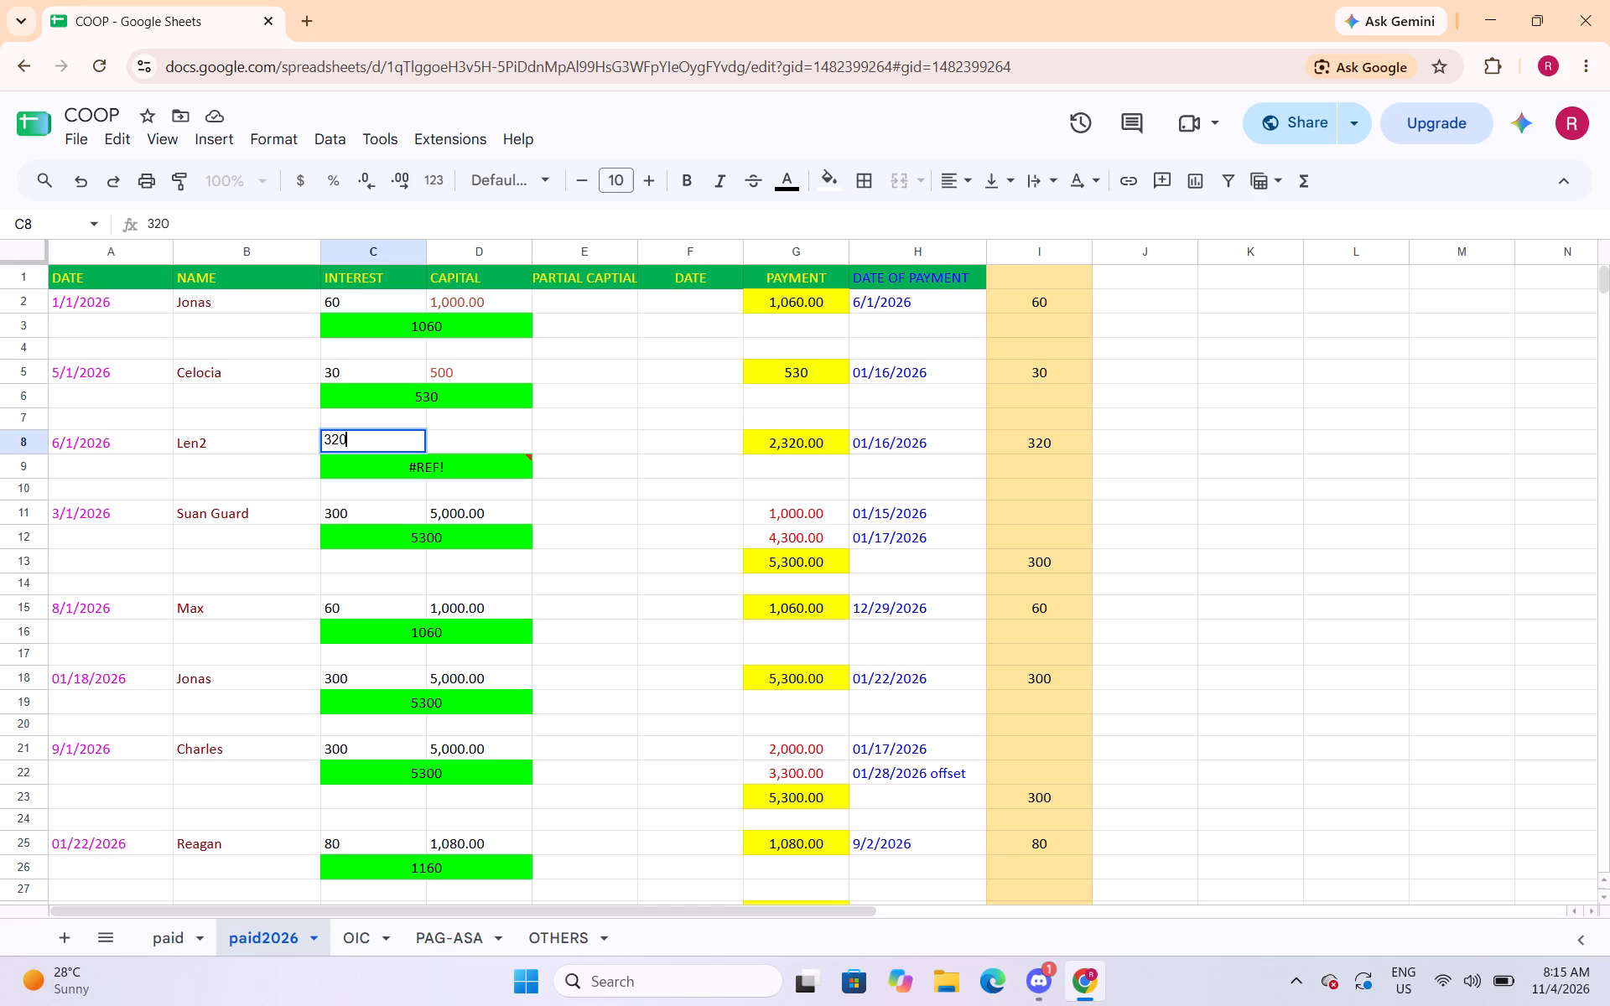
pyautogui.press('Right')
pyautogui.write('2000')
pyautogui.press('Right')
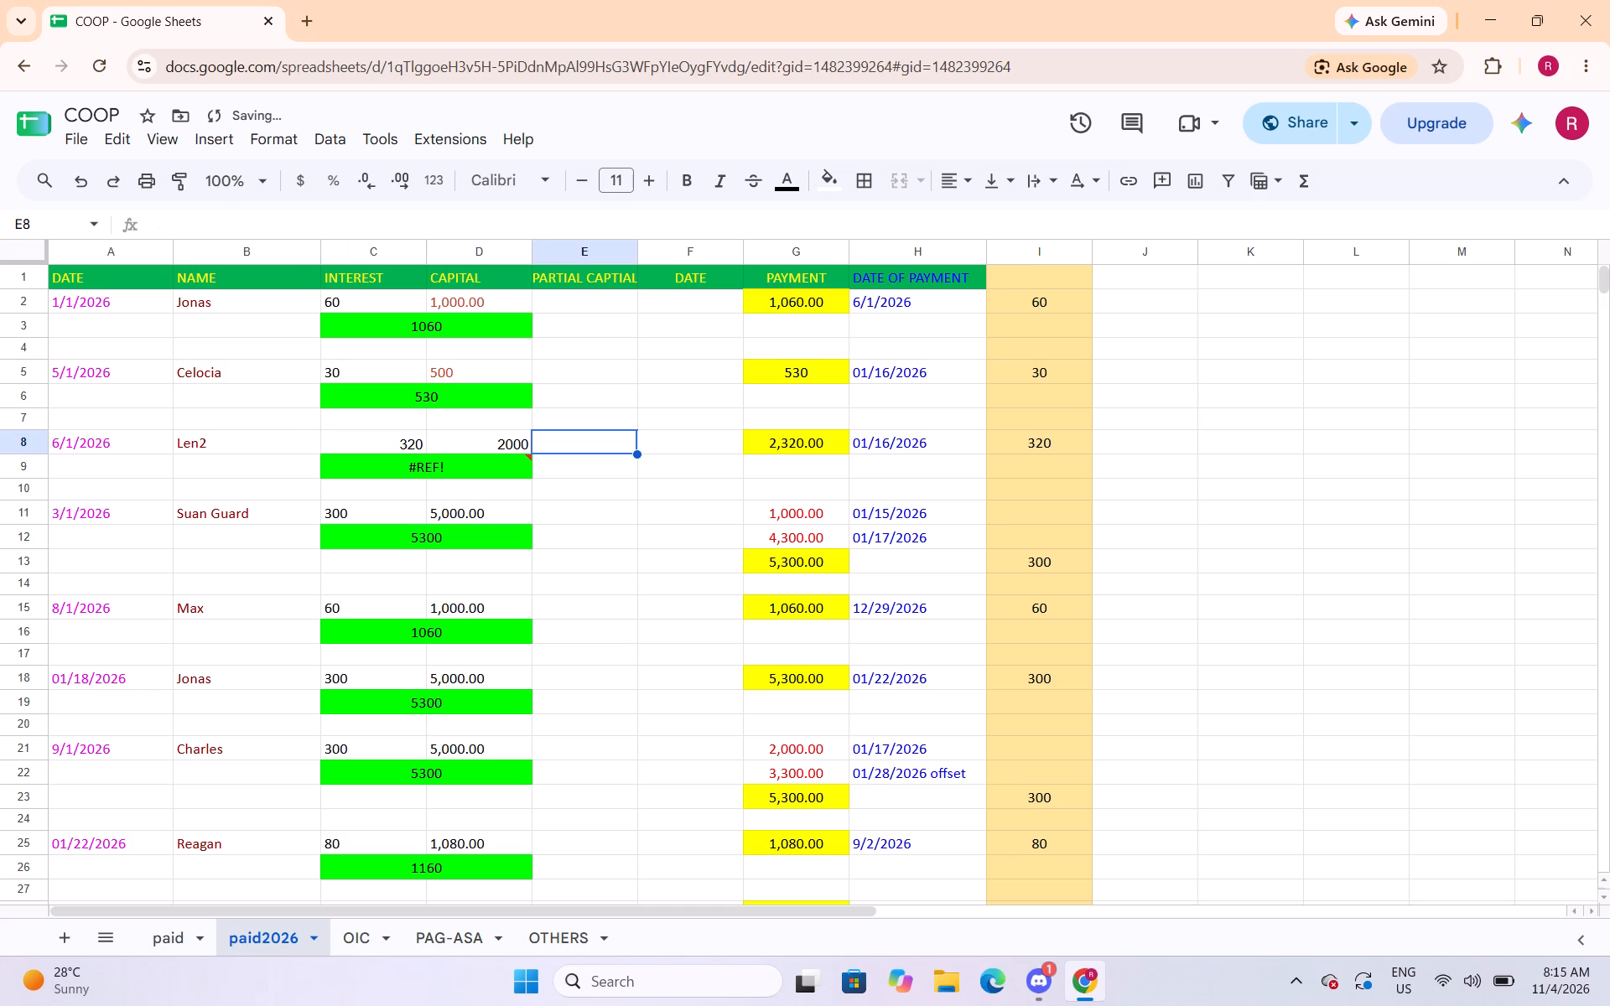
# Apply the Number format to Len2's capital in D8 and left-align both D8 and the interest in C8.
pyautogui.press('Left')
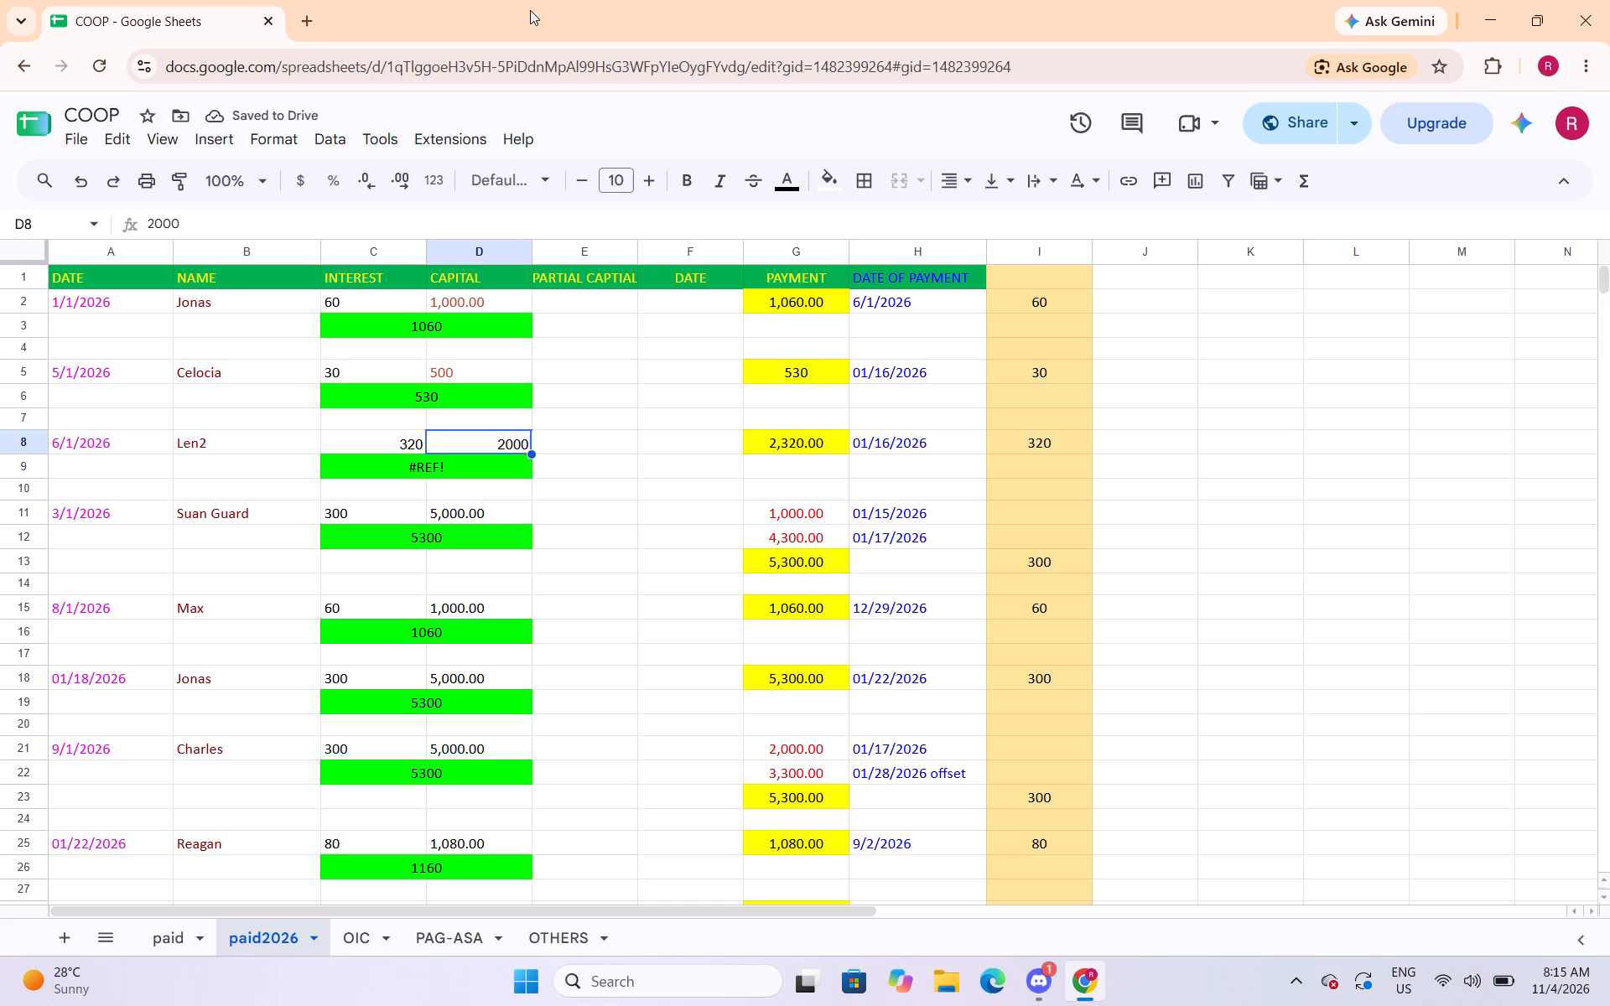
pyautogui.click(273, 137)
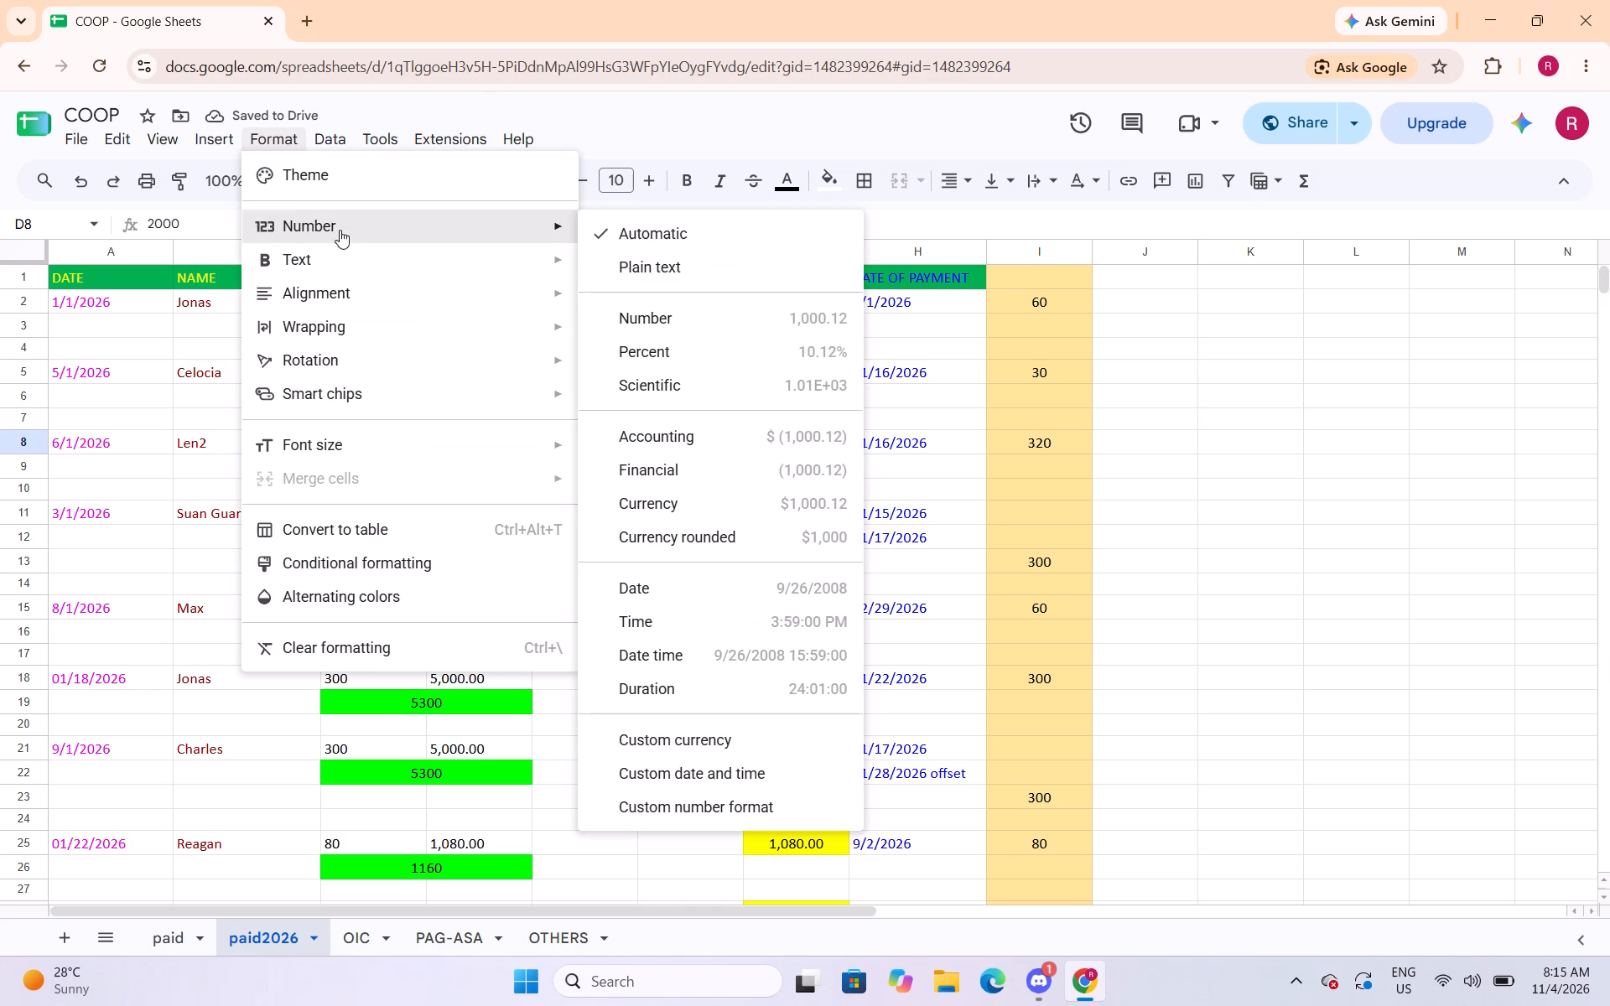
pyautogui.click(679, 320)
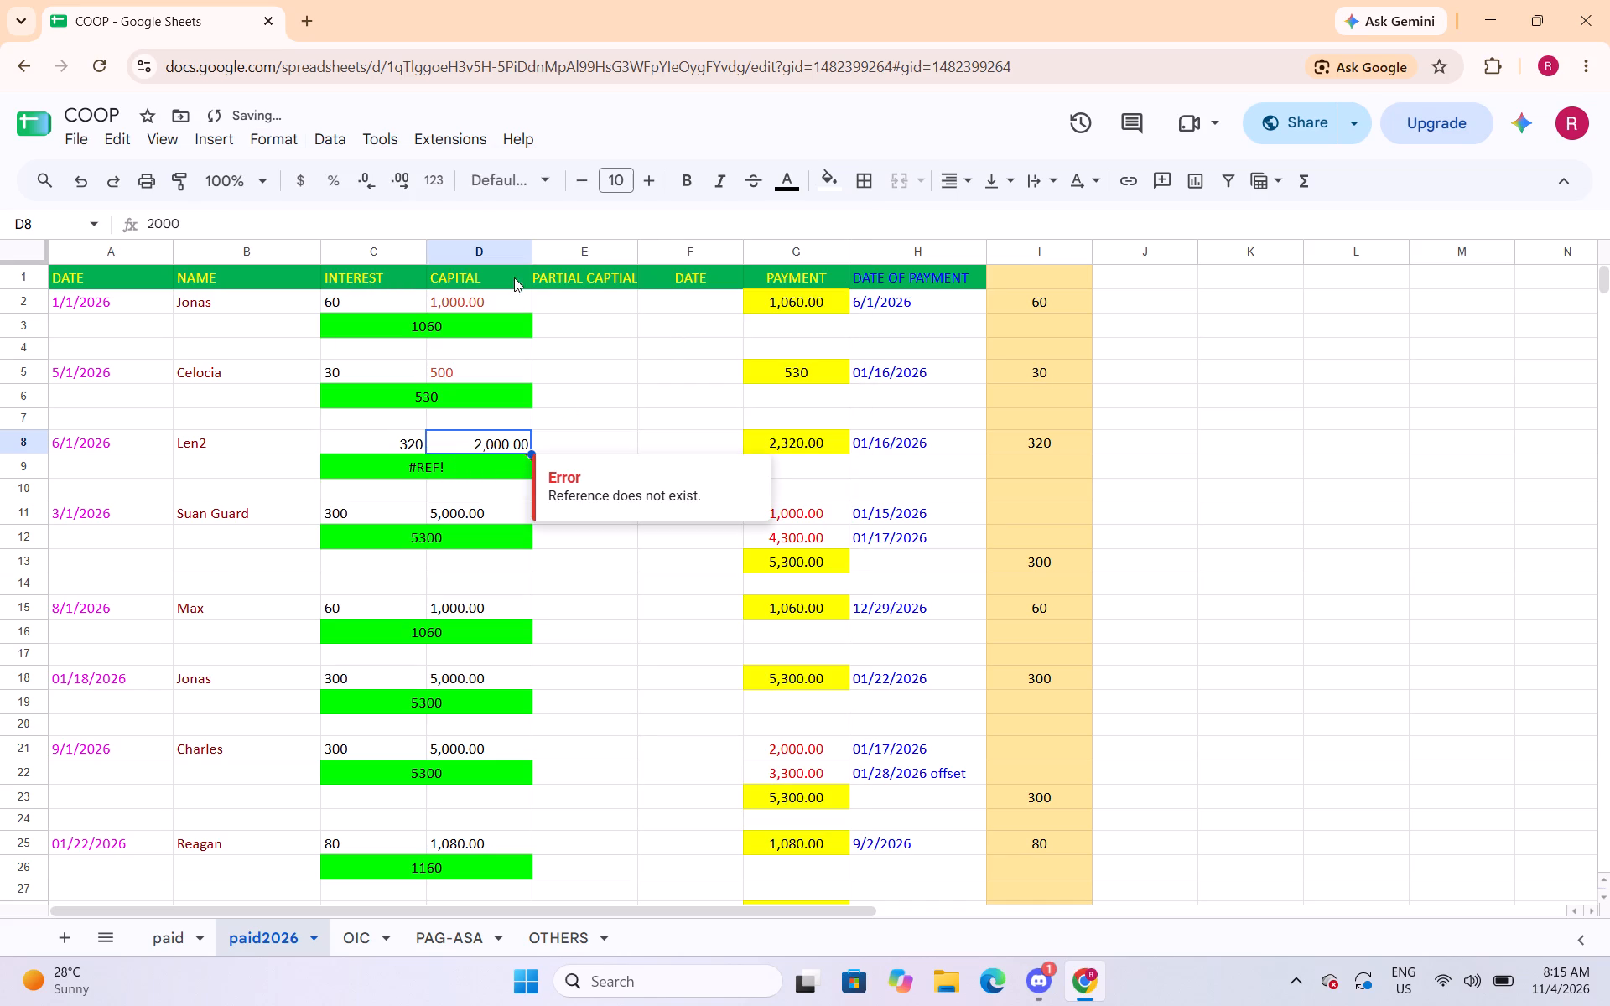
pyautogui.click(948, 189)
pyautogui.click(948, 233)
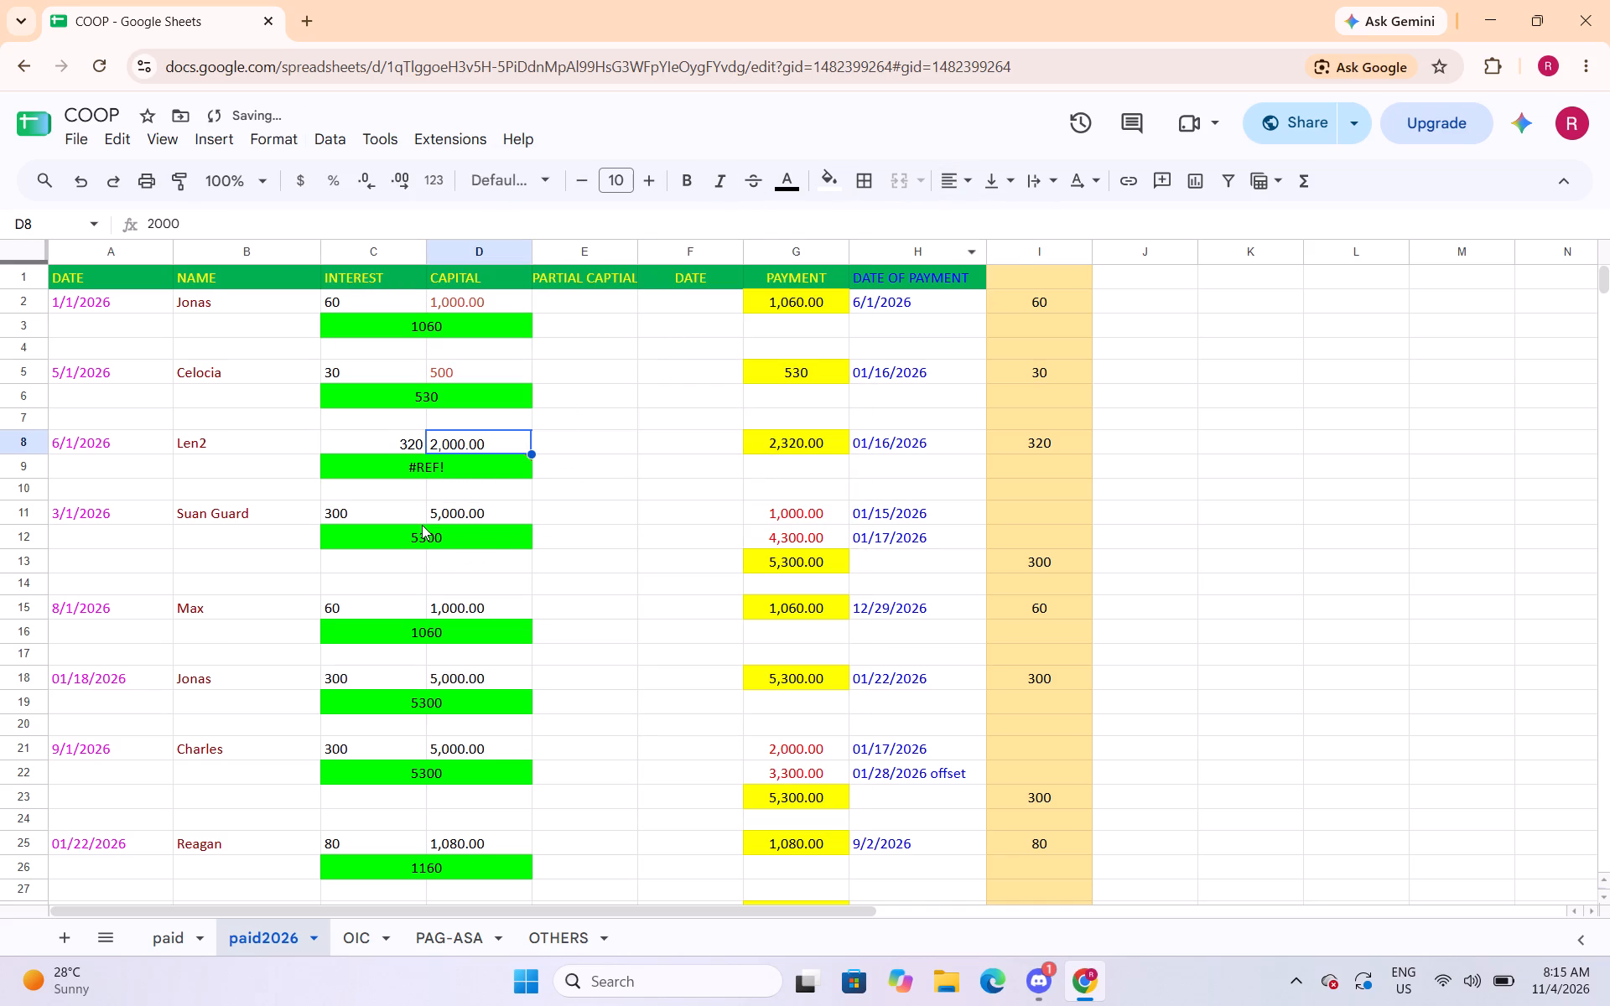
pyautogui.click(395, 451)
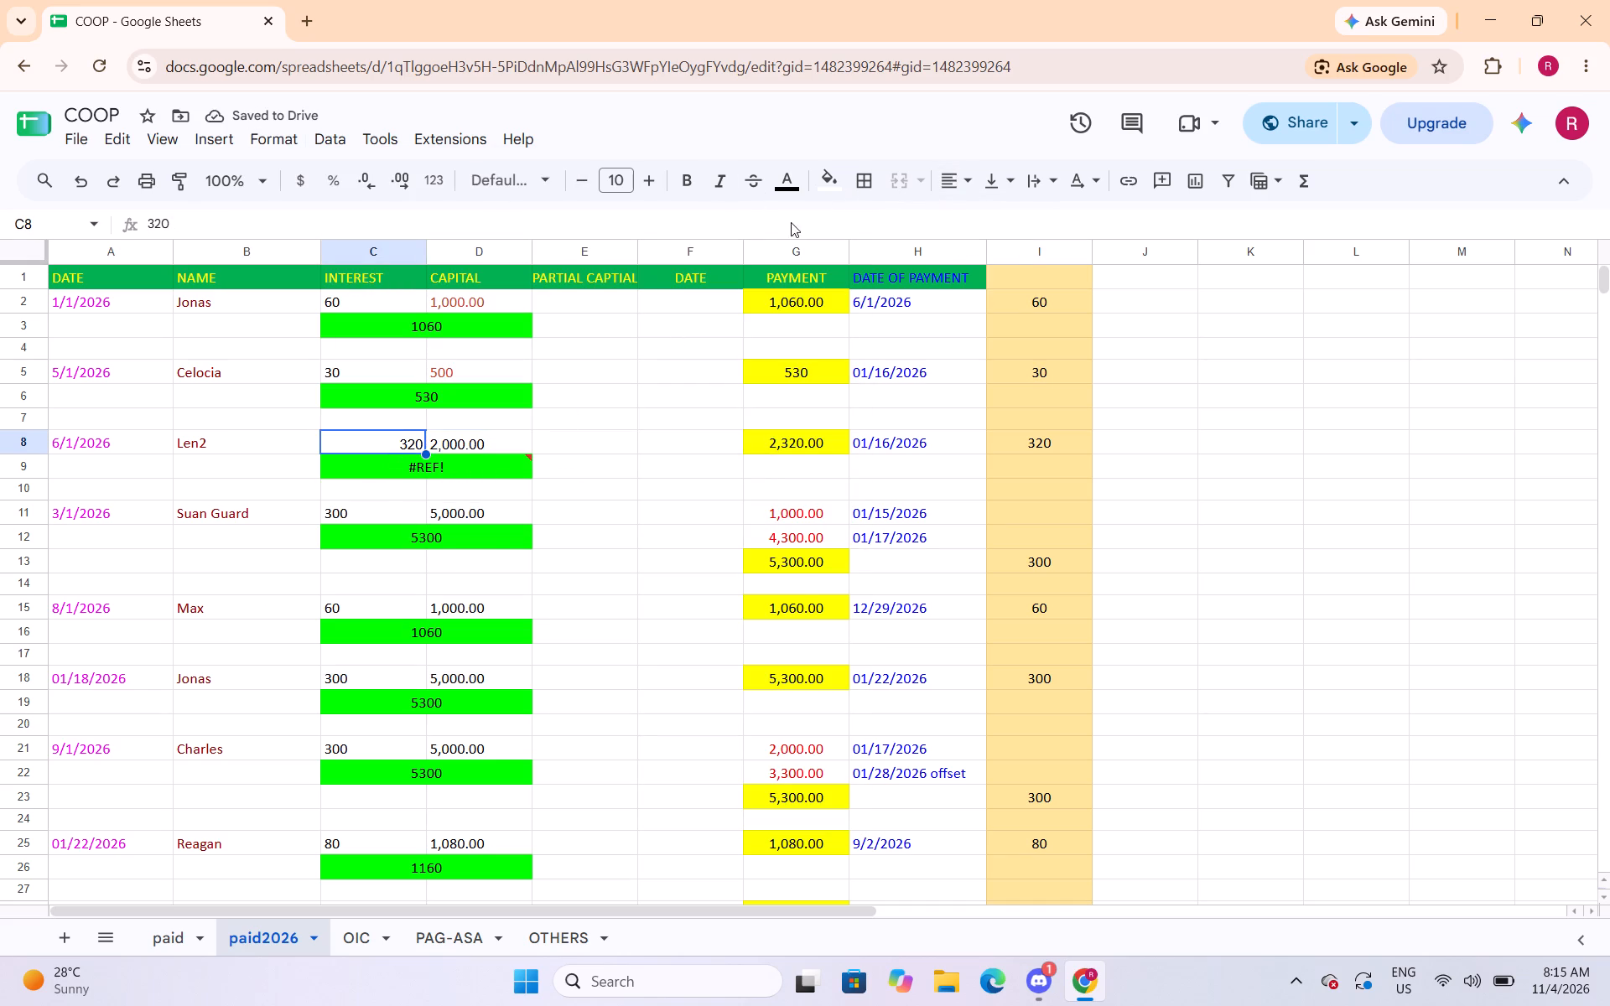
pyautogui.click(947, 183)
pyautogui.click(955, 225)
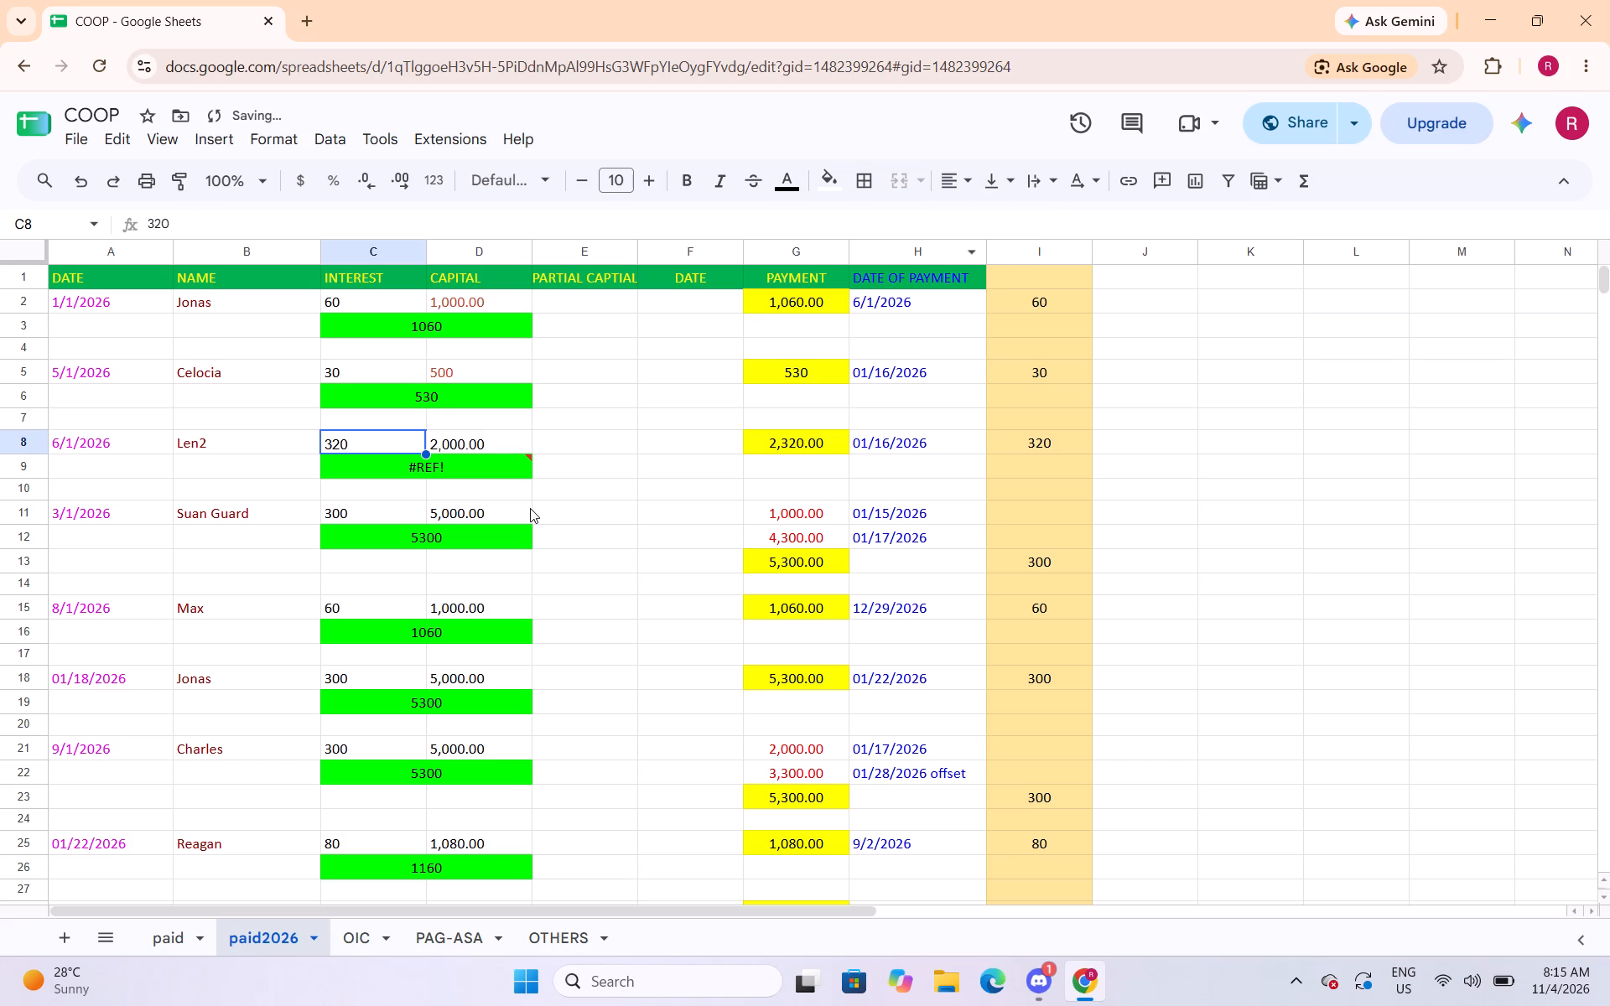
pyautogui.click(486, 438)
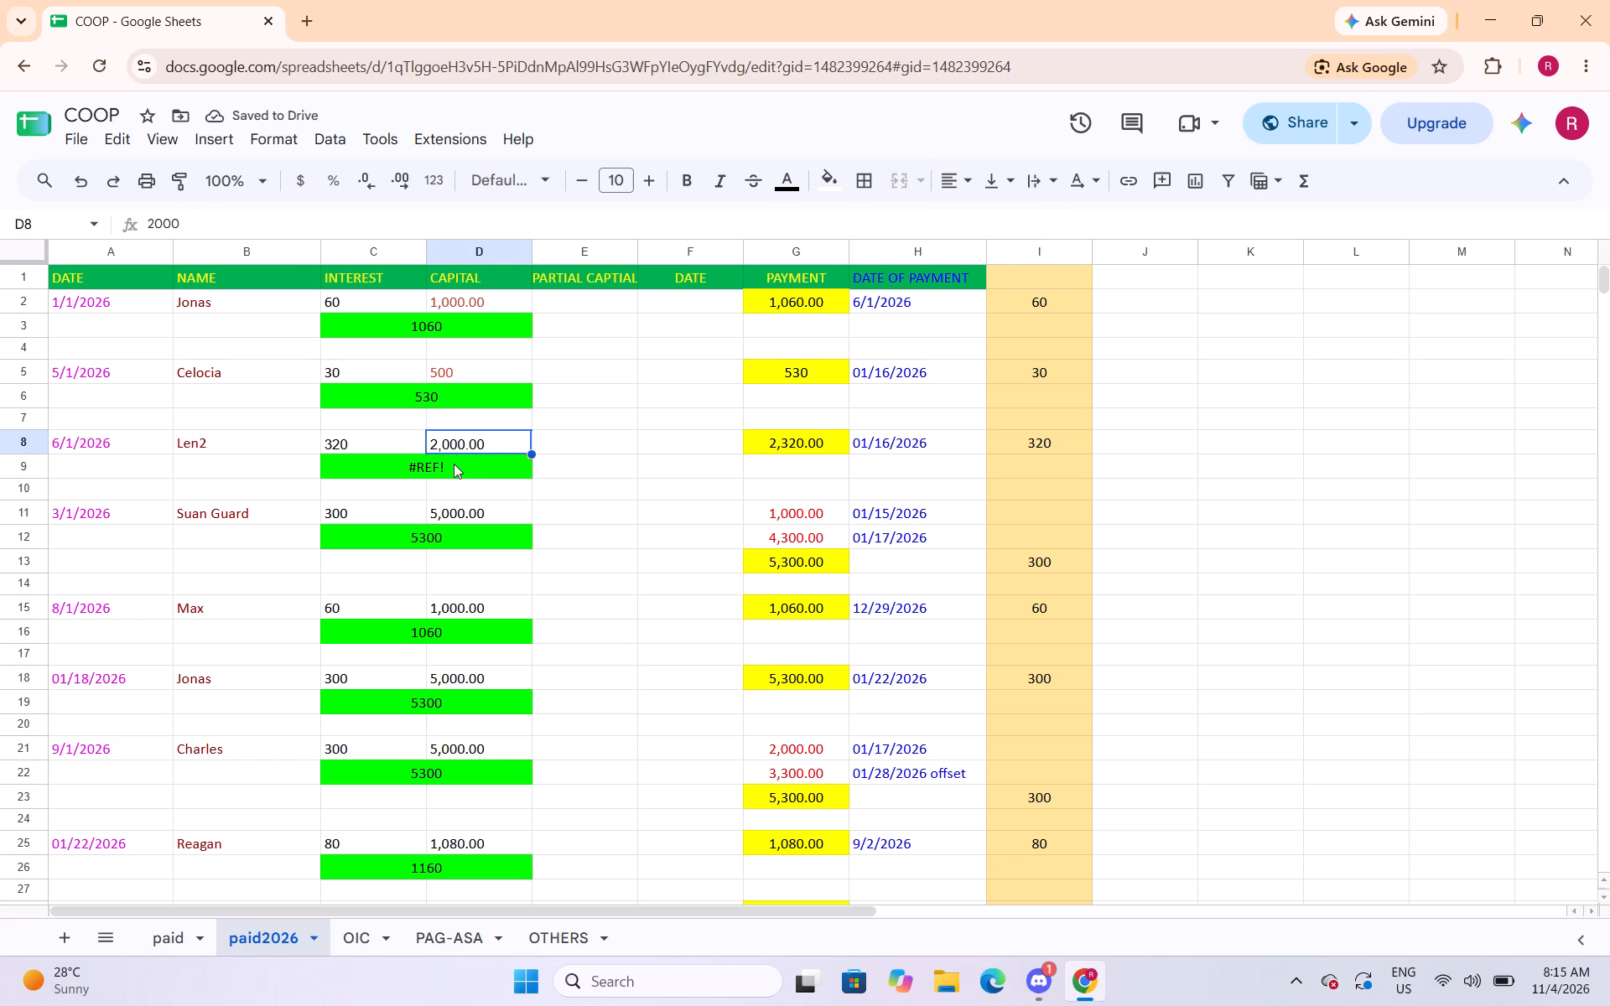
# Replace Len2's total in C9:D9 with the formula =sum(C8:D8).
pyautogui.click(453, 467)
pyautogui.write('=sum')
pyautogui.hotkey('shift', '(')
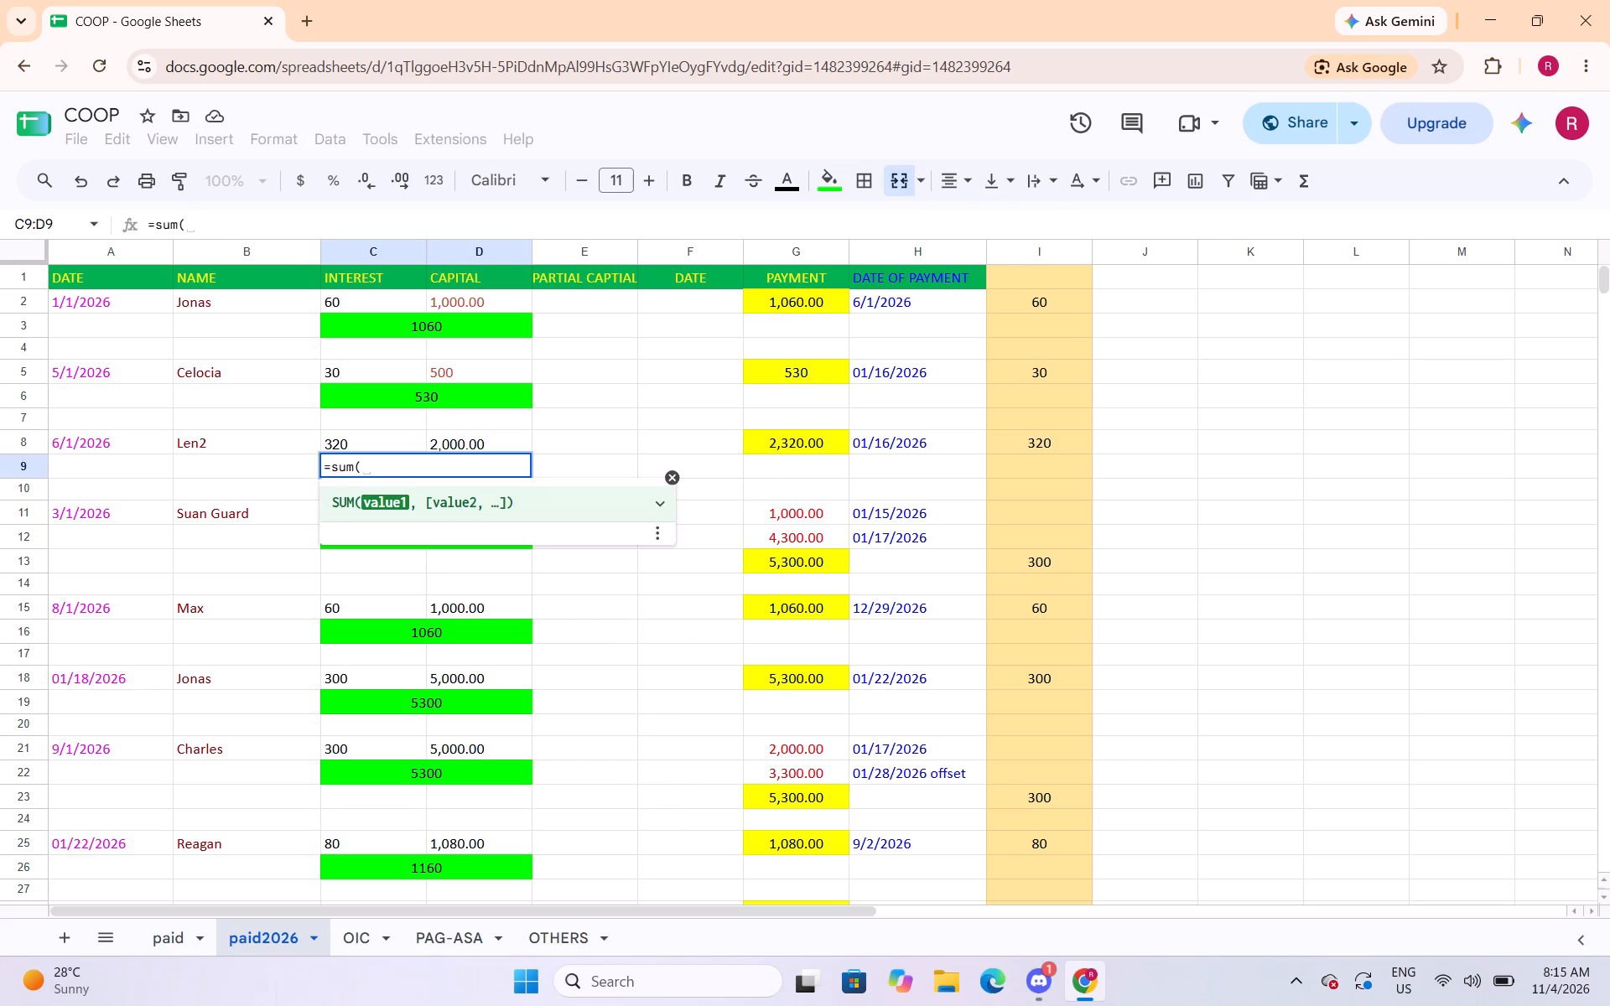
pyautogui.moveTo(352, 445); pyautogui.dragTo(444, 443)
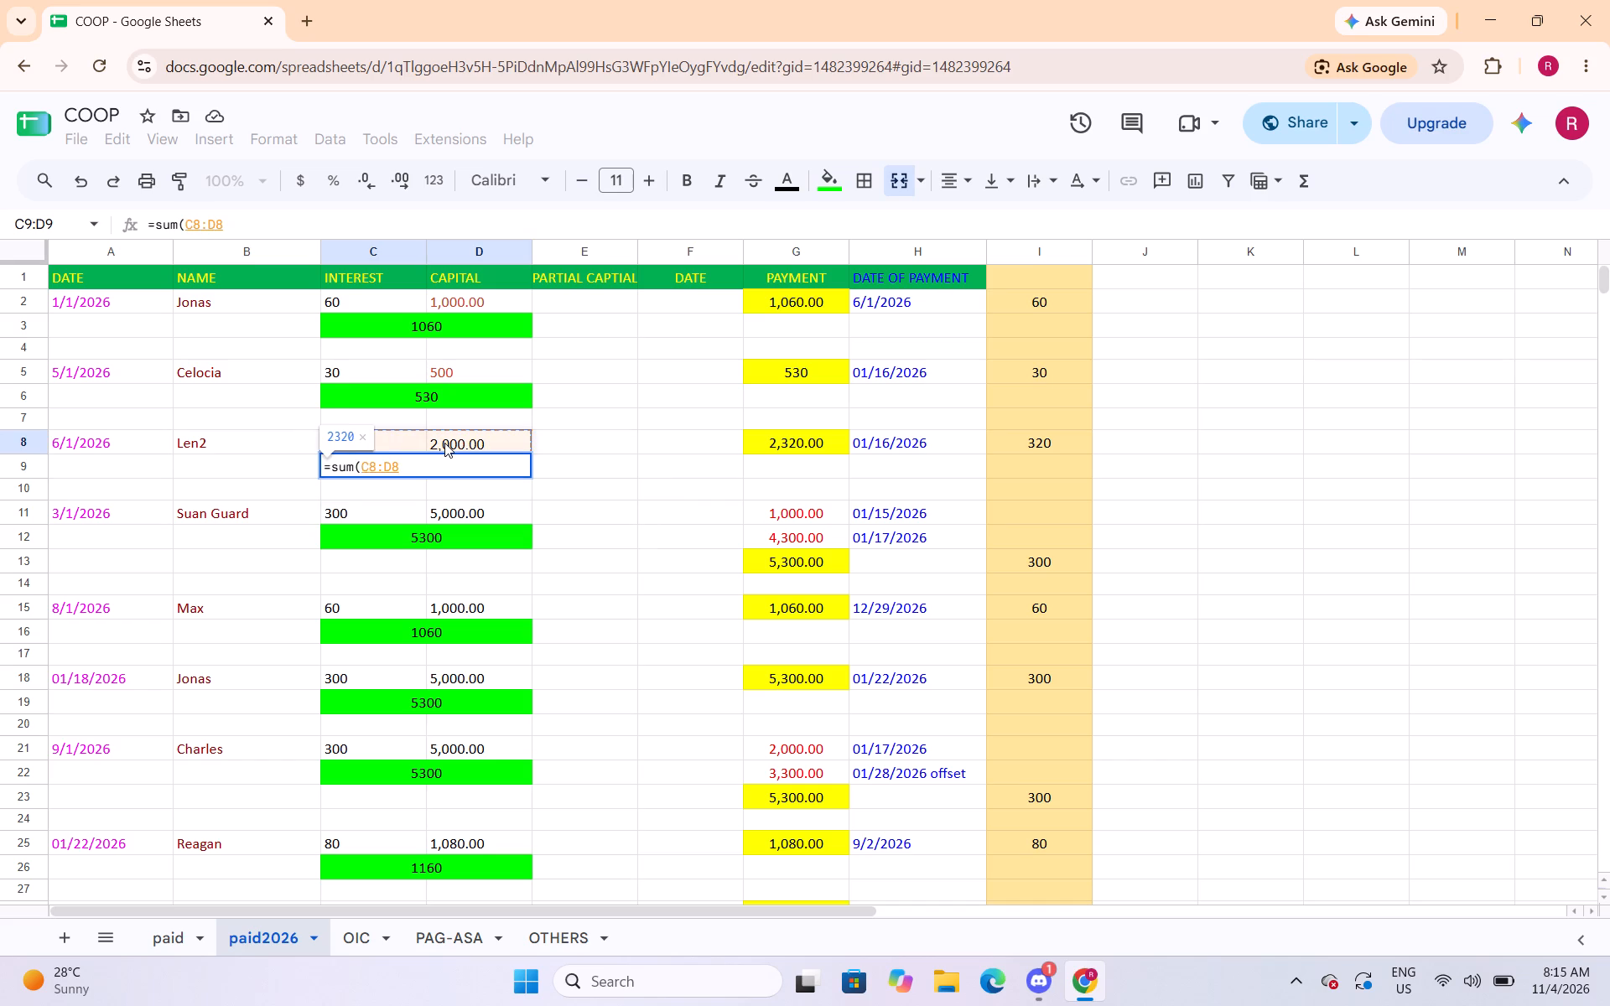
pyautogui.hotkey('shift', ')')
pyautogui.press('Return')
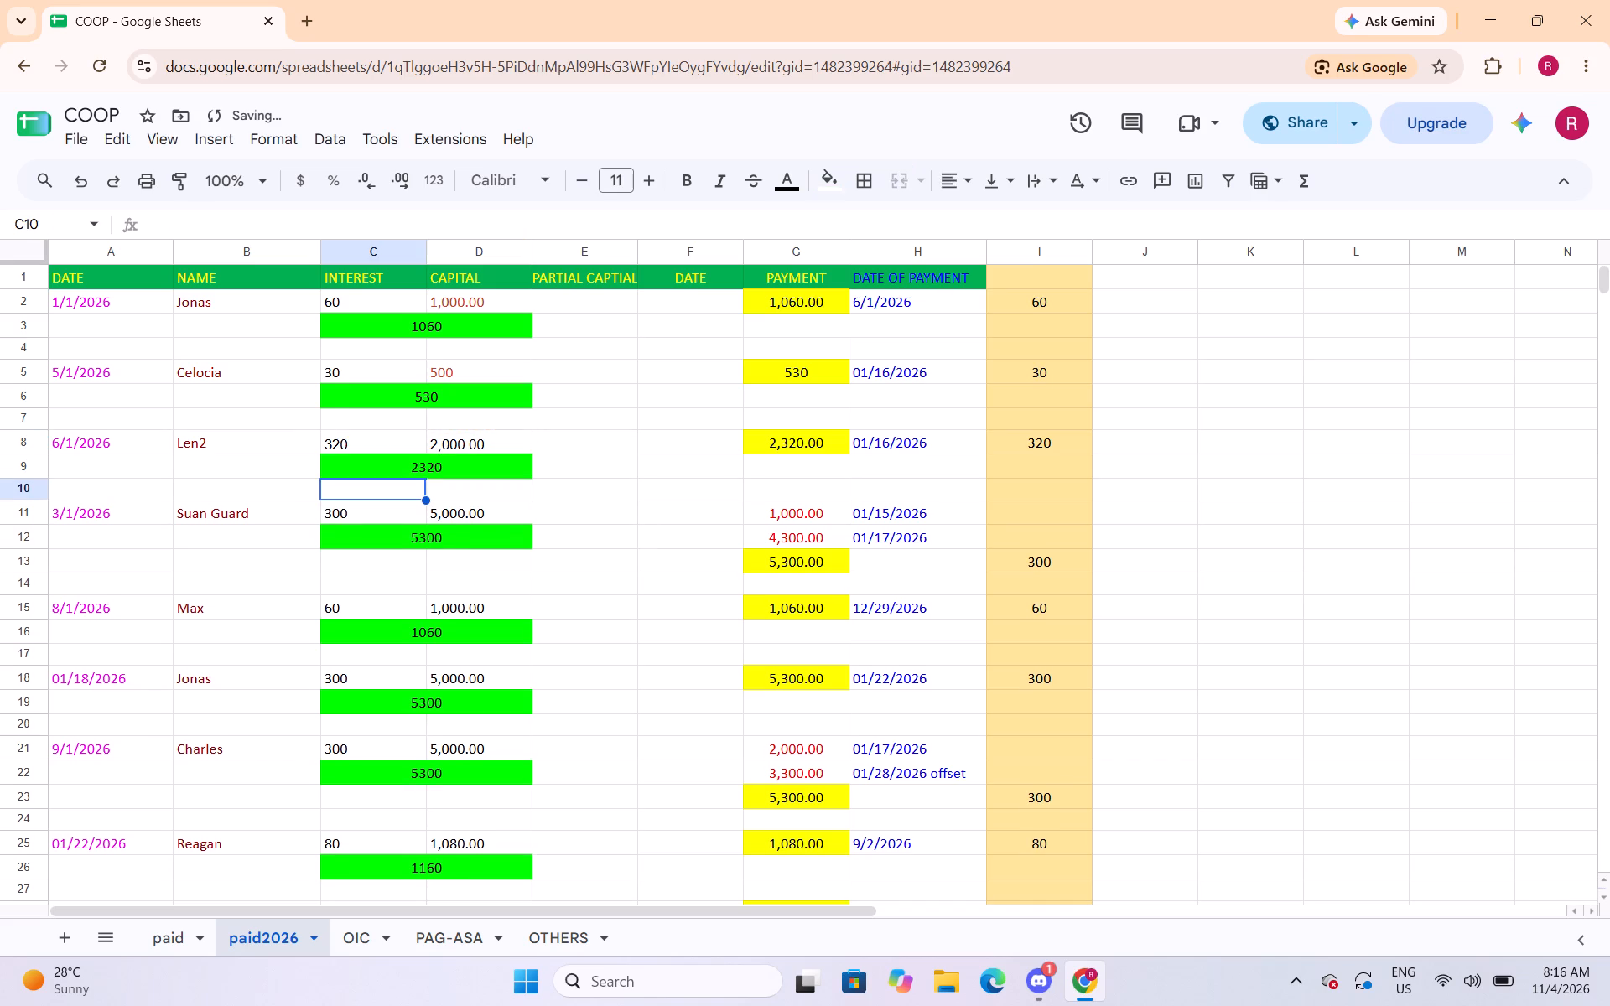
# Apply the Number format to Len2's total in C9:D9 and save the spreadsheet.
pyautogui.press('Up')
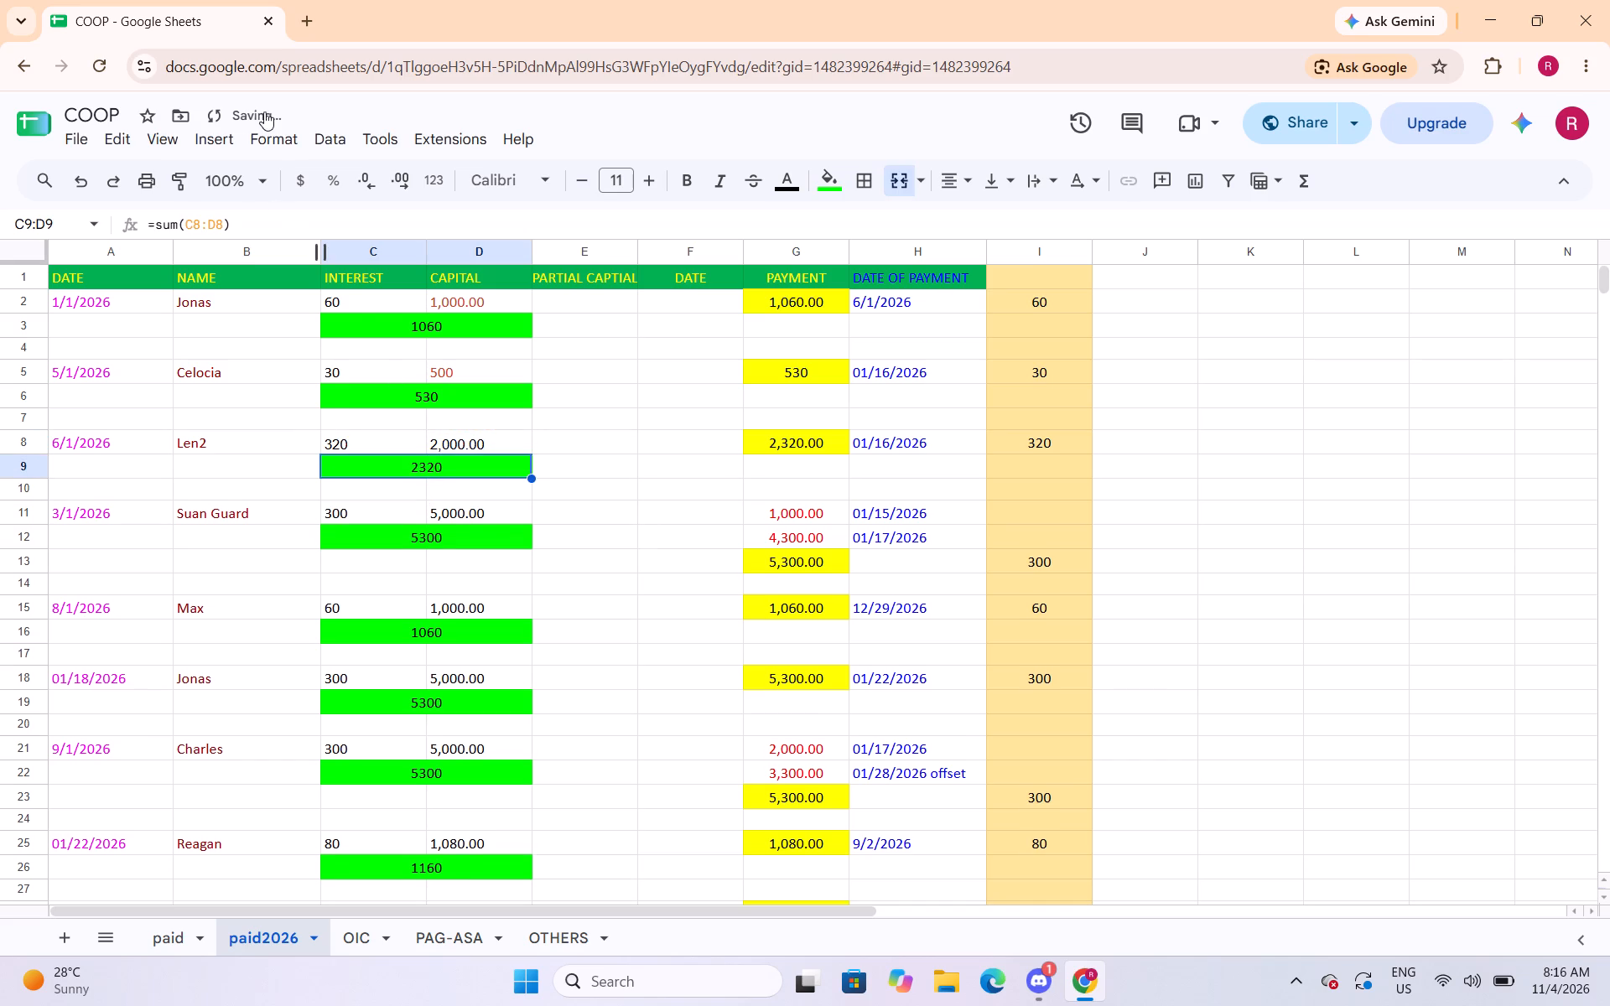
pyautogui.click(265, 129)
pyautogui.click(609, 136)
pyautogui.click(273, 131)
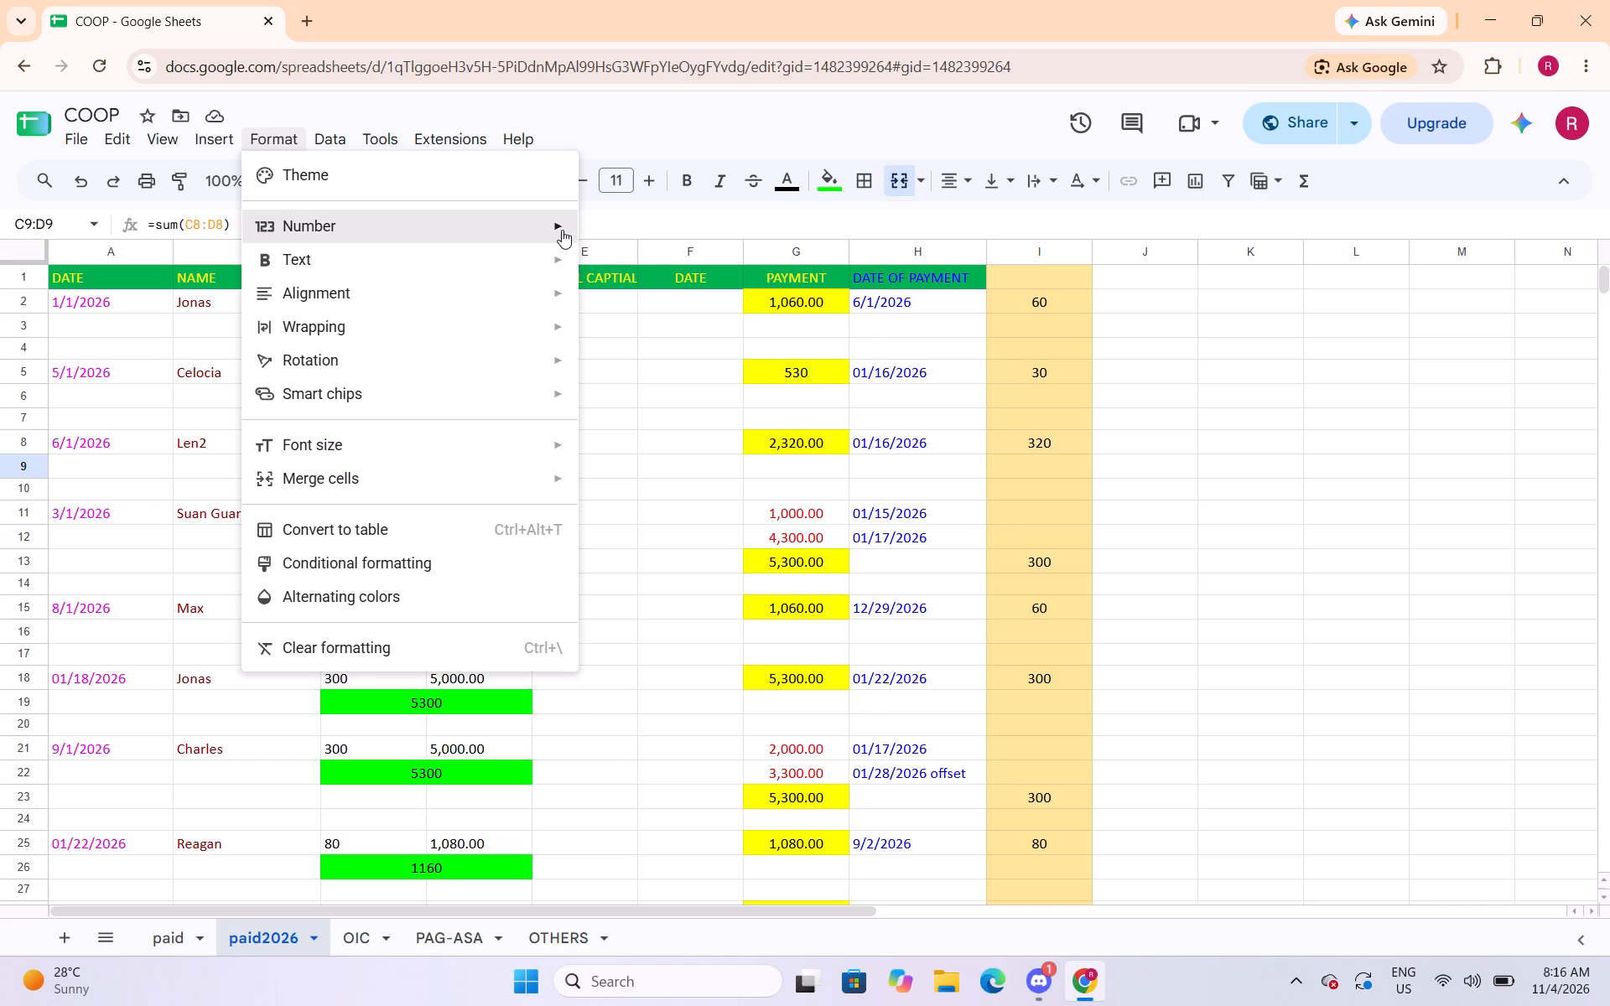
pyautogui.click(629, 319)
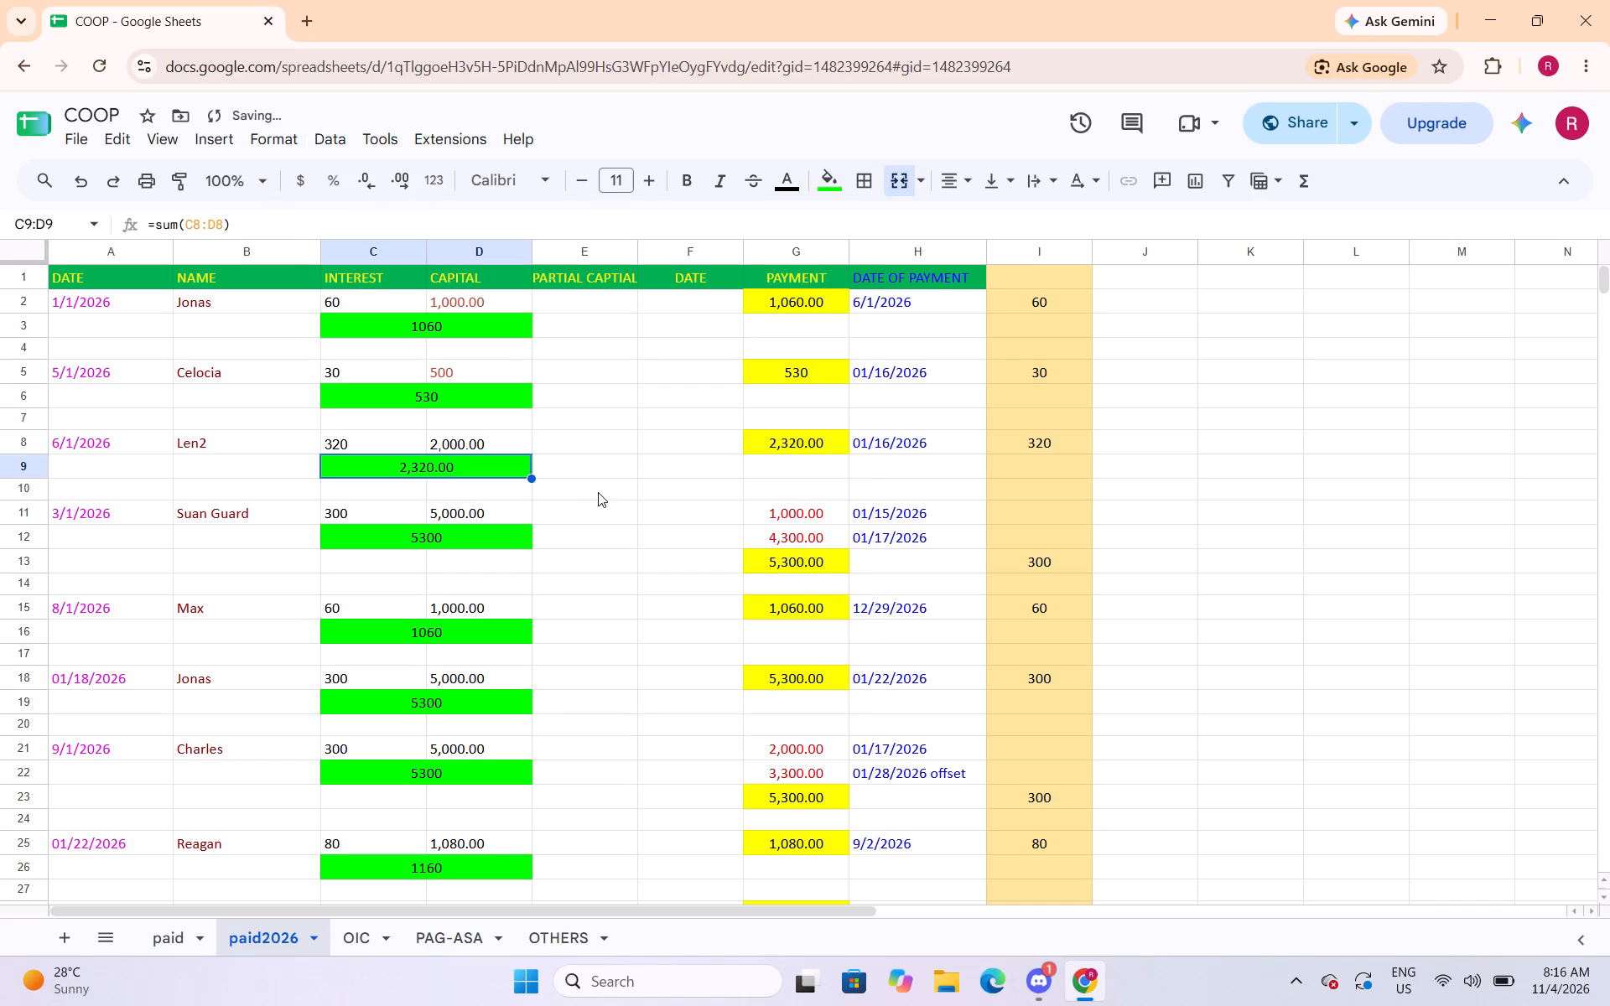
pyautogui.click(598, 492)
pyautogui.click(594, 558)
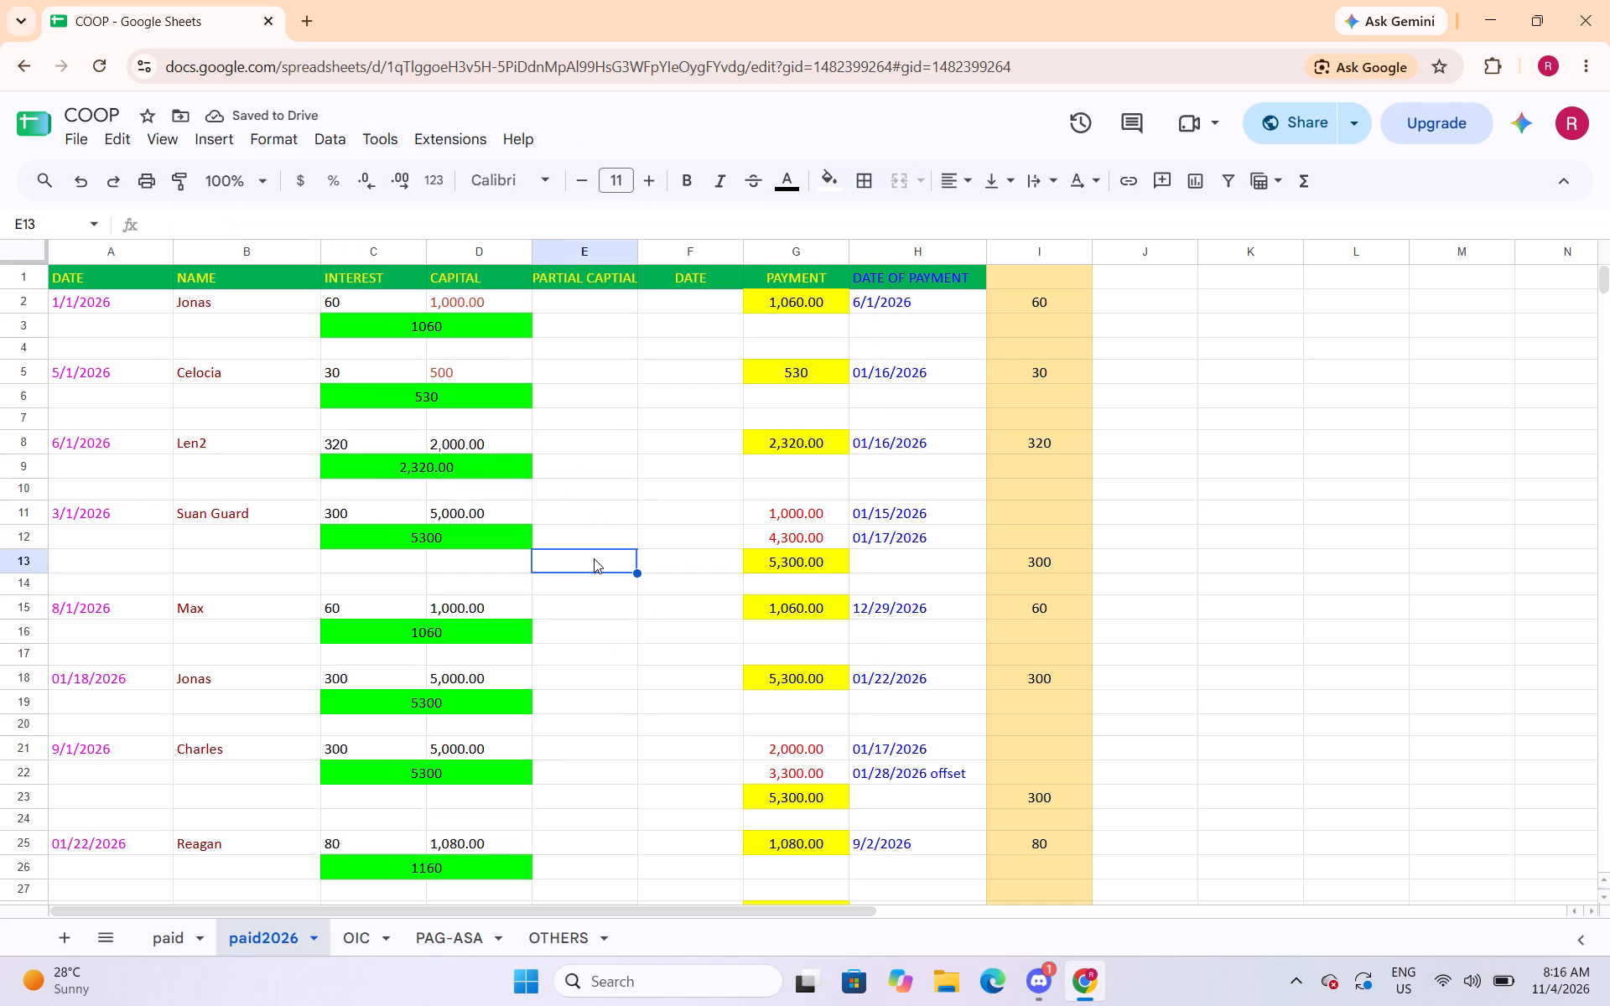
pyautogui.hotkey('ctrl', 's')
pyautogui.click(684, 703)
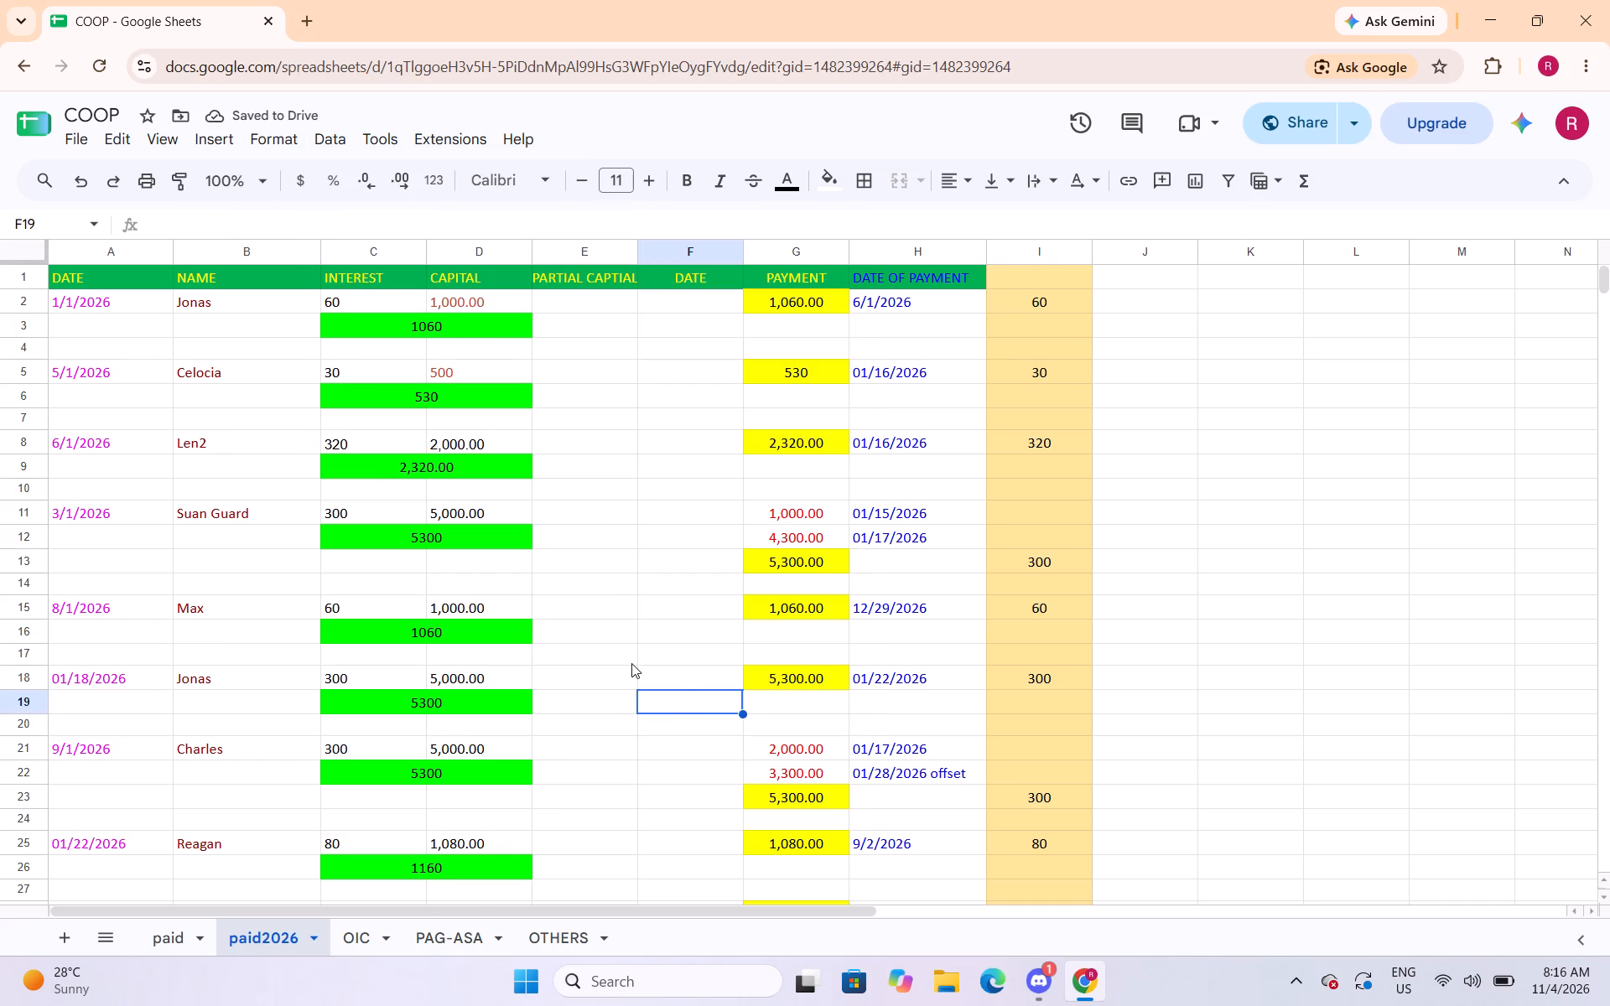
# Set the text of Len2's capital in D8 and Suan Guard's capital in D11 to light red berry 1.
pyautogui.scroll(-5, 631, 663)
pyautogui.scroll(11, 626, 671)
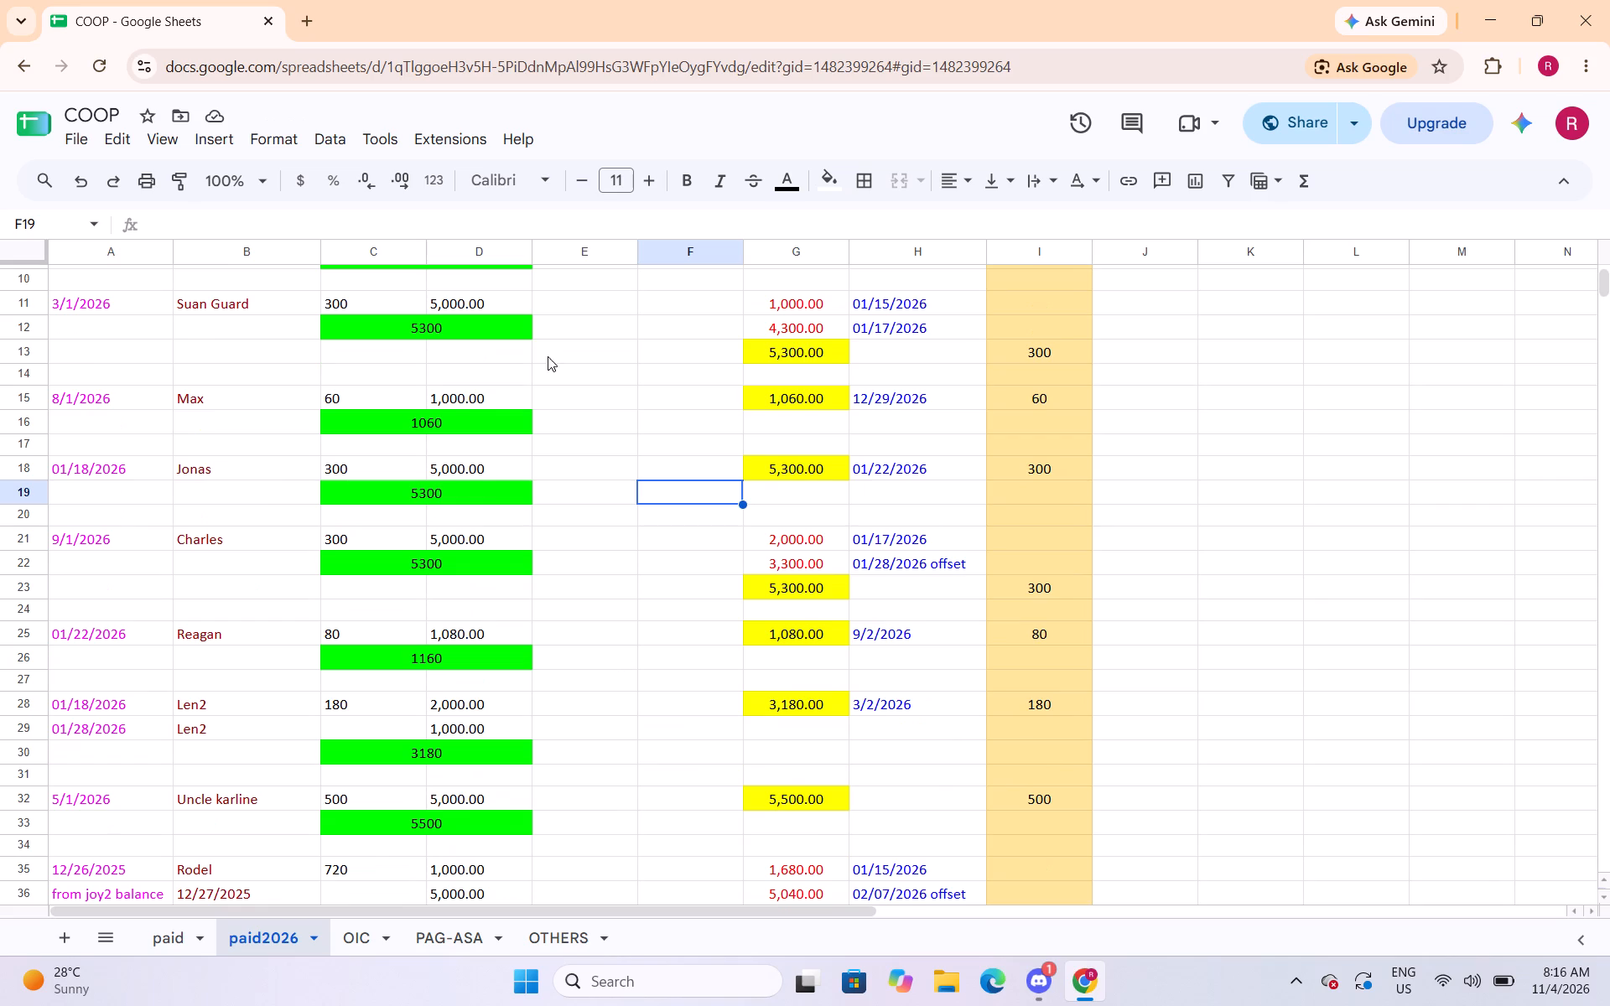
pyautogui.click(461, 446)
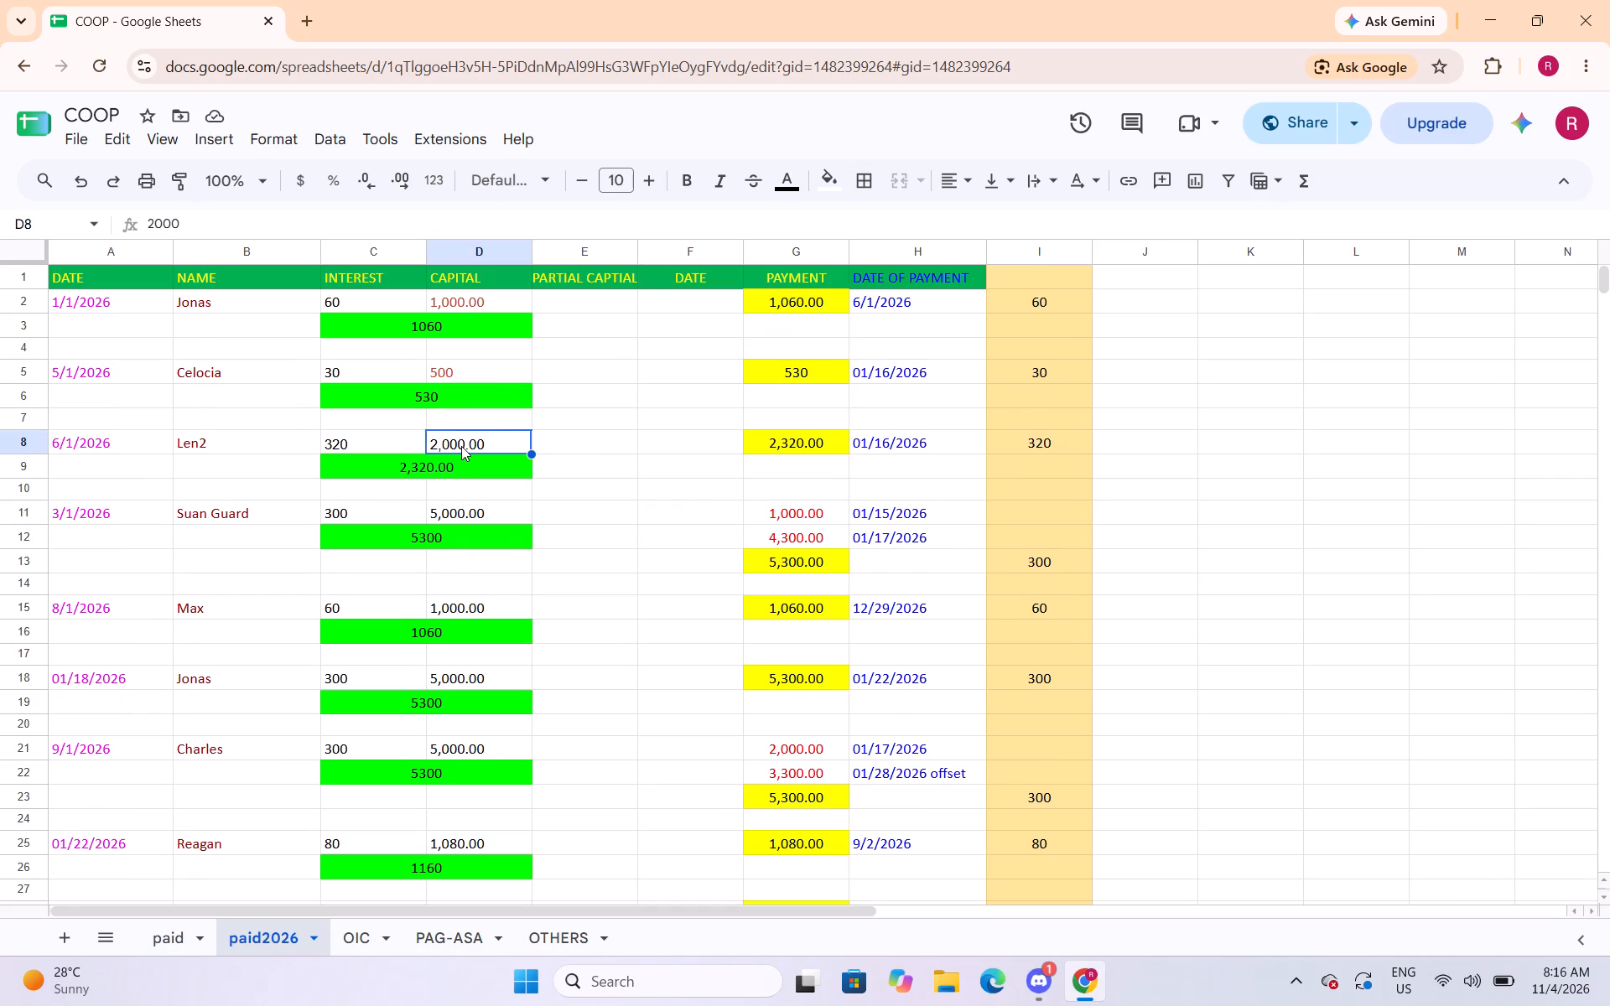
pyautogui.click(789, 182)
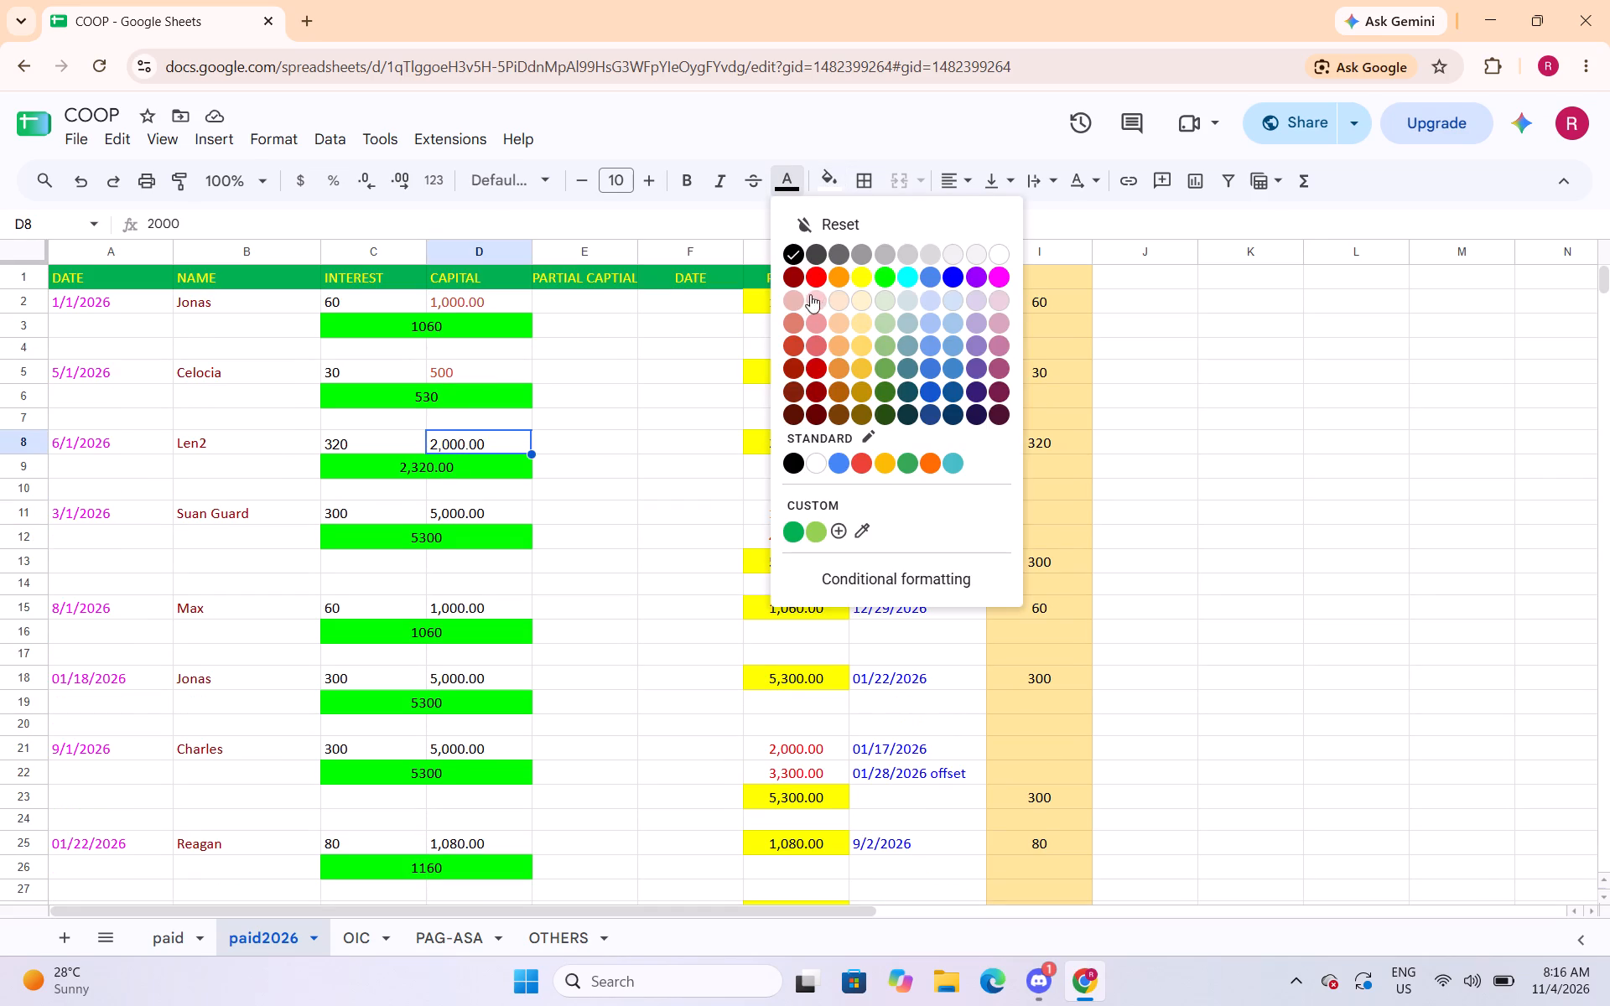
pyautogui.click(798, 349)
pyautogui.click(501, 514)
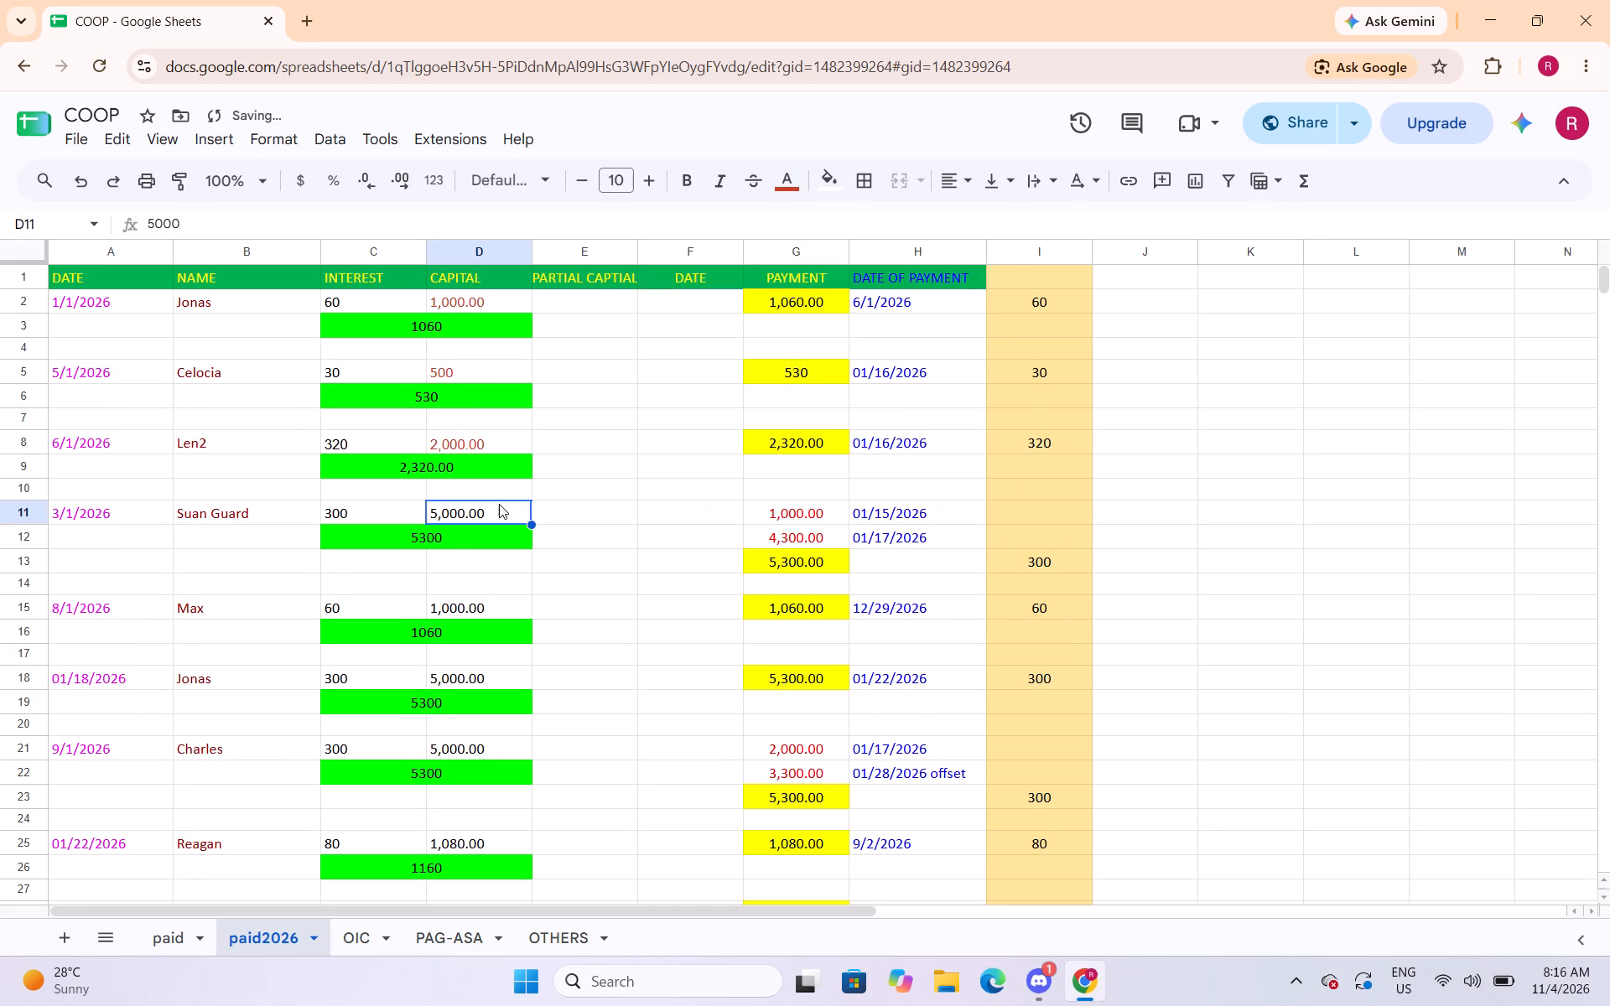
pyautogui.click(789, 179)
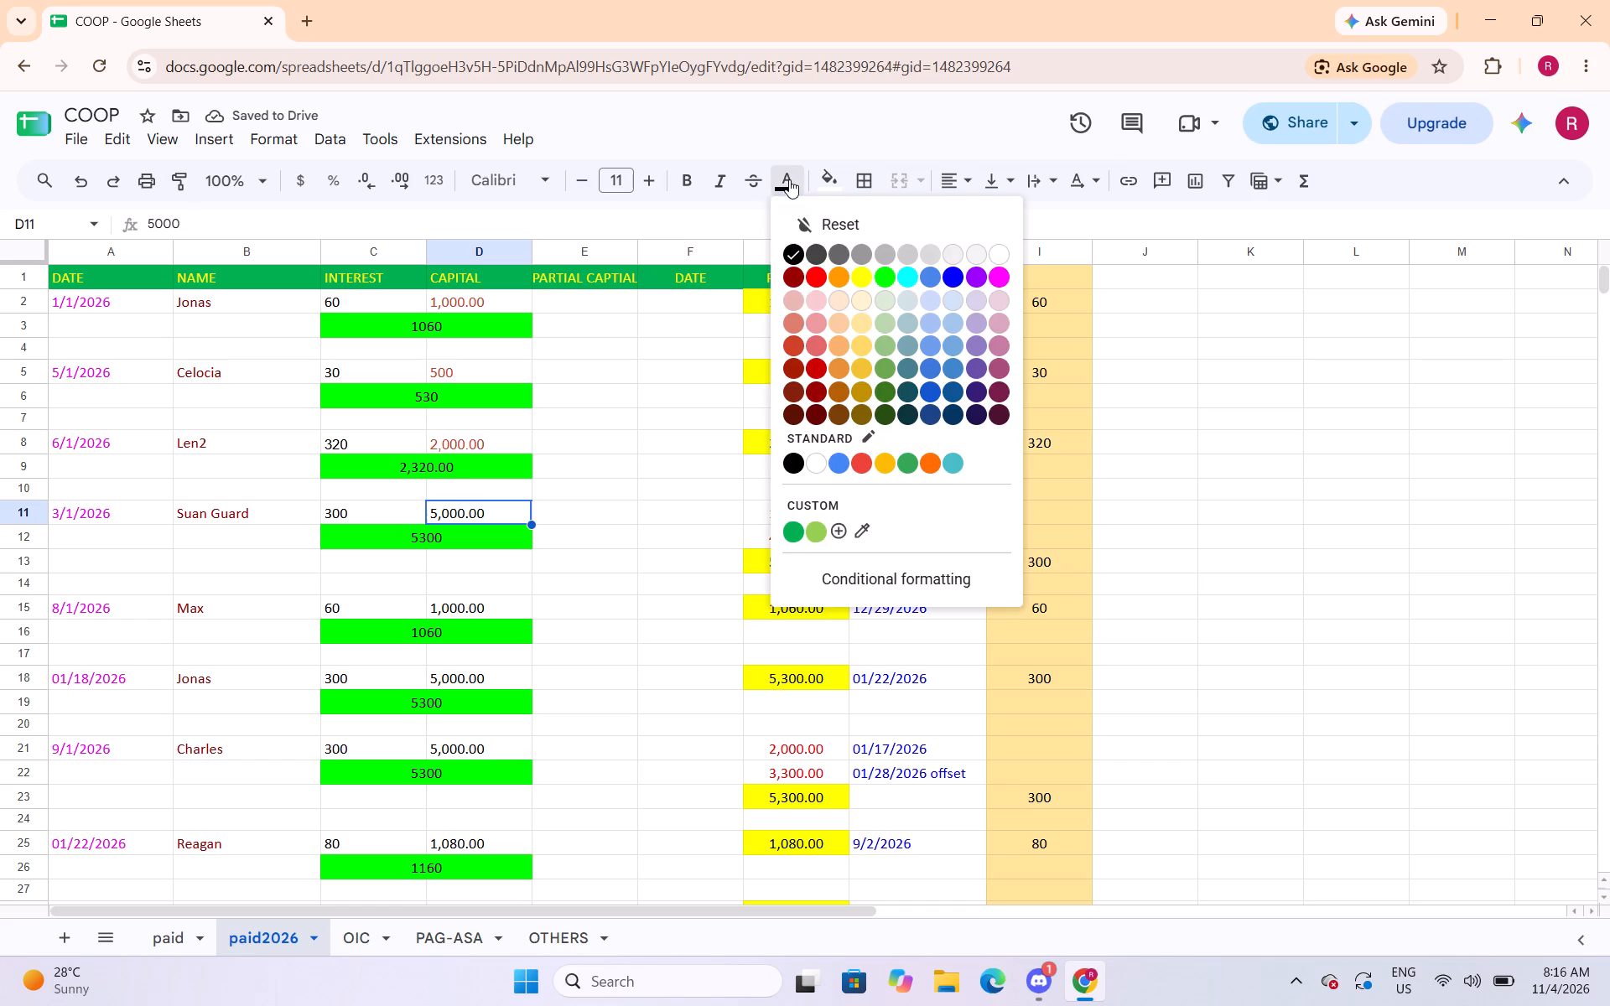
pyautogui.click(793, 346)
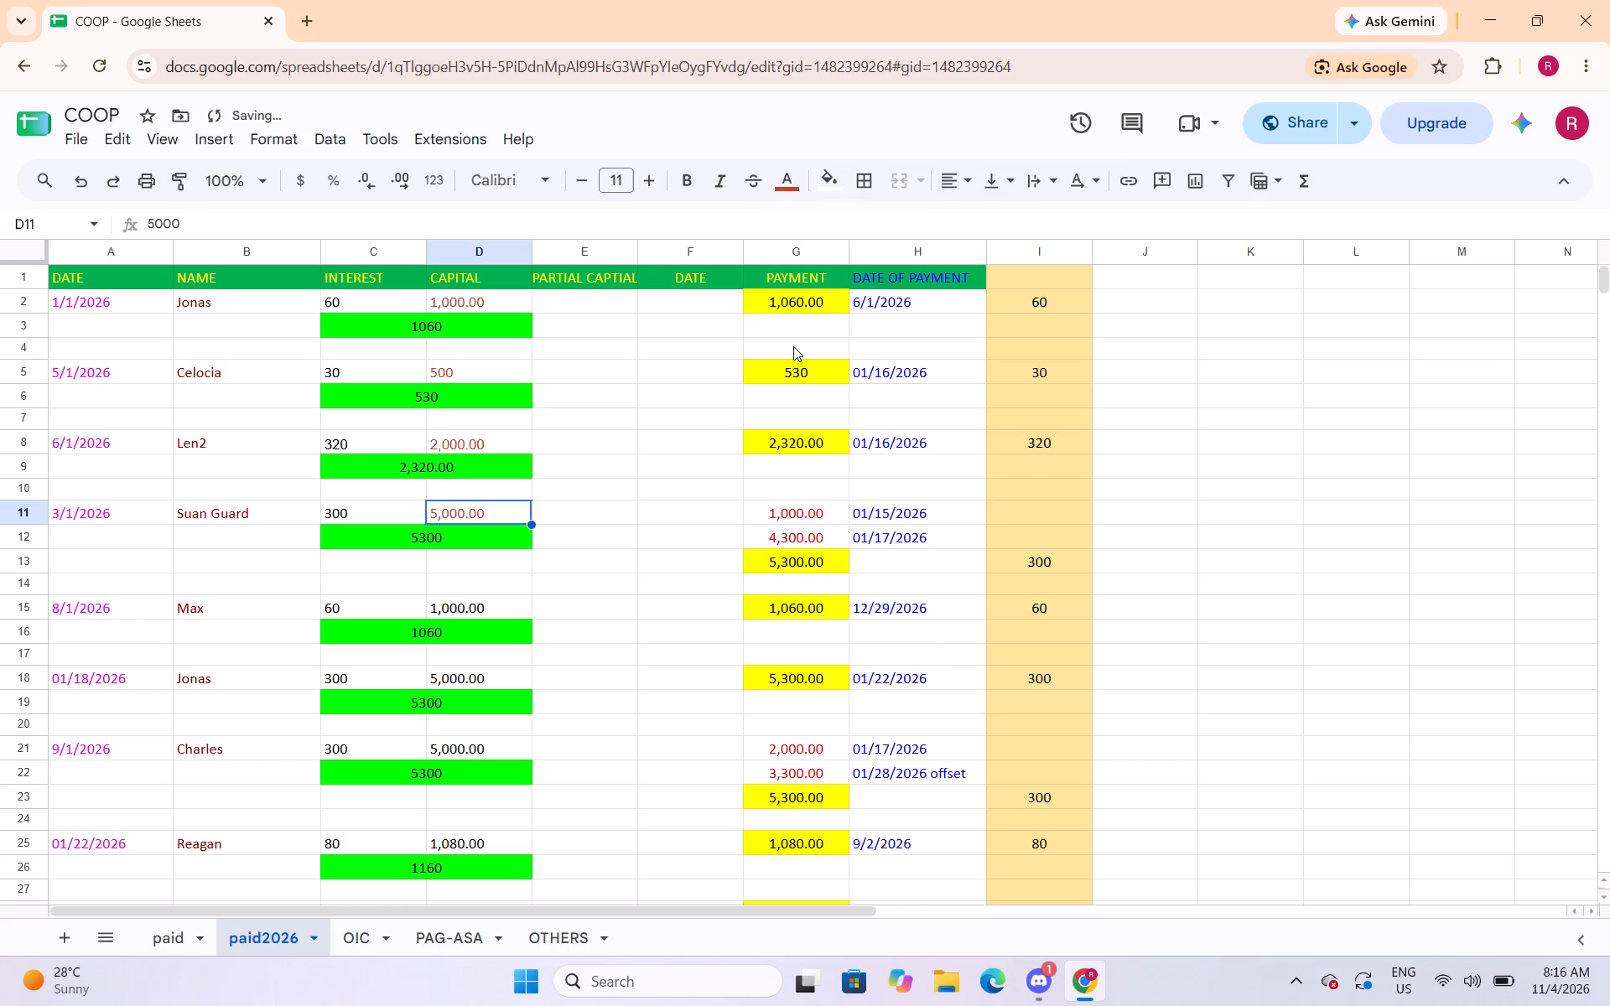
# Set the text of Max's capital in D15 and Jonas's capital in D18 to light red berry 1.
pyautogui.click(491, 610)
pyautogui.click(795, 181)
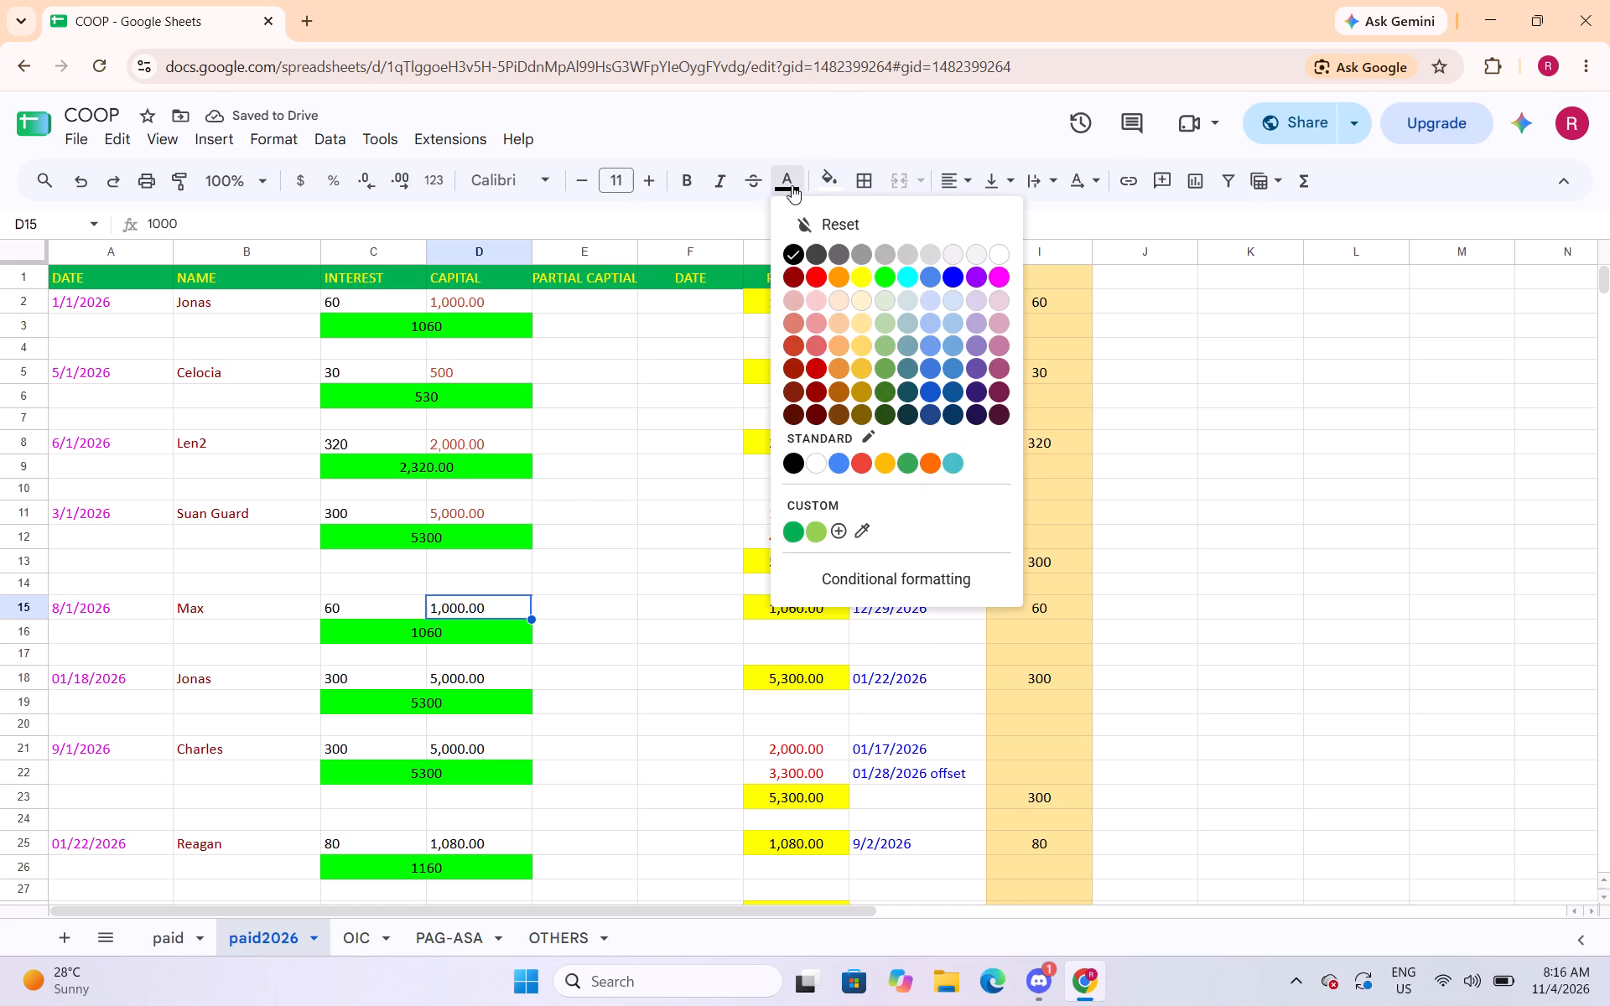
pyautogui.click(795, 344)
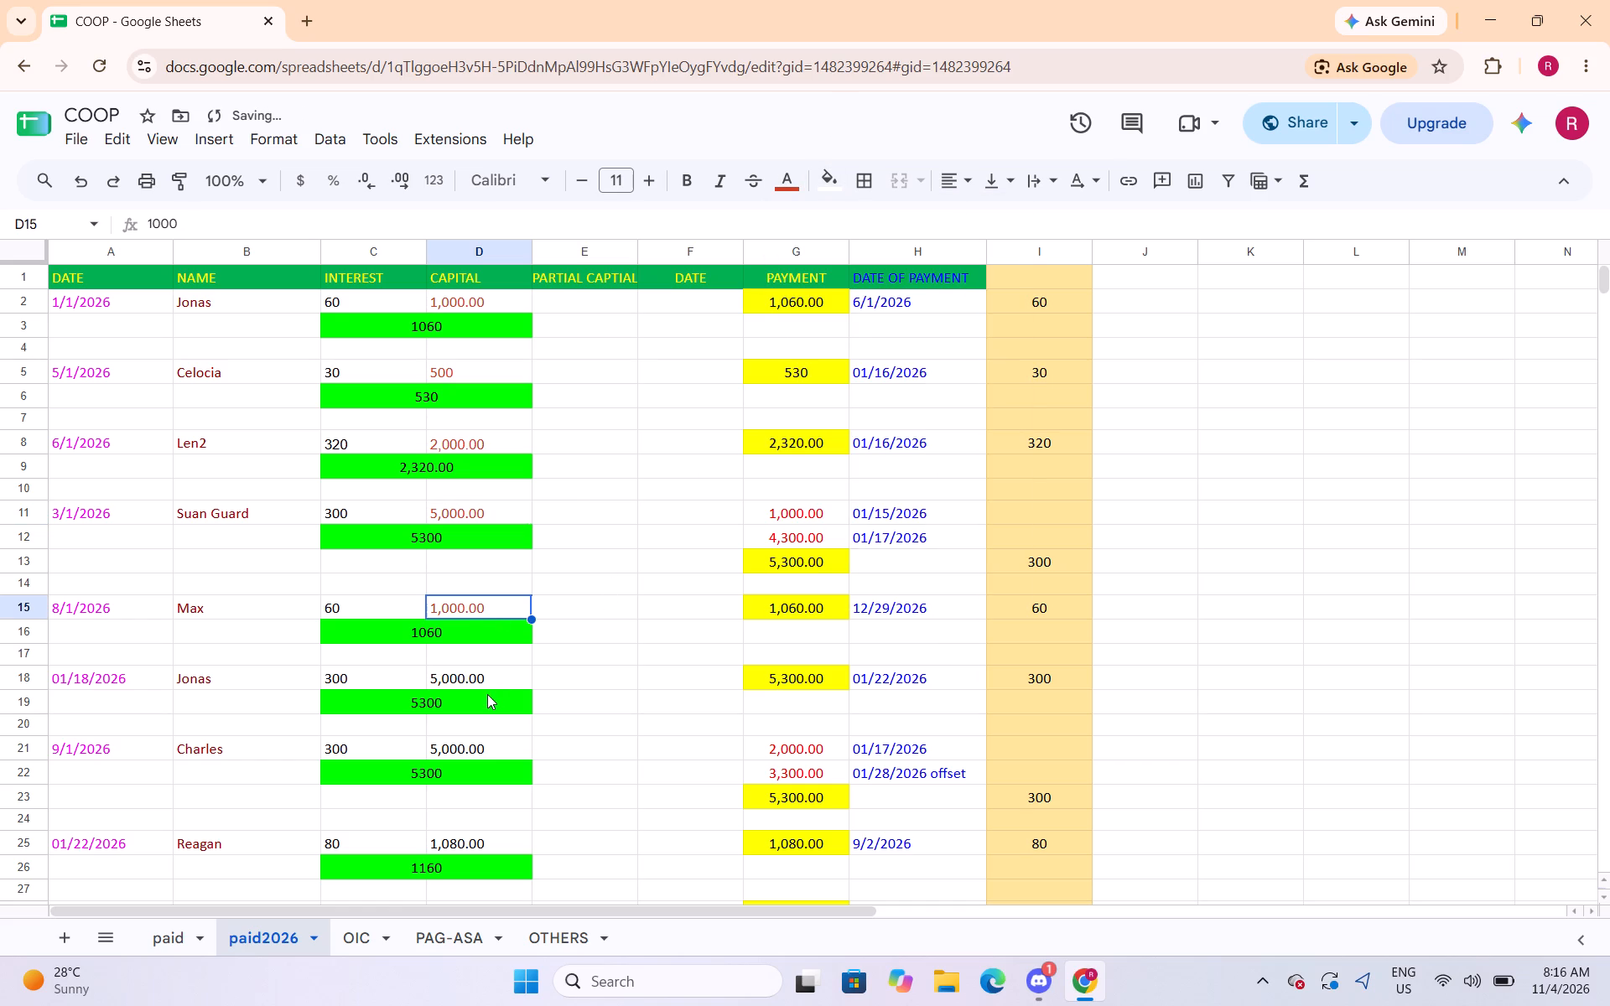
pyautogui.click(485, 688)
pyautogui.click(786, 181)
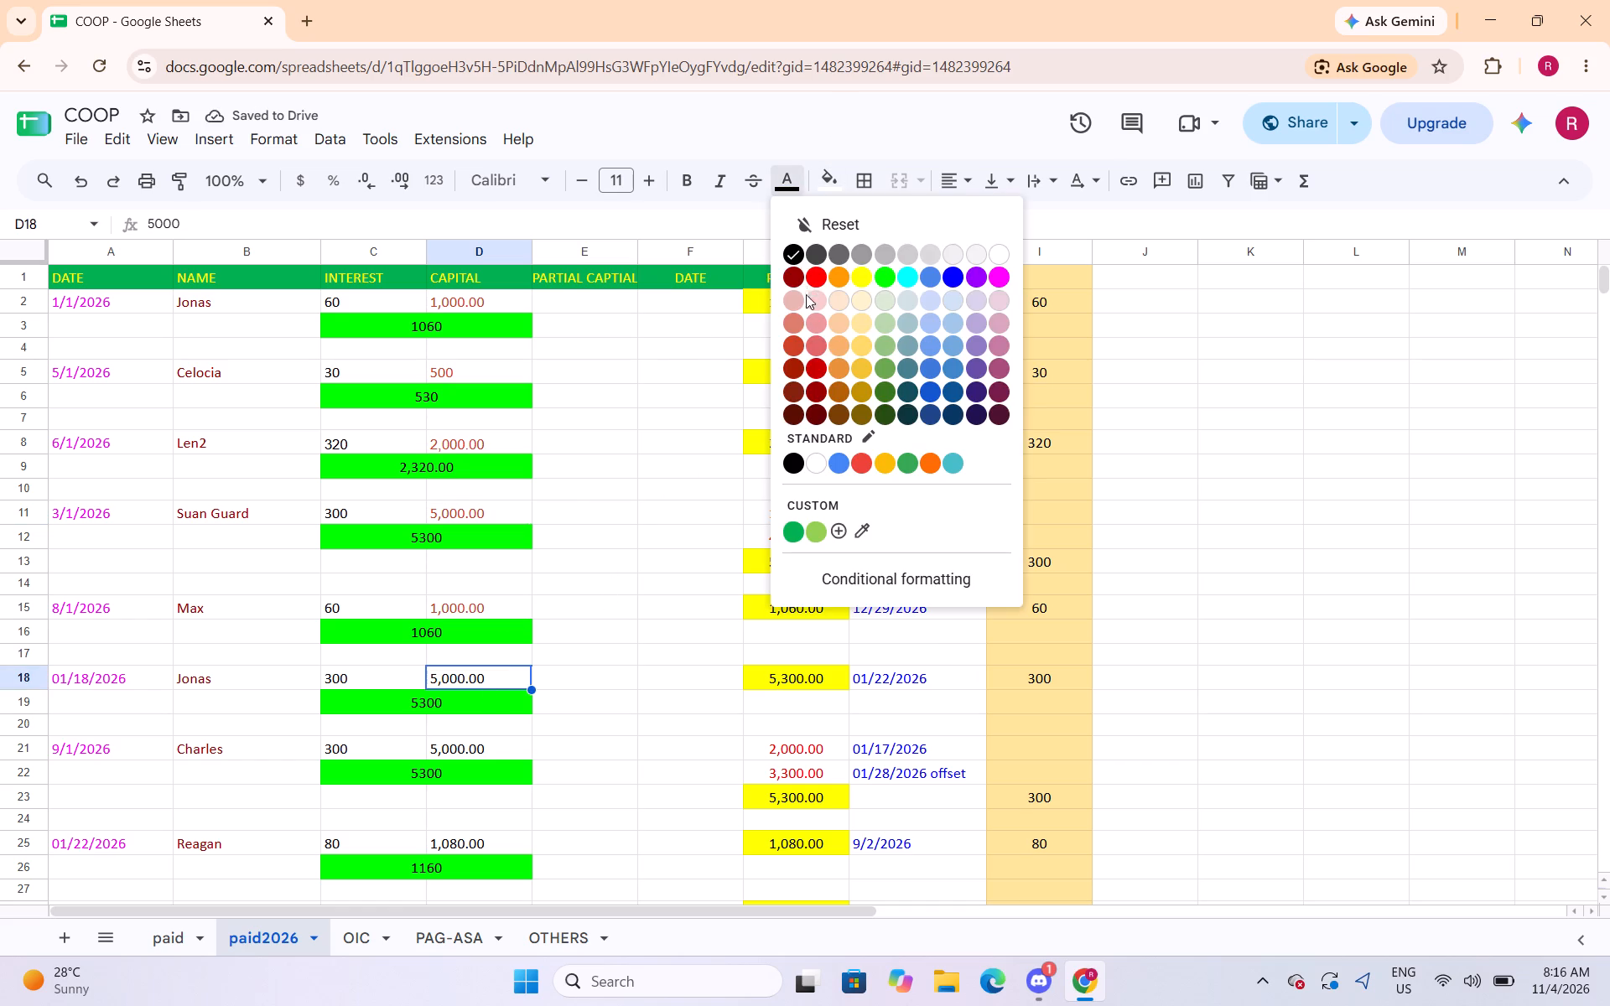
pyautogui.click(792, 349)
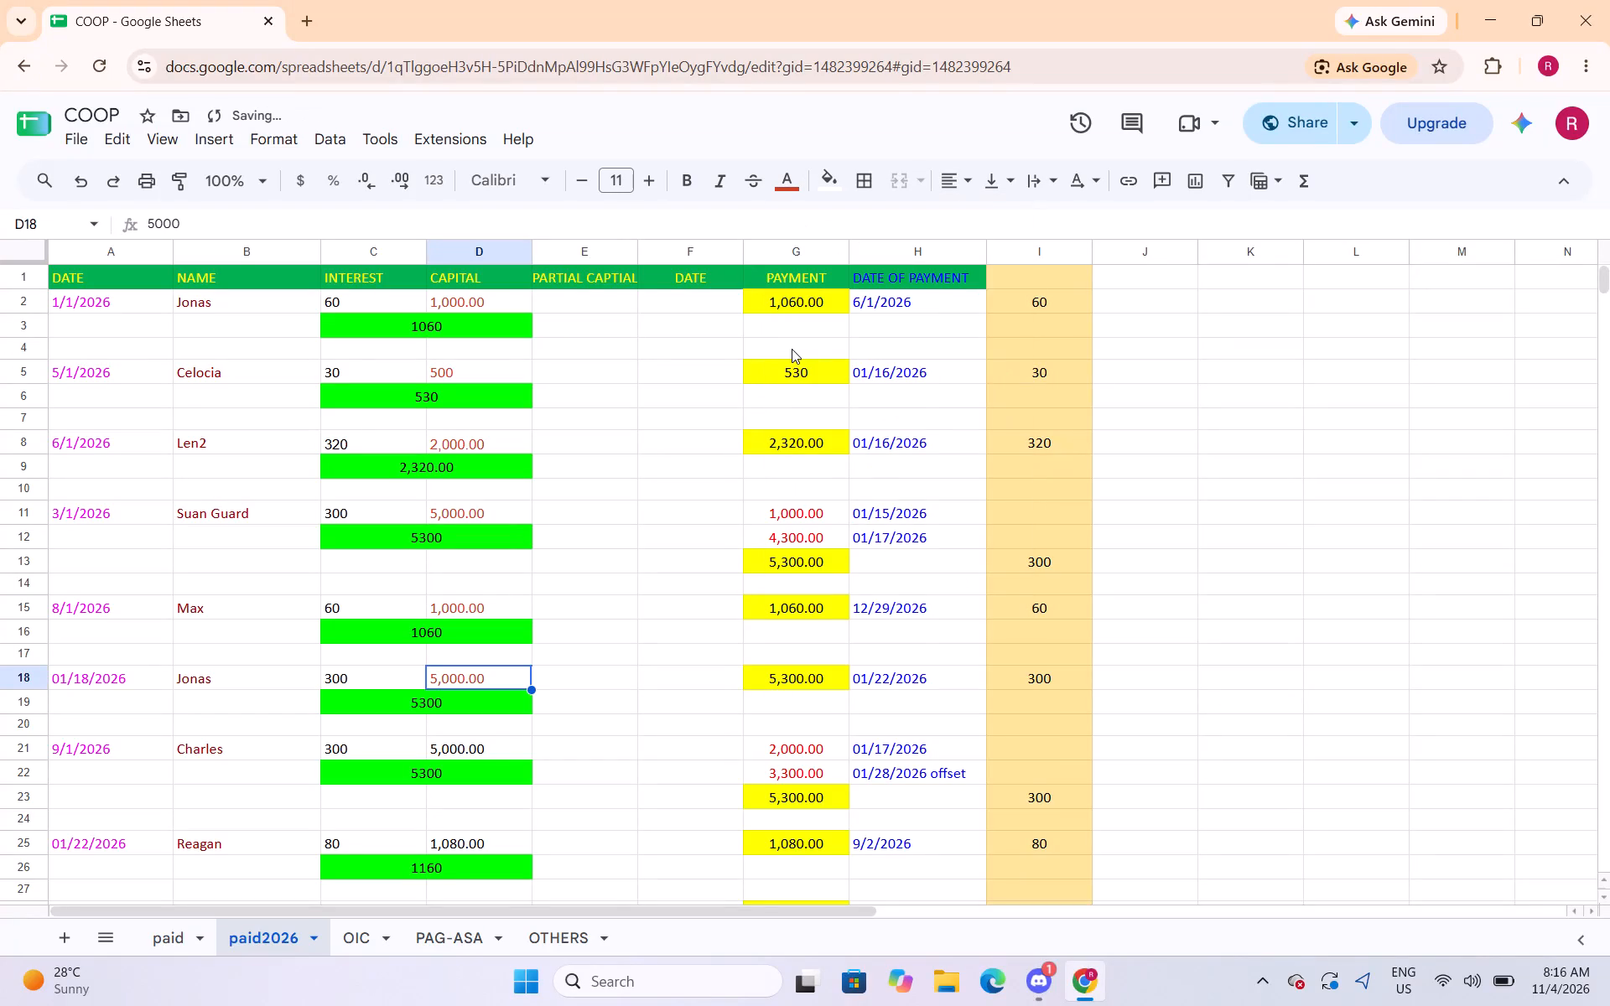
# Set the text of Charles's capital in D21 and Reagan's capital in D25 to light red berry 1.
pyautogui.scroll(-2, 475, 591)
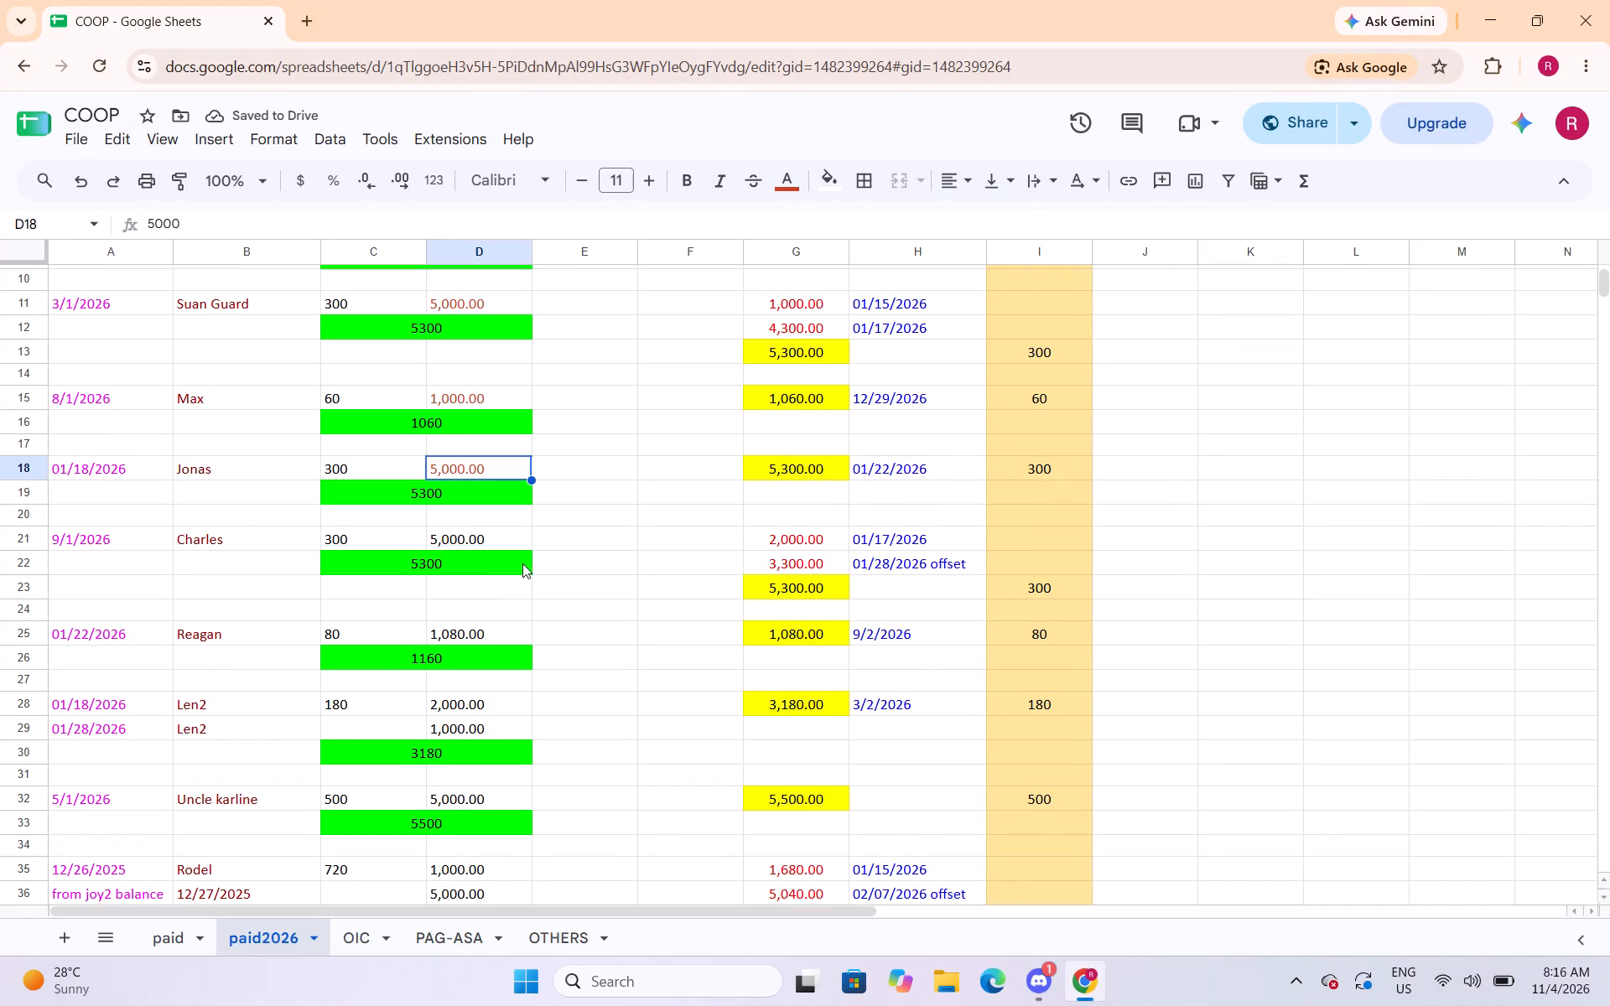
pyautogui.scroll(-2, 544, 597)
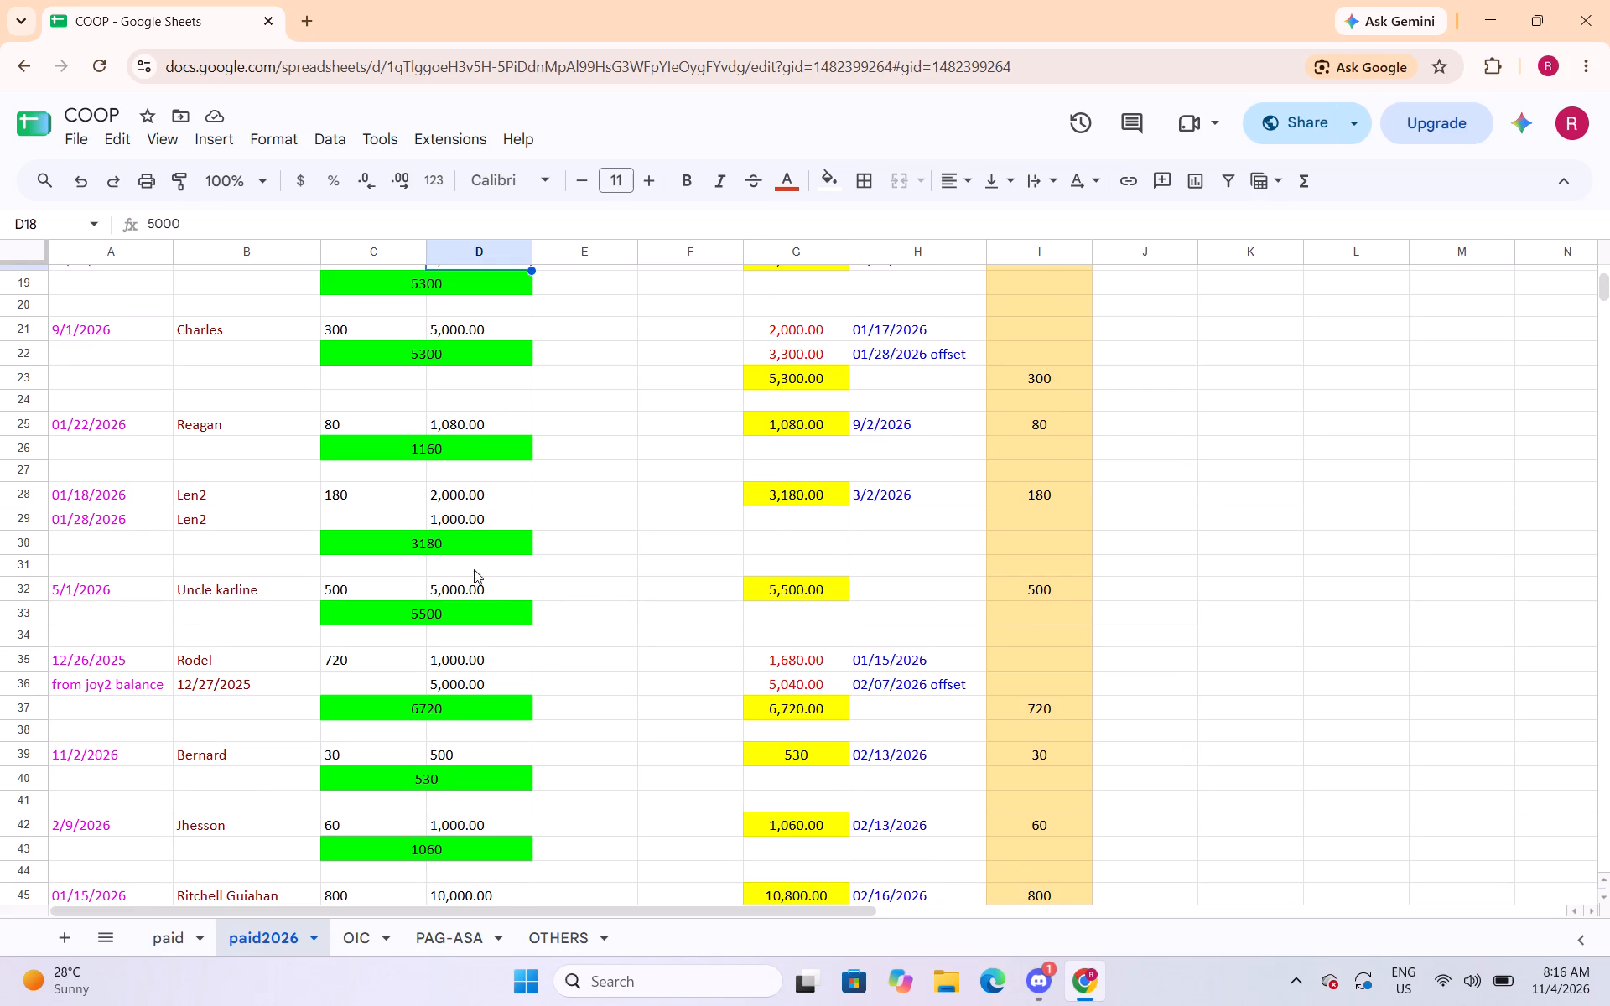
pyautogui.scroll(3, 460, 552)
pyautogui.click(497, 646)
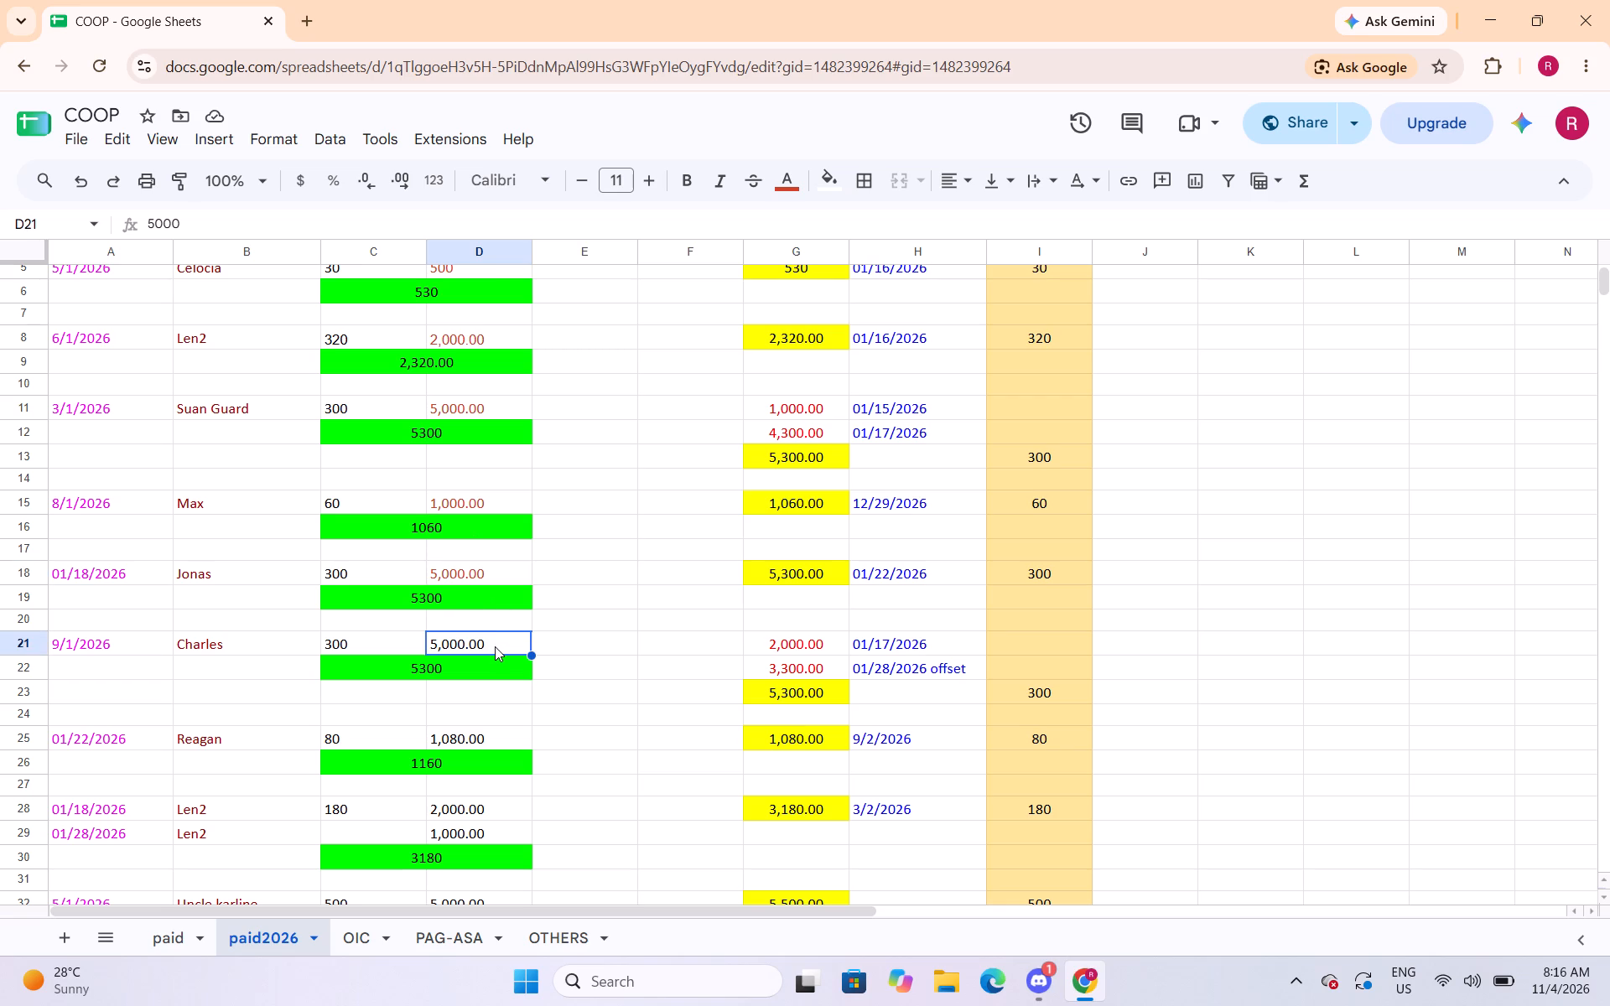
pyautogui.click(796, 194)
pyautogui.click(792, 353)
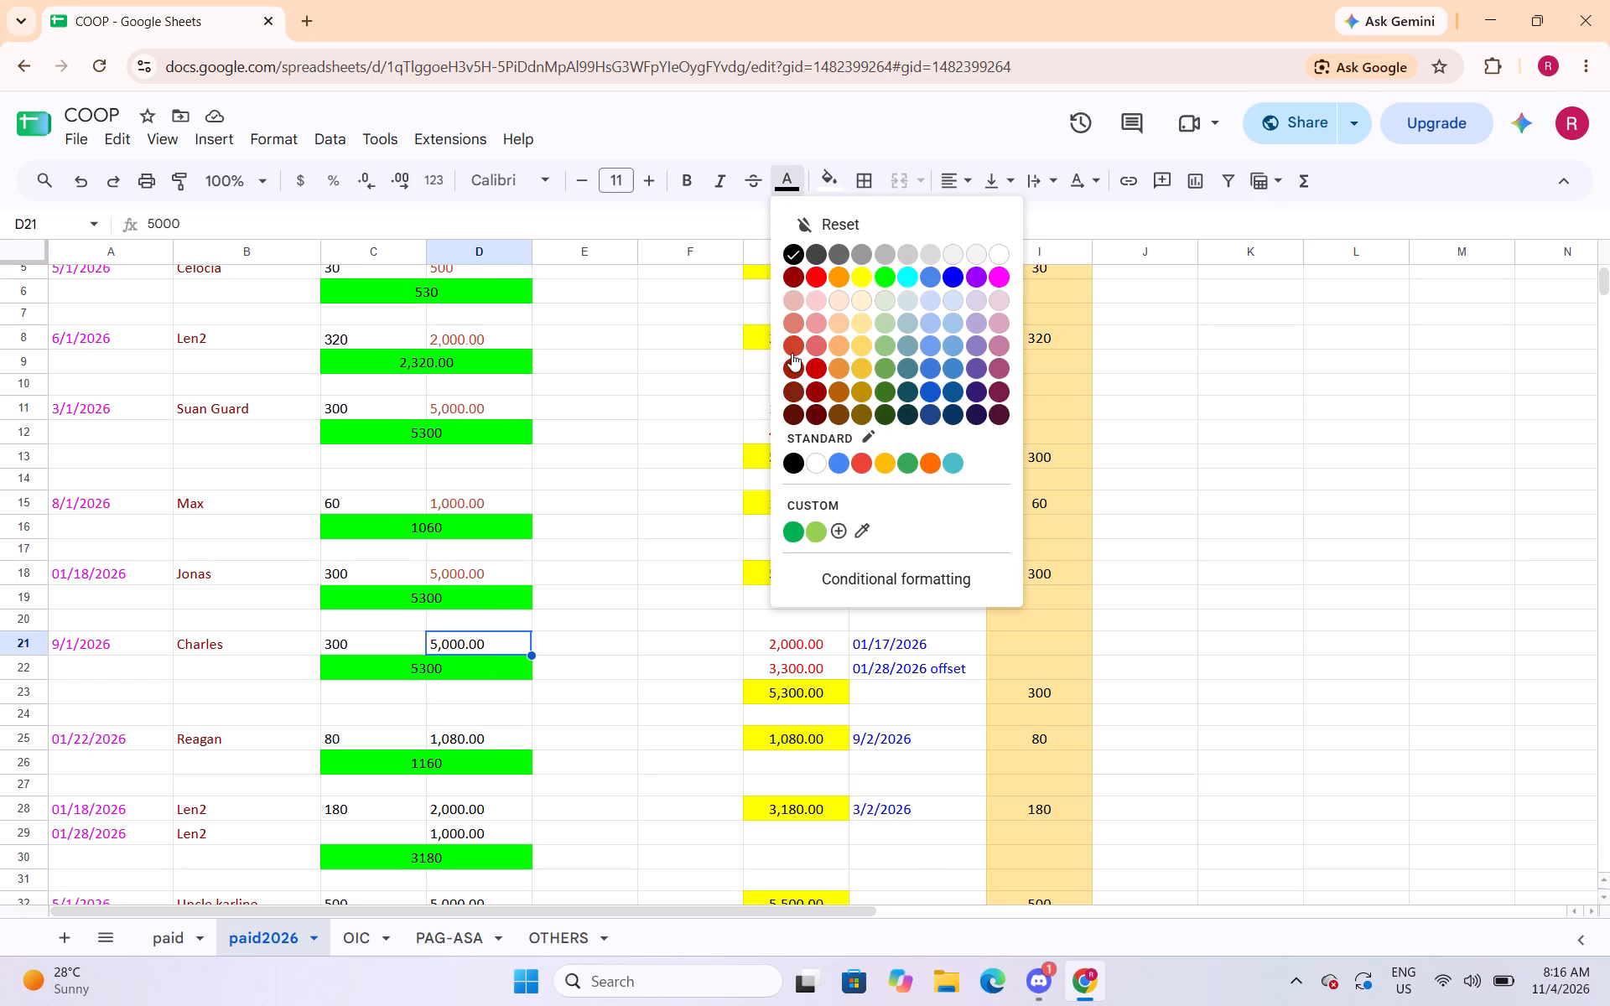
pyautogui.scroll(-2, 458, 749)
pyautogui.scroll(-2, 456, 670)
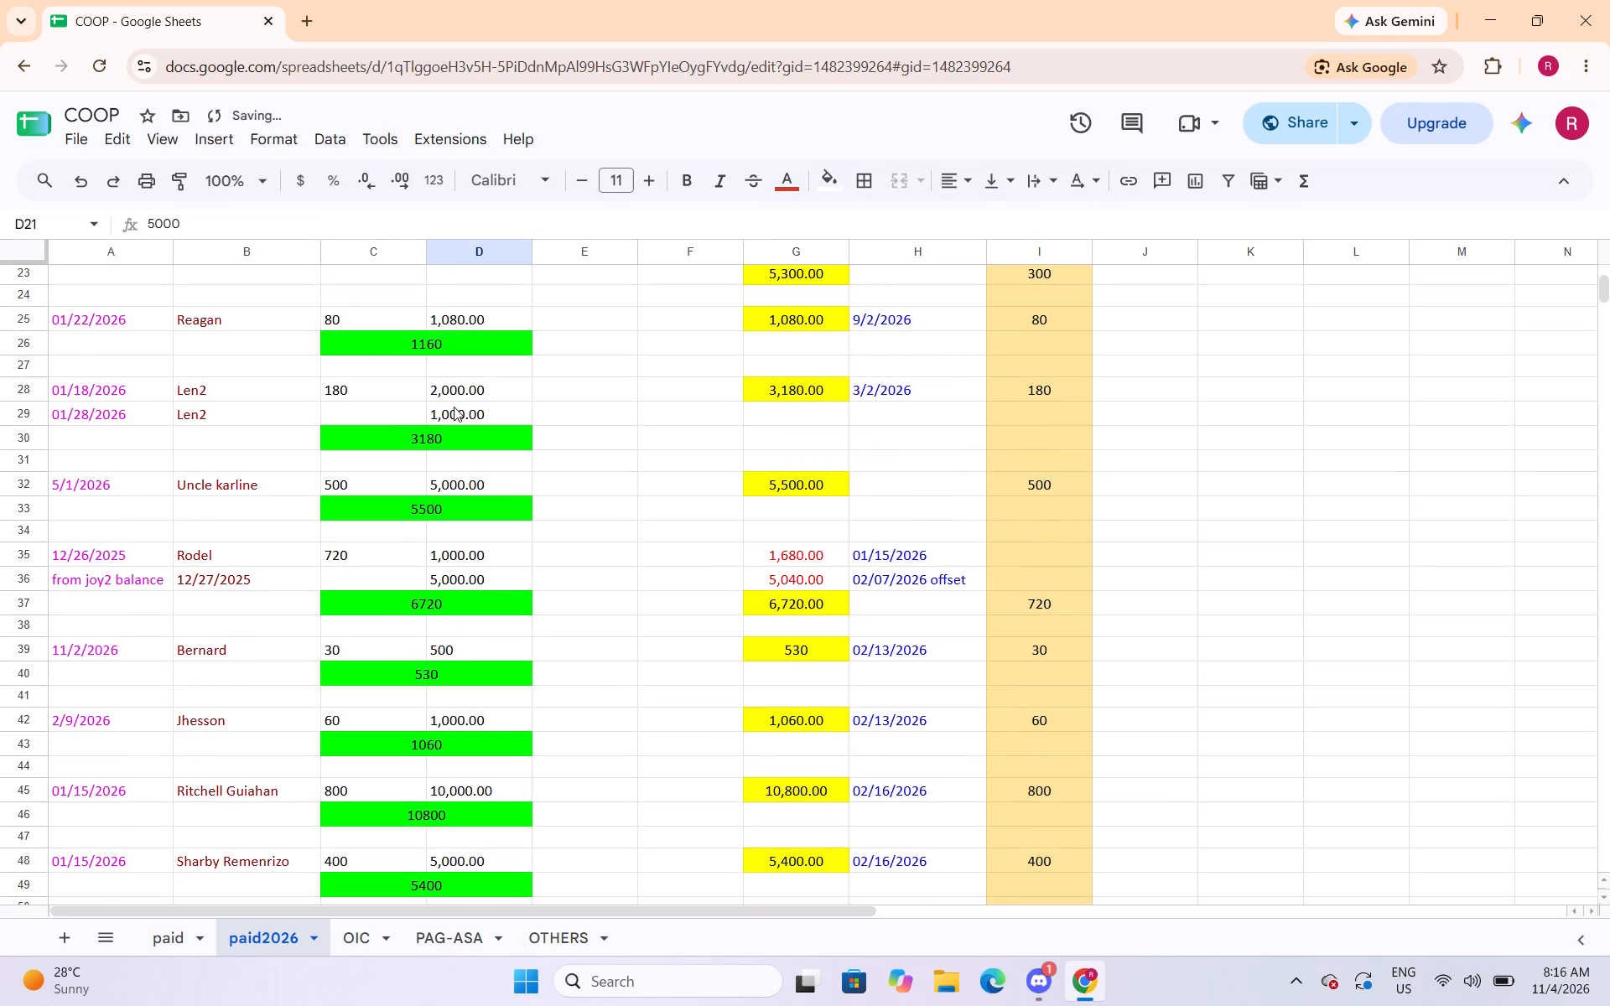
pyautogui.scroll(2, 454, 314)
pyautogui.click(459, 527)
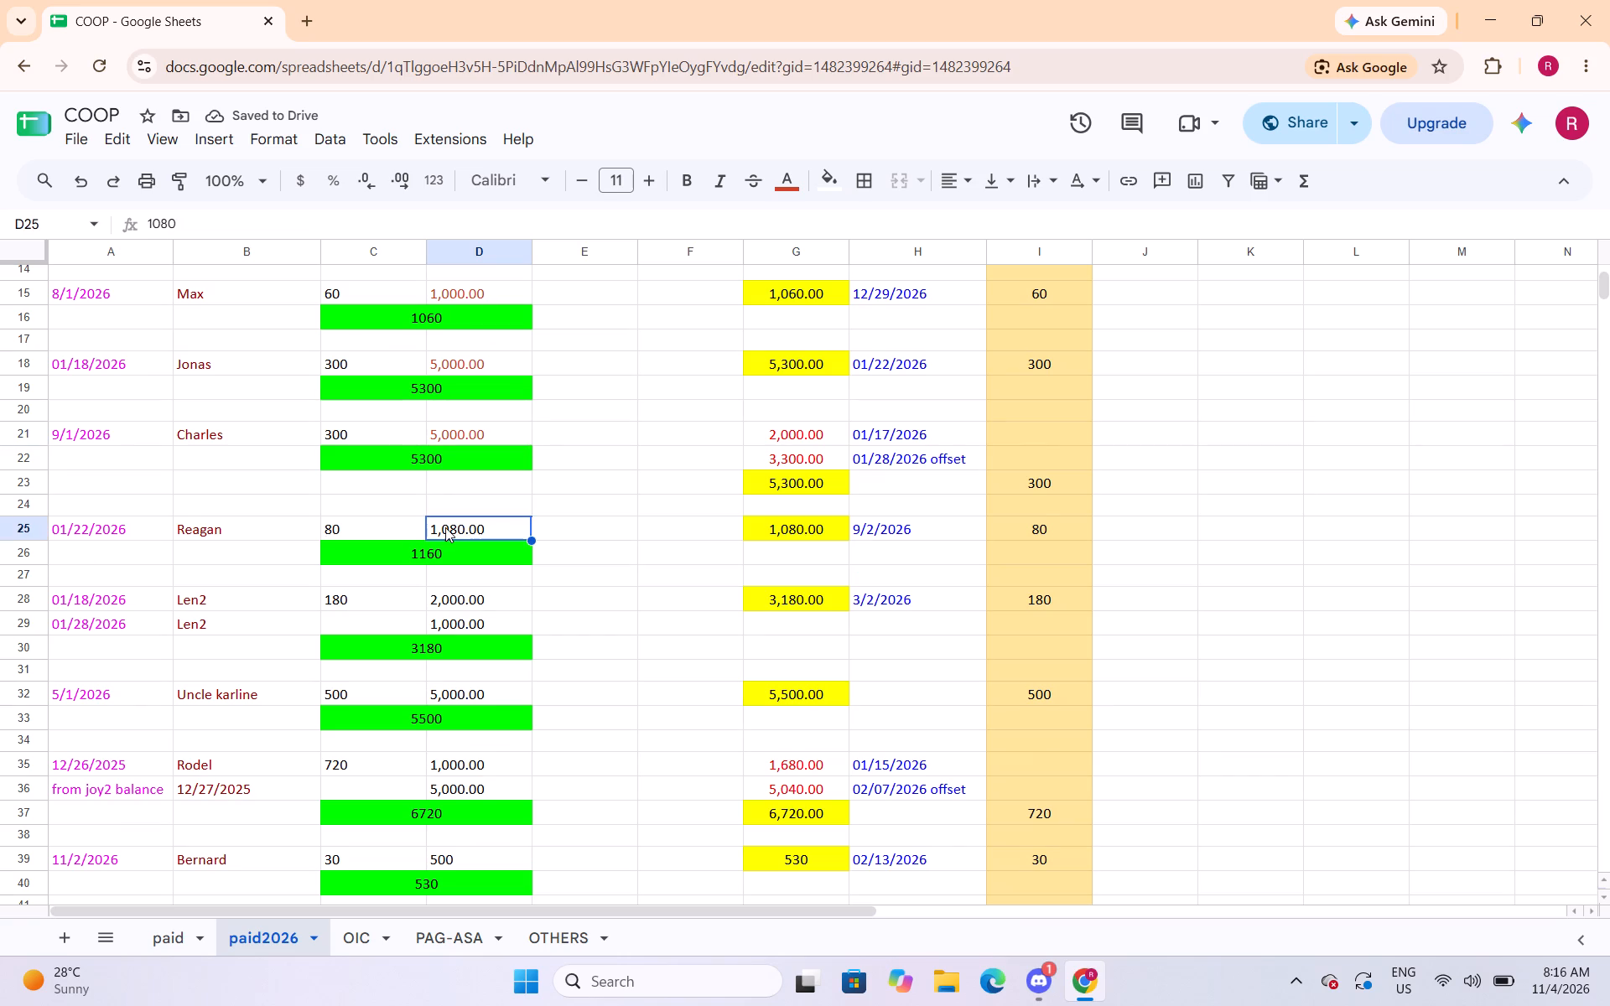
pyautogui.click(784, 188)
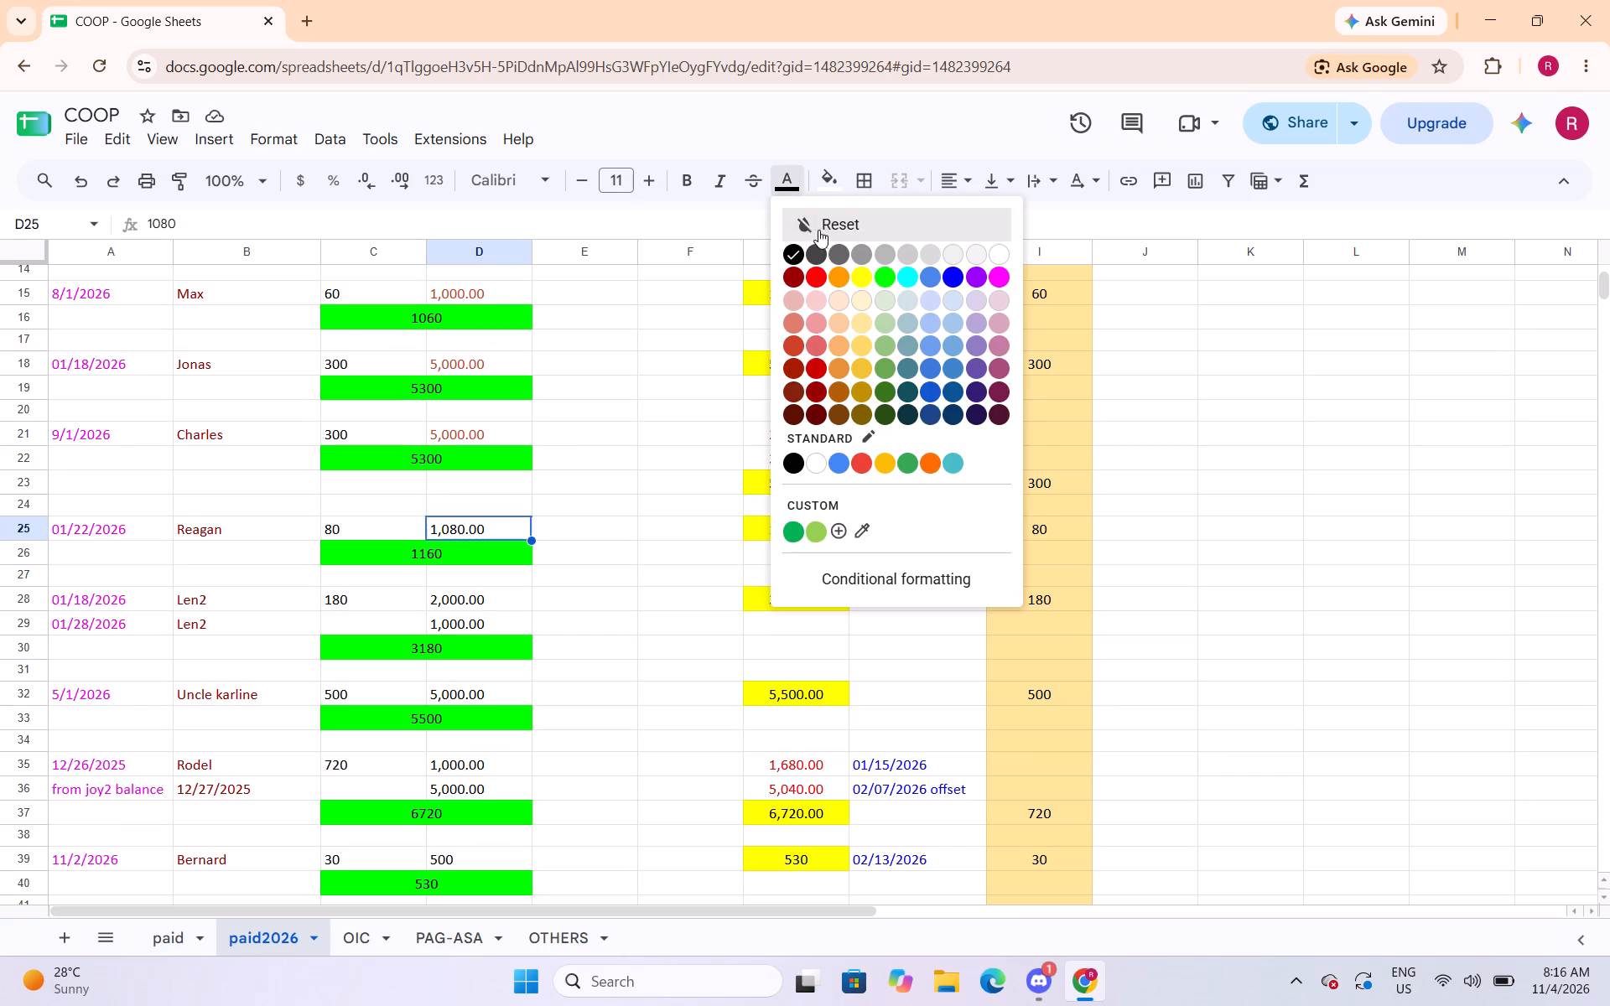
pyautogui.click(798, 350)
# Set the text of Len2's capitals in D28:D29 and Uncle karline's capital in D32 to light red berry 1.
pyautogui.press('Down')
pyautogui.press('Down')
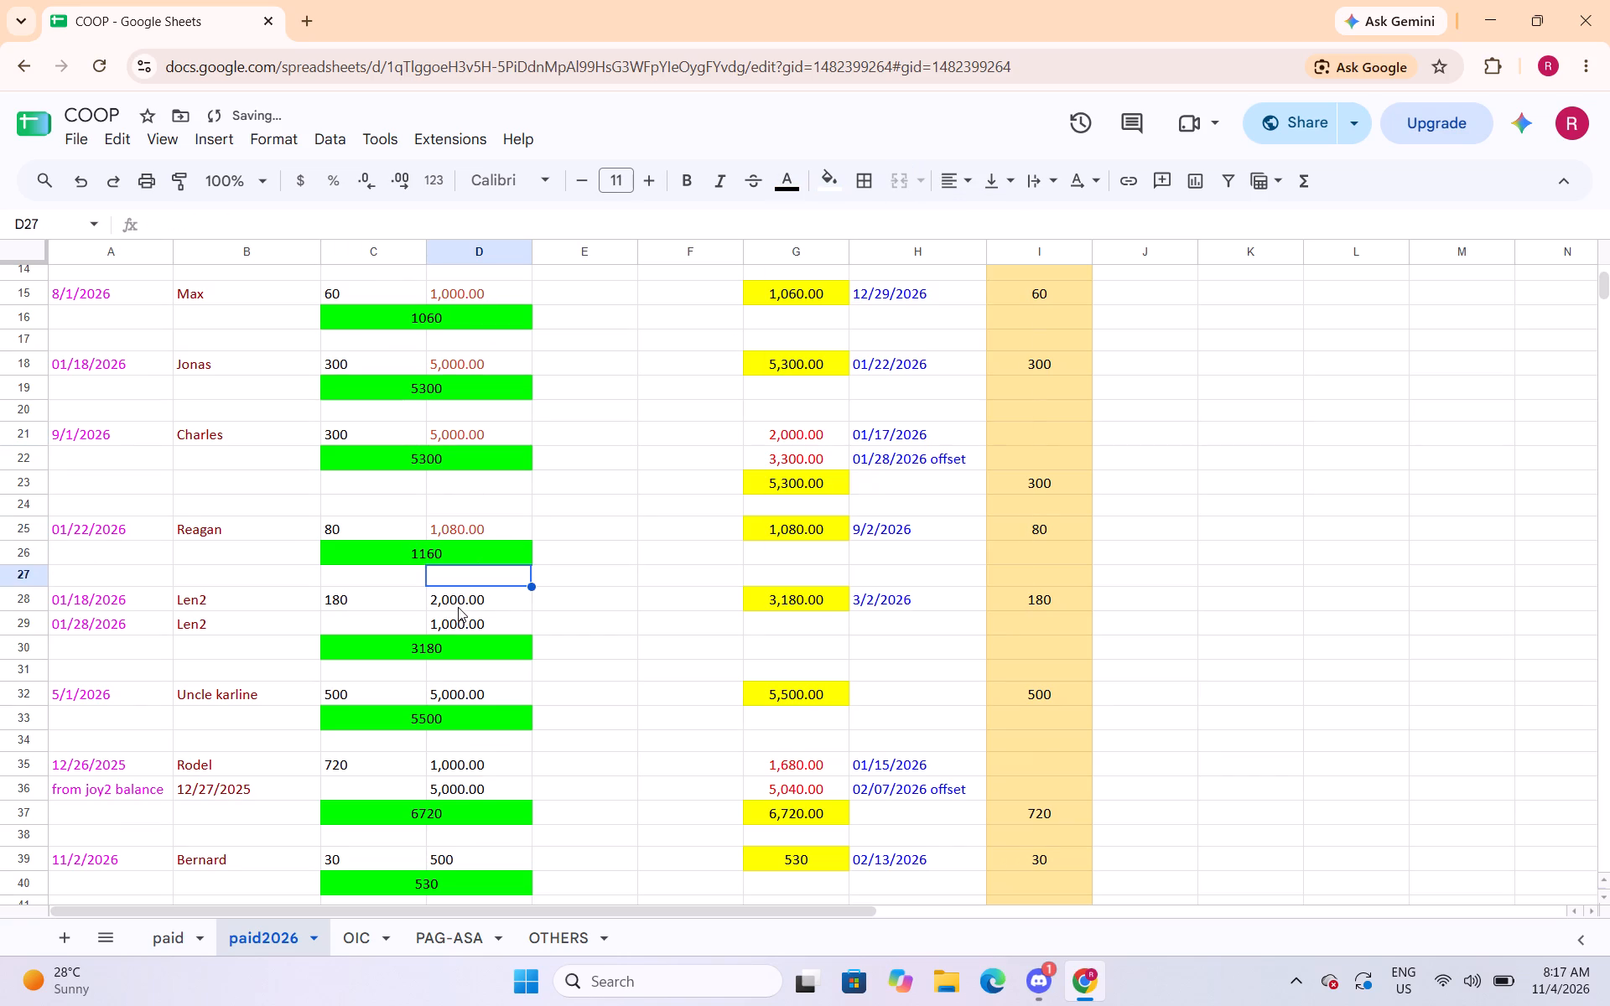
pyautogui.press('Down')
pyautogui.moveTo(461, 607); pyautogui.dragTo(467, 616)
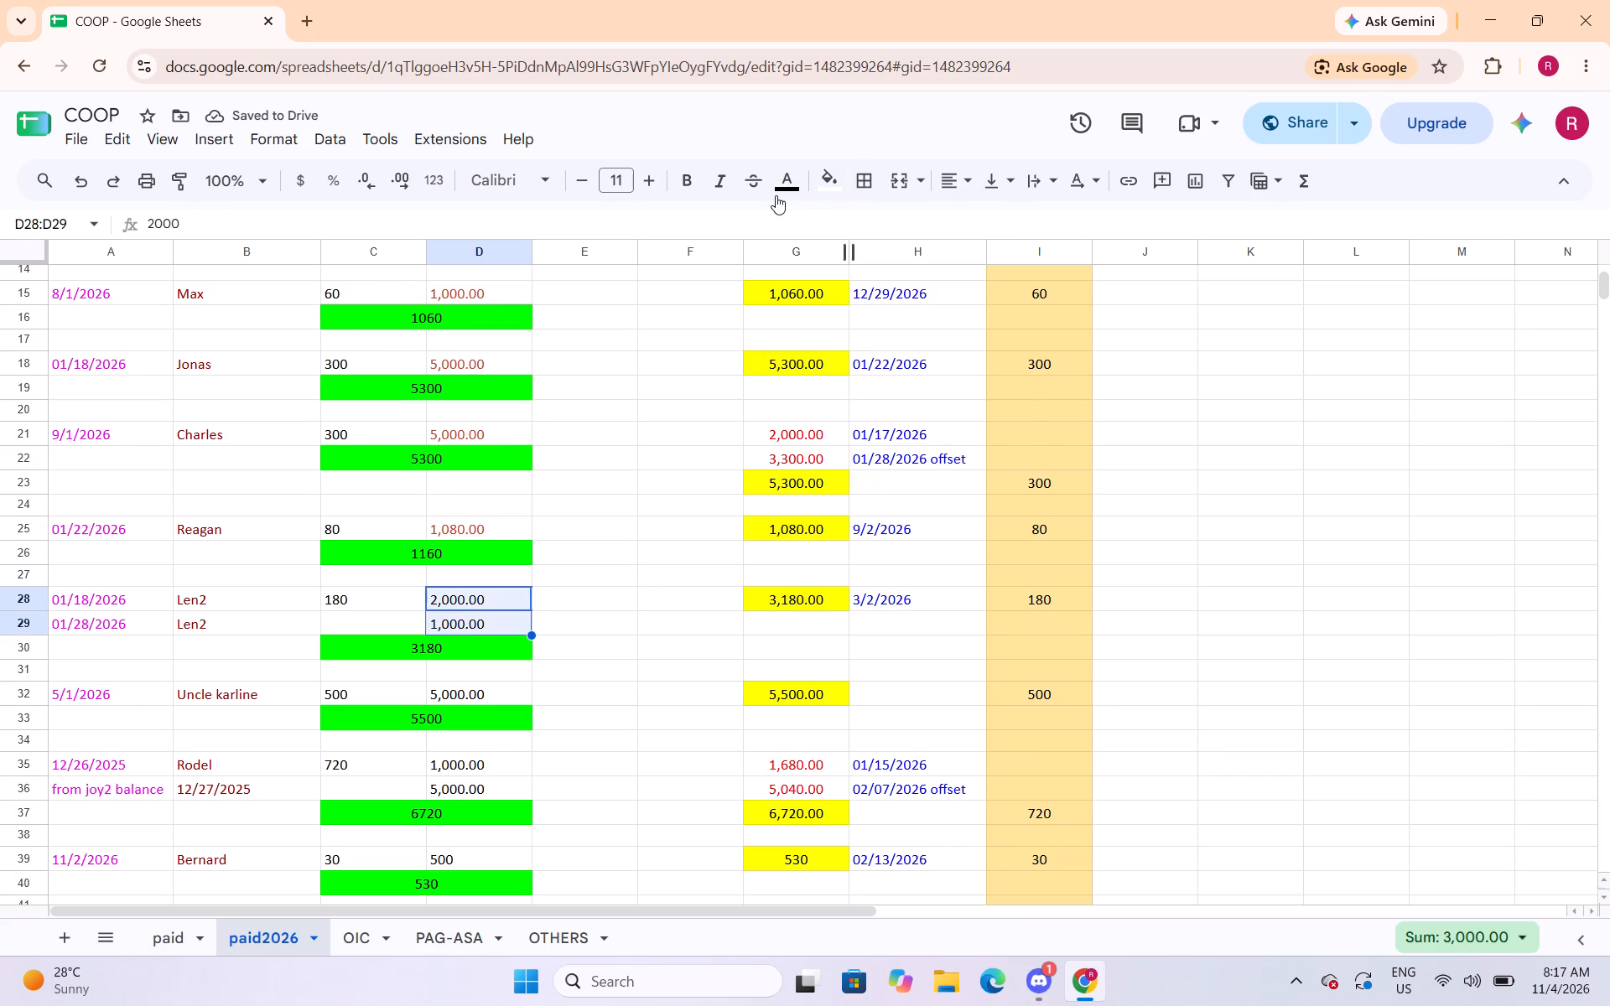
pyautogui.click(794, 188)
pyautogui.click(795, 351)
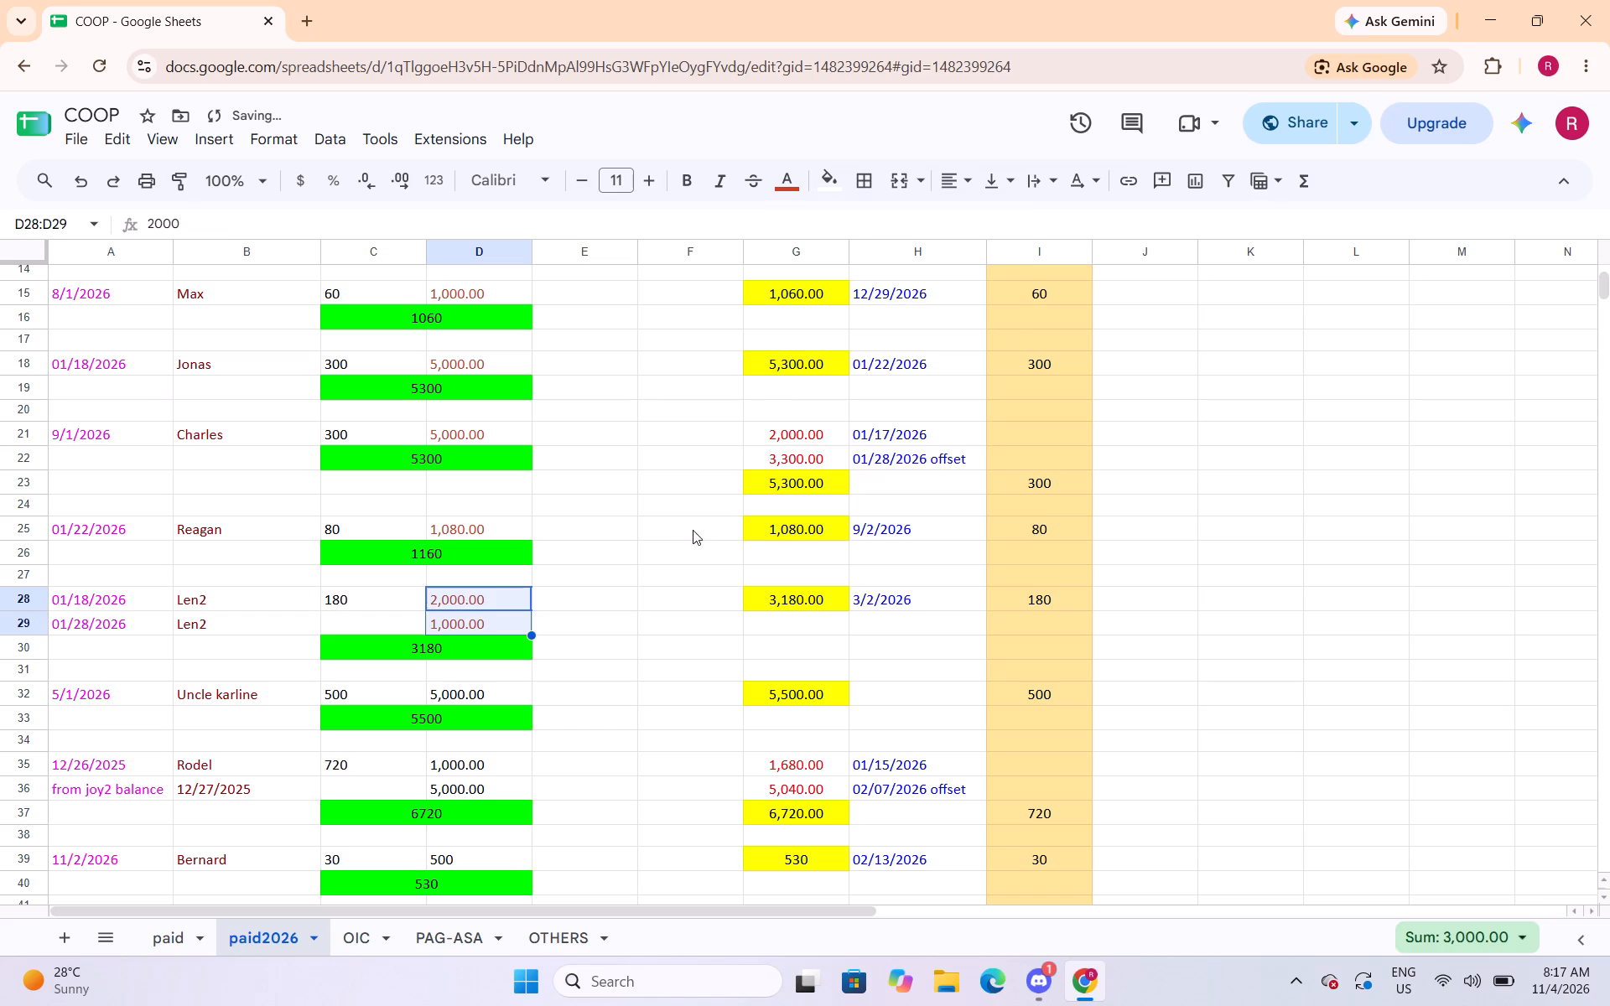
pyautogui.press('Down')
pyautogui.press('Down')
pyautogui.press('Down')
pyautogui.press('Down')
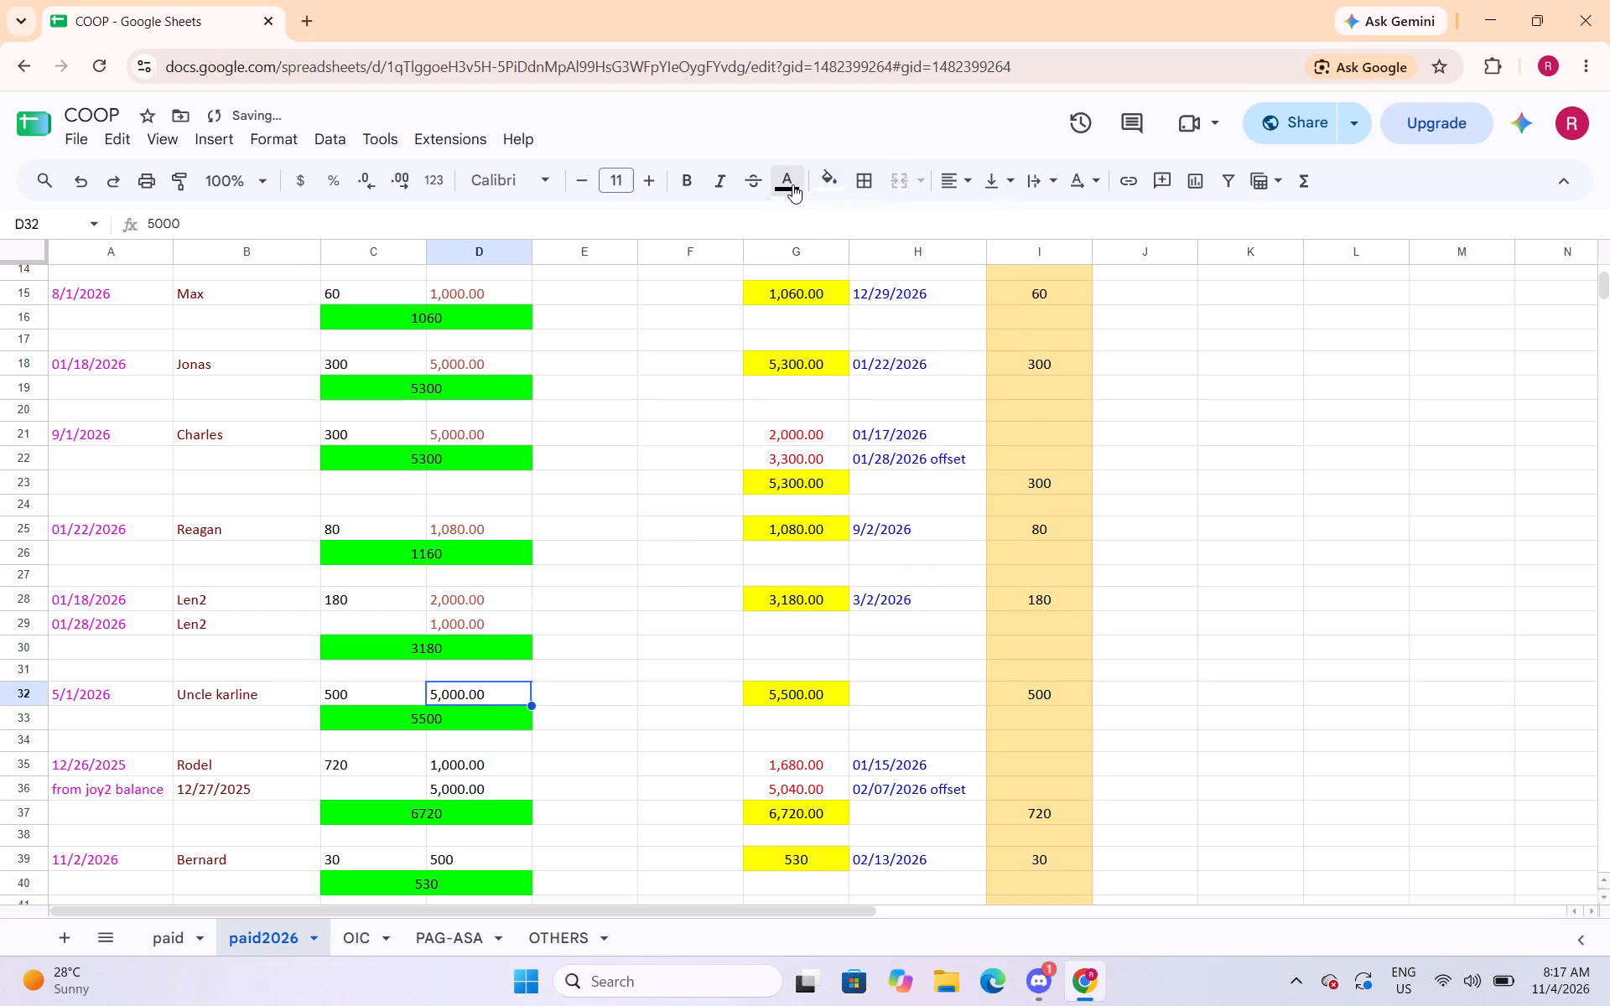
pyautogui.click(792, 184)
pyautogui.click(796, 345)
# Set the text of Rodel's capitals in D35:D36 and Bernard's capital in D39 to light red berry 1.
pyautogui.press('Down')
pyautogui.press('Down')
pyautogui.press('Down')
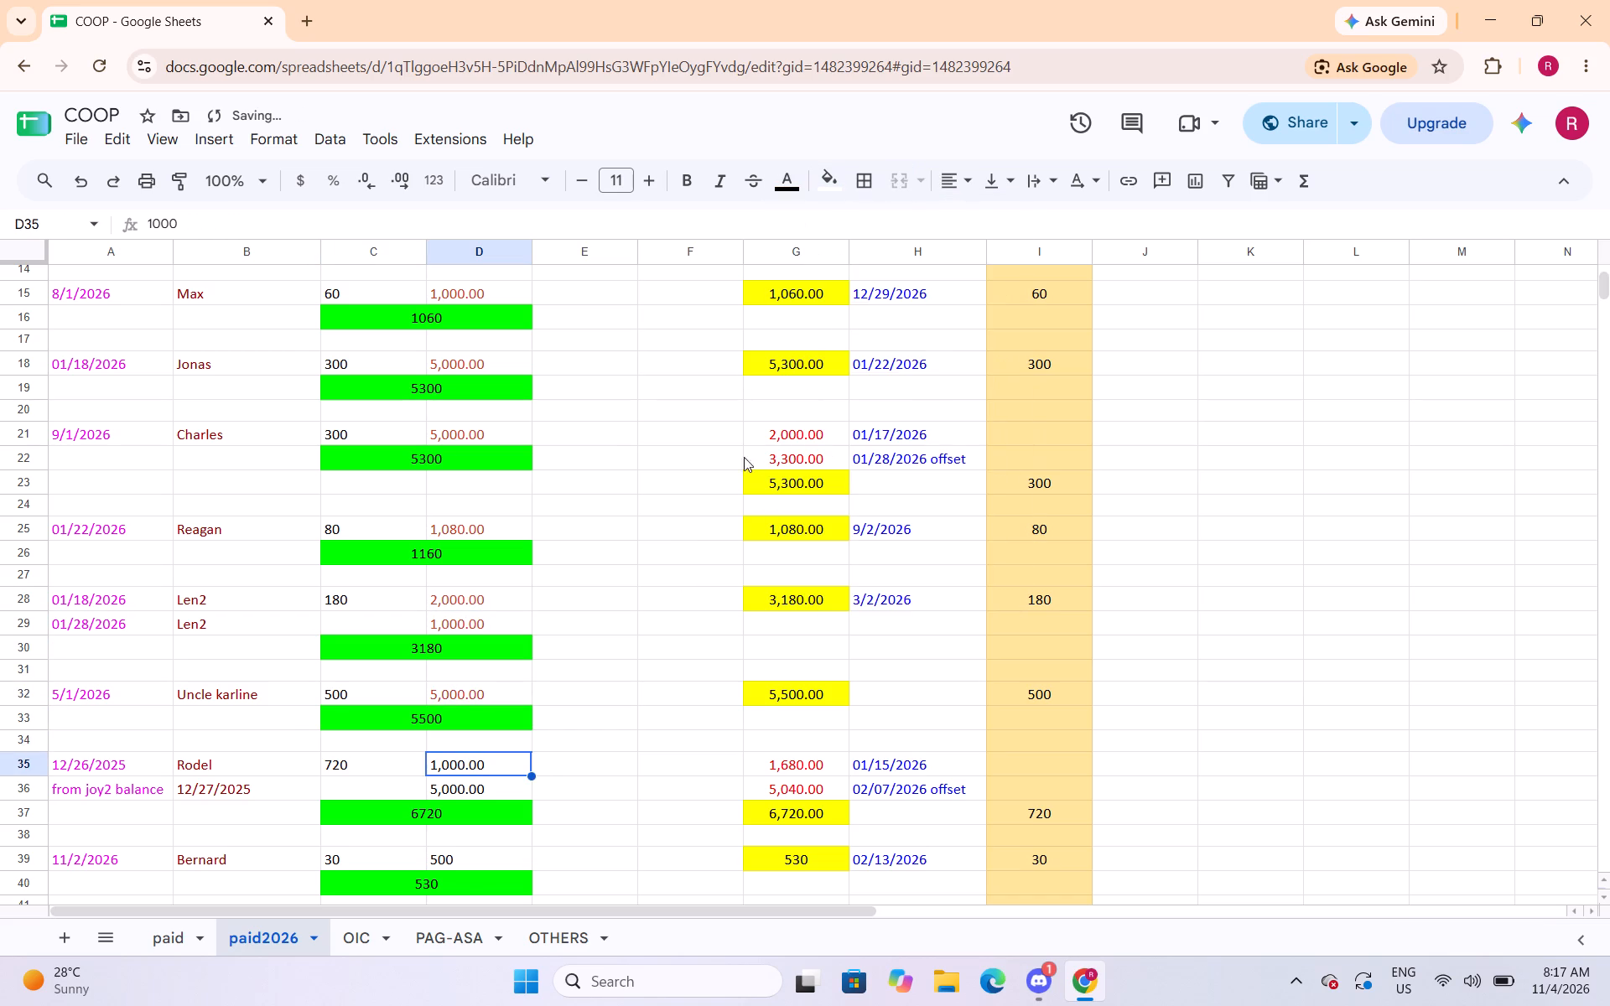
pyautogui.moveTo(487, 765); pyautogui.dragTo(484, 780)
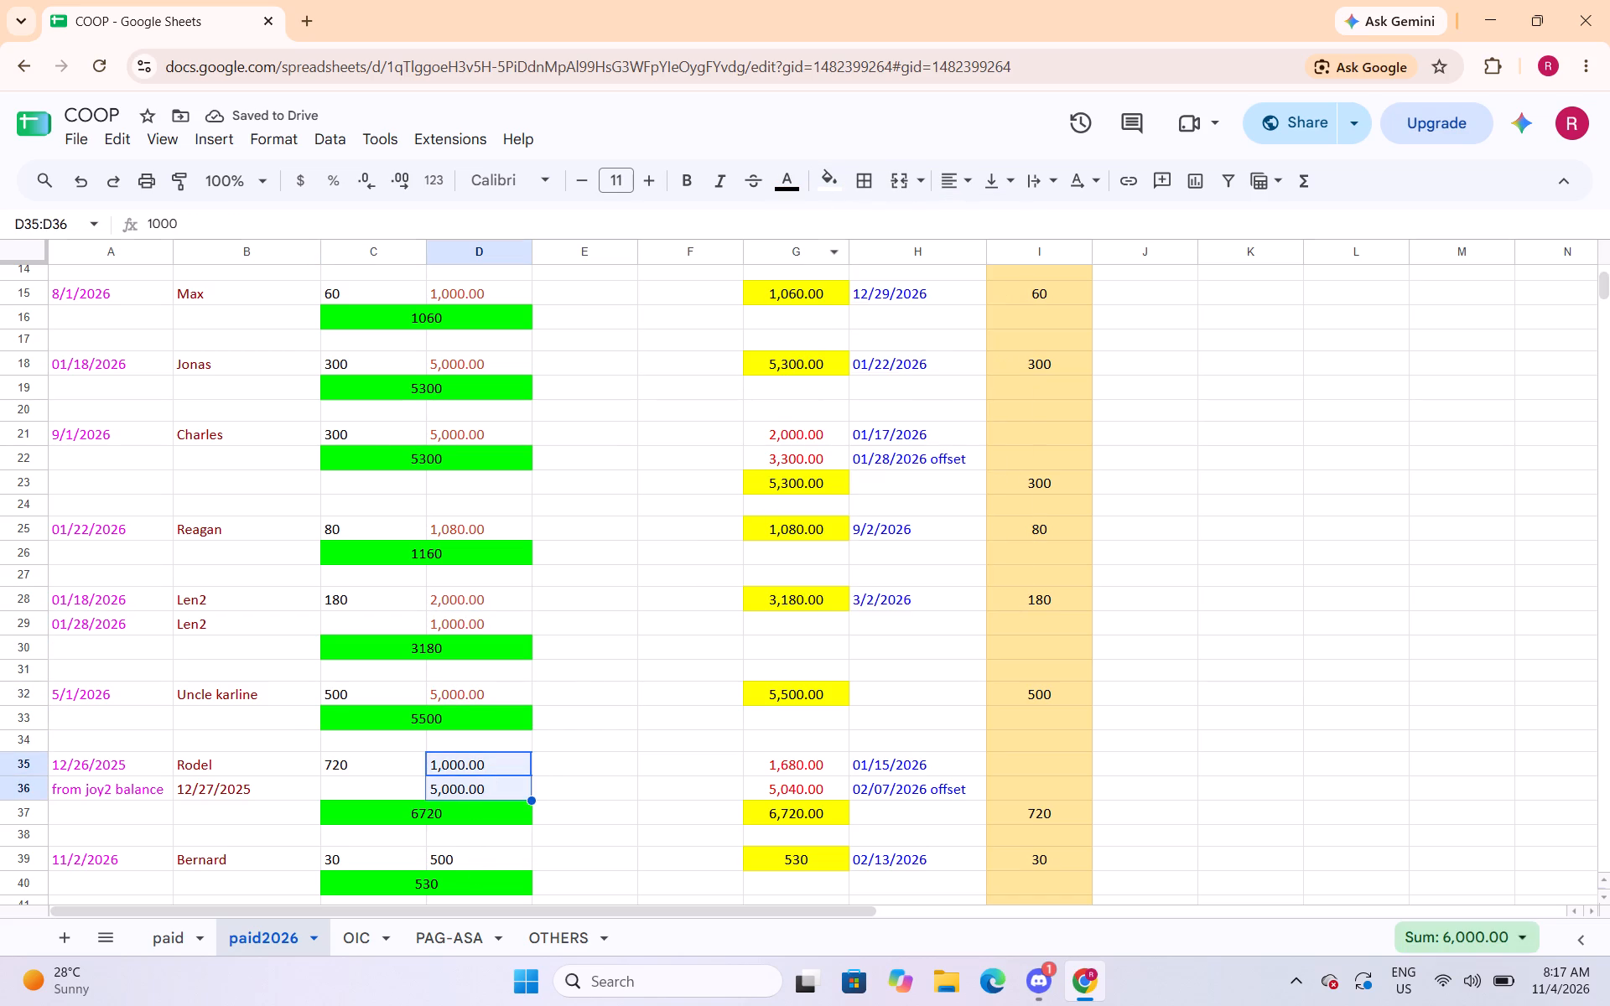
pyautogui.click(788, 176)
pyautogui.click(791, 340)
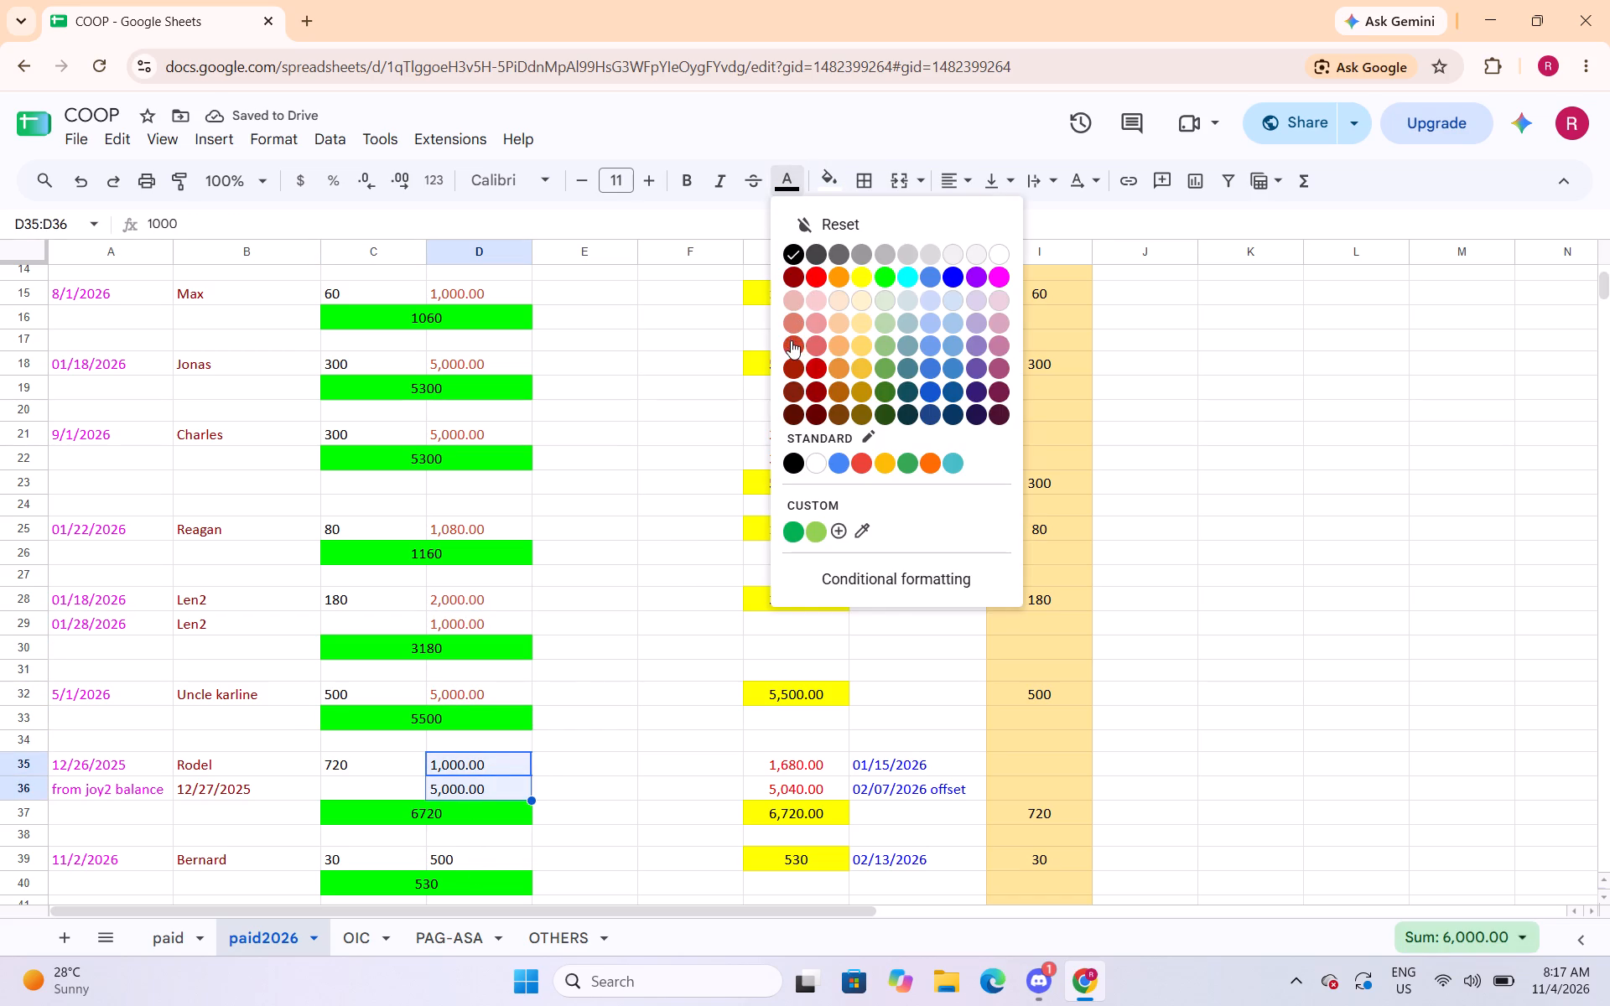
pyautogui.scroll(-4, 661, 505)
pyautogui.click(496, 441)
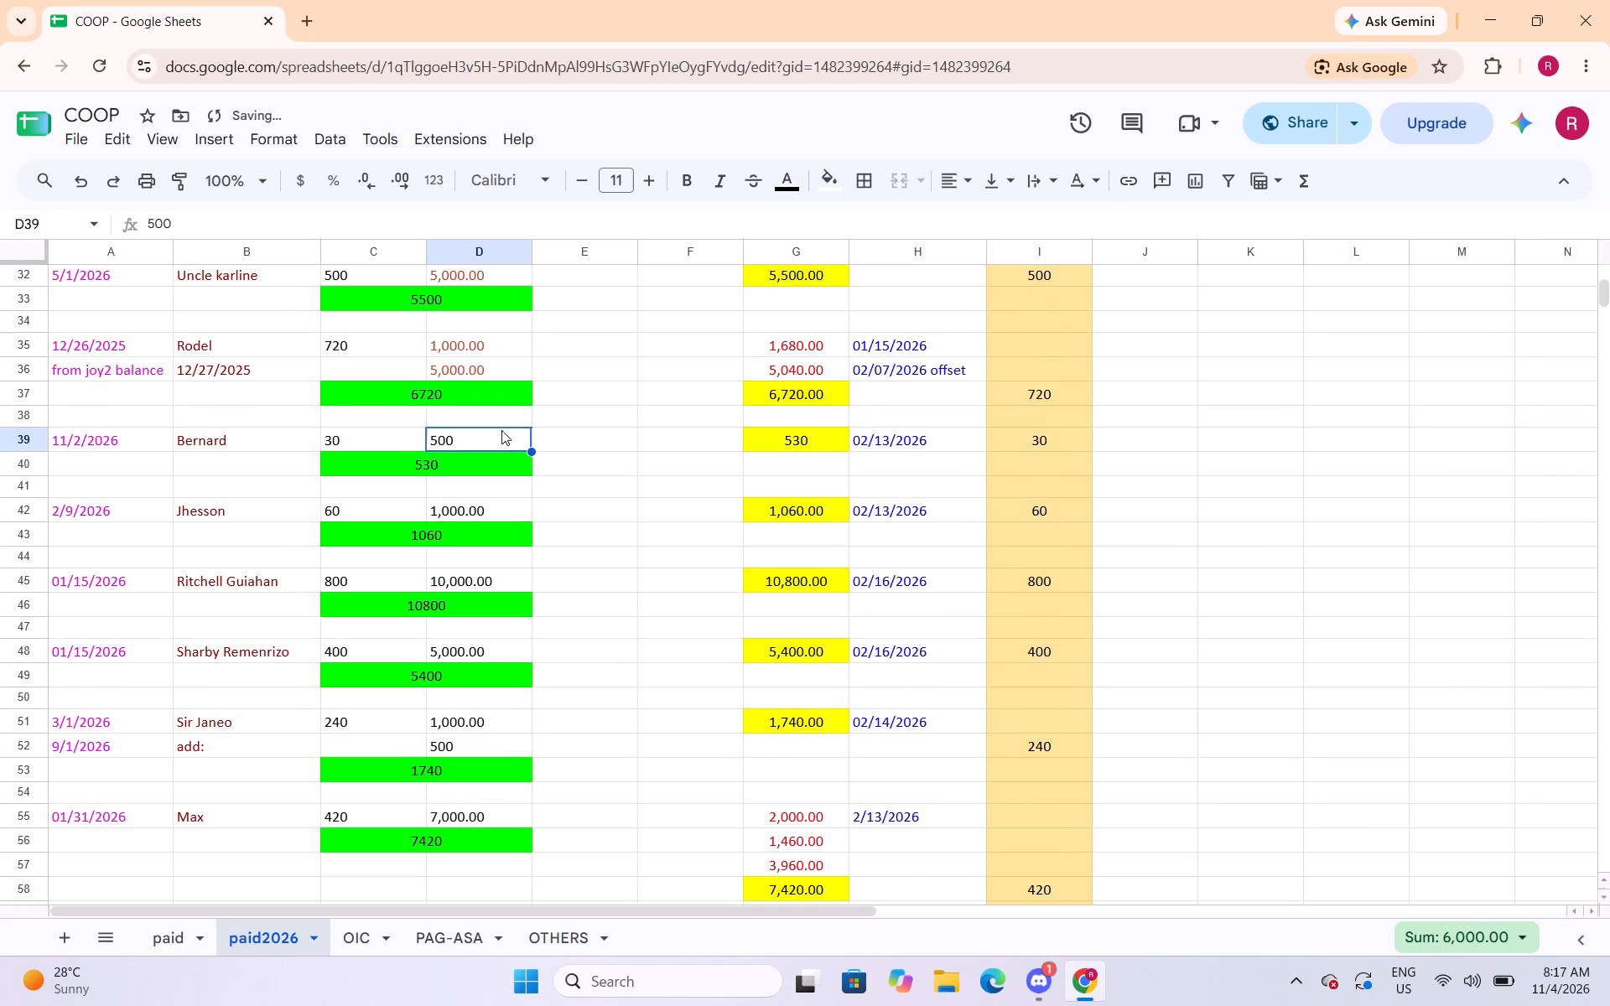
pyautogui.click(789, 190)
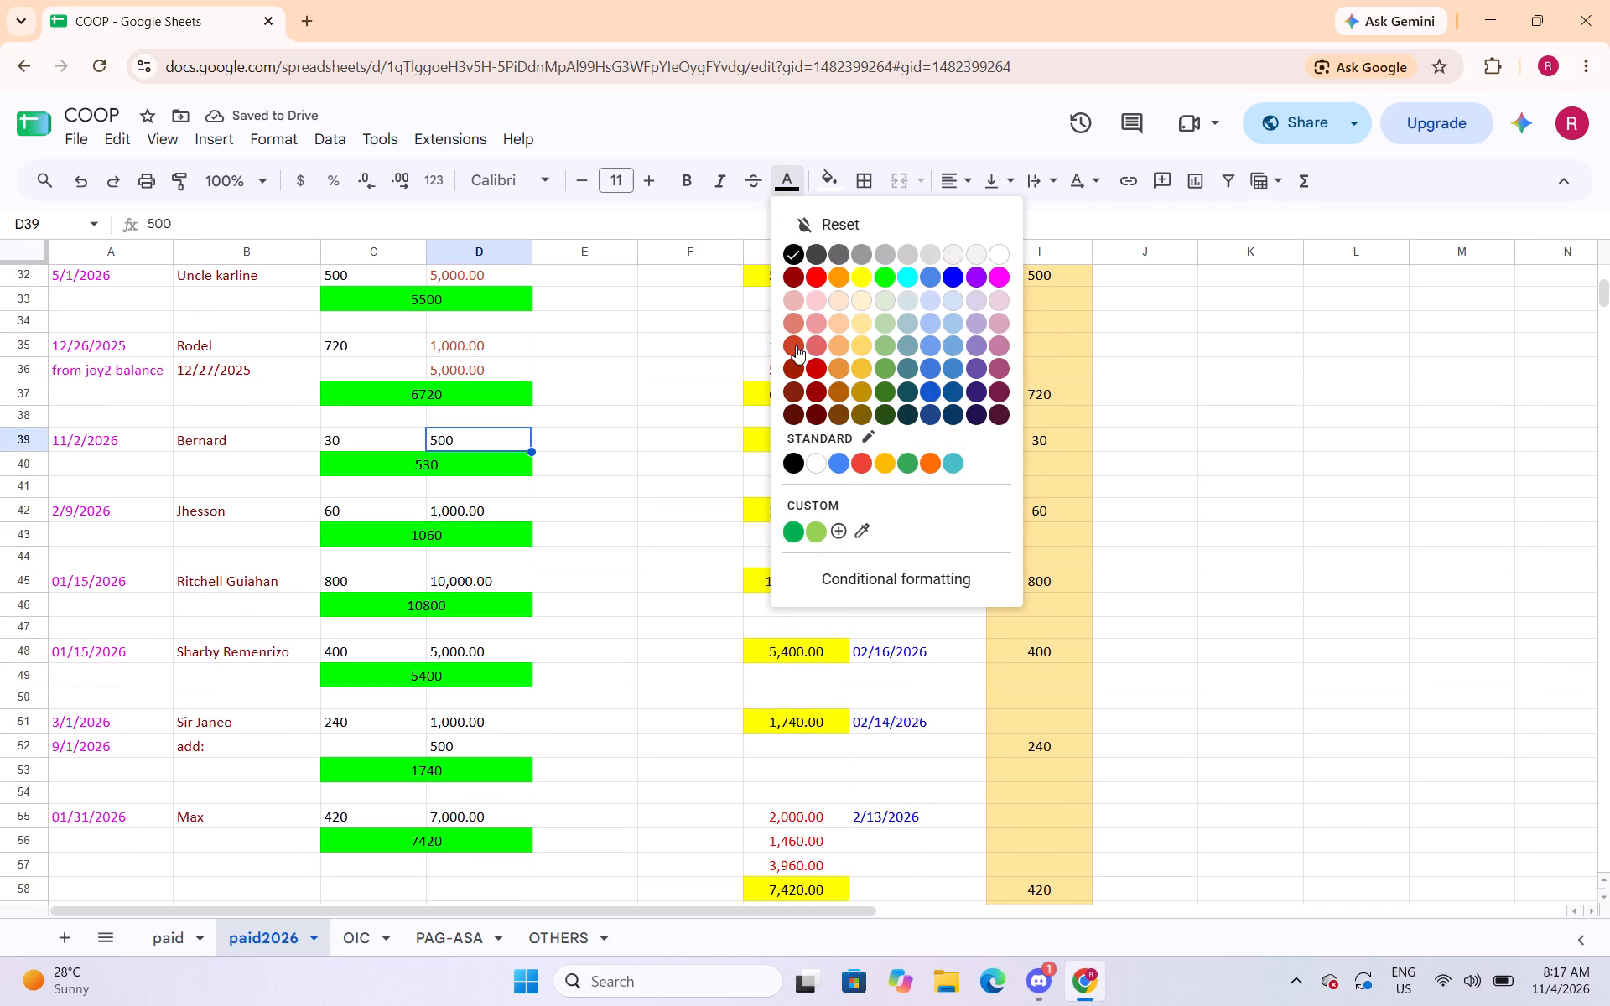
pyautogui.click(796, 345)
# Set the text of the capital amounts in D42 and D45 to light red berry 1.
pyautogui.press('Down')
pyautogui.press('Down')
pyautogui.press('Down')
pyautogui.click(786, 186)
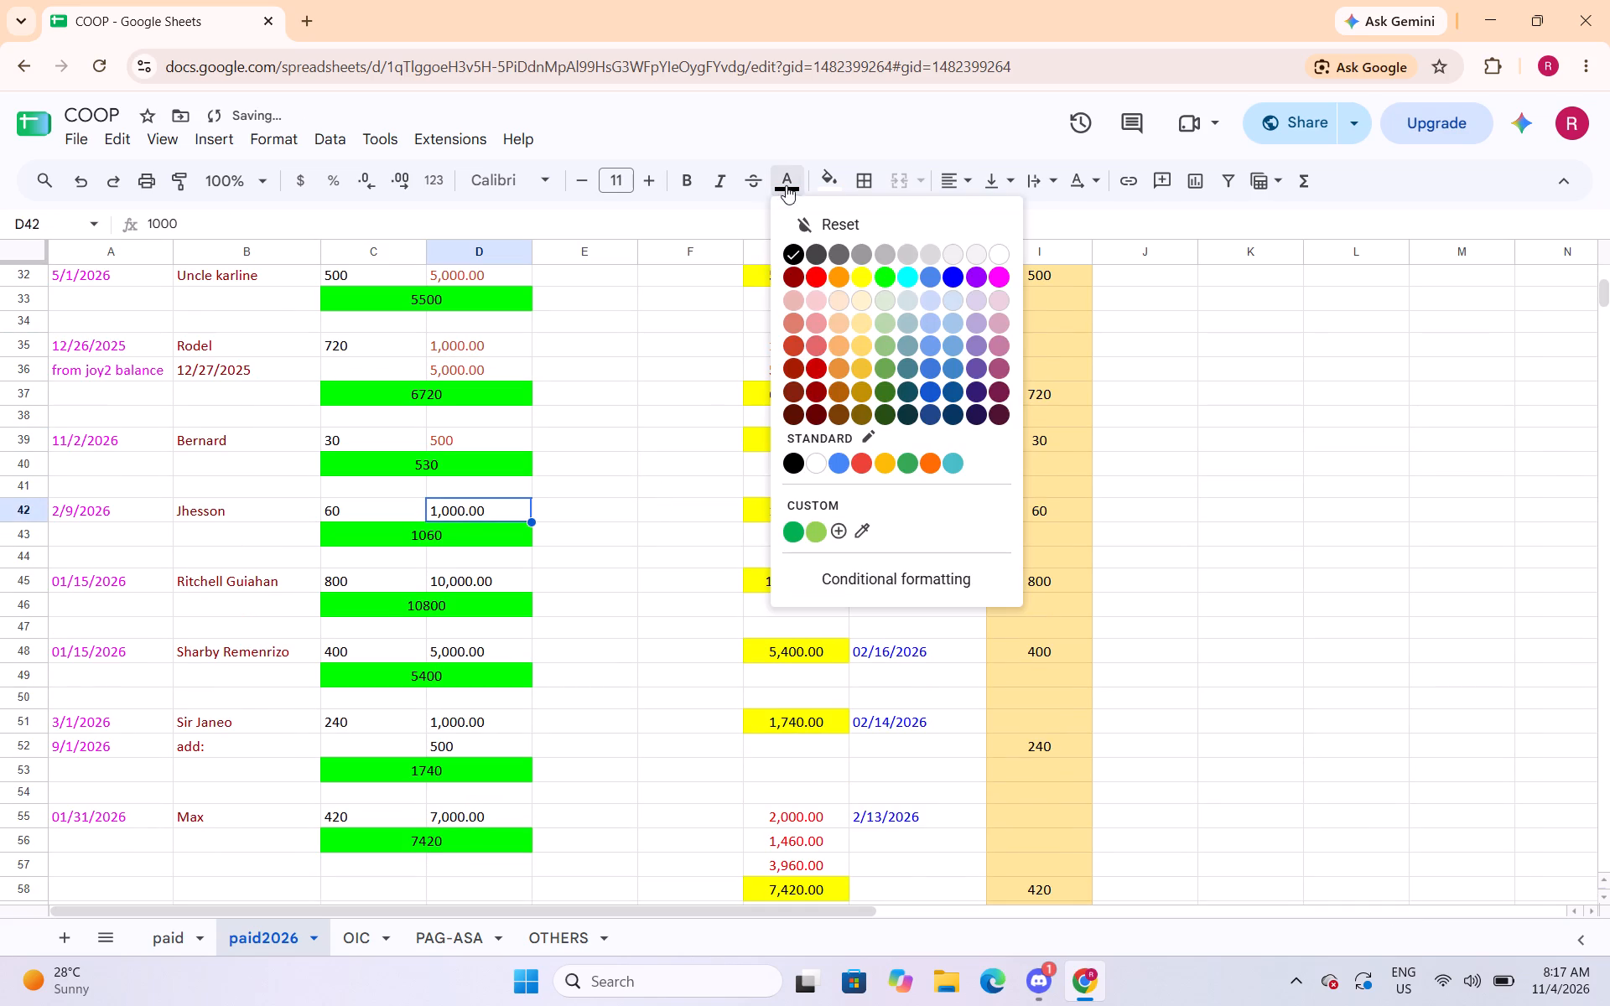
pyautogui.click(794, 350)
pyautogui.press('Down')
pyautogui.press('Down')
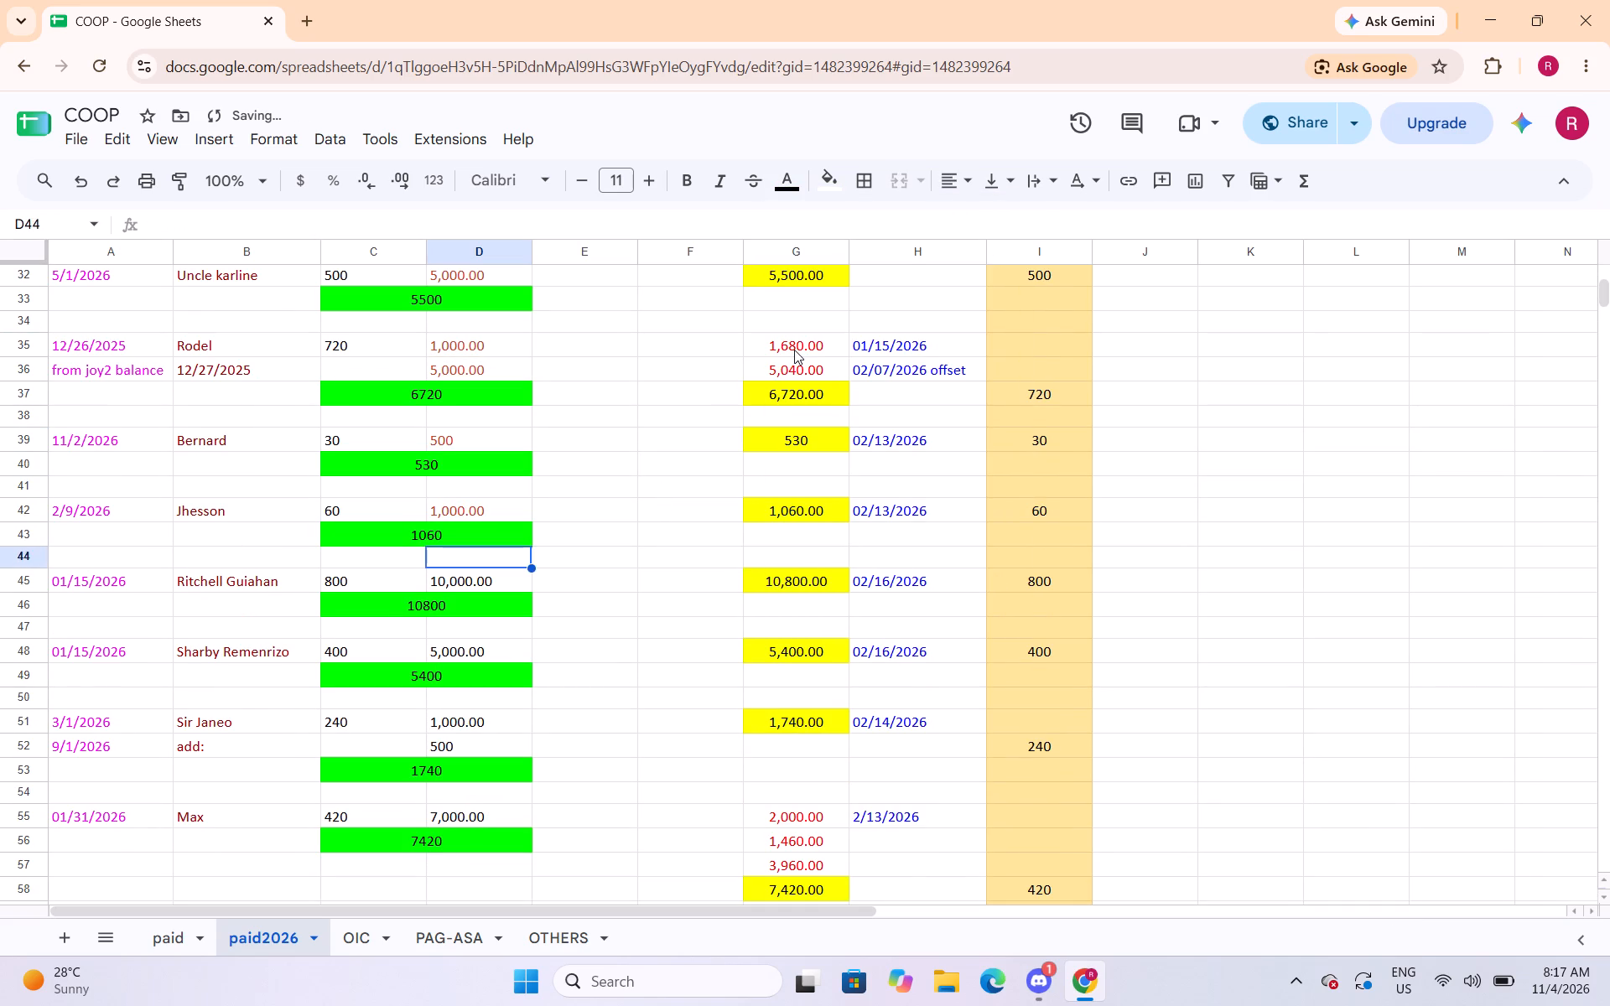
pyautogui.press('Down')
pyautogui.click(793, 187)
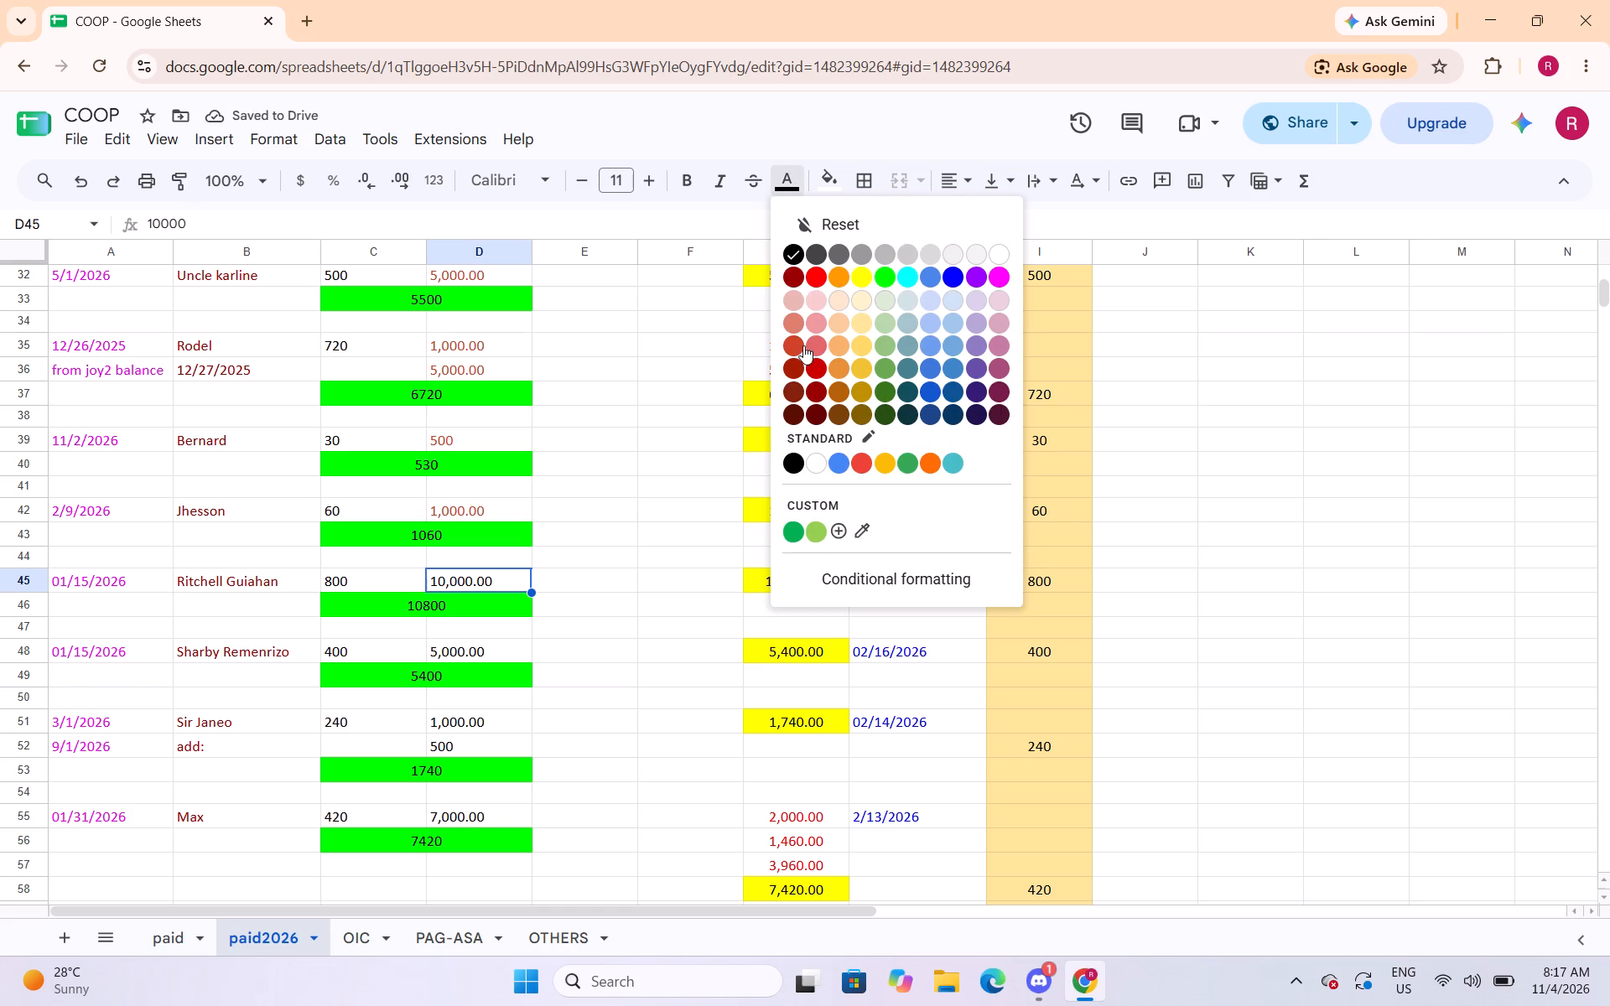
pyautogui.click(802, 346)
# Set the text of the capital in D48 and Sir Janeo's capitals in D51:D52 to light red berry 1.
pyautogui.press('Down')
pyautogui.press('Down')
pyautogui.press('Down')
pyautogui.click(790, 181)
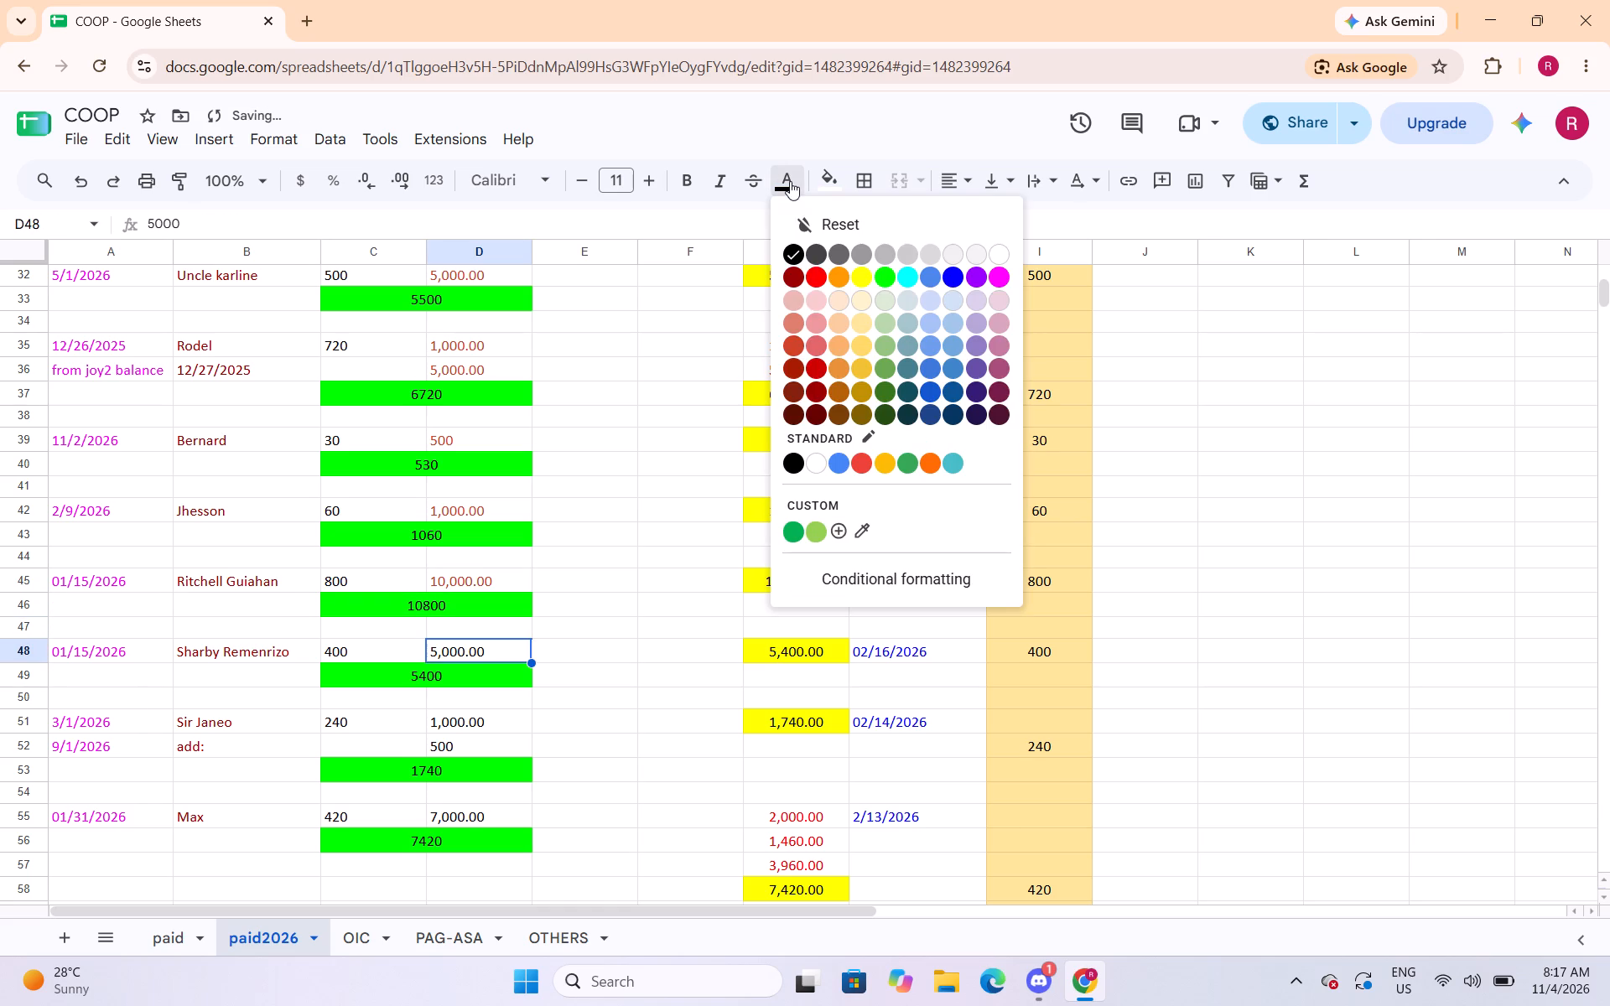
pyautogui.click(792, 347)
pyautogui.press('Down')
pyautogui.press('Down')
pyautogui.press('Down')
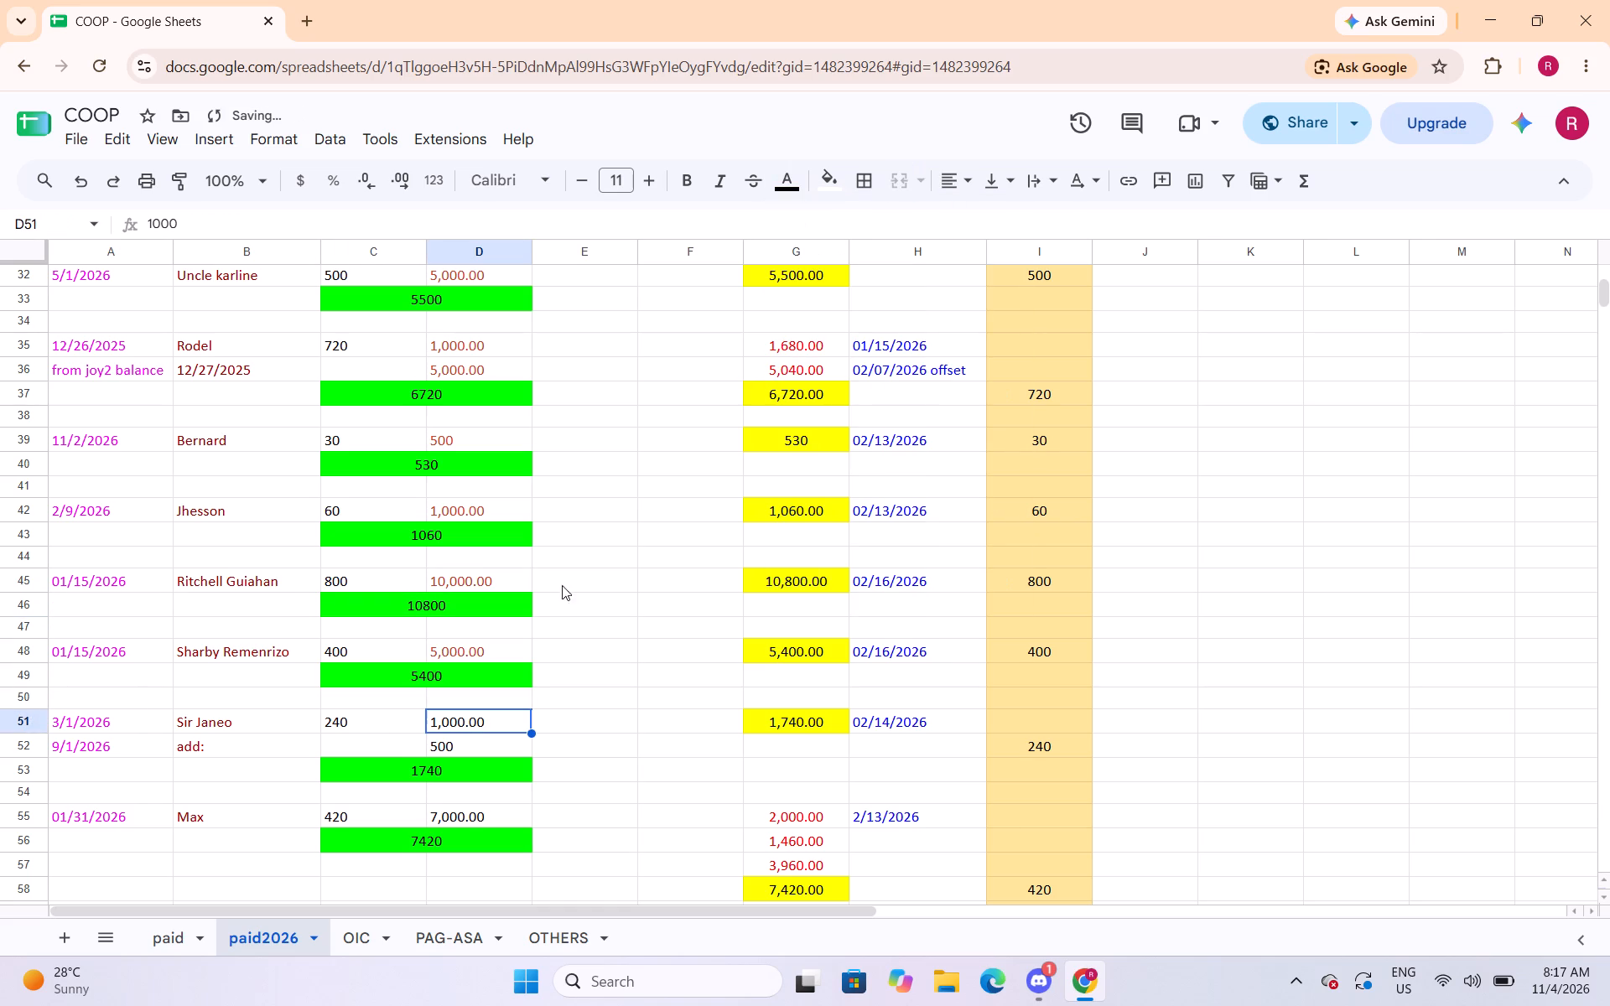
pyautogui.moveTo(473, 728); pyautogui.dragTo(472, 742)
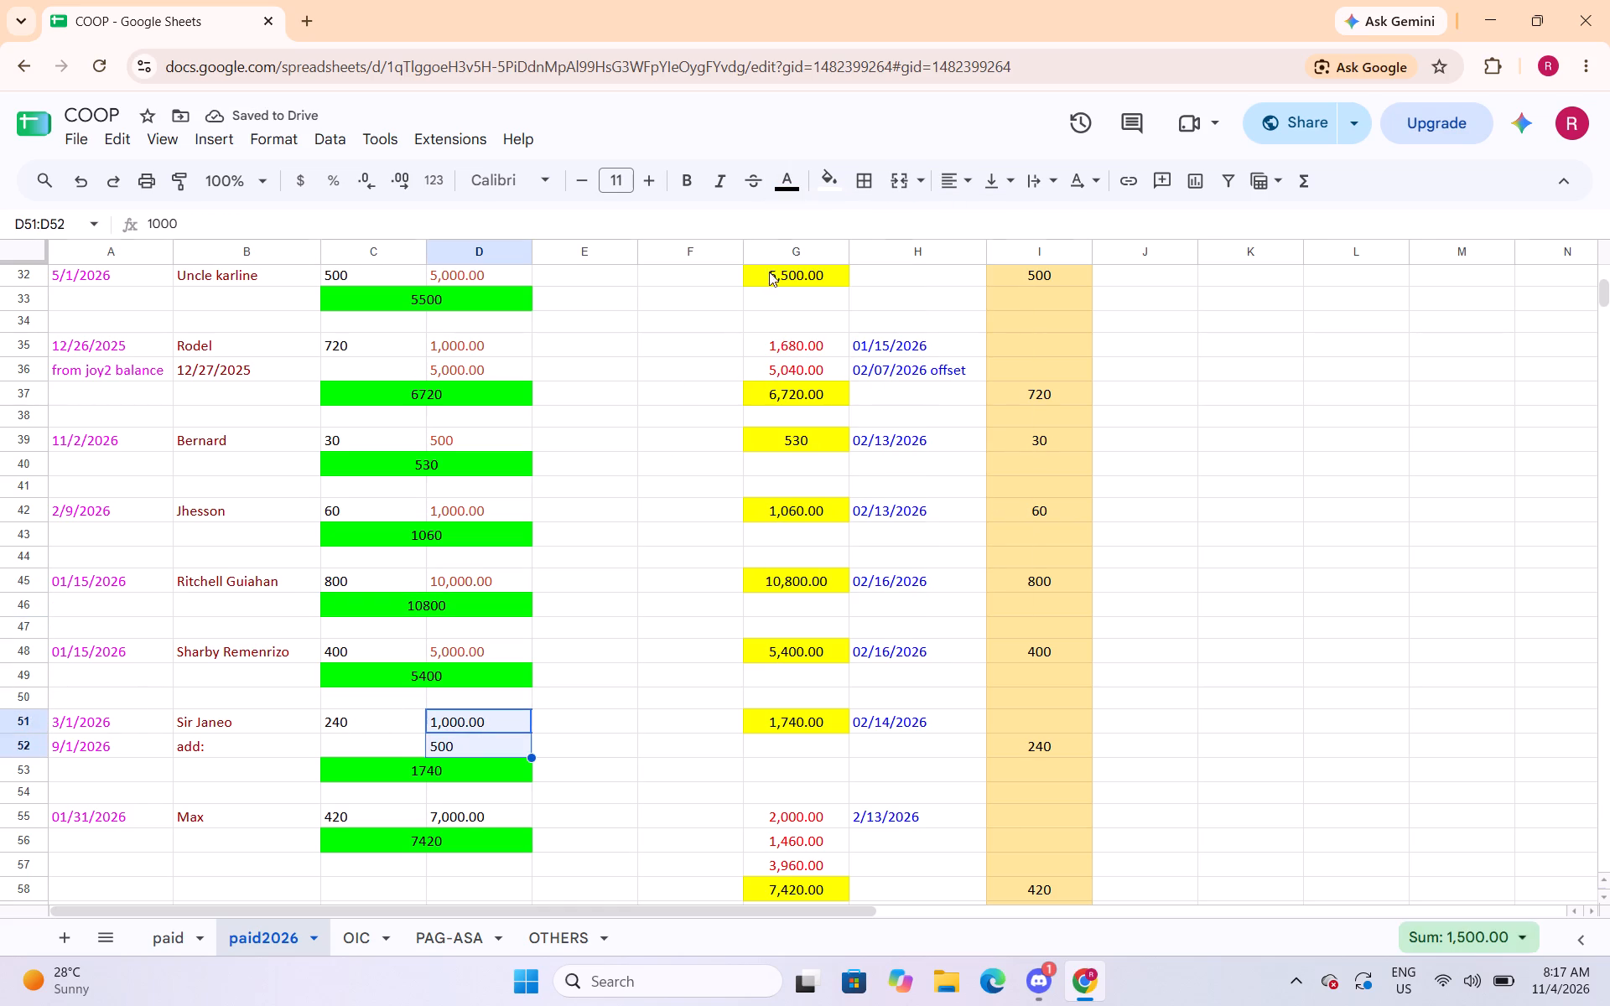
pyautogui.click(790, 183)
pyautogui.click(792, 348)
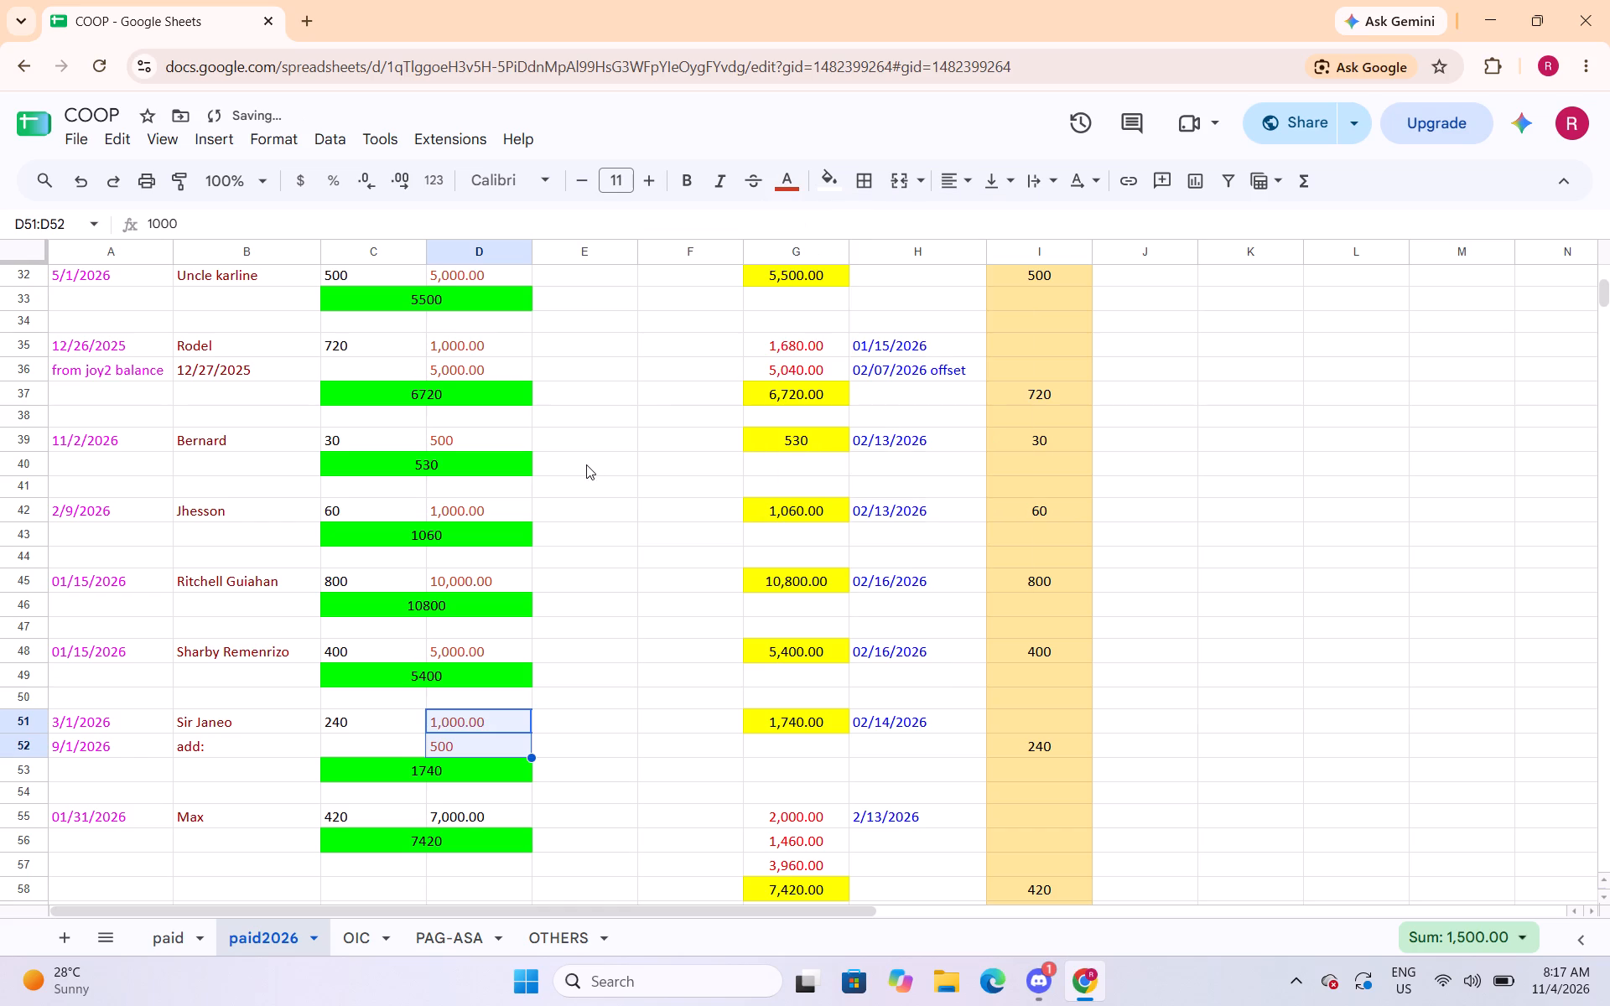
# Set the text of Max's capital in D55 and the capital in D60 to light red berry 1.
pyautogui.press('Down')
pyautogui.press('Down')
pyautogui.press('Down')
pyautogui.press('Down')
pyautogui.click(785, 191)
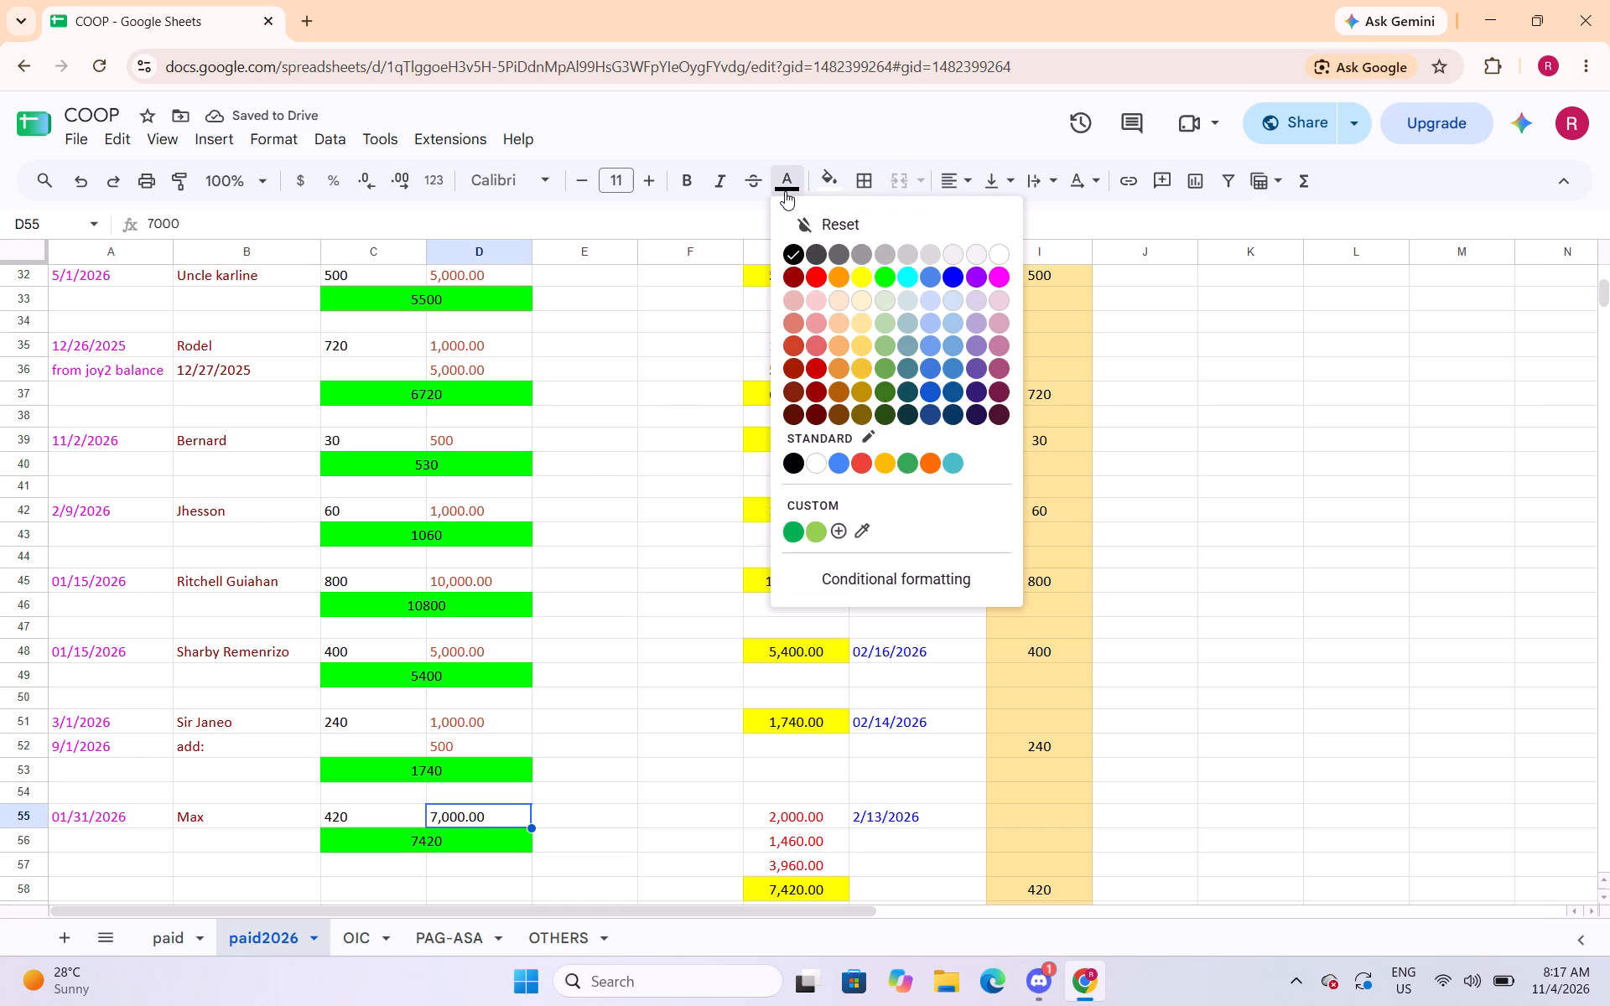
pyautogui.click(797, 349)
pyautogui.press('Down')
pyautogui.press('Down')
pyautogui.press('Down')
pyautogui.scroll(-1, 692, 443)
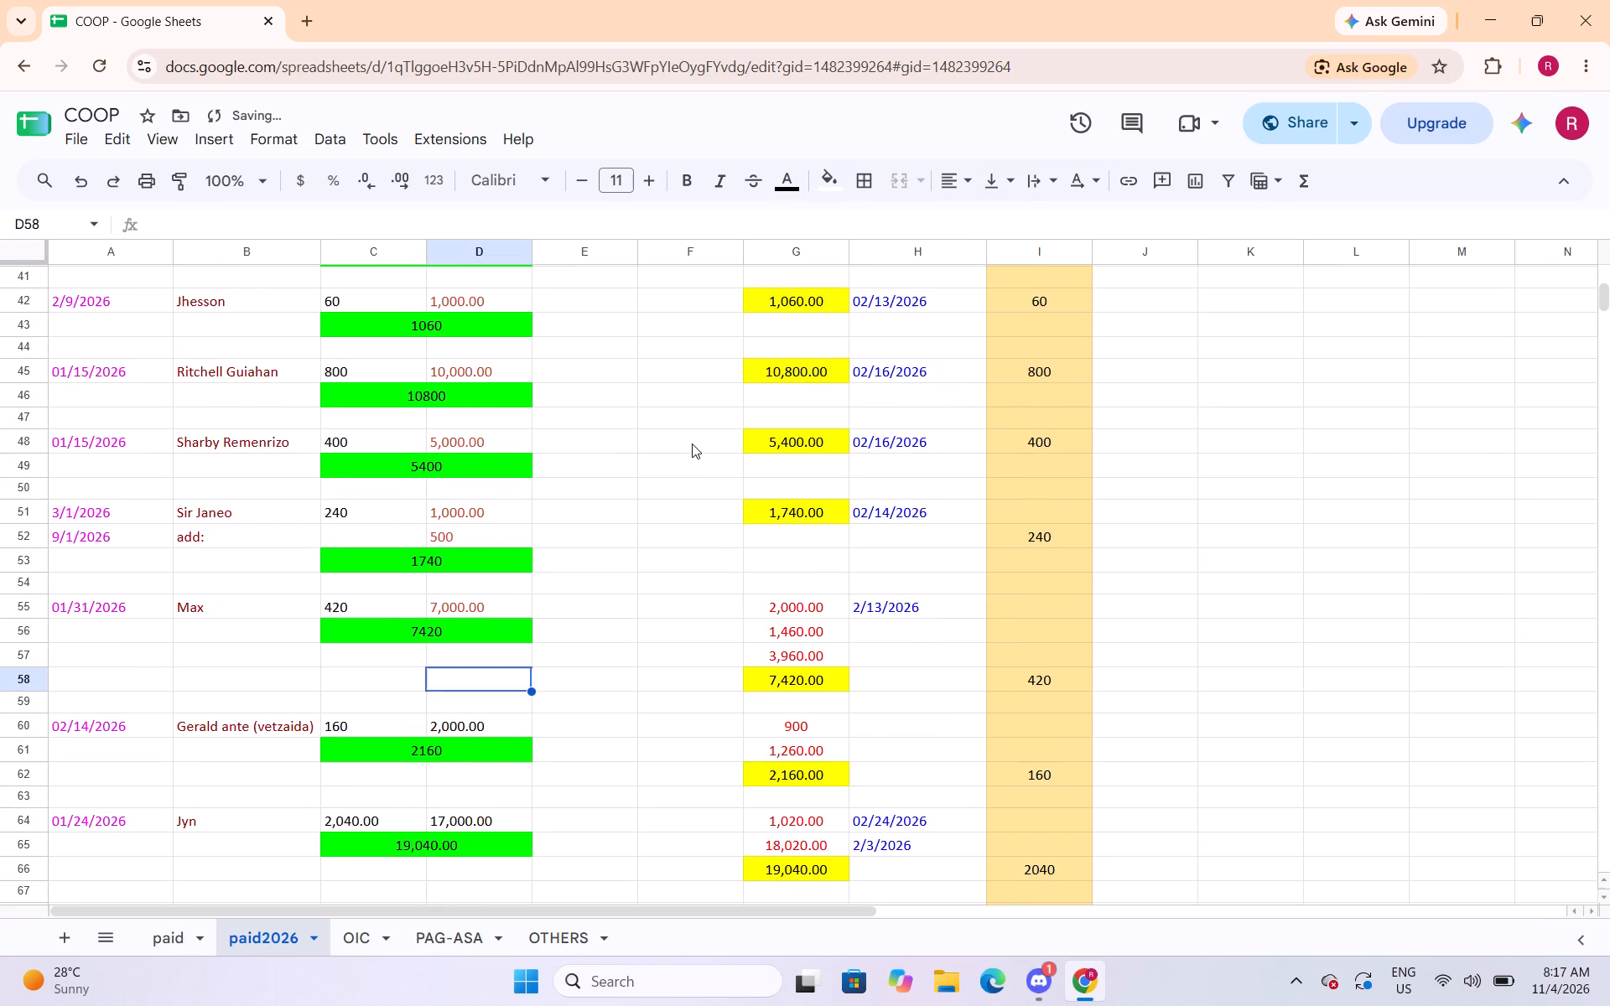
pyautogui.scroll(-2, 692, 443)
pyautogui.press('Down')
pyautogui.press('Down')
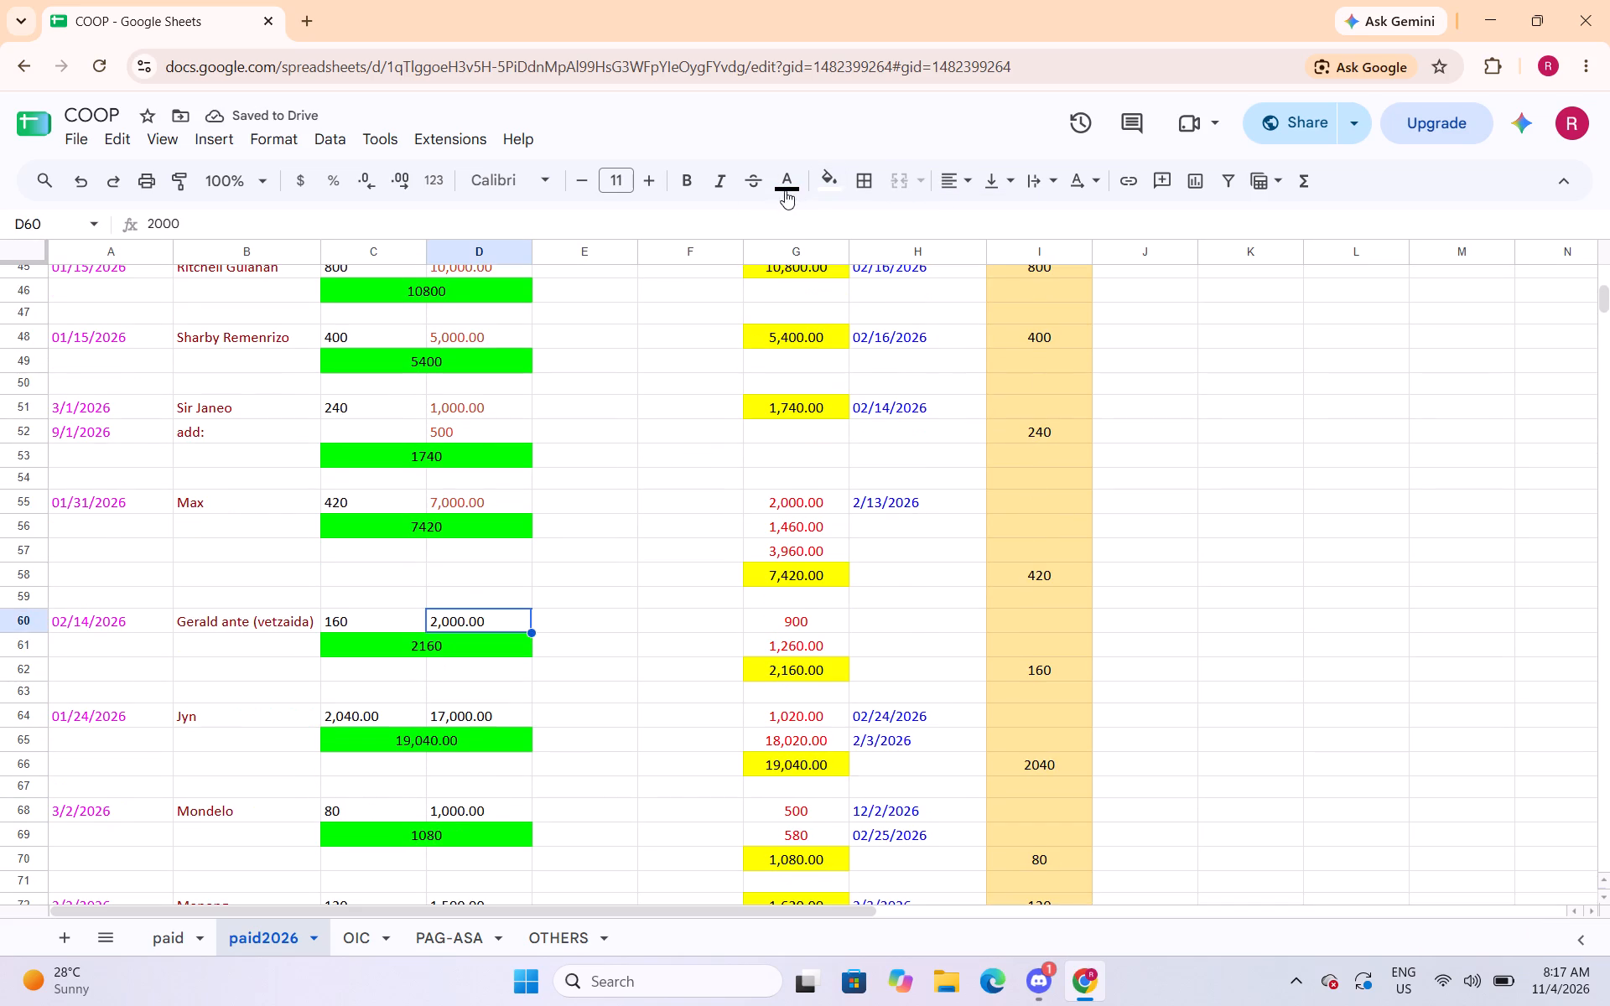
pyautogui.click(785, 190)
pyautogui.click(797, 346)
# Set the text of Jyn's capital in D64 and Mondelo's capital in D68 to light red berry 1.
pyautogui.press('Down')
pyautogui.press('Down')
pyautogui.press('Down')
pyautogui.press('Down')
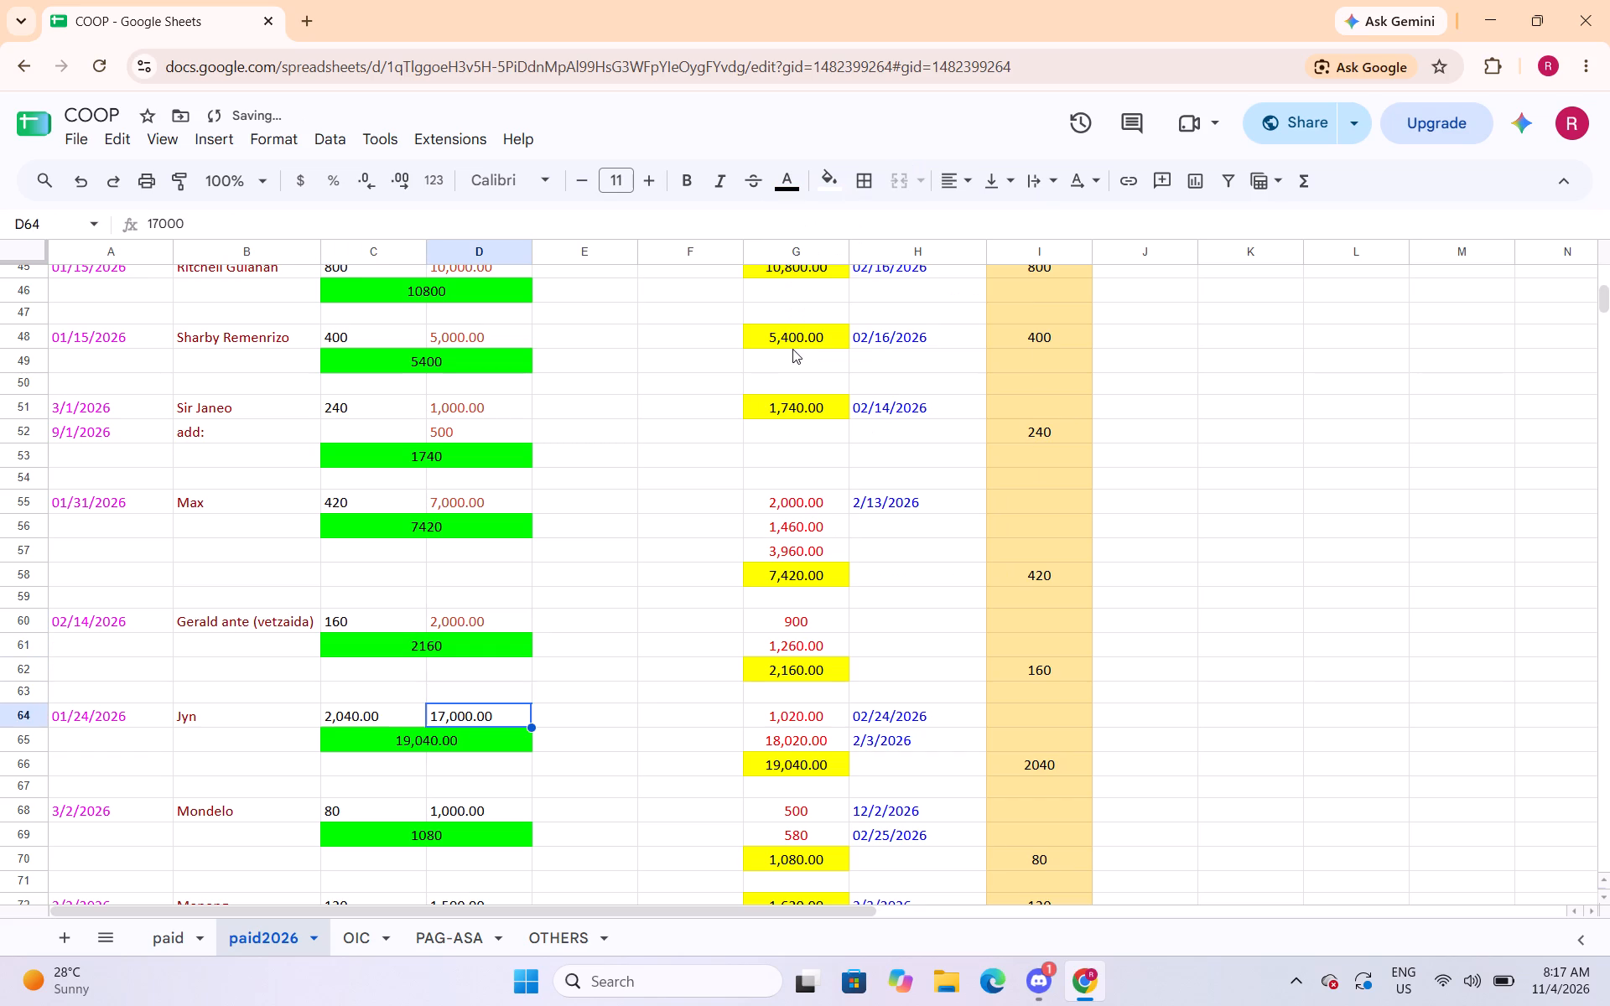
pyautogui.click(779, 185)
pyautogui.click(792, 341)
pyautogui.press('Down')
pyautogui.press('Down')
pyautogui.press('Down')
pyautogui.press('Down')
pyautogui.click(792, 184)
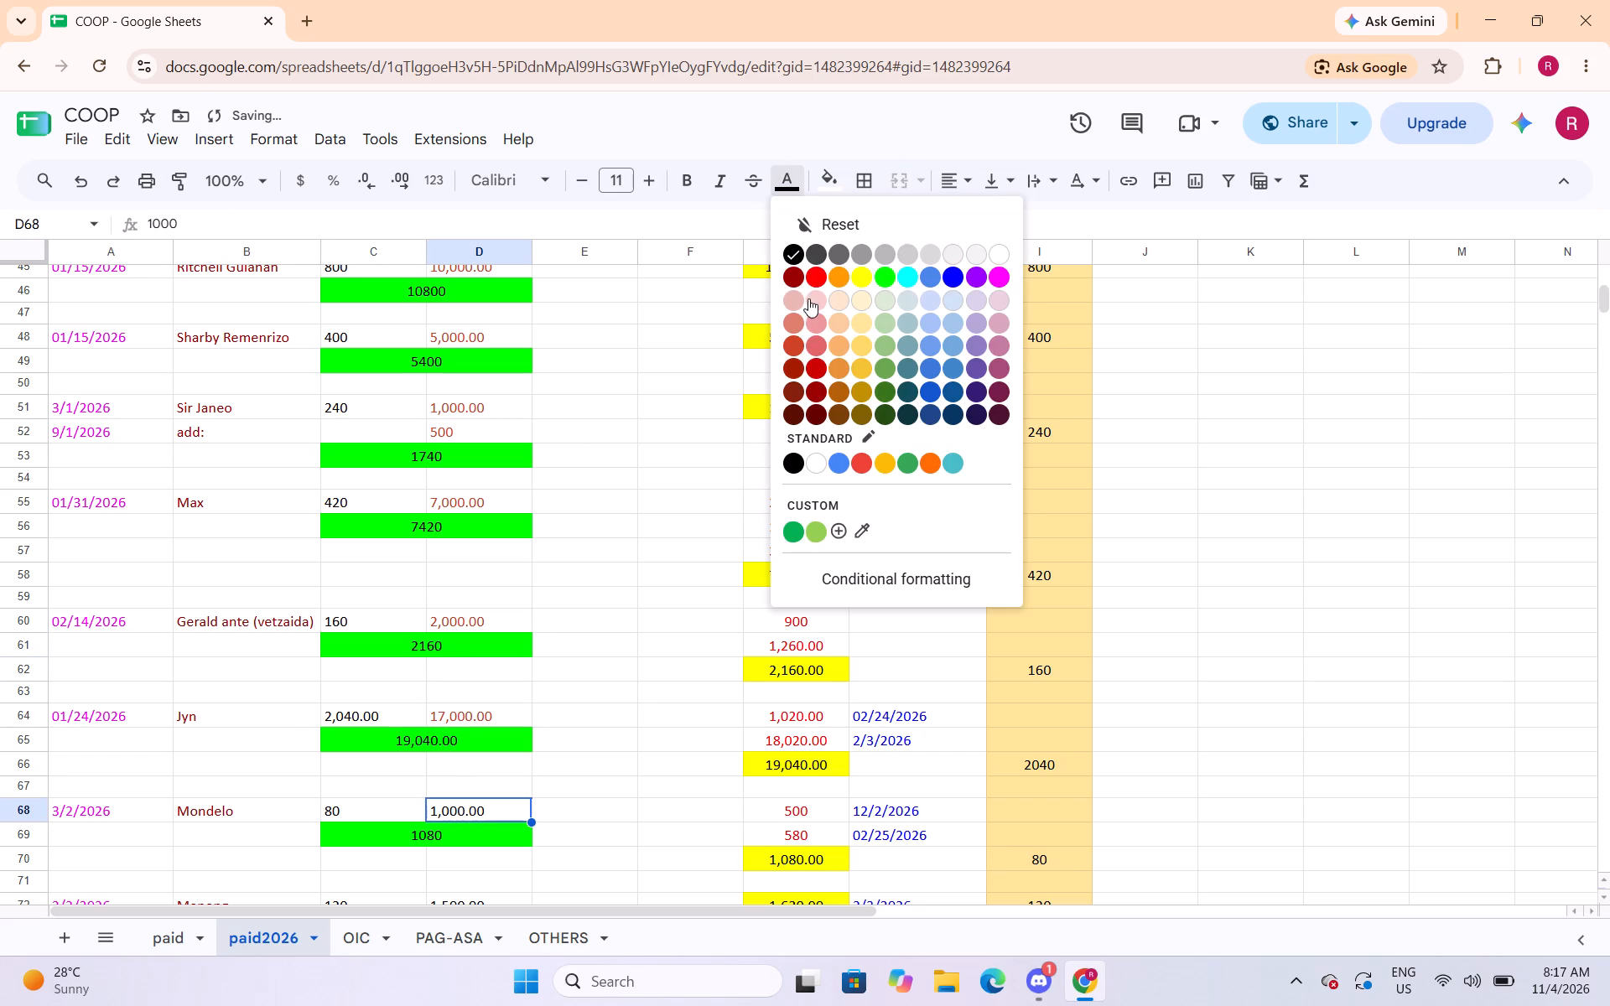
pyautogui.click(798, 345)
# Set the text of Manong's capital in D72 and Te Bebeng's capital in D75 to light red berry 1.
pyautogui.press('Down')
pyautogui.press('Down')
pyautogui.press('Down')
pyautogui.press('Down')
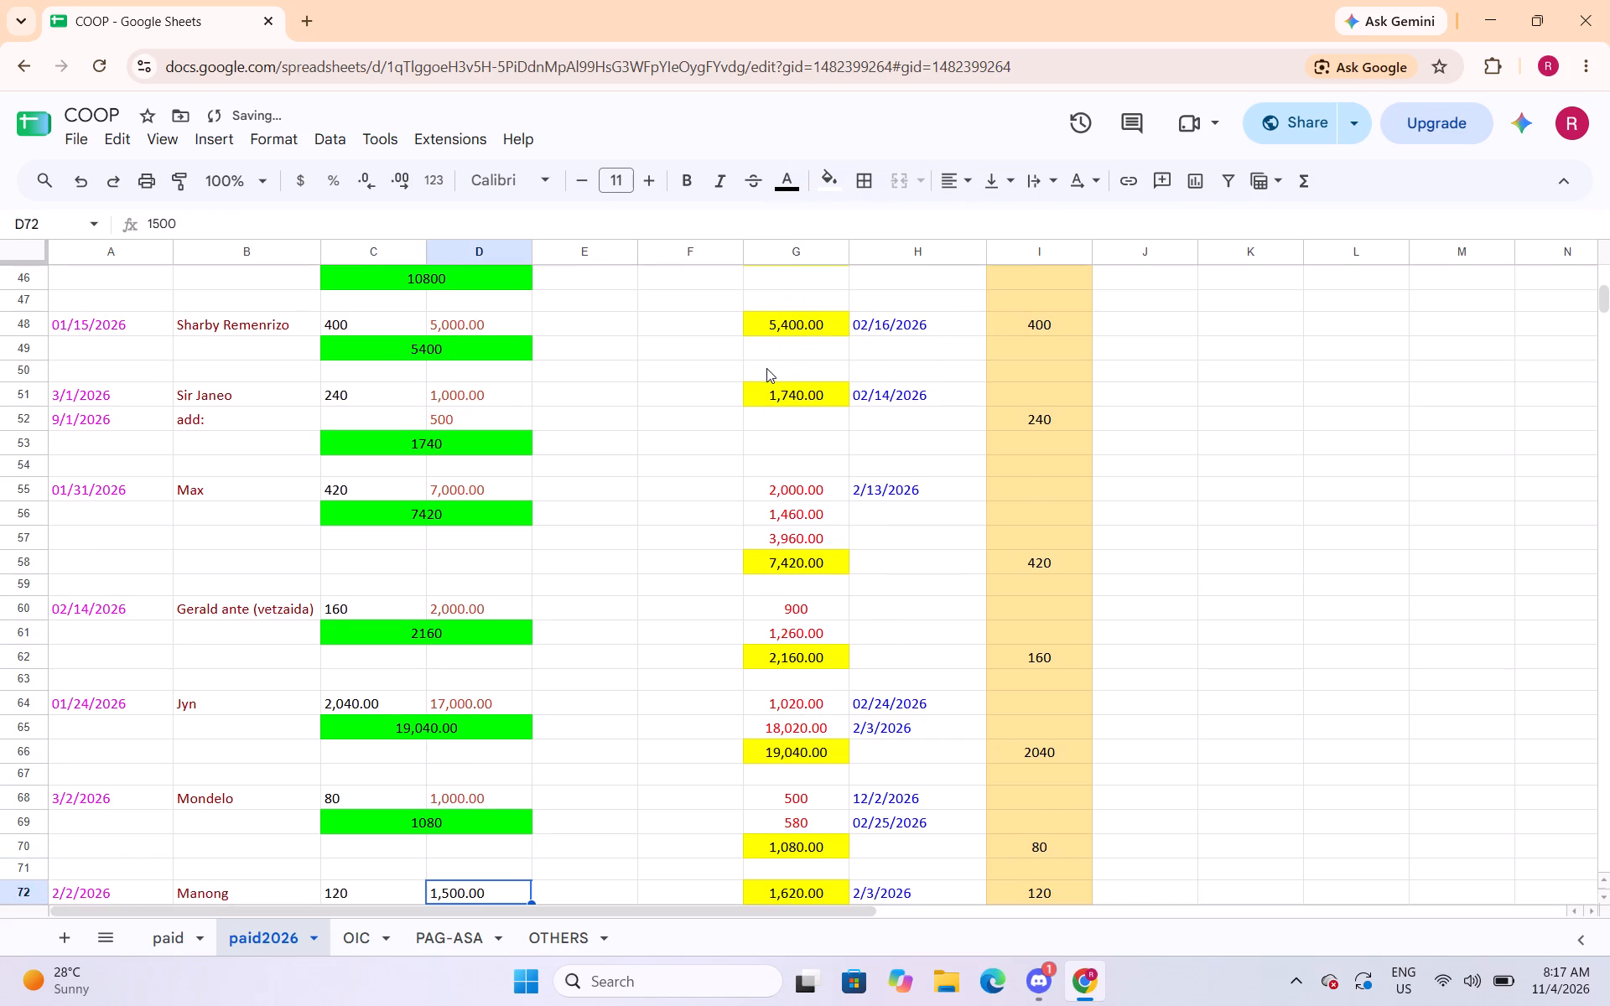
pyautogui.scroll(-3, 761, 375)
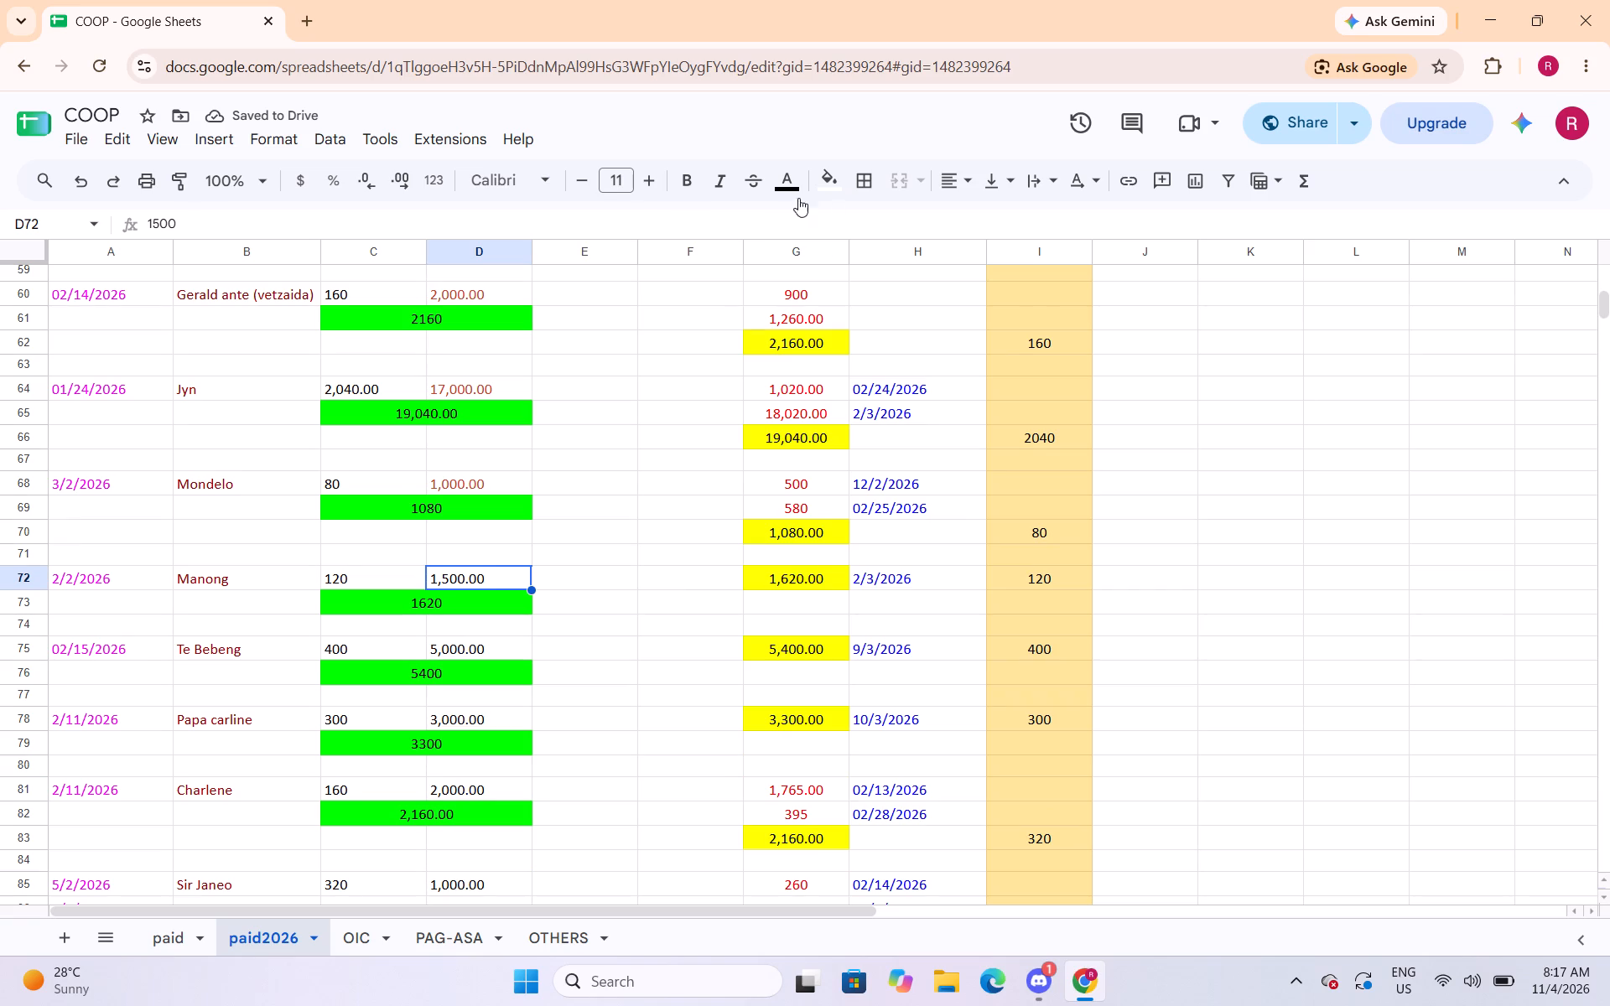
pyautogui.click(787, 188)
pyautogui.click(792, 340)
pyautogui.press('Down')
pyautogui.press('Down')
pyautogui.press('Down')
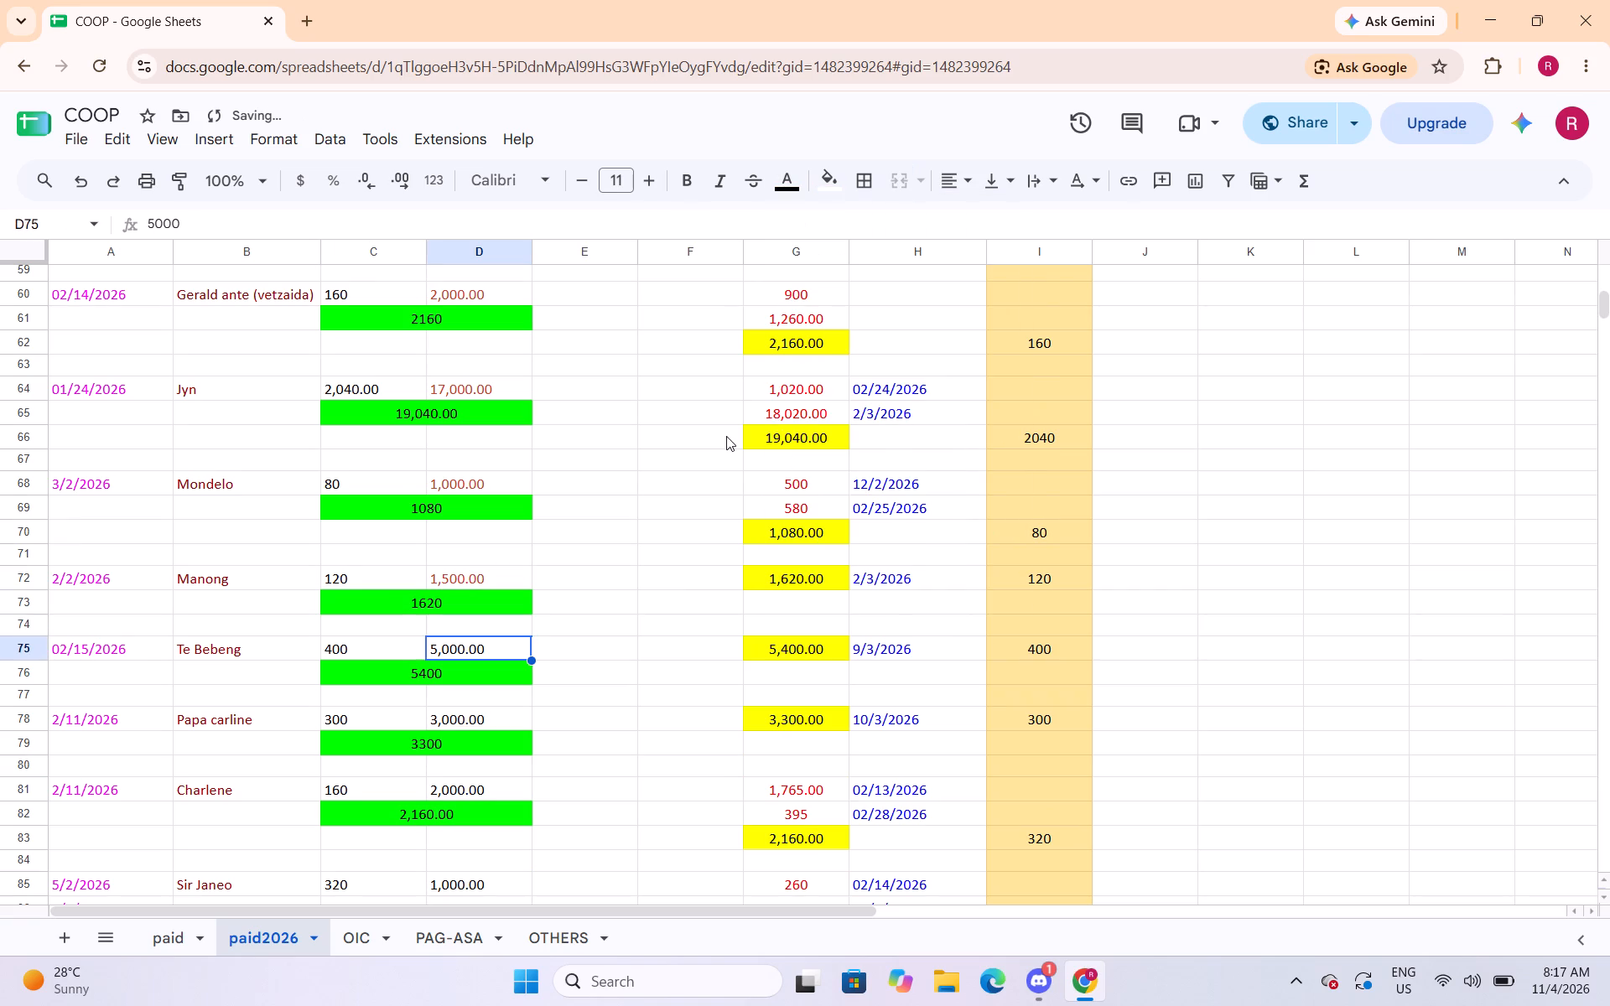
pyautogui.click(783, 185)
pyautogui.click(793, 347)
# Set the text of Papa carline's capital in D78 and Charlene's capital in D81 to light red berry 1.
pyautogui.press('Down')
pyautogui.press('Down')
pyautogui.press('Down')
pyautogui.click(788, 179)
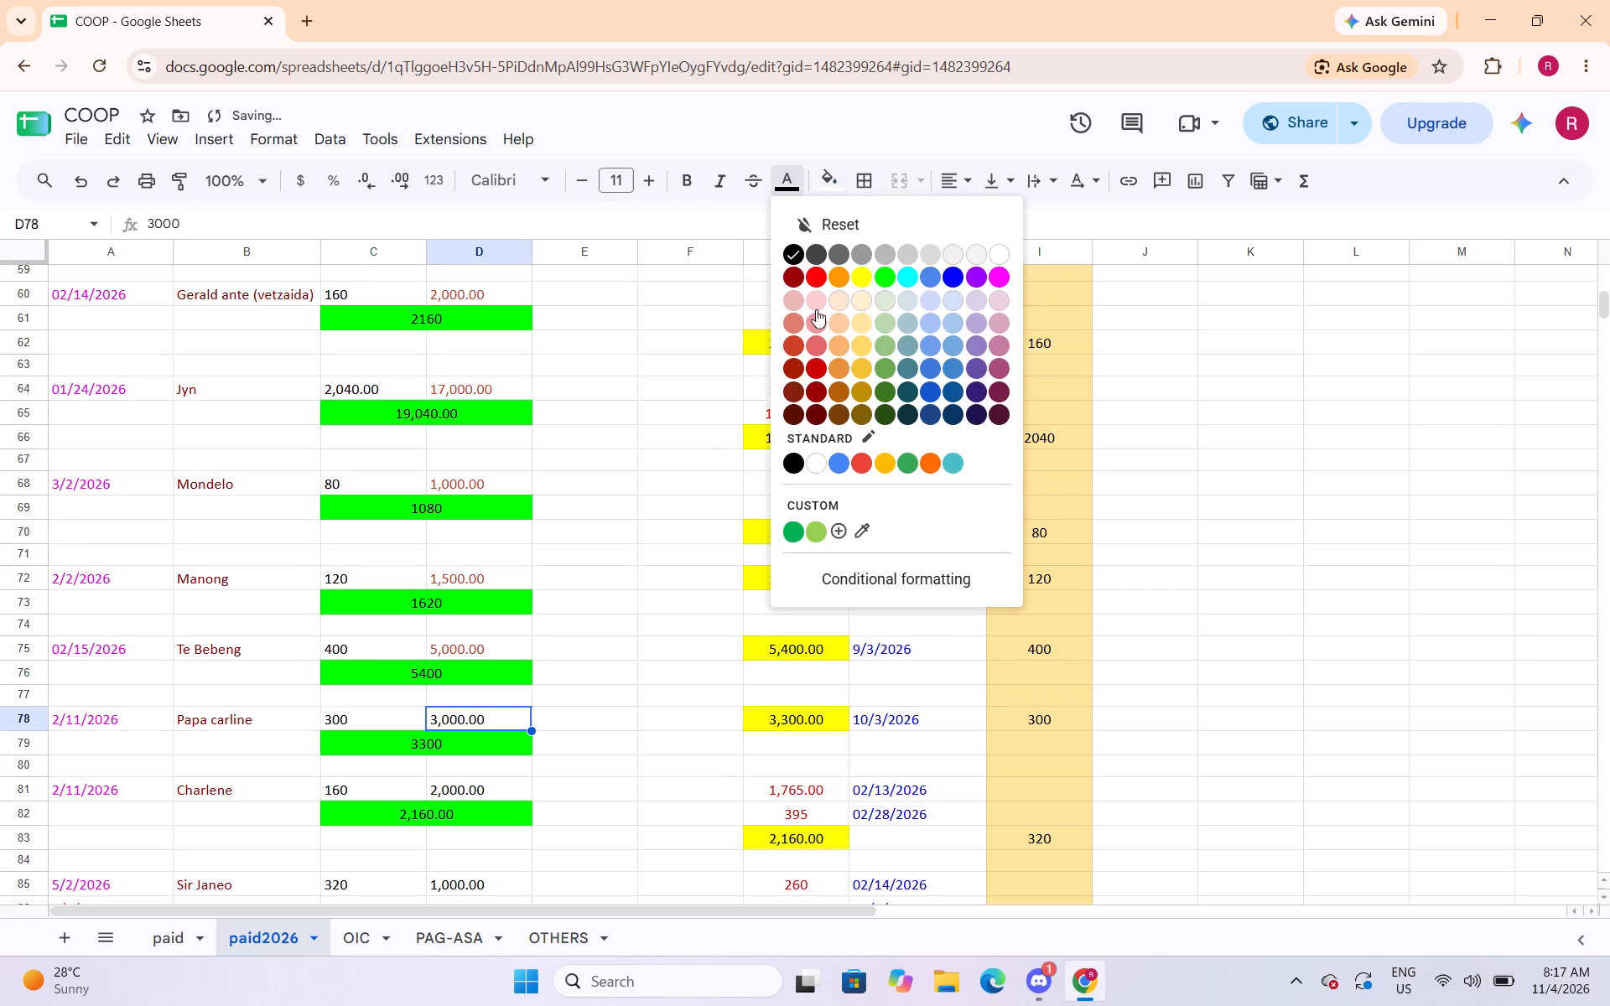
pyautogui.click(797, 343)
pyautogui.press('Down')
pyautogui.press('Down')
pyautogui.press('Down')
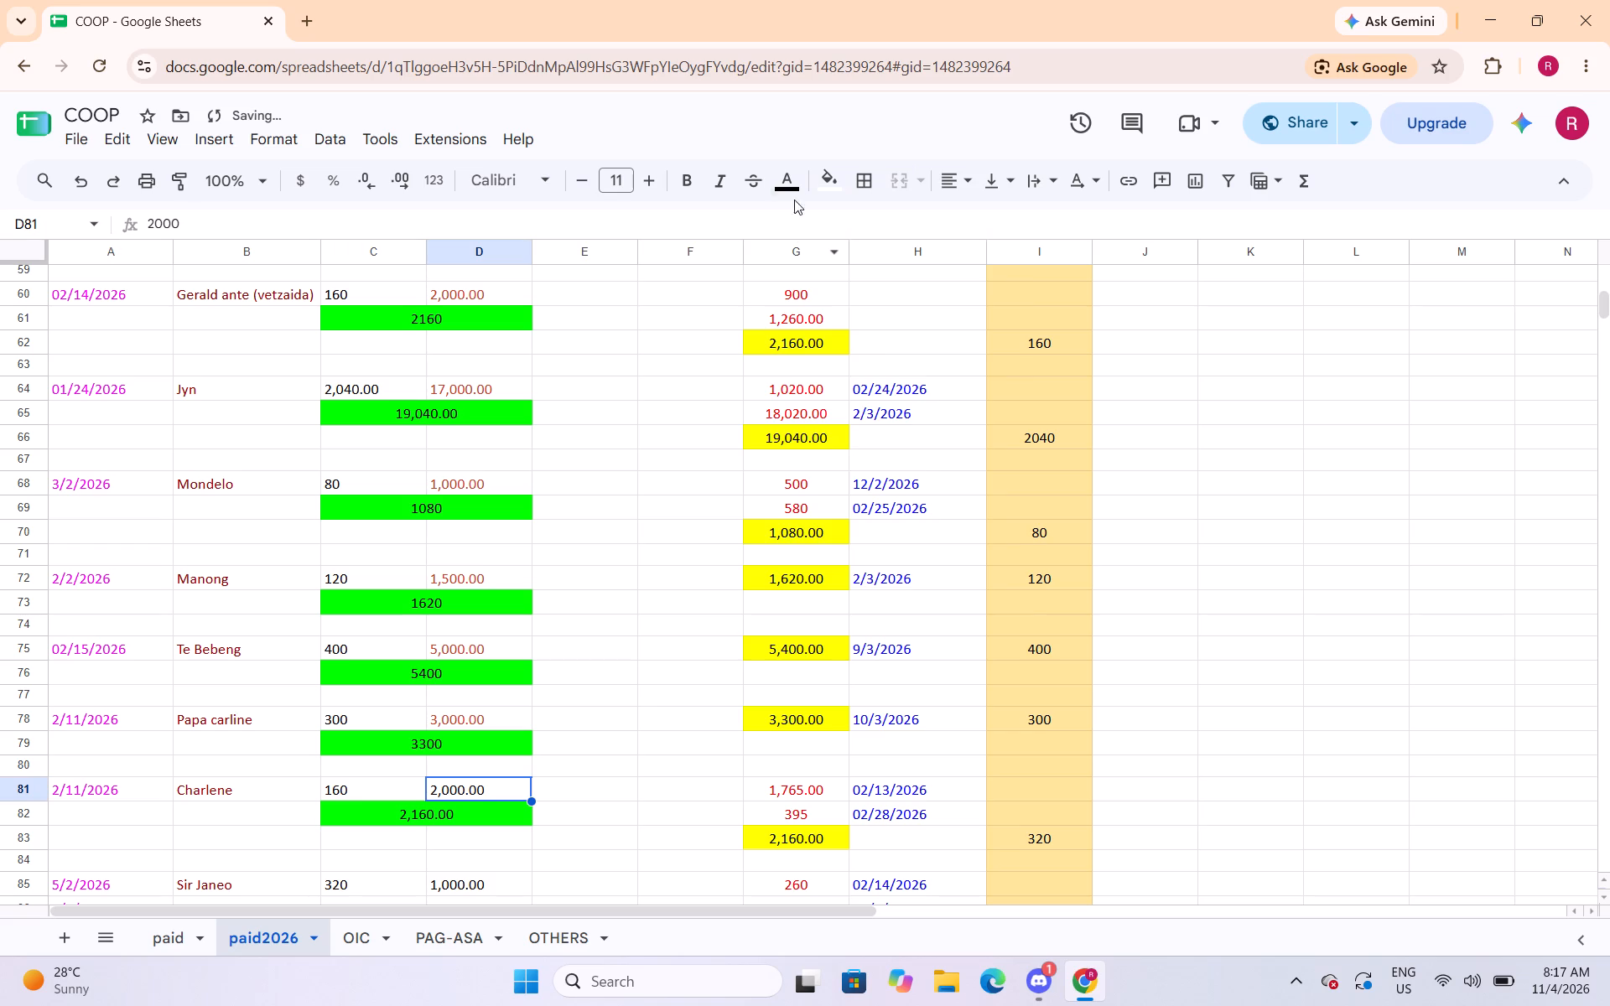
pyautogui.click(788, 192)
pyautogui.click(792, 344)
# Set the text of Sir Janeo's two capital amounts in D85 and D86 to light red berry 1.
pyautogui.press('Down')
pyautogui.press('Down')
pyautogui.press('Down')
pyautogui.press('Down')
pyautogui.click(790, 185)
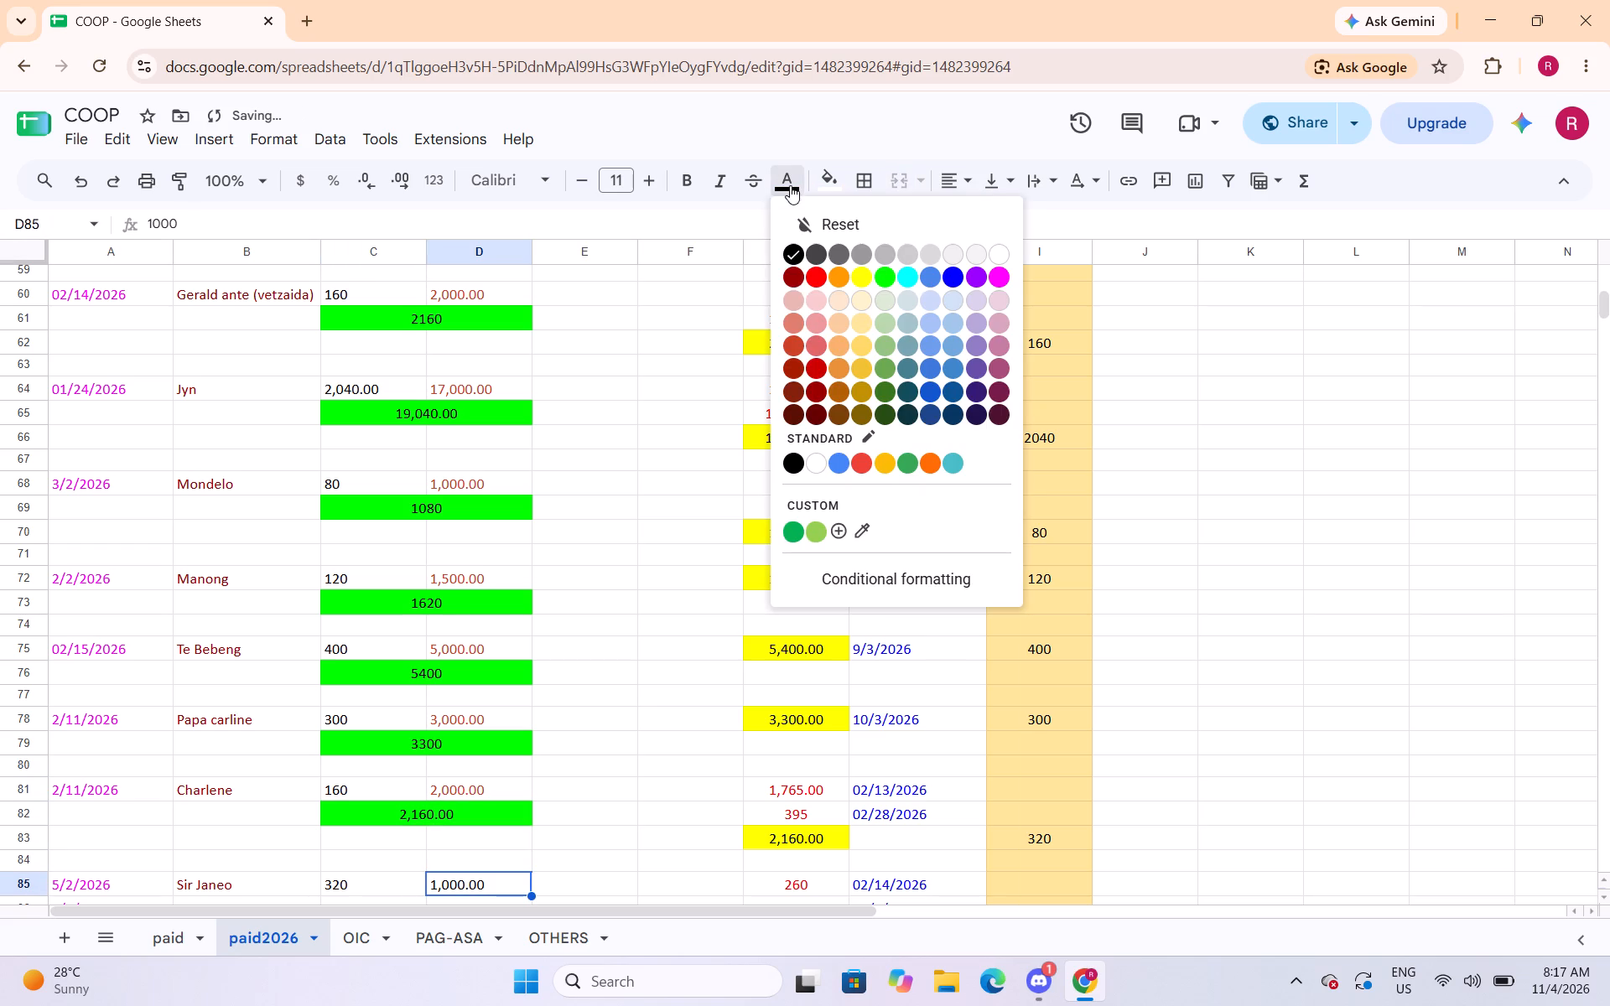
pyautogui.click(792, 344)
pyautogui.press('Down')
pyautogui.press('Down')
pyautogui.press('Down')
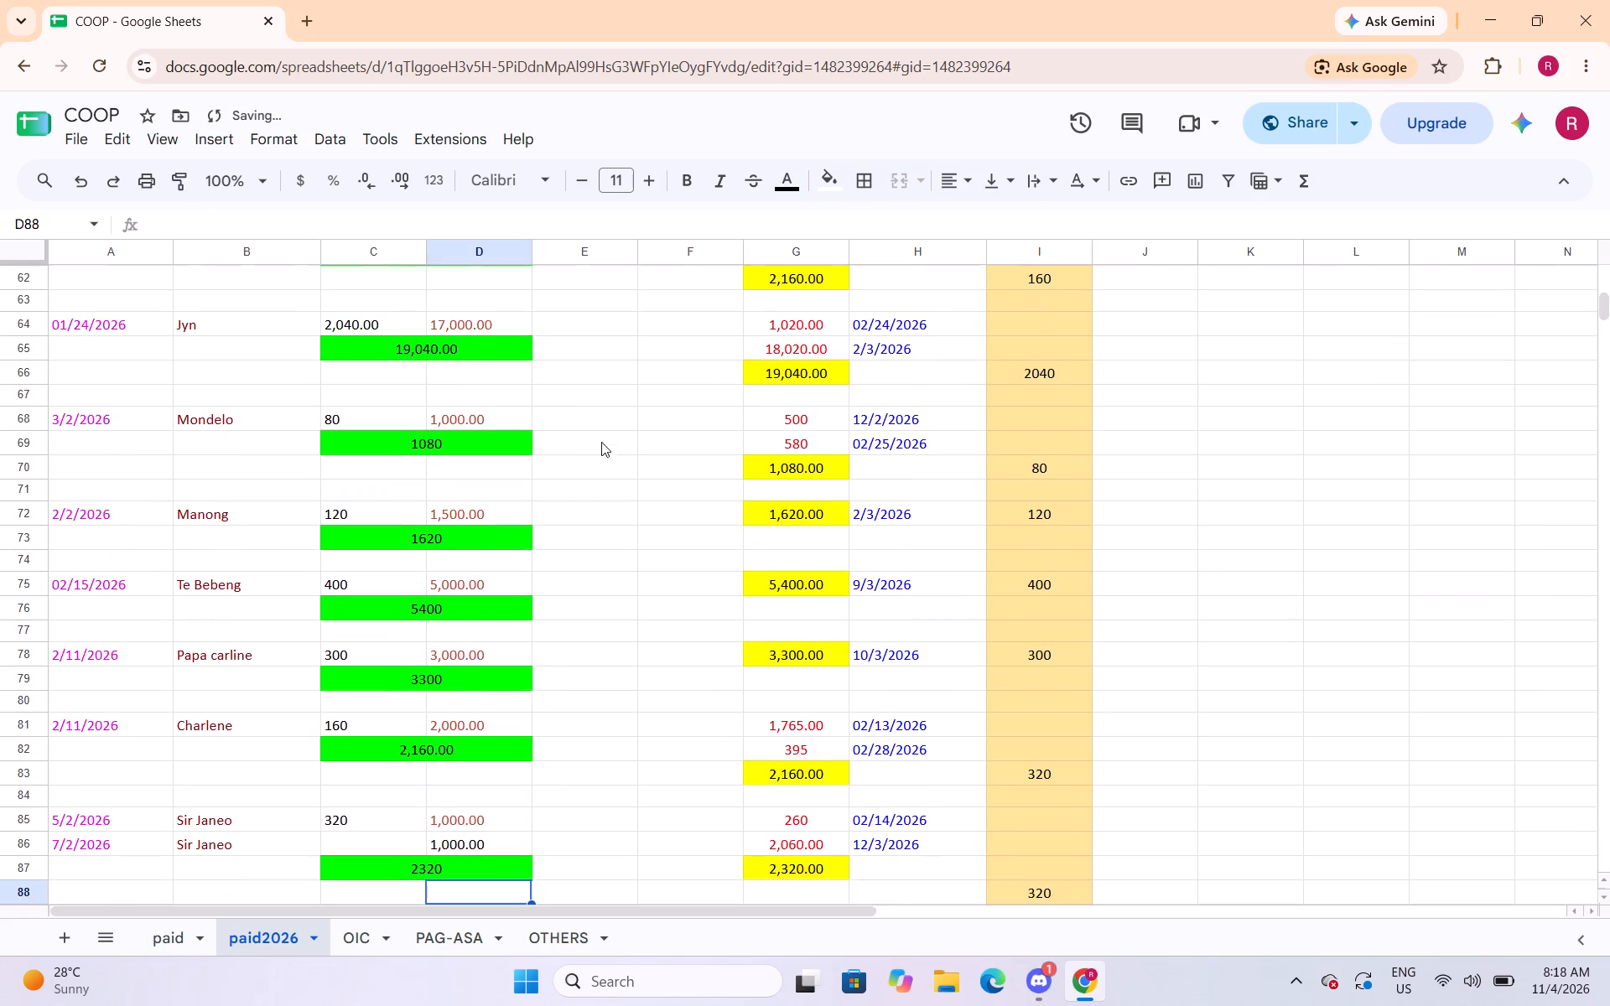
pyautogui.scroll(-4, 601, 442)
pyautogui.click(503, 430)
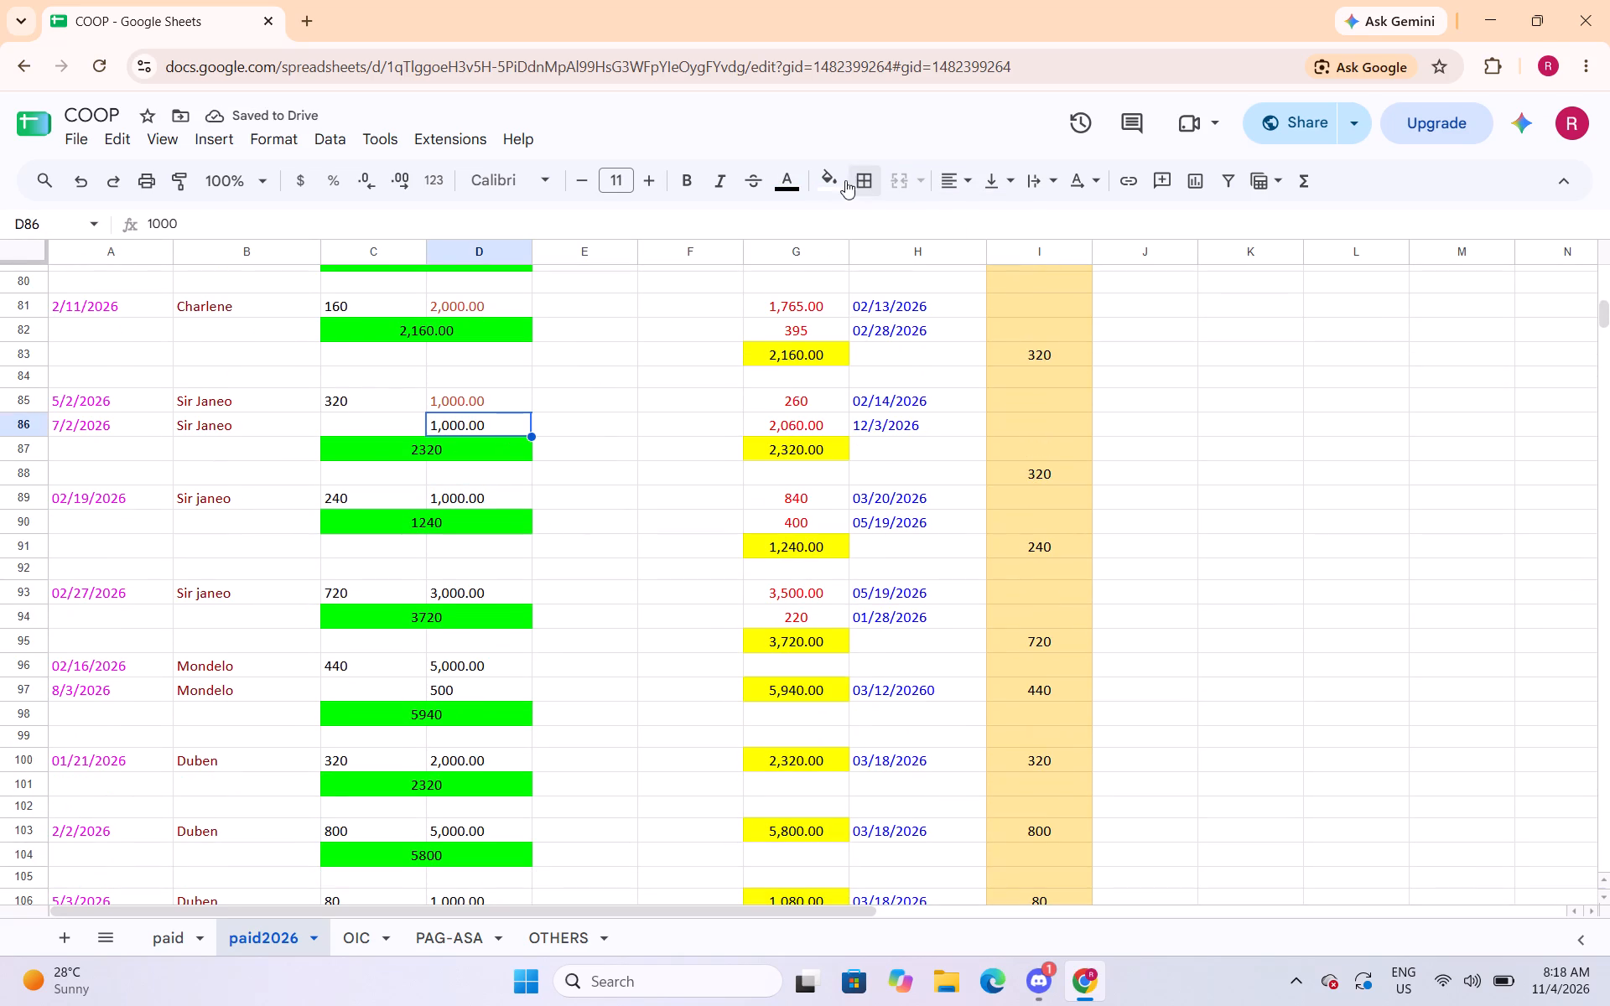
pyautogui.click(798, 179)
pyautogui.click(792, 341)
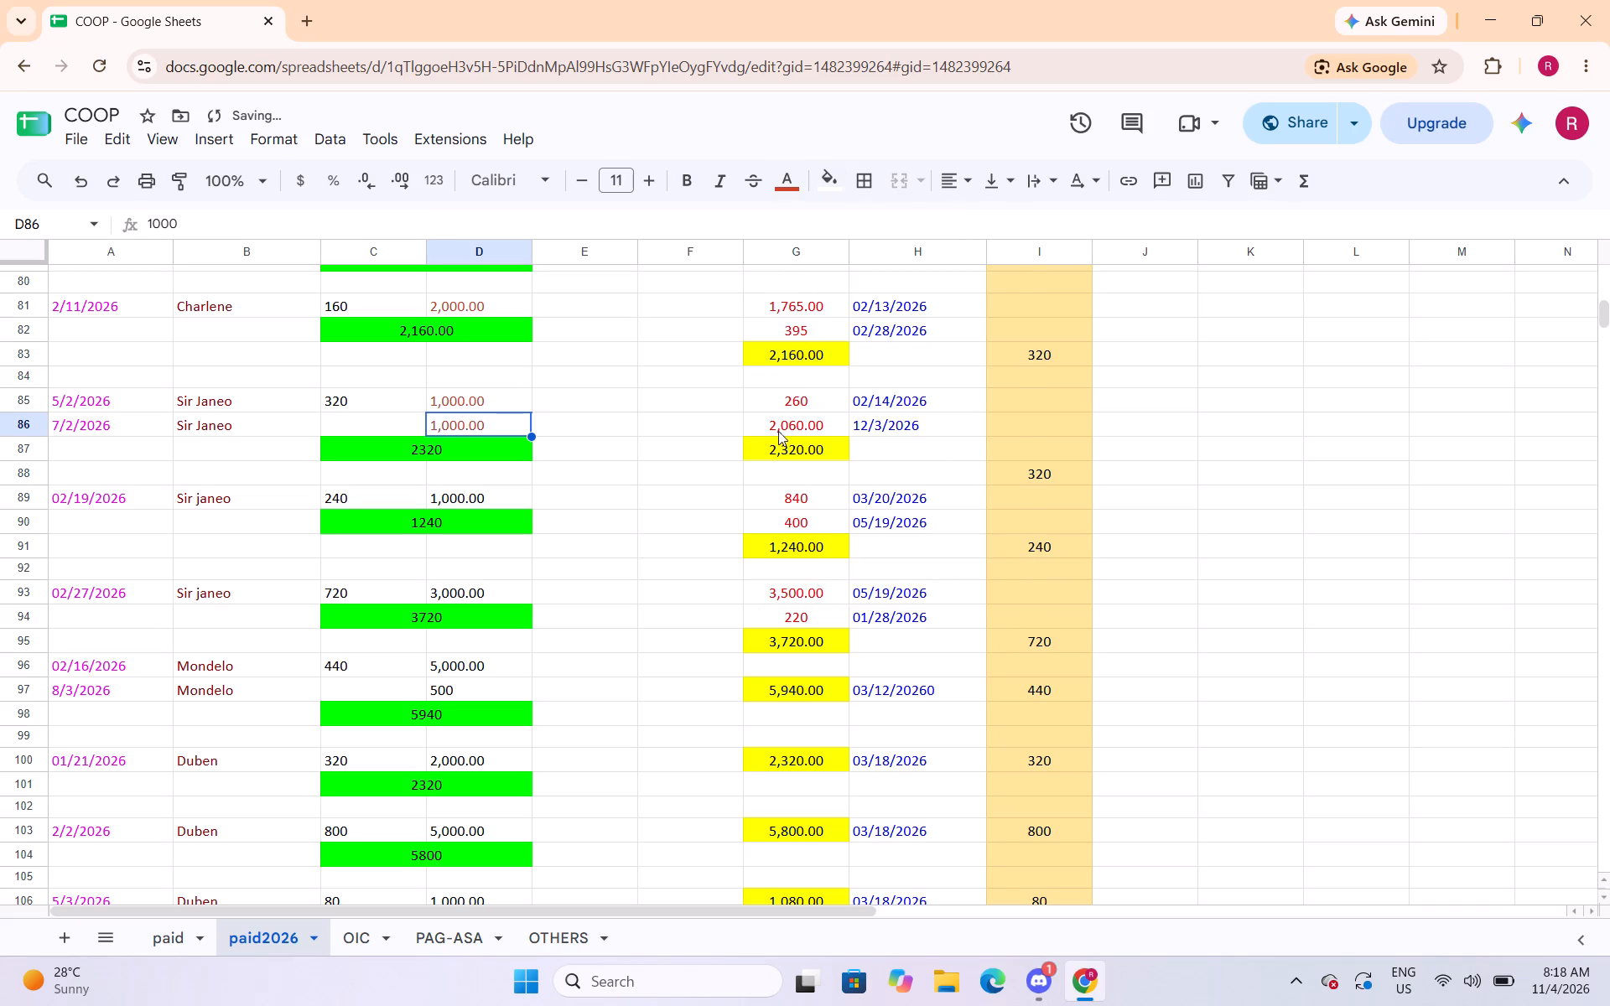
# Set the text of Sir Janeo's capital amounts in D89 and D93 to light red berry 1.
pyautogui.press('Down')
pyautogui.press('Down')
pyautogui.press('Down')
pyautogui.press('Down')
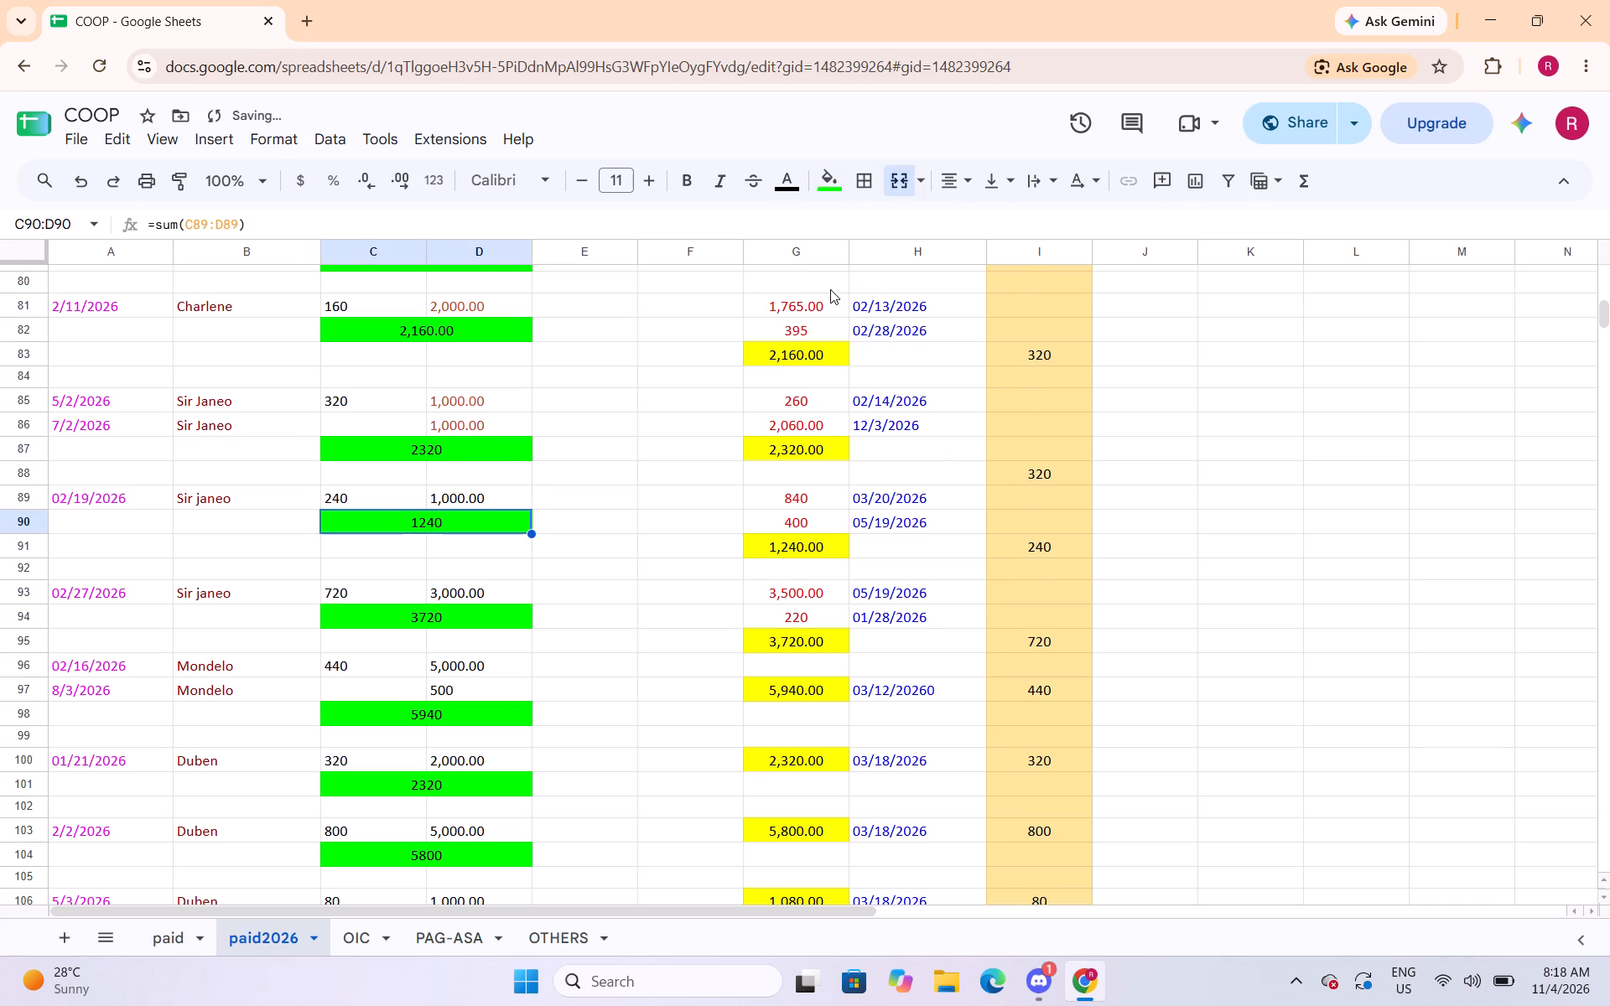
pyautogui.press('Up')
pyautogui.click(784, 187)
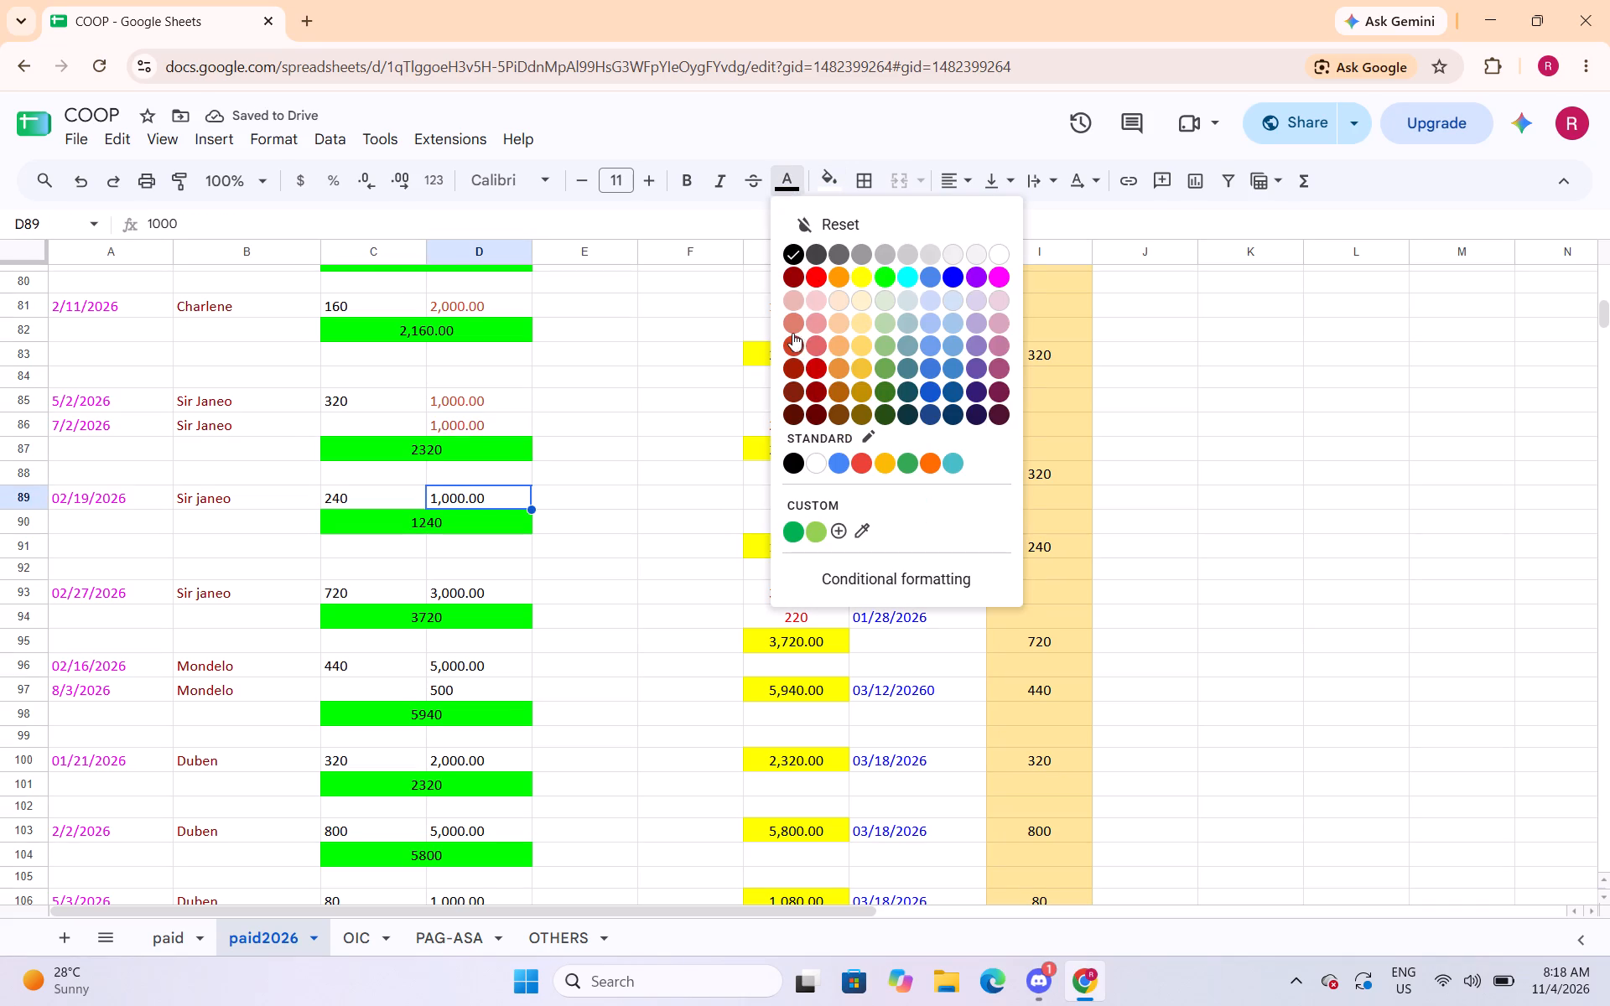
pyautogui.click(792, 351)
pyautogui.press('Down')
pyautogui.press('Down')
pyautogui.press('Down')
pyautogui.press('Down')
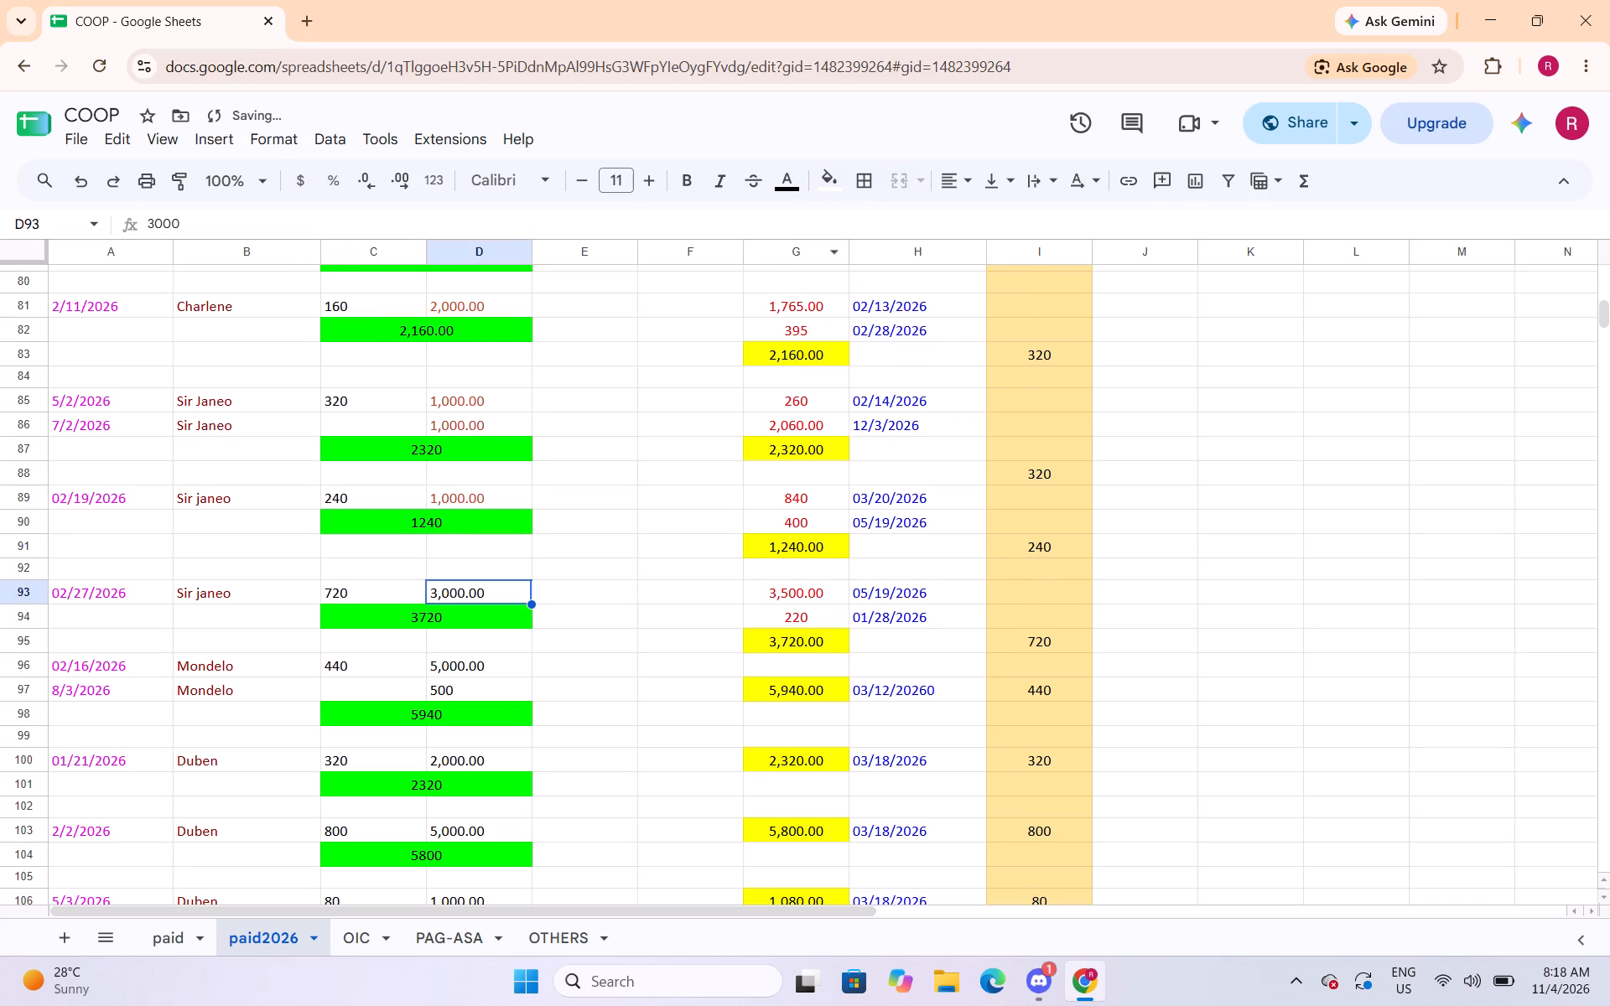
pyautogui.click(788, 185)
pyautogui.click(797, 342)
# Set the text of Mondelo's capital amounts in D96:D97 to light red berry 1.
pyautogui.press('Down')
pyautogui.press('Down')
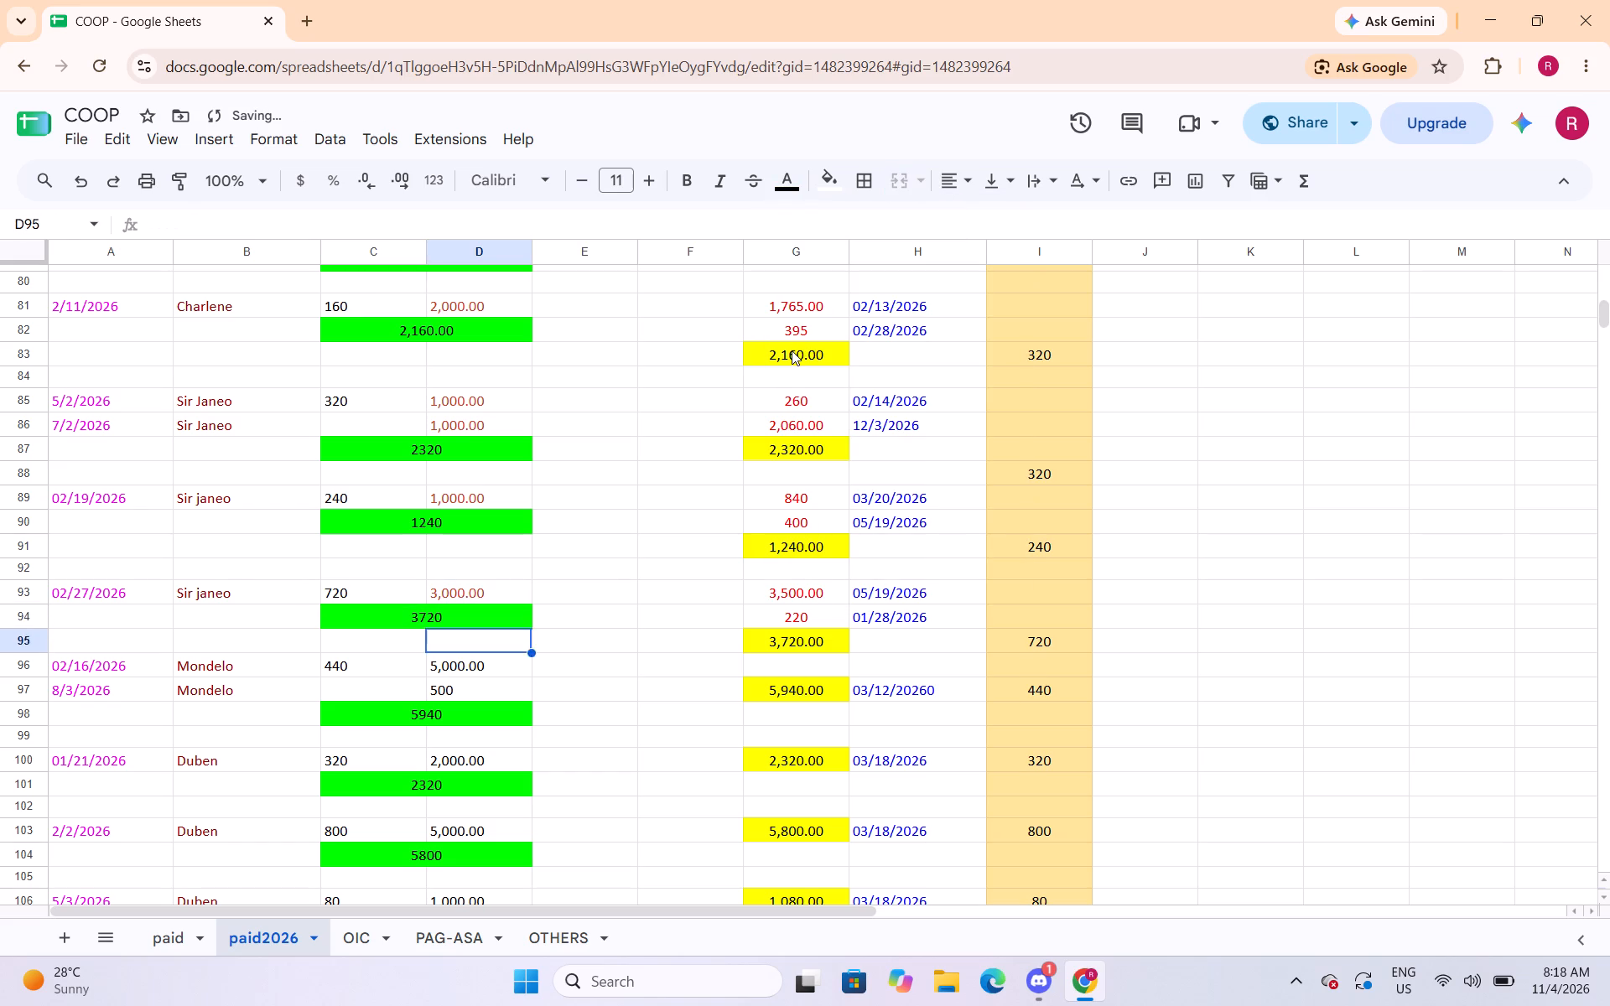
pyautogui.press('Down')
pyautogui.moveTo(496, 666); pyautogui.dragTo(496, 687)
pyautogui.click(786, 179)
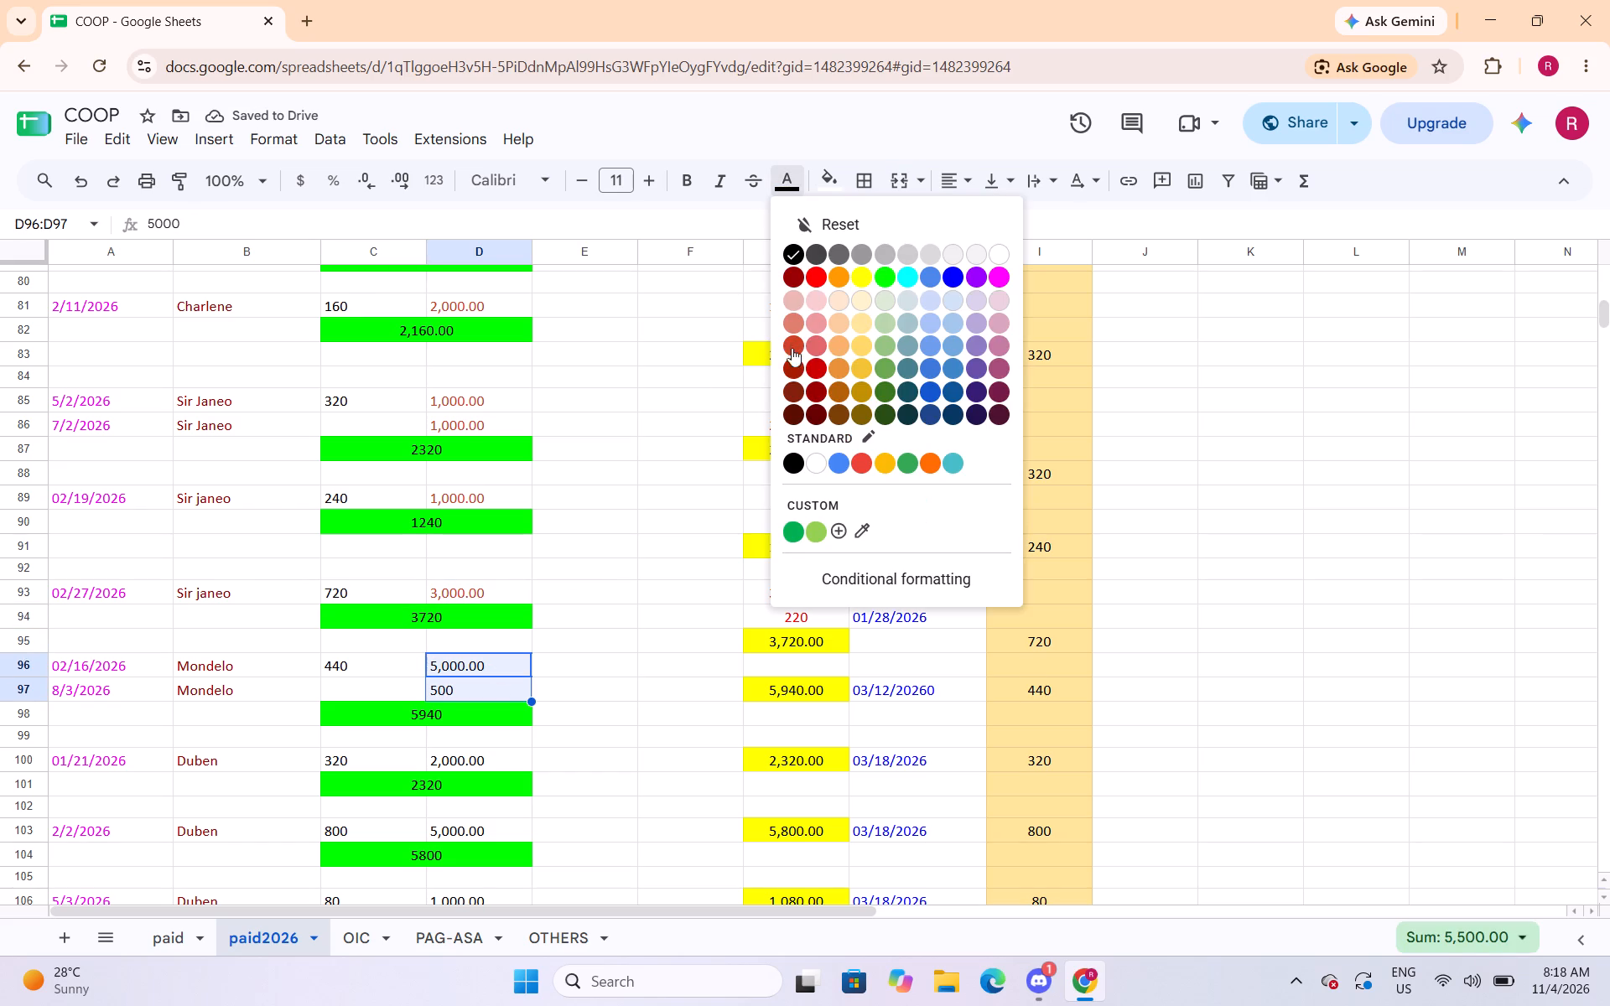
pyautogui.click(793, 344)
# Set the text of Duben's capital amounts in D100 and D103 to light red berry 1.
pyautogui.scroll(-3, 606, 473)
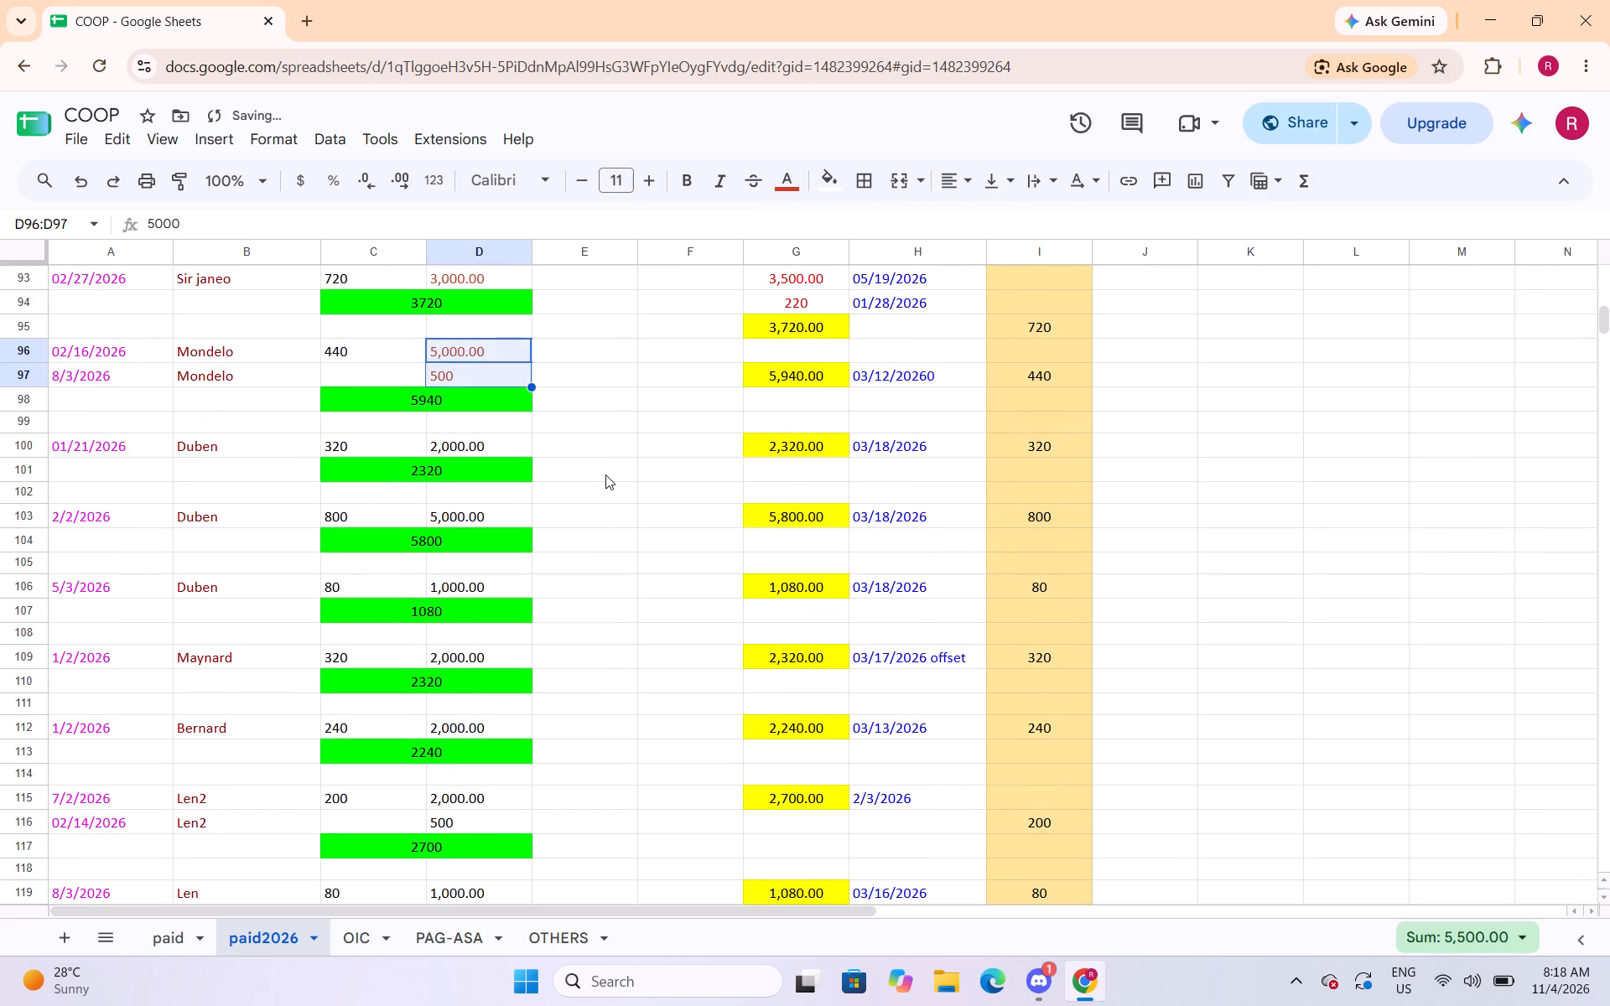
pyautogui.press('Down')
pyautogui.press('Down')
pyautogui.press('Down')
pyautogui.press('Down')
pyautogui.click(786, 189)
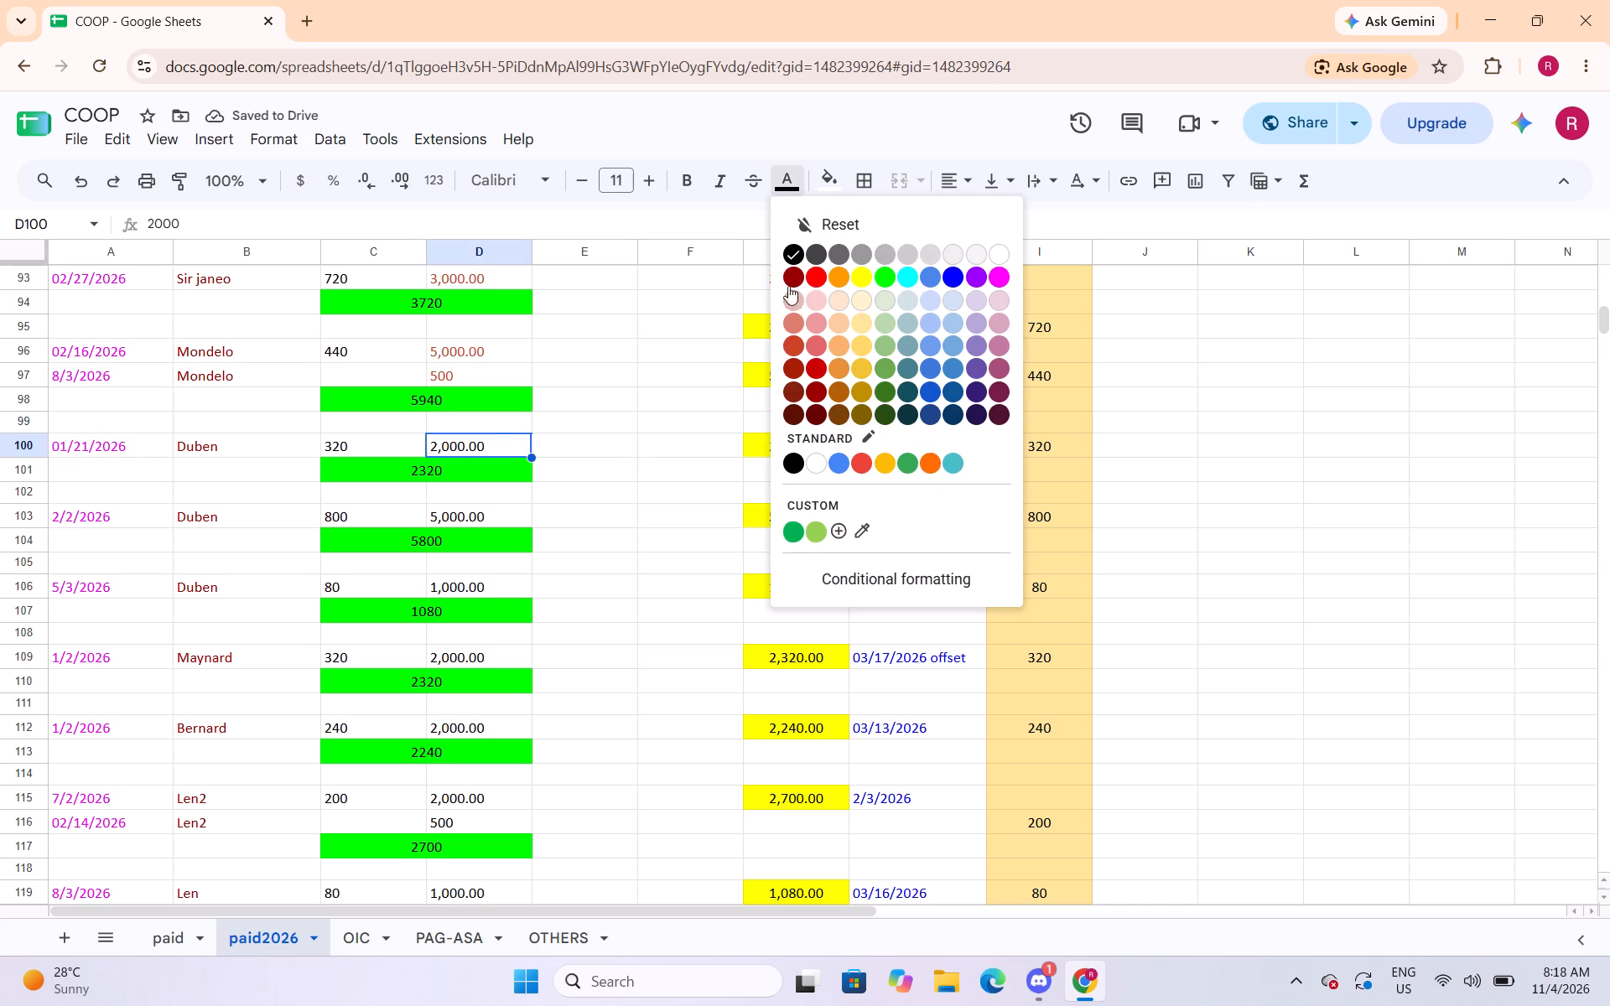
pyautogui.click(794, 345)
pyautogui.press('Down')
pyautogui.press('Down')
pyautogui.press('Down')
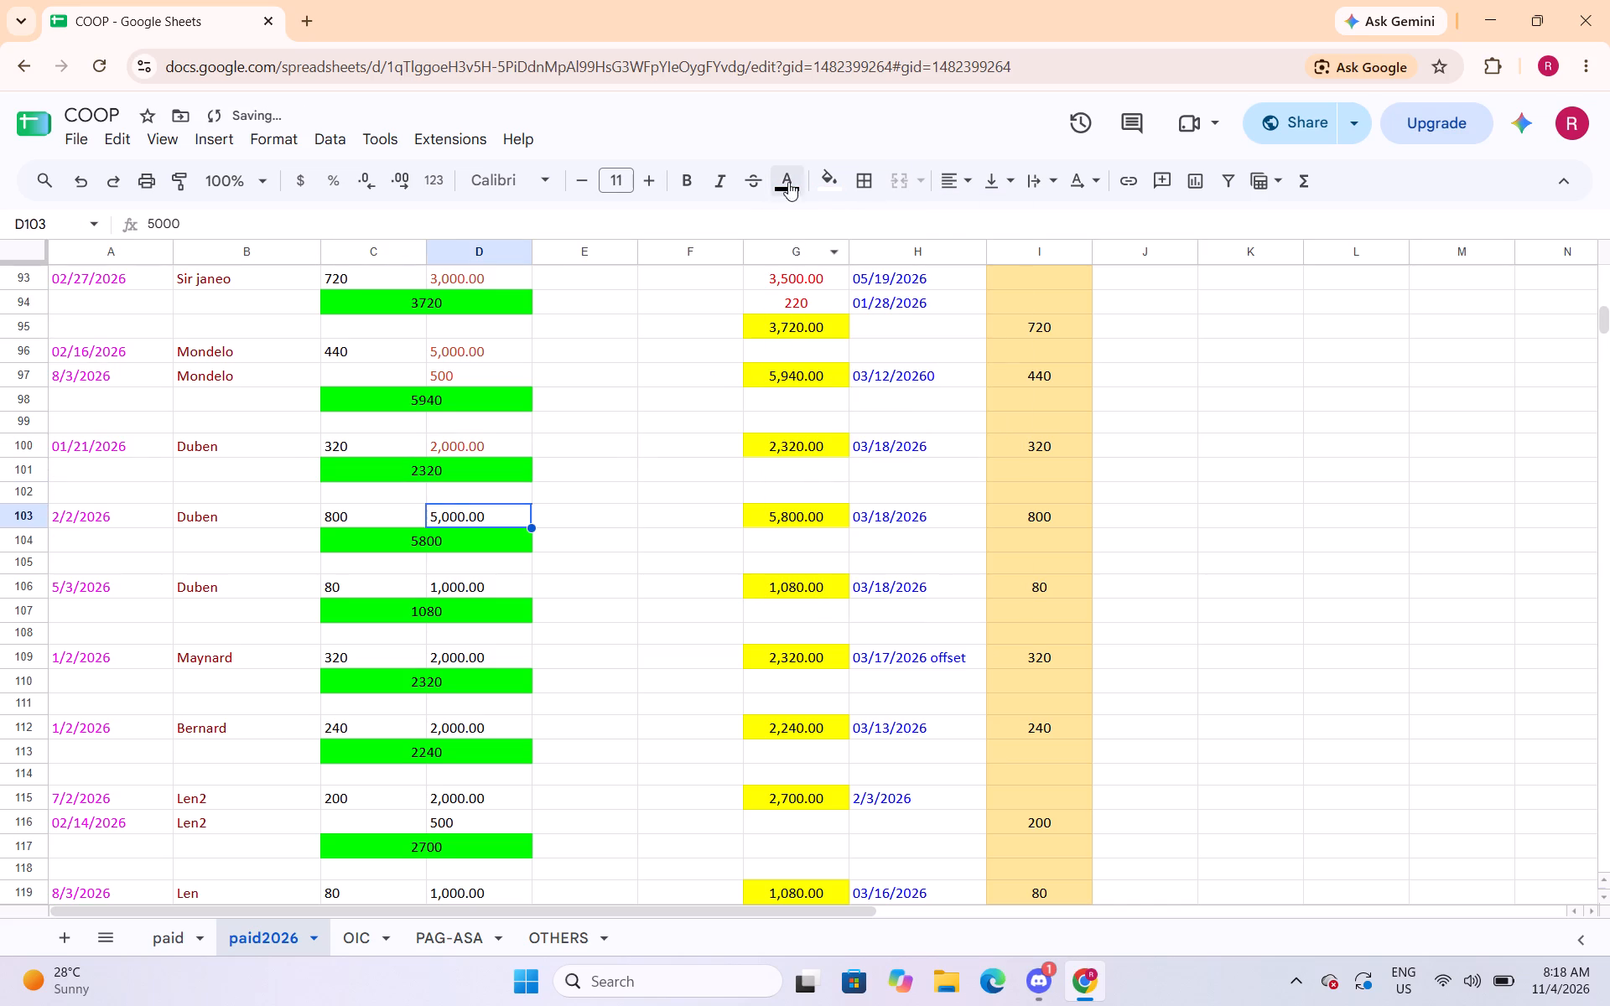
pyautogui.click(787, 180)
pyautogui.click(791, 340)
# Set the text of Duben's capital in D106 and Maynard's capital in D109 to light red berry 1.
pyautogui.press('Down')
pyautogui.press('Down')
pyautogui.press('Down')
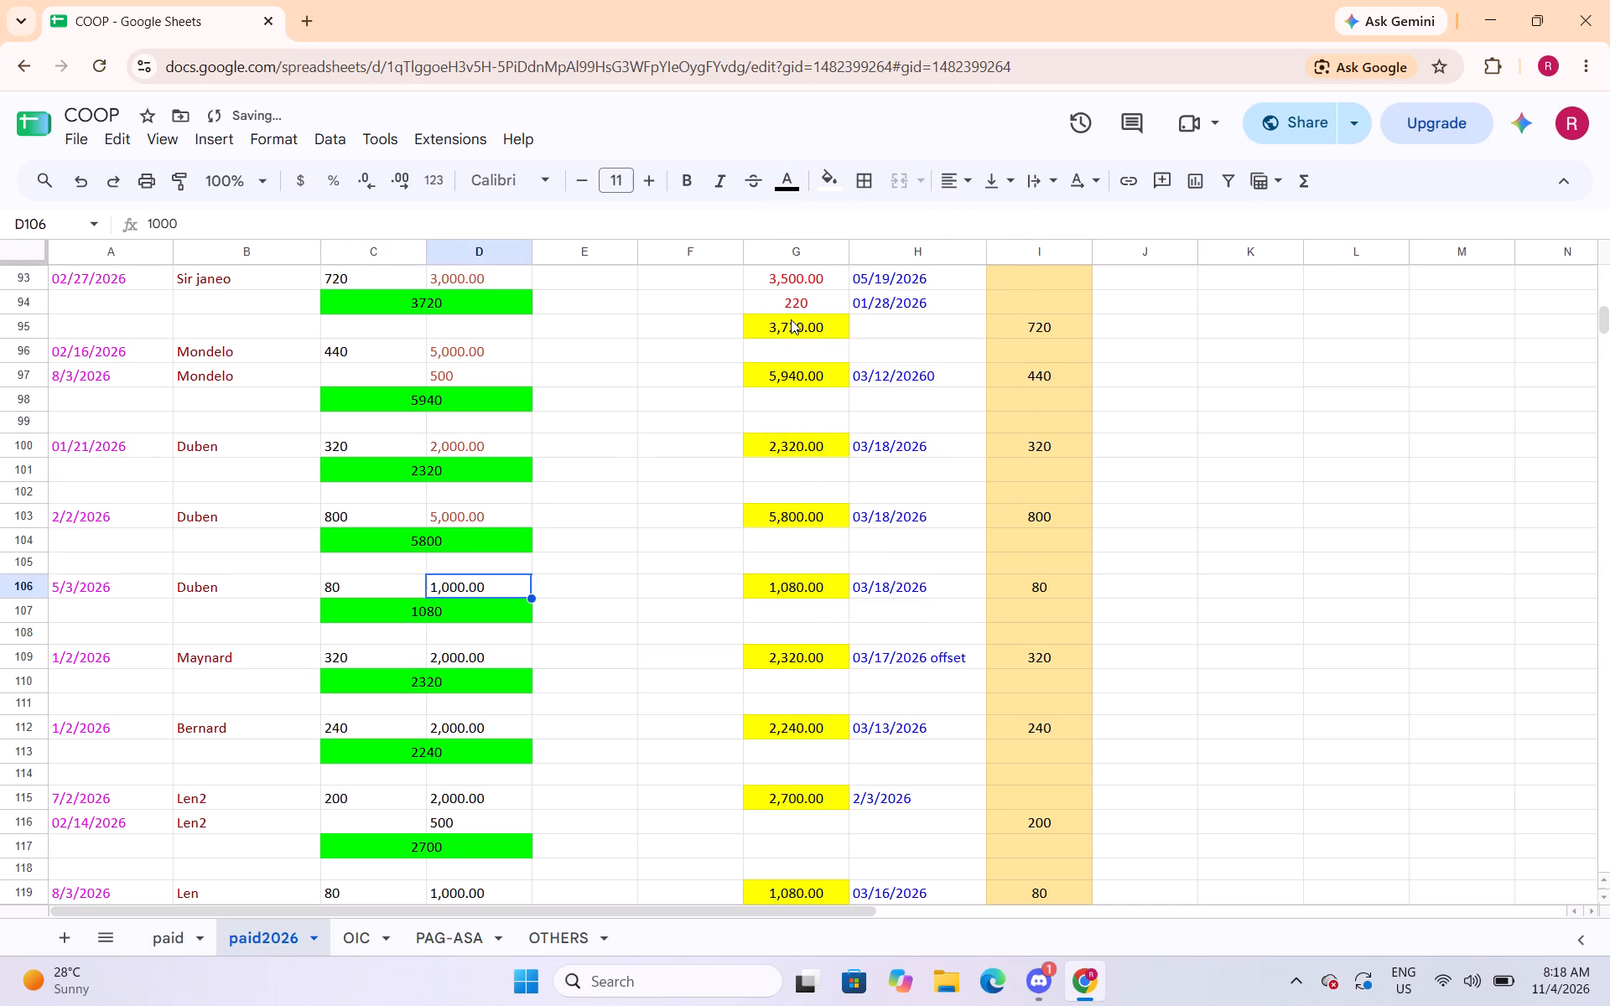
pyautogui.click(792, 194)
pyautogui.click(797, 348)
pyautogui.press('Down')
pyautogui.press('Down')
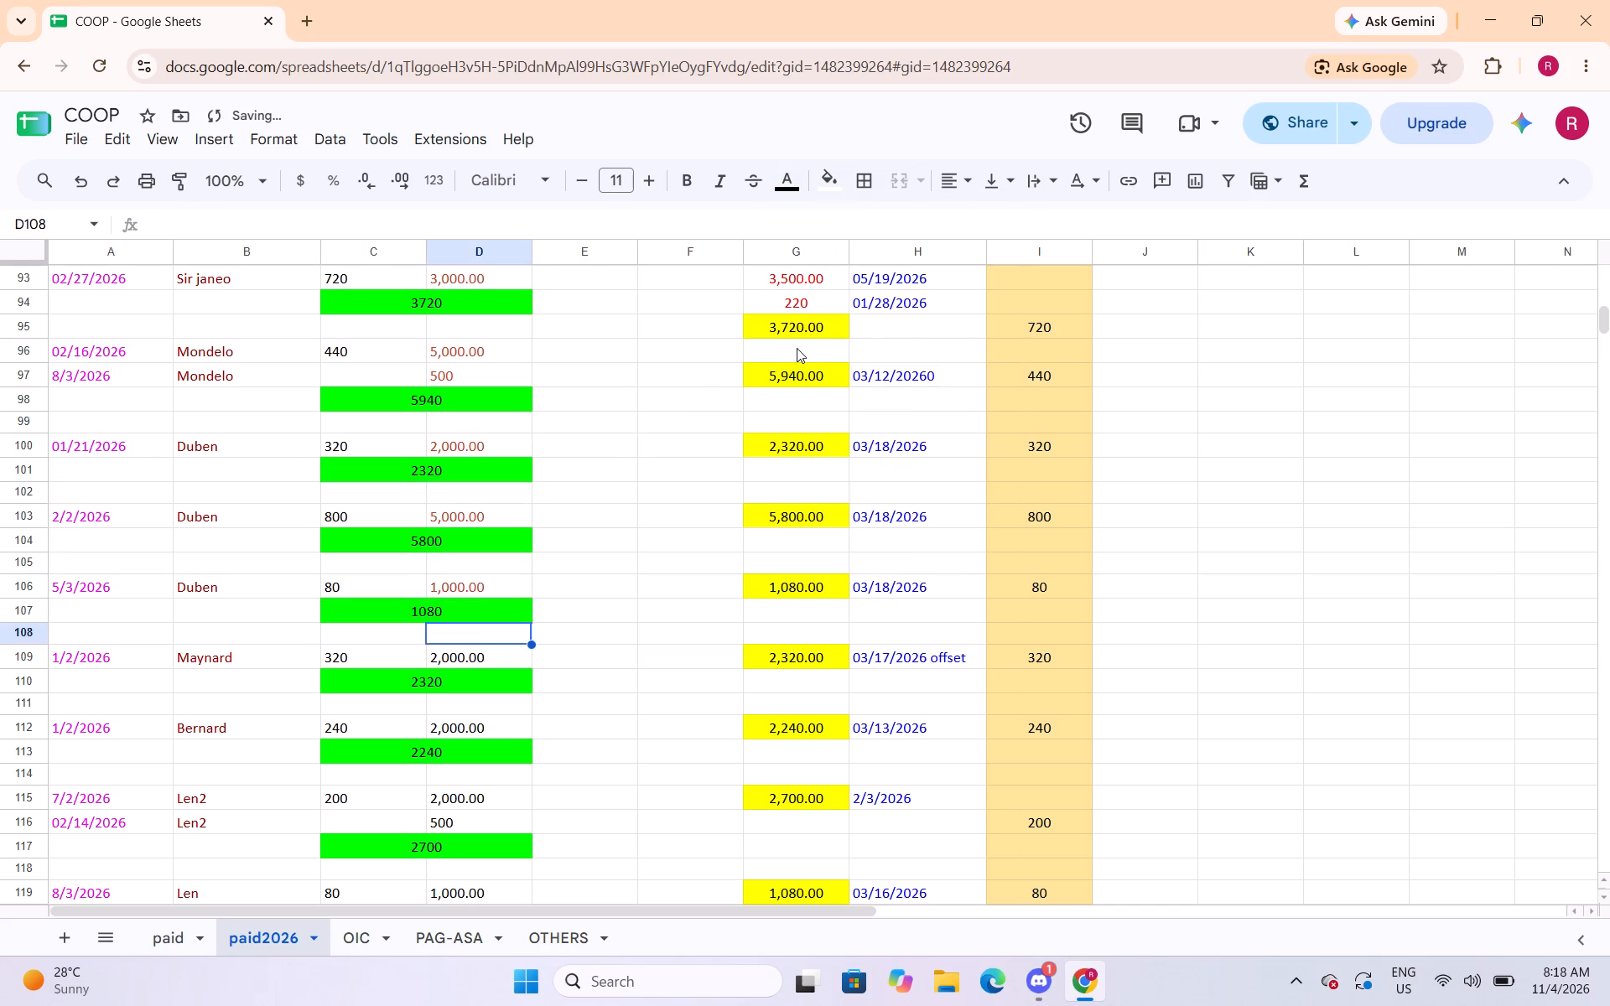
pyautogui.press('Down')
pyautogui.click(789, 195)
pyautogui.click(792, 340)
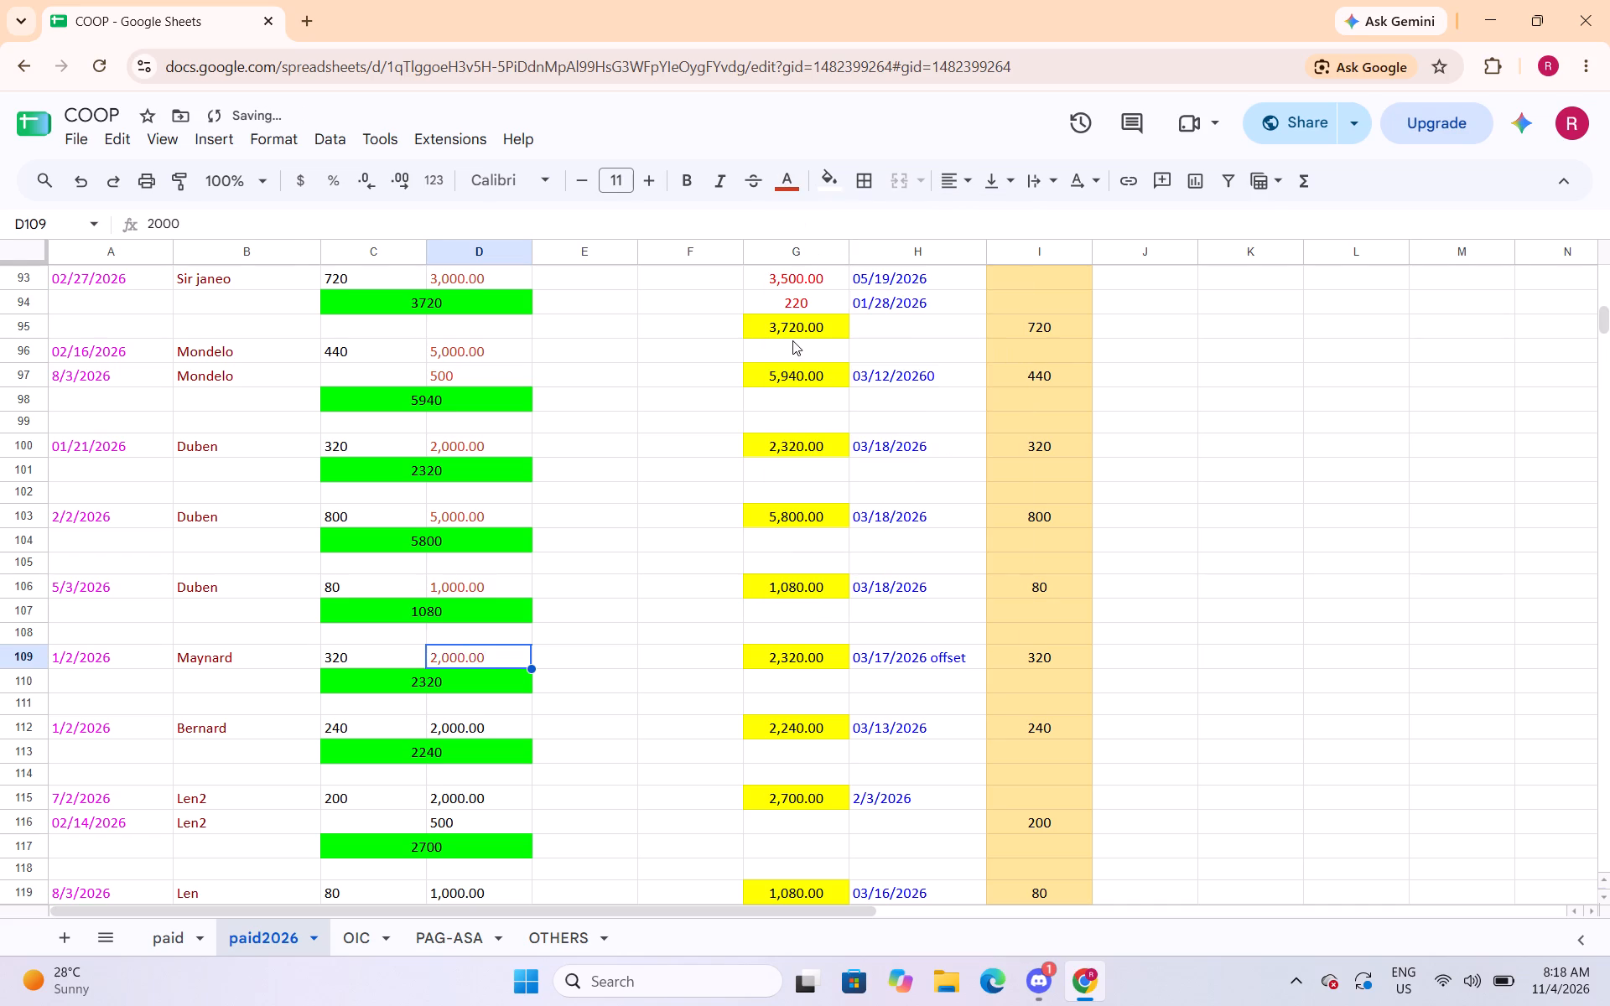
# Set the text of Bernard's capital in D112 and Len2's capitals in D115:D116 to light red berry 1.
pyautogui.press('Down')
pyautogui.press('Down')
pyautogui.press('Down')
pyautogui.click(794, 189)
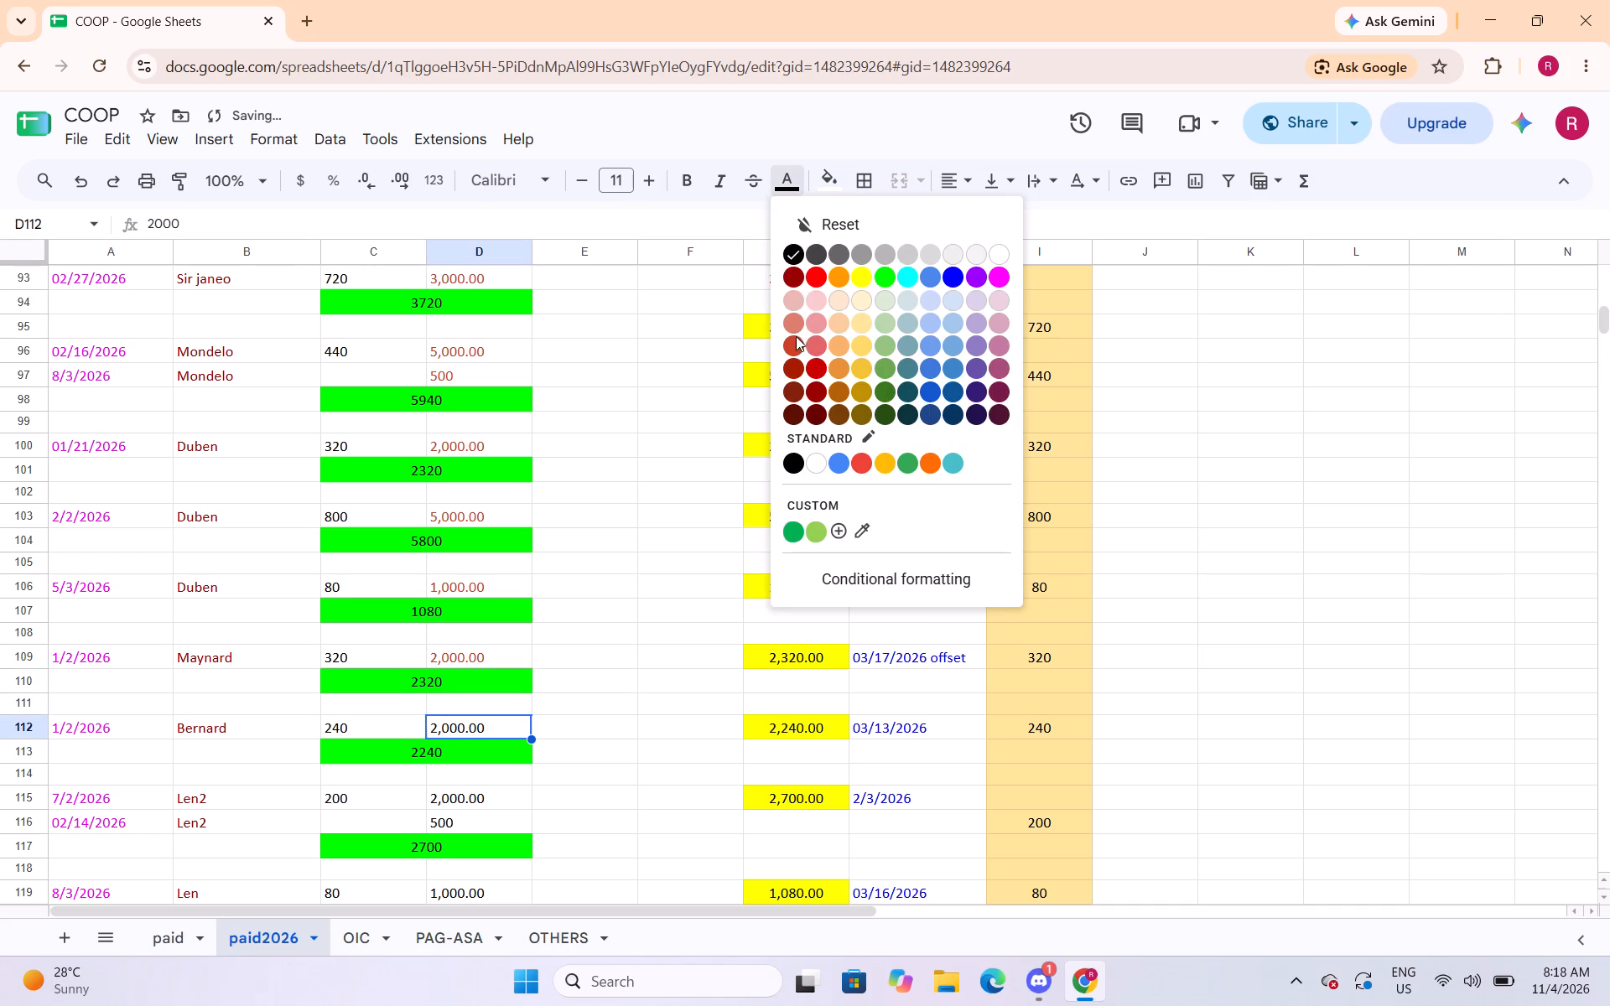
pyautogui.click(794, 340)
pyautogui.press('Down')
pyautogui.press('Down')
pyautogui.press('Down')
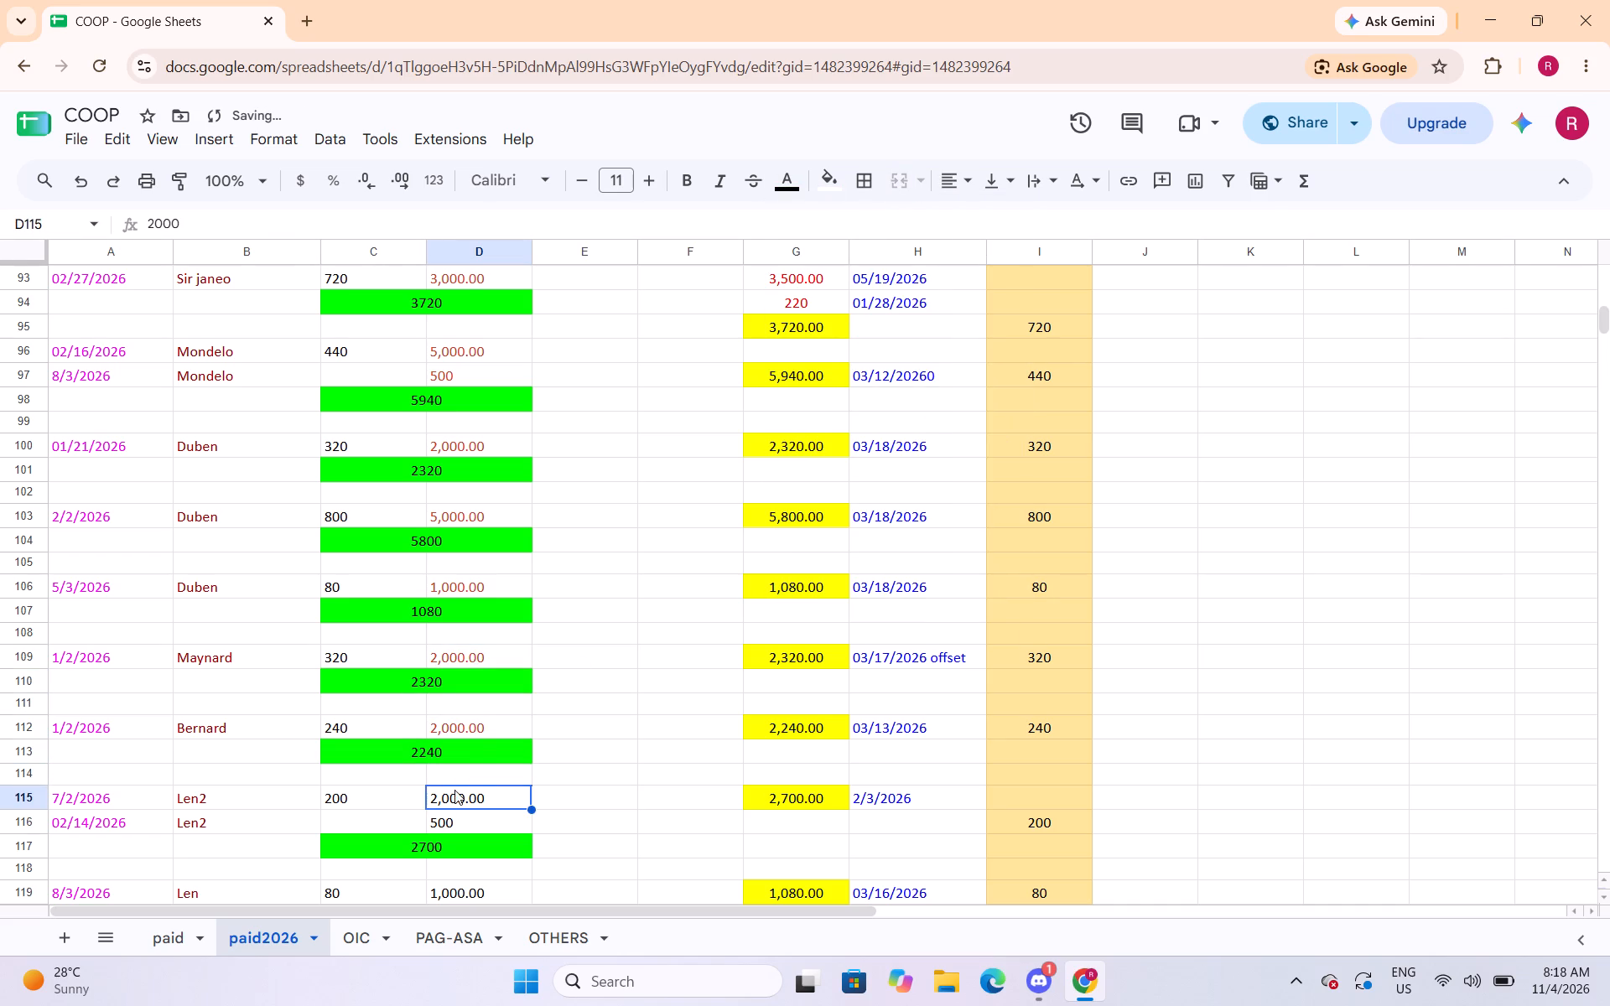
pyautogui.moveTo(454, 797); pyautogui.dragTo(455, 813)
pyautogui.click(793, 182)
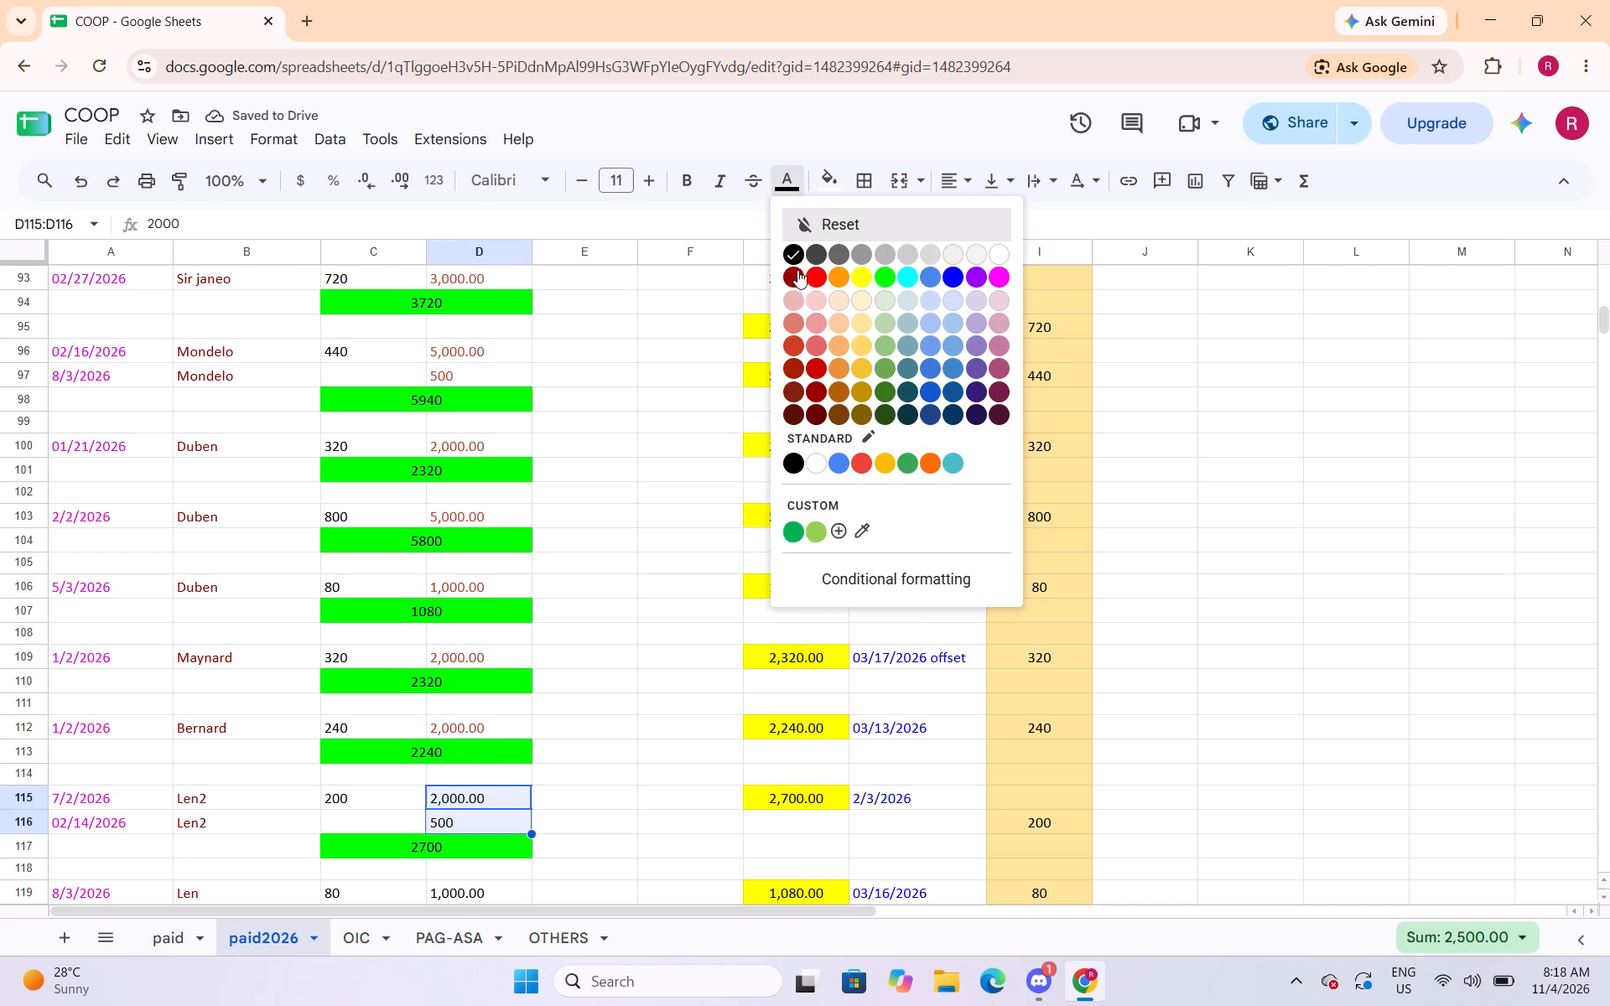
pyautogui.click(792, 345)
# Set the text of Len's capital in D119 and Jonas's capital in D122 to light red berry 1.
pyautogui.scroll(-5, 603, 419)
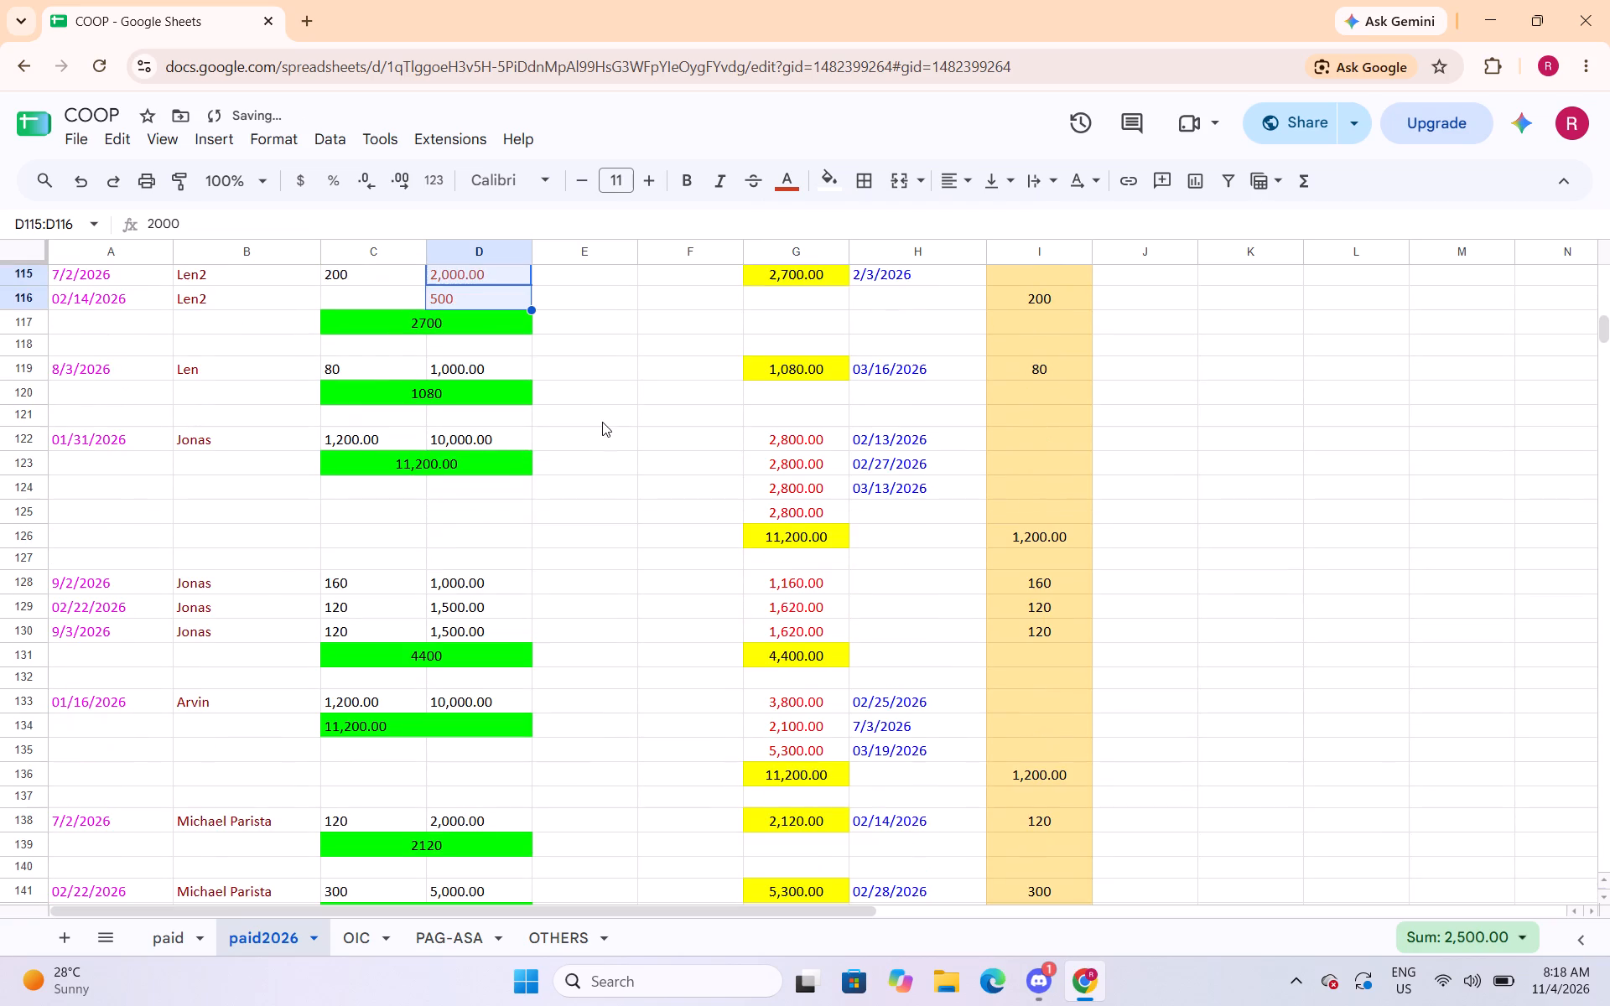
pyautogui.press('Down')
pyautogui.press('Down')
pyautogui.press('Down')
pyautogui.press('Down')
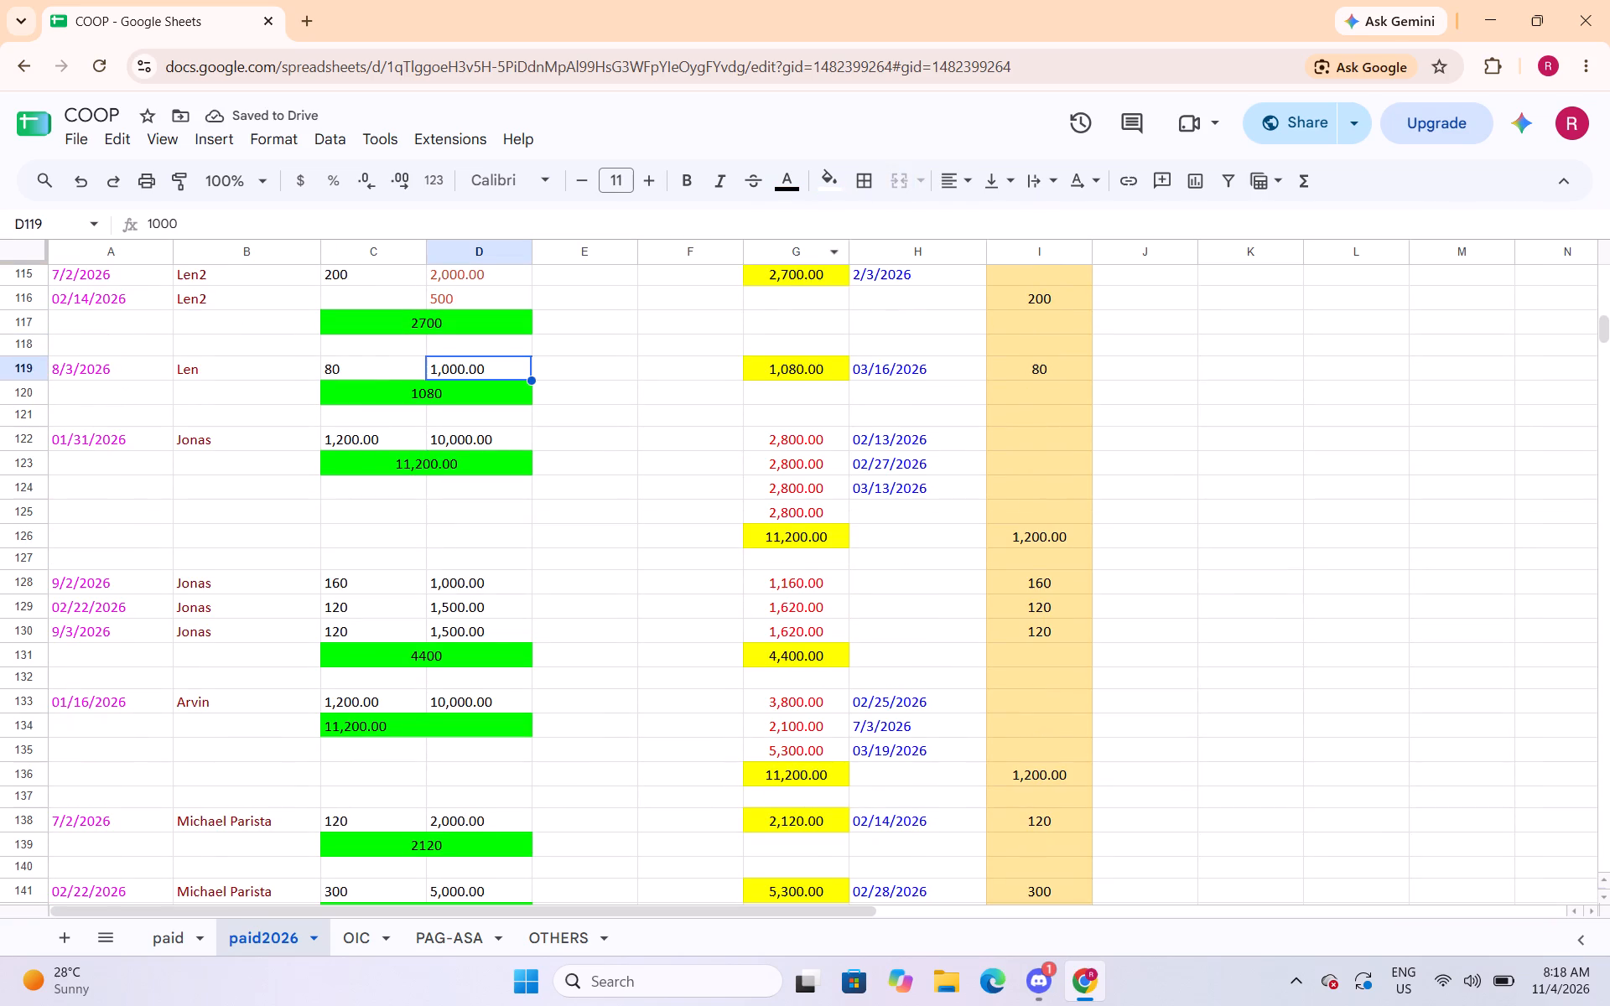
pyautogui.click(786, 183)
pyautogui.click(793, 345)
pyautogui.press('Down')
pyautogui.press('Down')
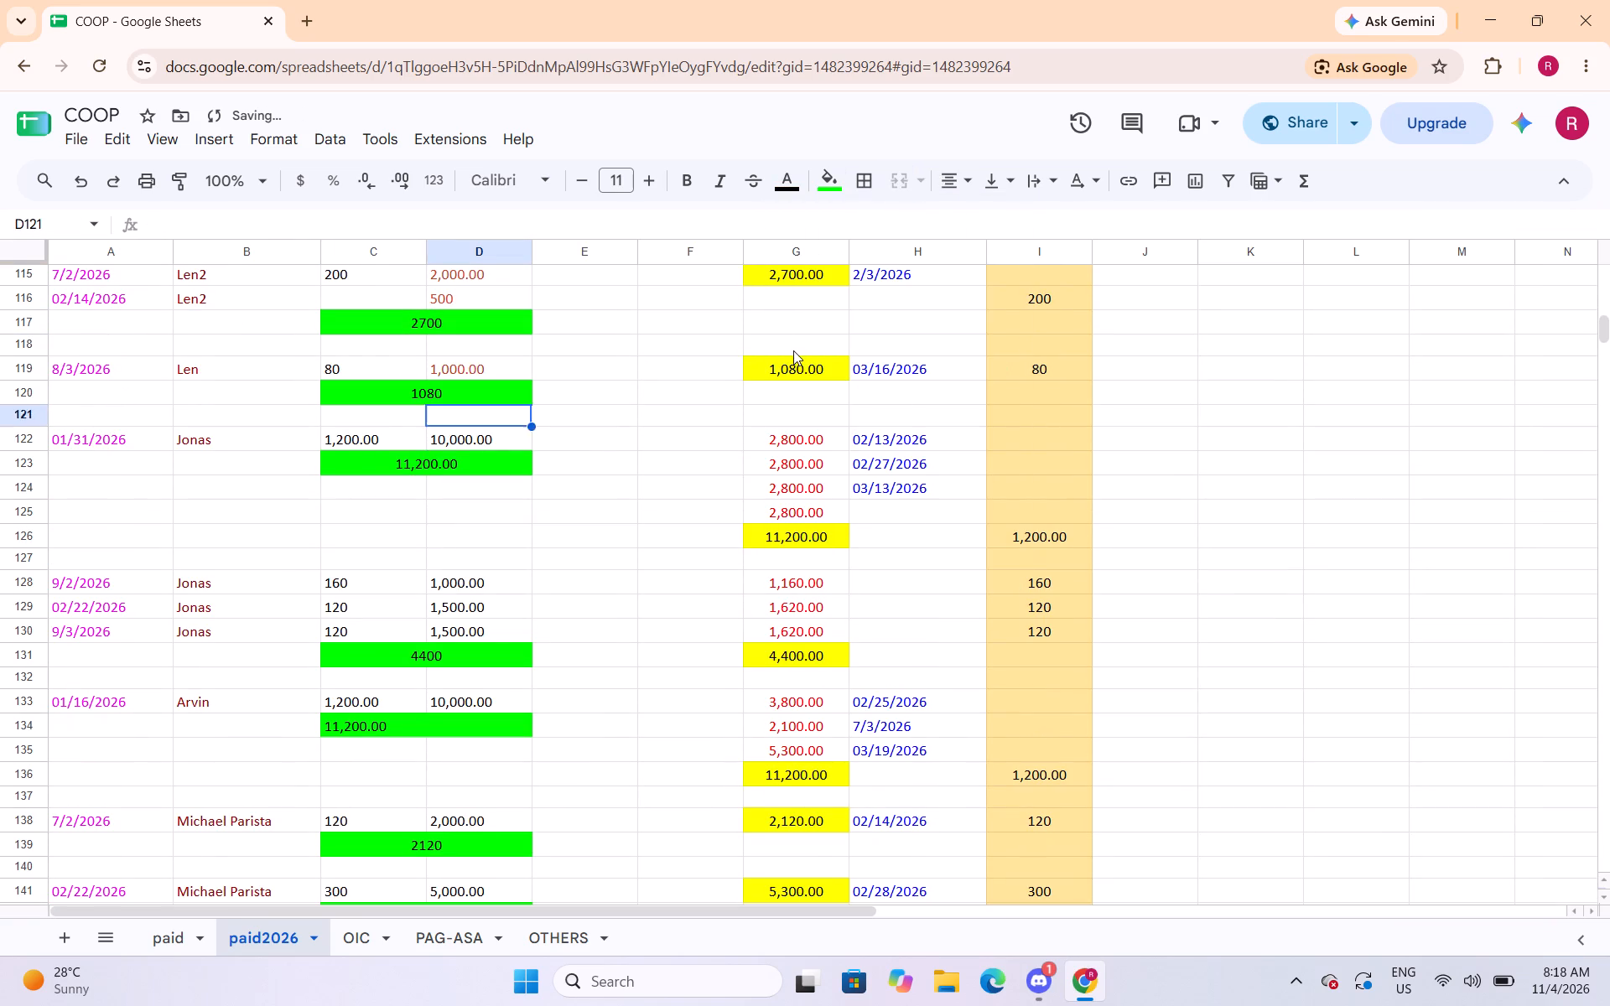
pyautogui.press('Down')
pyautogui.click(779, 190)
pyautogui.click(793, 345)
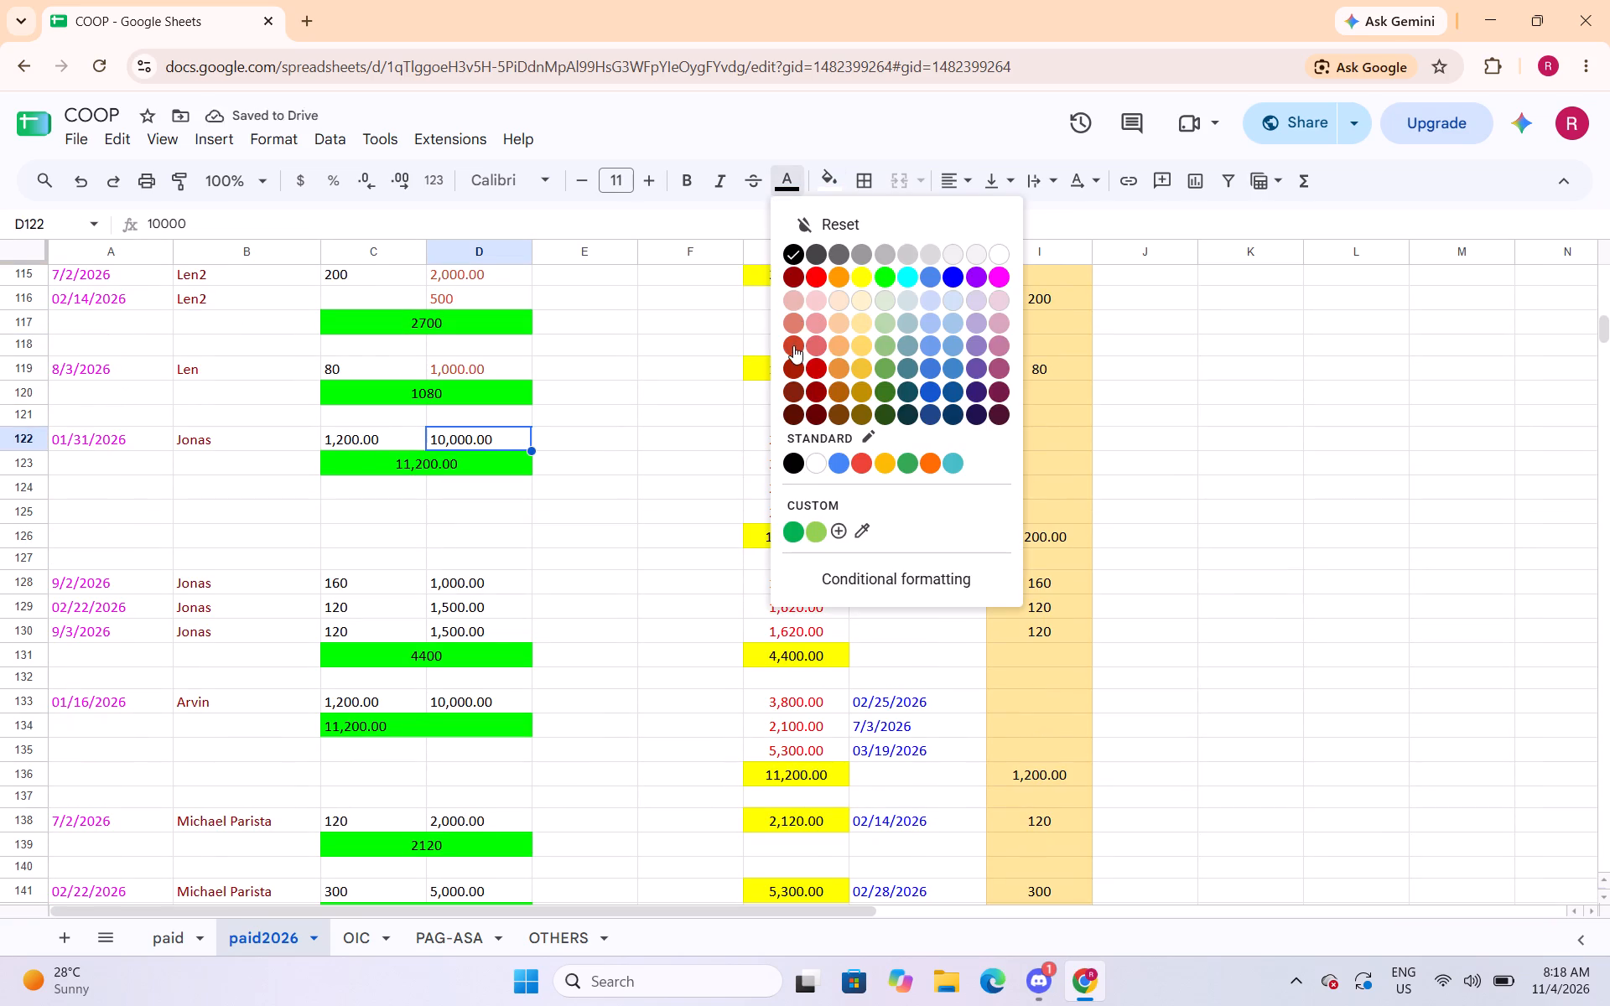
# Set the text of Jonas's three capital amounts in D128:D130 to light red berry 1.
pyautogui.press('Down')
pyautogui.press('Down')
pyautogui.moveTo(501, 586); pyautogui.dragTo(500, 624)
pyautogui.click(787, 185)
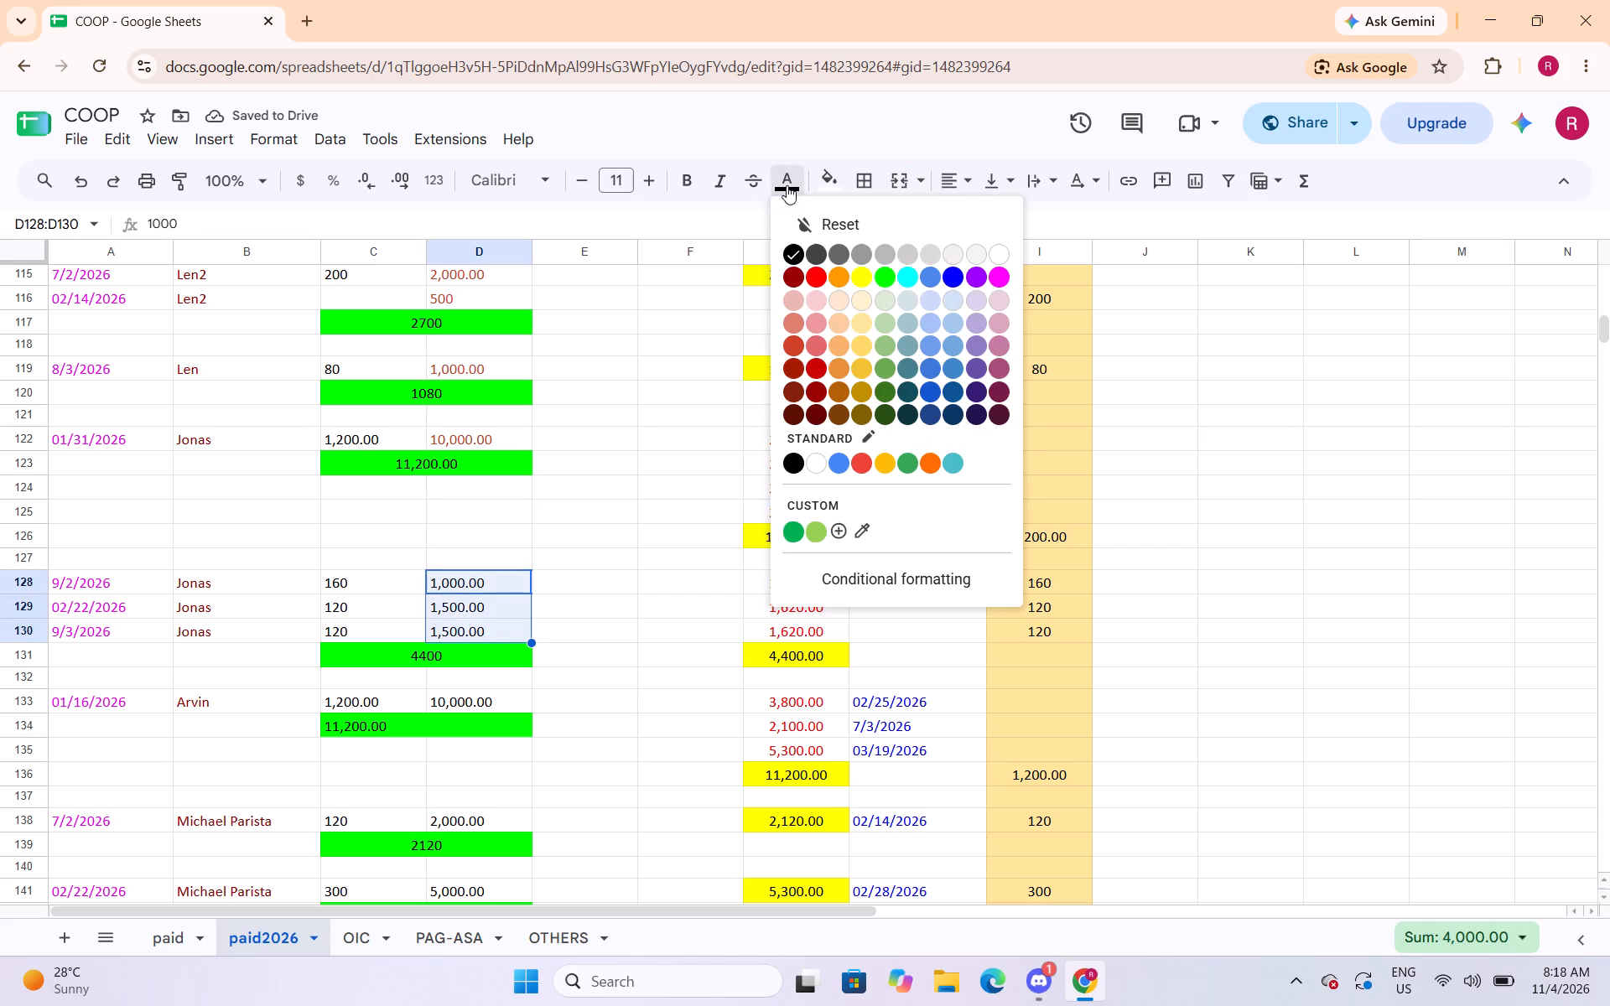
pyautogui.click(798, 343)
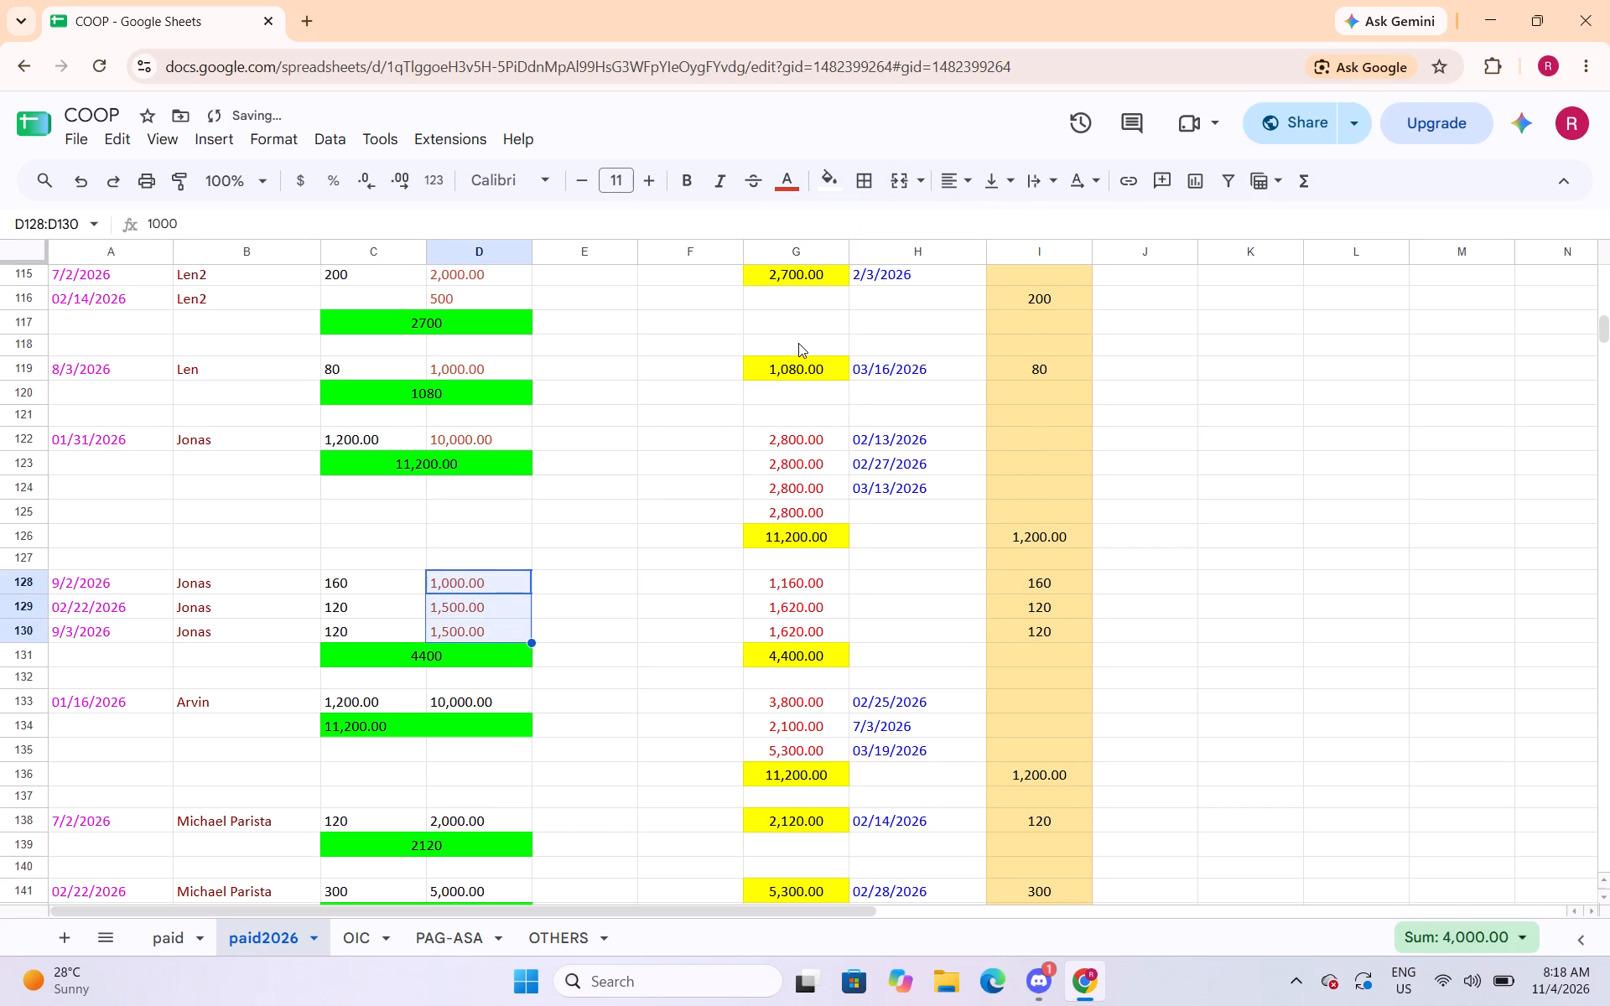
# Set the text of Arvin's capital in D133 and the capital in D138 to light red berry 1.
pyautogui.press('Down')
pyautogui.press('Down')
pyautogui.press('Down')
pyautogui.press('Down')
pyautogui.press('Down')
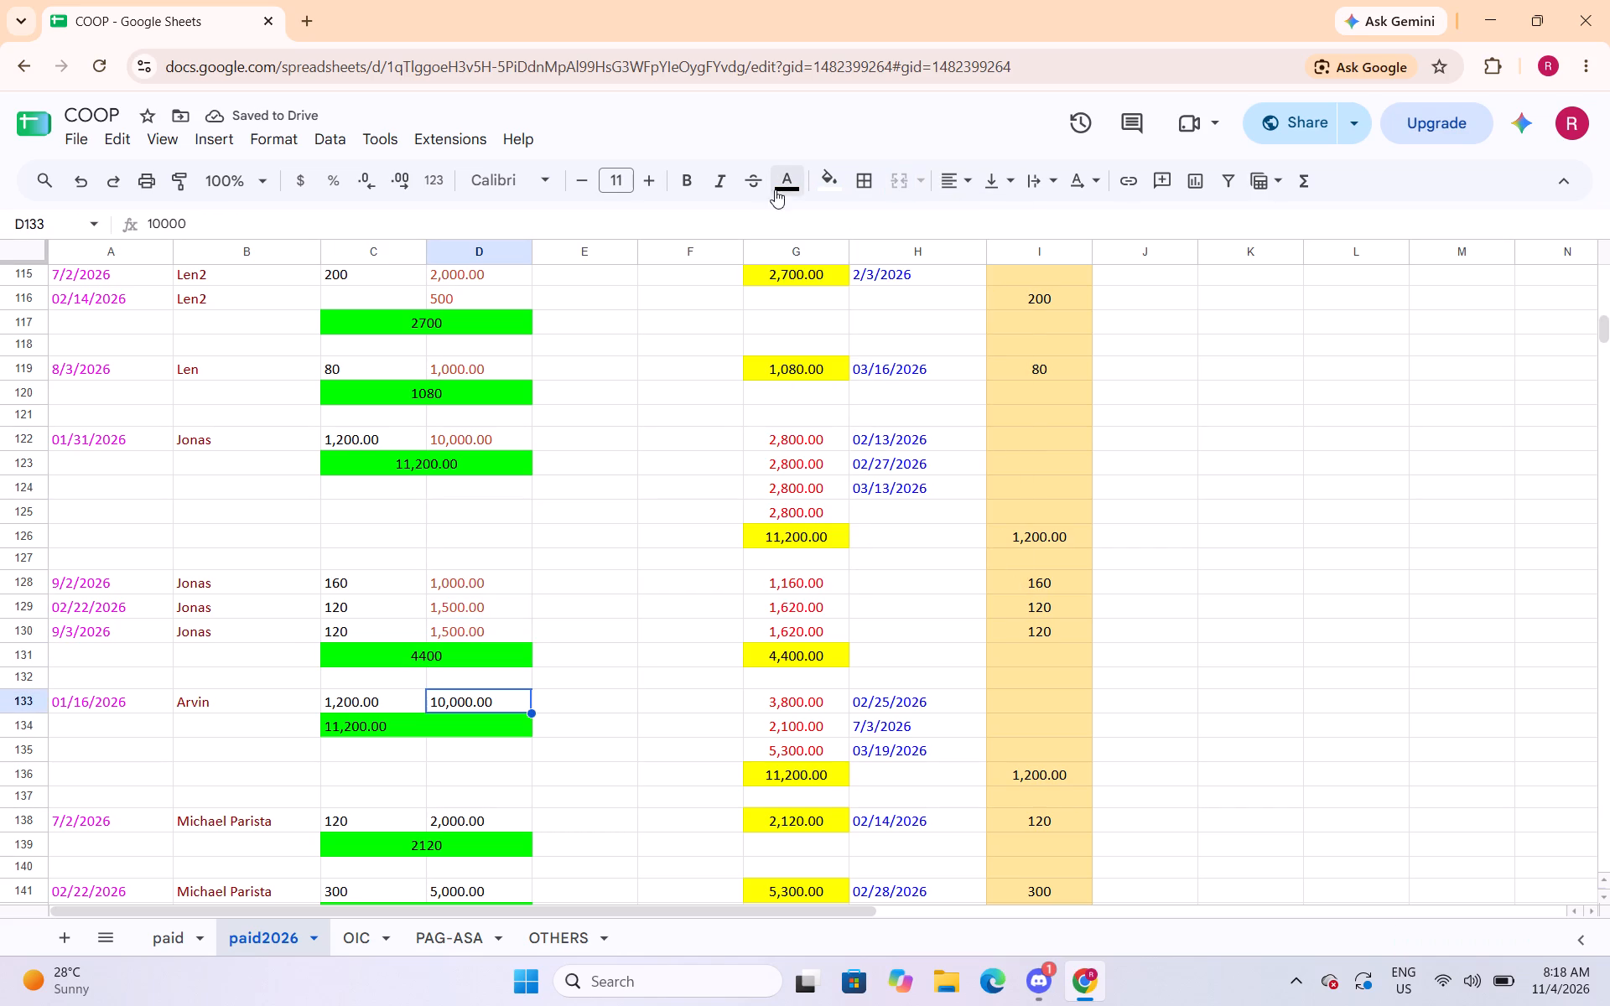
pyautogui.click(776, 187)
pyautogui.click(793, 345)
pyautogui.press('Down')
pyautogui.press('Down')
pyautogui.press('Down')
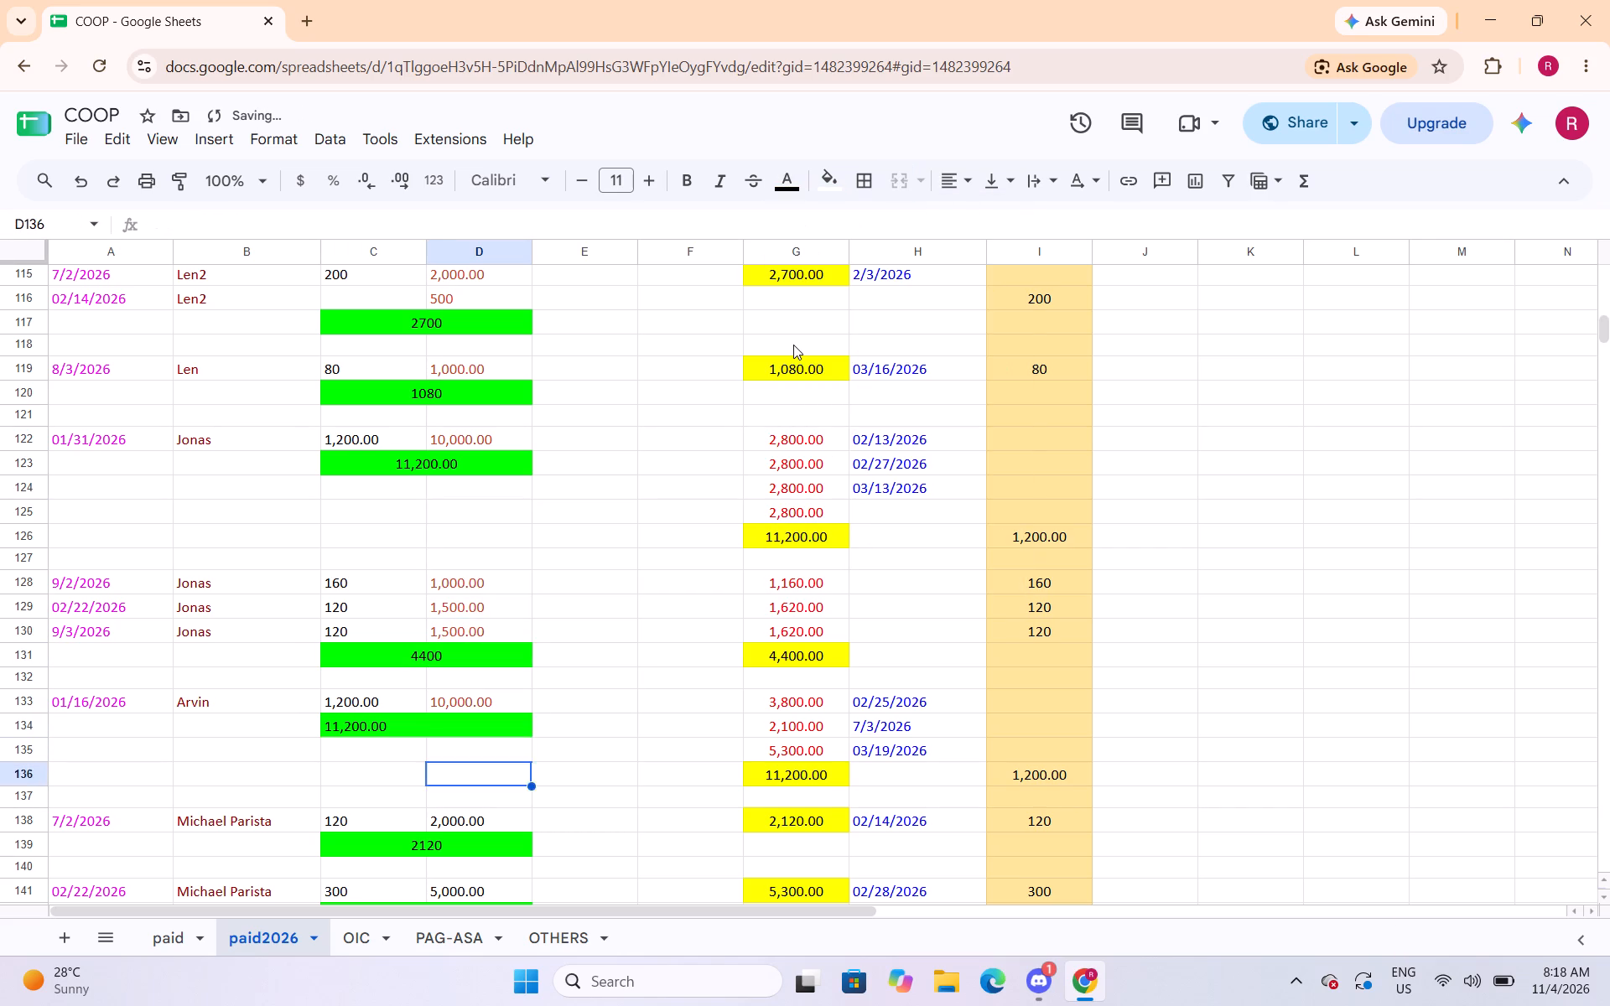
pyautogui.press('Down')
pyautogui.press('Down')
pyautogui.click(776, 182)
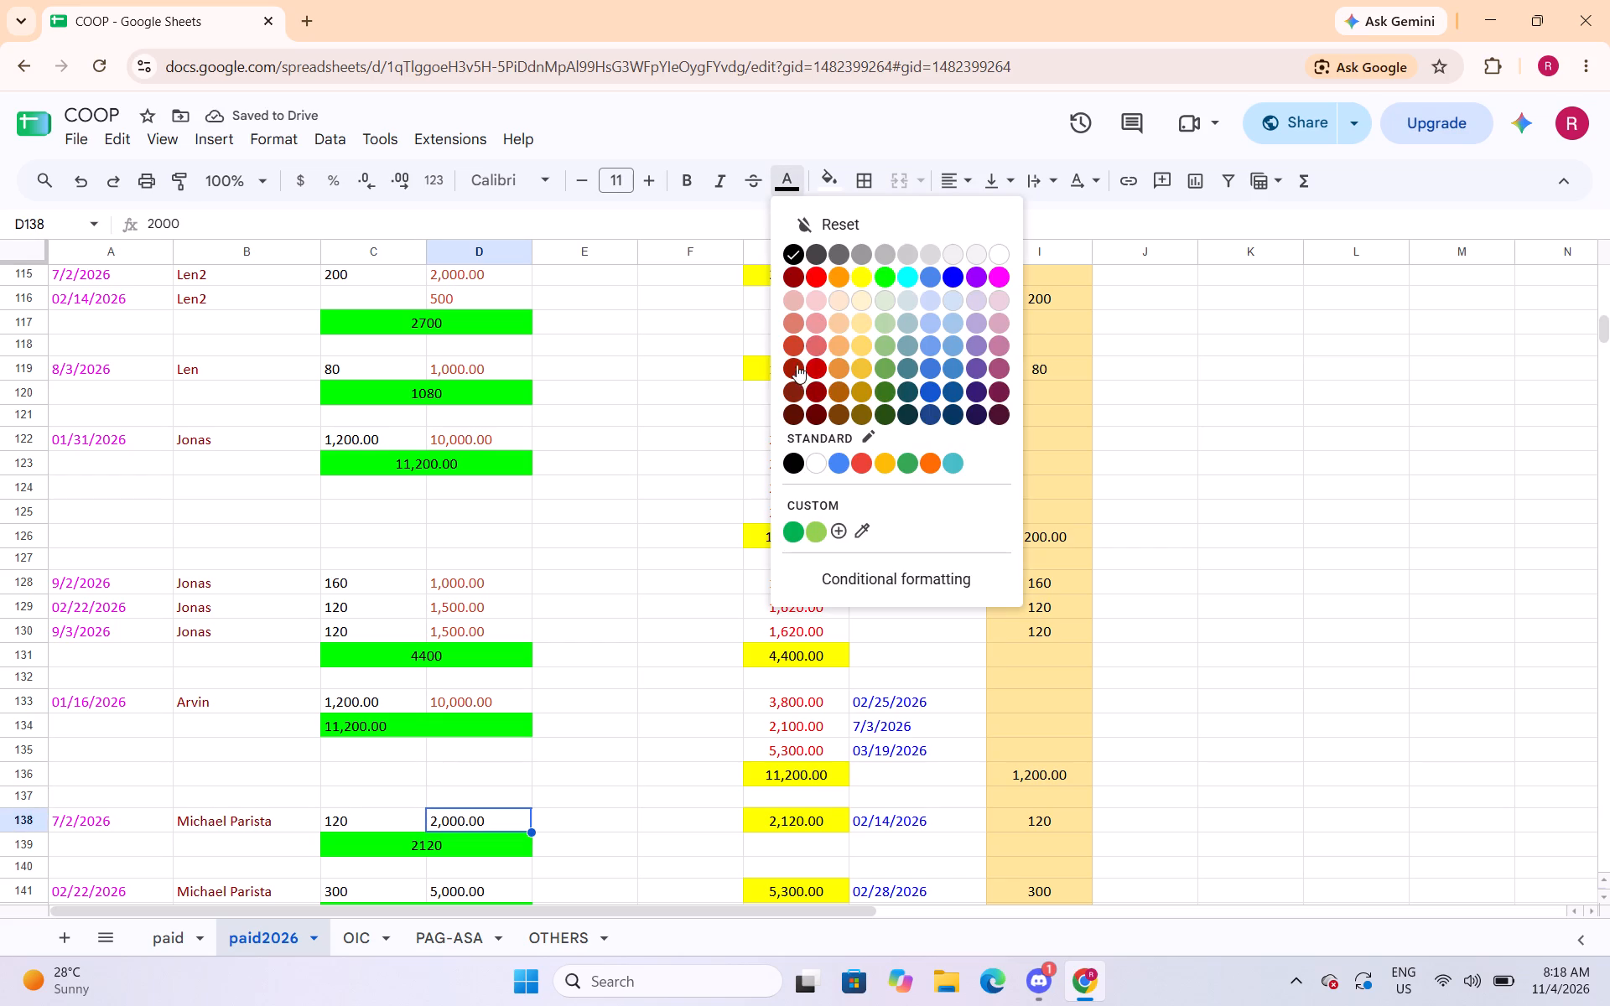
pyautogui.click(793, 350)
# Set the text of the capital in D141 and Jessa's capital in D144 to light red berry 1.
pyautogui.press('Down')
pyautogui.press('Down')
pyautogui.scroll(-2, 793, 350)
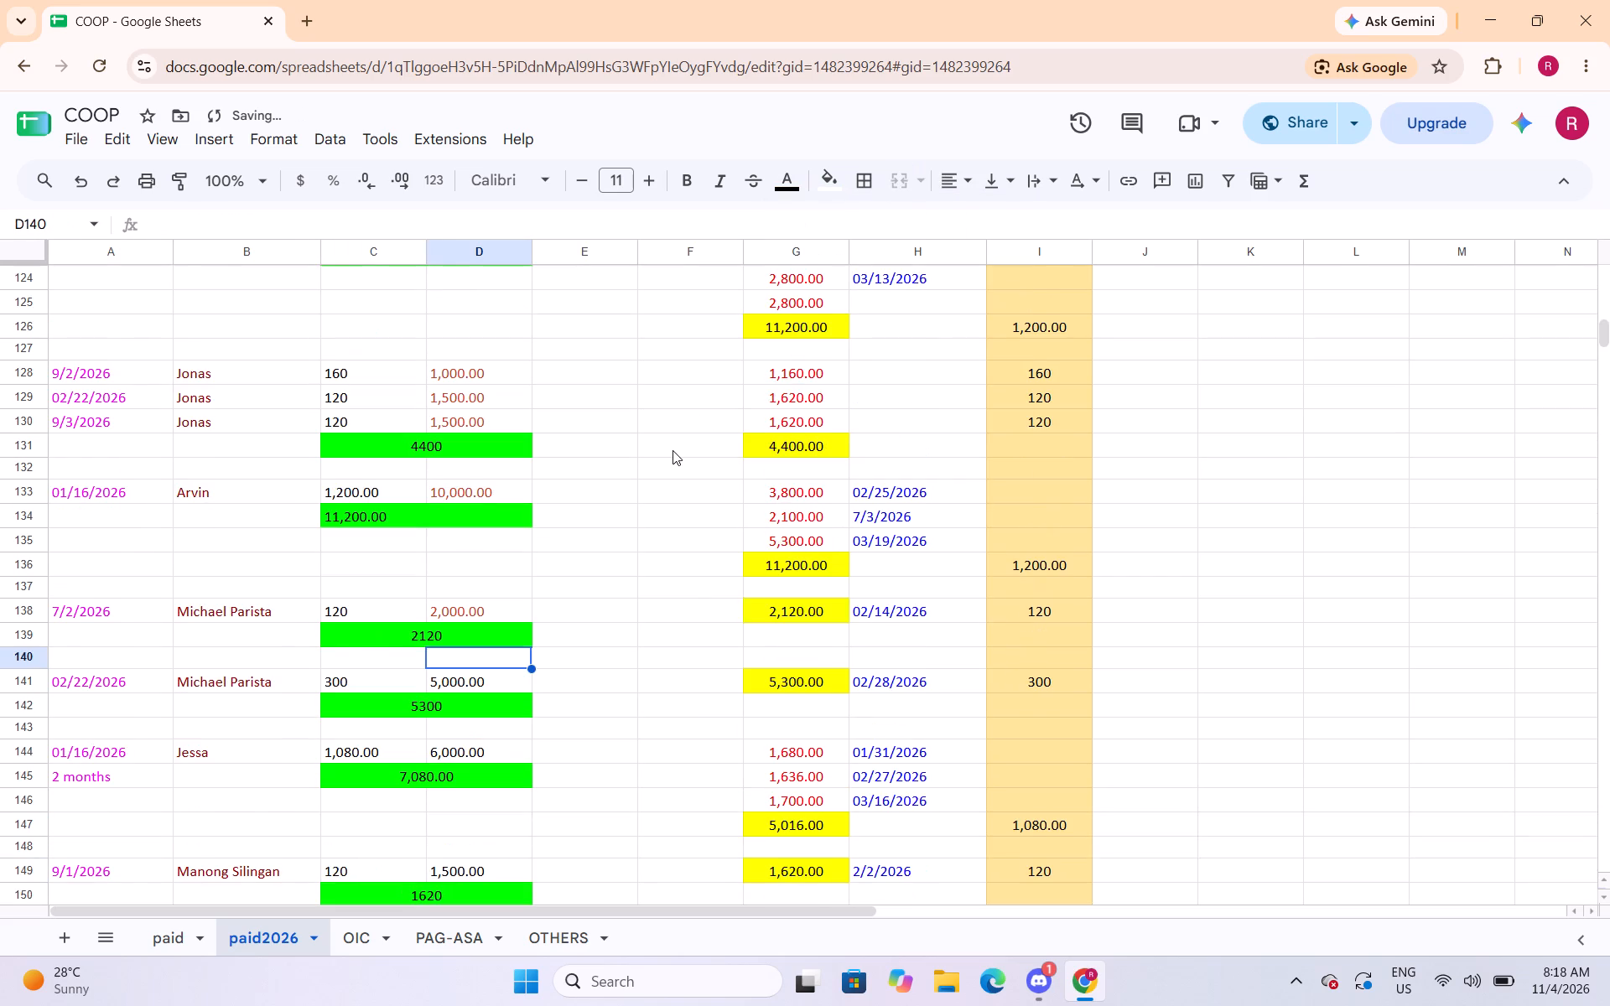
pyautogui.scroll(-1, 673, 450)
pyautogui.press('Down')
pyautogui.click(789, 175)
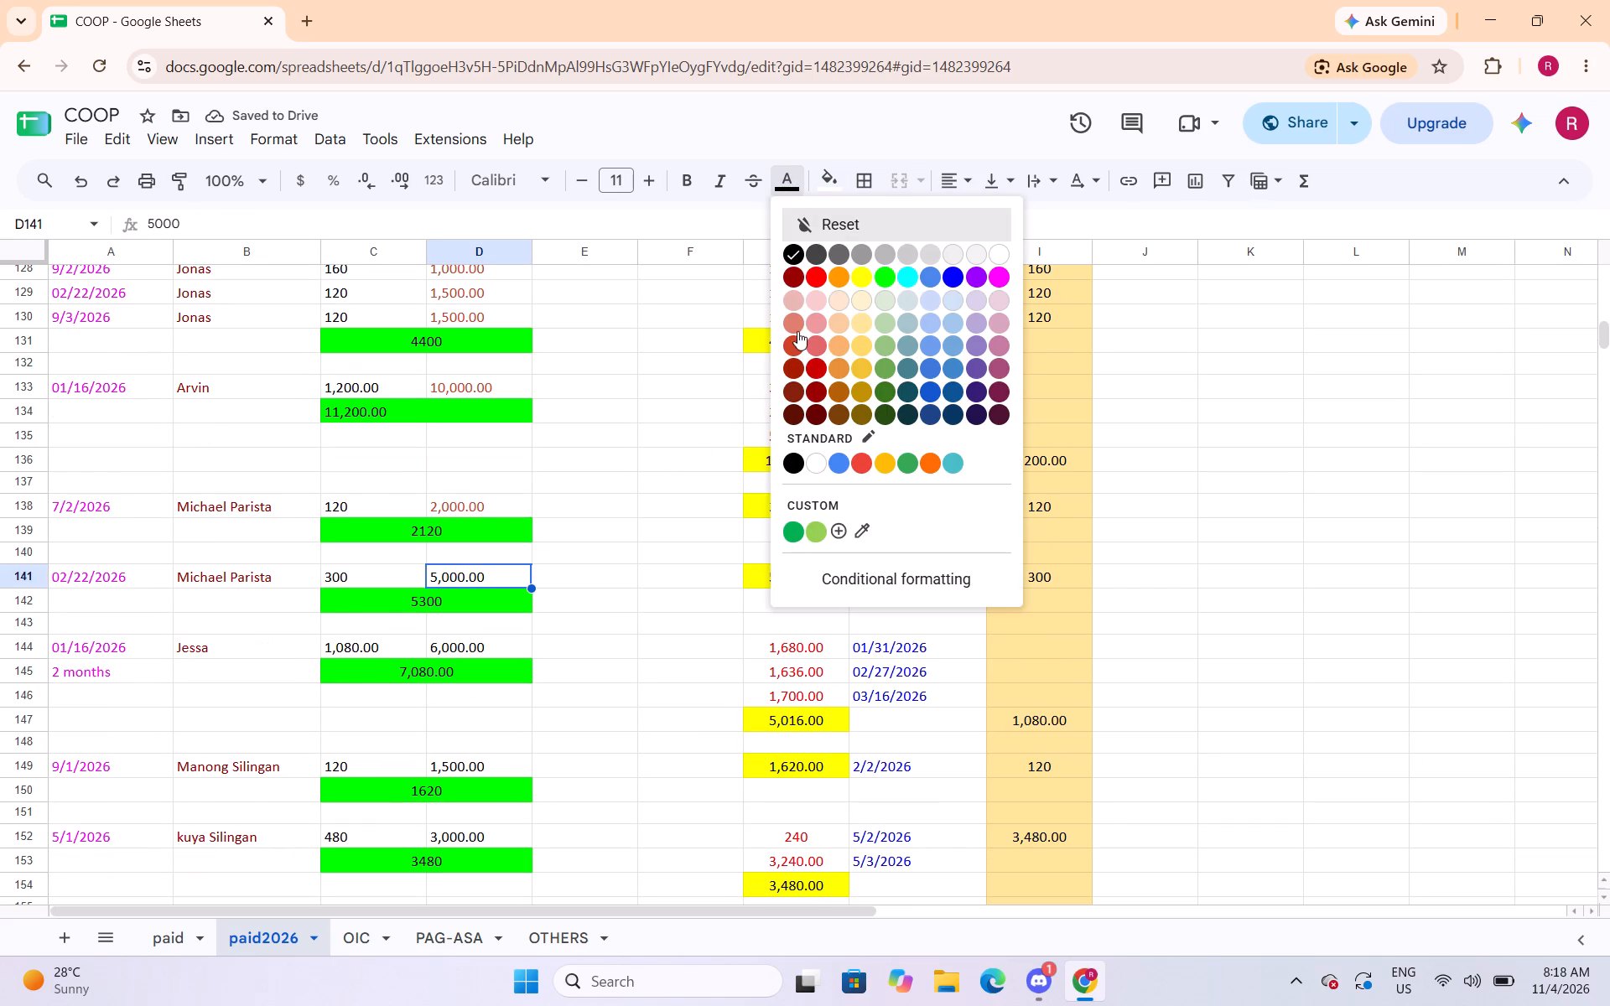
pyautogui.click(793, 345)
pyautogui.press('Down')
pyautogui.press('Down')
pyautogui.press('Down')
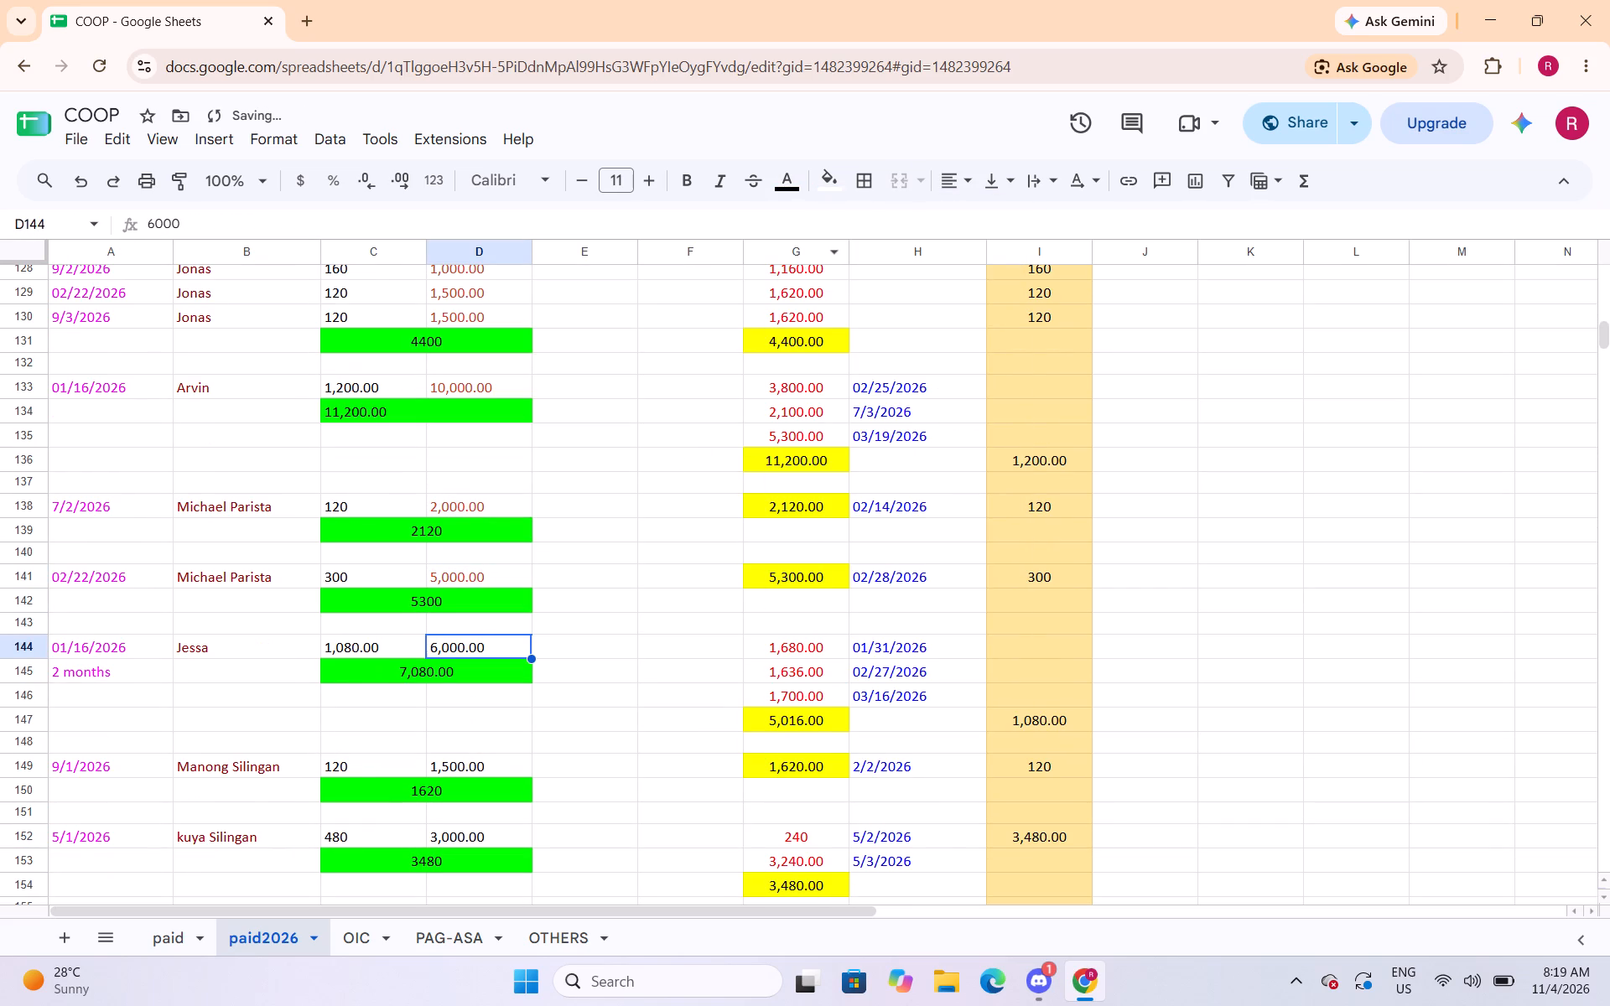
pyautogui.click(781, 188)
pyautogui.click(793, 349)
pyautogui.press('Down')
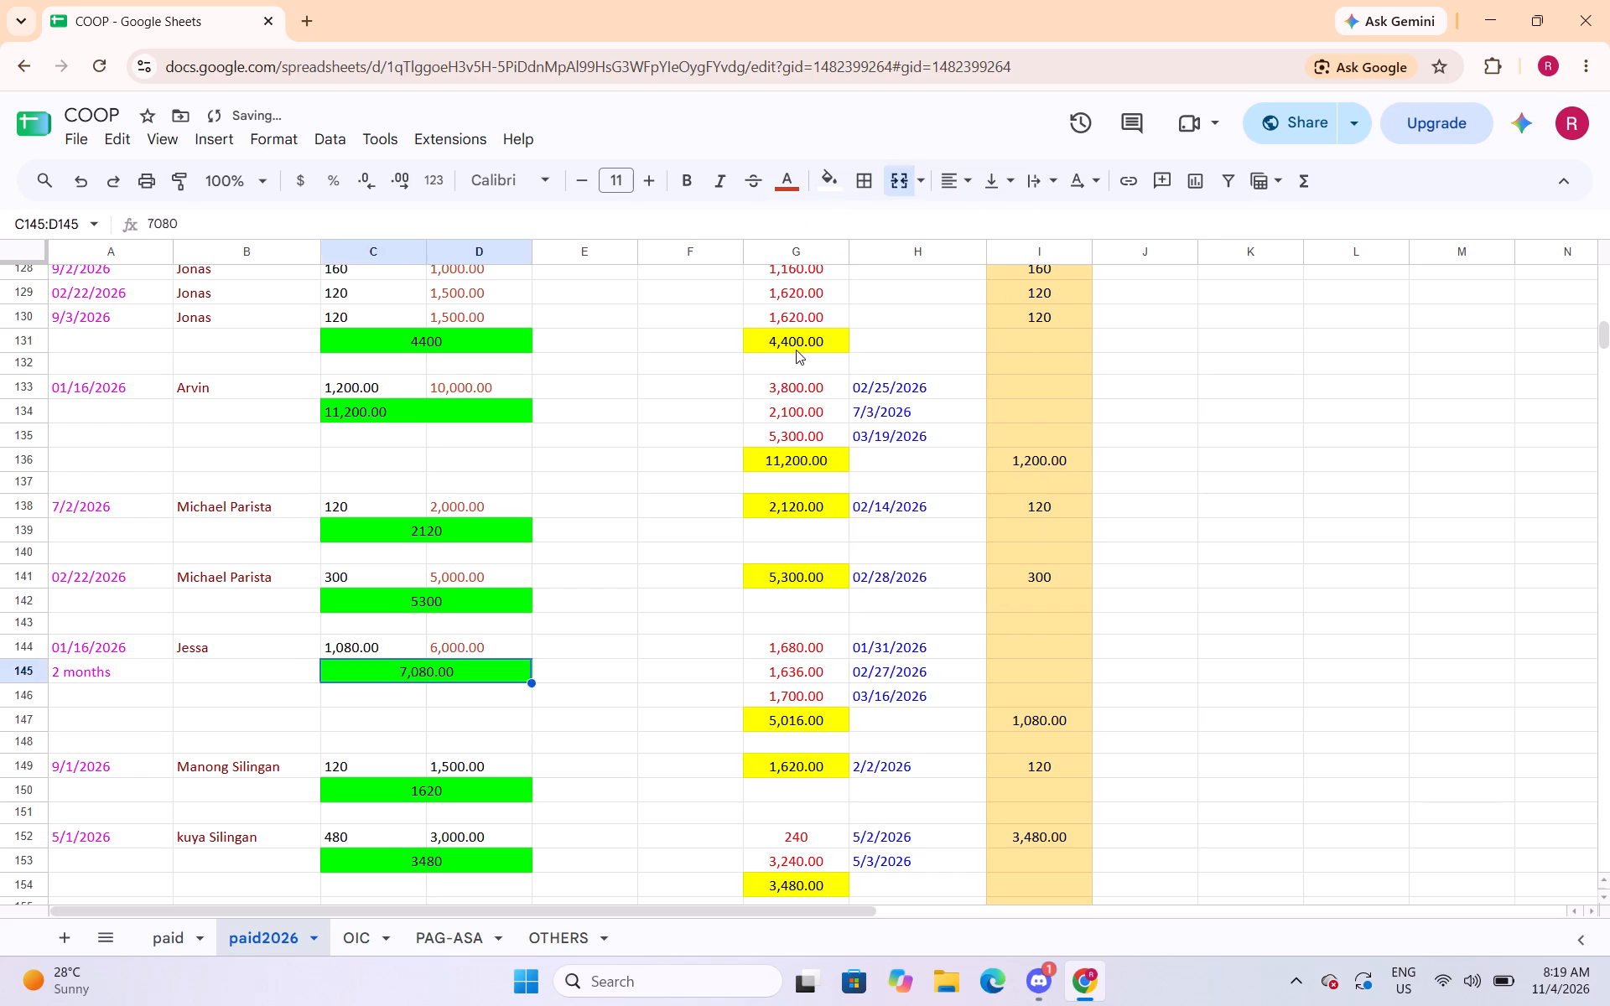
pyautogui.press('Down')
pyautogui.press('Down')
pyautogui.press('Down')
pyautogui.press('Down')
pyautogui.click(790, 185)
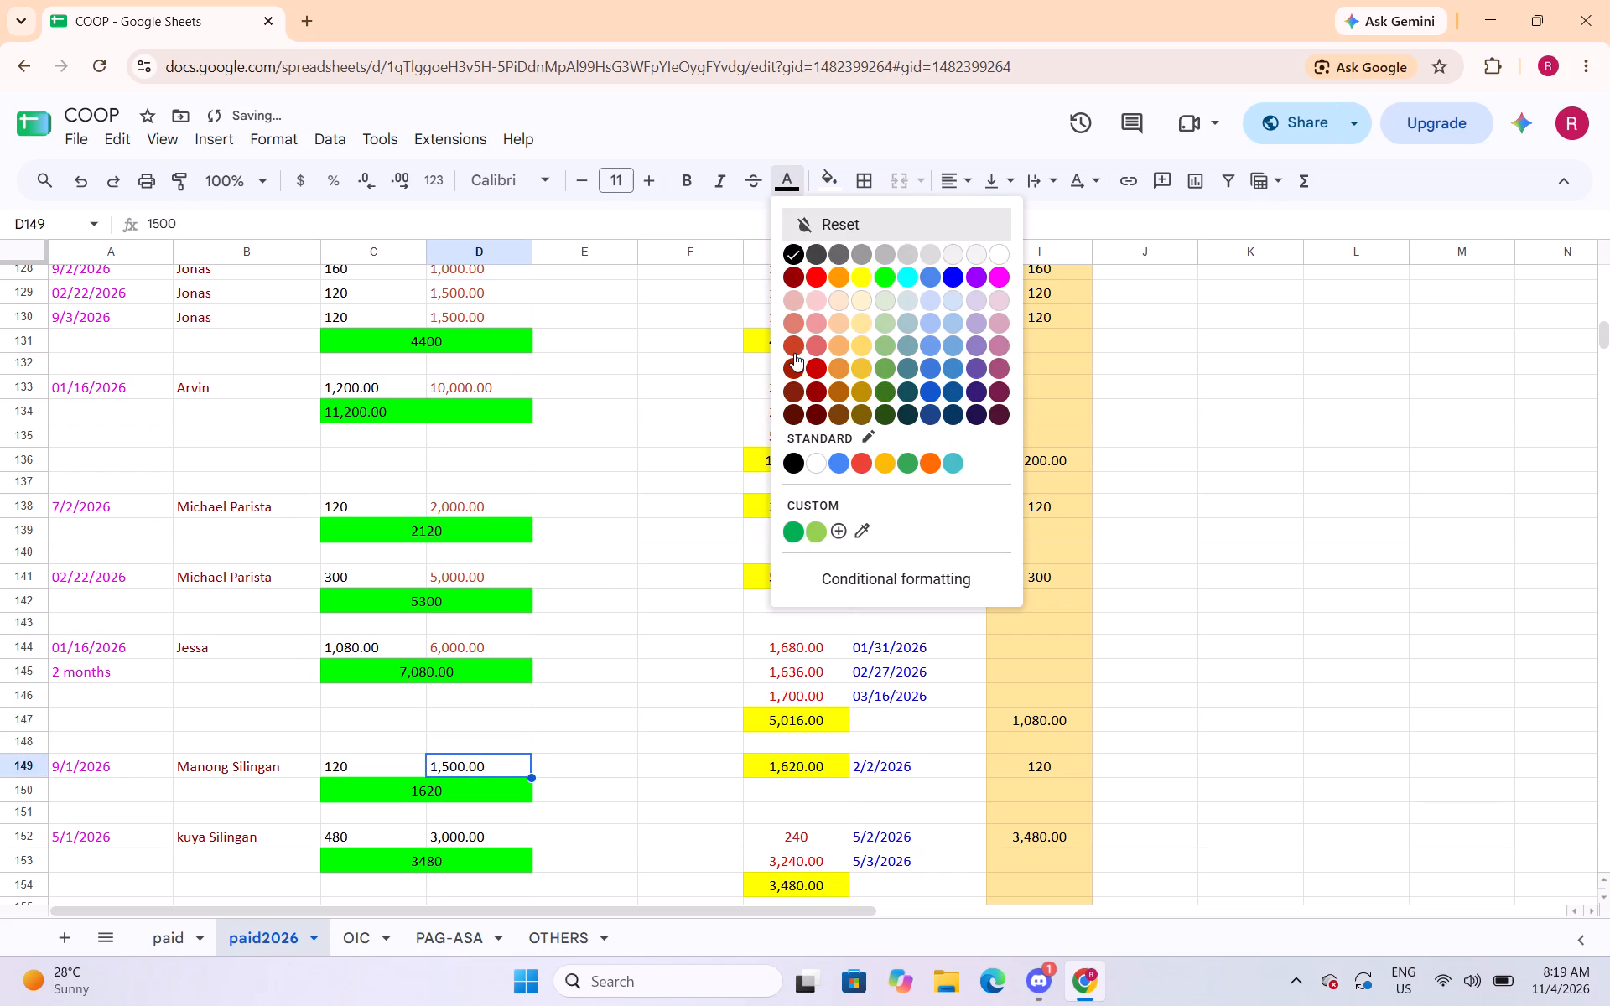
pyautogui.click(793, 345)
pyautogui.press('Down')
pyautogui.press('Down')
pyautogui.press('Down')
pyautogui.click(786, 185)
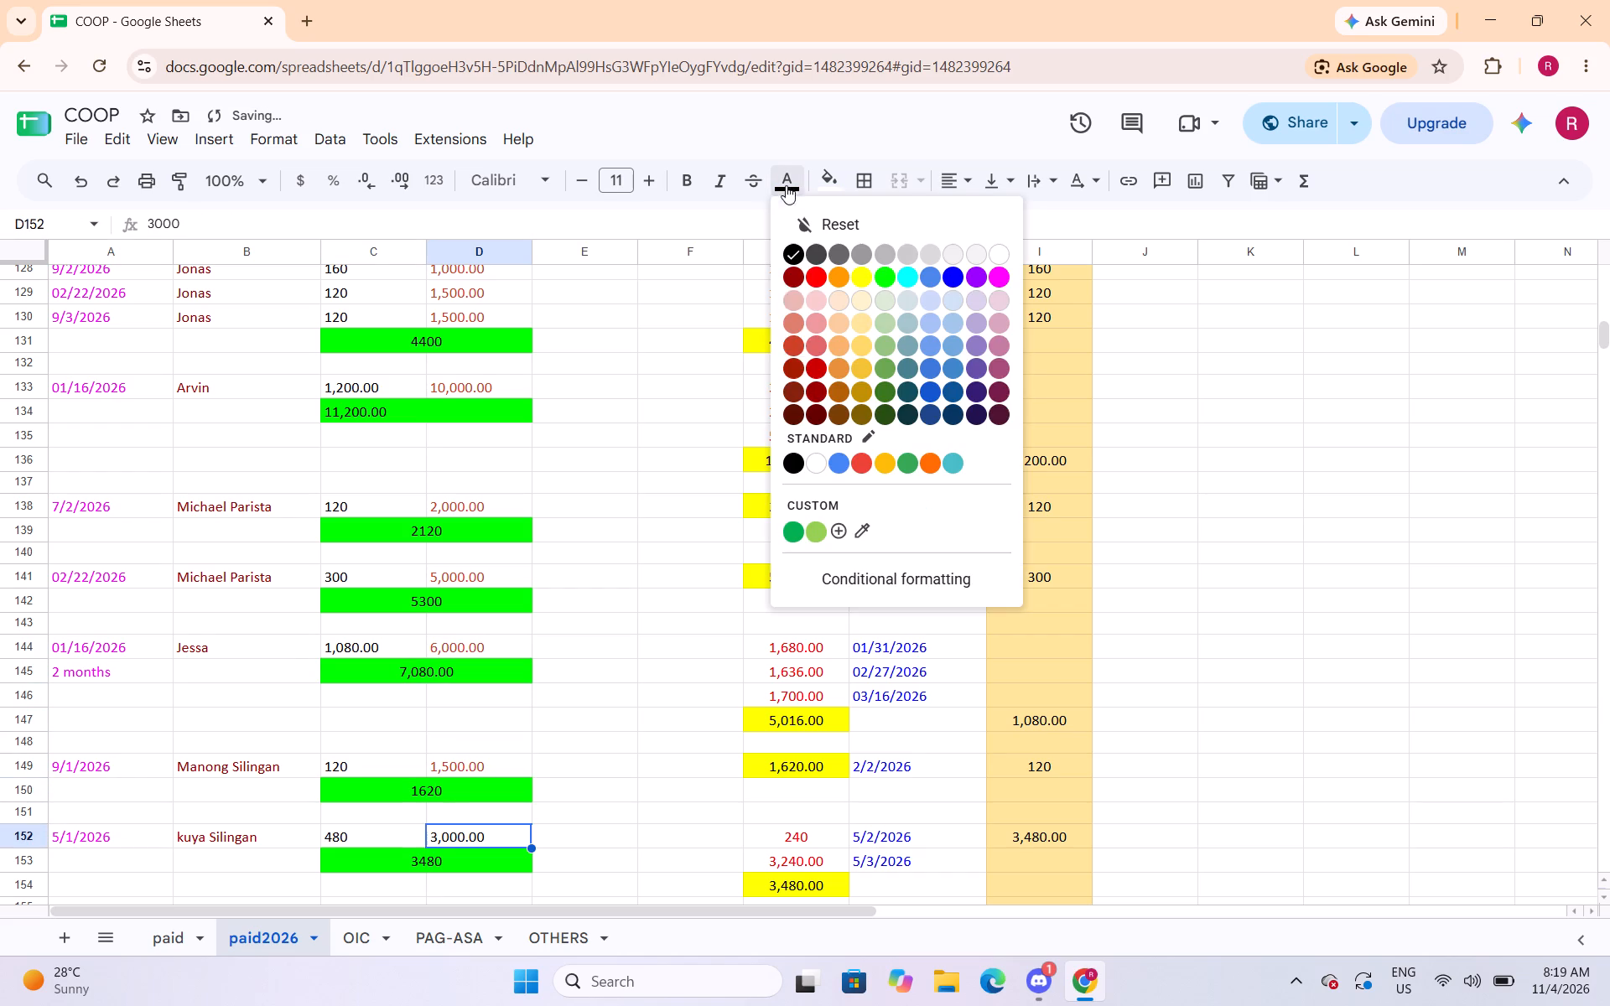
pyautogui.click(792, 344)
# Set the text of Rodolf friend's capital in D156 and Elma mae's capital in D161 to light red berry 1.
pyautogui.press('Down')
pyautogui.scroll(-3, 672, 471)
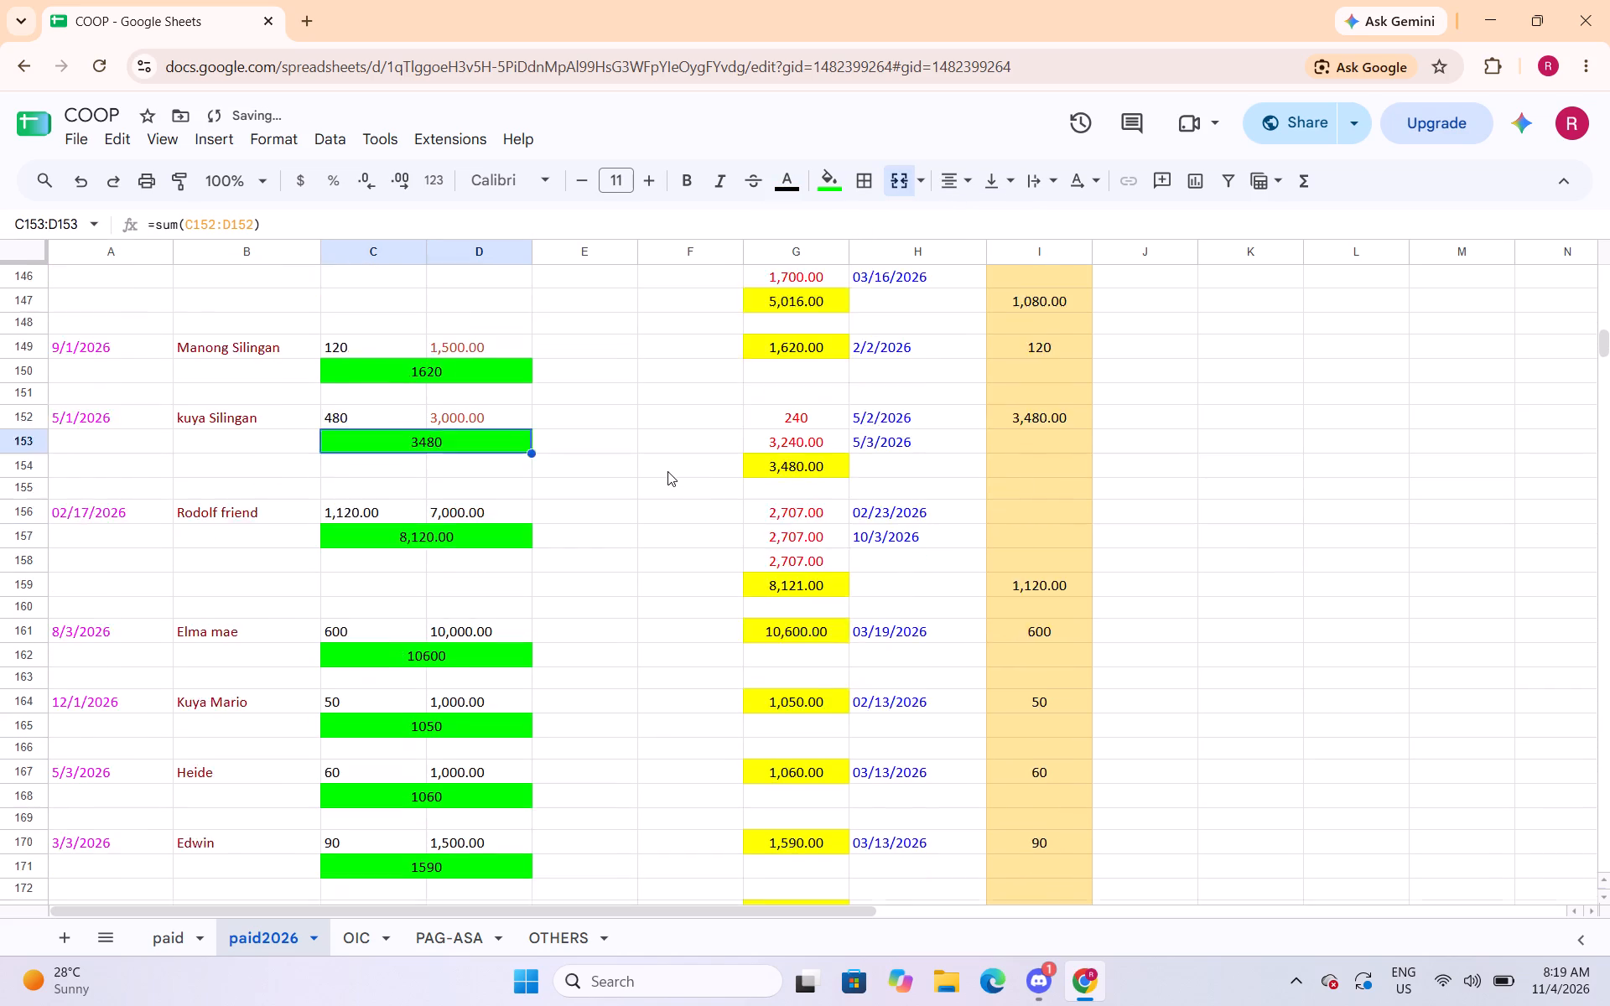
pyautogui.scroll(-2, 667, 471)
pyautogui.press('Down')
pyautogui.press('Down')
pyautogui.press('Down')
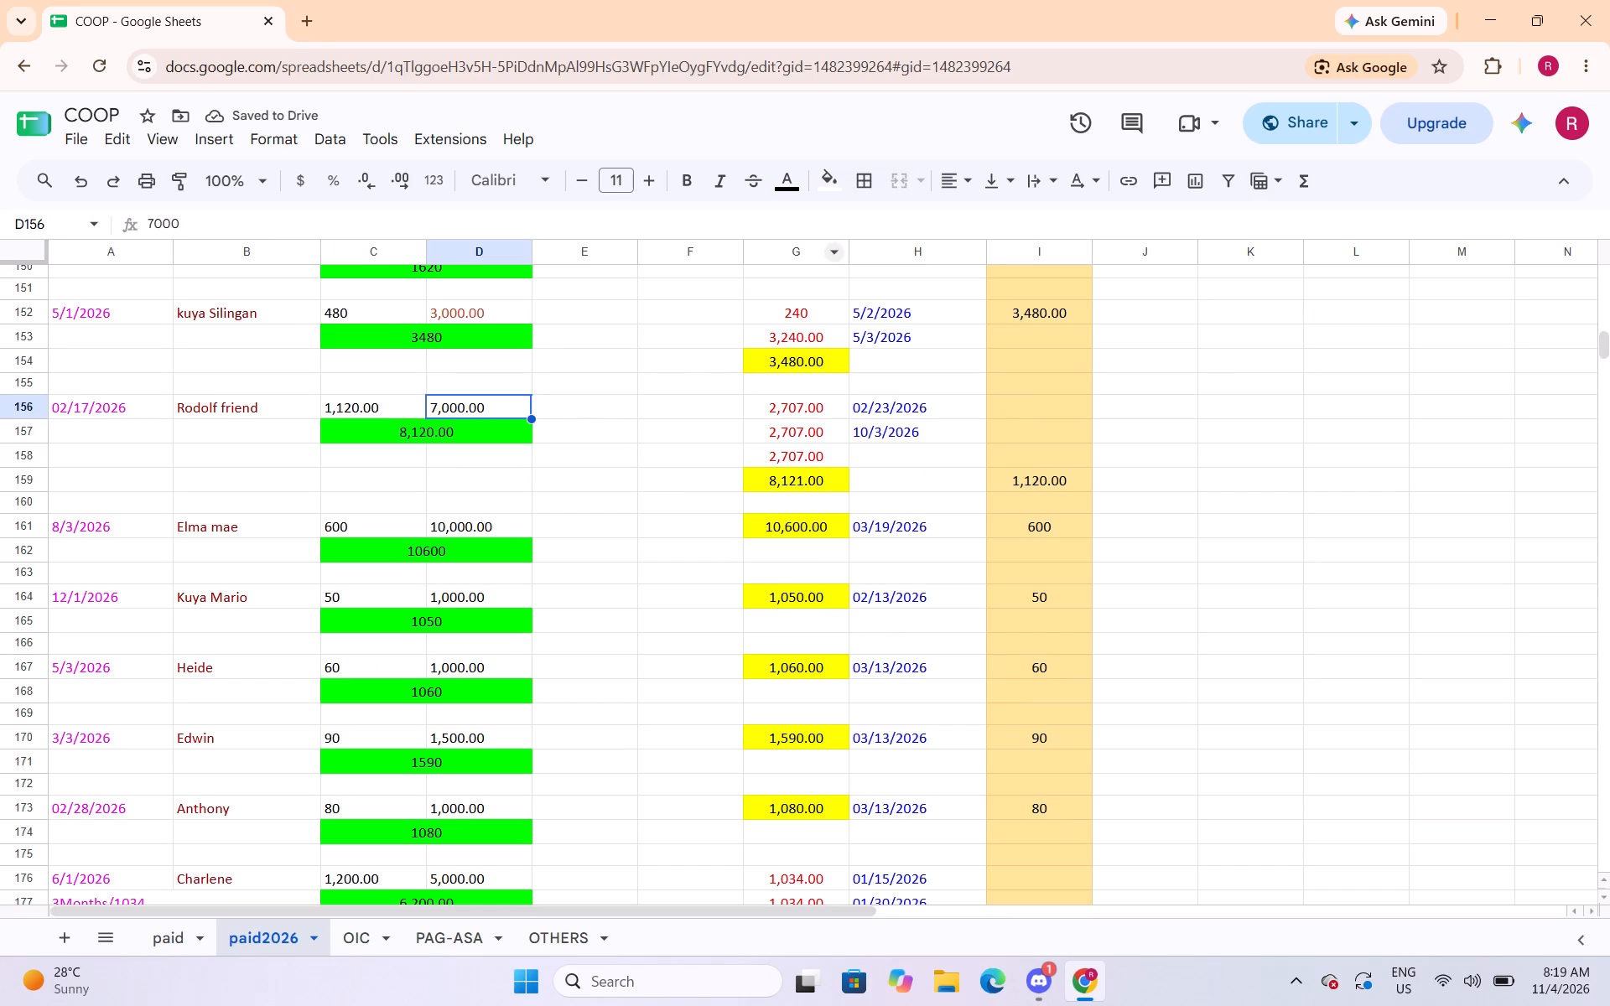
pyautogui.click(794, 184)
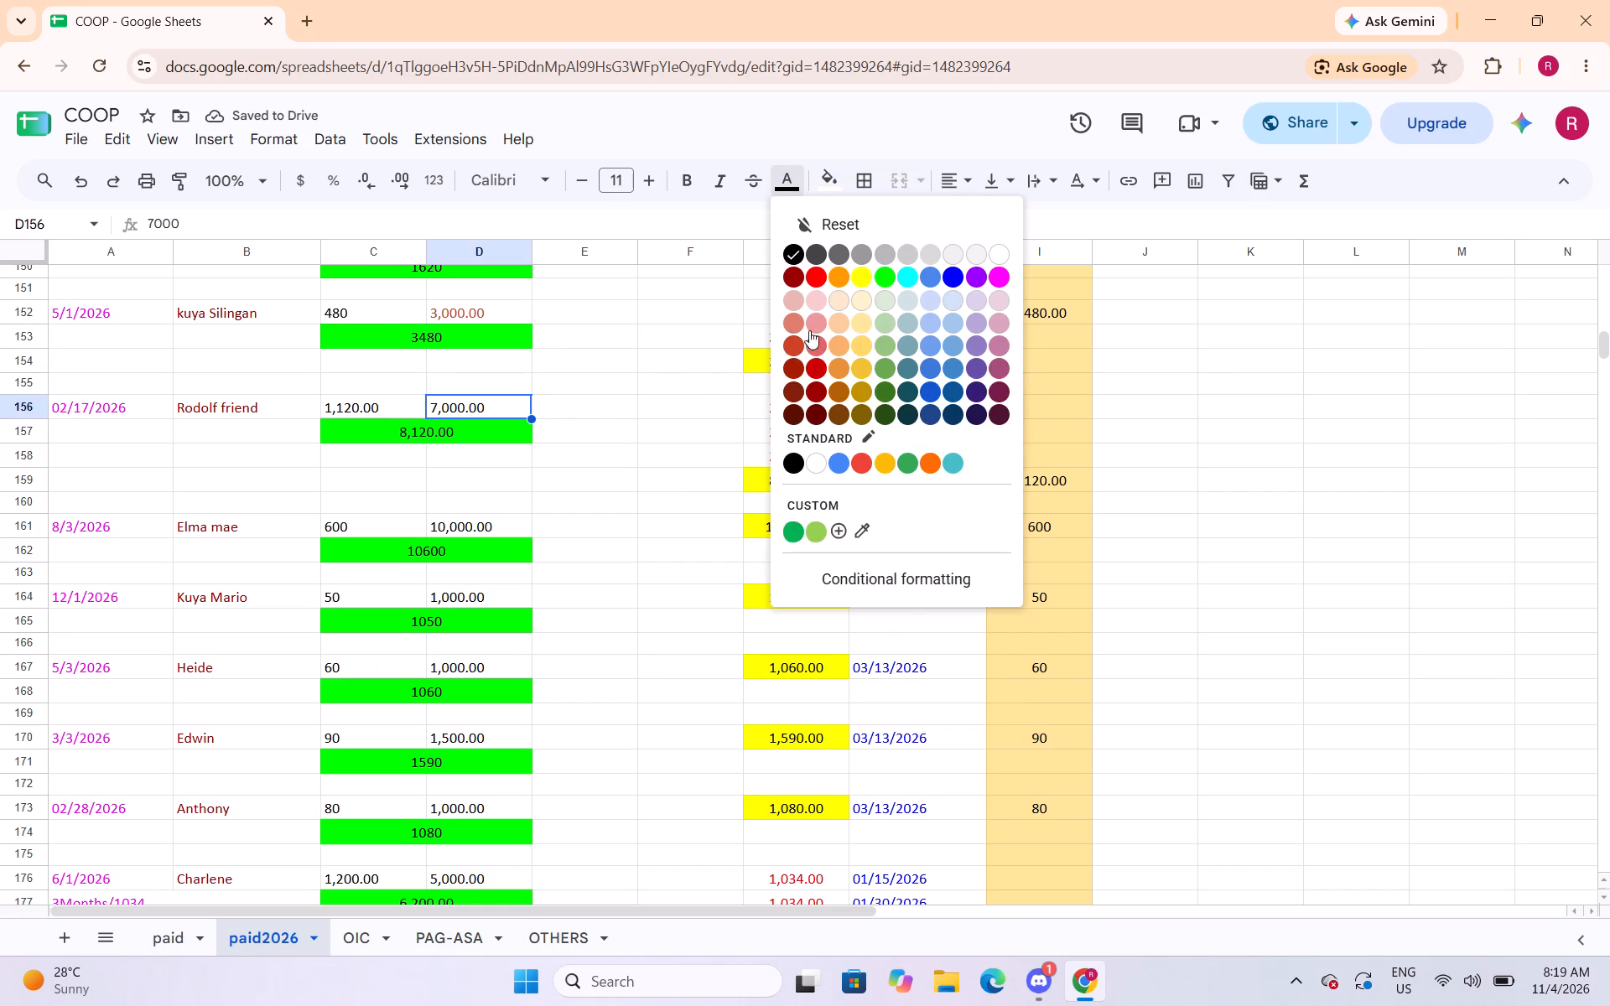
pyautogui.click(796, 342)
pyautogui.press('Down')
pyautogui.press('Down')
pyautogui.press('Down')
pyautogui.press('Down')
pyautogui.press('Down')
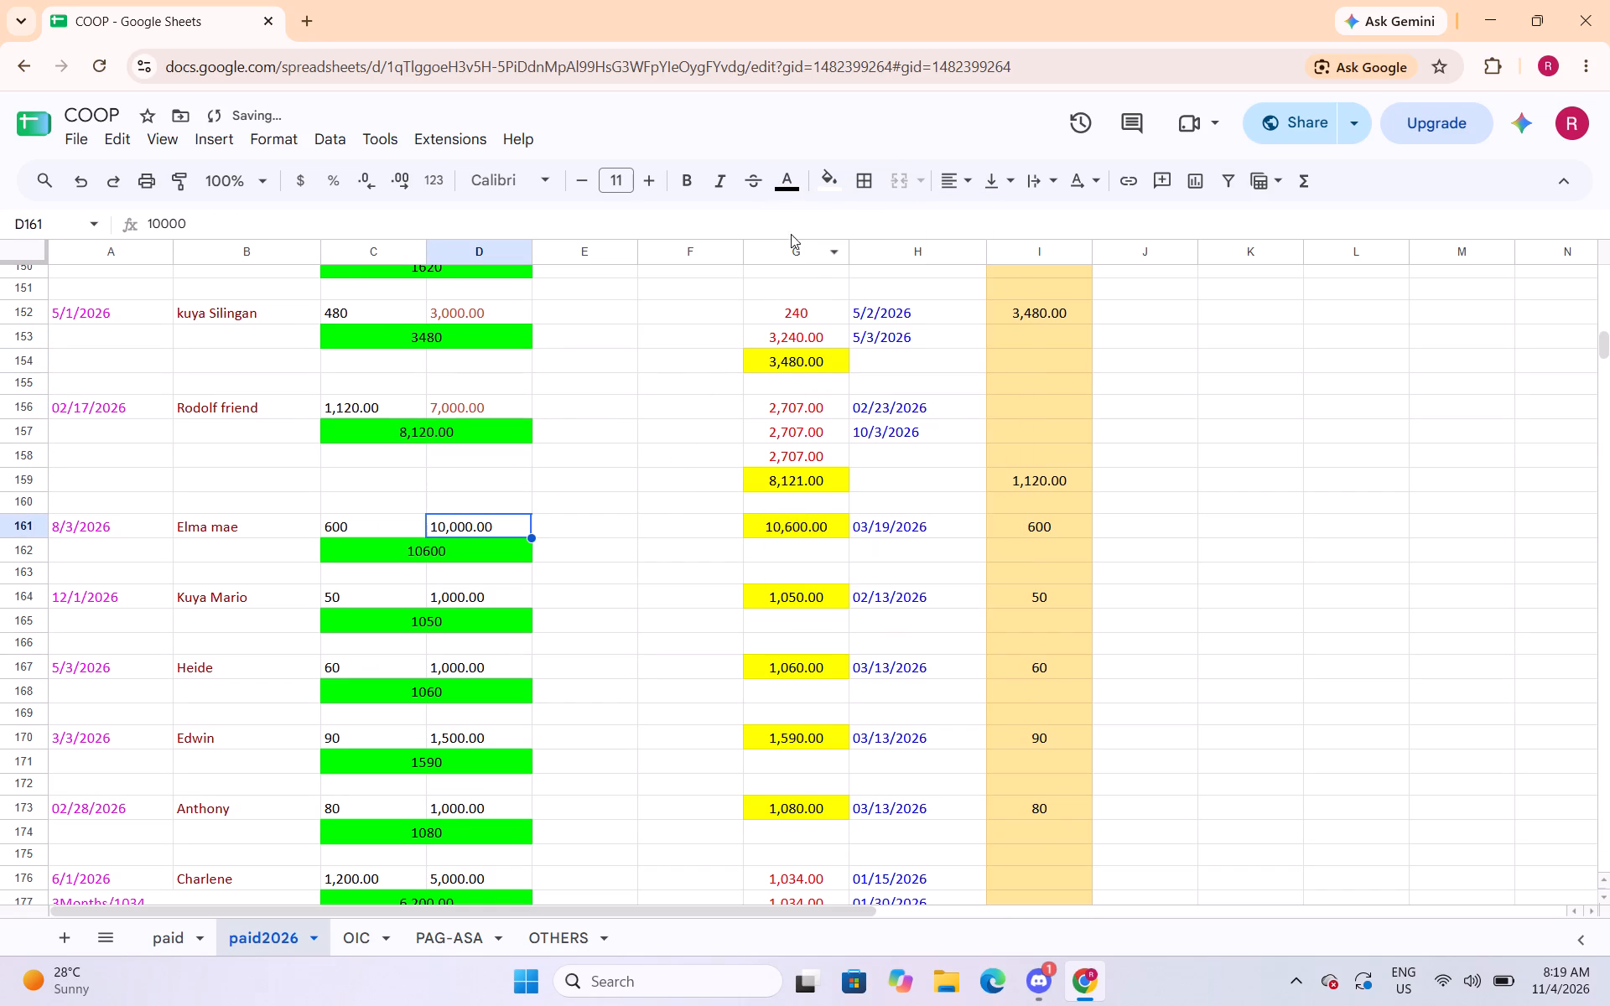
pyautogui.click(782, 184)
pyautogui.click(797, 343)
# Set the text of Kuya Mario's capital in D164 and Heide's capital in D167 to light red berry 1.
pyautogui.press('Down')
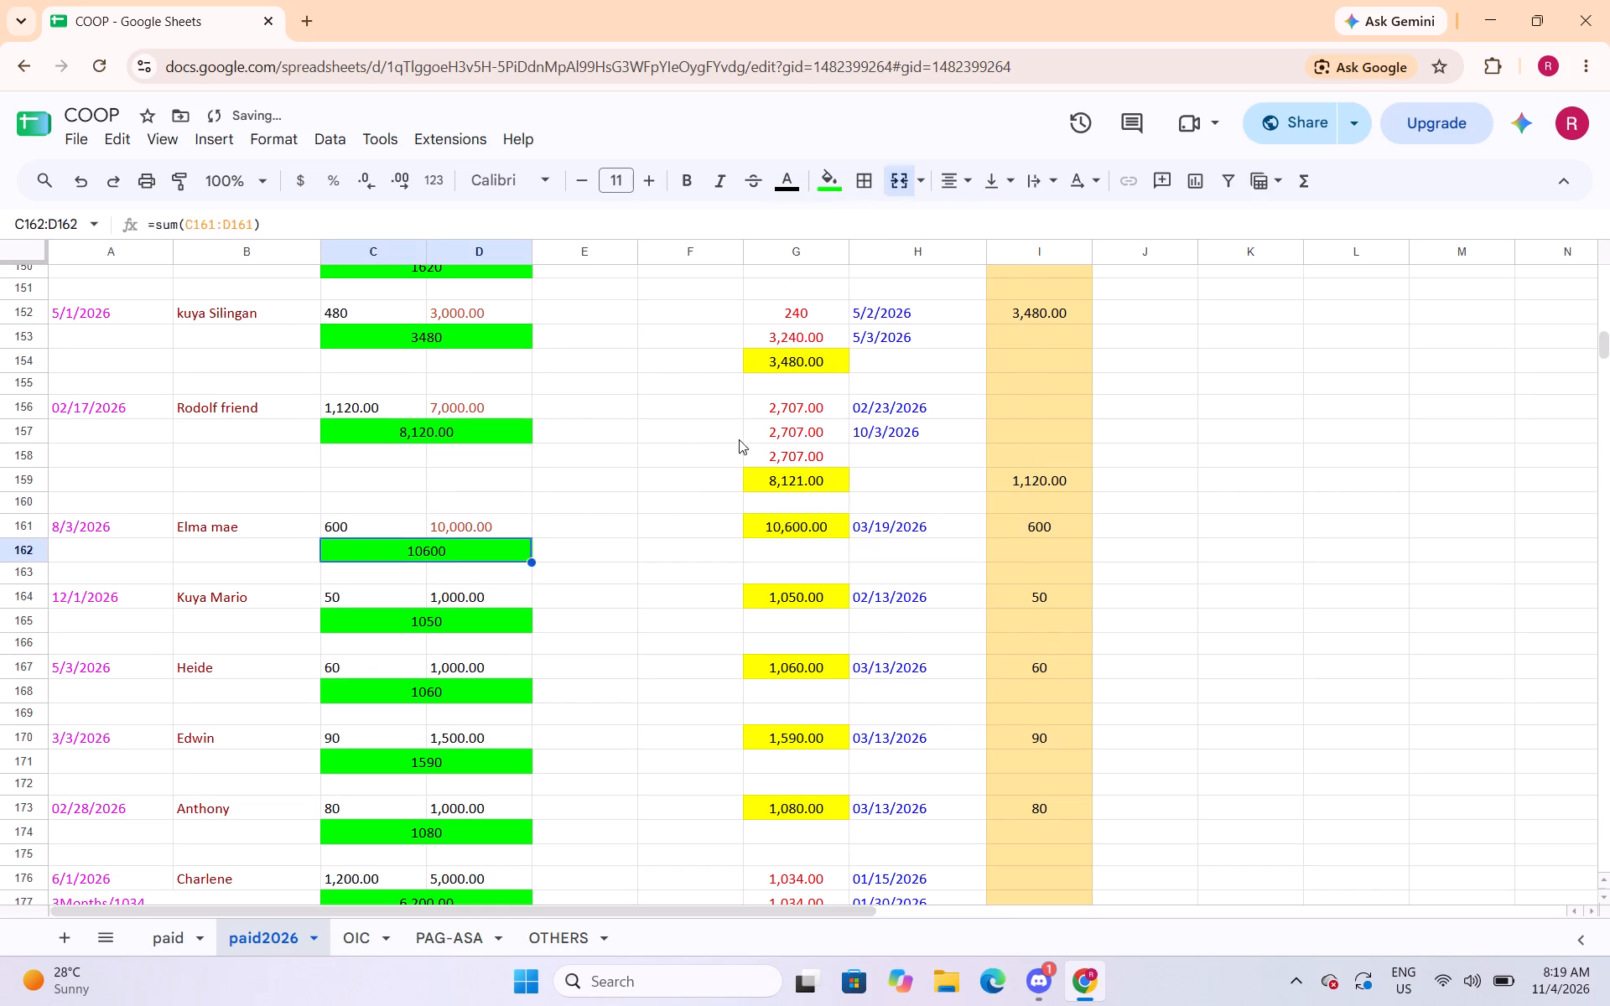
pyautogui.press('Down')
pyautogui.press('Down')
pyautogui.click(785, 195)
pyautogui.click(792, 345)
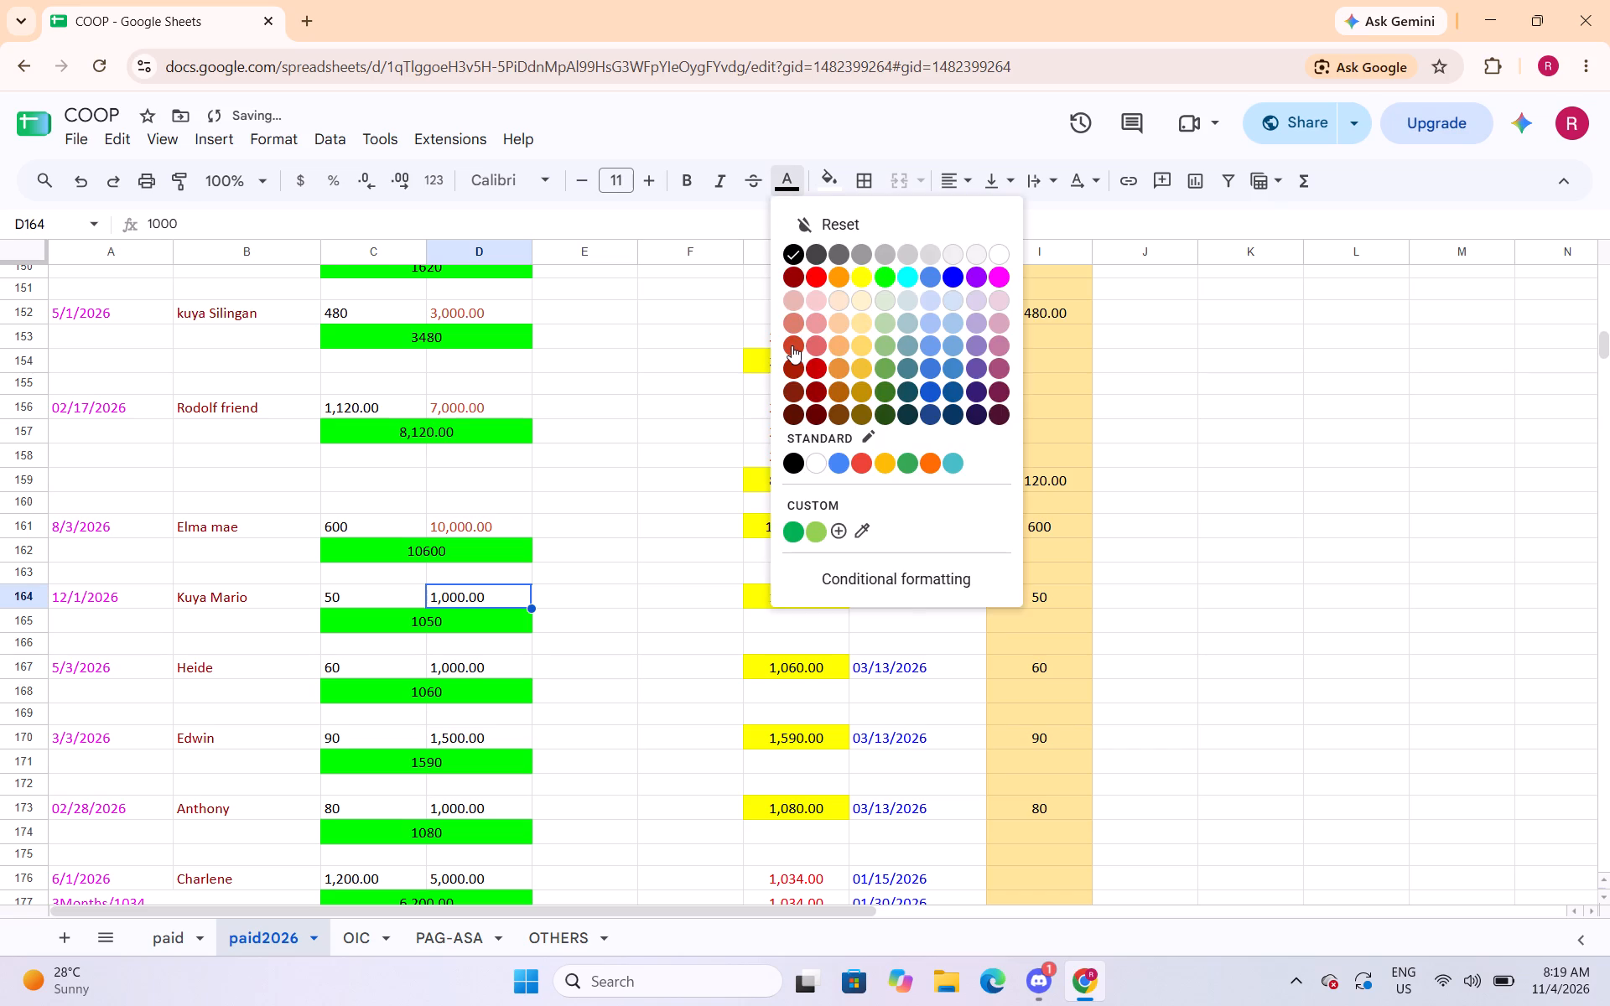
pyautogui.press('Down')
pyautogui.press('Down')
pyautogui.press('Down')
pyautogui.click(786, 184)
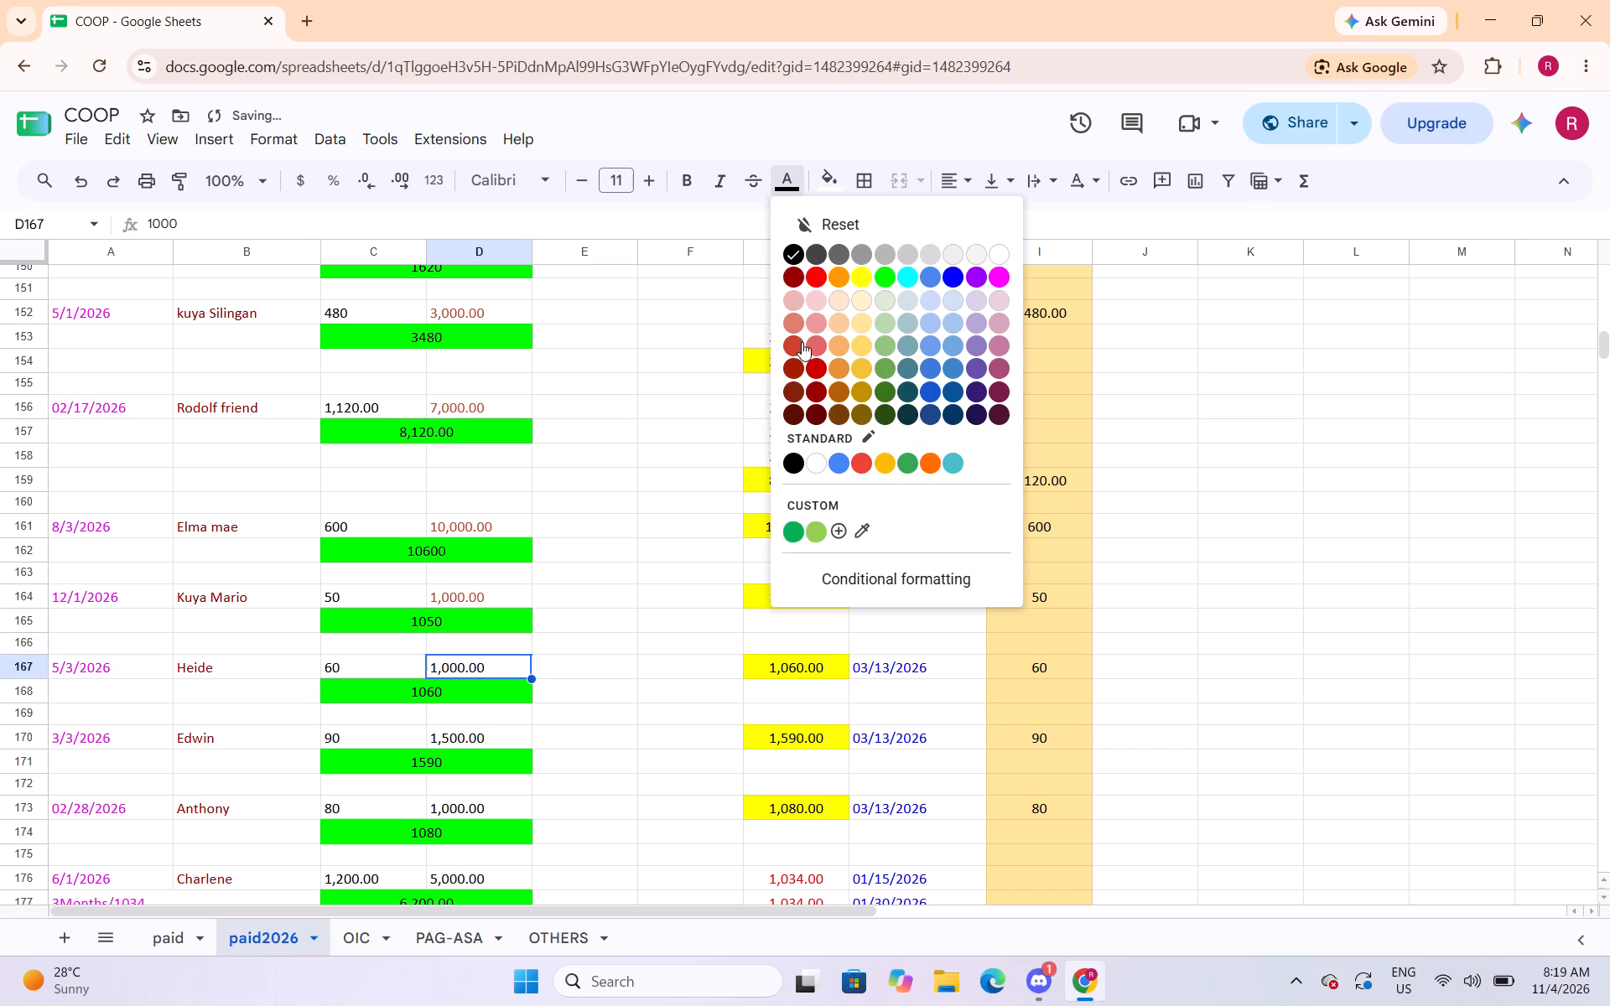
pyautogui.click(797, 352)
# Set the text of Edwin's capital in D170 and Anthony's capital in D173 to light red berry 1.
pyautogui.press('Down')
pyautogui.press('Down')
pyautogui.press('Down')
pyautogui.click(782, 168)
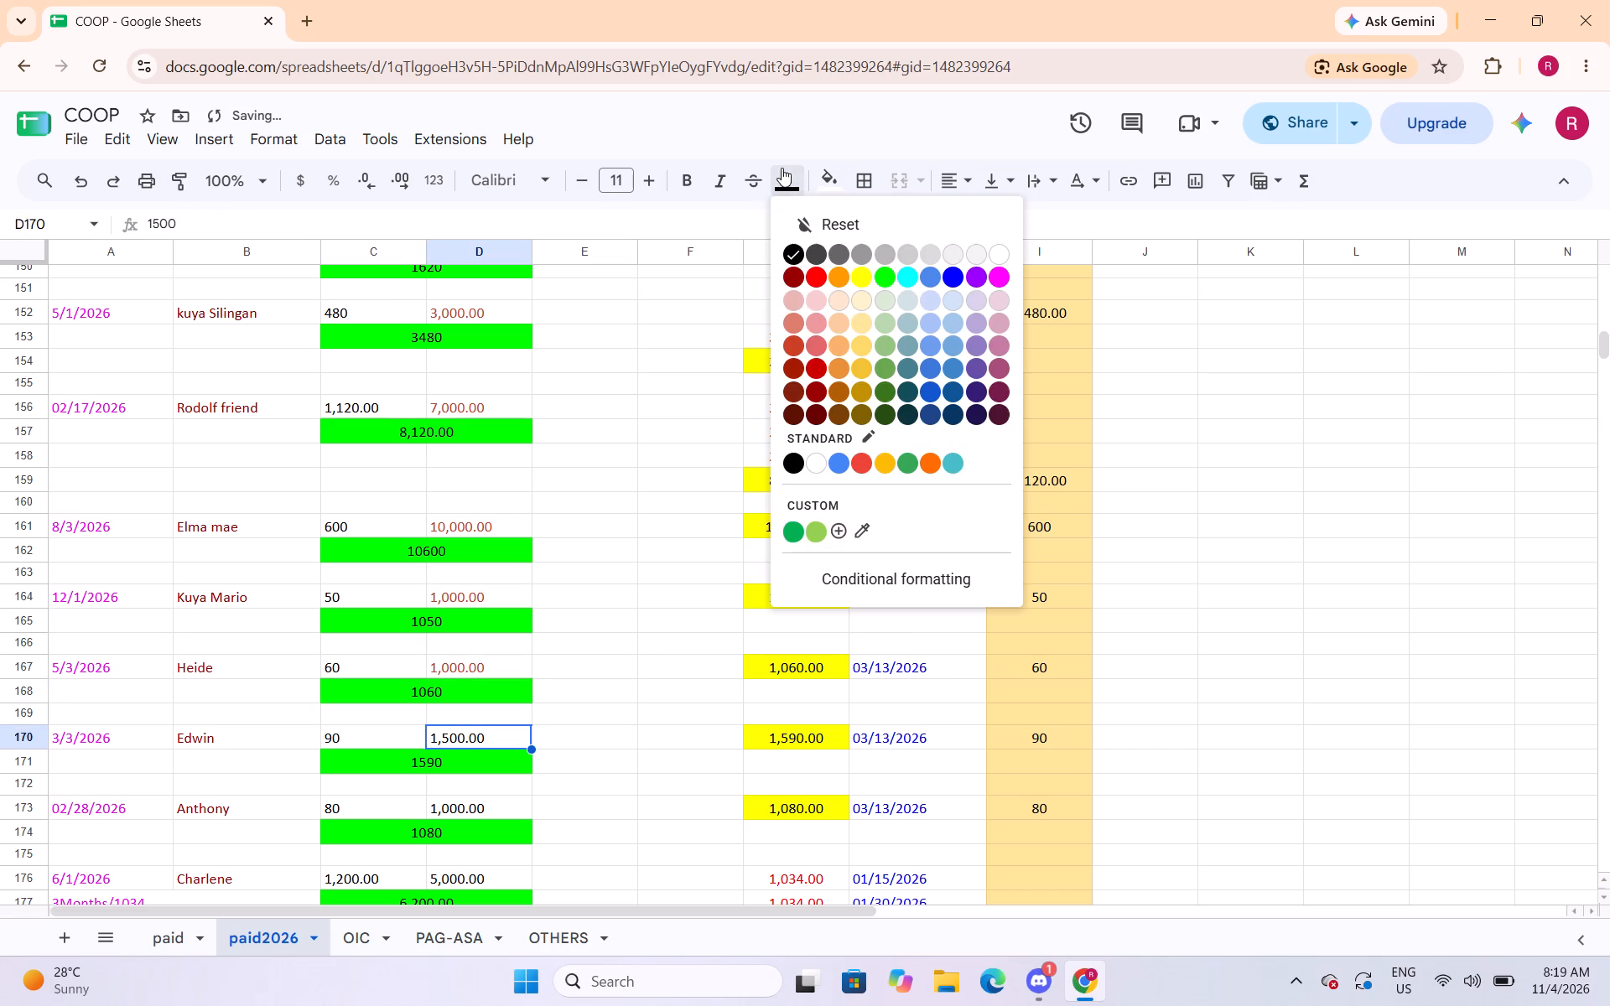
pyautogui.click(793, 345)
pyautogui.press('Down')
pyautogui.press('Down')
pyautogui.press('Down')
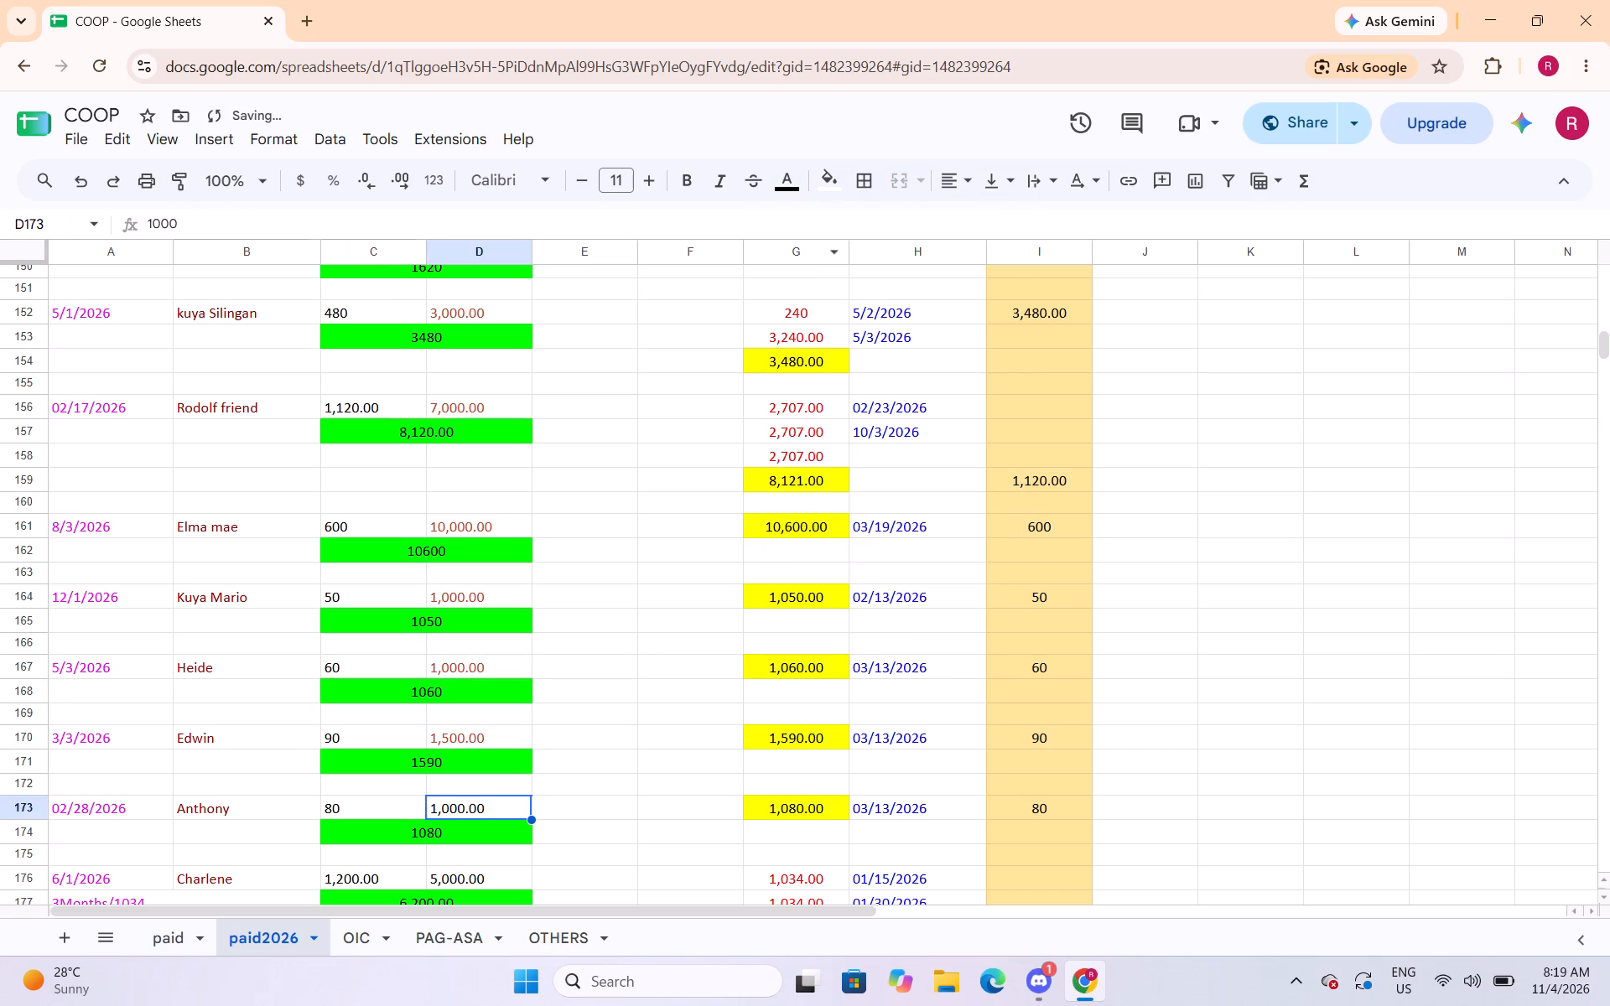
pyautogui.click(790, 182)
pyautogui.click(795, 341)
# Set the text of Charlene's capital in D176 to light red berry 1.
pyautogui.press('Down')
pyautogui.press('Down')
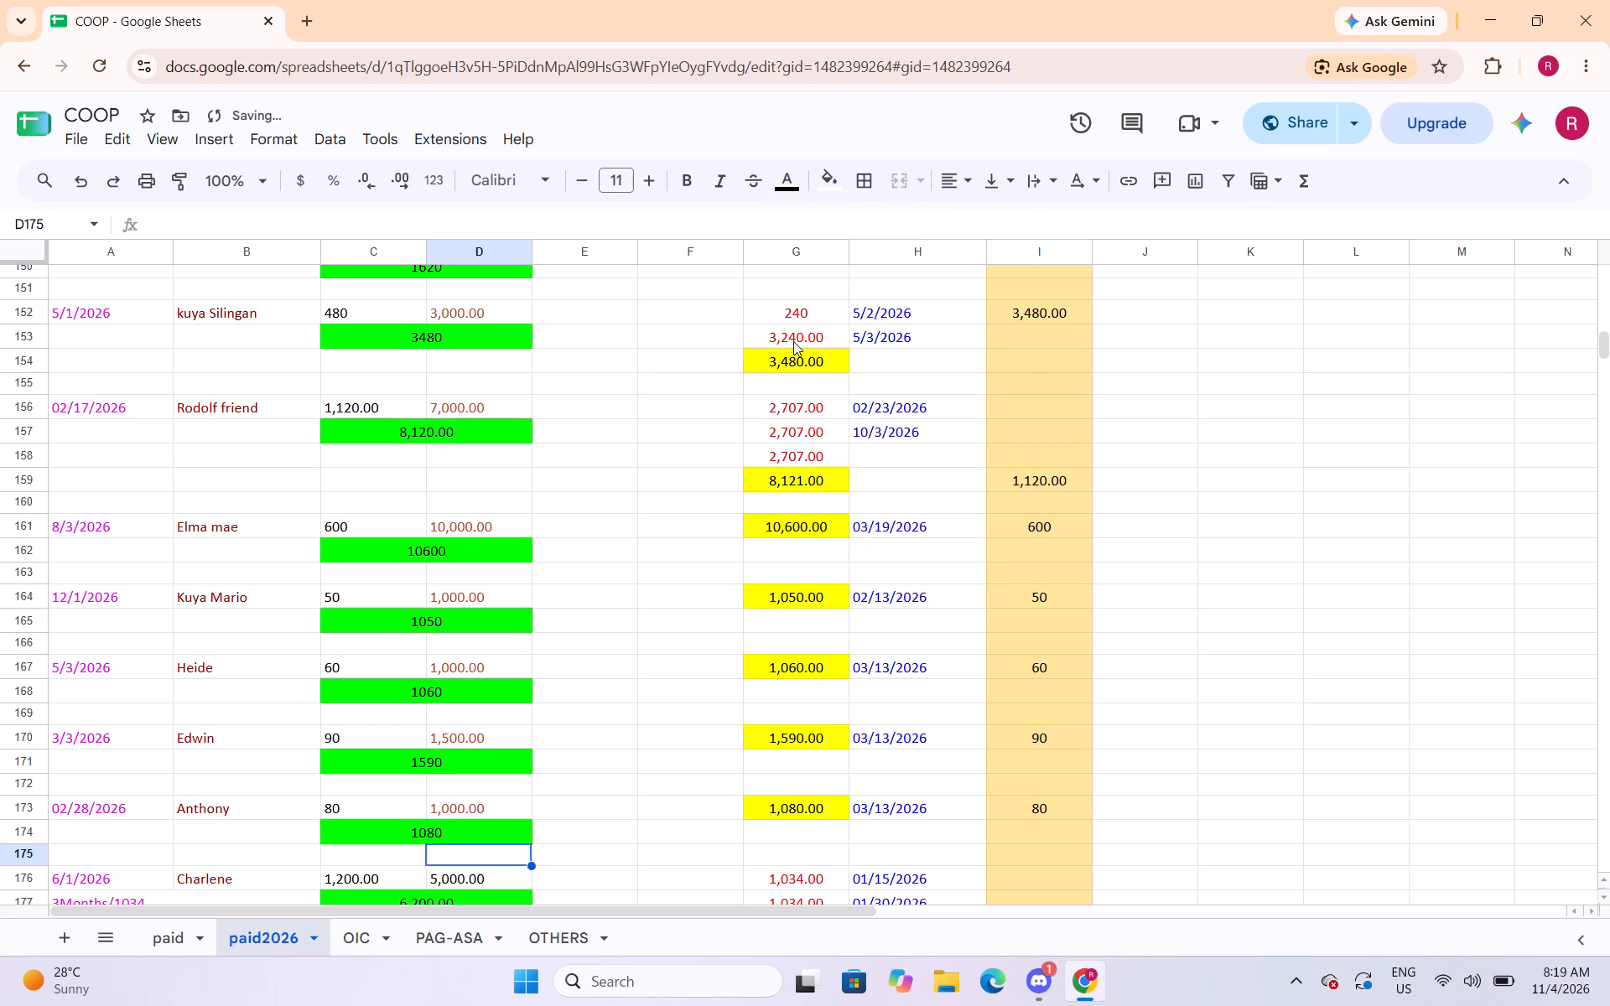
pyautogui.press('Down')
pyautogui.click(786, 180)
pyautogui.click(790, 345)
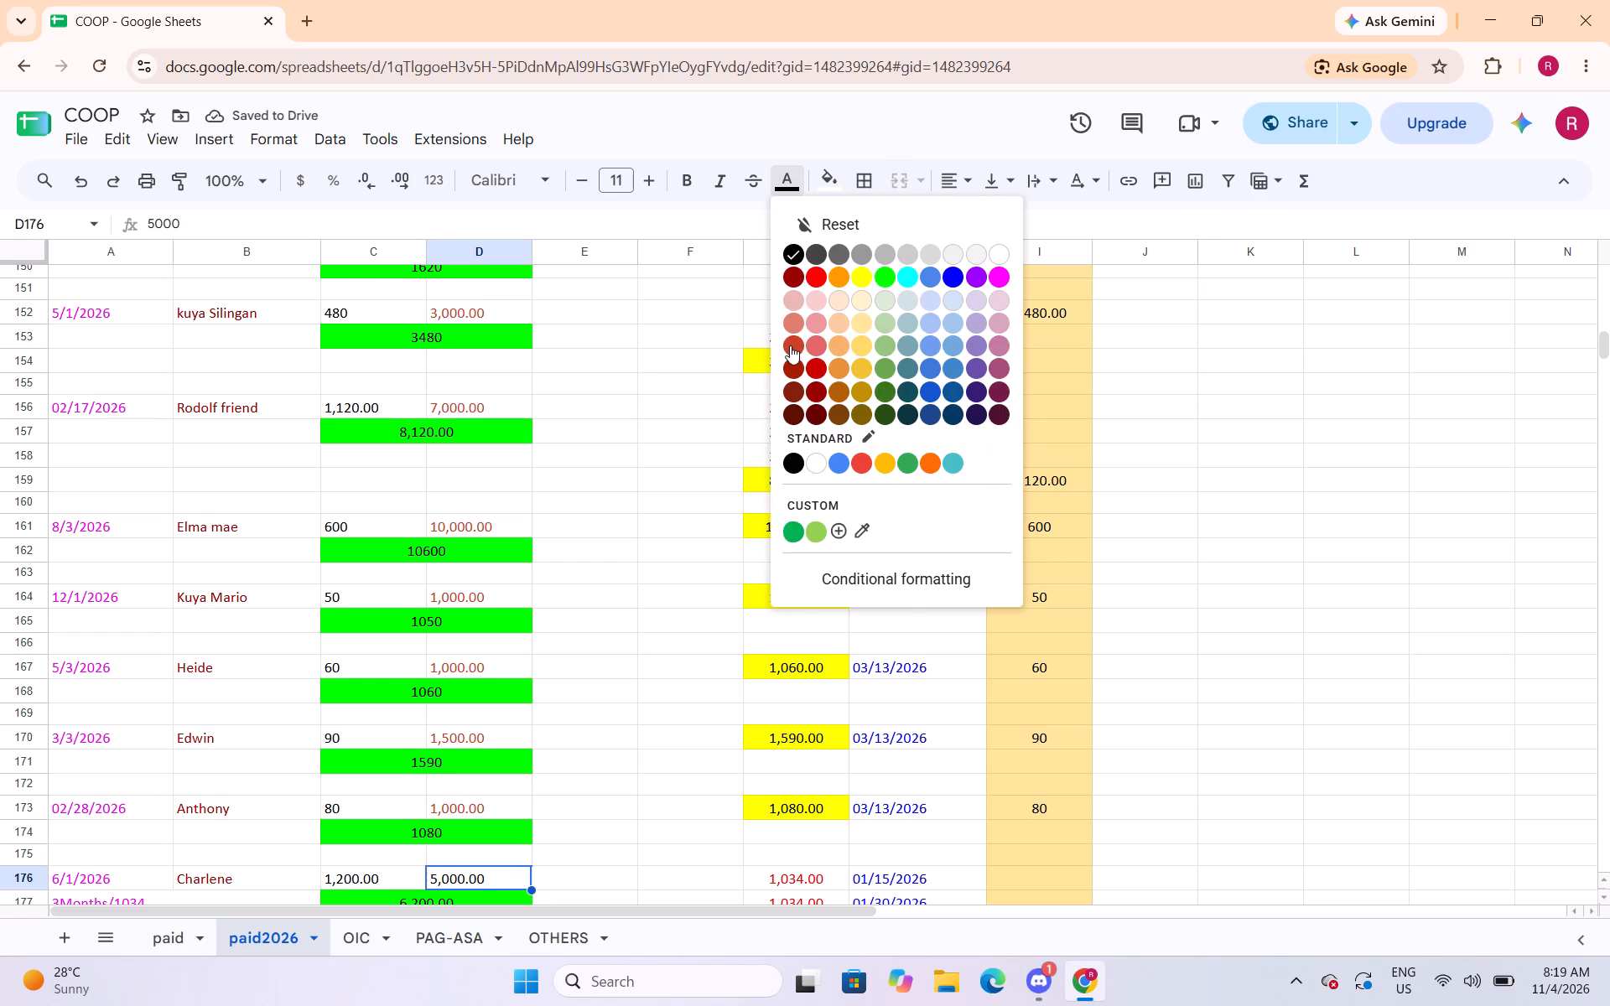
# Set the text of Bernard's capital in D184 to light red berry 1.
pyautogui.press('Down')
pyautogui.press('Down')
pyautogui.scroll(-4, 719, 431)
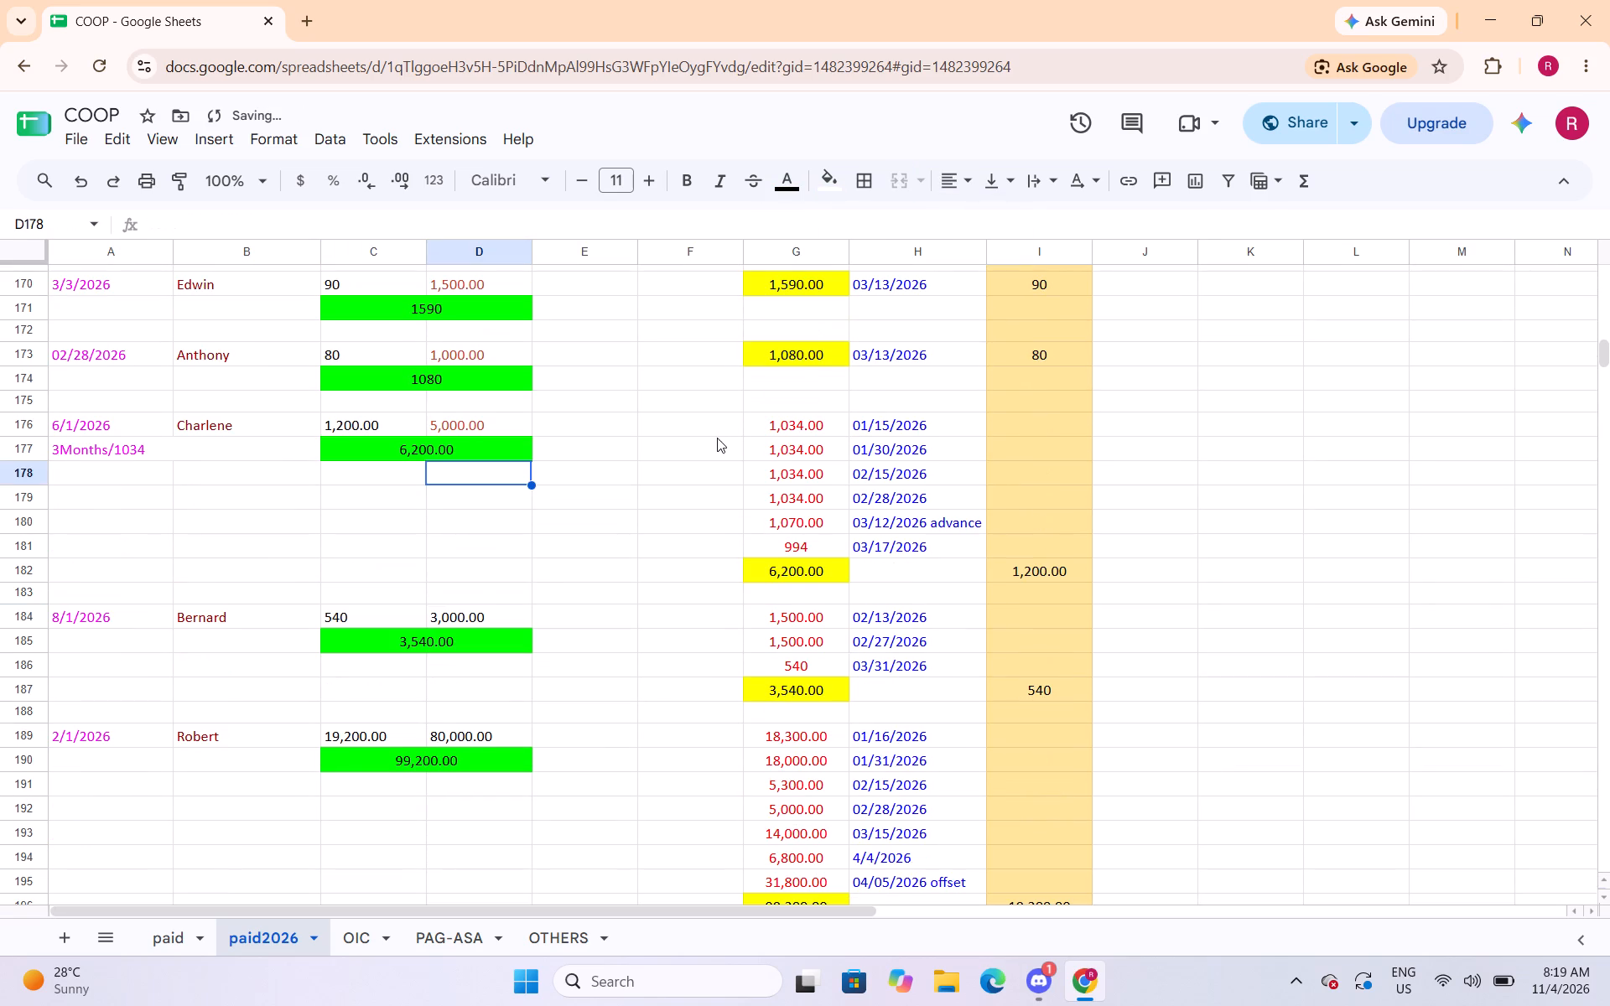
pyautogui.press('Down')
pyautogui.press('Down')
pyautogui.press('Down')
pyautogui.press('Down')
pyautogui.press('Down')
pyautogui.press('Down')
pyautogui.press('Down')
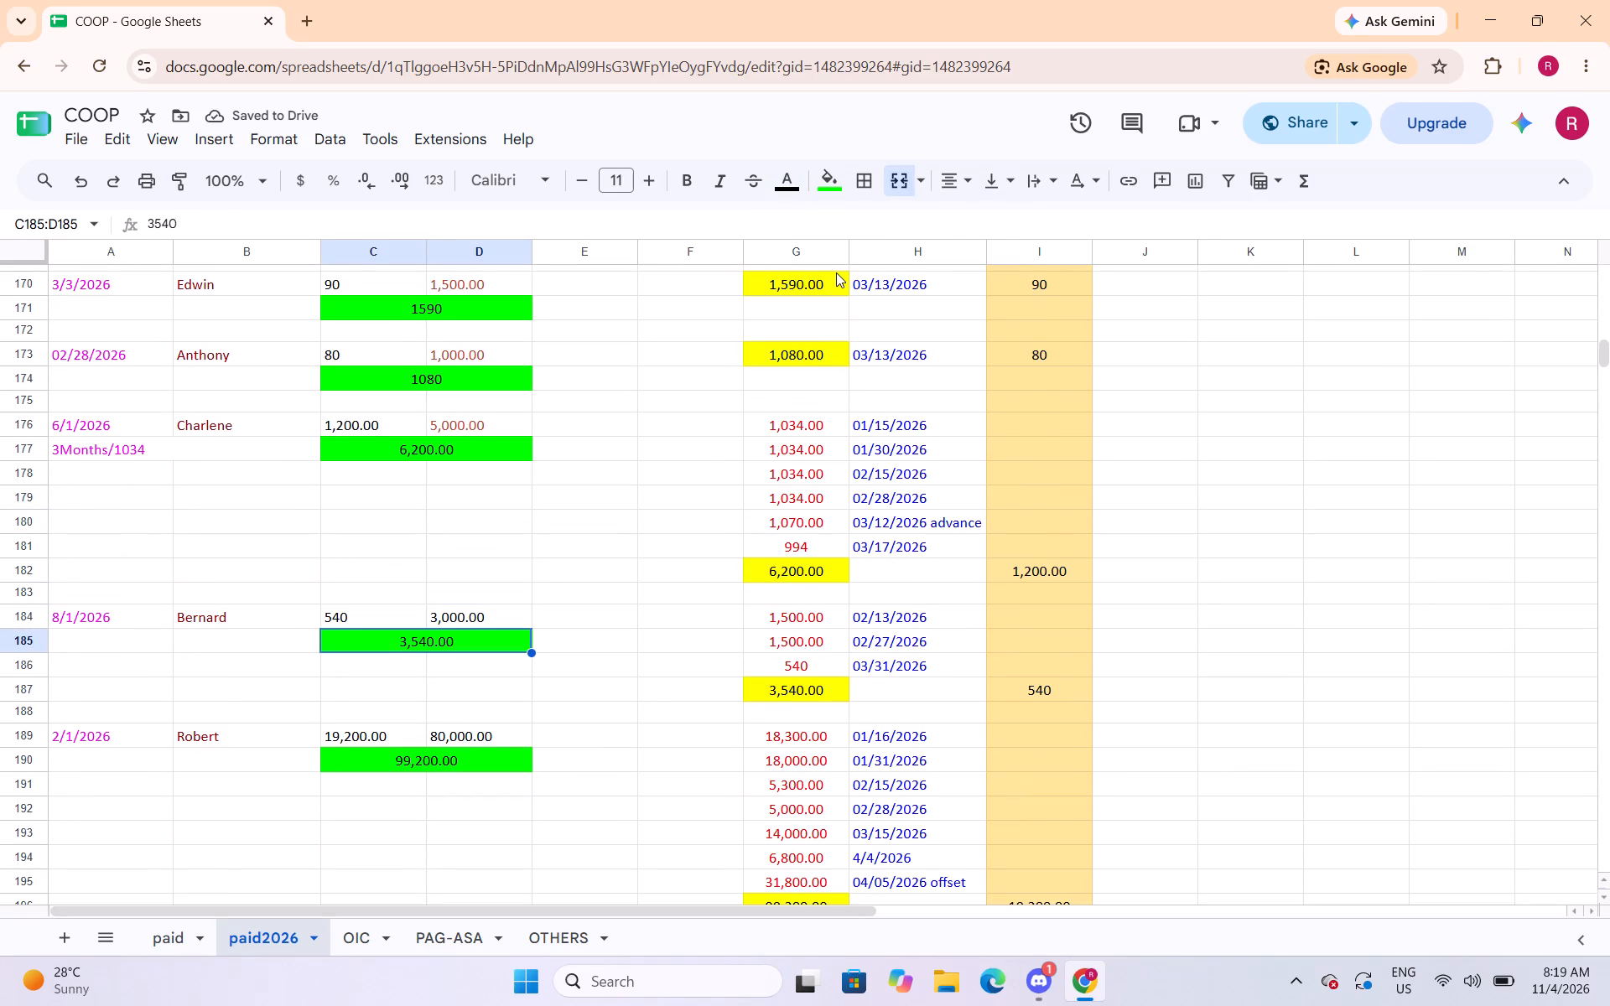
pyautogui.press('Up')
pyautogui.click(780, 183)
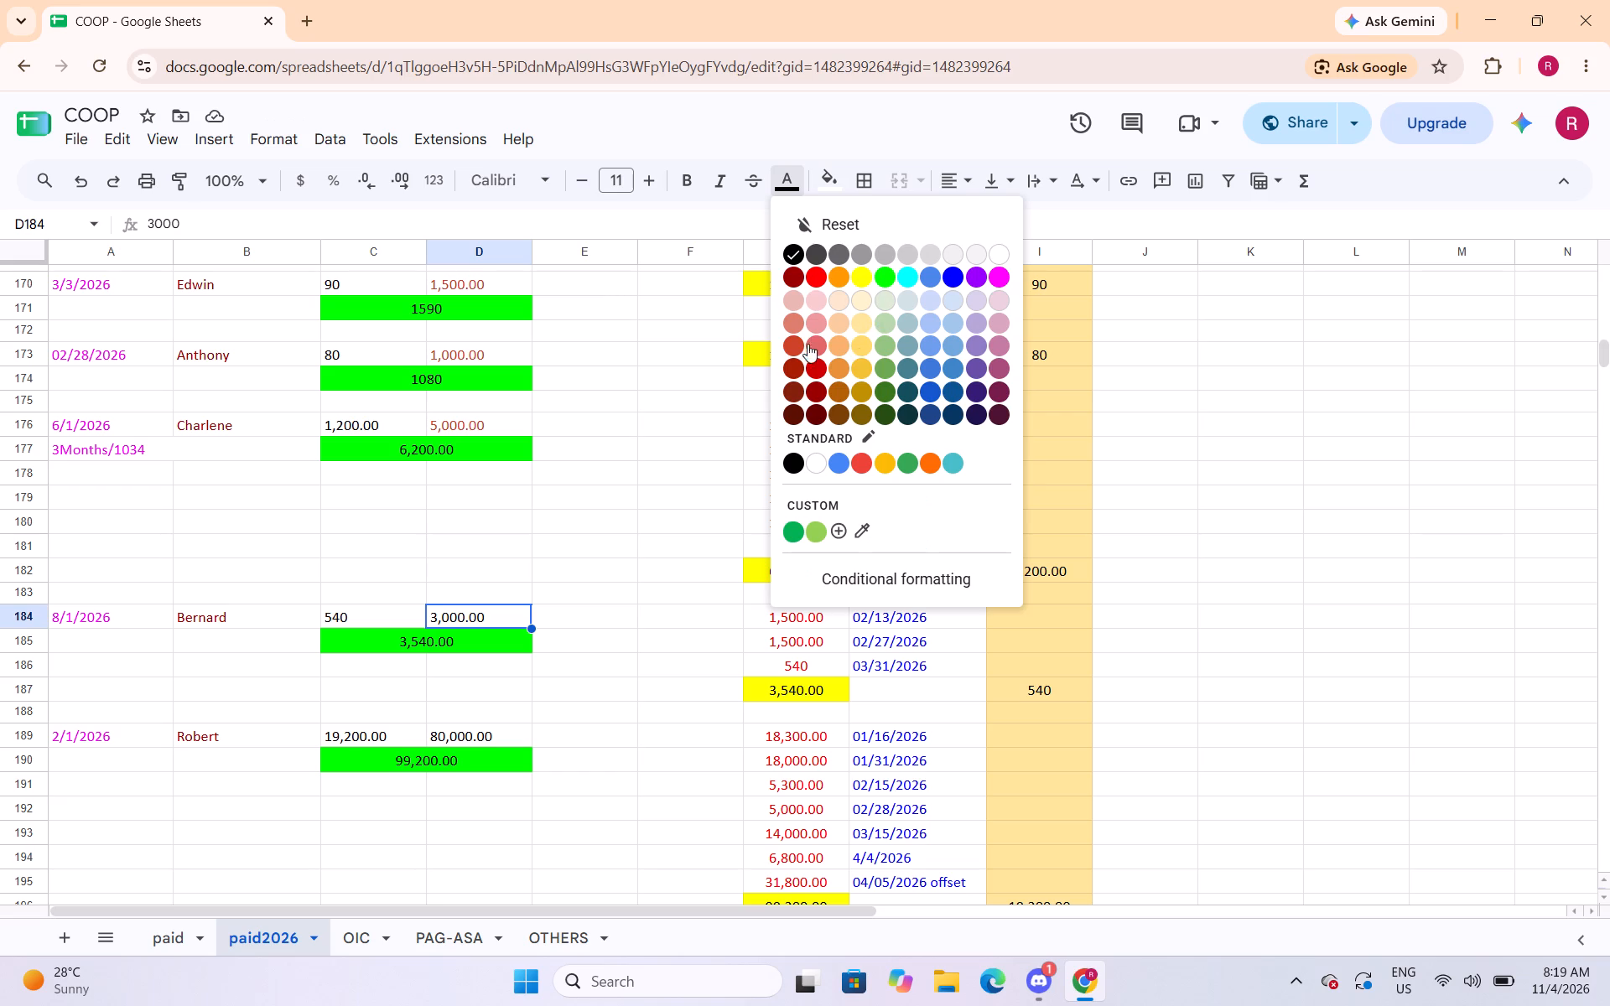
pyautogui.click(789, 346)
# Set the text of Robert's capital in D189 to light red berry 1.
pyautogui.press('Down')
pyautogui.press('Down')
pyautogui.press('Down')
pyautogui.press('Down')
pyautogui.press('Down')
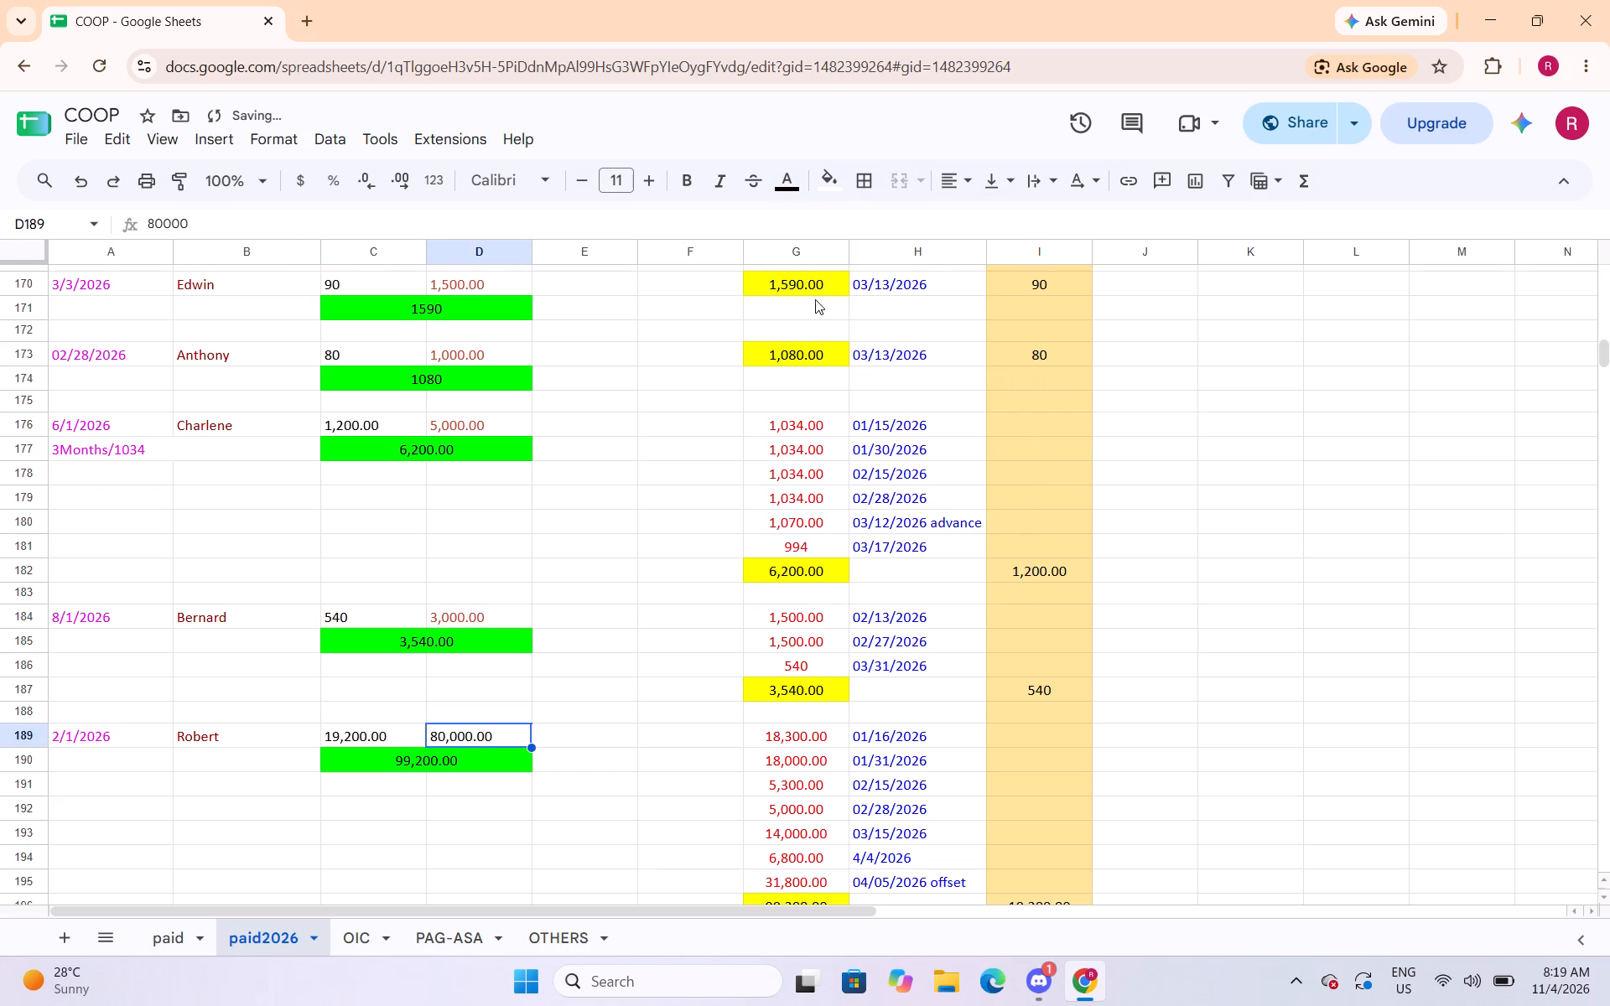
pyautogui.click(794, 184)
pyautogui.click(796, 336)
# Set the text of Celocia's capital in D198 to light red berry 1.
pyautogui.press('Down')
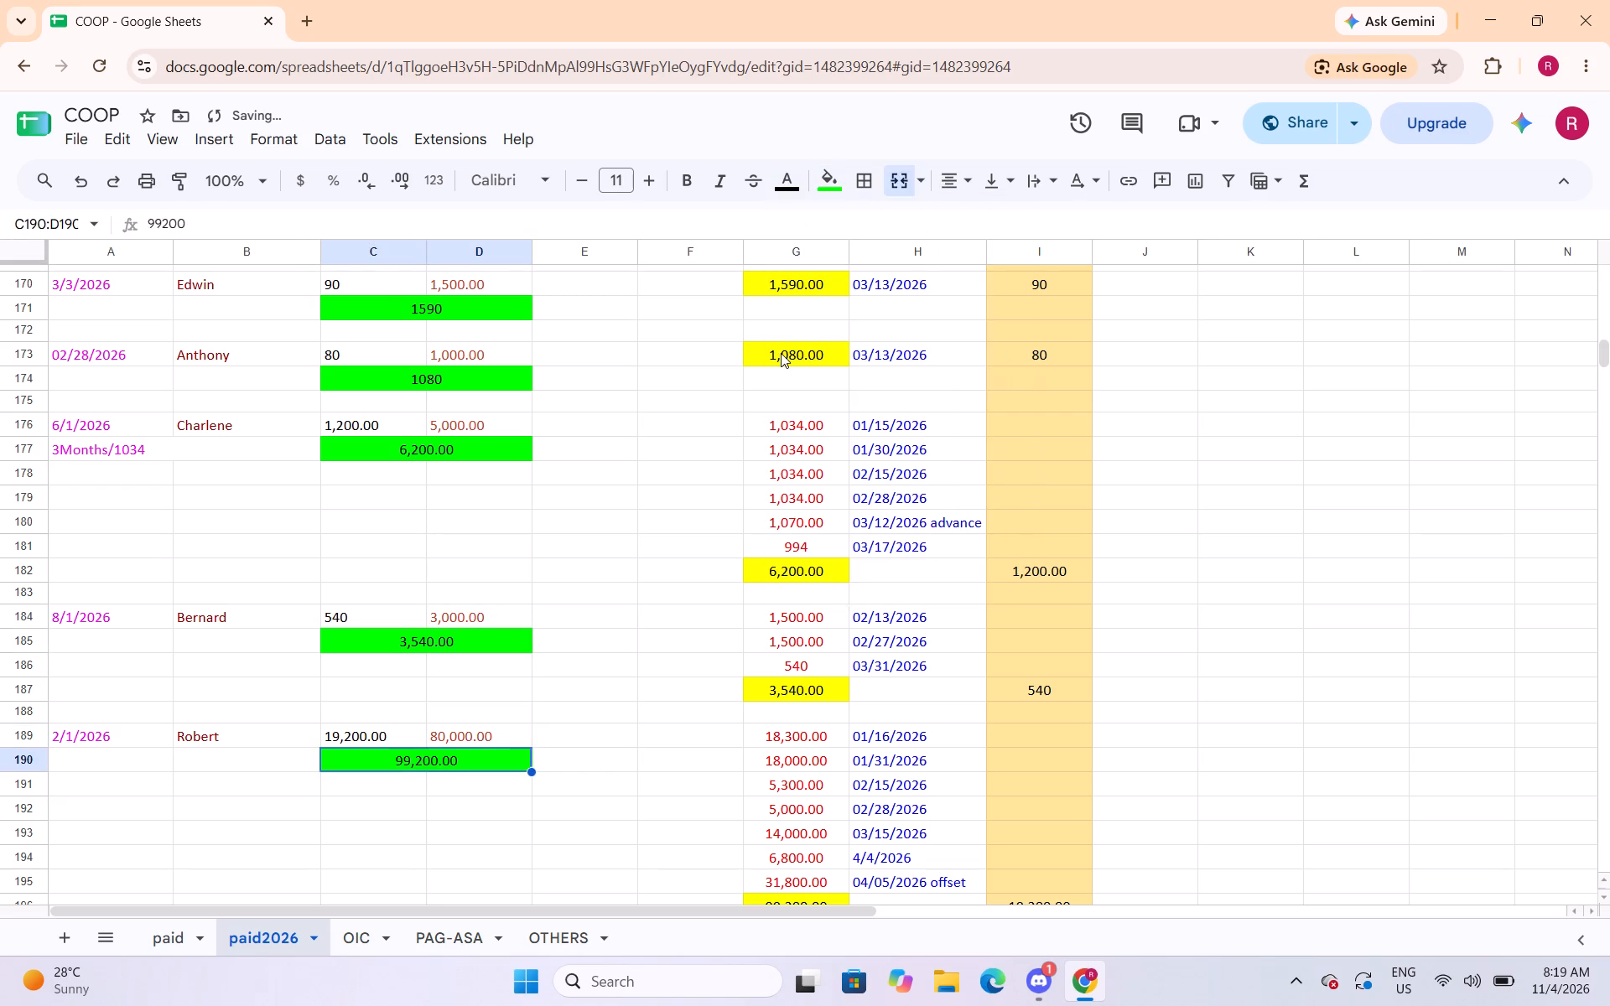
pyautogui.press('Down')
pyautogui.scroll(-3, 751, 372)
pyautogui.press('Down')
pyautogui.press('Down')
pyautogui.press('Down')
pyautogui.press('Down')
pyautogui.press('Down')
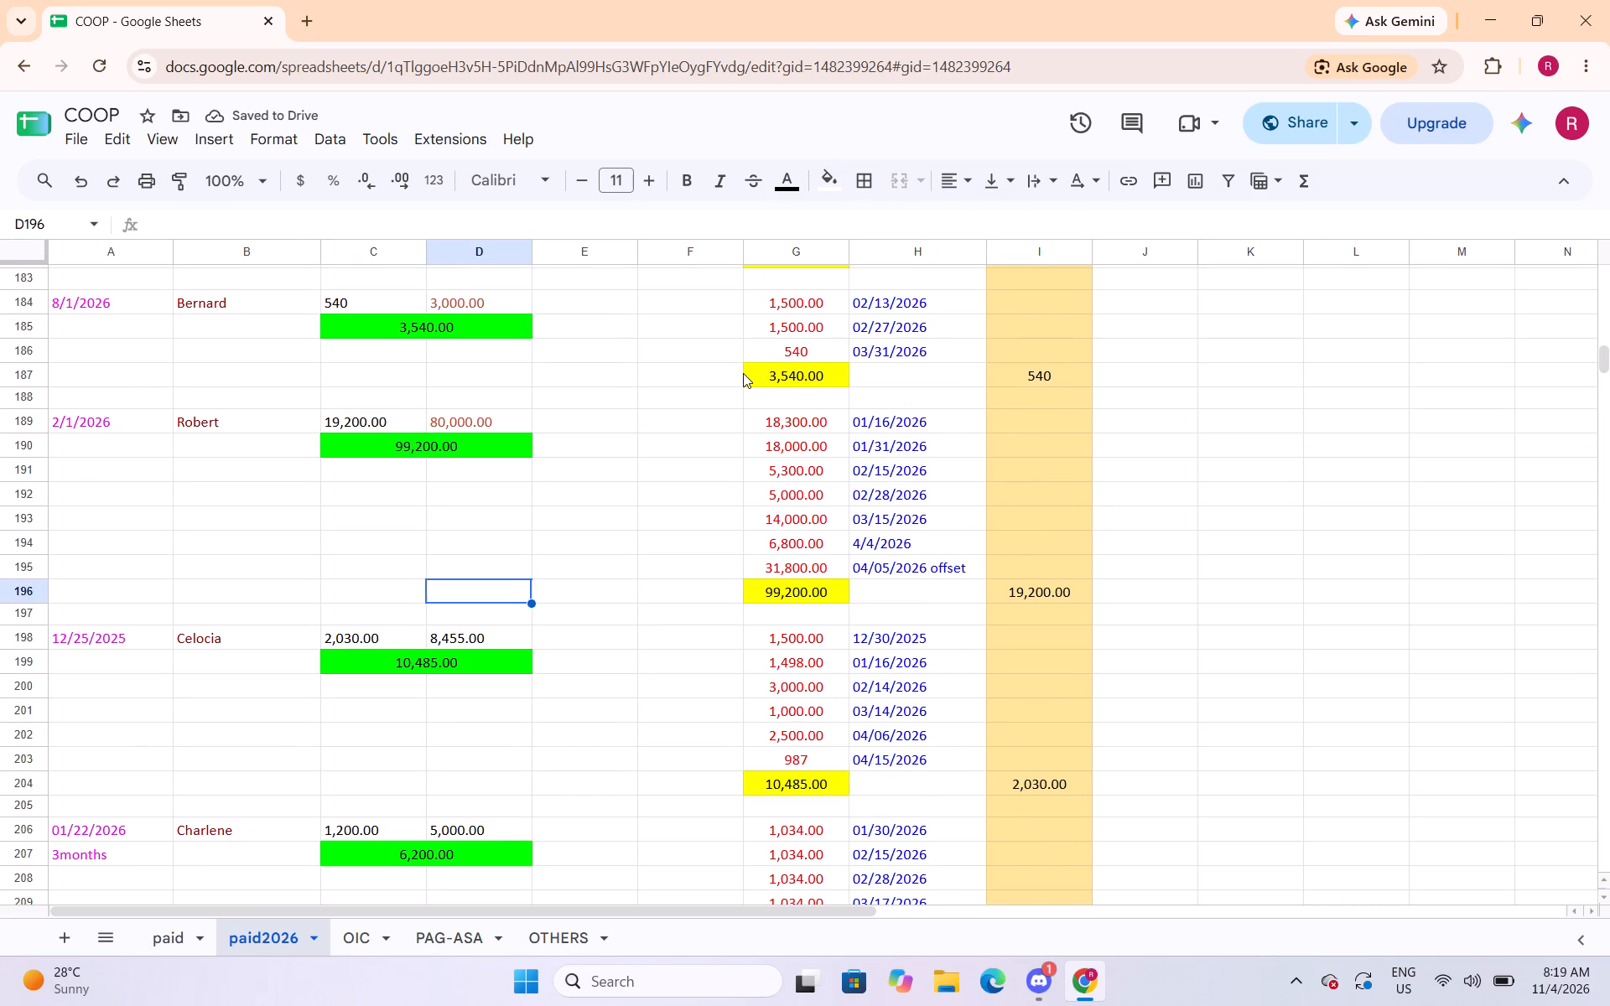
pyautogui.press('Down')
pyautogui.press('Down')
pyautogui.click(791, 190)
pyautogui.click(790, 340)
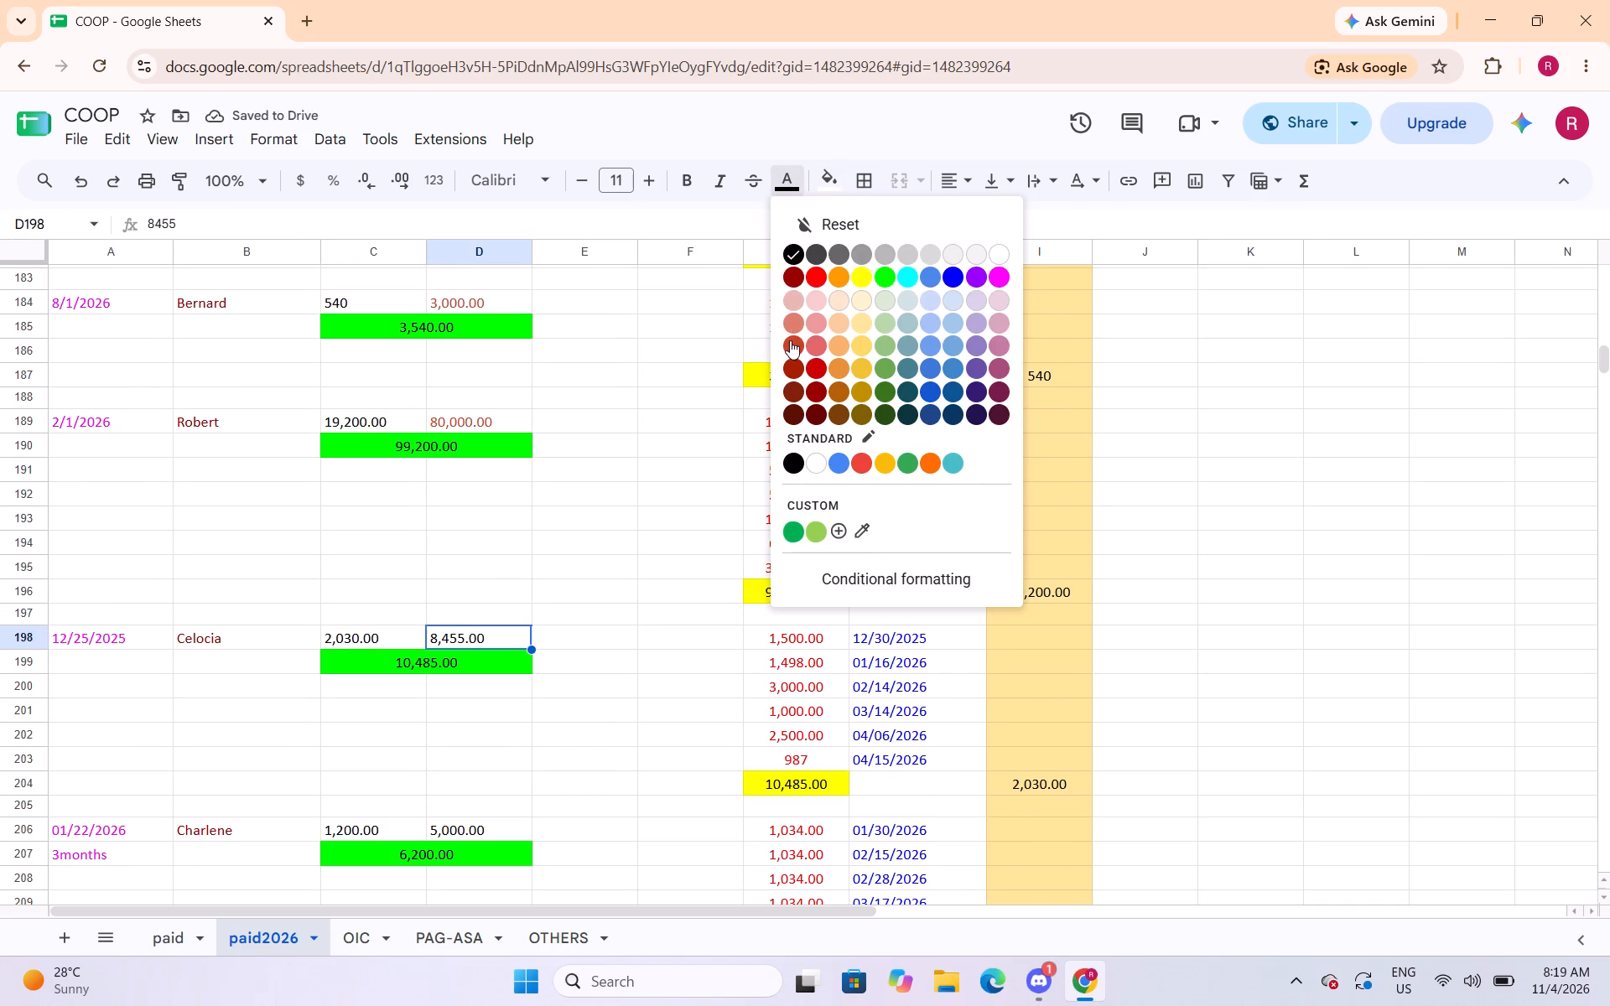
# Set the text of Charlene's second capital entry in D206 to light red berry 1.
pyautogui.press('Down')
pyautogui.press('Down')
pyautogui.press('Down')
pyautogui.press('Down')
pyautogui.press('Down')
pyautogui.press('Down')
pyautogui.press('Down')
pyautogui.press('Down')
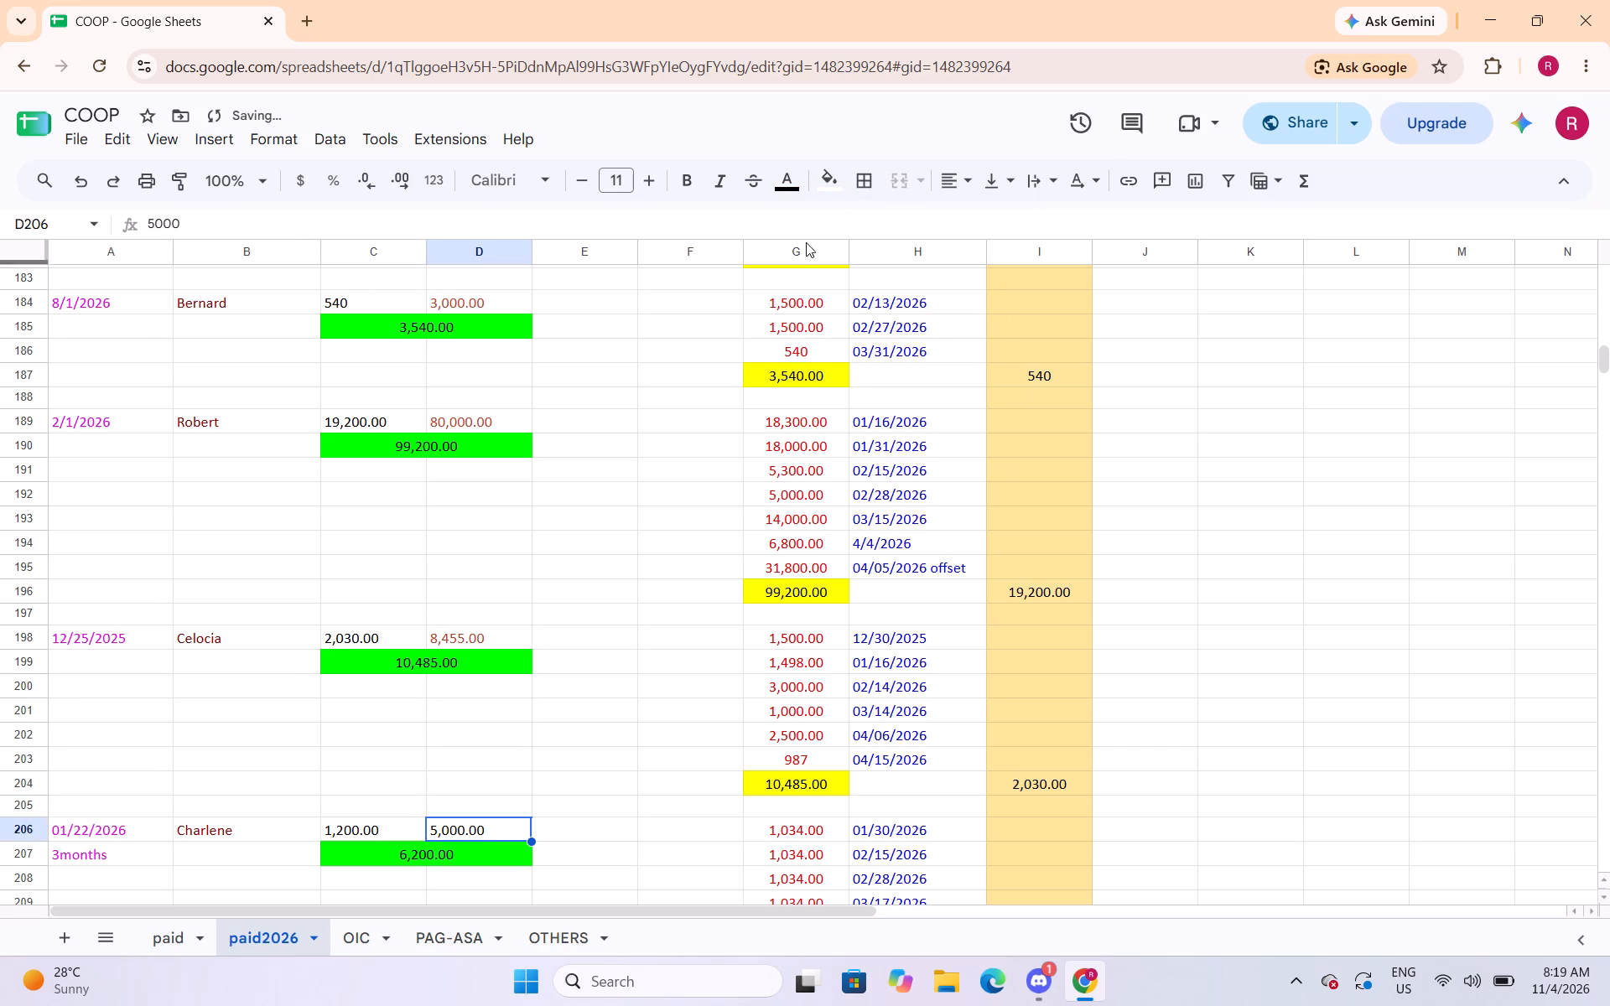
pyautogui.click(788, 188)
pyautogui.click(796, 338)
# Set the text of Mondelo's capital in D214 to light red berry 1.
pyautogui.press('Down')
pyautogui.press('Down')
pyautogui.press('Down')
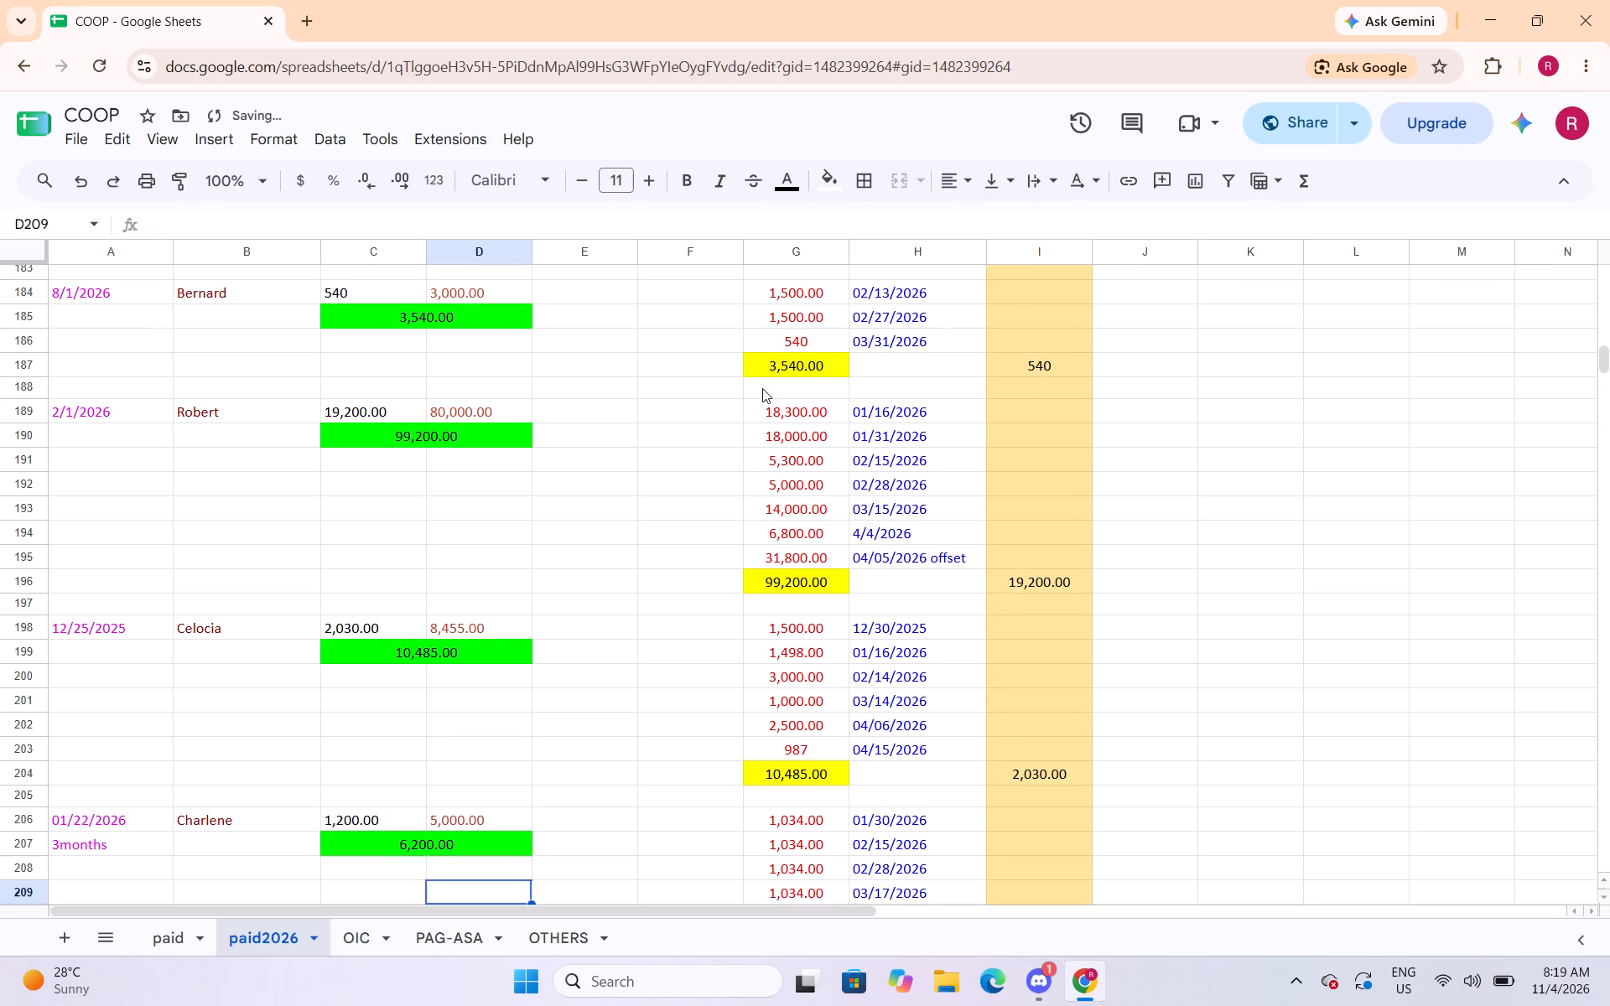
pyautogui.scroll(-4, 736, 397)
pyautogui.press('Down')
pyautogui.press('Down')
pyautogui.press('Down')
pyautogui.press('Down')
pyautogui.press('Down')
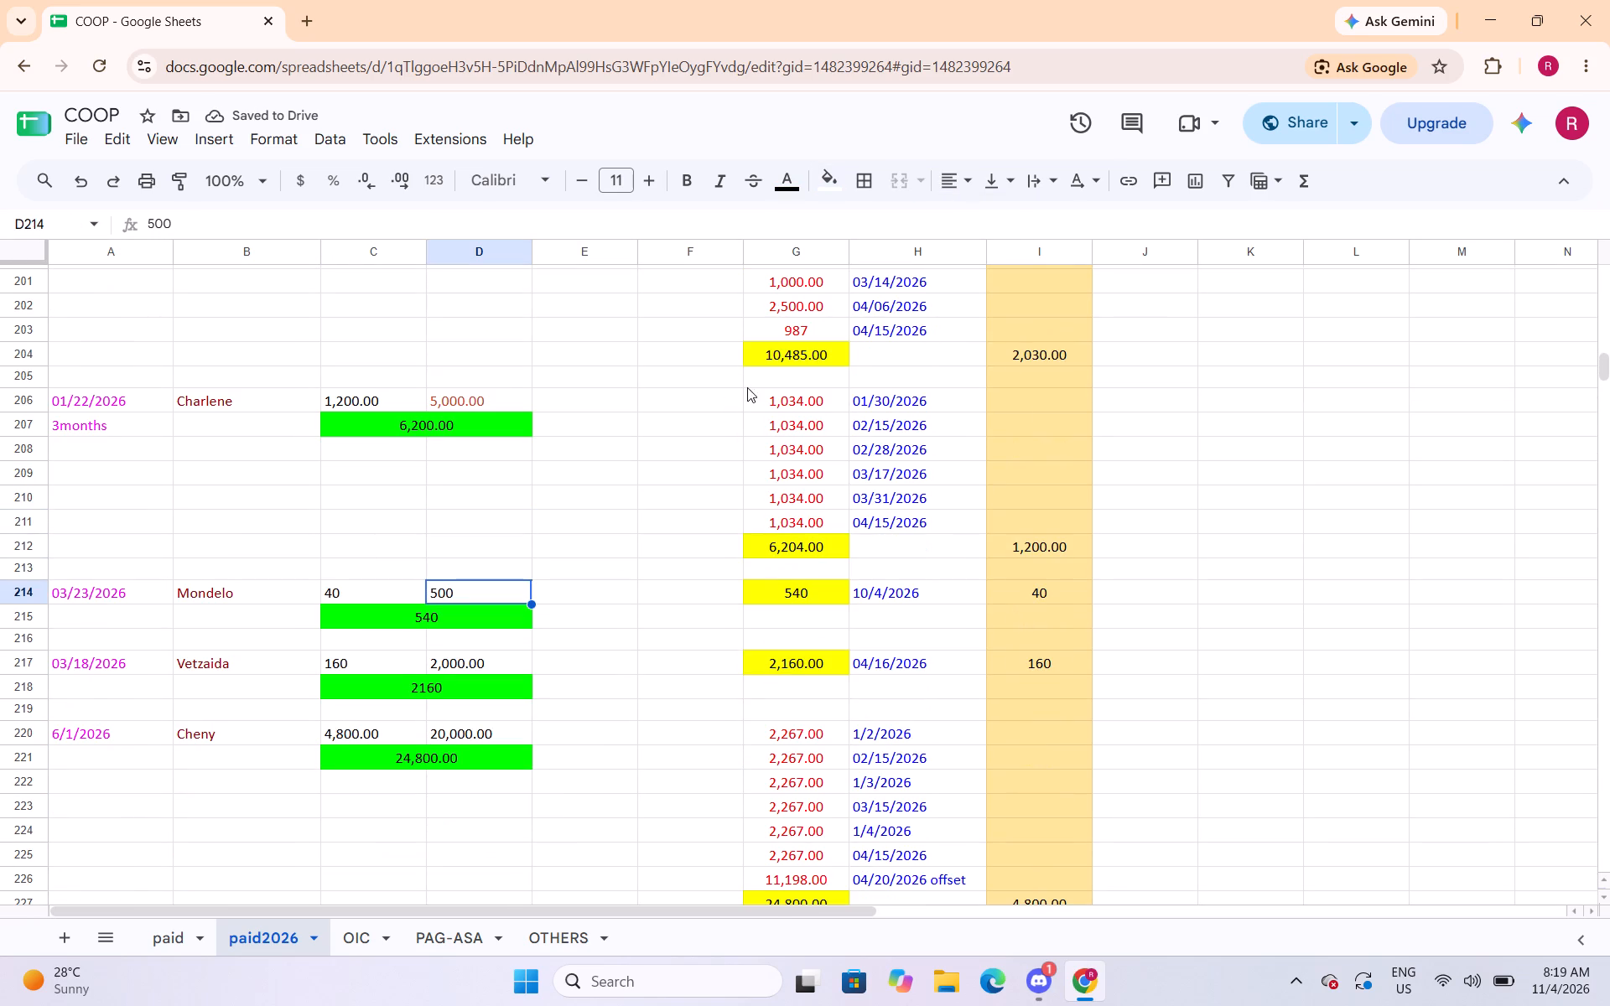
pyautogui.click(788, 185)
pyautogui.click(794, 349)
# Set the text of Vetzaida's capital in D217 and Cheny's capital in D220 to light red berry 1.
pyautogui.press('Down')
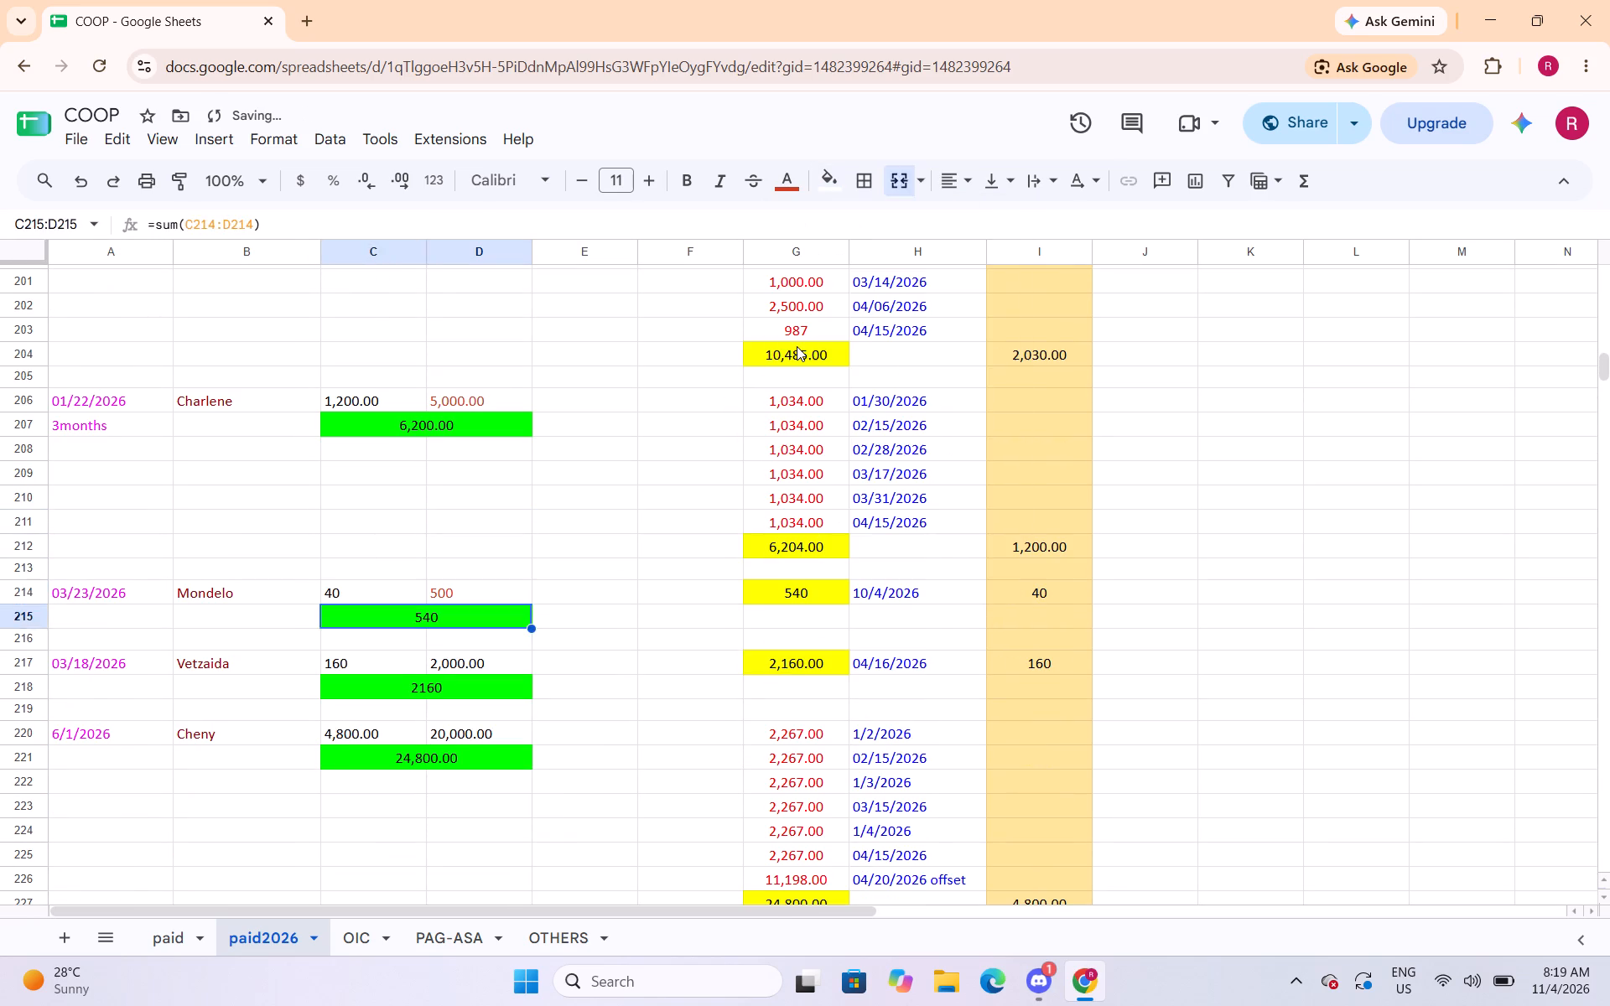
pyautogui.press('Down')
pyautogui.press('Down')
pyautogui.click(792, 193)
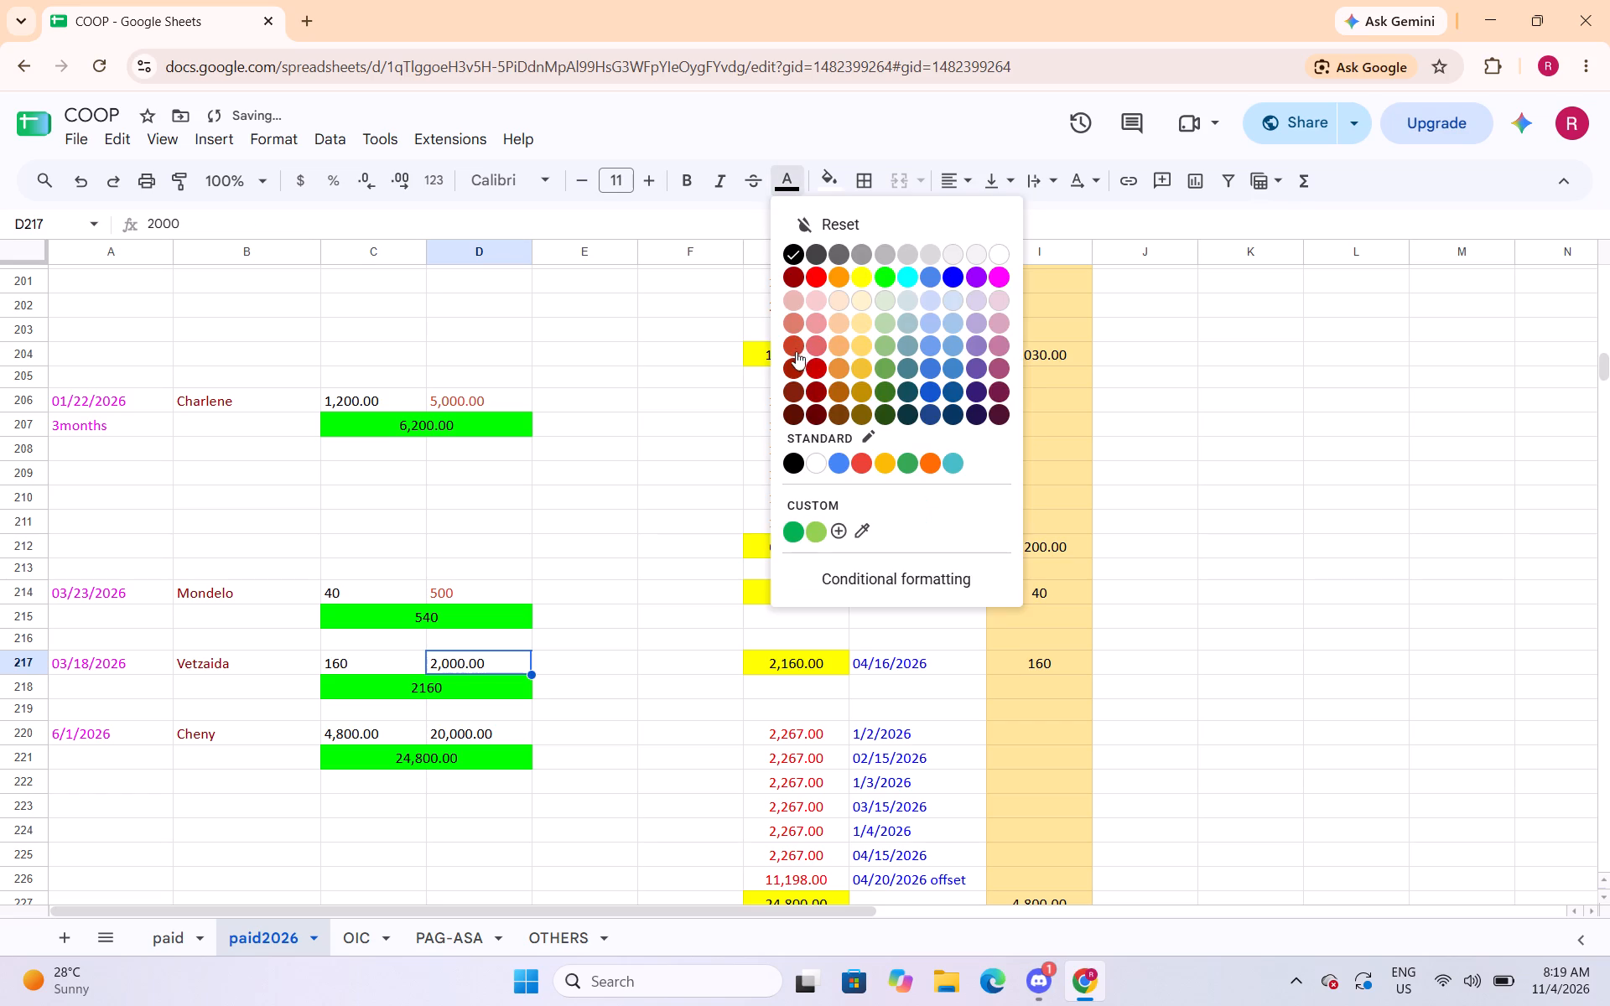
pyautogui.click(795, 348)
pyautogui.press('Down')
pyautogui.press('Down')
pyautogui.press('Down')
pyautogui.click(796, 189)
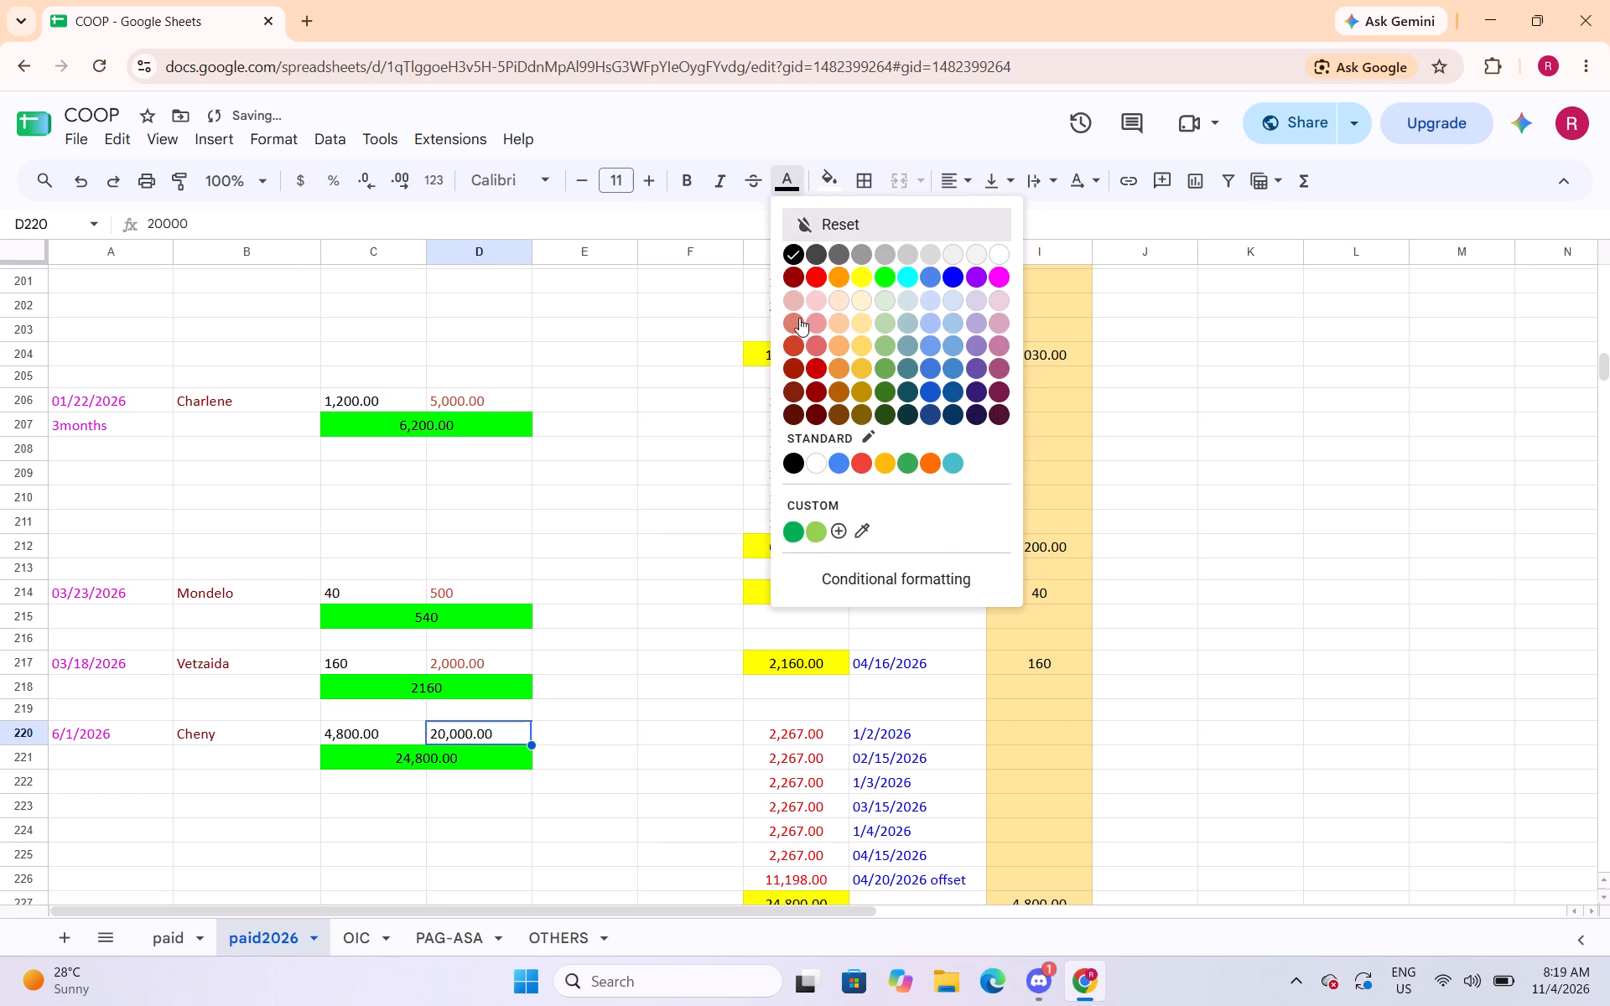
pyautogui.click(792, 337)
# Set the text of Jhesson's capital in D229 to light red berry 1.
pyautogui.press('Down')
pyautogui.press('Down')
pyautogui.press('Down')
pyautogui.scroll(-5, 792, 340)
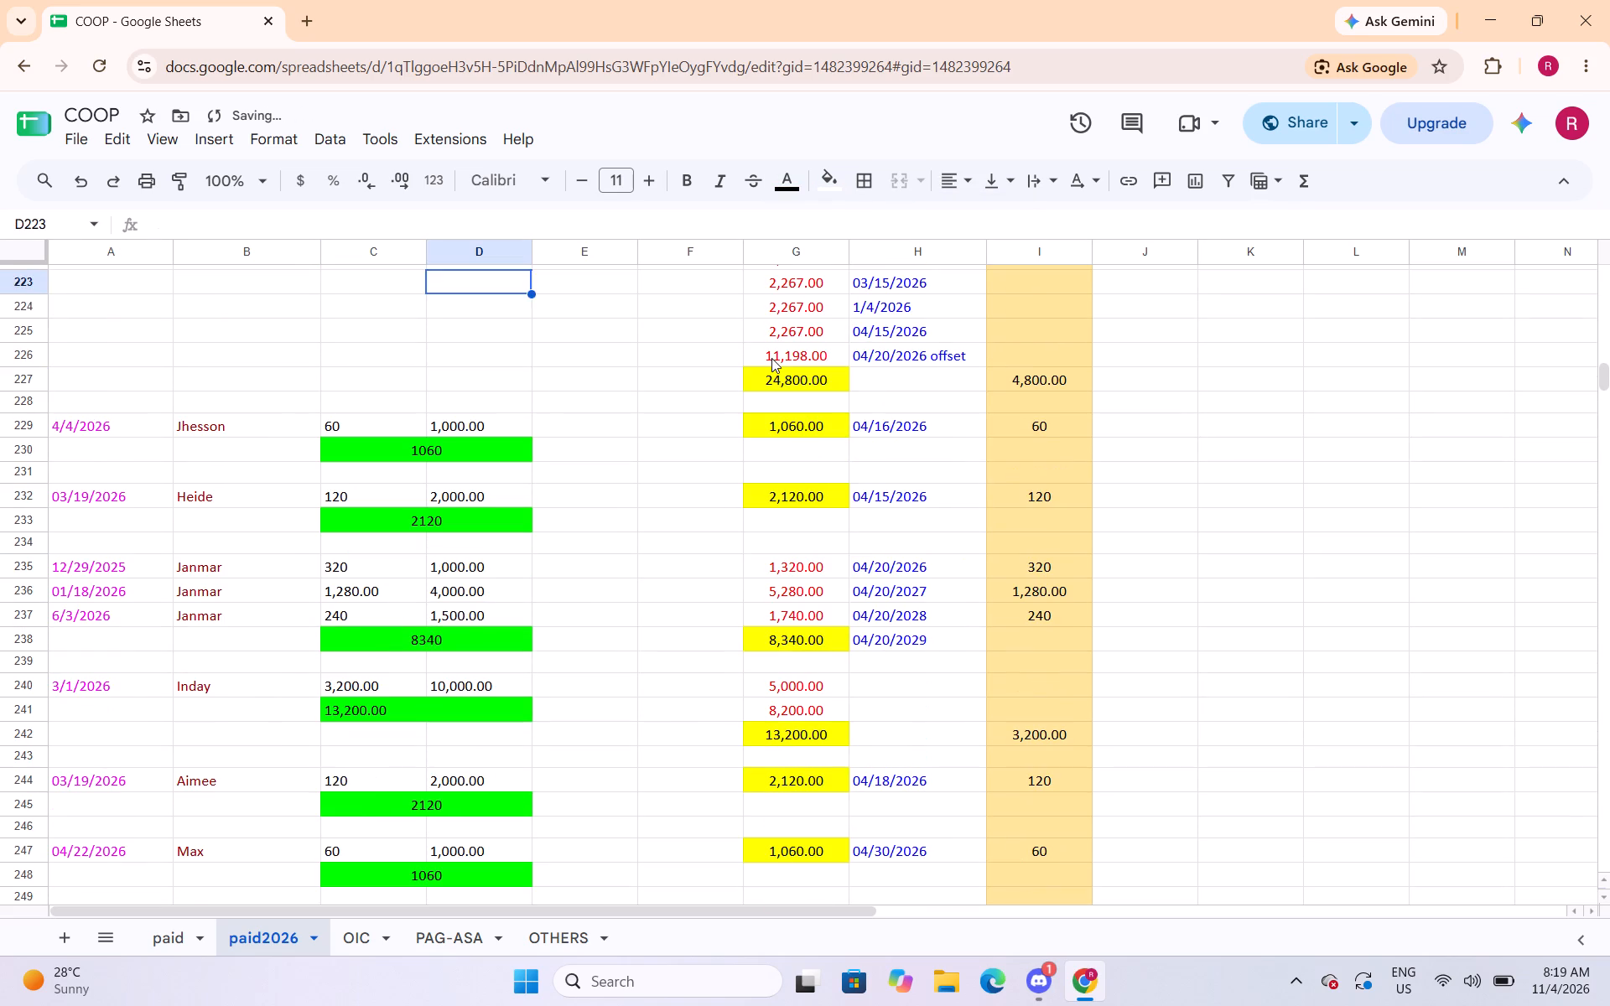
pyautogui.press('Down')
pyautogui.press('Down')
pyautogui.press('Down')
pyautogui.press('Down')
pyautogui.press('Down')
pyautogui.press('Down')
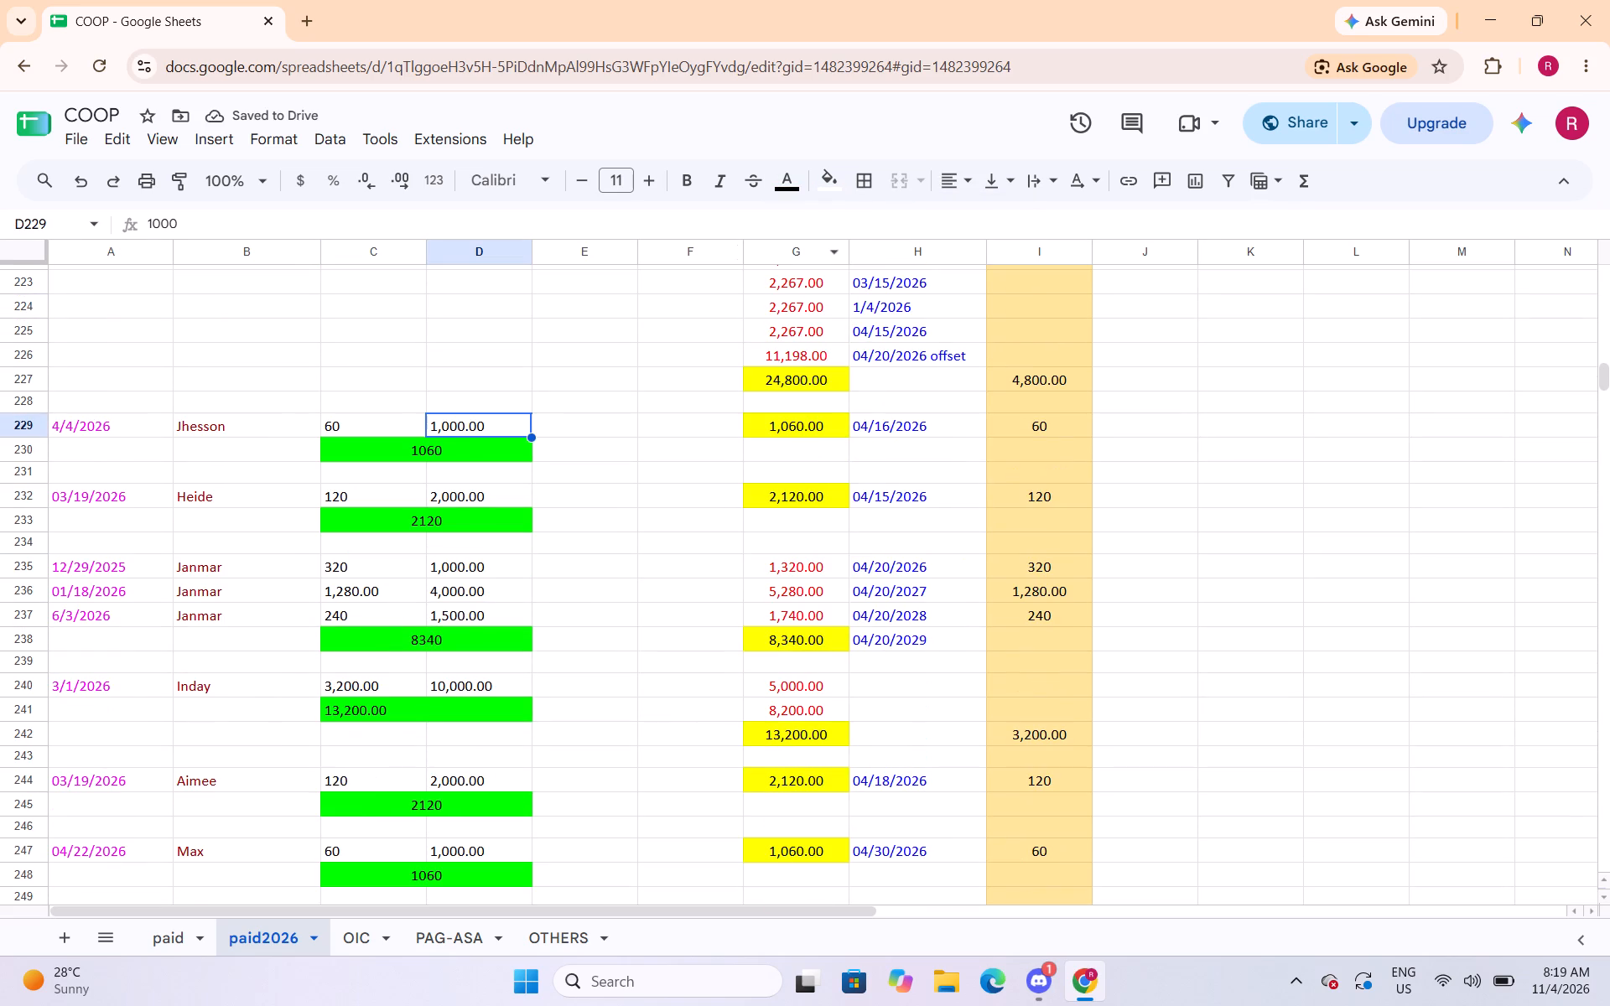
pyautogui.click(787, 184)
pyautogui.click(794, 346)
# Set the text of Heide's capital in D232 to light red berry 1.
pyautogui.press('Down')
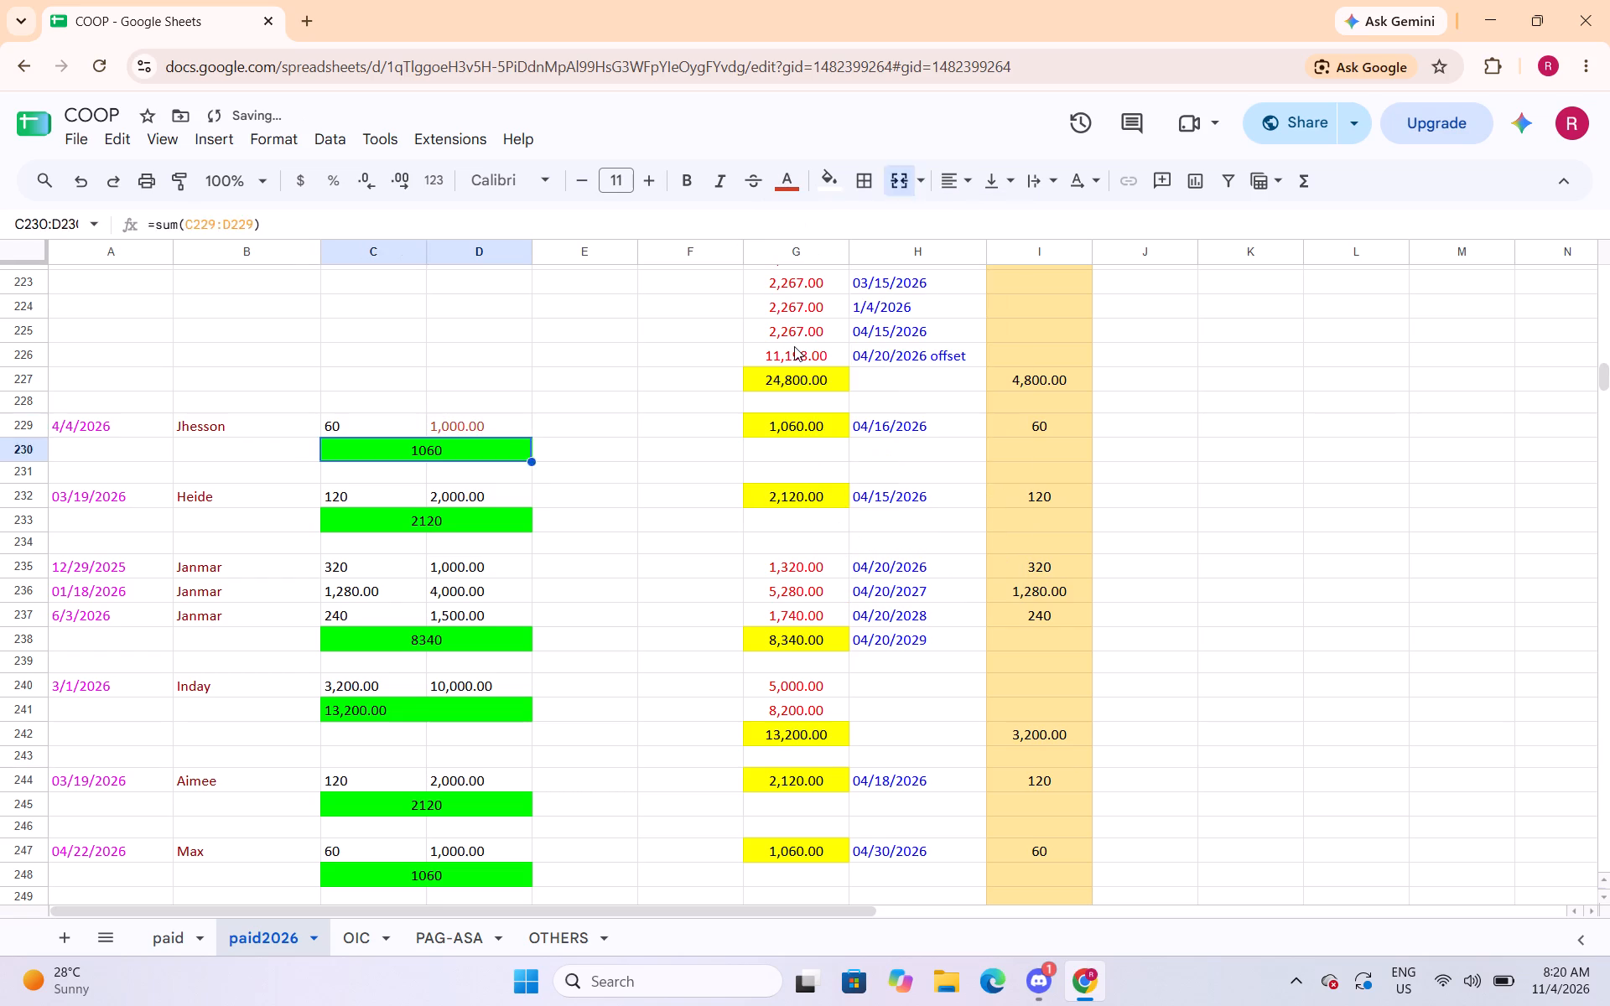
pyautogui.press('Down')
pyautogui.press('Down')
pyautogui.click(781, 185)
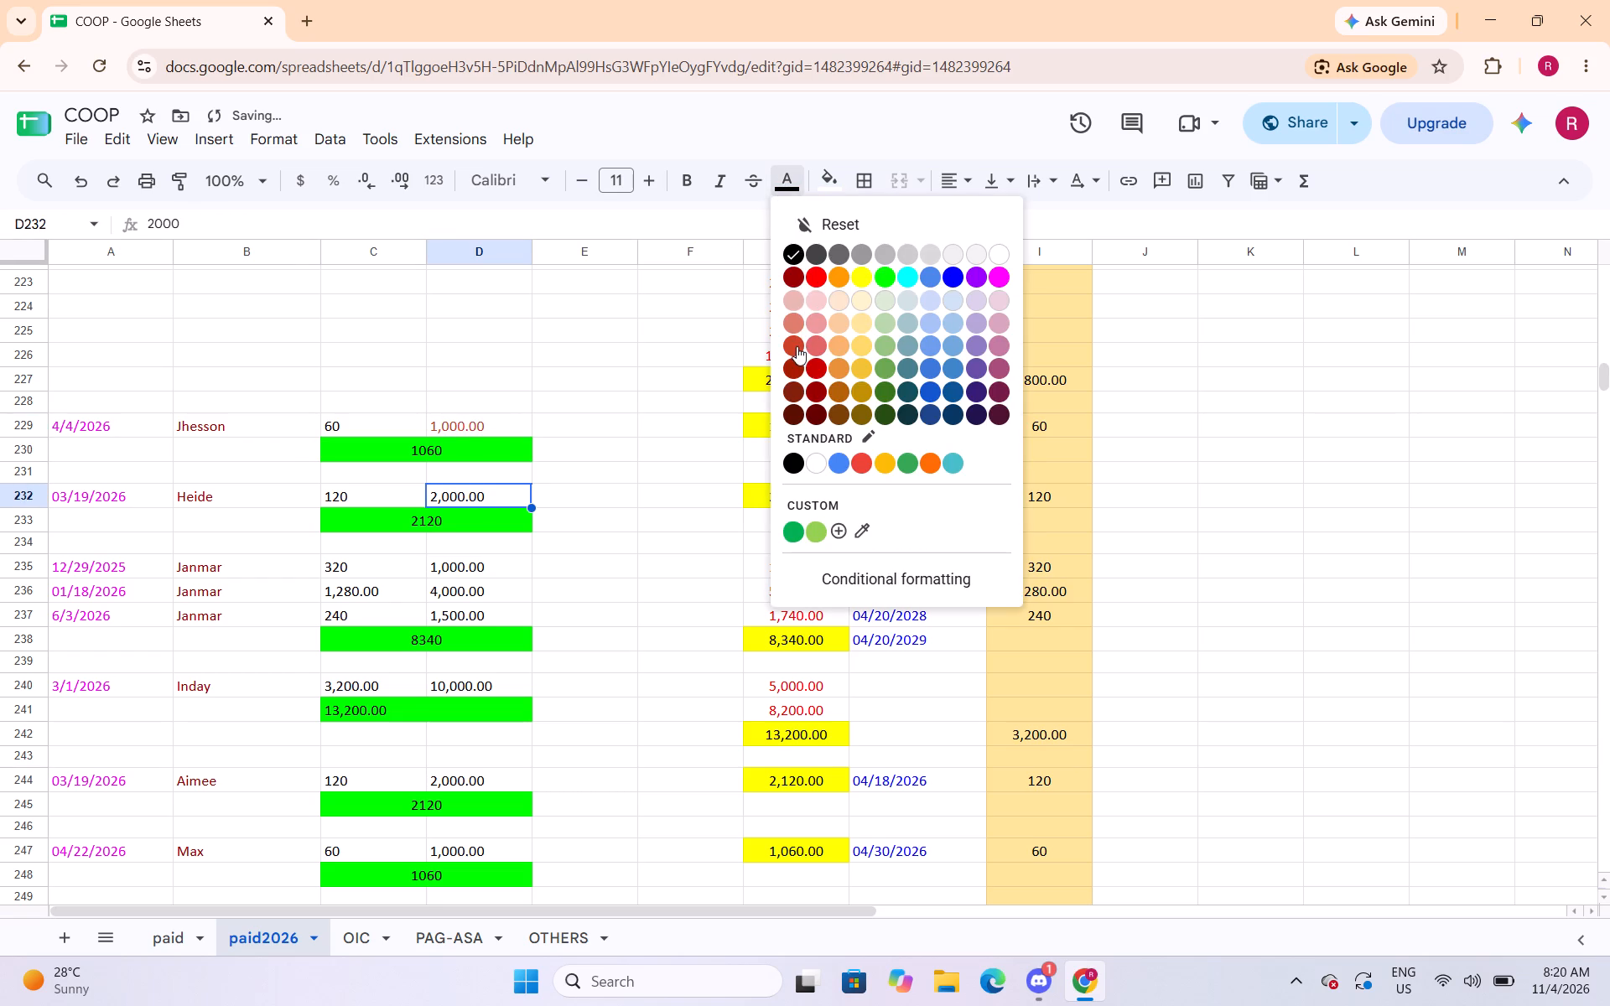
pyautogui.click(797, 346)
# Set the text of Janmar's three capital amounts in D235:D237 to light red berry 1.
pyautogui.press('Down')
pyautogui.press('Down')
pyautogui.press('Down')
pyautogui.moveTo(496, 564); pyautogui.dragTo(496, 572)
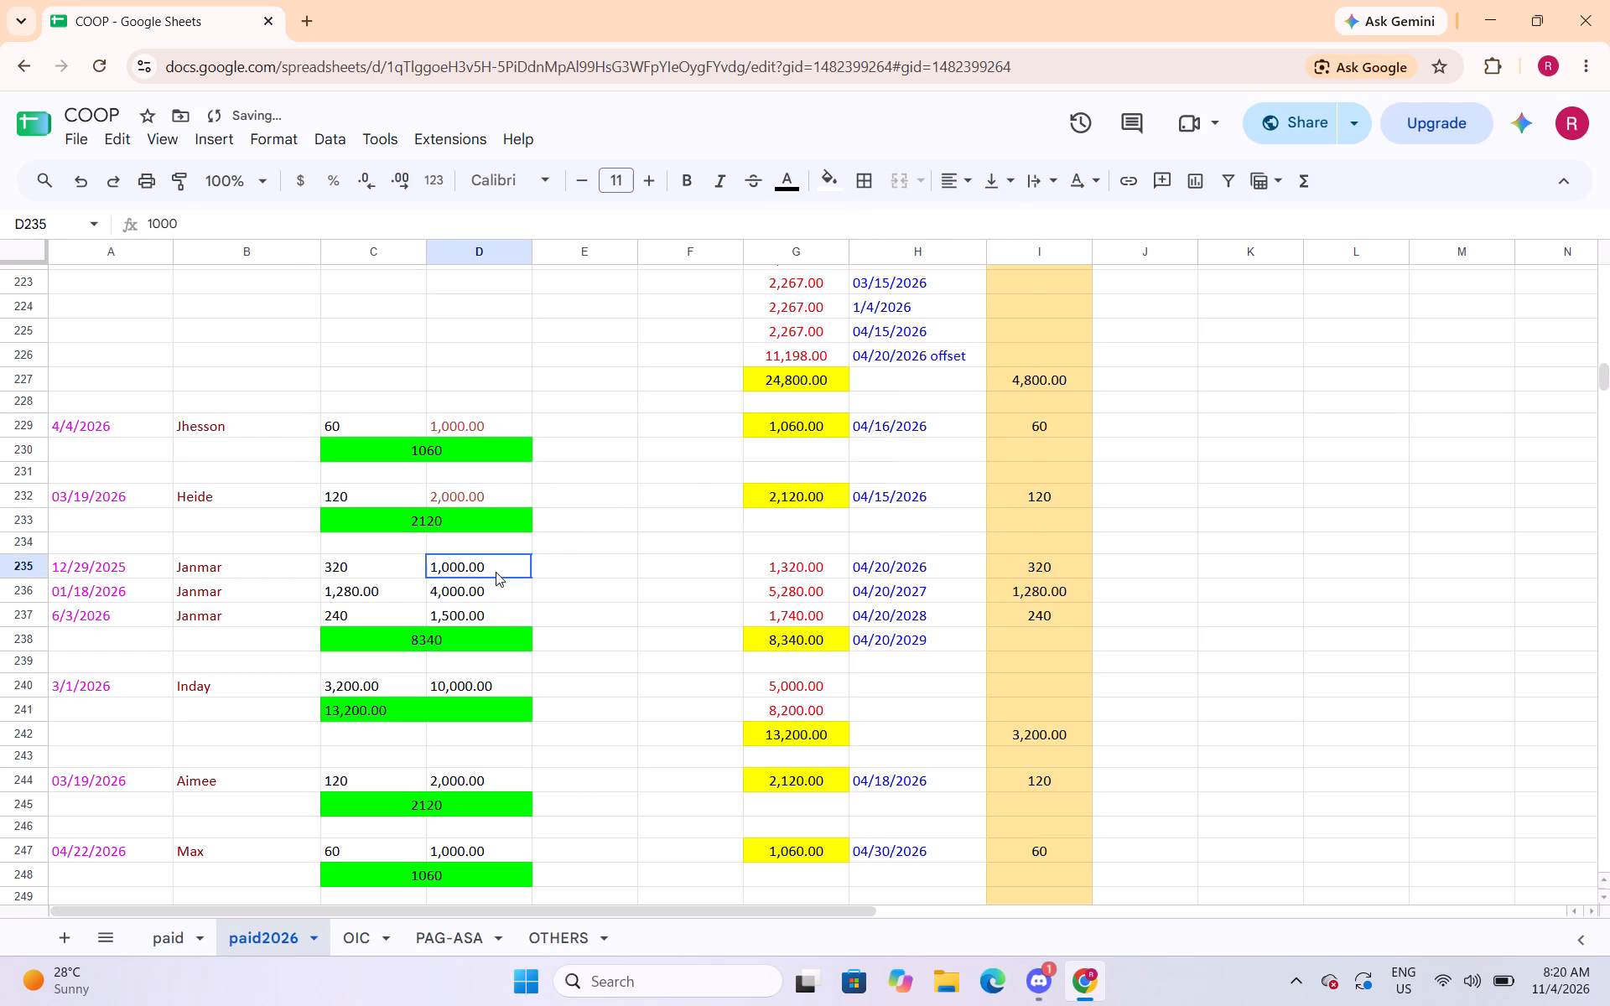
pyautogui.moveTo(496, 572); pyautogui.dragTo(490, 609)
pyautogui.click(792, 177)
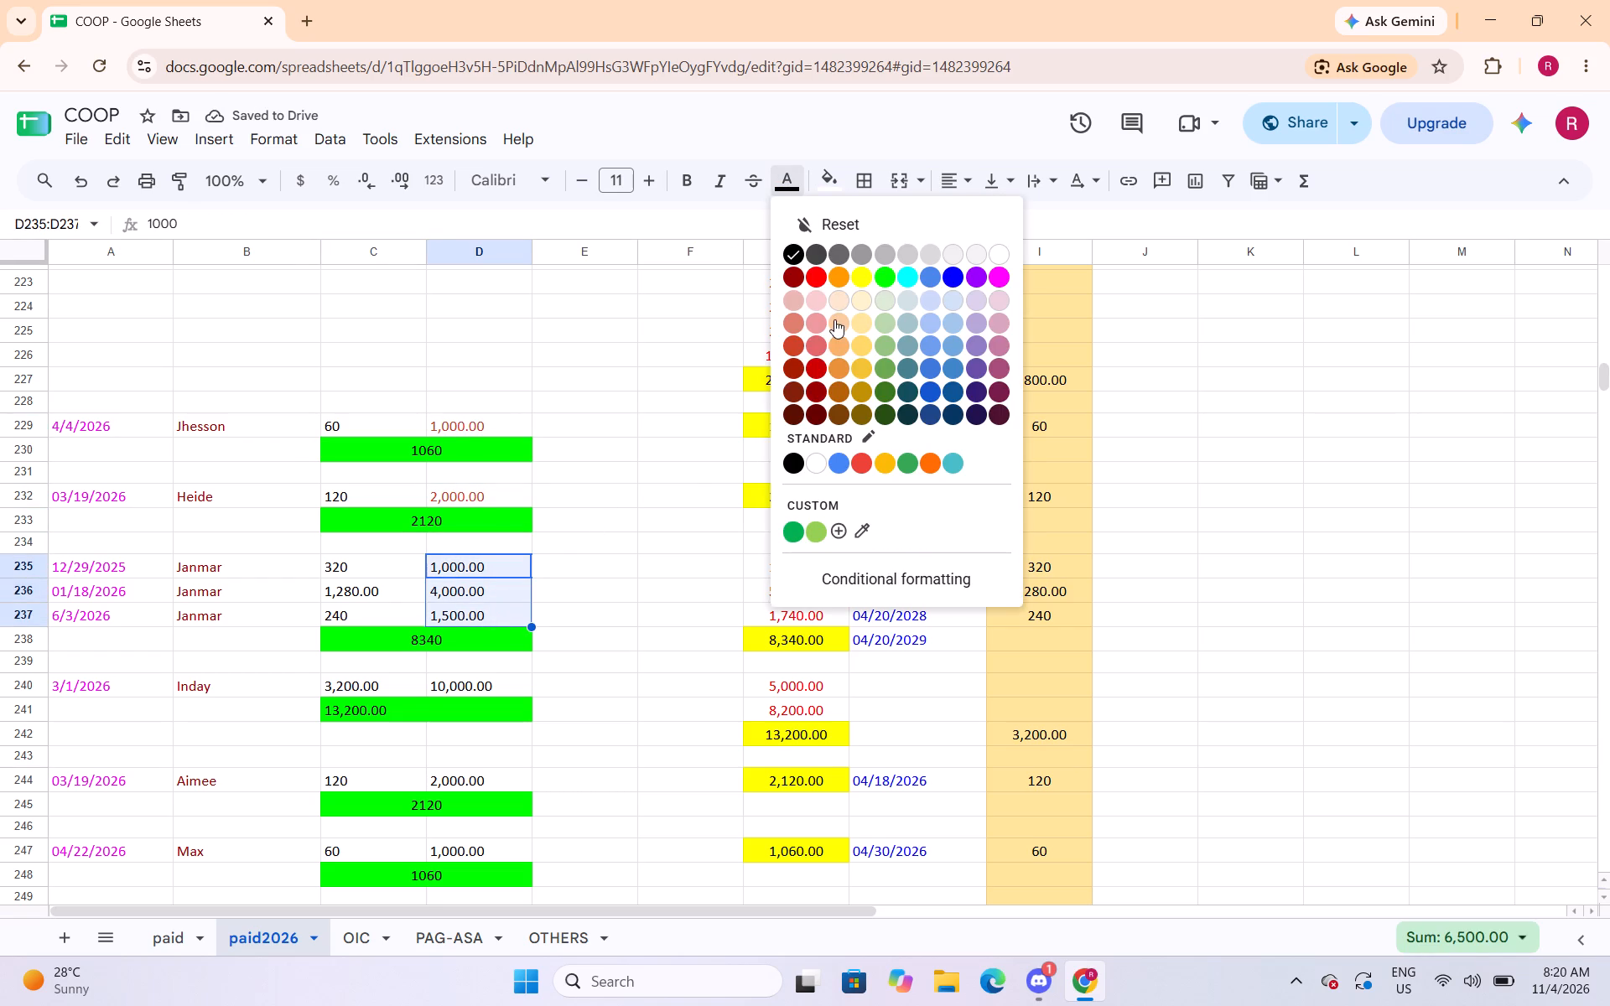
pyautogui.click(797, 343)
# Set the text of Inday's capital in D240 to light red berry 1.
pyautogui.press('Down')
pyautogui.press('Down')
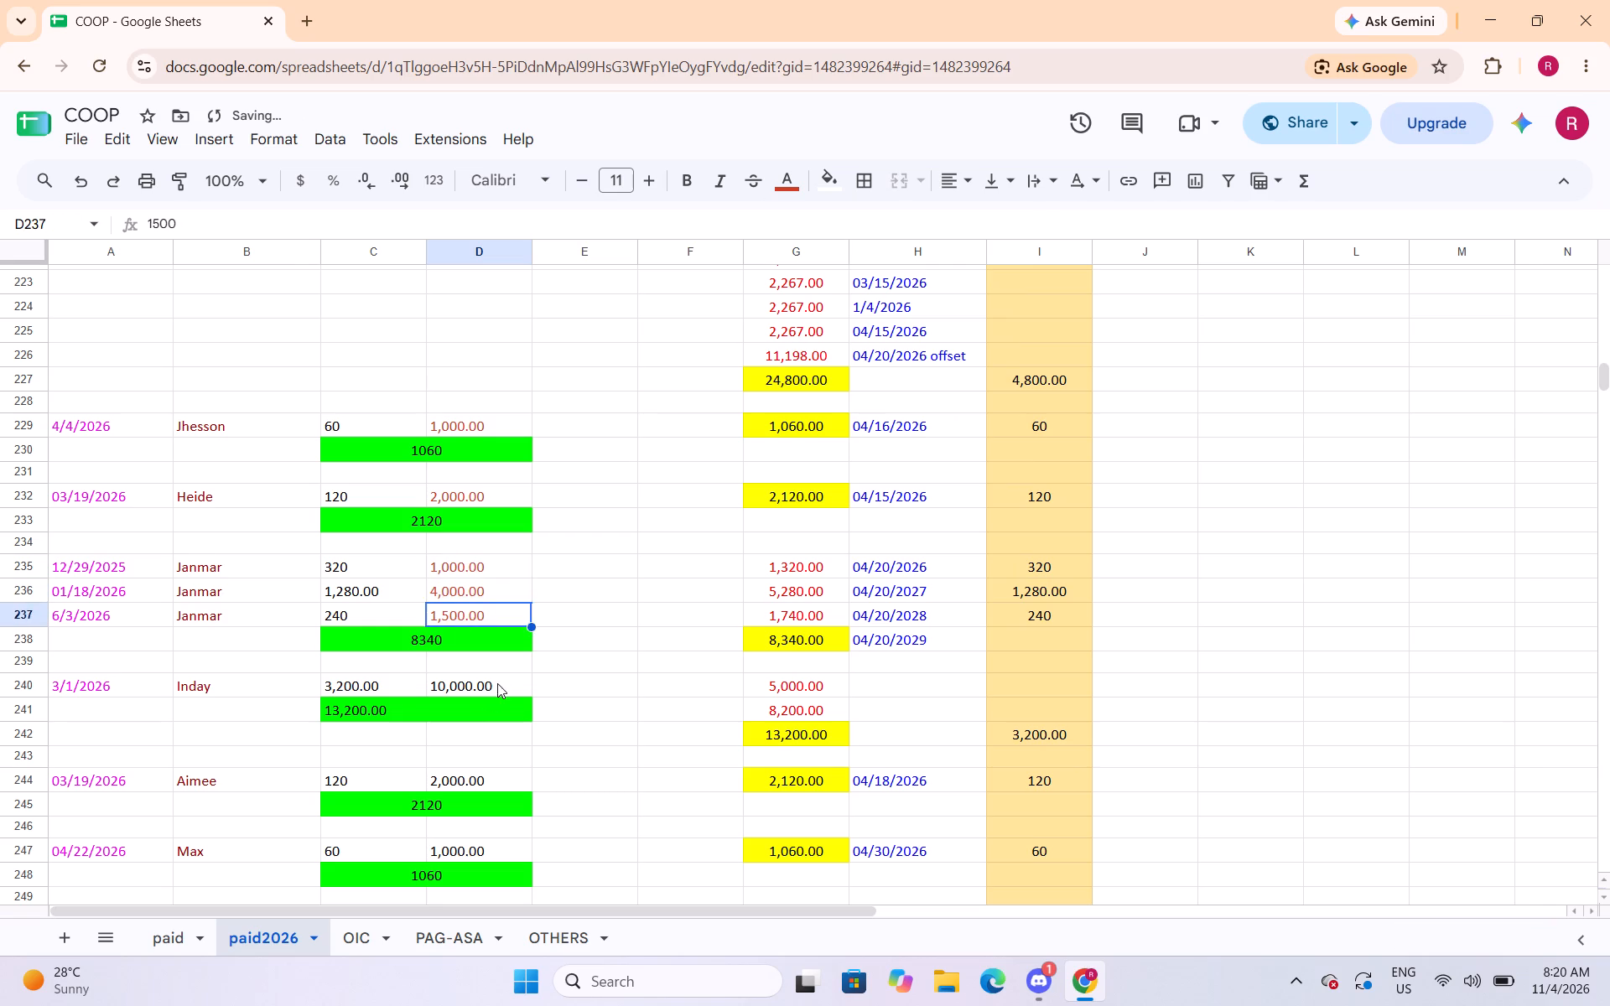
pyautogui.press('Down')
pyautogui.press('Down')
pyautogui.press('Down')
pyautogui.click(787, 181)
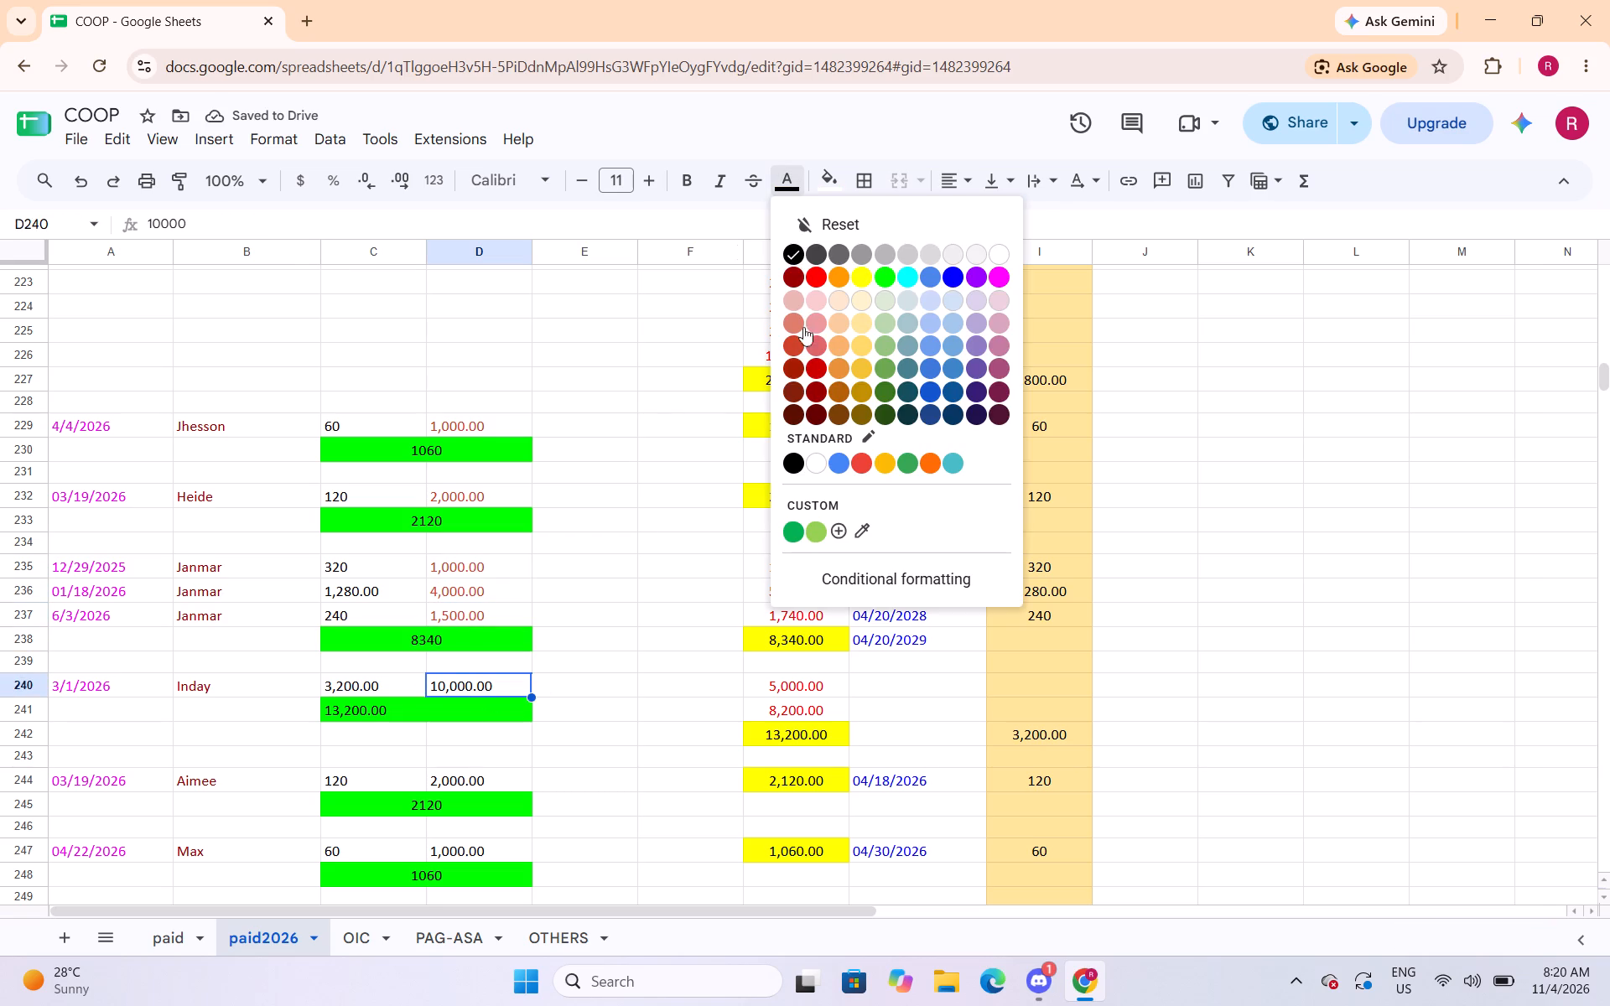
pyautogui.click(791, 345)
# Set the text of Aimee's capital in D244 and Max's capital in D247 to light red berry 1.
pyautogui.press('Down')
pyautogui.press('Down')
pyautogui.press('Down')
pyautogui.press('Down')
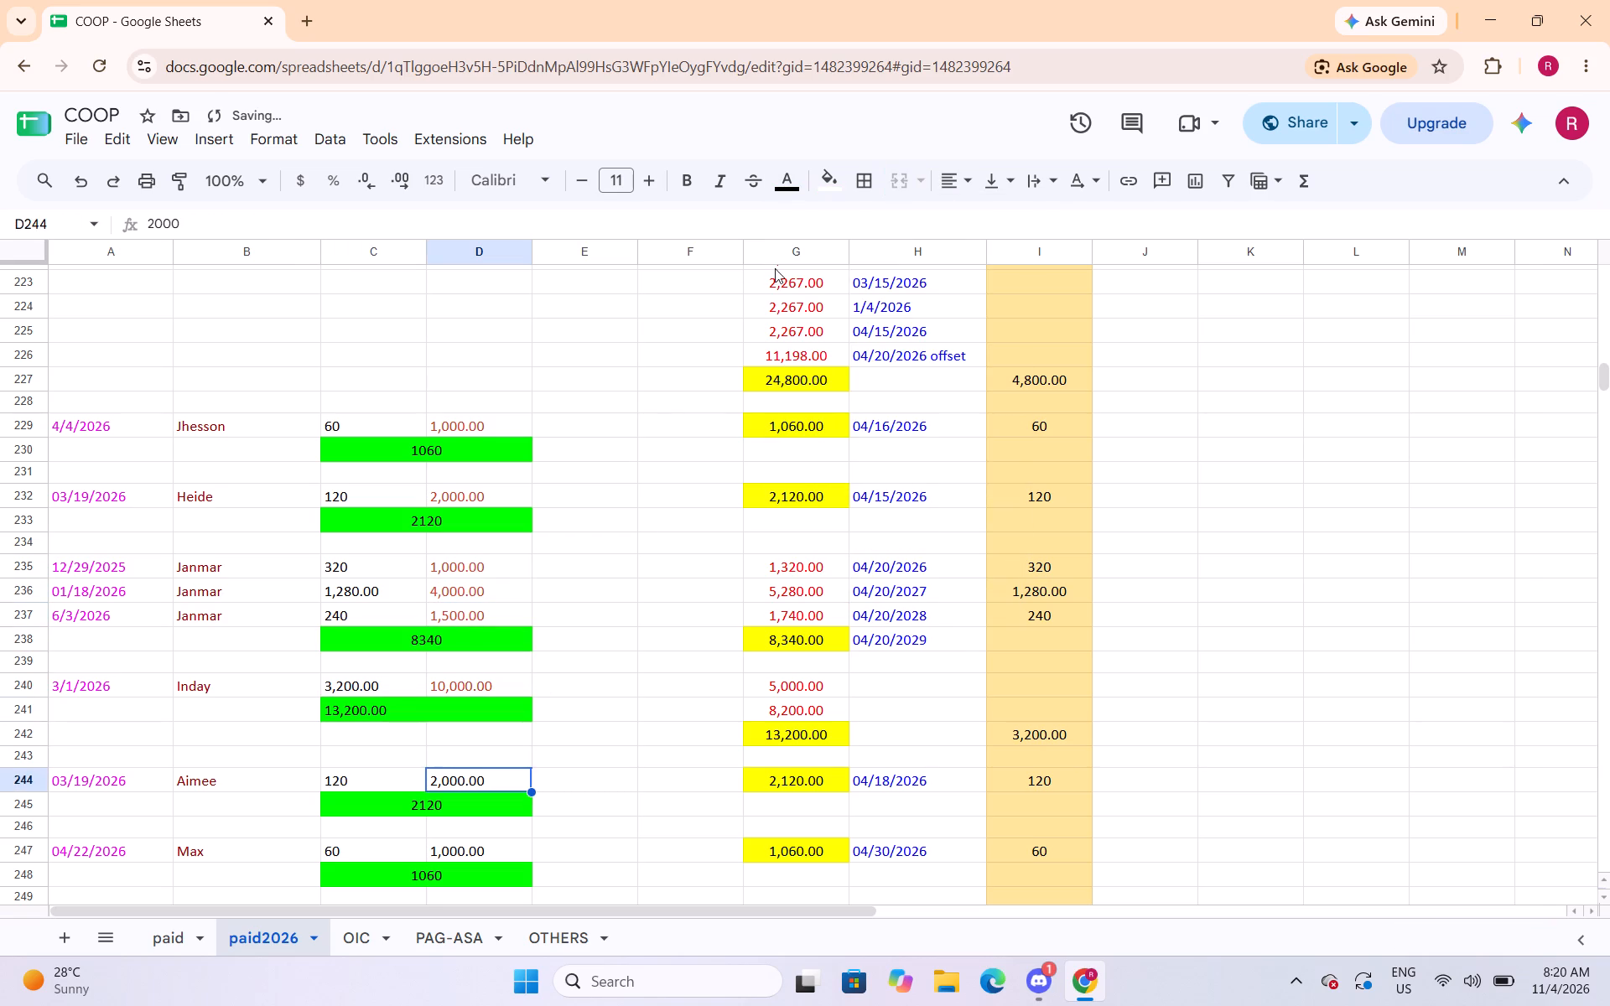
pyautogui.click(788, 191)
pyautogui.click(795, 346)
pyautogui.press('Down')
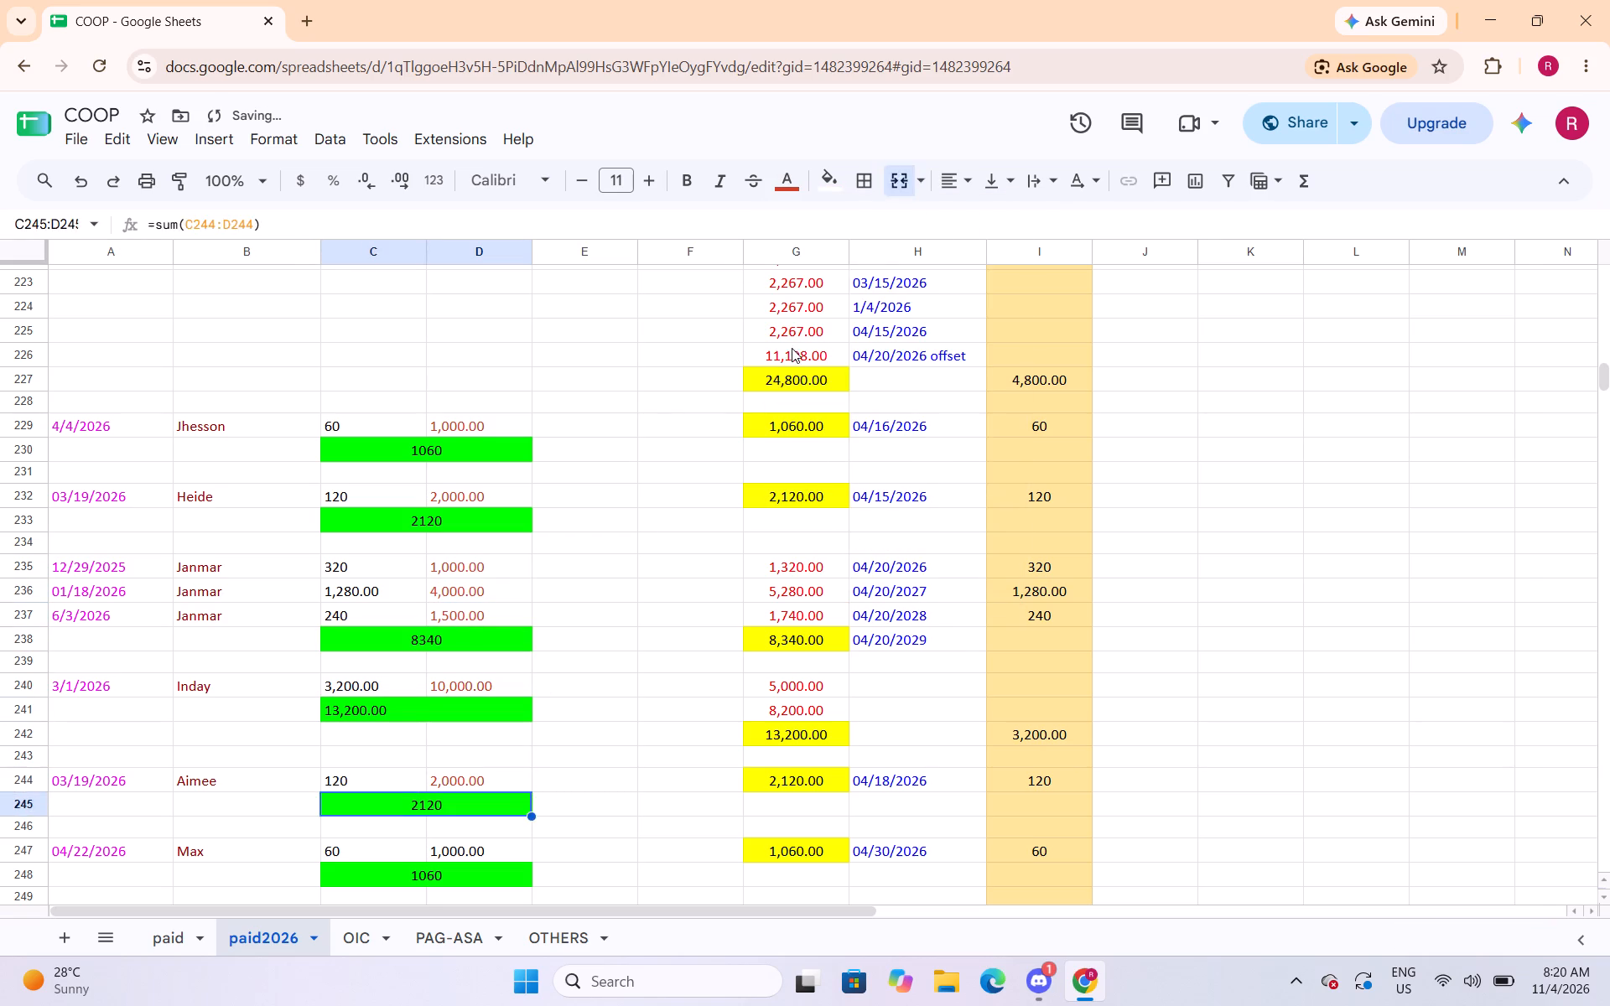
pyautogui.press('Down')
pyautogui.press('Down')
pyautogui.click(786, 181)
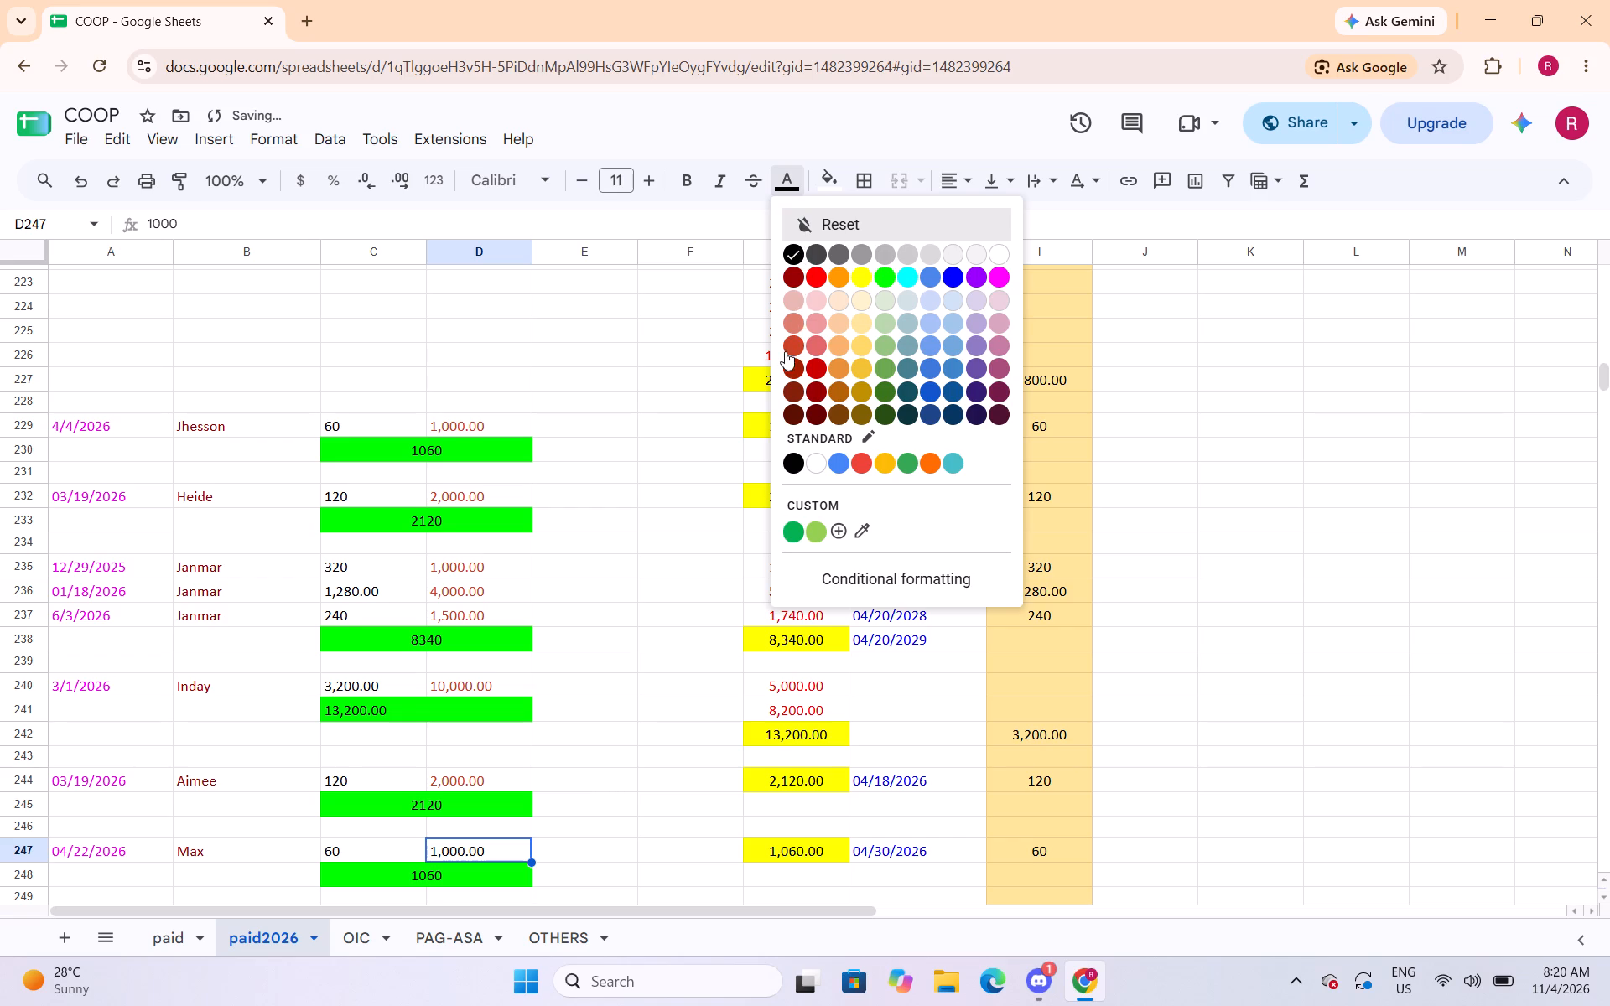
pyautogui.click(790, 345)
# Set the text of Jayza's capital amounts in D250:D251 and Duben's capital in D259 to light red berry 1.
pyautogui.press('Down')
pyautogui.press('Down')
pyautogui.scroll(-3, 634, 475)
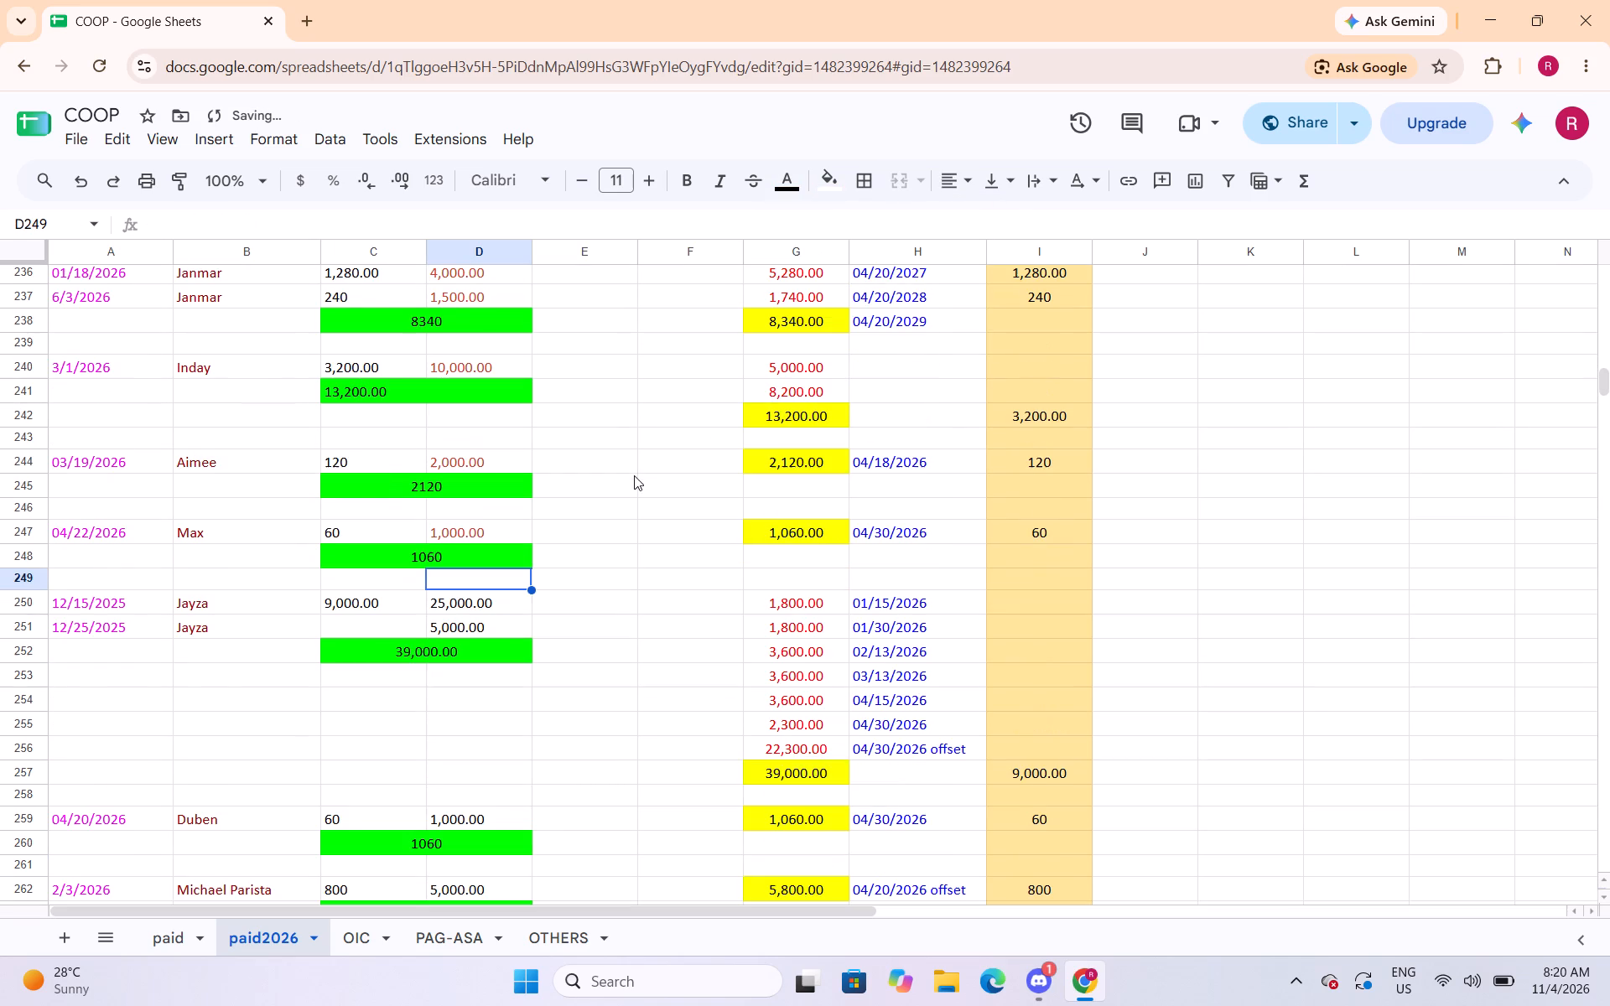
pyautogui.moveTo(512, 596); pyautogui.dragTo(507, 618)
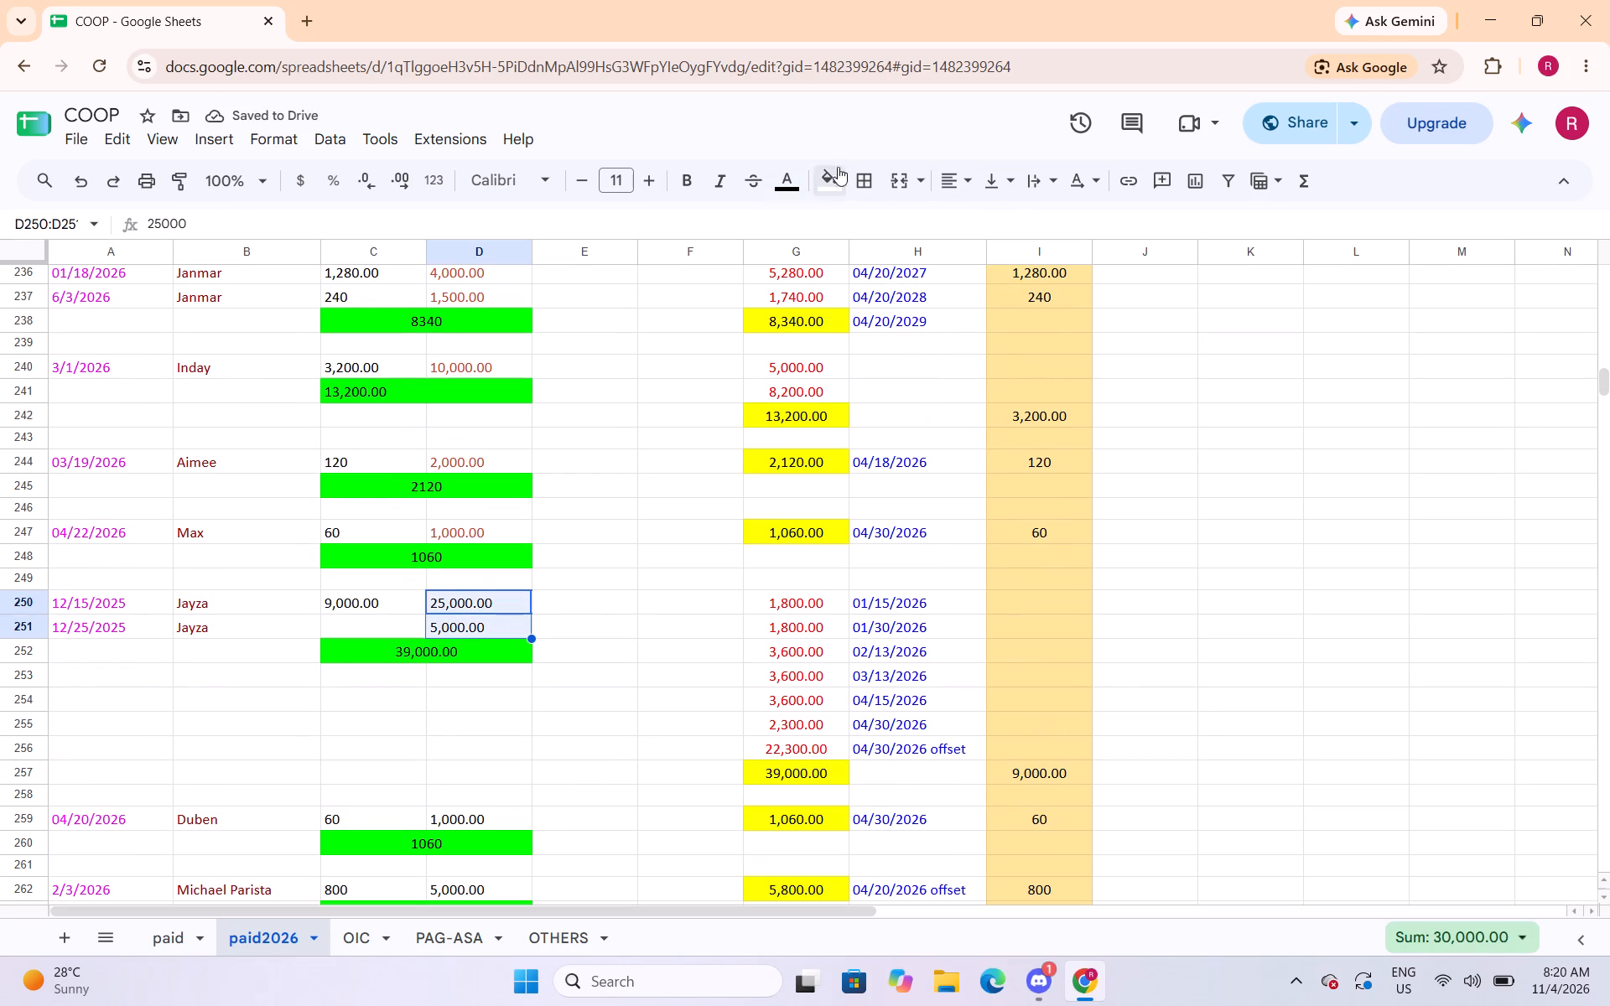
pyautogui.click(792, 162)
pyautogui.click(789, 183)
pyautogui.click(794, 341)
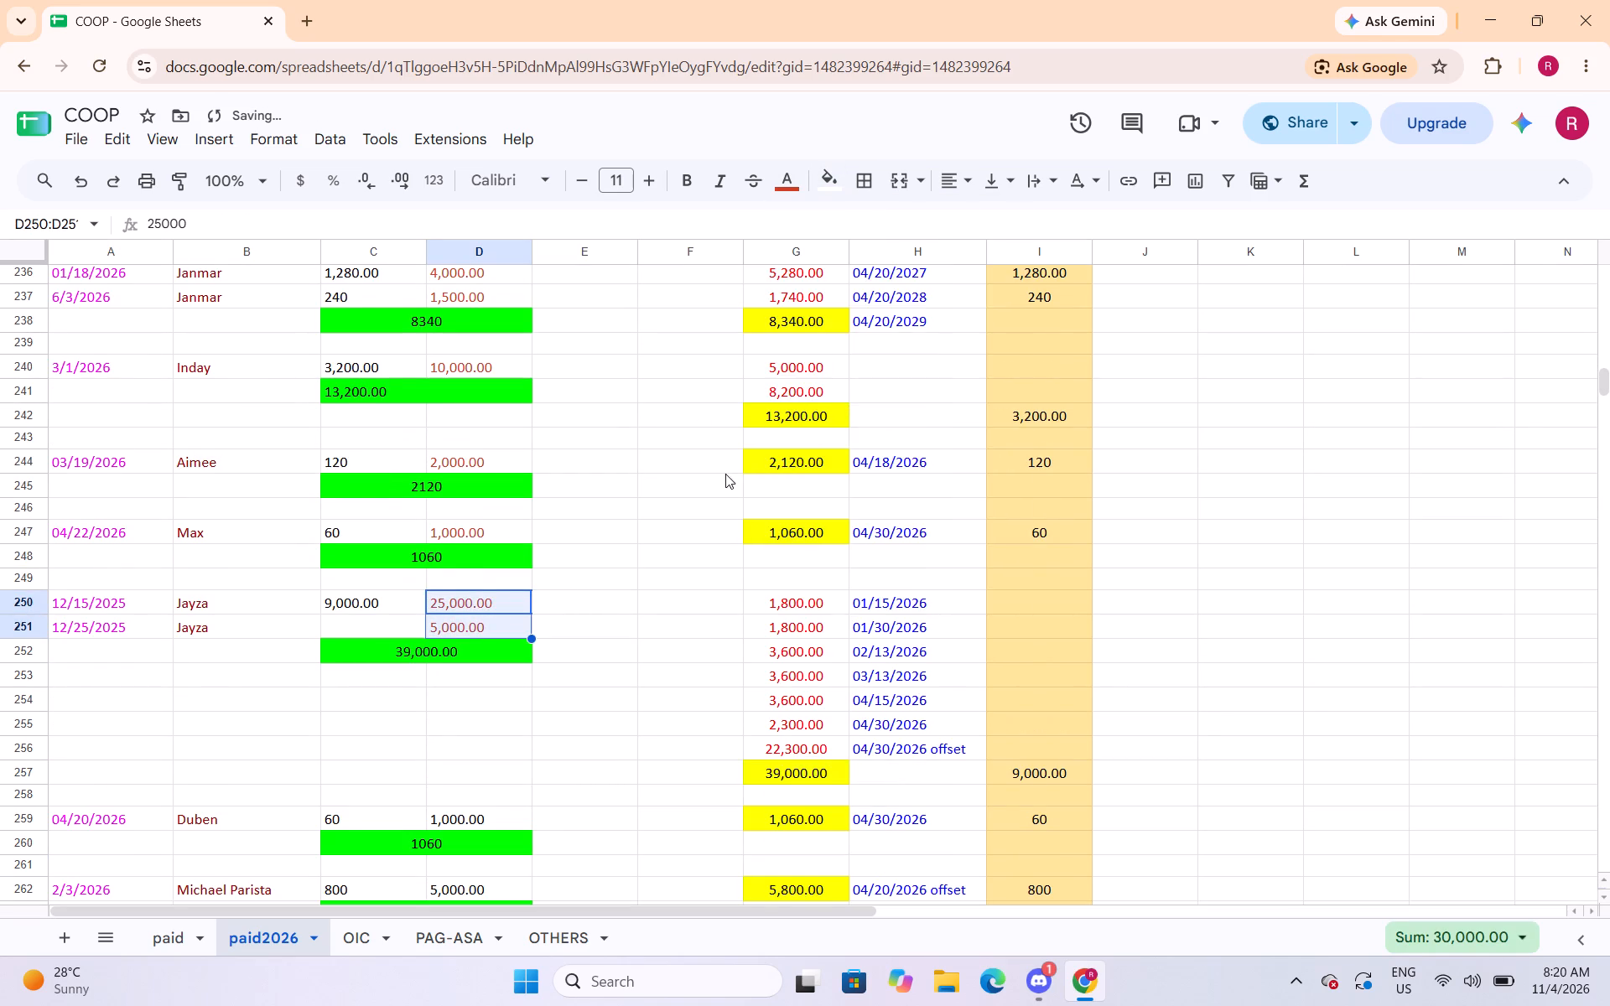
pyautogui.scroll(-4, 706, 477)
pyautogui.click(521, 402)
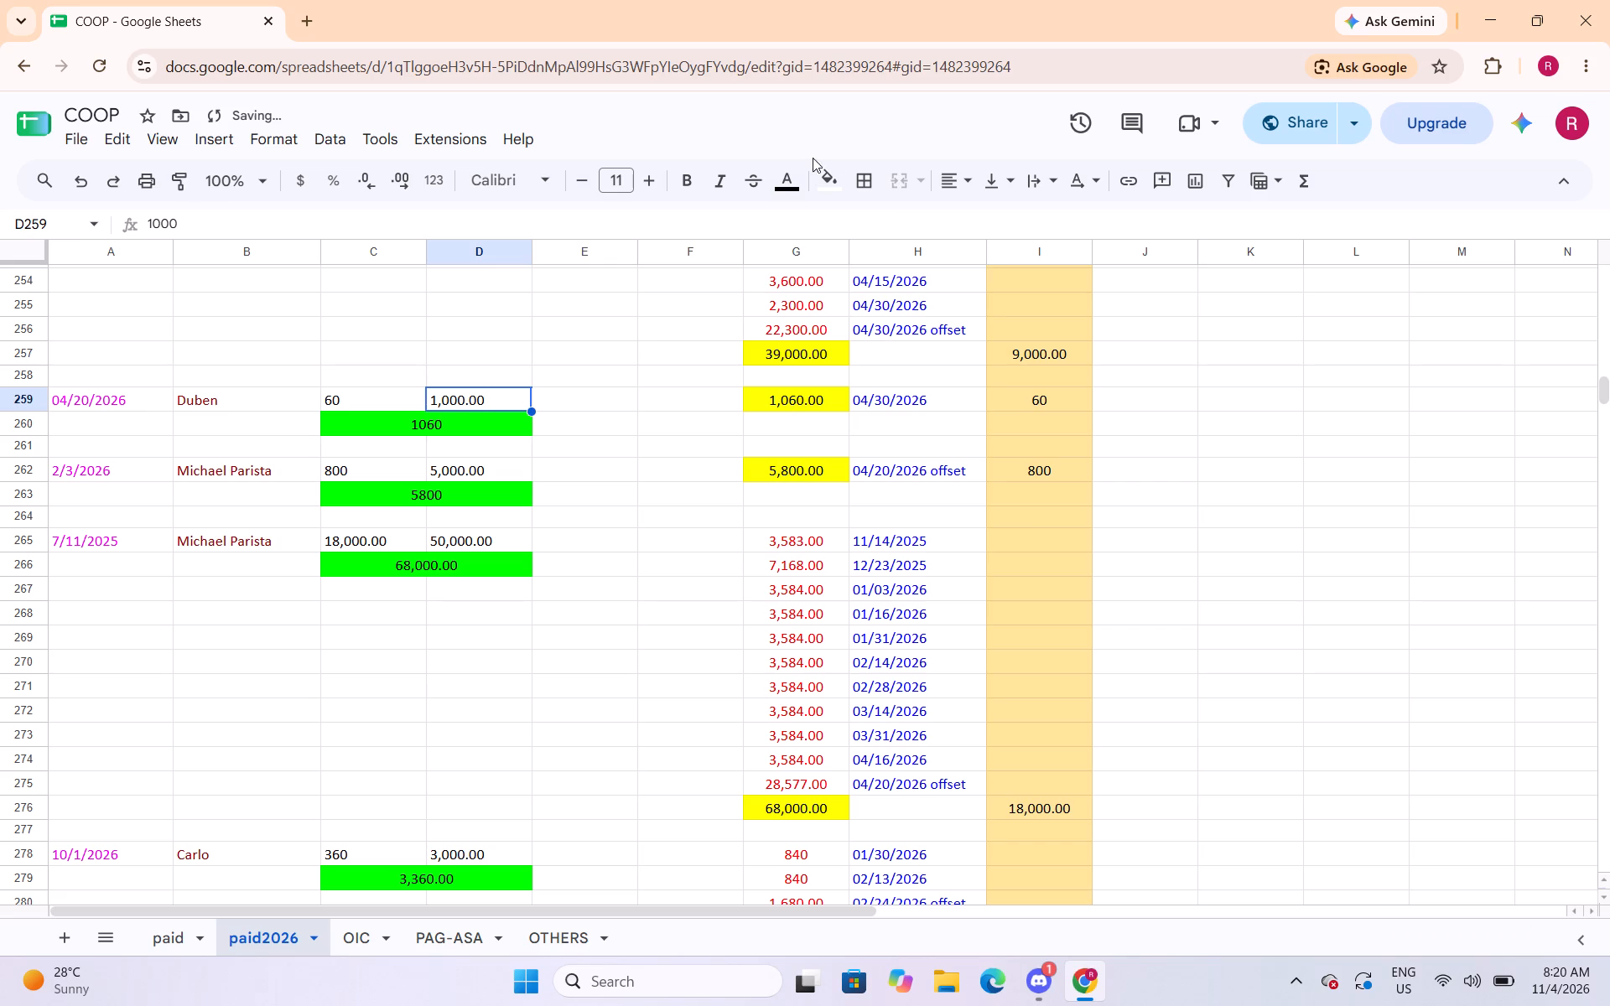
pyautogui.click(790, 182)
pyautogui.click(799, 341)
# Set the text of the capital amounts in D262 and D265 to light red berry 1.
pyautogui.press('Down')
pyautogui.press('Down')
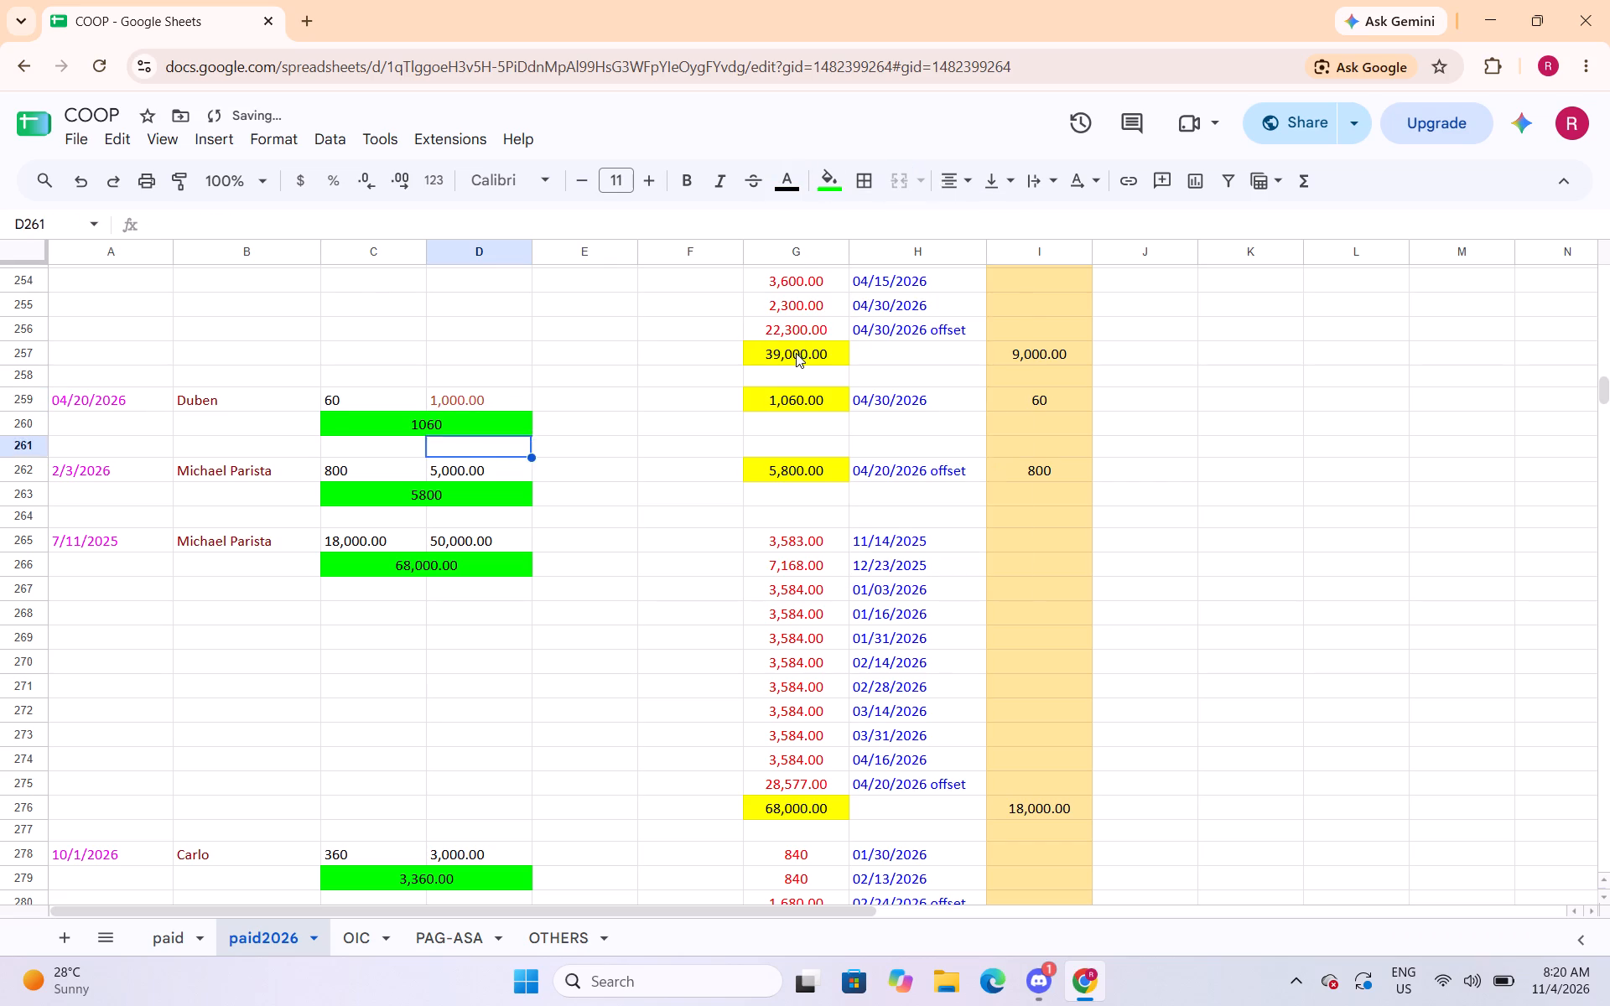
pyautogui.press('Down')
pyautogui.click(795, 188)
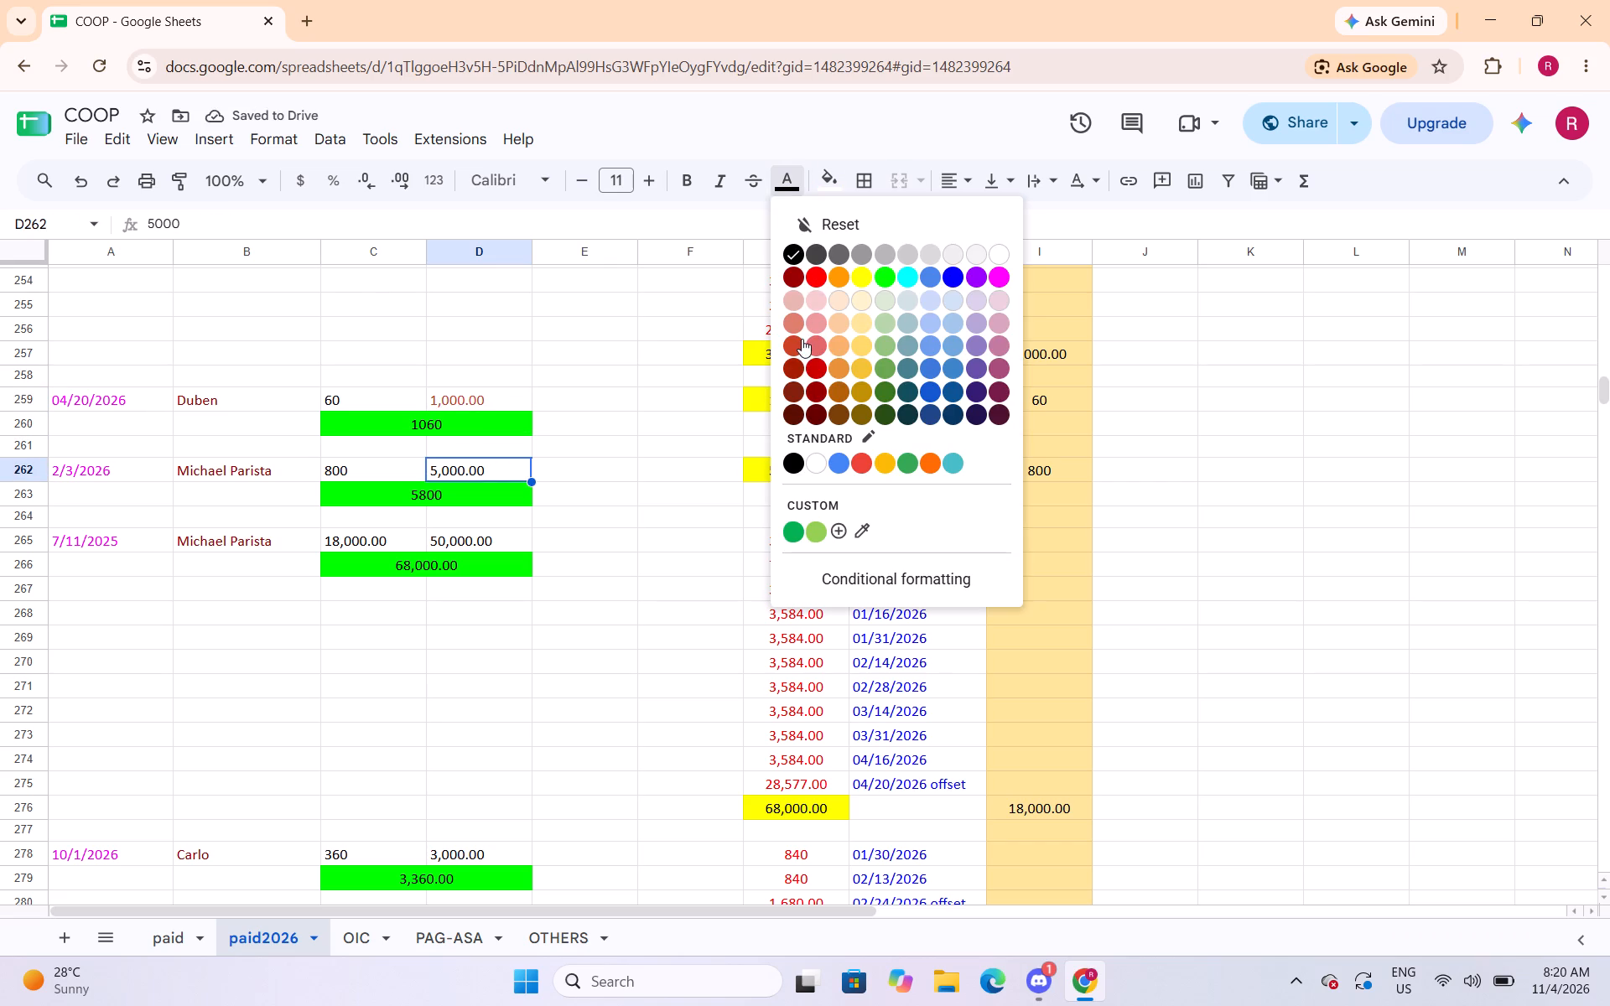
pyautogui.click(802, 339)
pyautogui.press('Down')
pyautogui.press('Down')
pyautogui.press('Down')
pyautogui.click(800, 177)
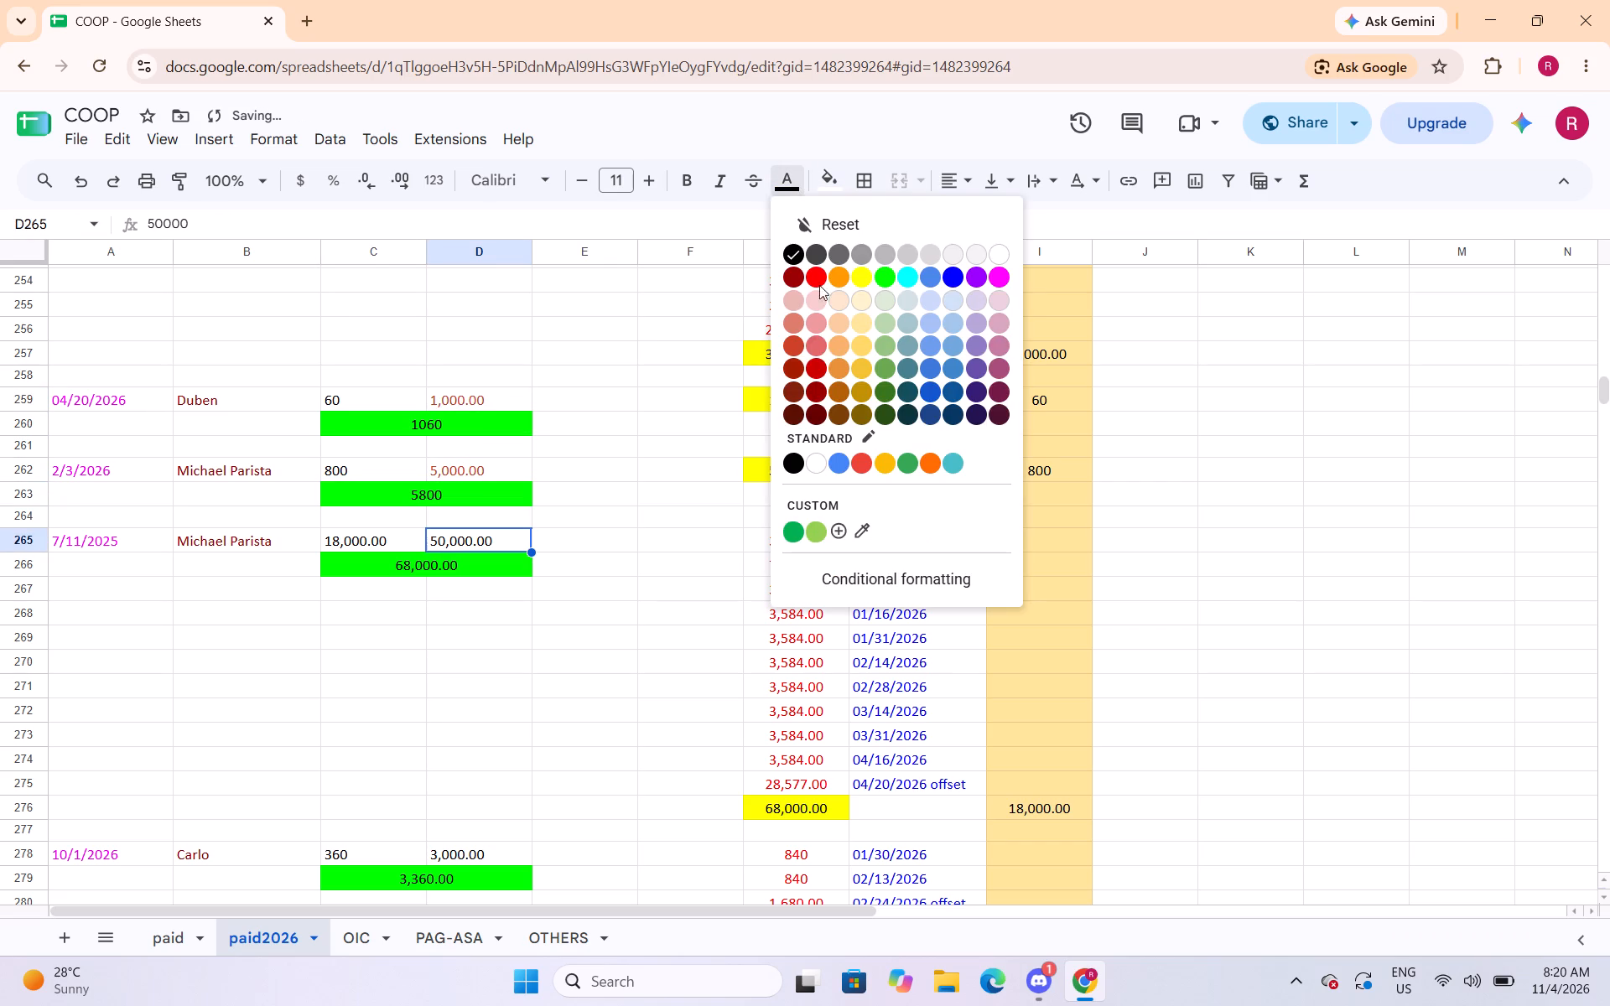
pyautogui.click(799, 344)
# Set the text of Carlo's capital in D278 to light red berry 1.
pyautogui.press('Down')
pyautogui.press('Down')
pyautogui.press('Down')
pyautogui.press('Down')
pyautogui.scroll(-3, 678, 396)
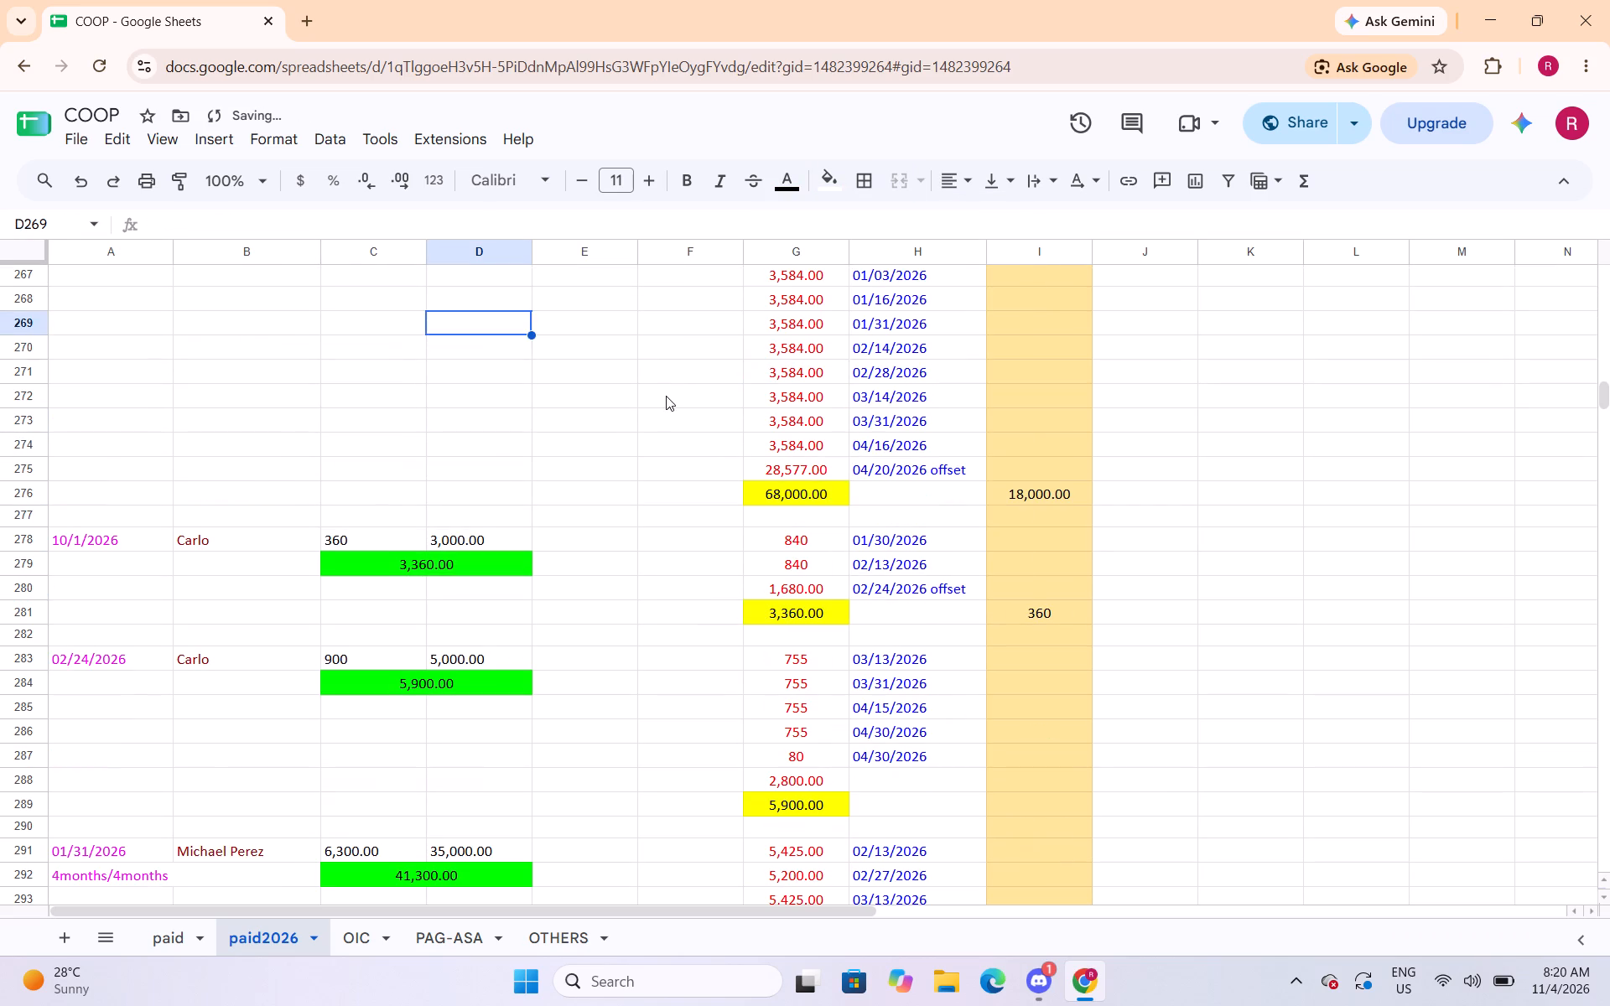
pyautogui.press('Down')
pyautogui.press('Down')
pyautogui.press('Down')
pyautogui.press('Down')
pyautogui.press('Down')
pyautogui.press('Down')
pyautogui.press('Down')
pyautogui.press('Down')
pyautogui.press('Down')
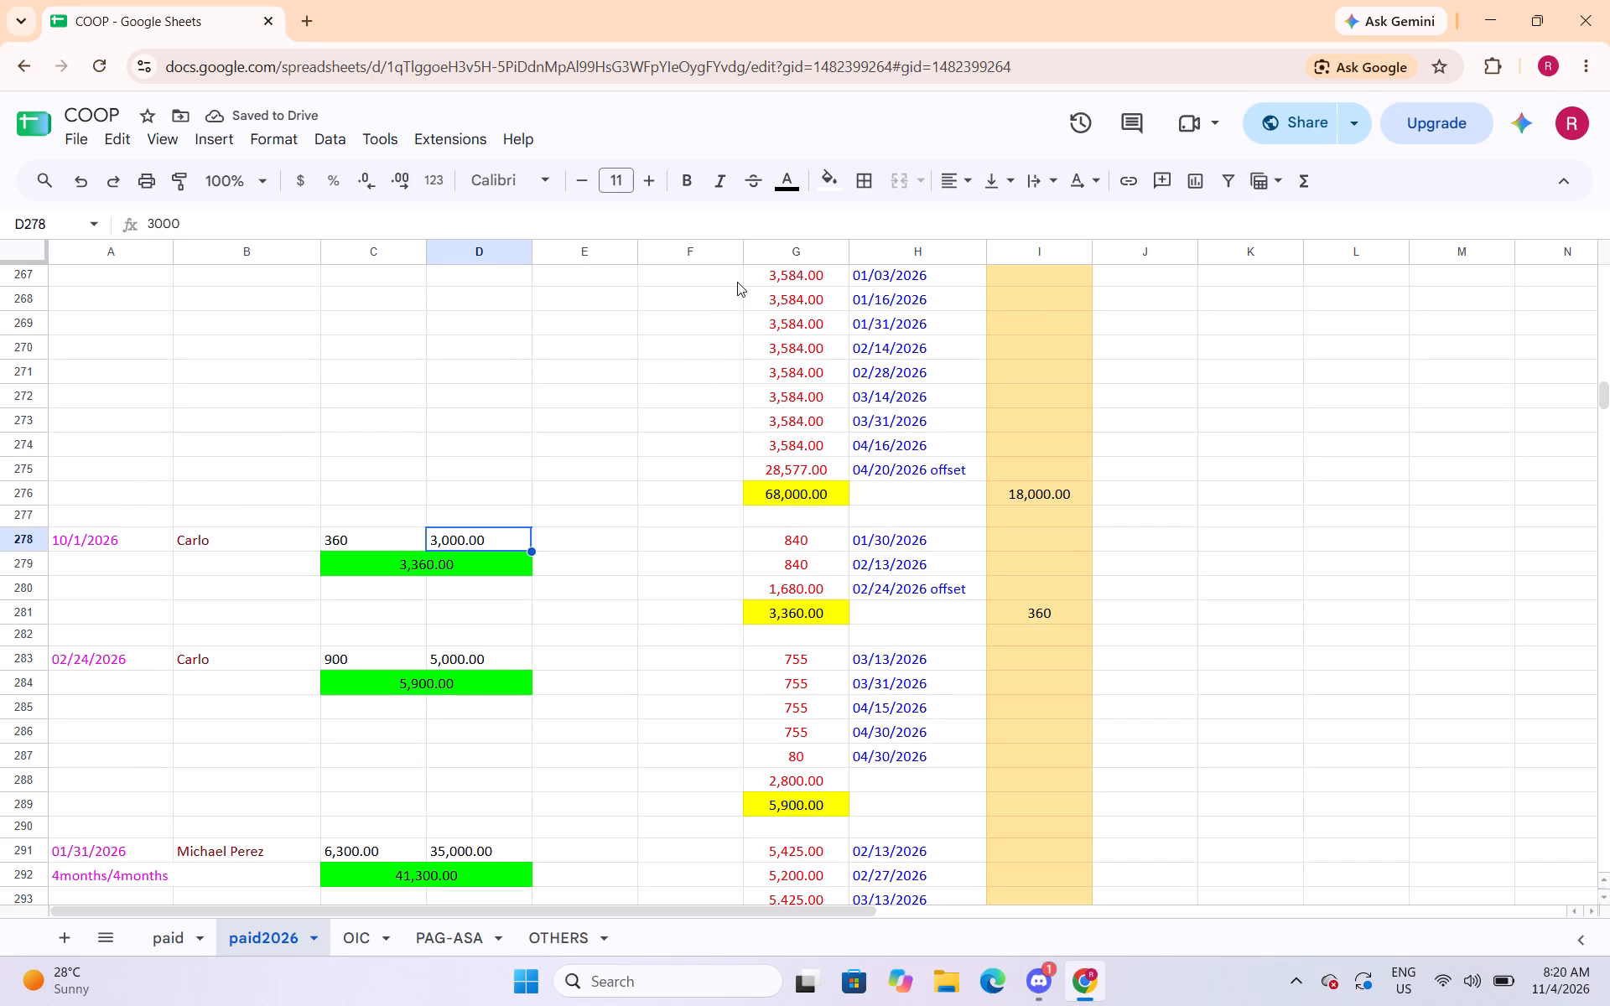
pyautogui.click(791, 179)
pyautogui.click(792, 340)
# Set the text of Carlo's second capital amount in D283 to light red berry 1.
pyautogui.press('Down')
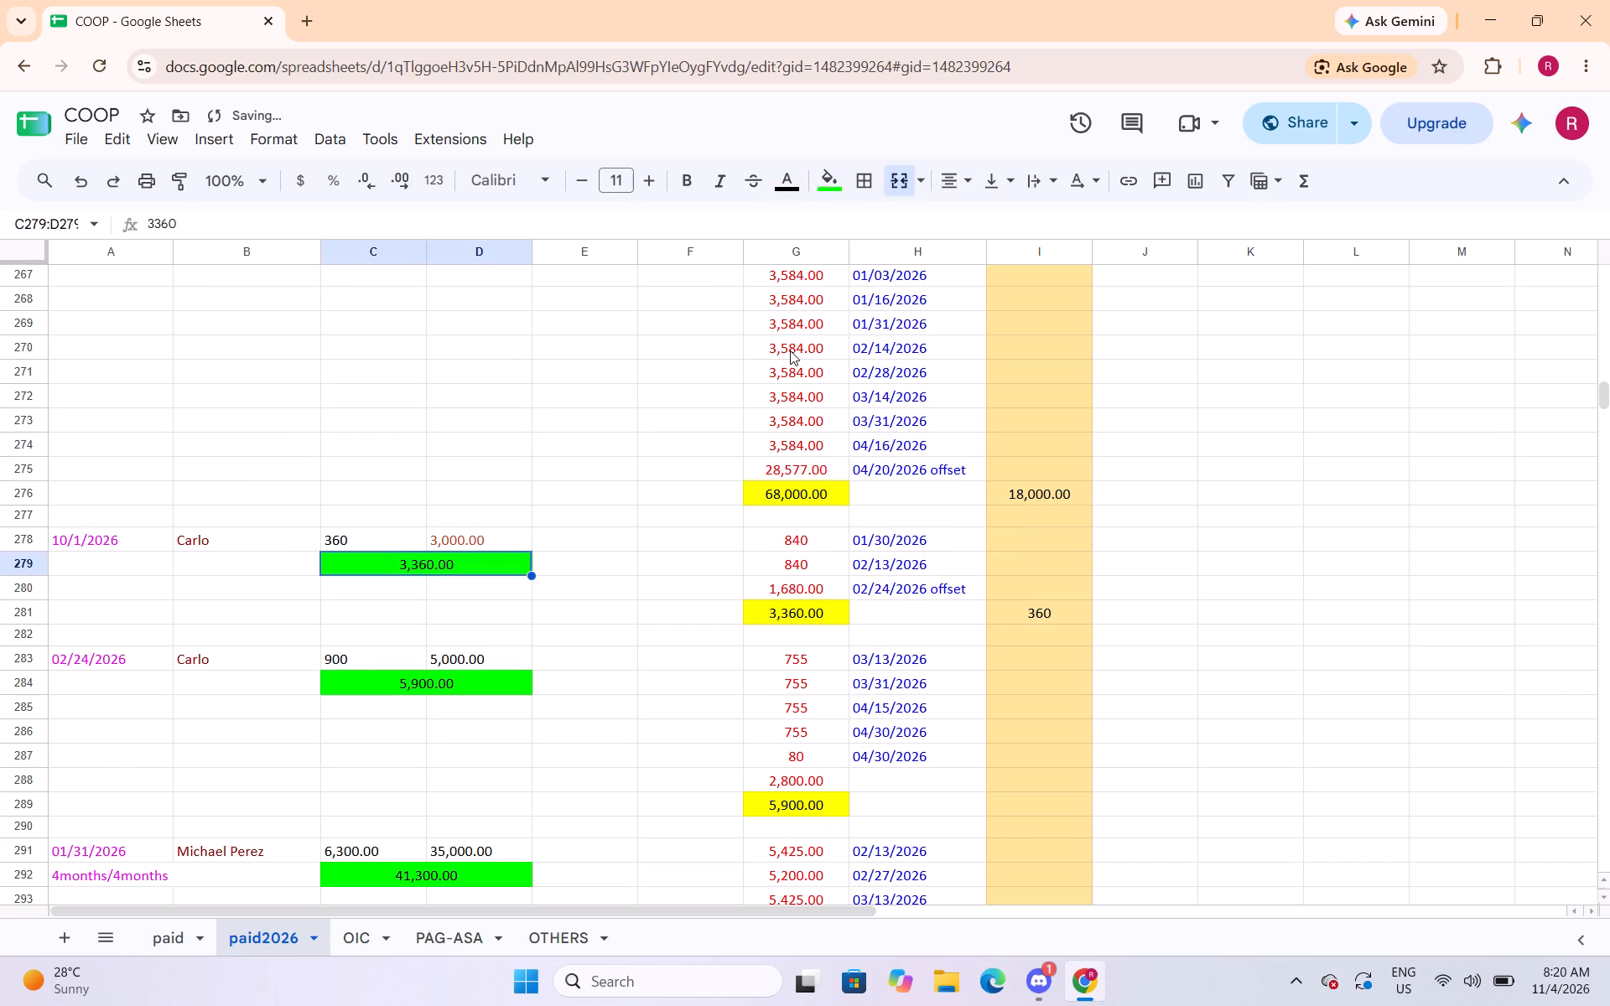
pyautogui.press('Down')
pyautogui.press('Down')
pyautogui.press('Down')
pyautogui.press('Down')
pyautogui.click(797, 189)
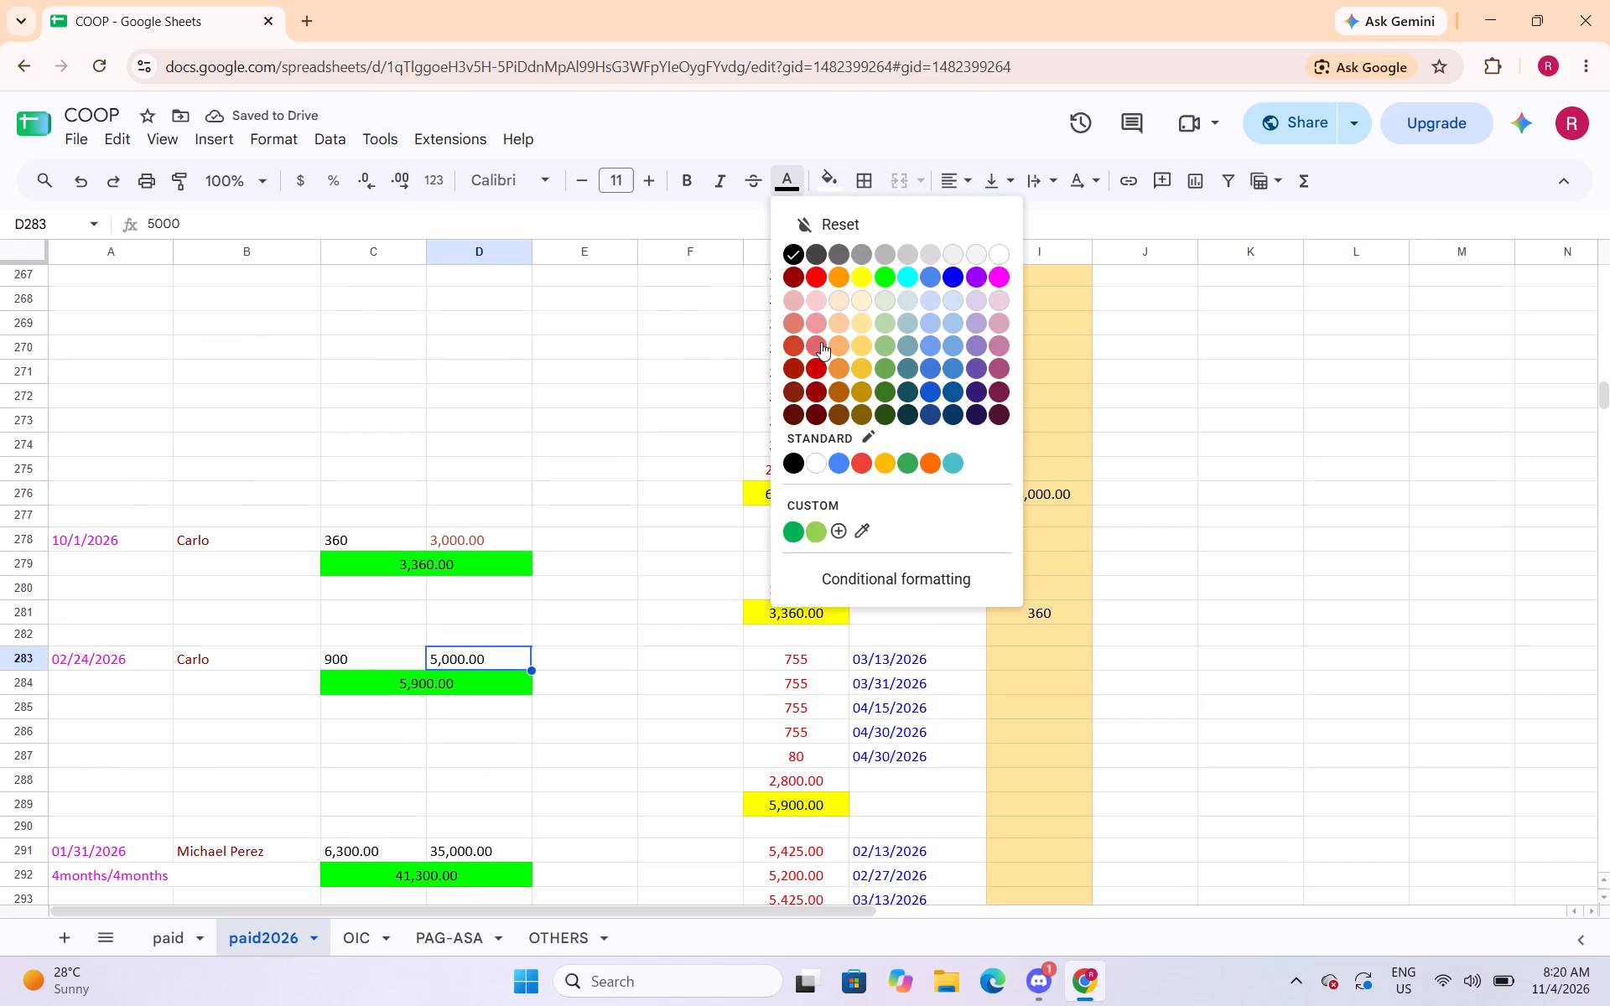
pyautogui.click(795, 348)
# Set the text of the capital in D291 to light red berry 1.
pyautogui.press('Down')
pyautogui.press('Down')
pyautogui.press('Down')
pyautogui.press('Down')
pyautogui.press('Down')
pyautogui.press('Down')
pyautogui.press('Down')
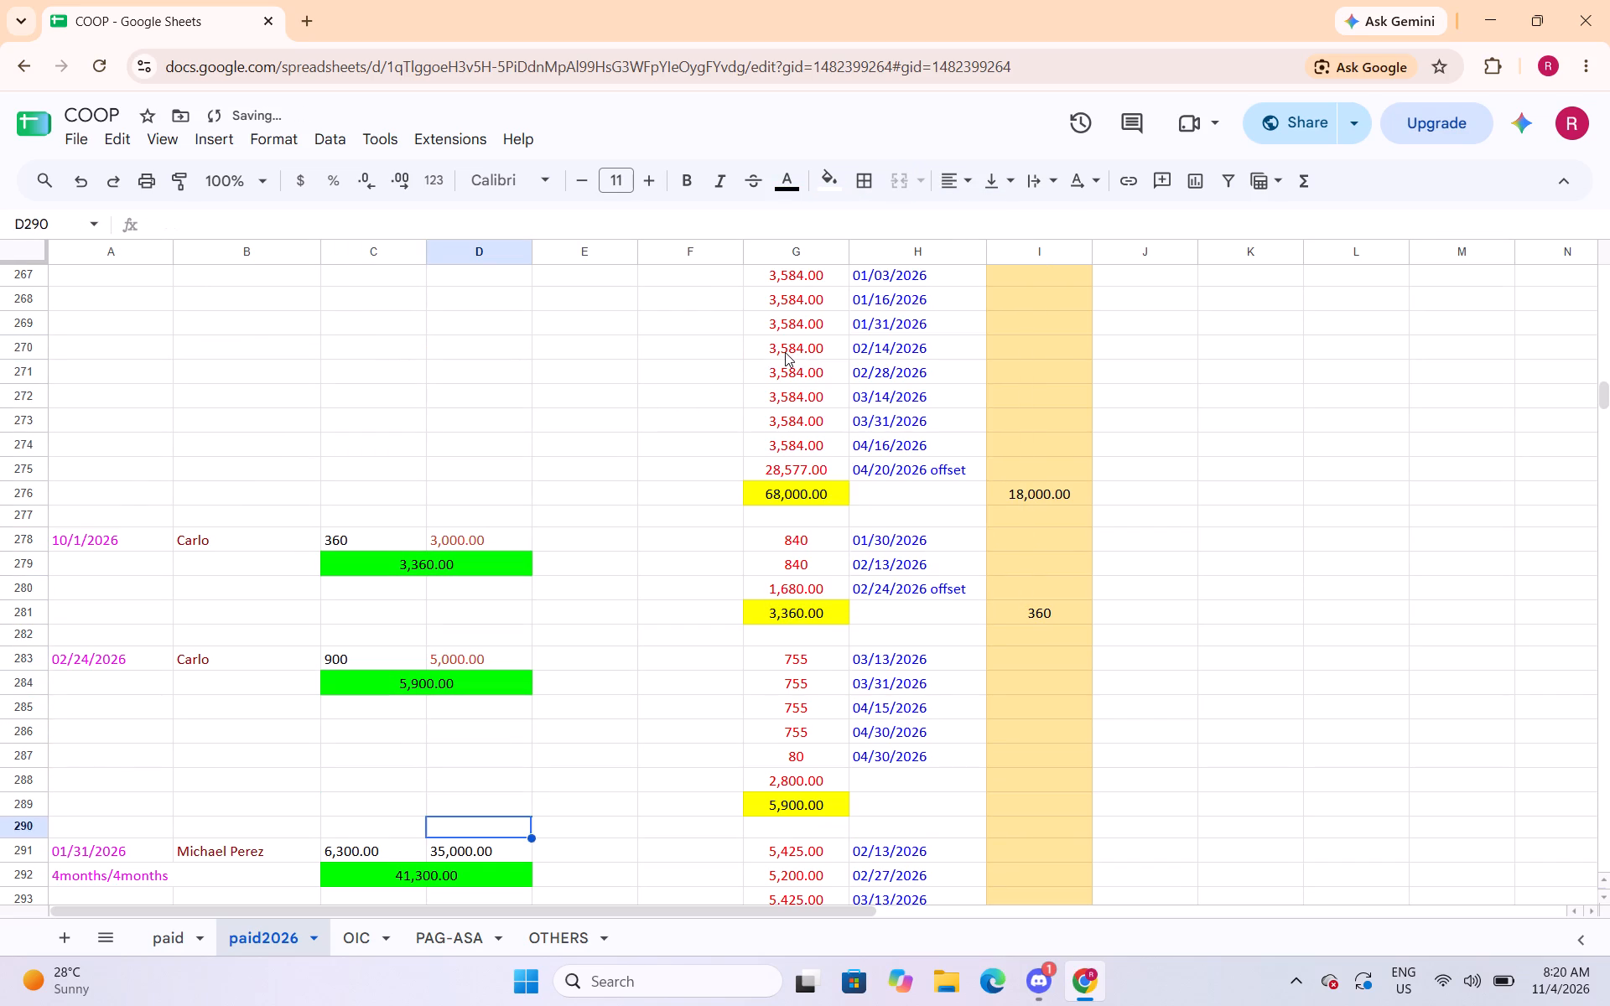
pyautogui.press('Down')
pyautogui.click(795, 187)
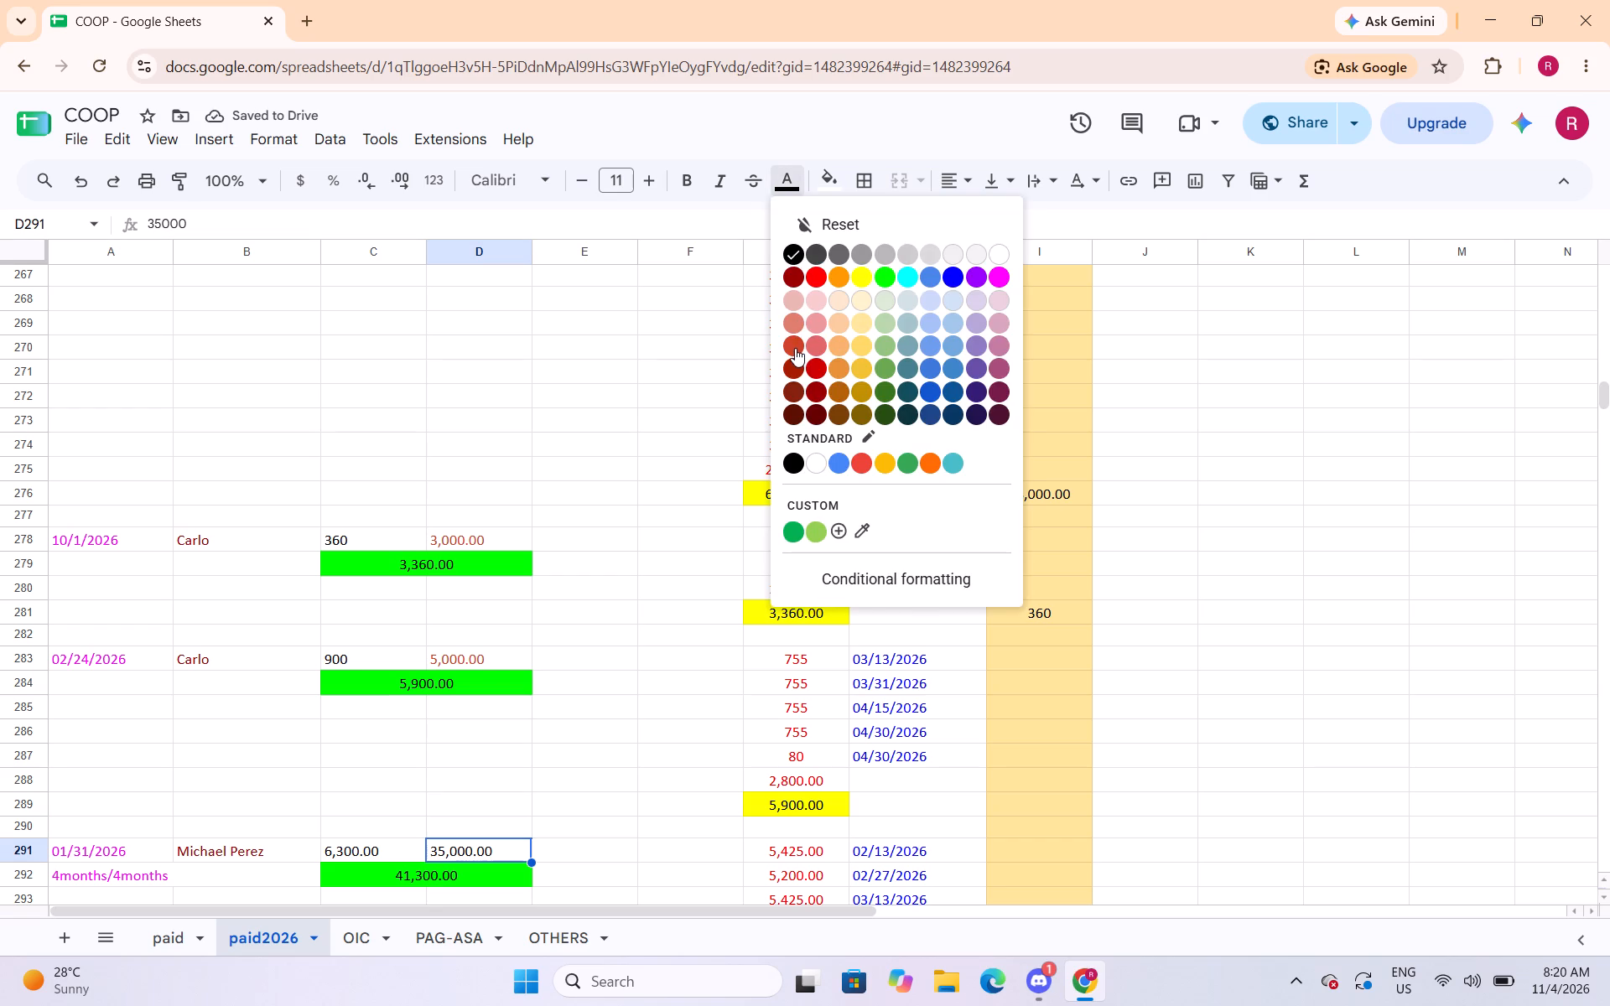
pyautogui.click(795, 348)
# Set the text of Mondelo's capital in D300 and Max's capital in D304 to light red berry 1.
pyautogui.scroll(-6, 574, 445)
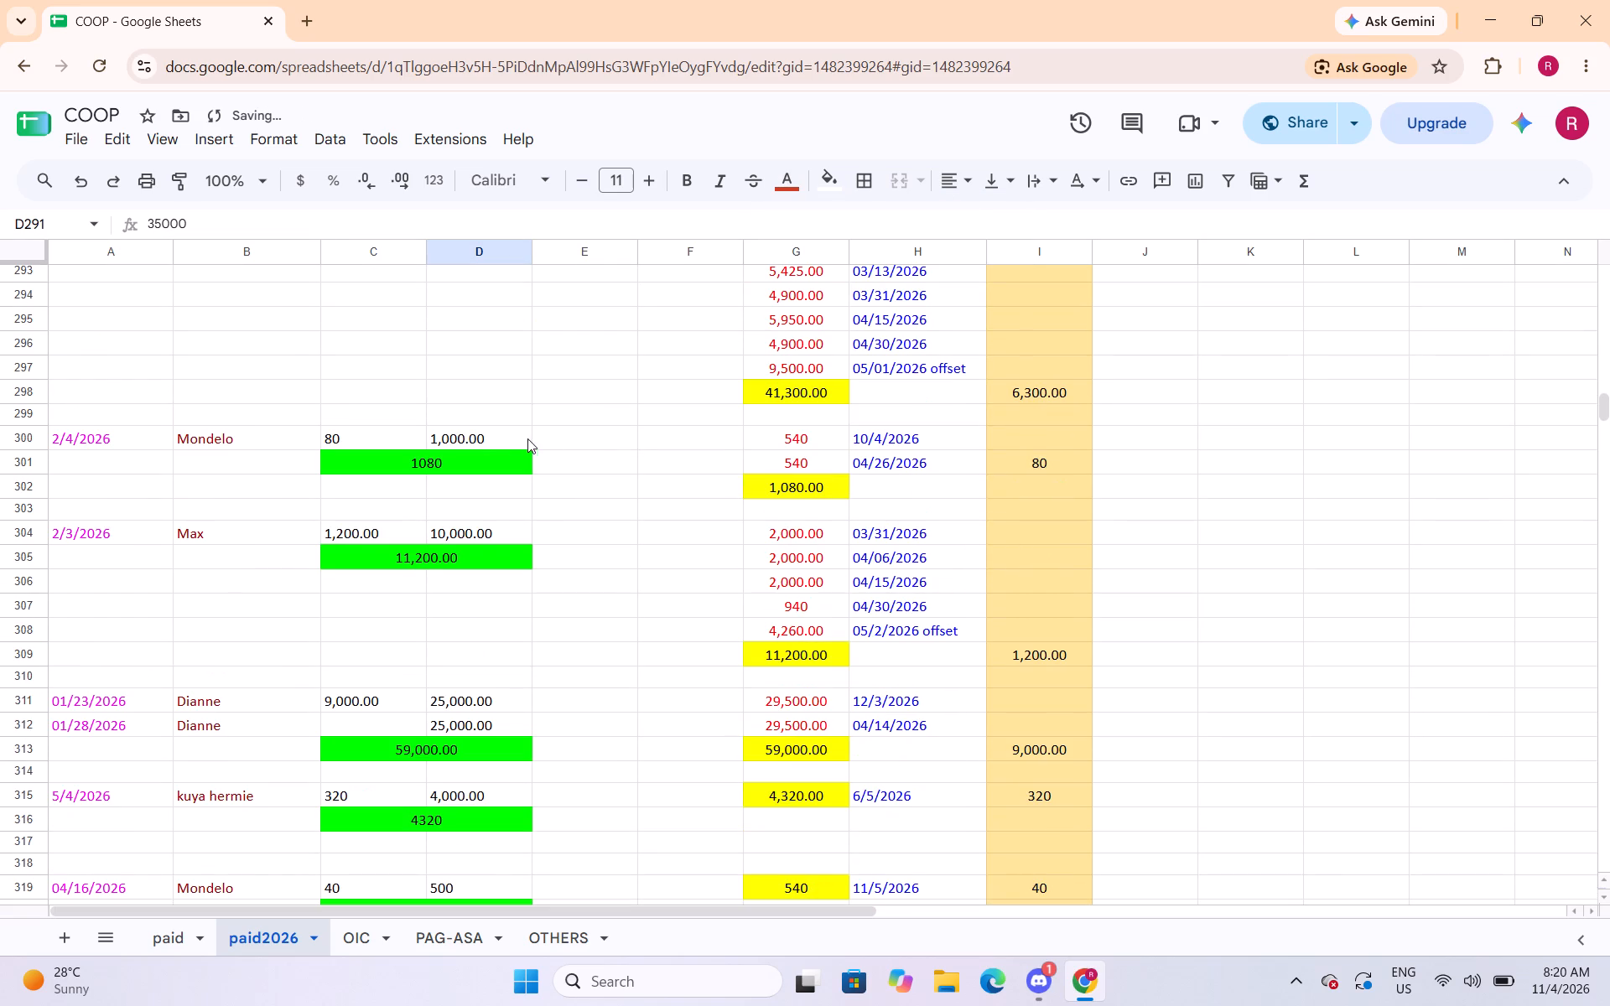
pyautogui.click(518, 438)
pyautogui.click(787, 180)
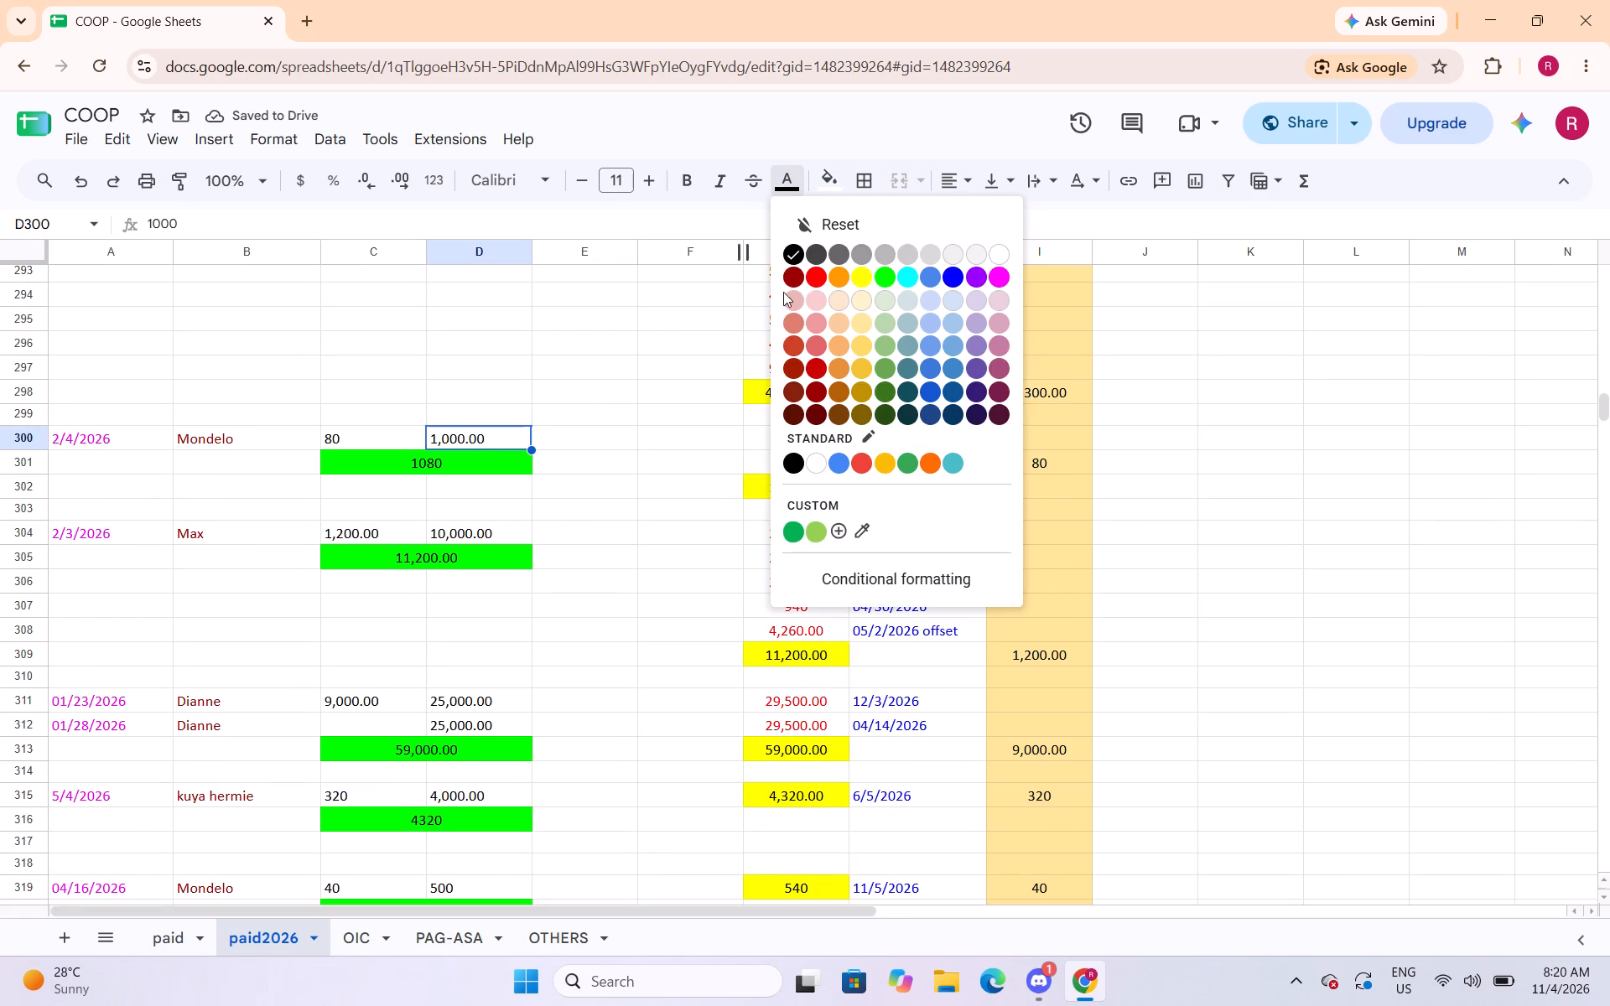
pyautogui.click(797, 351)
pyautogui.press('Down')
pyautogui.press('Down')
pyautogui.press('Down')
pyautogui.press('Down')
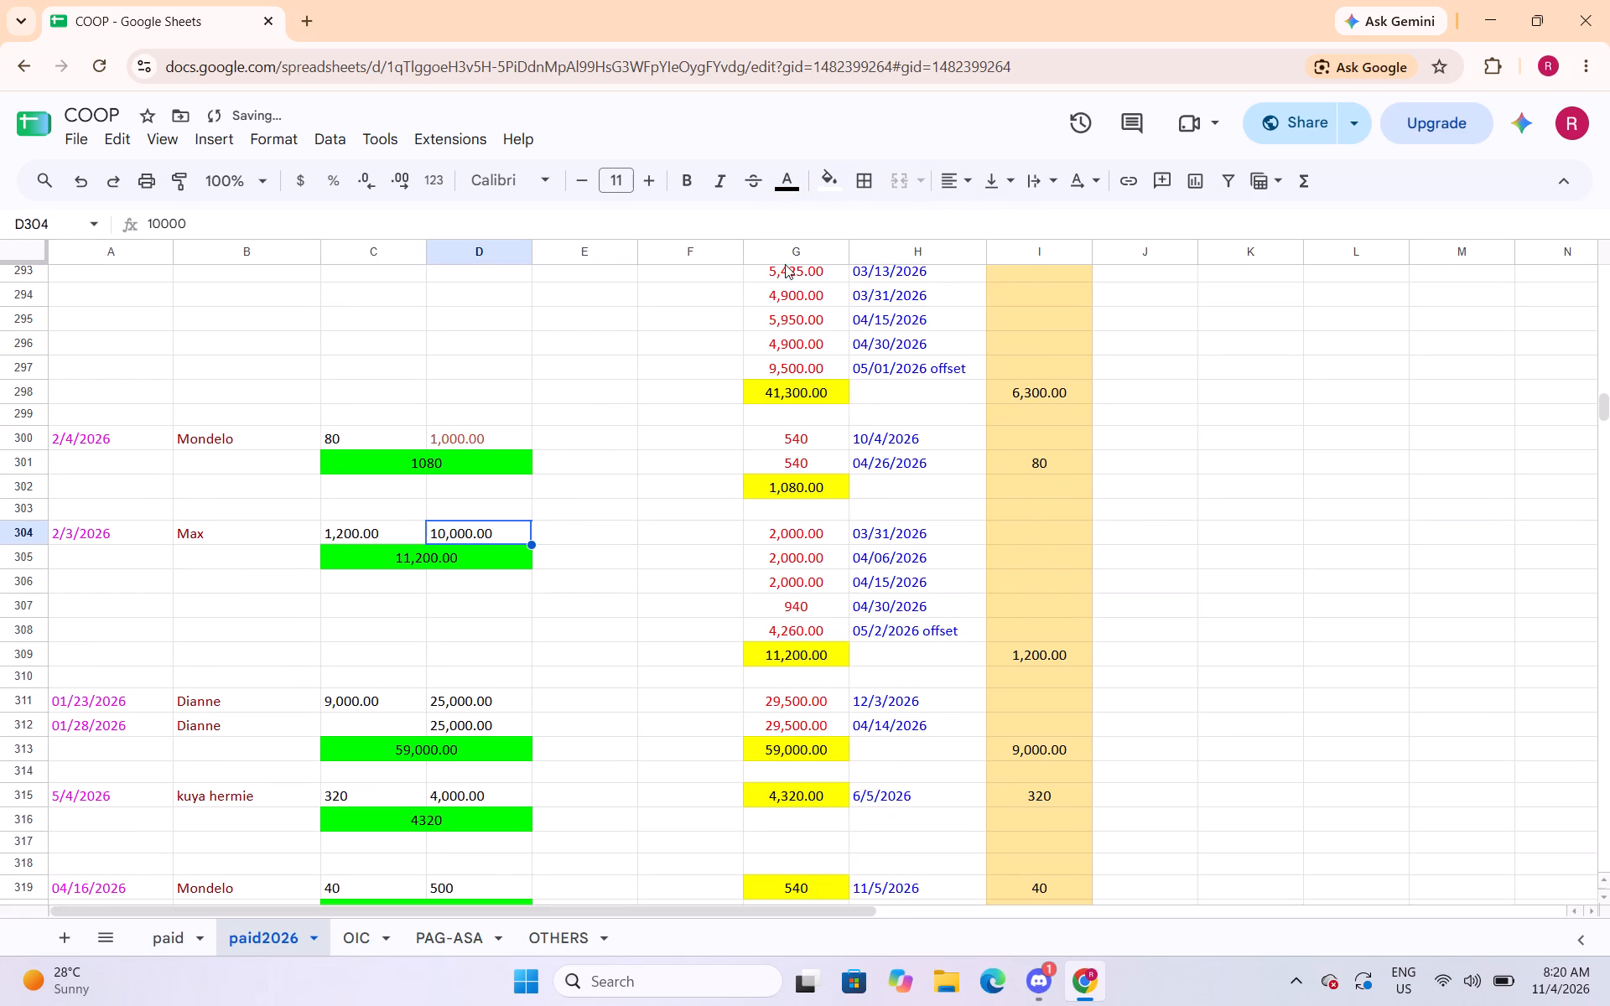
pyautogui.click(796, 189)
pyautogui.click(788, 343)
# Set the text of Dianne's two capital amounts in D311:D312 to light red berry 1.
pyautogui.press('Down')
pyautogui.press('Down')
pyautogui.press('Down')
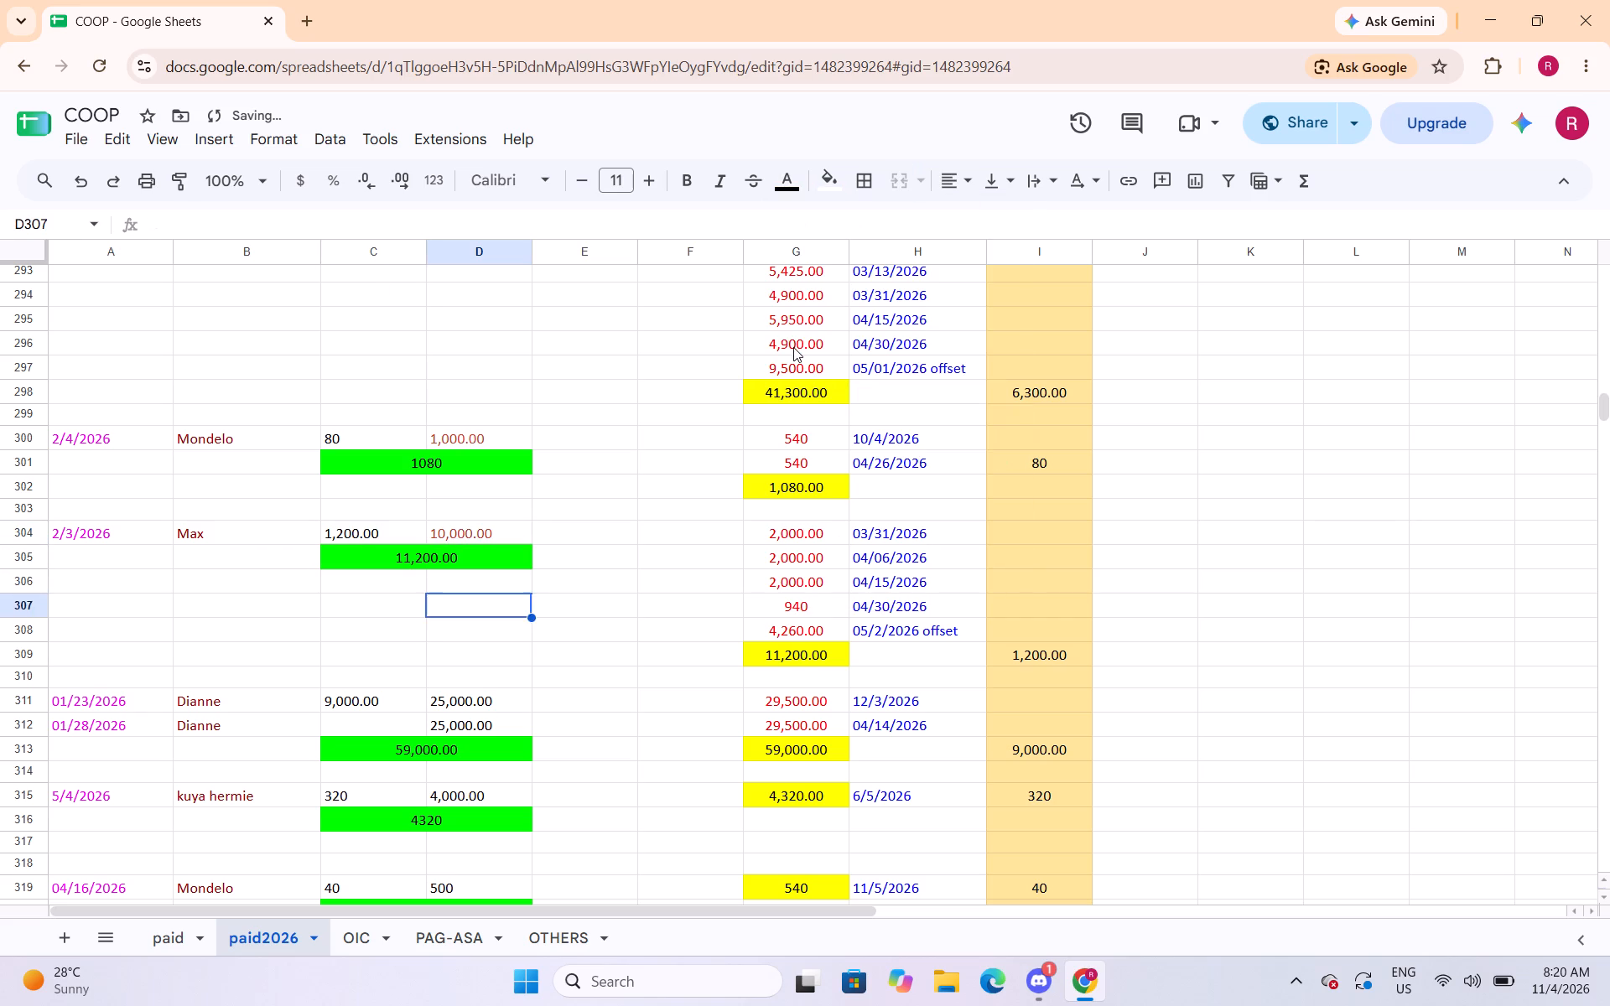
pyautogui.press('Down')
pyautogui.moveTo(492, 705); pyautogui.dragTo(487, 722)
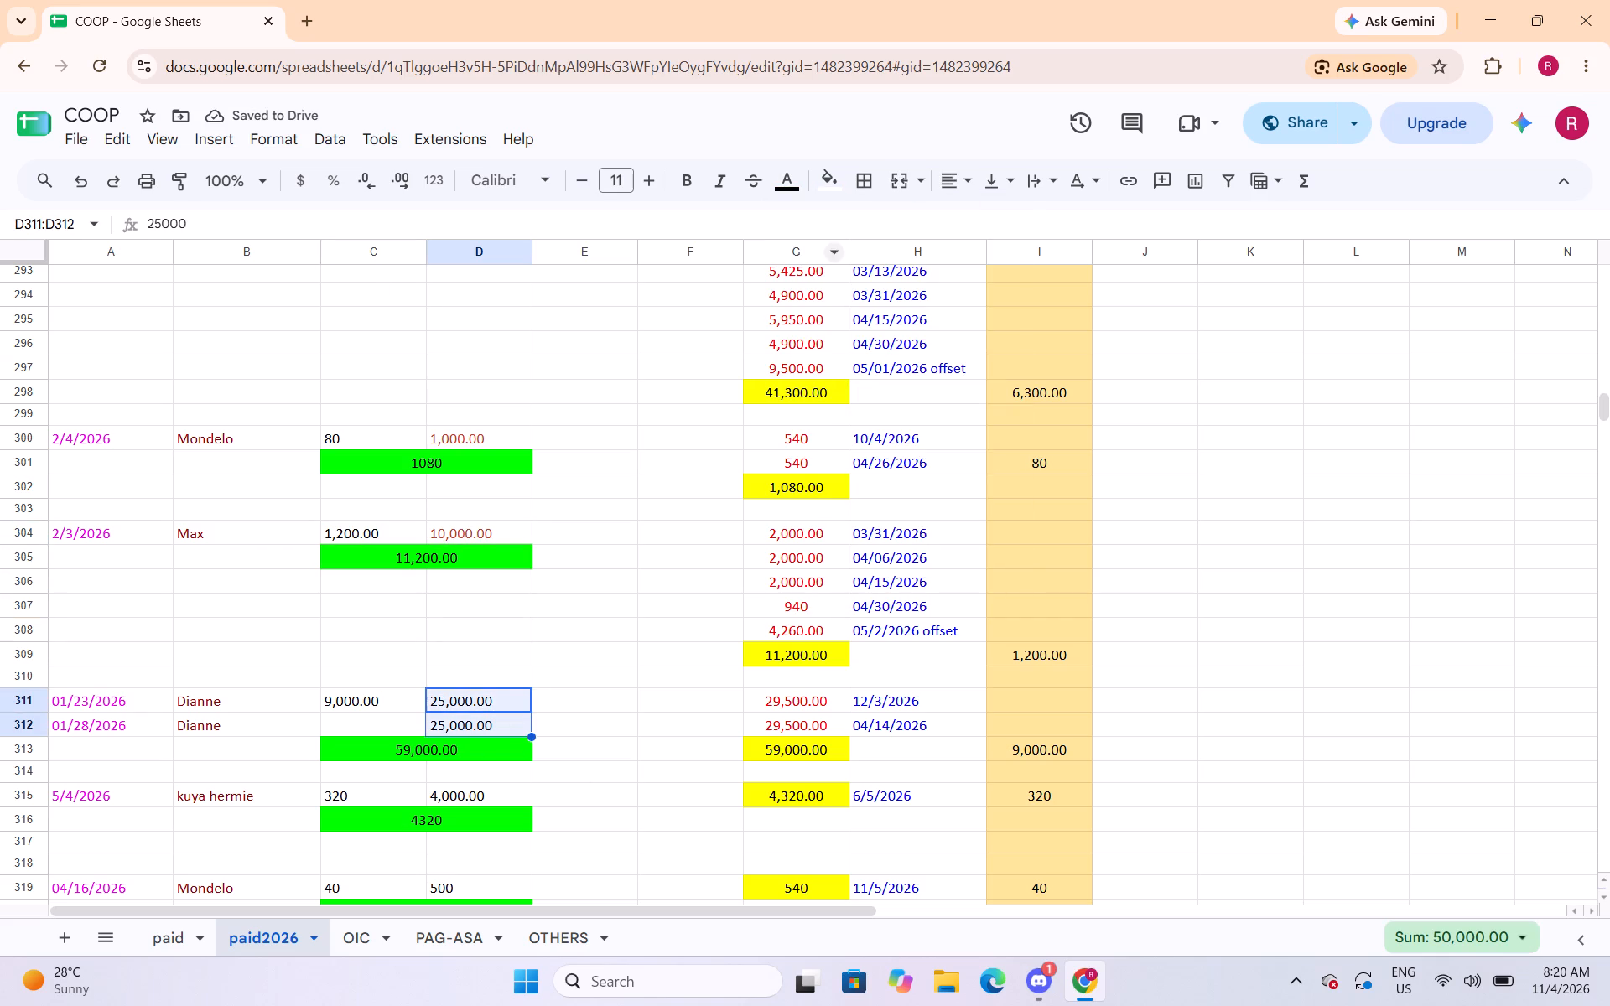
pyautogui.click(791, 182)
pyautogui.click(792, 341)
pyautogui.scroll(-2, 691, 412)
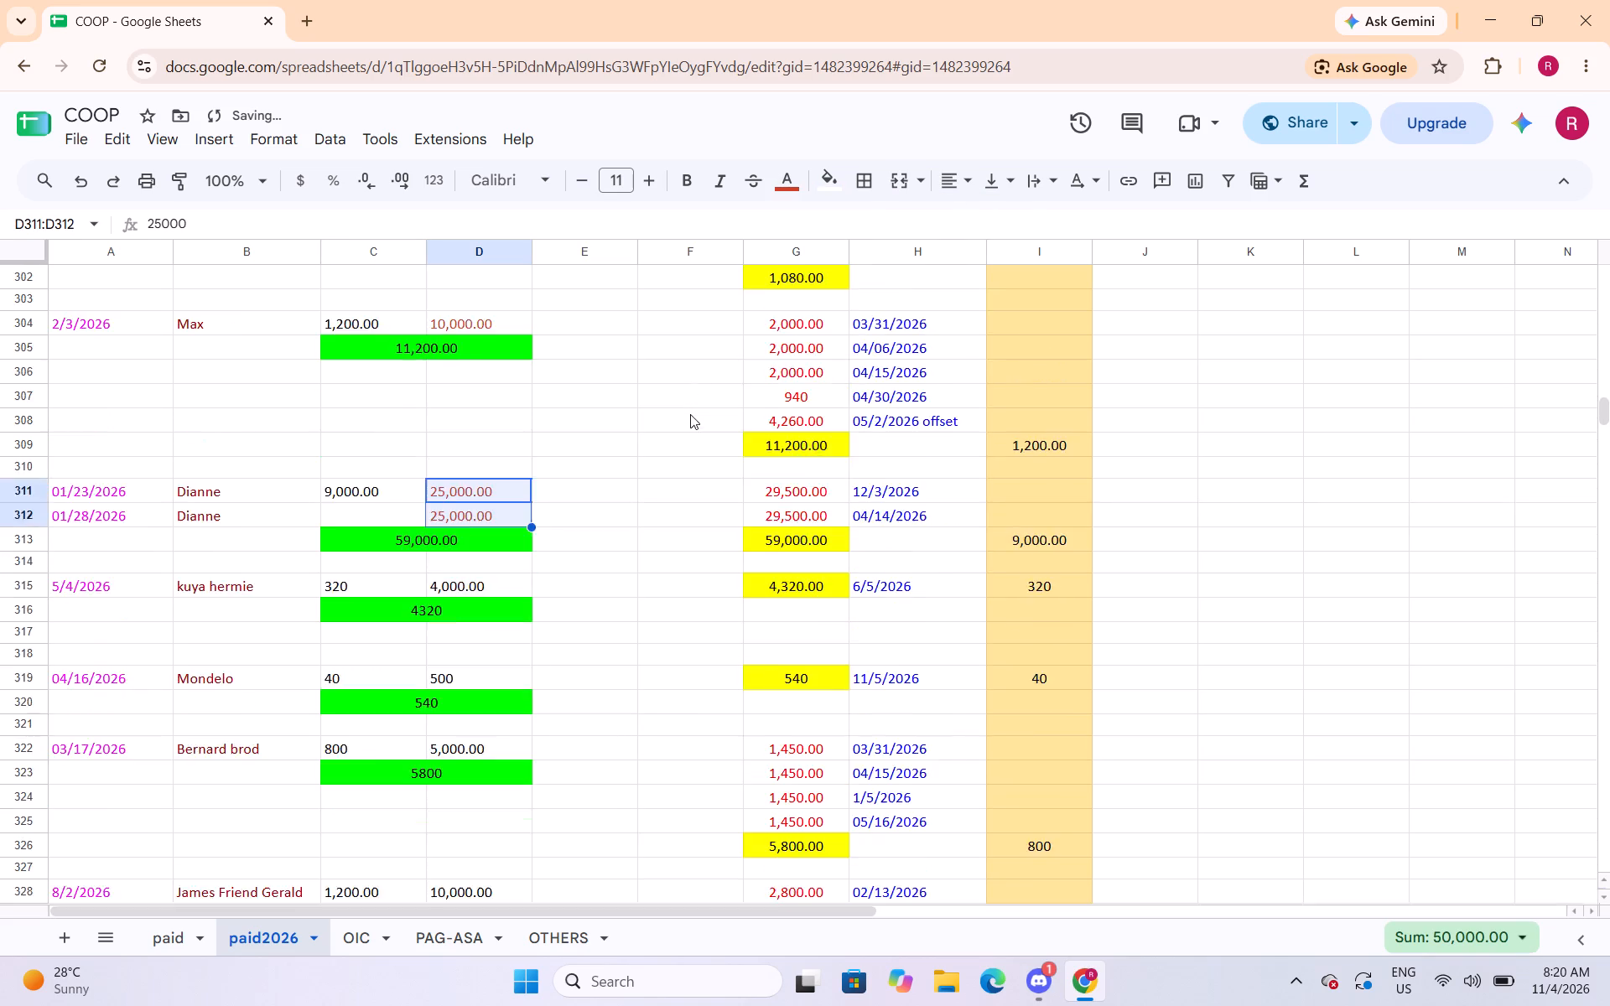
pyautogui.scroll(-2, 690, 414)
pyautogui.click(517, 377)
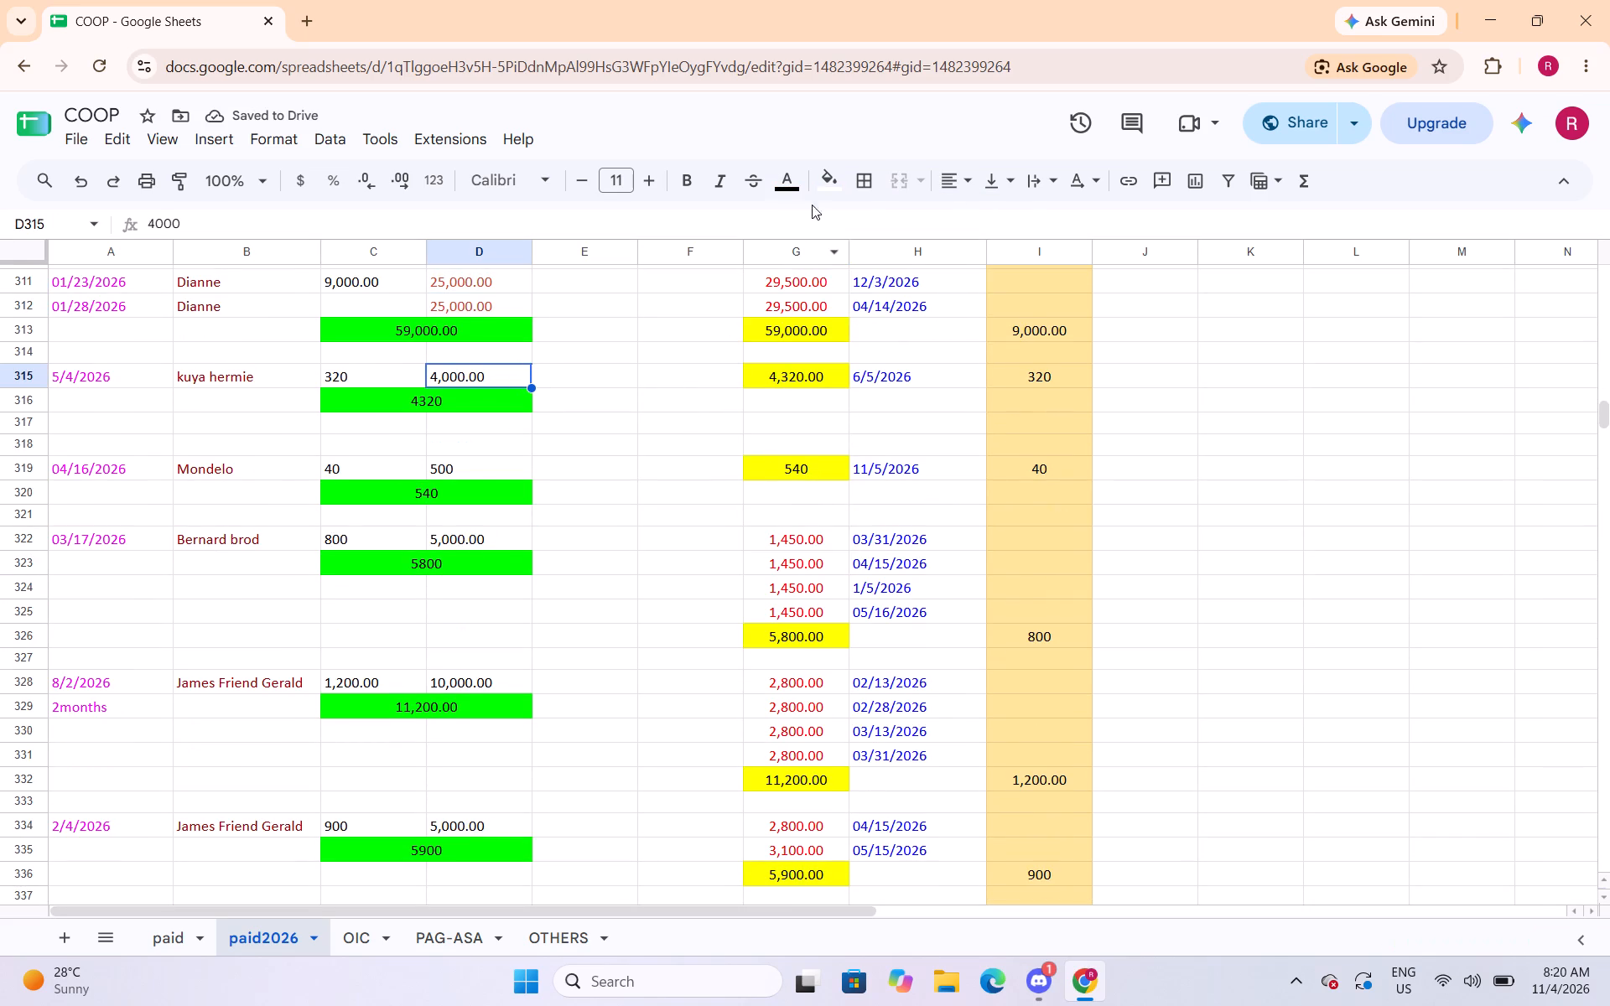
pyautogui.click(796, 184)
pyautogui.click(804, 339)
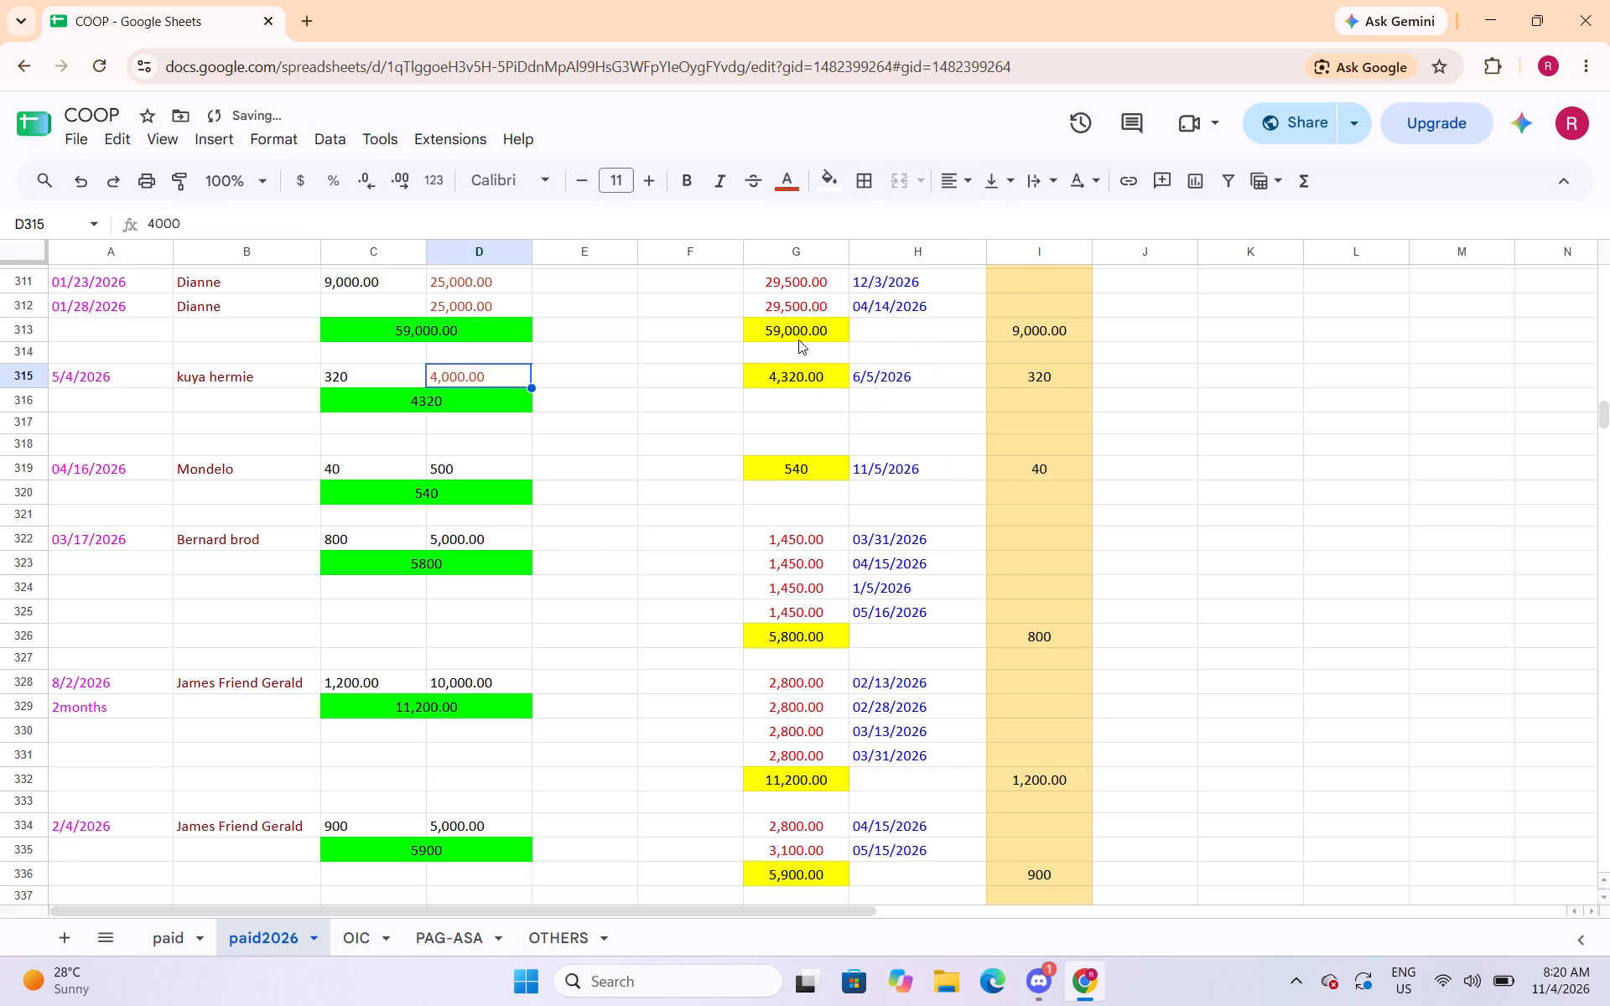
pyautogui.press('Down')
pyautogui.press('Down')
pyautogui.press('Down')
pyautogui.press('Down')
pyautogui.click(792, 182)
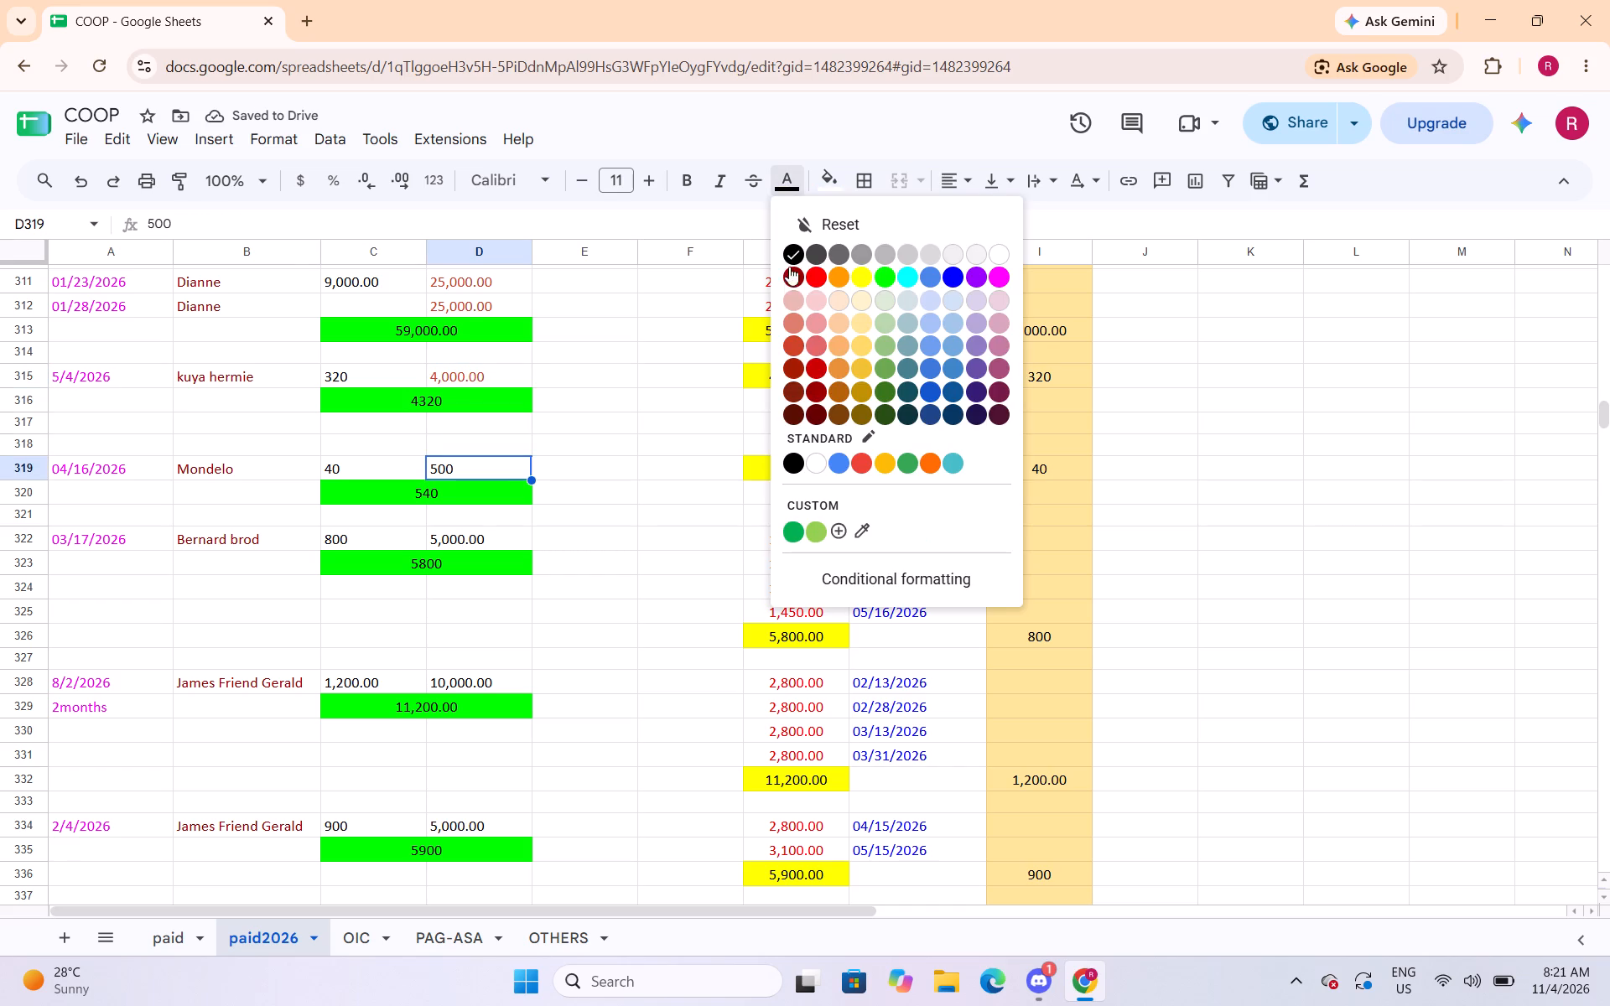
pyautogui.click(795, 345)
# Set the text of Bernard's capital in D322 to light red berry 1.
pyautogui.press('Down')
pyautogui.press('Down')
pyautogui.press('Down')
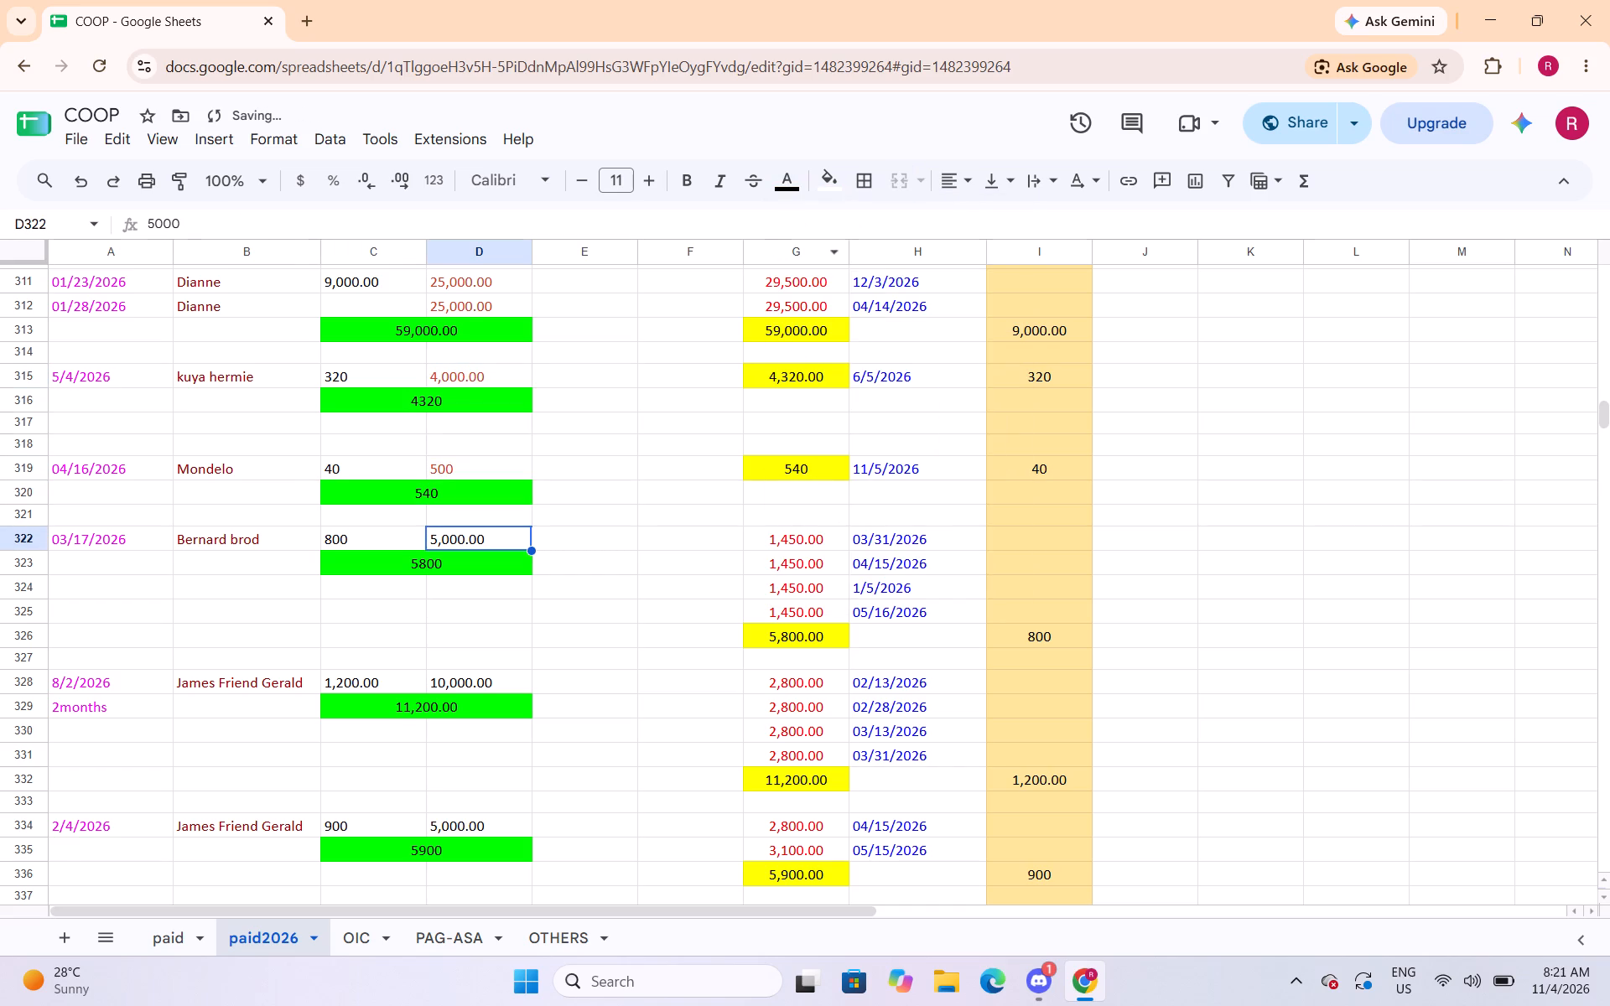
pyautogui.click(788, 181)
pyautogui.click(797, 348)
# Set the text of the capital in D328 to light red berry 1.
pyautogui.press('Down')
pyautogui.press('Down')
pyautogui.press('Down')
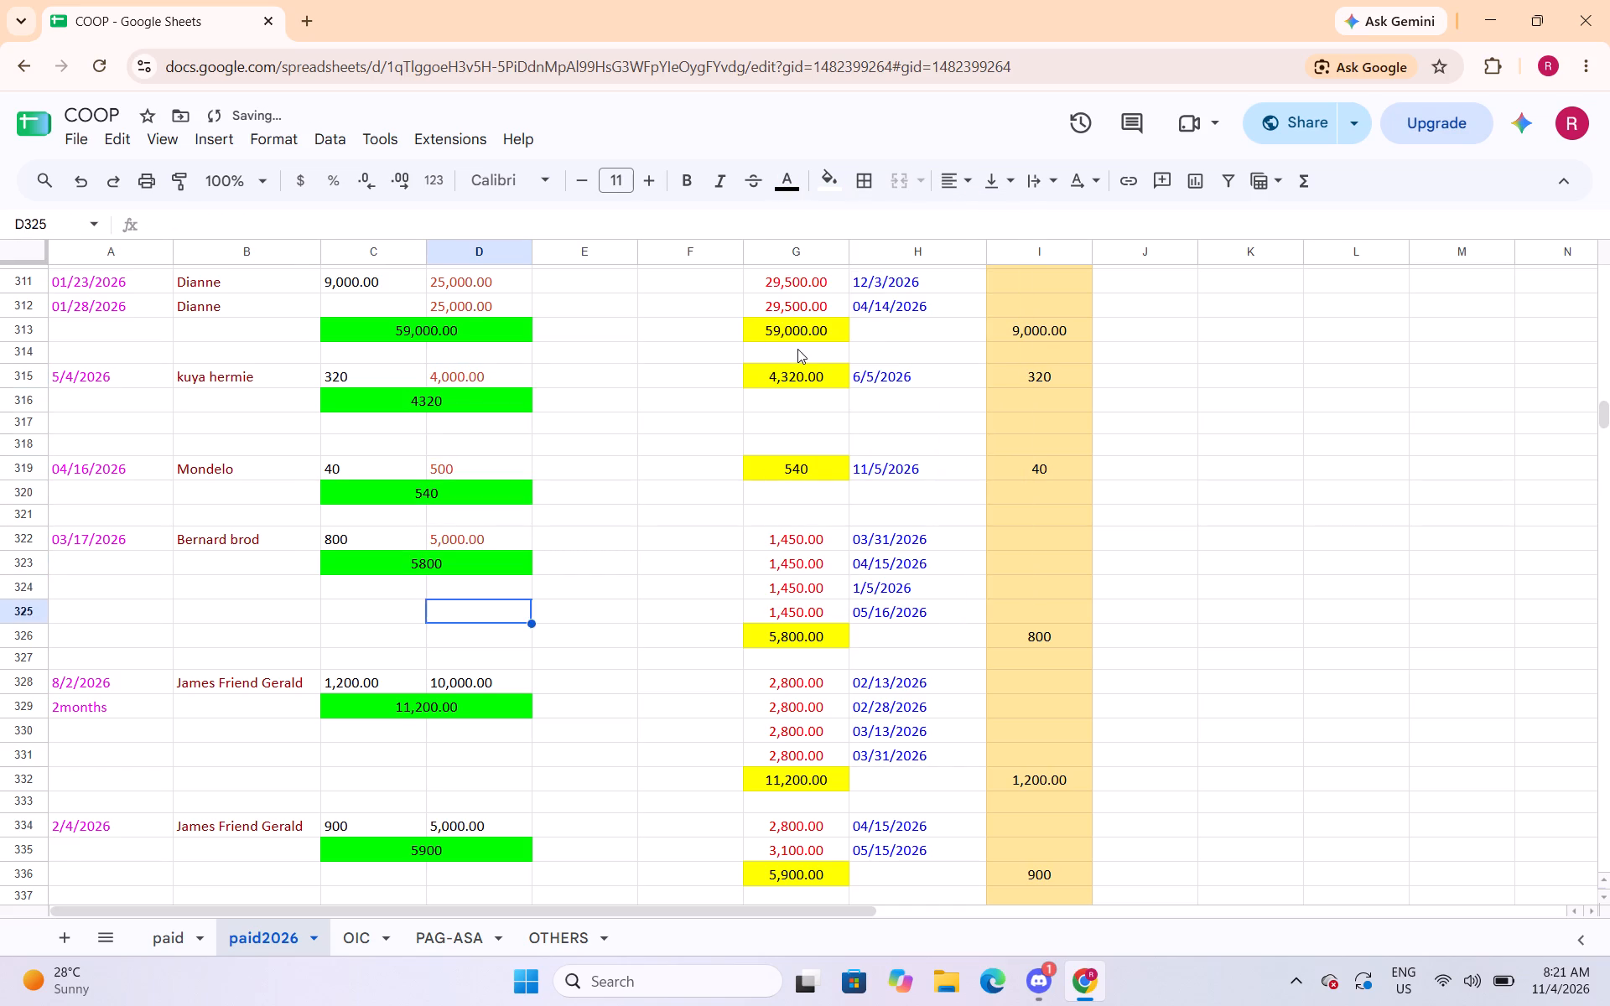
pyautogui.press('Down')
pyautogui.press('Down')
pyautogui.press('Down')
pyautogui.click(785, 178)
pyautogui.click(792, 346)
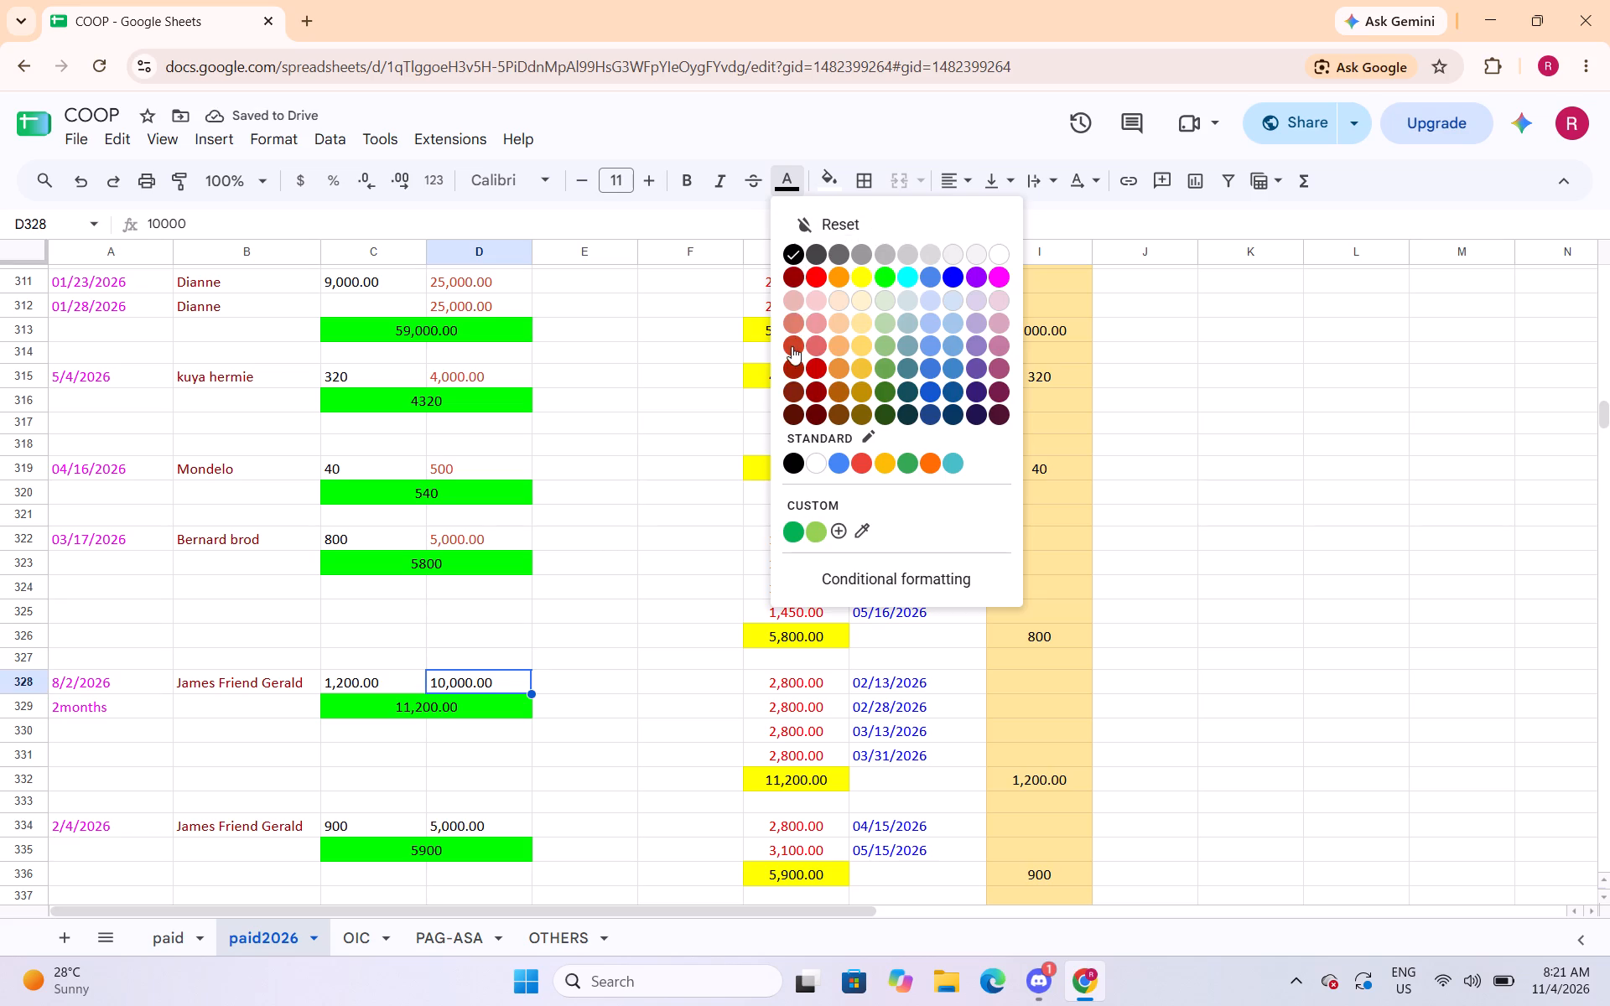
# Set the text of the capital in D334 to light red berry 1.
pyautogui.press('Down')
pyautogui.press('Down')
pyautogui.press('Down')
pyautogui.press('Down')
pyautogui.press('Down')
pyautogui.press('Down')
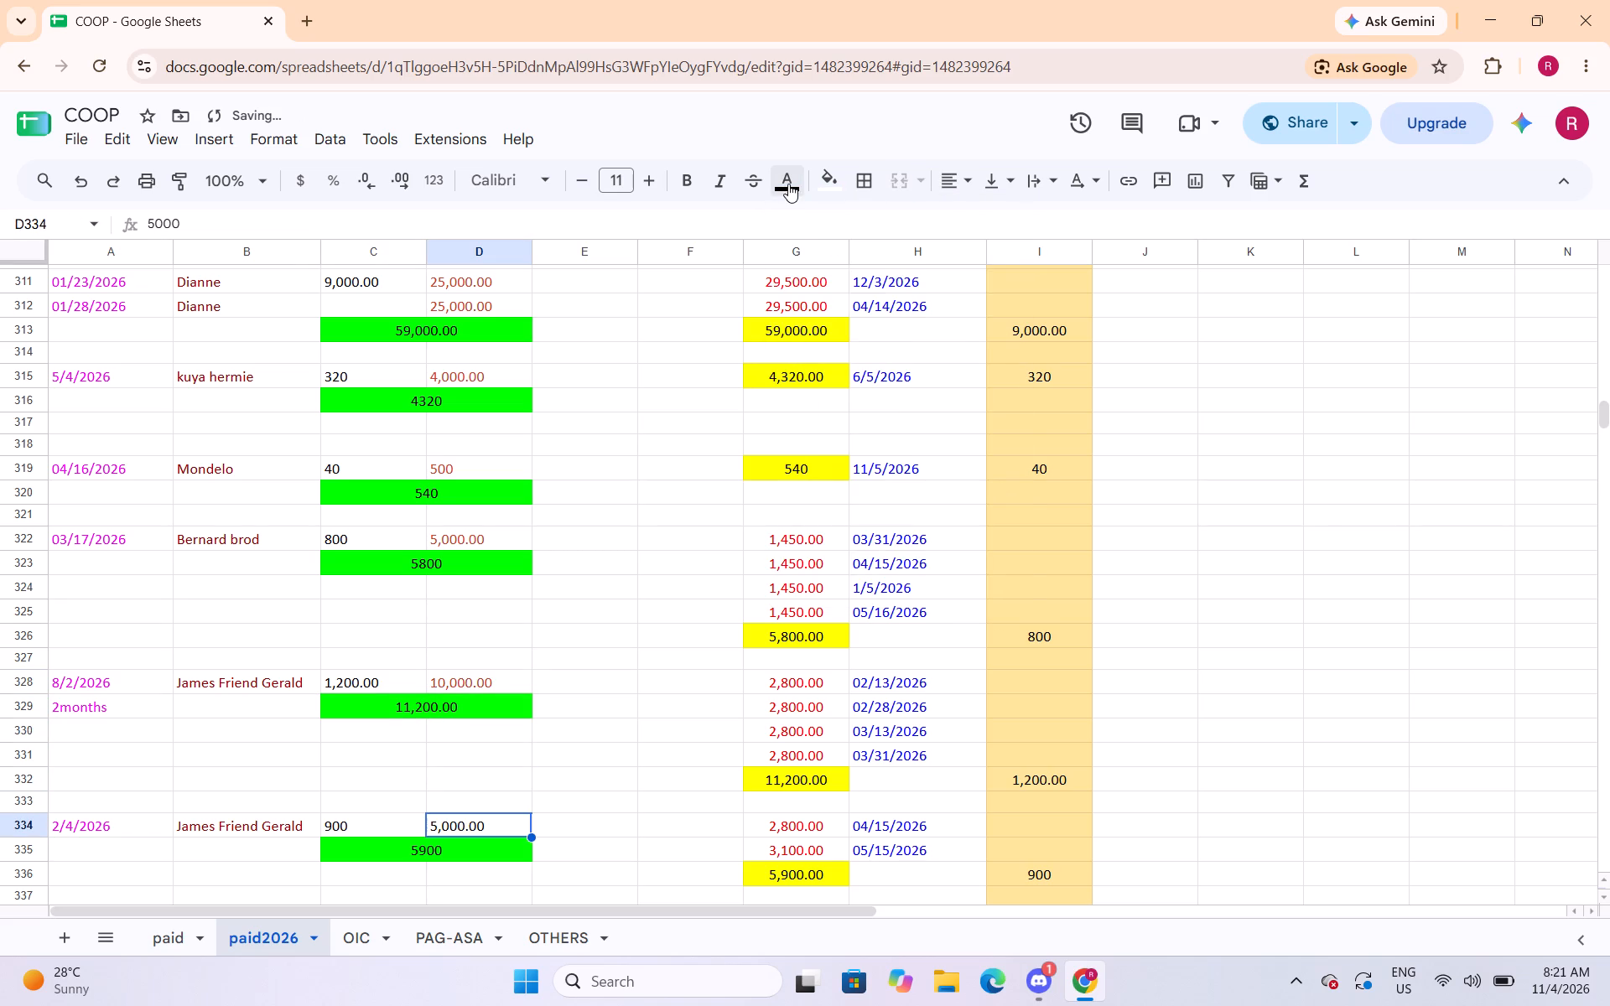
pyautogui.click(788, 184)
pyautogui.click(792, 350)
# Set the text of Sir Janeo's capital in D338 and Edwin's capital in D341 to light red berry 1.
pyautogui.press('Down')
pyautogui.scroll(-4, 707, 399)
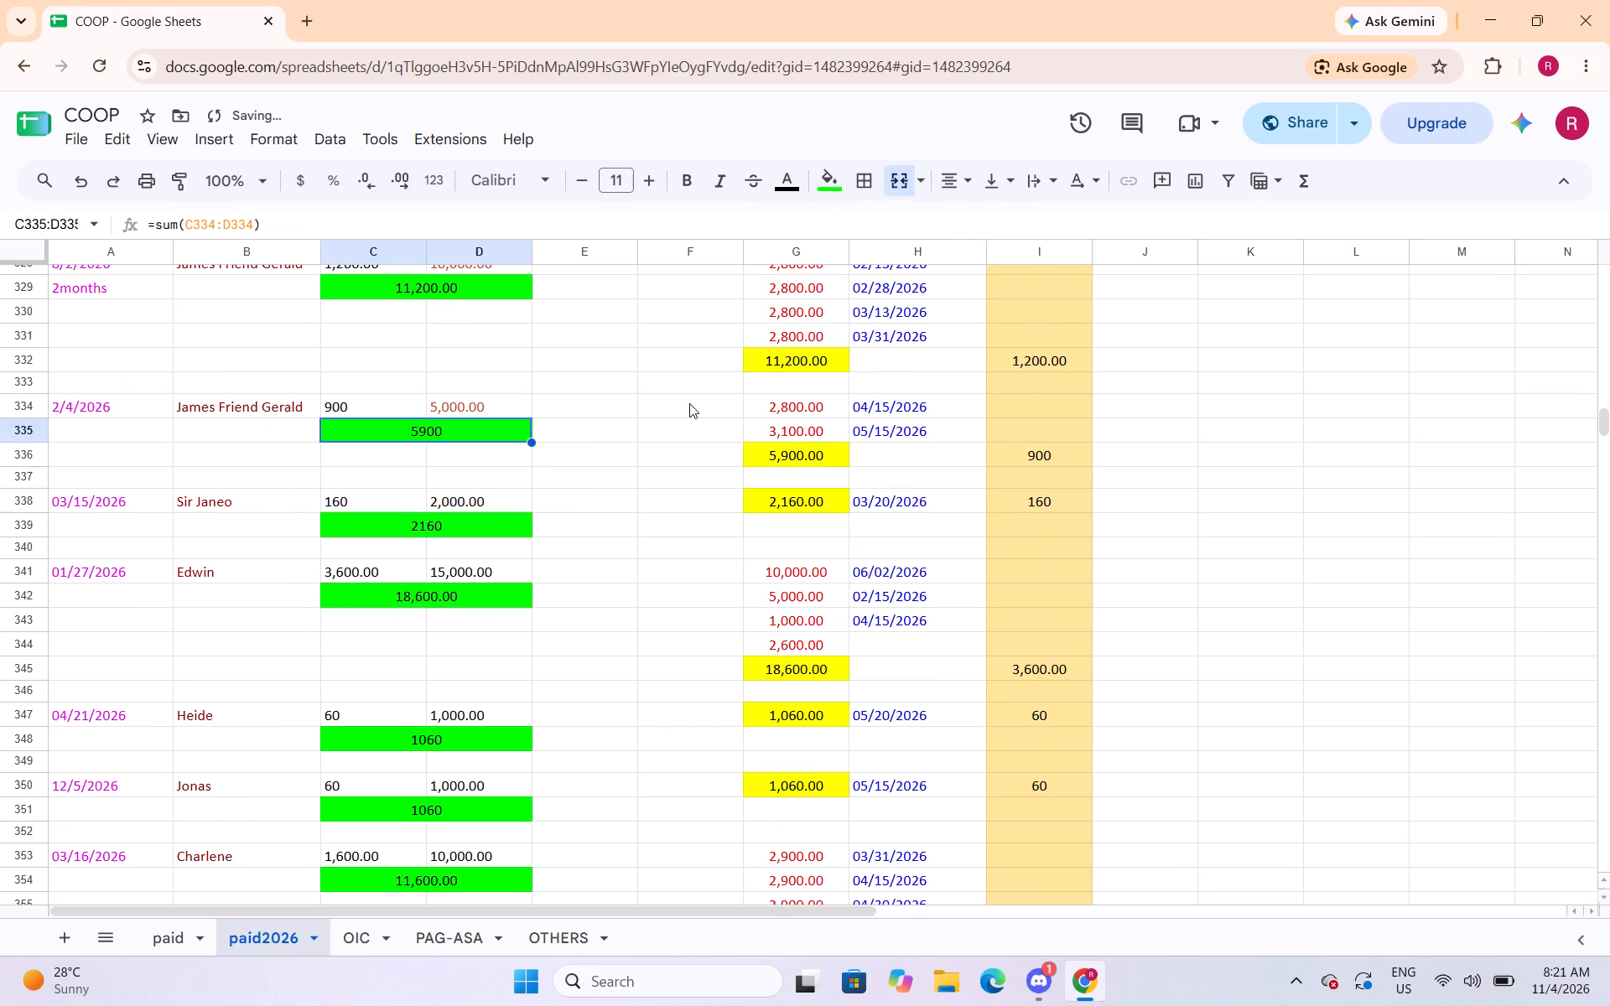
pyautogui.press('Down')
pyautogui.press('Down')
pyautogui.press('Down')
pyautogui.click(788, 187)
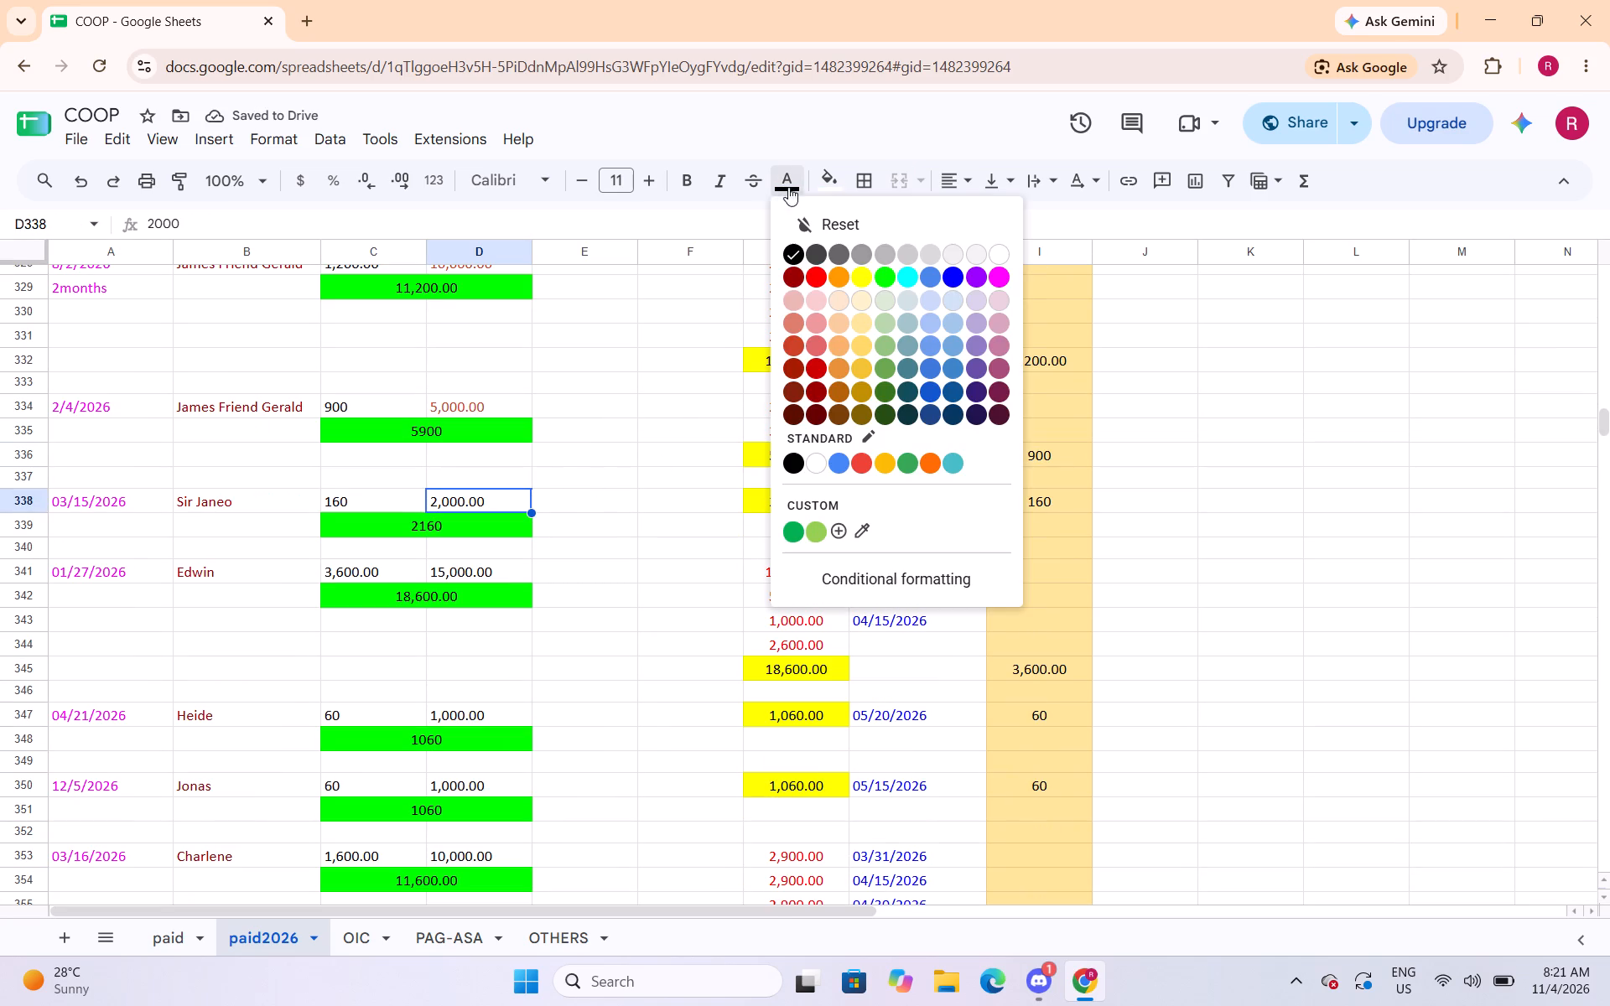
pyautogui.click(794, 350)
pyautogui.press('Down')
pyautogui.press('Down')
pyautogui.press('Down')
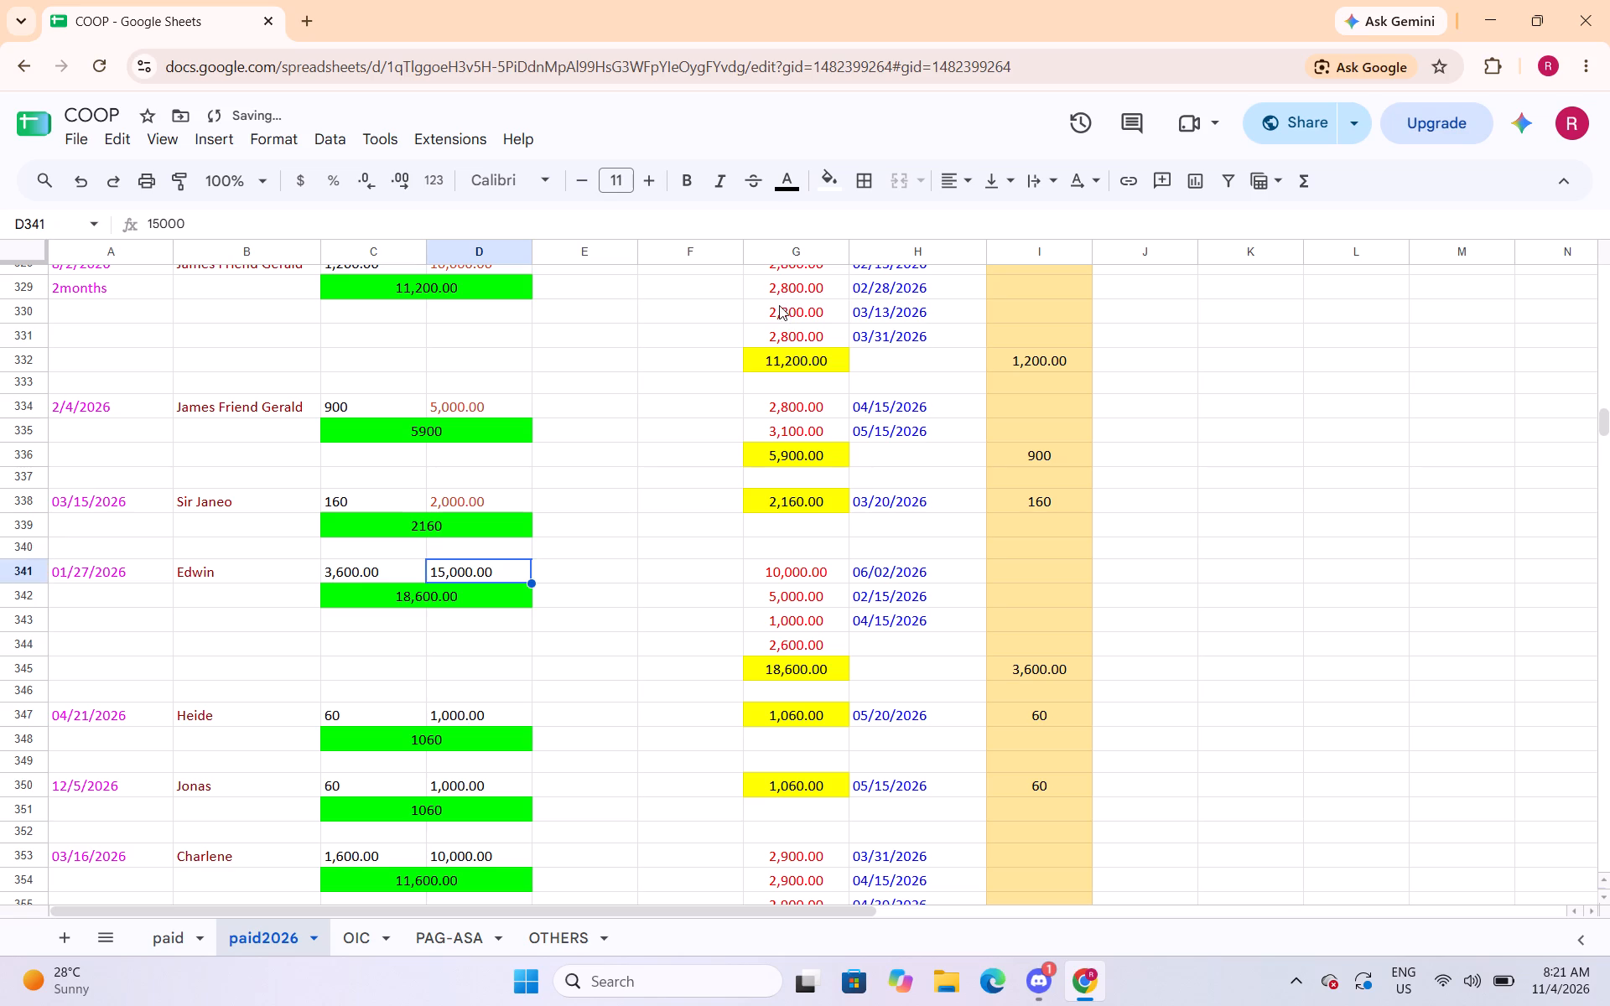
pyautogui.click(789, 189)
pyautogui.click(791, 346)
# Set the text of Heide's capital in D347 and Jonas's capital in D350 to light red berry 1.
pyautogui.press('Down')
pyautogui.press('Down')
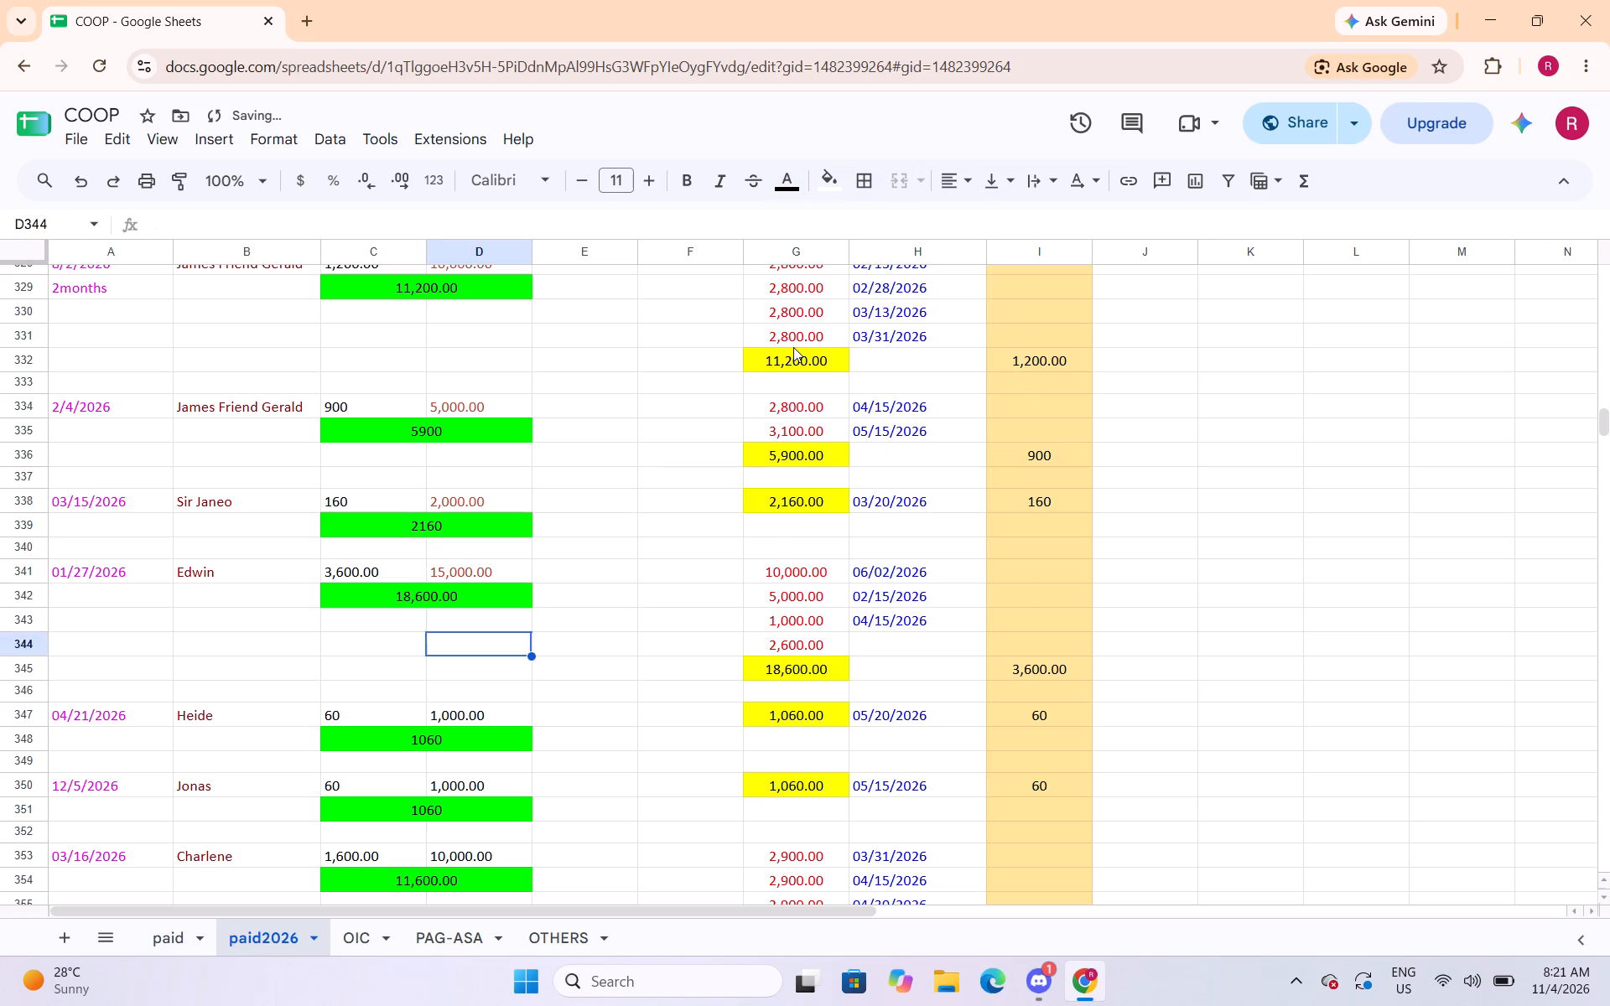
pyautogui.press('Down')
pyautogui.press('Down')
pyautogui.press('Down')
pyautogui.press('Down')
pyautogui.click(782, 179)
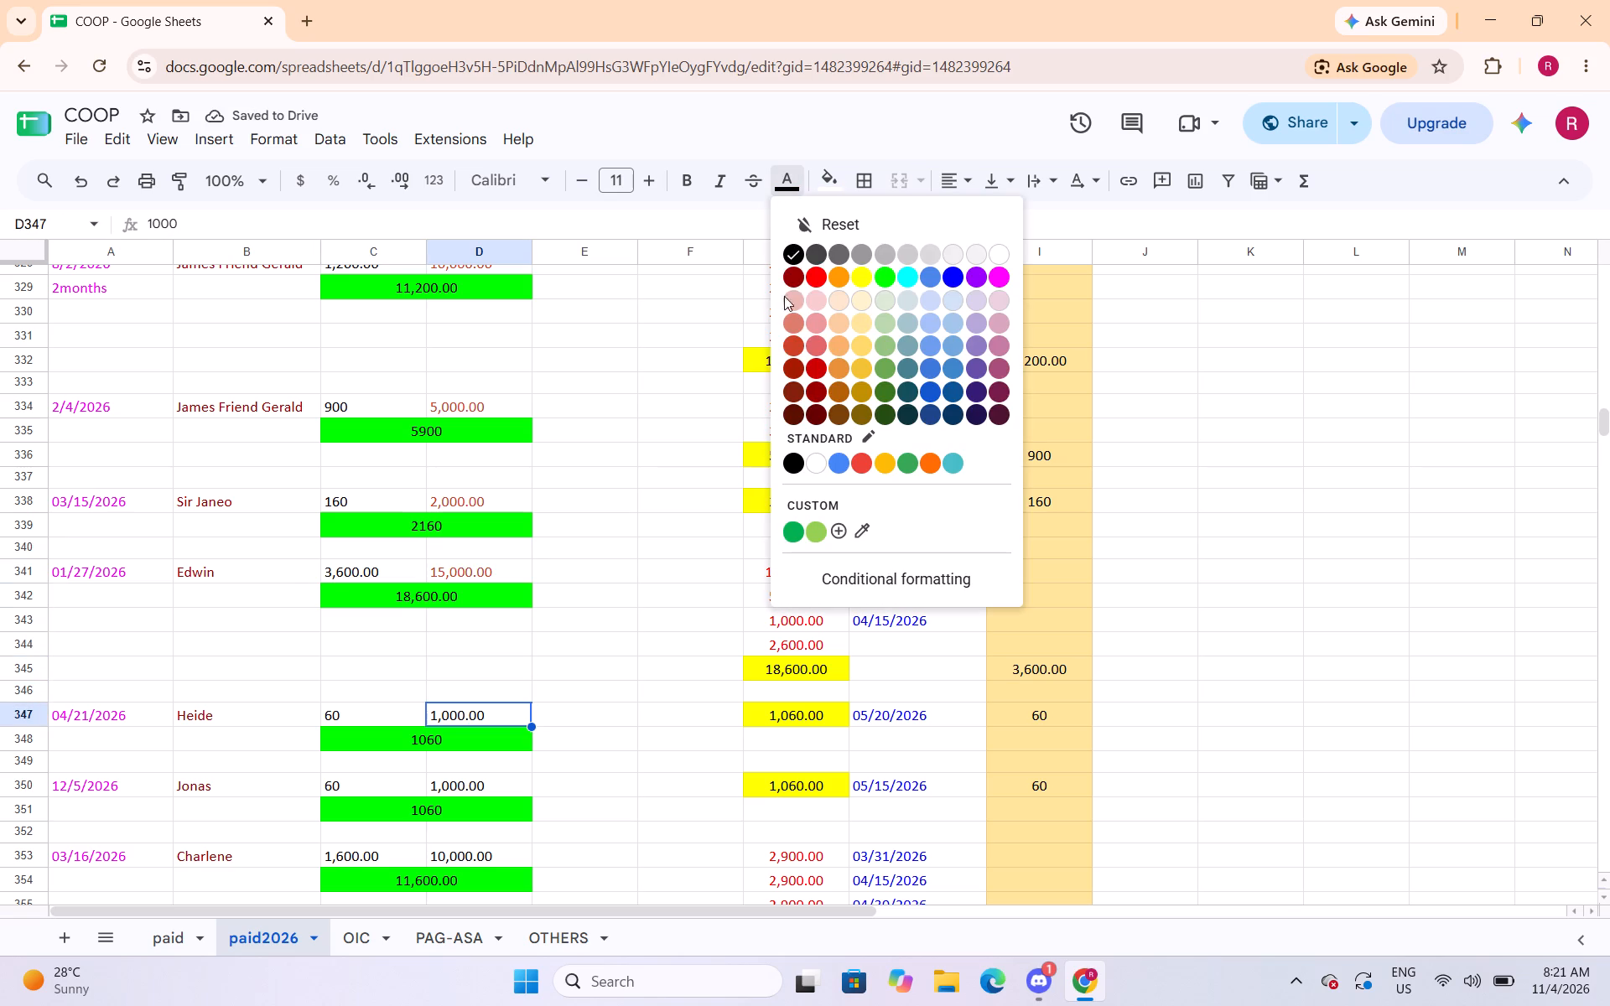
pyautogui.click(793, 345)
pyautogui.press('Down')
pyautogui.press('Down')
pyautogui.press('Down')
pyautogui.click(793, 179)
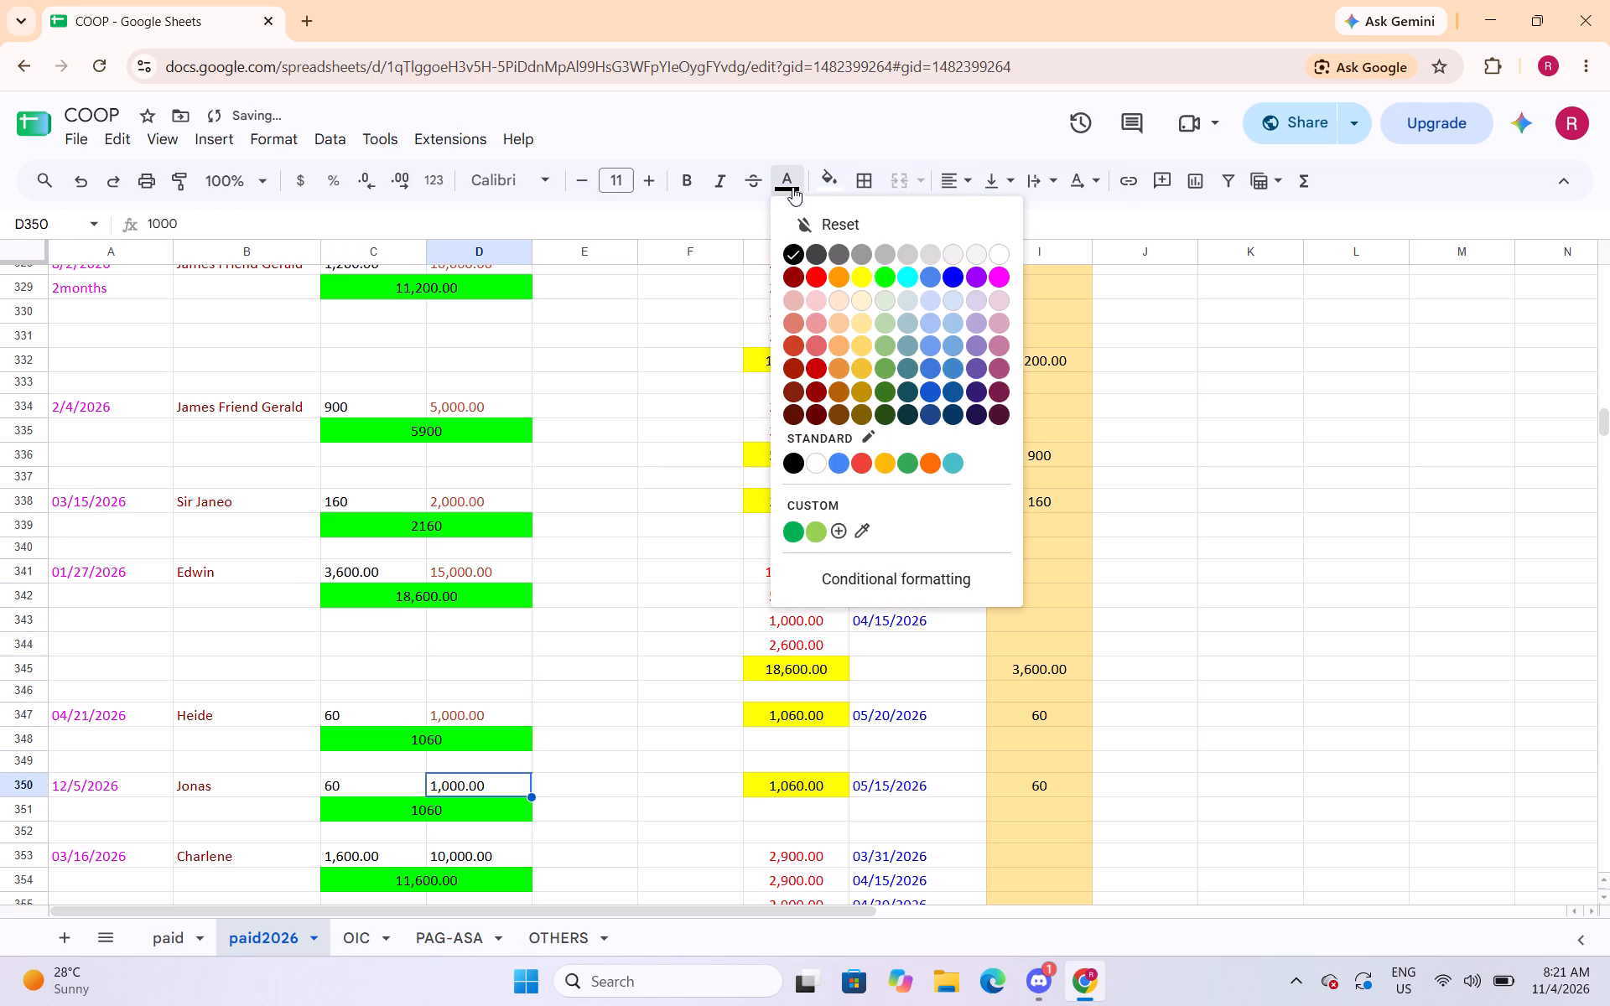
pyautogui.click(800, 345)
# Set the text of Charlene's two capital amounts in D353 and D359 to light red berry 1.
pyautogui.press('Down')
pyautogui.press('Down')
pyautogui.press('Down')
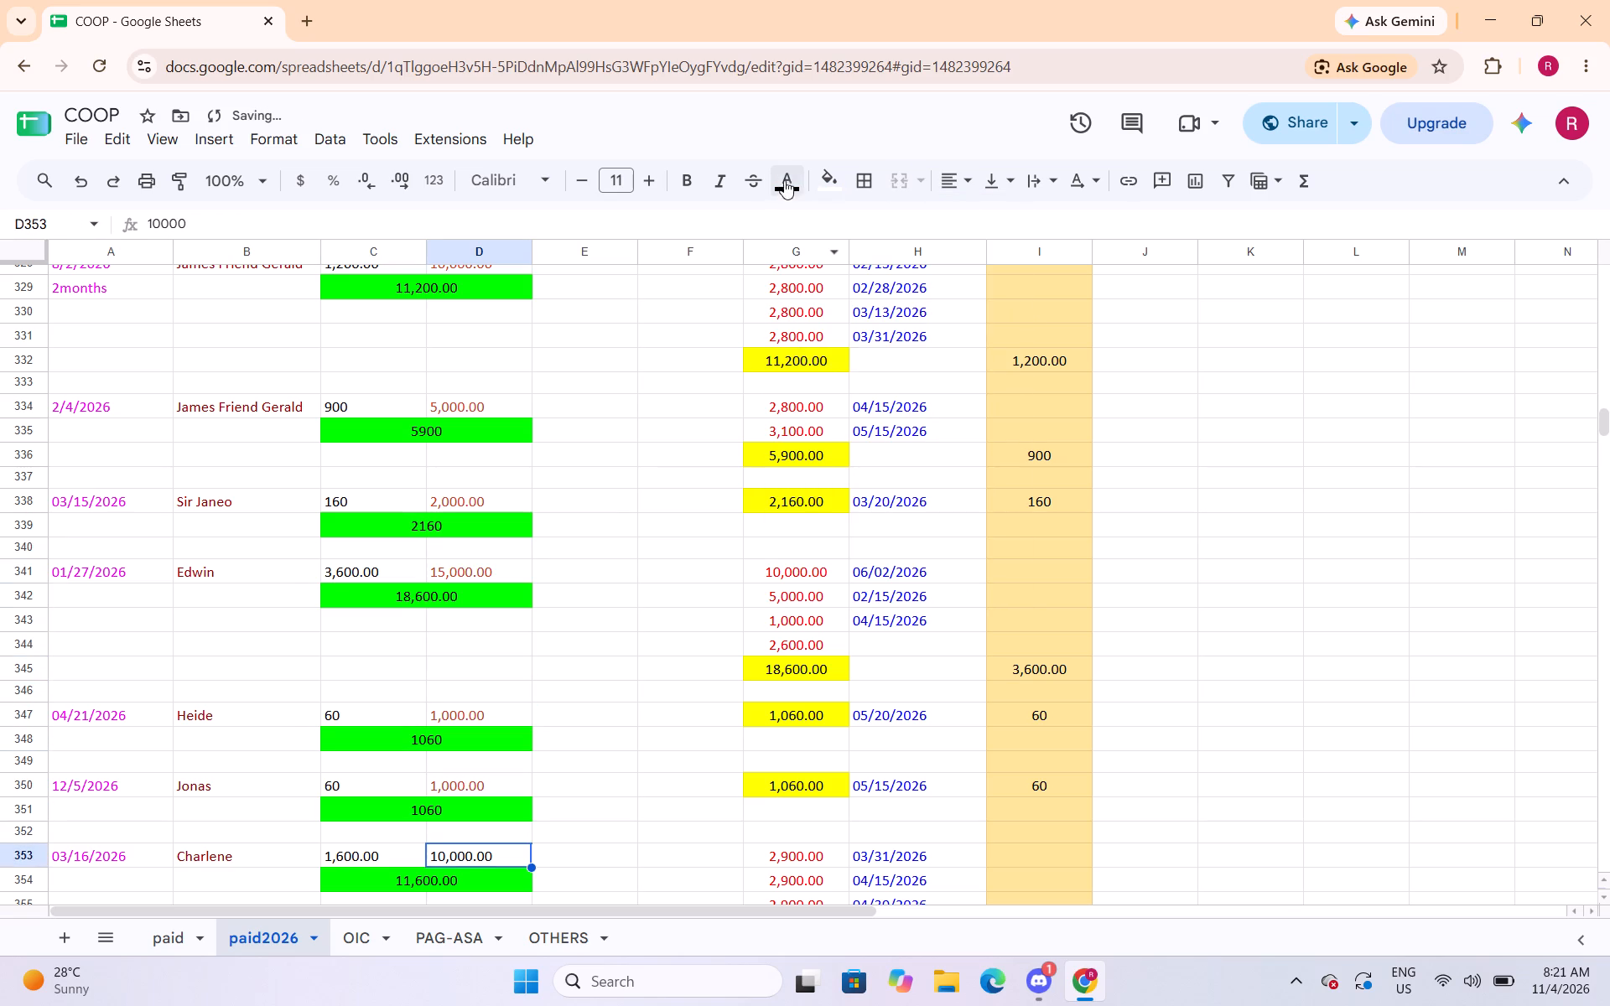
pyautogui.click(784, 175)
pyautogui.click(787, 340)
pyautogui.scroll(-3, 740, 355)
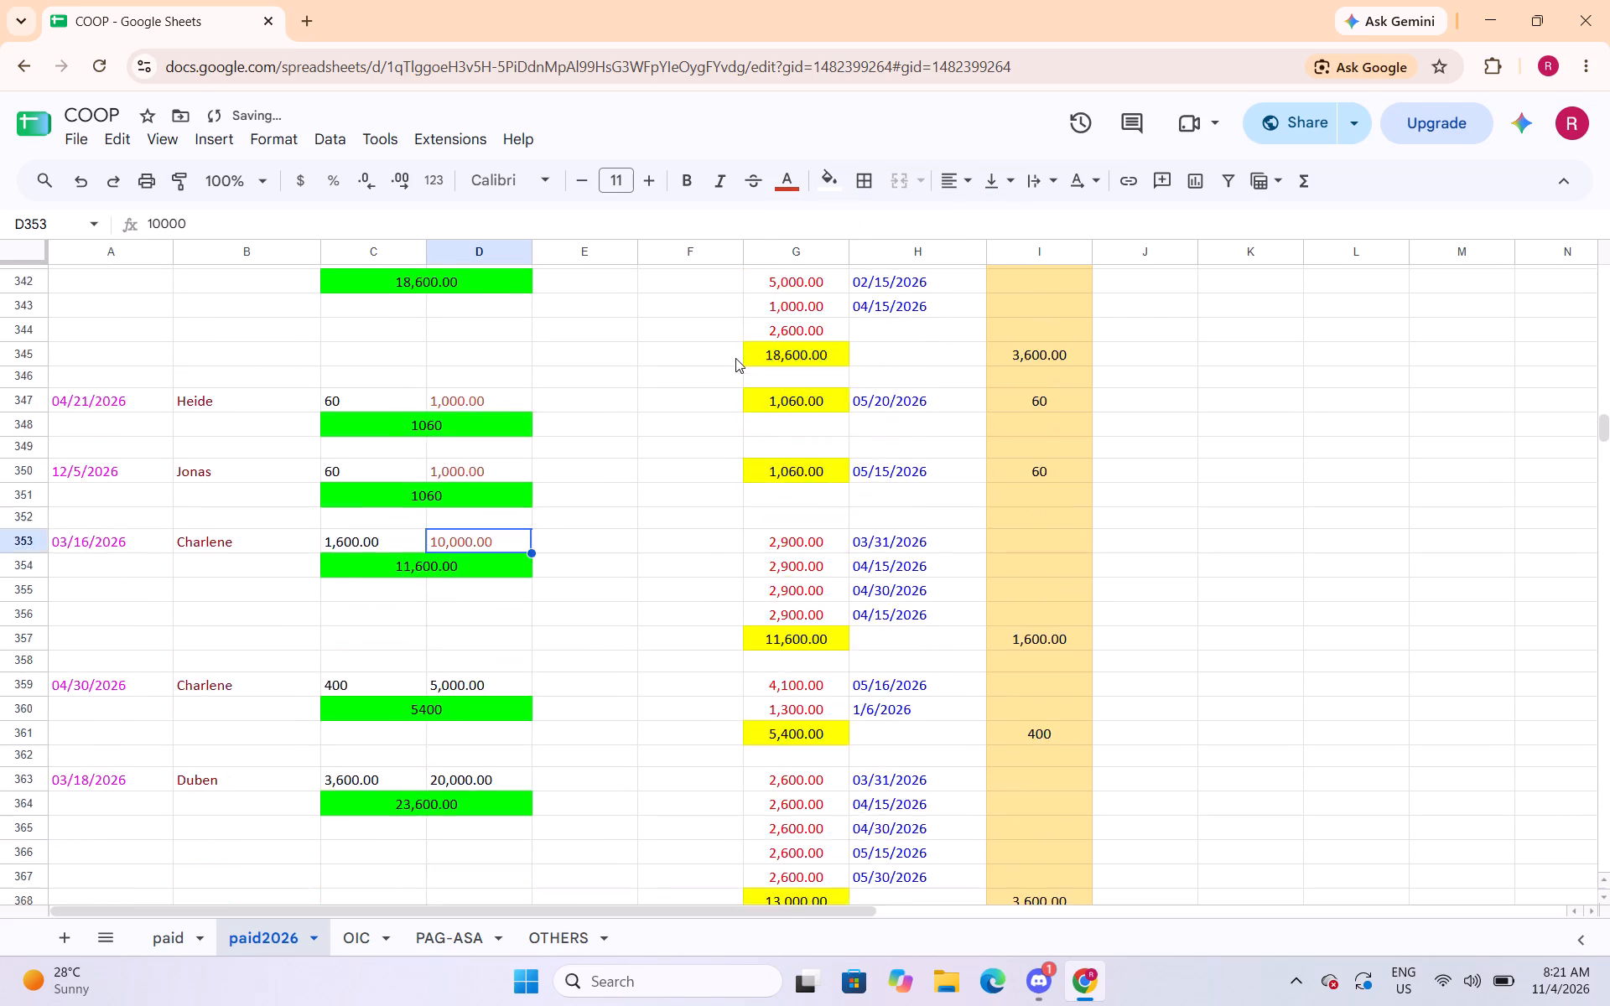
pyautogui.scroll(-2, 735, 358)
pyautogui.click(482, 469)
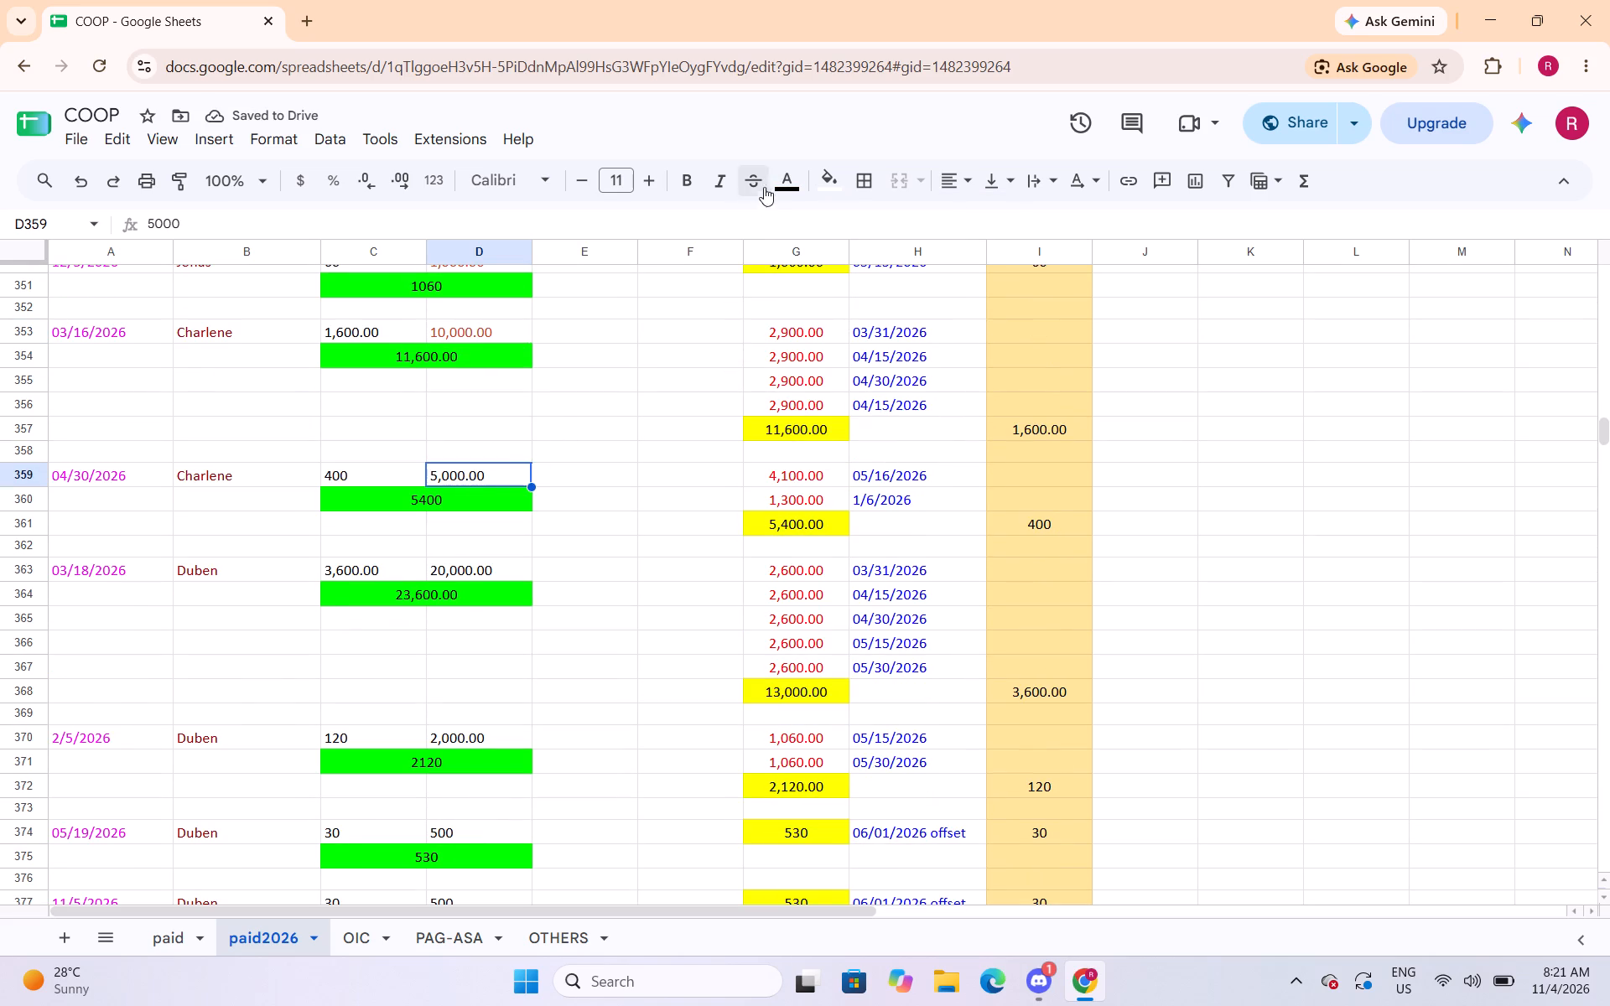
pyautogui.click(782, 179)
pyautogui.click(792, 342)
# Set the text of Duben's capital in D363 to light red berry 1.
pyautogui.press('Down')
pyautogui.press('Down')
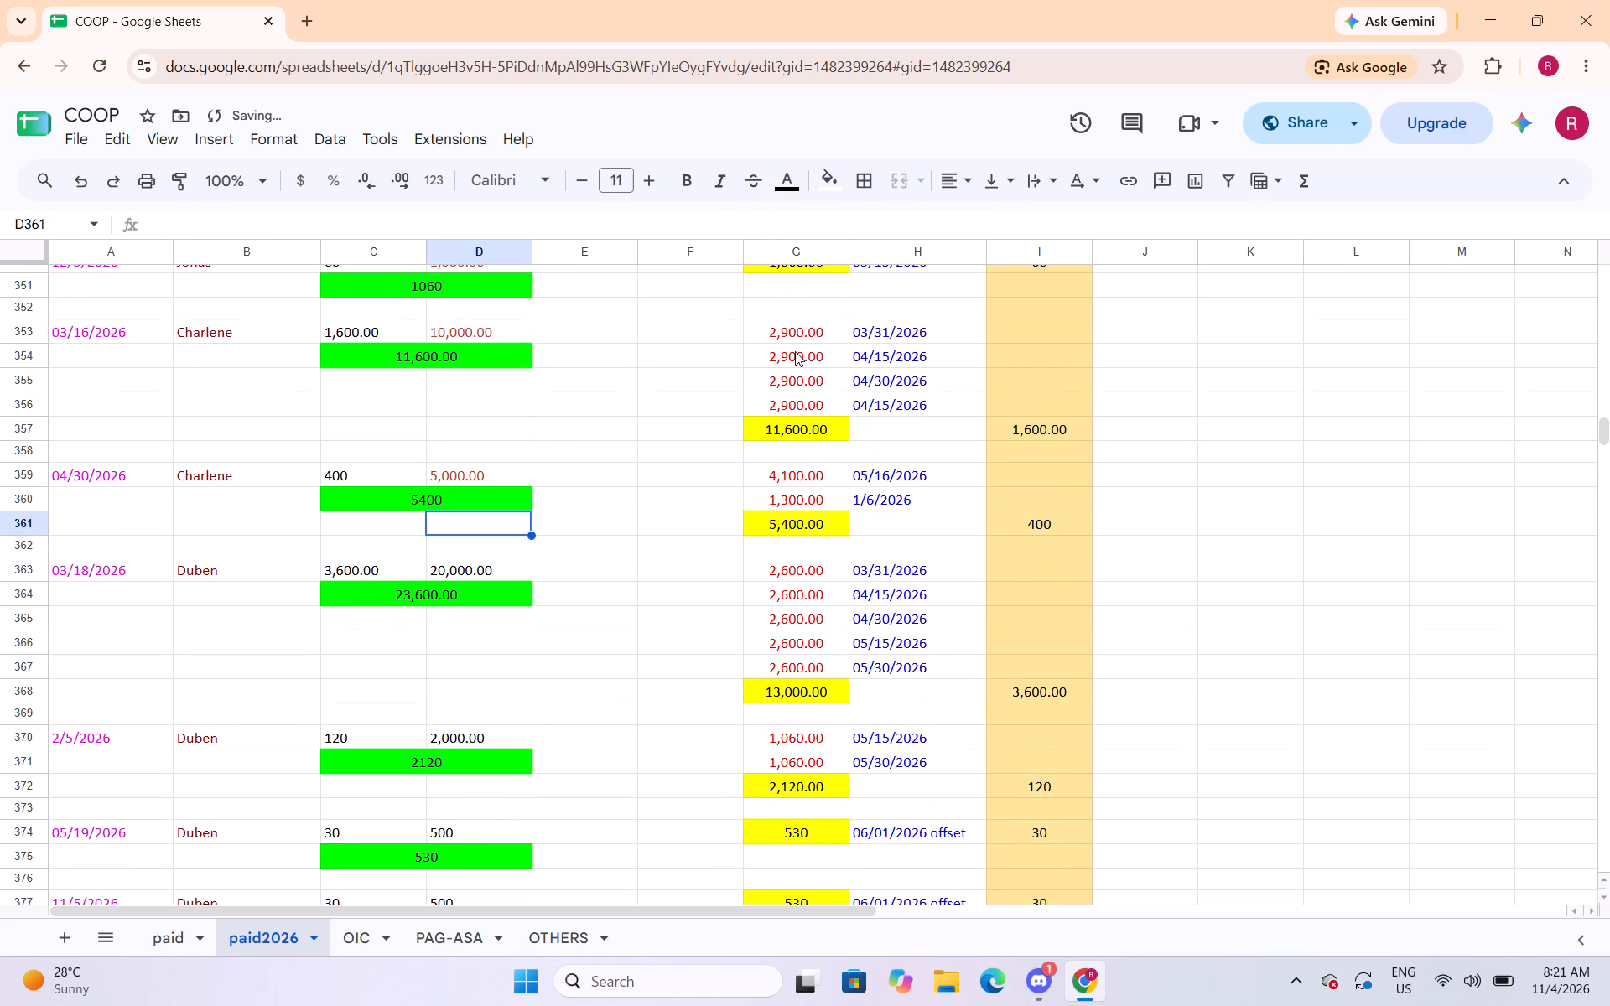
pyautogui.press('Down')
pyautogui.press('Down')
pyautogui.click(785, 179)
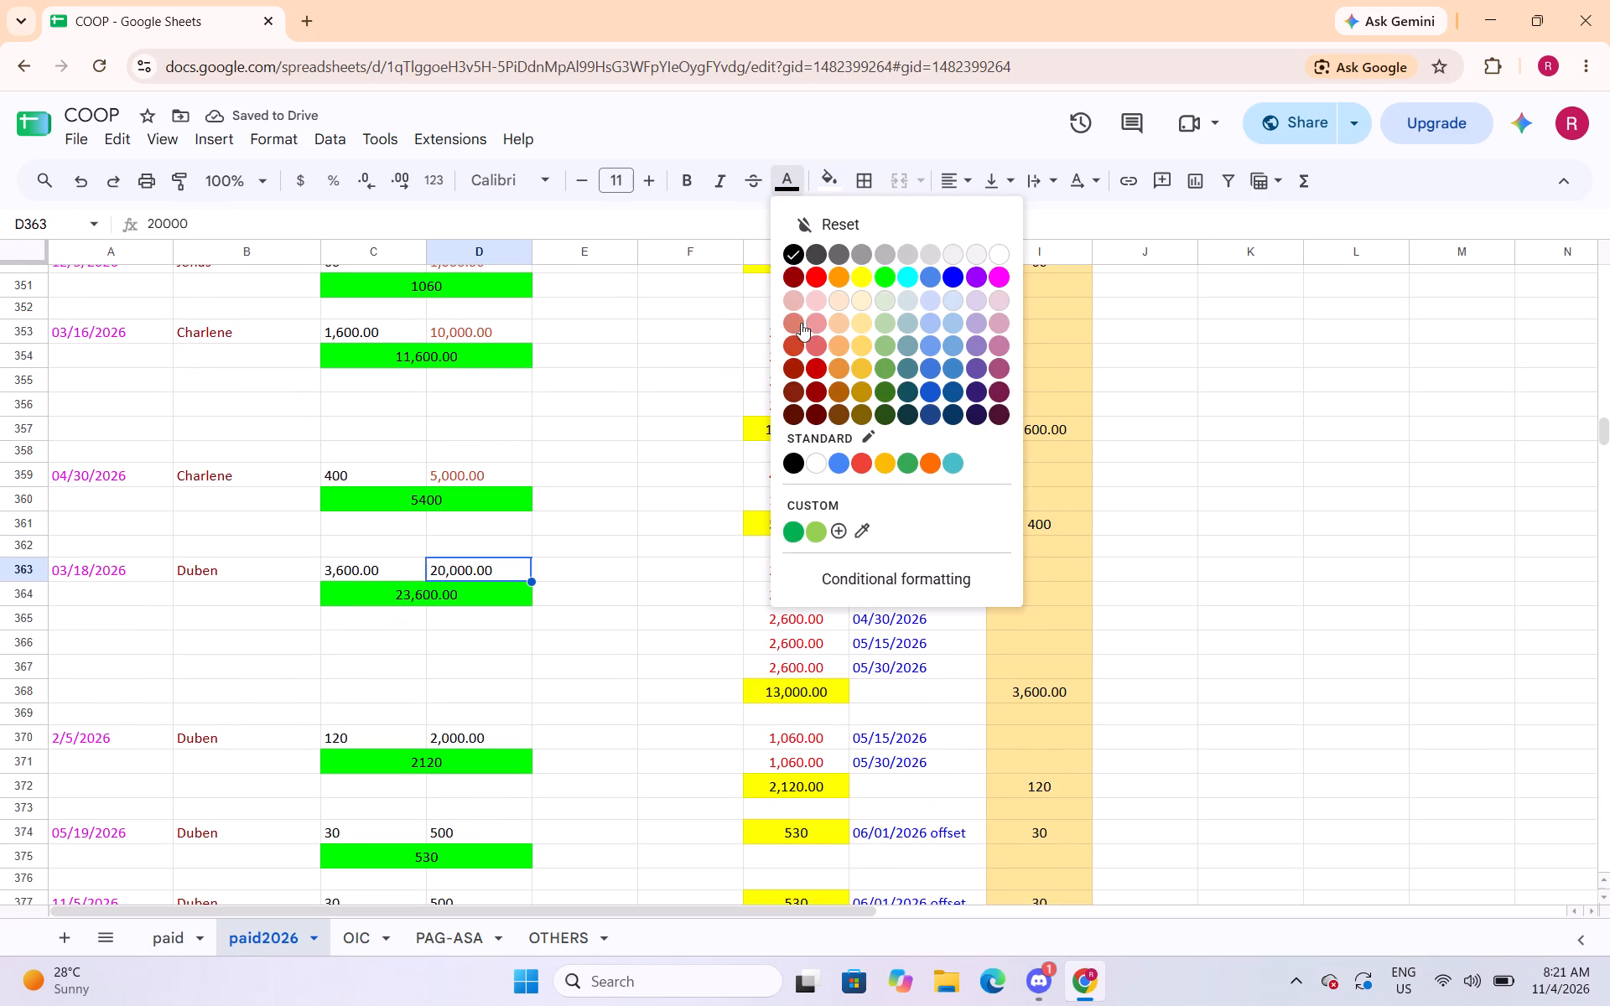
pyautogui.click(797, 349)
# Set the text of Duben's capital in D370 to light red berry 1.
pyautogui.press('Down')
pyautogui.press('Down')
pyautogui.press('Down')
pyautogui.press('Down')
pyautogui.press('Down')
pyautogui.press('Down')
pyautogui.press('Down')
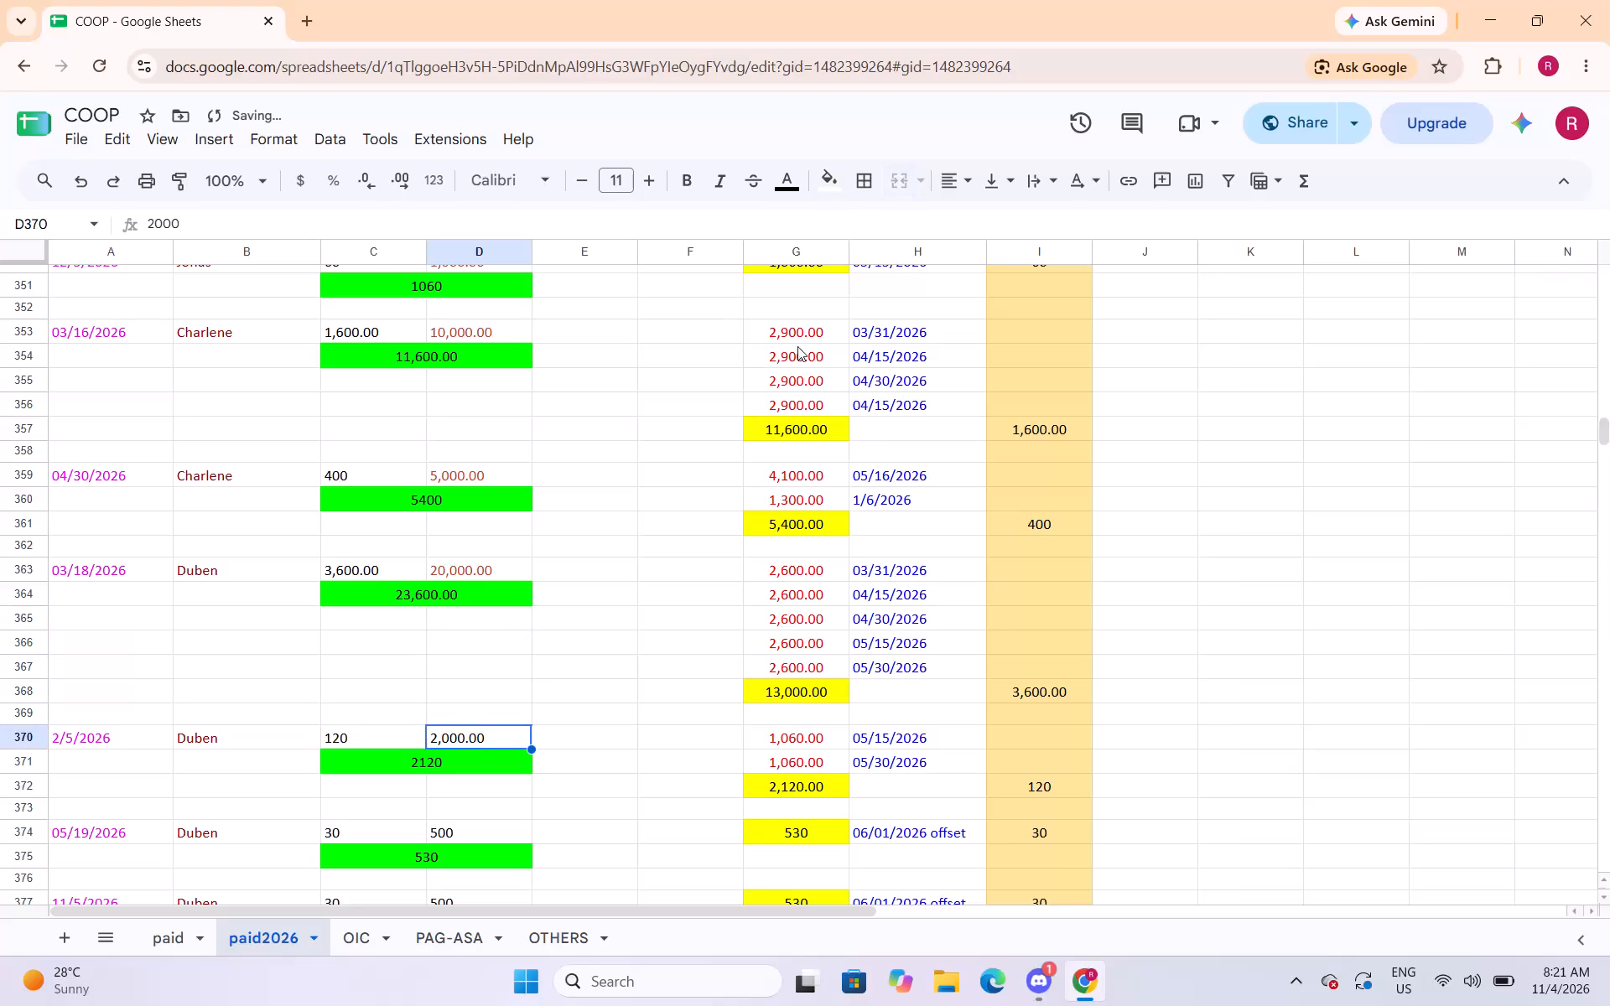
pyautogui.click(786, 185)
pyautogui.click(795, 345)
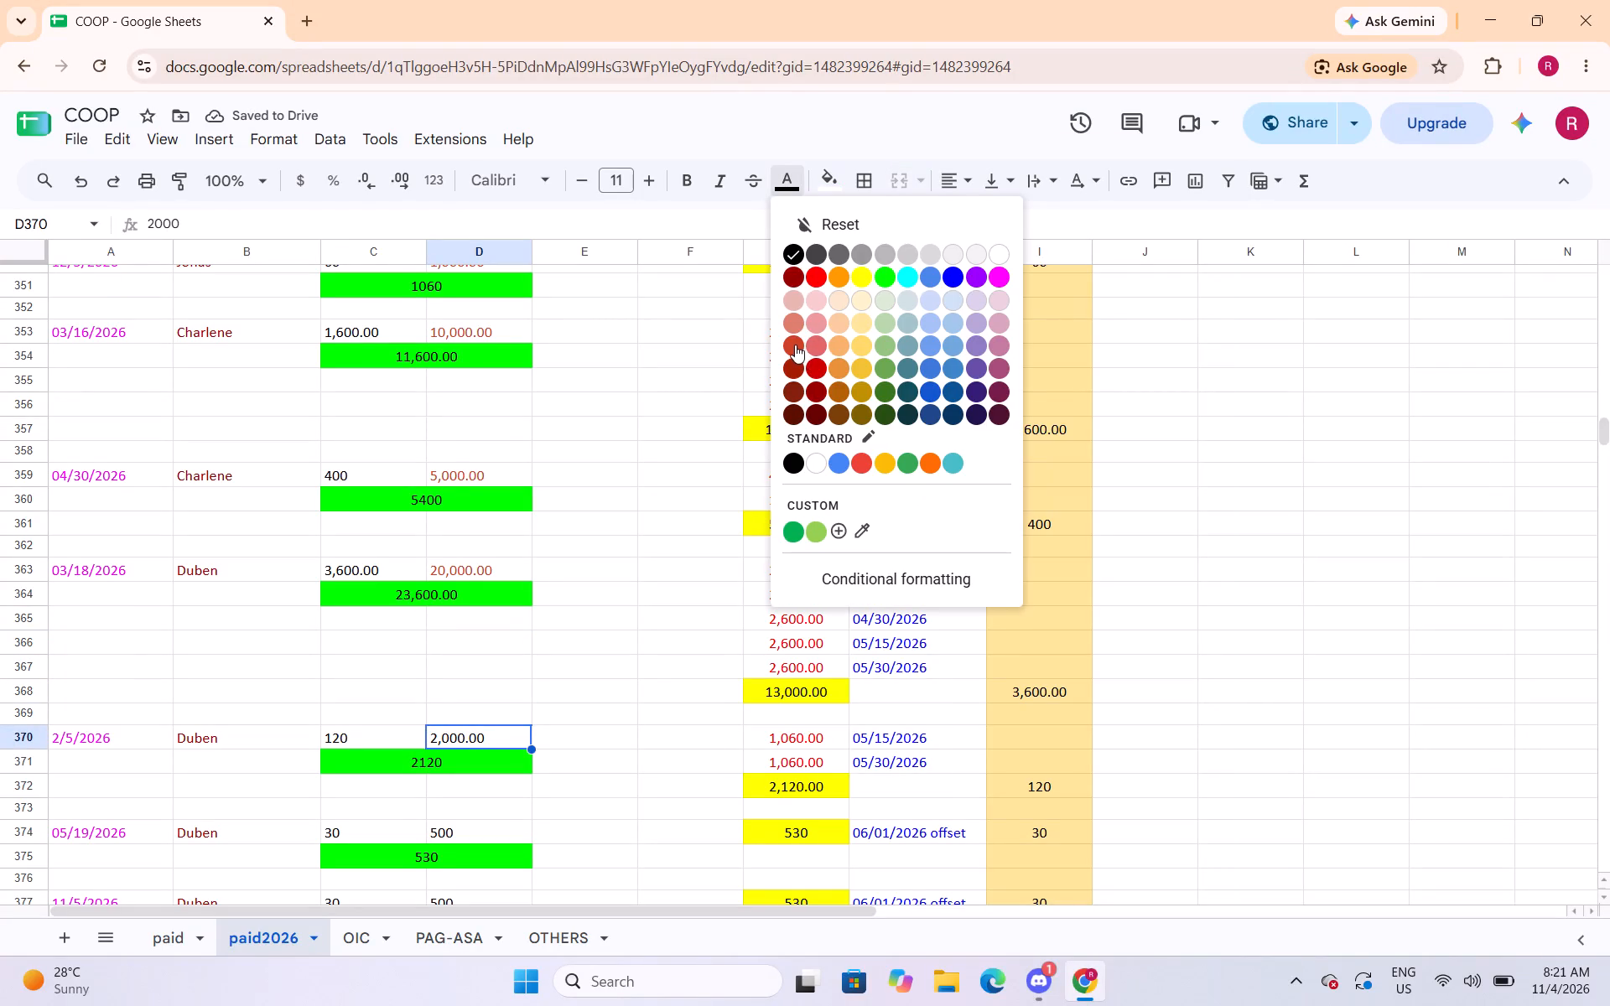
# Set the text of Duben's two capital amounts in D374 and D377 to light red berry 1.
pyautogui.press('Down')
pyautogui.press('Down')
pyautogui.press('Down')
pyautogui.press('Down')
pyautogui.click(789, 181)
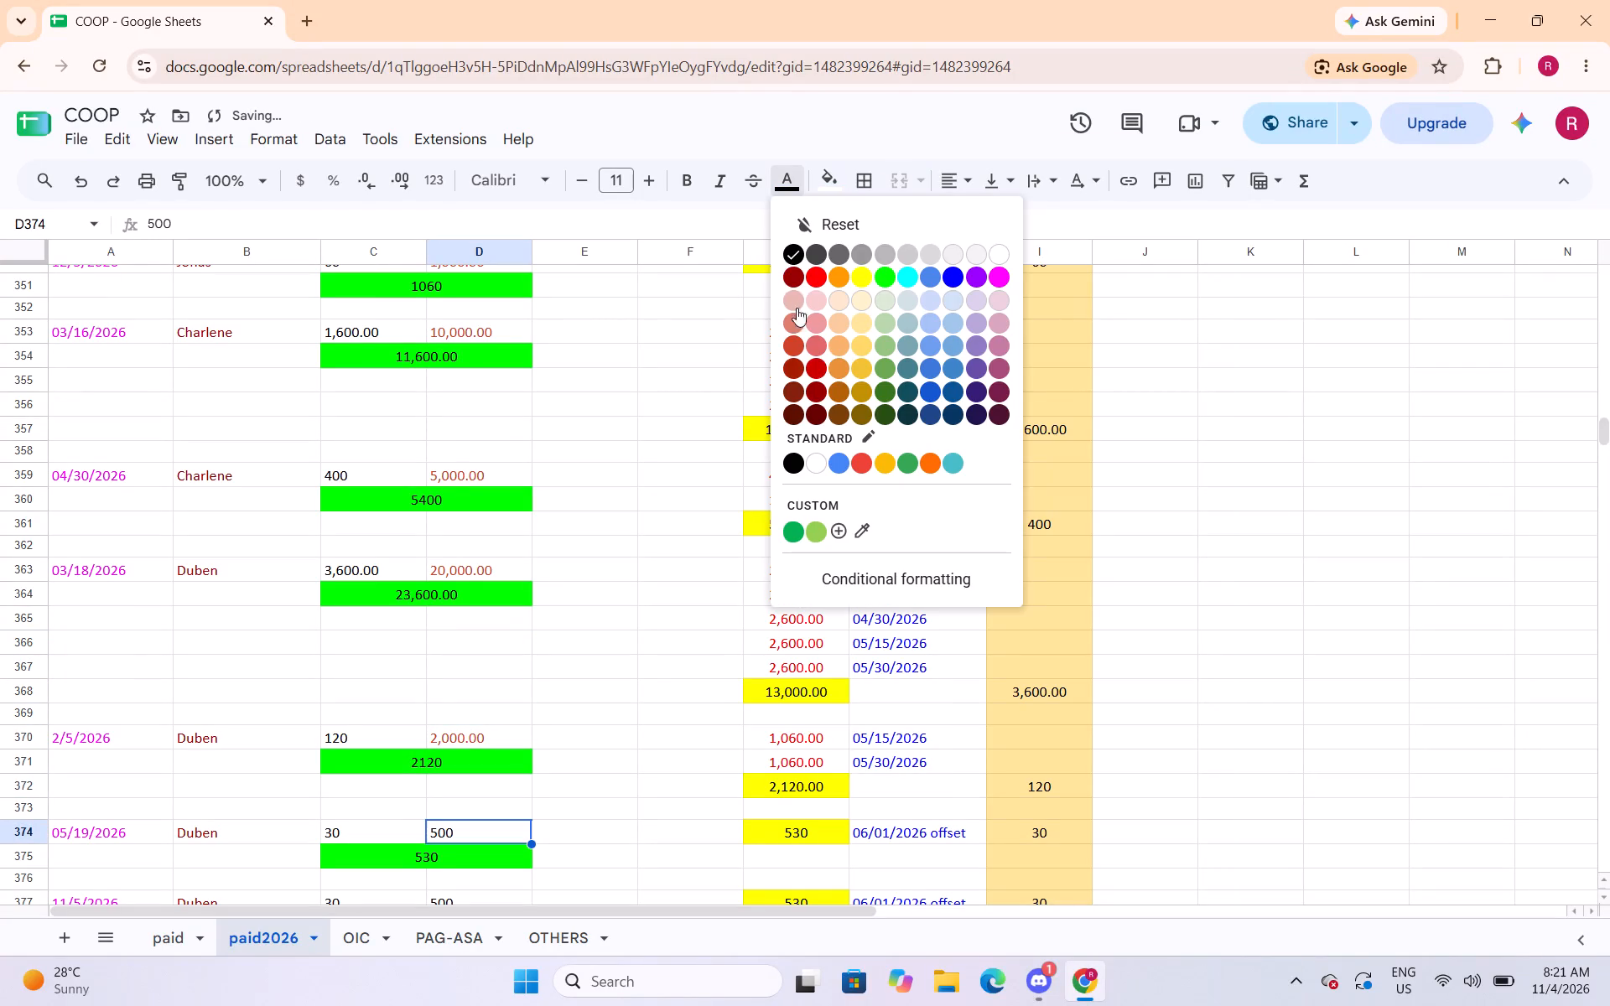
pyautogui.click(792, 342)
pyautogui.press('Down')
pyautogui.press('Down')
pyautogui.scroll(-5, 657, 503)
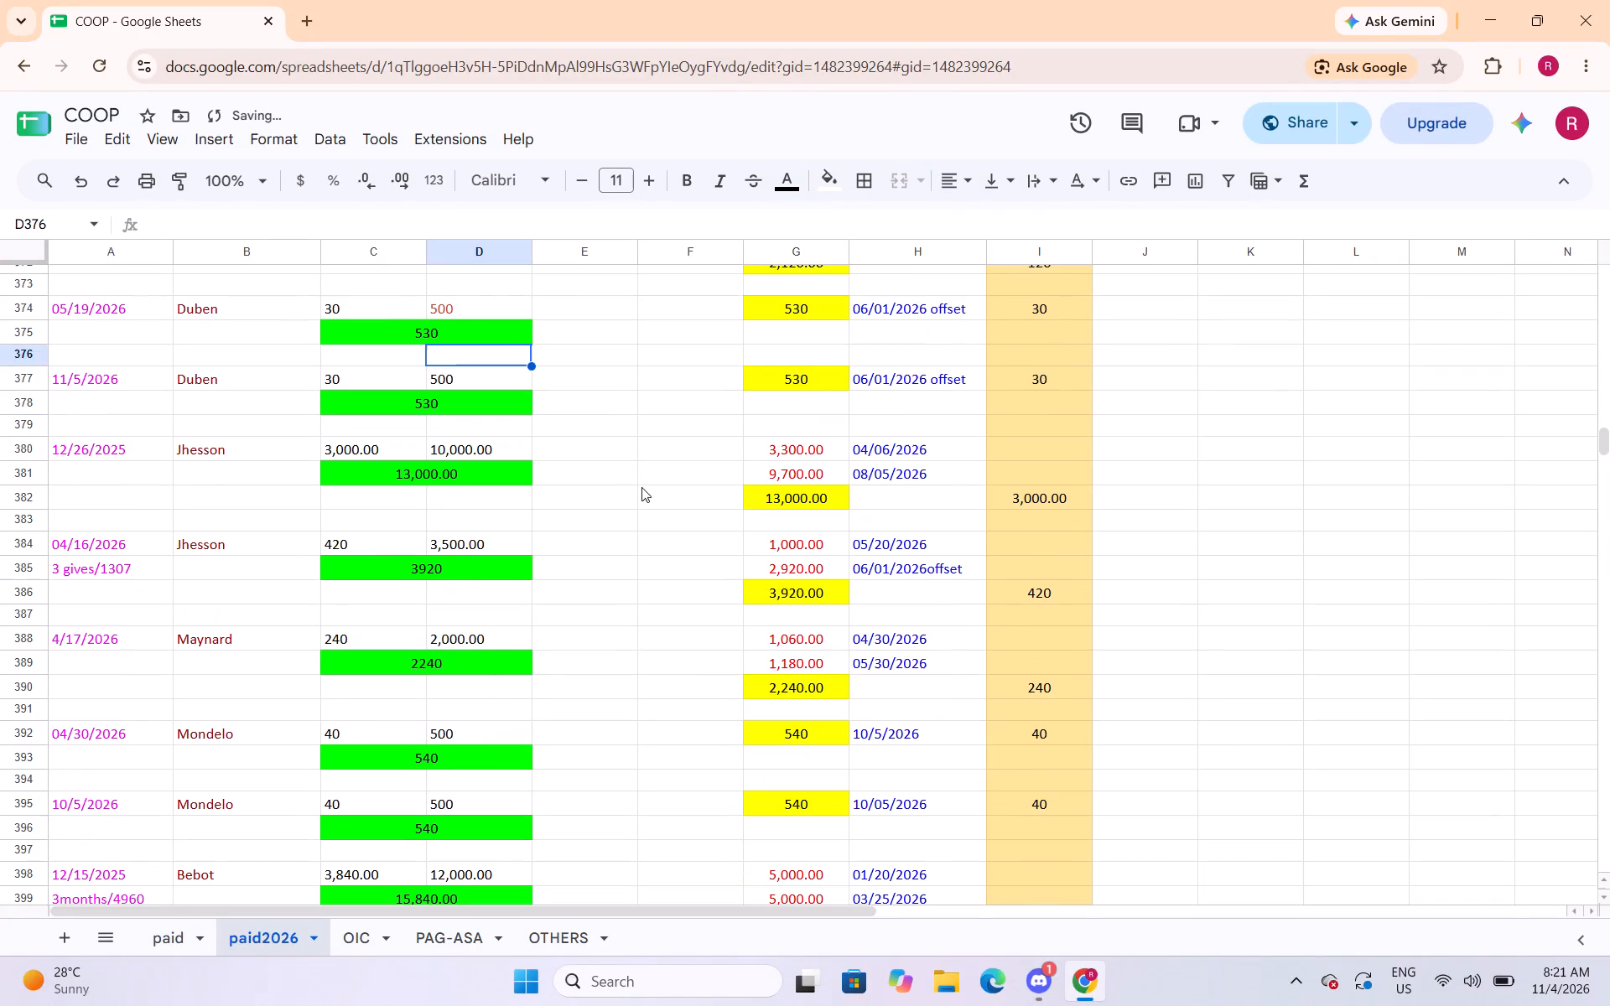
pyautogui.press('Down')
pyautogui.click(786, 181)
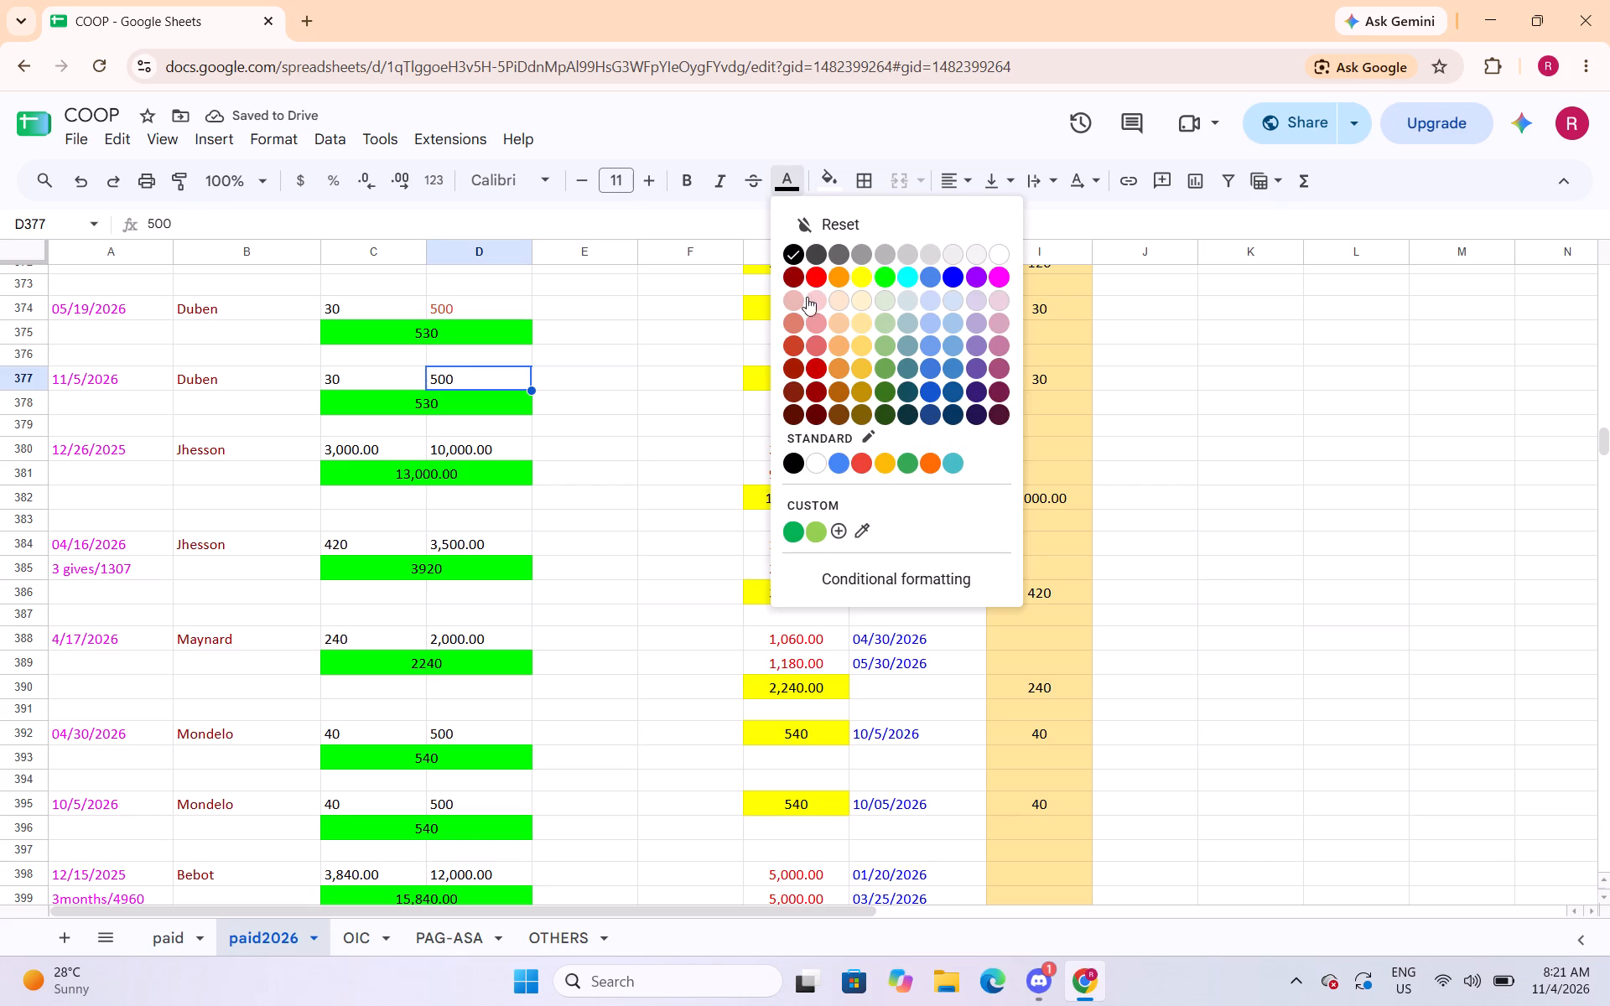
pyautogui.click(789, 348)
# Set the text of Jhesson's two capital amounts in D380 and D384 to light red berry 1.
pyautogui.press('Down')
pyautogui.press('Down')
pyautogui.press('Down')
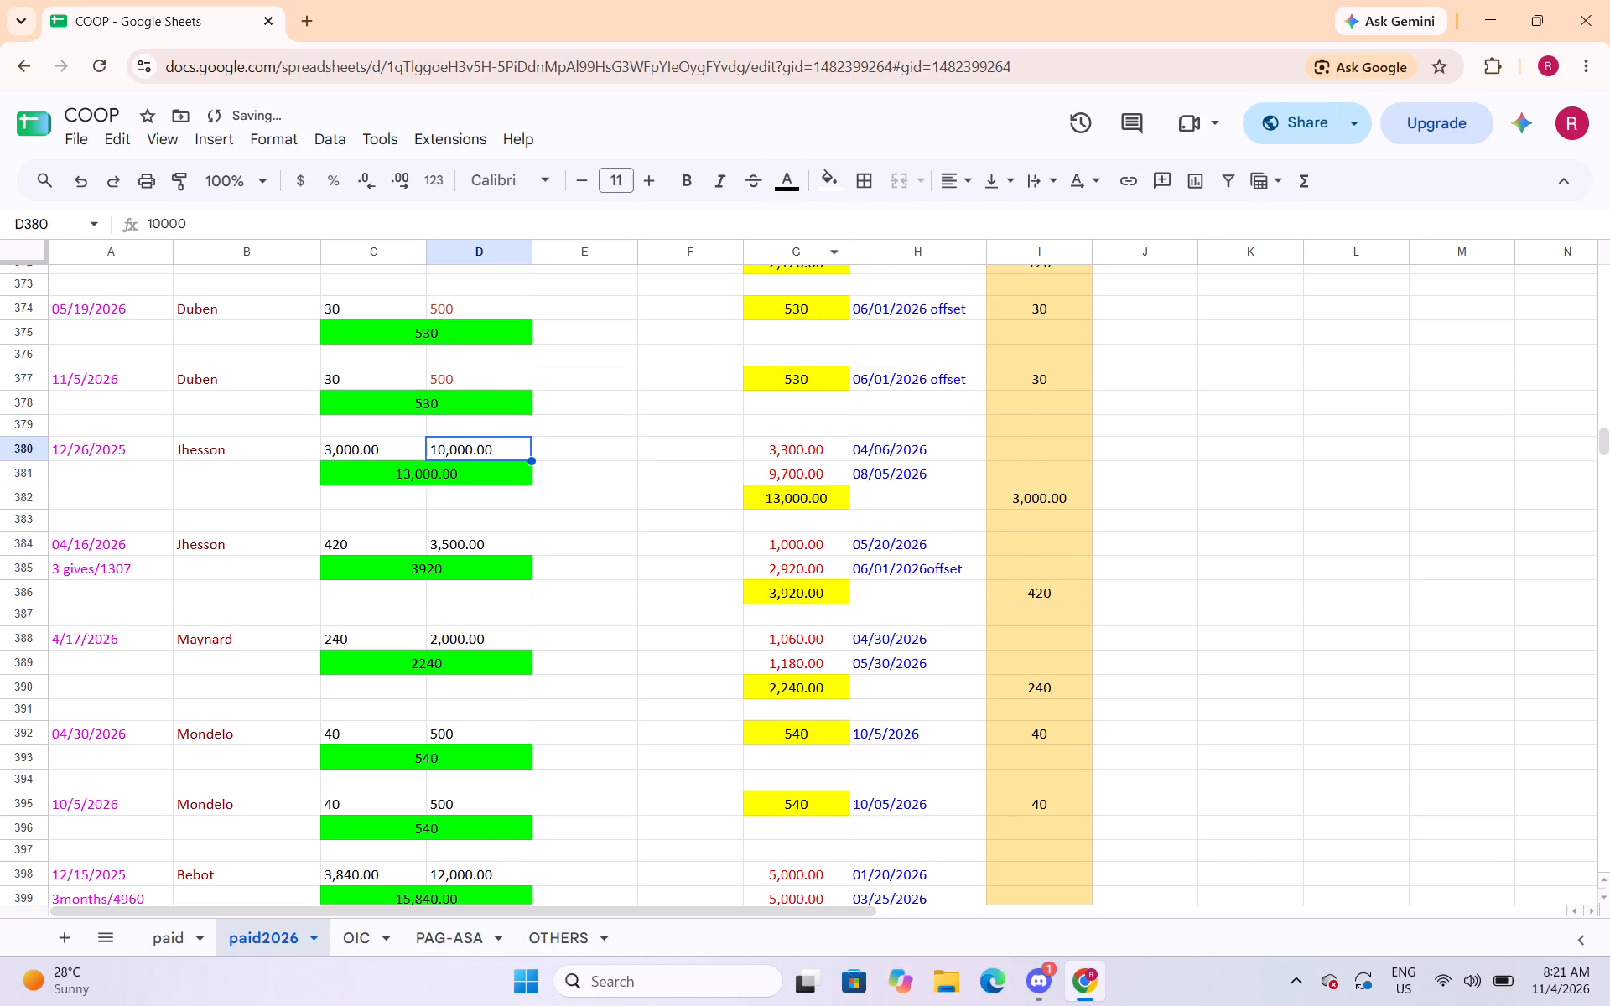
pyautogui.click(795, 185)
pyautogui.click(792, 343)
pyautogui.press('Down')
pyautogui.press('Down')
pyautogui.press('Down')
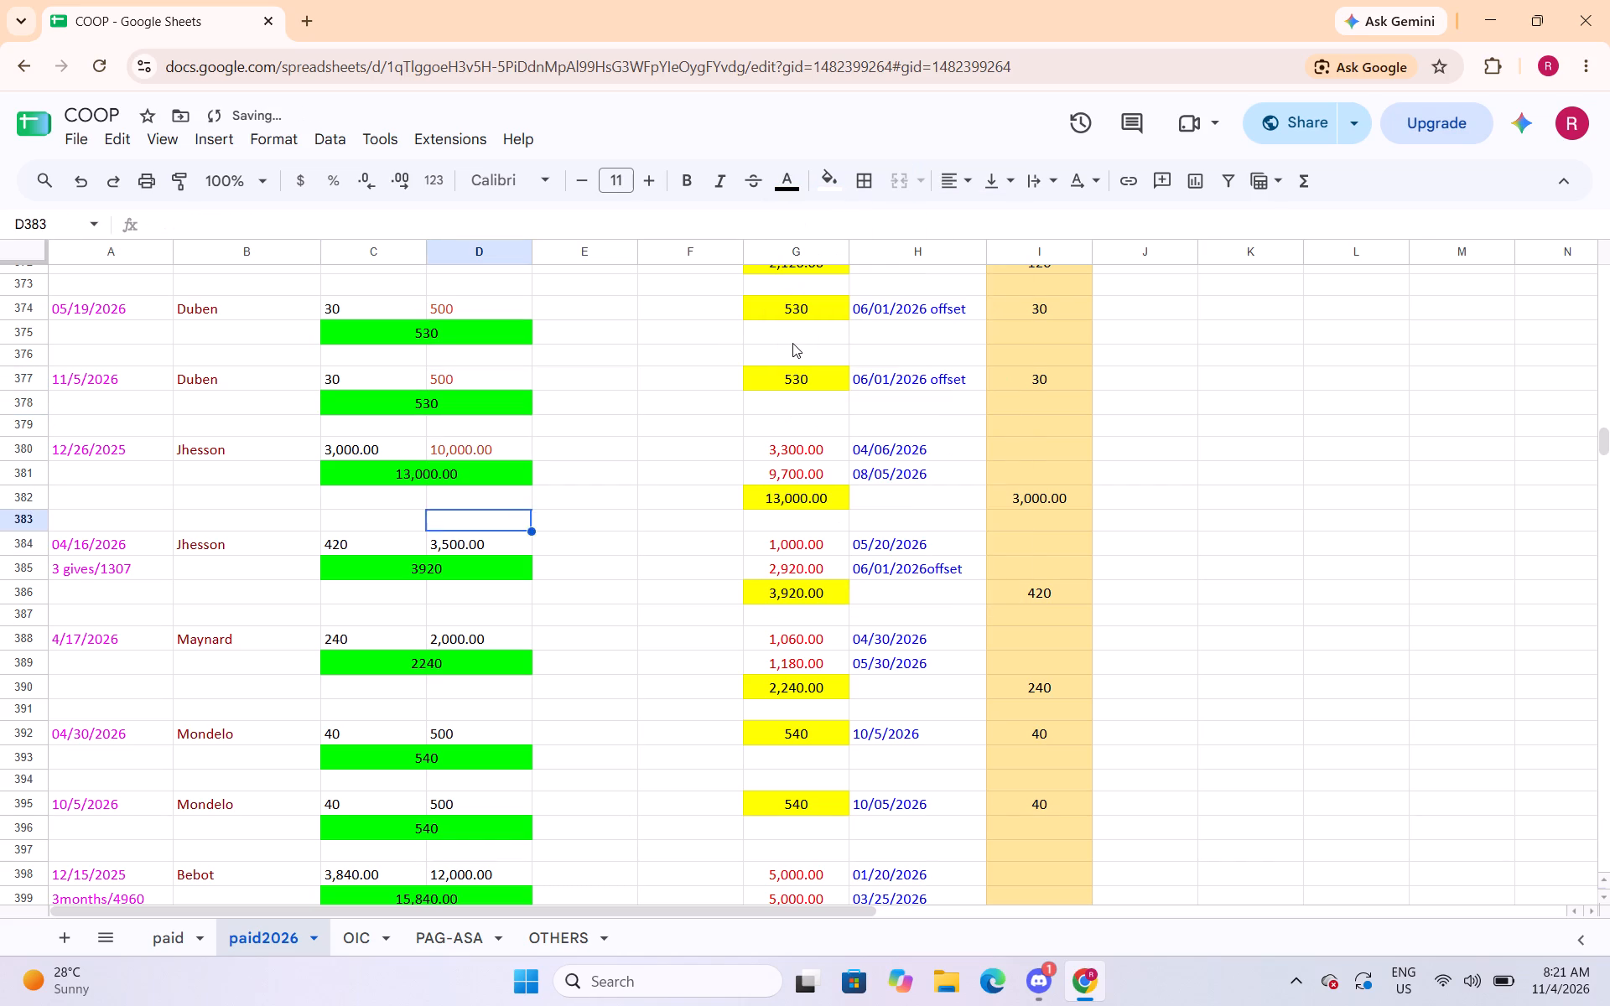
pyautogui.press('Down')
pyautogui.click(797, 179)
pyautogui.click(794, 345)
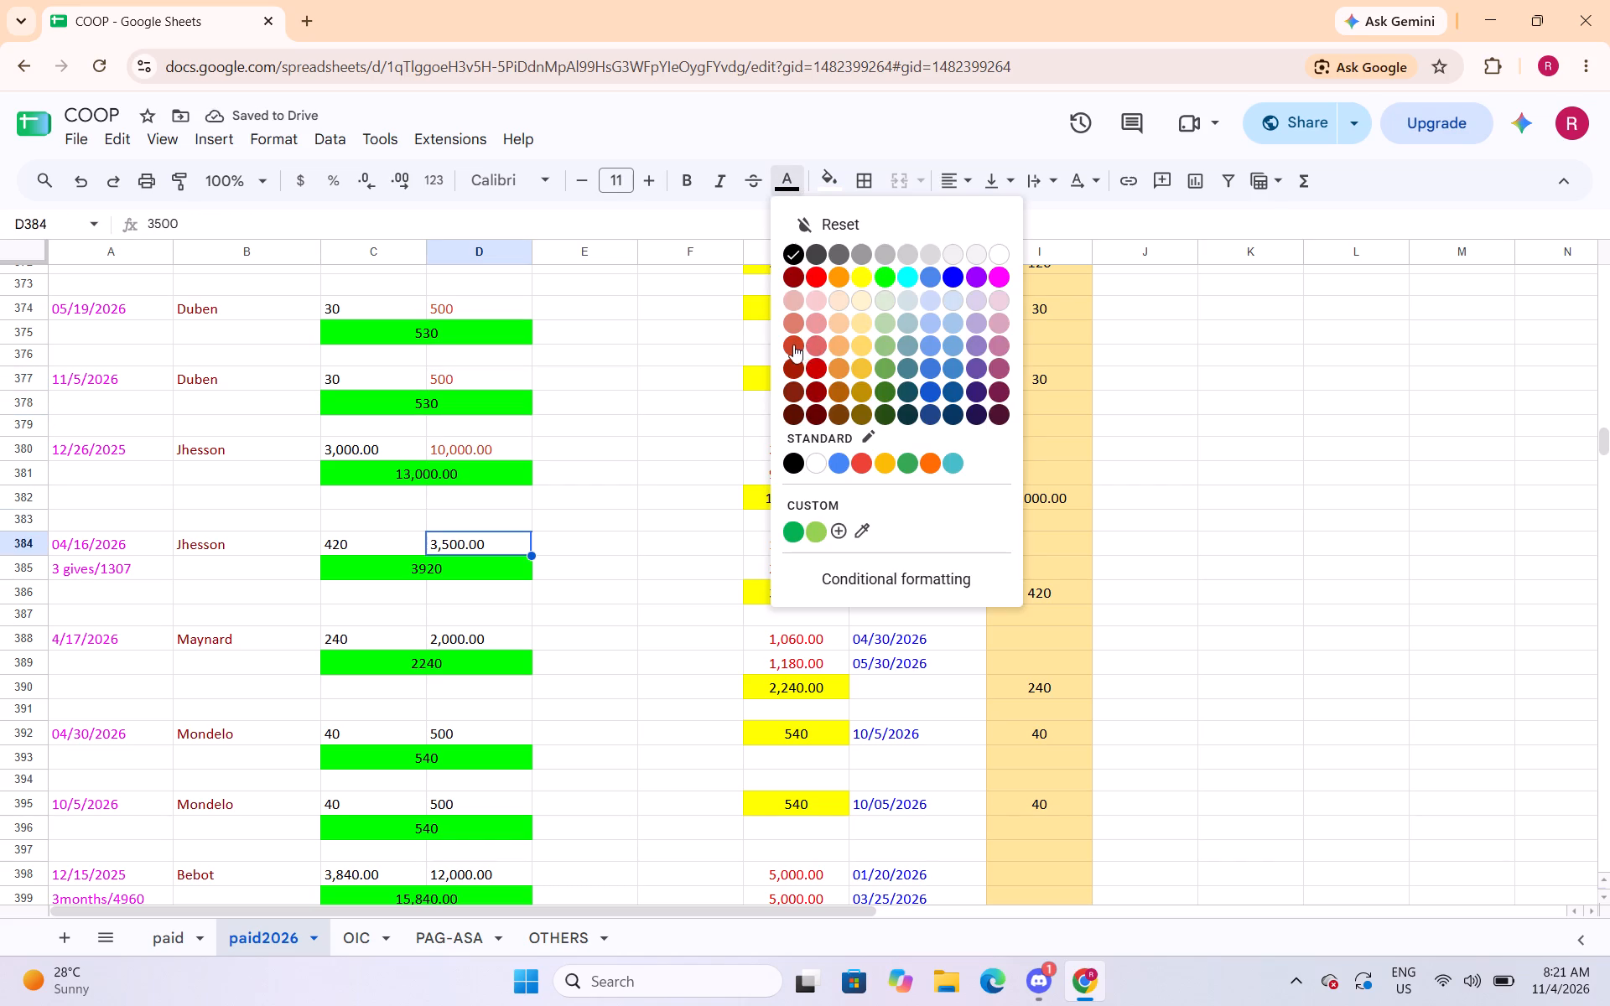
# Set the text of Maynard's capital in D388 to light red berry 1.
pyautogui.press('Down')
pyautogui.press('Down')
pyautogui.press('Down')
pyautogui.press('Down')
pyautogui.click(787, 183)
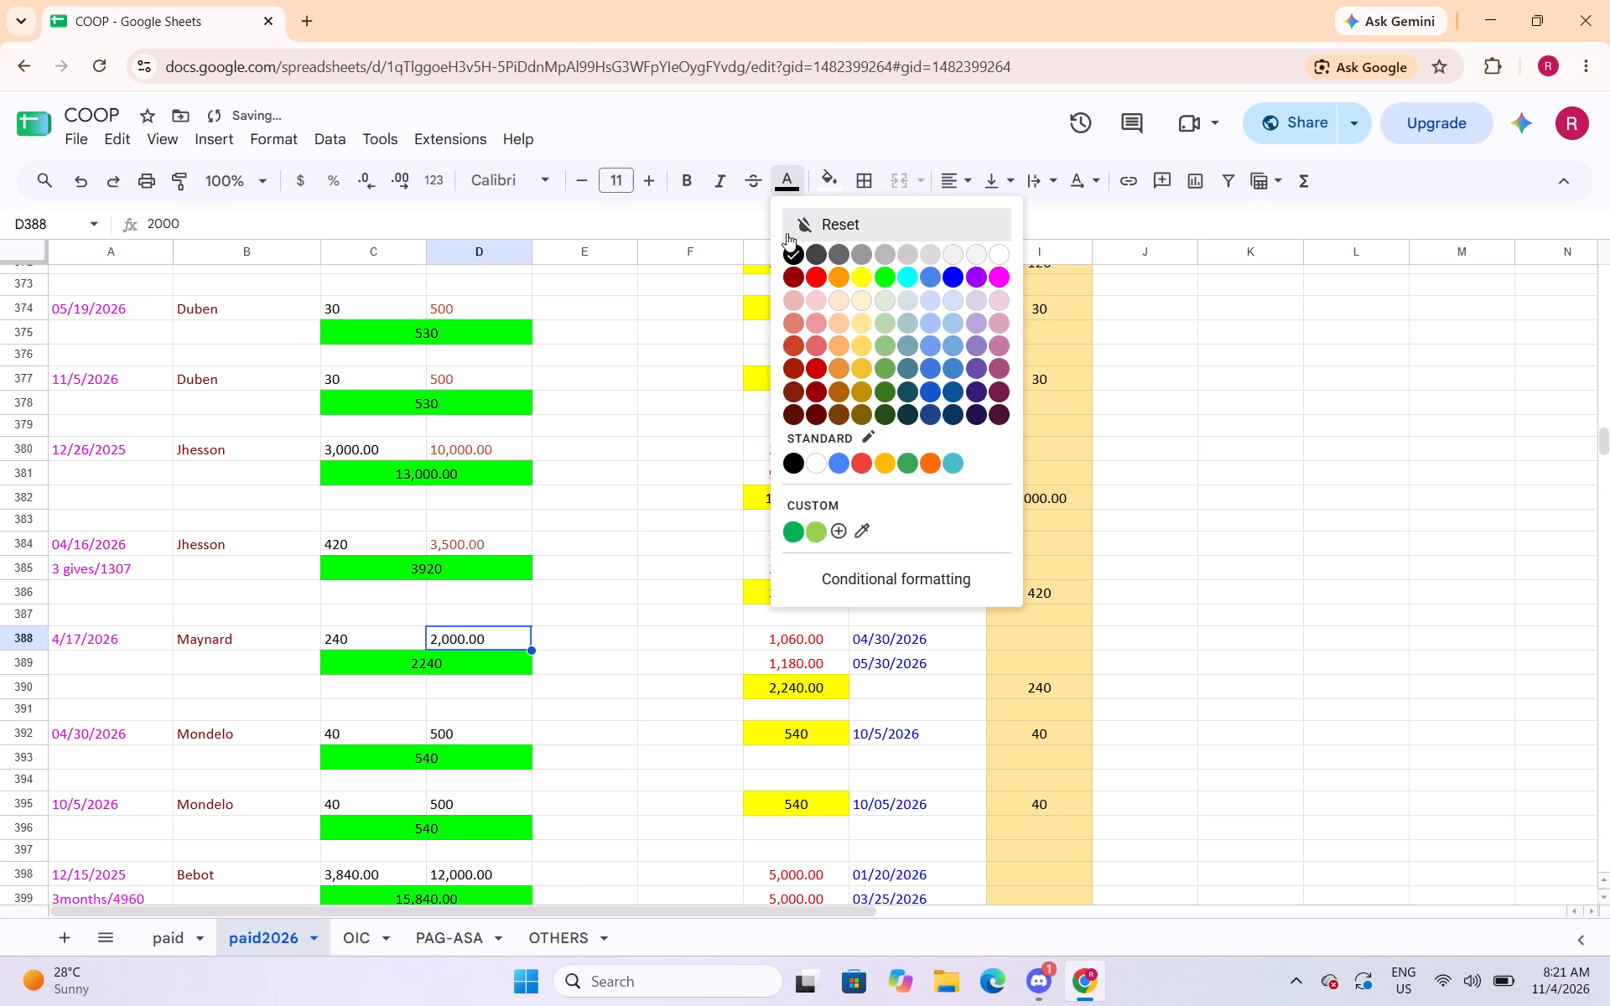
pyautogui.click(792, 346)
# Set the text of Mondelo's two capital amounts in D392 and D395 to light red berry 1.
pyautogui.press('Down')
pyautogui.press('Down')
pyautogui.press('Down')
pyautogui.press('Down')
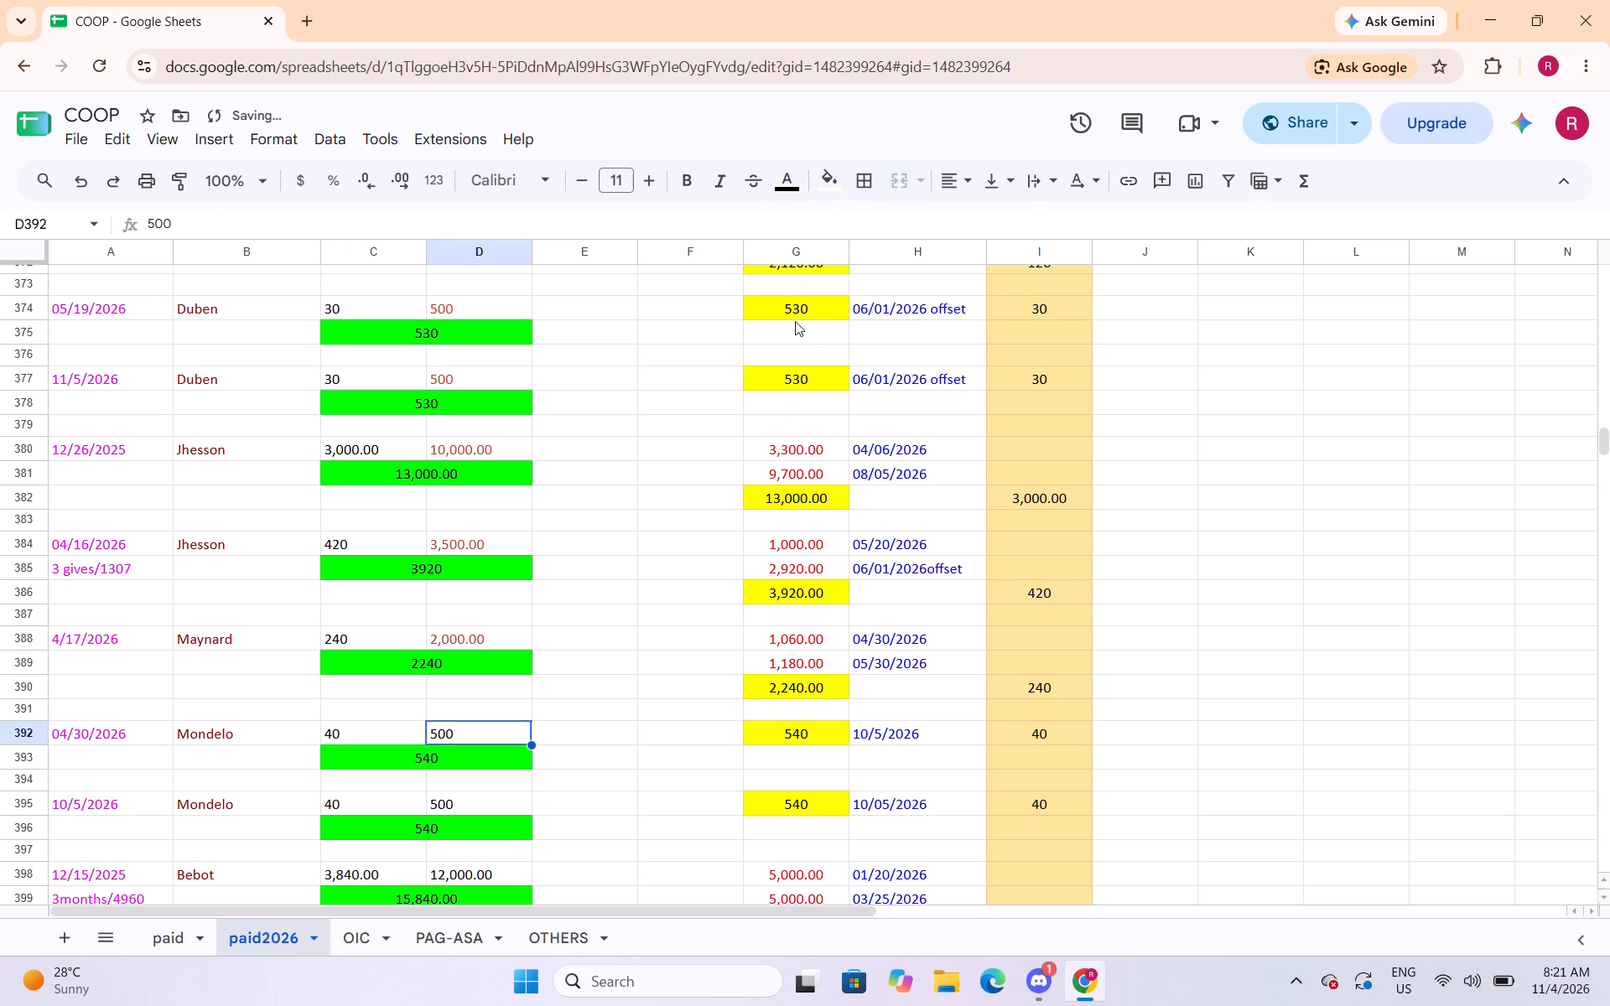
pyautogui.click(785, 184)
pyautogui.click(797, 342)
pyautogui.press('Down')
pyautogui.press('Down')
pyautogui.press('Down')
pyautogui.click(792, 187)
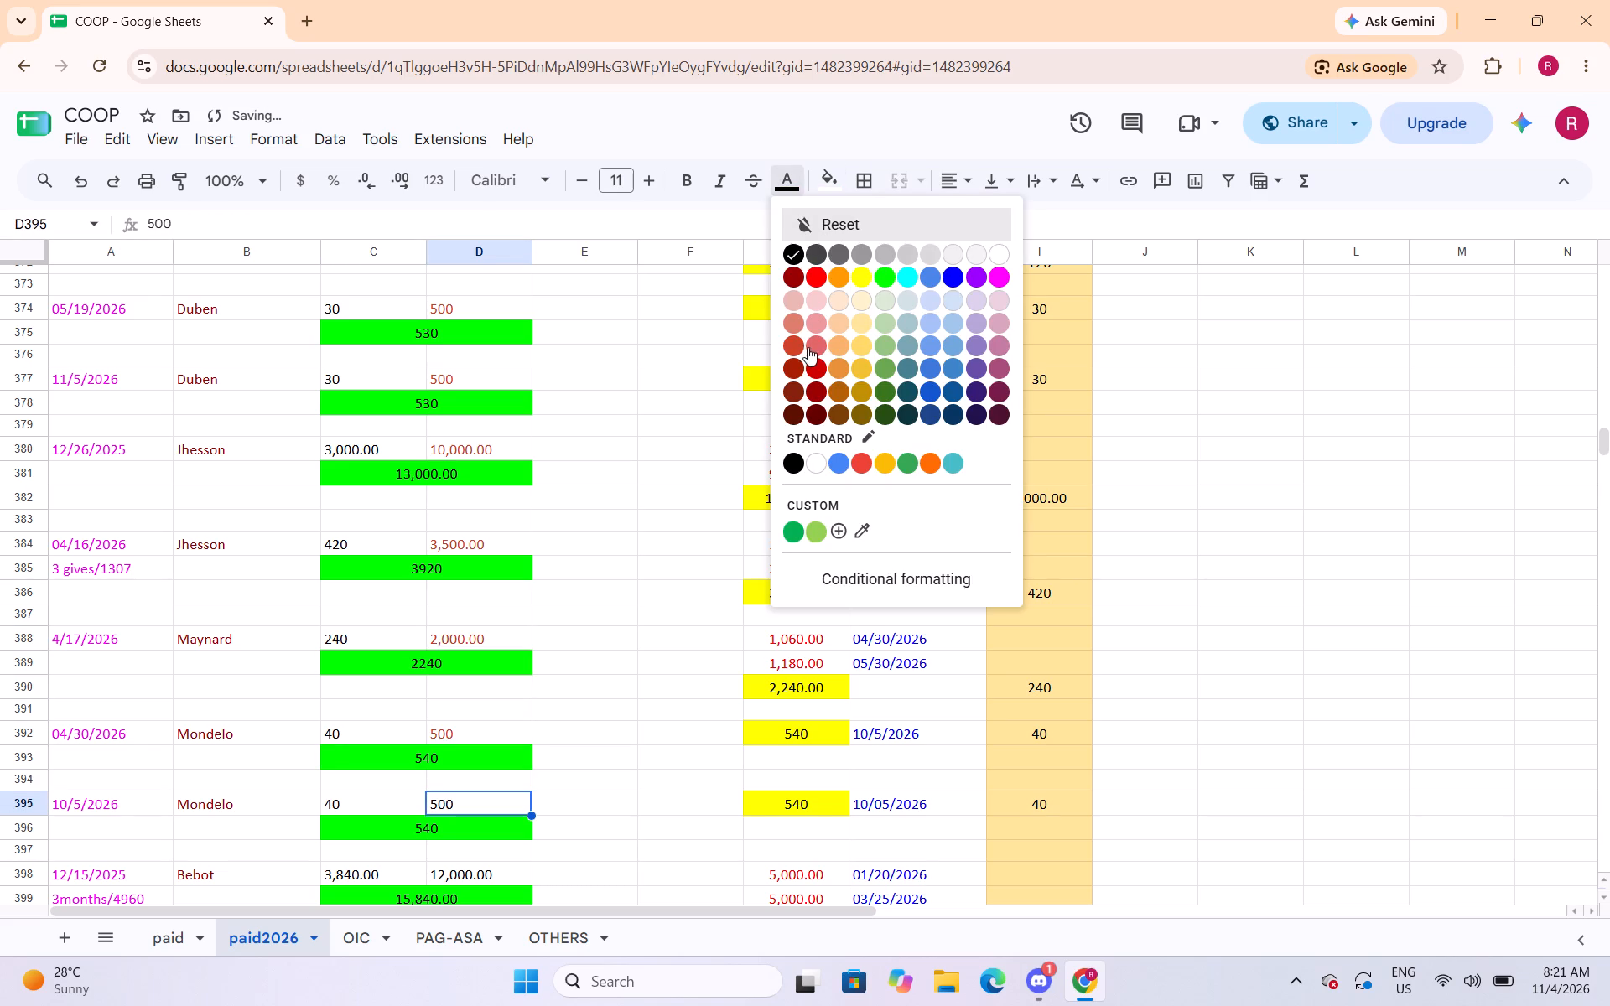
pyautogui.click(794, 343)
# Set the text of Bebot's capital in D398 to light red berry 1.
pyautogui.press('Down')
pyautogui.press('Down')
pyautogui.press('Down')
pyautogui.click(783, 170)
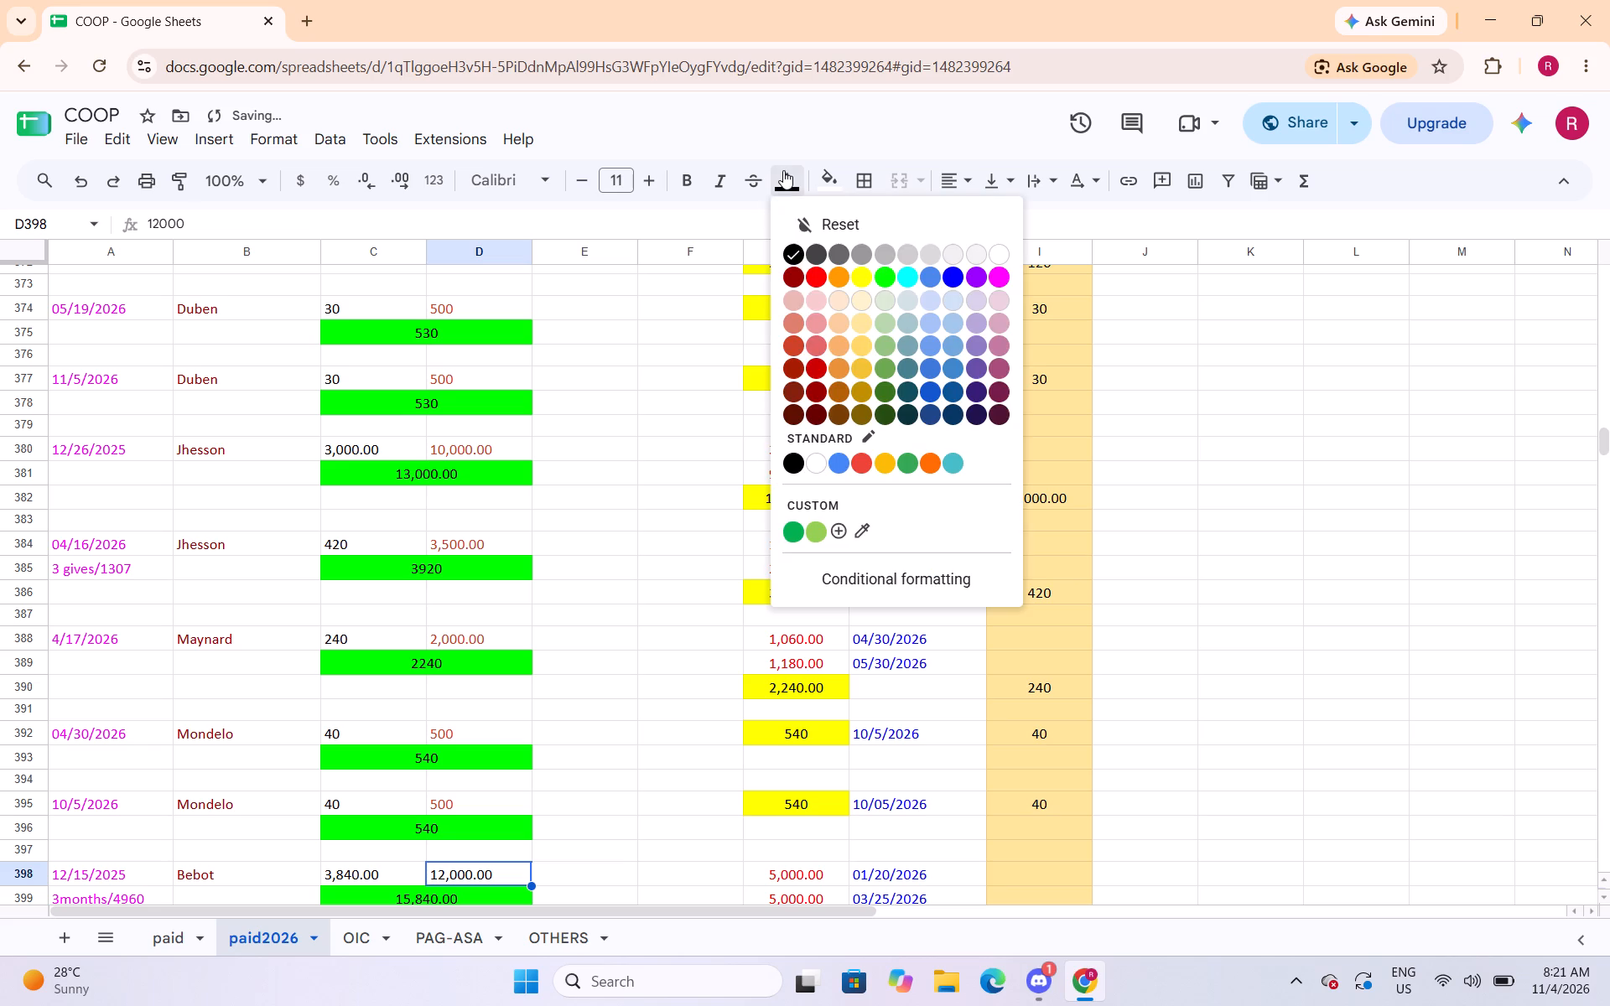
pyautogui.click(795, 350)
# Set the text of Rosvelt's capital in D404 to light red berry 1.
pyautogui.scroll(-5, 673, 451)
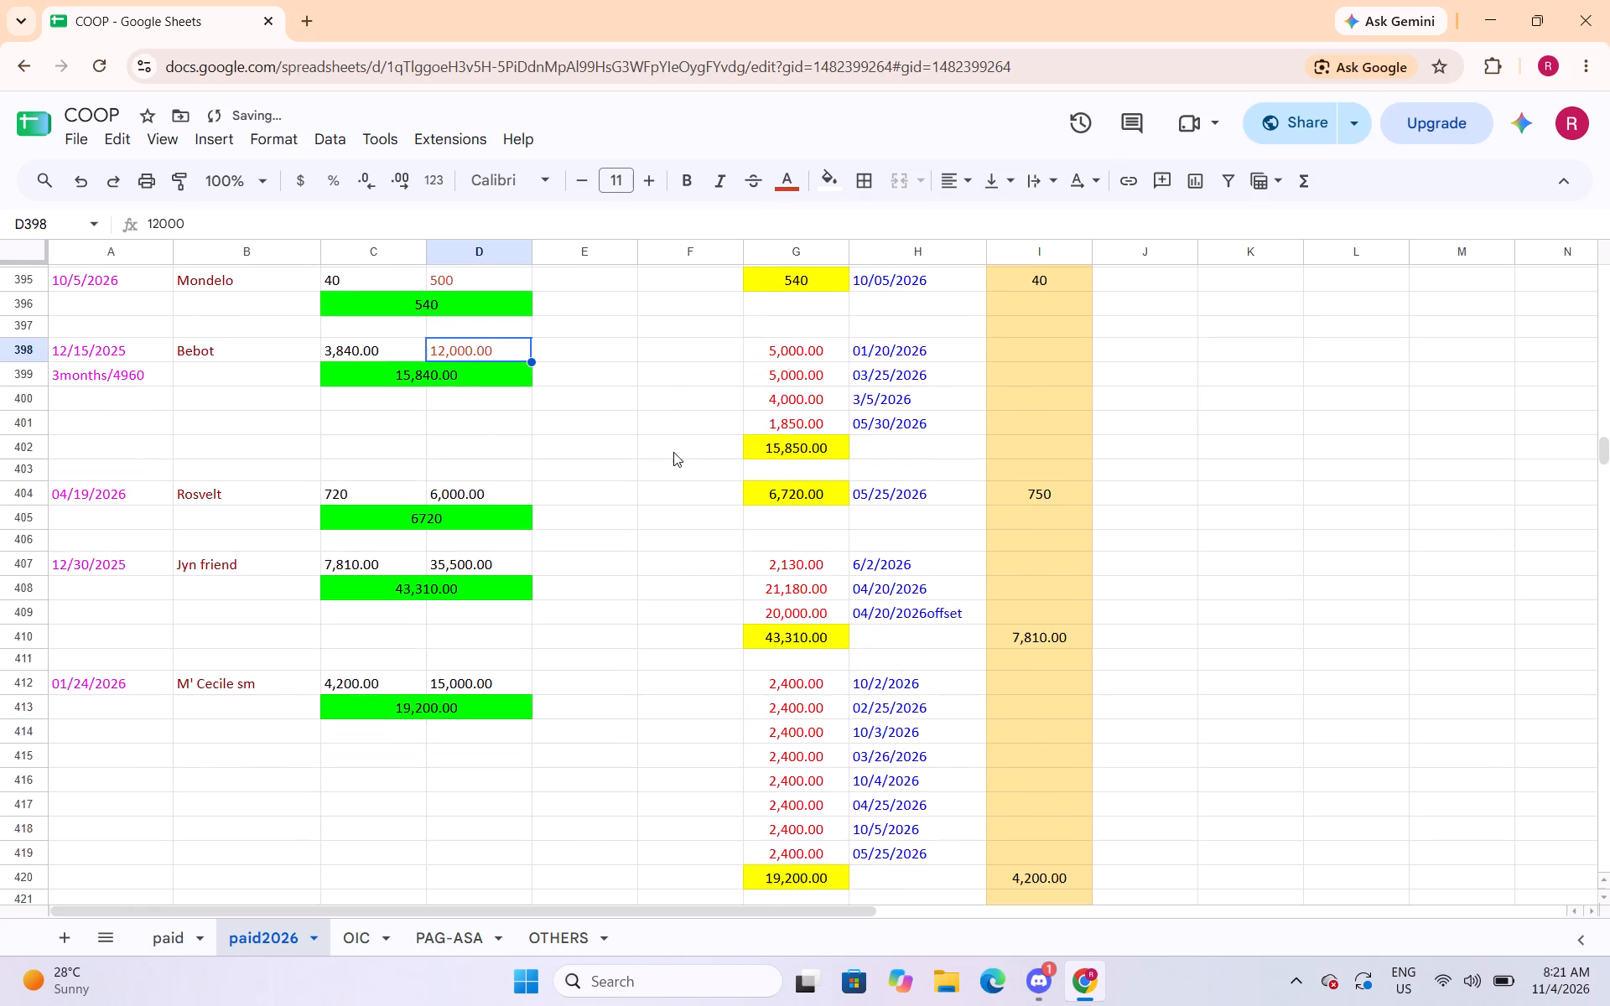
pyautogui.scroll(-1, 673, 452)
pyautogui.press('Down')
pyautogui.press('Down')
pyautogui.press('Down')
pyautogui.press('Down')
pyautogui.press('Down')
pyautogui.press('Down')
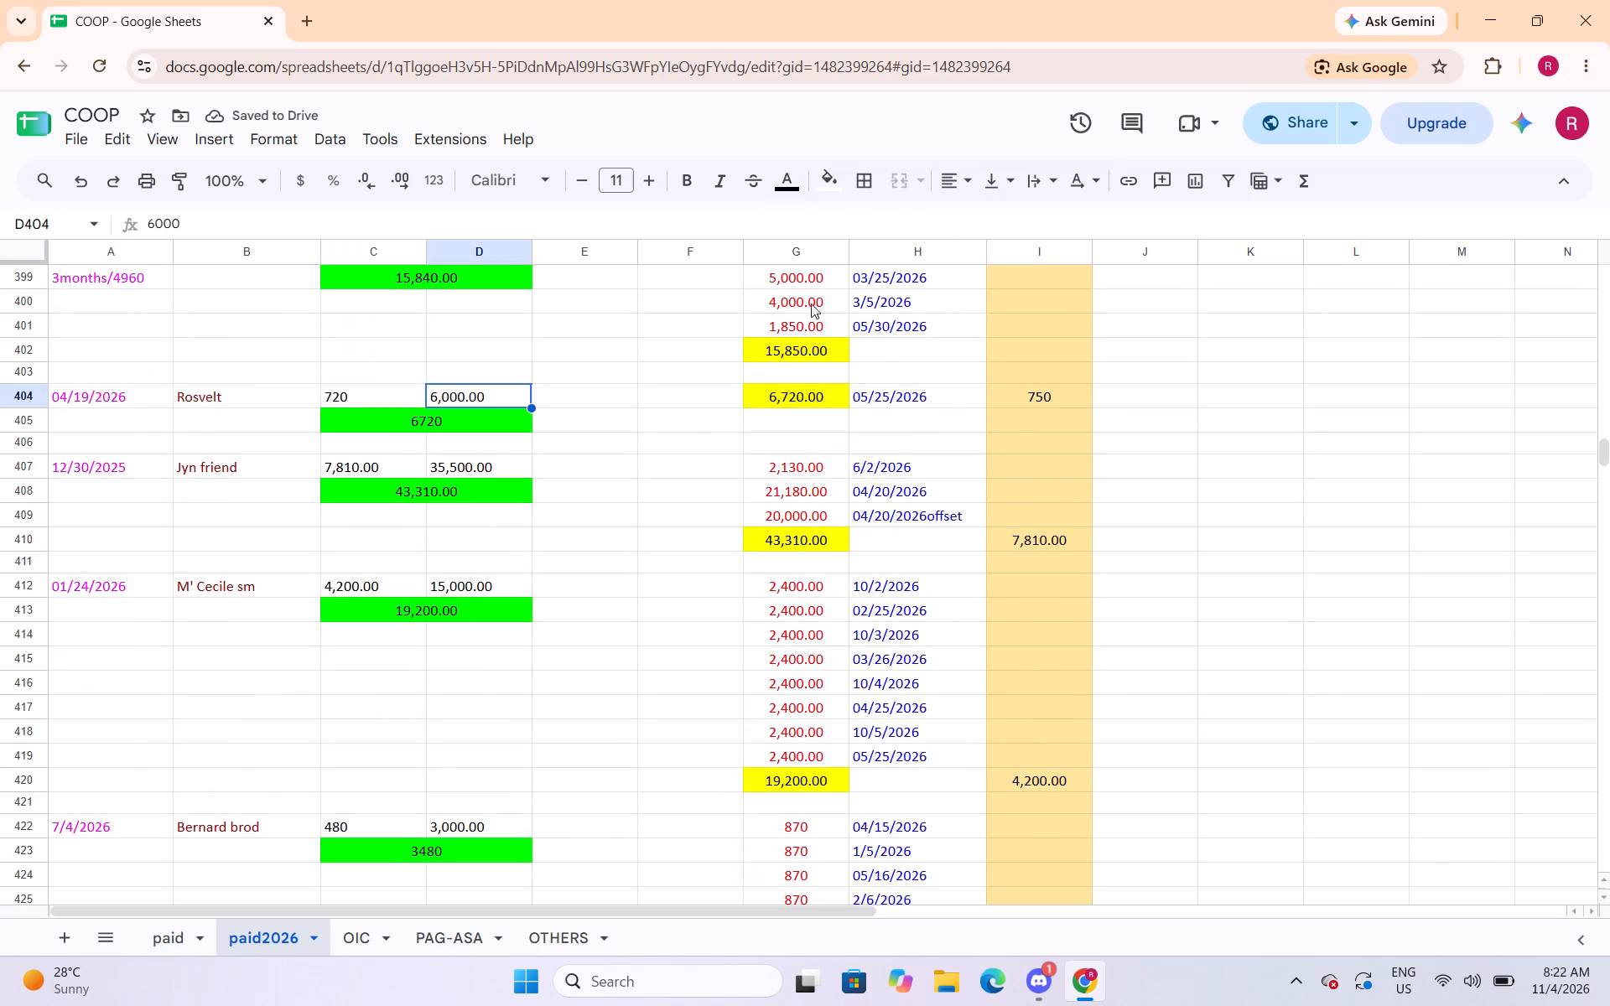
pyautogui.click(782, 179)
pyautogui.click(793, 351)
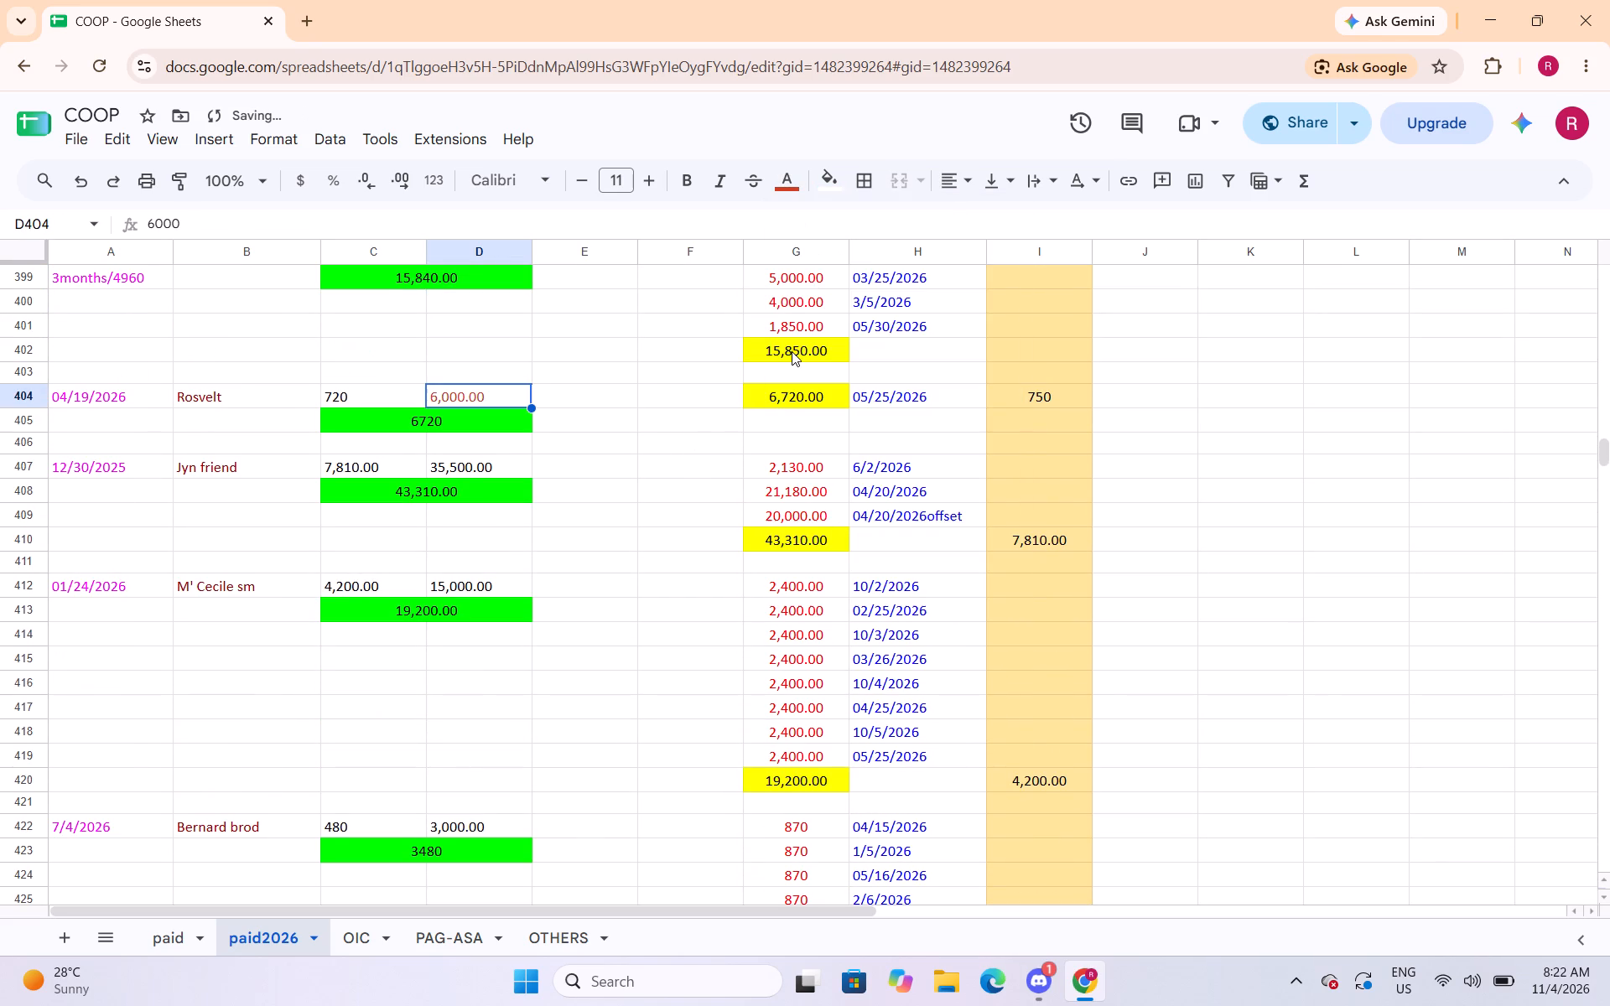
# Set the text of Jyn friend's capital in D407 and M' Cecile's capital in D412 to light red berry 1.
pyautogui.press('Down')
pyautogui.press('Down')
pyautogui.press('Down')
pyautogui.click(788, 181)
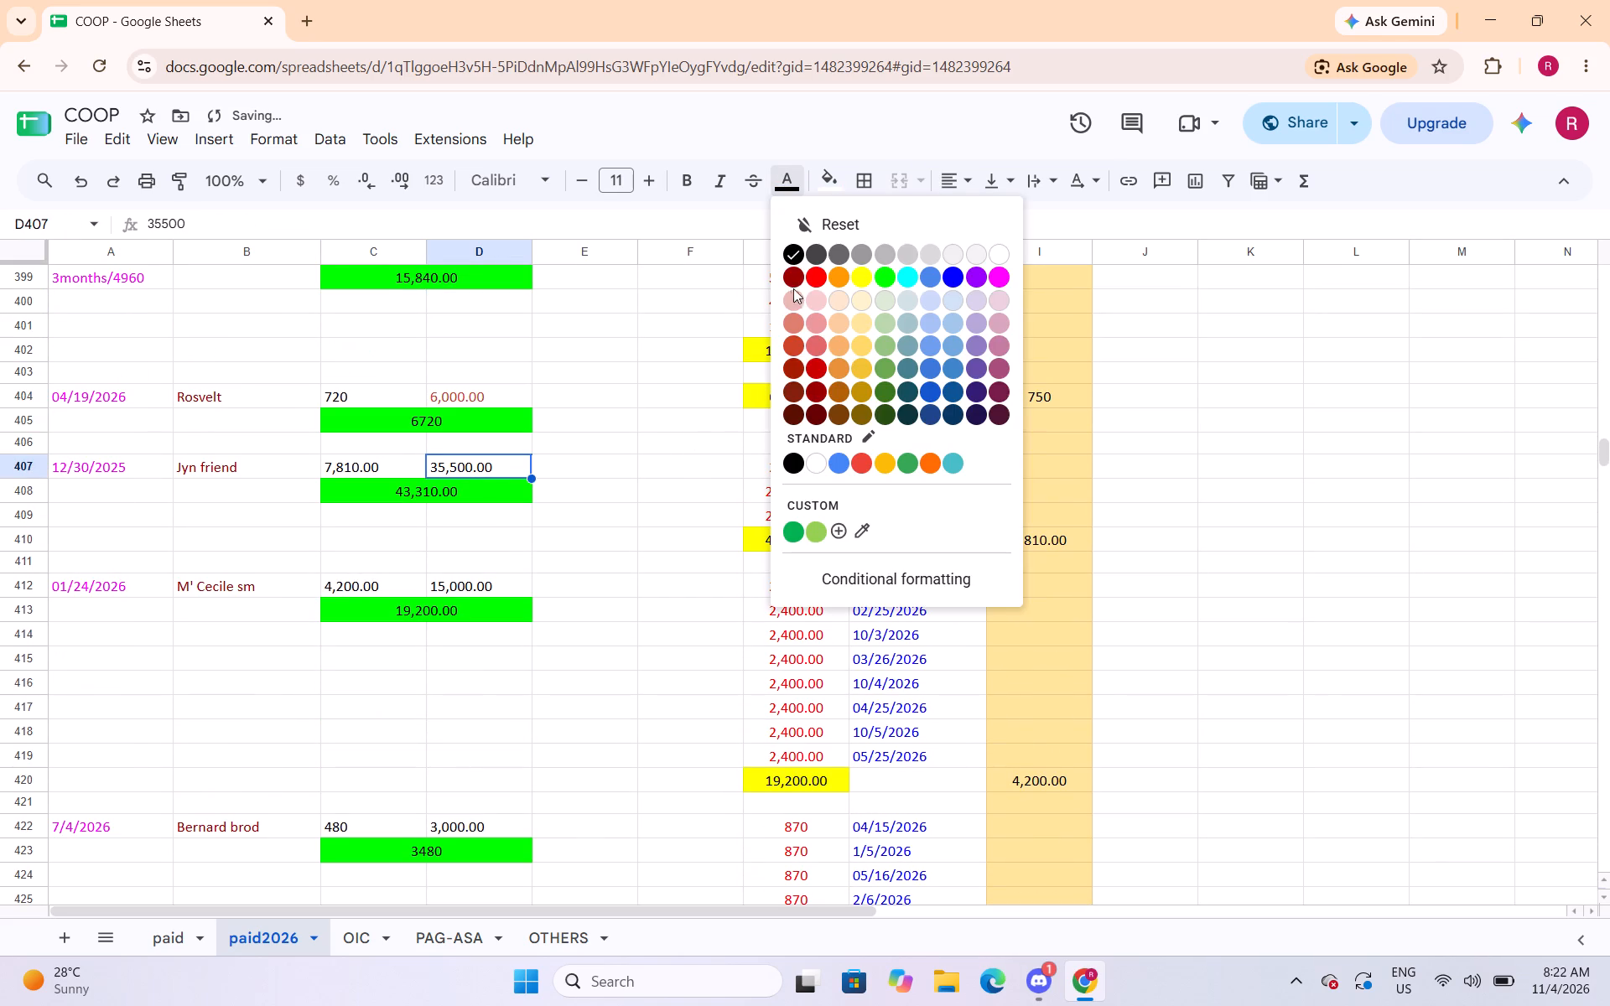
pyautogui.click(797, 345)
pyautogui.press('Down')
pyautogui.press('Down')
pyautogui.press('Down')
pyautogui.press('Down')
pyautogui.press('Down')
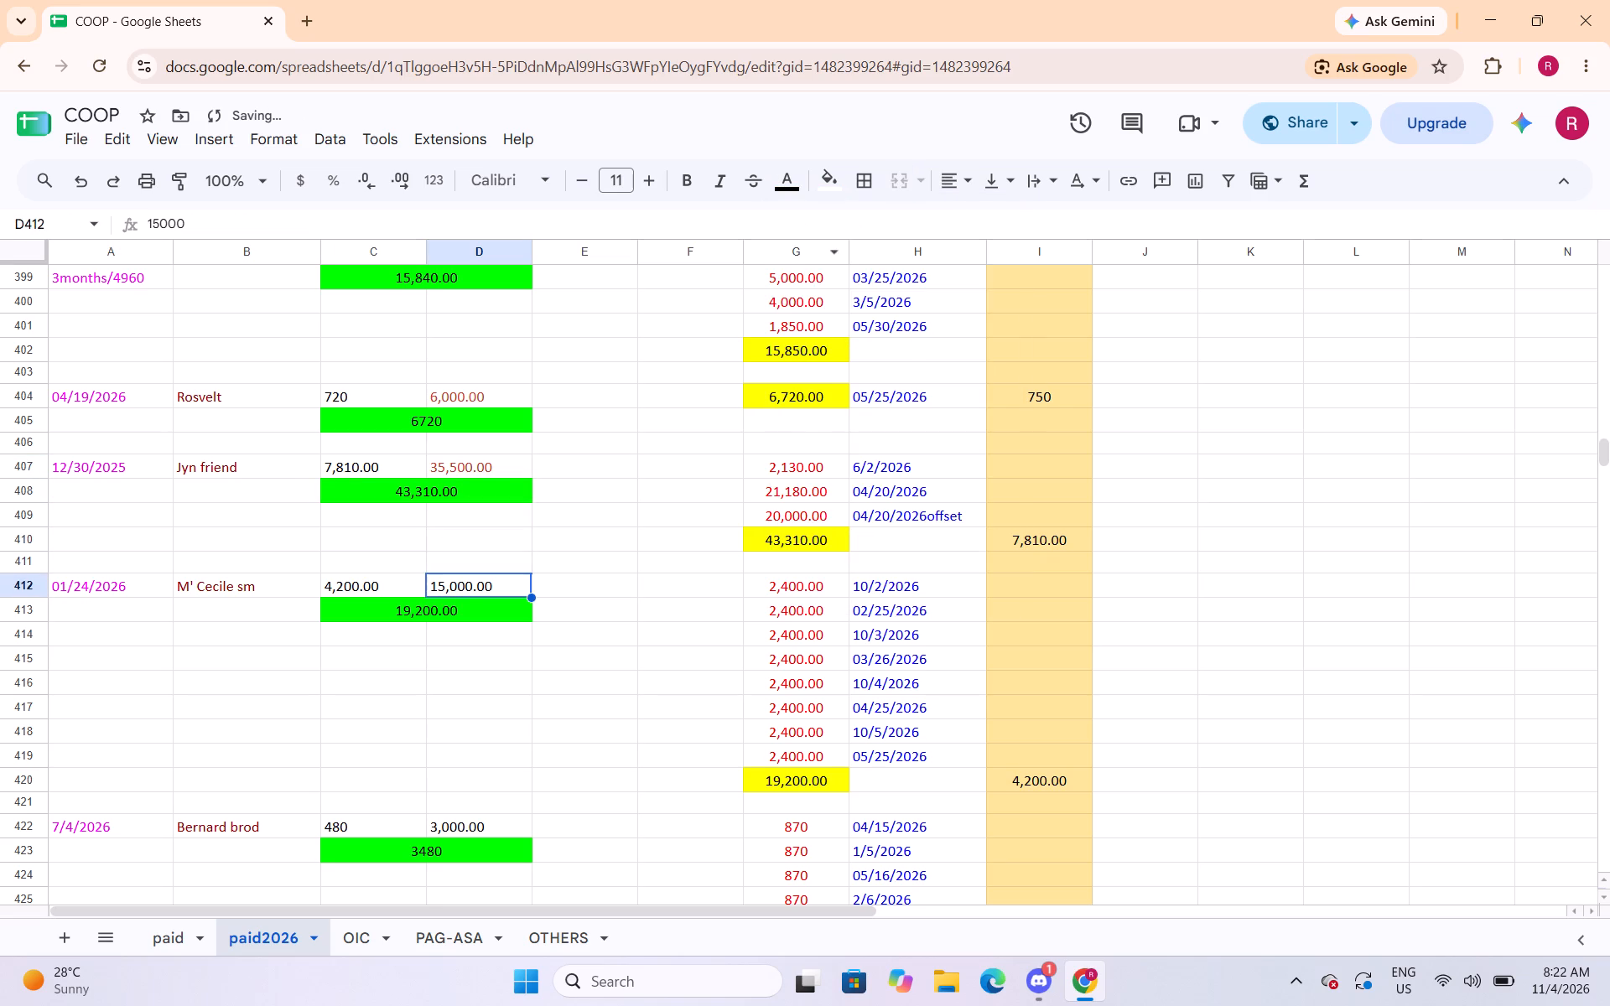
pyautogui.click(787, 184)
pyautogui.click(794, 343)
# Set the text of Bernard's capital in D422 to light red berry 1.
pyautogui.press('Down')
pyautogui.press('Down')
pyautogui.press('Down')
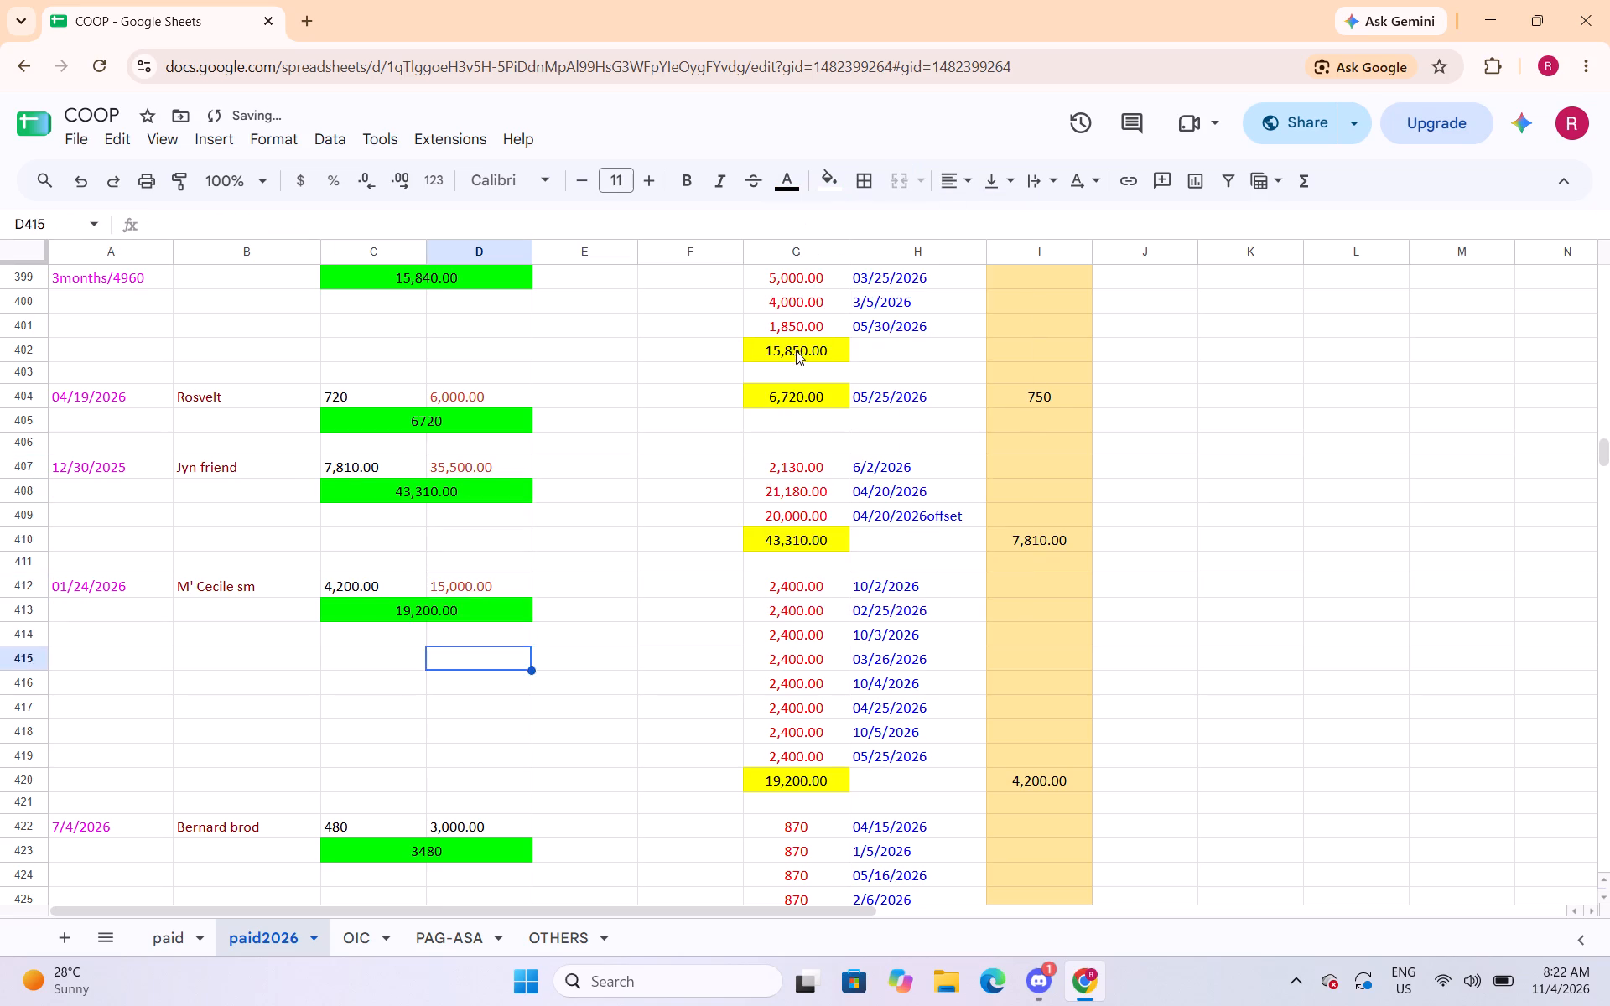
pyautogui.press('Down')
pyautogui.press('Down')
pyautogui.click(482, 827)
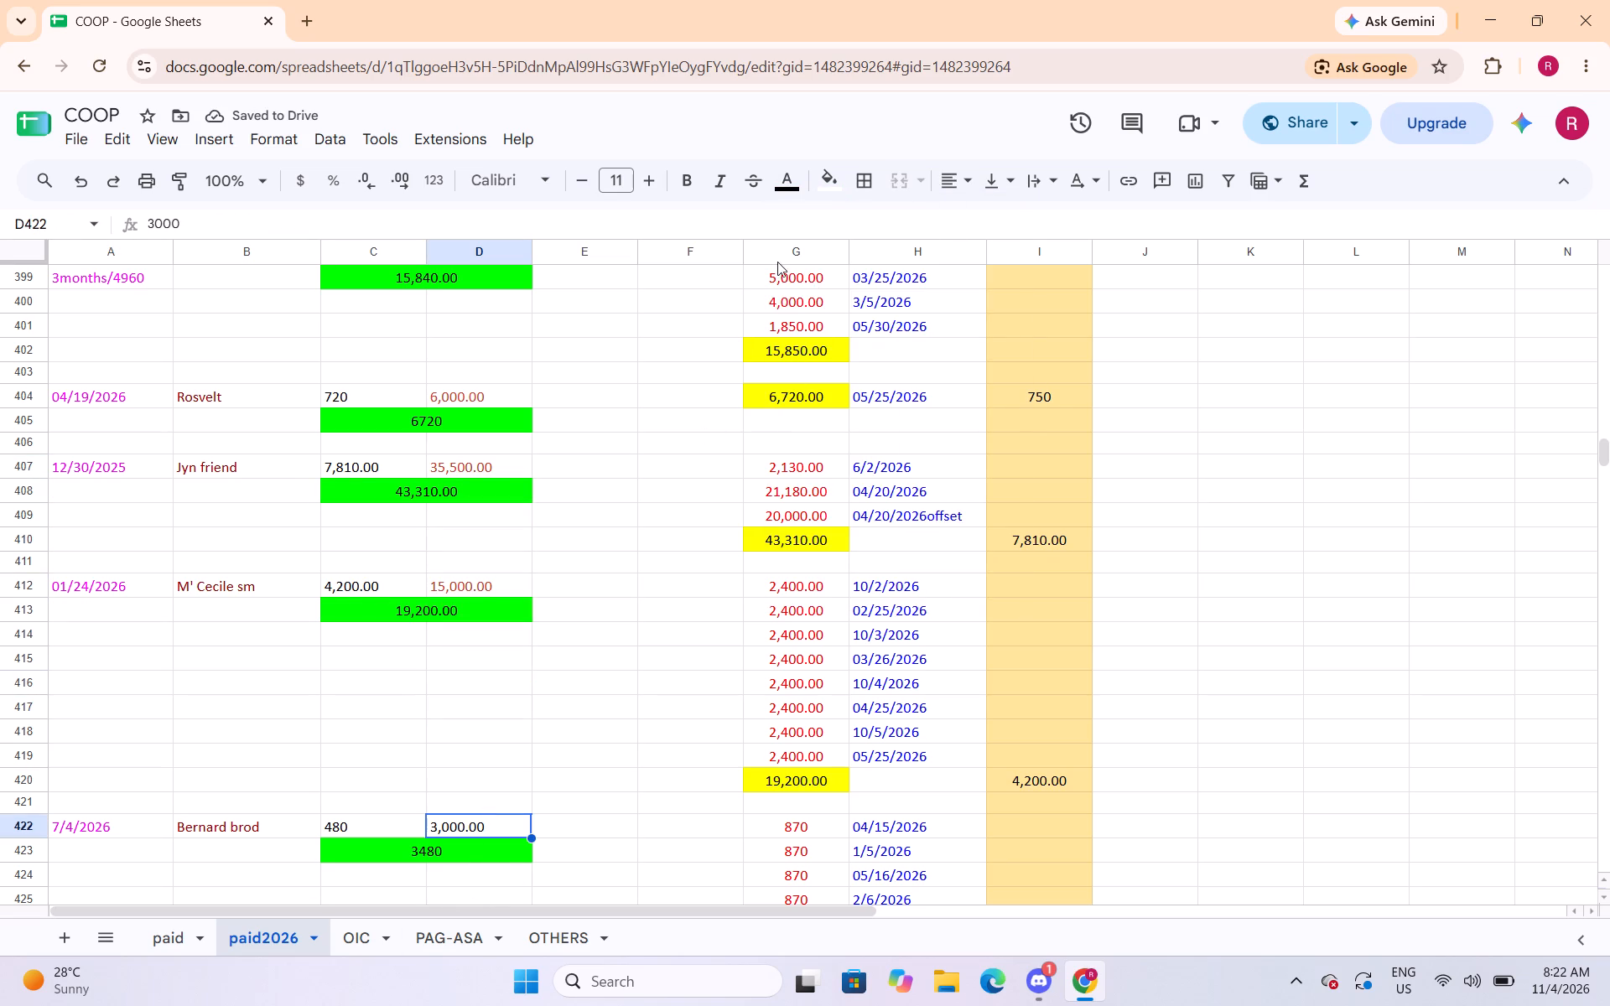
pyautogui.click(783, 184)
pyautogui.click(787, 350)
pyautogui.press('Down')
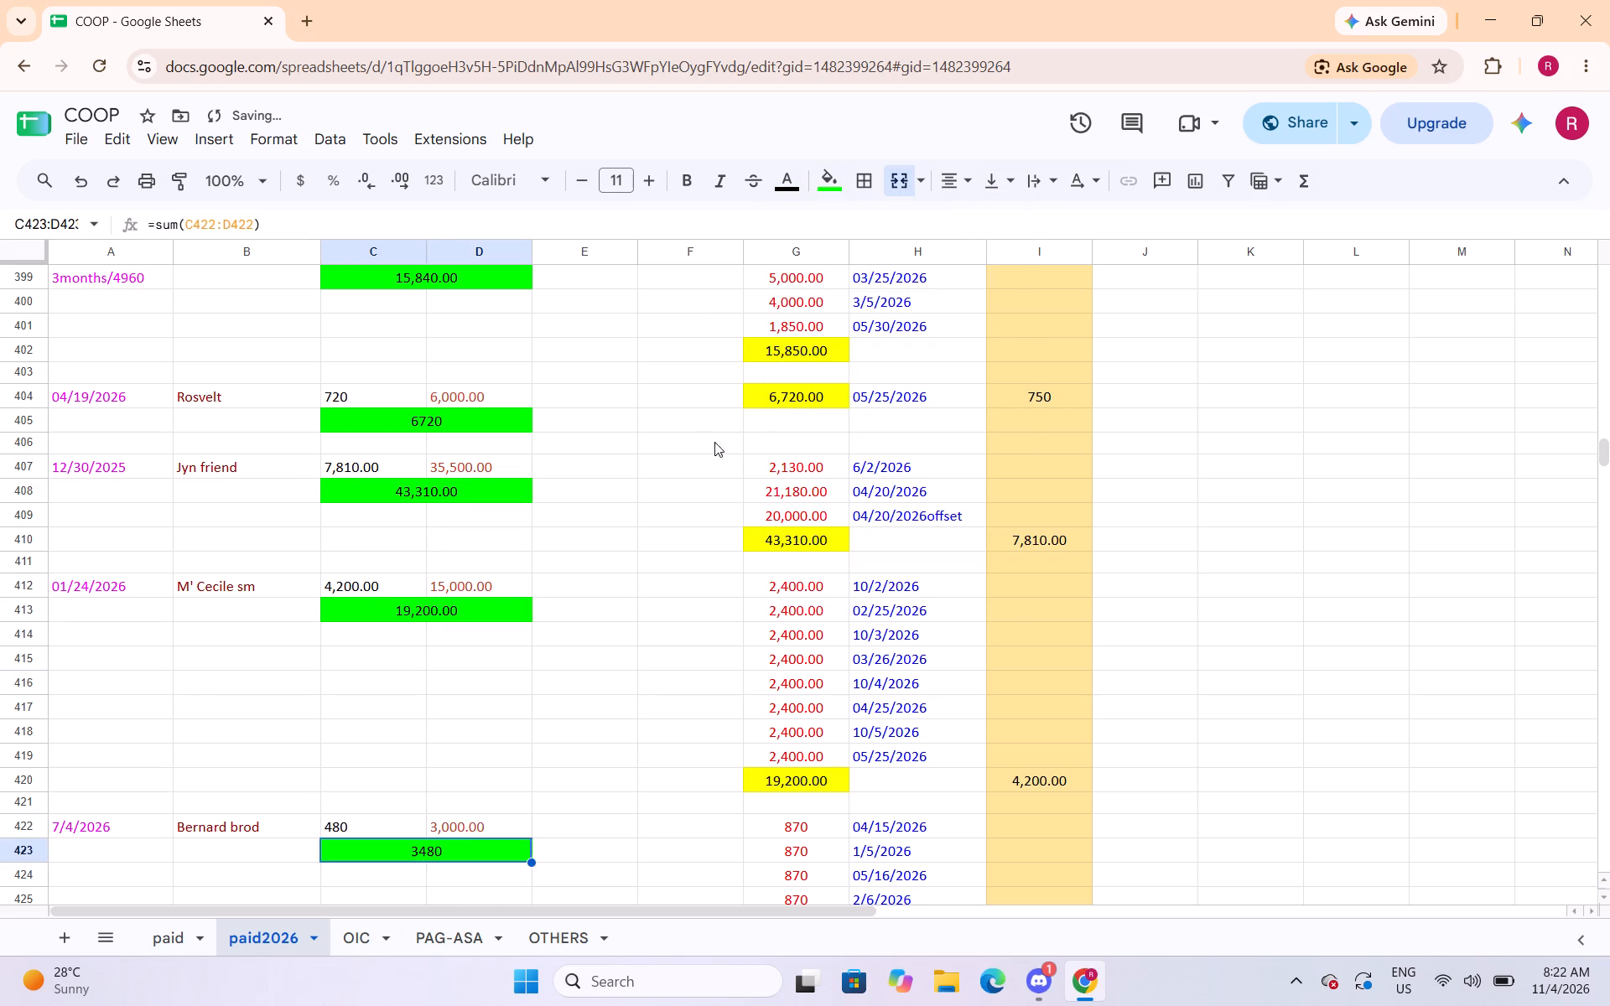
pyautogui.scroll(-5, 687, 473)
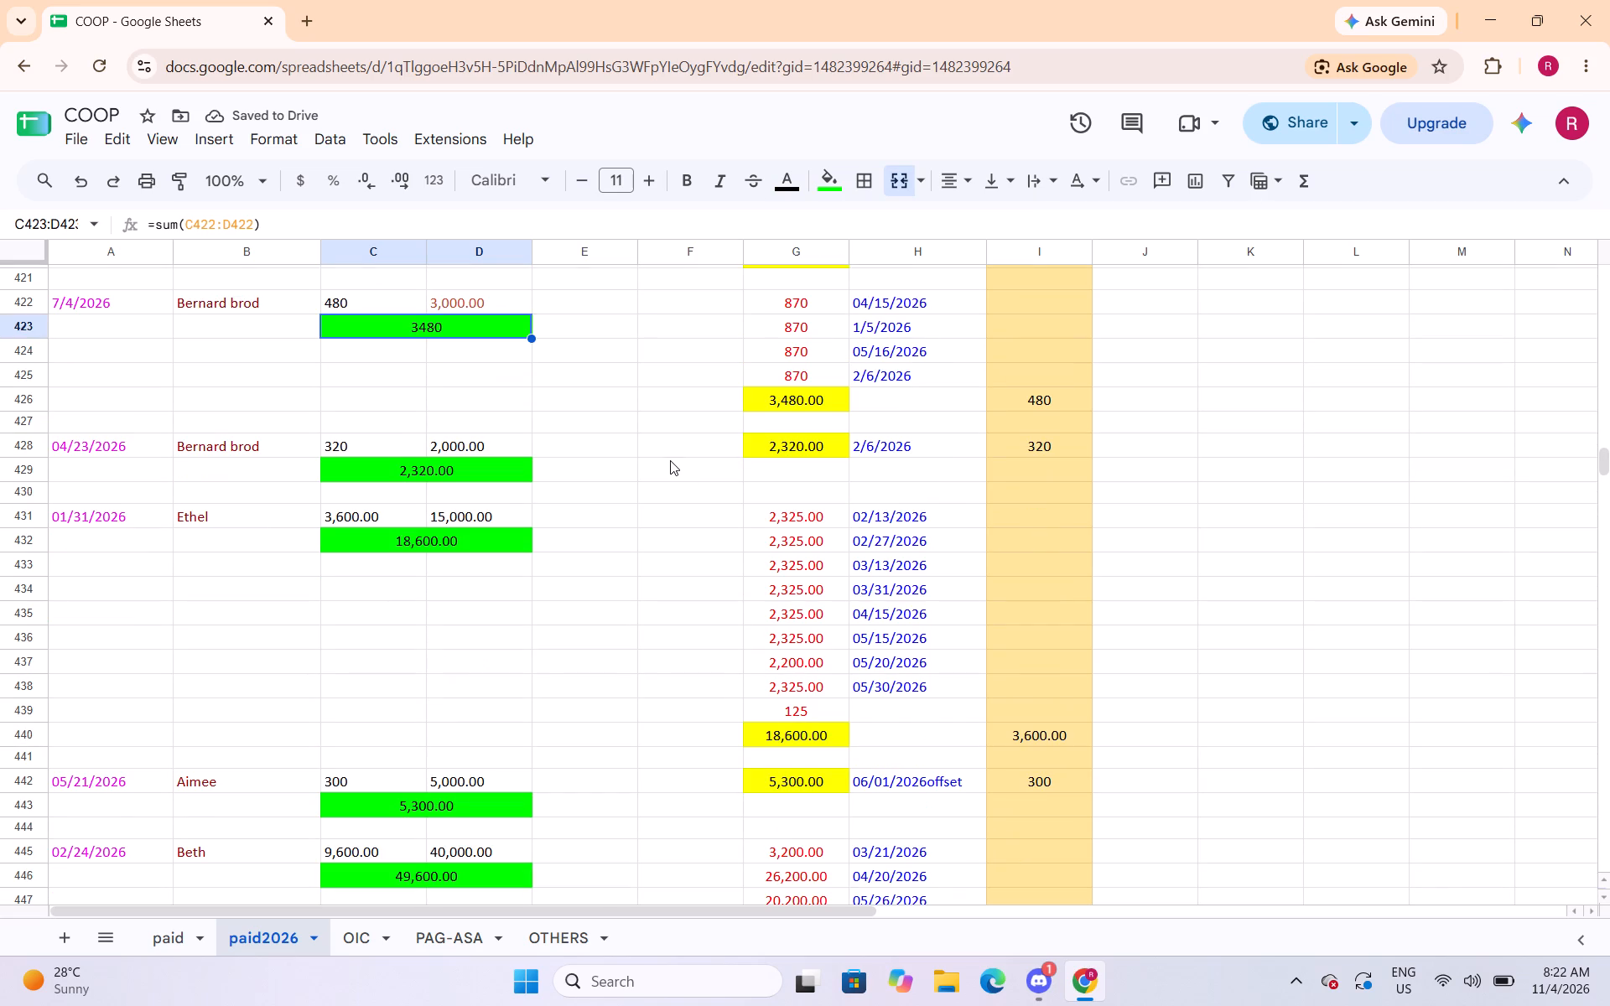
pyautogui.press('Down')
pyautogui.press('Down')
pyautogui.press('Down')
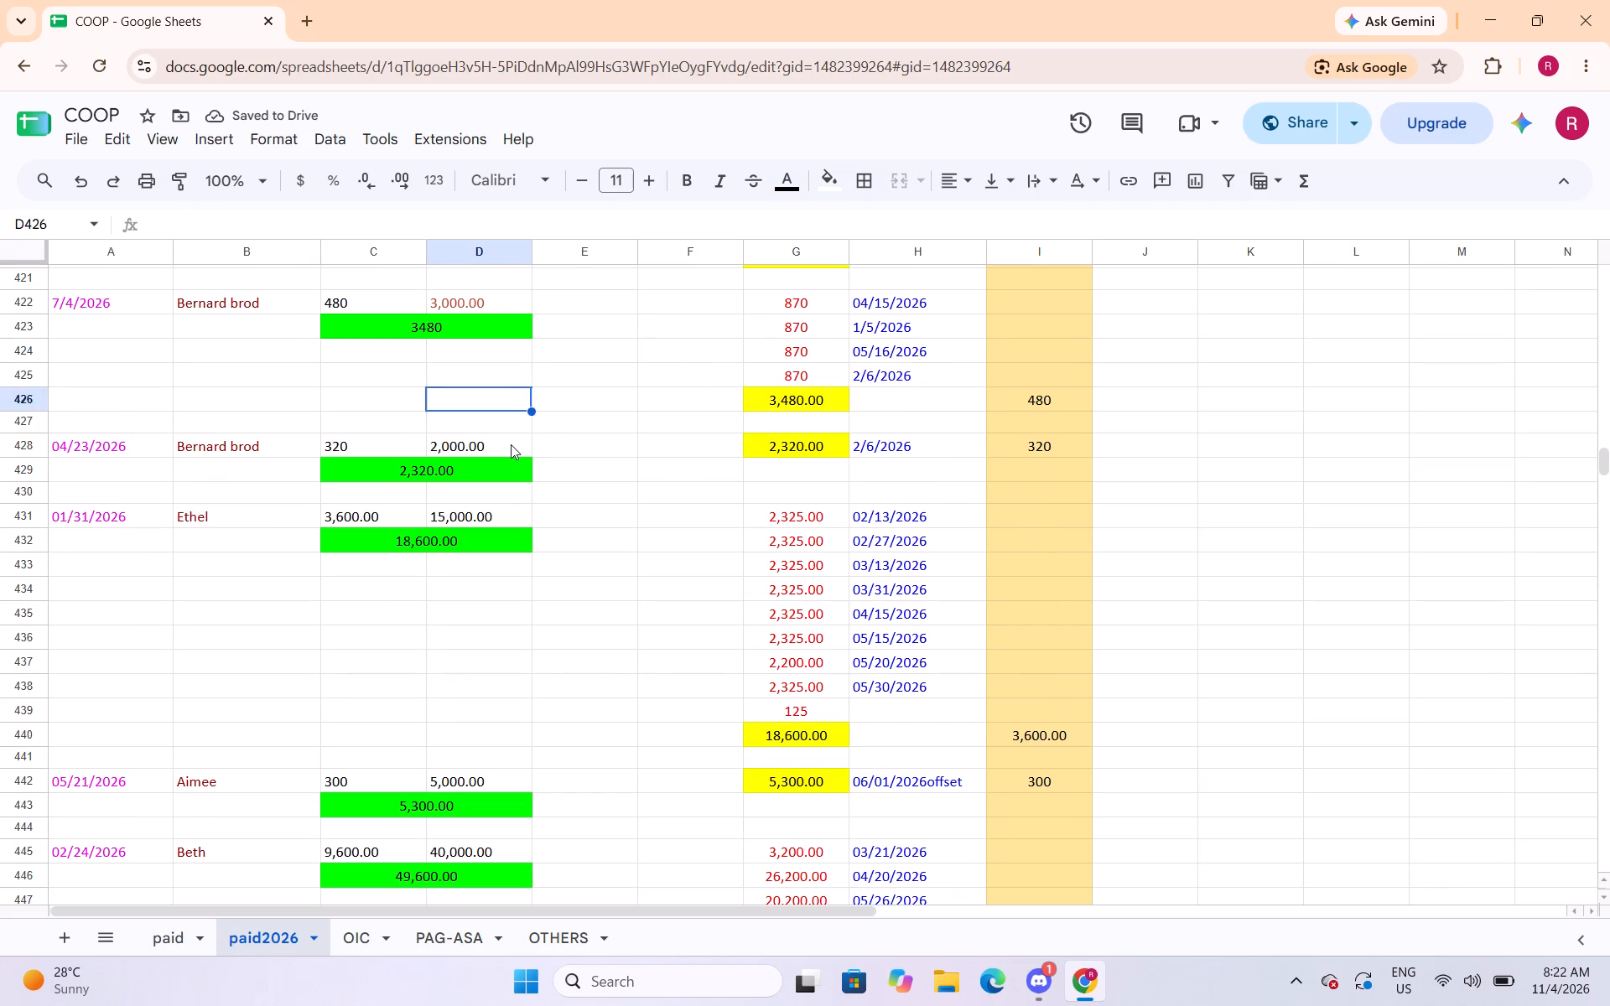
pyautogui.press('Down')
pyautogui.press('Down')
pyautogui.press('Down')
pyautogui.press('Up')
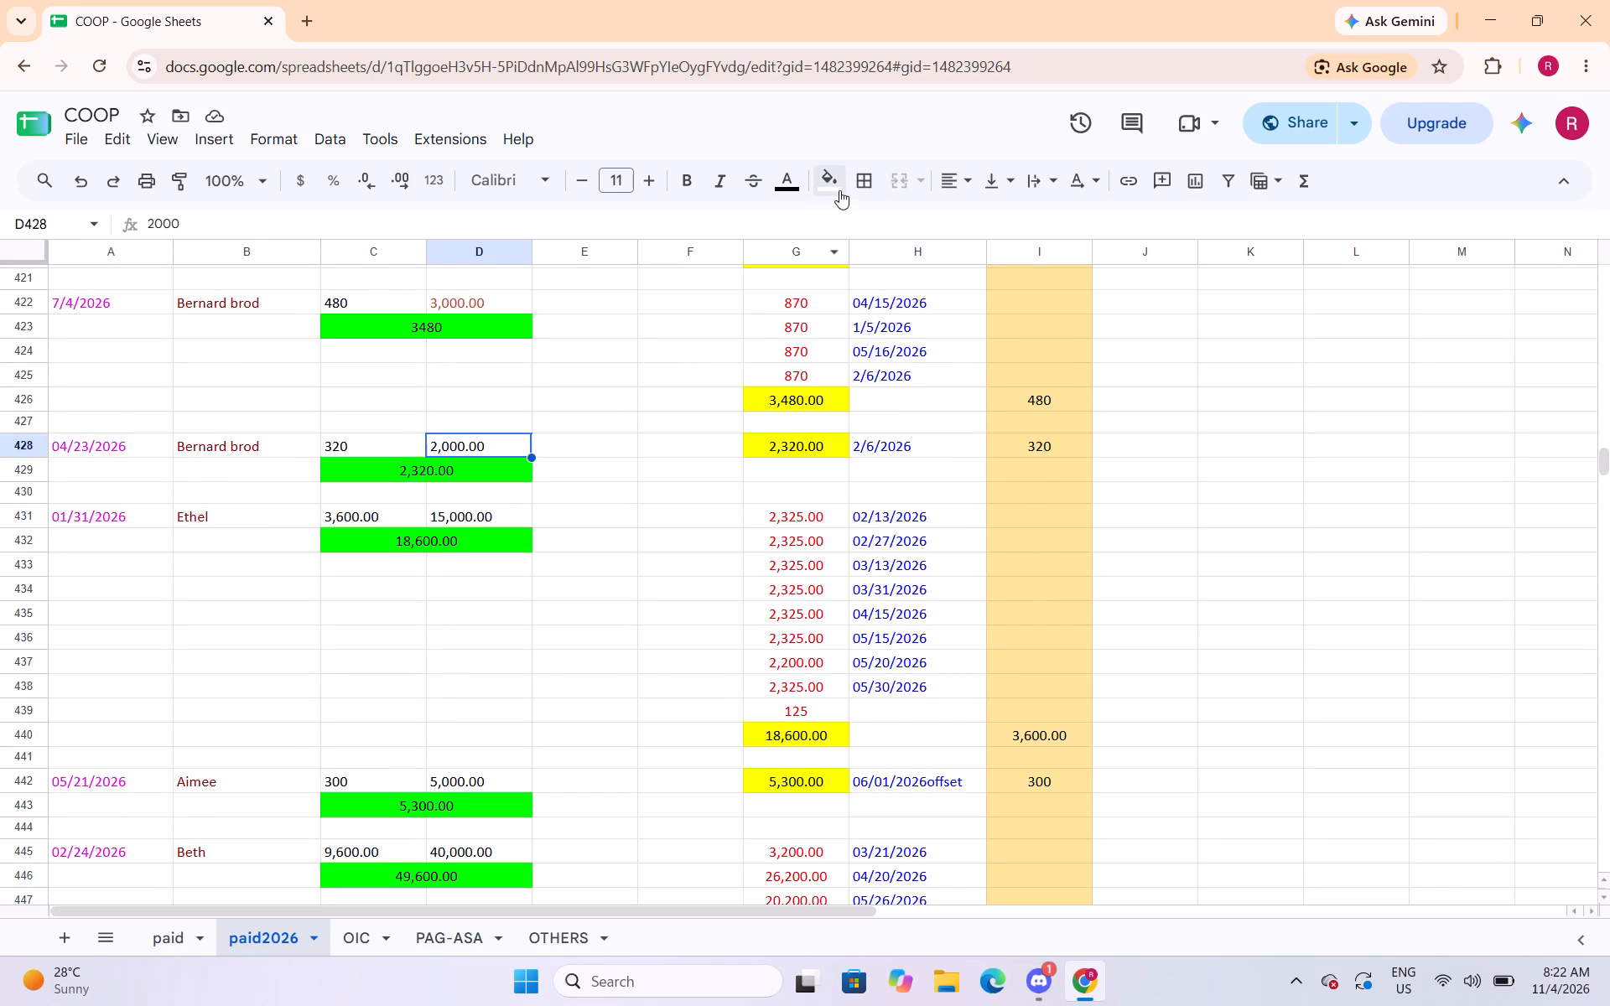
pyautogui.click(796, 196)
pyautogui.click(798, 345)
# Set the text of Ethel's capital in D431 and Aimee's capital in D442 to light red berry 1.
pyautogui.press('Down')
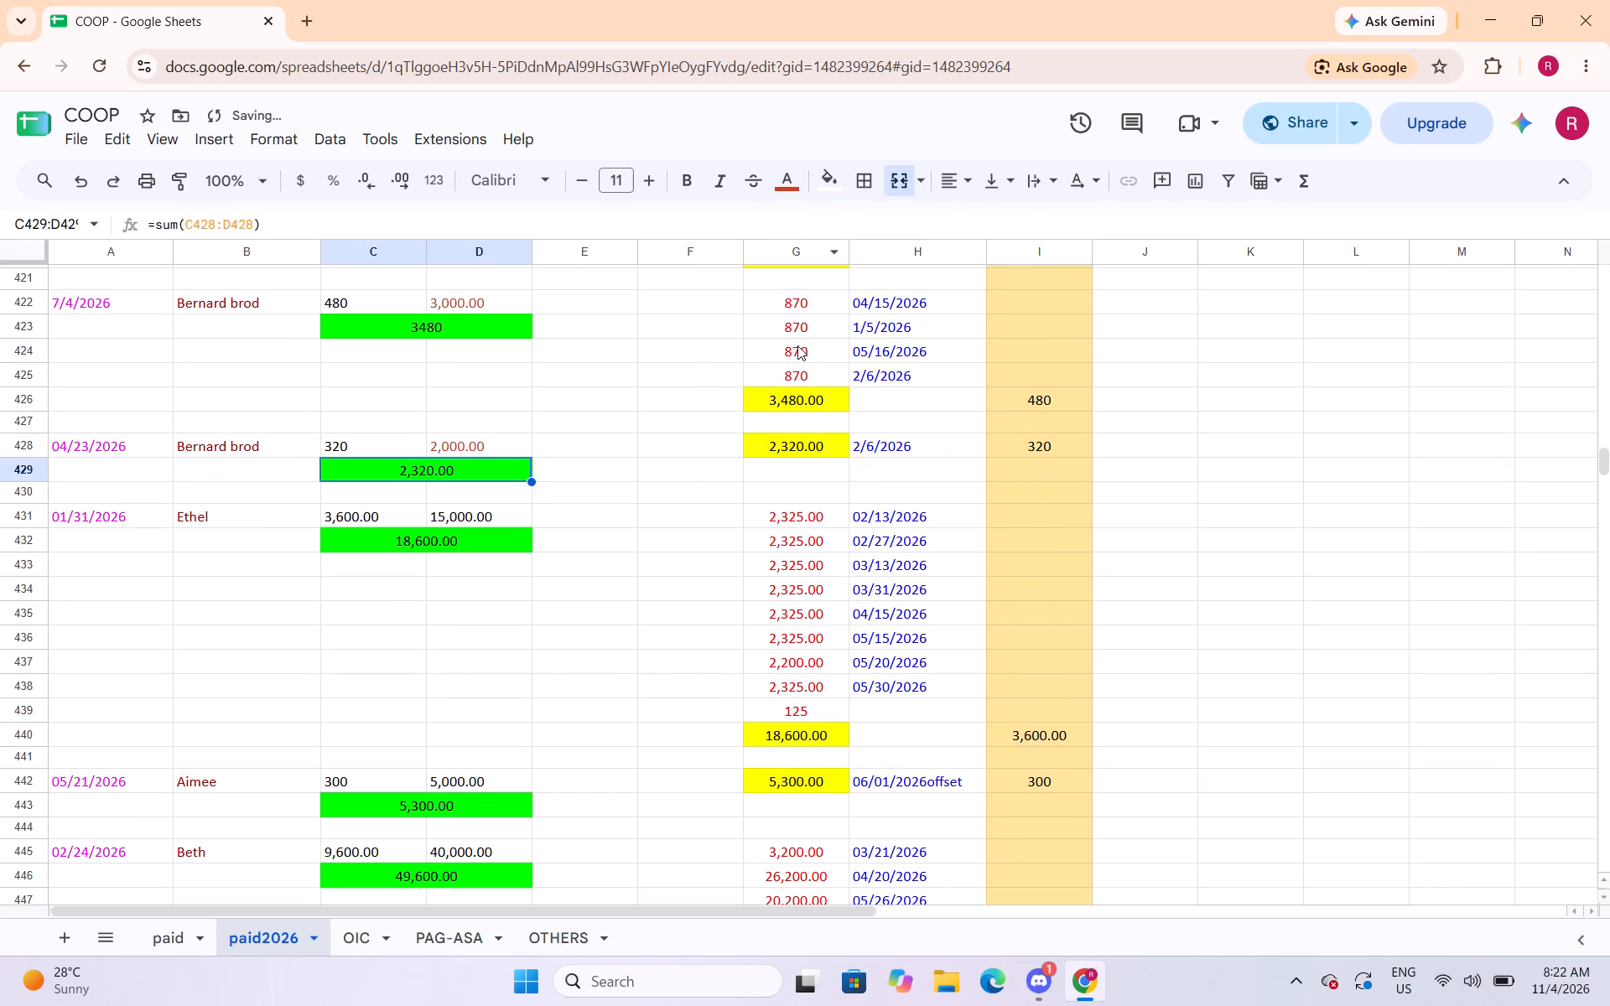
pyautogui.press('Down')
pyautogui.press('Down')
pyautogui.click(781, 185)
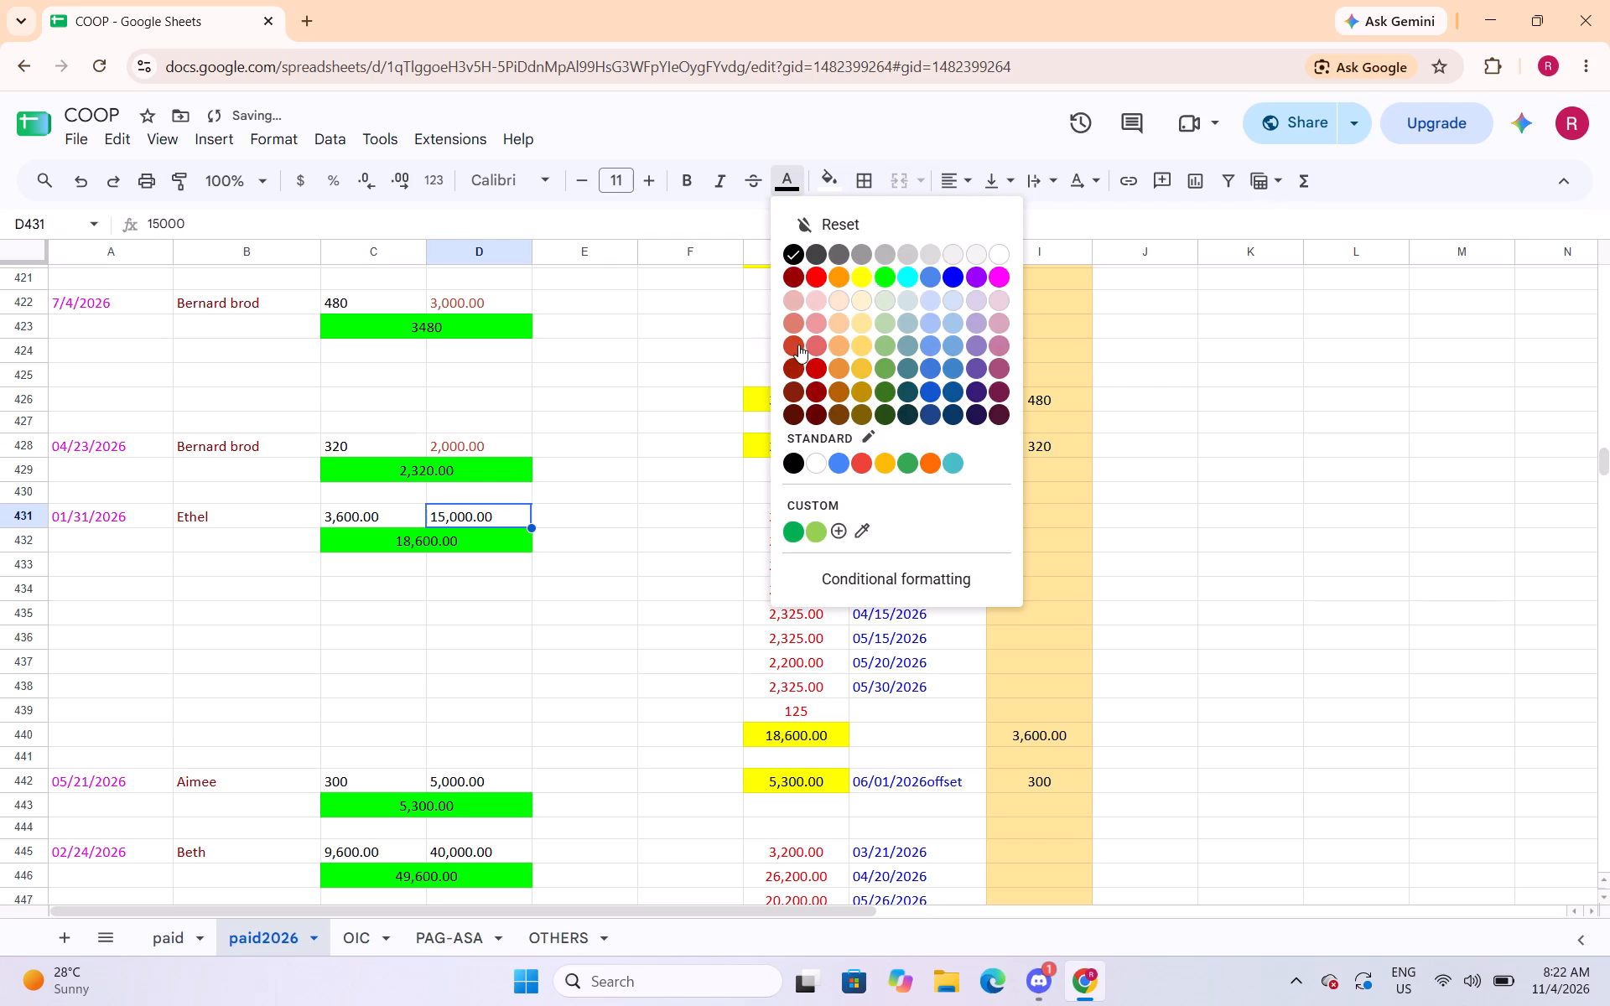
pyautogui.click(798, 345)
pyautogui.press('Down')
pyautogui.click(454, 790)
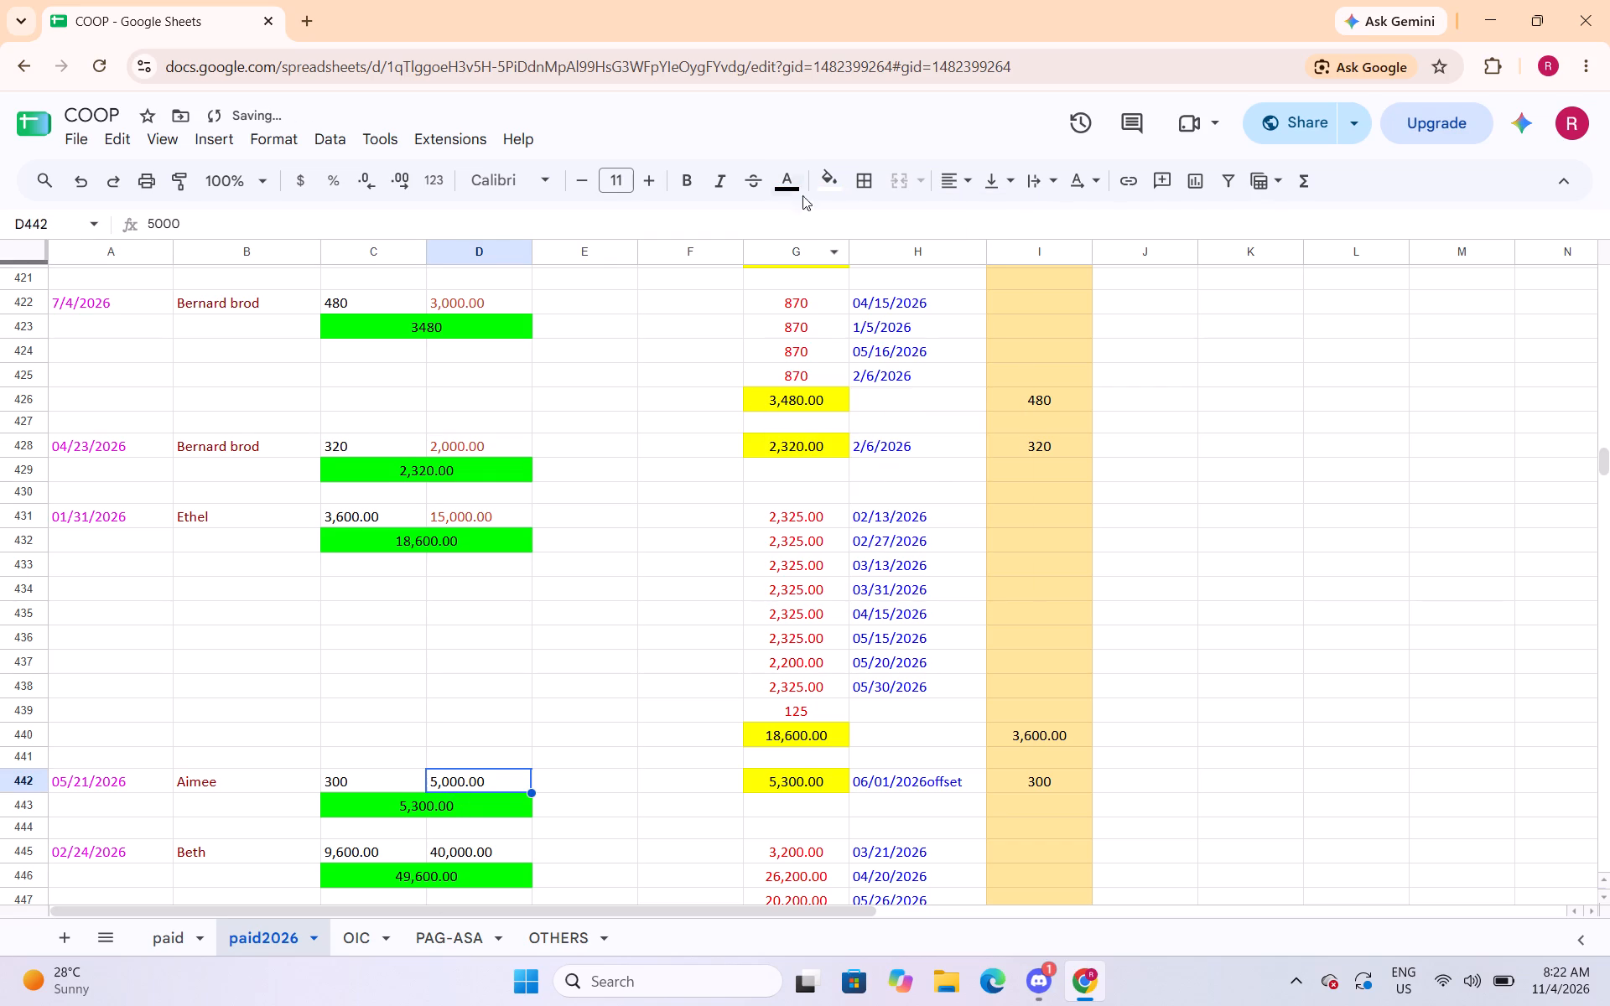
pyautogui.click(799, 187)
pyautogui.click(787, 345)
# Set the text of Beth's capital in D445 and Berly's capital in D451 to light red berry 1.
pyautogui.press('Down')
pyautogui.press('Down')
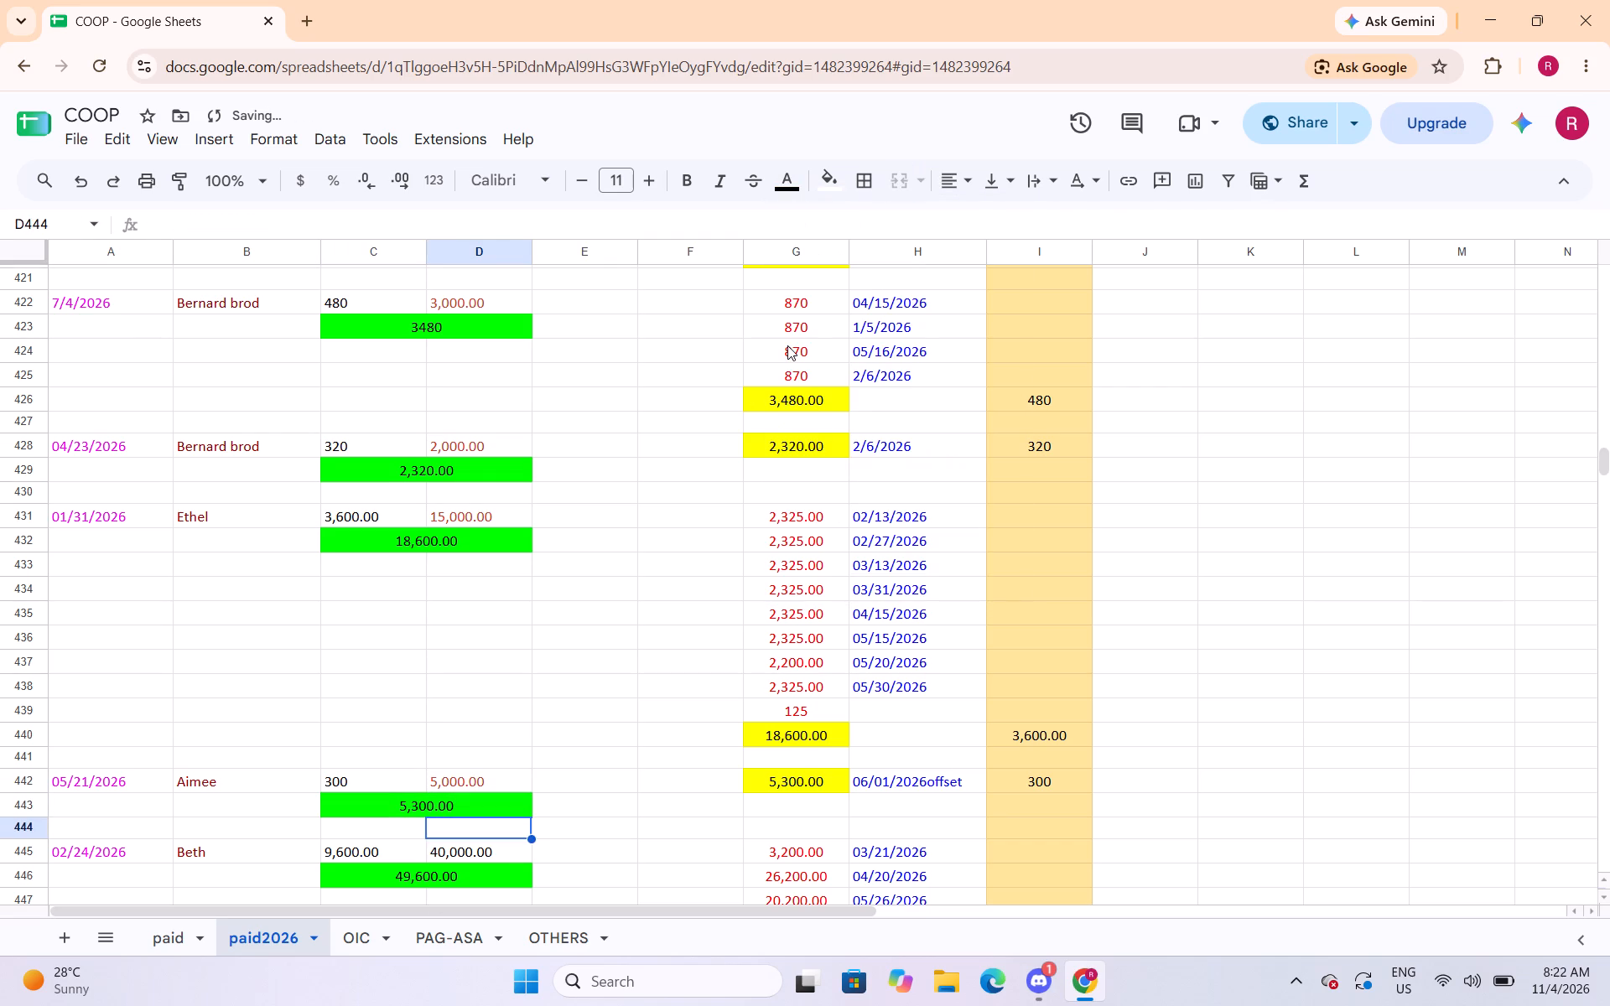
pyautogui.press('Down')
pyautogui.click(788, 189)
pyautogui.click(787, 342)
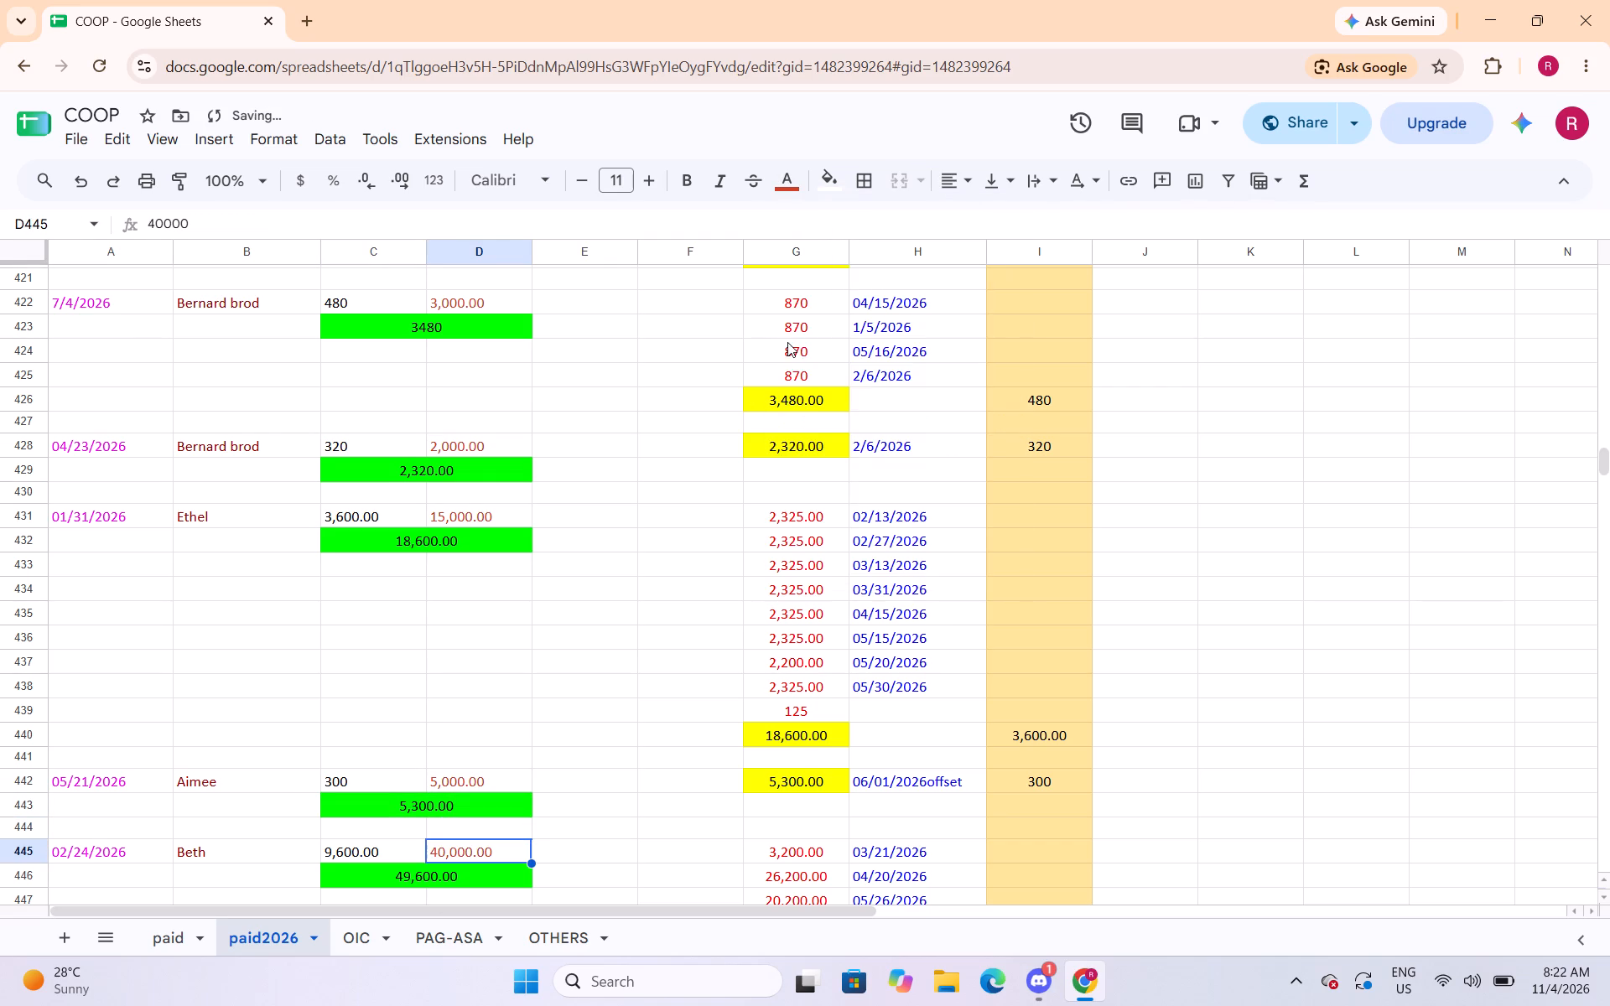
pyautogui.scroll(-5, 636, 531)
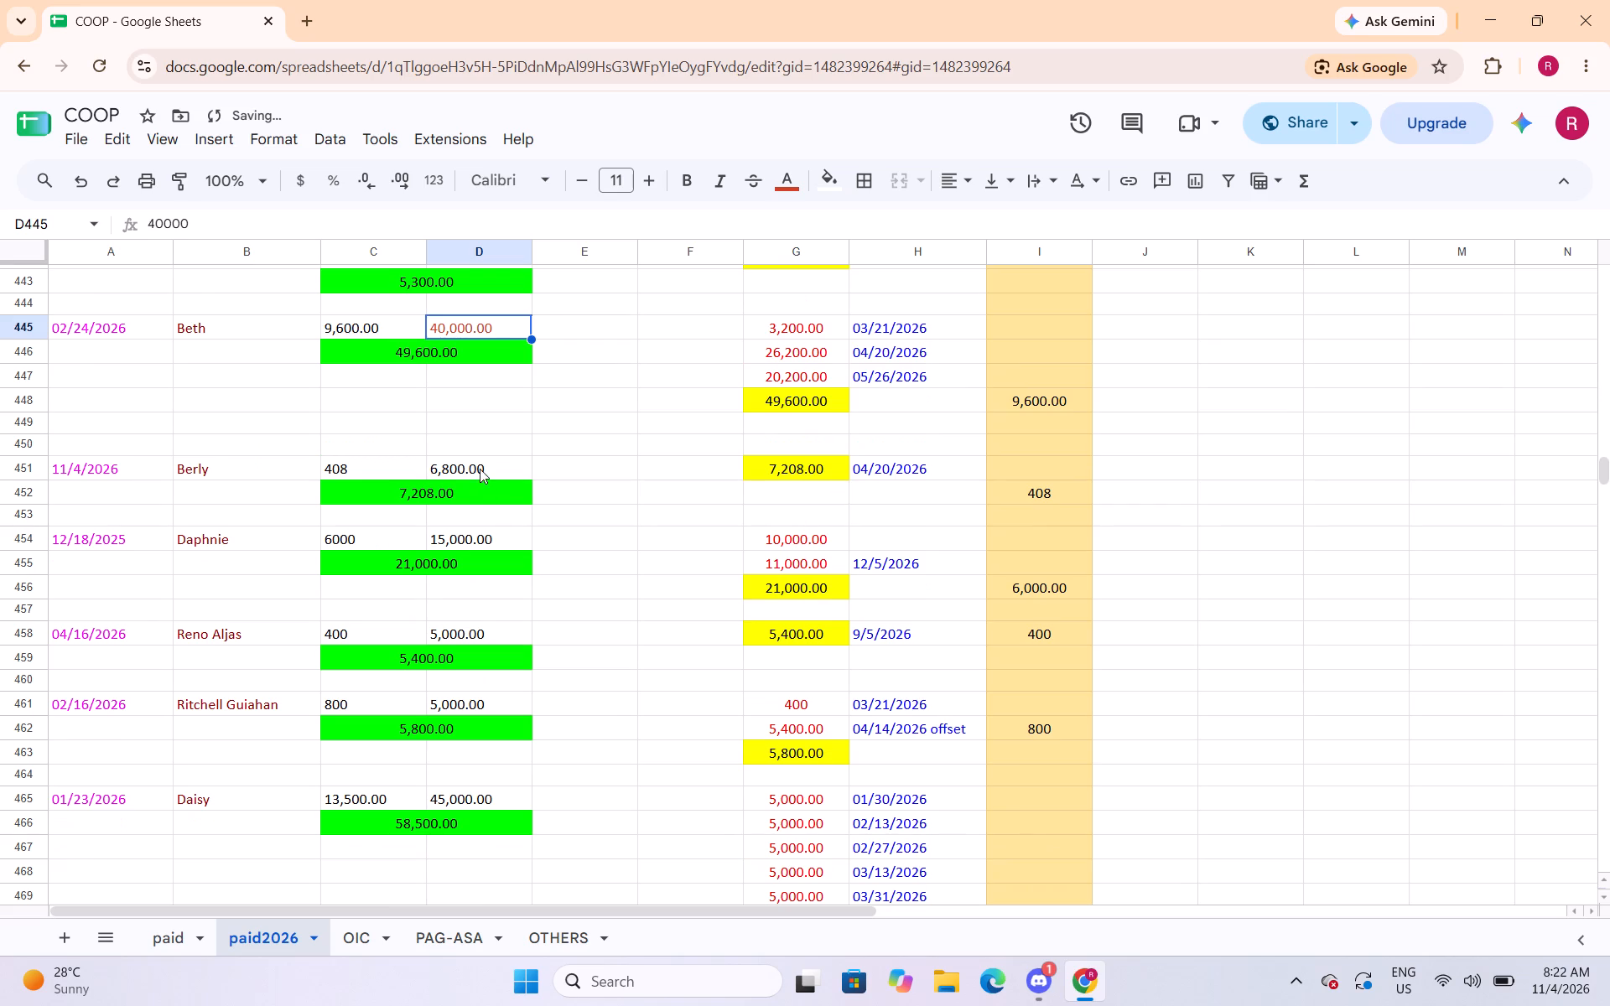
pyautogui.click(480, 469)
pyautogui.click(780, 173)
pyautogui.click(796, 350)
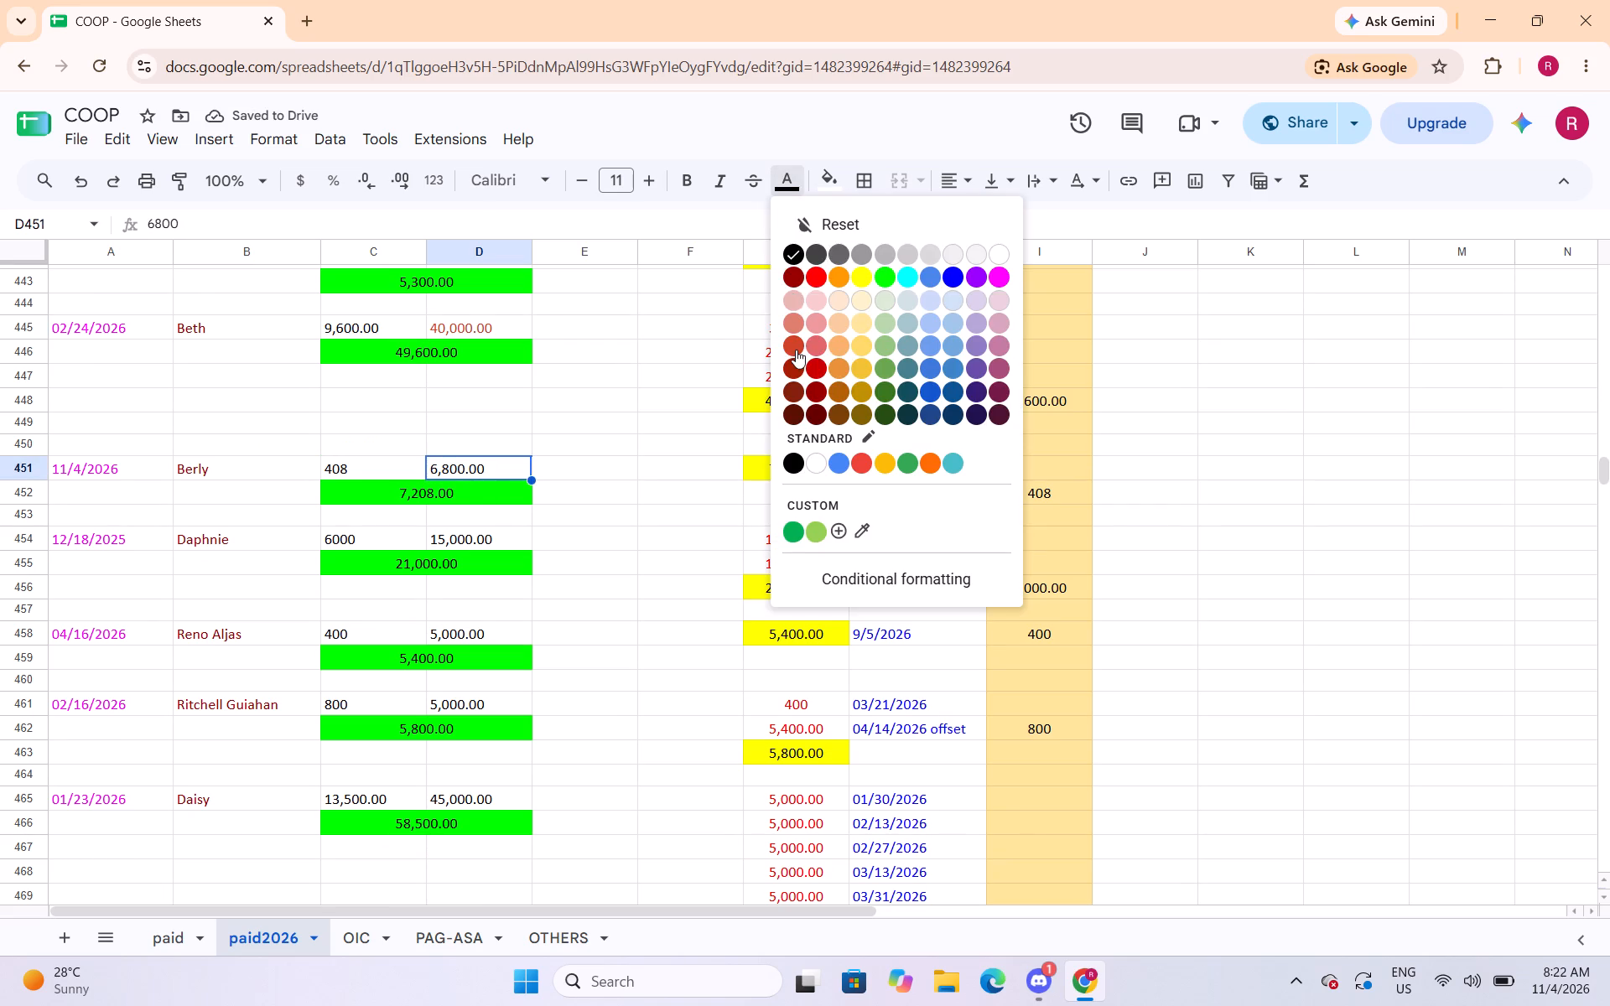
# Set the text of Daphnie's capital in D454 and Reno's capital in D458 to light red berry 1.
pyautogui.press('Down')
pyautogui.press('Down')
pyautogui.press('Down')
pyautogui.click(789, 183)
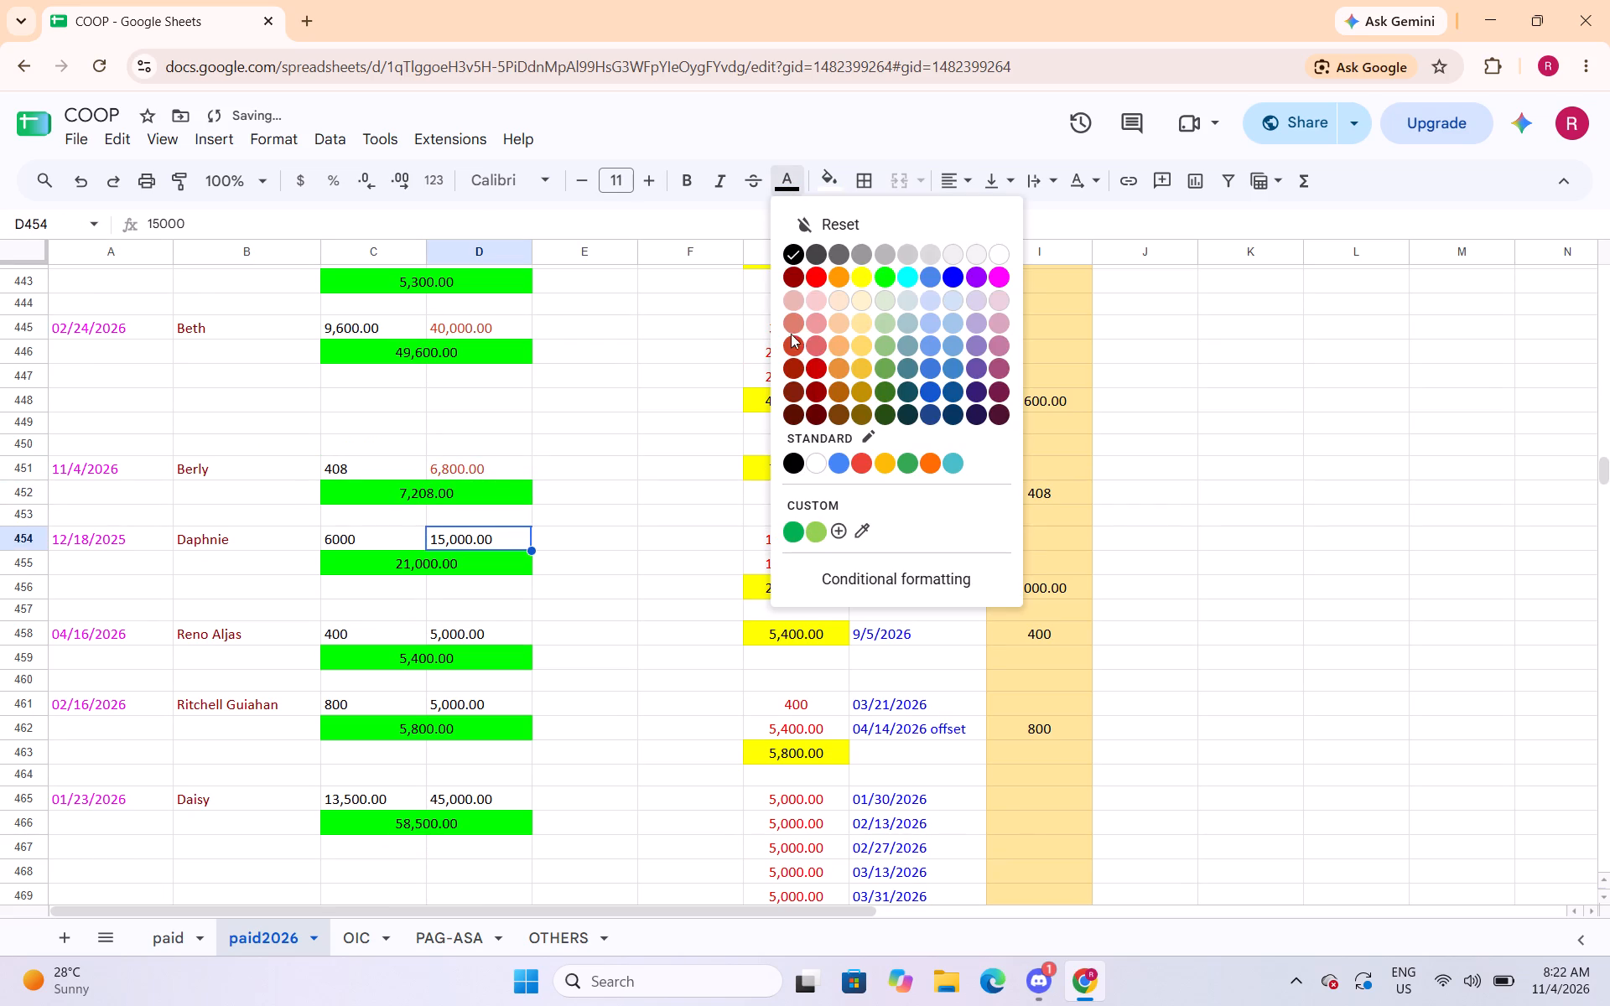
pyautogui.click(792, 343)
pyautogui.press('Down')
pyautogui.press('Down')
pyautogui.press('Down')
pyautogui.press('Down')
pyautogui.click(788, 189)
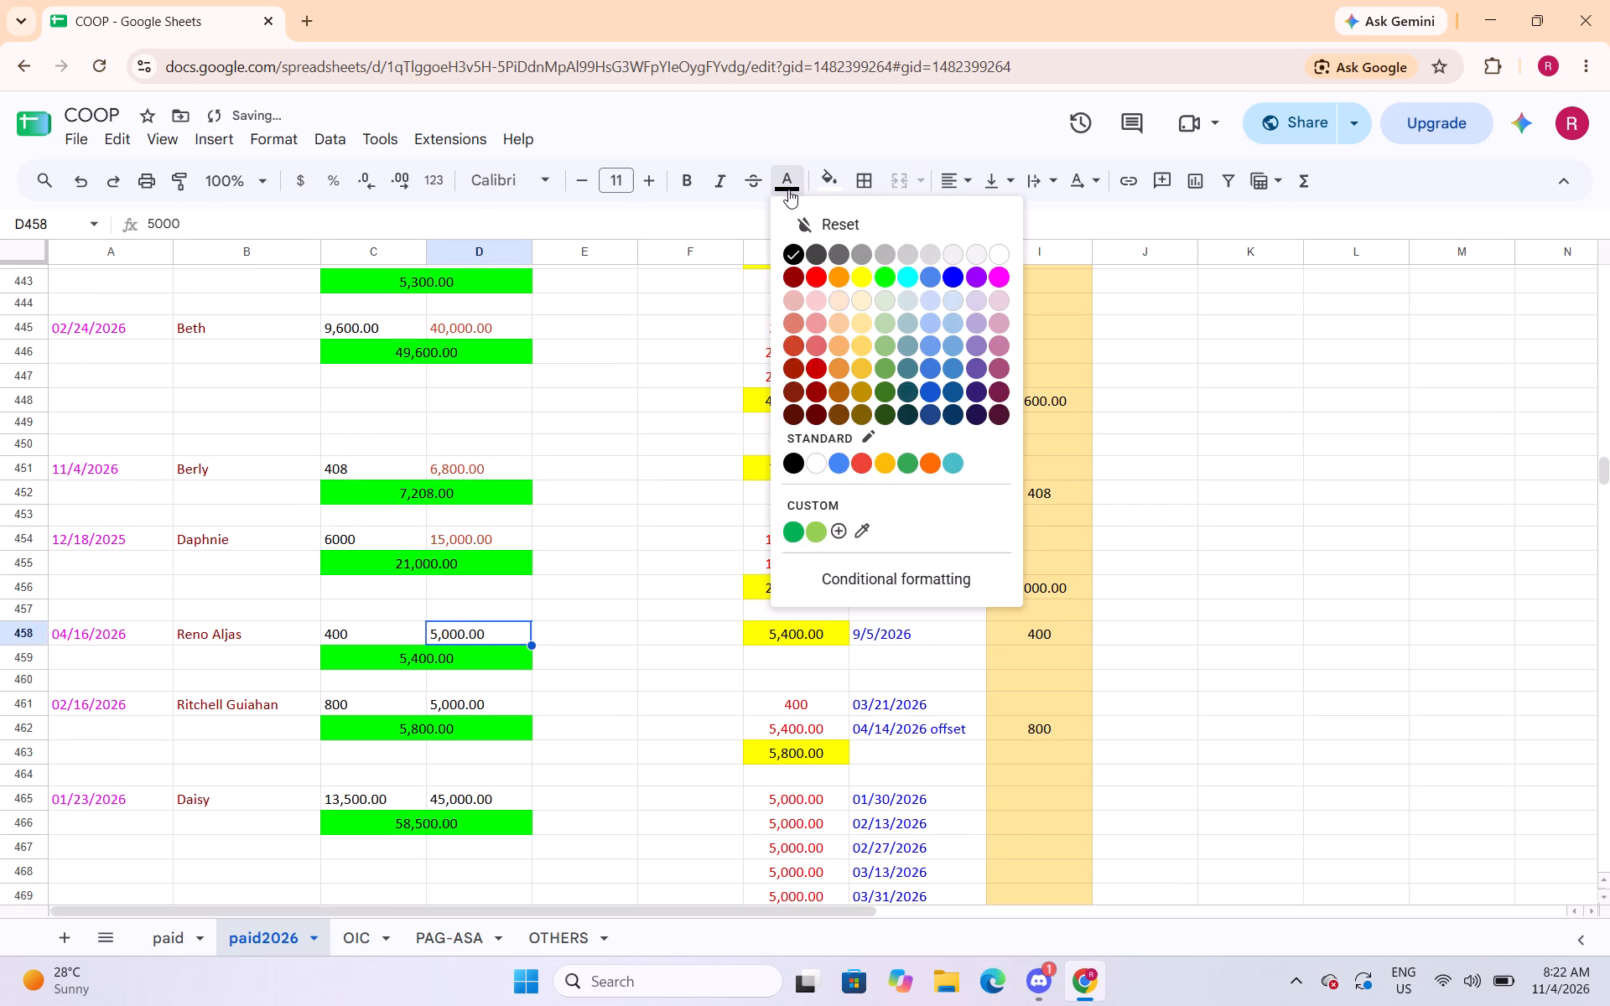
pyautogui.click(796, 339)
# Set the text of Ritchell's capital in D461 and Daisy's capital in D465 to light red berry 1.
pyautogui.press('Down')
pyautogui.press('Down')
pyautogui.press('Down')
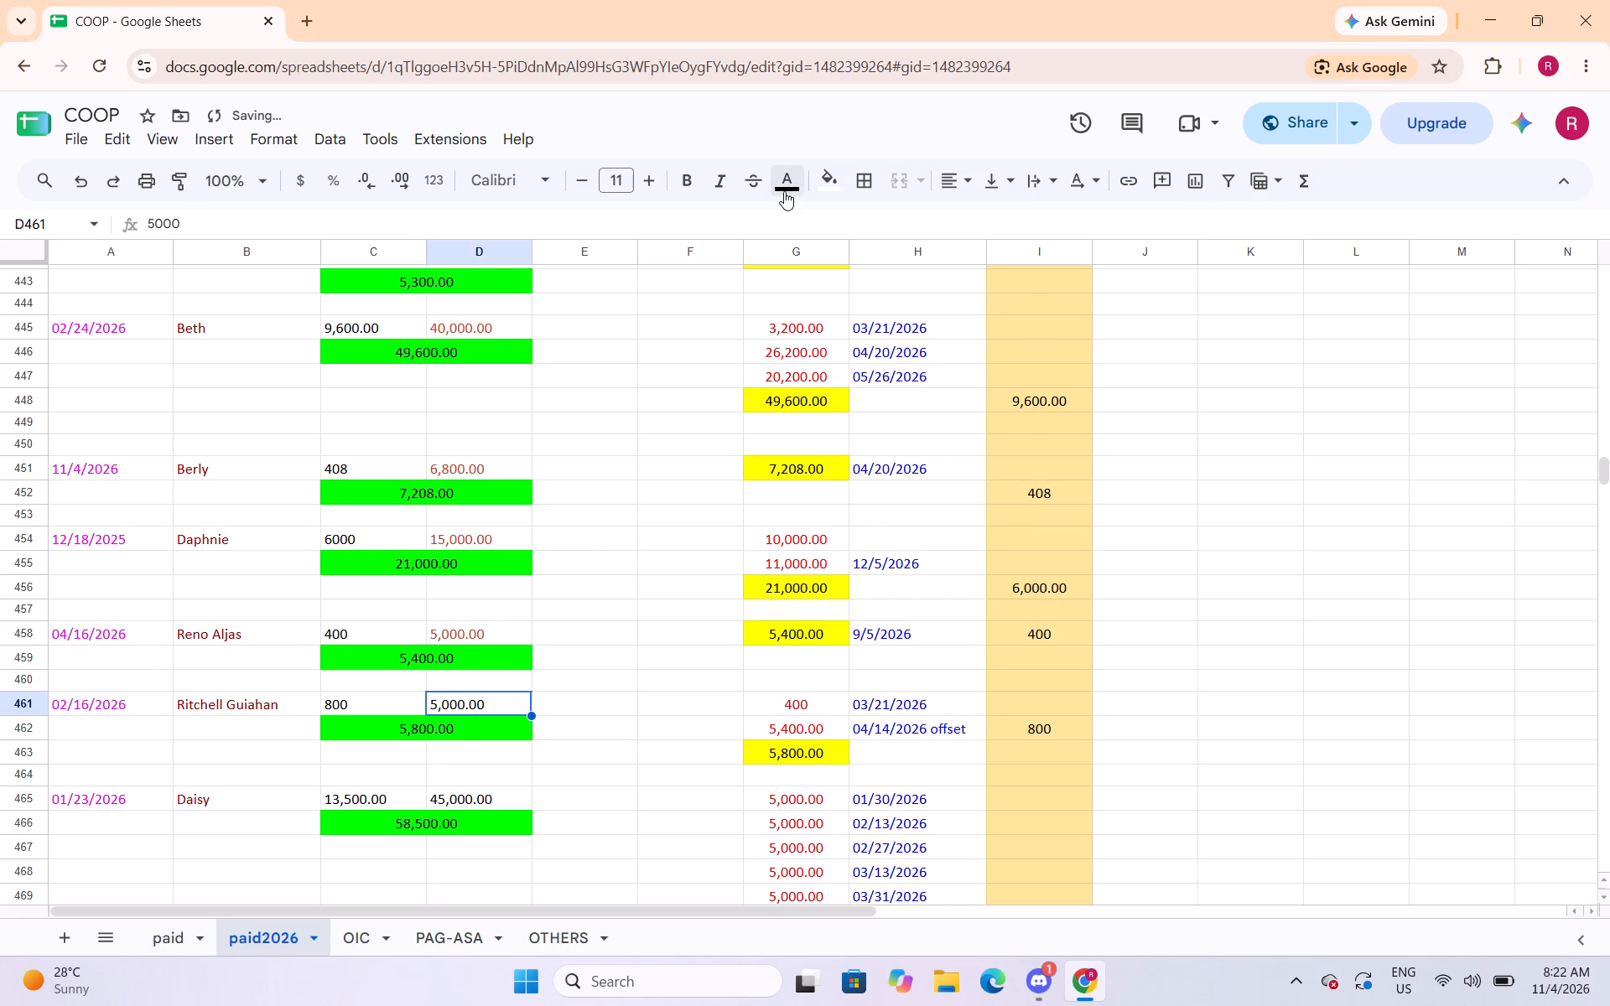
pyautogui.click(785, 181)
pyautogui.click(793, 345)
pyautogui.press('Down')
pyautogui.press('Down')
pyautogui.press('Down')
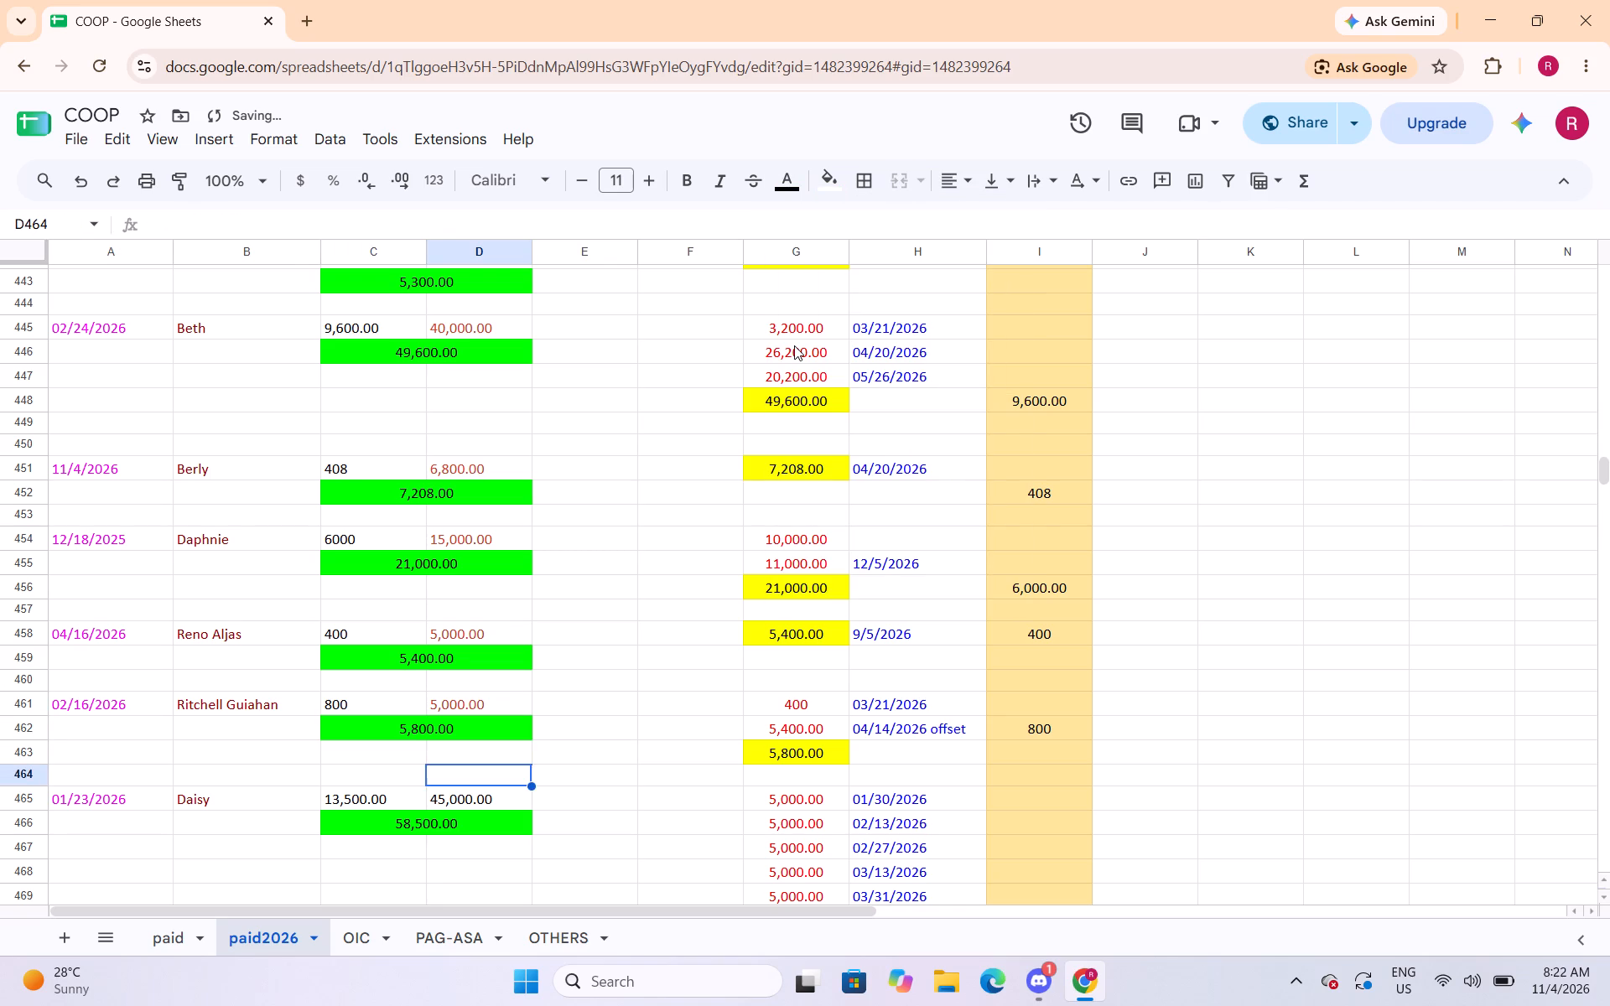
pyautogui.press('Down')
pyautogui.click(792, 186)
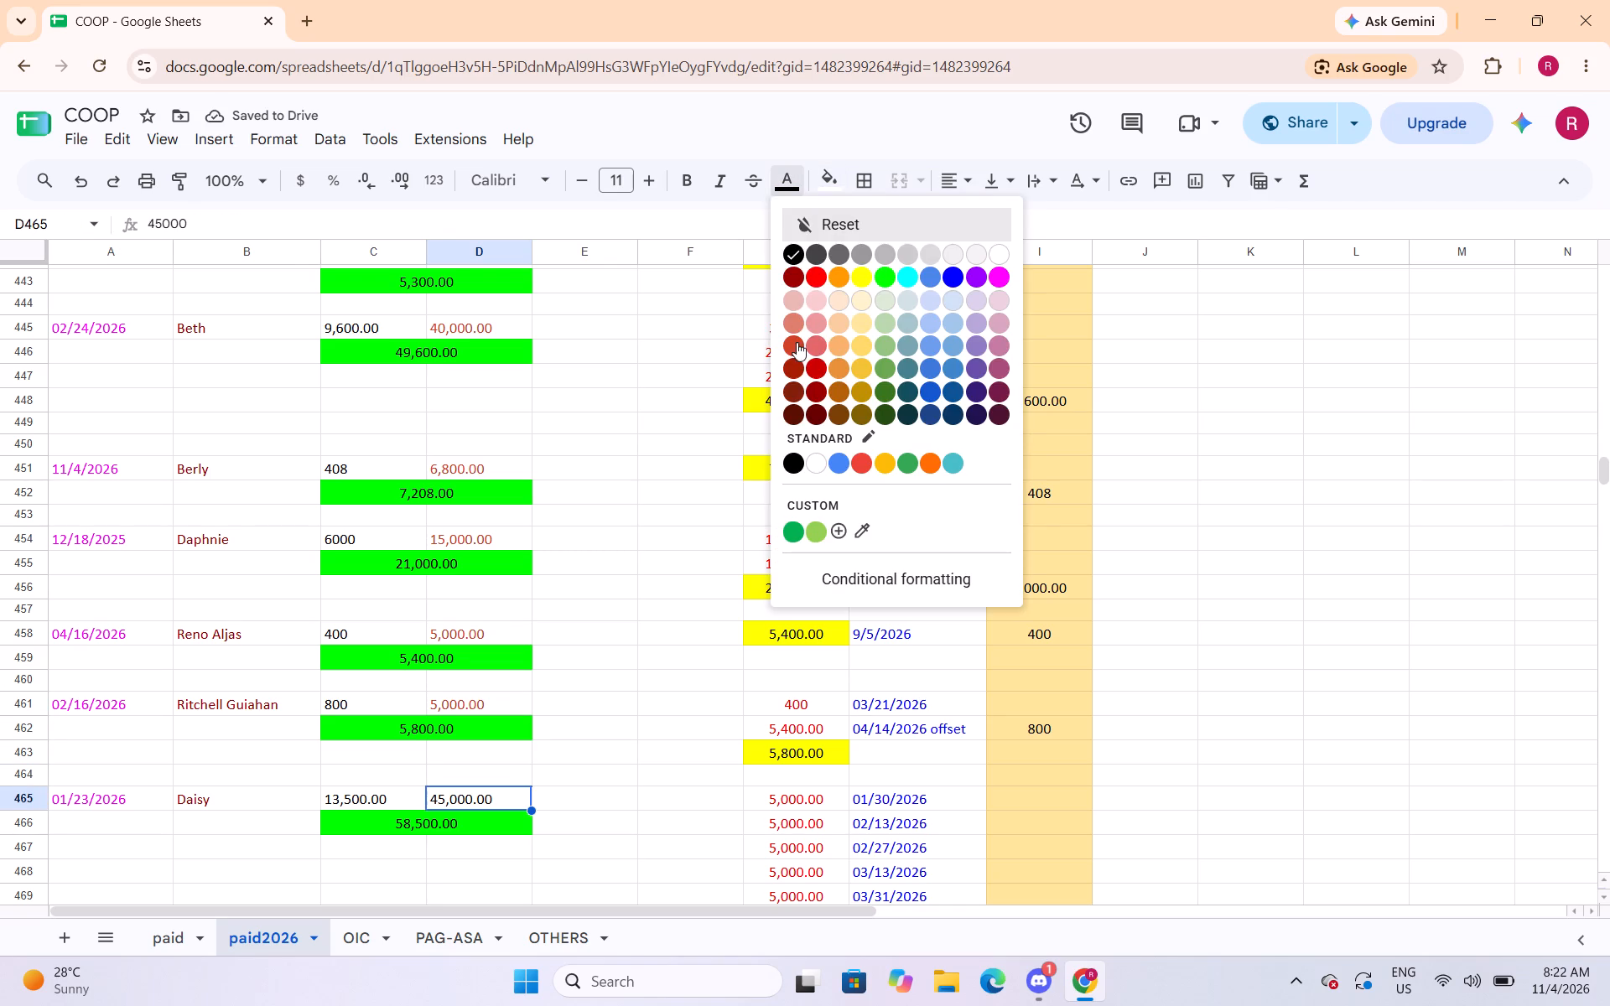
pyautogui.click(794, 348)
# Set the text of Bernard's capital amounts in D476 and D482 to light red berry 1.
pyautogui.scroll(-6, 677, 462)
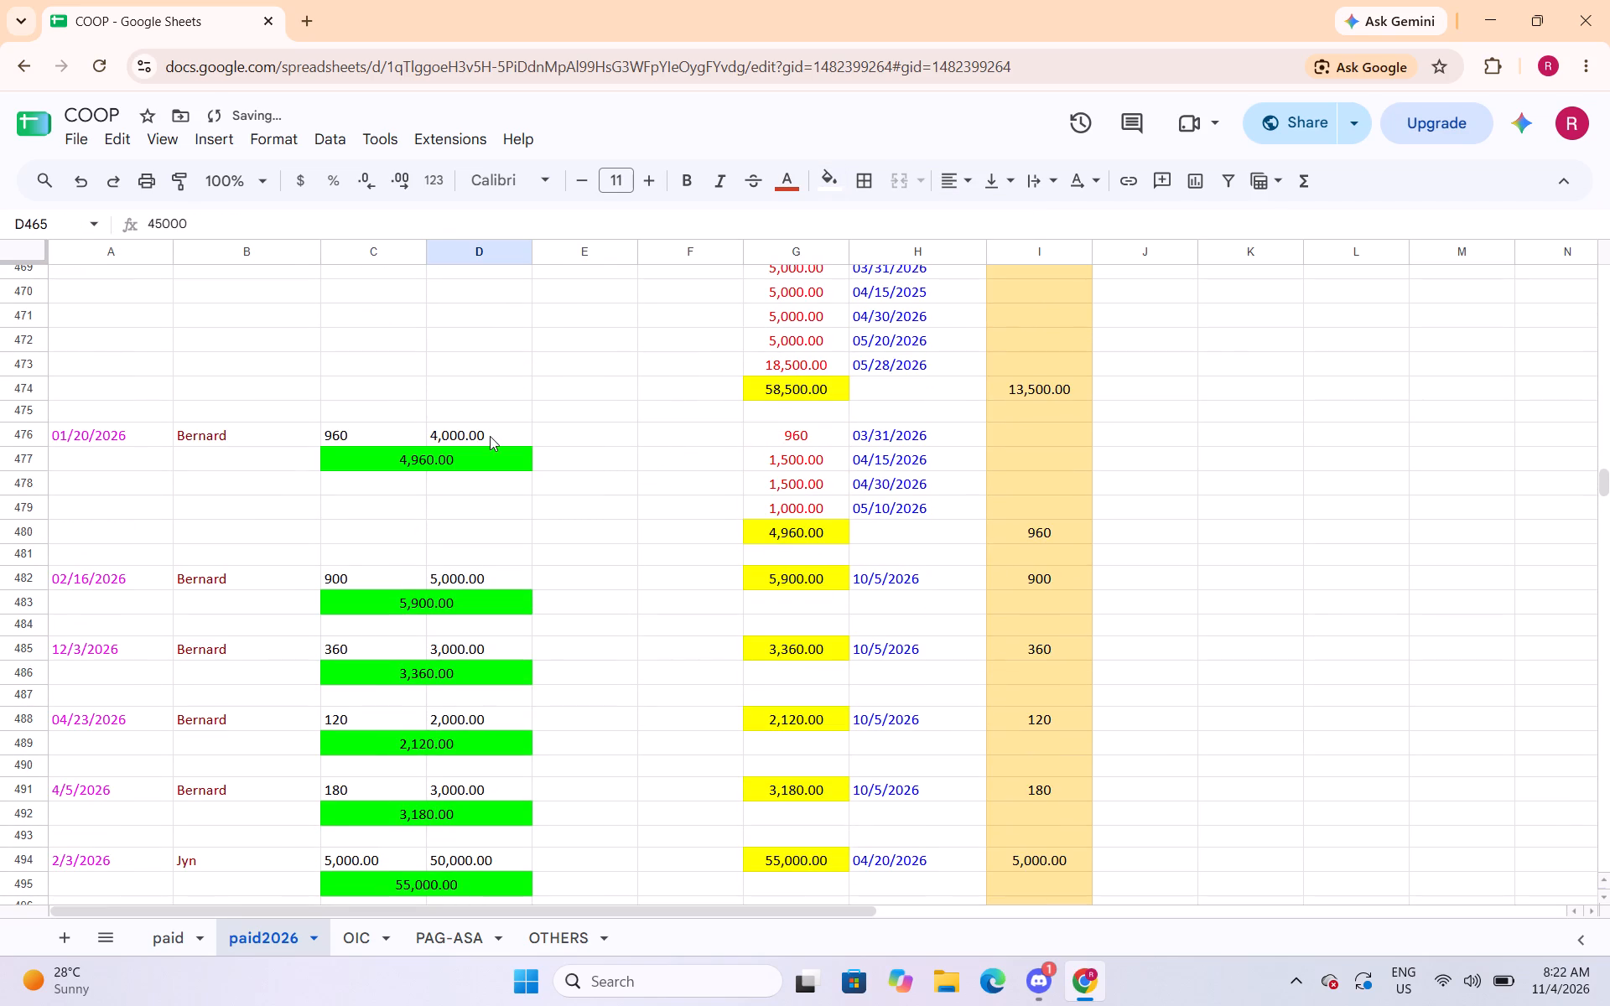
pyautogui.click(490, 436)
pyautogui.click(791, 186)
pyautogui.click(789, 344)
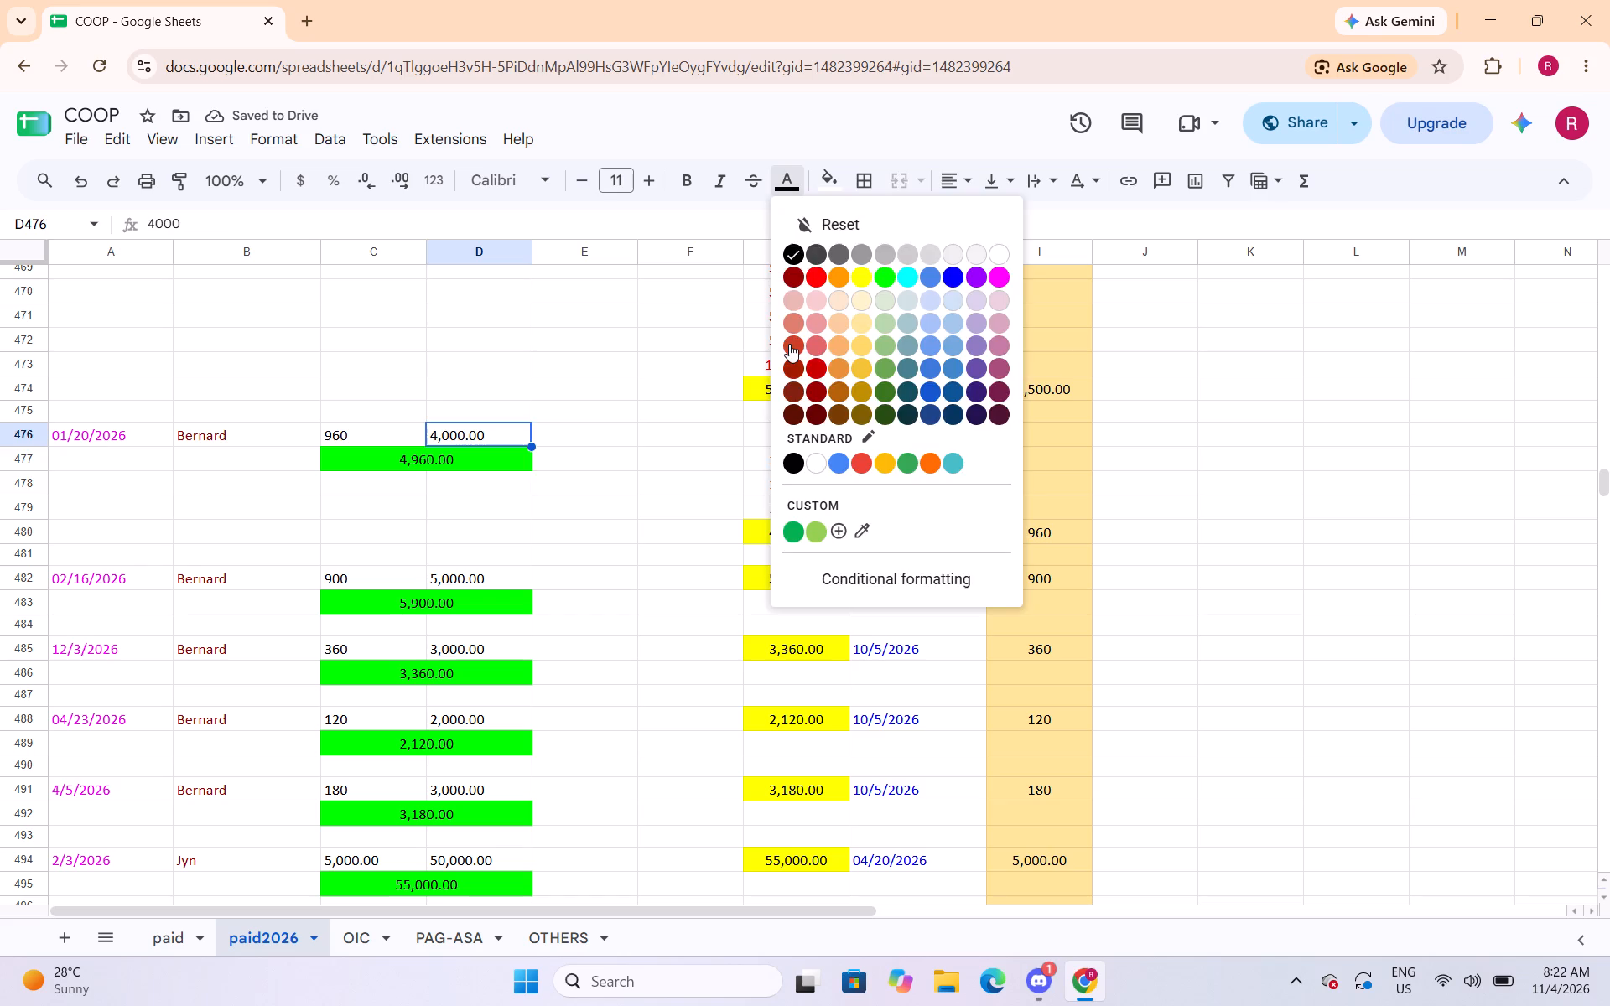
pyautogui.press('Down')
pyautogui.press('Down')
pyautogui.press('Down')
pyautogui.press('Down')
pyautogui.press('Down')
pyautogui.press('Down')
pyautogui.click(790, 184)
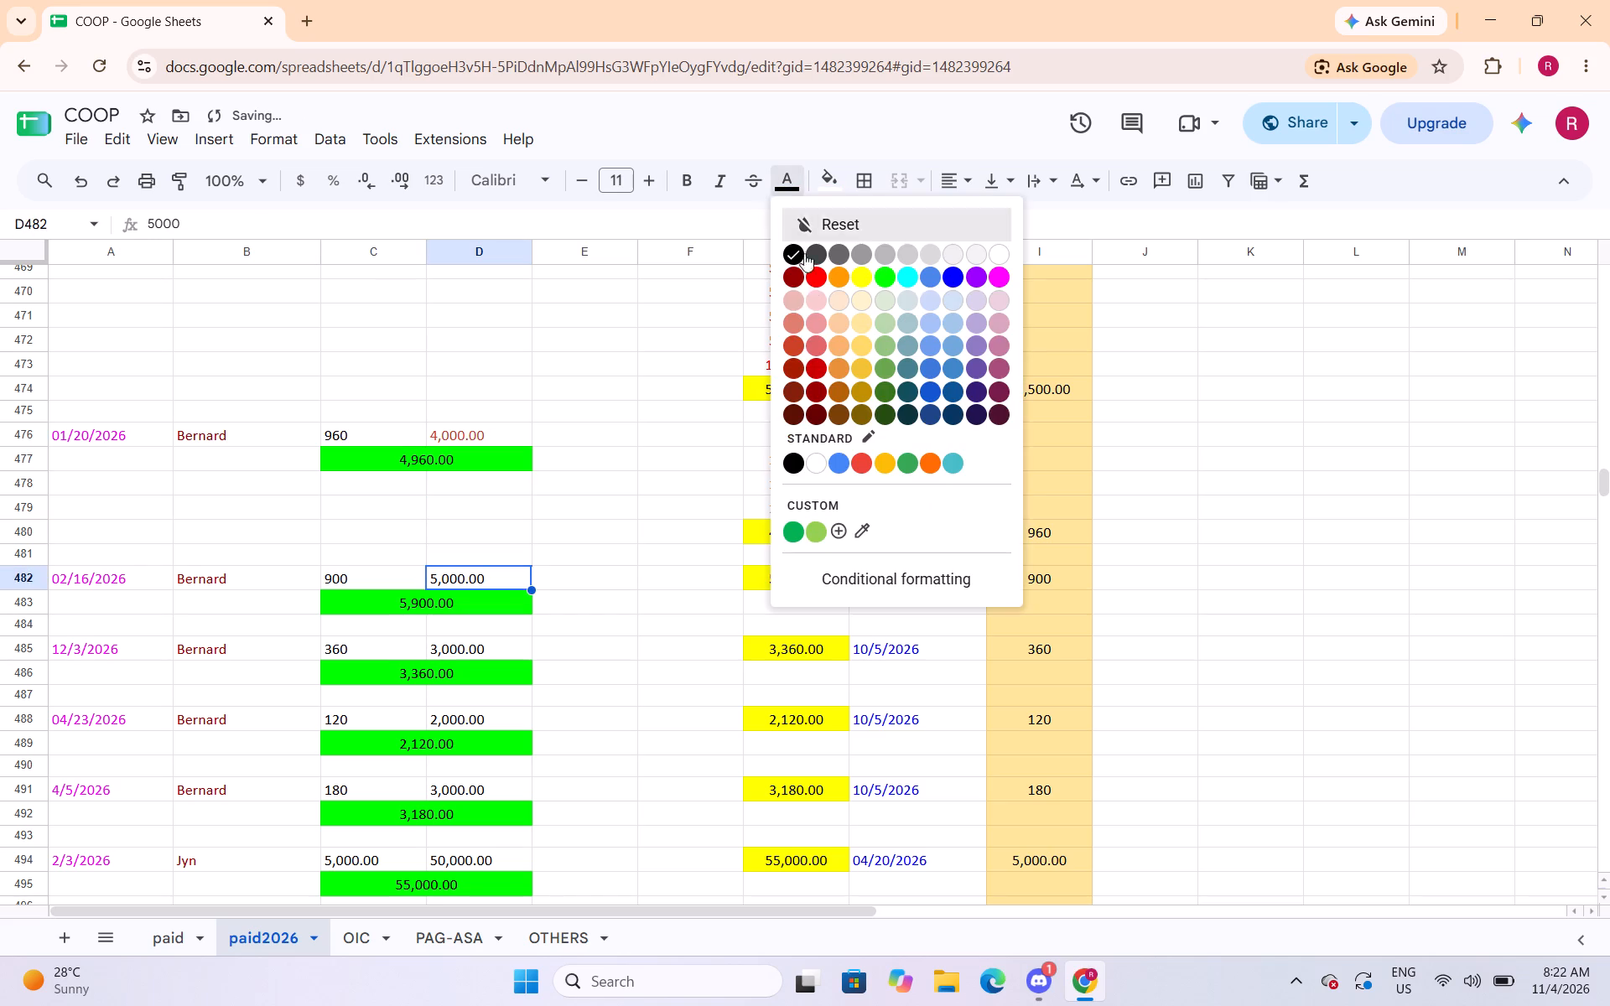
pyautogui.click(798, 343)
# Set the text of Bernard's capital amounts in D485 and D488 to light red berry 1.
pyautogui.press('Down')
pyautogui.press('Down')
pyautogui.press('Down')
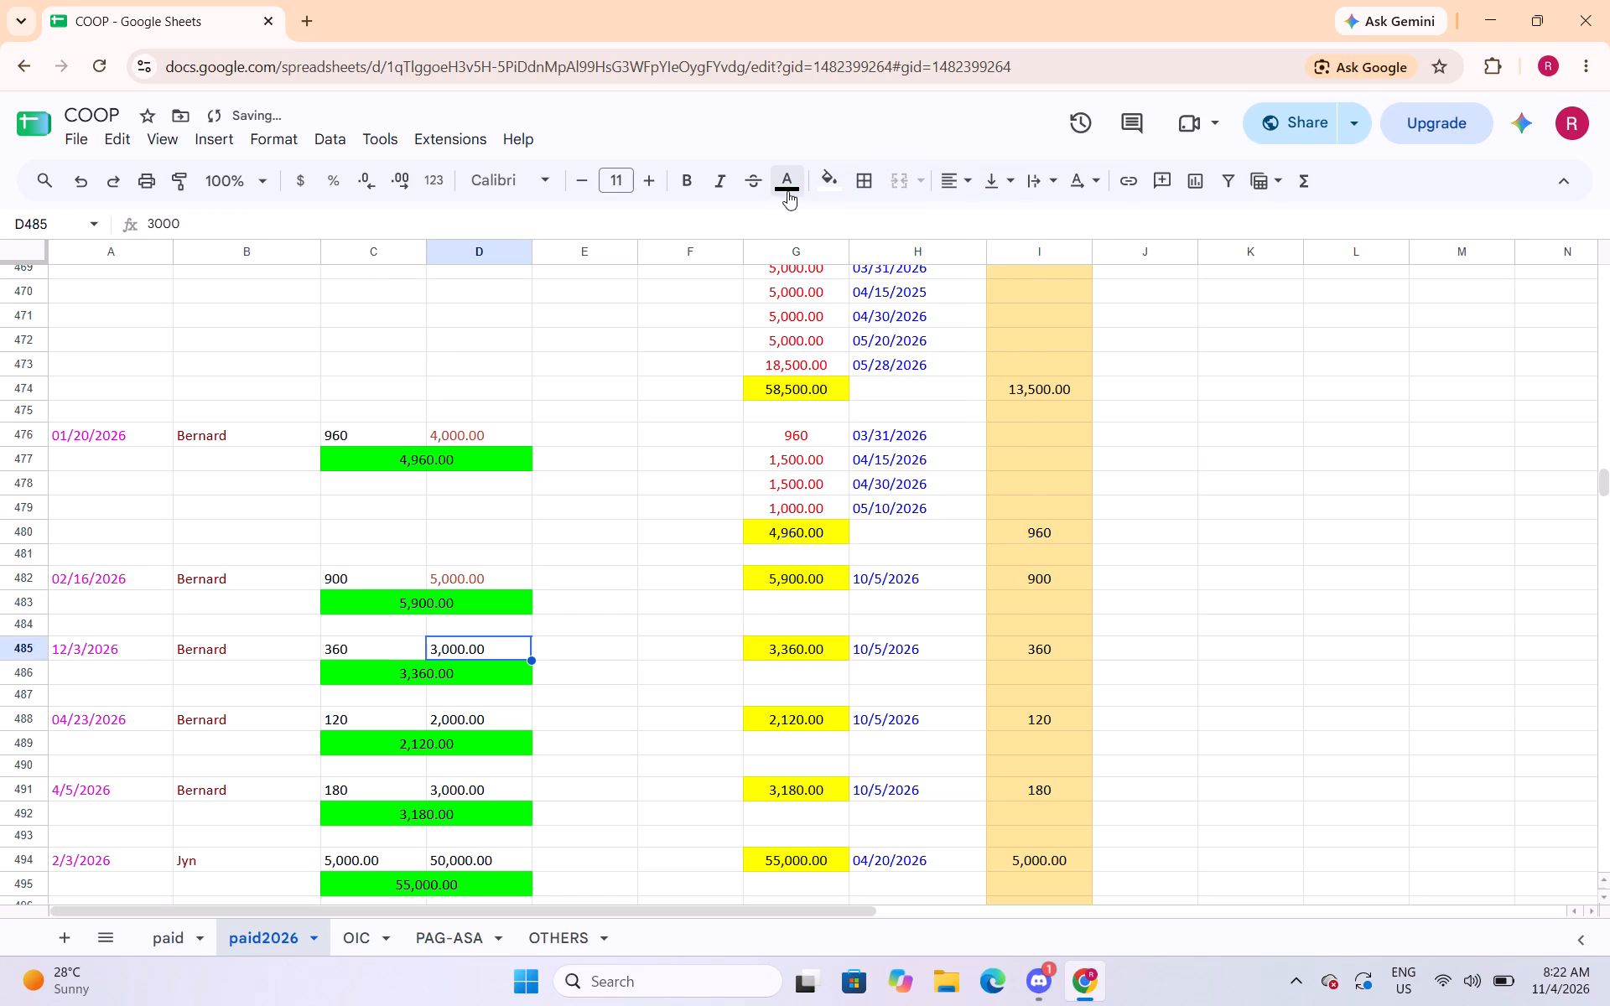
pyautogui.click(787, 190)
pyautogui.click(792, 344)
pyautogui.press('Down')
pyautogui.press('Down')
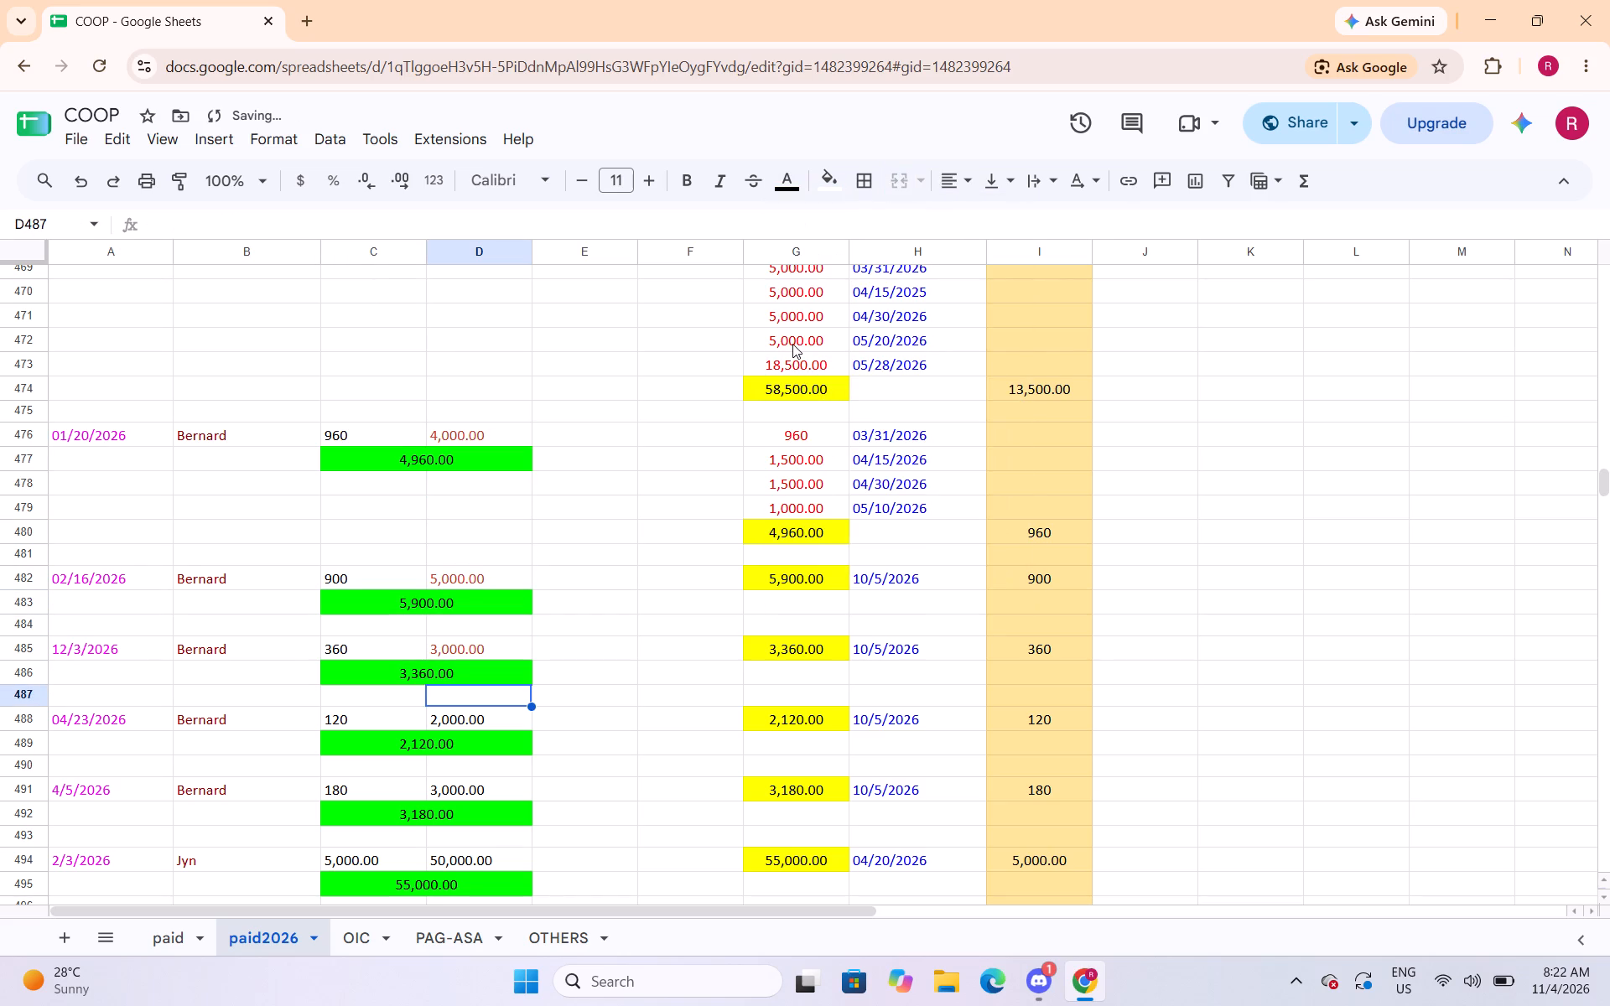
pyautogui.press('Down')
pyautogui.moveTo(795, 194); pyautogui.dragTo(796, 187)
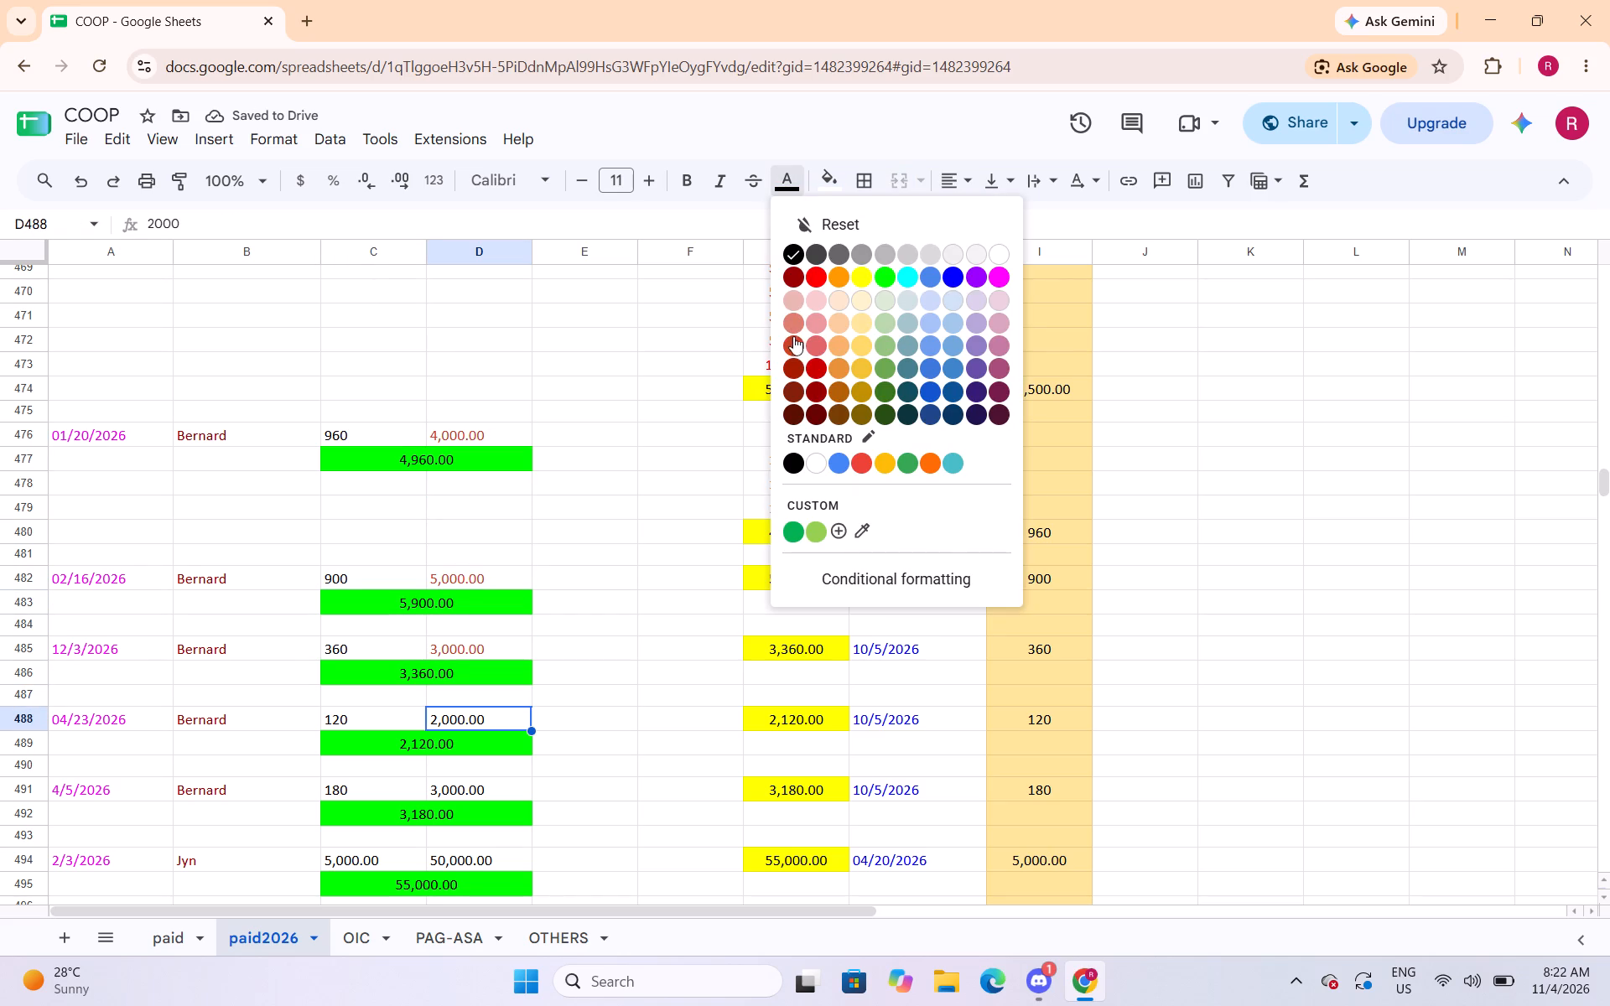
pyautogui.click(795, 340)
# Set the text of Bernard's capital in D491 and Jyn's capital in D494 to light red berry 1.
pyautogui.press('Down')
pyautogui.press('Down')
pyautogui.press('Down')
pyautogui.click(790, 175)
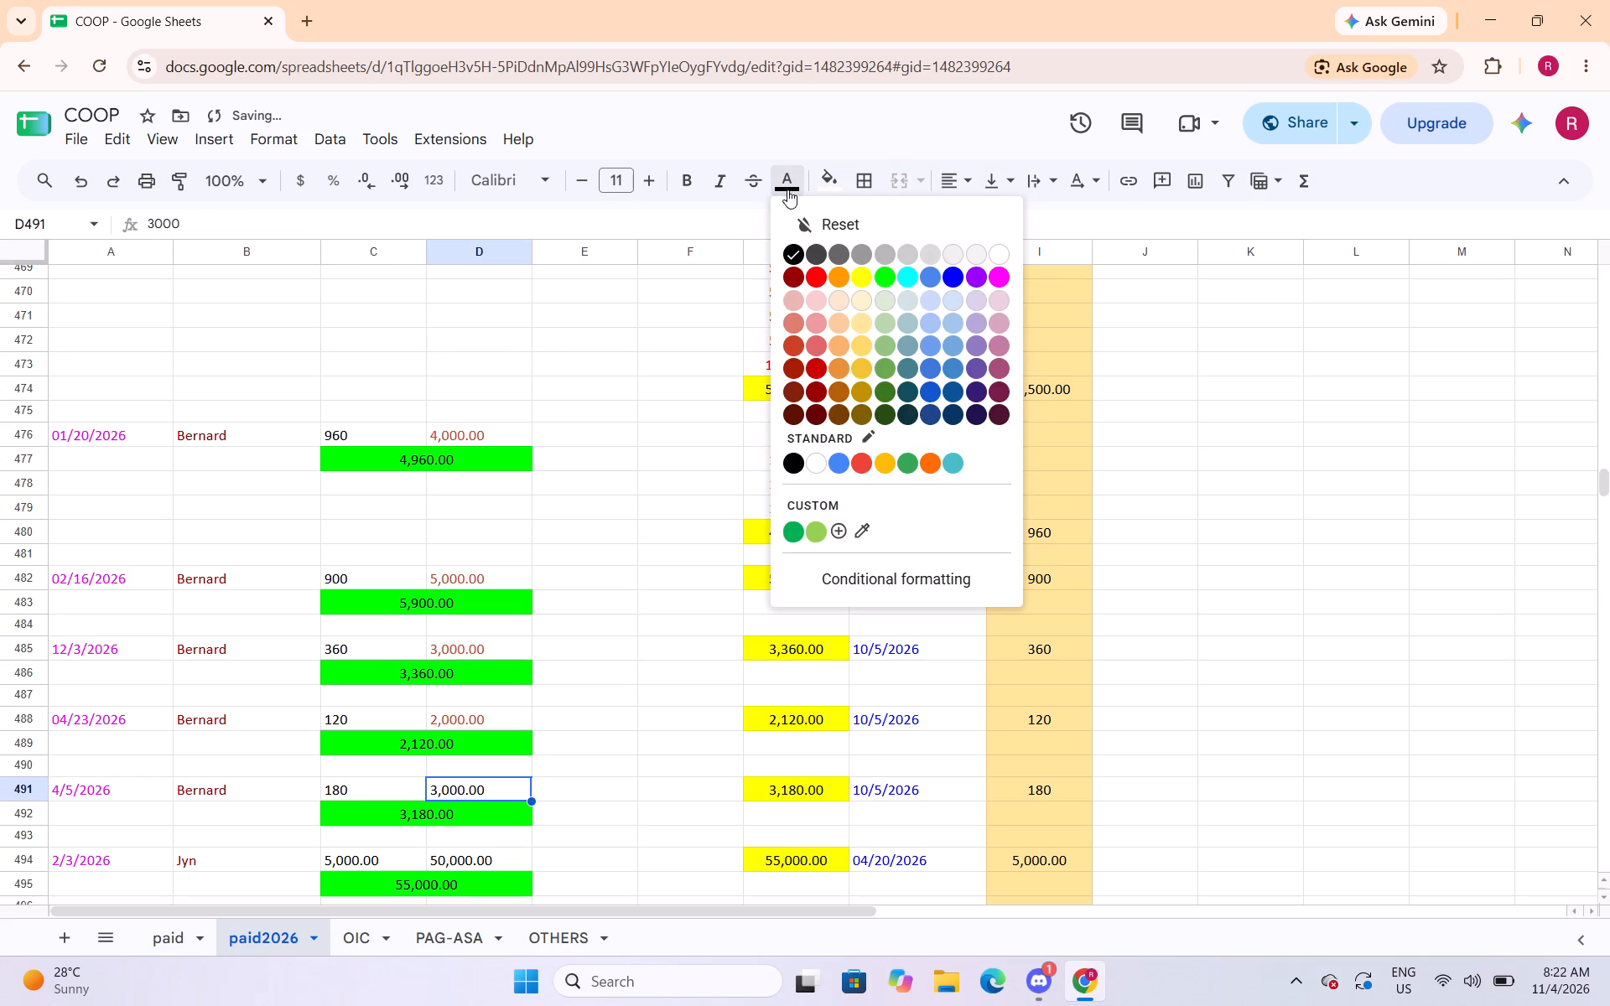
pyautogui.click(794, 343)
pyautogui.press('Down')
pyautogui.press('Down')
pyautogui.press('Down')
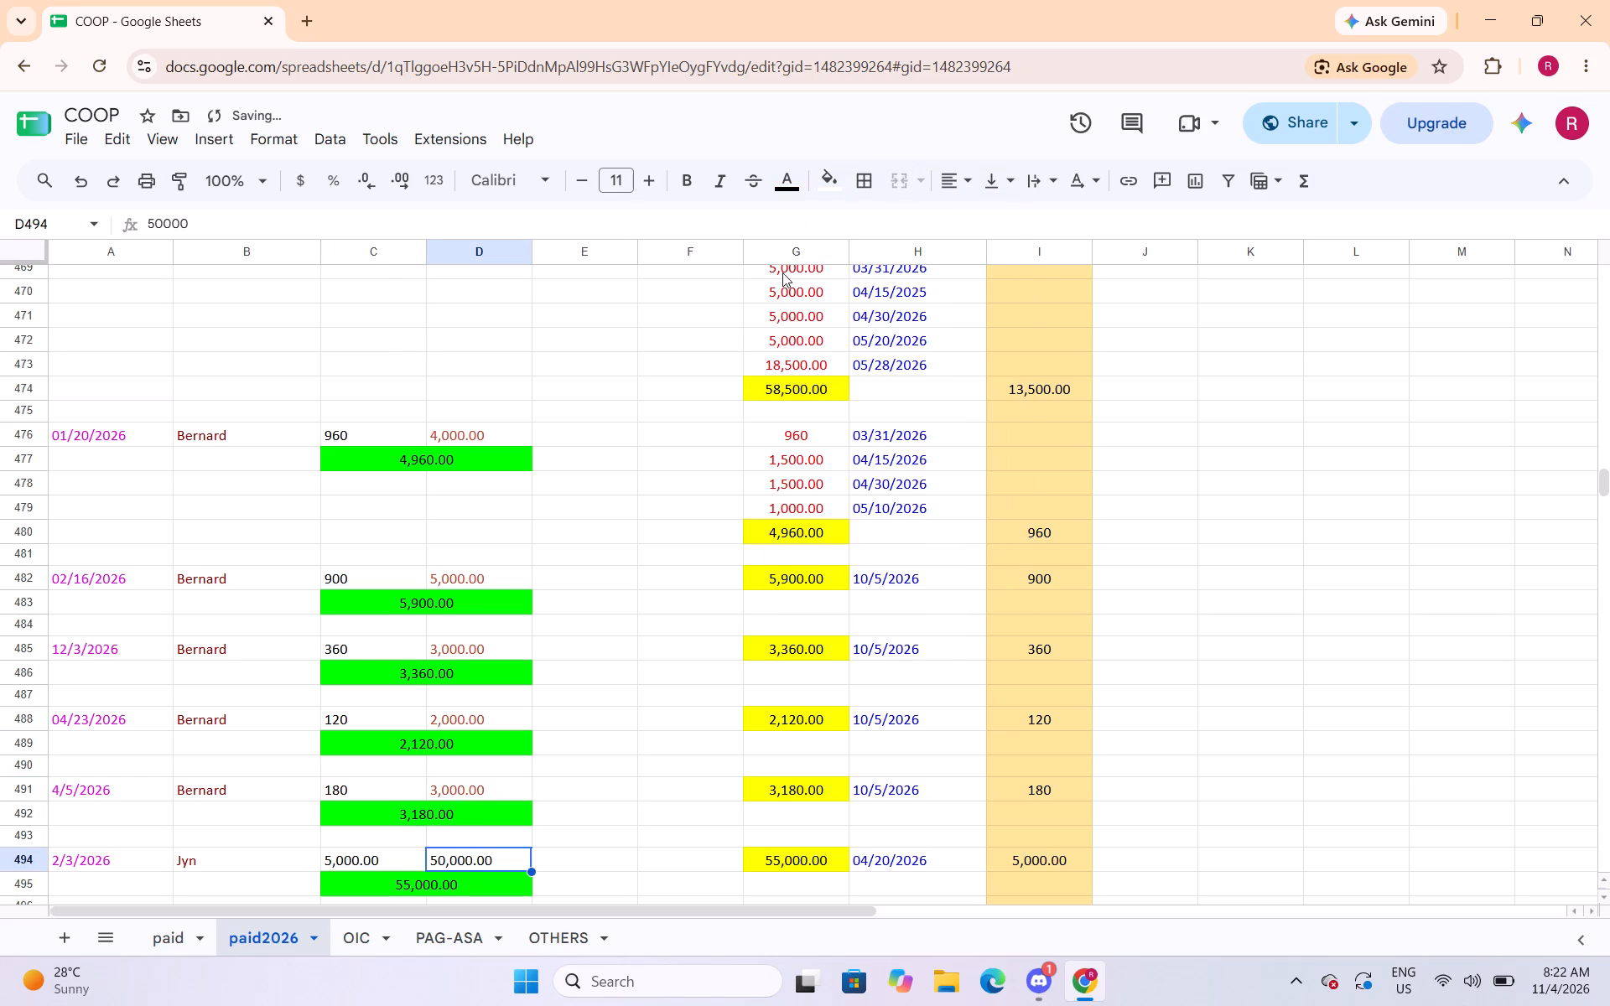
pyautogui.click(782, 196)
pyautogui.click(791, 348)
# Set the text of Jeff's capital in D497 and Carlo's capital in D503 to light red berry 1.
pyautogui.press('Down')
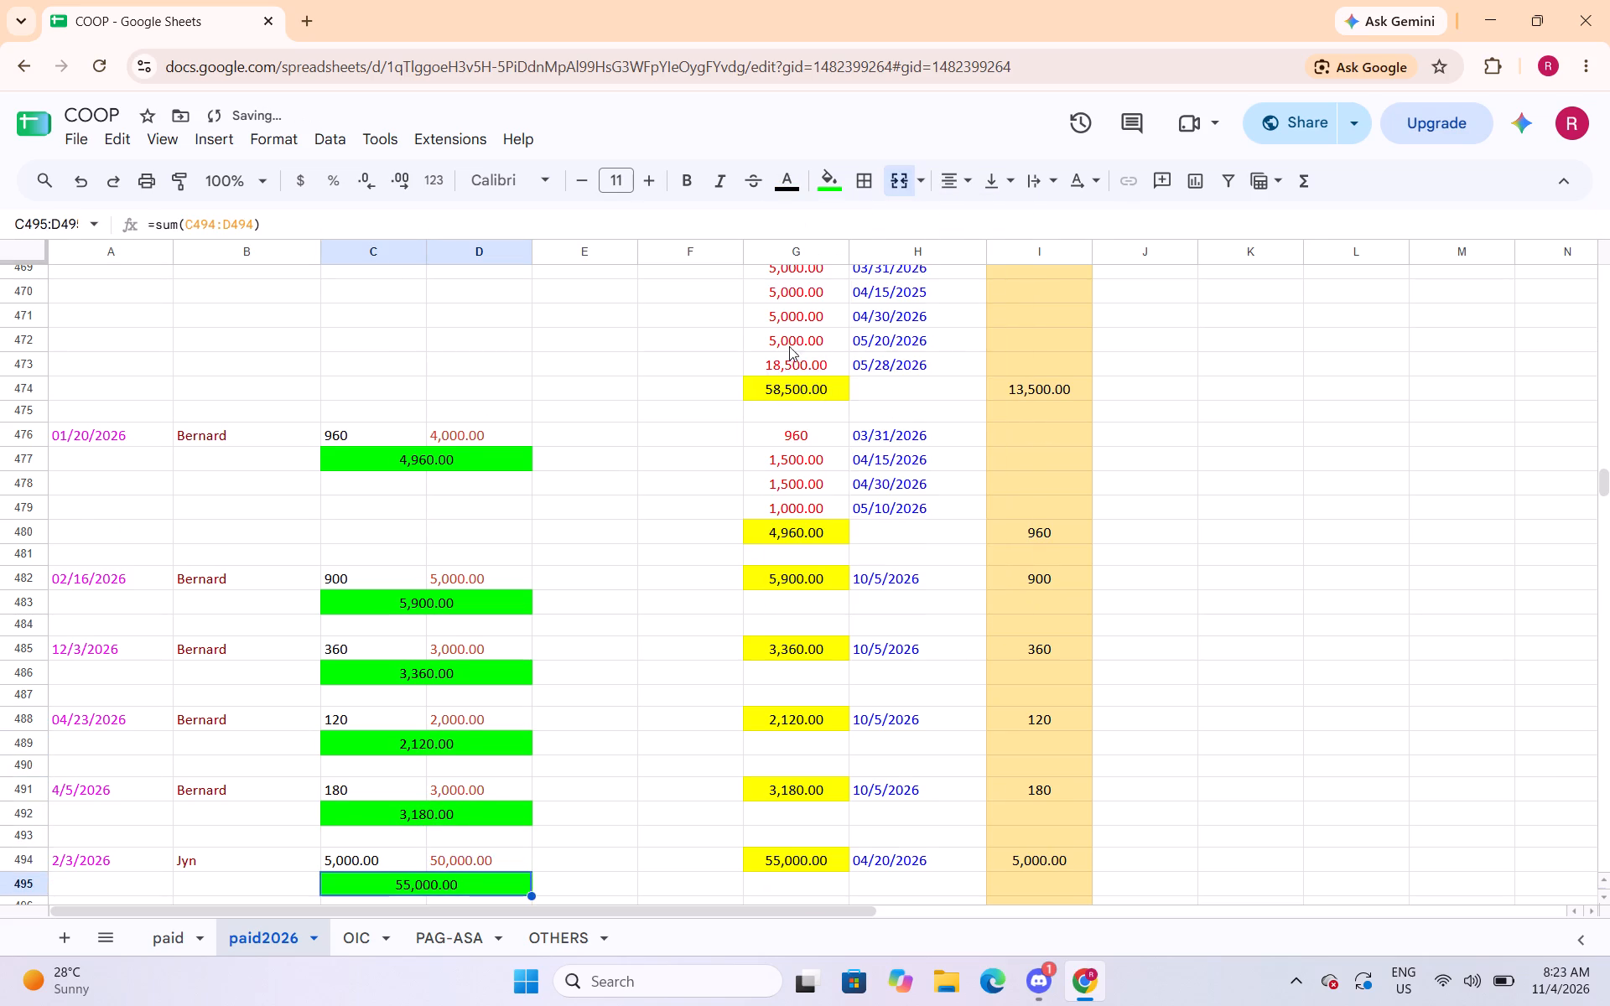
pyautogui.scroll(-5, 781, 346)
pyautogui.press('Down')
pyautogui.press('Down')
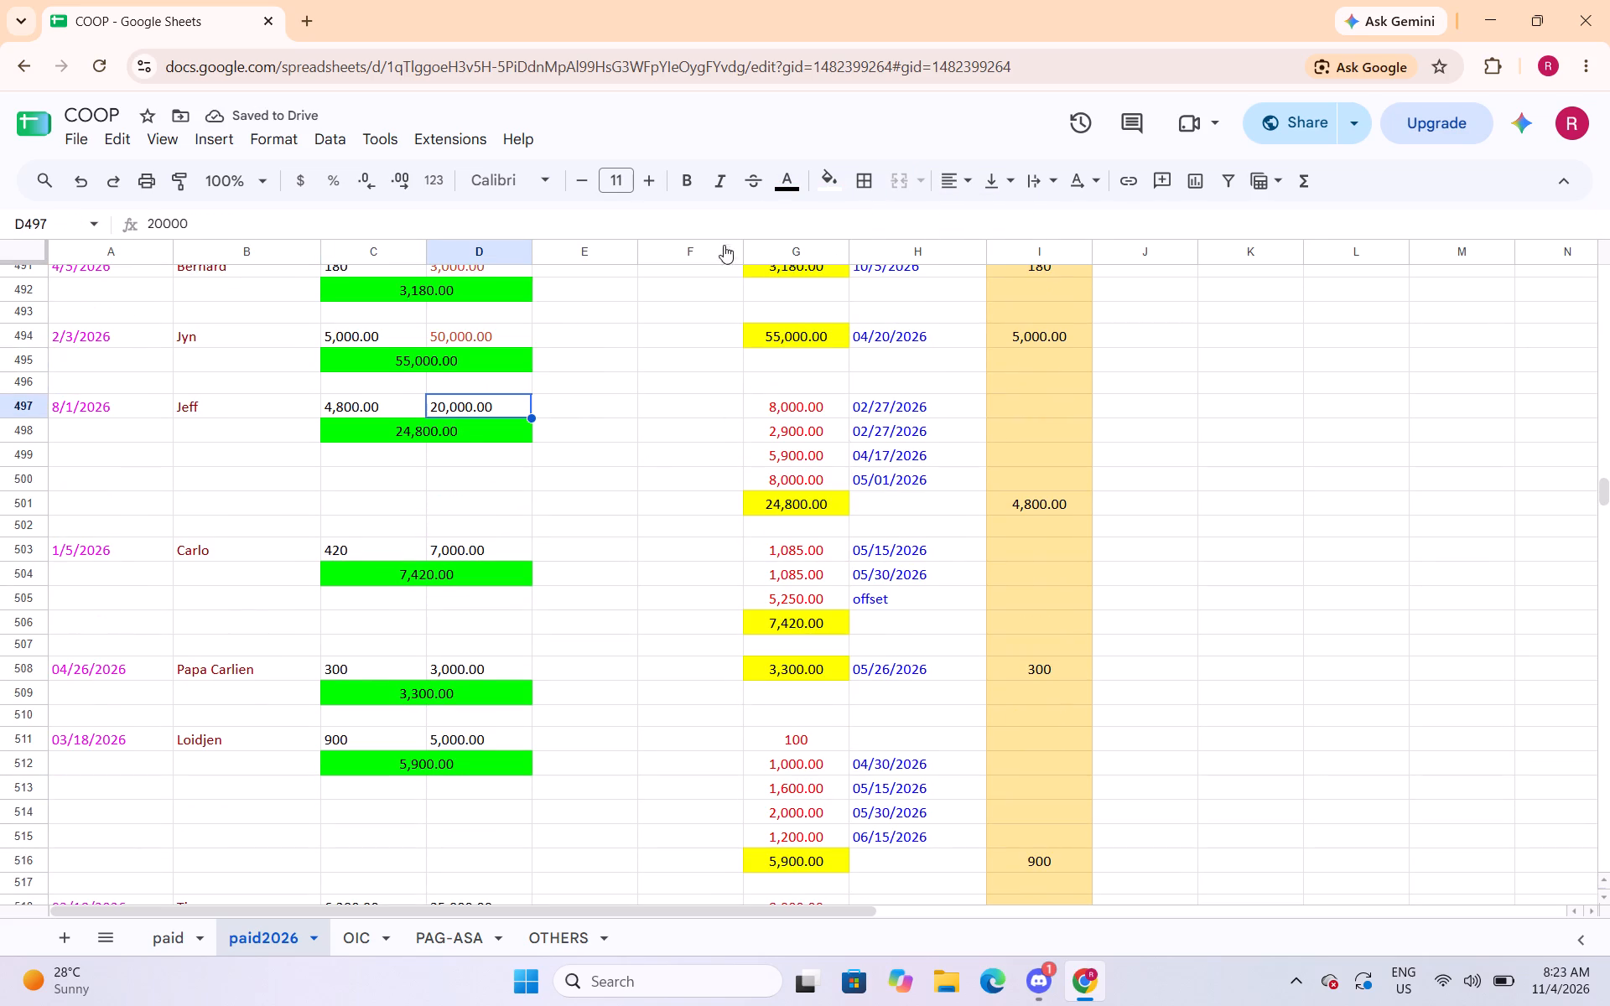
pyautogui.click(783, 189)
pyautogui.click(792, 340)
pyautogui.press('Down')
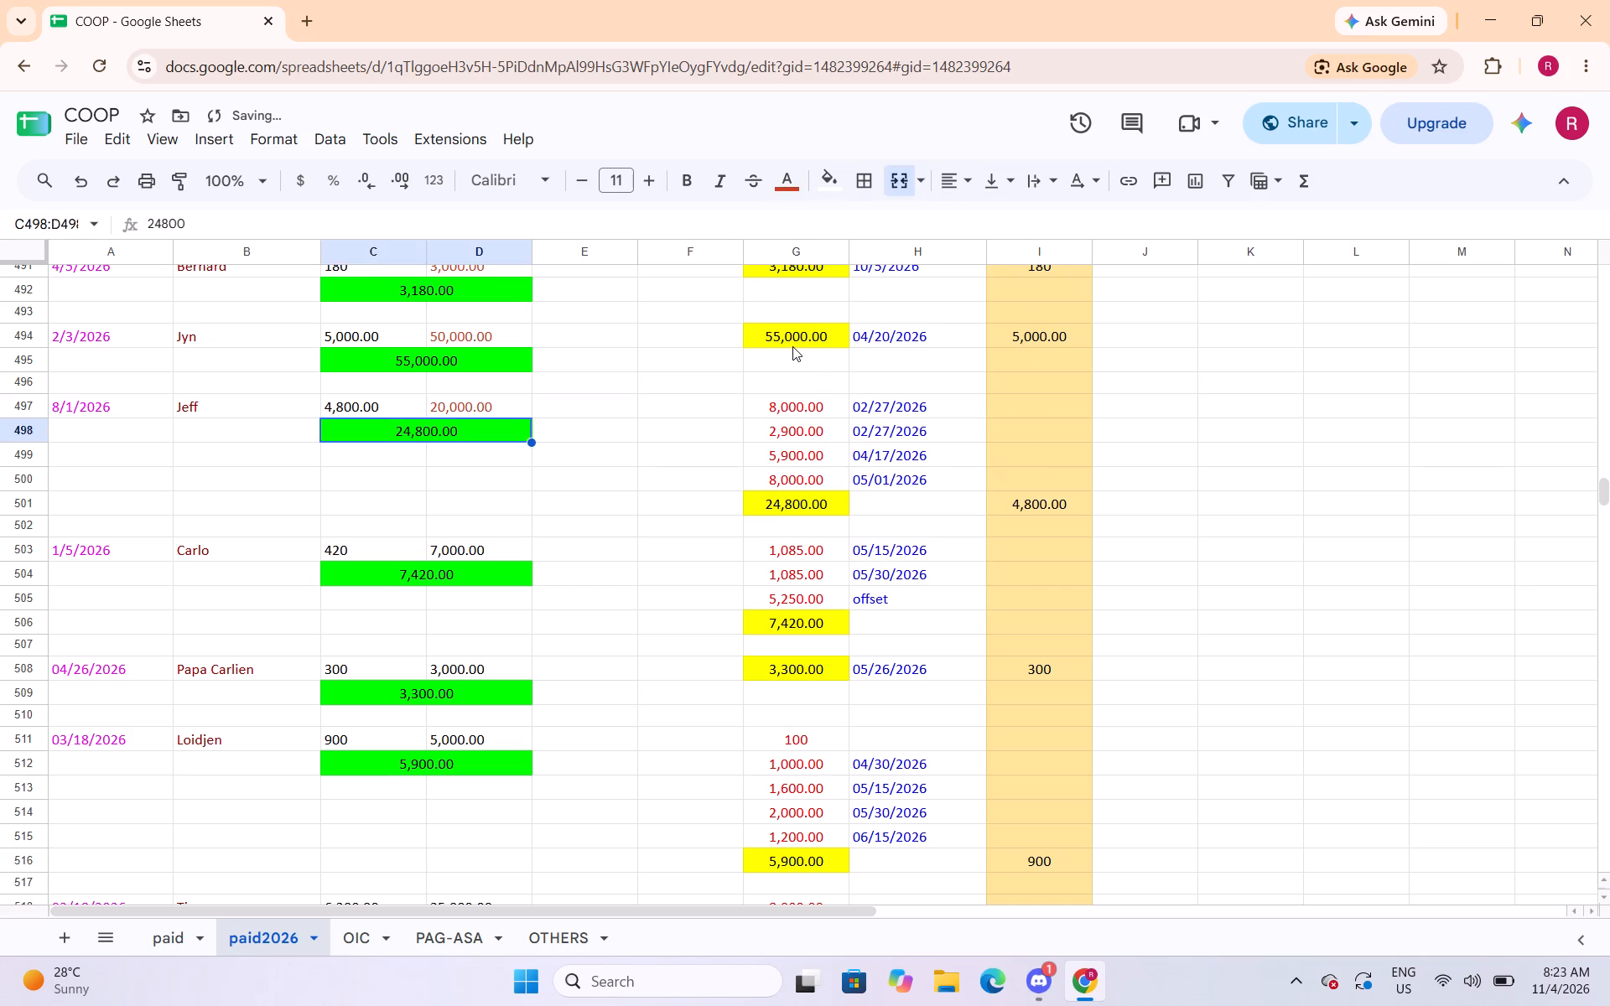
pyautogui.press('Down')
pyautogui.press('Down')
pyautogui.press('Down')
pyautogui.press('Down')
pyautogui.press('Down')
pyautogui.click(780, 187)
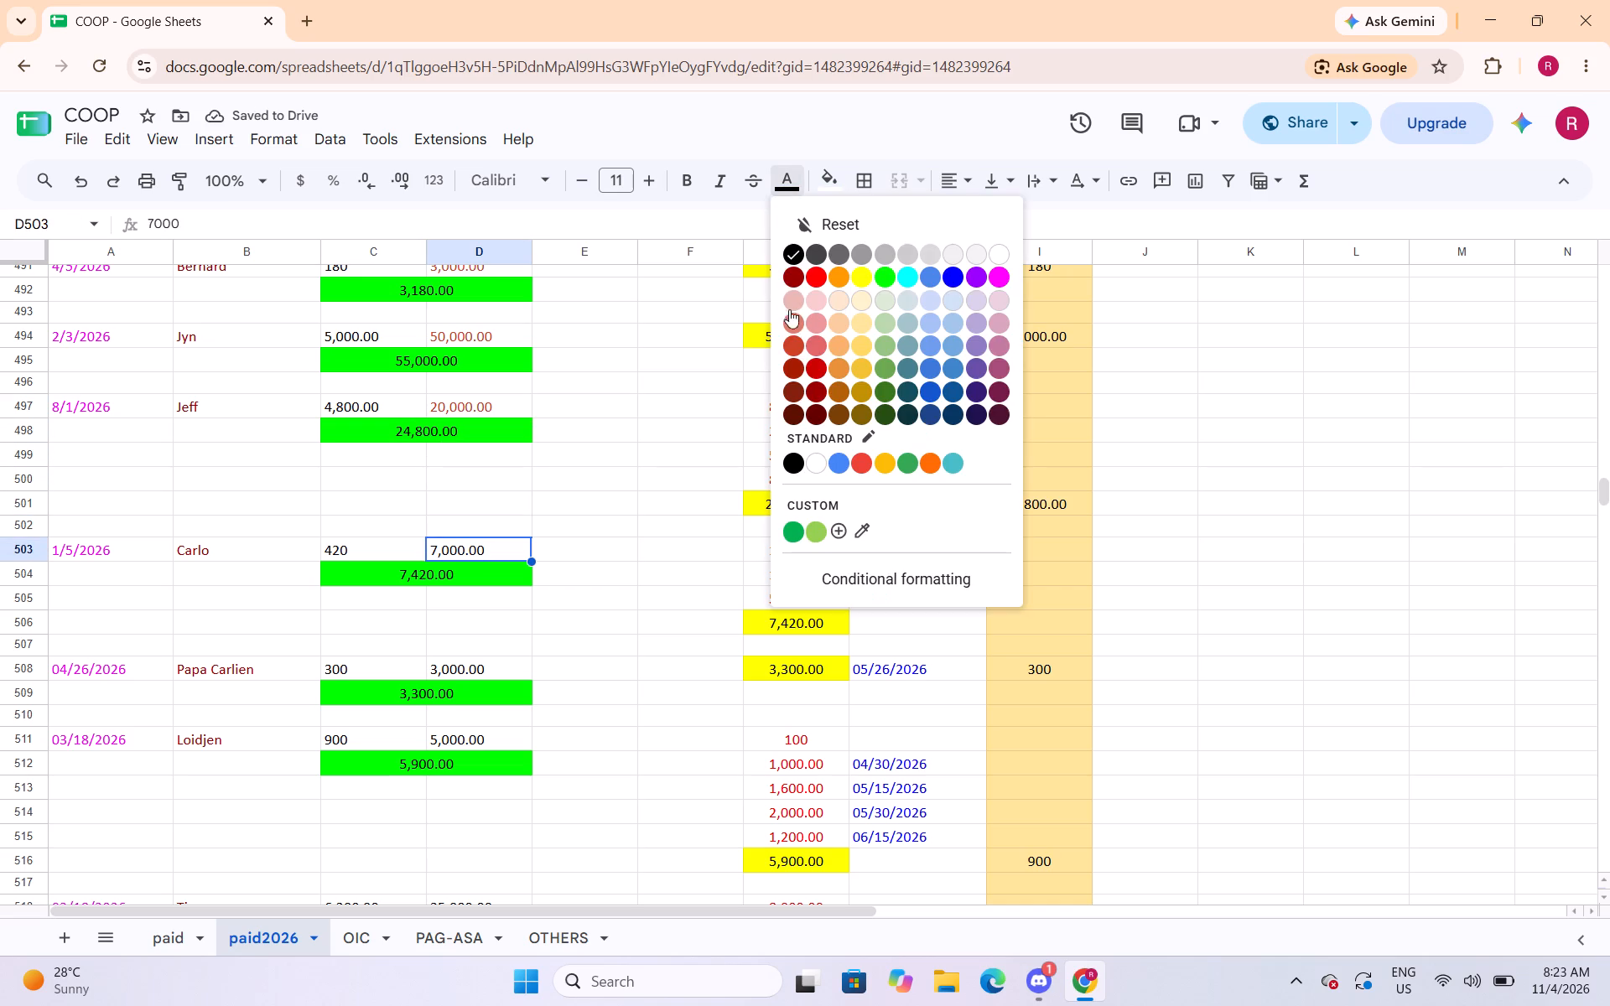
pyautogui.click(790, 341)
# Set the text of Papa Carlien's capital in D508 and Loidjen's capital in D511 to light red berry 1.
pyautogui.press('Down')
pyautogui.press('Down')
pyautogui.press('Down')
pyautogui.press('Down')
pyautogui.press('Down')
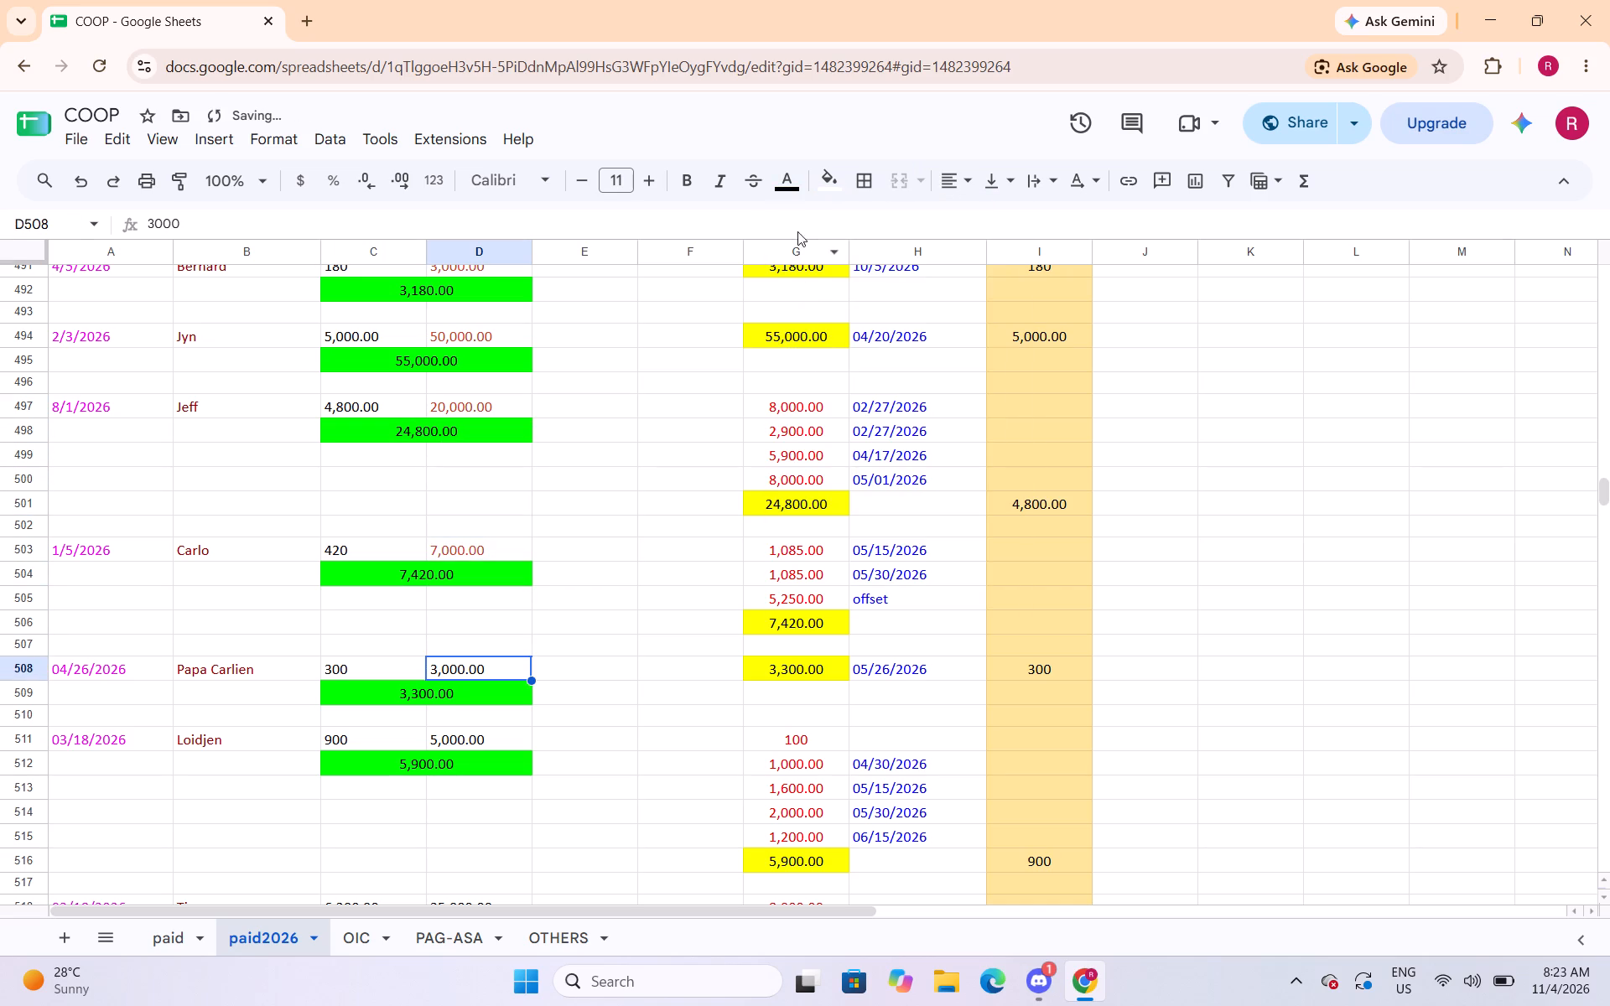
pyautogui.click(796, 184)
pyautogui.click(792, 345)
pyautogui.press('Down')
pyautogui.press('Down')
pyautogui.press('Down')
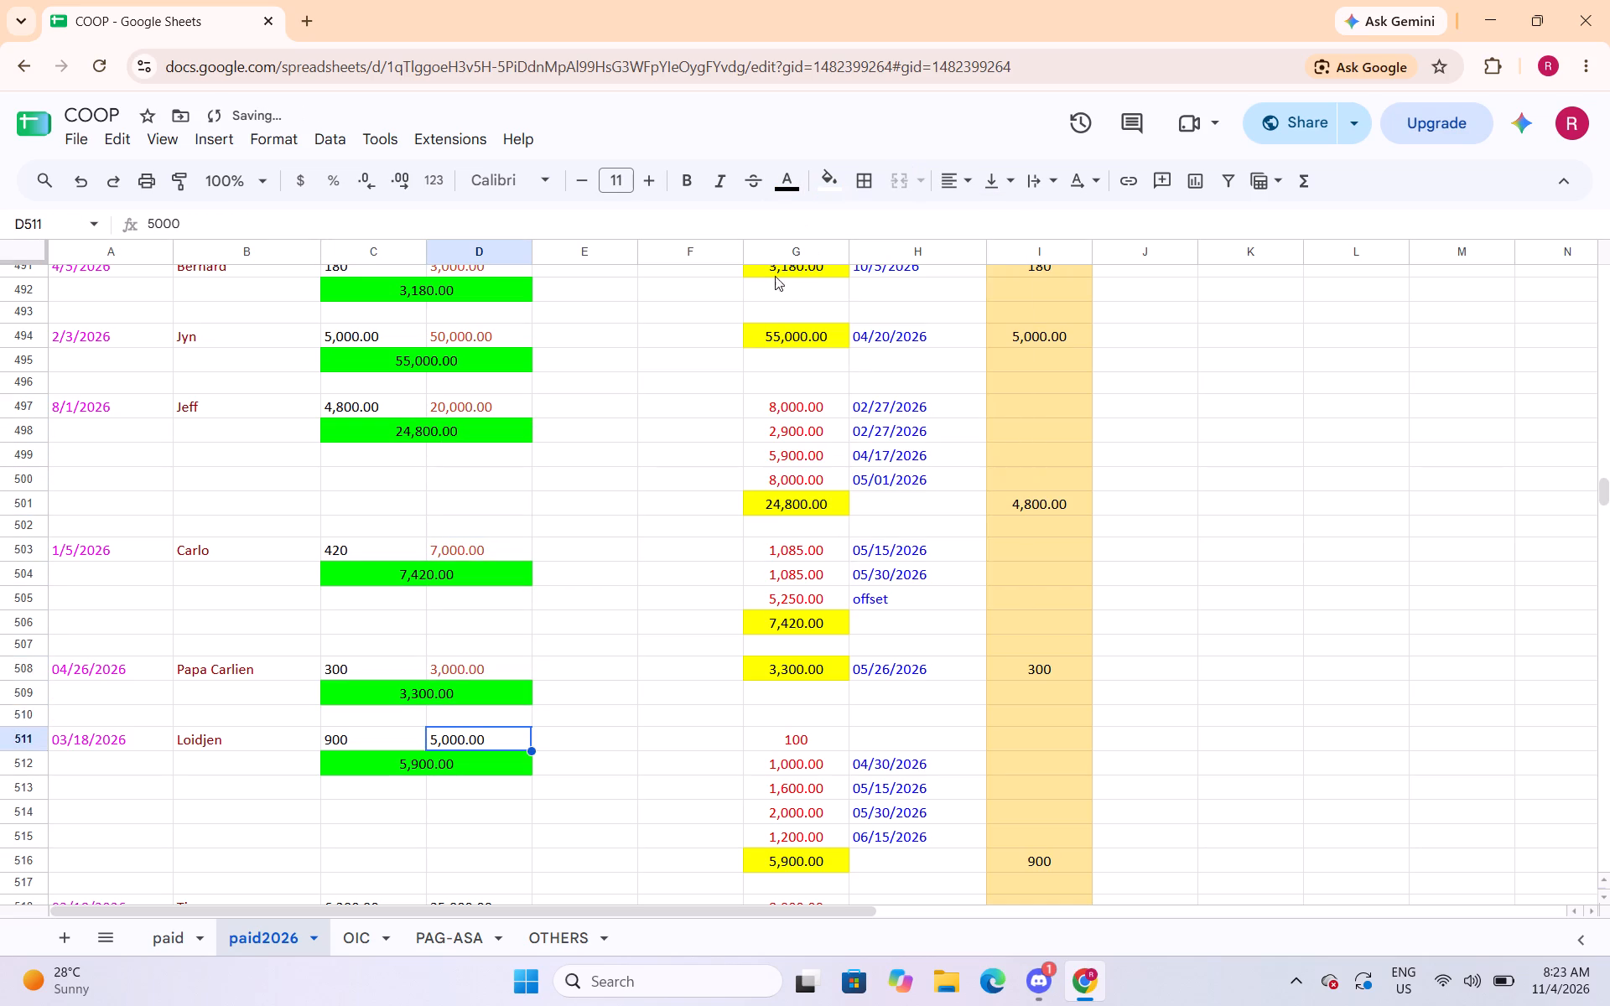
pyautogui.click(777, 192)
pyautogui.click(789, 351)
# Set the text of Tipay's capital in D518 to light red berry 1.
pyautogui.press('Down')
pyautogui.press('Down')
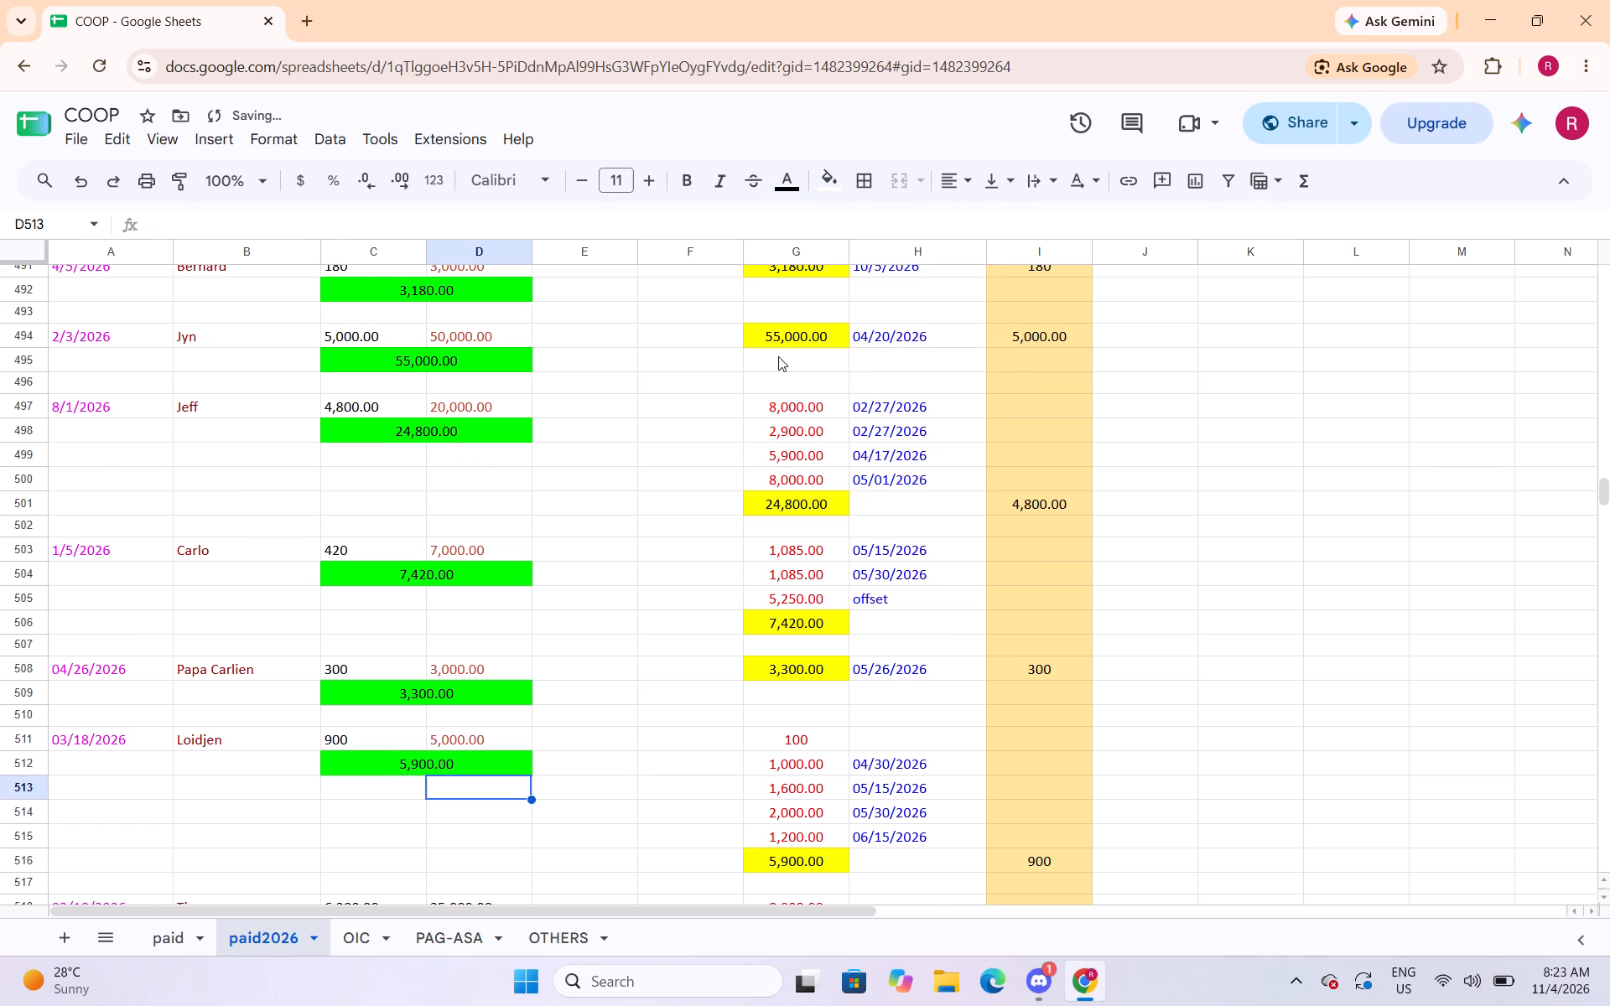
pyautogui.scroll(-3, 777, 356)
pyautogui.press('Down')
pyautogui.press('Down')
pyautogui.press('Down')
pyautogui.press('Down')
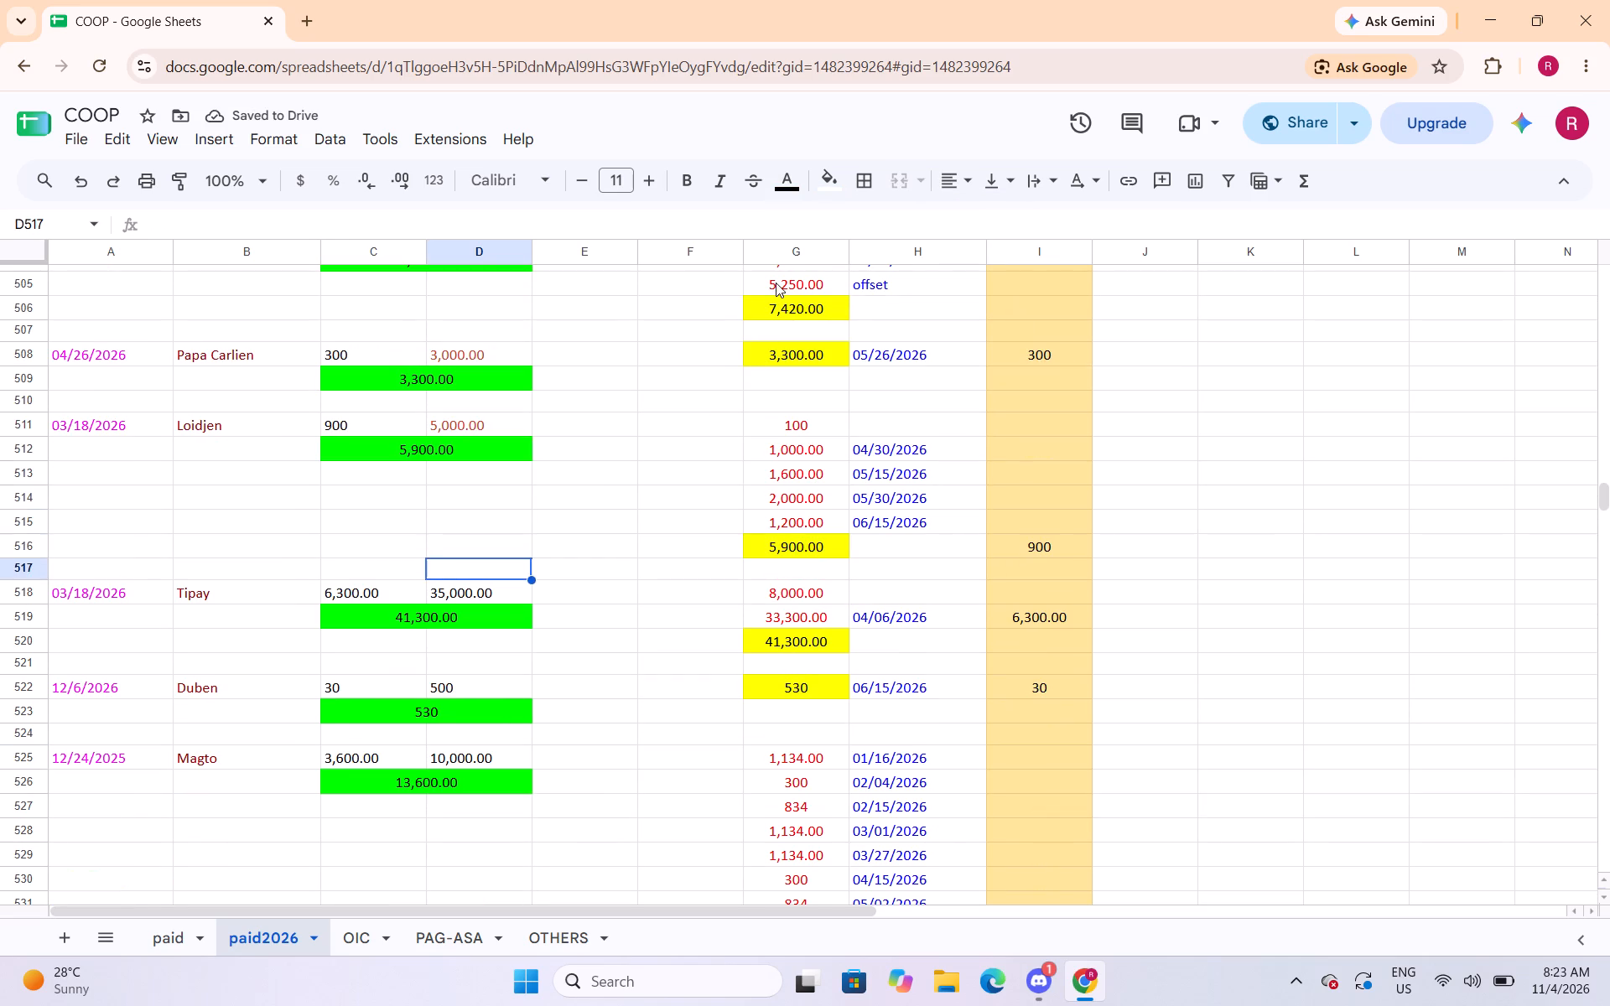
pyautogui.press('Down')
pyautogui.click(793, 193)
pyautogui.click(792, 345)
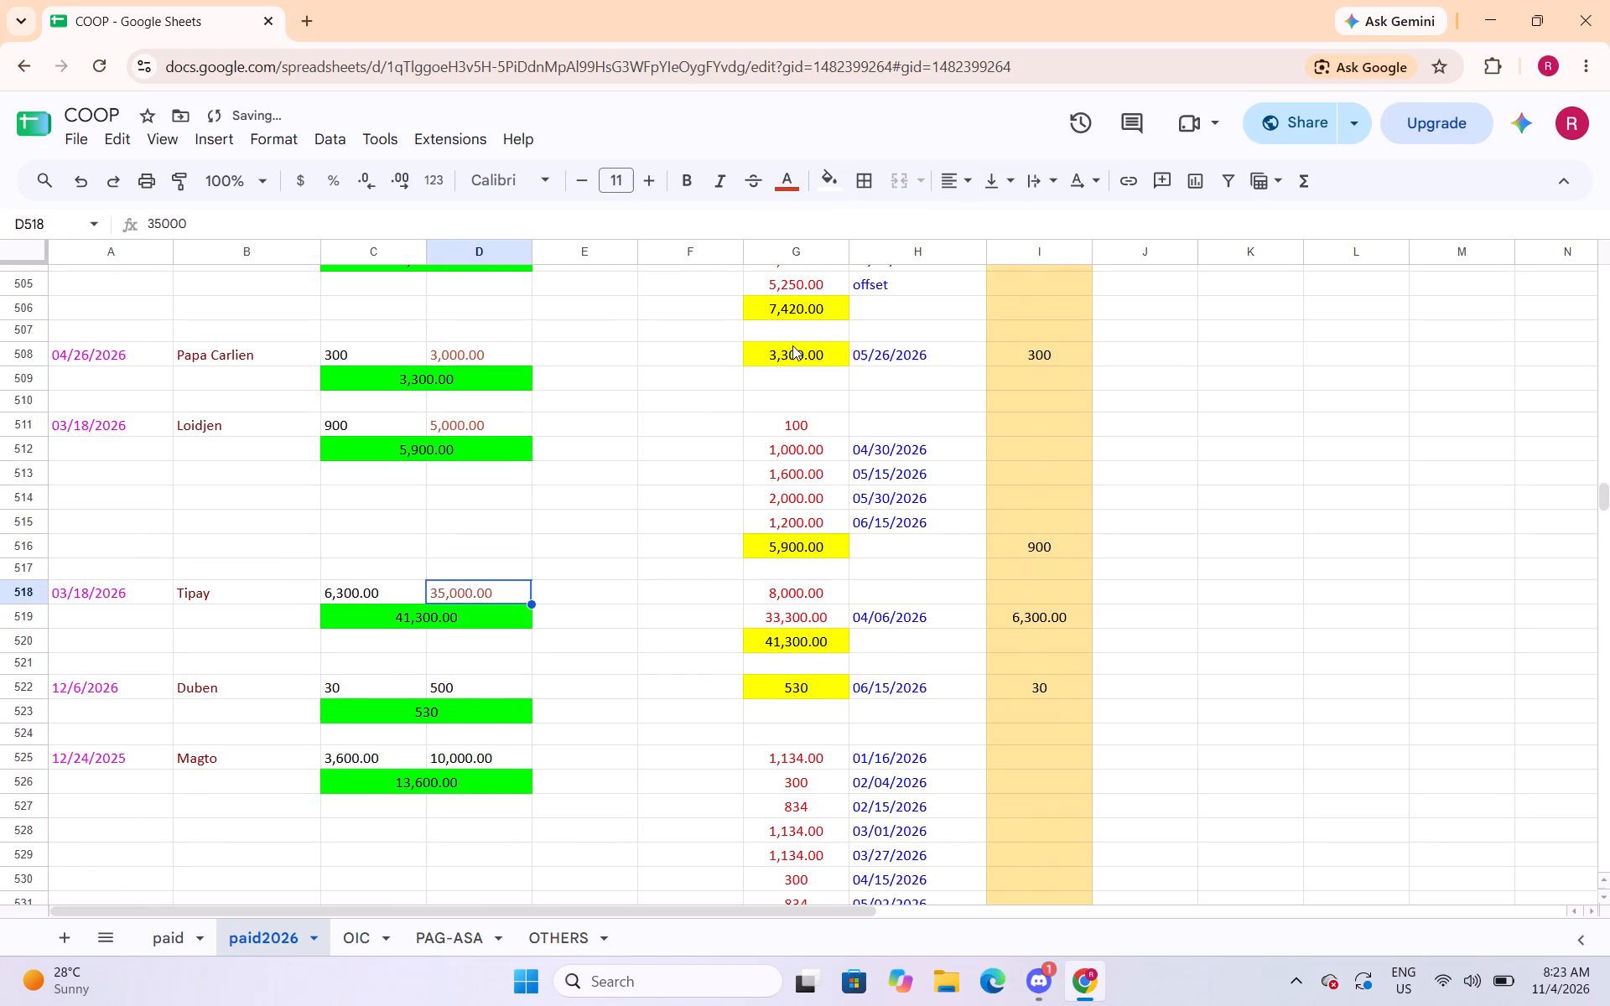
# Set the text of Duben's capital in D522 to light red berry 1.
pyautogui.press('Down')
pyautogui.press('Down')
pyautogui.press('Down')
pyautogui.press('Down')
pyautogui.click(794, 189)
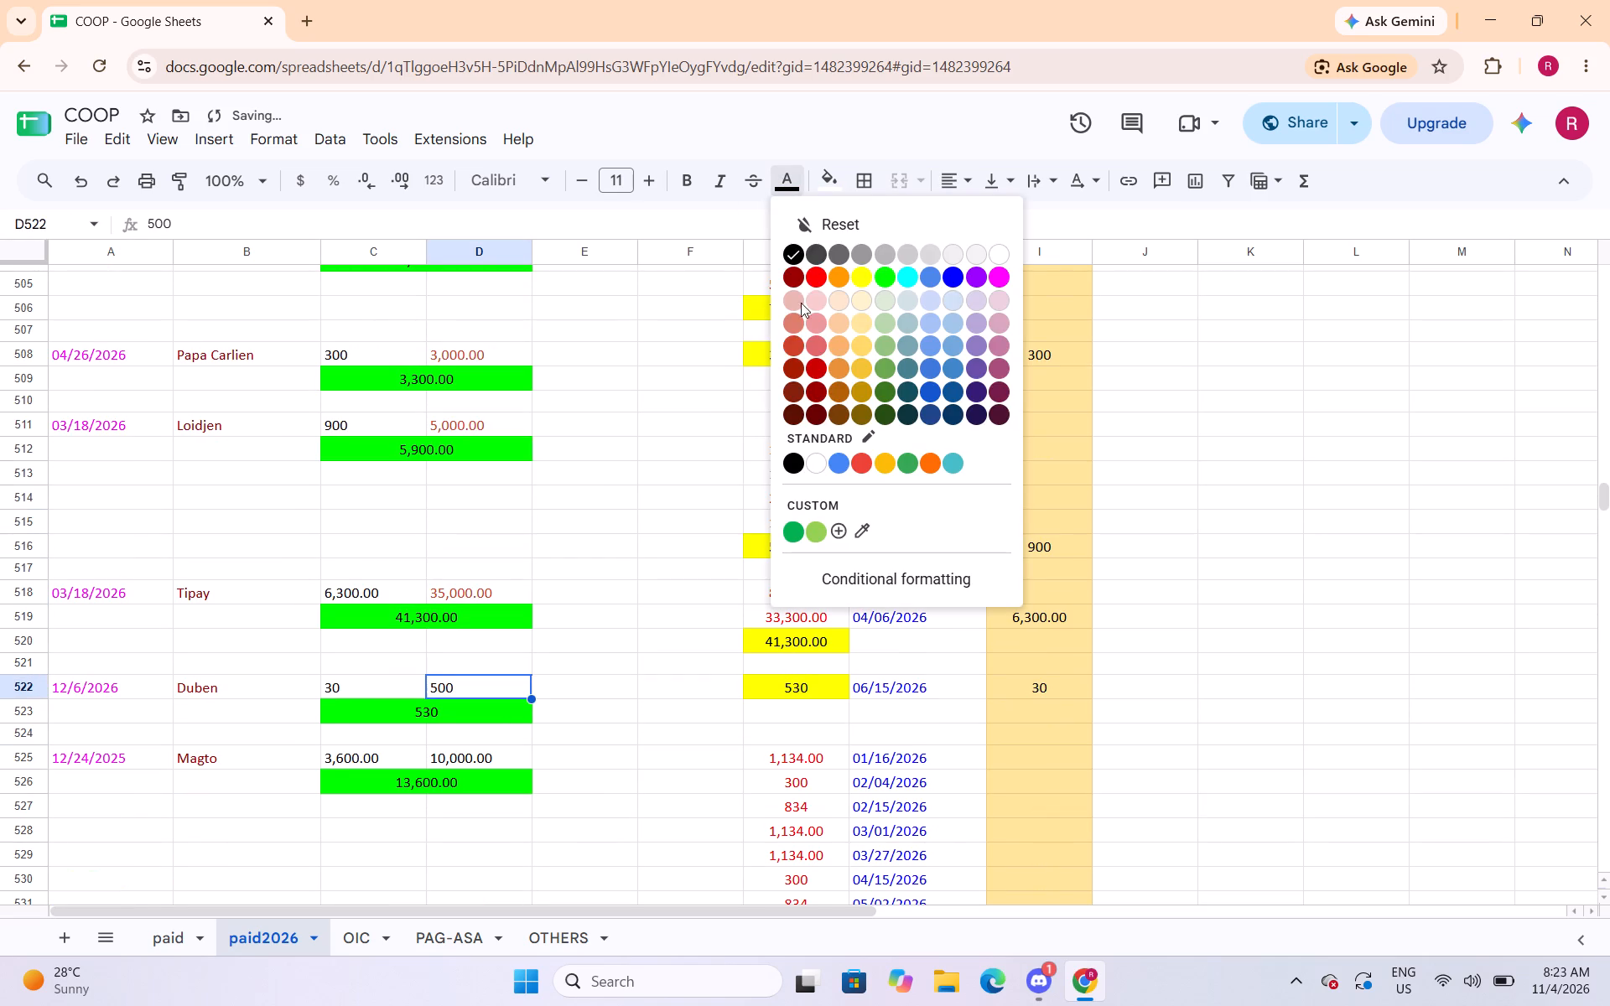
pyautogui.click(786, 347)
# Set the text of Magto's capital in D525 to light red berry 1.
pyautogui.press('Down')
pyautogui.press('Down')
pyautogui.press('Down')
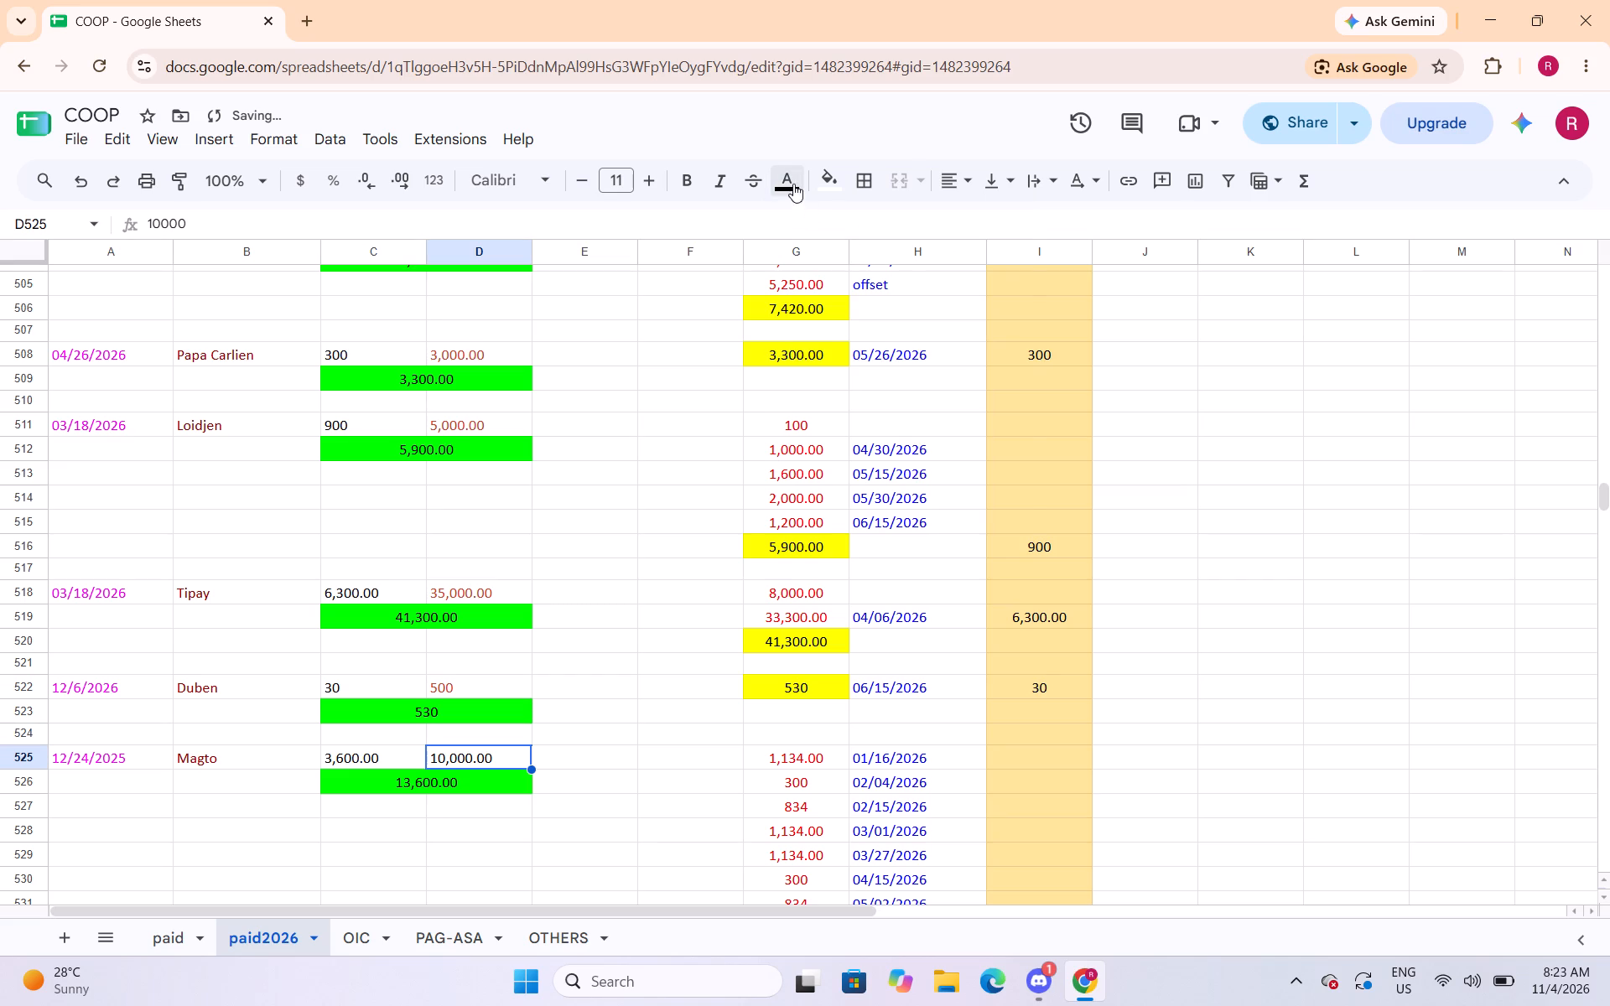
pyautogui.click(793, 184)
pyautogui.click(794, 343)
# Set the text of Rodel's capital in D536 to light red berry 1.
pyautogui.press('Down')
pyautogui.press('Down')
pyautogui.scroll(-2, 716, 417)
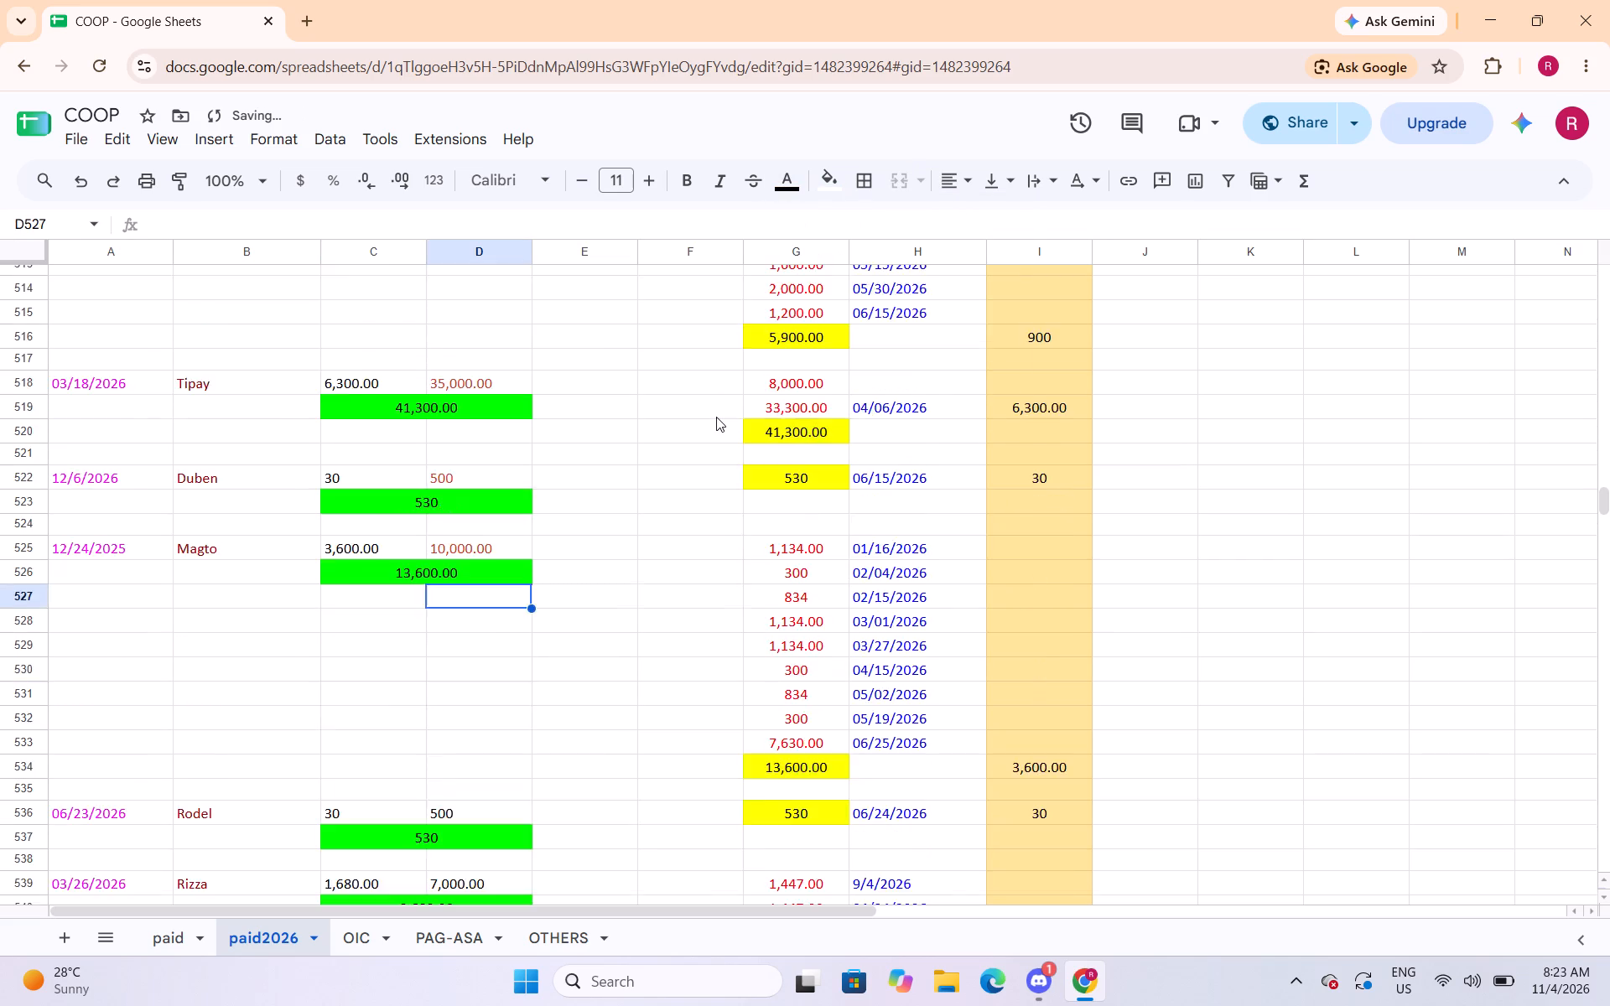
pyautogui.scroll(-3, 716, 417)
pyautogui.press('Down')
pyautogui.press('Down')
pyautogui.press('Down')
pyautogui.press('Down')
pyautogui.press('Down')
pyautogui.press('Down')
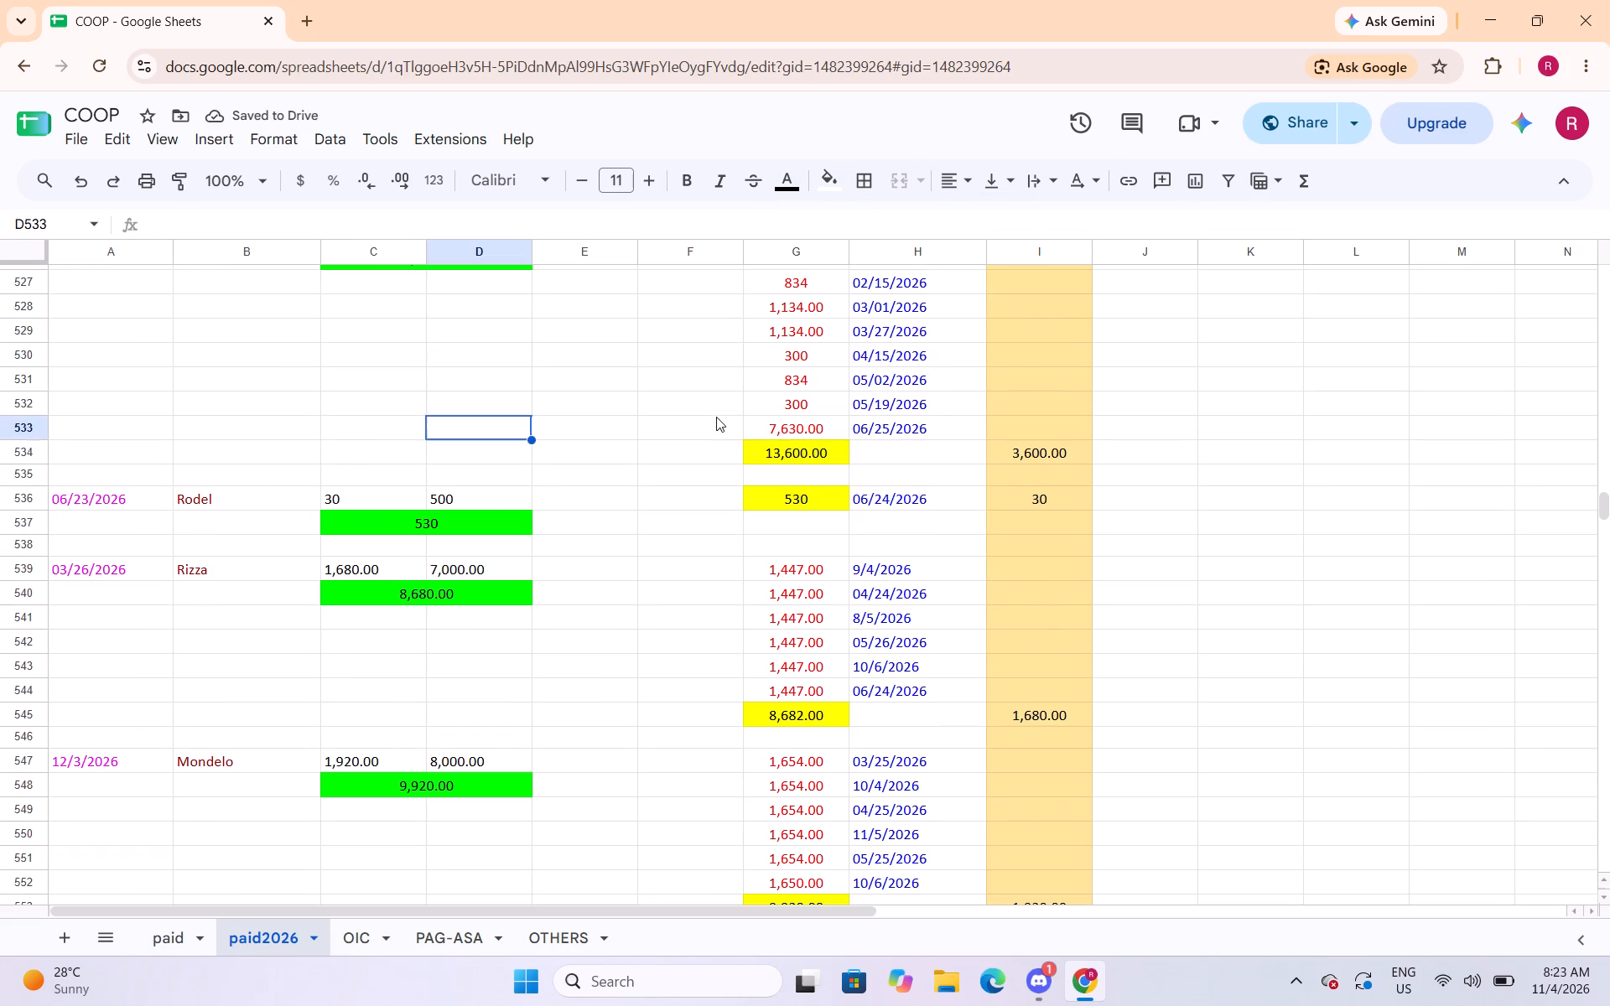
pyautogui.press('Down')
pyautogui.press('Down')
pyautogui.press('Down')
pyautogui.click(789, 196)
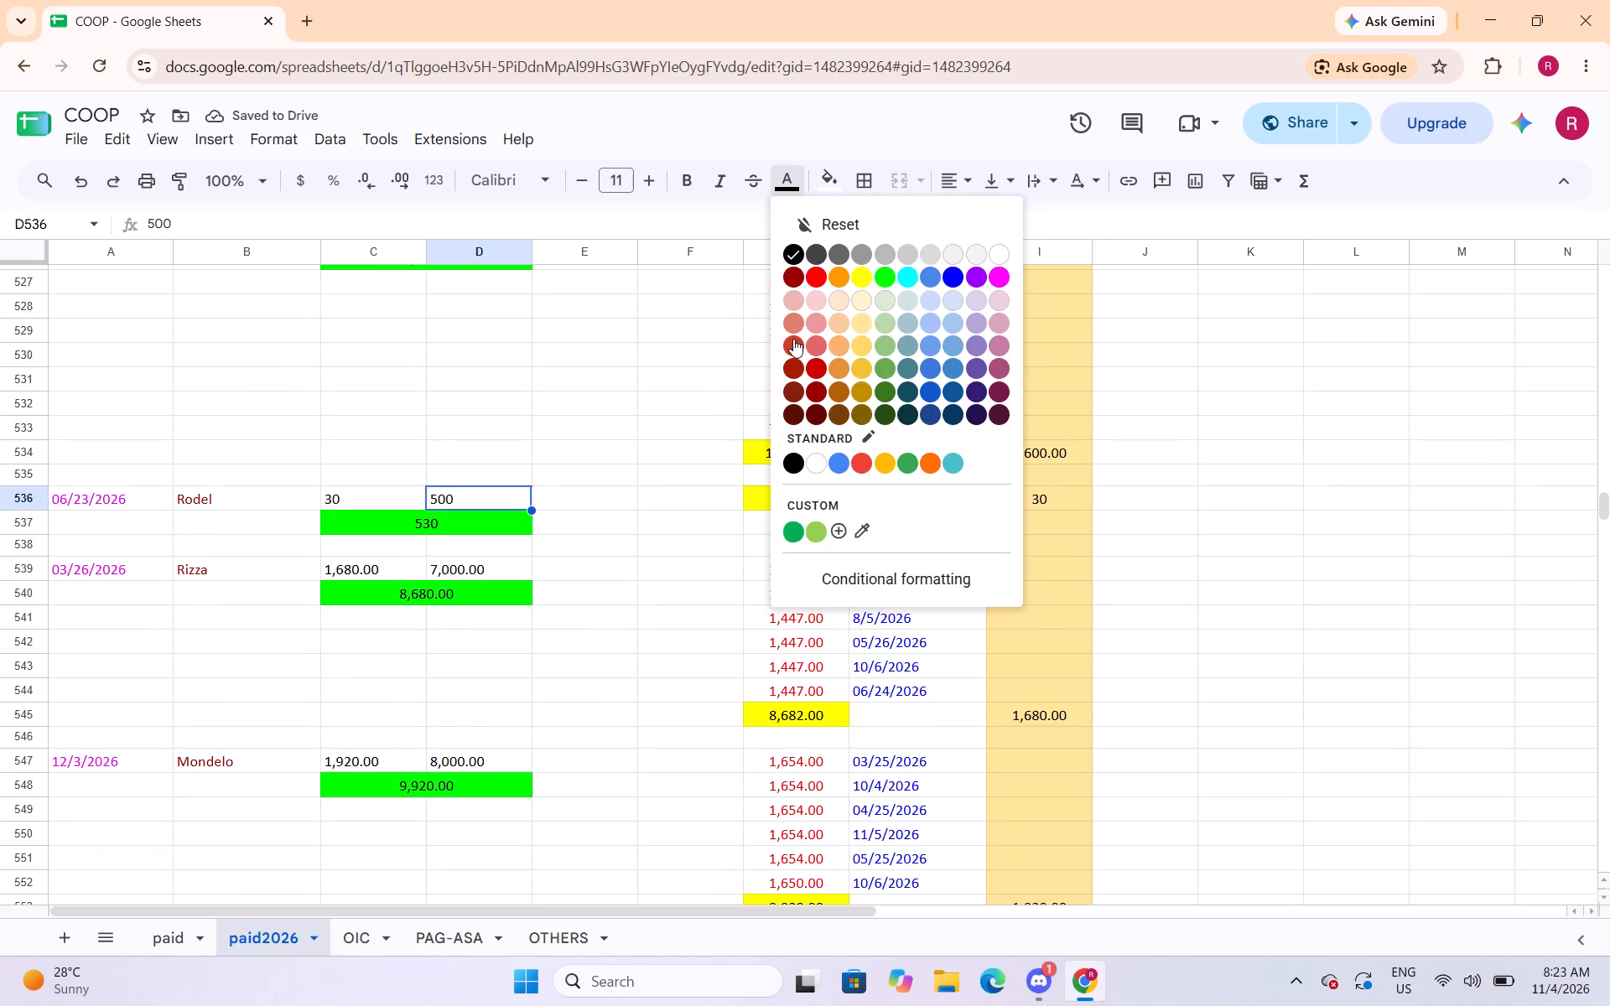
pyautogui.click(793, 339)
# Set the text of Rizza's capital in D539 to light red berry 1.
pyautogui.press('Down')
pyautogui.press('Down')
pyautogui.press('Down')
pyautogui.click(788, 184)
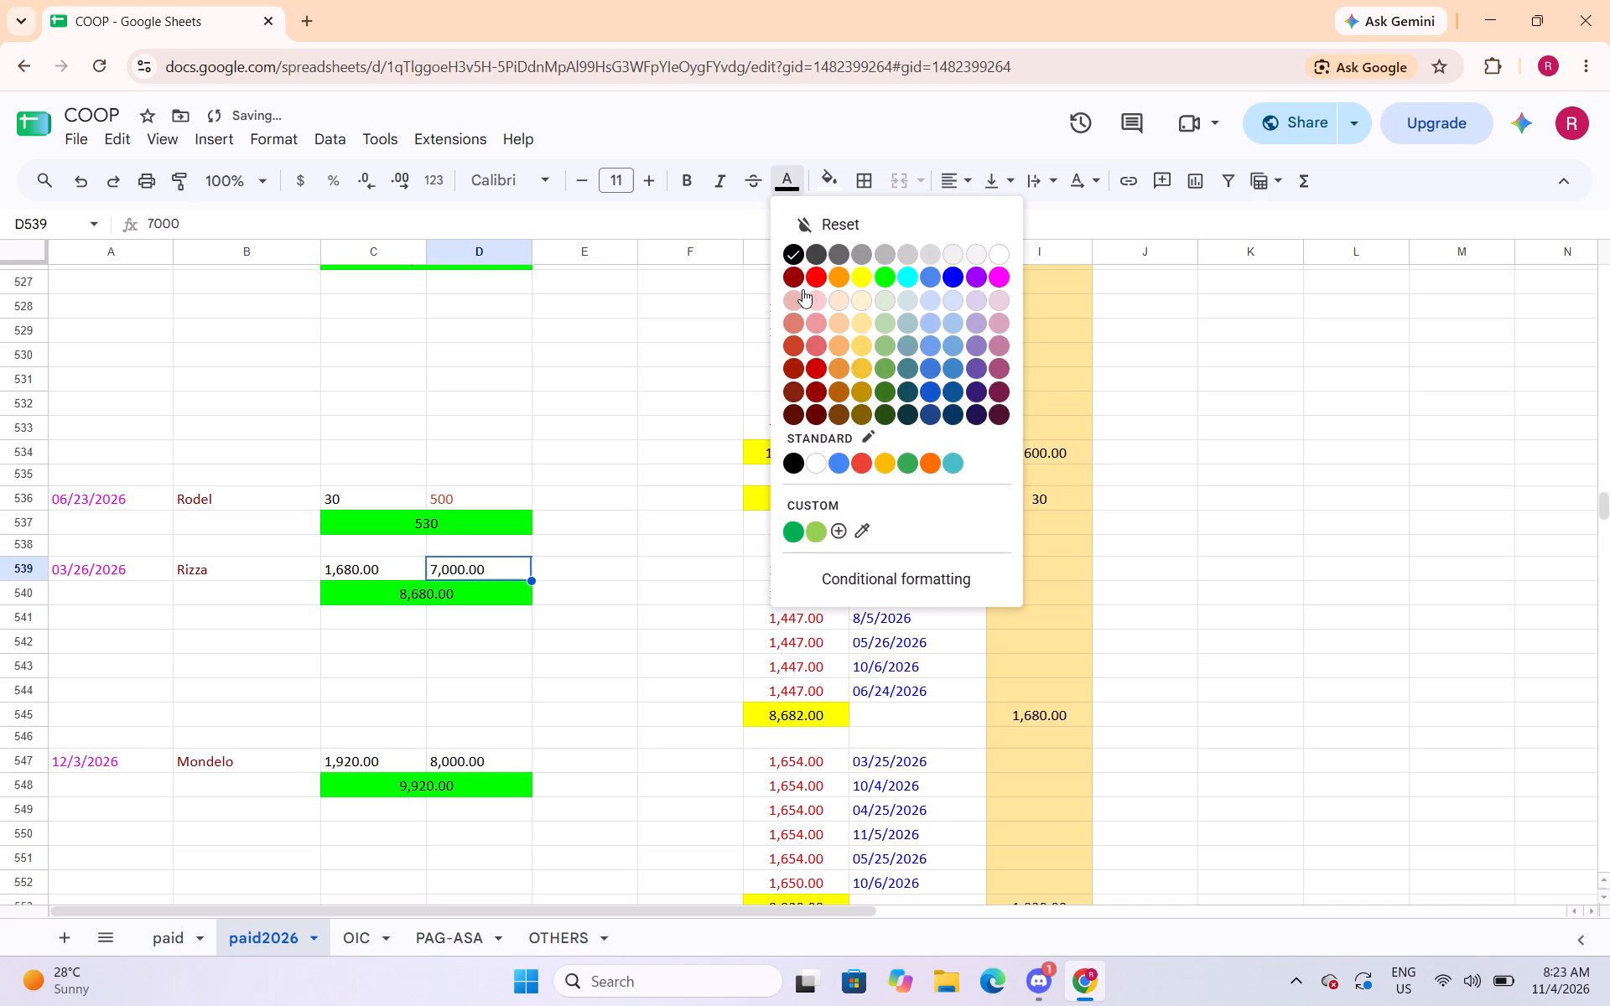
pyautogui.click(793, 343)
# Set the text of Mondelo's capital in D547 to light red berry 1.
pyautogui.press('Down')
pyautogui.press('Down')
pyautogui.press('Down')
pyautogui.press('Down')
pyautogui.press('Down')
pyautogui.press('Down')
pyautogui.press('Down')
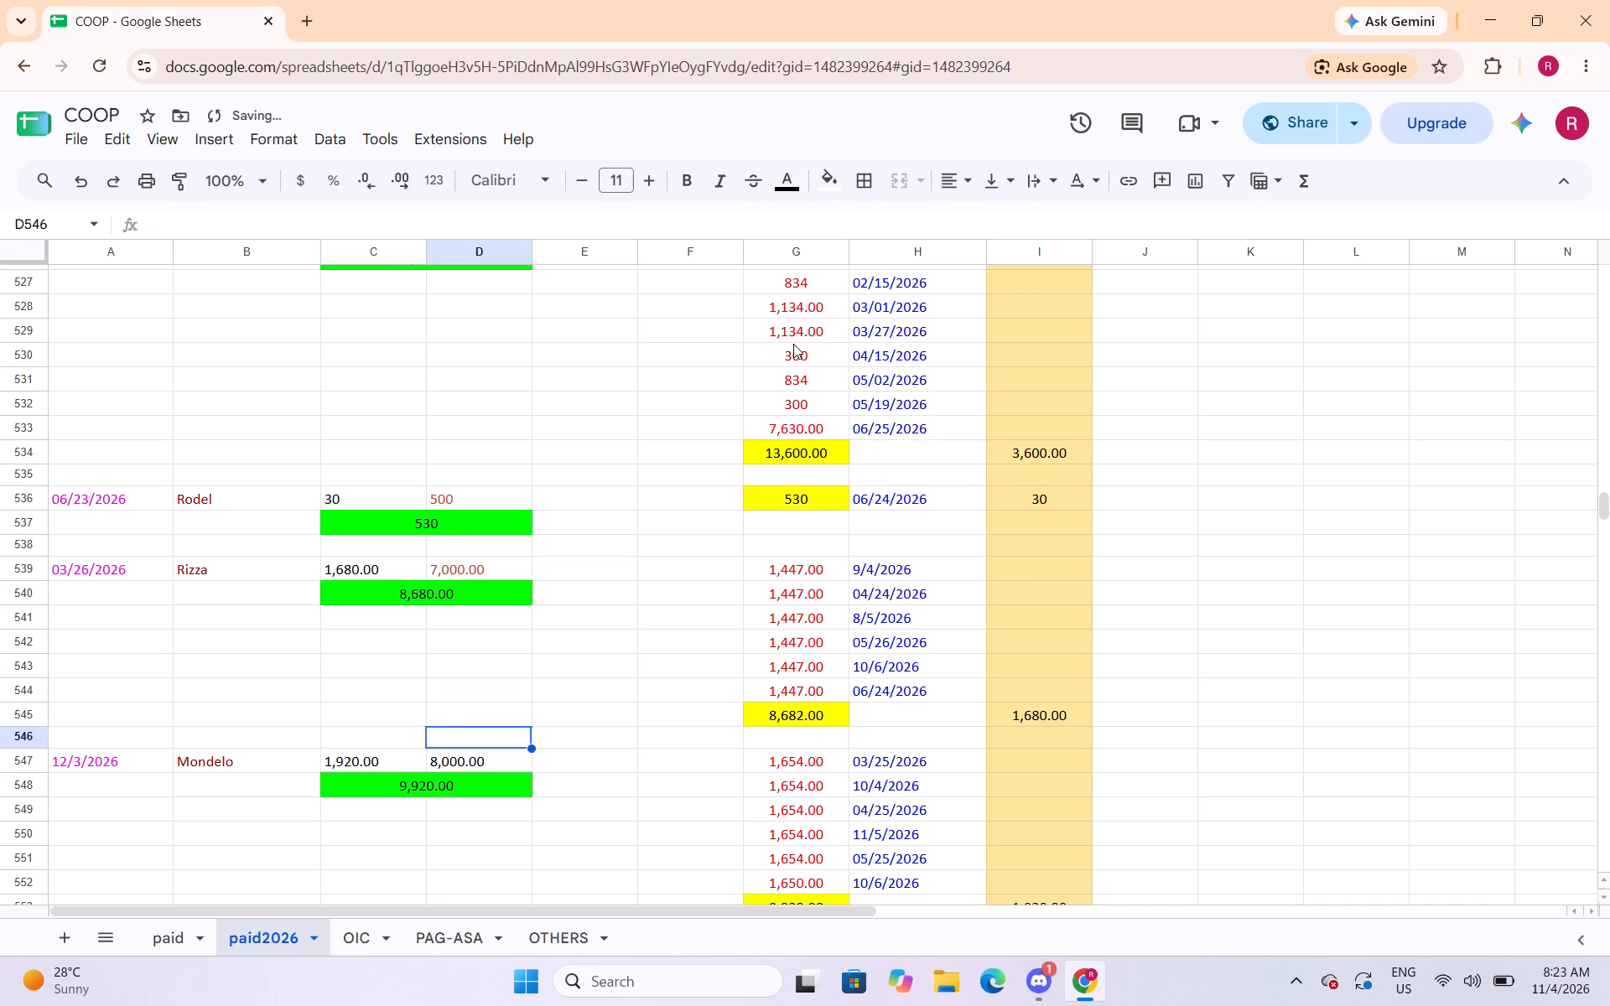
pyautogui.press('Down')
pyautogui.click(793, 184)
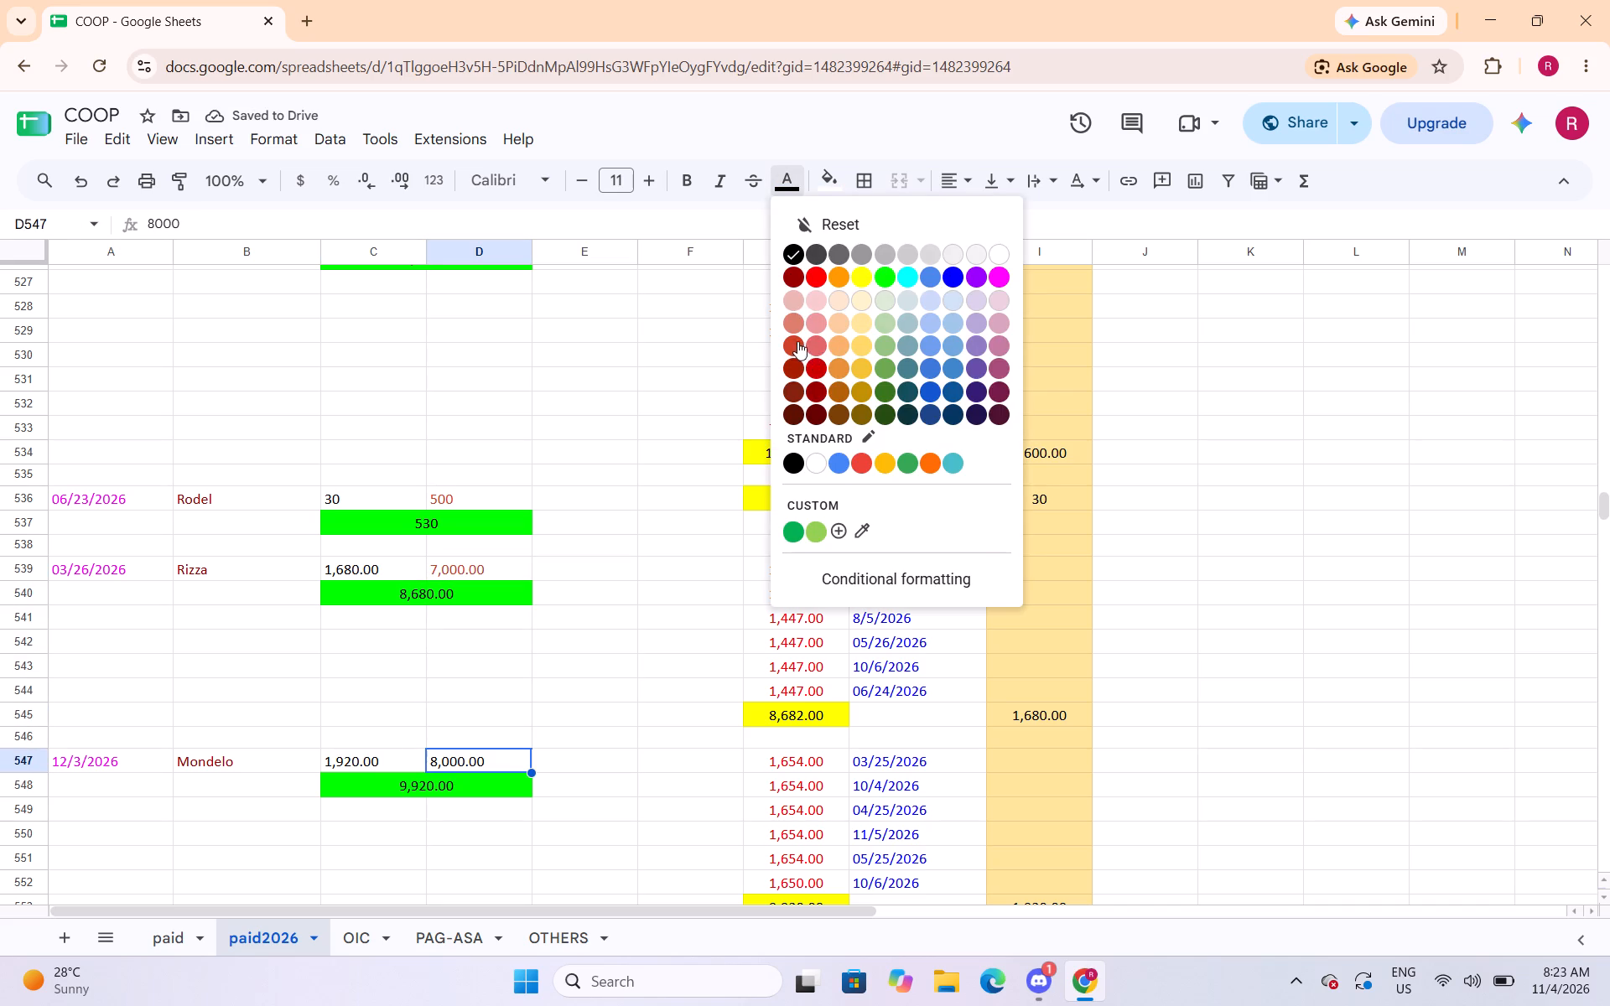
pyautogui.click(797, 341)
# Set the text of Mondelo's second capital amount in D555 to light red berry 1.
pyautogui.press('Down')
pyautogui.scroll(-5, 712, 428)
pyautogui.press('Down')
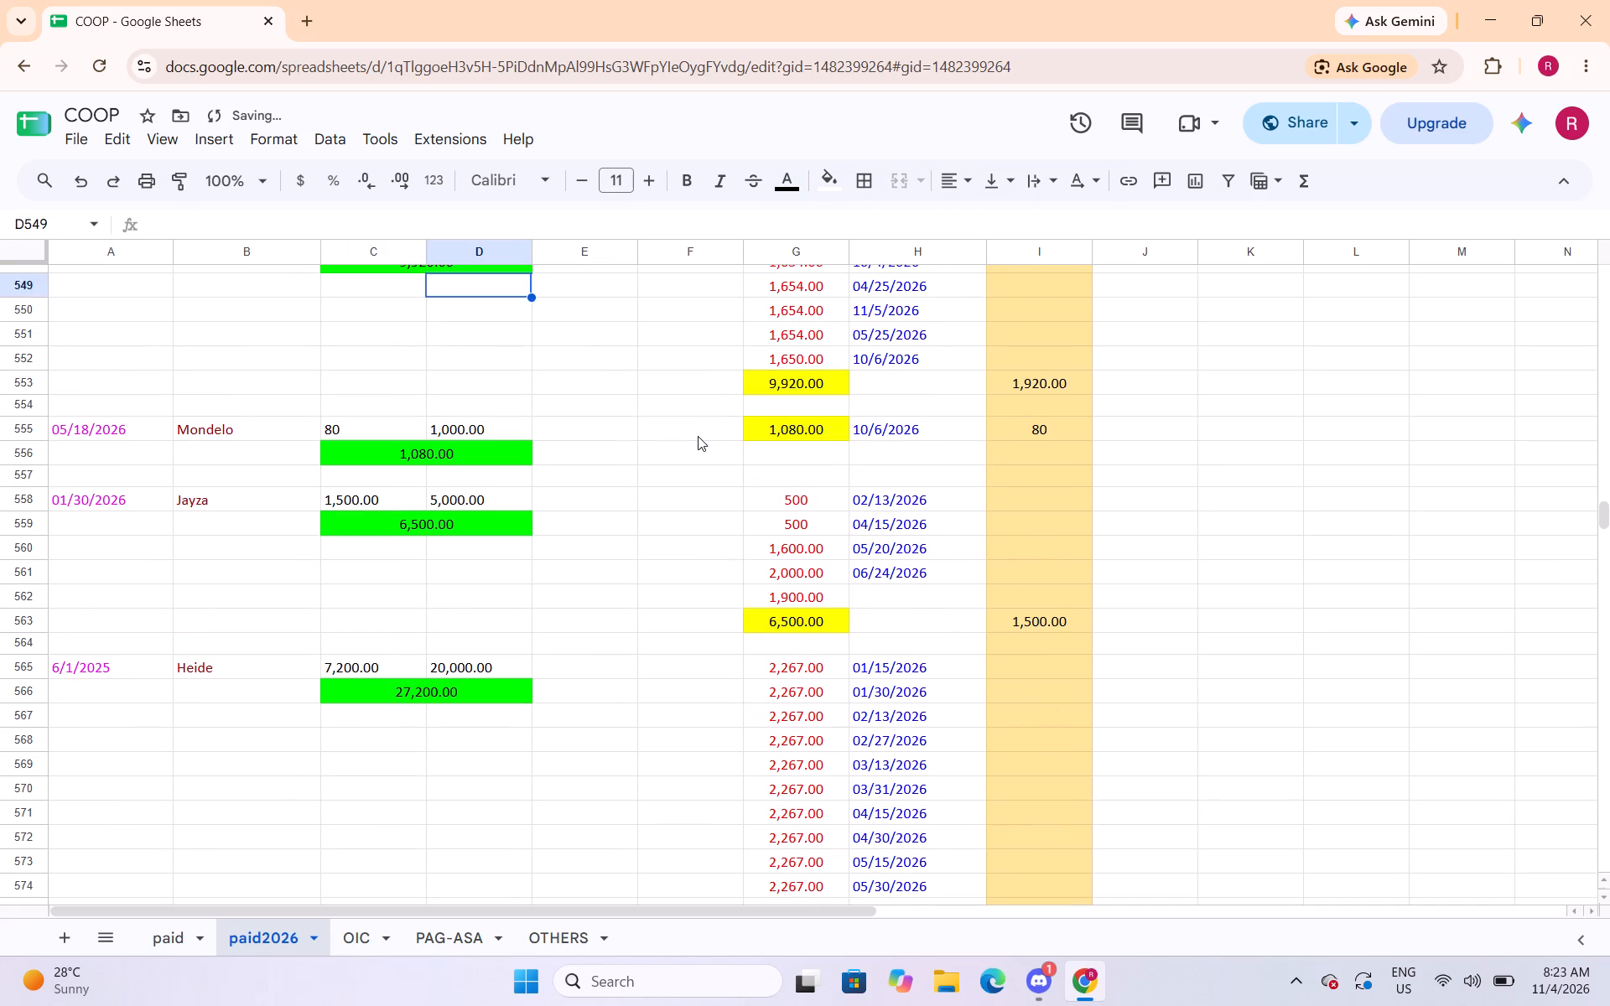
pyautogui.press('Down')
pyautogui.press('Down')
pyautogui.press('Down')
pyautogui.press('Down')
pyautogui.press('Down')
pyautogui.press('Down')
pyautogui.click(796, 183)
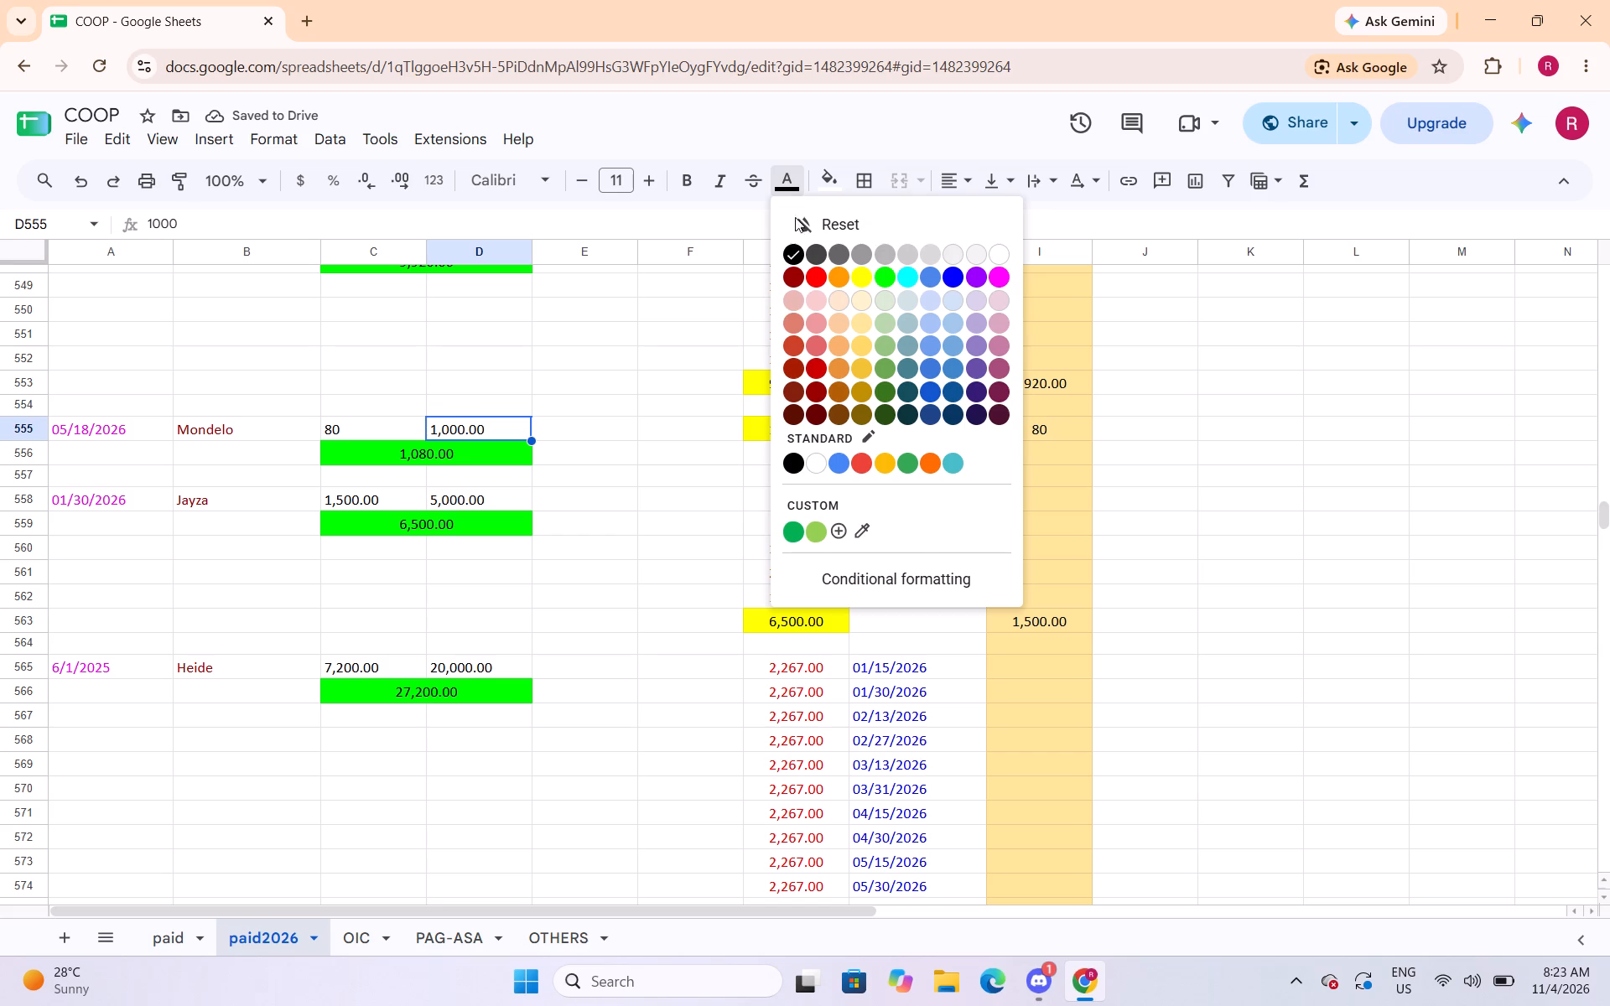
pyautogui.click(797, 345)
# Set the text of Jayza's capital in D558 and Heide's capital in D565 to light red berry 1.
pyautogui.press('Down')
pyautogui.press('Down')
pyautogui.press('Down')
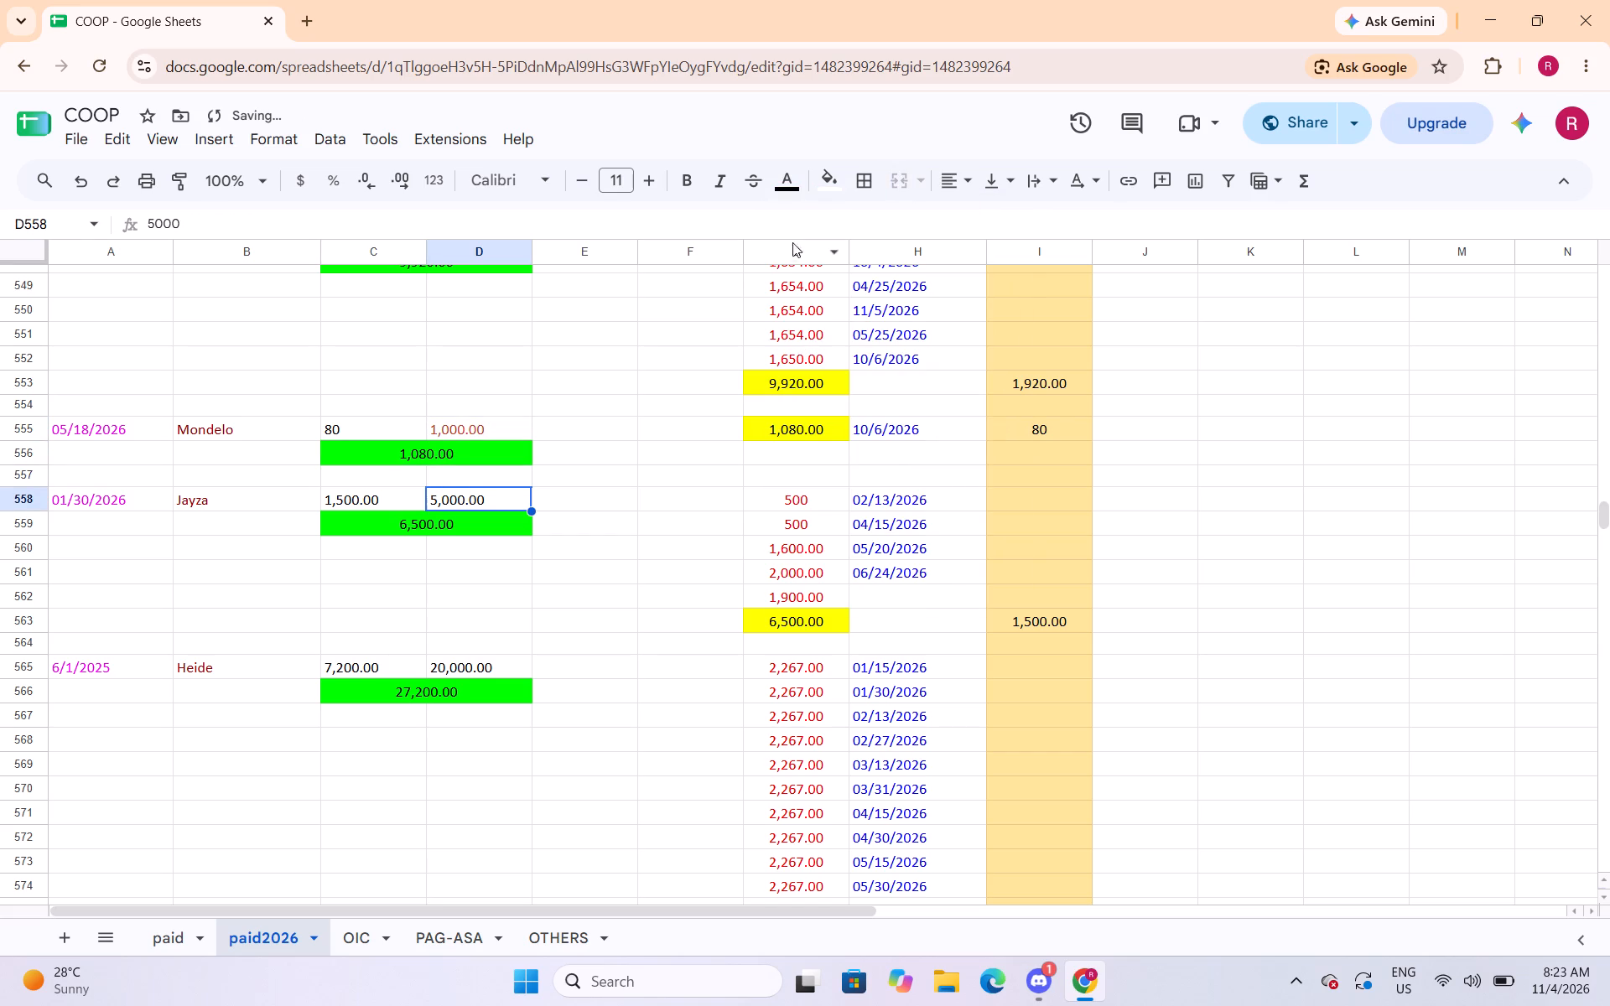
pyautogui.click(787, 189)
pyautogui.click(793, 345)
pyautogui.press('Down')
pyautogui.press('Down')
pyautogui.press('Down')
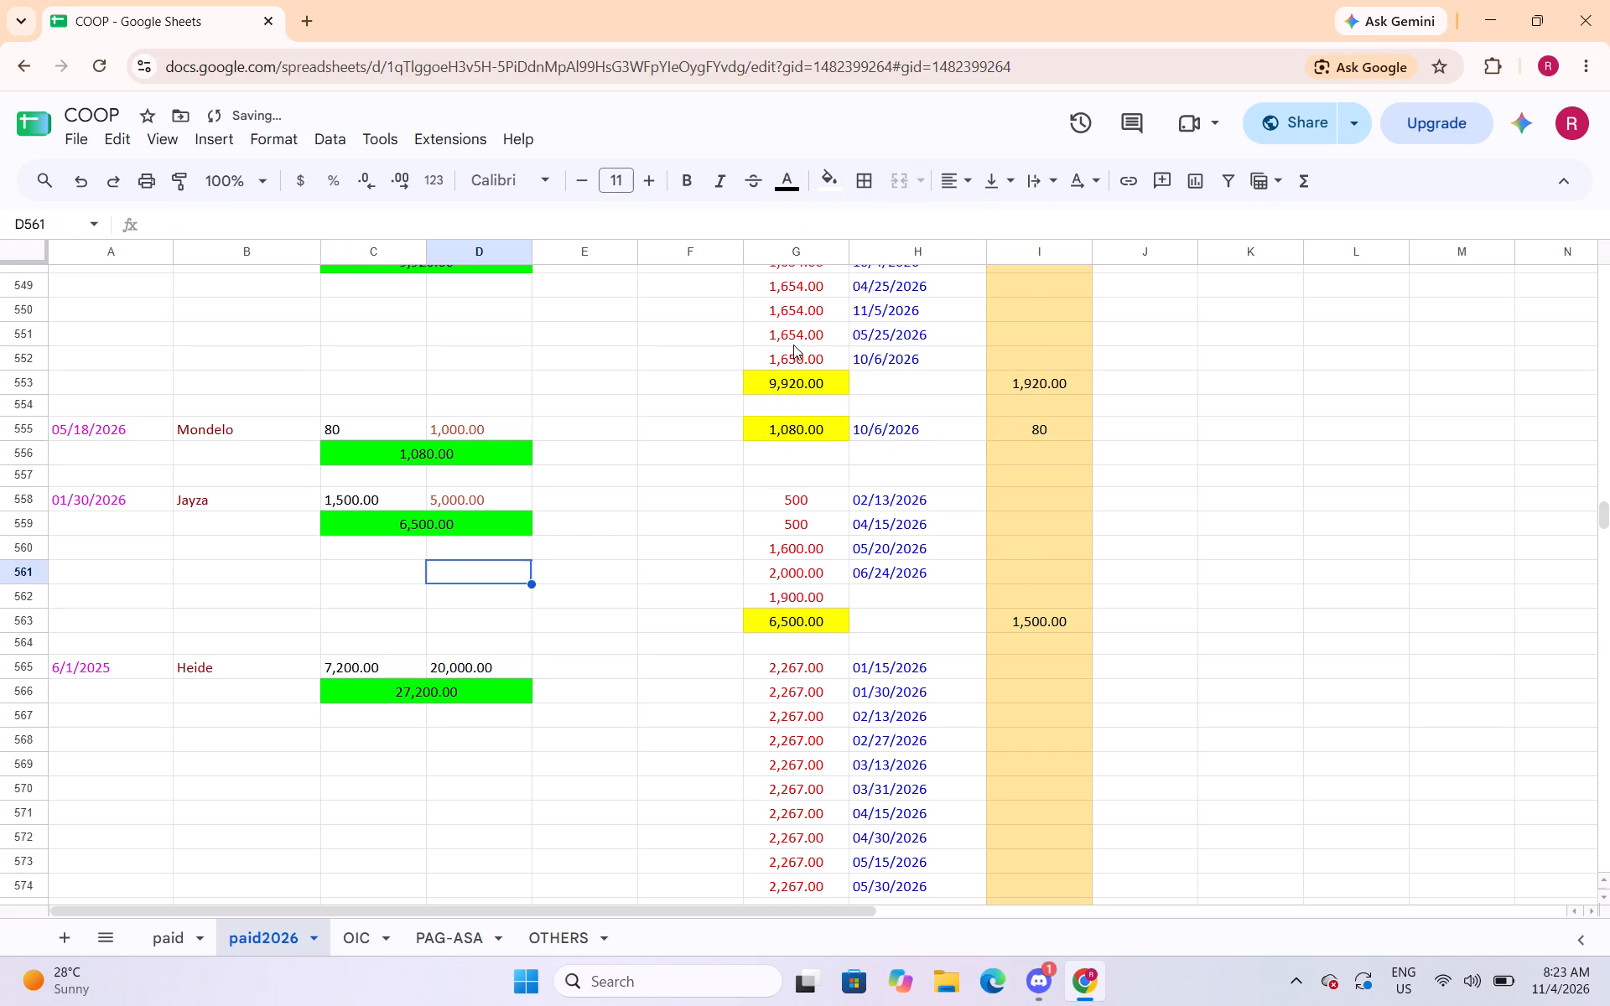
pyautogui.press('Down')
pyautogui.press('Down')
pyautogui.press('Down')
pyautogui.press('Down')
pyautogui.click(792, 181)
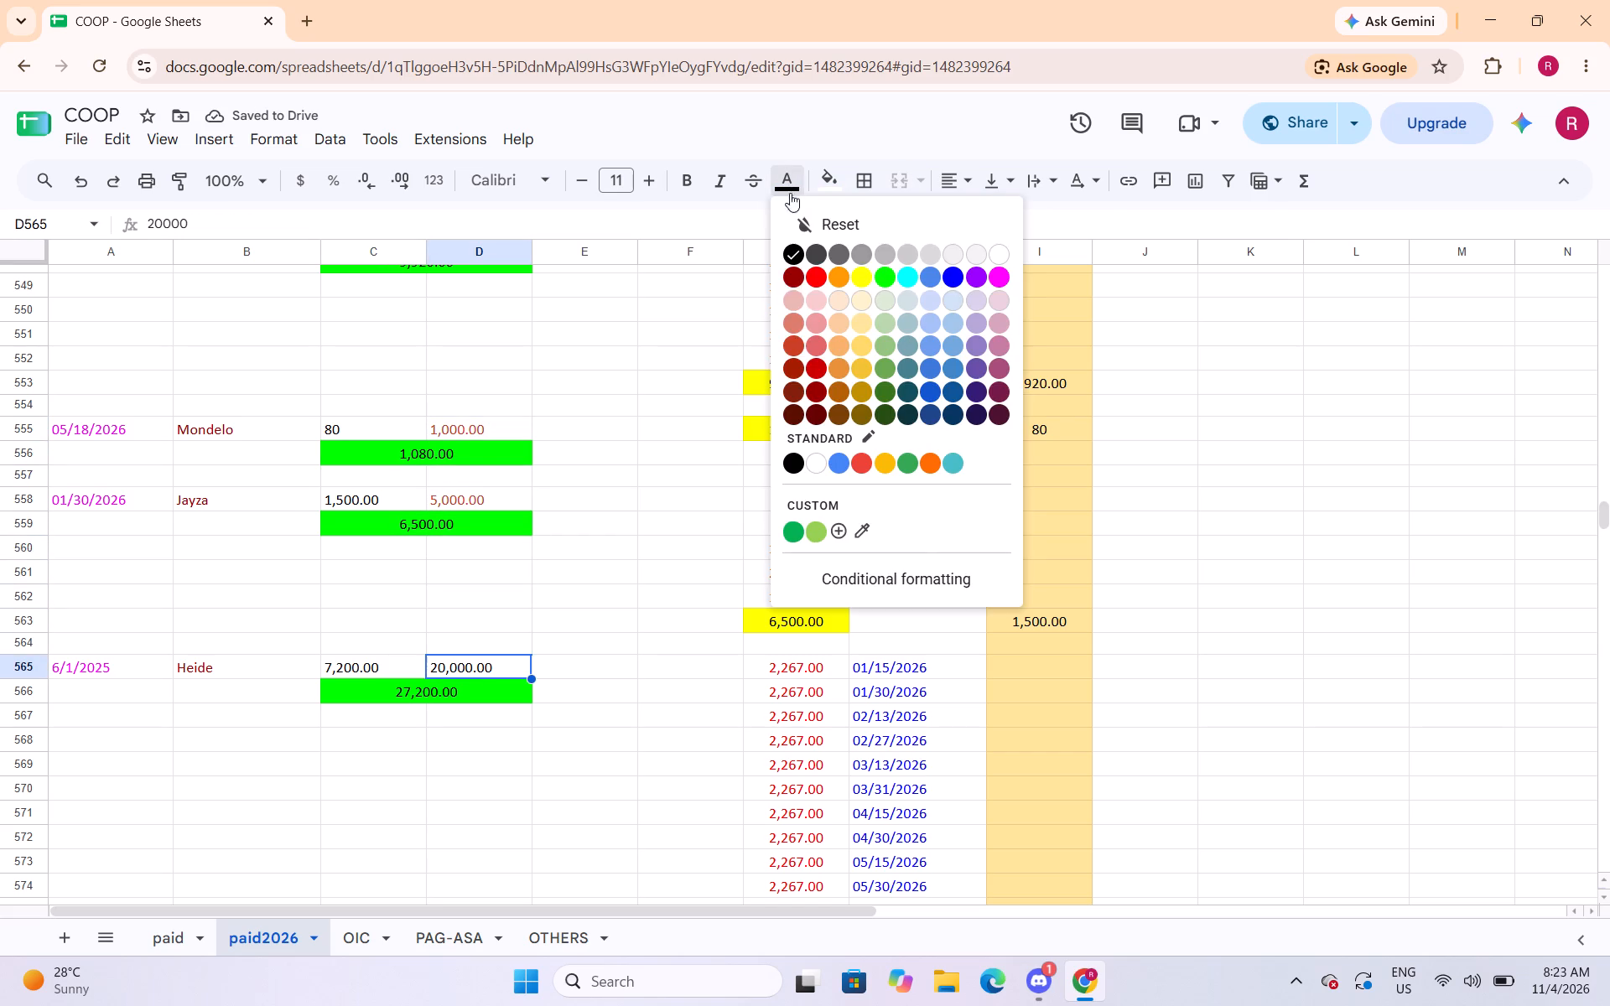
pyautogui.click(791, 342)
# Set the text of Celocia's capital in D579 to light red berry 1.
pyautogui.scroll(-5, 699, 446)
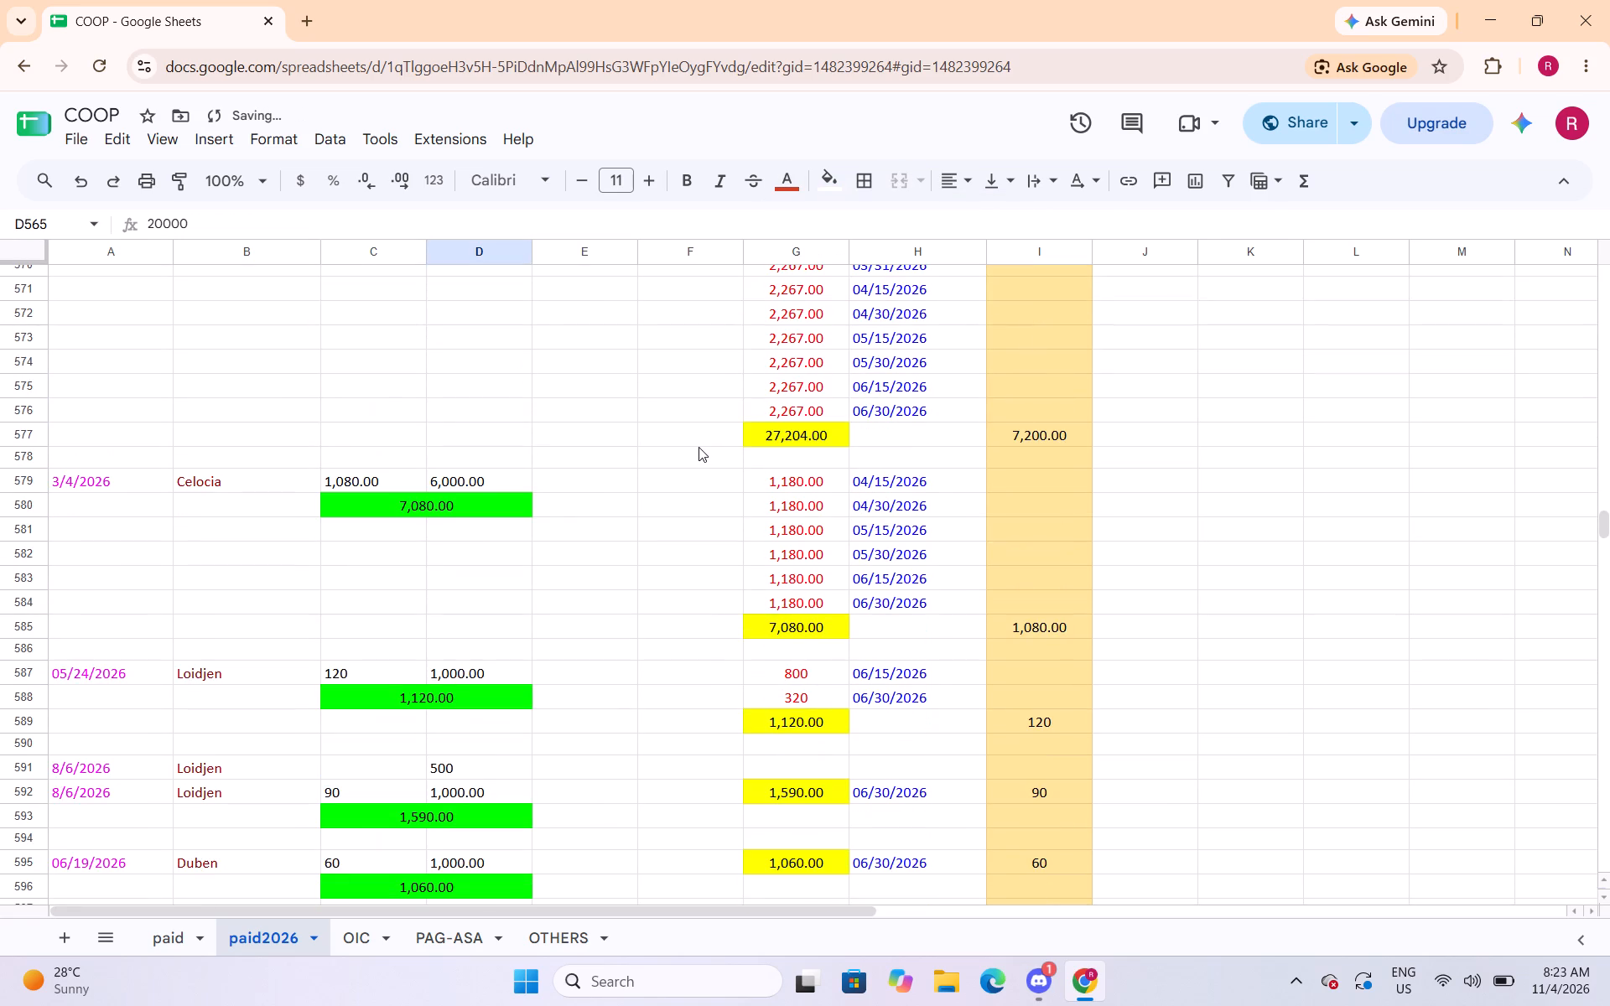
pyautogui.press('Down')
pyautogui.press('Down')
pyautogui.click(494, 588)
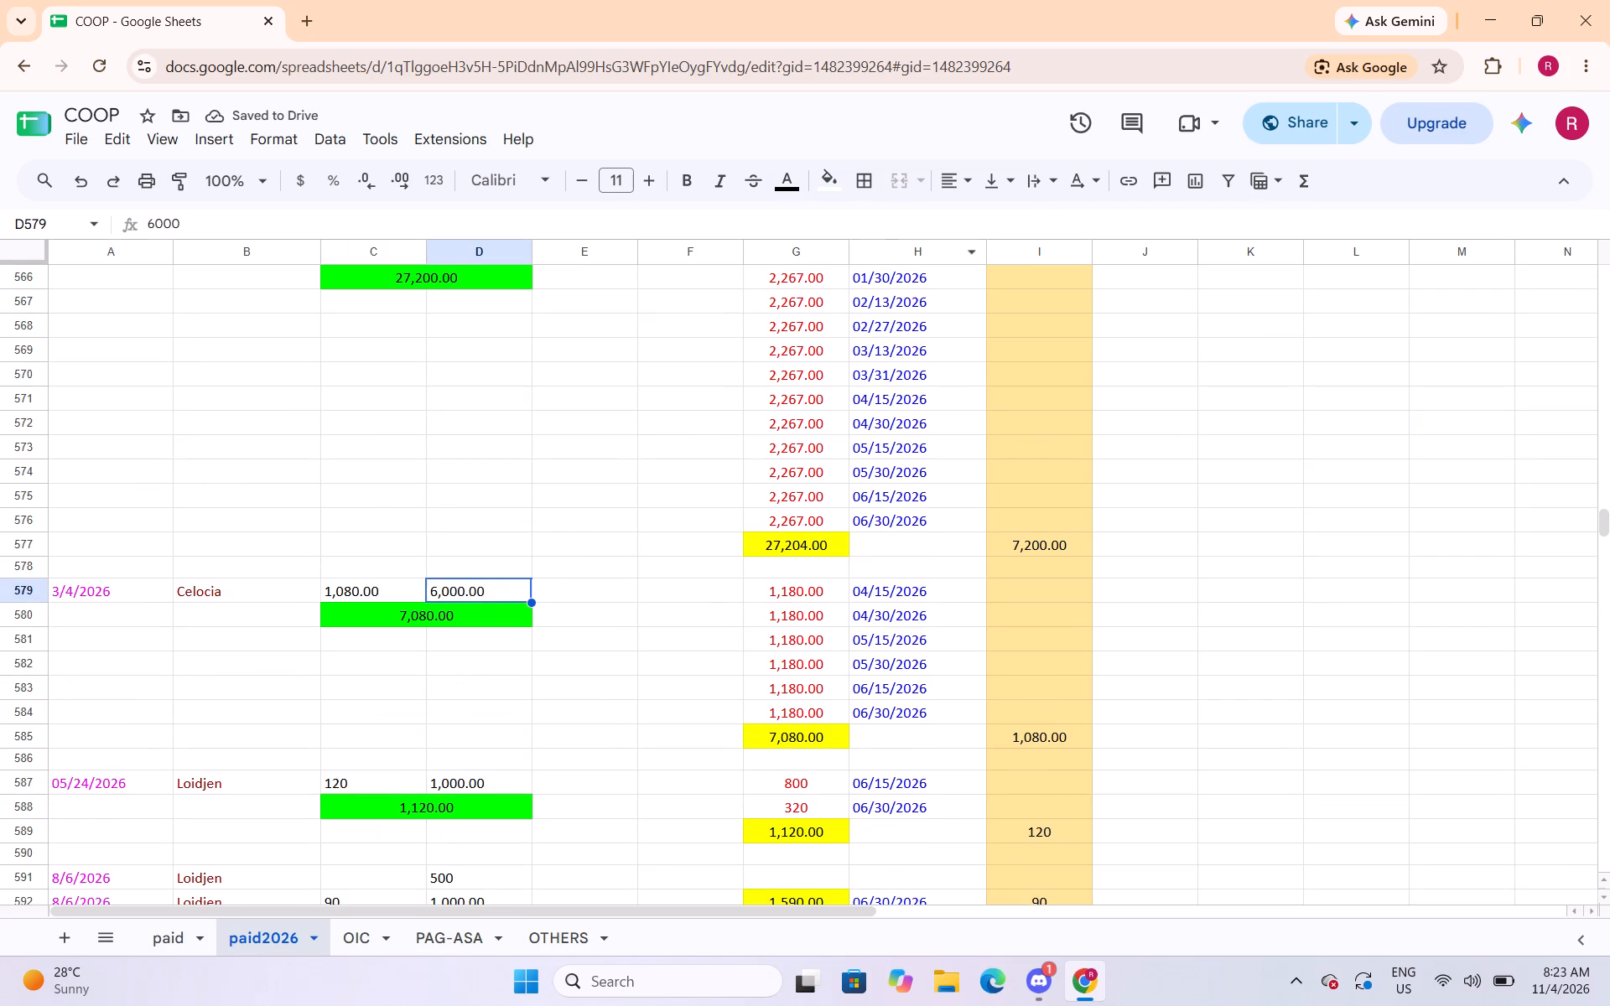
pyautogui.click(787, 189)
pyautogui.click(800, 343)
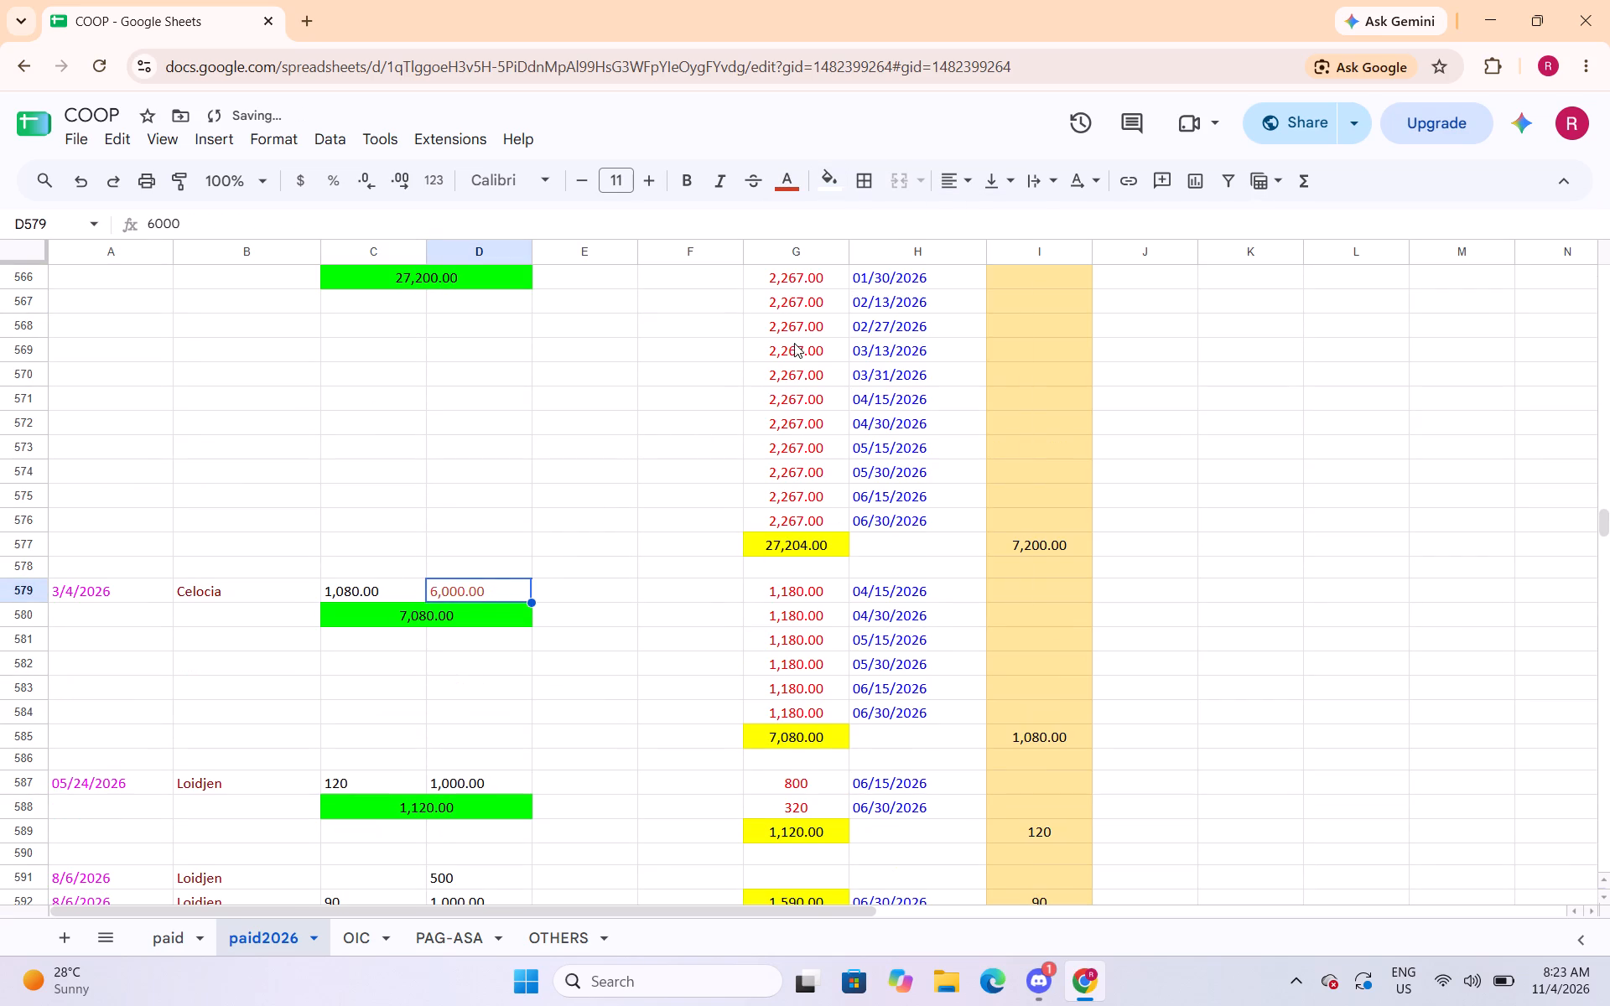
# Set the text of Loidjen's capital in D587 to light red berry 1.
pyautogui.scroll(1, 669, 412)
pyautogui.scroll(-4, 669, 412)
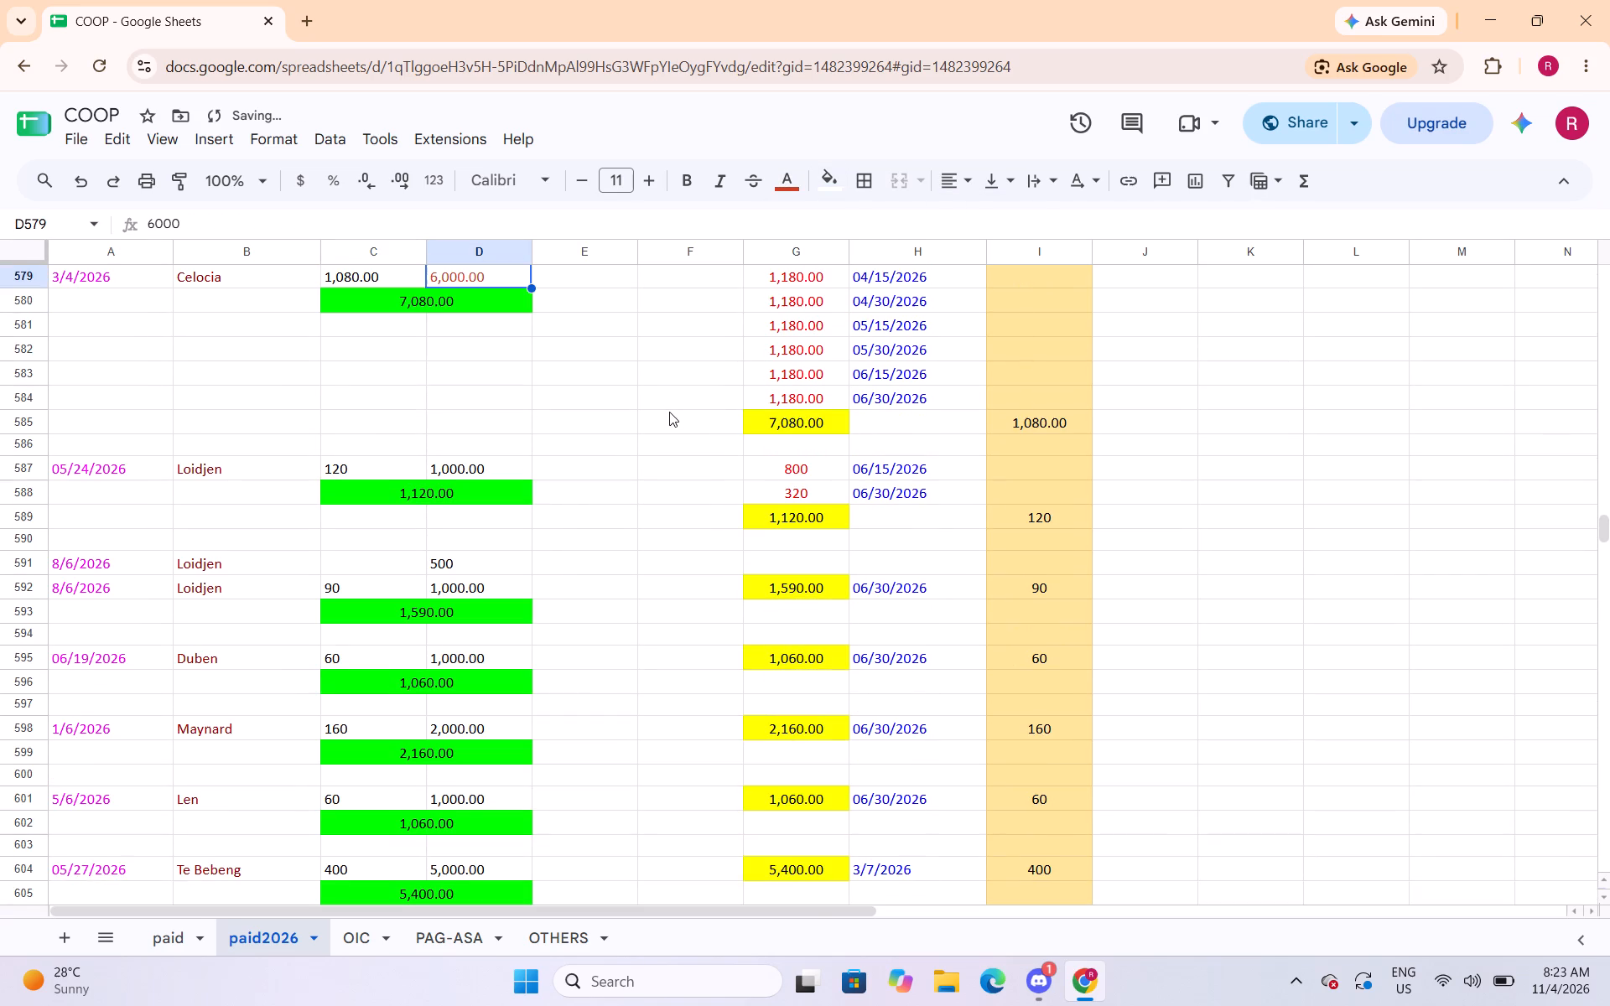
pyautogui.press('Down')
pyautogui.press('Down')
pyautogui.press('Down')
pyautogui.press('Down')
pyautogui.press('Down')
pyautogui.press('Down')
pyautogui.press('Down')
pyautogui.press('Down')
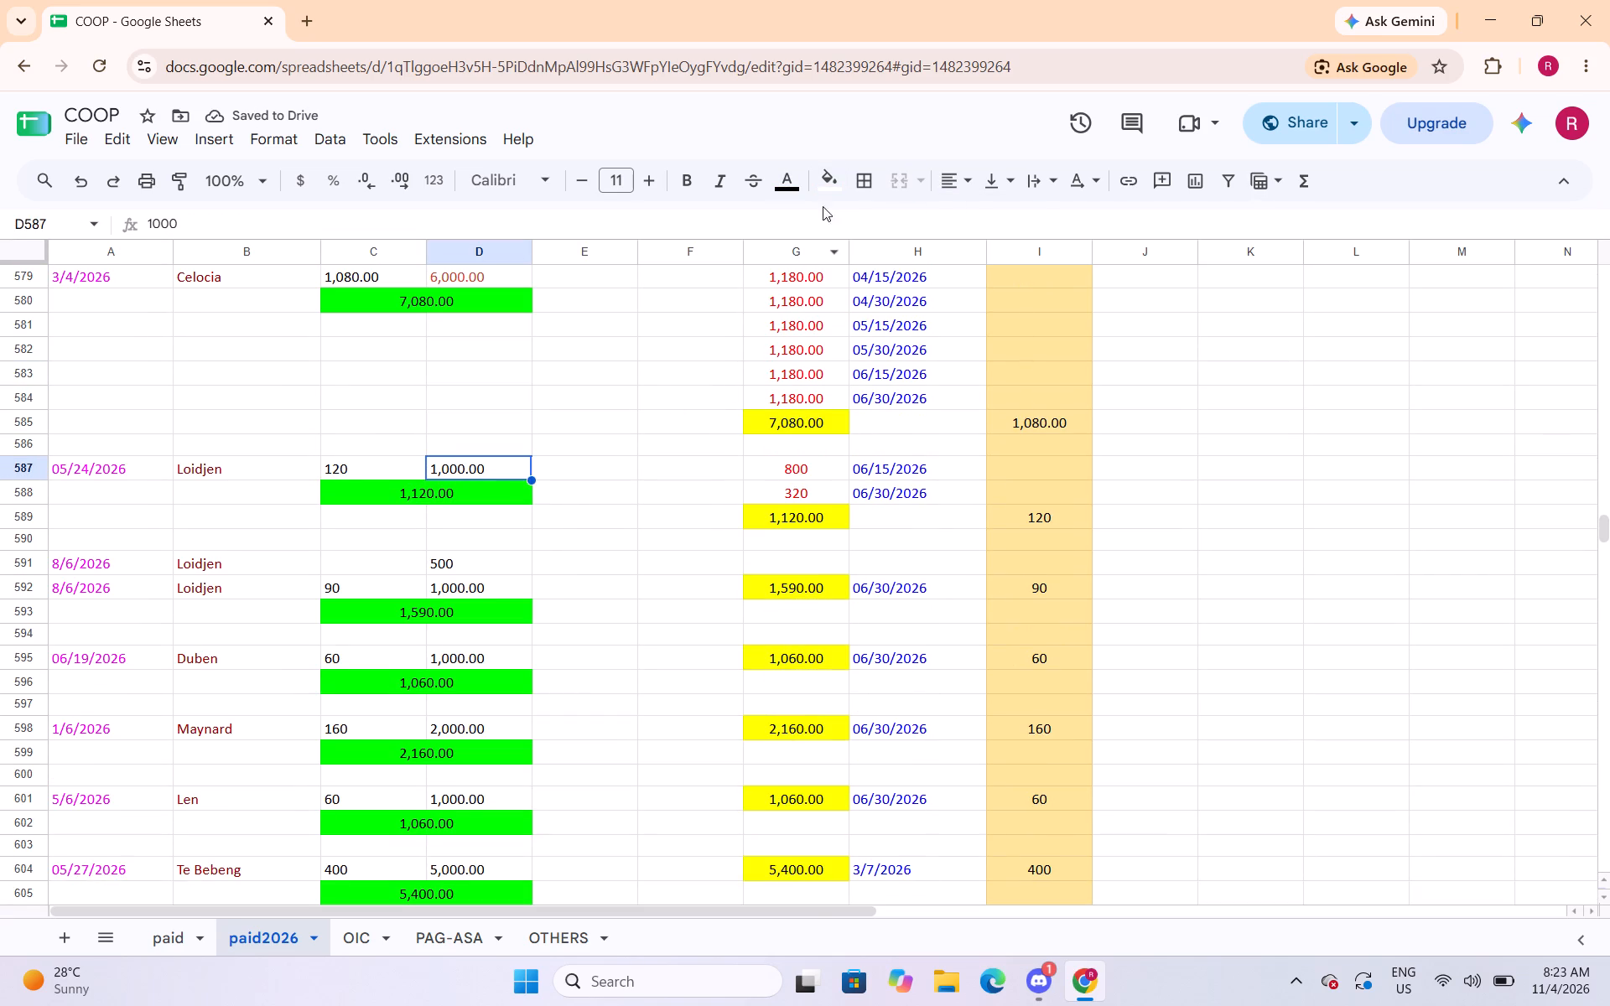
pyautogui.click(799, 184)
pyautogui.click(795, 341)
# Set the text of Loidjen's two capital amounts in D591:D592 to light red berry 1.
pyautogui.press('Down')
pyautogui.press('Down')
pyautogui.press('Down')
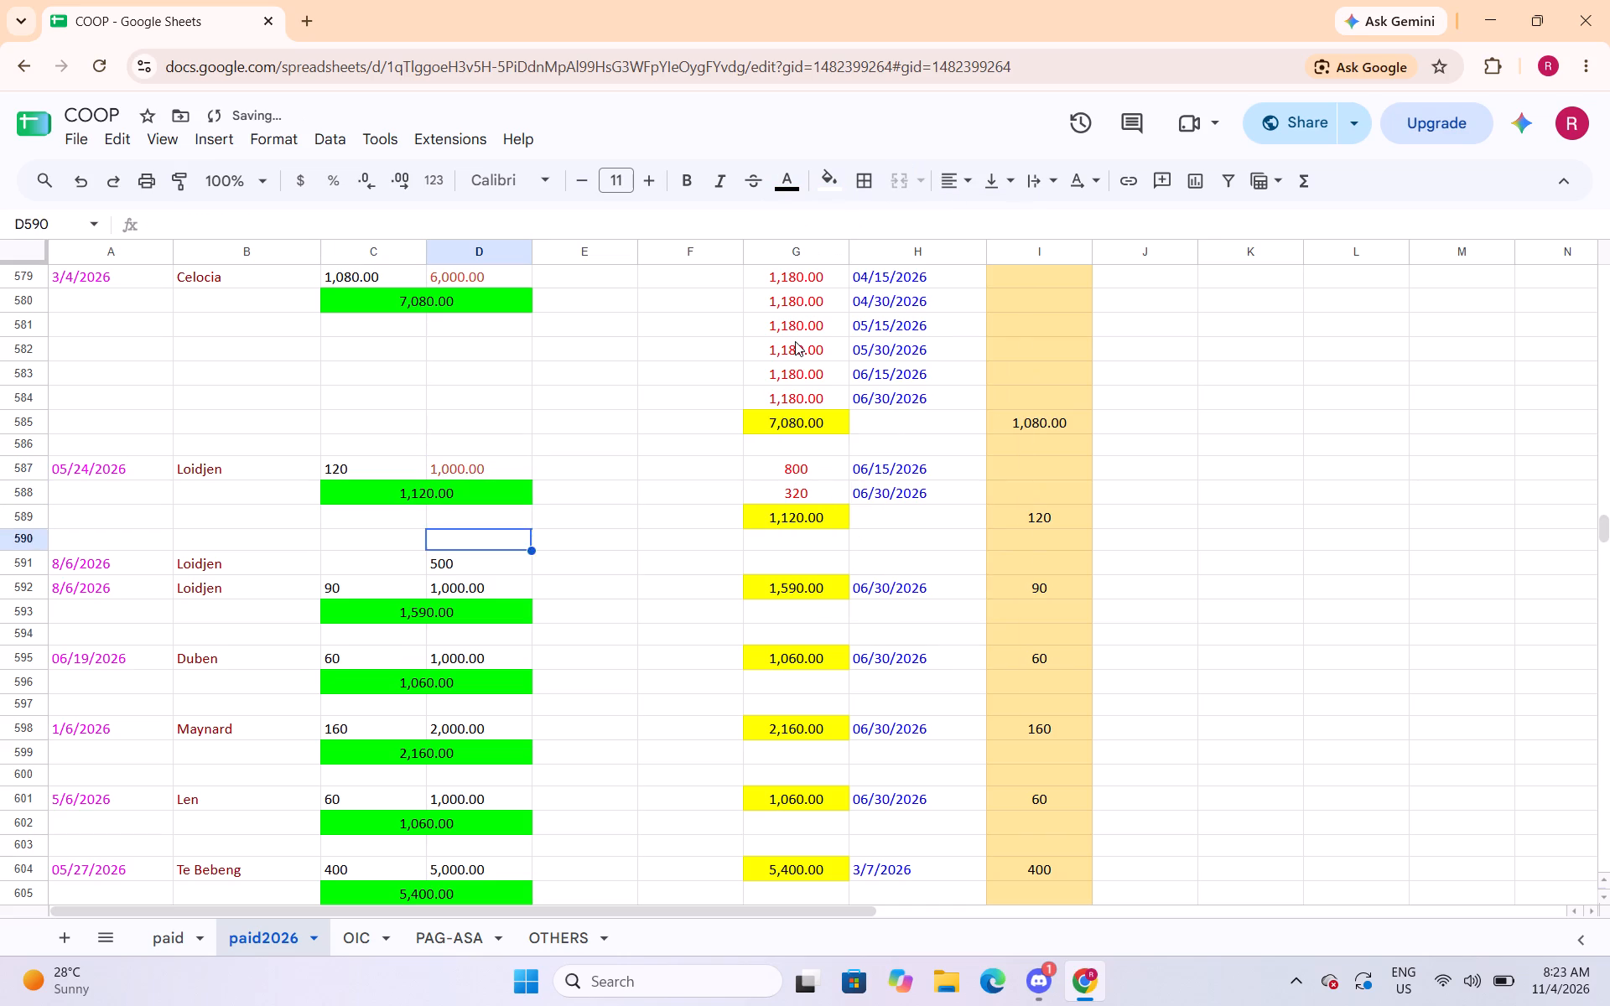
pyautogui.press('Down')
pyautogui.moveTo(497, 563); pyautogui.dragTo(491, 579)
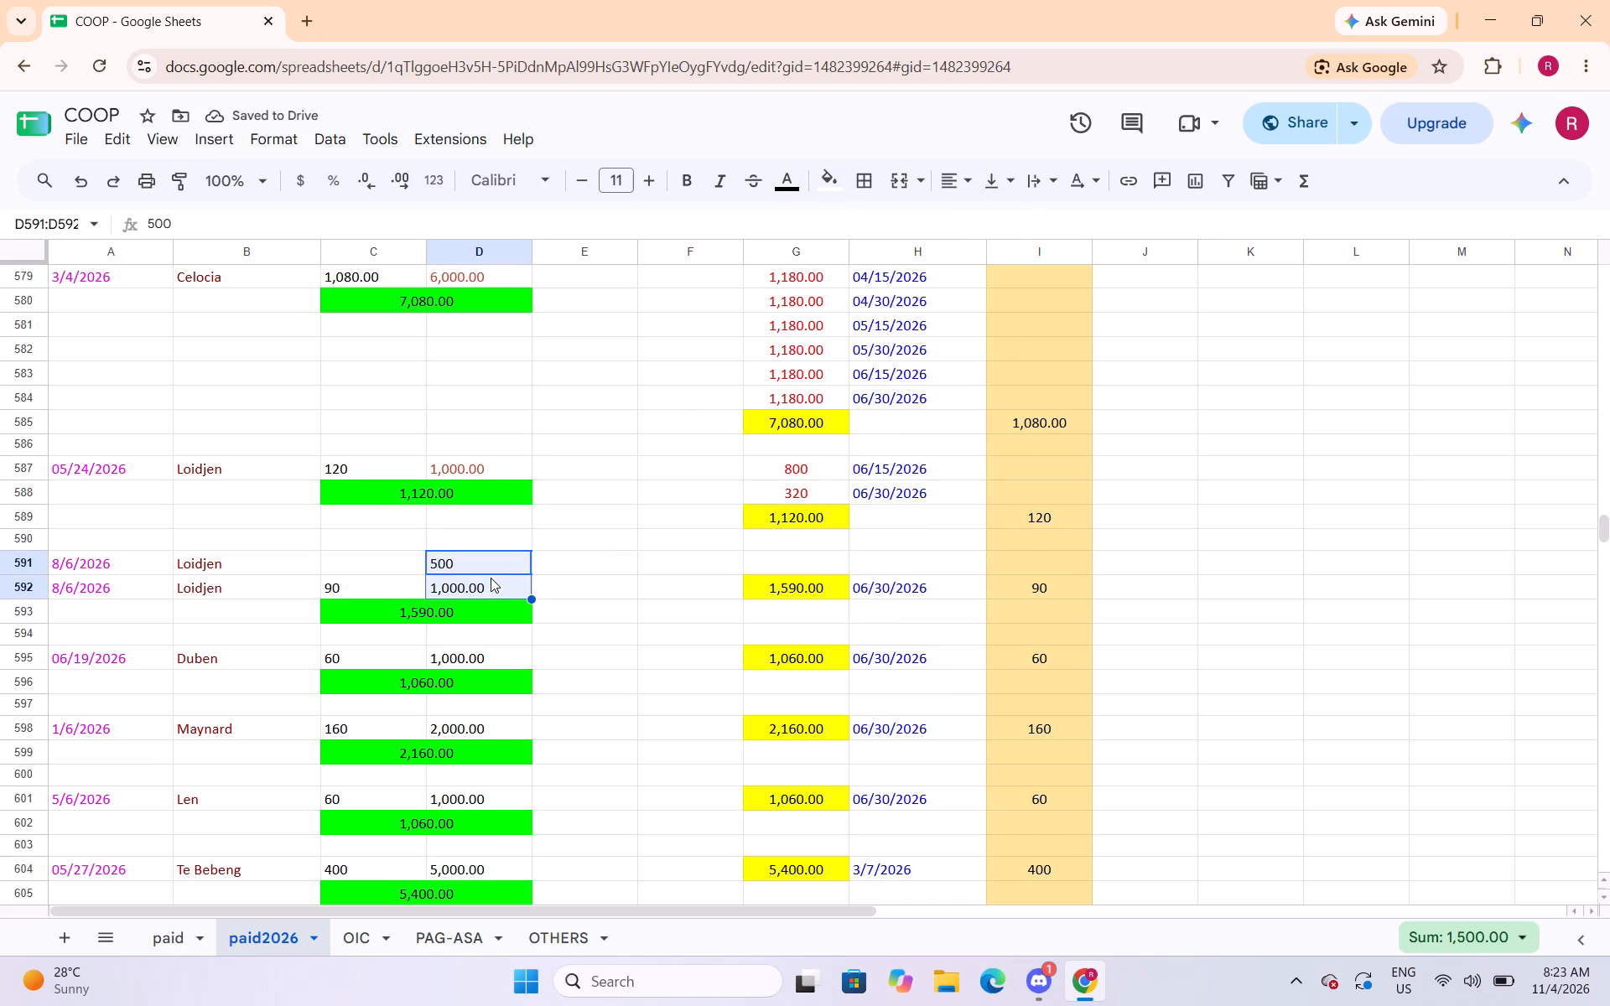
pyautogui.click(785, 181)
pyautogui.click(791, 344)
# Set the text of Duben's capital in D595 and Maynard's capital in D598 to light red berry 1.
pyautogui.scroll(-2, 506, 530)
pyautogui.click(490, 450)
pyautogui.click(782, 174)
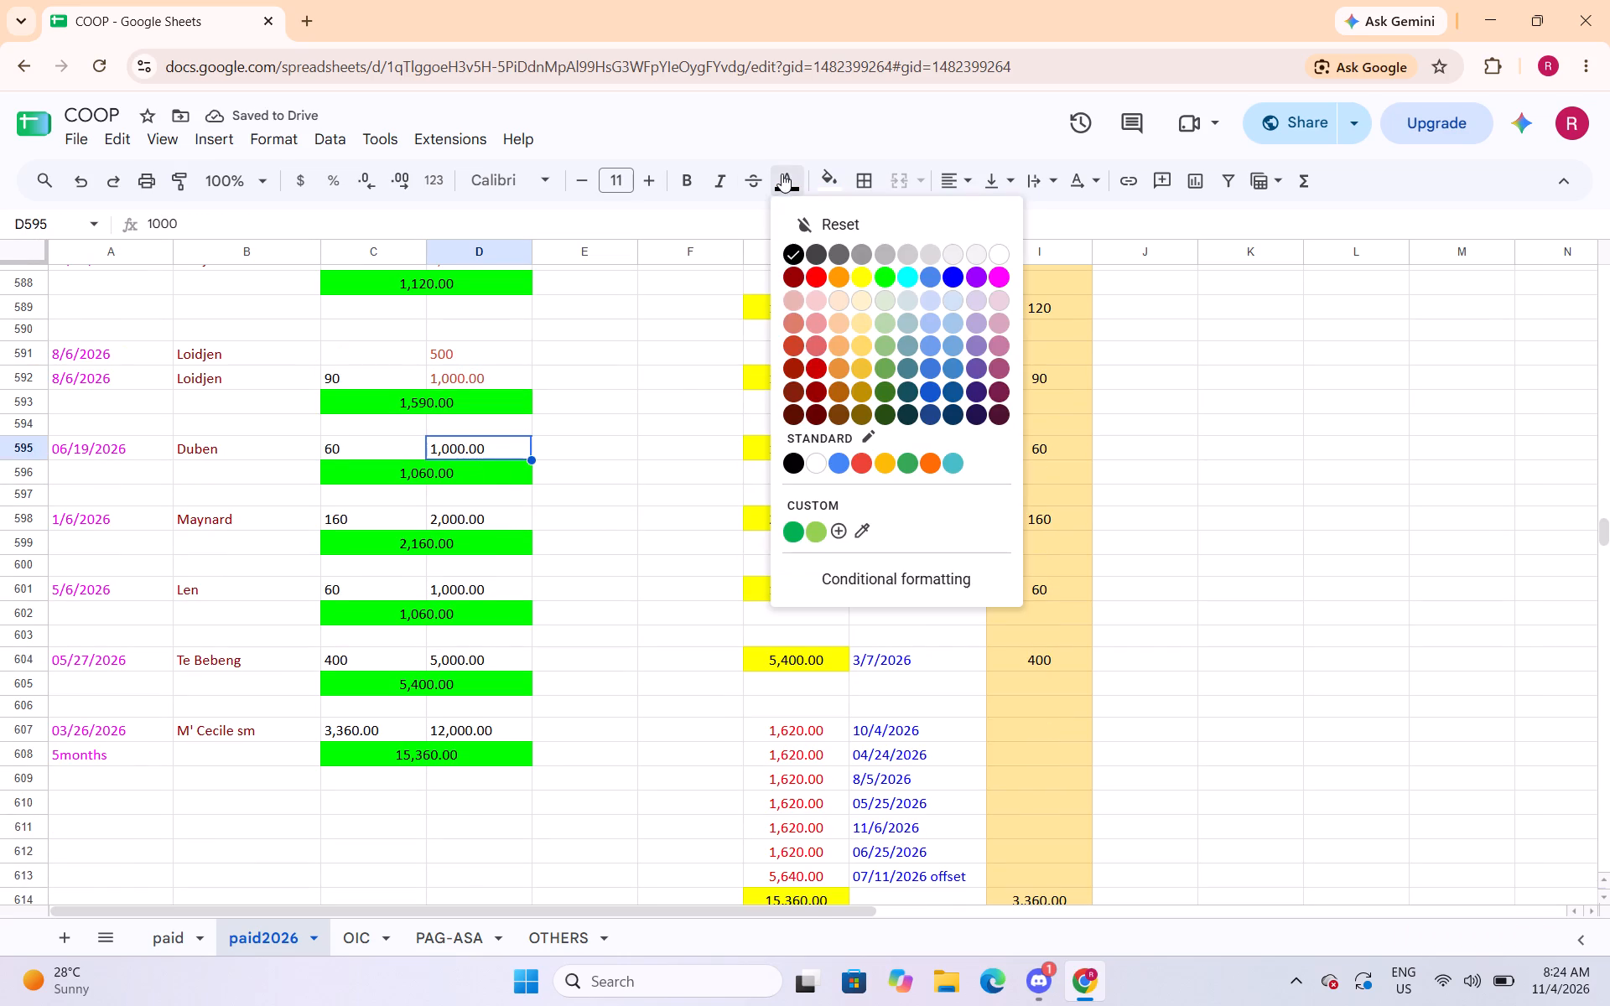
pyautogui.click(798, 348)
pyautogui.press('Down')
pyautogui.press('Down')
pyautogui.press('Down')
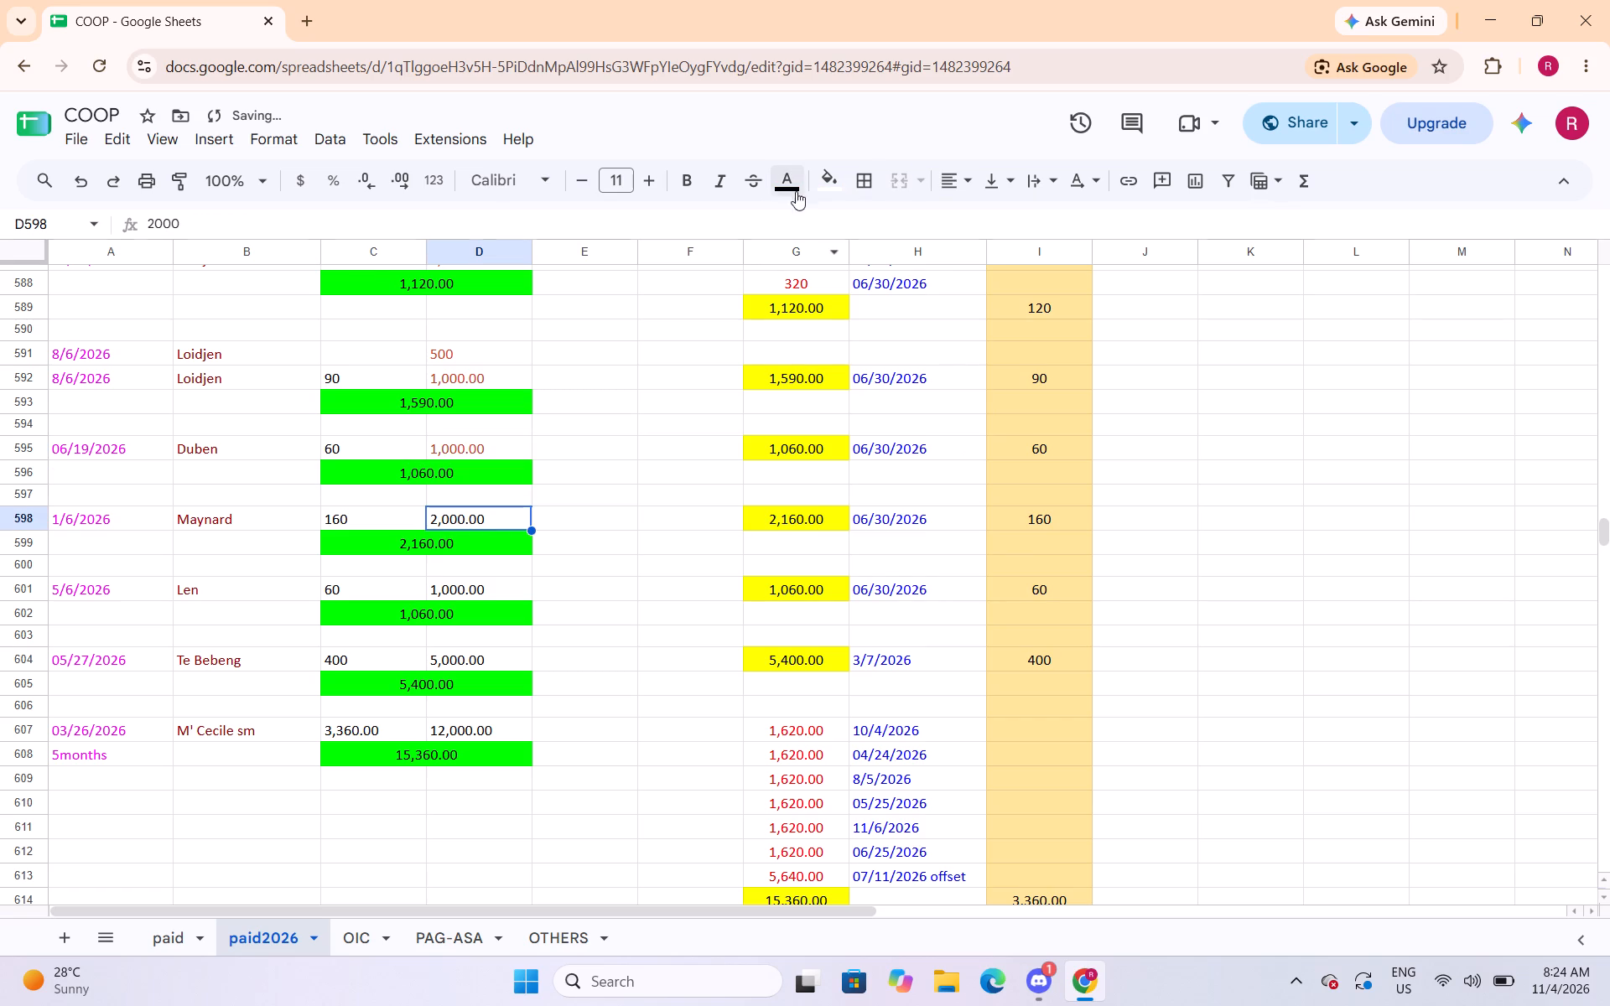
pyautogui.click(792, 178)
pyautogui.click(789, 348)
# Set the text of Len's capital in D601 and Te Bebeng's capital in D604 to light red berry 1.
pyautogui.press('Down')
pyautogui.press('Down')
pyautogui.press('Down')
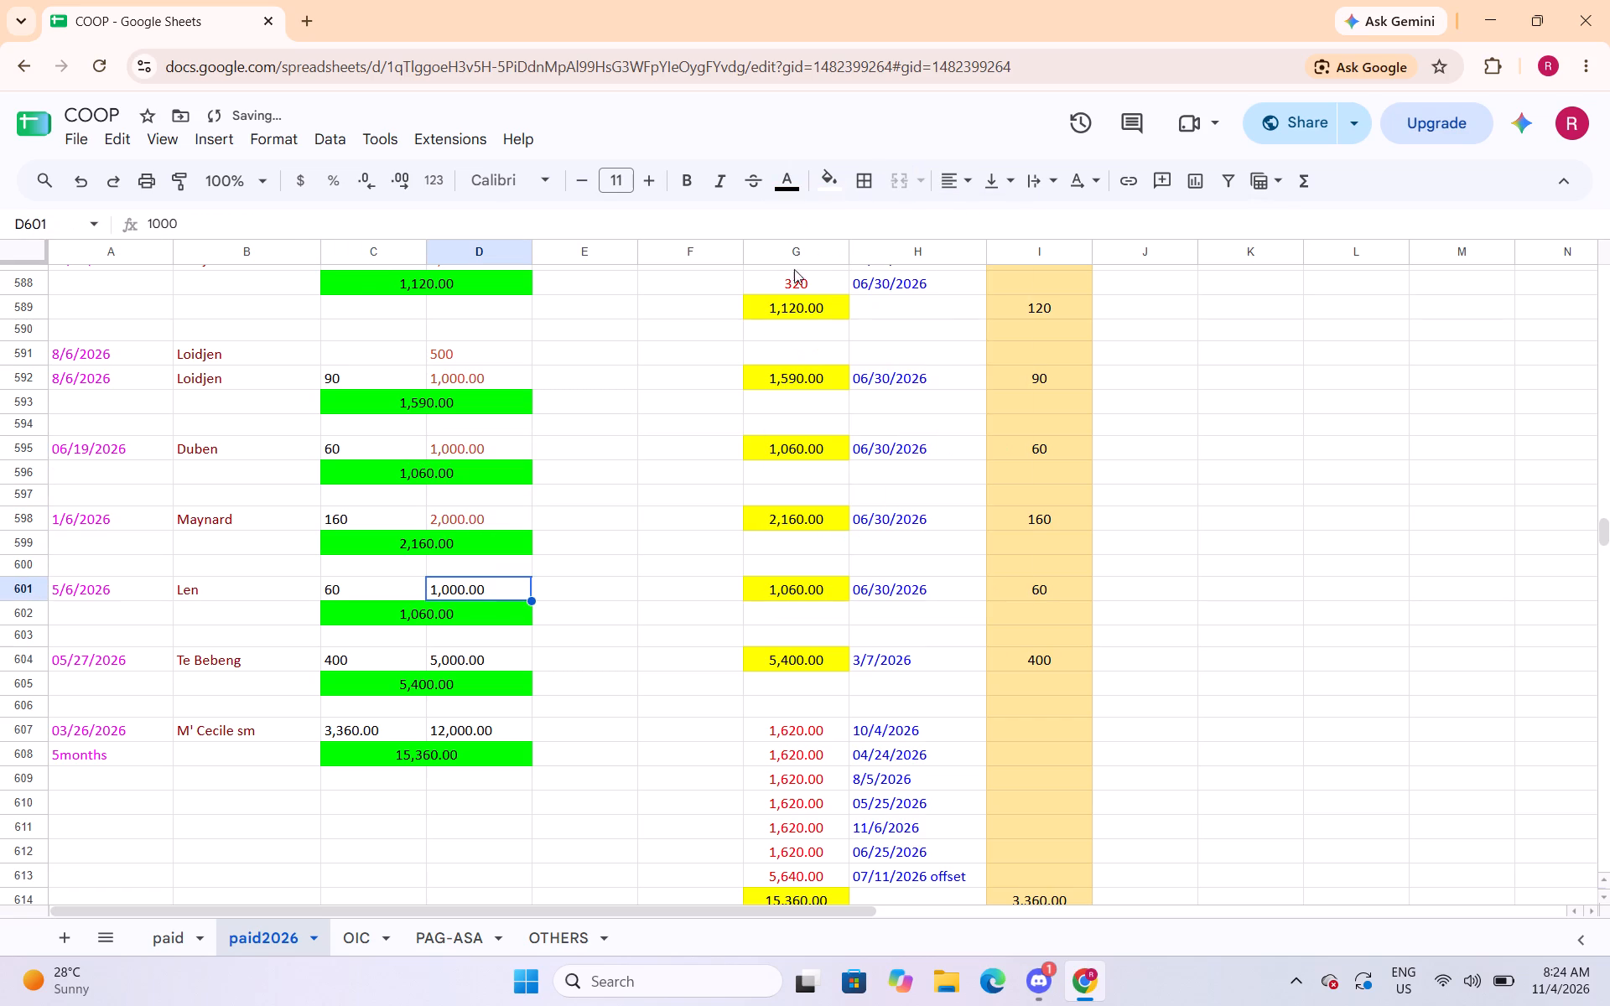
pyautogui.click(786, 189)
pyautogui.click(792, 344)
pyautogui.press('Down')
pyautogui.press('Down')
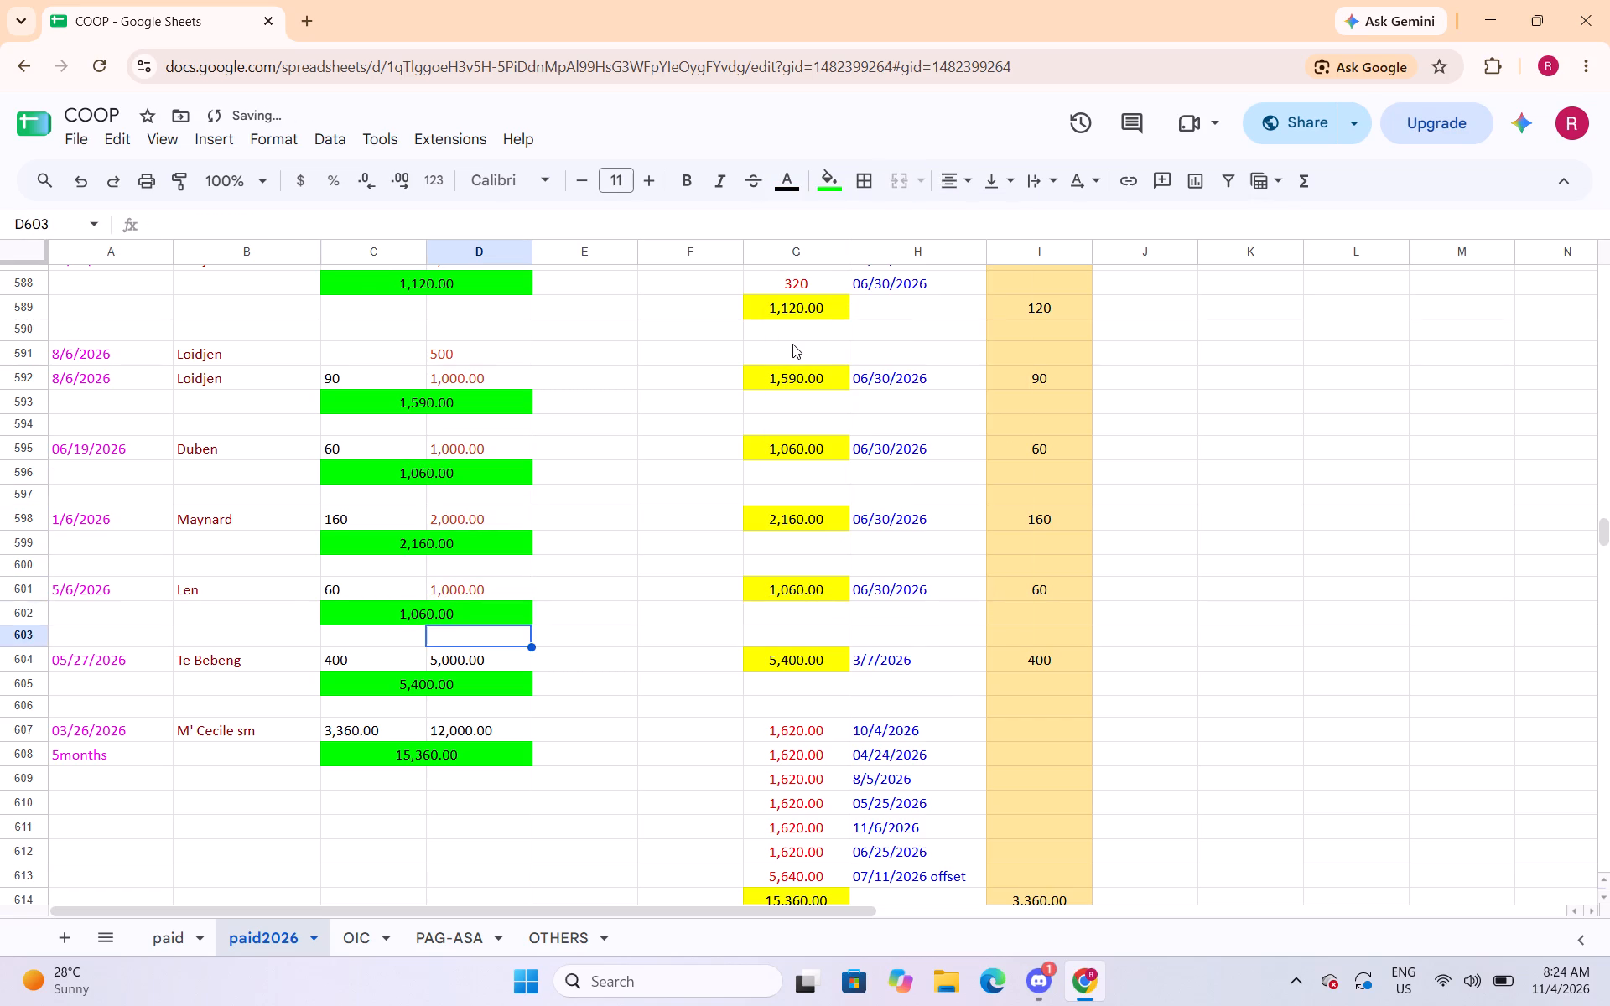
pyautogui.press('Down')
pyautogui.click(787, 174)
pyautogui.click(789, 340)
# Set the text of M' Cecile sm's capital in D607 to light red berry 1.
pyautogui.press('Down')
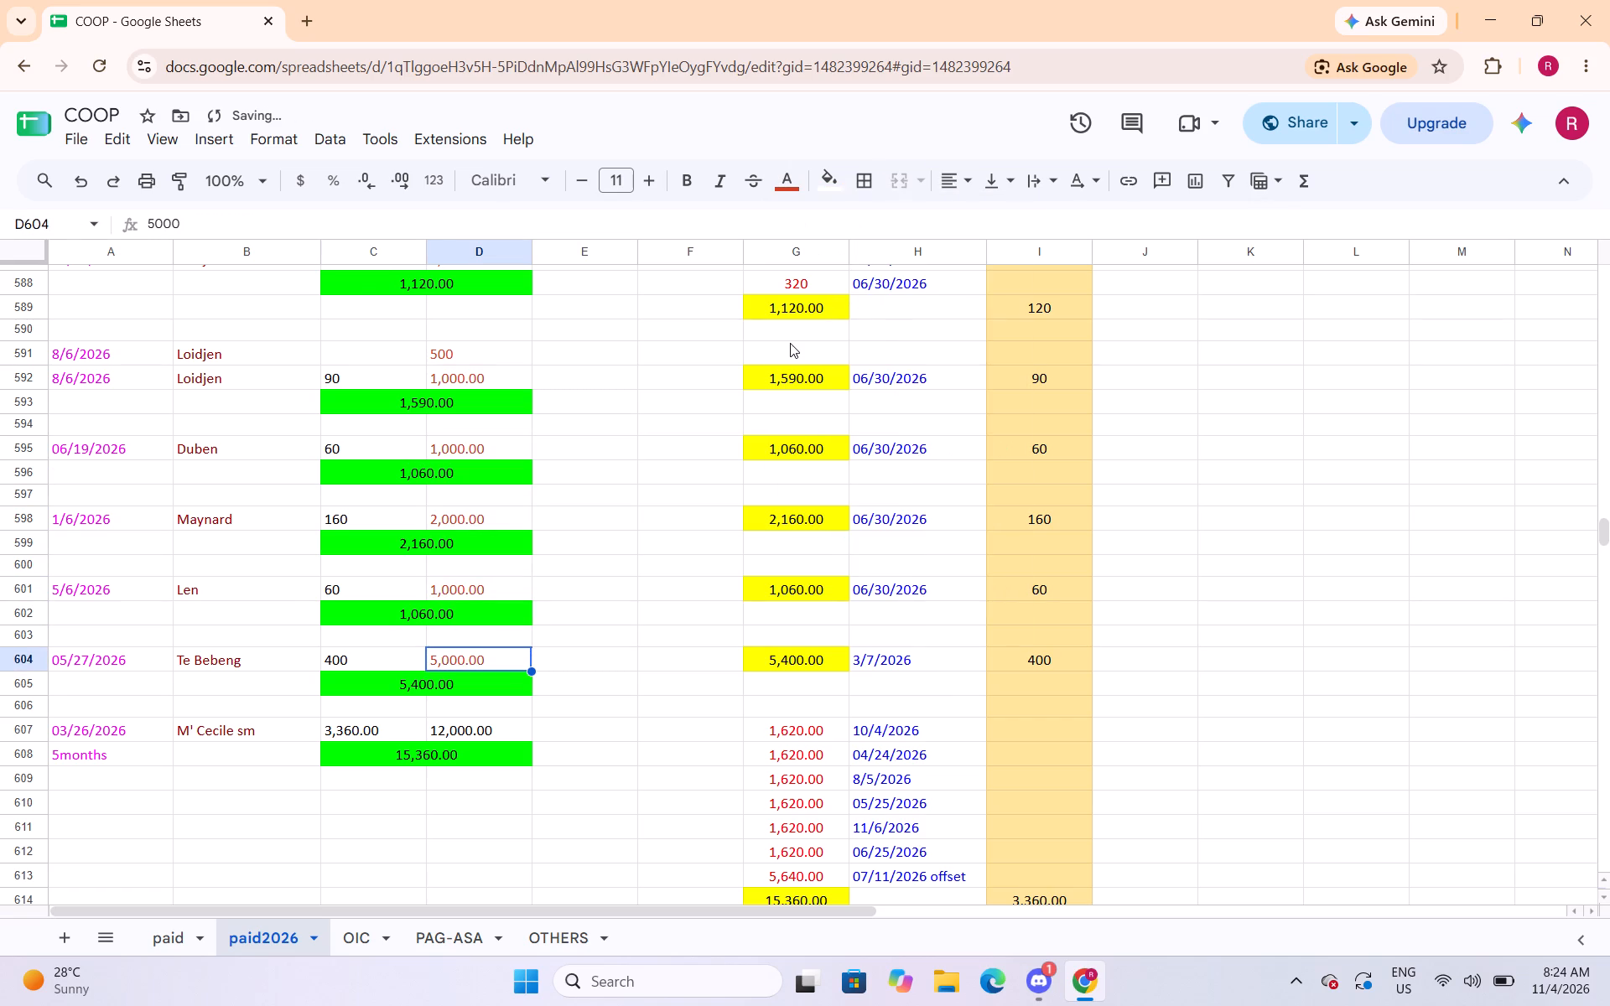
pyautogui.press('Down')
pyautogui.press('Down')
pyautogui.click(791, 179)
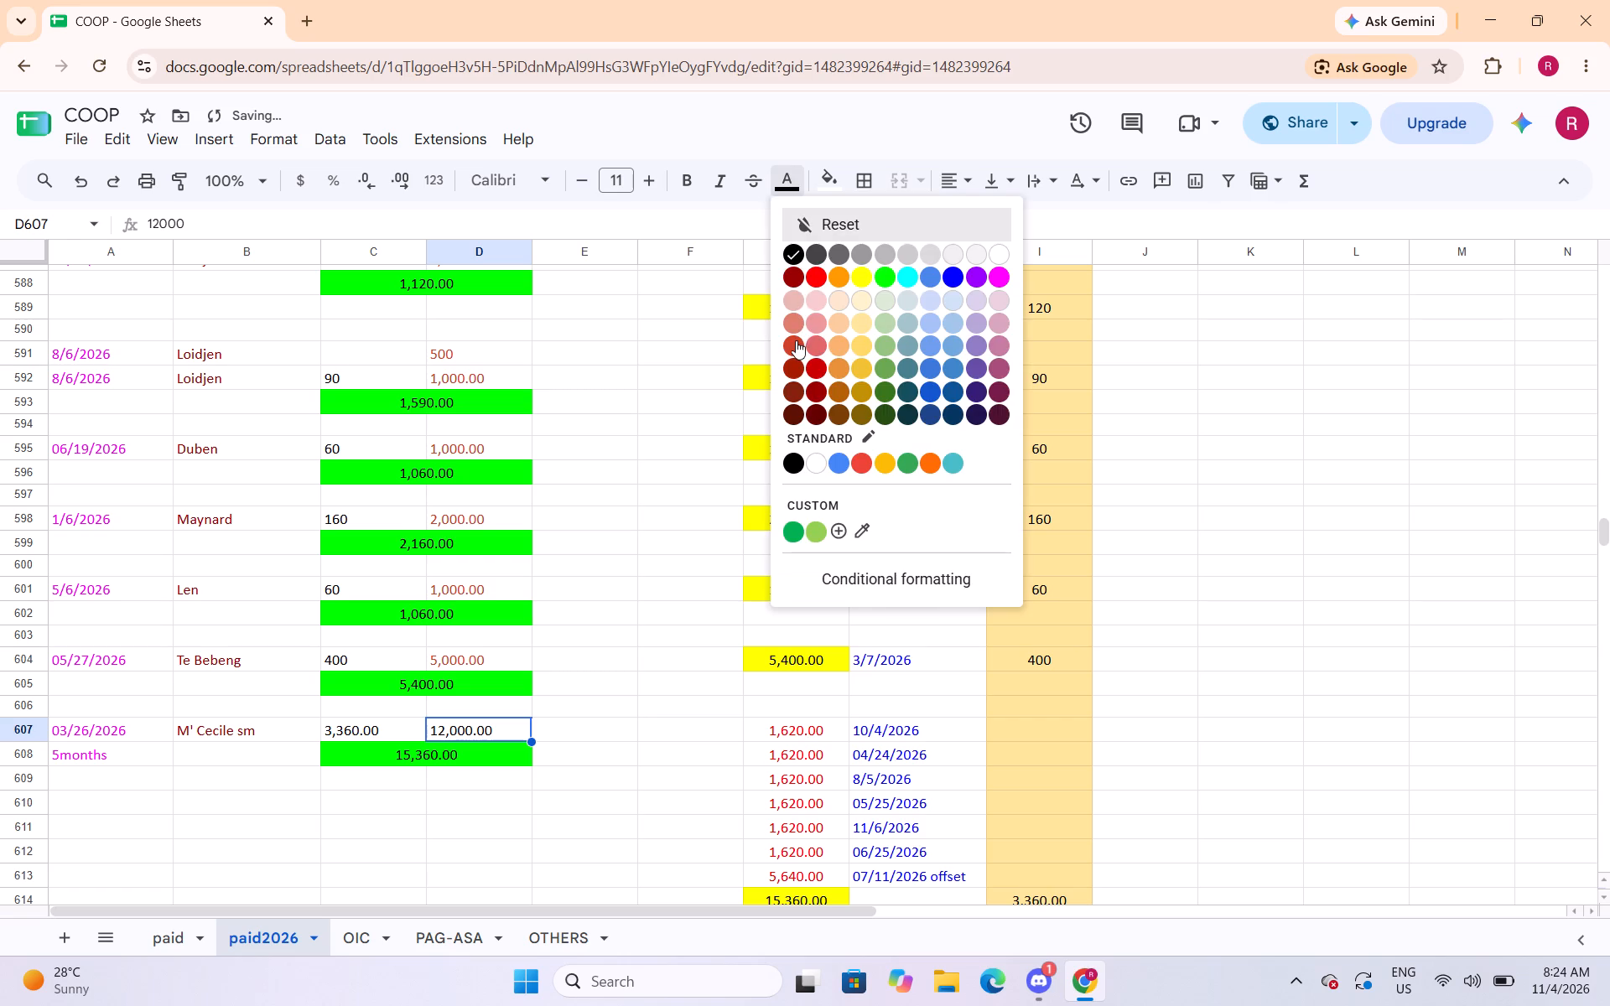
pyautogui.click(796, 340)
# Set the text of Cheny's capital in D616 to light red berry 1.
pyautogui.press('Down')
pyautogui.scroll(-4, 719, 383)
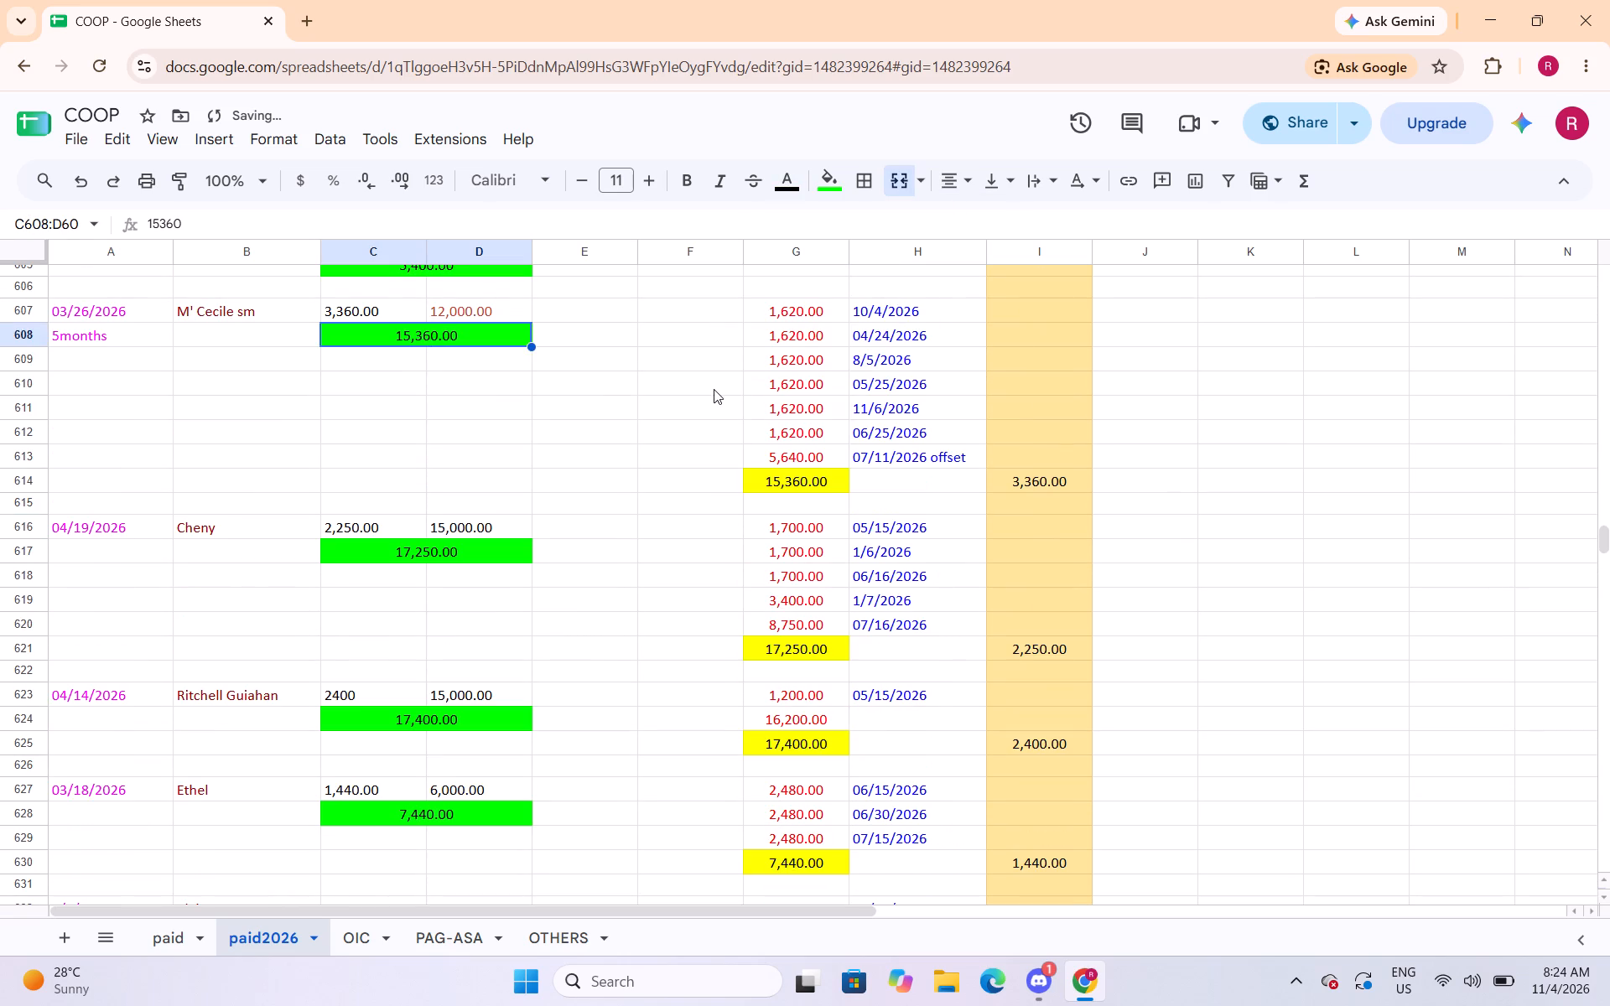
pyautogui.press('Down')
pyautogui.press('Down')
pyautogui.press('Down')
pyautogui.click(500, 527)
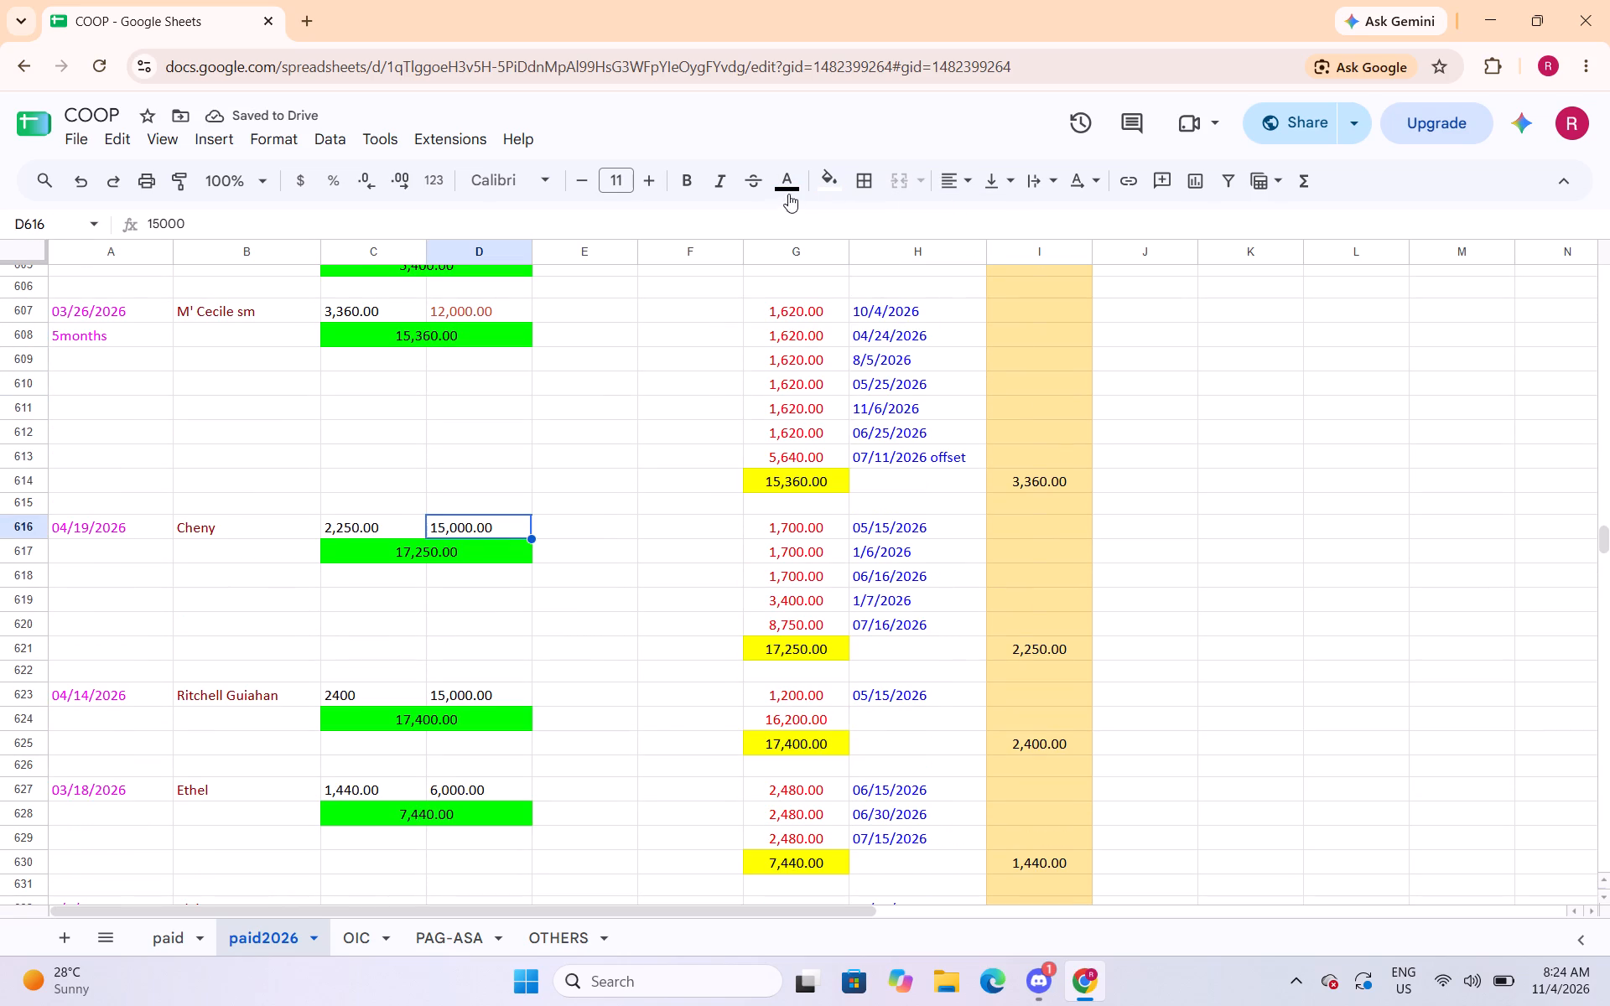
pyautogui.click(796, 189)
pyautogui.click(792, 343)
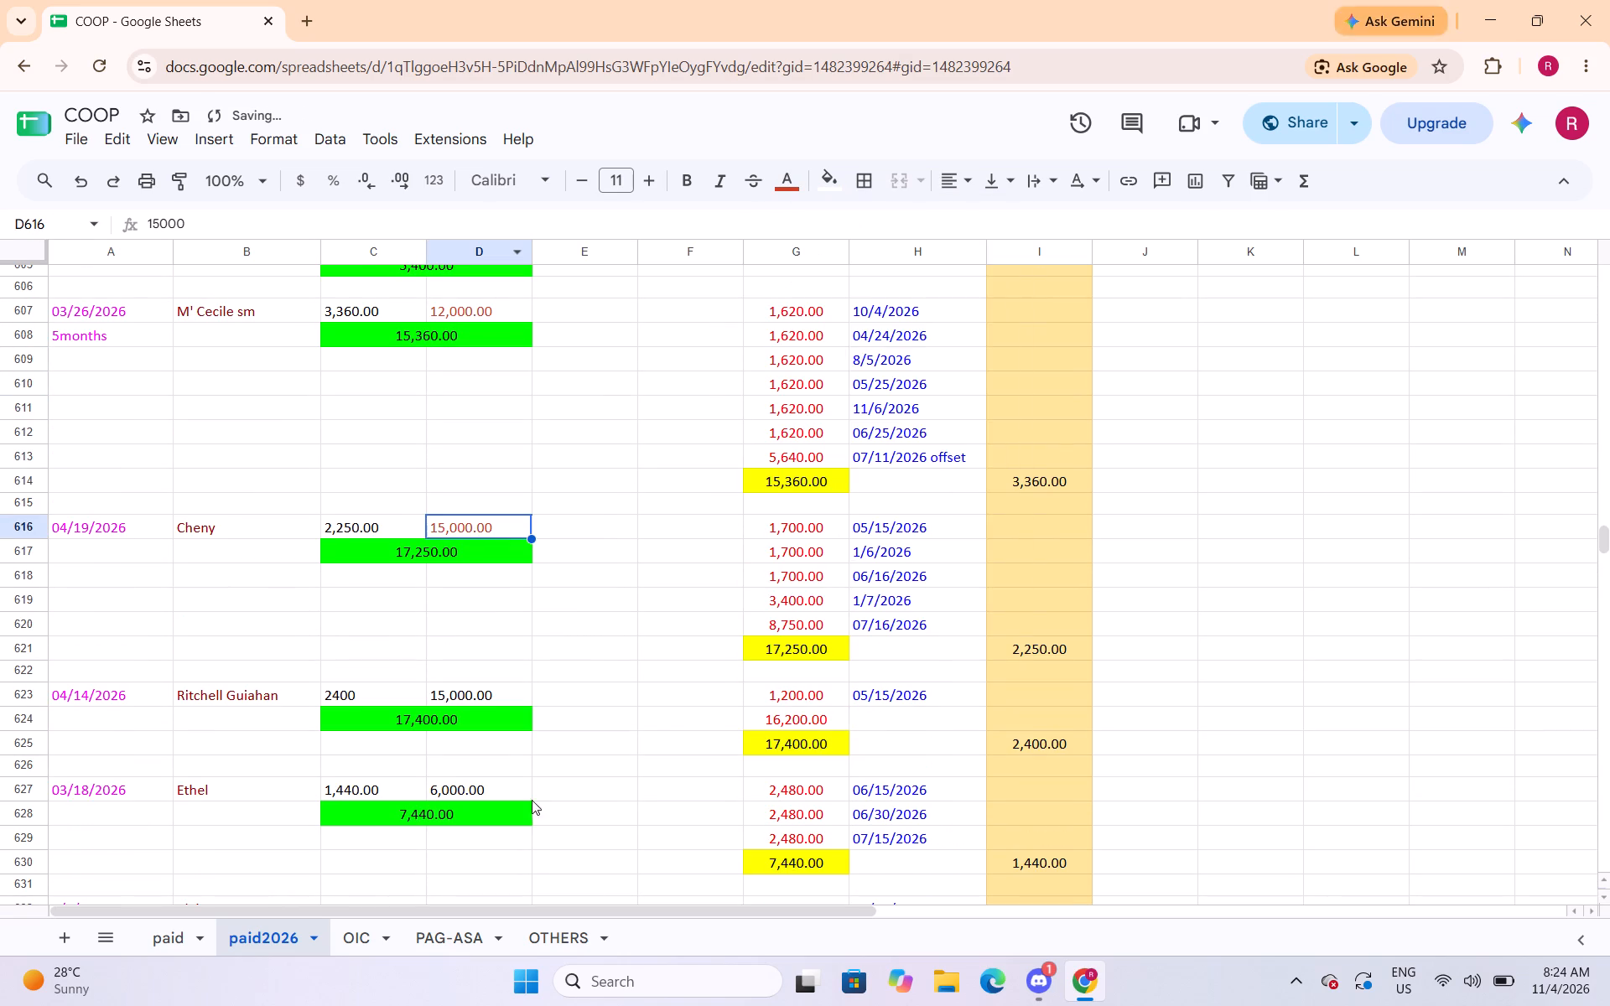
# Set the text of the capital in D623 and Ethel's capital in D627 to light red berry 1.
pyautogui.click(506, 694)
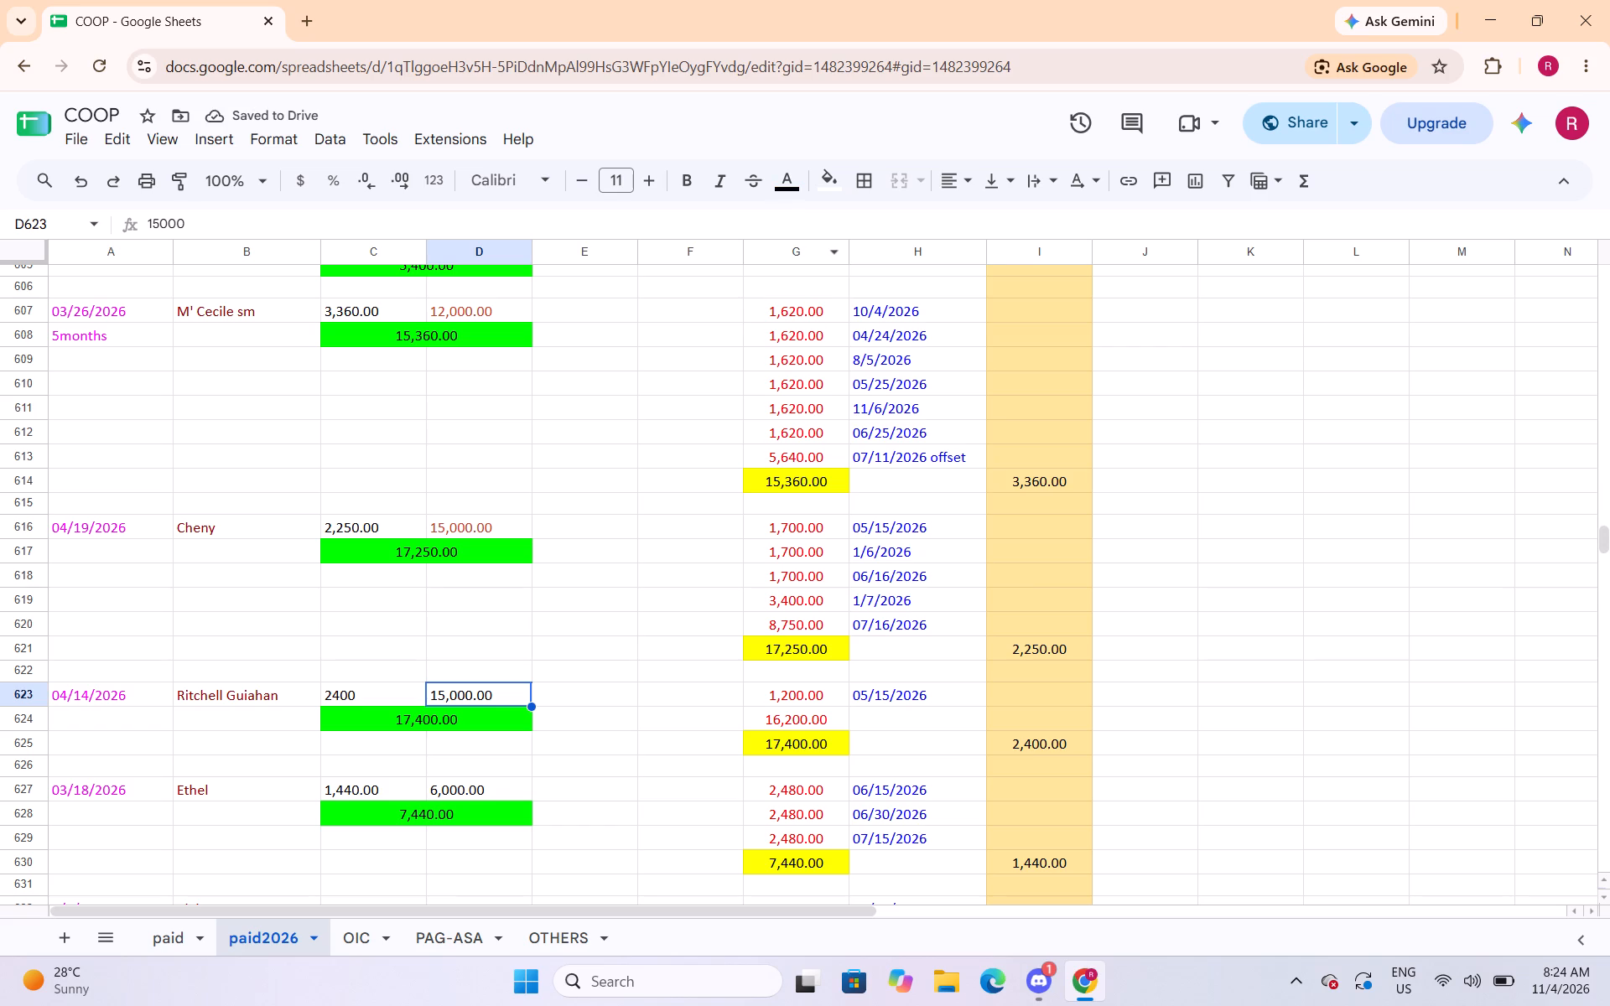
pyautogui.click(788, 184)
pyautogui.click(800, 350)
pyautogui.press('Down')
pyautogui.press('Down')
pyautogui.press('Down')
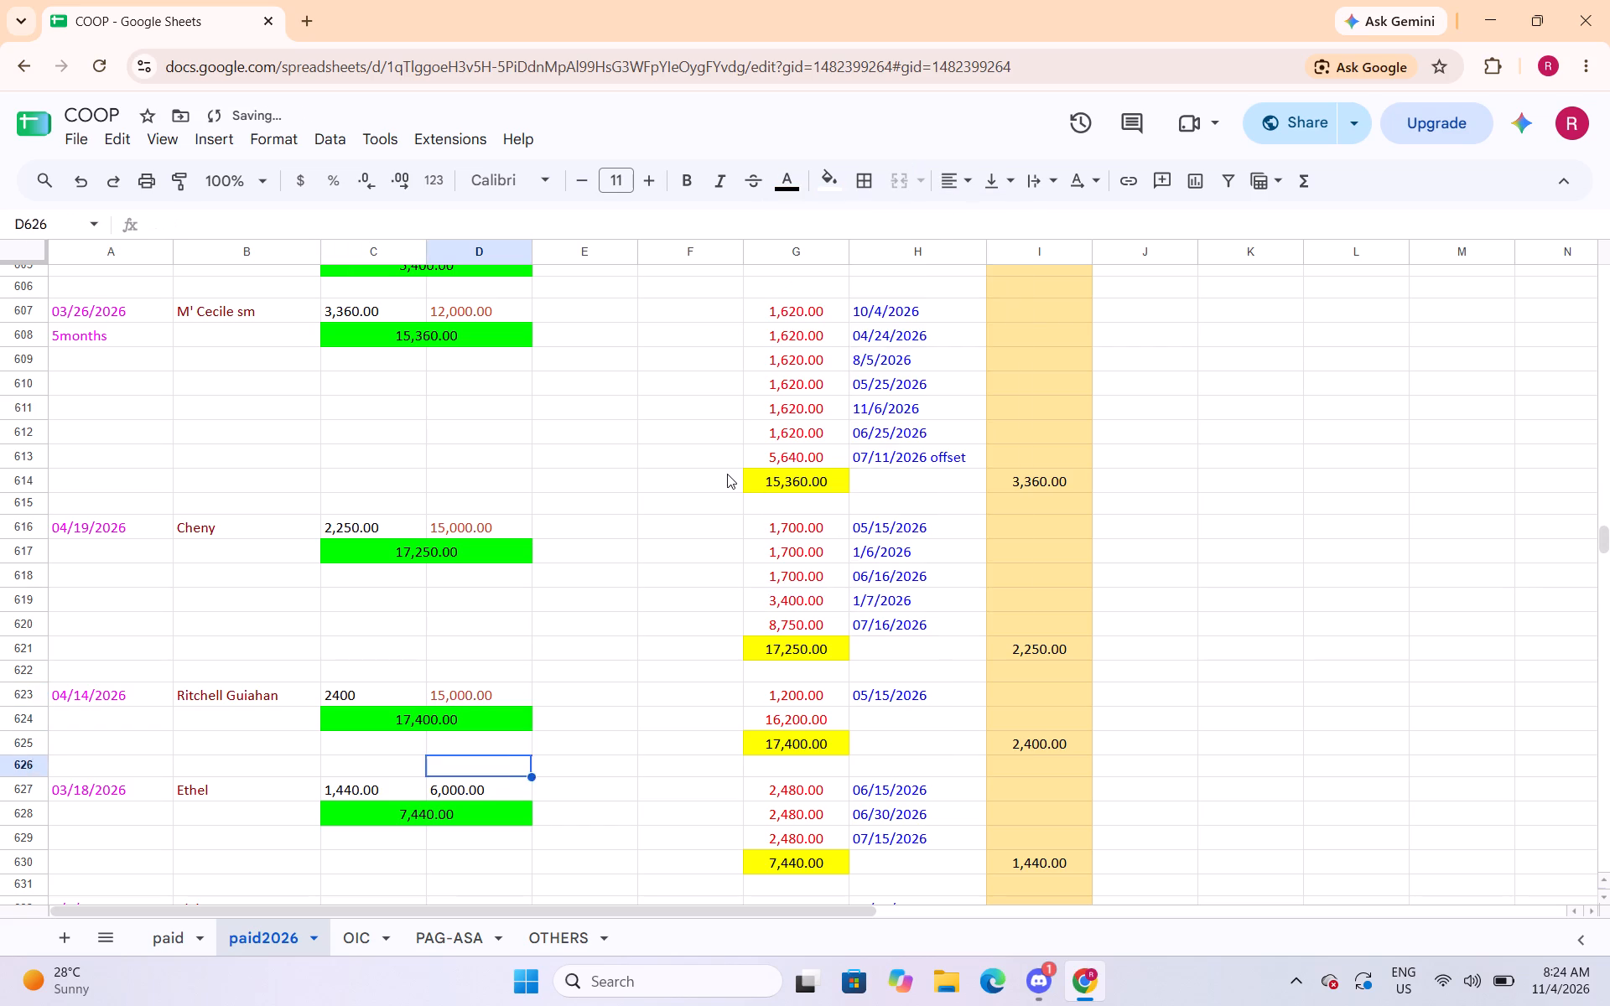
pyautogui.press('Down')
pyautogui.press('Down')
pyautogui.press('Up')
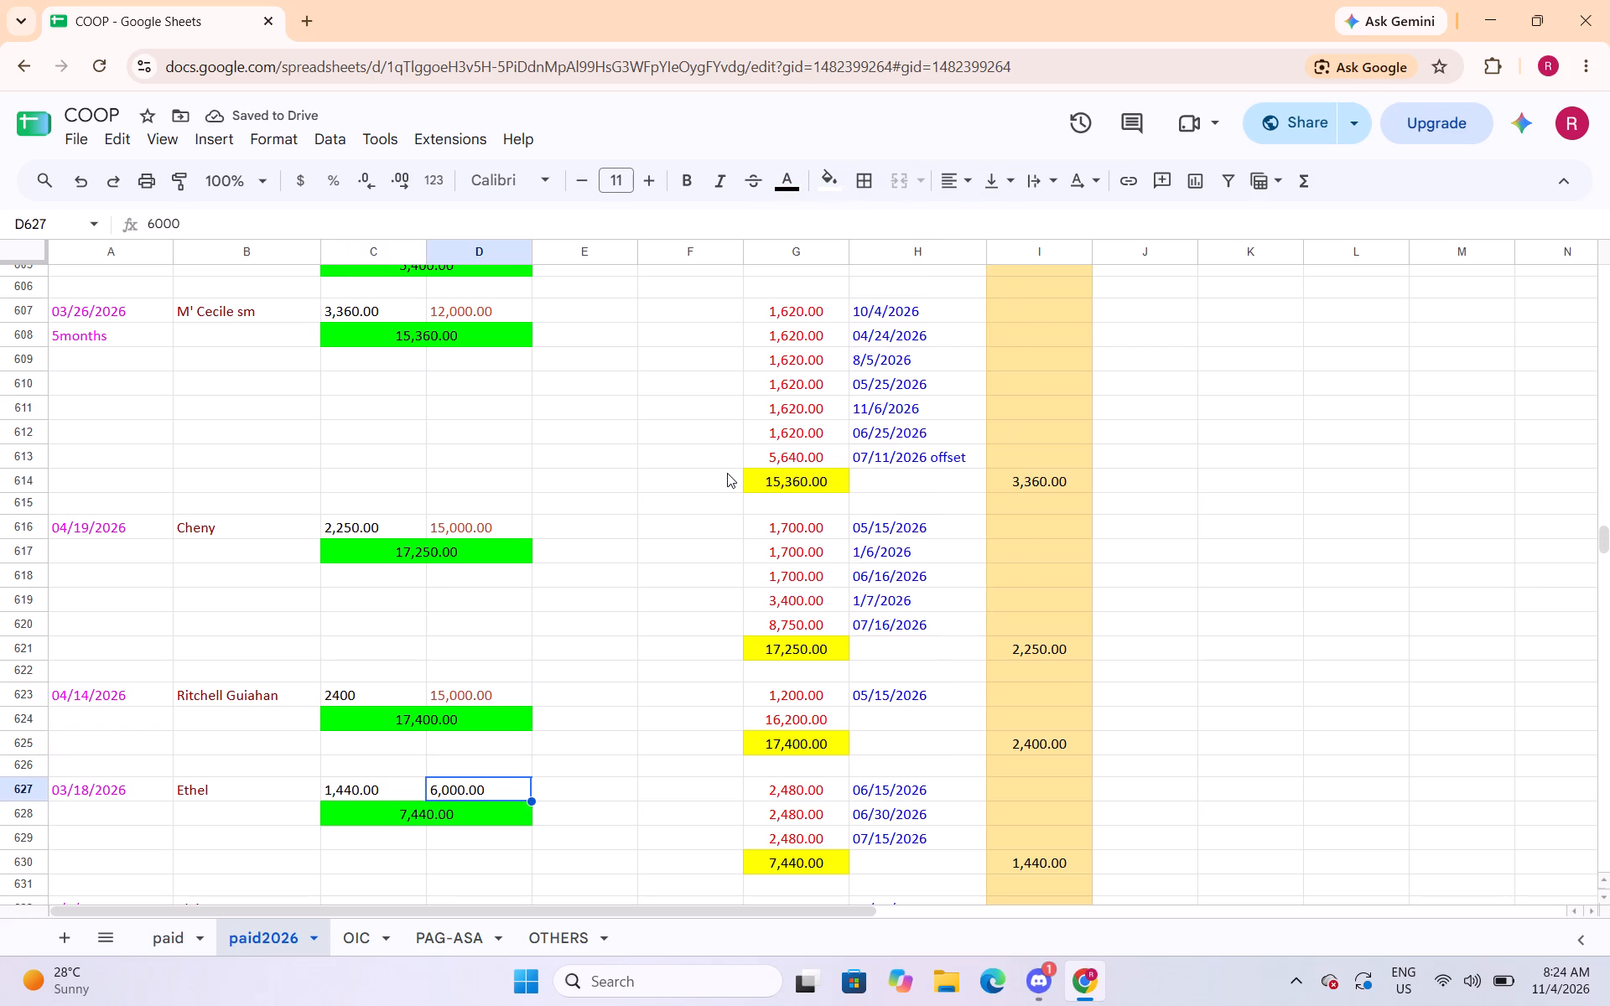
pyautogui.click(789, 185)
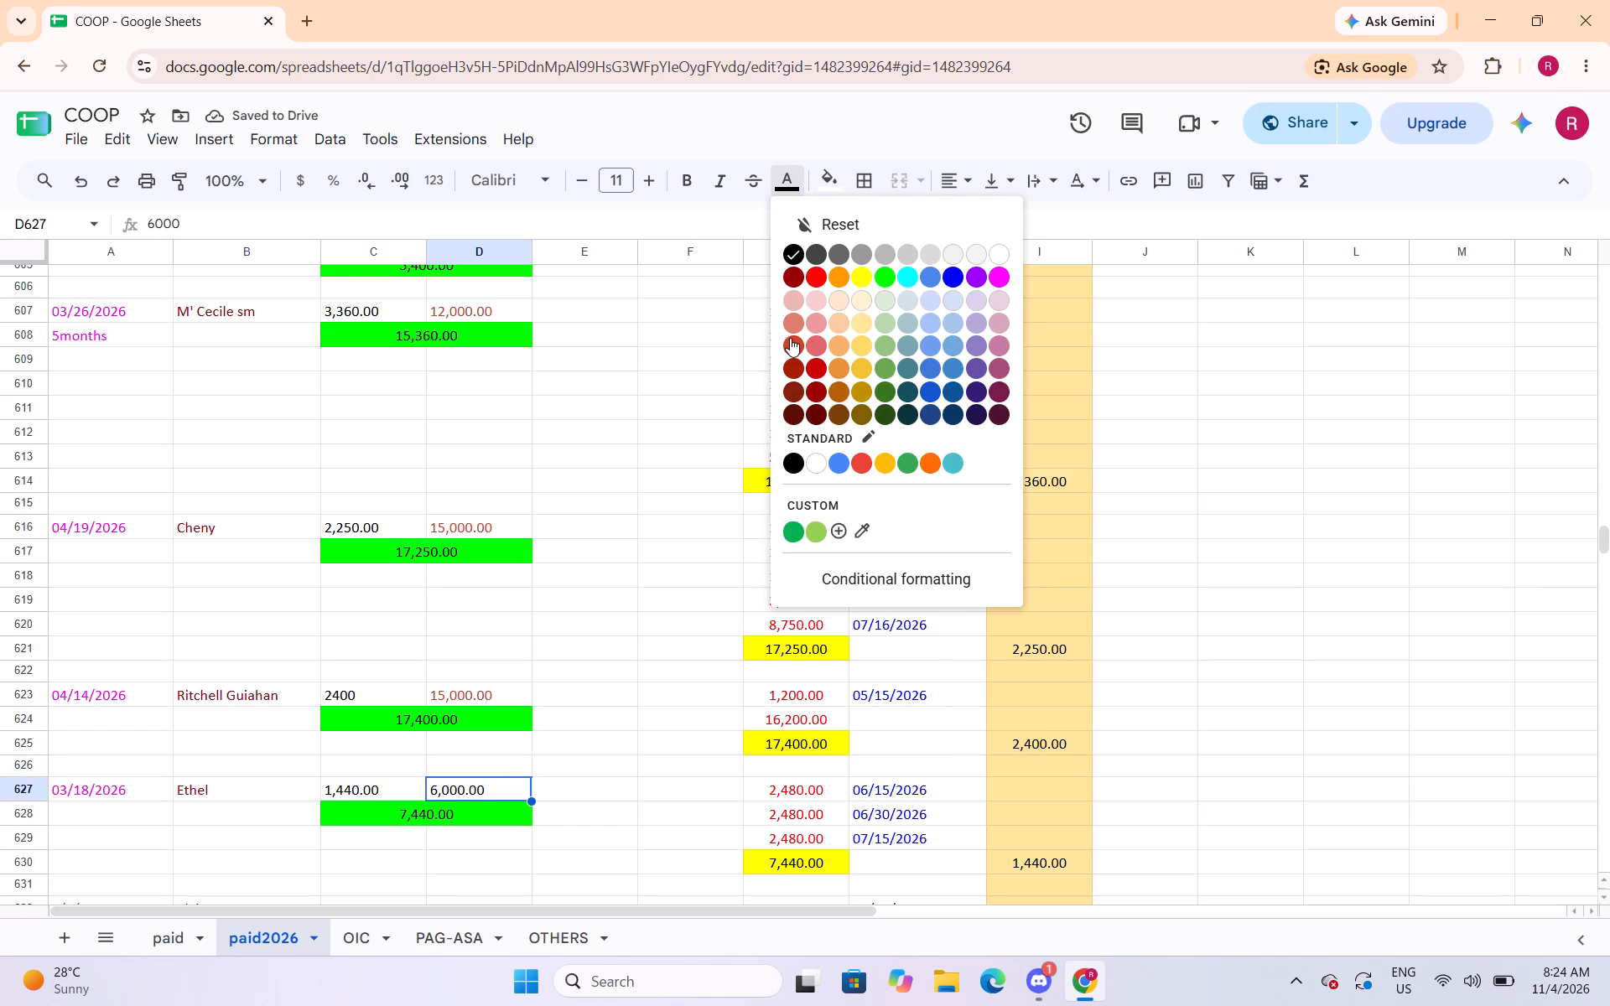
pyautogui.click(790, 338)
# Set the text of Claire's capital in D632 to light red berry 1.
pyautogui.press('Down')
pyautogui.press('Down')
pyautogui.press('Down')
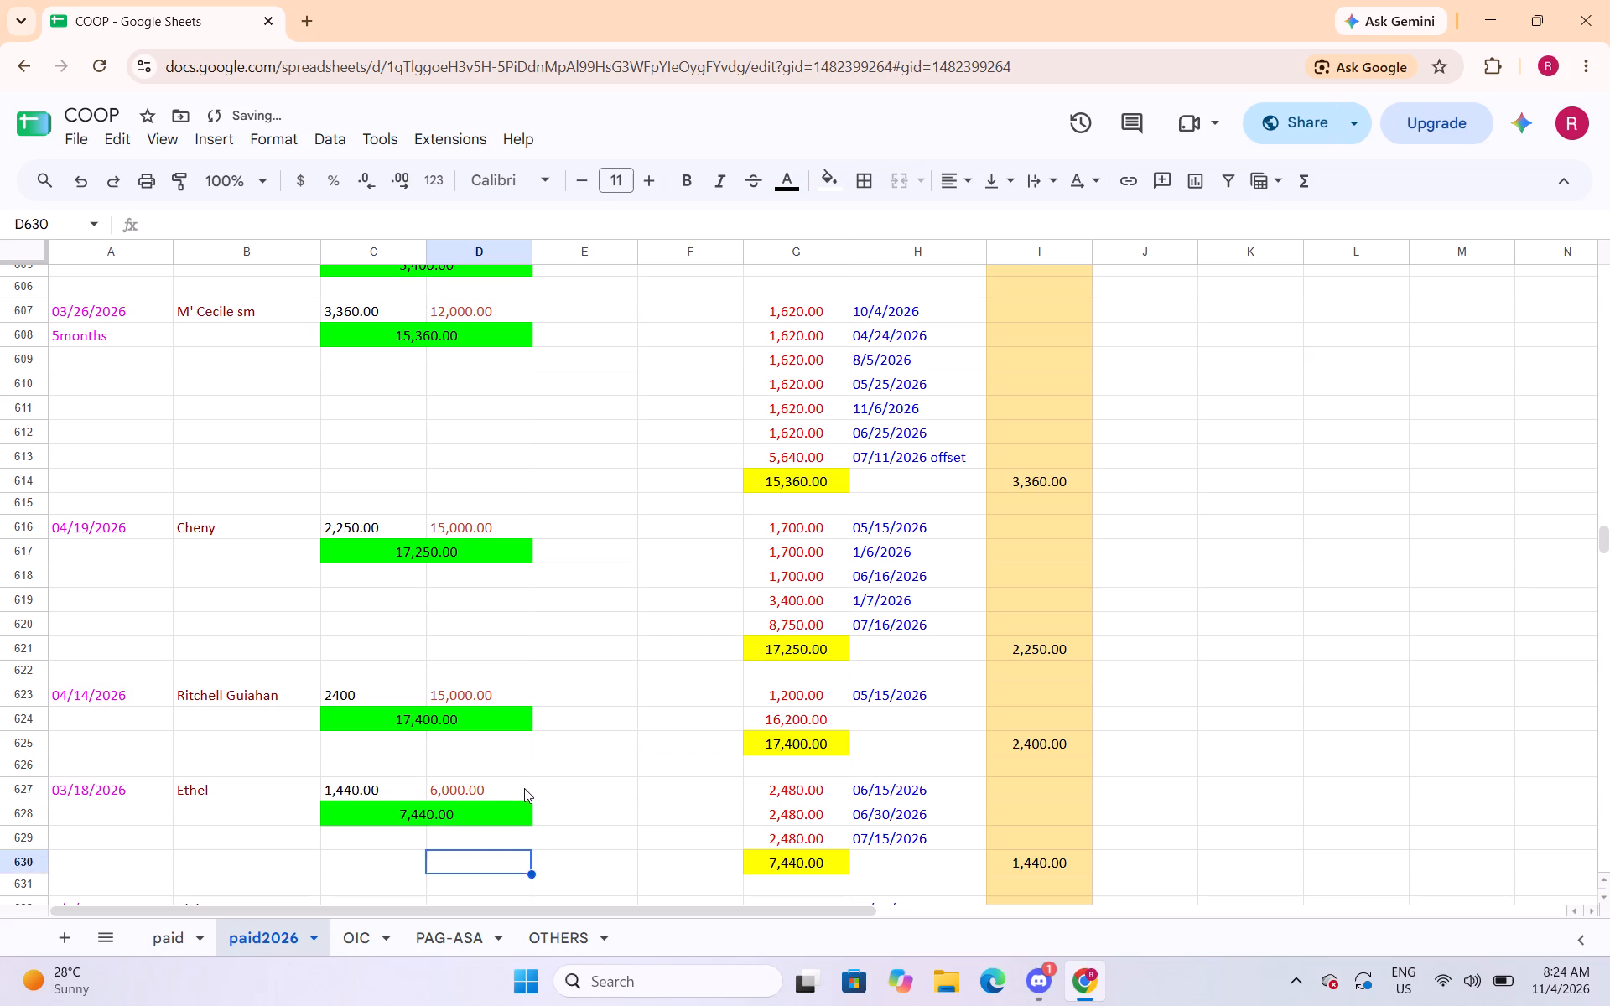
pyautogui.press('Down')
pyautogui.scroll(-2, 562, 773)
pyautogui.press('Down')
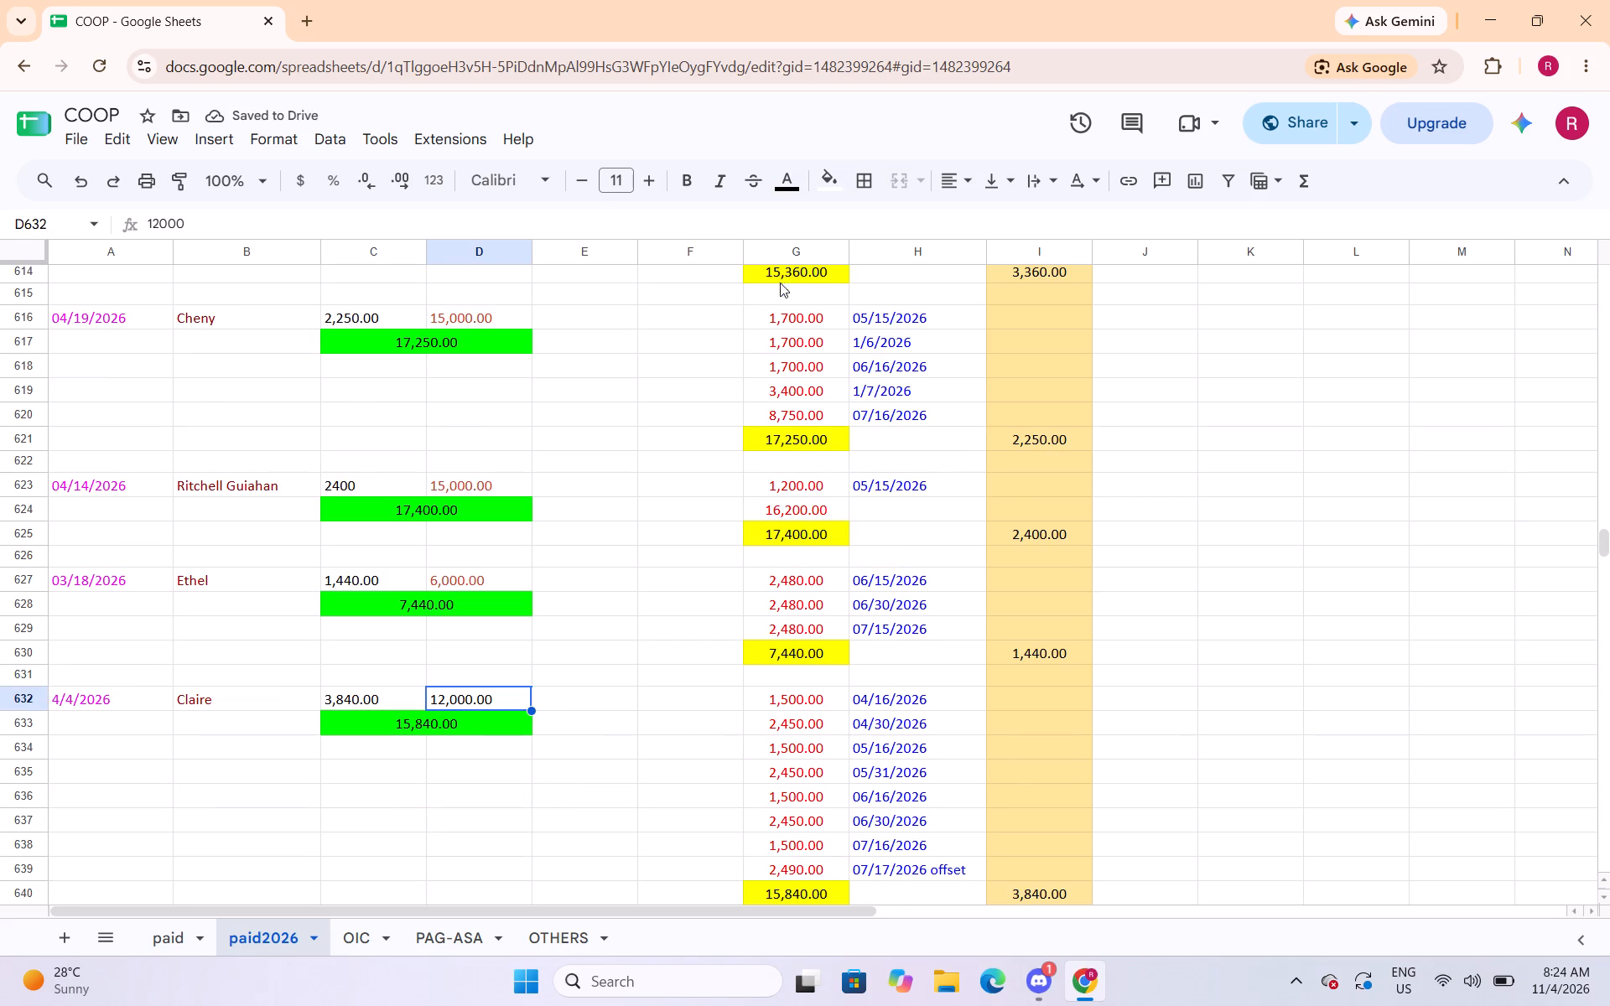
pyautogui.click(781, 167)
pyautogui.click(798, 350)
pyautogui.press('Down')
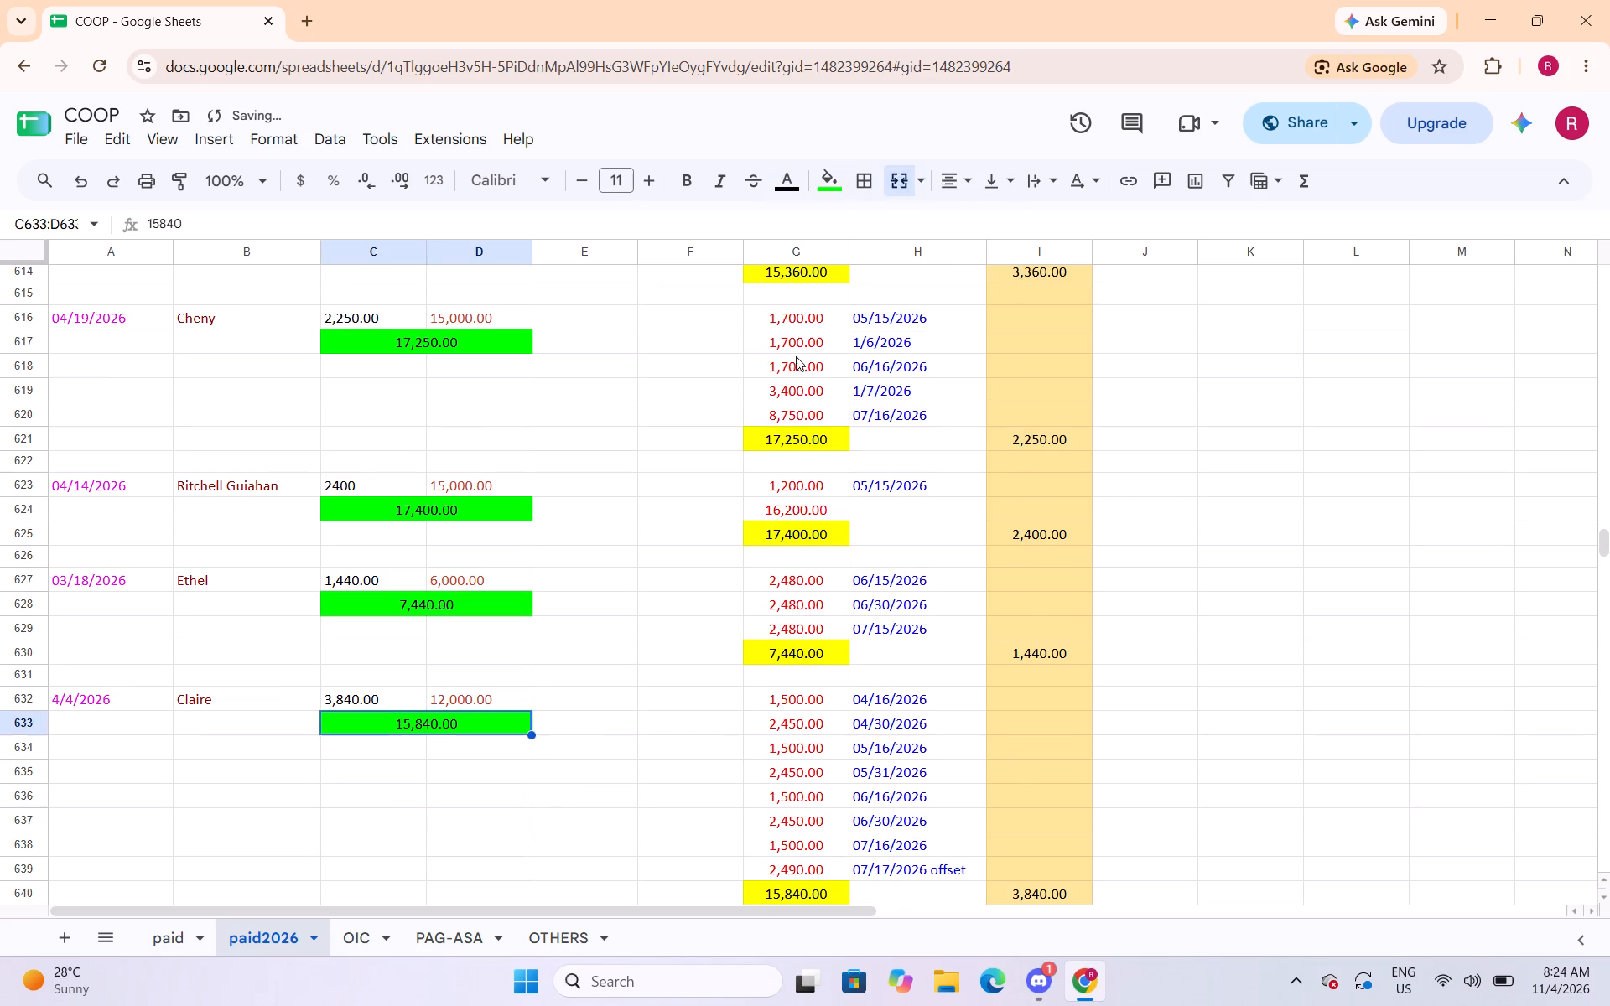
# Set the text of Claire's capital in D642 and Claire sis's capital in D645 to light red berry 1.
pyautogui.press('Down')
pyautogui.scroll(-3, 549, 679)
pyautogui.click(481, 622)
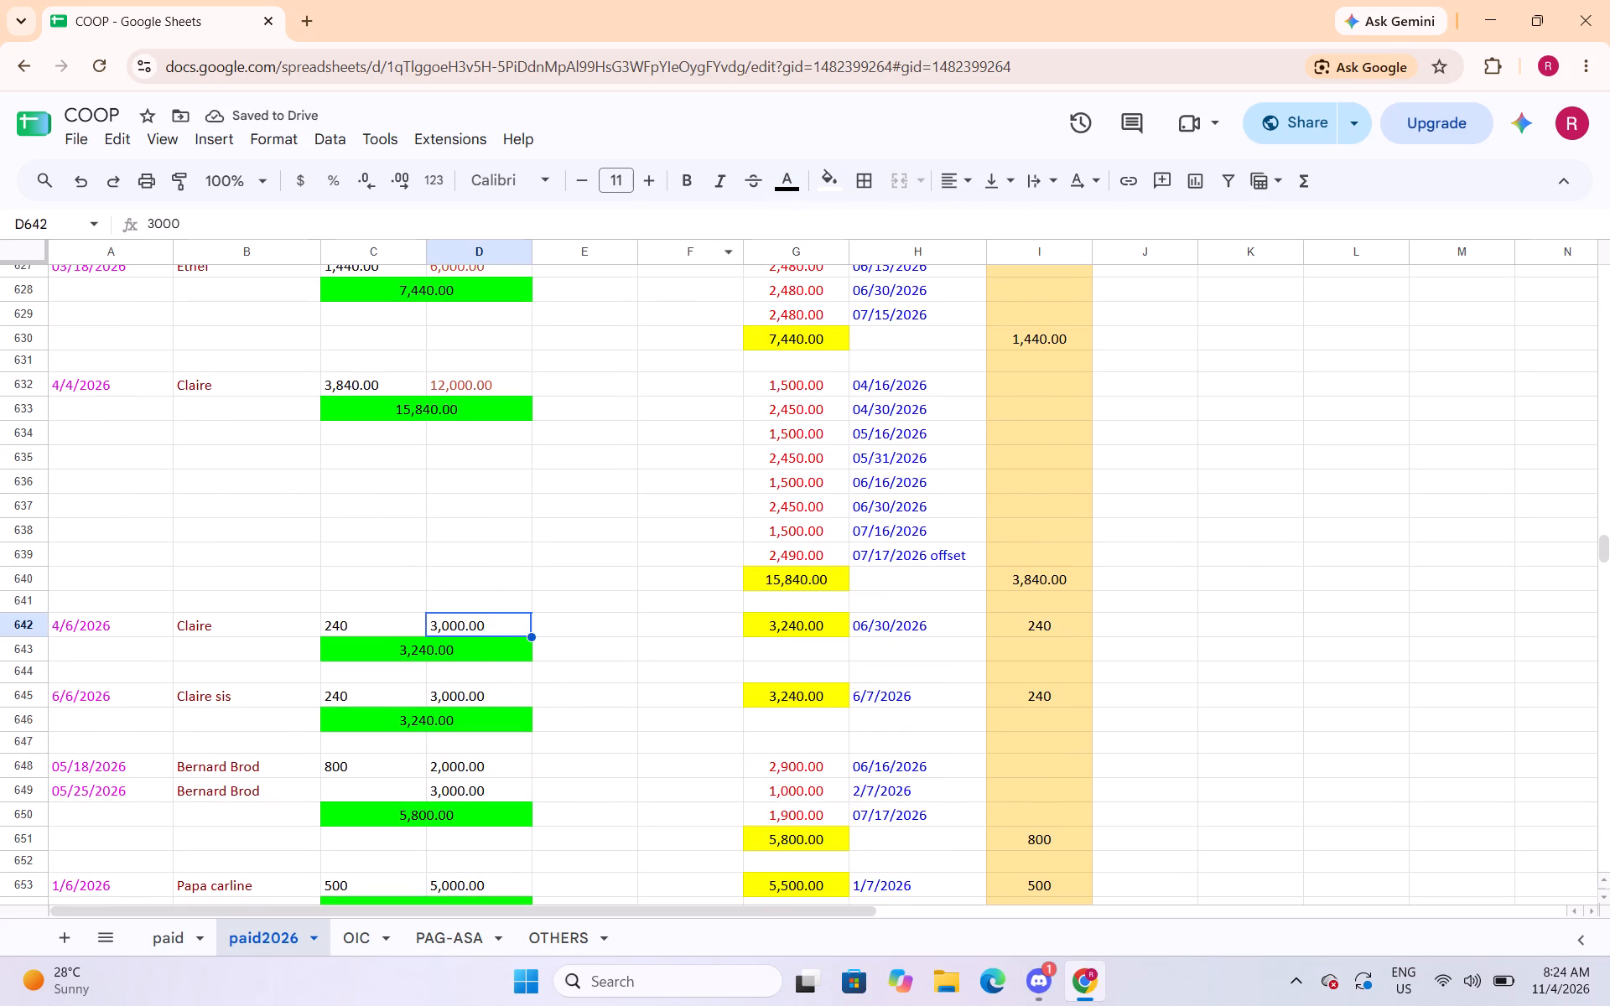
pyautogui.click(785, 184)
pyautogui.click(796, 346)
pyautogui.press('Down')
pyautogui.press('Down')
pyautogui.press('Down')
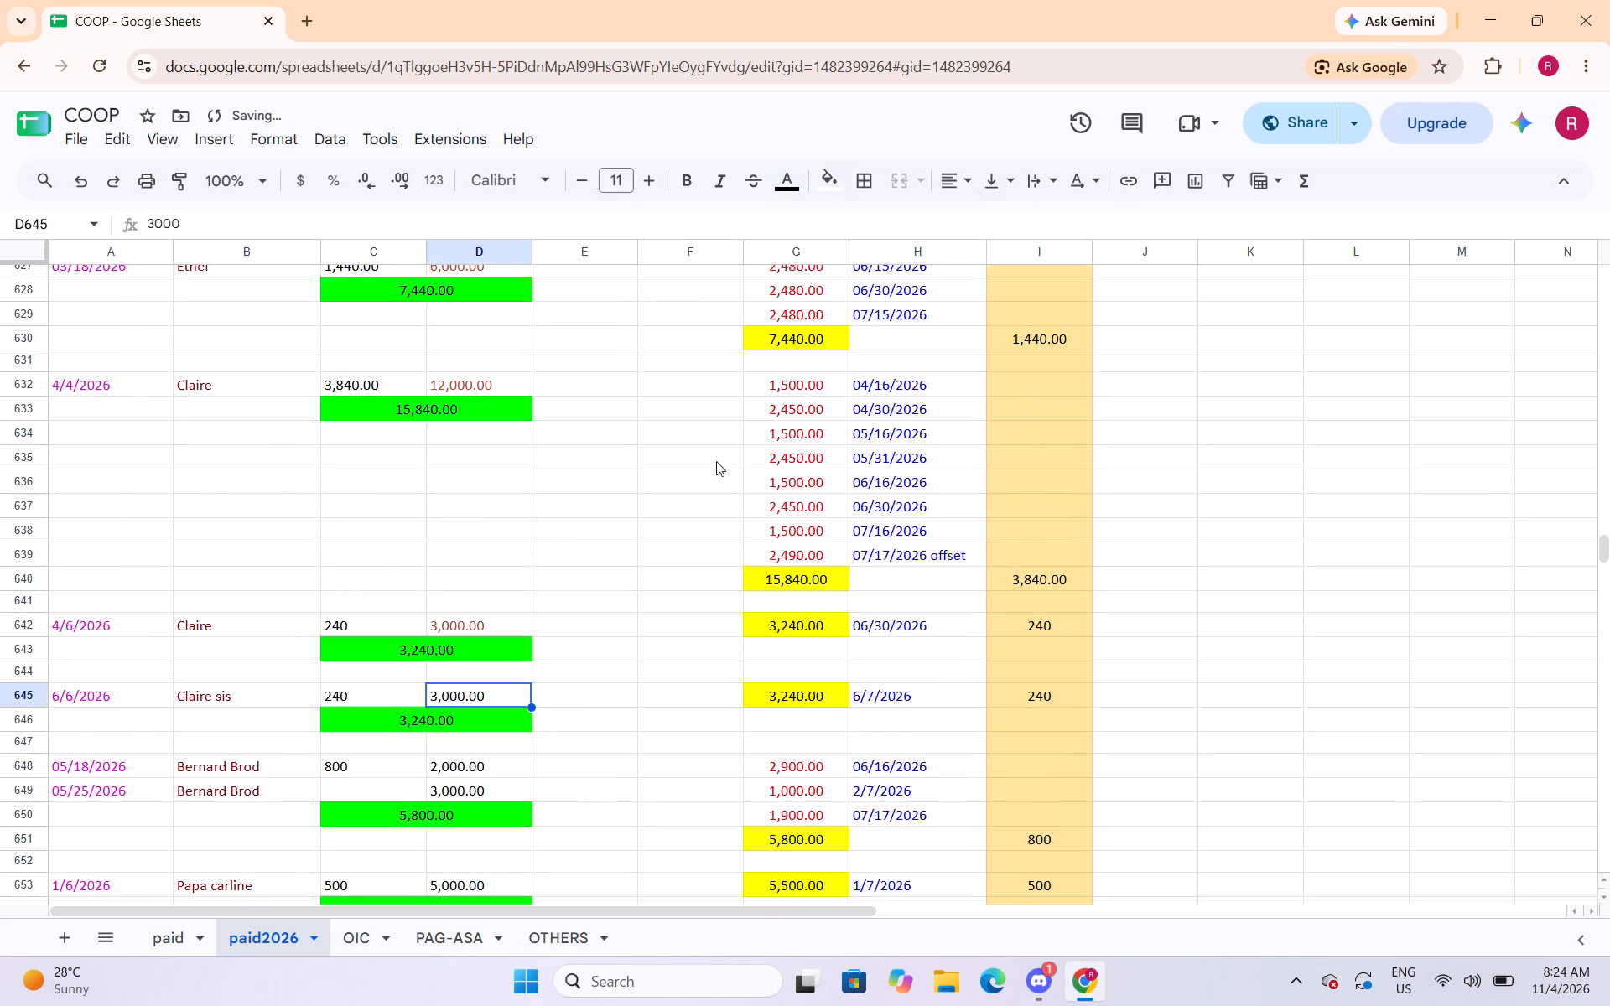
pyautogui.click(792, 179)
pyautogui.click(792, 341)
# Set the text of the two capital amounts in D648:D649 to light red berry 1.
pyautogui.press('Down')
pyautogui.press('Down')
pyautogui.press('Down')
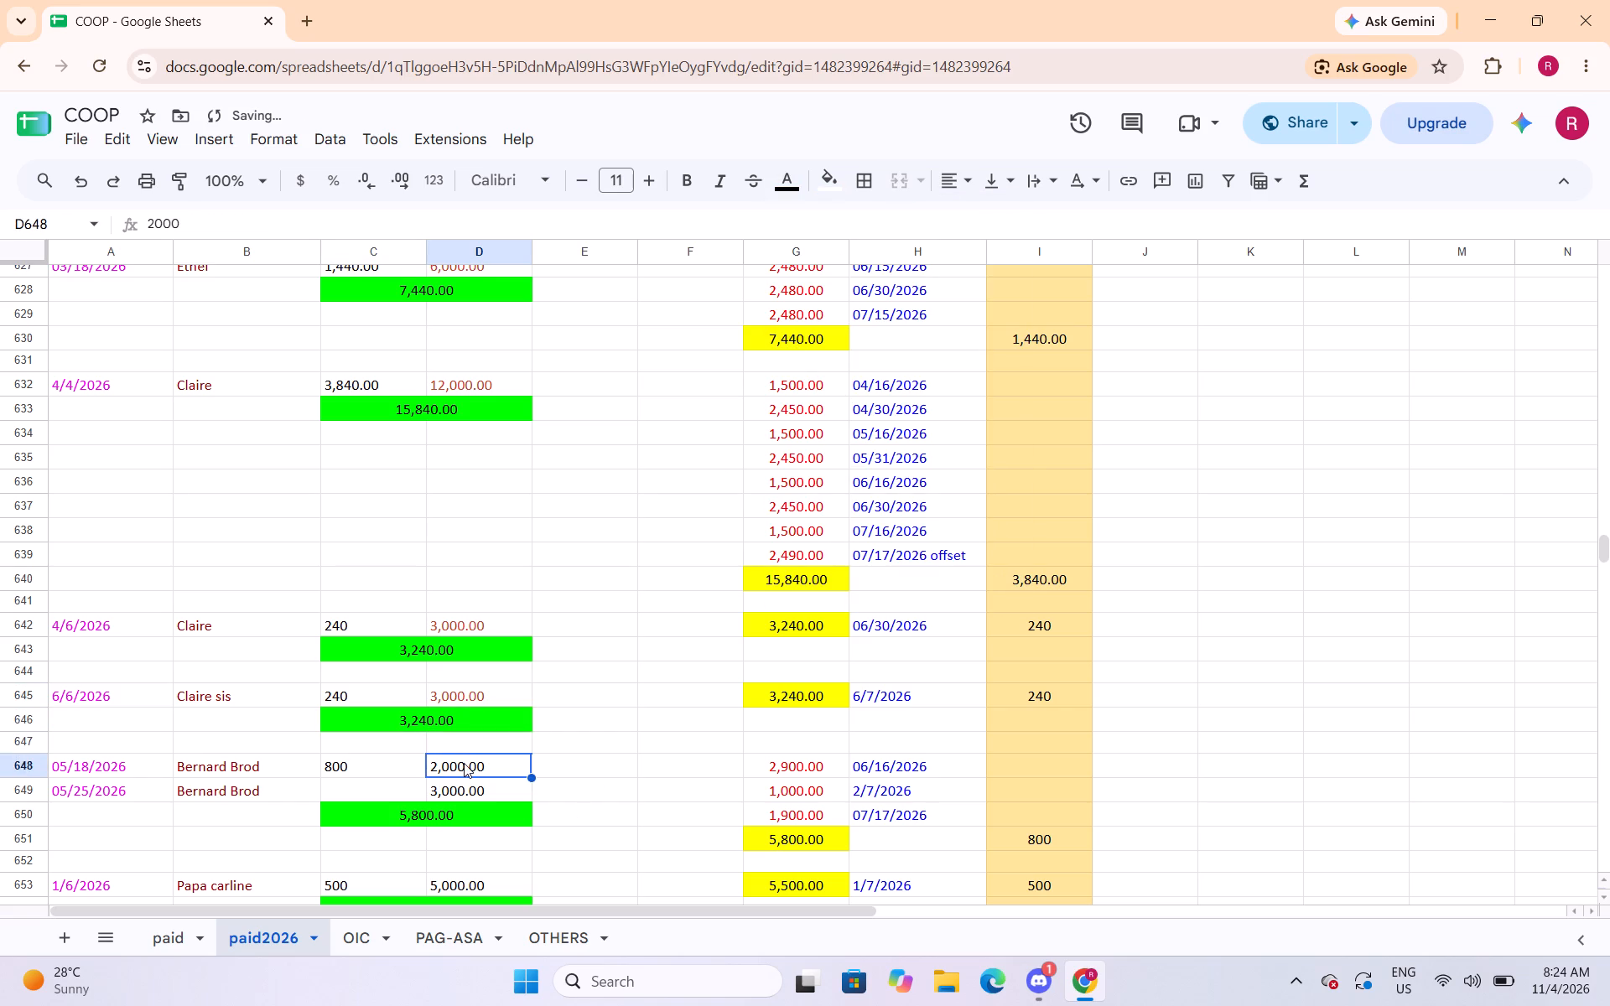
pyautogui.moveTo(464, 762); pyautogui.dragTo(464, 787)
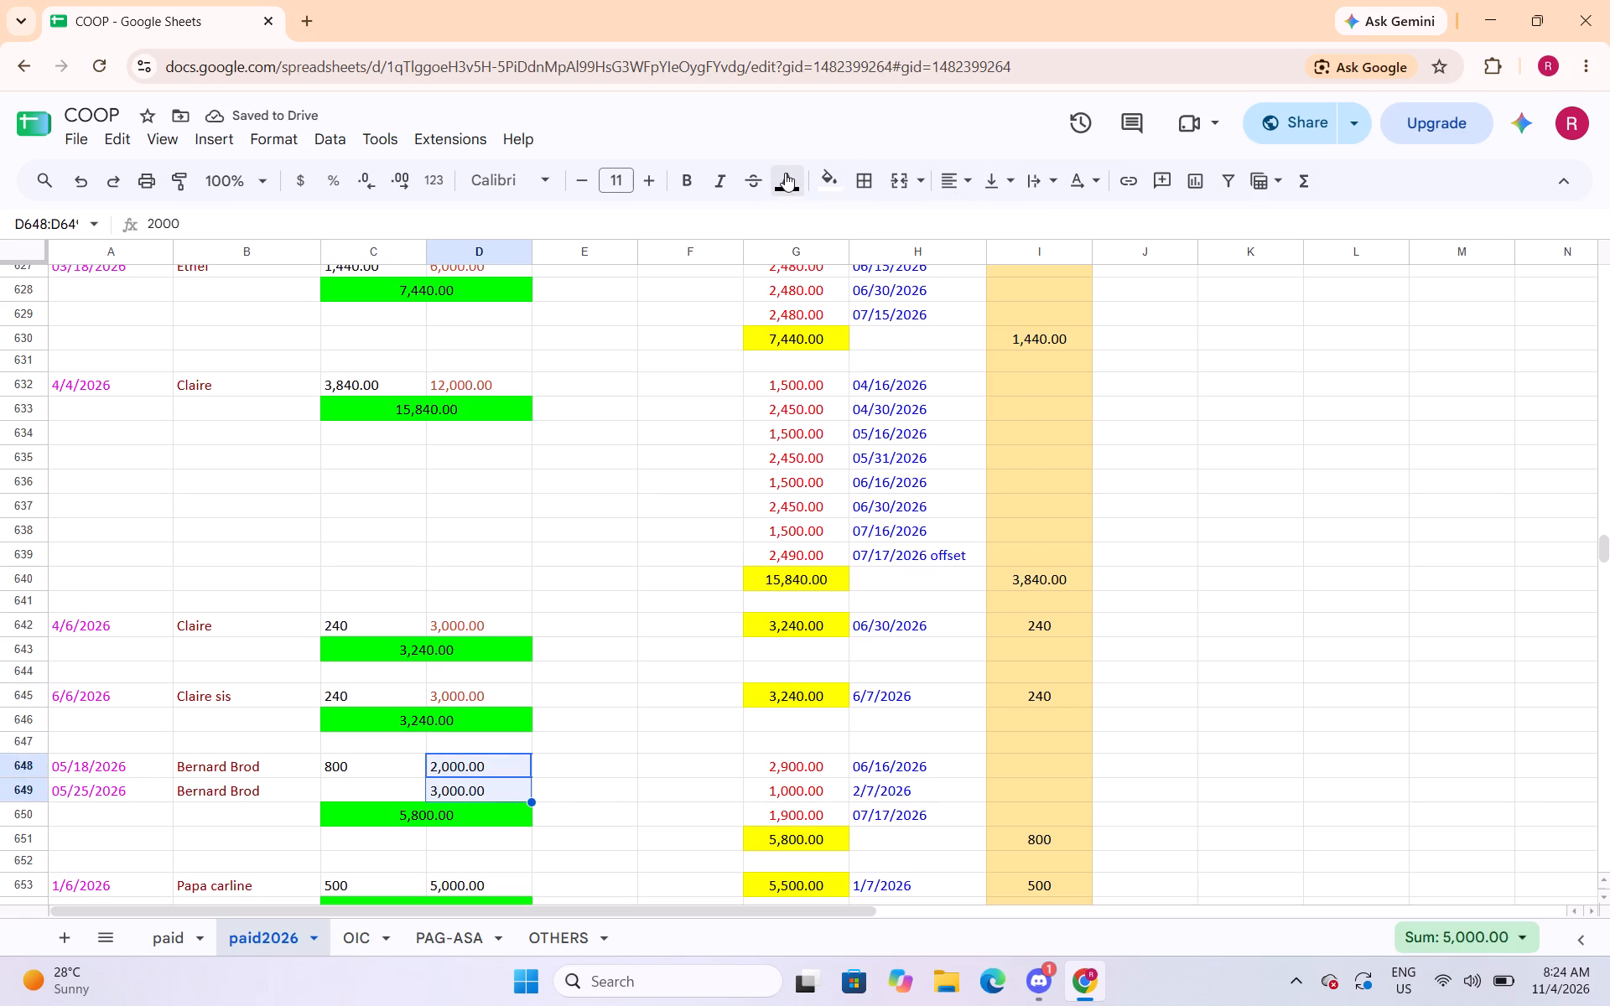
pyautogui.click(785, 173)
pyautogui.click(793, 345)
pyautogui.press('Down')
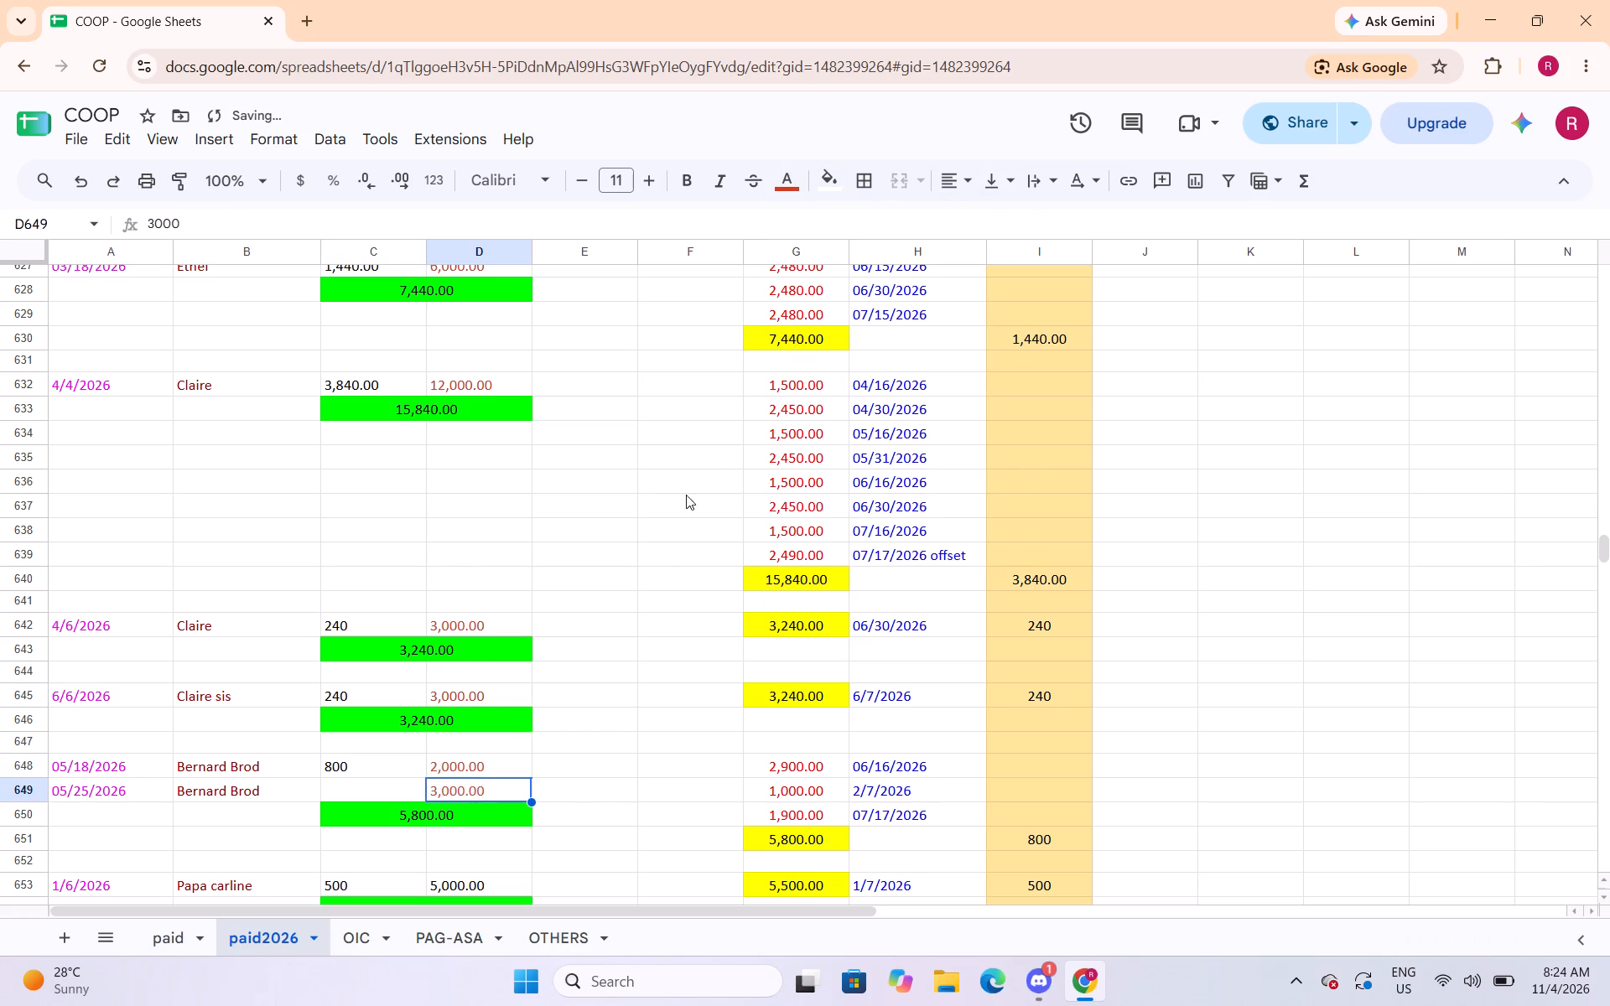
# Set the text of Papa carline's capital in D653 and Sir Janeo's capital in D656 to light red berry 1.
pyautogui.scroll(-3, 670, 556)
pyautogui.click(476, 568)
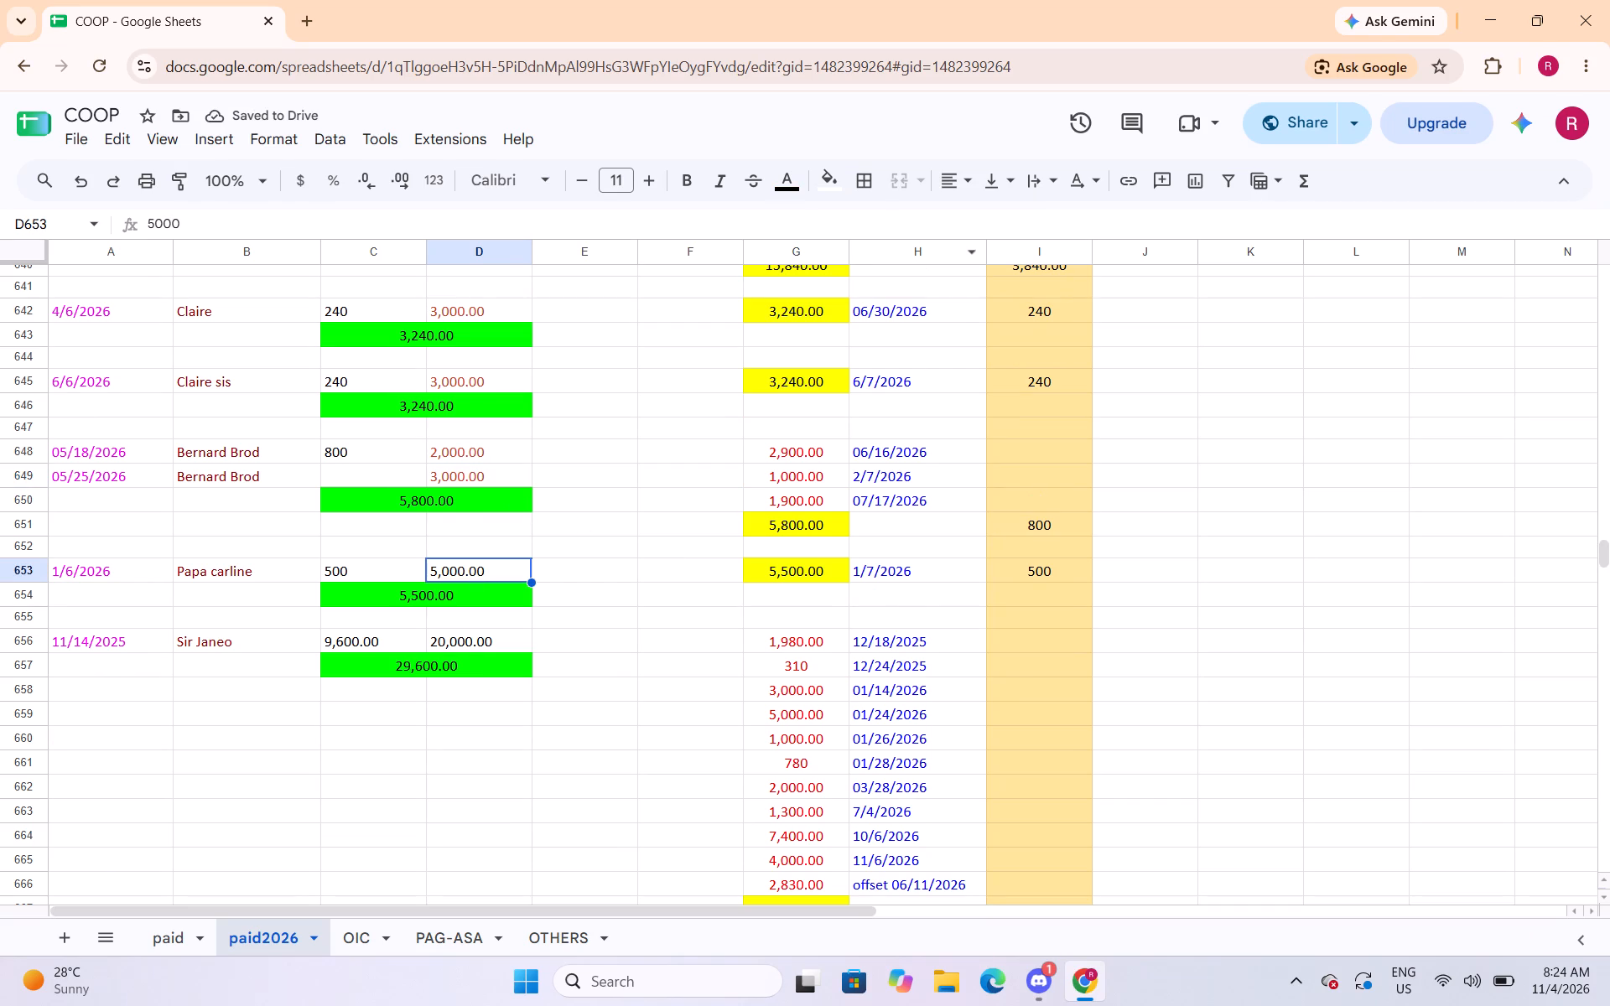
pyautogui.click(791, 193)
pyautogui.click(794, 343)
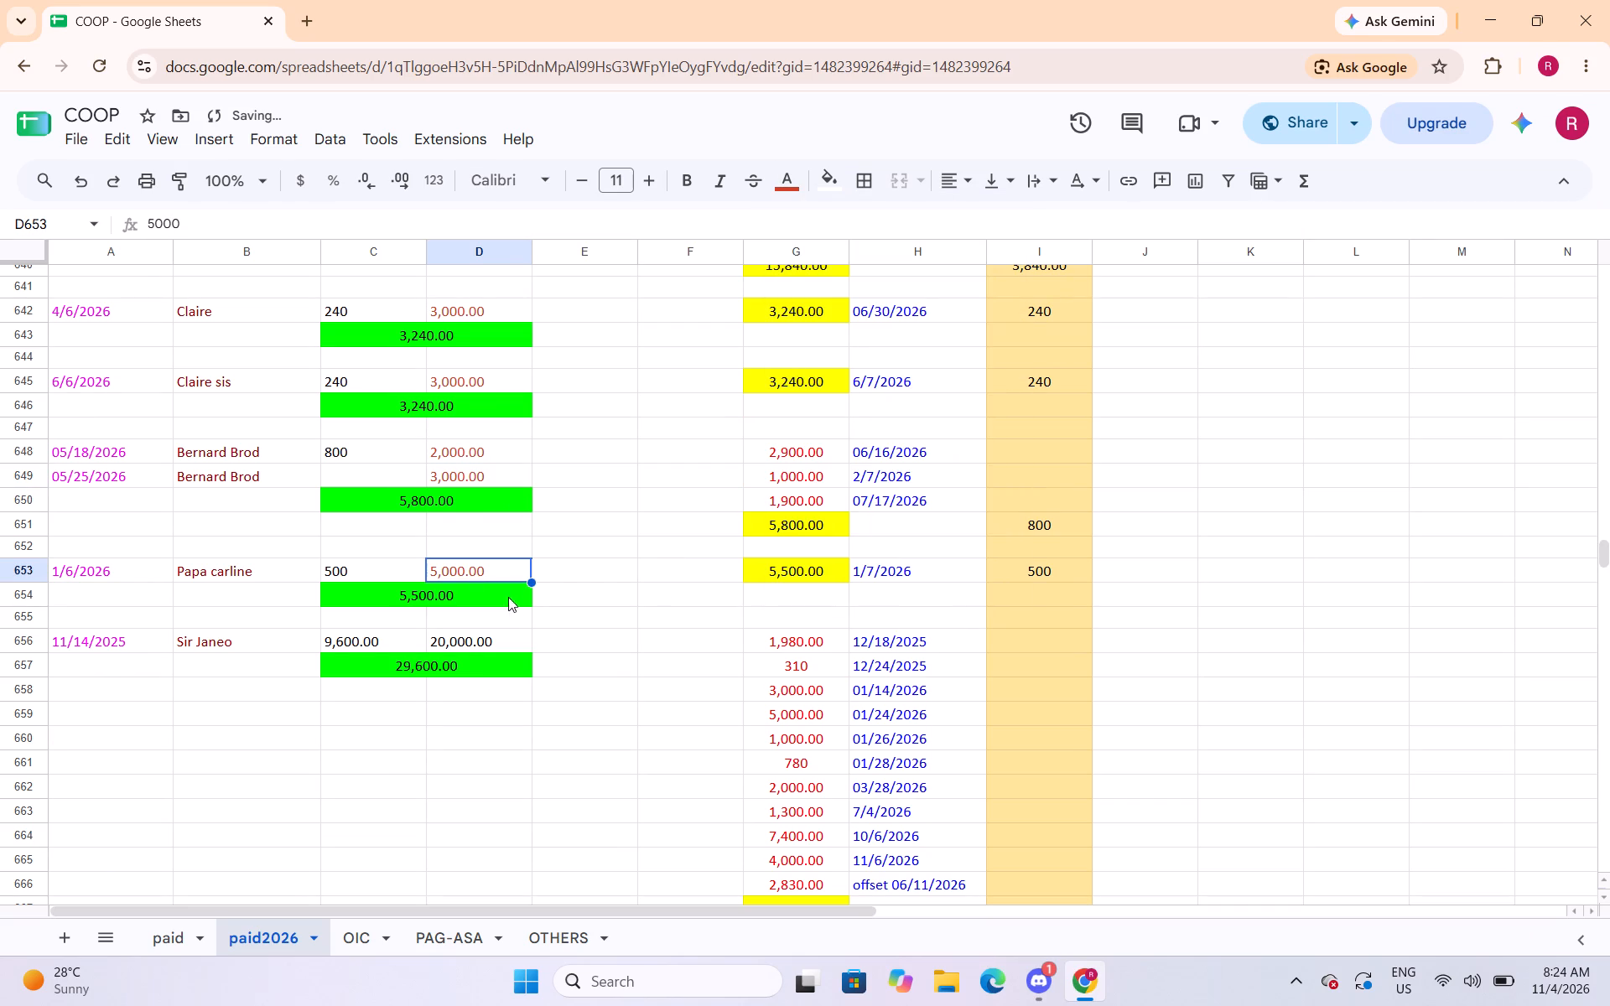
pyautogui.click(472, 639)
pyautogui.click(778, 183)
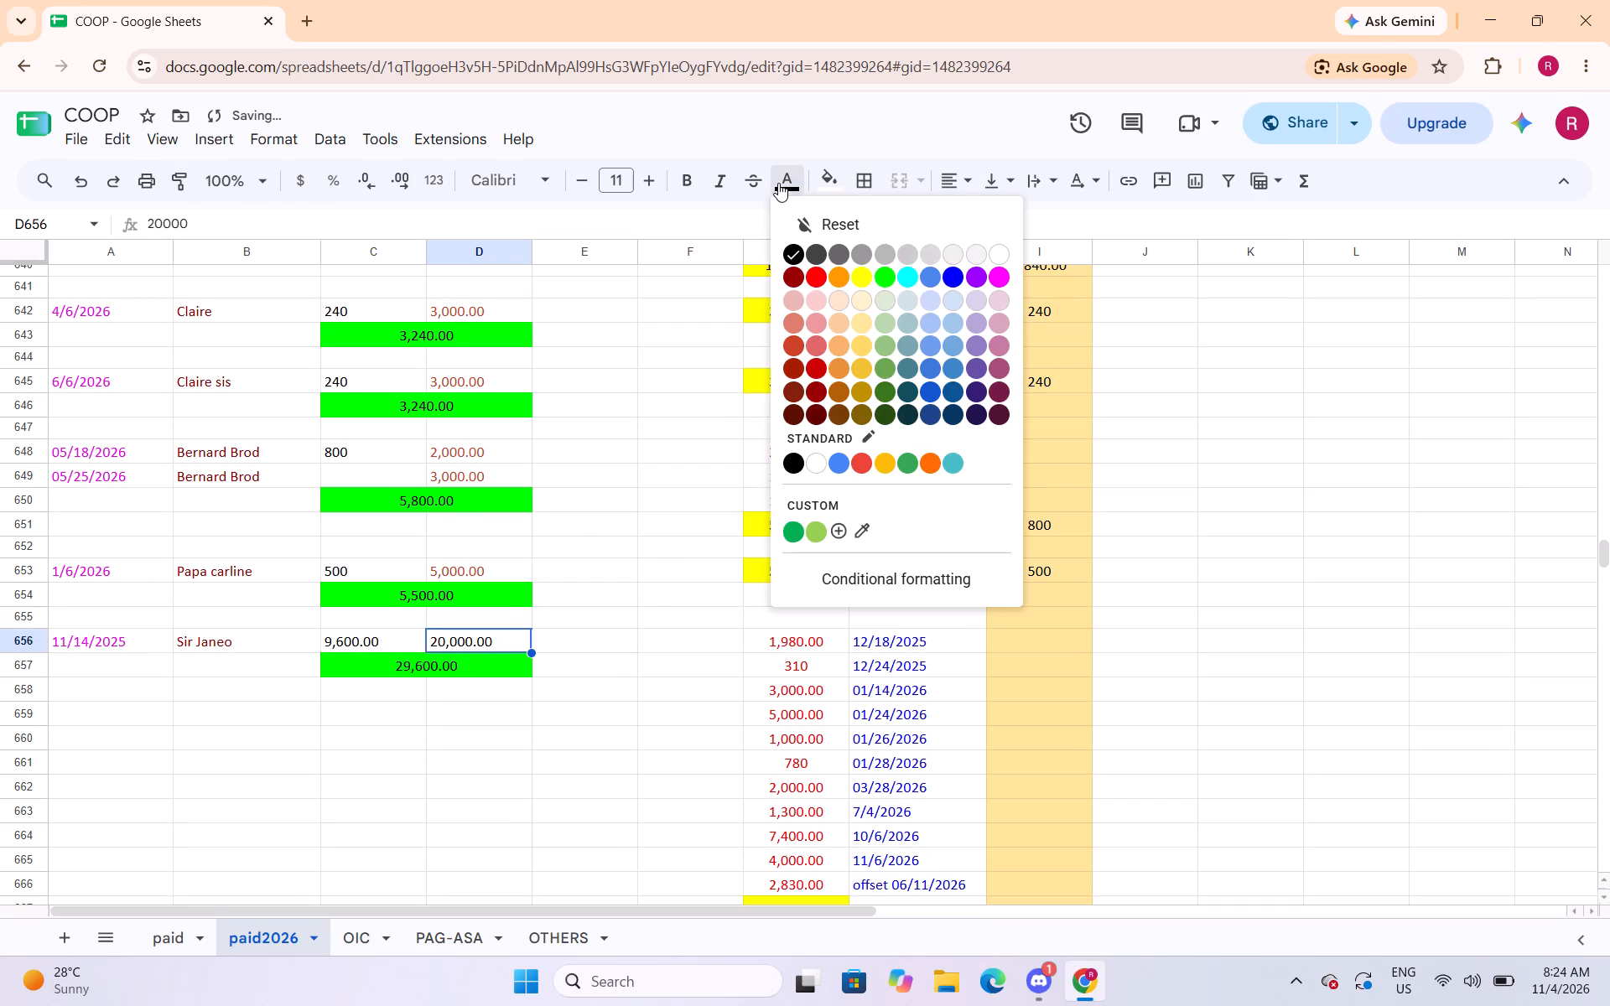
pyautogui.click(784, 346)
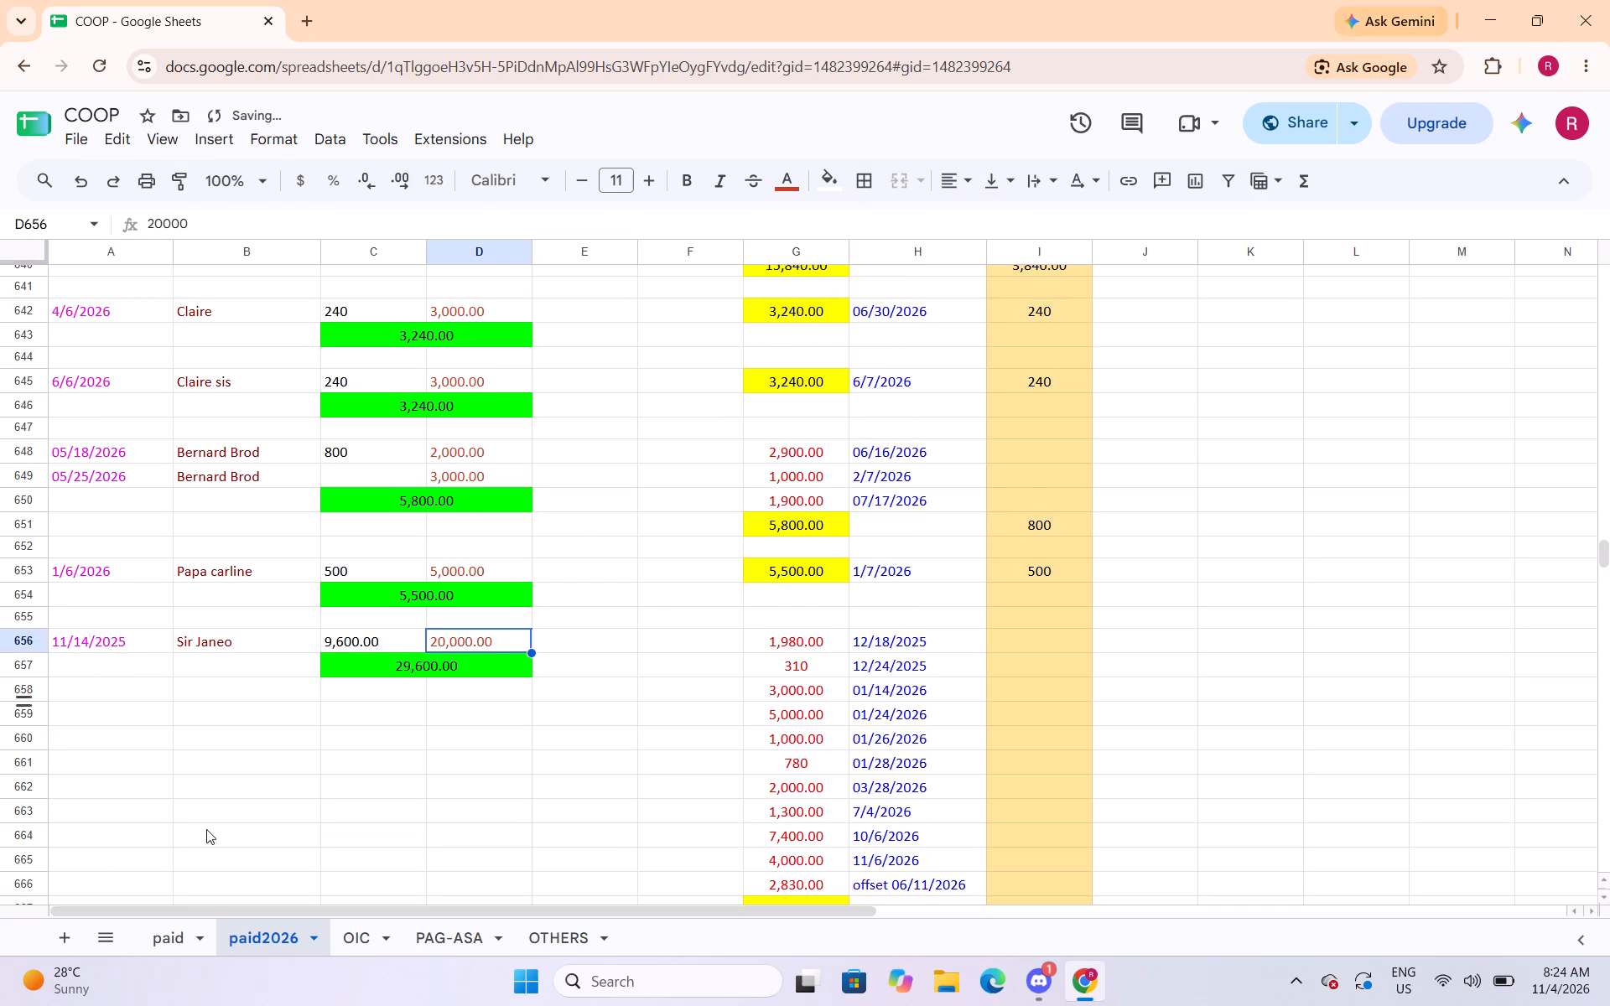
# Set the text of Sir Janeo's capital amounts in D669:D672 and Dianne's capital in D675 to light red berry 1.
pyautogui.scroll(-5, 444, 549)
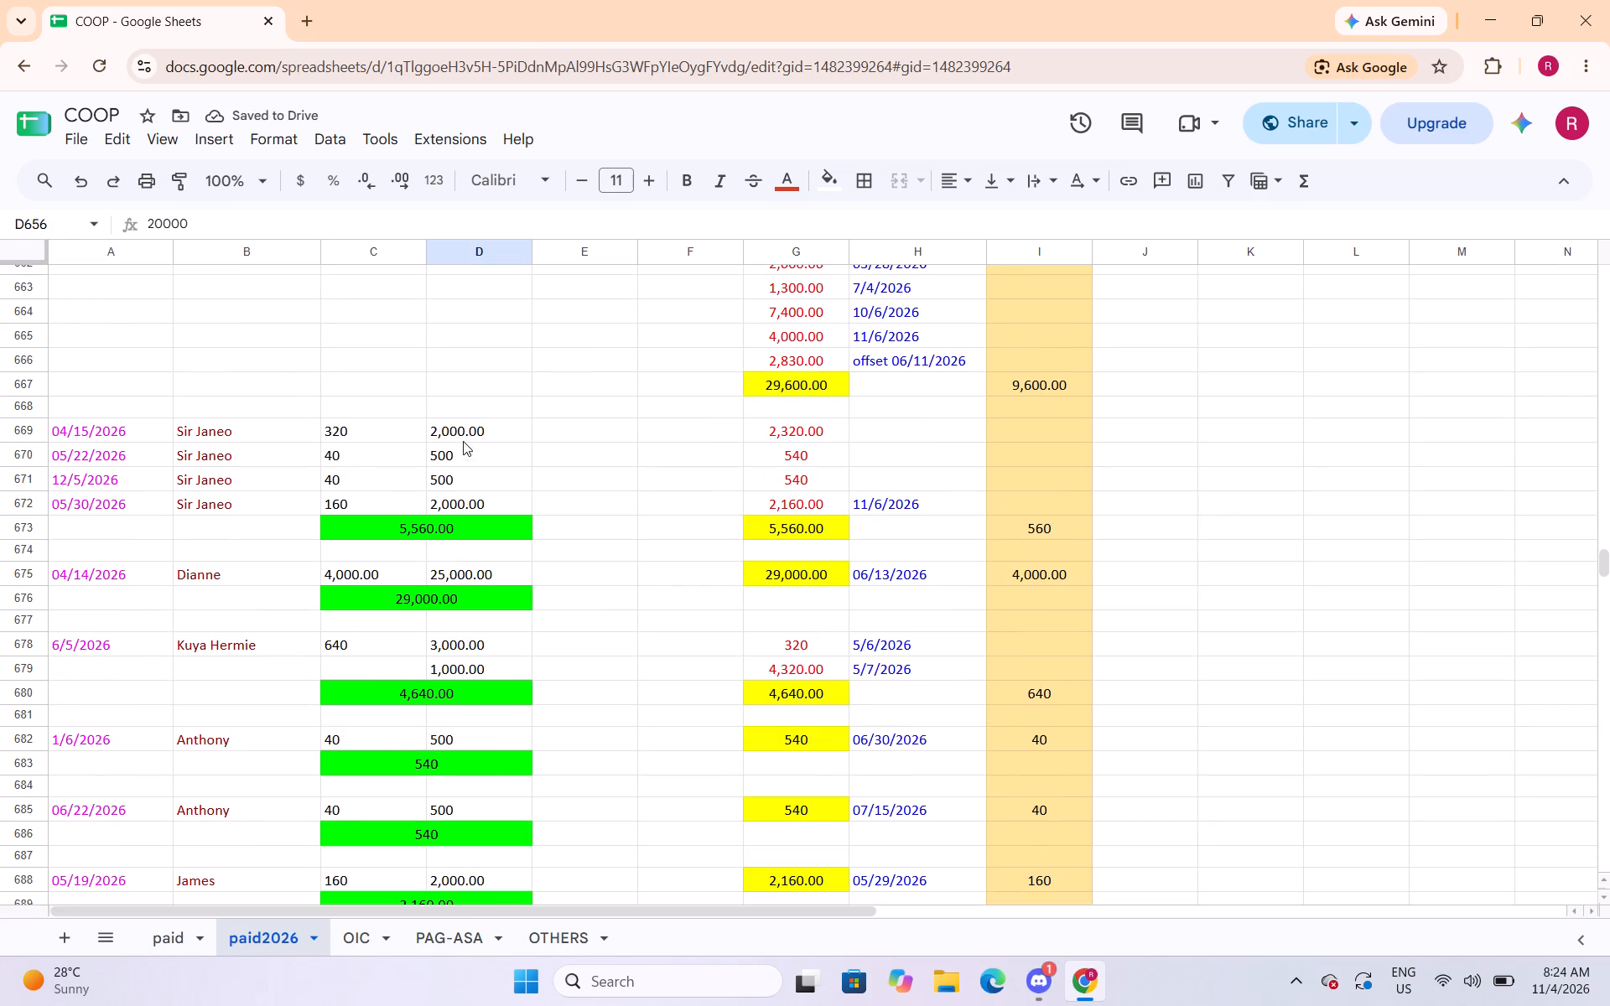
pyautogui.moveTo(470, 428); pyautogui.dragTo(463, 495)
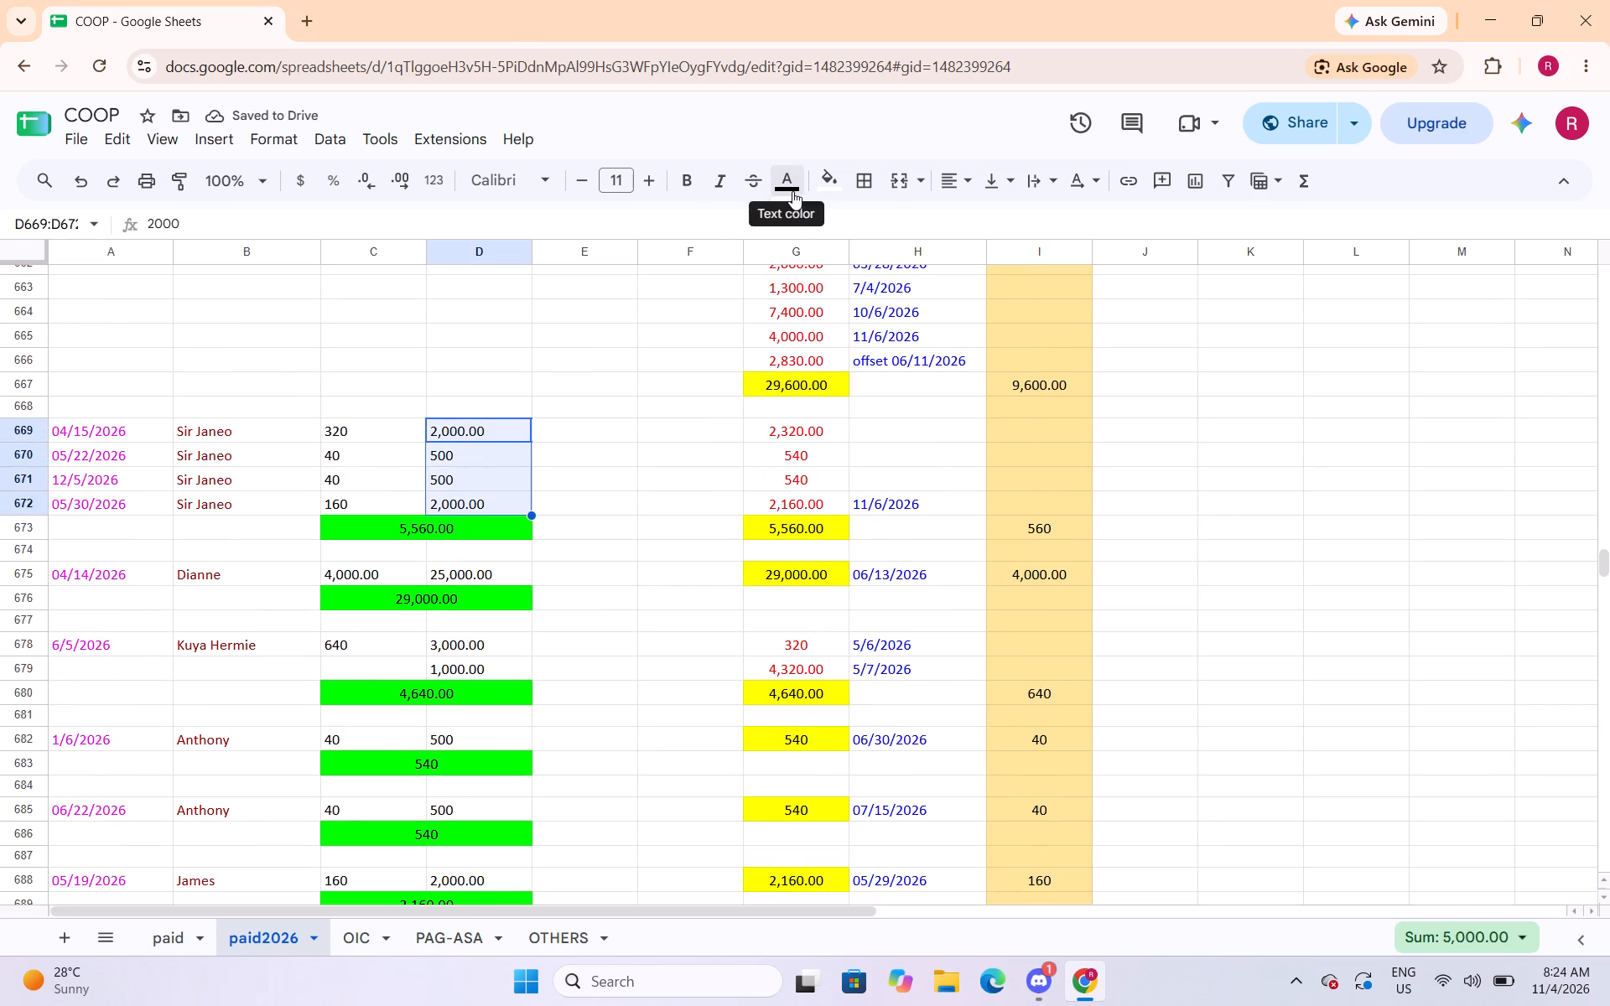
pyautogui.click(792, 191)
pyautogui.click(786, 343)
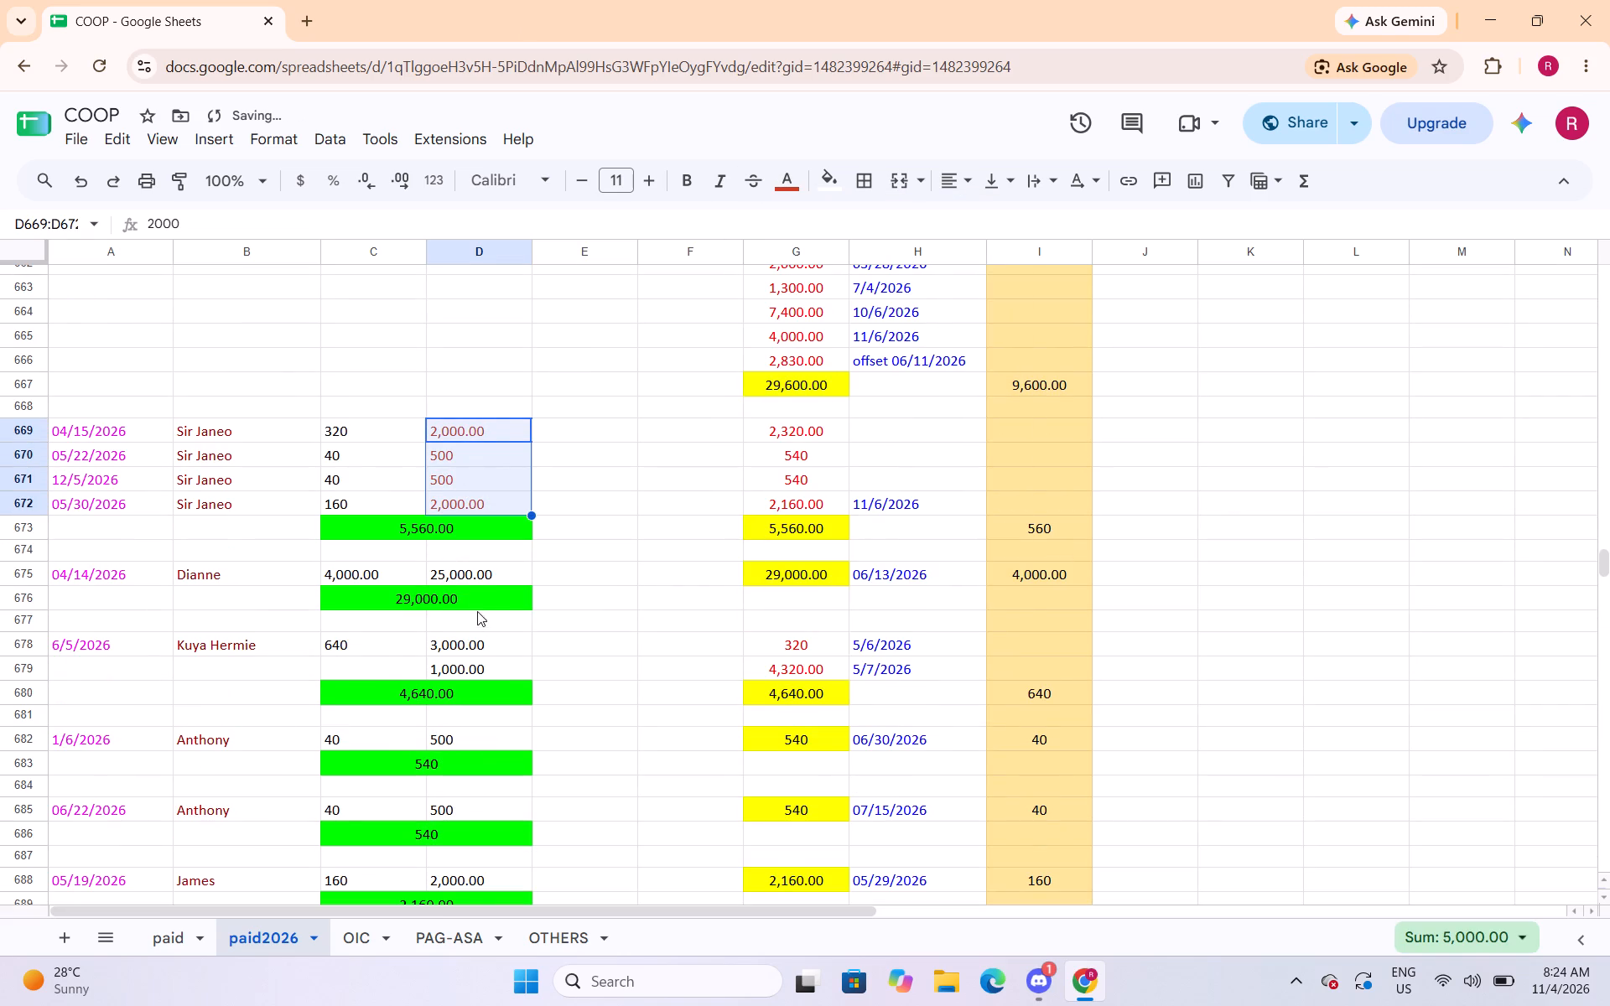
pyautogui.click(479, 580)
pyautogui.click(776, 178)
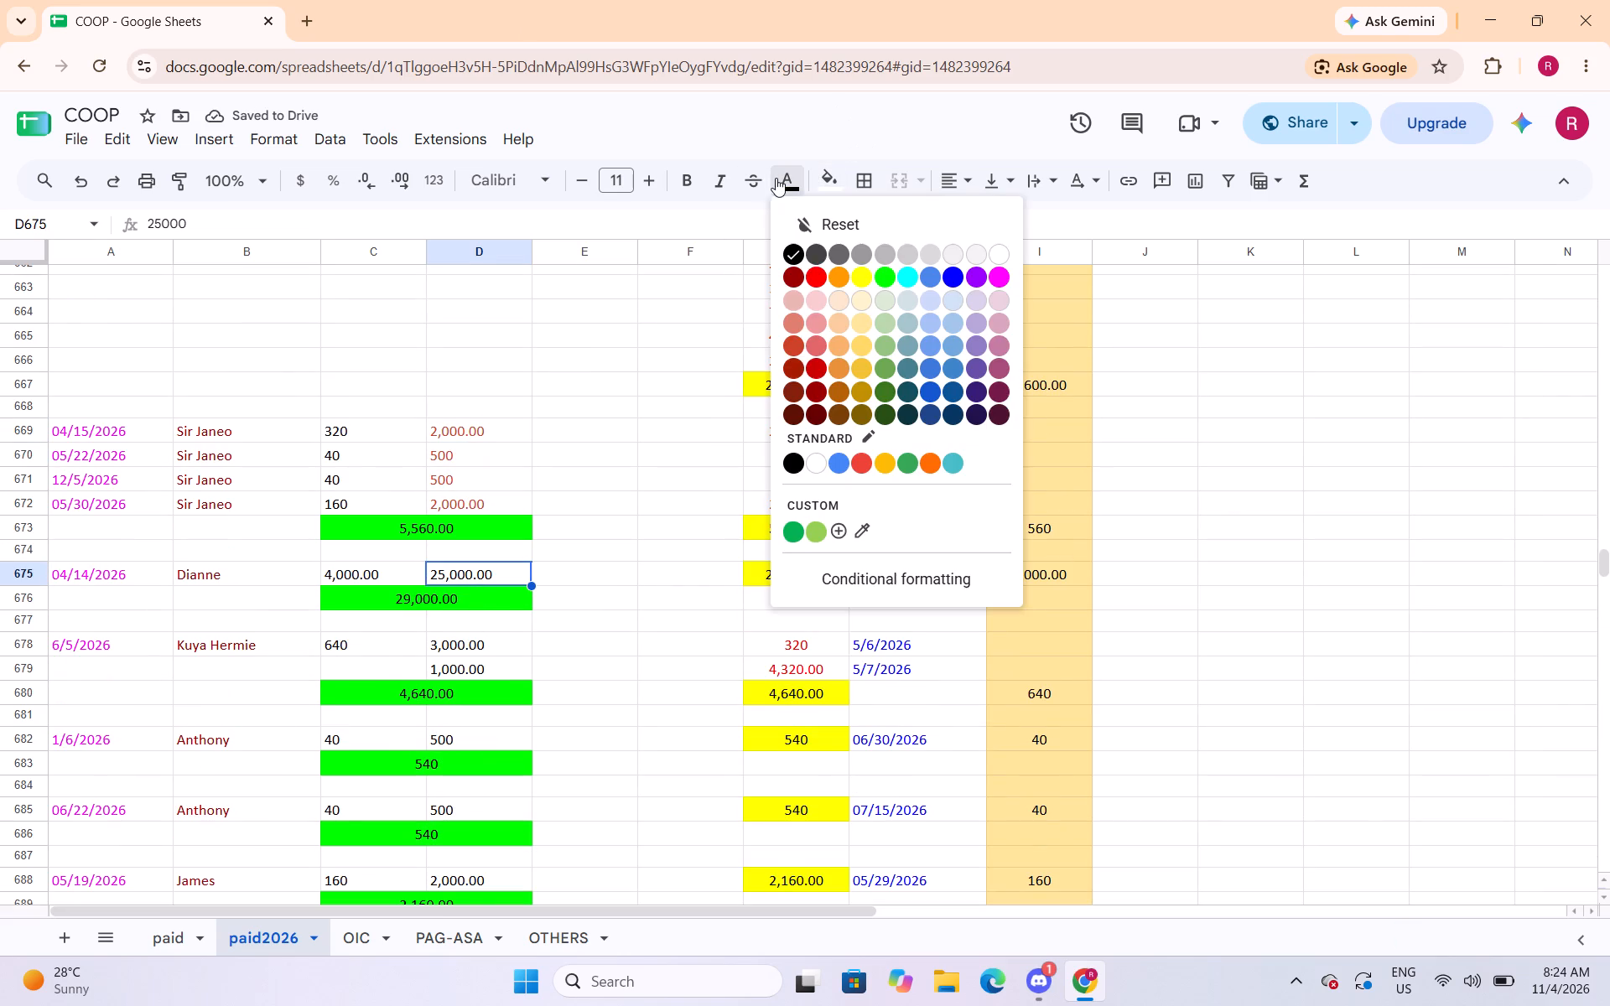
pyautogui.click(791, 340)
# Set the text of Kuya Hermie's two capital amounts in D678:D679 to light red berry 1.
pyautogui.scroll(-1, 604, 550)
pyautogui.moveTo(507, 545); pyautogui.dragTo(501, 558)
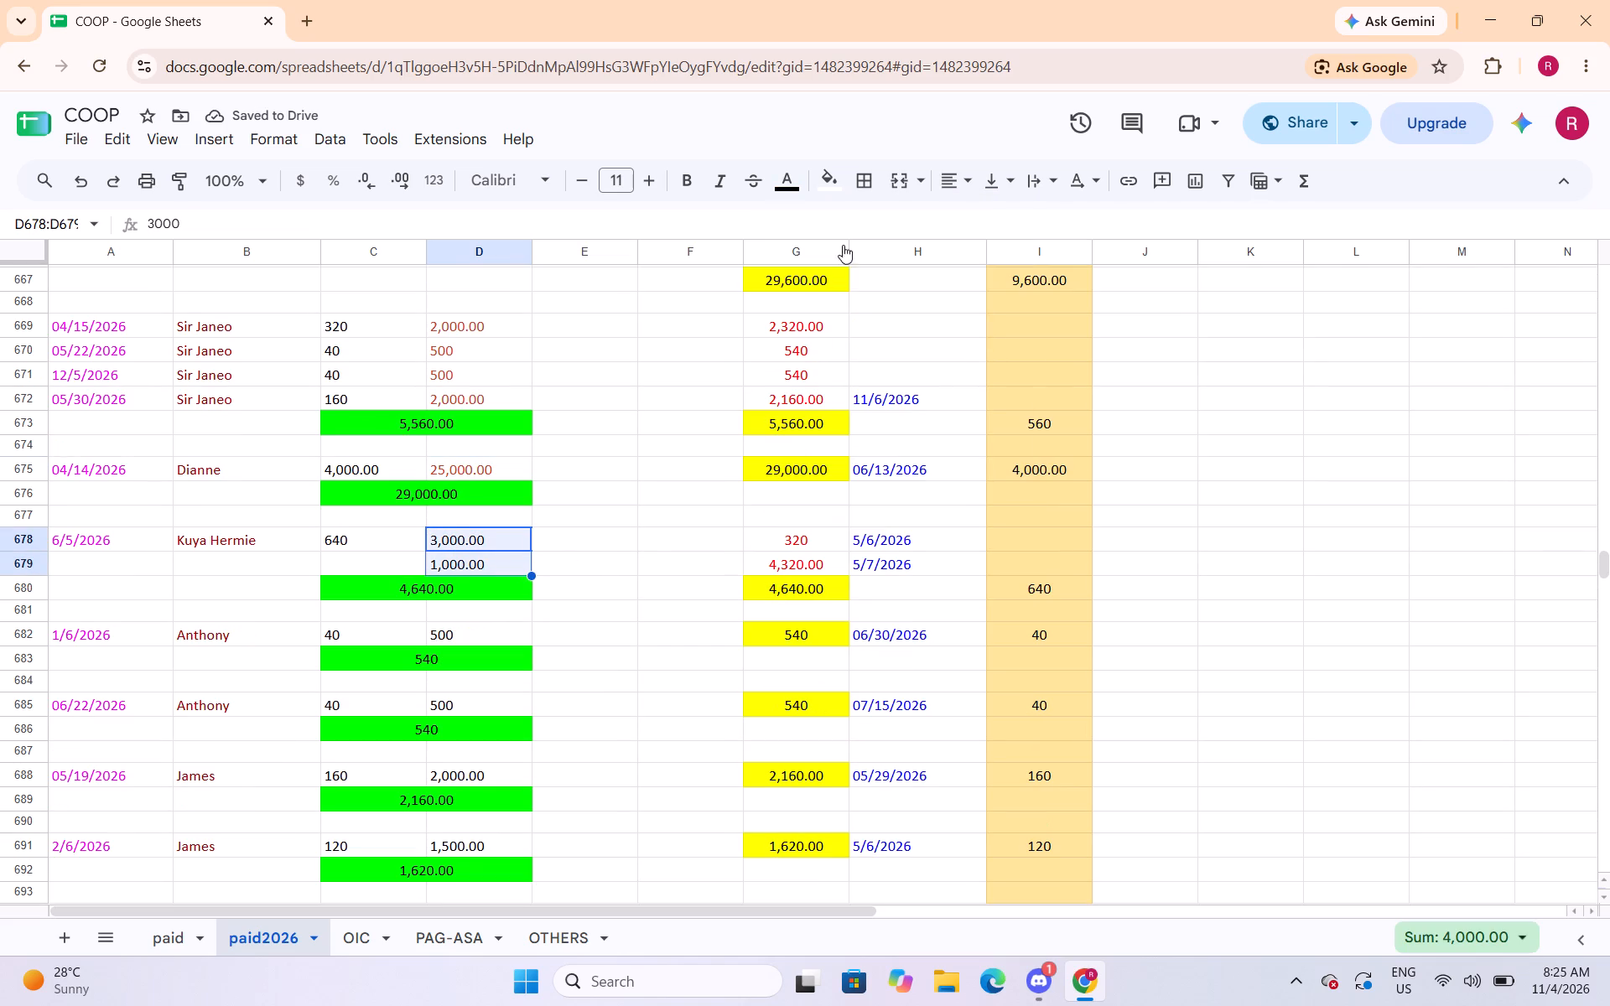
pyautogui.click(799, 181)
pyautogui.click(799, 341)
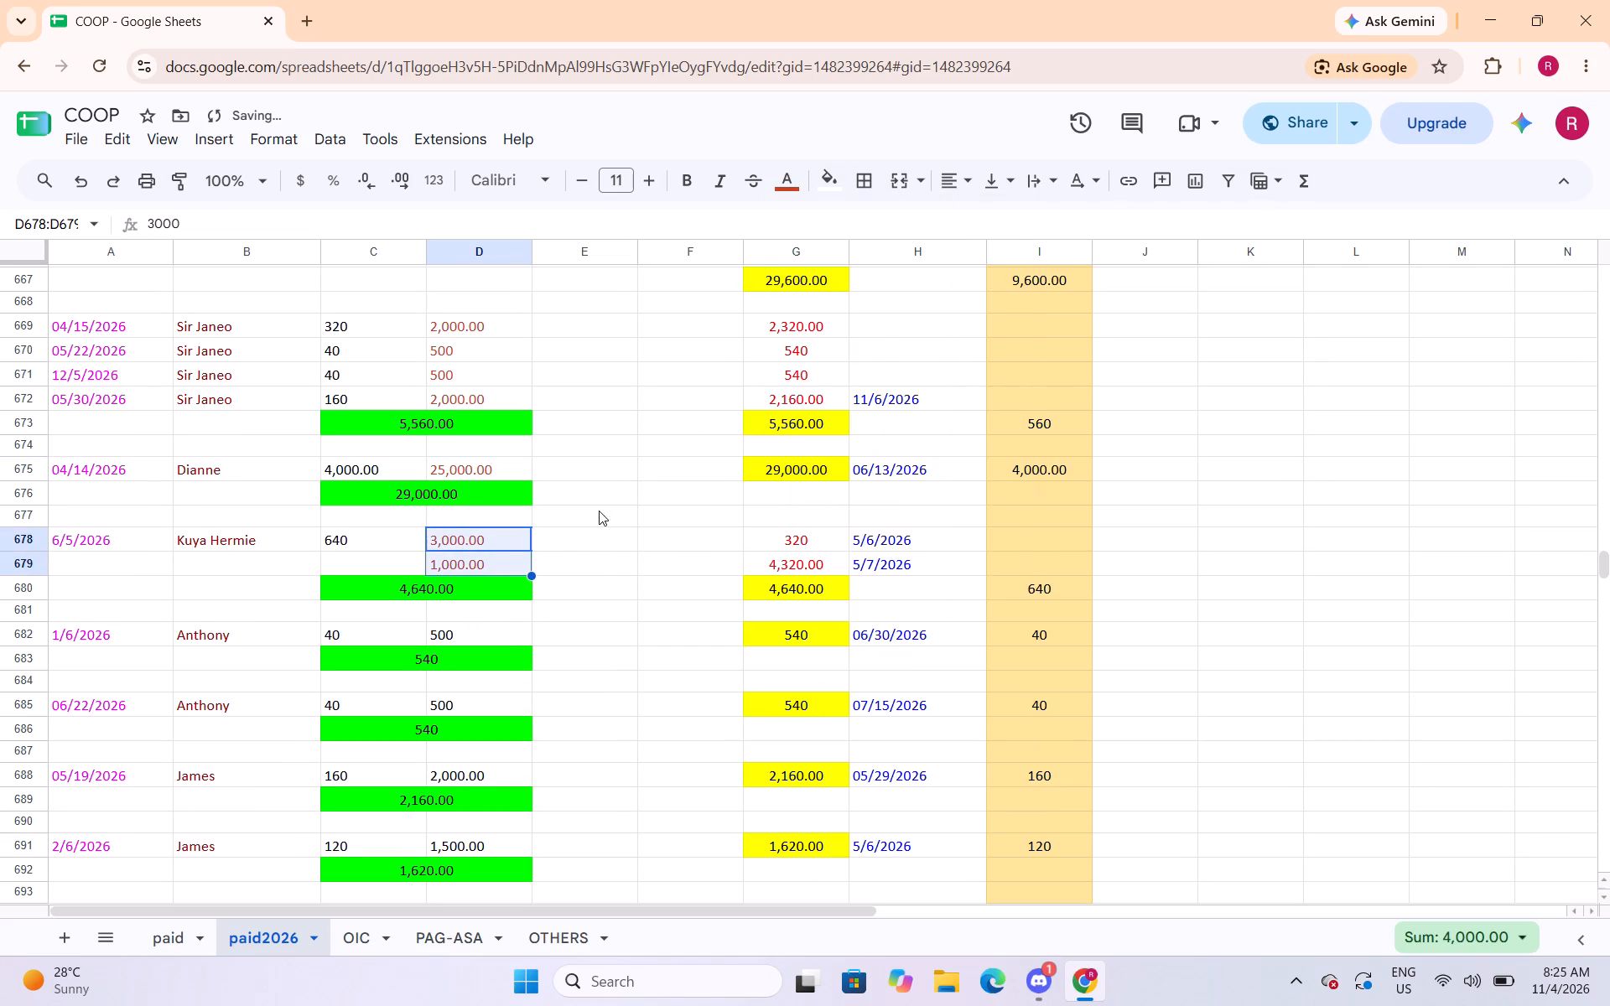
# Set the text of Anthony's capital amounts in D682 and D685 to light red berry 1.
pyautogui.press('Down')
pyautogui.press('Down')
pyautogui.press('Down')
pyautogui.press('Down')
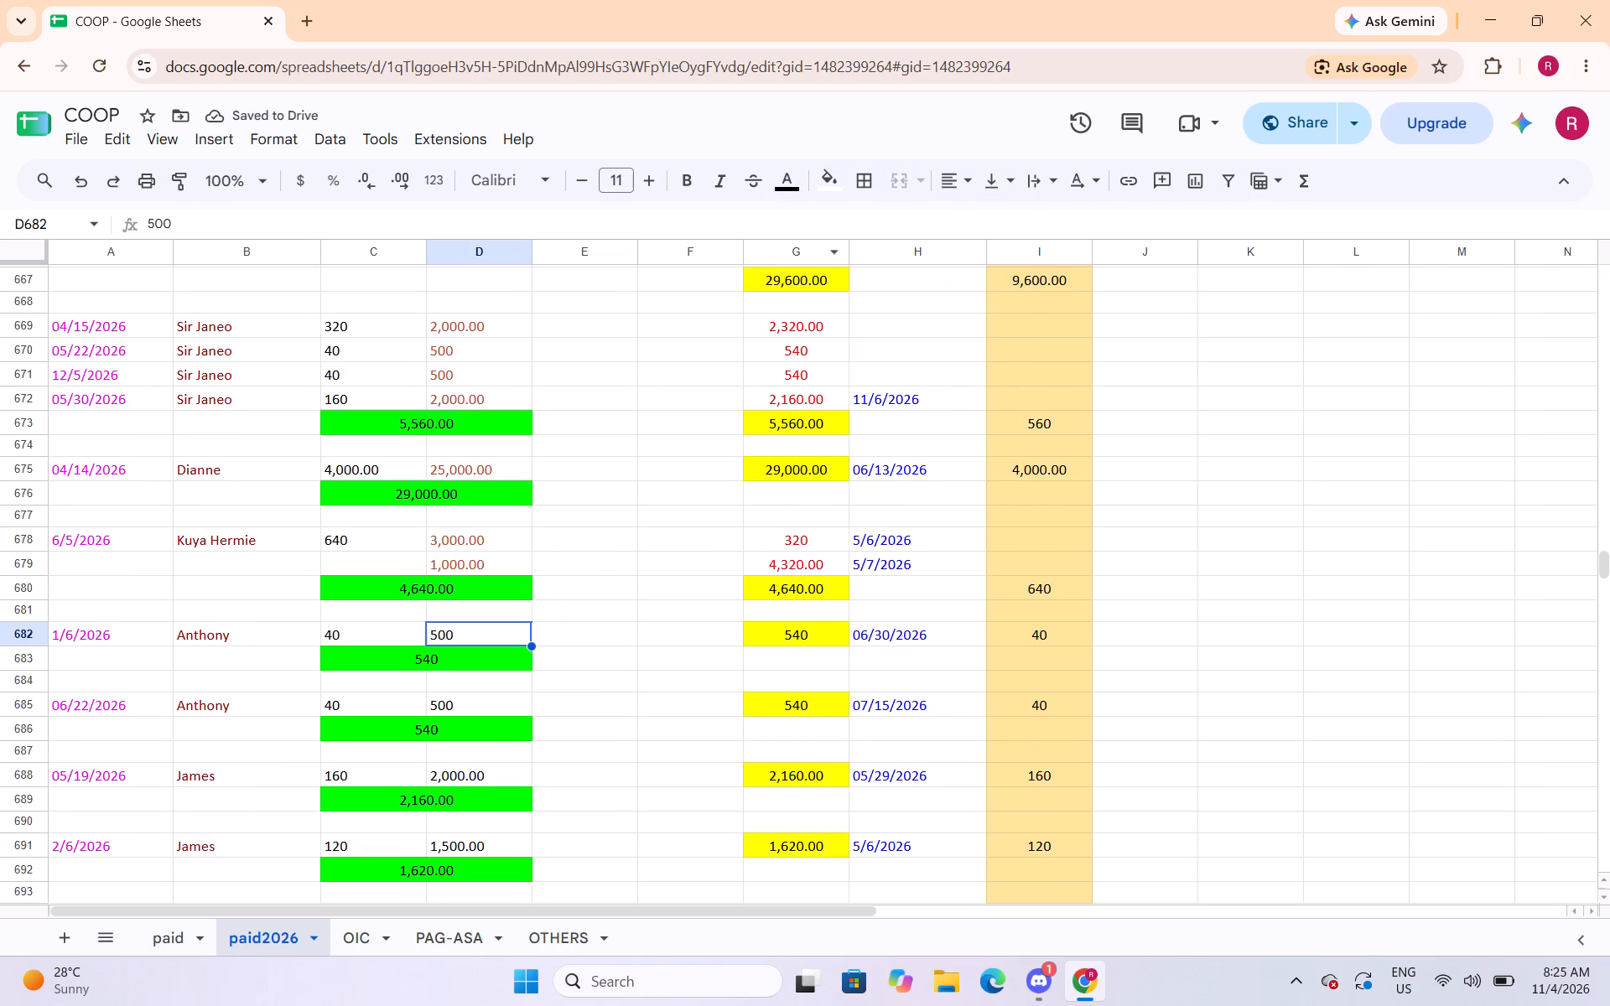
pyautogui.click(789, 189)
pyautogui.click(797, 350)
pyautogui.press('Down')
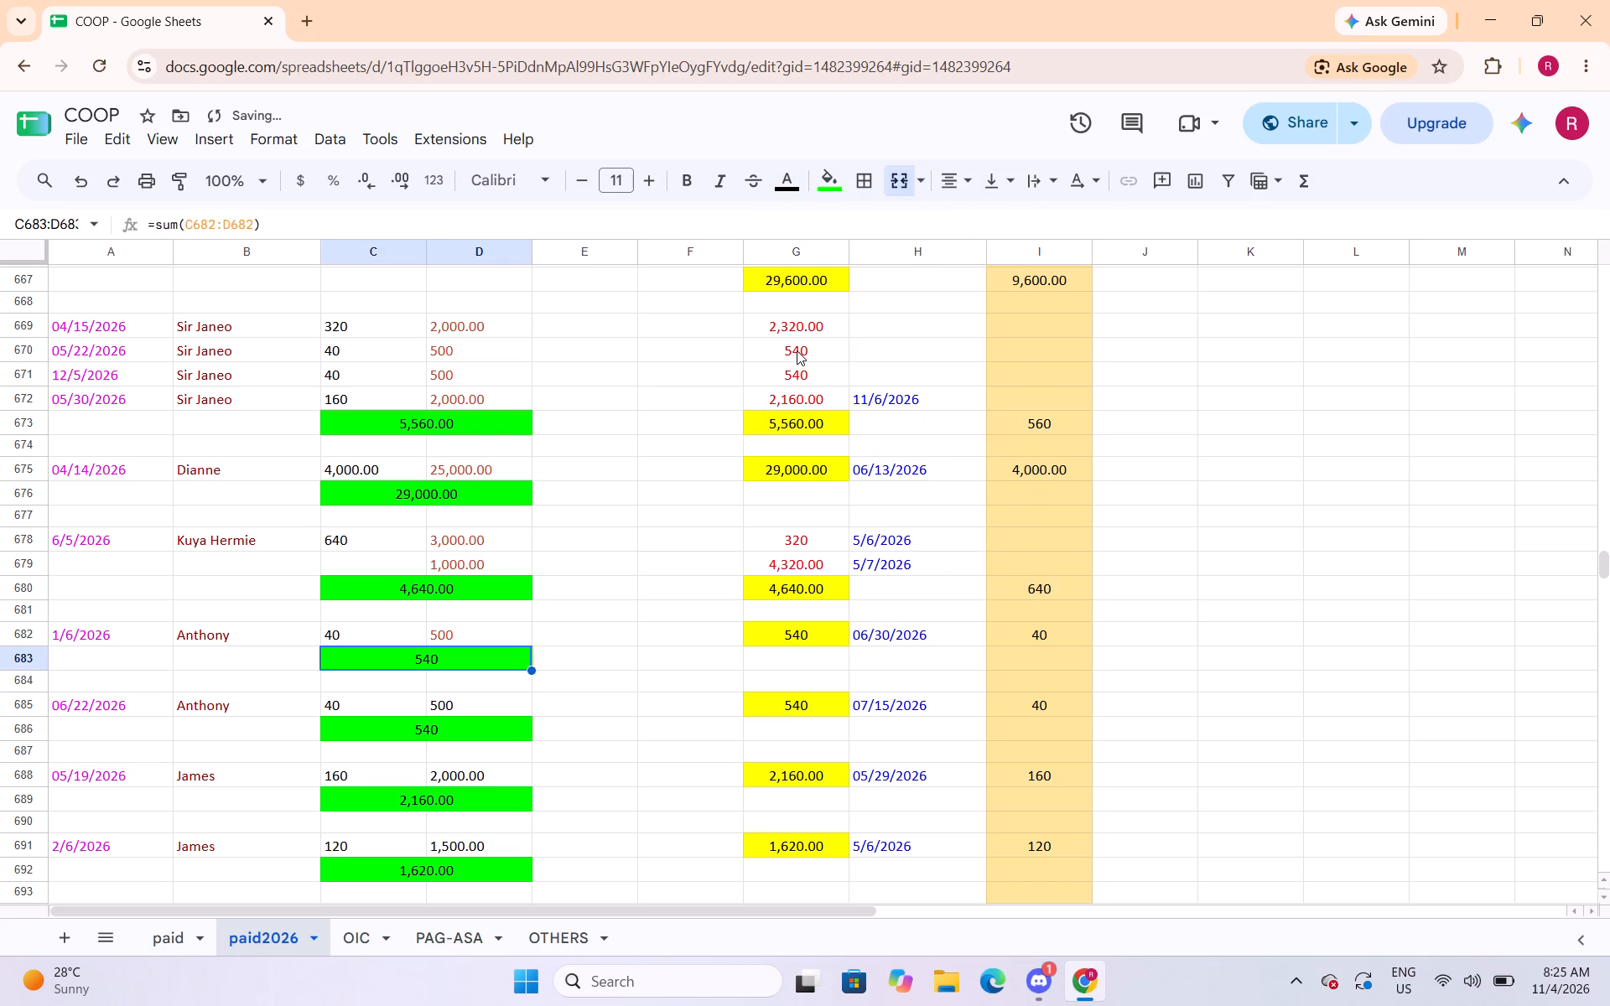
pyautogui.press('Down')
pyautogui.press('Down')
pyautogui.press('Down')
pyautogui.press('Up')
pyautogui.click(776, 182)
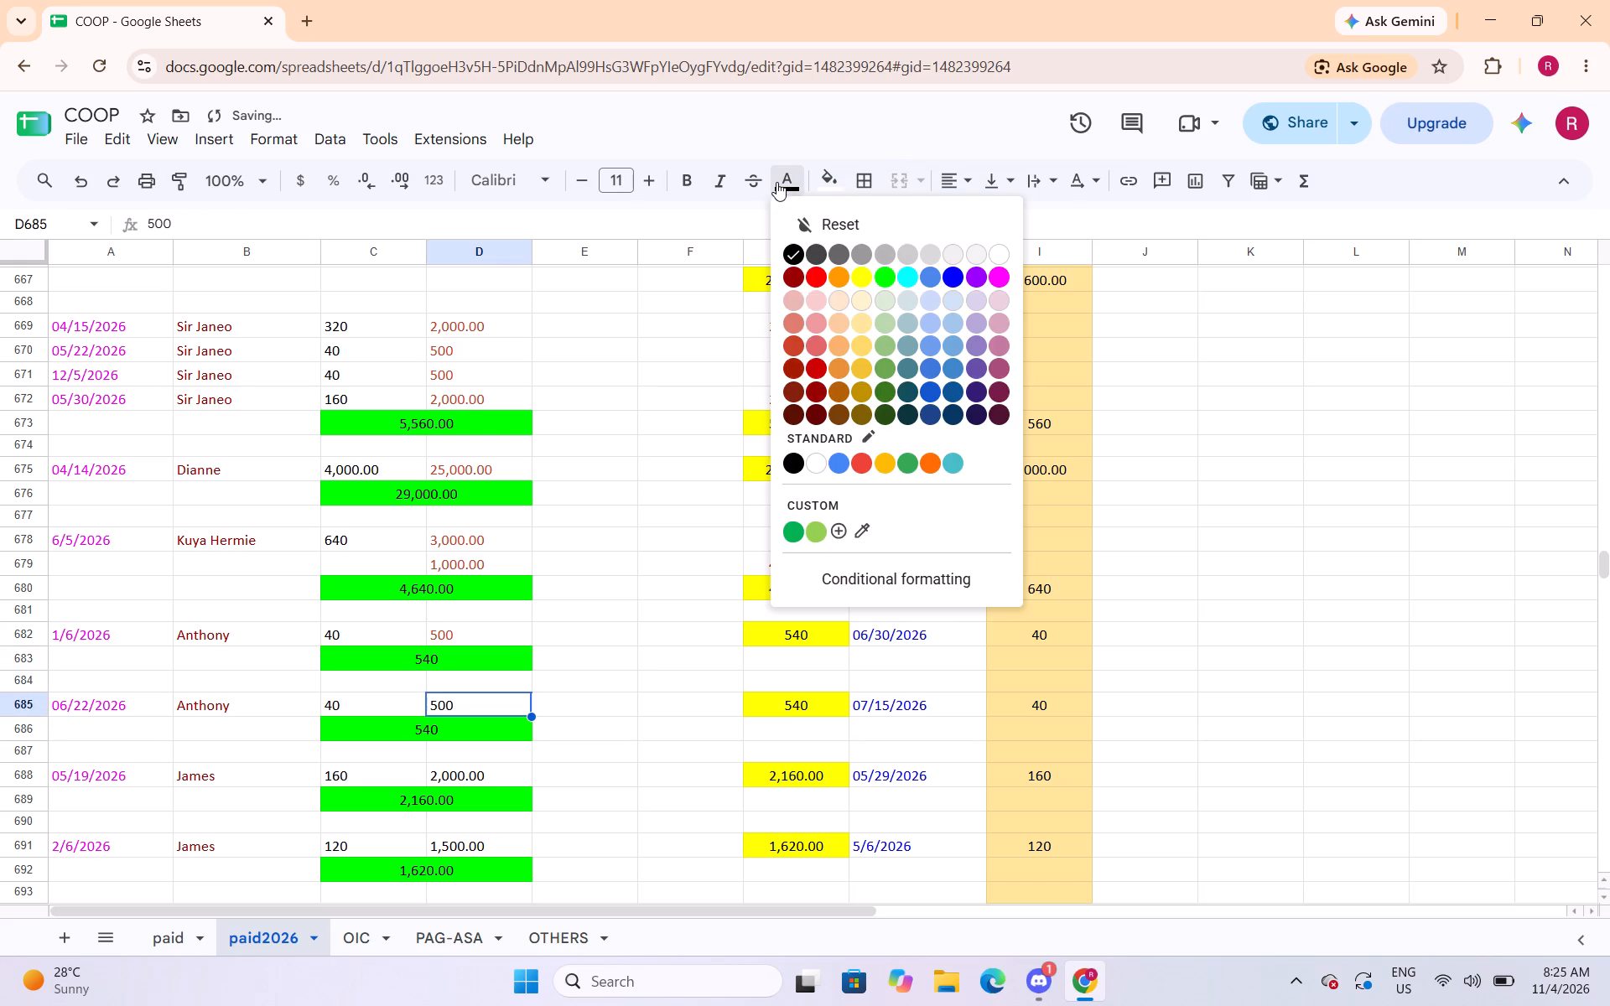
pyautogui.click(791, 353)
# Set the text of James's capital amounts in D688 and D691 to light red berry 1.
pyautogui.press('Down')
pyautogui.press('Down')
pyautogui.press('Down')
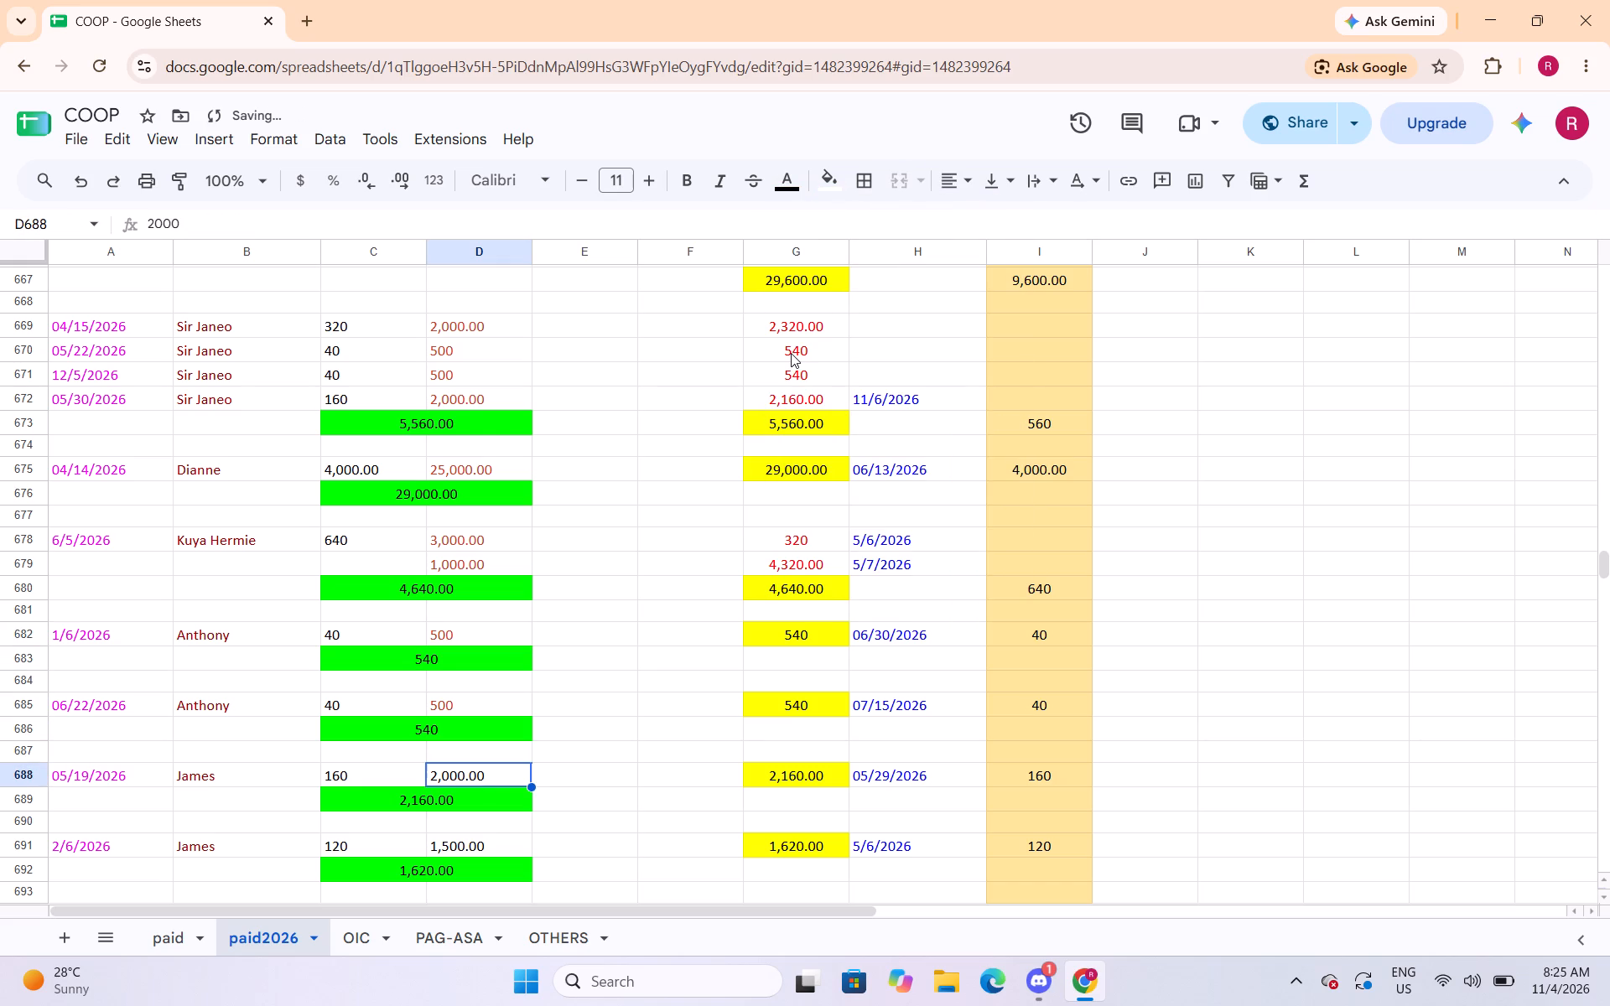
pyautogui.click(787, 193)
pyautogui.click(793, 345)
pyautogui.press('Down')
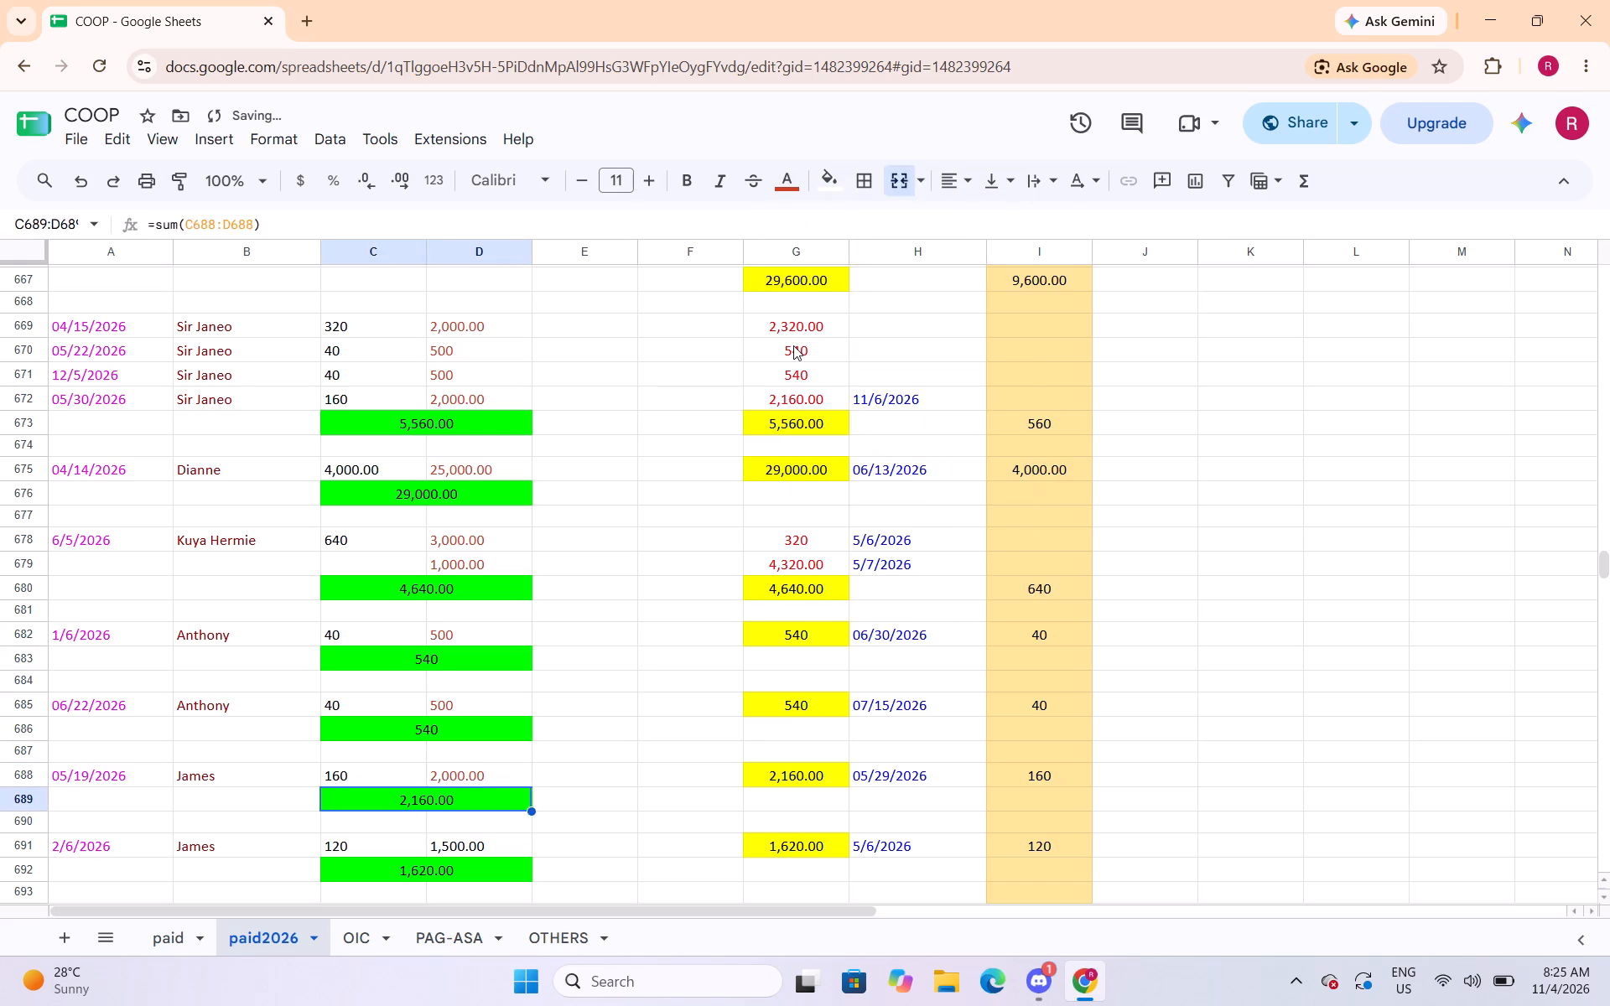
pyautogui.press('Down')
pyautogui.press('Down')
pyautogui.click(788, 194)
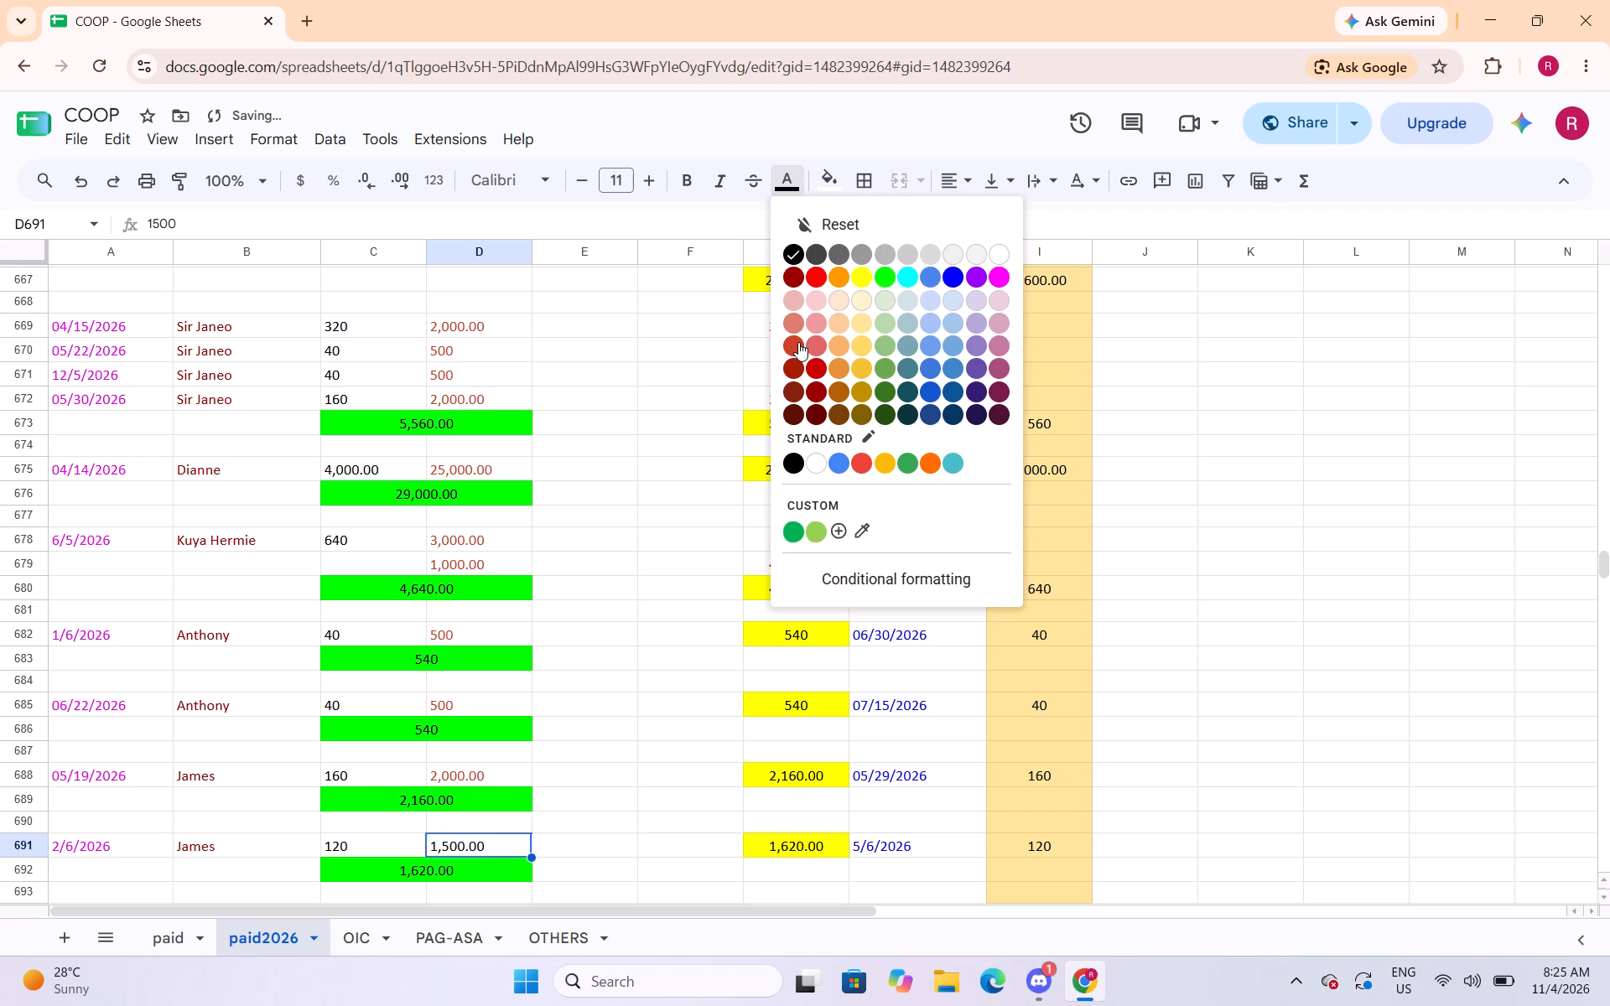
pyautogui.click(798, 347)
# Set the text of Charlene's capital in D694 to light red berry 1.
pyautogui.press('Down')
pyautogui.press('Down')
pyautogui.press('Down')
pyautogui.press('Down')
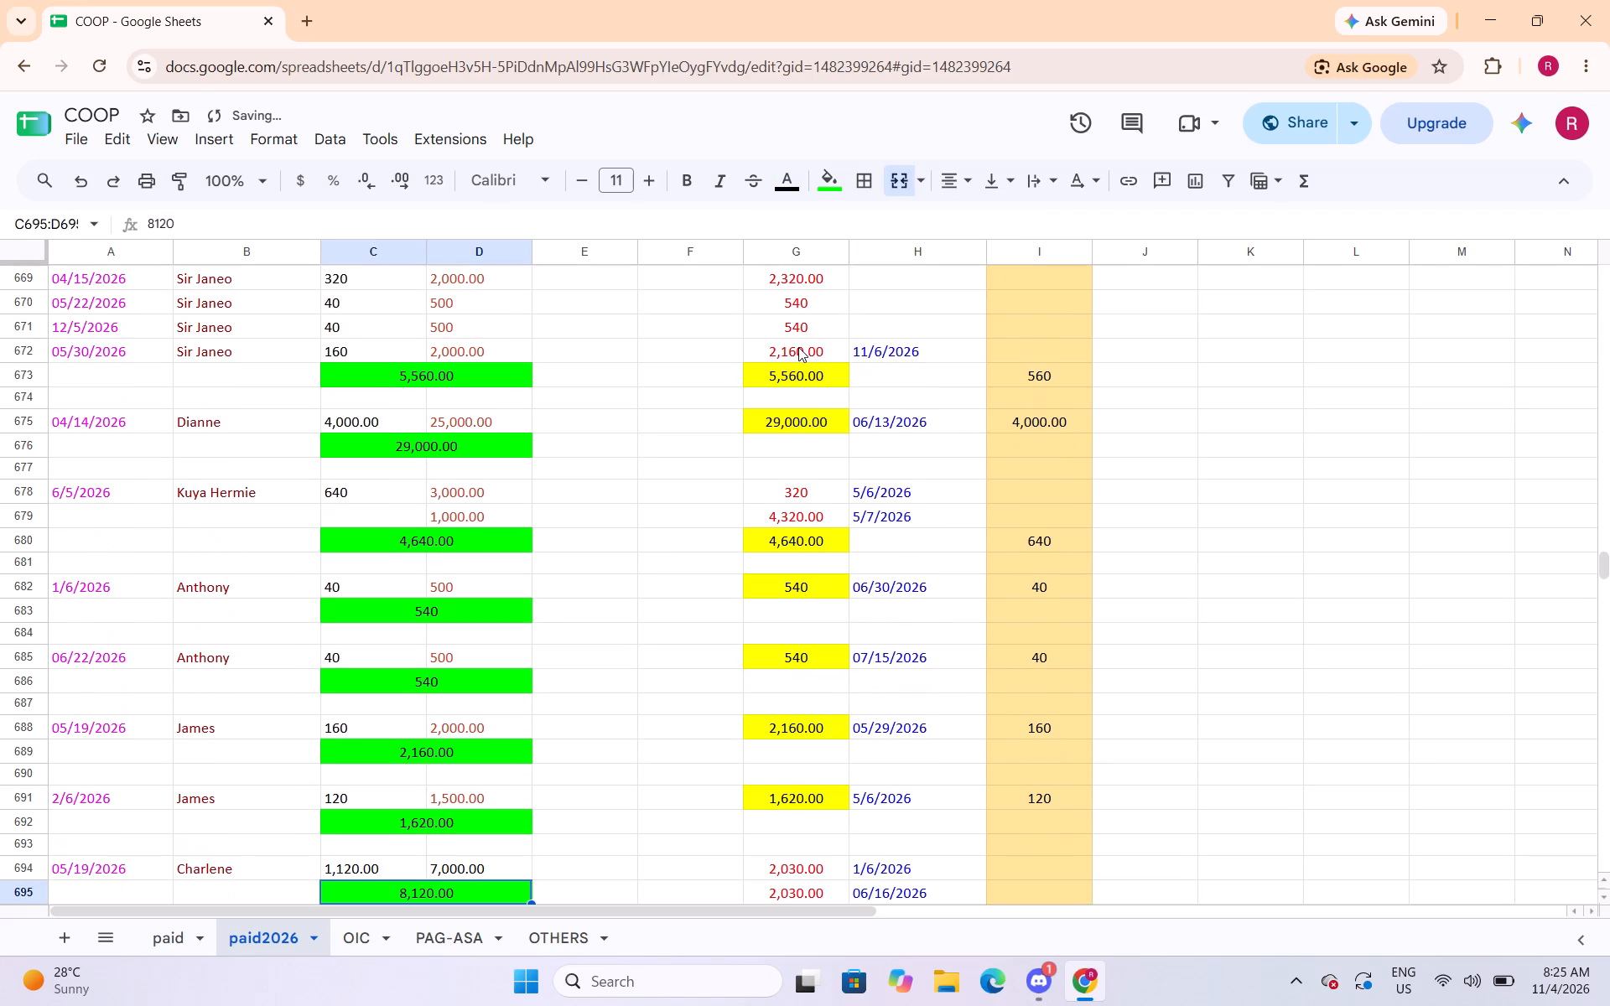
pyautogui.press('Up')
pyautogui.click(788, 181)
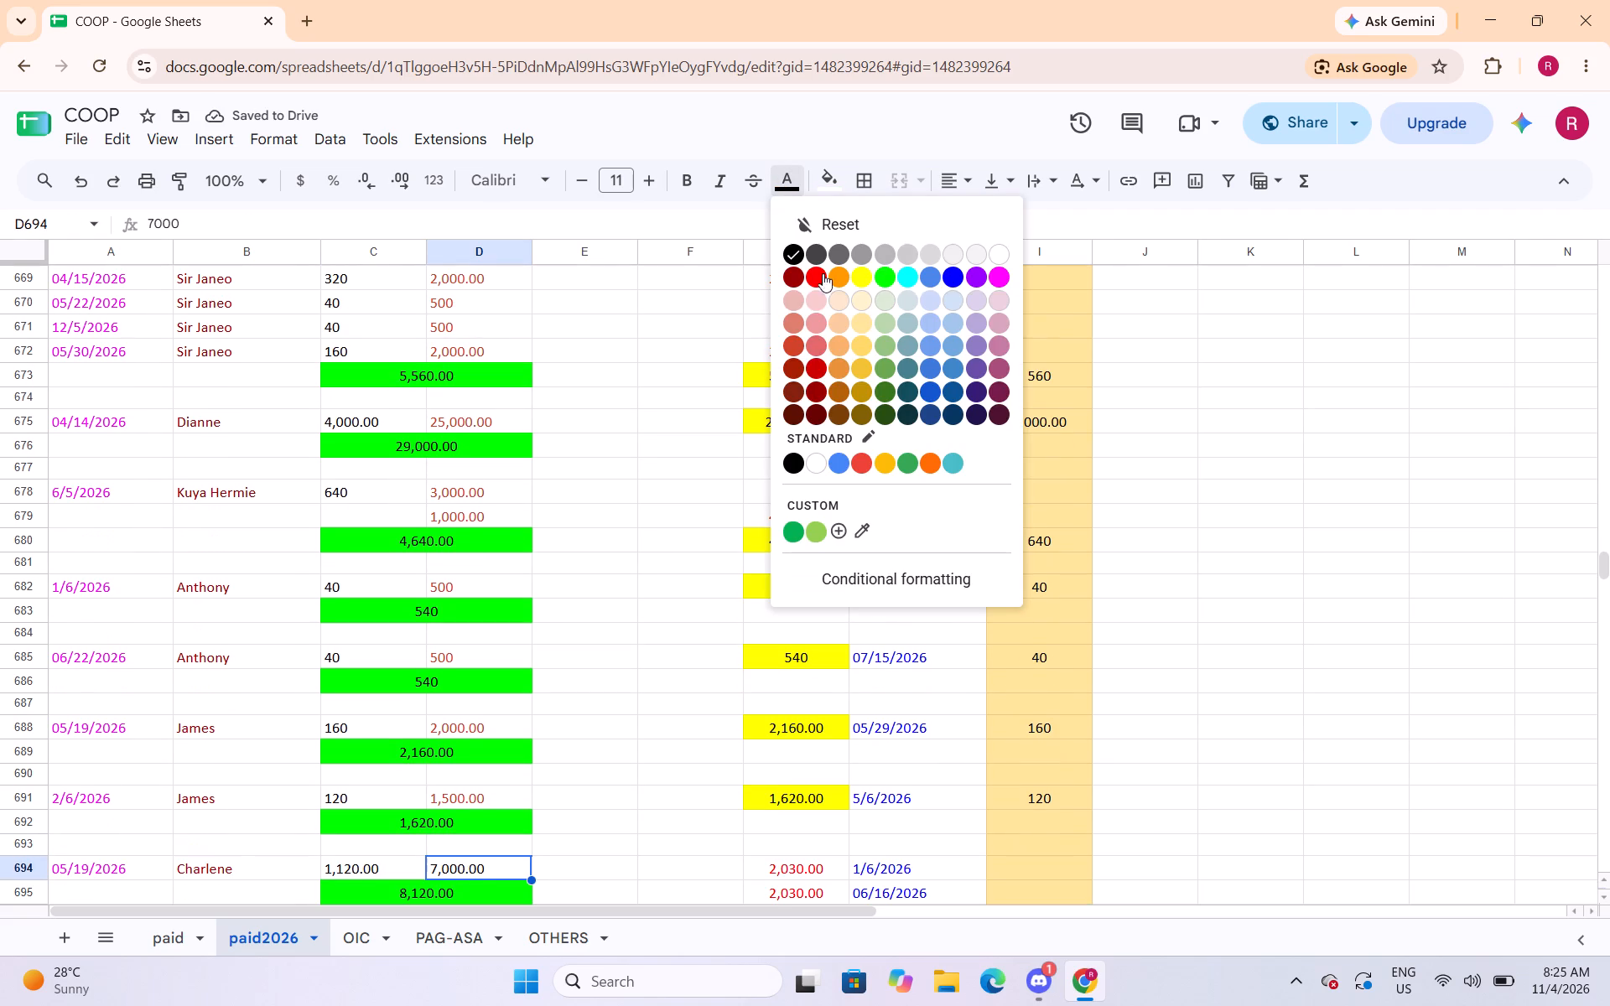
pyautogui.click(801, 345)
# Set the text of Janeo's capital amounts in D700:D701 and D704 to light red berry 1.
pyautogui.scroll(-4, 674, 484)
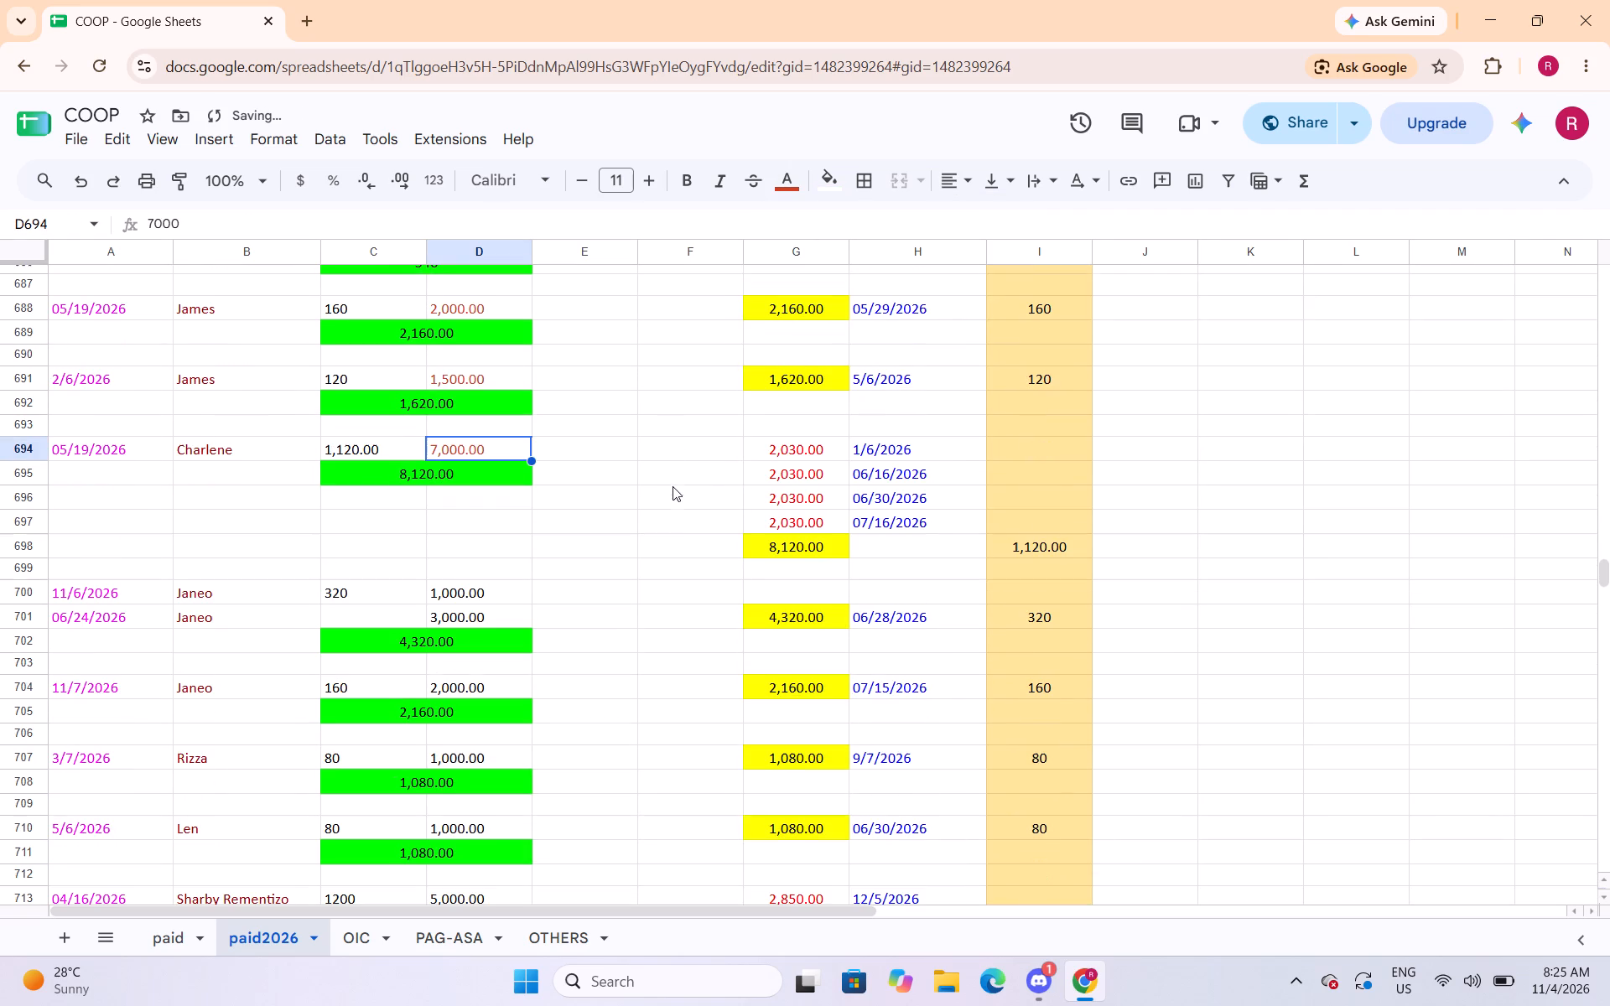
pyautogui.moveTo(497, 589); pyautogui.dragTo(483, 614)
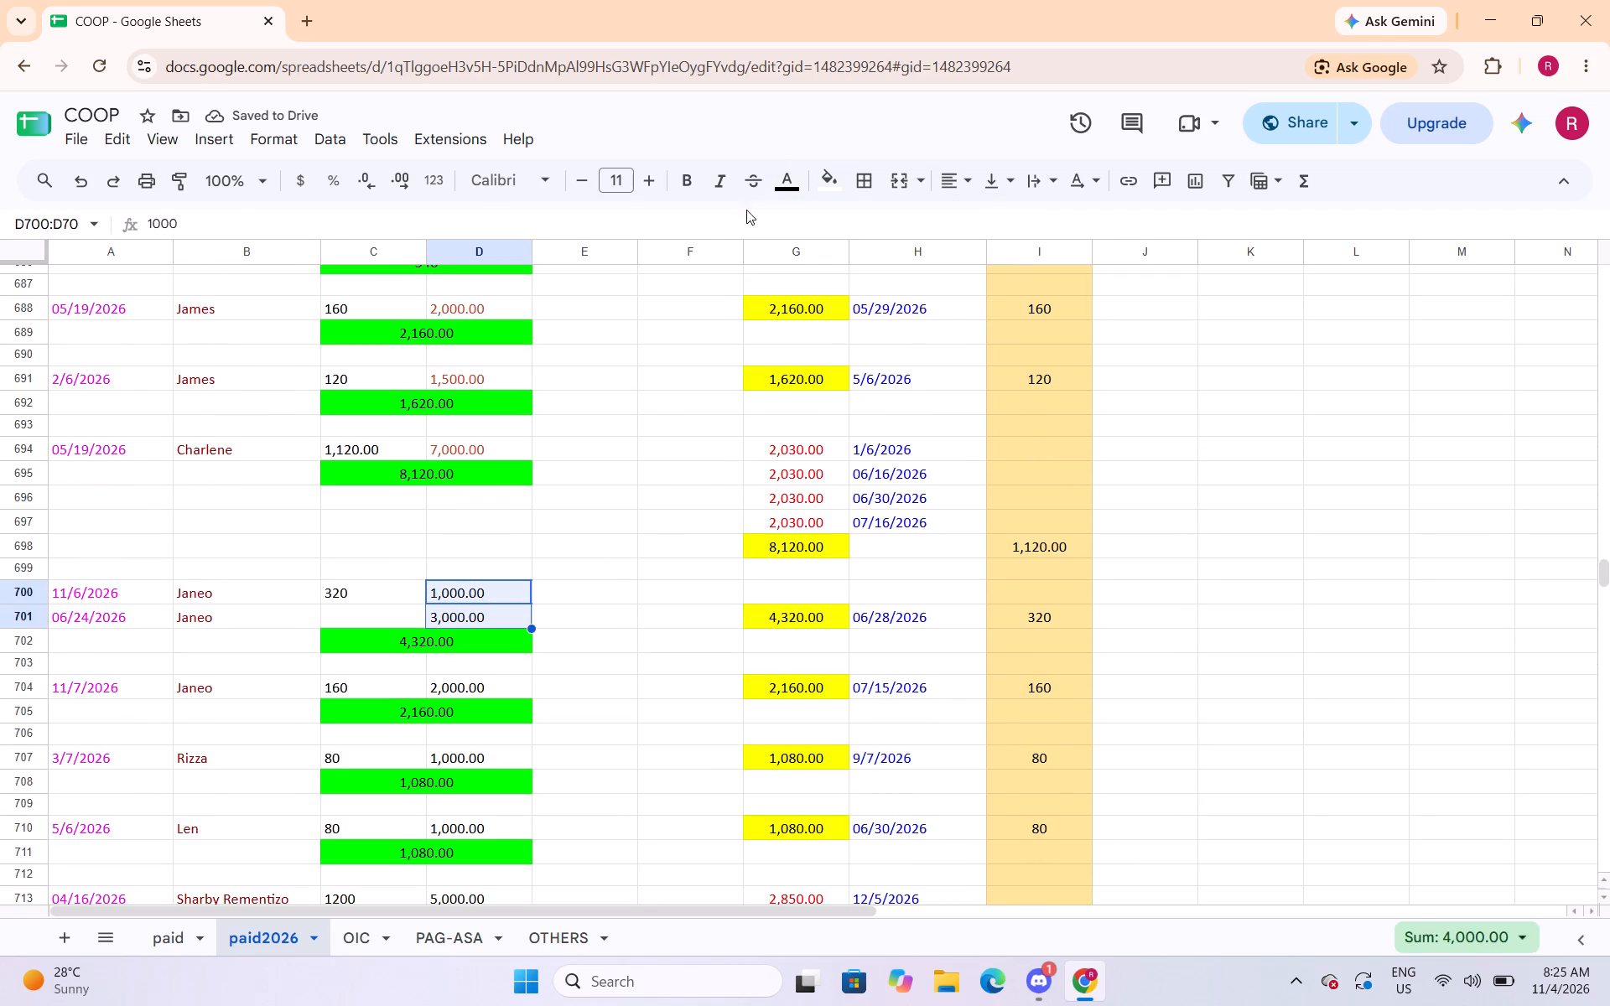
pyautogui.click(785, 189)
pyautogui.click(792, 344)
pyautogui.press('Down')
pyautogui.press('Down')
pyautogui.press('Down')
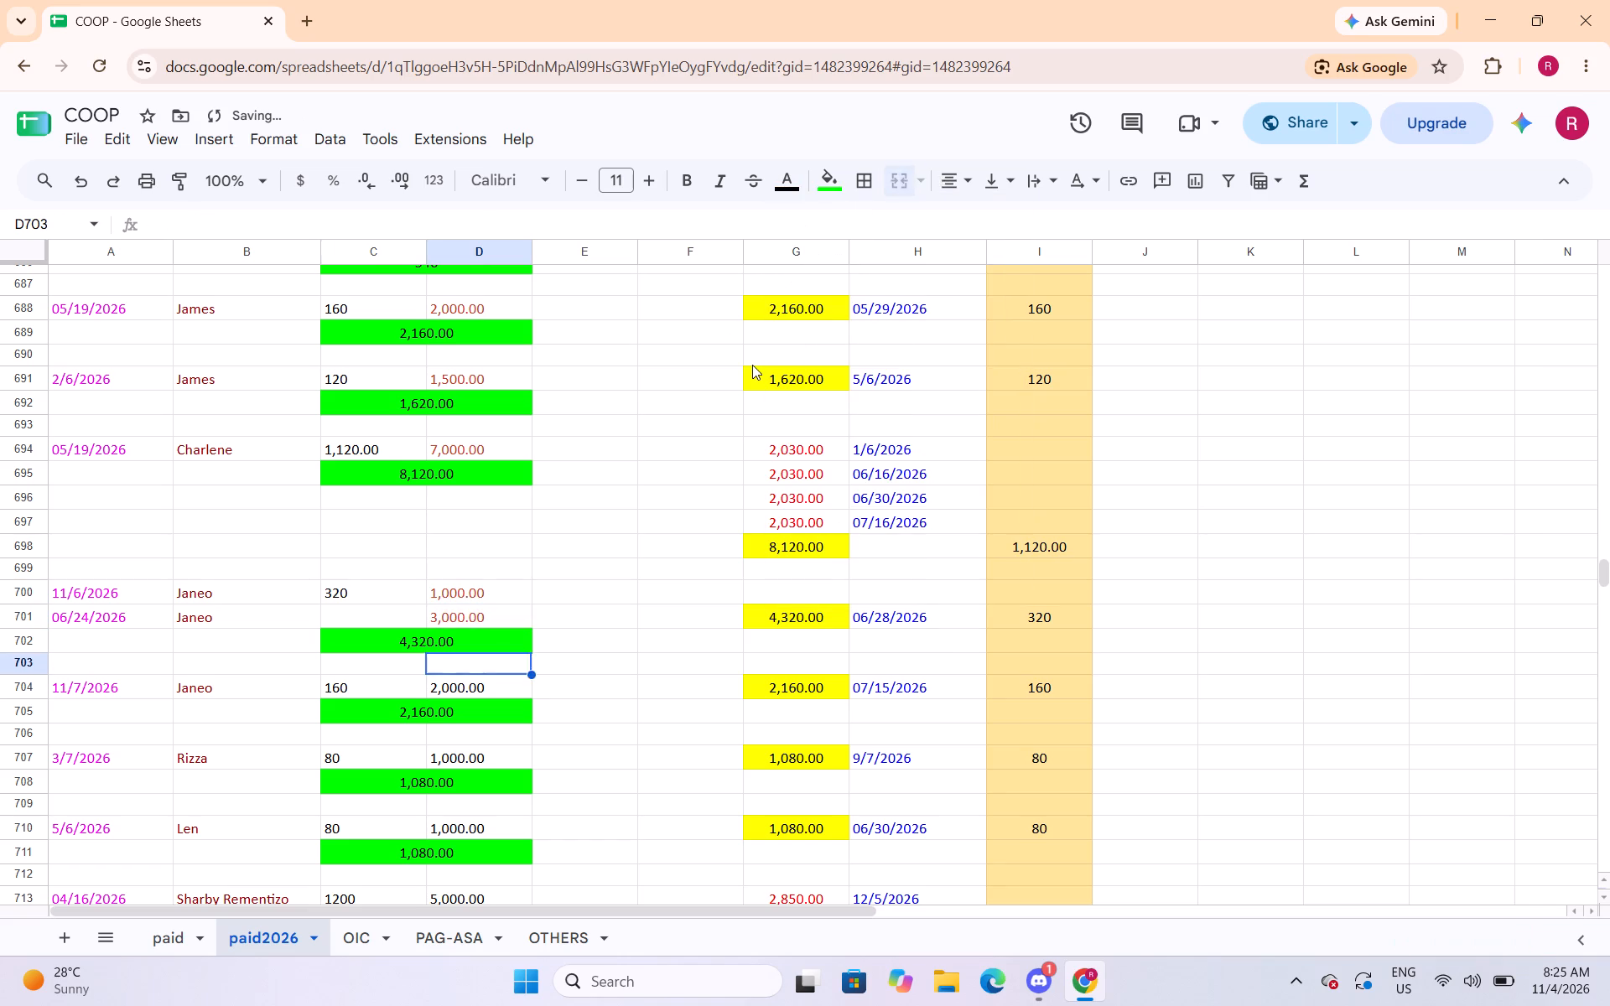
pyautogui.press('Down')
pyautogui.click(777, 189)
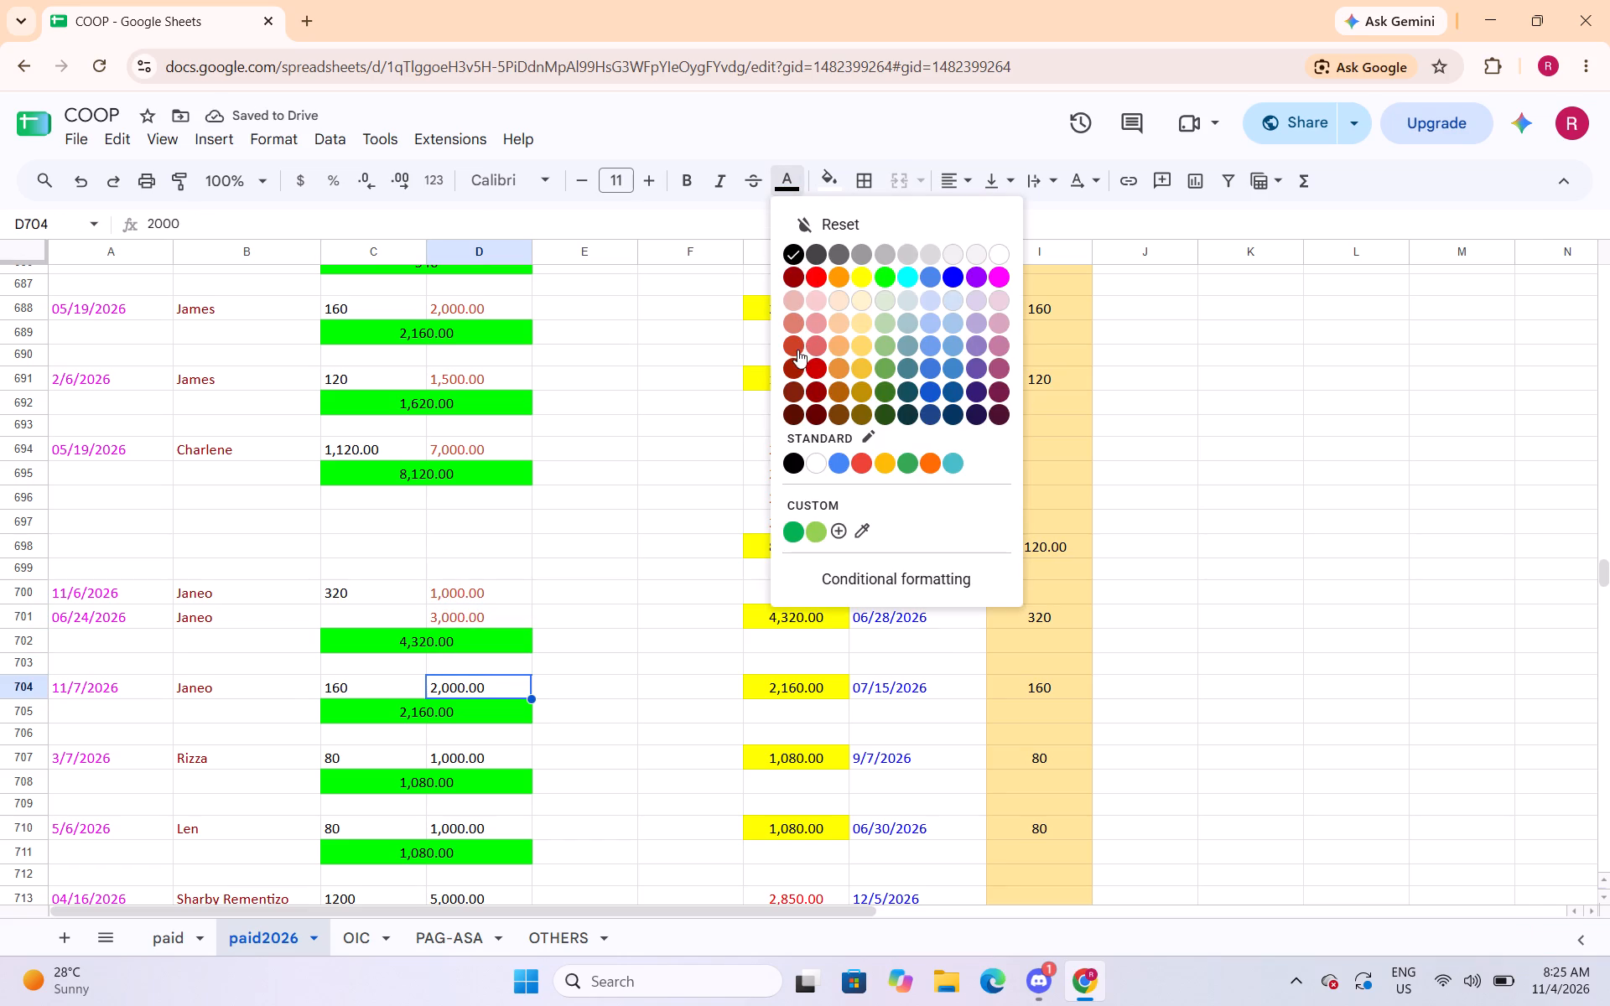
pyautogui.click(797, 350)
# Set the text of Rizza's capital in D707 and Len's capital in D710 to light red berry 1.
pyautogui.press('Down')
pyautogui.press('Down')
pyautogui.press('Down')
pyautogui.click(782, 177)
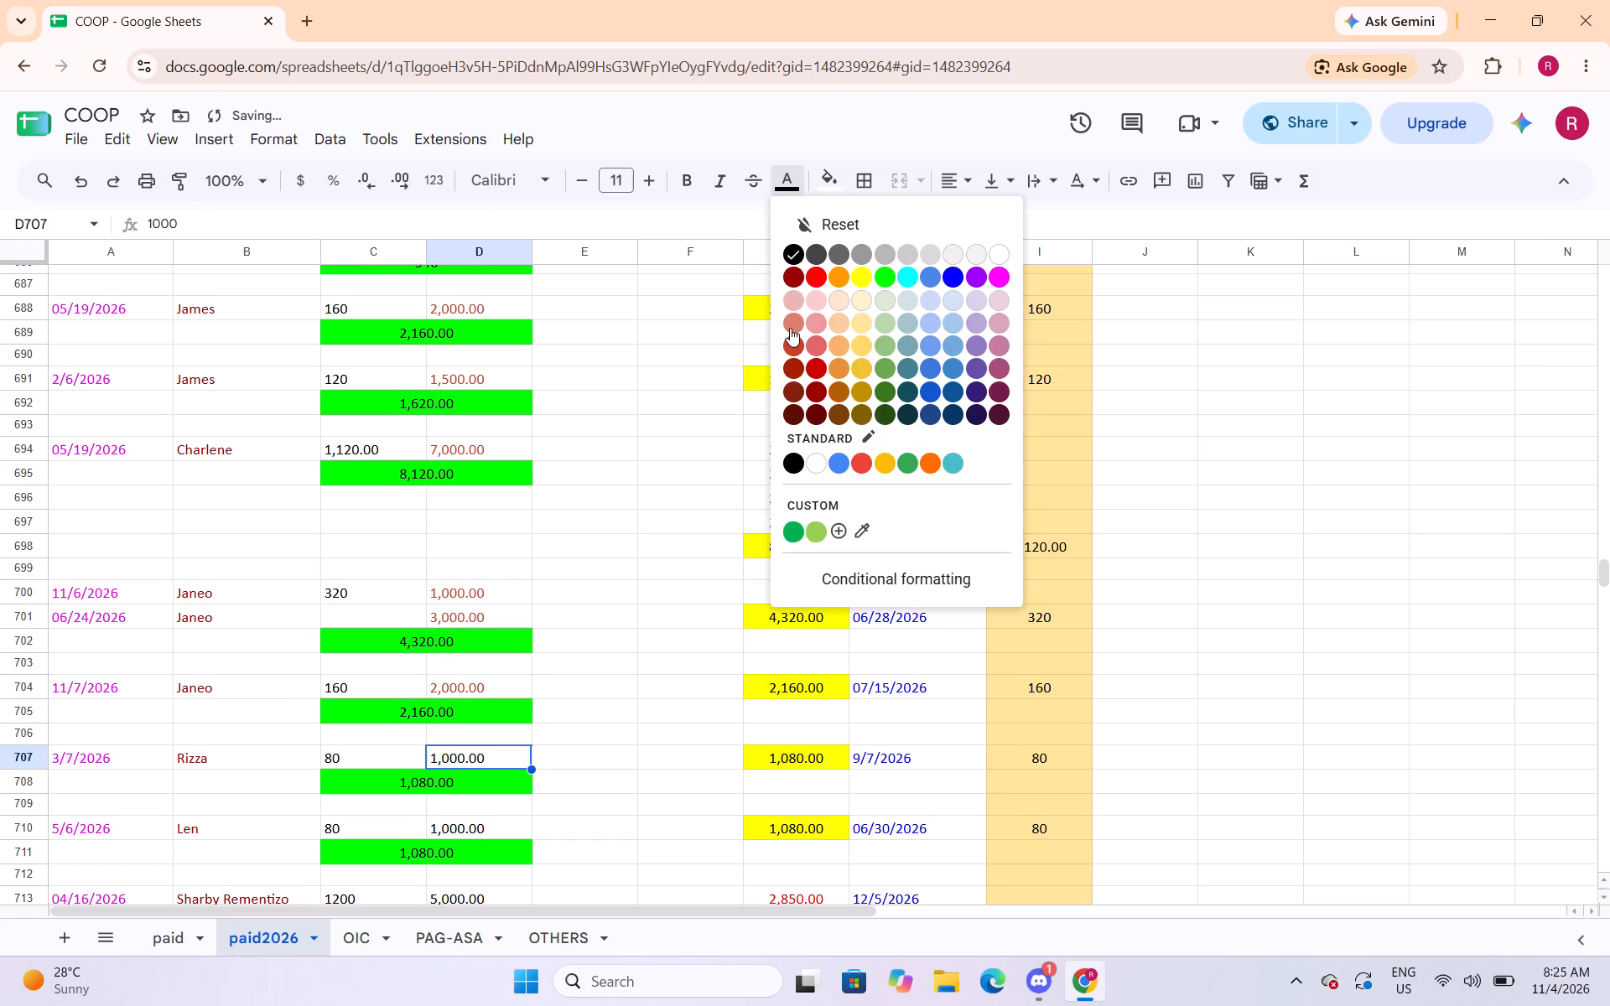
pyautogui.click(790, 345)
pyautogui.press('Down')
pyautogui.press('Down')
pyautogui.press('Down')
pyautogui.click(792, 186)
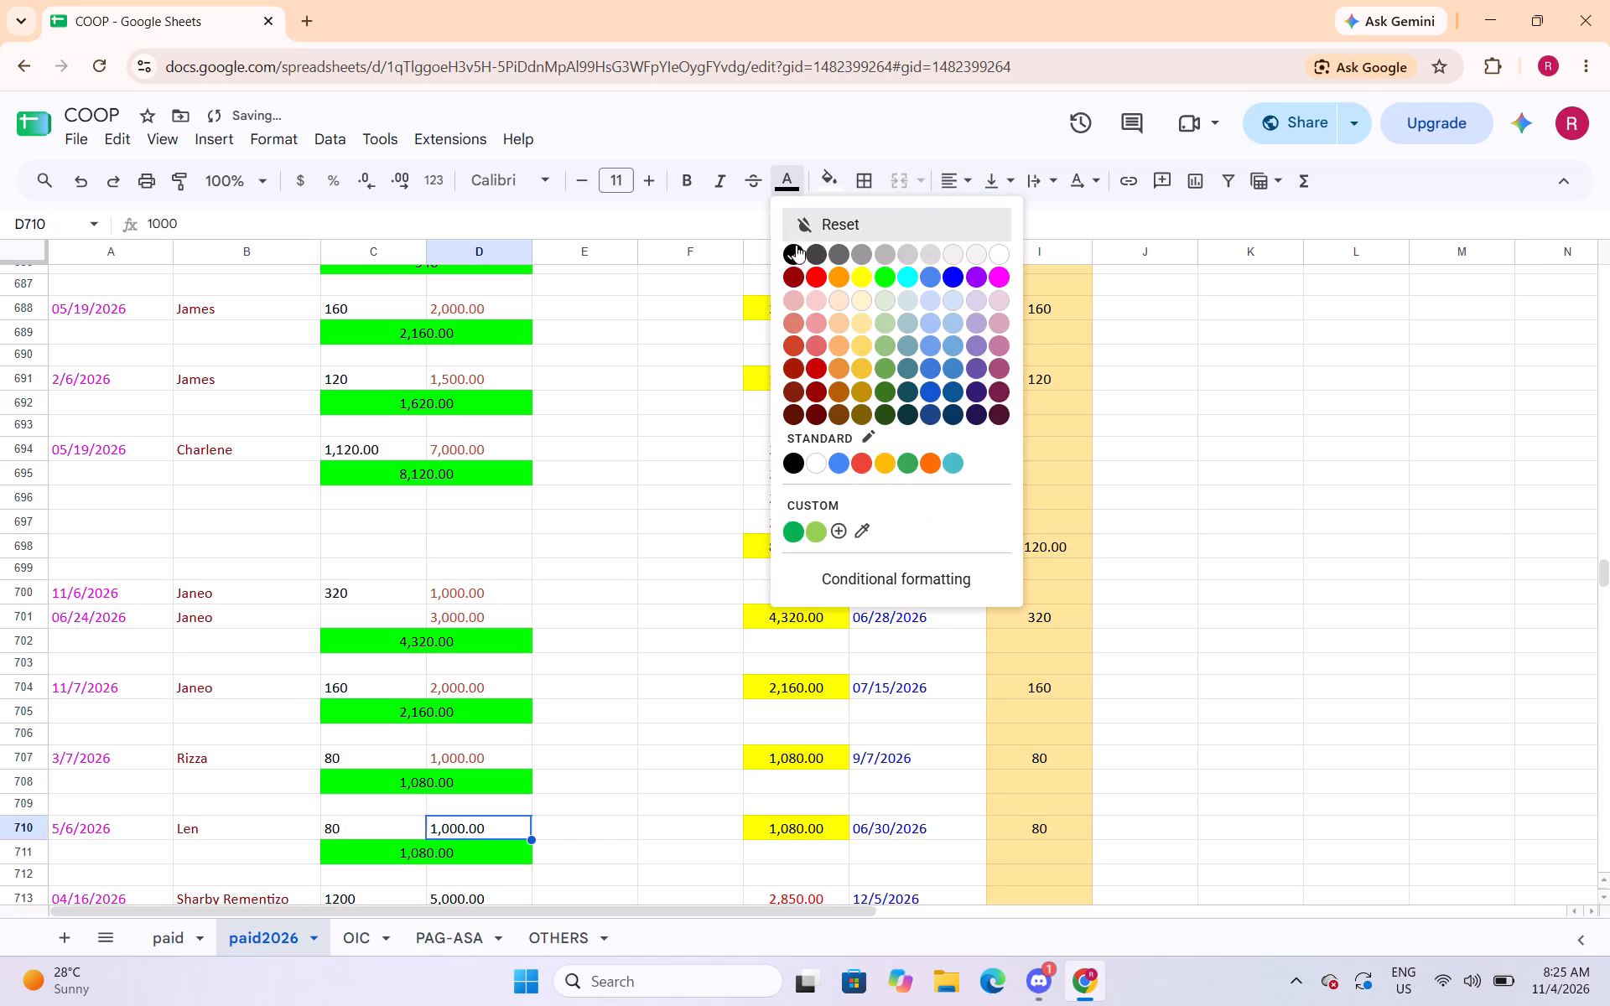
pyautogui.click(793, 344)
# Set the text of the capital in D713 to light red berry 1.
pyautogui.press('Down')
pyautogui.press('Down')
pyautogui.press('Down')
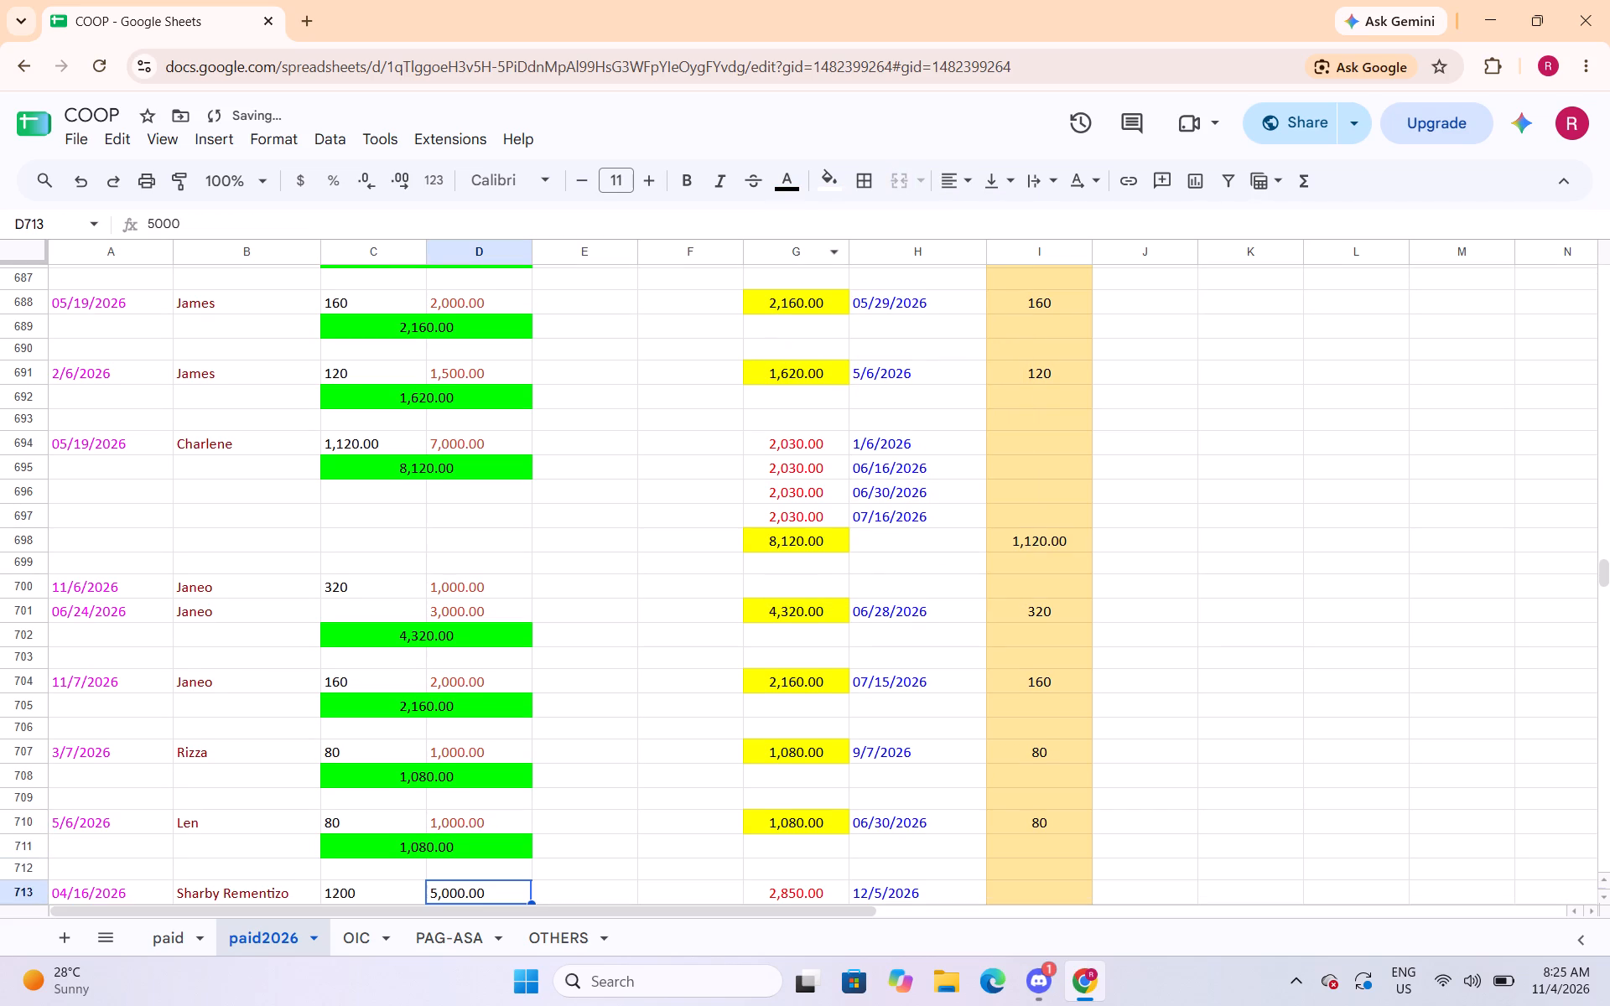
pyautogui.click(788, 188)
pyautogui.click(794, 347)
# Set the text of Reno's capital in D717 and the capital in D720 to light red berry 1.
pyautogui.press('Down')
pyautogui.press('Down')
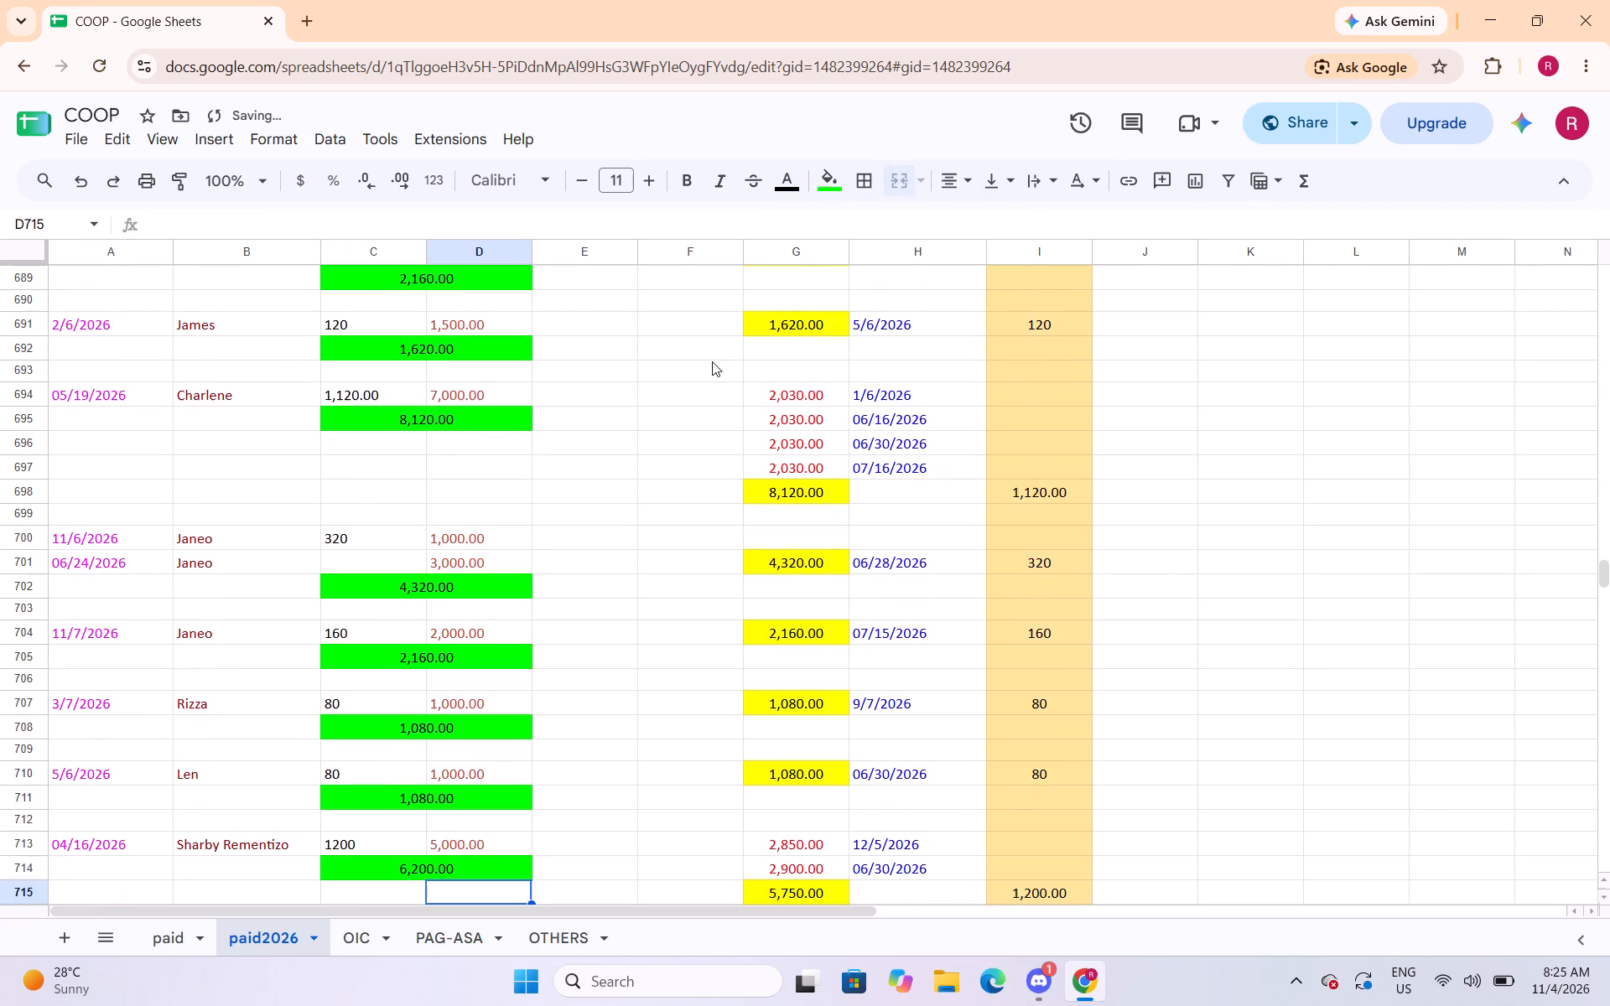
pyautogui.scroll(-4, 703, 367)
pyautogui.press('Down')
pyautogui.press('Down')
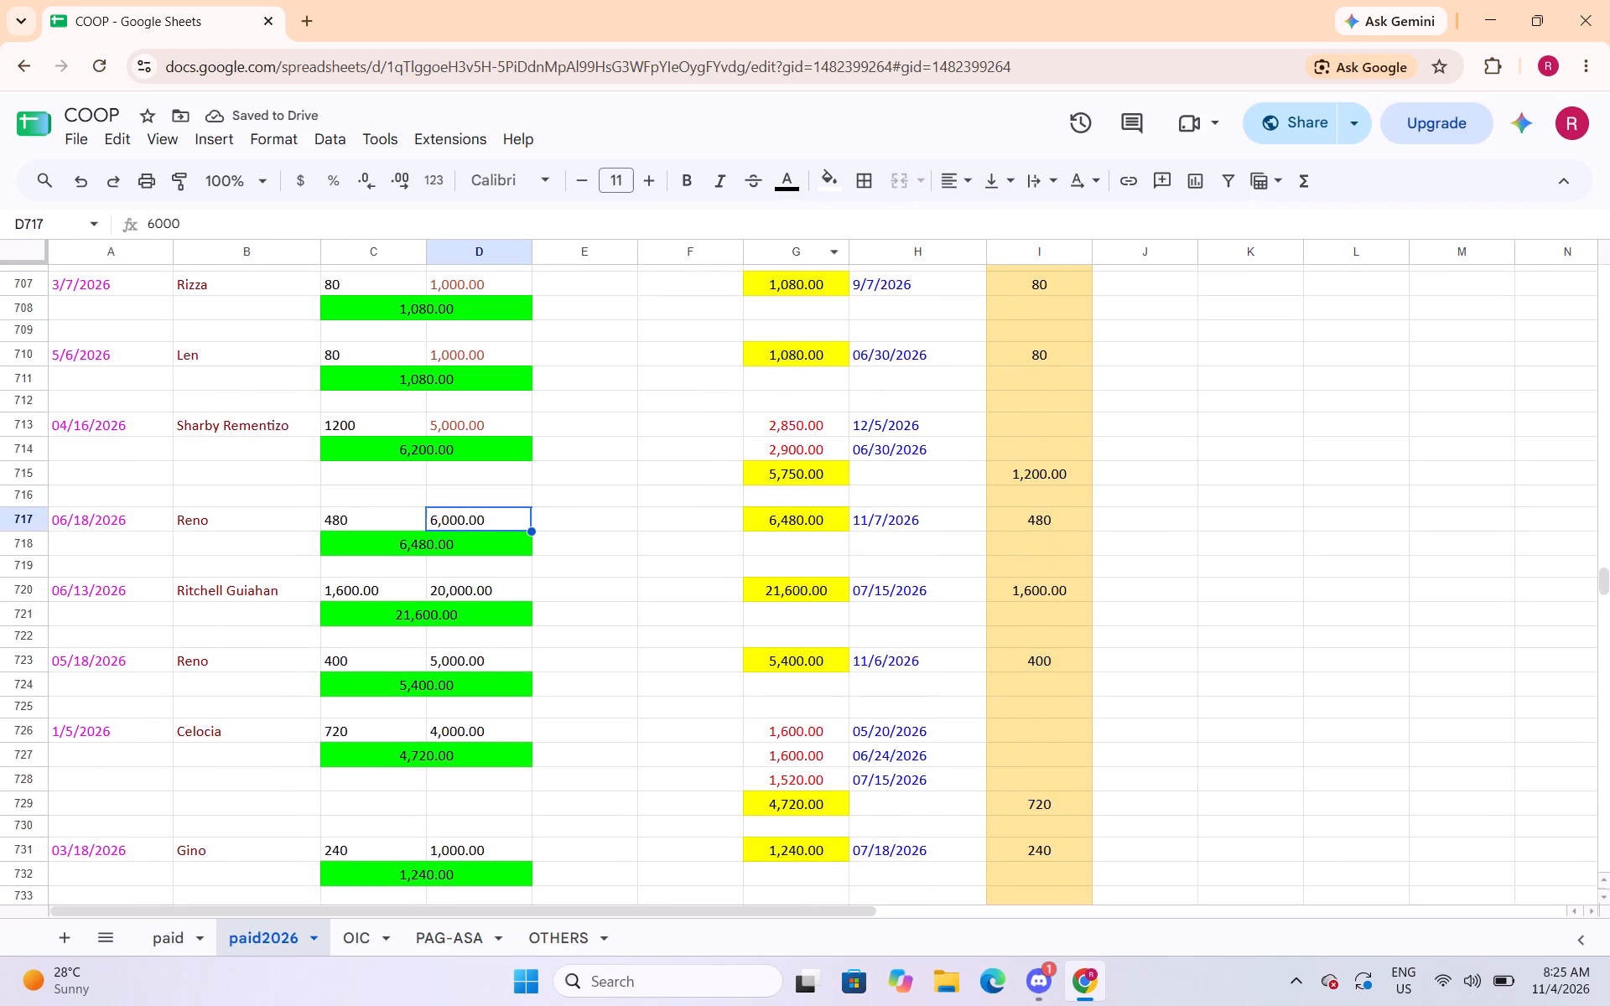
pyautogui.click(787, 192)
pyautogui.click(794, 344)
pyautogui.press('Down')
pyautogui.press('Down')
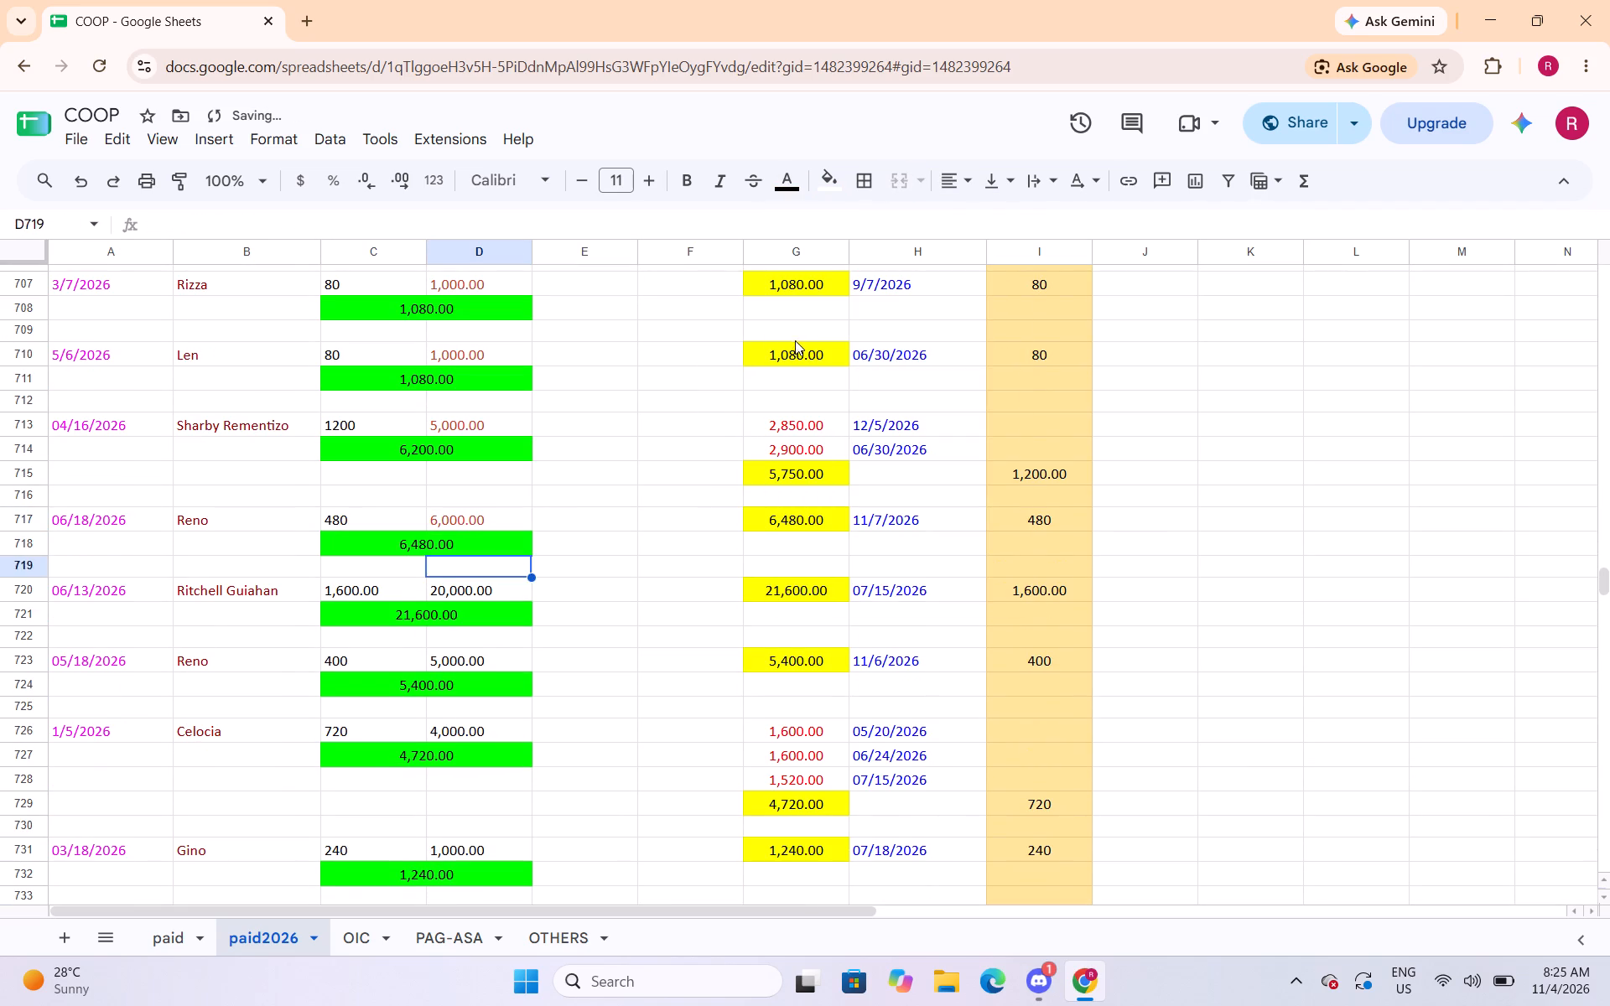
pyautogui.press('Down')
pyautogui.click(793, 186)
pyautogui.click(796, 341)
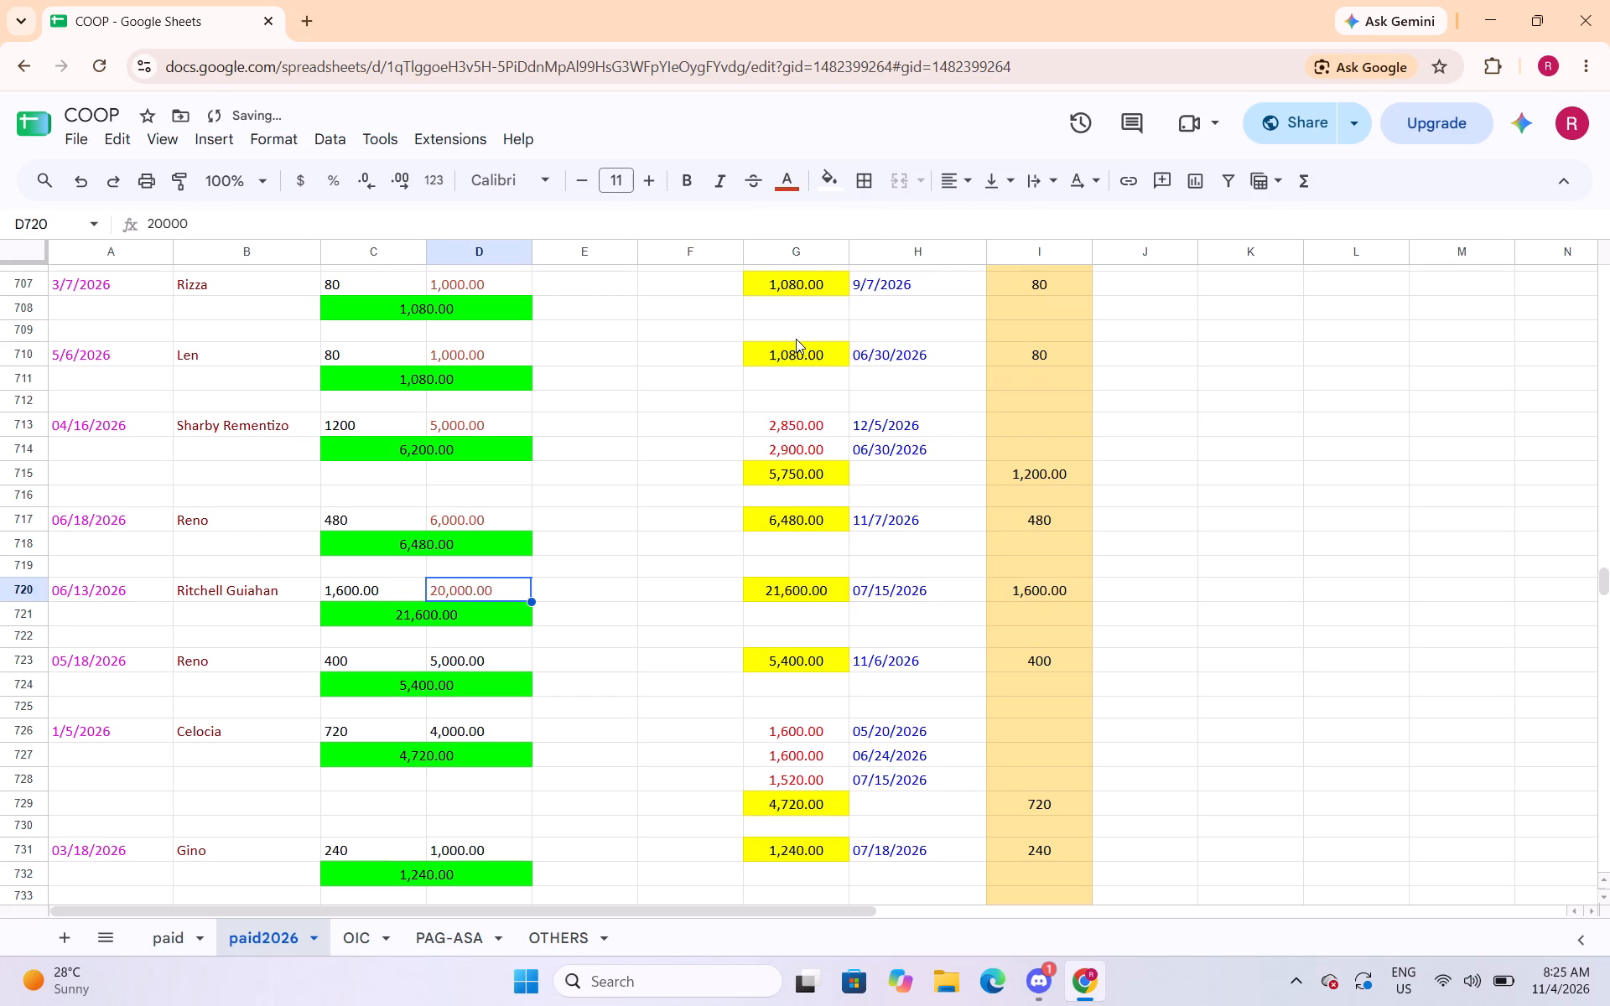
# Set the text of Reno's capital in D723 and Celocia's capital in D726 to light red berry 1.
pyautogui.press('Down')
pyautogui.press('Down')
pyautogui.press('Down')
pyautogui.click(788, 194)
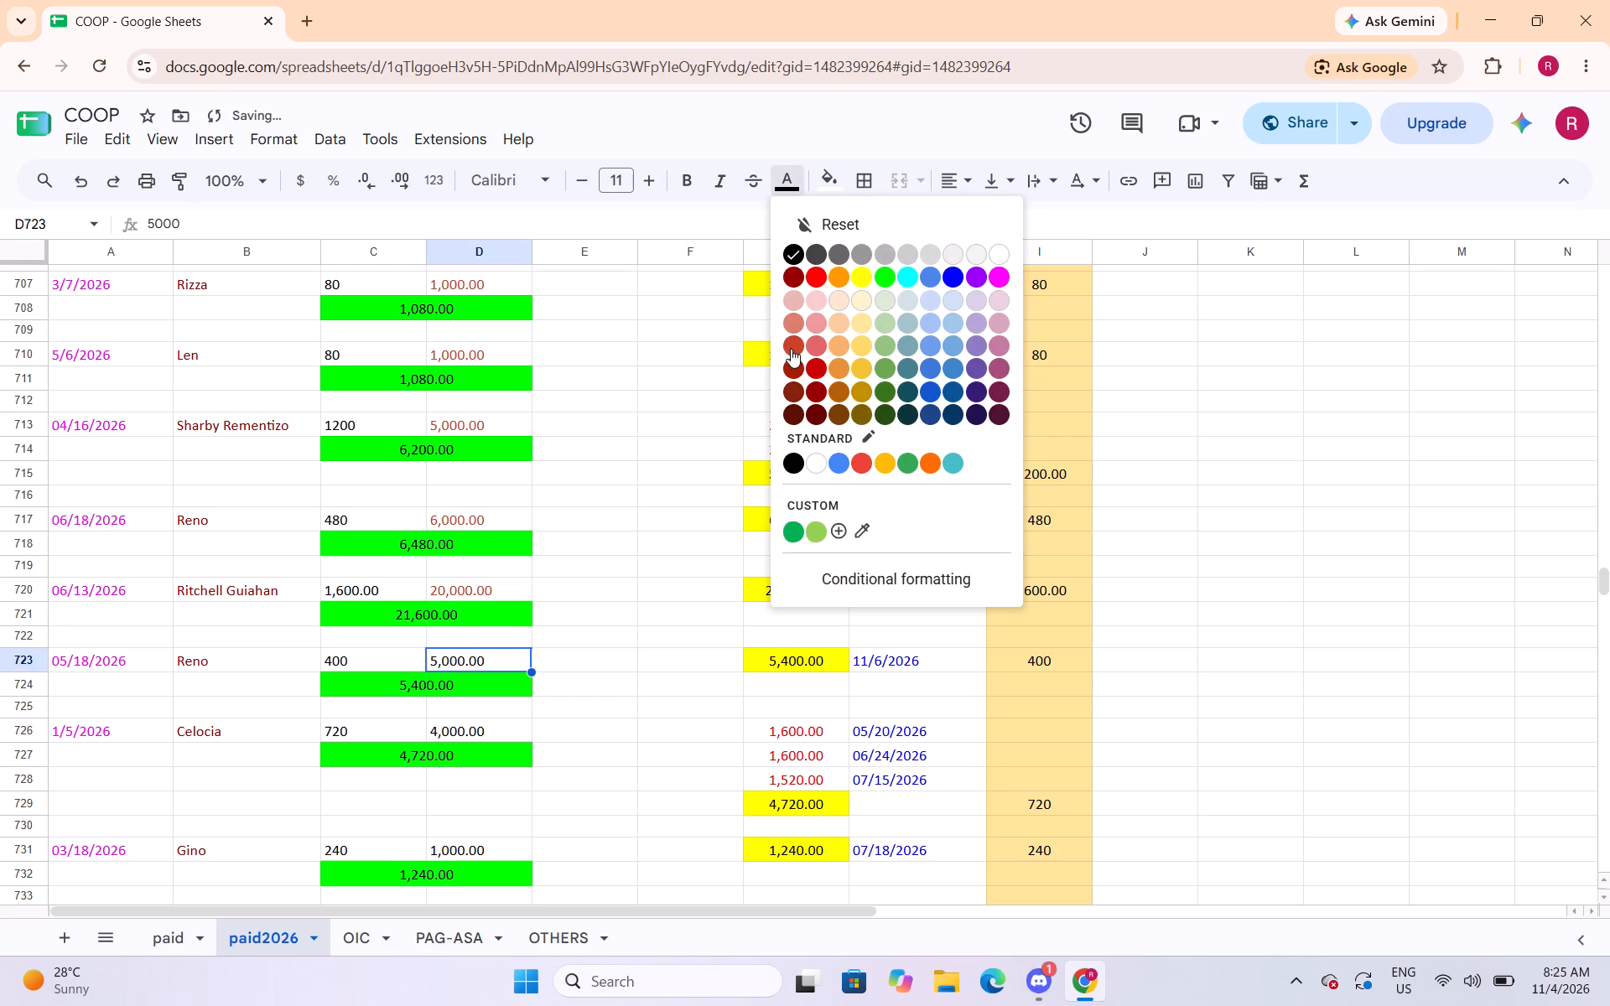
pyautogui.click(791, 349)
pyautogui.press('Down')
pyautogui.press('Down')
pyautogui.press('Down')
pyautogui.click(793, 179)
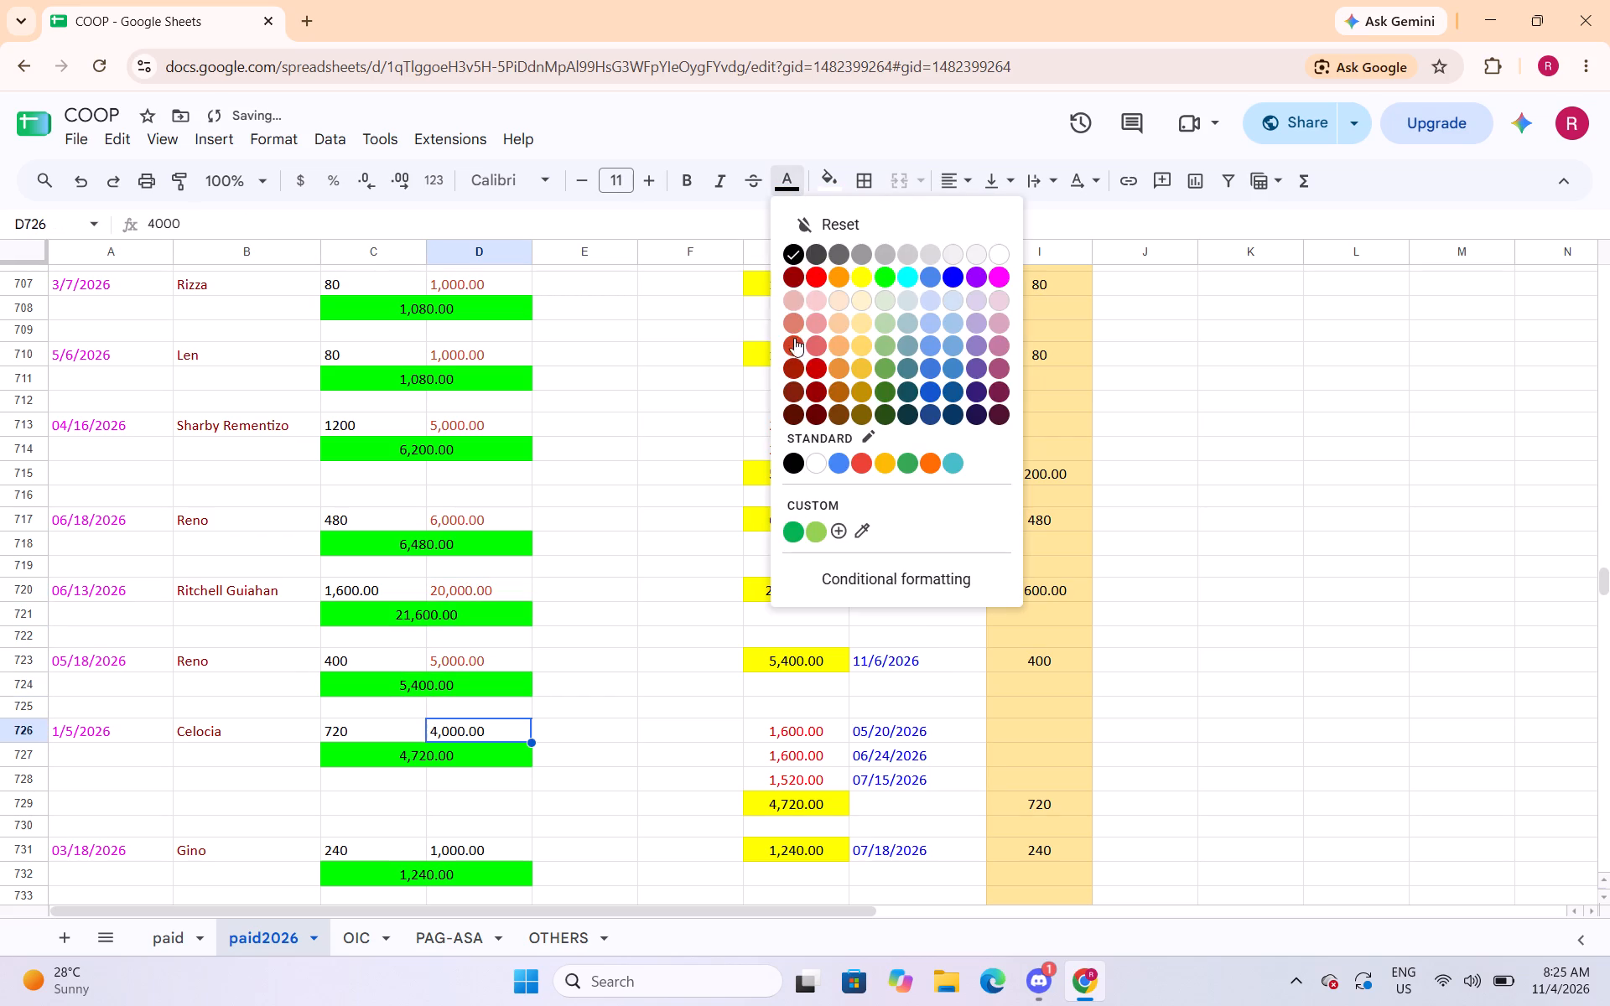
pyautogui.click(794, 340)
# Set the text of Gino's capital in D731 to light red berry 1.
pyautogui.press('Down')
pyautogui.press('Down')
pyautogui.press('Down')
pyautogui.press('Down')
pyautogui.press('Down')
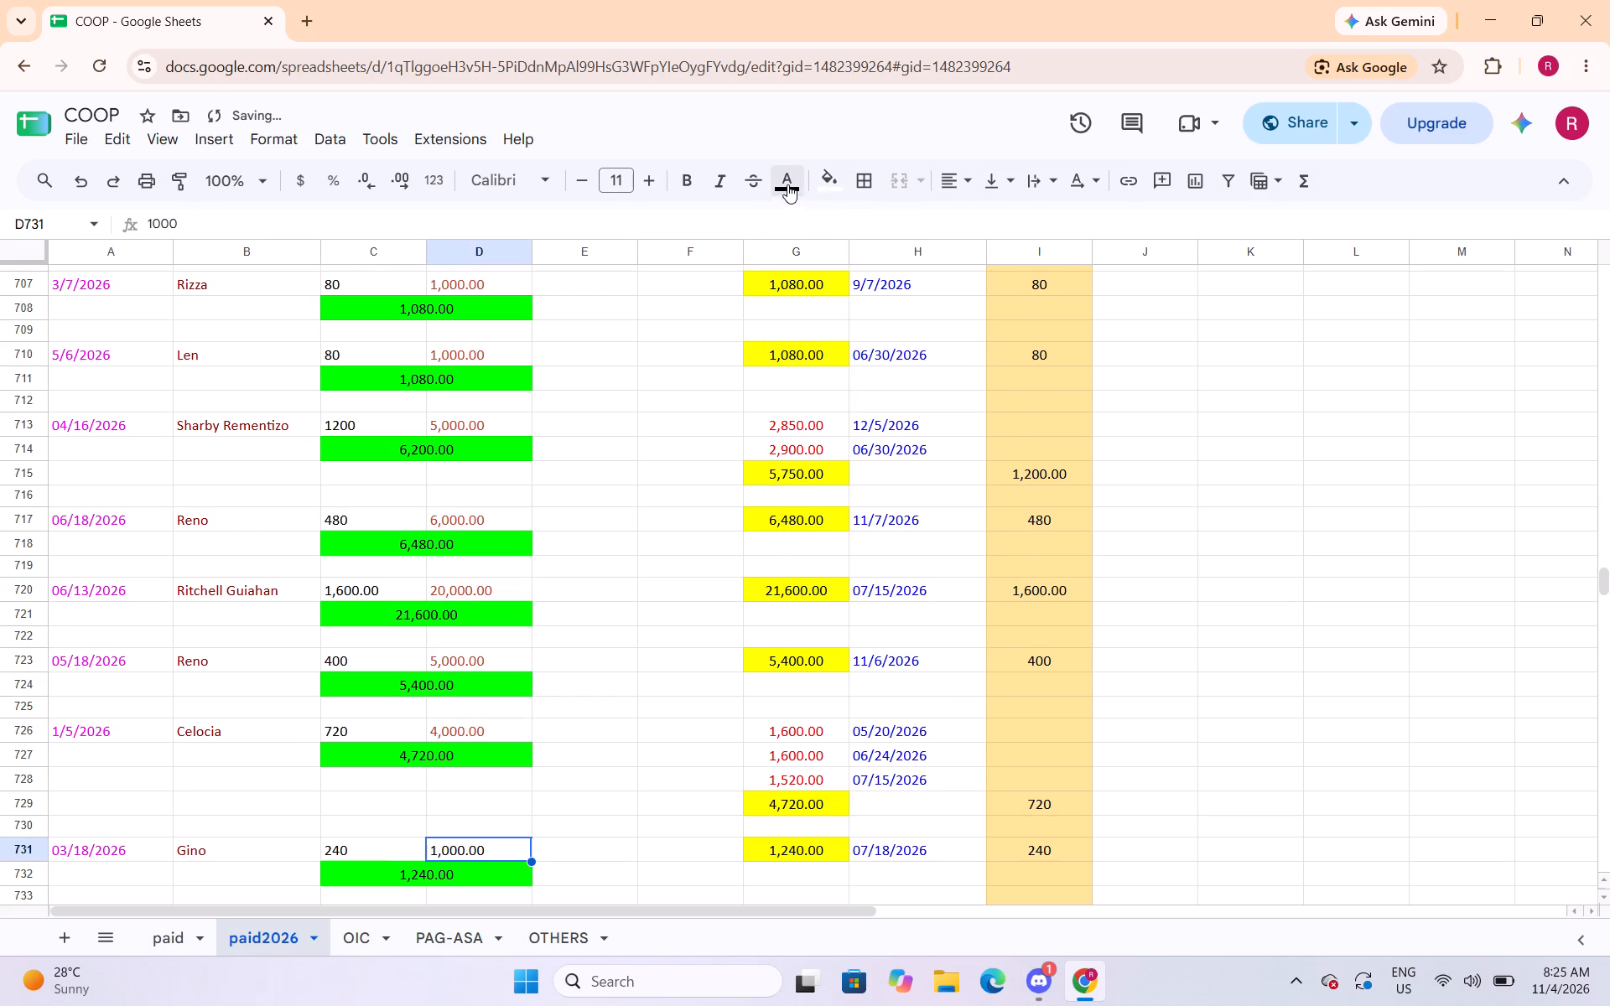
pyautogui.click(787, 184)
pyautogui.click(792, 348)
# Set the text of Gino's capital amounts in D734 and D737 to light red berry 1.
pyautogui.press('Down')
pyautogui.press('Down')
pyautogui.scroll(-4, 722, 446)
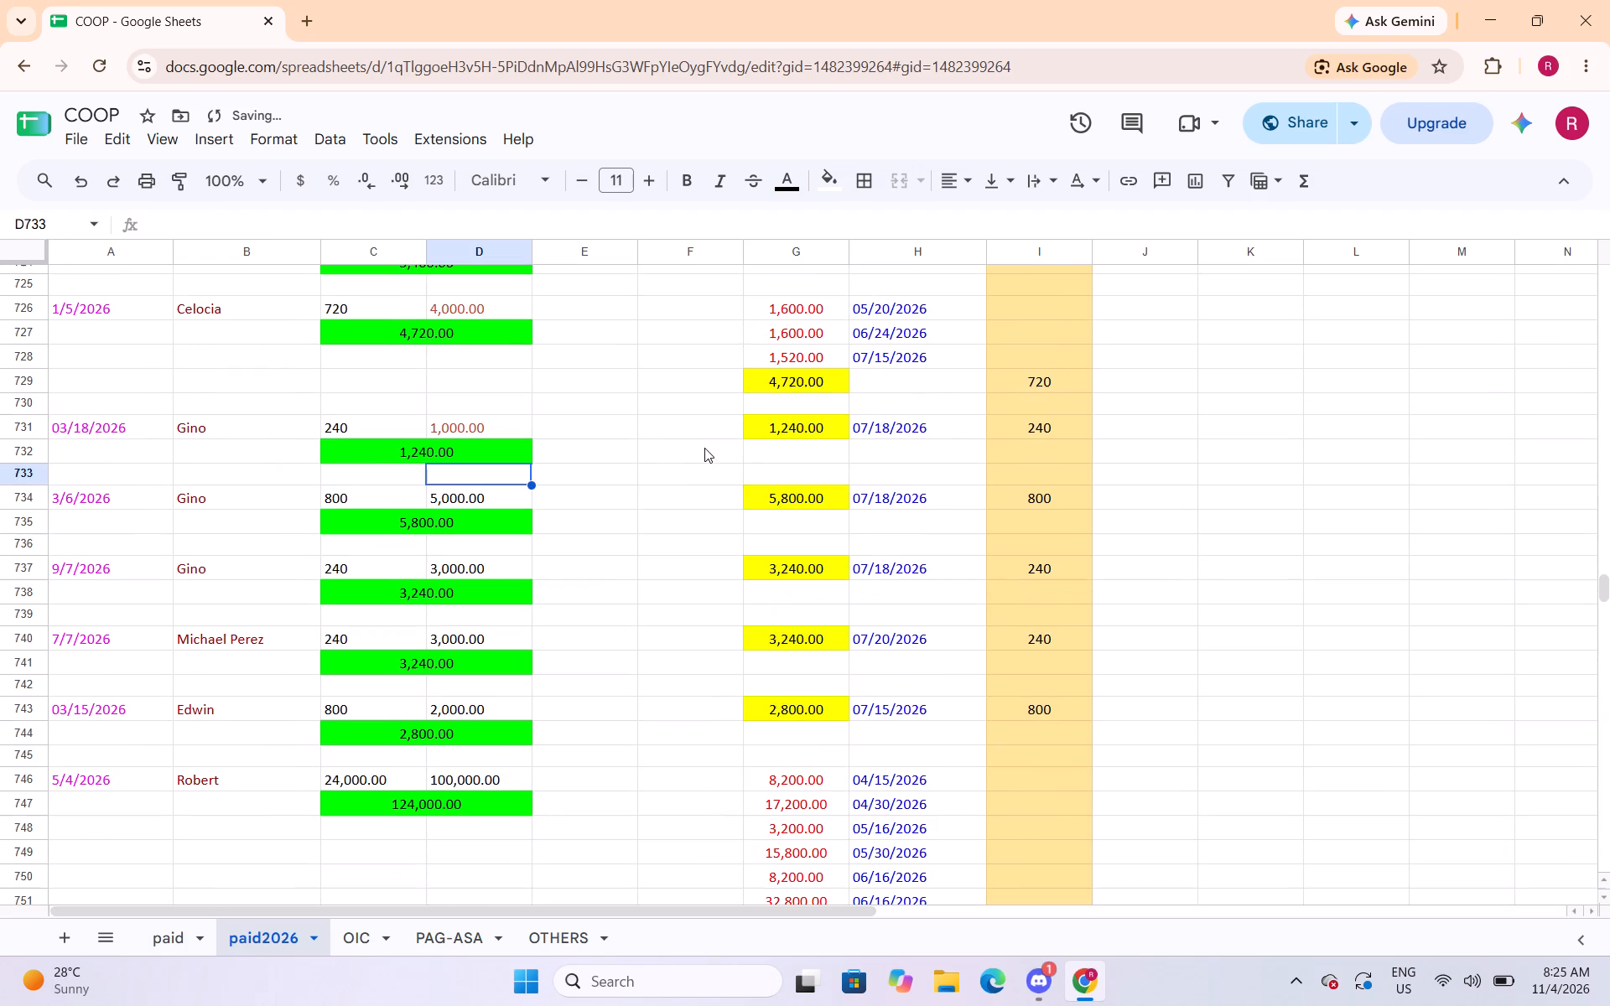
pyautogui.press('Down')
pyautogui.click(783, 181)
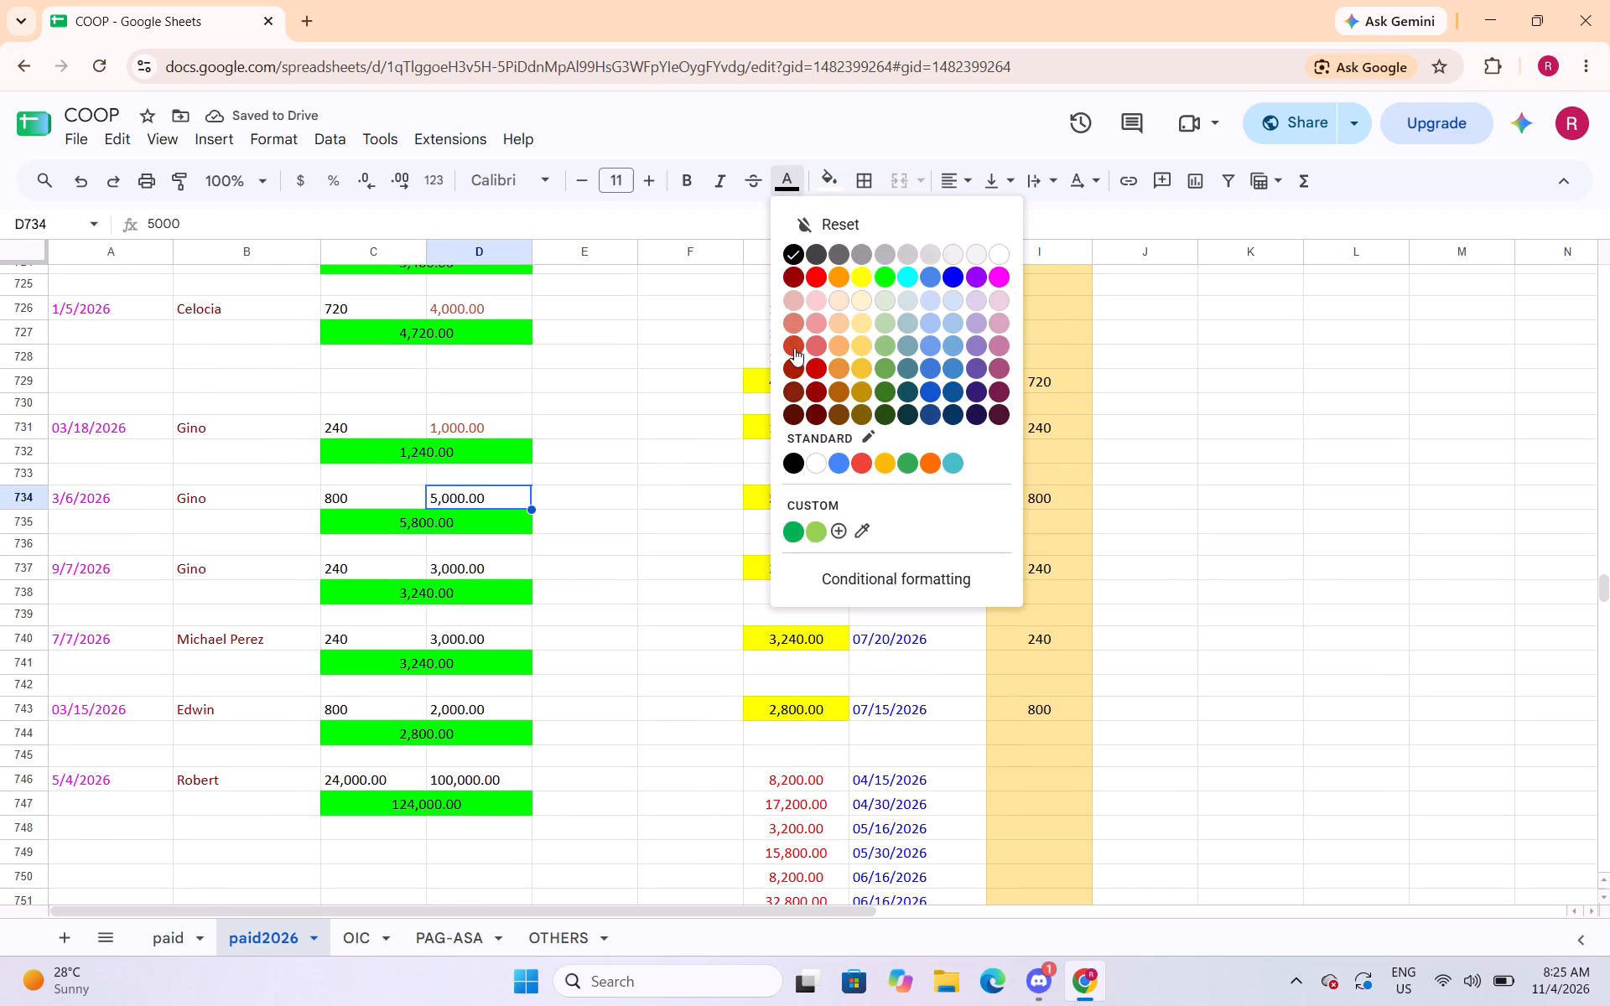
pyautogui.click(794, 351)
pyautogui.press('Down')
pyautogui.press('Down')
pyautogui.press('Down')
pyautogui.click(790, 191)
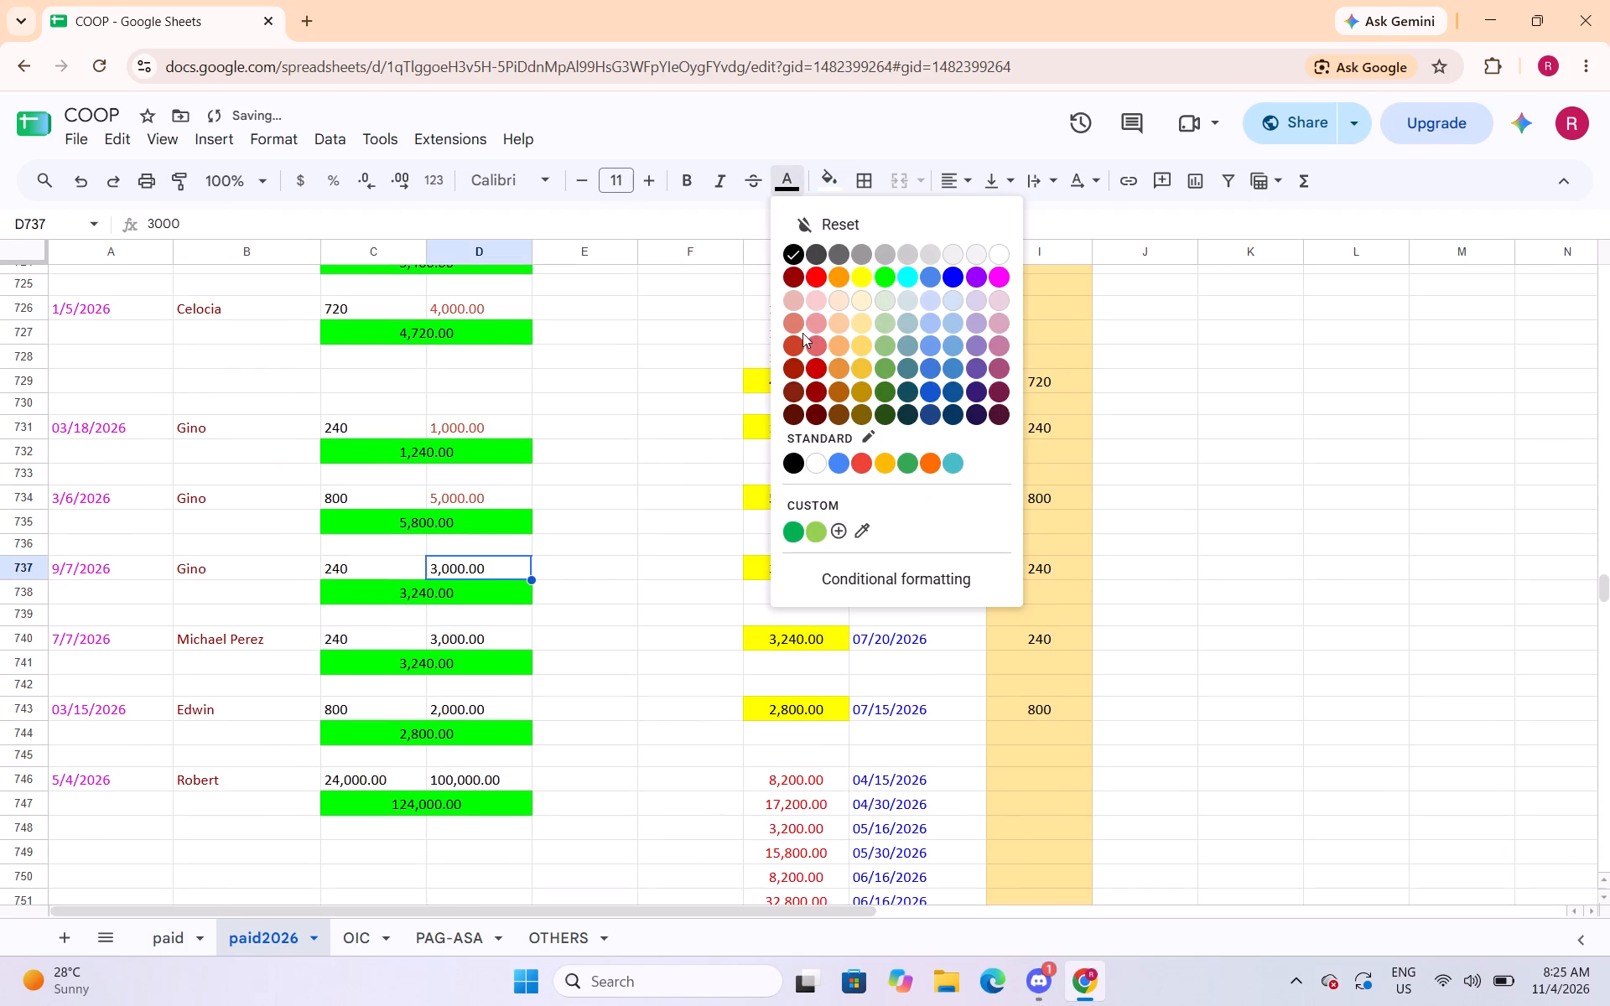
pyautogui.click(794, 350)
# Set the text of the capital in D740 and Edwin's capital in D743 to light red berry 1.
pyautogui.press('Down')
pyautogui.press('Down')
pyautogui.press('Down')
pyautogui.click(786, 190)
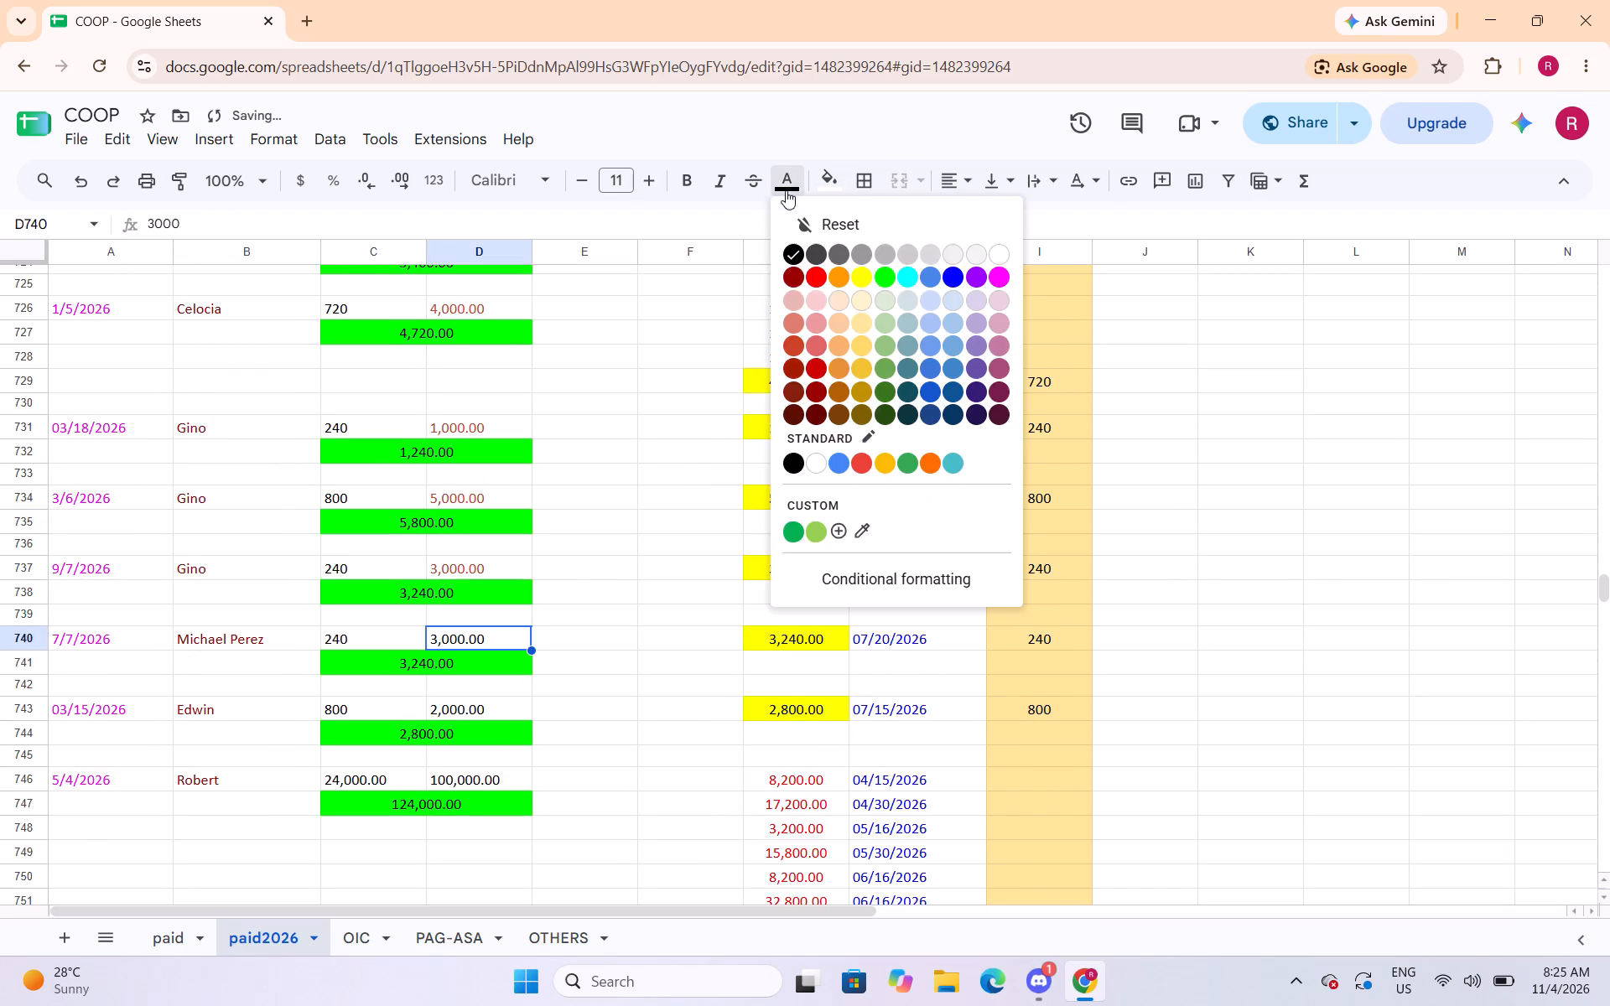
pyautogui.click(792, 340)
pyautogui.press('Down')
pyautogui.press('Down')
pyautogui.press('Down')
pyautogui.click(781, 185)
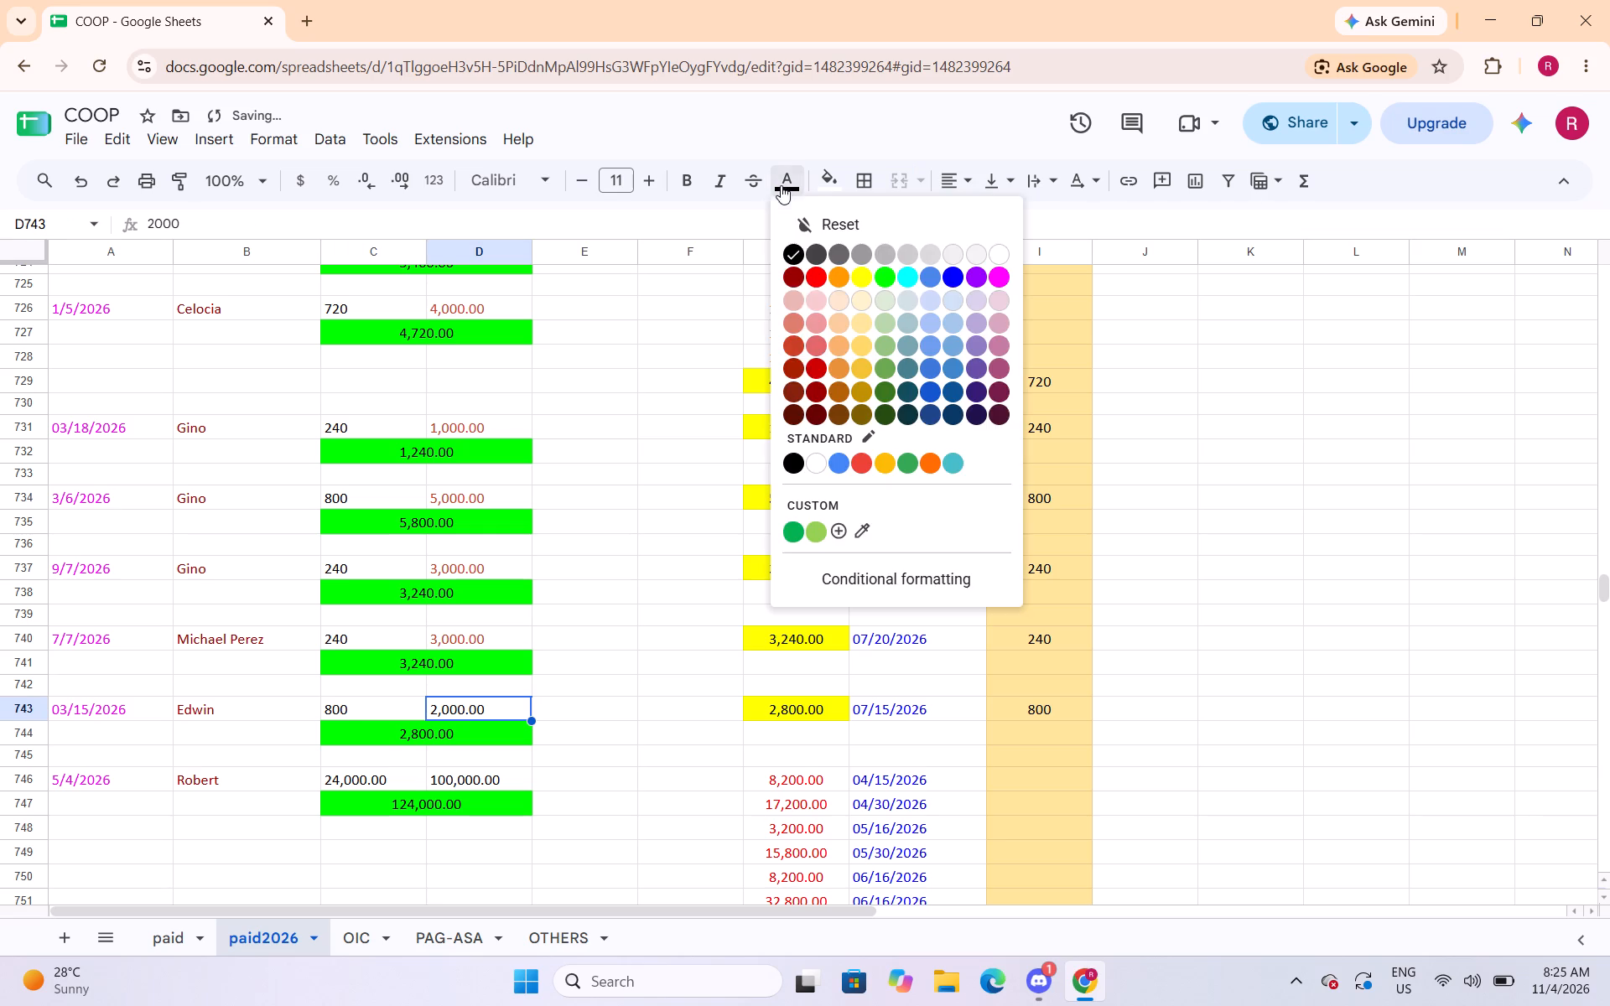
pyautogui.click(790, 346)
# Set the text of Robert's capital in D746 to light red berry 1.
pyautogui.press('Down')
pyautogui.press('Down')
pyautogui.press('Down')
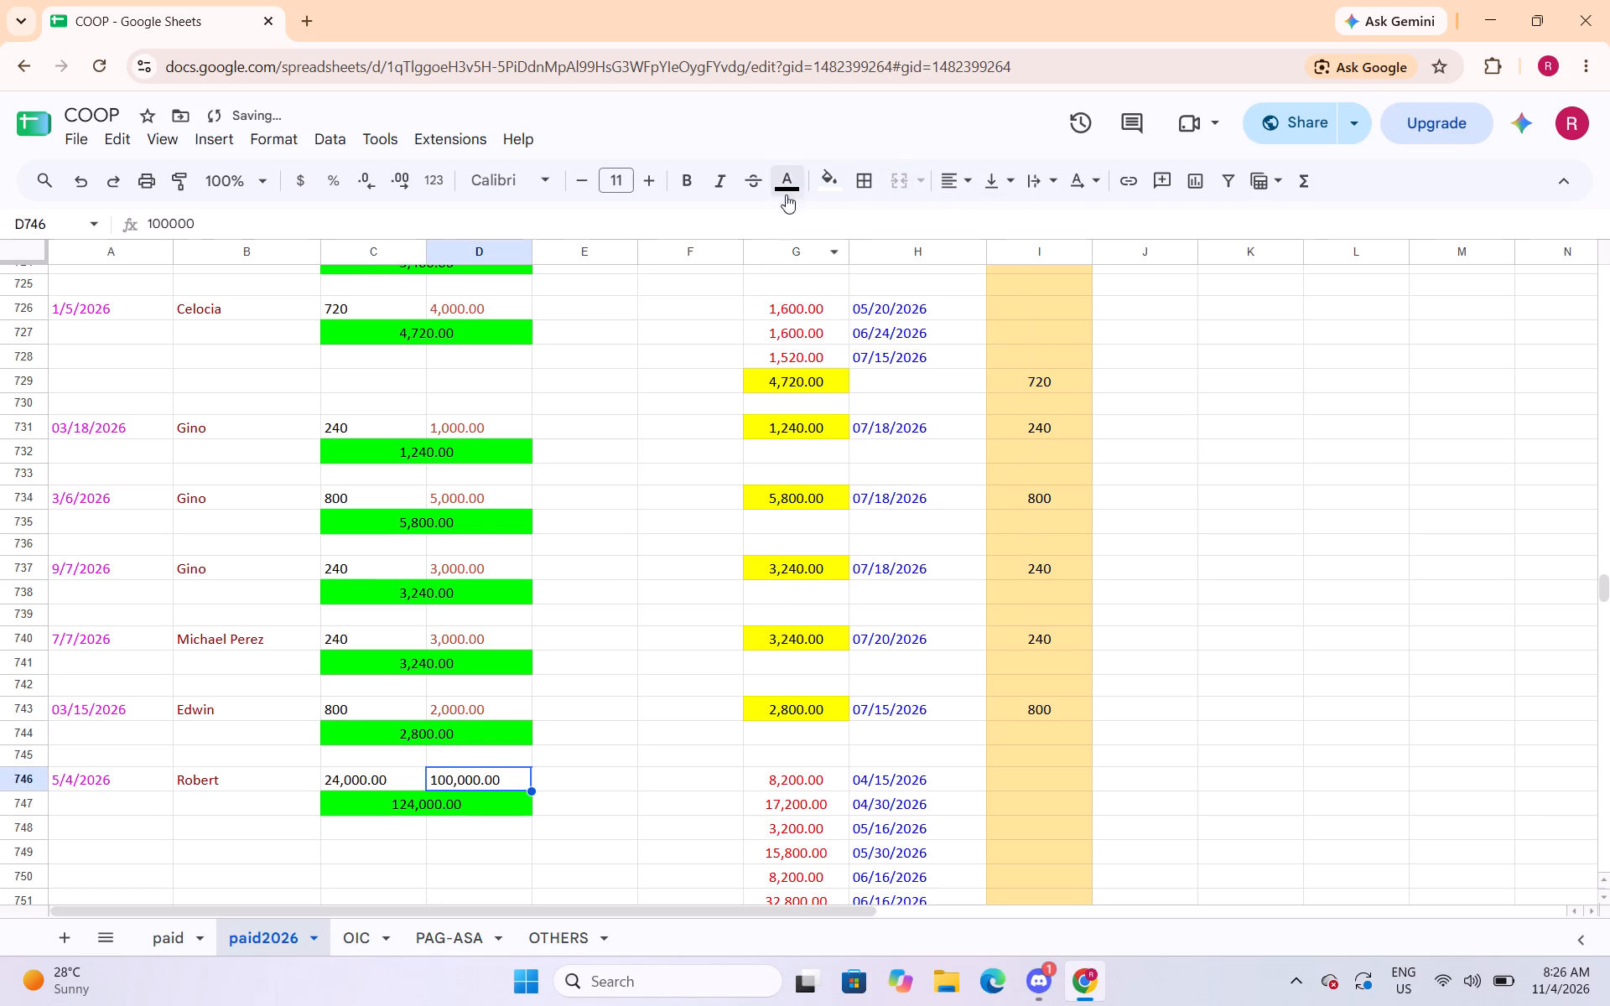
pyautogui.click(785, 174)
pyautogui.click(795, 341)
# Set the text of Charlene's capital in D757 to light red berry 1.
pyautogui.press('Down')
pyautogui.press('Down')
pyautogui.press('Down')
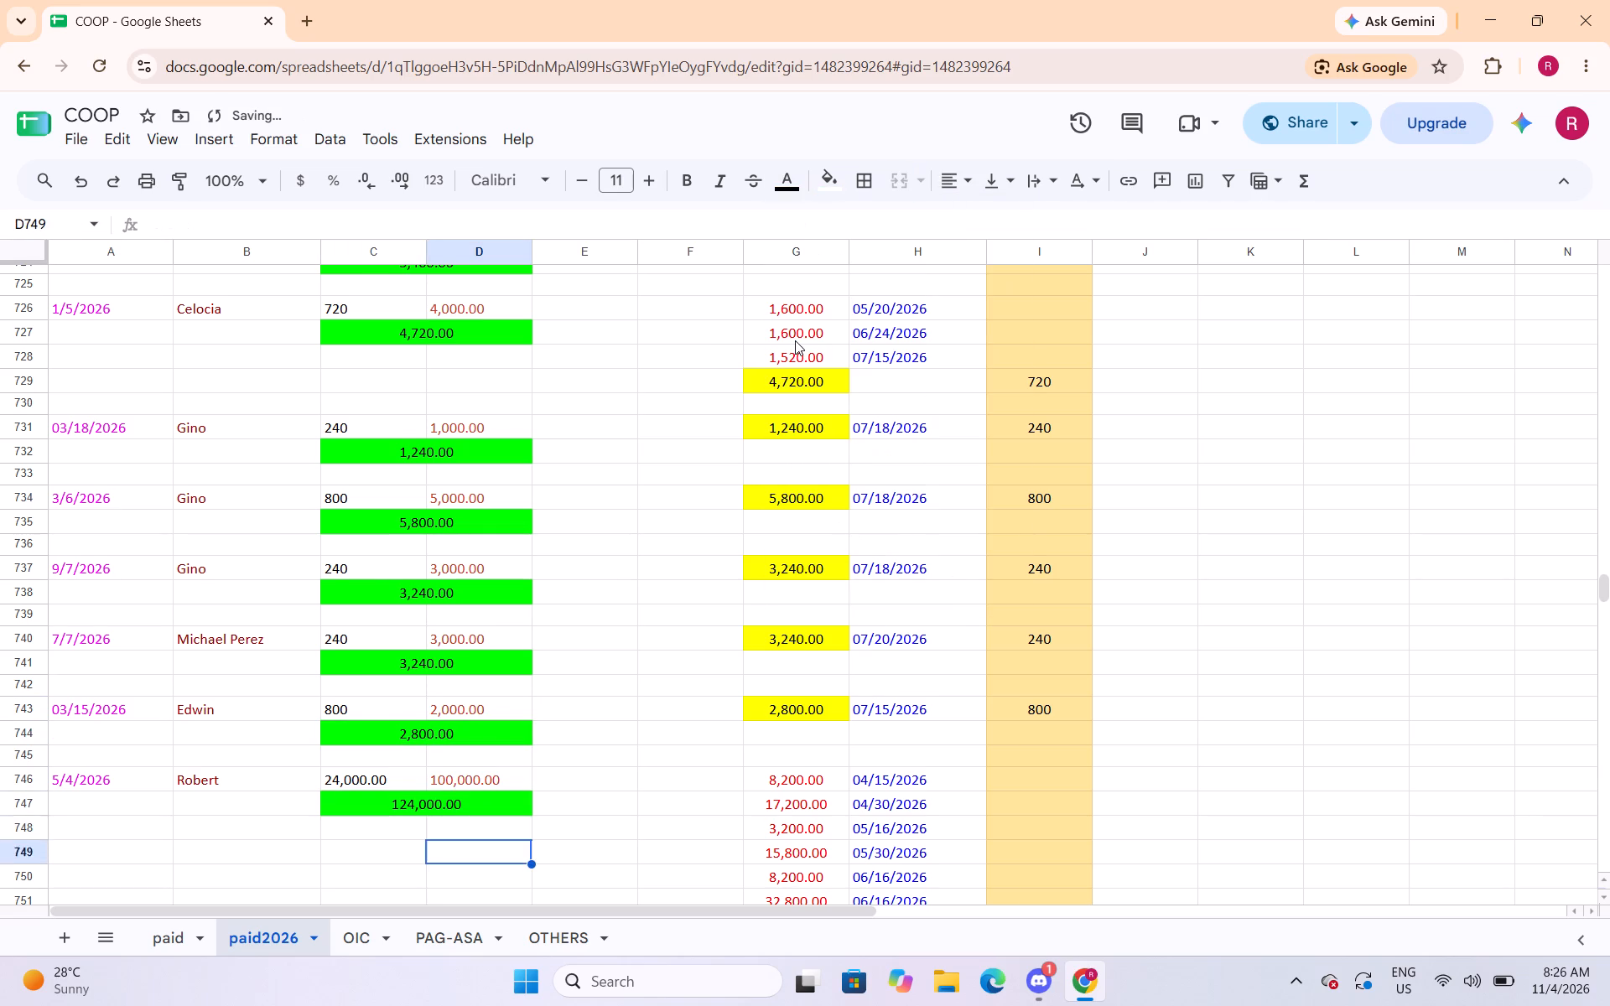
pyautogui.scroll(-3, 791, 340)
pyautogui.press('Down')
pyautogui.press('Down')
pyautogui.press('Down')
pyautogui.press('Down')
pyautogui.press('Down')
pyautogui.press('Down')
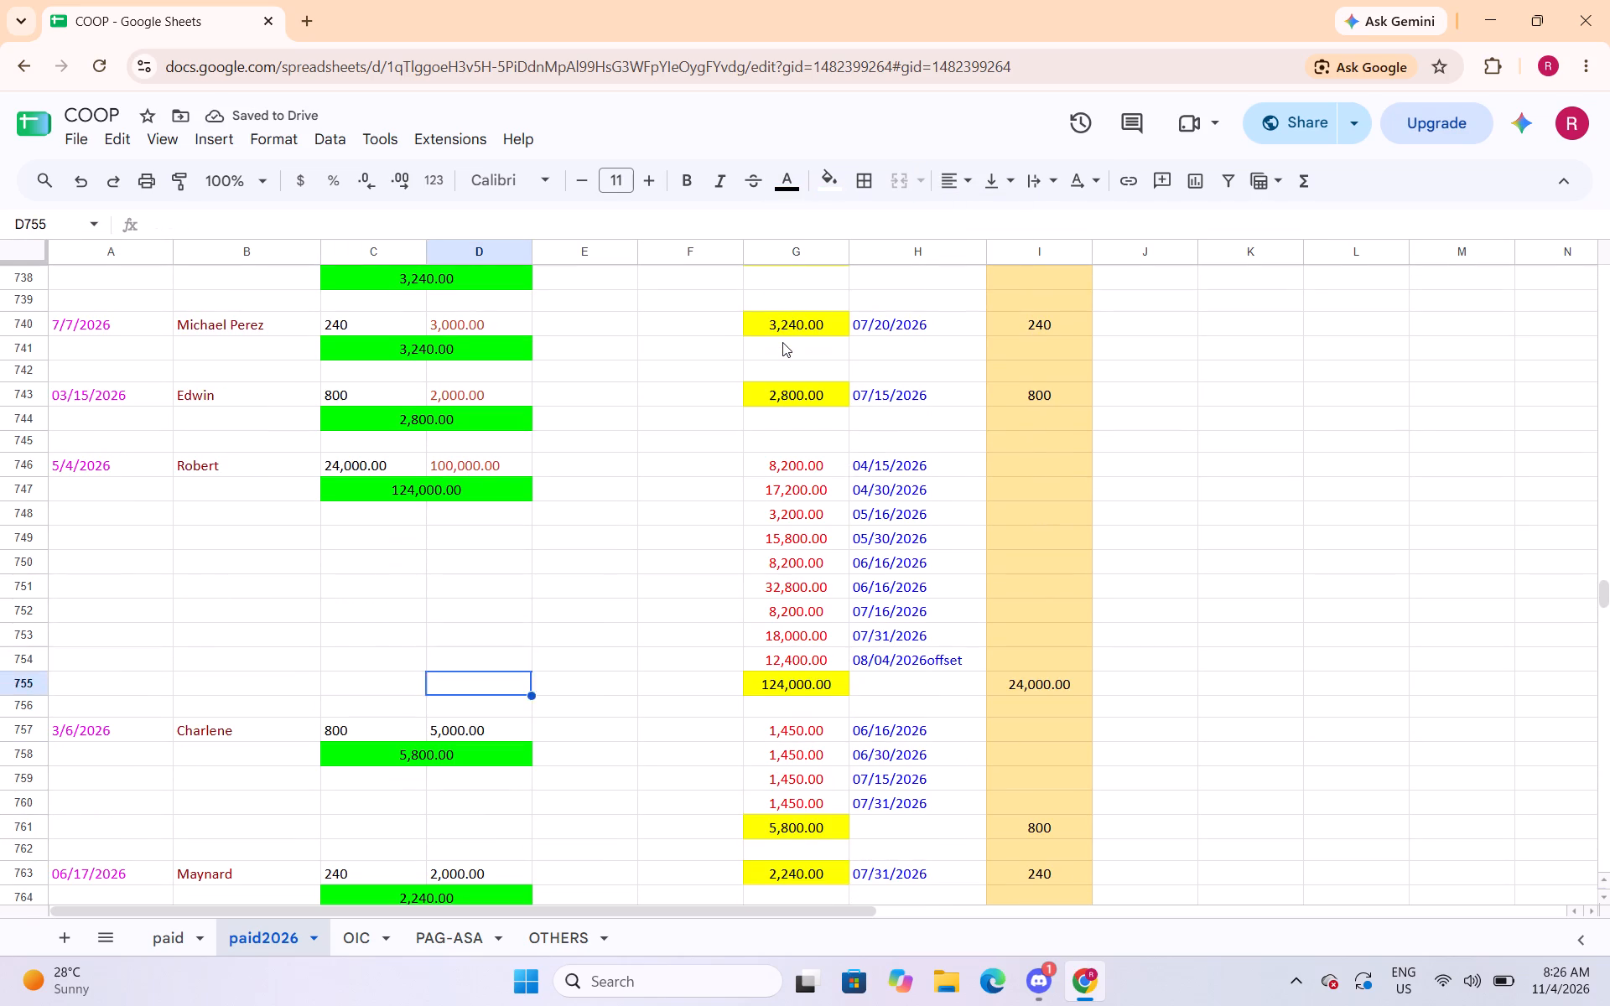
pyautogui.press('Down')
pyautogui.press('Down')
pyautogui.click(789, 181)
pyautogui.click(794, 349)
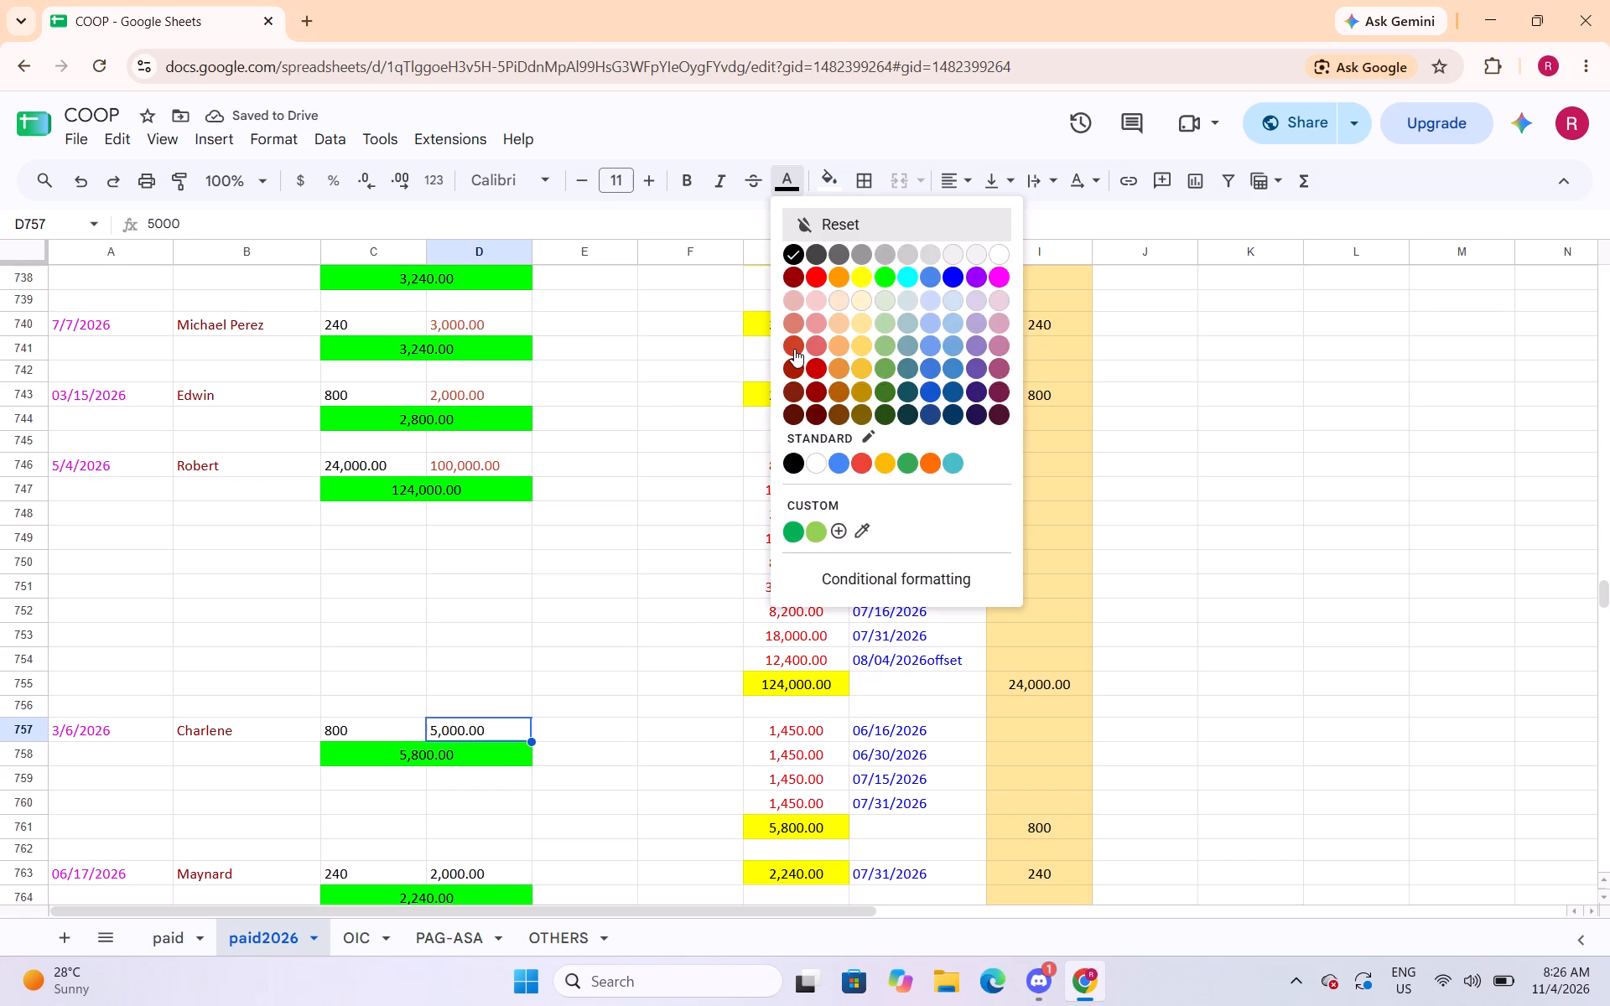
# Set the text of Maynard's capital amounts in D763 and D766 to light red berry 1.
pyautogui.press('Down')
pyautogui.scroll(-3, 648, 488)
pyautogui.press('Down')
pyautogui.press('Down')
pyautogui.press('Down')
pyautogui.press('Down')
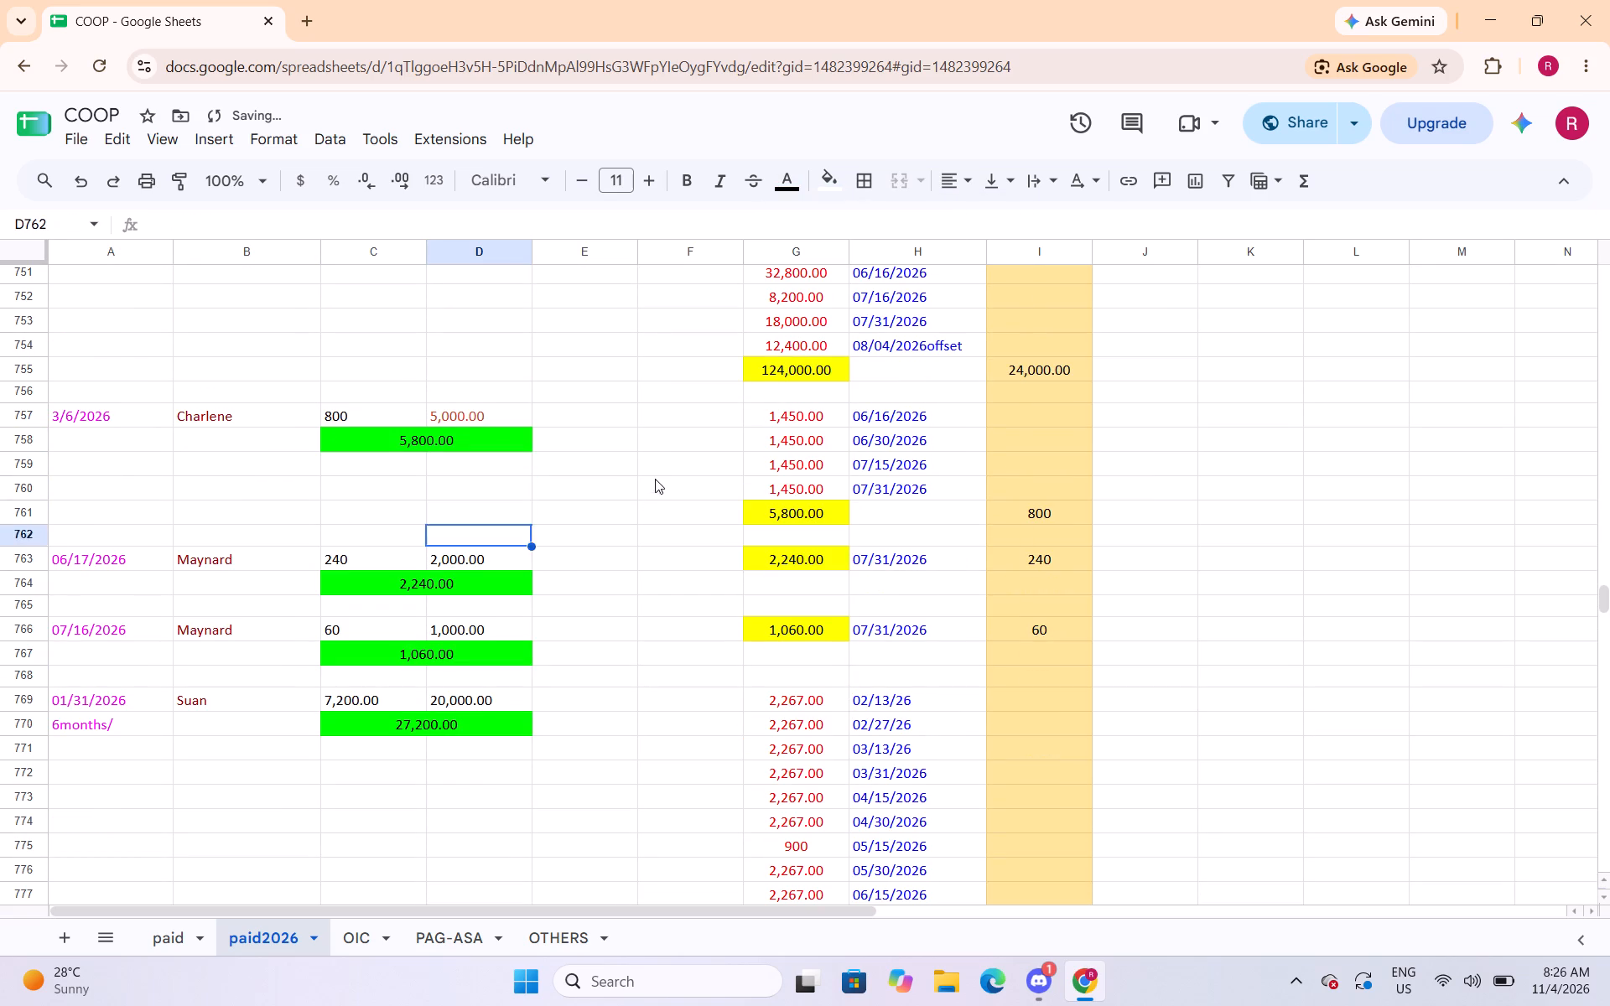
pyautogui.press('Down')
pyautogui.click(781, 185)
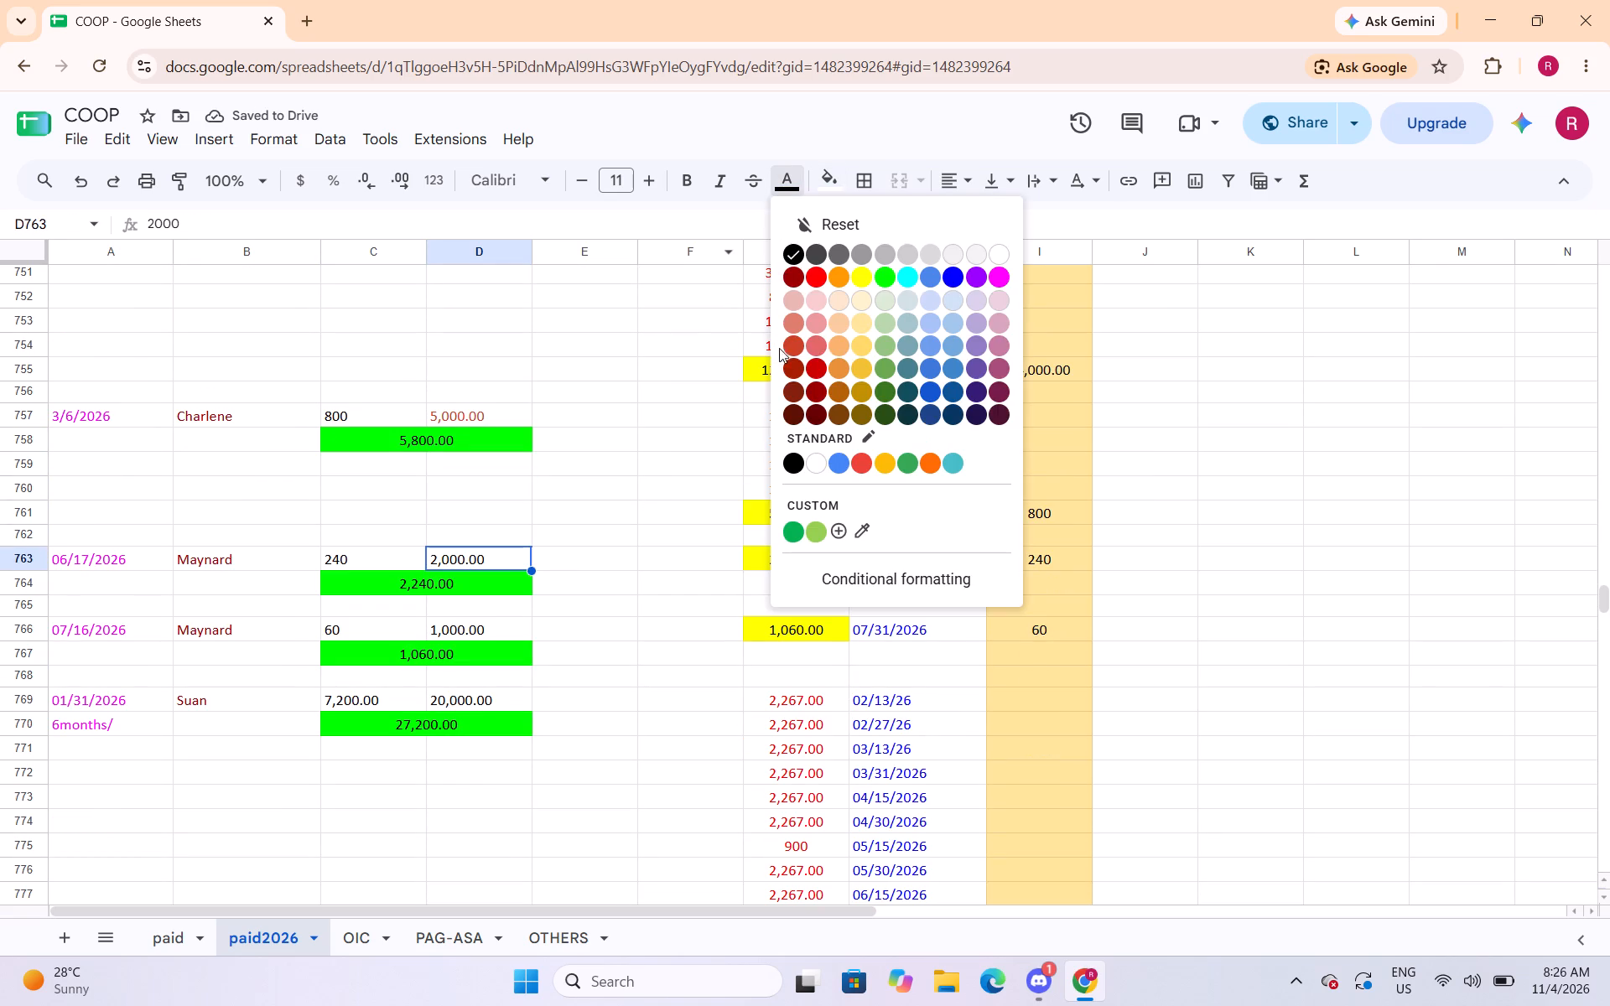
pyautogui.click(792, 345)
pyautogui.press('Down')
pyautogui.press('Down')
pyautogui.press('Down')
pyautogui.click(784, 194)
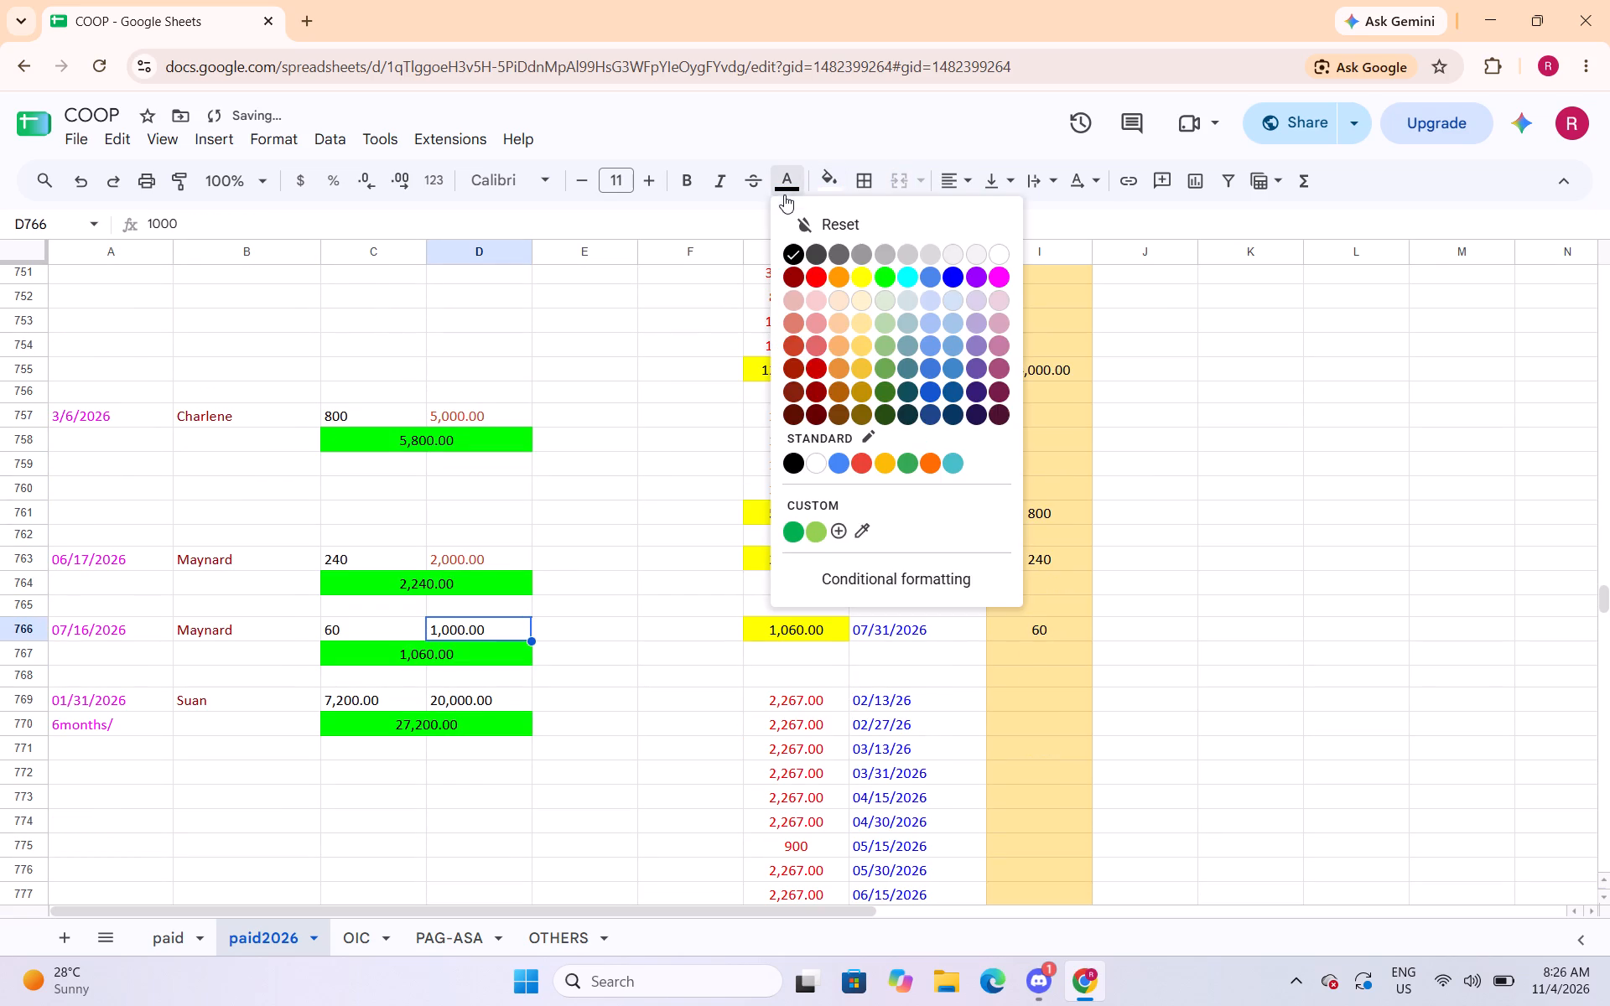
pyautogui.click(792, 350)
# Set the text of Suan's capital in D769 to light red berry 1.
pyautogui.press('Down')
pyautogui.press('Down')
pyautogui.press('Down')
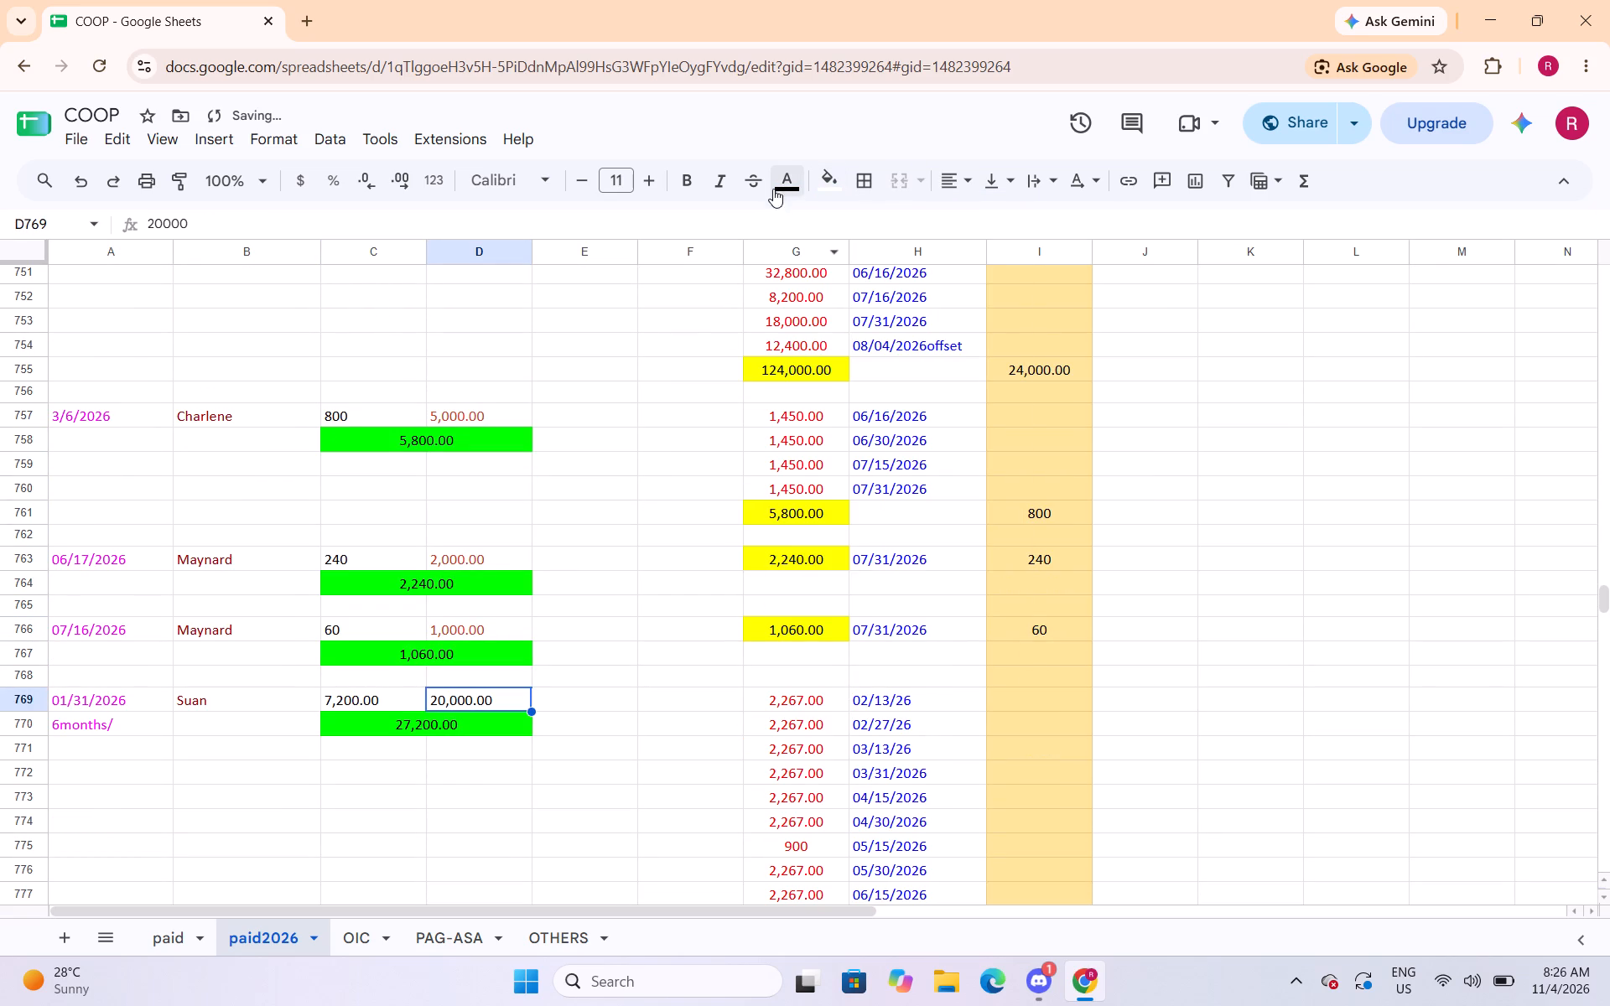
pyautogui.click(773, 177)
pyautogui.click(786, 347)
# Set the text of Suan's capital amounts in D784 and D787 to light red berry 1.
pyautogui.press('Down')
pyautogui.press('Down')
pyautogui.scroll(-1, 624, 493)
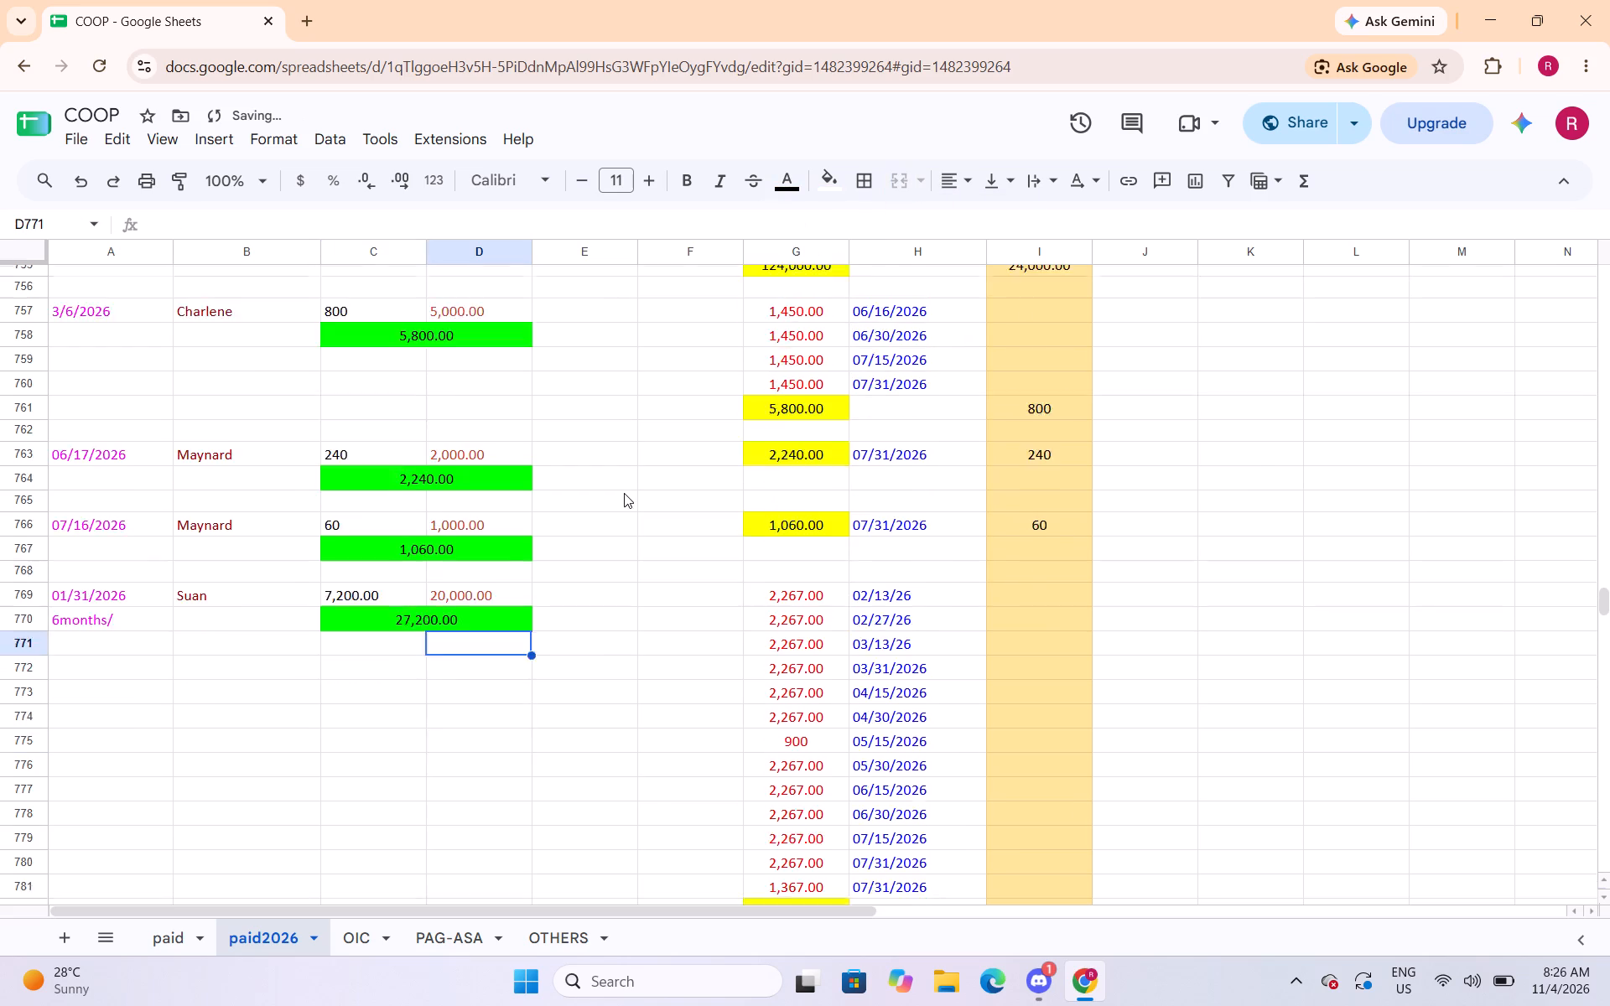
pyautogui.scroll(-3, 624, 493)
pyautogui.press('Down')
pyautogui.click(497, 647)
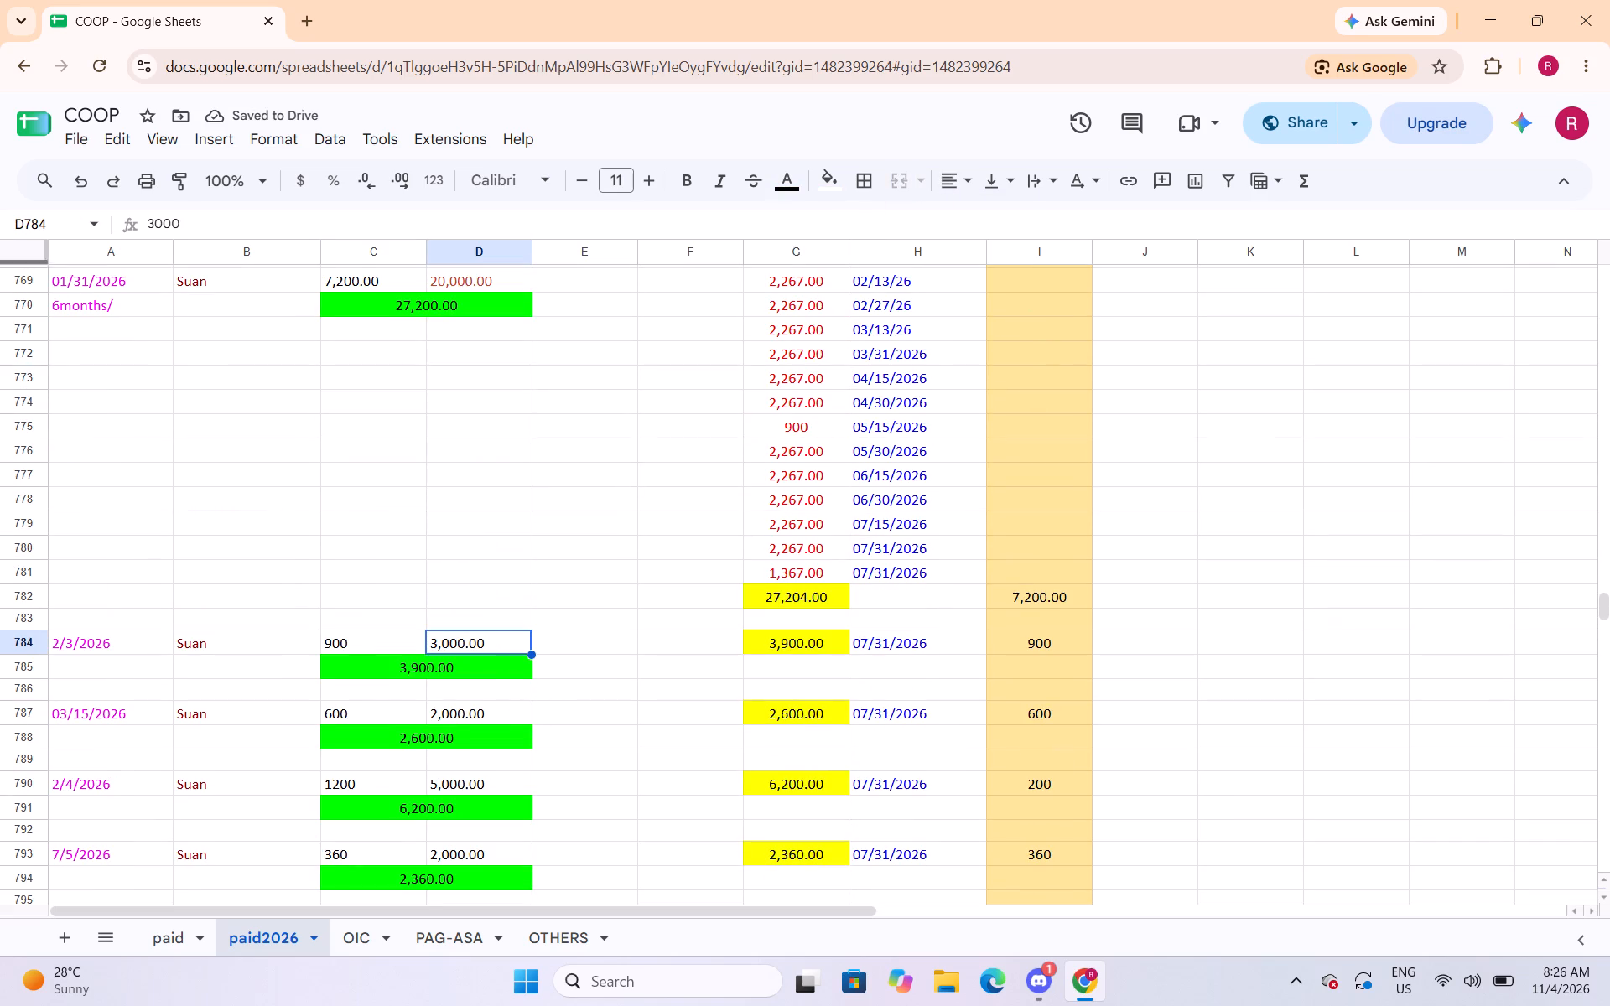
pyautogui.click(787, 185)
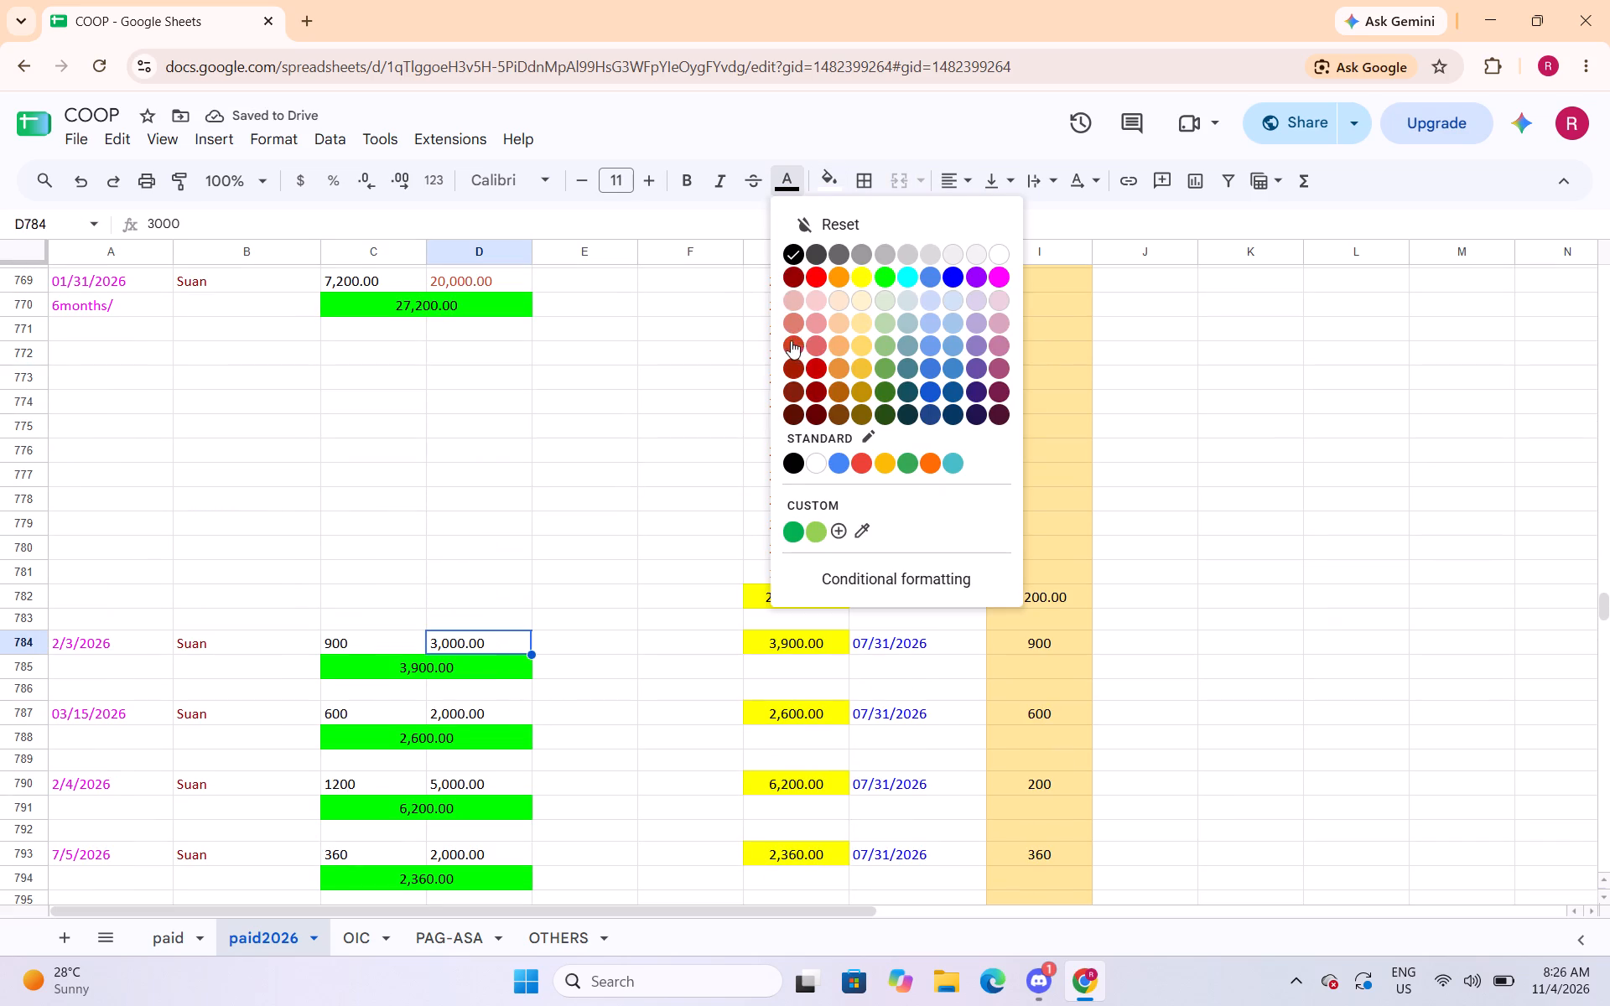
pyautogui.click(791, 340)
pyautogui.press('Down')
pyautogui.press('Down')
pyautogui.press('Down')
pyautogui.click(778, 171)
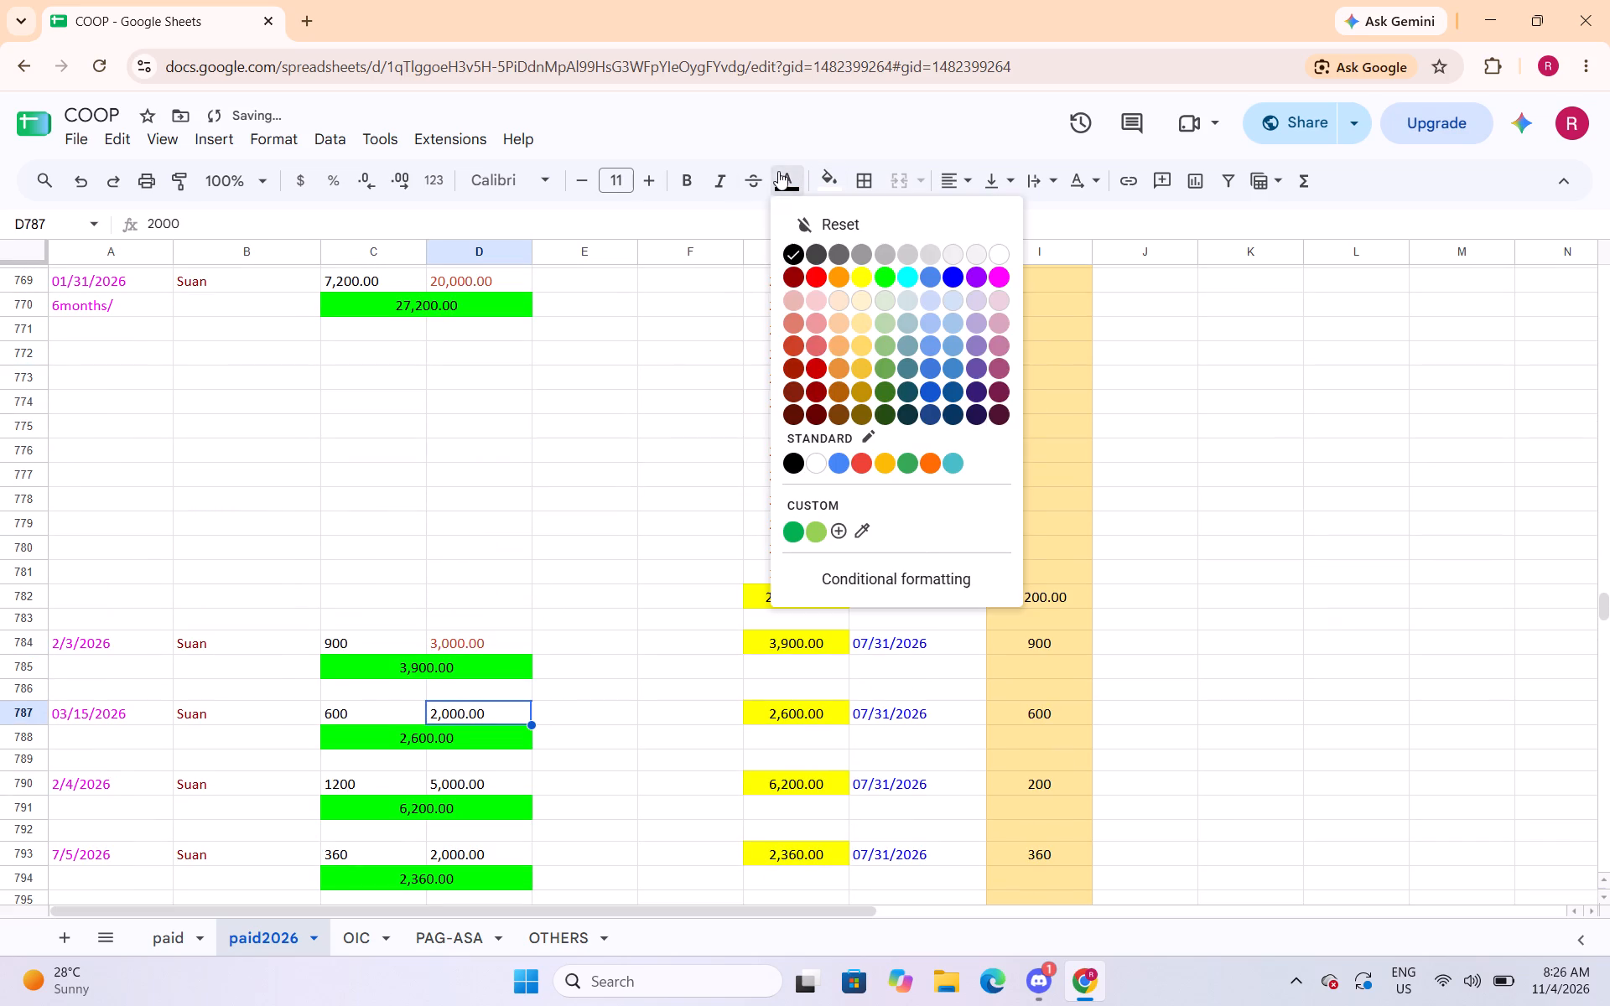
pyautogui.click(791, 353)
# Set the text of Suan's capital amounts in D790 and D793 to light red berry 1.
pyautogui.press('Down')
pyautogui.press('Down')
pyautogui.press('Down')
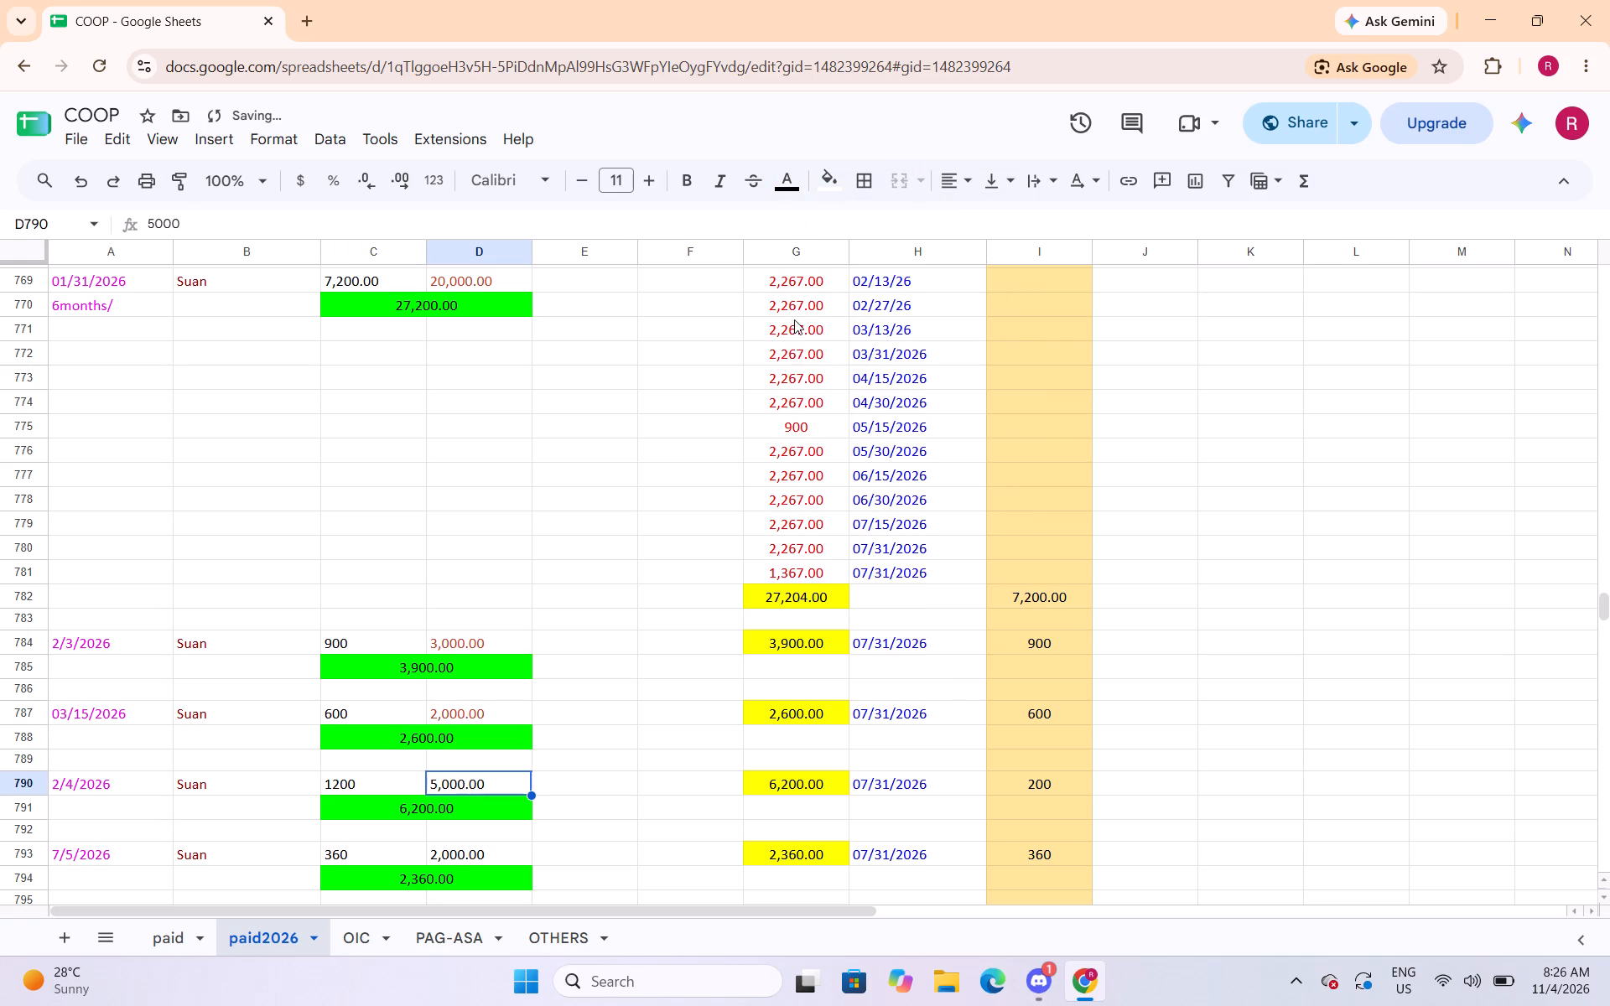
pyautogui.click(789, 180)
pyautogui.click(792, 342)
pyautogui.press('Down')
pyautogui.press('Down')
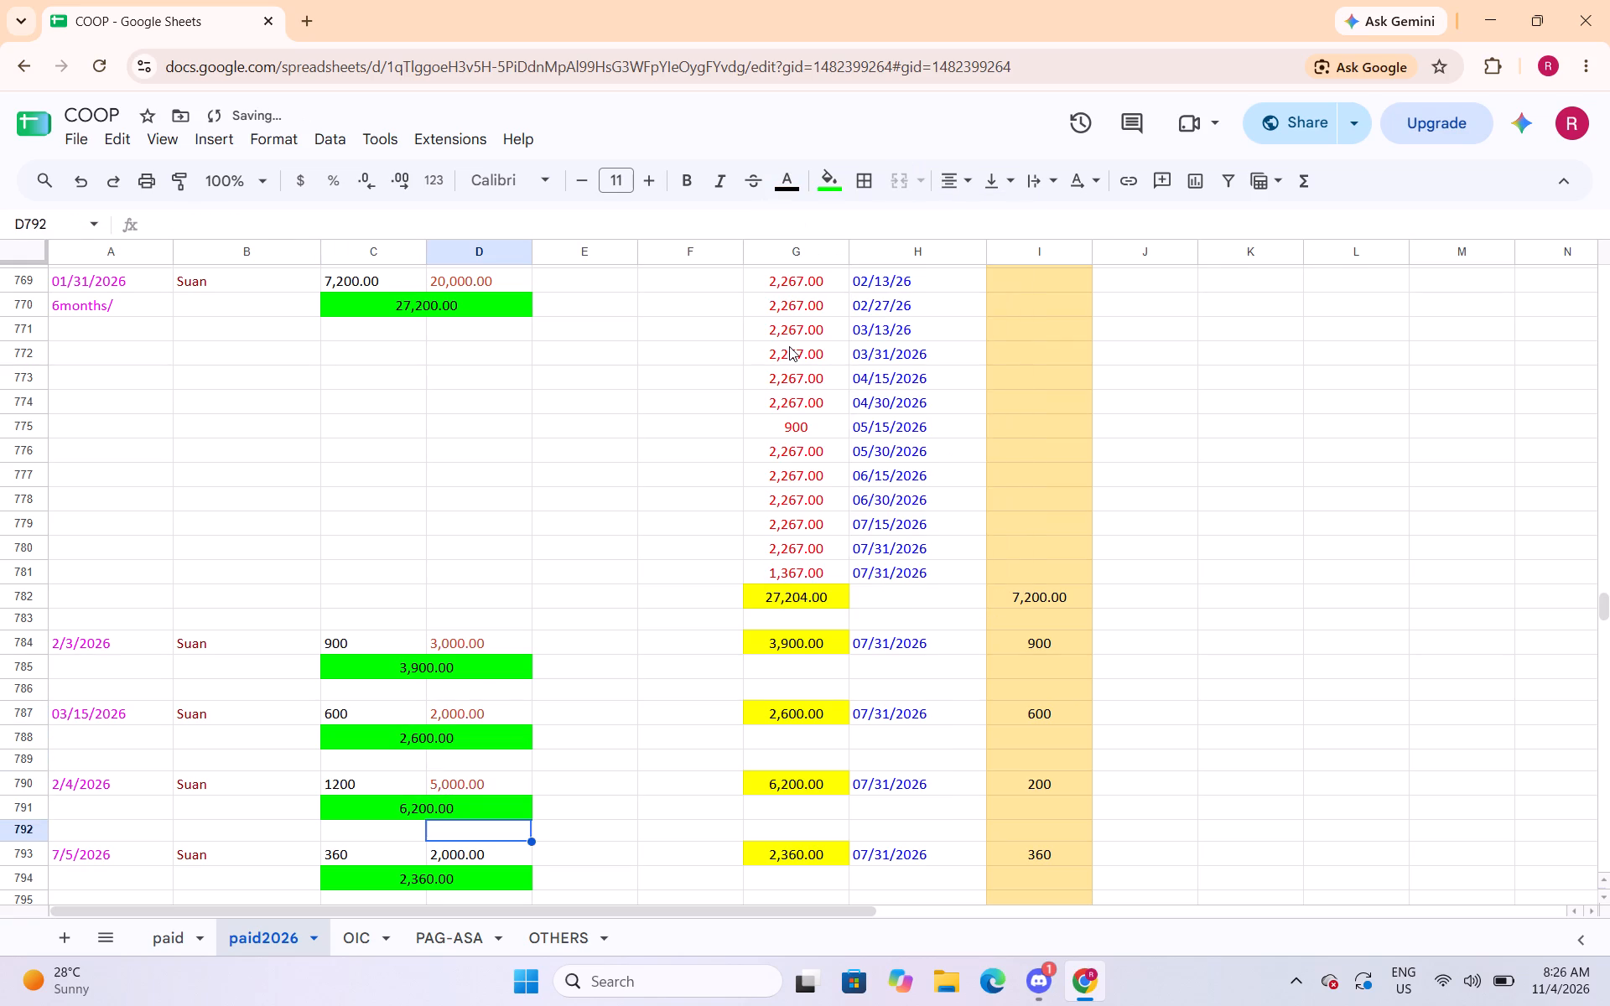
pyautogui.press('Down')
pyautogui.click(779, 180)
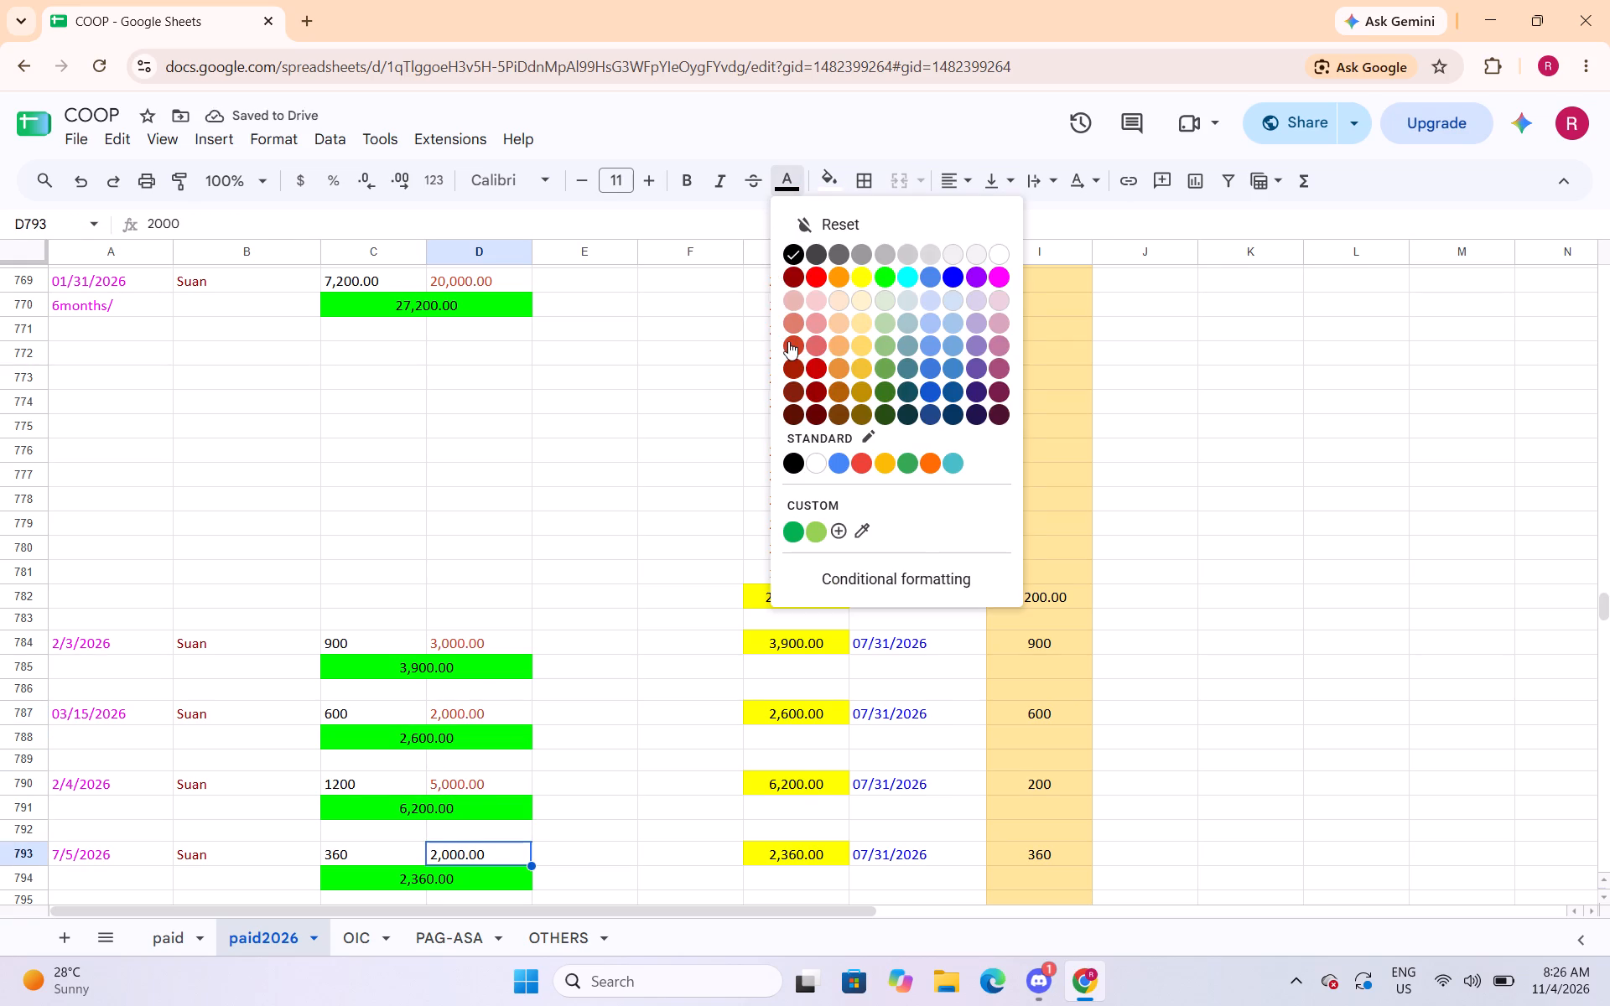
pyautogui.click(788, 341)
# Set the text of Suan's capital amounts in D796 and D799 to light red berry 1.
pyautogui.press('Down')
pyautogui.press('Down')
pyautogui.scroll(-3, 582, 507)
pyautogui.press('Down')
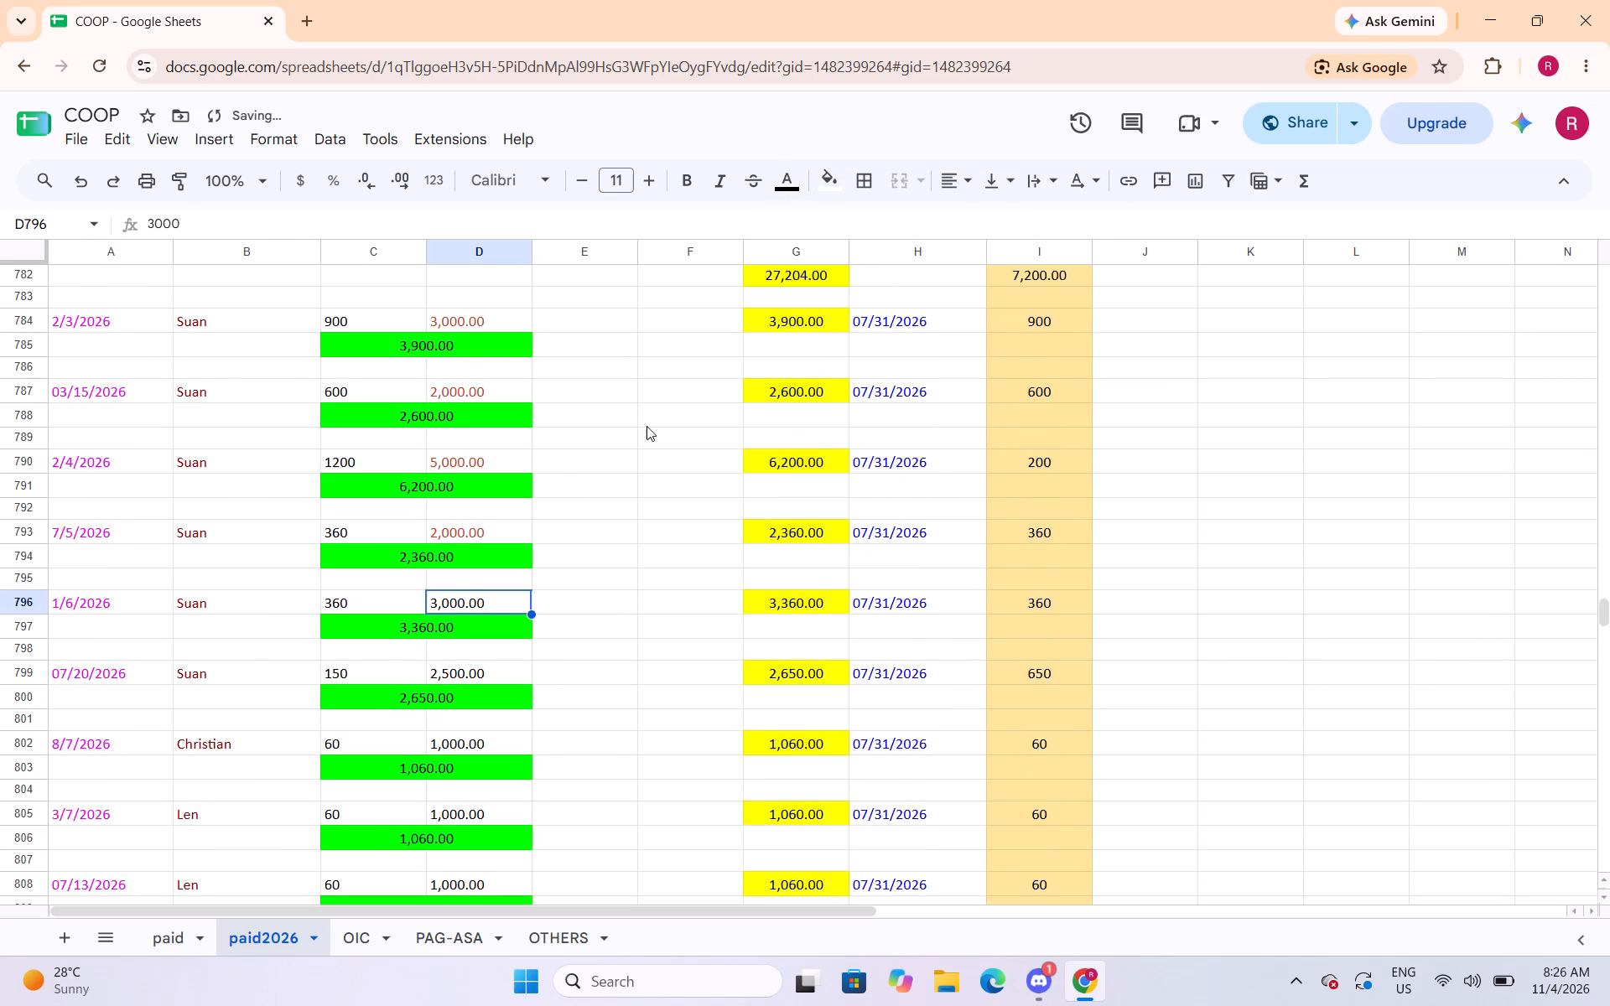
pyautogui.click(786, 183)
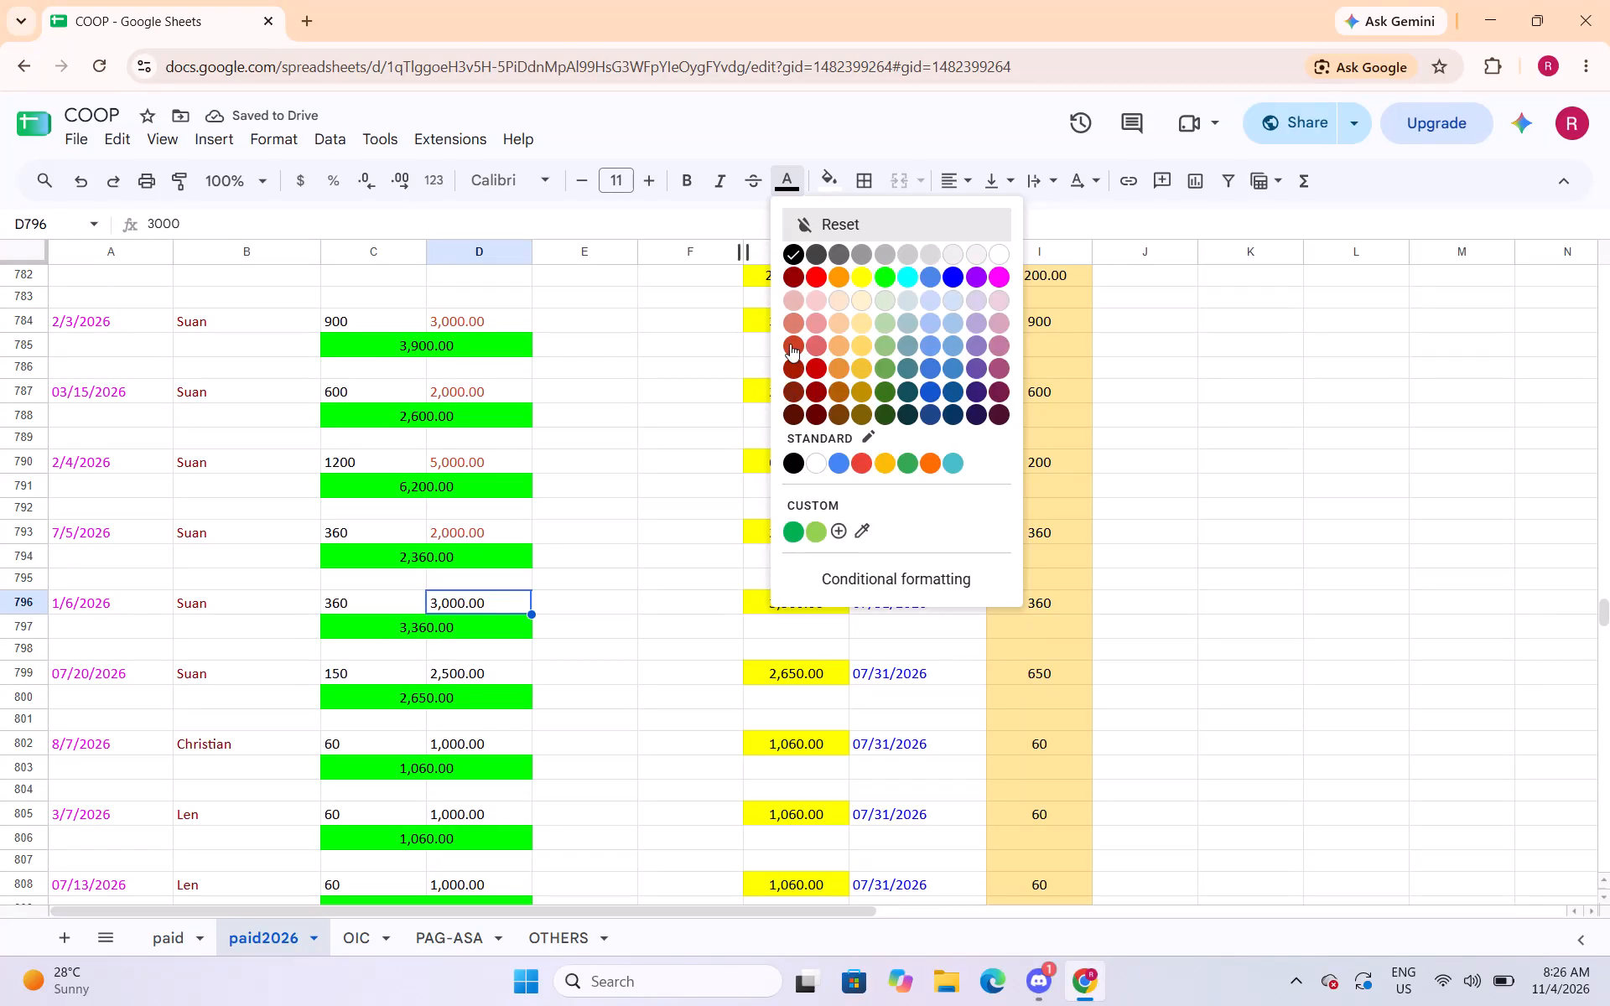
pyautogui.click(790, 344)
pyautogui.press('Down')
pyautogui.press('Down')
pyautogui.press('Down')
pyautogui.click(792, 184)
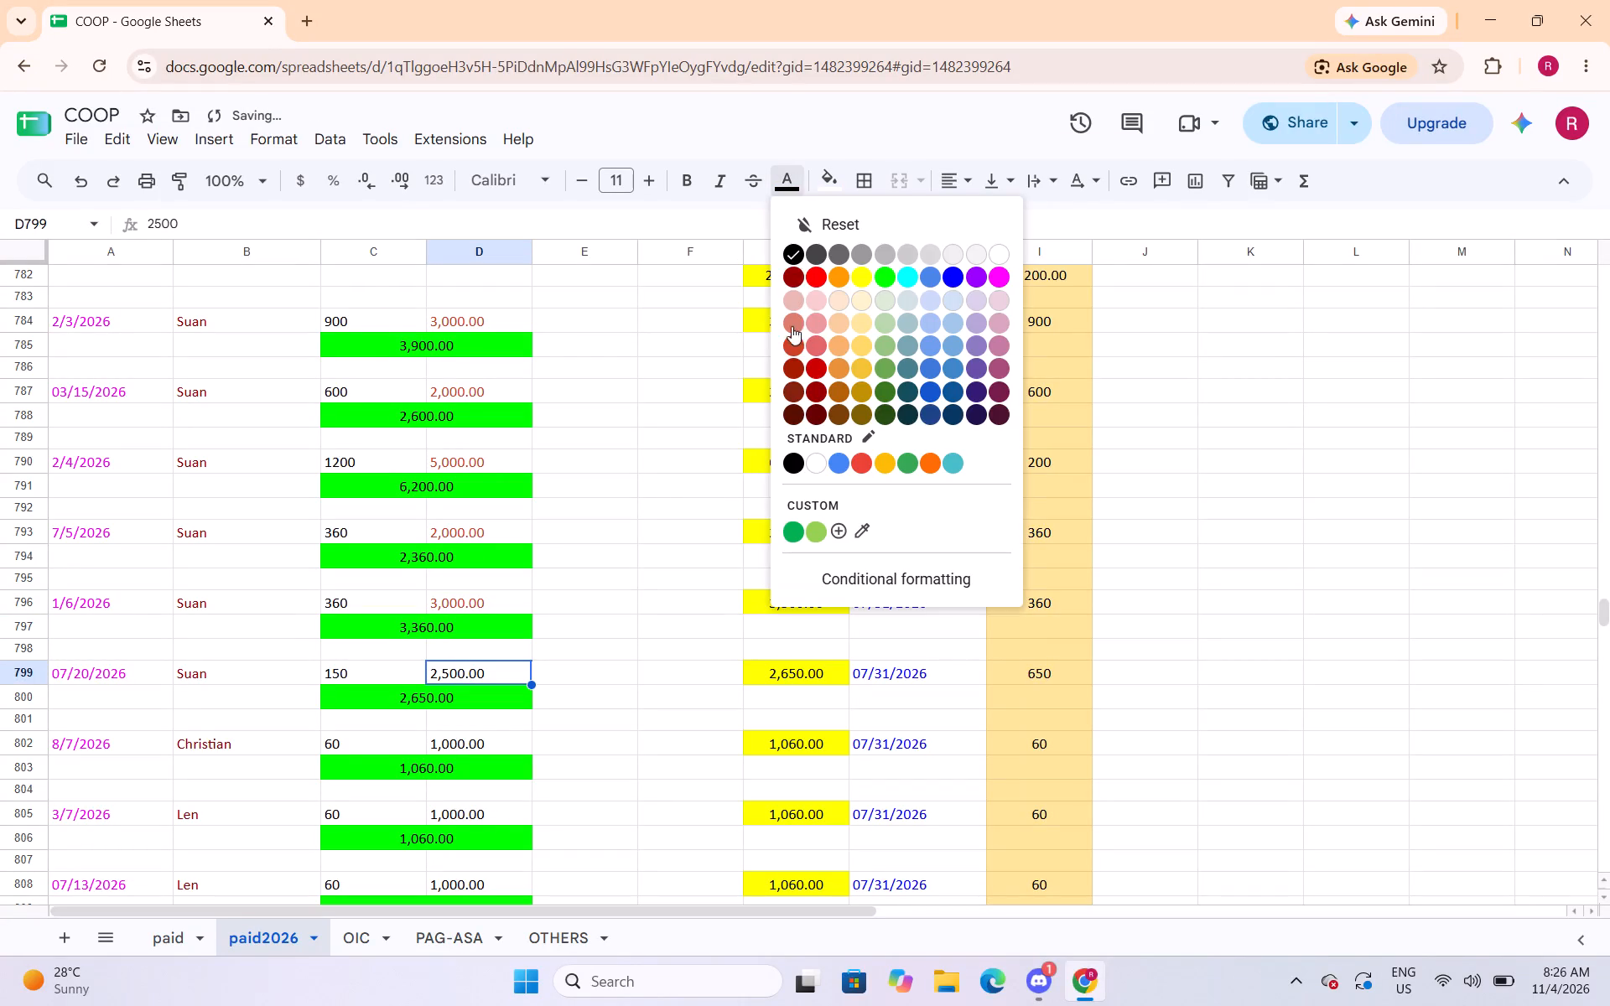
pyautogui.click(786, 350)
# Set the text of Christian's capital in D802 to light red berry 1.
pyautogui.press('Down')
pyautogui.press('Down')
pyautogui.press('Down')
pyautogui.click(783, 193)
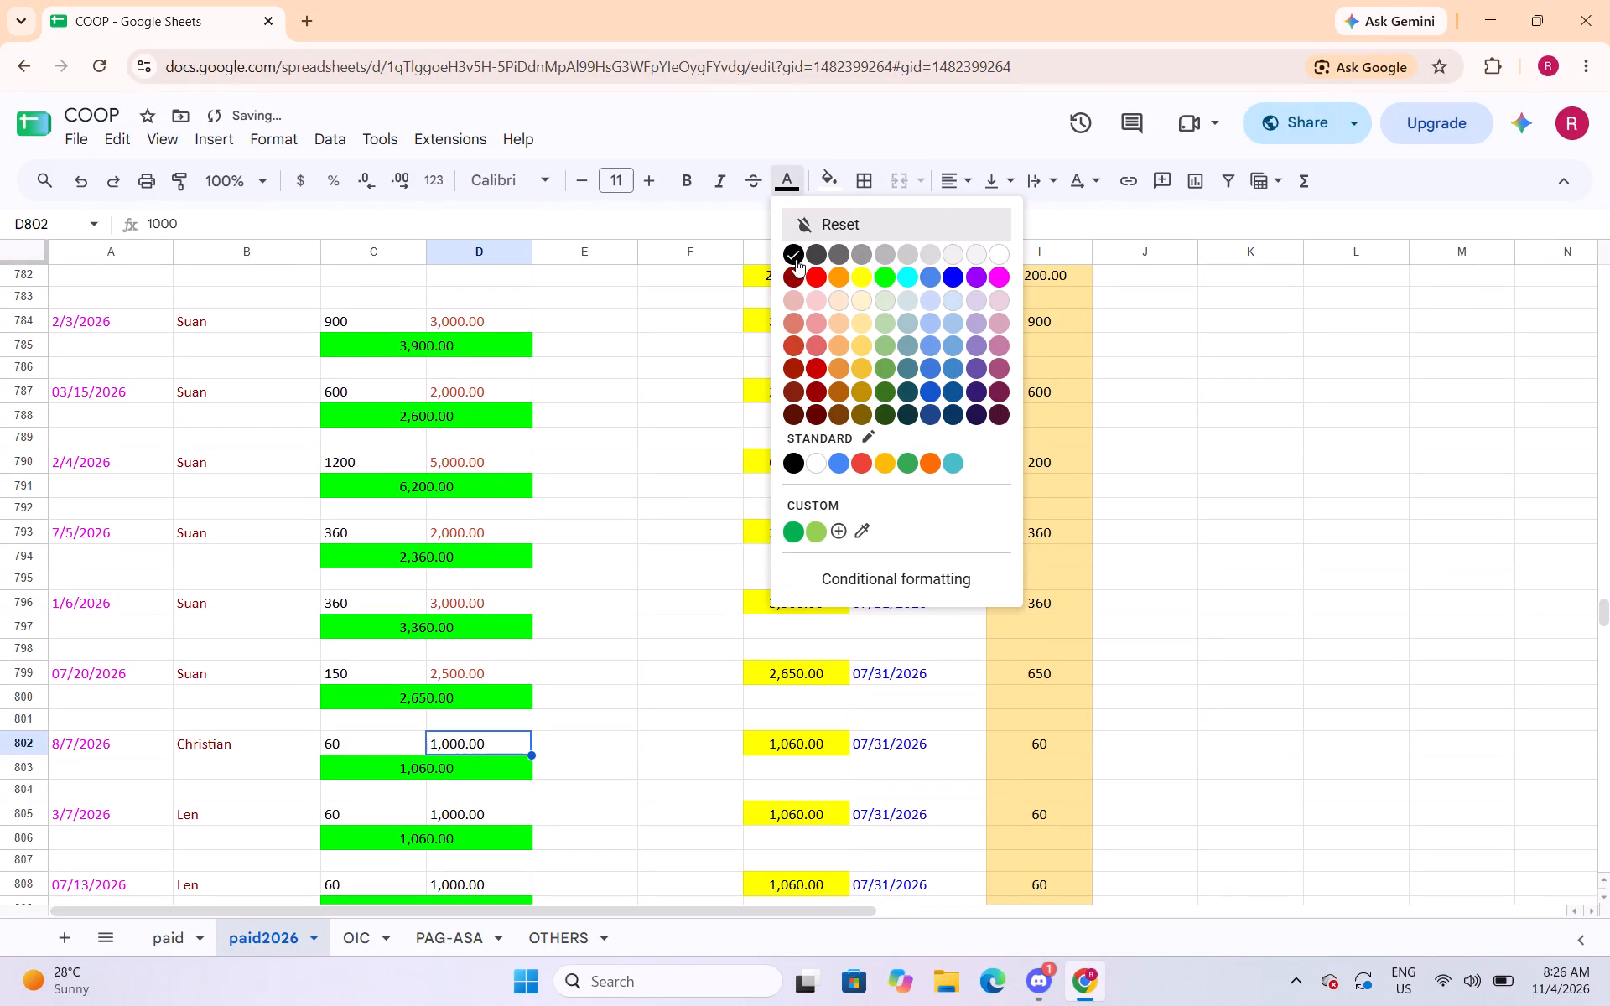
pyautogui.click(792, 350)
# Set the text of Len's capital amounts in D805 and D808 to light red berry 1.
pyautogui.press('Down')
pyautogui.press('Down')
pyautogui.press('Down')
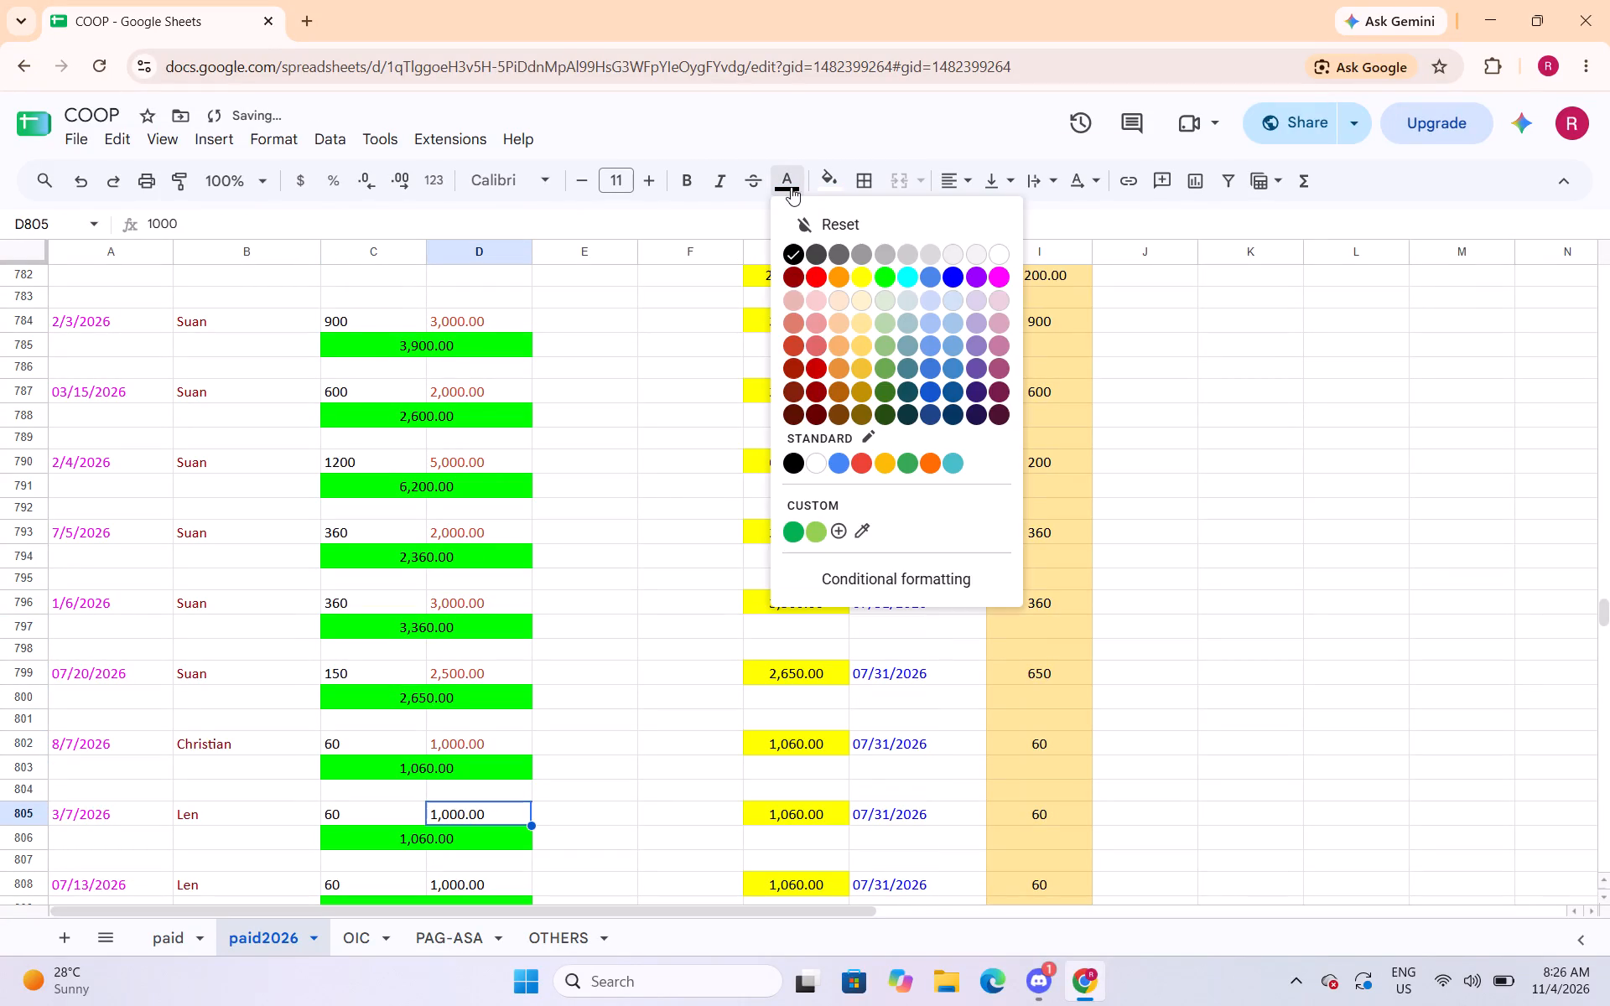
pyautogui.click(791, 187)
pyautogui.click(792, 345)
pyautogui.press('Down')
pyautogui.press('Down')
pyautogui.press('Down')
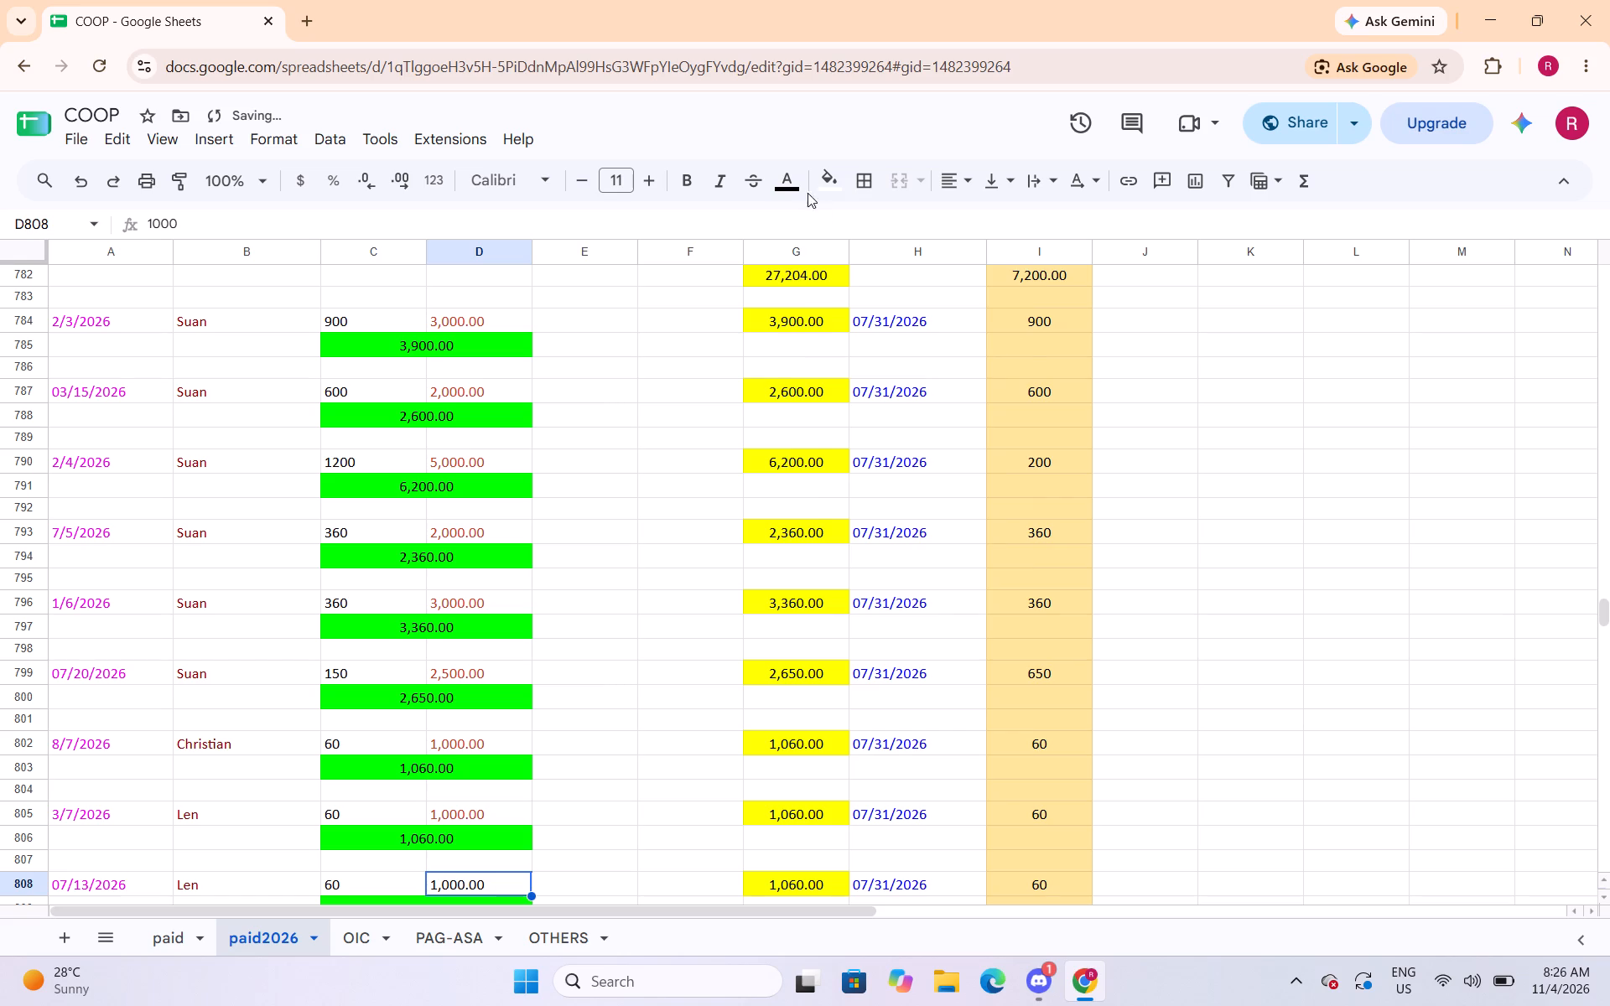
pyautogui.click(792, 189)
pyautogui.click(796, 346)
# Set the text of Zanda's capital in D811 to light red berry 1.
pyautogui.press('Down')
pyautogui.press('Down')
pyautogui.press('Down')
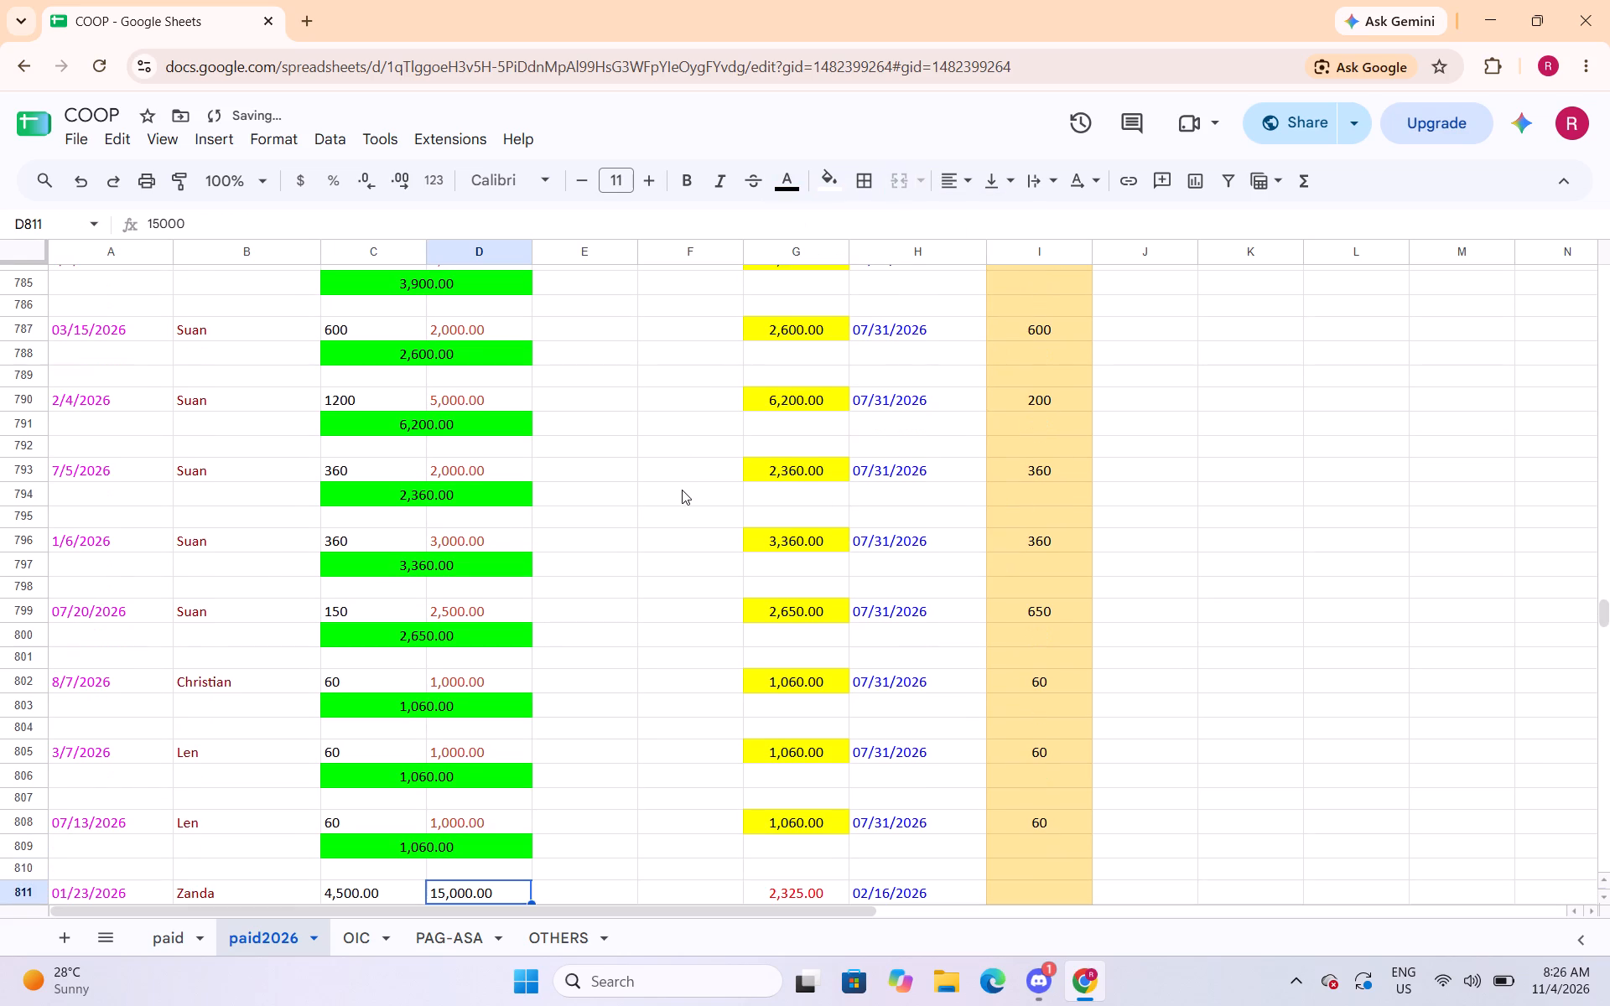
pyautogui.click(786, 186)
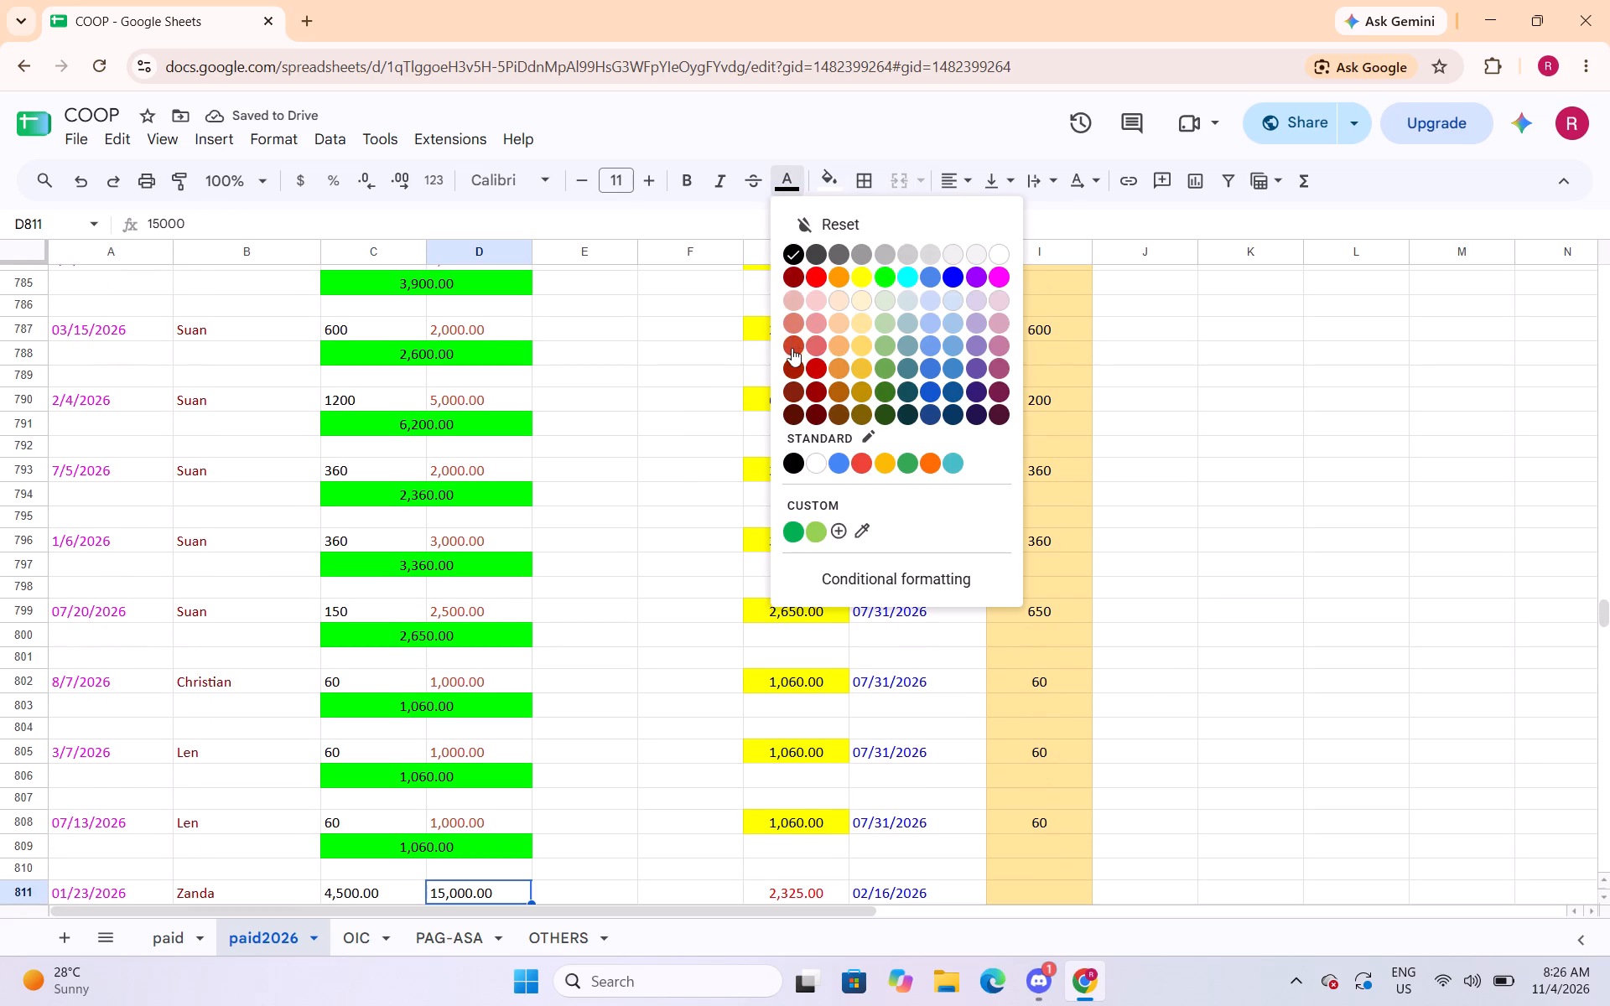
pyautogui.click(792, 348)
# Set the text of Arvin's capital in D820 to light red berry 1.
pyautogui.press('Down')
pyautogui.press('Down')
pyautogui.press('Down')
pyautogui.press('Down')
pyautogui.press('Down')
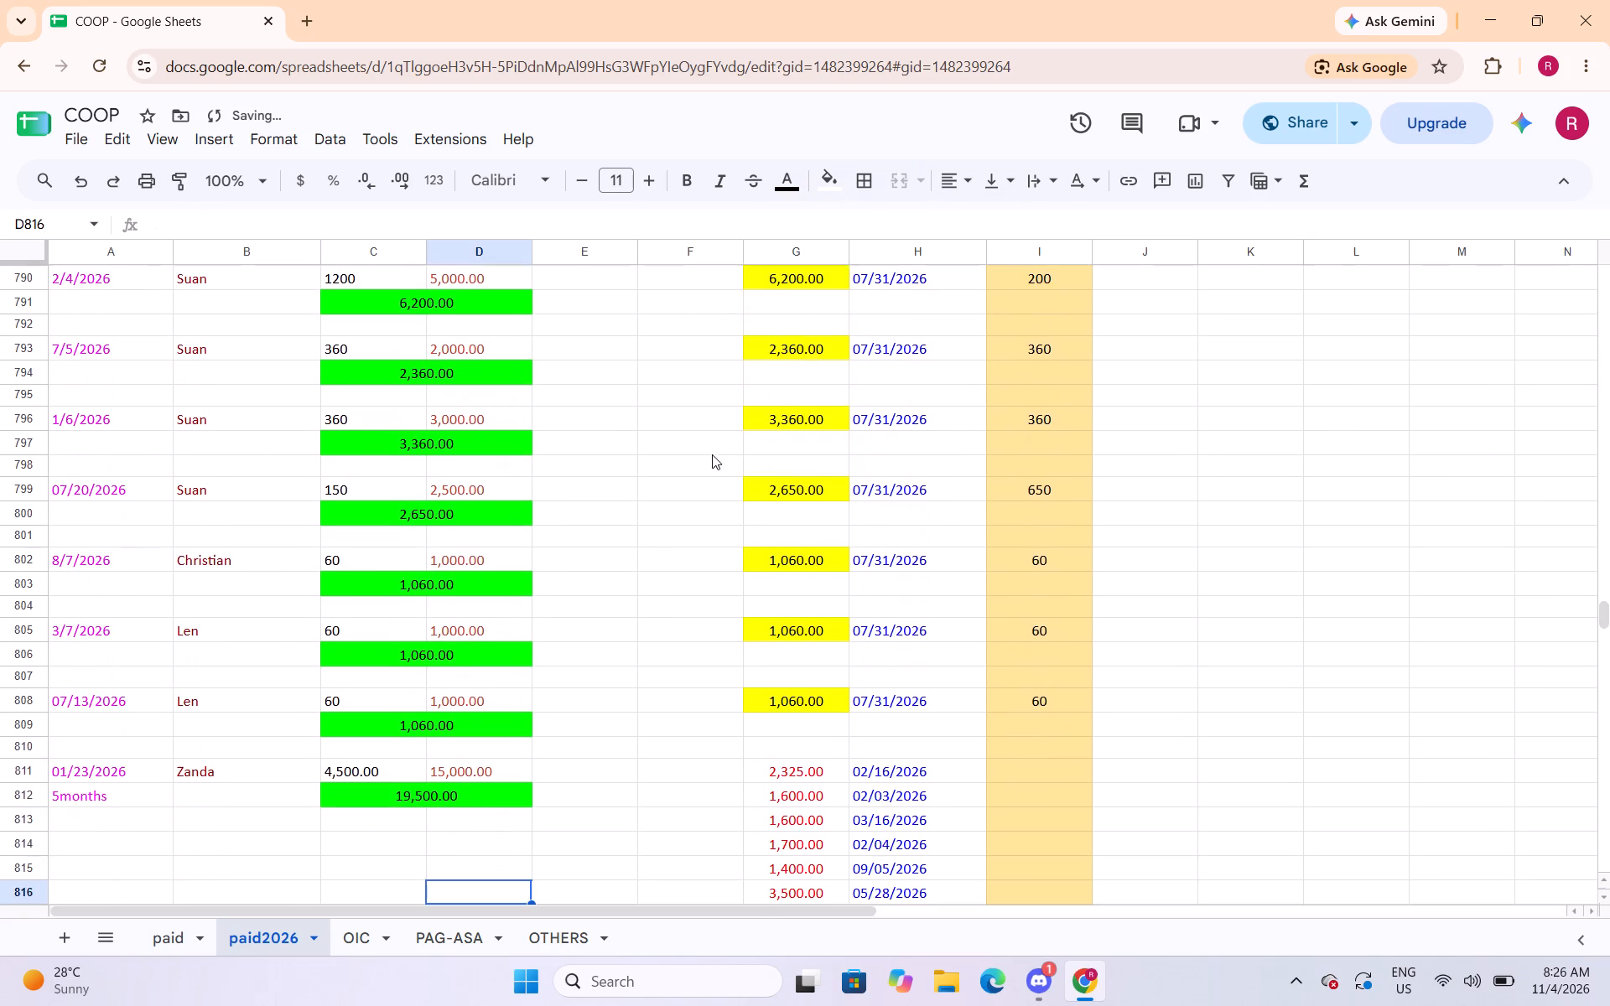
pyautogui.scroll(-3, 712, 454)
pyautogui.press('Down')
pyautogui.press('Down')
pyautogui.press('Down')
pyautogui.press('Down')
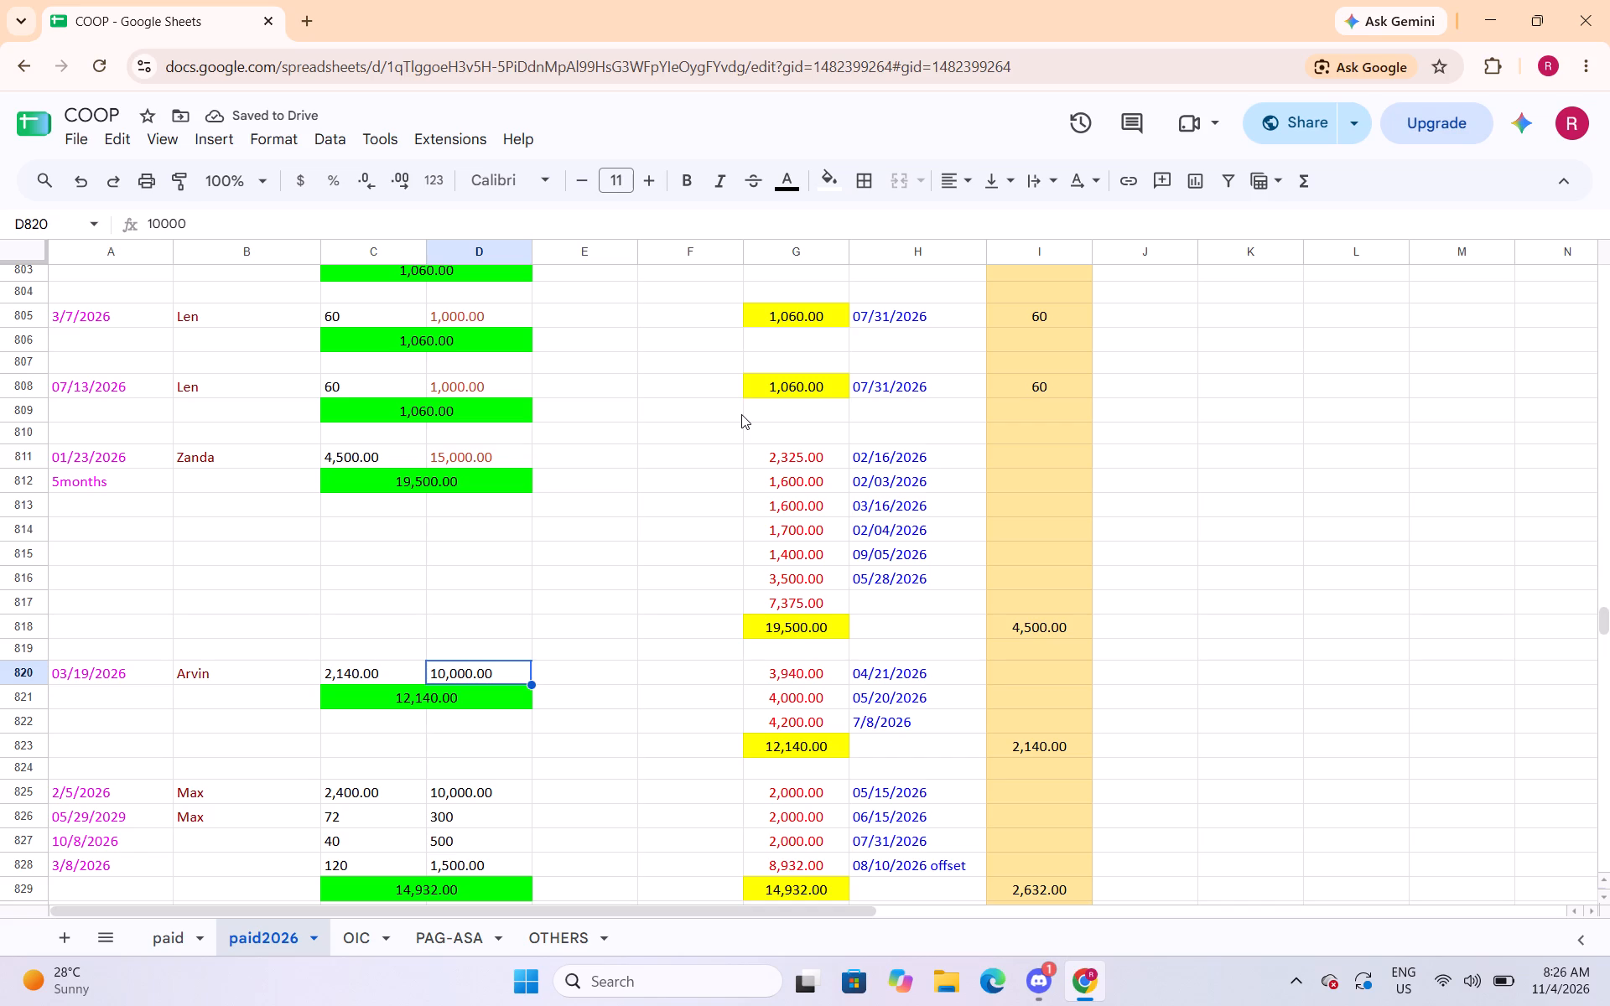
pyautogui.click(794, 176)
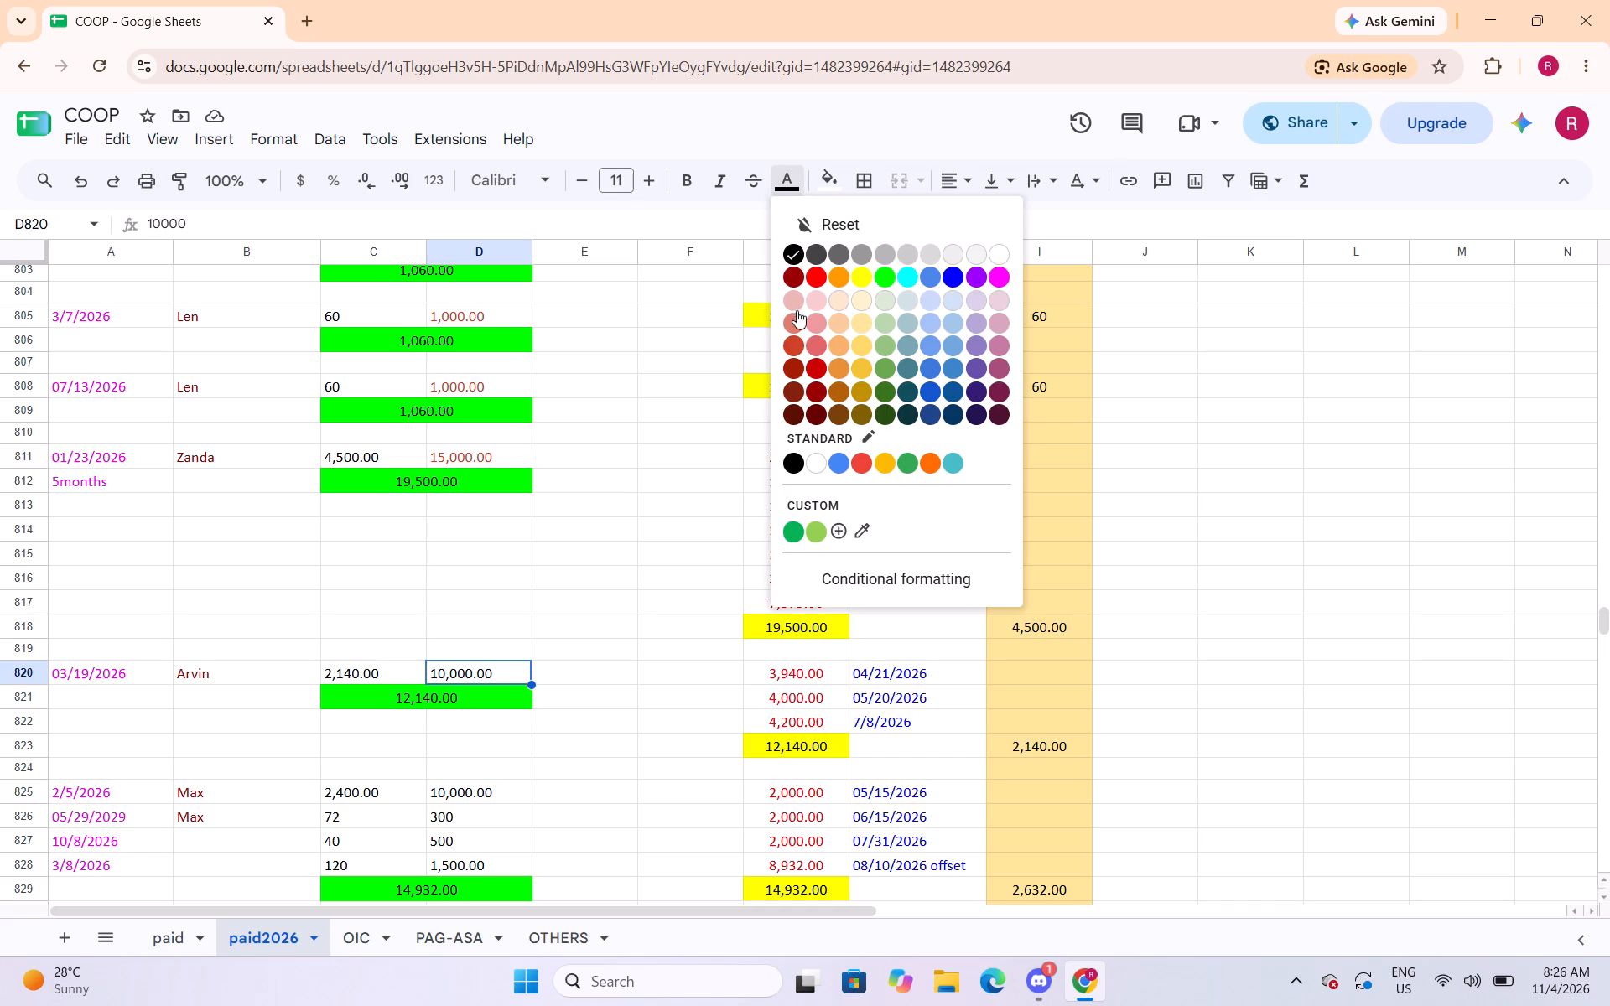
pyautogui.click(795, 340)
# Set the text of Max's four capital amounts in D825:D828 to light red berry 1.
pyautogui.press('Down')
pyautogui.press('Down')
pyautogui.press('Down')
pyautogui.scroll(-1, 539, 772)
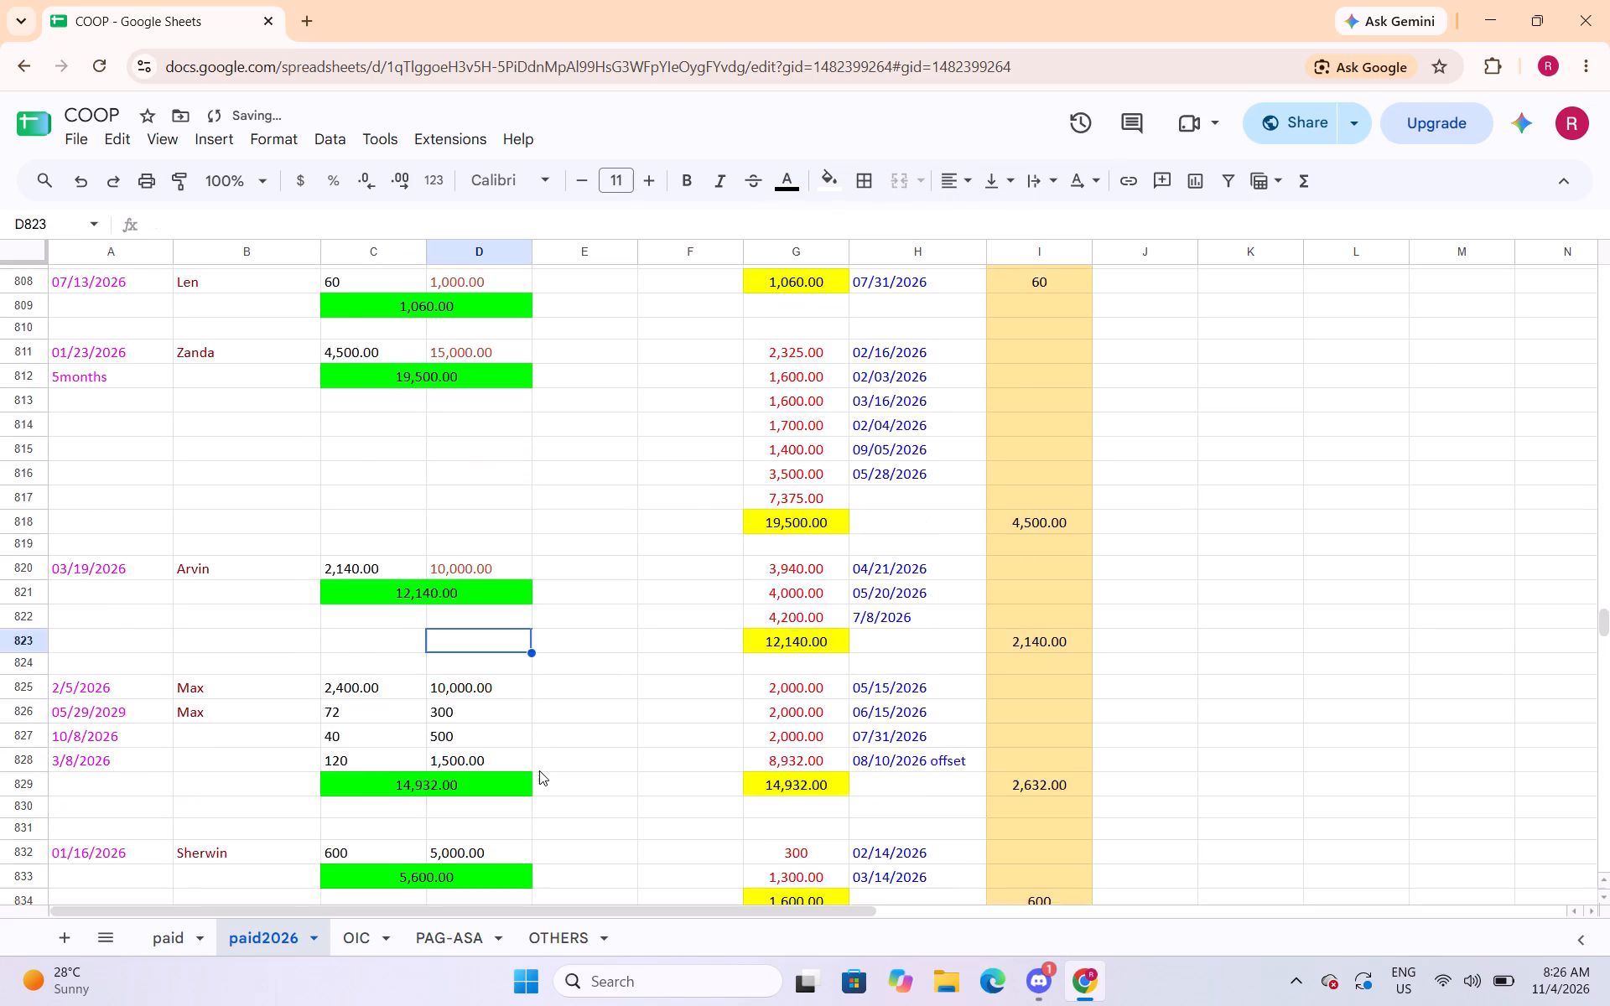
pyautogui.scroll(-1, 539, 770)
pyautogui.moveTo(506, 576); pyautogui.dragTo(502, 637)
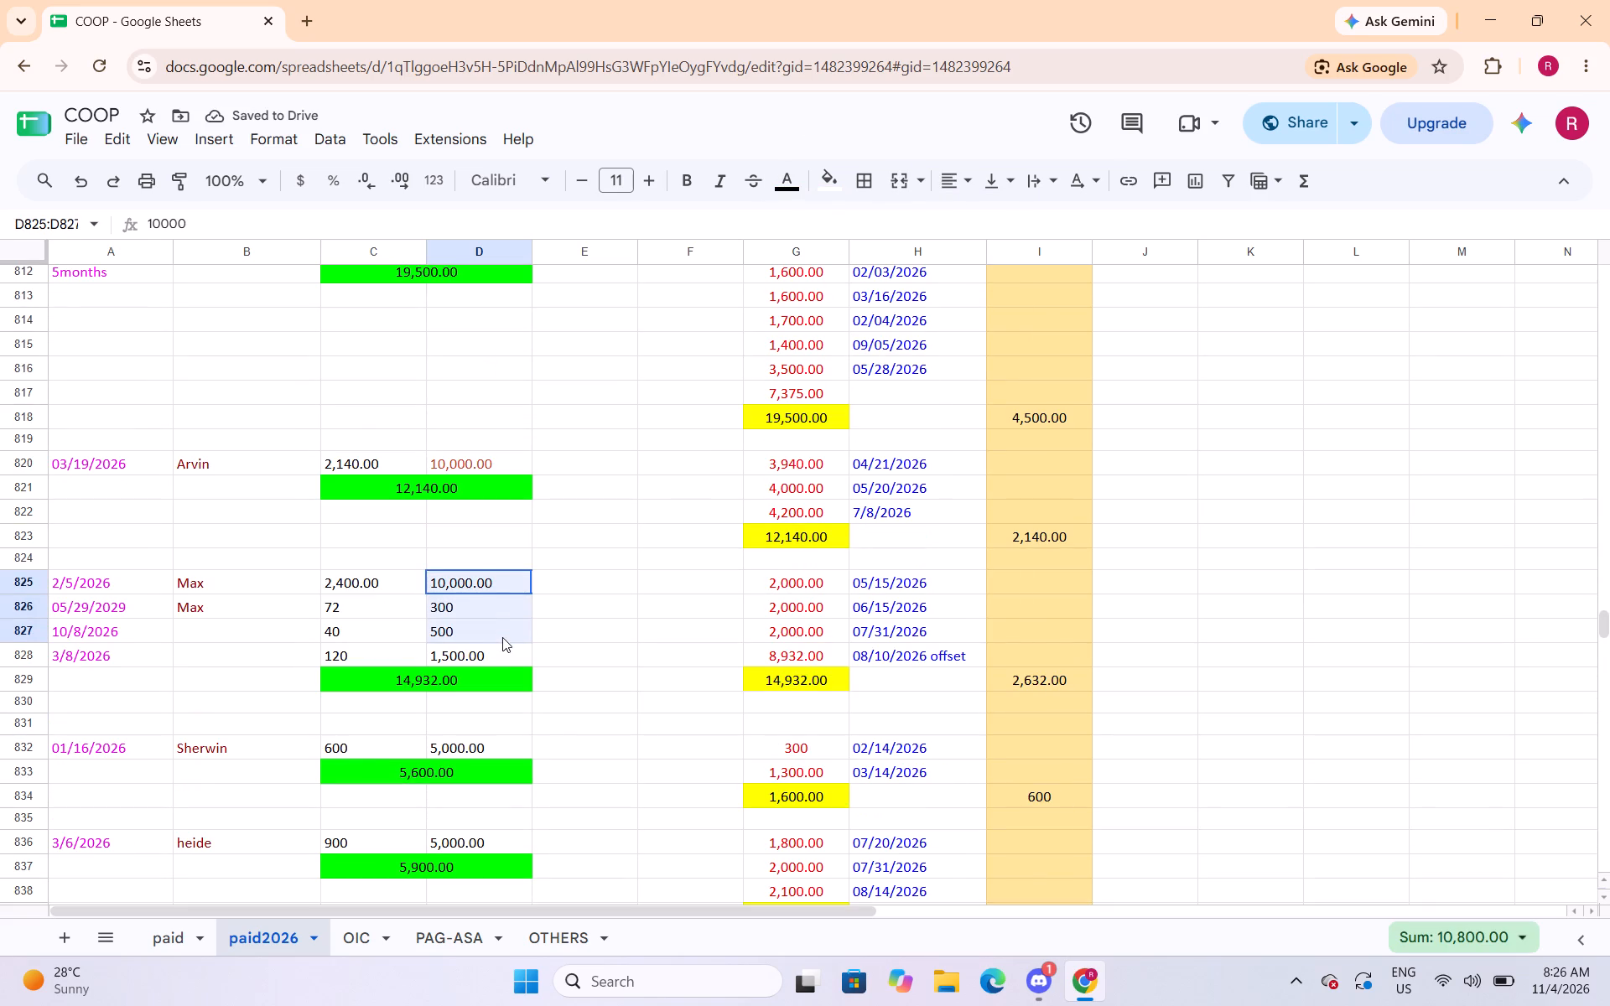
pyautogui.moveTo(502, 637); pyautogui.dragTo(502, 647)
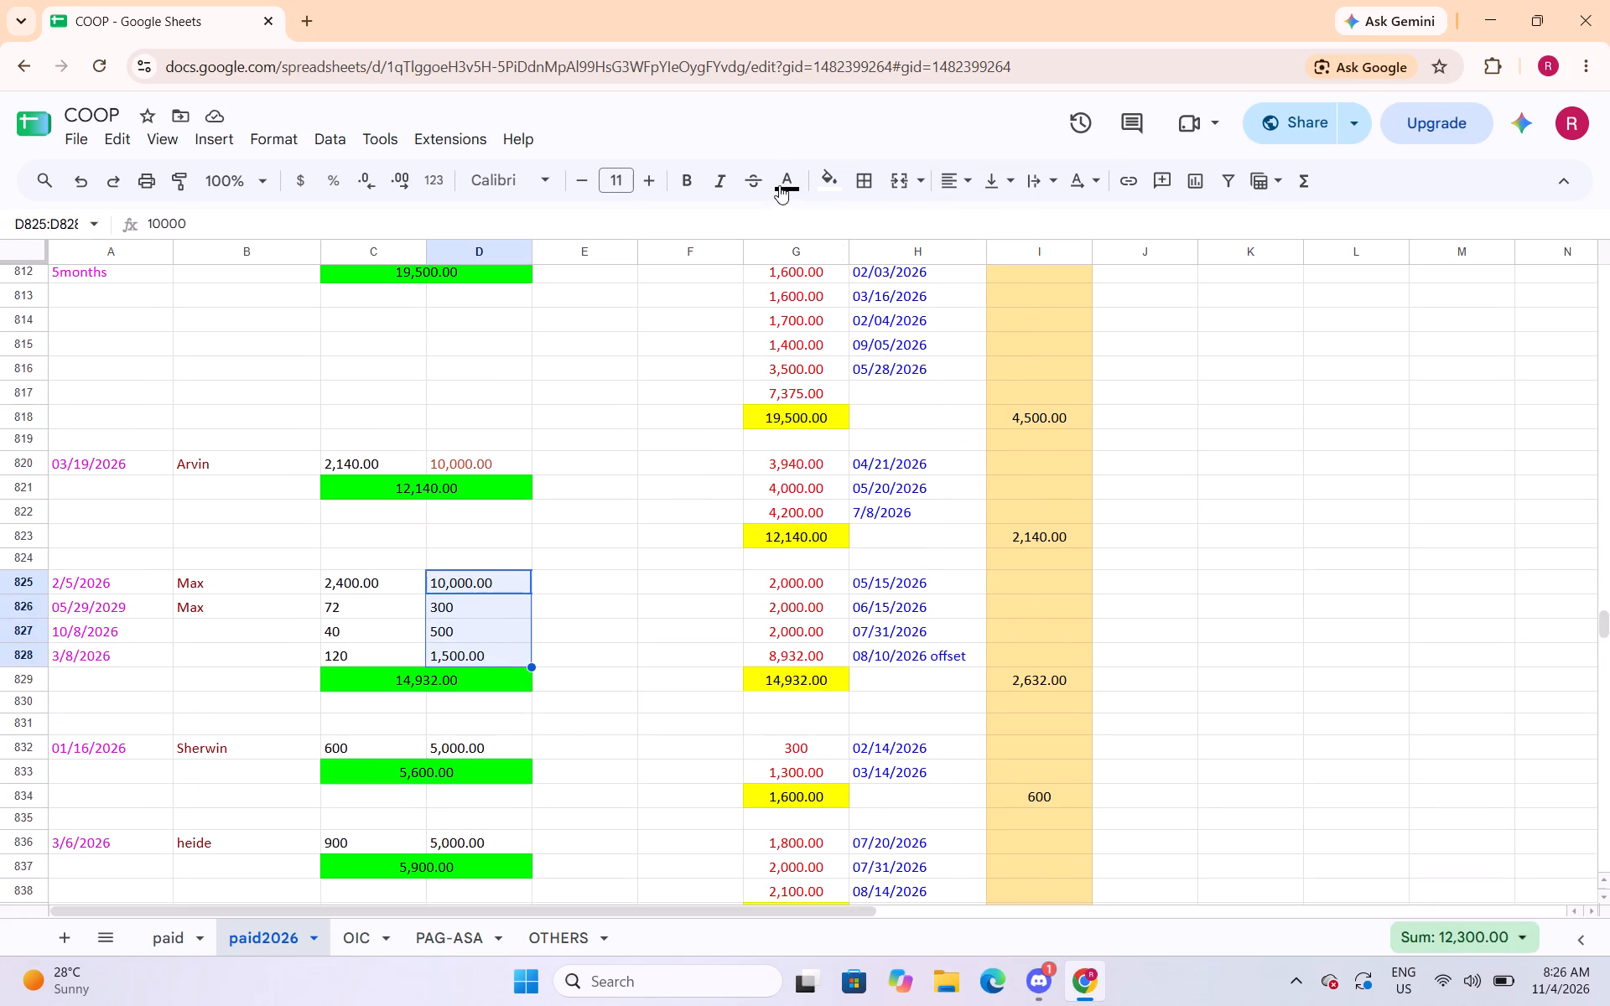
pyautogui.click(779, 185)
pyautogui.click(801, 345)
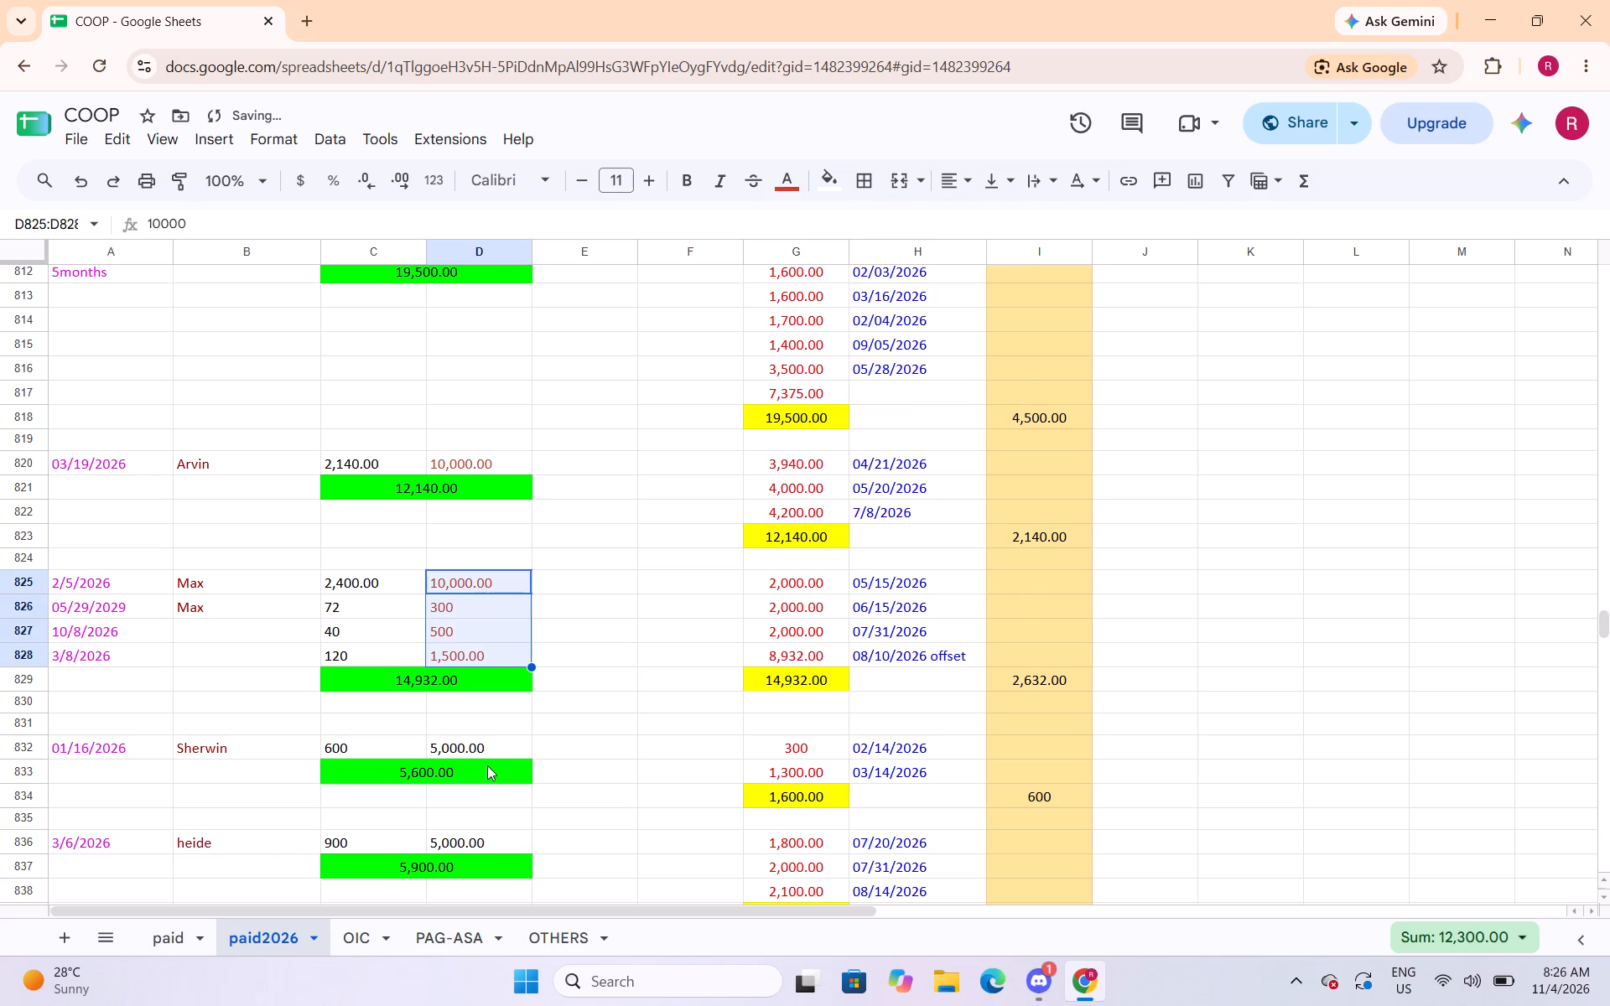
# Set the text of Sherwin's capital in D832 to light red berry 1.
pyautogui.click(489, 751)
pyautogui.click(787, 186)
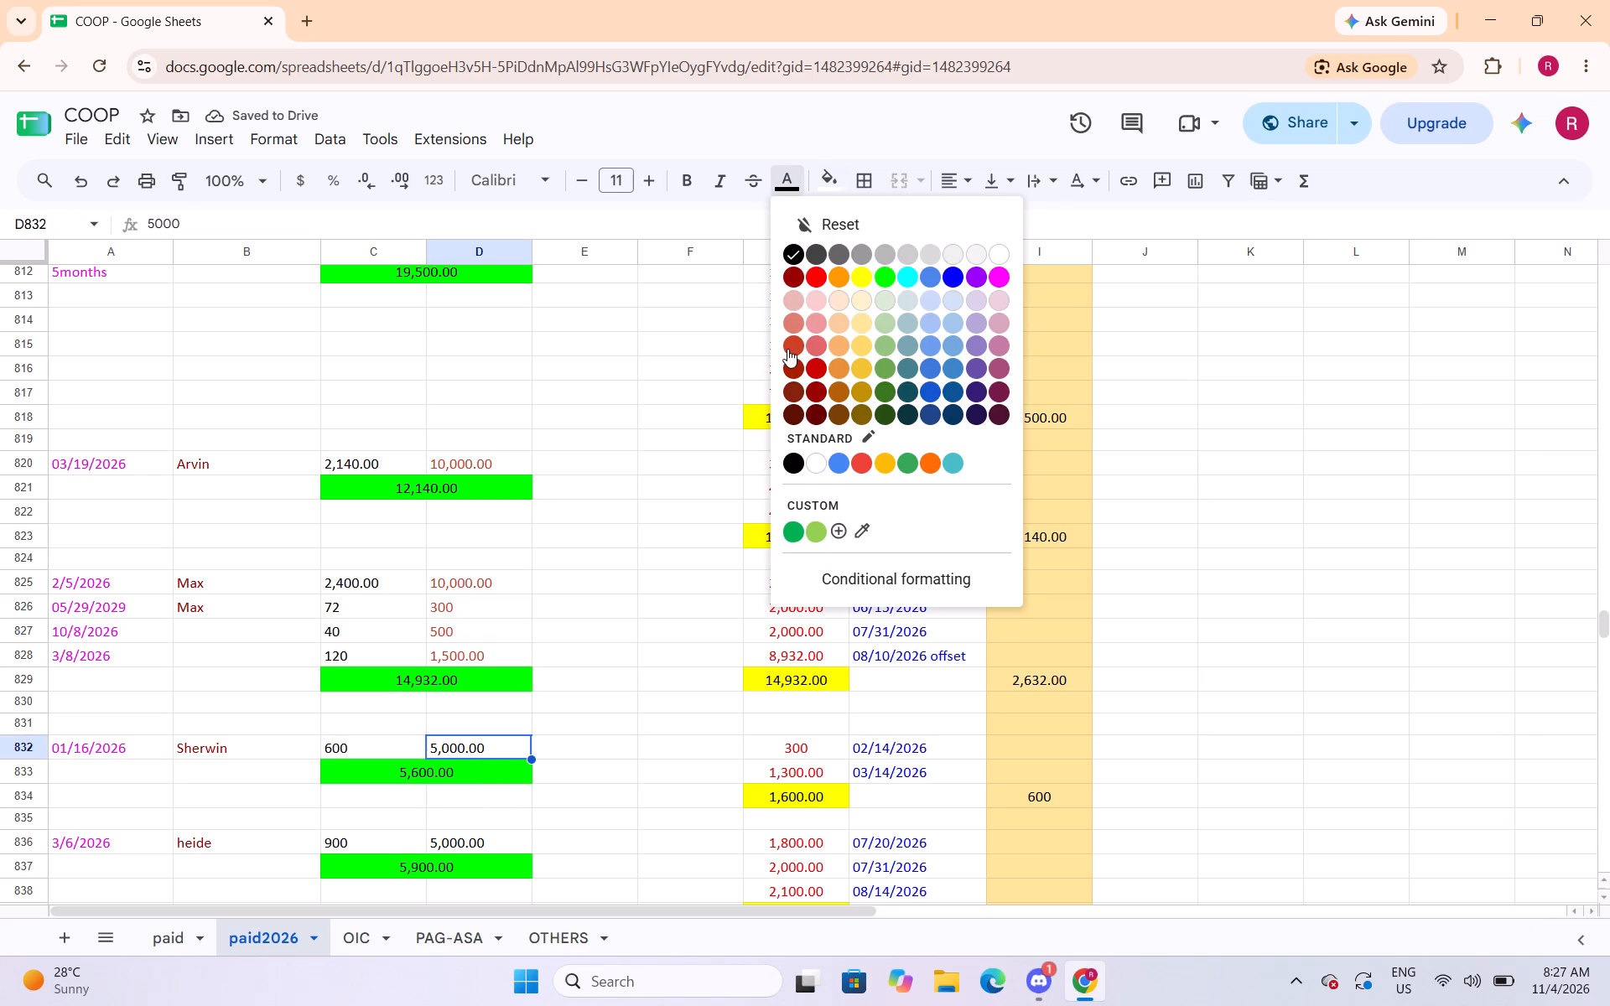
pyautogui.click(787, 349)
# Set the text of Heide's capital amounts in D836 and D841 to light red berry 1.
pyautogui.click(493, 851)
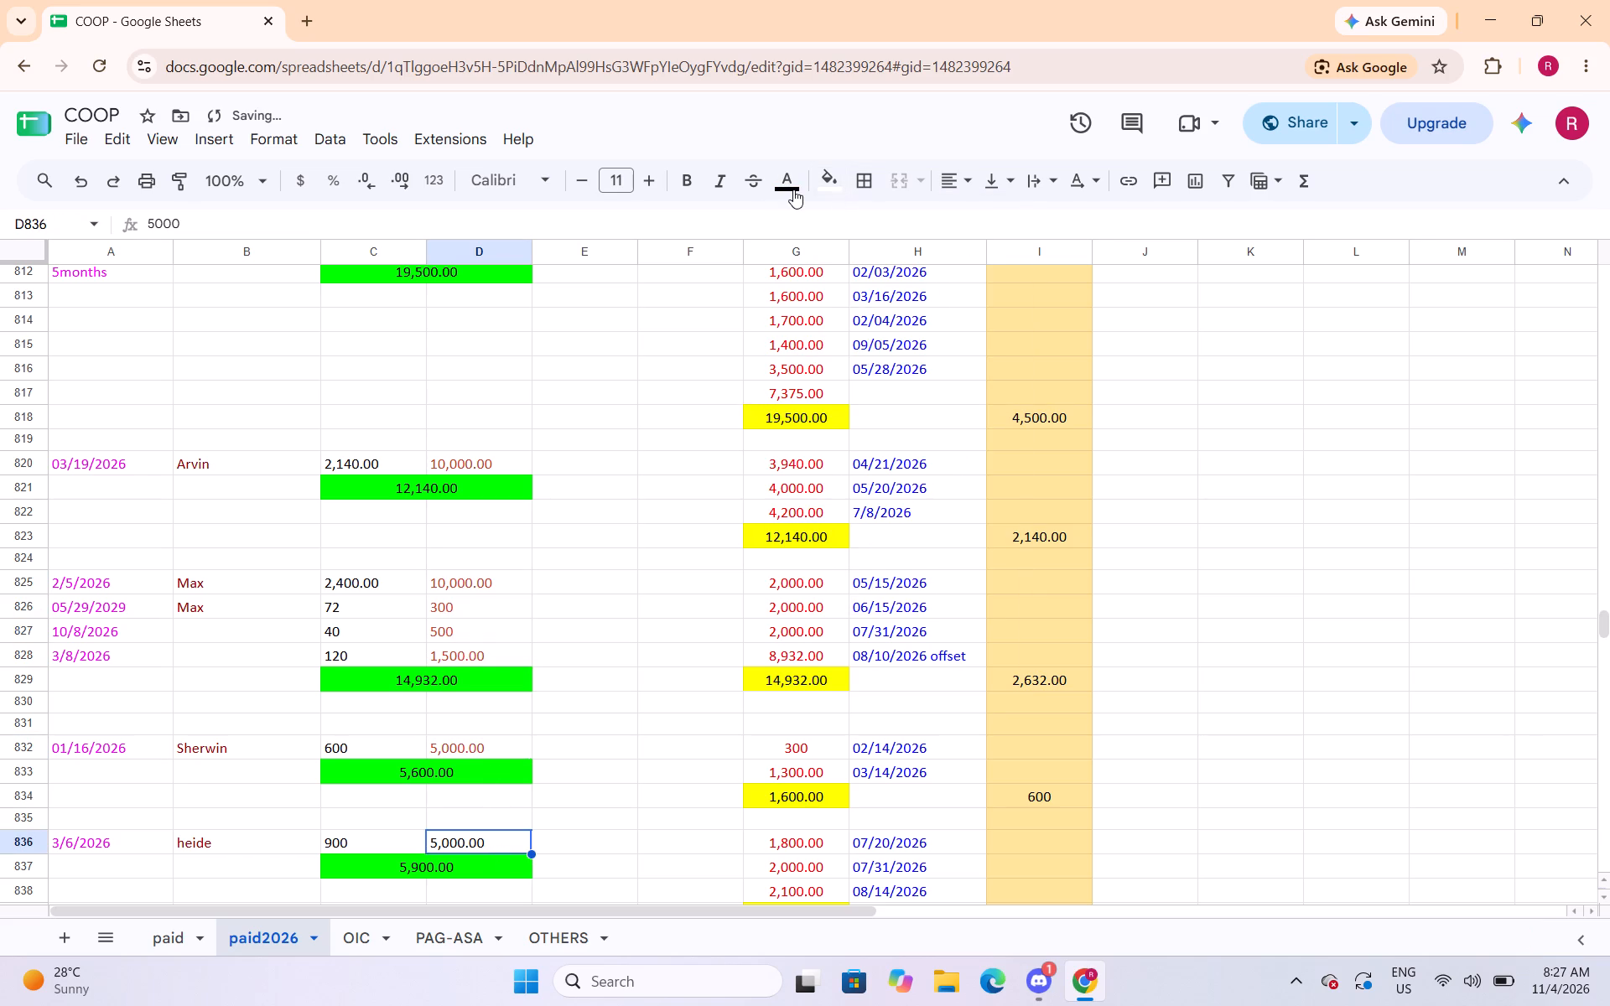
pyautogui.click(793, 189)
pyautogui.click(799, 345)
pyautogui.press('Down')
pyautogui.press('Down')
pyautogui.scroll(-2, 668, 472)
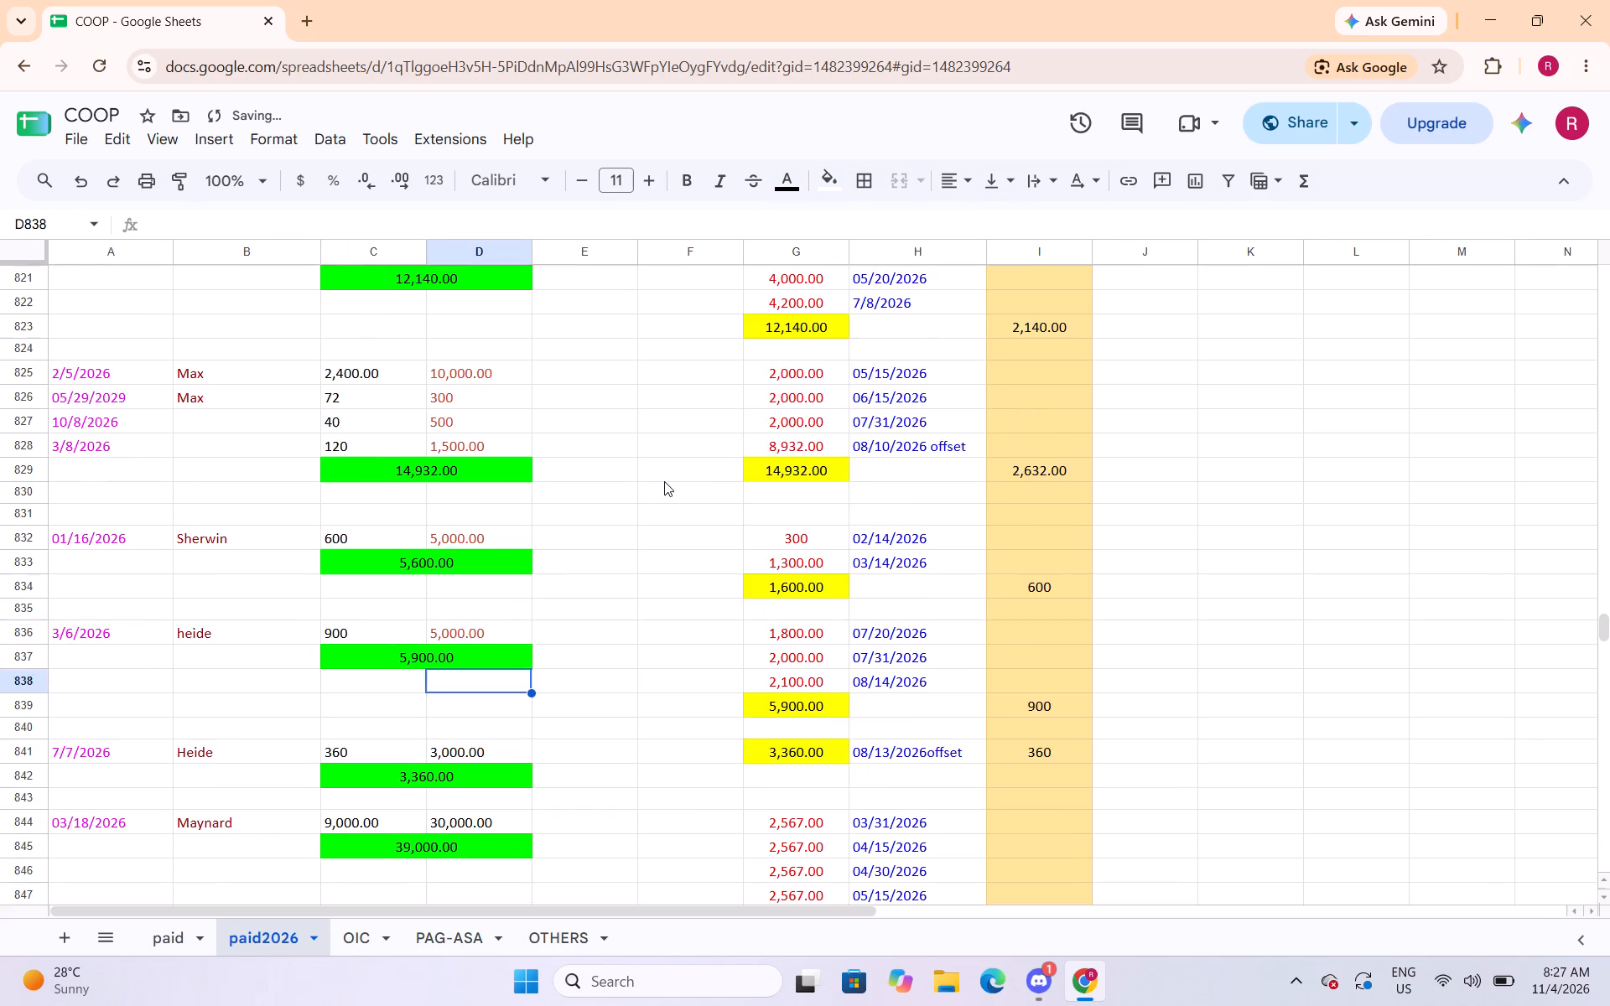
pyautogui.scroll(-2, 664, 481)
pyautogui.press('Down')
pyautogui.press('Down')
pyautogui.press('Down')
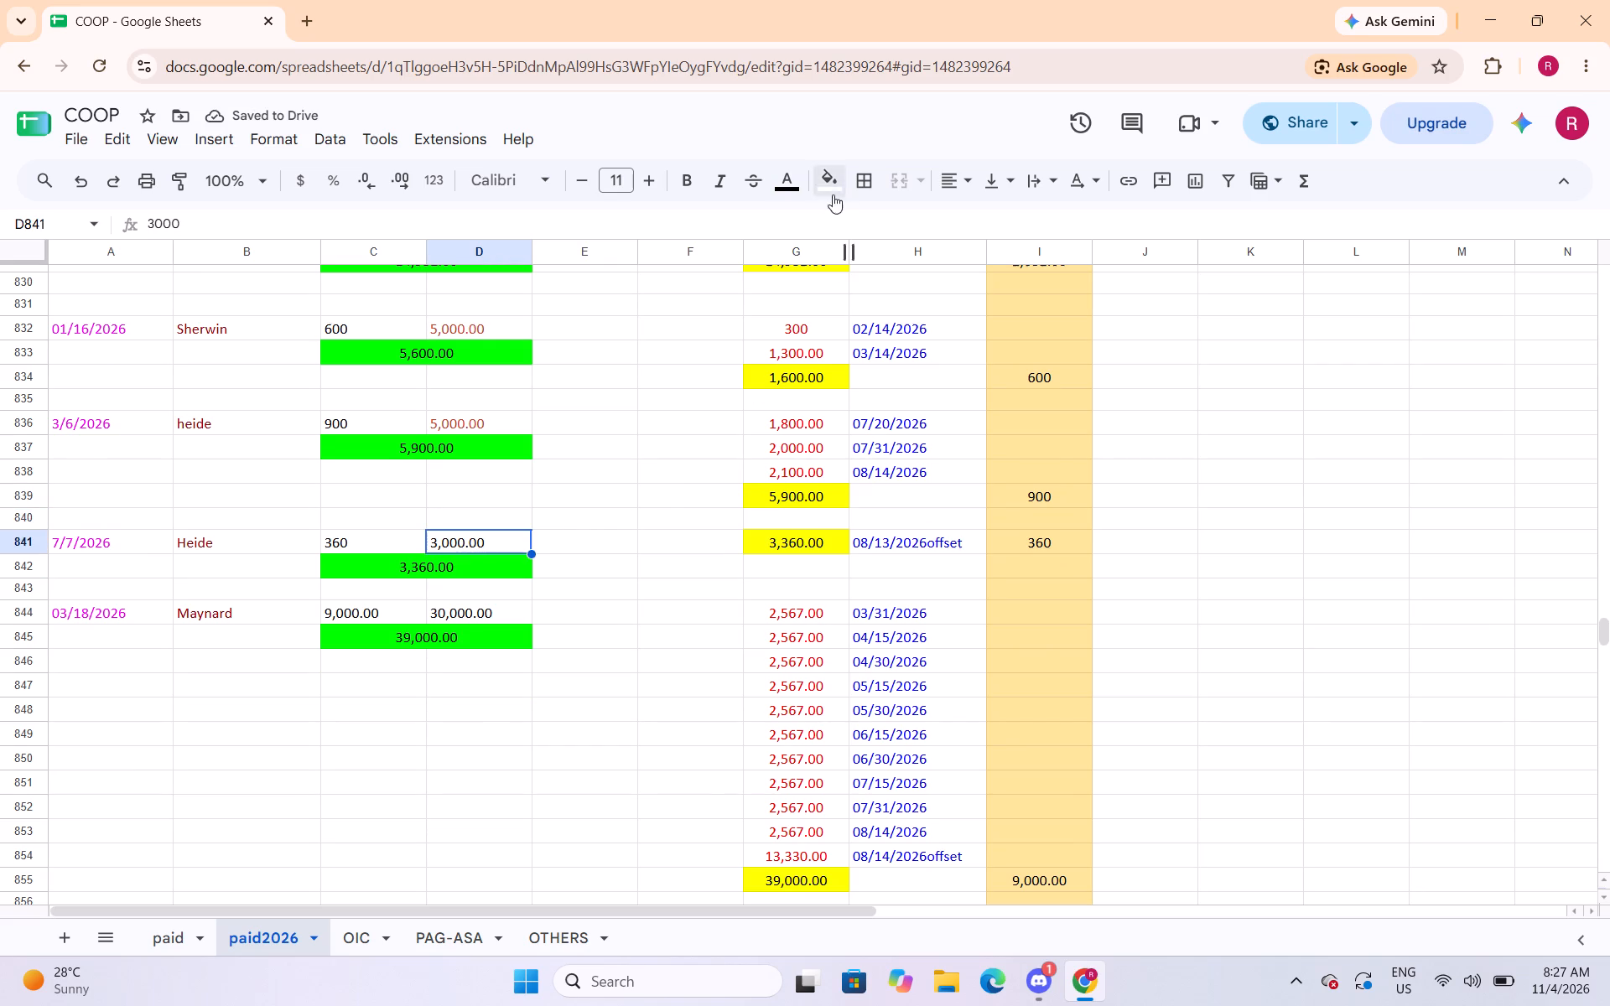
pyautogui.click(795, 189)
pyautogui.click(795, 346)
# Set the text of Maynard's capital amounts in D844 and D857 to light red berry 1.
pyautogui.press('Down')
pyautogui.press('Down')
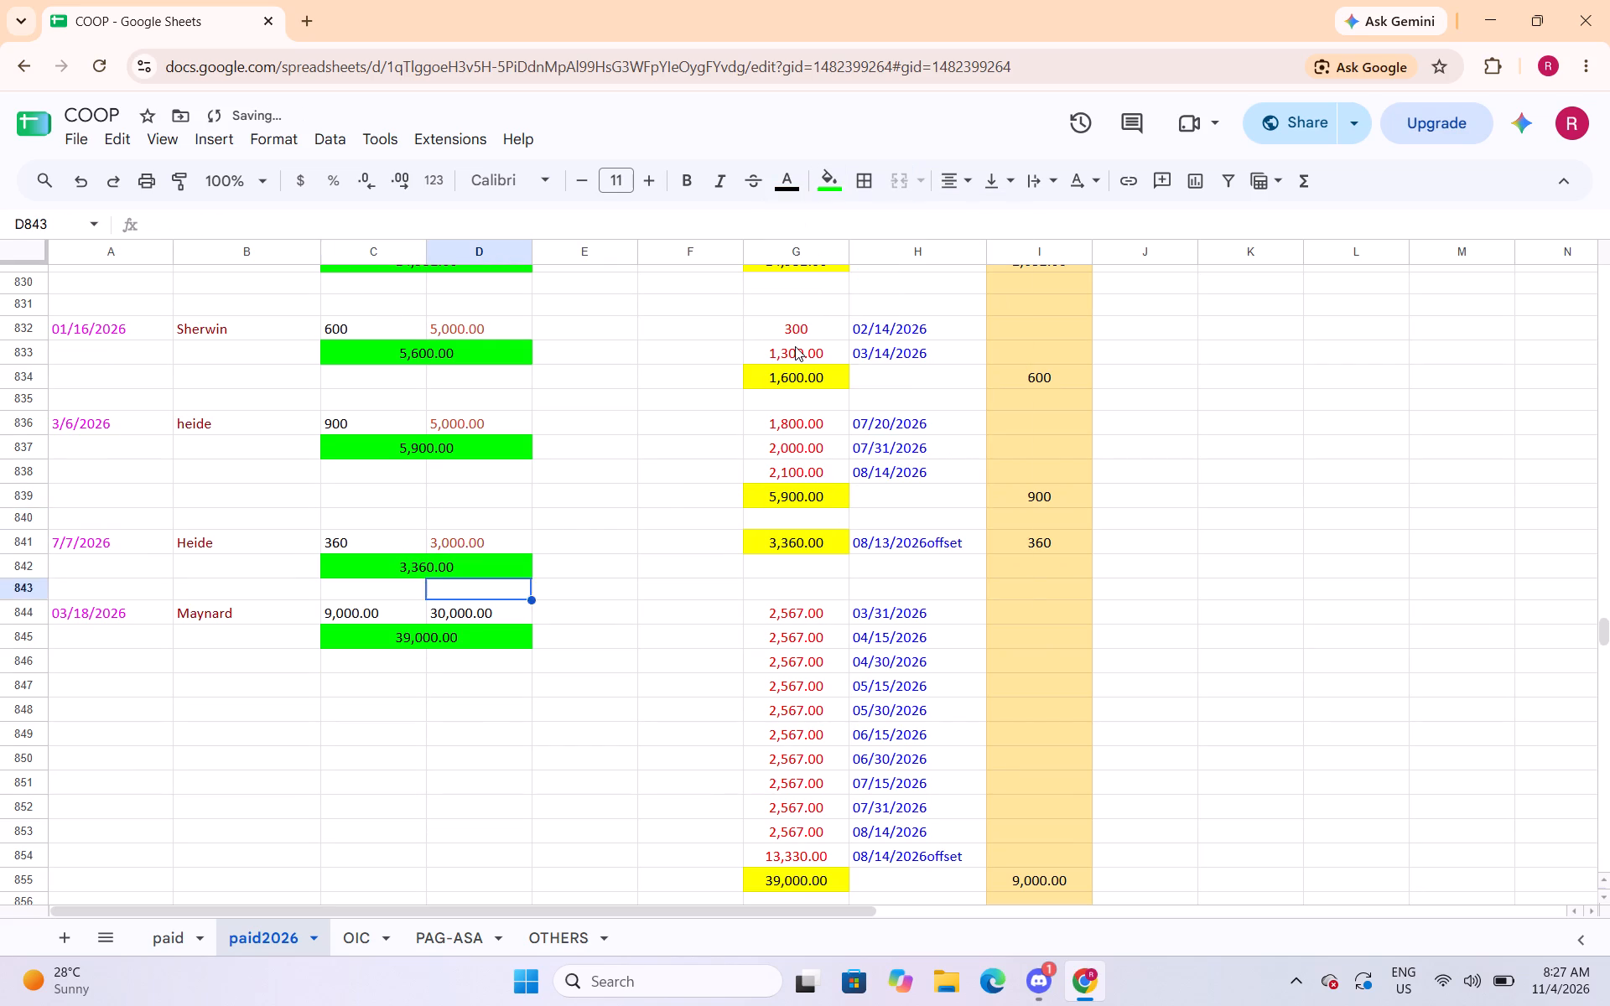
pyautogui.press('Down')
pyautogui.click(792, 189)
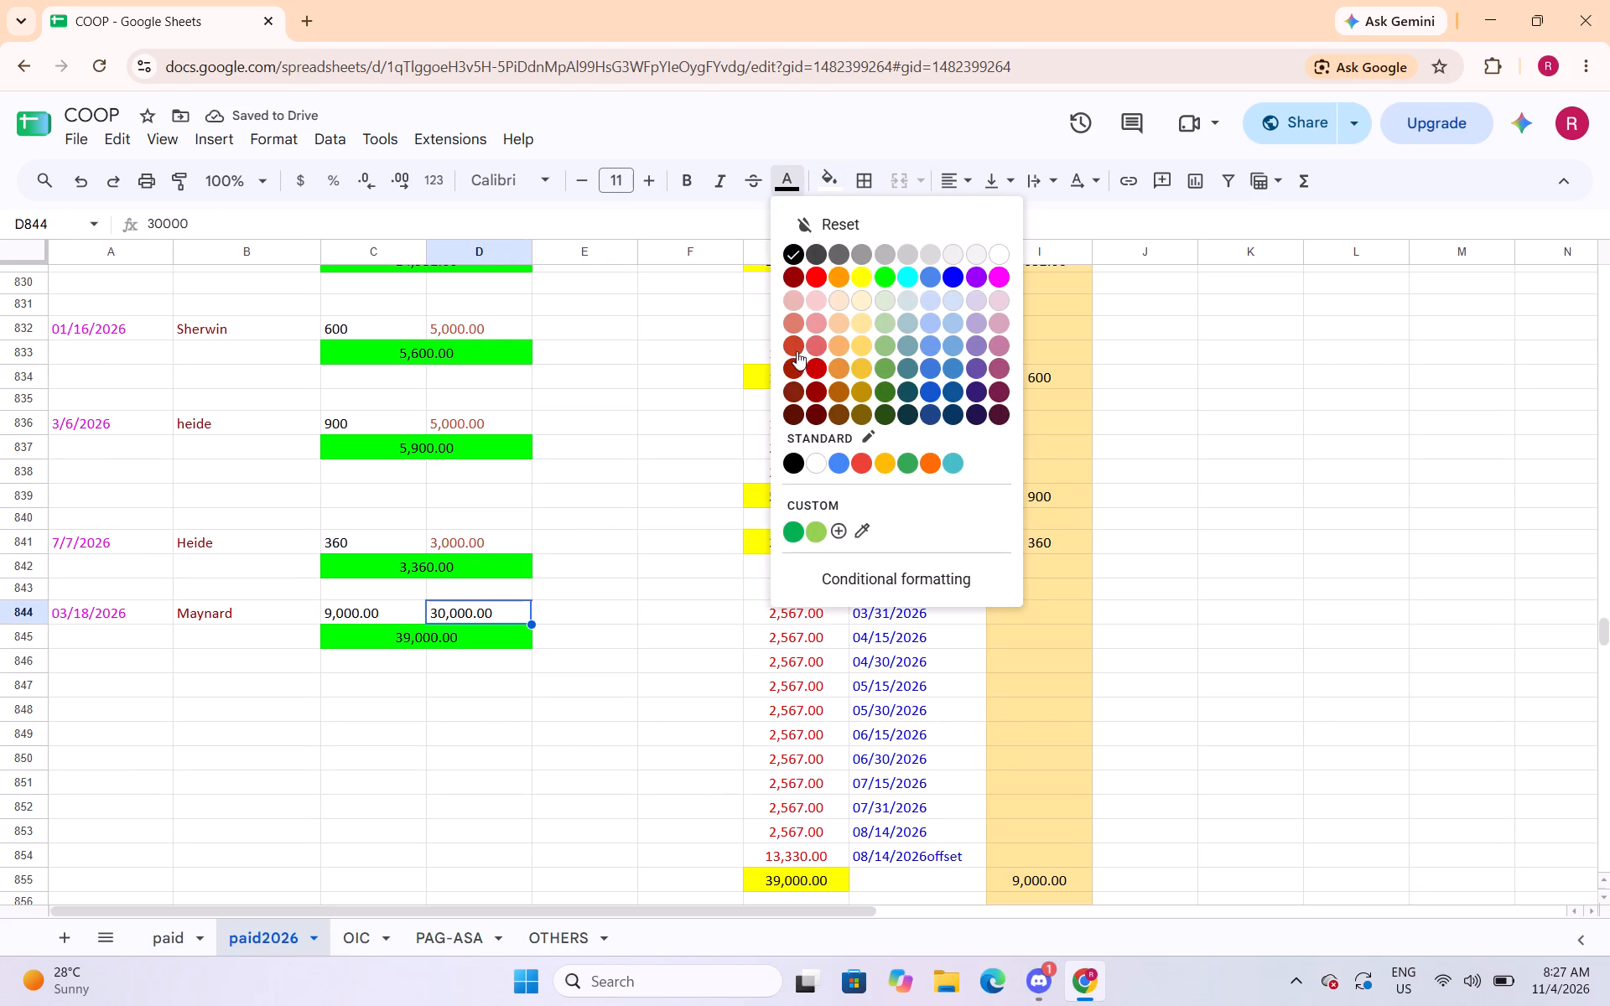
pyautogui.click(797, 351)
pyautogui.press('Down')
pyautogui.press('Down')
pyautogui.scroll(-3, 663, 477)
pyautogui.click(512, 614)
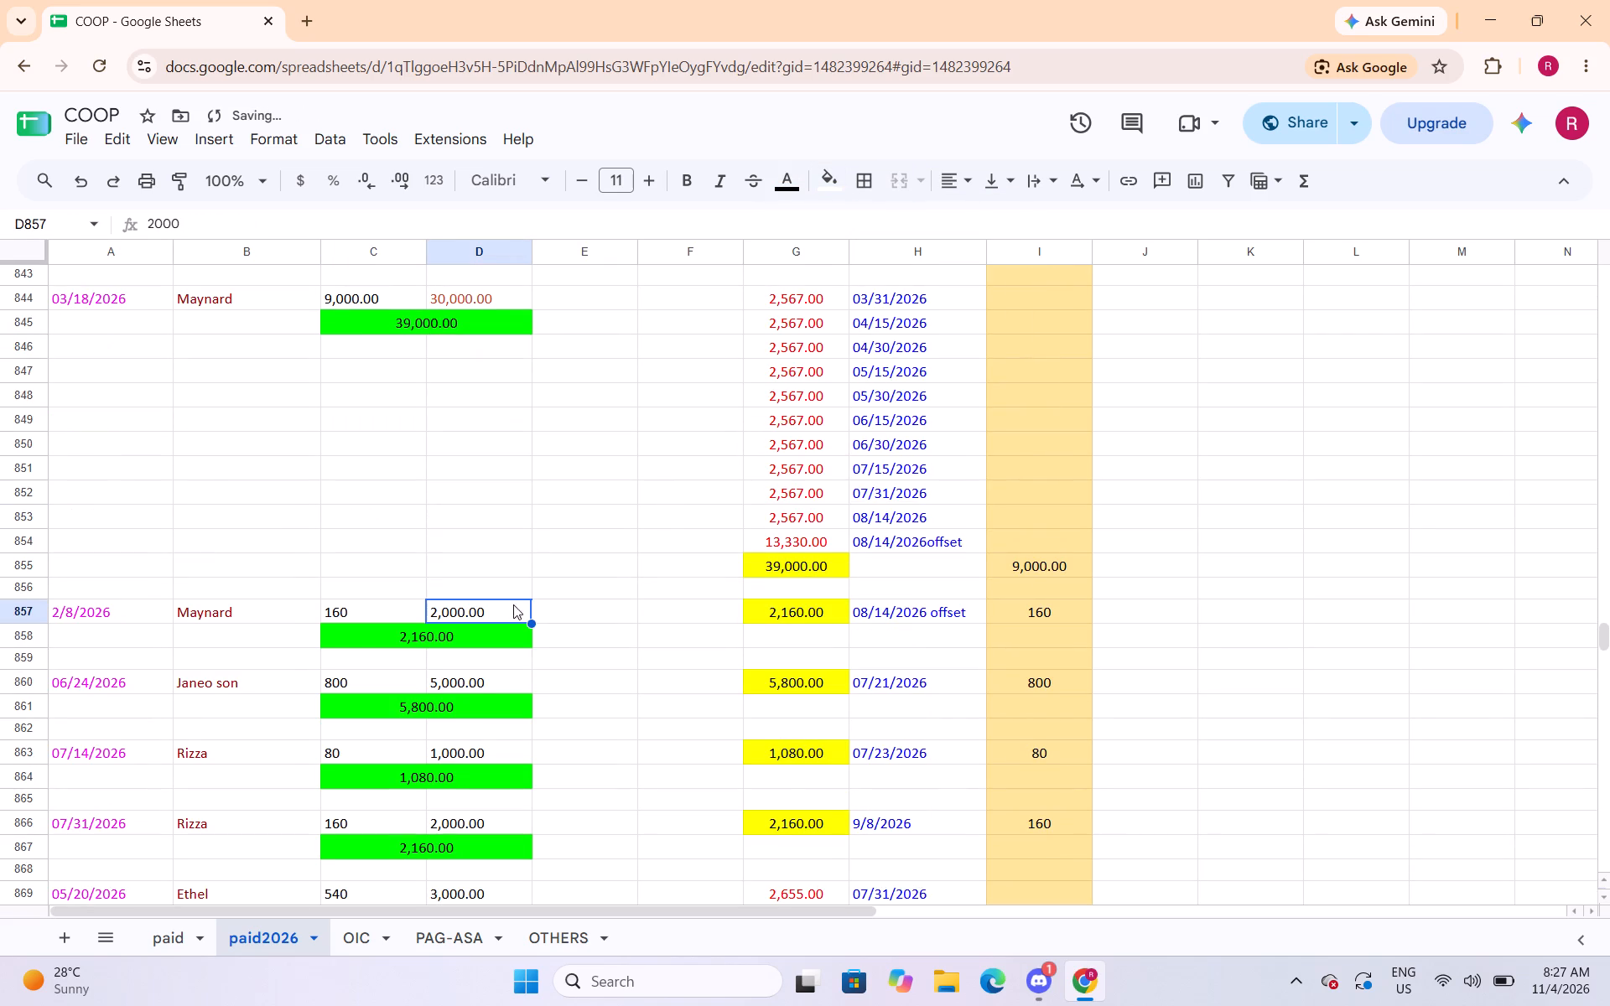
pyautogui.click(797, 172)
pyautogui.click(795, 354)
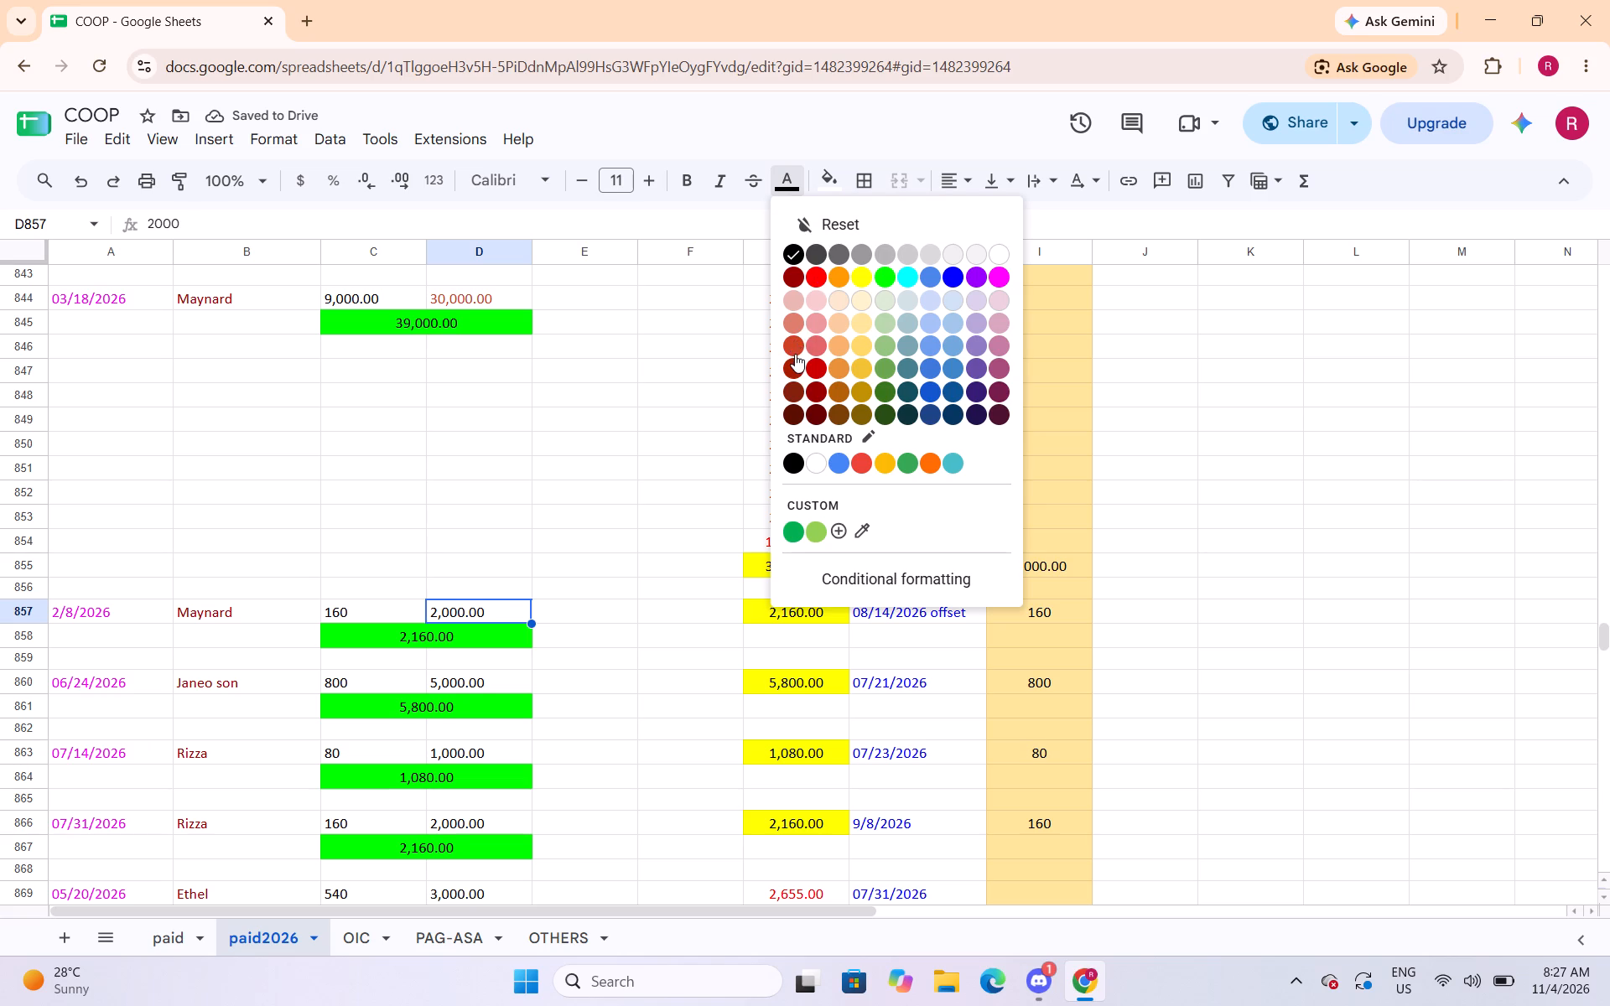
# Set the text of the Janeo son record's capital in D860 to light red berry 1.
pyautogui.press('Down')
pyautogui.press('Down')
pyautogui.press('Down')
pyautogui.click(790, 184)
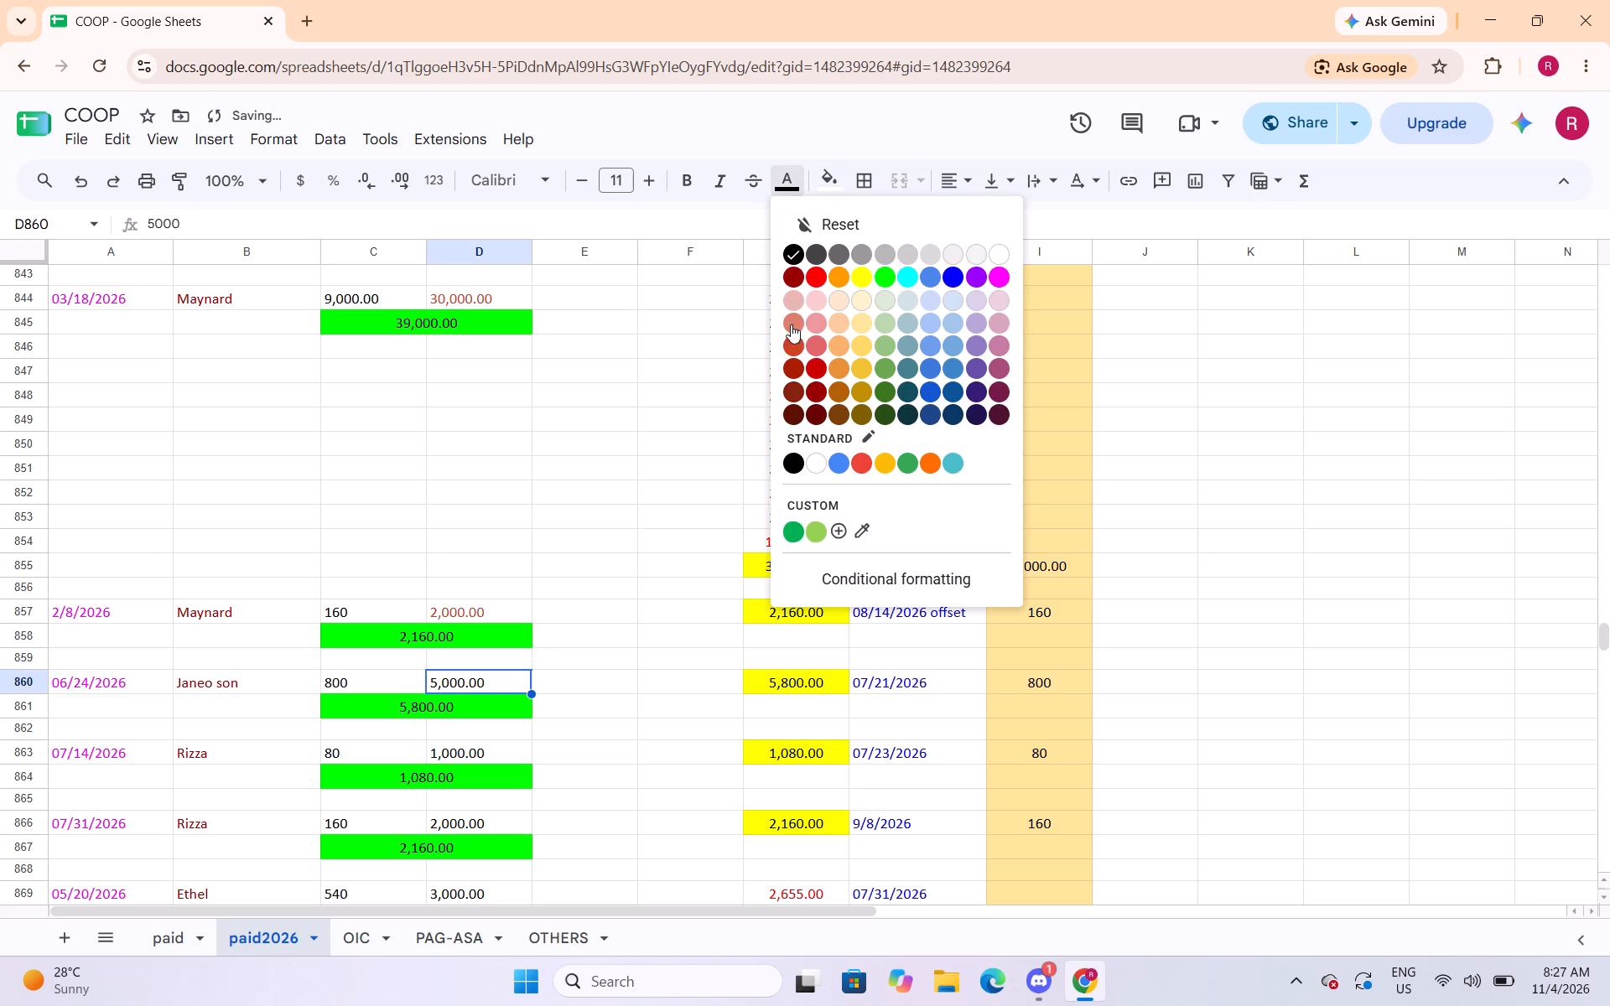
pyautogui.click(788, 340)
# Set the text of Rizza's capital amounts in D863 and D866 to light red berry 1.
pyautogui.press('Down')
pyautogui.press('Down')
pyautogui.press('Down')
pyautogui.click(790, 184)
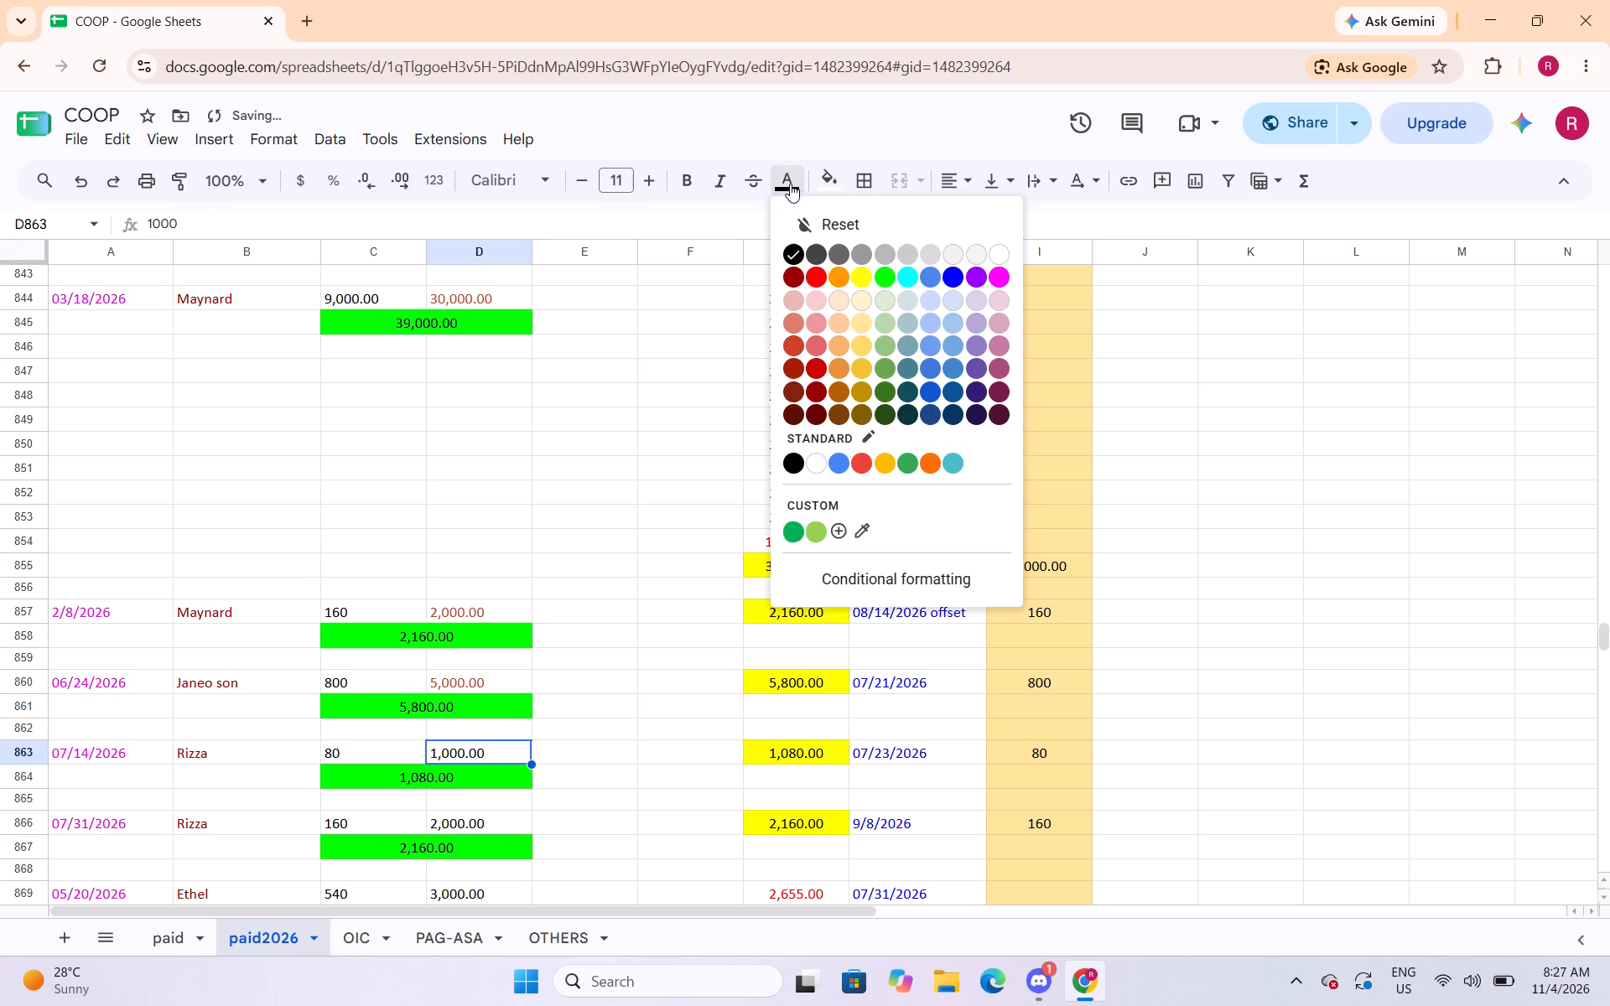
pyautogui.click(794, 340)
pyautogui.press('Down')
pyautogui.press('Down')
pyautogui.press('Down')
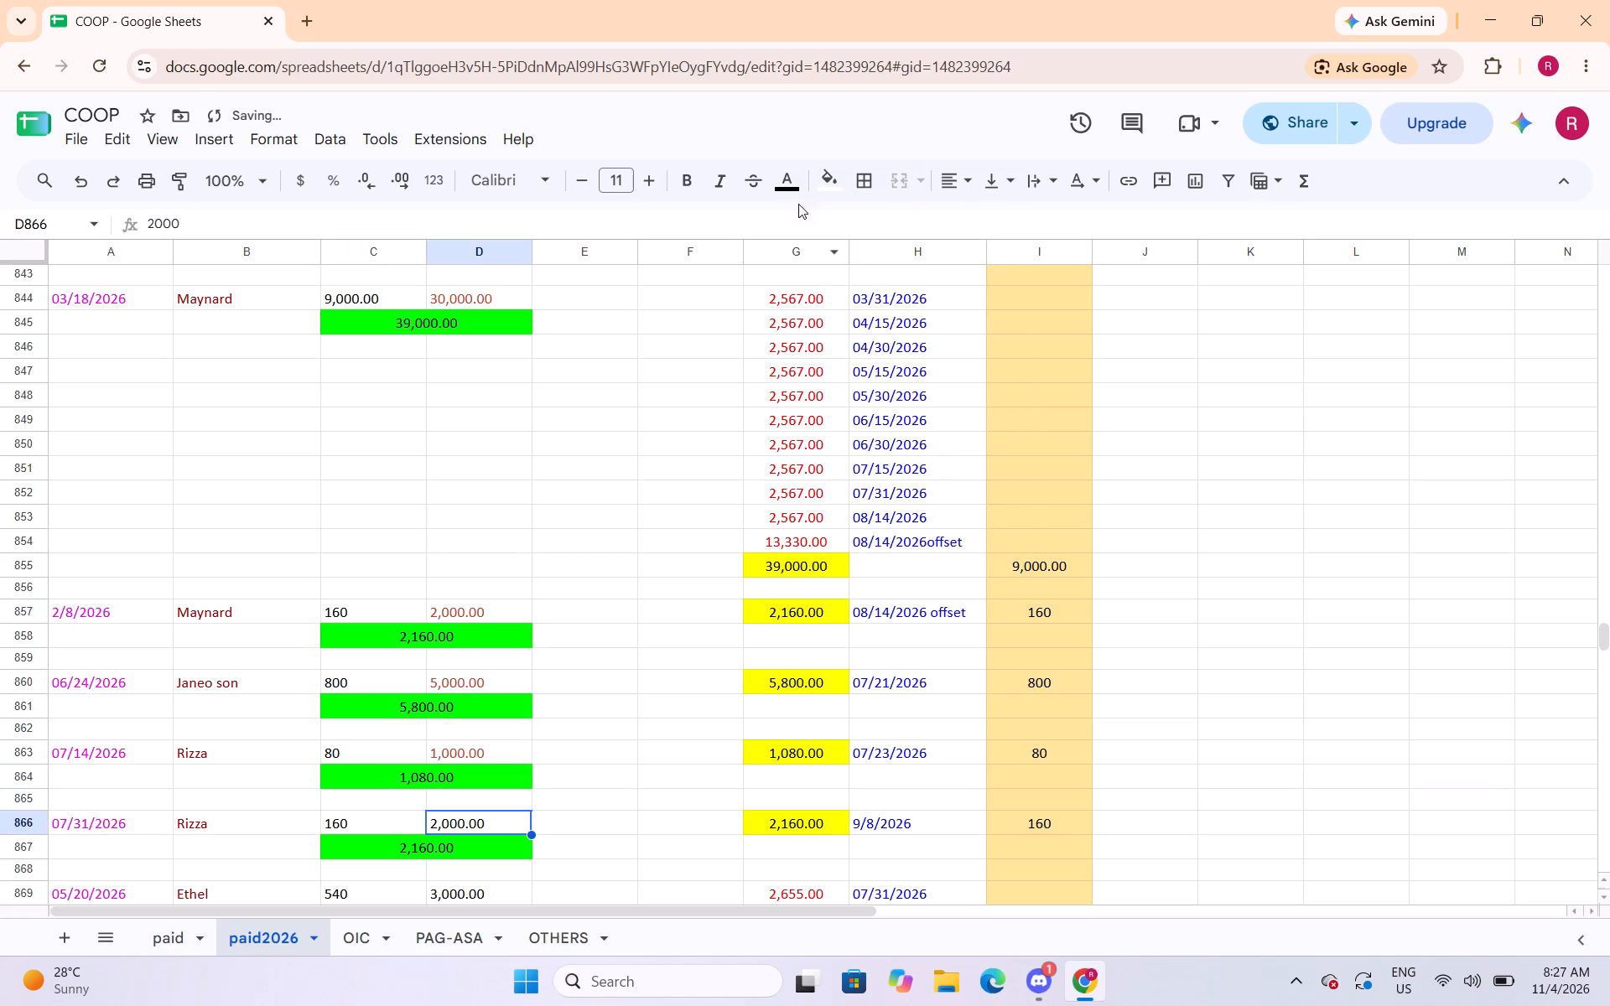
pyautogui.click(801, 193)
pyautogui.click(793, 349)
# Set the text of Ethel's capital amounts in D869 and D870 to light red berry 1.
pyautogui.press('Down')
pyautogui.press('Down')
pyautogui.press('Down')
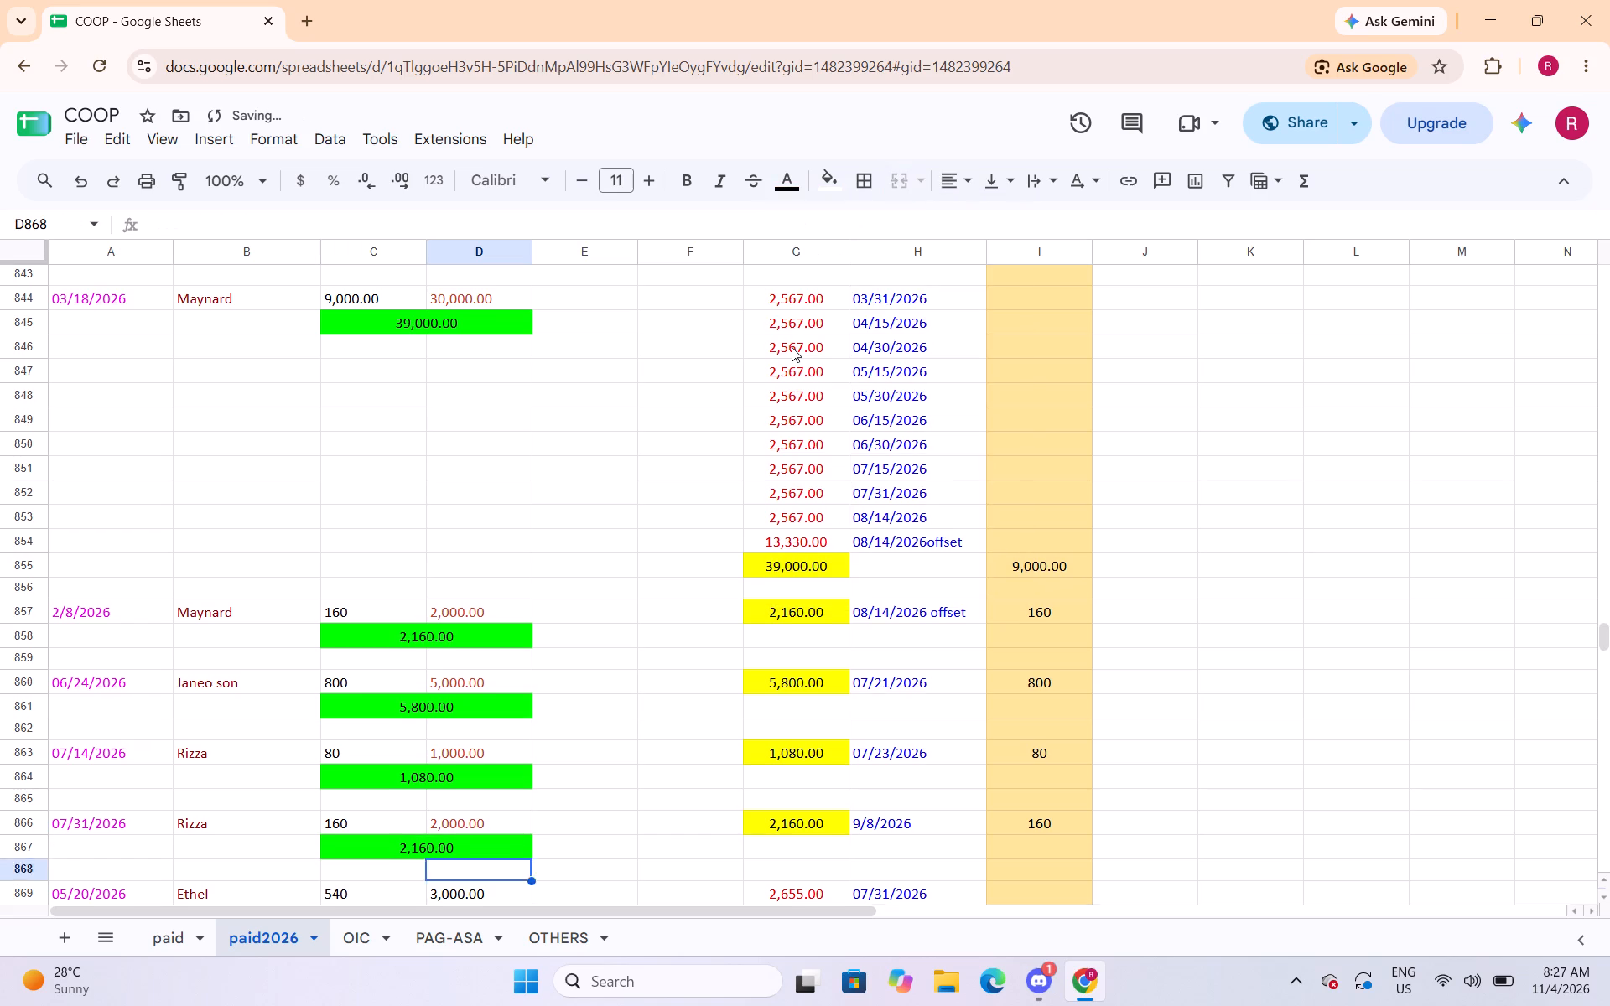
pyautogui.click(784, 194)
pyautogui.click(789, 340)
pyautogui.press('Down')
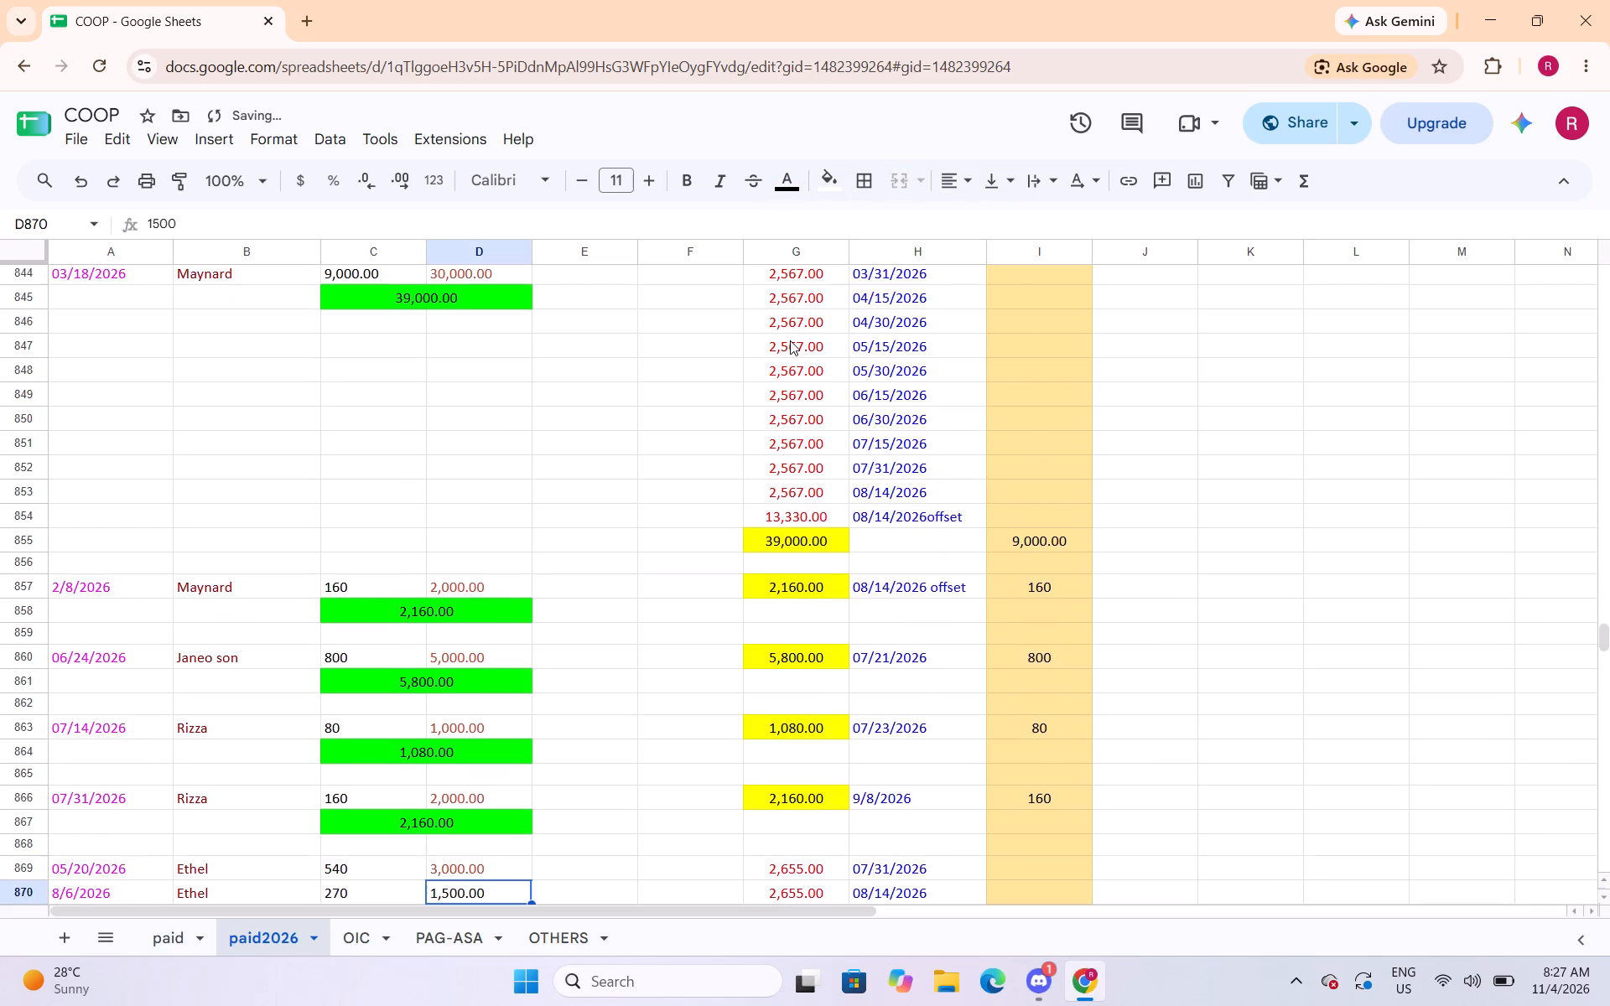
pyautogui.press('Down')
pyautogui.scroll(-3, 751, 335)
pyautogui.click(493, 545)
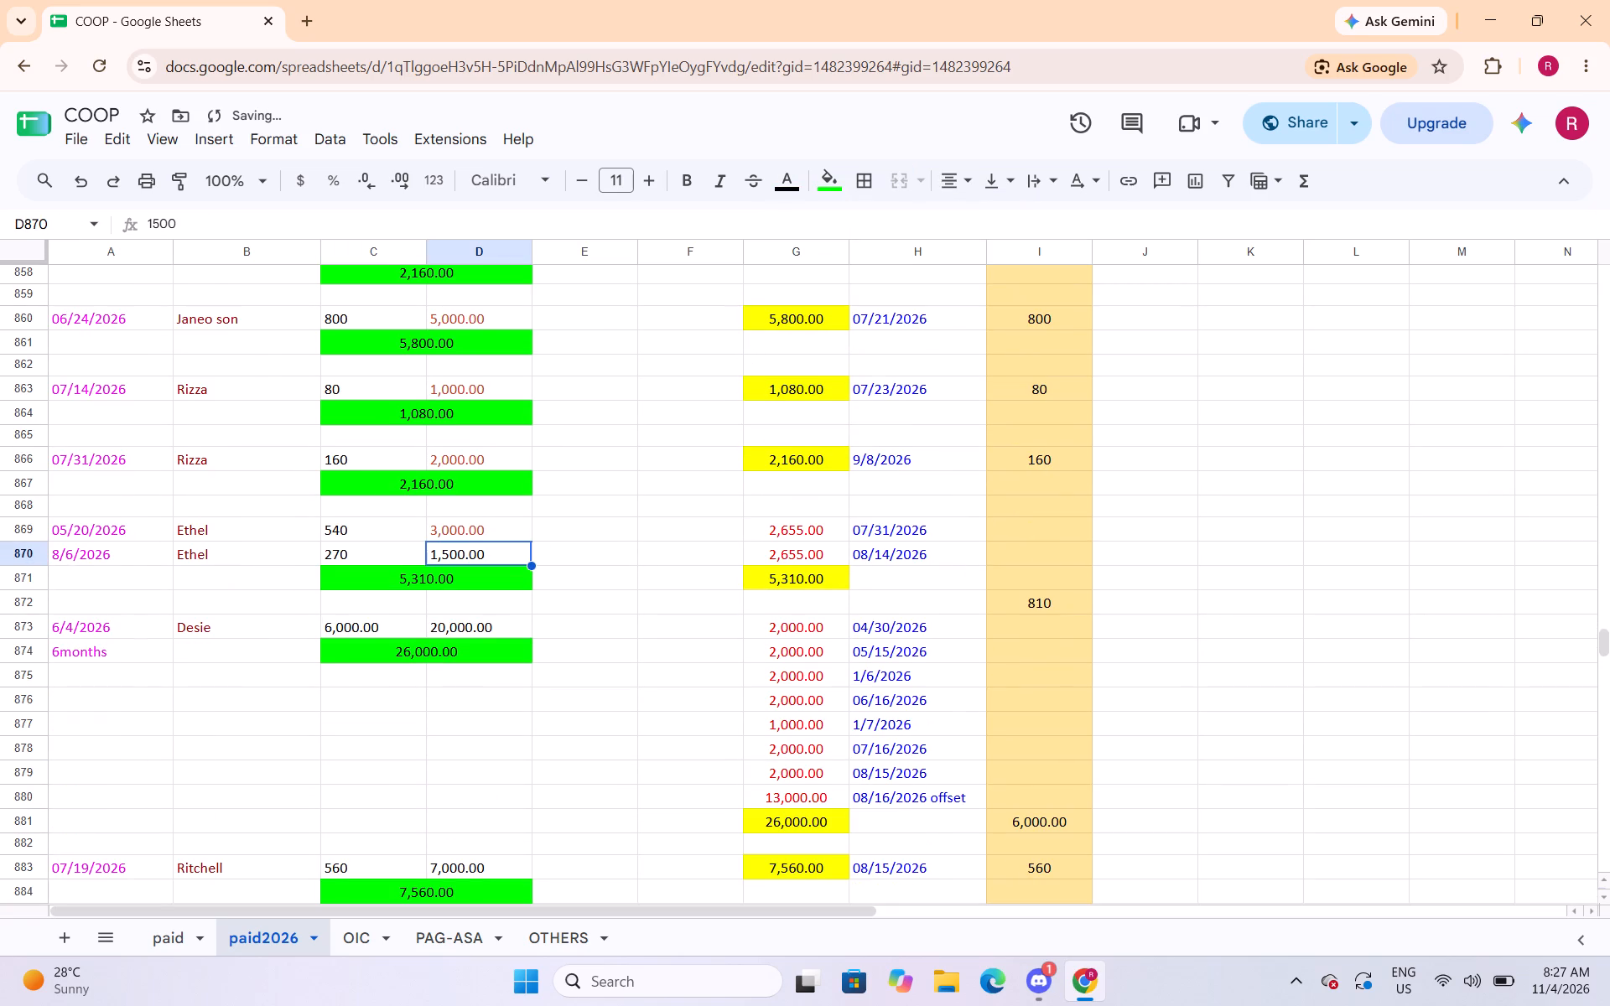
pyautogui.click(794, 182)
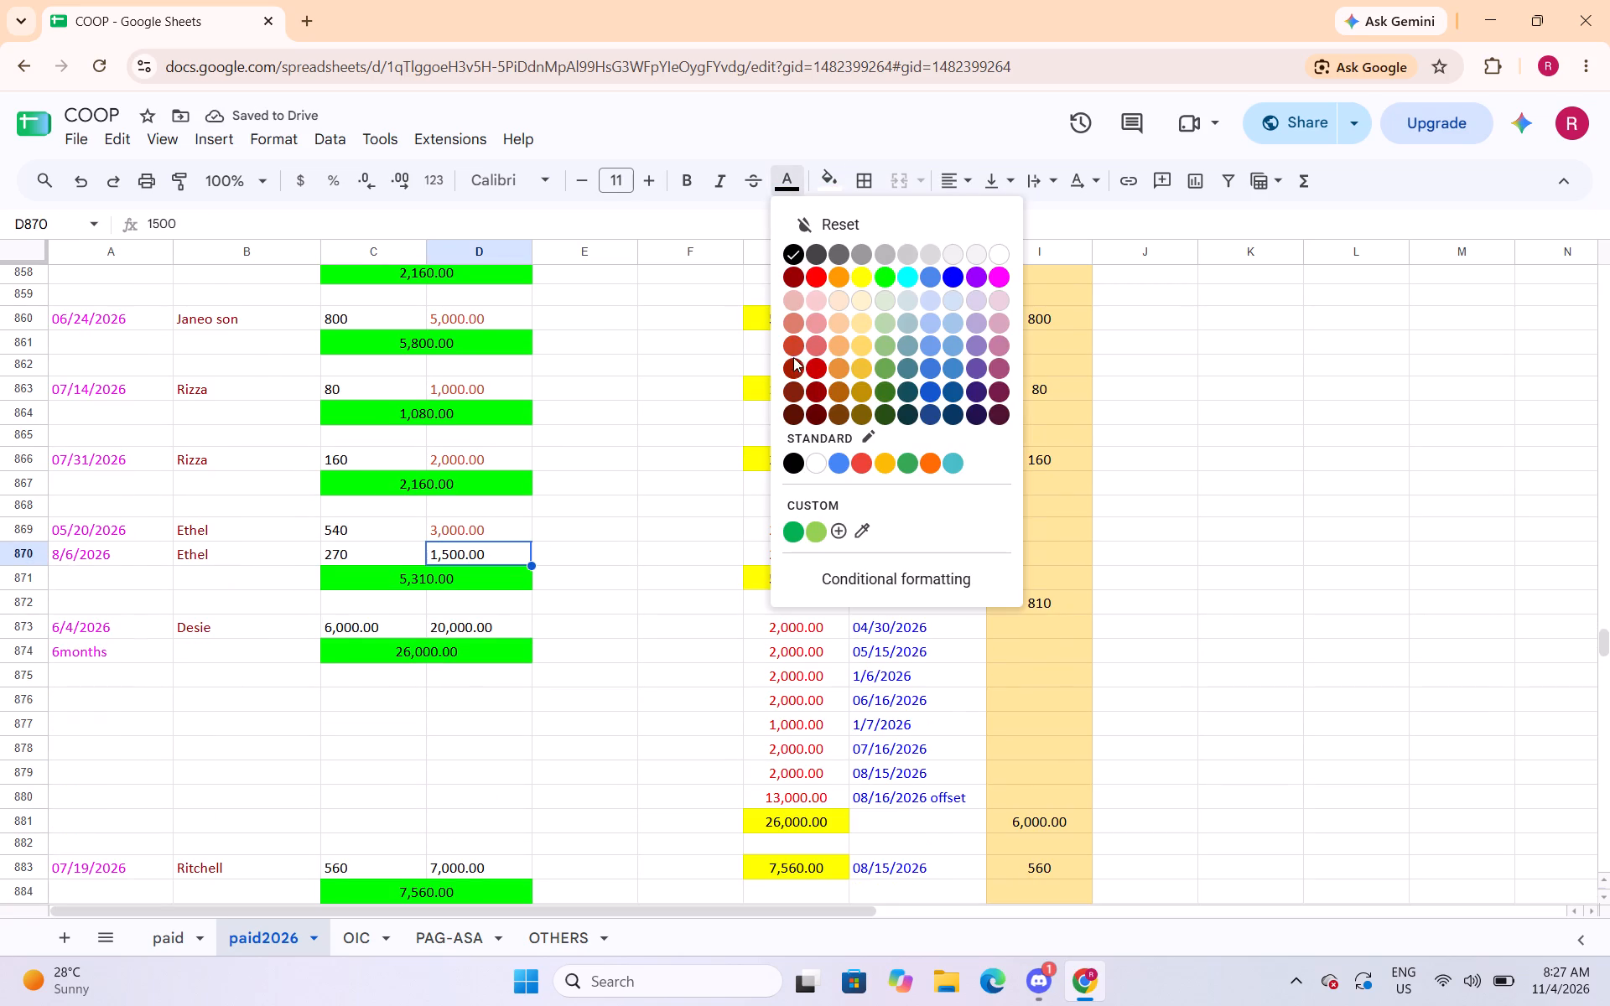
pyautogui.click(795, 348)
# Set the text of Desie's capital in D873 to light red berry 1.
pyautogui.press('Down')
pyautogui.press('Down')
pyautogui.press('Down')
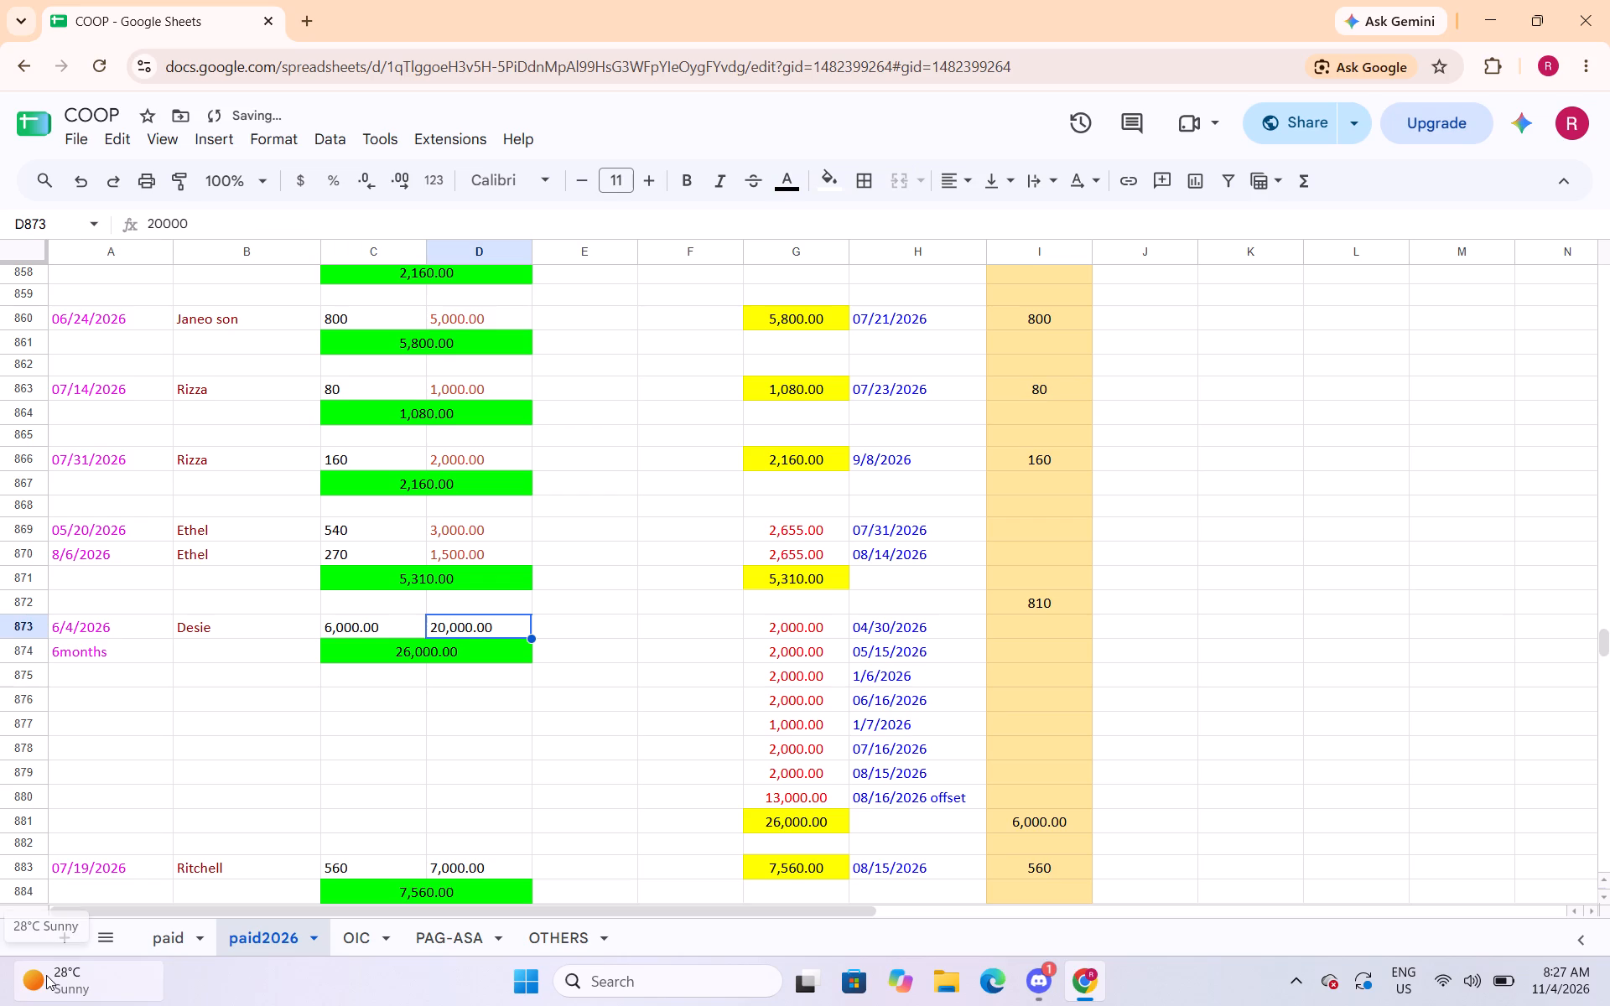
pyautogui.click(794, 187)
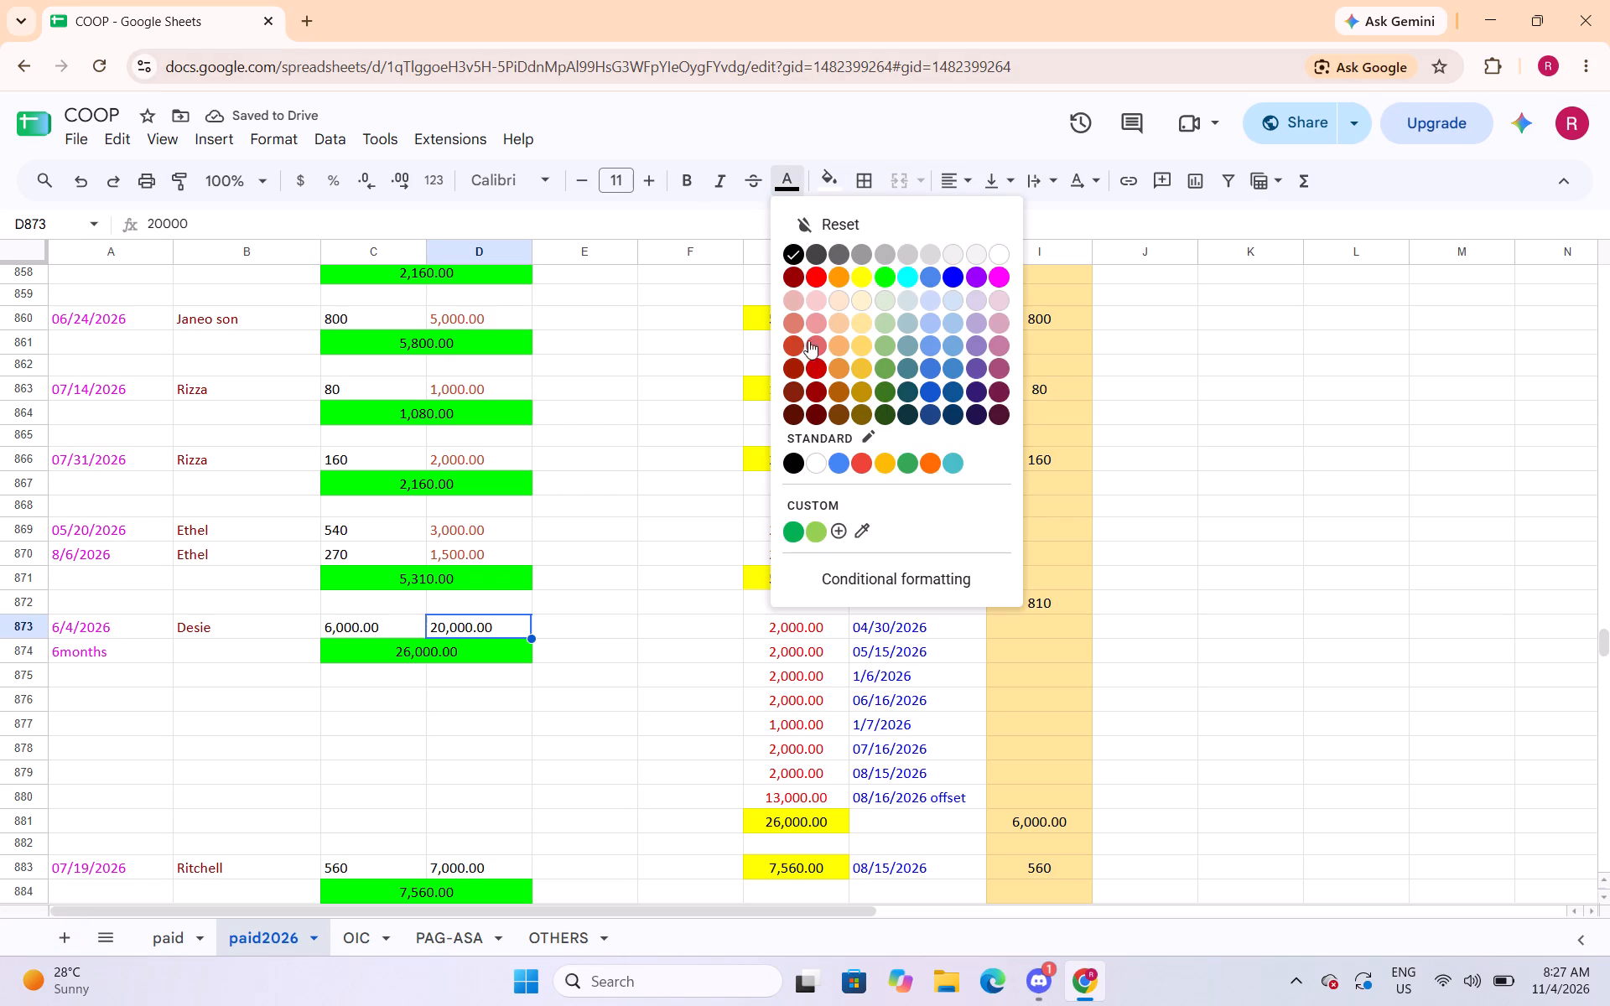
pyautogui.click(792, 343)
# Set the text of Ritchell's capital in D883 to light red berry 1.
pyautogui.press('Down')
pyautogui.press('Down')
pyautogui.press('Down')
pyautogui.scroll(-1, 527, 761)
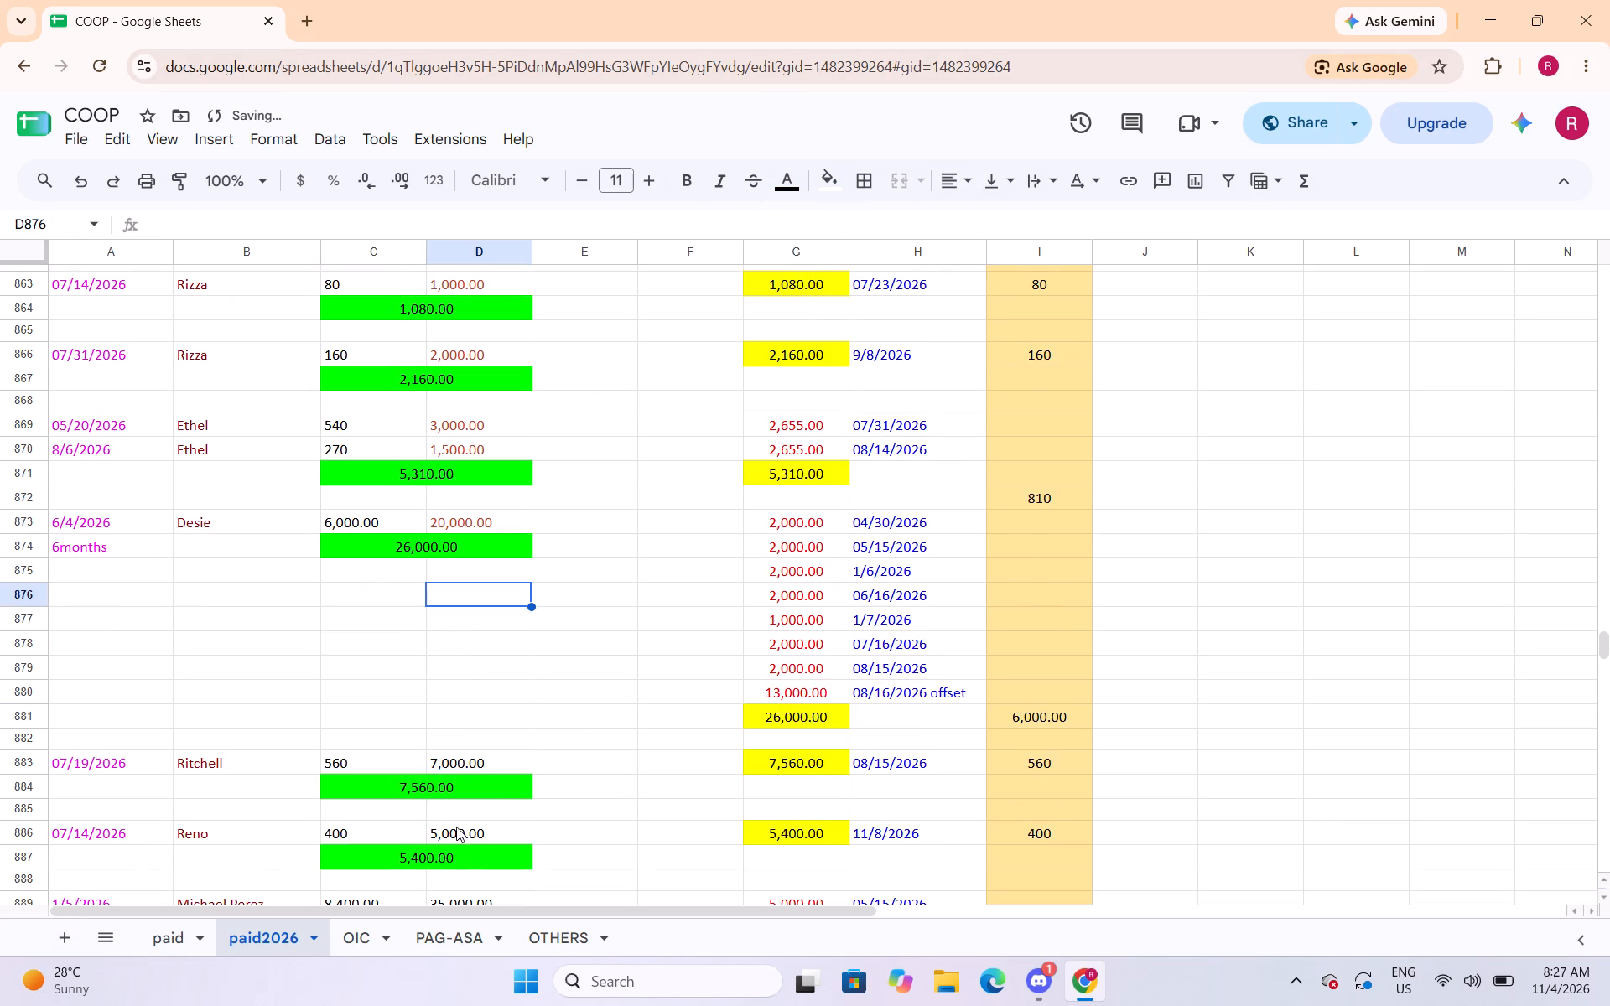
pyautogui.click(458, 765)
pyautogui.click(788, 179)
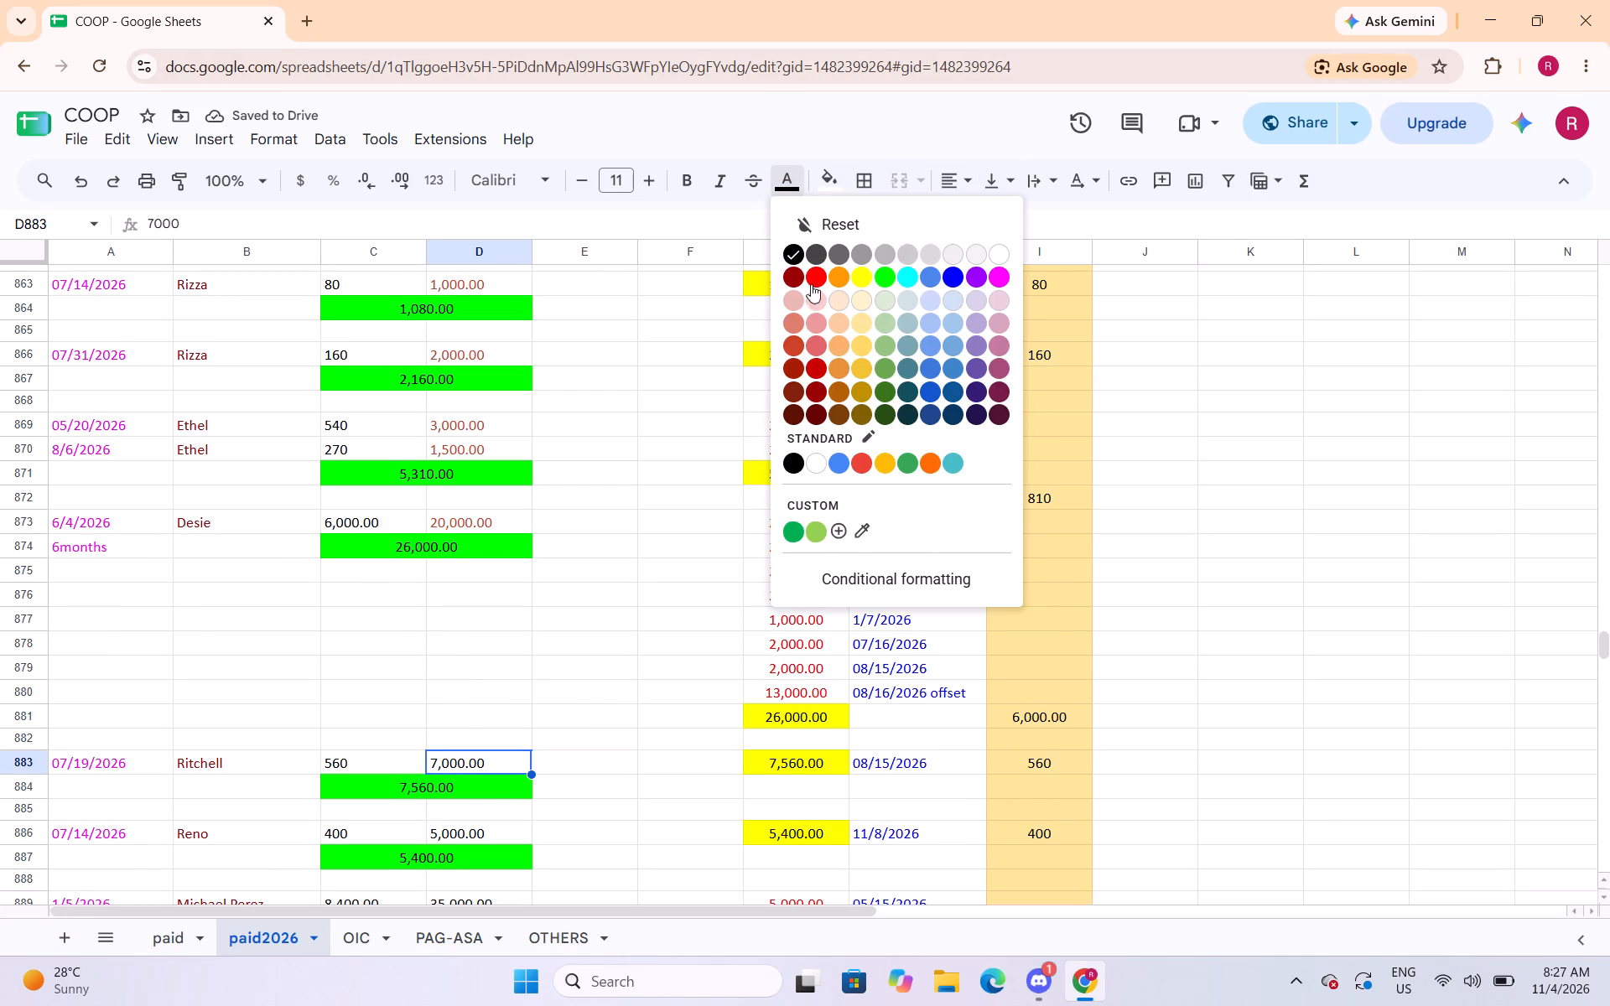
pyautogui.click(796, 344)
# Set the text of Reno's capital in D886 to light red berry 1.
pyautogui.press('Down')
pyautogui.press('Down')
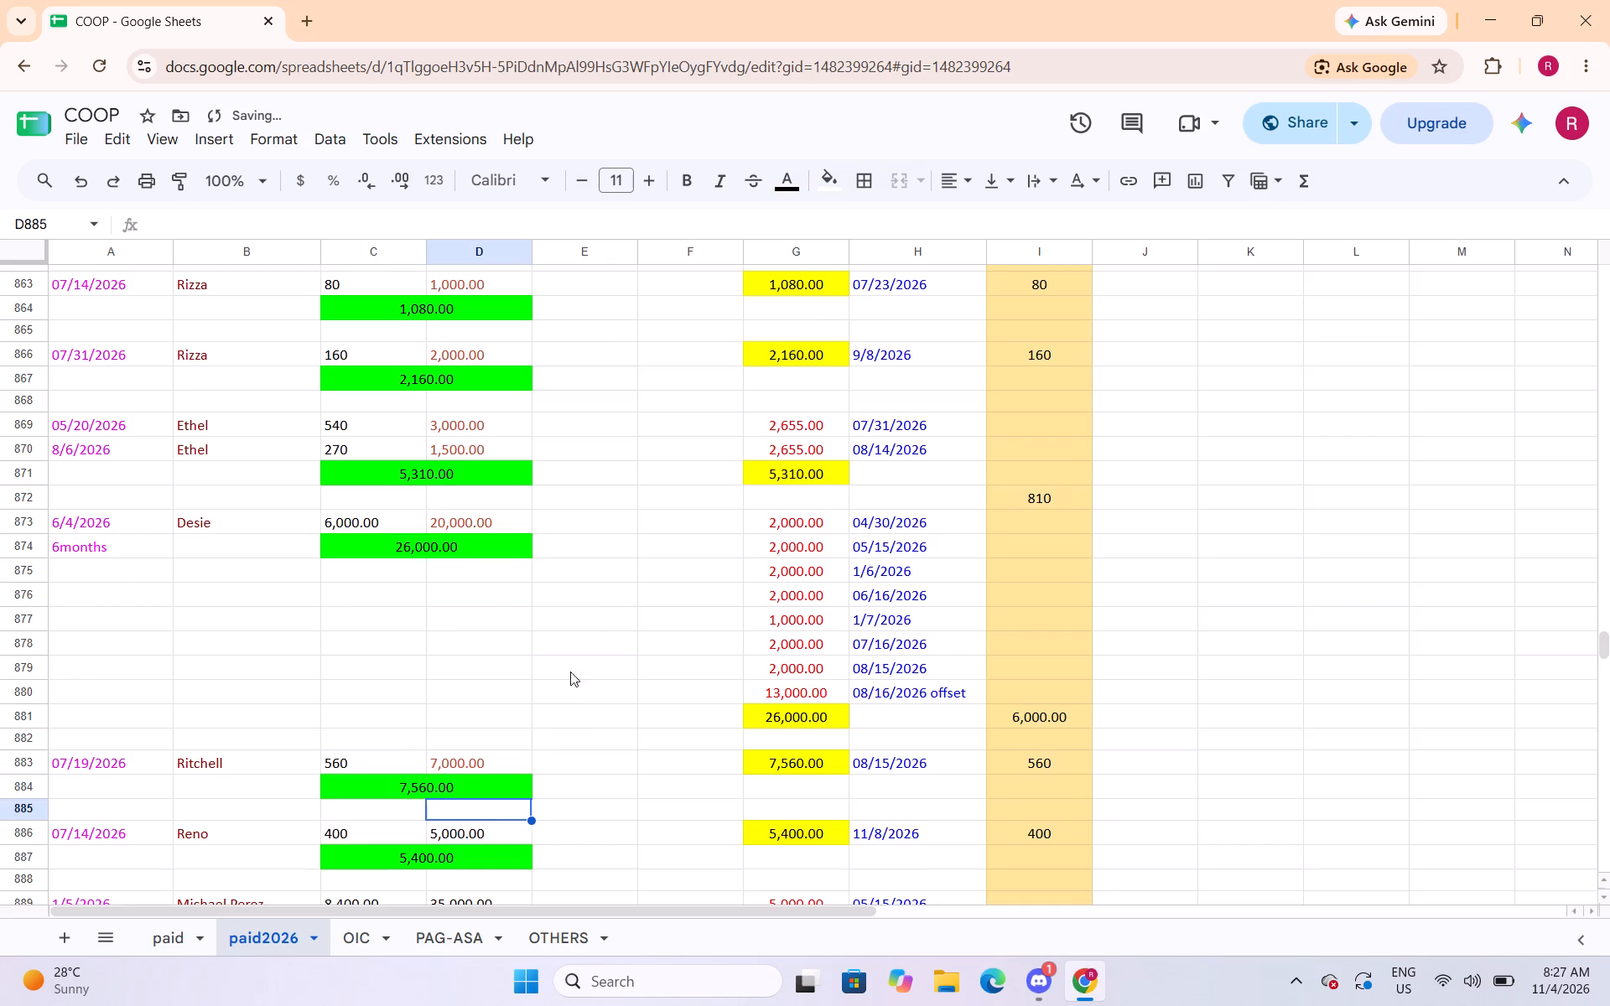
pyautogui.scroll(-3, 597, 598)
pyautogui.press('Down')
pyautogui.press('Down')
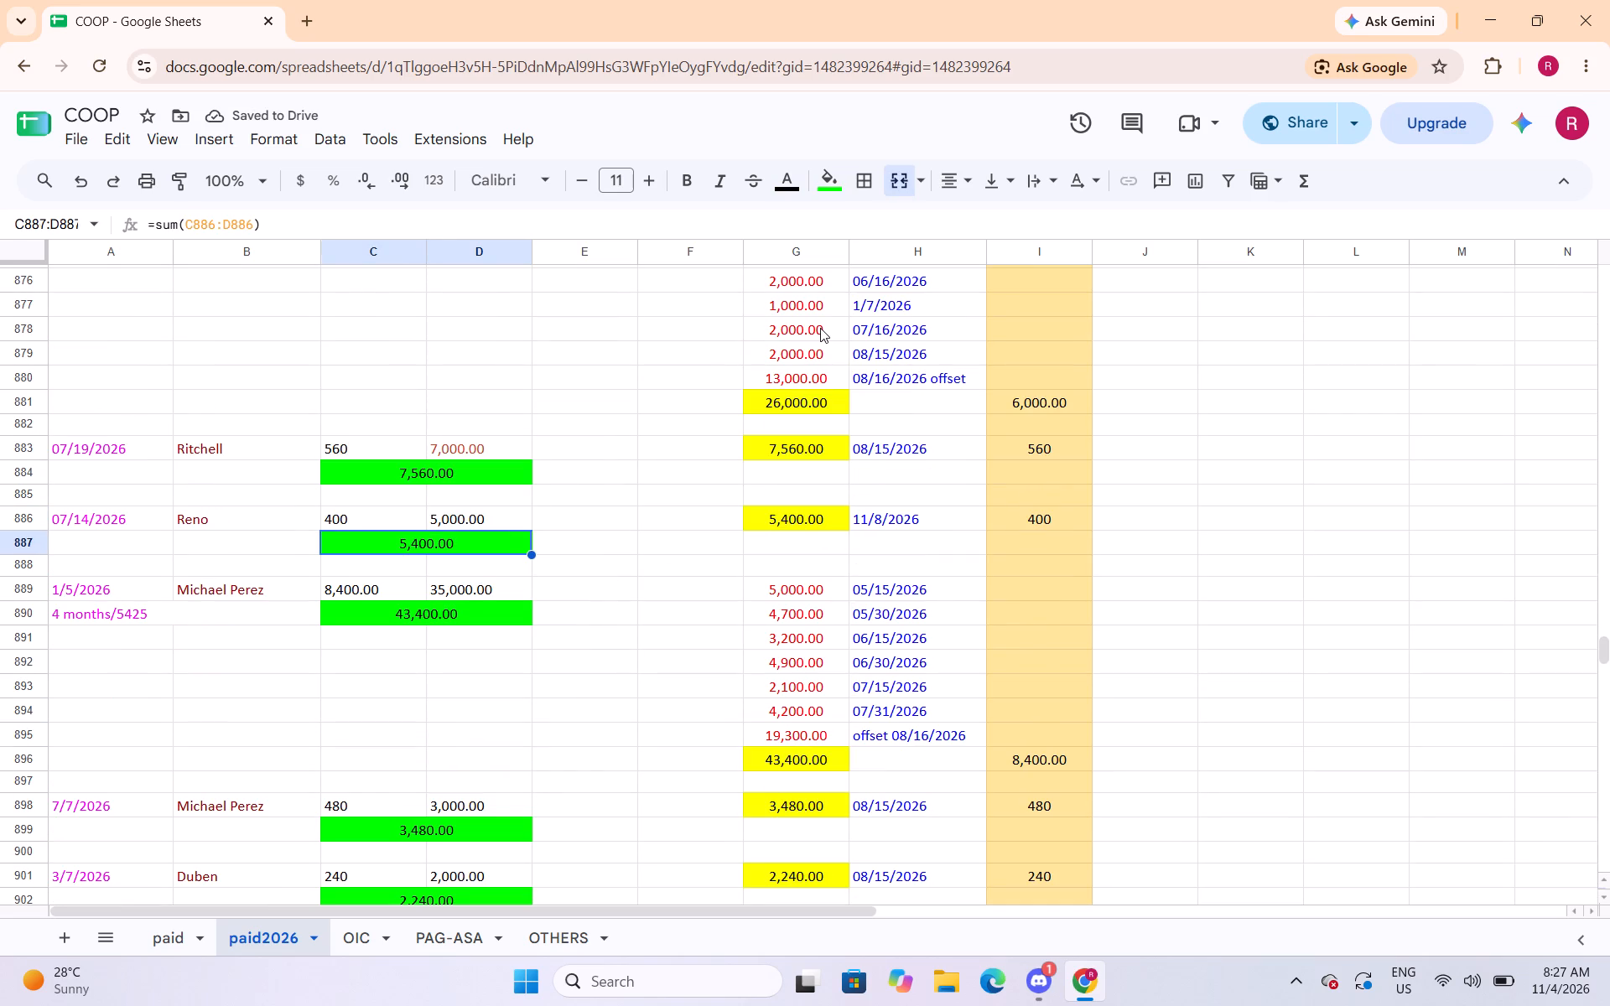
pyautogui.press('Up')
pyautogui.click(794, 183)
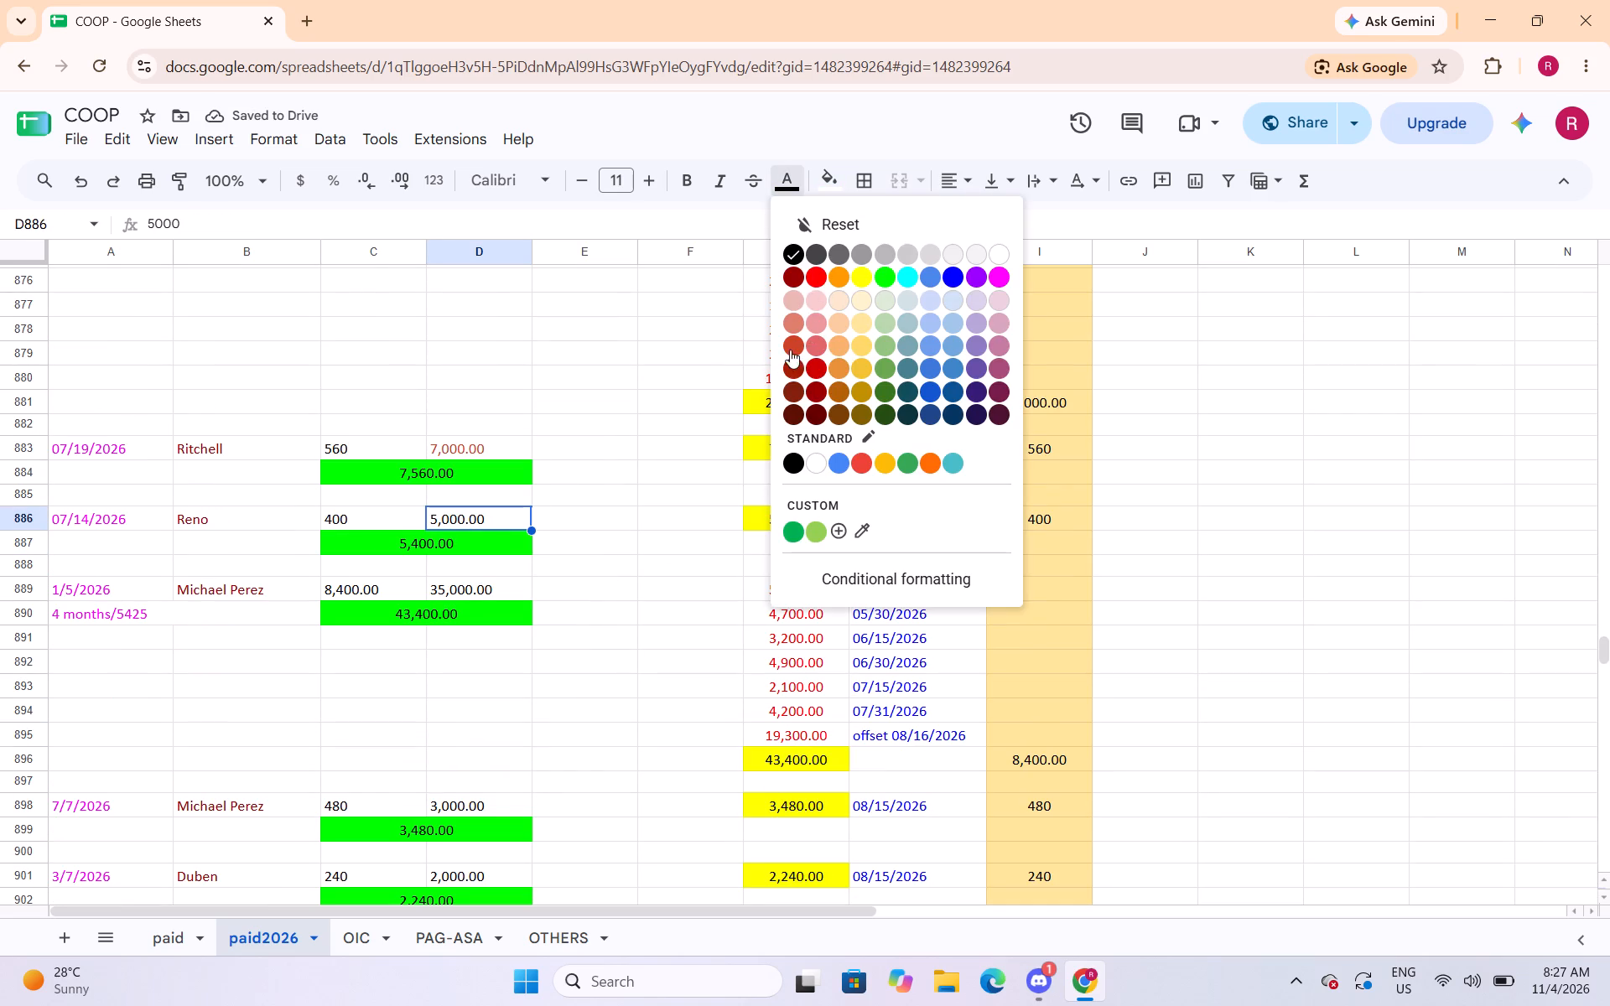
pyautogui.click(791, 348)
# Set the text of Michael's 1/5/2026 capital in D889 to light red berry 1.
pyautogui.press('Down')
pyautogui.press('Down')
pyautogui.press('Down')
pyautogui.click(780, 180)
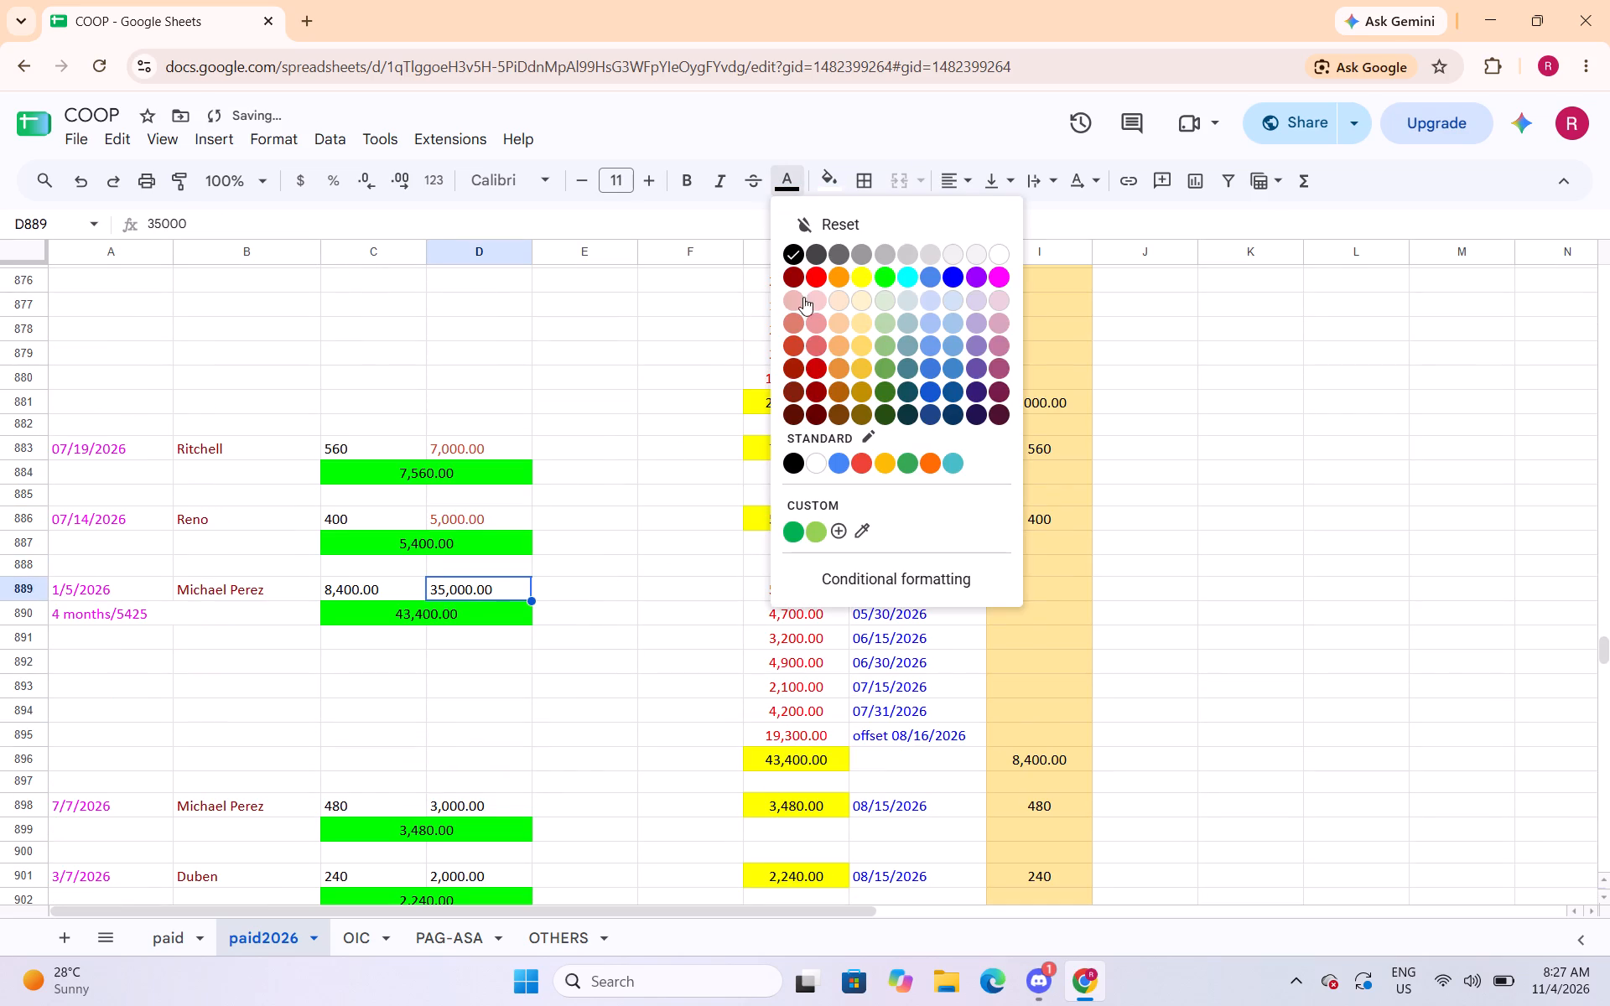
pyautogui.click(795, 345)
# Set the text of Michael's 7/7/2026 capital in D898 to light red berry 1.
pyautogui.press('Down')
pyautogui.press('Down')
pyautogui.press('Down')
pyautogui.press('Down')
pyautogui.press('Down')
pyautogui.press('Down')
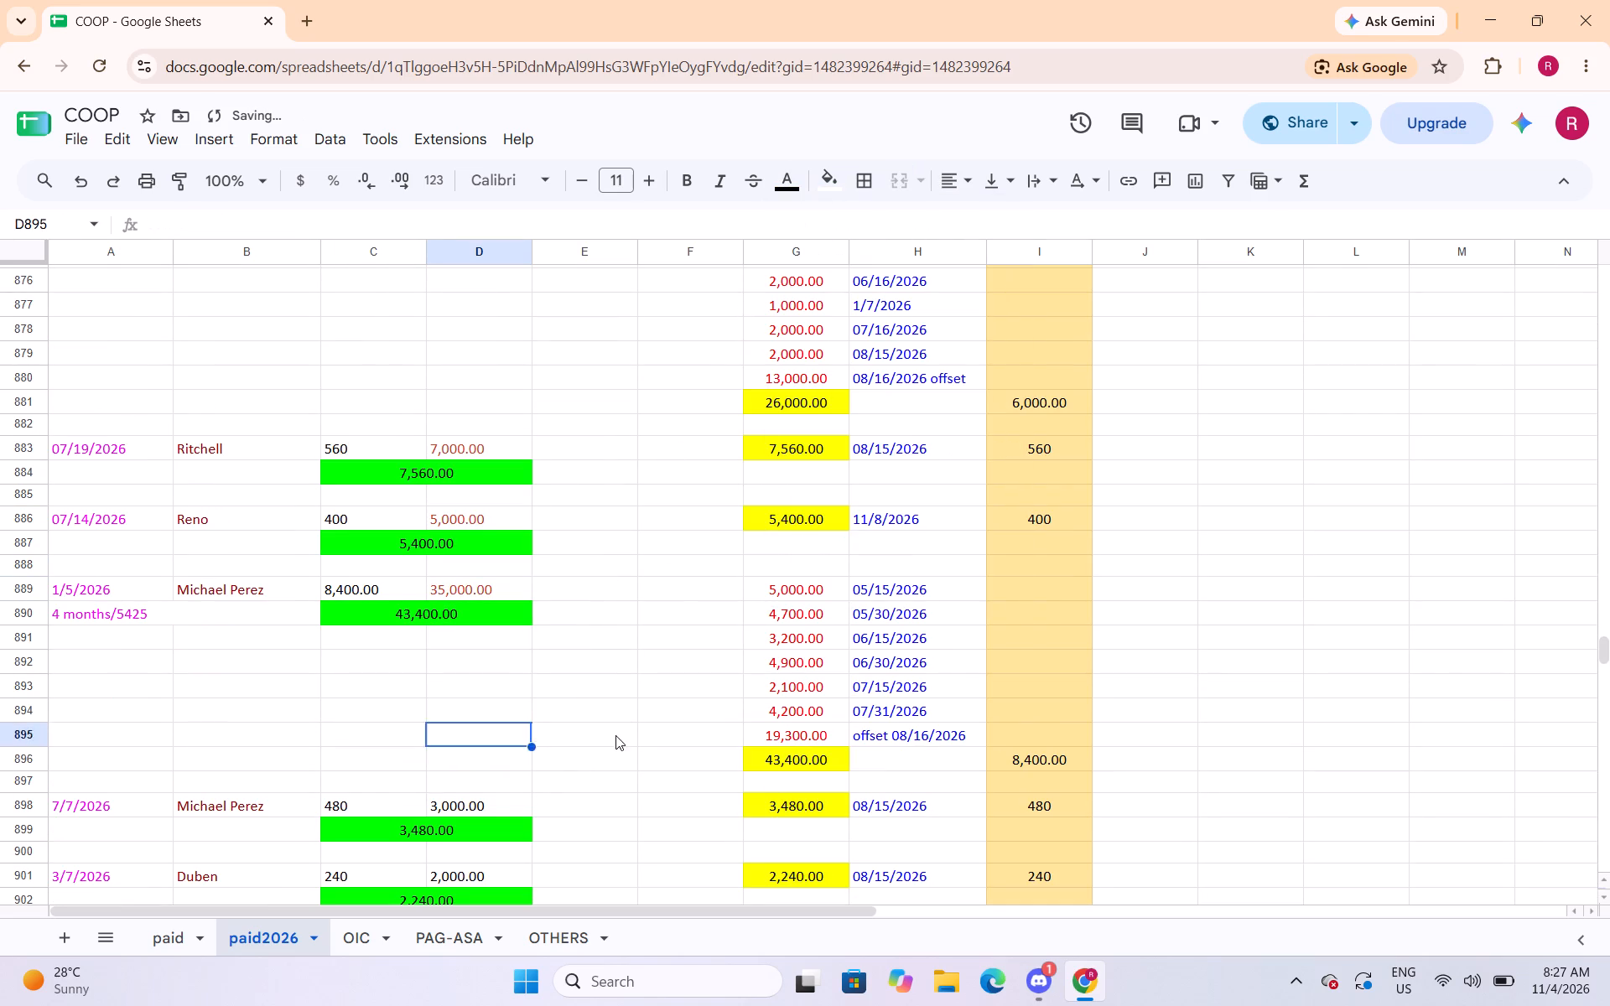
pyautogui.press('Down')
pyautogui.press('Down')
pyautogui.press('Down')
pyautogui.click(791, 193)
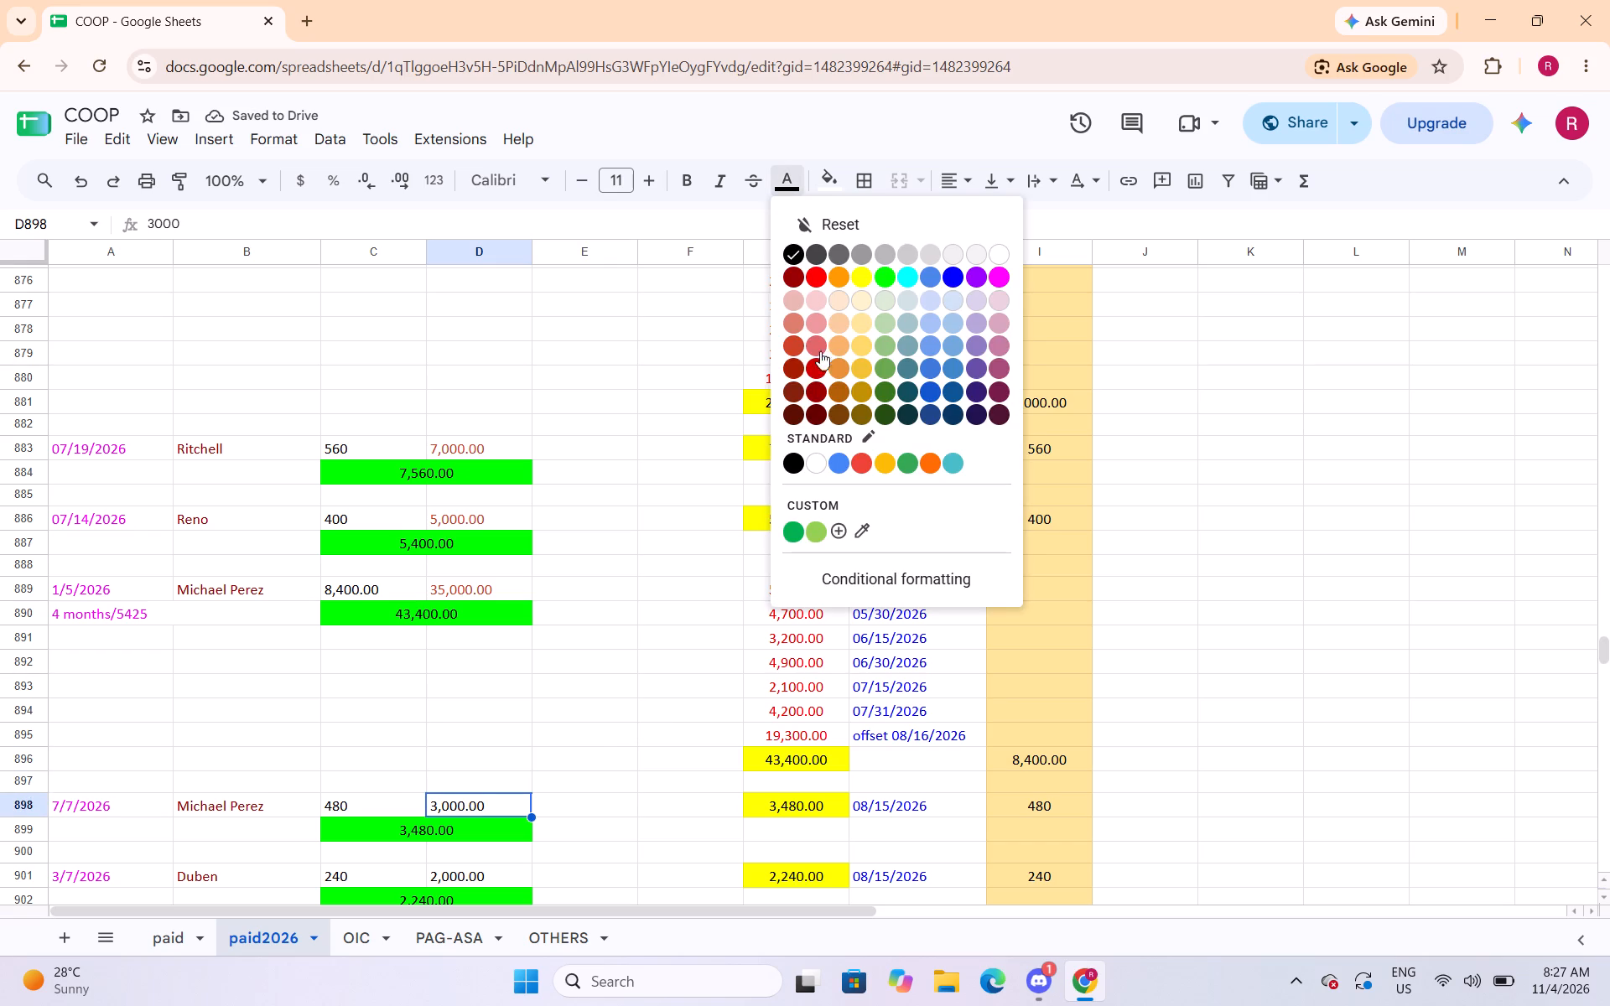
pyautogui.click(790, 343)
# Set the text of Duben's capital in D901 to light red berry 1.
pyautogui.press('Down')
pyautogui.press('Down')
pyautogui.press('Down')
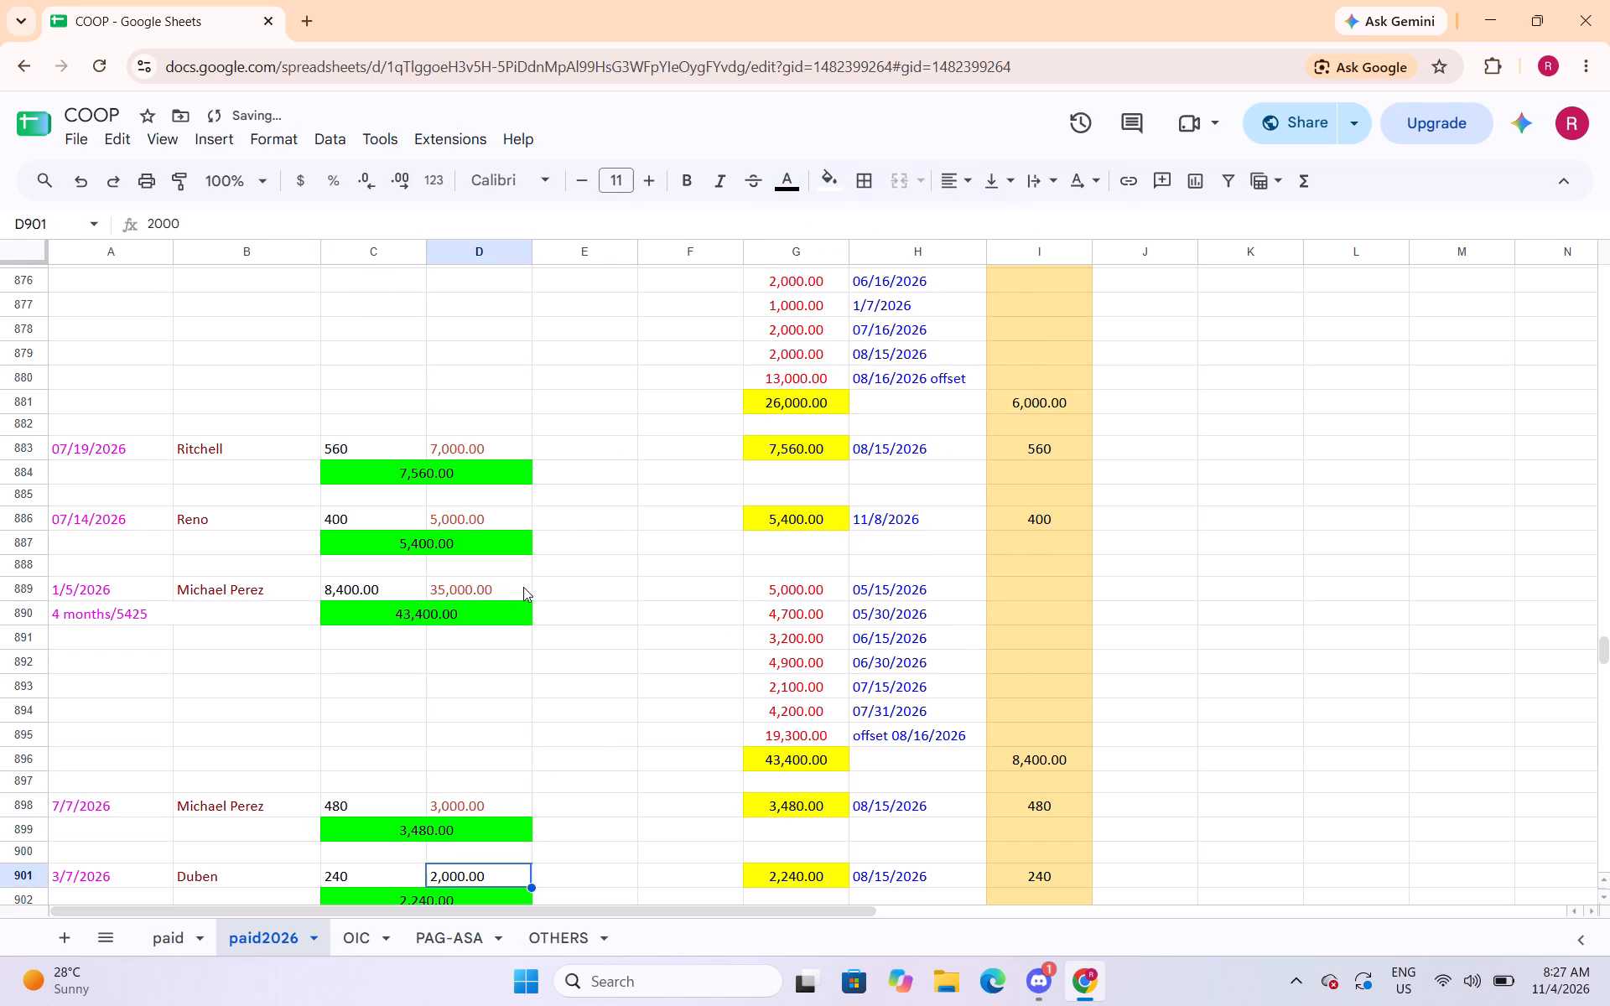
pyautogui.click(789, 184)
pyautogui.click(792, 352)
# Set the text of Samuel's capital in D904 to light red berry 1.
pyautogui.press('Down')
pyautogui.press('Down')
pyautogui.scroll(-3, 662, 449)
pyautogui.press('Down')
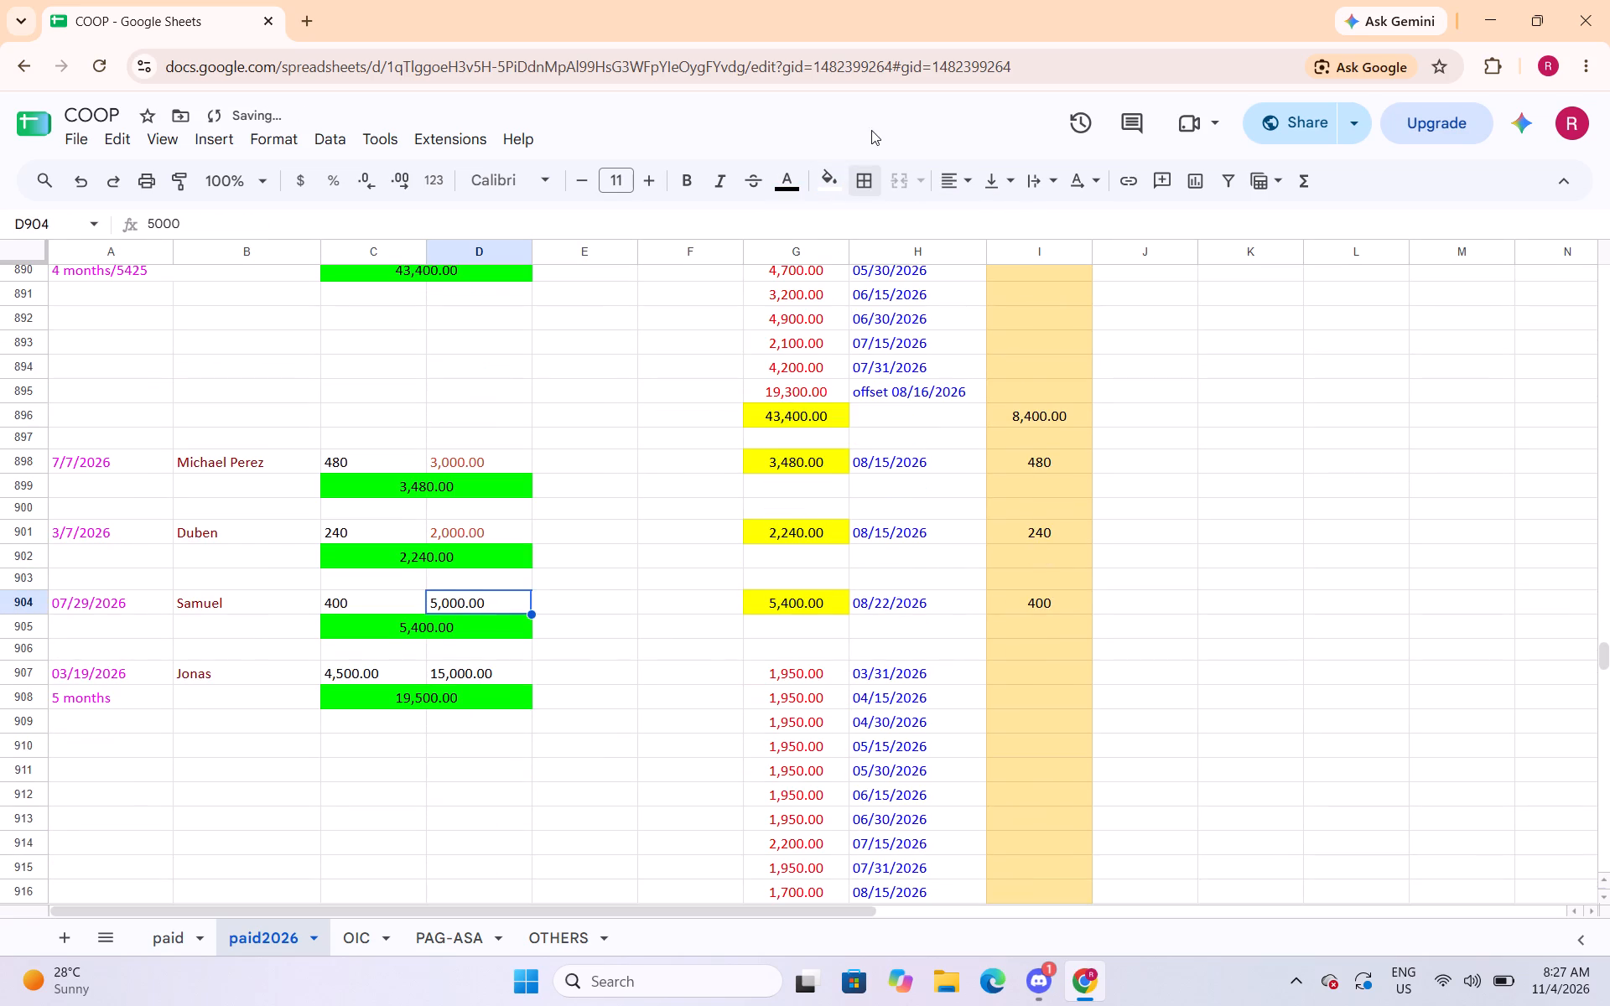
pyautogui.click(789, 190)
pyautogui.click(794, 340)
# Set the text of Jonas's capital in D907 to light red berry 1.
pyautogui.press('Down')
pyautogui.press('Down')
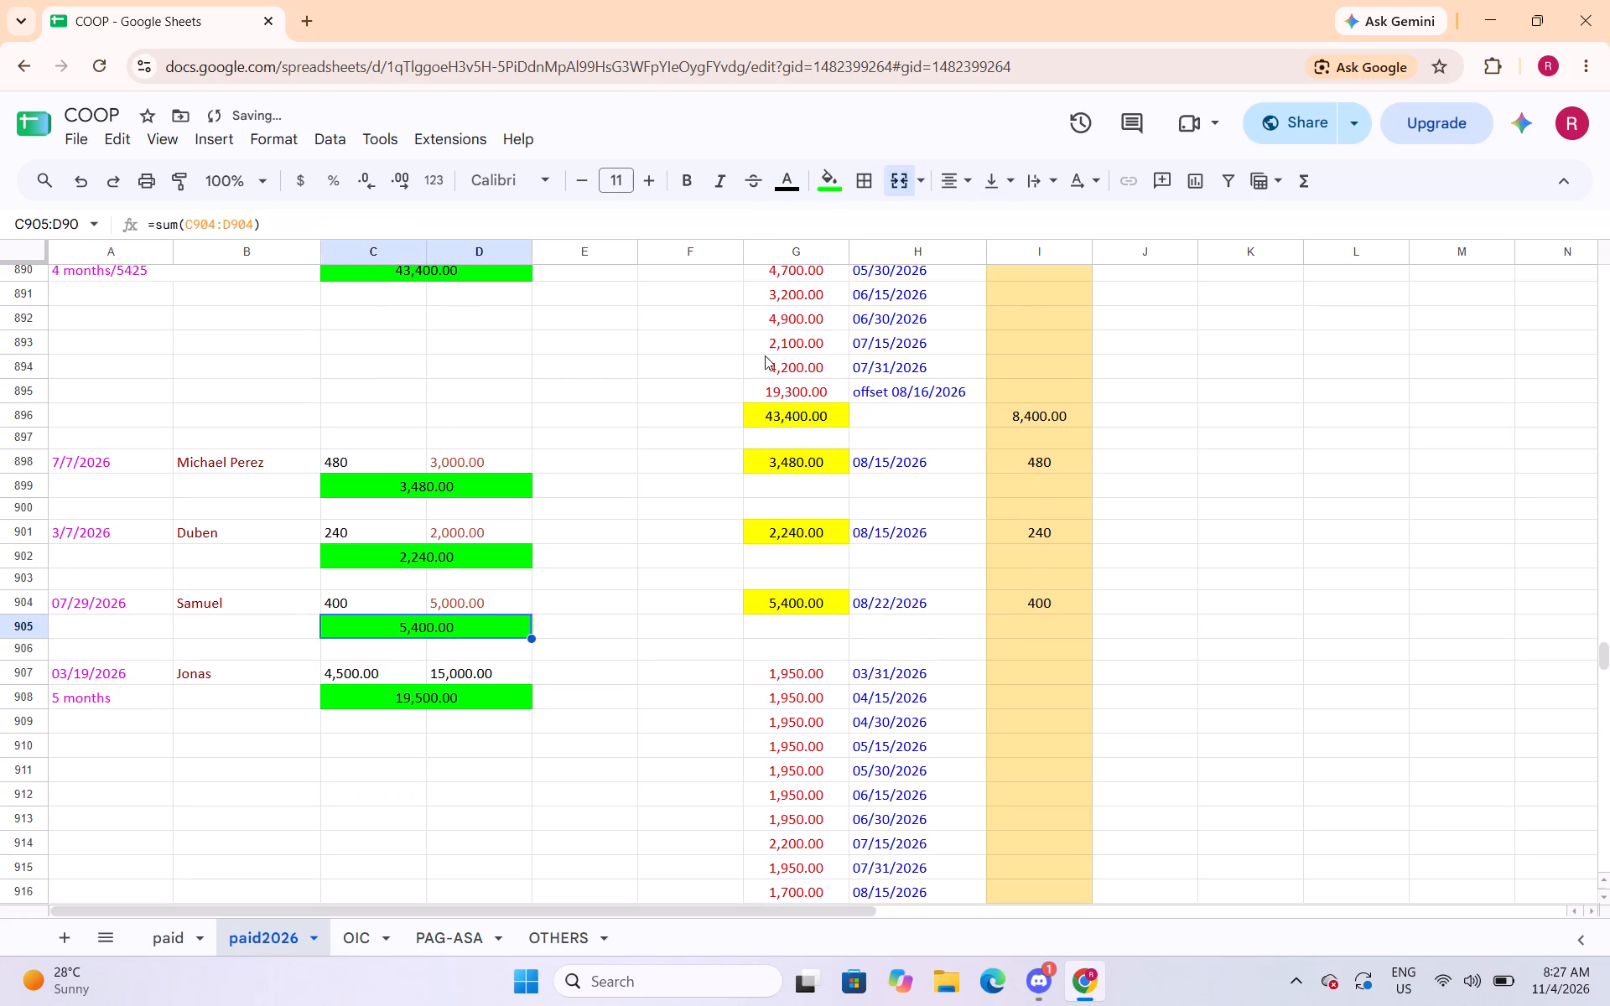
pyautogui.press('Down')
pyautogui.click(802, 179)
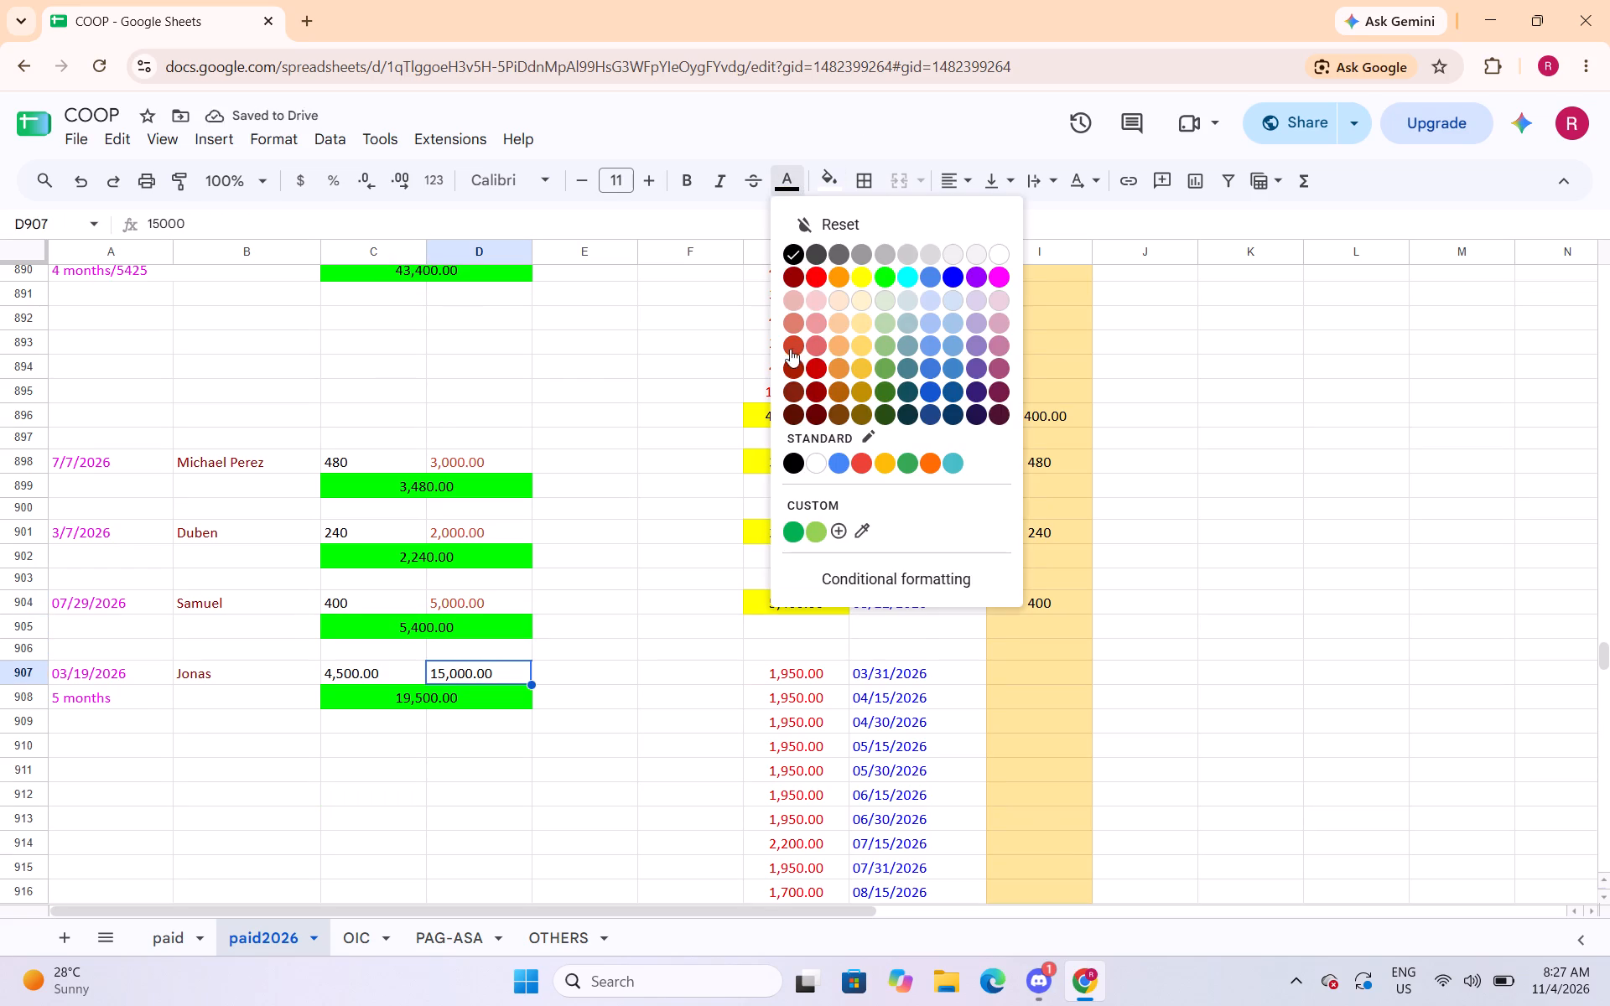
pyautogui.click(790, 349)
pyautogui.scroll(-3, 631, 427)
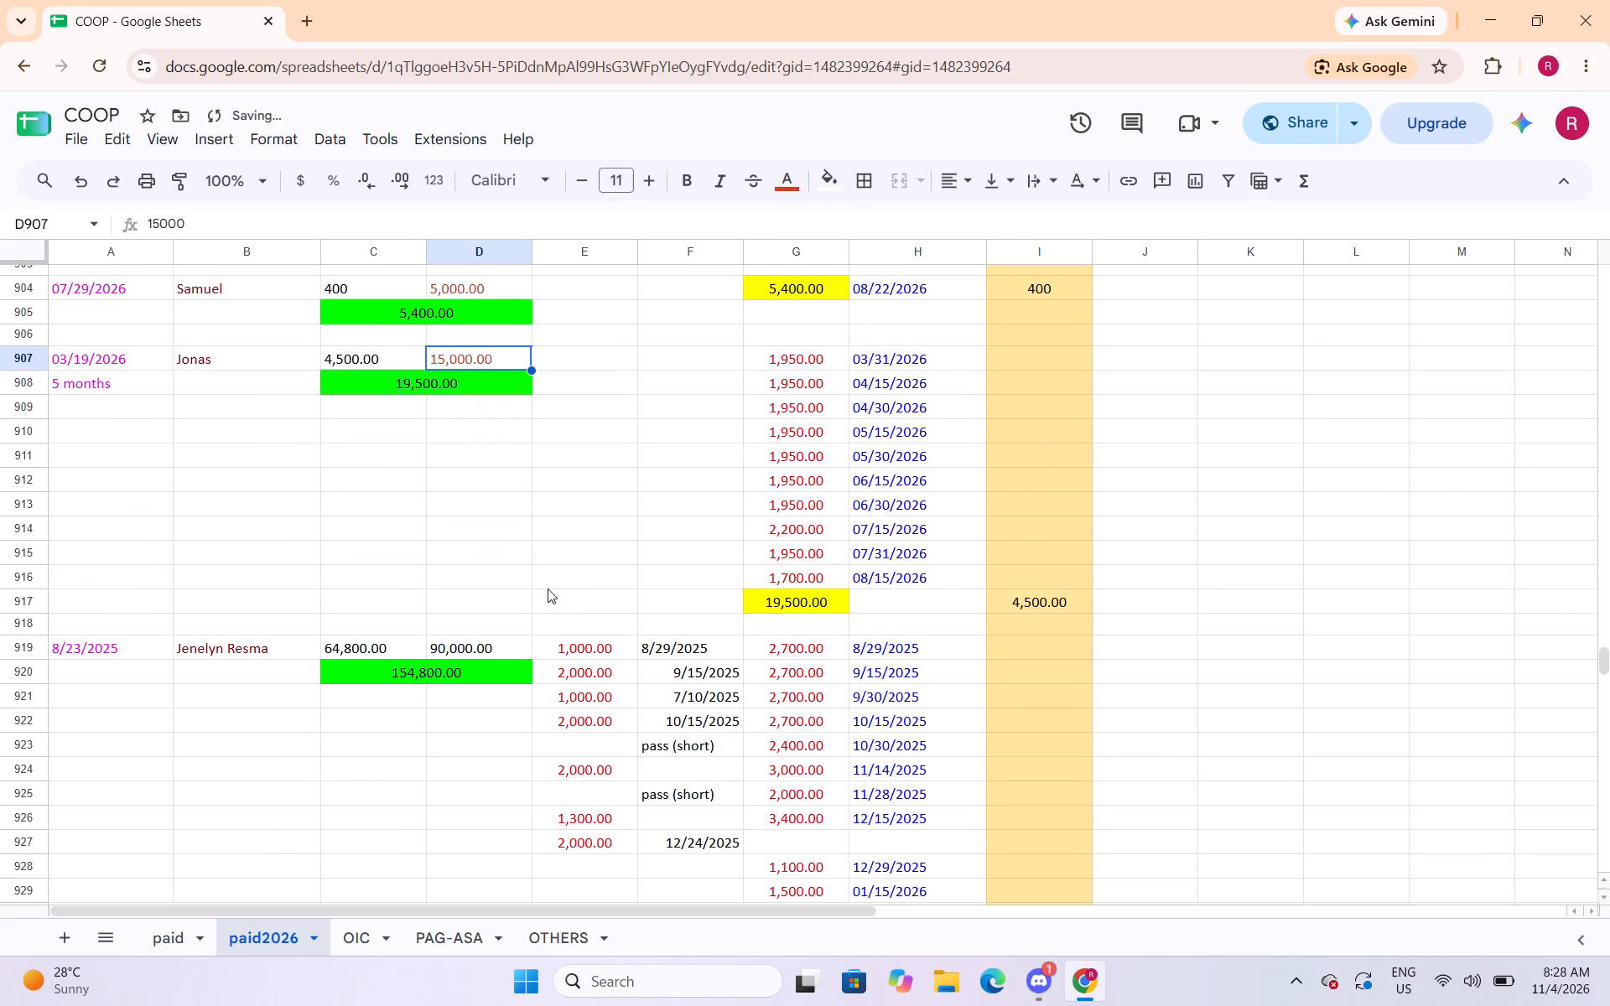
# Set the text of the 8/23/2025 record's capital in D919 to light red berry 1.
pyautogui.click(494, 645)
pyautogui.click(797, 176)
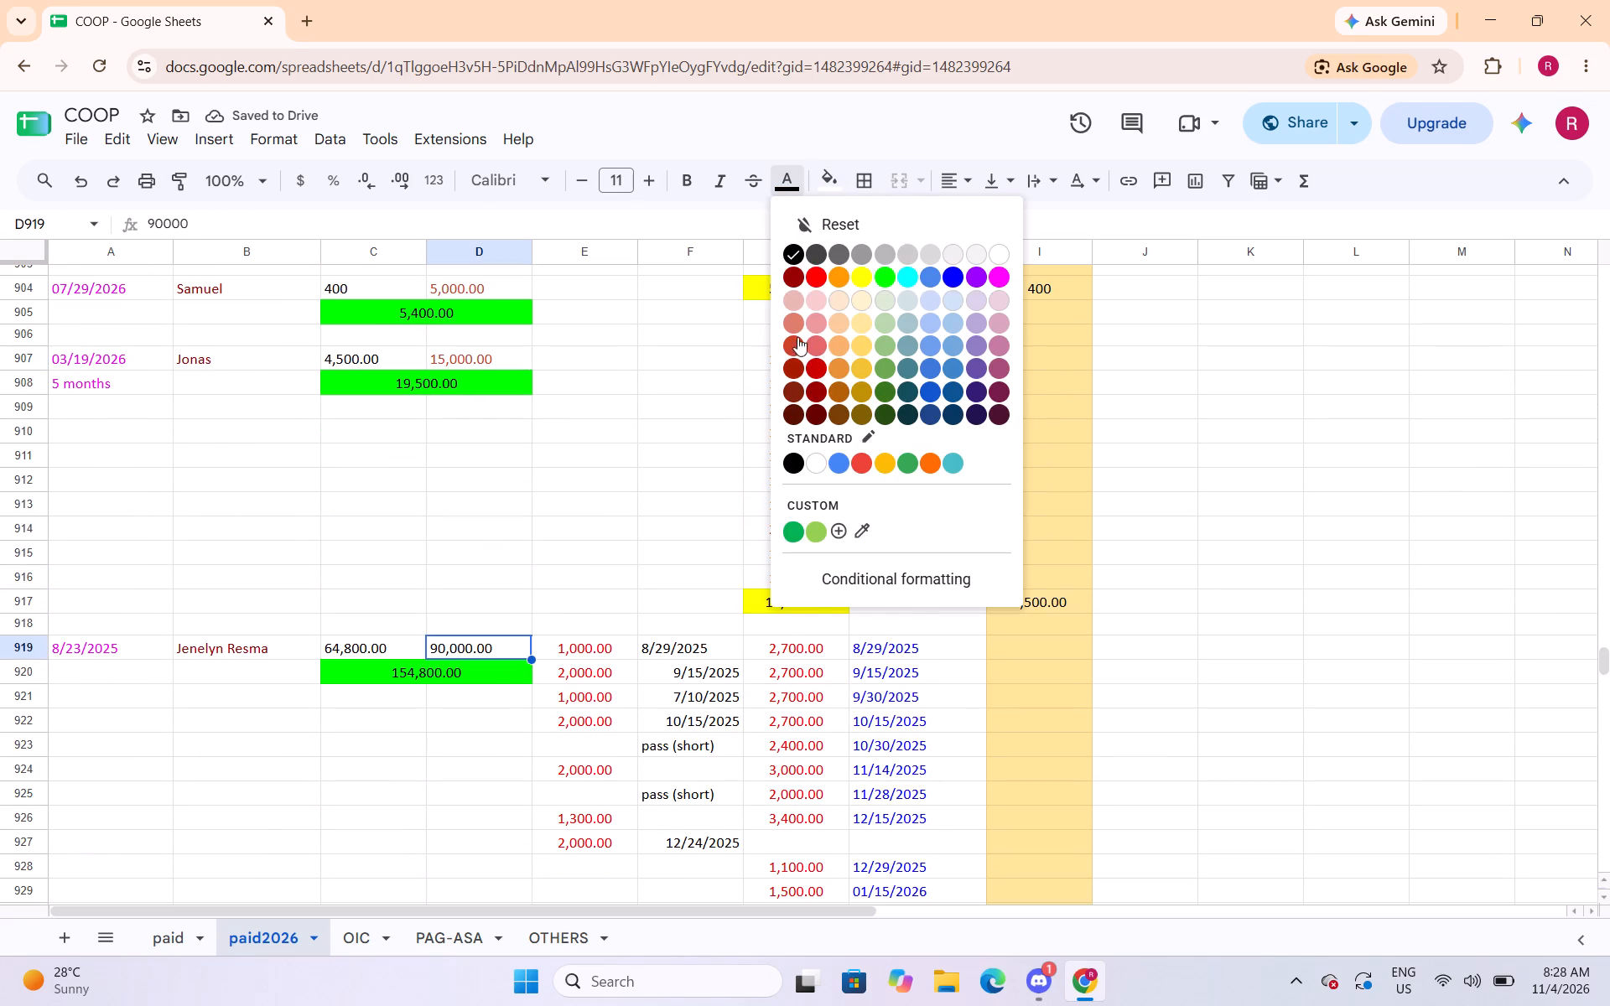
pyautogui.click(790, 343)
# Set the text of Anthony's two capital amounts in D951:D952 to light red berry 1.
pyautogui.scroll(-3, 553, 409)
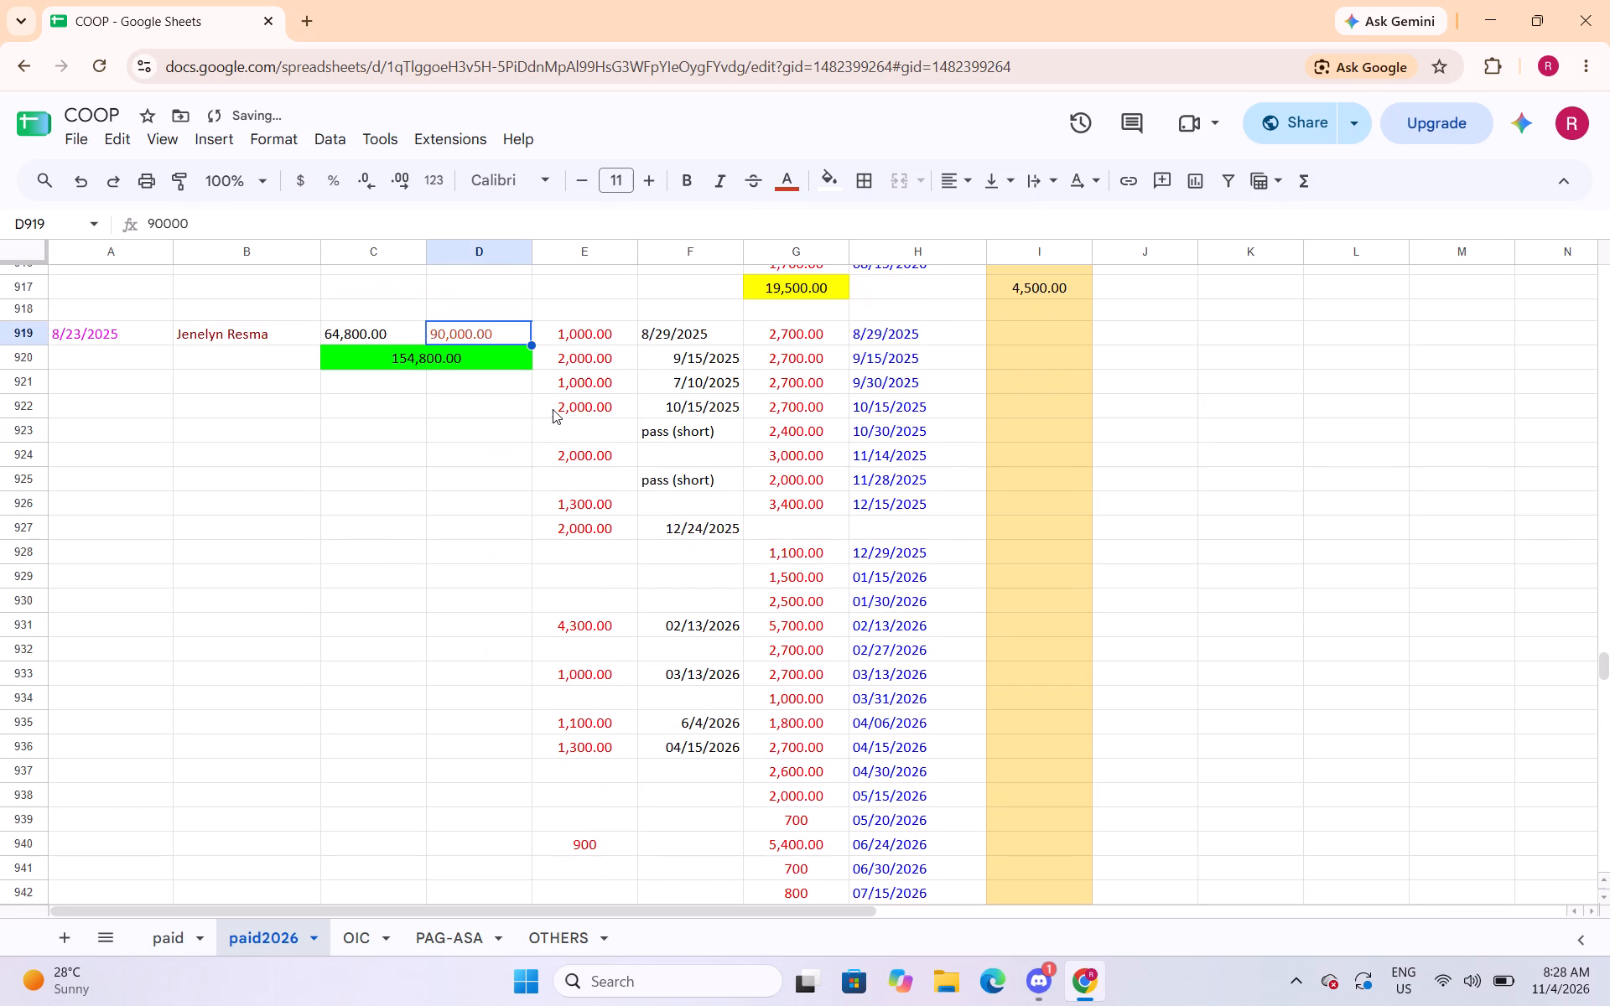
pyautogui.scroll(-5, 553, 409)
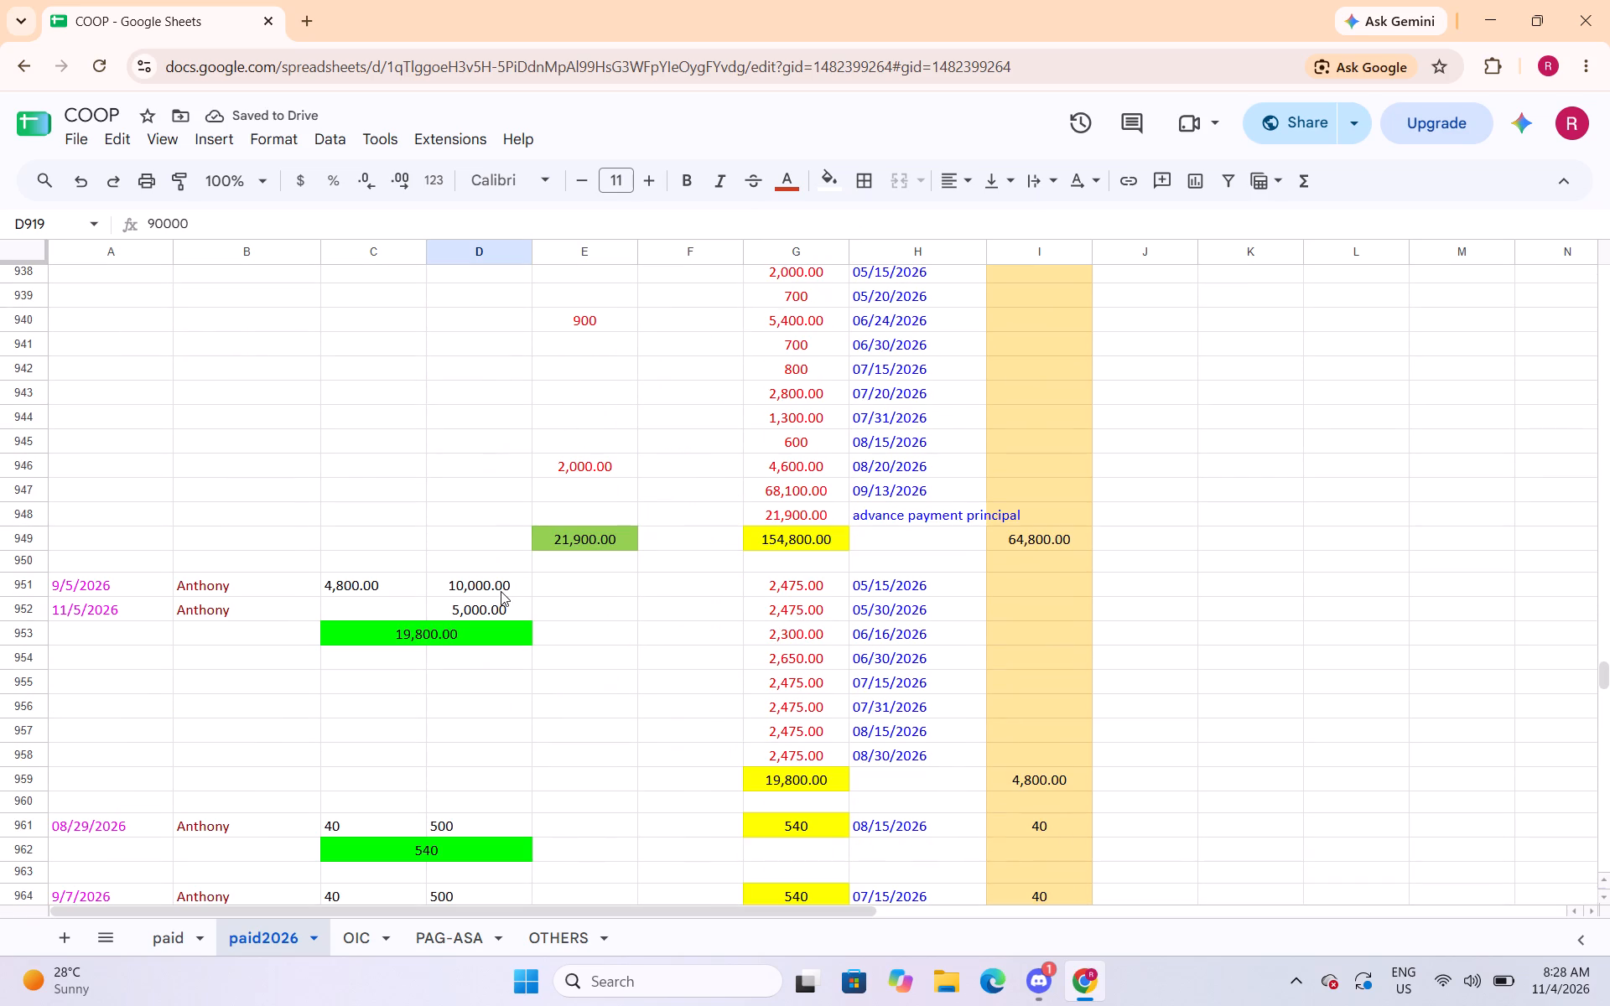
pyautogui.moveTo(506, 586); pyautogui.dragTo(501, 604)
pyautogui.click(797, 175)
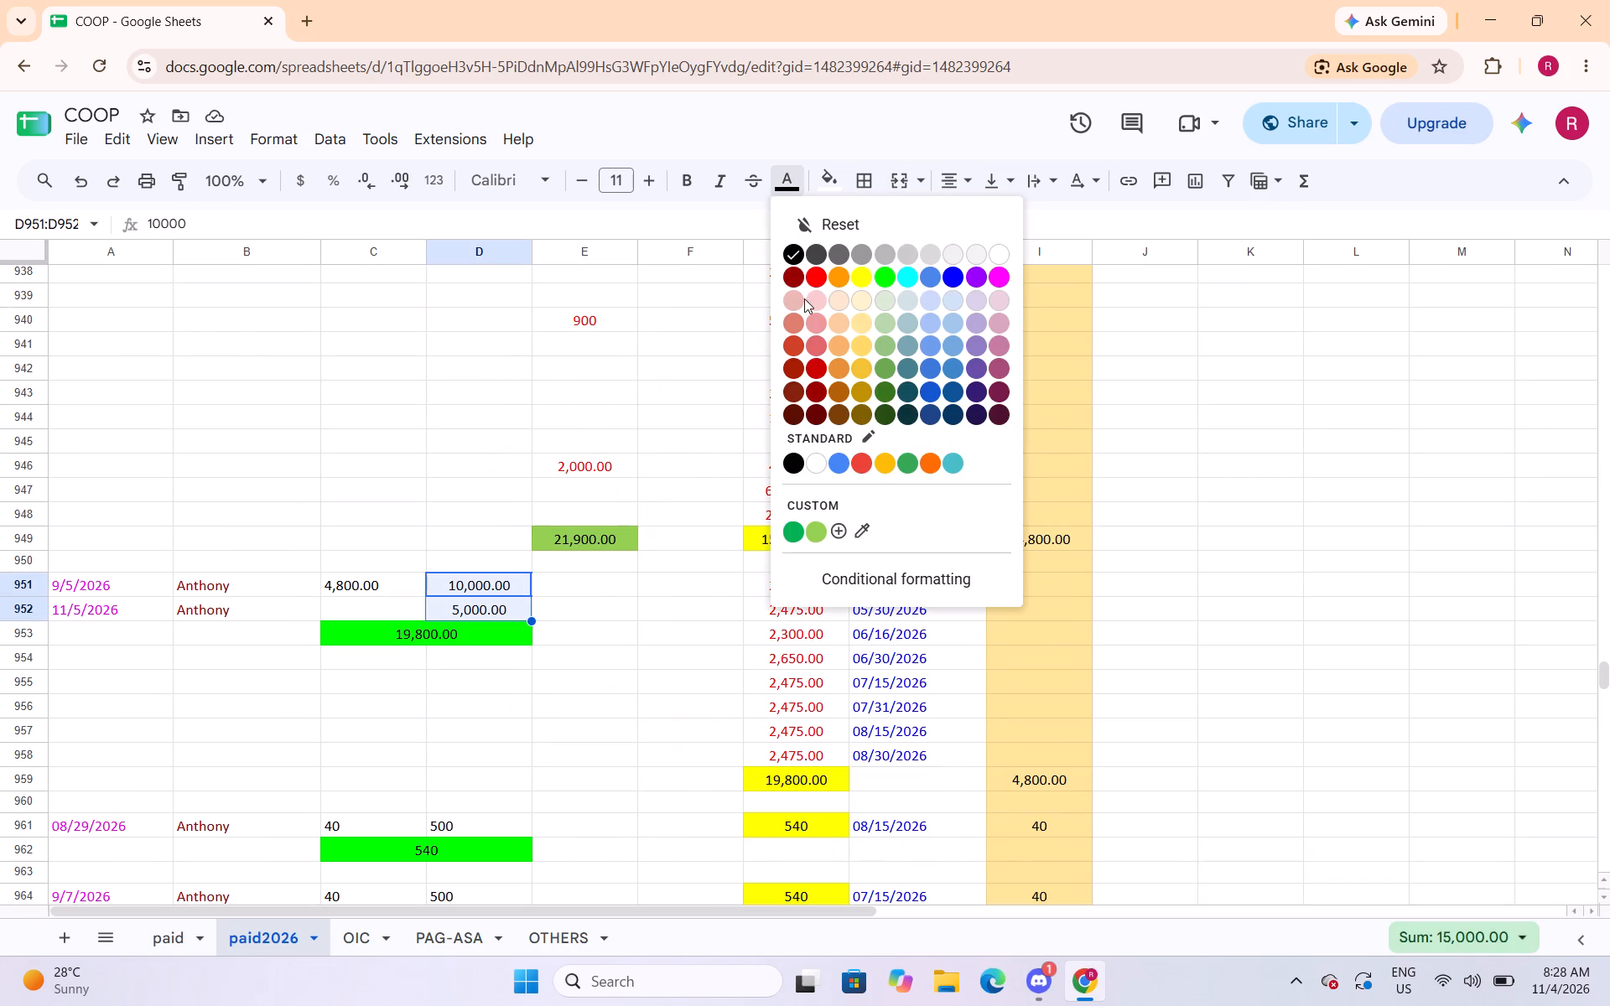
pyautogui.click(789, 349)
# Set the text of Anthony's 08/29/2026 capital in D961 to light red berry 1.
pyautogui.scroll(-3, 641, 491)
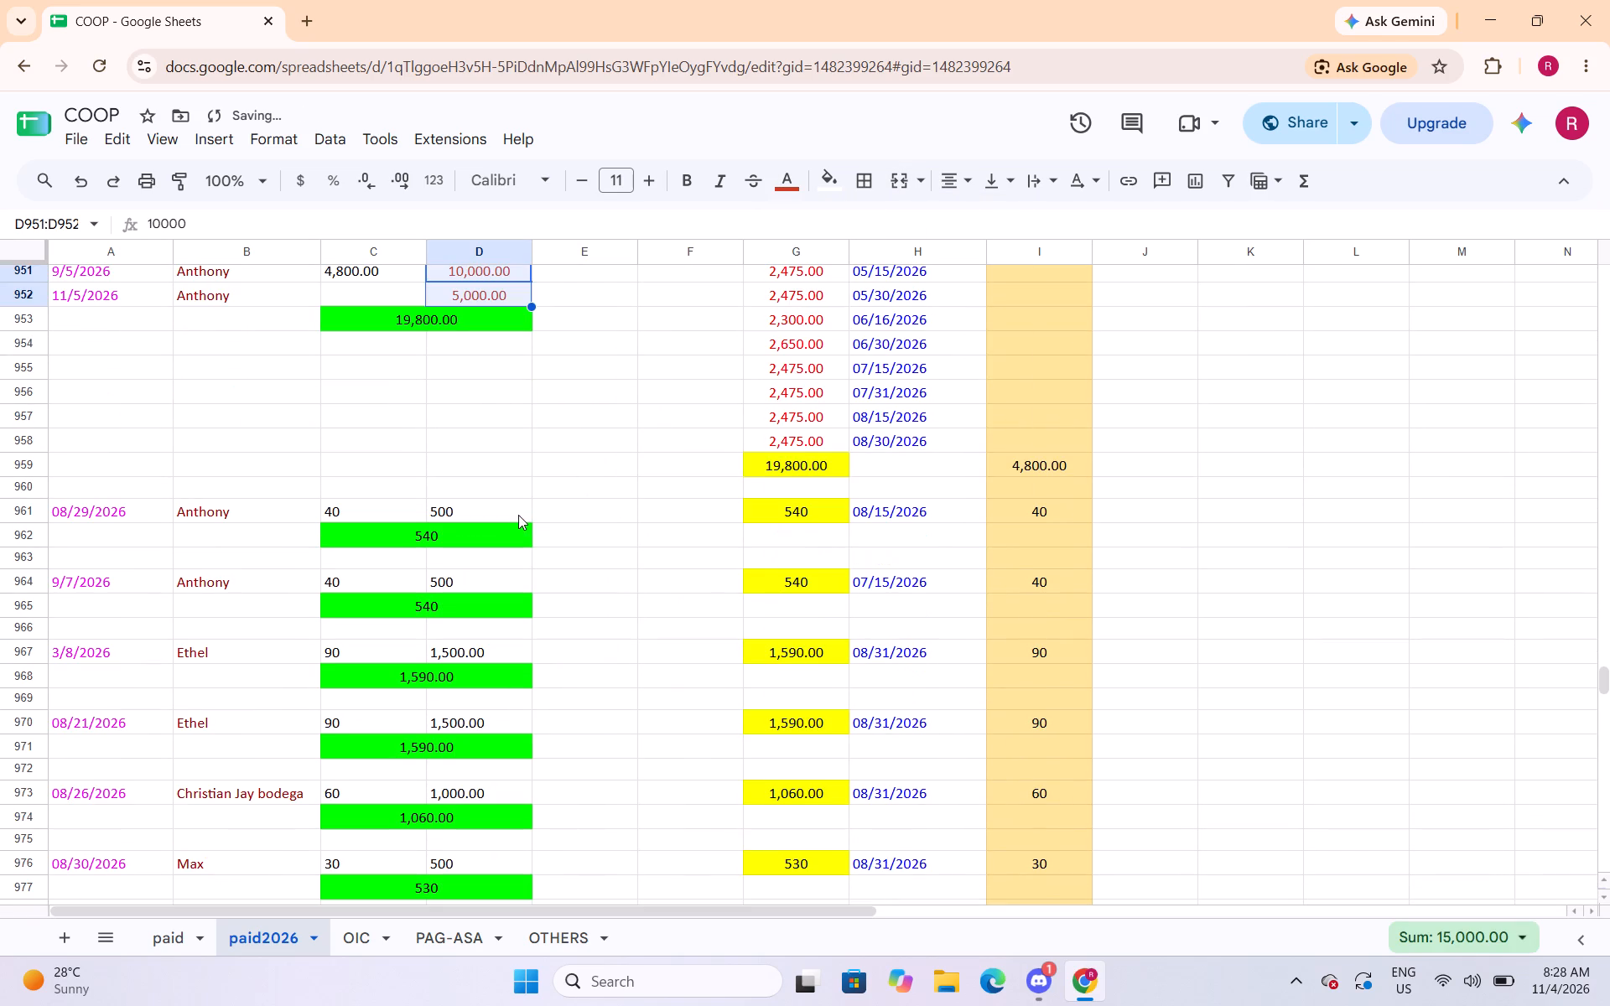
pyautogui.click(517, 515)
pyautogui.click(793, 184)
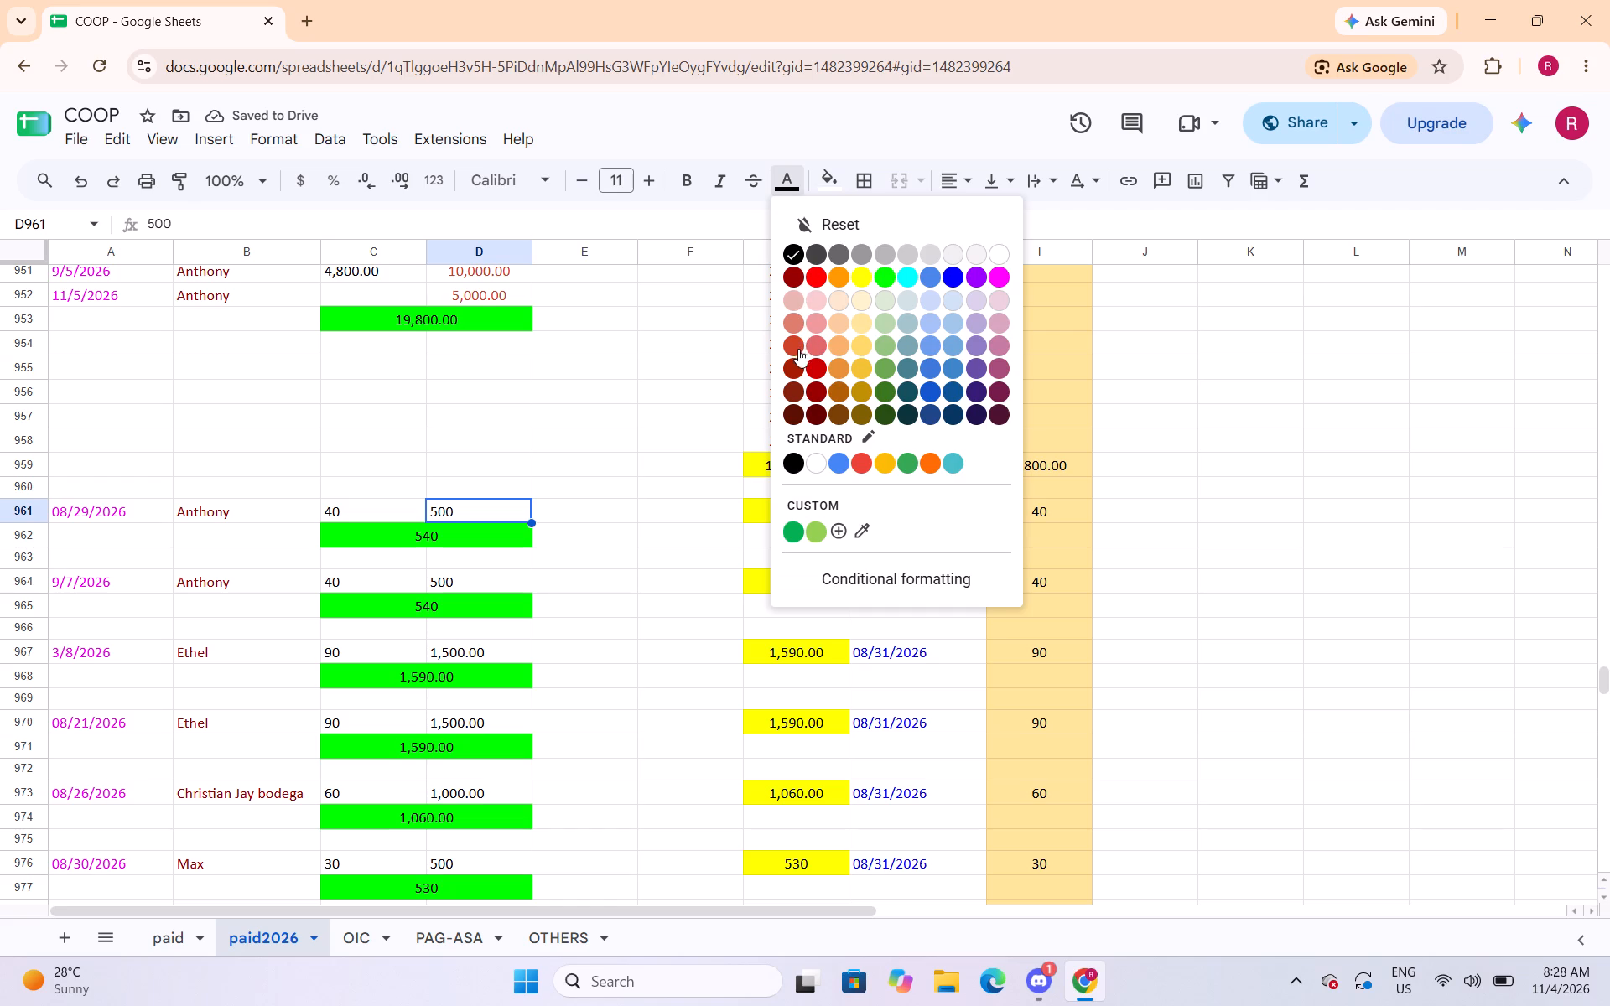
pyautogui.click(798, 349)
# Set the text of Anthony's 9/7/2026 capital in D964 to light red berry 1.
pyautogui.press('Down')
pyautogui.press('Down')
pyautogui.press('Down')
pyautogui.click(797, 182)
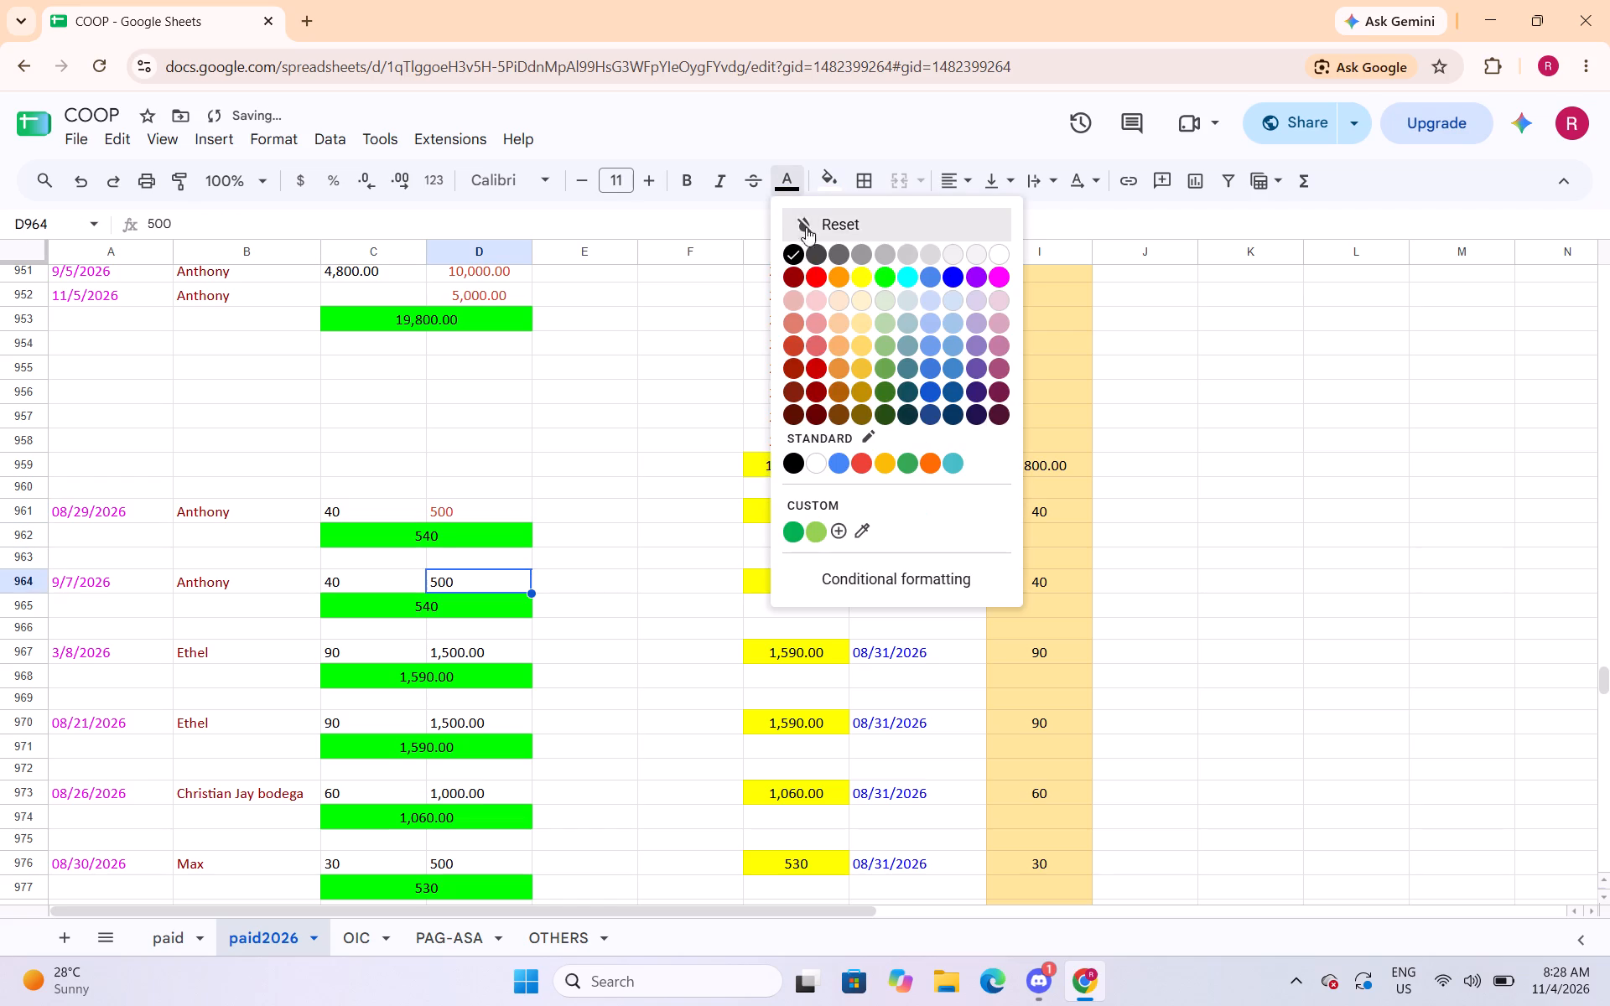
pyautogui.click(795, 349)
# Set the text of Ethel's 3/8/2026 capital in D967 to light red berry 1.
pyautogui.press('Down')
pyautogui.press('Down')
pyautogui.press('Down')
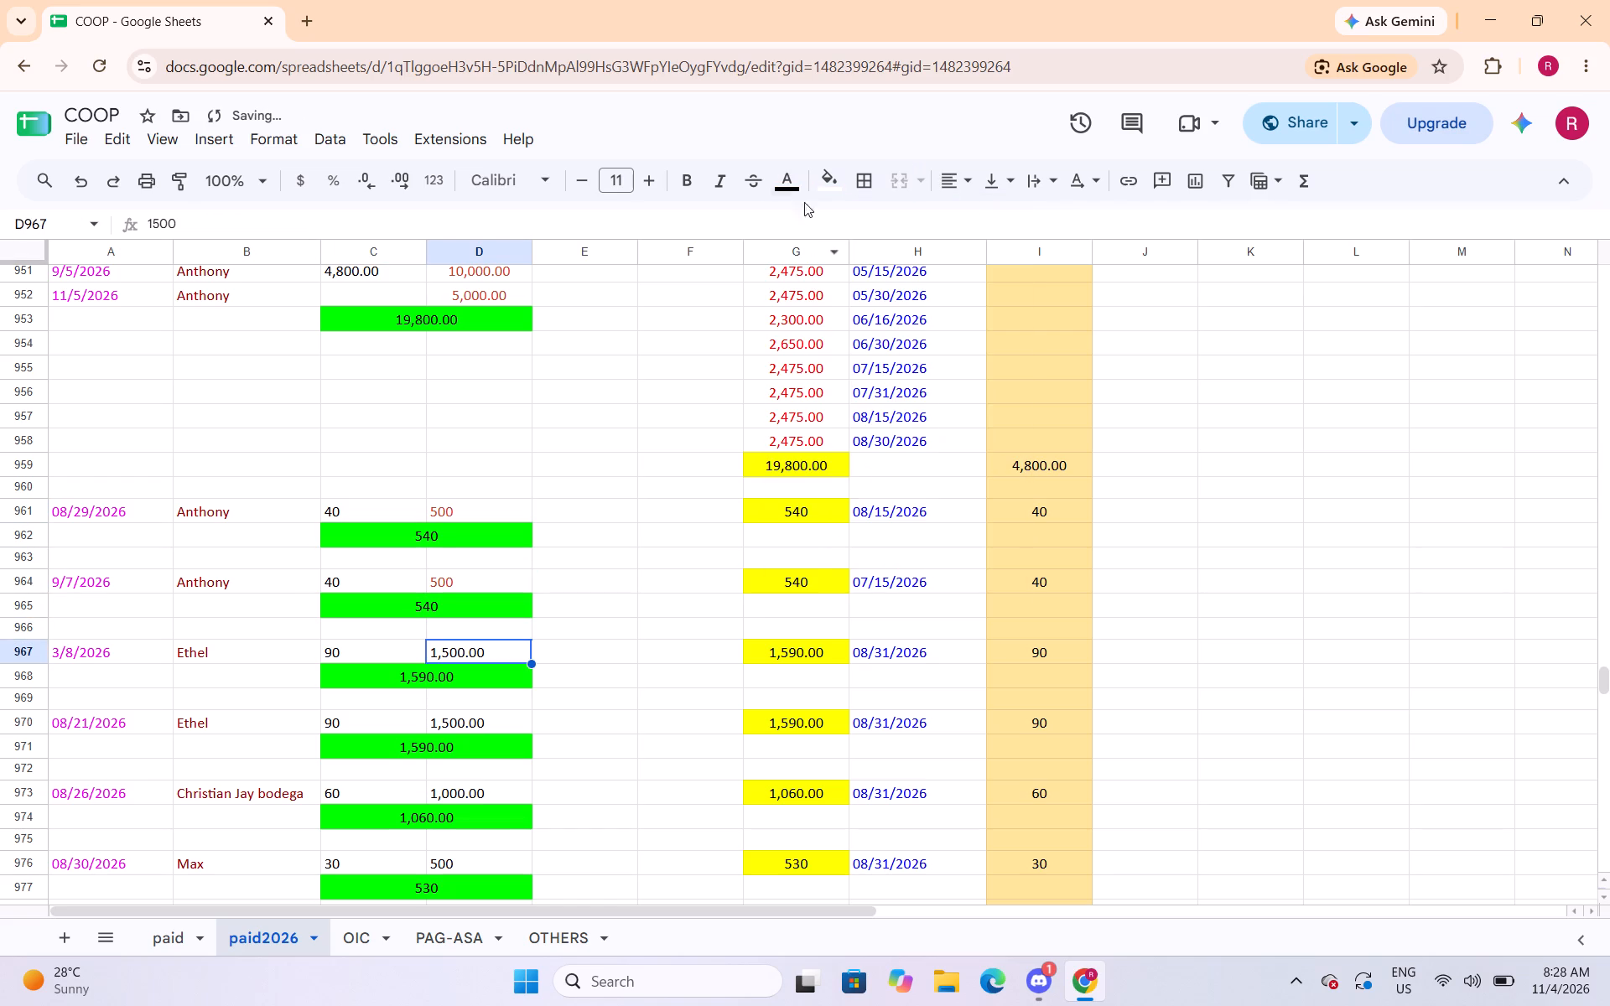
pyautogui.click(799, 188)
pyautogui.click(798, 345)
# Set the text of Ethel's 08/21/2026 capital in D970 to light red berry 1.
pyautogui.press('Down')
pyautogui.press('Down')
pyautogui.press('Down')
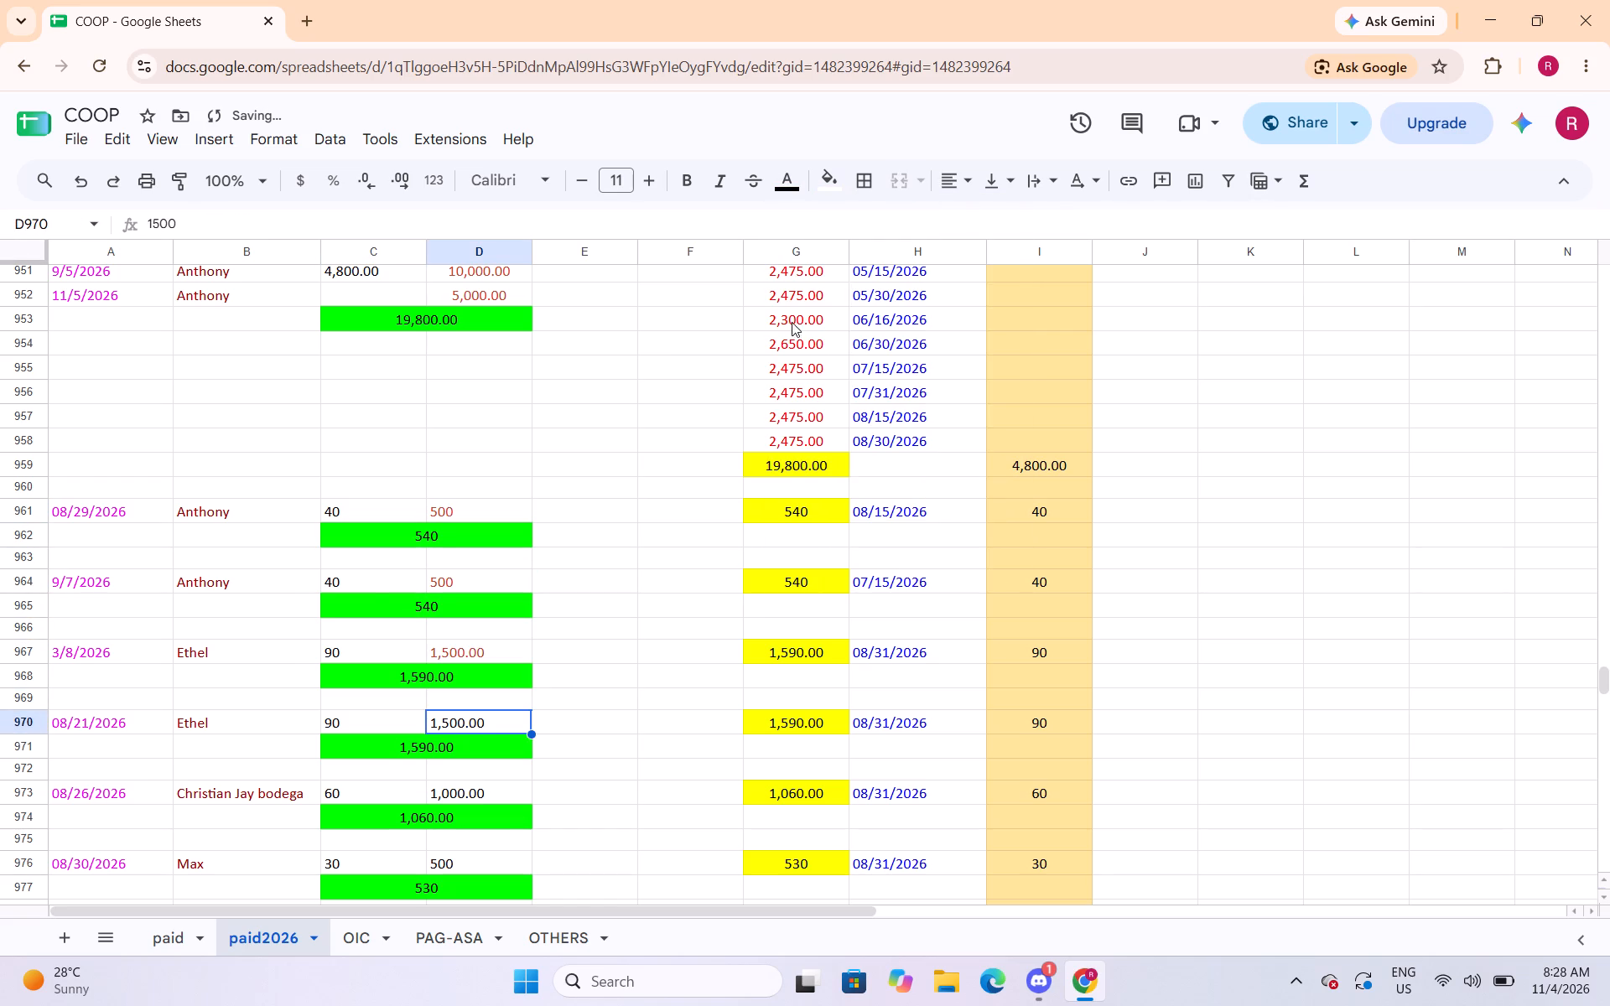
pyautogui.click(792, 192)
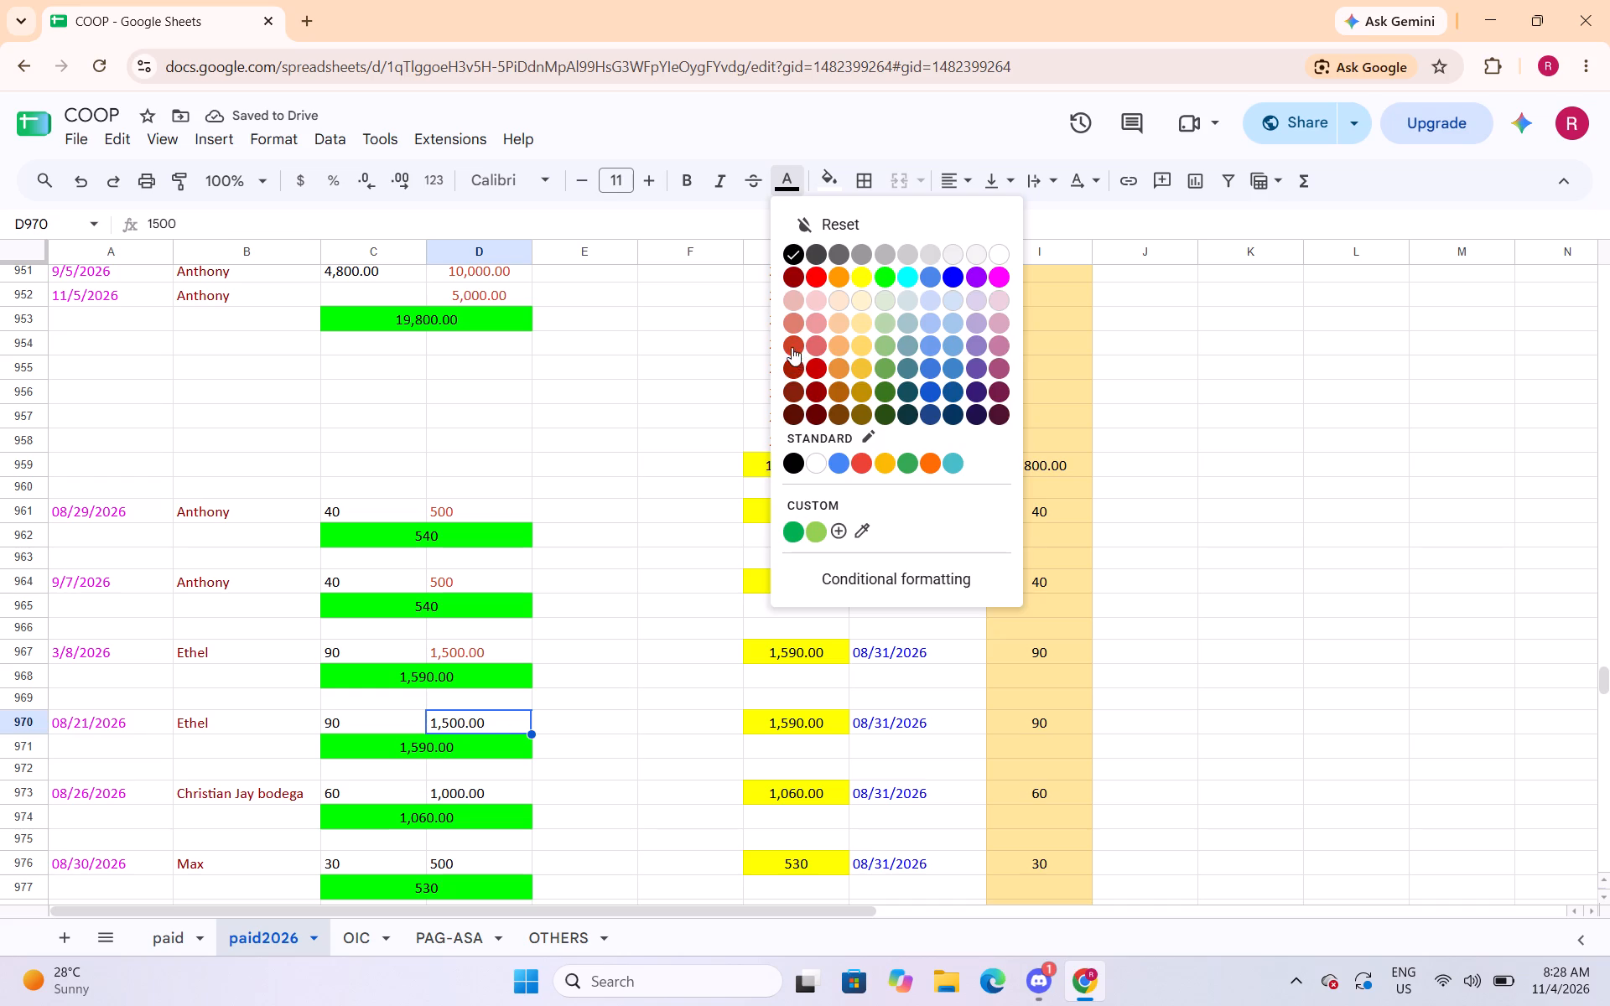
pyautogui.click(792, 347)
# Set the text of the 08/26/2026 bodega record's capital in D973 to light red berry 1.
pyautogui.press('Down')
pyautogui.press('Down')
pyautogui.press('Down')
pyautogui.click(790, 186)
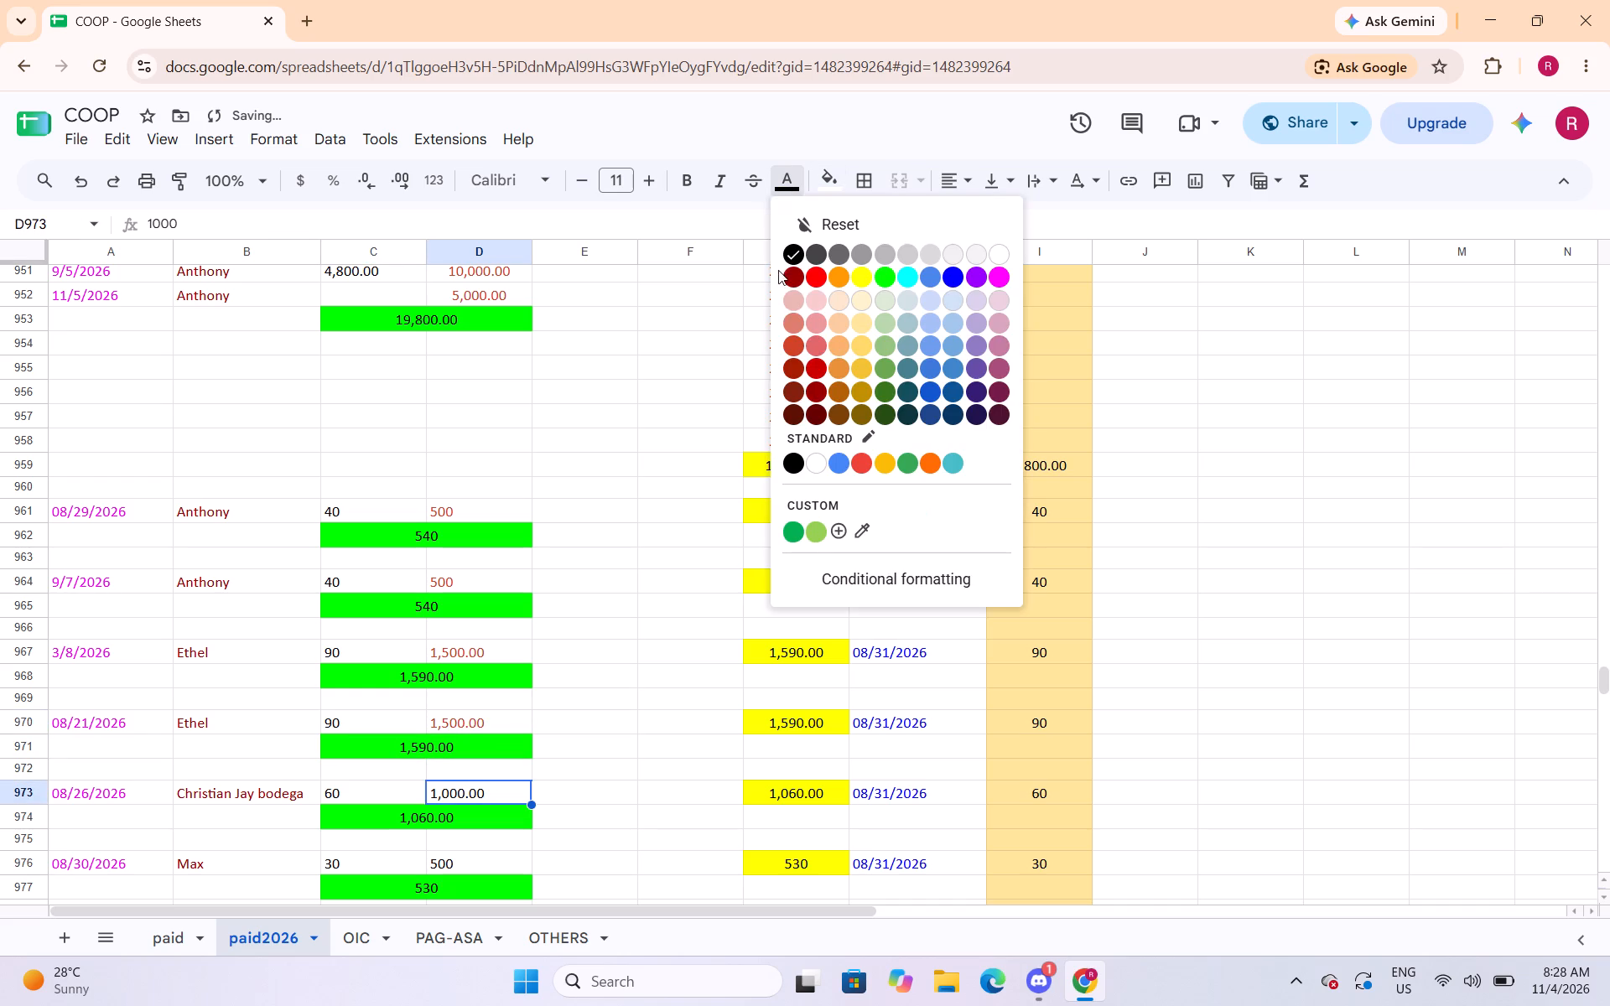
pyautogui.click(790, 340)
# Set the text of Max's 08/30/2026 capital in D976 to light red berry 1.
pyautogui.press('Down')
pyautogui.press('Down')
pyautogui.press('Down')
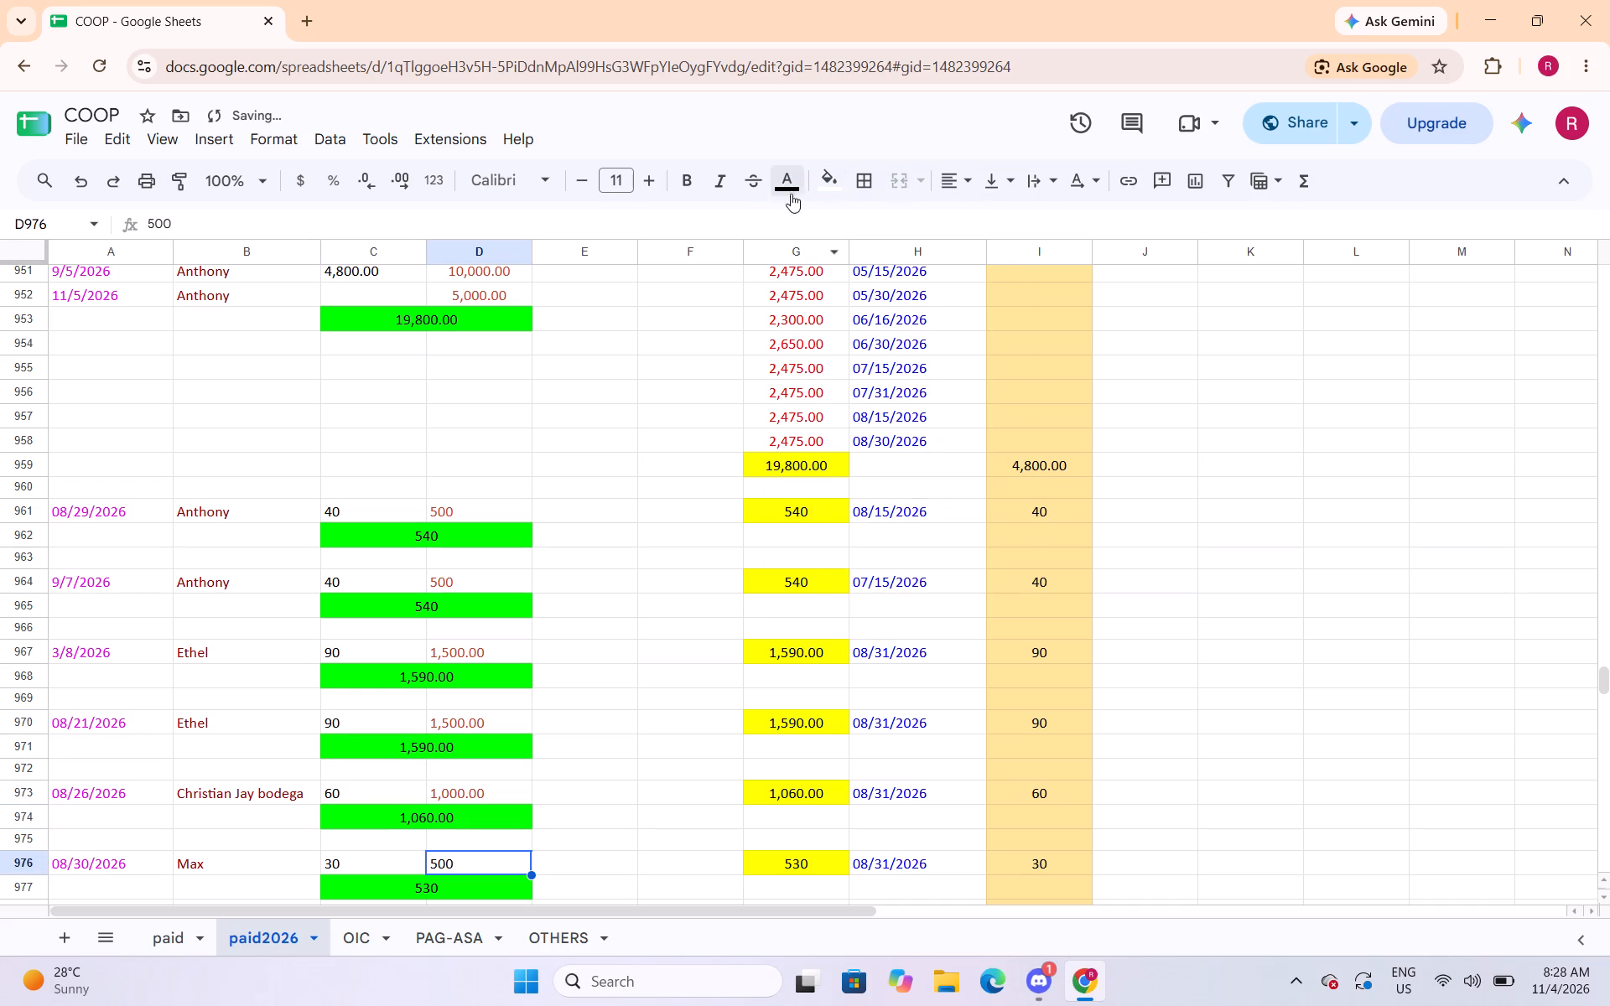
pyautogui.click(793, 189)
pyautogui.click(797, 348)
# Set the text of Rodel's capital in D979 to light red berry 1.
pyautogui.scroll(-5, 711, 355)
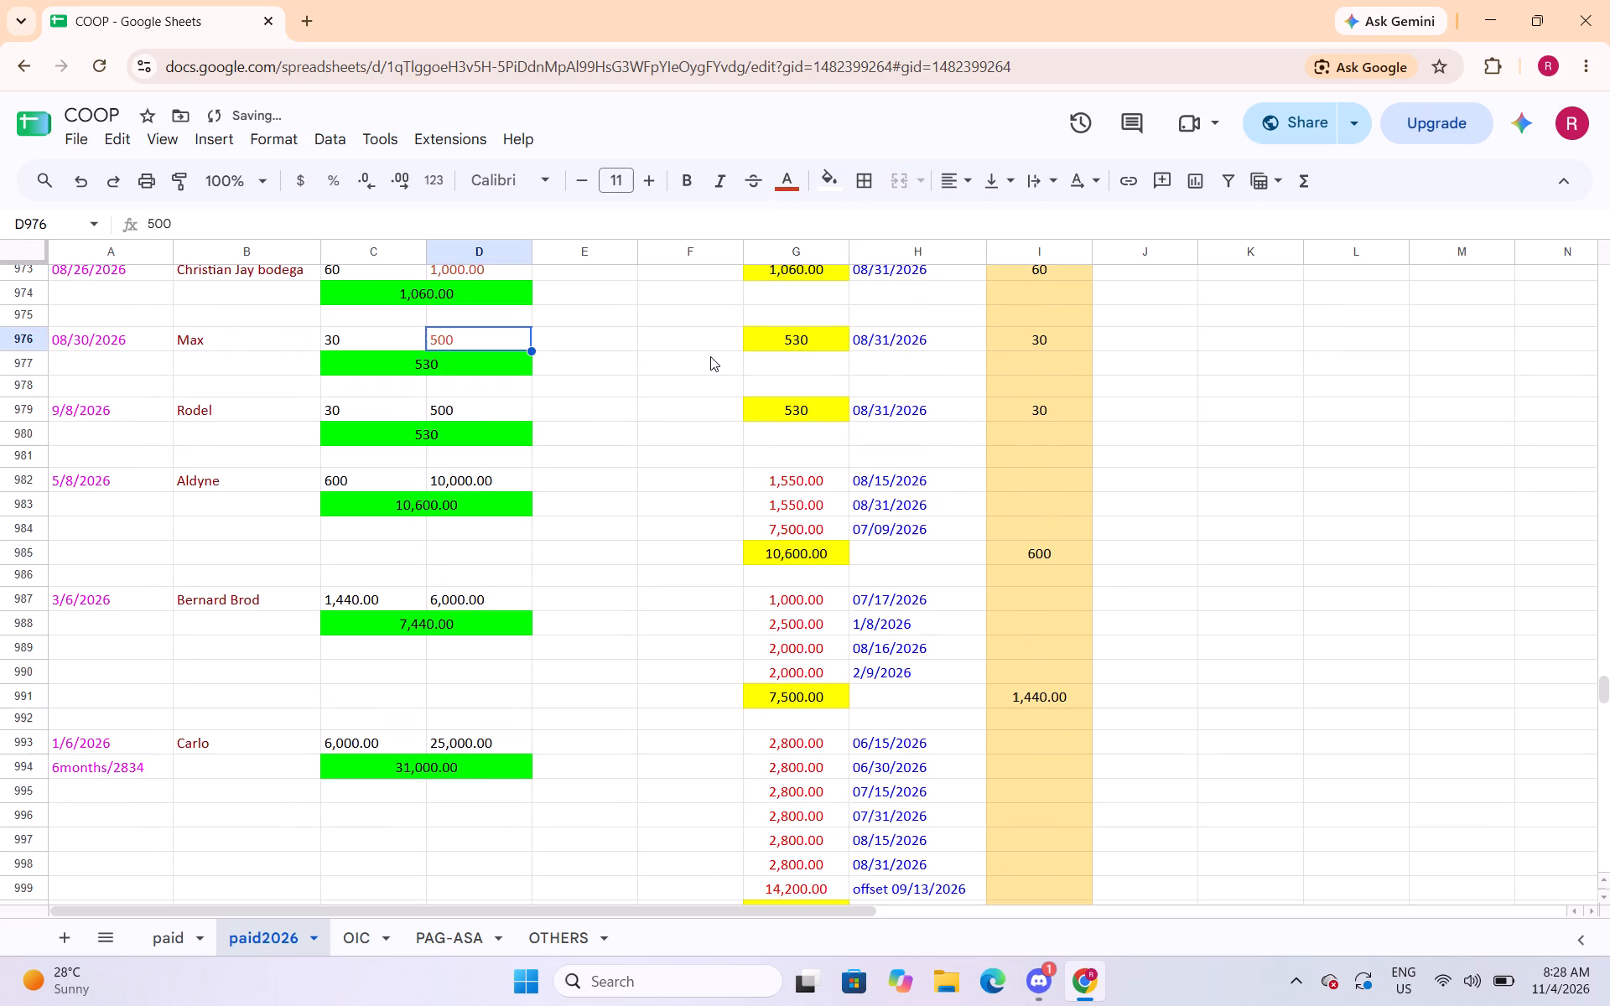
pyautogui.click(472, 412)
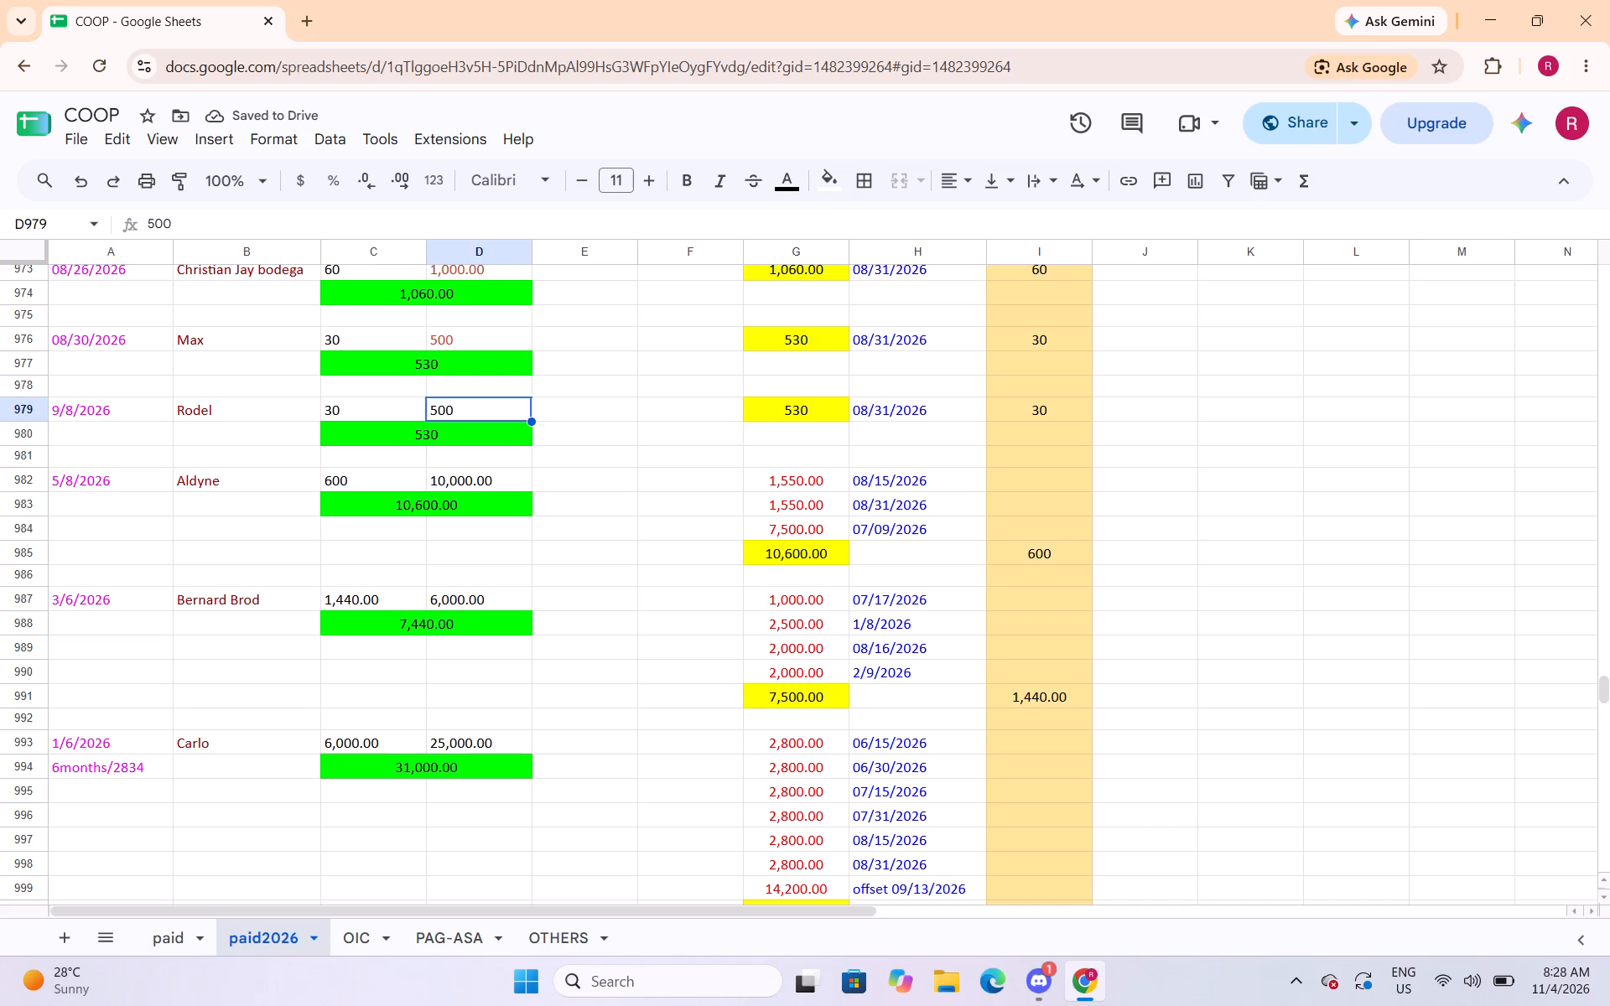
pyautogui.click(797, 189)
pyautogui.click(796, 340)
# Set the text of Aldyne's capital in D982 to light red berry 1.
pyautogui.press('Down')
pyautogui.press('Down')
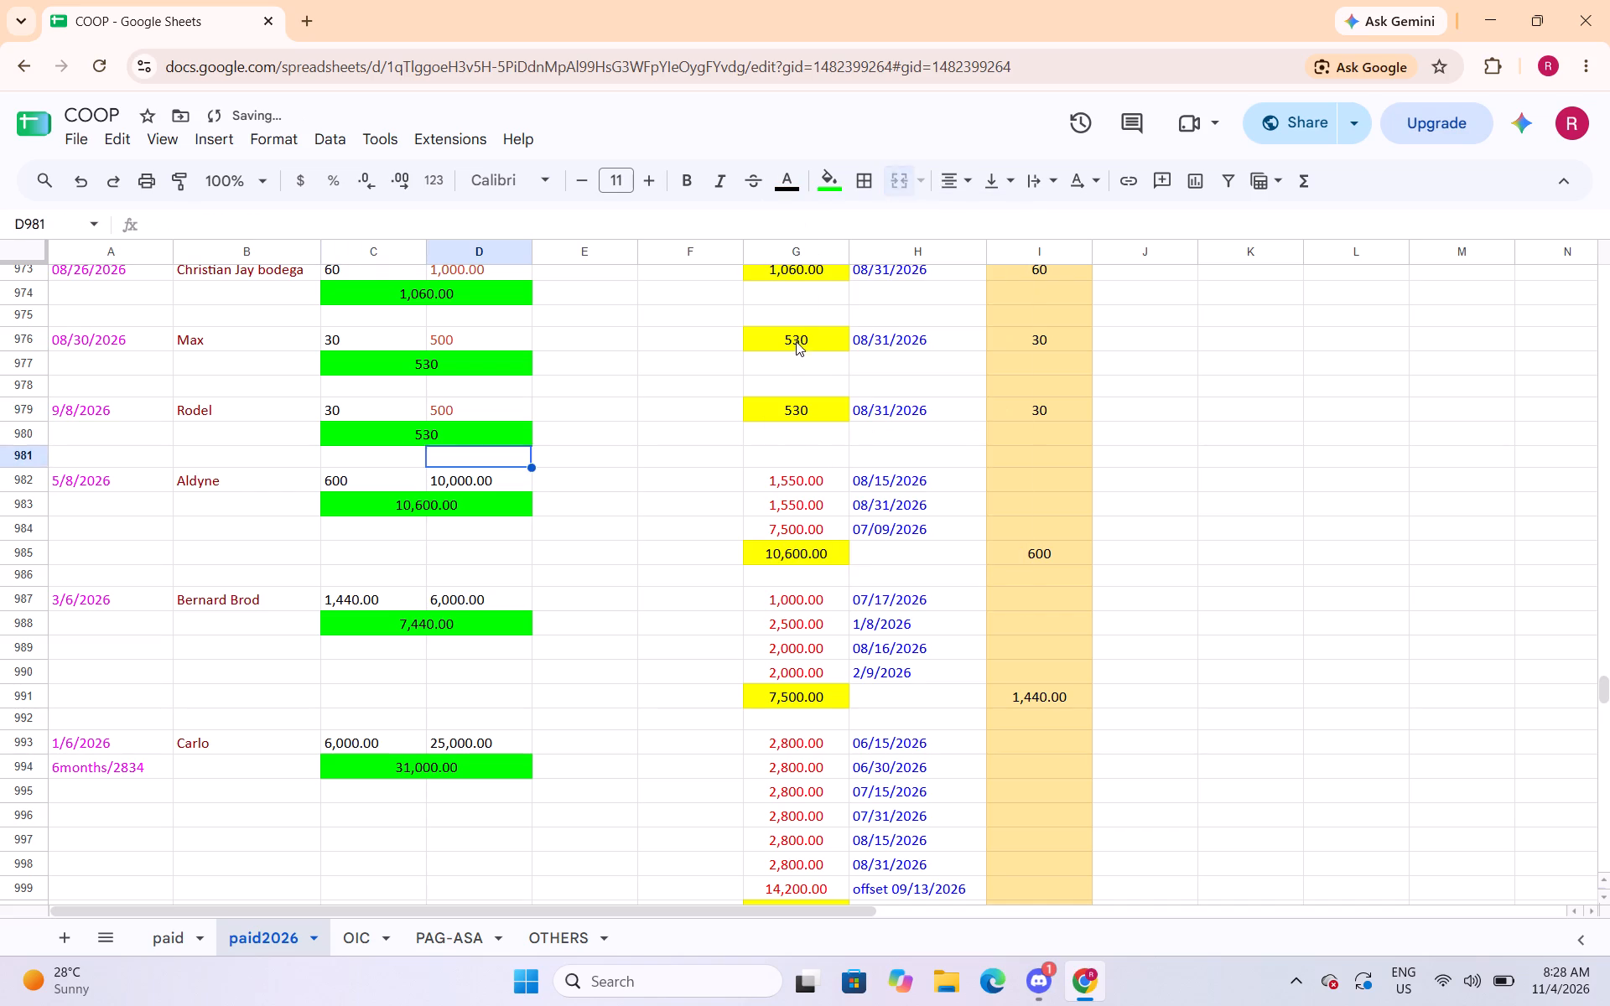
pyautogui.press('Down')
pyautogui.click(796, 173)
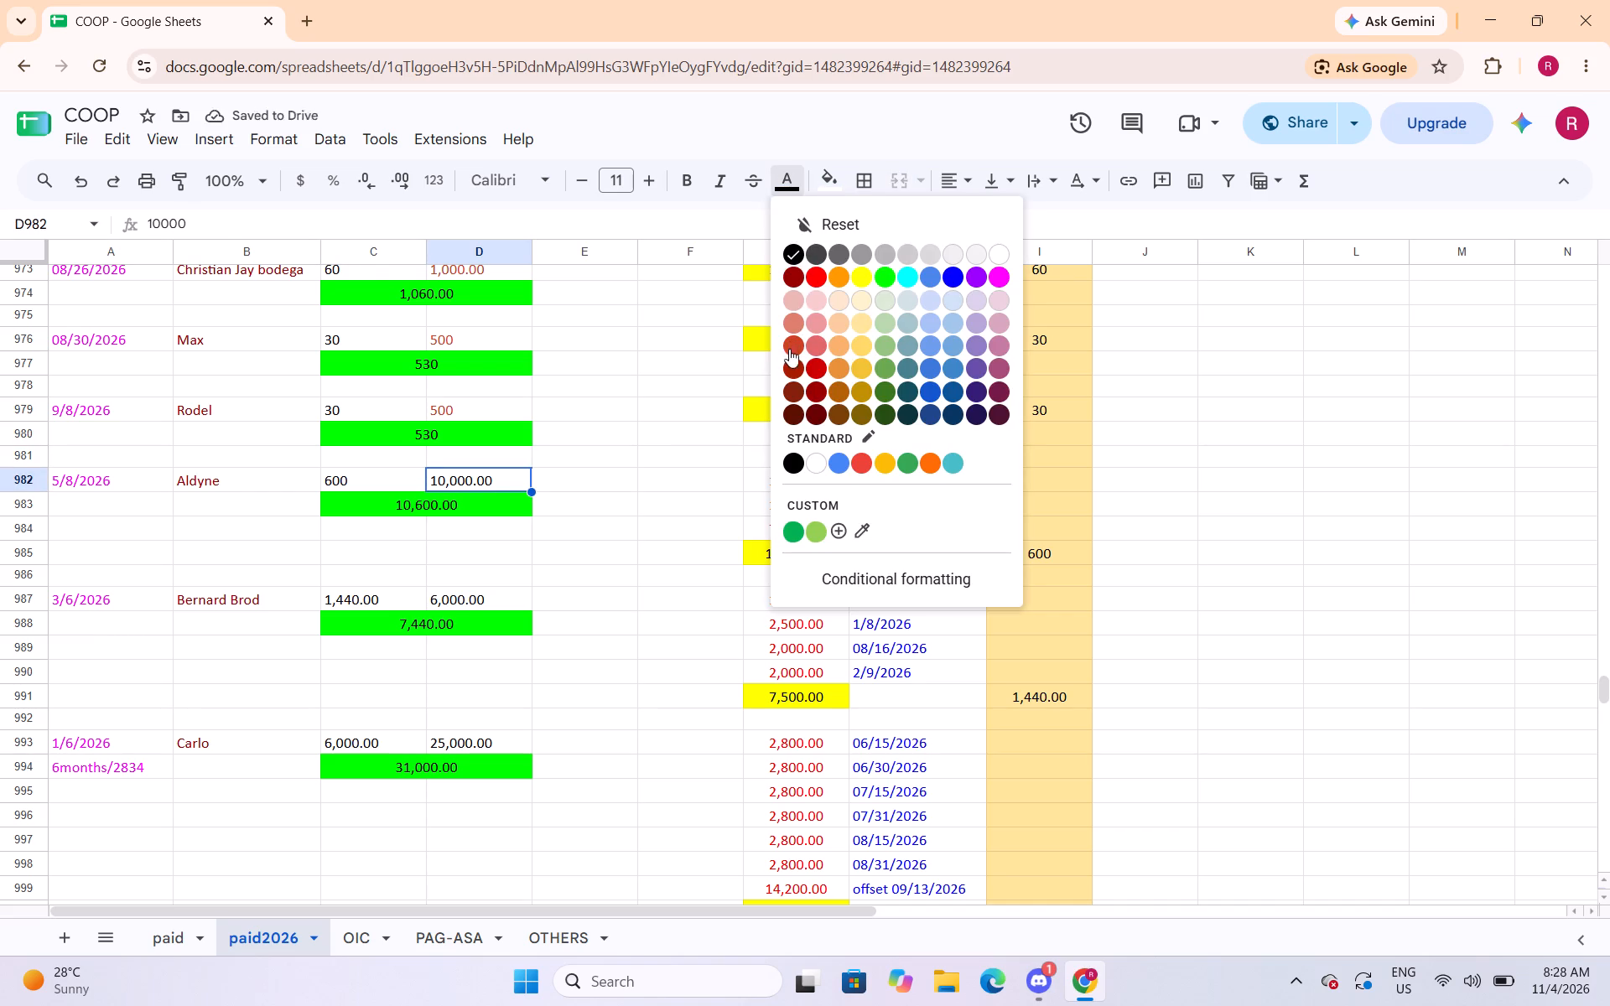
pyautogui.click(789, 349)
# Set the text of the 3/6/2026 record's capital in D987 to light red berry 1.
pyautogui.press('Down')
pyautogui.press('Down')
pyautogui.press('Down')
pyautogui.press('Down')
pyautogui.press('Down')
pyautogui.click(801, 180)
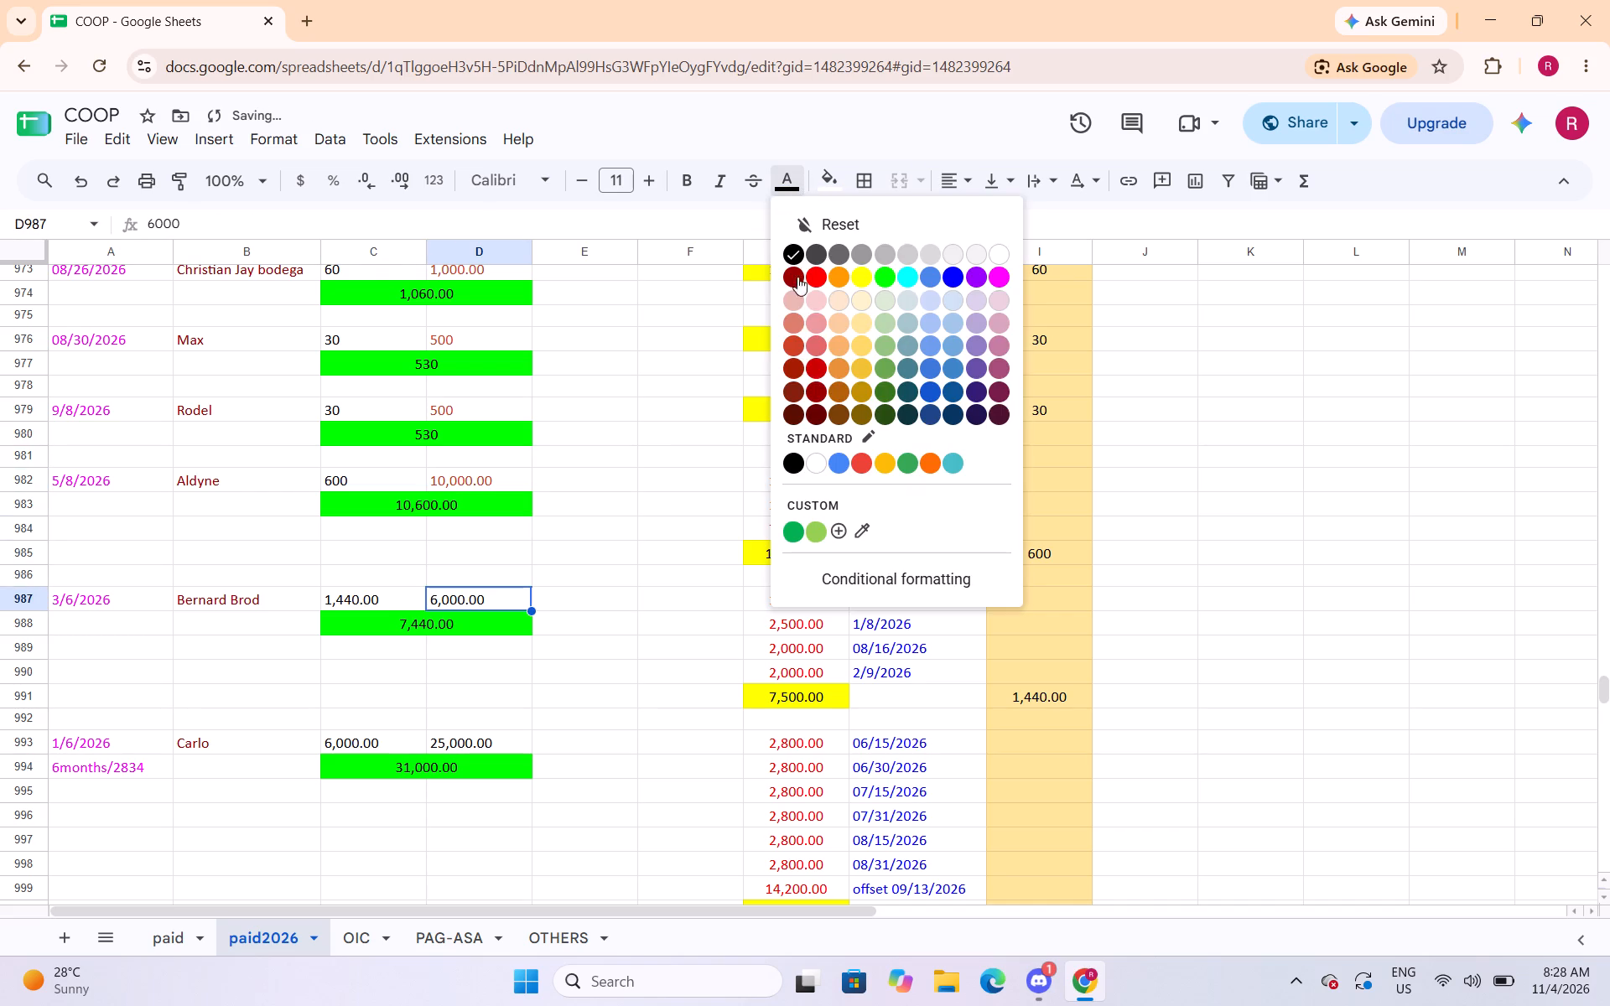
pyautogui.click(795, 350)
# Set the text of Carlo's capital in D993 to light red berry 1.
pyautogui.press('Down')
pyautogui.press('Down')
pyautogui.press('Down')
pyautogui.press('Down')
pyautogui.press('Down')
pyautogui.press('Down')
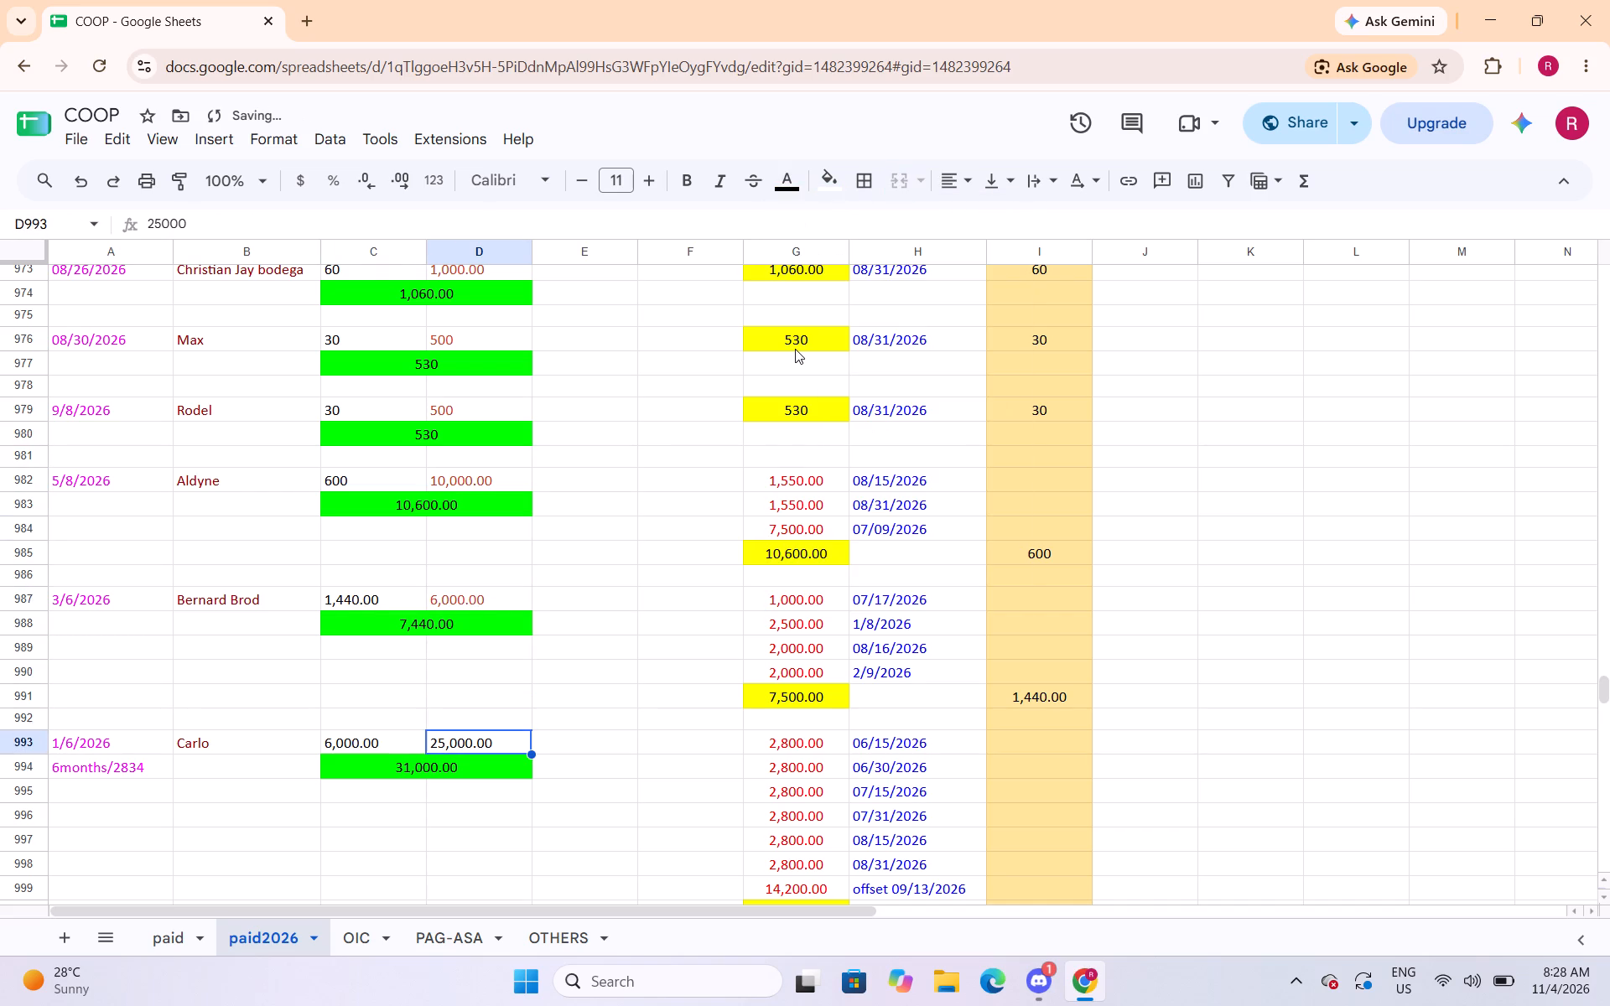
pyautogui.click(796, 189)
pyautogui.click(797, 342)
# Set the text of Reno's two capital amounts in D1002:D1003 to light red berry 1.
pyautogui.scroll(-6, 641, 480)
pyautogui.scroll(3, 646, 461)
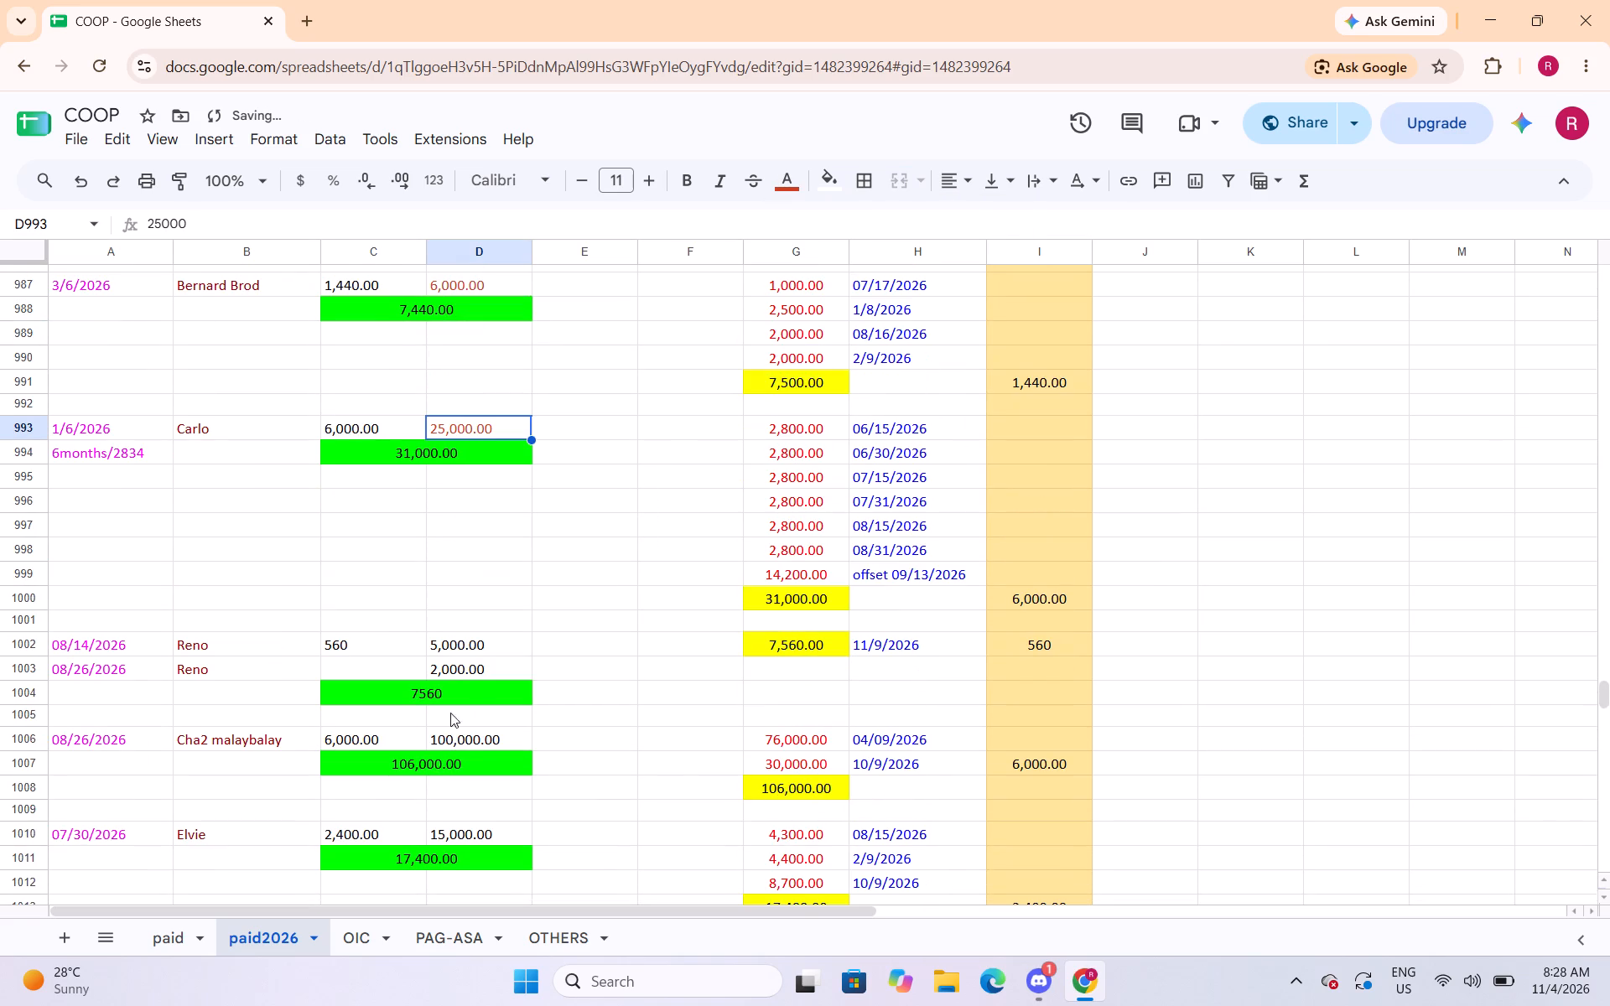
pyautogui.moveTo(470, 648); pyautogui.dragTo(469, 659)
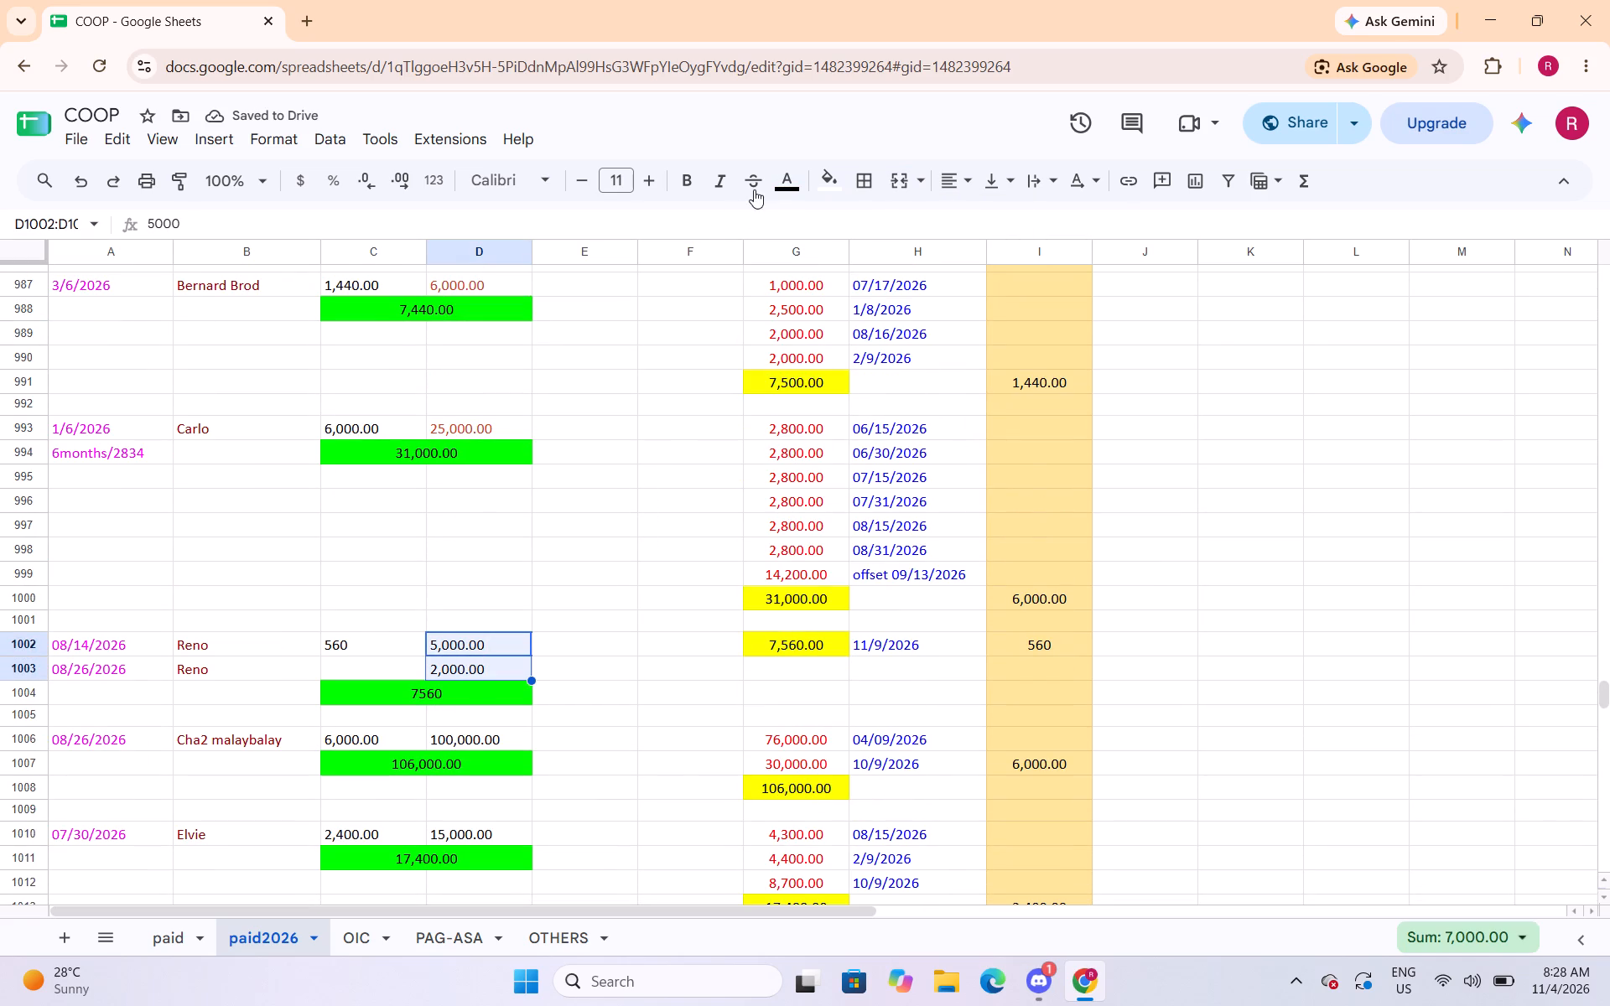
pyautogui.click(788, 184)
pyautogui.click(792, 338)
# Set the text of Cha2 malaybalay's capital in D1006 to light red berry 1.
pyautogui.press('Down')
pyautogui.press('Down')
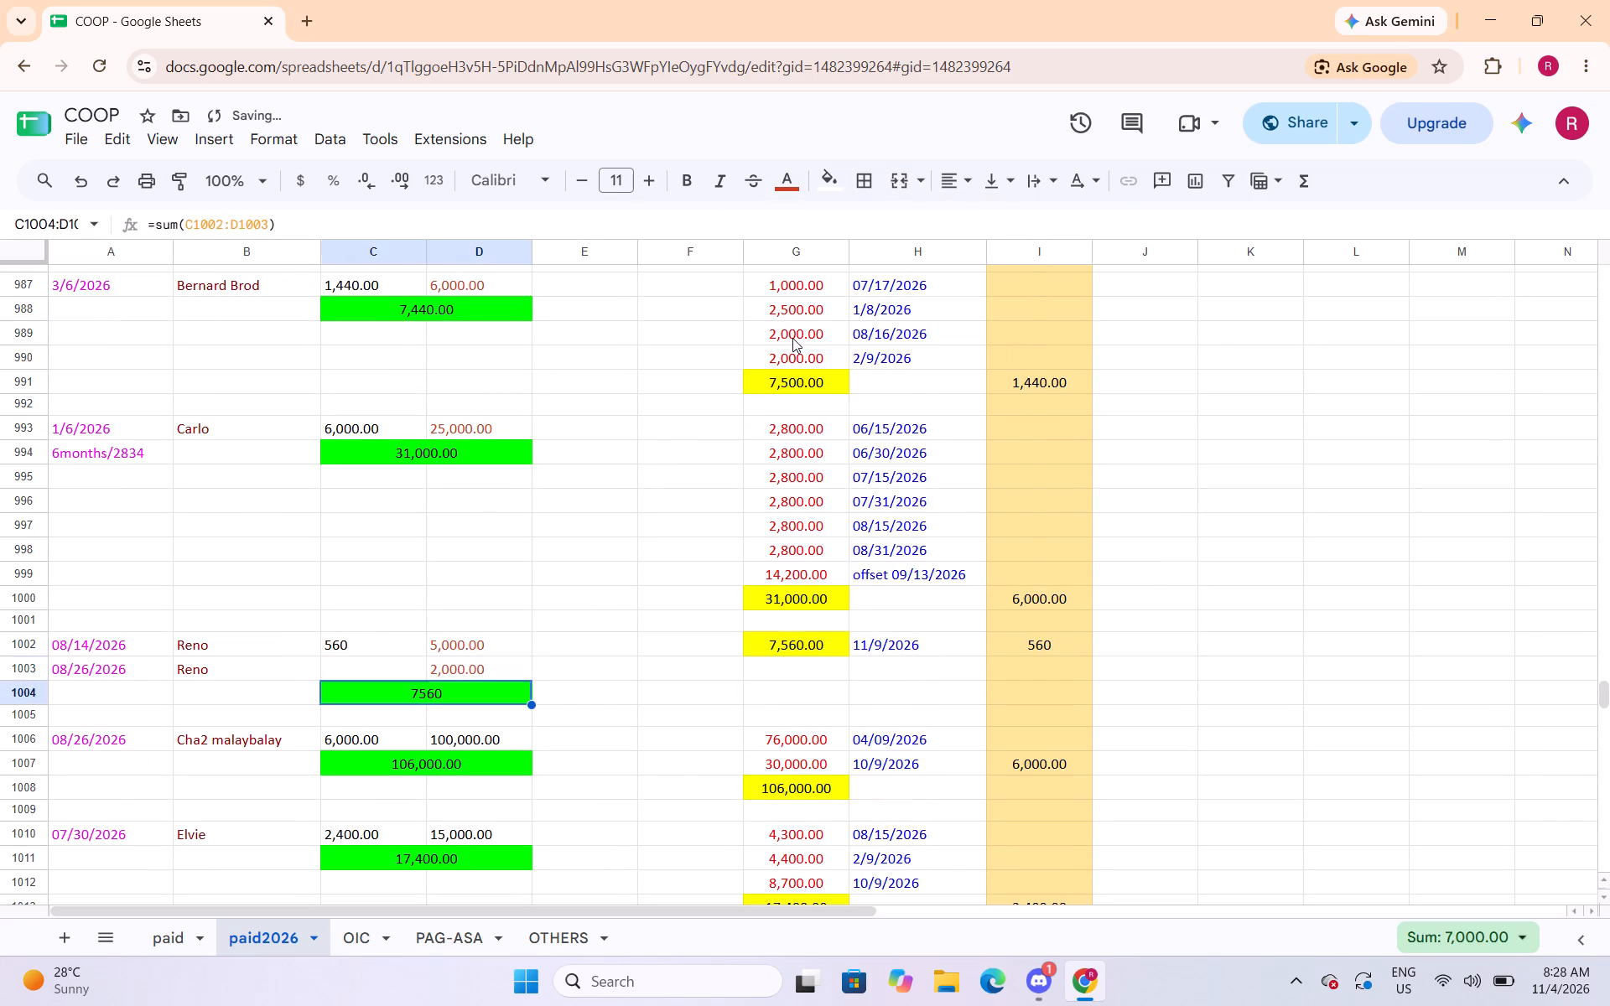
pyautogui.press('Down')
pyautogui.press('Down')
pyautogui.click(787, 184)
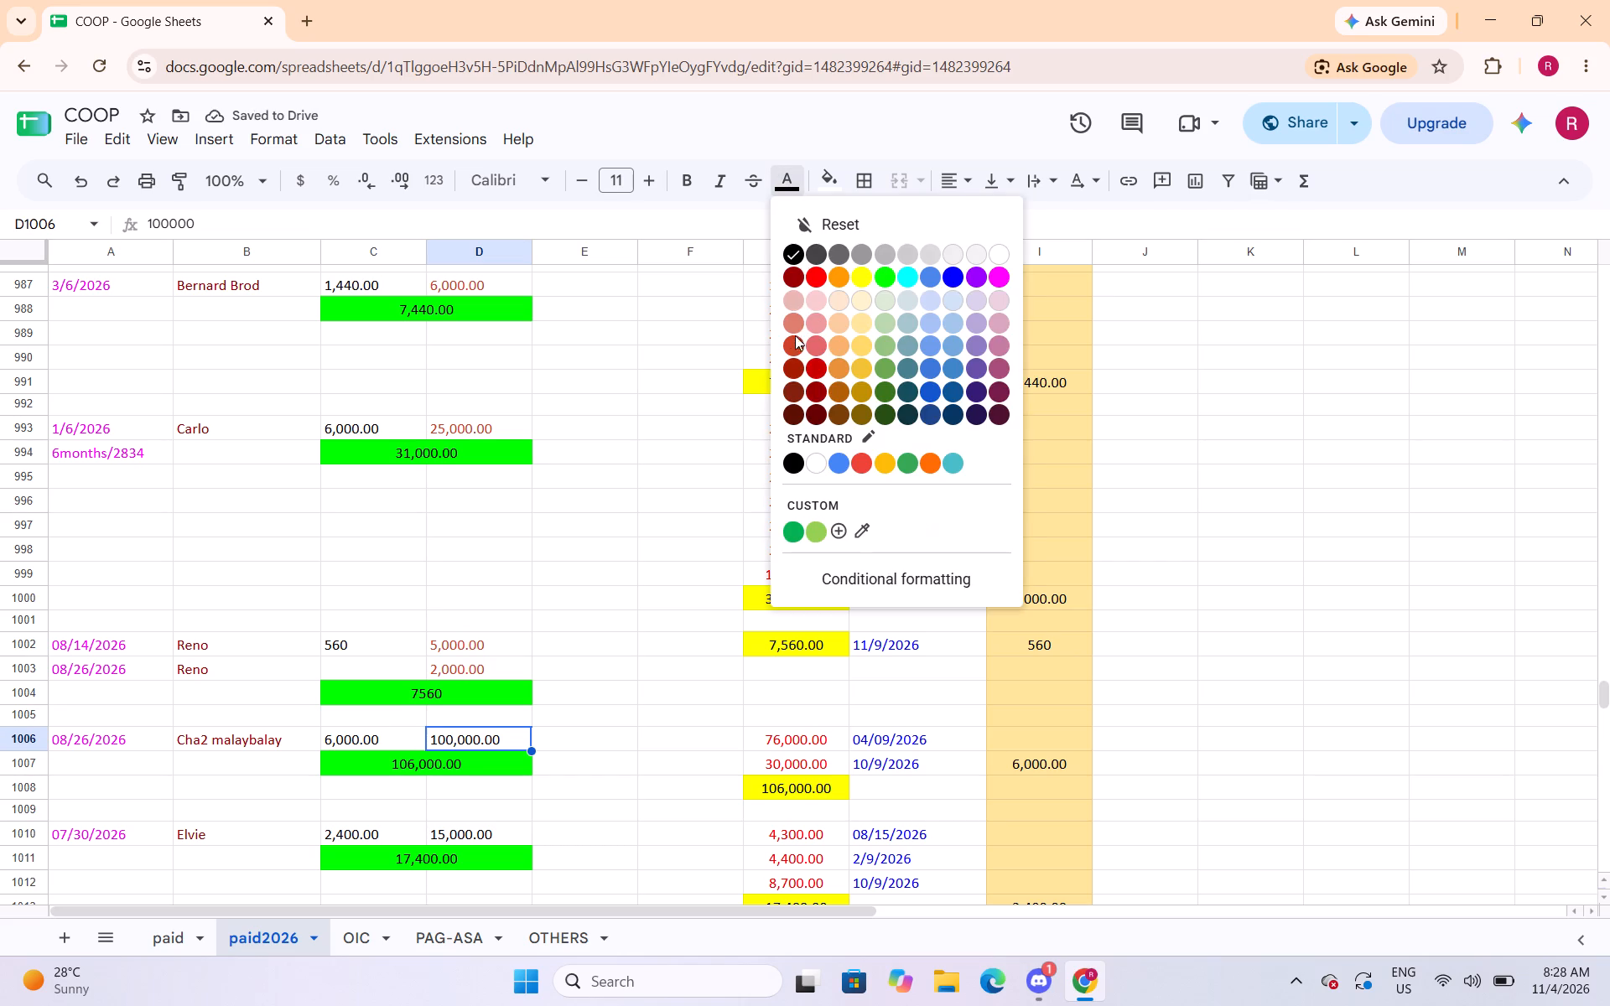
pyautogui.click(794, 340)
# Set the text of Elvie's capital in D1010 to light red berry 1.
pyautogui.press('Down')
pyautogui.press('Down')
pyautogui.press('Down')
pyautogui.press('Down')
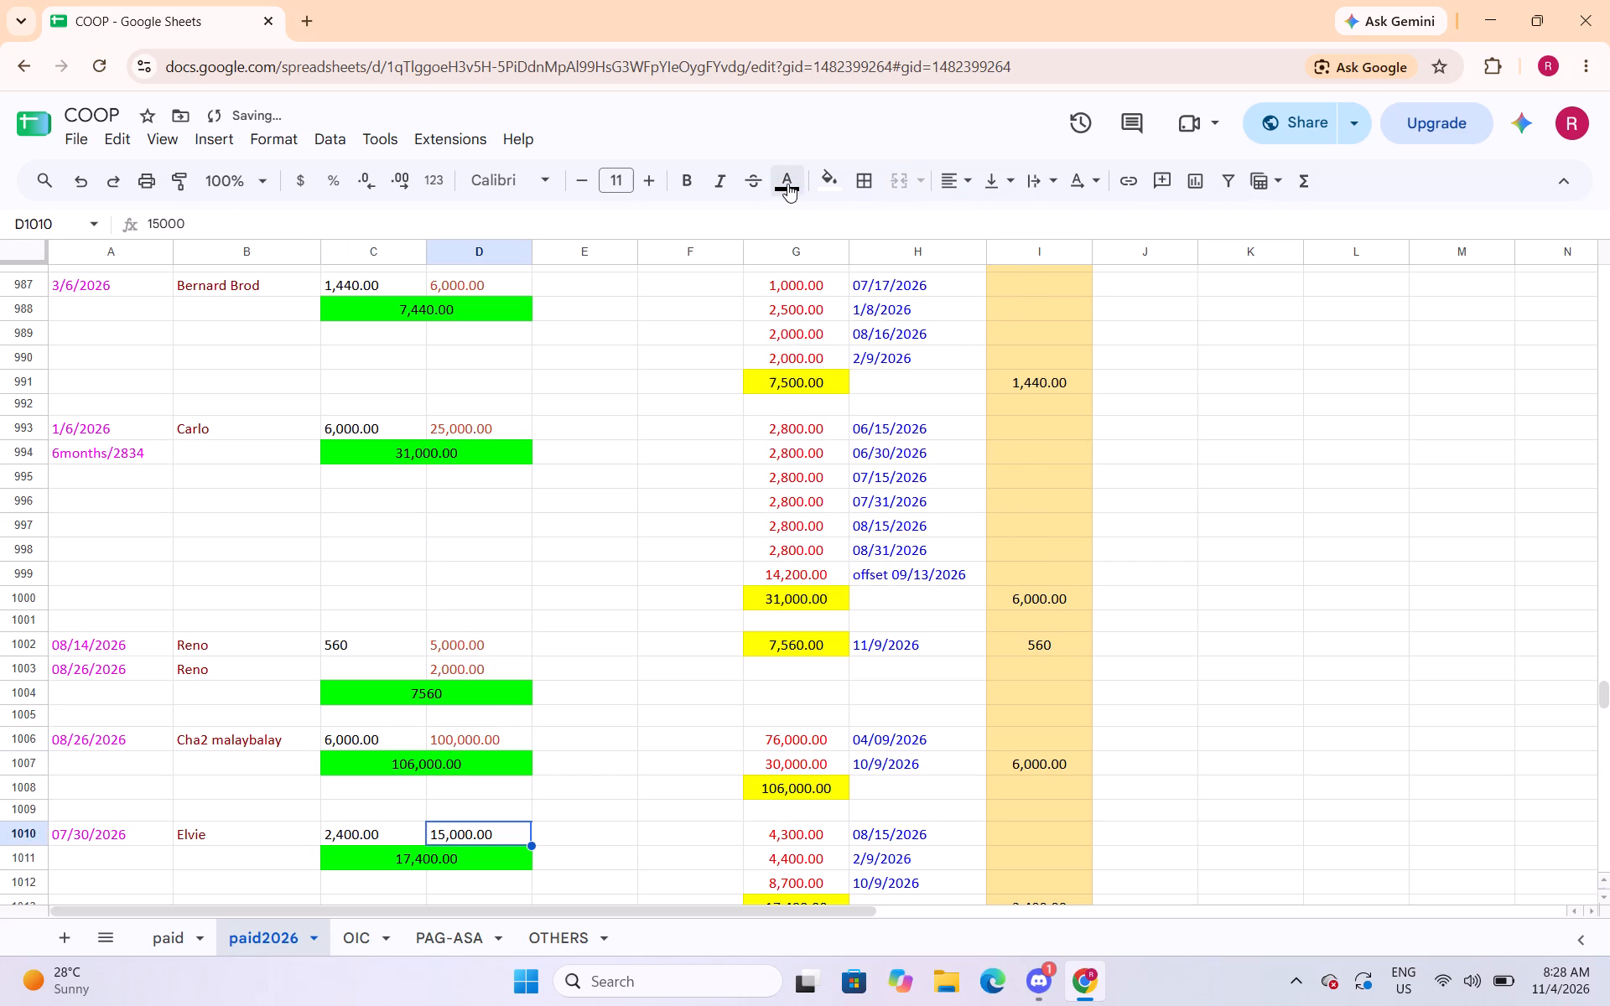
pyautogui.click(787, 184)
pyautogui.click(797, 343)
# Set the text of Magto's capital in D1015 to light red berry 1.
pyautogui.press('Down')
pyautogui.press('Down')
pyautogui.press('Down')
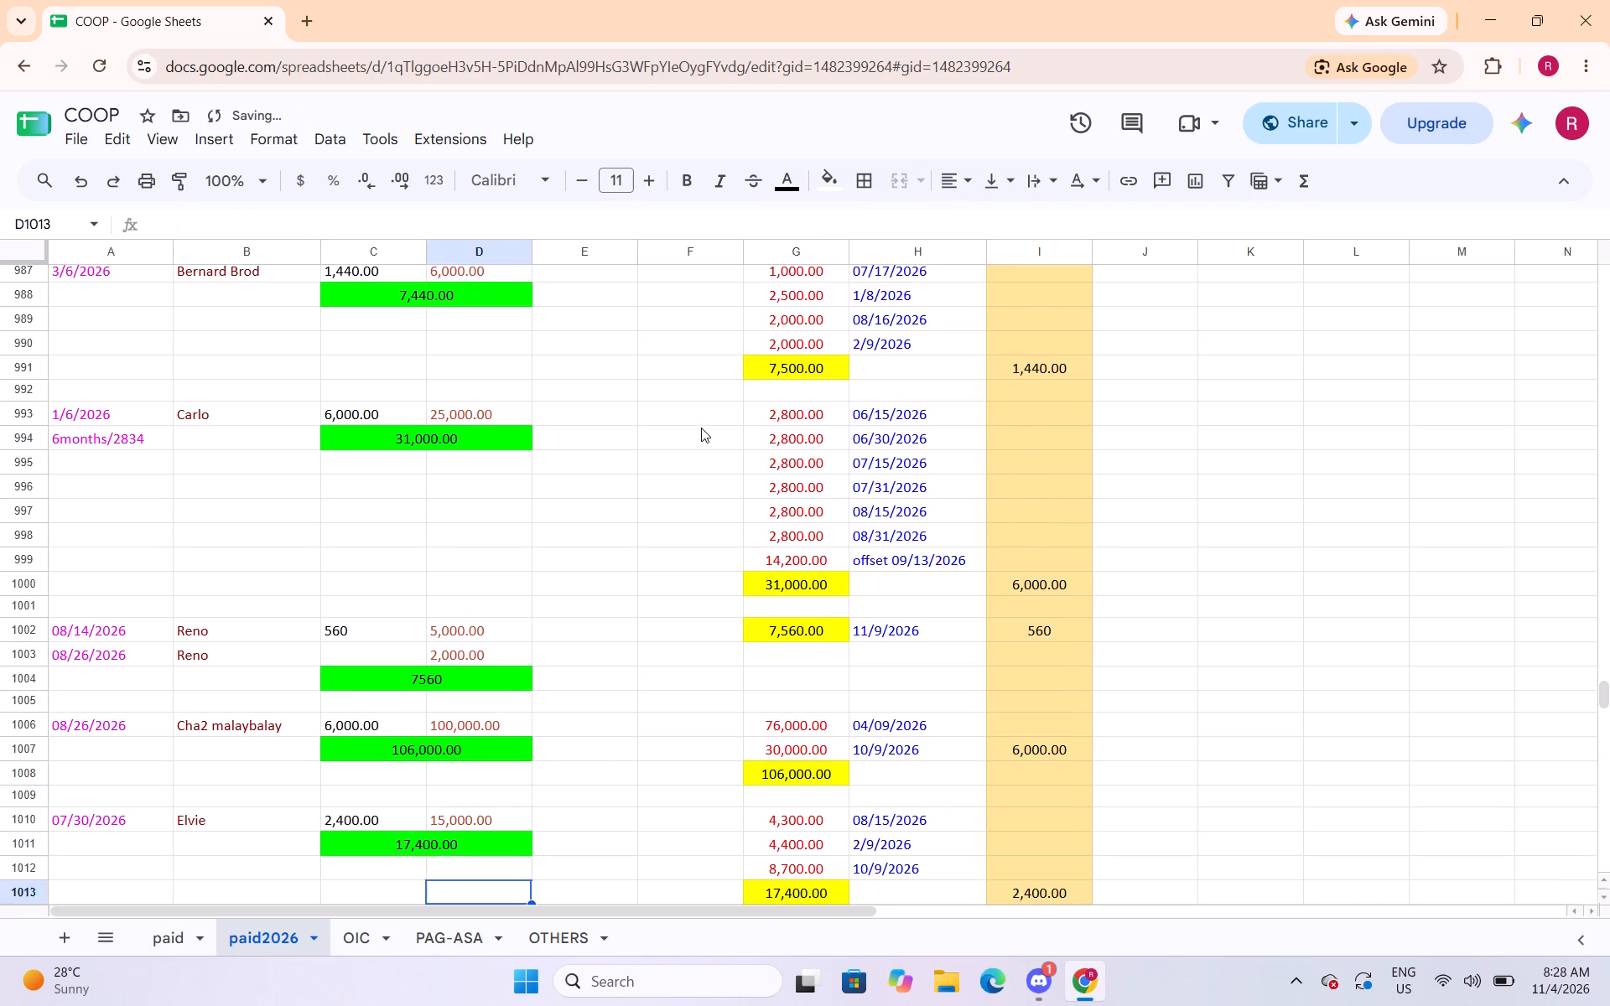
pyautogui.scroll(-3, 701, 430)
pyautogui.press('Down')
pyautogui.press('Down')
pyautogui.click(782, 186)
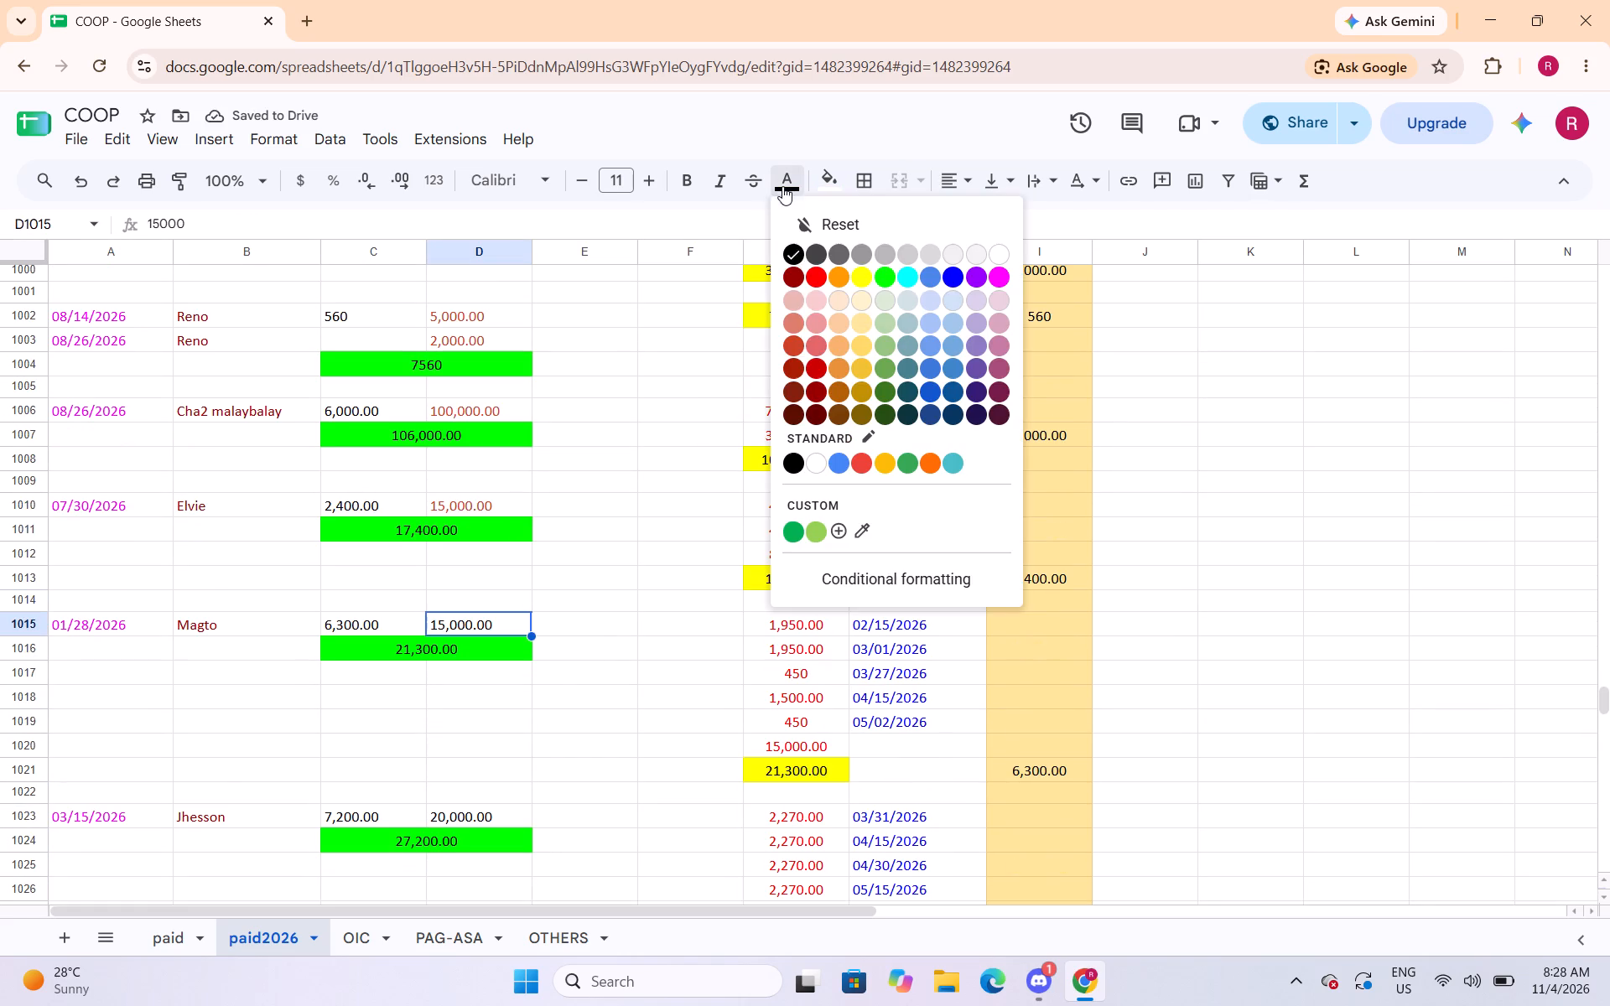
pyautogui.click(791, 347)
# Set the text of Jhesson's capital in D1023 to light red berry 1.
pyautogui.press('Down')
pyautogui.press('Down')
pyautogui.press('Down')
pyautogui.press('Down')
pyautogui.press('Down')
pyautogui.press('Down')
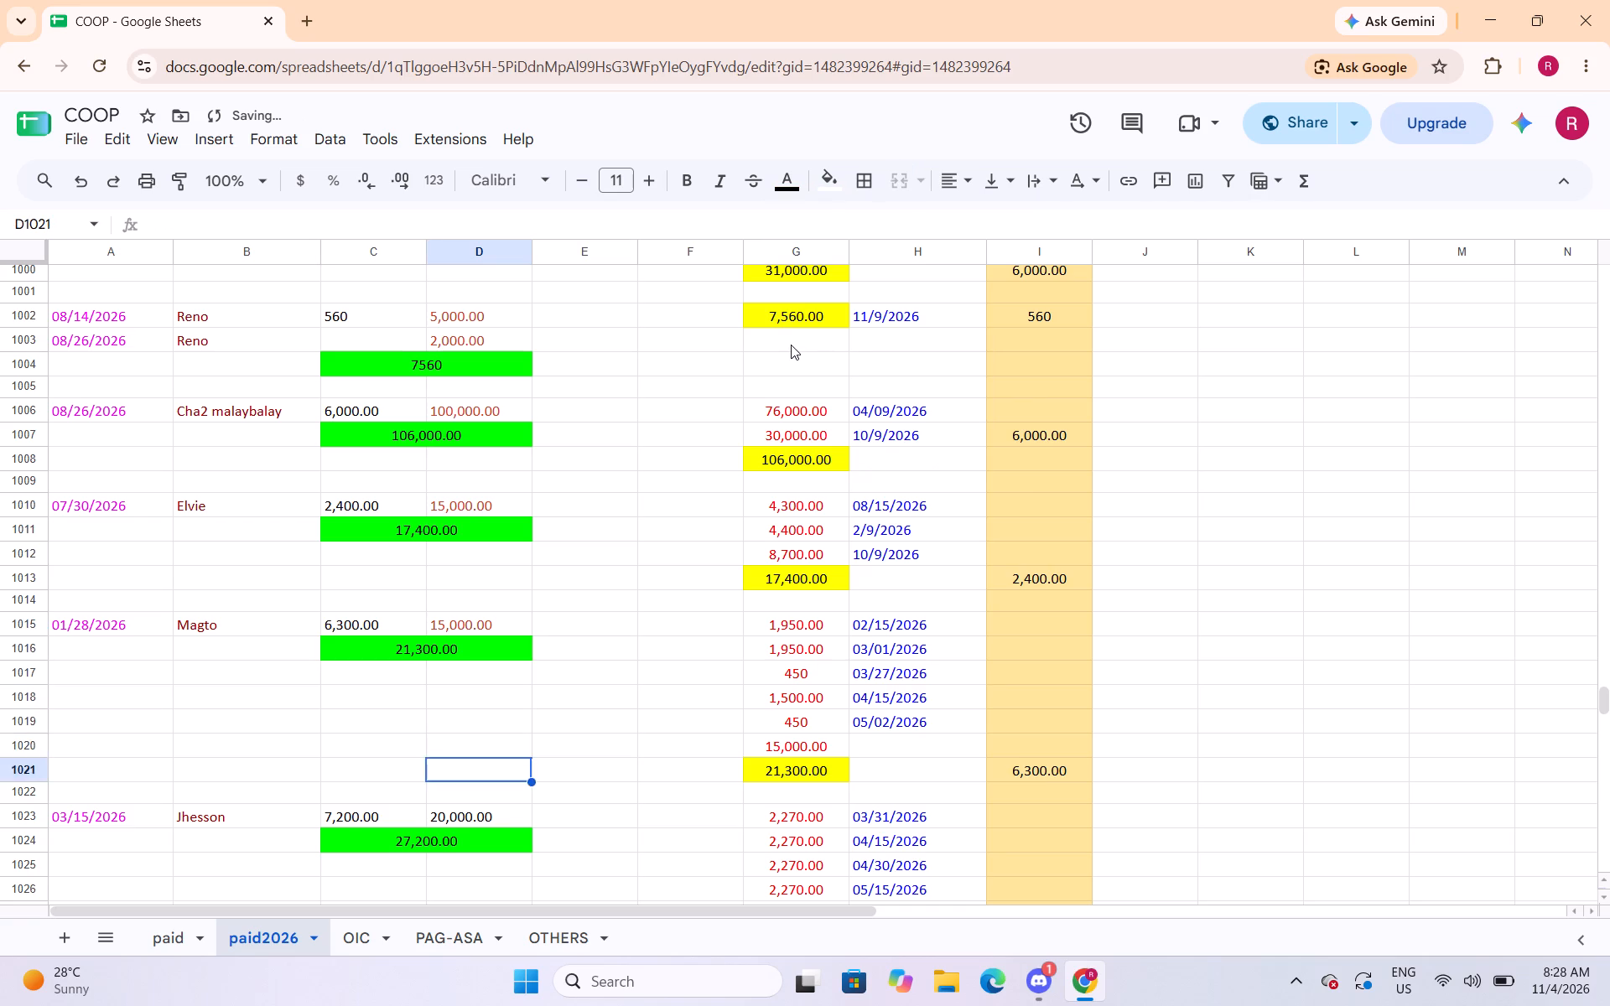
pyautogui.press('Down')
pyautogui.press('Down')
pyautogui.click(785, 190)
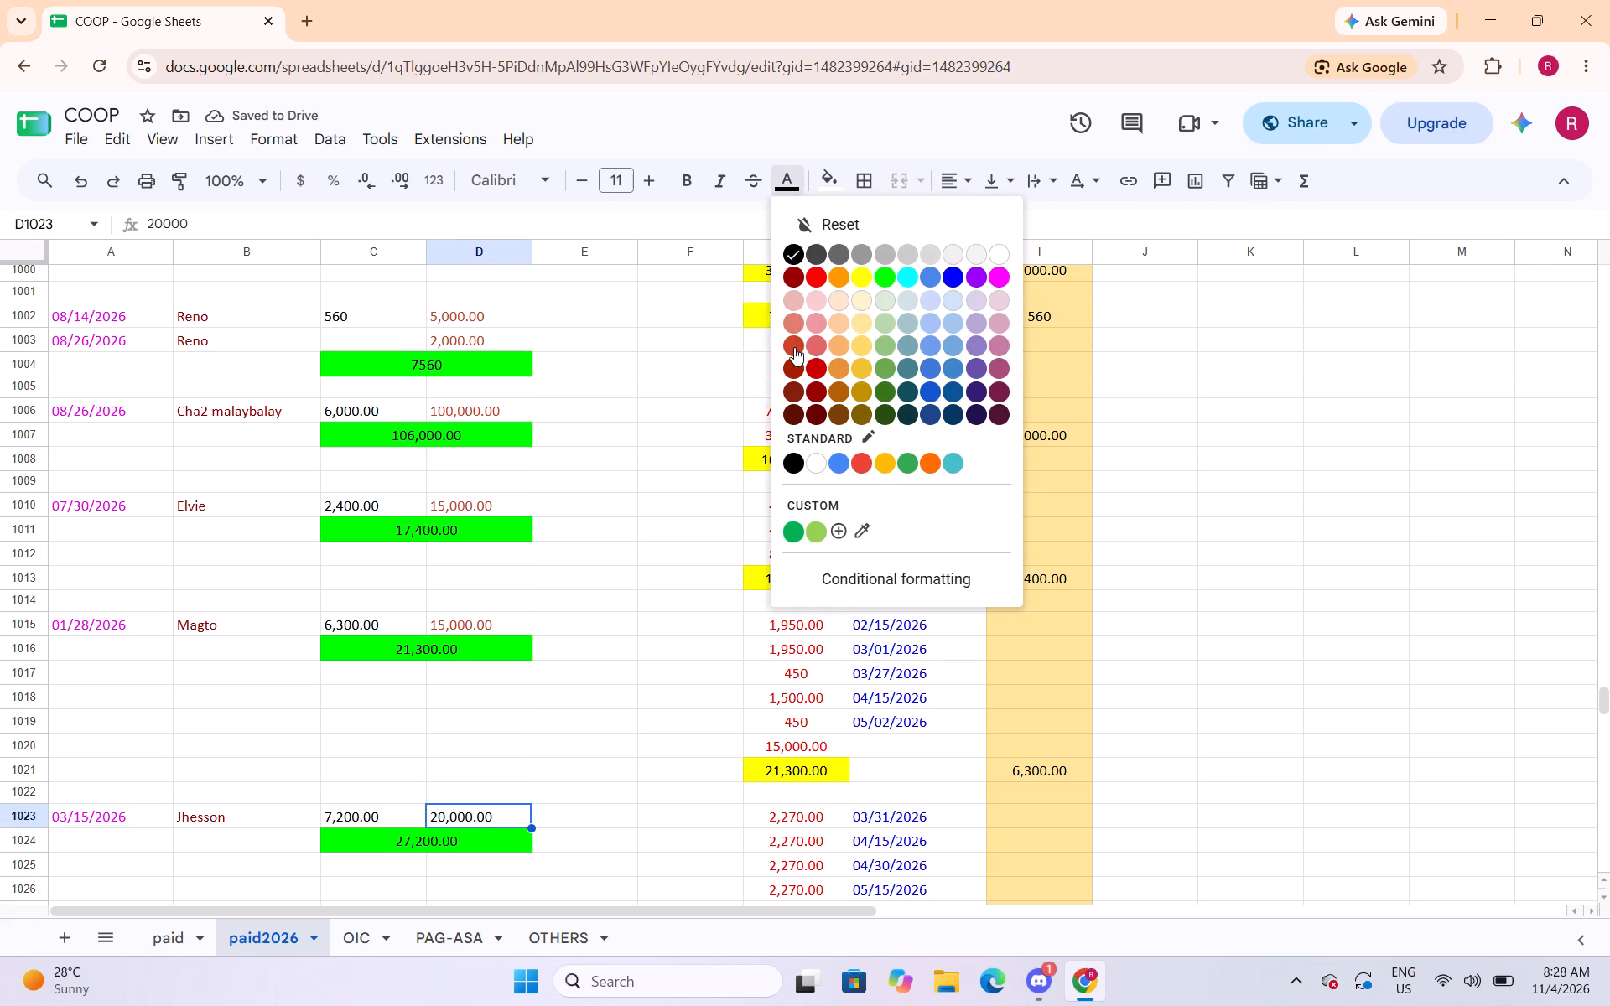
pyautogui.click(794, 347)
# Set the text of Max's 10/9/2026 capital in D1037 to light red berry 1.
pyautogui.press('Down')
pyautogui.press('Down')
pyautogui.press('Down')
pyautogui.scroll(-5, 719, 450)
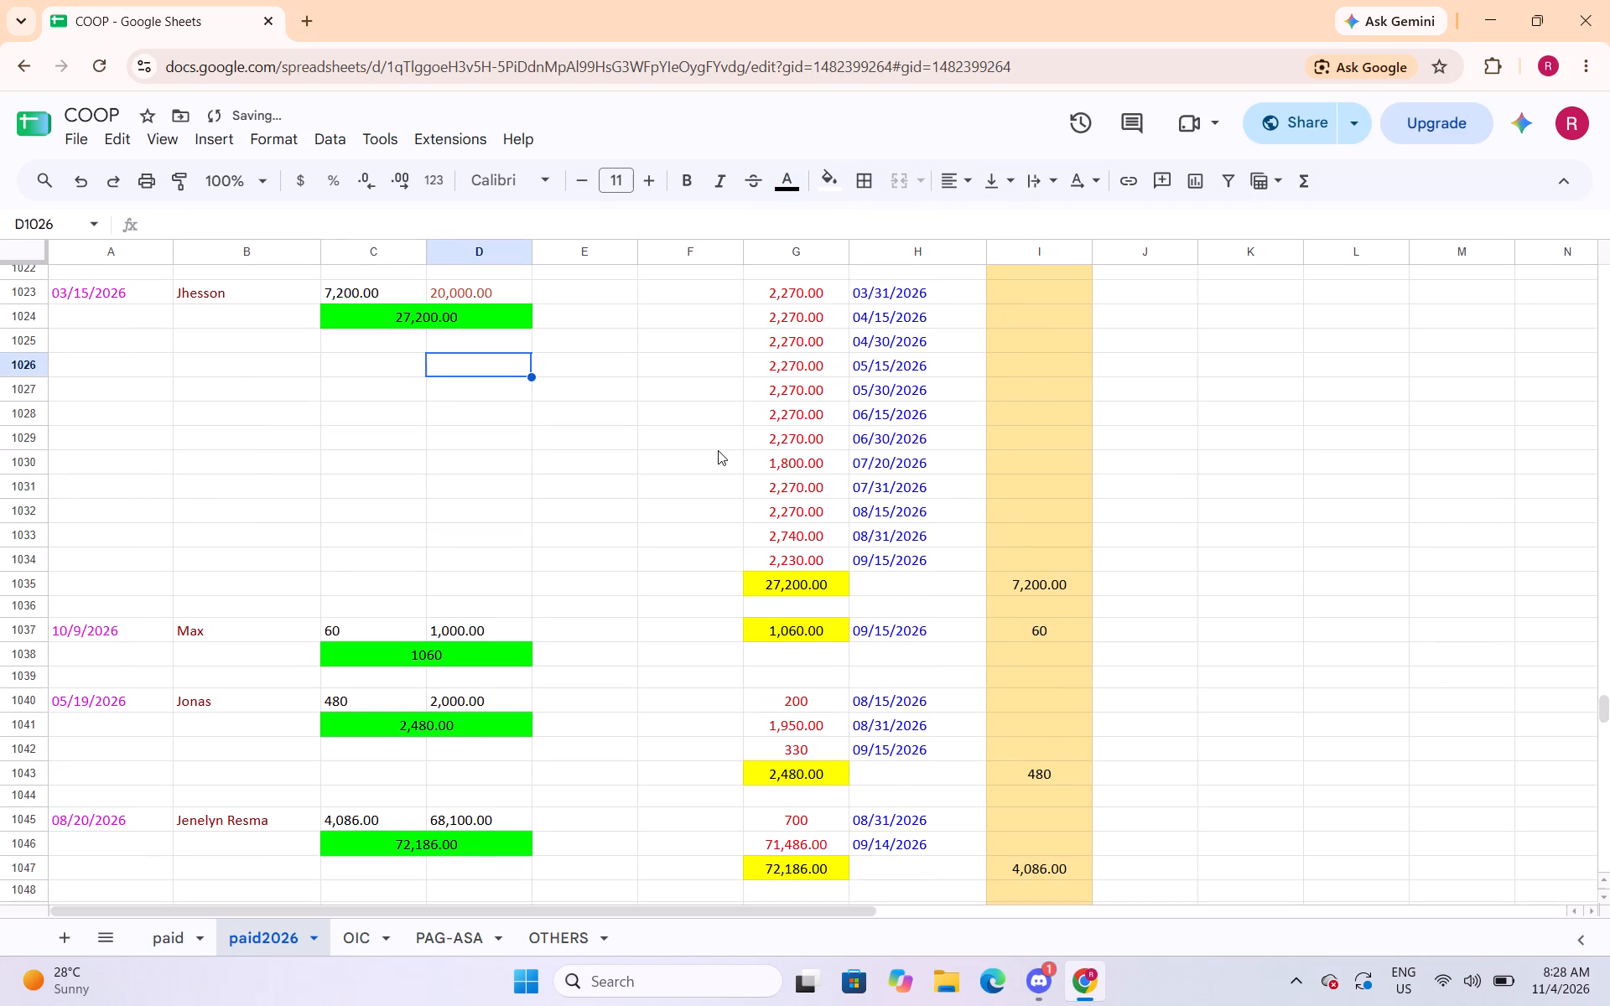
pyautogui.press('Down')
pyautogui.press('Down')
pyautogui.press('Down')
pyautogui.click(518, 631)
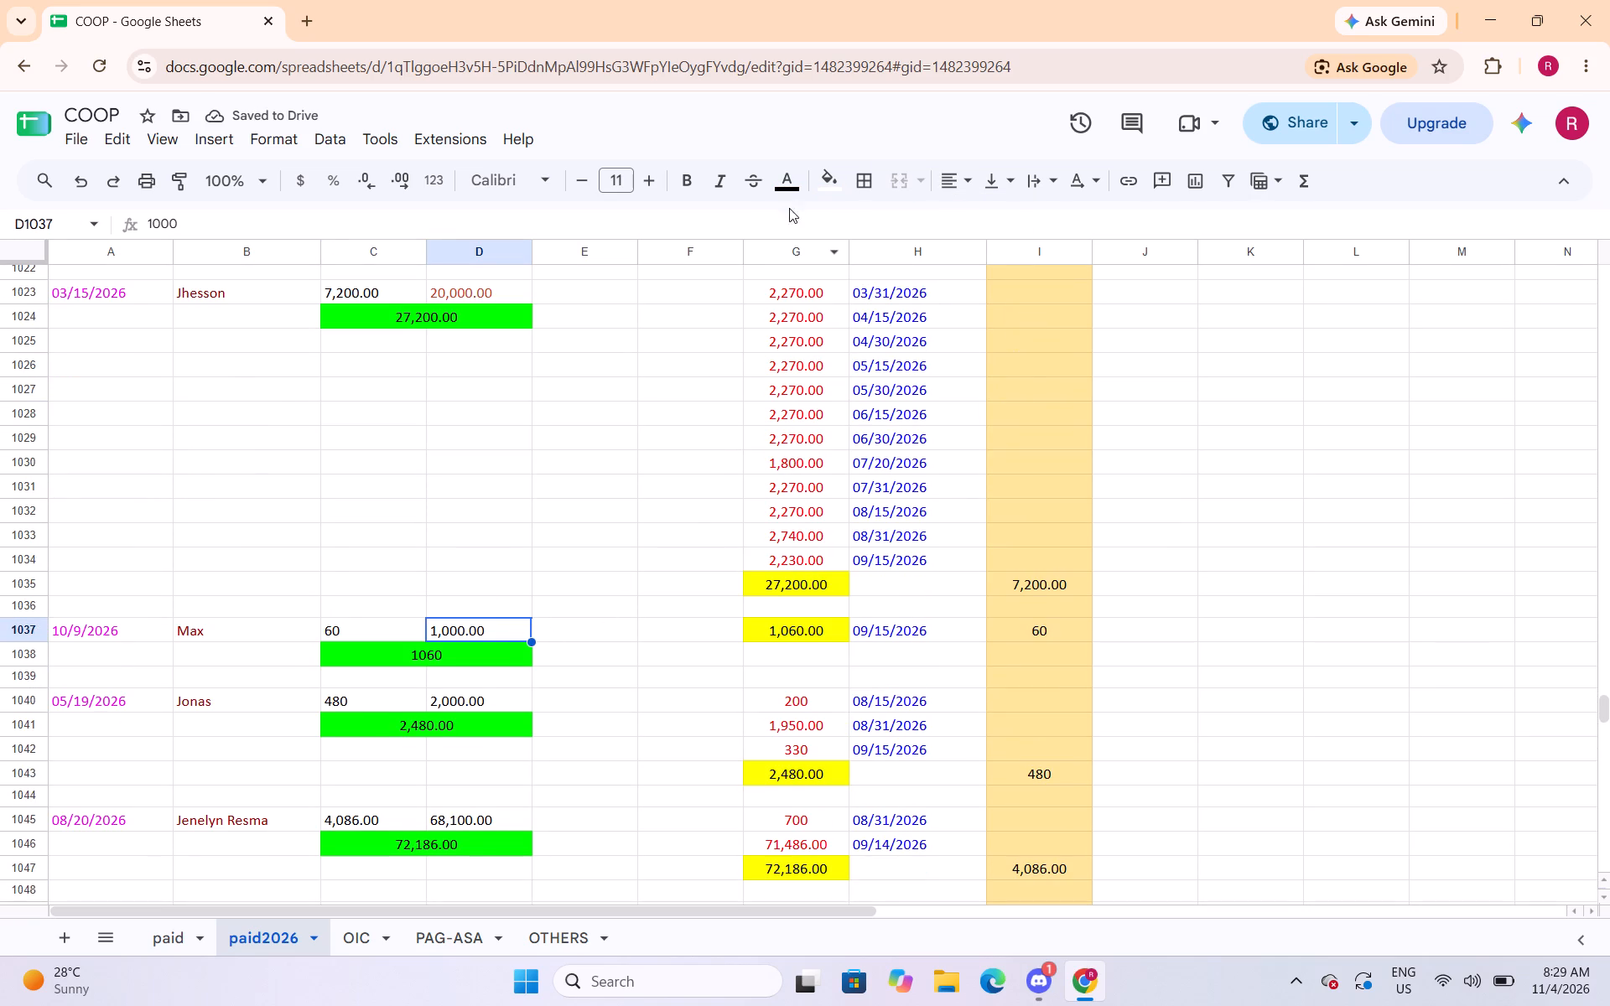
pyautogui.click(789, 196)
pyautogui.click(792, 340)
# Set the text of Jonas's 05/19/2026 capital in D1040 to light red berry 1.
pyautogui.press('Down')
pyautogui.press('Down')
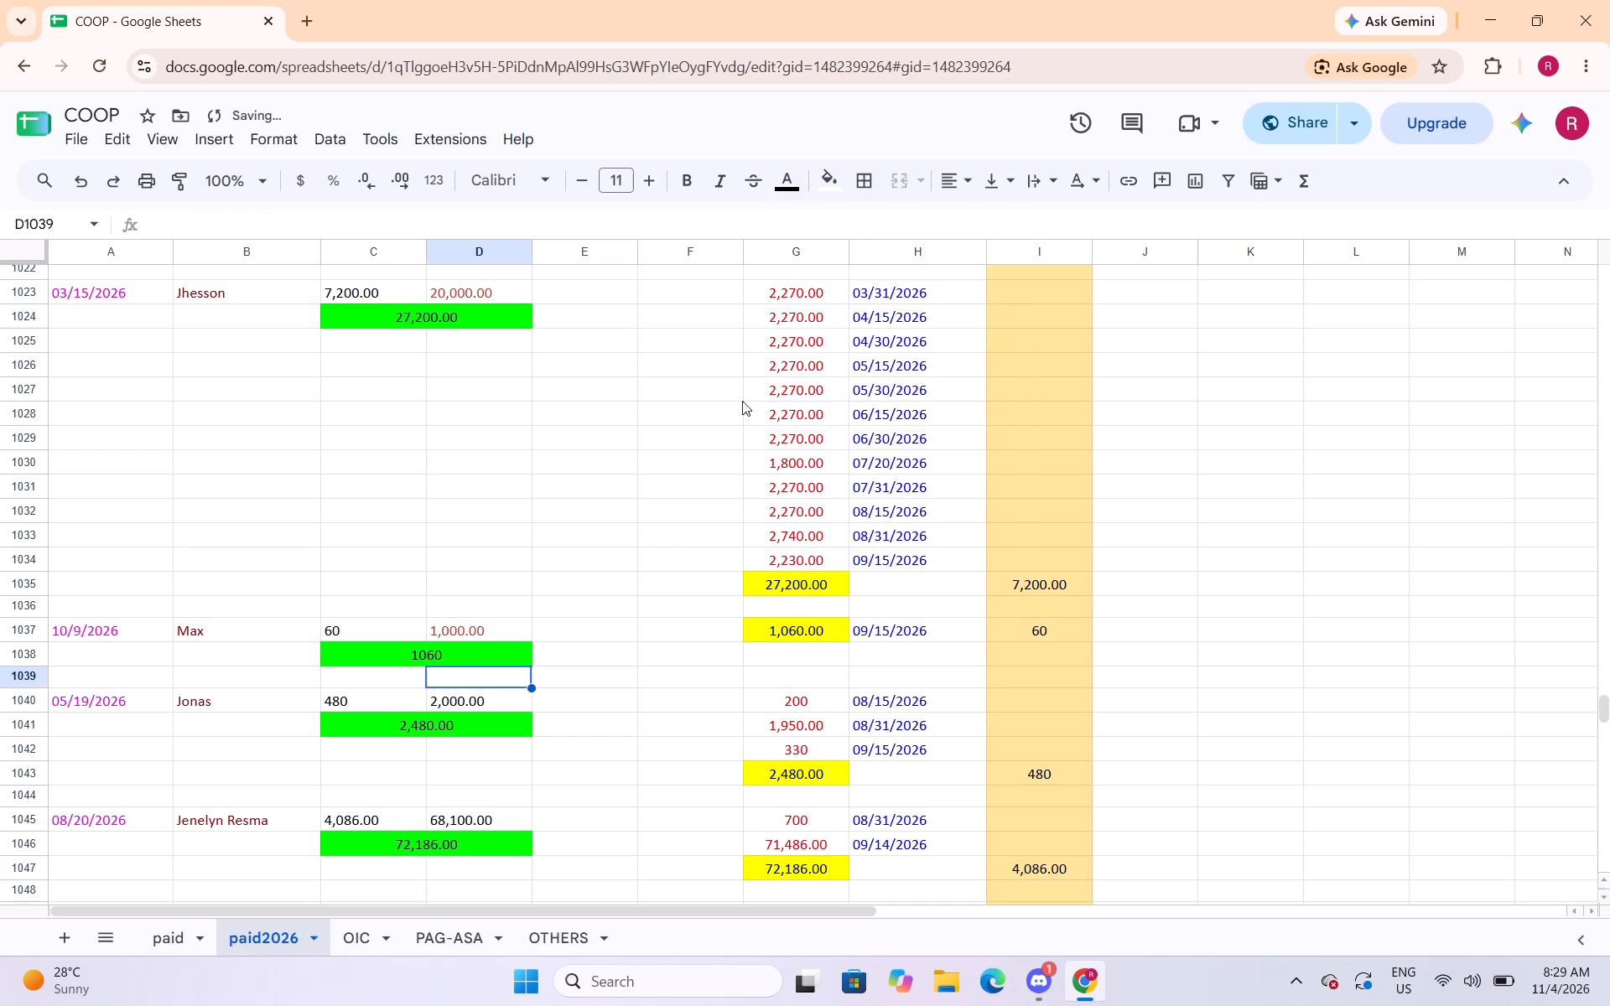
pyautogui.press('Down')
pyautogui.click(792, 192)
pyautogui.click(790, 351)
# Set the text of the 08/20/2026 record's capital in D1045 to light red berry 1.
pyautogui.press('Down')
pyautogui.press('Down')
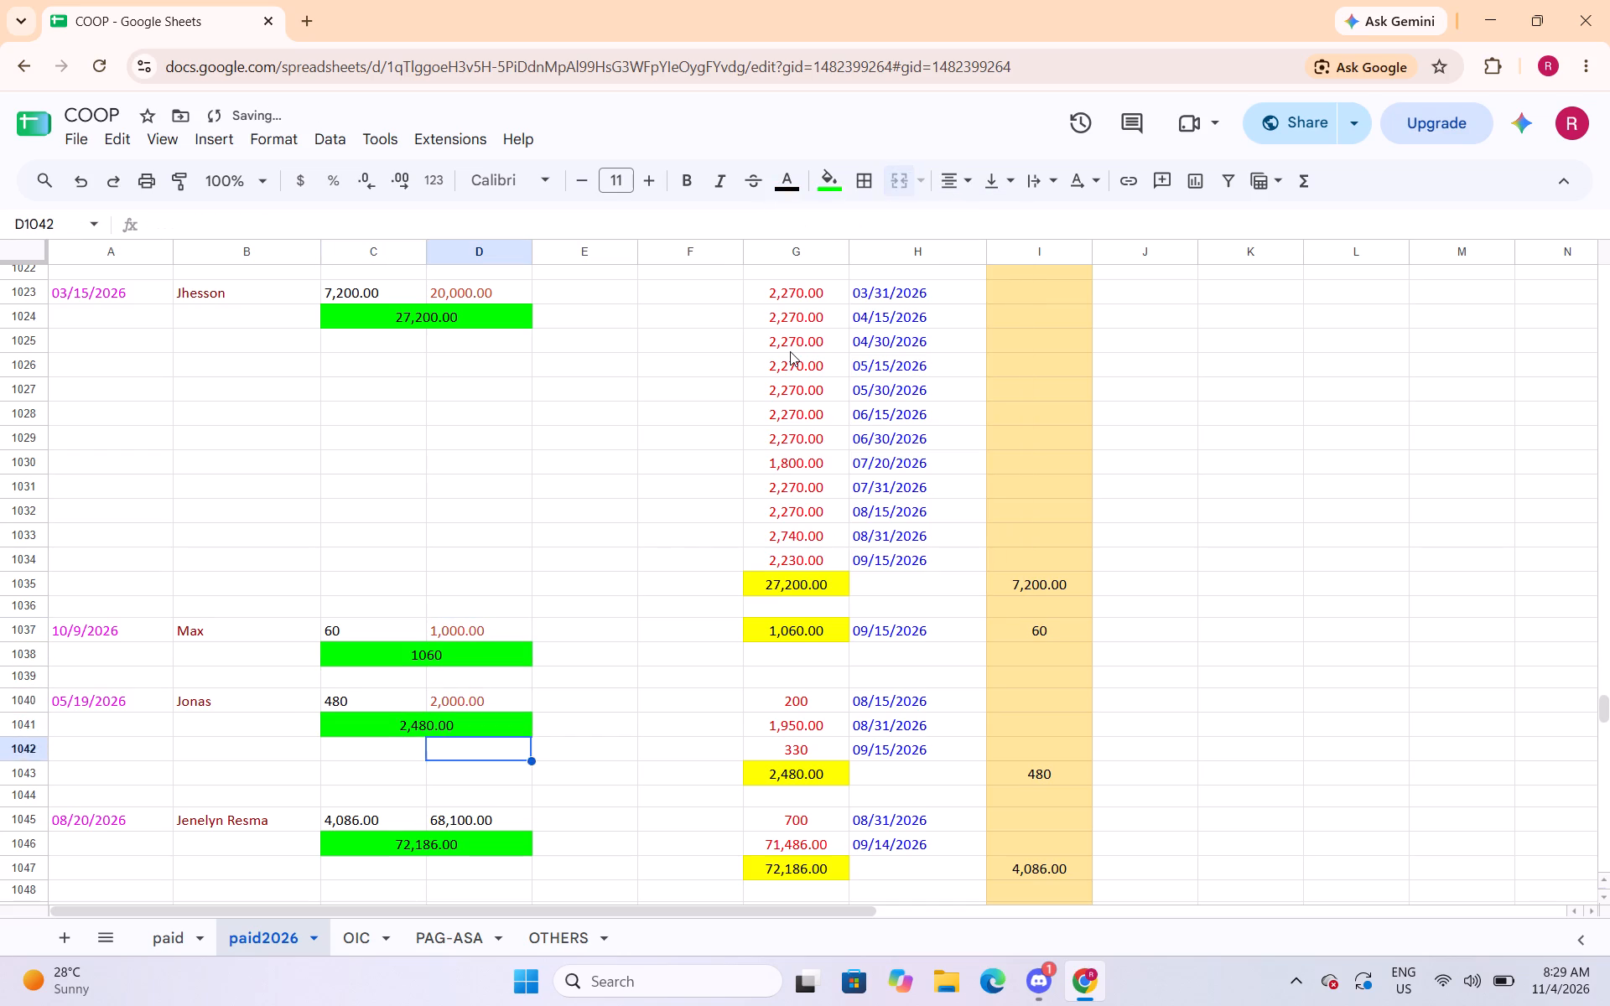
pyautogui.press('Down')
pyautogui.press('Down')
pyautogui.press('Down')
pyautogui.click(789, 175)
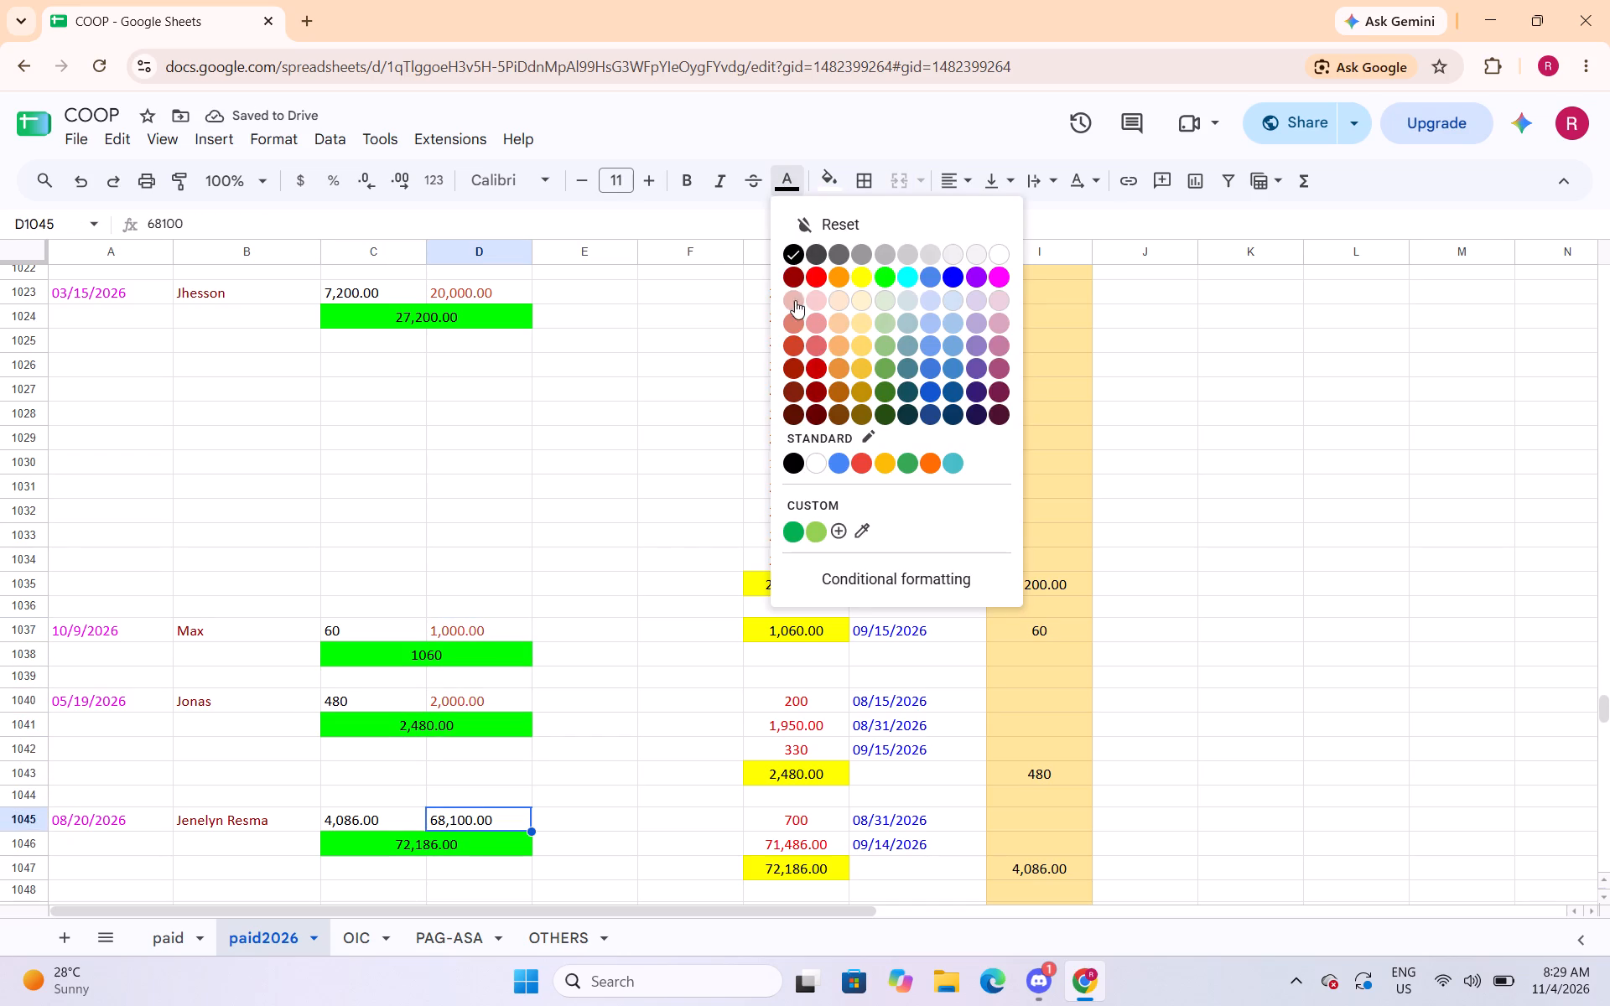
pyautogui.click(797, 343)
# Set the text of Max's 10/8/2026 capital in D1049 to light red berry 1.
pyautogui.scroll(-5, 693, 441)
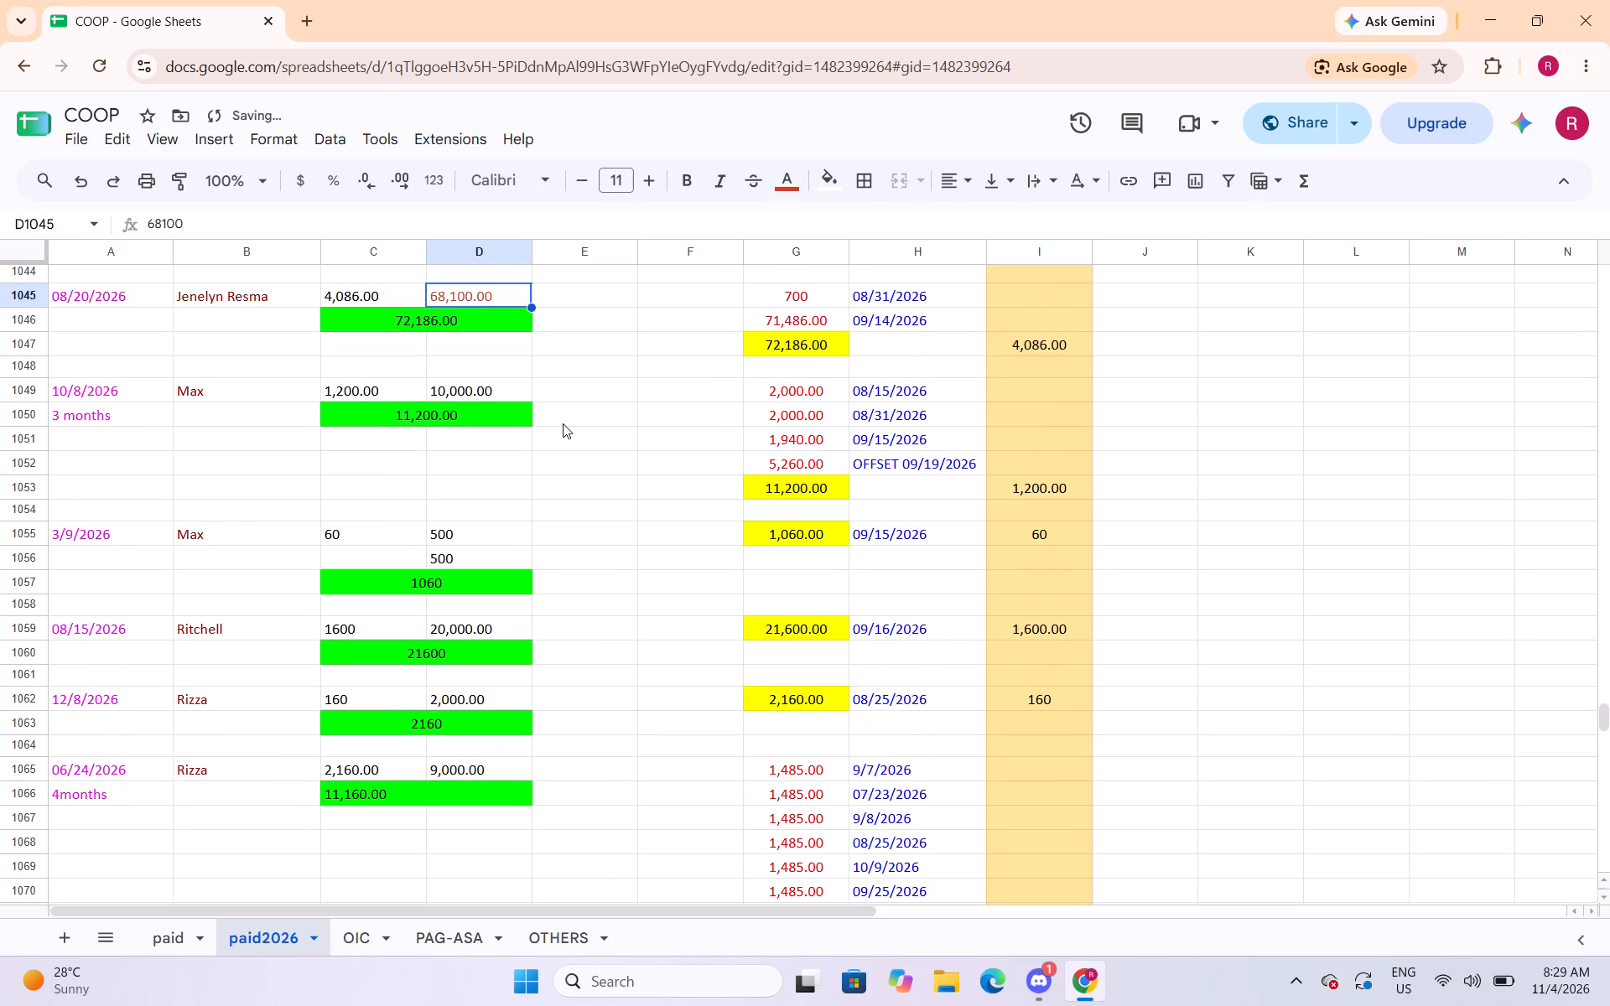
pyautogui.click(491, 392)
pyautogui.click(788, 189)
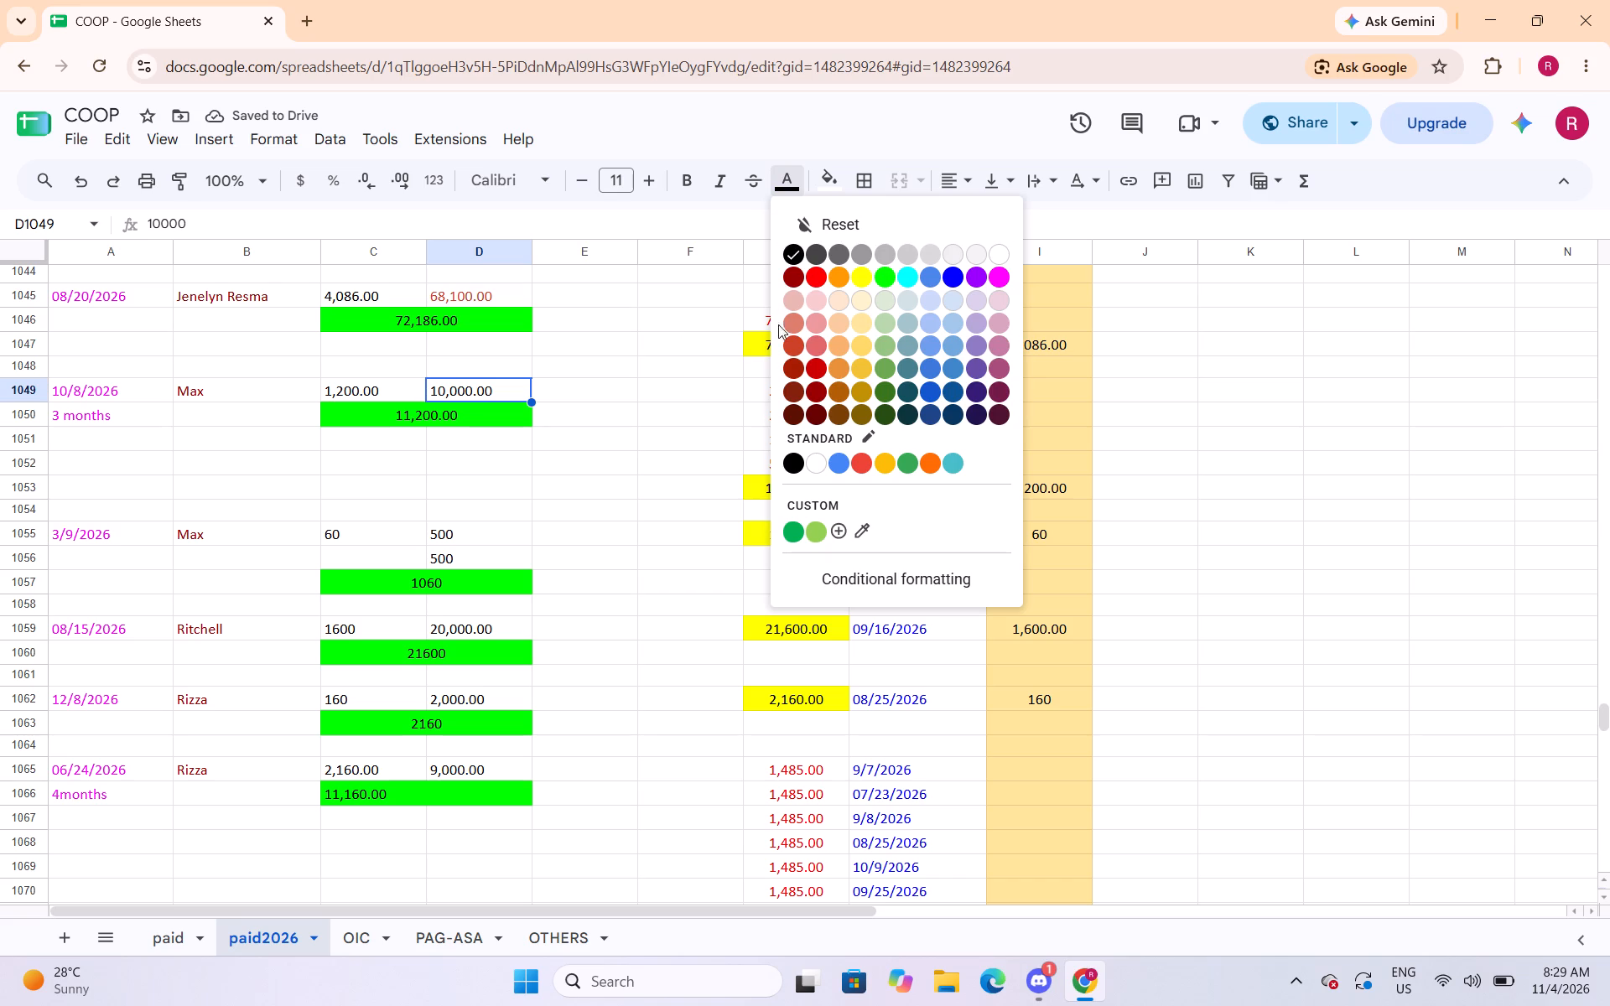
pyautogui.click(797, 349)
# Set the text of Max's two 3/9/2026 capital amounts in D1055:D1056 to light red berry 1.
pyautogui.press('Down')
pyautogui.press('Down')
pyautogui.press('Down')
pyautogui.moveTo(521, 539); pyautogui.dragTo(520, 539)
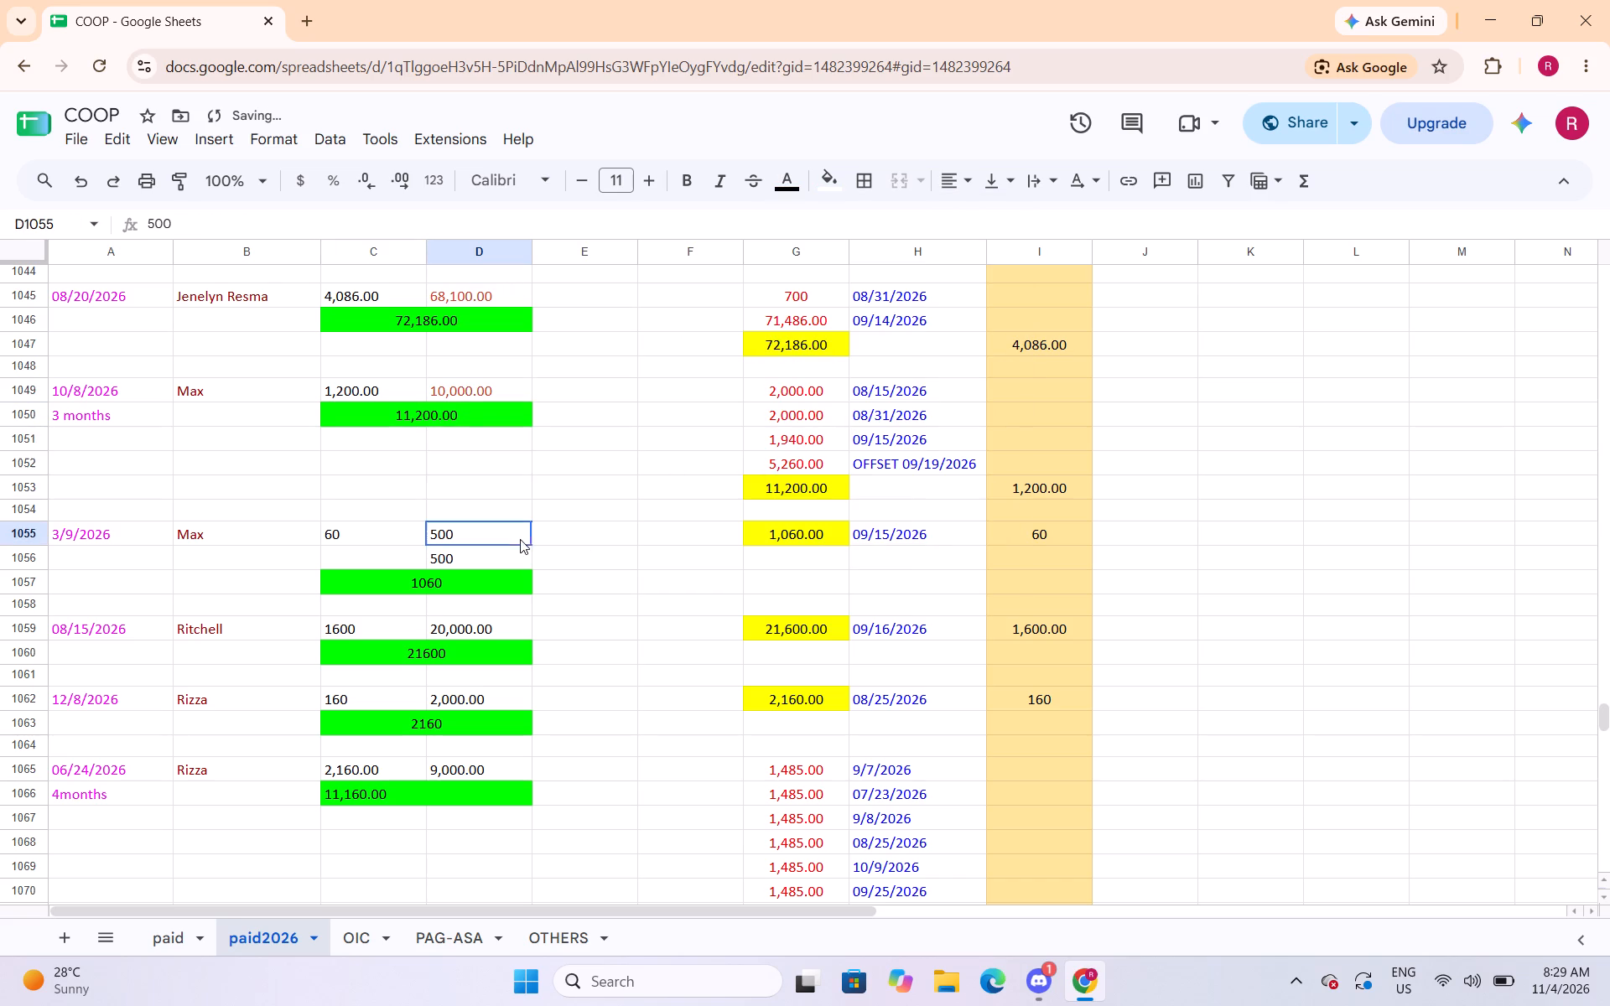
pyautogui.moveTo(520, 539); pyautogui.dragTo(516, 553)
pyautogui.click(794, 185)
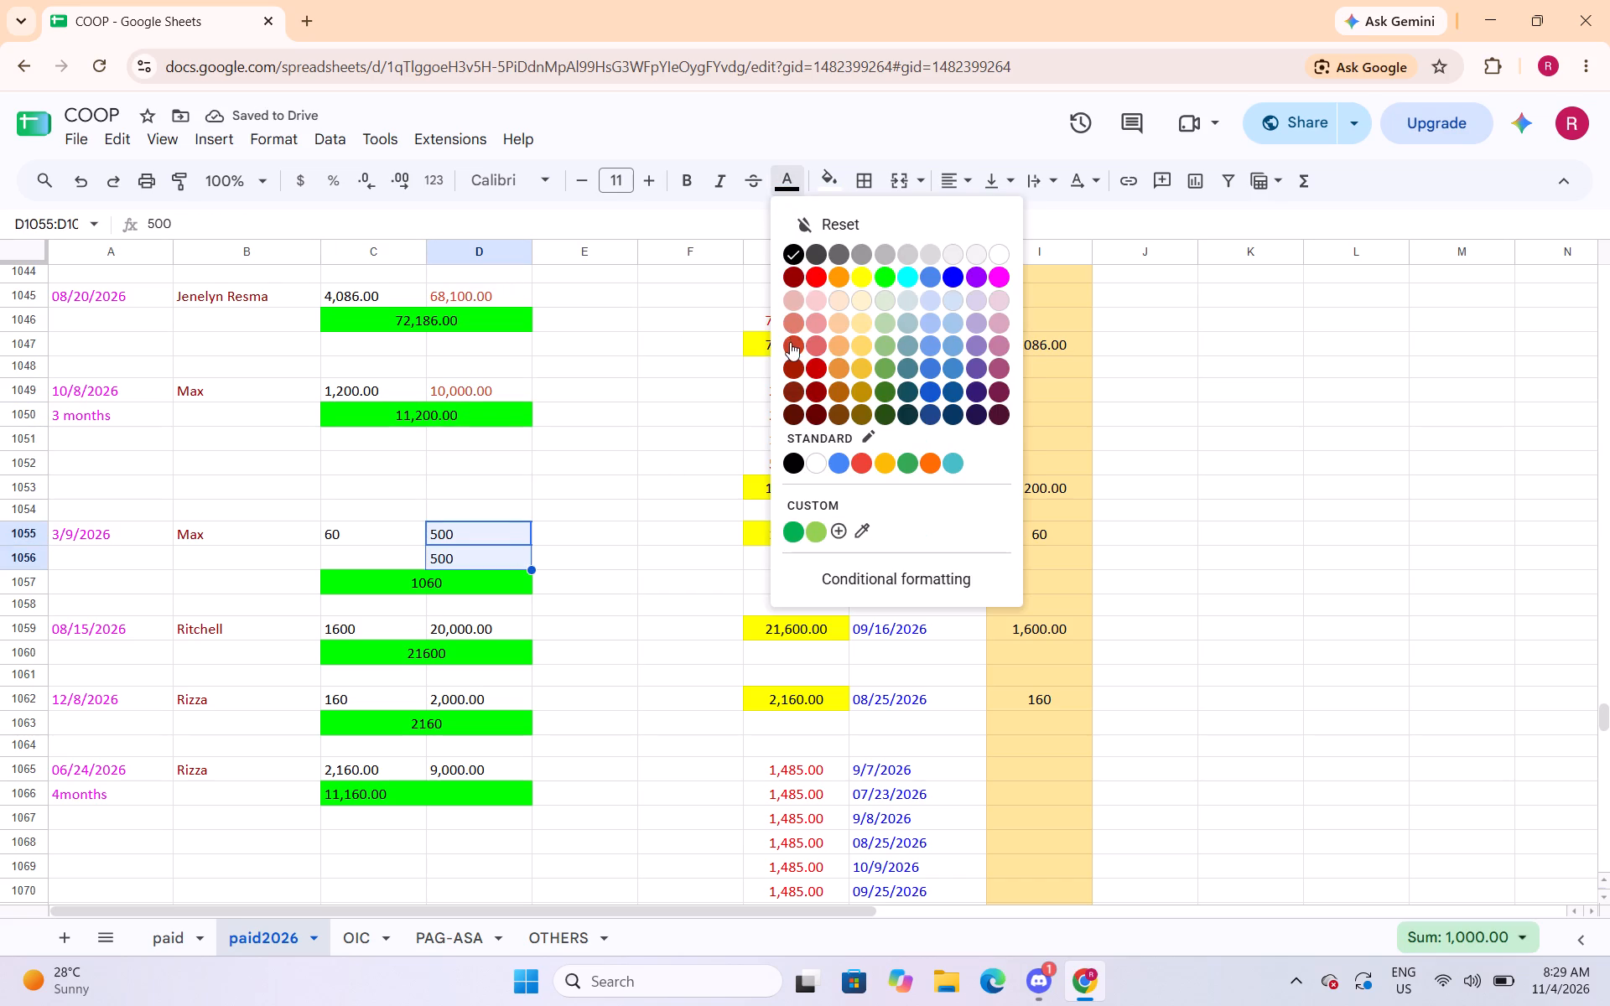
pyautogui.click(790, 342)
# Set the text of Ritchell's 08/15/2026 capital in D1059 to light red berry 1.
pyautogui.press('Down')
pyautogui.press('Down')
pyautogui.press('Down')
pyautogui.press('Down')
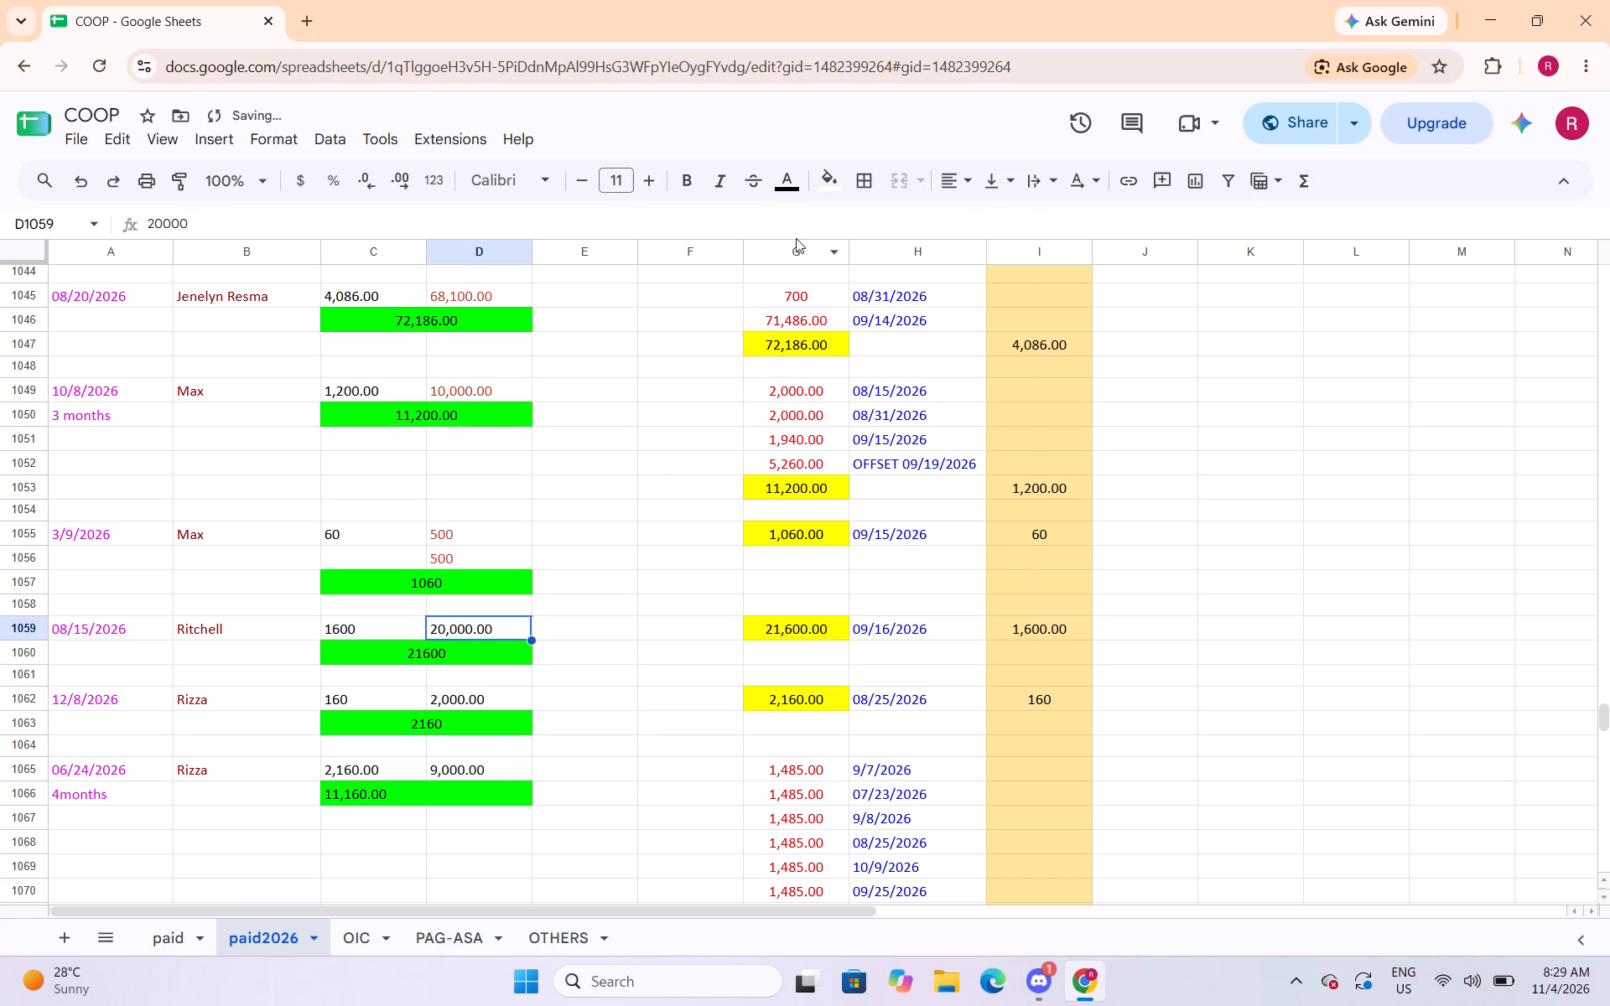
pyautogui.click(792, 187)
pyautogui.click(790, 345)
# Set the text of Rizza's 12/8/2026 capital in D1062 to light red berry 1.
pyautogui.press('Down')
pyautogui.press('Down')
pyautogui.press('Down')
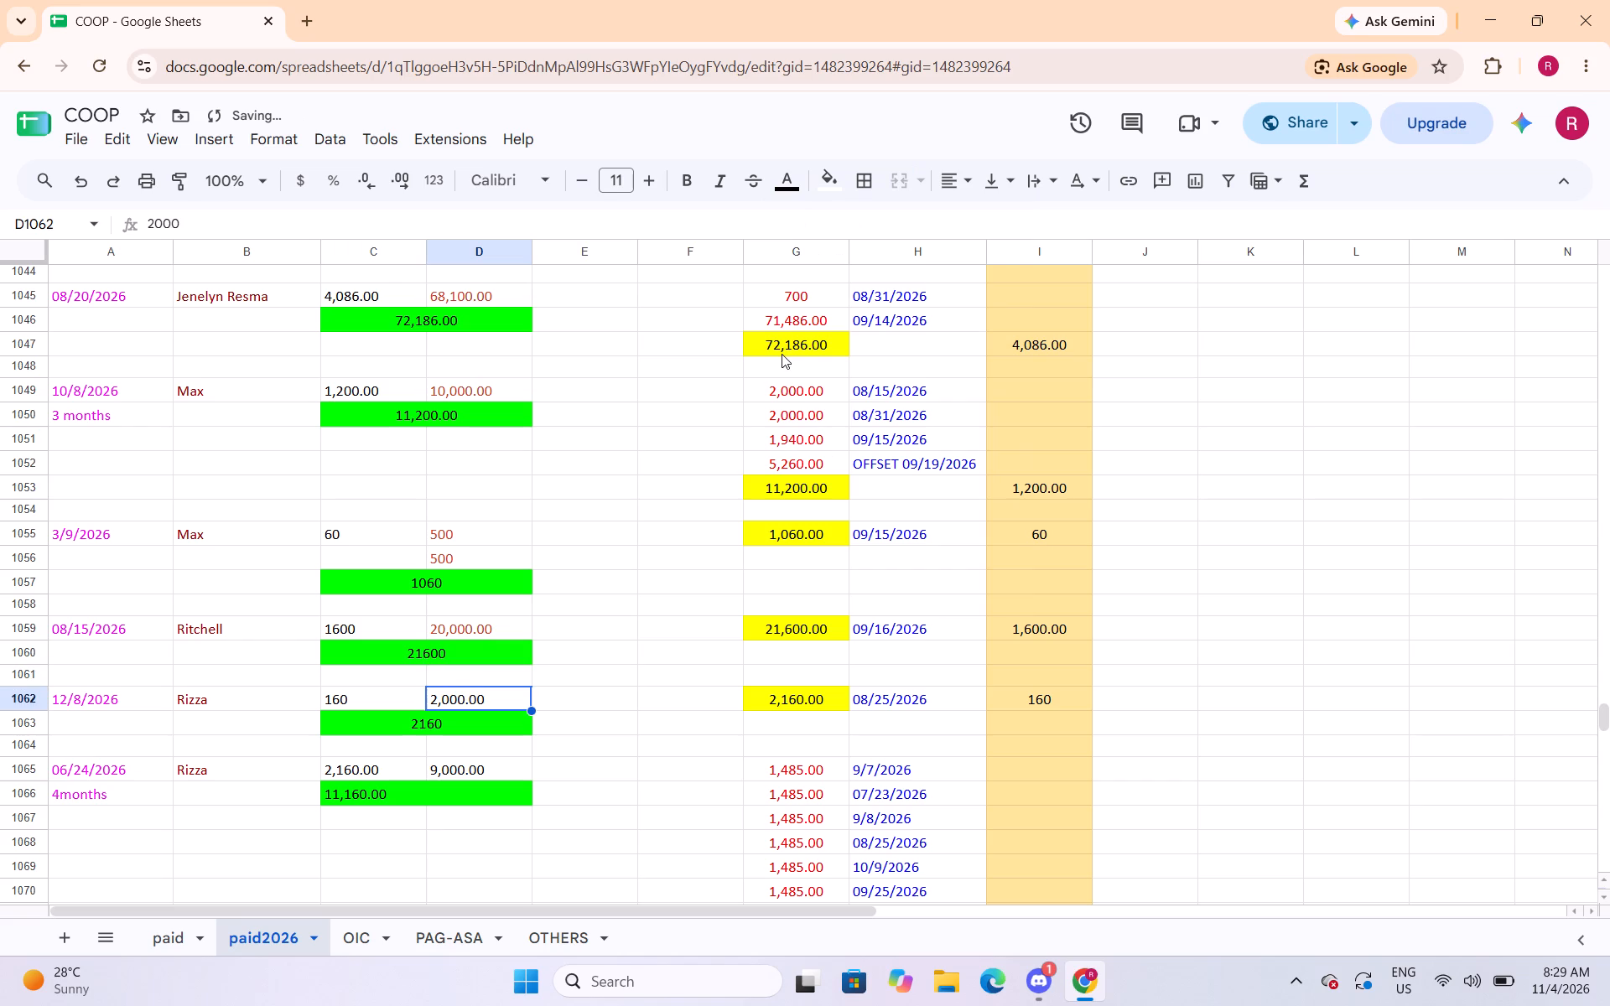
pyautogui.click(793, 191)
pyautogui.click(791, 343)
# Set the text of Rizza's 06/24/2026 capital in D1065 to light red berry 1.
pyautogui.press('Down')
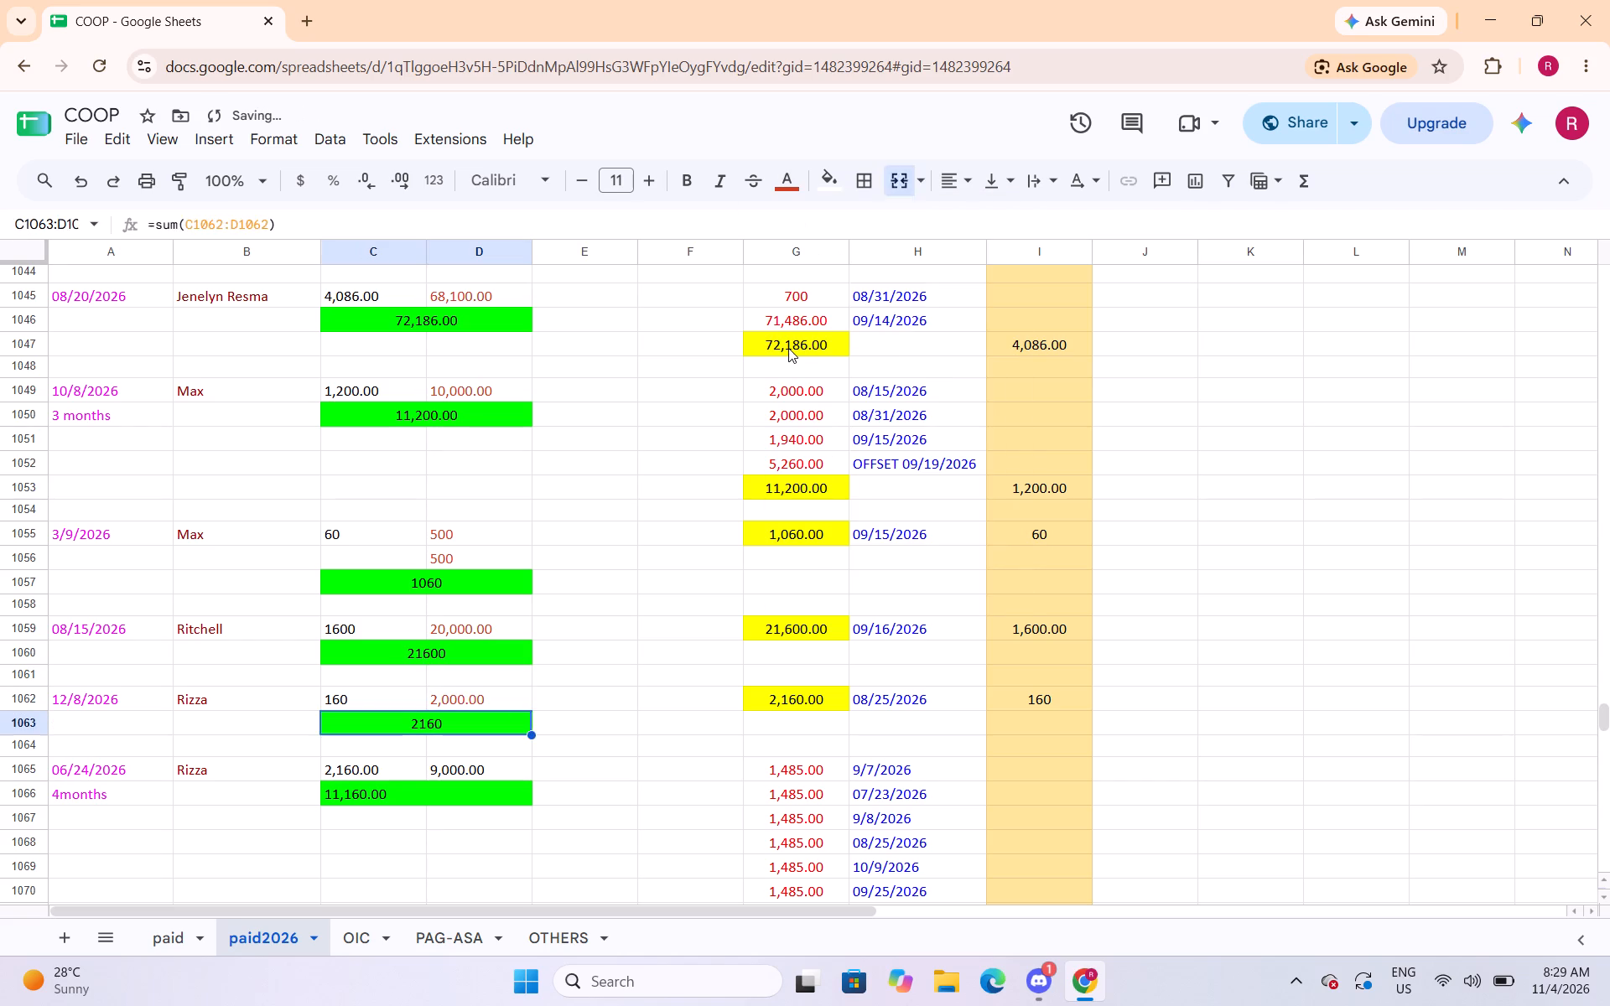
pyautogui.press('Down')
pyautogui.press('Down')
pyautogui.click(795, 185)
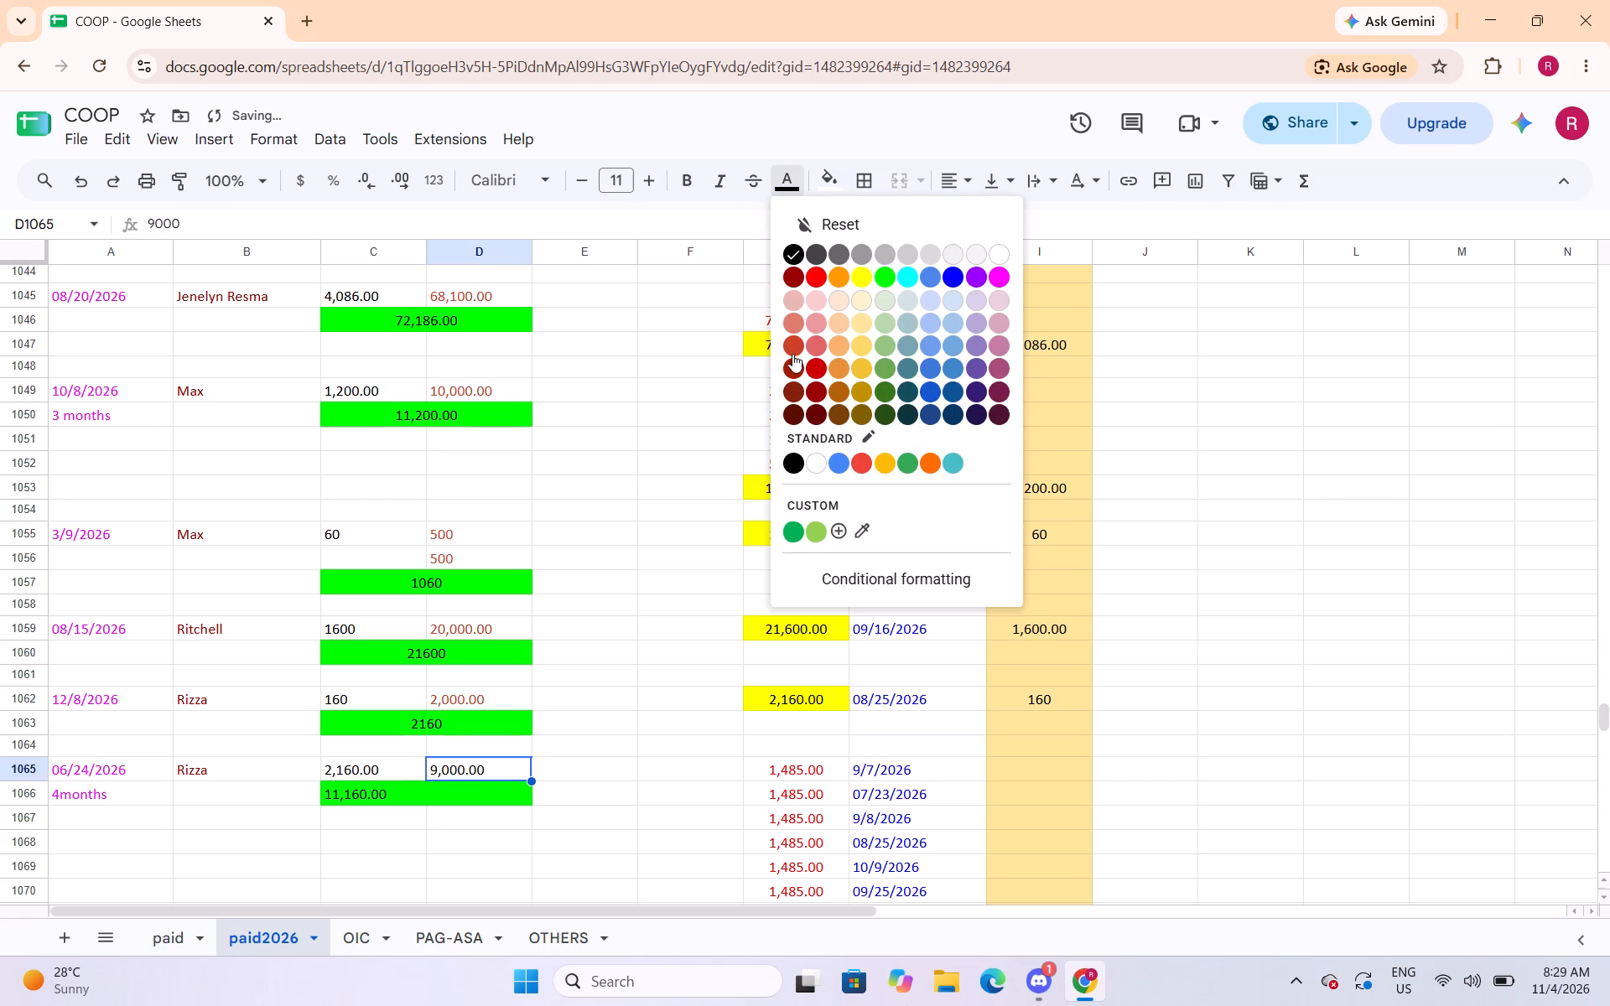
pyautogui.click(801, 339)
# Set the text of Rizza's 09/16/2026 capital in D1074 to light red berry 1.
pyautogui.press('Down')
pyautogui.press('Down')
pyautogui.scroll(-2, 657, 497)
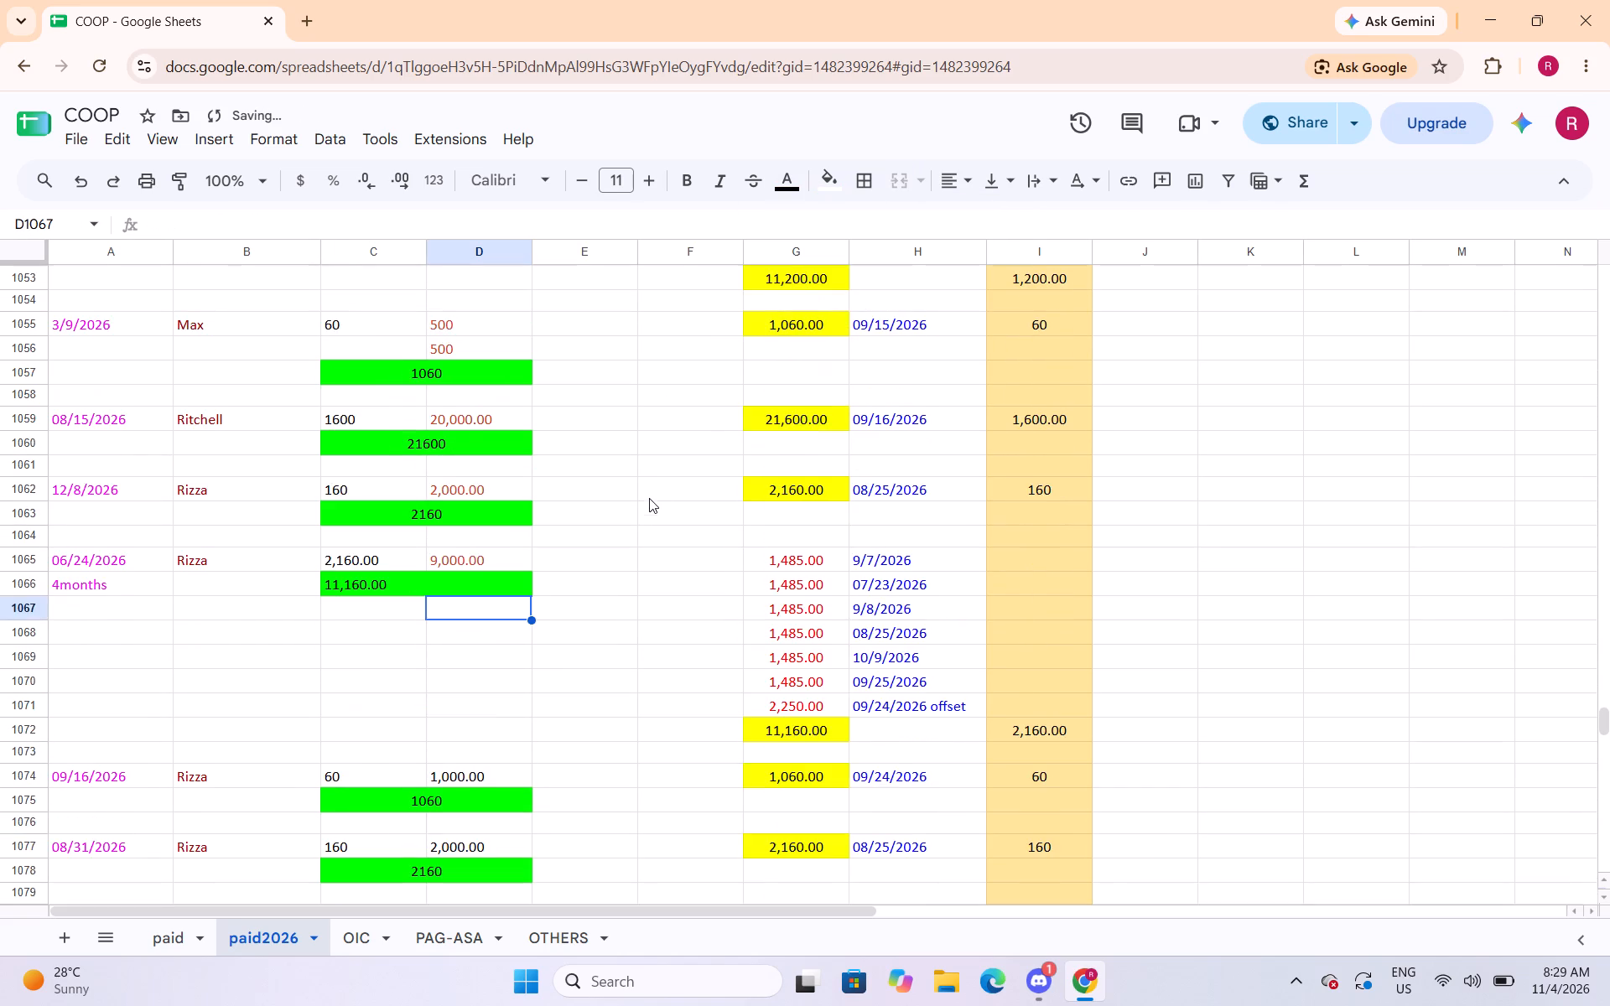
pyautogui.scroll(-3, 649, 498)
pyautogui.press('Down')
pyautogui.click(506, 466)
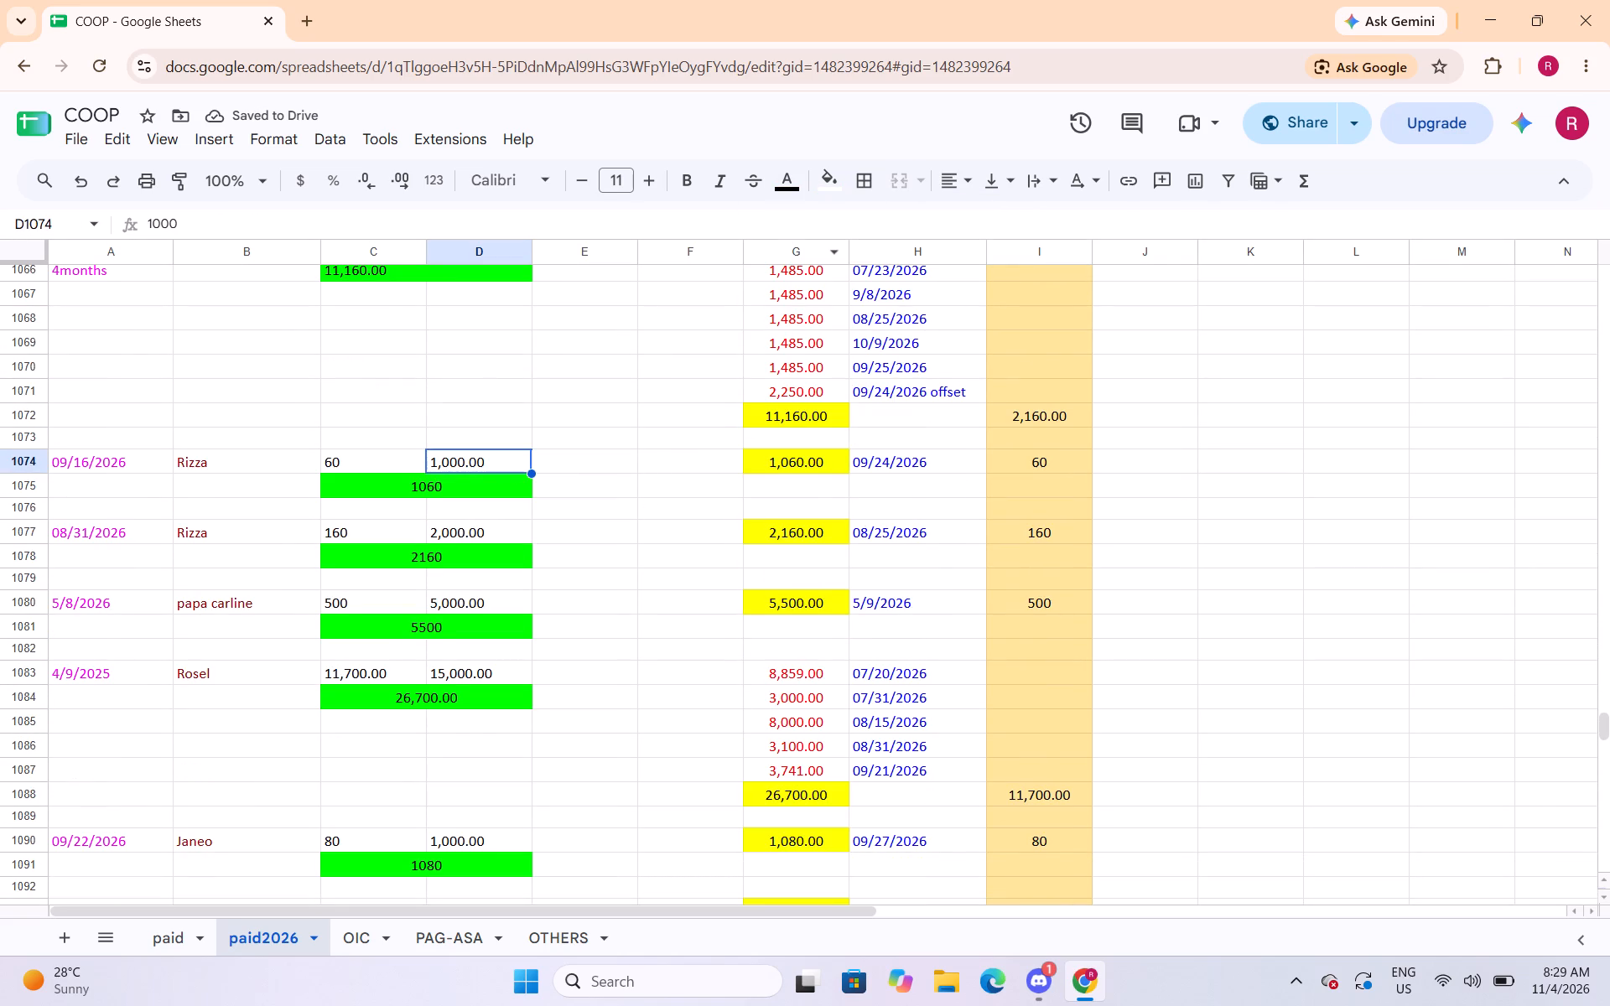
pyautogui.click(788, 200)
pyautogui.click(791, 192)
pyautogui.click(789, 342)
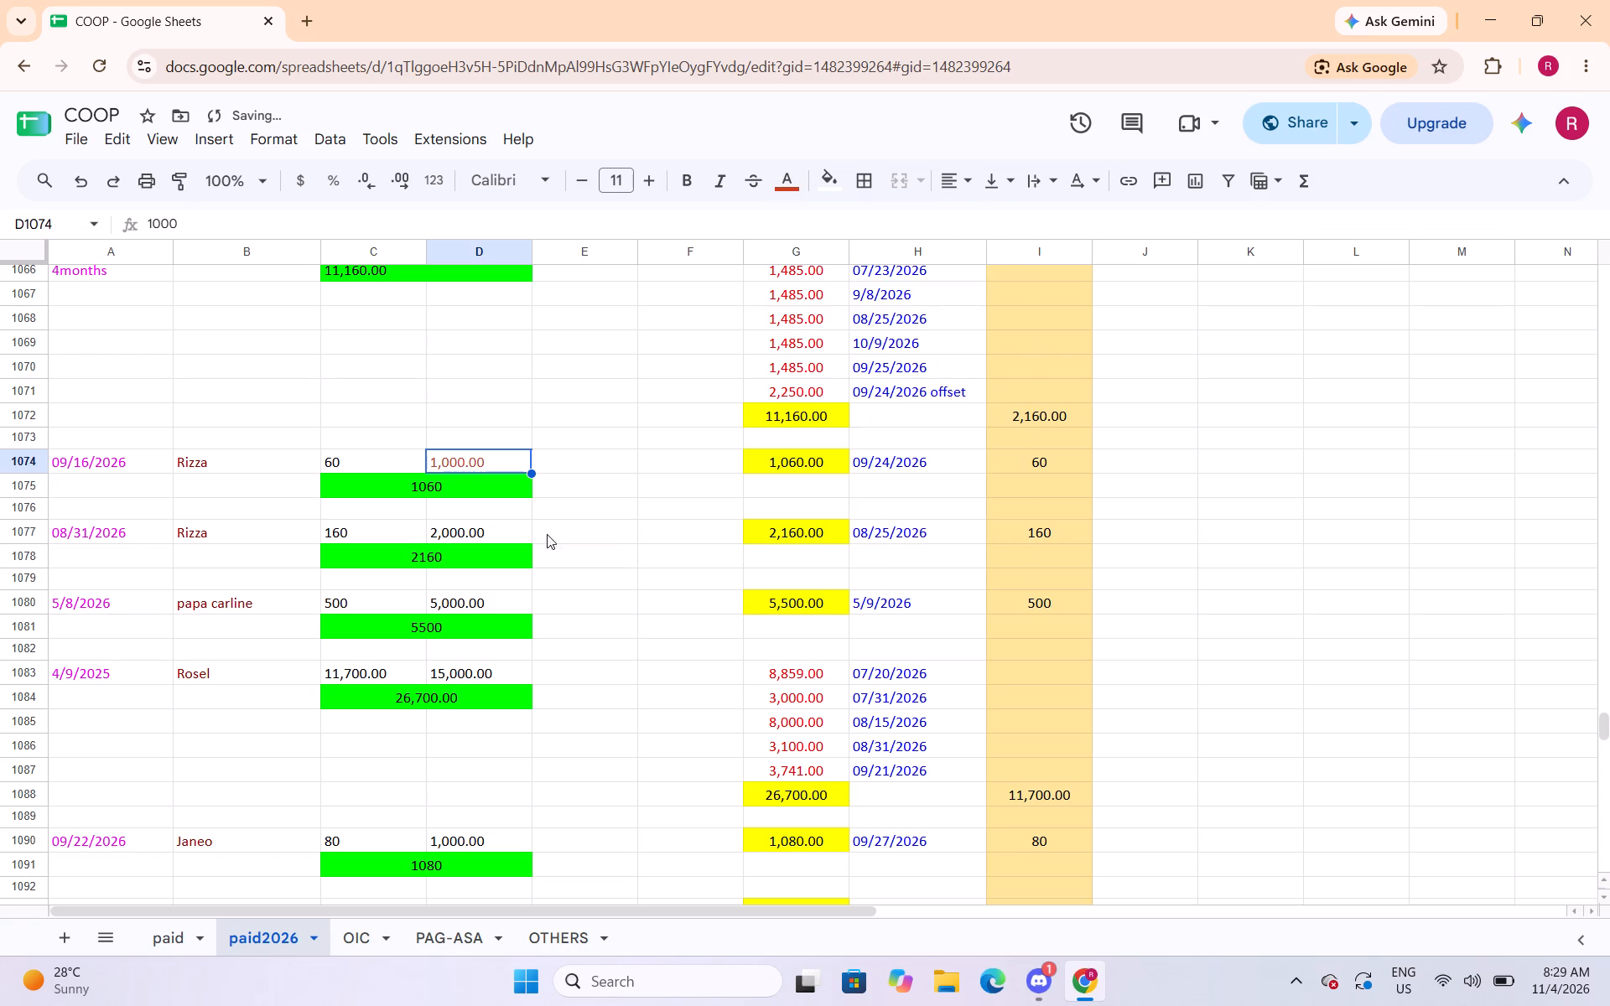
# Set the text of Rizza's 08/31/2026 capital in D1077 to light red berry 1.
pyautogui.click(498, 544)
pyautogui.click(797, 187)
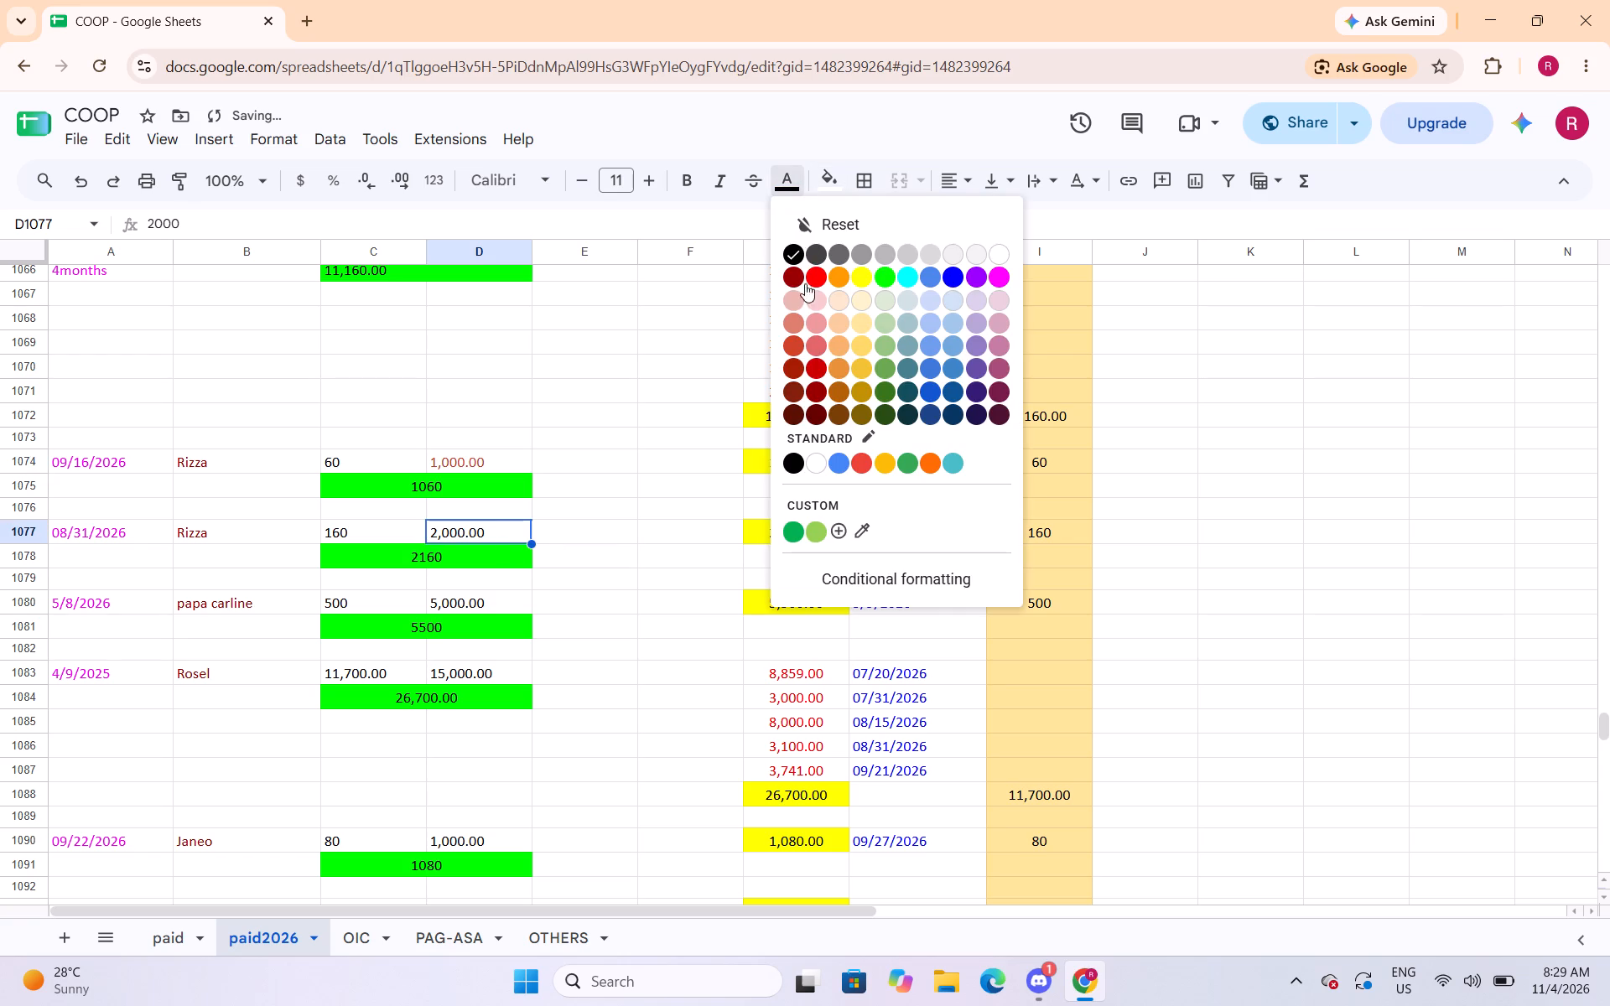
pyautogui.click(792, 344)
pyautogui.click(512, 611)
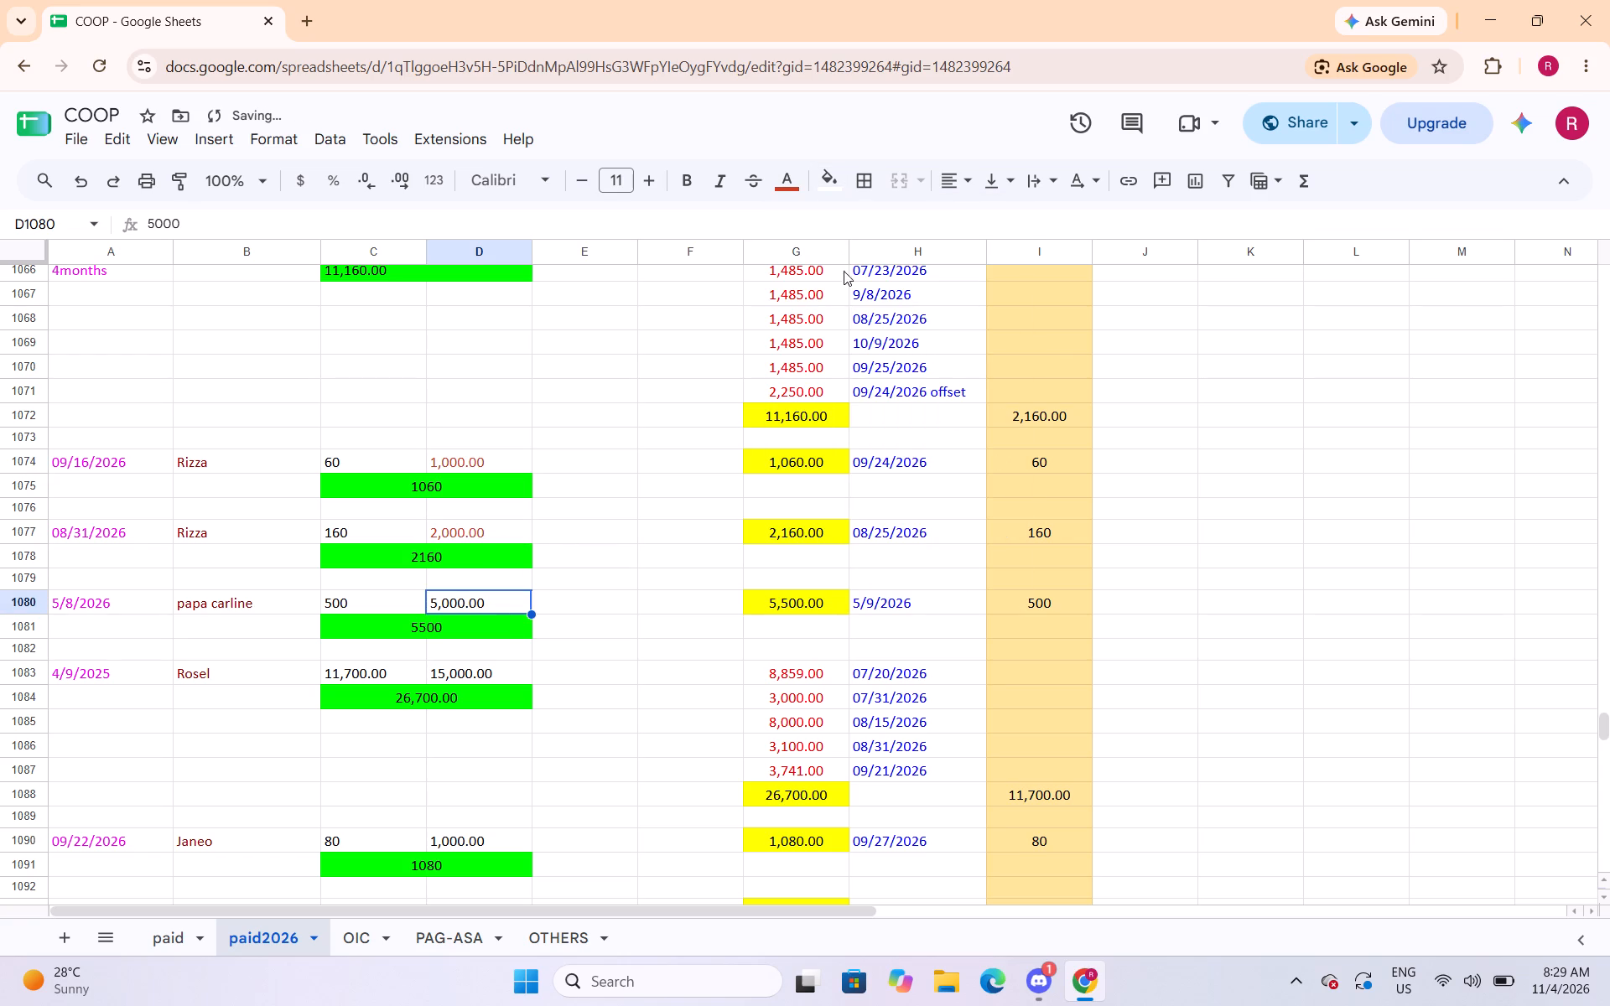
pyautogui.click(802, 179)
pyautogui.click(800, 342)
# Set the text of Rosel's 4/9/2025 capital in D1083 to light red berry 1.
pyautogui.press('Down')
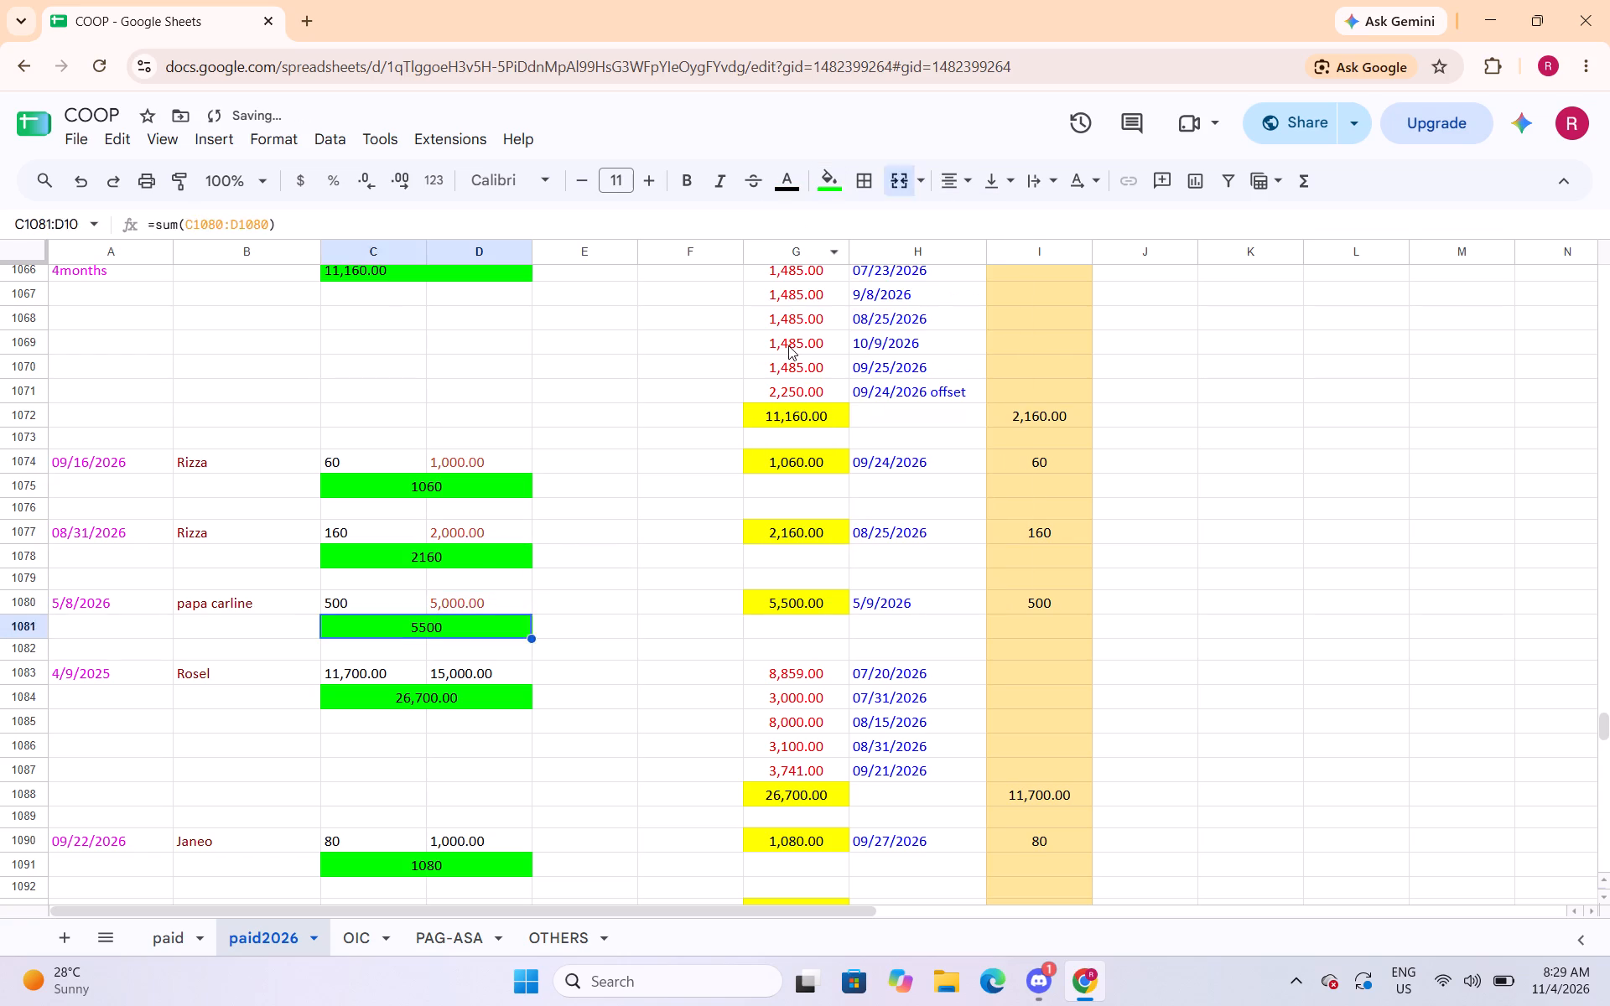
pyautogui.press('Down')
pyautogui.press('Down')
pyautogui.click(795, 188)
pyautogui.click(797, 350)
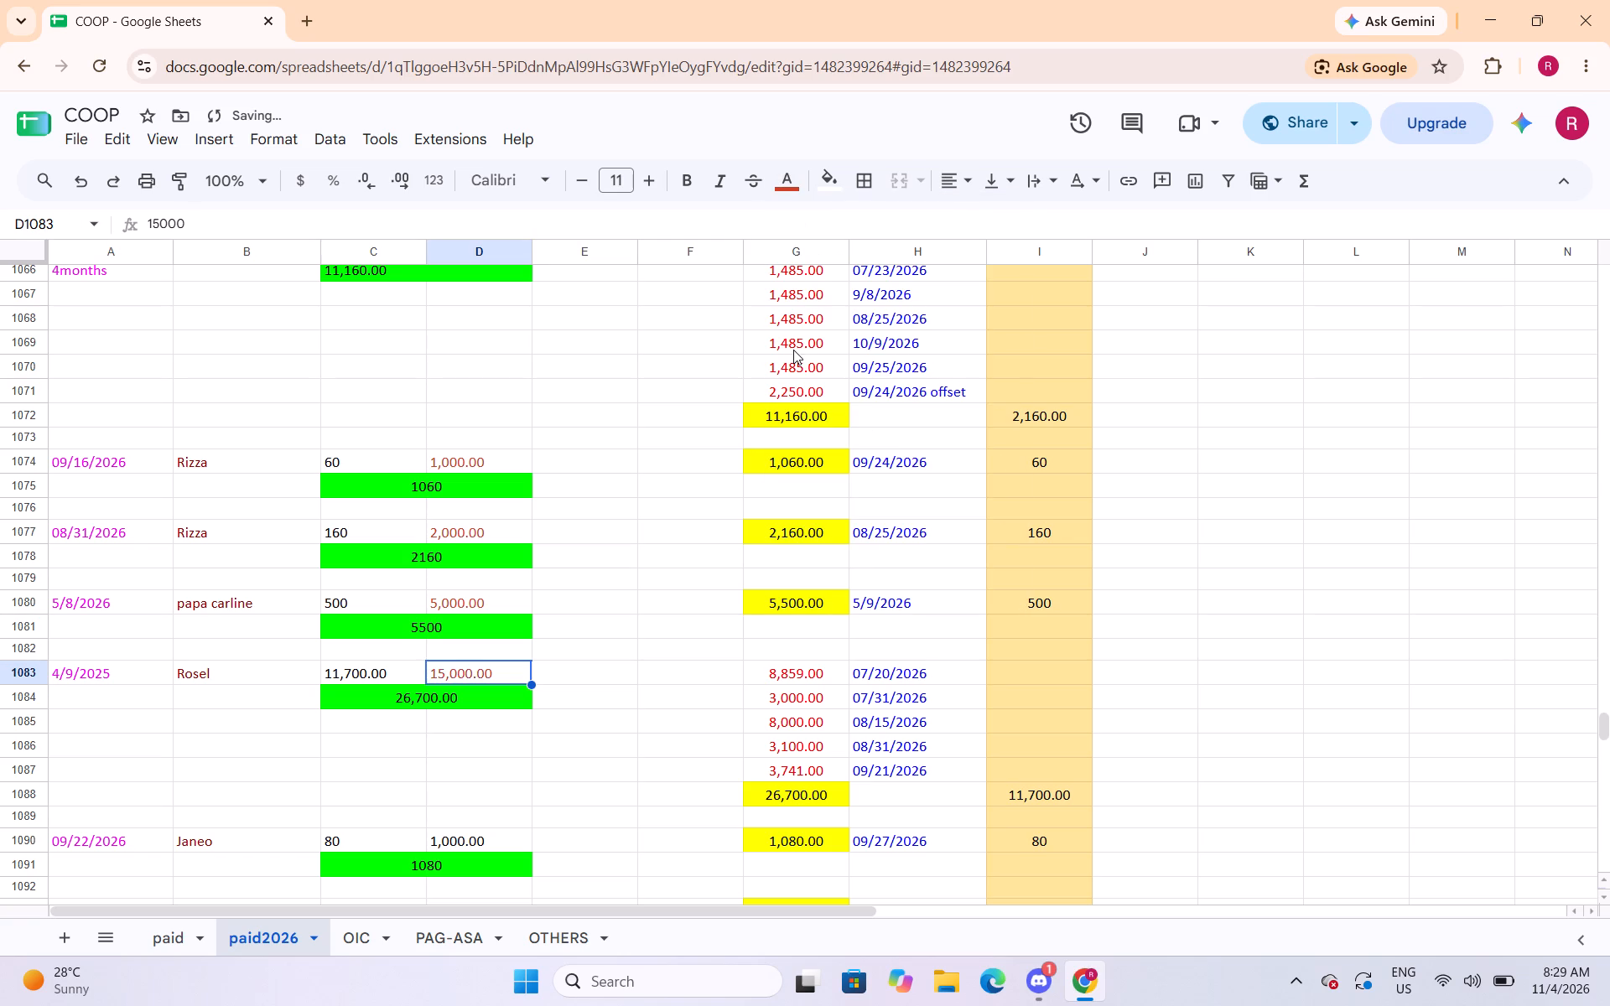
# Set the text of Janeo's 09/22/2026 capital in D1090 to light red berry 1.
pyautogui.press('Down')
pyautogui.press('Down')
pyautogui.press('Down')
pyautogui.press('Down')
pyautogui.press('Down')
pyautogui.press('Down')
pyautogui.press('Down')
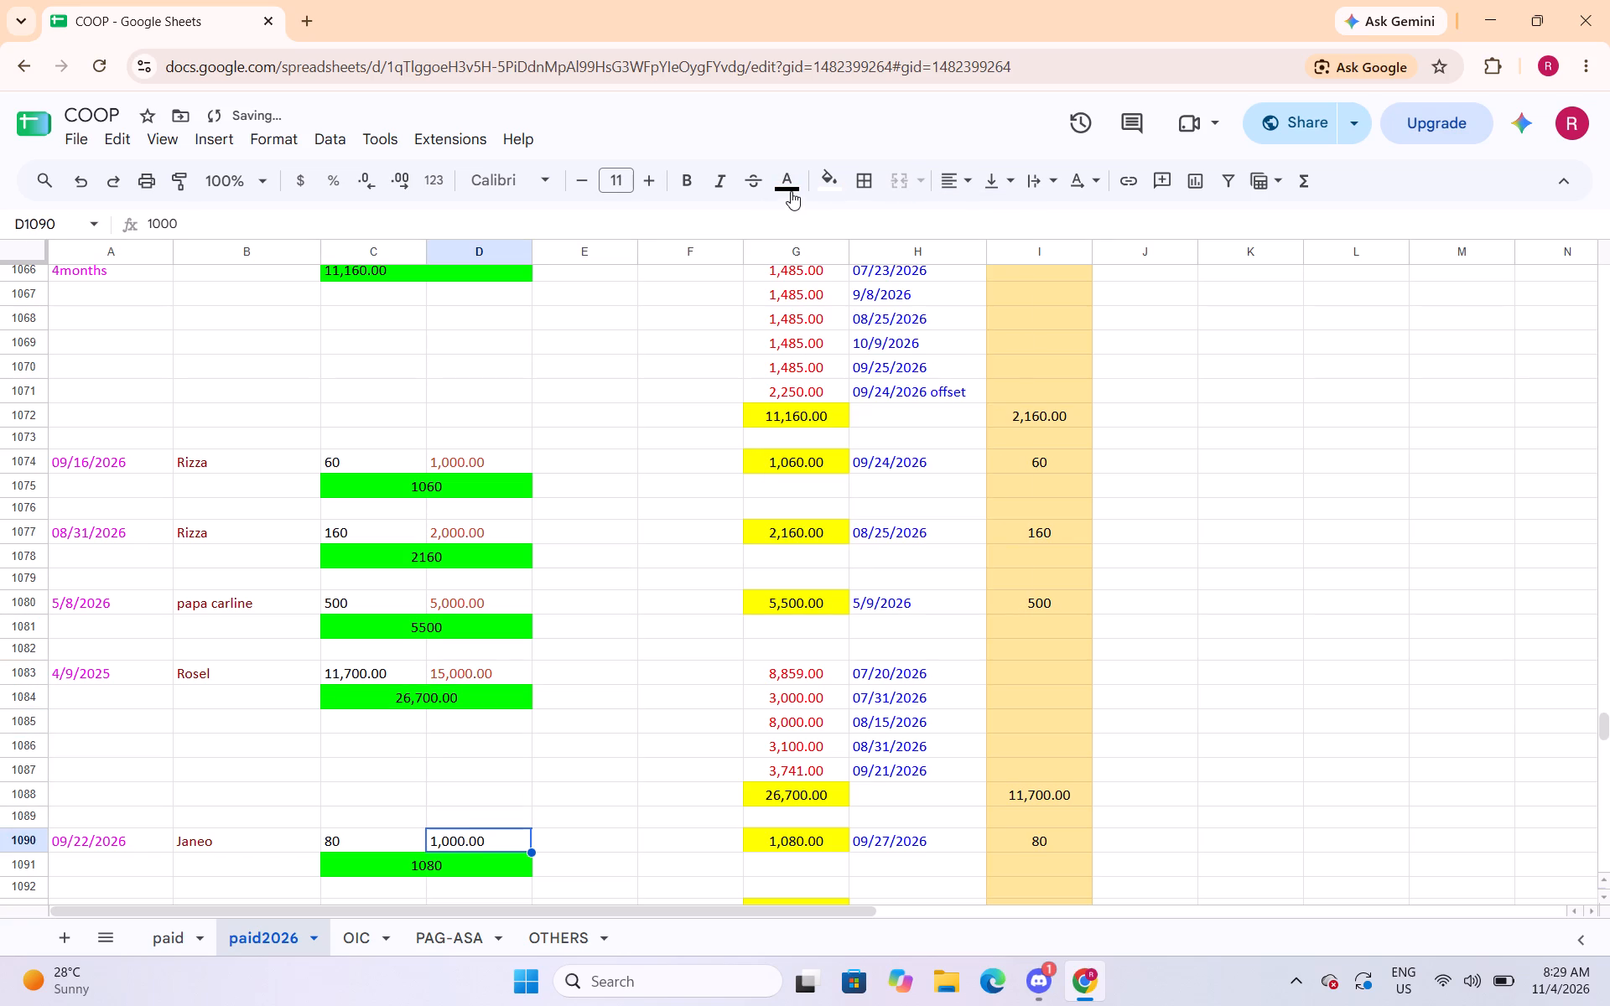
pyautogui.click(791, 175)
pyautogui.click(788, 349)
# Set the text of Janeo's 11/8/2026 capital in D1093 to light red berry 1.
pyautogui.scroll(-3, 678, 419)
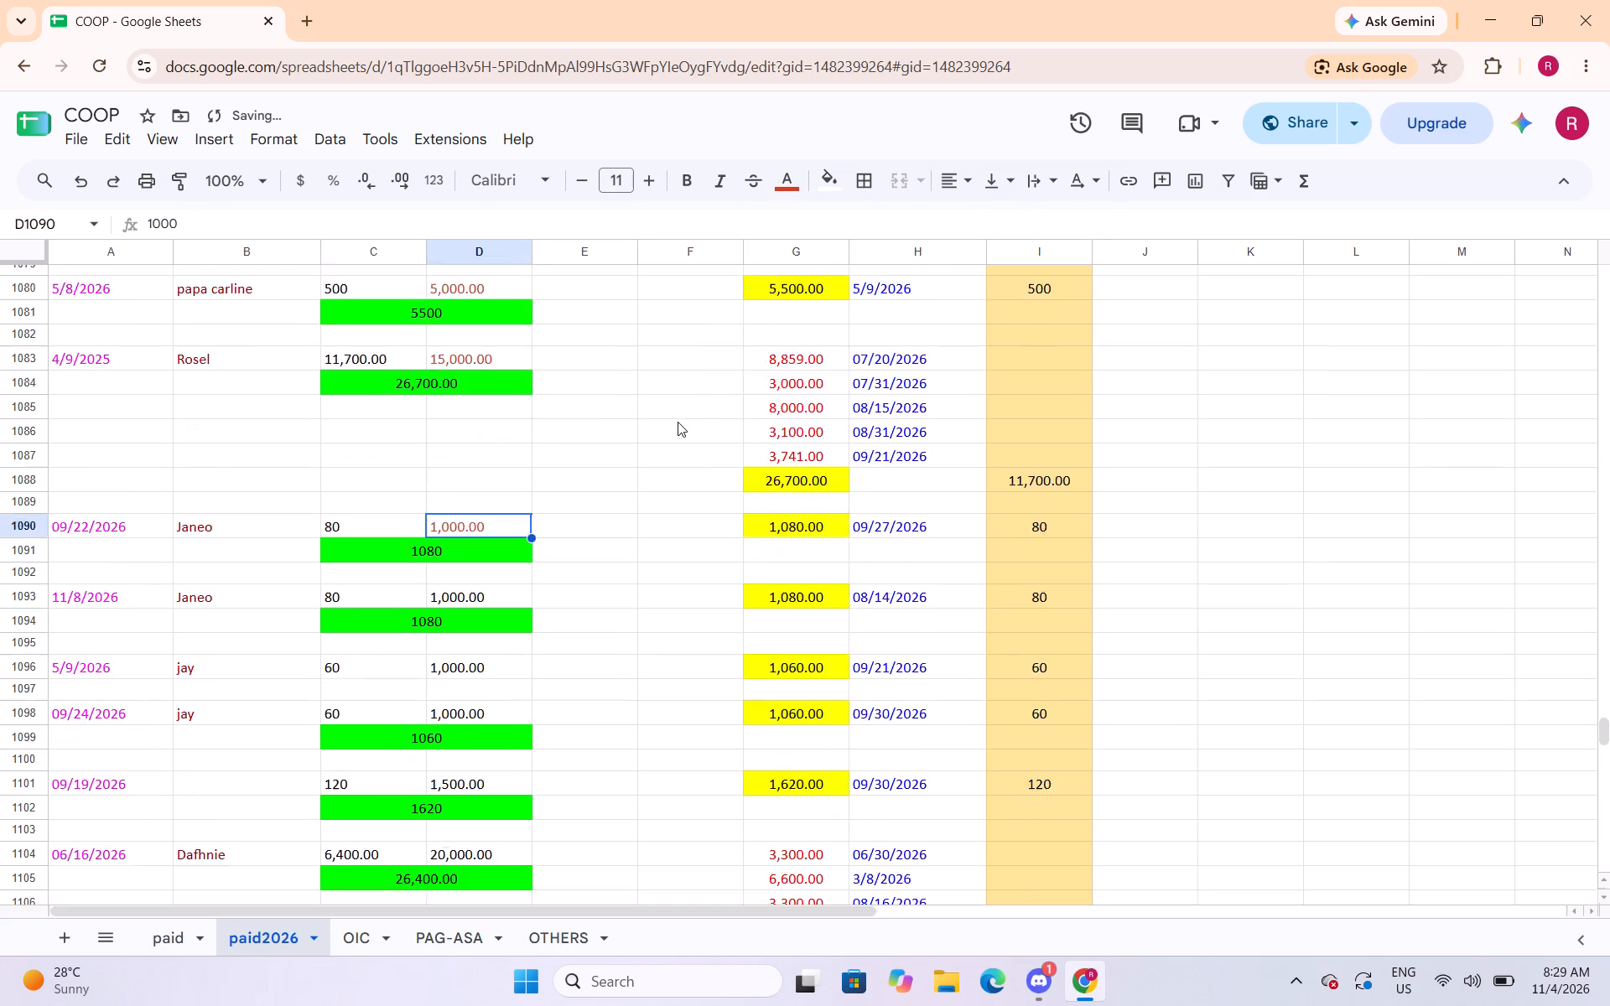
pyautogui.scroll(-2, 678, 422)
pyautogui.click(516, 387)
pyautogui.click(792, 178)
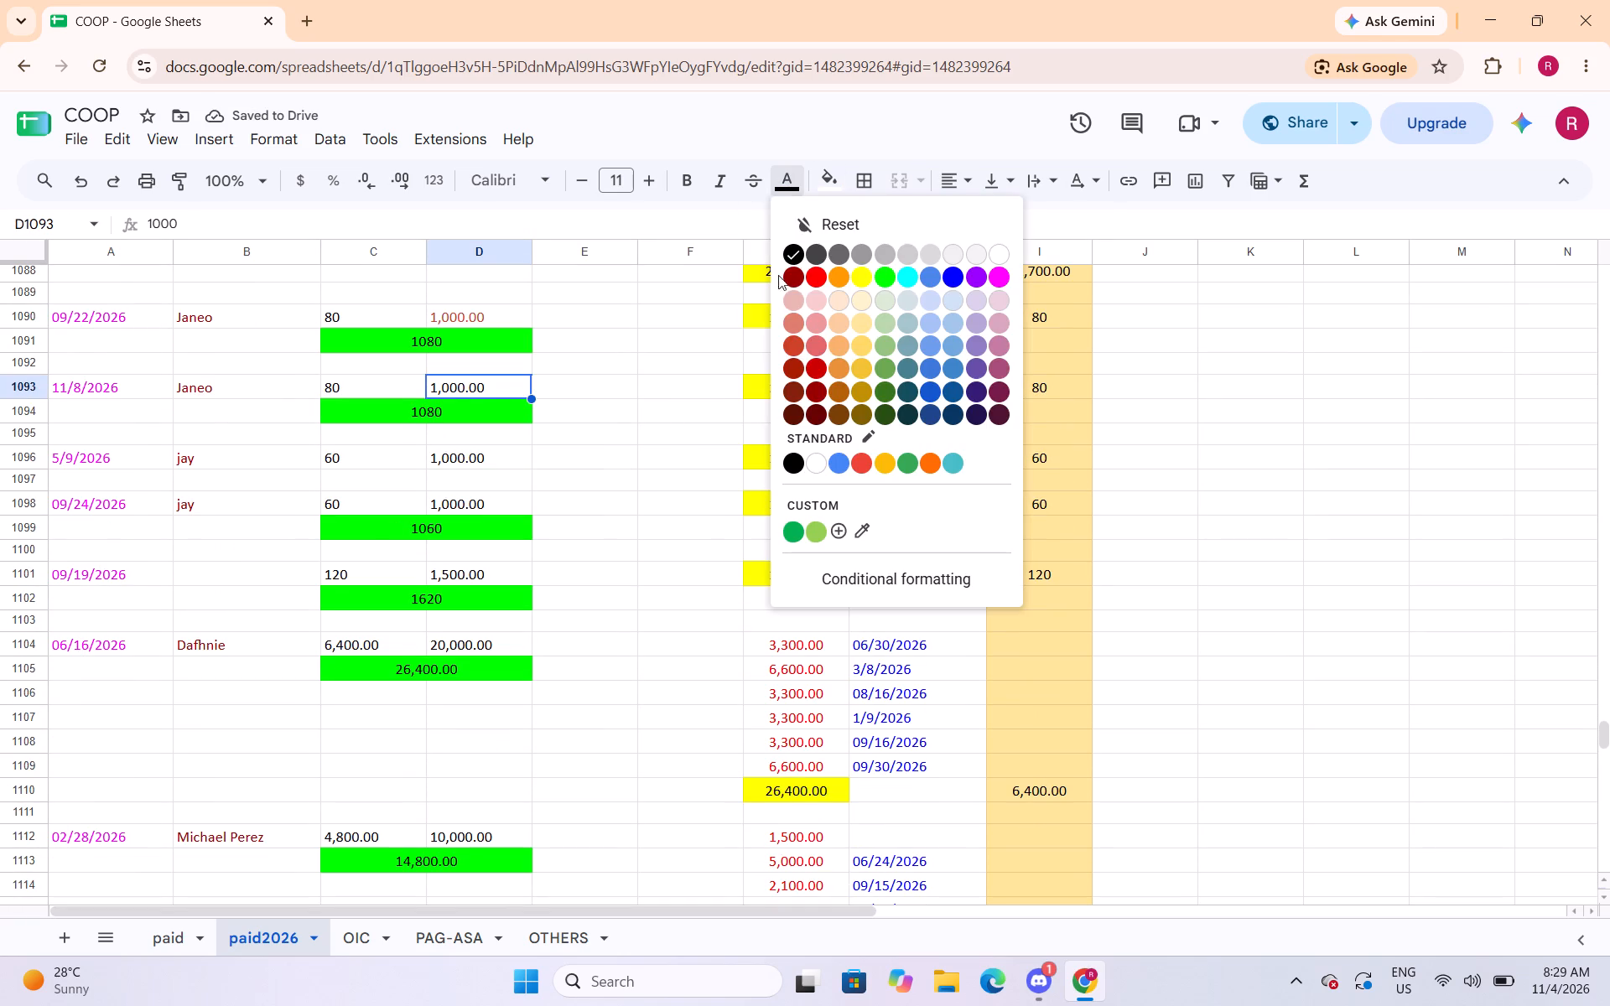
pyautogui.click(792, 343)
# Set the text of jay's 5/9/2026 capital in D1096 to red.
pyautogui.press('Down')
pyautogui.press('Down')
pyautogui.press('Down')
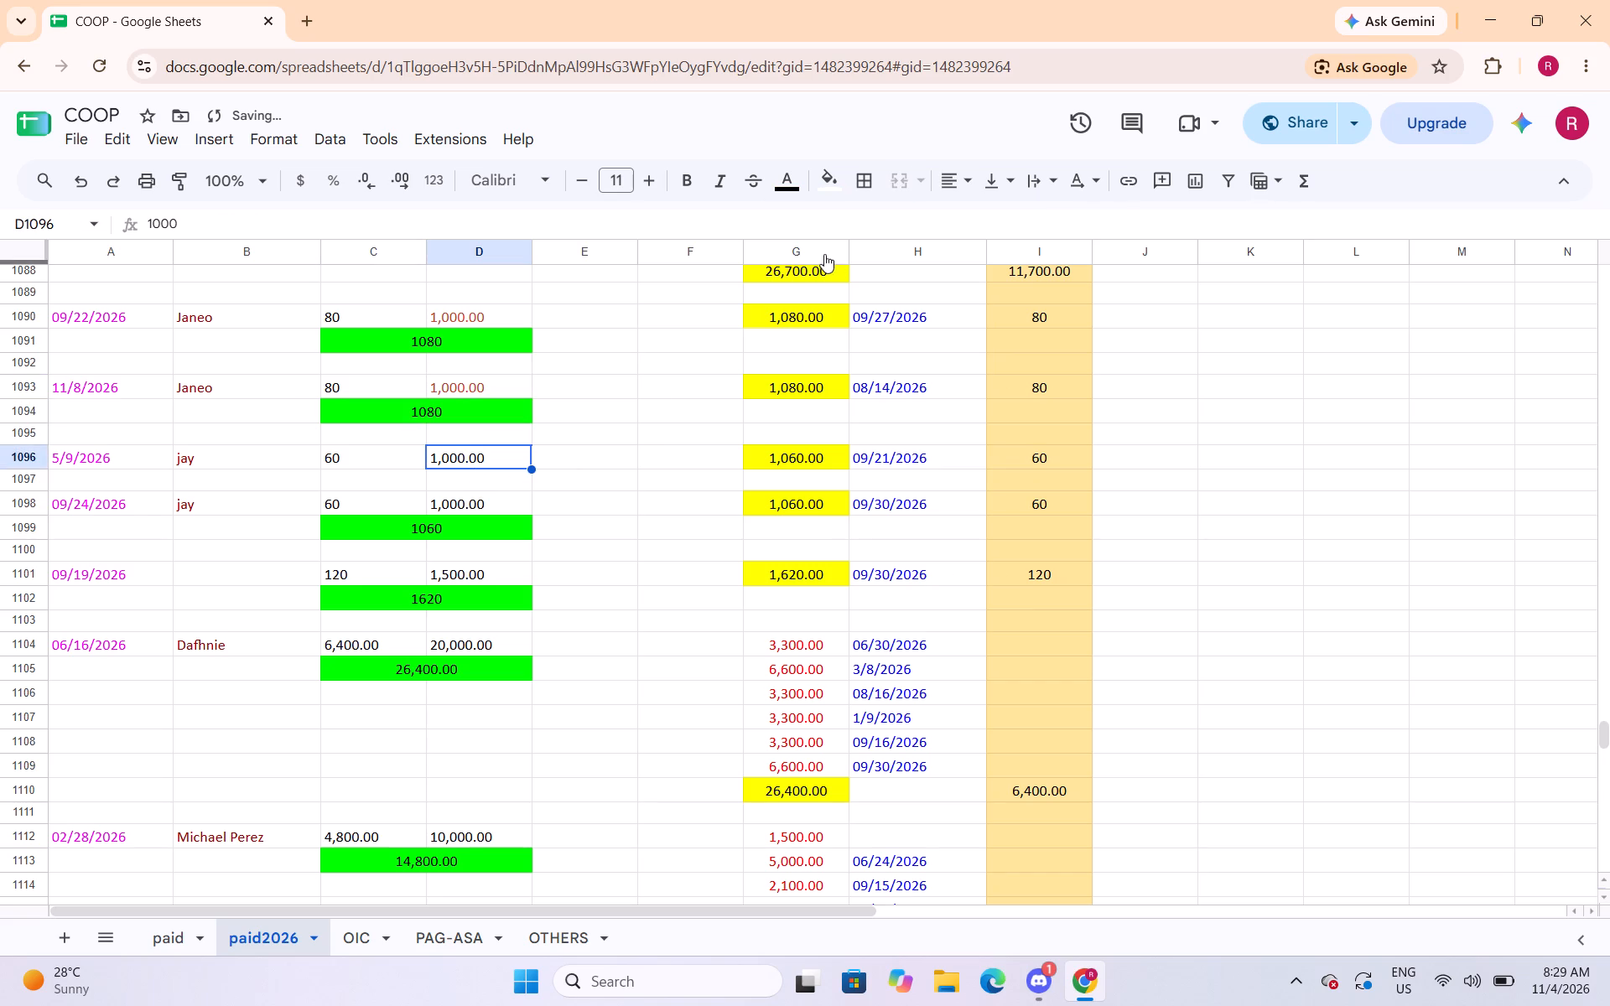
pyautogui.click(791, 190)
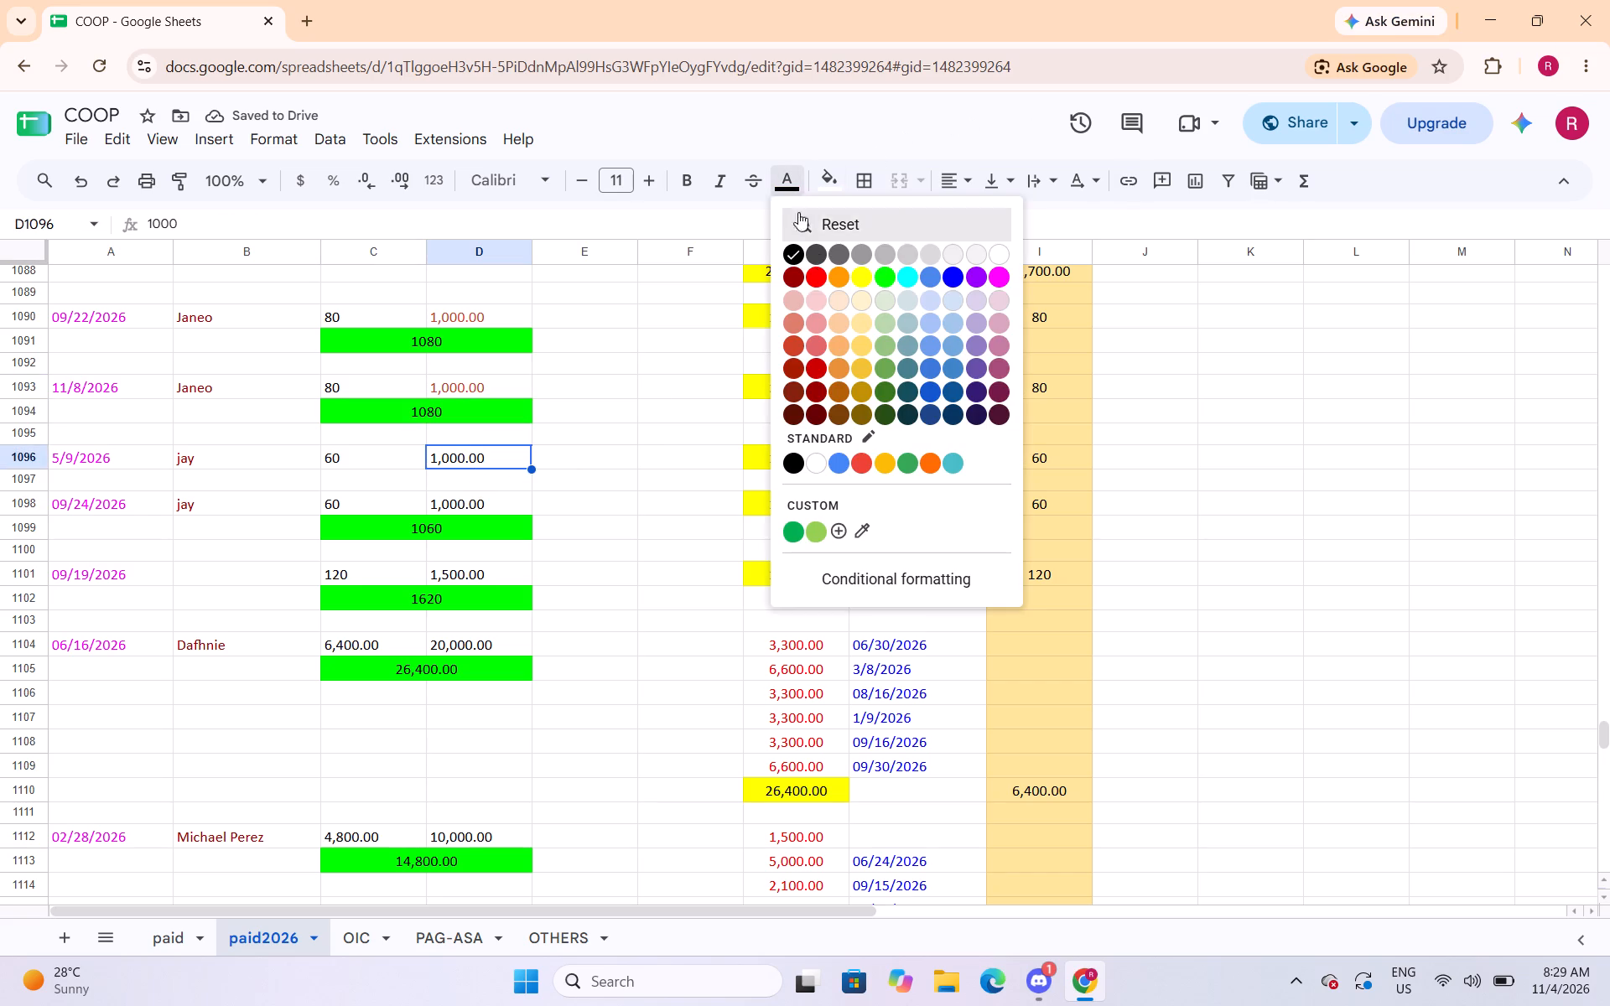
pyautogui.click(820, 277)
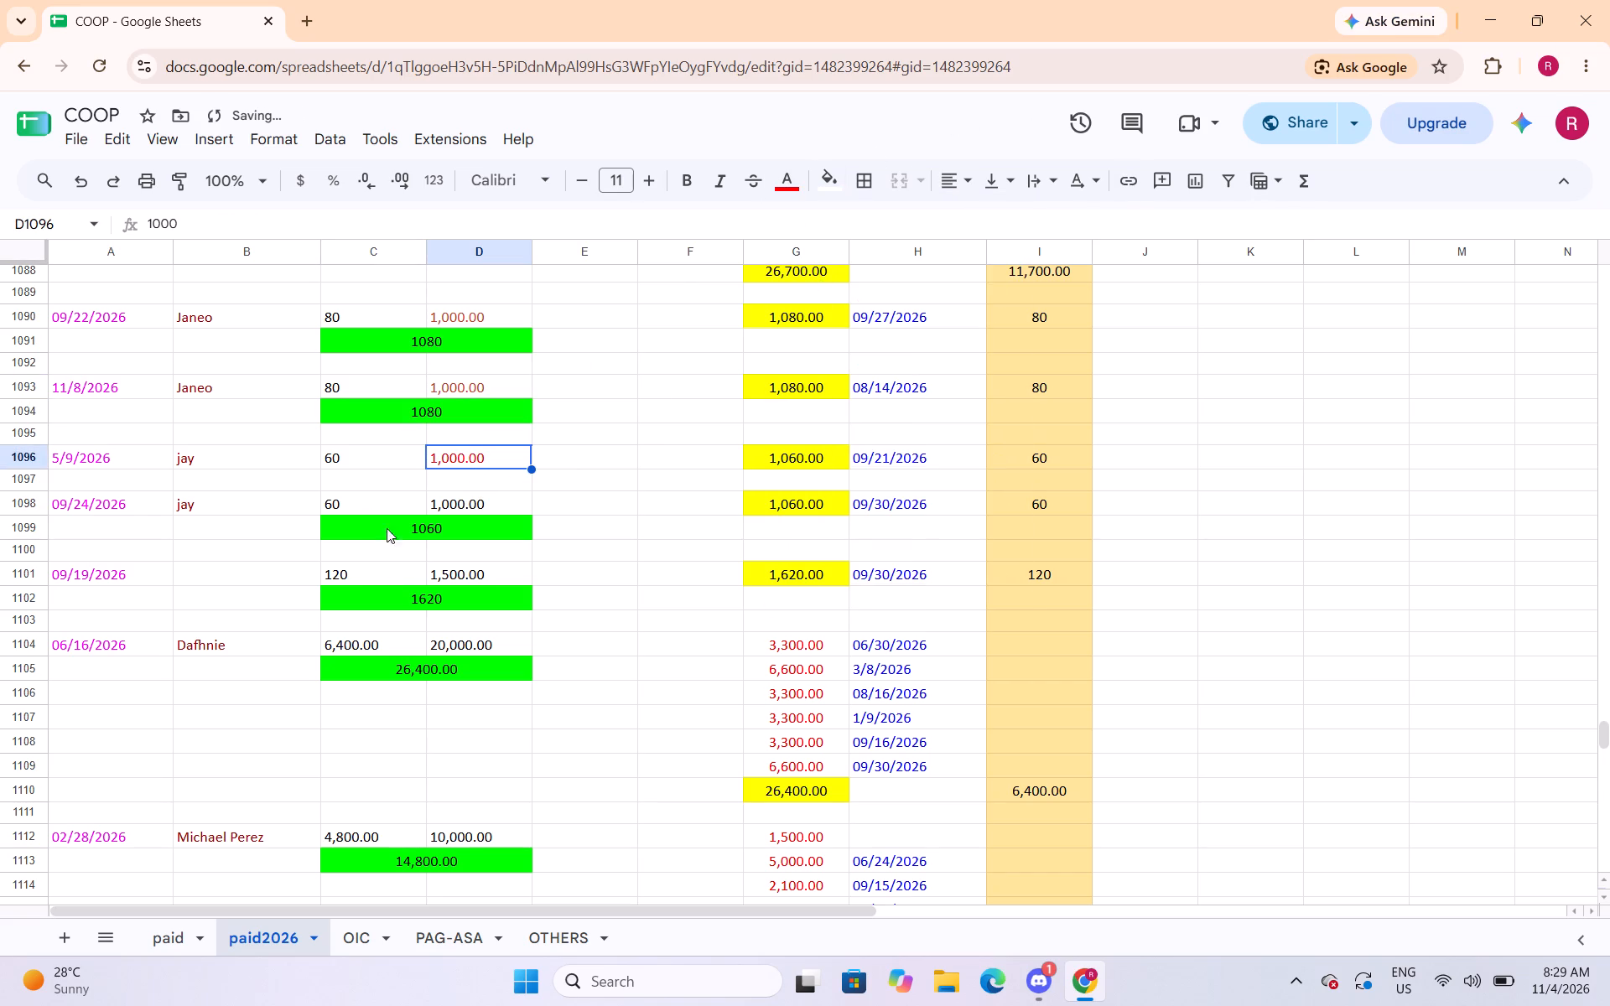
# Insert one row above the blank row 1097, between jay's 5/9/2026 and 09/24/2026 records.
pyautogui.moveTo(376, 474); pyautogui.dragTo(439, 483)
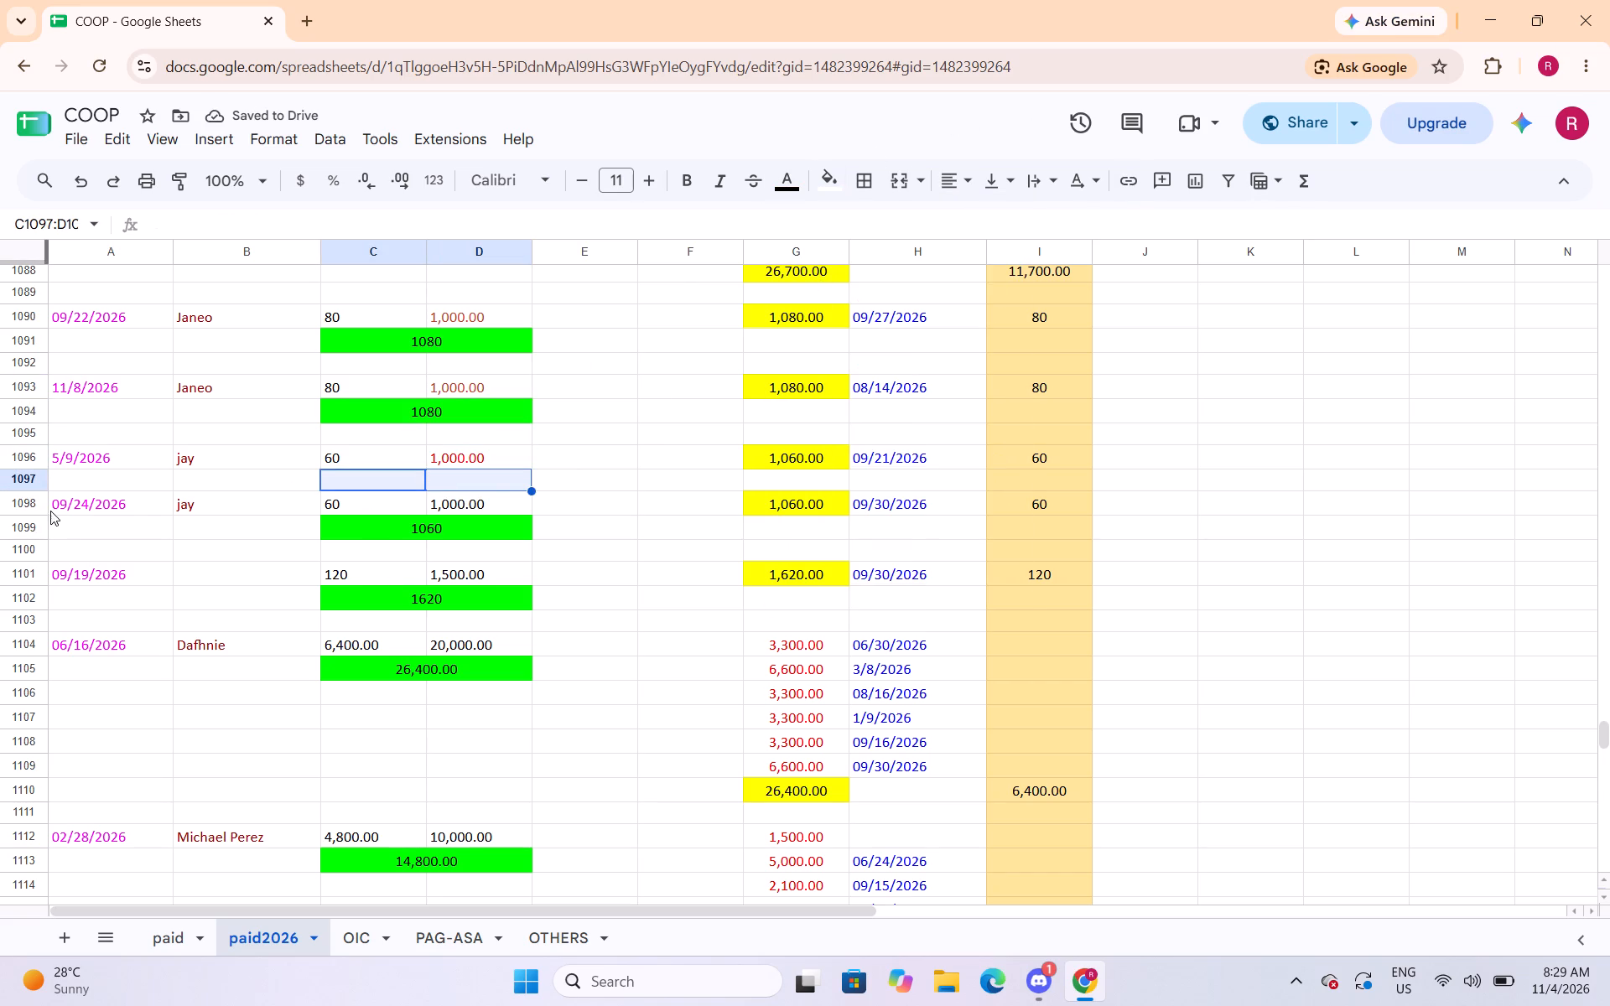
pyautogui.click(27, 480)
pyautogui.rightClick(27, 480)
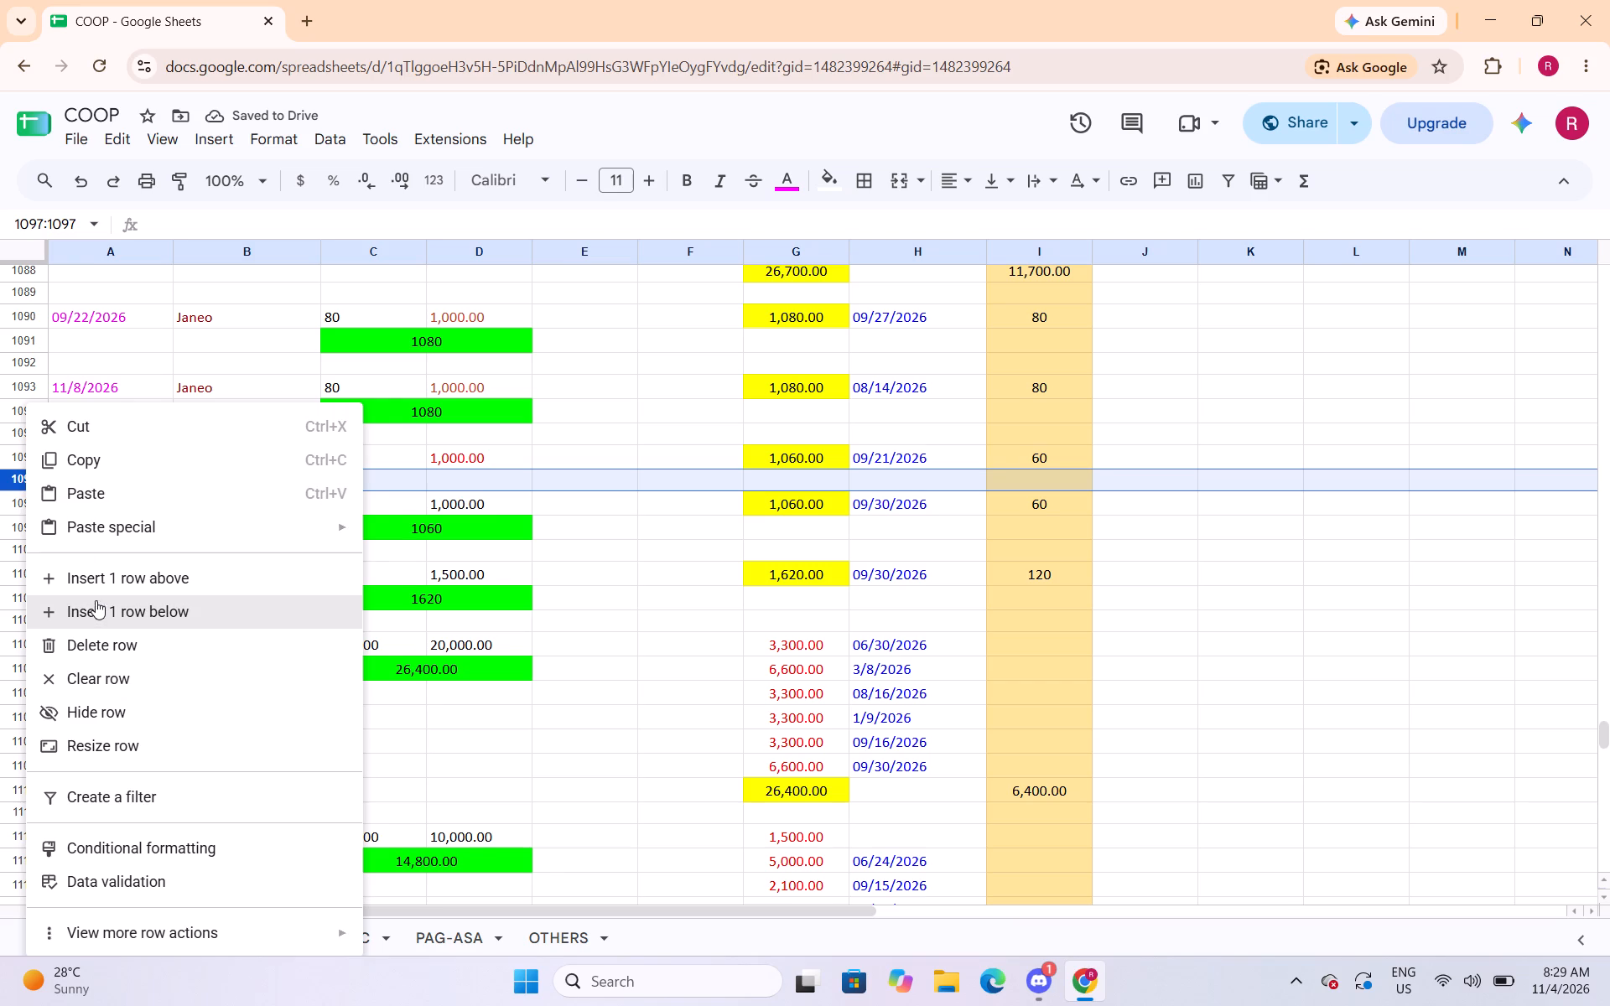
pyautogui.click(101, 578)
# Merge C1097:D1097 under jay's 5/9/2026 record and total the row above with =sum(C1096:D1096).
pyautogui.moveTo(382, 484); pyautogui.dragTo(439, 482)
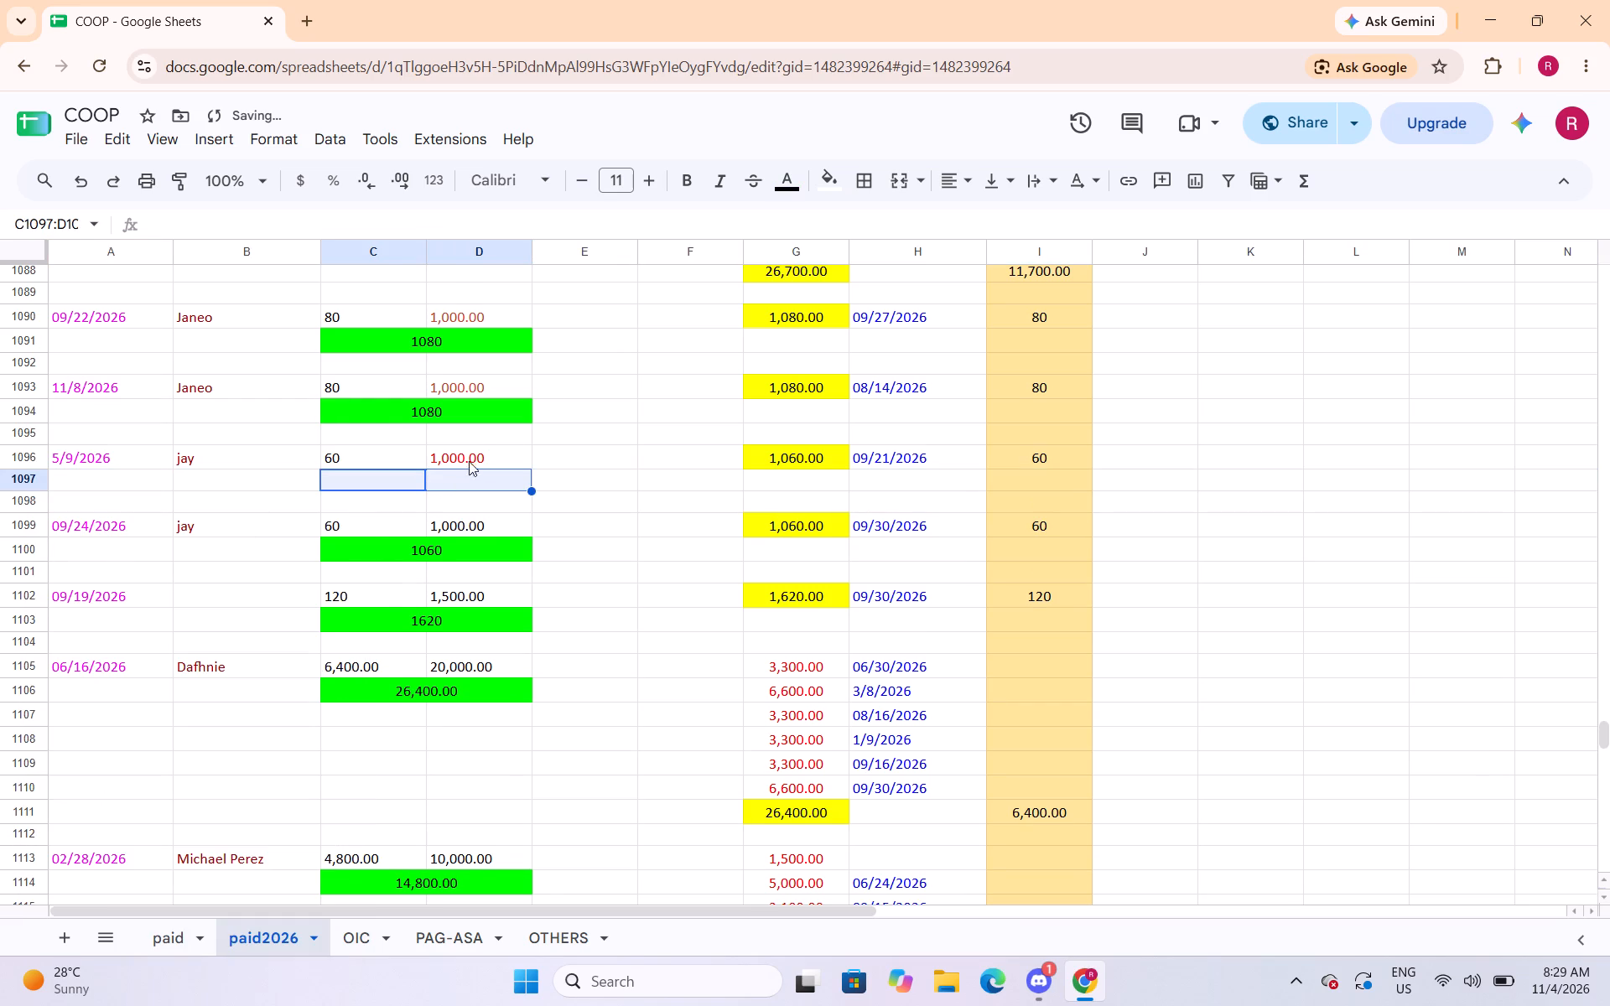
pyautogui.click(900, 178)
pyautogui.write('=sum(')
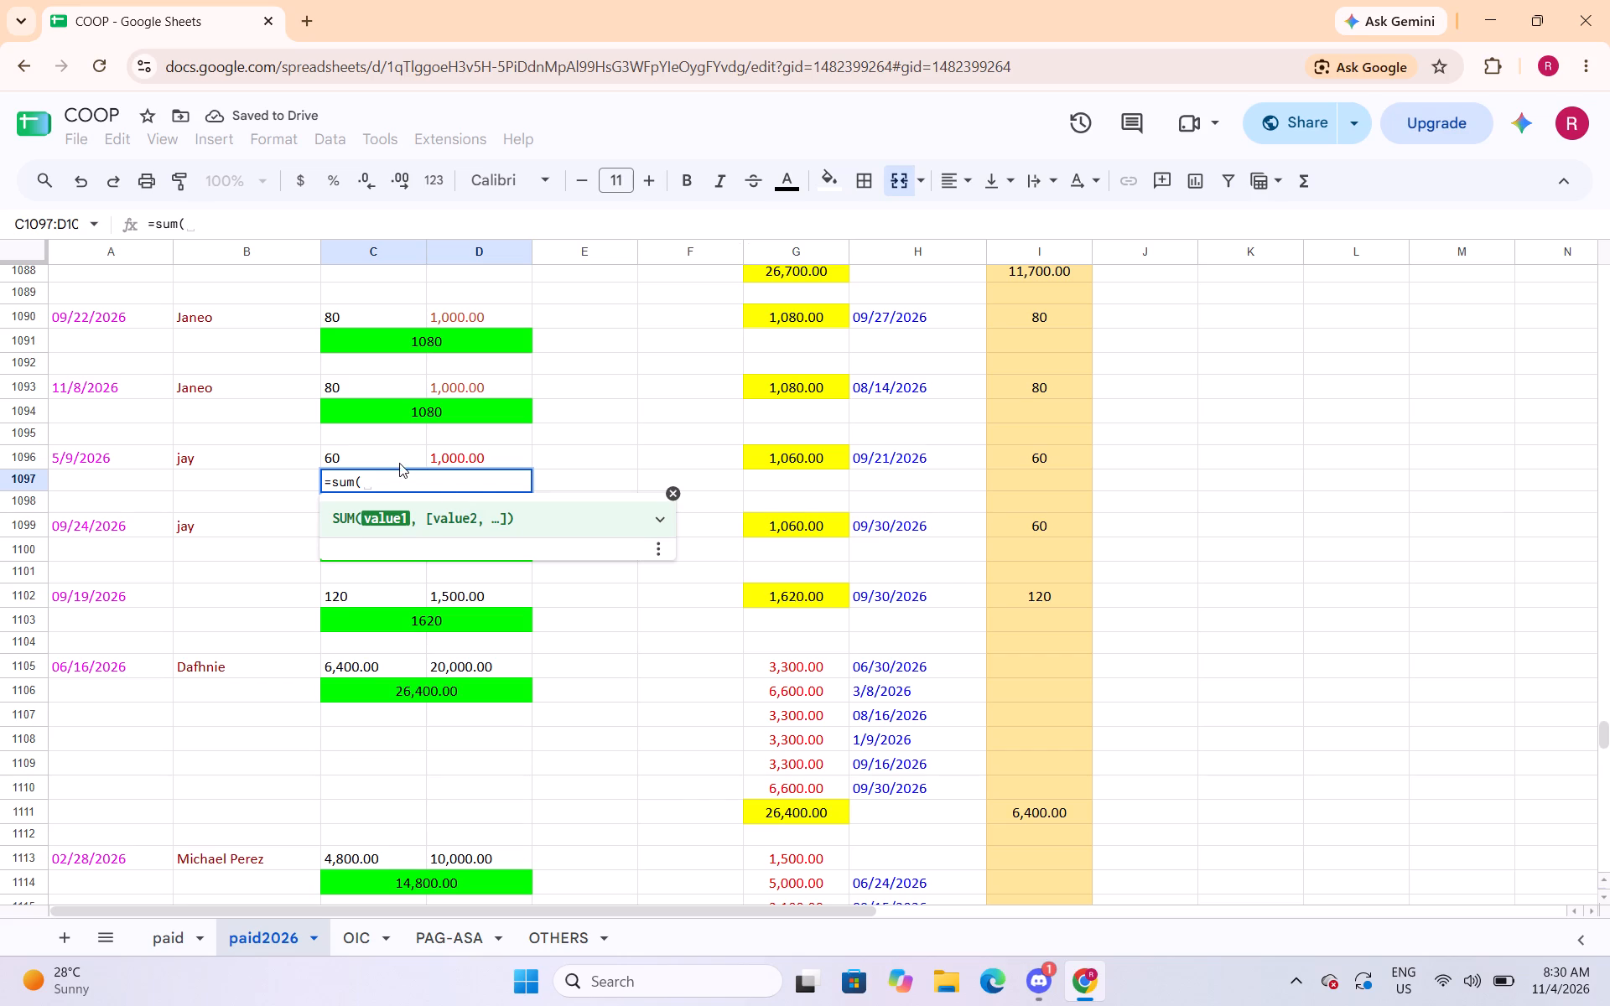
pyautogui.moveTo(399, 463); pyautogui.dragTo(436, 469)
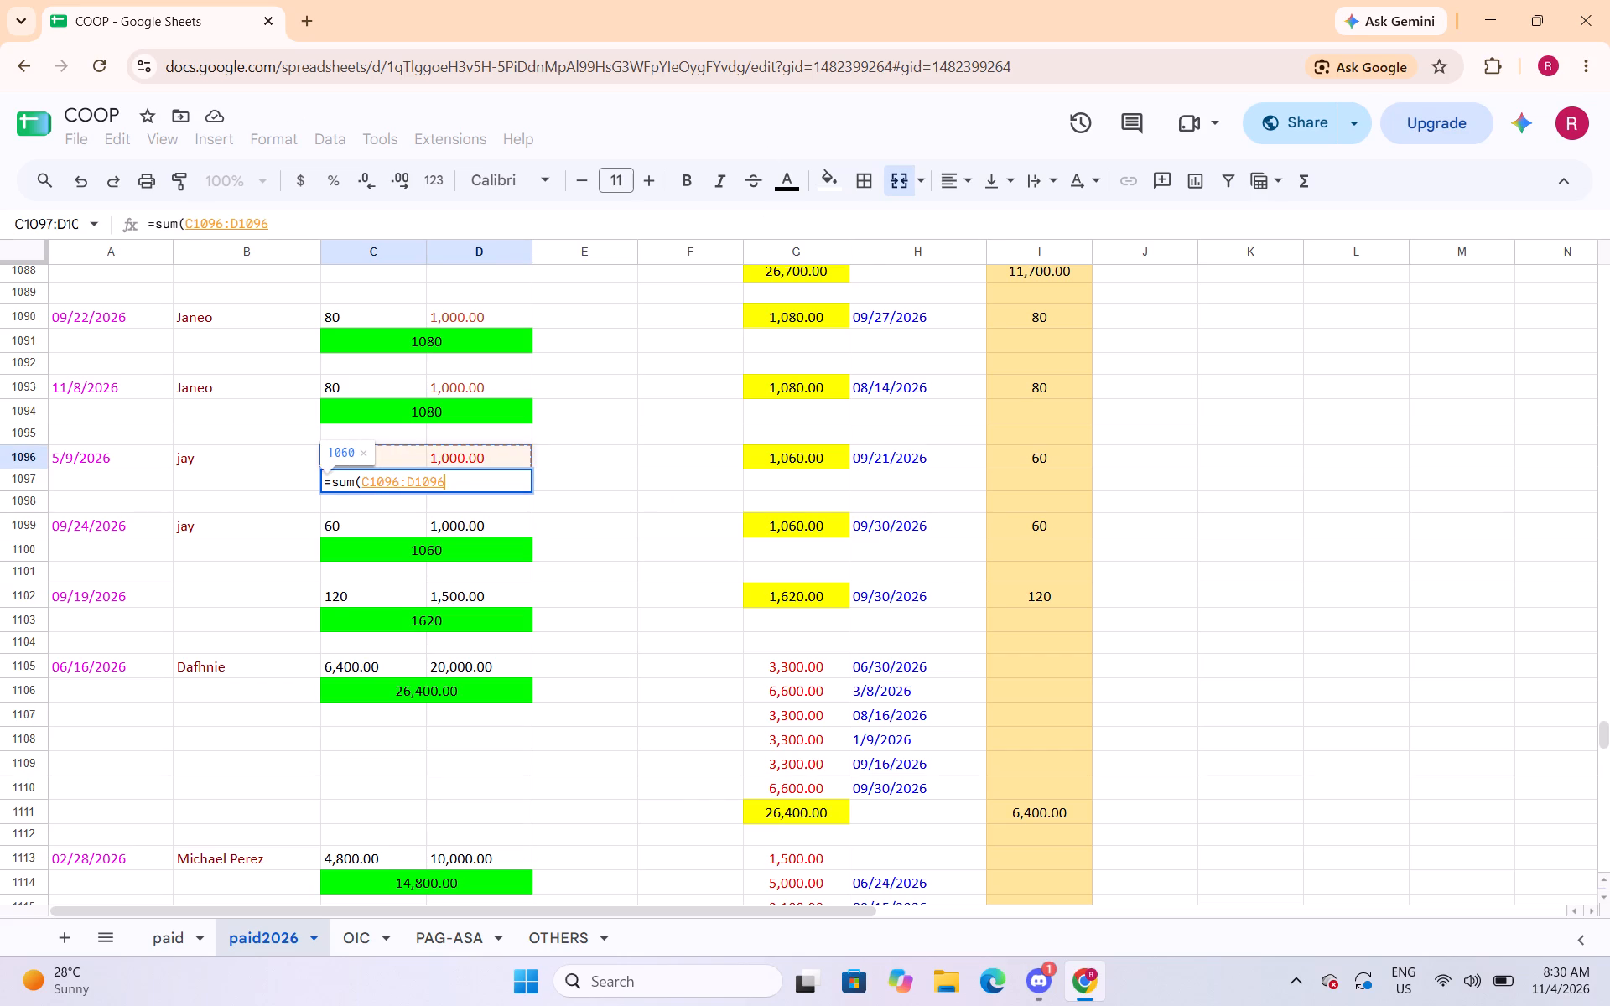
pyautogui.hotkey('shift', ')')
pyautogui.press('Return')
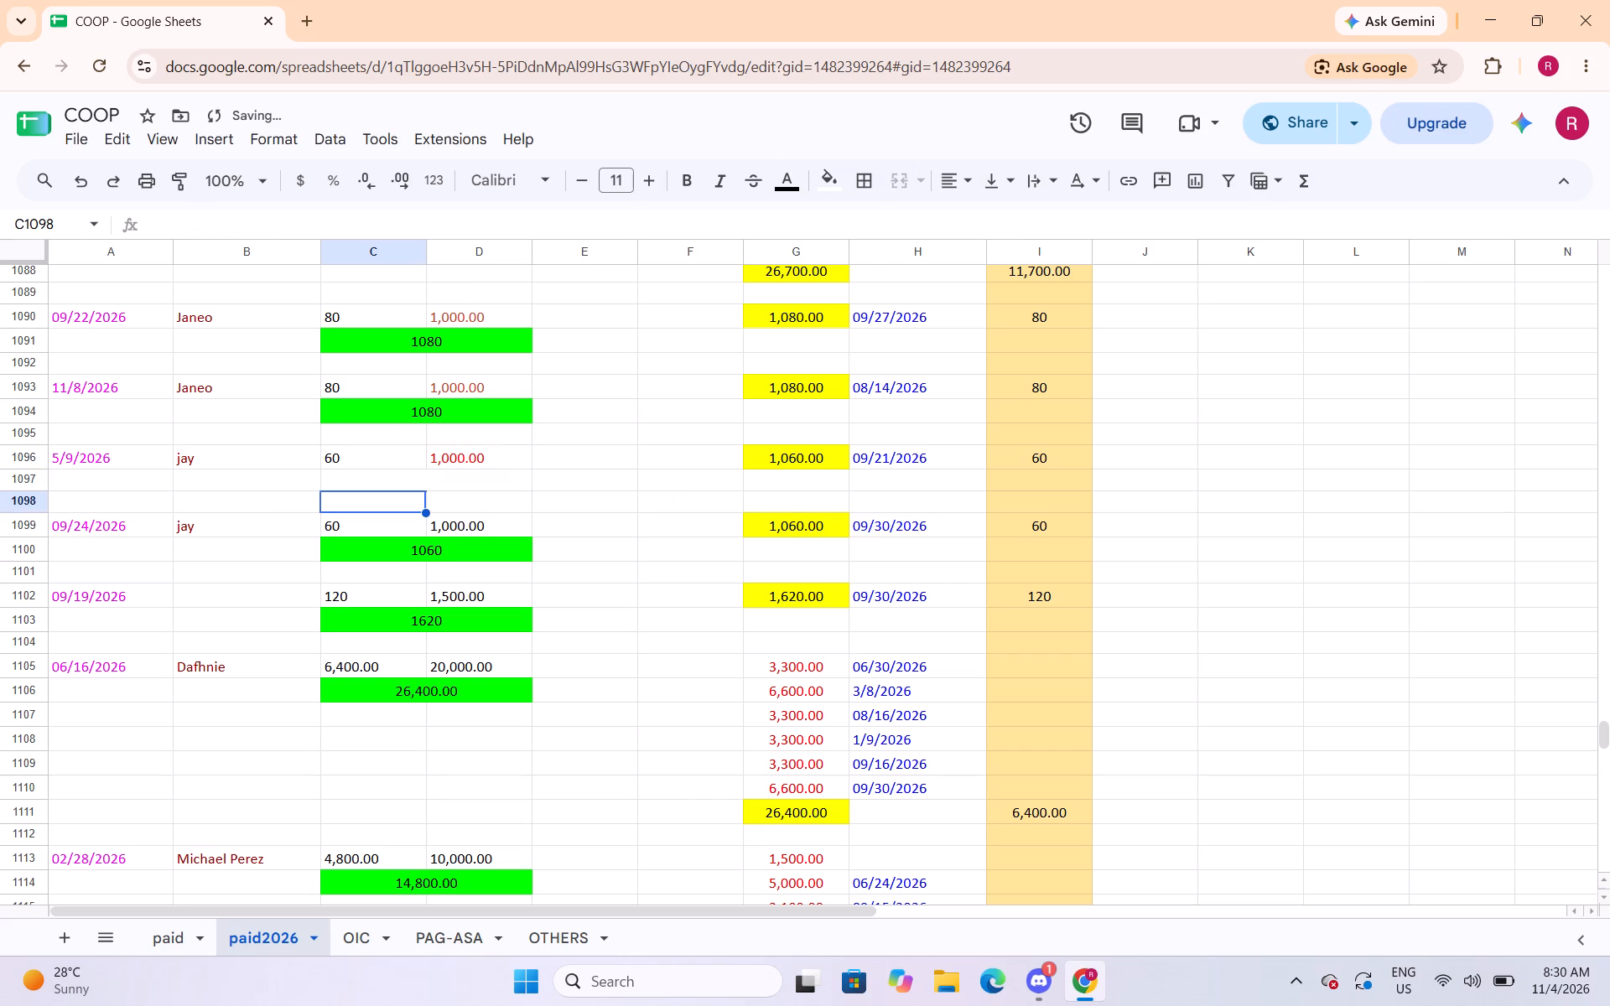
# Format the merged total in C1097:D1097 with green fill, a two-decimal number format with thousands separator, and centred alignment.
pyautogui.press('Up')
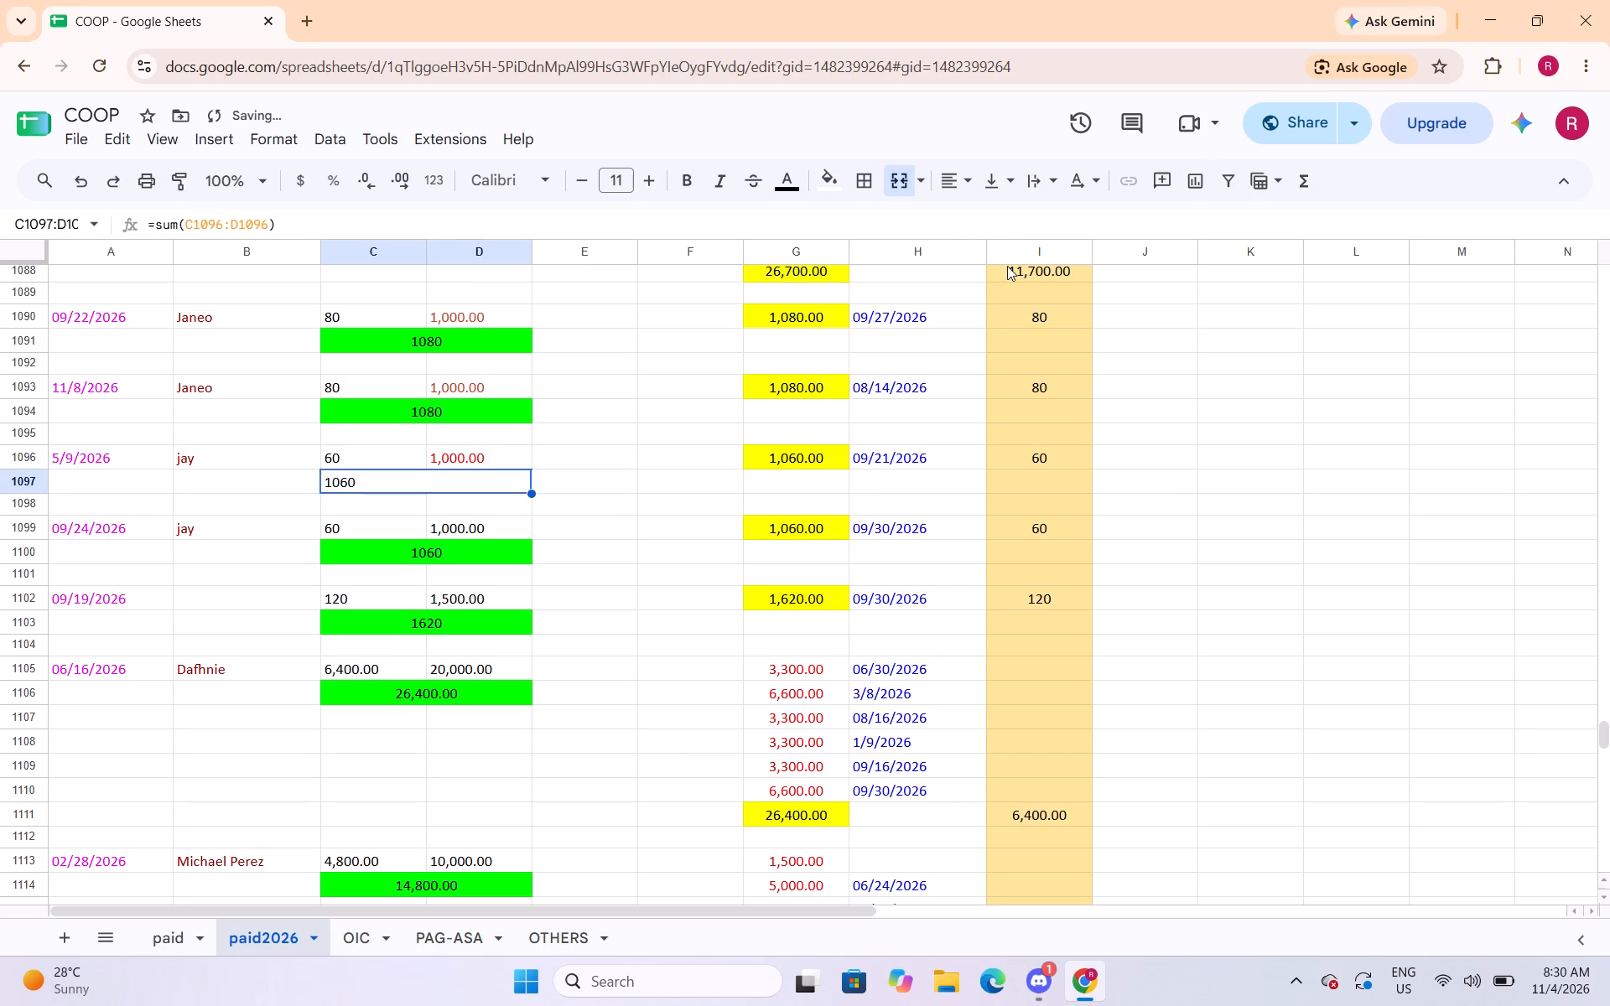
pyautogui.click(828, 181)
pyautogui.click(932, 278)
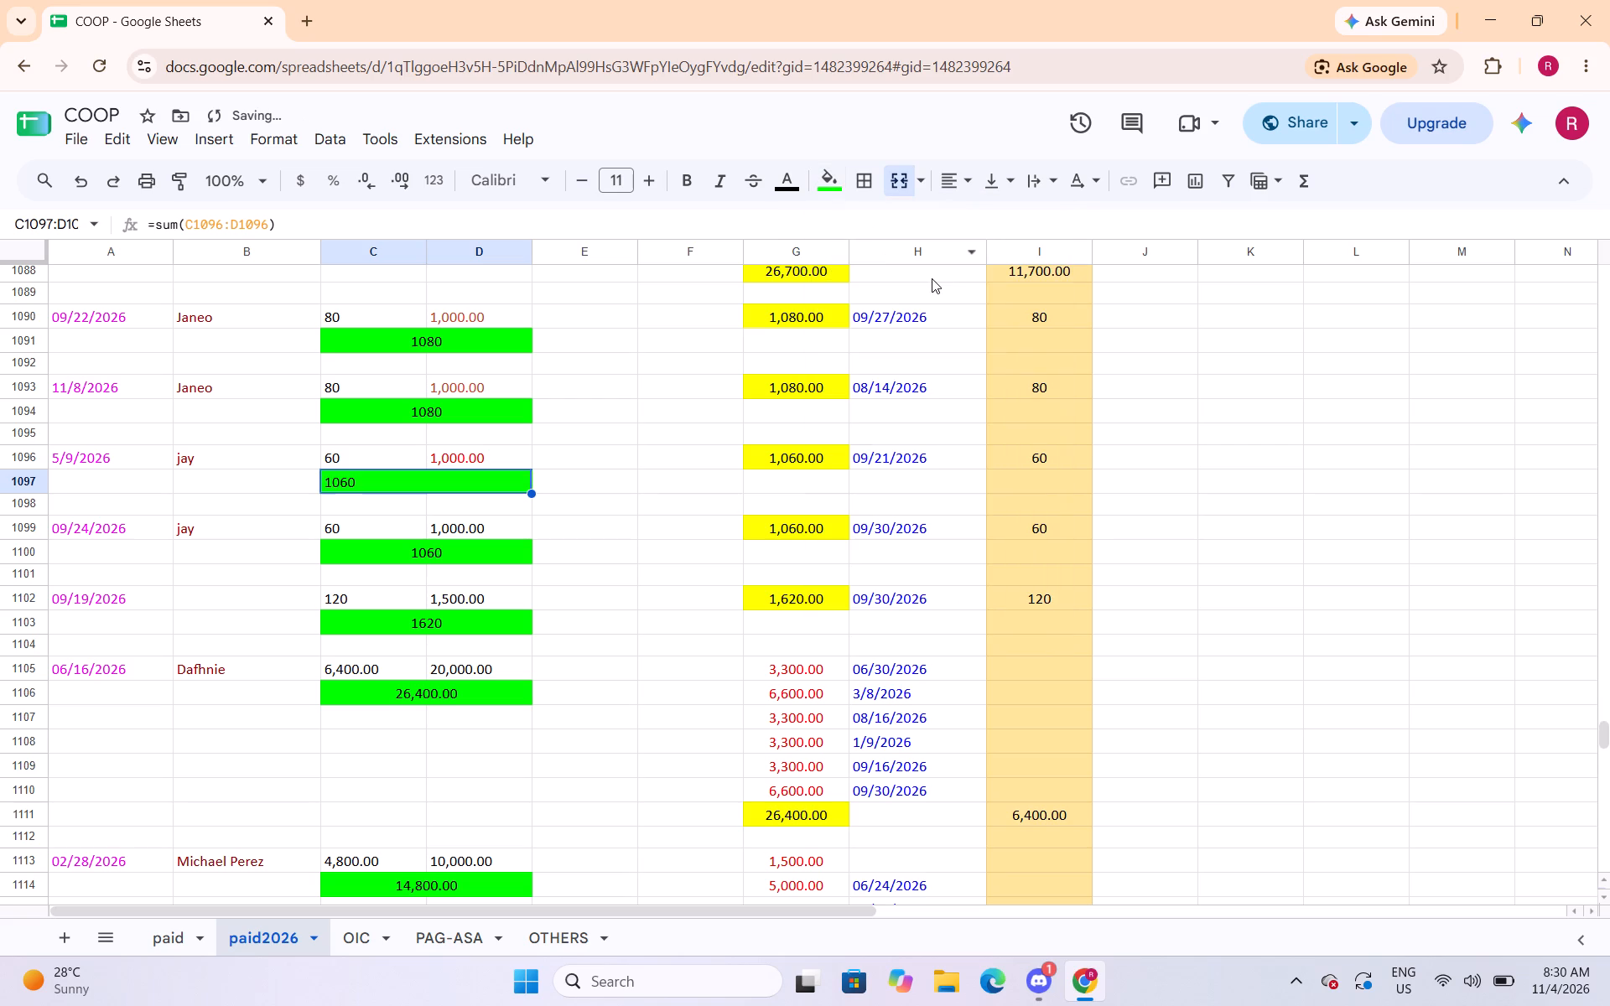
pyautogui.click(266, 138)
pyautogui.click(266, 138)
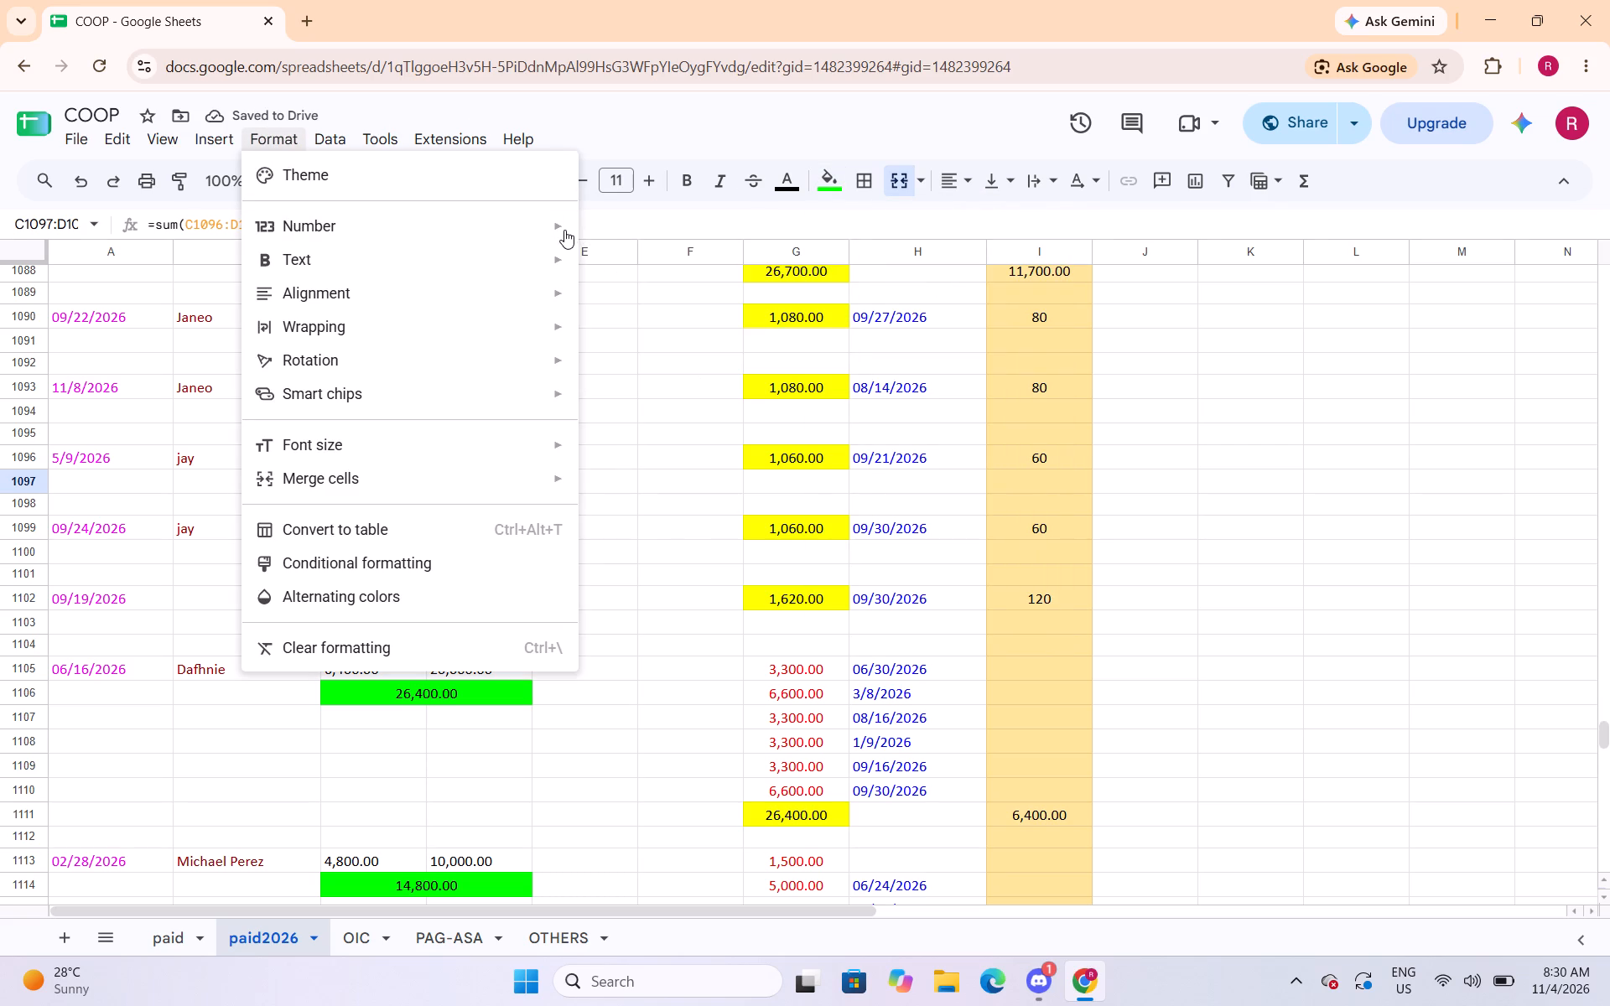
pyautogui.click(636, 322)
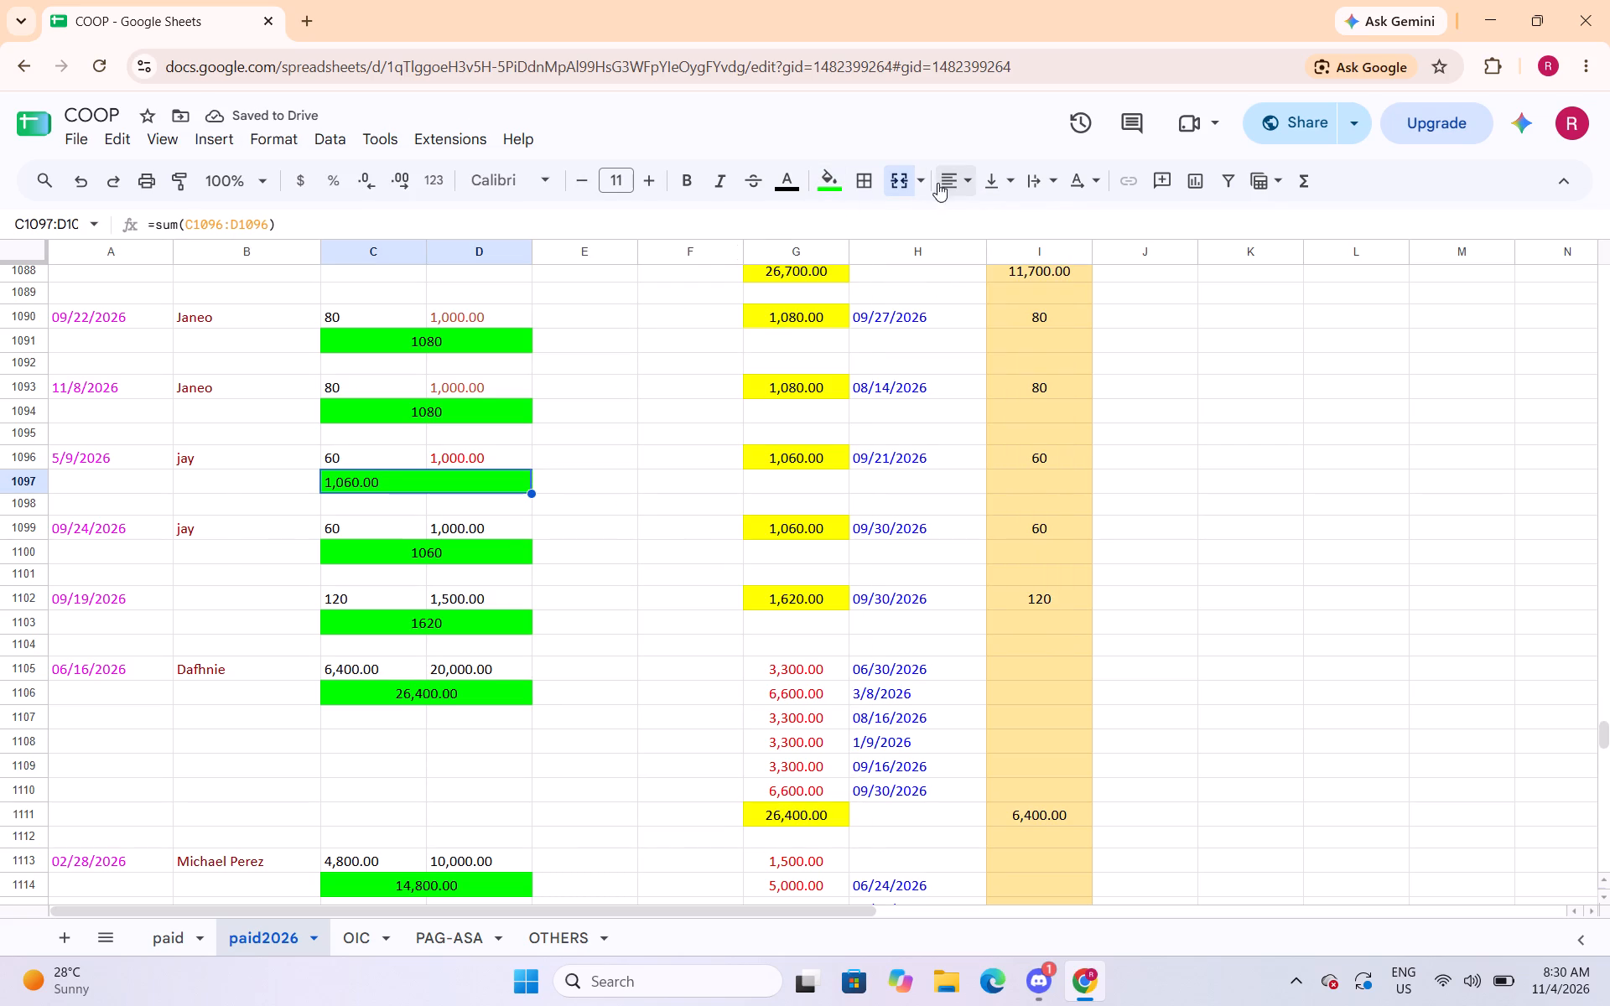
pyautogui.click(958, 184)
pyautogui.click(988, 231)
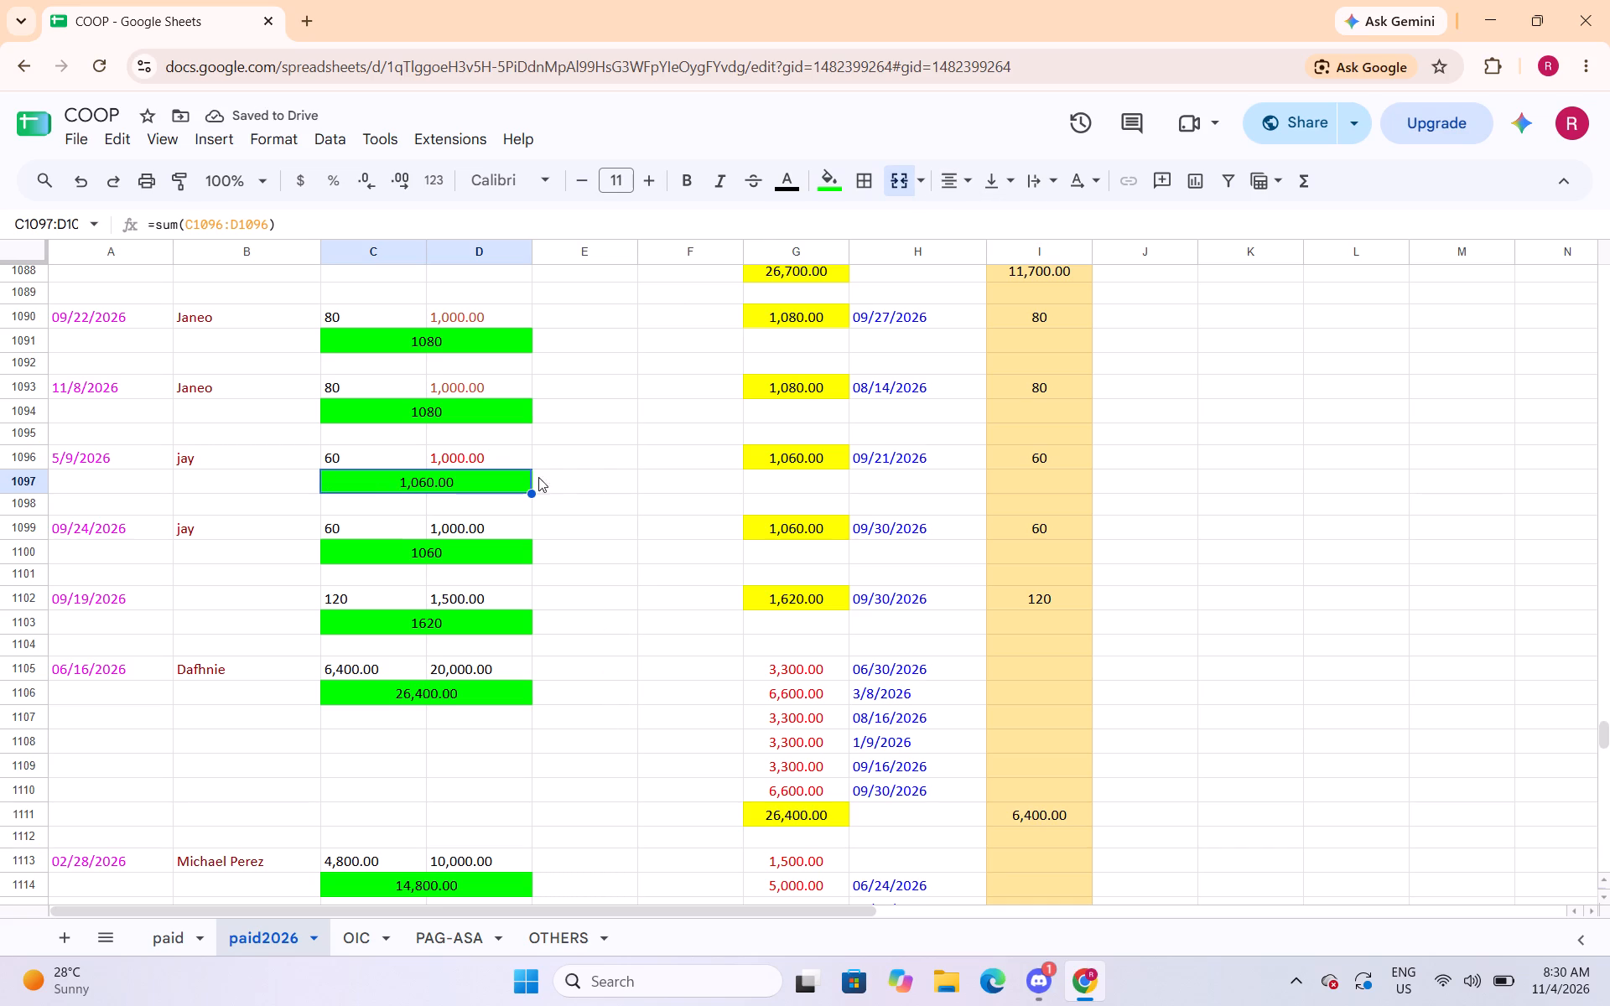
# Set the text of jay's 5/9/2026 capital in D1096 to light red berry 1.
pyautogui.click(466, 461)
pyautogui.click(783, 177)
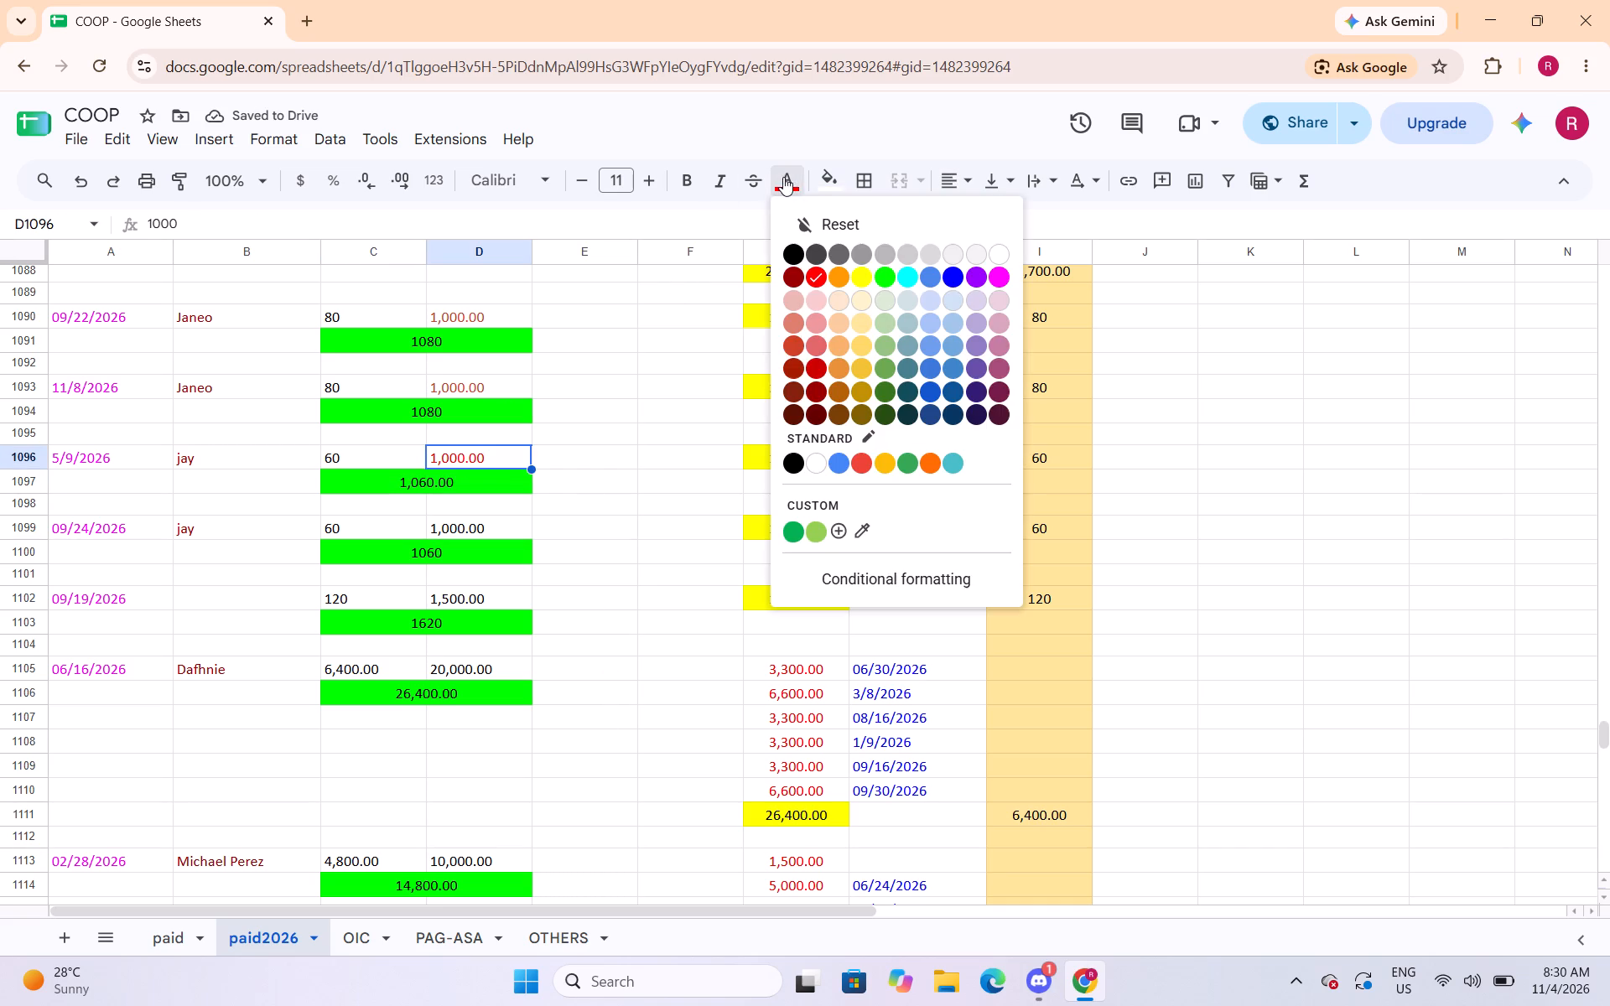
pyautogui.click(794, 348)
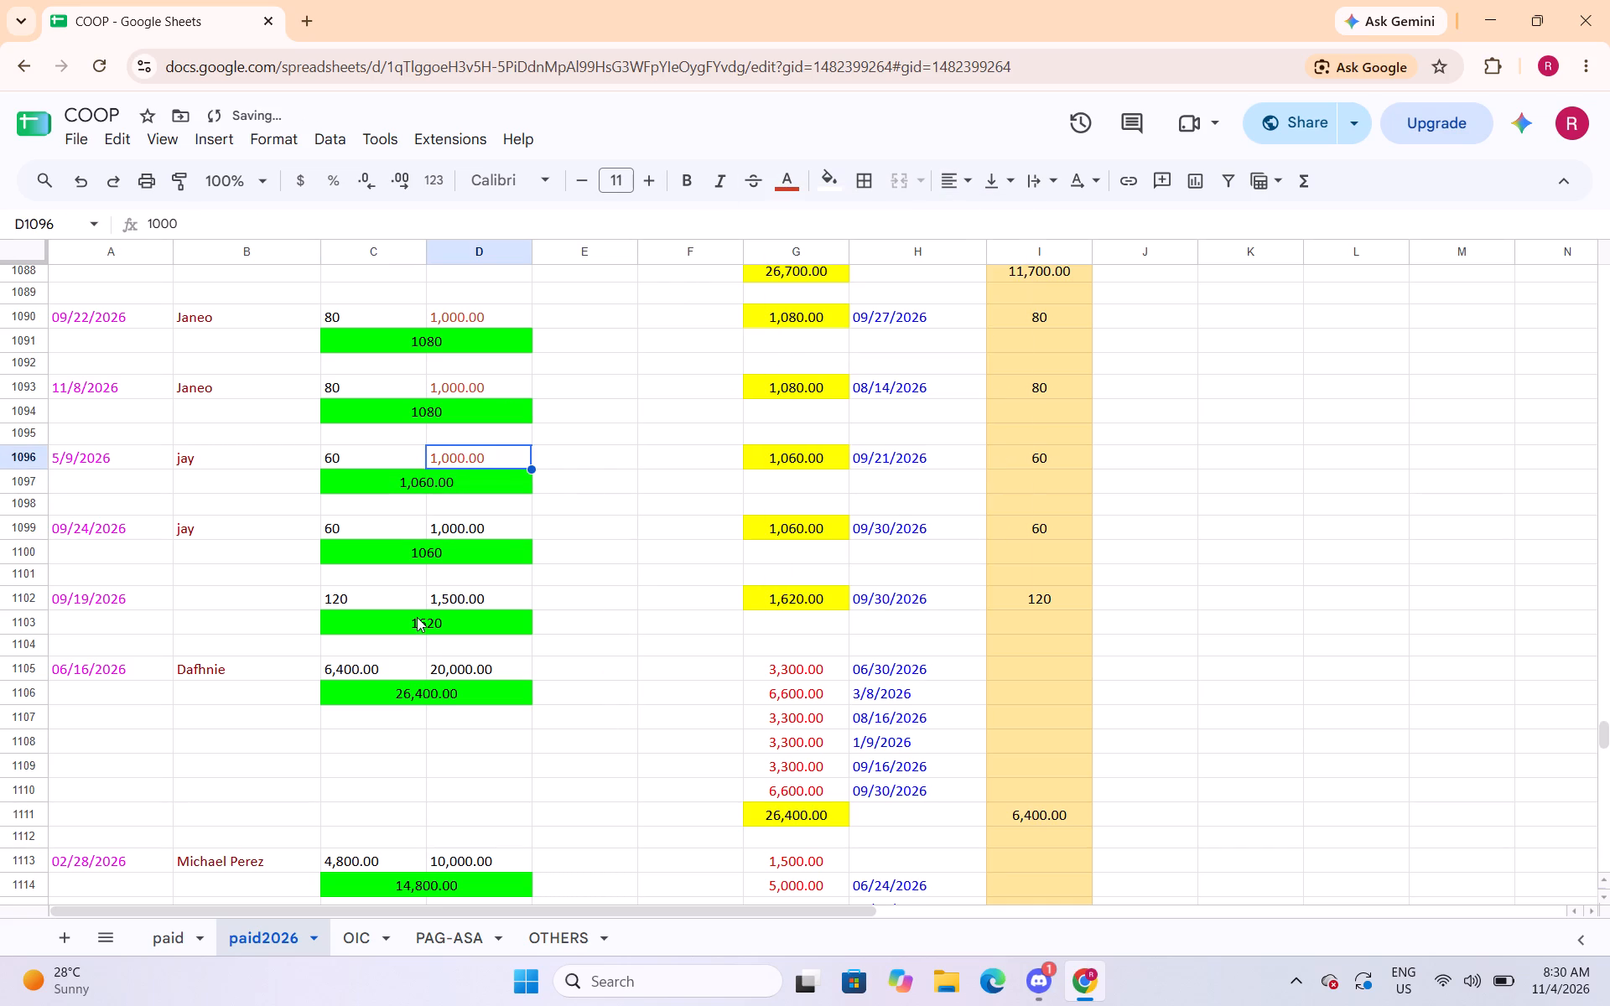
# Set the text of the capital amounts in D1099, D1102 and D1105 to light red berry 1.
pyautogui.click(497, 524)
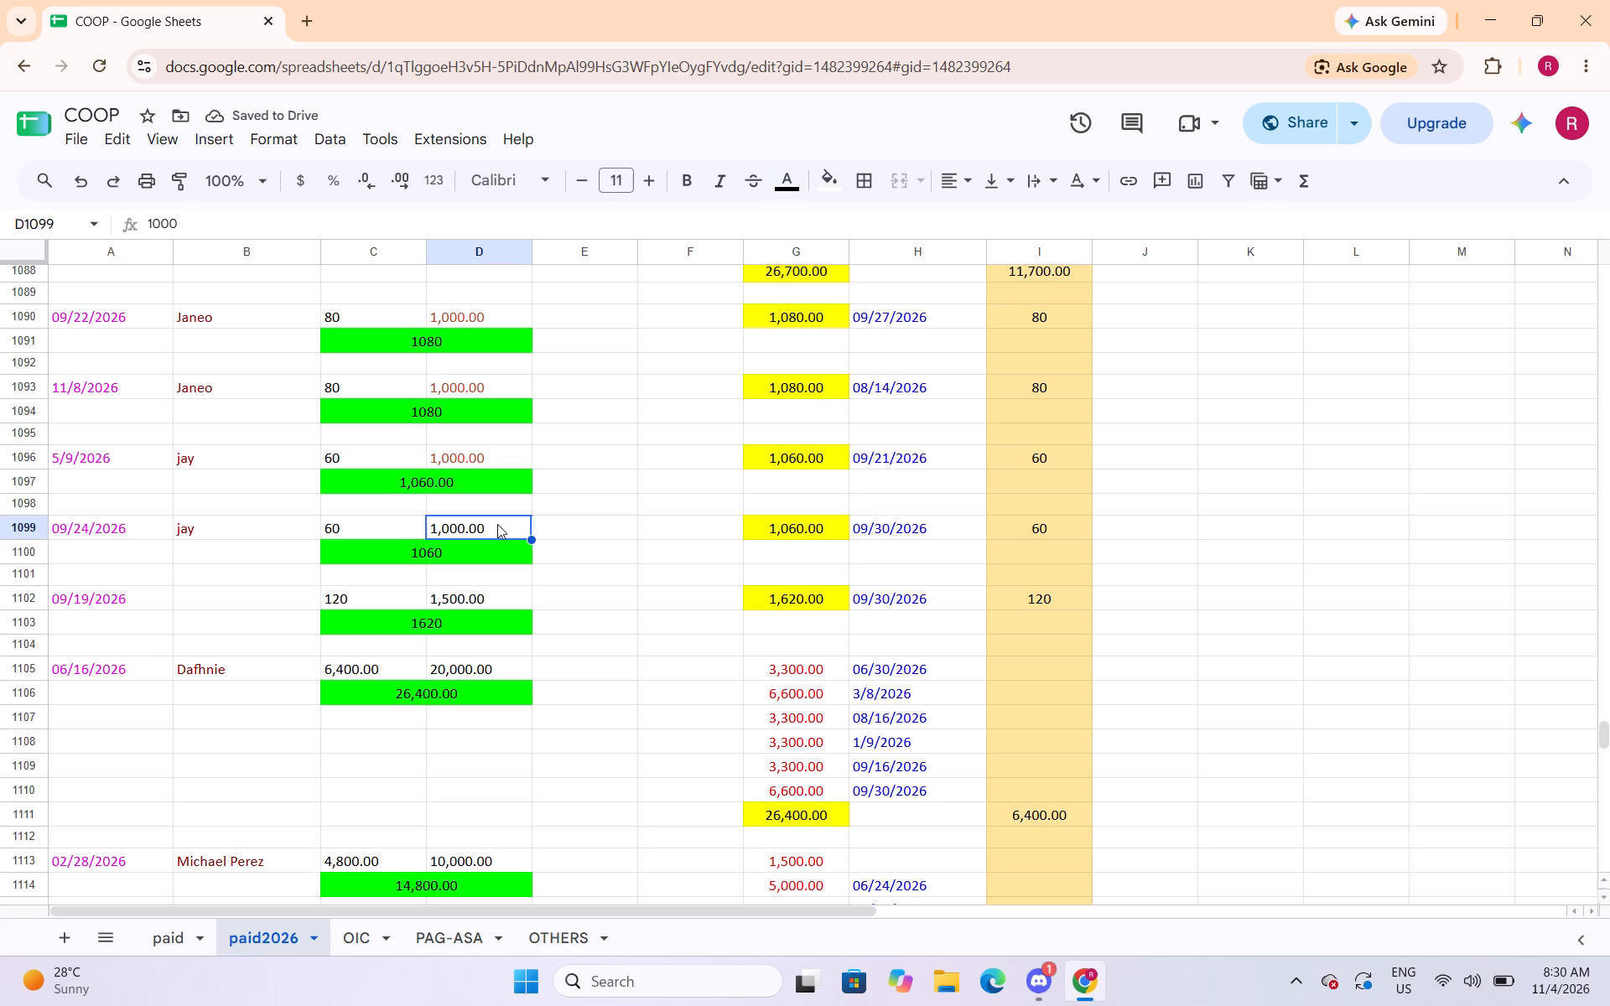
pyautogui.click(786, 189)
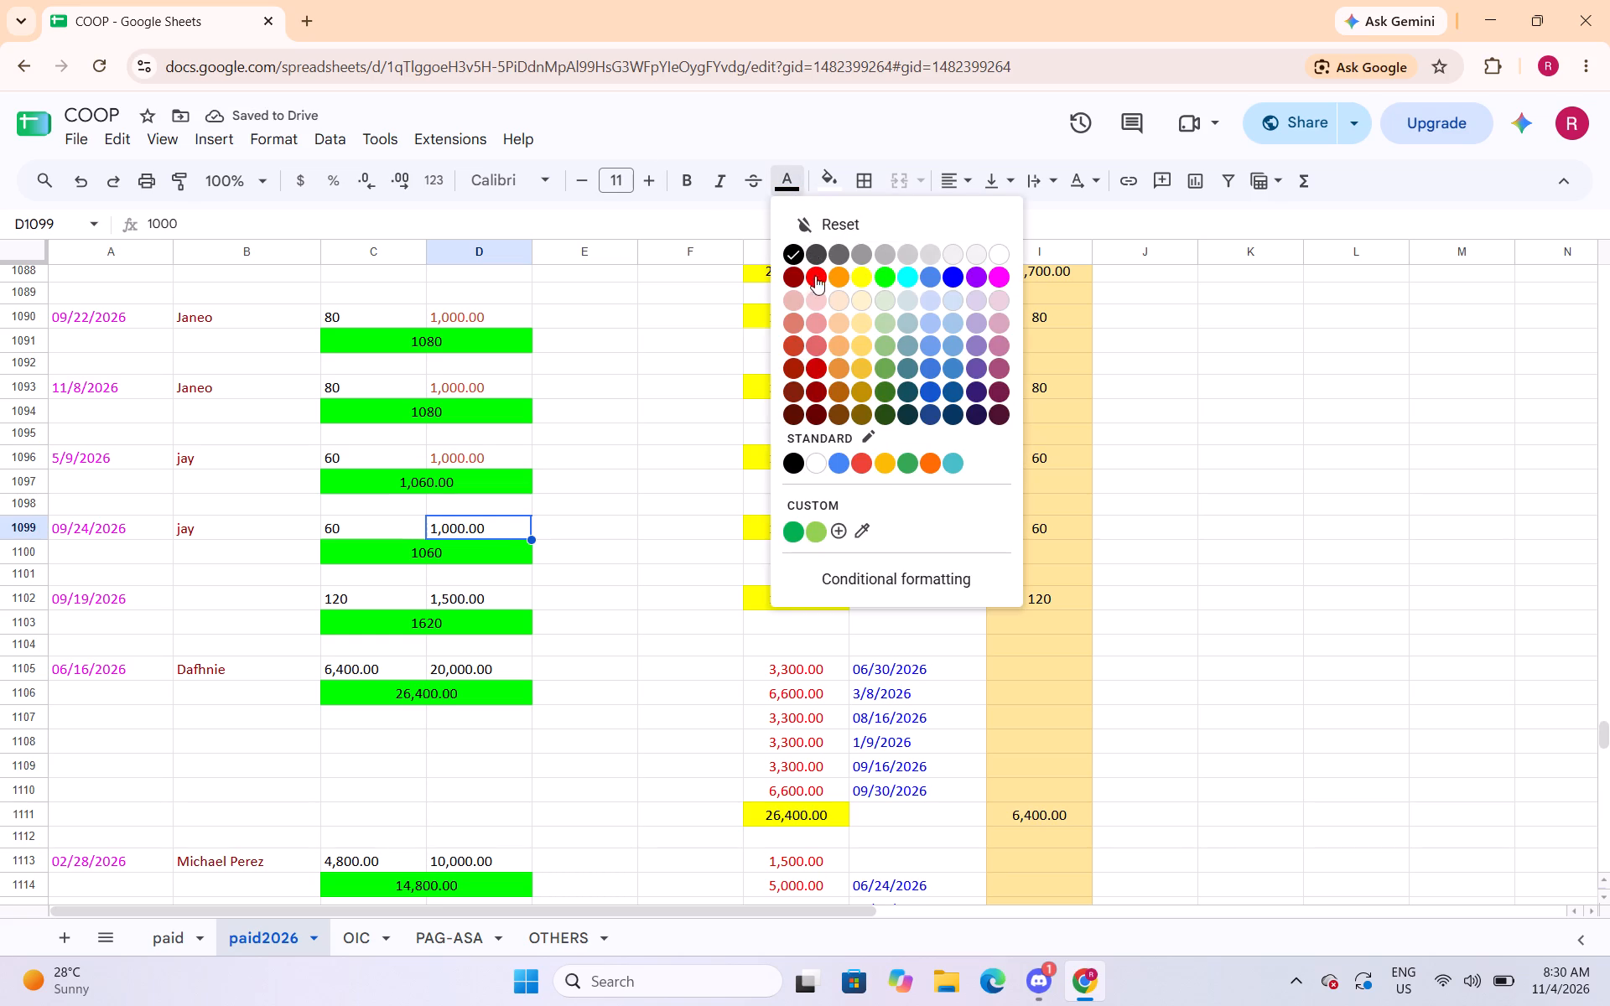
pyautogui.click(790, 350)
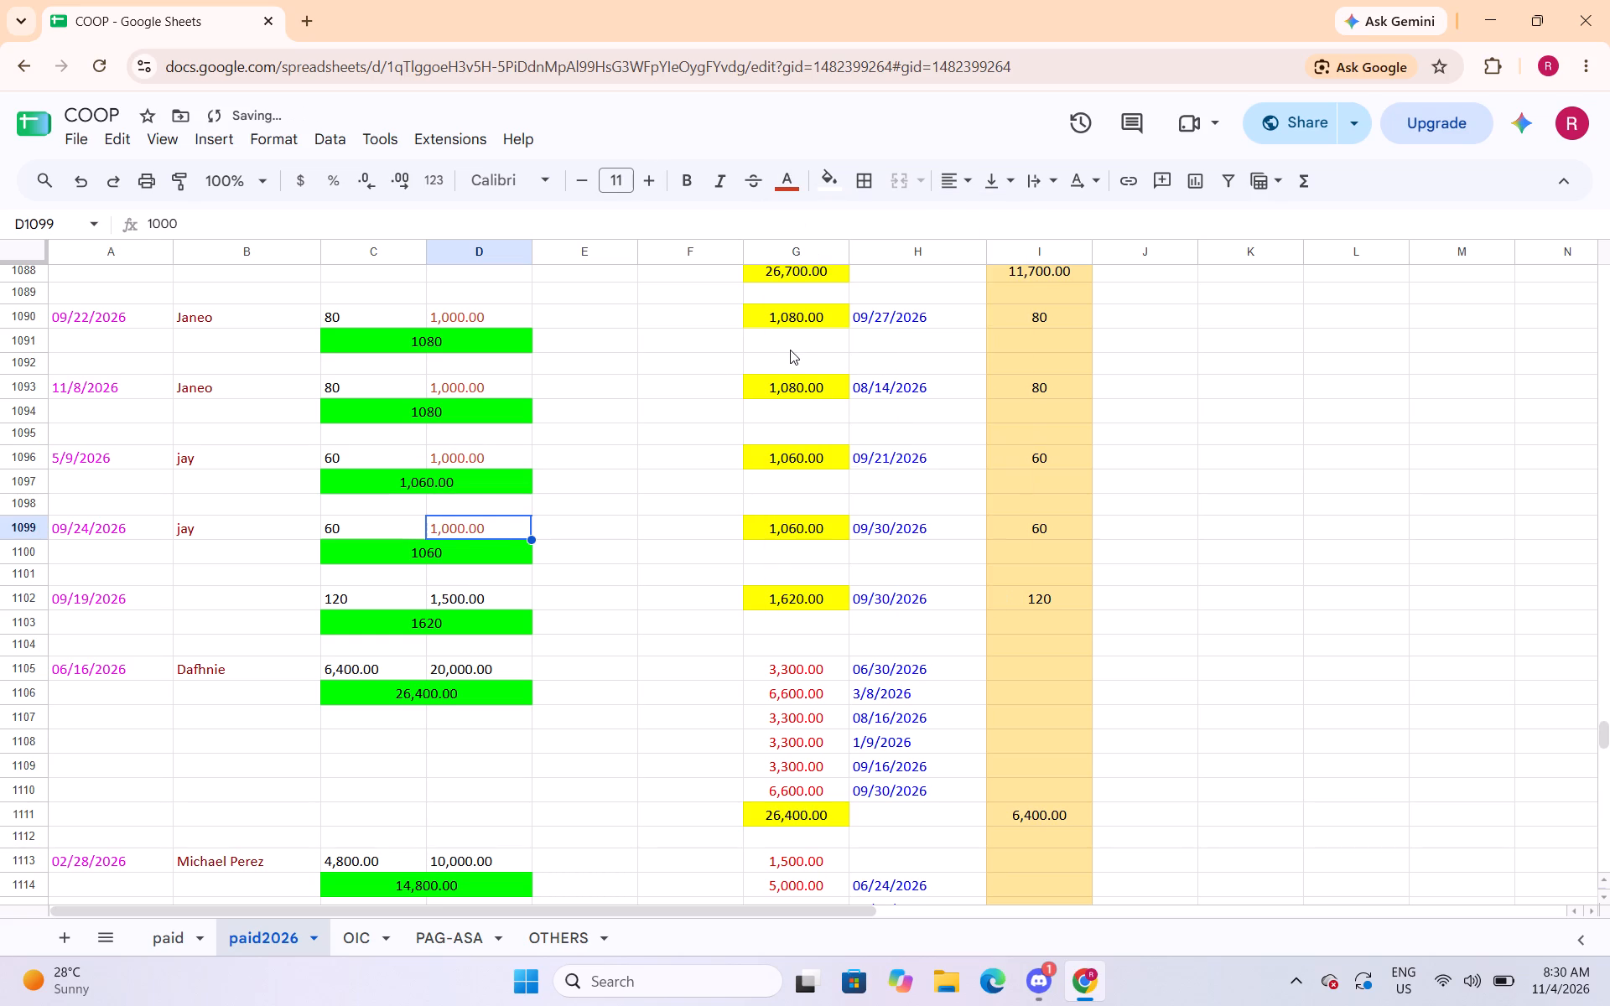
pyautogui.press('Down')
pyautogui.press('Down')
pyautogui.press('Down')
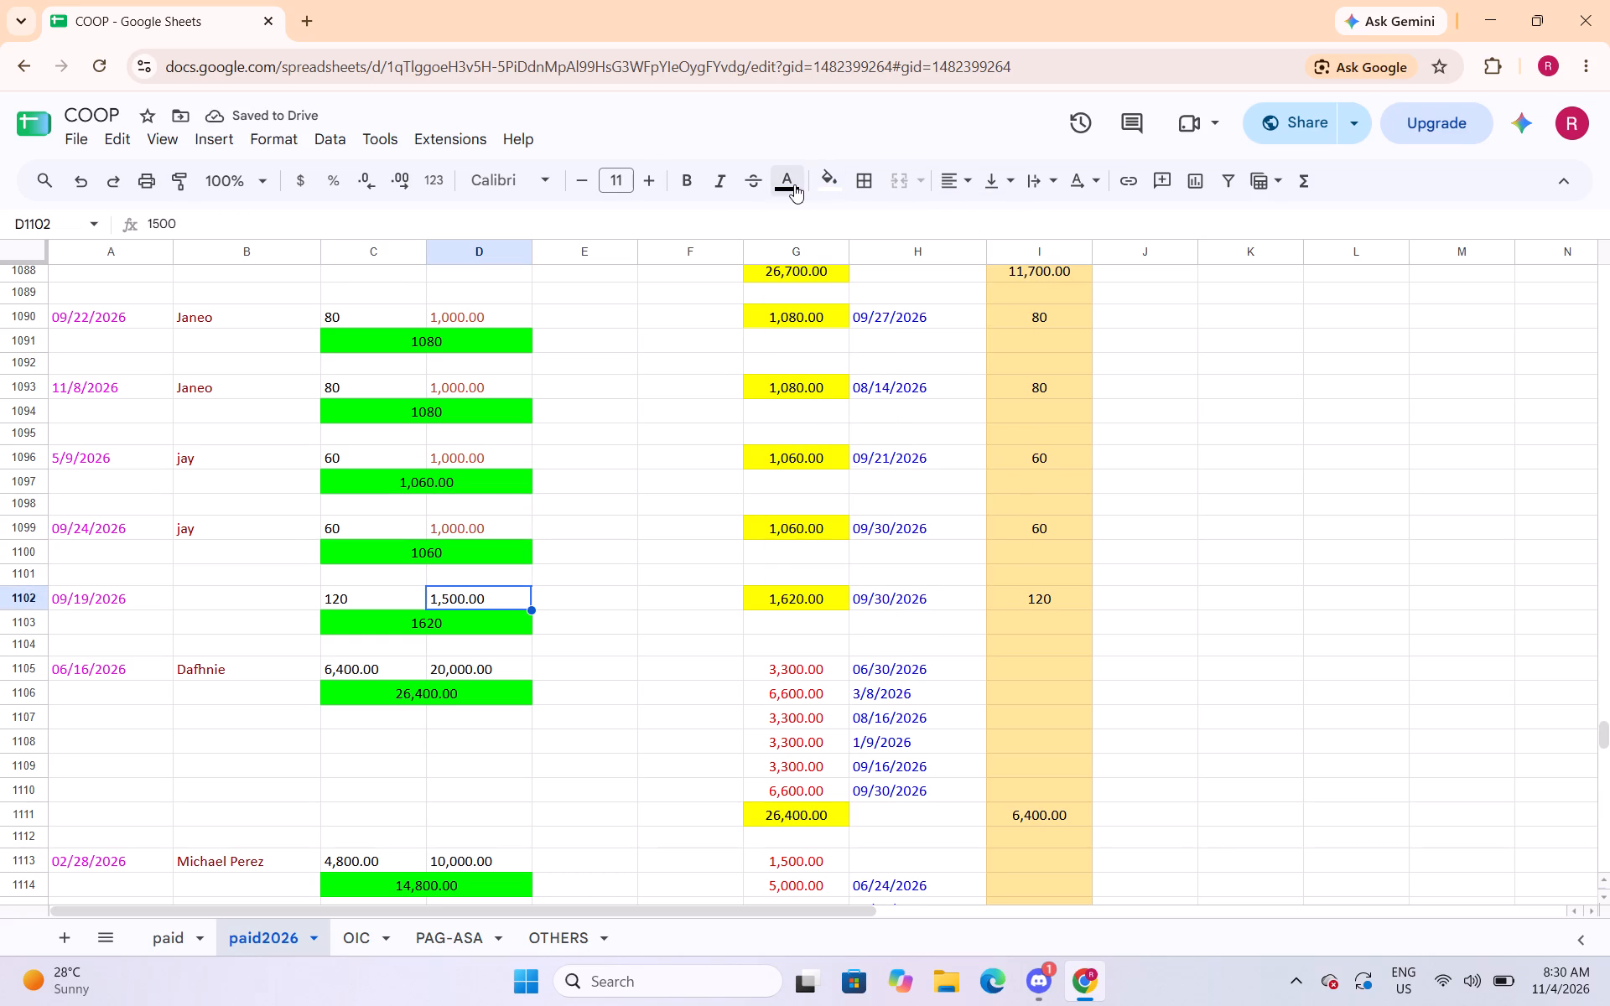
pyautogui.click(794, 184)
pyautogui.click(793, 348)
pyautogui.press('Down')
pyautogui.press('Down')
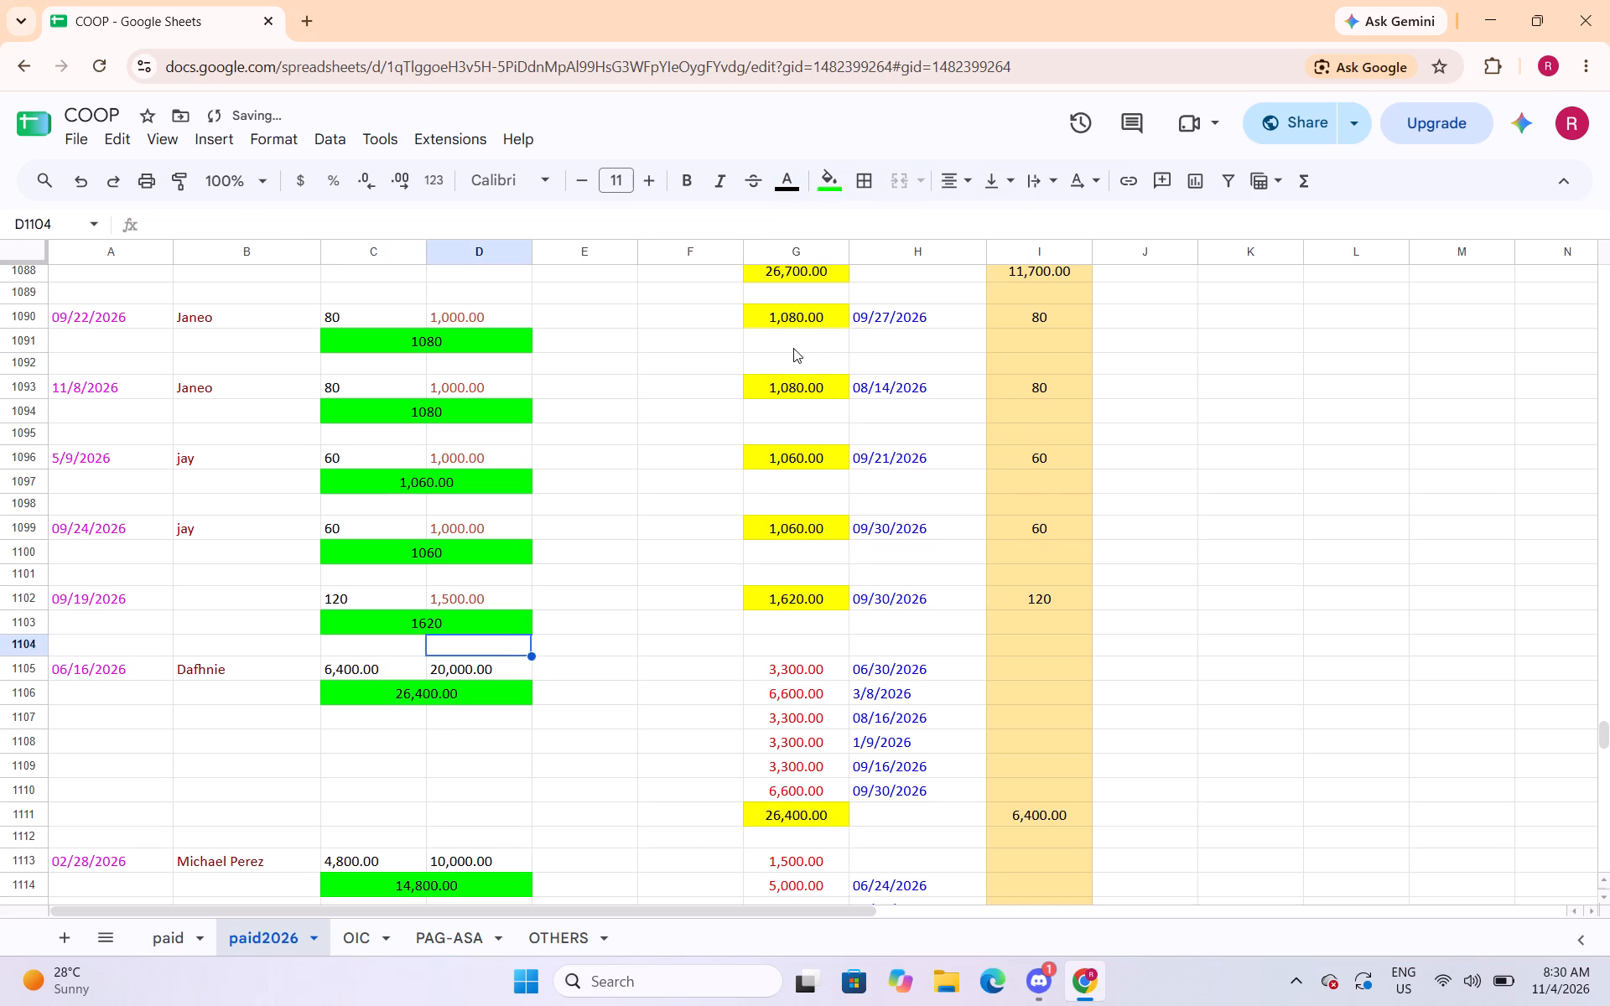
pyautogui.press('Down')
pyautogui.click(790, 179)
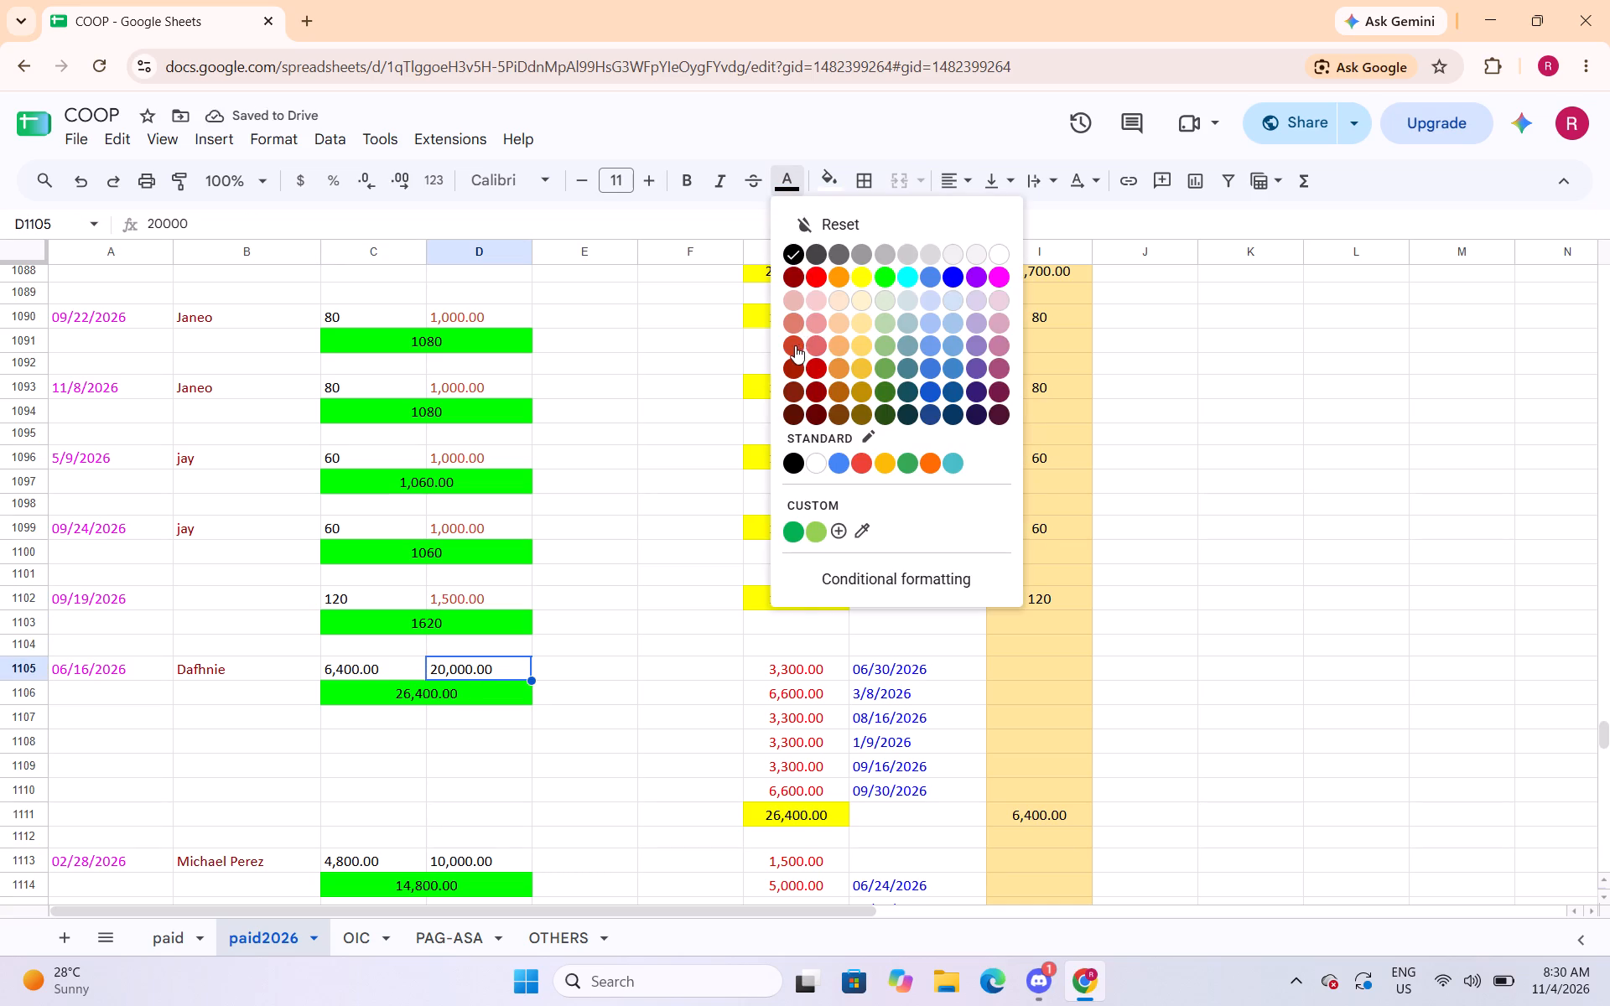
pyautogui.click(795, 345)
# Set the text of the 02/28/2026 and 05/27/2026 records' capital amounts in D1113 and D1119 to light red berry 1.
pyautogui.press('Down')
pyautogui.press('Down')
pyautogui.press('Down')
pyautogui.scroll(-4, 486, 675)
pyautogui.press('Down')
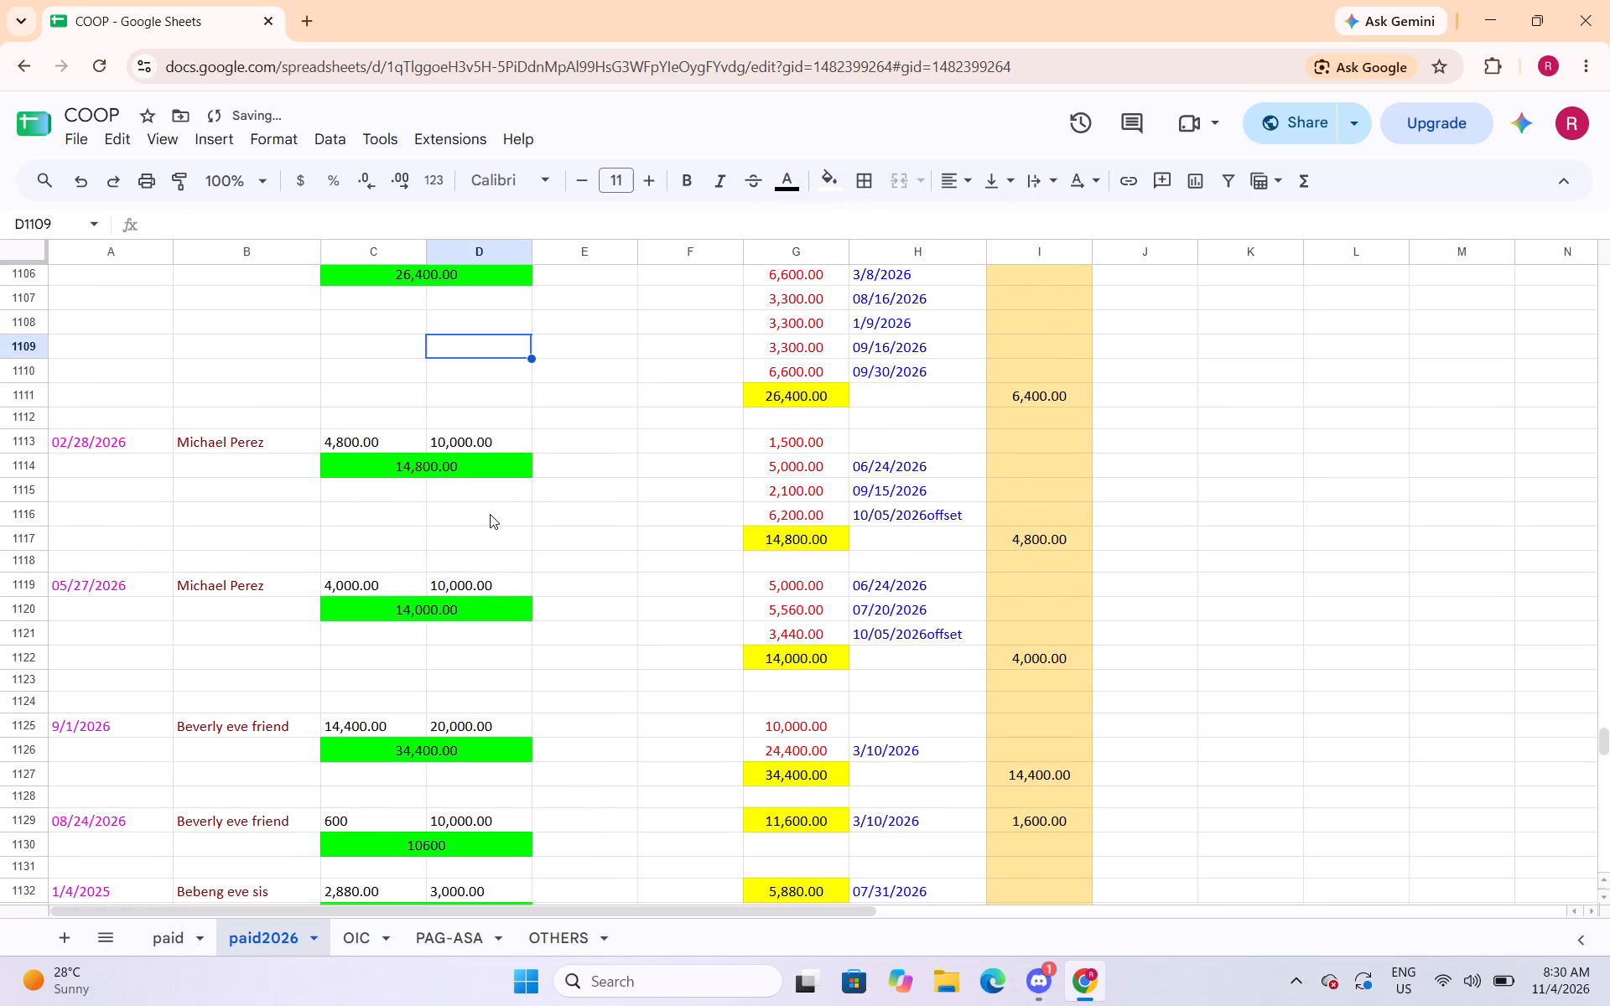
pyautogui.press('Down')
pyautogui.click(486, 446)
pyautogui.click(797, 184)
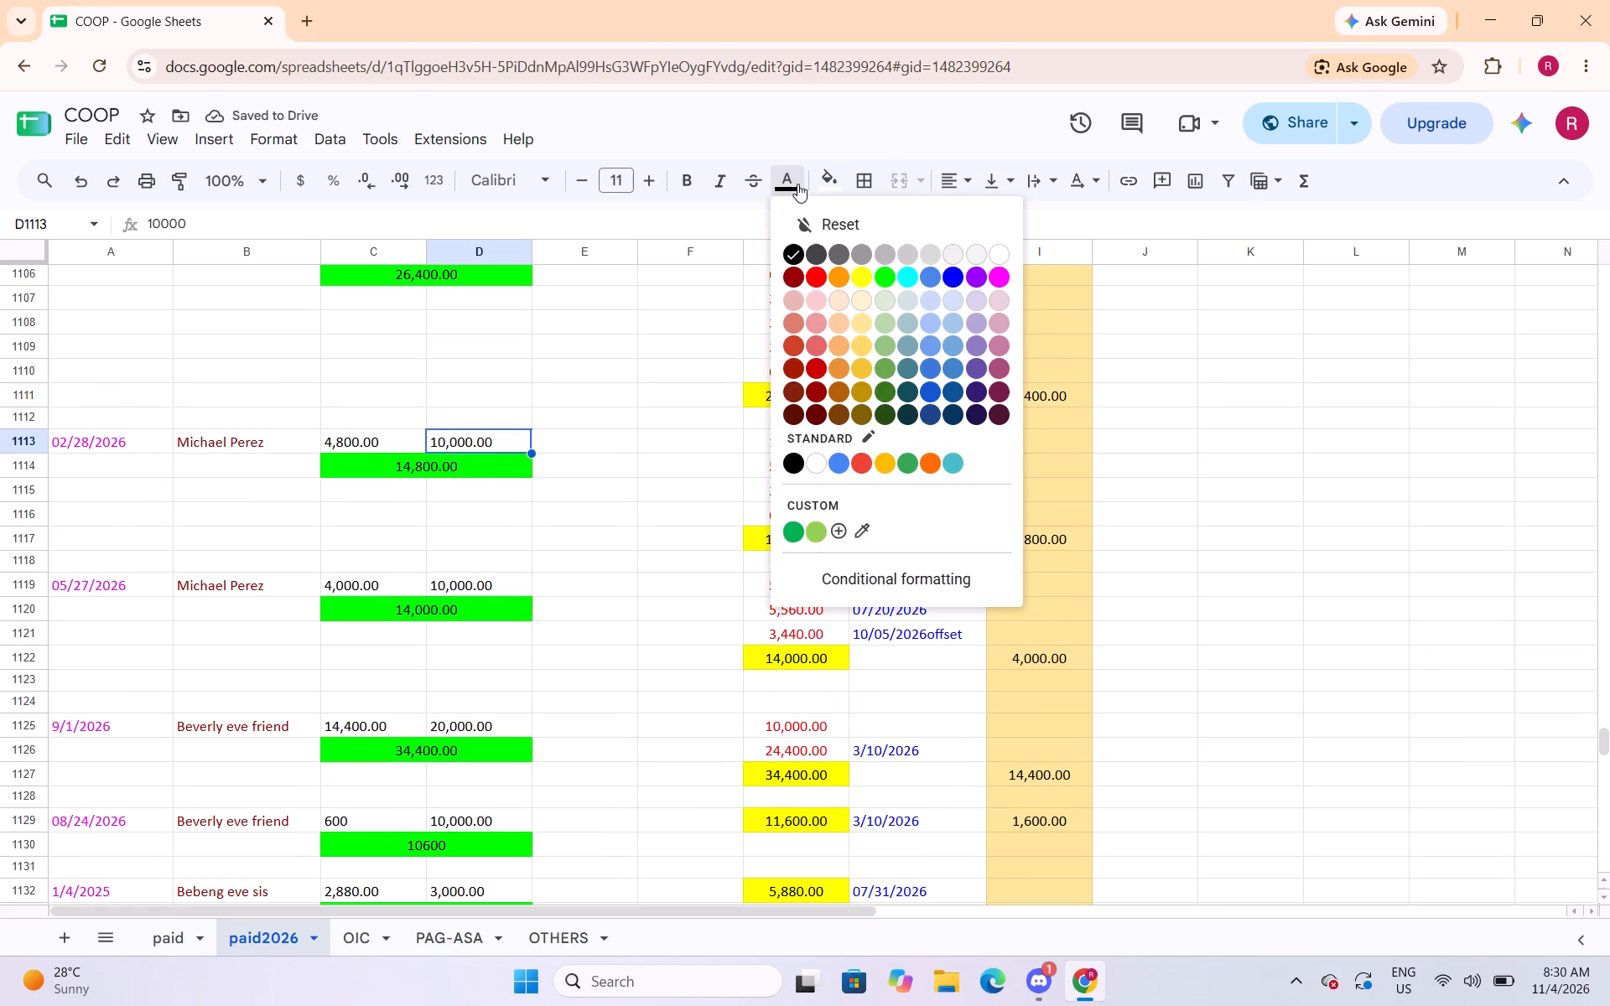
pyautogui.click(790, 351)
pyautogui.press('Down')
pyautogui.press('Down')
pyautogui.press('Down')
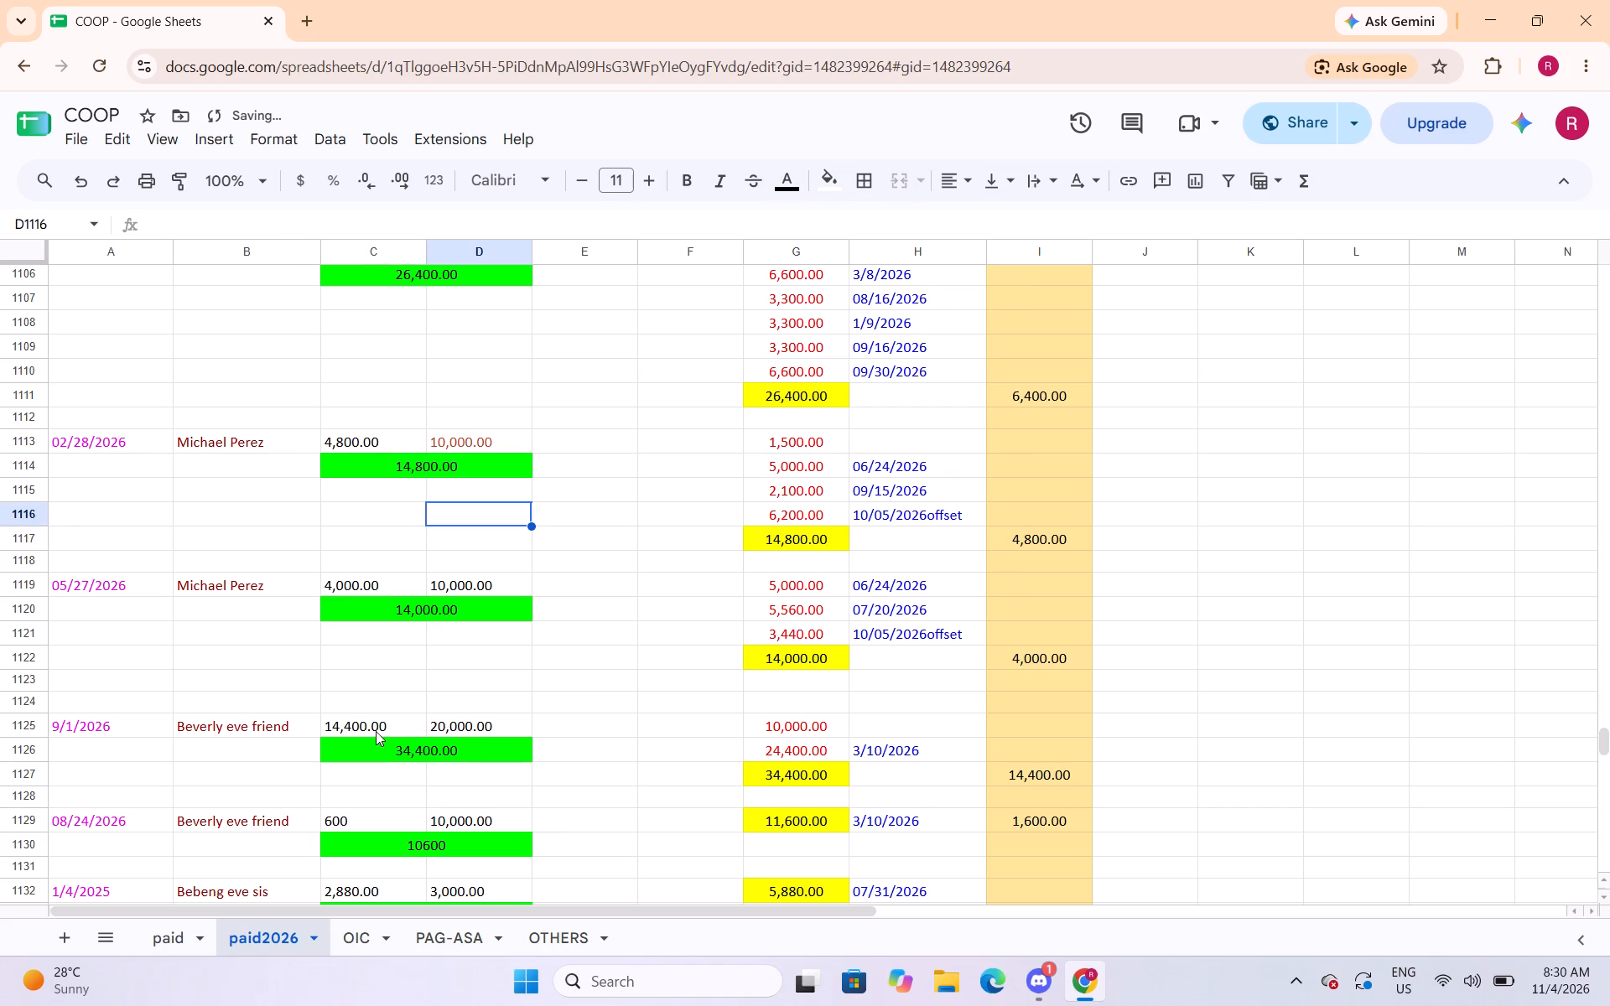
pyautogui.click(459, 592)
pyautogui.click(788, 182)
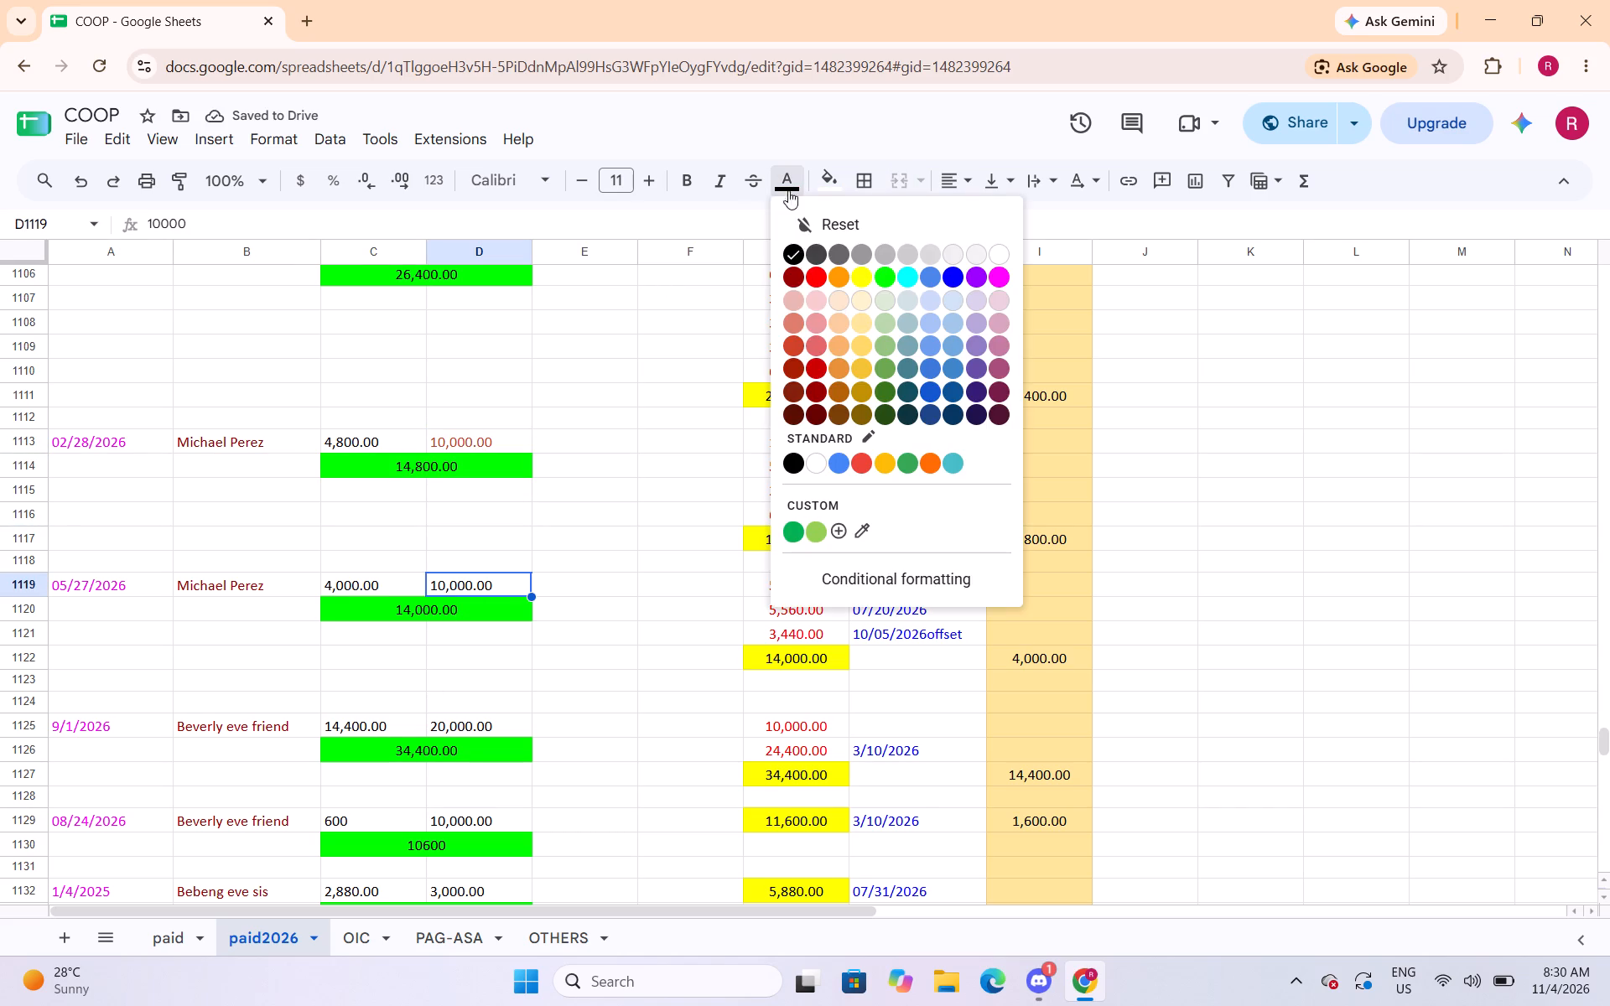
pyautogui.click(790, 345)
# Set the text of Beverly eve friend's two capital amounts in D1125 and D1129 to light red berry 1.
pyautogui.press('Down')
pyautogui.press('Down')
pyautogui.press('Down')
pyautogui.press('Down')
pyautogui.press('Down')
pyautogui.press('Down')
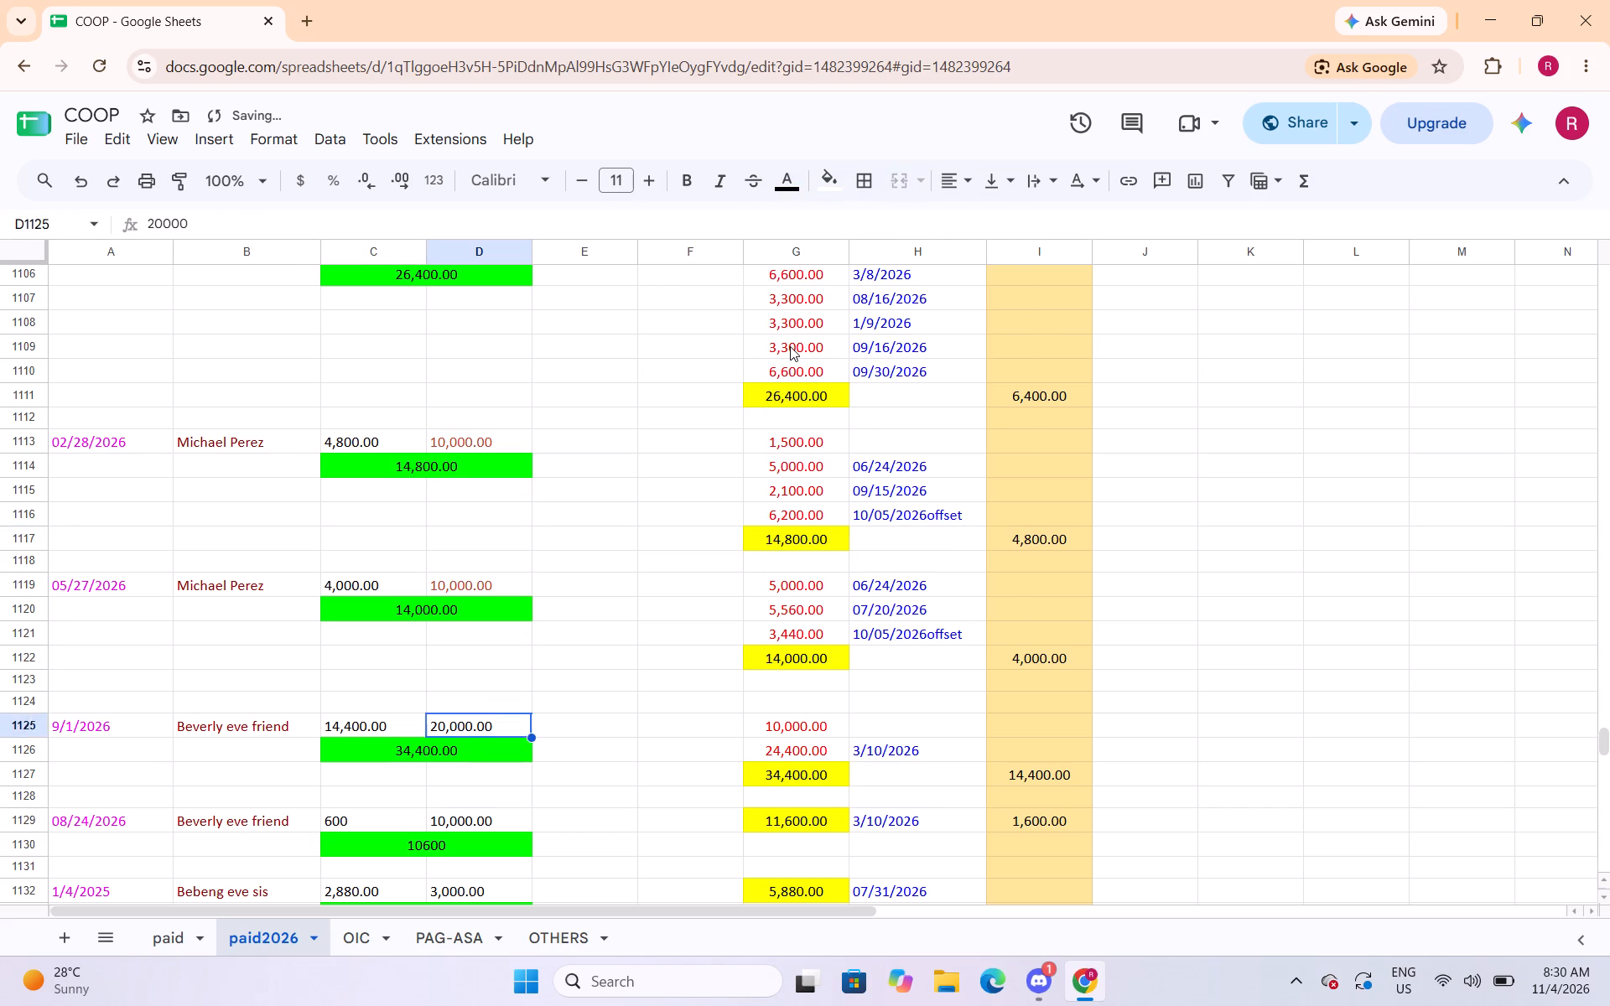
pyautogui.press('Down')
pyautogui.press('Up')
pyautogui.click(776, 181)
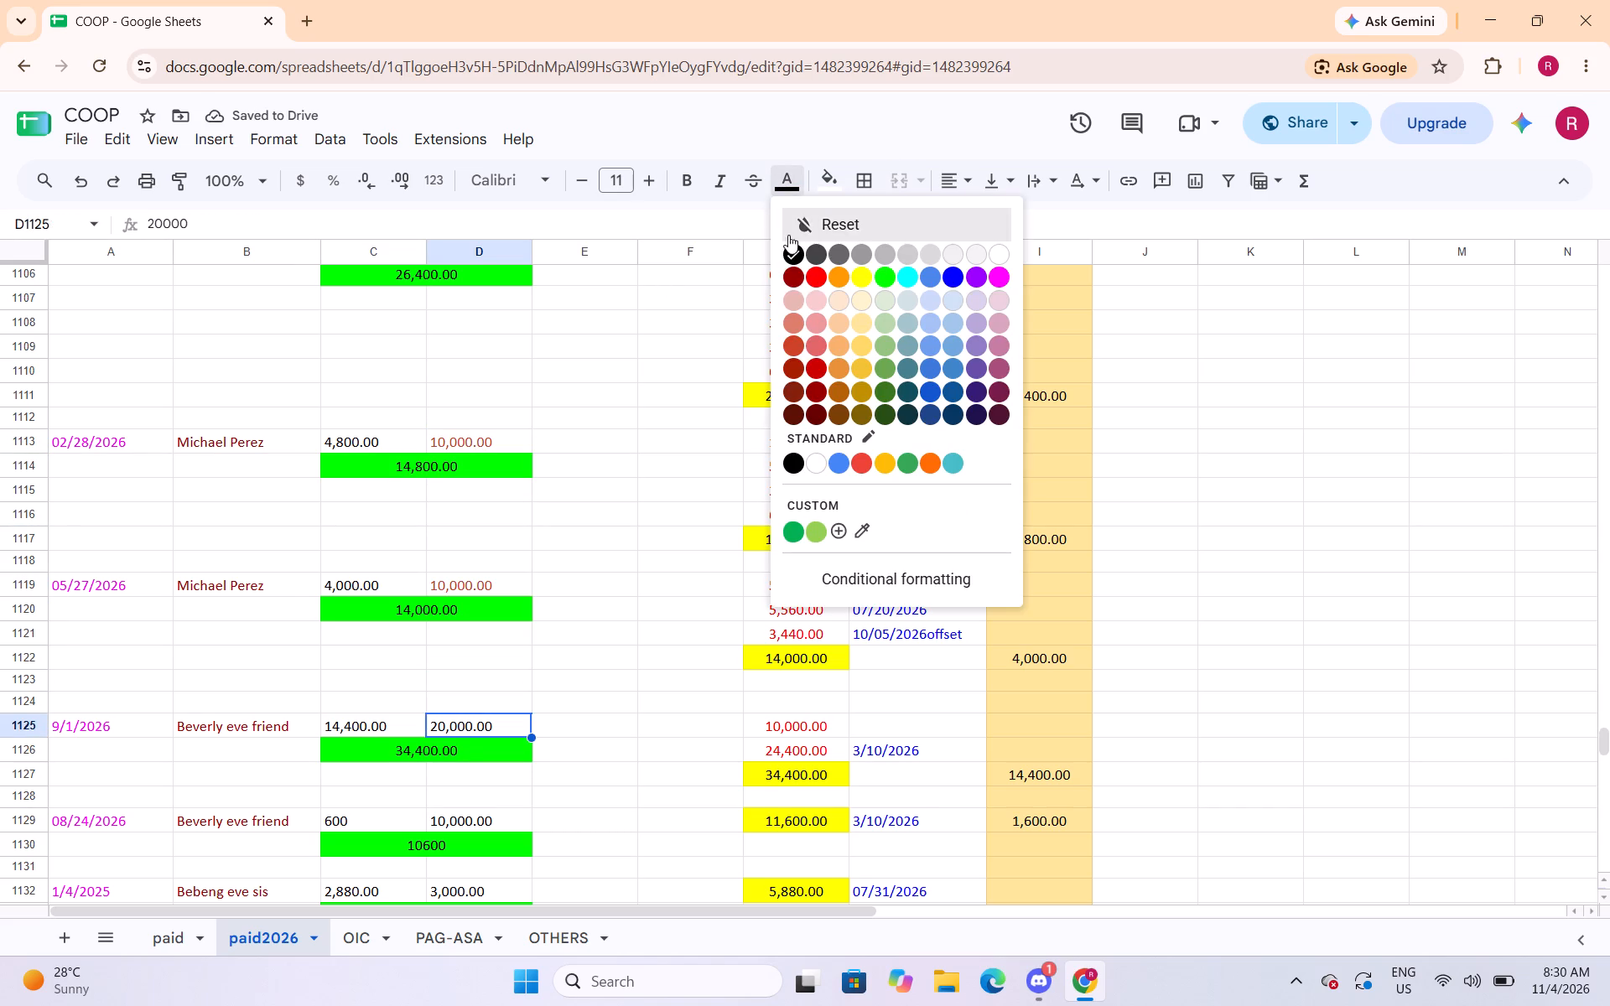
pyautogui.click(786, 346)
pyautogui.press('Down')
pyautogui.press('Down')
pyautogui.press('Down')
pyautogui.press('Down')
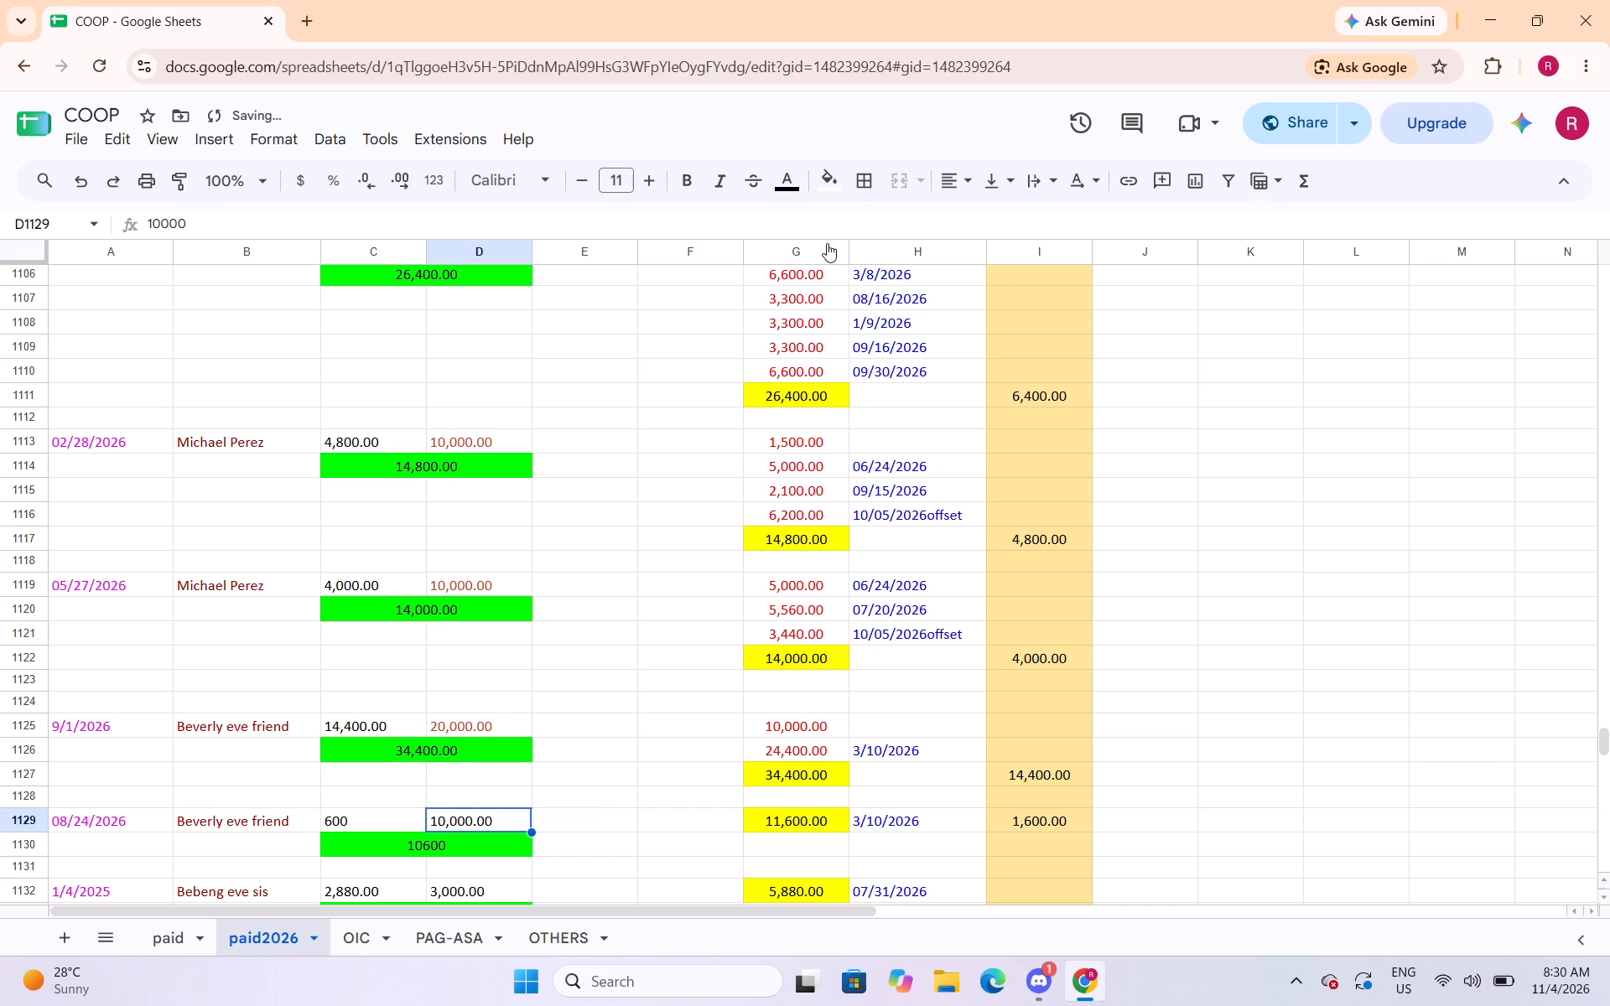
pyautogui.click(784, 186)
pyautogui.click(794, 350)
# Set the text of Bebeng eve sis's capital in D1132 and M' Elena's capital in D1135 to light red berry 1.
pyautogui.scroll(-2, 715, 390)
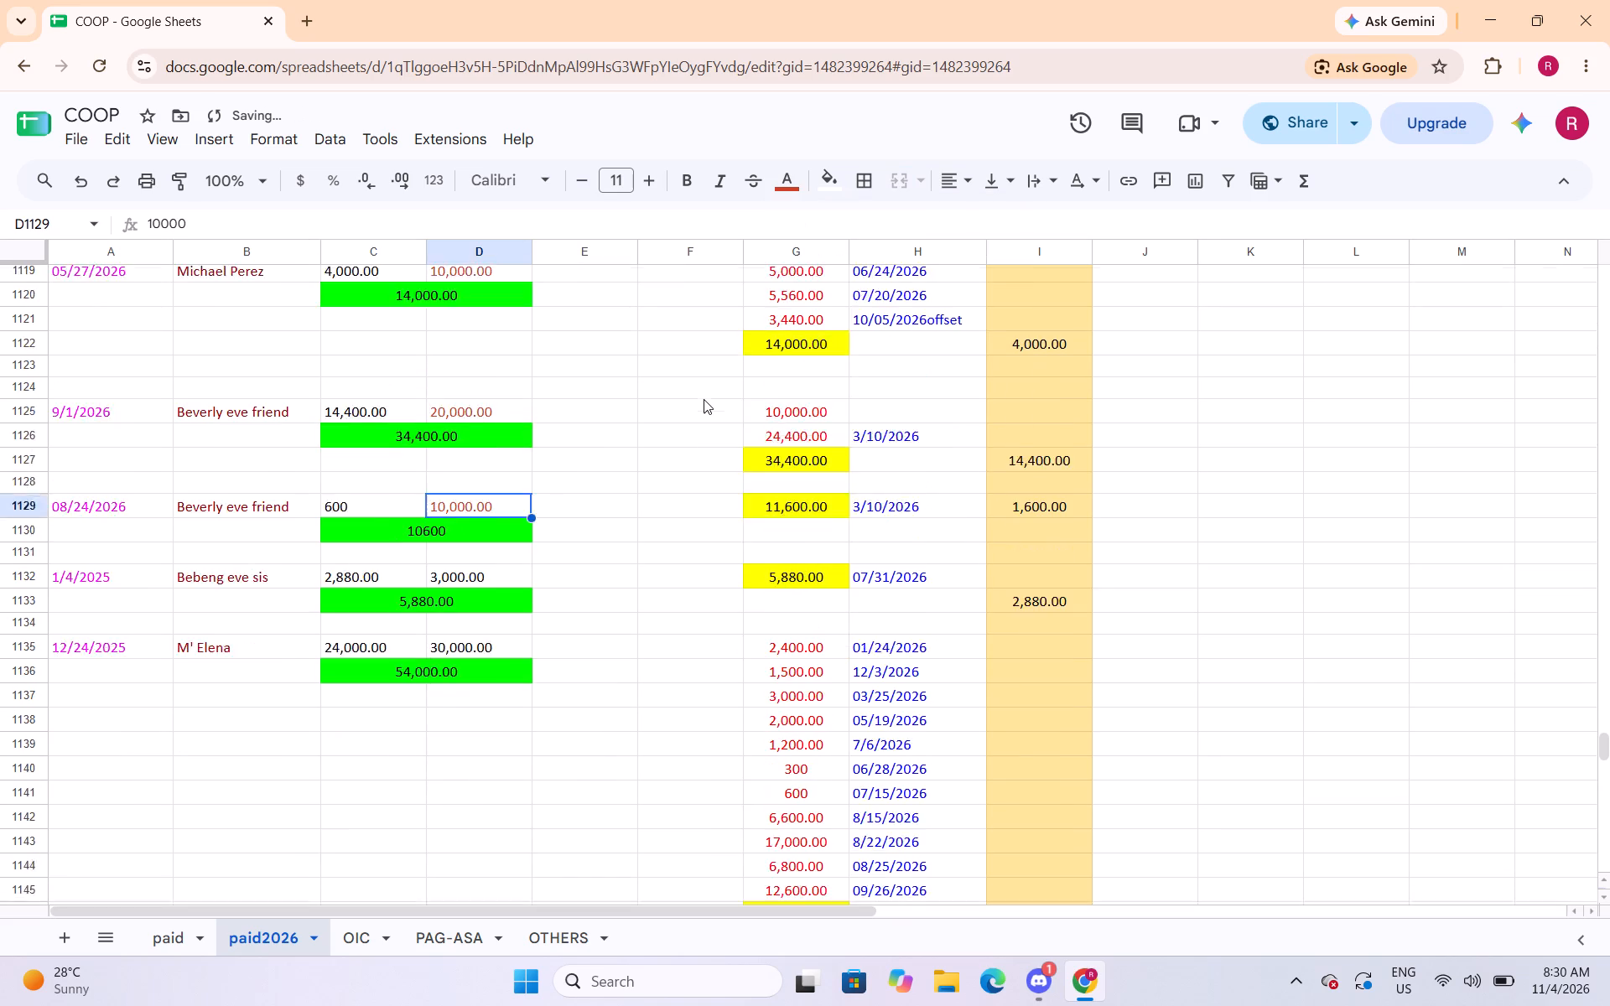
pyautogui.scroll(-2, 704, 399)
pyautogui.press('Down')
pyautogui.press('Down')
pyautogui.press('Down')
pyautogui.click(797, 179)
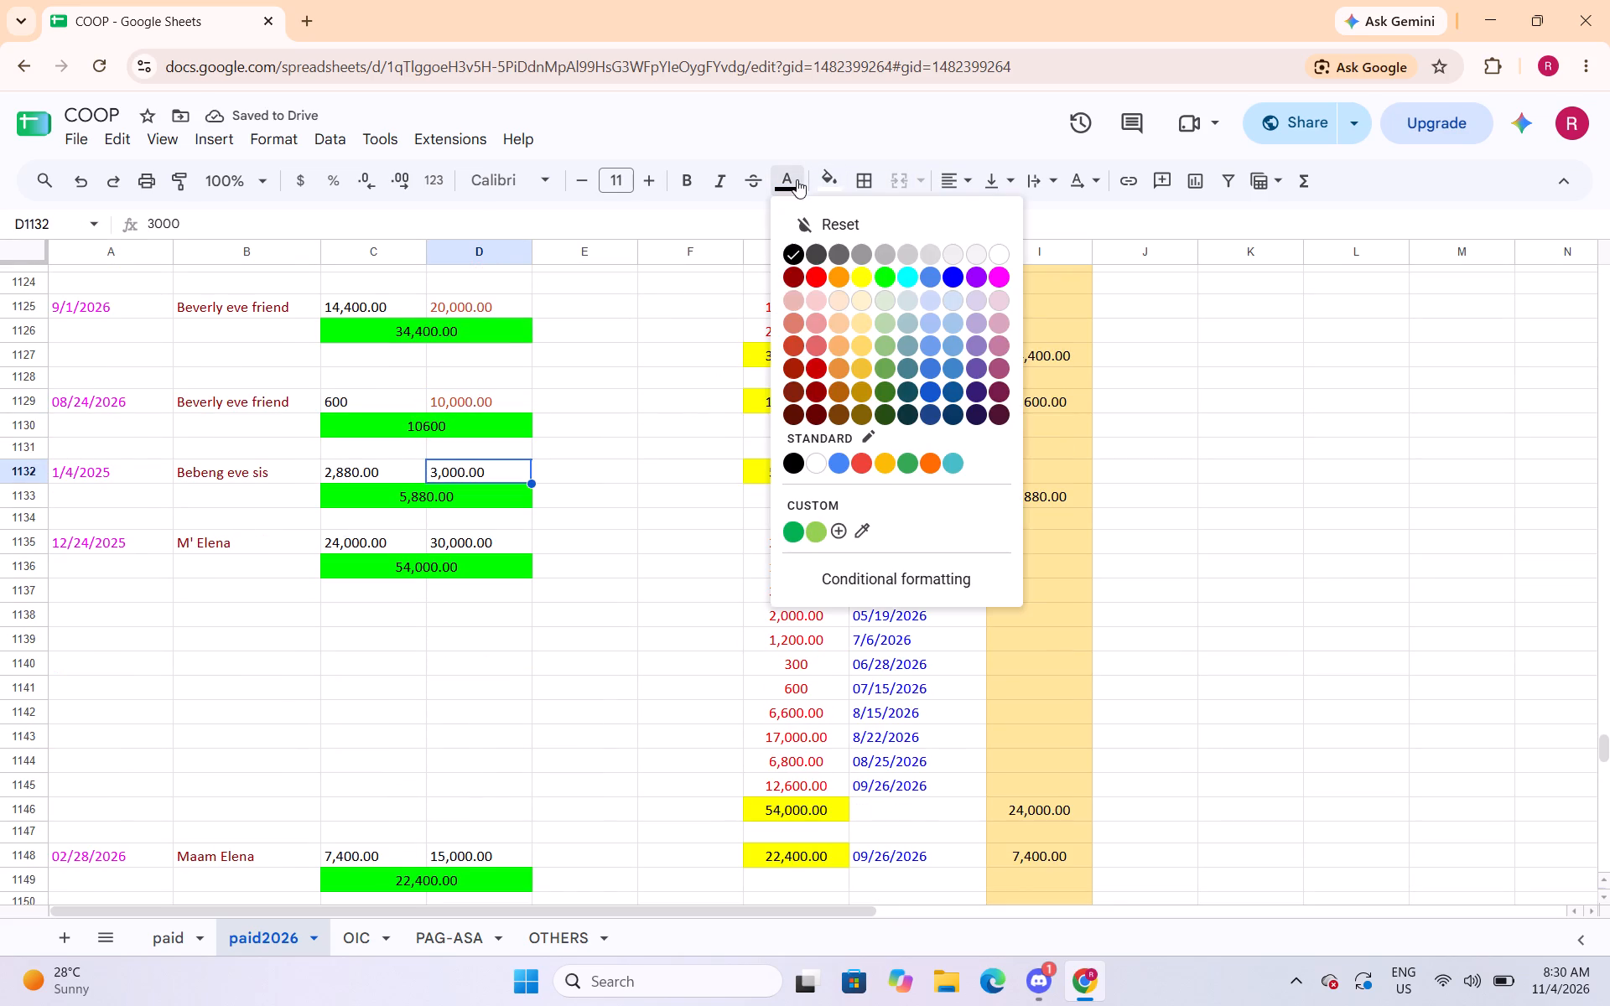
pyautogui.click(793, 345)
pyautogui.press('Down')
pyautogui.press('Down')
pyautogui.press('Down')
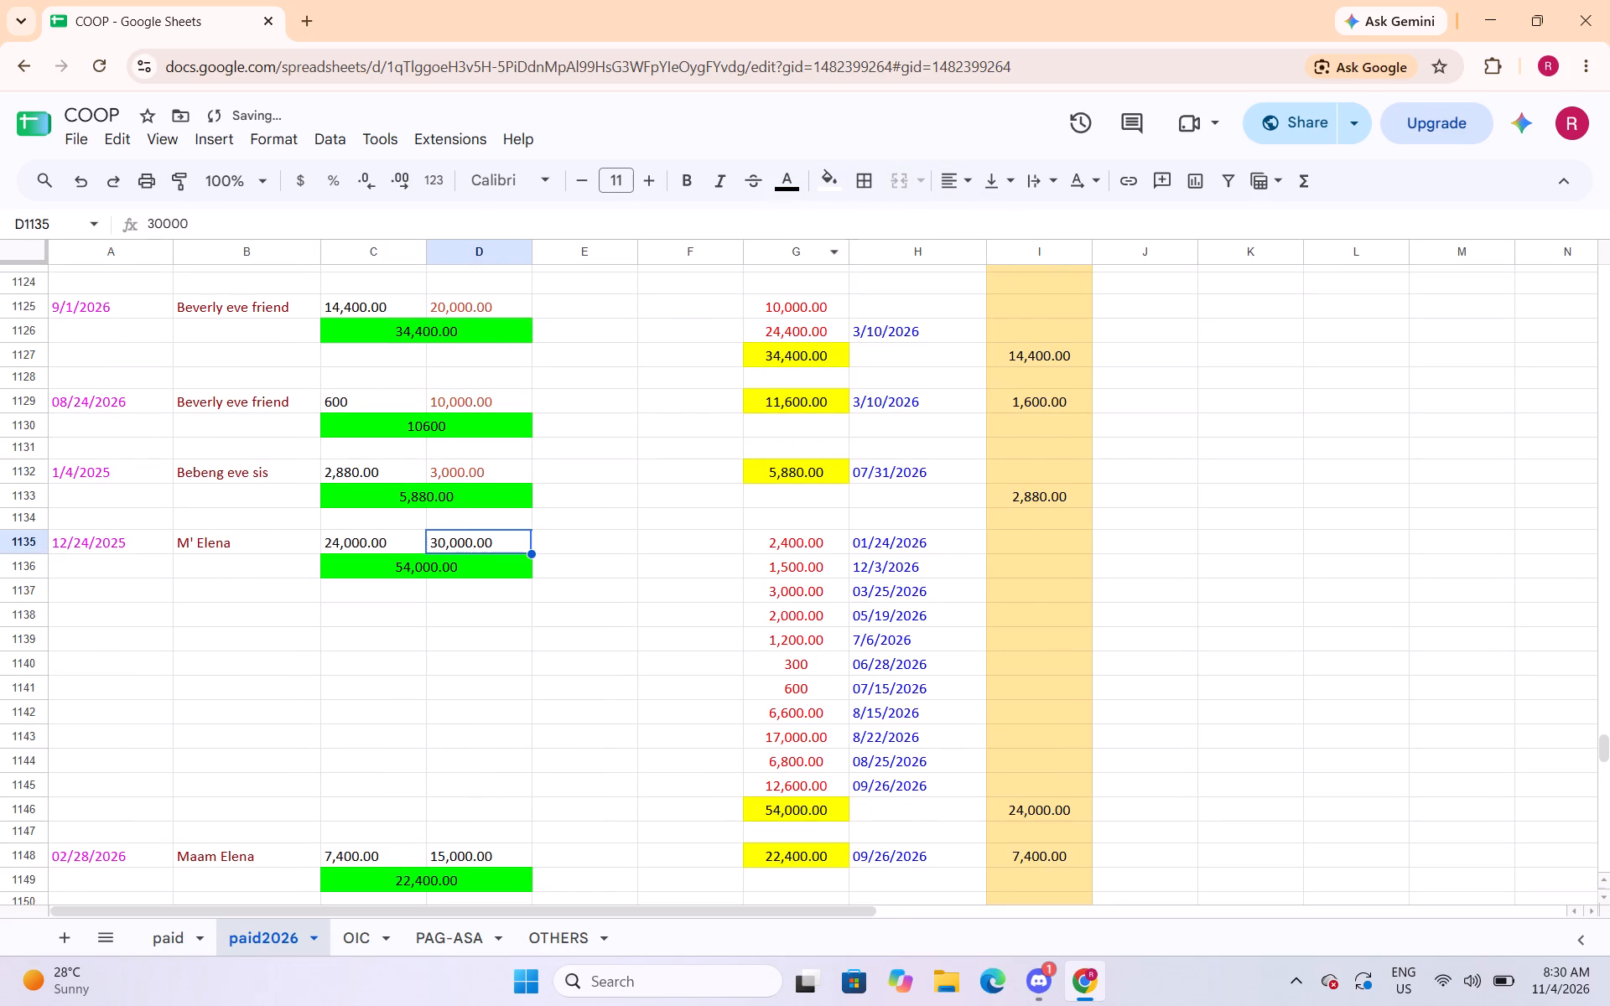
pyautogui.click(777, 184)
pyautogui.click(791, 342)
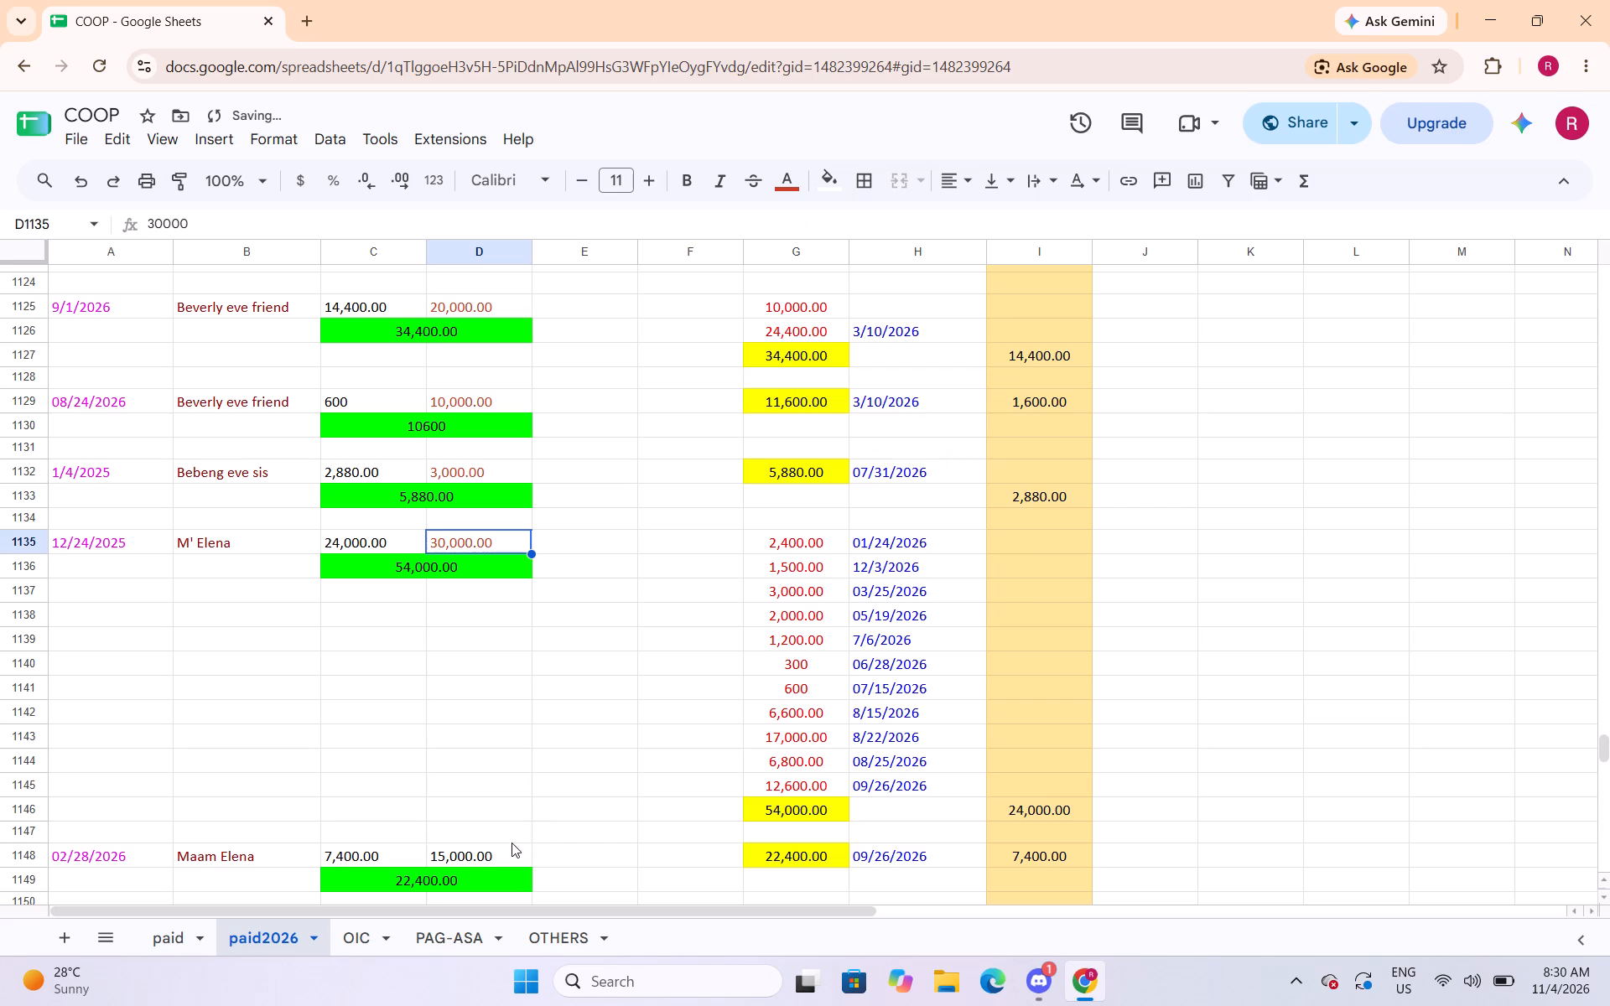
# Set the text of Maam Elena's capital in D1148 and Kuya Eve's capital in D1151 to light red berry 1.
pyautogui.click(494, 852)
pyautogui.click(788, 164)
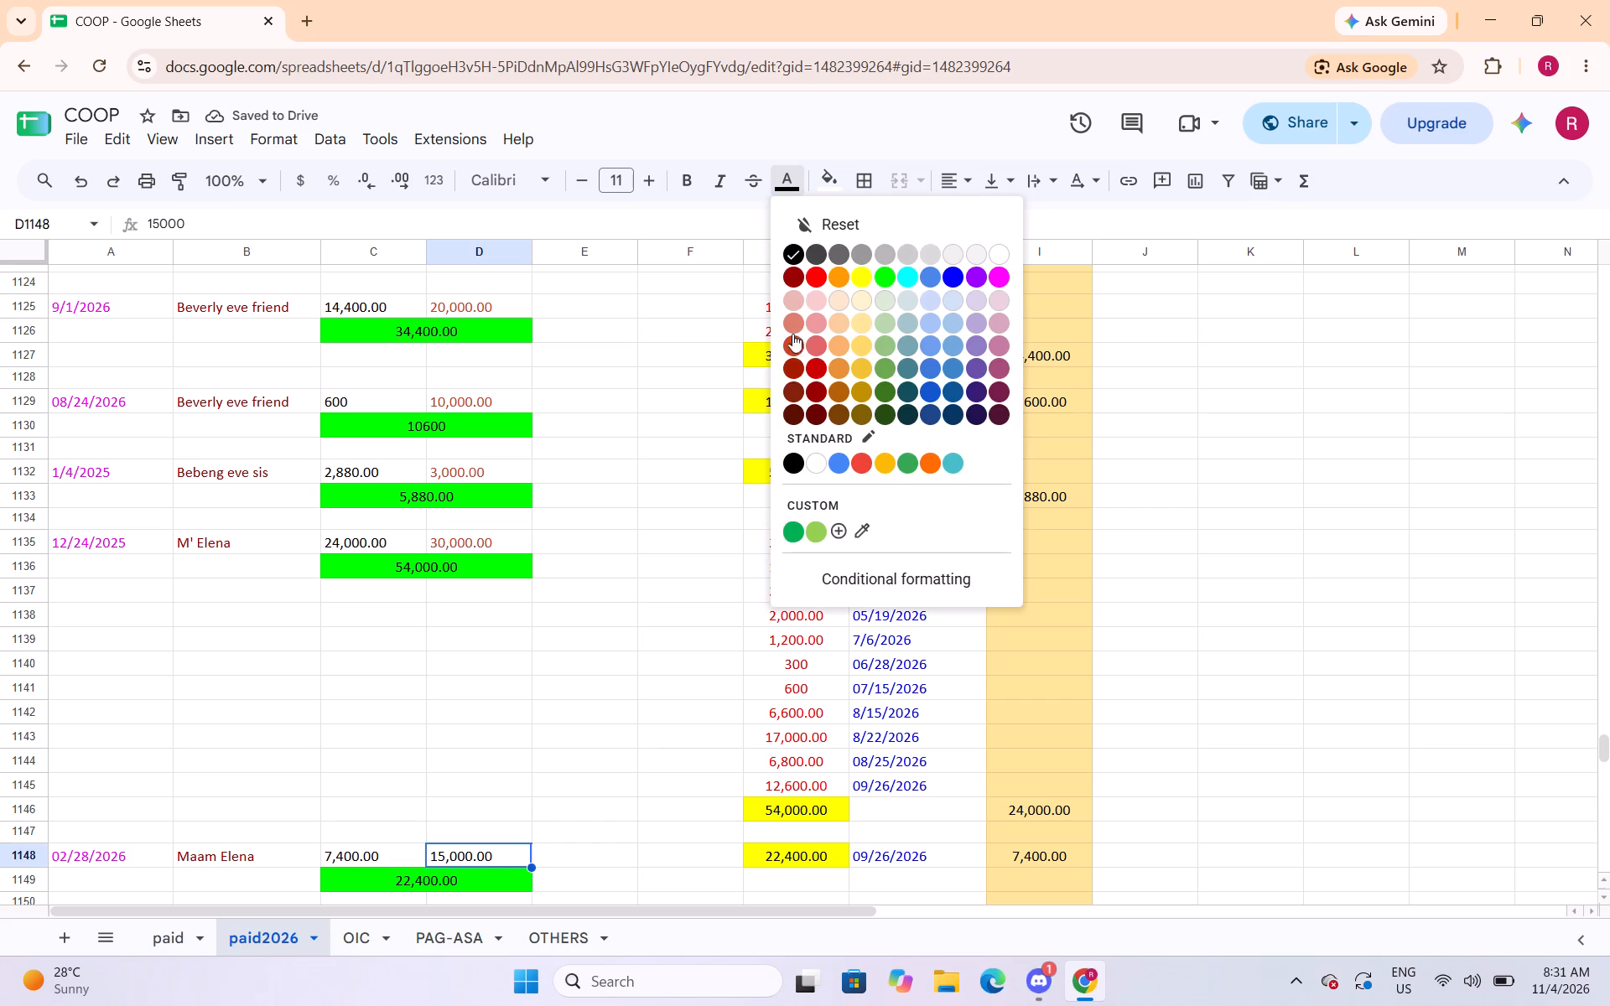
pyautogui.click(792, 345)
pyautogui.scroll(-5, 544, 545)
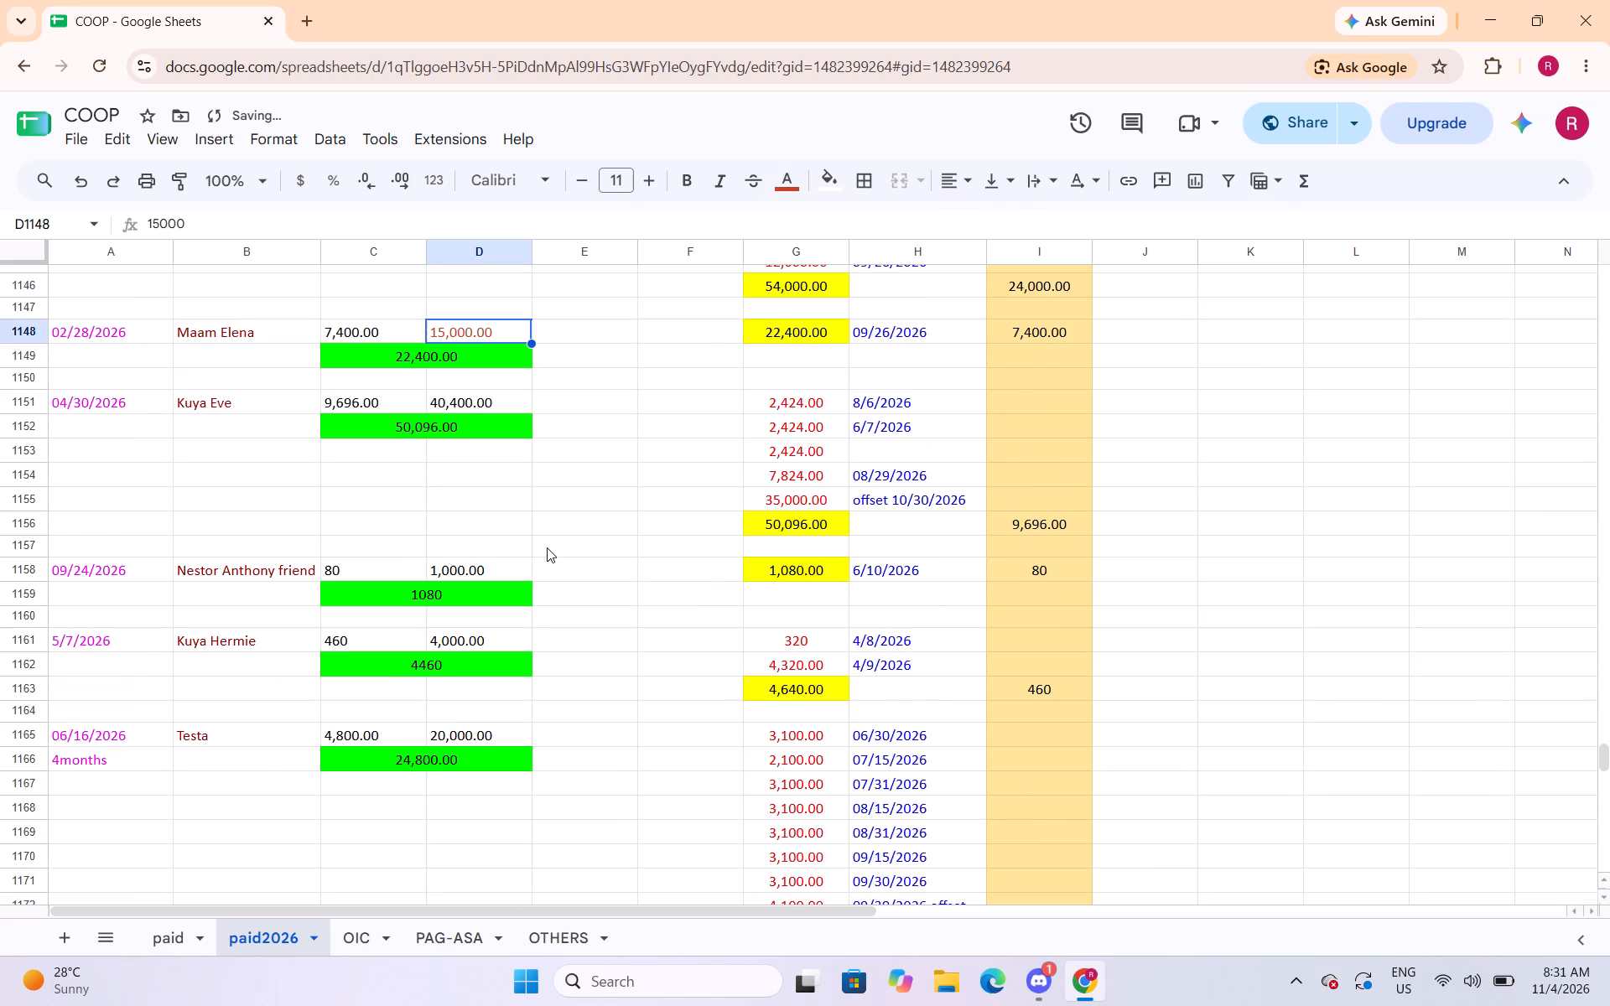
pyautogui.click(480, 402)
pyautogui.click(786, 181)
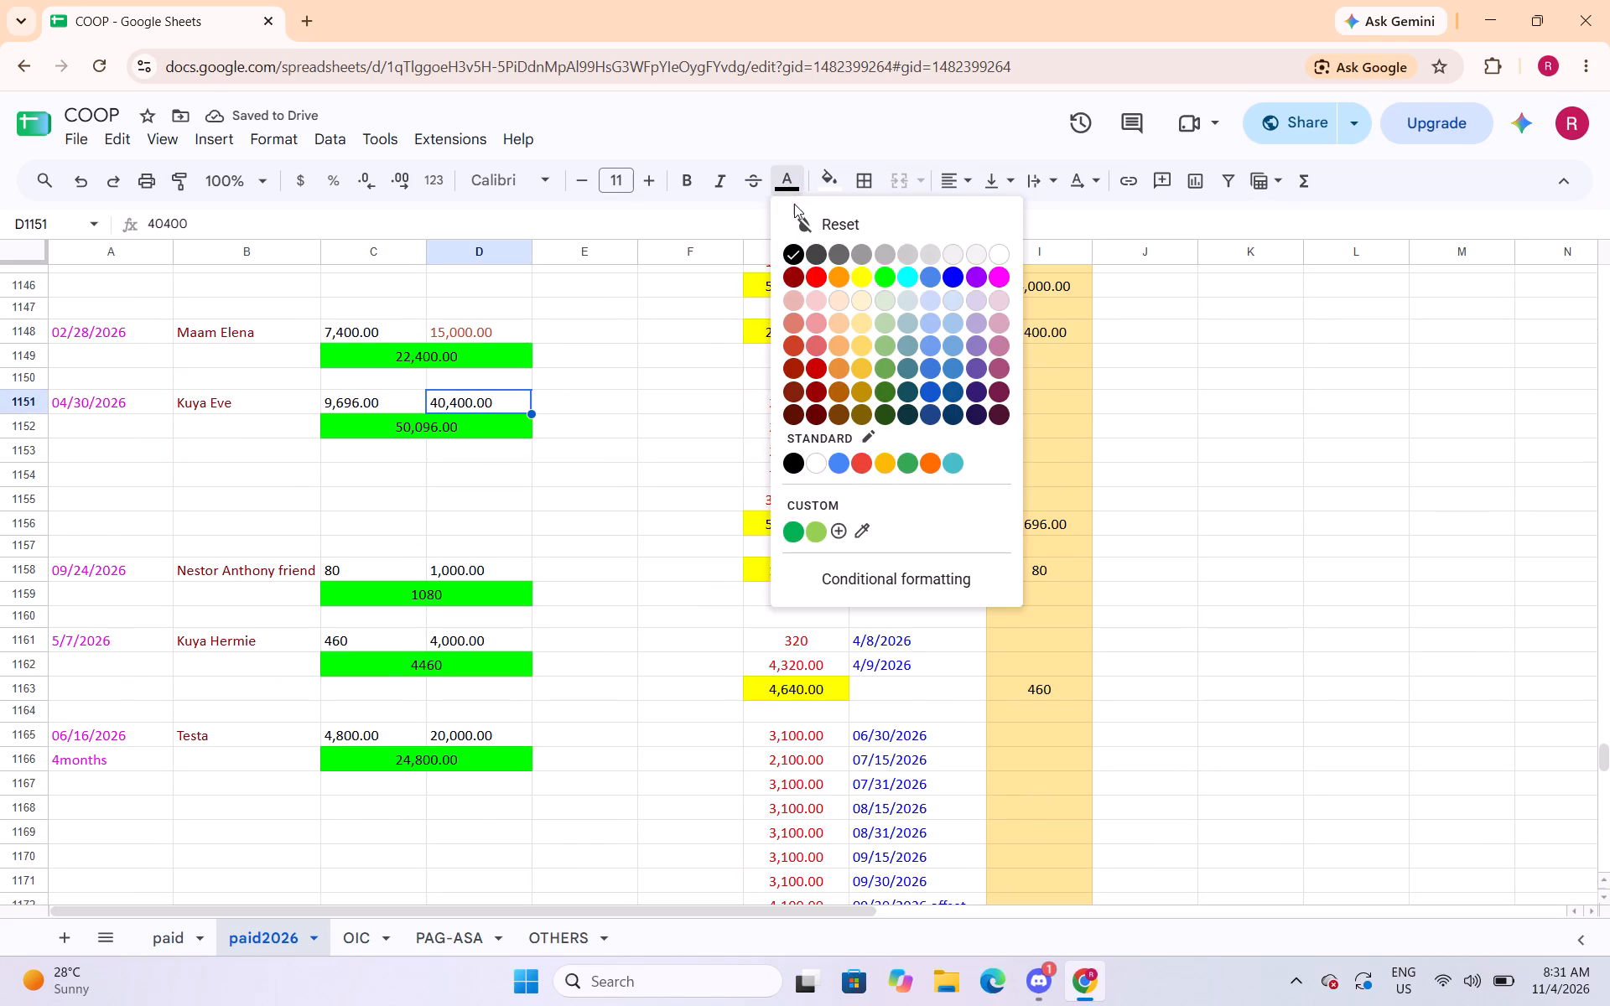
pyautogui.click(796, 345)
# Set the text of the 09/24/2026 record's capital in D1158 and Kuya Hermie's capital in D1161 to light red berry 1.
pyautogui.press('Down')
pyautogui.press('Down')
pyautogui.press('Down')
pyautogui.press('Down')
pyautogui.press('Down')
pyautogui.press('Down')
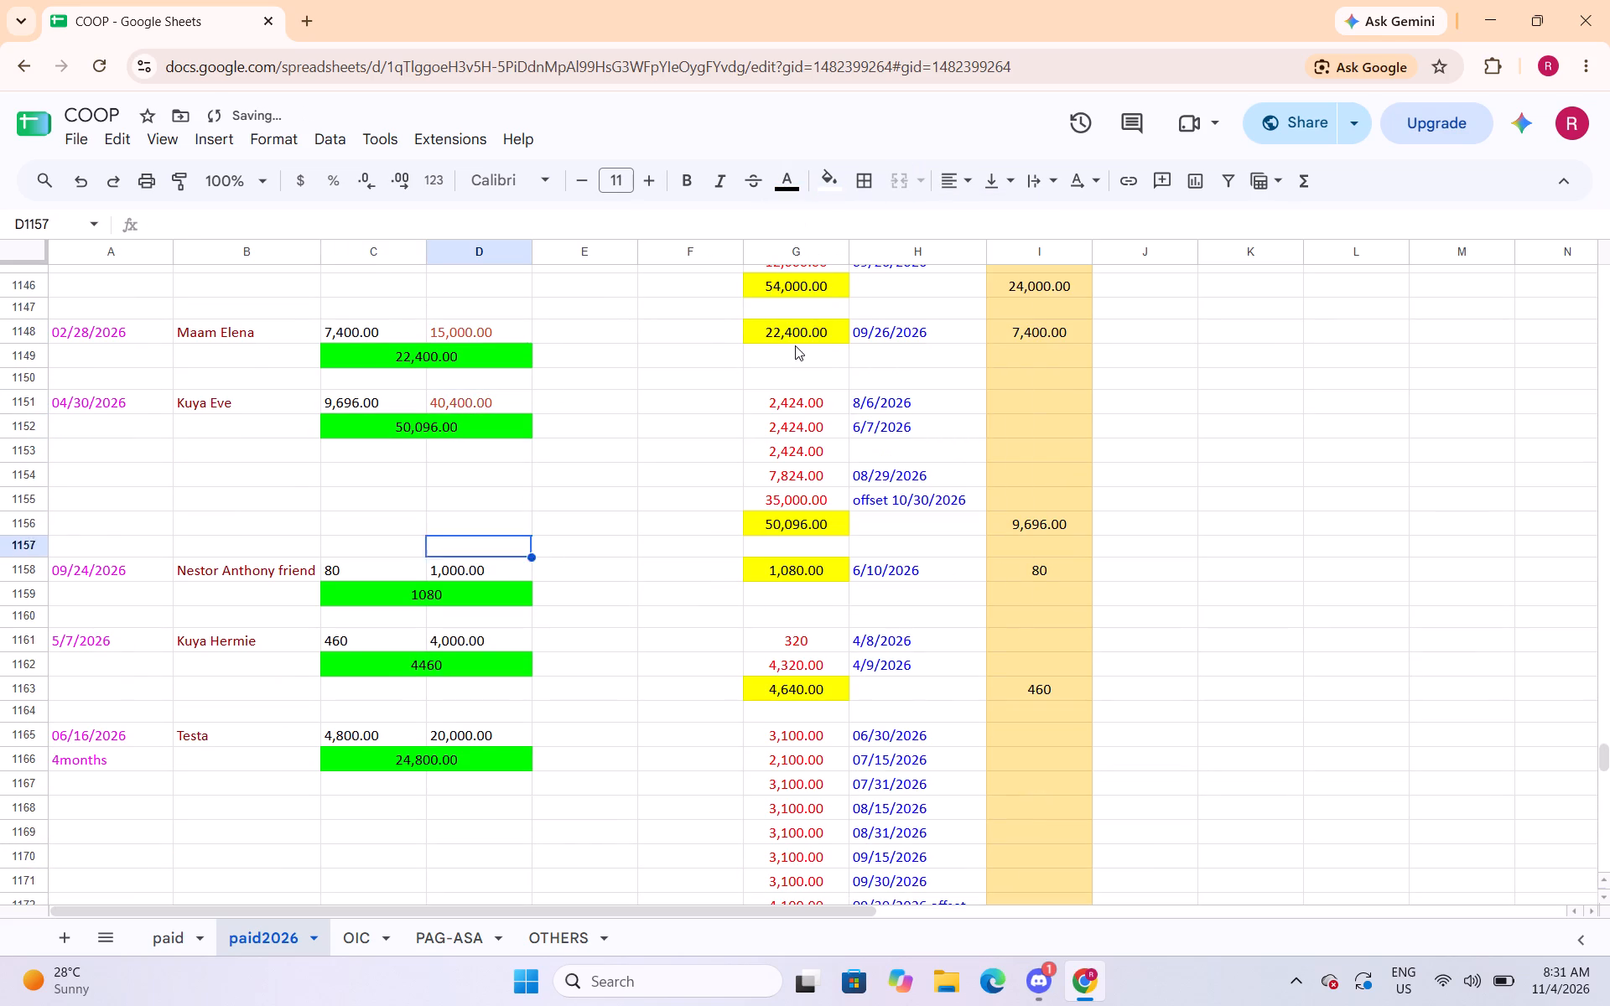
pyautogui.press('Down')
pyautogui.click(792, 175)
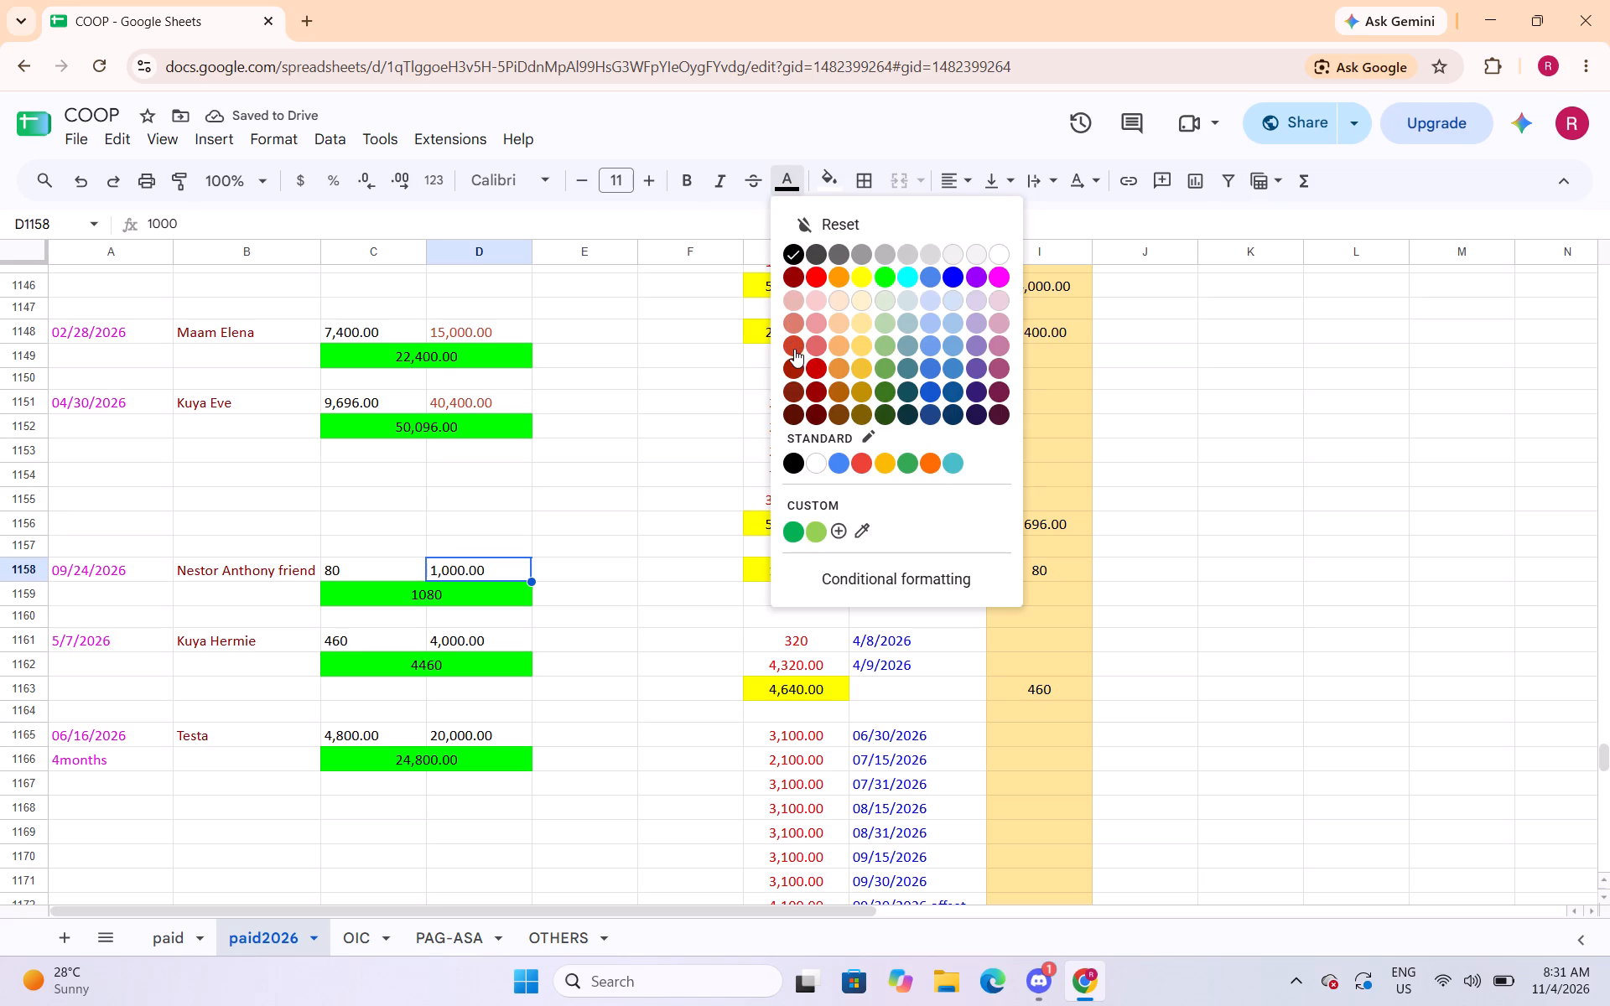
pyautogui.click(794, 349)
pyautogui.press('Down')
pyautogui.press('Down')
pyautogui.press('Down')
pyautogui.click(790, 184)
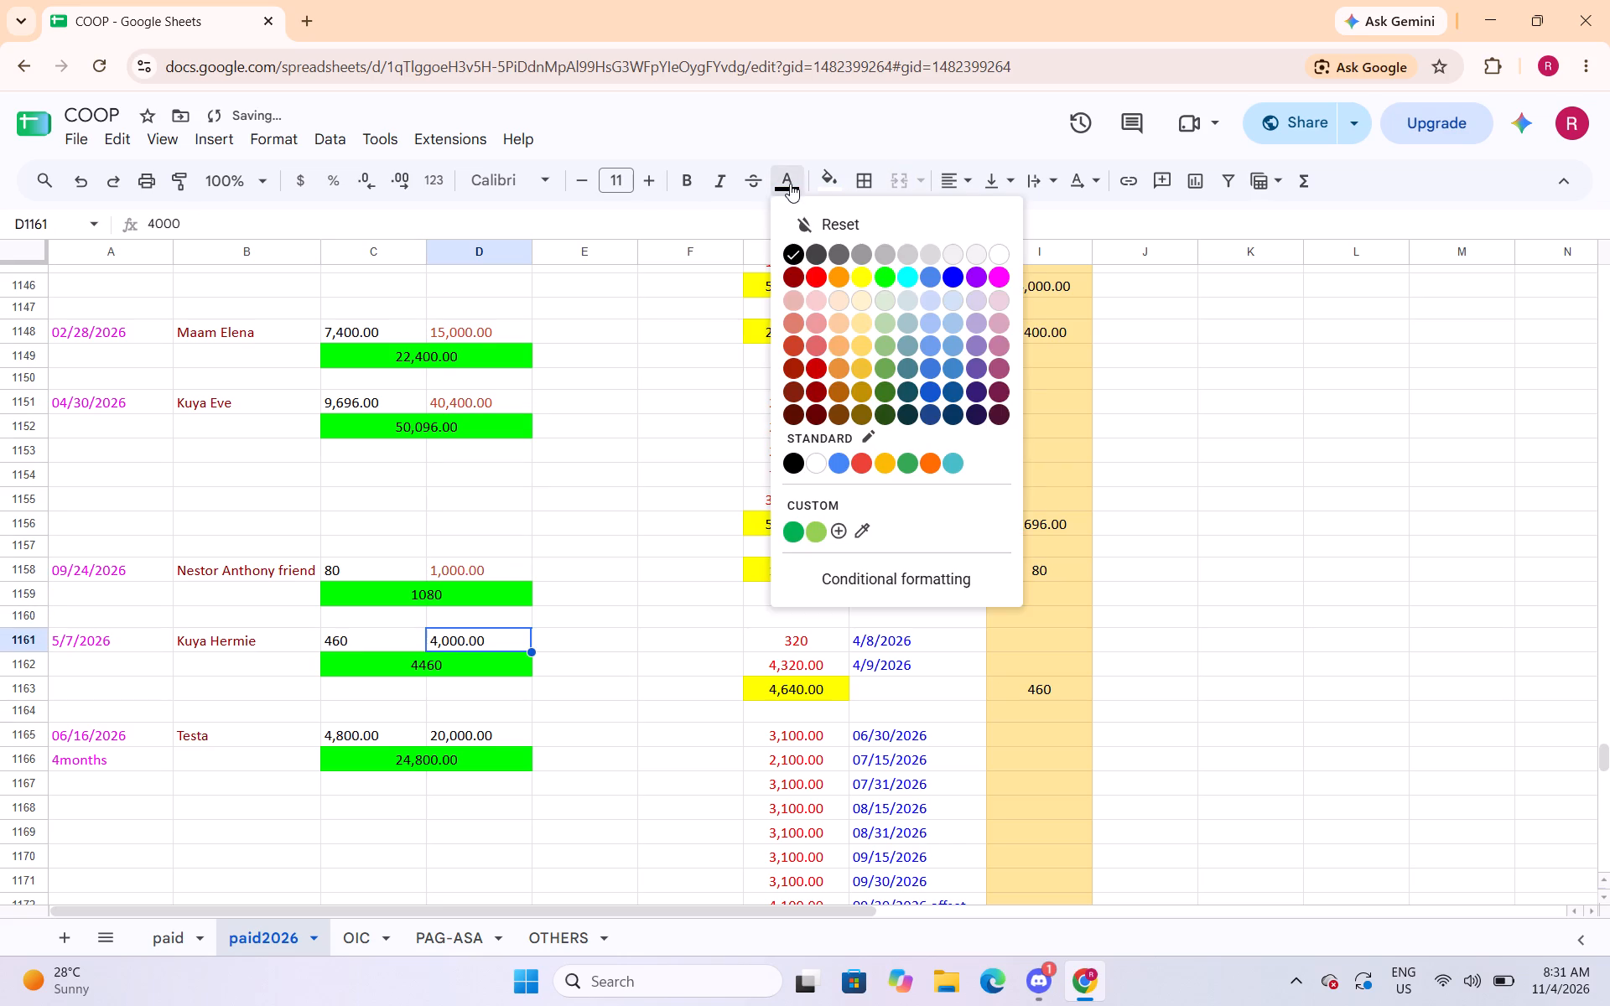
pyautogui.click(795, 342)
# Set the text of Testa's two capital amounts in D1165 and D1177 to light red berry 1.
pyautogui.press('Down')
pyautogui.press('Down')
pyautogui.press('Down')
pyautogui.press('Down')
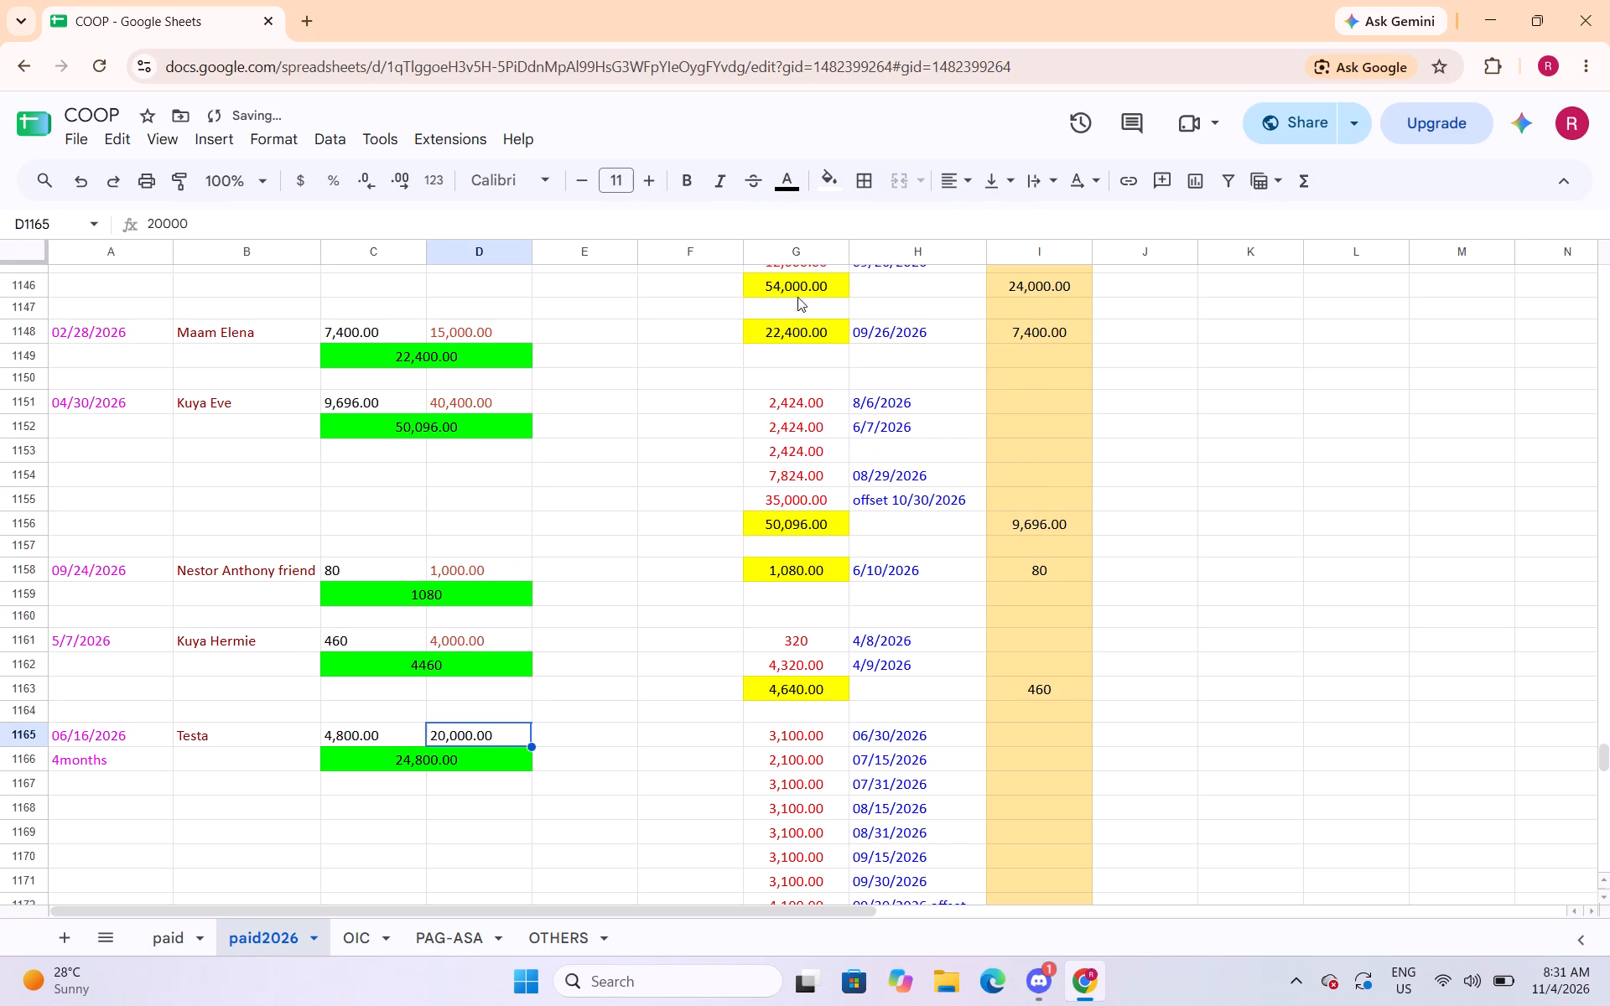
pyautogui.click(788, 184)
pyautogui.click(797, 346)
pyautogui.press('Down')
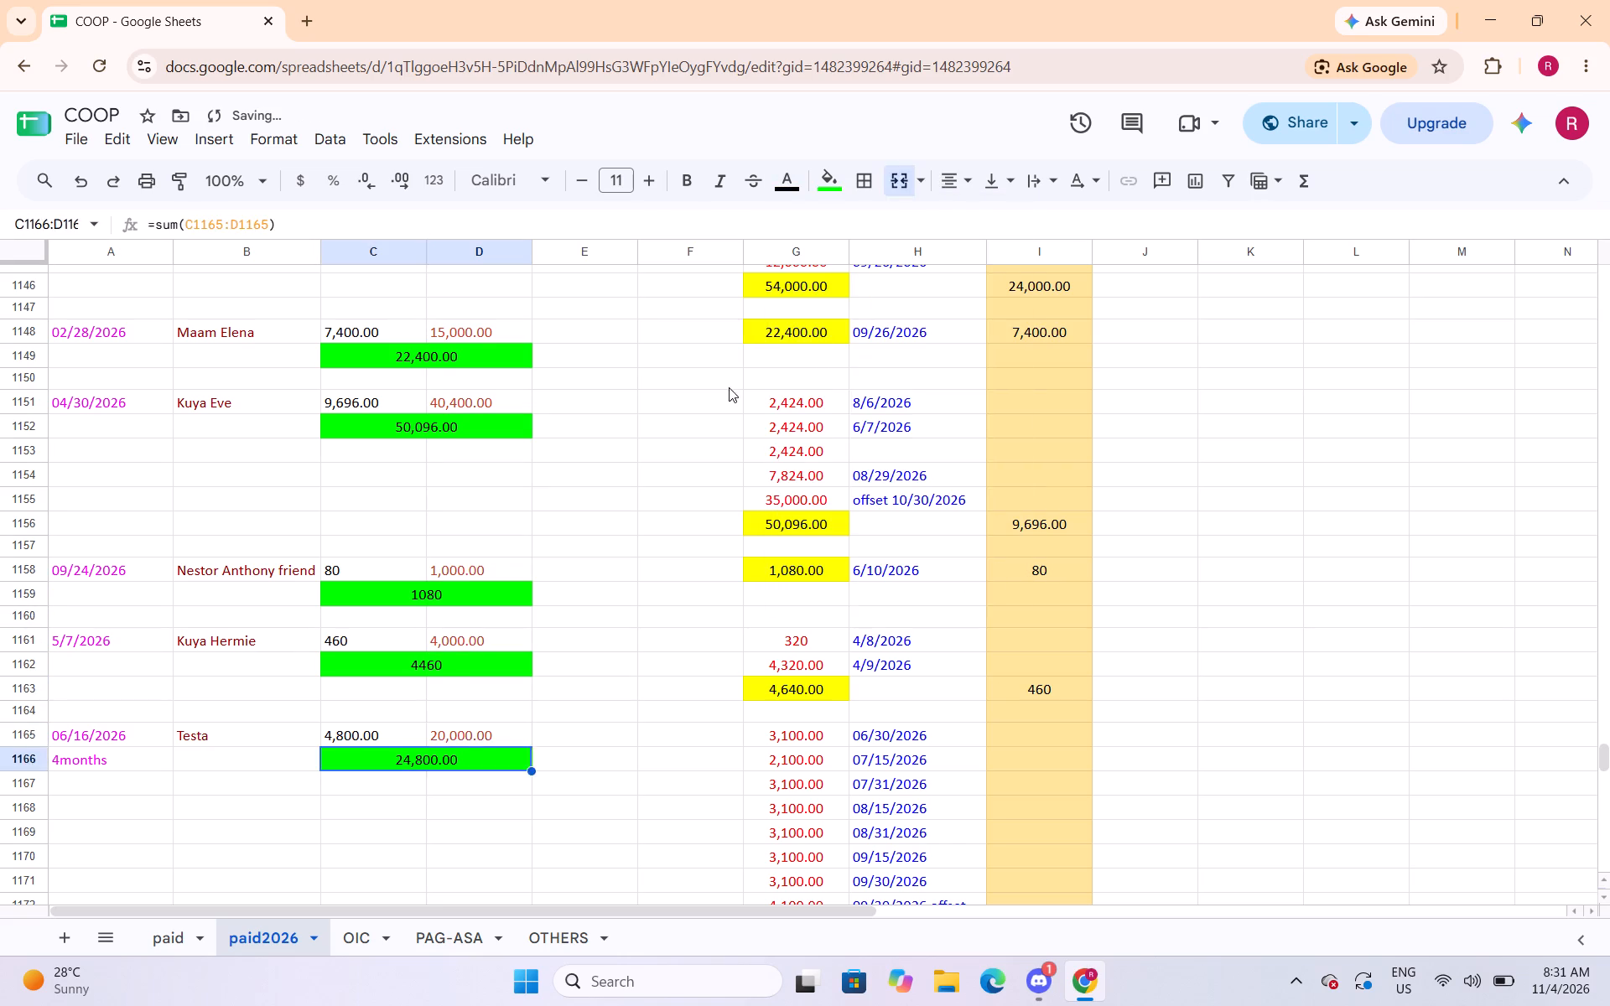
pyautogui.press('Down')
pyautogui.scroll(-5, 714, 405)
pyautogui.click(519, 500)
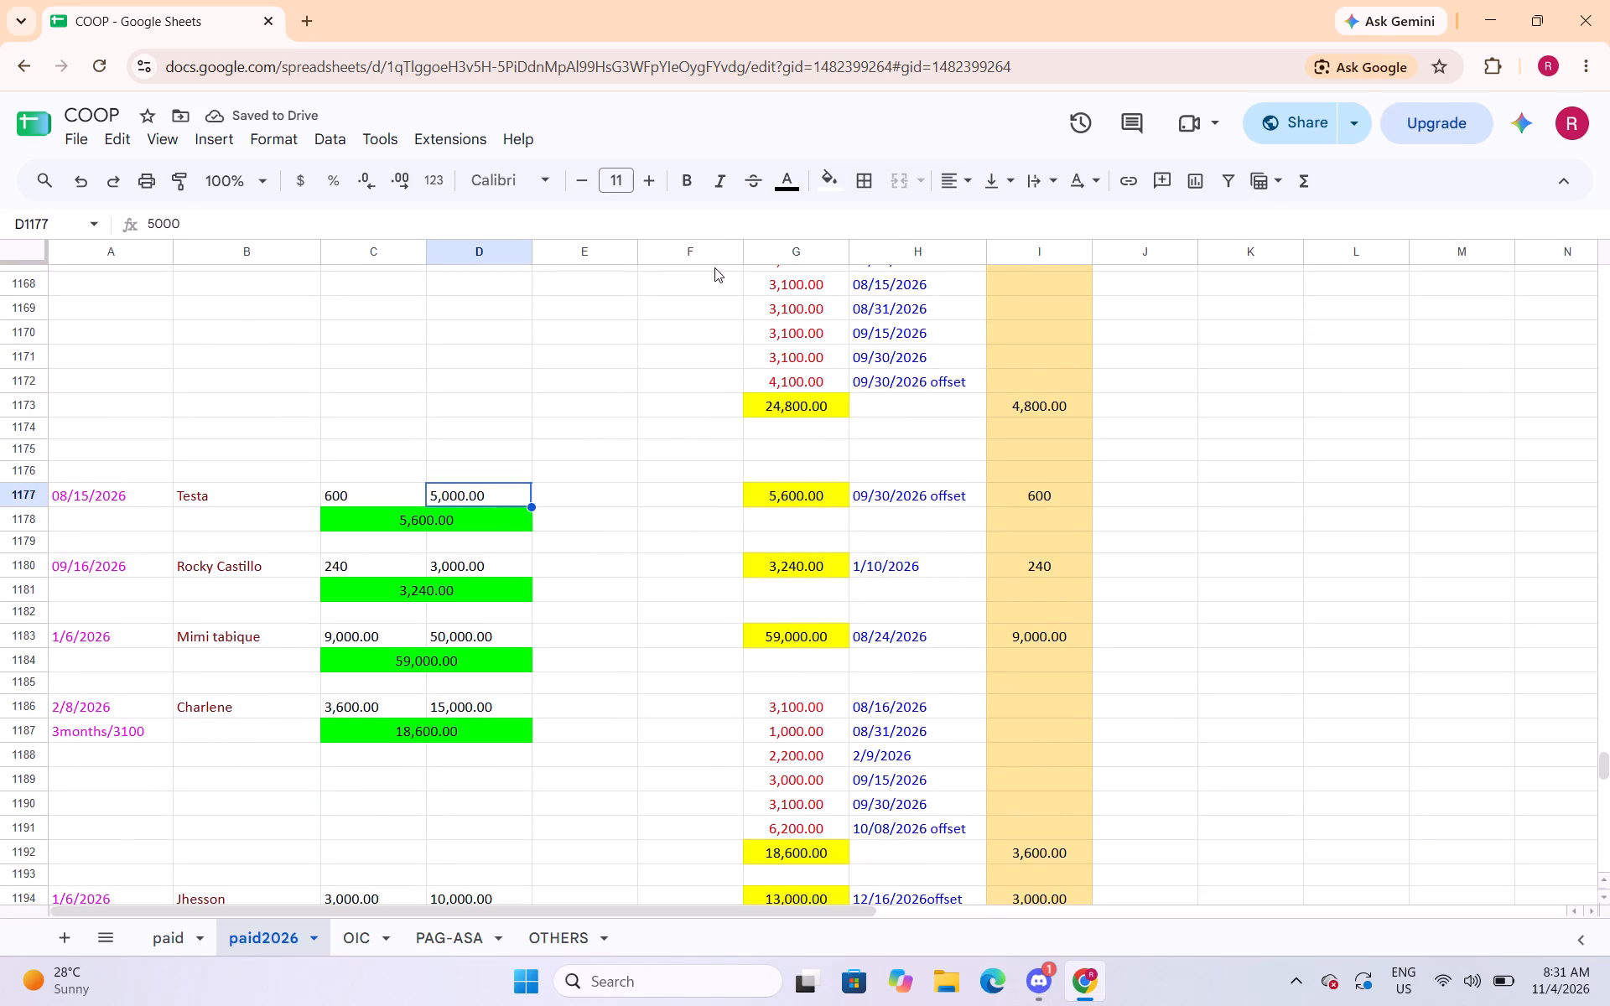
pyautogui.click(791, 179)
pyautogui.click(790, 346)
# Set the text of the 09/16/2026 record's capital in D1180 and the 1/6/2026 record's capital in D1183 to light red berry 1.
pyautogui.press('Down')
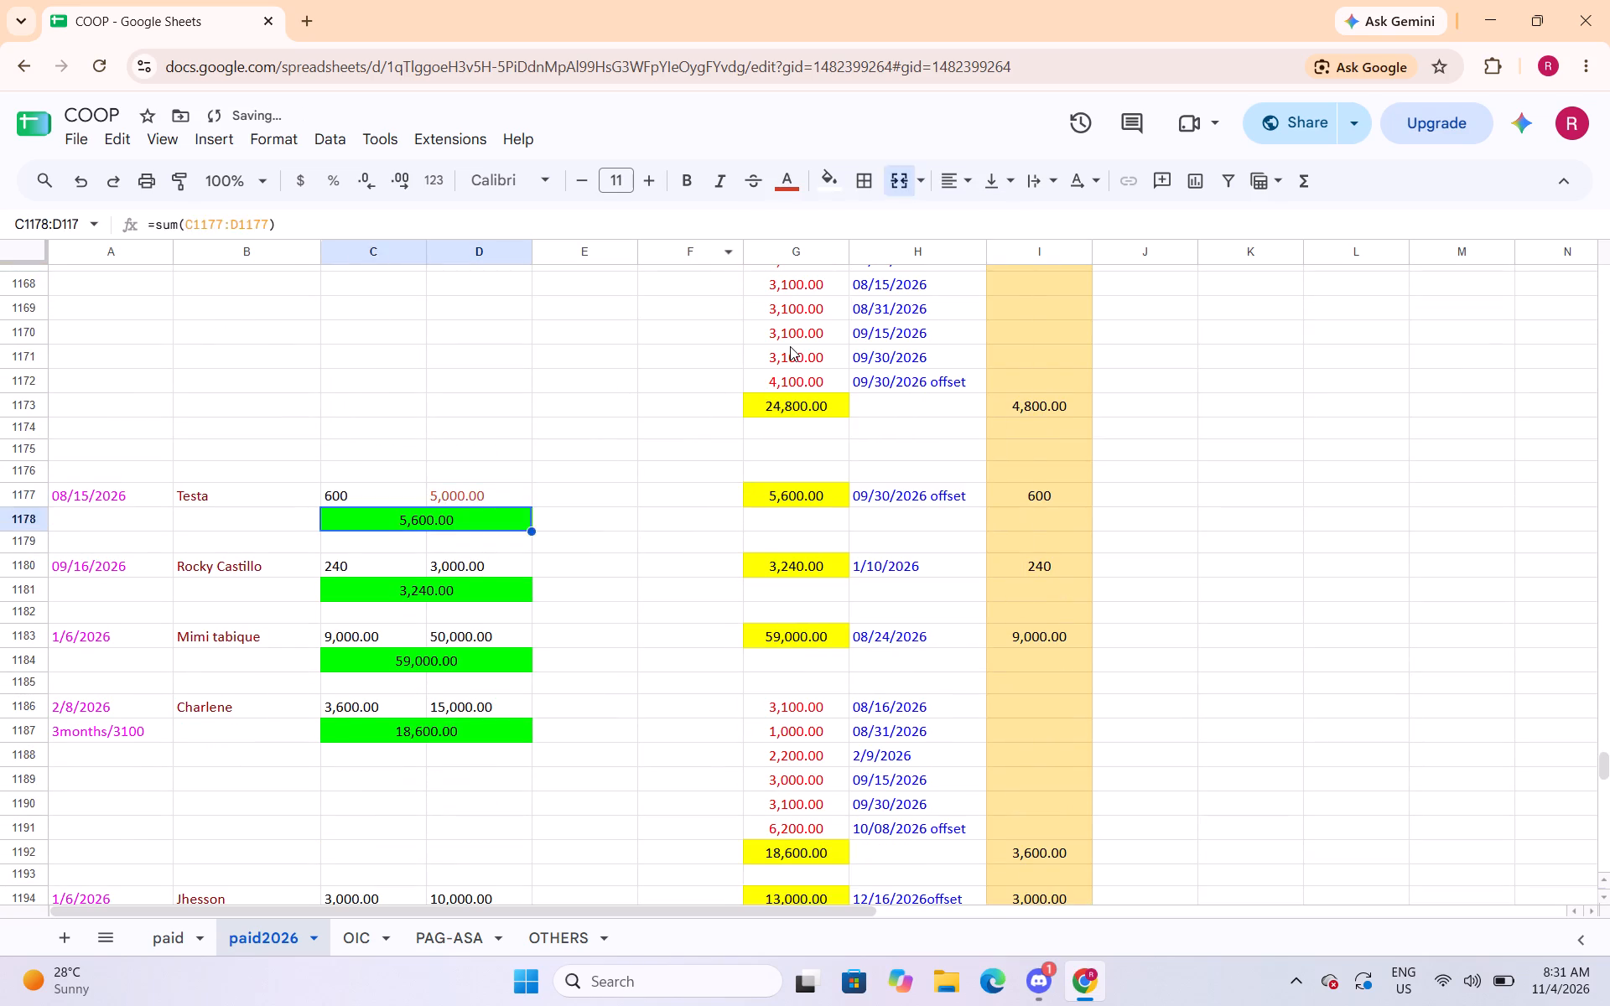
pyautogui.press('Down')
pyautogui.press('Down')
pyautogui.click(787, 185)
pyautogui.click(793, 346)
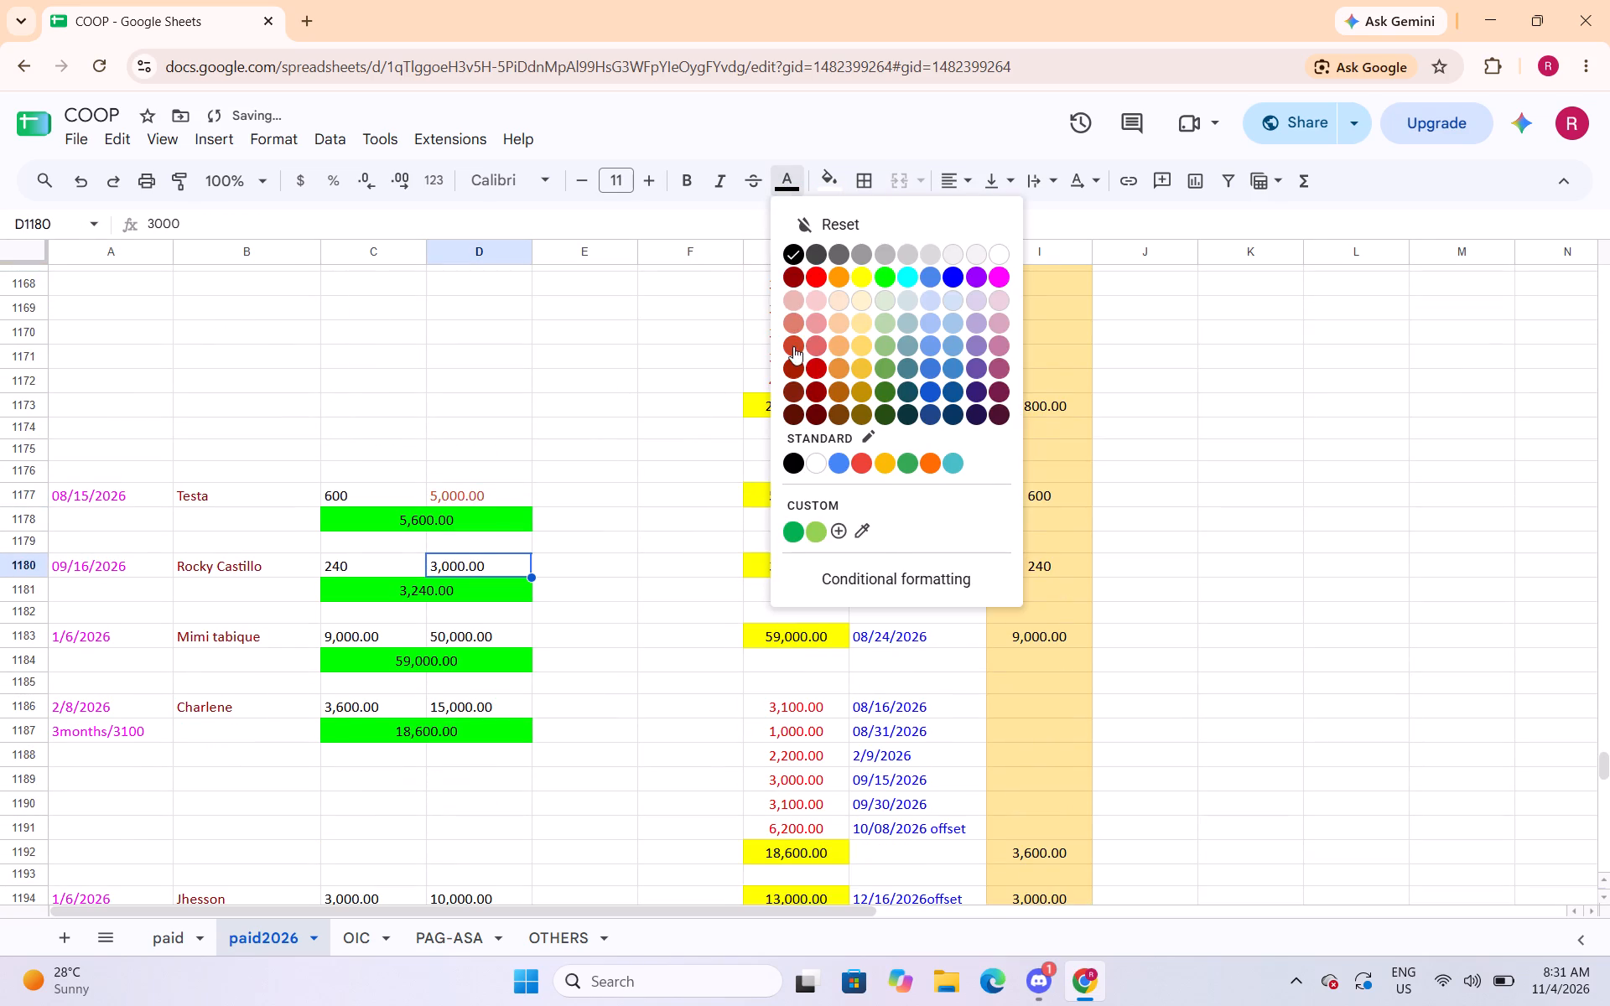
pyautogui.press('Down')
pyautogui.press('Down')
pyautogui.press('Down')
pyautogui.click(792, 181)
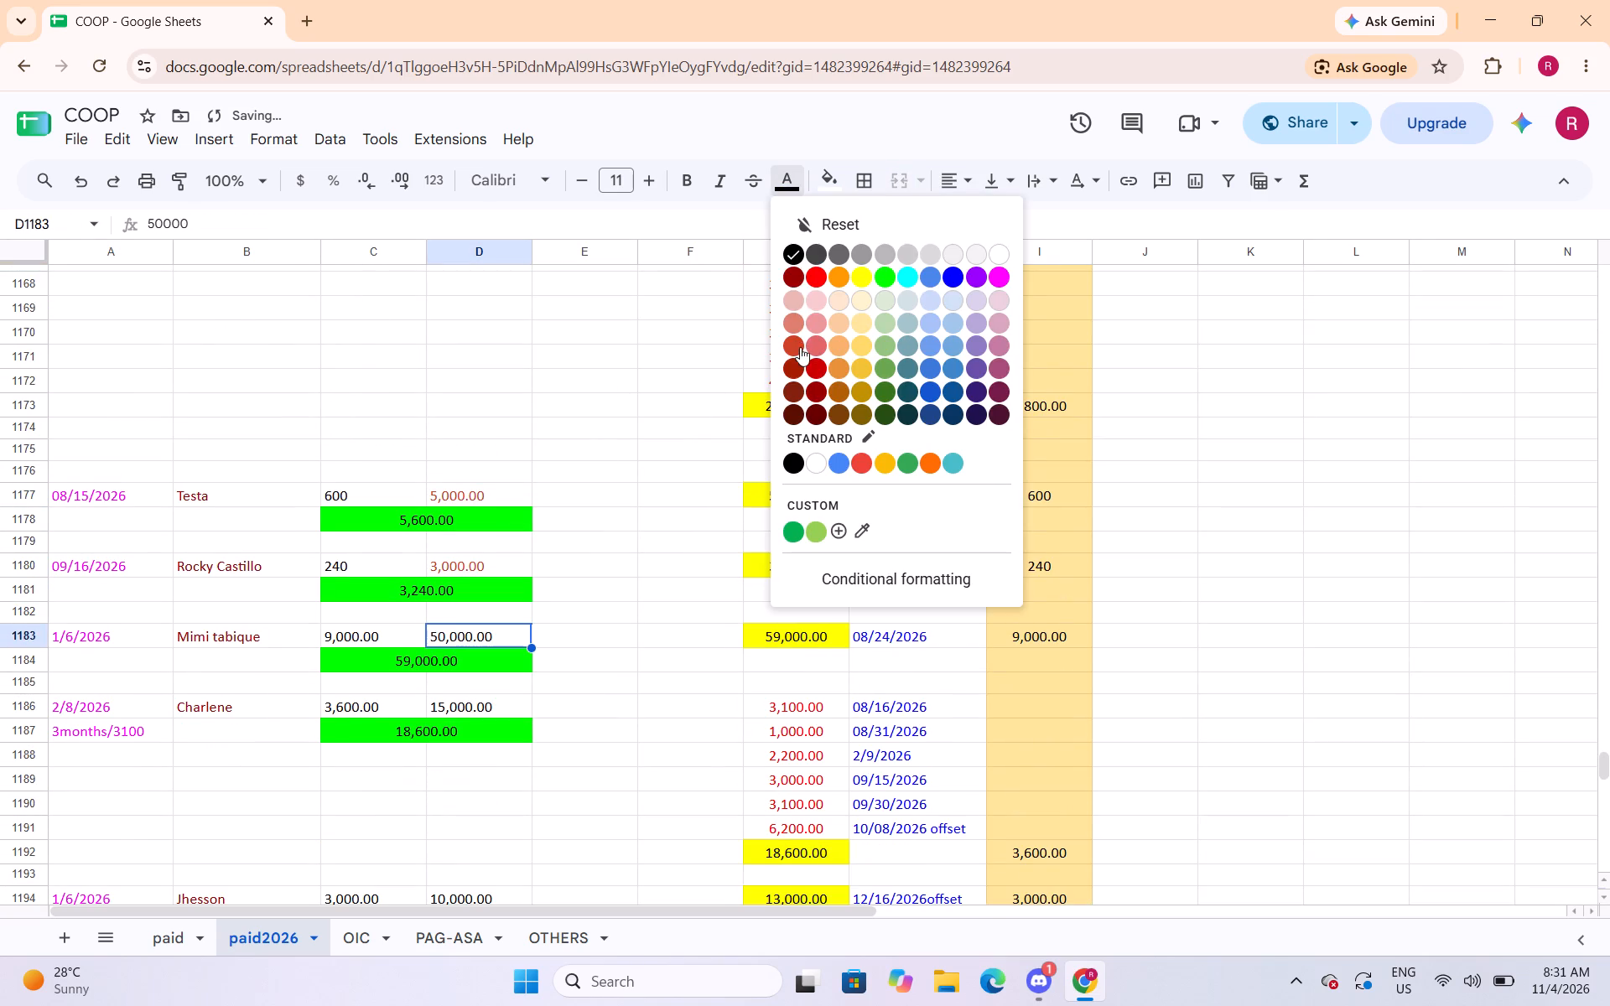
pyautogui.click(800, 347)
# Set the text of Charlene's capital in D1186 and Jhesson's 1/6/2026 capital in D1194 to light red berry 1.
pyautogui.press('Down')
pyautogui.press('Down')
pyautogui.press('Down')
pyautogui.click(778, 181)
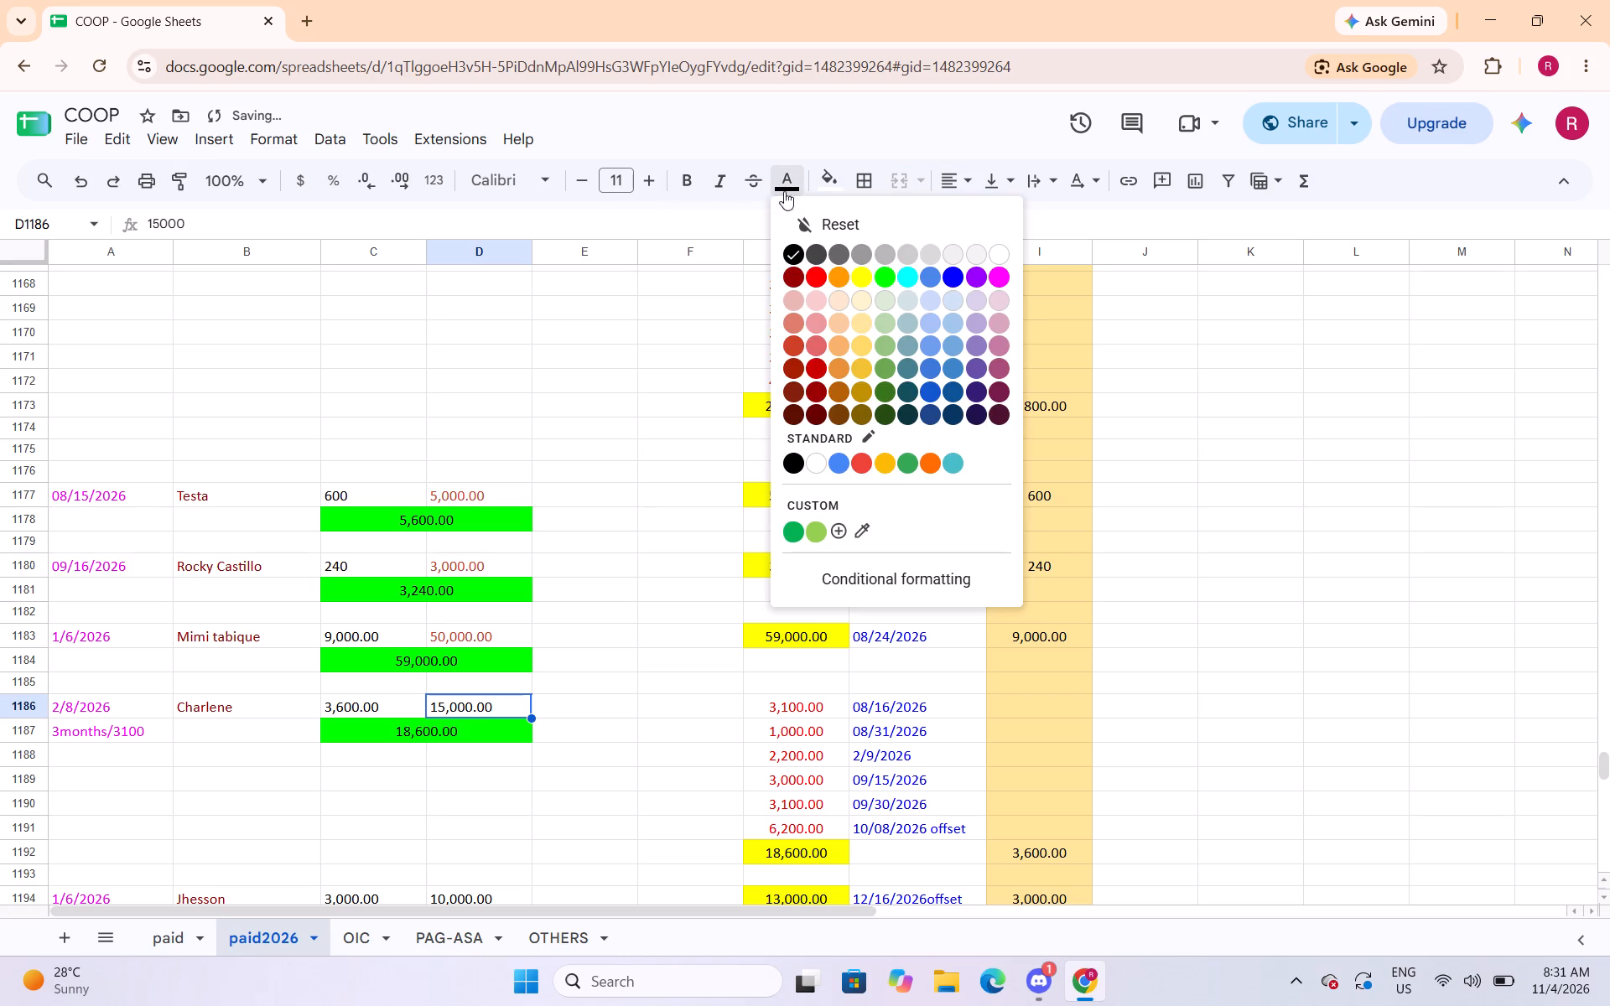
pyautogui.click(792, 343)
pyautogui.press('Down')
pyautogui.press('Down')
pyautogui.scroll(-2, 668, 462)
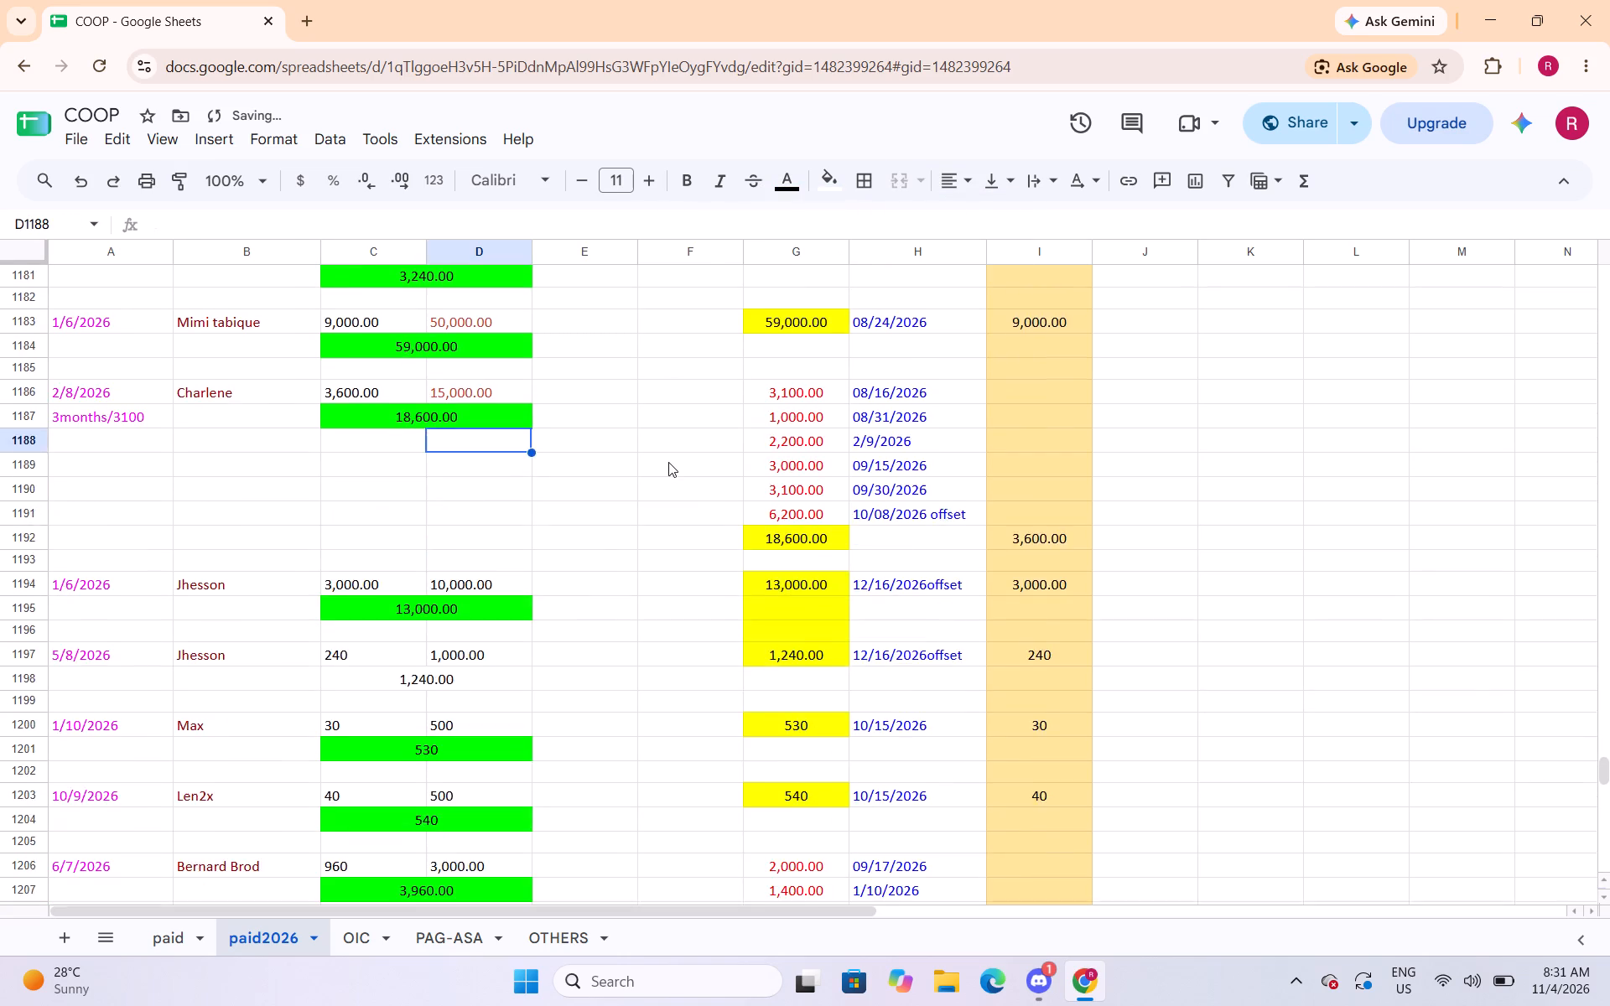
pyautogui.scroll(-2, 668, 462)
pyautogui.click(496, 479)
pyautogui.click(788, 185)
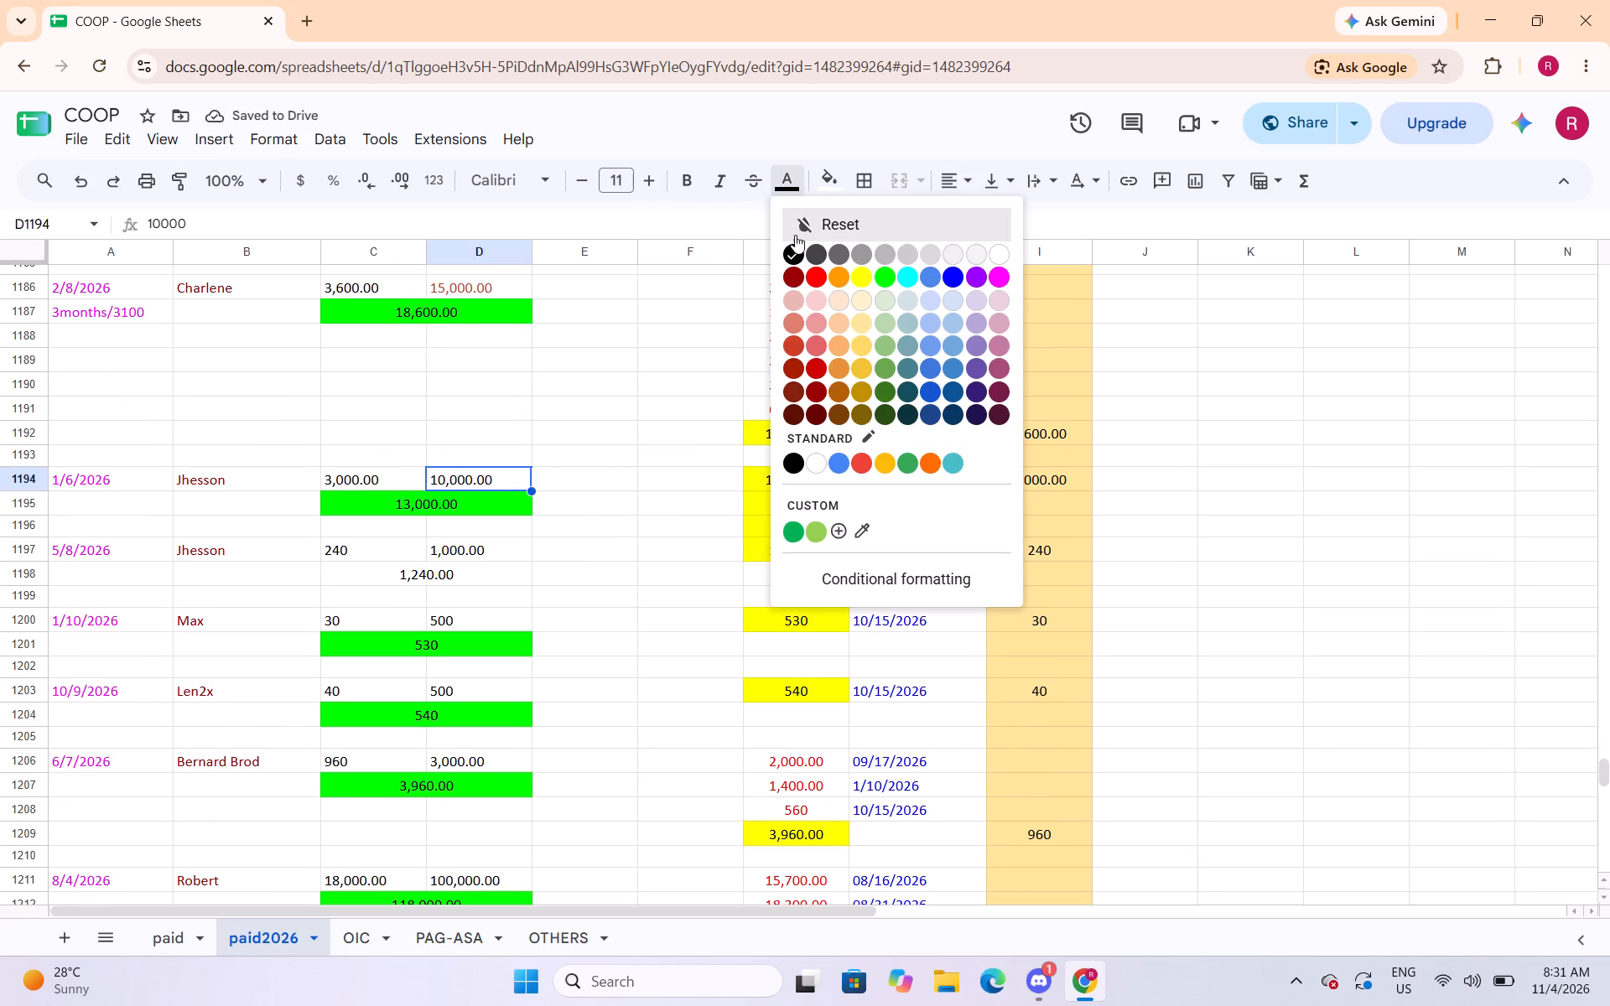
pyautogui.click(793, 349)
# Recolour the text of Jhesson's 5/8/2026 capital amount in D1197 to match the other capitals.
pyautogui.press('Down')
pyautogui.press('Down')
pyautogui.press('Down')
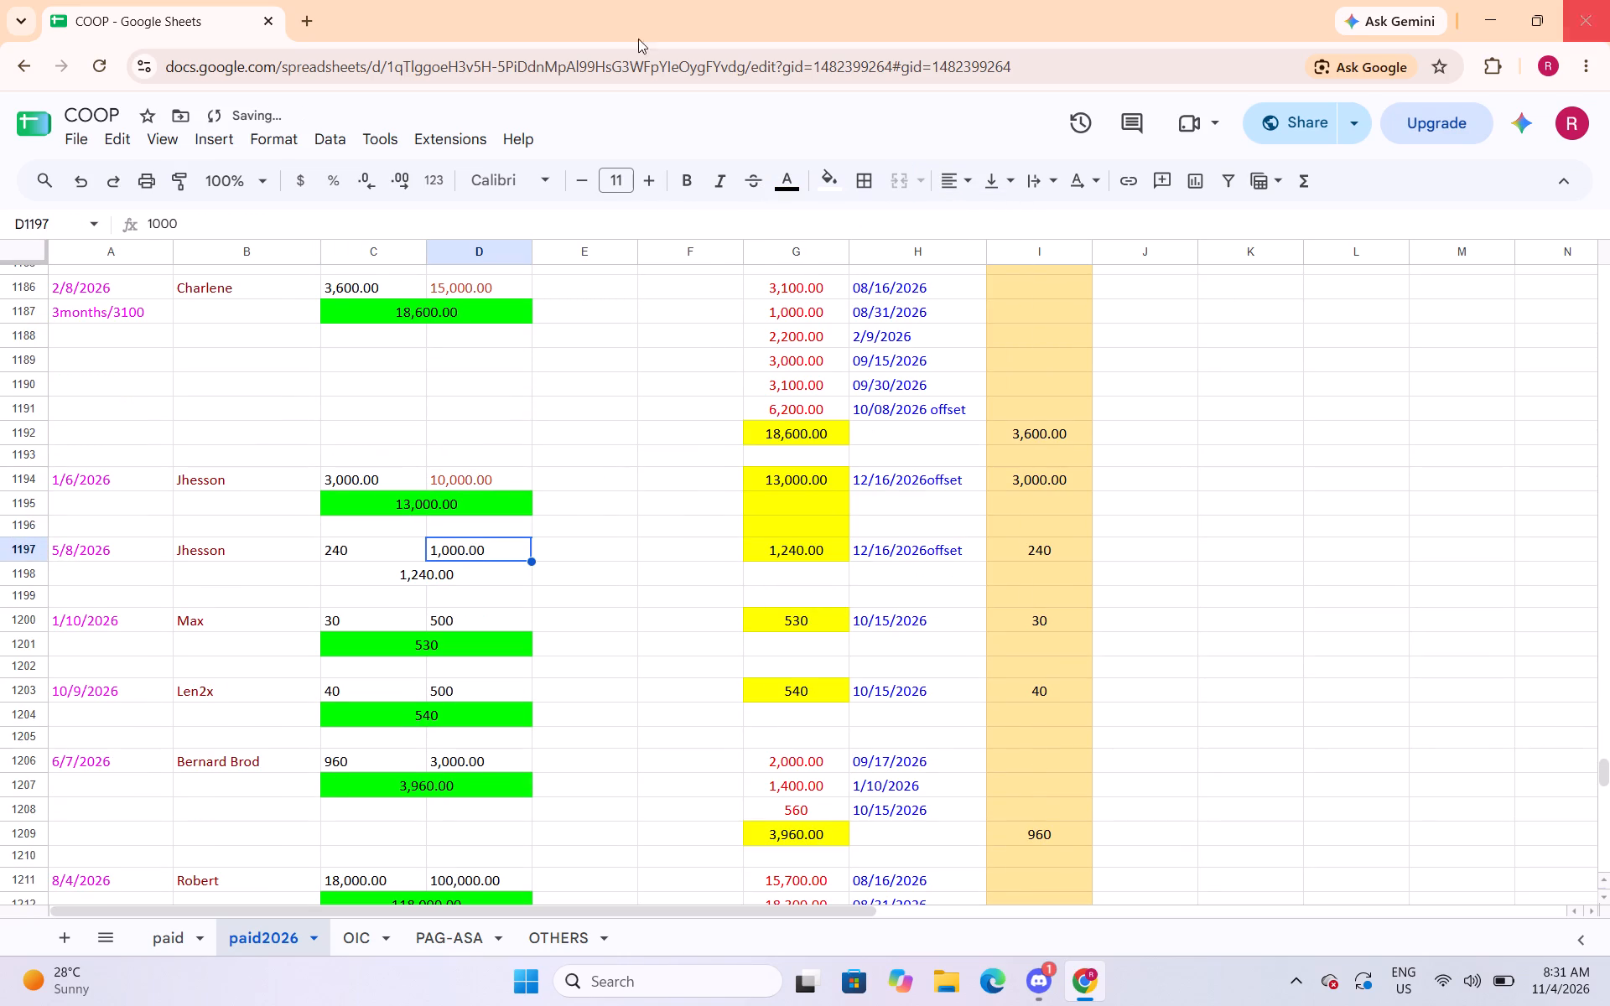
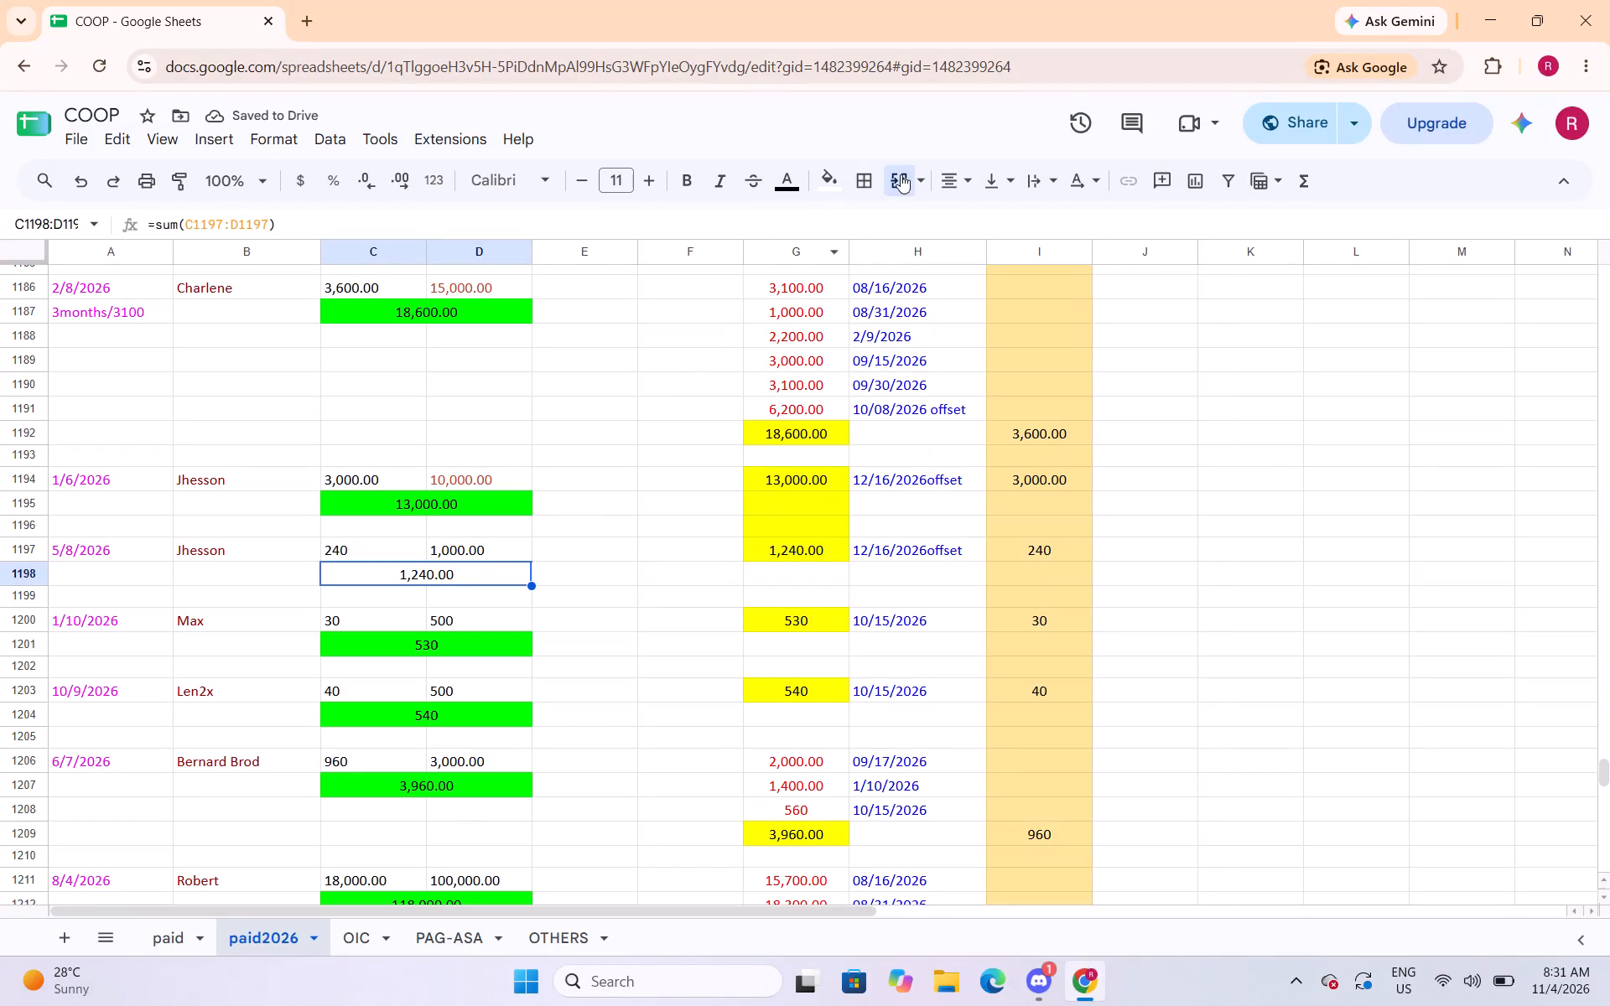
# Fill the merged total under Jhesson's 5/8/2026 record in C1198:D1198 with green.
pyautogui.click(825, 184)
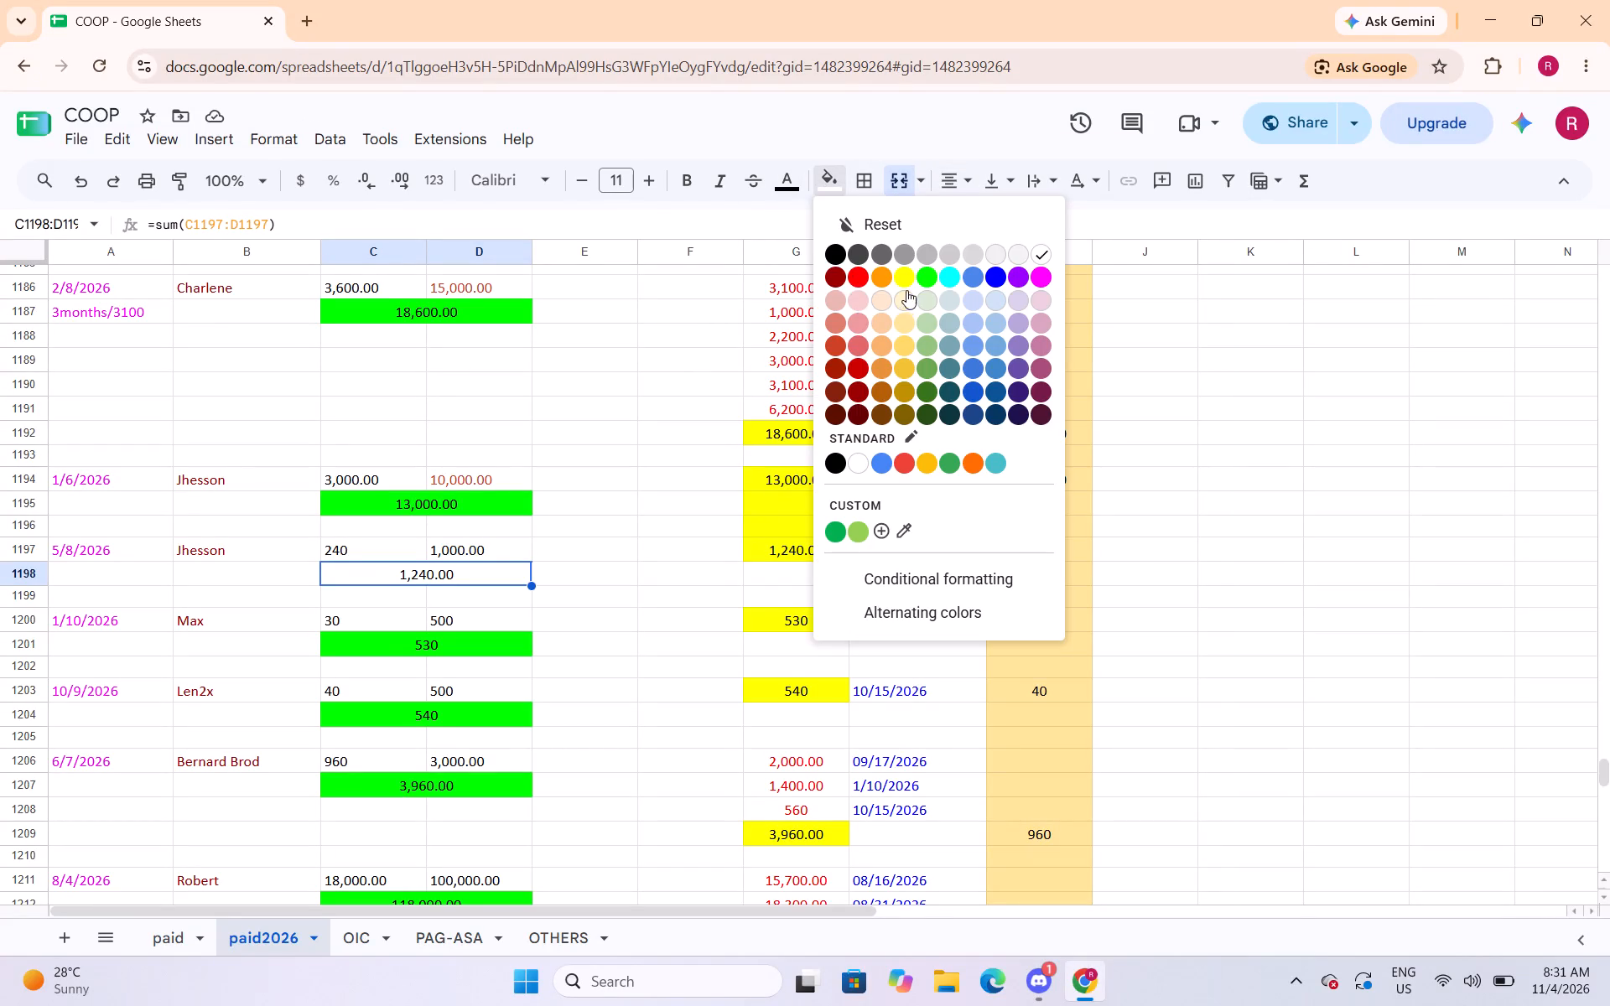
pyautogui.click(933, 272)
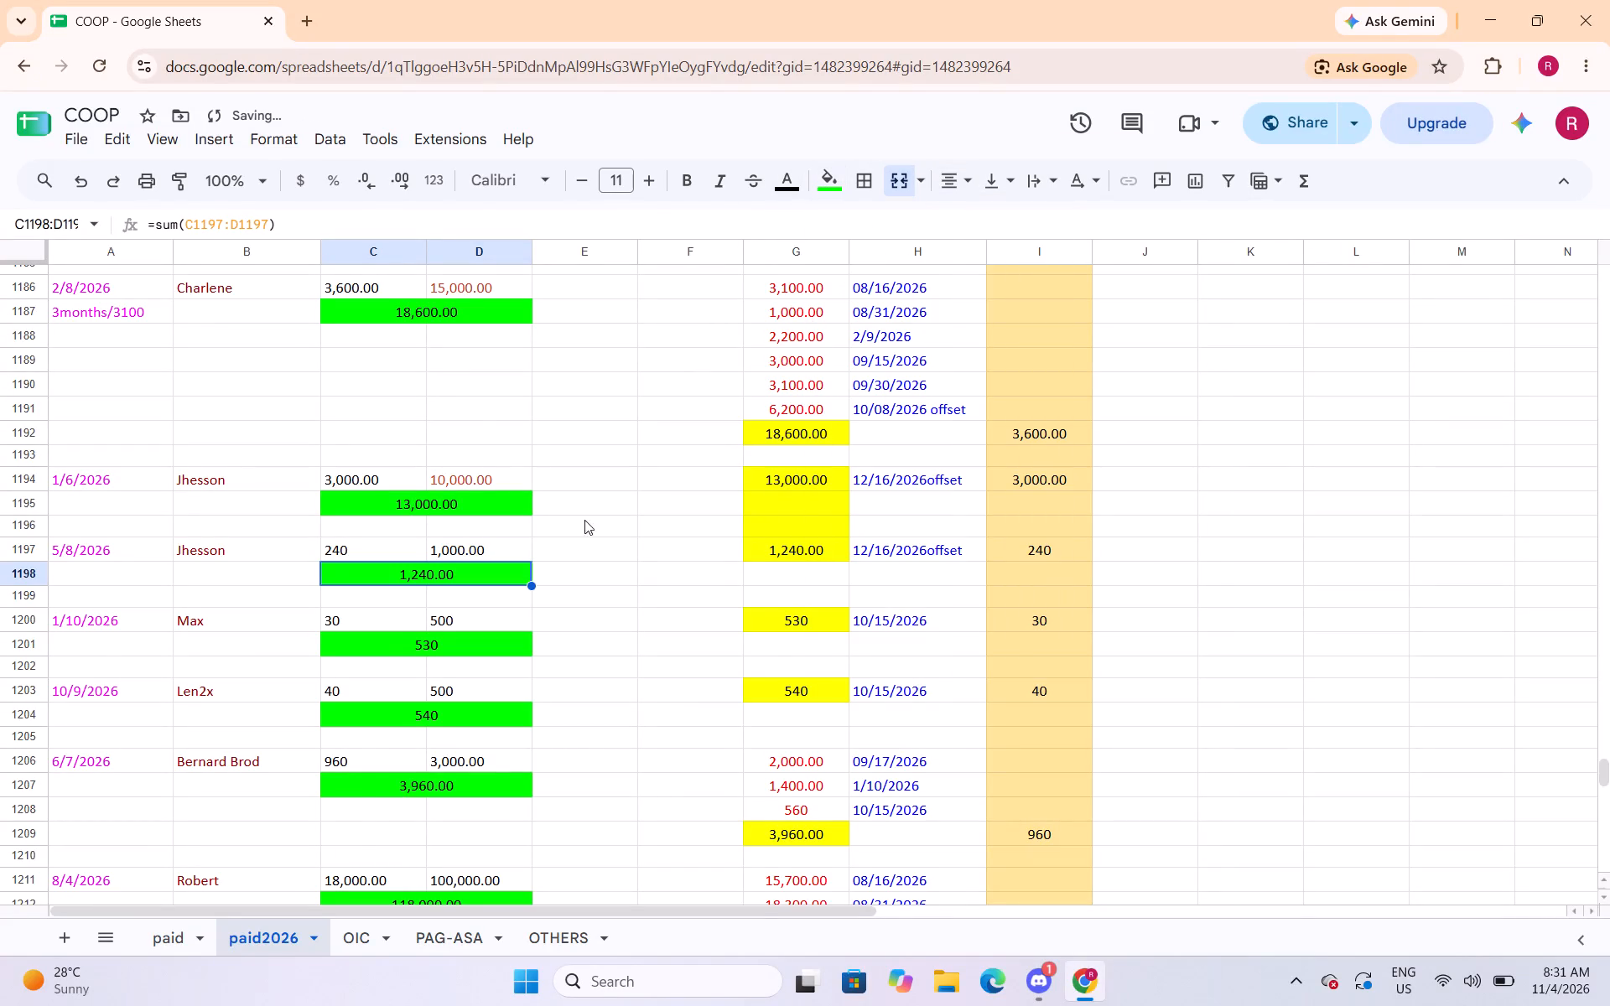
# Select Jhesson's 5/8/2026 capital amount in D1197 and save the spreadsheet.
pyautogui.scroll(-1, 568, 540)
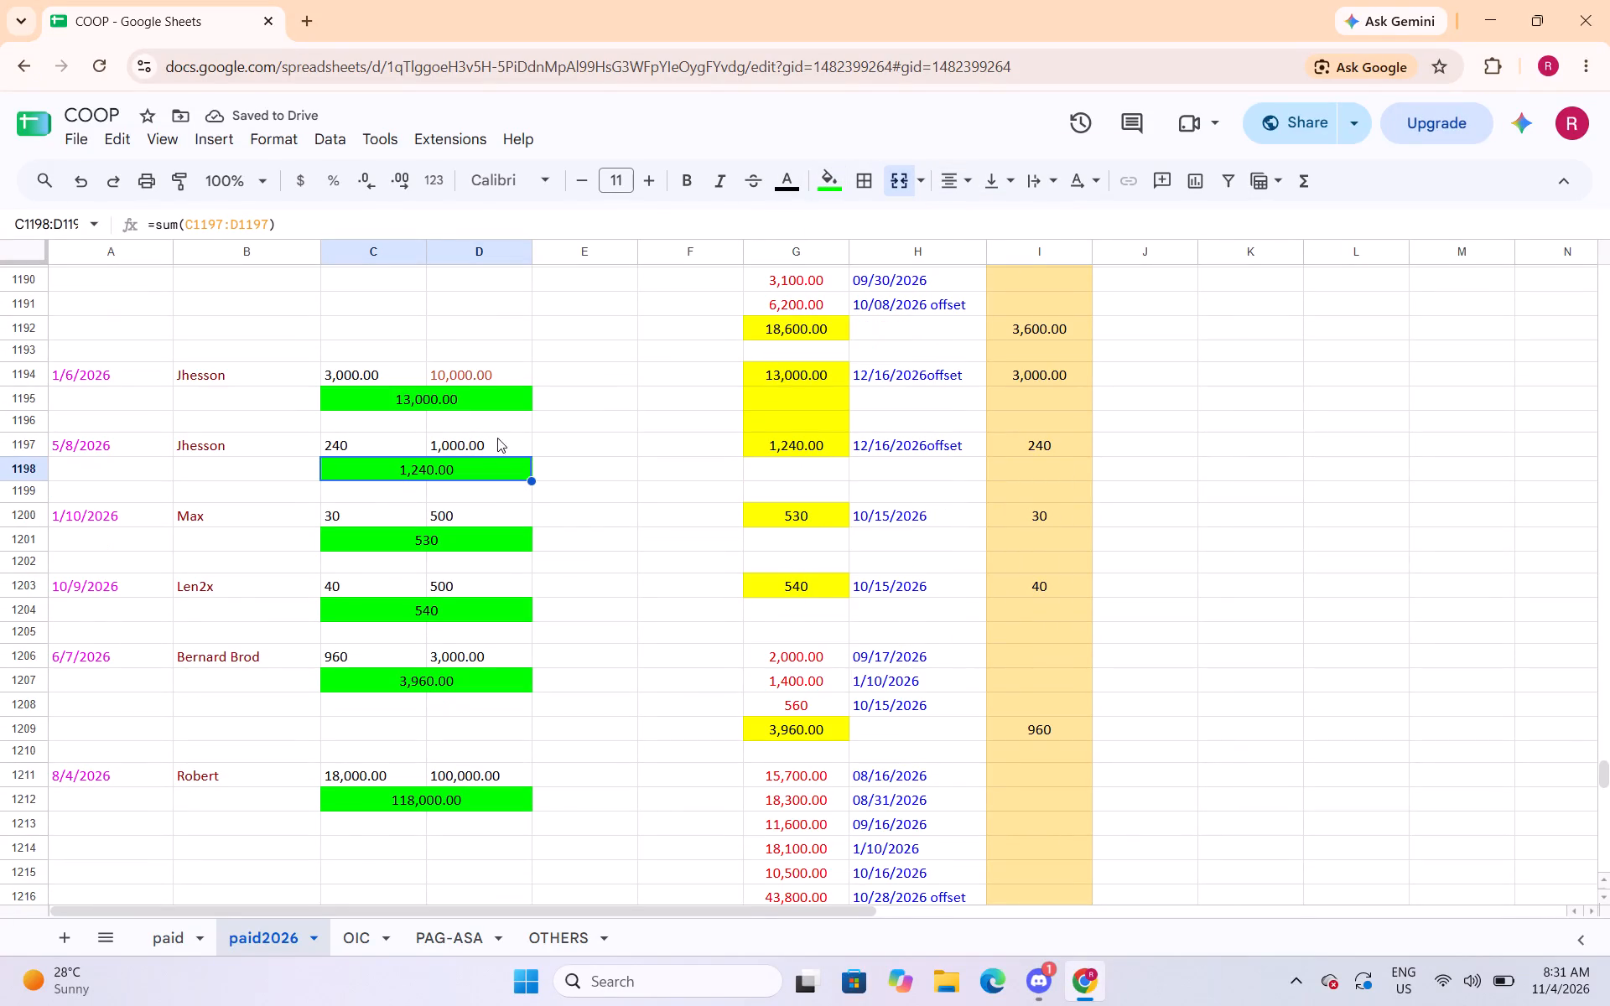
pyautogui.click(473, 446)
pyautogui.hotkey('ctrl', 's')
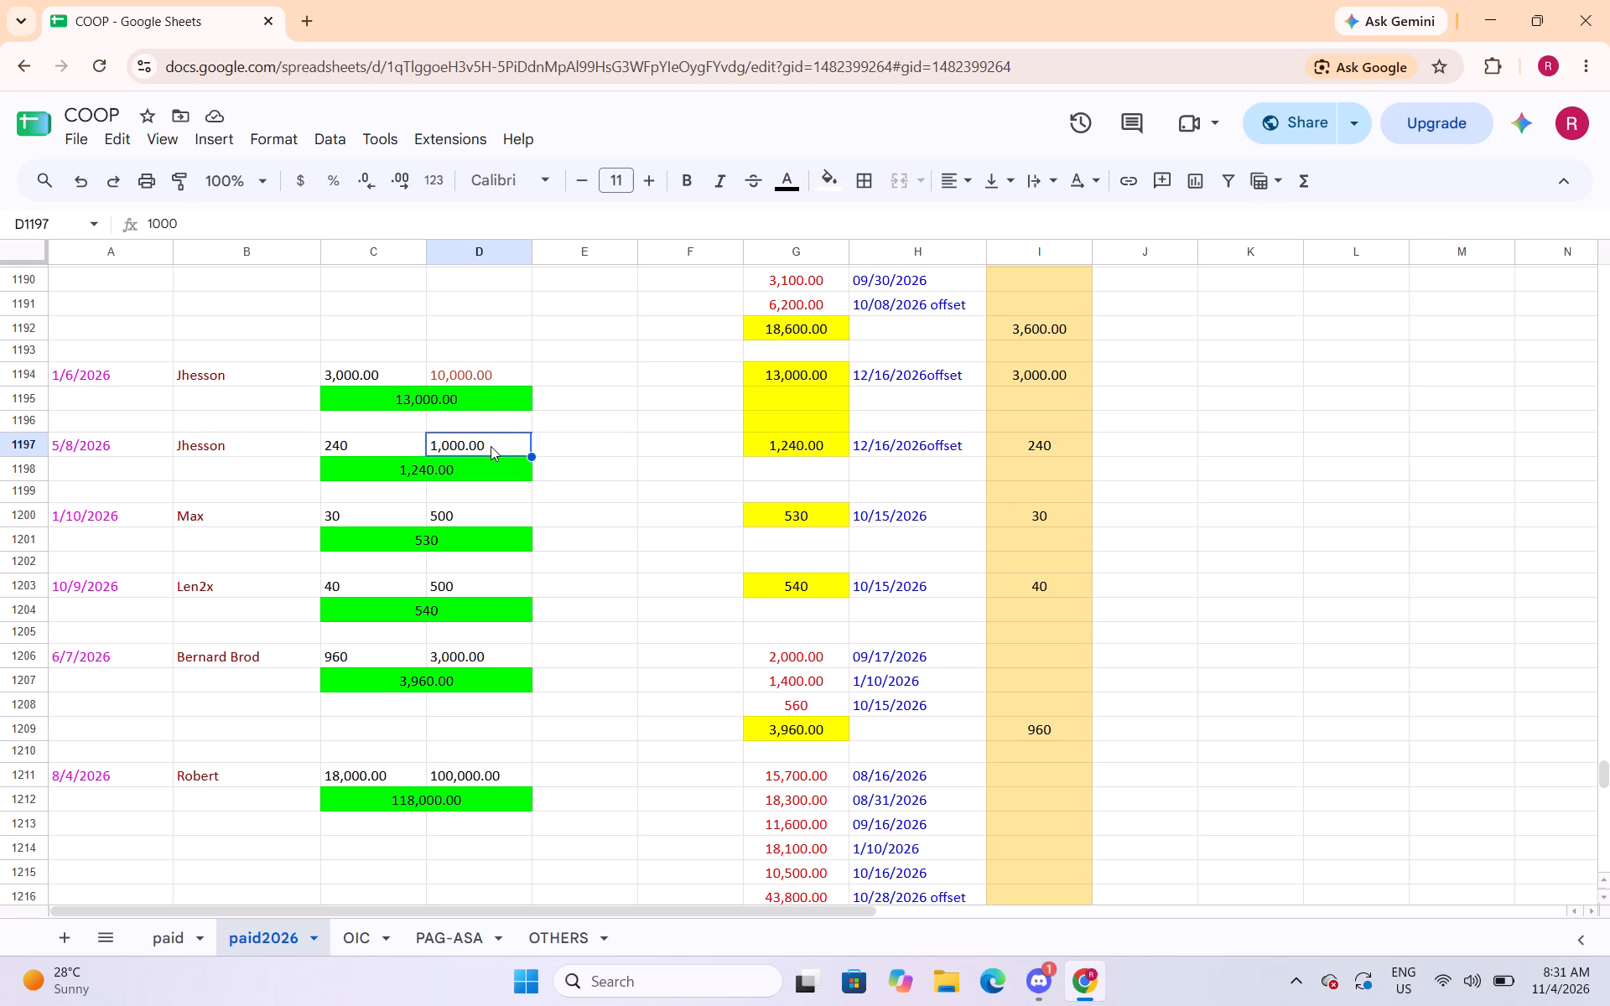
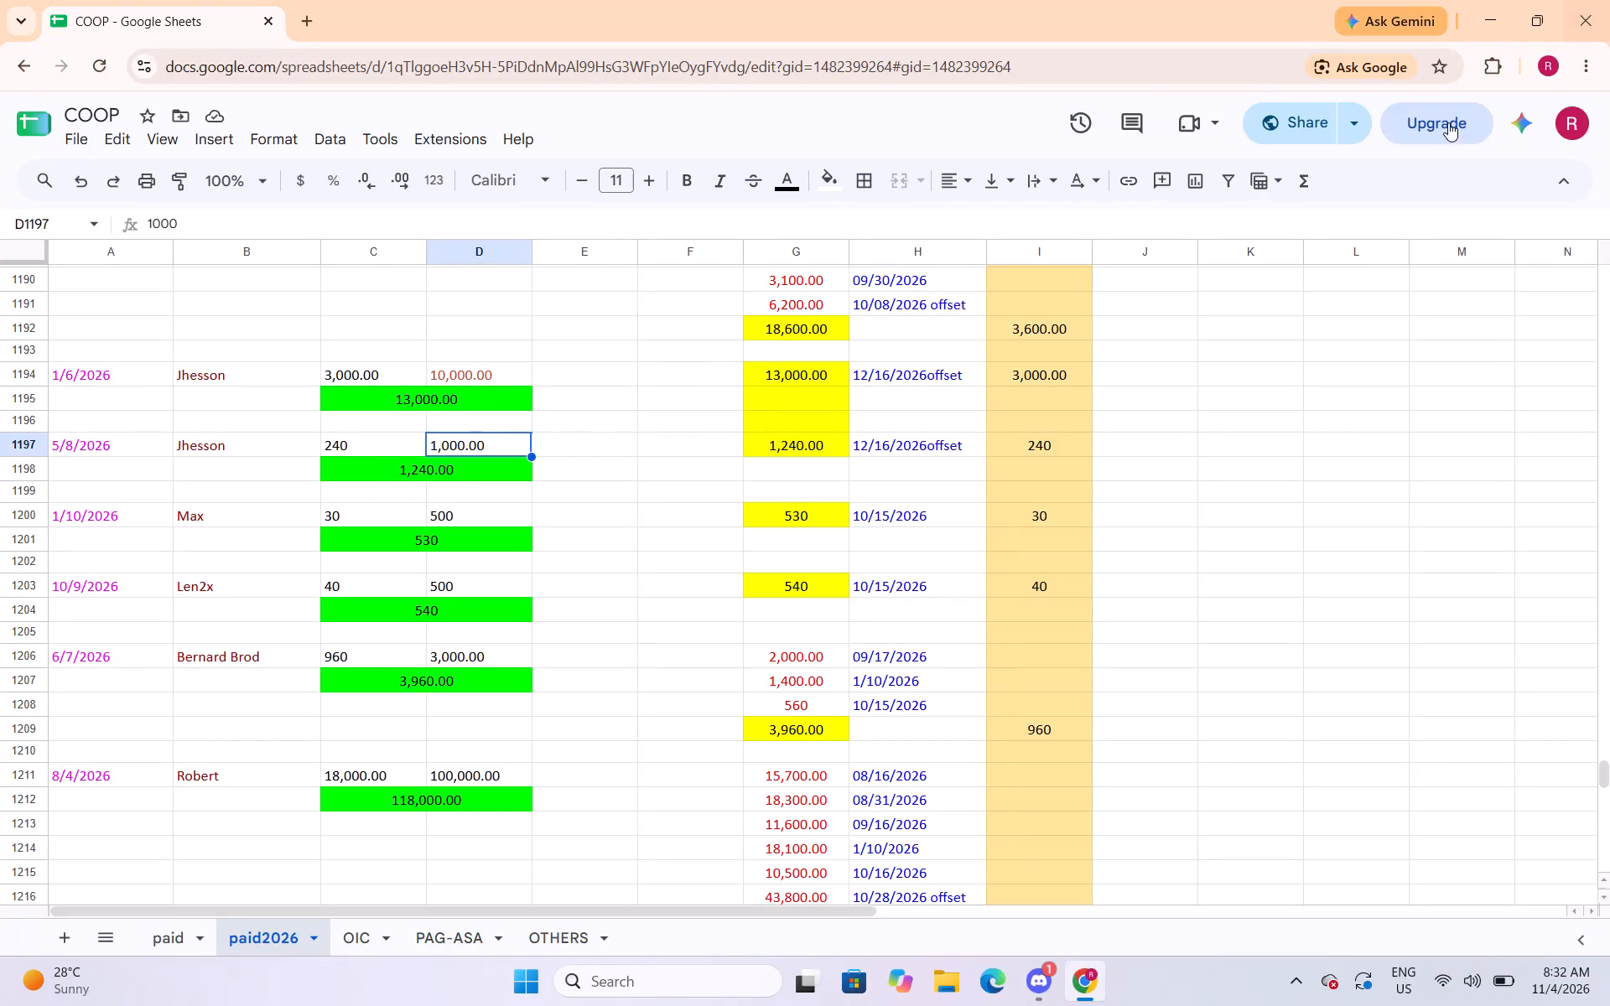
# Set the text colour of the capital amounts in D1197, D1200, D1203 and D1206 to light red berry 1.
pyautogui.click(790, 184)
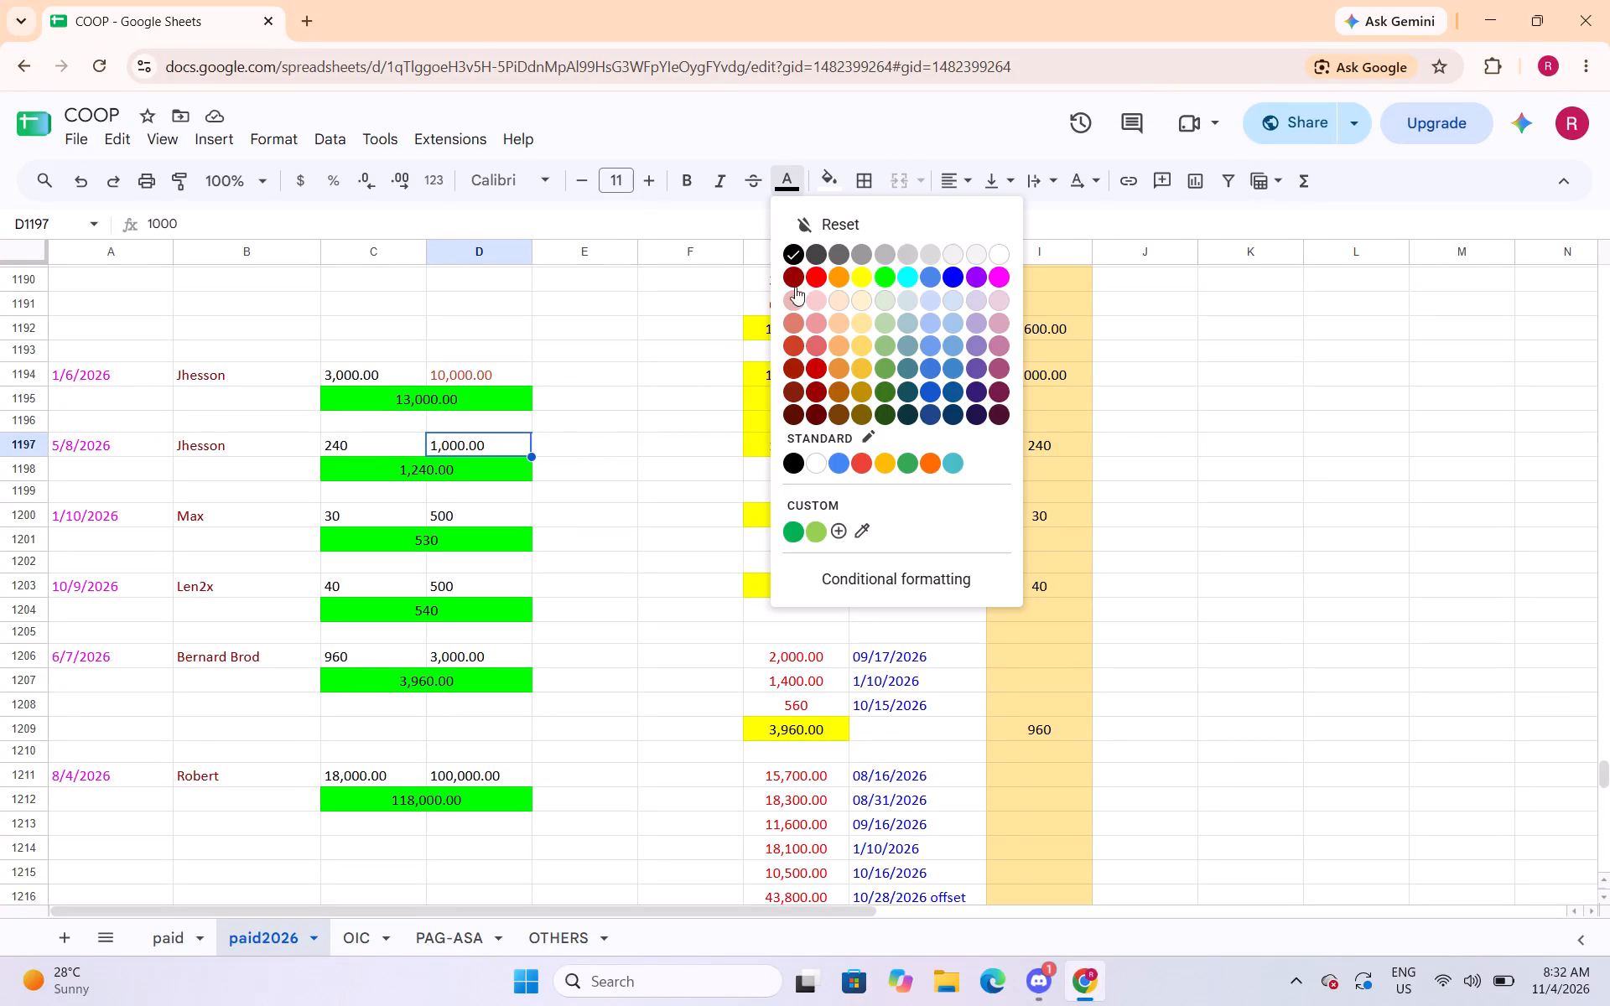
pyautogui.click(792, 342)
pyautogui.click(472, 522)
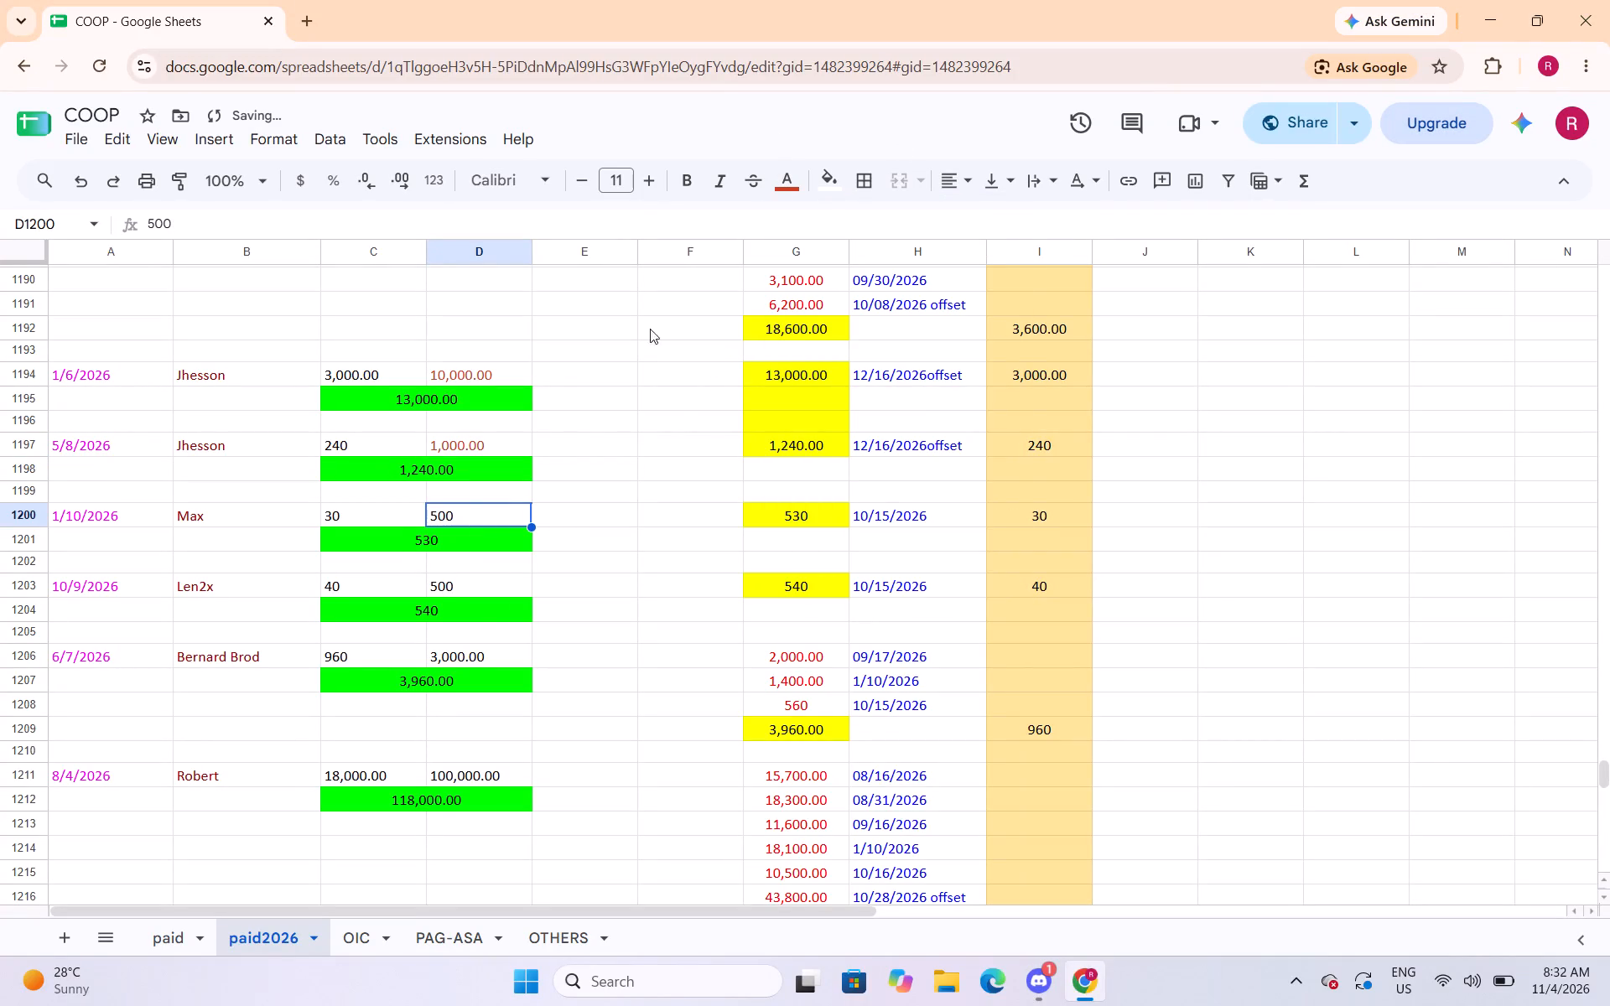
pyautogui.click(787, 184)
pyautogui.click(797, 347)
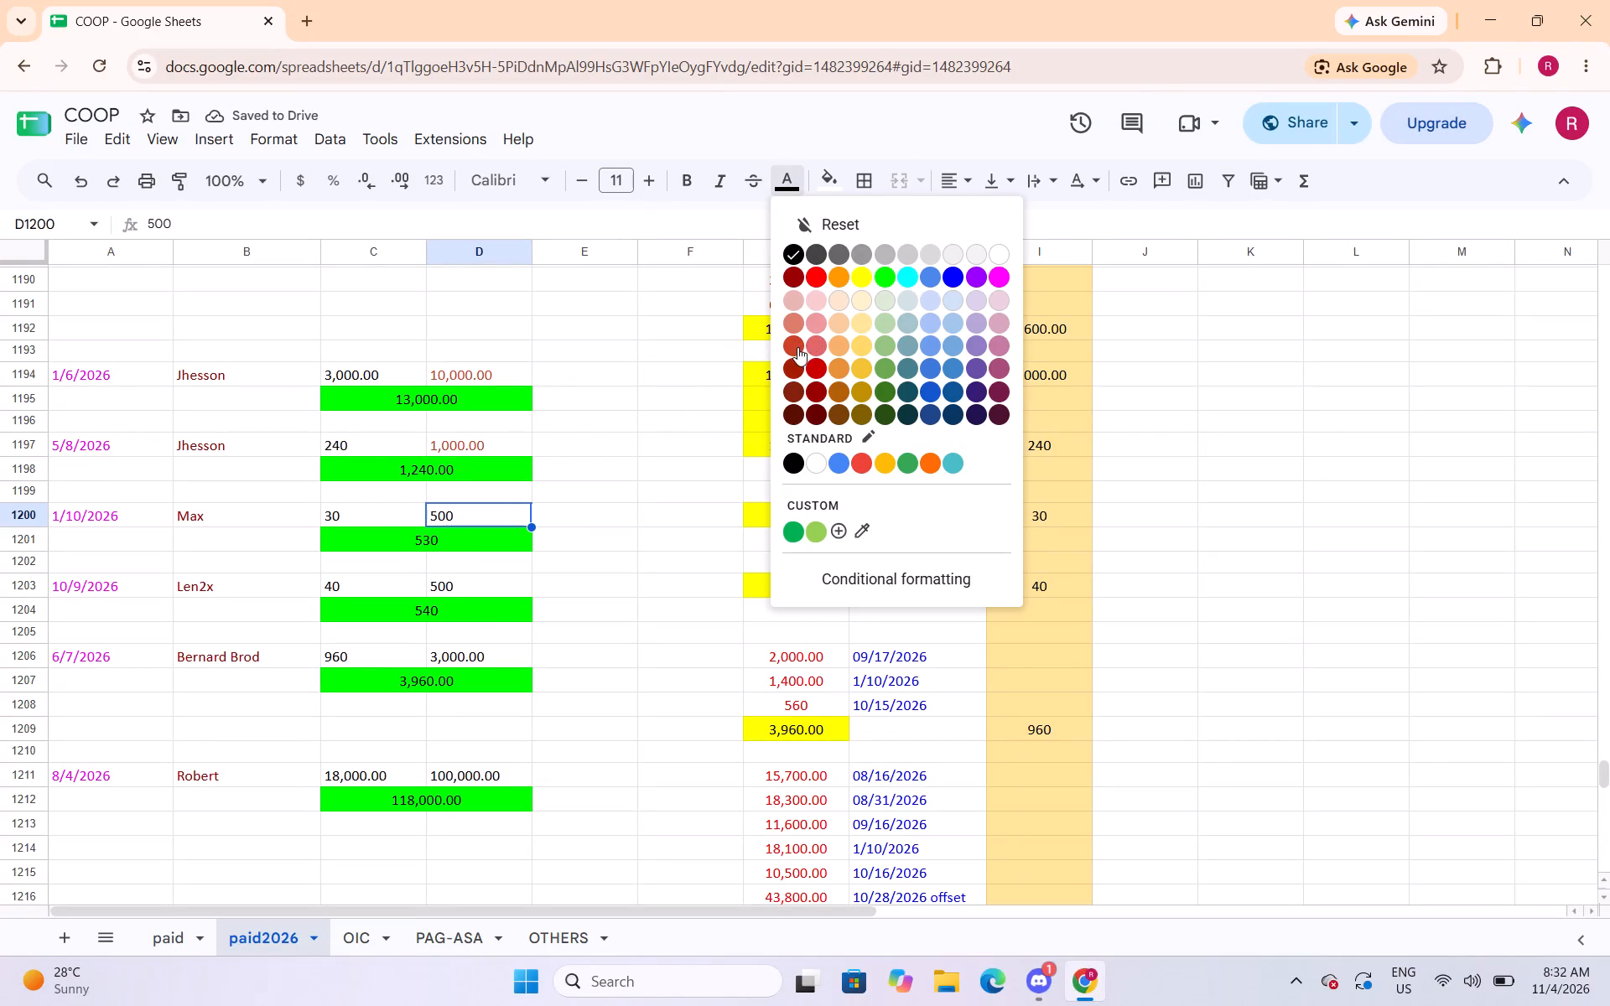
pyautogui.click(461, 587)
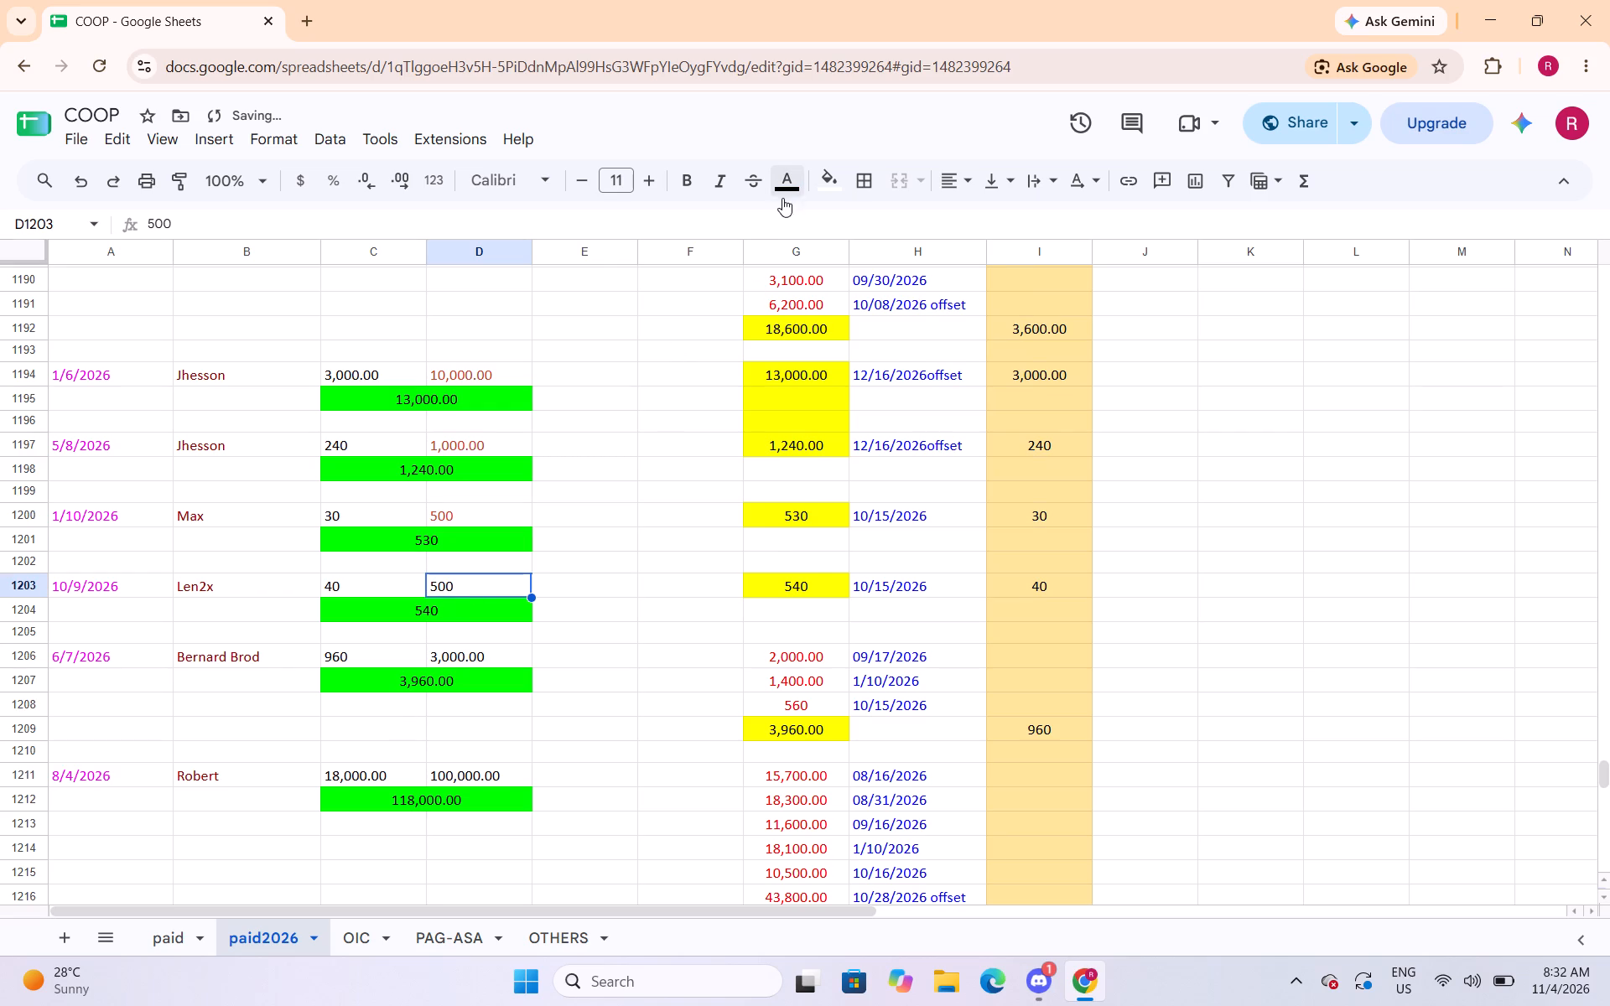
pyautogui.click(786, 191)
pyautogui.click(792, 350)
pyautogui.click(485, 648)
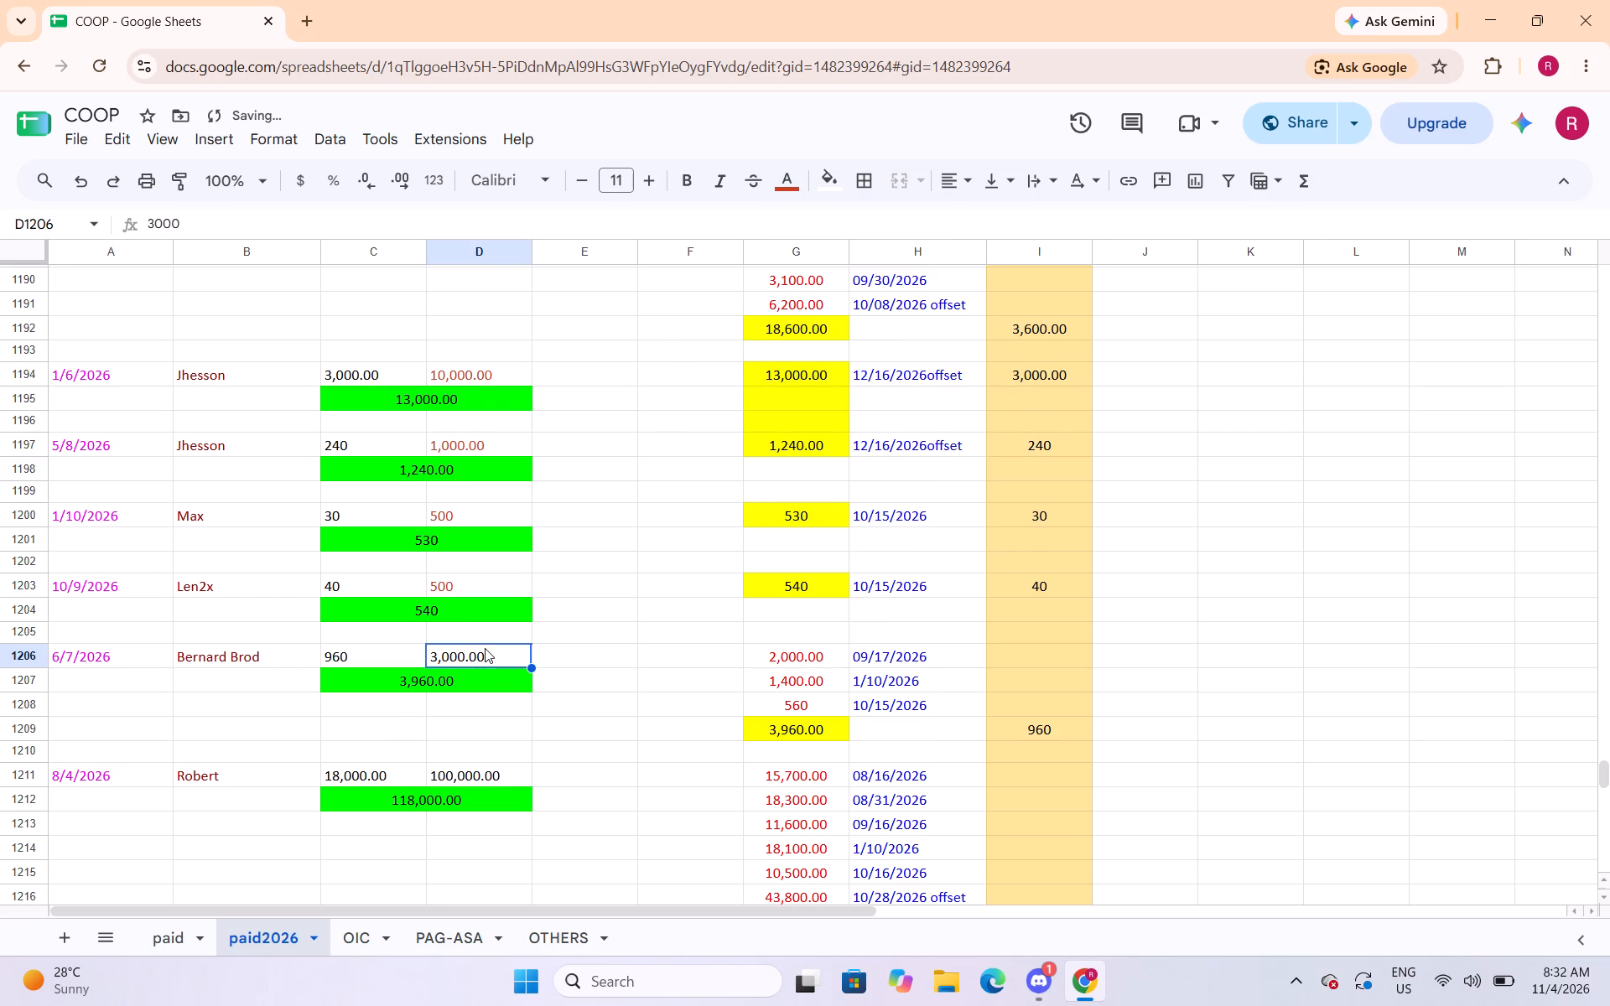
pyautogui.click(787, 174)
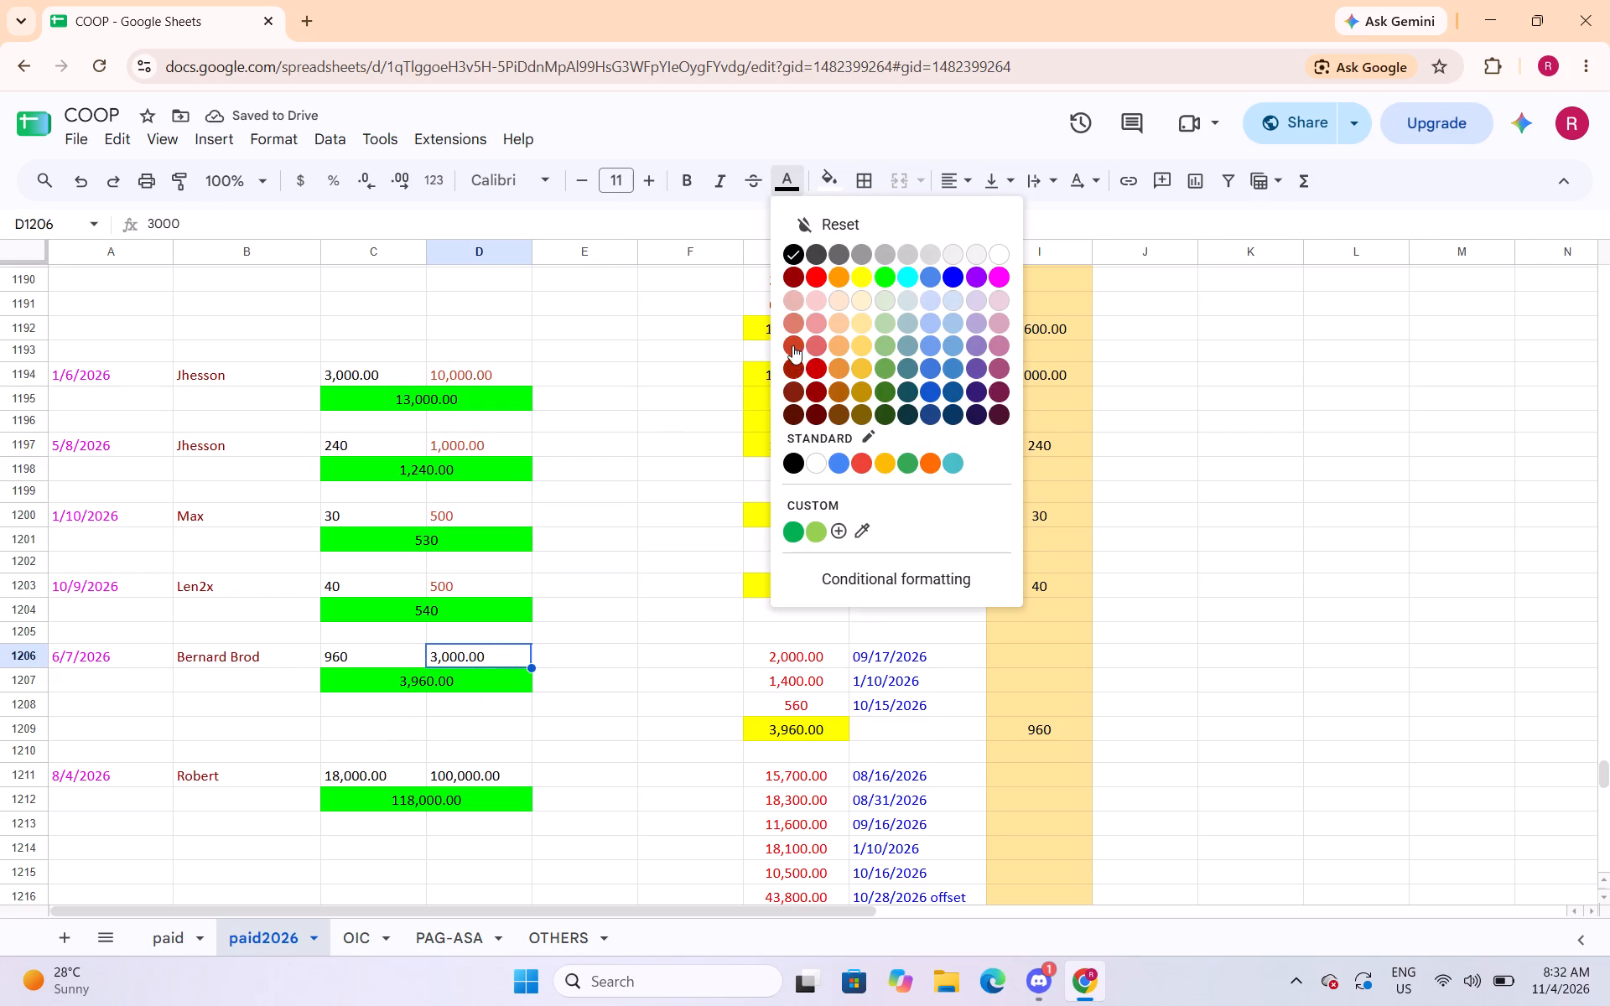
pyautogui.click(792, 345)
# Set Robert's capital amount in D1211 and Te Ruth's in D1219 to light red berry 1 text.
pyautogui.scroll(-2, 518, 574)
pyautogui.click(515, 568)
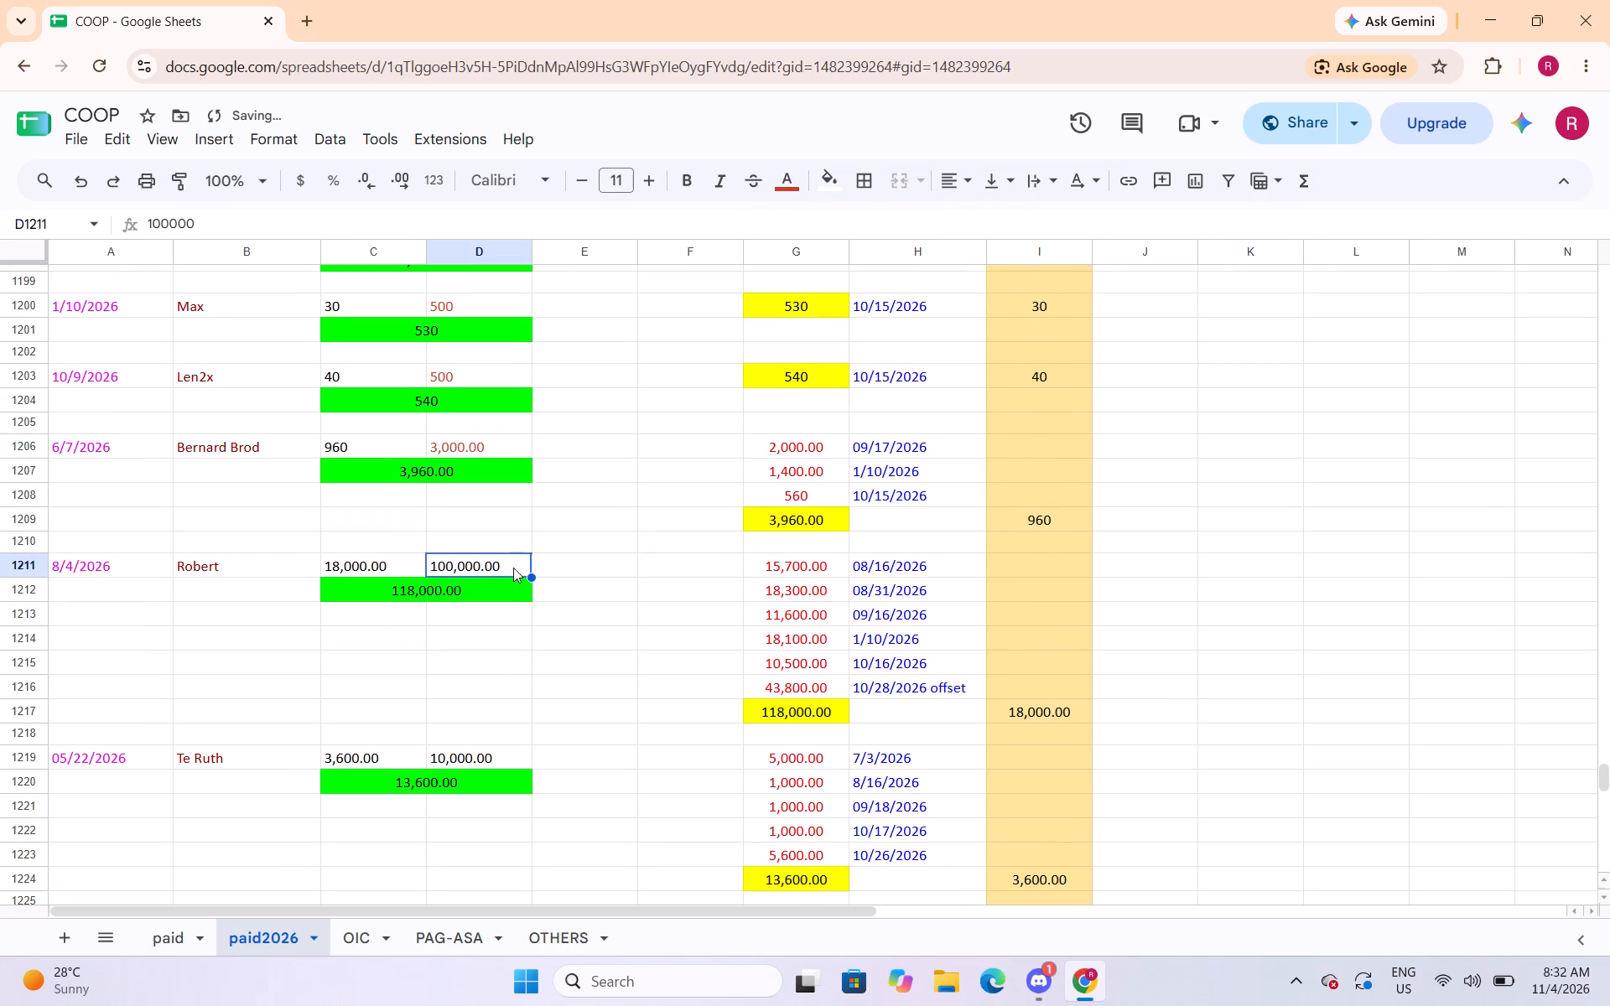
pyautogui.click(791, 187)
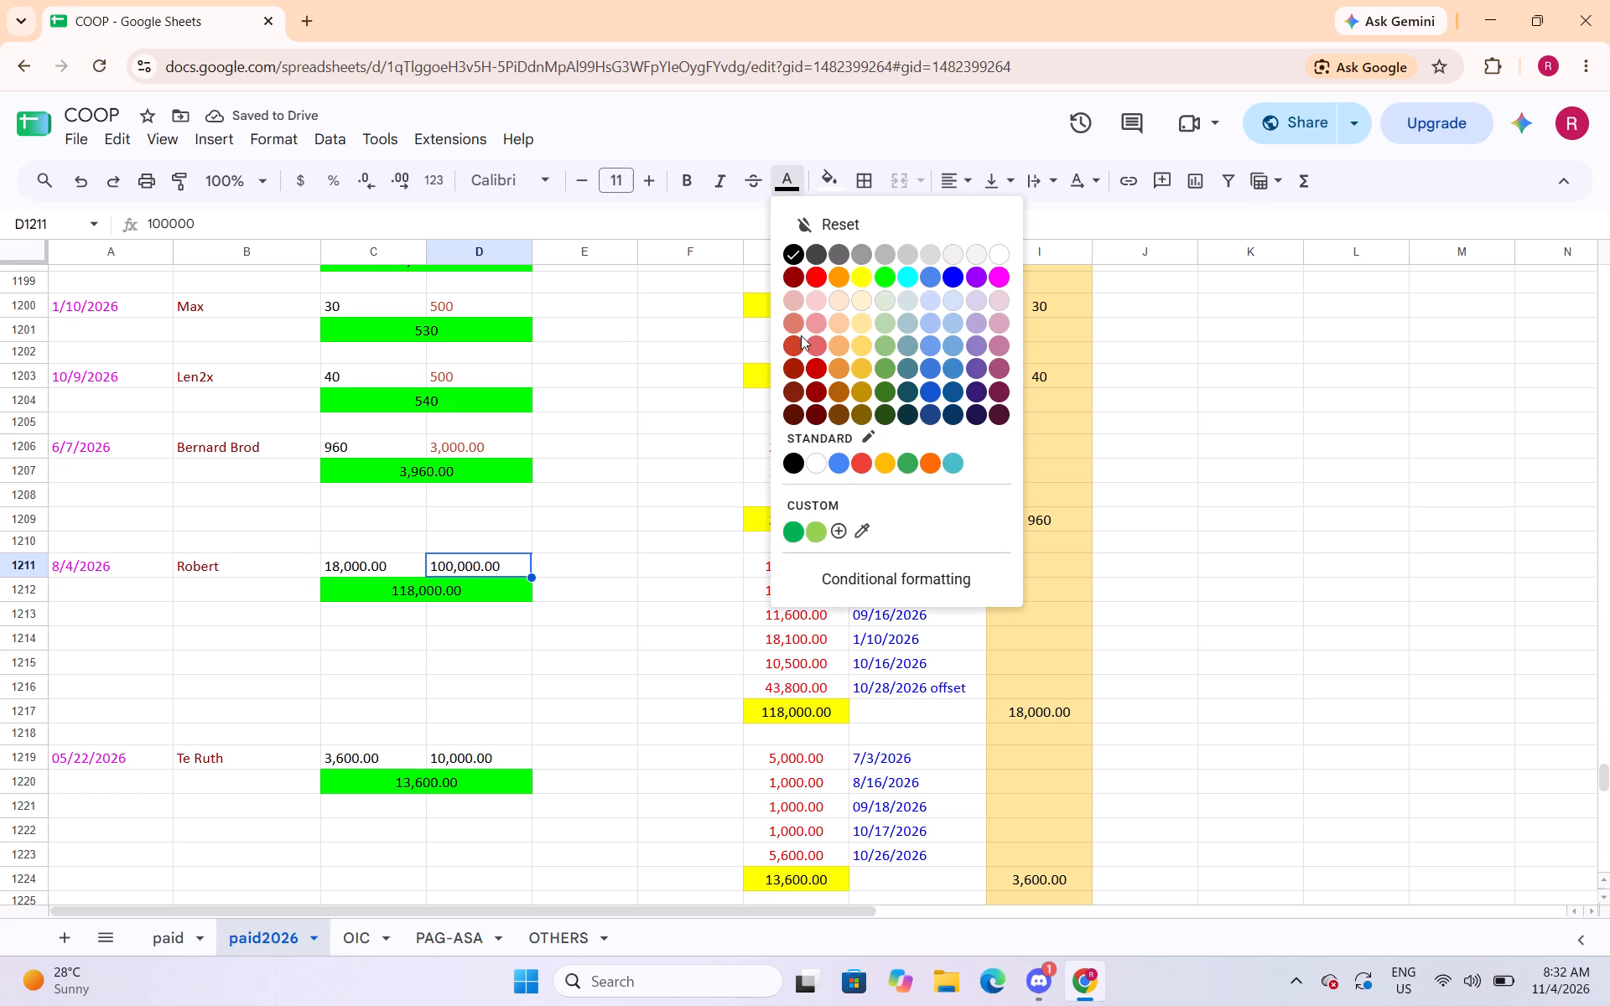
pyautogui.click(793, 342)
pyautogui.scroll(-4, 585, 441)
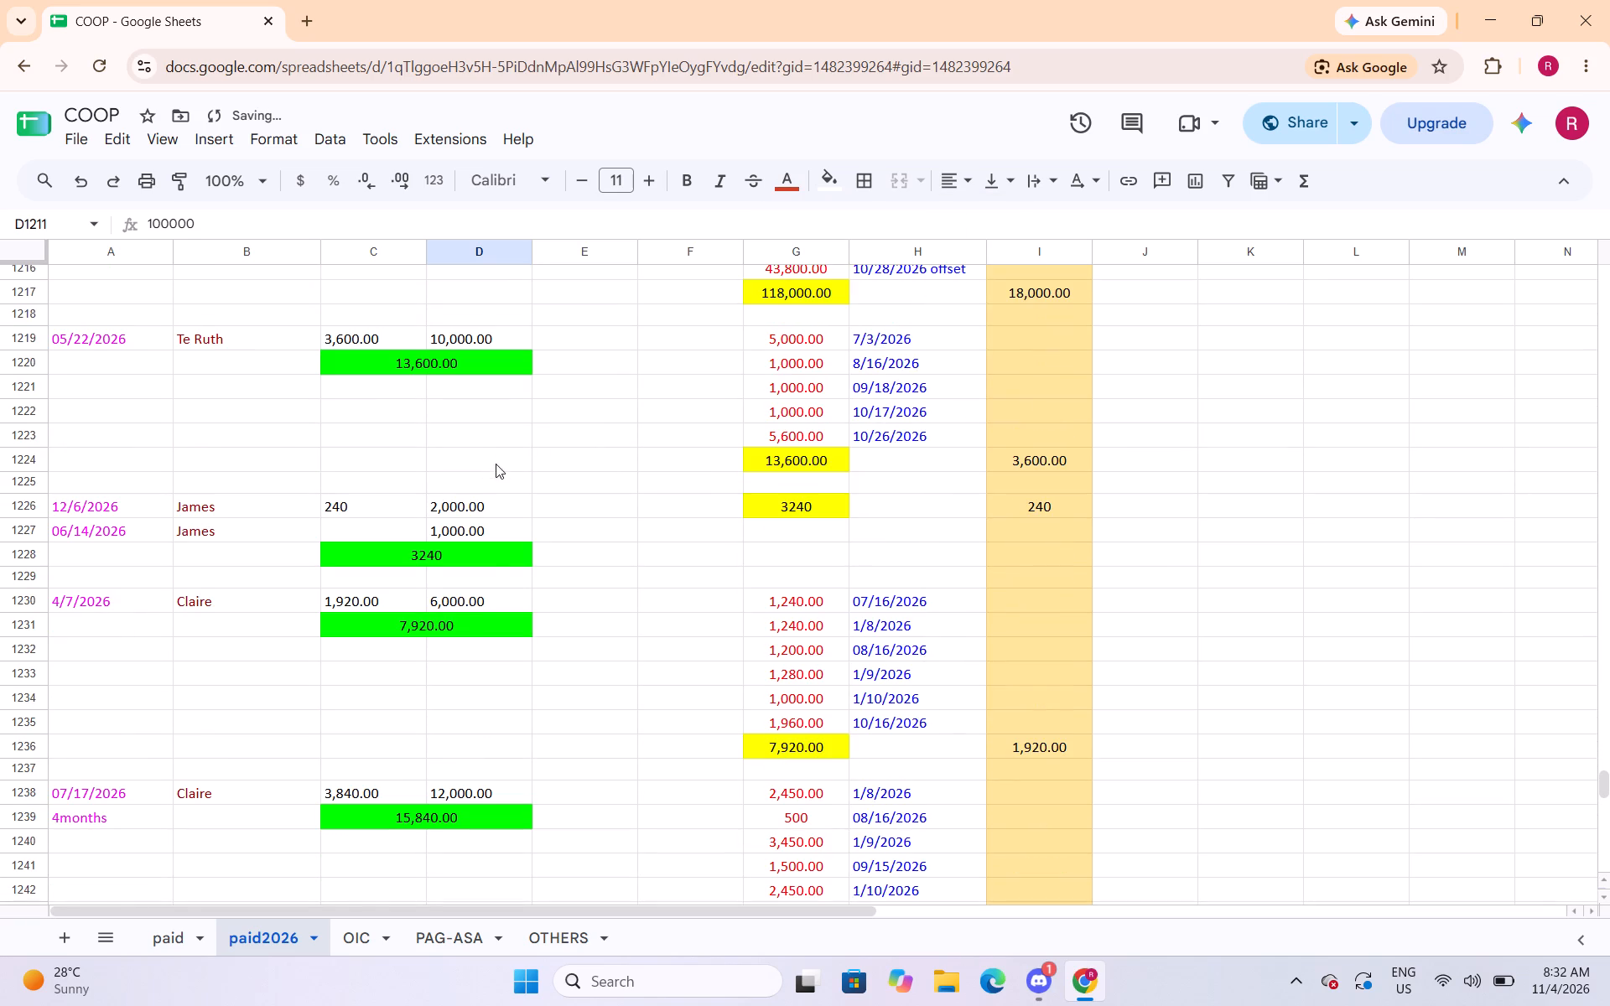
pyautogui.scroll(2, 538, 374)
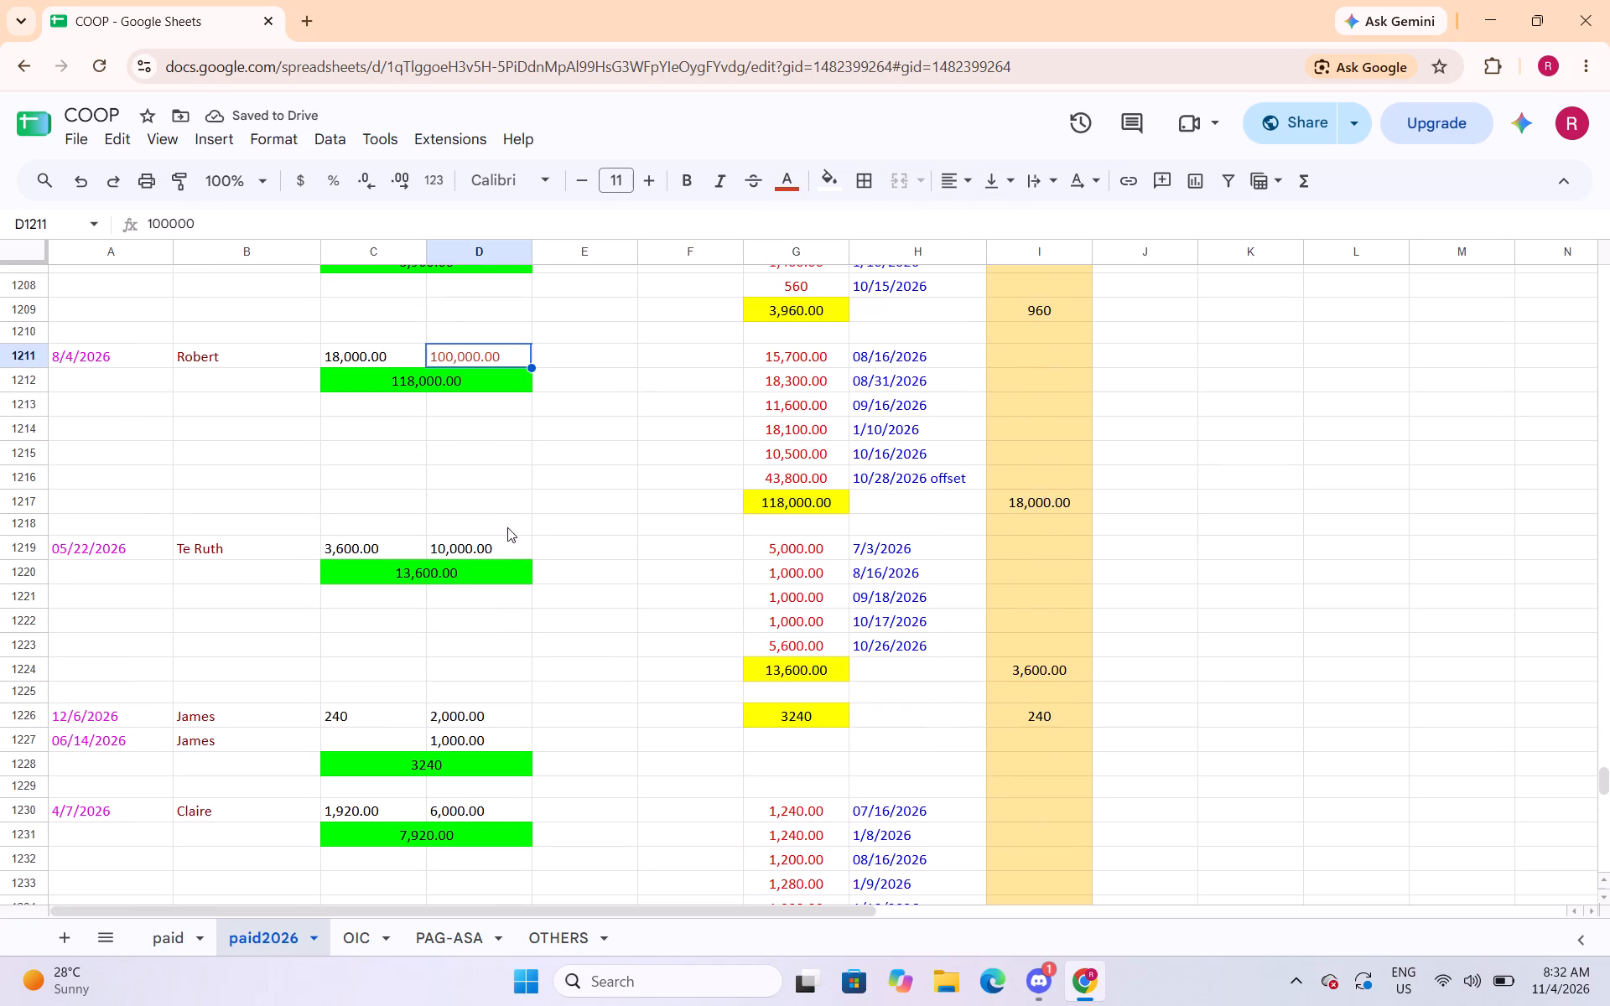
pyautogui.click(494, 547)
pyautogui.click(795, 184)
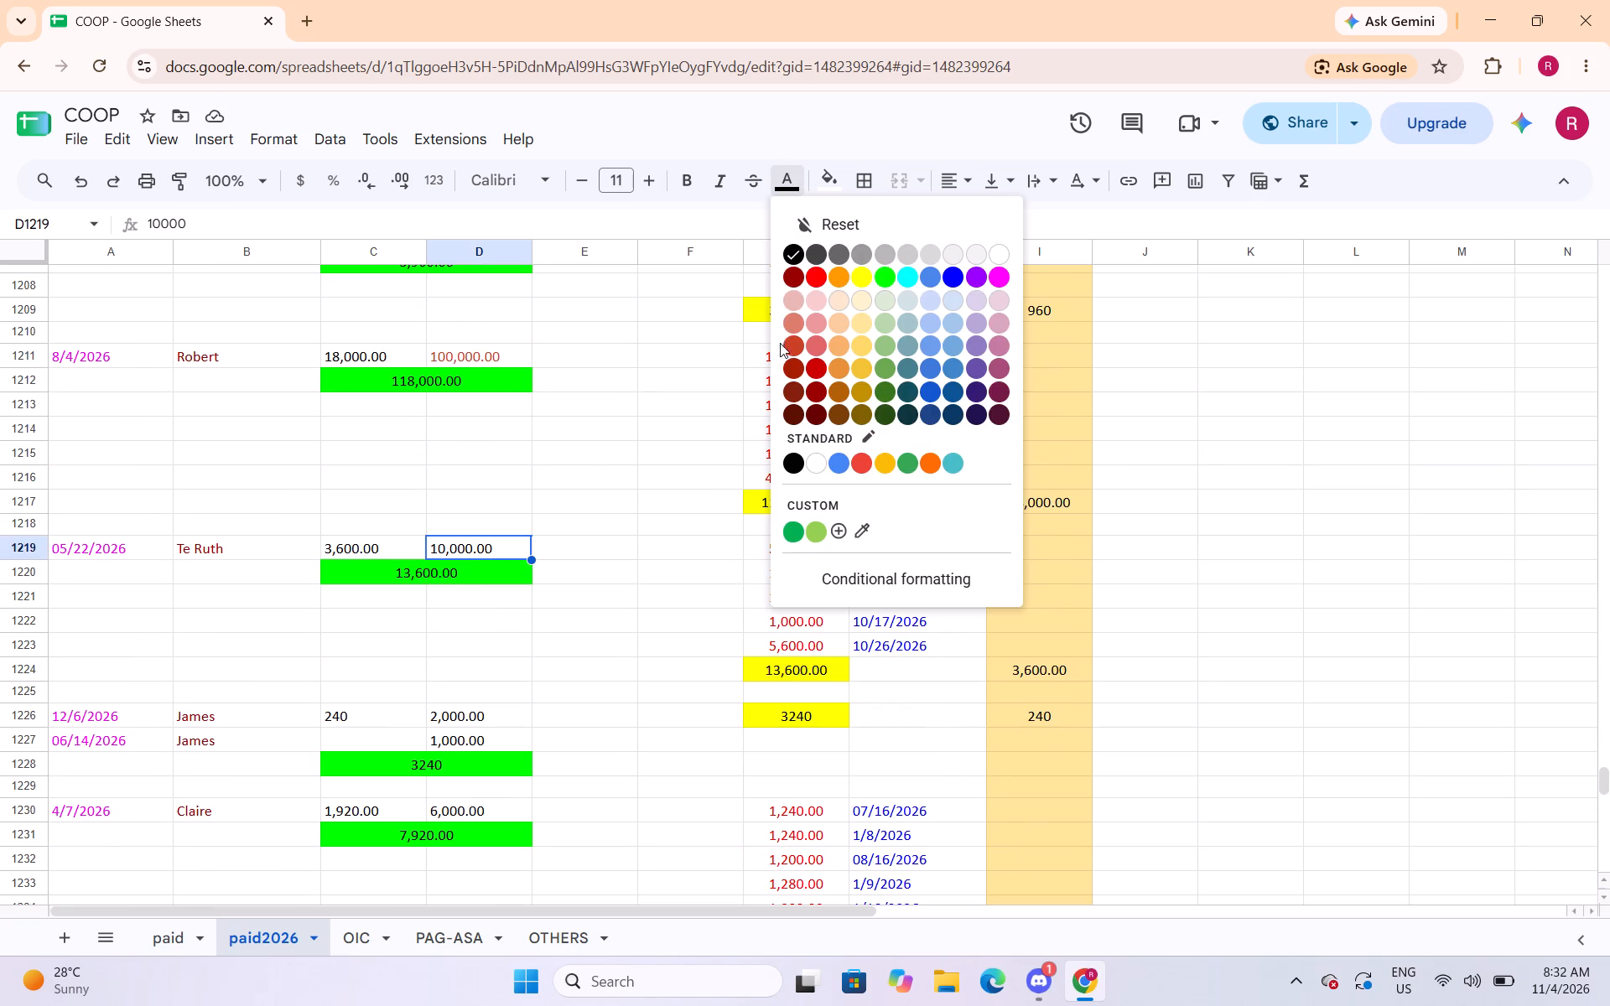
pyautogui.click(787, 350)
# Set James's capital amounts in D1226:D1227 and Claire's in D1230 and D1238 to light red berry 1 text.
pyautogui.moveTo(505, 720); pyautogui.dragTo(496, 736)
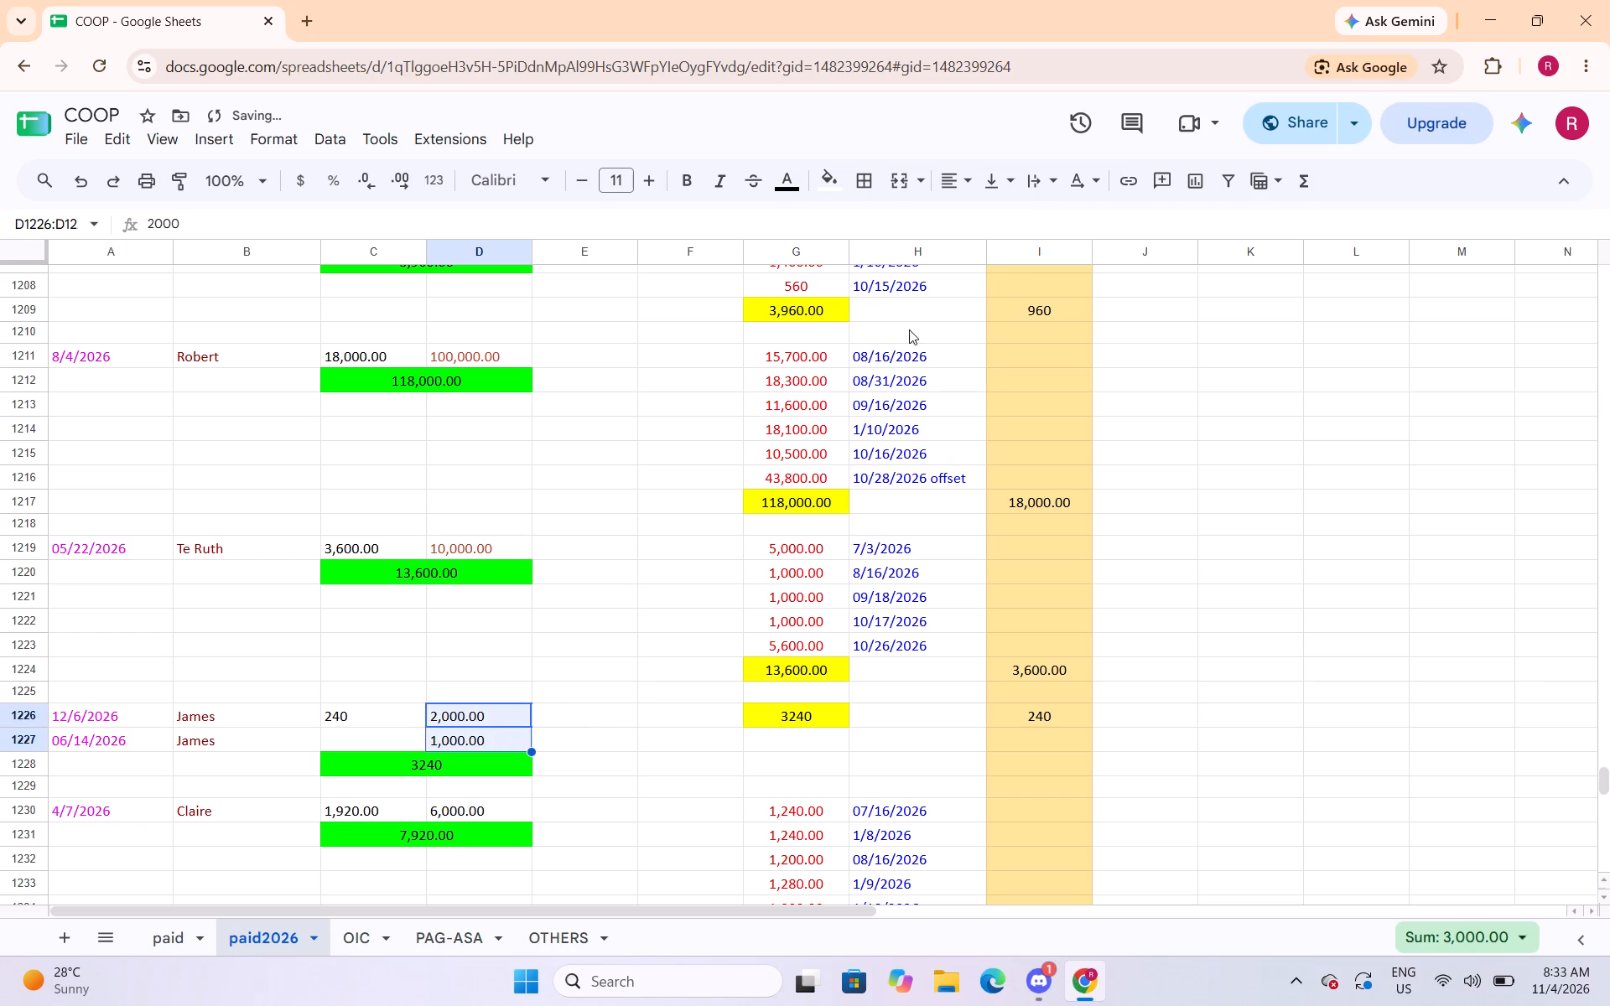
pyautogui.click(787, 180)
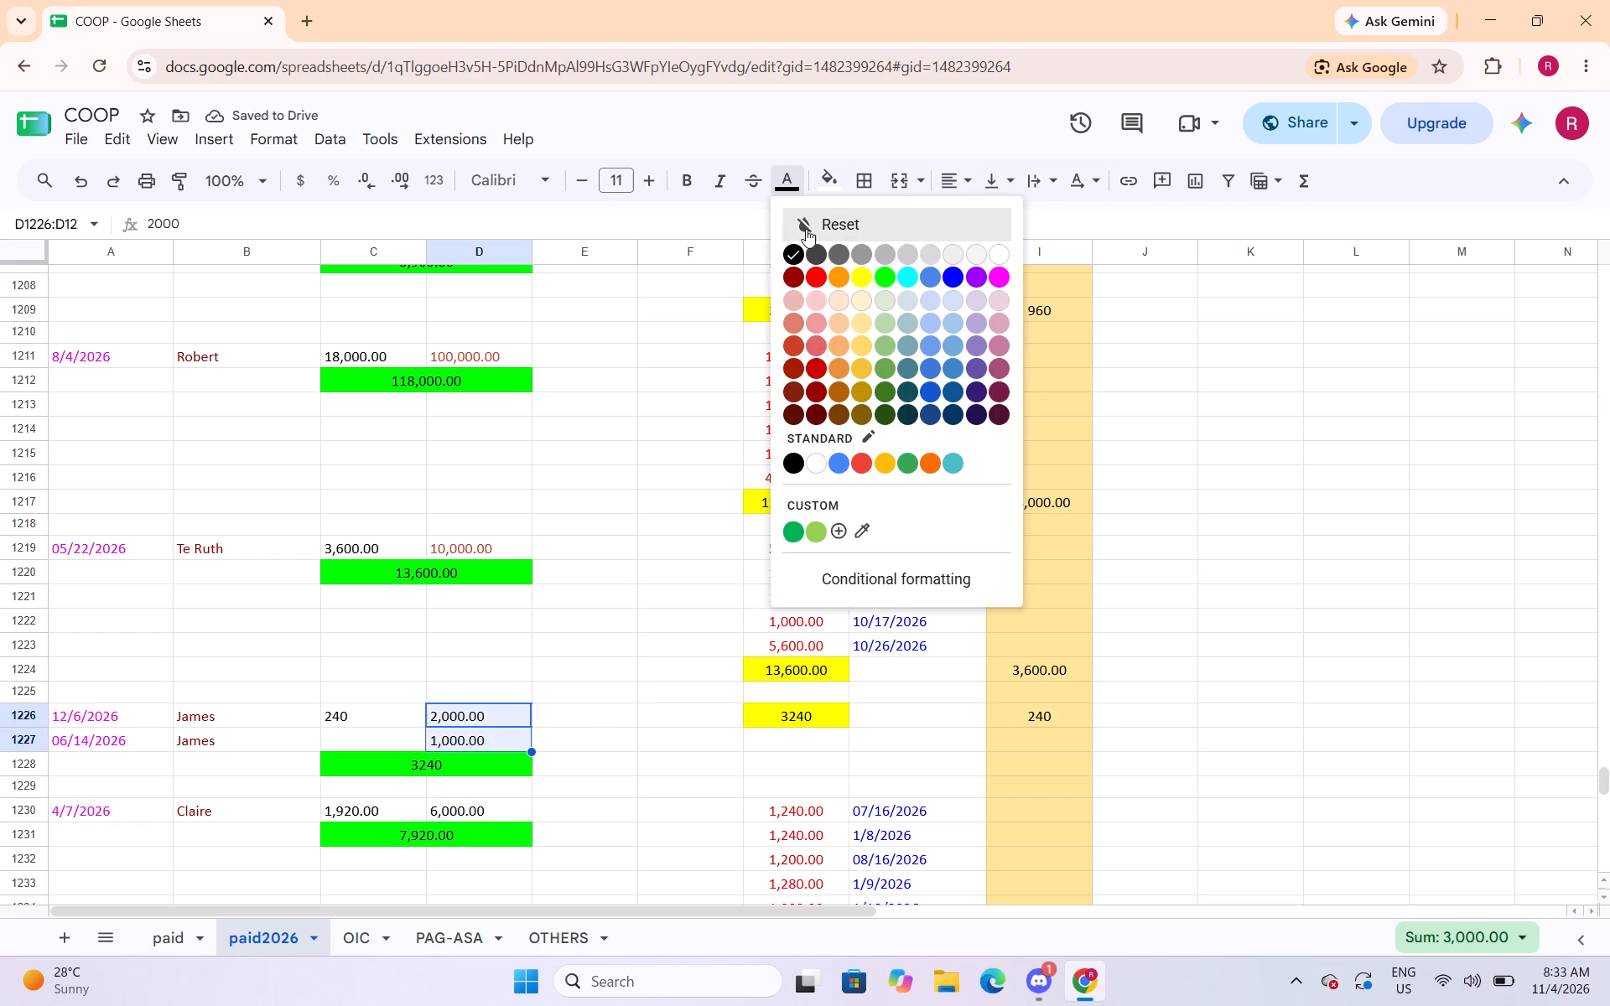
pyautogui.click(789, 342)
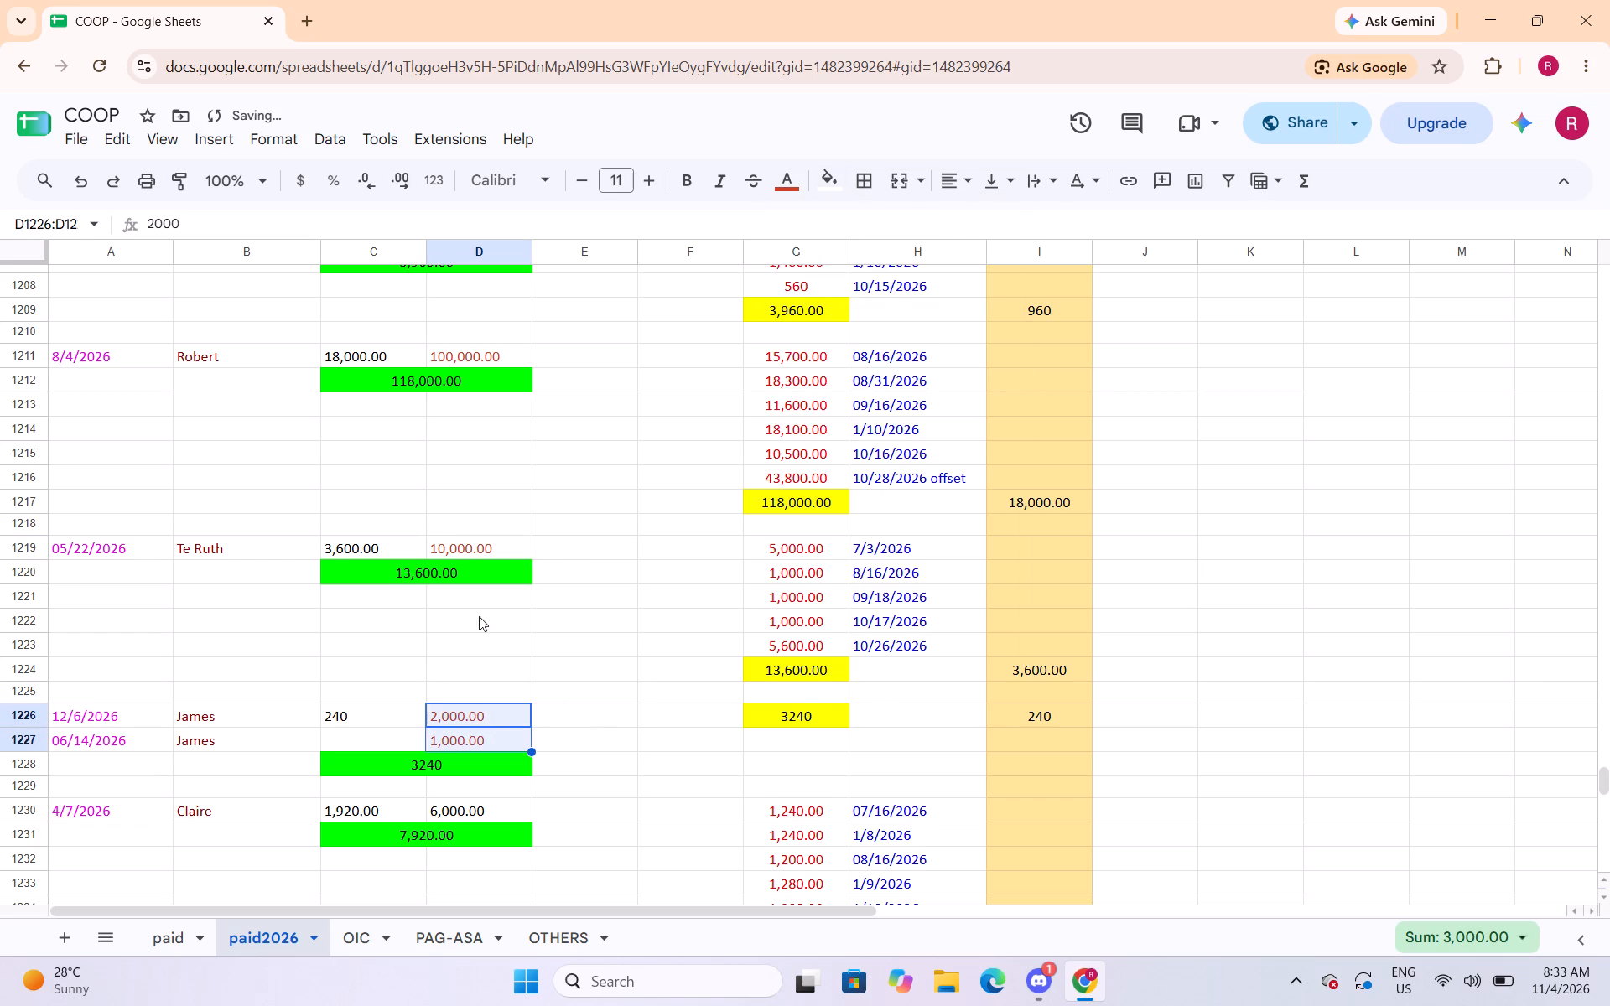
pyautogui.scroll(-2, 490, 625)
pyautogui.click(494, 605)
pyautogui.click(790, 182)
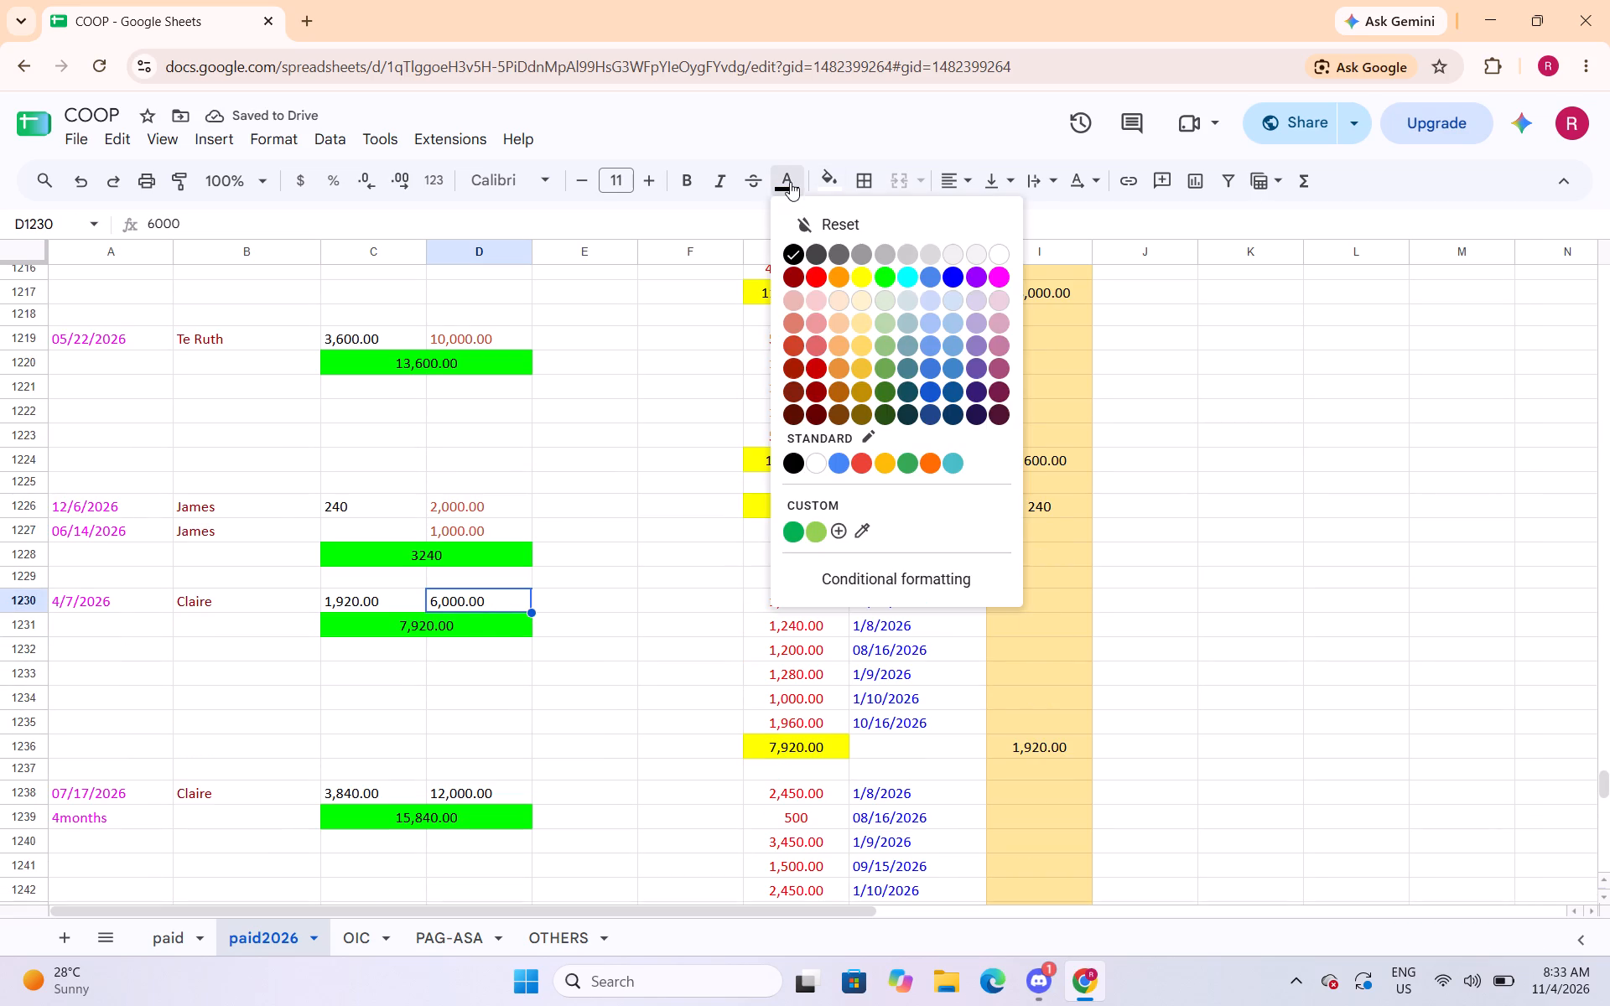
pyautogui.click(792, 350)
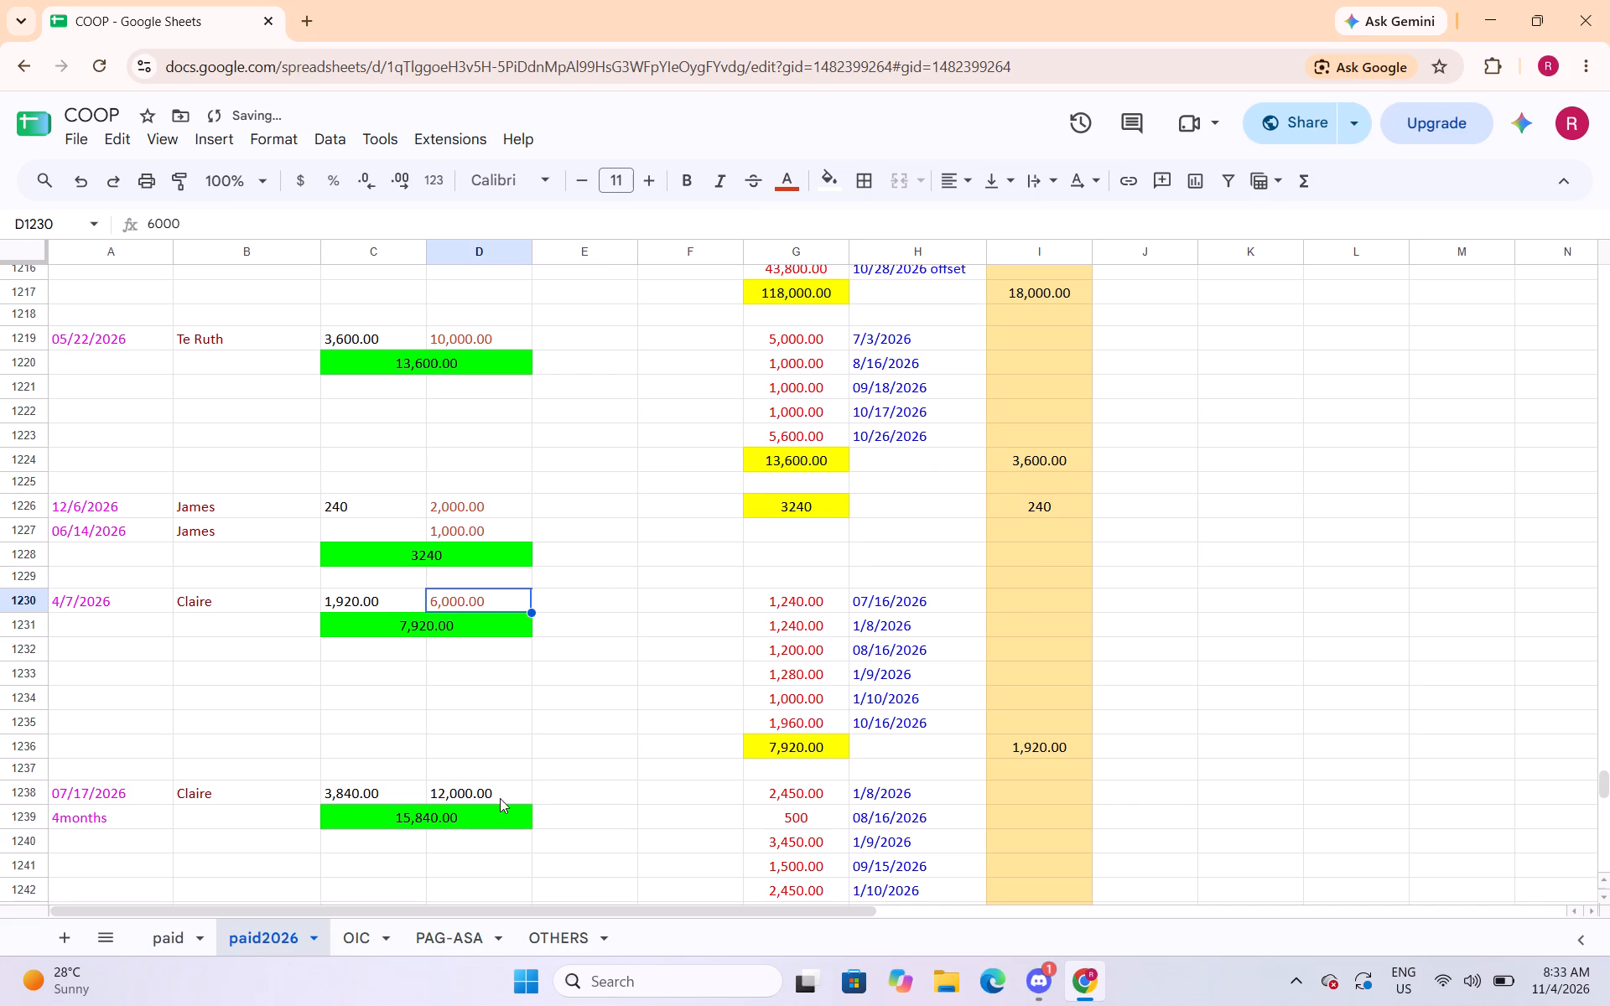
pyautogui.click(500, 798)
pyautogui.click(787, 176)
pyautogui.click(797, 343)
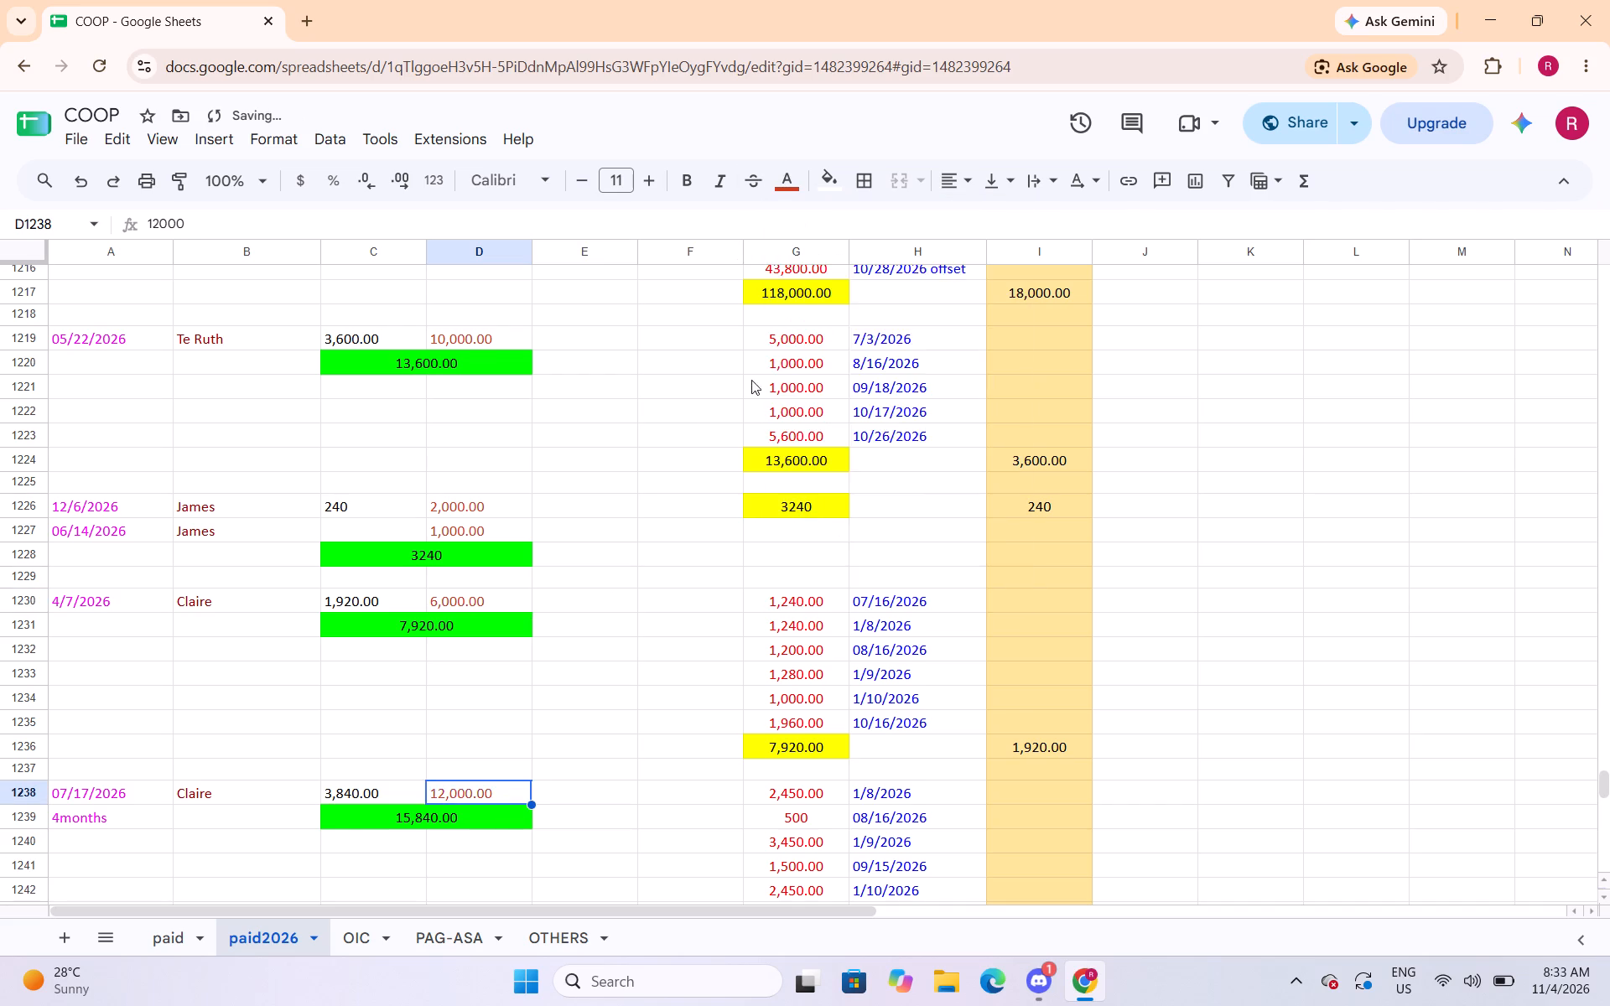
# Set the text colour of the capital amounts in D1248, D1262 and D1265 to light red berry 1.
pyautogui.scroll(-6, 571, 495)
pyautogui.click(503, 406)
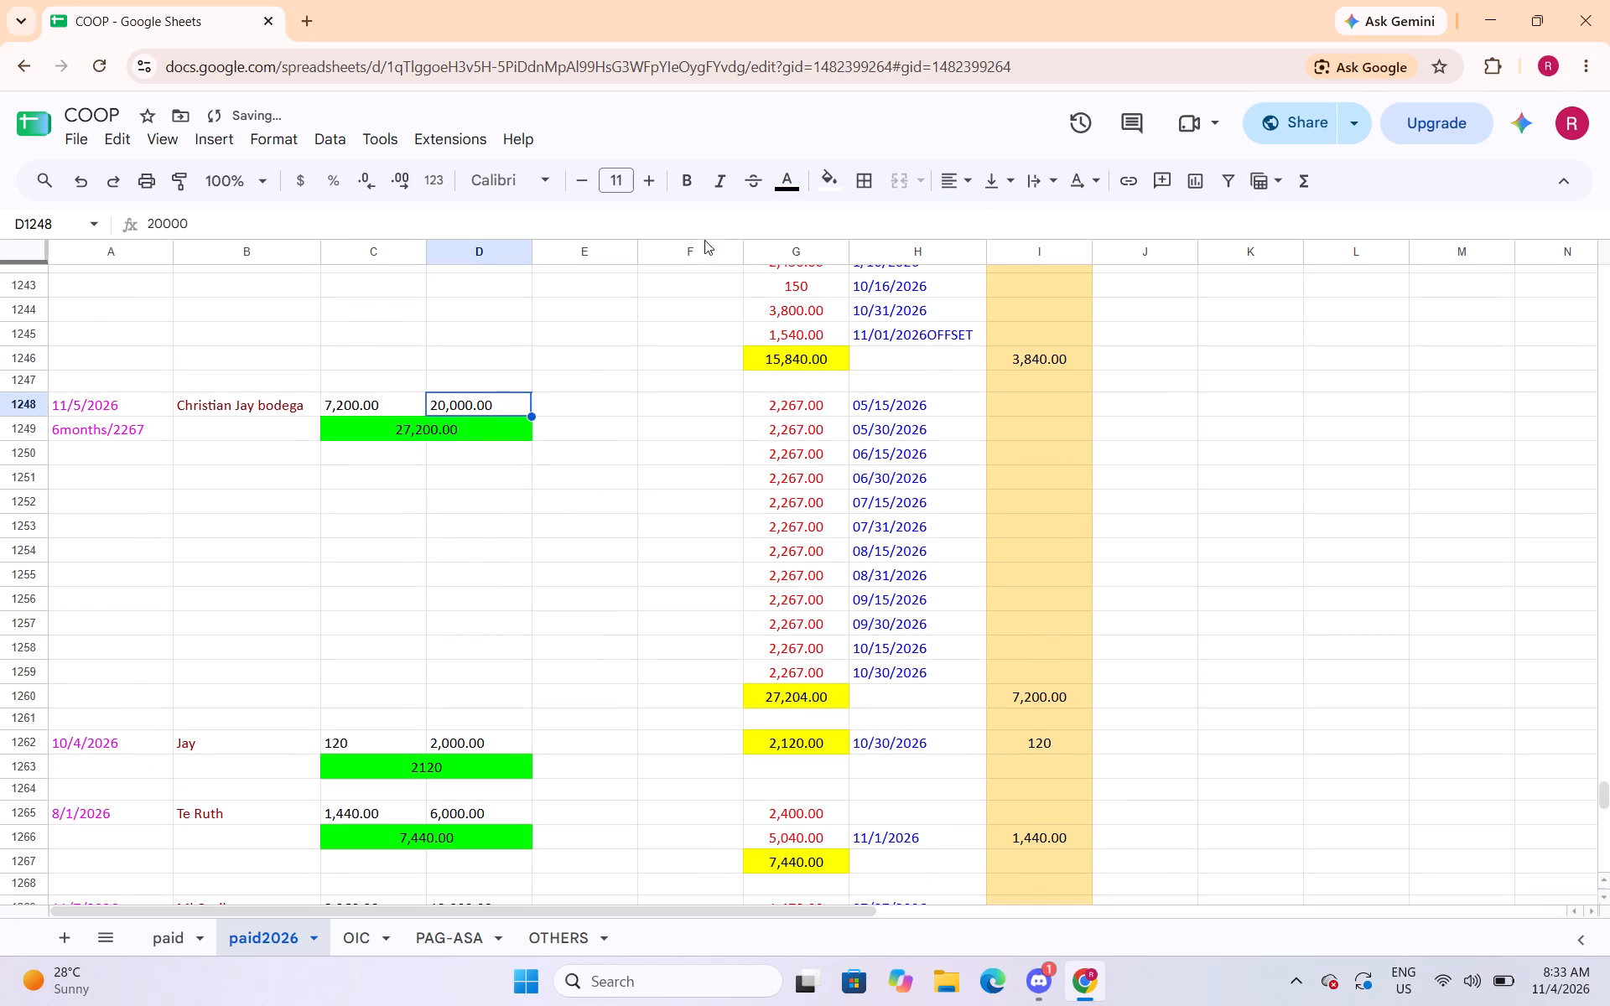
pyautogui.click(797, 185)
pyautogui.click(792, 342)
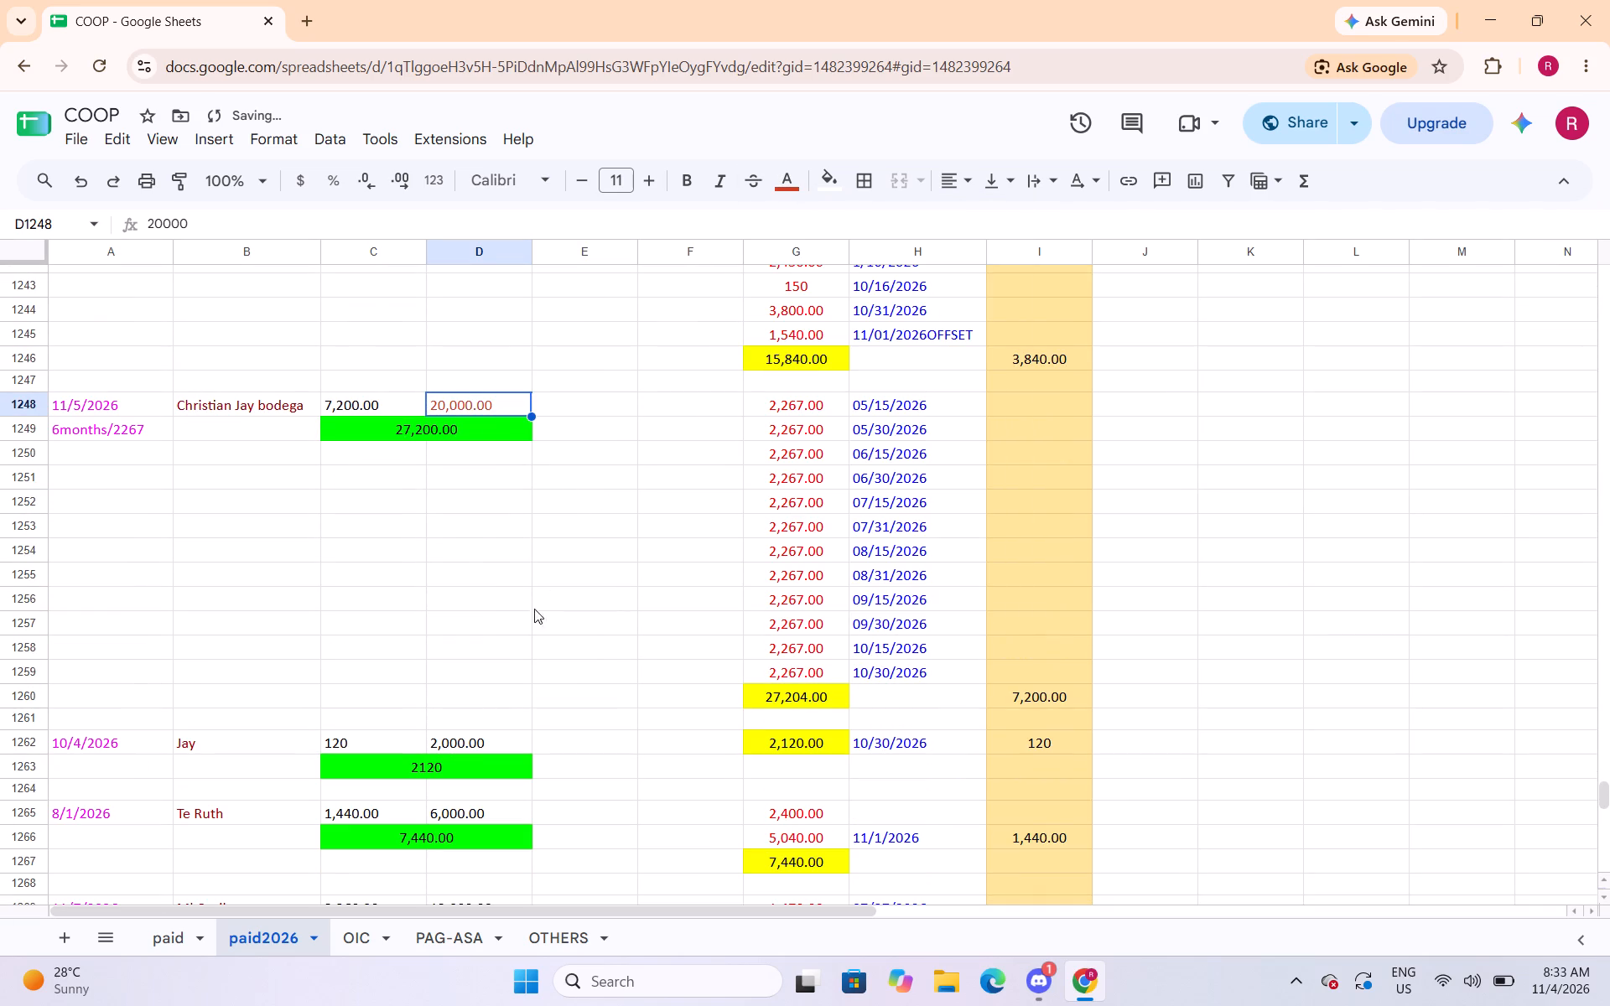
pyautogui.click(492, 736)
pyautogui.click(792, 170)
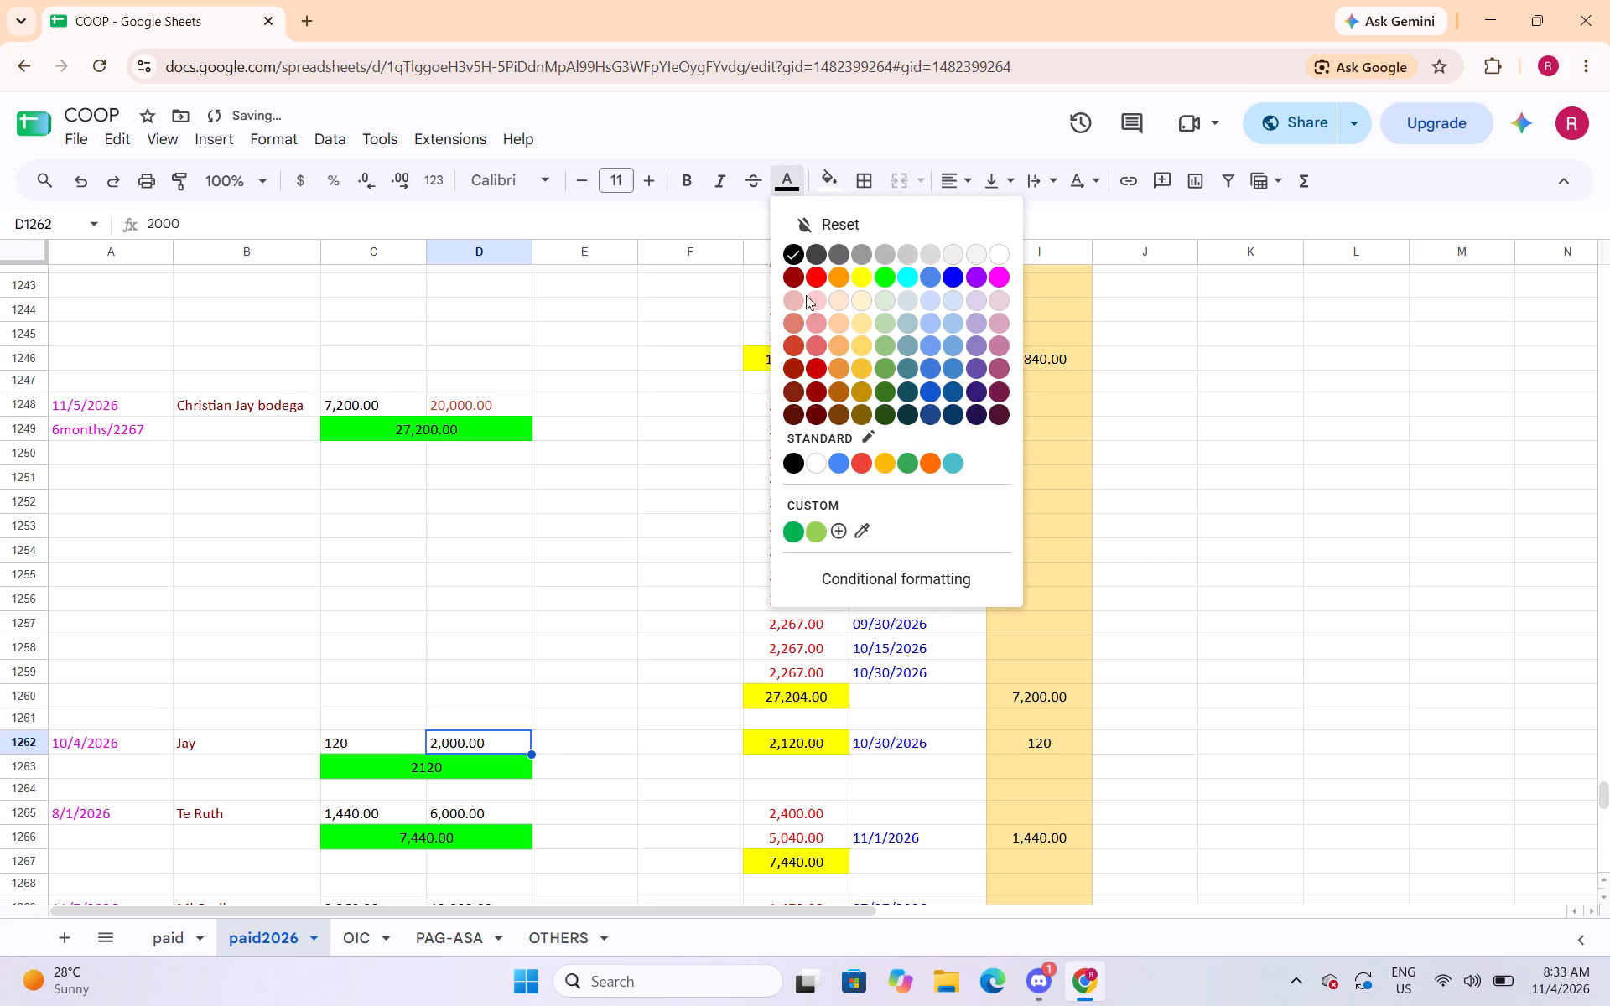
pyautogui.click(792, 347)
pyautogui.click(496, 810)
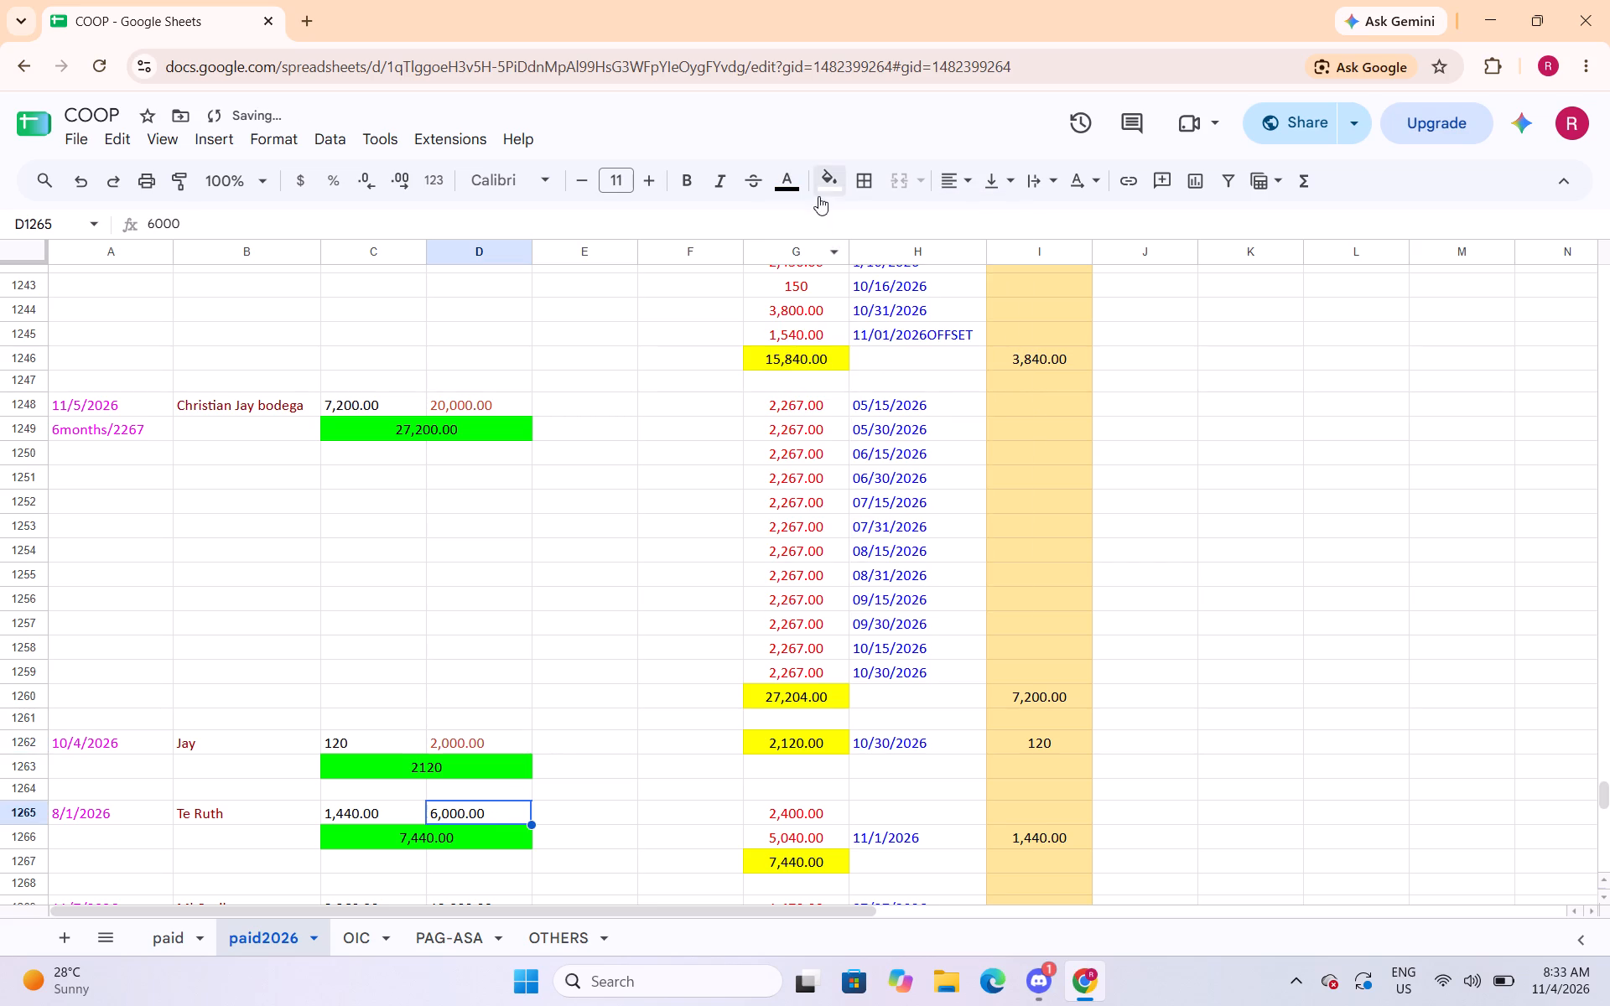
pyautogui.click(793, 184)
pyautogui.click(792, 350)
pyautogui.scroll(-2, 634, 464)
pyautogui.press('Down')
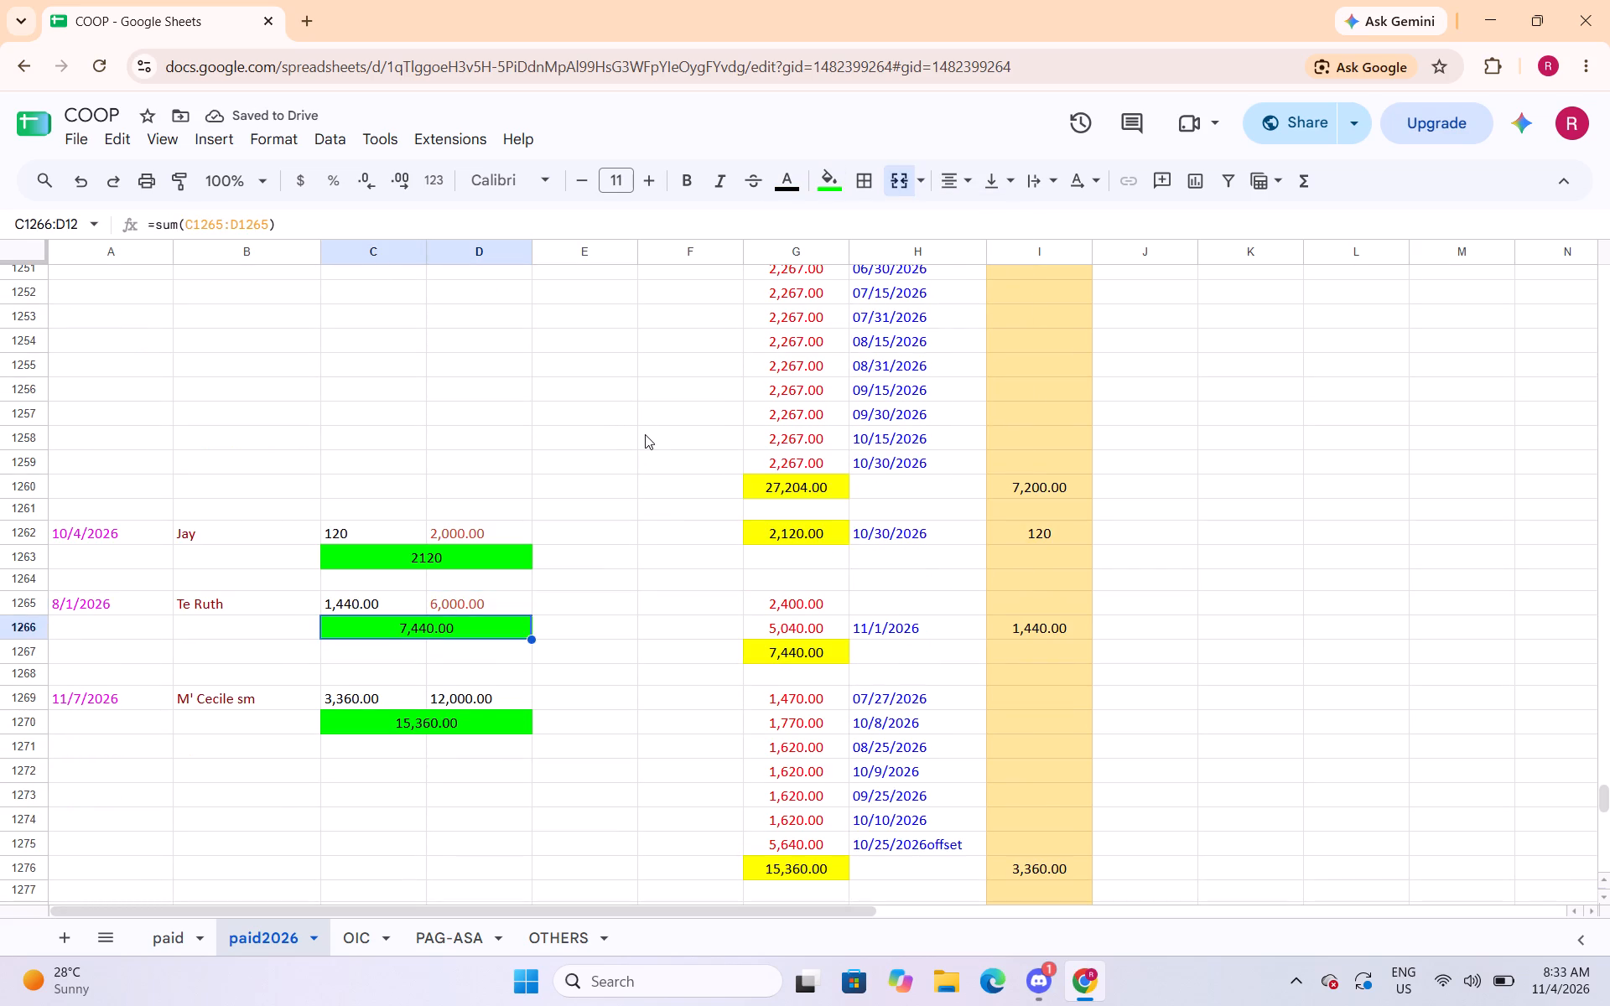
pyautogui.press('Down')
pyautogui.press('Down')
pyautogui.press('Down')
pyautogui.click(791, 185)
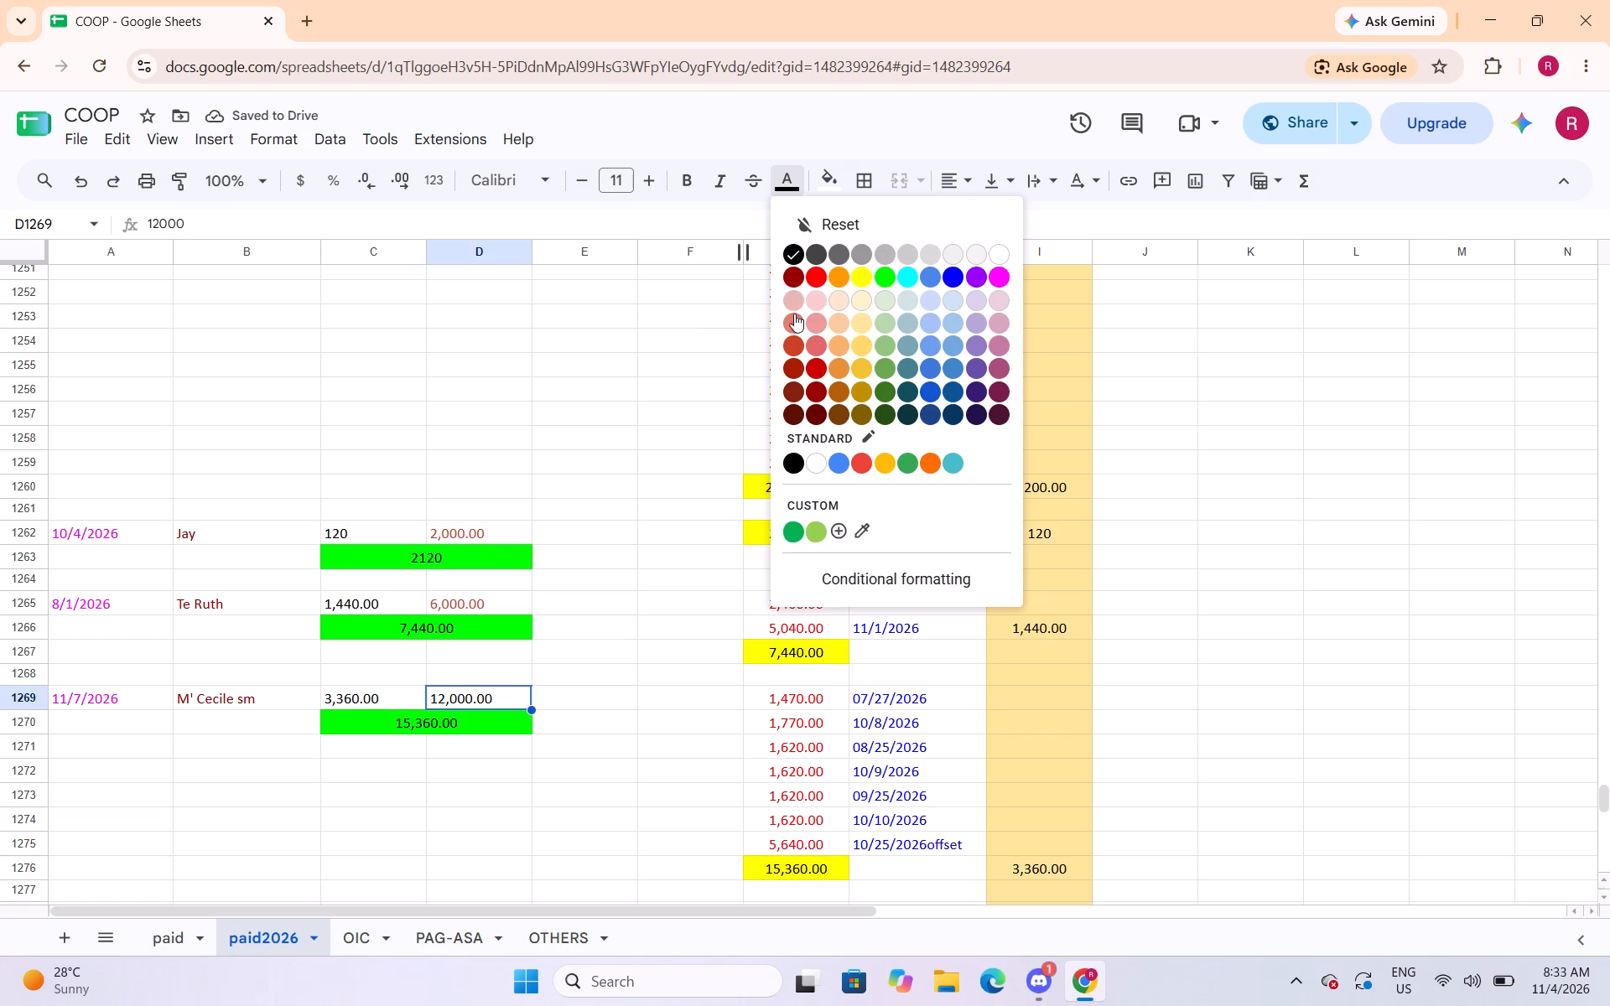
pyautogui.click(789, 344)
# Set the text colour of Ante tita's 10/3/2026 capital amount in D1278 to light red berry 1.
pyautogui.press('Down')
pyautogui.press('Down')
pyautogui.press('Down')
pyautogui.scroll(-3, 686, 509)
pyautogui.press('Down')
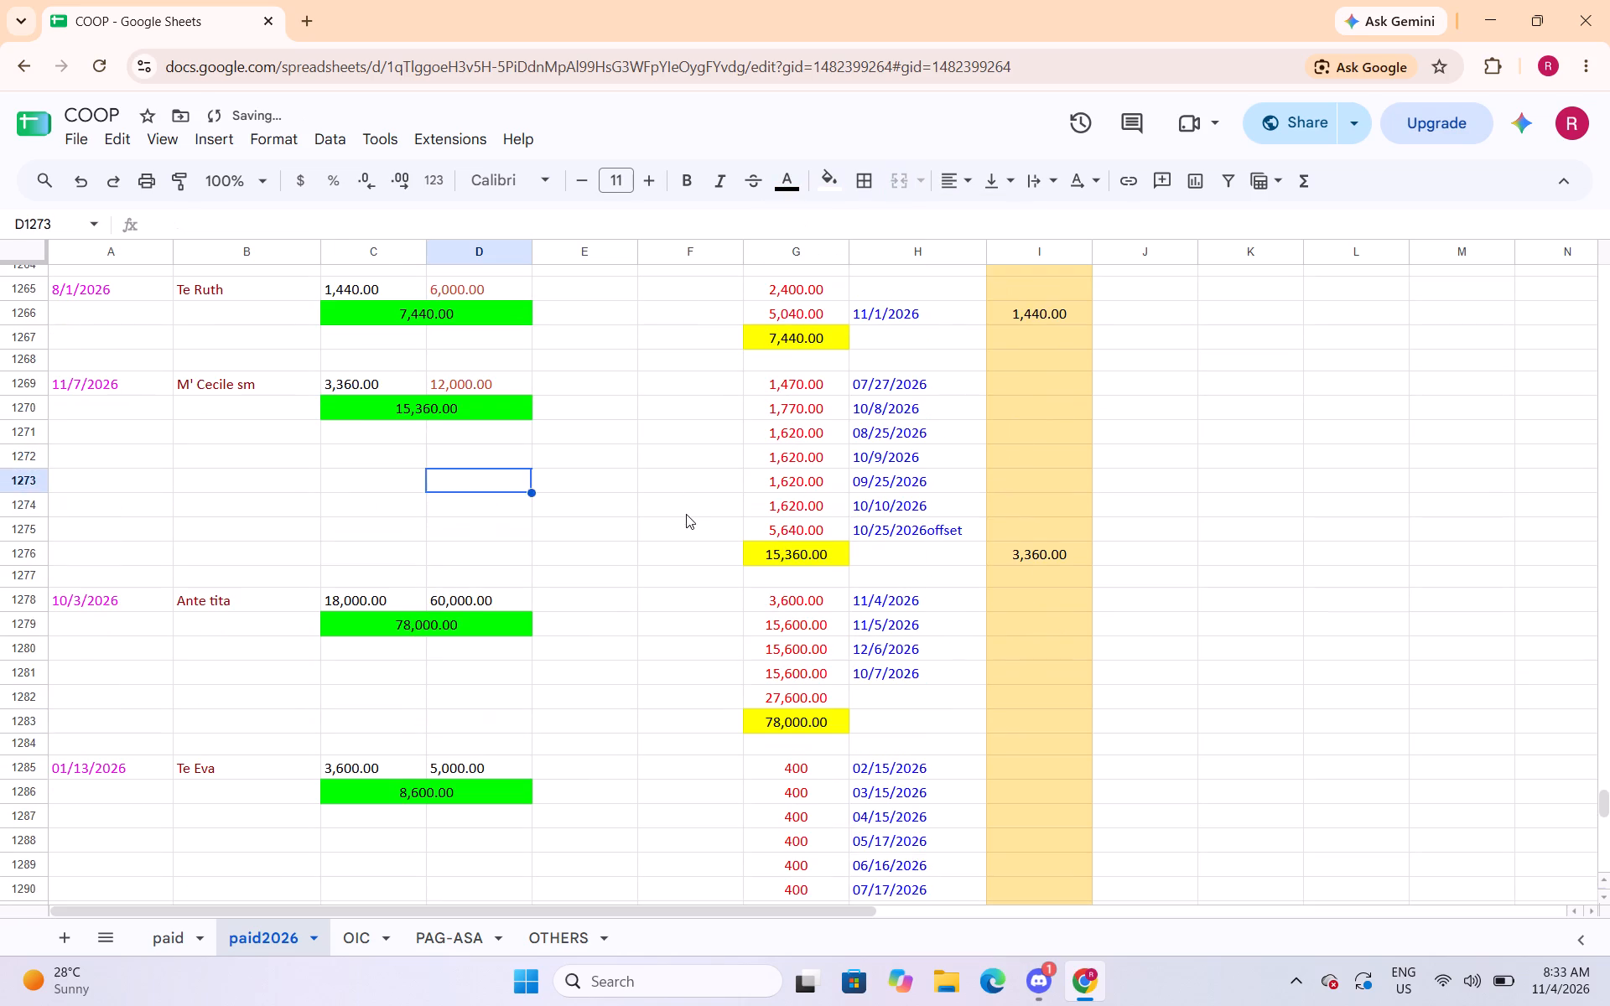
pyautogui.press('Down')
pyautogui.press('Down')
pyautogui.press('Down')
pyautogui.press('Down')
pyautogui.press('Down')
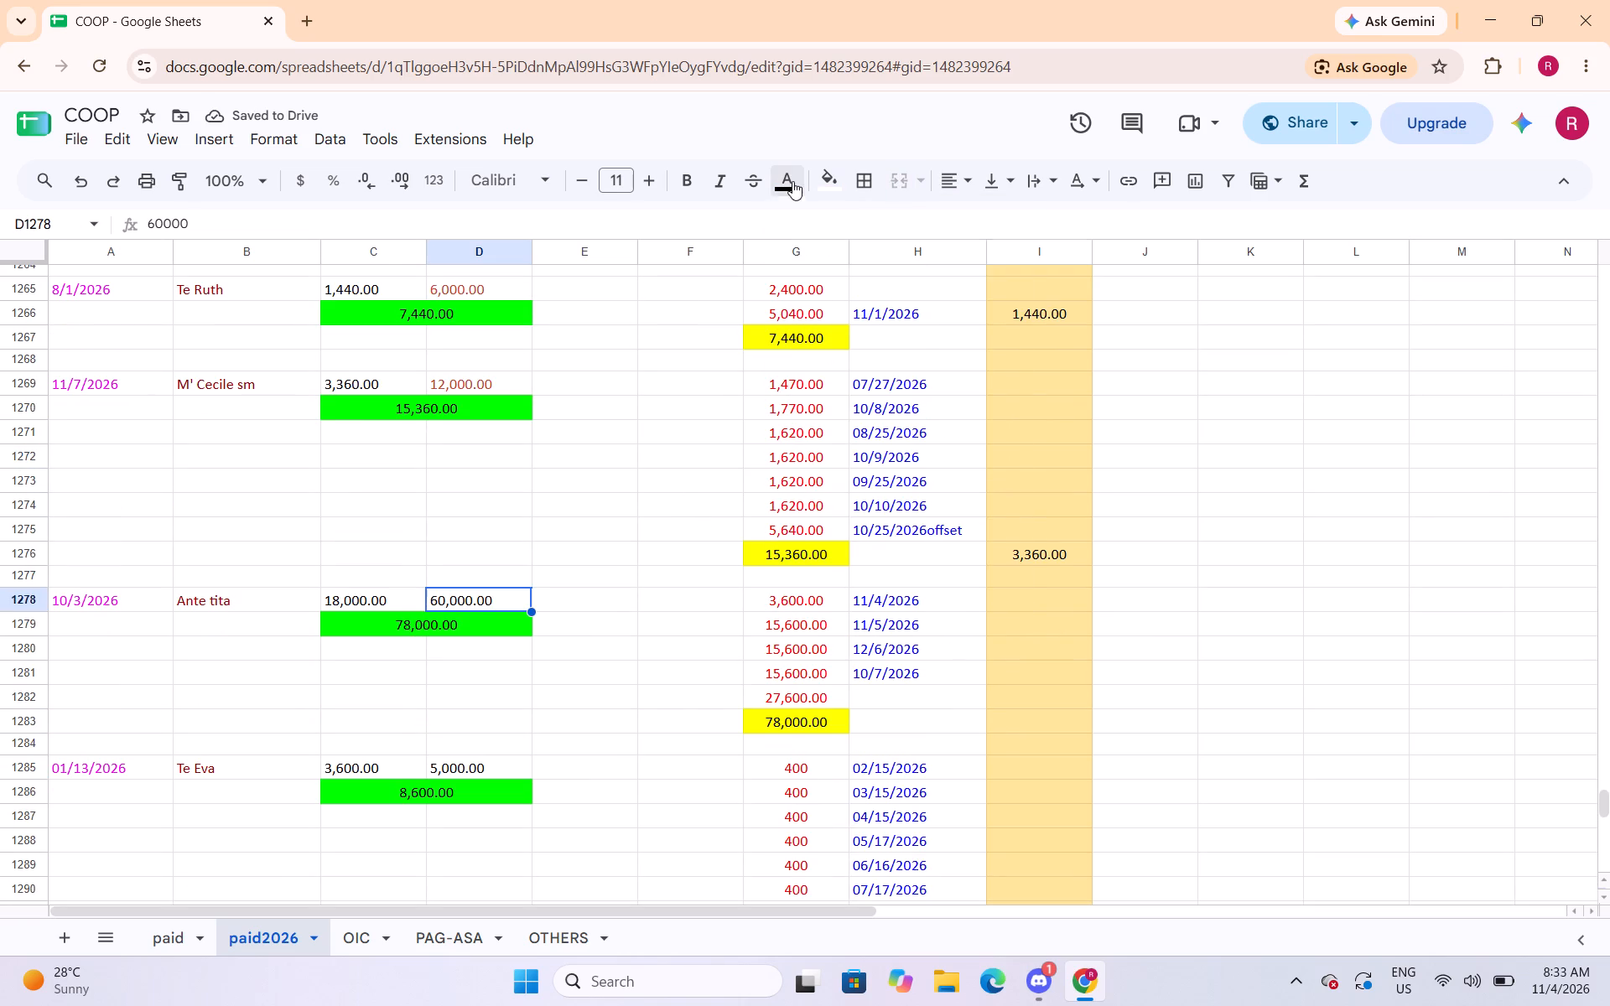
pyautogui.click(792, 181)
pyautogui.click(797, 350)
# Set the text colour of Te Eva's 01/13/2026 capital amount in D1285 to light red berry 1.
pyautogui.press('Down')
pyautogui.press('Down')
pyautogui.press('Down')
pyautogui.press('Down')
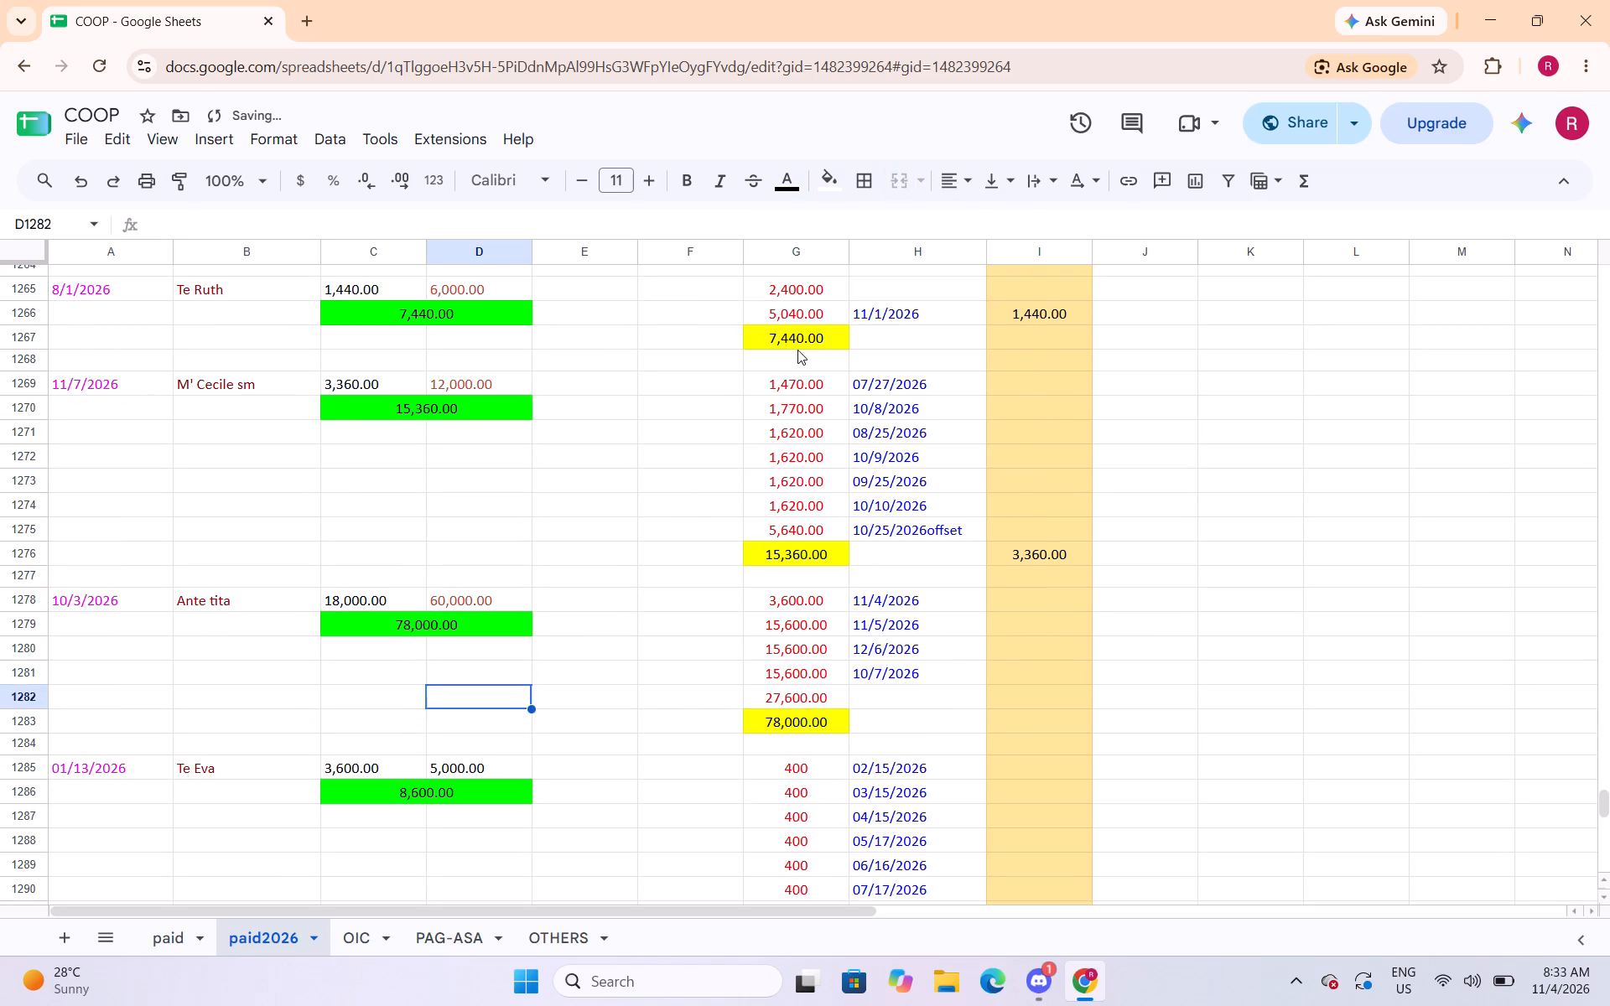
pyautogui.press('Down')
pyautogui.press('Down')
pyautogui.press('Down')
pyautogui.click(792, 184)
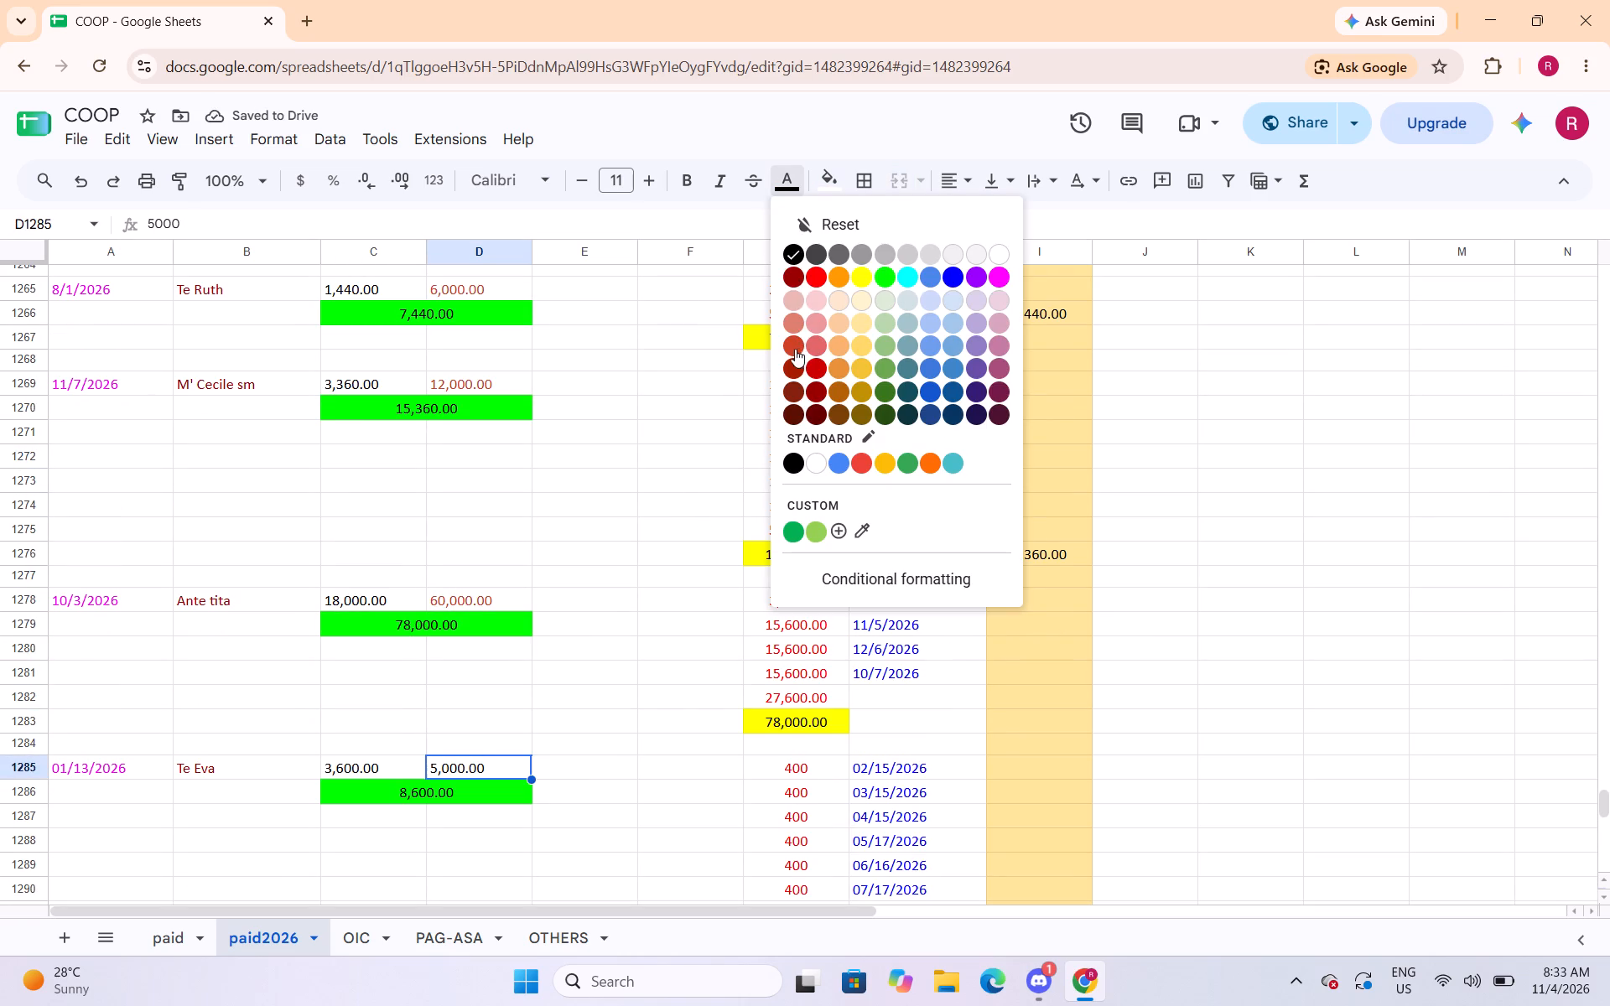
pyautogui.click(795, 349)
# Set the text colour of Henrik's 8/29/2025 capital amount in D1297 to light red berry 1.
pyautogui.press('Down')
pyautogui.press('Down')
pyautogui.press('Down')
pyautogui.scroll(-4, 713, 384)
pyautogui.press('Down')
pyautogui.press('Down')
pyautogui.press('Down')
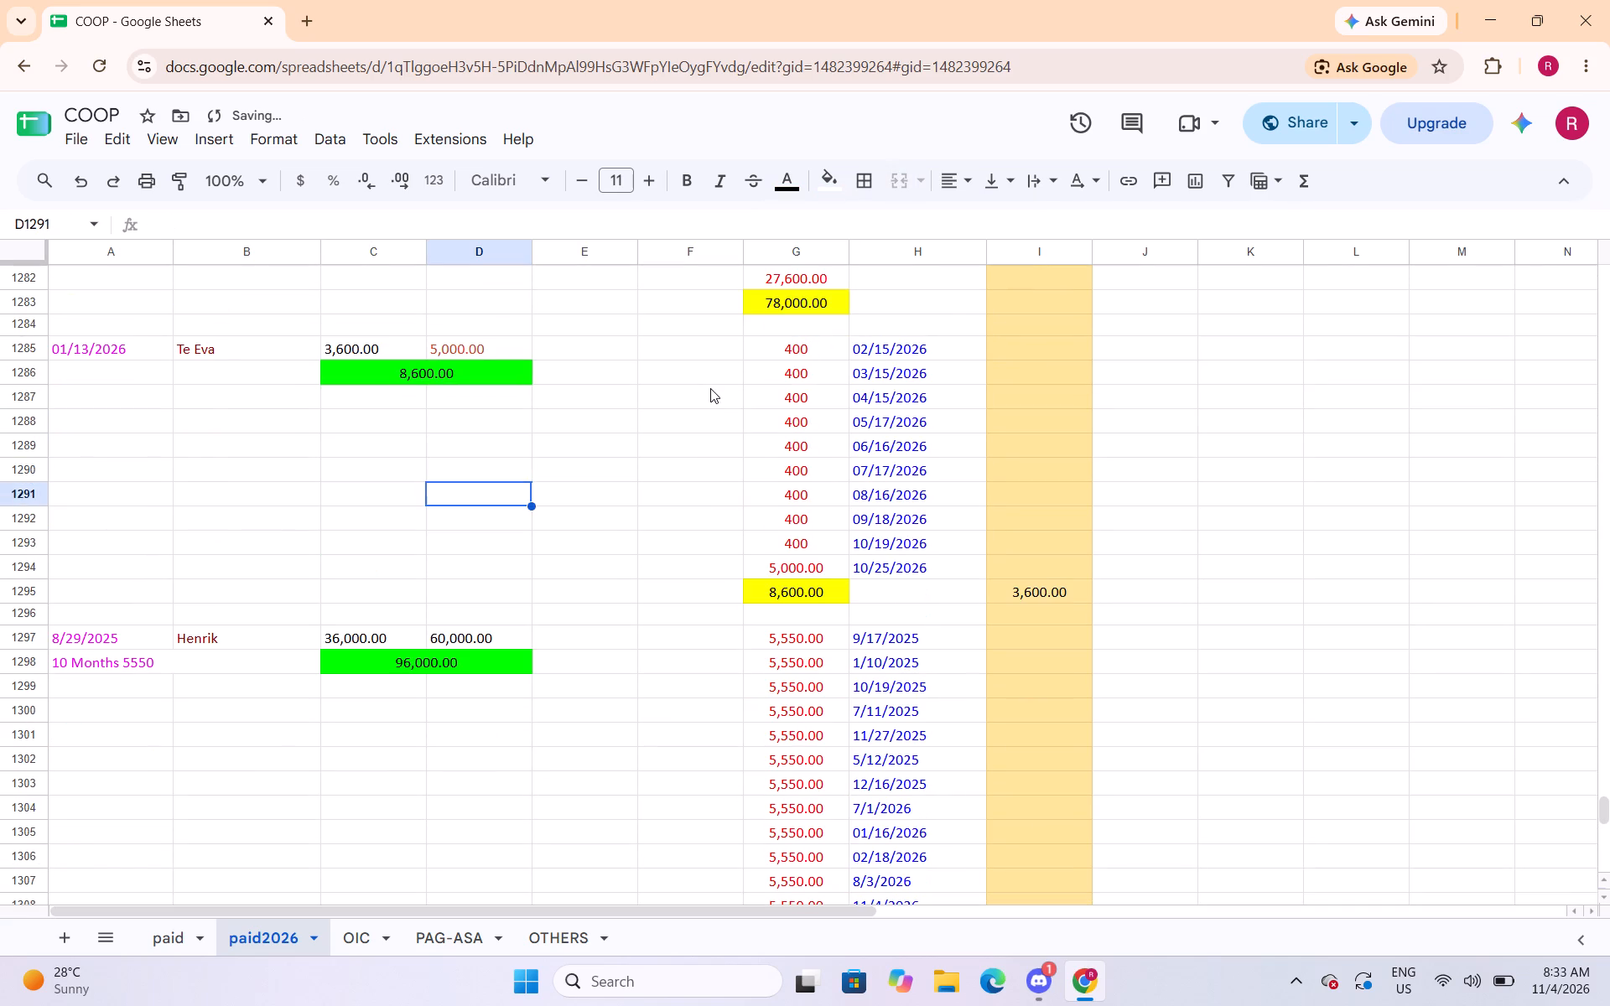
pyautogui.press('Down')
pyautogui.press('Down')
pyautogui.press('Down')
pyautogui.press('Down')
pyautogui.press('Down')
pyautogui.press('Down')
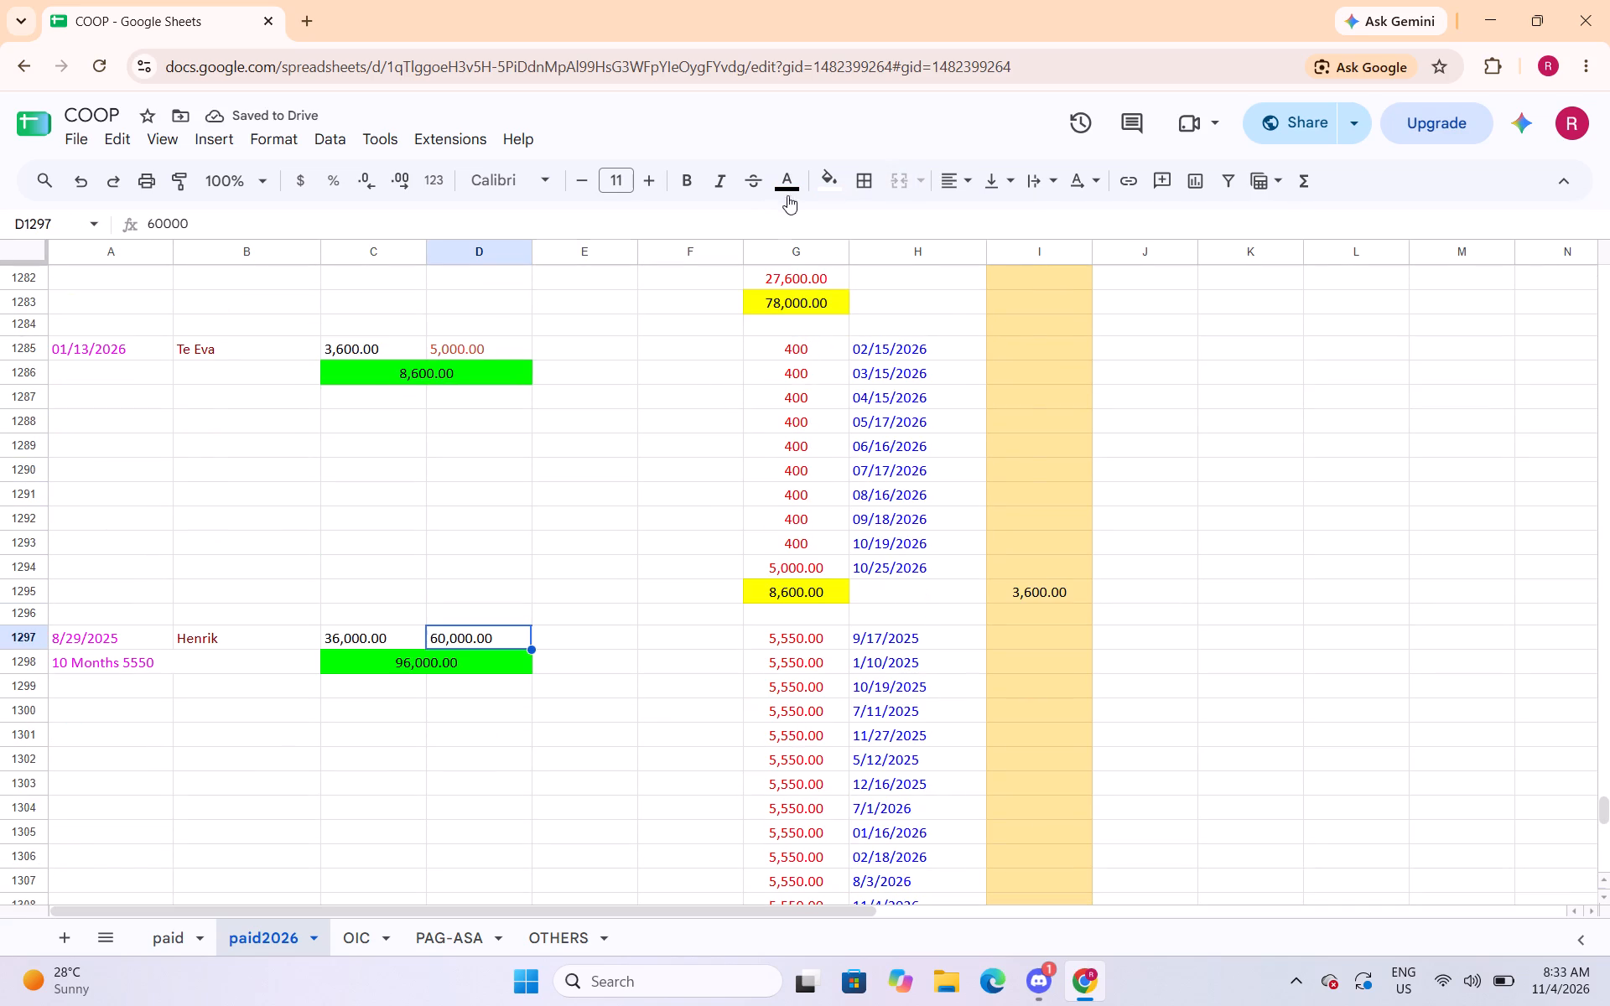
pyautogui.click(787, 193)
pyautogui.click(794, 349)
# Set the text colour of Kuya Eve's 6/10/2025 capital amount in D1316 to light red berry 1.
pyautogui.press('Down')
pyautogui.press('Down')
pyautogui.scroll(-3, 670, 462)
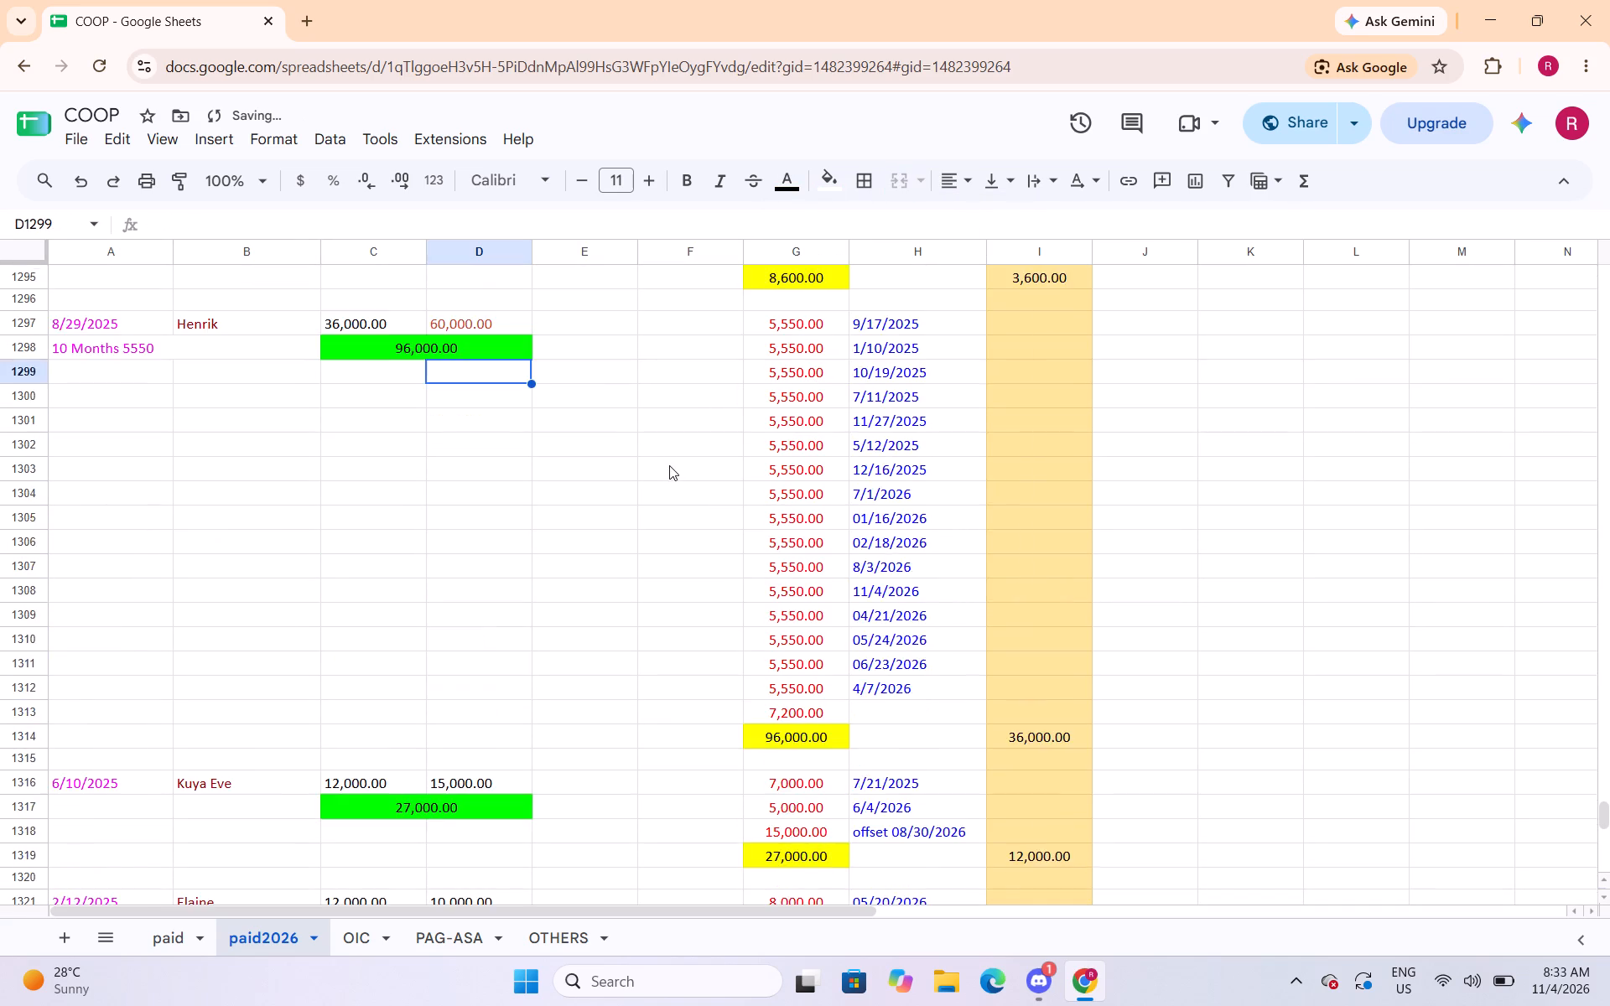
pyautogui.scroll(-2, 669, 465)
pyautogui.press('Down')
pyautogui.press('Down')
pyautogui.press('Down')
pyautogui.press('Down')
pyautogui.press('Down')
pyautogui.press('Down')
pyautogui.press('Down')
pyautogui.press('Down')
pyautogui.press('Down')
pyautogui.press('Down')
pyautogui.press('Down')
pyautogui.press('Down')
pyautogui.press('Down')
pyautogui.press('Down')
pyautogui.press('Down')
pyautogui.press('Down')
pyautogui.press('Down')
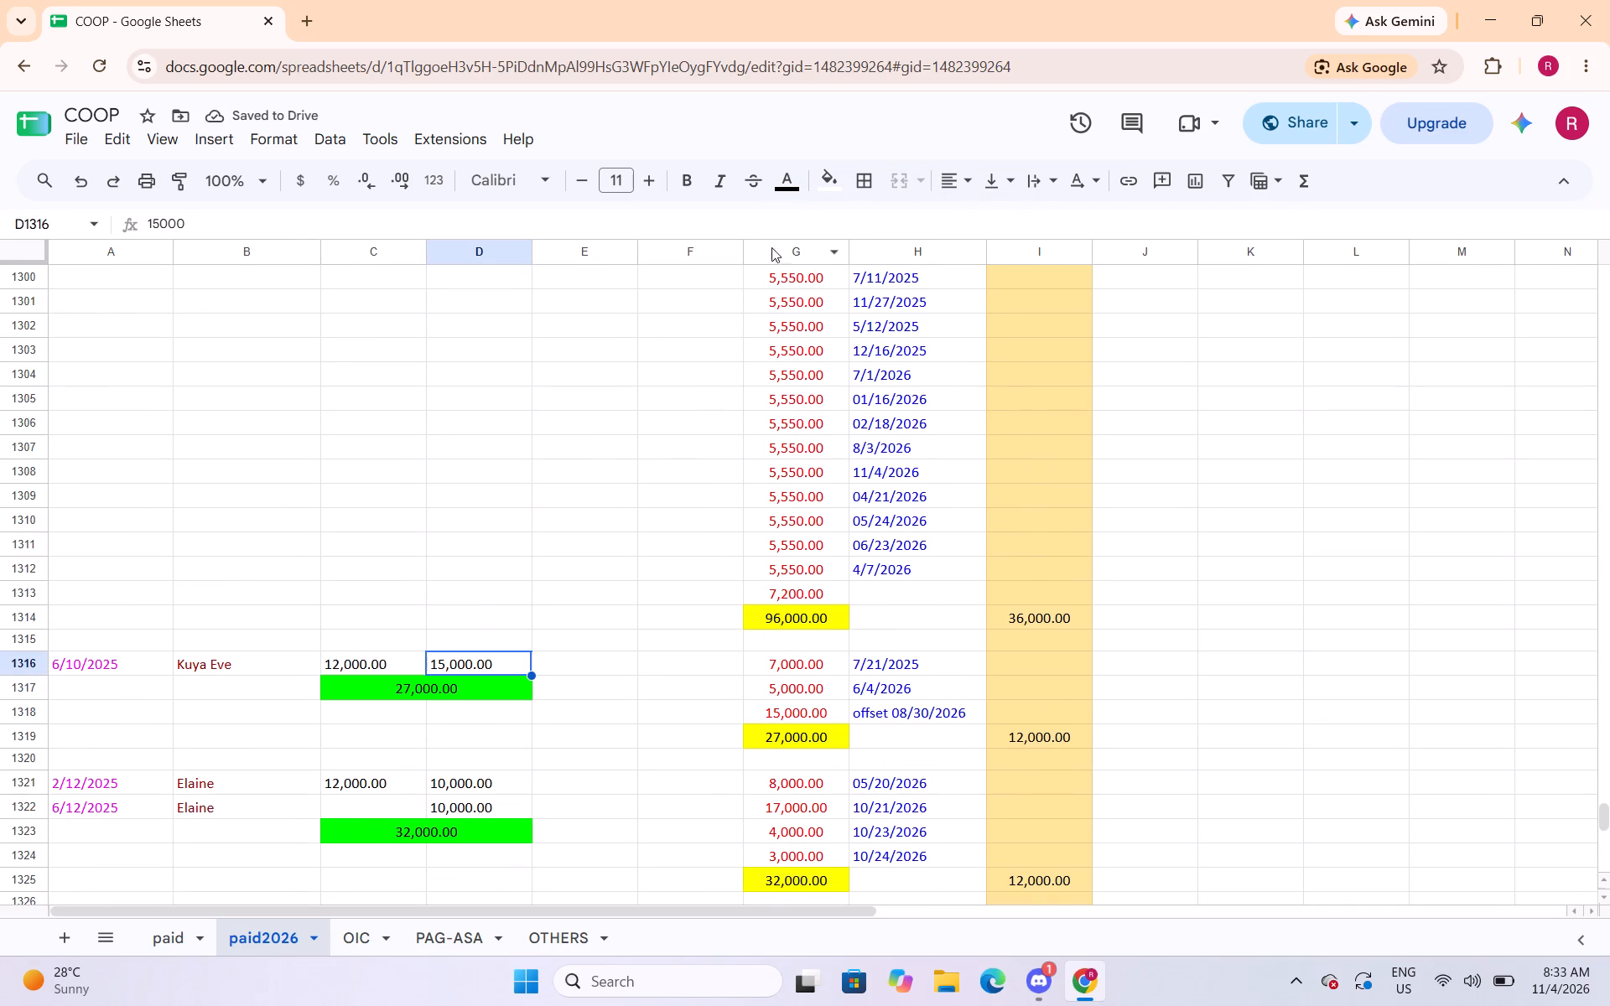
pyautogui.click(792, 169)
pyautogui.click(797, 345)
# Set the text colour of Elaine's 2/12/2025 and 6/12/2025 capital amounts in D1321:D1322 to light red berry 1.
pyautogui.press('Down')
pyautogui.press('Down')
pyautogui.press('Down')
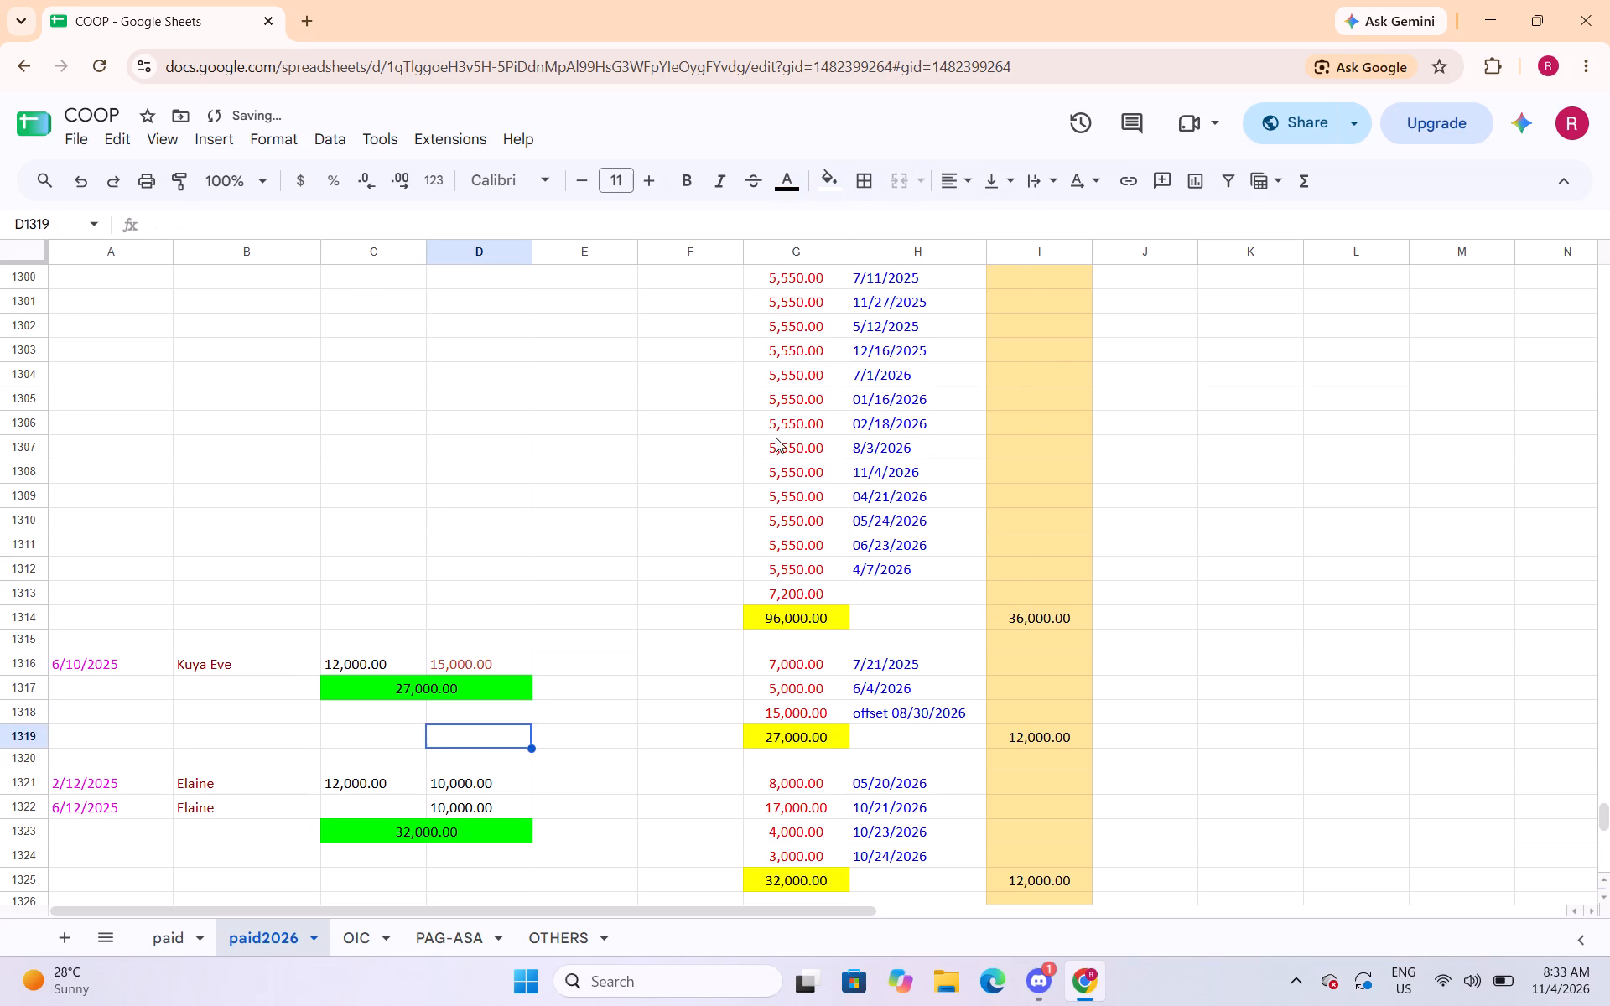
pyautogui.press('Down')
pyautogui.moveTo(495, 778); pyautogui.dragTo(495, 796)
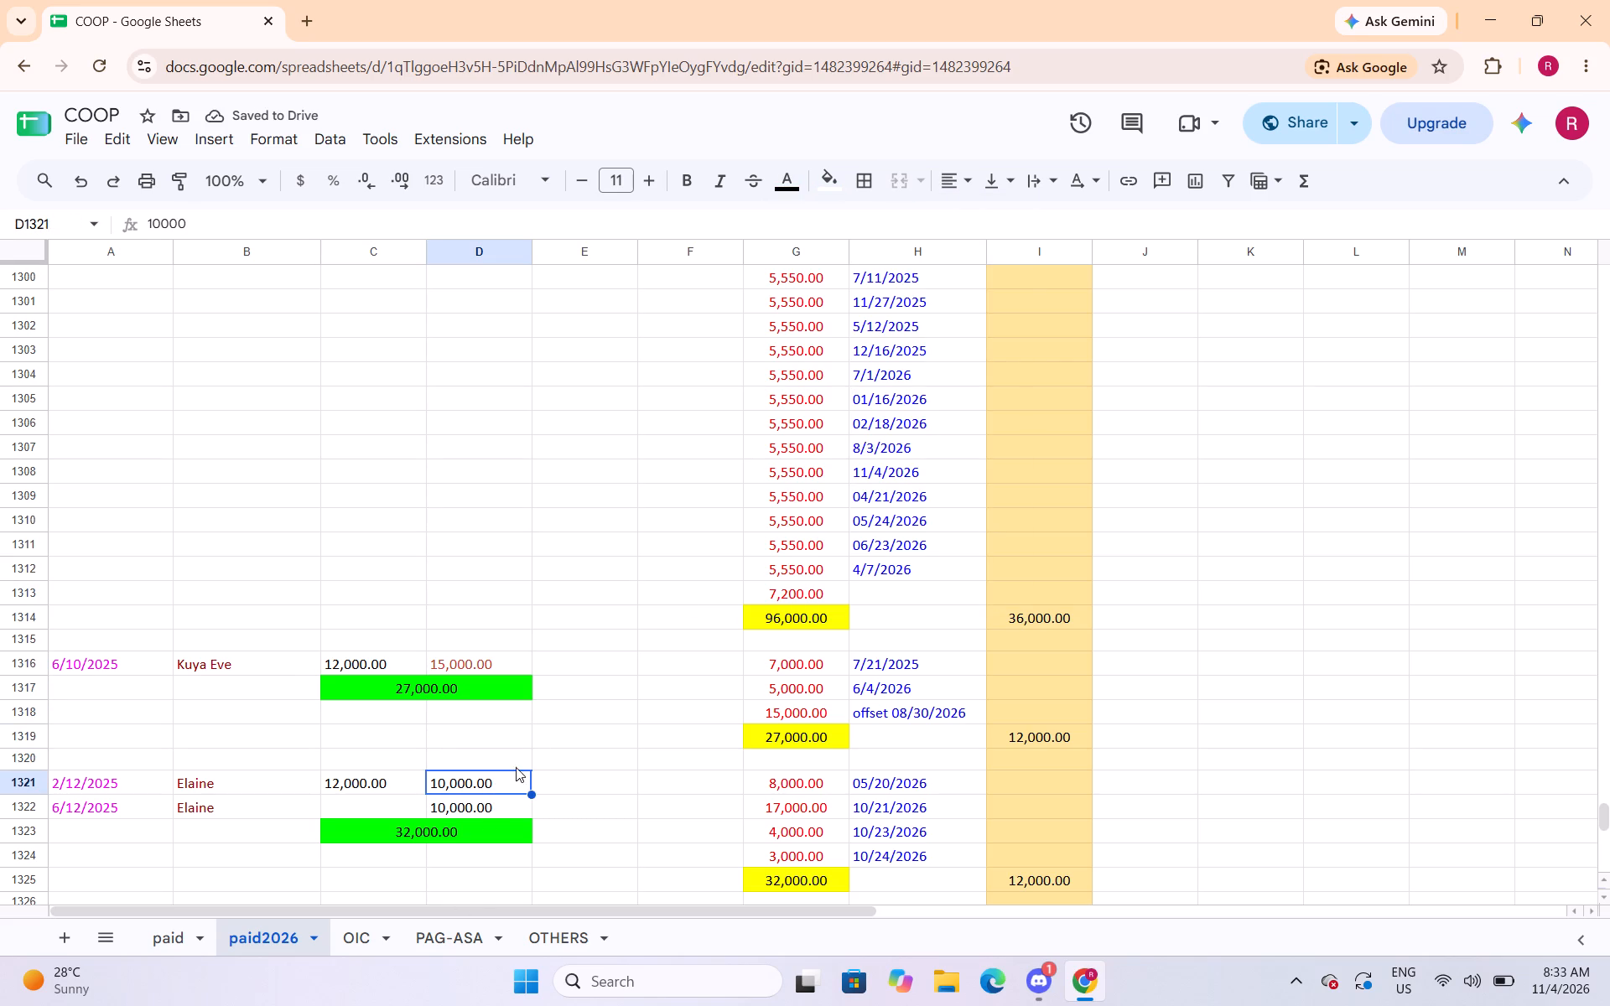
pyautogui.moveTo(511, 786); pyautogui.dragTo(508, 801)
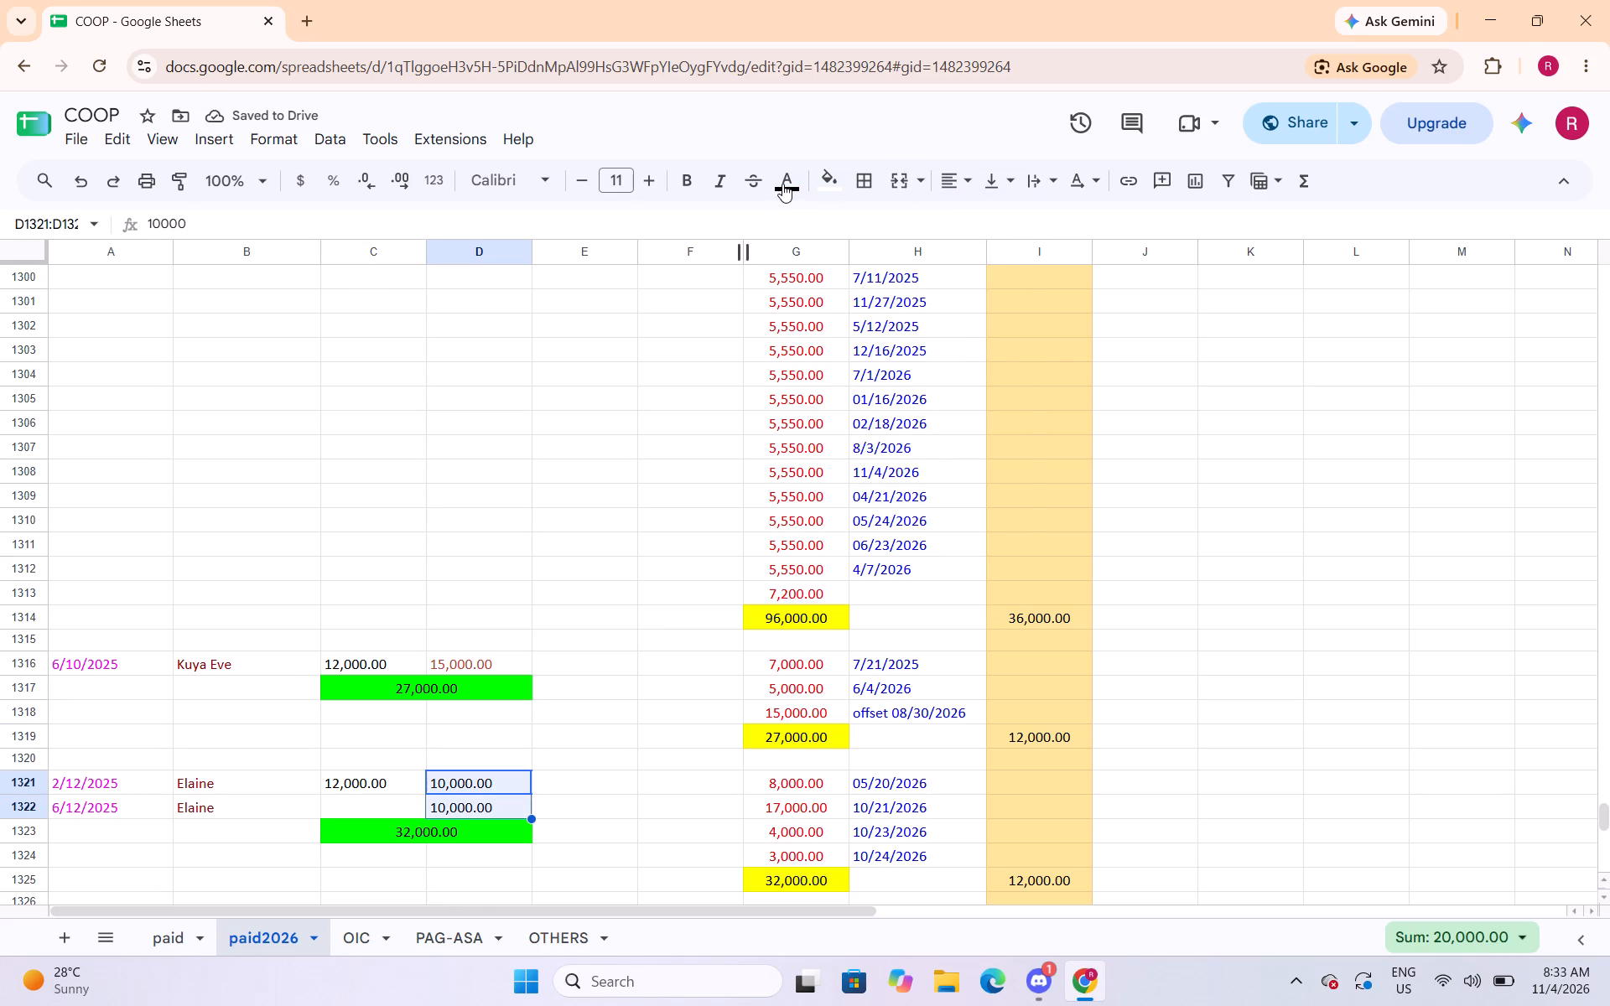
pyautogui.click(782, 184)
pyautogui.click(788, 342)
# Set the text colour of Rodolf Wife's 6/12/2025 capital amount in D1327 to light red berry 1.
pyautogui.scroll(-3, 658, 476)
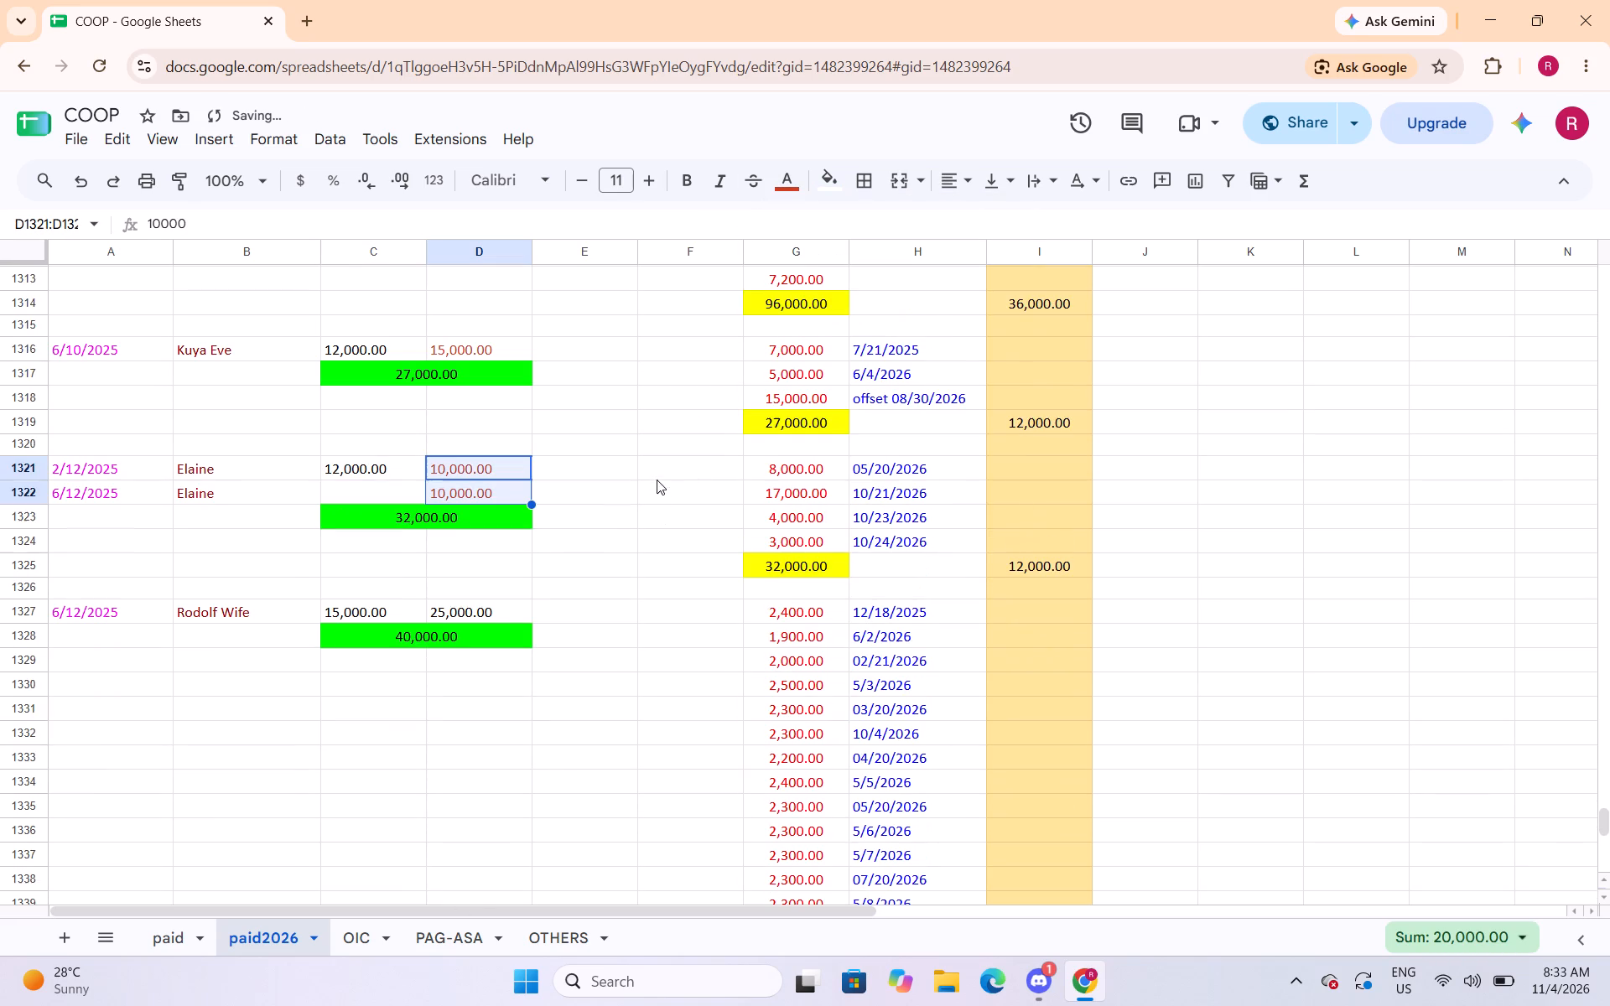
pyautogui.click(486, 613)
pyautogui.click(781, 184)
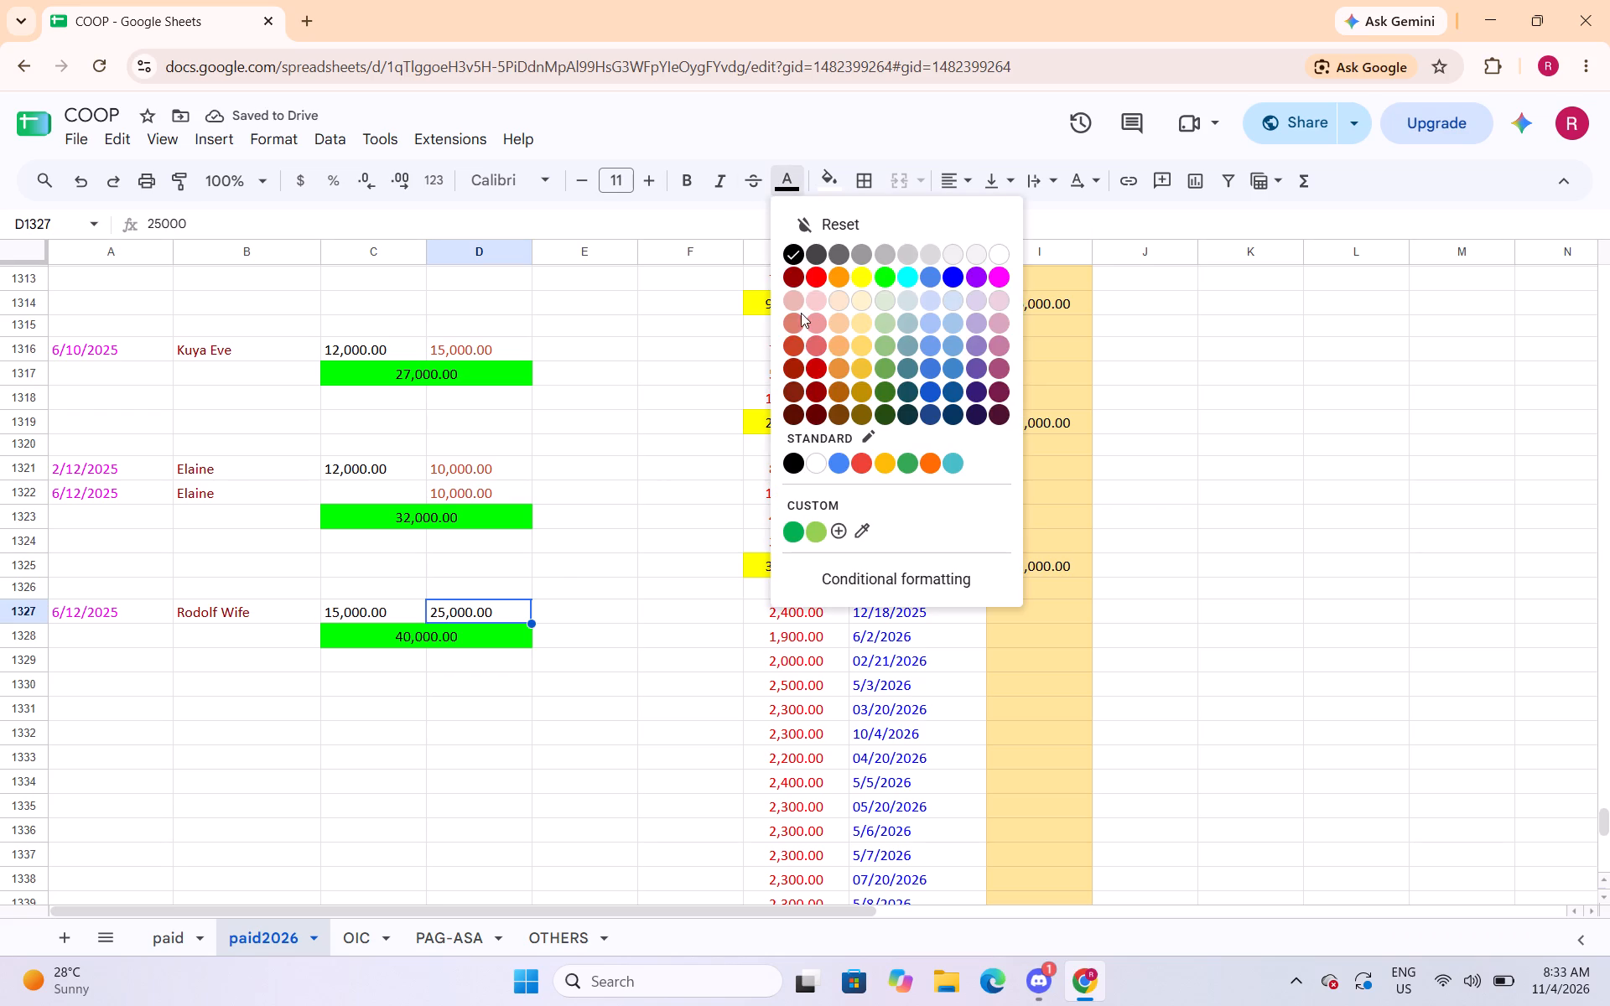
pyautogui.click(791, 341)
# Set the text colour of Len2x's 10/17/2026 capital amount in D1347 to light red berry 1.
pyautogui.scroll(-5, 595, 454)
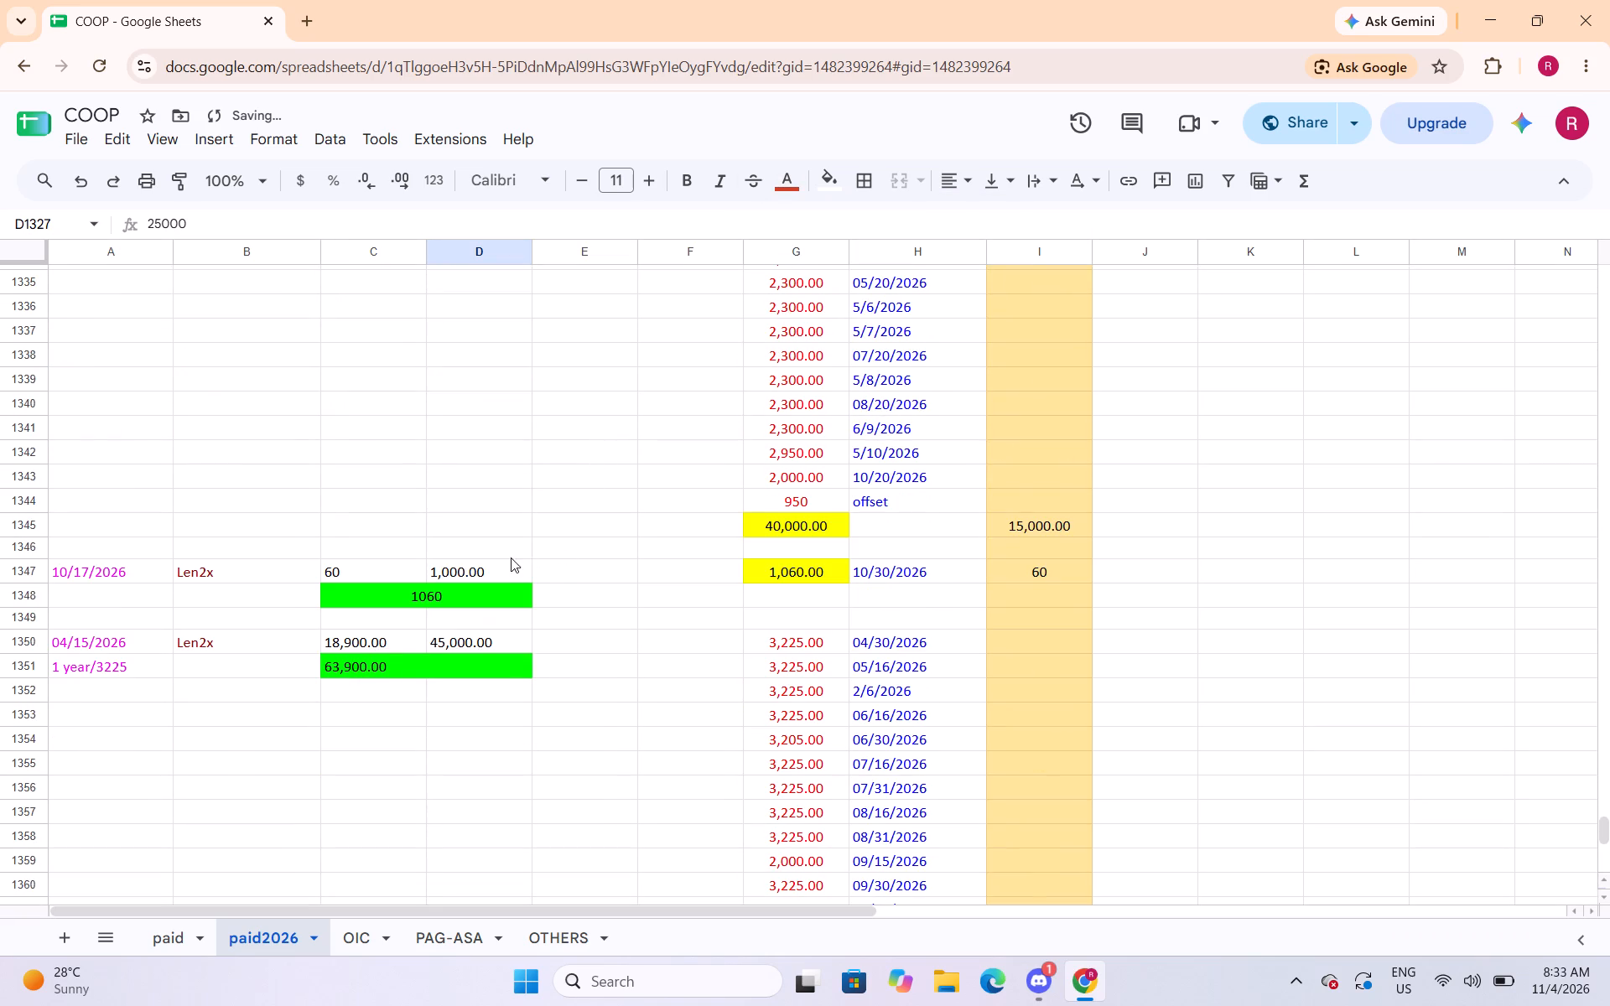
pyautogui.click(508, 567)
pyautogui.click(799, 182)
pyautogui.click(797, 348)
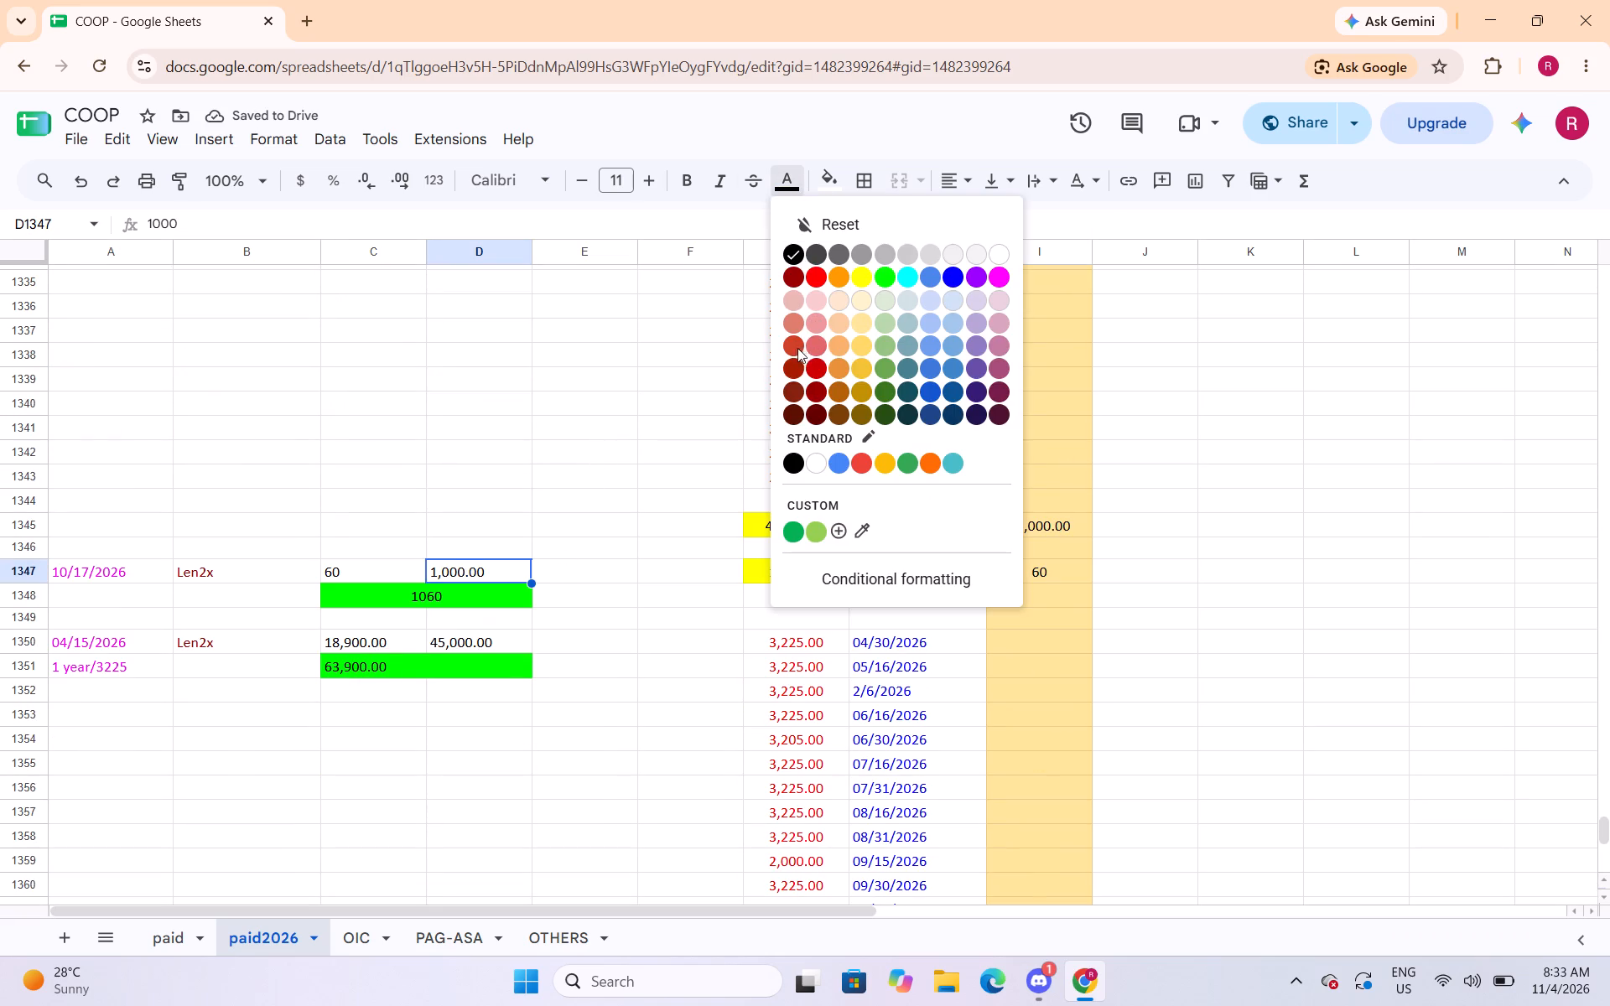
# Set the text colour of Len2x's 04/15/2026 capital amount in D1350 to light red berry 1.
pyautogui.press('Down')
pyautogui.press('Down')
pyautogui.press('Down')
pyautogui.press('Down')
pyautogui.press('Up')
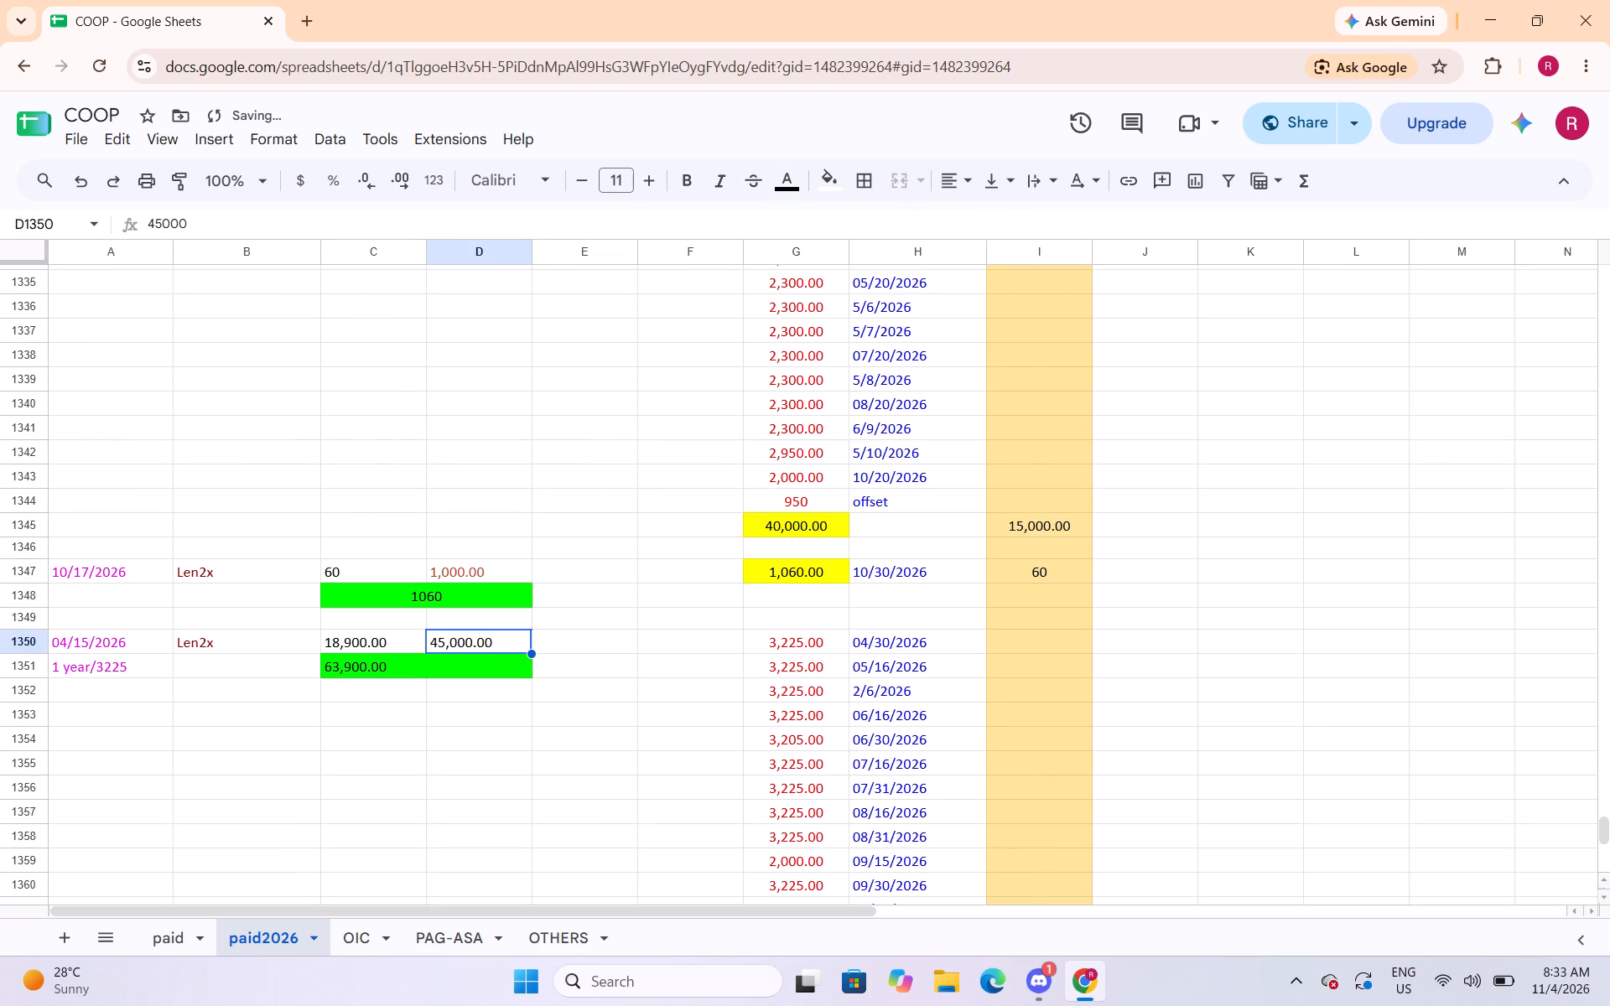
pyautogui.click(801, 189)
pyautogui.click(786, 340)
# Set the text colour of Len2x's 9/4/2026 capital amount in D1366 to light red berry 1.
pyautogui.scroll(-2, 647, 401)
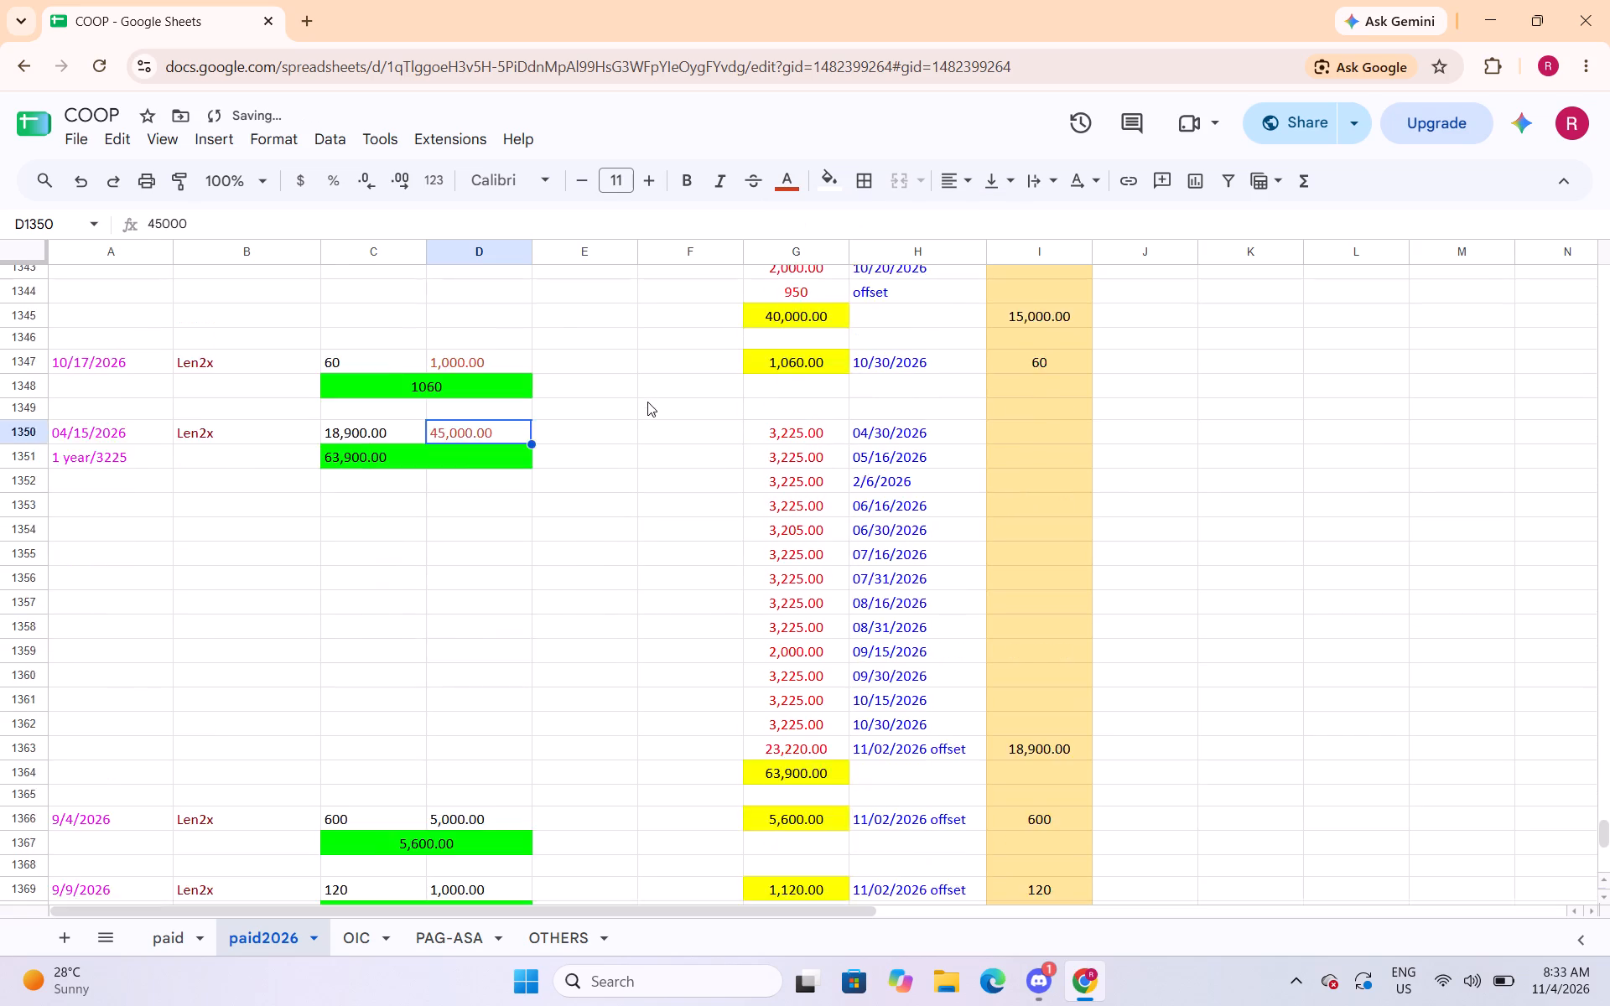
pyautogui.scroll(-3, 647, 402)
pyautogui.click(500, 505)
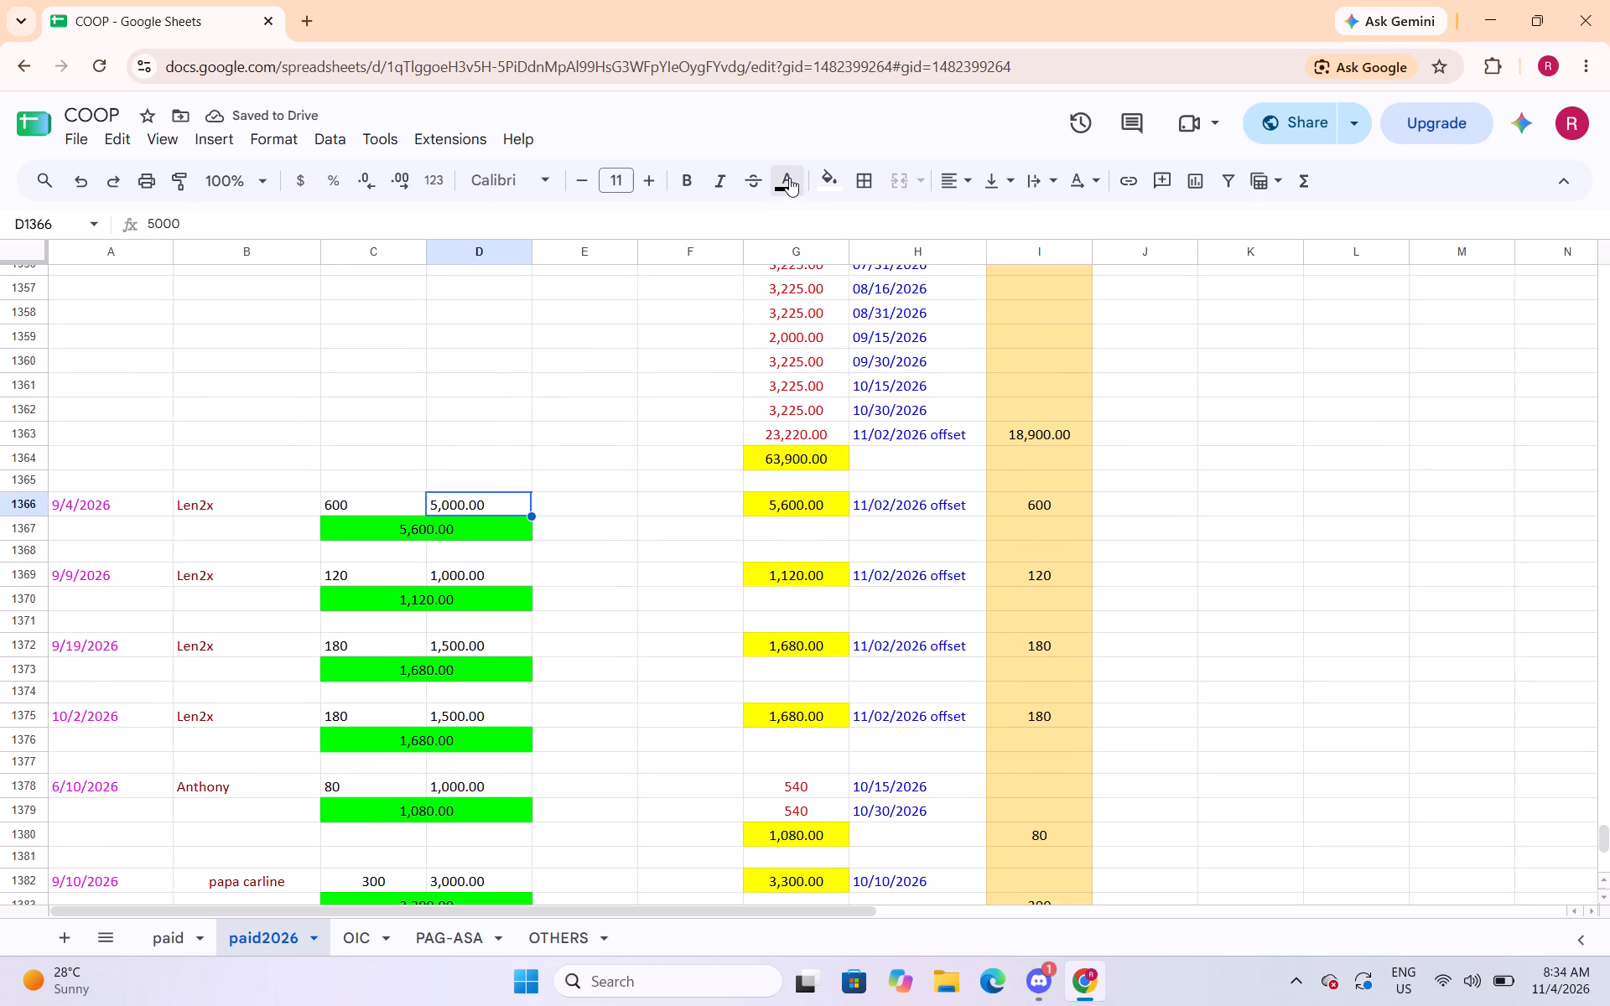
pyautogui.click(789, 178)
pyautogui.click(789, 347)
# Set the text colour of Len2x's 9/9/2026 capital amount in D1369 to light red berry 1.
pyautogui.press('Down')
pyautogui.press('Down')
pyautogui.press('Down')
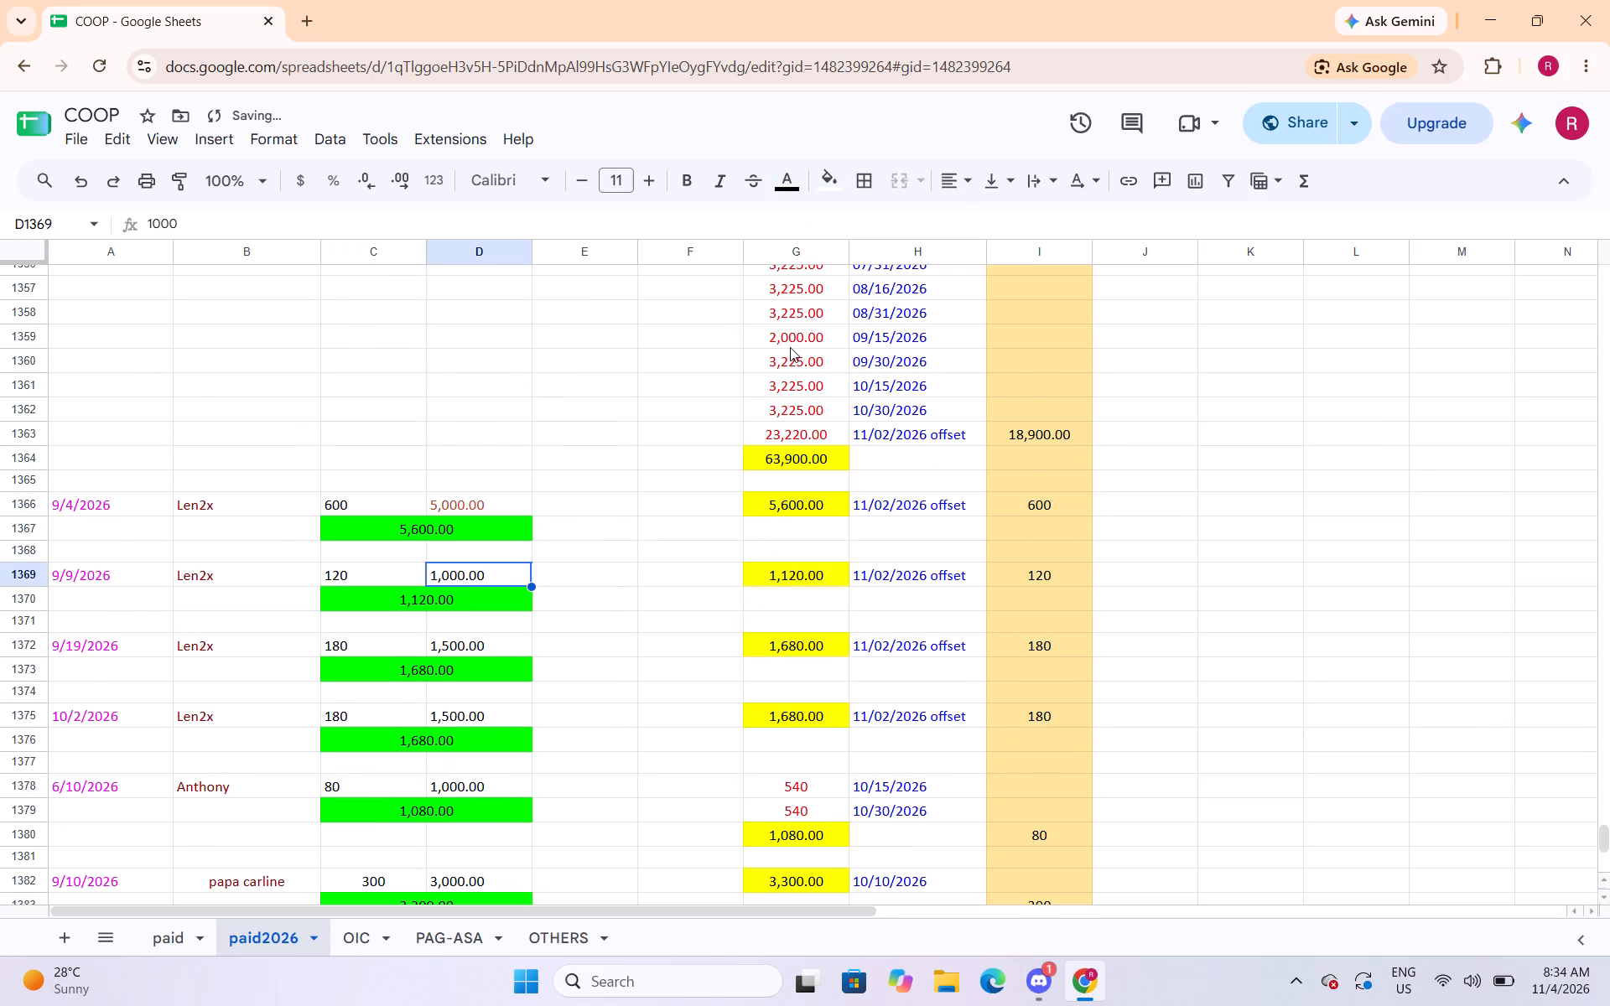
pyautogui.click(786, 180)
pyautogui.click(792, 345)
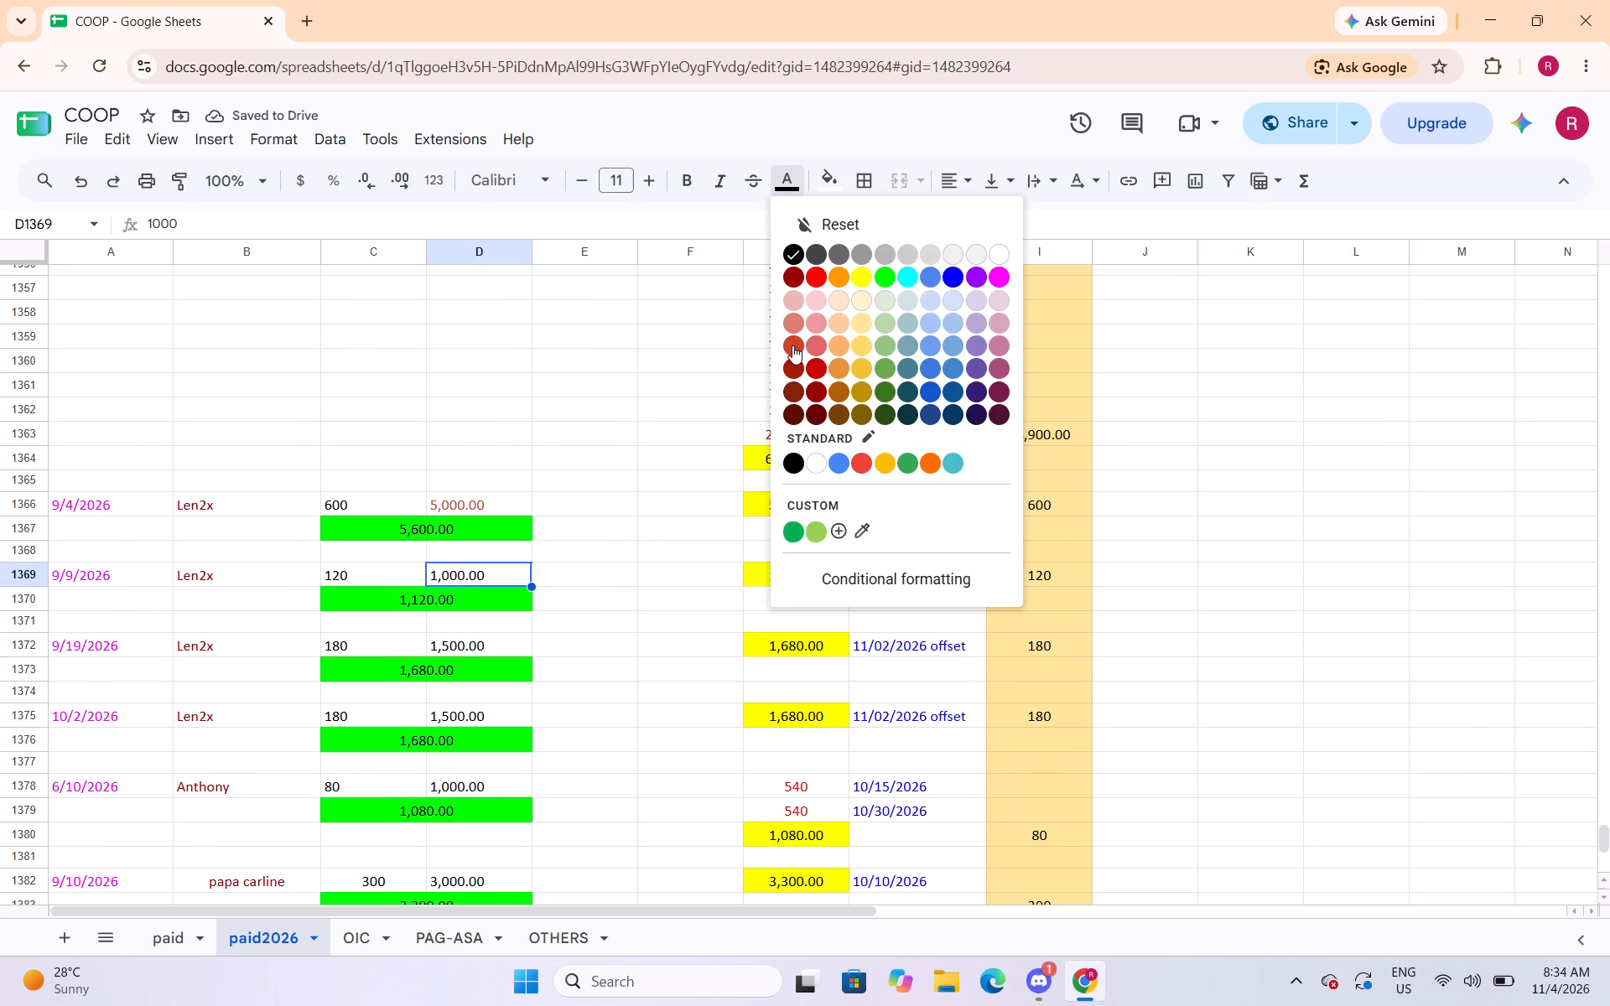
# Set the text colour of Len2x's 9/19/2026 capital amount in D1372 to light red berry 1.
pyautogui.press('Down')
pyautogui.press('Down')
pyautogui.press('Down')
pyautogui.press('Down')
pyautogui.press('Up')
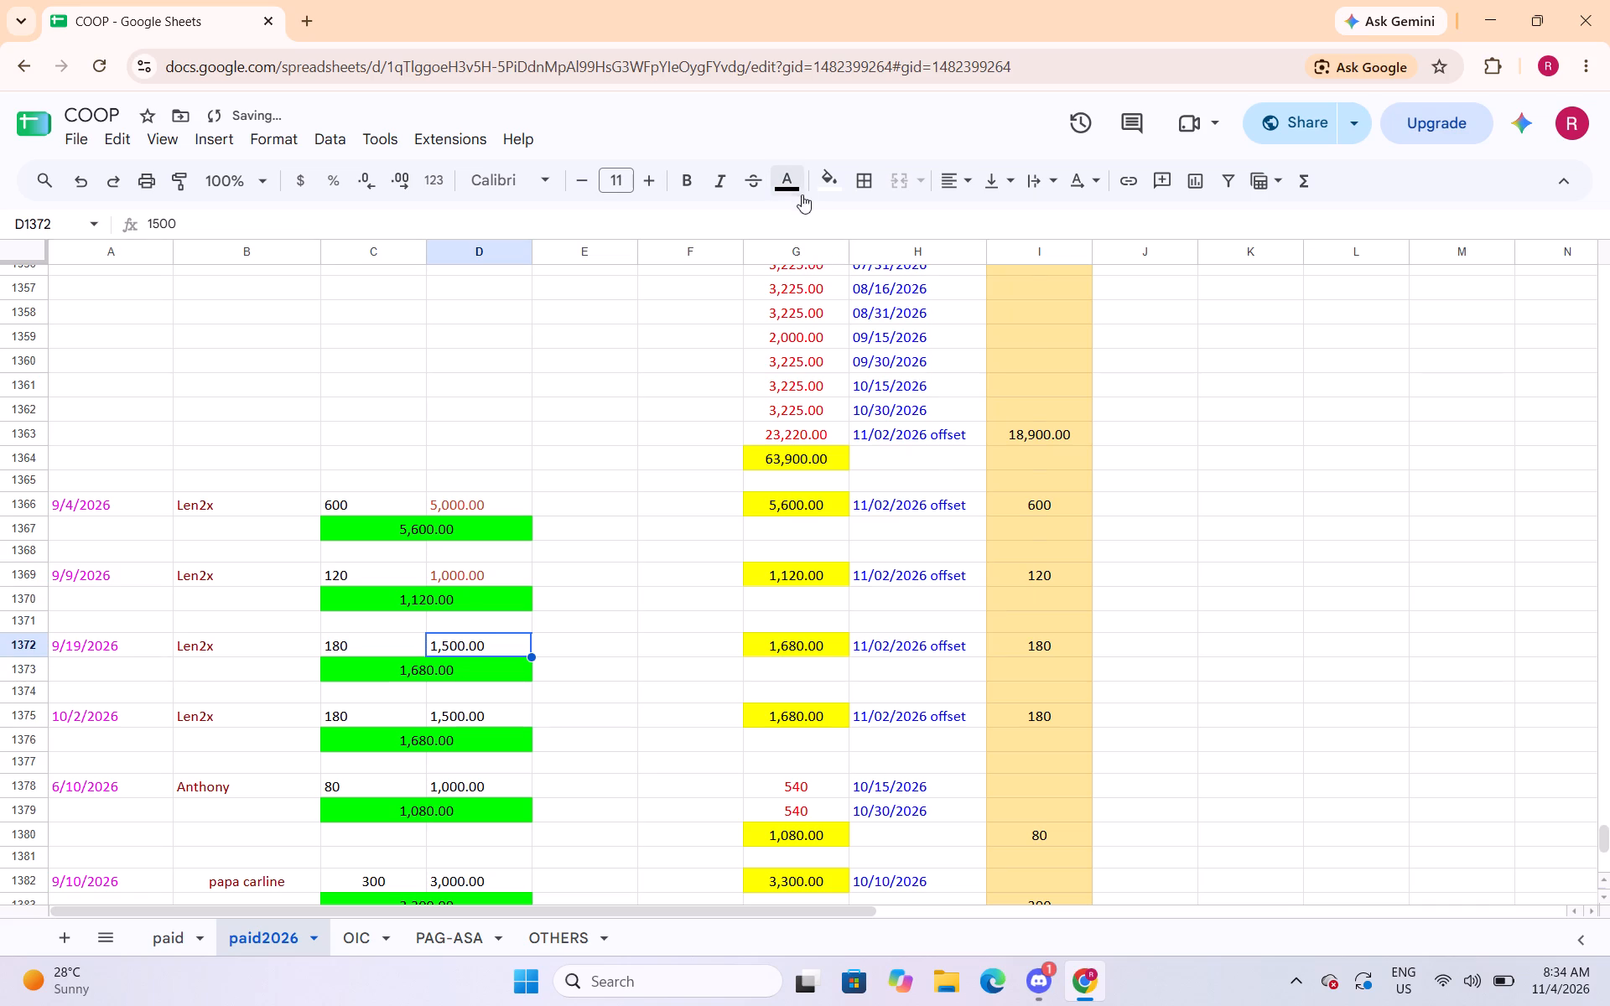
pyautogui.click(794, 185)
pyautogui.click(792, 342)
# Set the text colour of Len2x's 10/2/2026 capital amount in D1375 to light red berry 1.
pyautogui.press('Down')
pyautogui.press('Down')
pyautogui.press('Down')
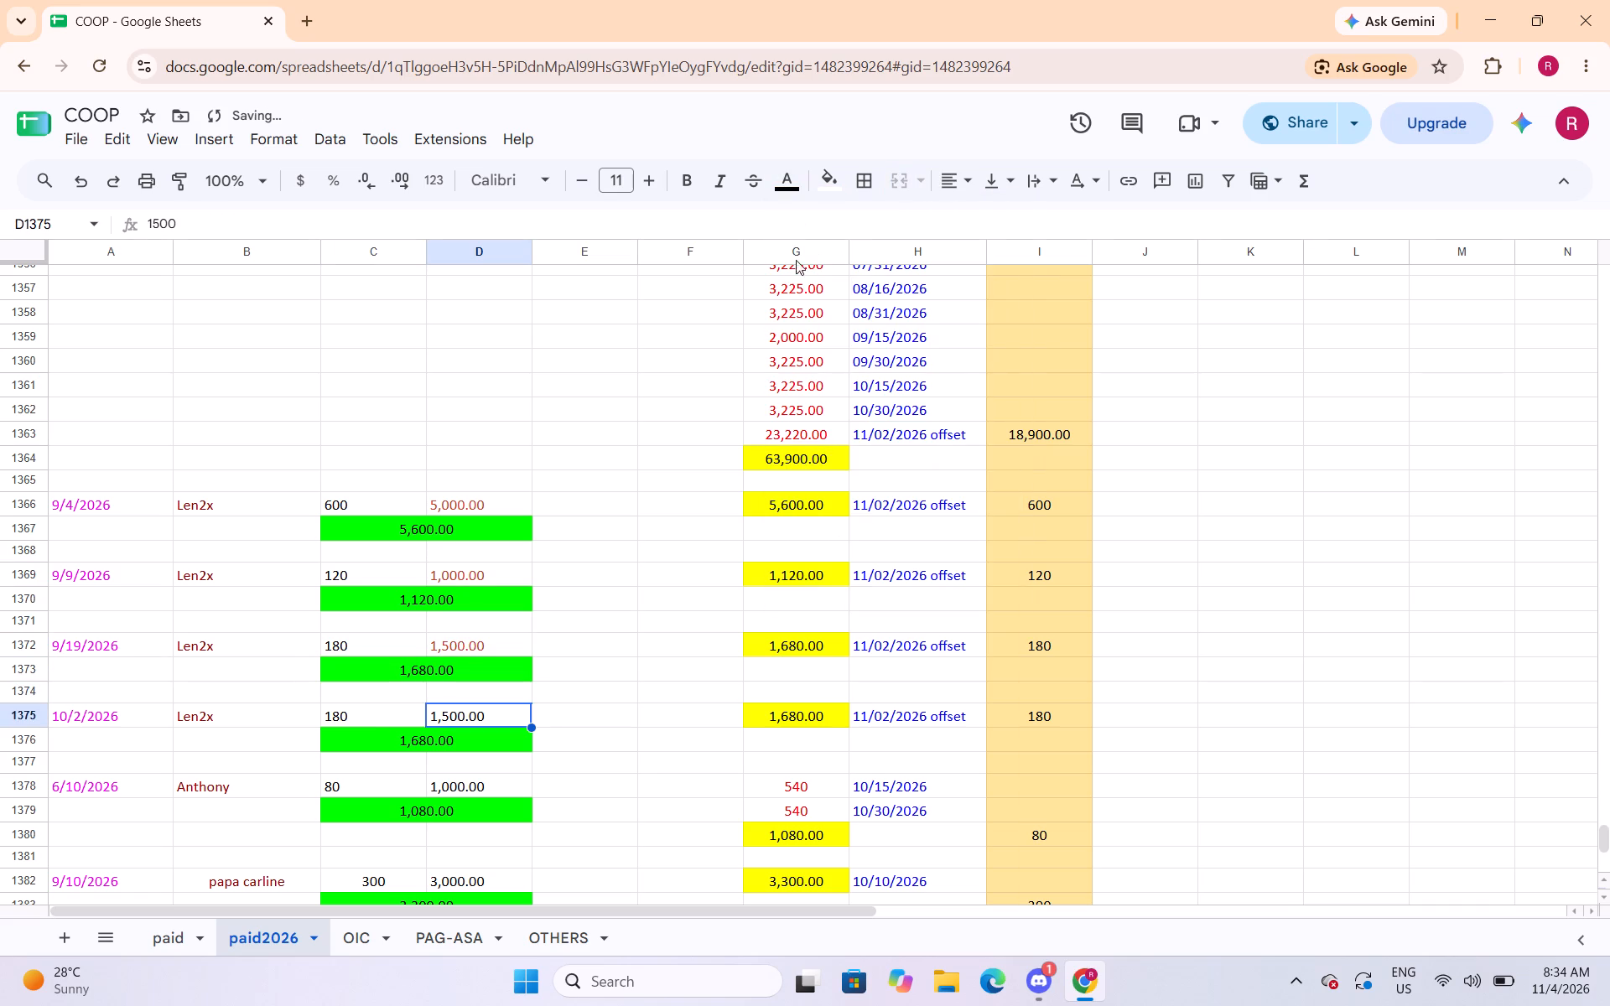
pyautogui.click(791, 196)
pyautogui.click(796, 345)
# Set the text colour of Anthony's 6/10/2026 capital amount in D1378 to light red berry 1.
pyautogui.press('Down')
pyautogui.press('Down')
pyautogui.press('Down')
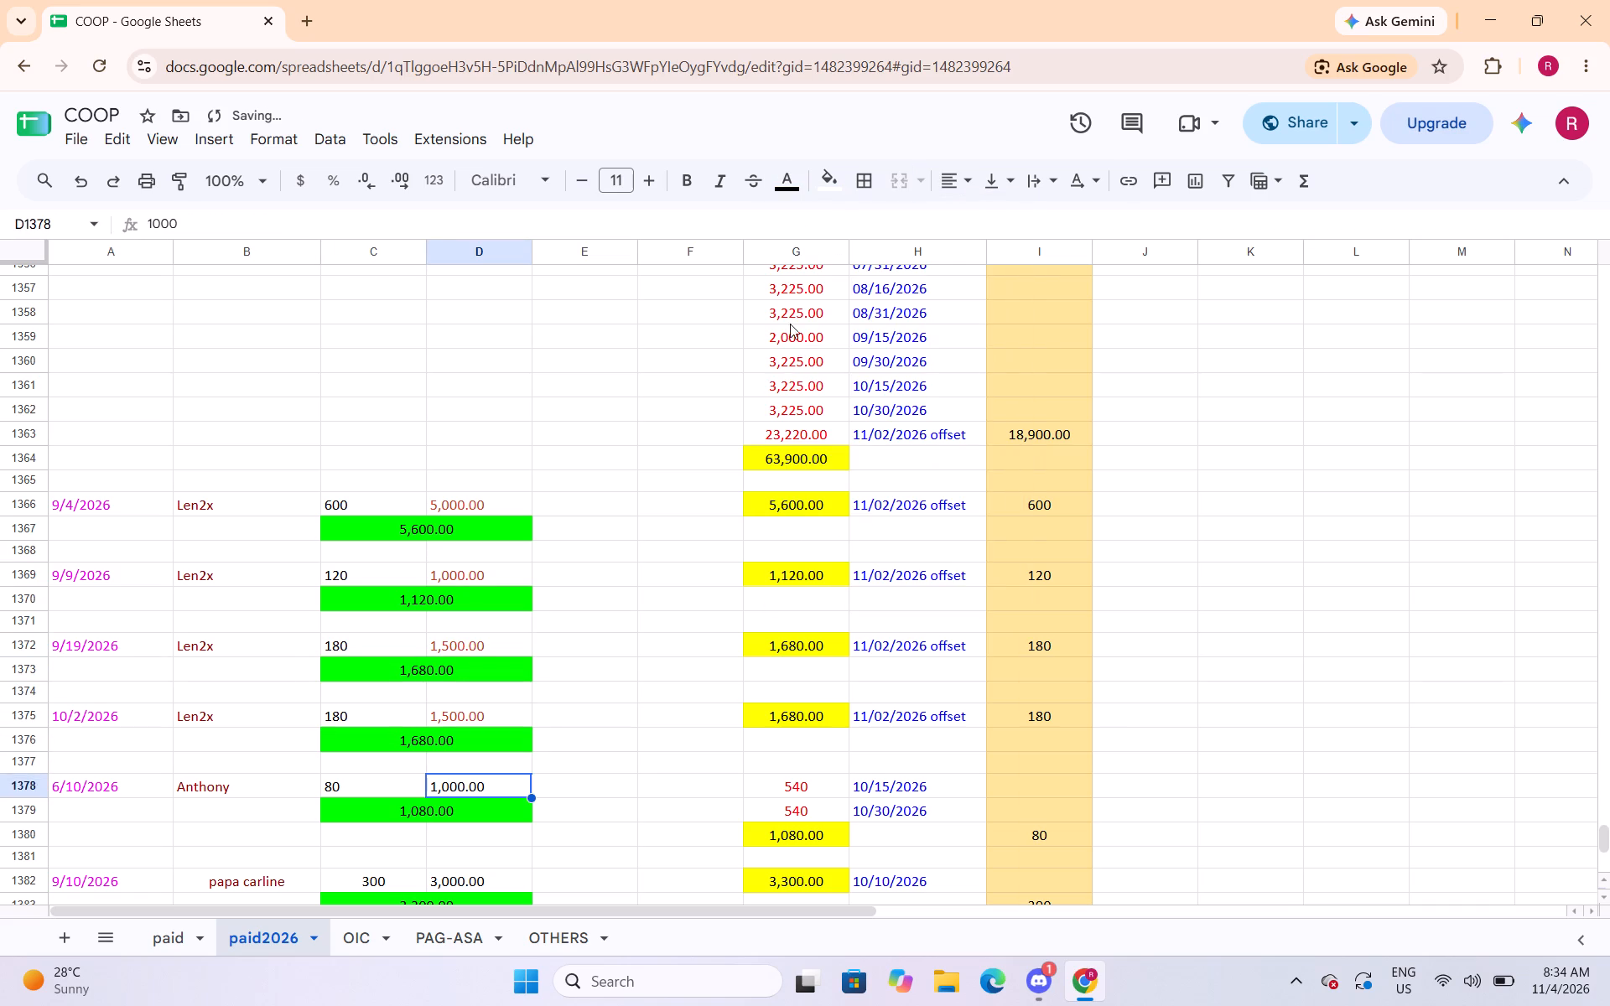
pyautogui.click(782, 193)
pyautogui.click(797, 345)
# Set the text colour of papa carline's 9/10/2026 capital amount in D1382 to light red berry 1.
pyautogui.press('Down')
pyautogui.press('Down')
pyautogui.press('Down')
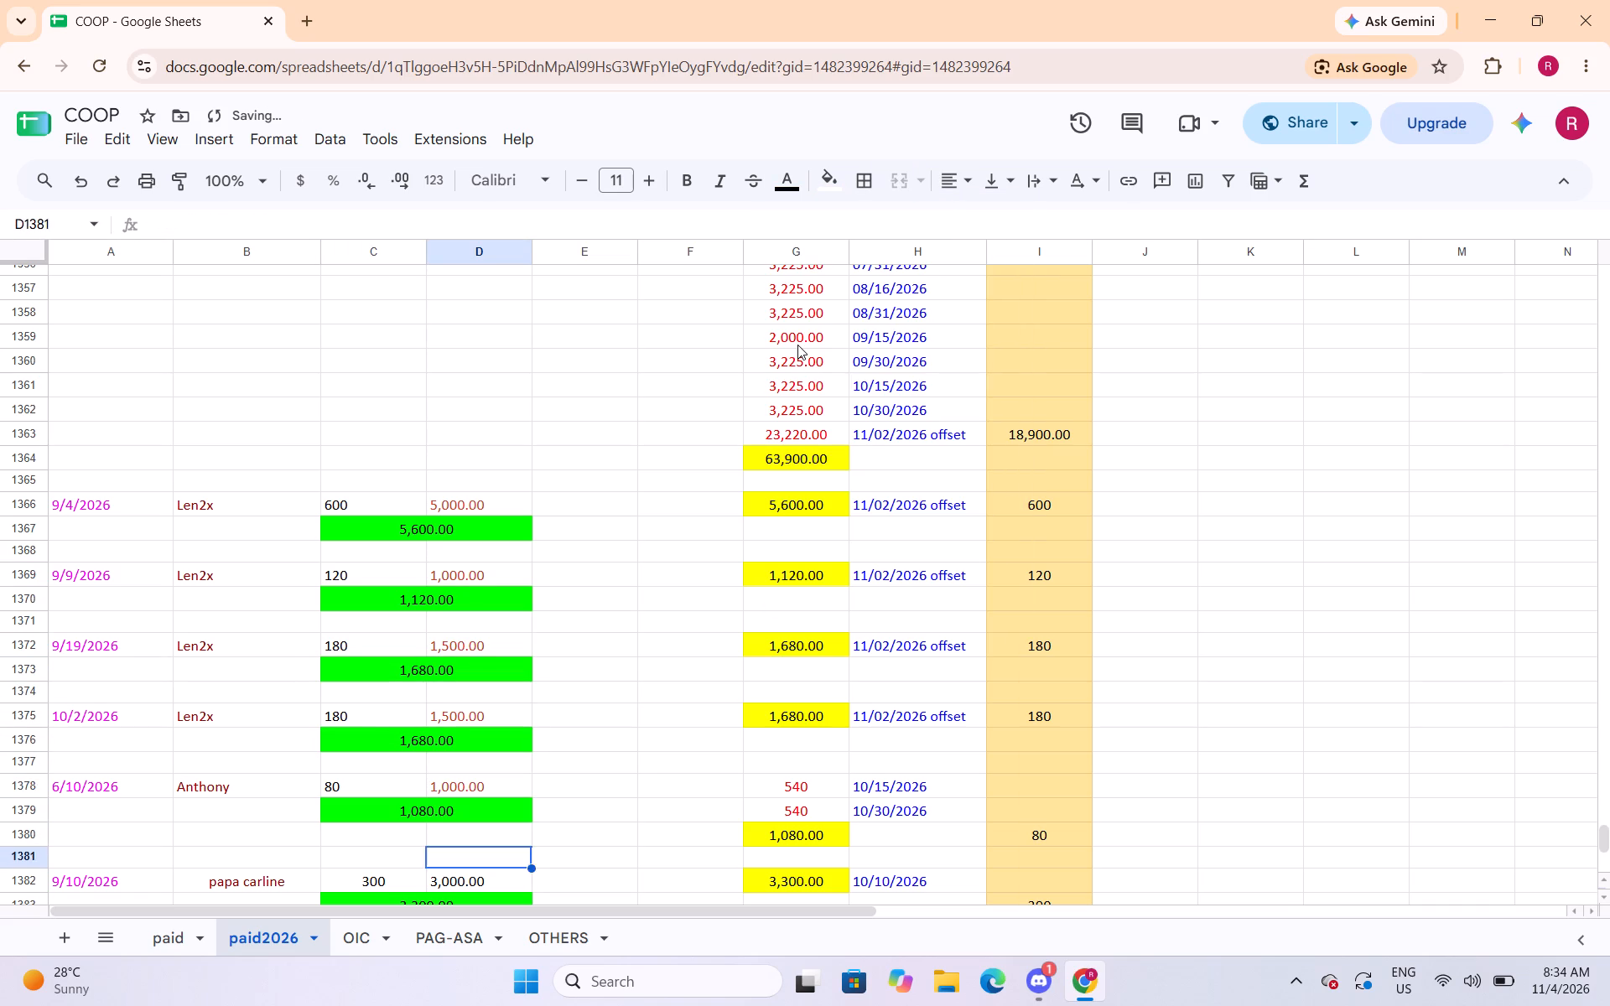
pyautogui.press('Down')
pyautogui.click(792, 184)
pyautogui.click(793, 342)
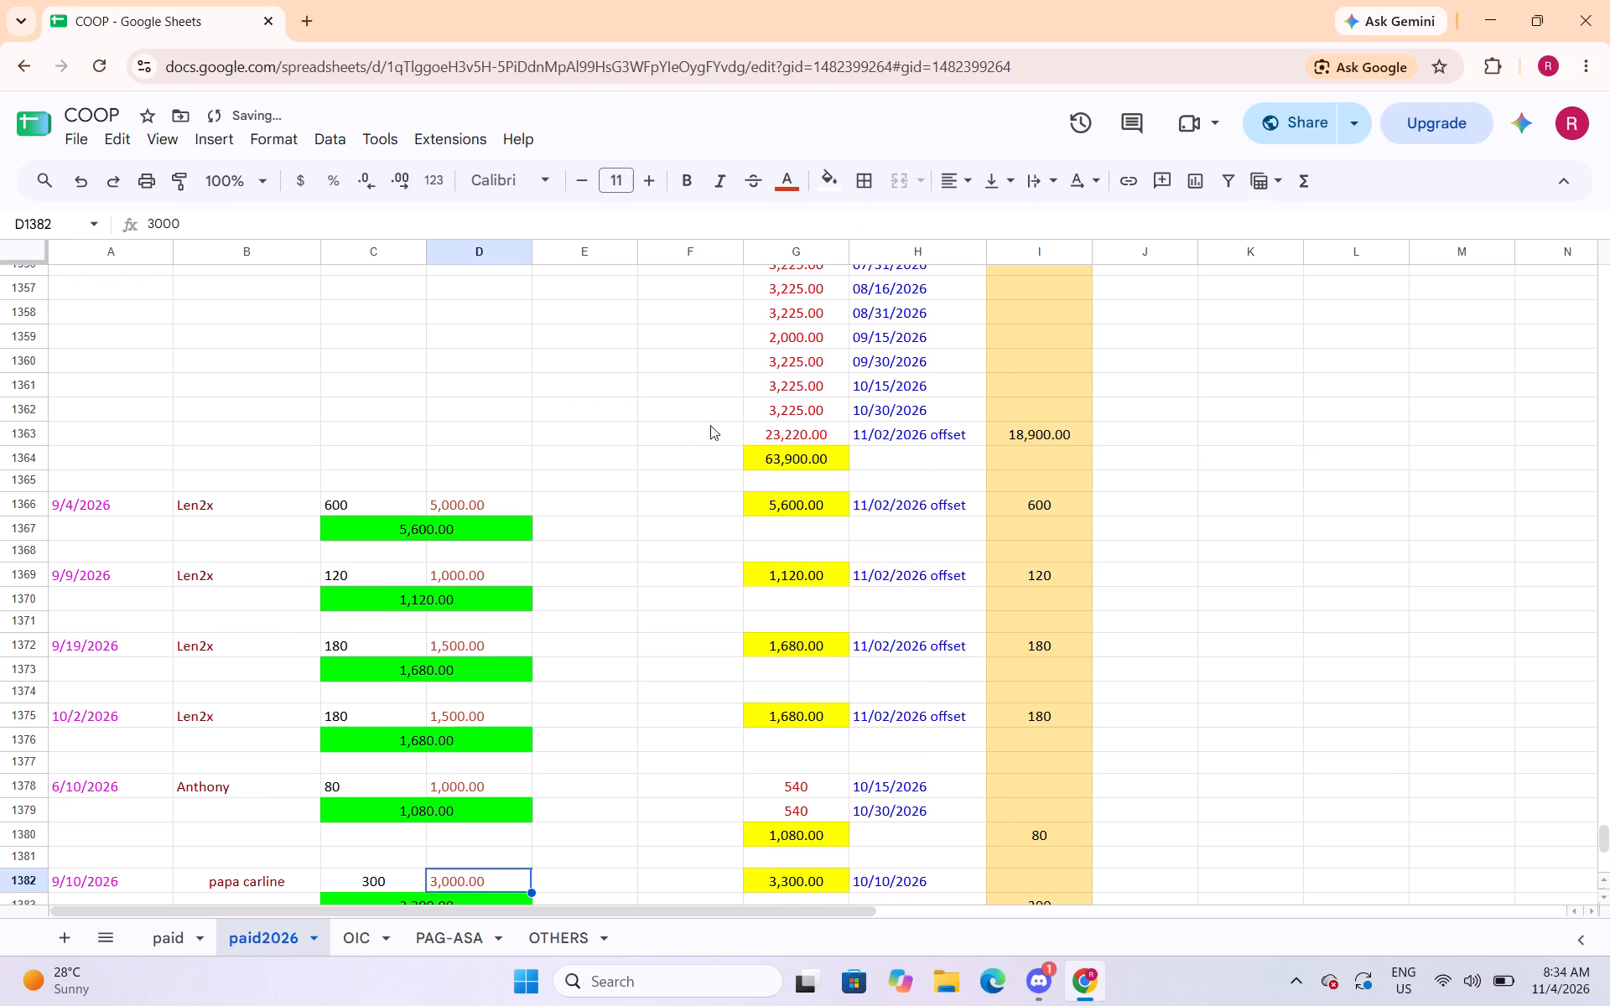
# Set the text colour of Loijen's 3/9/2026 capital amount in D1385 to light red berry 1.
pyautogui.scroll(-3, 700, 439)
pyautogui.press('Down')
pyautogui.press('Down')
pyautogui.press('Down')
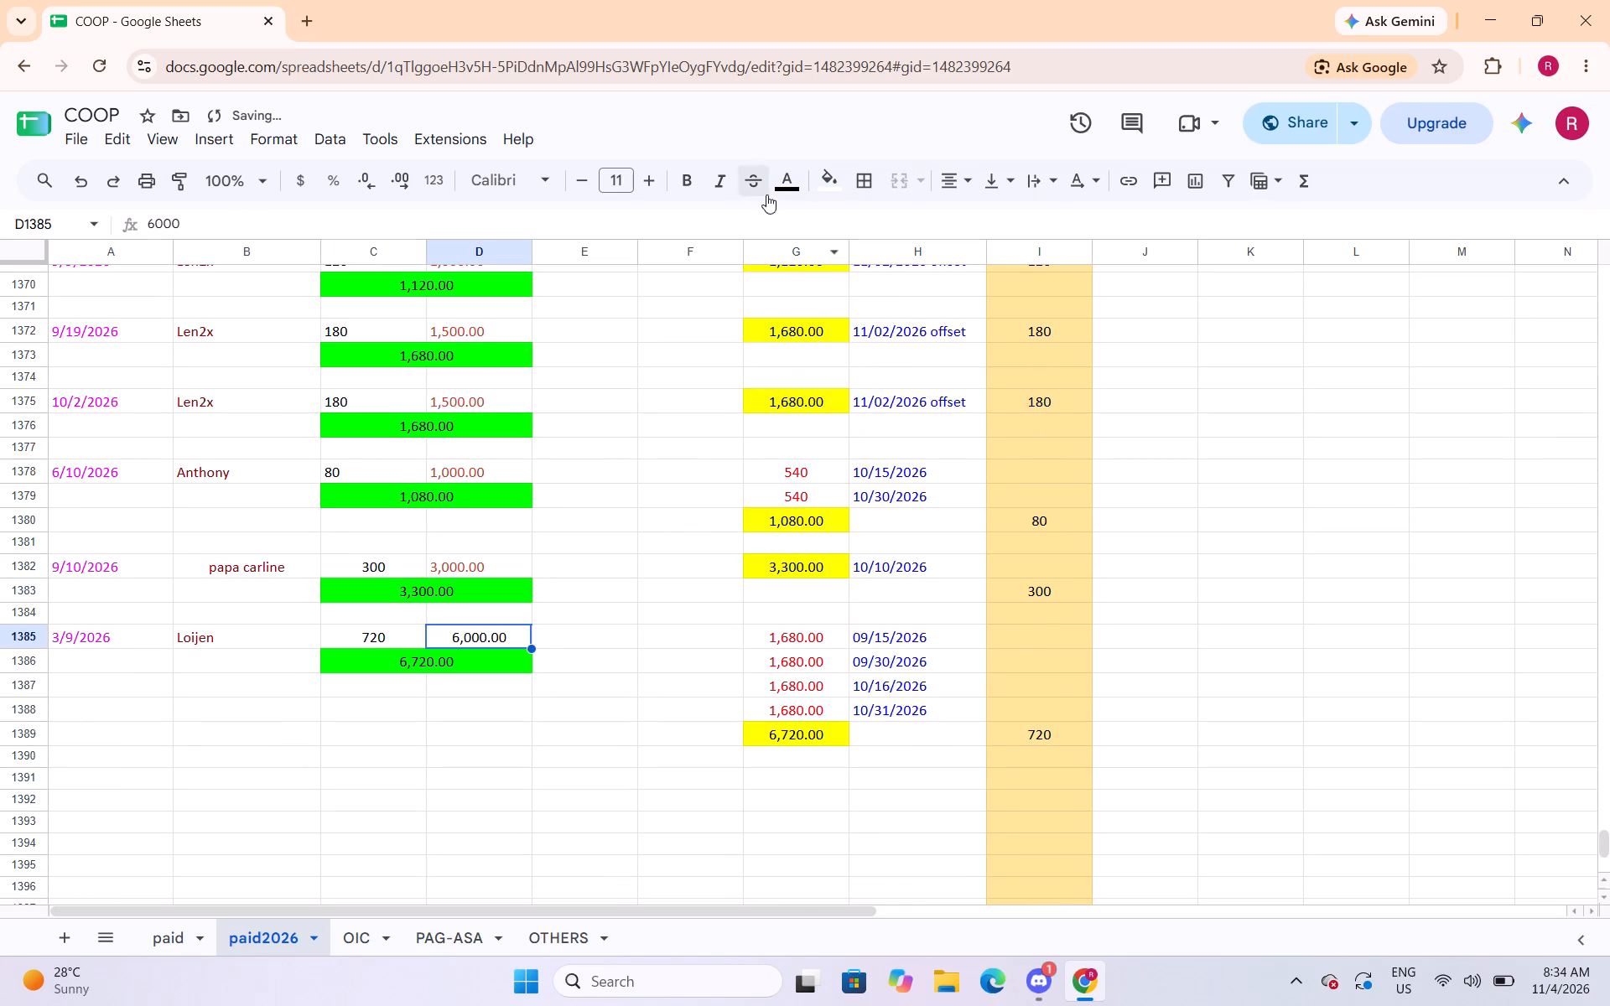
pyautogui.click(788, 194)
pyautogui.click(794, 349)
# Left-align the whole of column C on the paid2026 sheet.
pyautogui.press('Down')
pyautogui.press('Down')
pyautogui.scroll(-1, 685, 436)
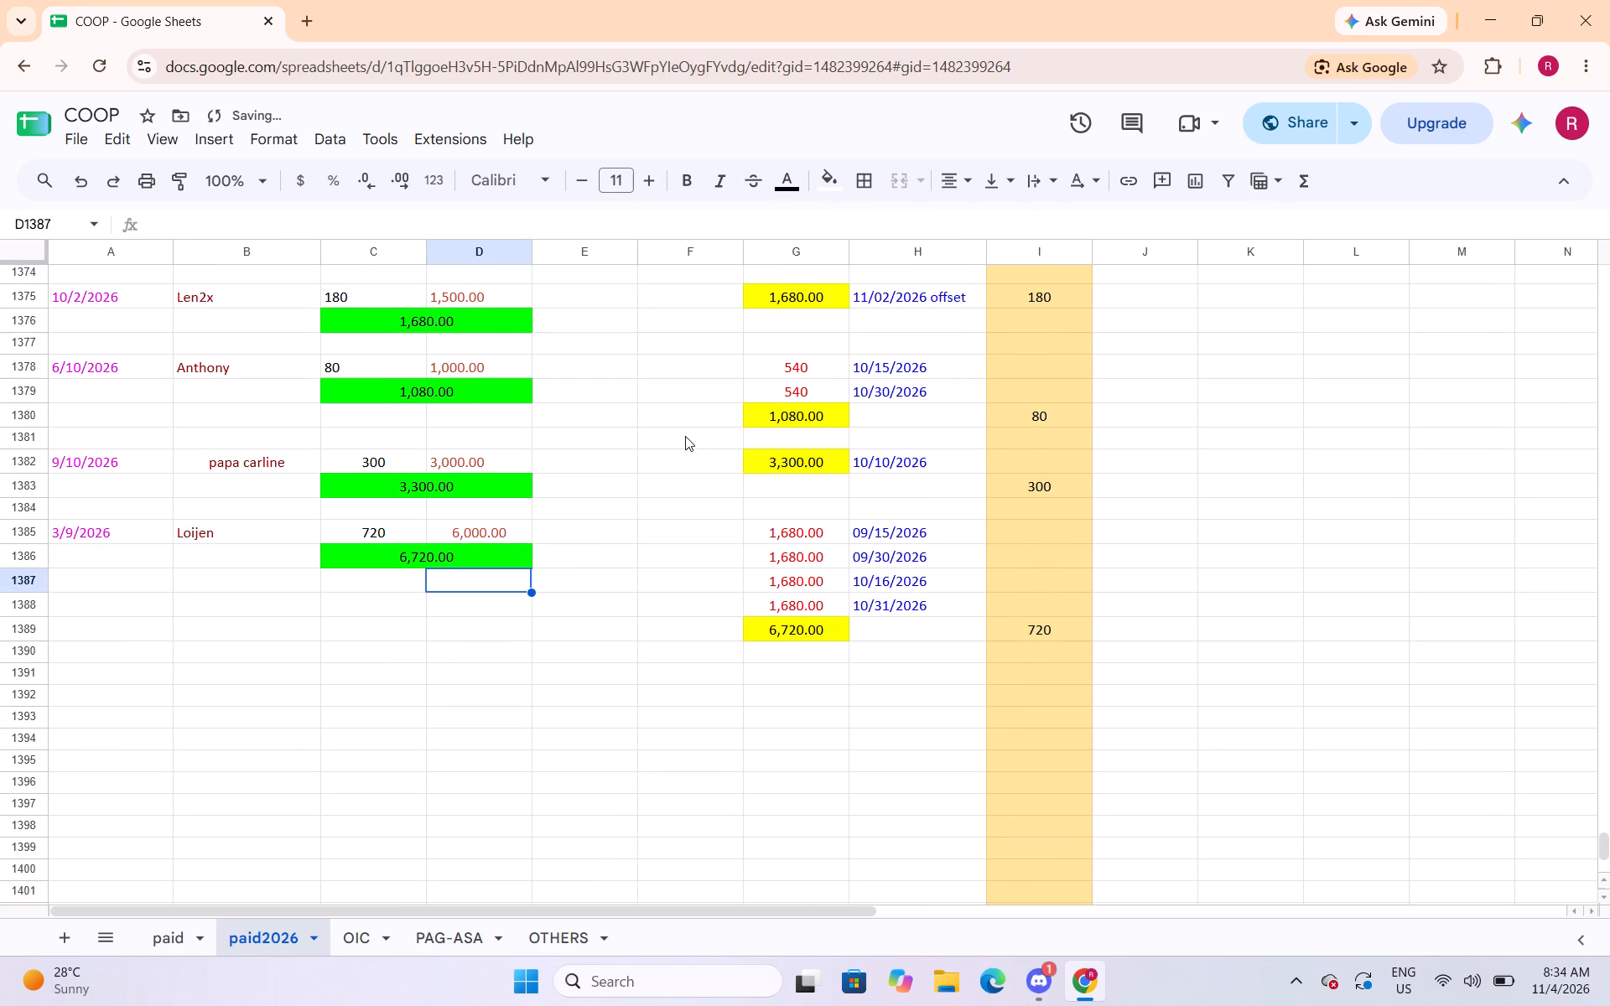
pyautogui.click(382, 251)
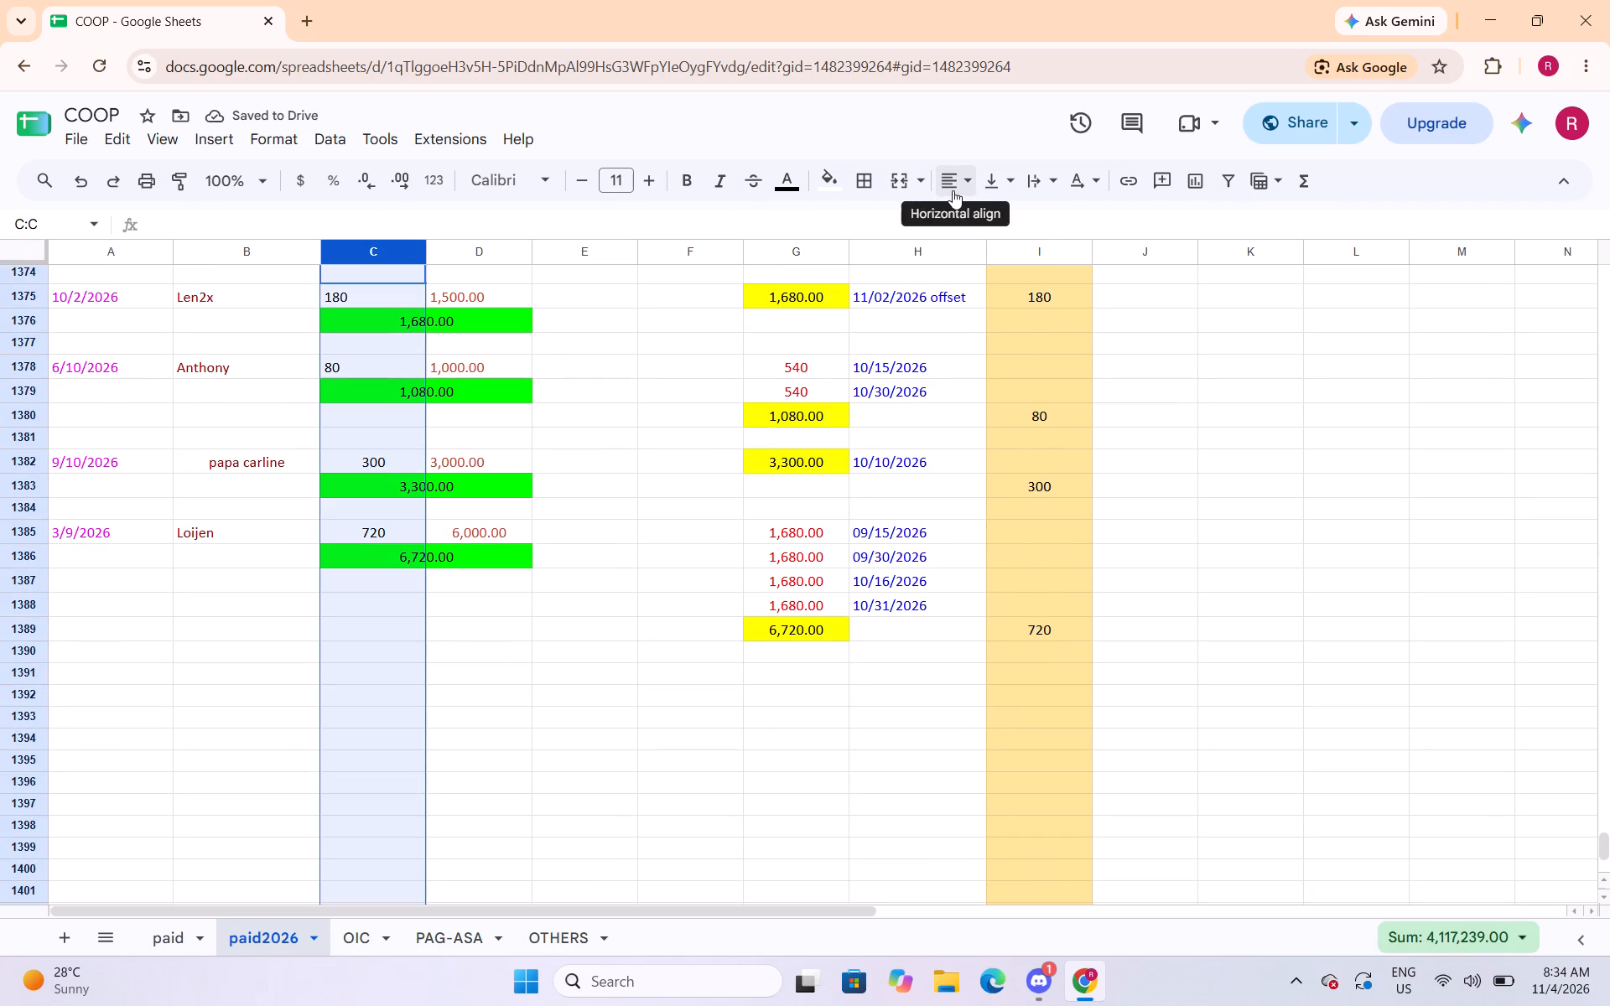
pyautogui.click(953, 190)
pyautogui.click(967, 227)
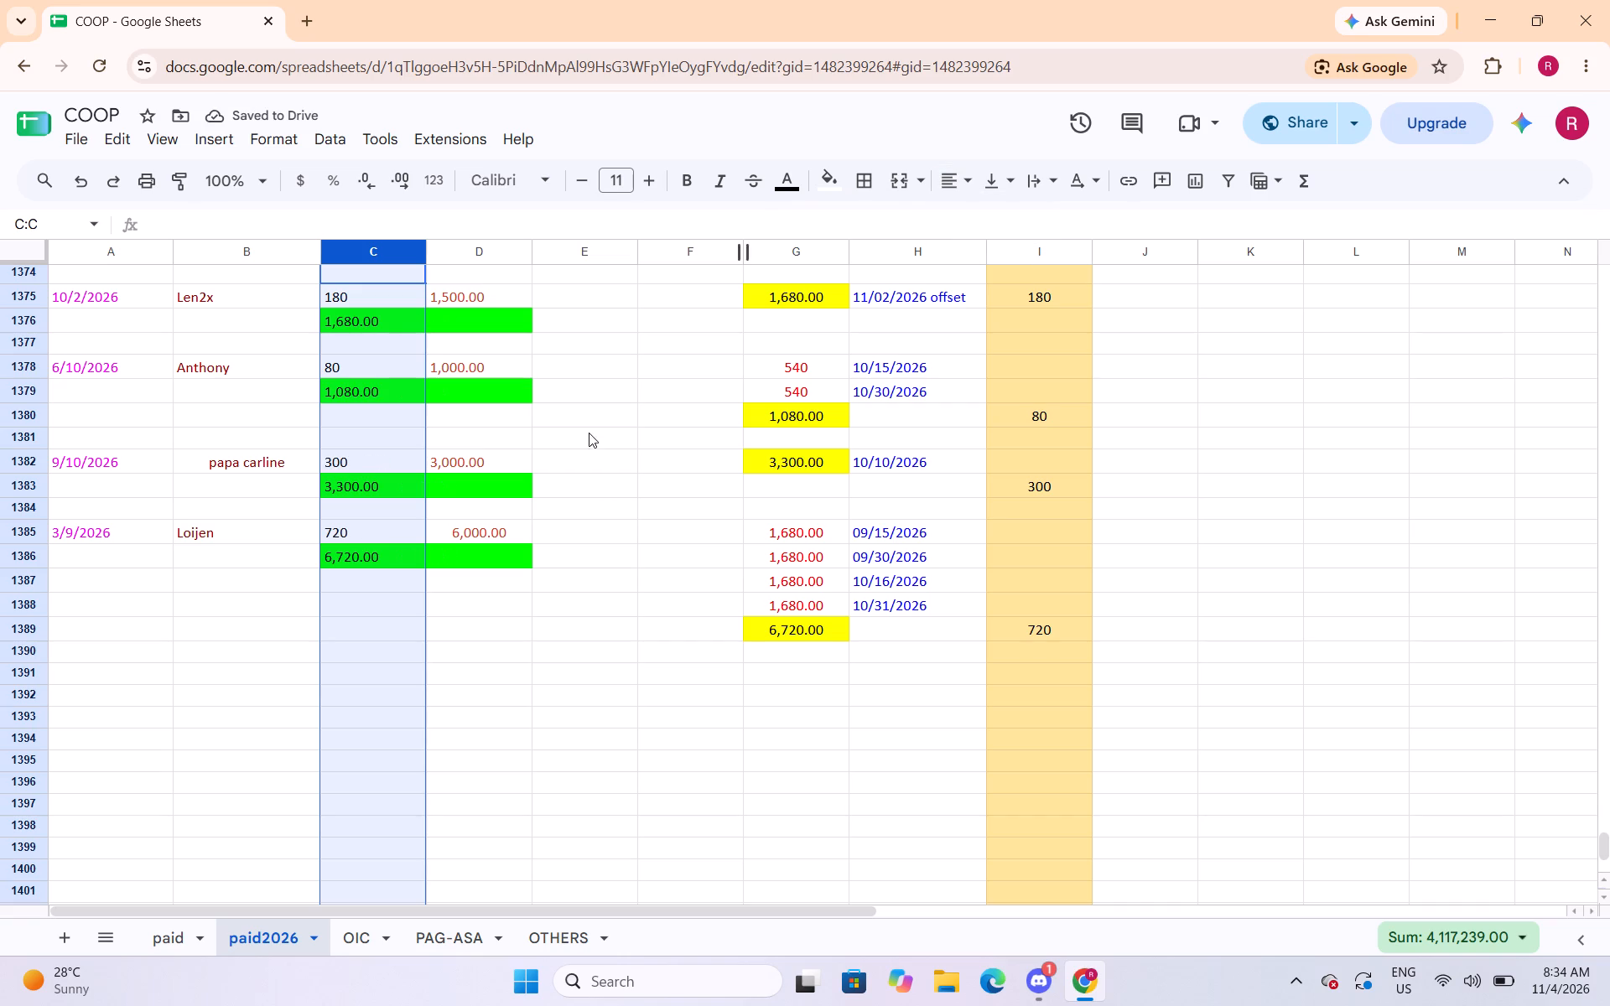
pyautogui.click(953, 182)
pyautogui.click(950, 220)
pyautogui.click(569, 692)
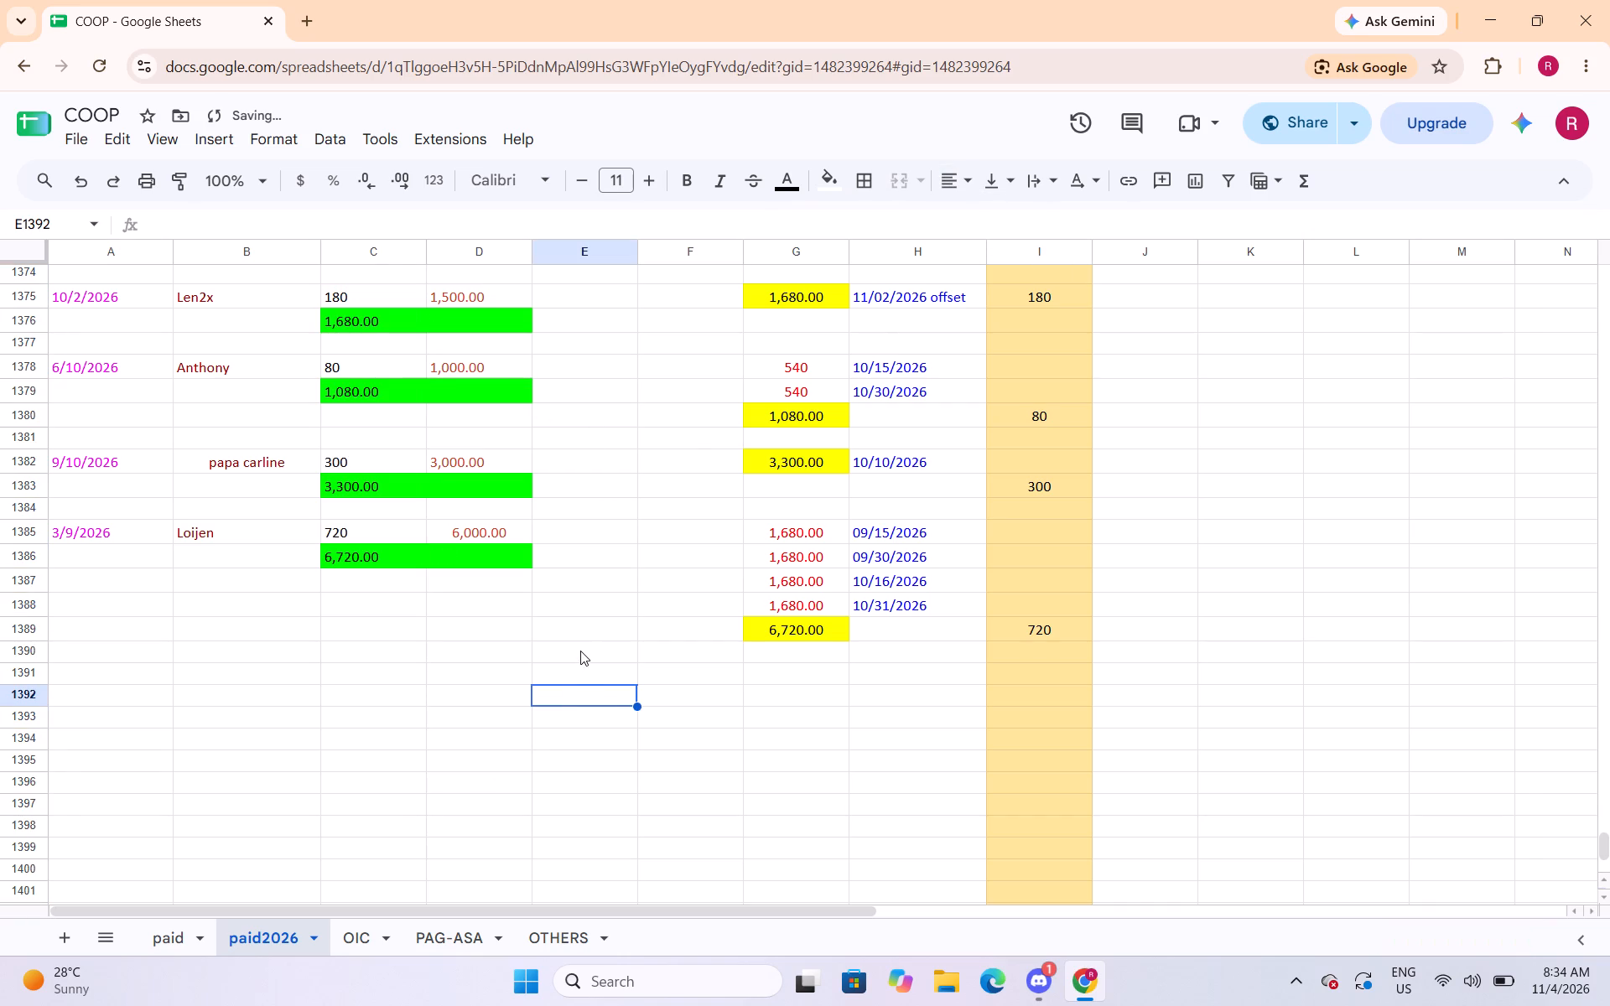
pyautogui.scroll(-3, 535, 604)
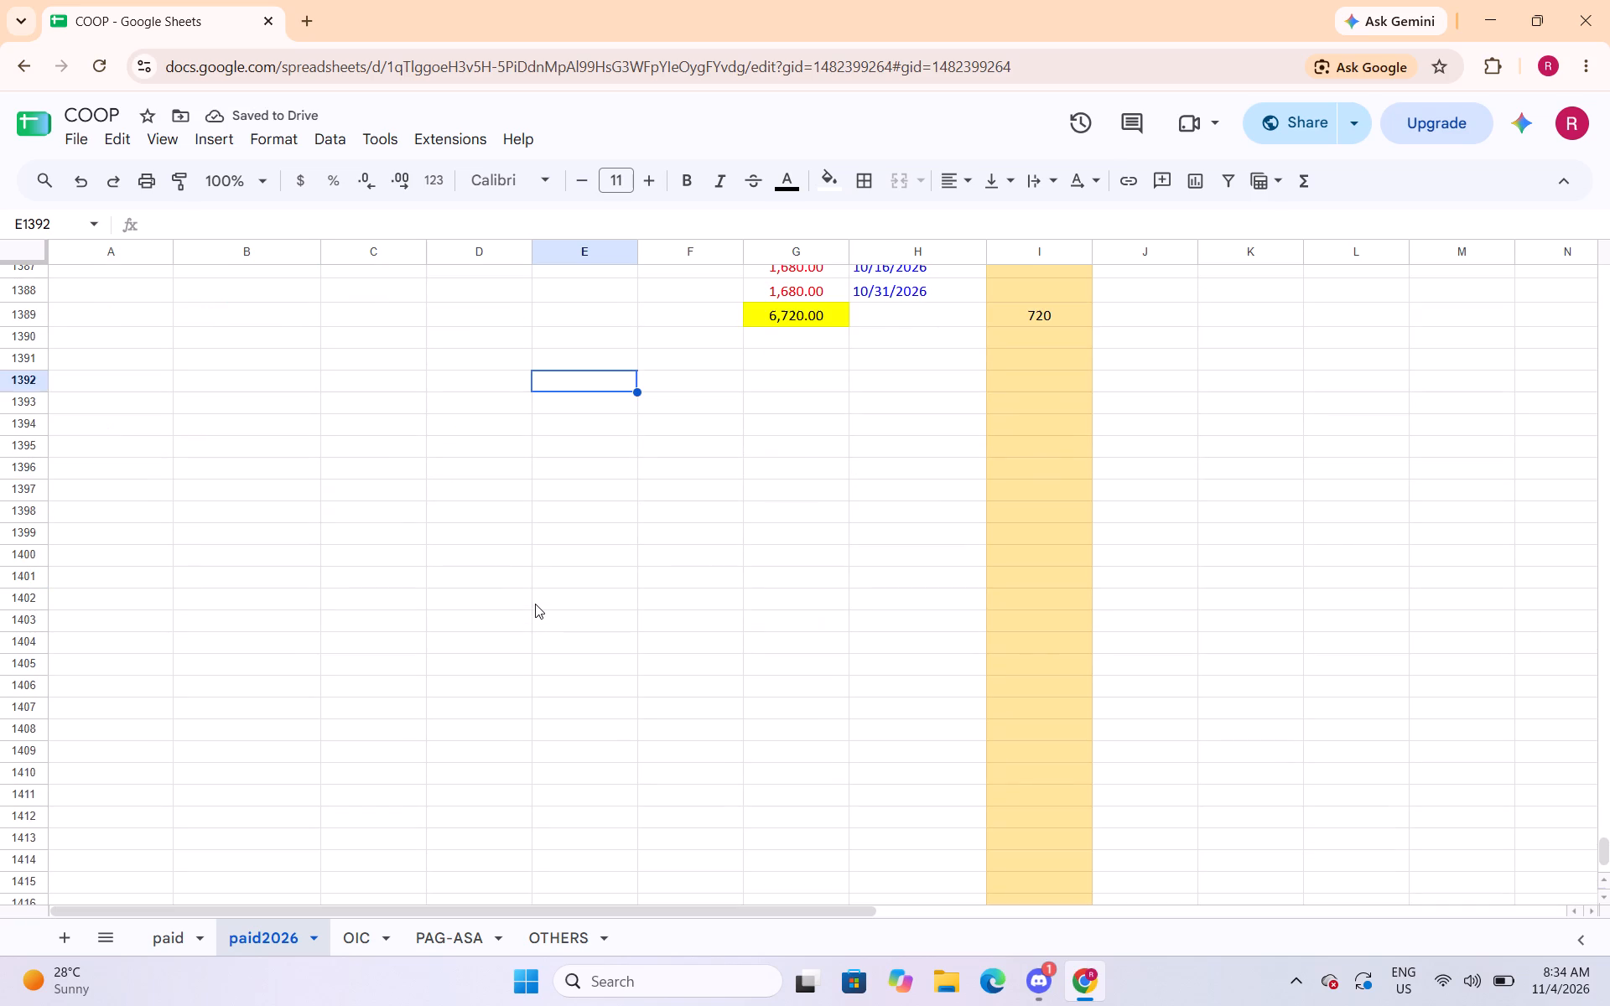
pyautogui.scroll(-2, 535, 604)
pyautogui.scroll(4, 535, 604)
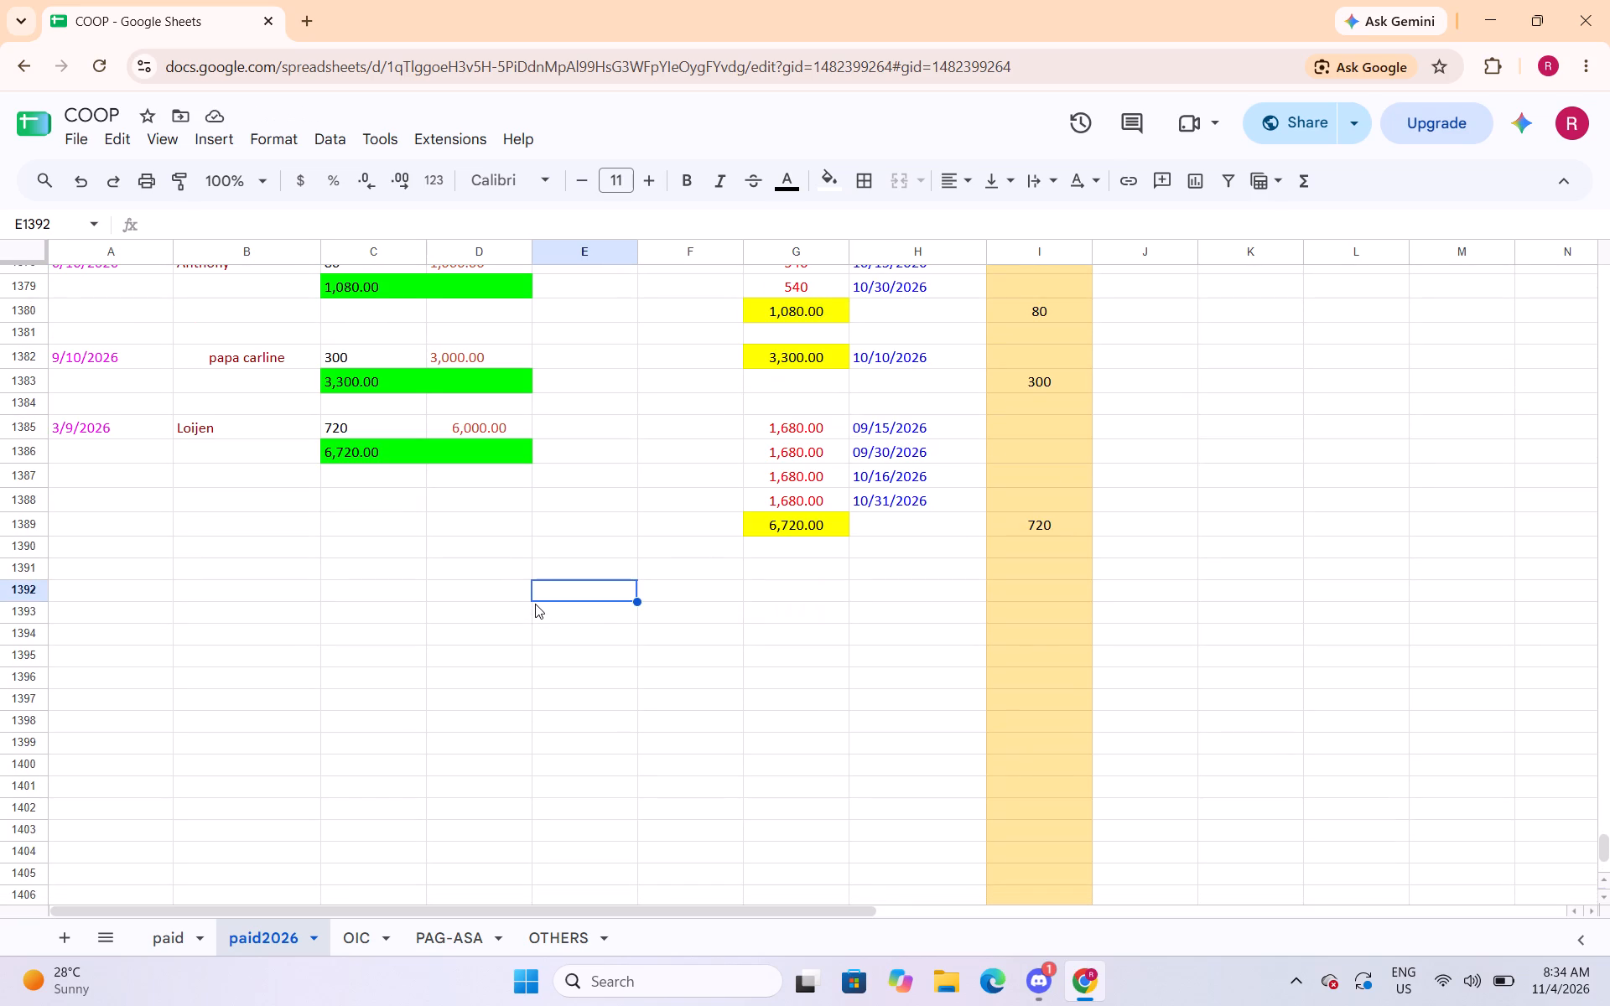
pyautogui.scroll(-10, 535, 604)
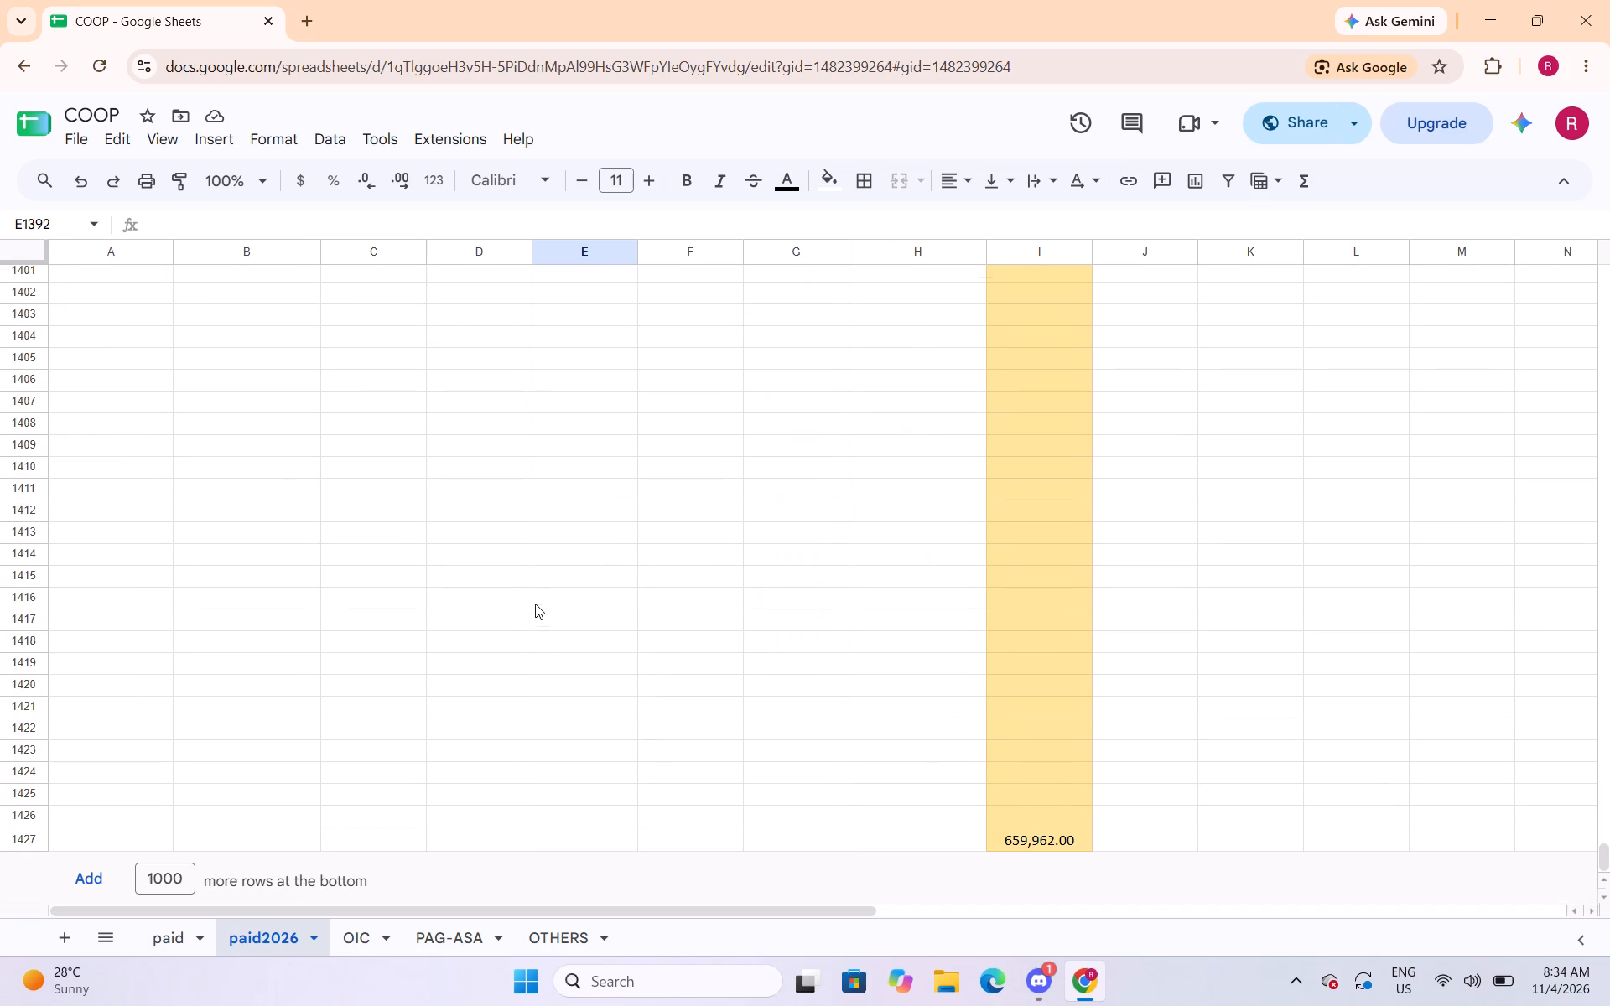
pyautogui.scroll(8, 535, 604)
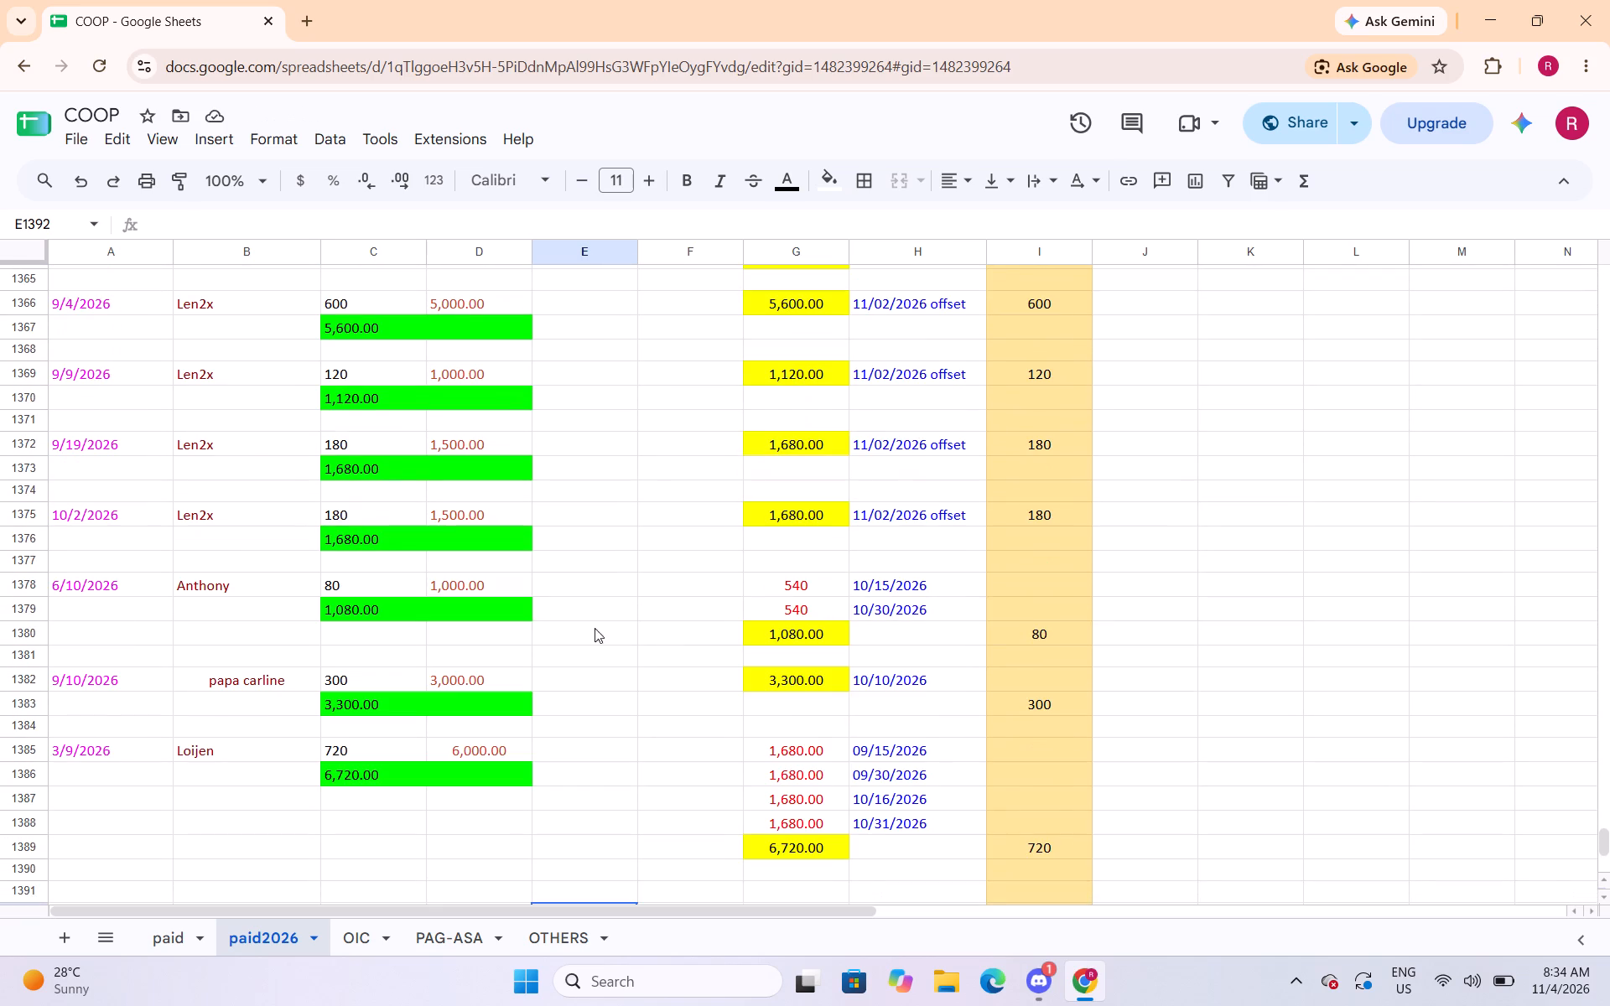
# Left-align the whole of column B, which holds the borrower names.
pyautogui.click(258, 249)
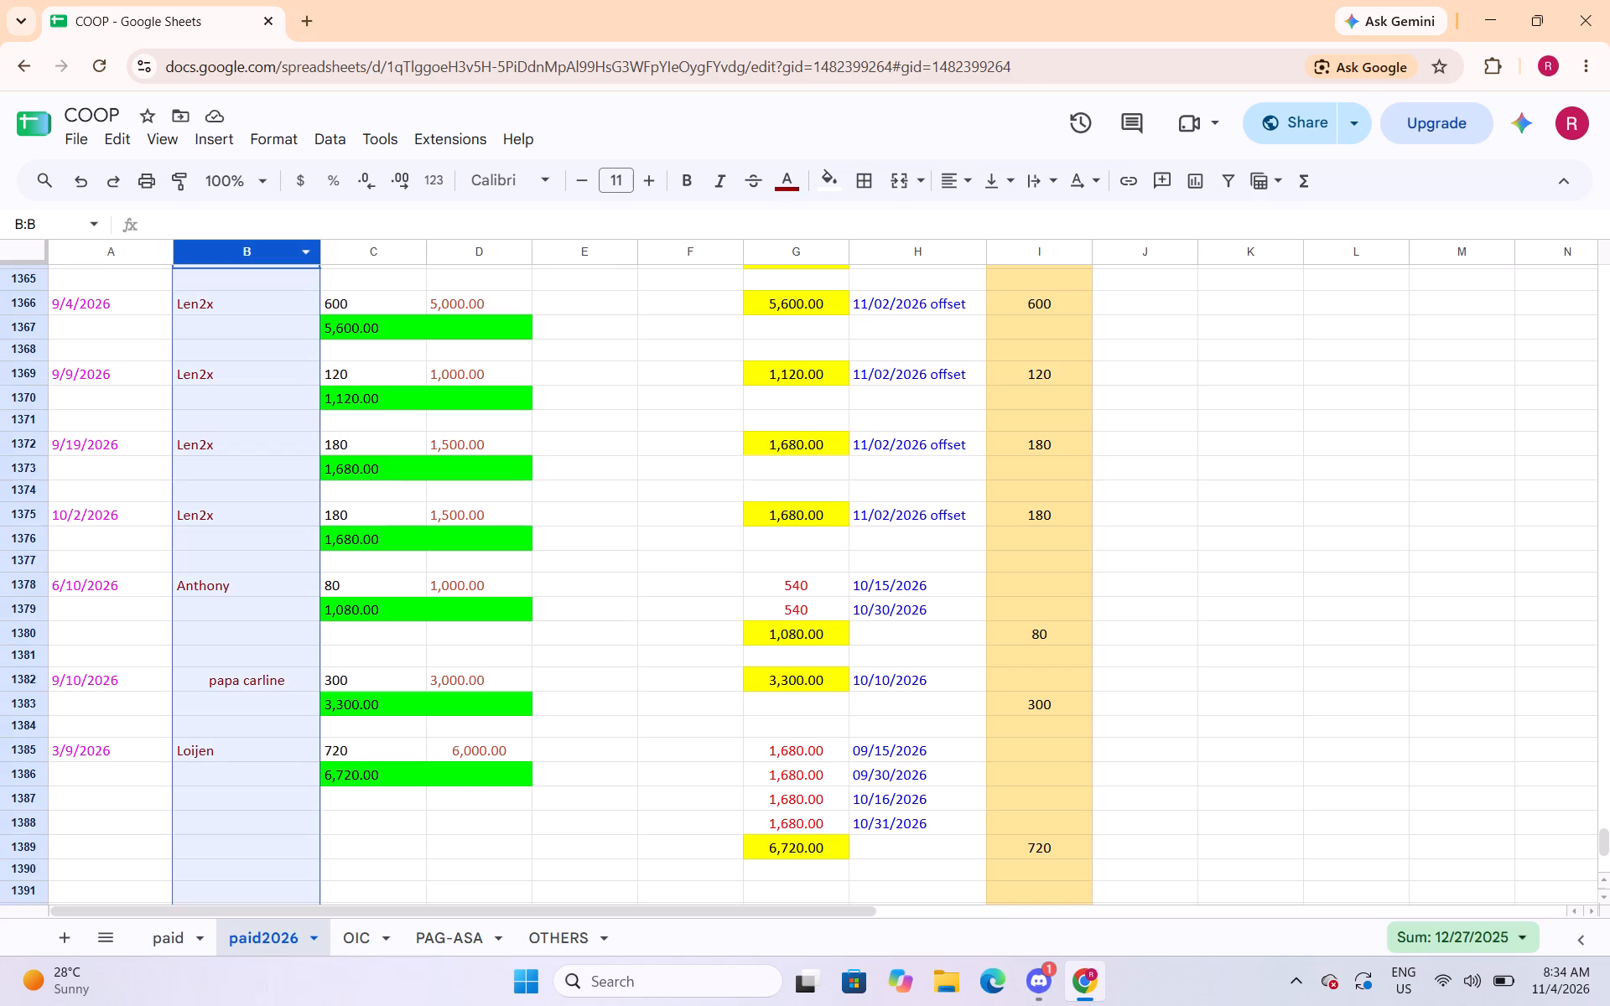
pyautogui.click(946, 181)
pyautogui.click(958, 215)
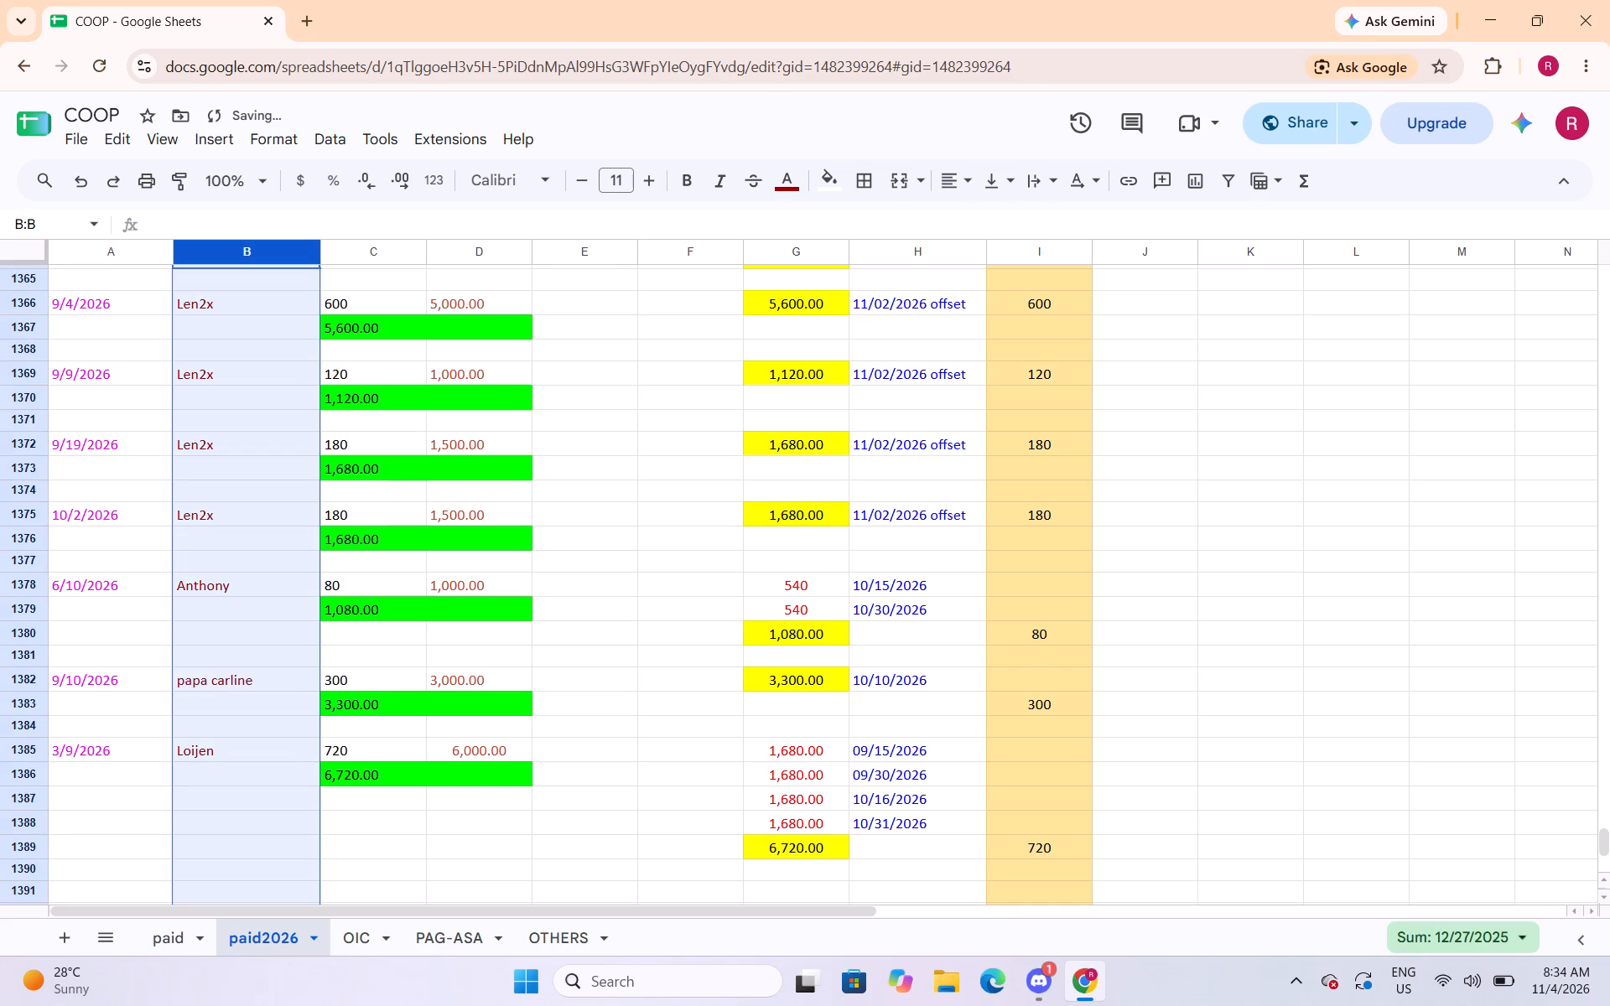
pyautogui.click(958, 215)
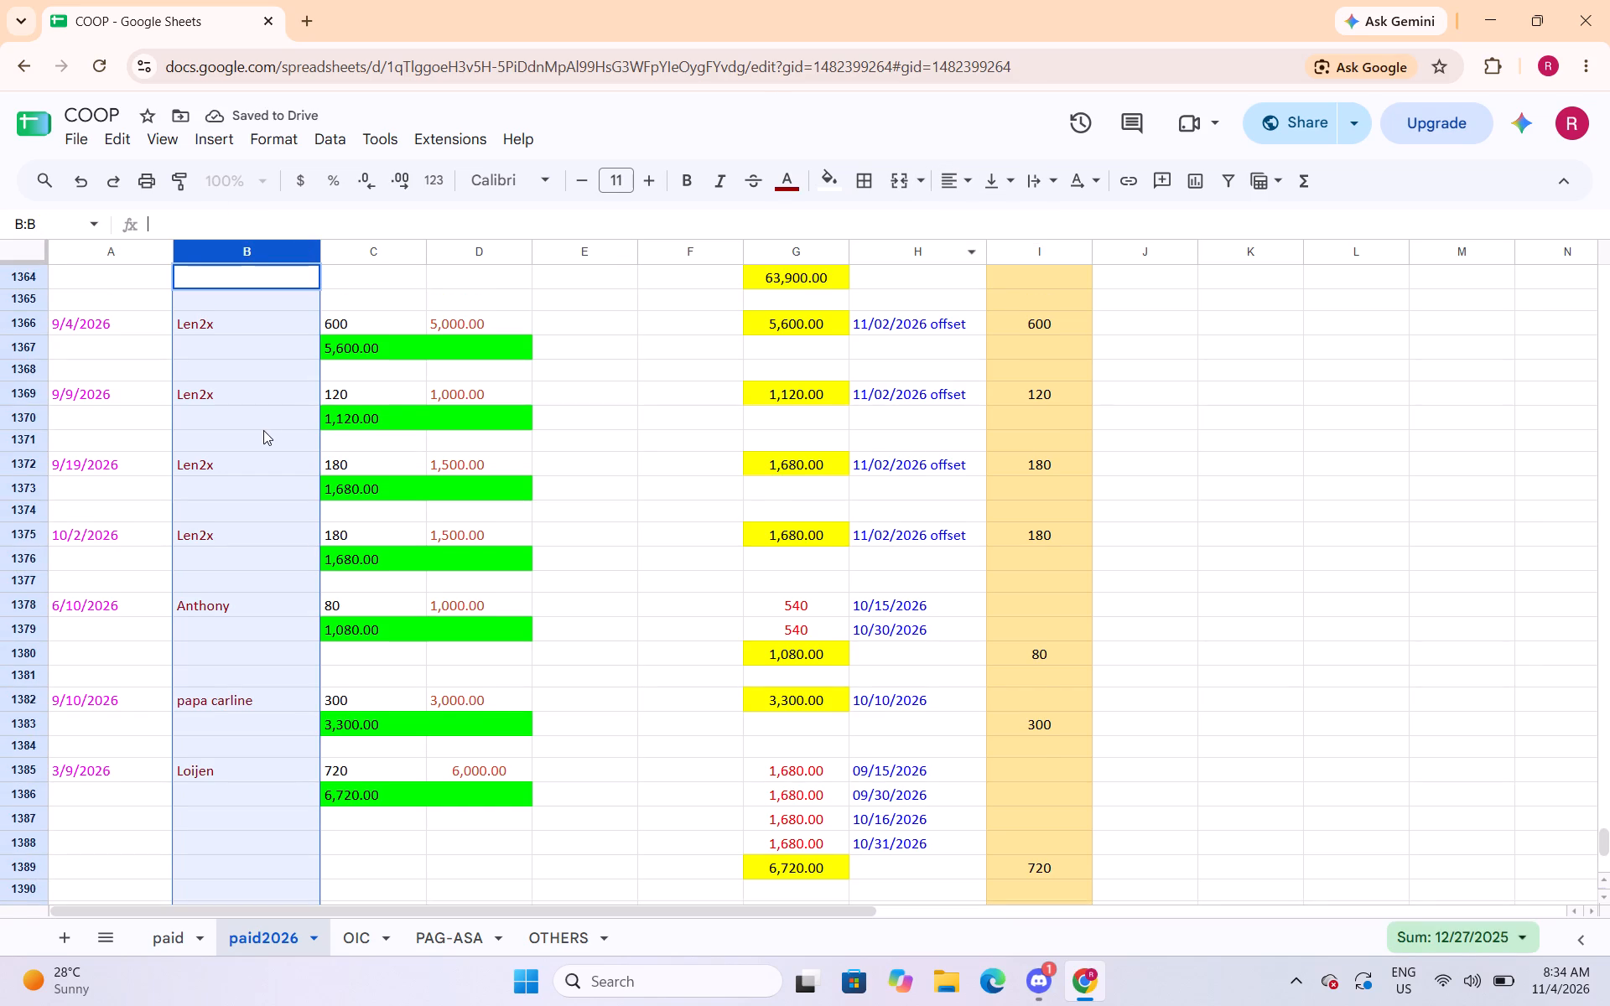
pyautogui.click(263, 429)
pyautogui.scroll(8, 265, 402)
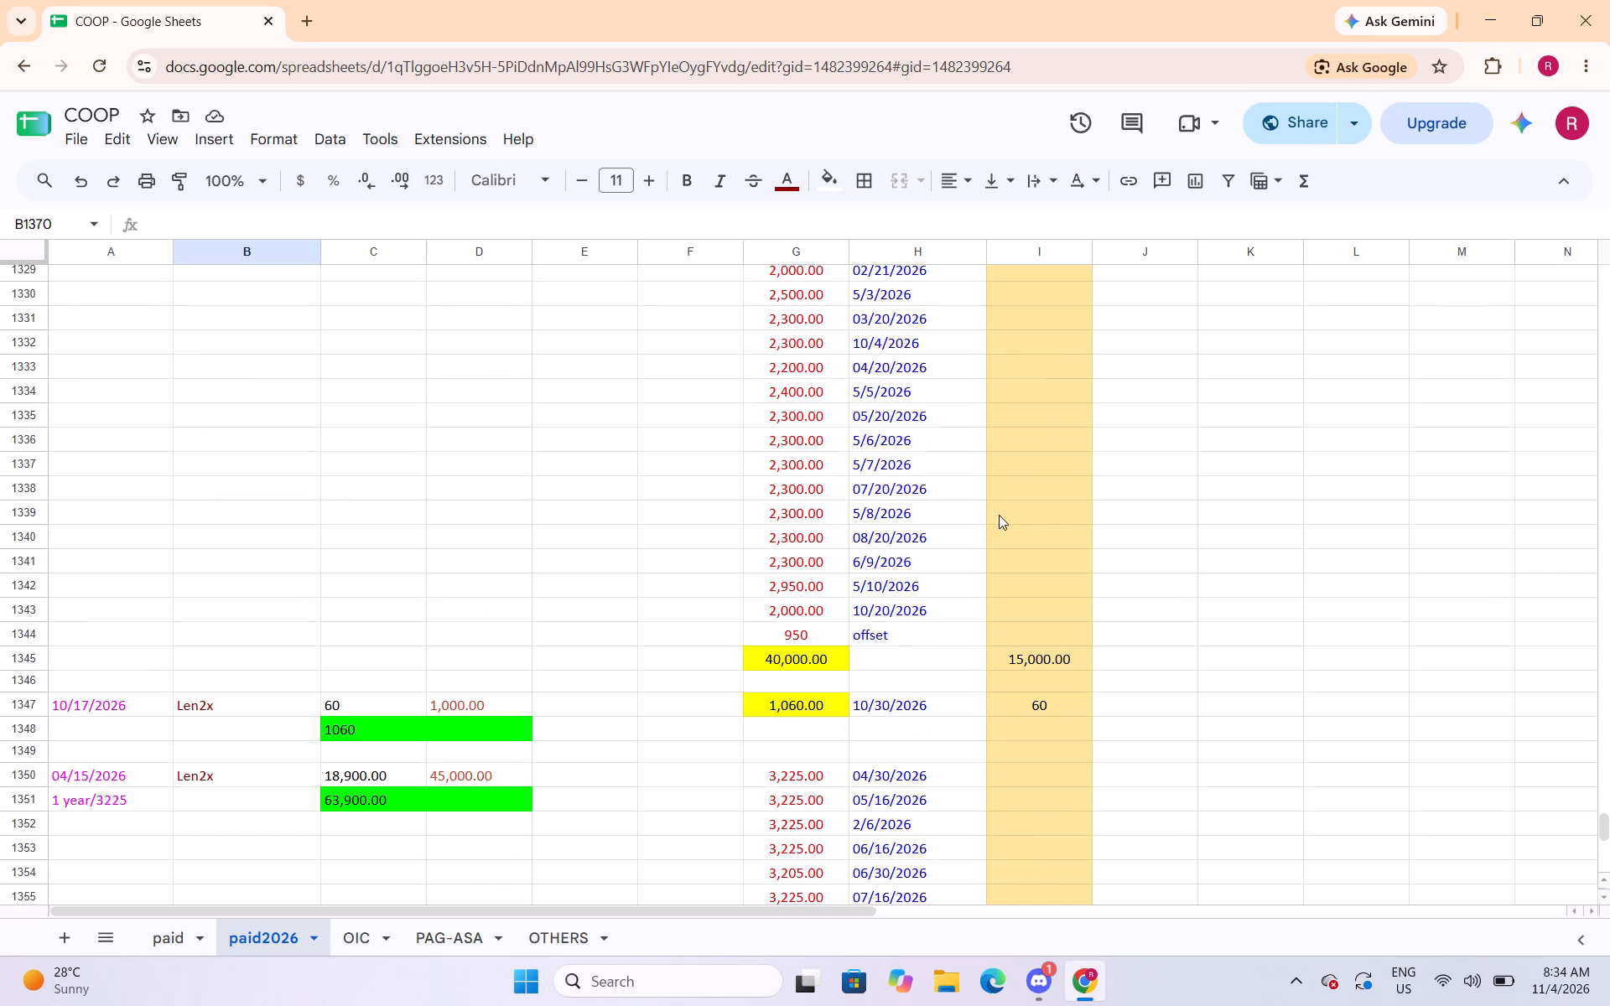
pyautogui.scroll(-1, 872, 811)
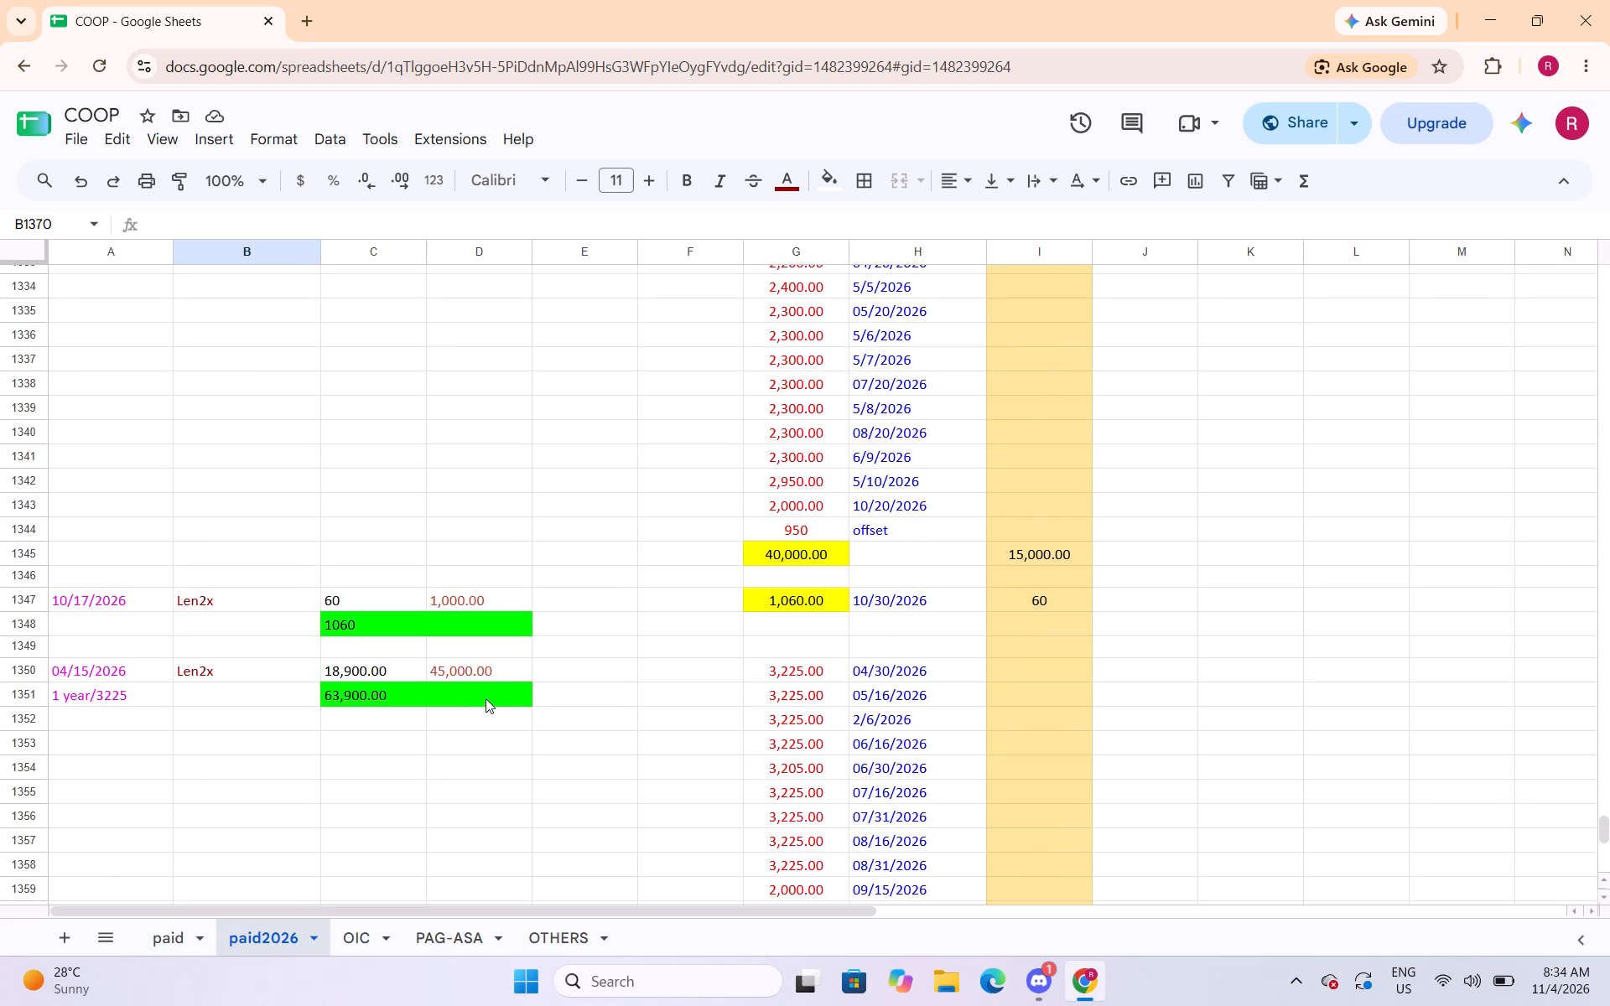
pyautogui.click(486, 697)
pyautogui.click(971, 182)
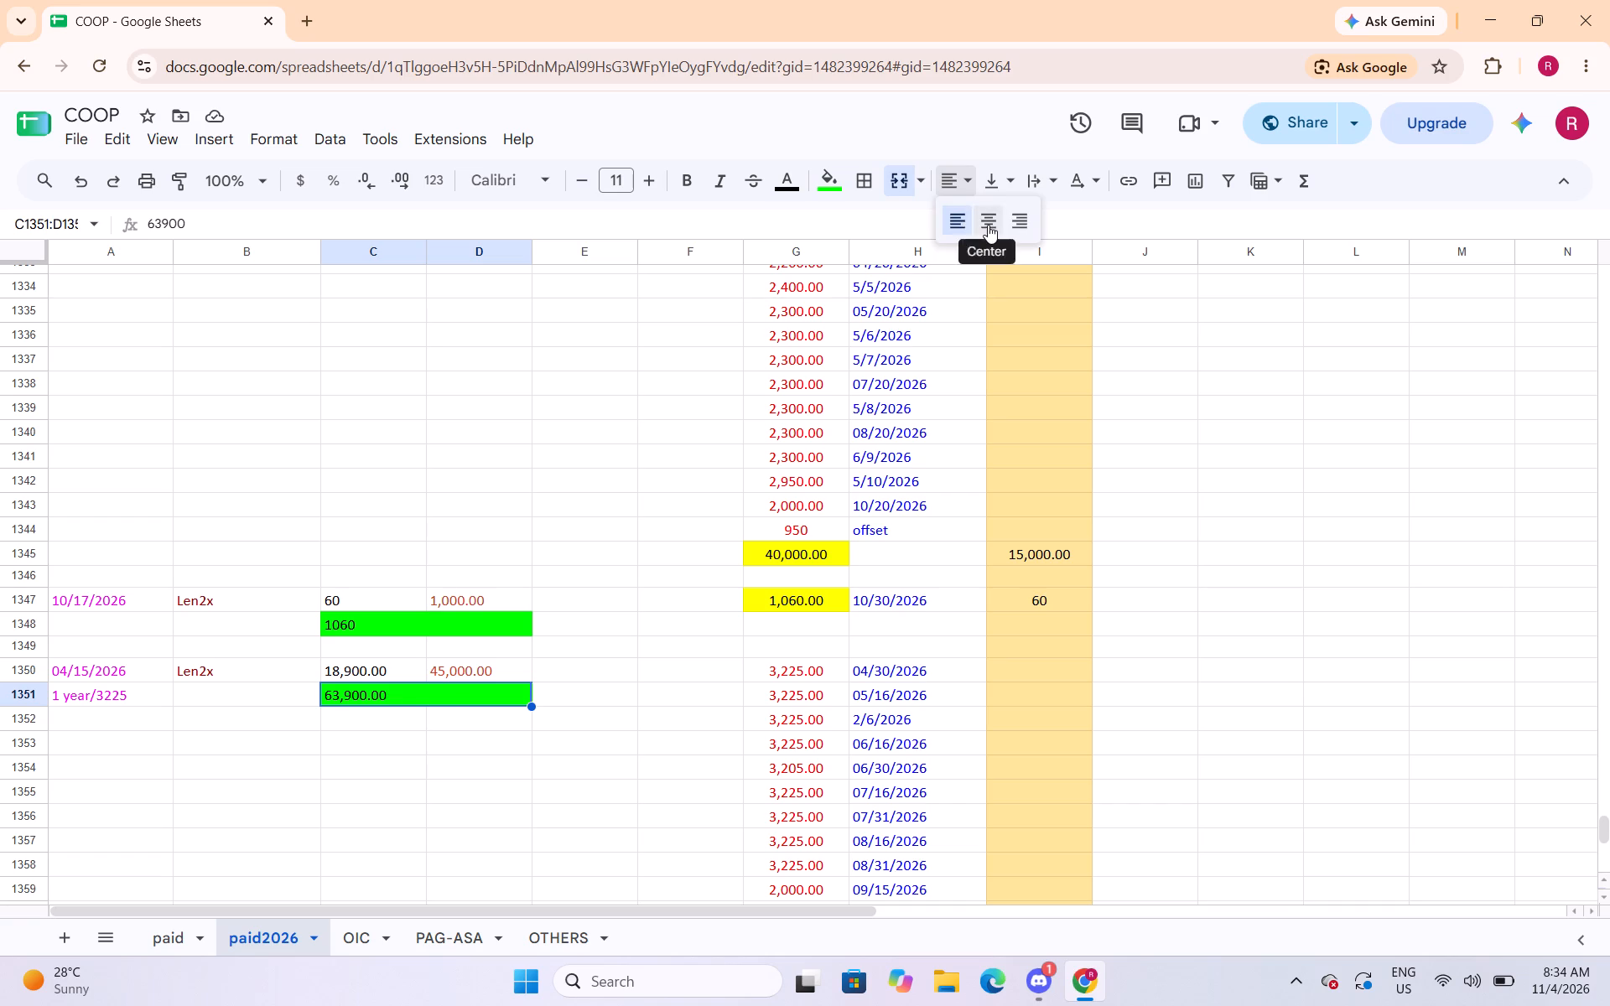
pyautogui.click(990, 226)
pyautogui.click(512, 635)
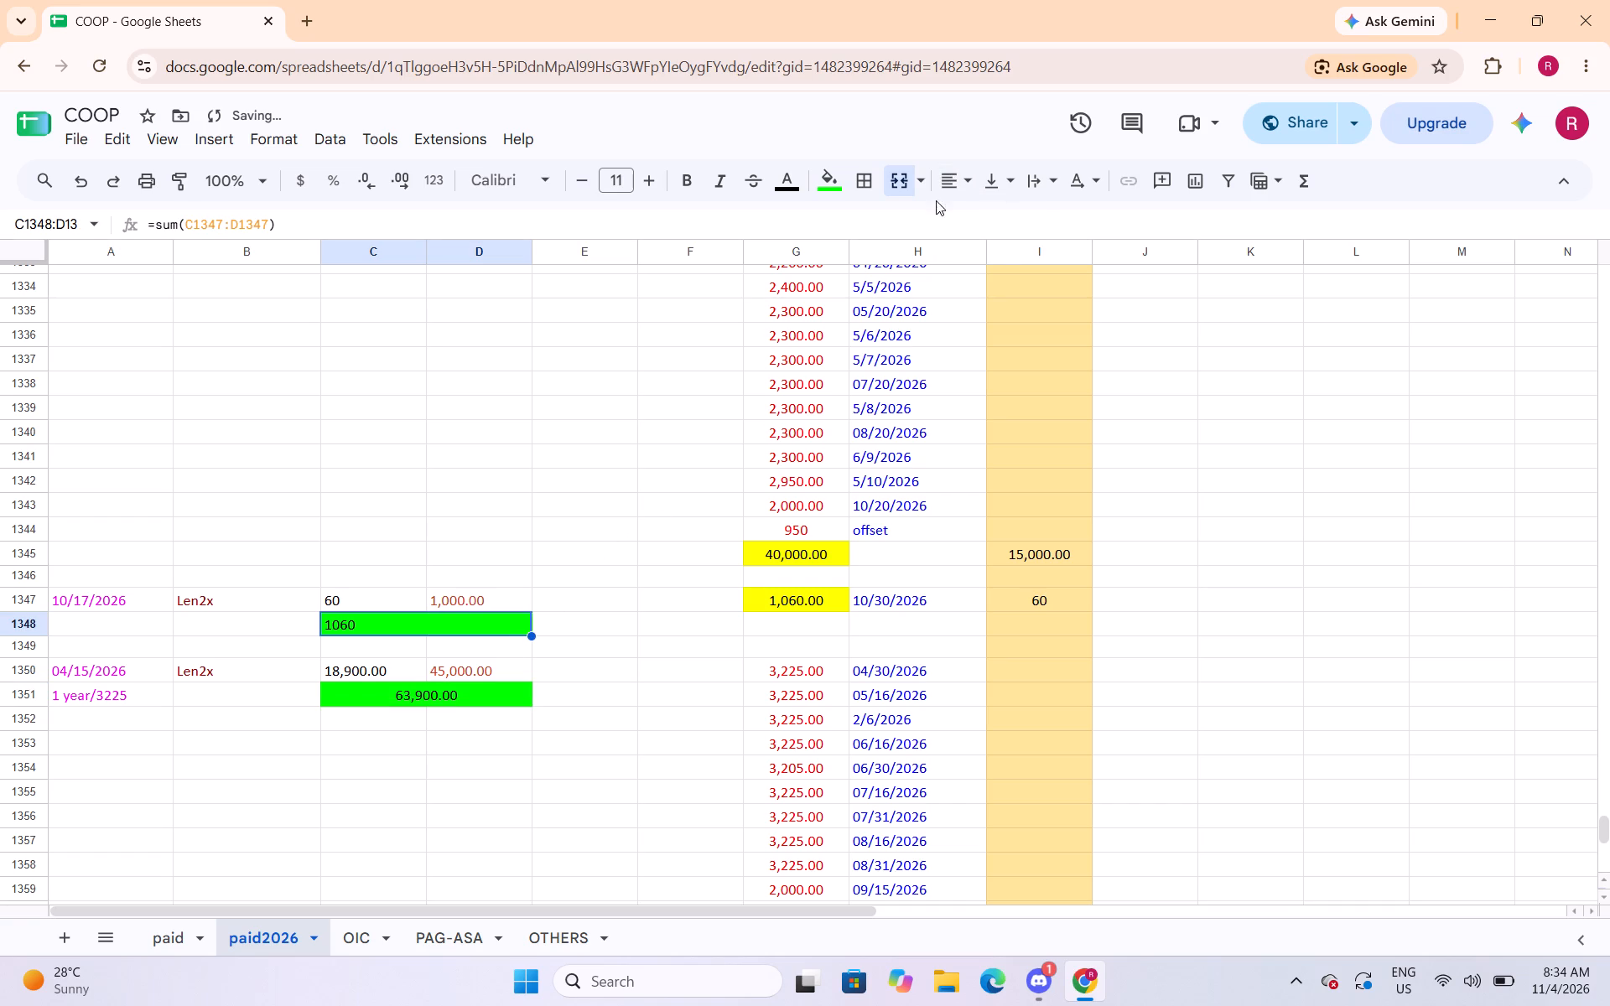
pyautogui.click(955, 189)
pyautogui.click(992, 227)
pyautogui.scroll(-7, 584, 593)
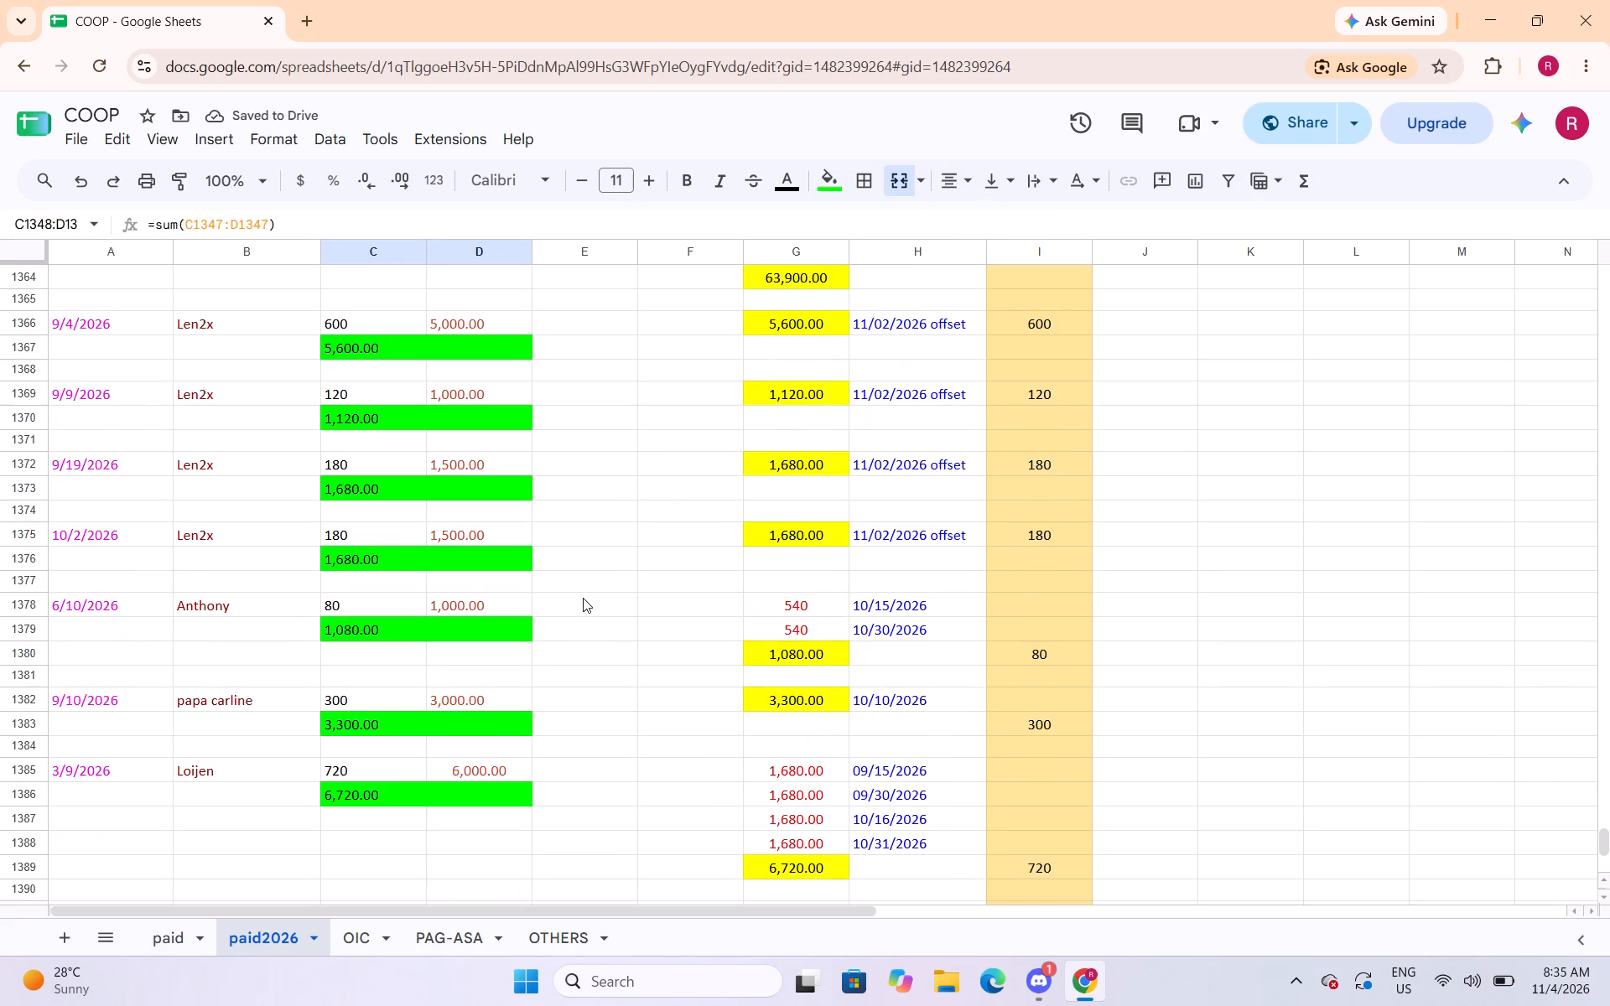
pyautogui.scroll(-3, 583, 598)
pyautogui.scroll(2, 583, 598)
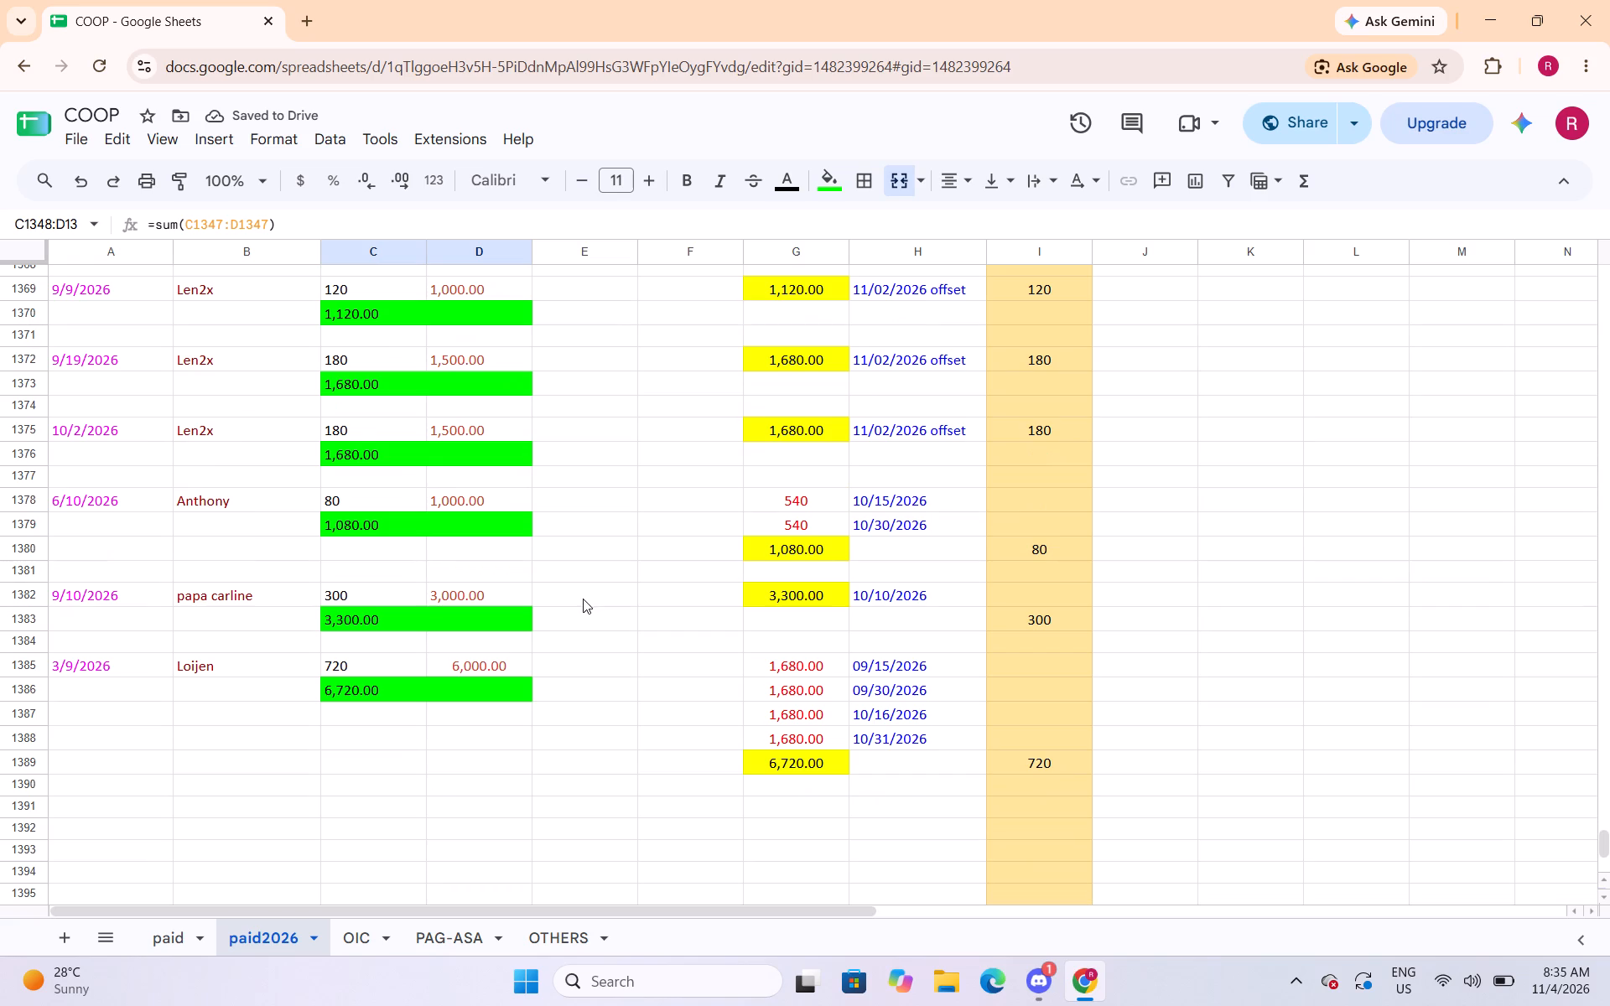
pyautogui.click(497, 698)
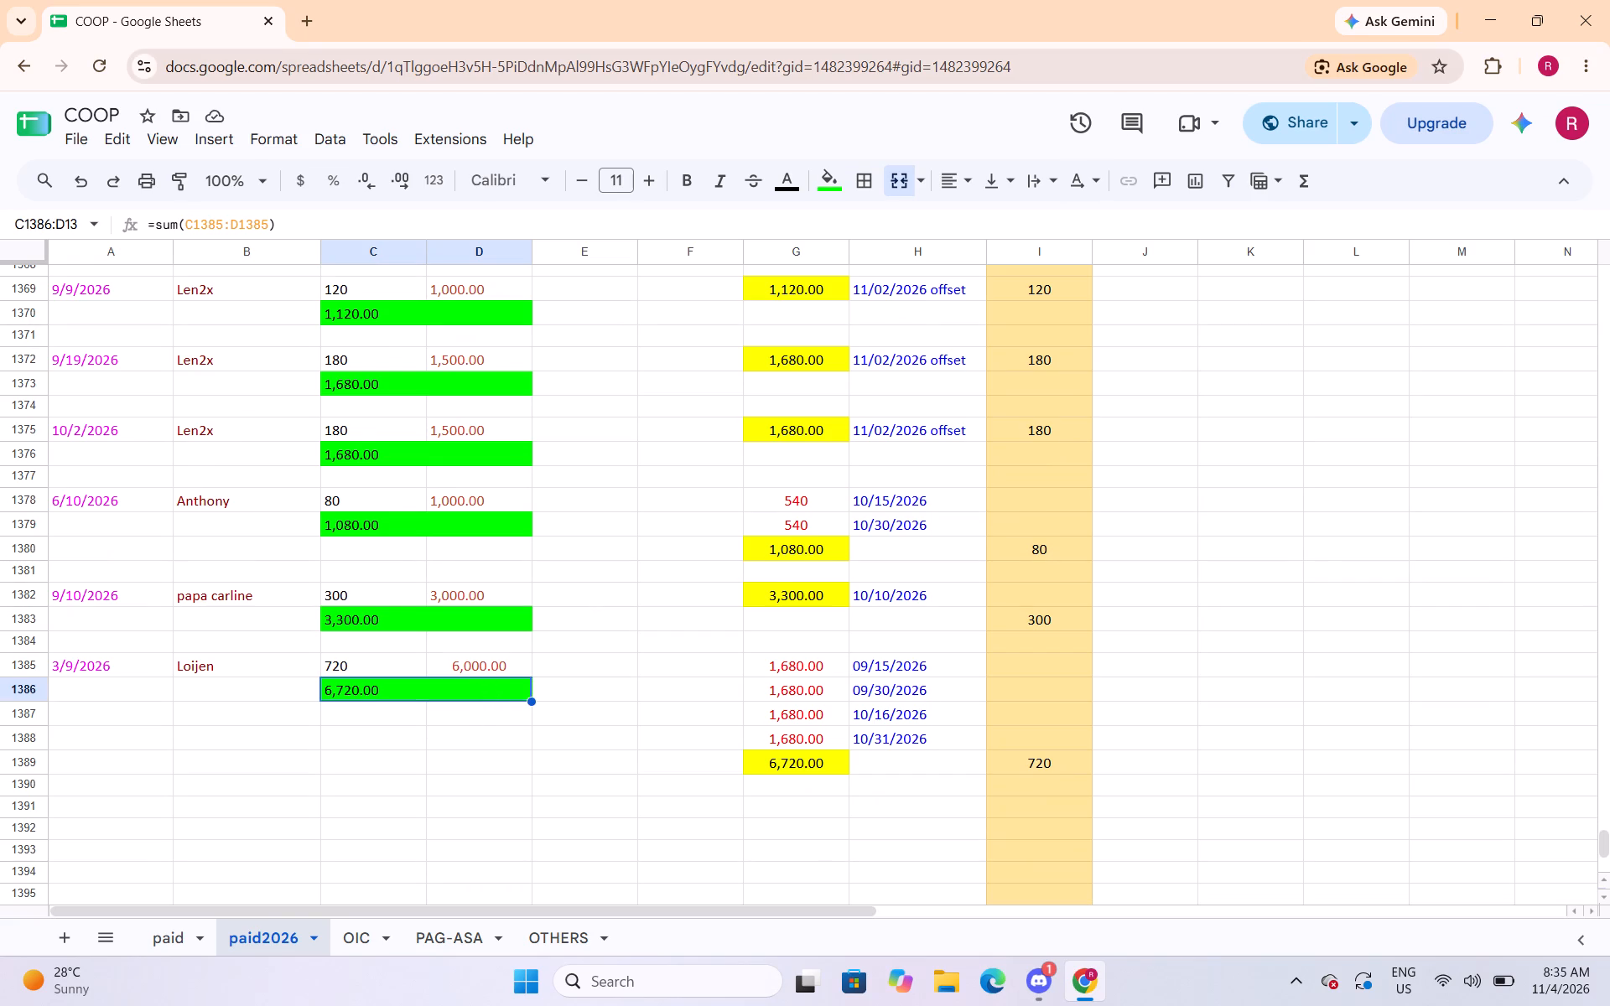
pyautogui.click(961, 180)
pyautogui.click(986, 226)
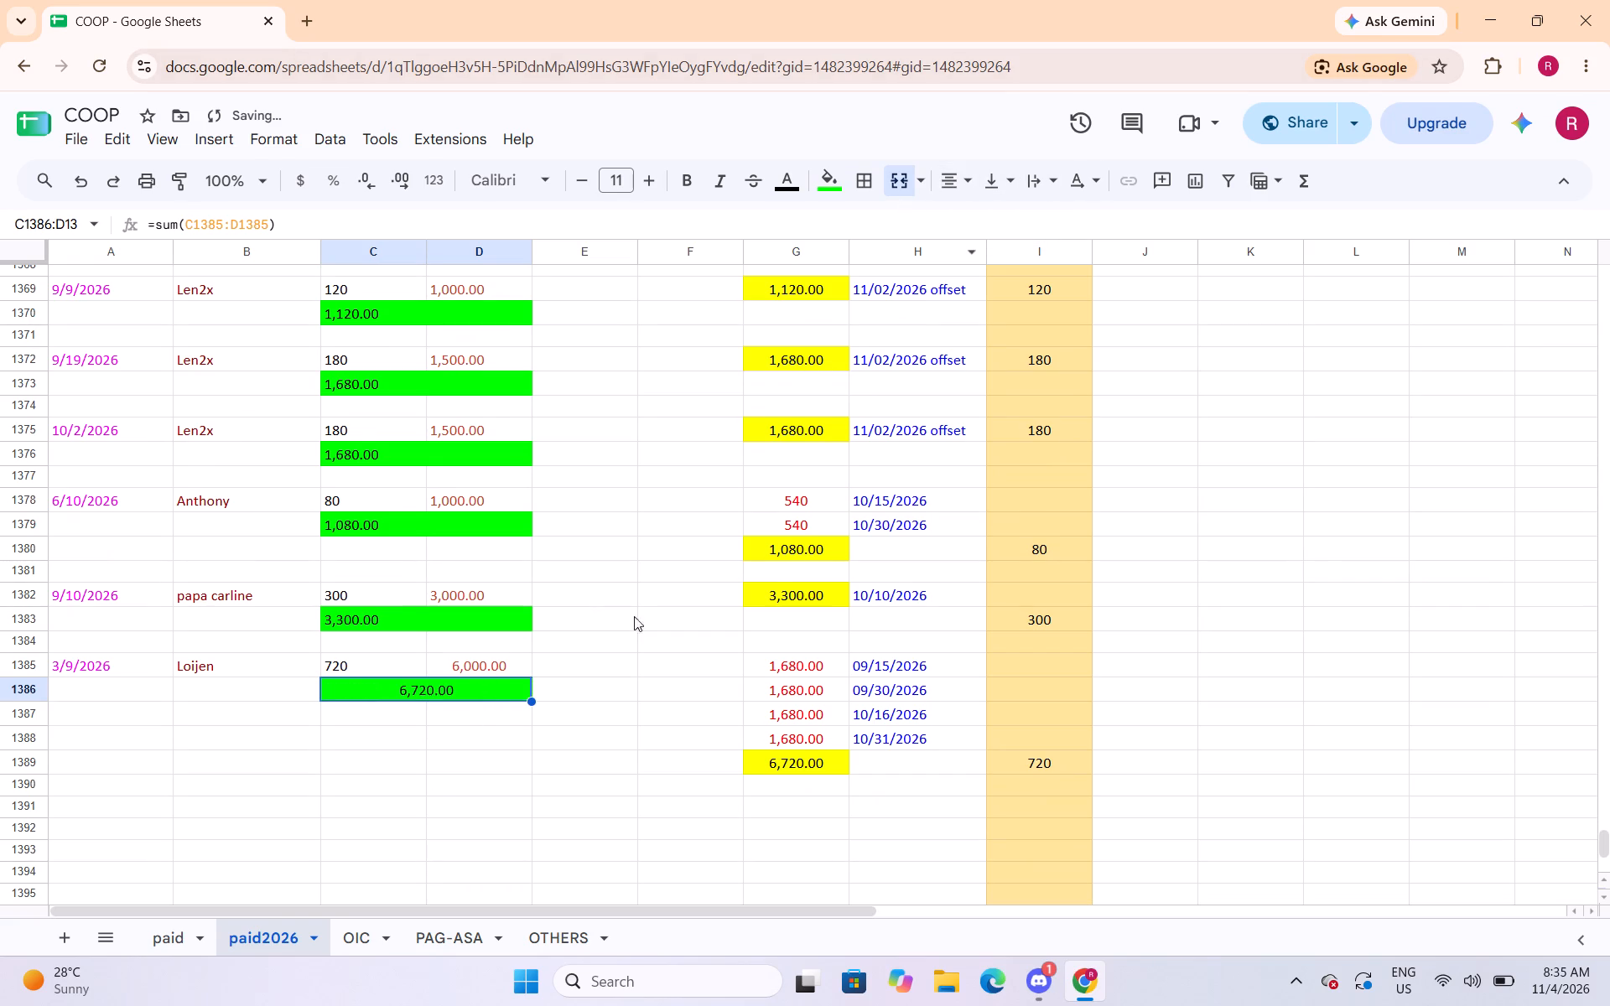
pyautogui.click(501, 623)
pyautogui.click(972, 182)
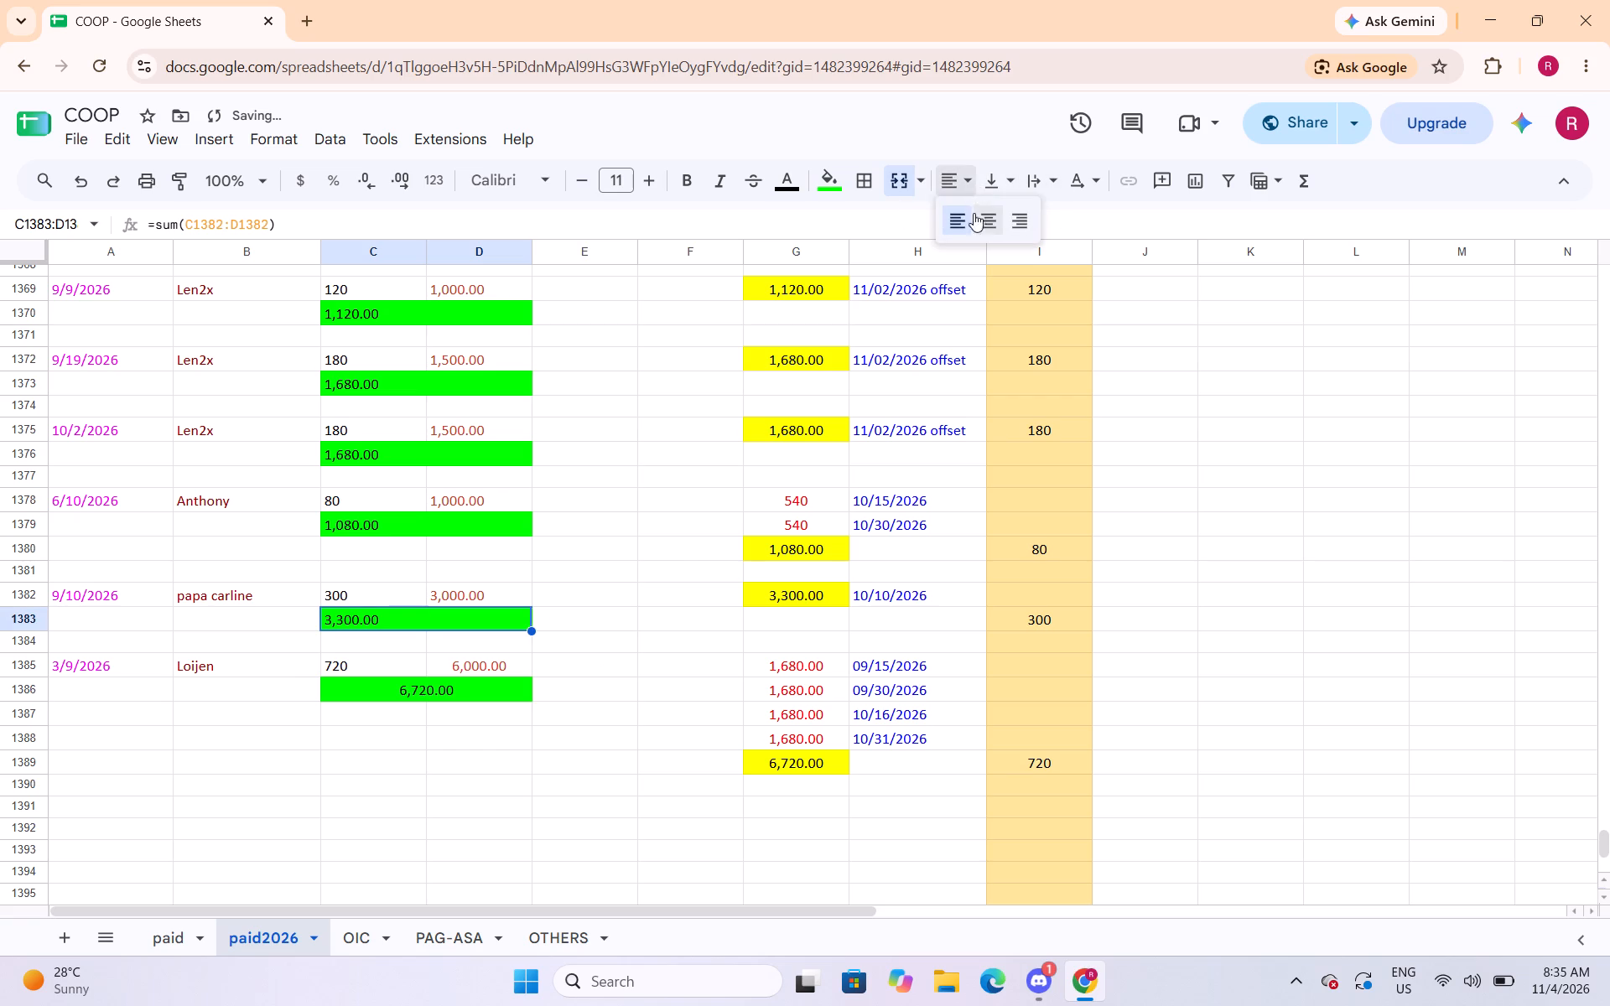
pyautogui.click(994, 219)
pyautogui.click(500, 524)
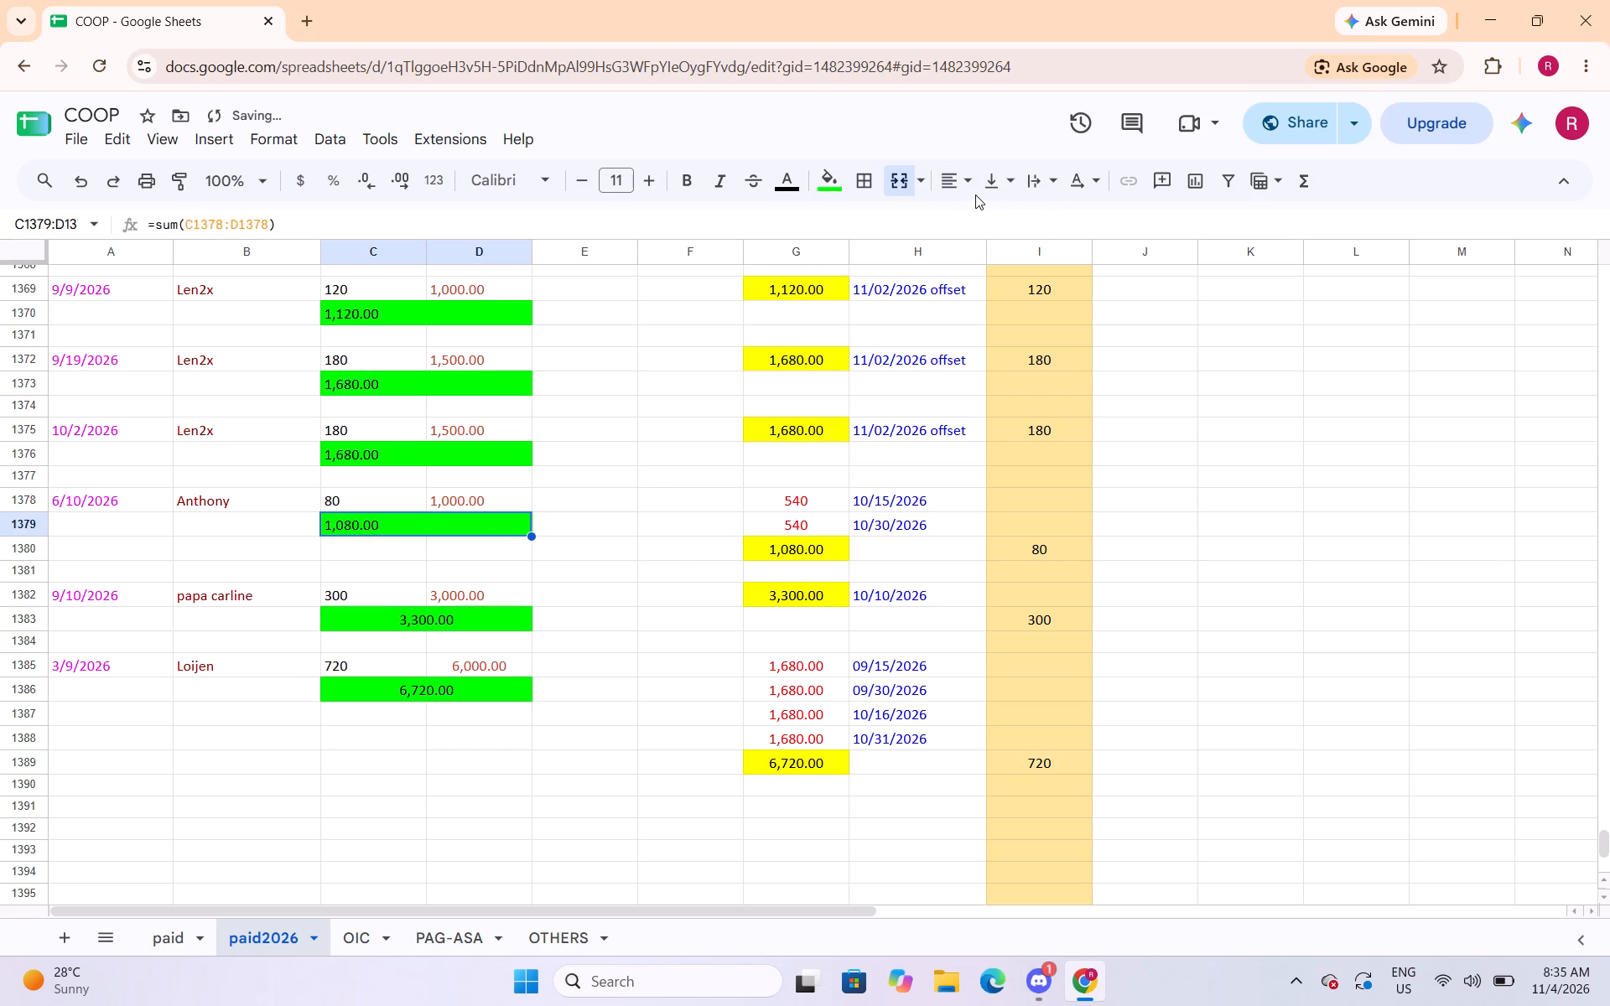
pyautogui.click(973, 189)
pyautogui.click(995, 226)
pyautogui.click(508, 463)
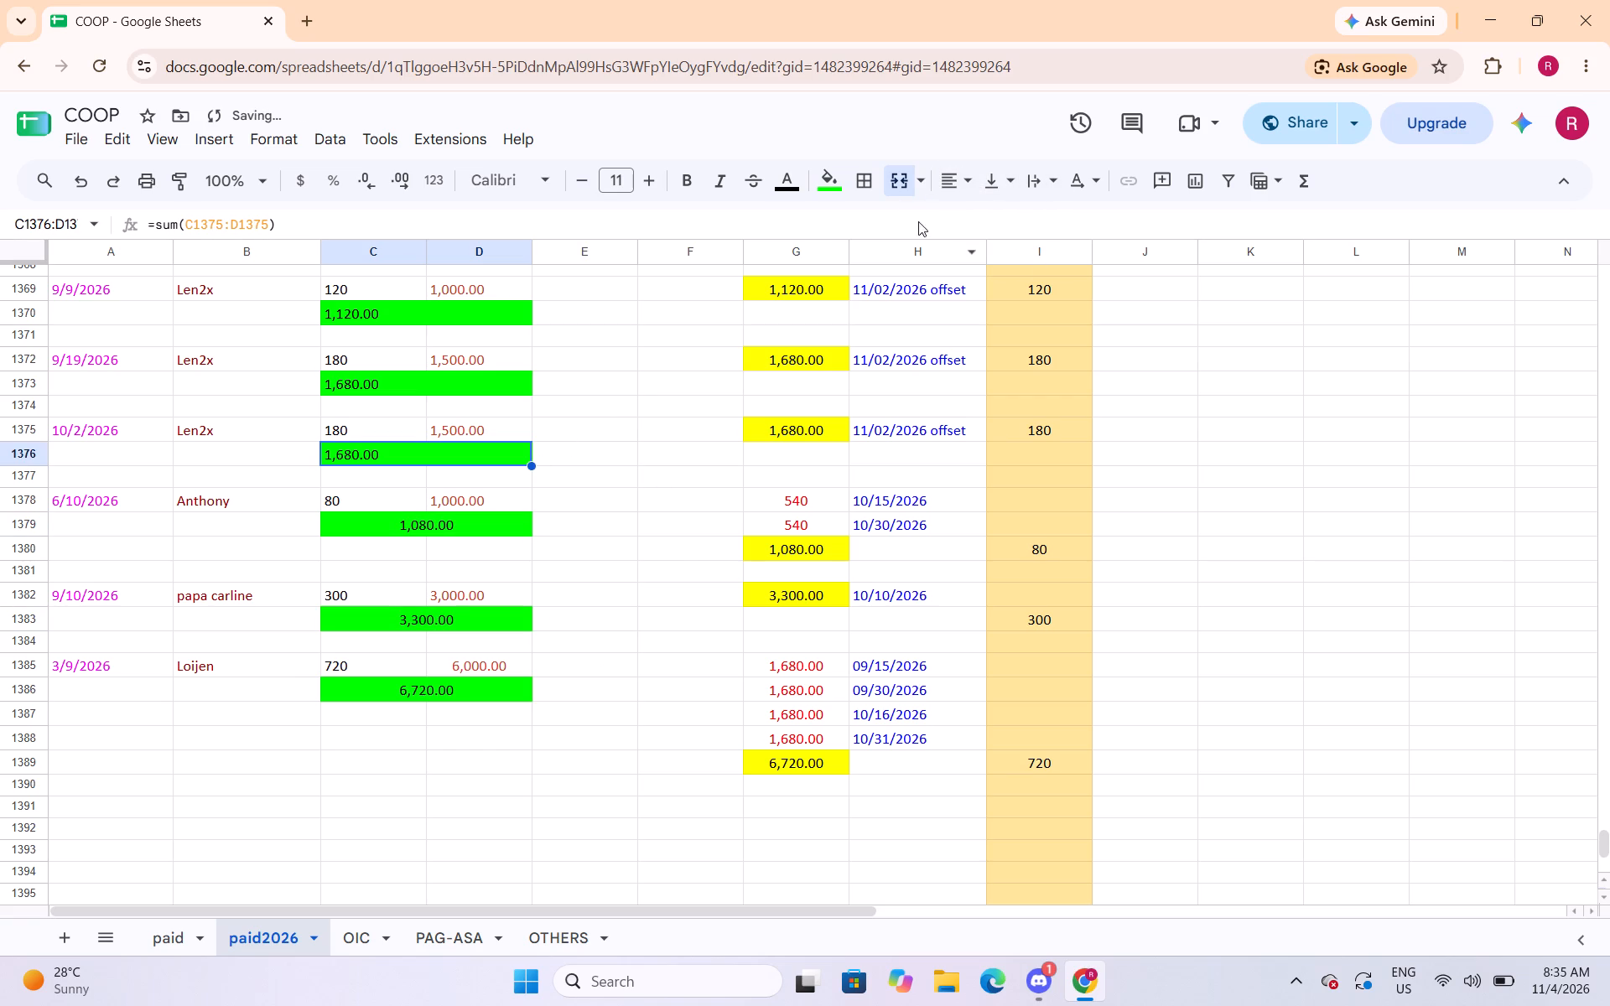
pyautogui.click(956, 185)
pyautogui.click(990, 217)
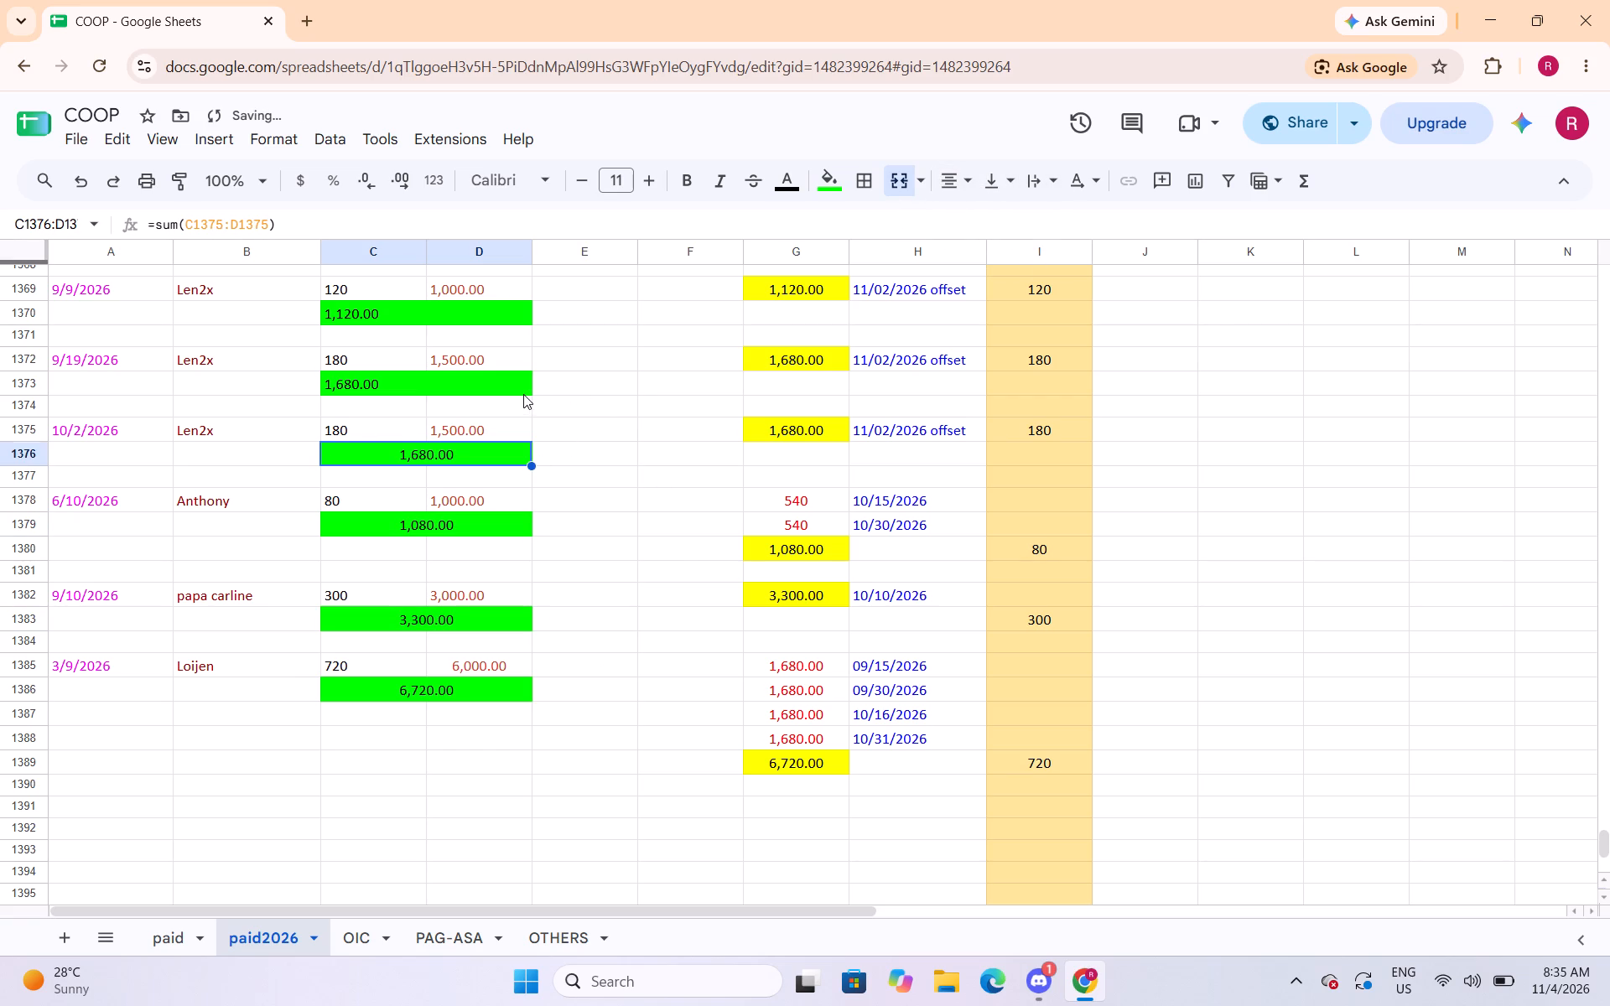
pyautogui.click(523, 394)
pyautogui.click(969, 176)
pyautogui.click(989, 220)
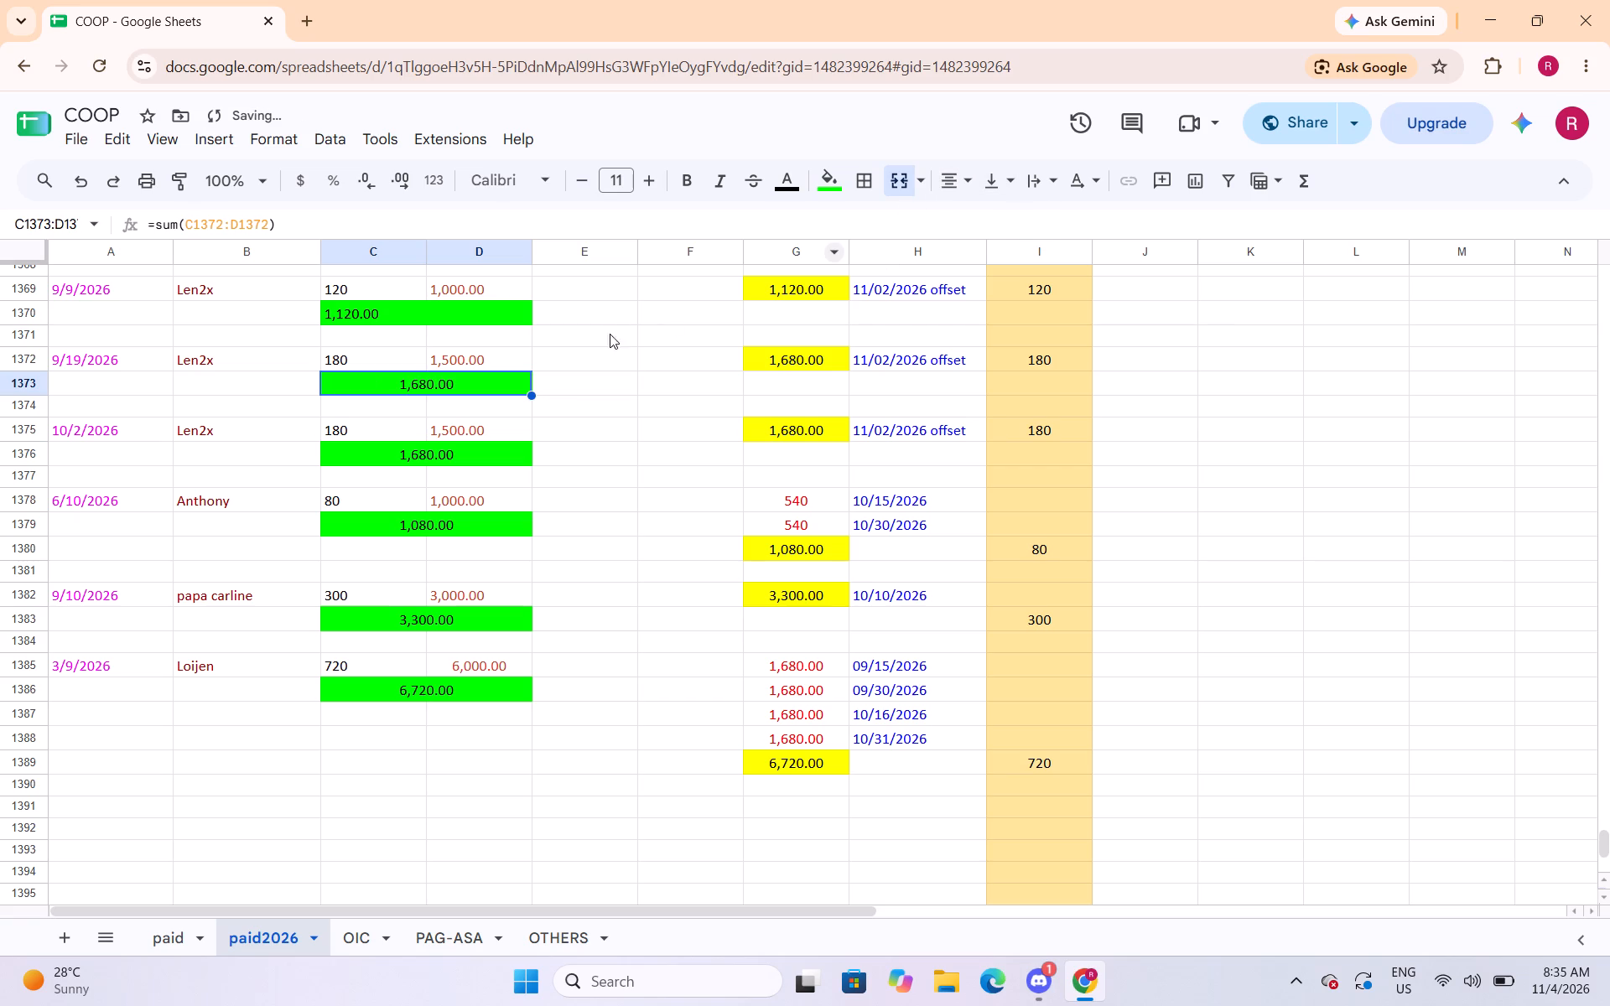
pyautogui.click(521, 316)
pyautogui.click(972, 181)
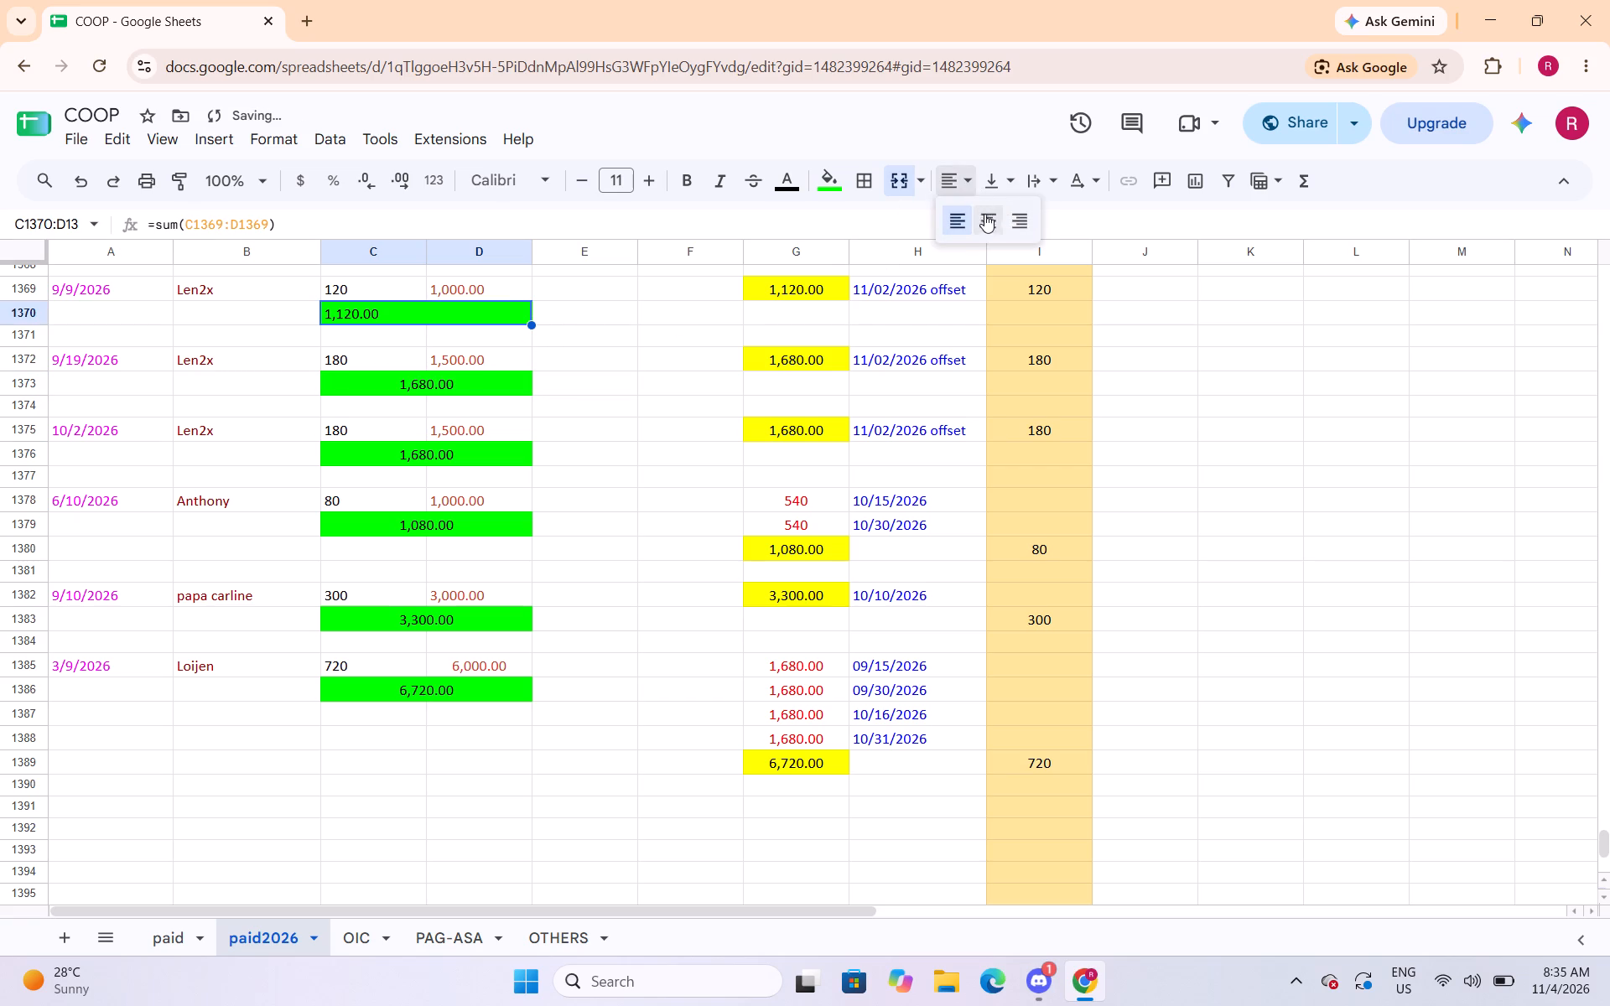
pyautogui.click(987, 216)
pyautogui.scroll(3, 737, 338)
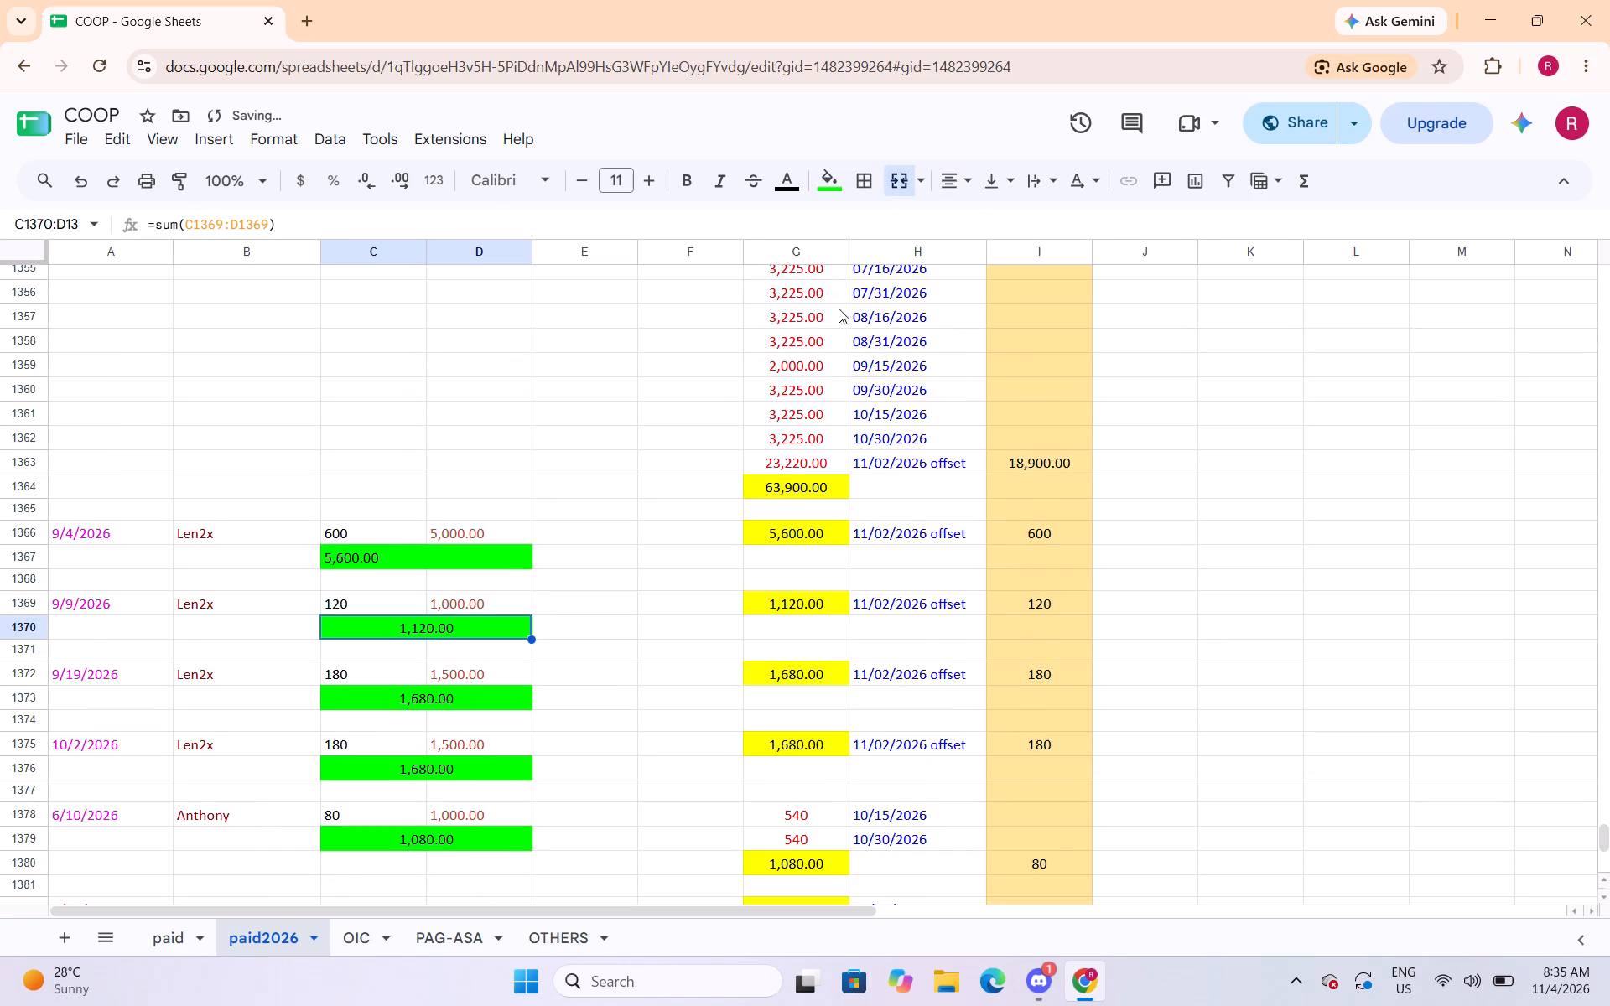
pyautogui.scroll(2, 688, 462)
pyautogui.click(512, 772)
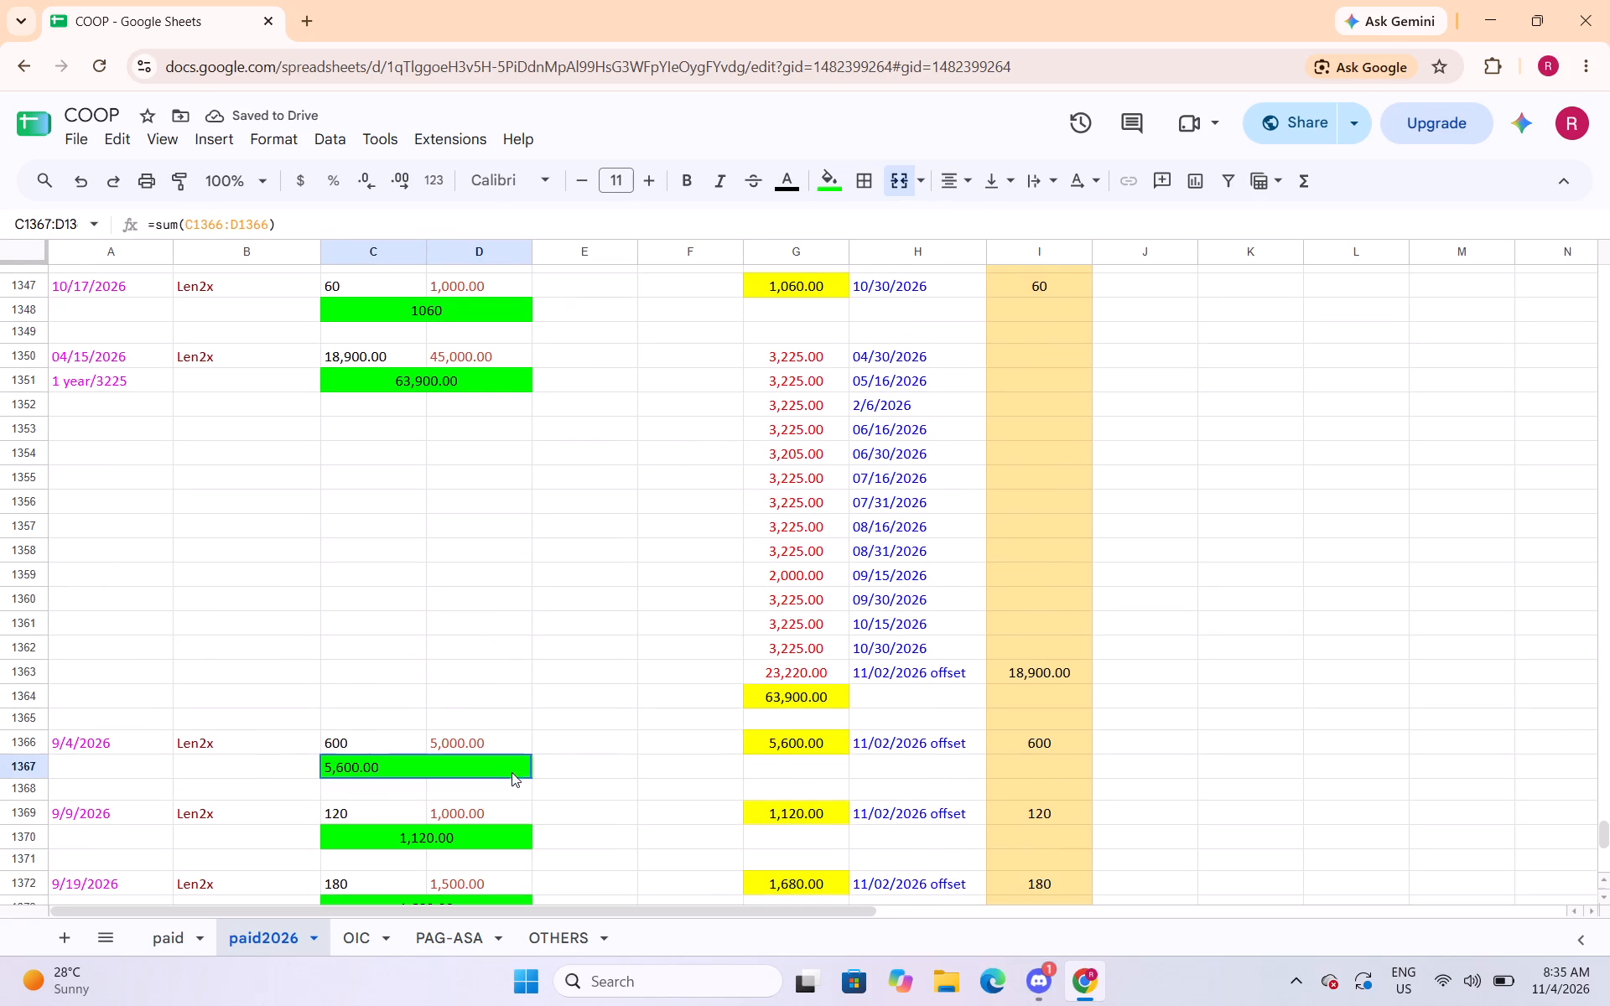
pyautogui.click(959, 183)
pyautogui.click(991, 212)
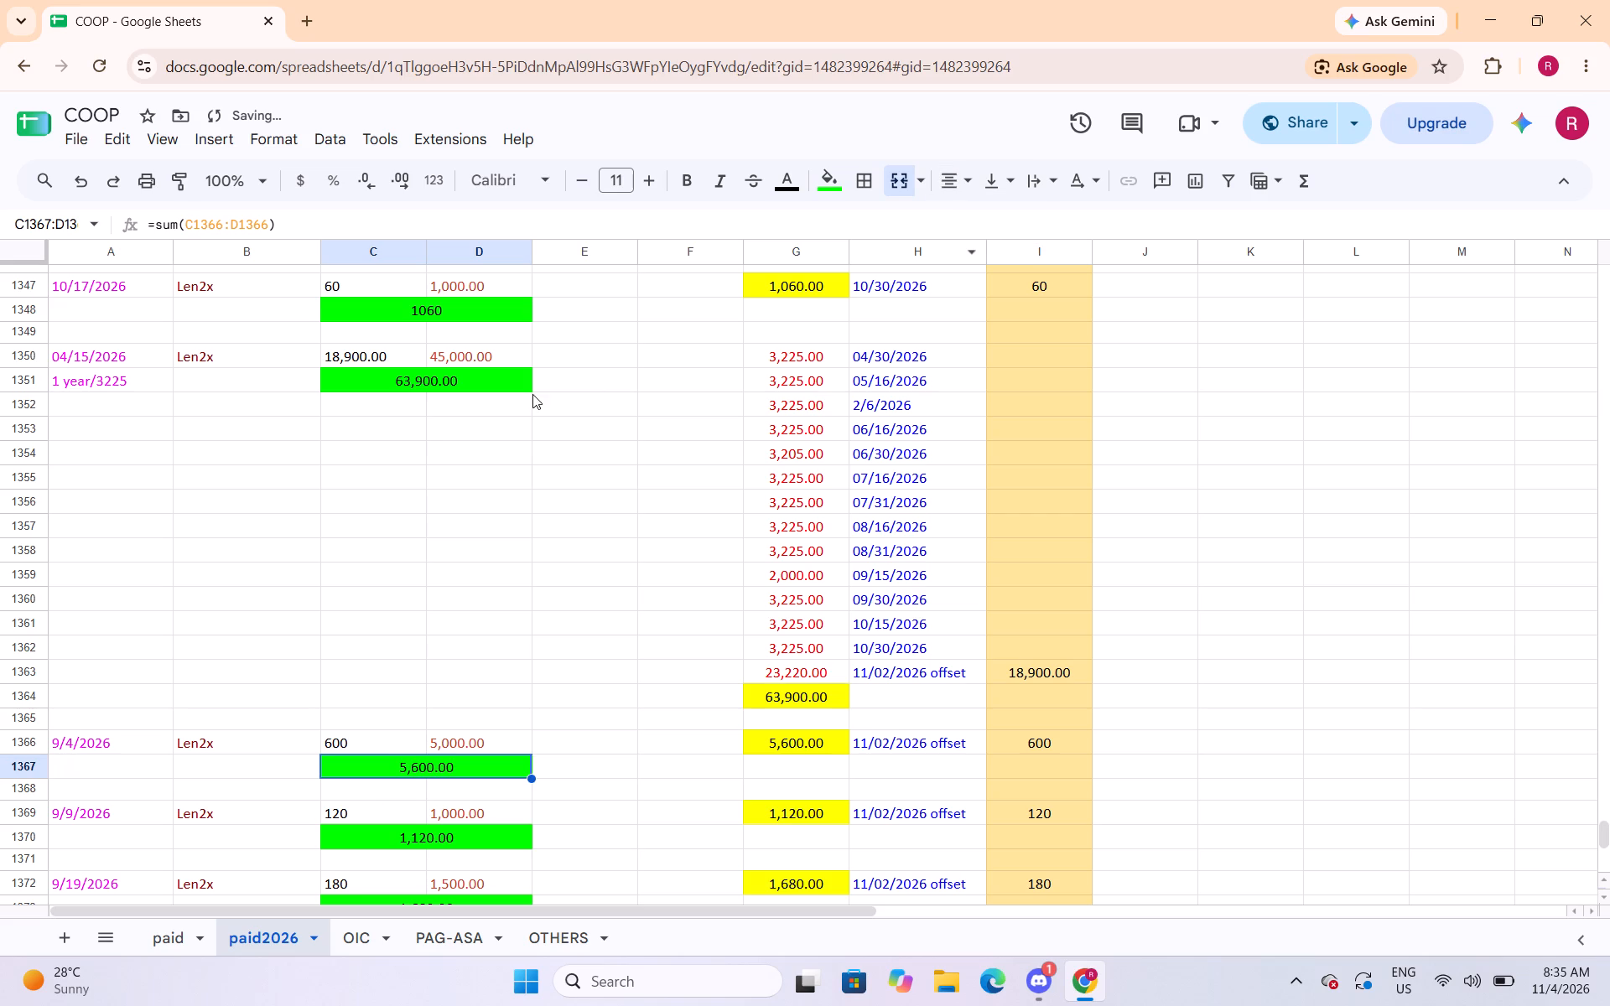
# Centre the green total under the Rodolf Wife record in C1328:D1328.
pyautogui.scroll(-2, 642, 394)
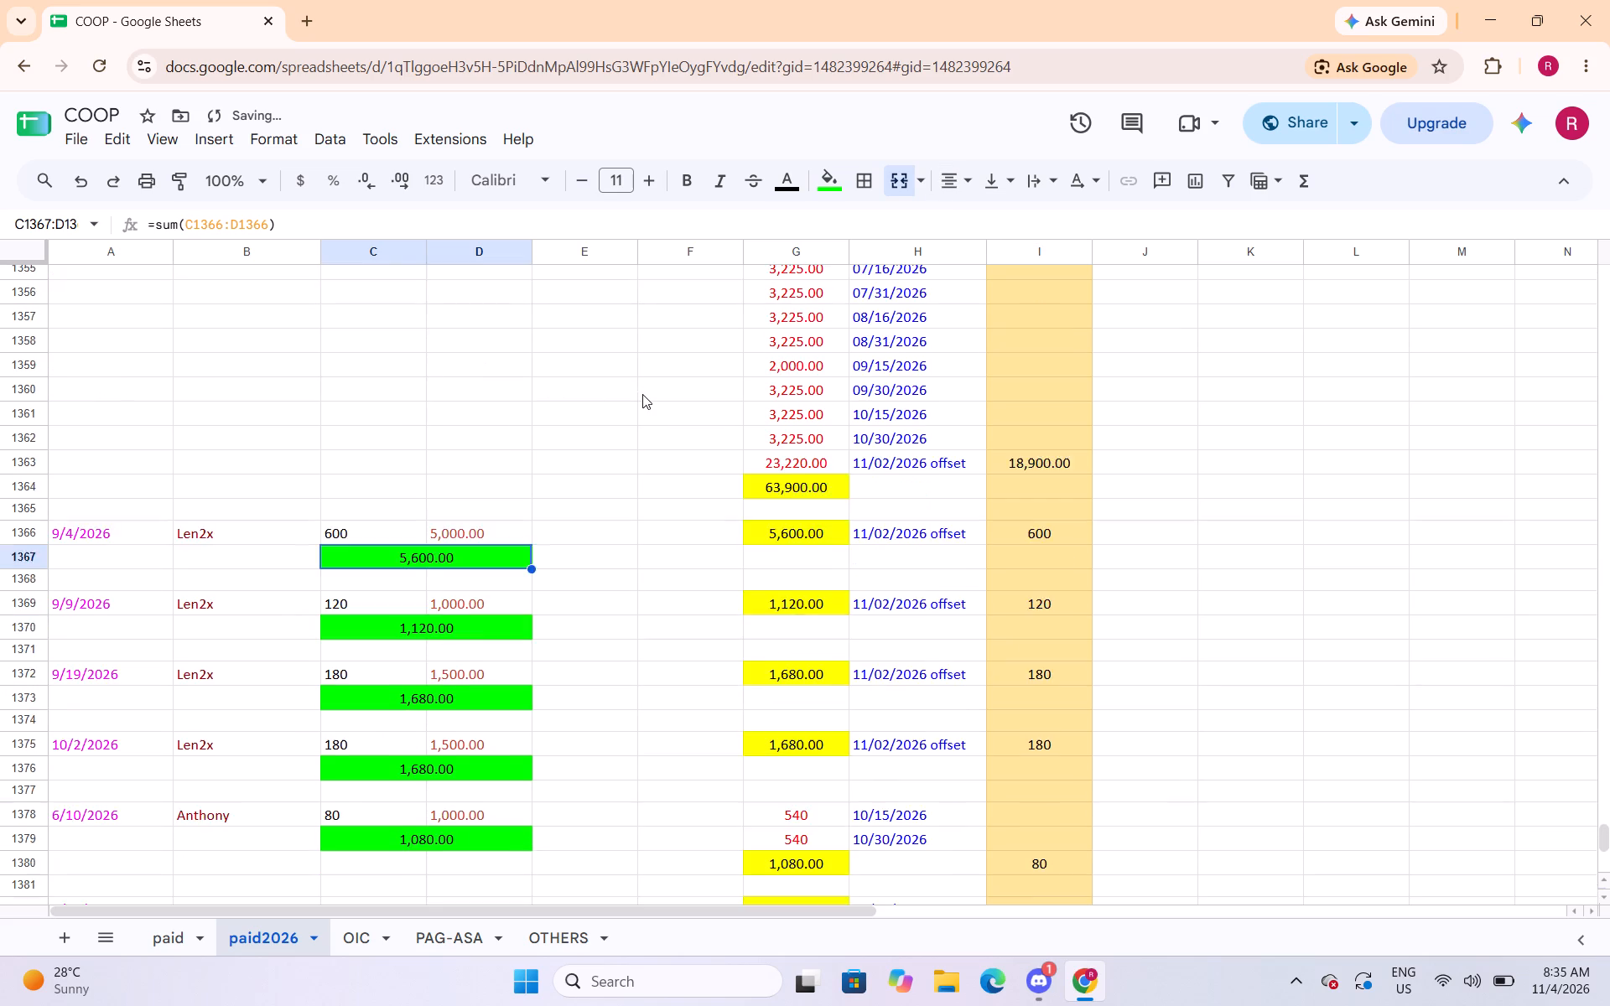
pyautogui.scroll(7, 642, 394)
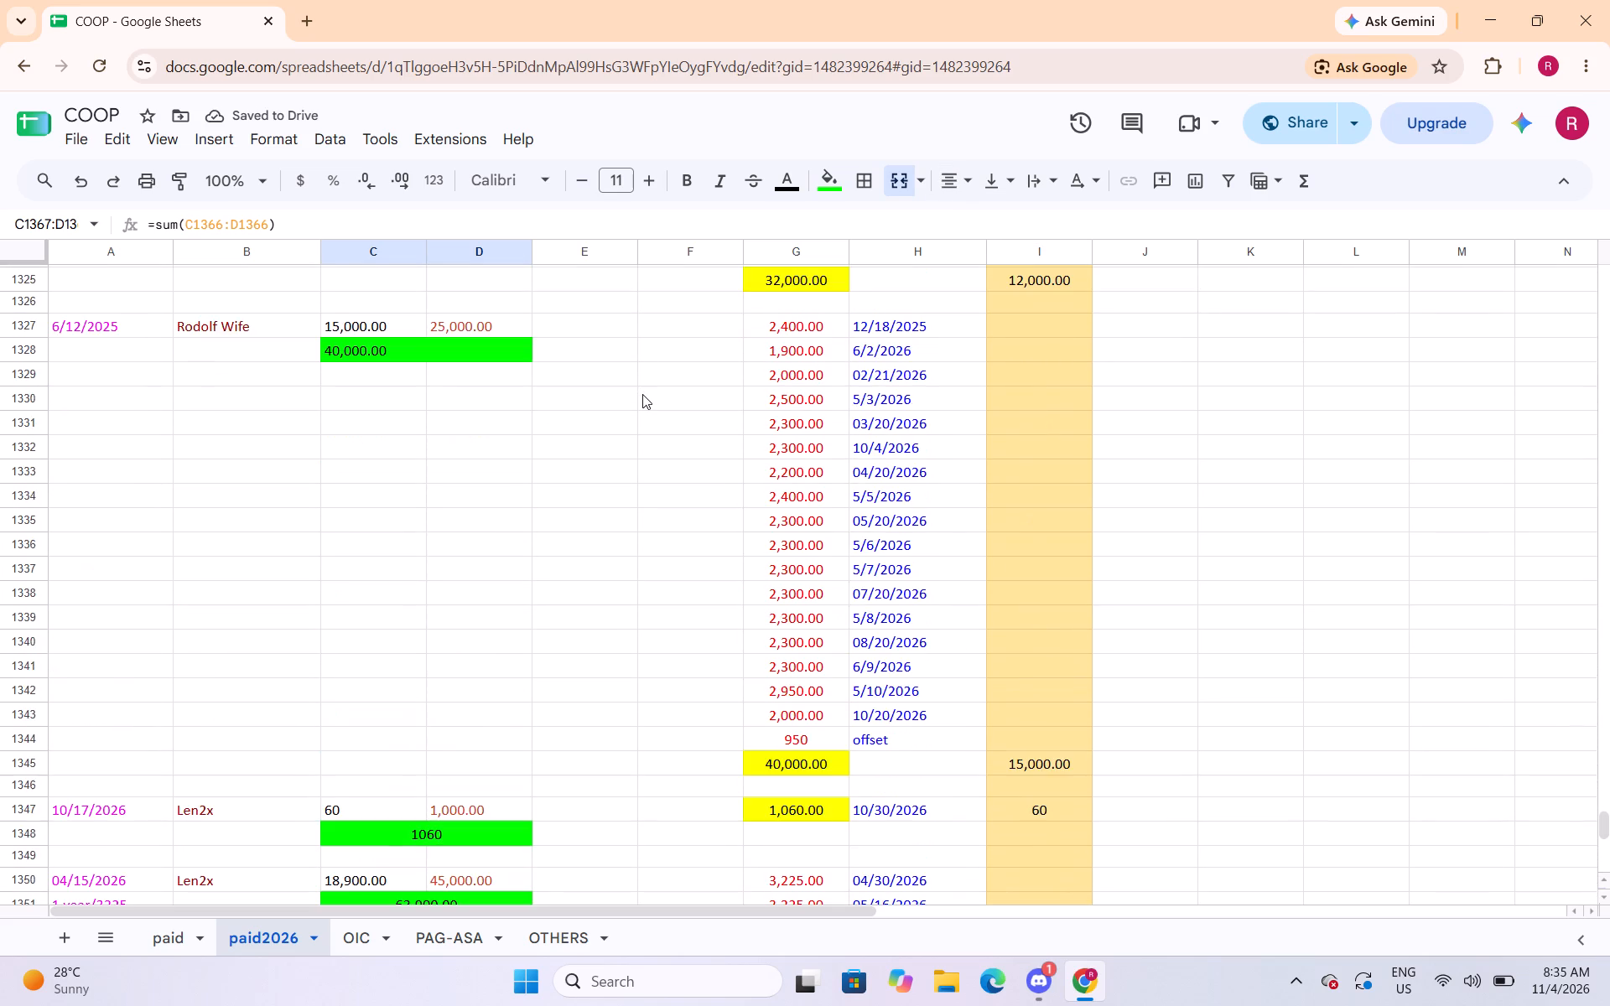
pyautogui.scroll(3, 642, 394)
pyautogui.scroll(-4, 640, 417)
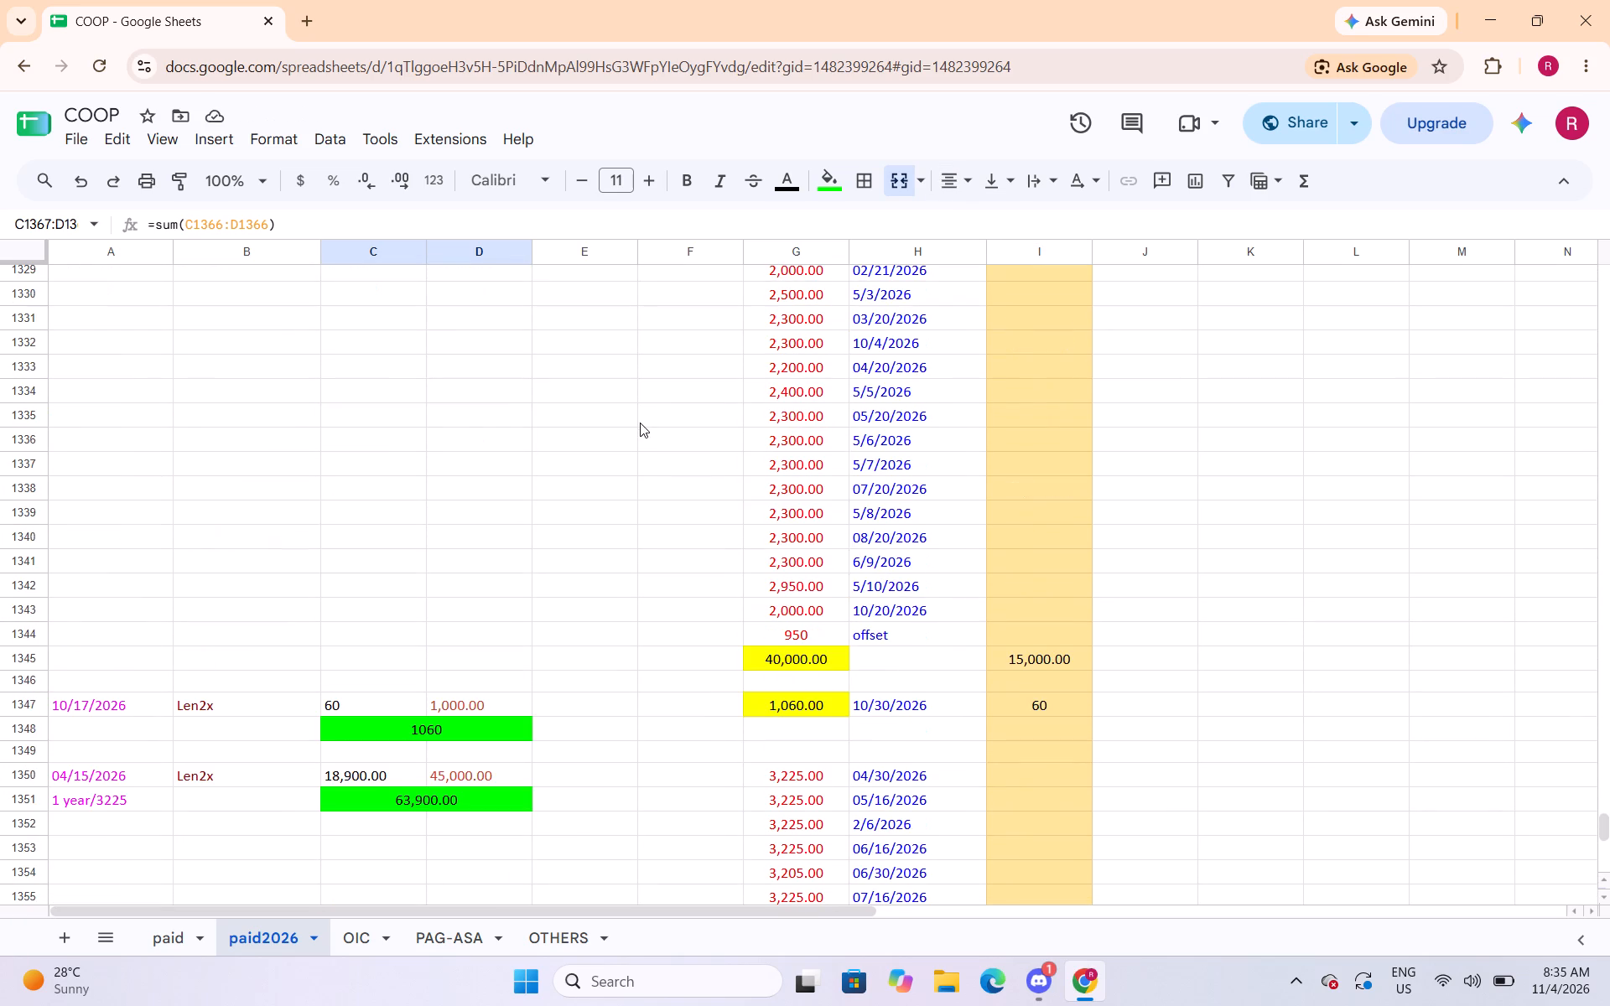
pyautogui.scroll(3, 640, 423)
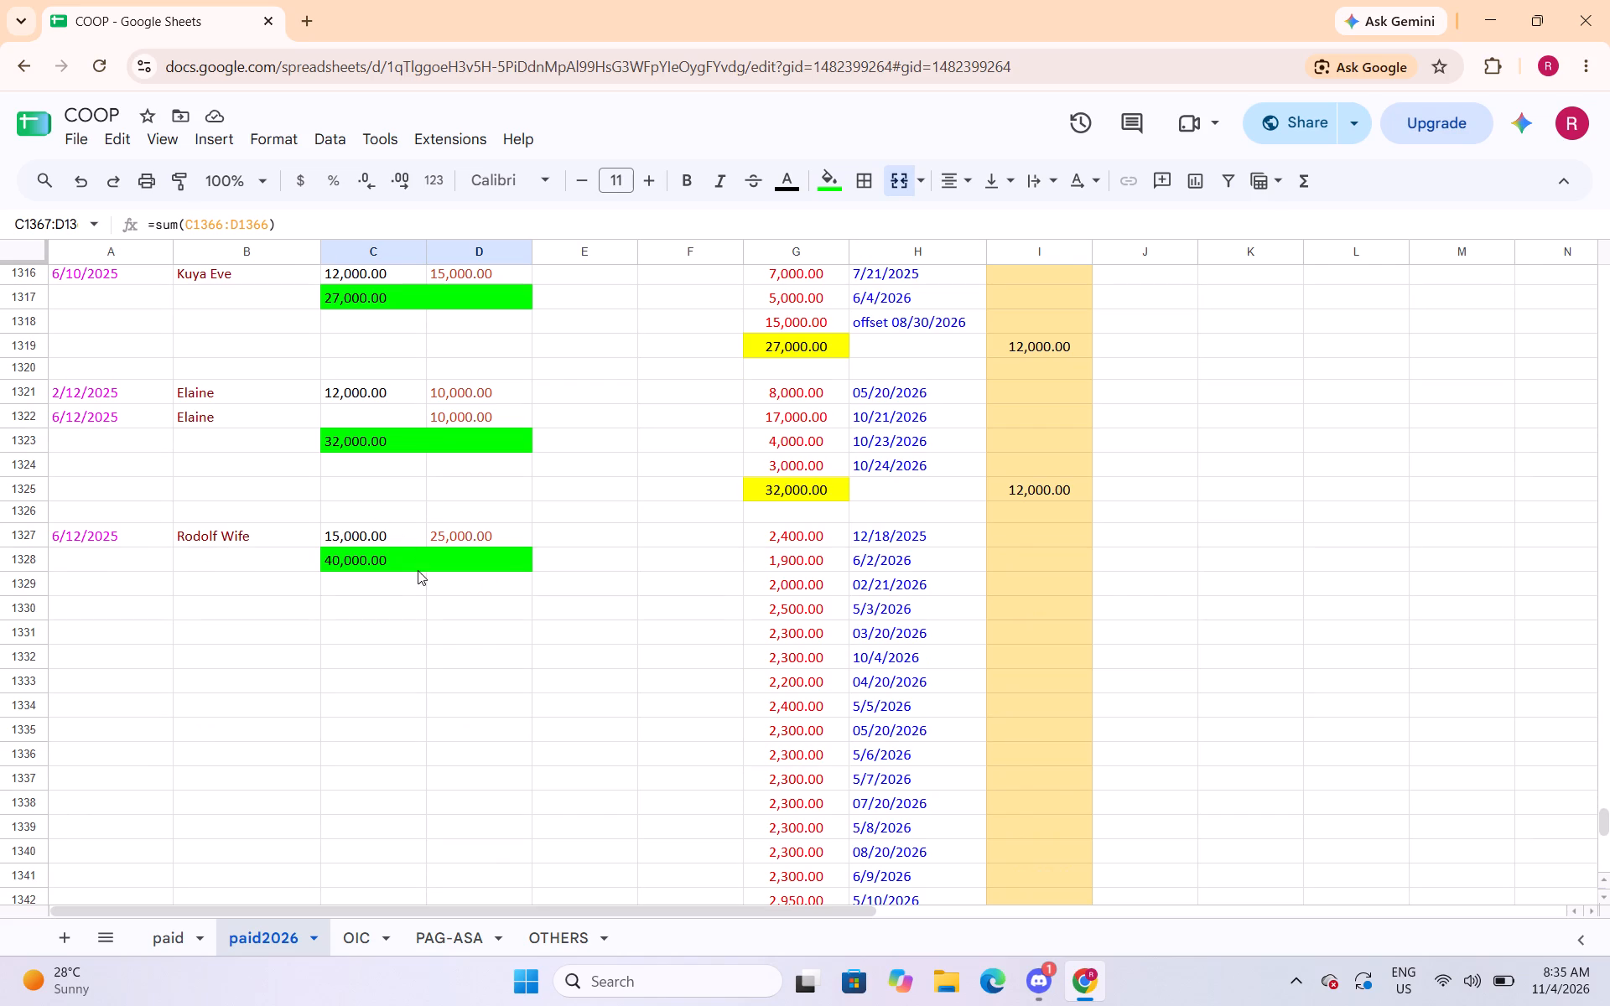
pyautogui.click(418, 570)
pyautogui.click(972, 184)
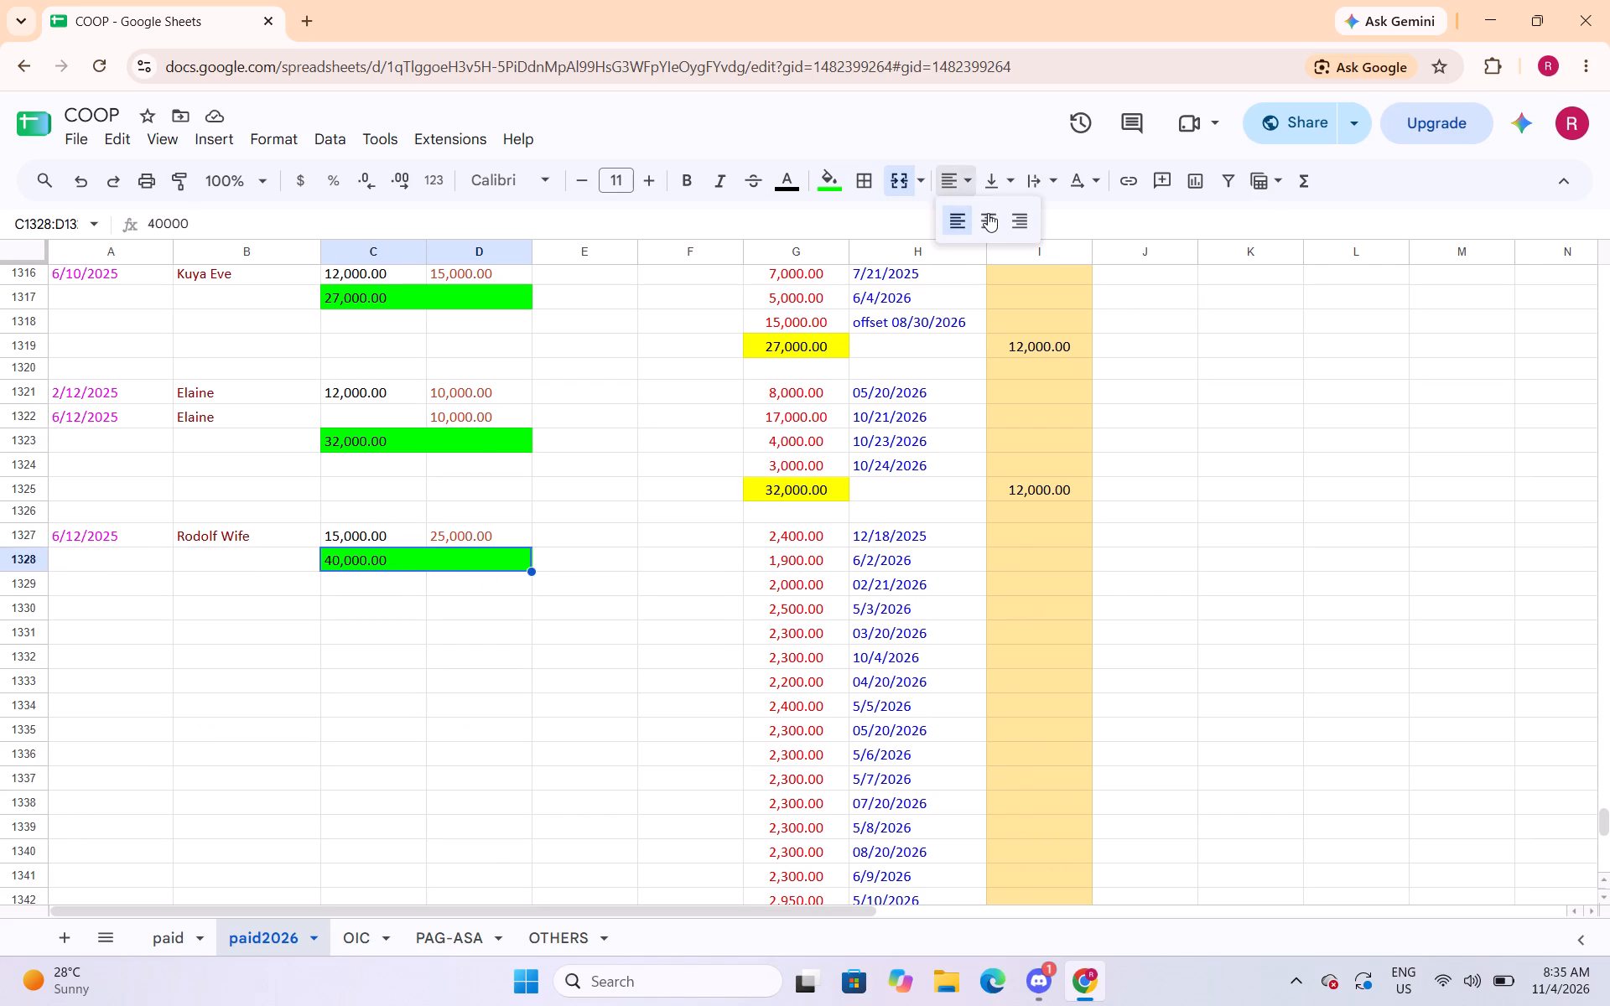
pyautogui.click(988, 213)
# Centre the green totals under the Elaine and Kuya Eve records in C1323:D1323 and C1317:D1317.
pyautogui.click(476, 441)
pyautogui.click(959, 189)
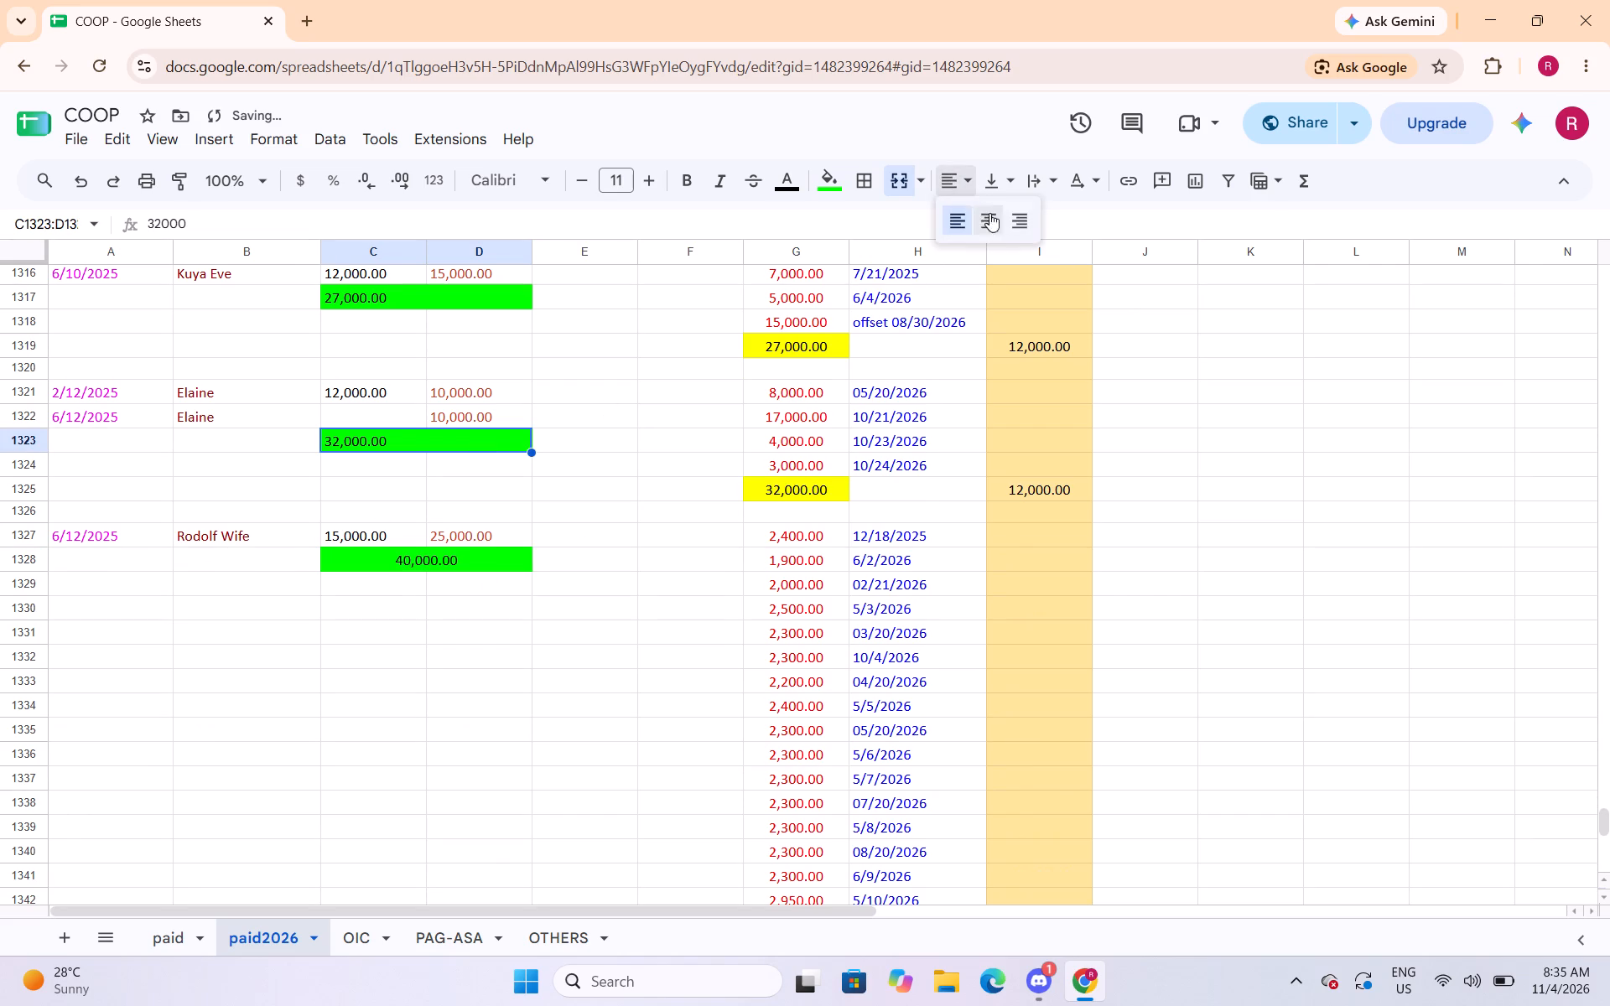
pyautogui.click(1005, 226)
pyautogui.click(963, 194)
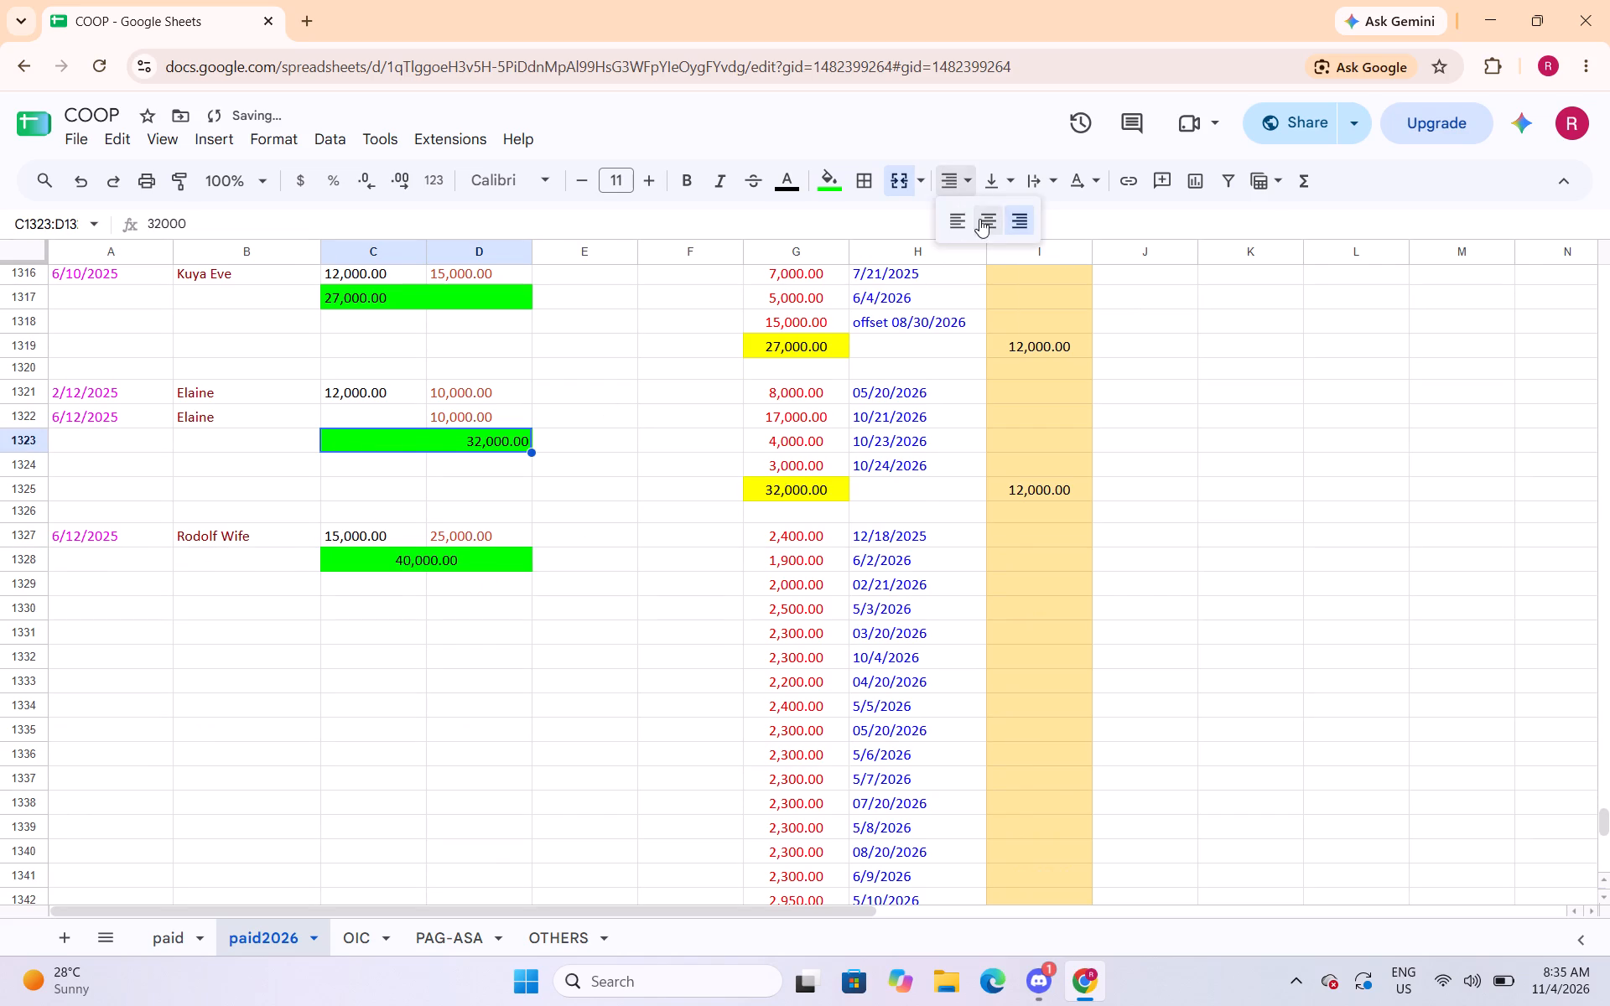
pyautogui.click(984, 221)
pyautogui.click(531, 288)
pyautogui.click(517, 291)
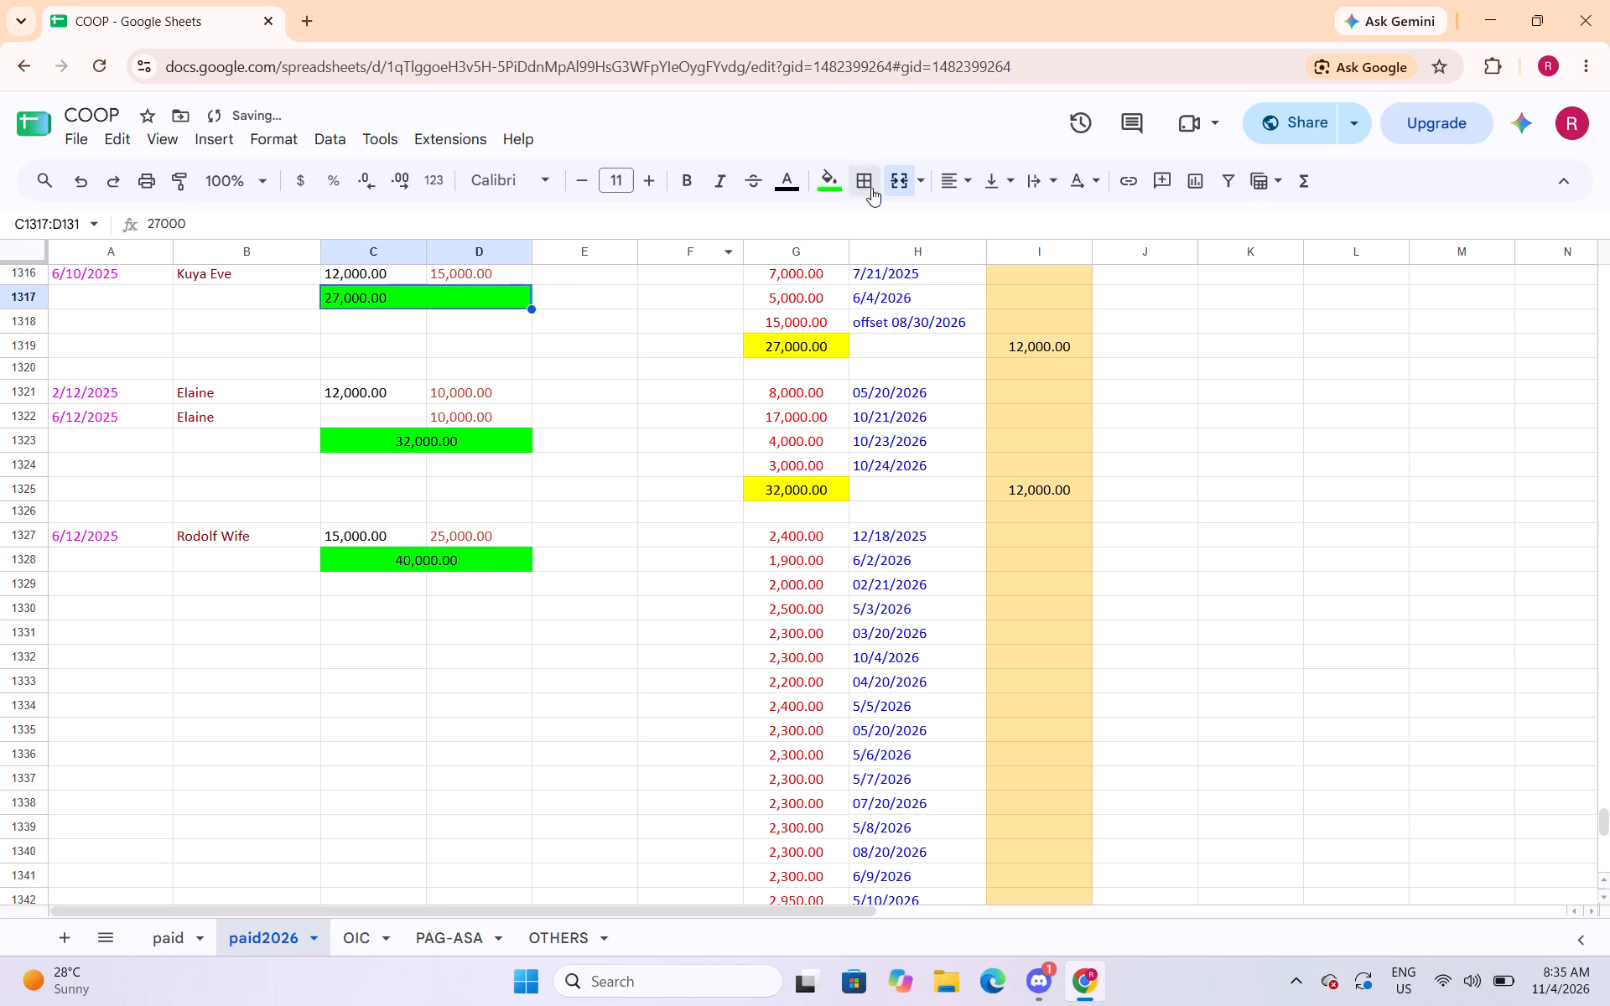
pyautogui.click(972, 174)
pyautogui.click(990, 210)
# Centre the green totals under the Henrik, Te Eva and Ante tita records in C1298:D1298, C1286:D1286 and C1279:D1279.
pyautogui.scroll(2, 635, 382)
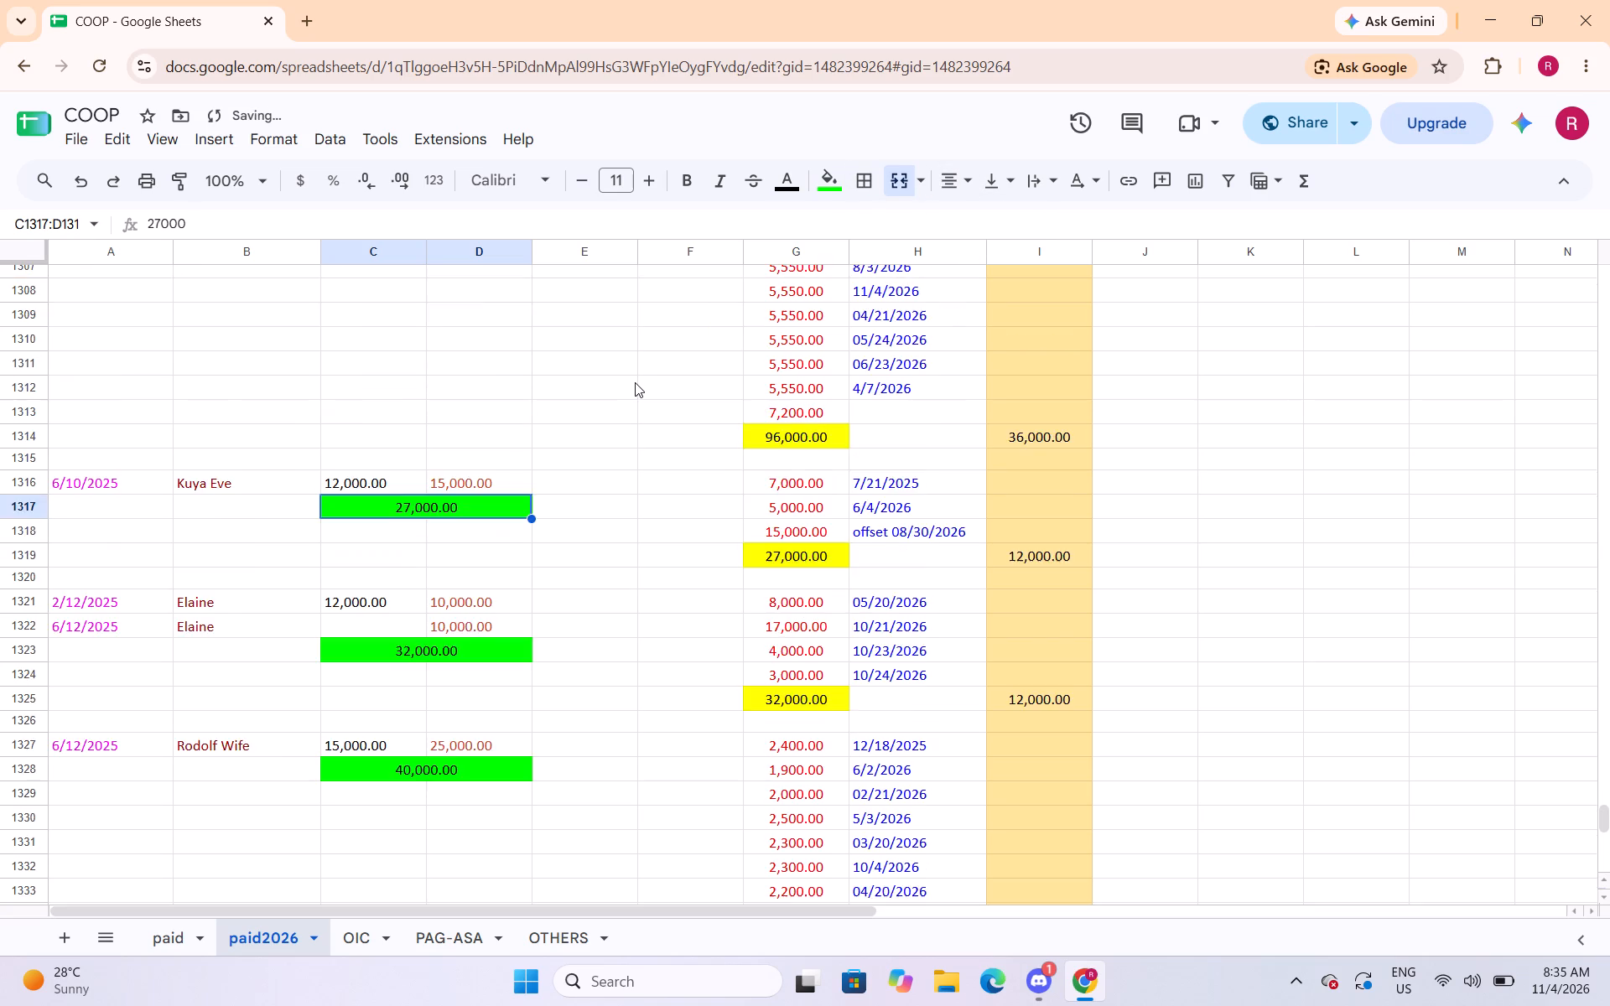
pyautogui.scroll(4, 635, 382)
pyautogui.click(511, 464)
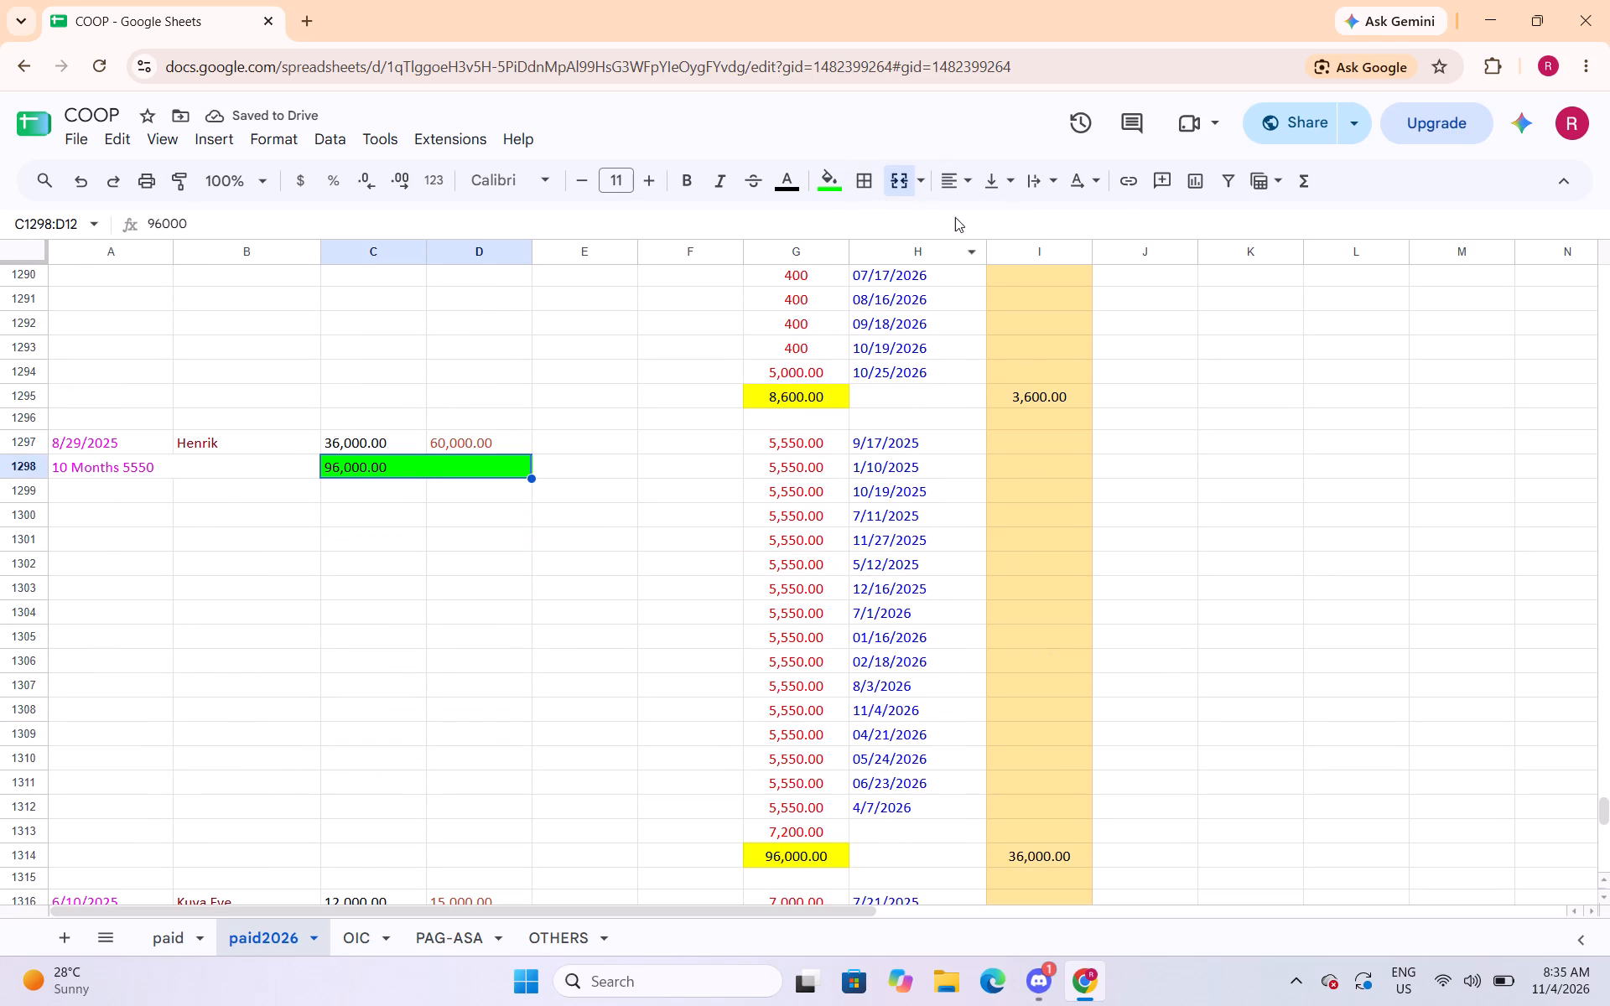
pyautogui.click(955, 187)
pyautogui.click(988, 212)
pyautogui.scroll(3, 711, 401)
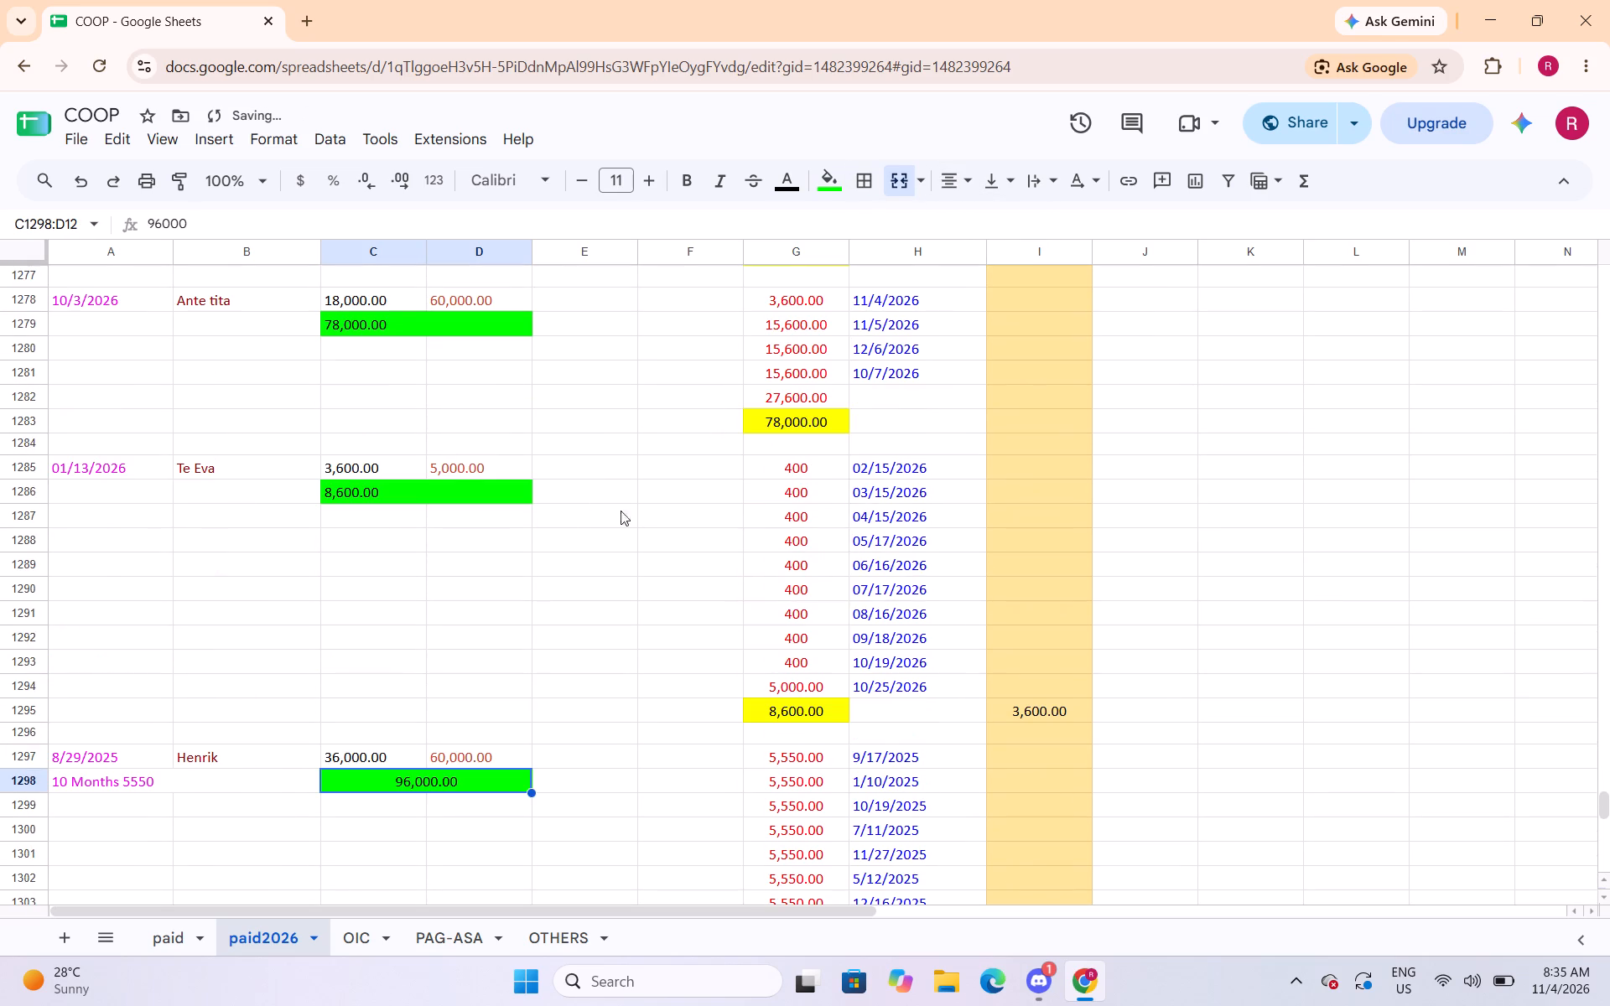
pyautogui.click(519, 496)
pyautogui.click(964, 175)
pyautogui.click(986, 219)
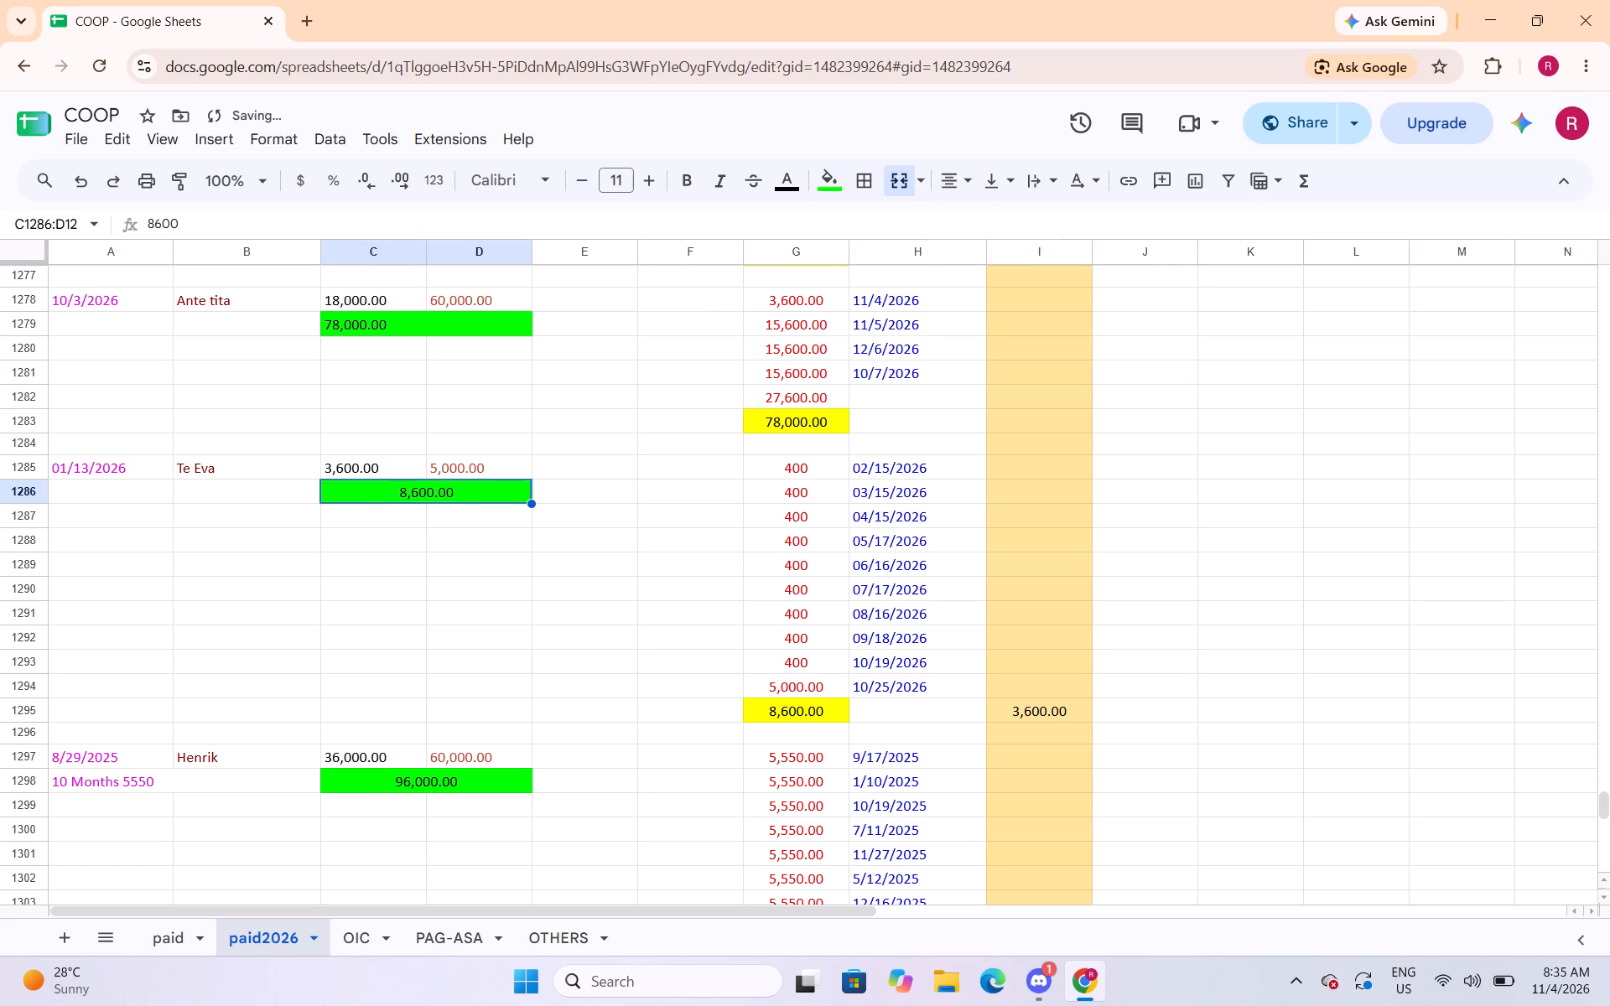
pyautogui.click(517, 321)
pyautogui.click(974, 190)
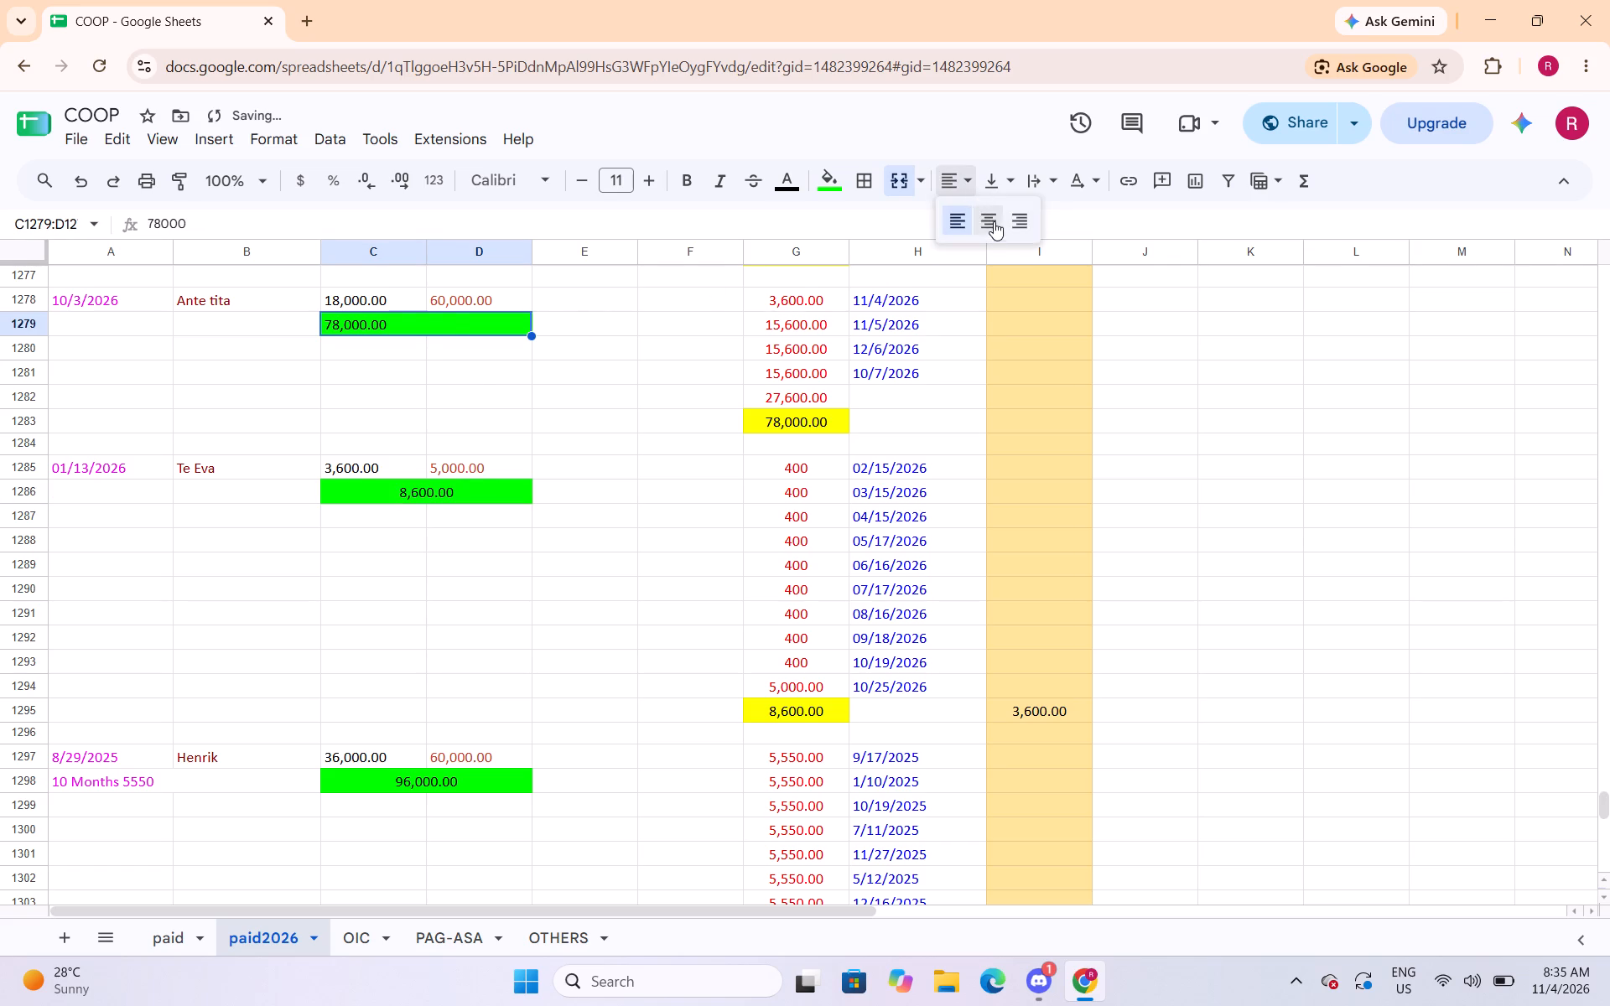
pyautogui.click(995, 224)
# Centre the green totals for the 11/7/2026, Te Ruth and Jay records in C1270:D1270, C1266:D1266 and C1263:D1263.
pyautogui.scroll(4, 667, 327)
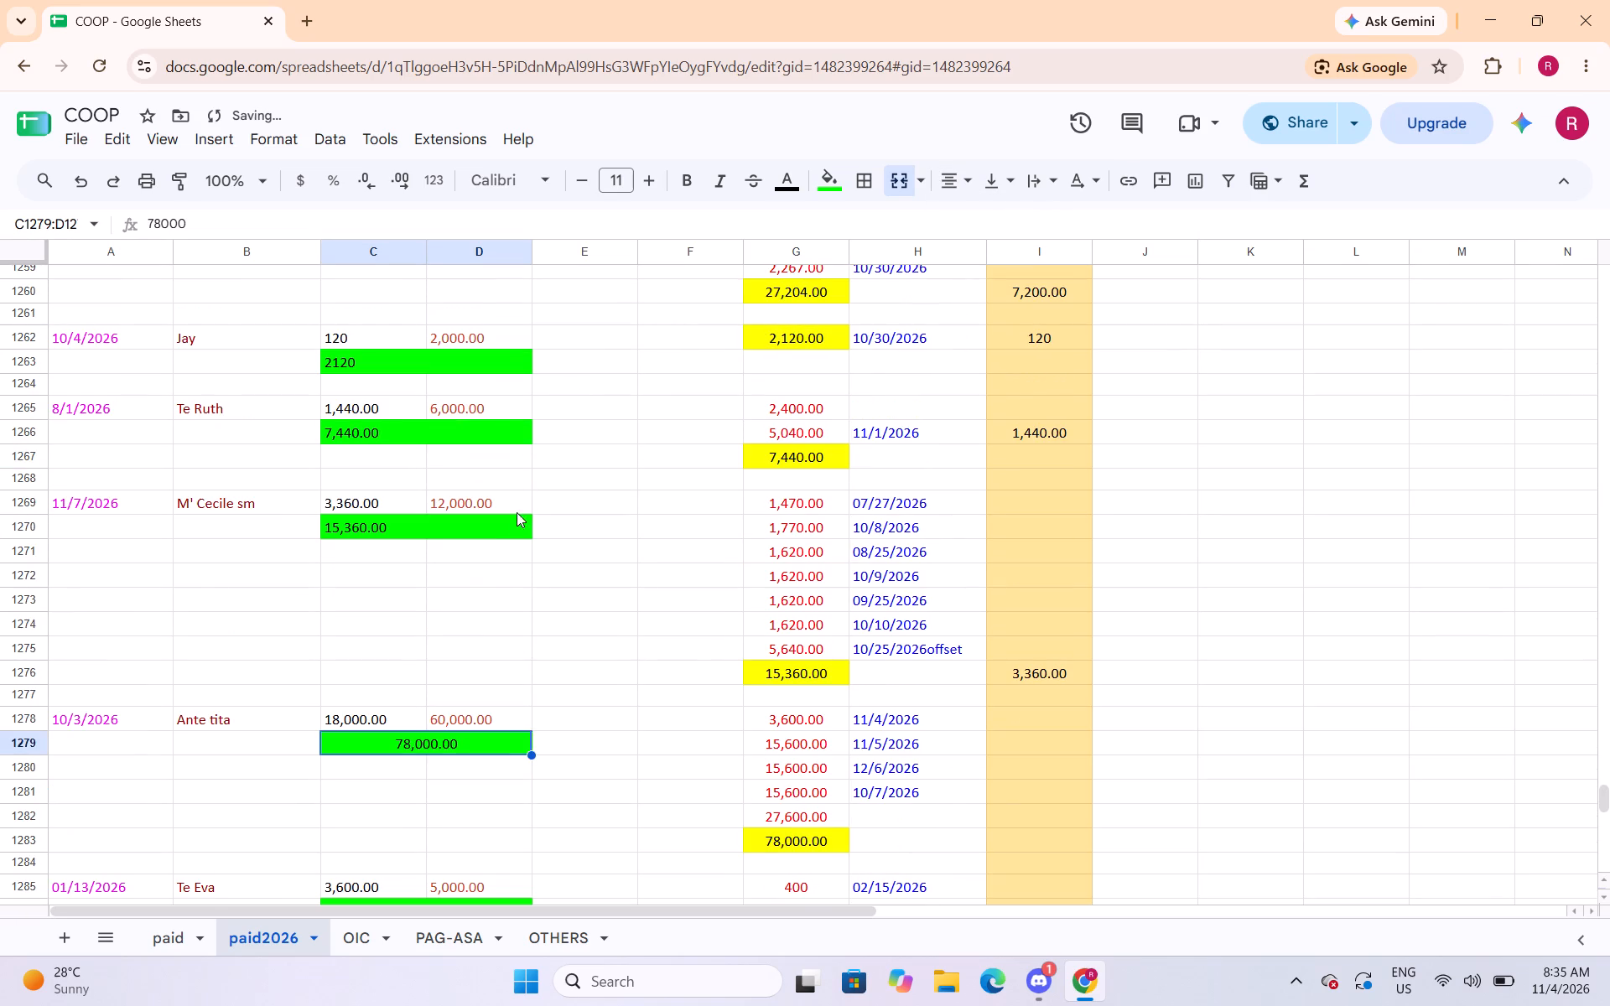
pyautogui.click(502, 537)
pyautogui.click(958, 175)
pyautogui.click(991, 221)
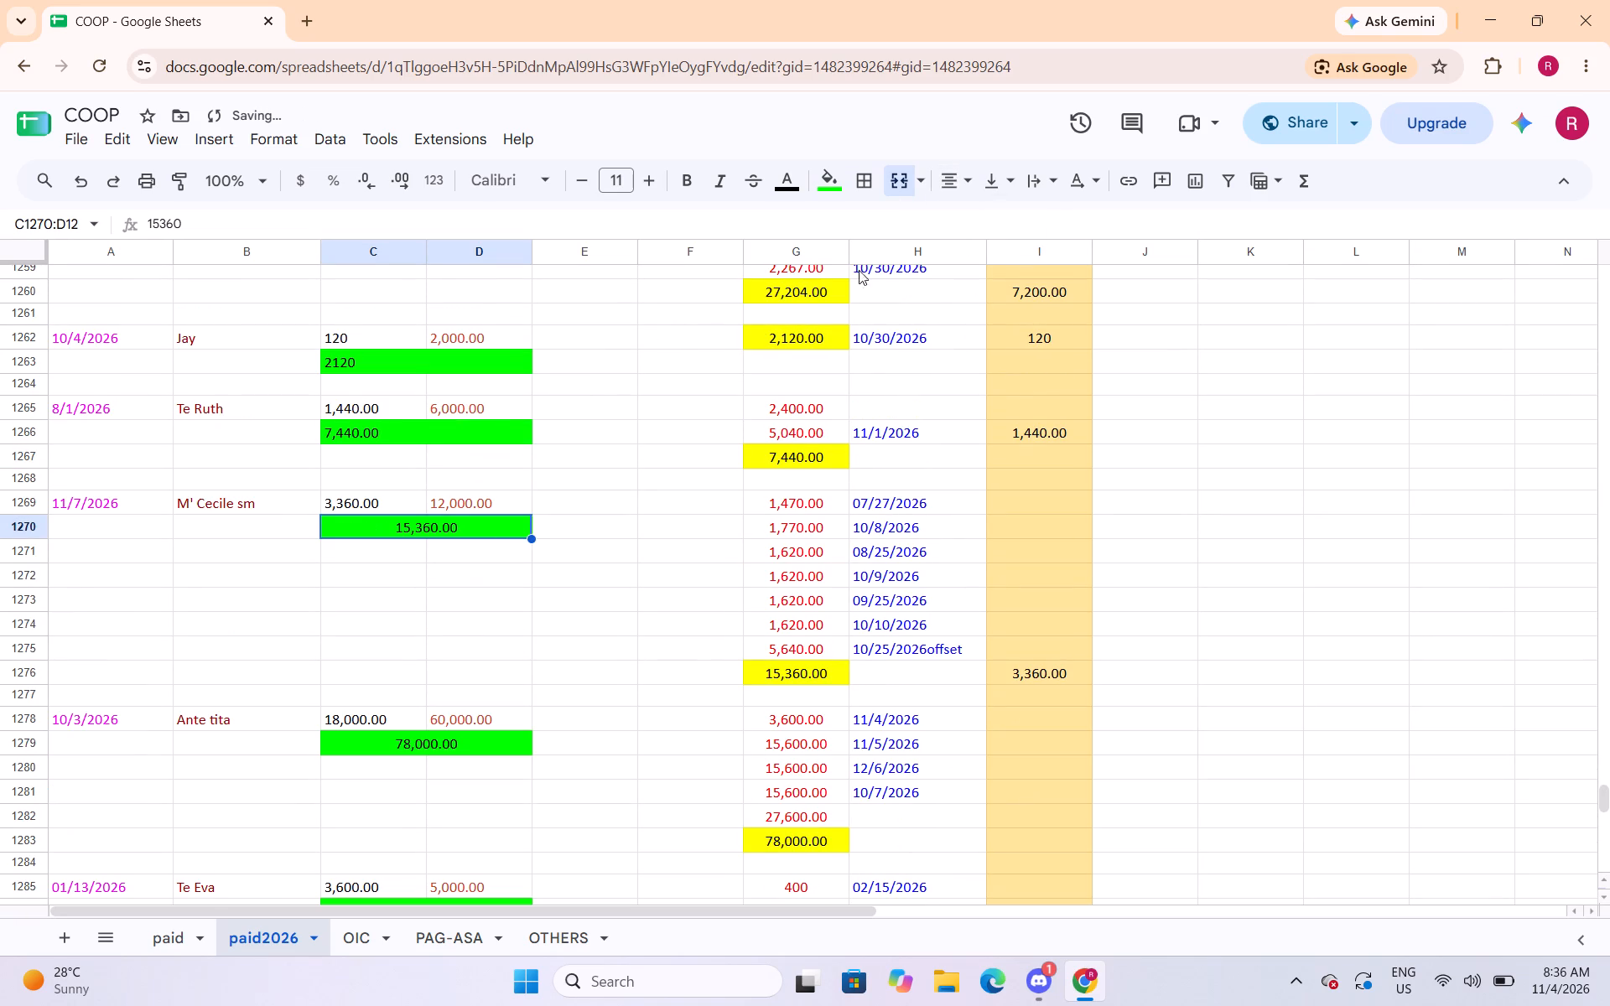
pyautogui.click(451, 439)
pyautogui.click(957, 182)
pyautogui.click(987, 217)
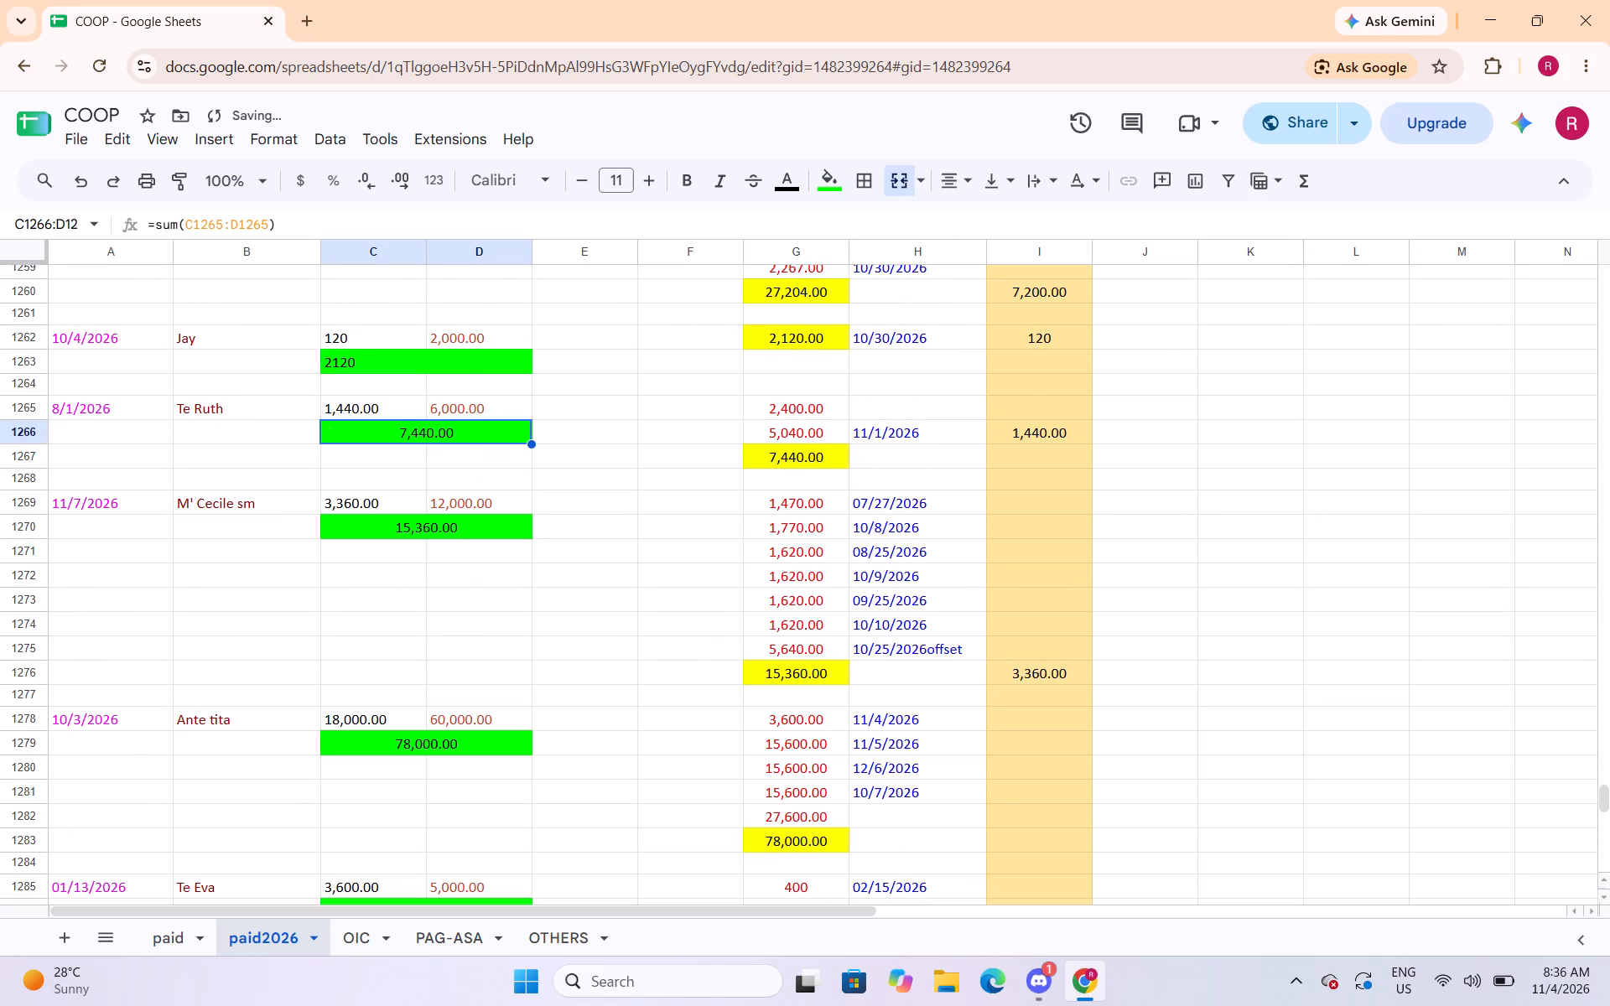
pyautogui.click(467, 360)
pyautogui.click(957, 181)
pyautogui.click(981, 221)
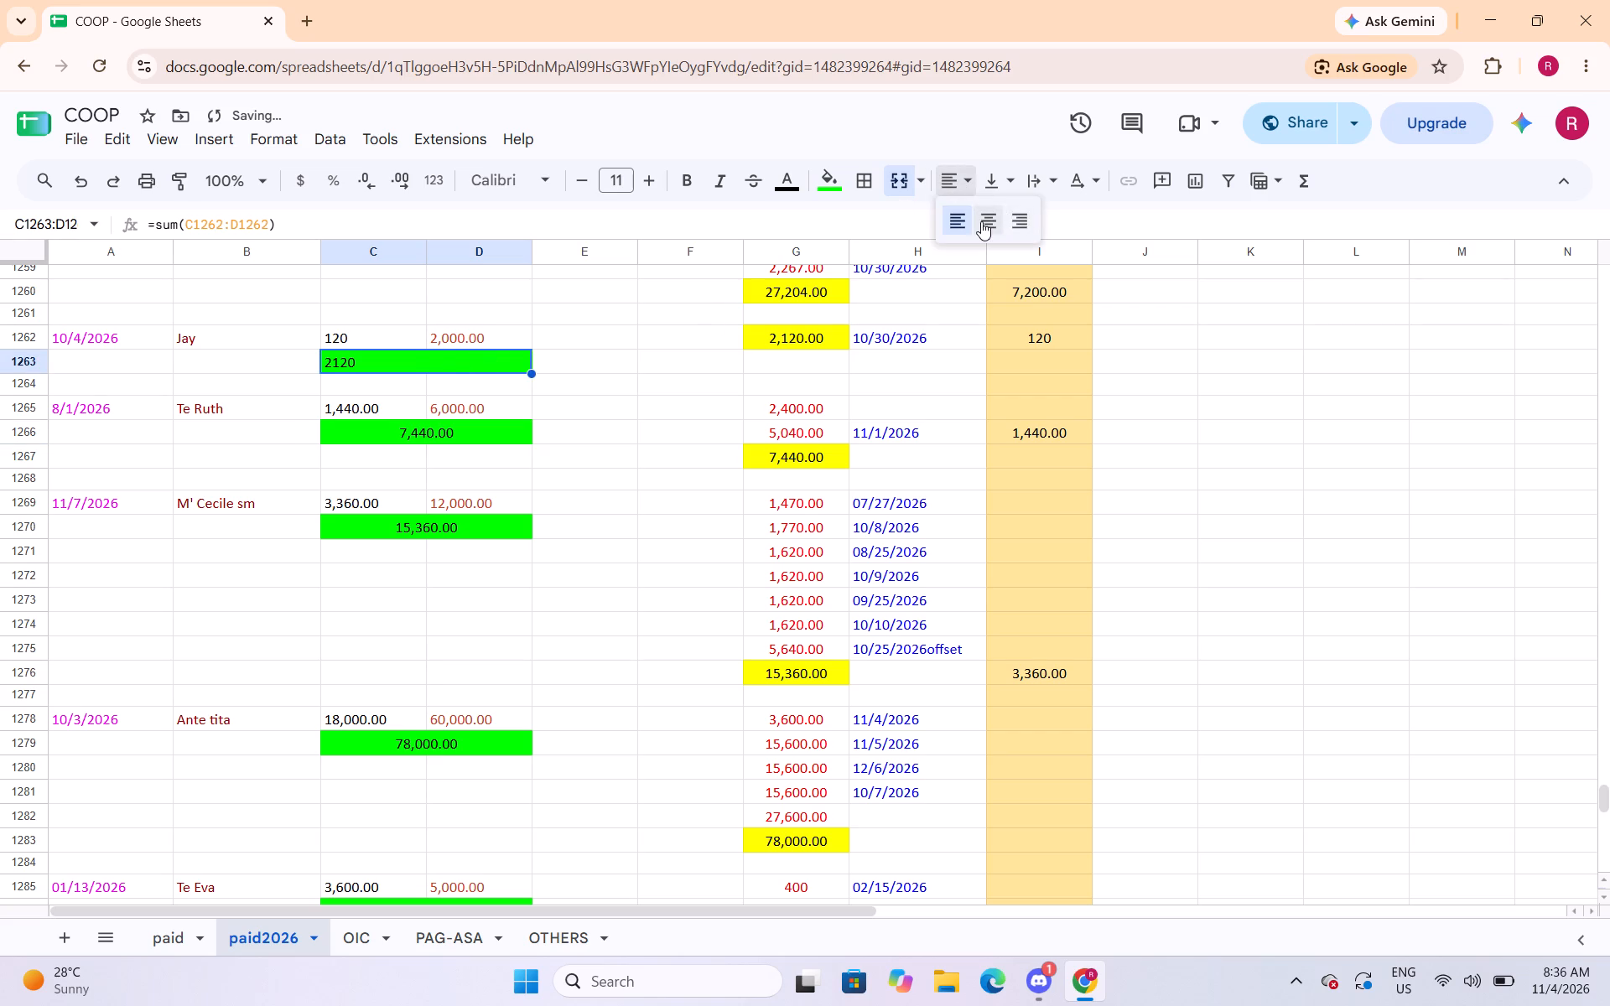
# Centre the green totals for the 11/5/2026 record and Claire's two records in C1249:D1249, C1239:D1239 and C1231:D1231.
pyautogui.scroll(4, 771, 349)
pyautogui.click(505, 438)
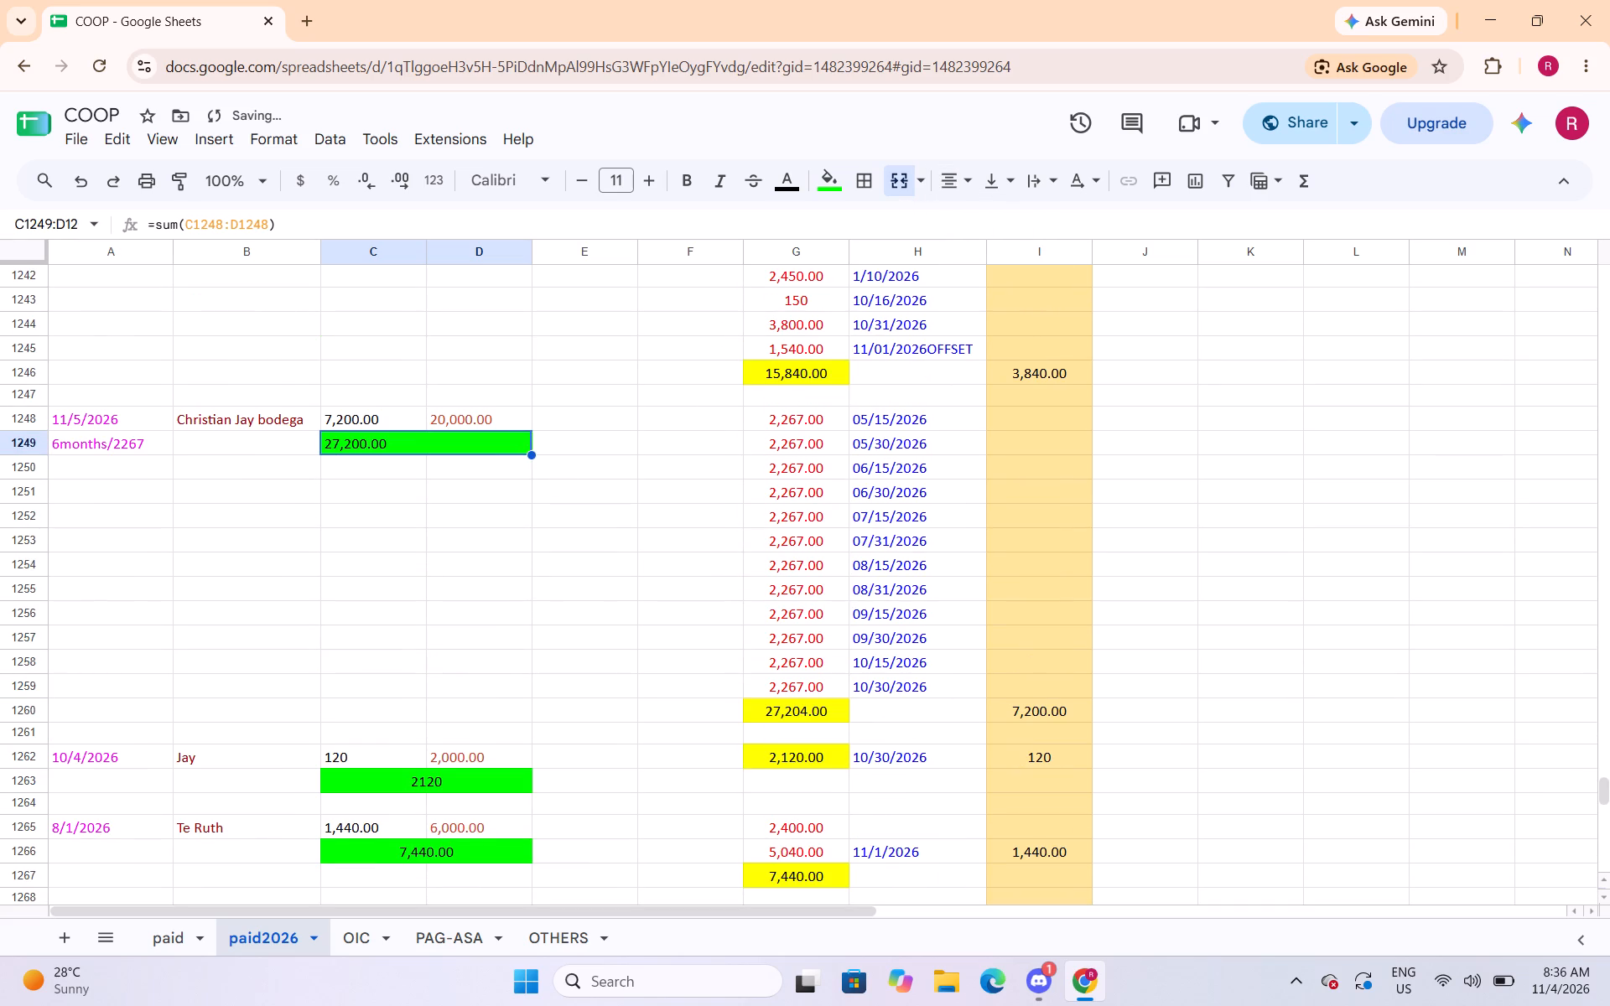
pyautogui.click(969, 182)
pyautogui.click(986, 212)
pyautogui.scroll(3, 803, 348)
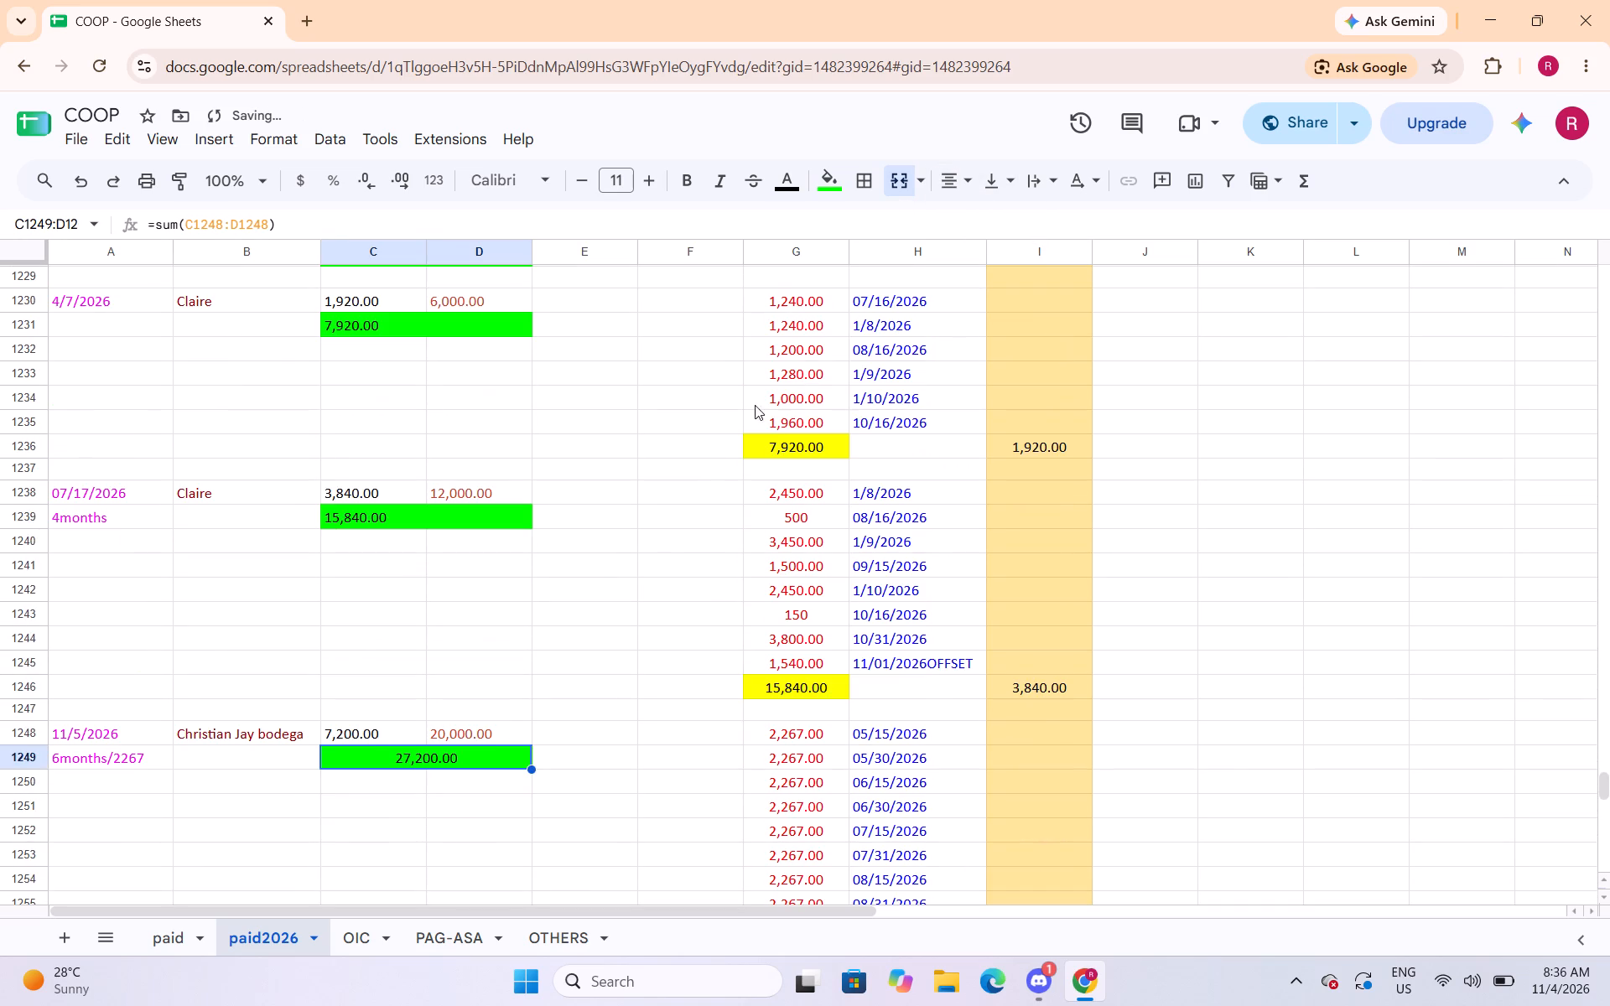
pyautogui.click(530, 522)
pyautogui.click(963, 186)
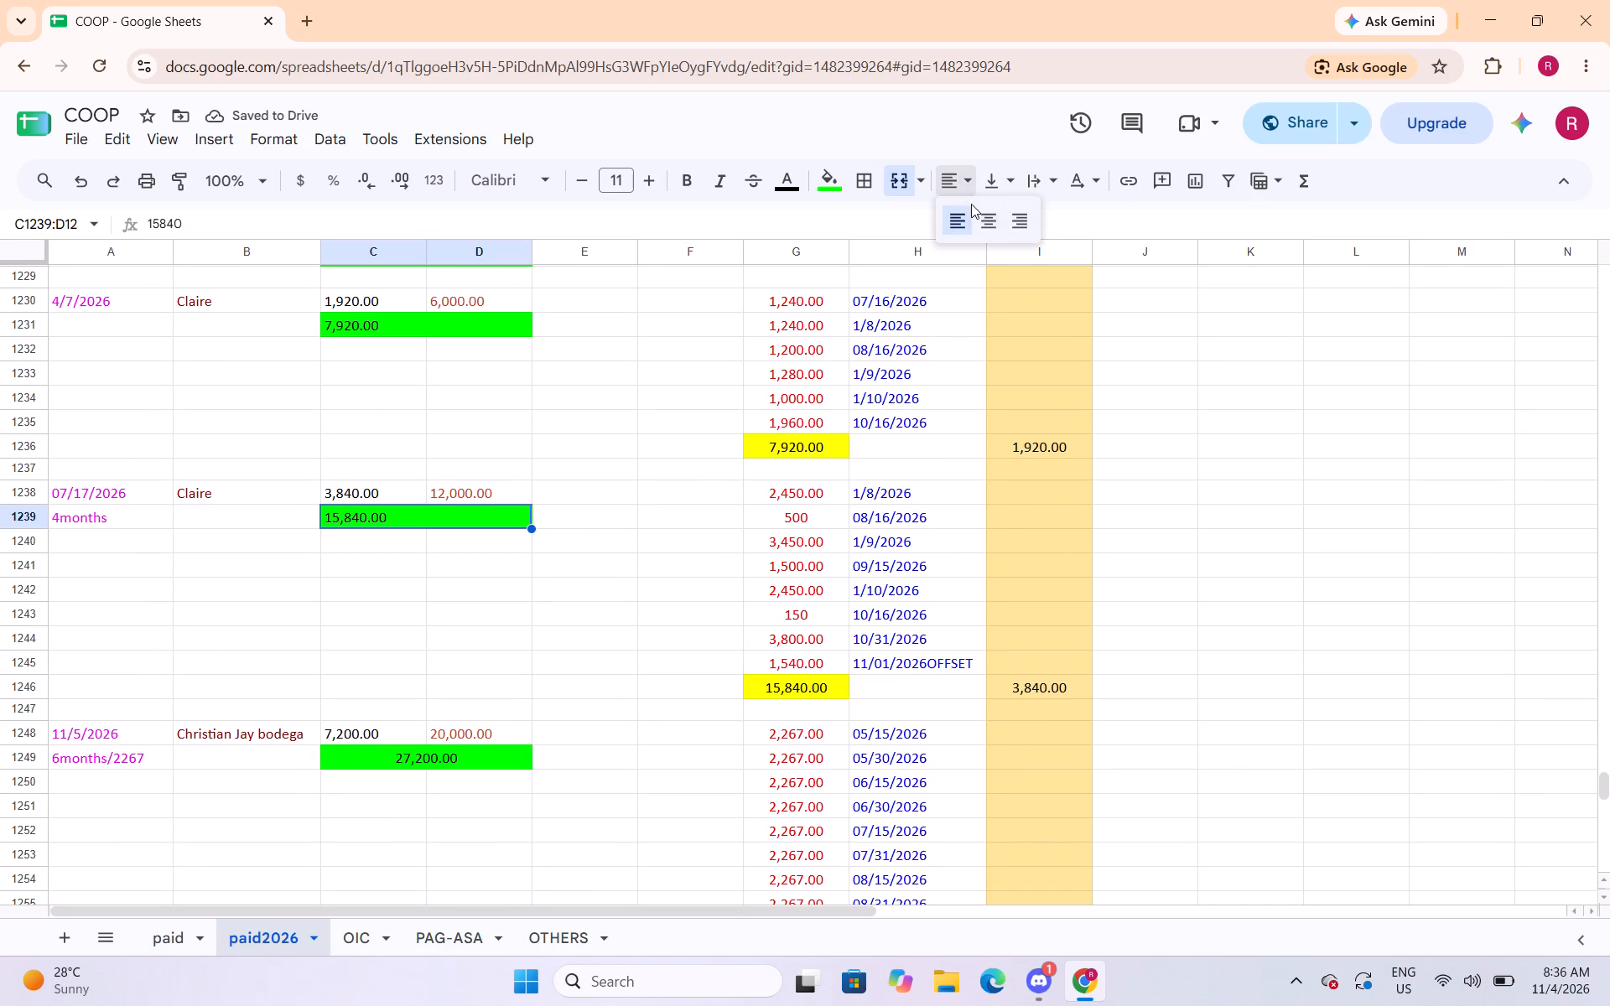
pyautogui.click(984, 224)
pyautogui.click(512, 319)
pyautogui.click(951, 180)
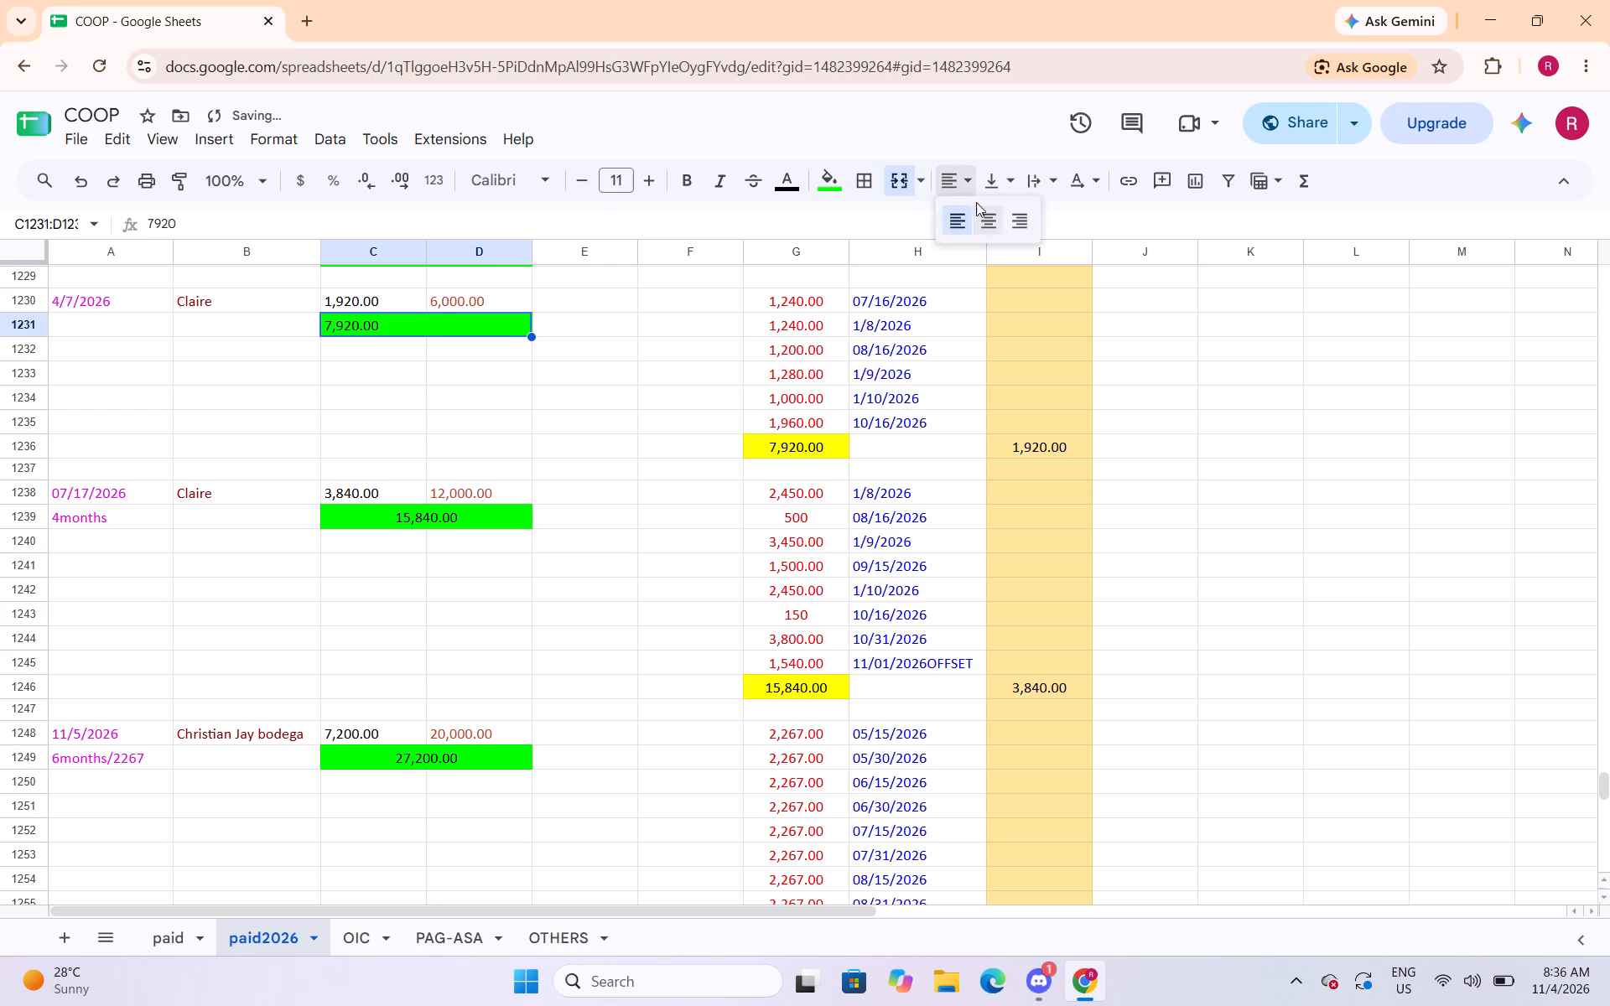
pyautogui.click(987, 214)
pyautogui.scroll(2, 558, 516)
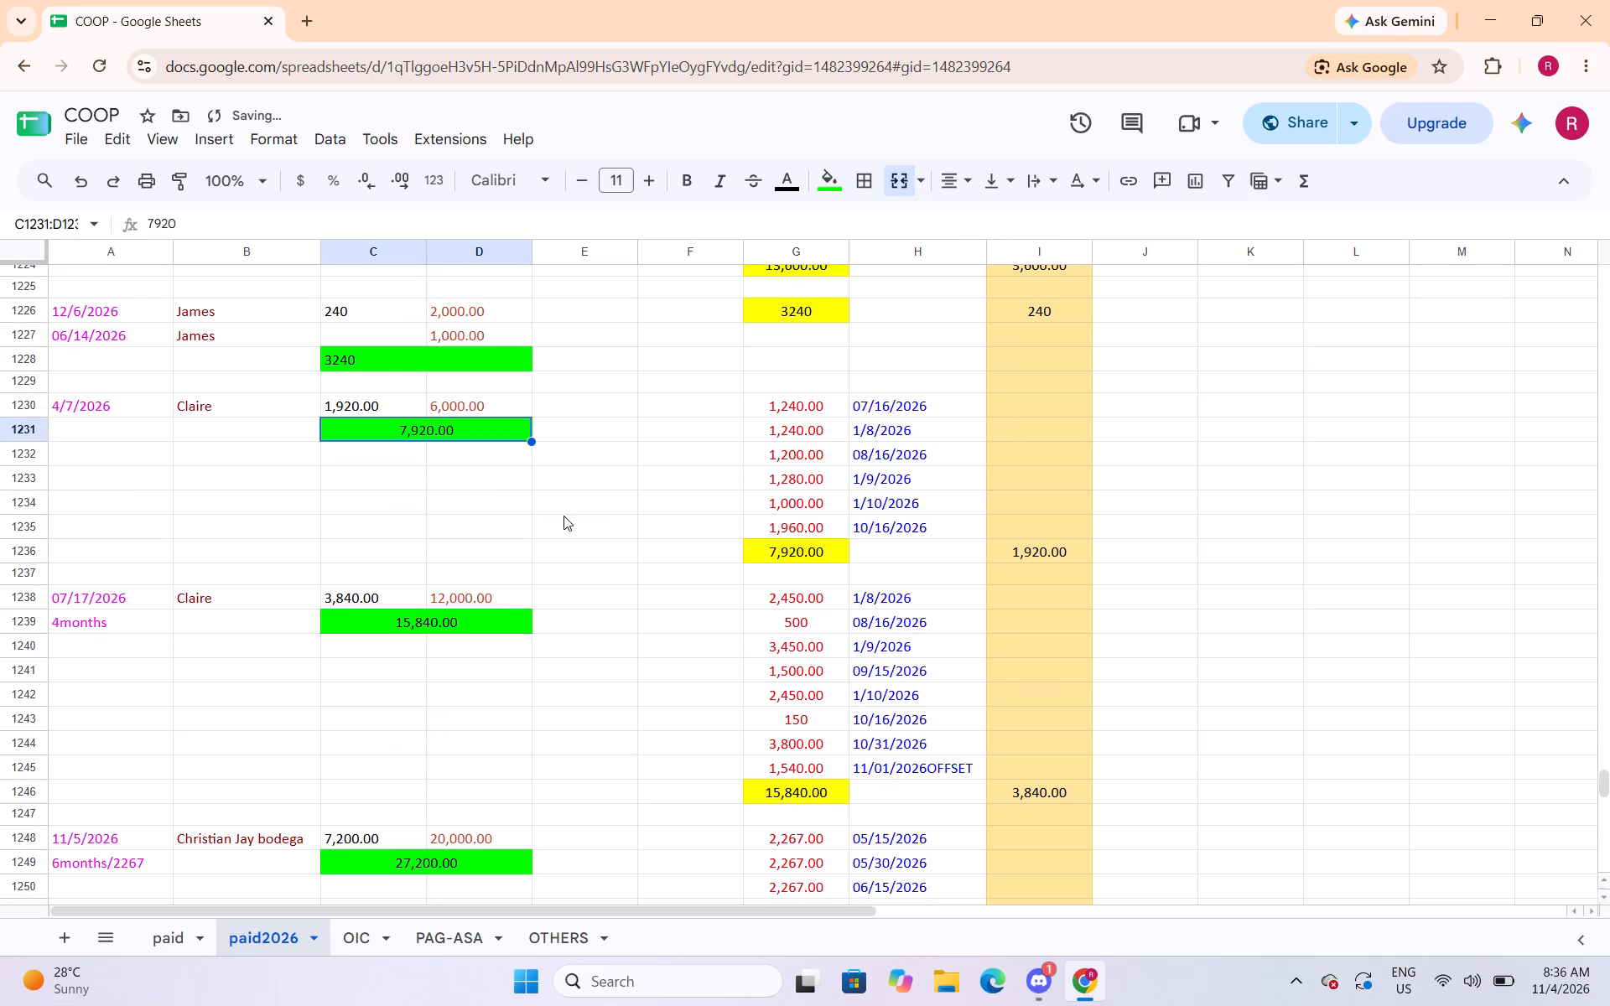
# Centre the green totals for the James and Te Ruth records in C1228:D1228 and C1220:D1220.
pyautogui.scroll(1, 579, 535)
pyautogui.click(501, 576)
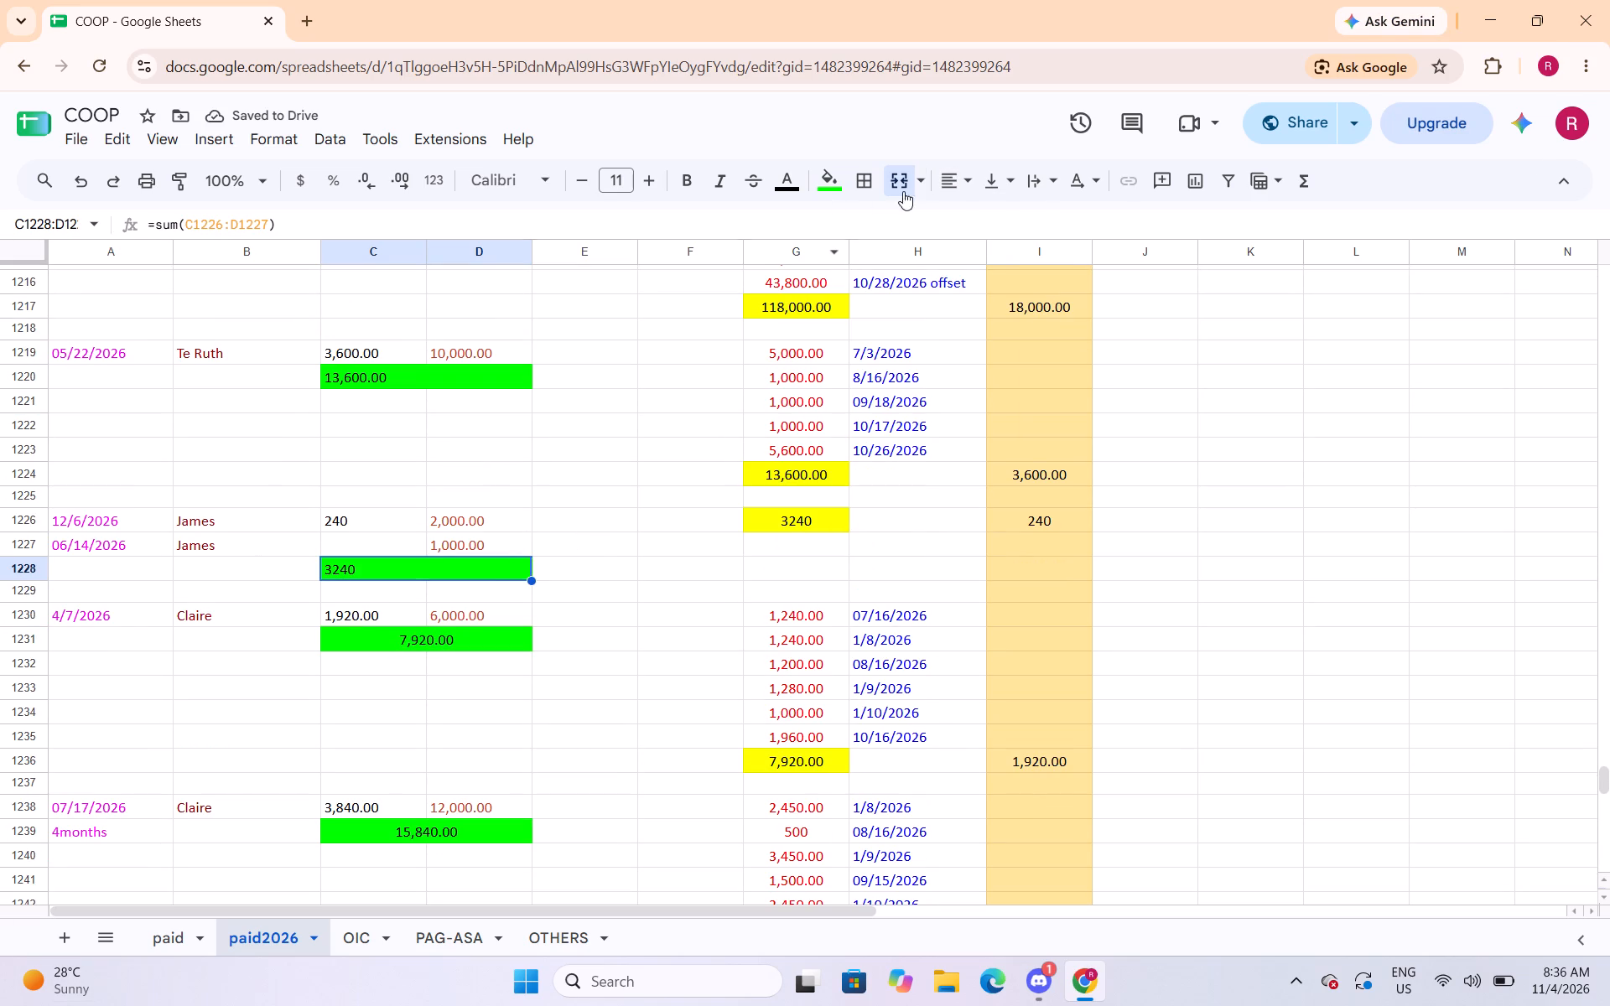
pyautogui.click(950, 179)
pyautogui.click(985, 227)
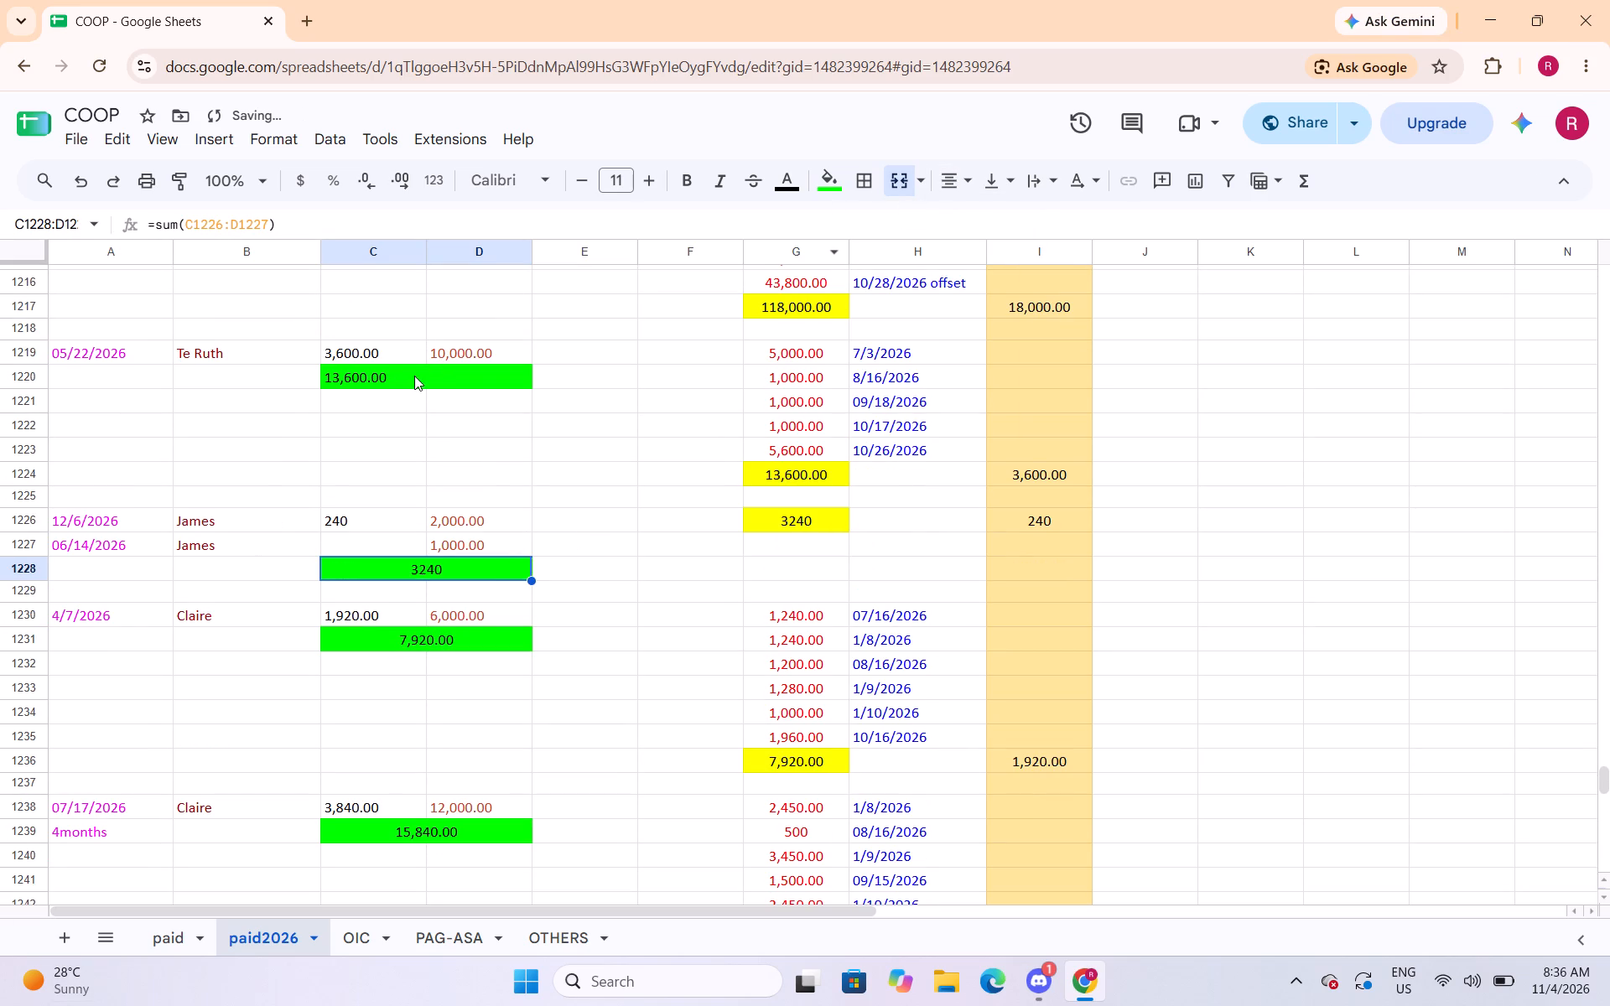
pyautogui.click(414, 376)
pyautogui.click(951, 188)
pyautogui.click(983, 220)
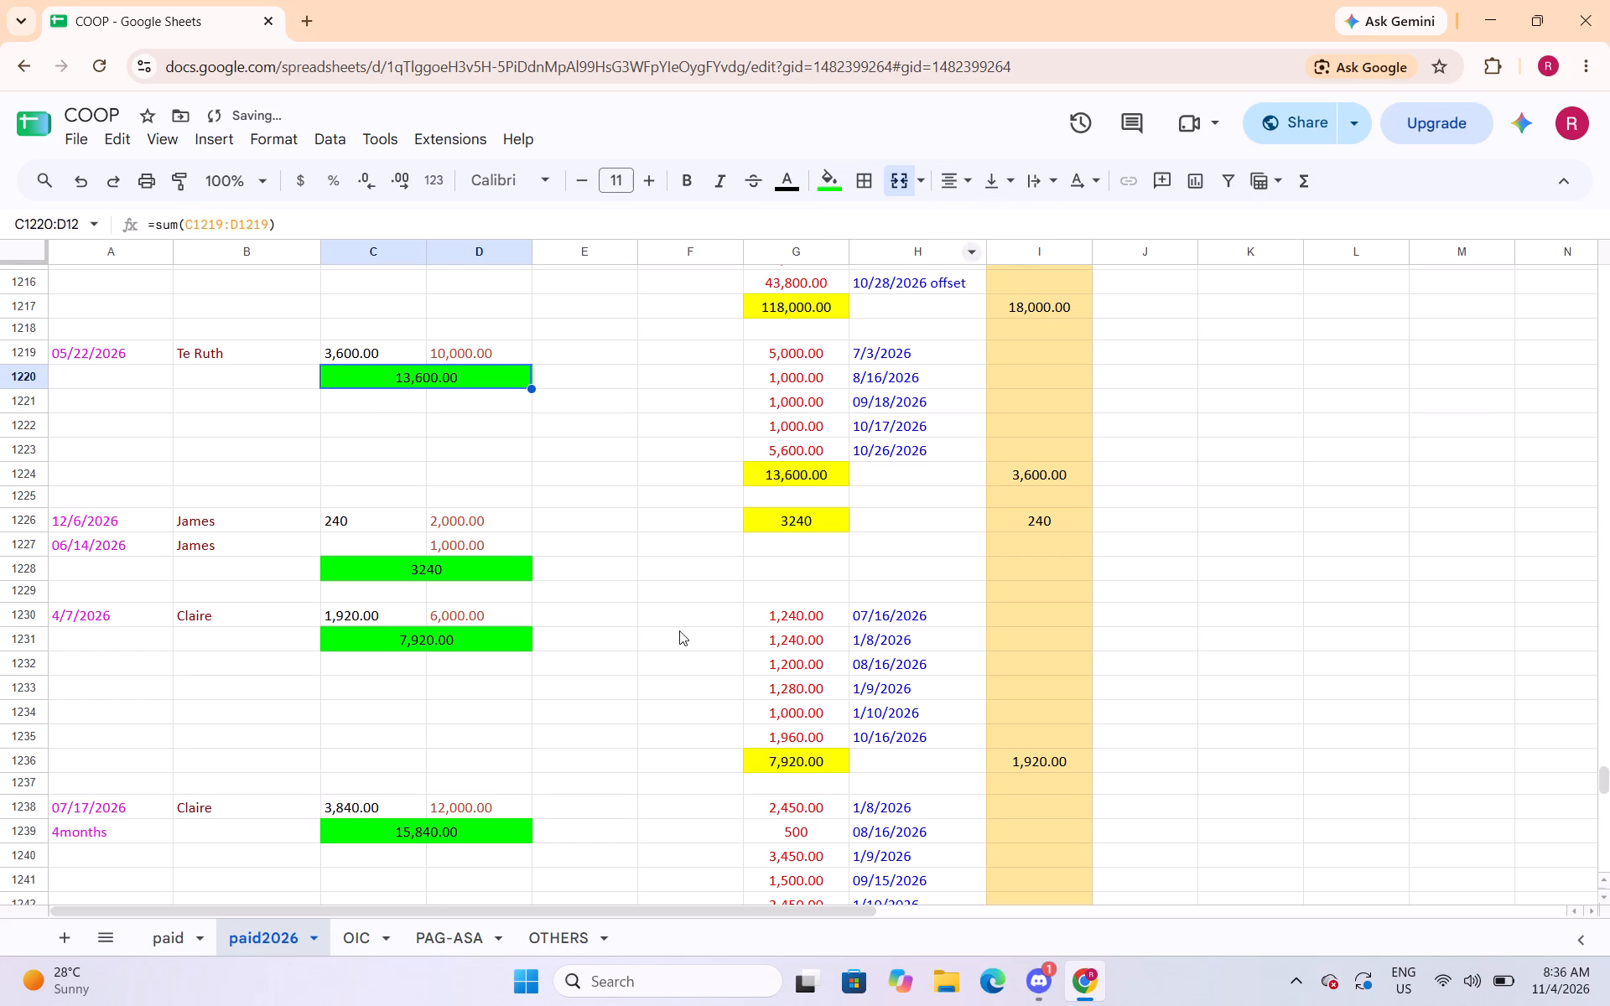
# Centre the green totals for the Robert, 6/7/2026, Len2x and Max records in C1212:D1212, C1207:D1207, C1204:D1204 and C1201:D1201.
pyautogui.scroll(4, 669, 634)
pyautogui.click(491, 604)
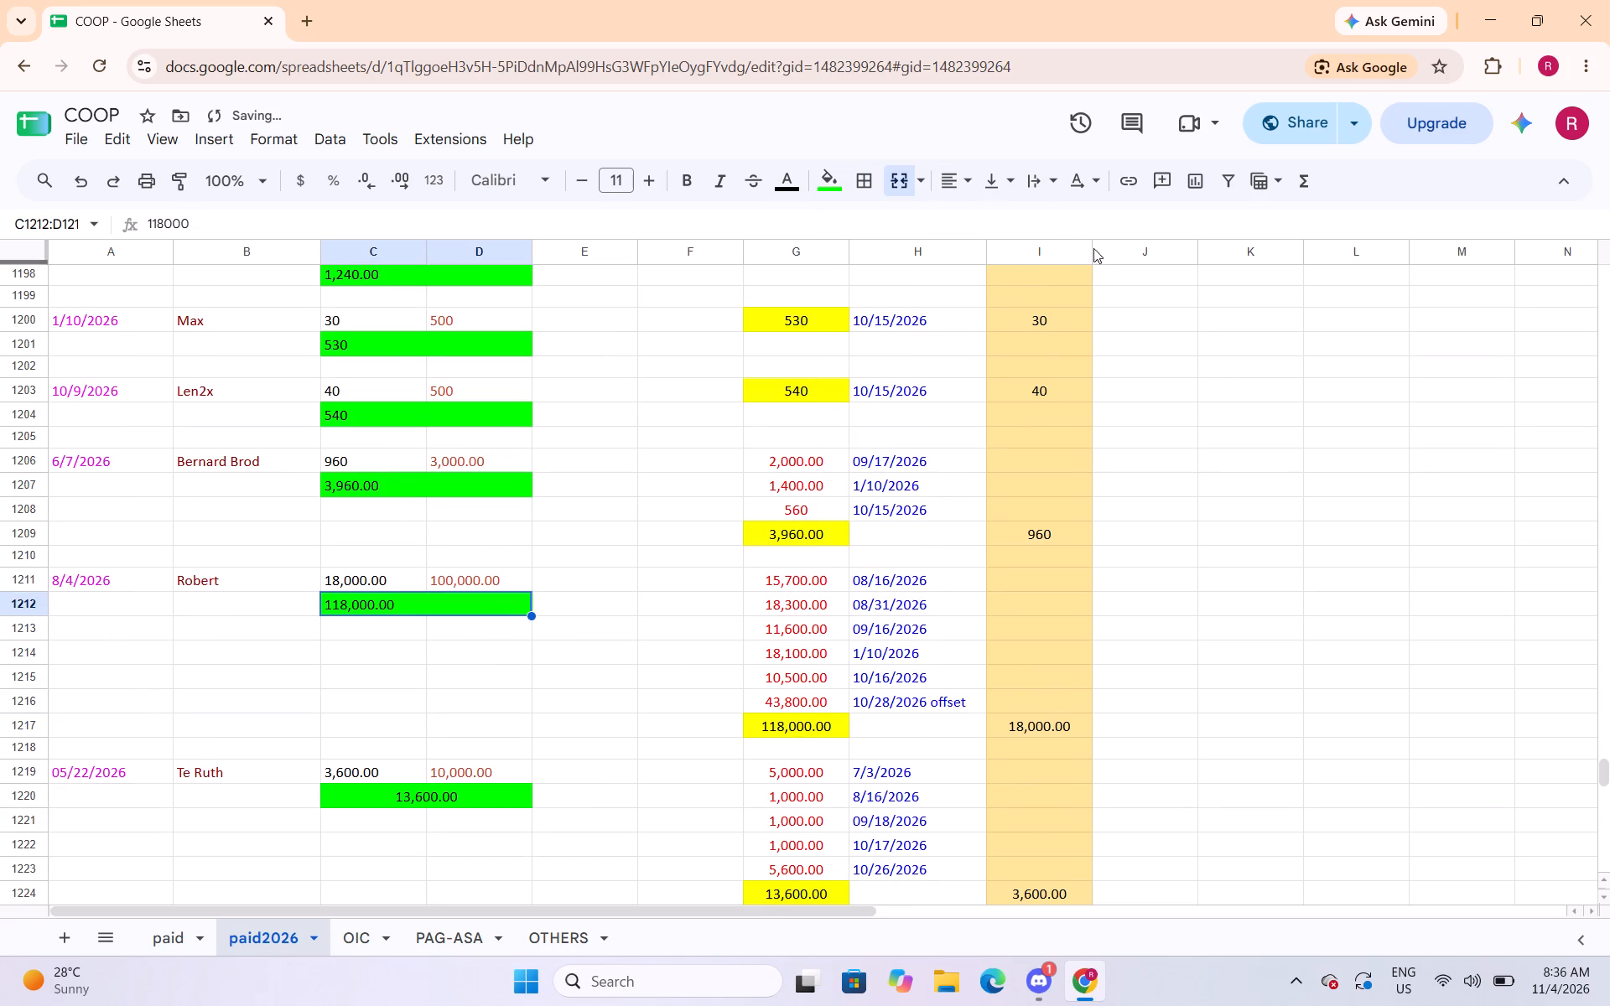
pyautogui.click(966, 186)
pyautogui.click(993, 225)
pyautogui.click(445, 510)
pyautogui.click(452, 490)
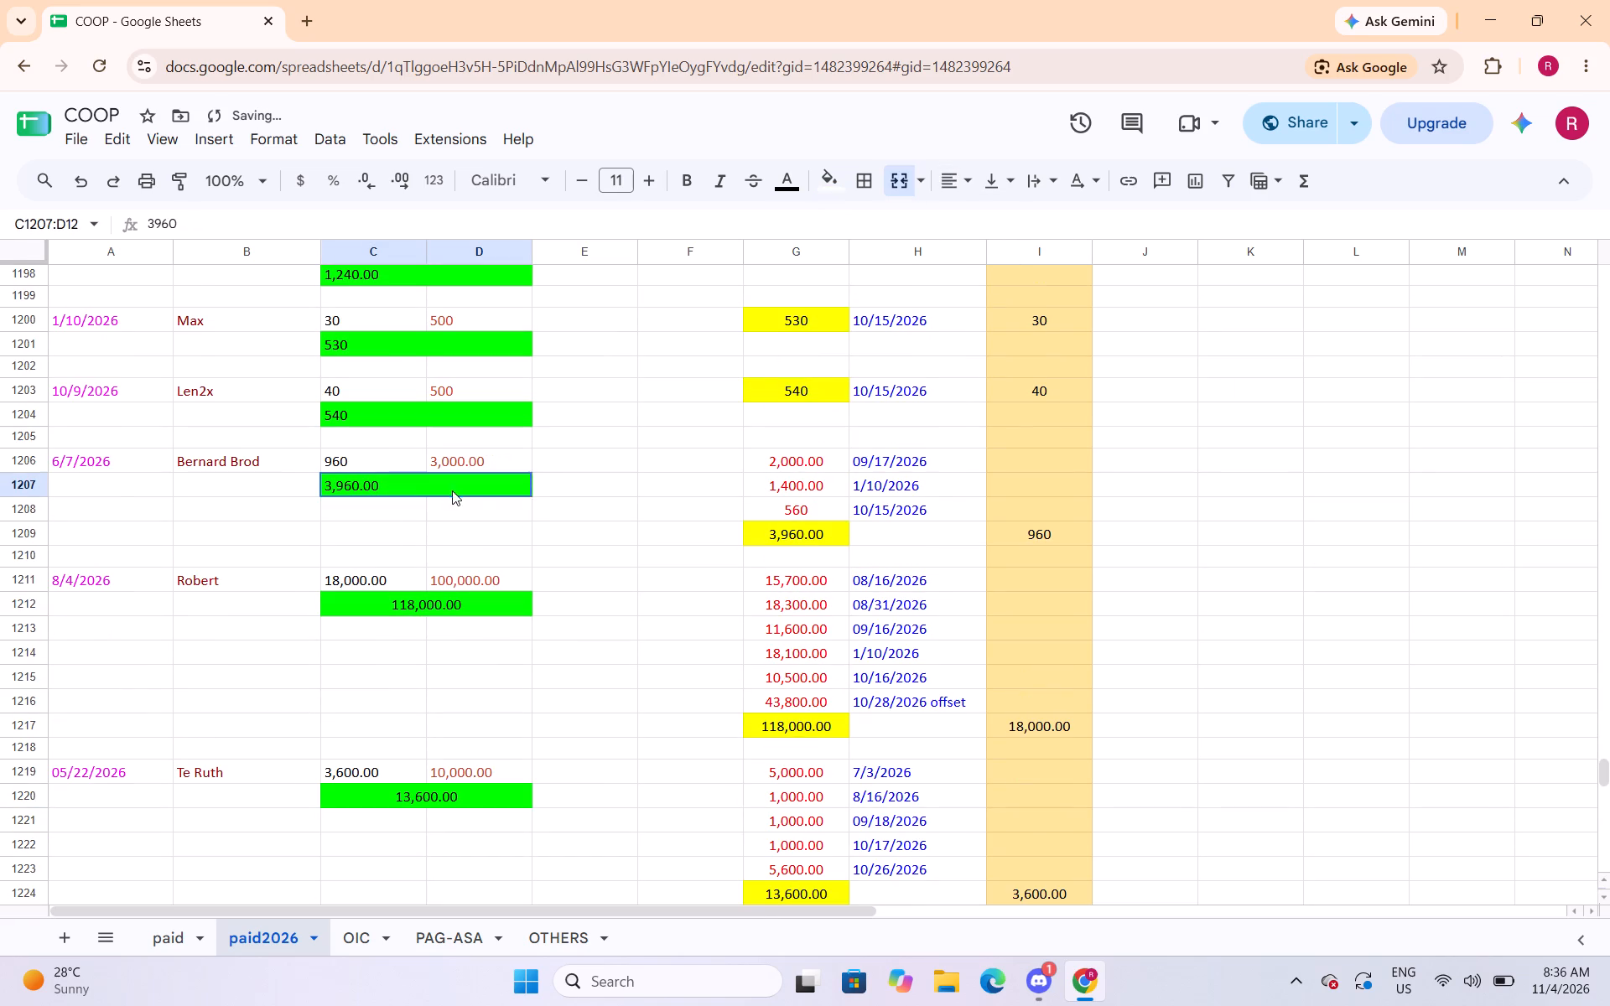
pyautogui.click(961, 190)
pyautogui.click(979, 221)
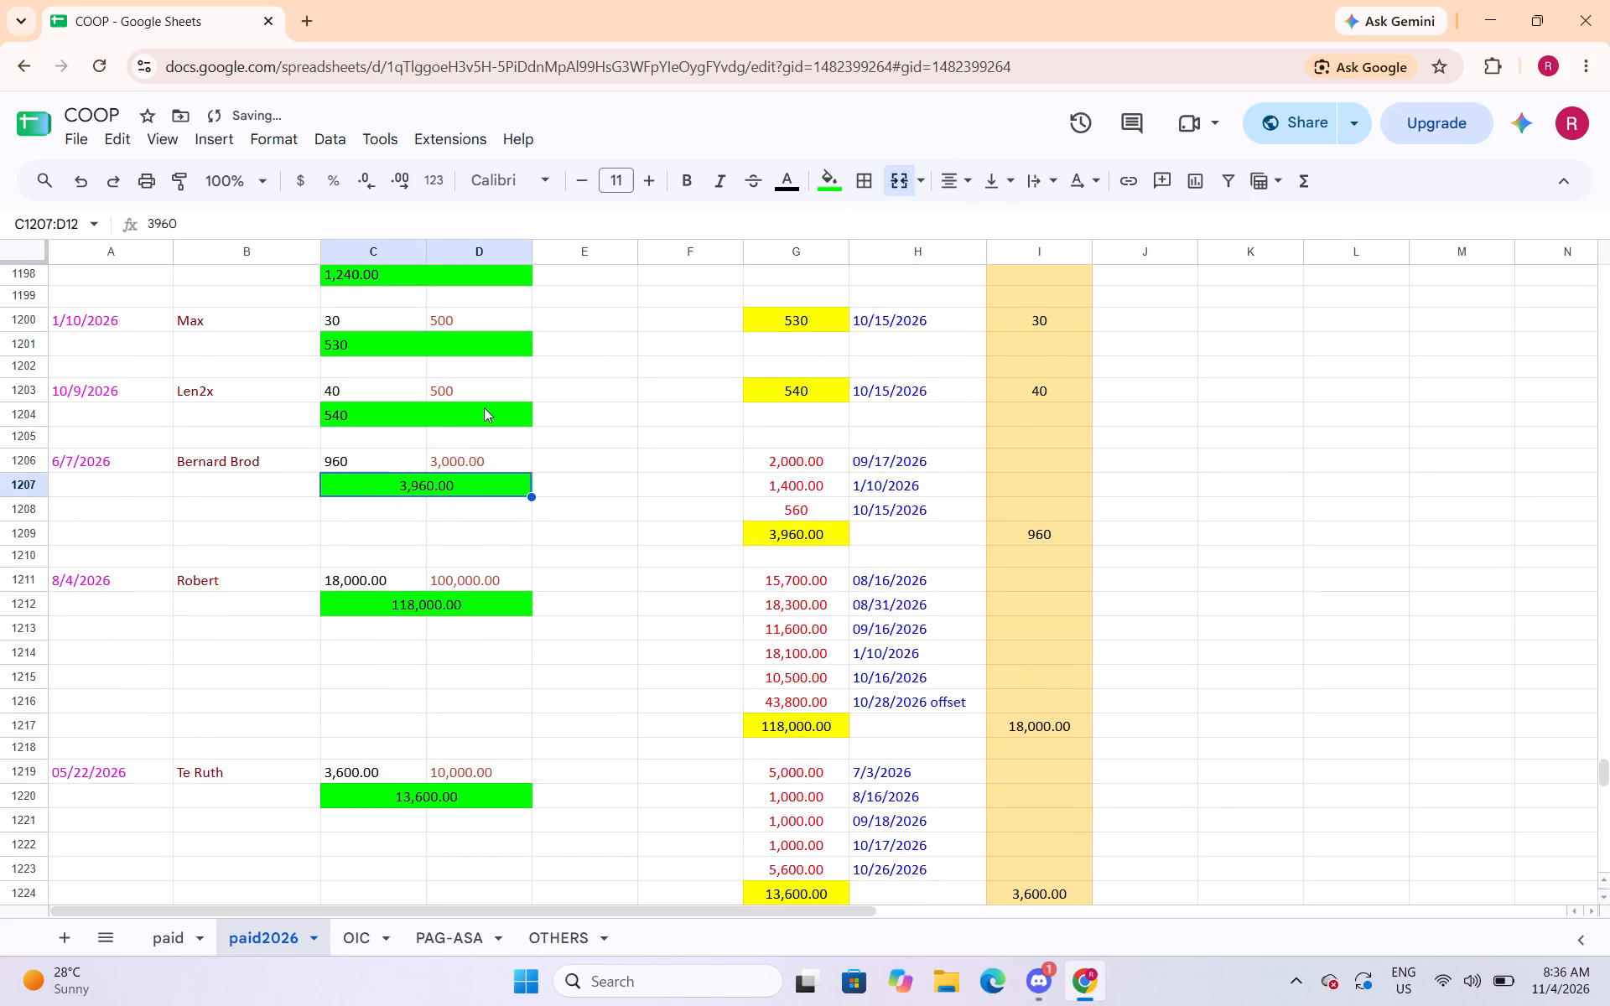
pyautogui.click(484, 407)
pyautogui.click(969, 172)
pyautogui.click(979, 210)
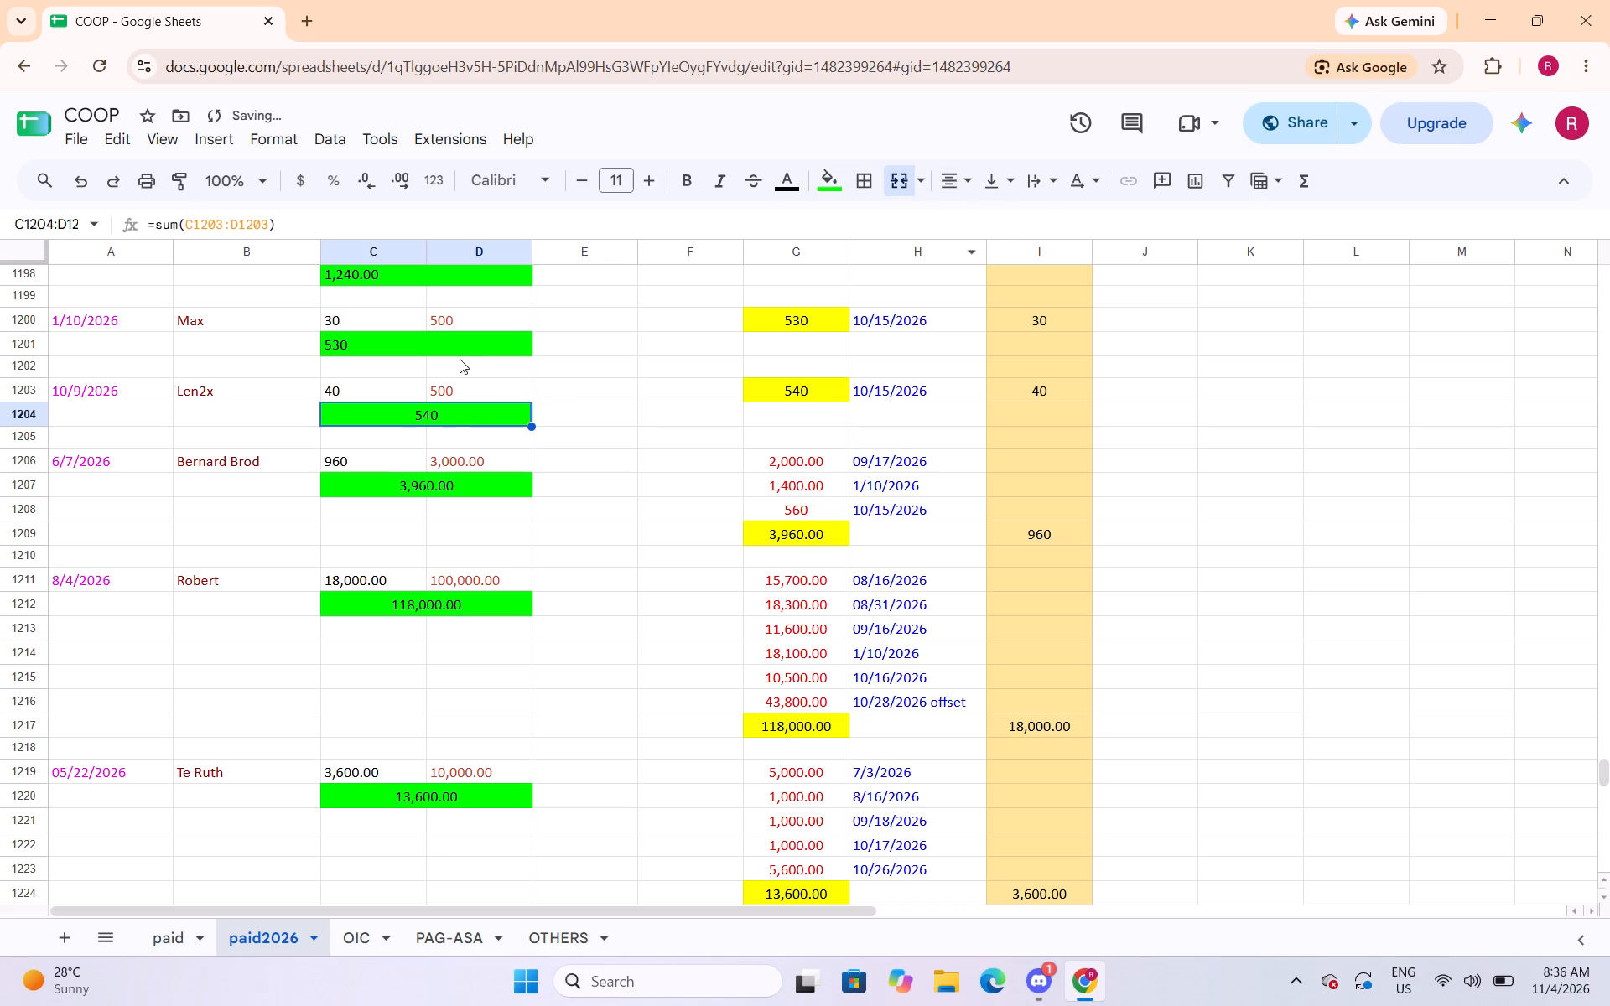
pyautogui.click(466, 343)
pyautogui.click(969, 189)
pyautogui.click(986, 220)
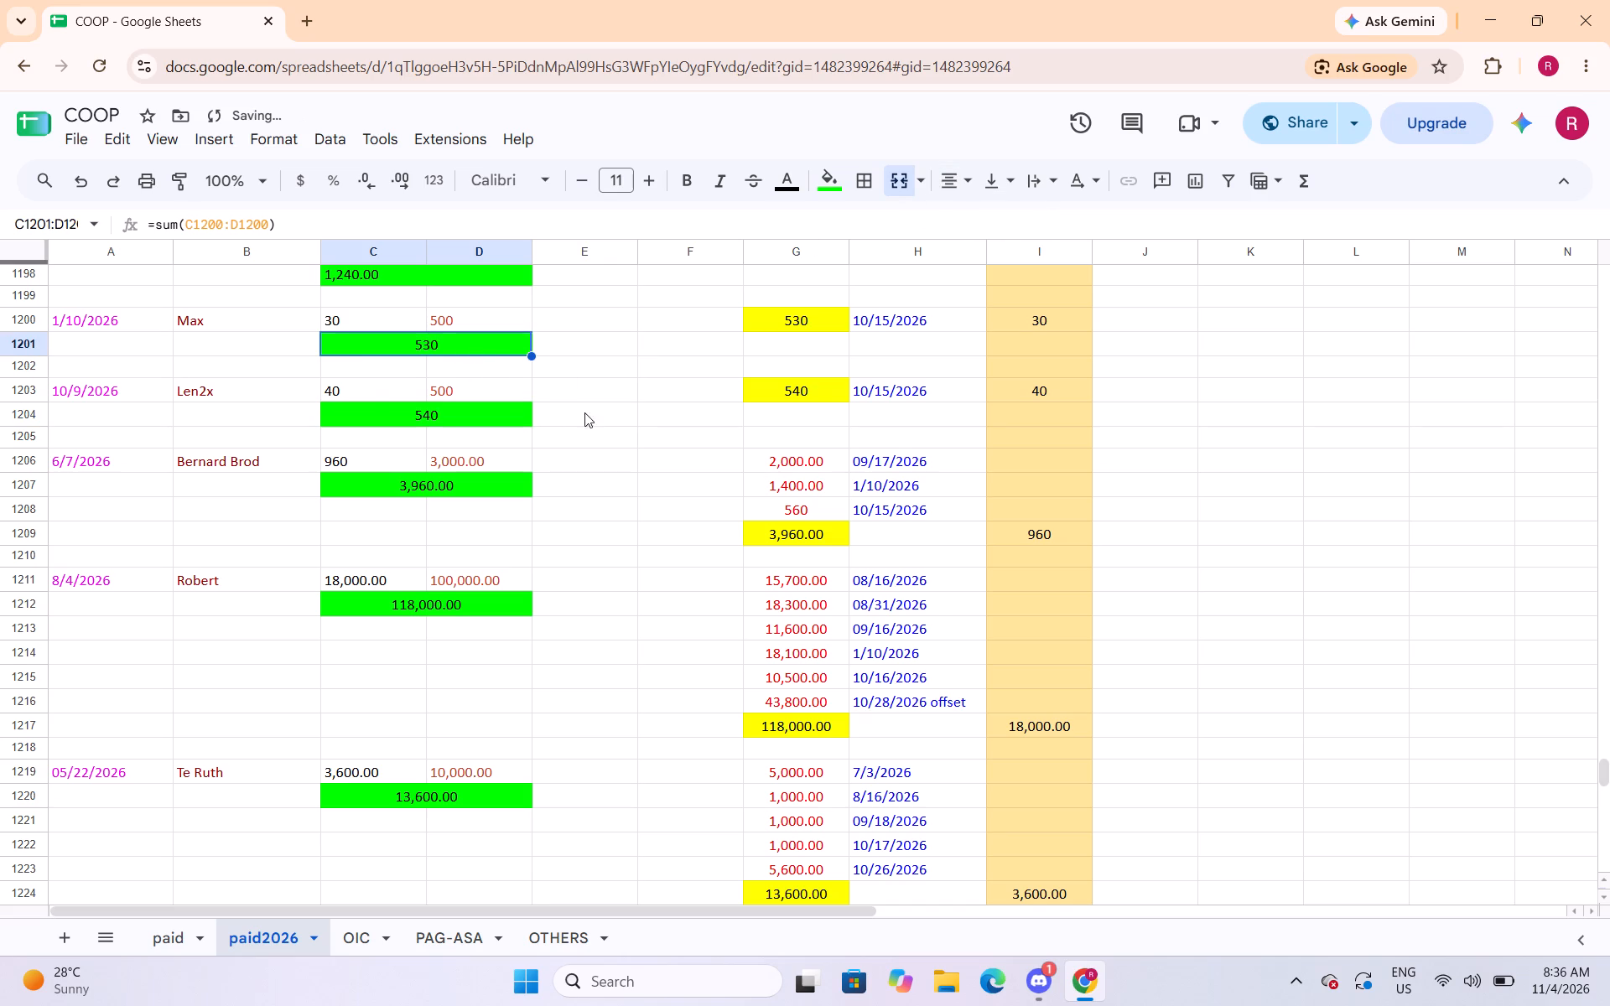
# Centre the green totals under Jhesson's two records in C1198:D1198 and C1195:D1195.
pyautogui.scroll(2, 532, 416)
pyautogui.click(491, 491)
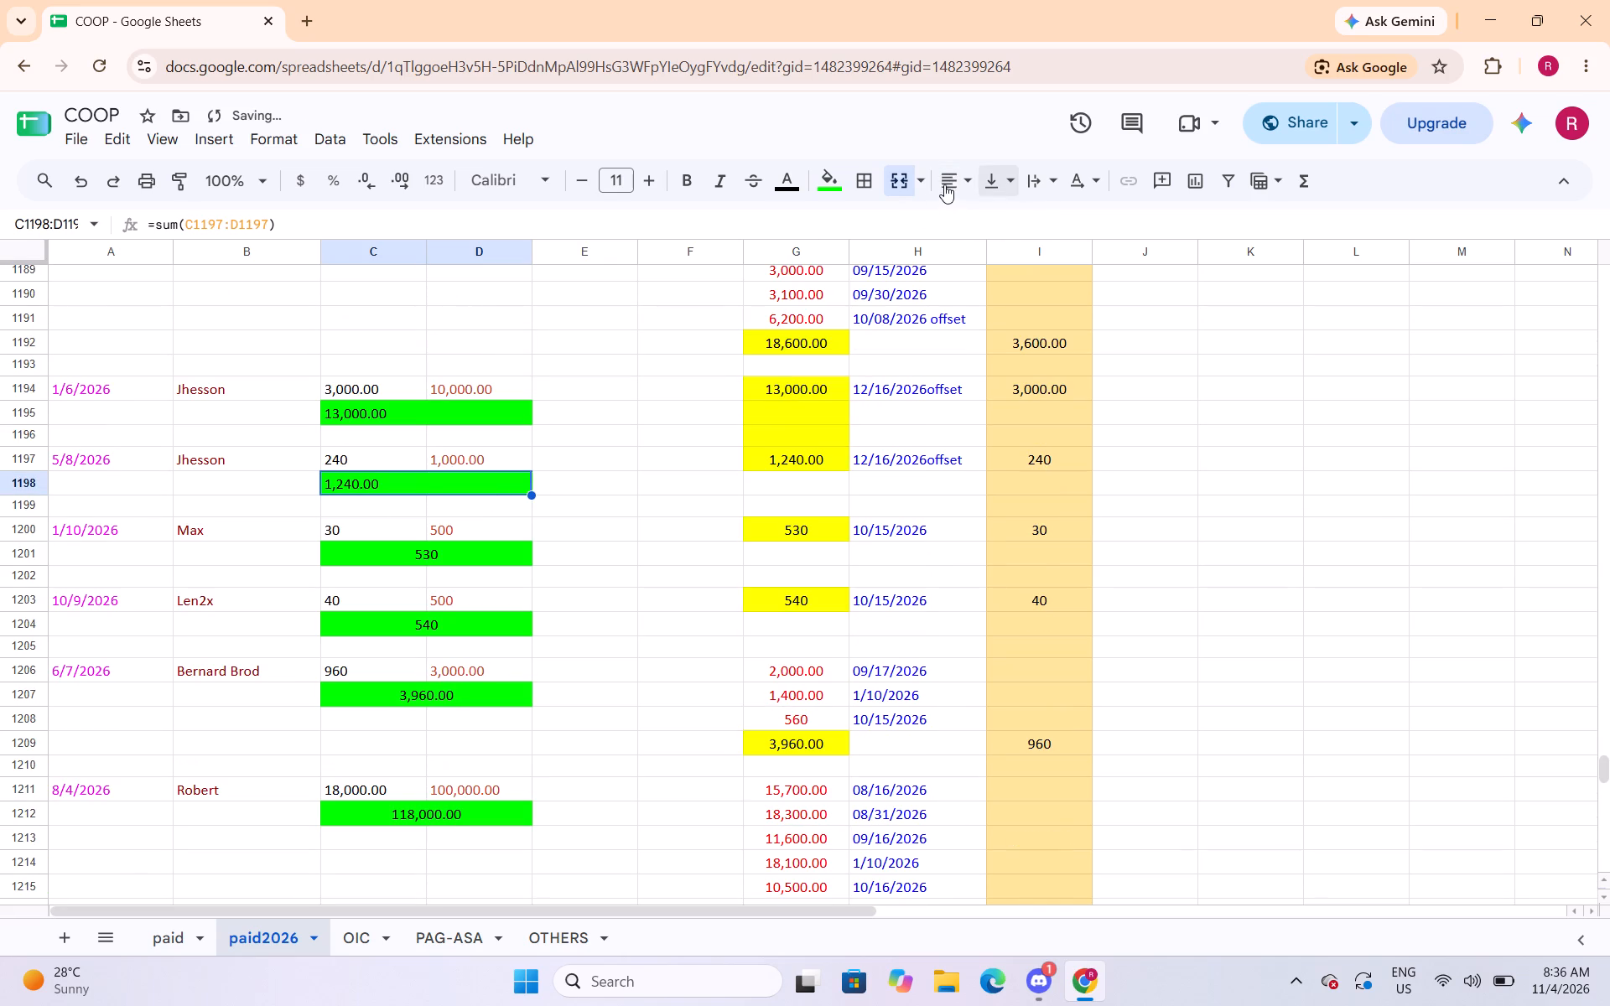
pyautogui.click(949, 175)
pyautogui.click(989, 215)
pyautogui.click(525, 414)
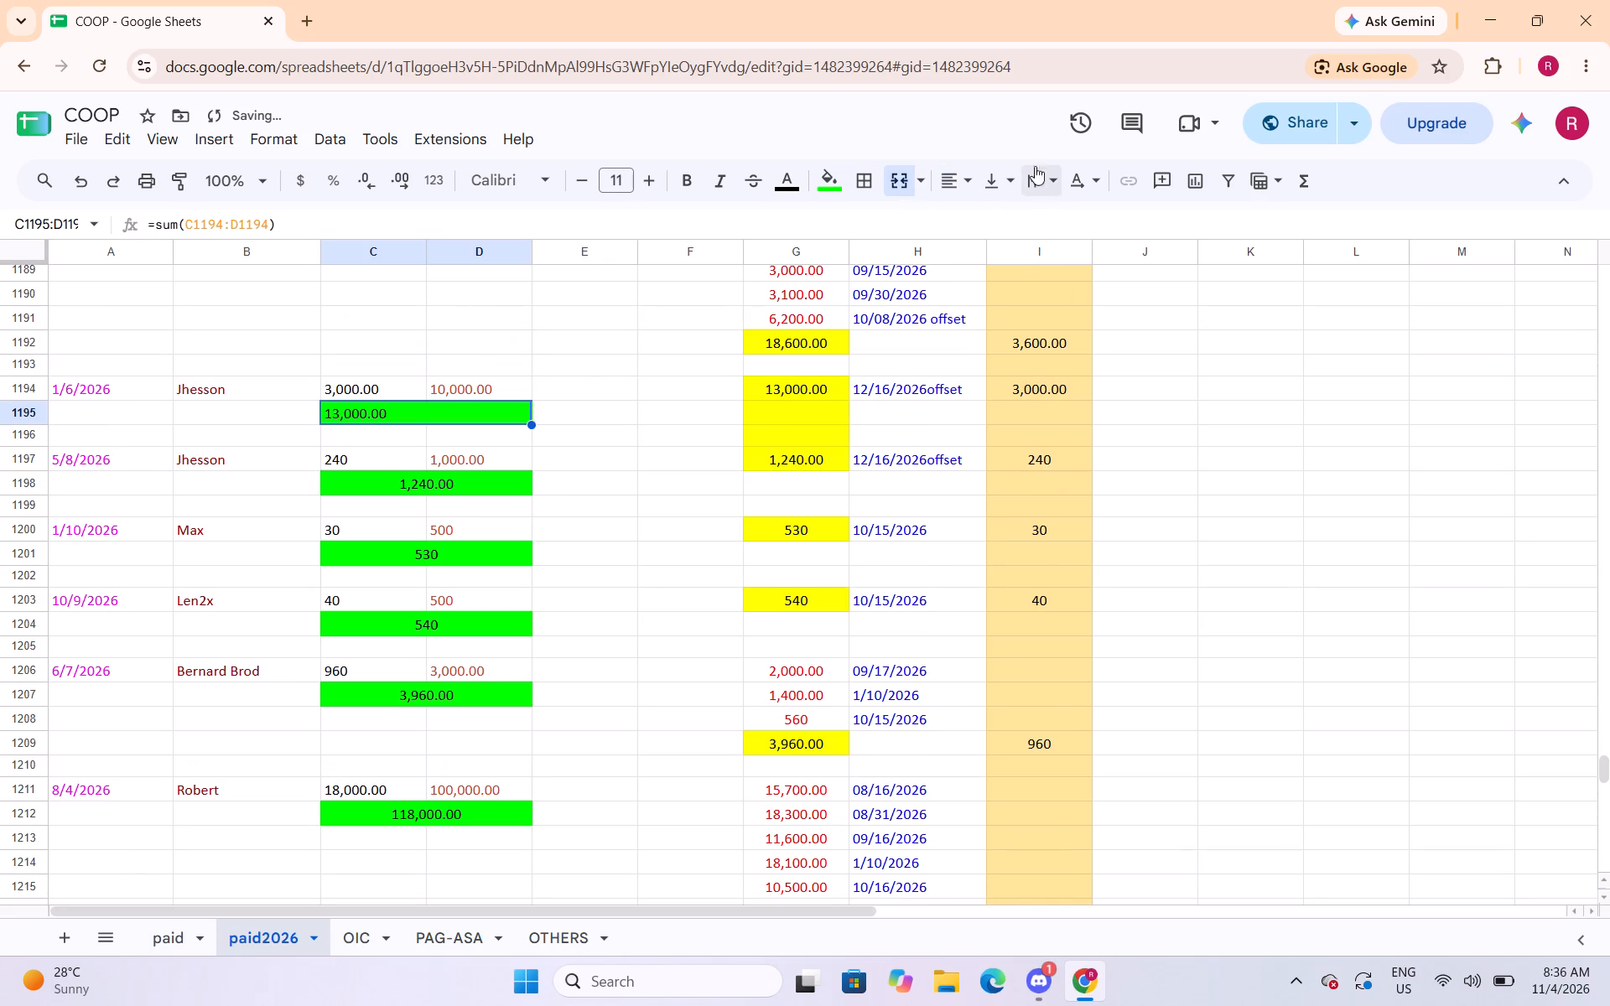
pyautogui.click(956, 176)
pyautogui.click(989, 220)
# Centre the green totals for the Charlene, 1/6/2026, 09/16/2026 and 08/15/2026 records in C1187:D1187, C1184:D1184, C1181:D1181 and C1178:D1178.
pyautogui.scroll(3, 612, 418)
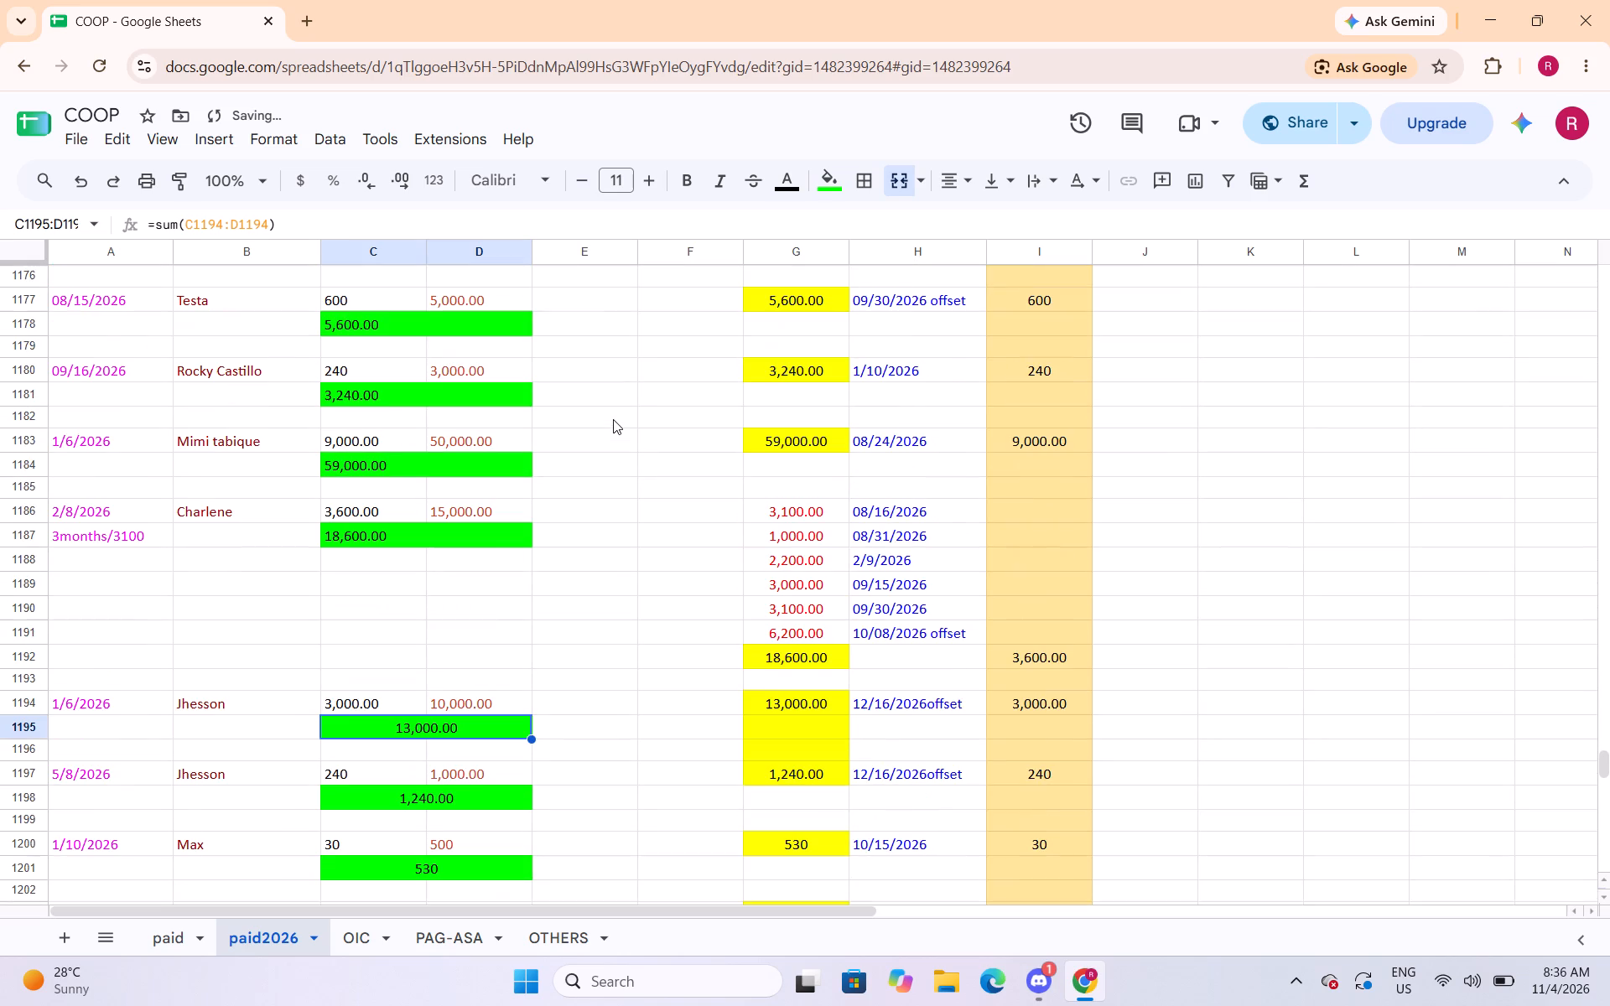
pyautogui.click(488, 525)
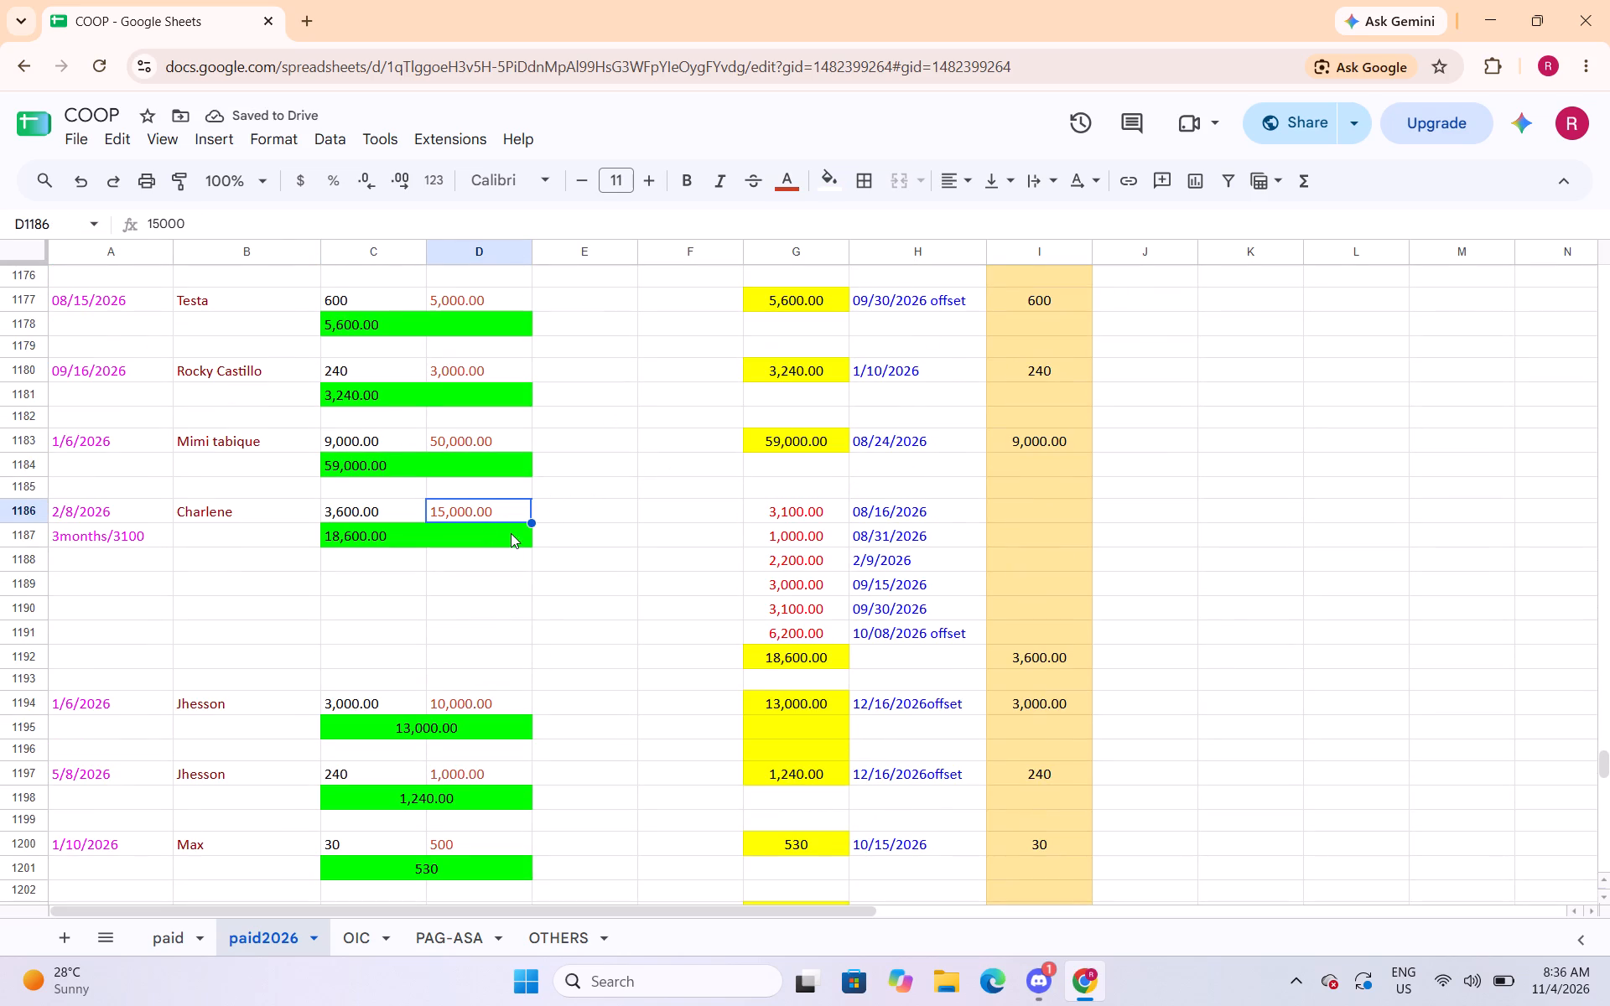
pyautogui.click(511, 536)
pyautogui.click(967, 186)
pyautogui.click(989, 229)
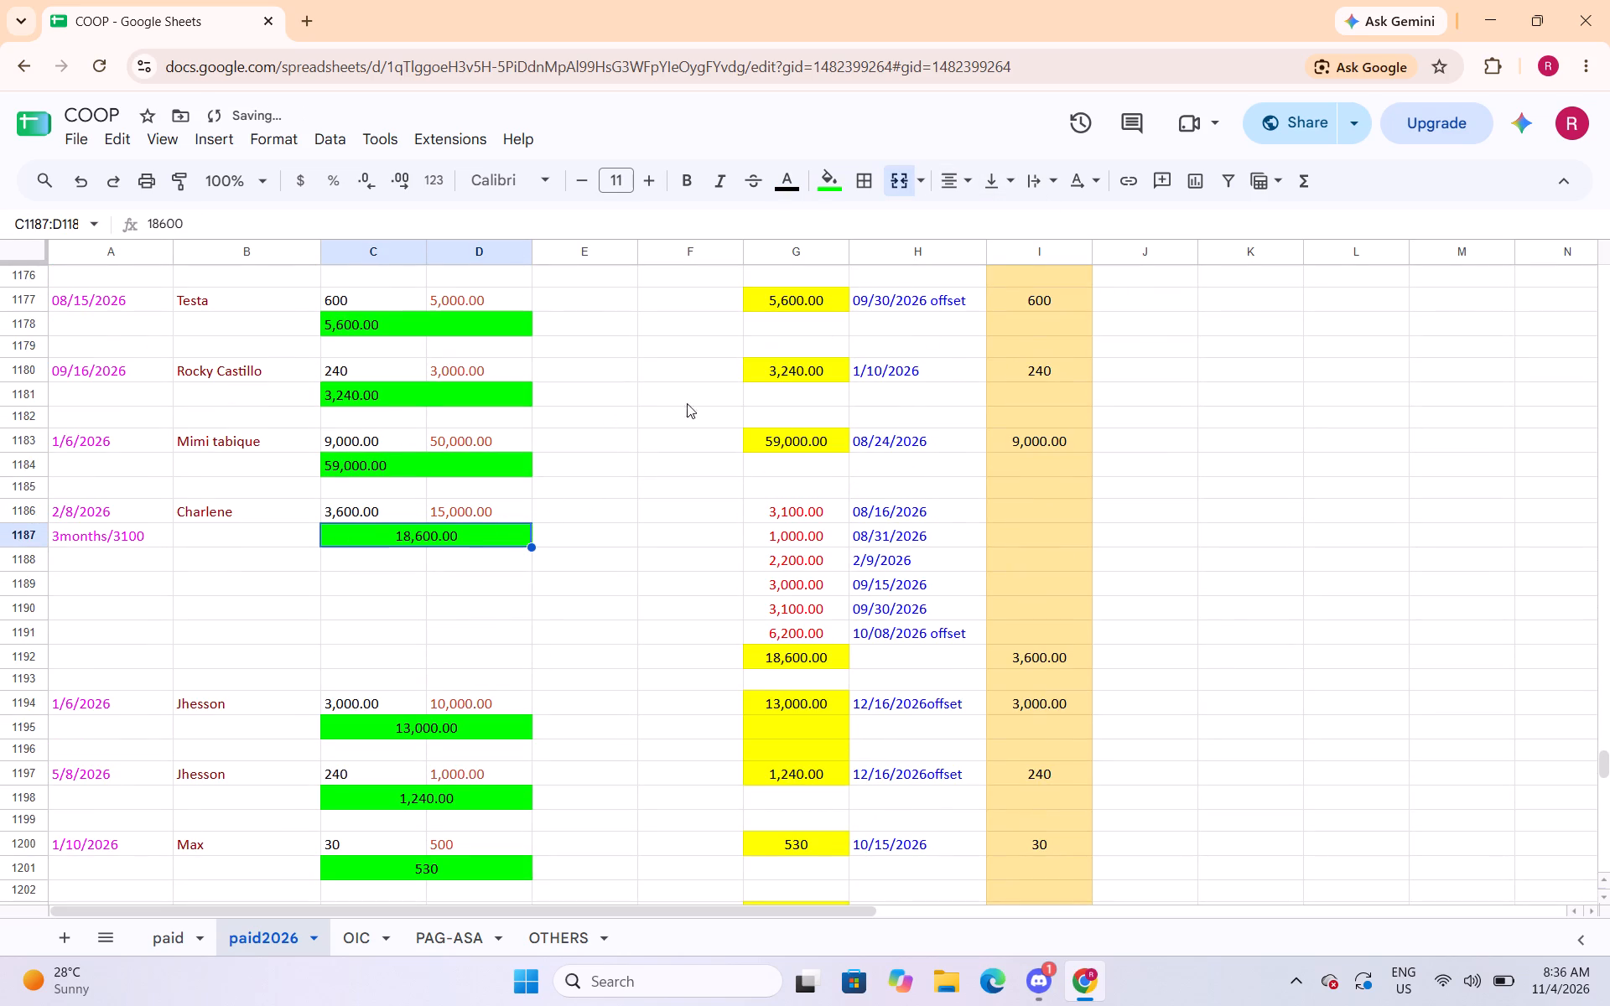
pyautogui.click(498, 471)
pyautogui.click(958, 180)
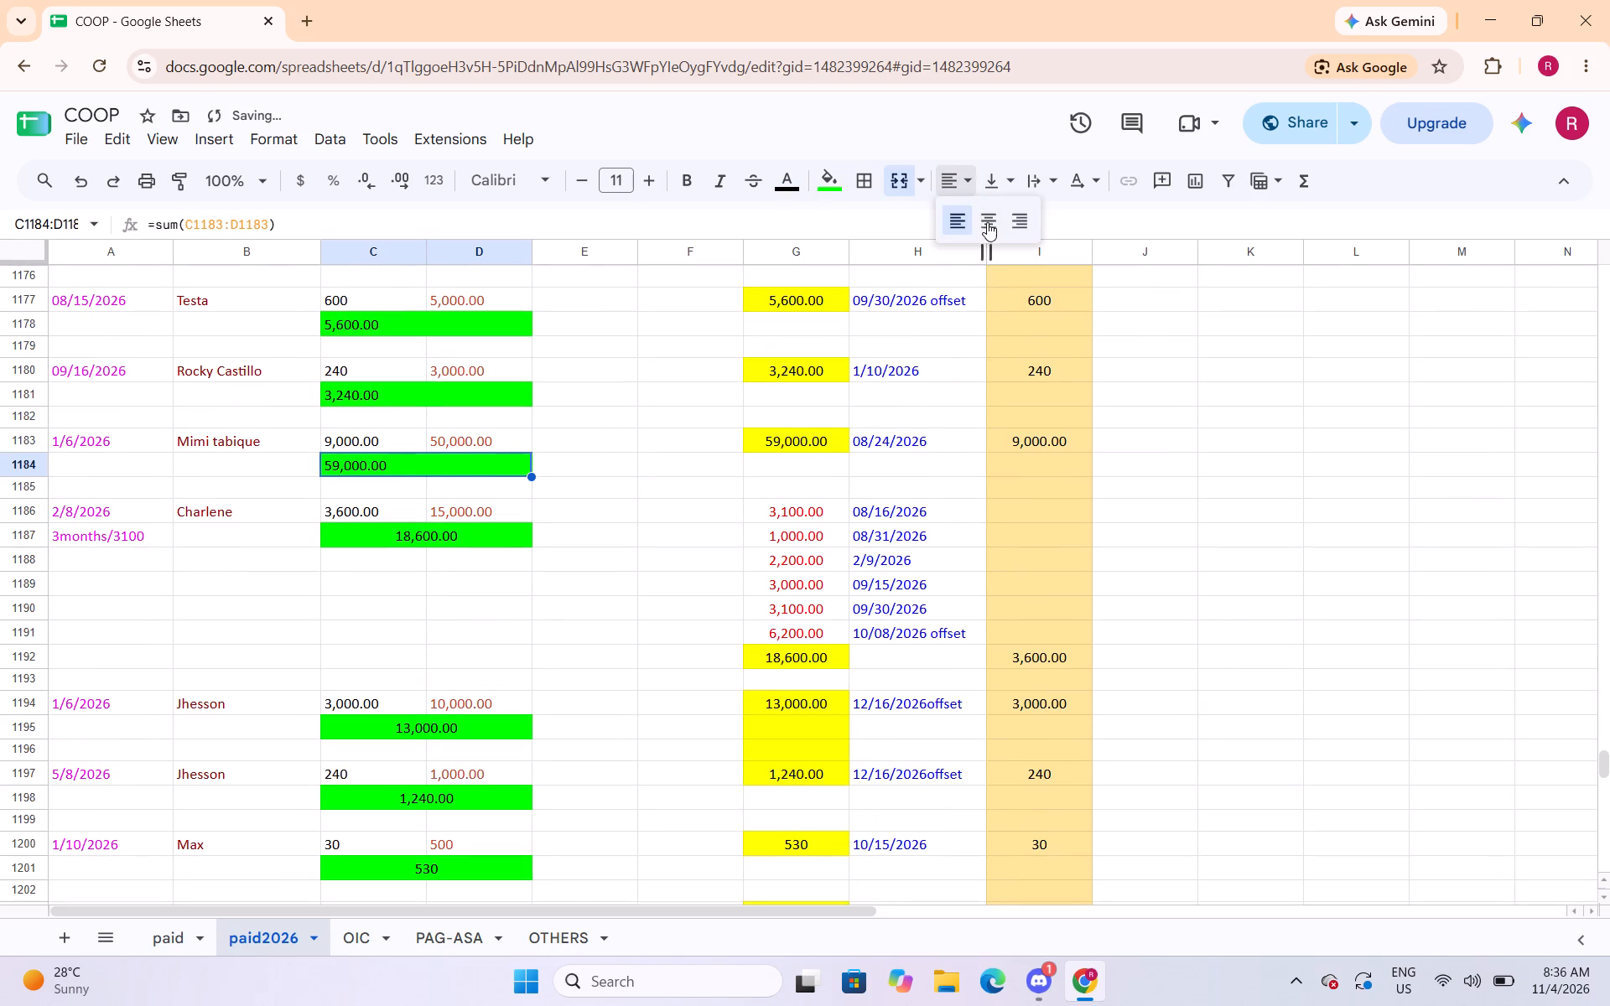
pyautogui.click(987, 222)
pyautogui.click(501, 385)
pyautogui.click(968, 169)
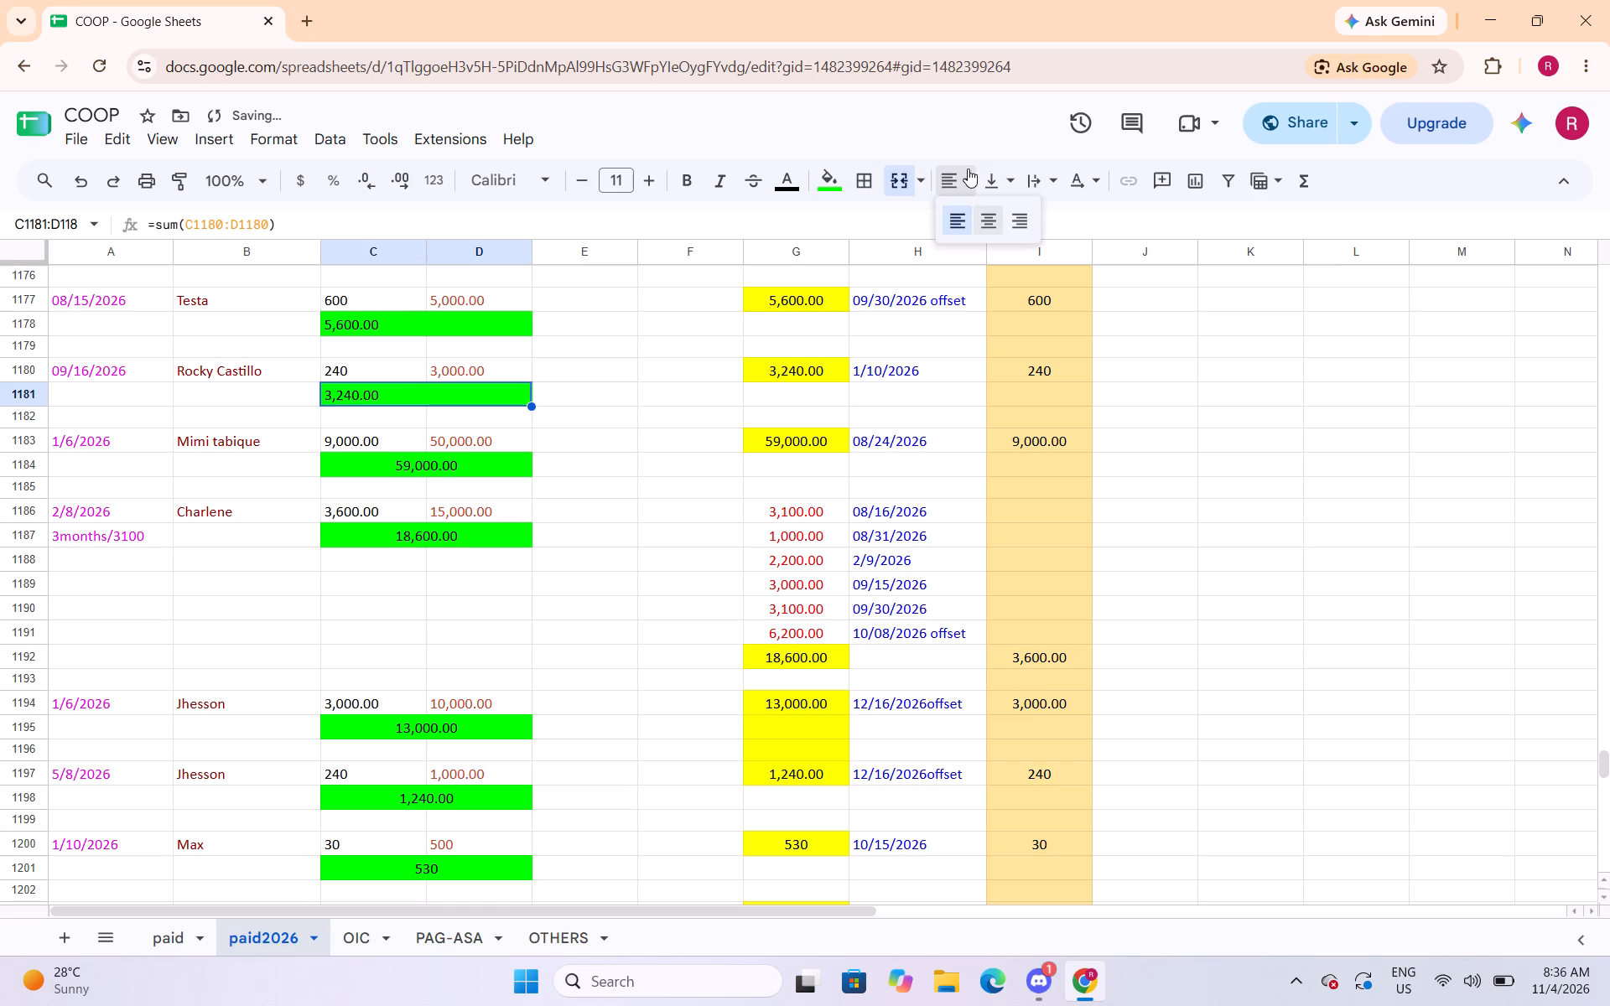
pyautogui.click(982, 208)
pyautogui.click(507, 326)
pyautogui.click(953, 179)
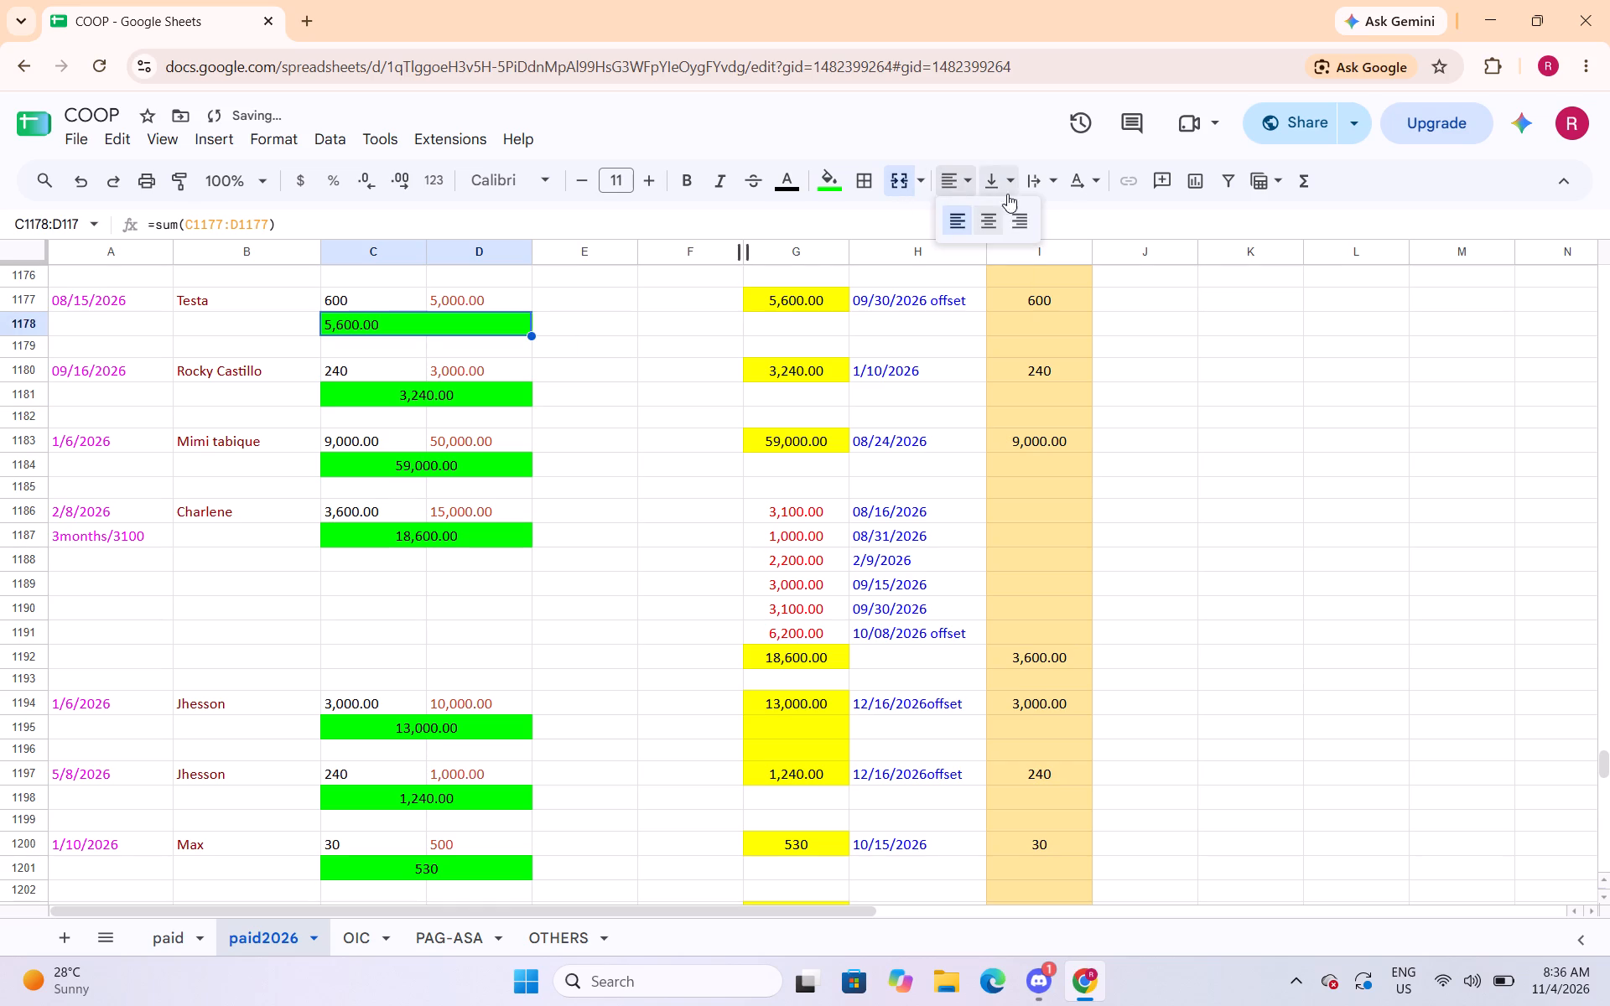
pyautogui.click(991, 221)
# Centre the green totals for the Testa, Kuya Hermie and 09/24/2026 records in C1166:D1166, C1162:D1162 and C1159:D1159.
pyautogui.scroll(5, 640, 398)
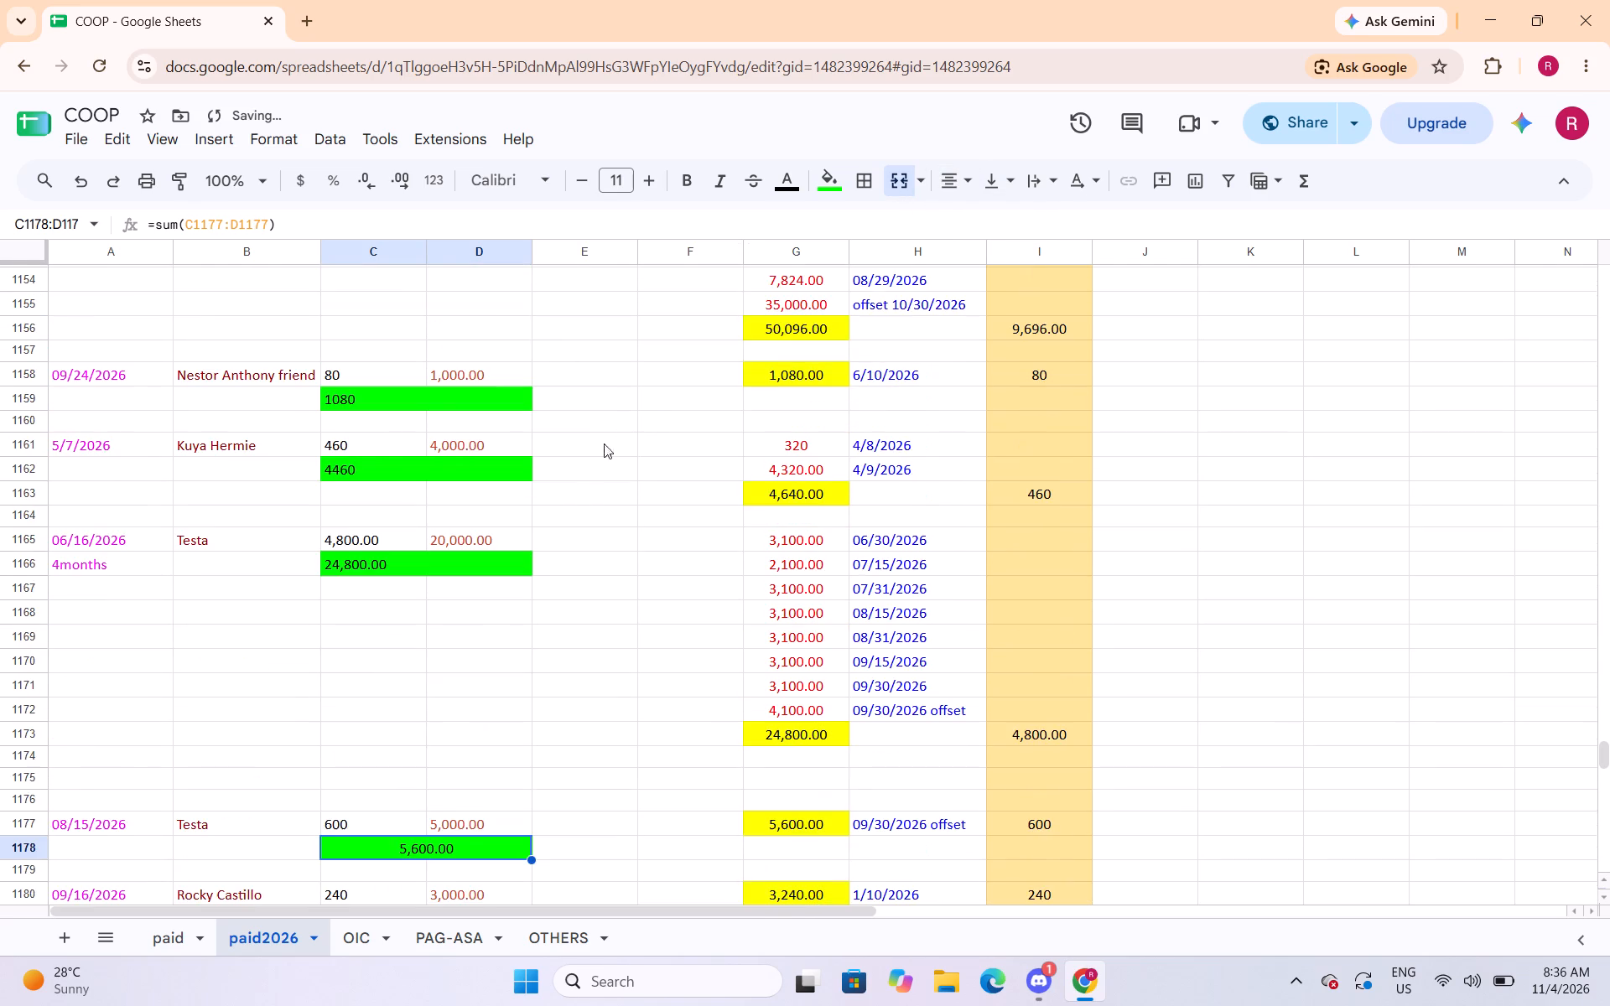
pyautogui.scroll(-1, 585, 510)
pyautogui.click(506, 466)
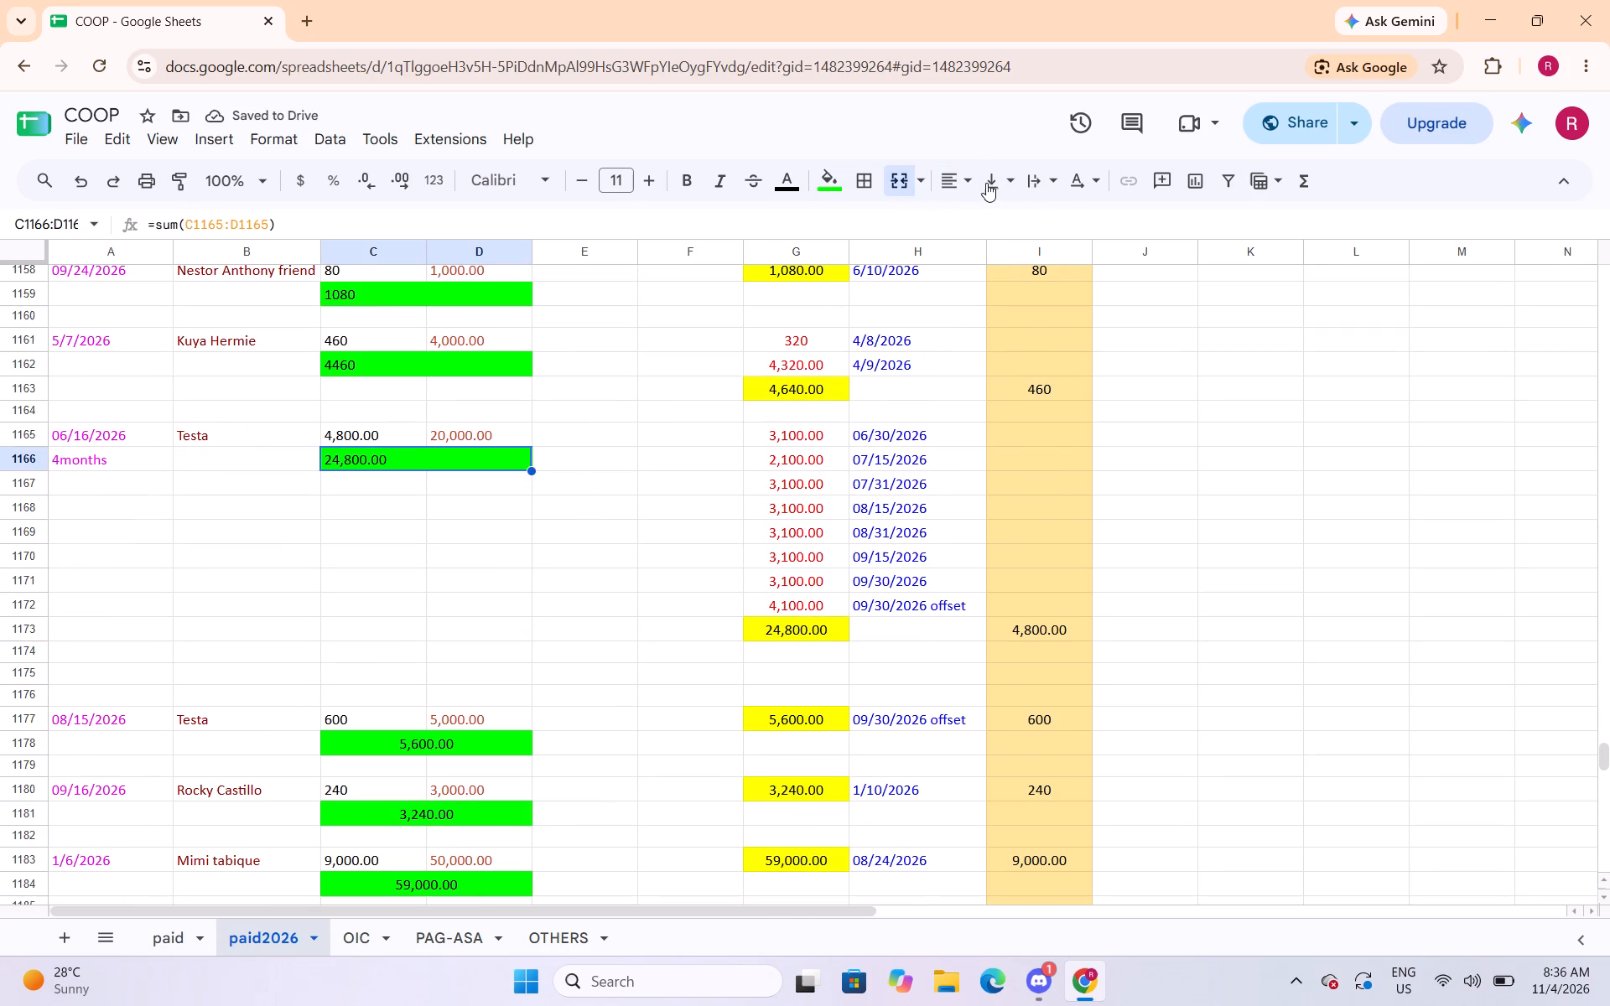
pyautogui.click(974, 181)
pyautogui.click(985, 211)
pyautogui.click(480, 362)
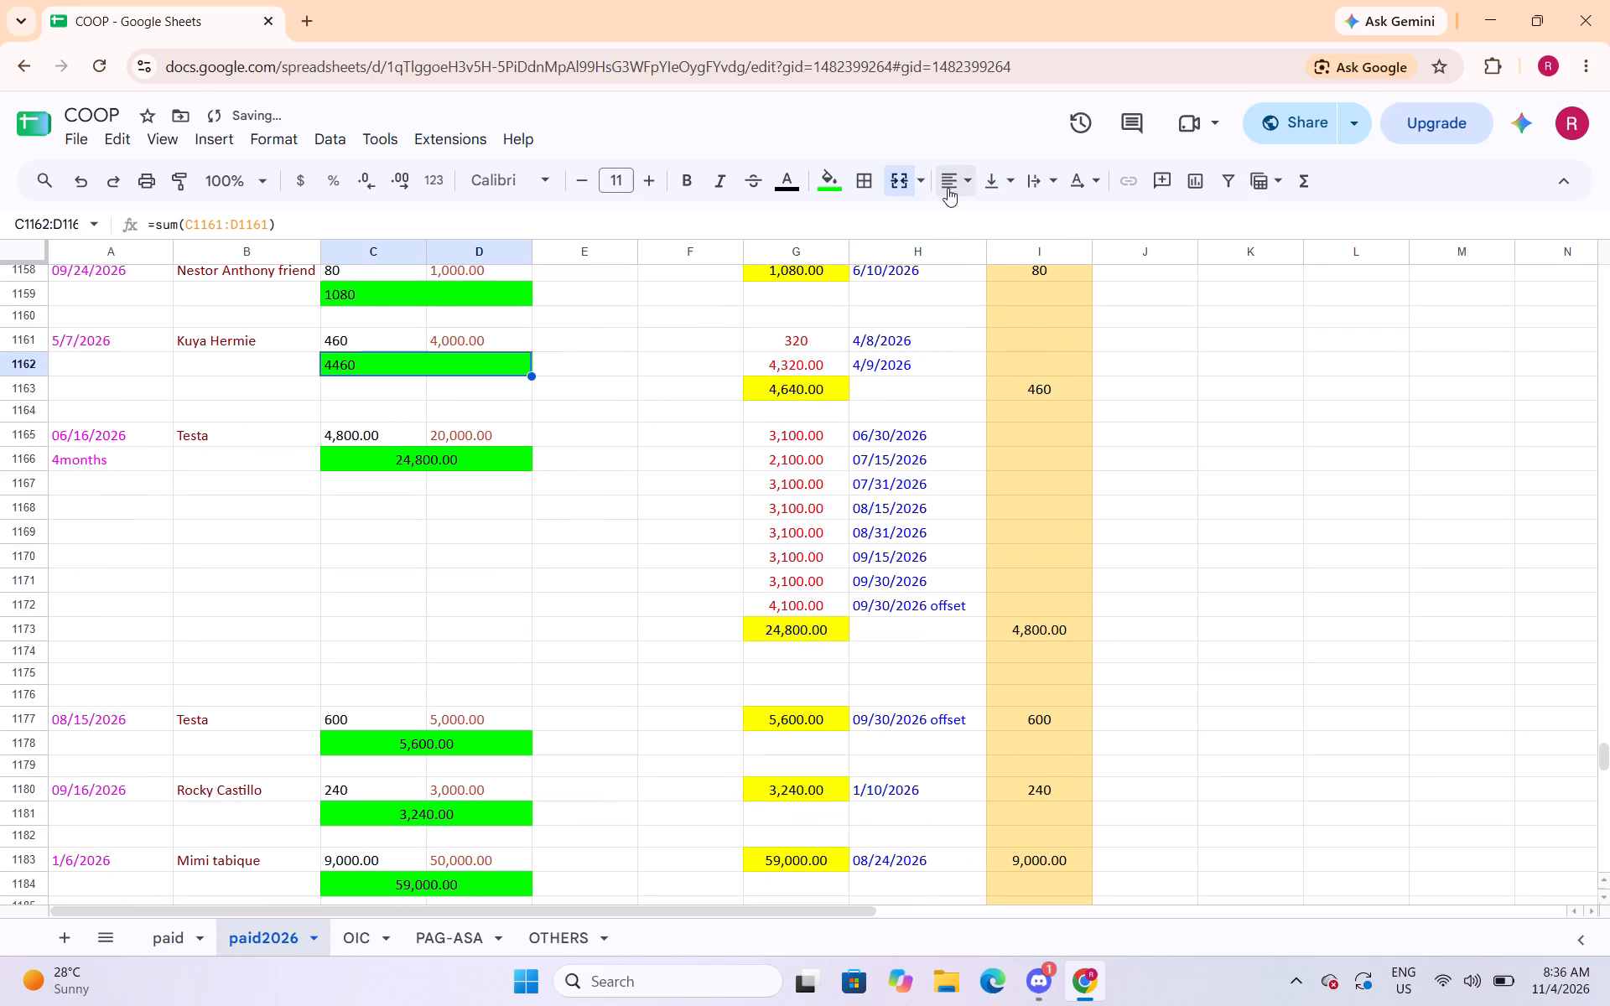
pyautogui.click(970, 184)
pyautogui.click(988, 224)
pyautogui.click(483, 302)
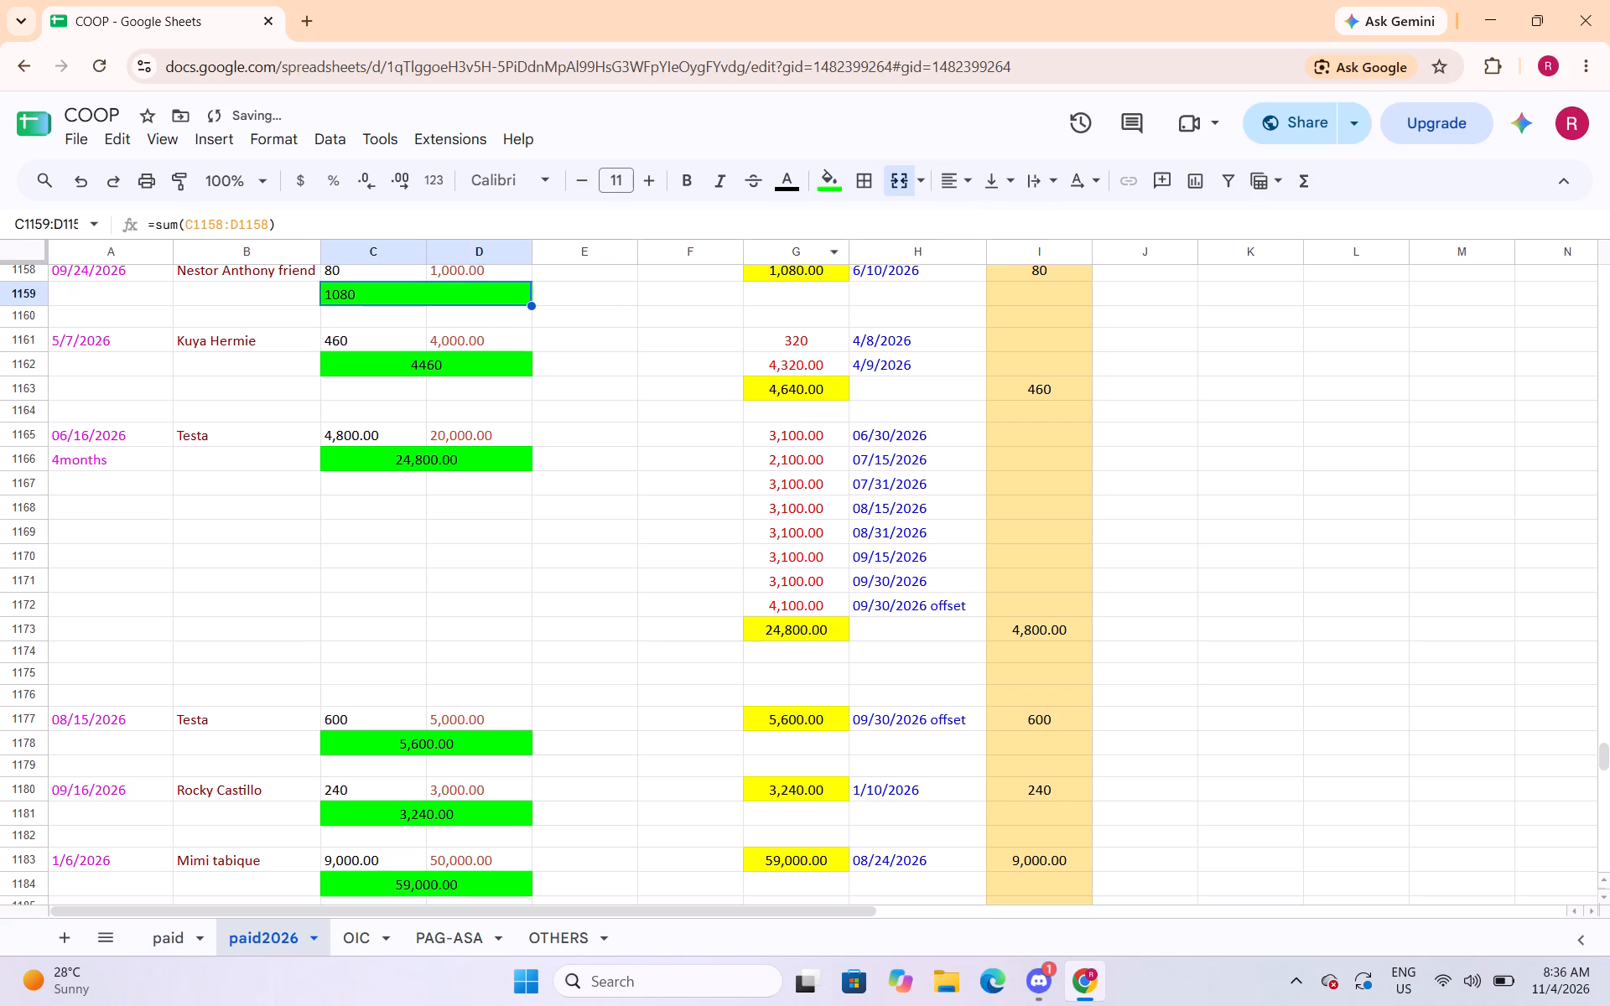
pyautogui.click(965, 194)
pyautogui.click(991, 232)
# Centre the green totals for the Kuya Eve, Maam Elena, M' Elena and Bebeng records in C1152:D1152, C1149:D1149, C1136:D1136 and C1133:D1133.
pyautogui.scroll(3, 600, 330)
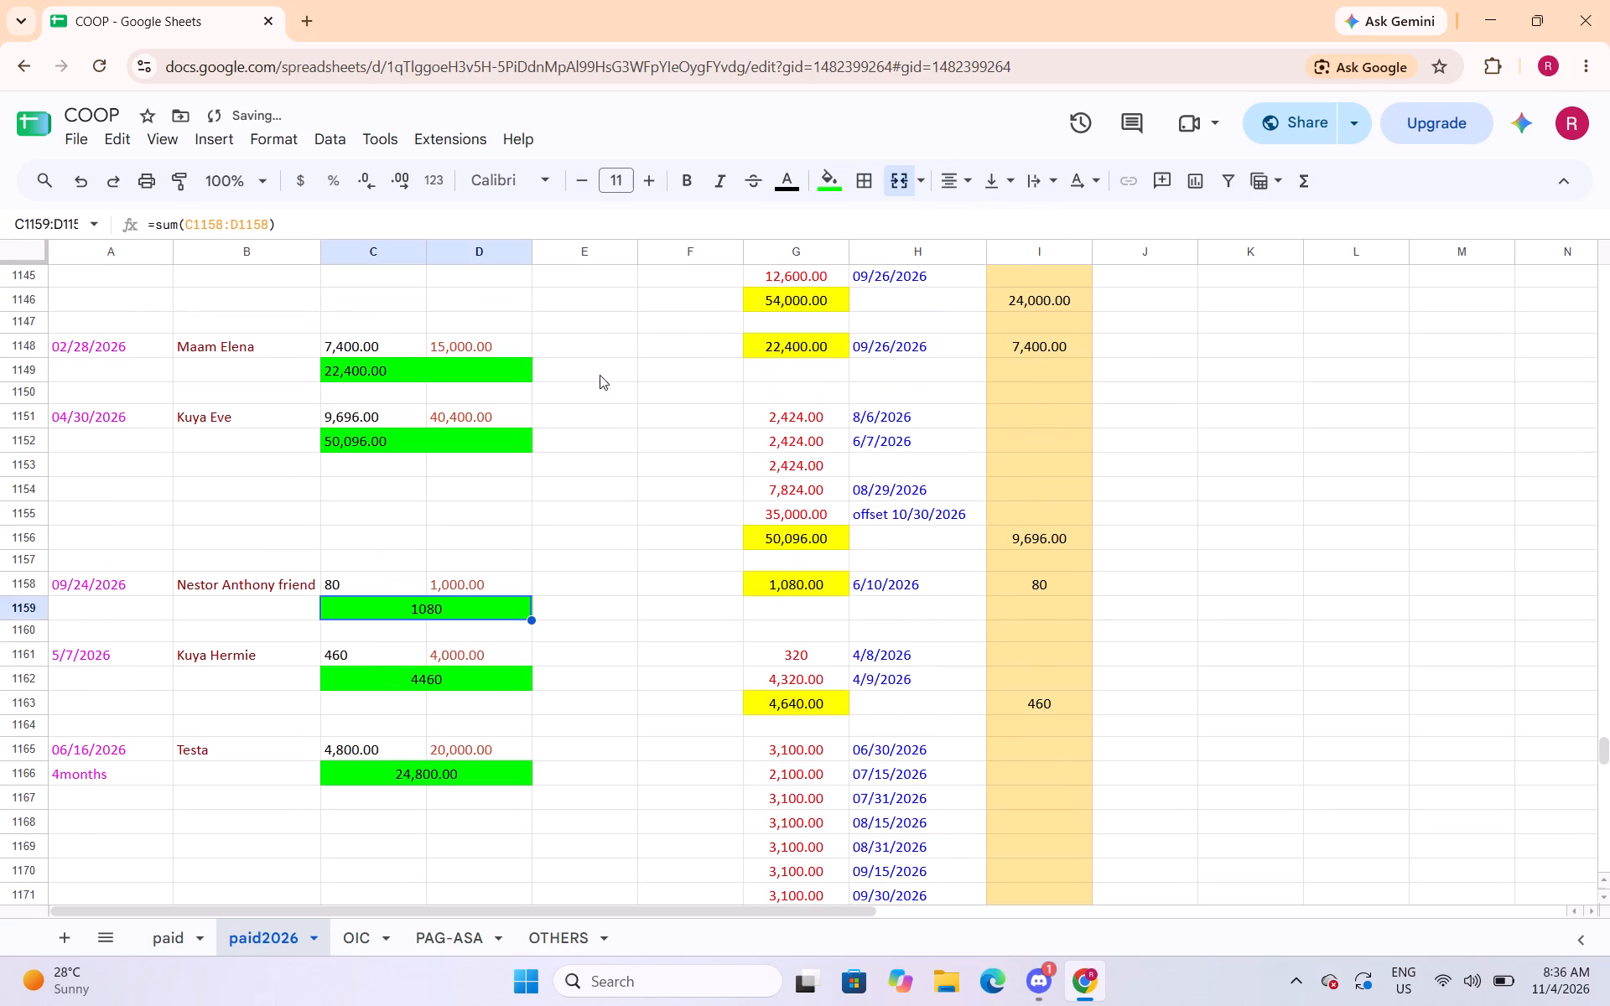
pyautogui.click(507, 448)
pyautogui.click(967, 188)
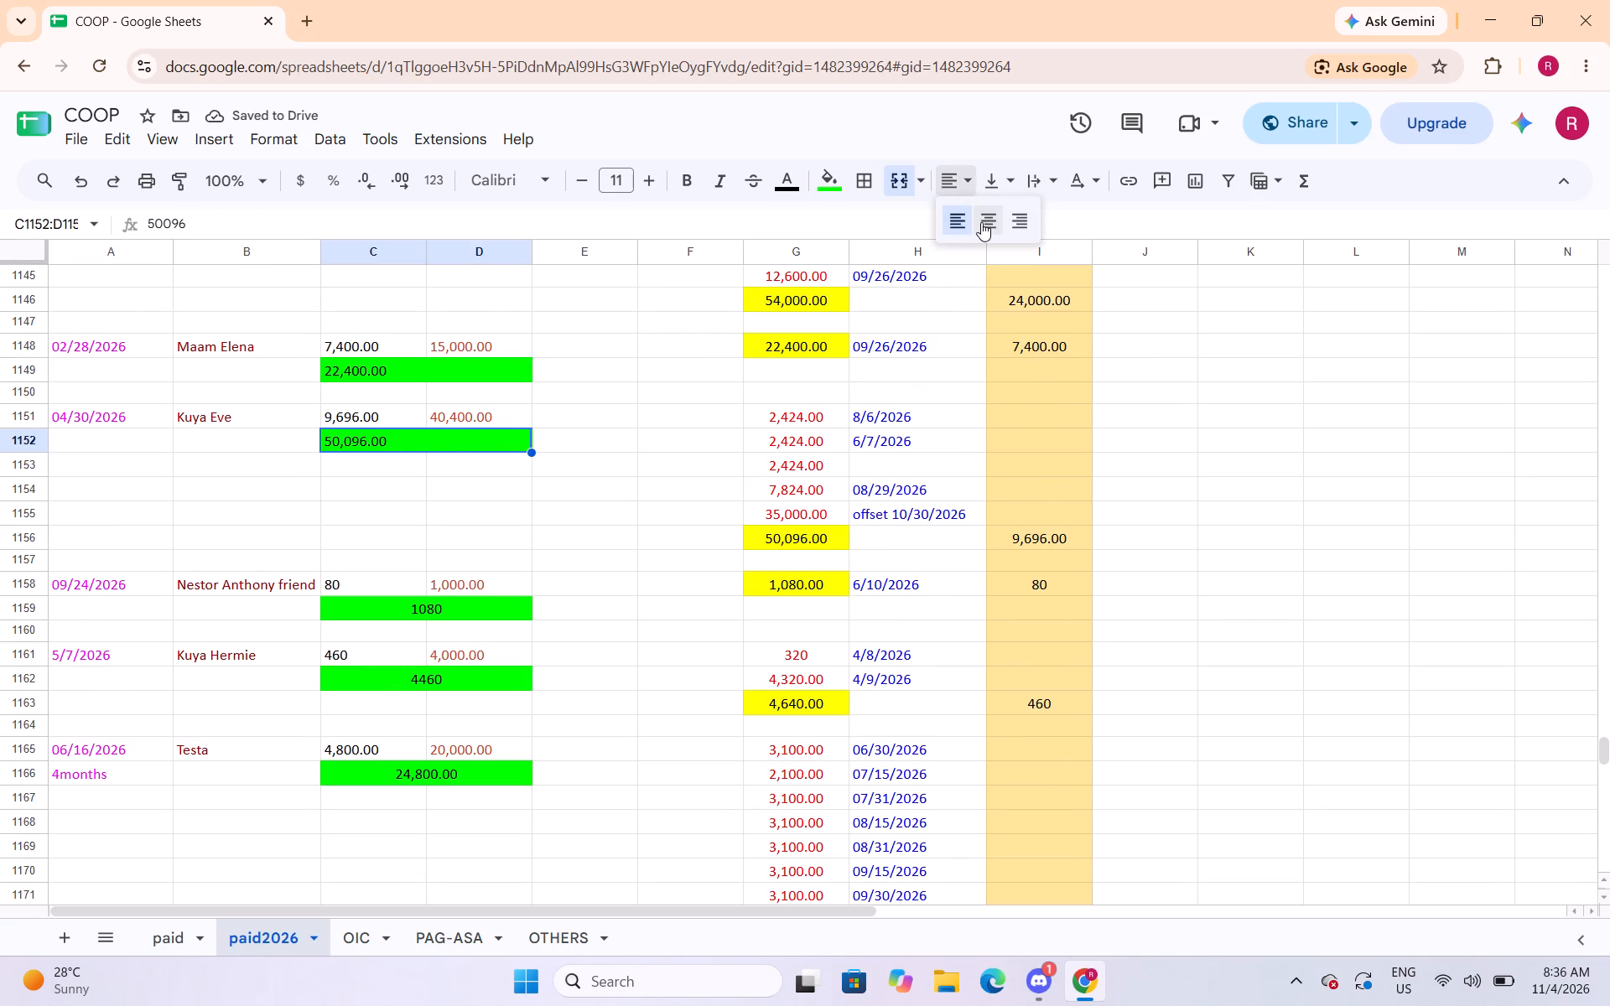
pyautogui.click(983, 223)
pyautogui.click(515, 361)
pyautogui.click(953, 184)
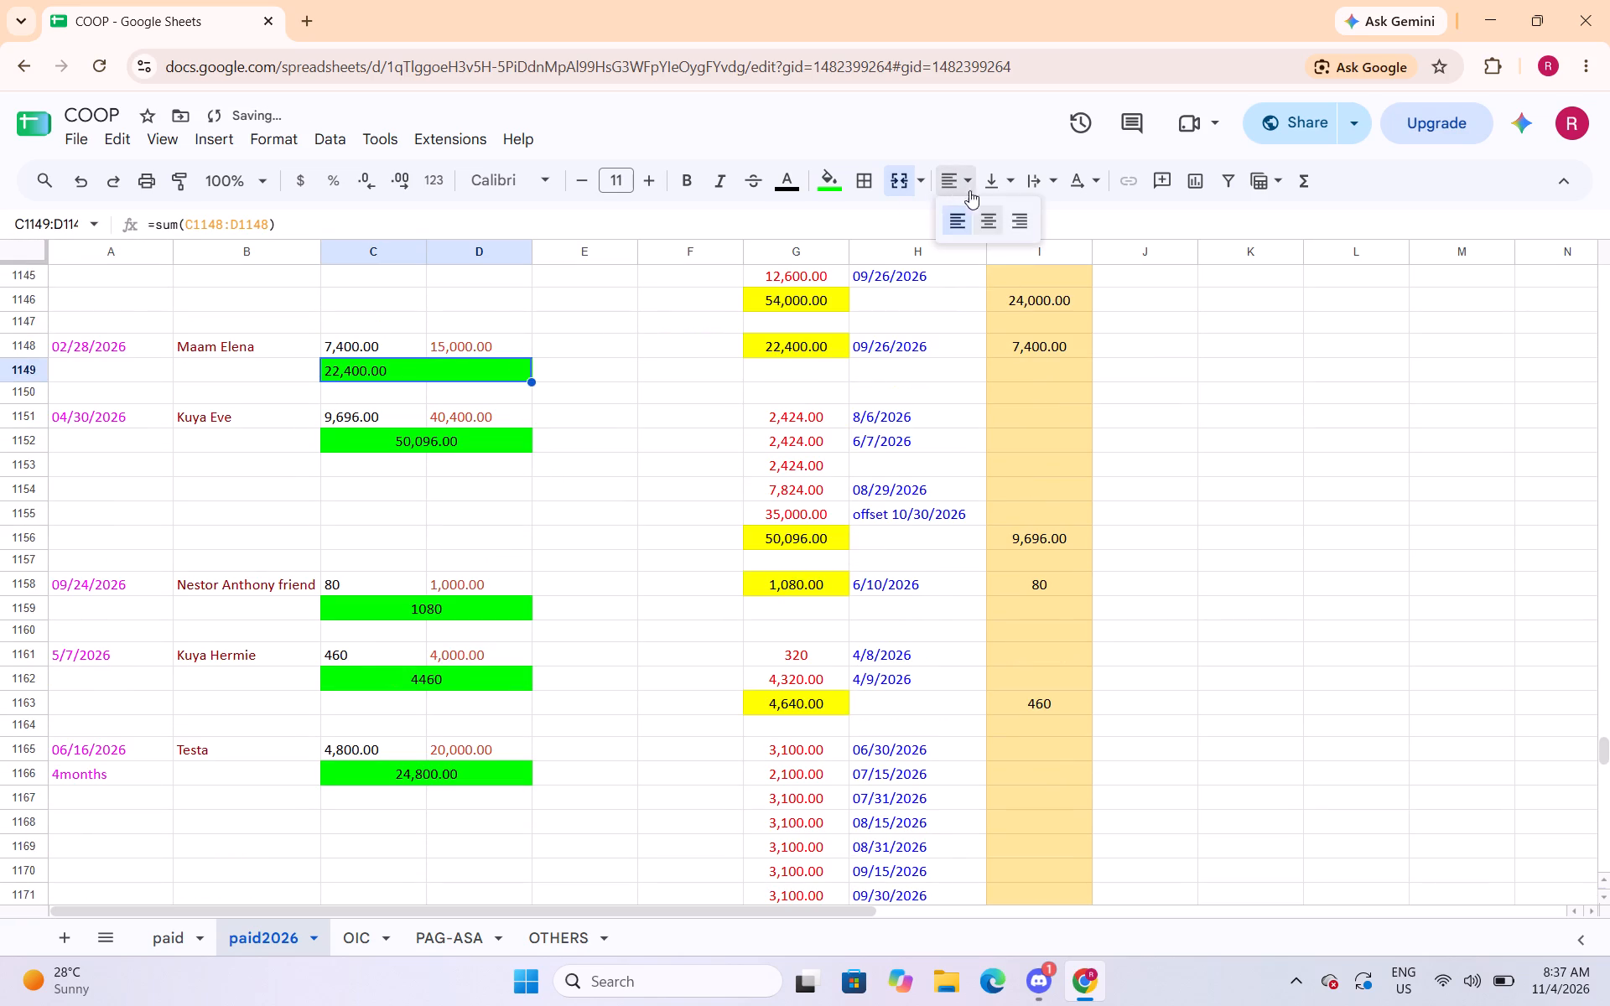
pyautogui.click(1000, 215)
pyautogui.scroll(3, 739, 314)
pyautogui.click(520, 376)
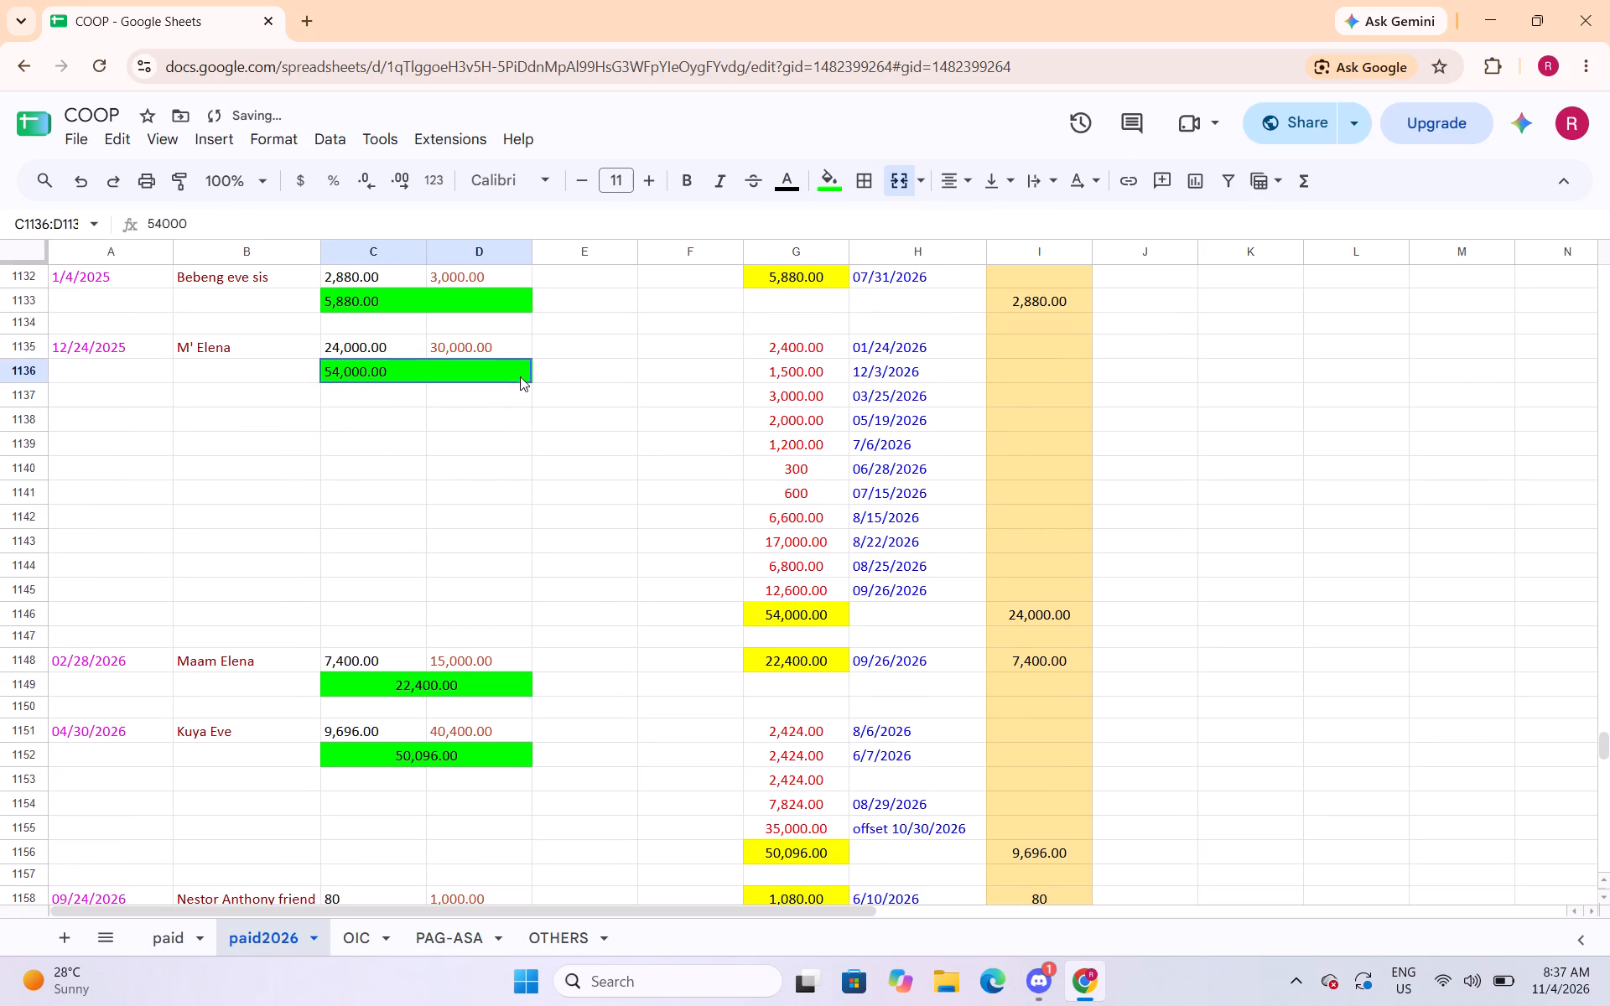
pyautogui.click(968, 186)
pyautogui.click(987, 217)
pyautogui.click(512, 297)
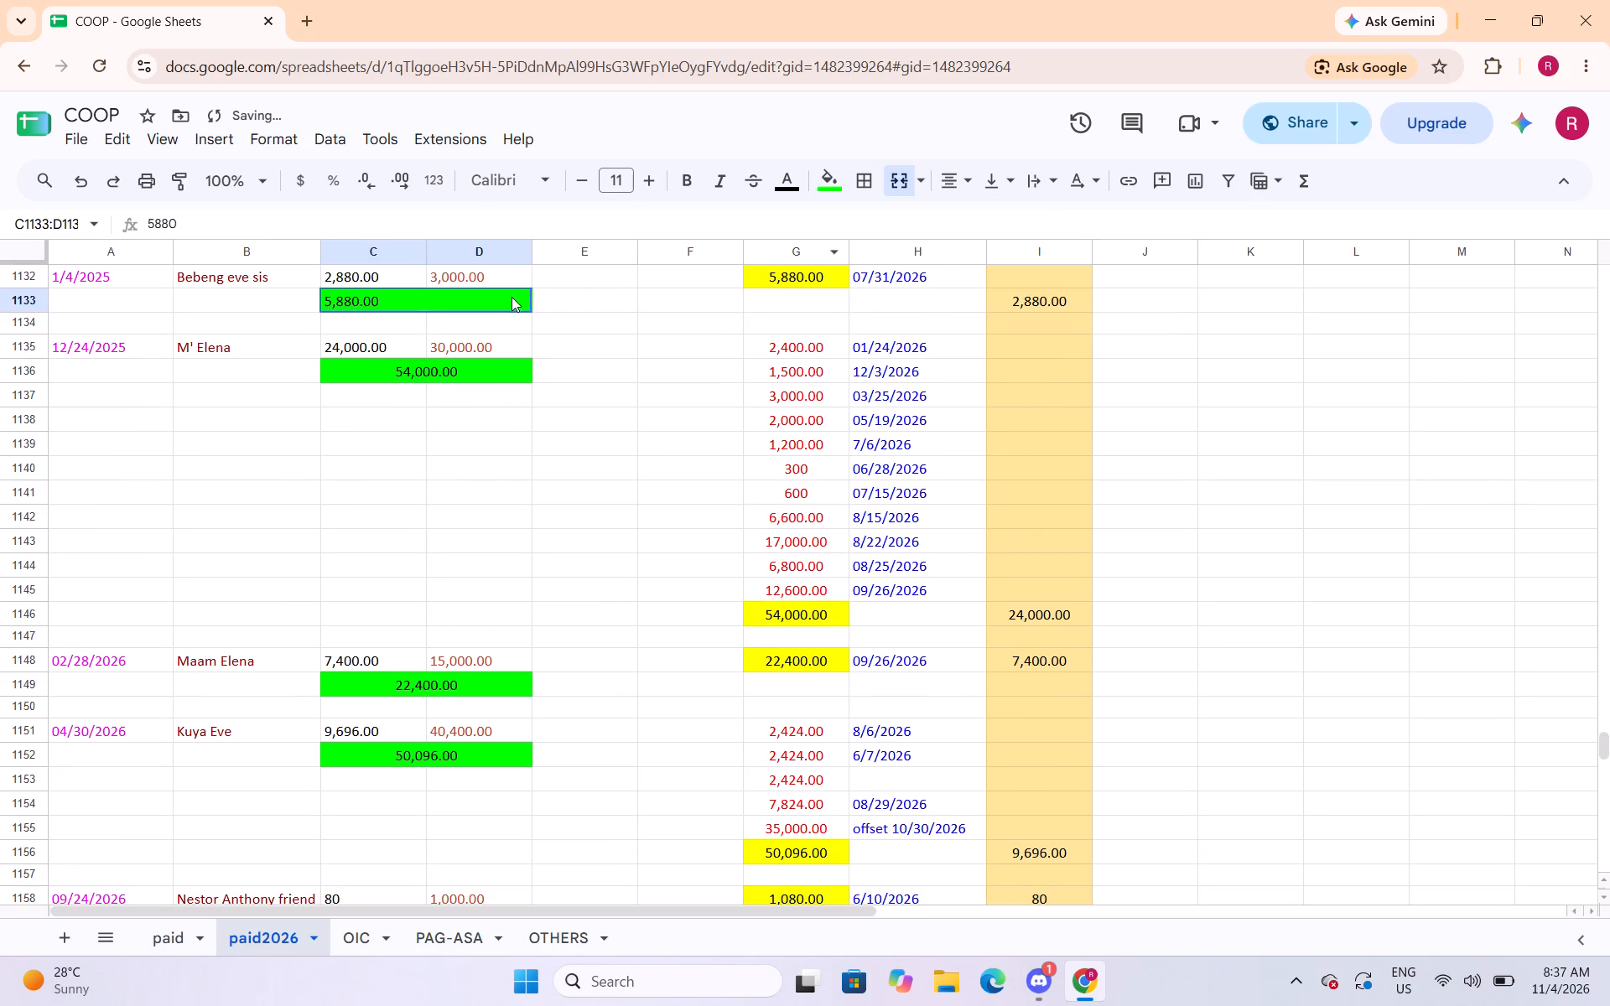
pyautogui.click(963, 172)
pyautogui.click(995, 218)
# Centre the green totals for the 08/24/2026, 9/1/2026 and 05/27/2026 records in C1130:D1130, C1126:D1126 and C1120:D1120.
pyautogui.scroll(3, 702, 323)
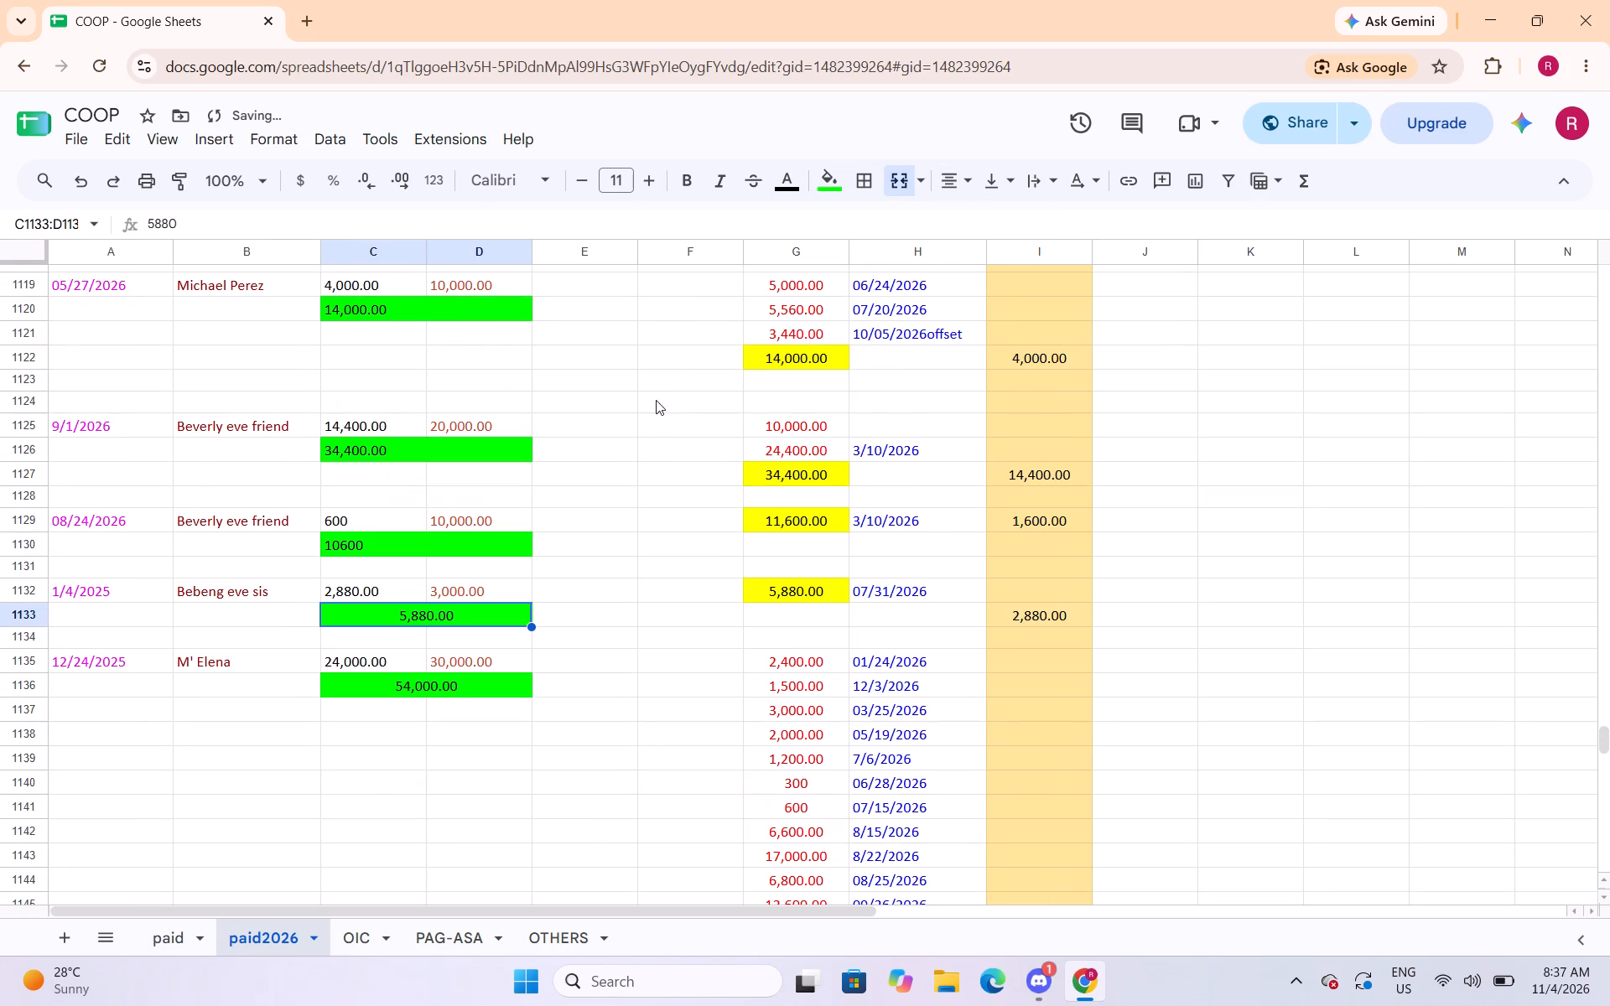
pyautogui.click(513, 539)
pyautogui.click(974, 184)
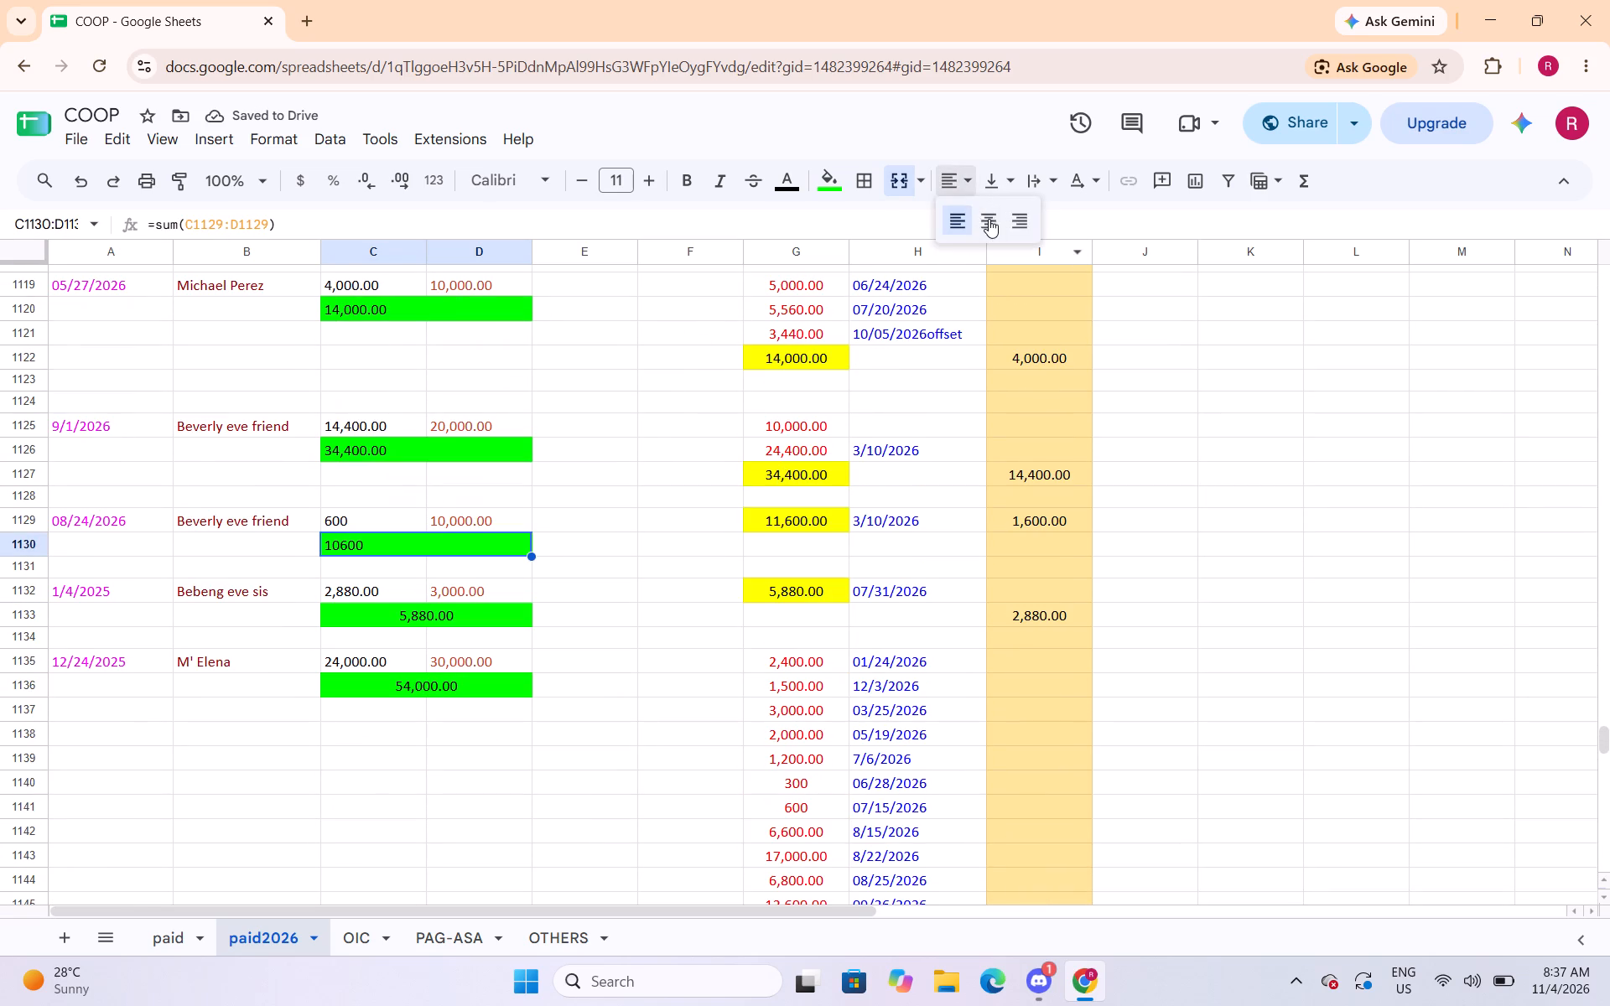
pyautogui.click(989, 219)
pyautogui.click(507, 456)
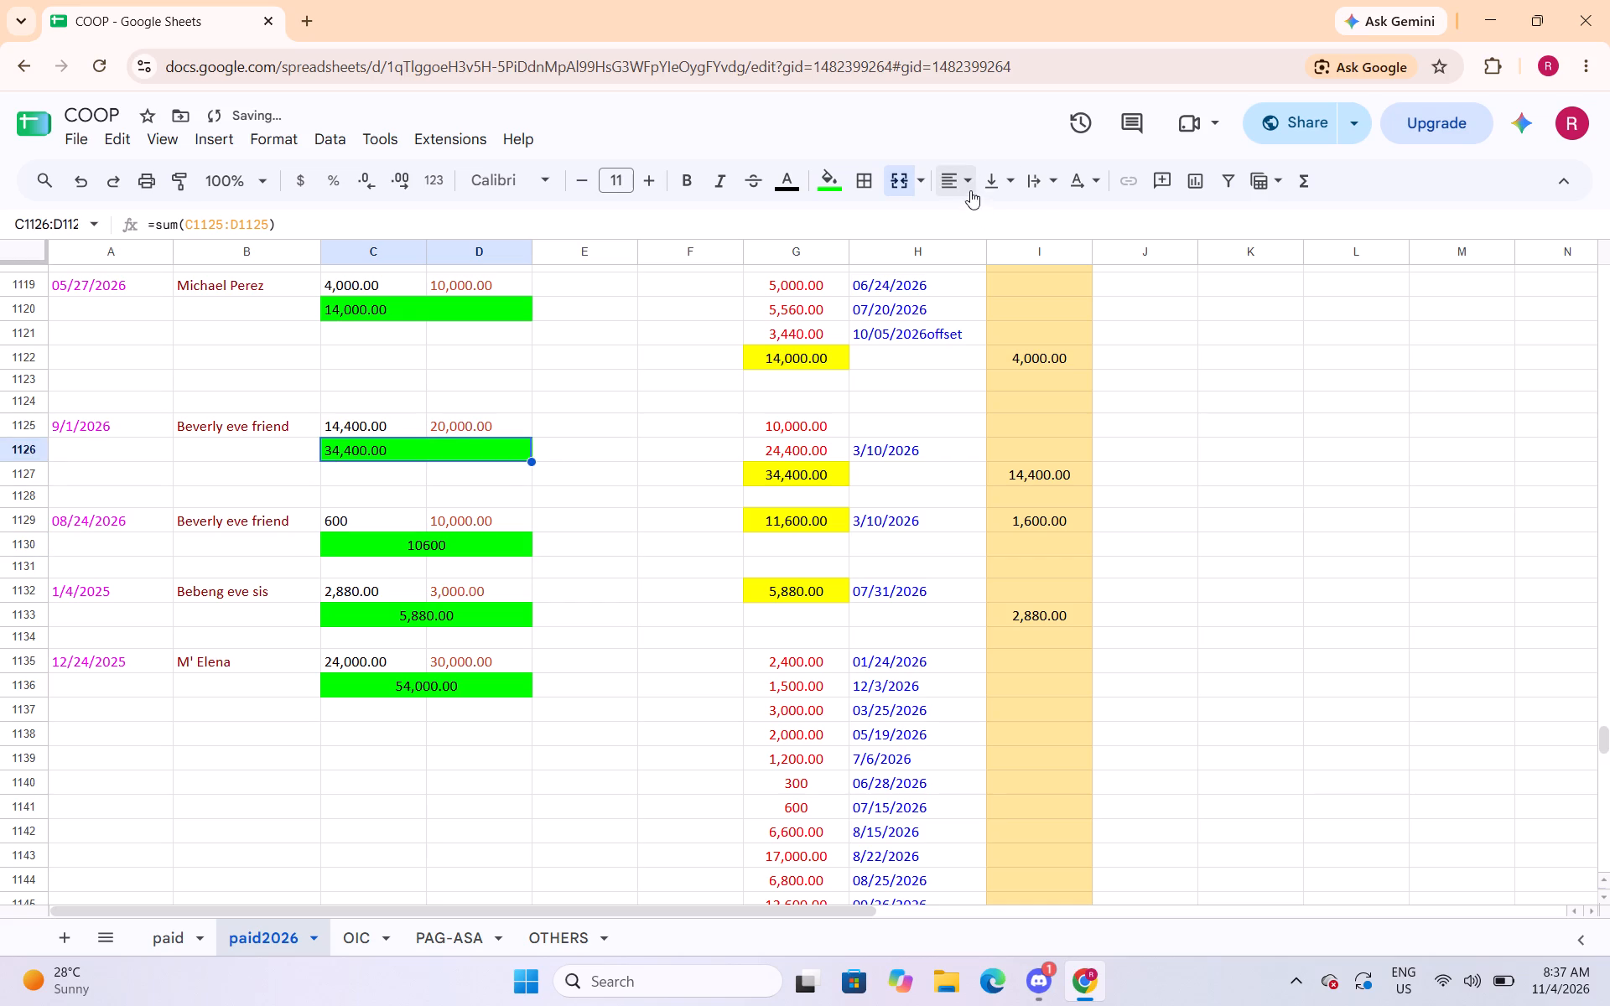
pyautogui.click(970, 190)
pyautogui.click(991, 216)
pyautogui.click(495, 316)
pyautogui.click(953, 184)
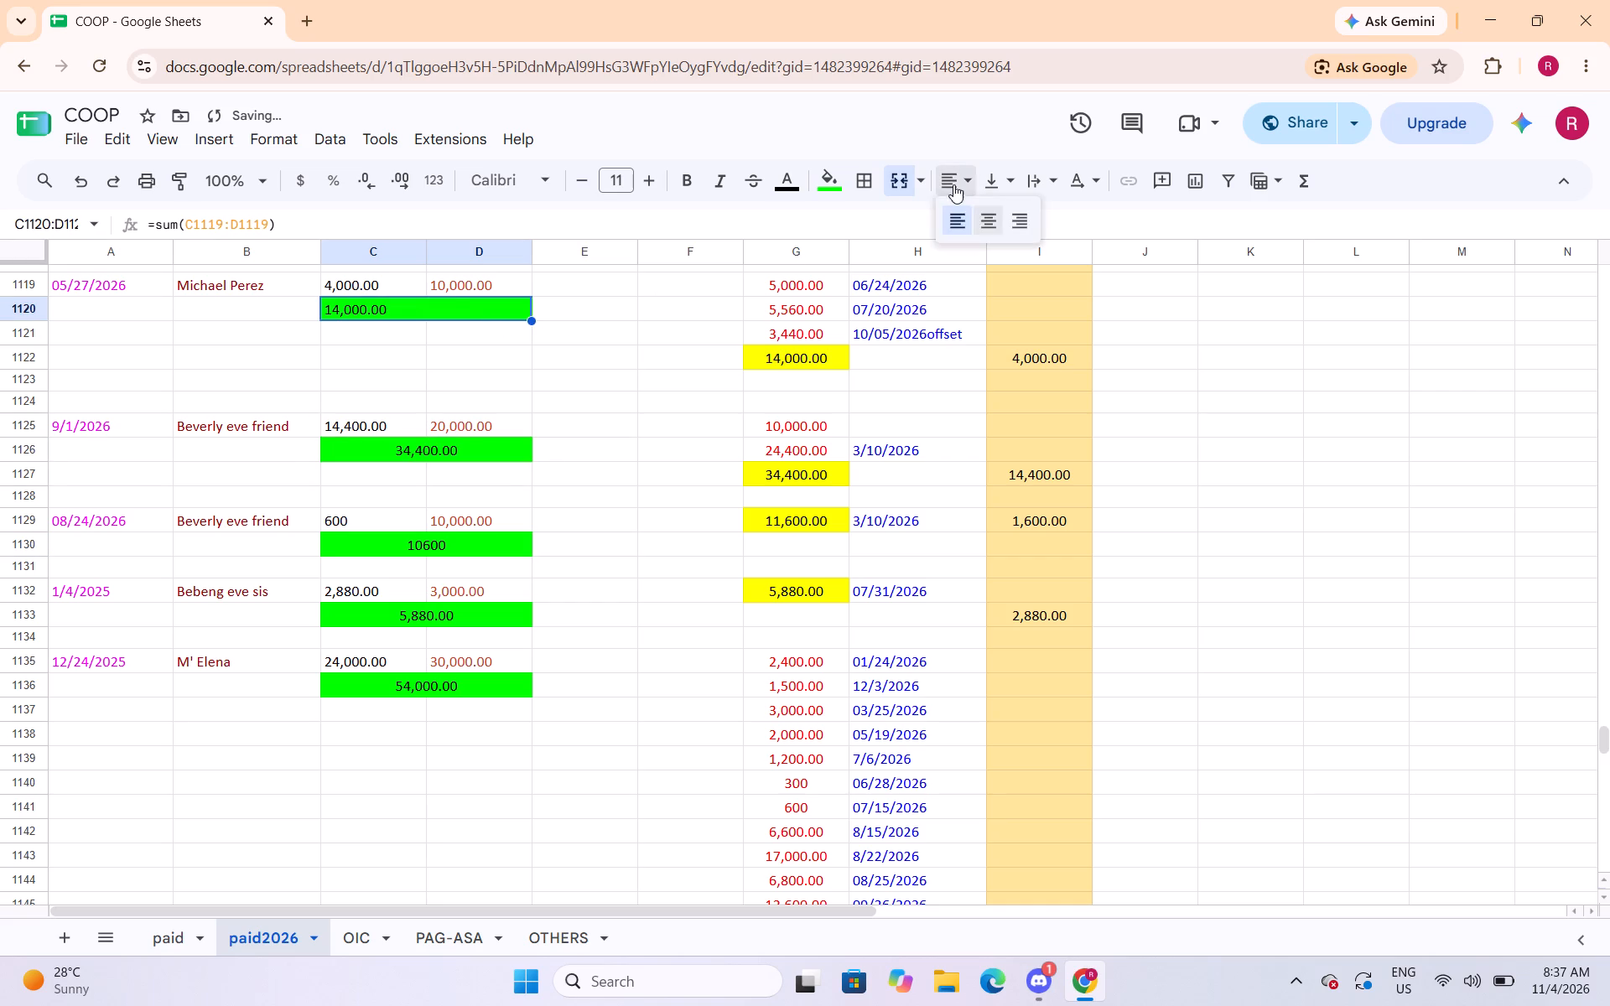
pyautogui.click(988, 207)
# Centre the green totals for the 02/28/2026 and Dafhnie records in C1114:D1114 and C1106:D1106.
pyautogui.scroll(3, 796, 314)
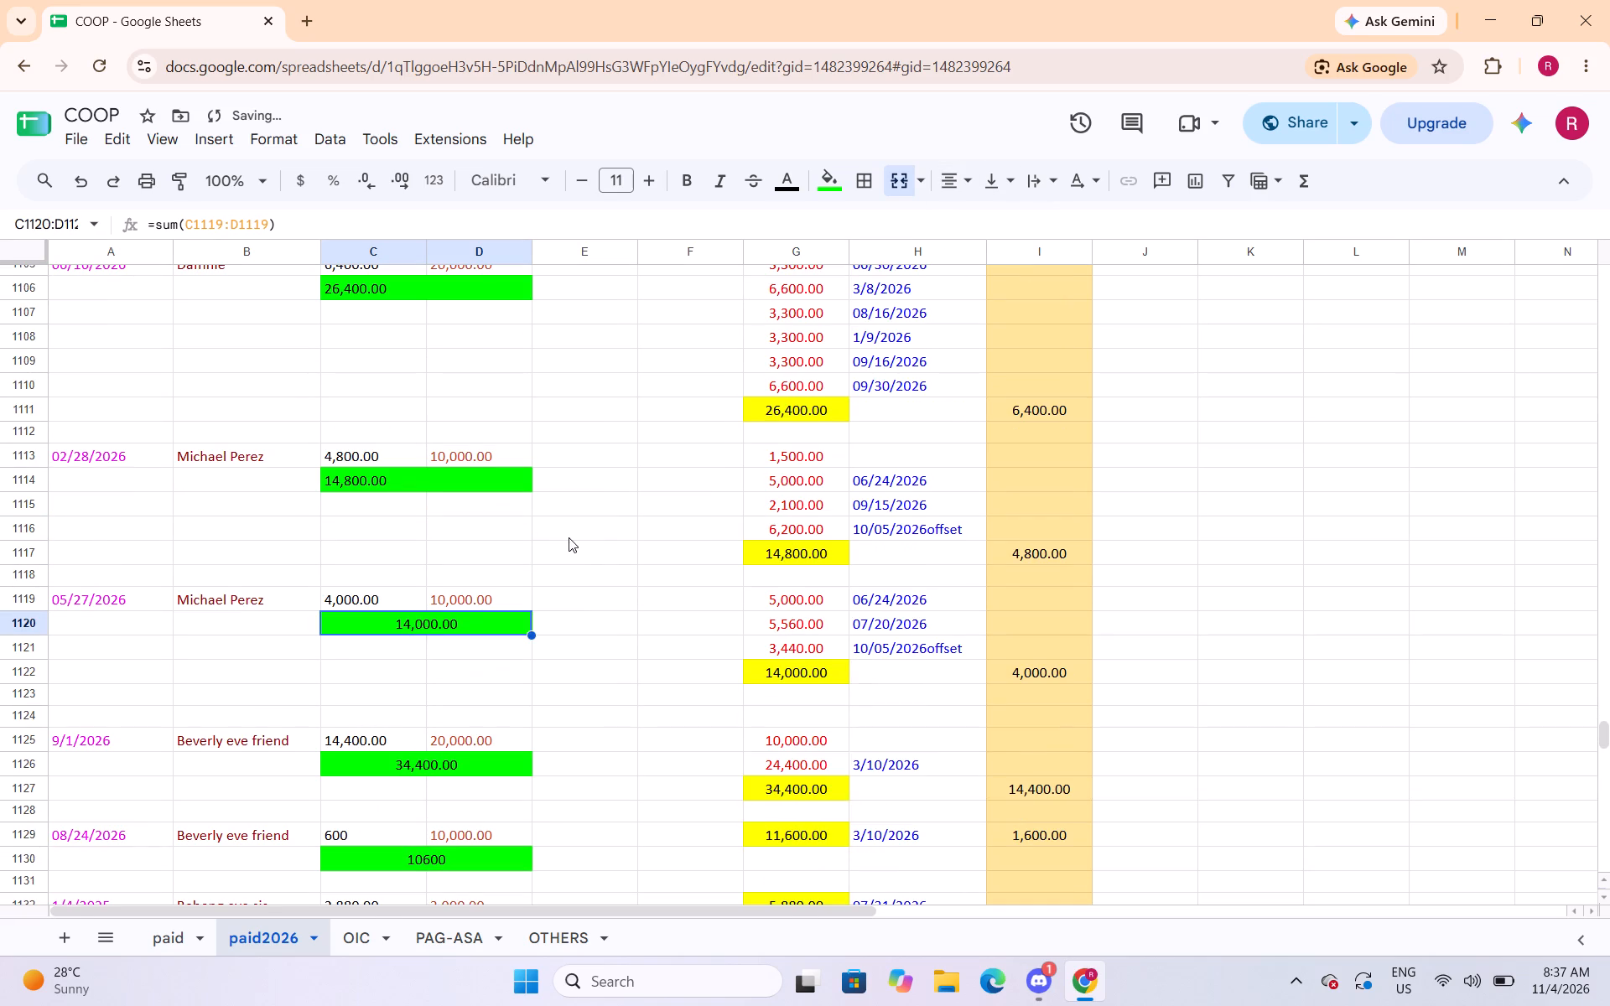
pyautogui.click(515, 482)
pyautogui.click(966, 191)
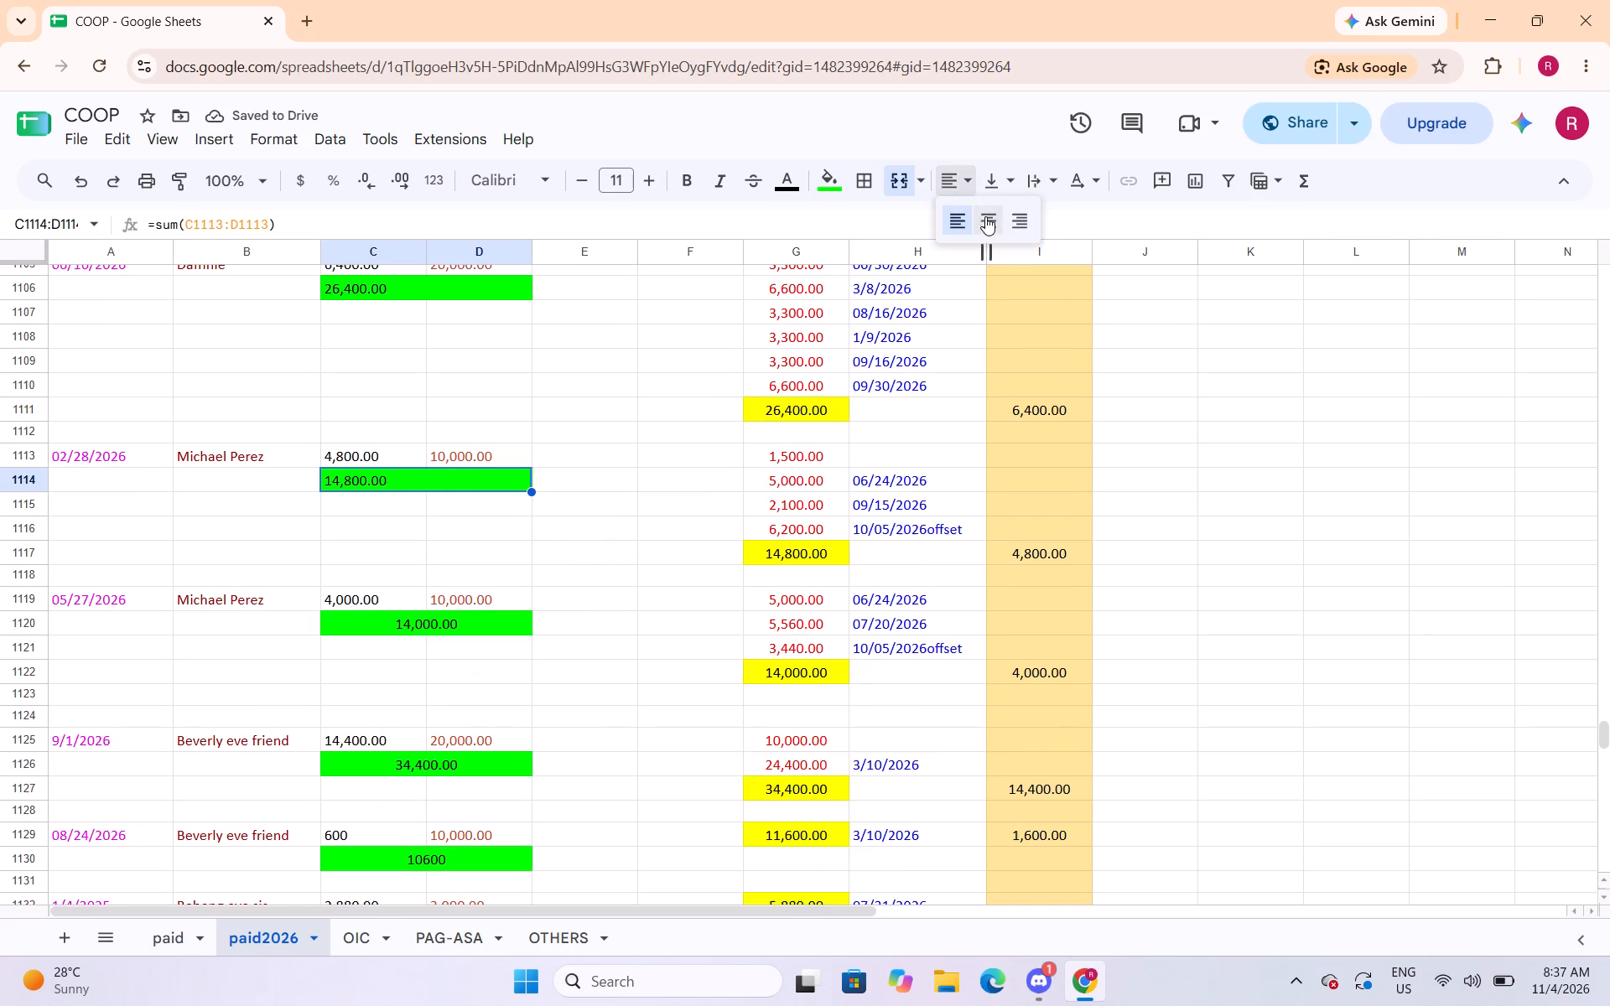
pyautogui.click(986, 217)
pyautogui.click(481, 292)
pyautogui.click(955, 173)
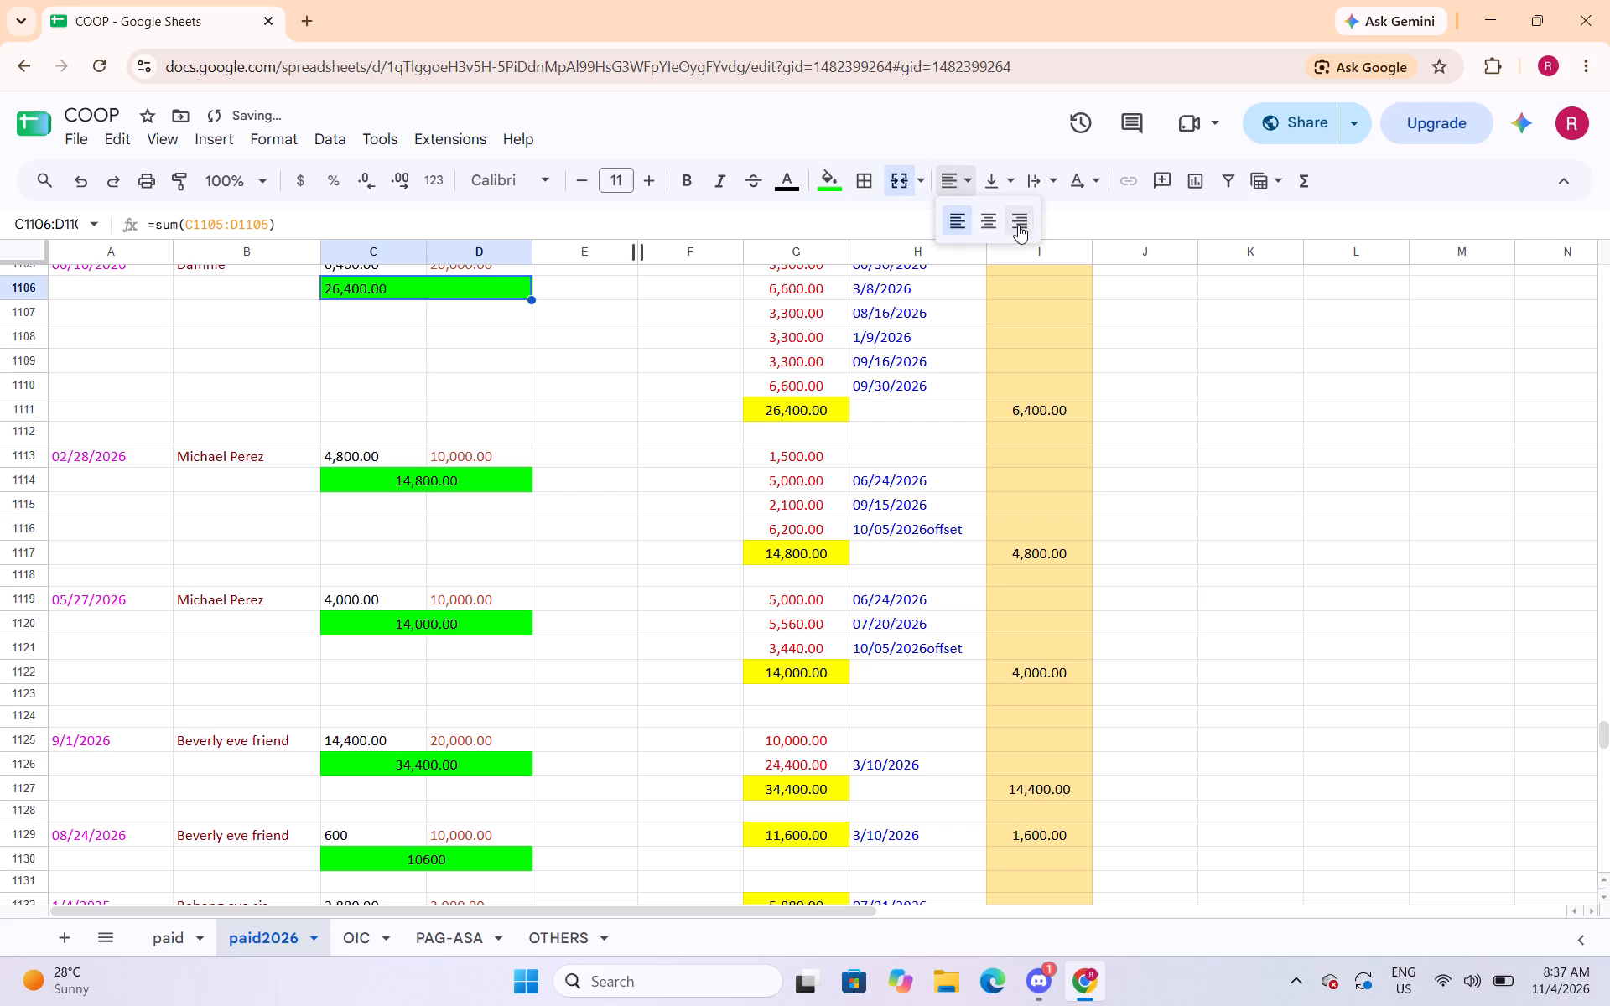
pyautogui.click(984, 226)
# Centre the green totals for the 09/19/2026 record, Jay's two and Janeo's 11/8/2026 record in C1103:D1103, C1100:D1100, C1097:D1097 and C1094:D1094.
pyautogui.scroll(3, 622, 339)
pyautogui.click(503, 526)
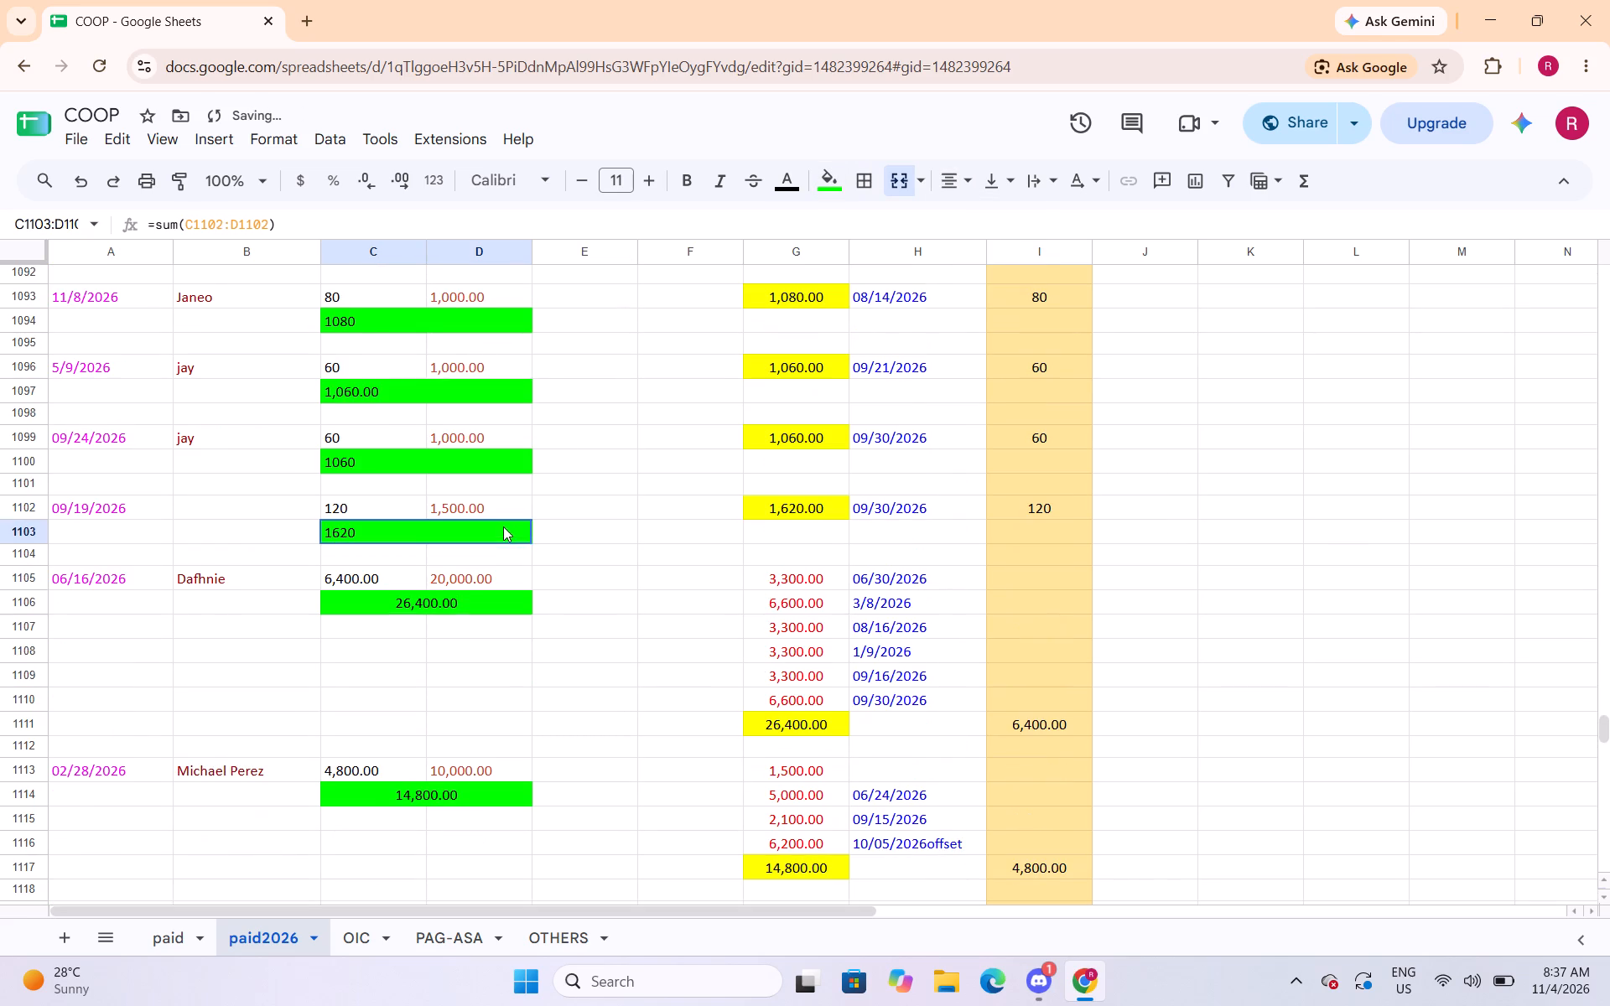
pyautogui.click(958, 180)
pyautogui.click(988, 211)
pyautogui.click(518, 459)
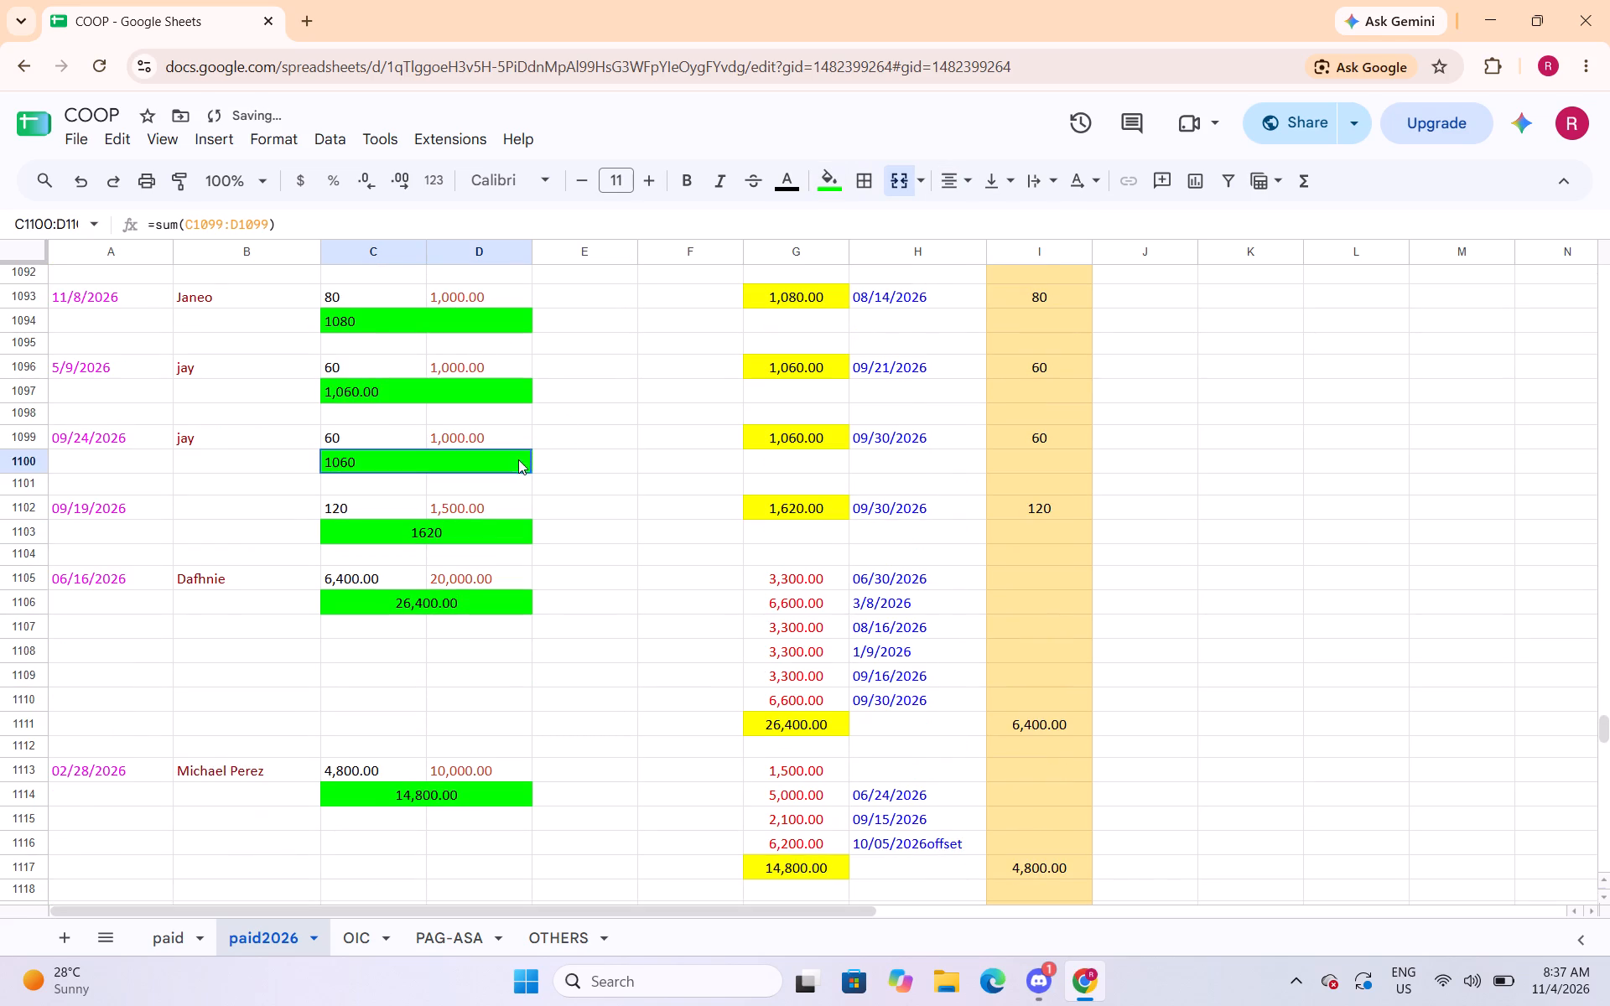
pyautogui.click(969, 183)
pyautogui.click(979, 231)
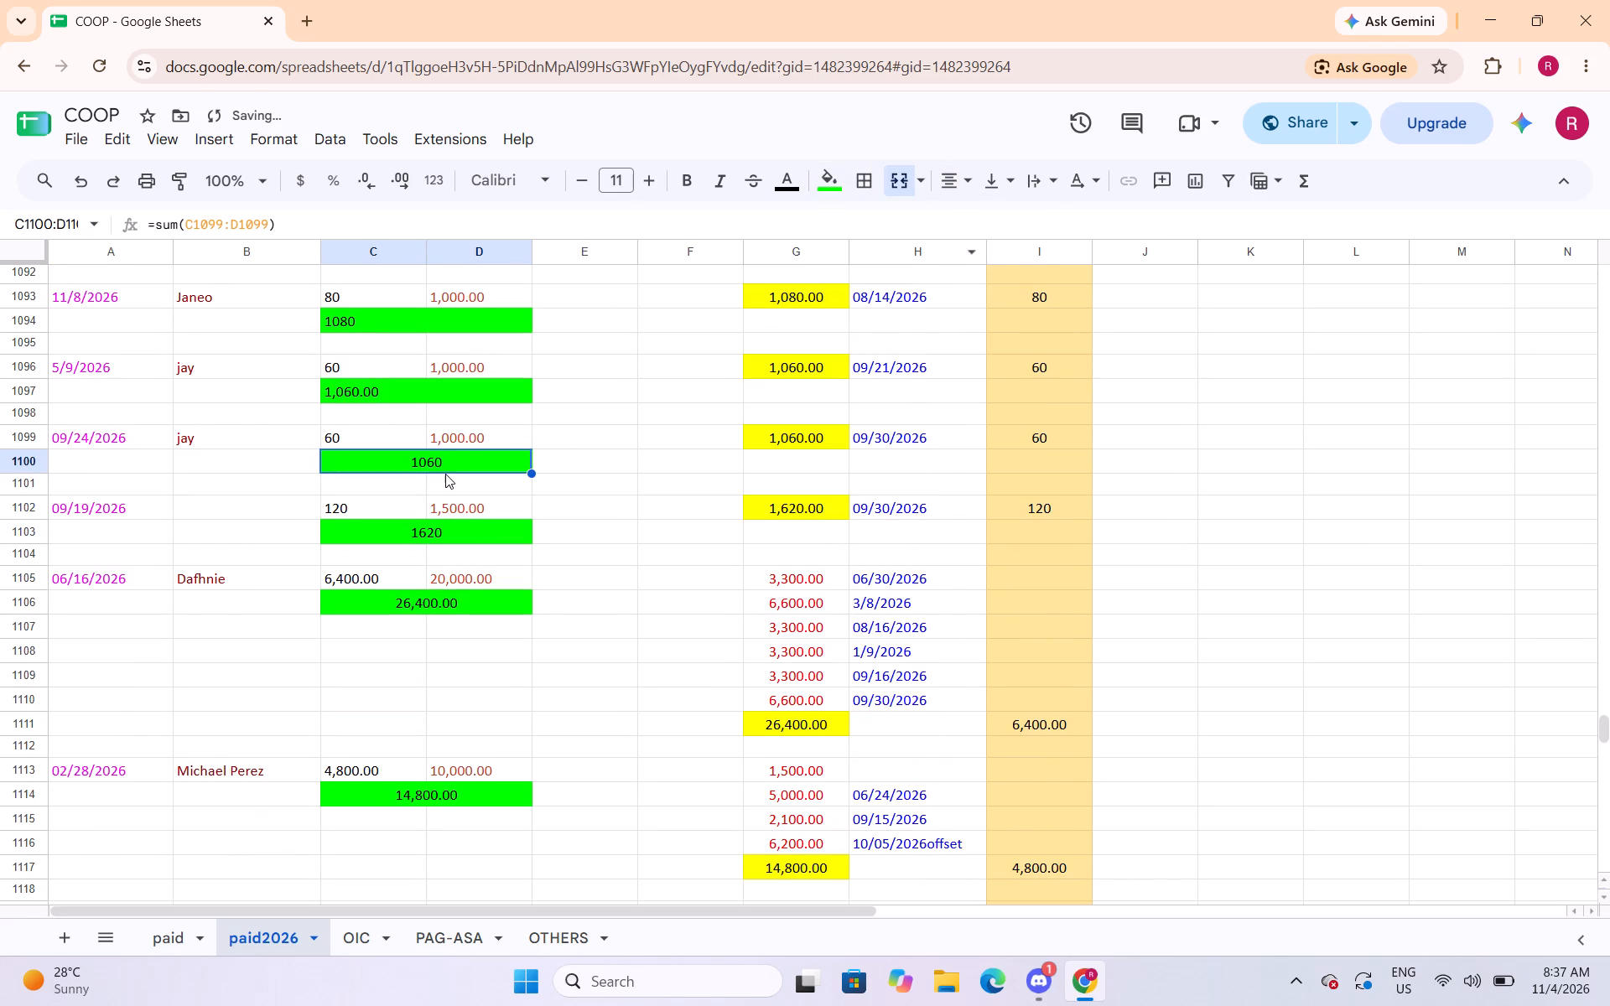
pyautogui.click(445, 474)
pyautogui.click(473, 383)
pyautogui.click(949, 182)
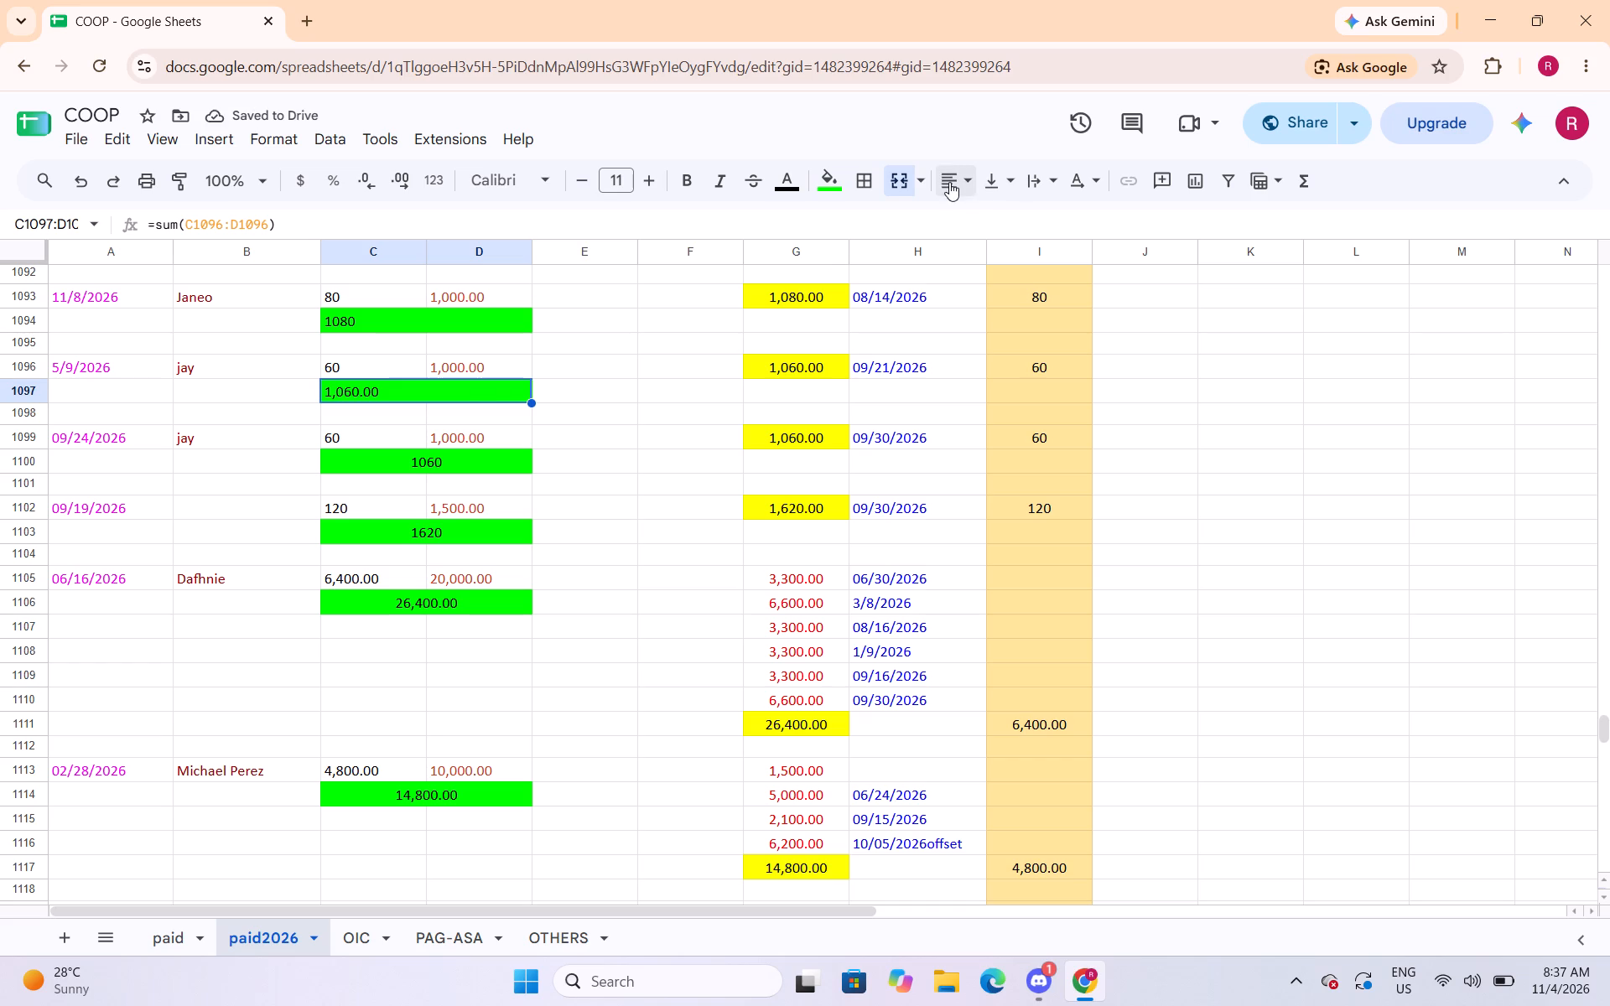
pyautogui.click(989, 220)
pyautogui.click(486, 315)
pyautogui.click(951, 193)
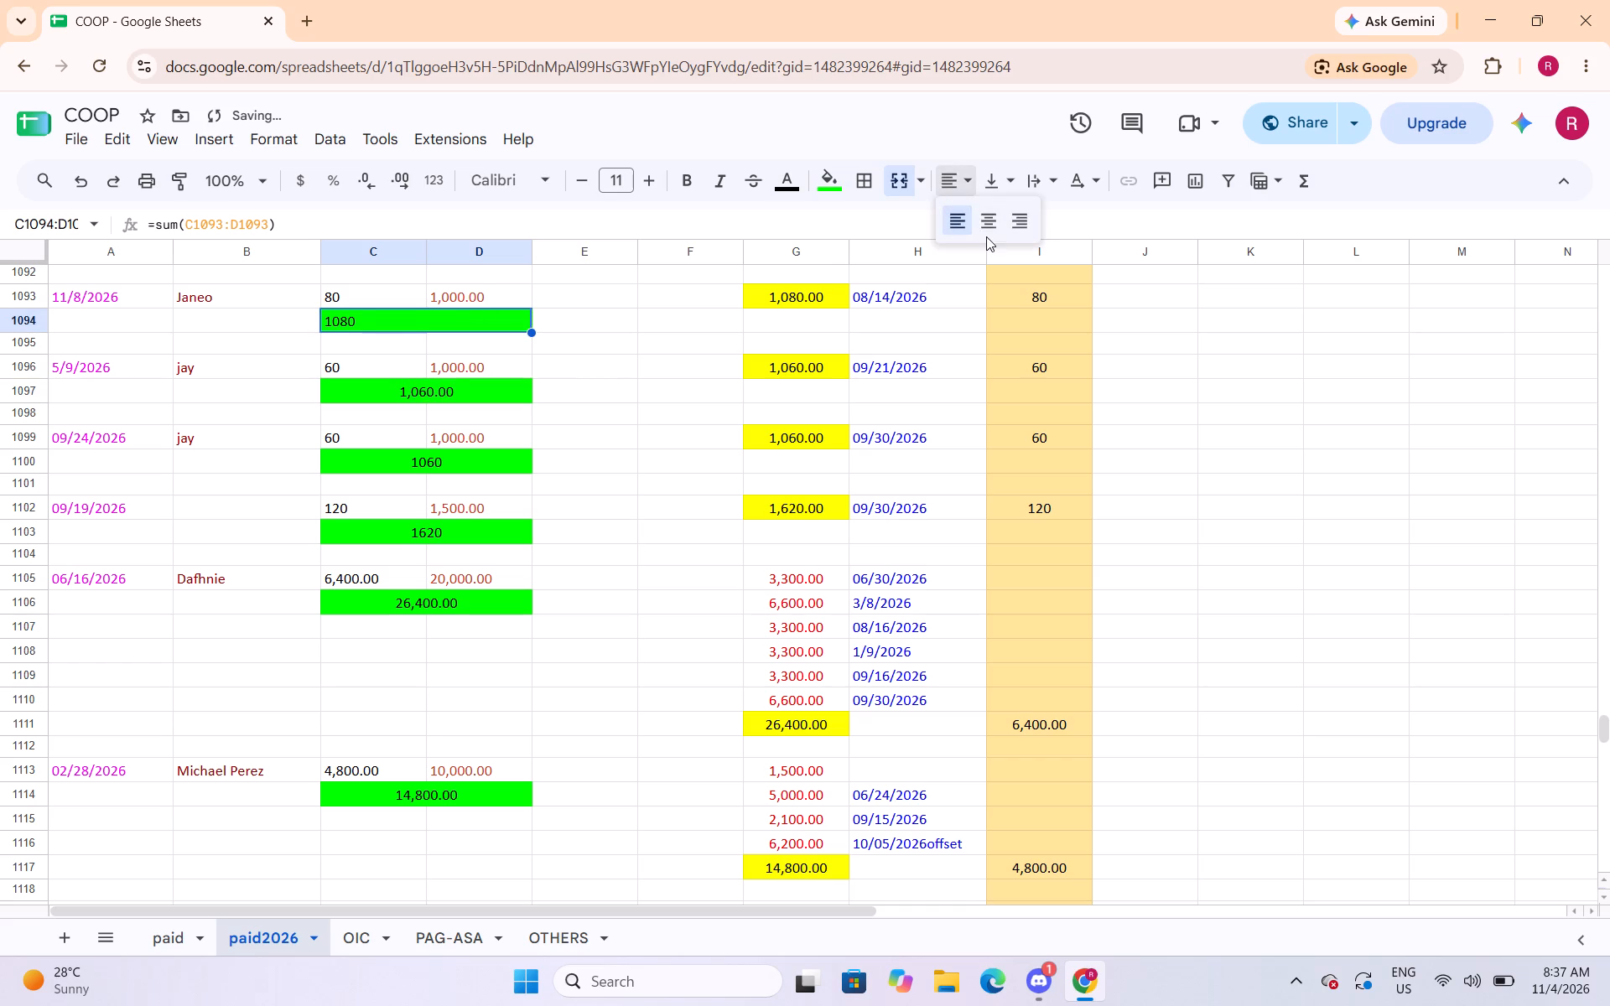
pyautogui.click(990, 226)
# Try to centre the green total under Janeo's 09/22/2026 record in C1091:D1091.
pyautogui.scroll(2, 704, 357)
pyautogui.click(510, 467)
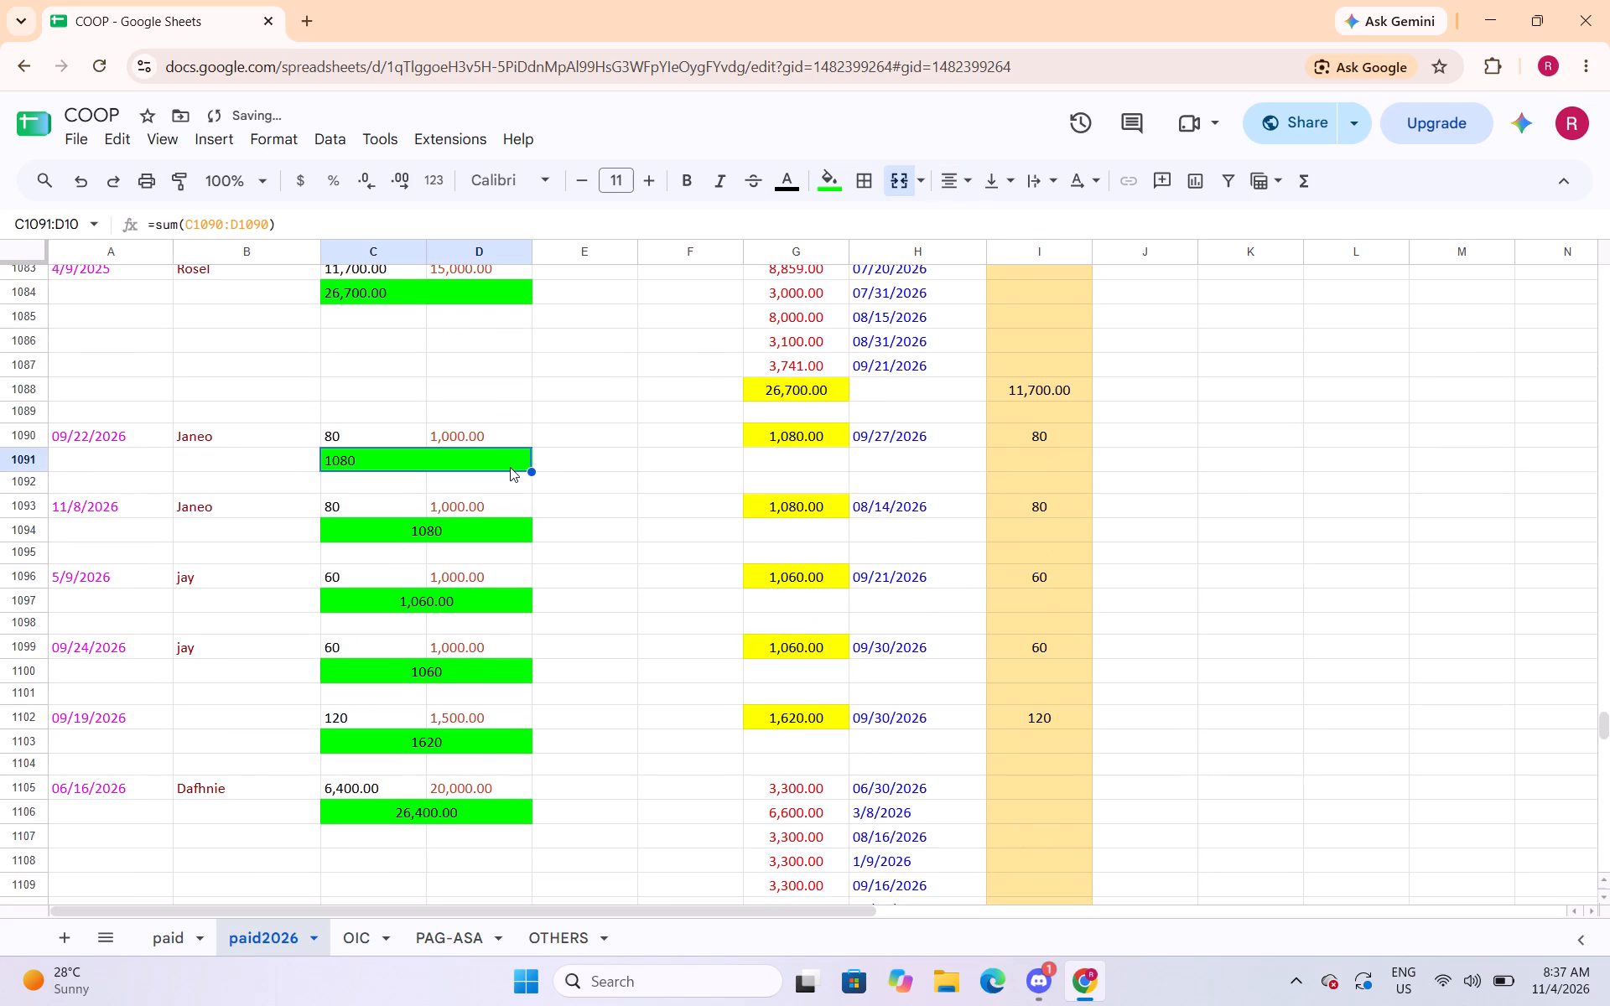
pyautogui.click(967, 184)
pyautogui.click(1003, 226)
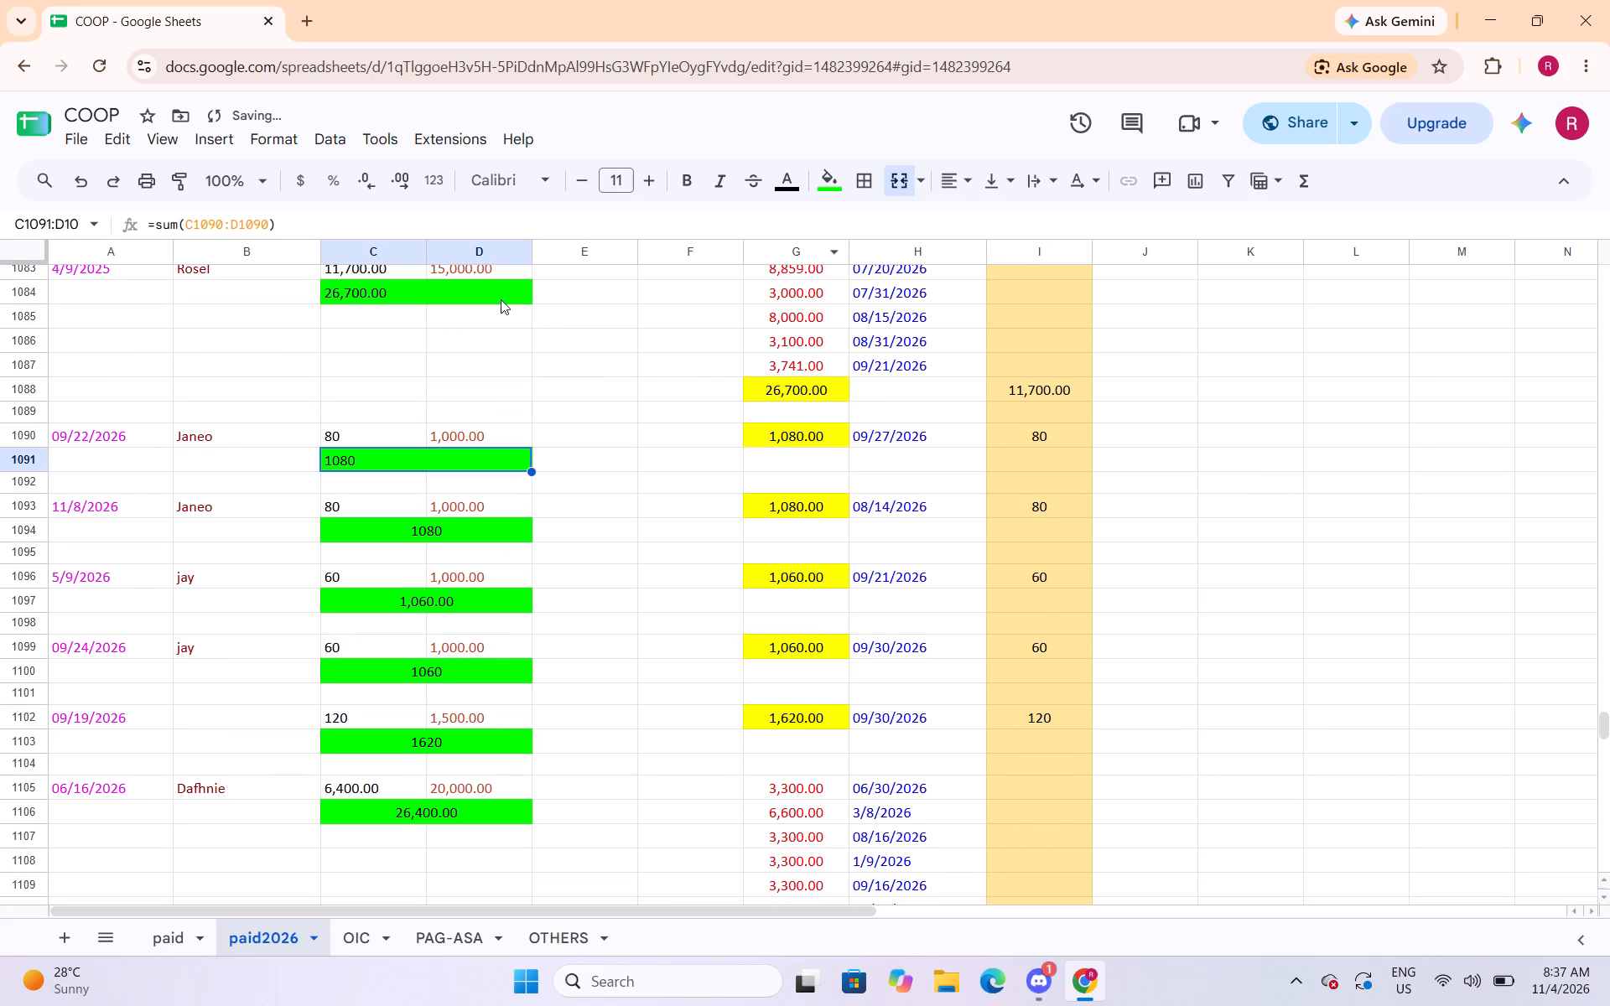
# Centre the green total under Rosel's record in C1084:D1084.
pyautogui.click(501, 299)
pyautogui.click(959, 189)
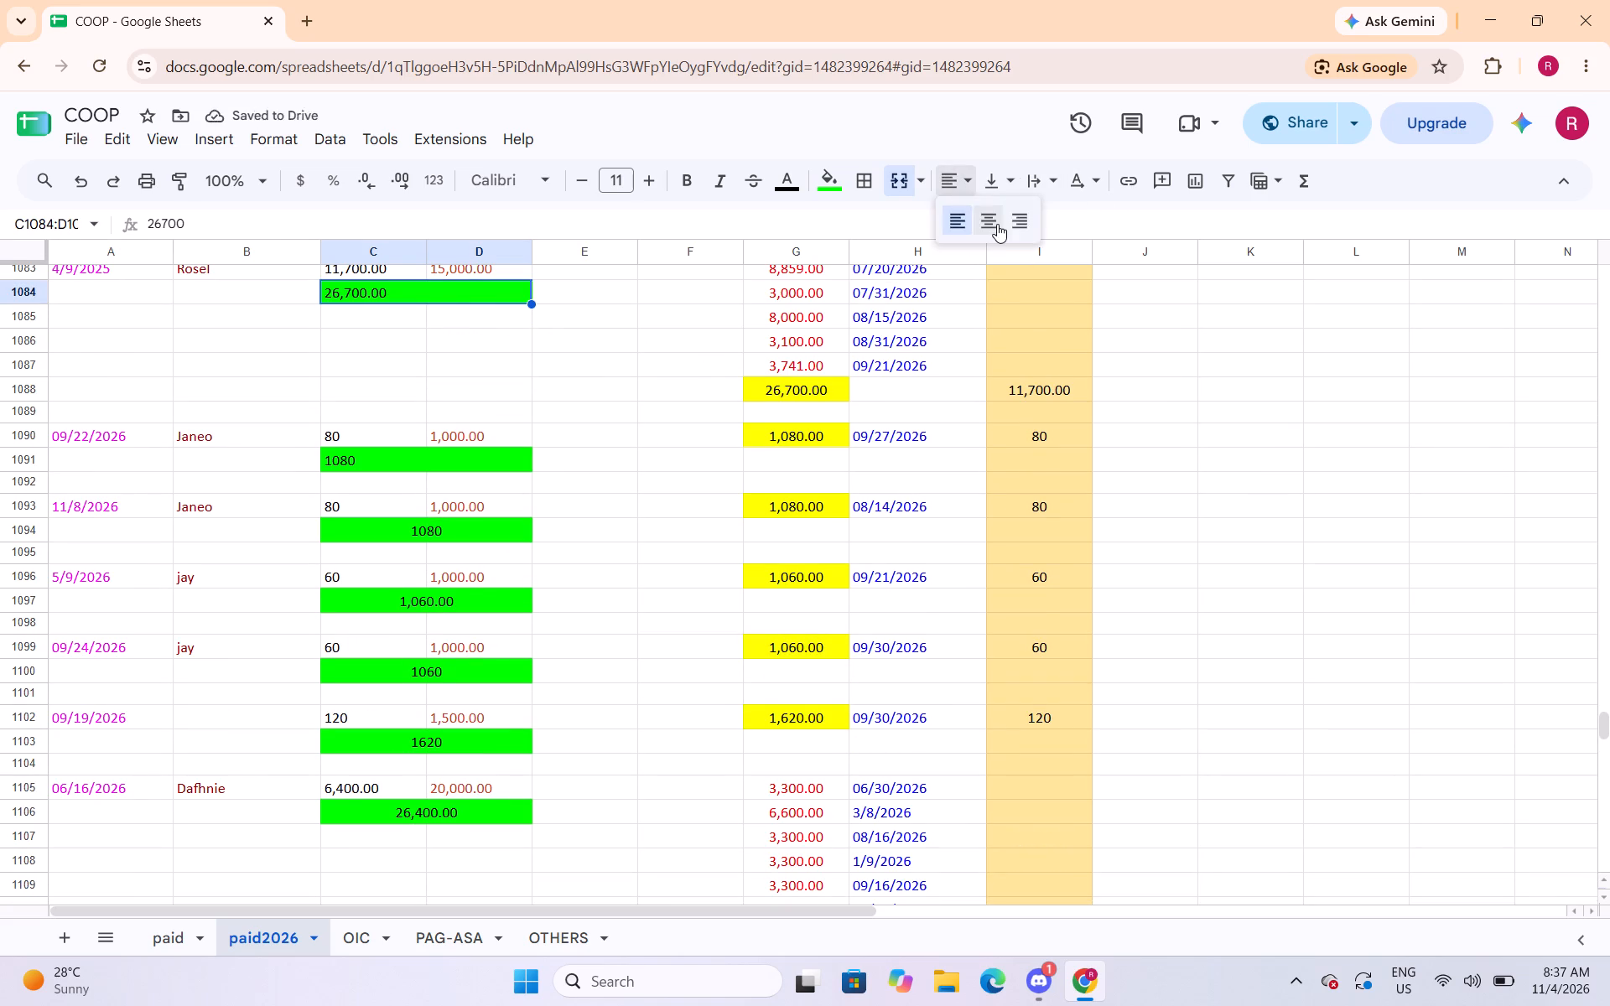
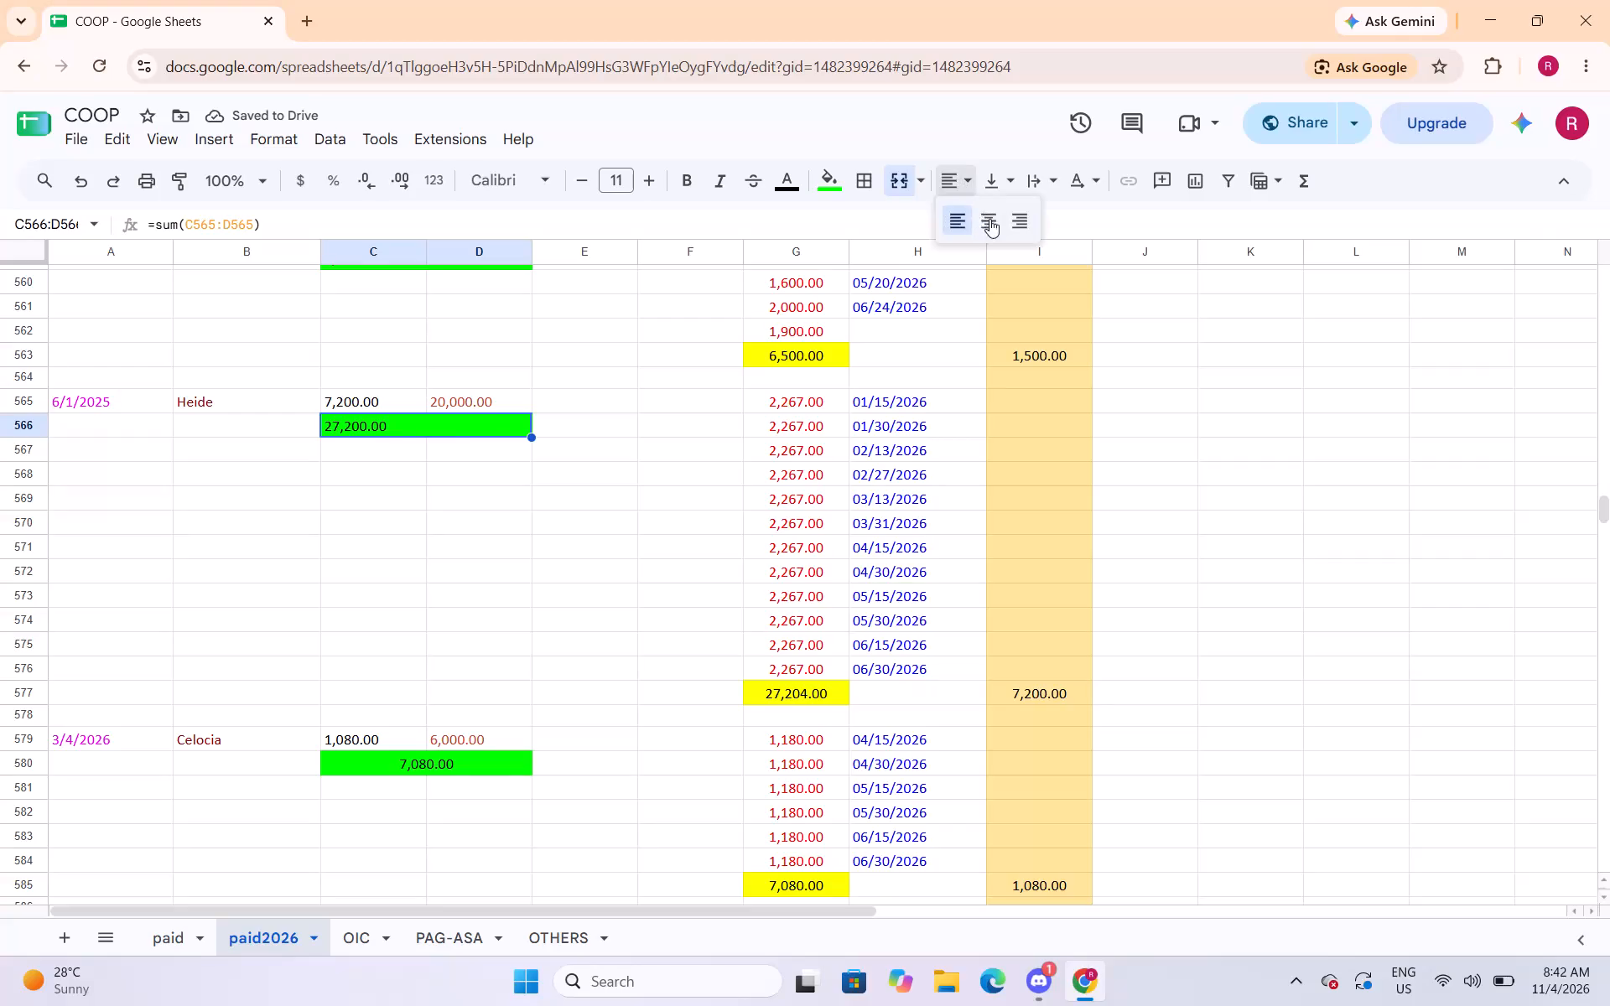
# Centre the green totals for Jayza and Mondelo's two records in C559:D559, C556:D556 and C548:D548.
pyautogui.scroll(3, 815, 353)
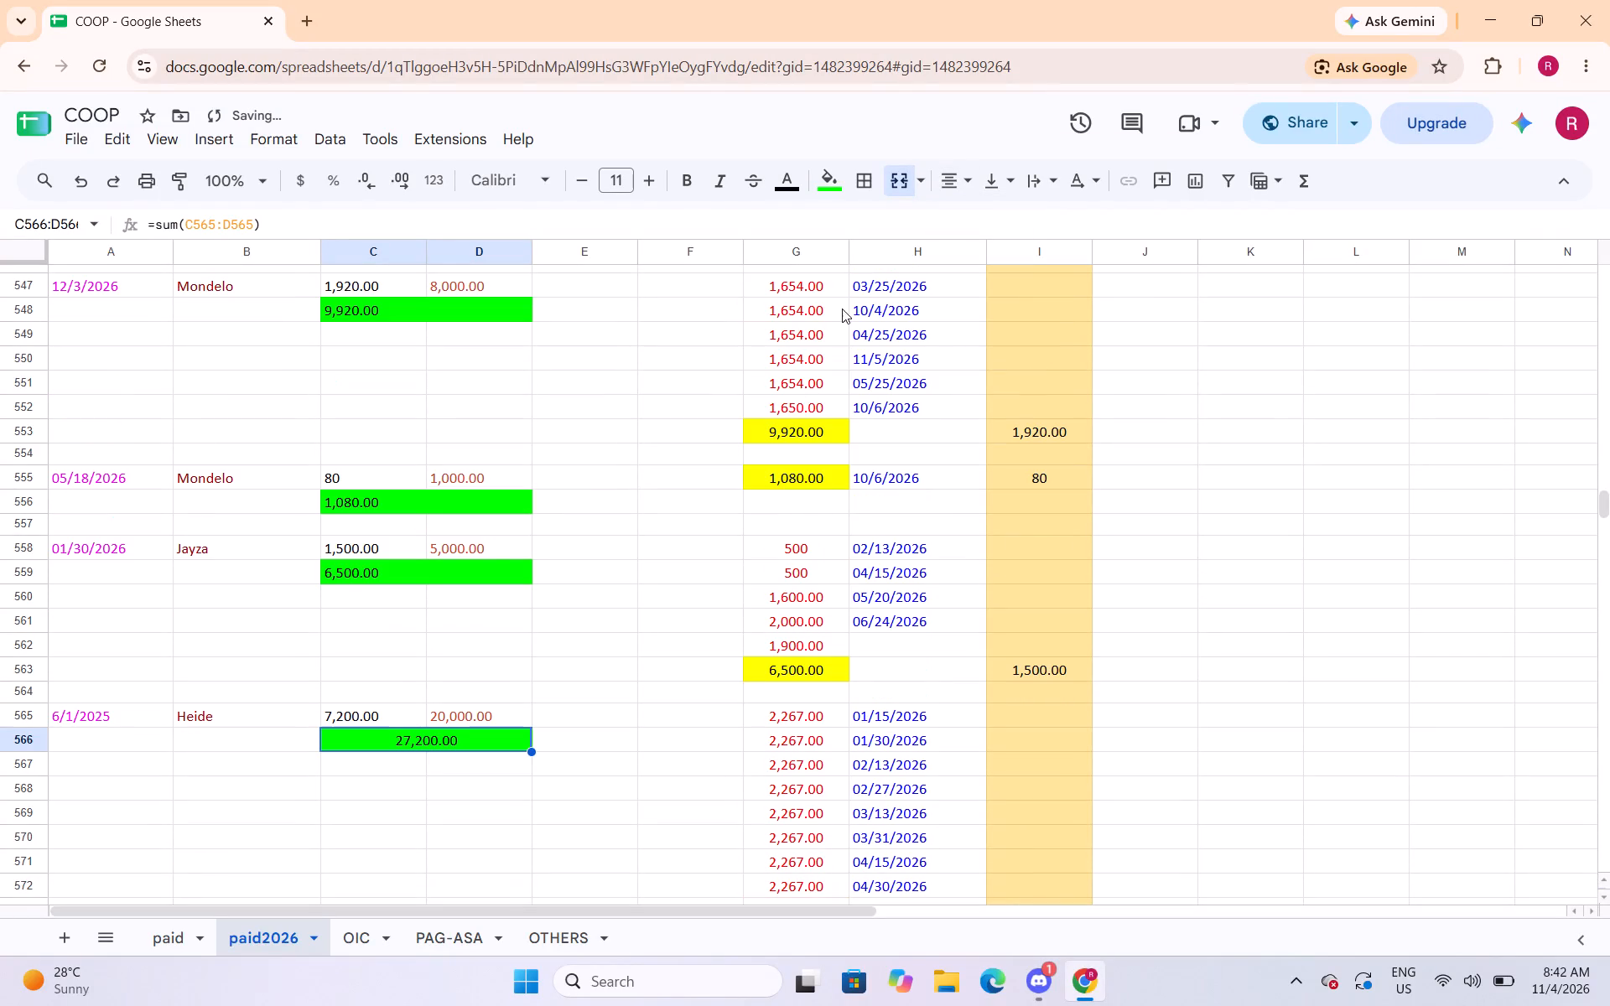
pyautogui.scroll(1, 454, 675)
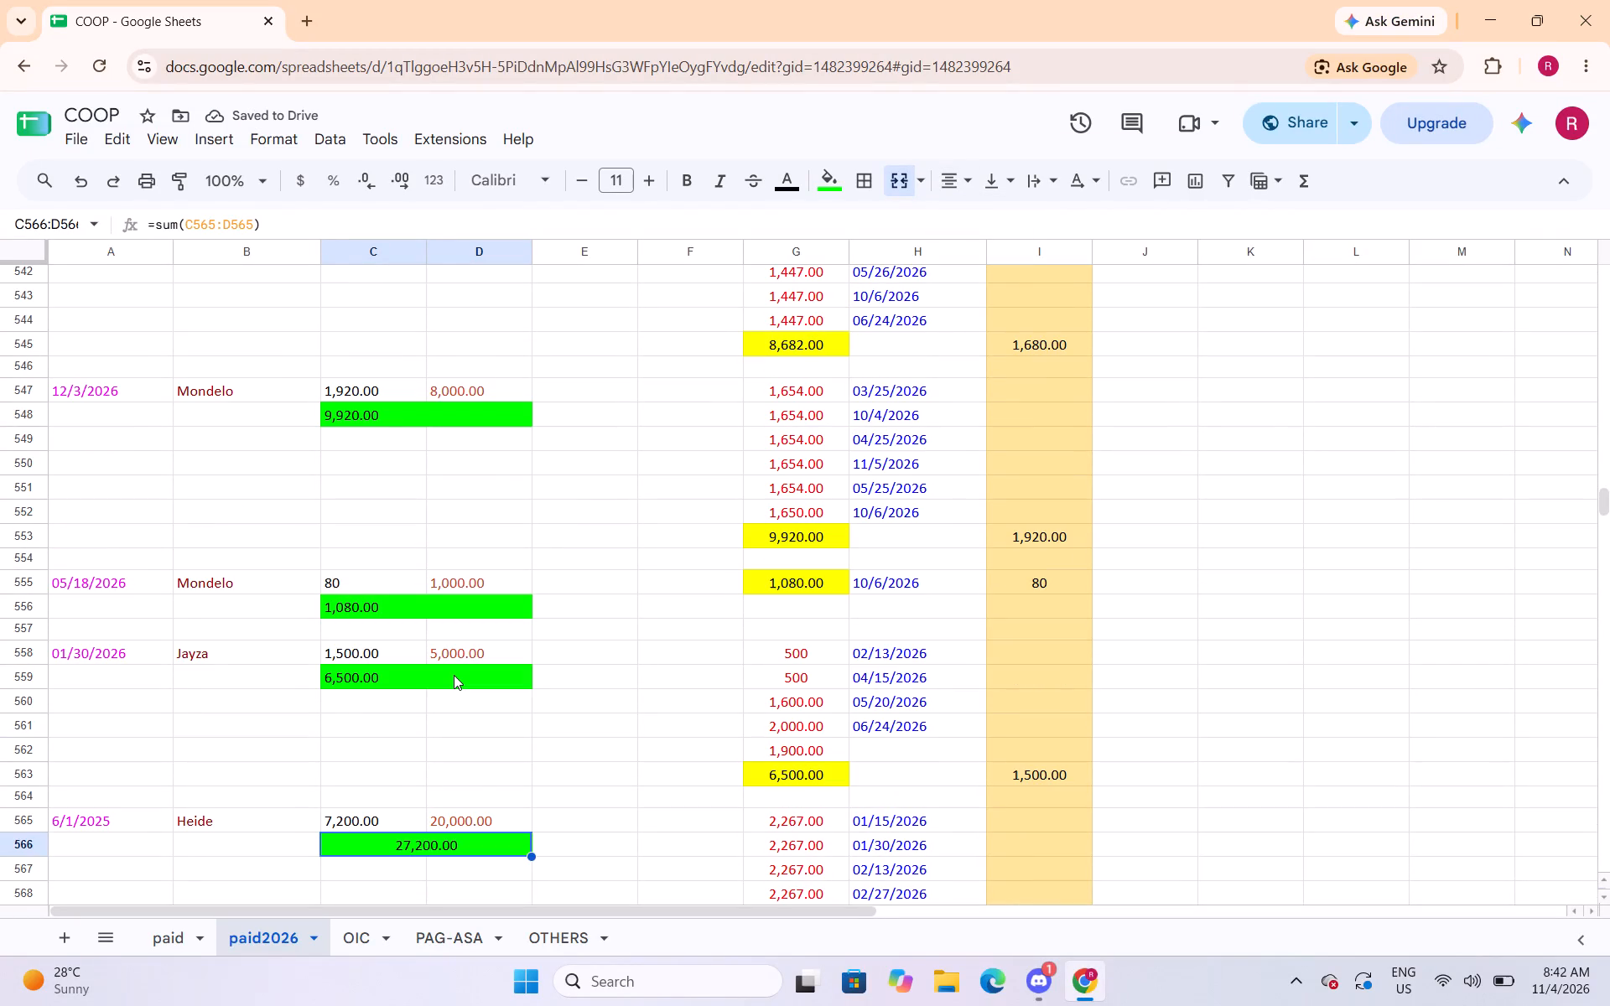
pyautogui.click(454, 676)
pyautogui.click(961, 182)
pyautogui.click(987, 213)
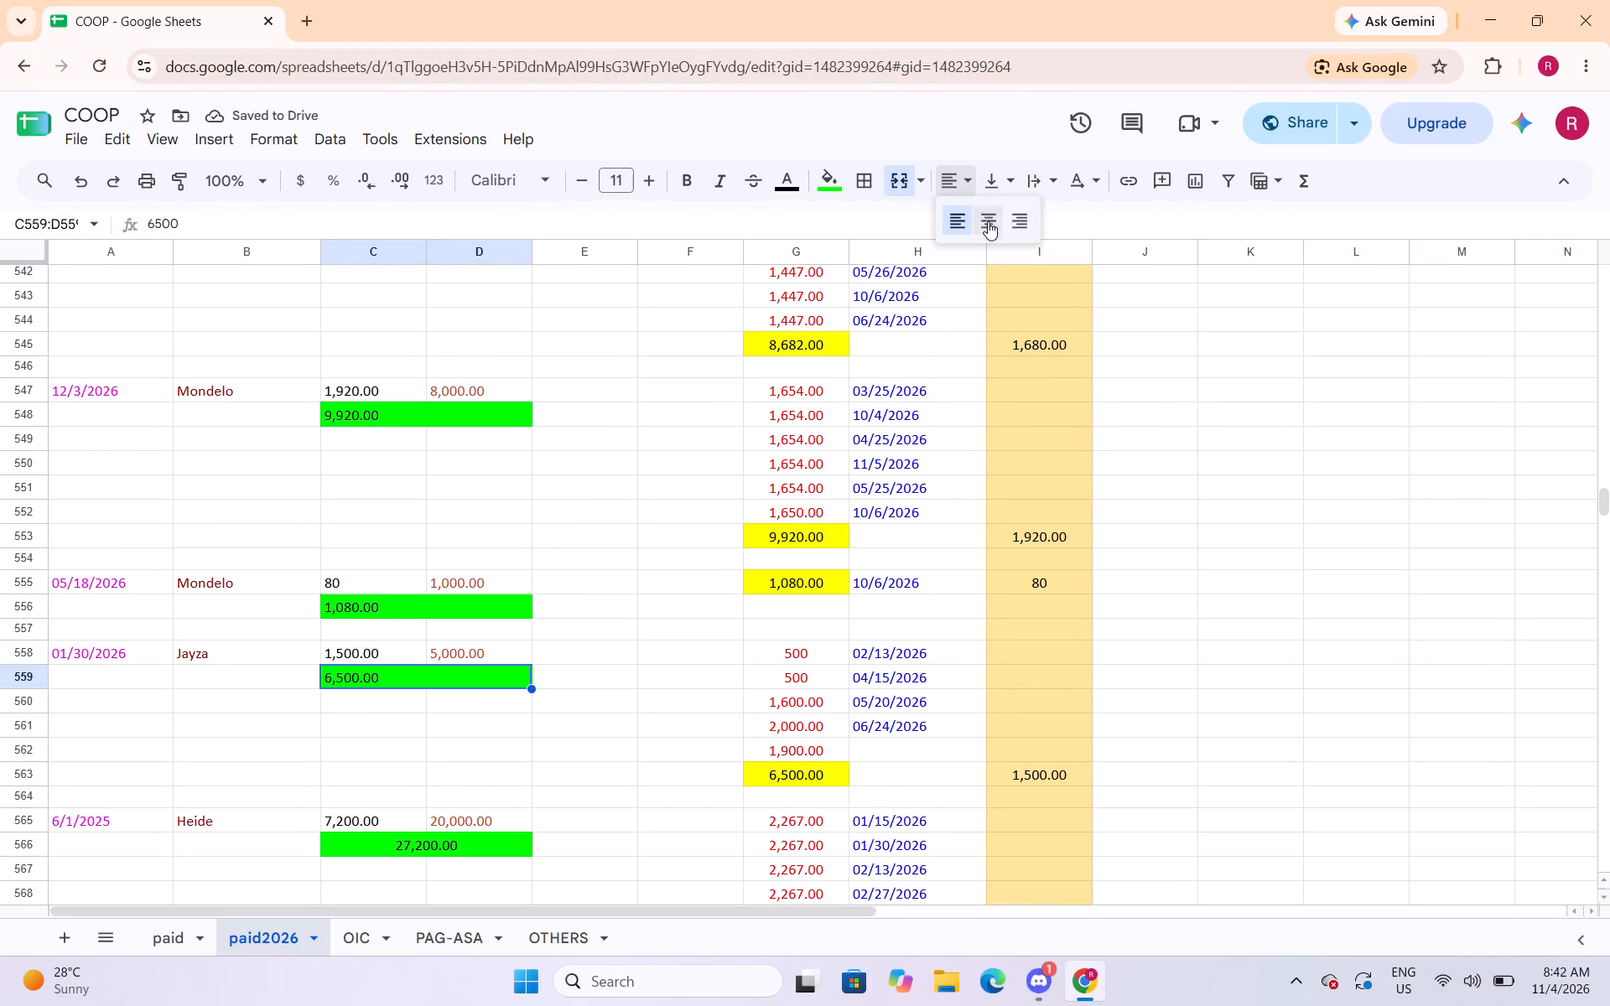
pyautogui.click(392, 614)
pyautogui.click(968, 174)
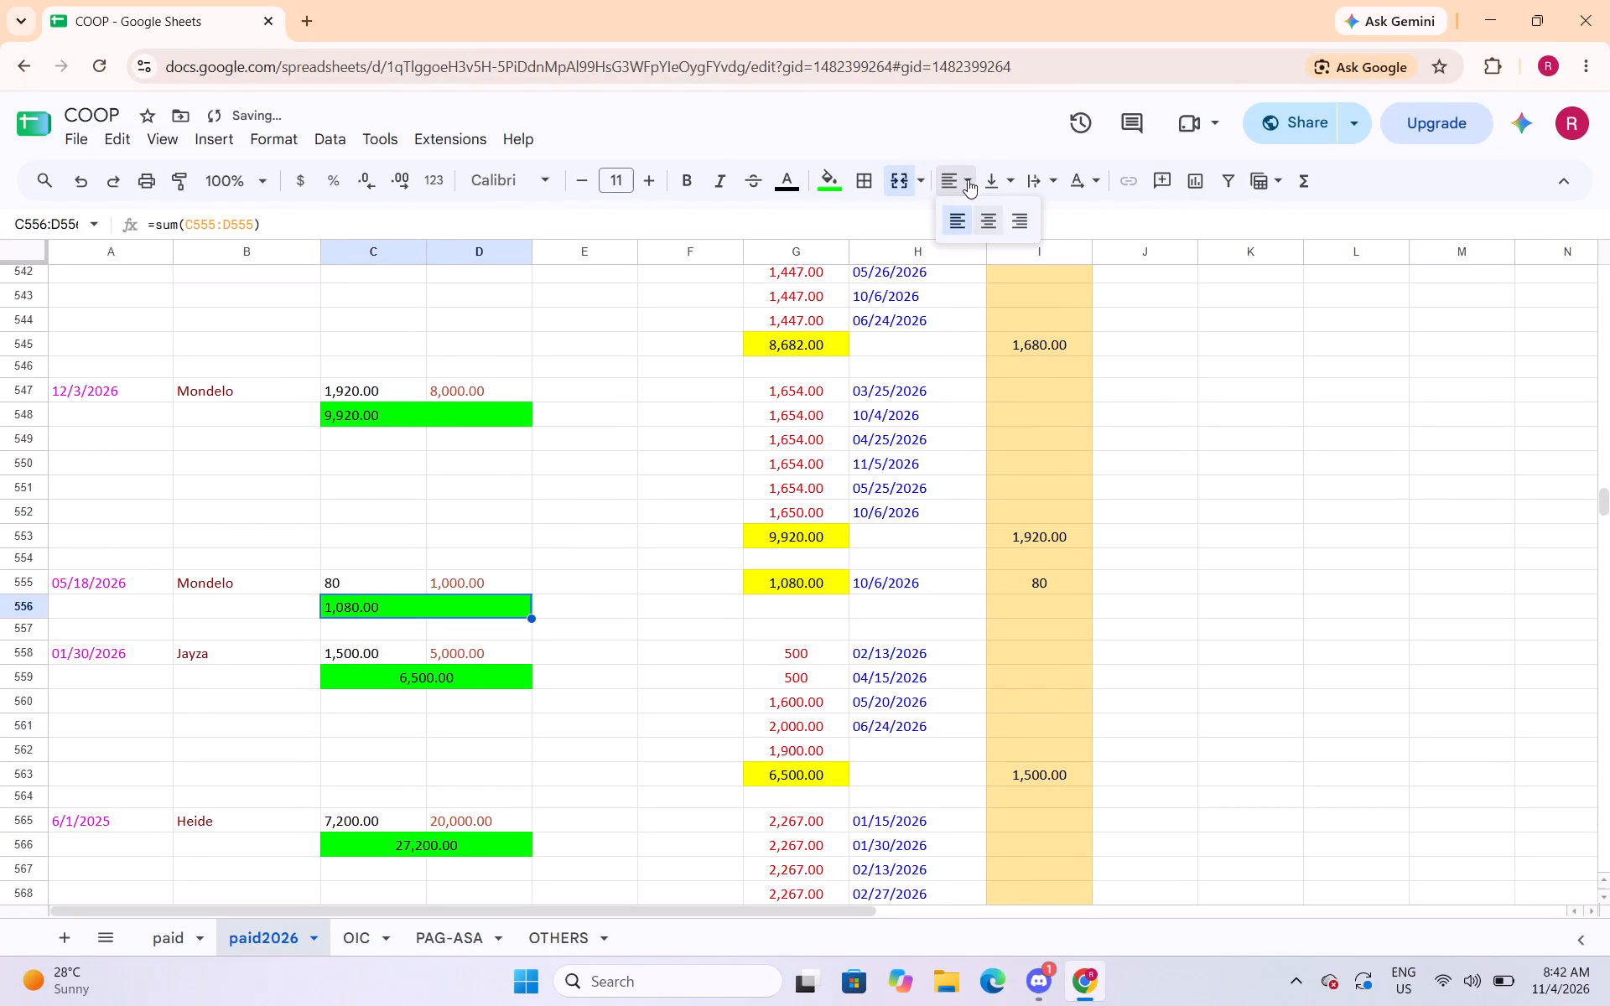
pyautogui.click(987, 211)
pyautogui.click(472, 417)
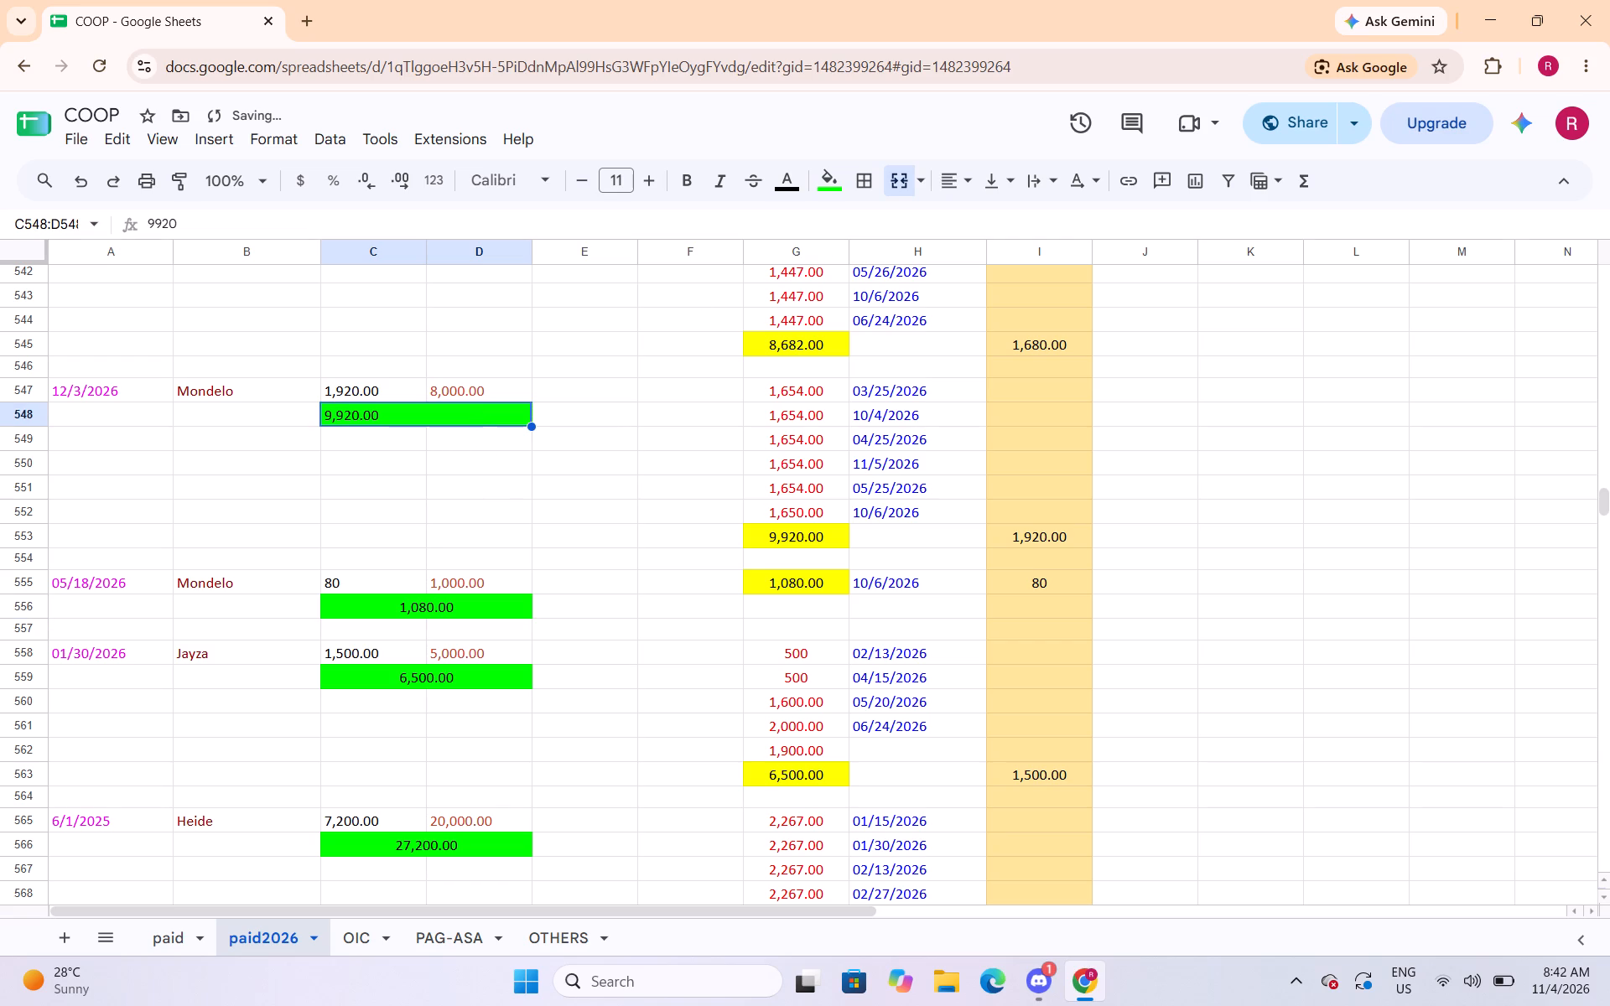
pyautogui.click(952, 187)
pyautogui.click(999, 211)
# Centre the green totals for Rizza and Rodel in C540:D540 and C537:D537.
pyautogui.scroll(3, 601, 472)
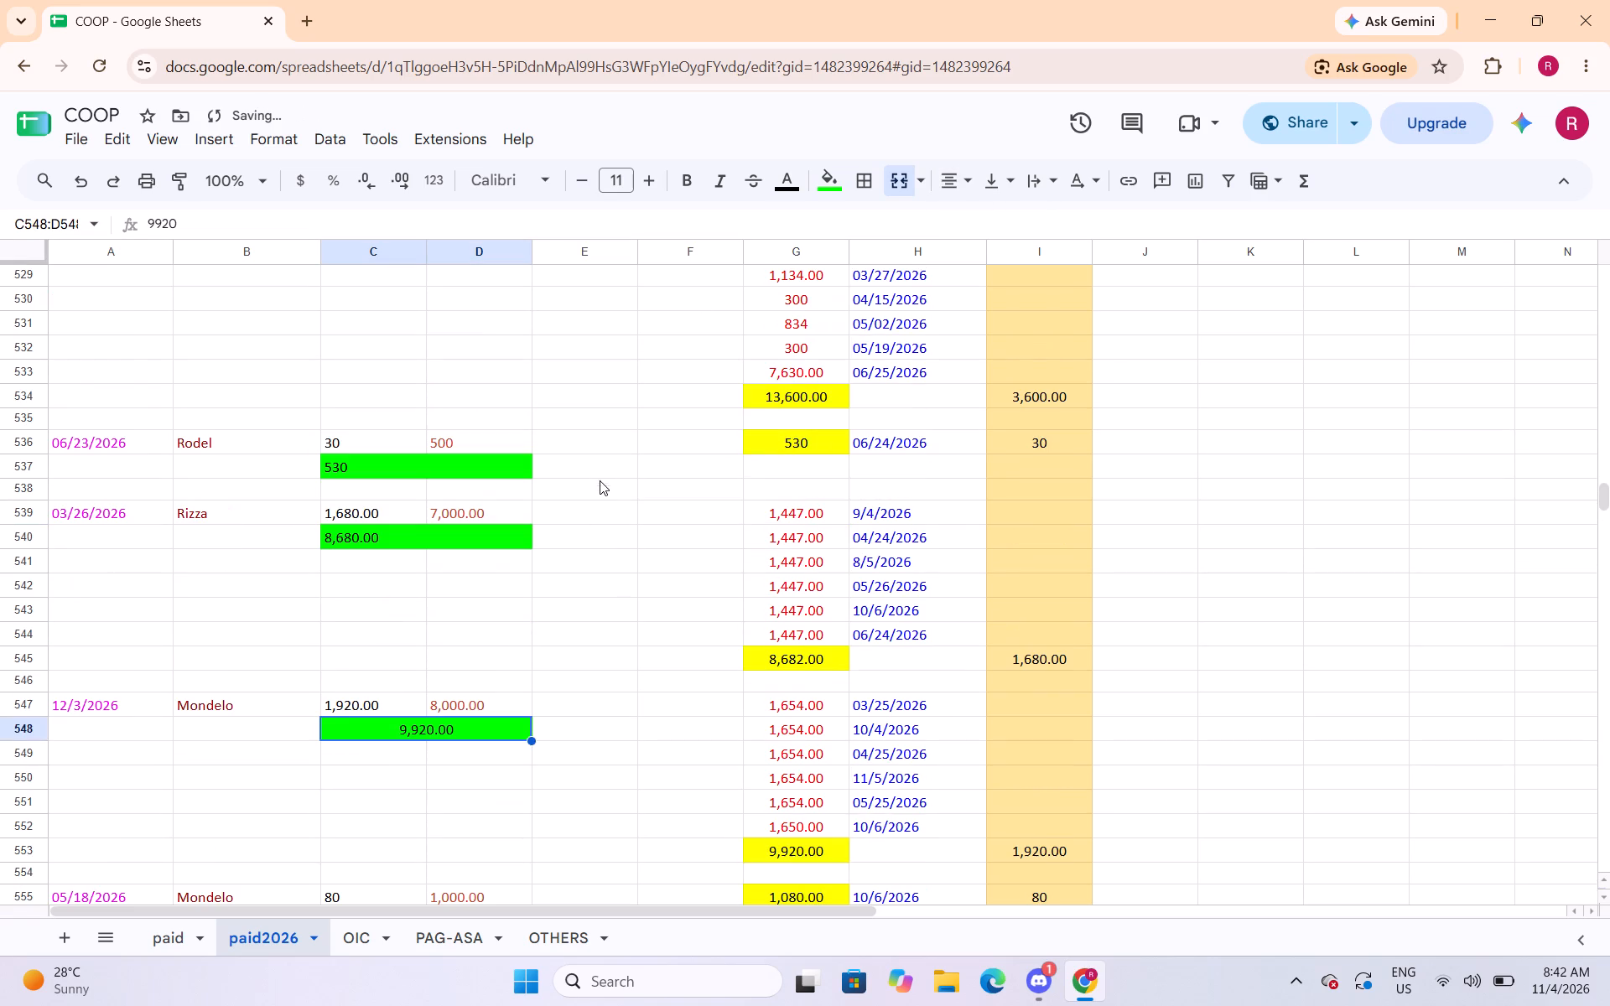
pyautogui.click(491, 546)
pyautogui.click(962, 194)
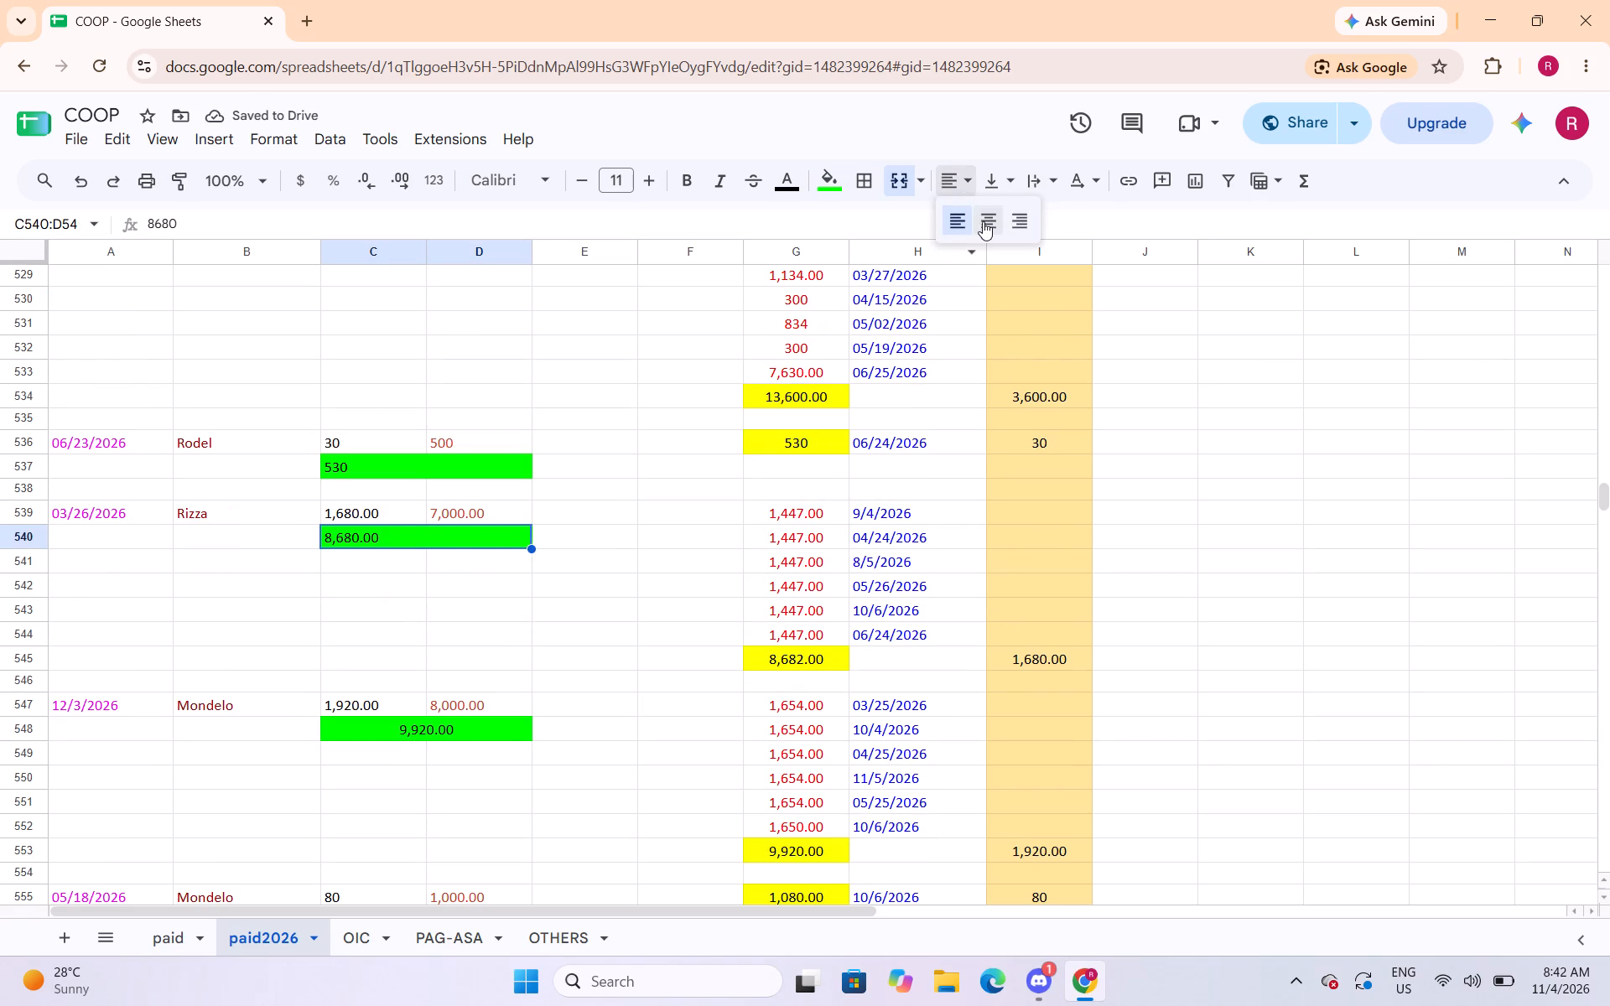
pyautogui.click(983, 221)
pyautogui.click(499, 466)
pyautogui.click(965, 179)
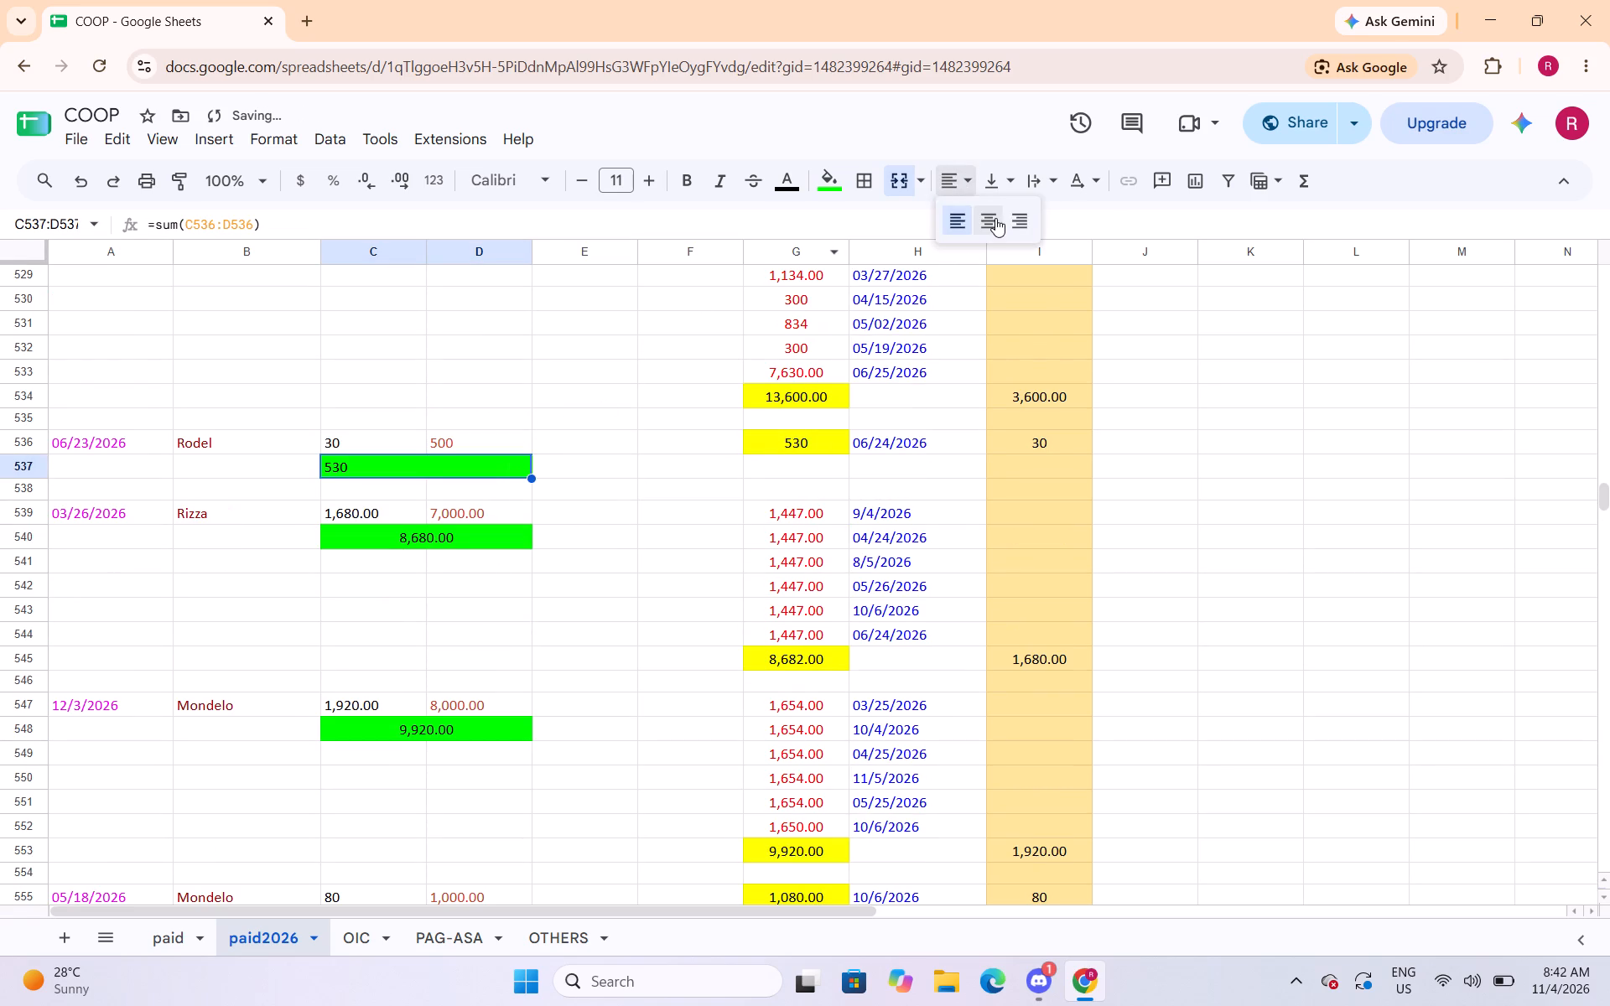
pyautogui.click(995, 218)
# Centre the green totals for Magto, Duben and Tipay in C526:D526, C523:D523 and C519:D519.
pyautogui.scroll(3, 636, 413)
pyautogui.click(497, 518)
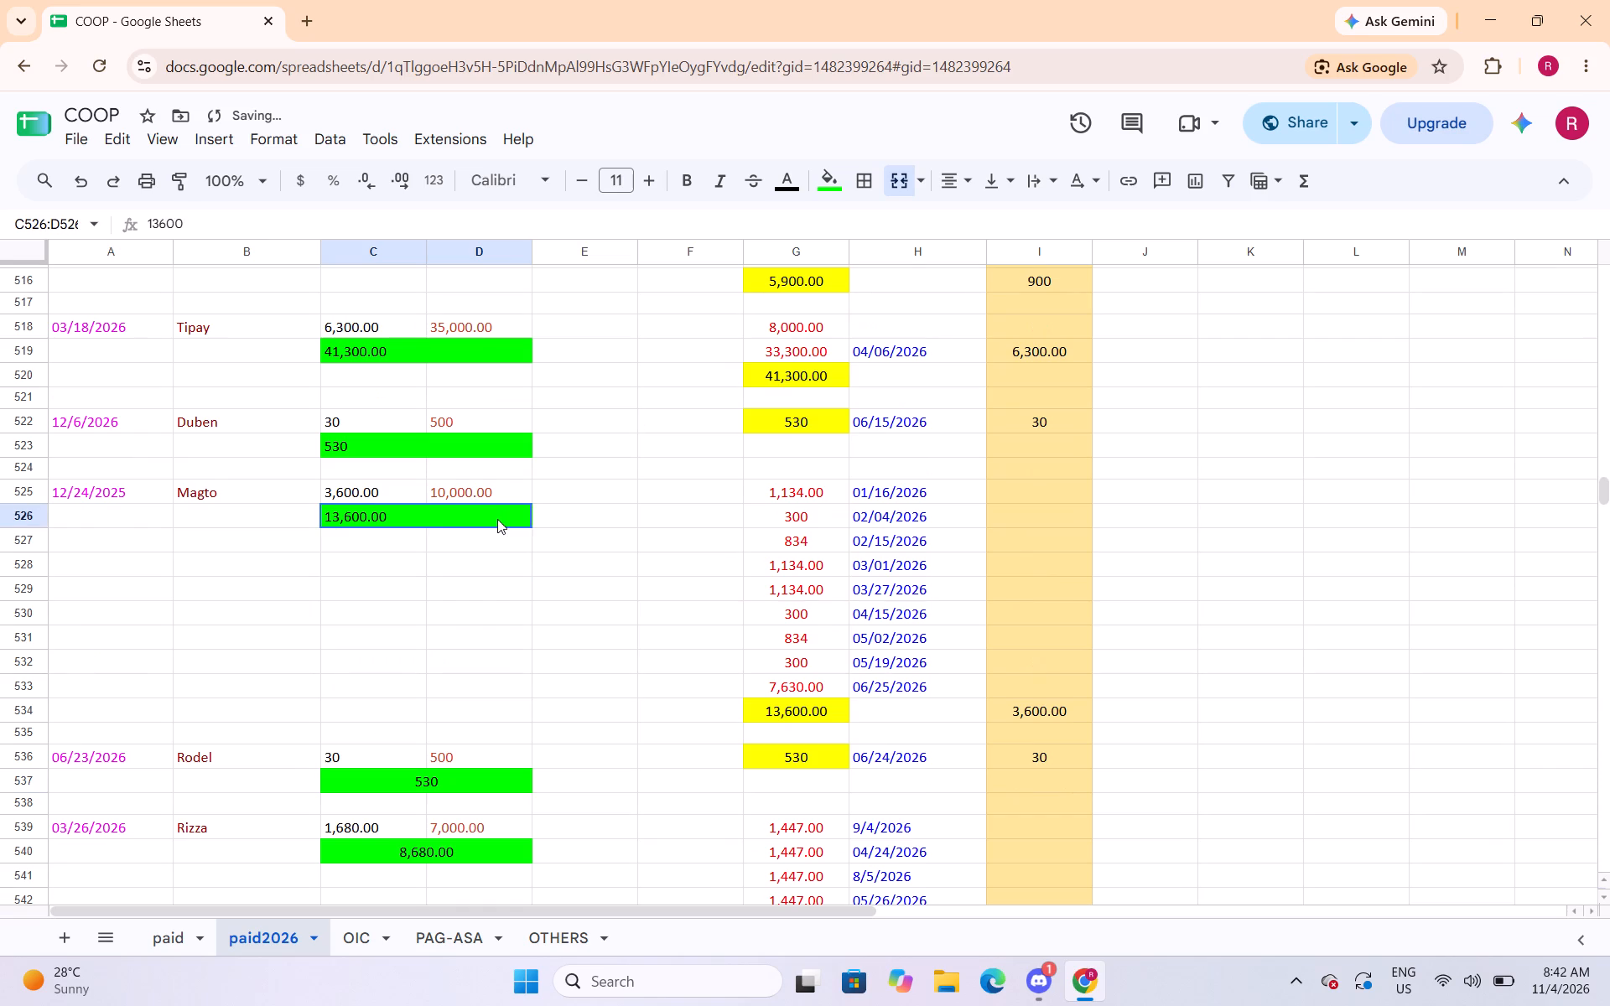
pyautogui.click(963, 184)
pyautogui.click(986, 228)
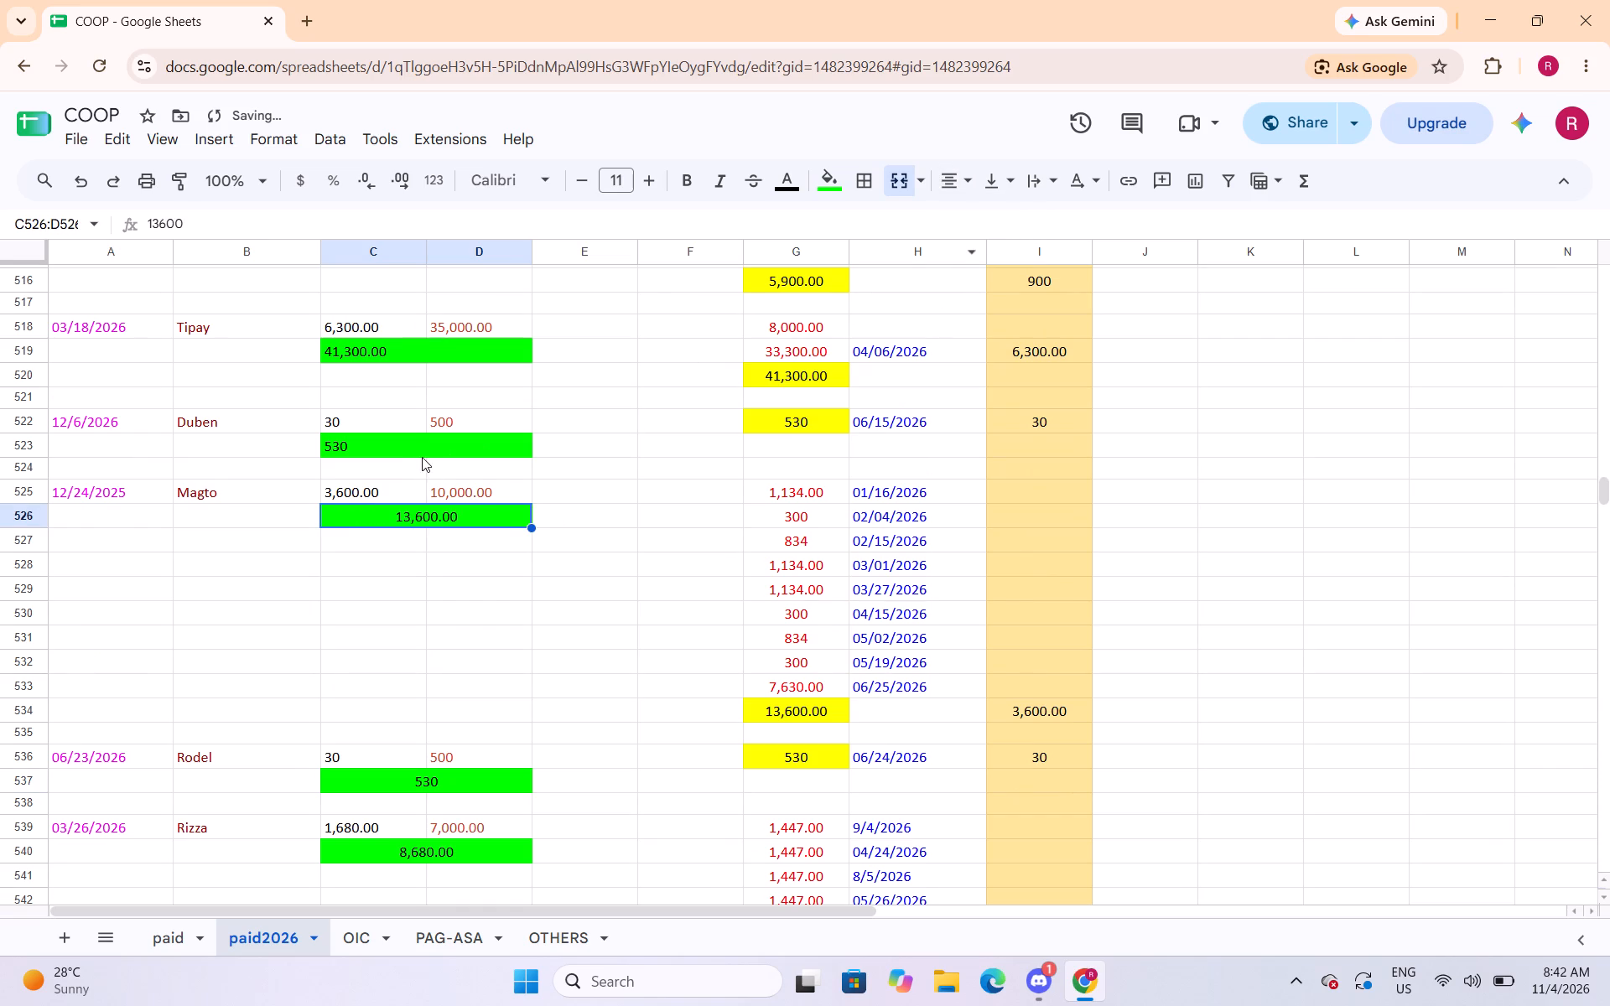
pyautogui.click(422, 457)
pyautogui.click(956, 185)
pyautogui.click(997, 212)
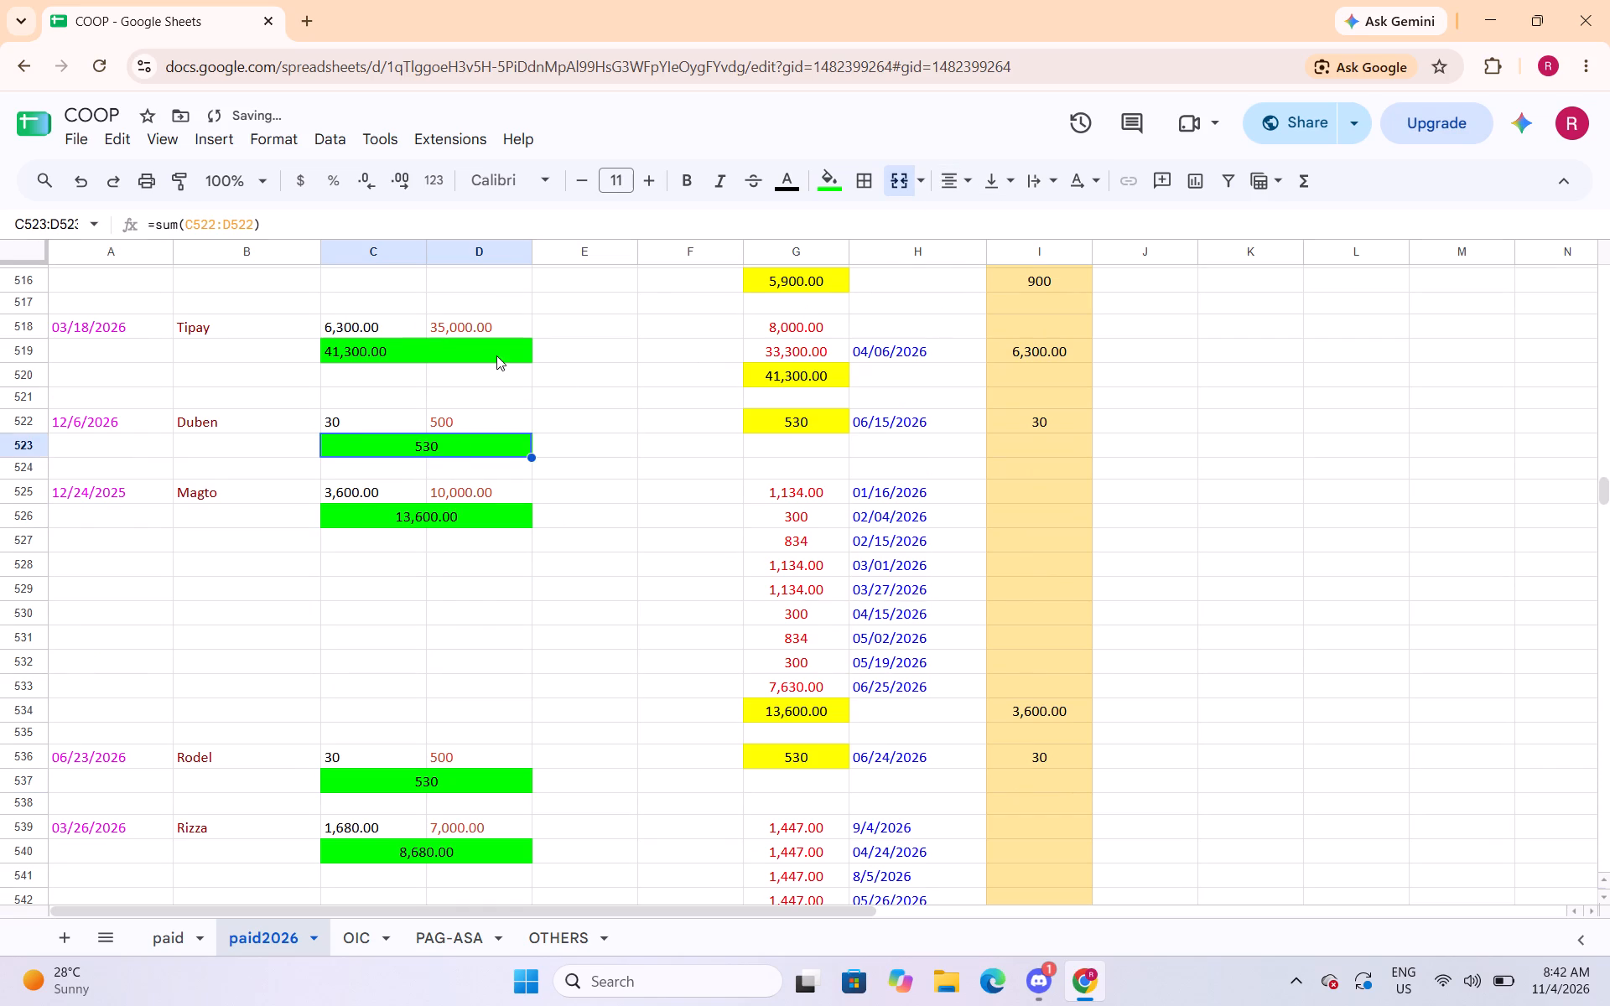
pyautogui.click(496, 355)
pyautogui.click(958, 185)
pyautogui.click(988, 220)
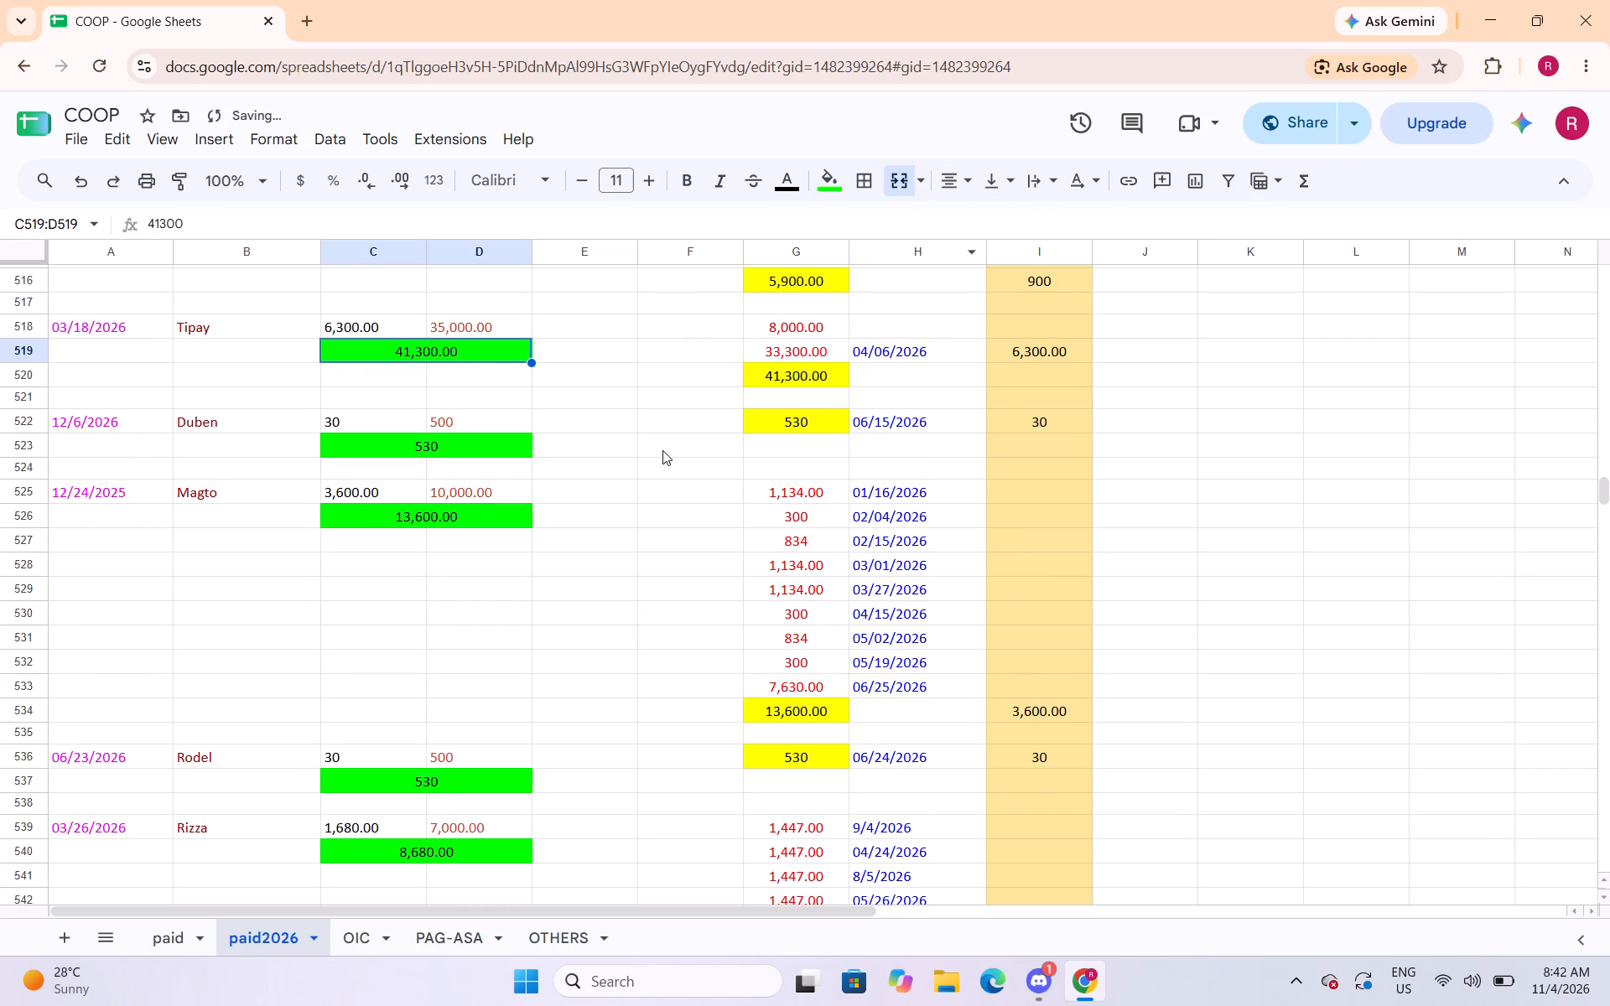
# Centre the green totals for Loidjen, Papa Carlien and Carlo in C512:D512, C509:D509 and C504:D504.
pyautogui.scroll(4, 589, 487)
pyautogui.click(454, 596)
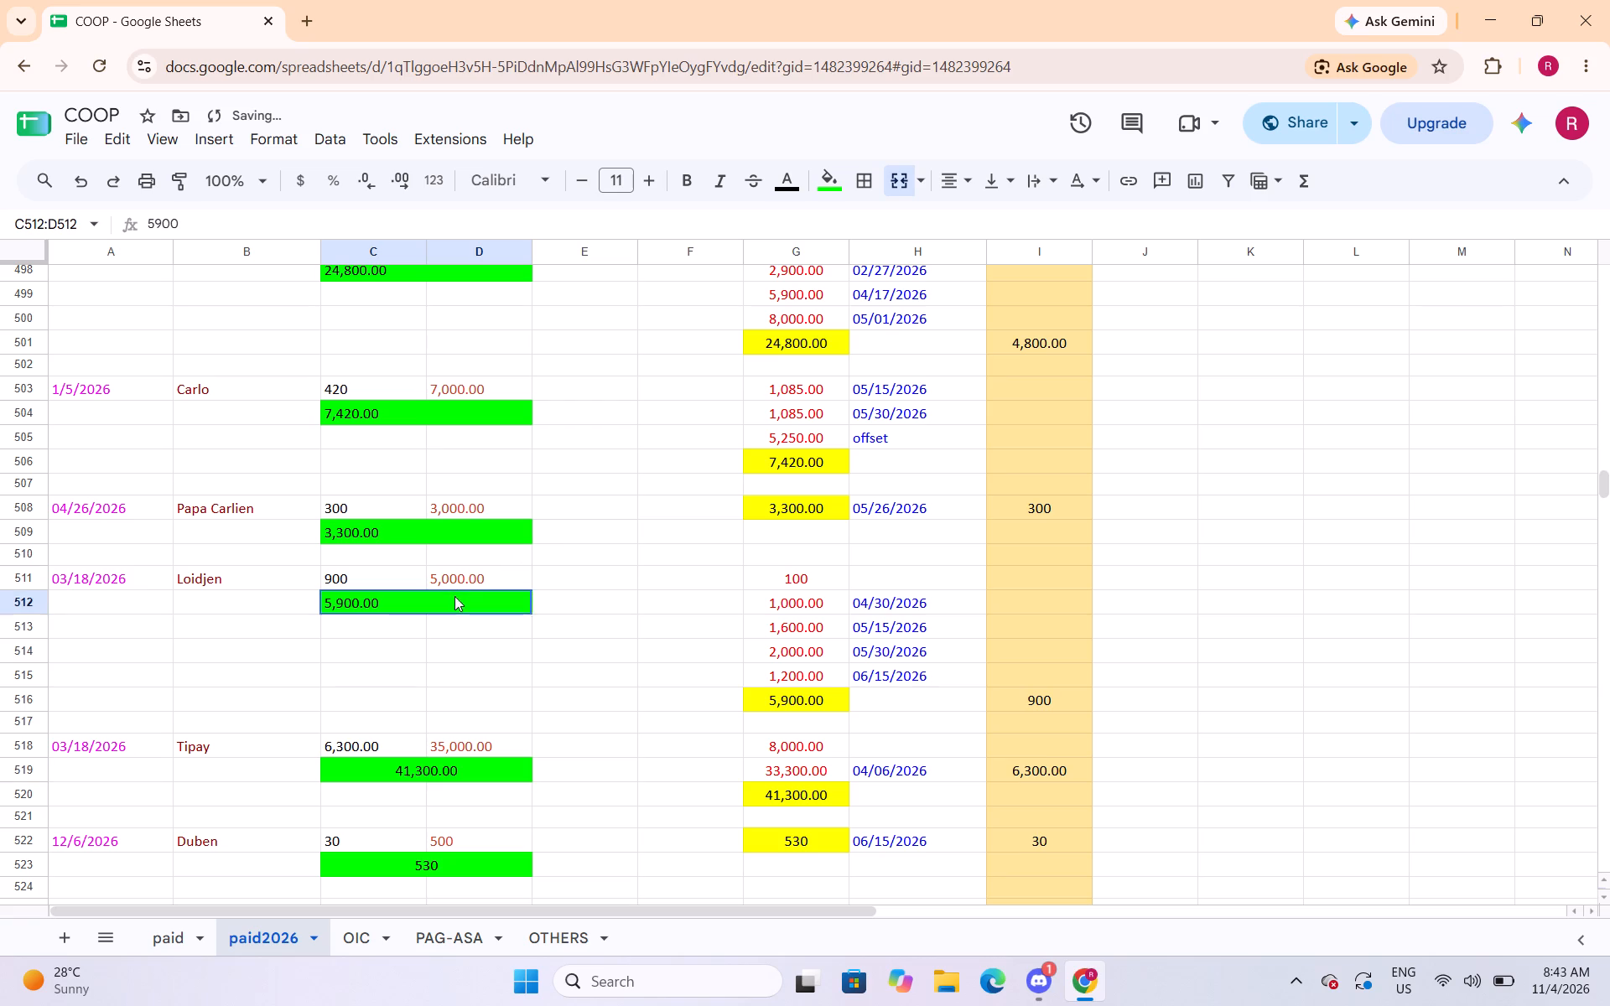
pyautogui.click(969, 188)
pyautogui.click(1000, 222)
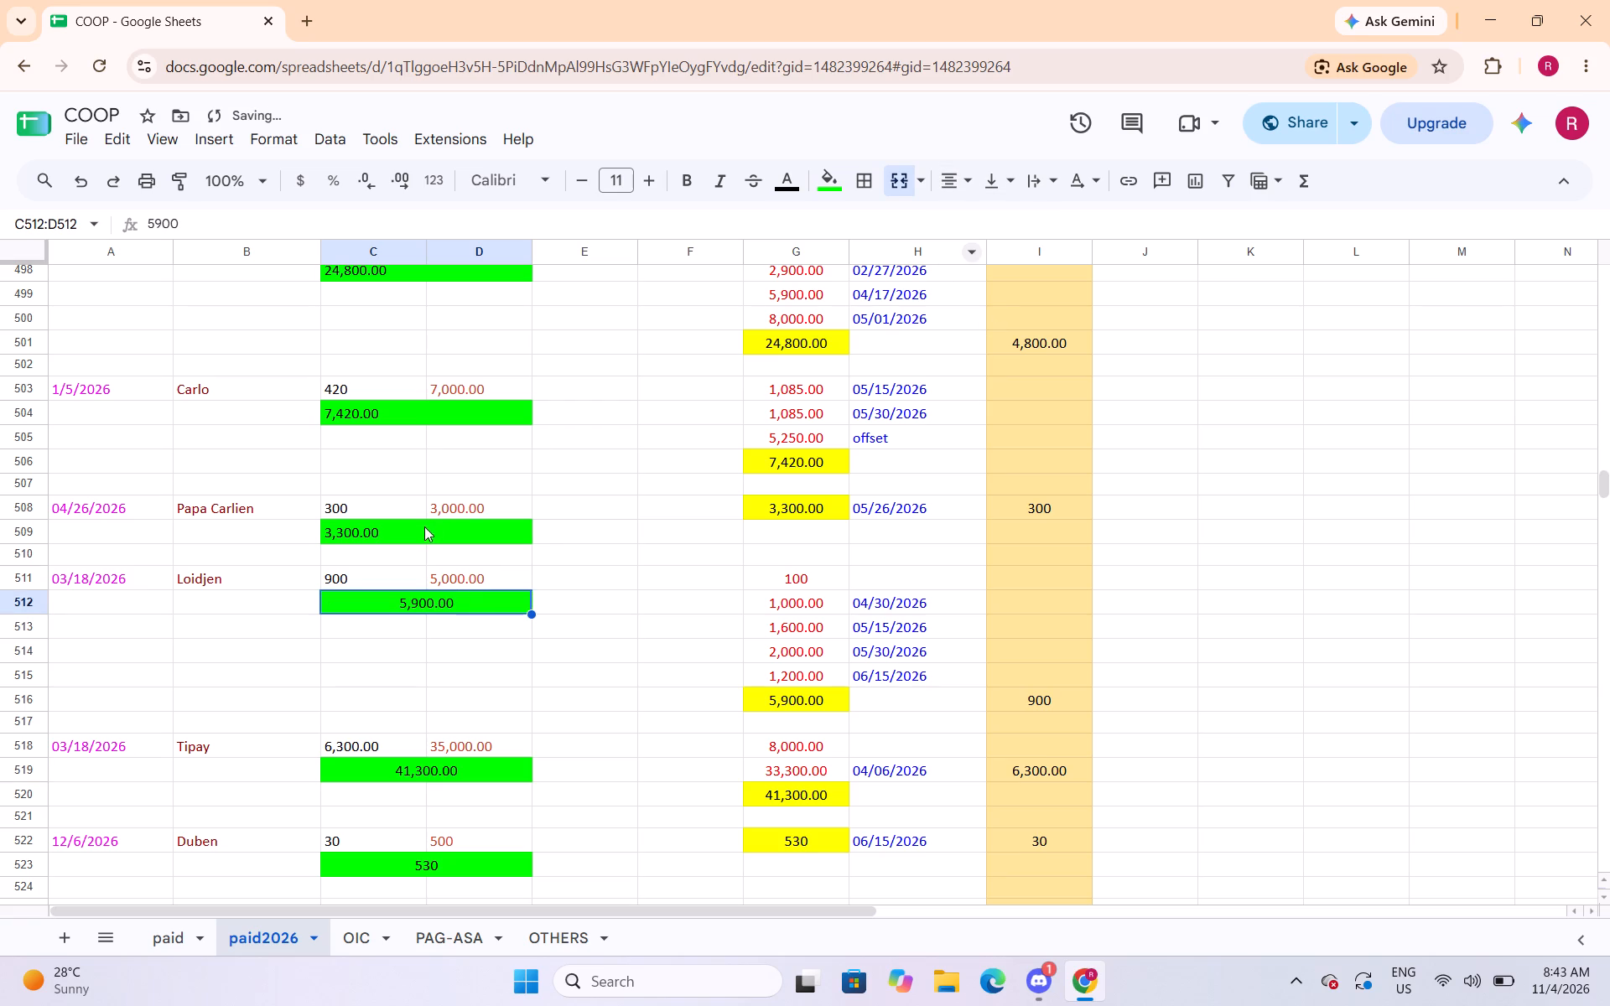
pyautogui.click(424, 533)
pyautogui.click(949, 184)
pyautogui.click(993, 215)
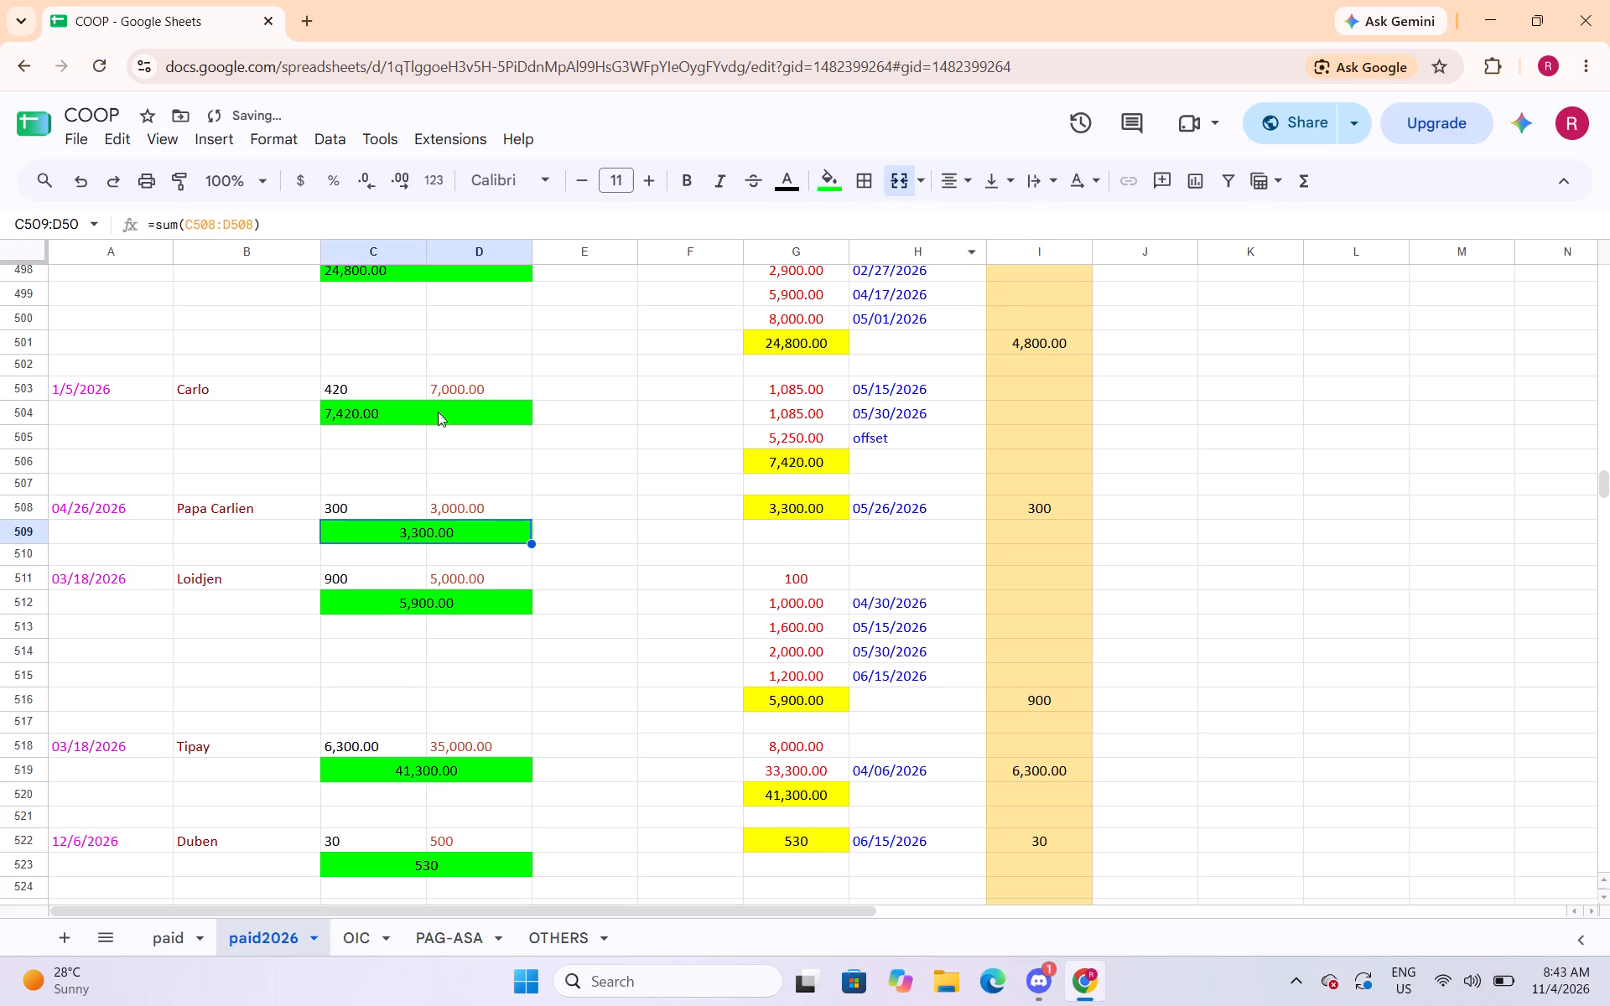
pyautogui.click(432, 417)
pyautogui.click(943, 175)
pyautogui.click(985, 212)
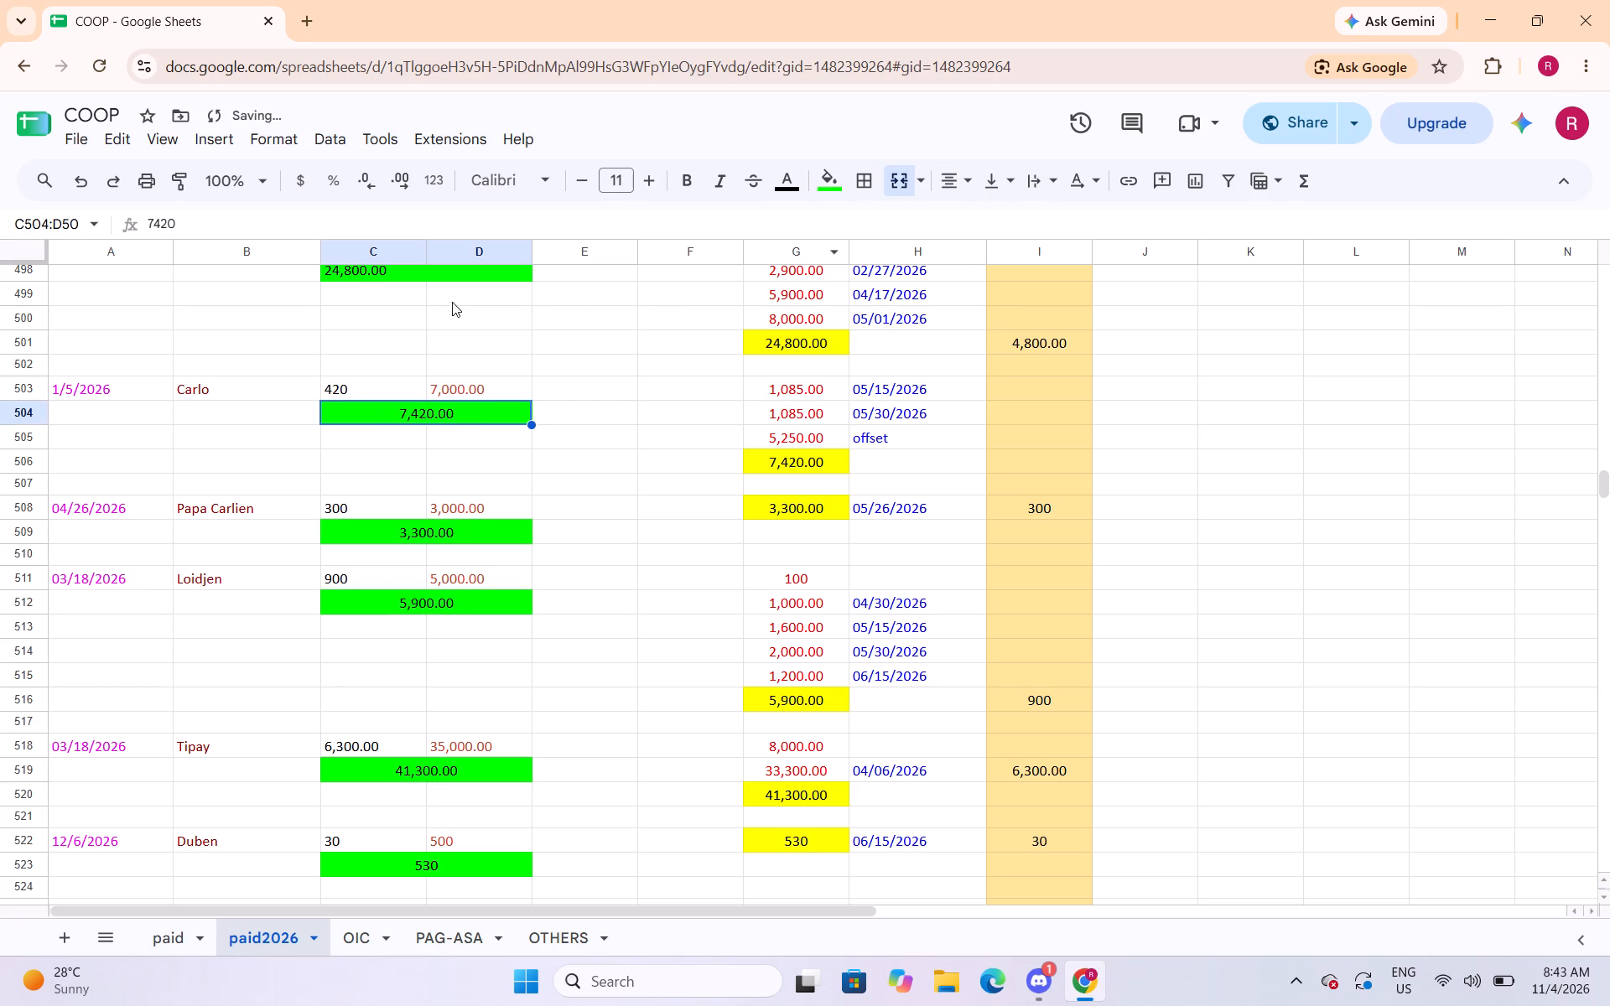
# Centre the green totals for Jeff, Jyn and Bernard's 4/5/2026 record in C498:D498, C495:D495 and C492:D492.
pyautogui.scroll(2, 447, 303)
pyautogui.click(480, 473)
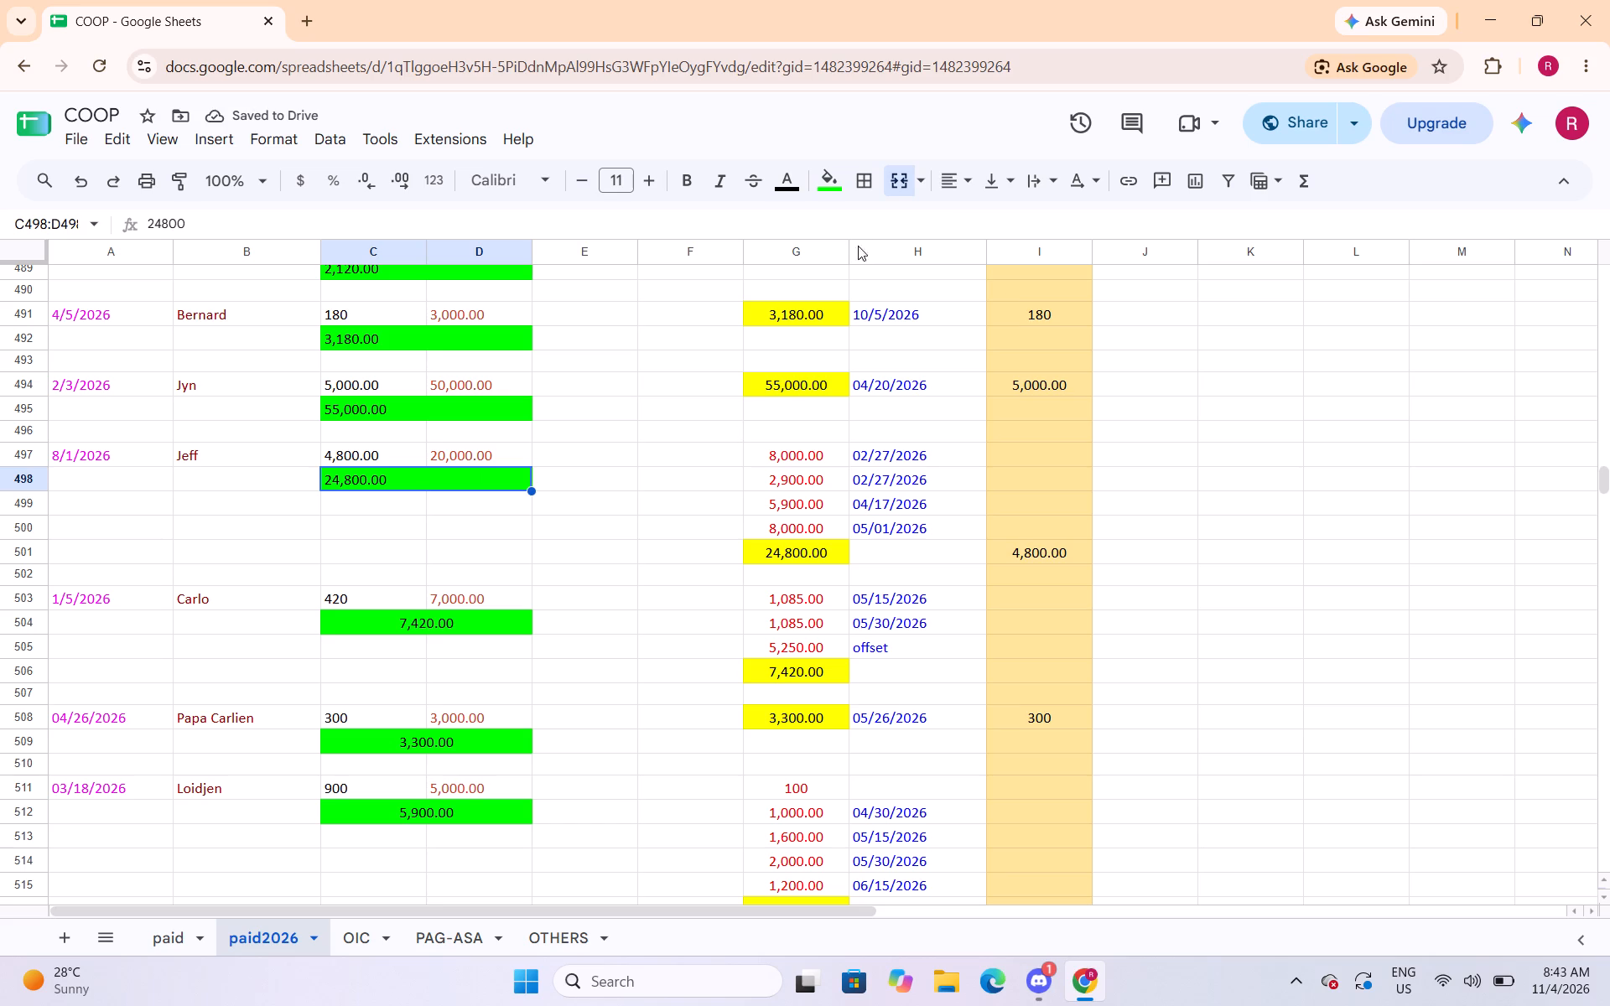
pyautogui.click(967, 181)
pyautogui.click(991, 215)
pyautogui.moveTo(430, 408); pyautogui.dragTo(438, 408)
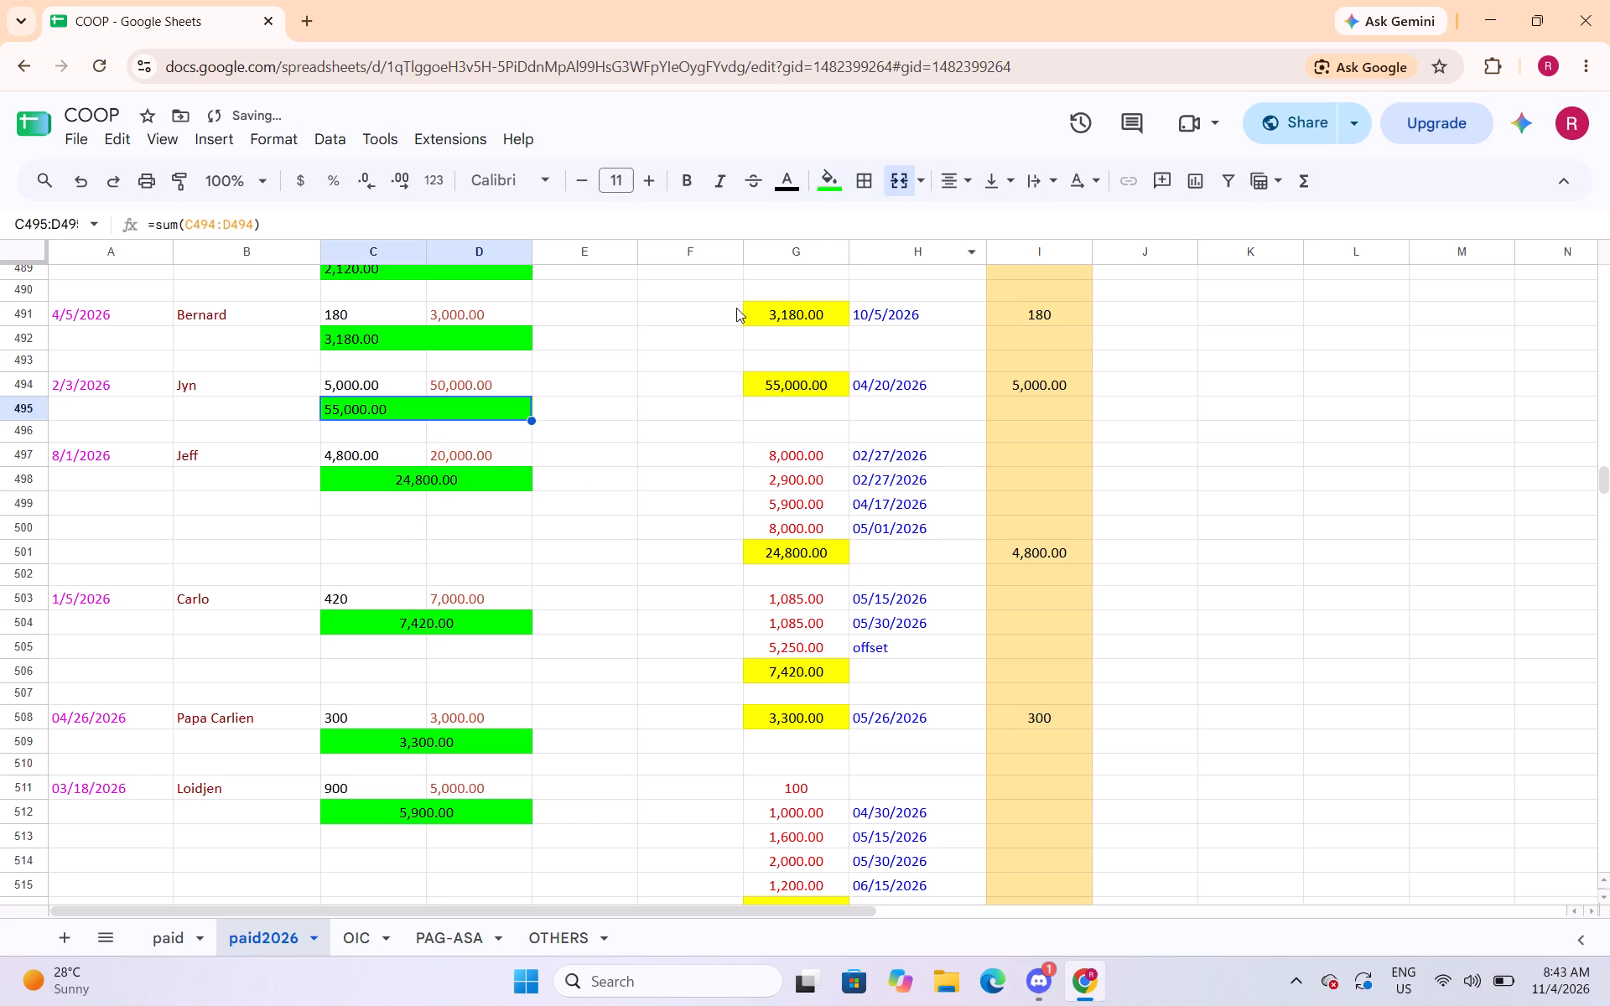
pyautogui.click(955, 183)
pyautogui.click(984, 210)
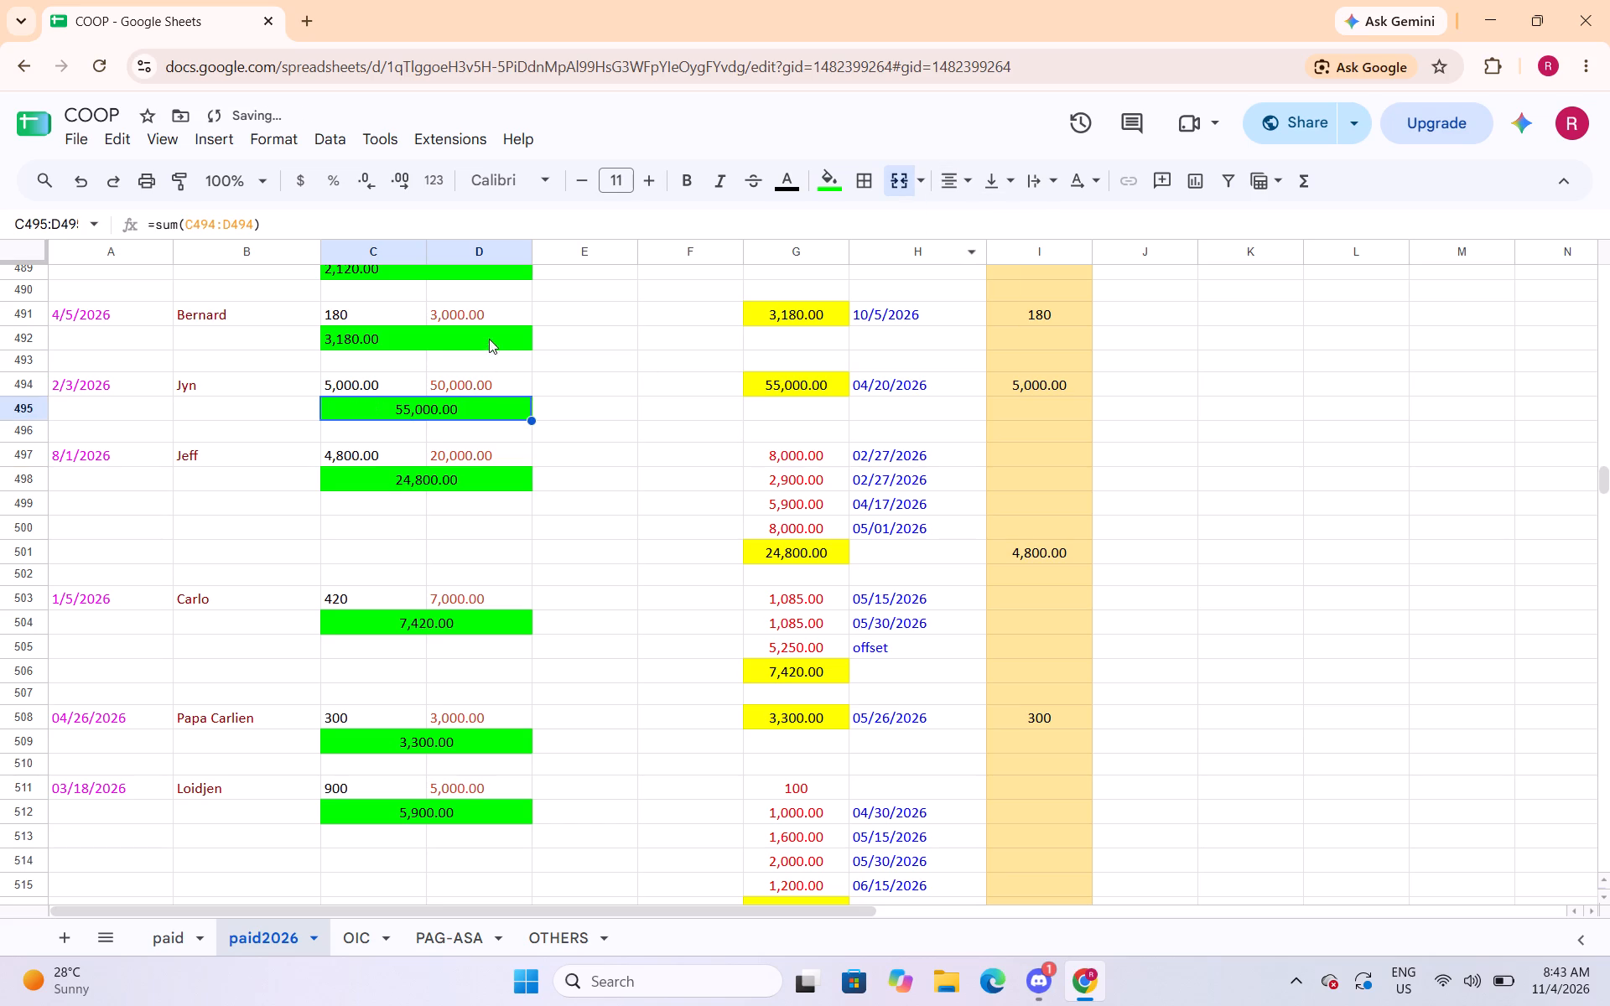
pyautogui.click(489, 337)
pyautogui.click(958, 185)
pyautogui.click(988, 209)
# Centre the green totals for Bernard's other four records in C489:D489, C486:D486, C483:D483 and C477:D477.
pyautogui.scroll(2, 628, 425)
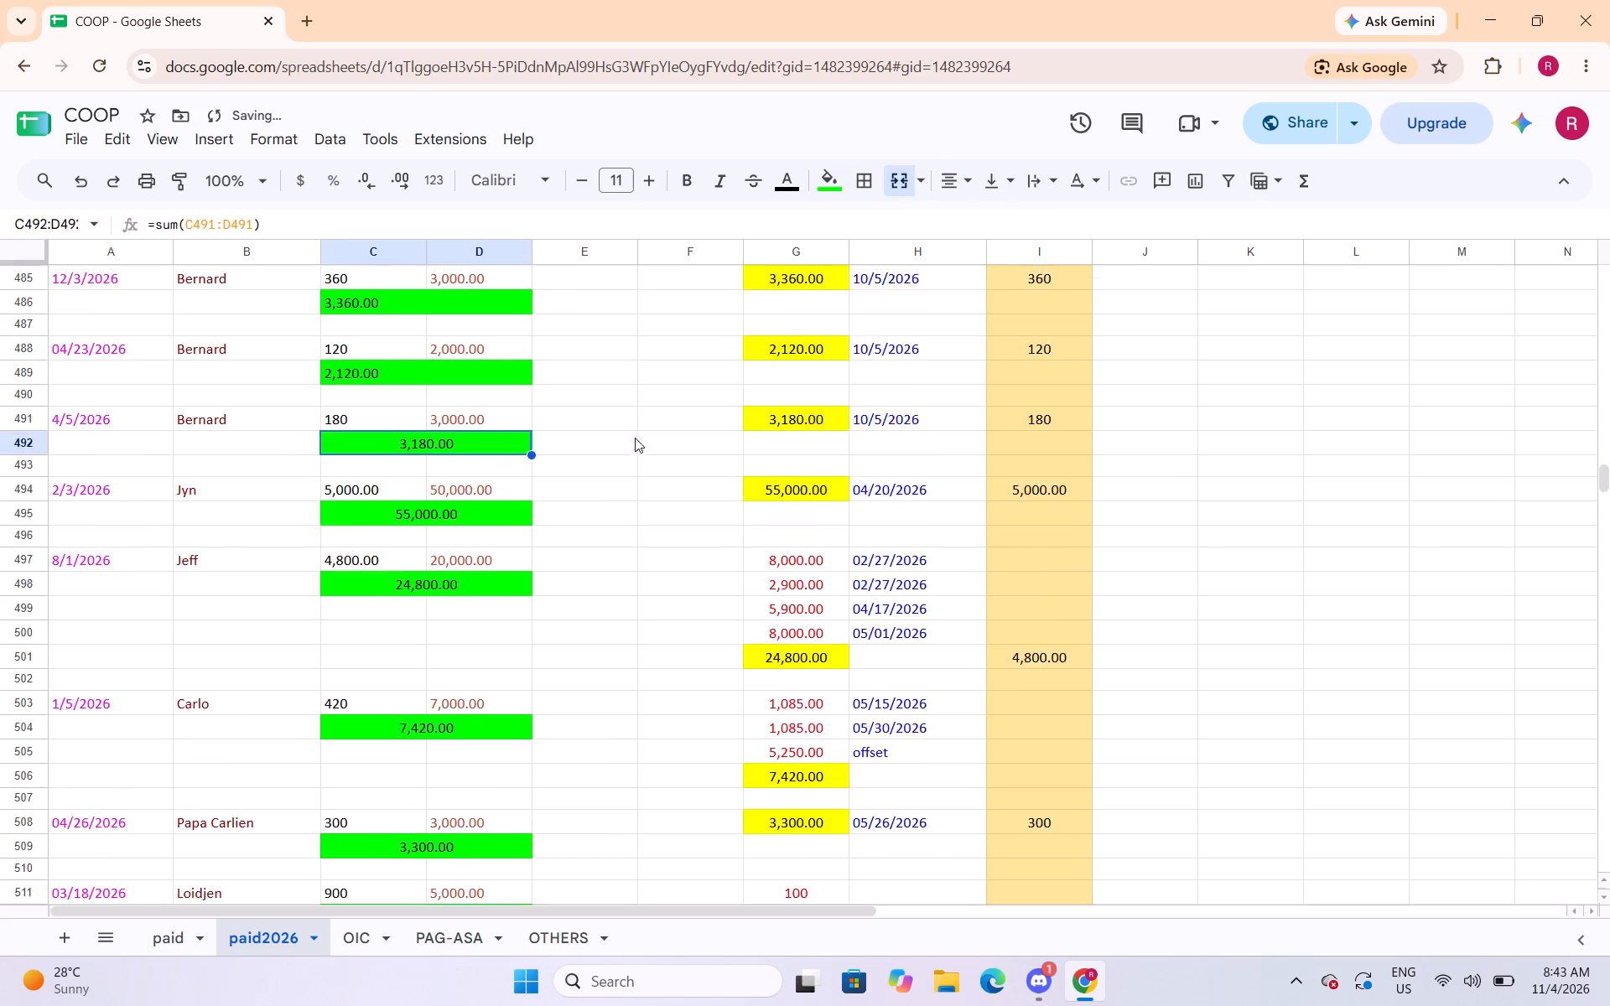
pyautogui.scroll(1, 635, 438)
pyautogui.click(494, 575)
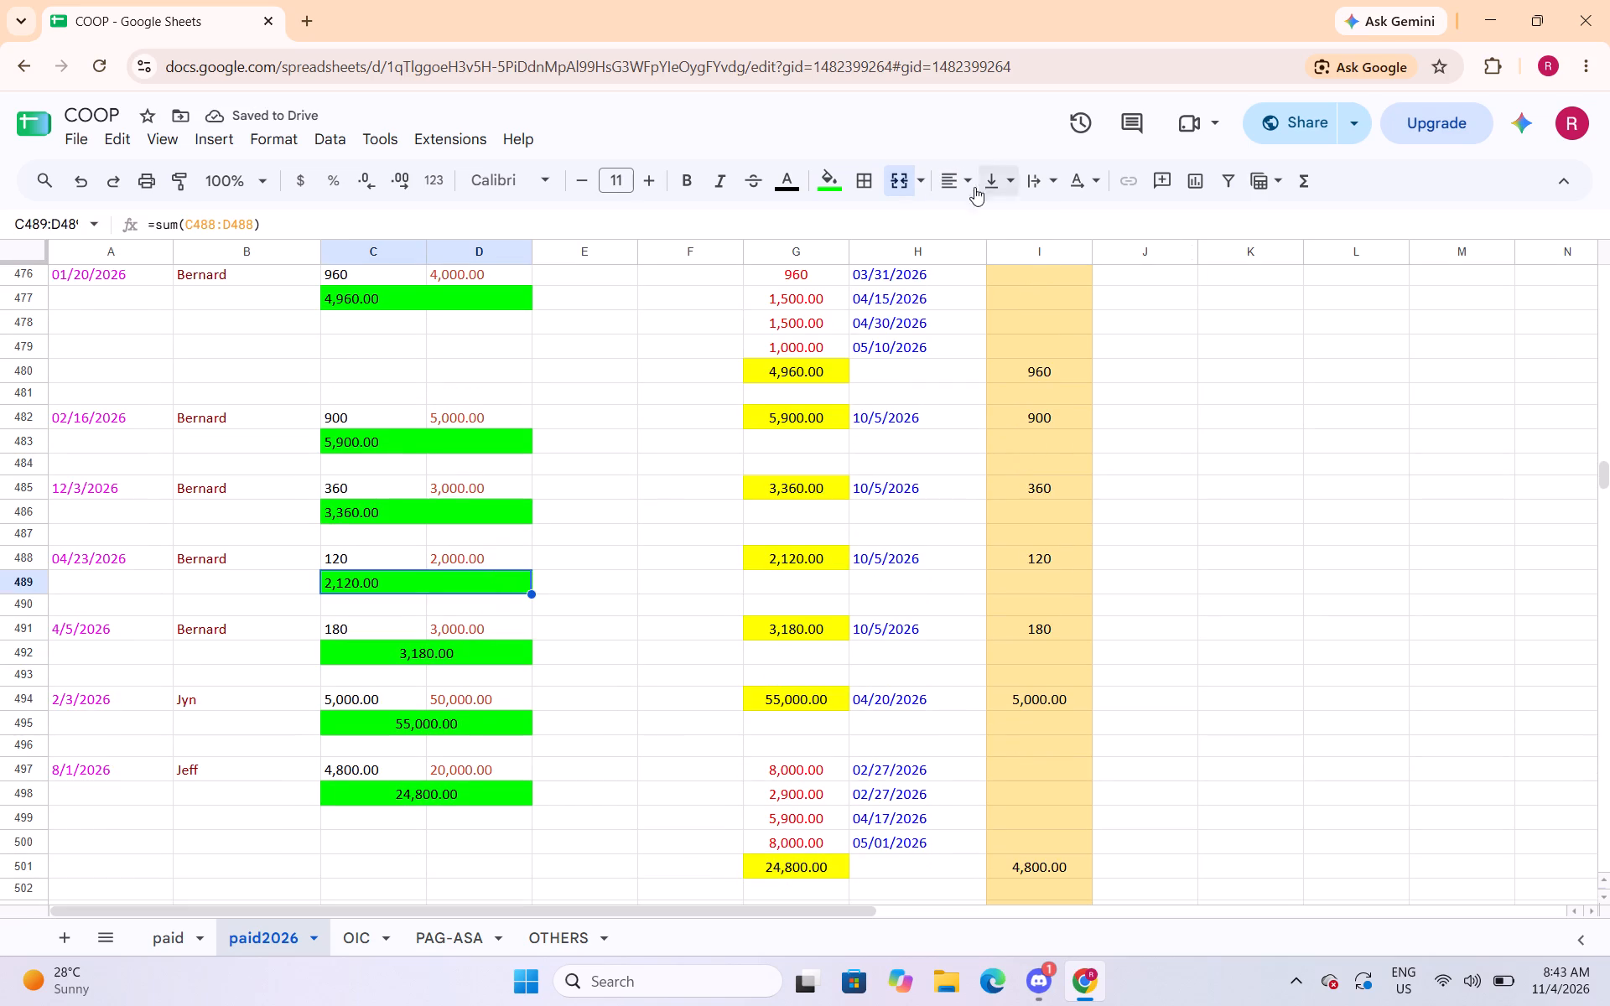
pyautogui.click(961, 182)
pyautogui.click(995, 223)
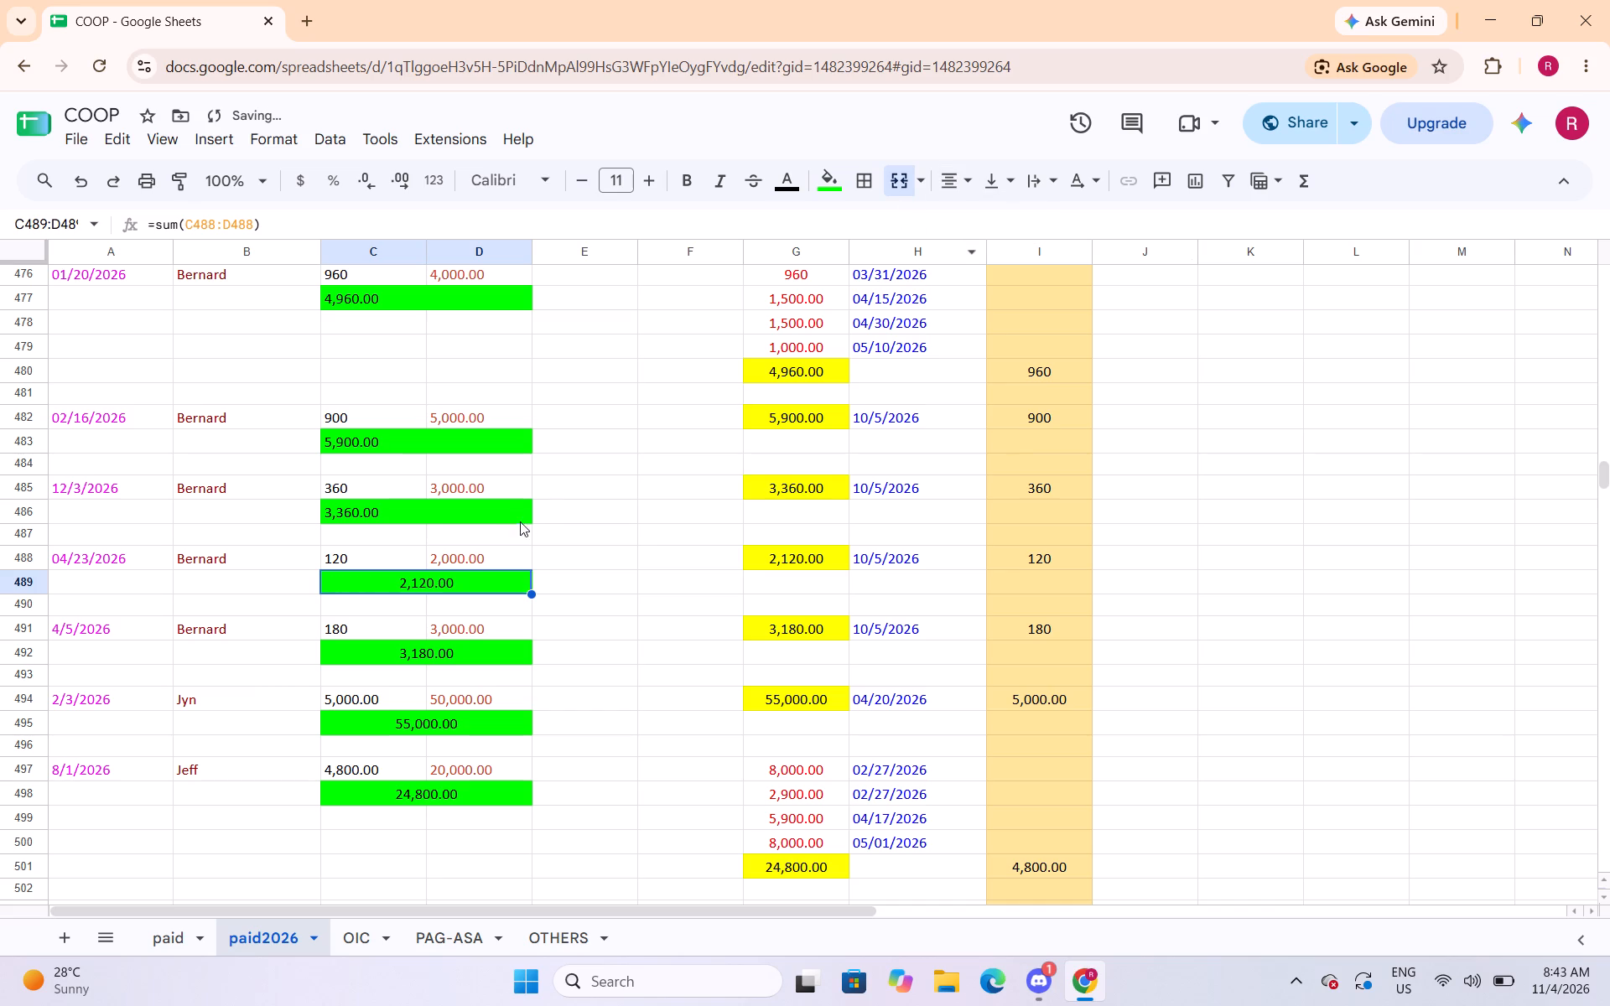
pyautogui.click(502, 512)
pyautogui.click(965, 190)
pyautogui.click(989, 217)
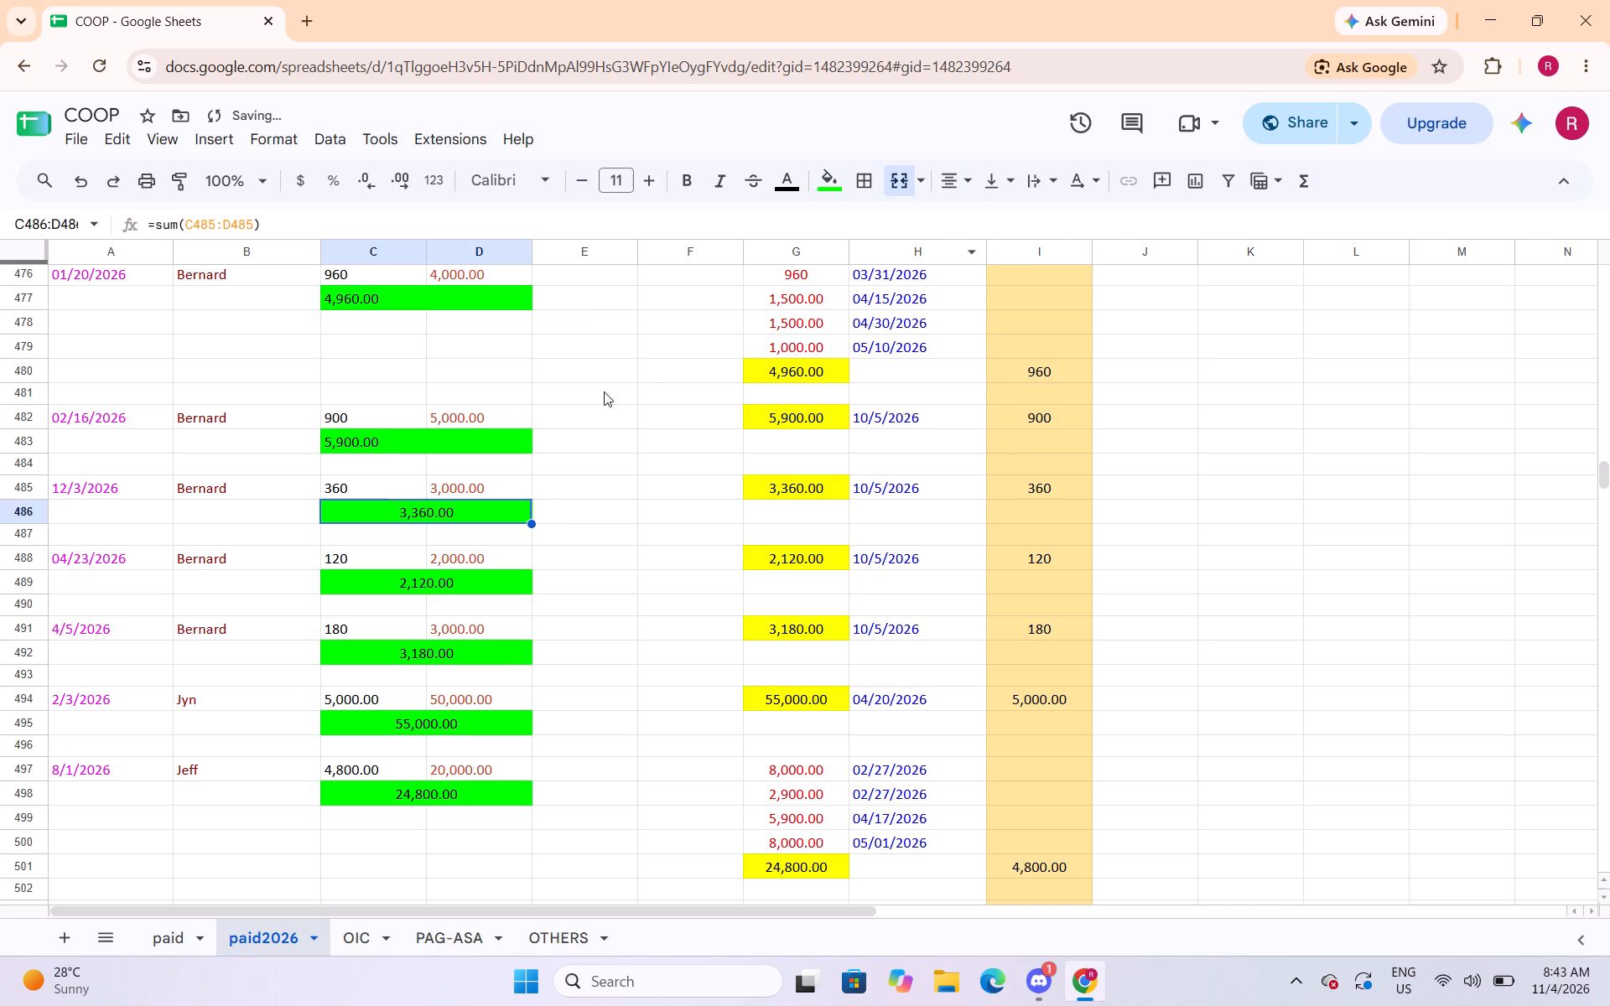
pyautogui.click(468, 446)
pyautogui.click(953, 170)
pyautogui.click(986, 217)
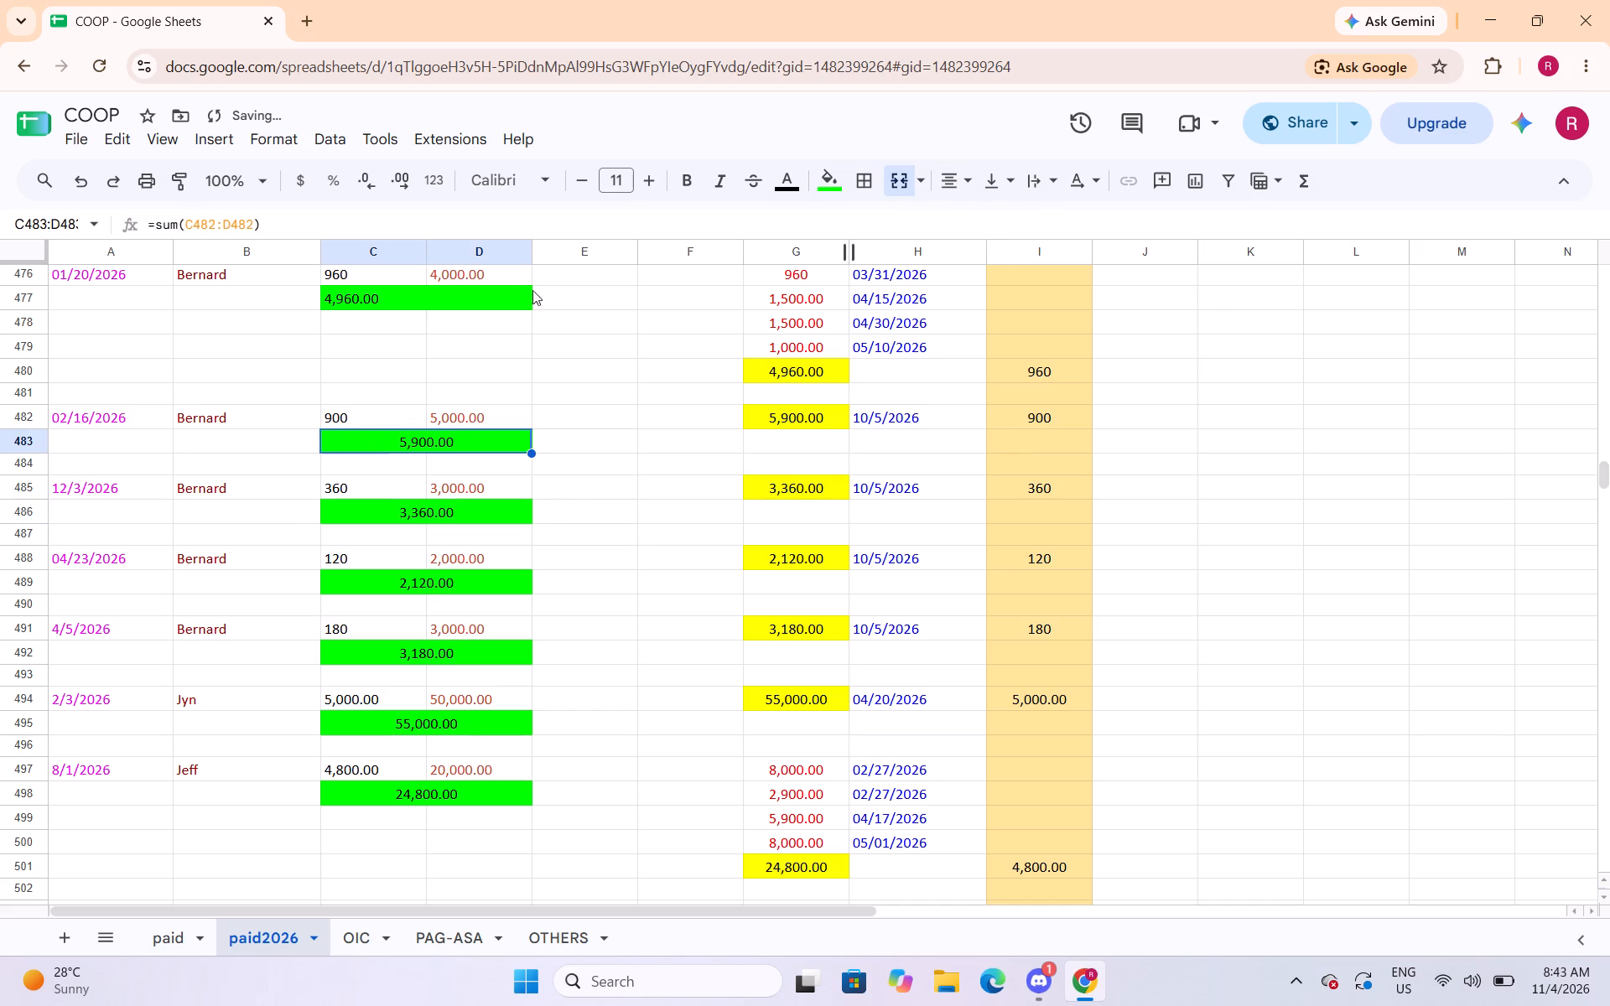
pyautogui.click(496, 297)
pyautogui.click(975, 186)
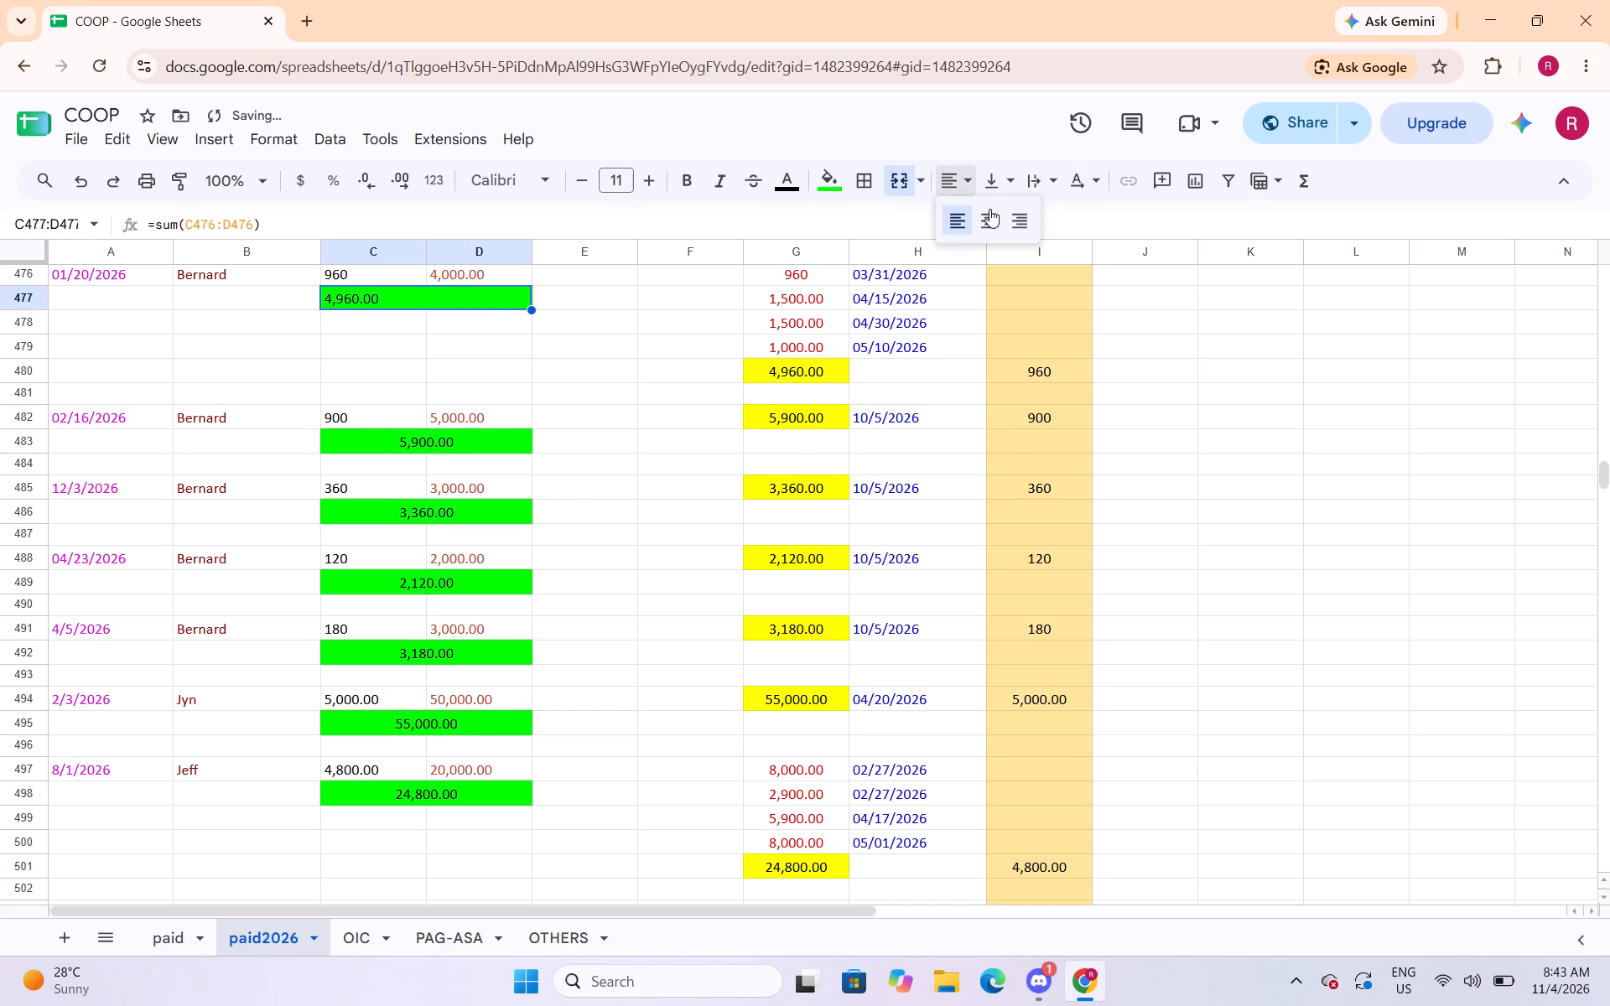
pyautogui.click(989, 209)
# Centre the green totals for Daisy and the 02/16/2026 and 04/16/2026 records above hers in C466:D466, C462:D462 and C459:D459.
pyautogui.scroll(3, 657, 554)
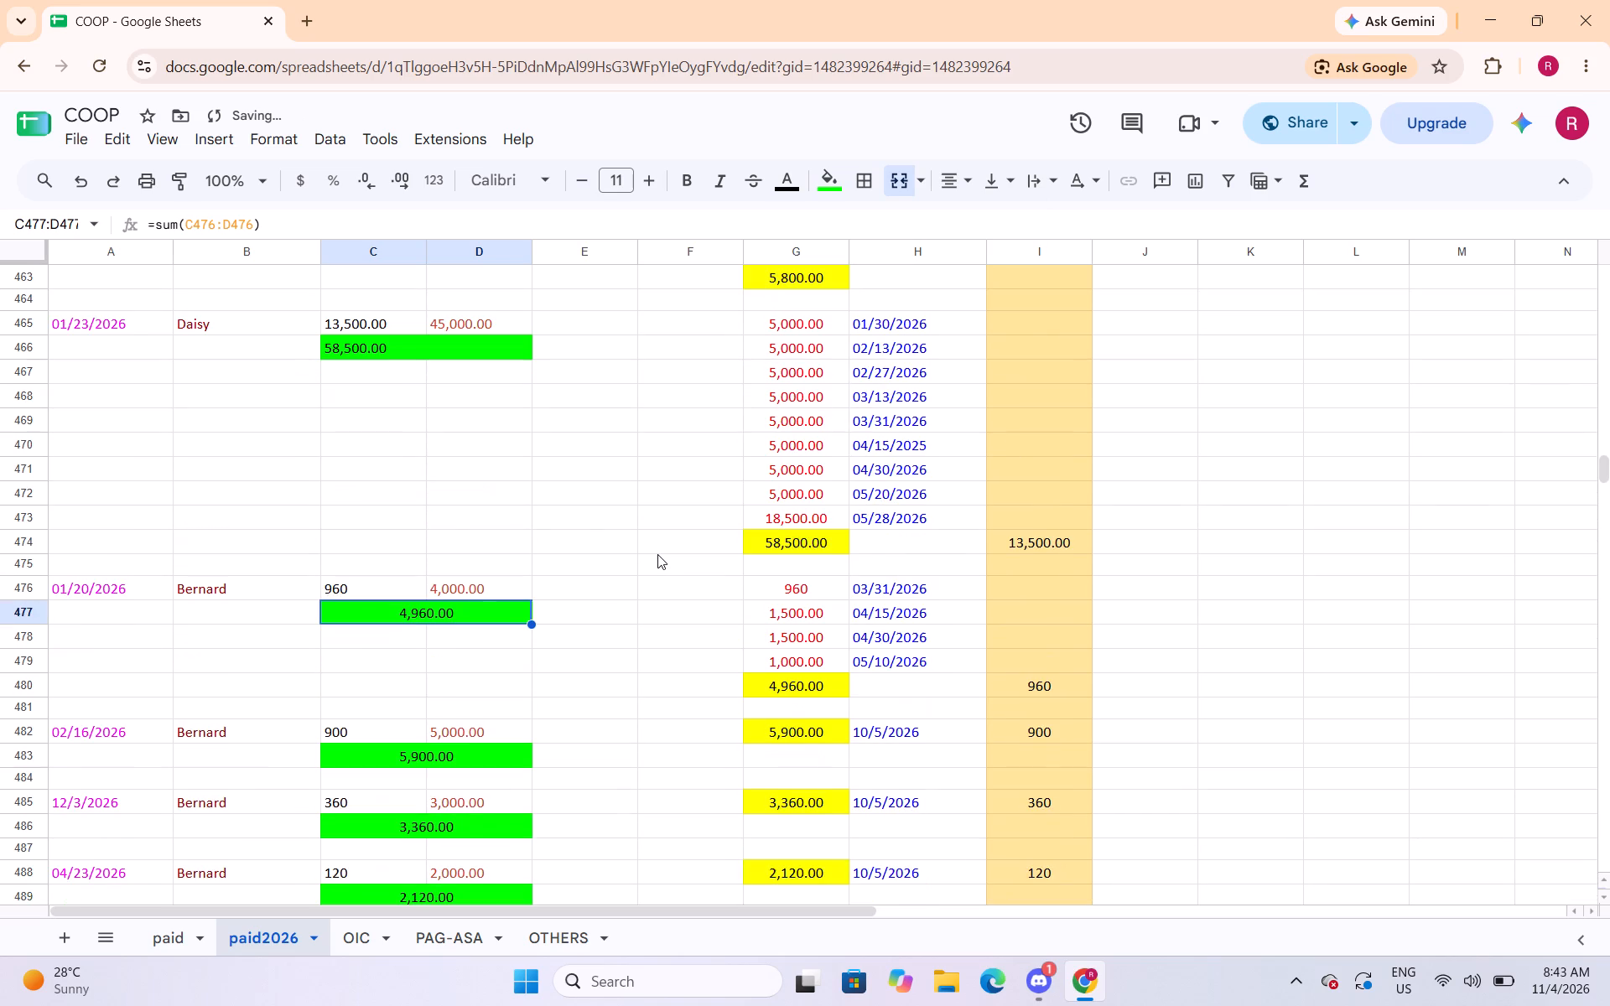
pyautogui.scroll(3, 657, 554)
pyautogui.click(506, 662)
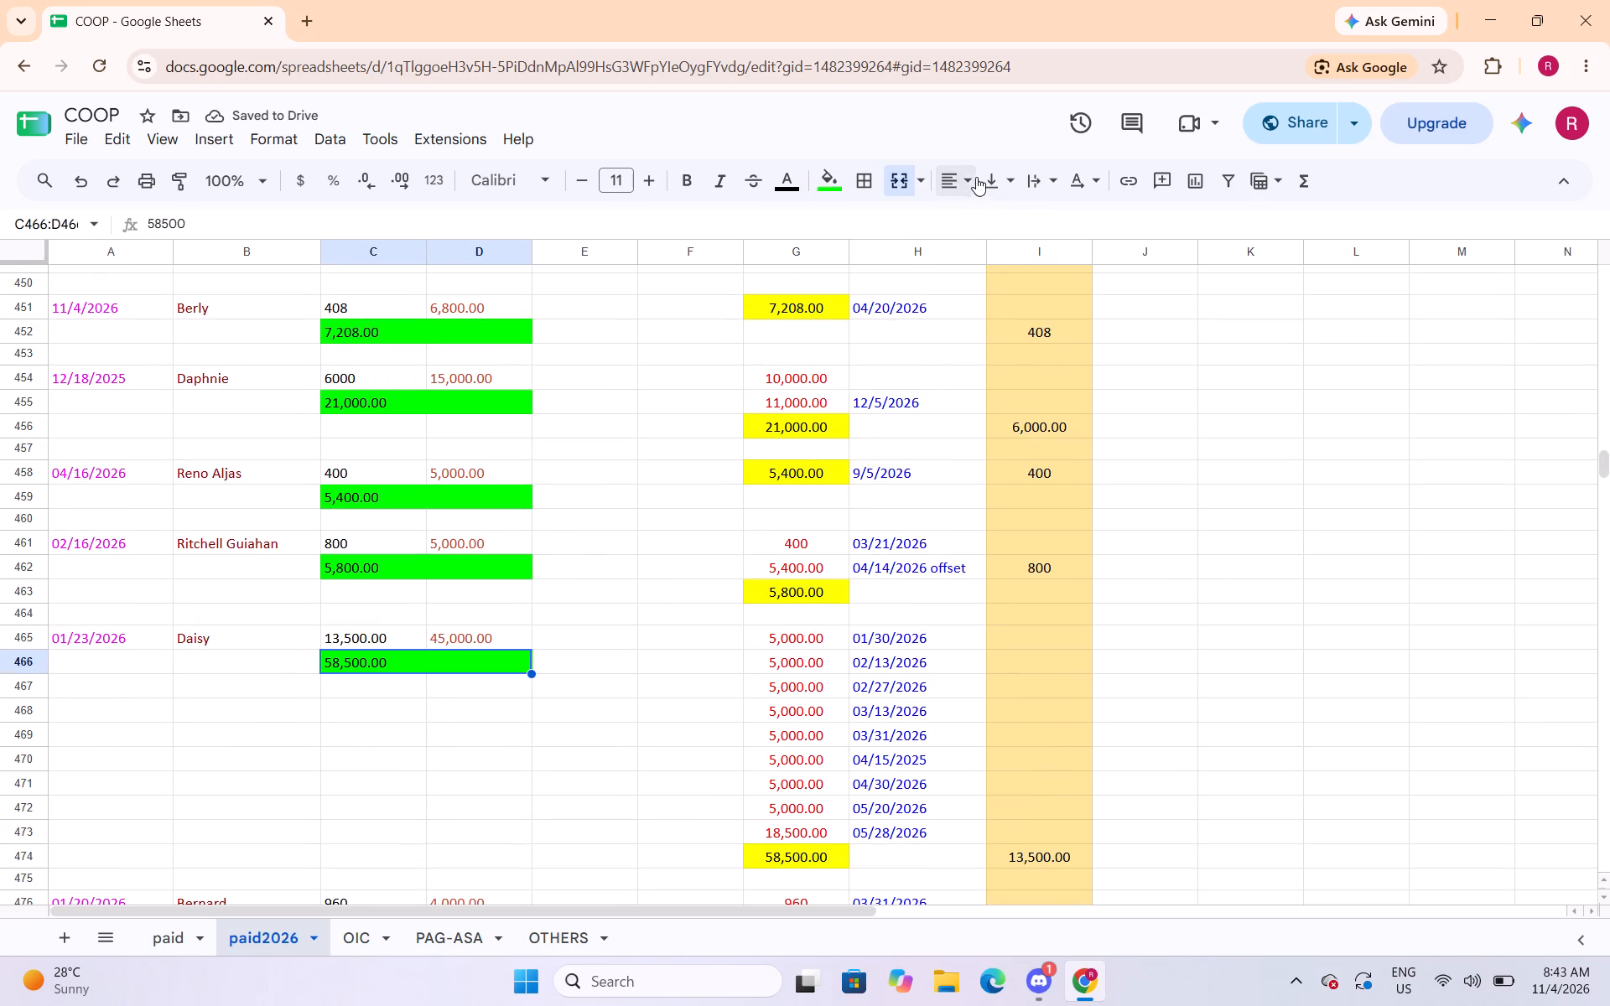
pyautogui.click(959, 176)
pyautogui.click(983, 224)
pyautogui.click(491, 566)
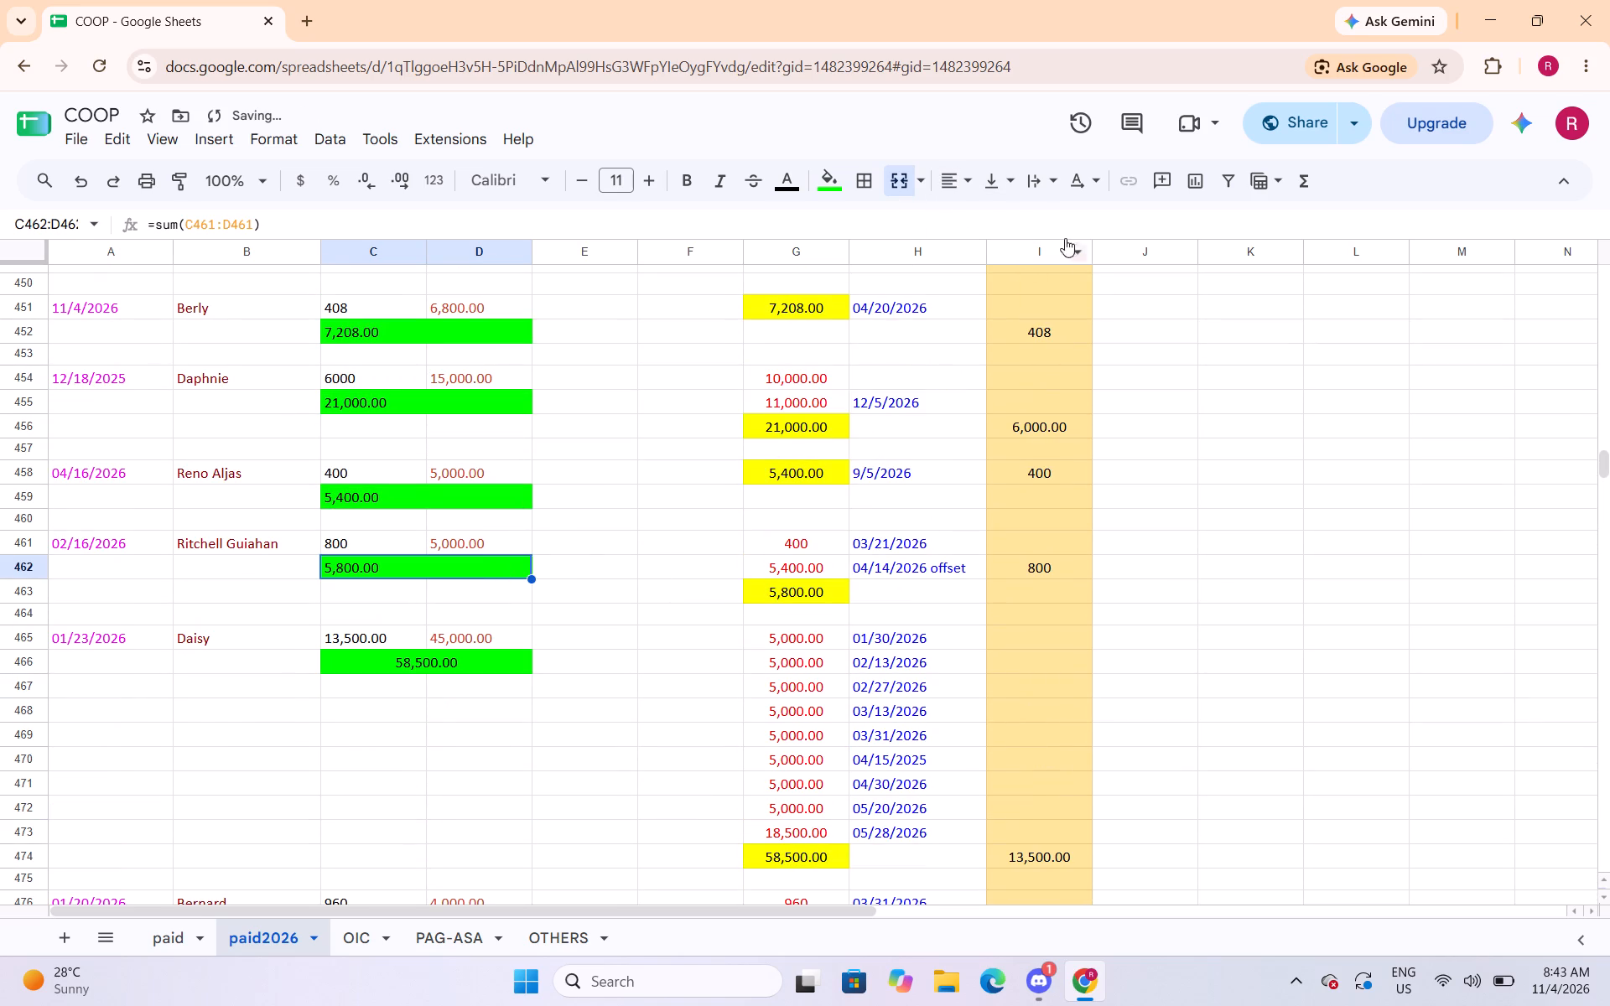
pyautogui.click(973, 176)
pyautogui.click(995, 217)
pyautogui.click(447, 495)
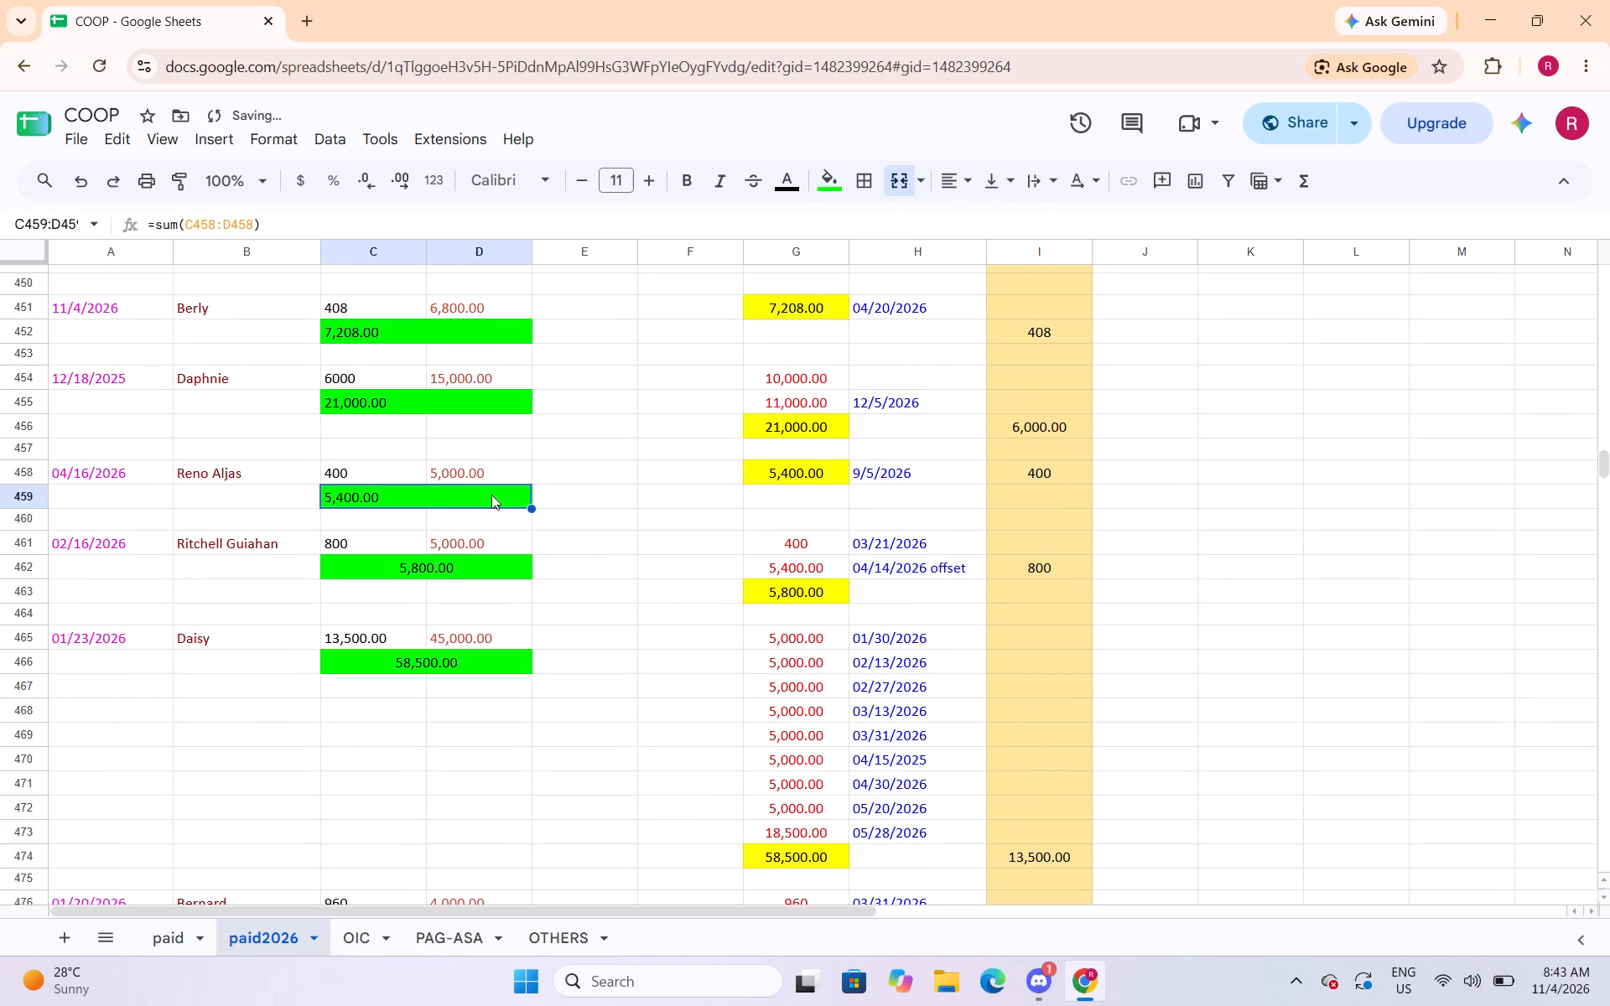
pyautogui.click(969, 179)
pyautogui.click(993, 217)
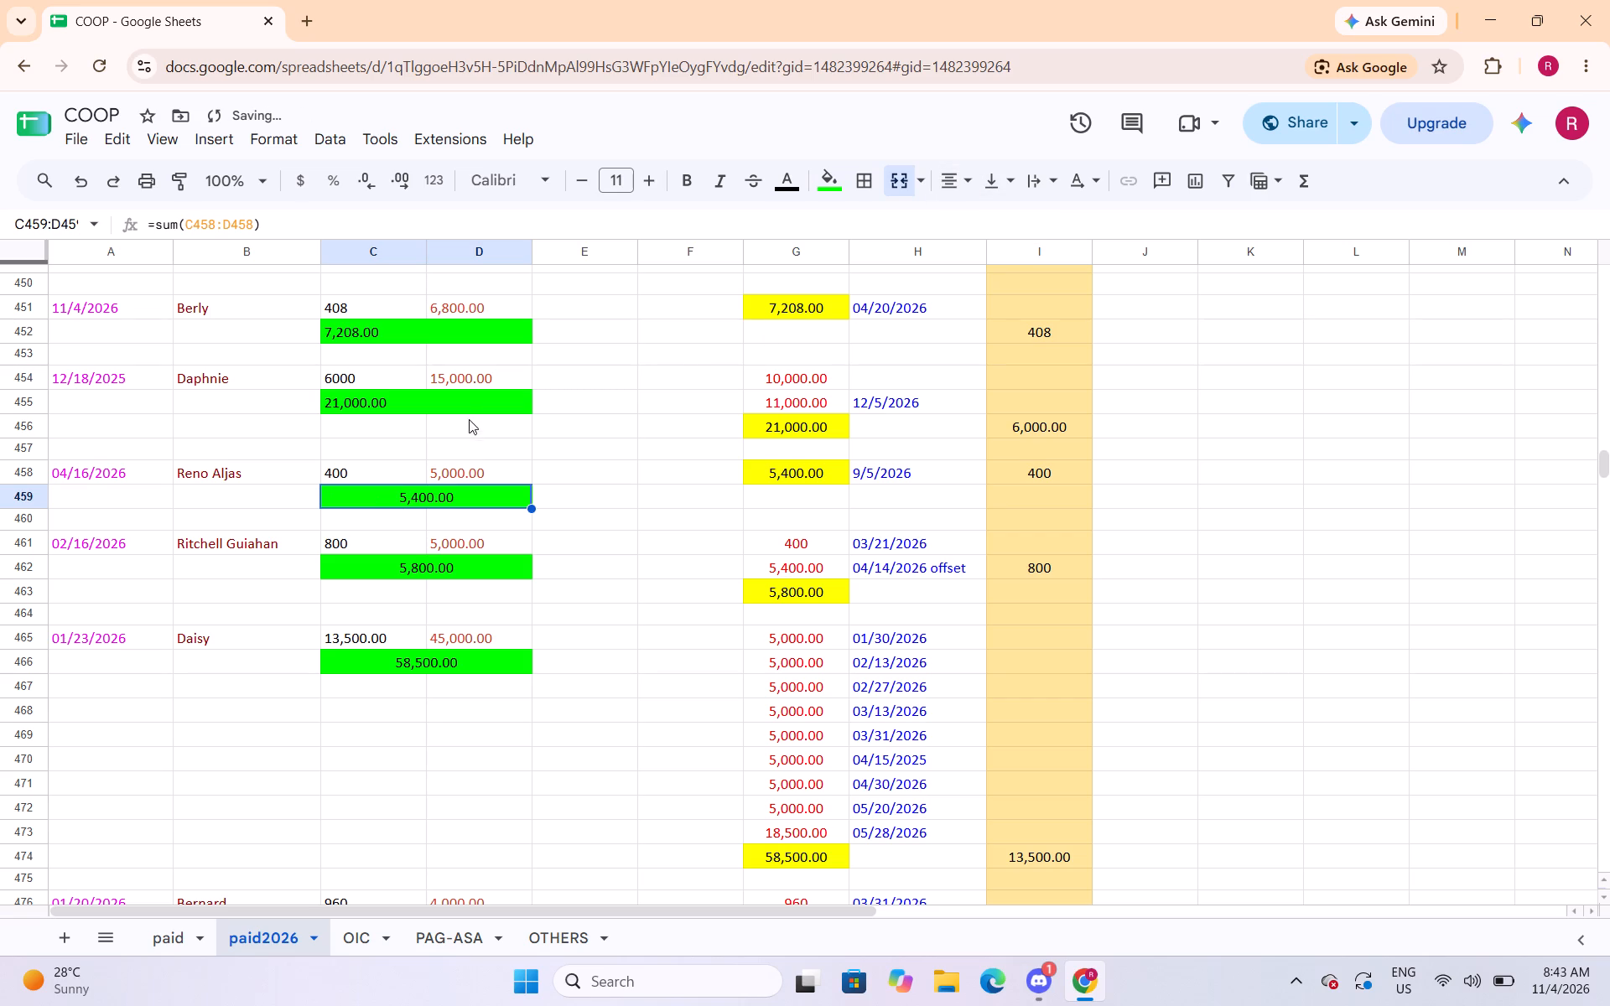
# Centre the green totals for Daphnie and Berly in C455:D455 and C452:D452.
pyautogui.click(467, 404)
pyautogui.click(963, 186)
pyautogui.click(990, 224)
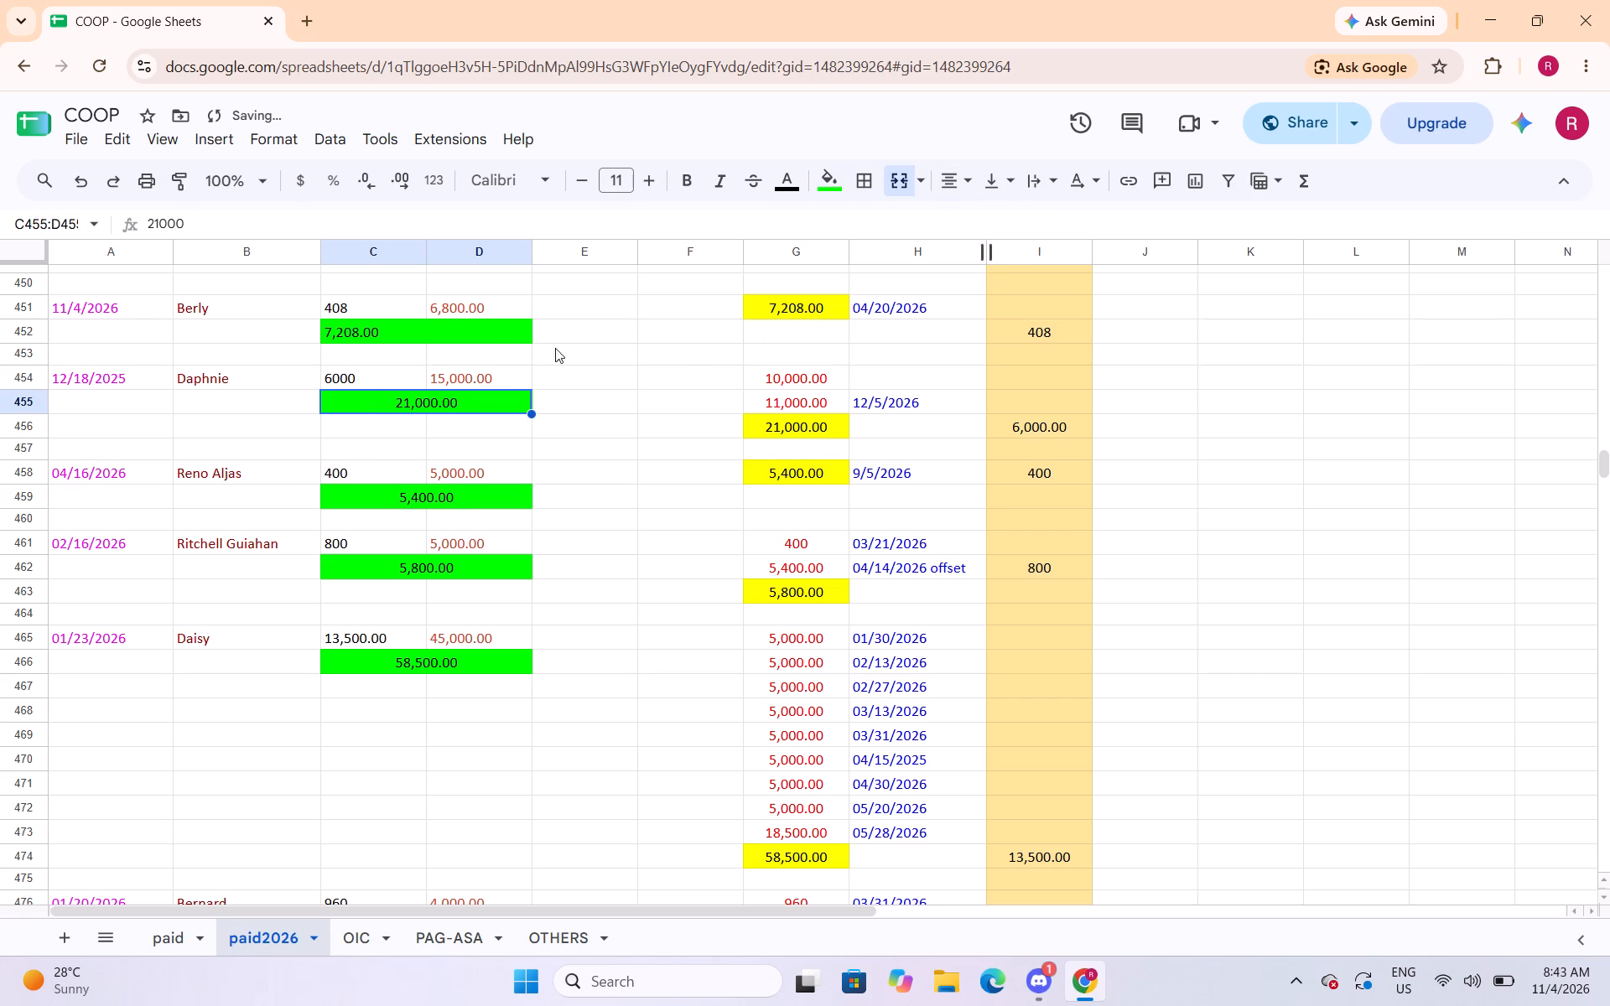
pyautogui.click(494, 338)
pyautogui.click(953, 183)
pyautogui.click(989, 219)
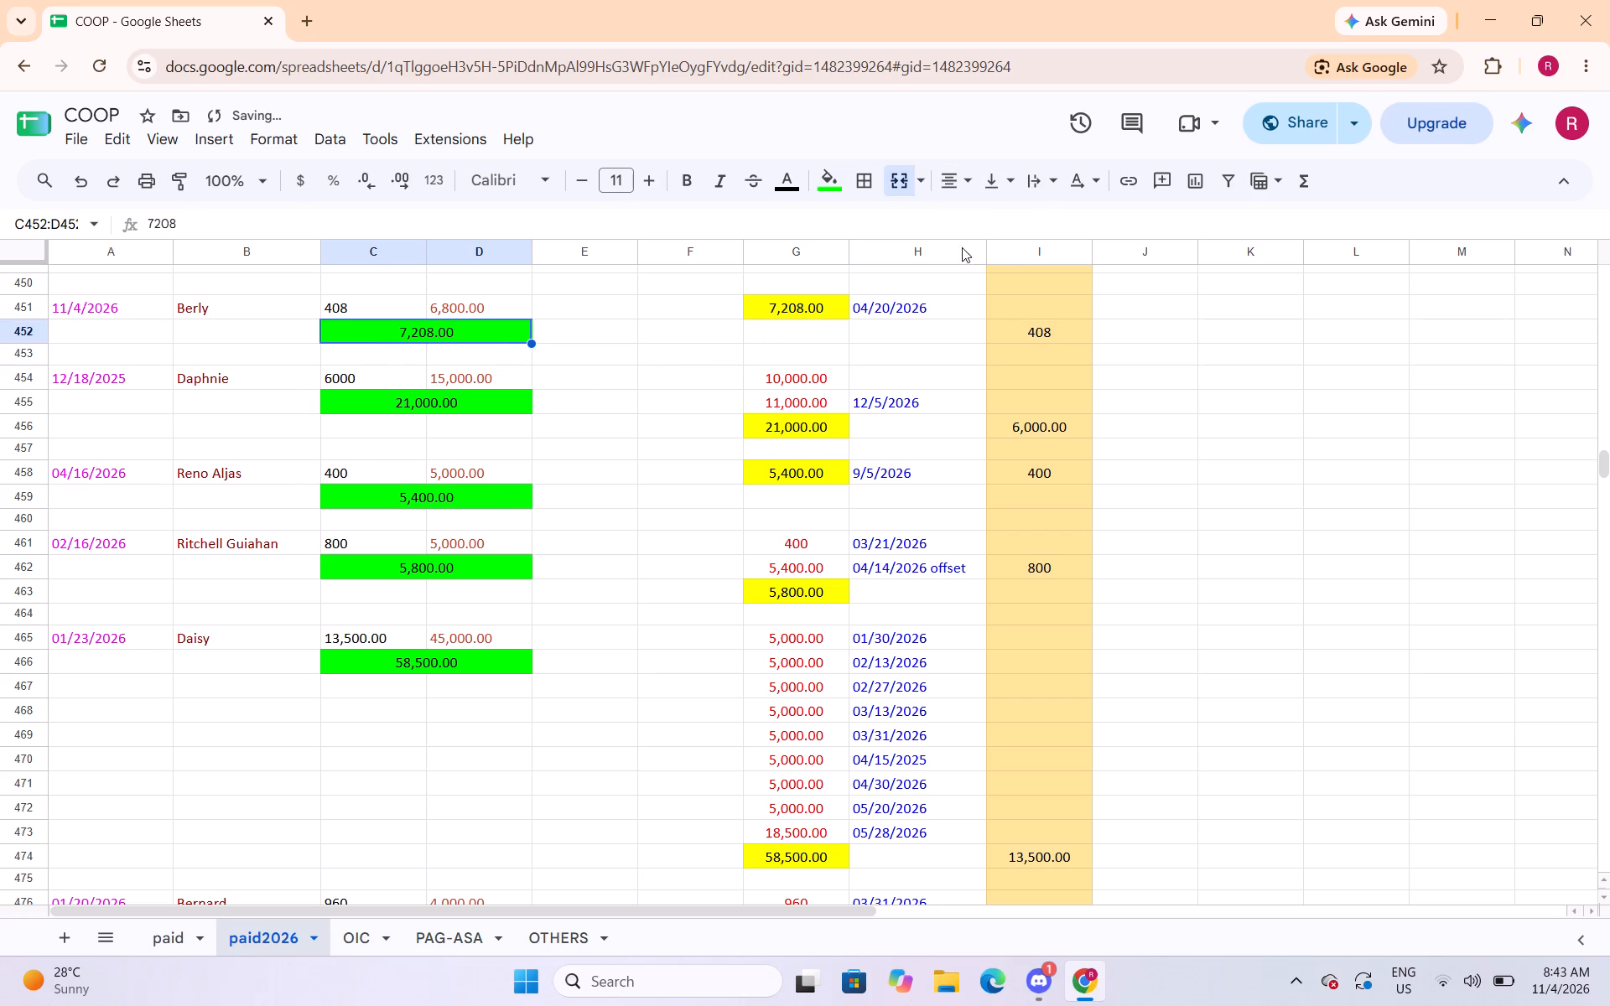
# Centre the green totals for Beth and Aimee in C446:D446 and C443:D443.
pyautogui.scroll(3, 729, 423)
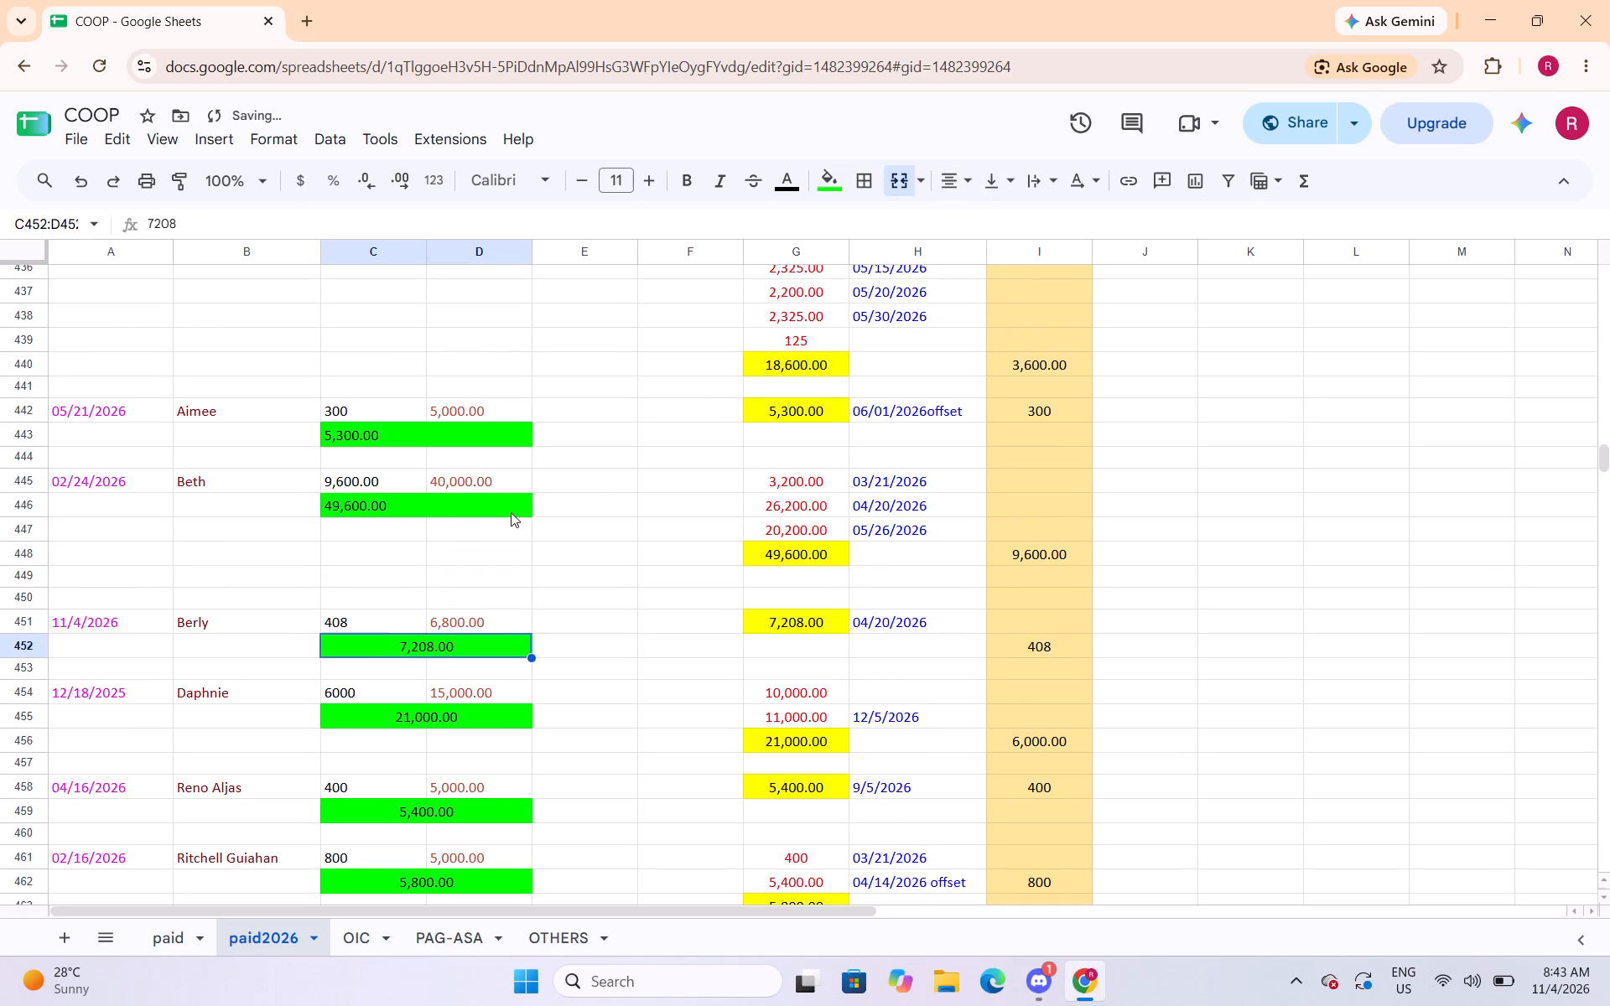
pyautogui.click(508, 512)
pyautogui.click(967, 176)
pyautogui.click(984, 215)
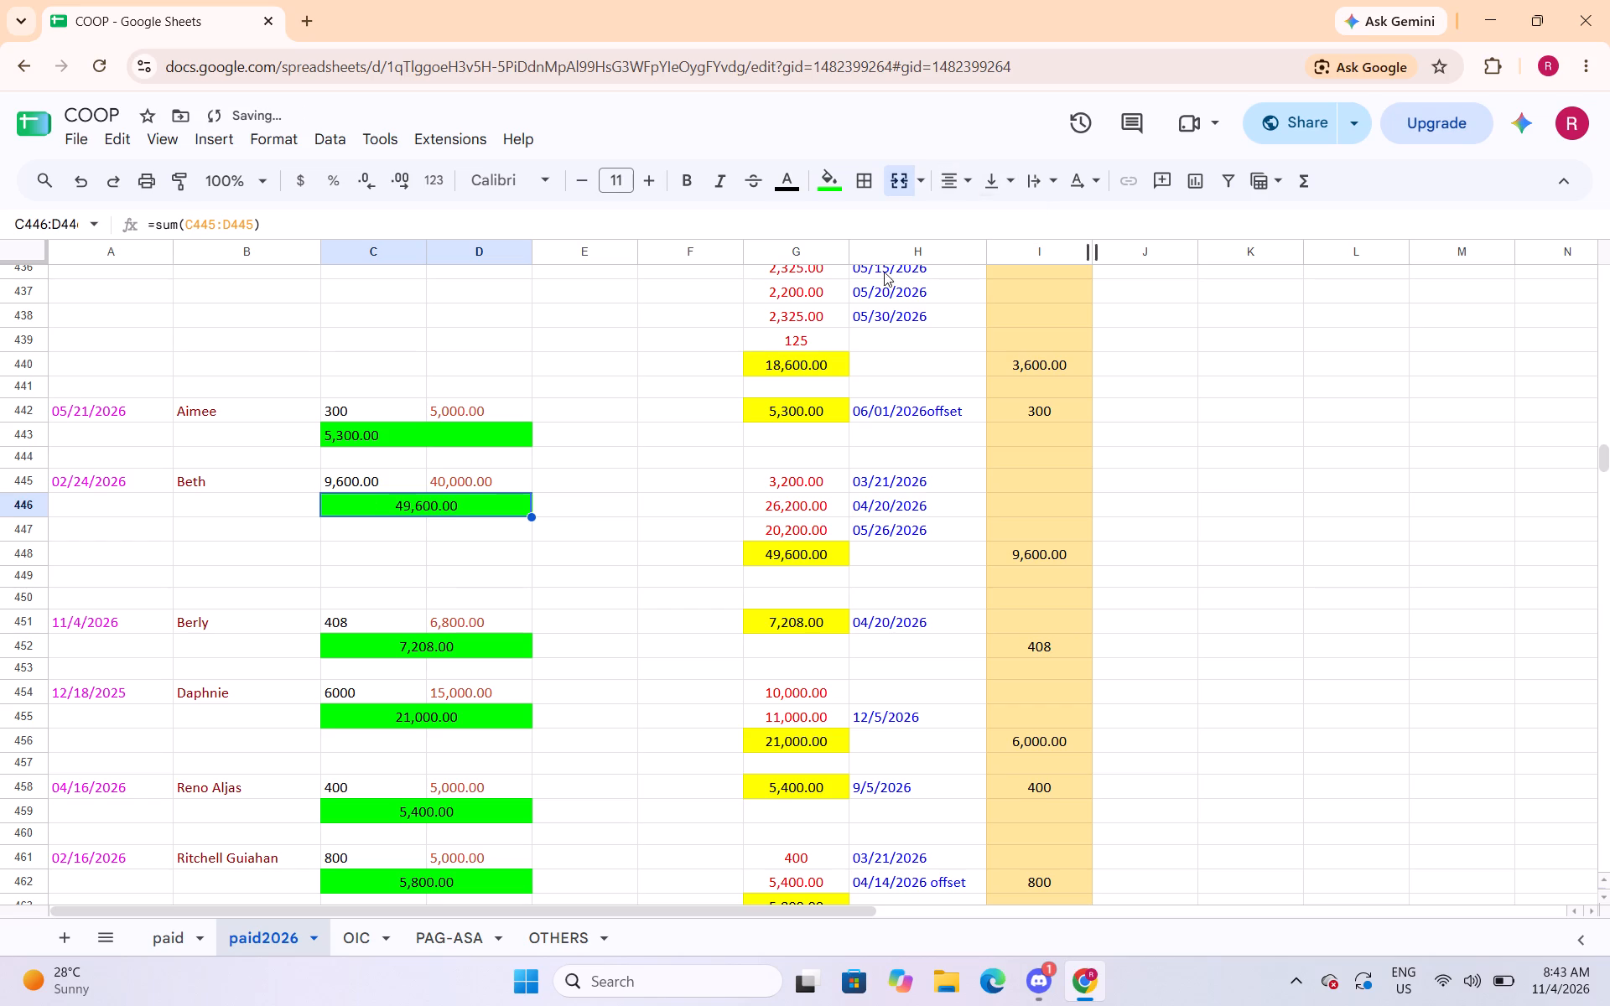
pyautogui.click(486, 428)
pyautogui.click(979, 180)
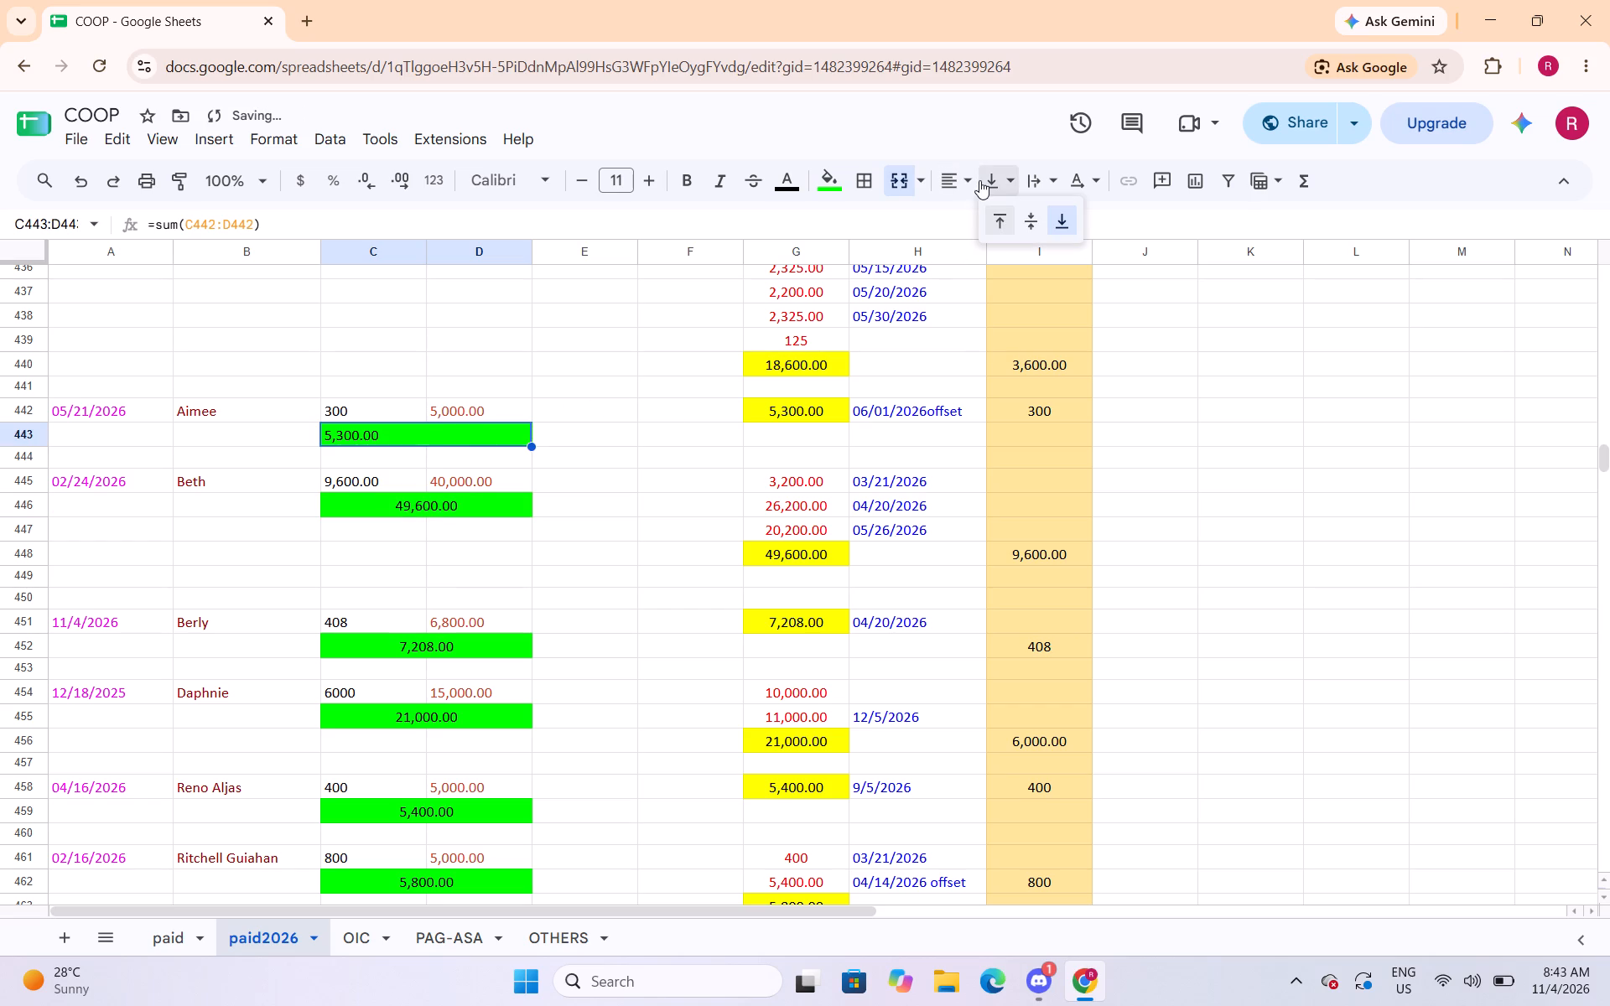
pyautogui.click(966, 189)
pyautogui.click(994, 226)
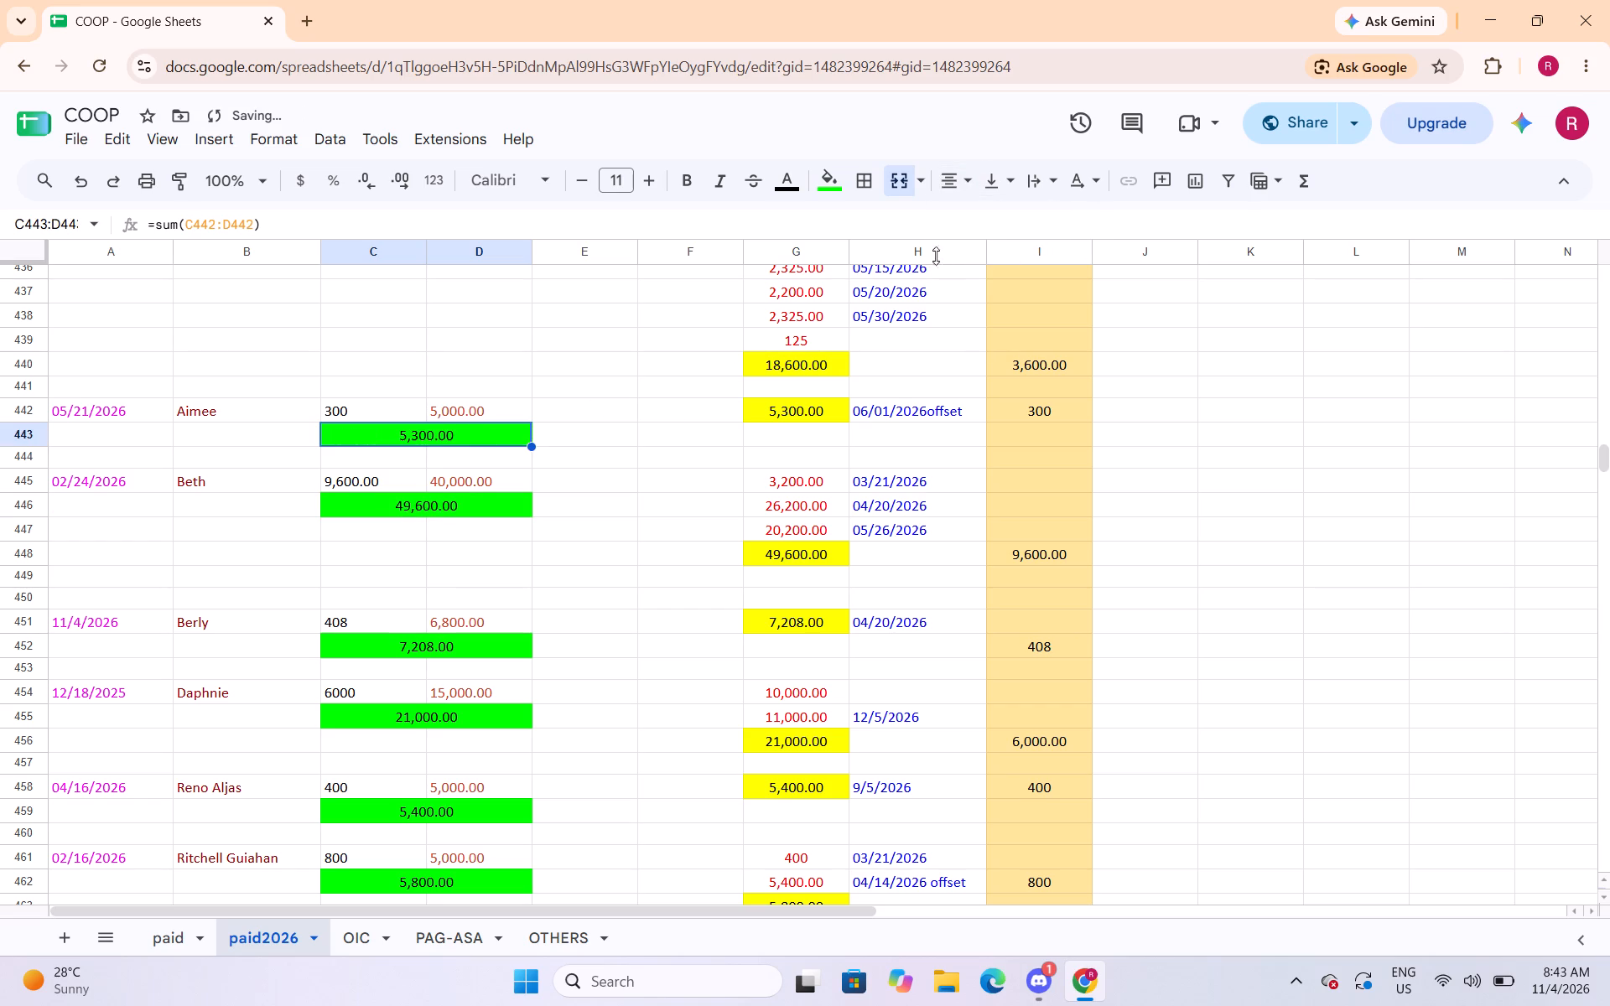
# Centre the green totals for Ethel and Bernard's two records above hers in C432:D432, C429:D429 and C423:D423.
pyautogui.scroll(2, 710, 451)
pyautogui.click(472, 378)
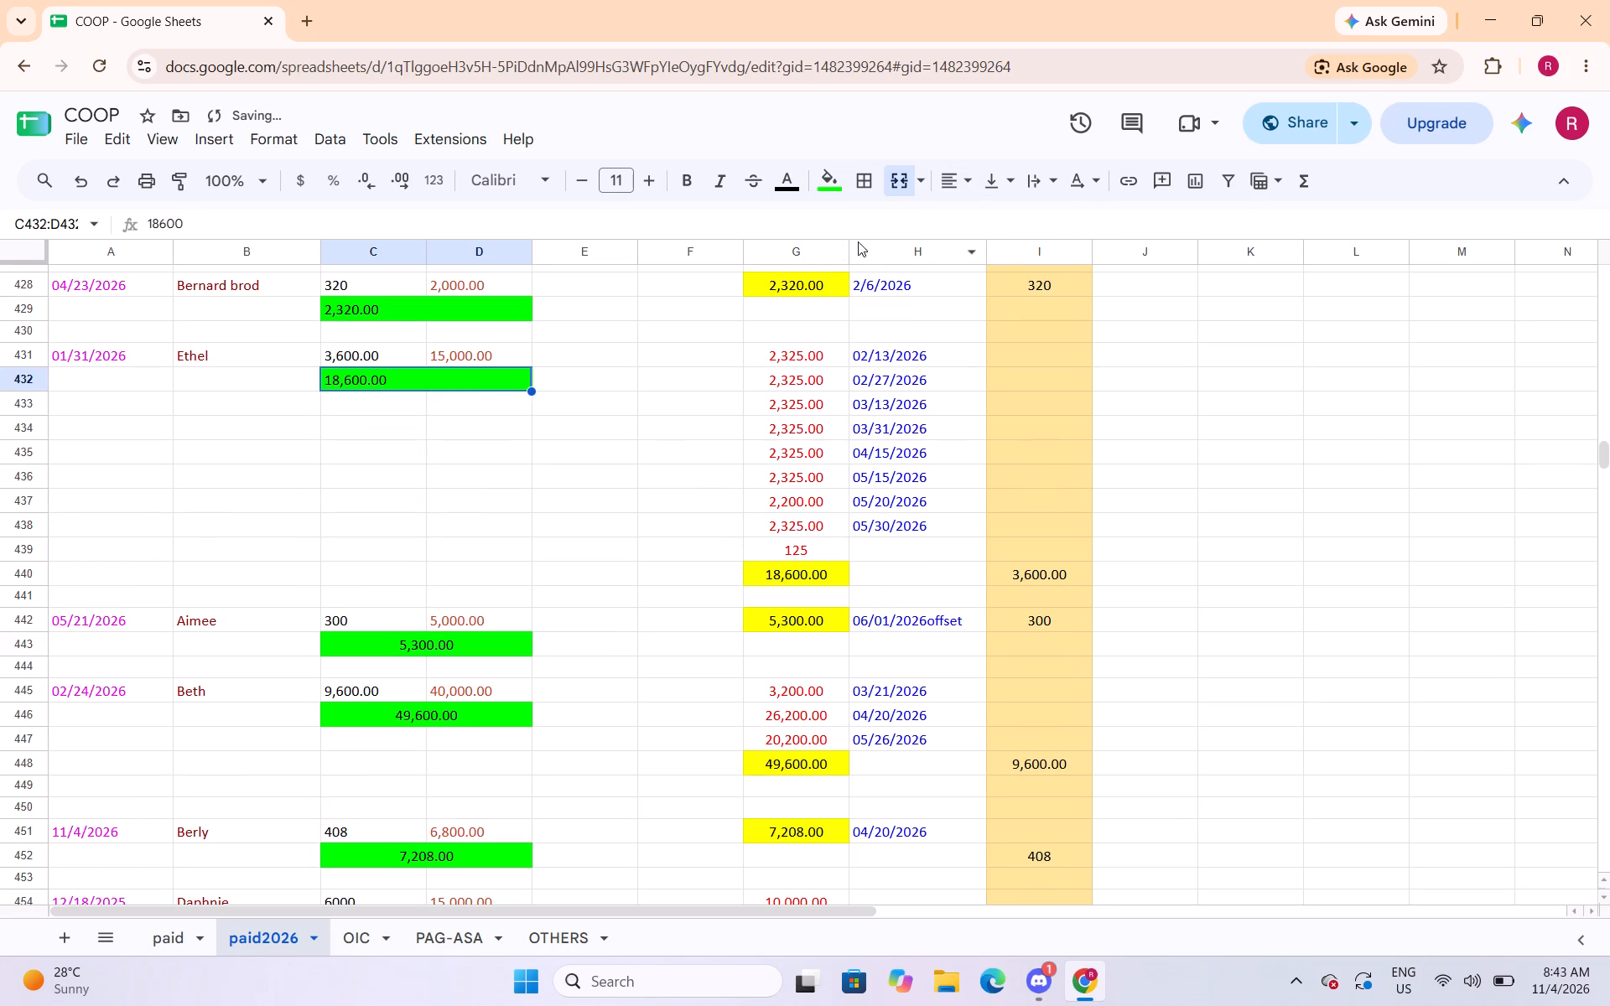
pyautogui.click(944, 183)
pyautogui.click(989, 217)
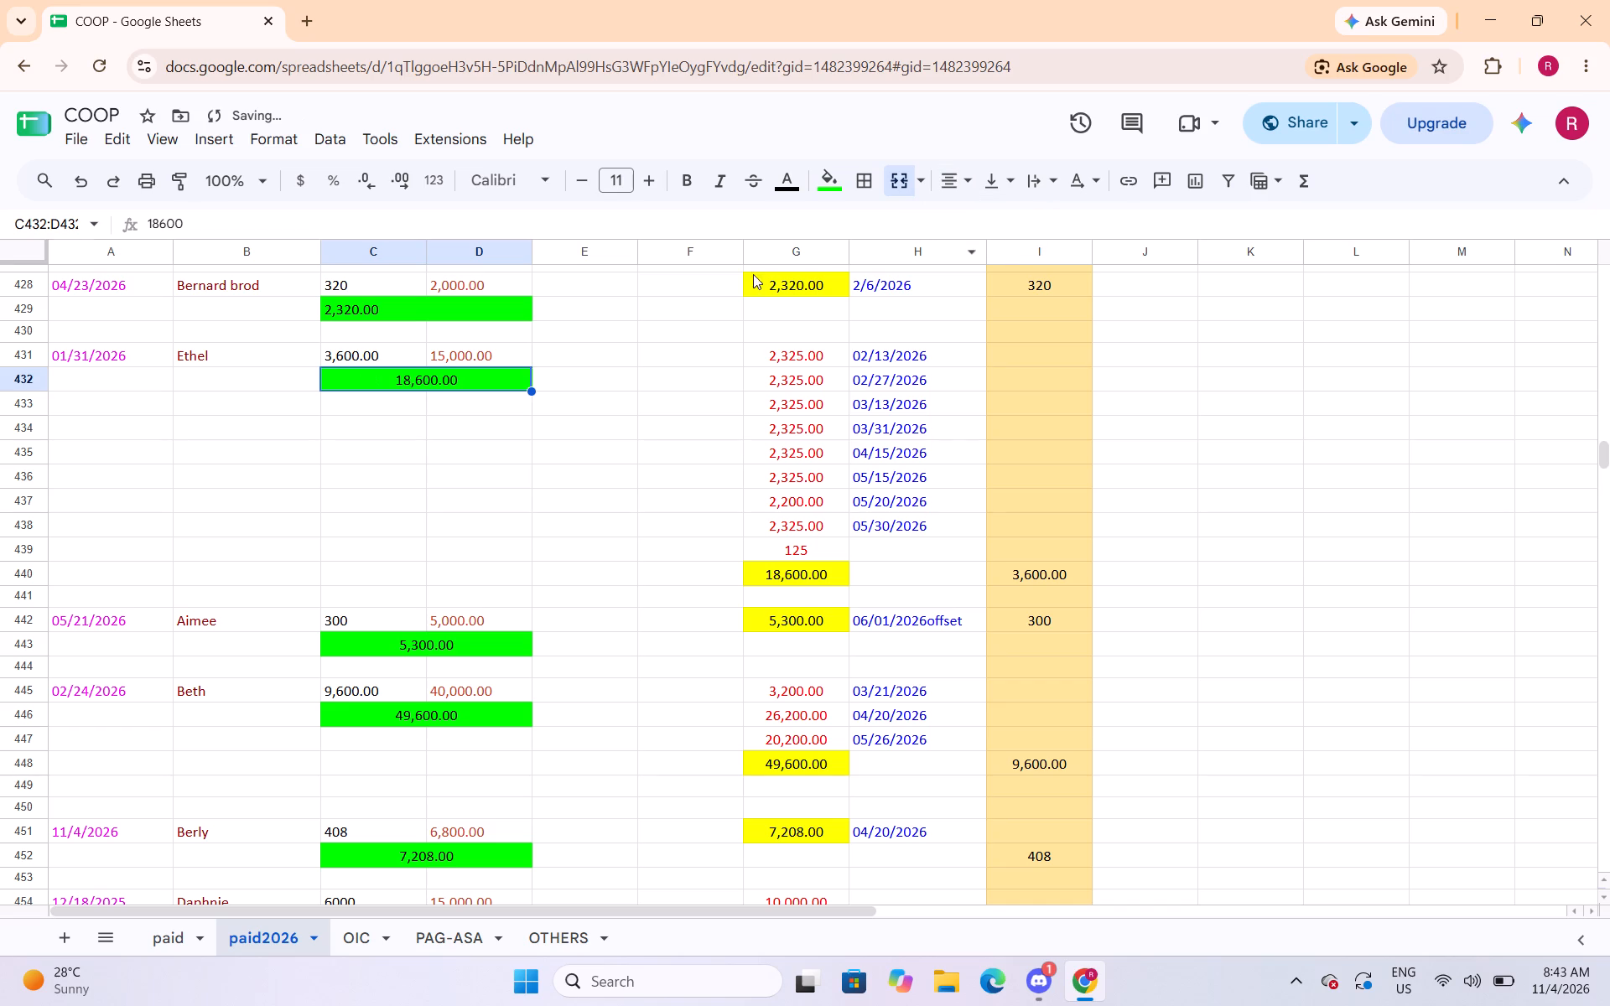
pyautogui.click(527, 303)
pyautogui.click(961, 167)
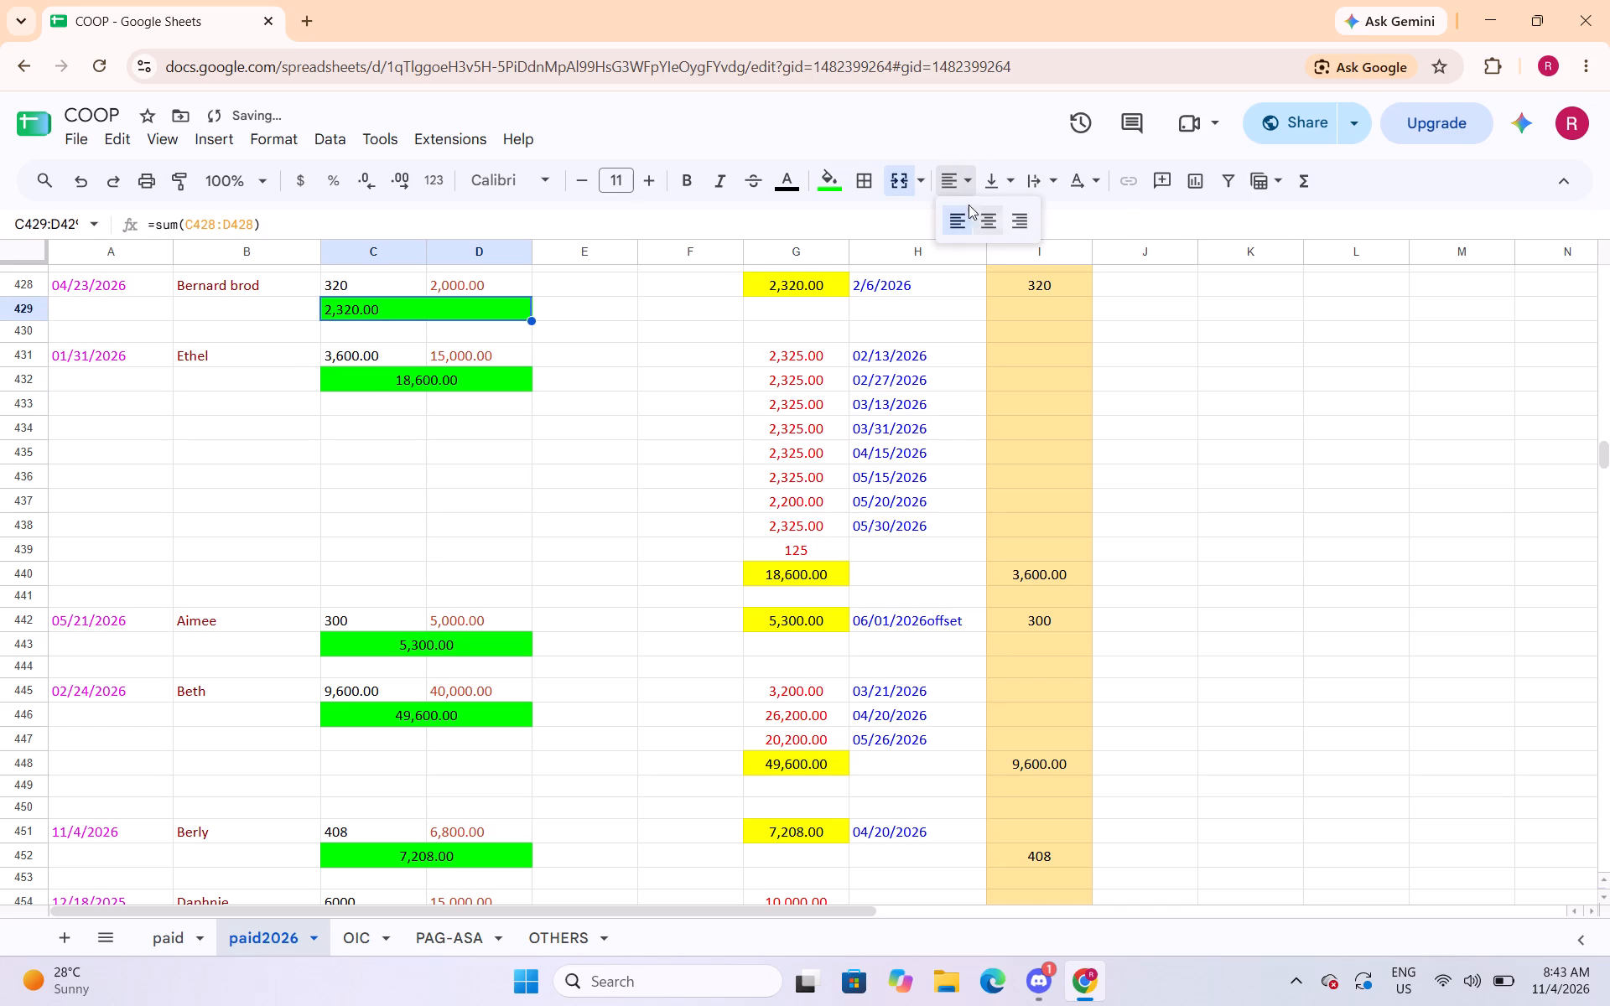
pyautogui.click(981, 215)
pyautogui.scroll(3, 793, 502)
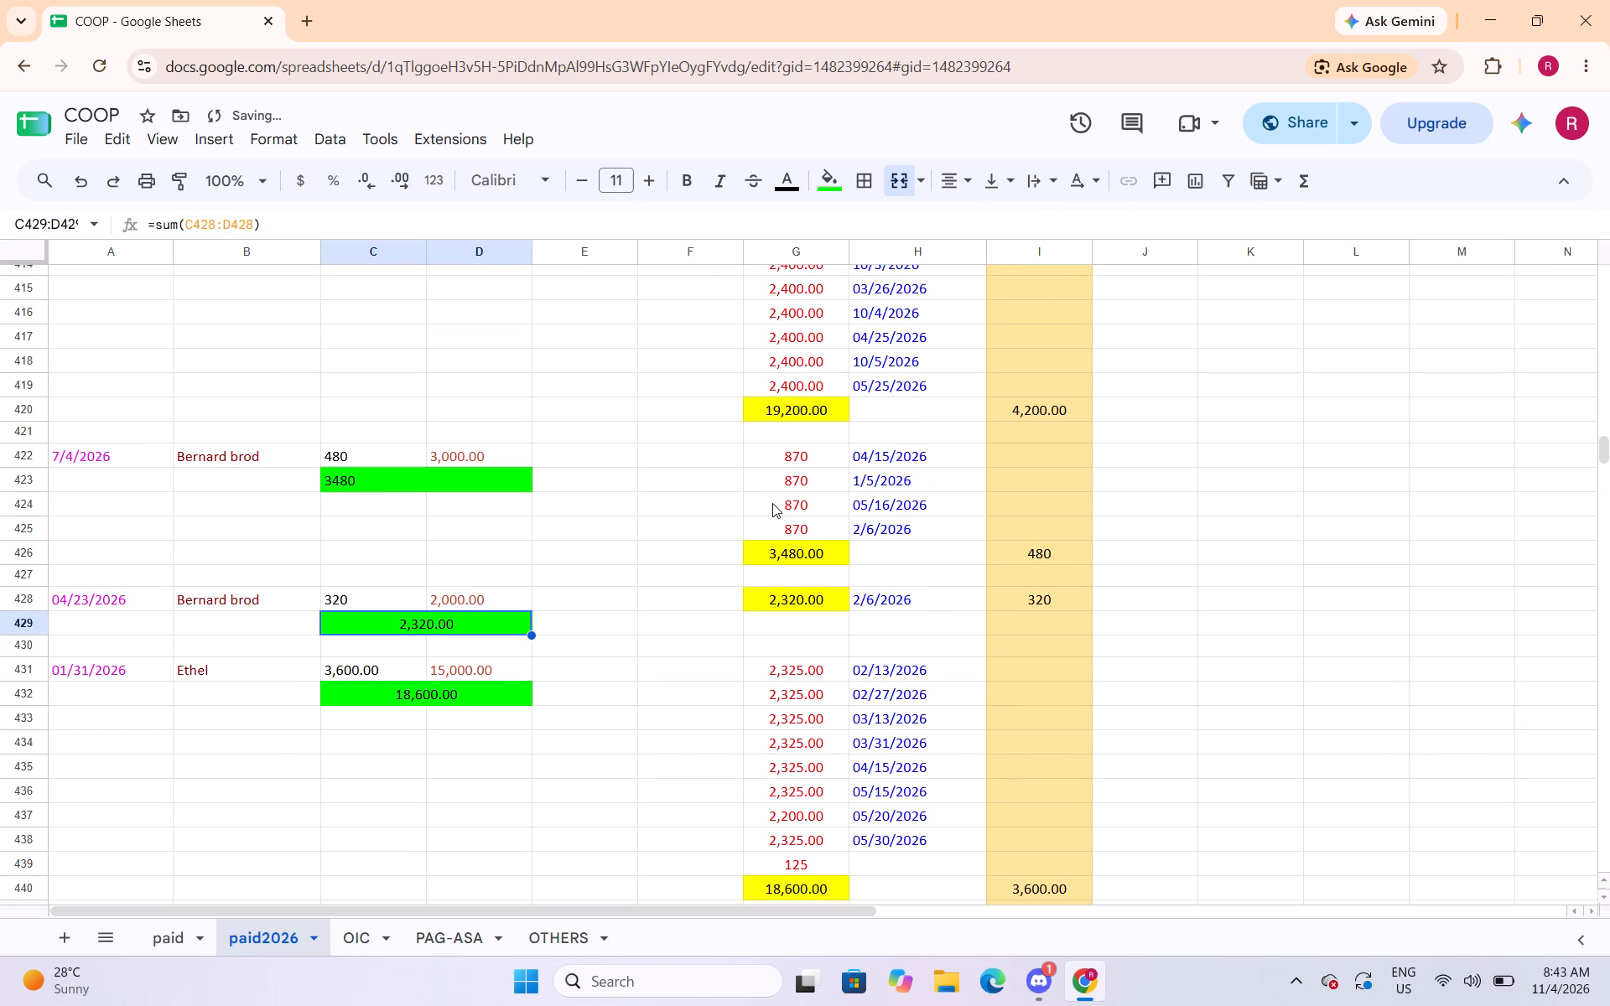
pyautogui.click(493, 474)
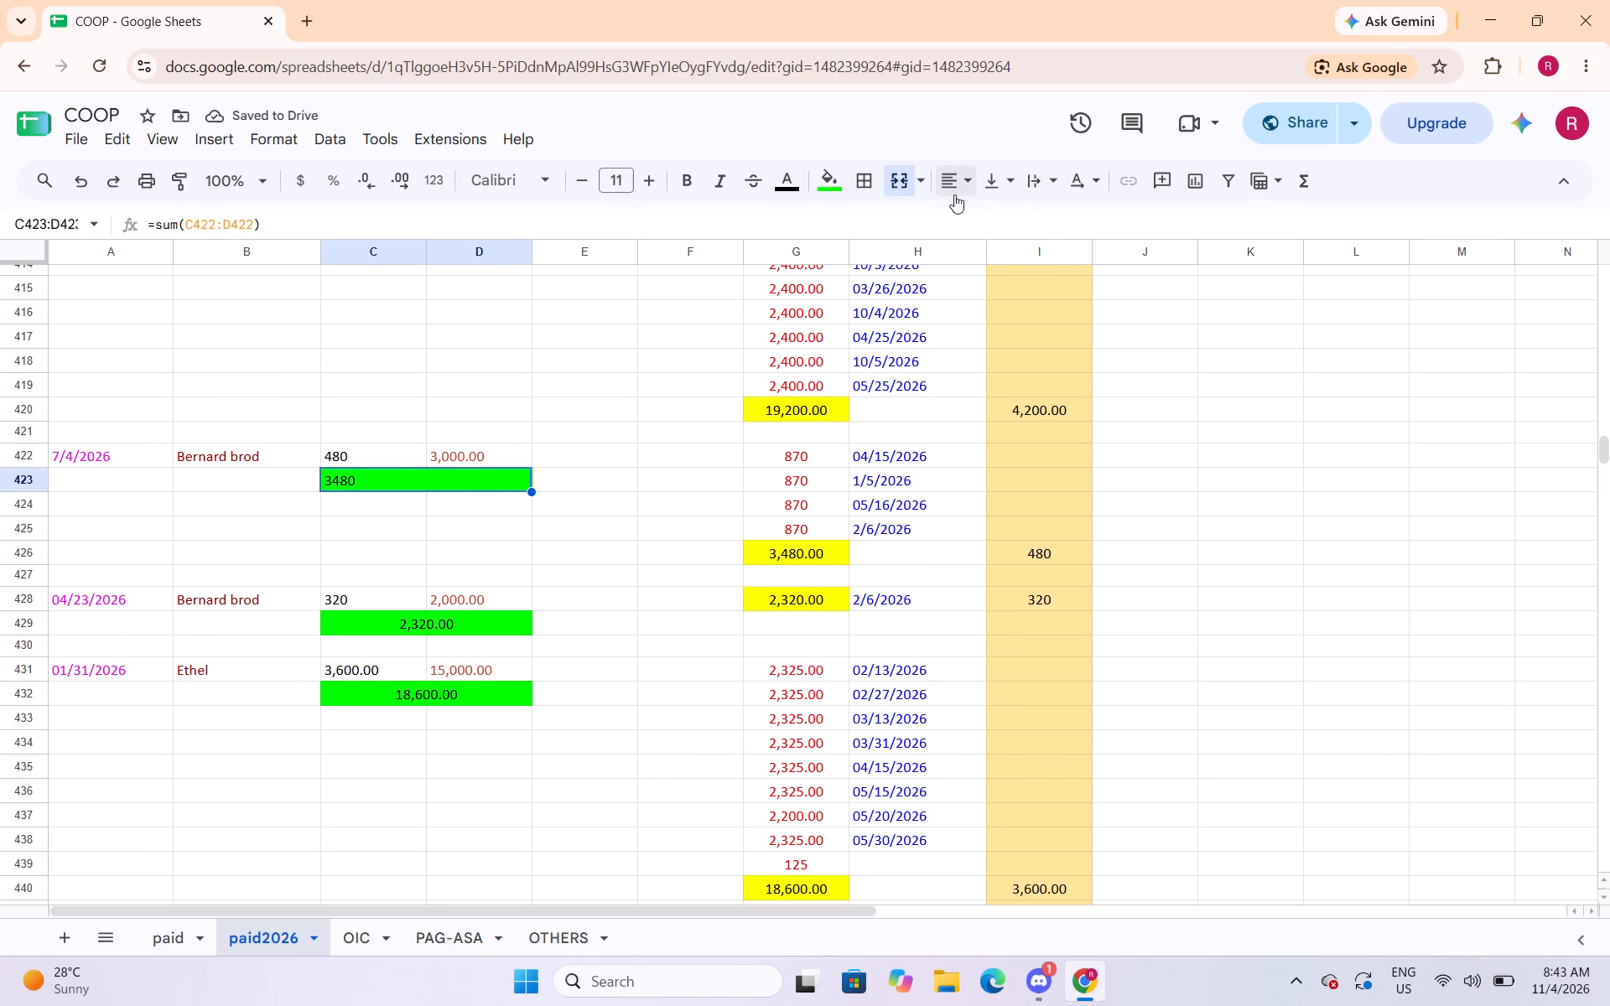
pyautogui.click(960, 171)
pyautogui.click(989, 219)
# Centre the green totals for Cecile's 01/24/2026 record and Jyn's friend in C413:D413 and C408:D408.
pyautogui.scroll(2, 791, 533)
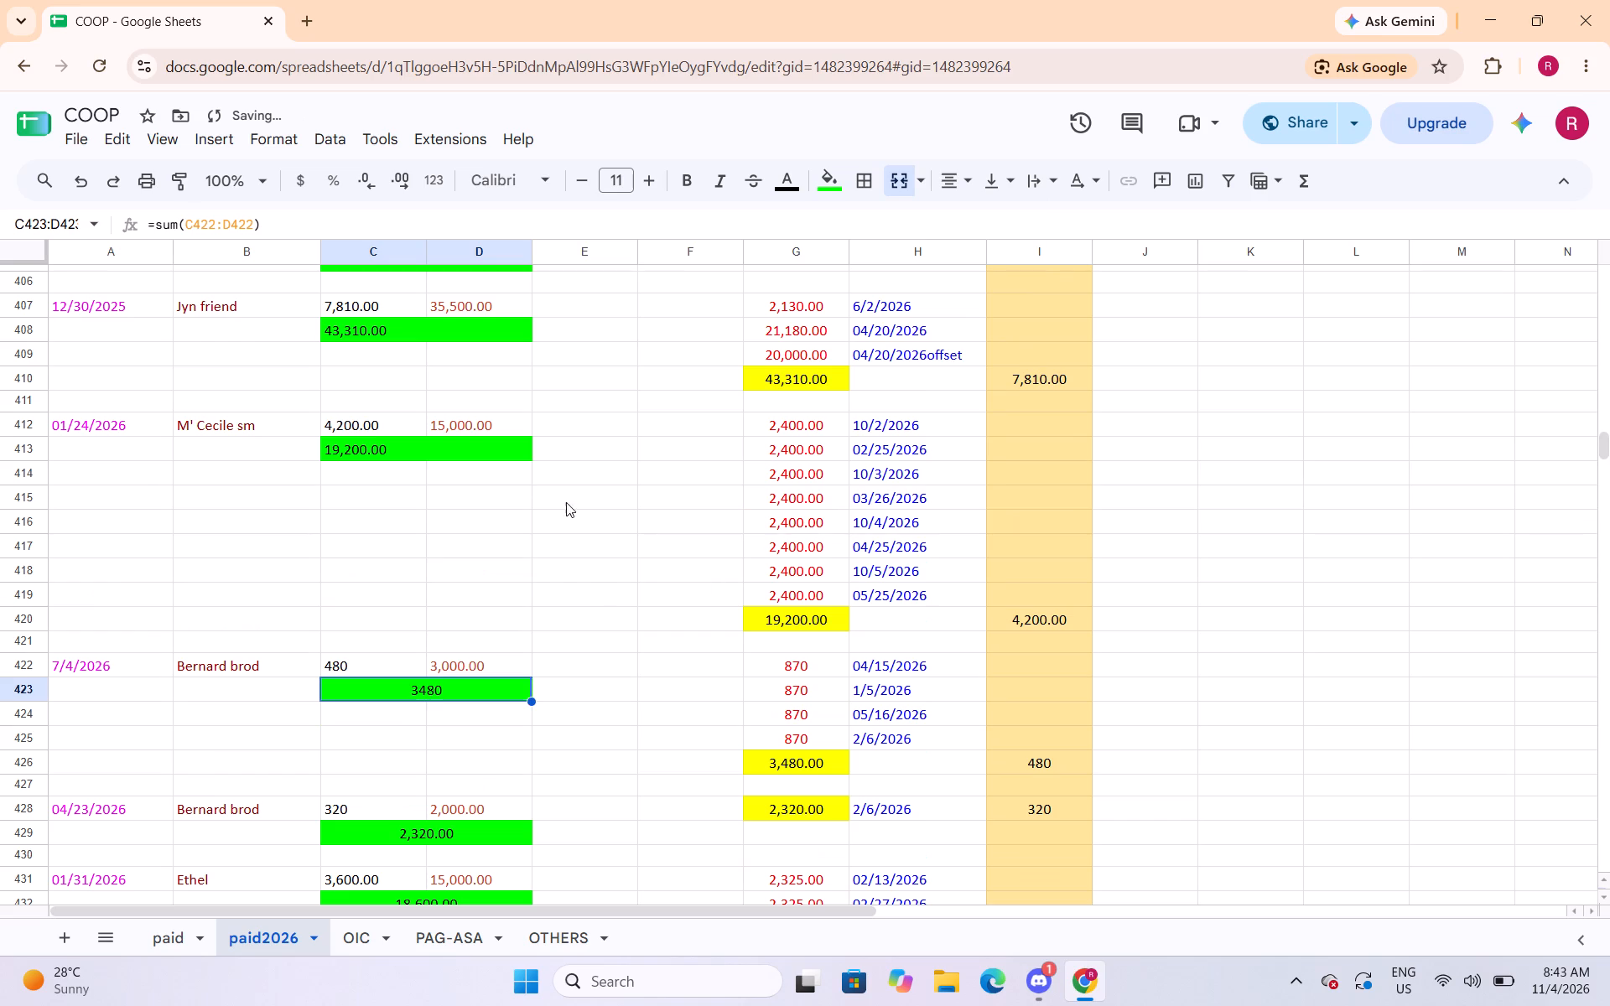
pyautogui.click(522, 452)
pyautogui.click(955, 172)
pyautogui.click(995, 232)
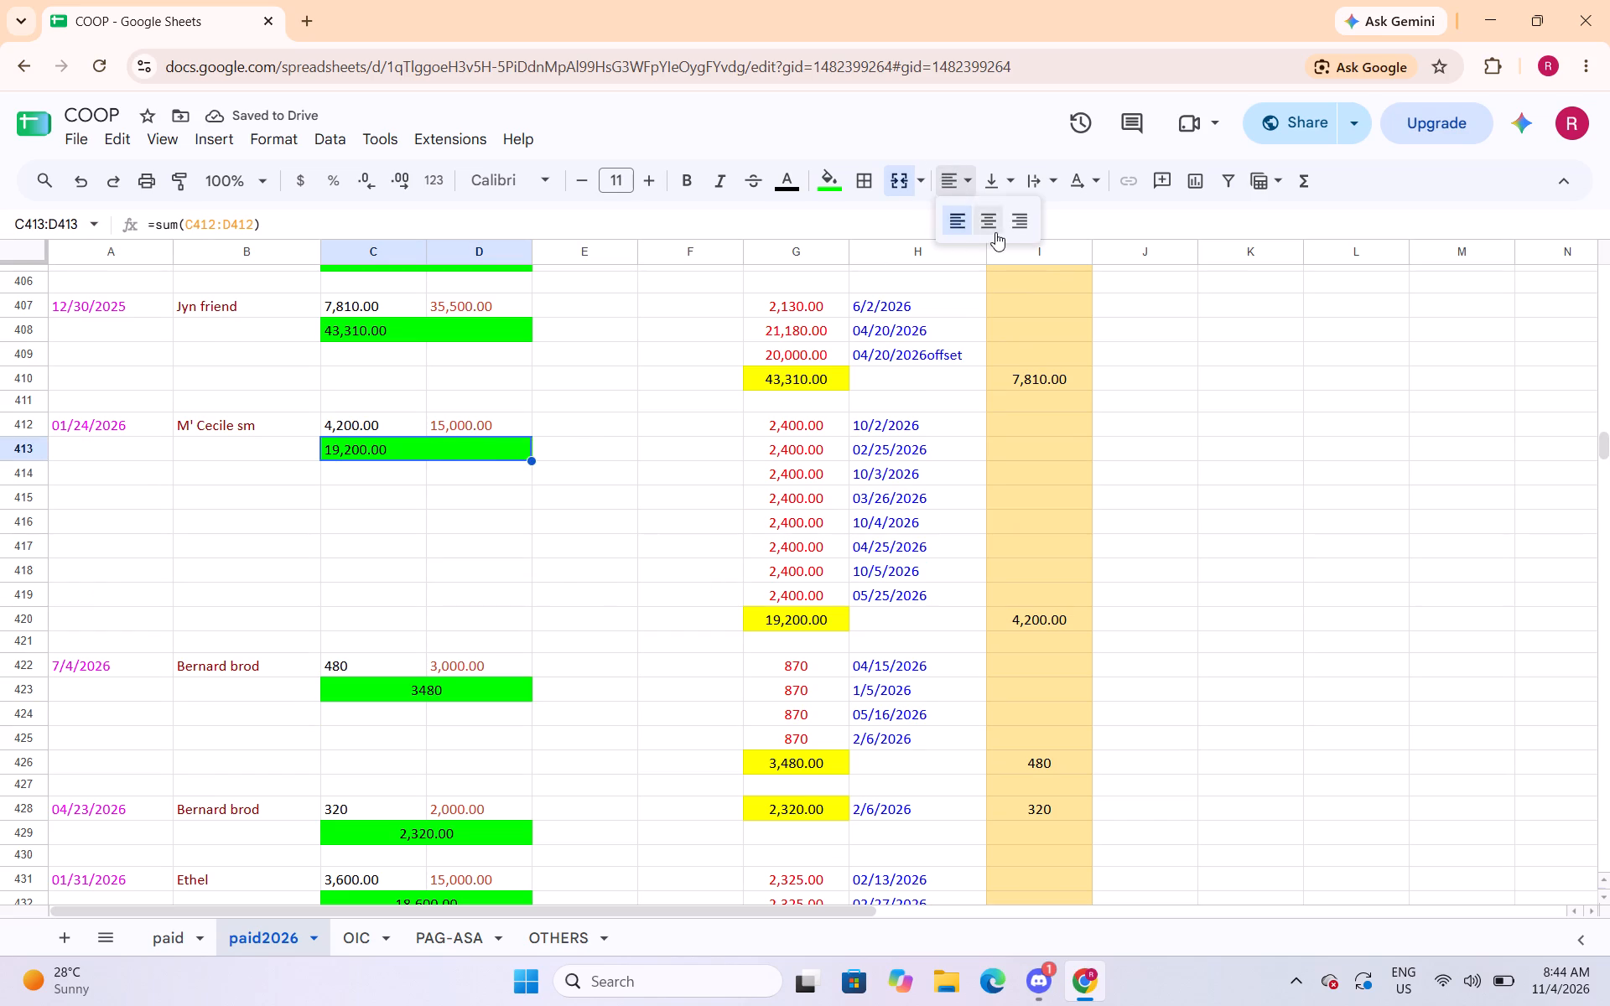
pyautogui.click(501, 334)
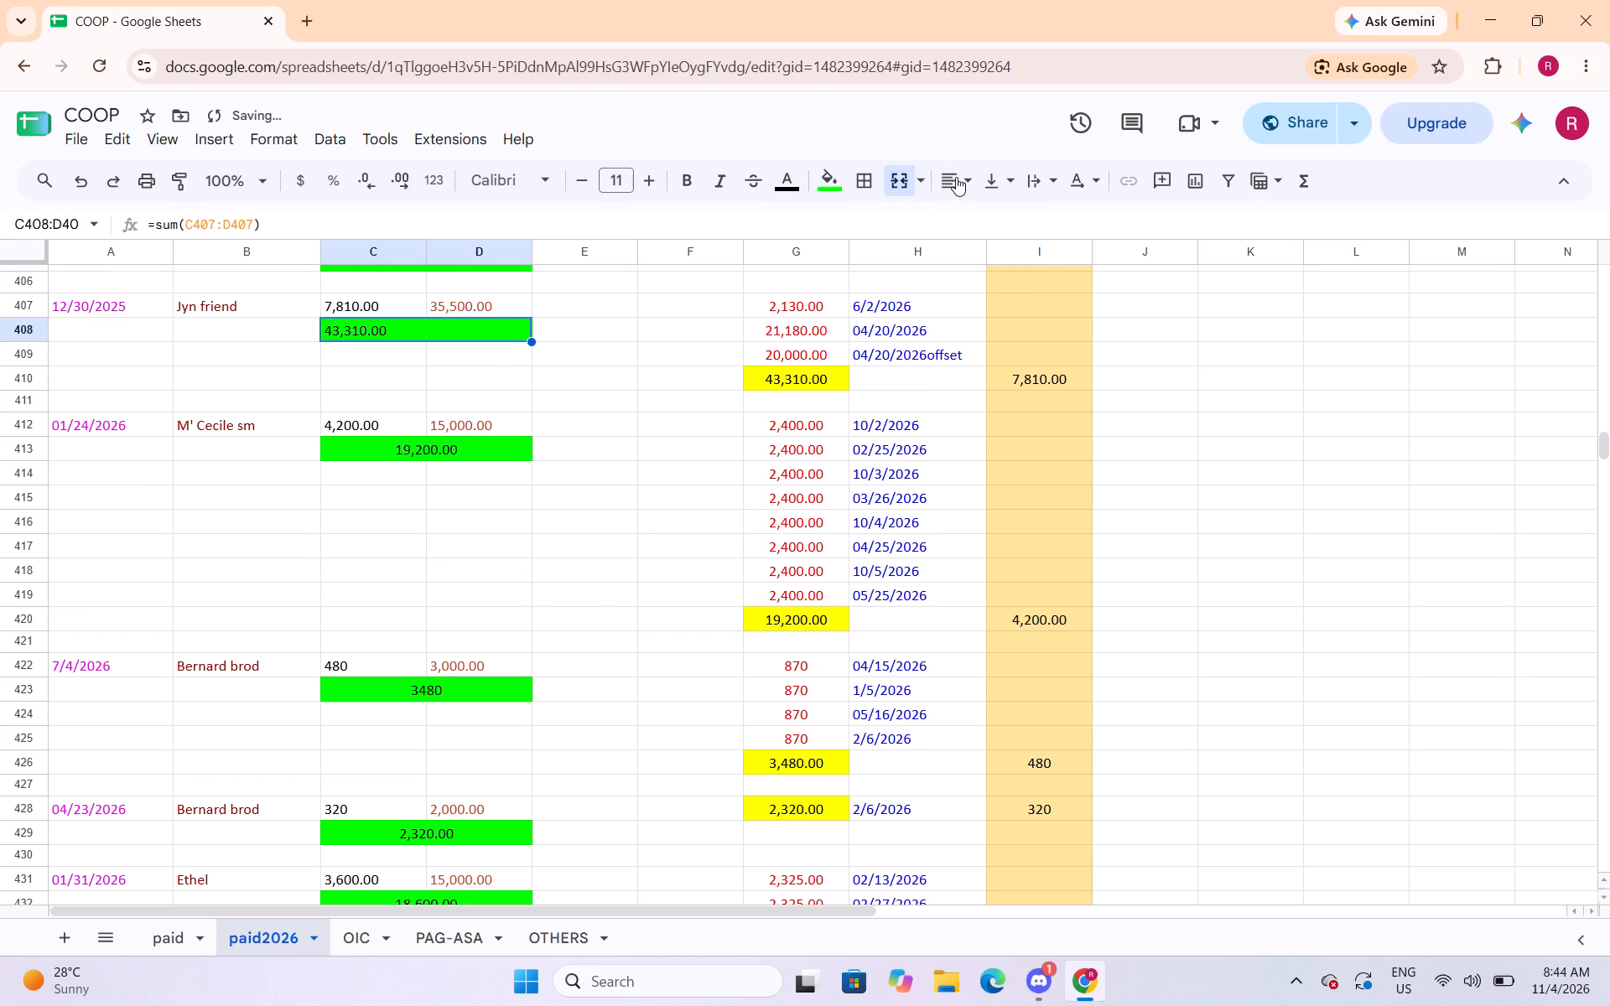
pyautogui.click(957, 177)
pyautogui.click(1001, 225)
# Centre the green totals for Rosvelt and Bebot in C405:D405 and C399:D399.
pyautogui.scroll(3, 563, 551)
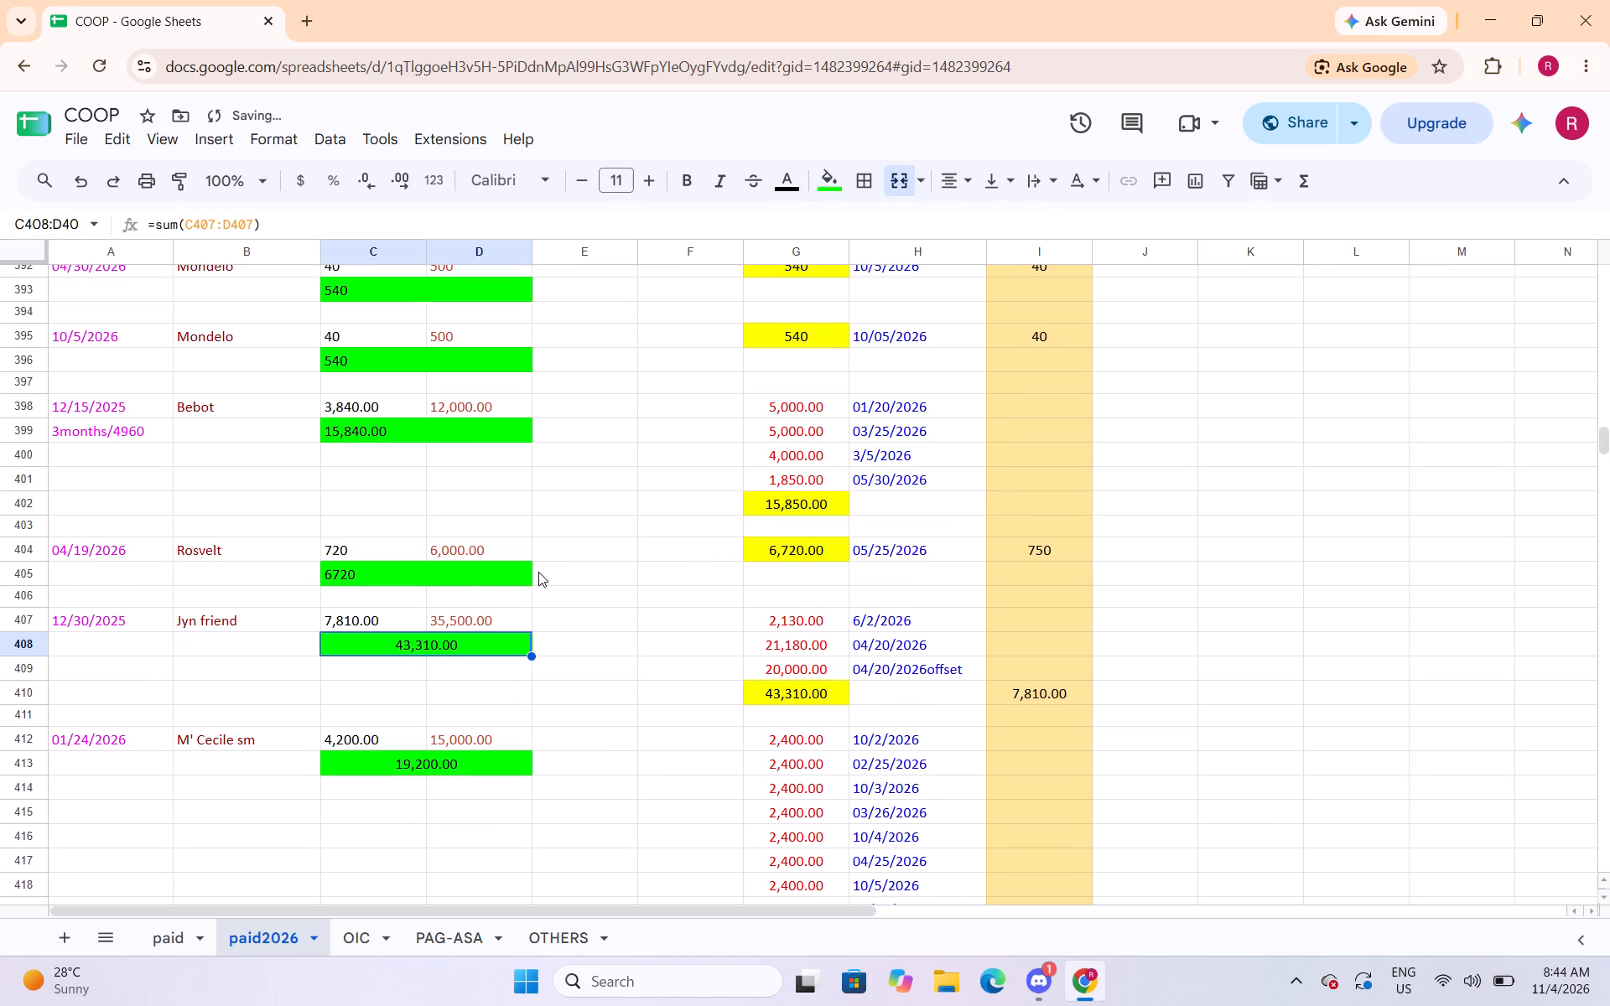
pyautogui.click(466, 578)
pyautogui.click(942, 178)
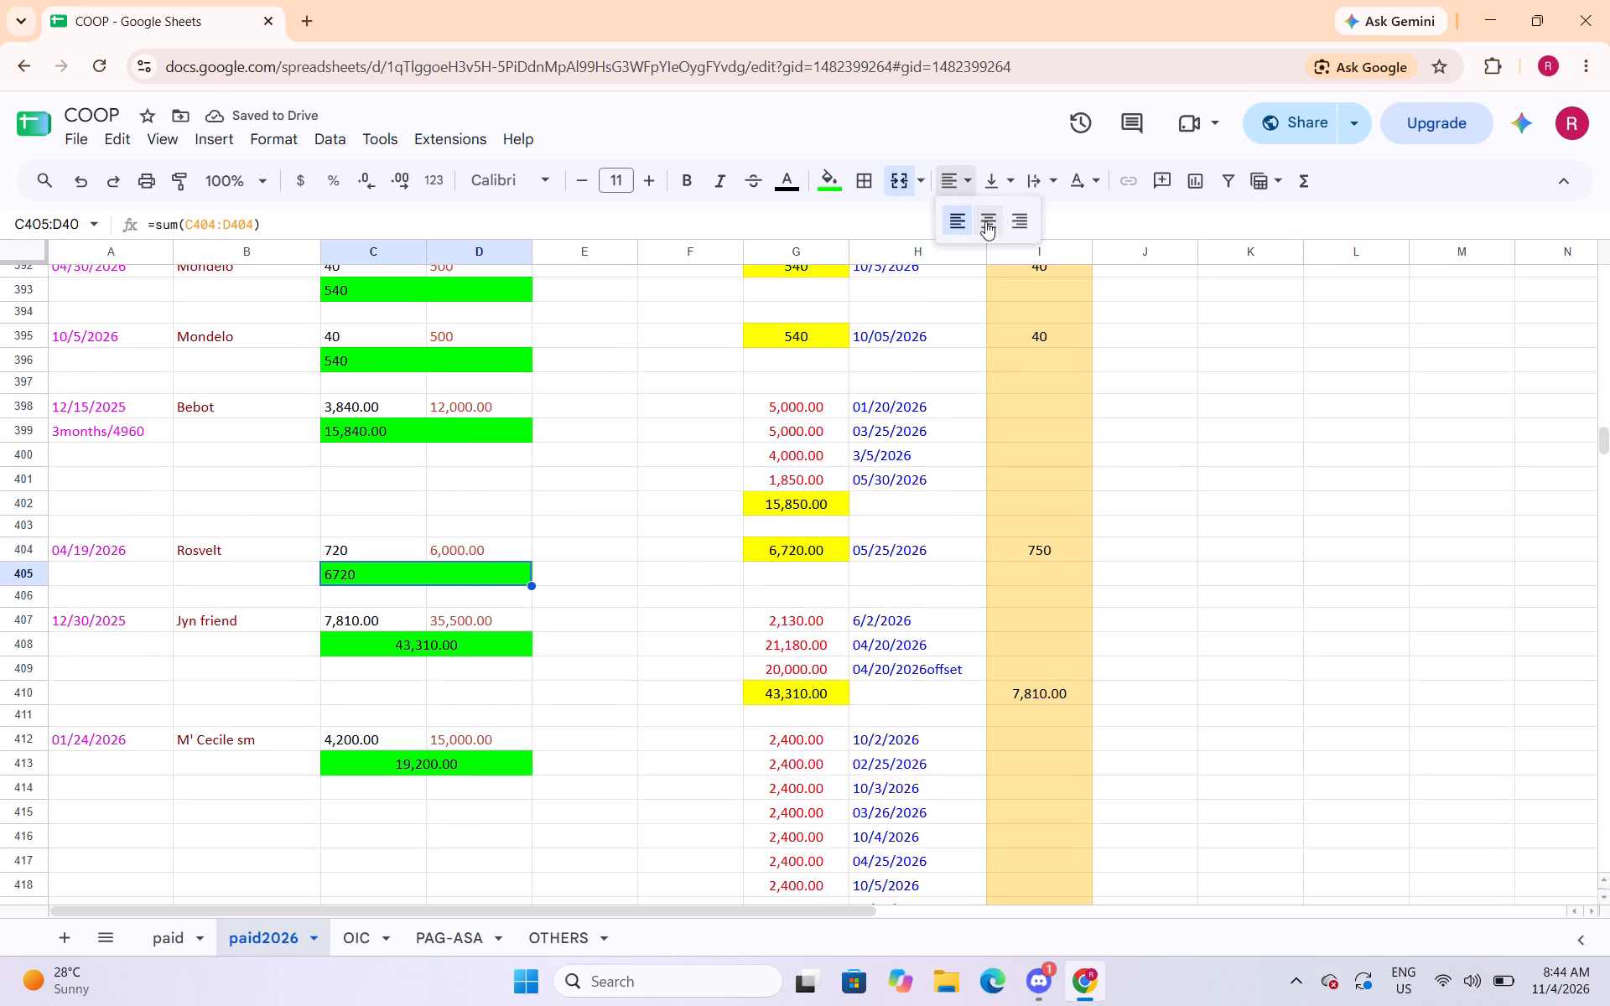
pyautogui.click(985, 221)
pyautogui.click(498, 433)
pyautogui.click(948, 184)
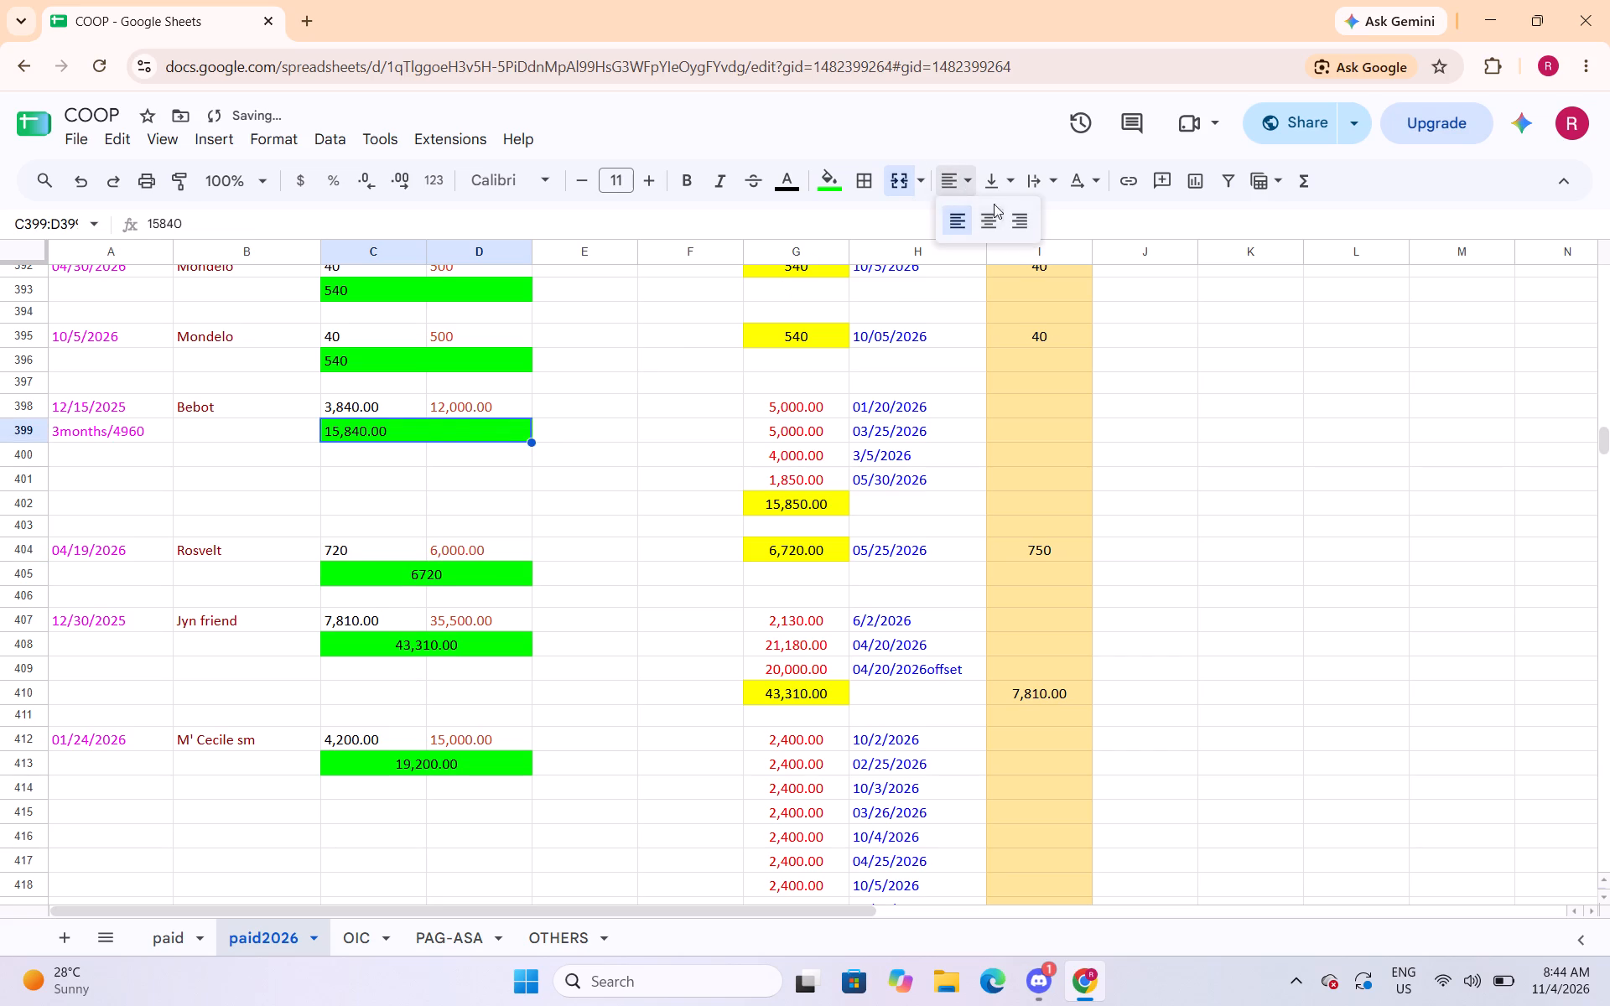
pyautogui.click(983, 223)
# Centre the green totals for Mondelo's two records in C396:D396 and C393:D393.
pyautogui.click(520, 360)
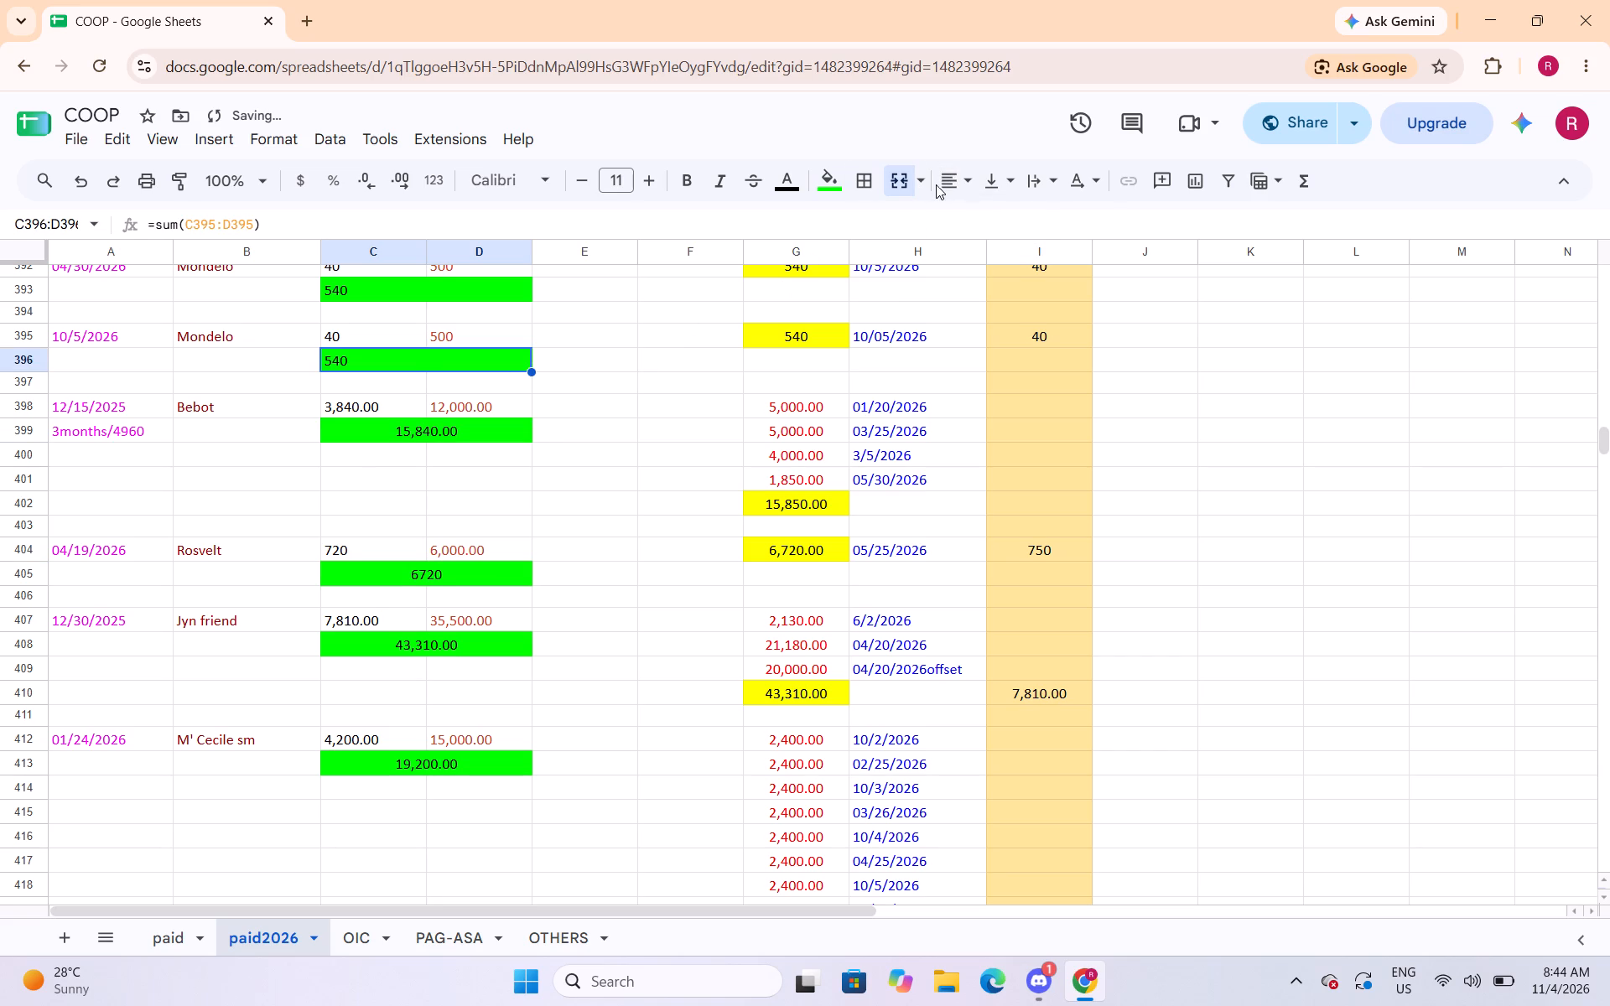
pyautogui.click(936, 184)
pyautogui.moveTo(993, 214); pyautogui.dragTo(984, 220)
pyautogui.click(510, 289)
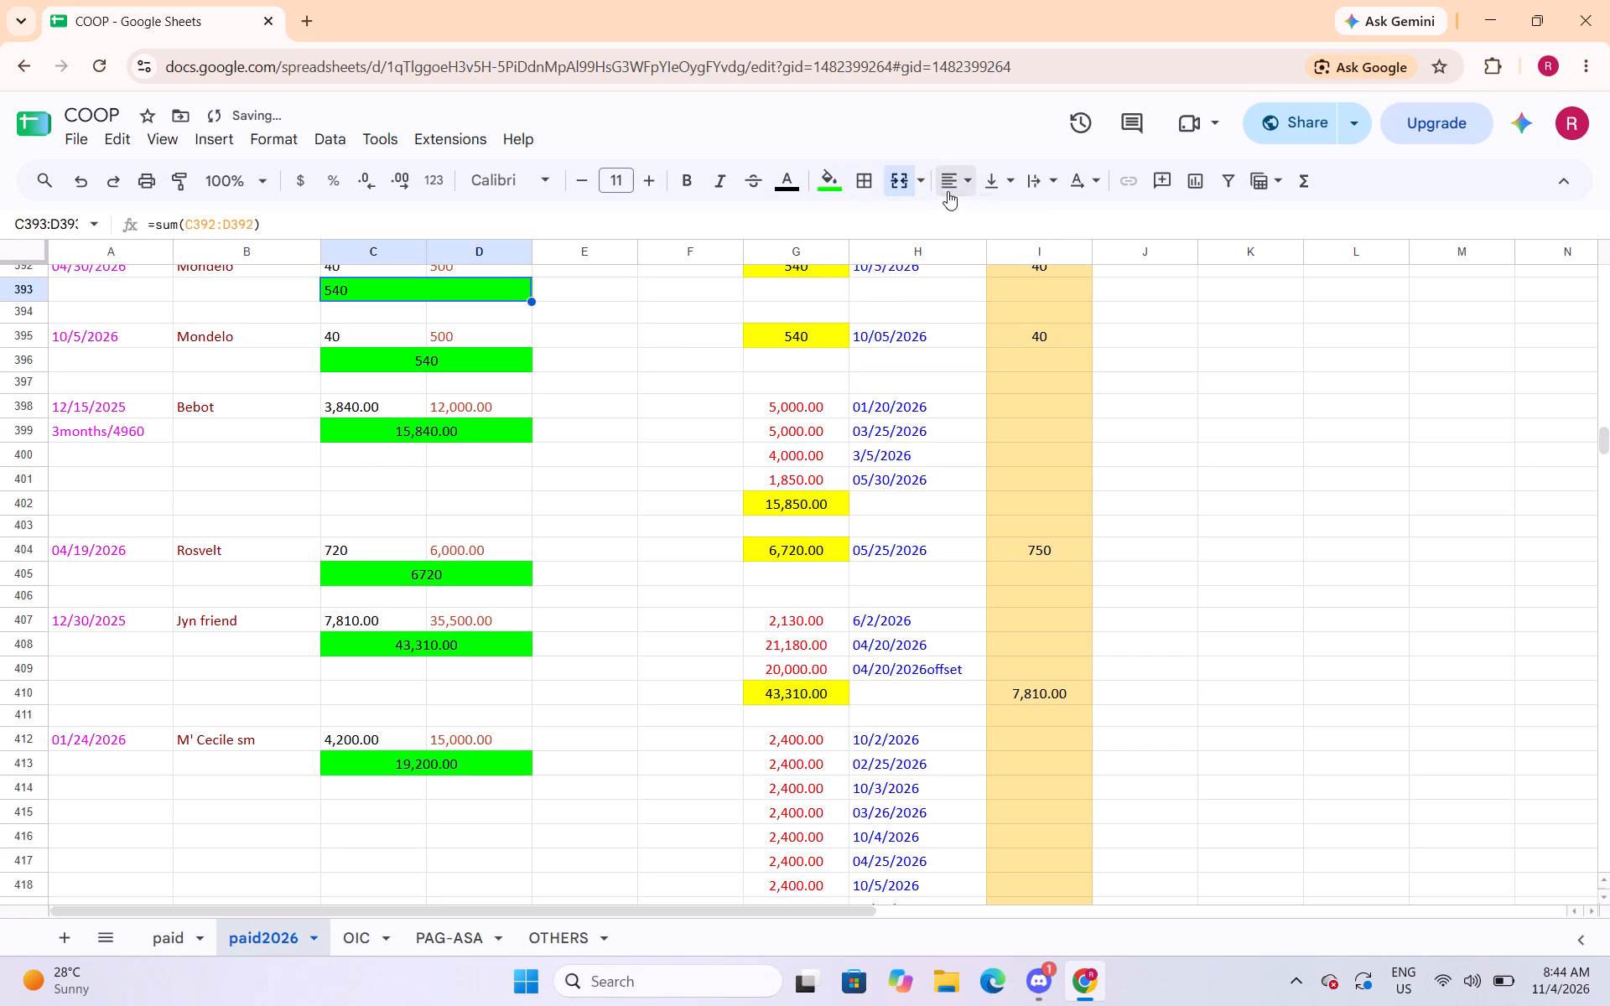
pyautogui.click(948, 191)
pyautogui.click(979, 215)
# Centre the green totals for Maynard and Jhesson's two records in C389:D389, C385:D385 and C381:D381.
pyautogui.scroll(3, 693, 448)
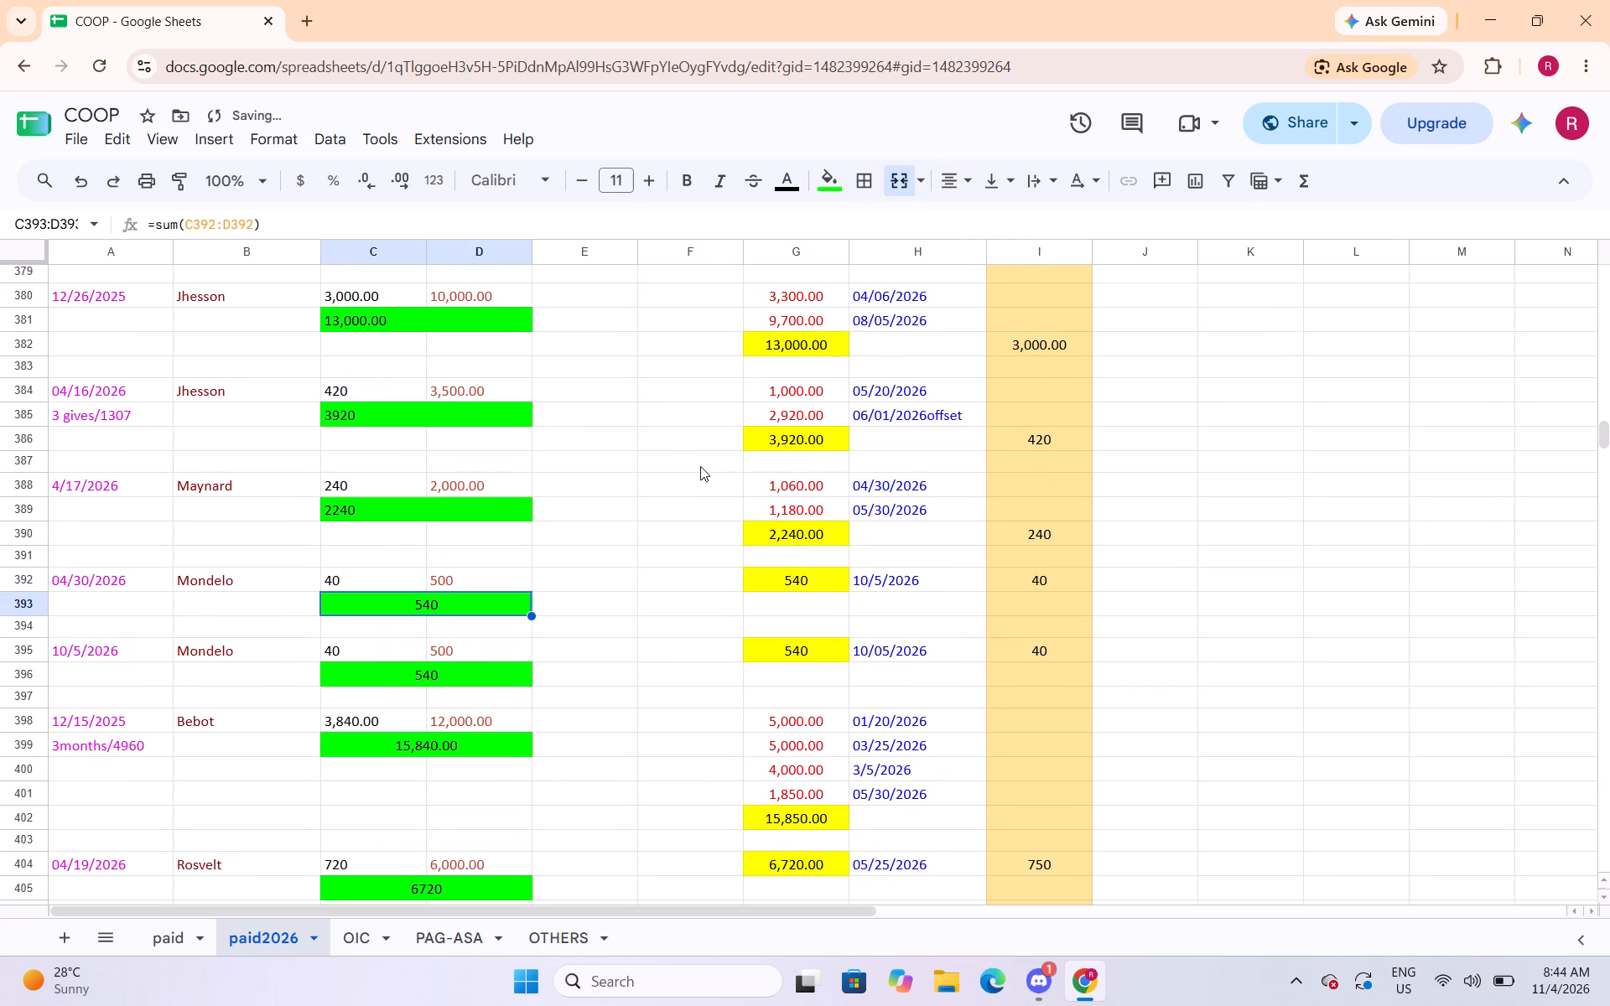
pyautogui.scroll(2, 700, 467)
pyautogui.click(490, 722)
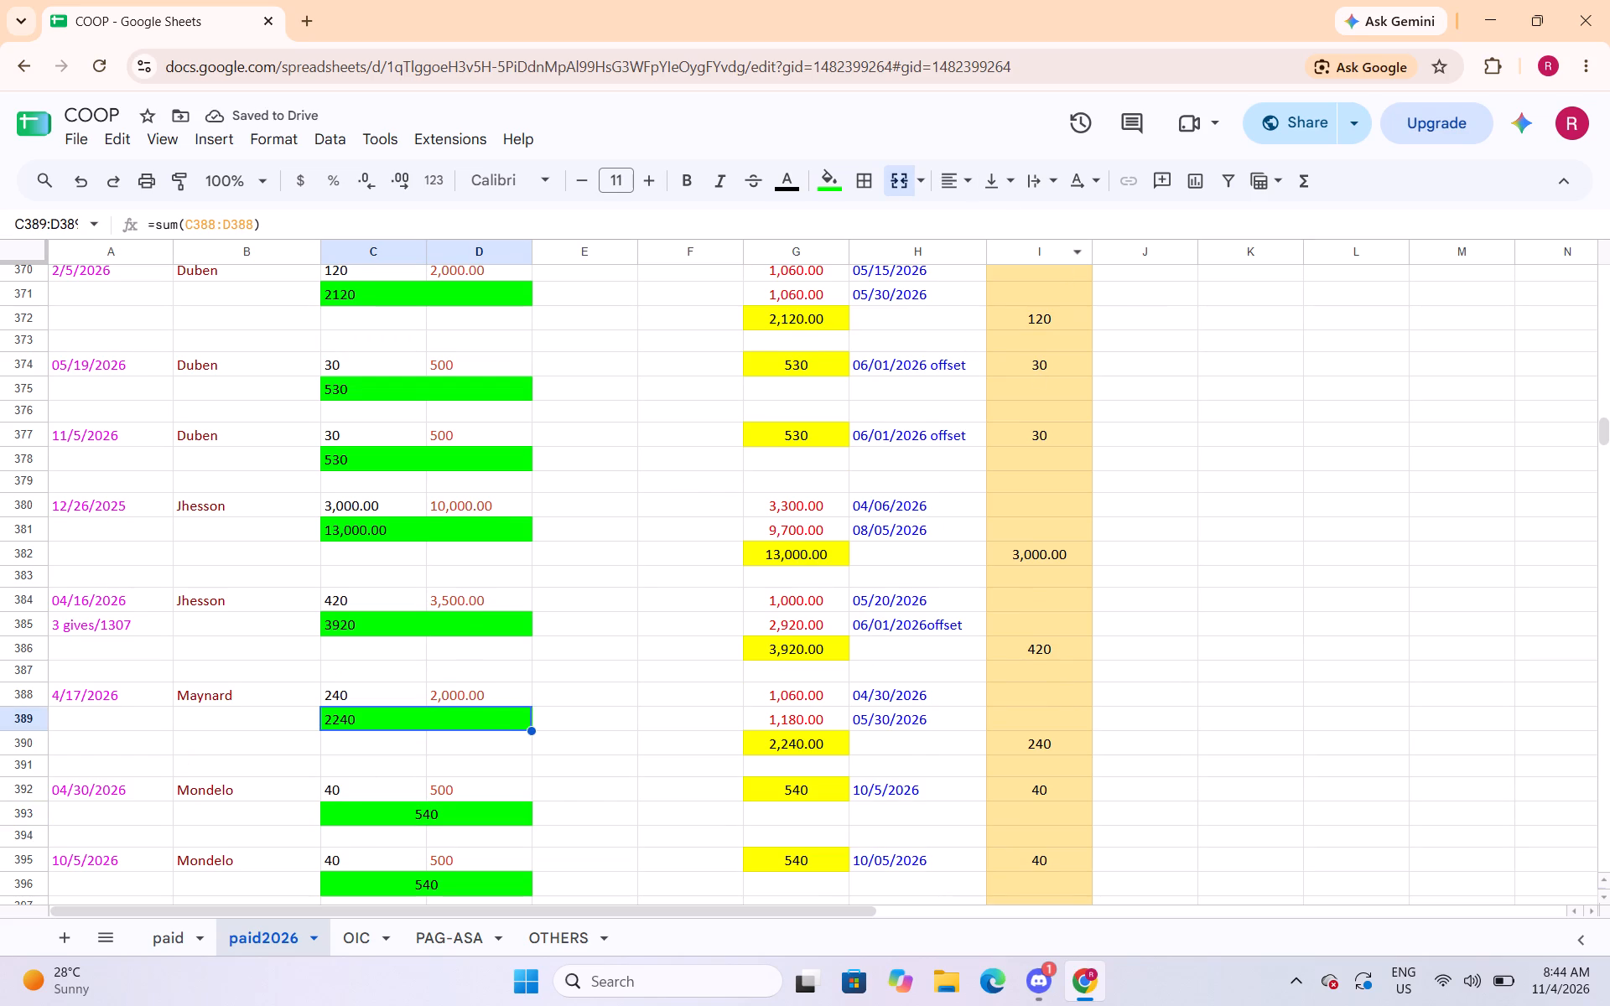
pyautogui.click(967, 190)
pyautogui.click(1003, 223)
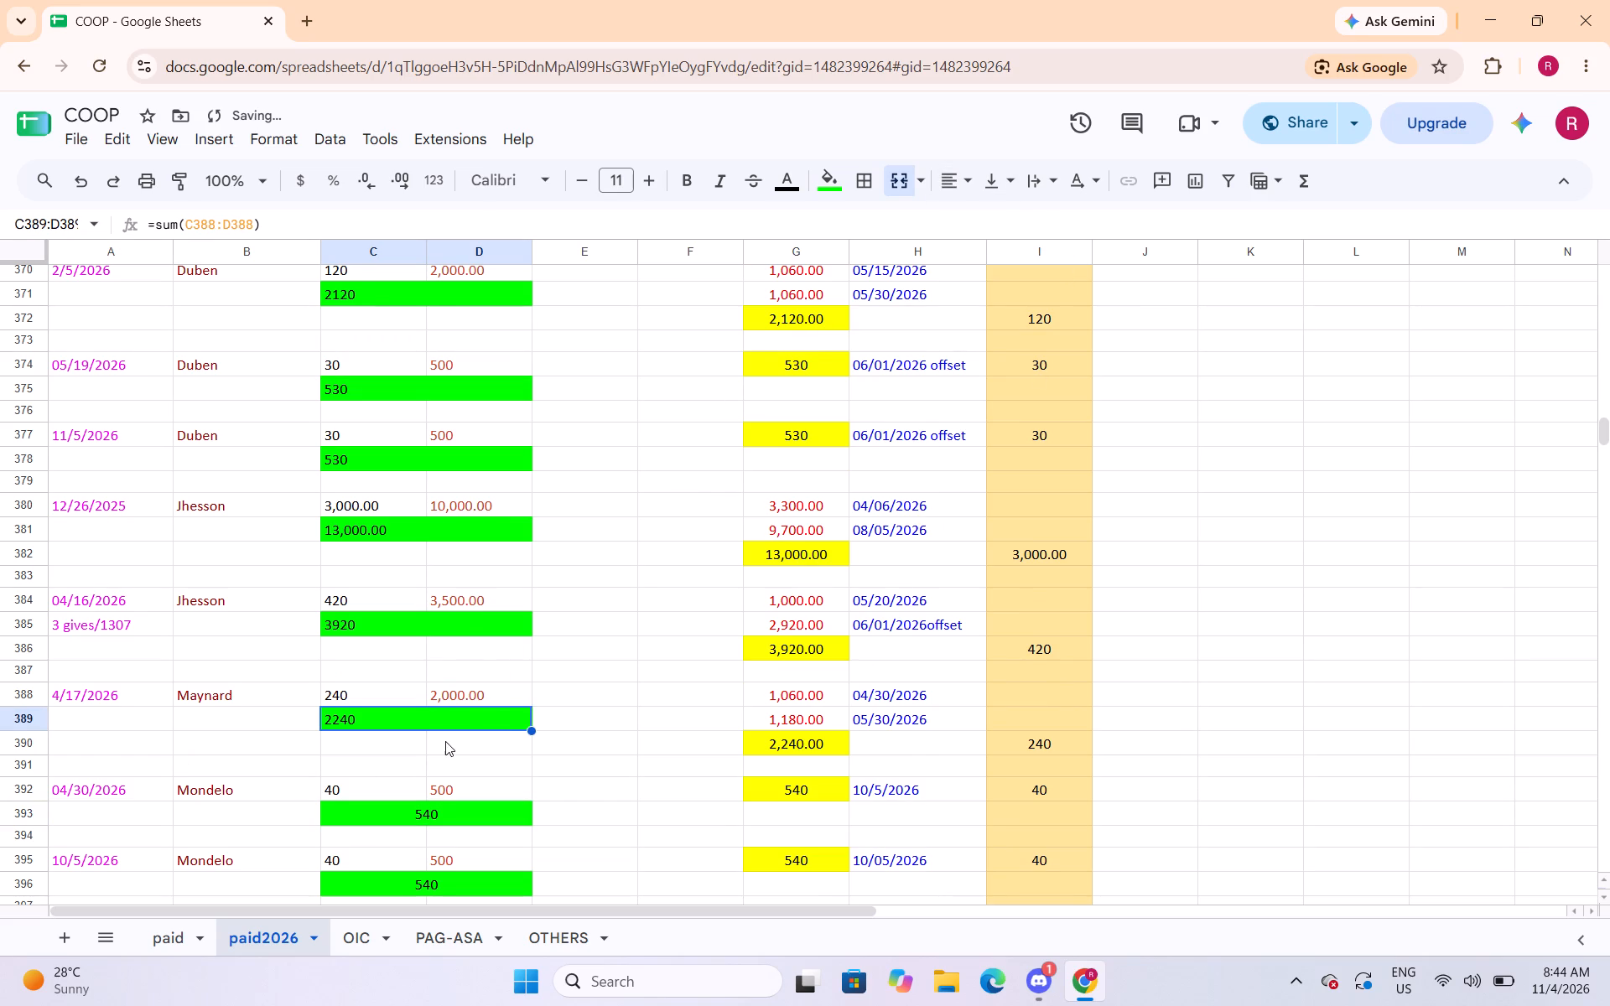
pyautogui.click(458, 723)
pyautogui.click(948, 186)
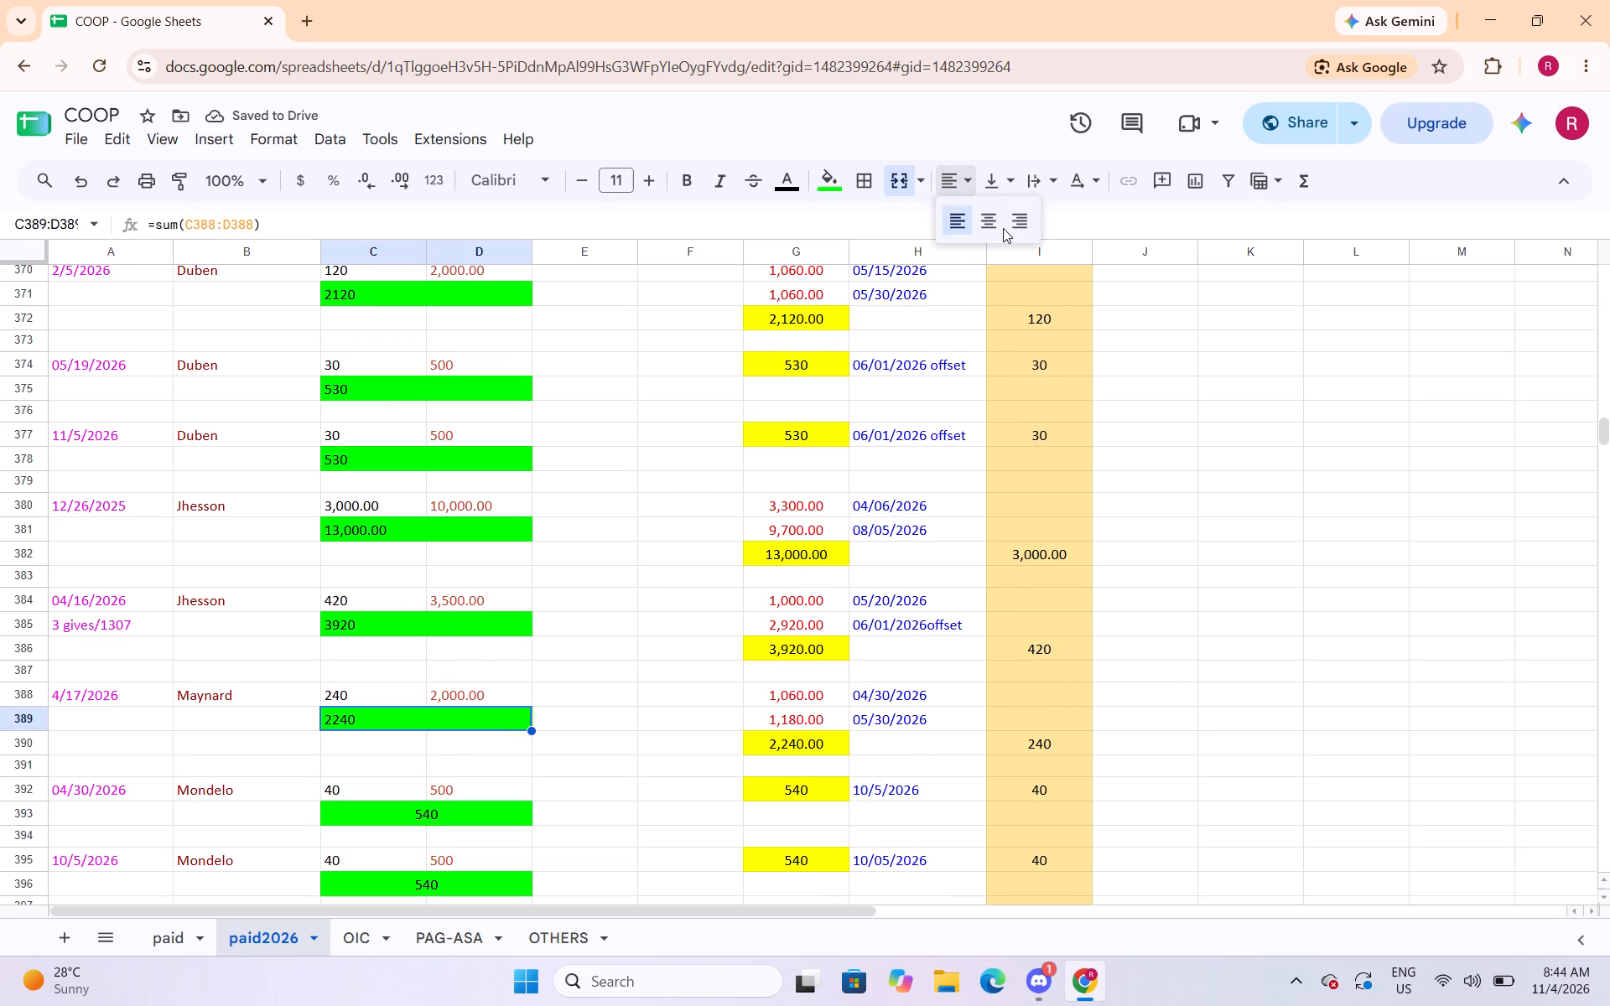
pyautogui.click(989, 226)
pyautogui.click(497, 618)
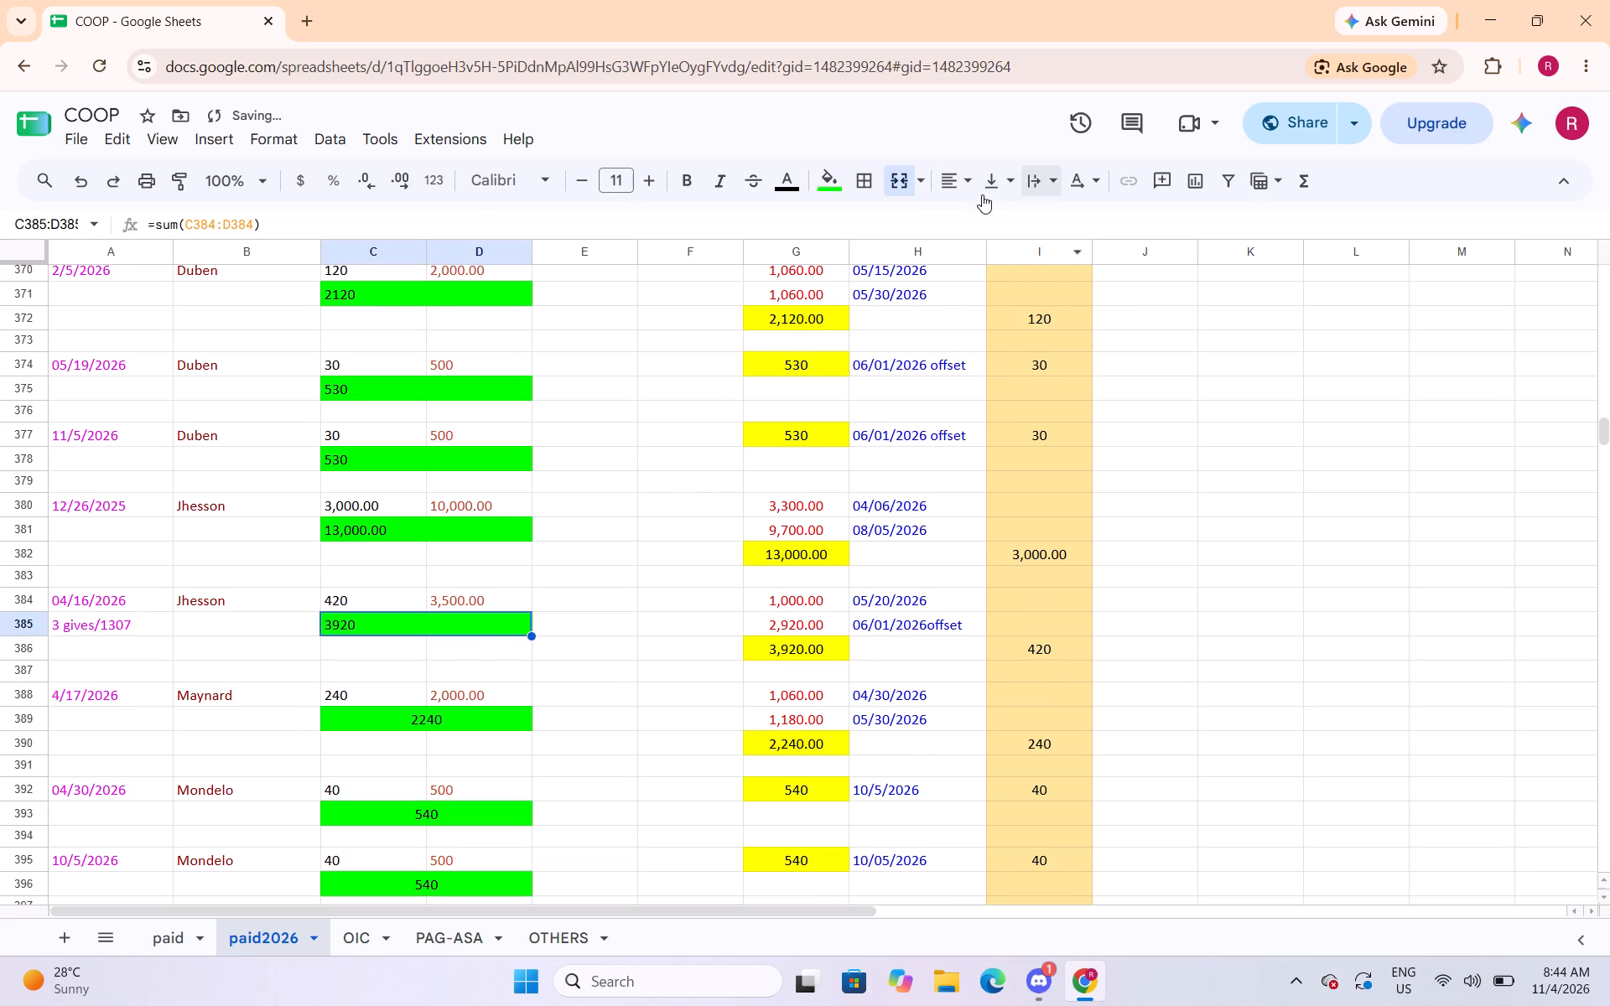
pyautogui.click(958, 191)
pyautogui.click(991, 229)
pyautogui.click(470, 539)
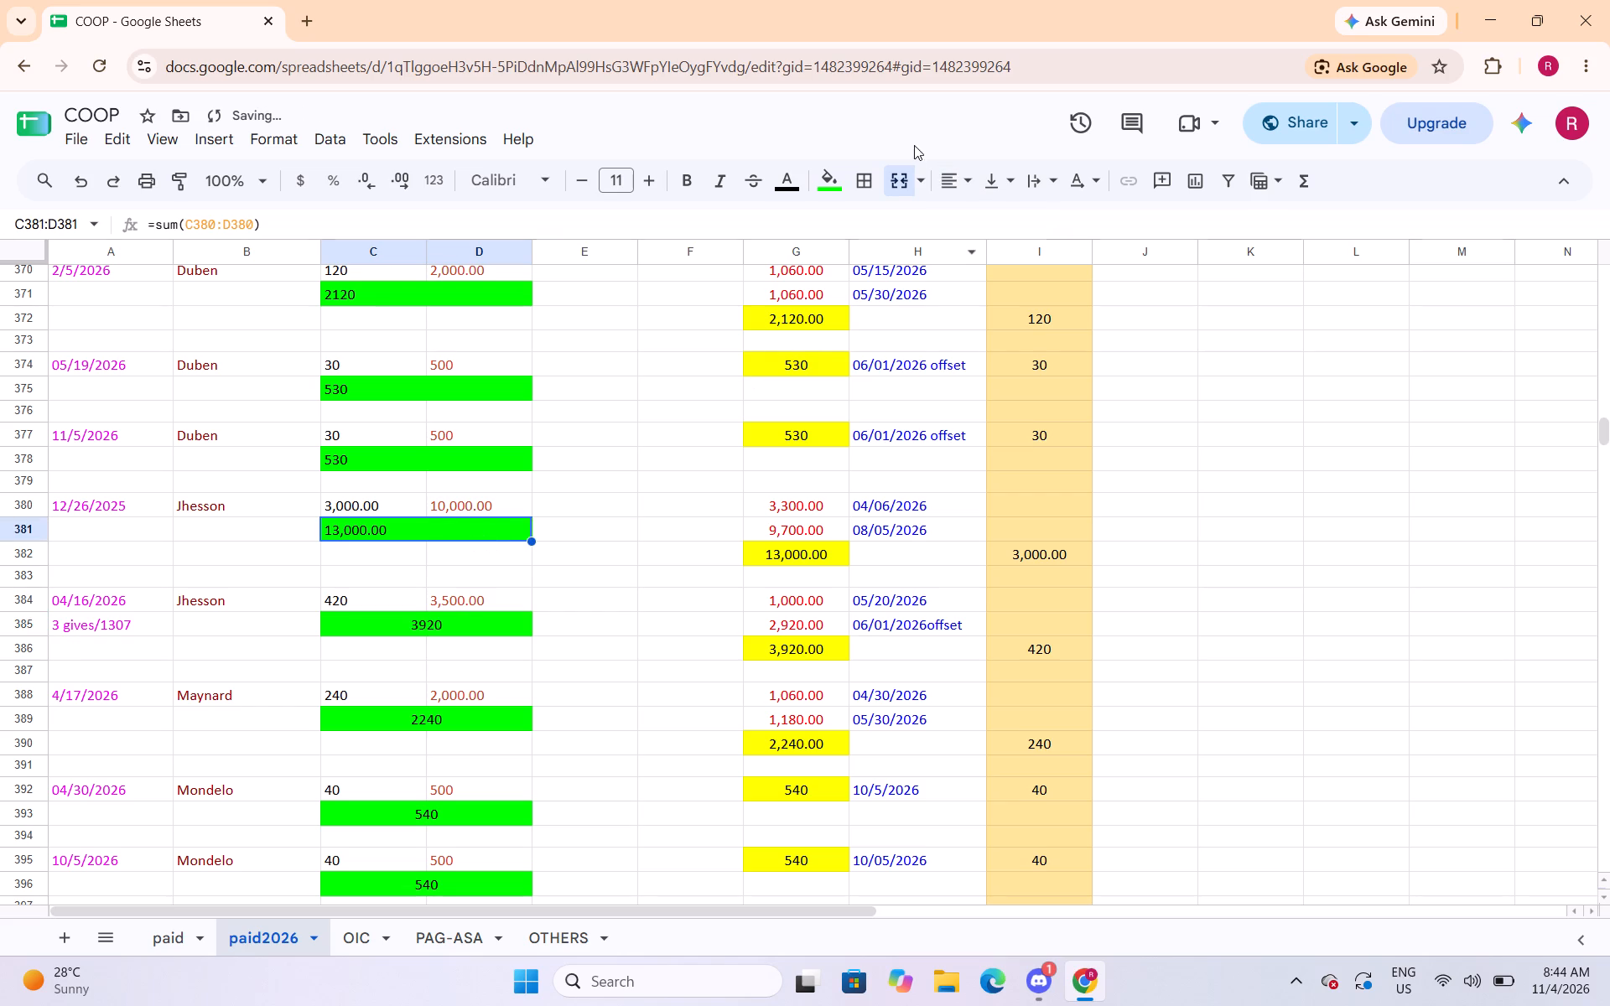
pyautogui.click(949, 179)
pyautogui.click(993, 225)
# Centre the green totals for Duben's four records in C378:D378, C375:D375, C371:D371 and C364:D364.
pyautogui.click(512, 469)
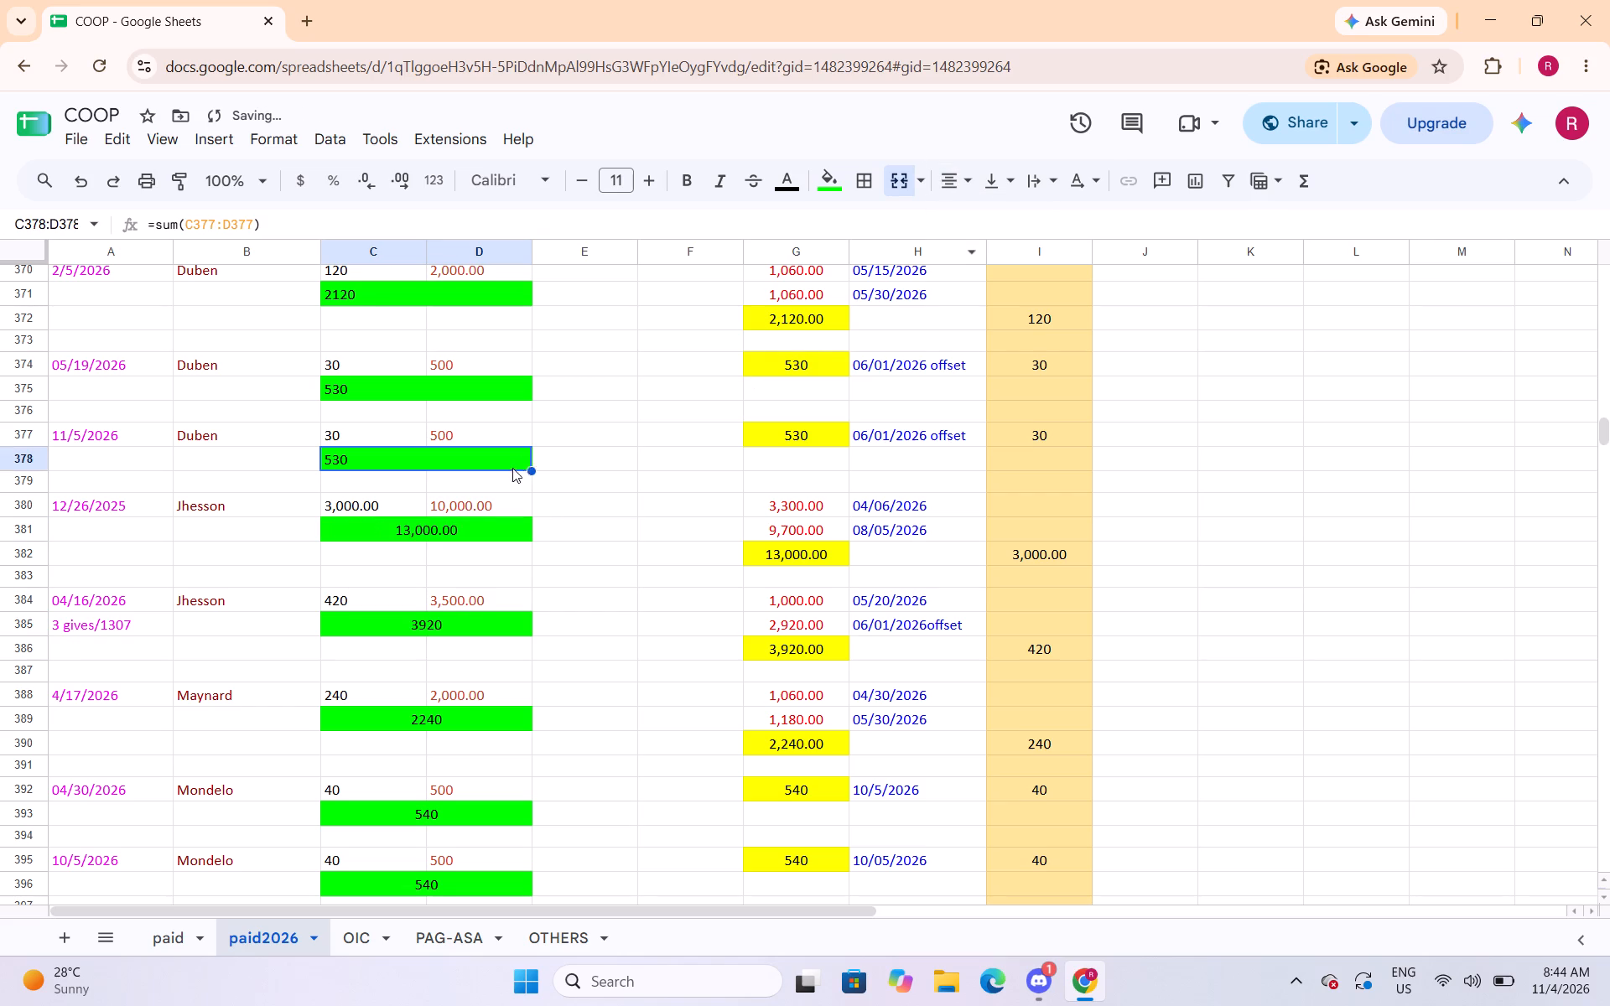
pyautogui.click(942, 179)
pyautogui.click(994, 220)
pyautogui.click(485, 389)
pyautogui.click(958, 192)
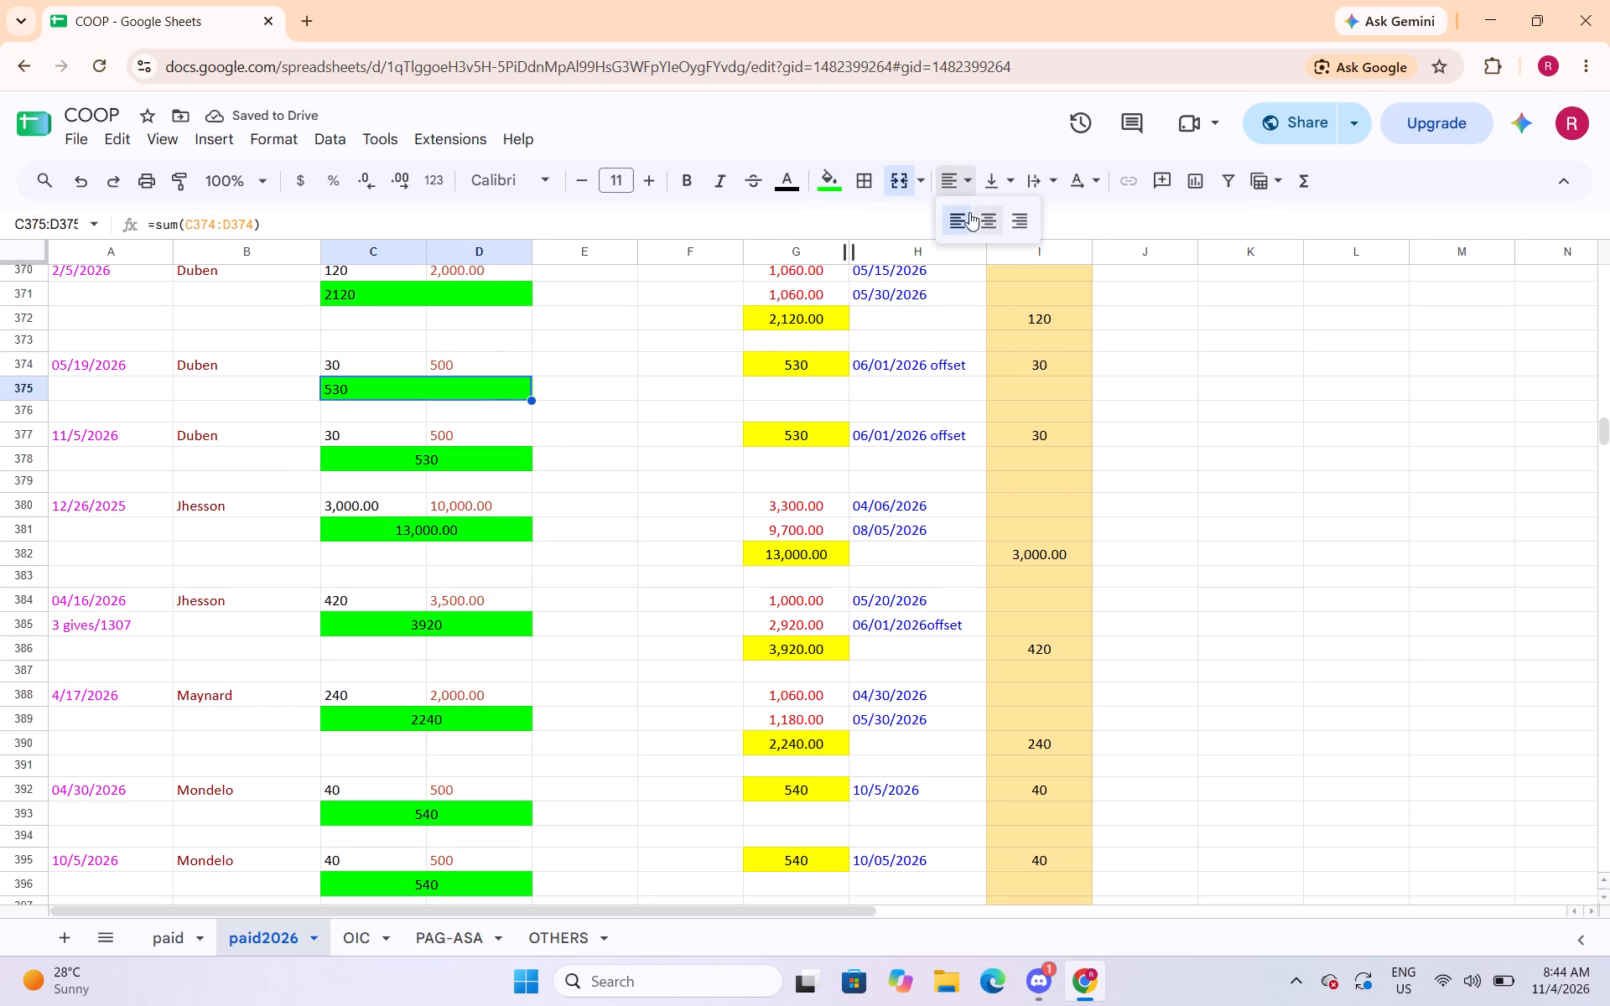
pyautogui.click(982, 222)
pyautogui.click(509, 299)
pyautogui.click(958, 175)
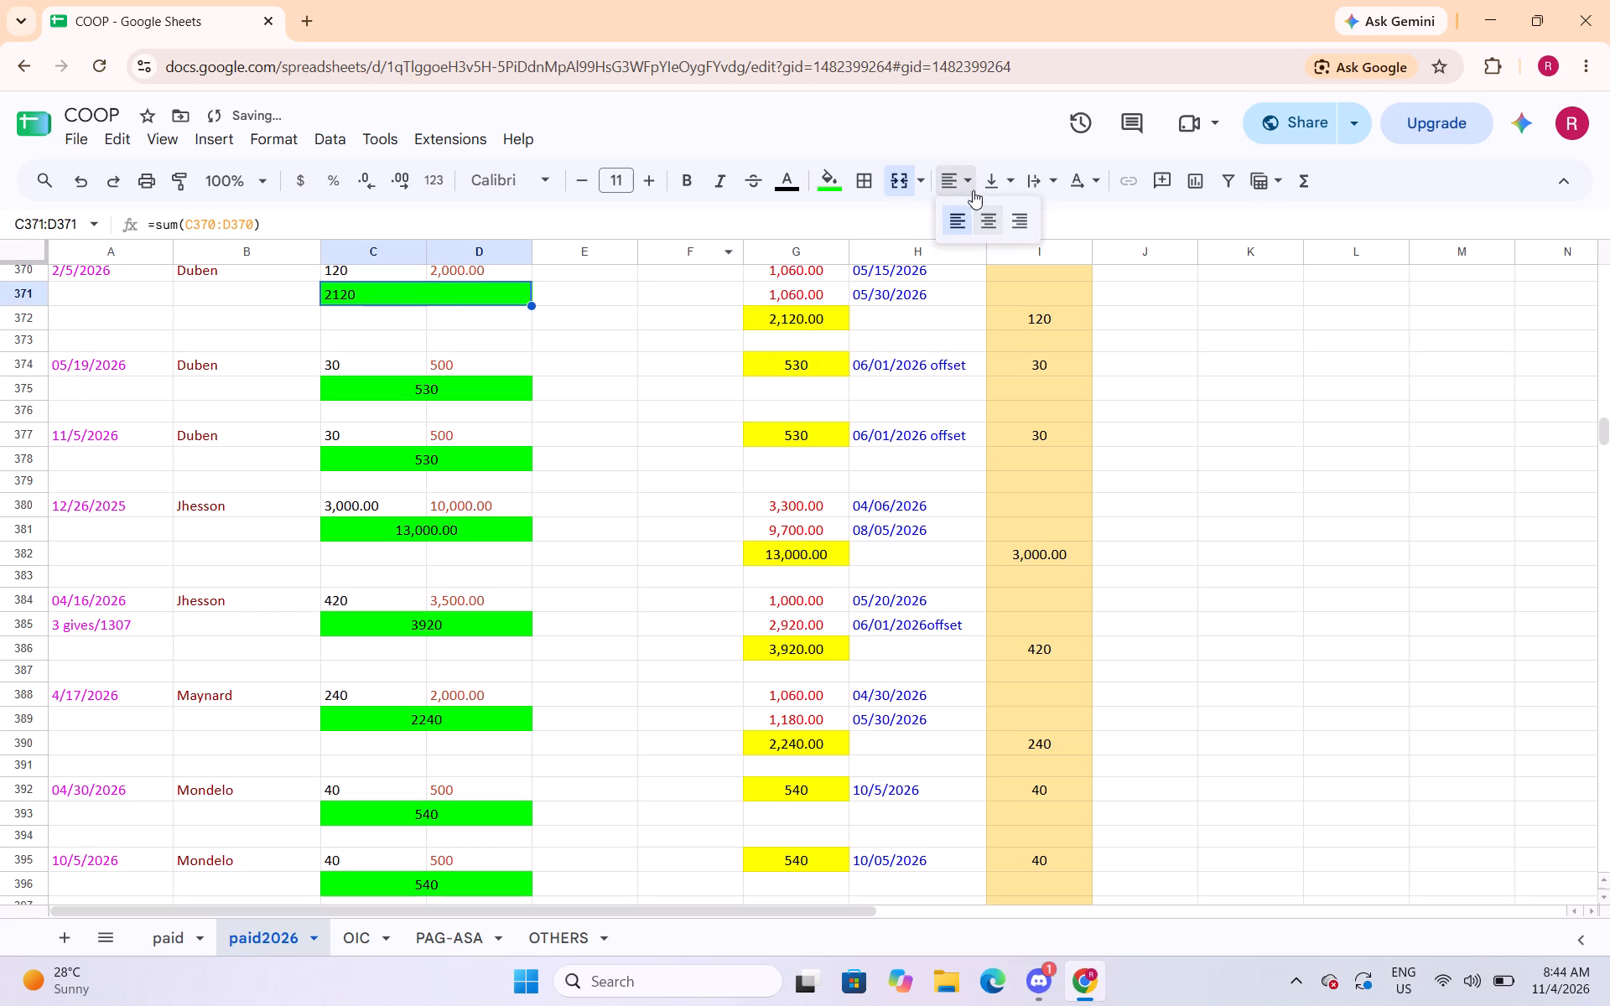
pyautogui.click(987, 216)
pyautogui.scroll(3, 621, 407)
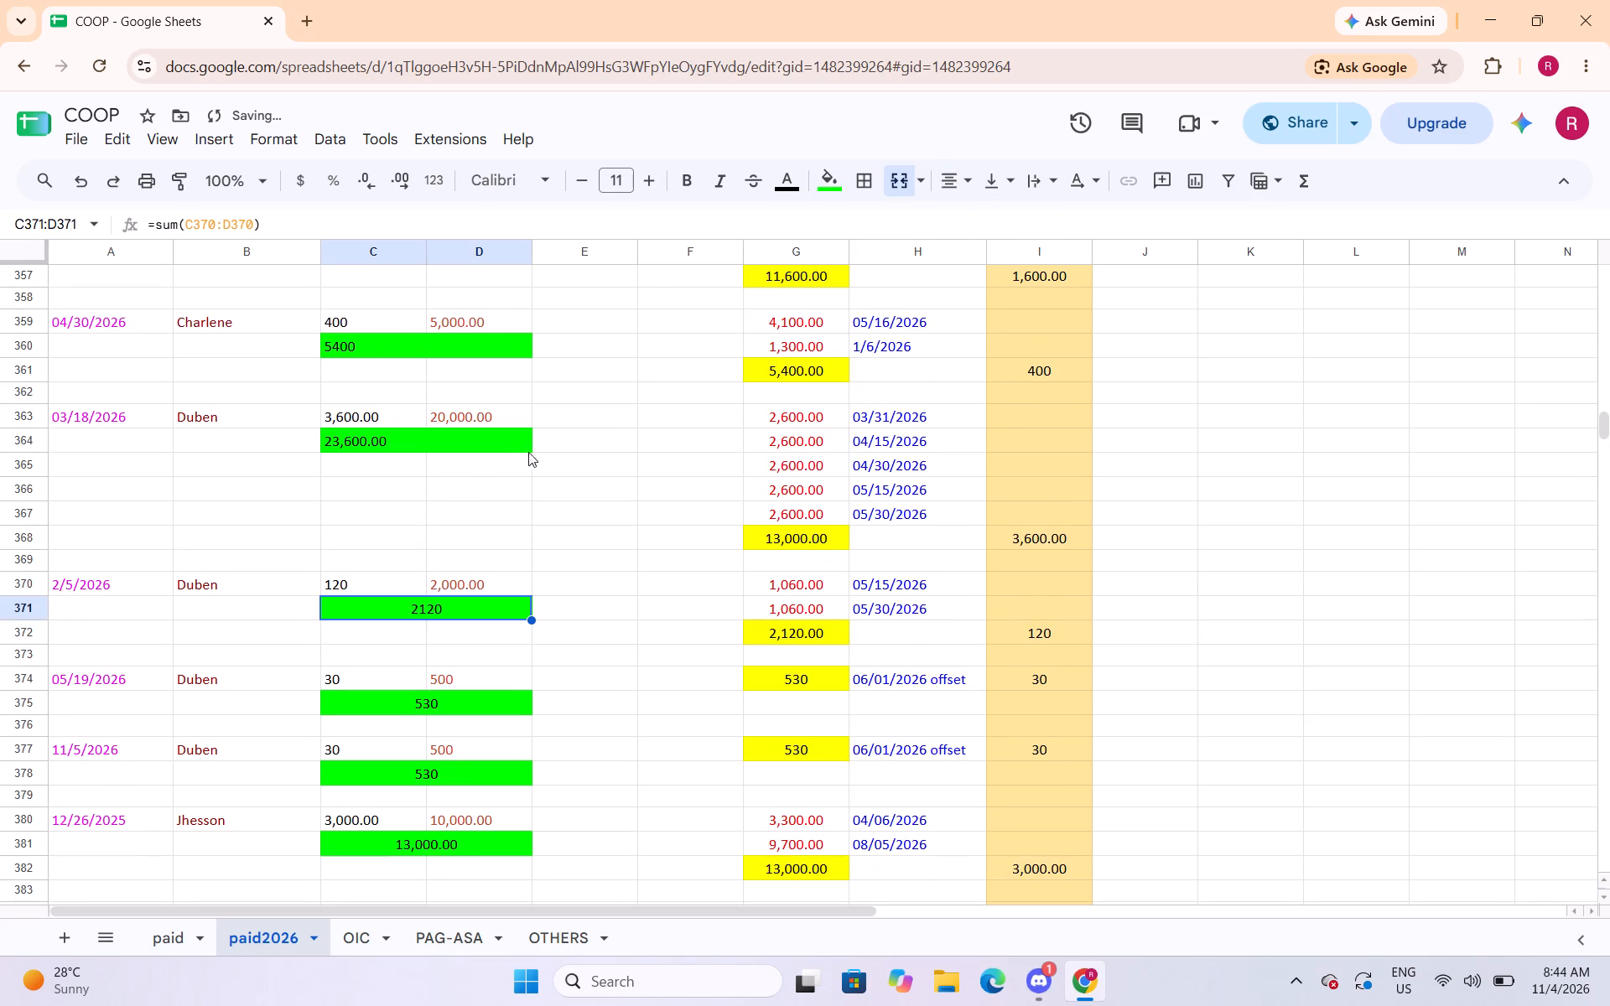
pyautogui.click(505, 450)
pyautogui.click(954, 189)
pyautogui.click(995, 231)
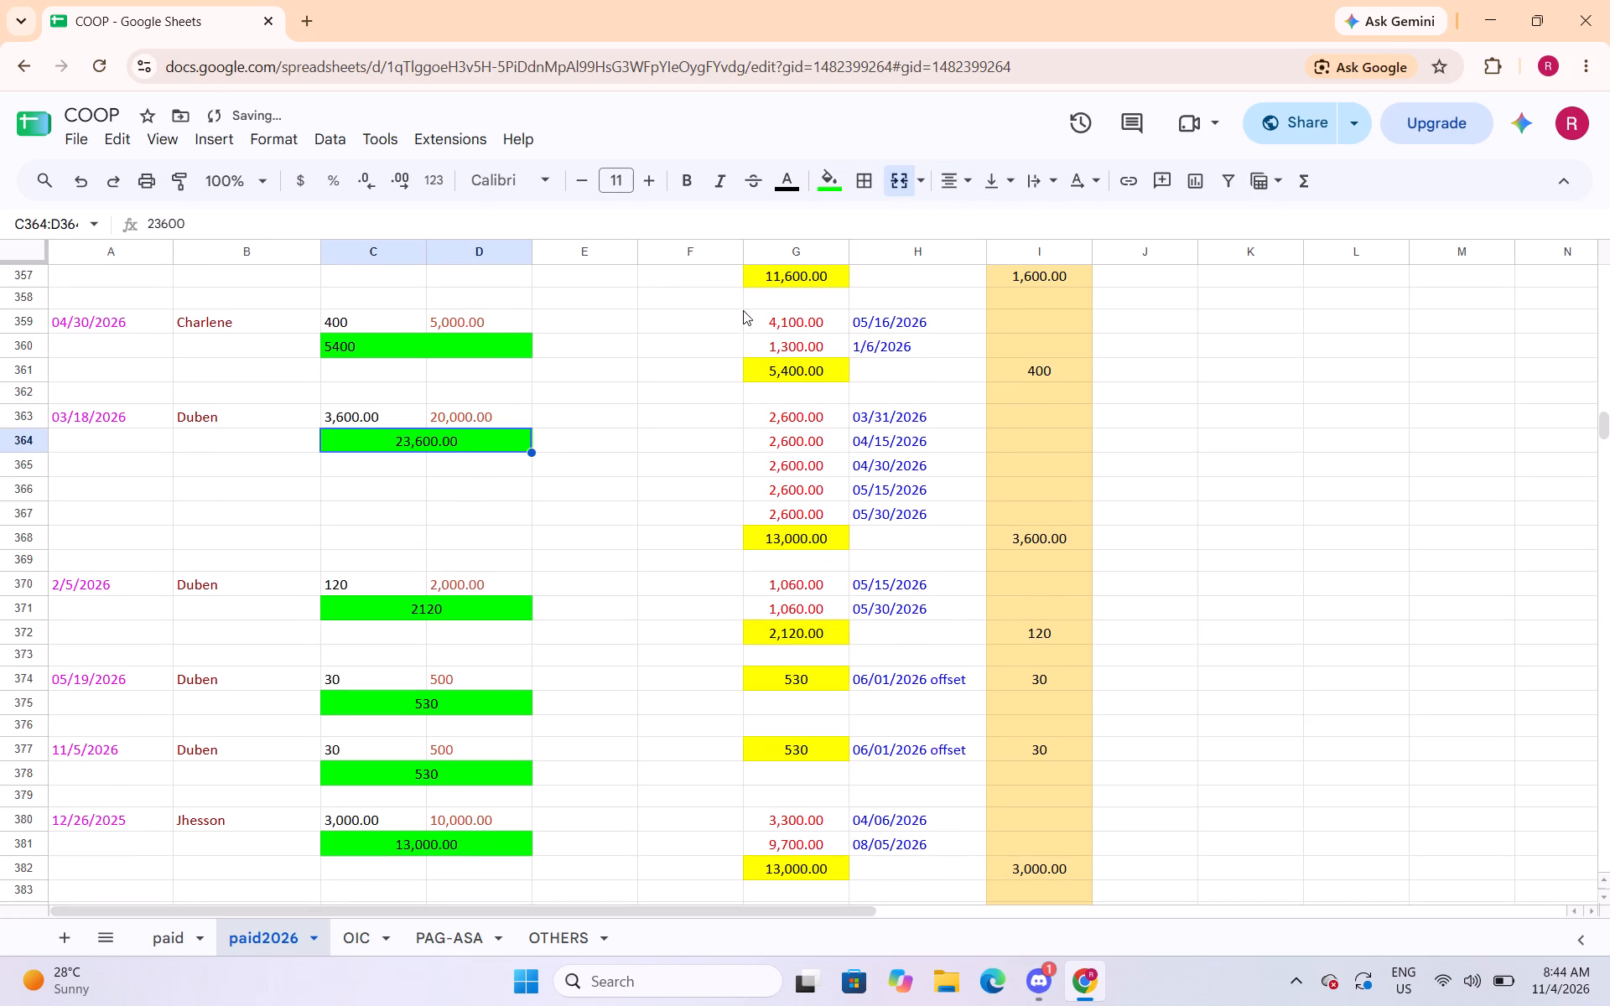
# Centre the green totals for Charlene's two records in C360:D360 and C354:D354.
pyautogui.click(518, 353)
pyautogui.click(969, 173)
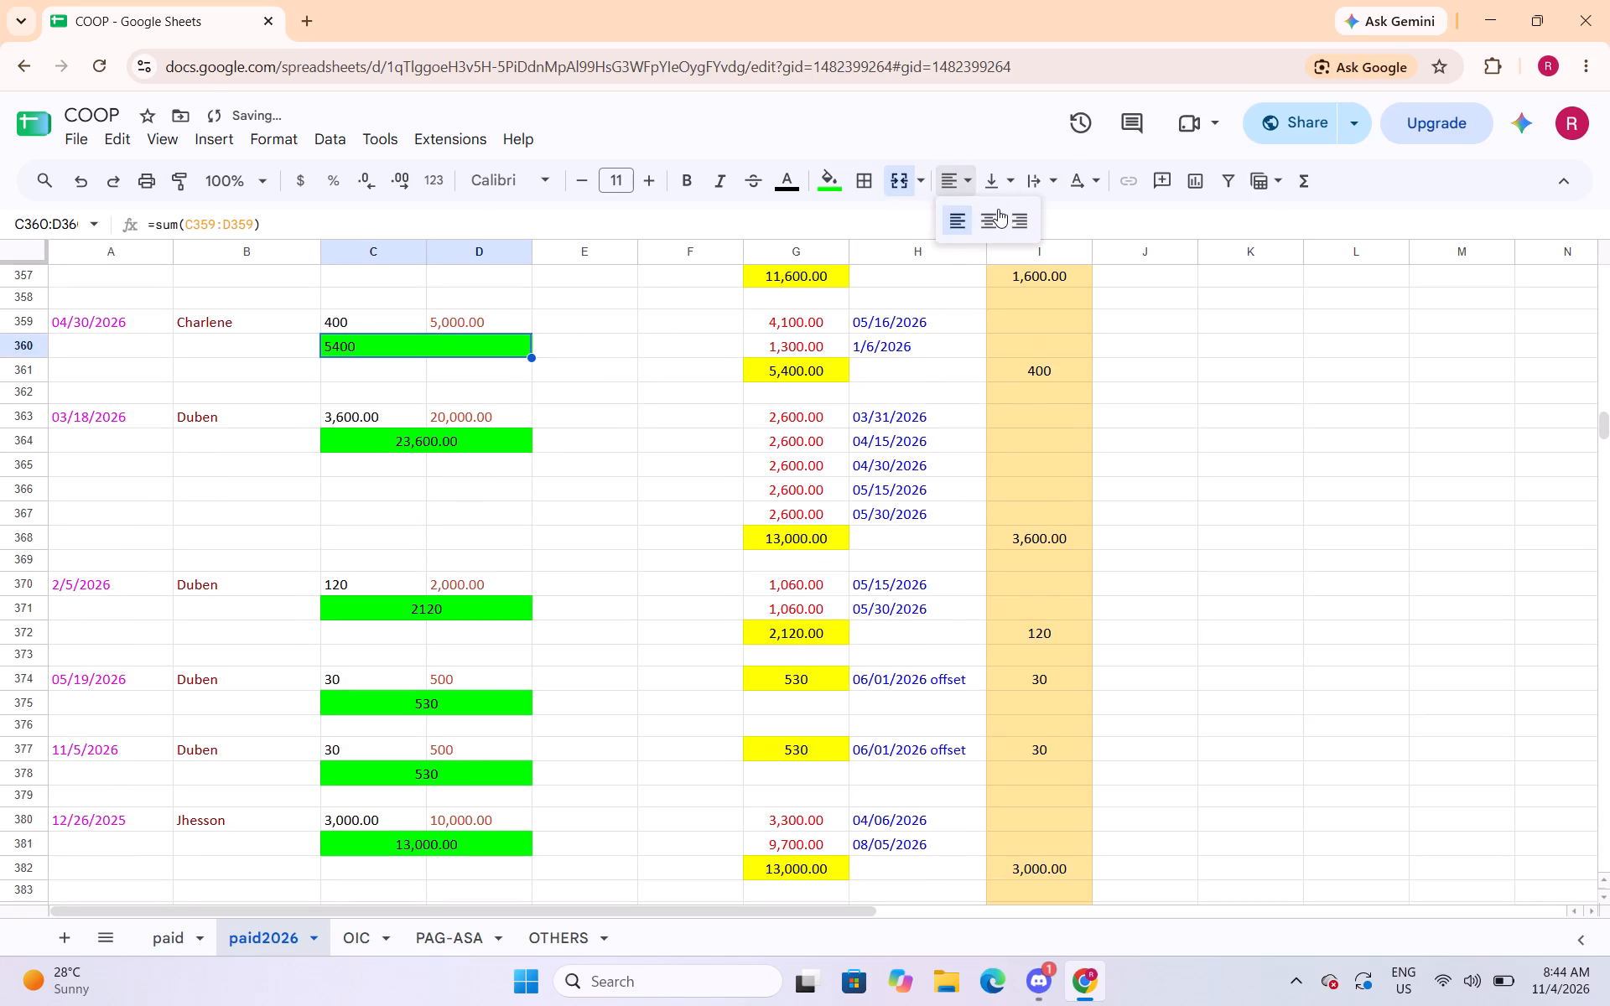
pyautogui.click(984, 226)
pyautogui.scroll(3, 683, 359)
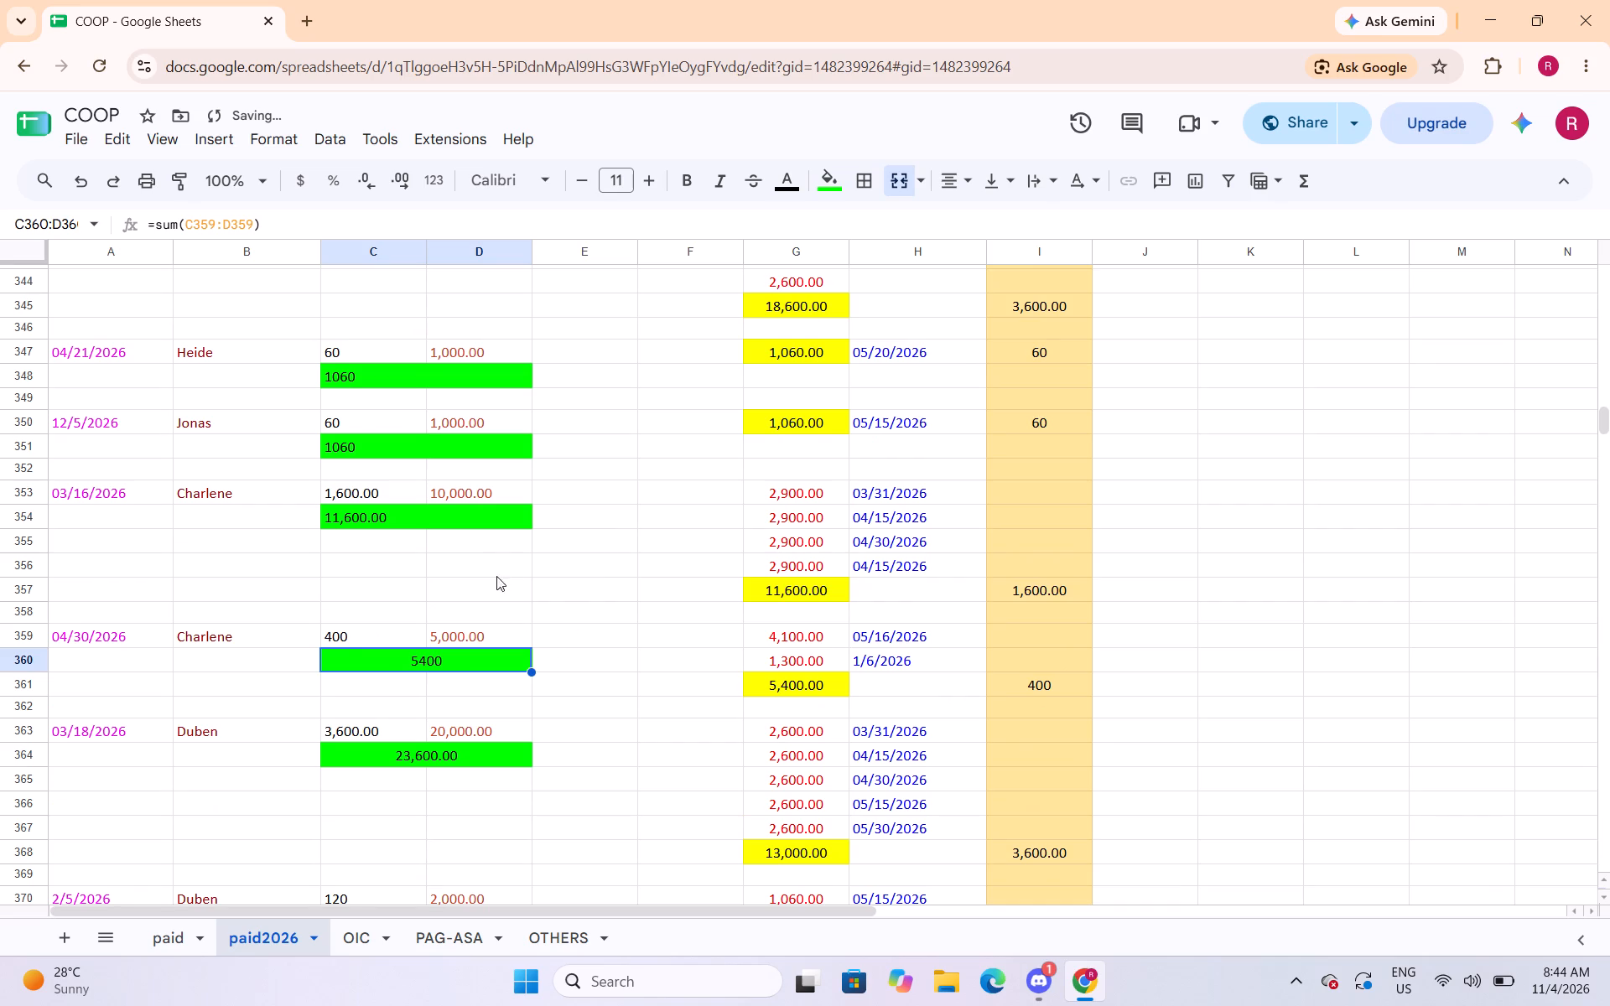
pyautogui.click(478, 513)
pyautogui.click(975, 187)
pyautogui.click(986, 221)
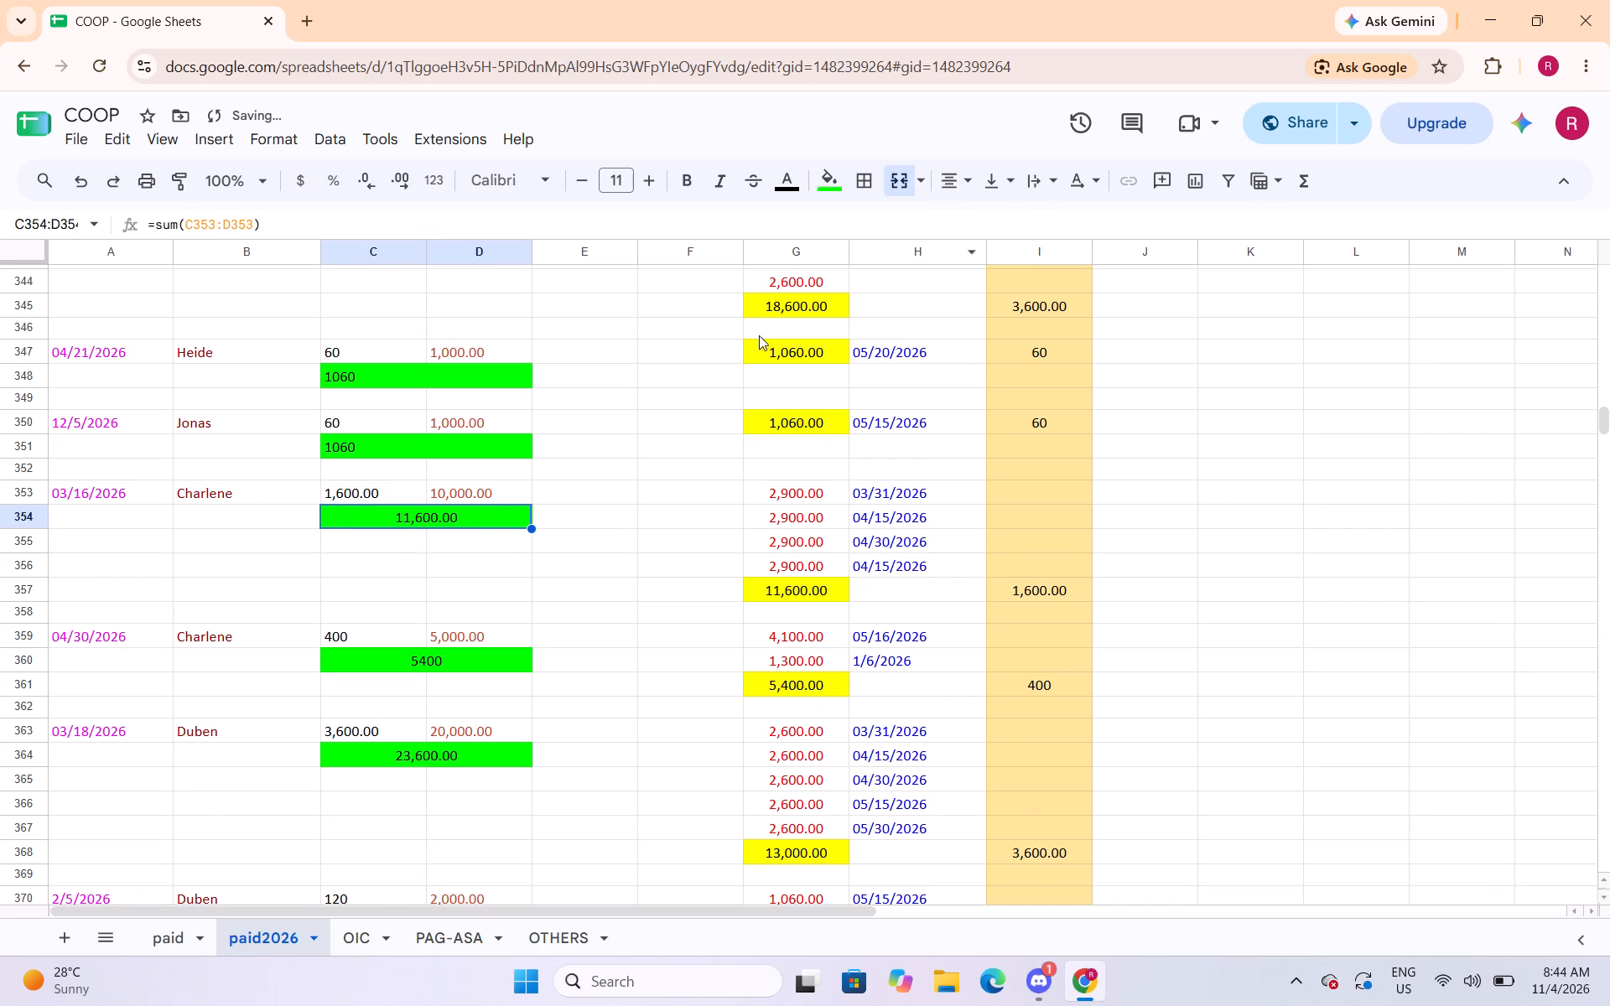
# Centre the green totals for Jonas and Heide in C351:D351 and C348:D348.
pyautogui.click(470, 444)
pyautogui.click(957, 186)
pyautogui.click(995, 222)
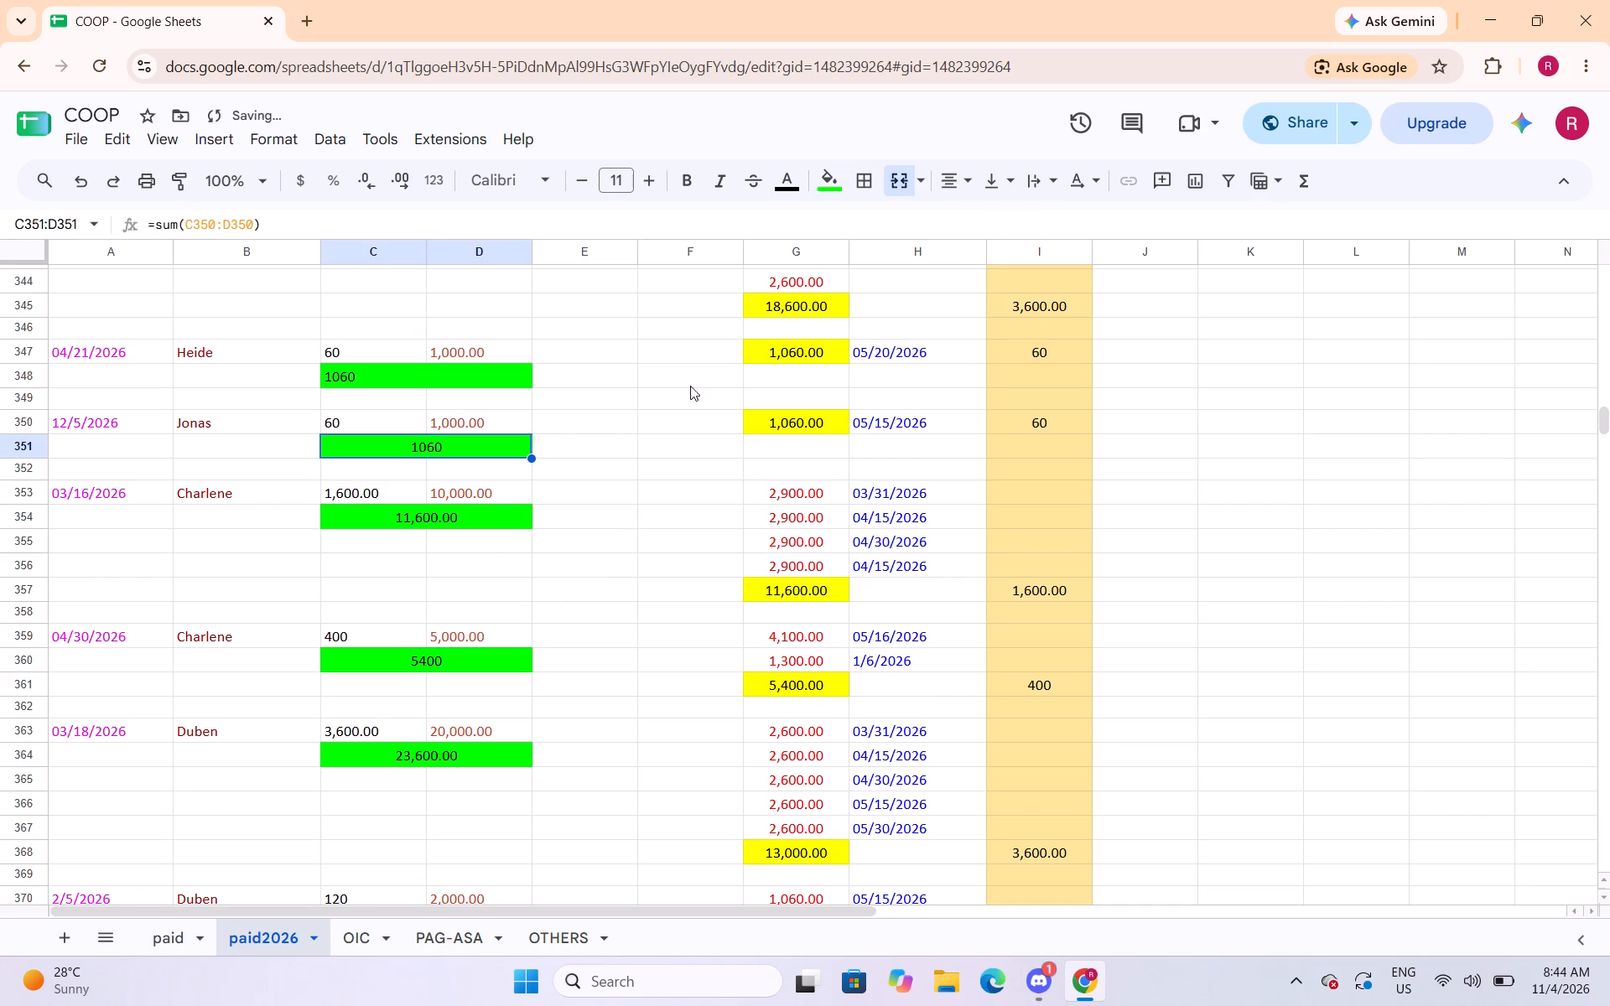
pyautogui.click(501, 381)
pyautogui.click(954, 183)
pyautogui.click(984, 232)
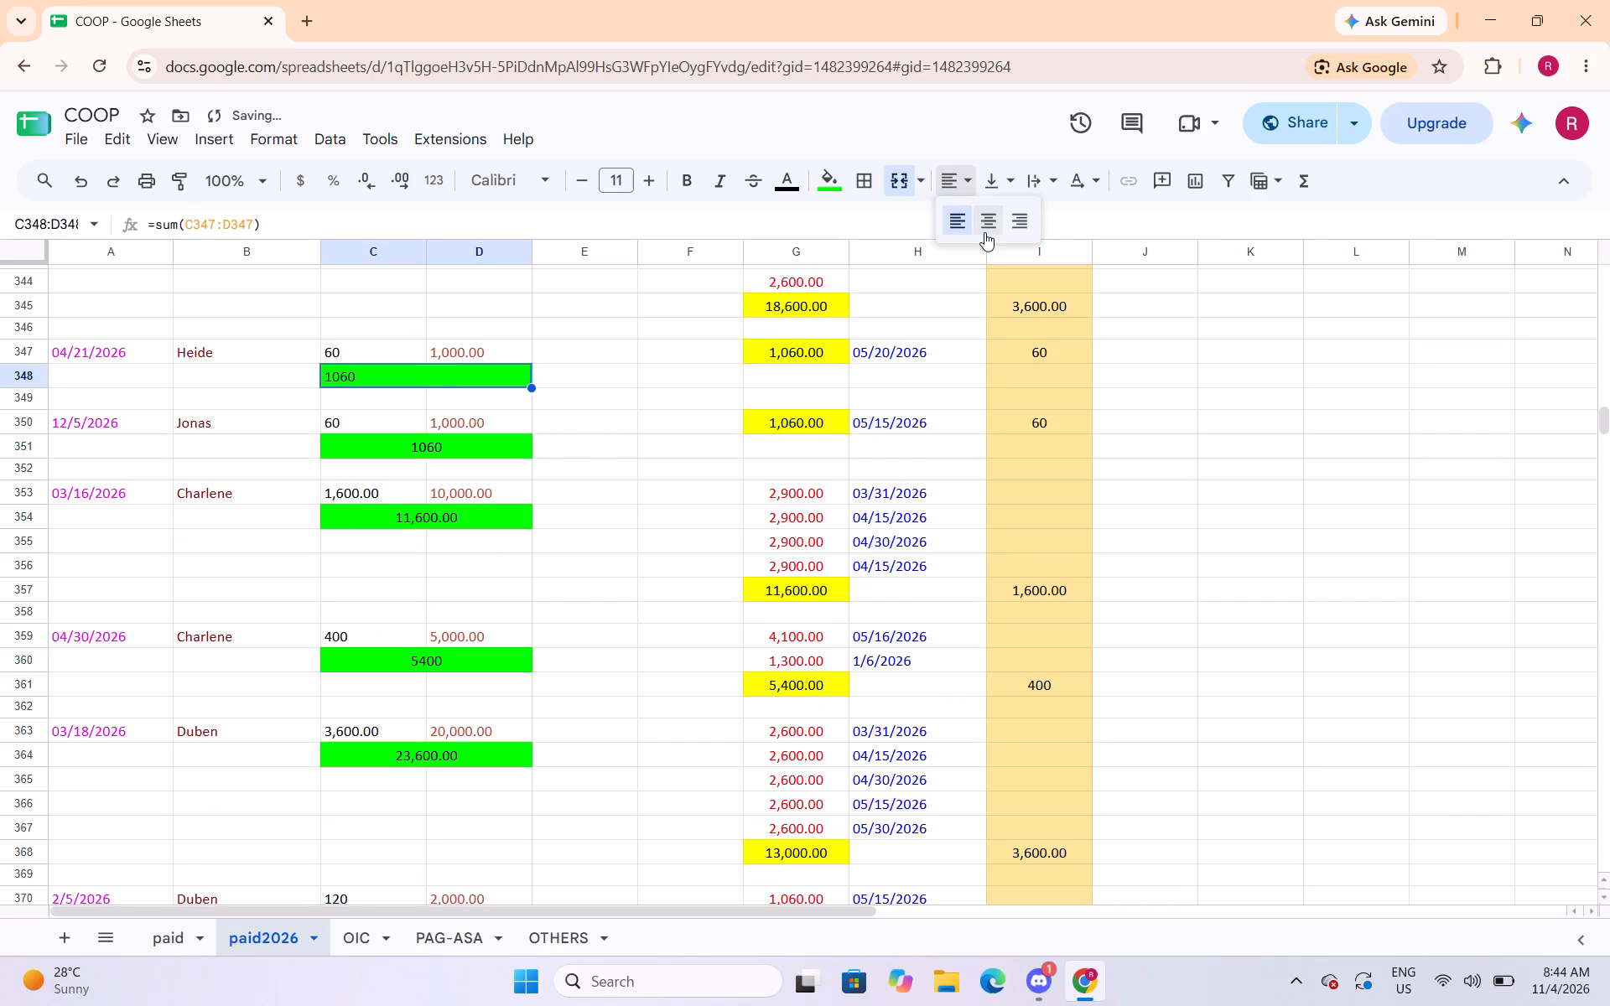
# Centre the green totals for Edwin and Sir Janeo in C342:D342 and C339:D339.
pyautogui.scroll(2, 716, 382)
pyautogui.click(498, 437)
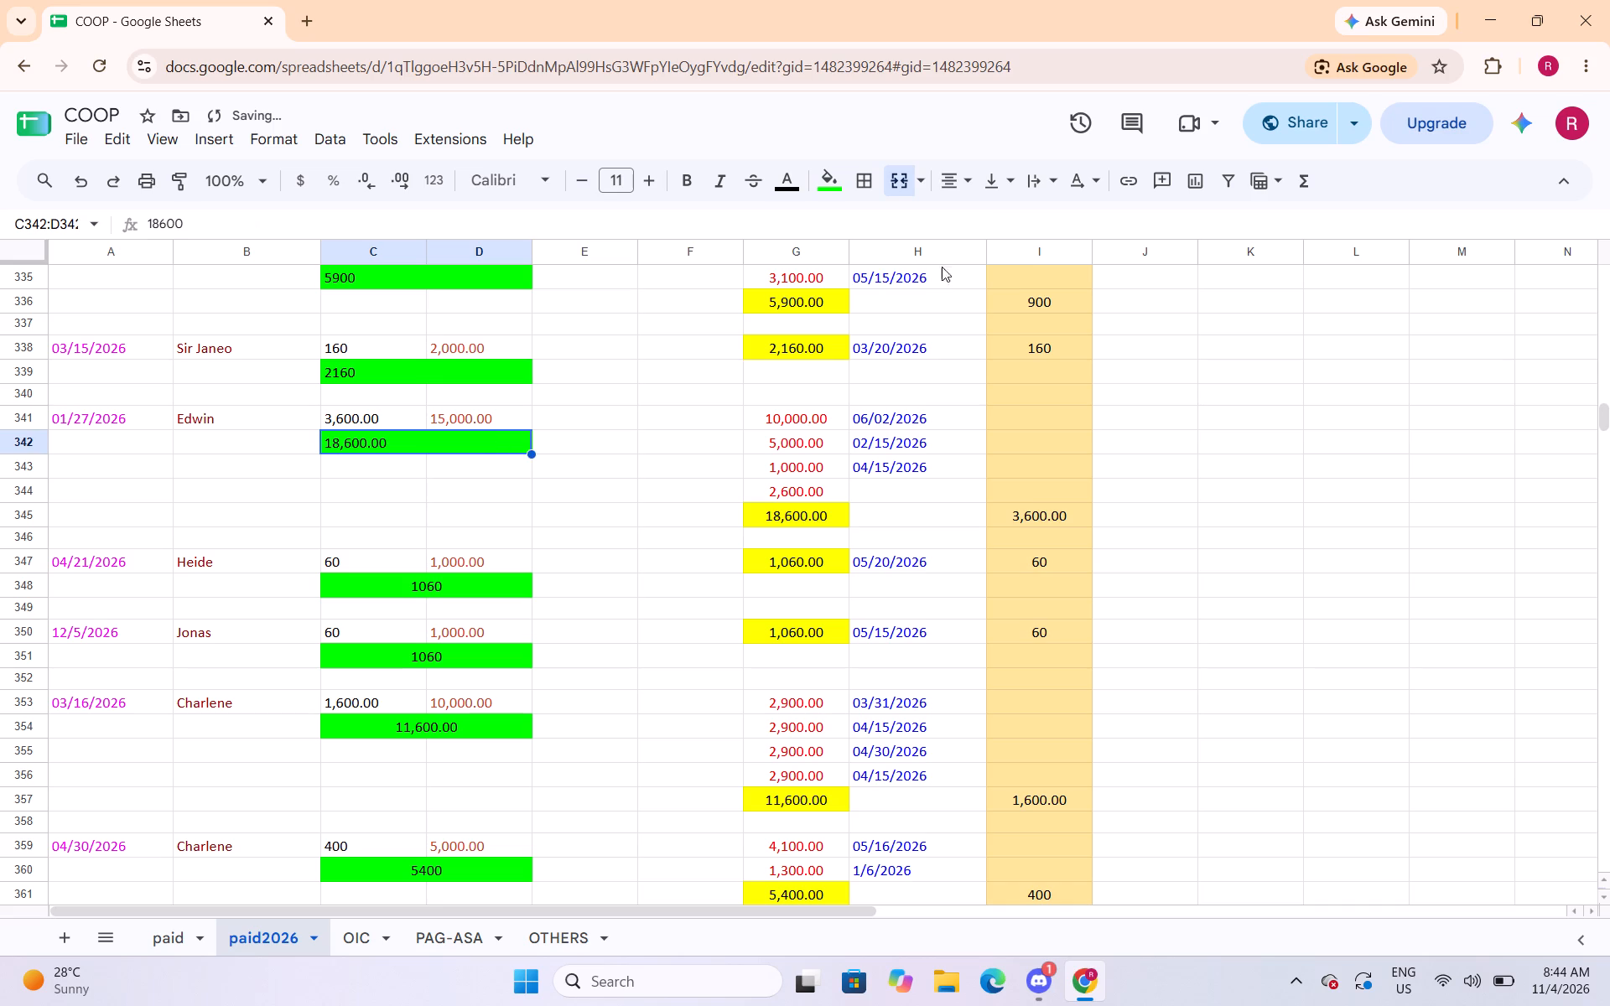
pyautogui.click(959, 181)
pyautogui.click(993, 220)
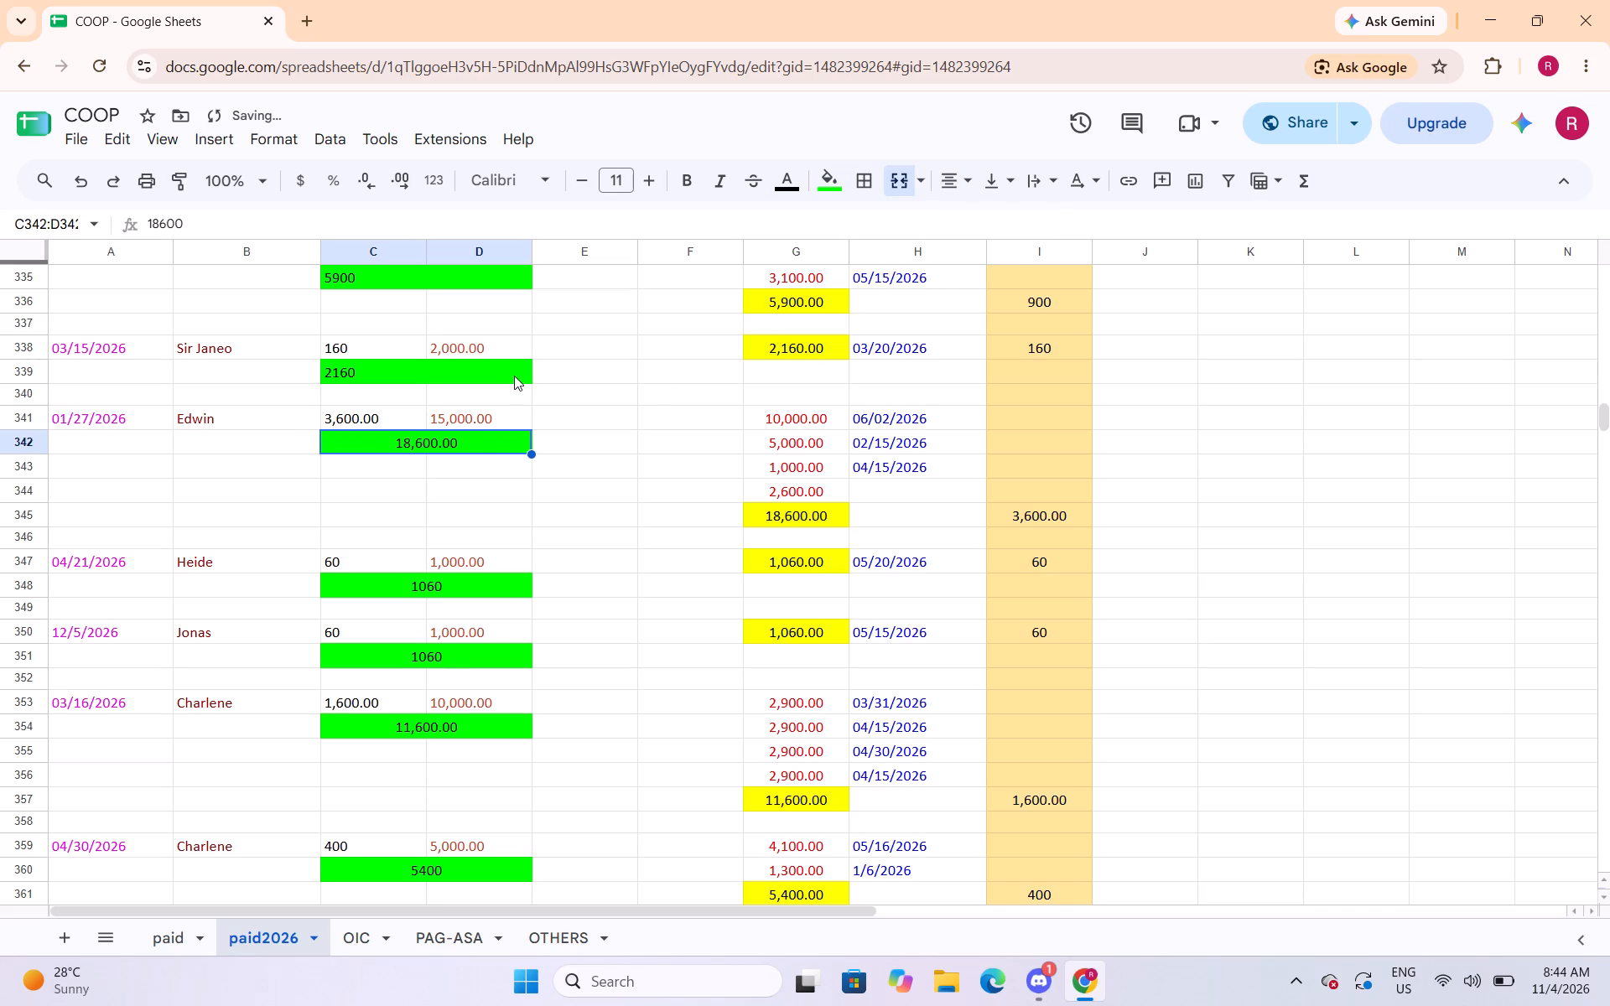
pyautogui.click(514, 376)
pyautogui.click(954, 184)
pyautogui.click(983, 221)
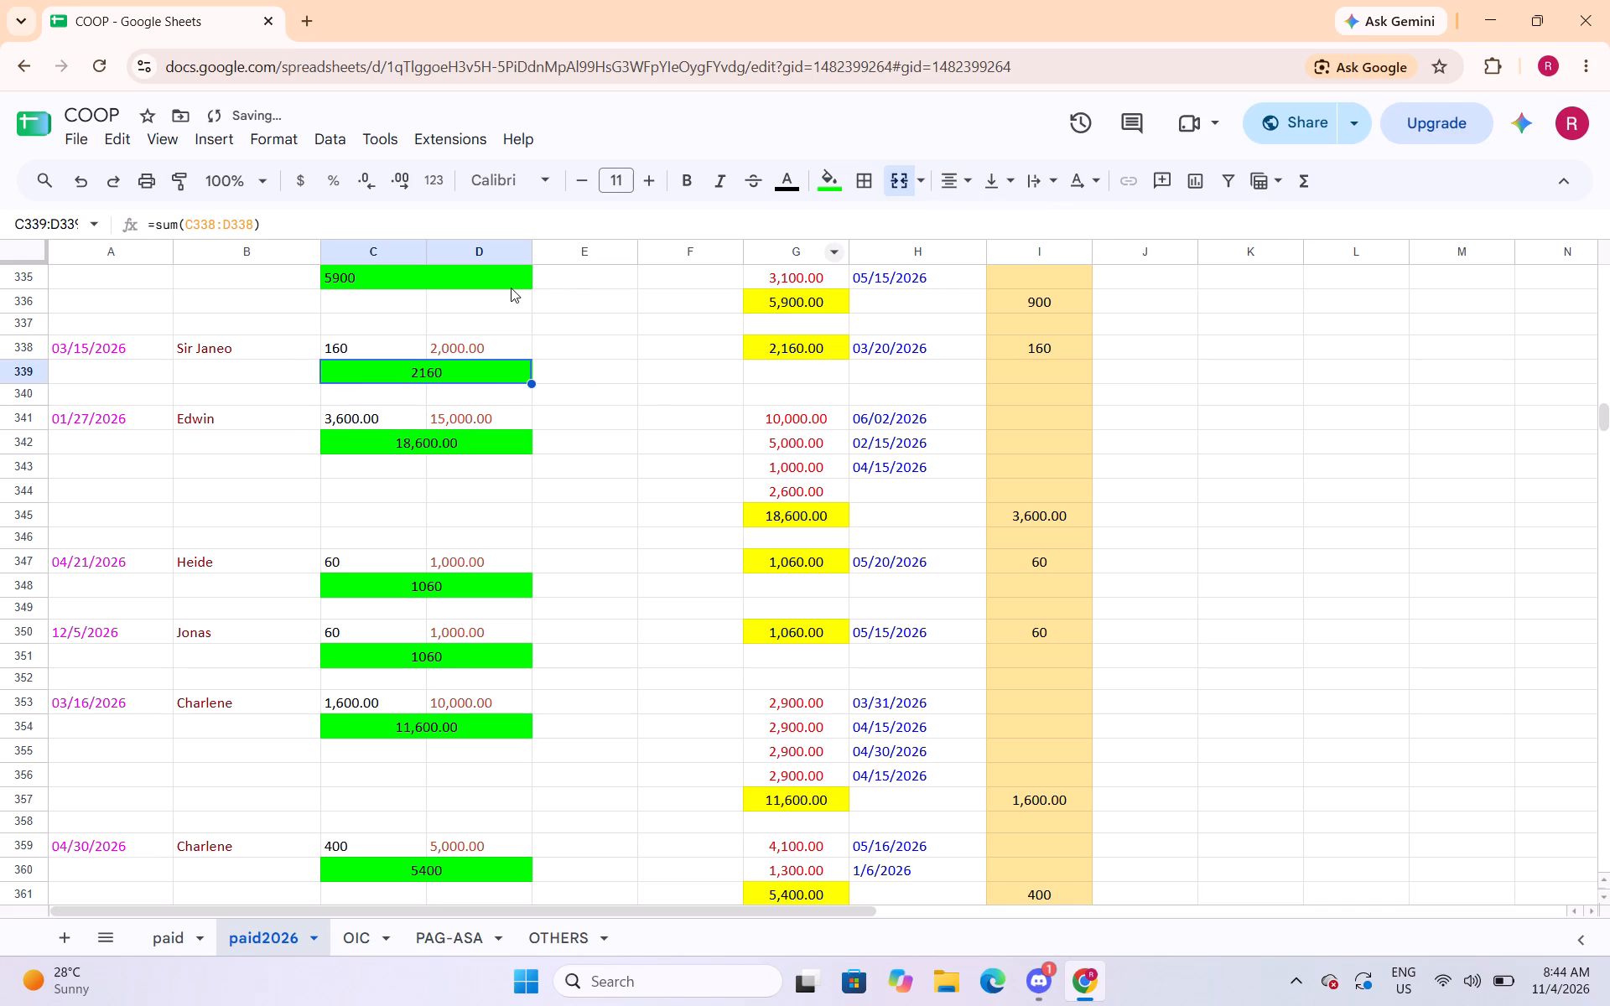
# Centre the green totals for Gerald's two records in C335:D335 and C329:D329.
pyautogui.click(511, 287)
pyautogui.click(957, 186)
pyautogui.click(978, 217)
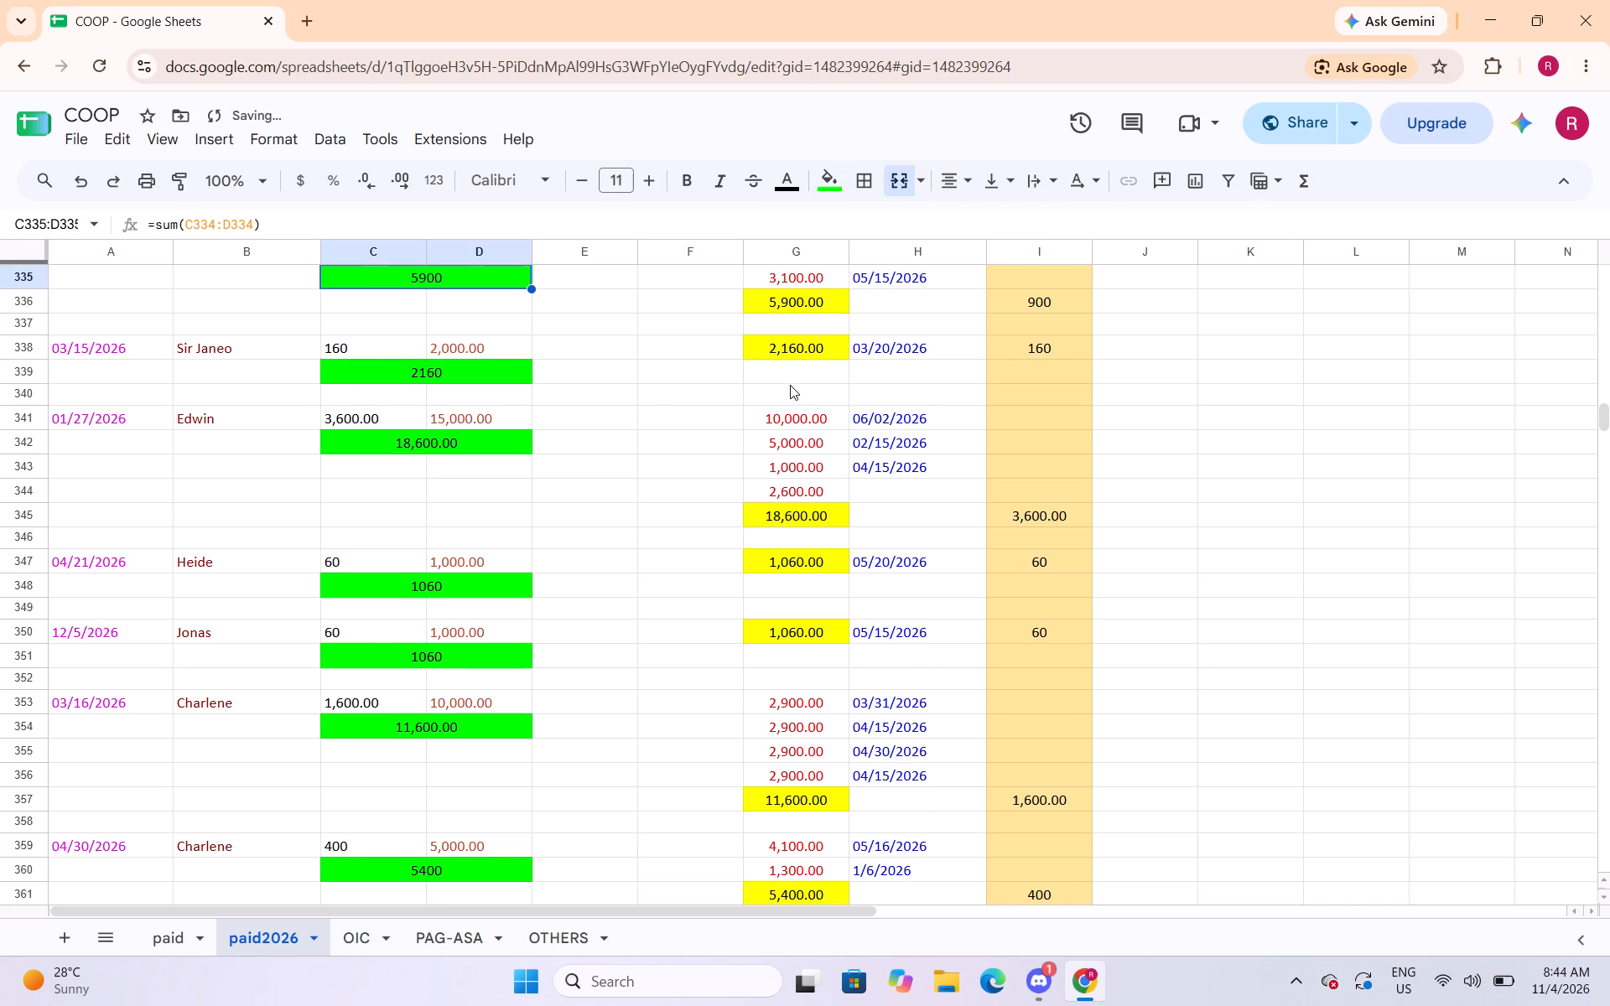
pyautogui.scroll(3, 784, 385)
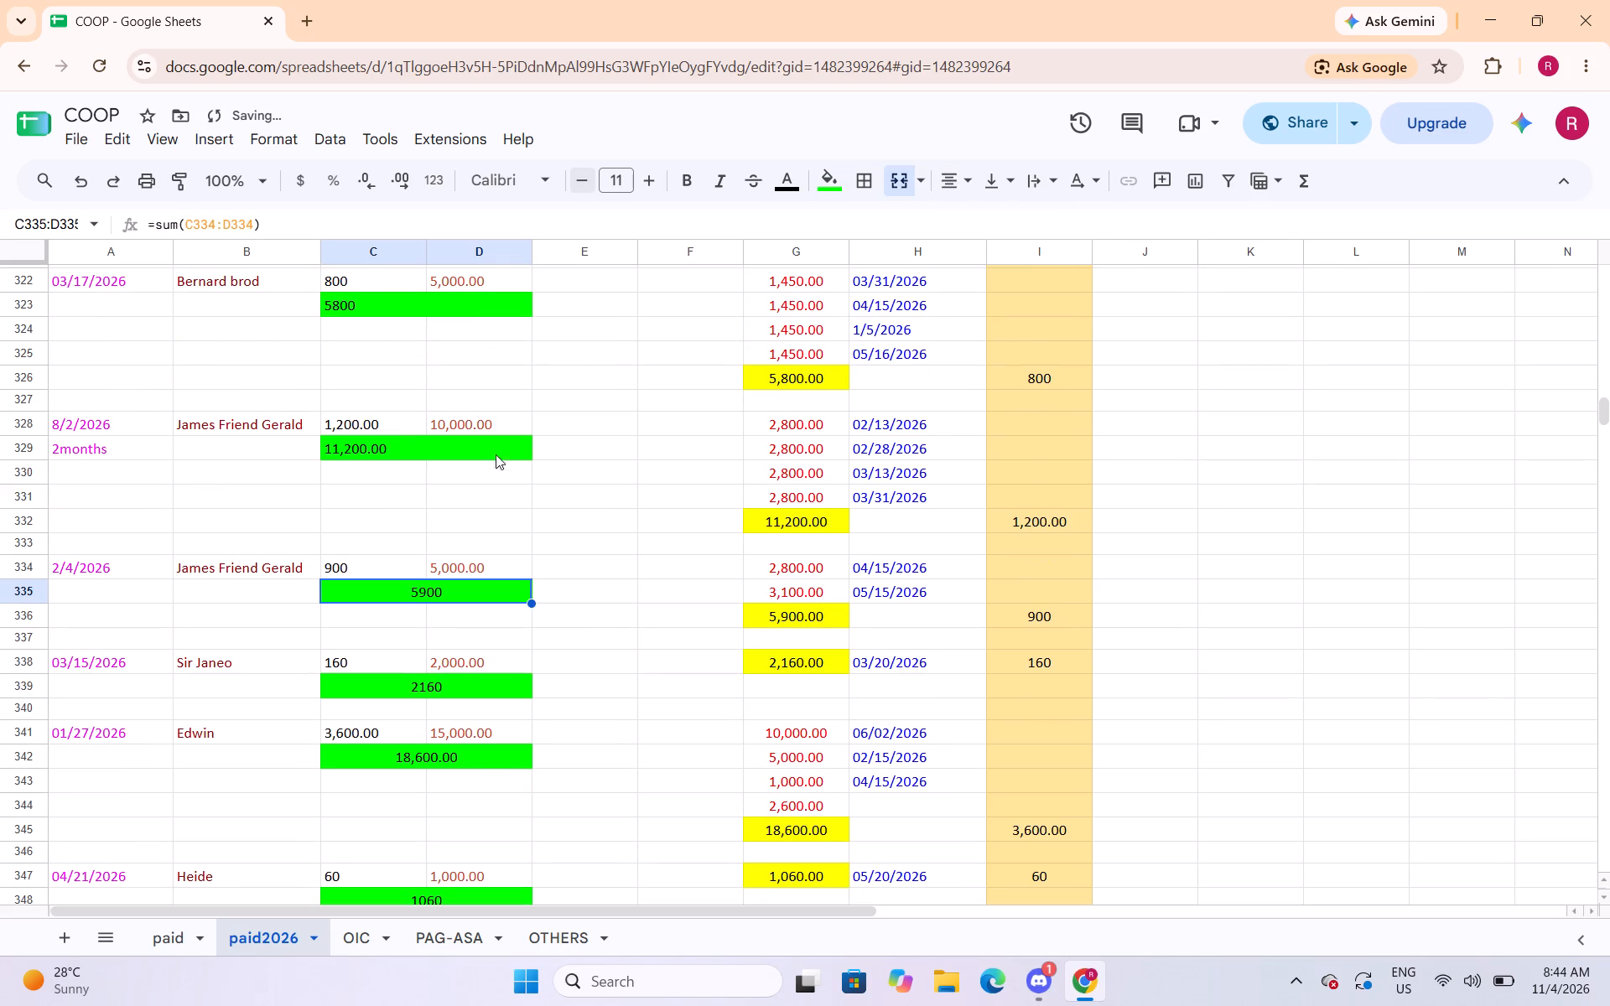
pyautogui.click(496, 451)
pyautogui.click(956, 195)
pyautogui.click(995, 225)
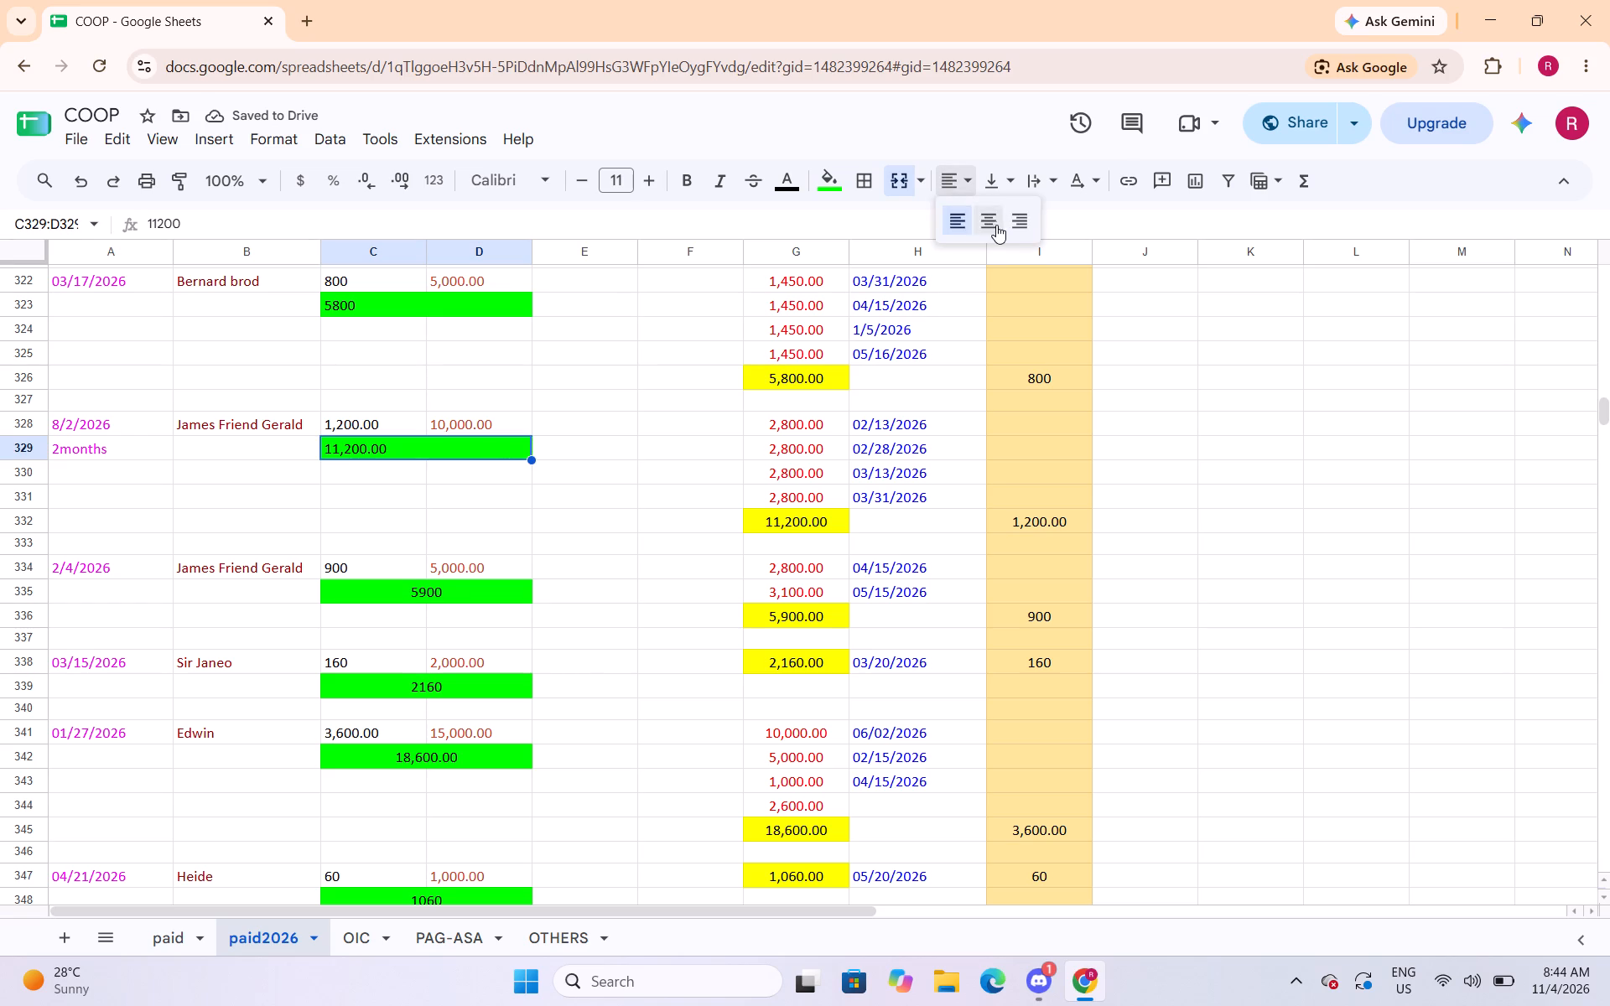
# Centre the green totals for Bernard in C323:D323 and Mondelo in C320:D320.
pyautogui.click(506, 311)
pyautogui.click(964, 184)
pyautogui.click(991, 215)
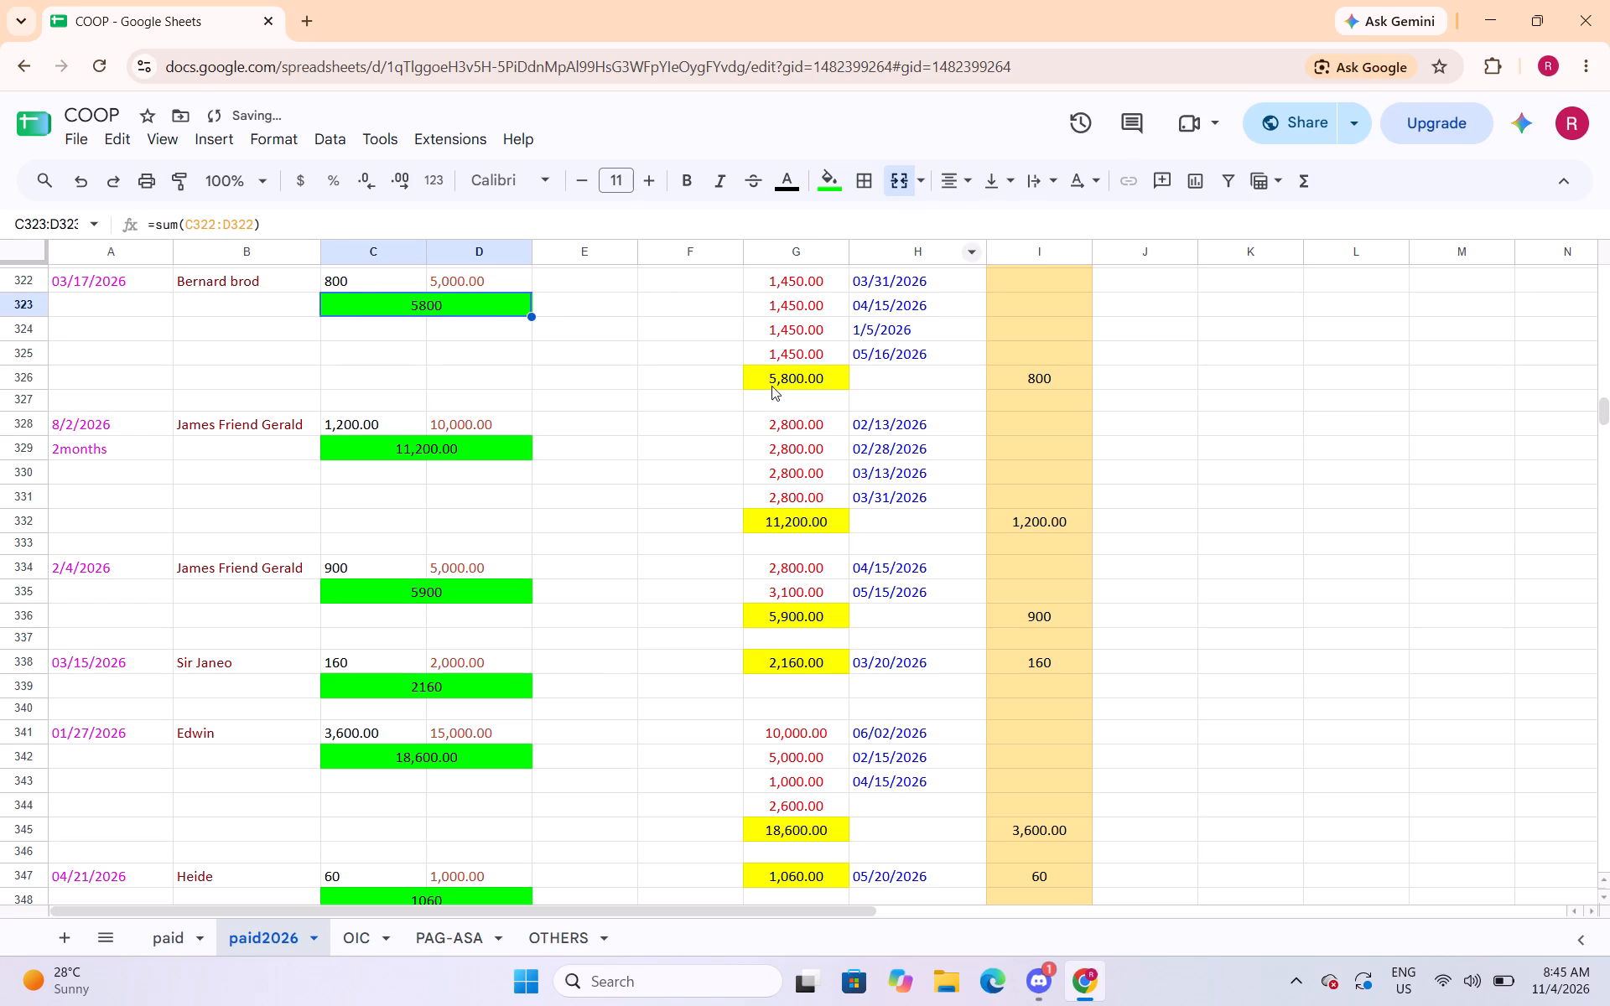
pyautogui.scroll(3, 758, 390)
pyautogui.click(506, 546)
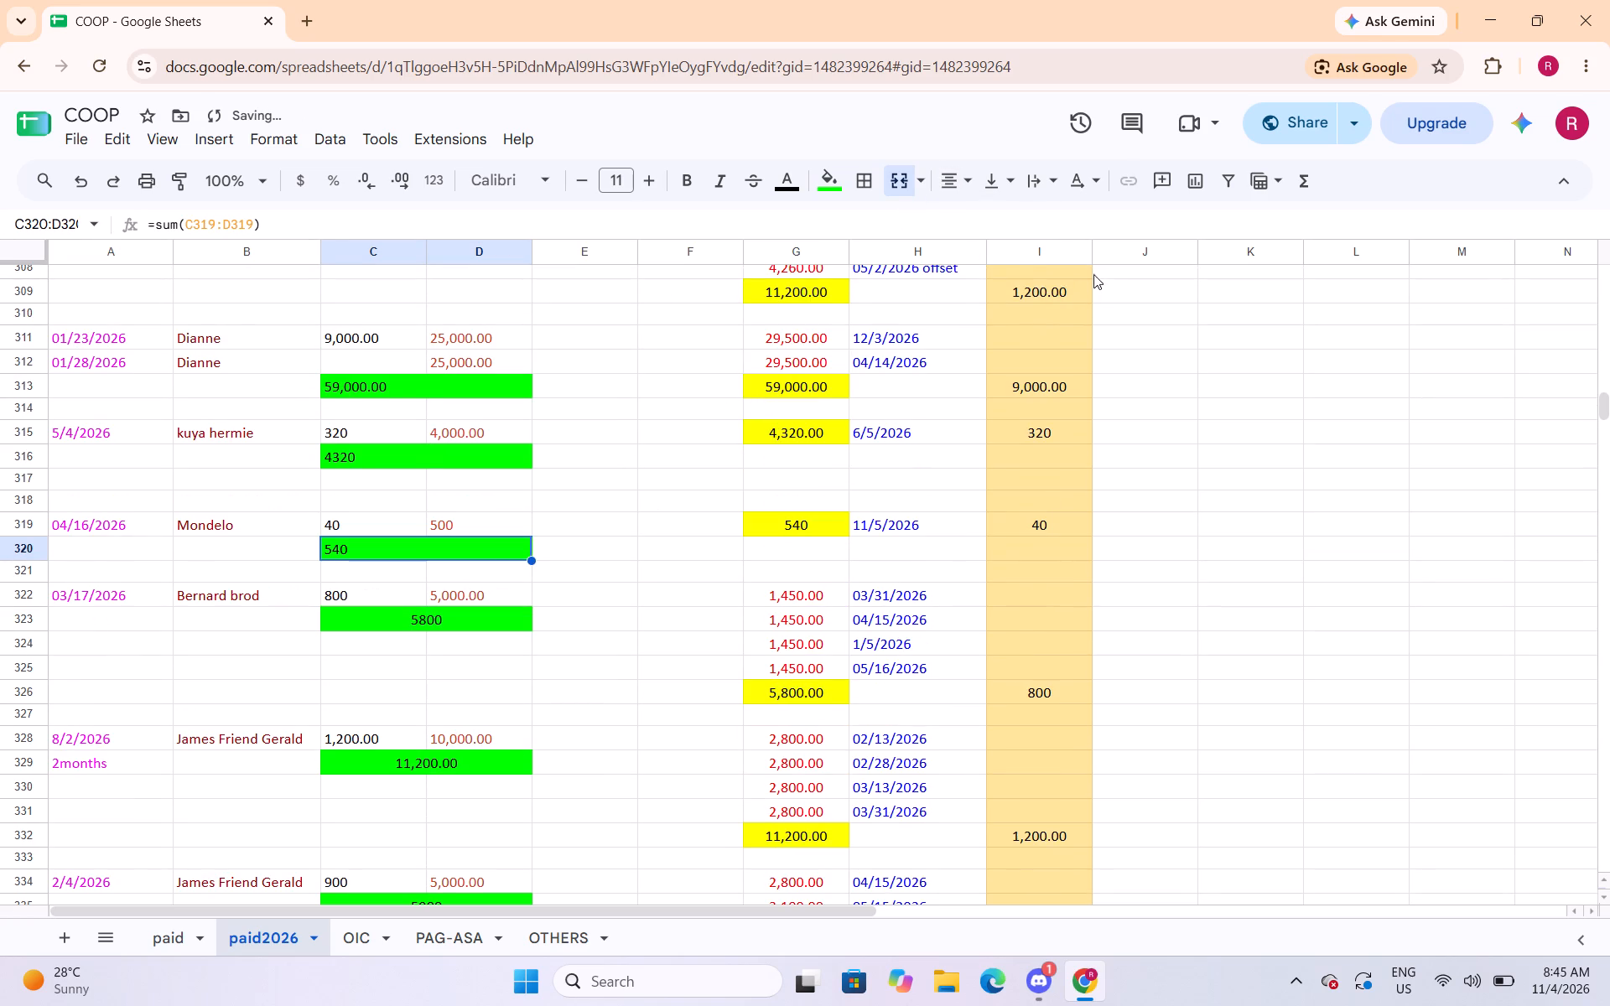
pyautogui.click(969, 179)
pyautogui.click(989, 217)
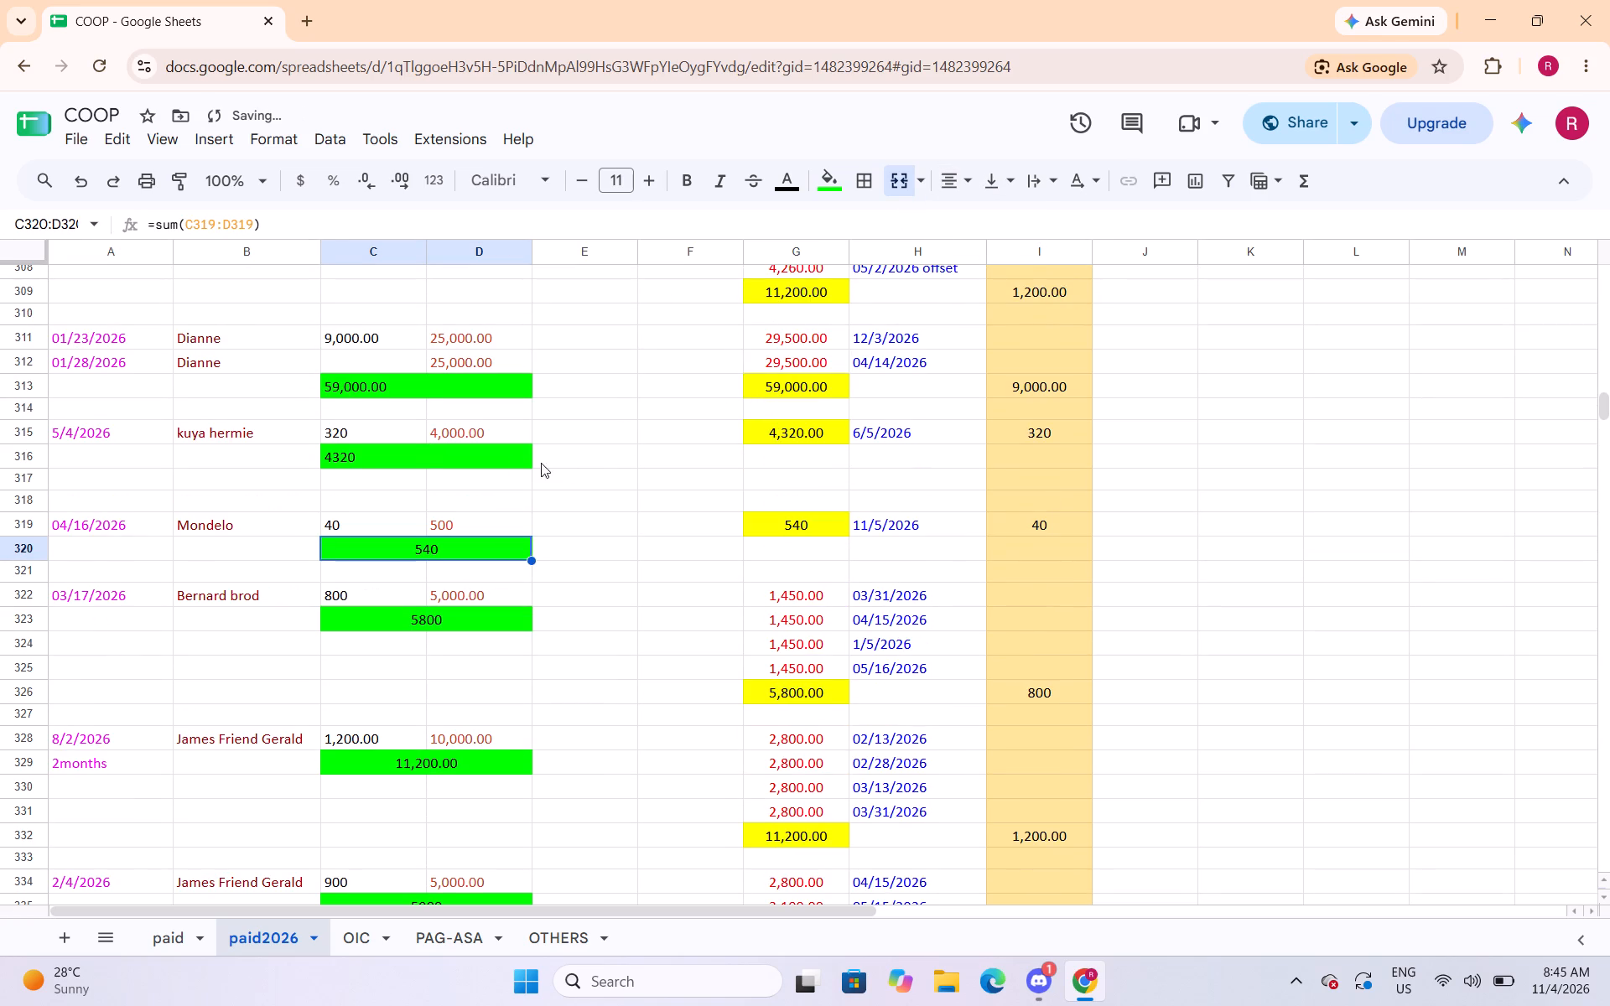
# Centre the green totals for kuya hermie in C316:D316 and Dianne in C313:D313.
pyautogui.click(514, 457)
pyautogui.click(970, 184)
pyautogui.click(987, 213)
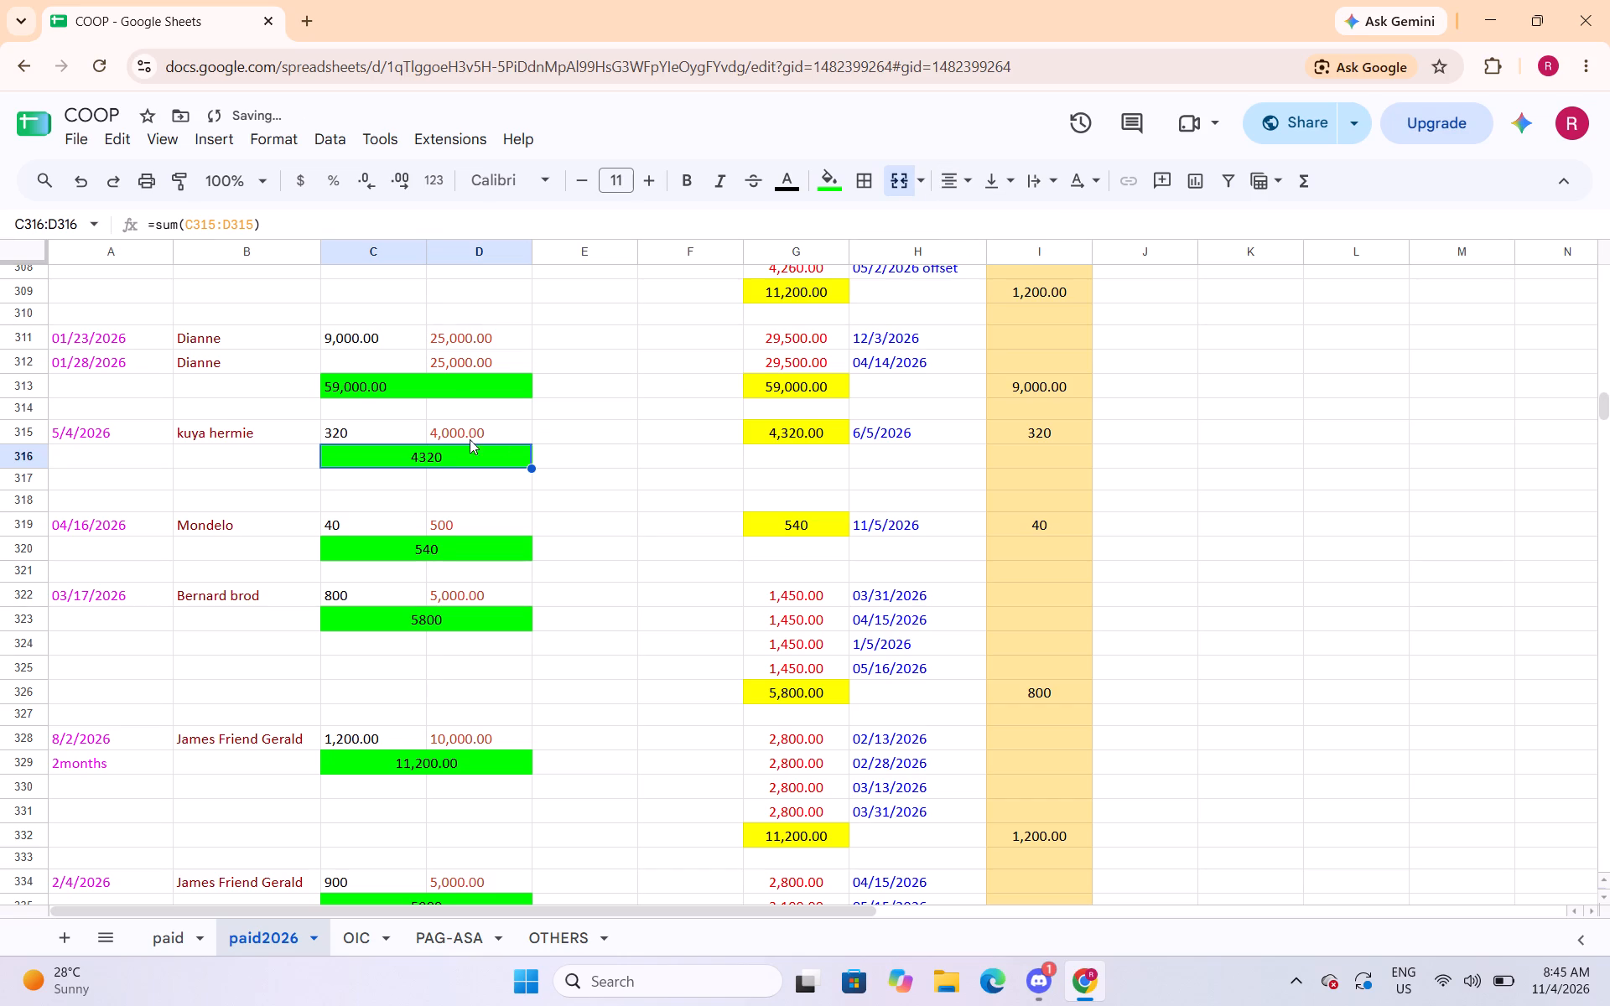
pyautogui.click(451, 393)
pyautogui.click(944, 185)
pyautogui.click(989, 221)
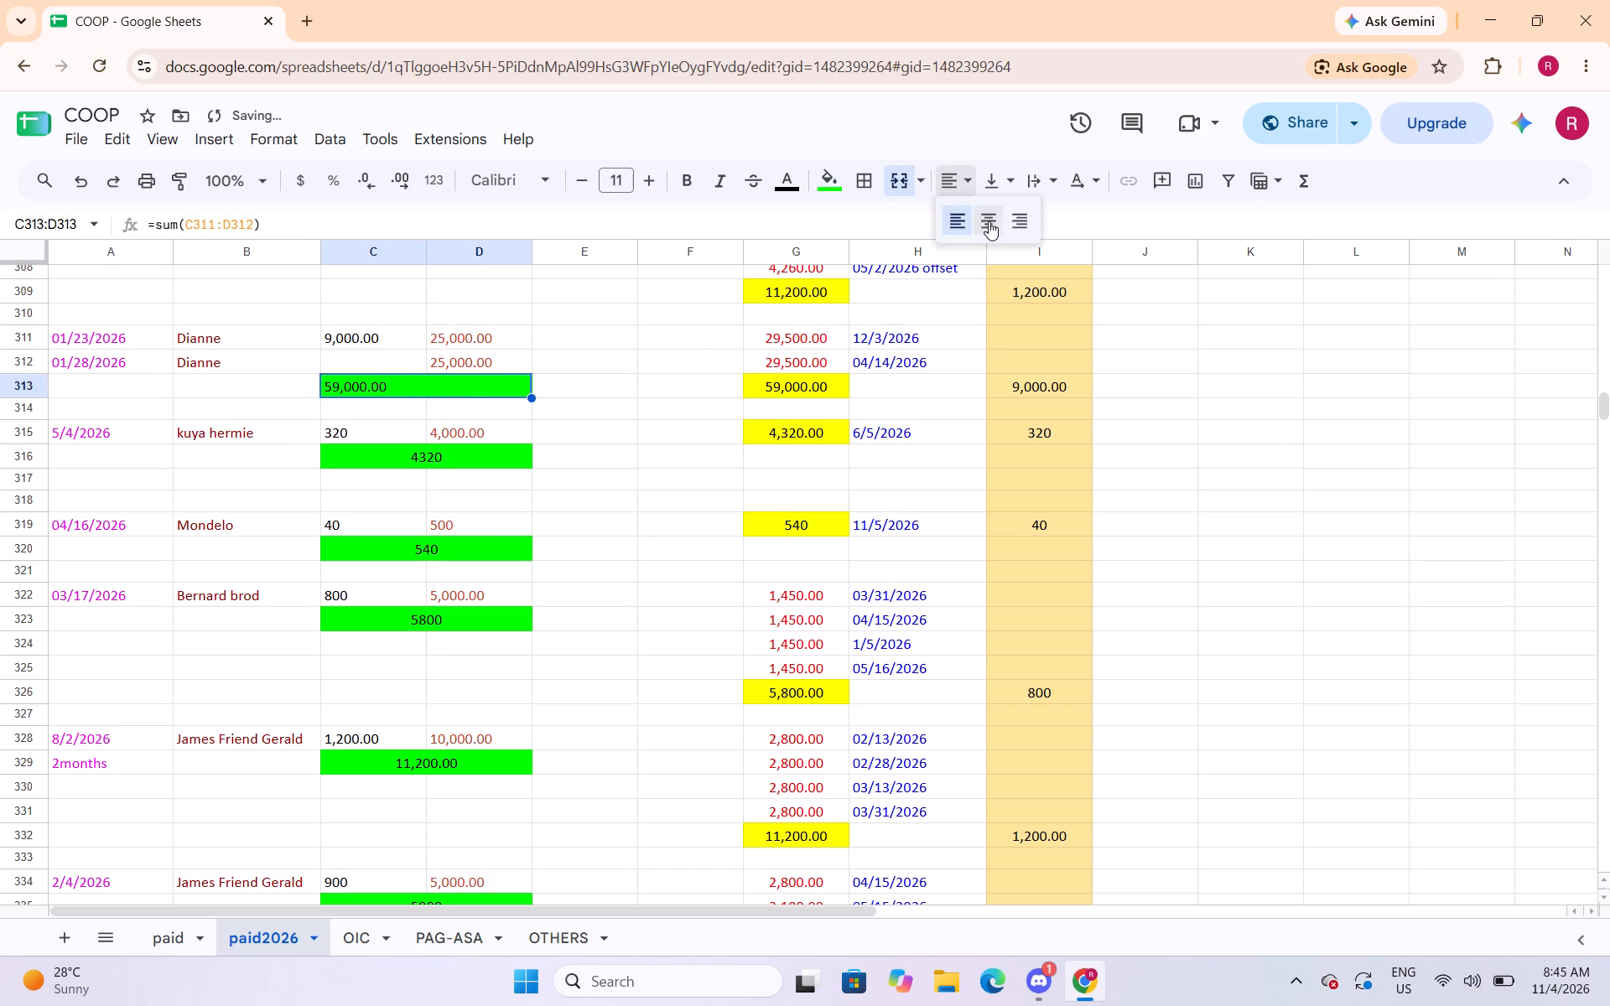
# Centre the green totals for Max in C305:D305 and Mondelo in C301:D301.
pyautogui.scroll(2, 698, 357)
pyautogui.click(486, 405)
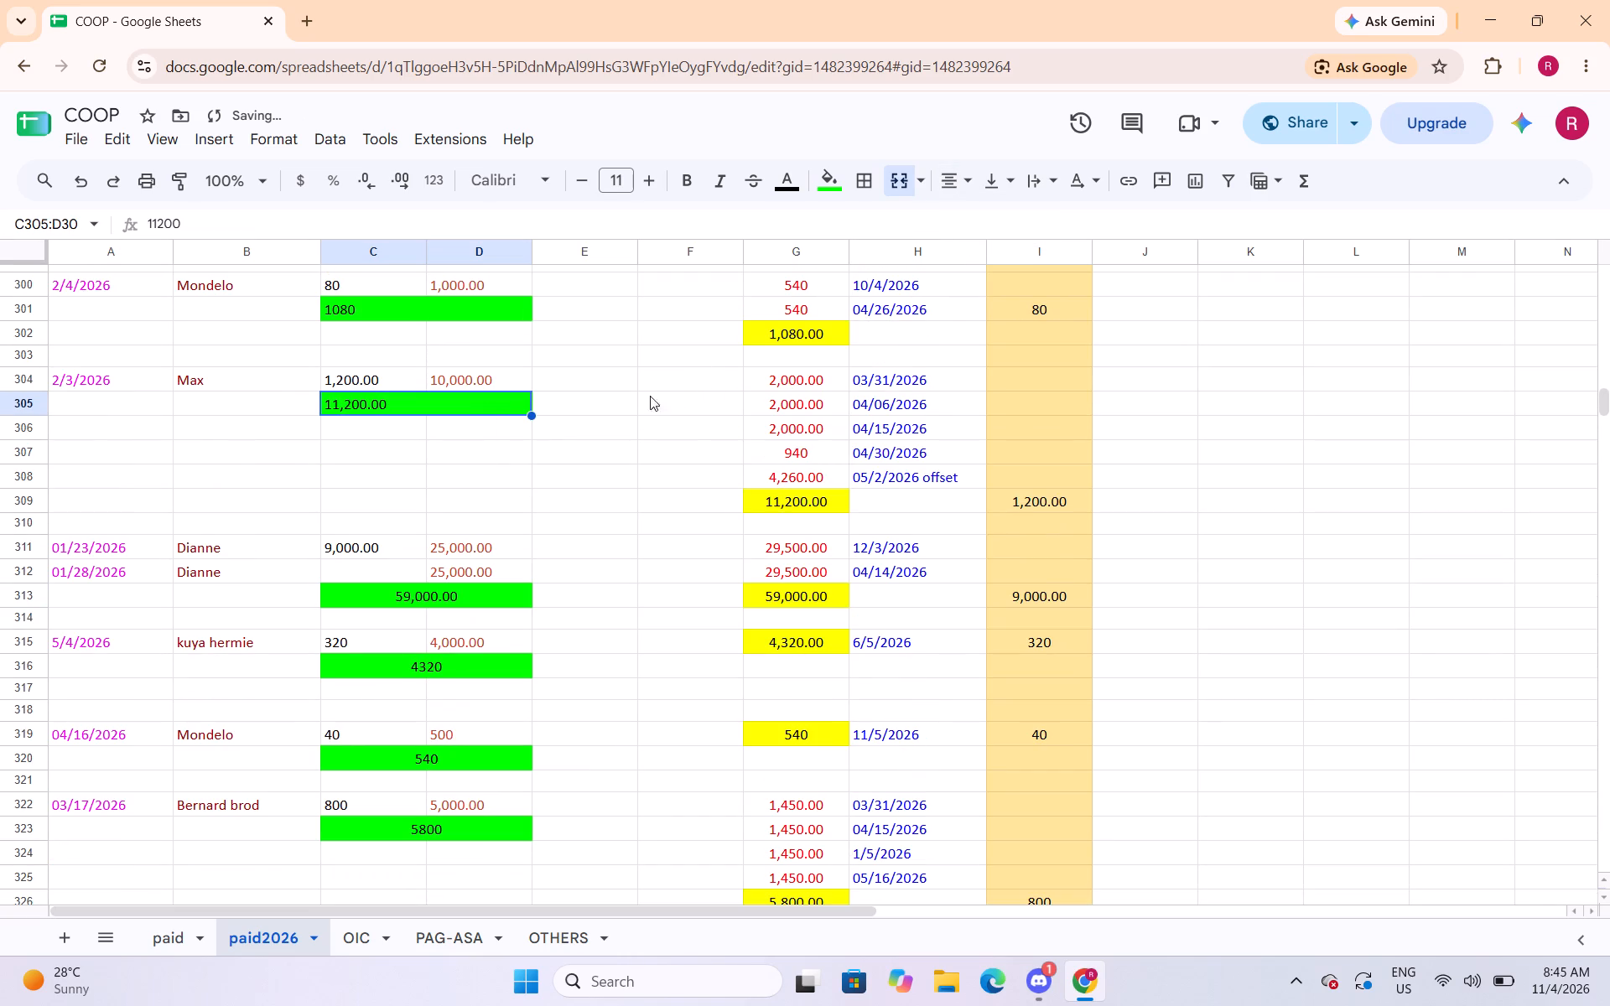
pyautogui.click(953, 184)
pyautogui.click(978, 210)
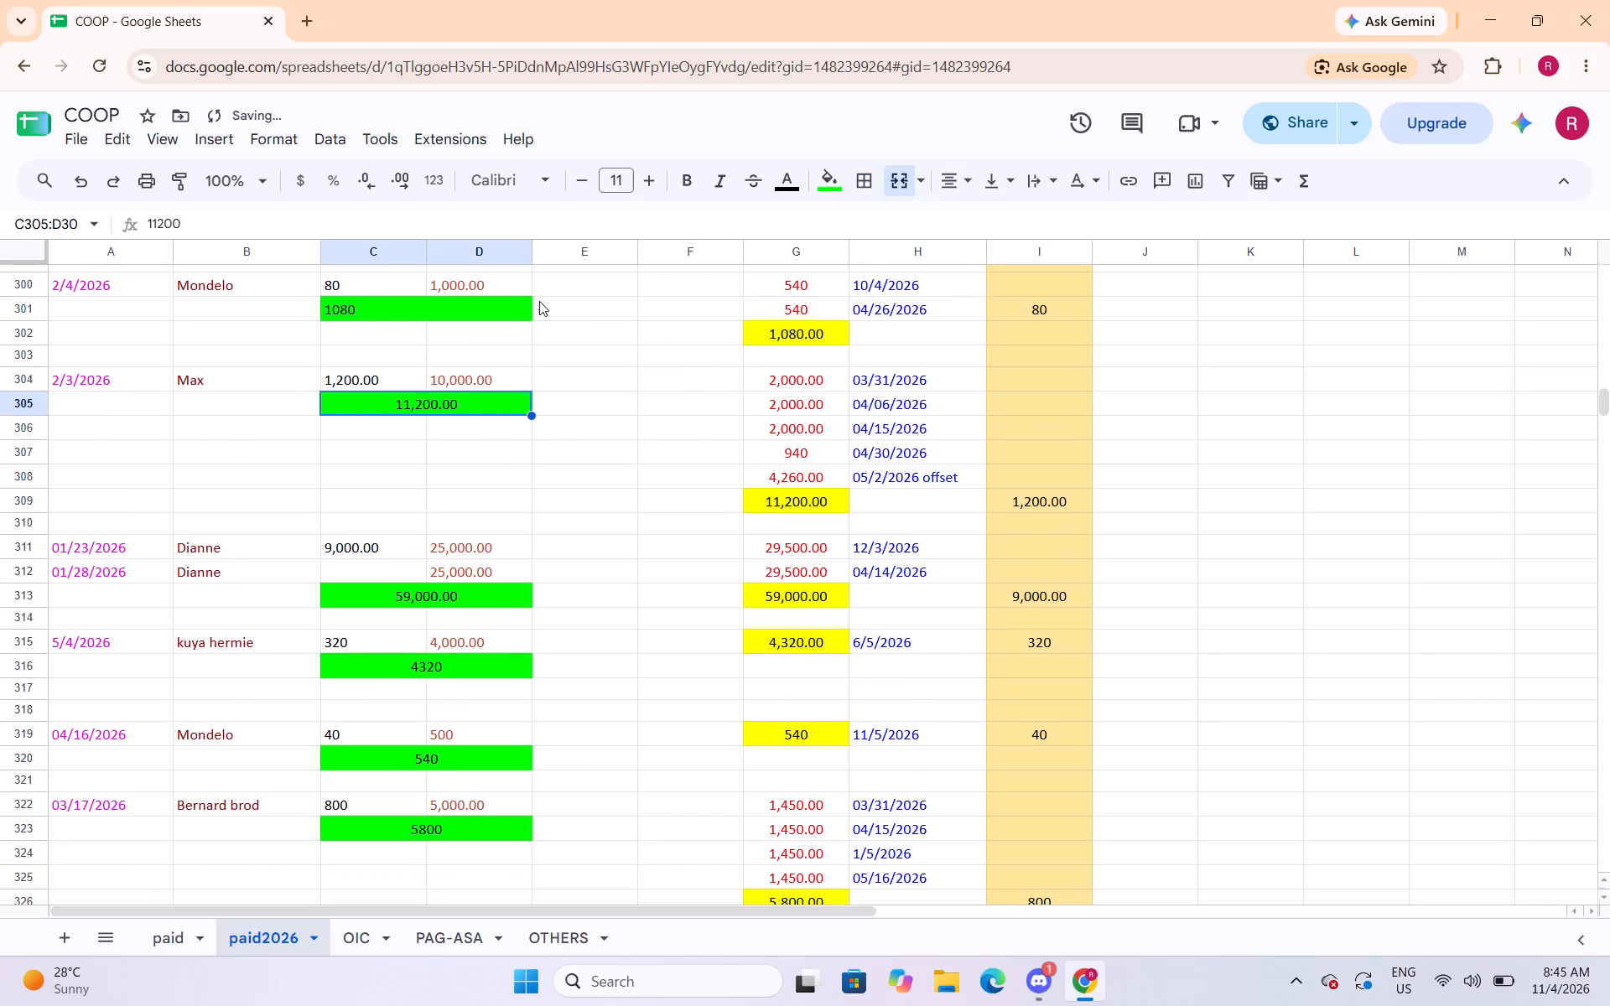
pyautogui.click(508, 298)
pyautogui.click(500, 312)
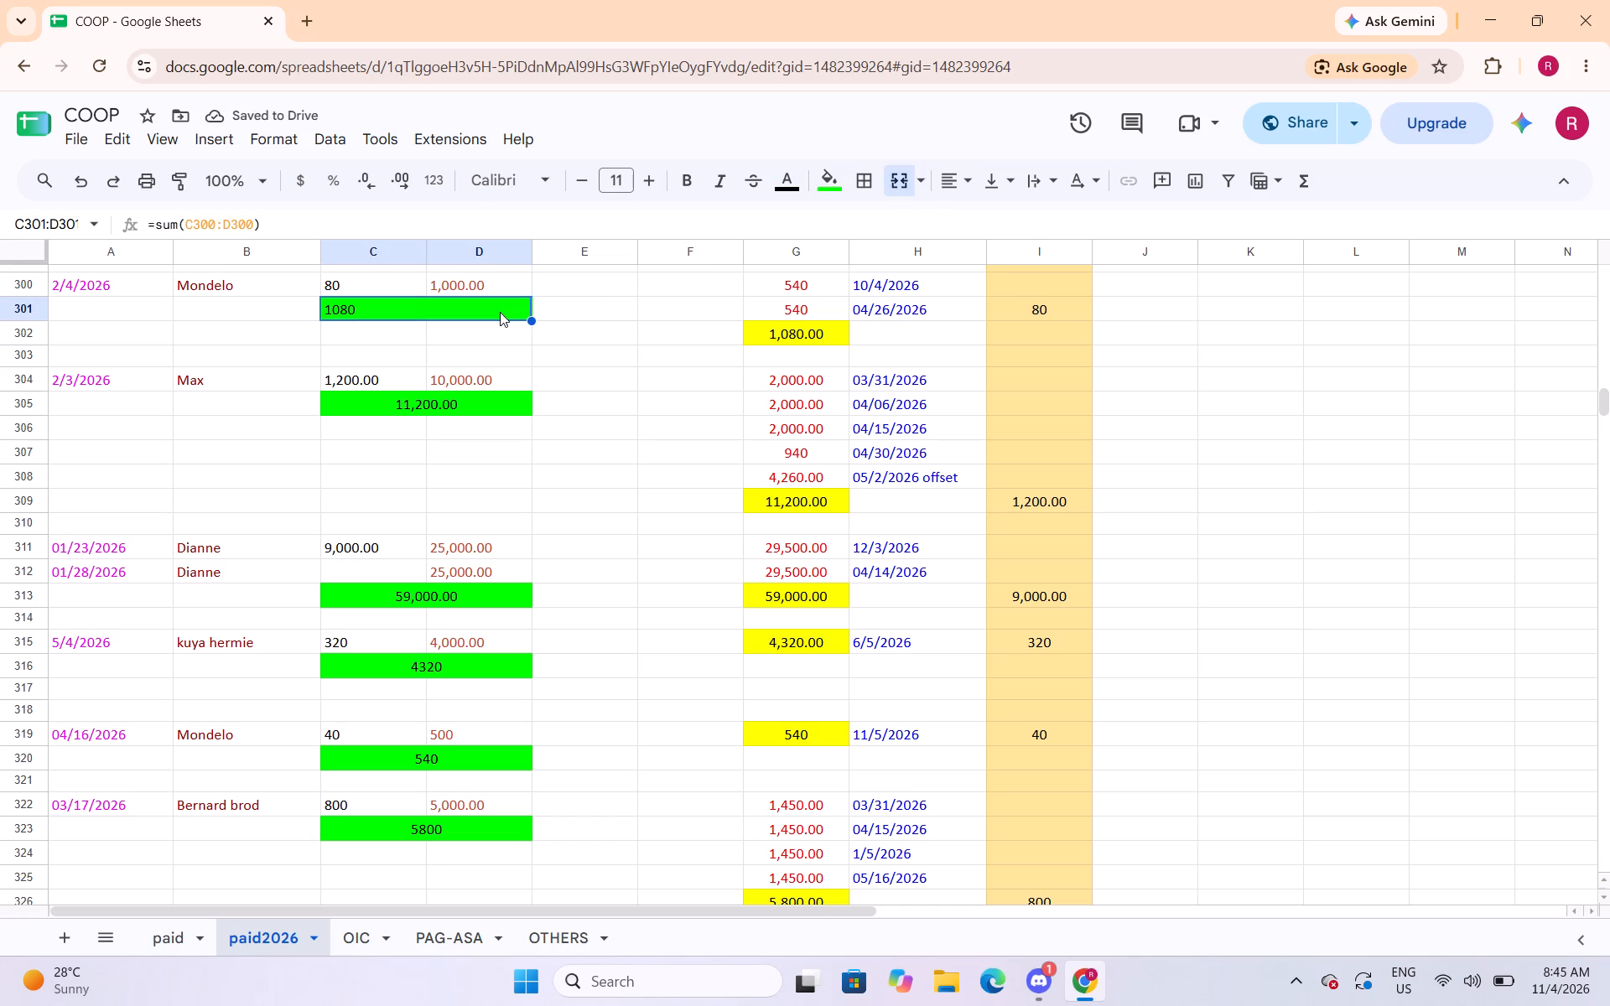
pyautogui.click(962, 184)
pyautogui.click(960, 221)
pyautogui.click(962, 179)
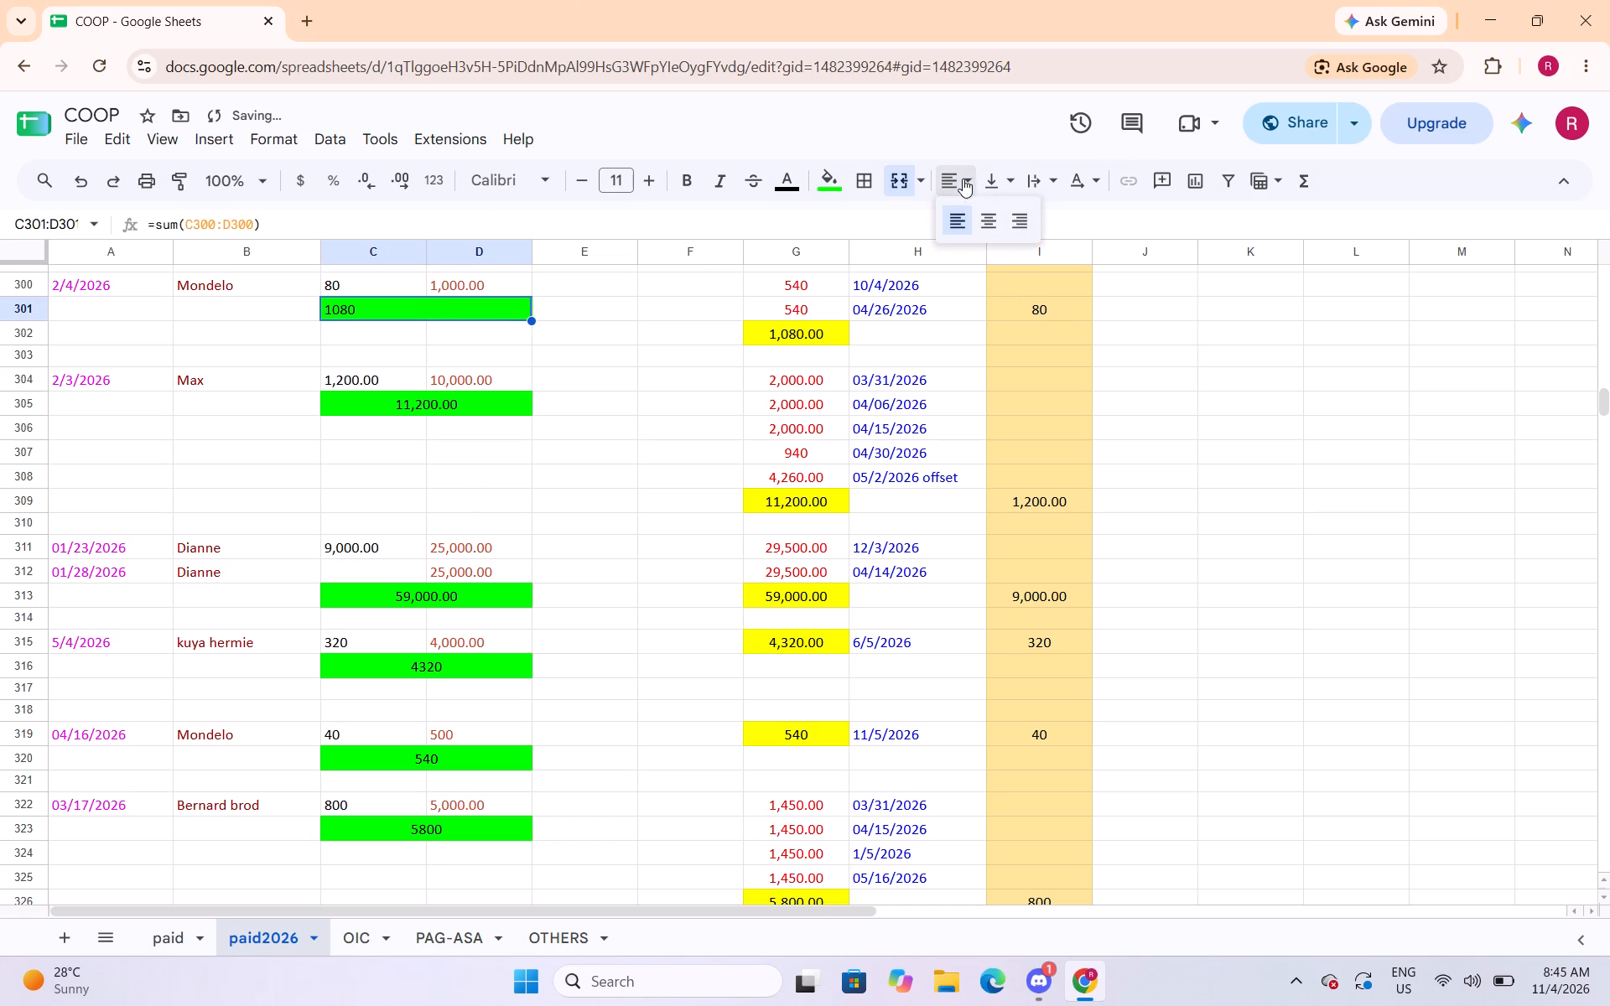
pyautogui.click(990, 210)
# Centre the green total of the 01/31/2026 record in C292:D292 and save the spreadsheet.
pyautogui.scroll(3, 591, 447)
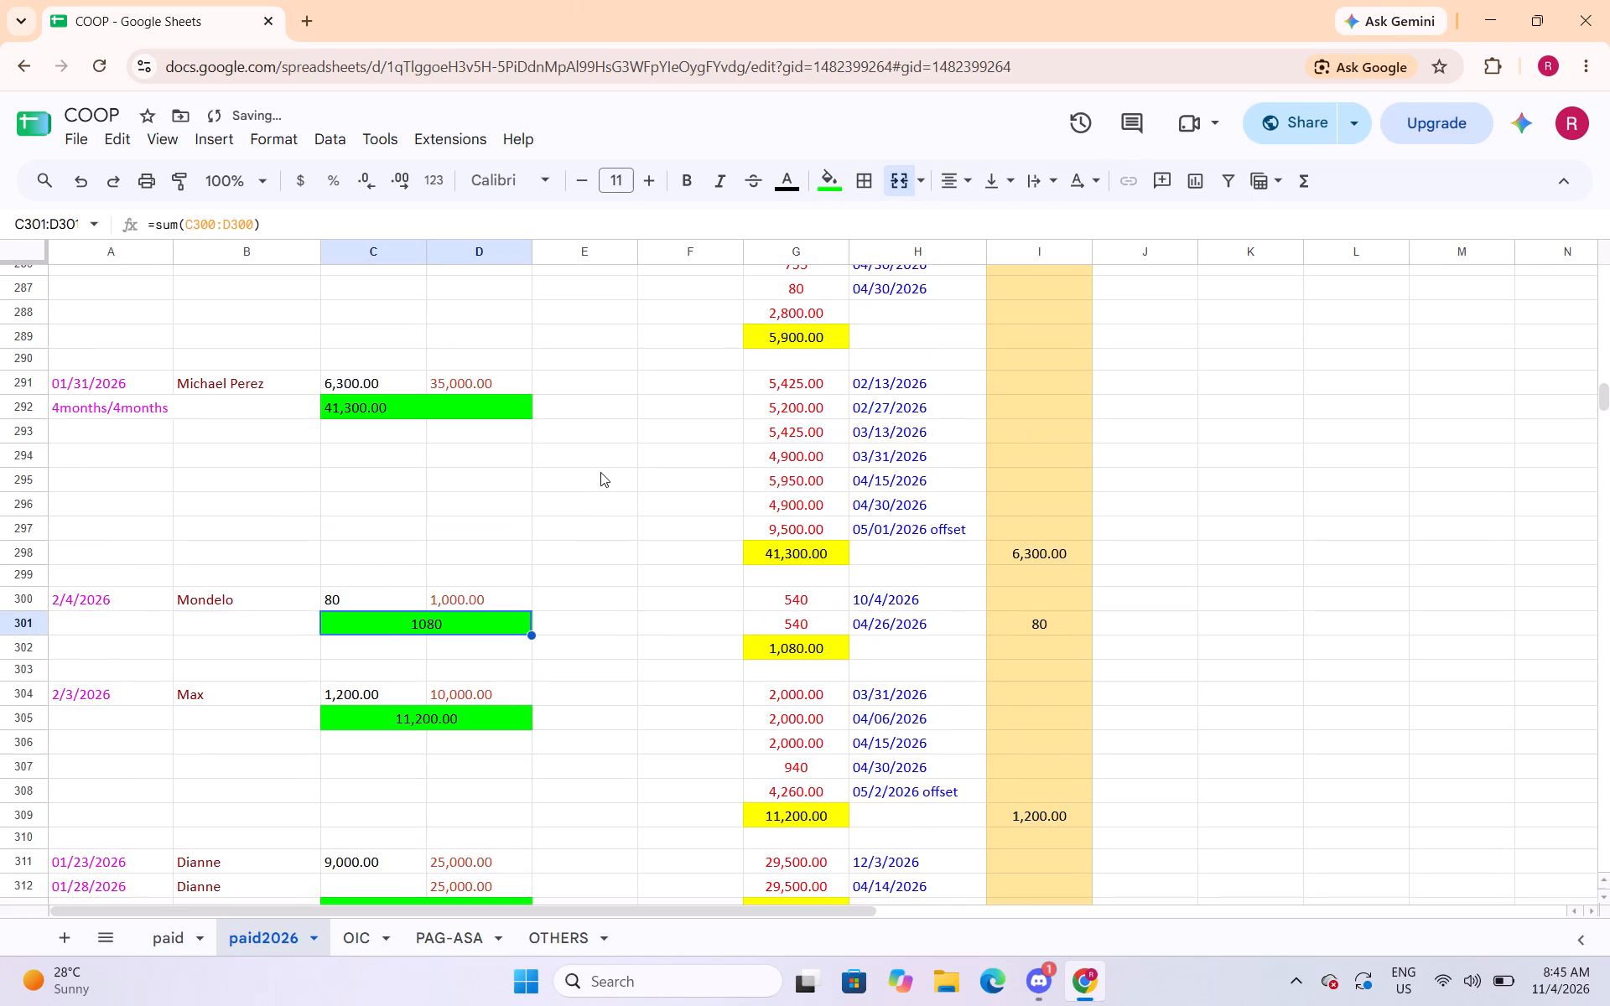
pyautogui.click(424, 416)
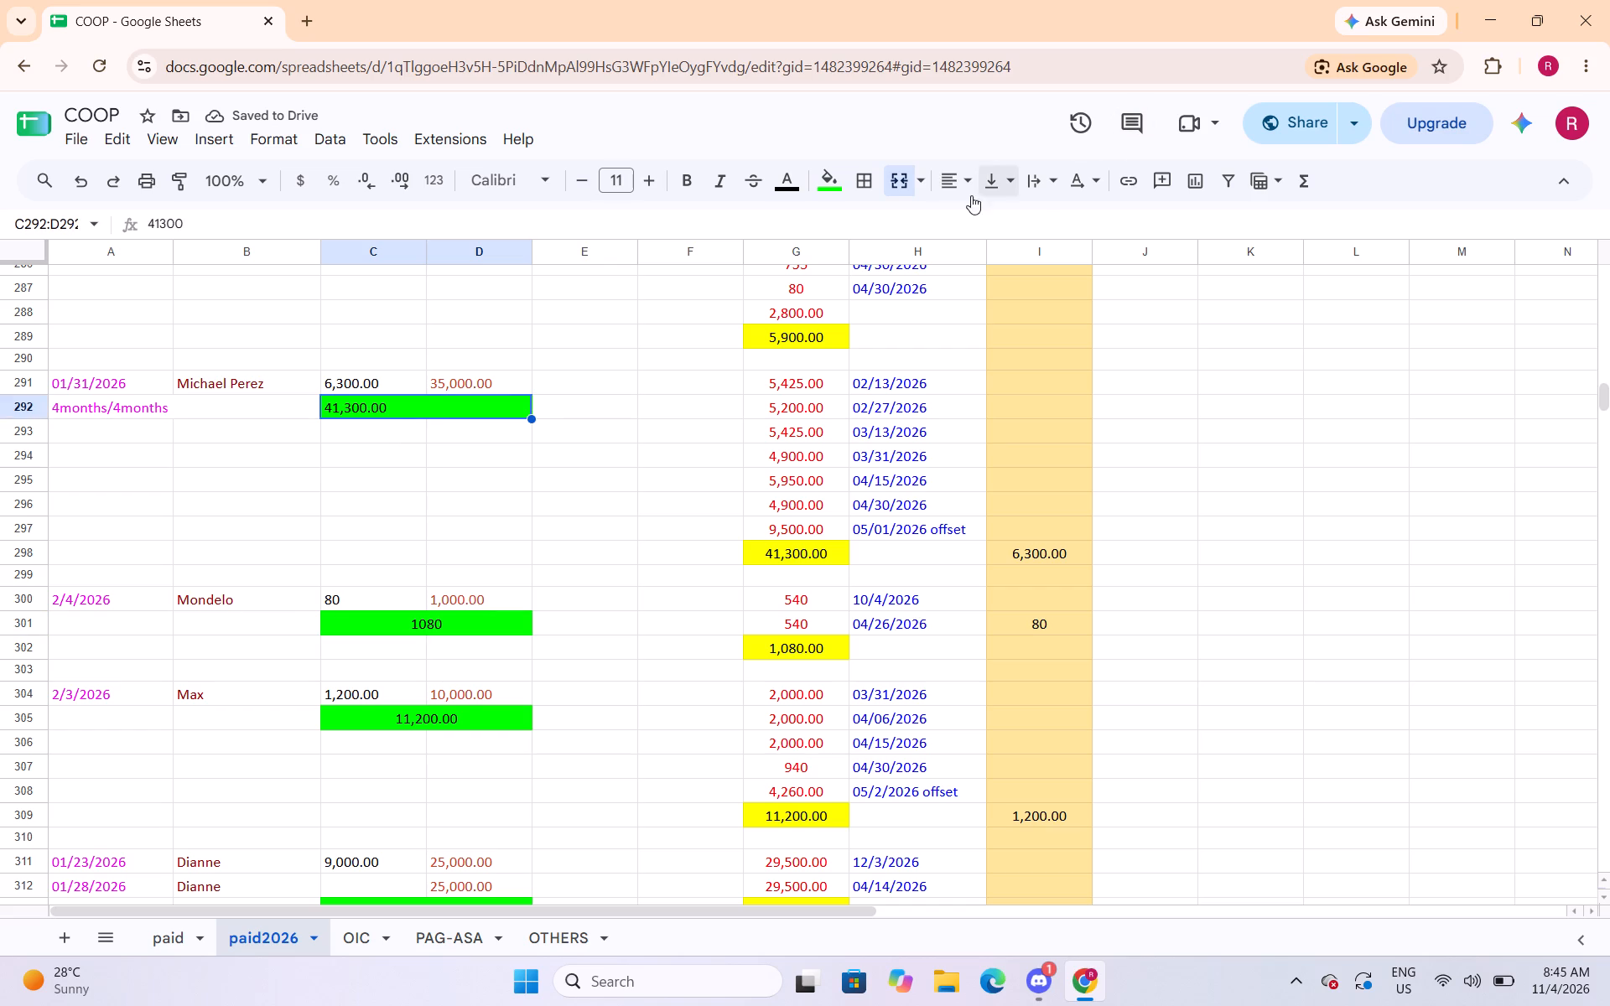
pyautogui.click(960, 189)
pyautogui.click(994, 222)
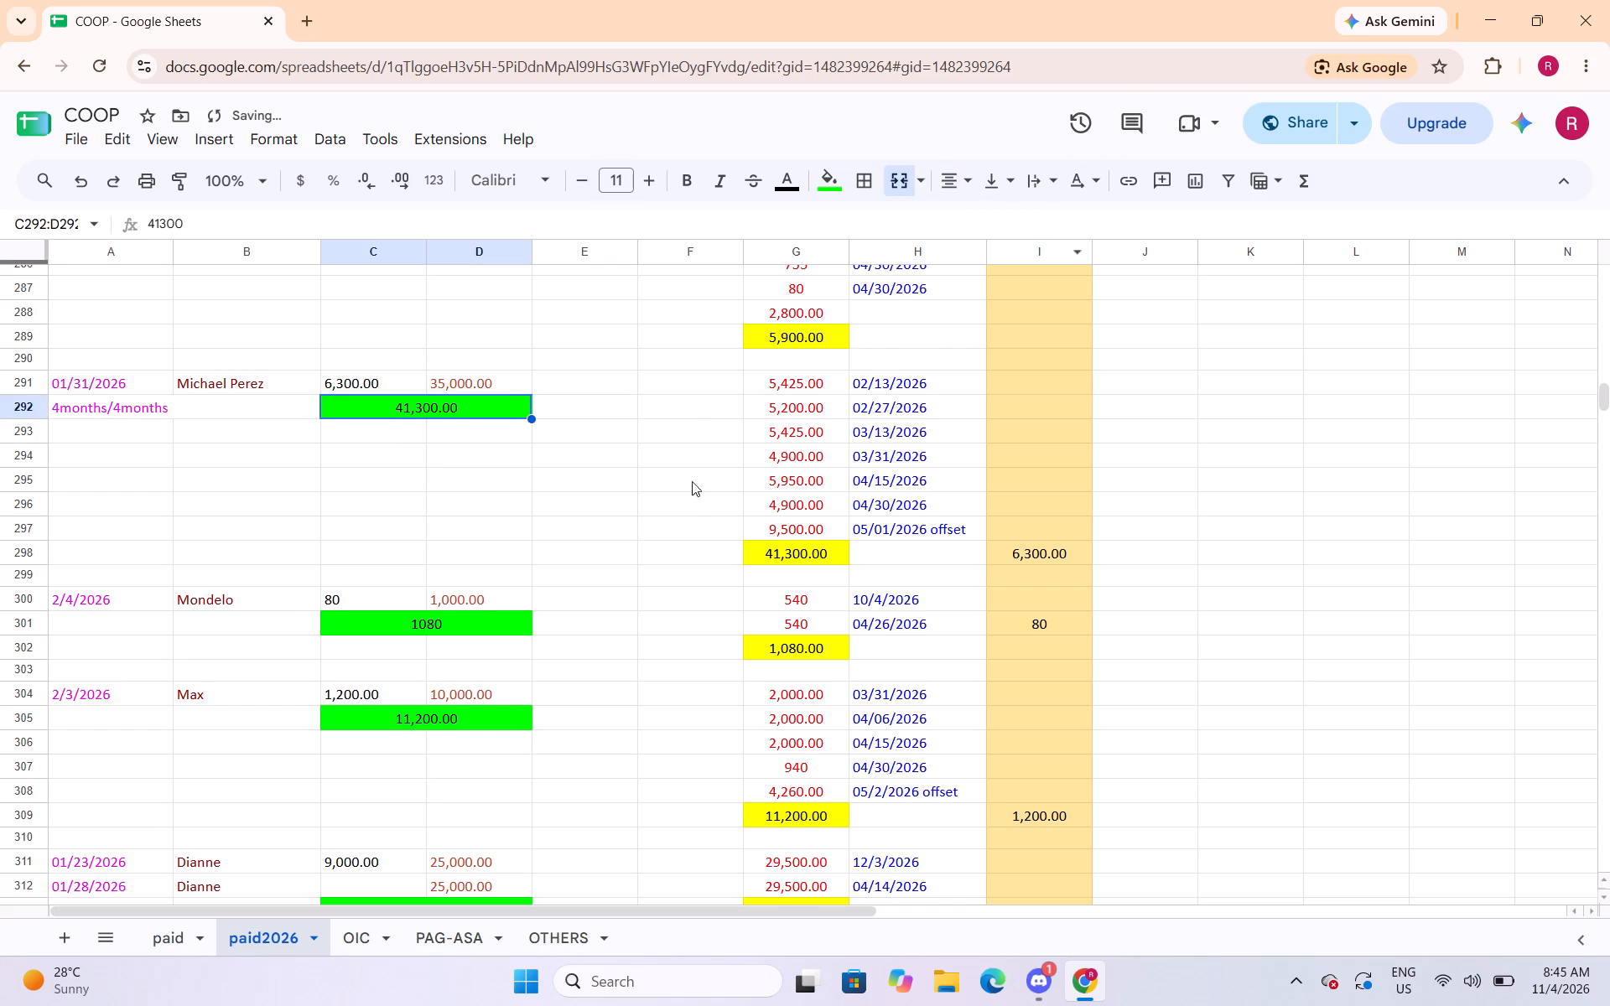
pyautogui.scroll(1, 690, 512)
pyautogui.hotkey('ctrl', 's')
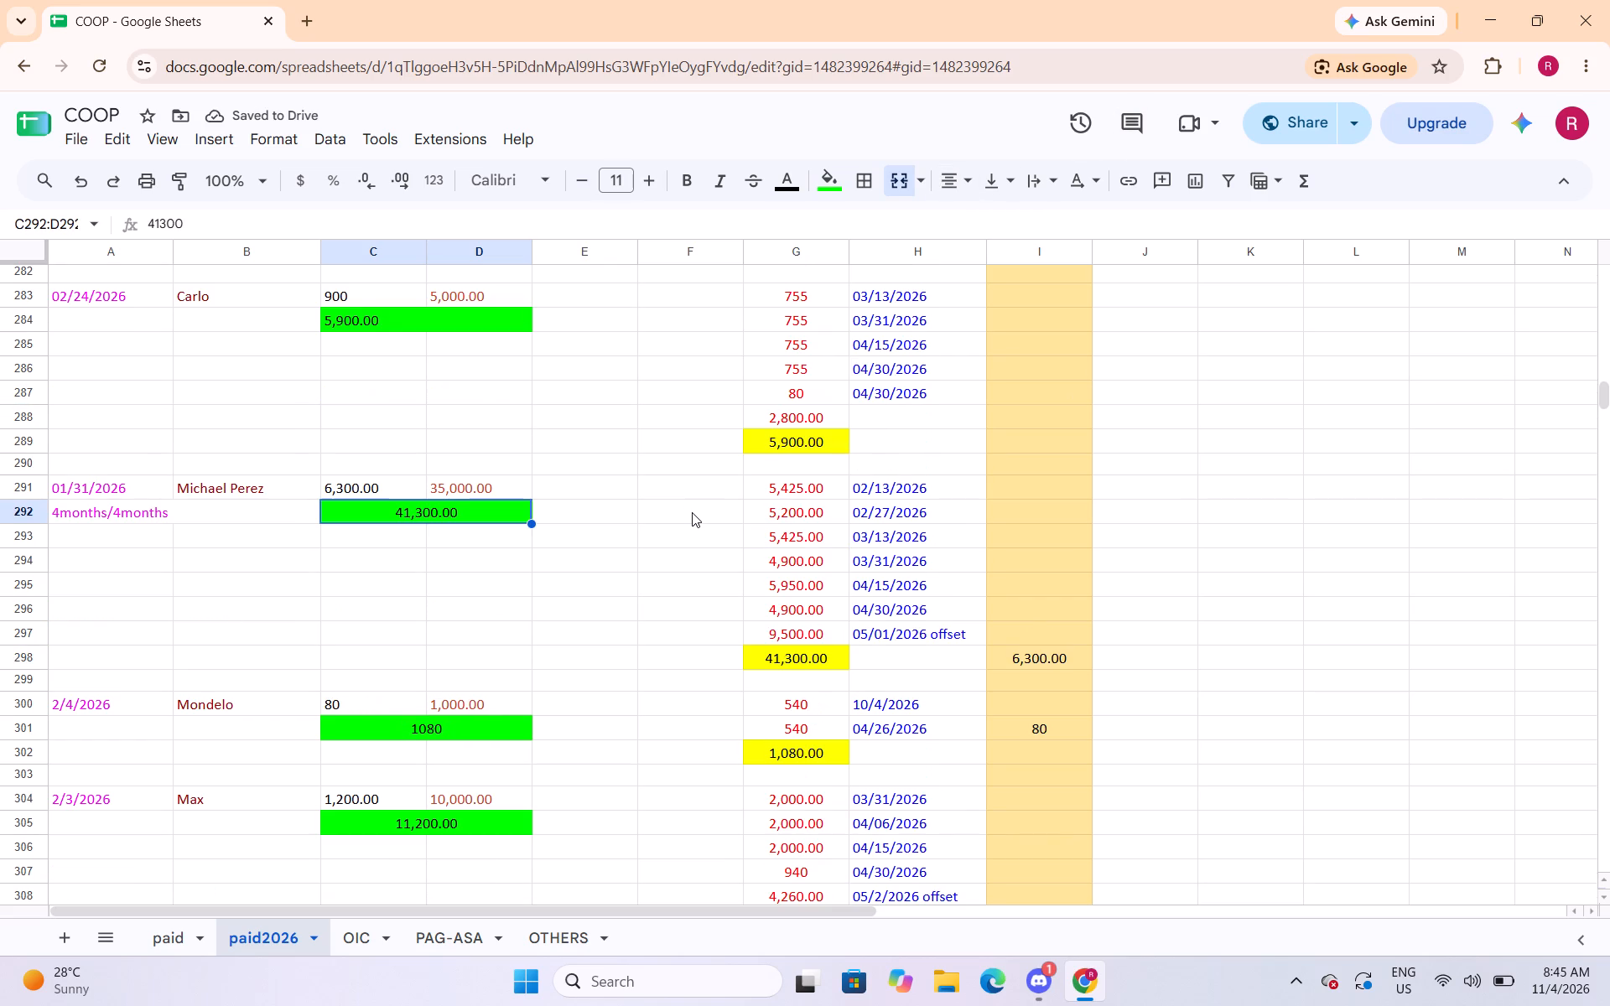
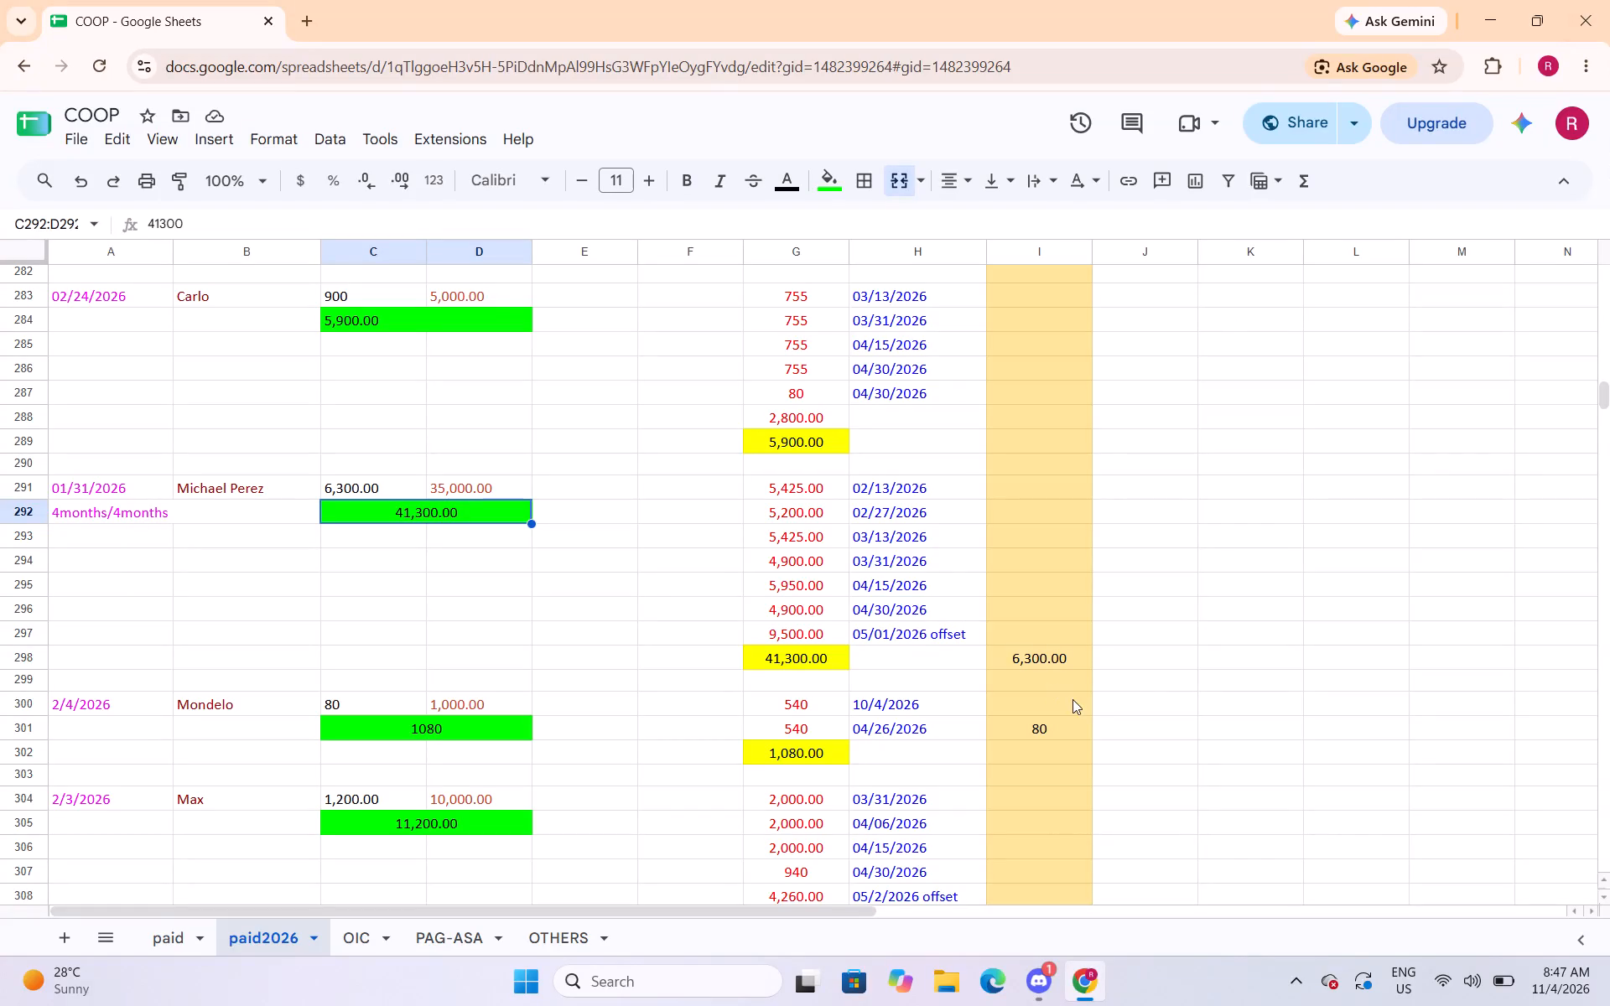
# Centre the green totals of Carlo's two records in C284:D284 and C279:D279.
pyautogui.click(1168, 692)
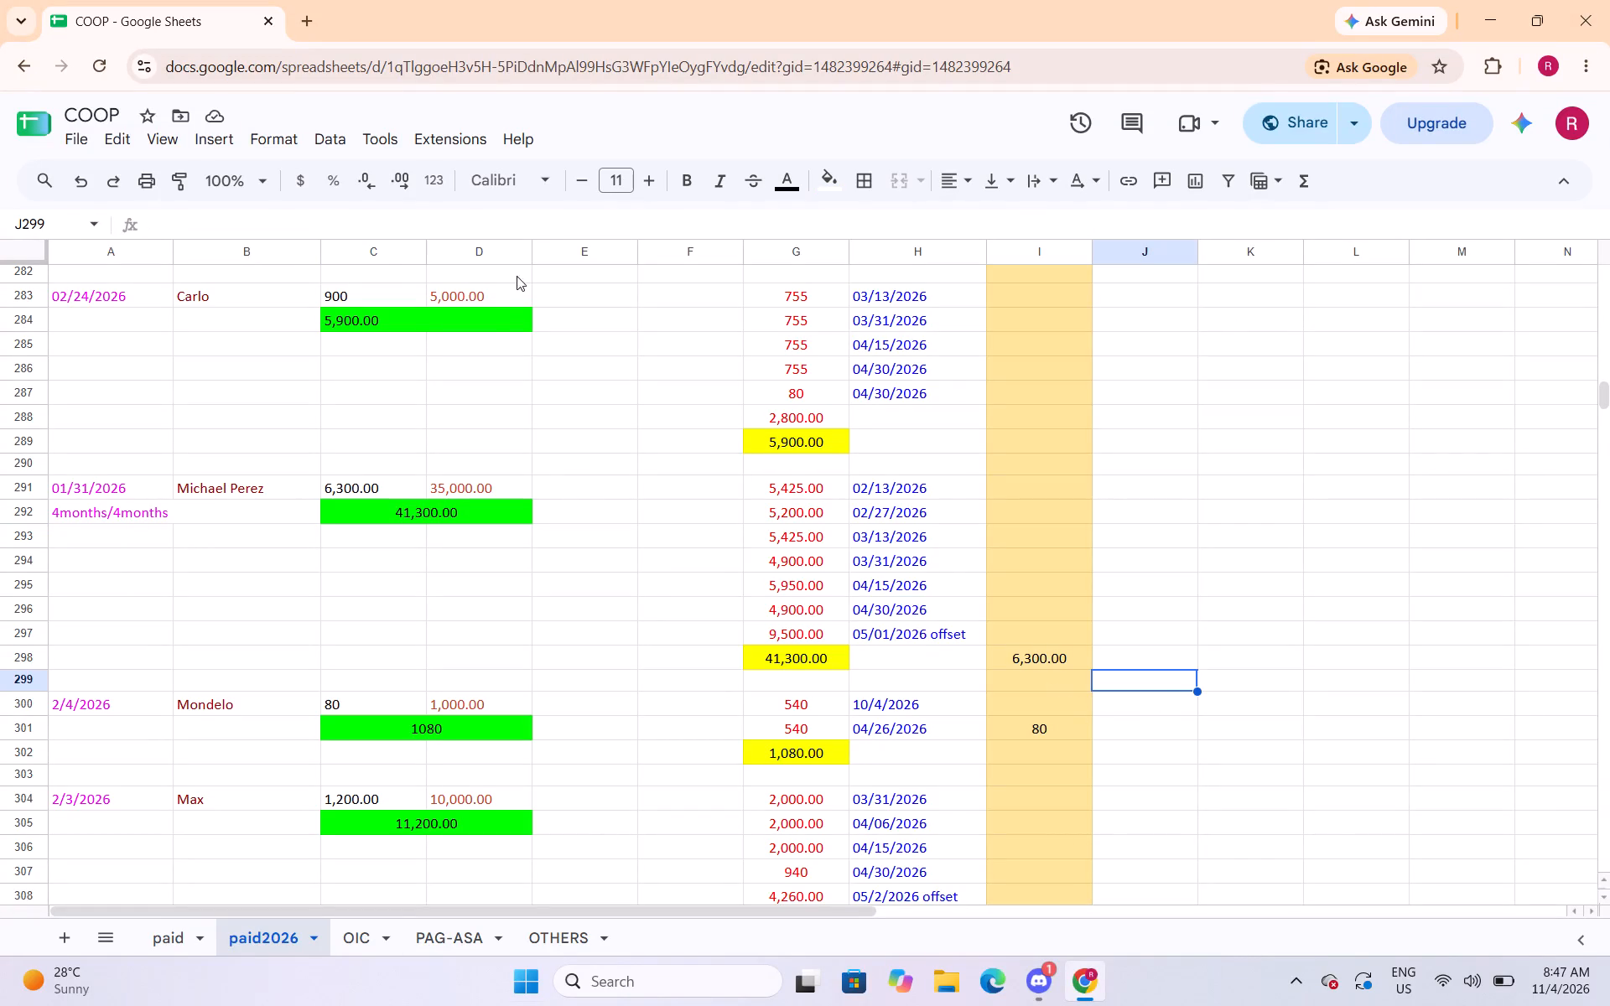
pyautogui.click(483, 323)
pyautogui.click(948, 184)
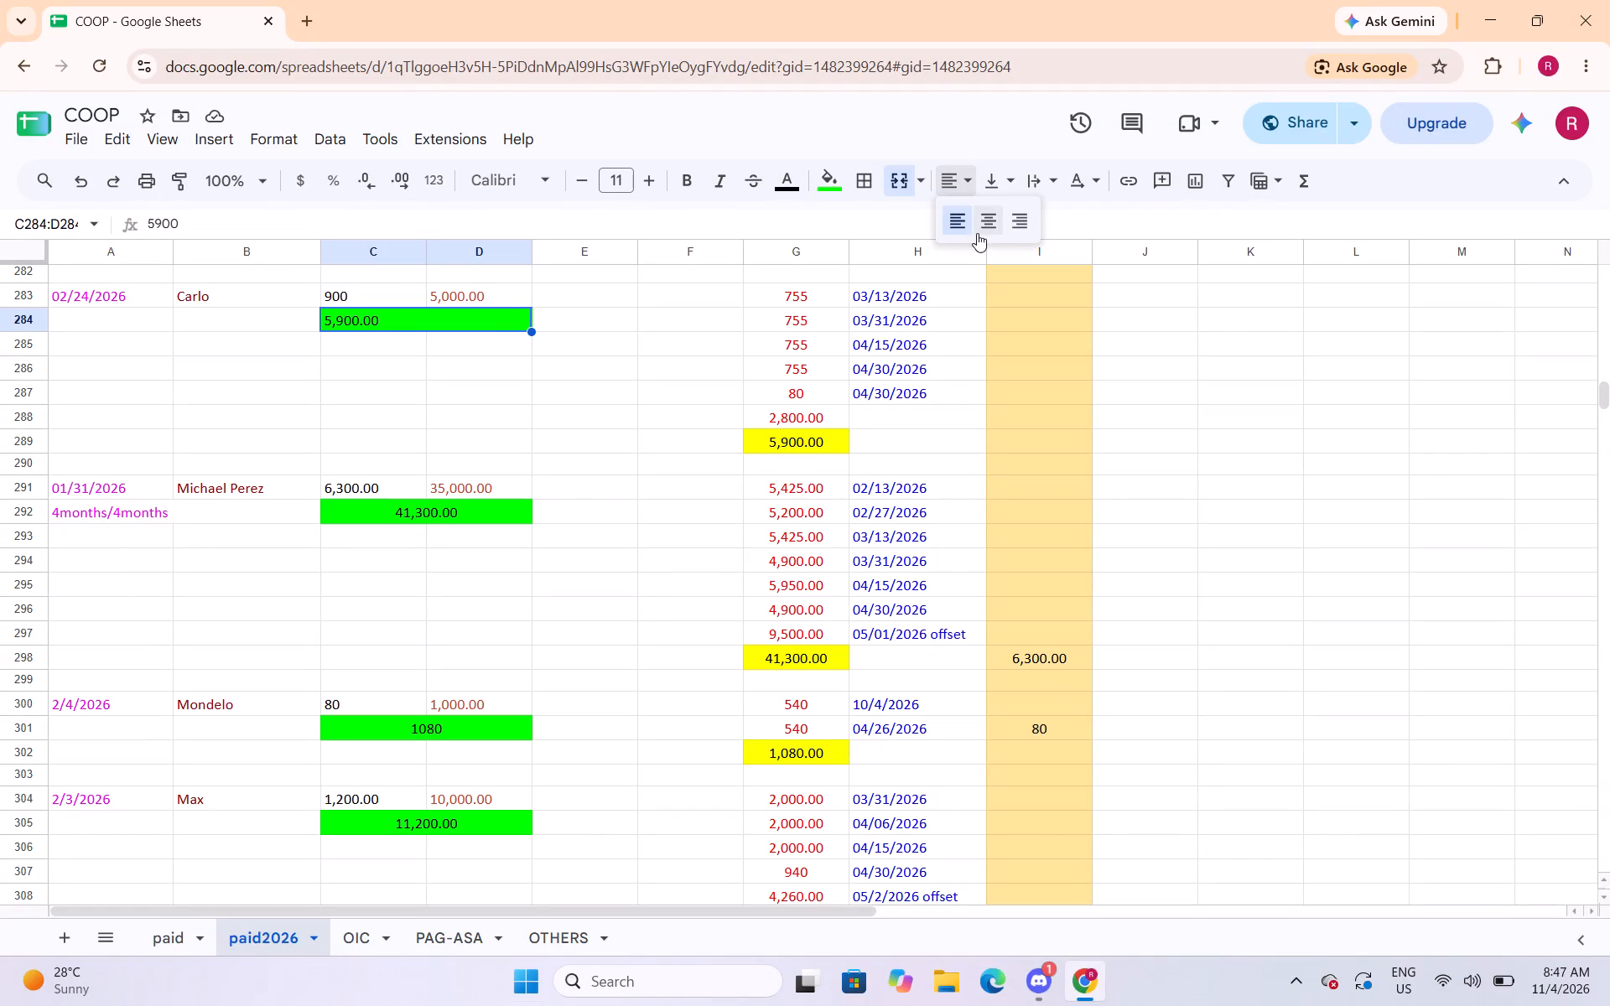
pyautogui.click(975, 232)
pyautogui.scroll(3, 662, 428)
pyautogui.click(499, 519)
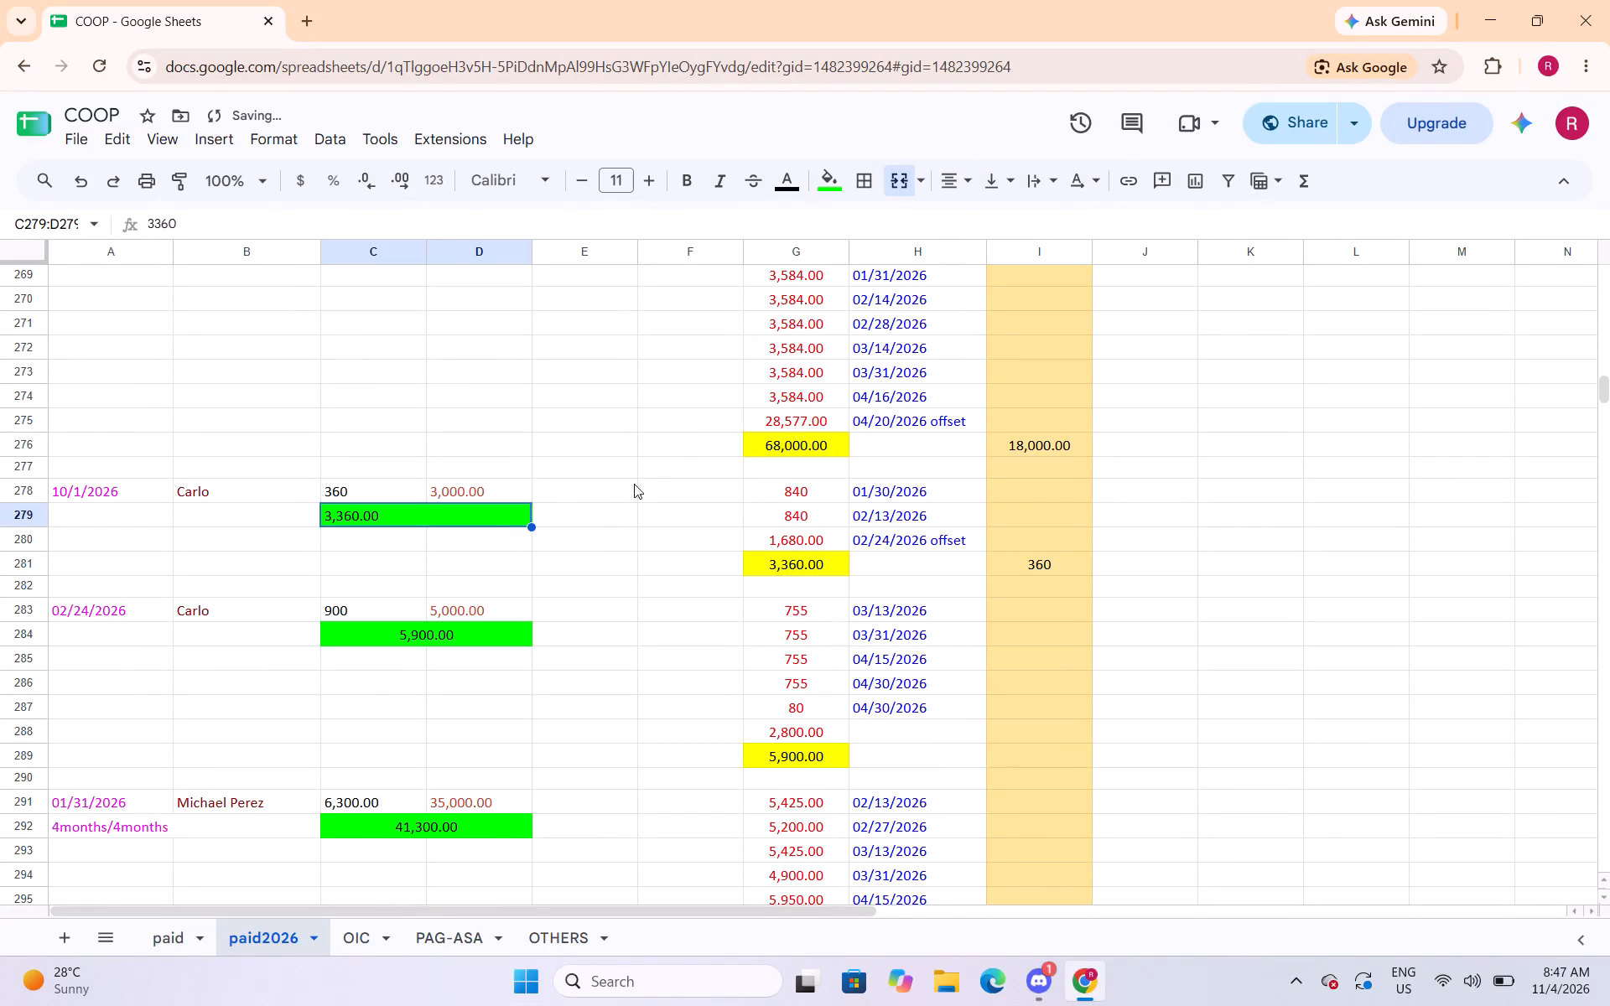
pyautogui.click(953, 184)
pyautogui.click(993, 222)
# Centre the green totals of the 7/11/2025 record in C266:D266 and the 2/3/2026 record in C263:D263.
pyautogui.scroll(2, 771, 381)
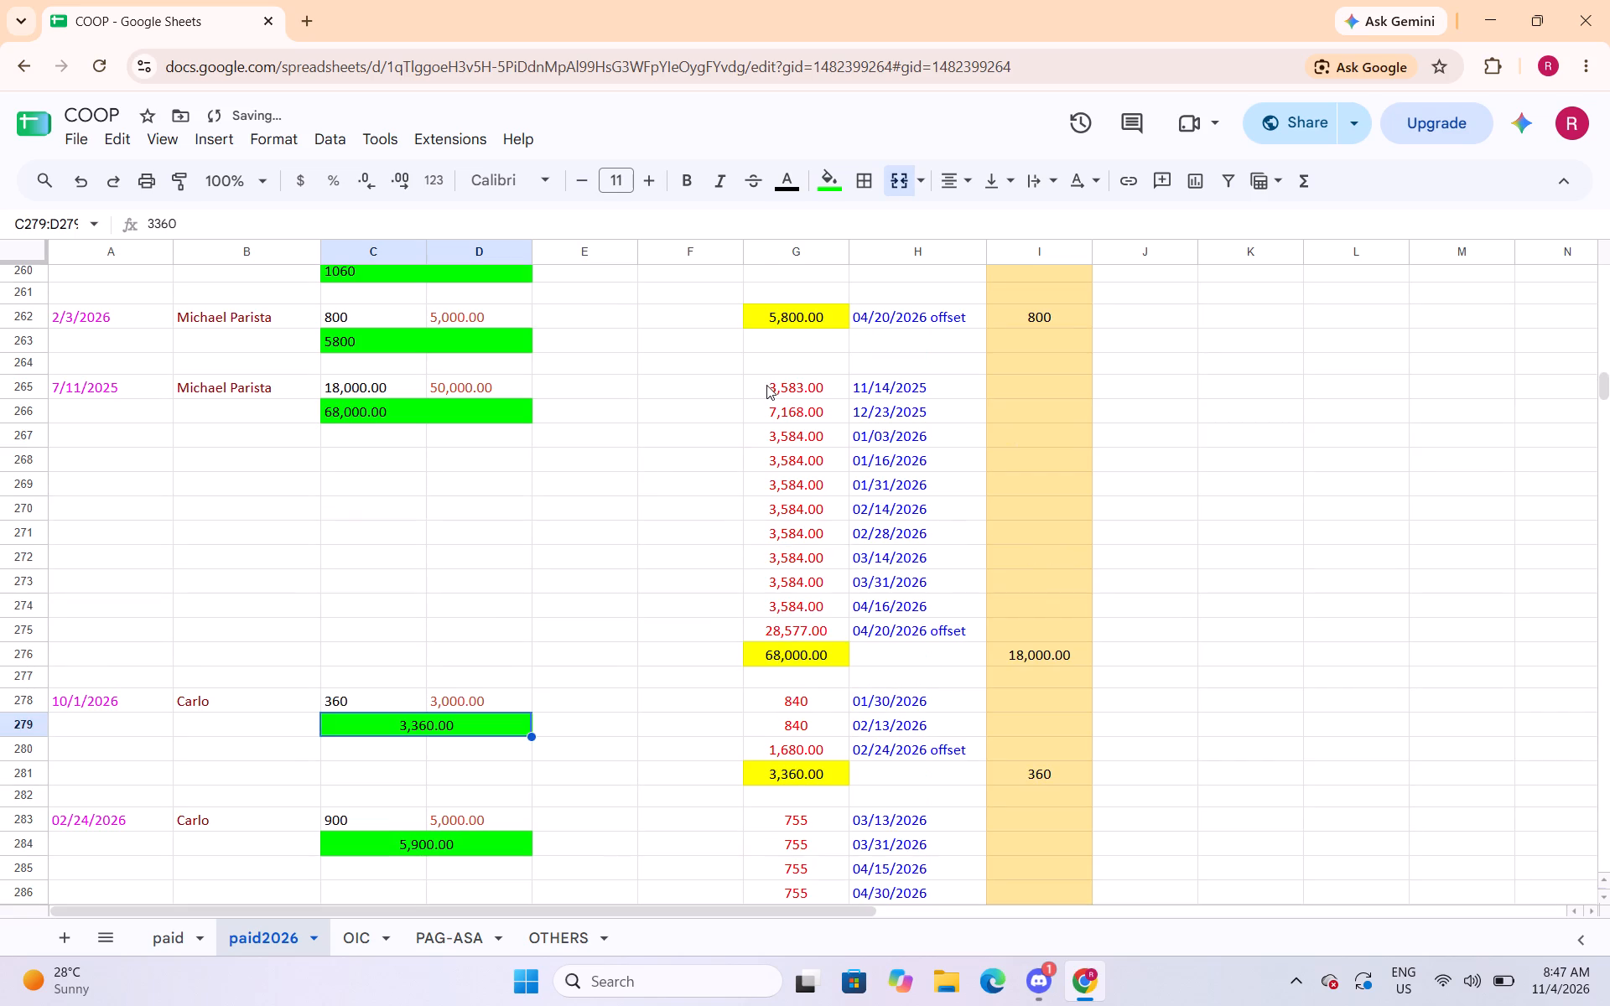
pyautogui.click(506, 417)
pyautogui.click(951, 194)
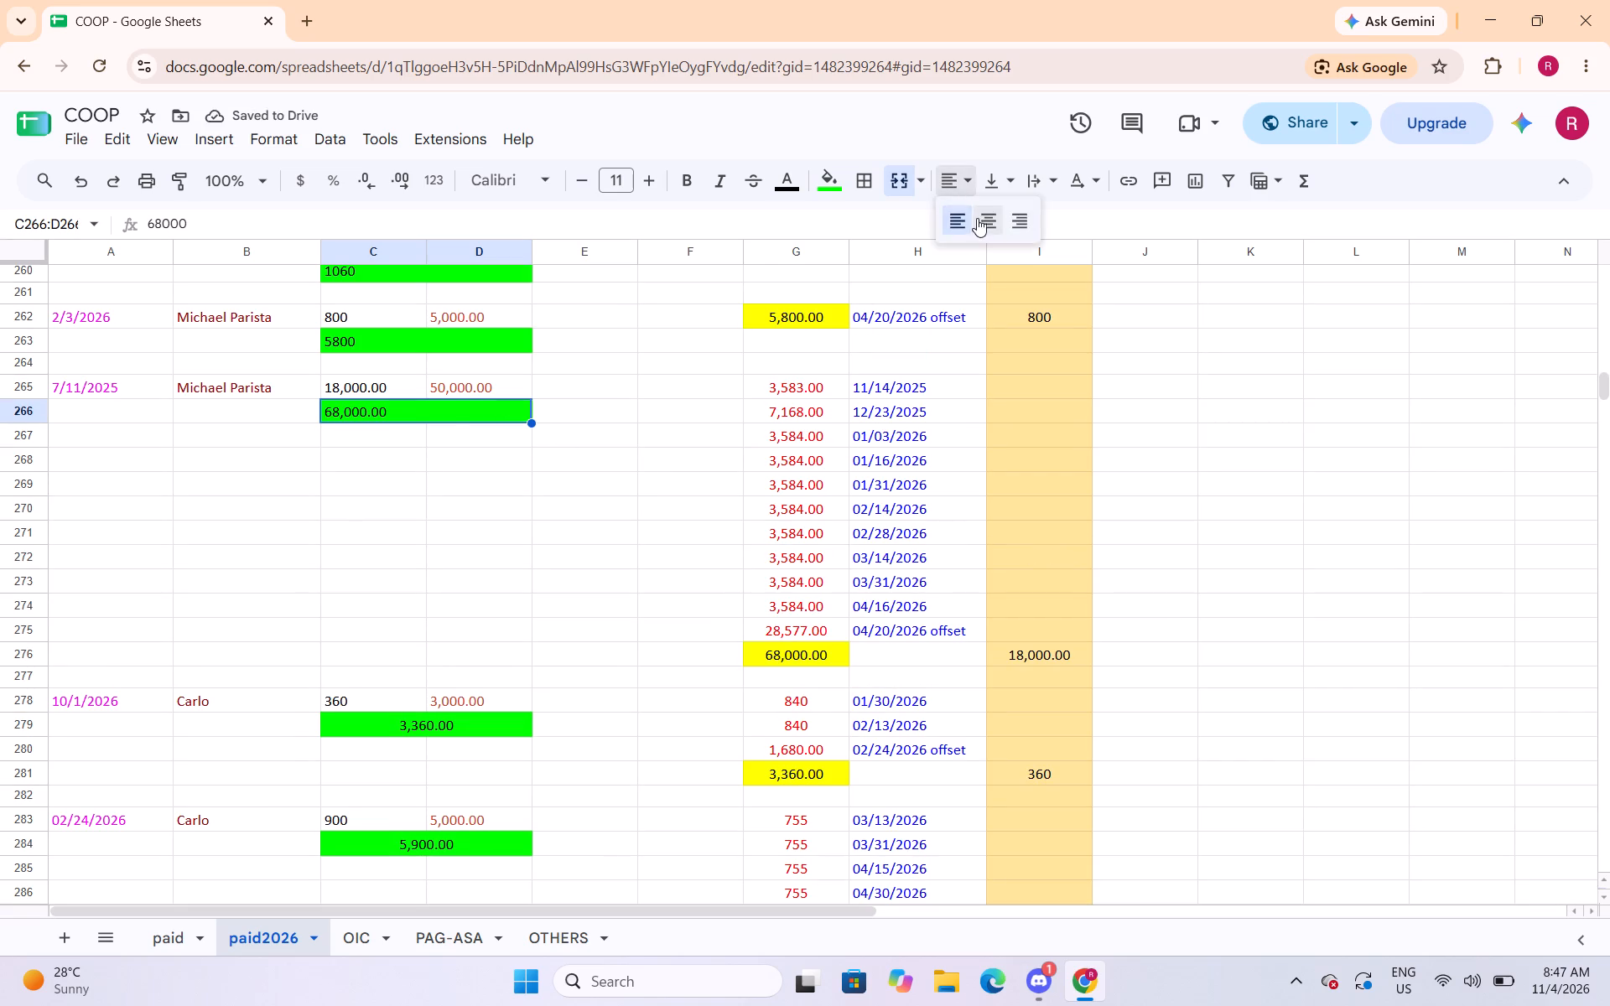
pyautogui.click(983, 219)
pyautogui.click(482, 342)
pyautogui.click(958, 195)
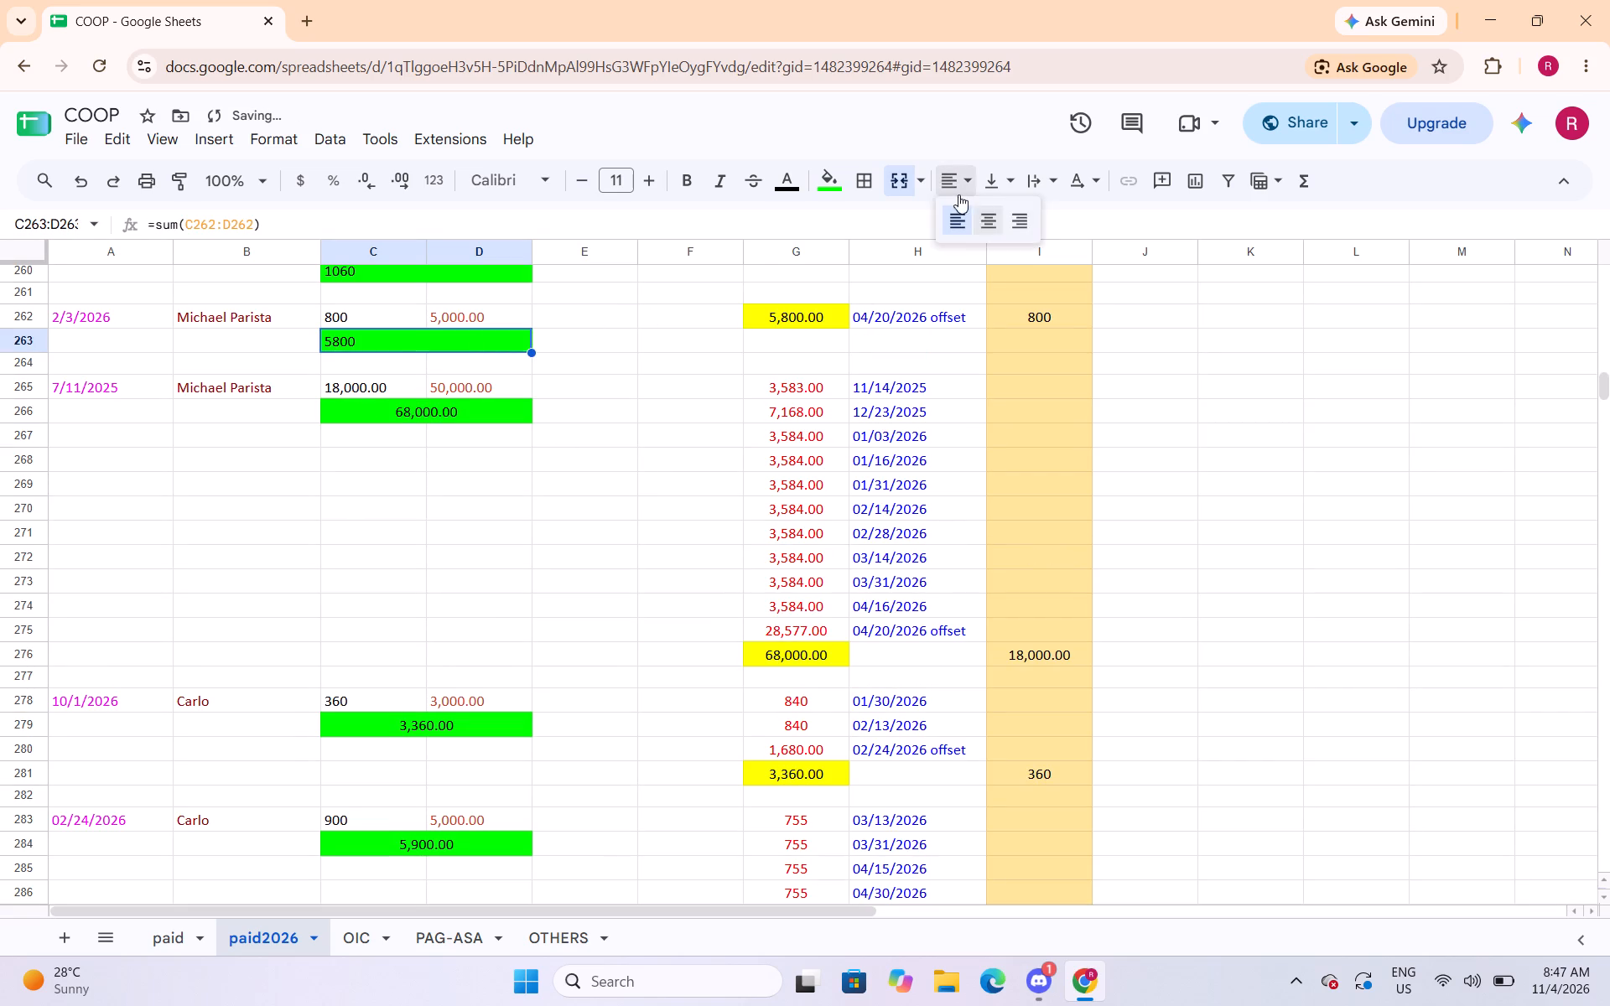
pyautogui.click(987, 218)
# Centre the green totals for Duben in C260:D260 and Jayza in C252:D252.
pyautogui.click(512, 275)
pyautogui.click(965, 181)
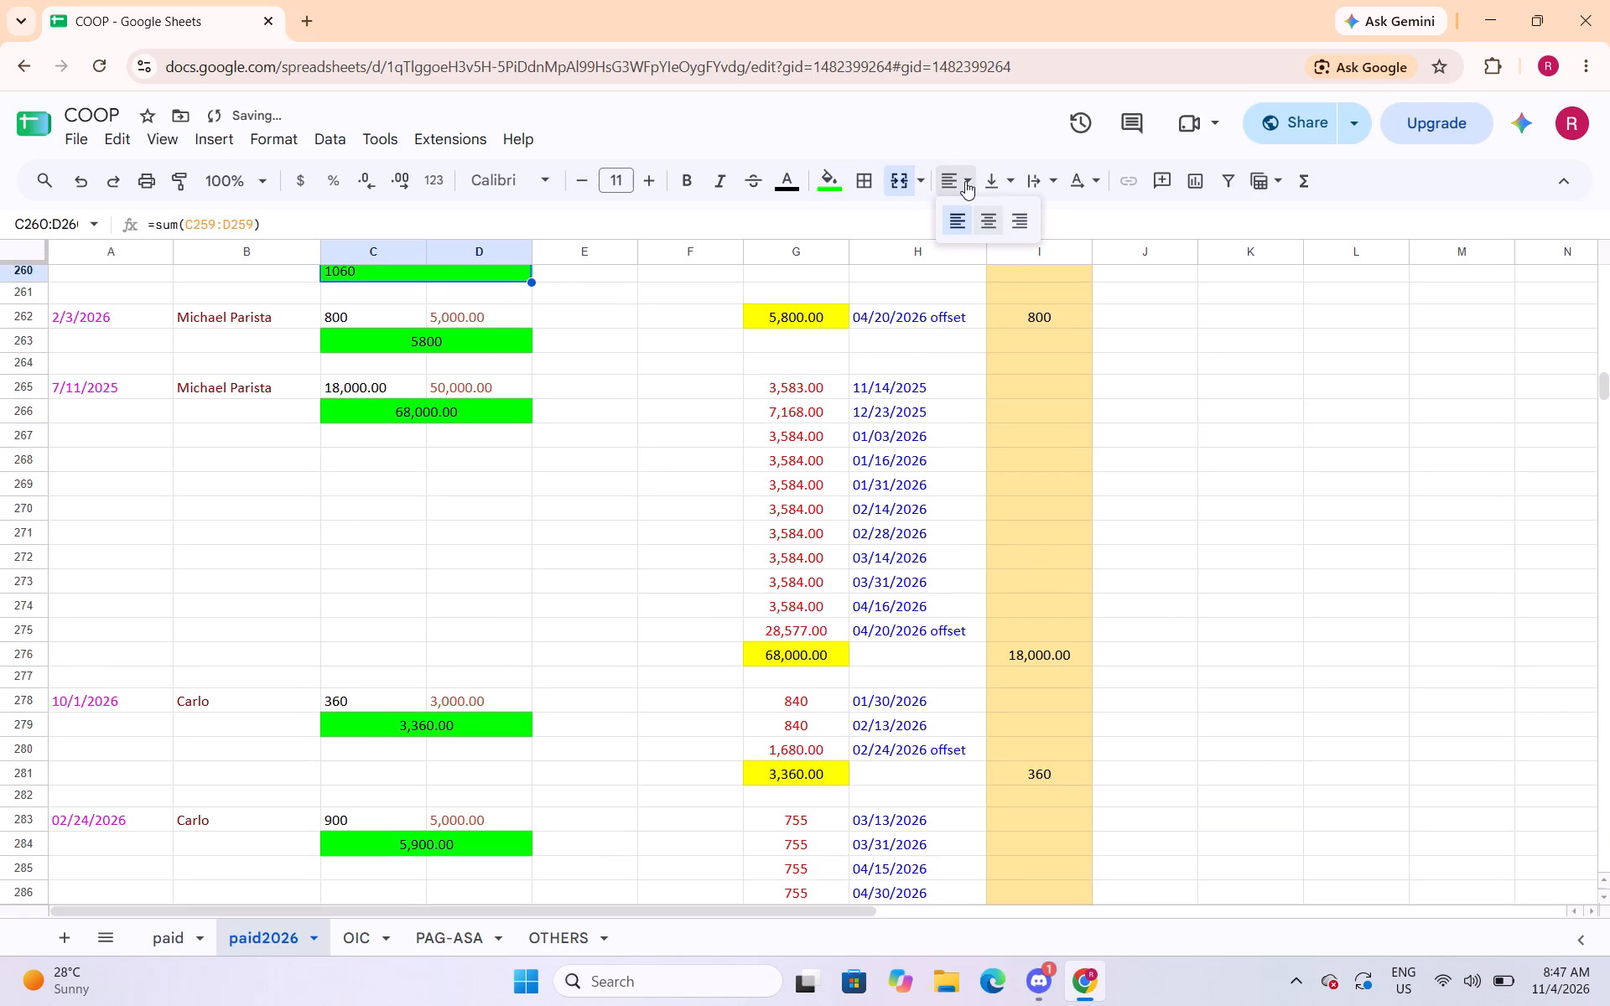
pyautogui.click(981, 215)
pyautogui.scroll(3, 643, 432)
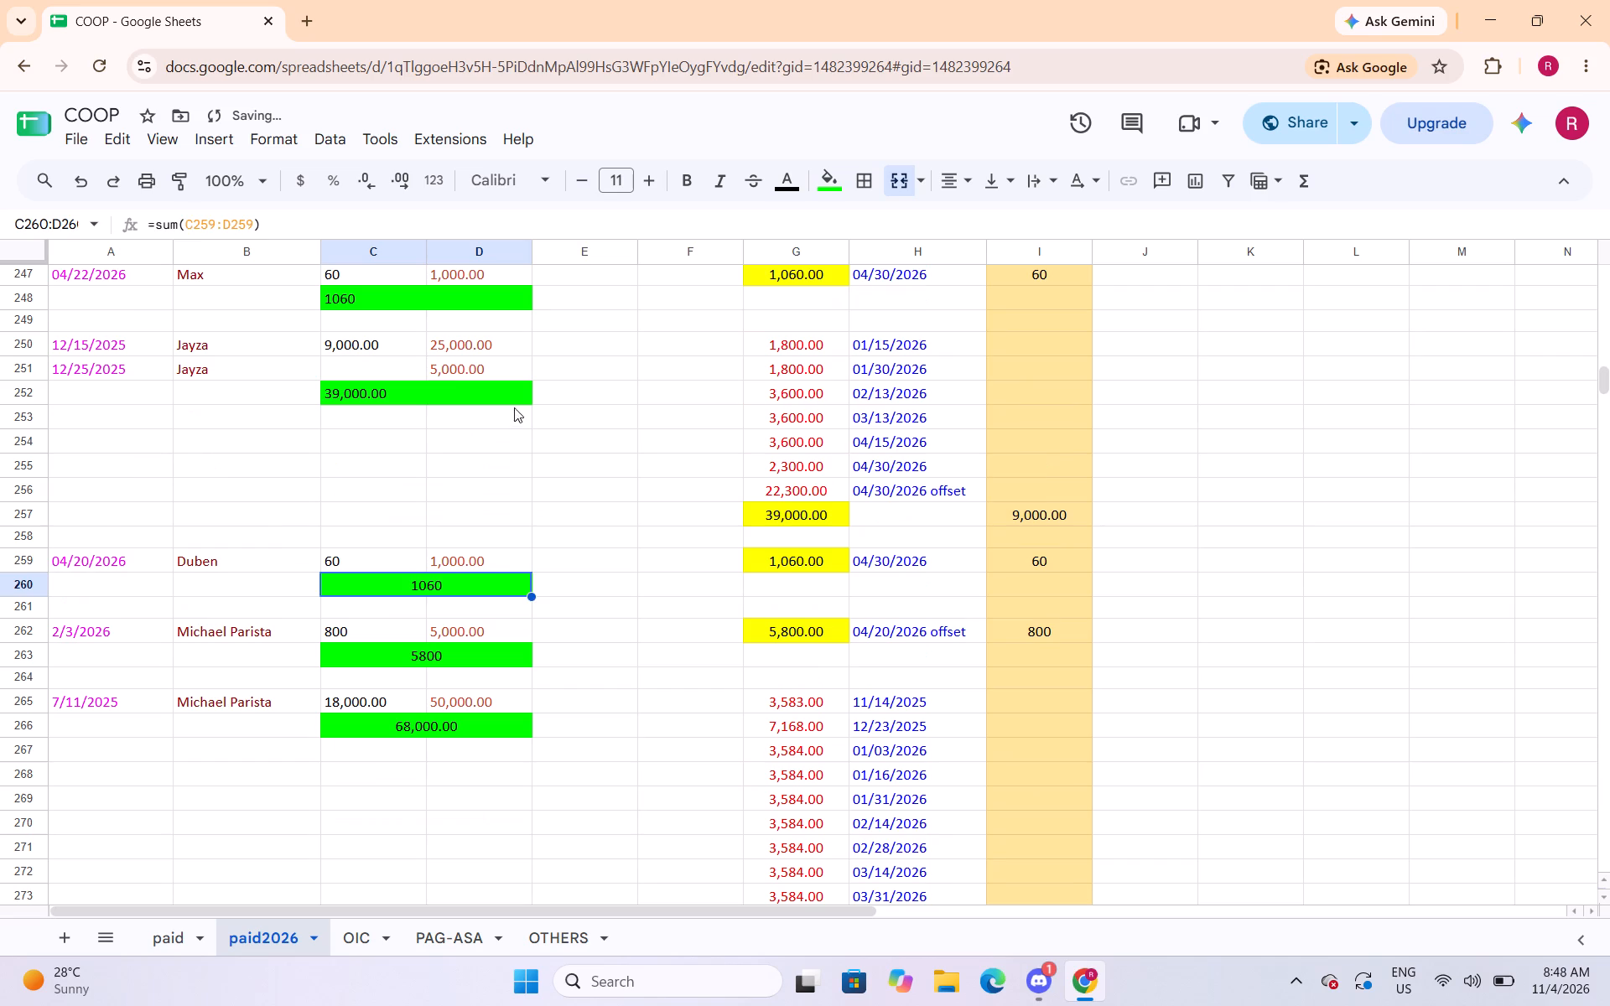
pyautogui.click(510, 397)
pyautogui.click(966, 182)
pyautogui.click(994, 217)
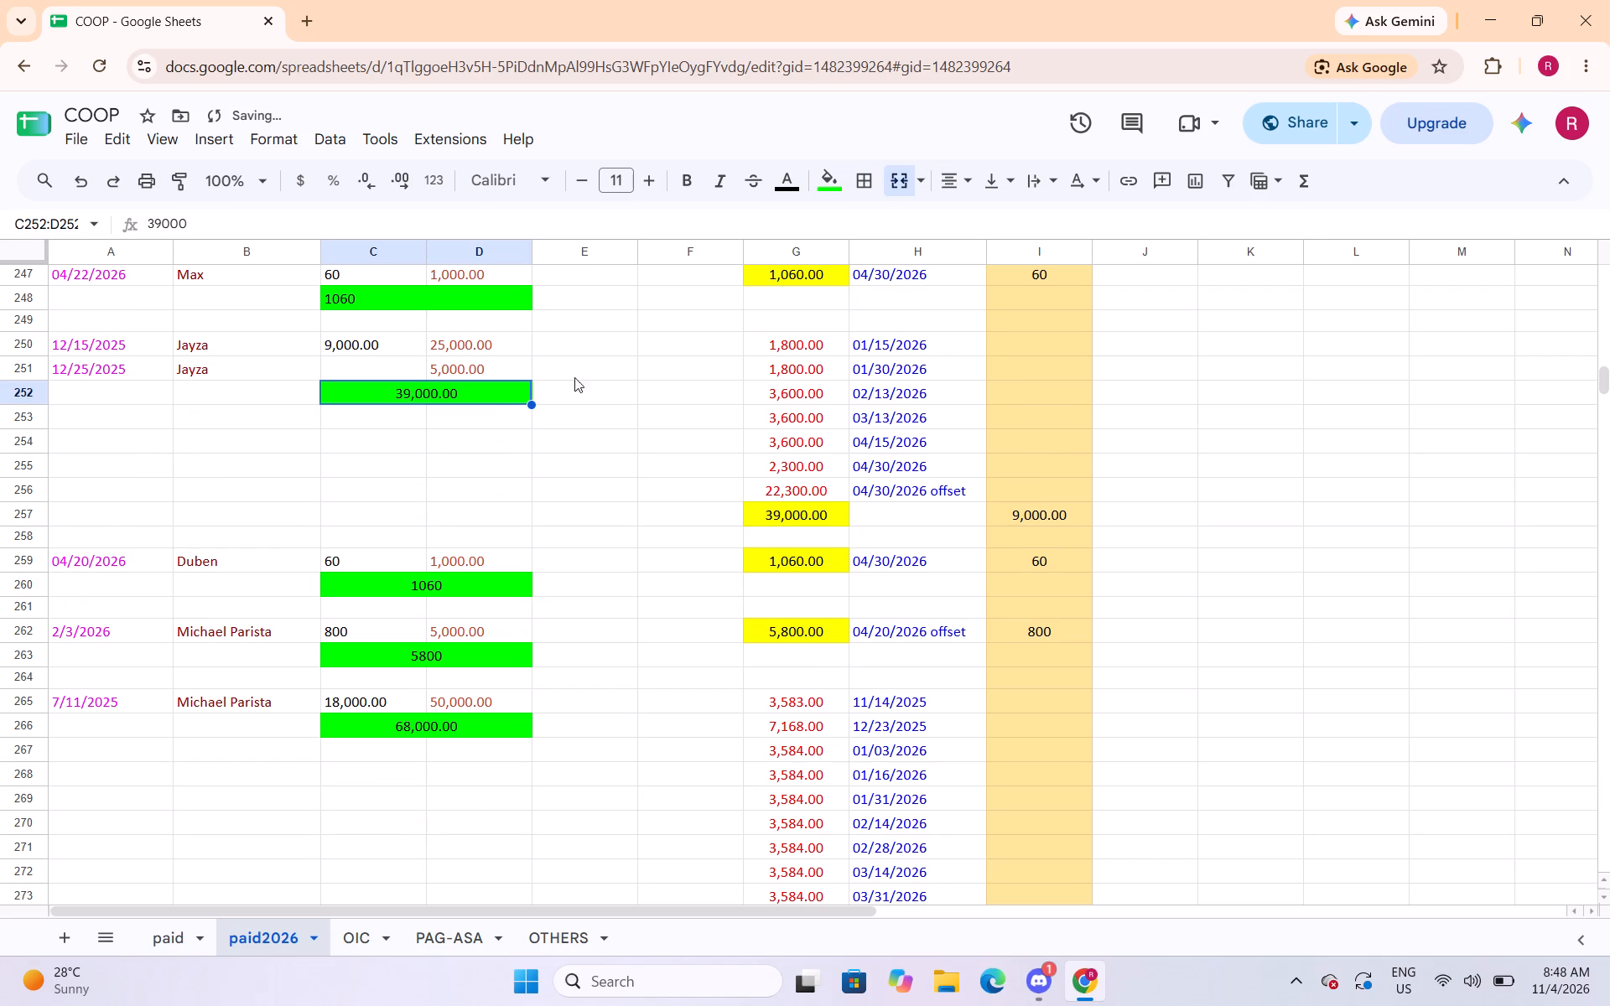
# Centre the green totals for Max in C248:D248 and Aimee in C245:D245.
pyautogui.click(503, 306)
pyautogui.click(974, 187)
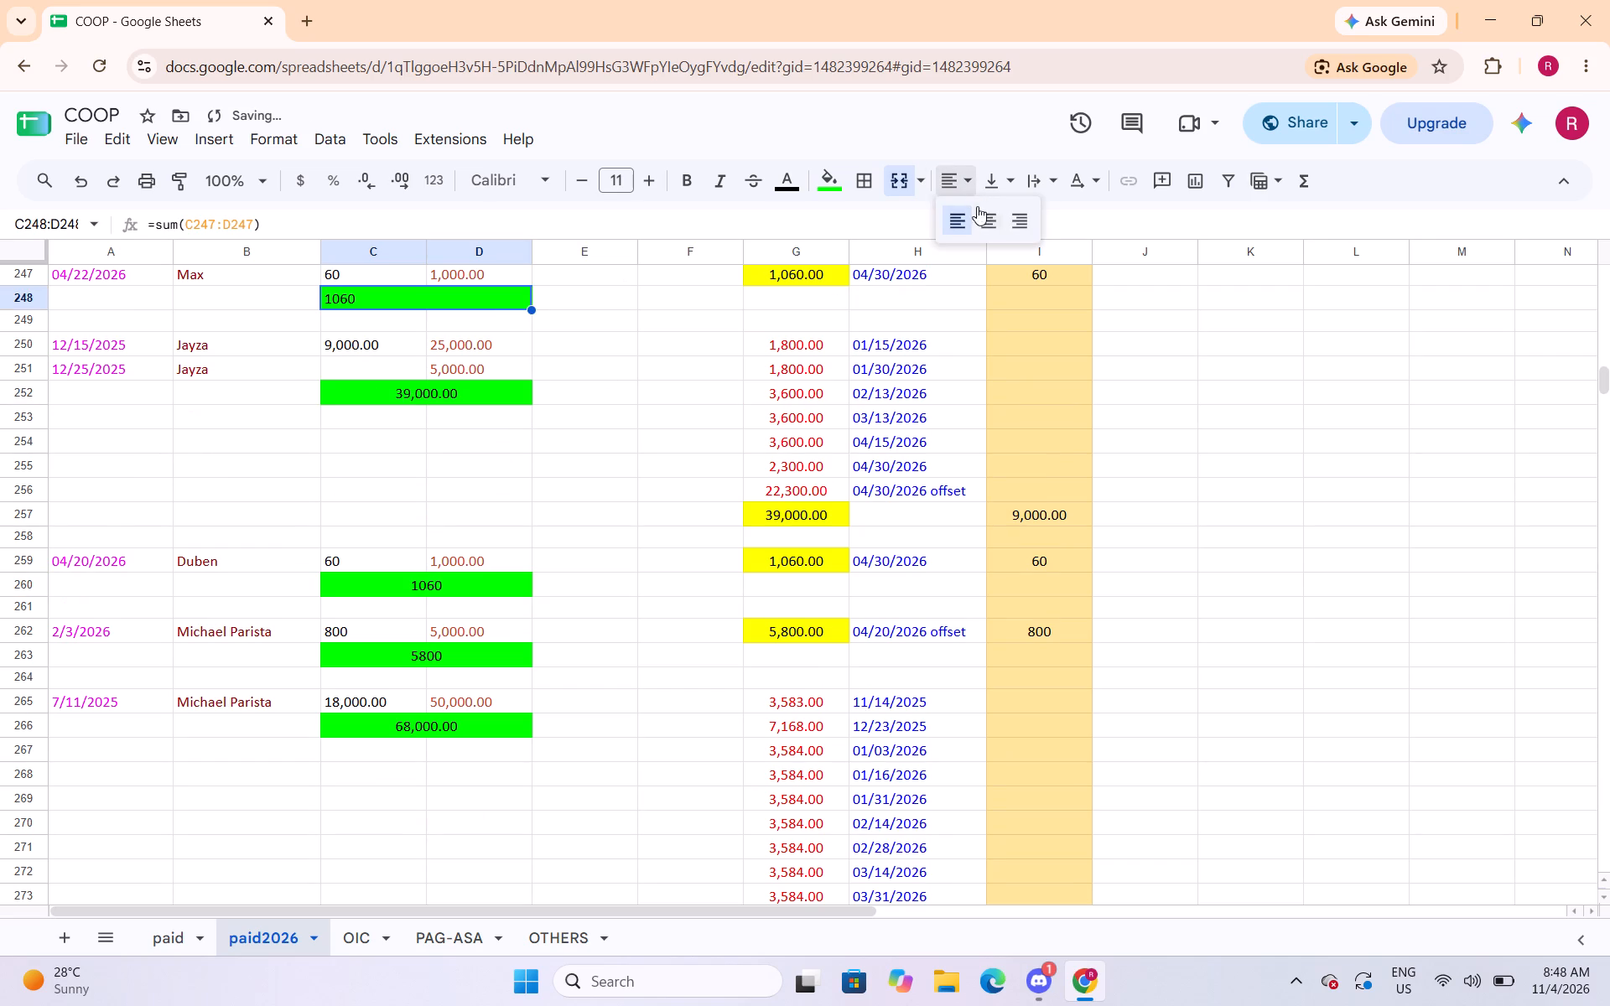
pyautogui.click(987, 220)
pyautogui.scroll(3, 615, 388)
pyautogui.click(475, 552)
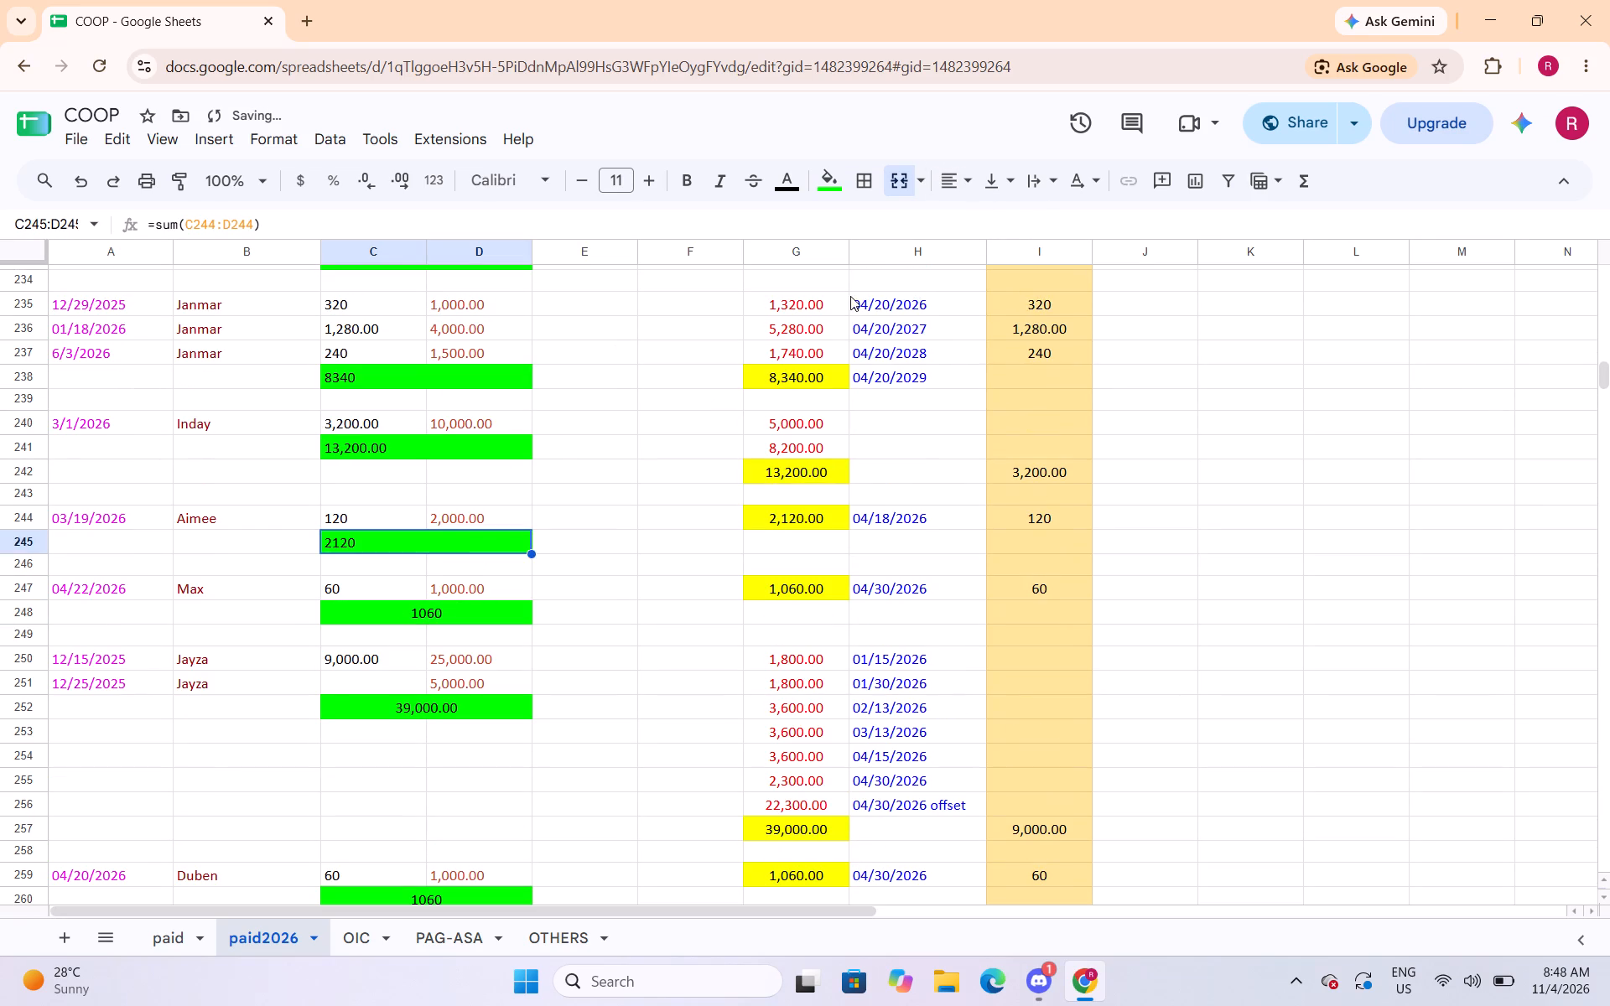
pyautogui.click(968, 187)
pyautogui.click(984, 212)
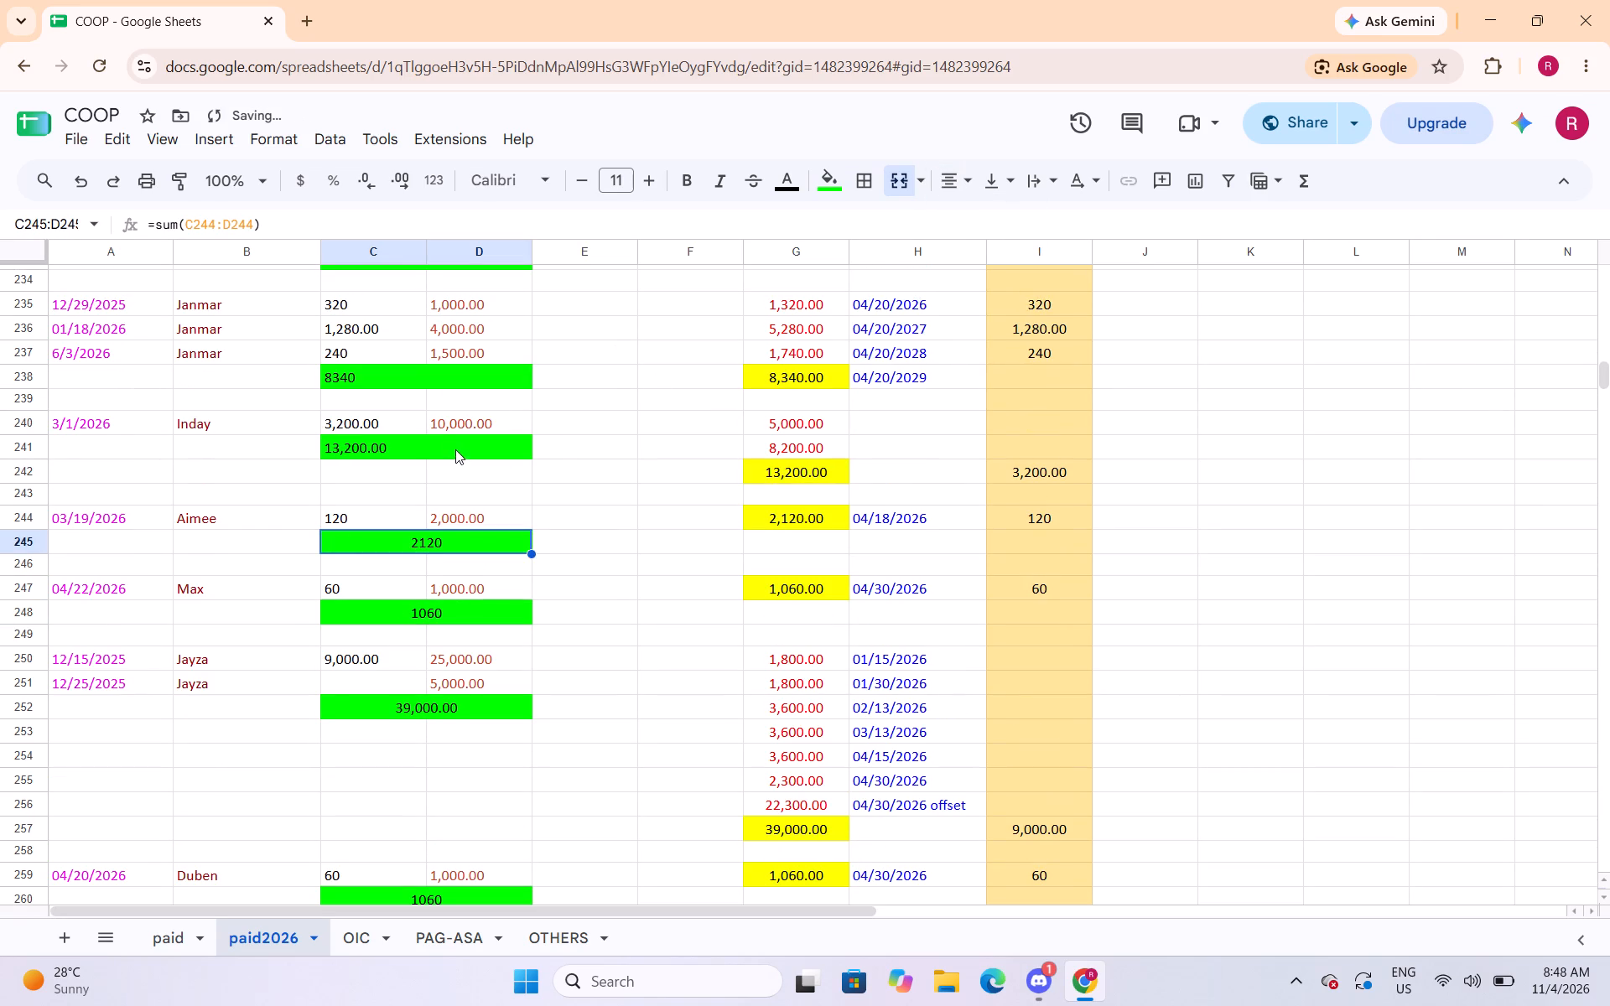
# Centre the green totals for Inday in C241:D241 and Janmar in C238:D238.
pyautogui.click(455, 449)
pyautogui.click(962, 186)
pyautogui.click(987, 223)
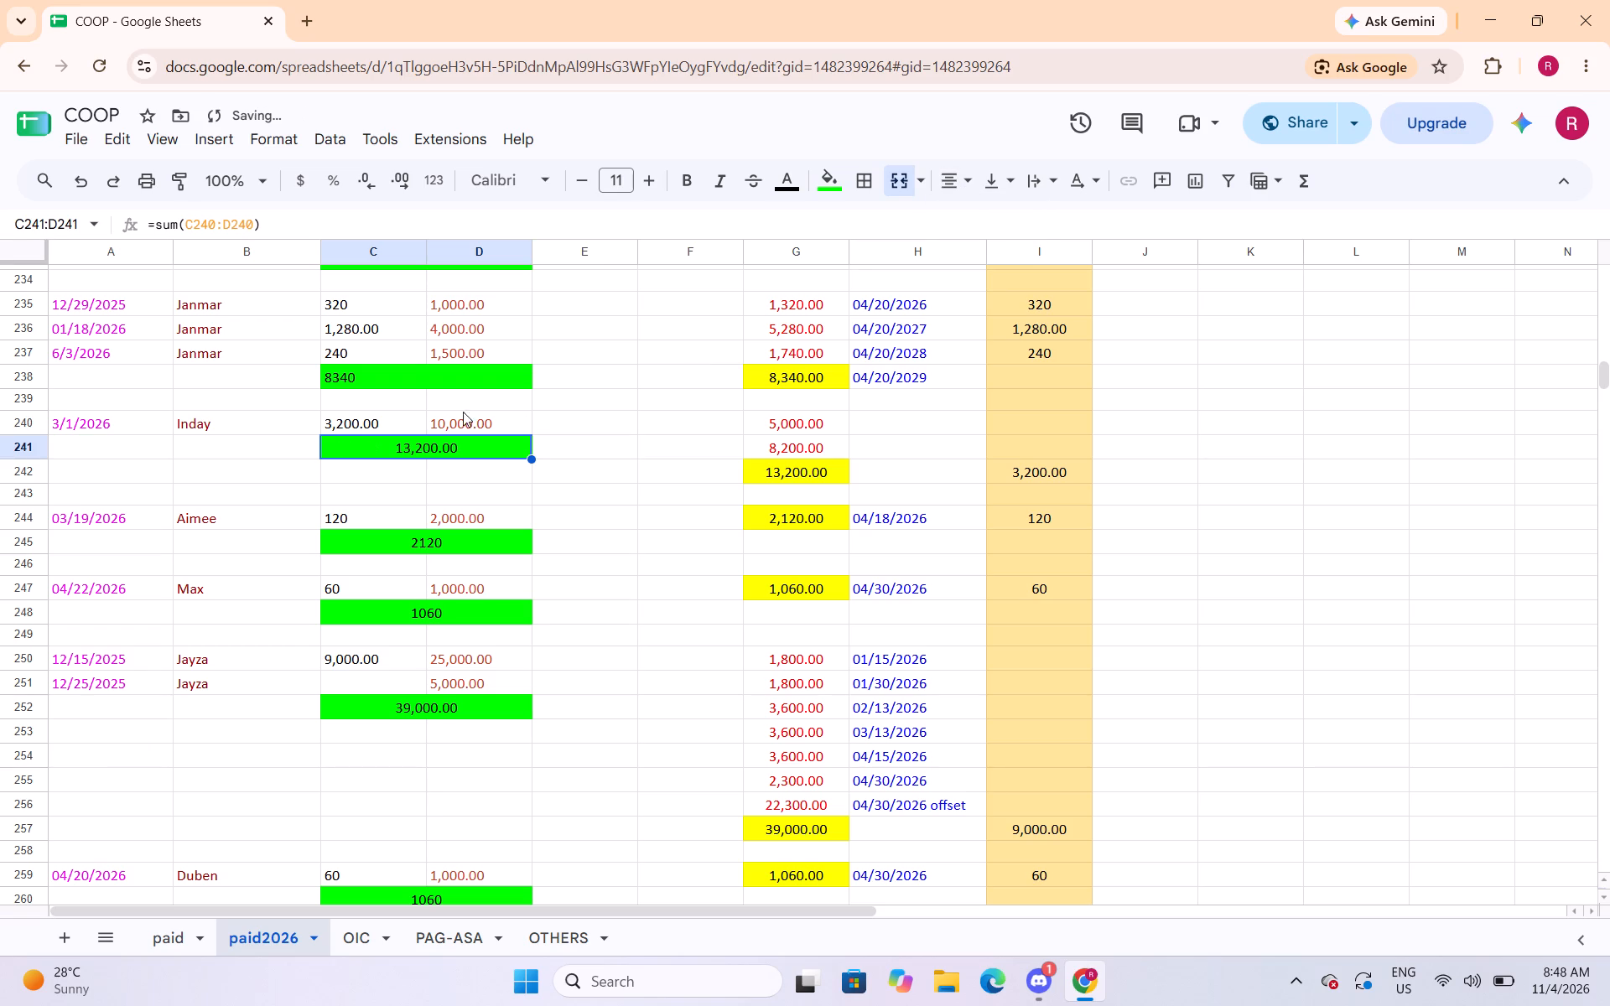
pyautogui.click(475, 386)
pyautogui.click(964, 184)
pyautogui.click(987, 213)
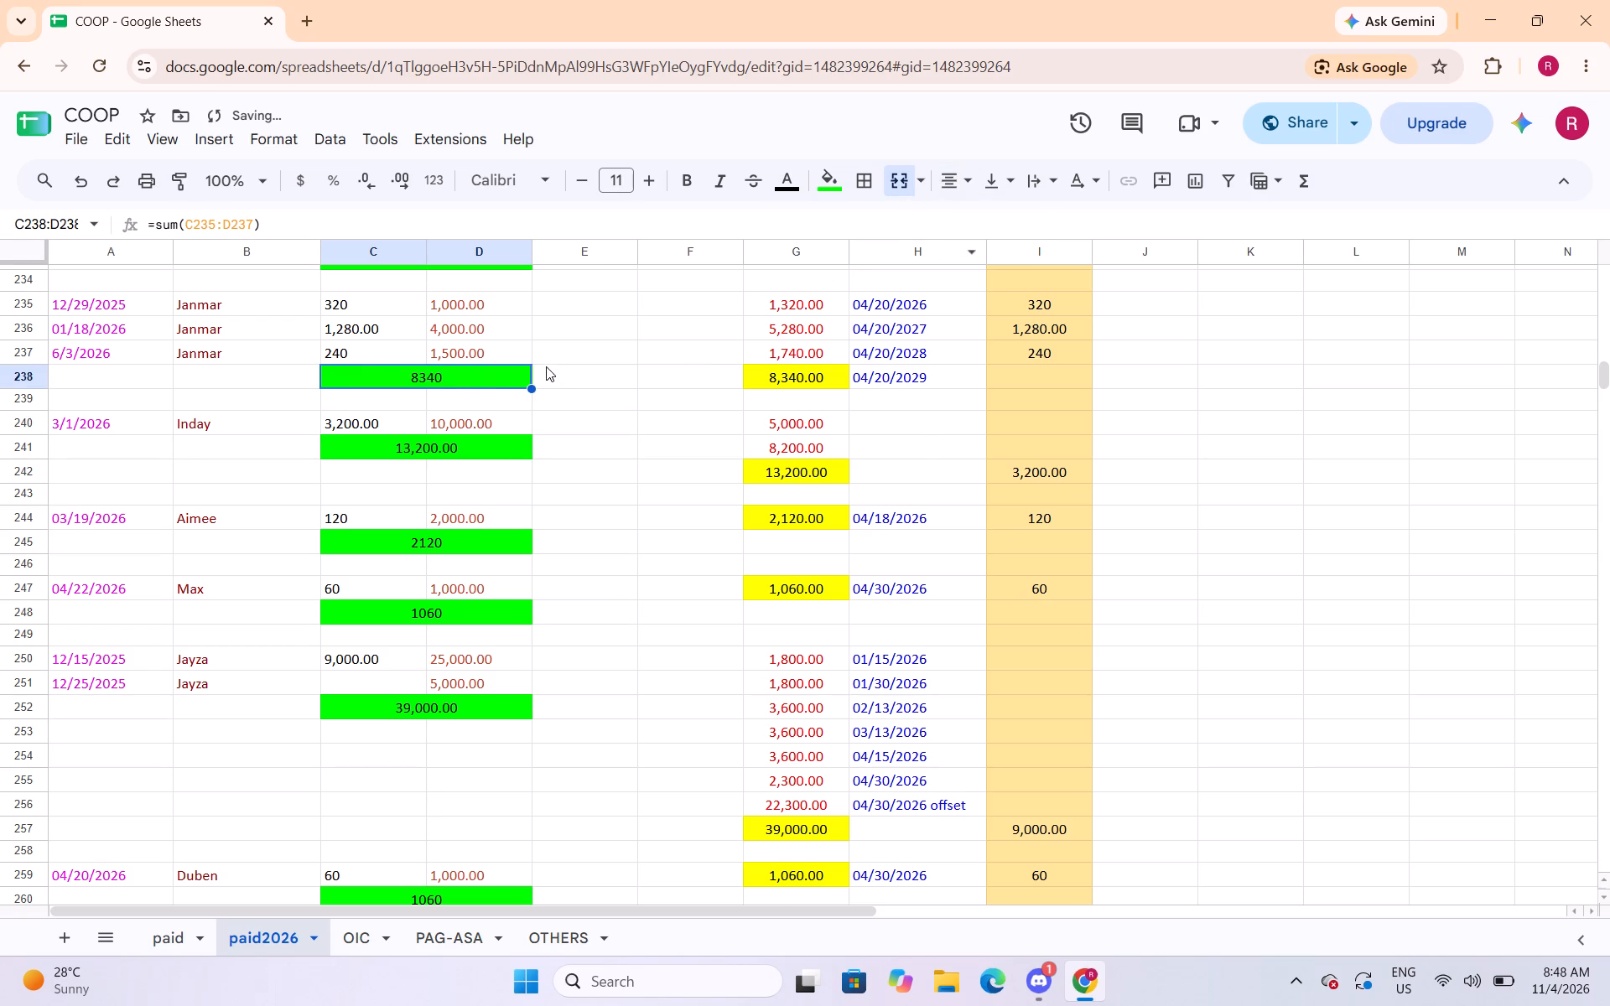
# Centre the green totals for Heide in C233:D233 and Jhesson in C230:D230.
pyautogui.scroll(2, 546, 366)
pyautogui.click(473, 469)
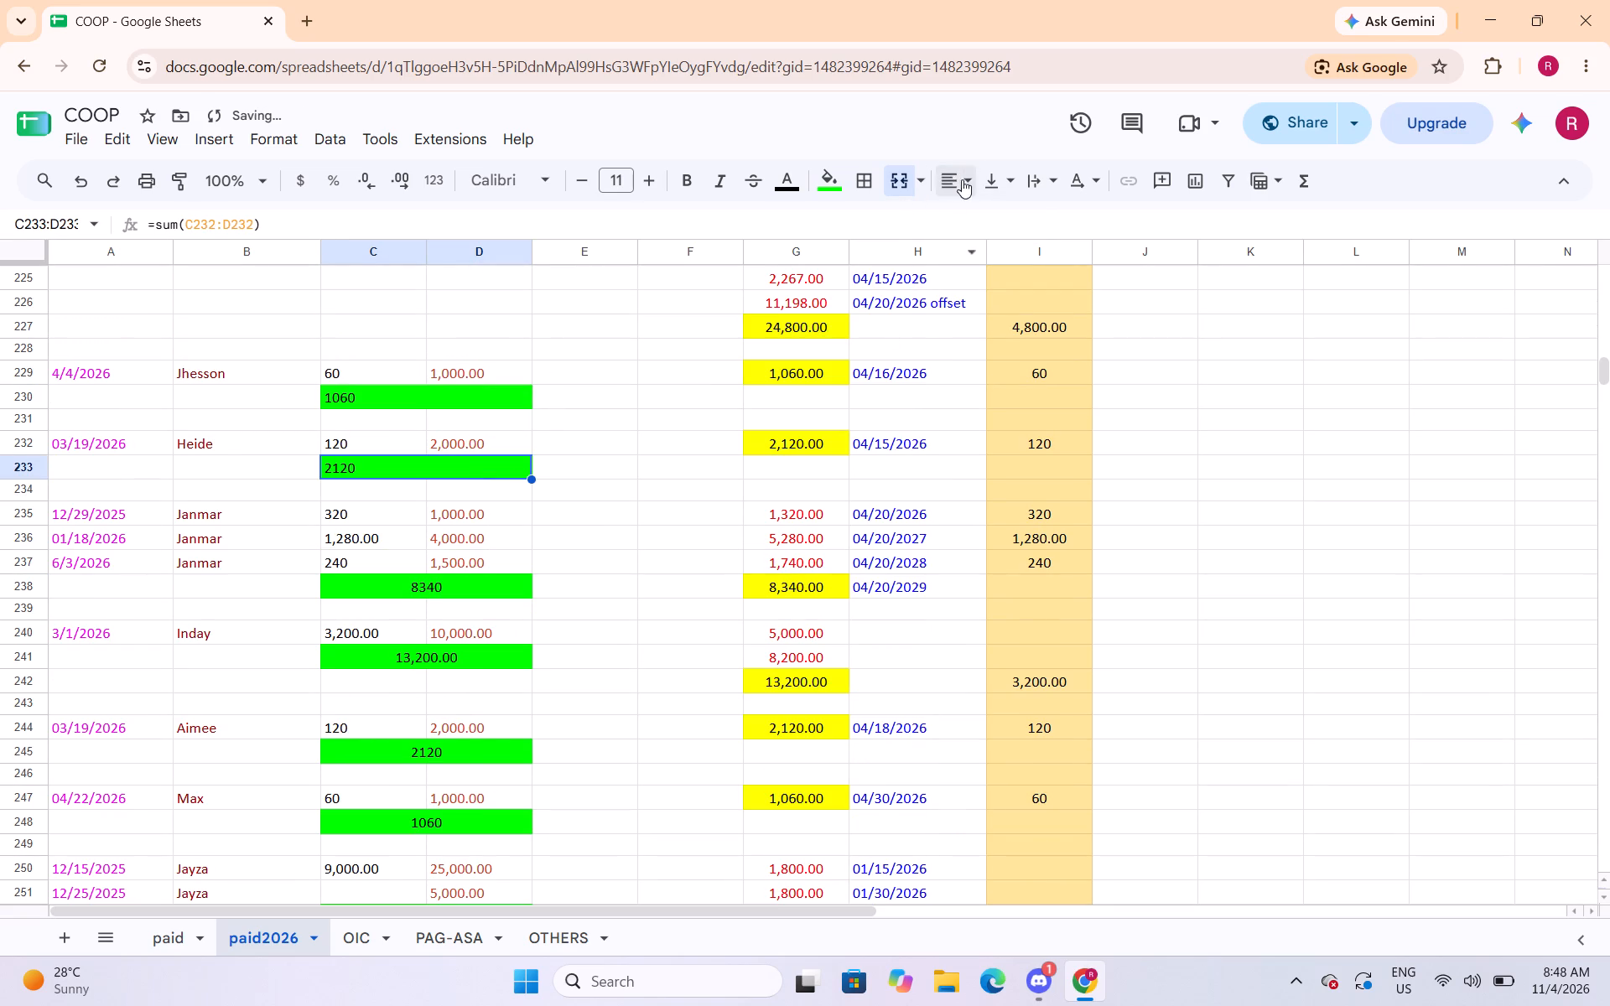
pyautogui.click(968, 165)
pyautogui.click(1002, 220)
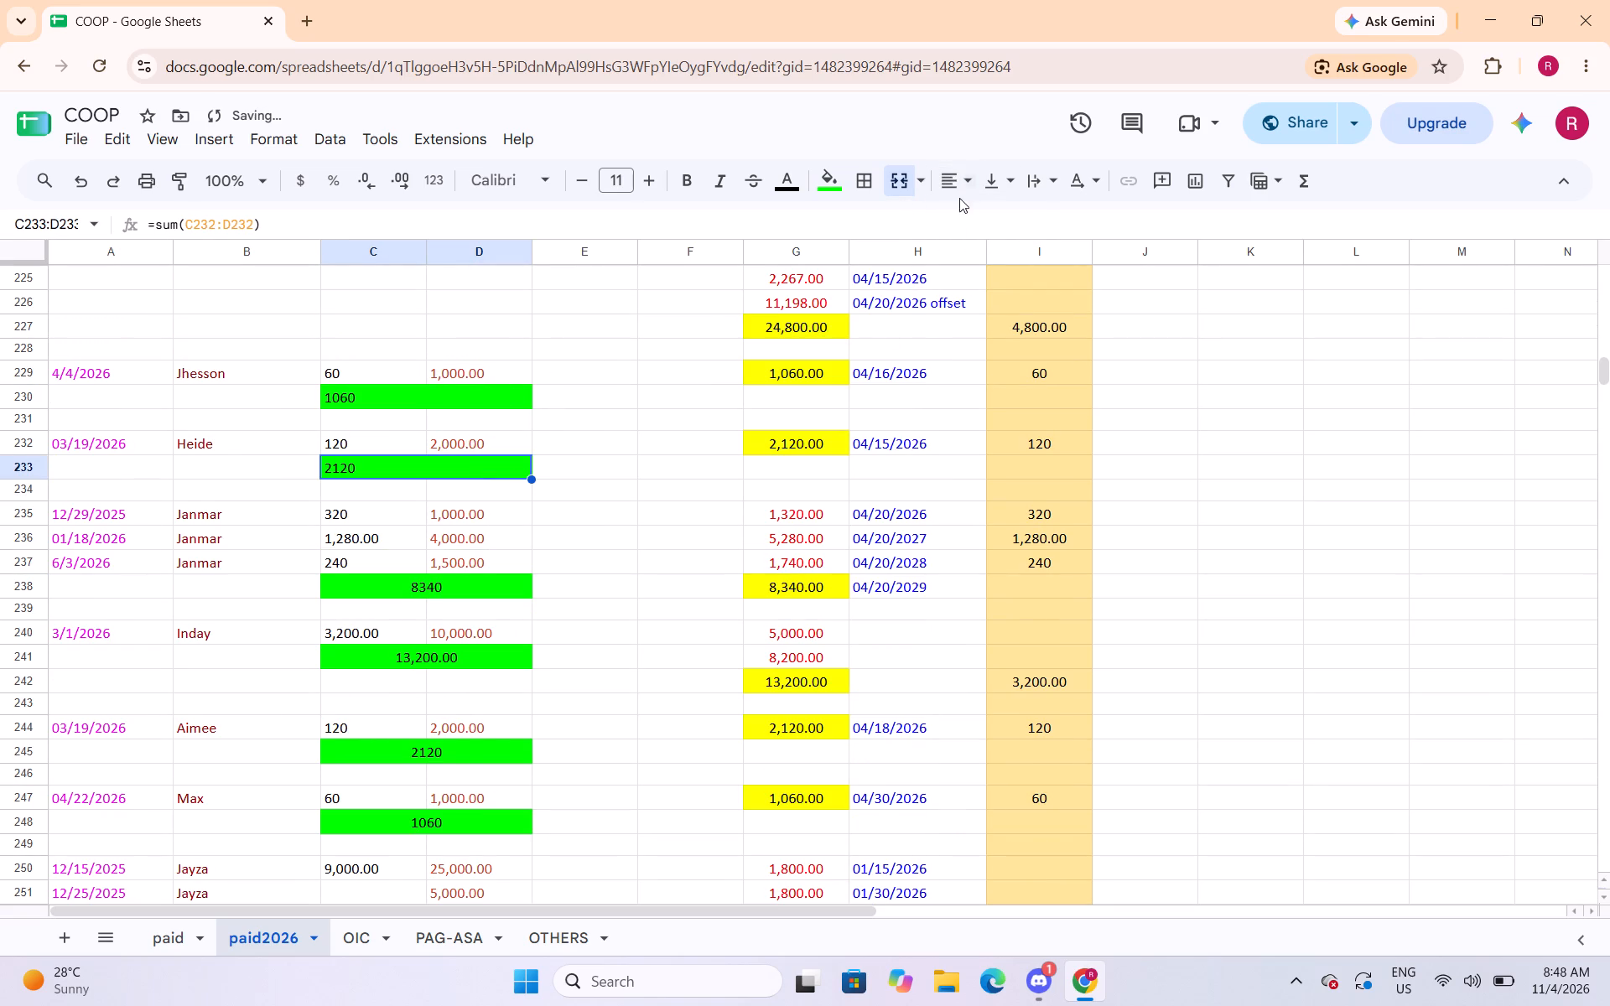
pyautogui.click(963, 189)
pyautogui.click(1000, 222)
pyautogui.click(503, 395)
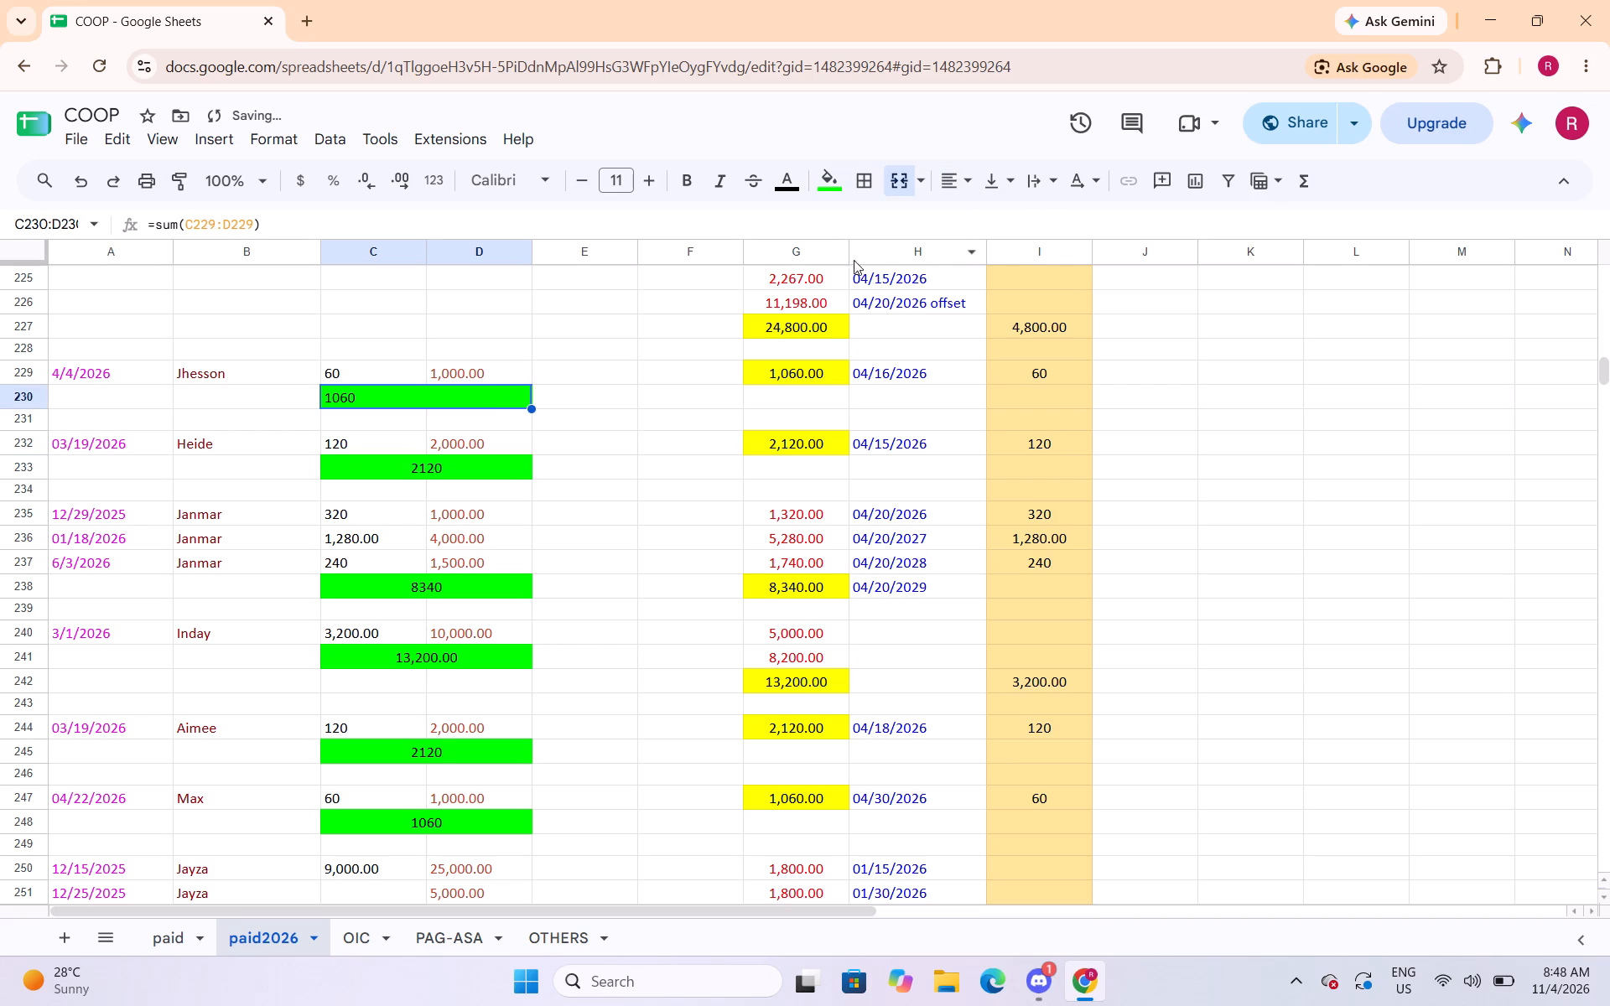
pyautogui.click(951, 189)
pyautogui.click(990, 220)
# Centre the green totals for Cheny in C221:D221 and Vetzaida in C218:D218.
pyautogui.scroll(3, 570, 455)
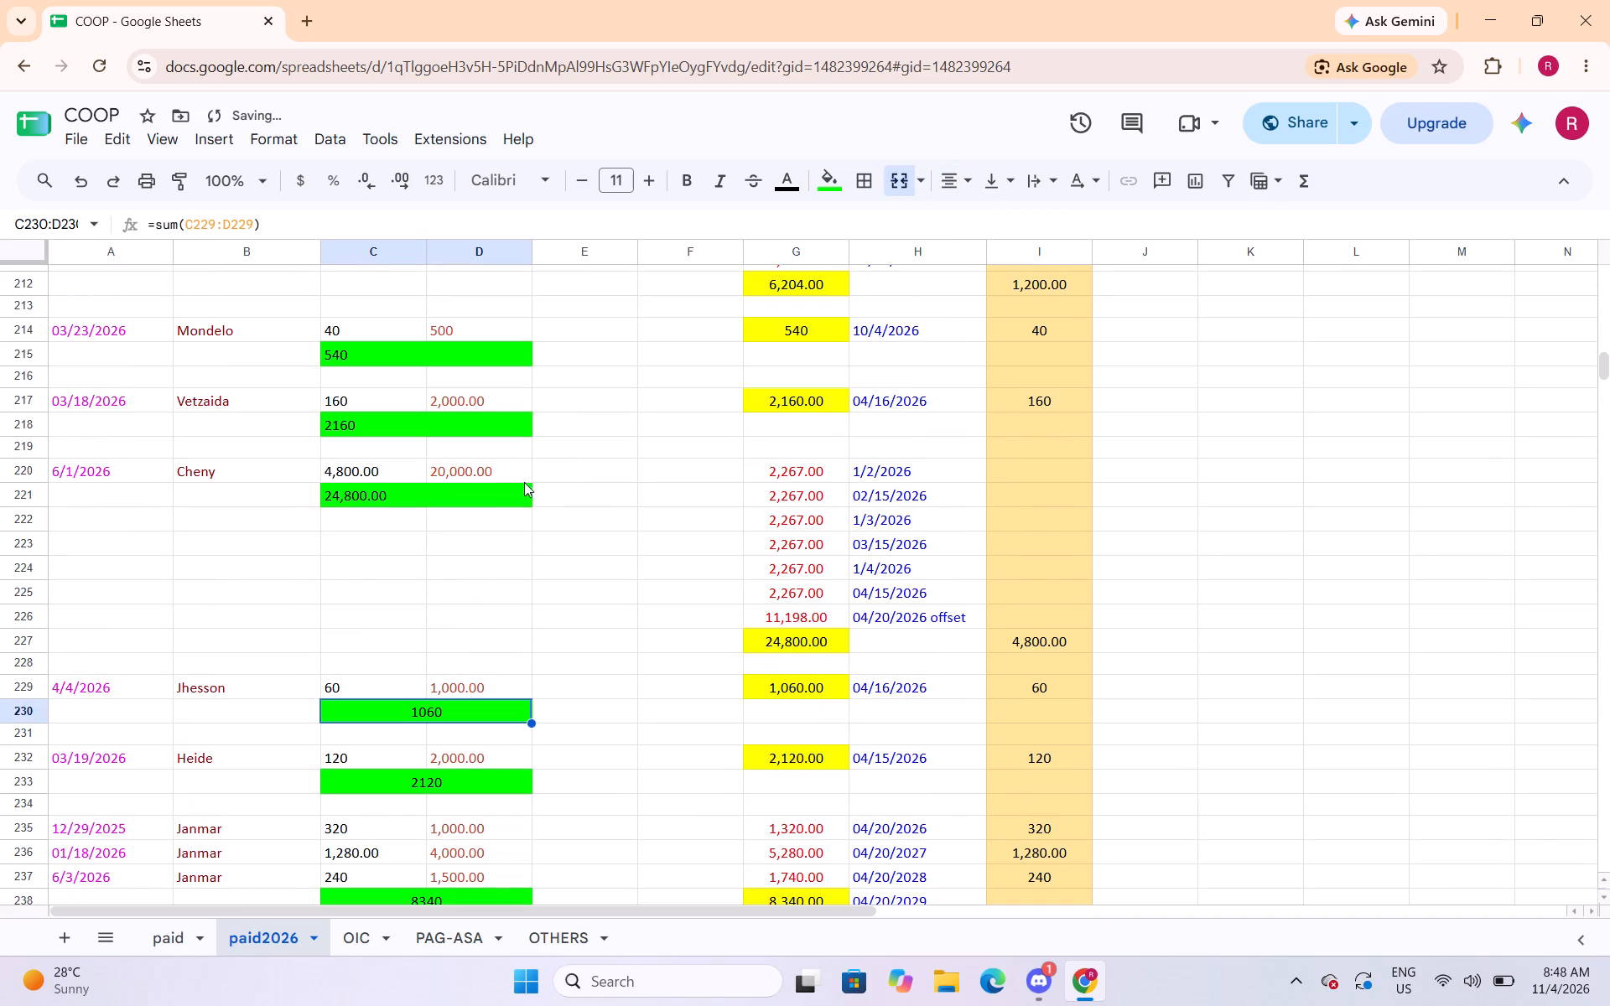
pyautogui.click(520, 502)
pyautogui.click(961, 181)
pyautogui.click(989, 220)
pyautogui.click(509, 428)
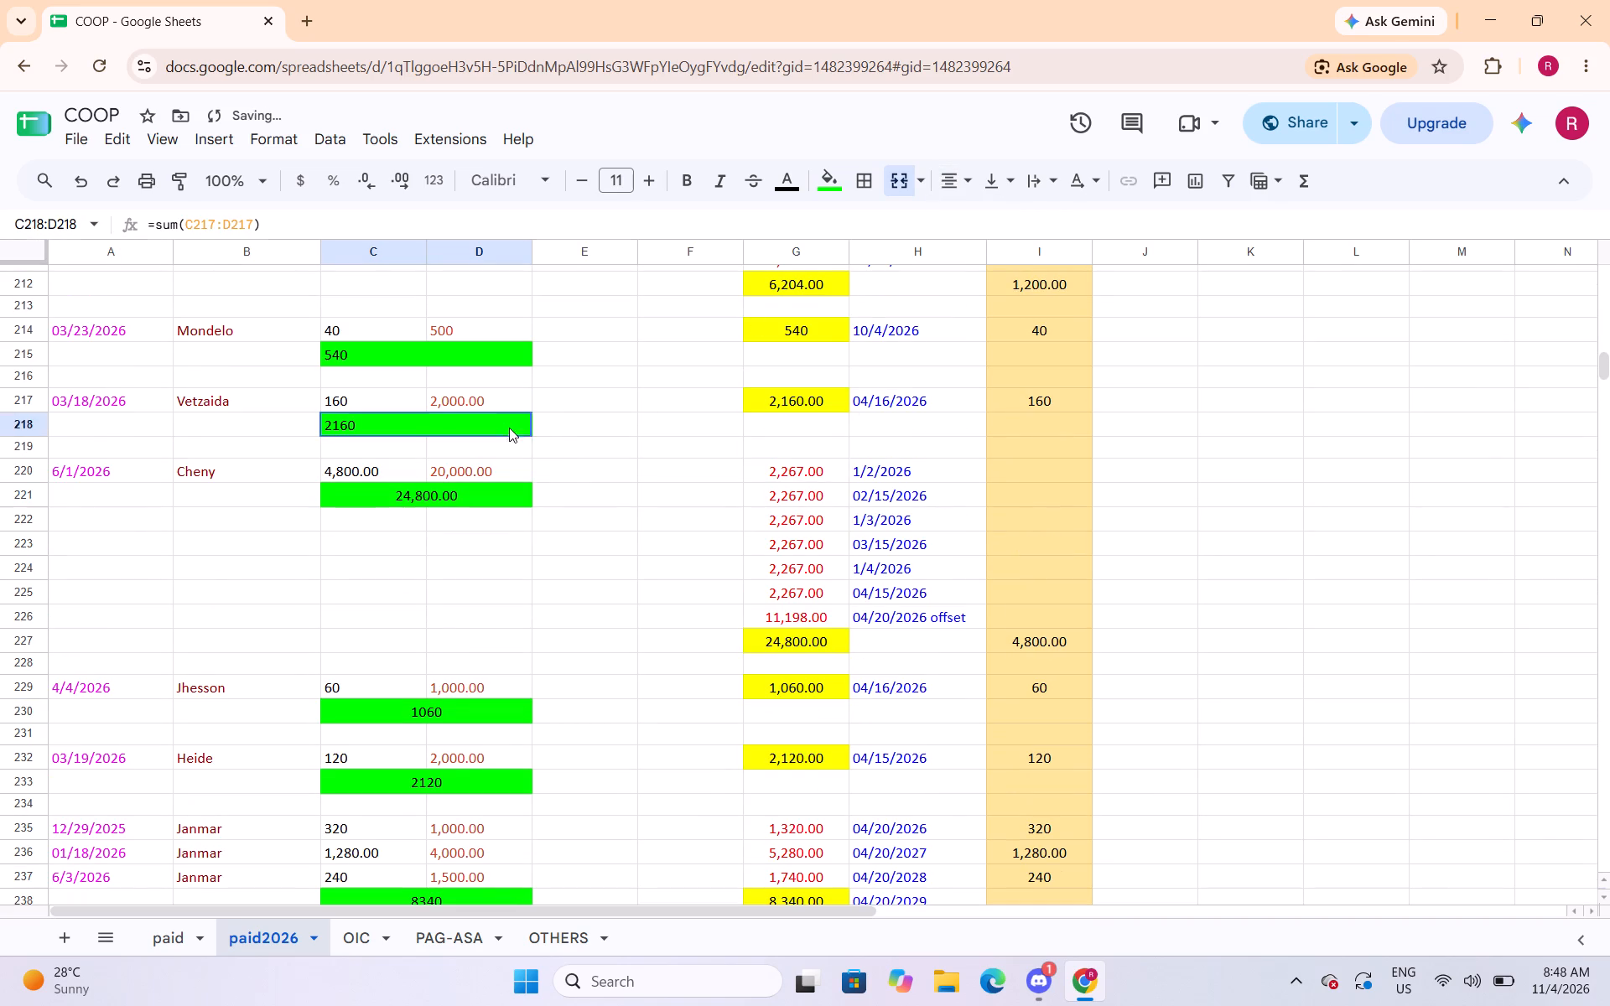
pyautogui.click(955, 182)
pyautogui.click(988, 211)
# Centre the green totals for Mondelo in C215:D215 and Charlene in C207:D207.
pyautogui.click(483, 357)
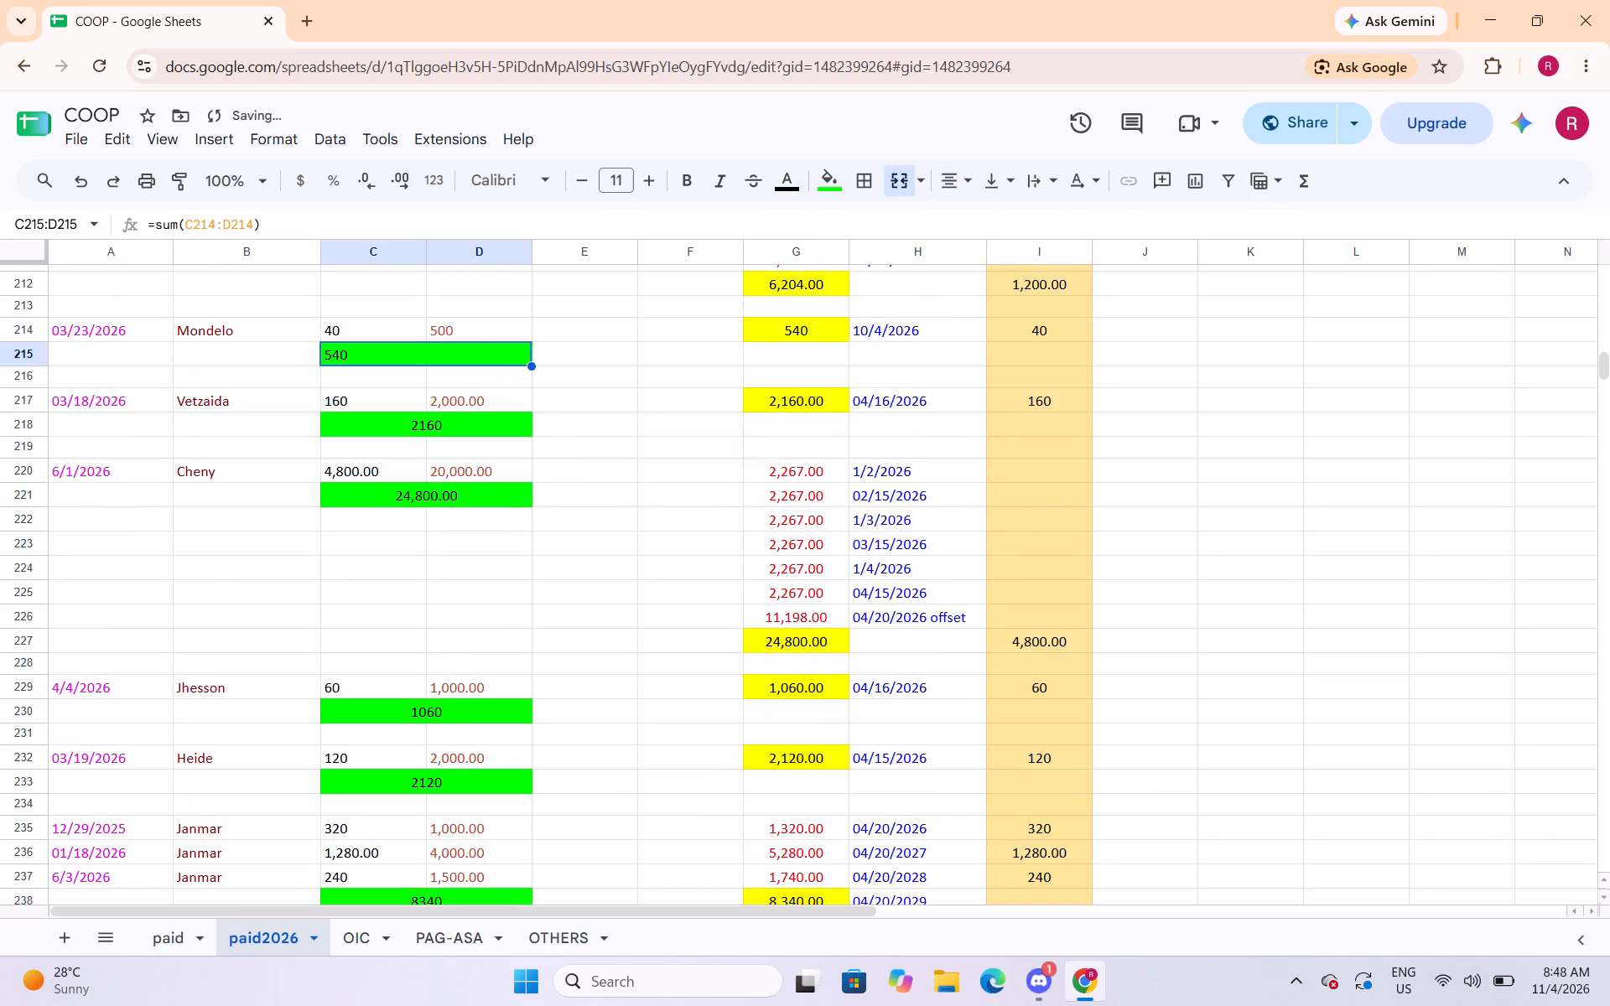
pyautogui.click(952, 194)
pyautogui.click(982, 215)
pyautogui.scroll(3, 620, 417)
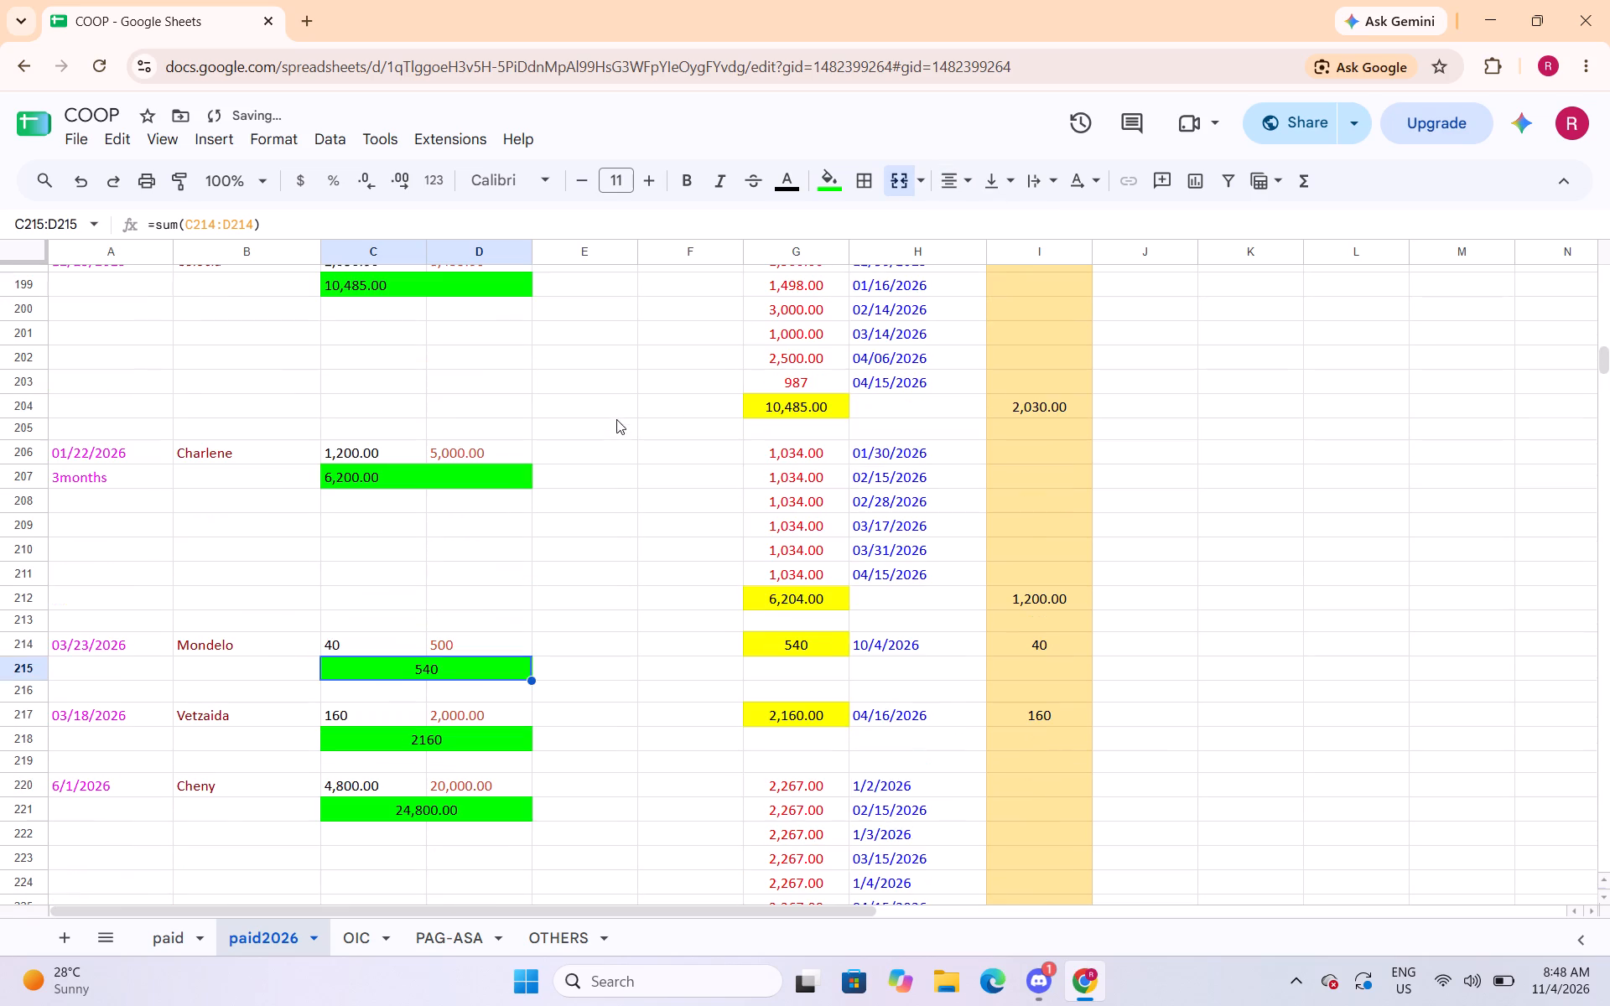
pyautogui.click(501, 480)
pyautogui.click(958, 175)
pyautogui.click(986, 209)
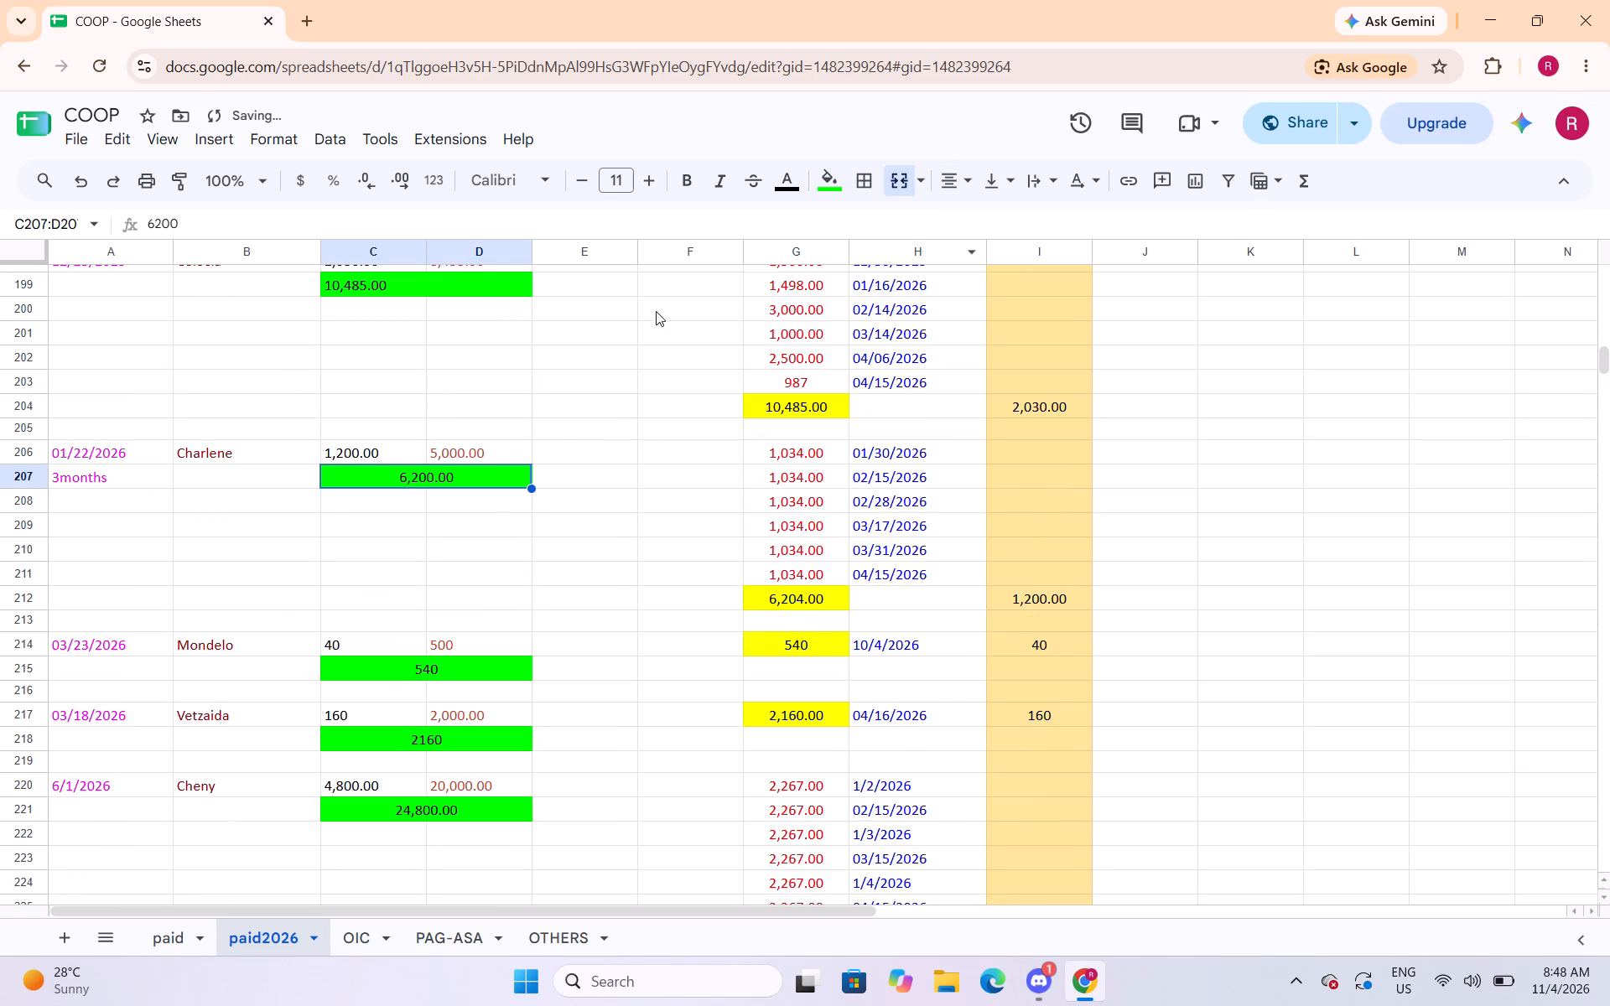
# Centre the green totals for Celocia in C199:D199 and Robert in C190:D190.
pyautogui.click(468, 278)
pyautogui.click(962, 189)
pyautogui.click(977, 214)
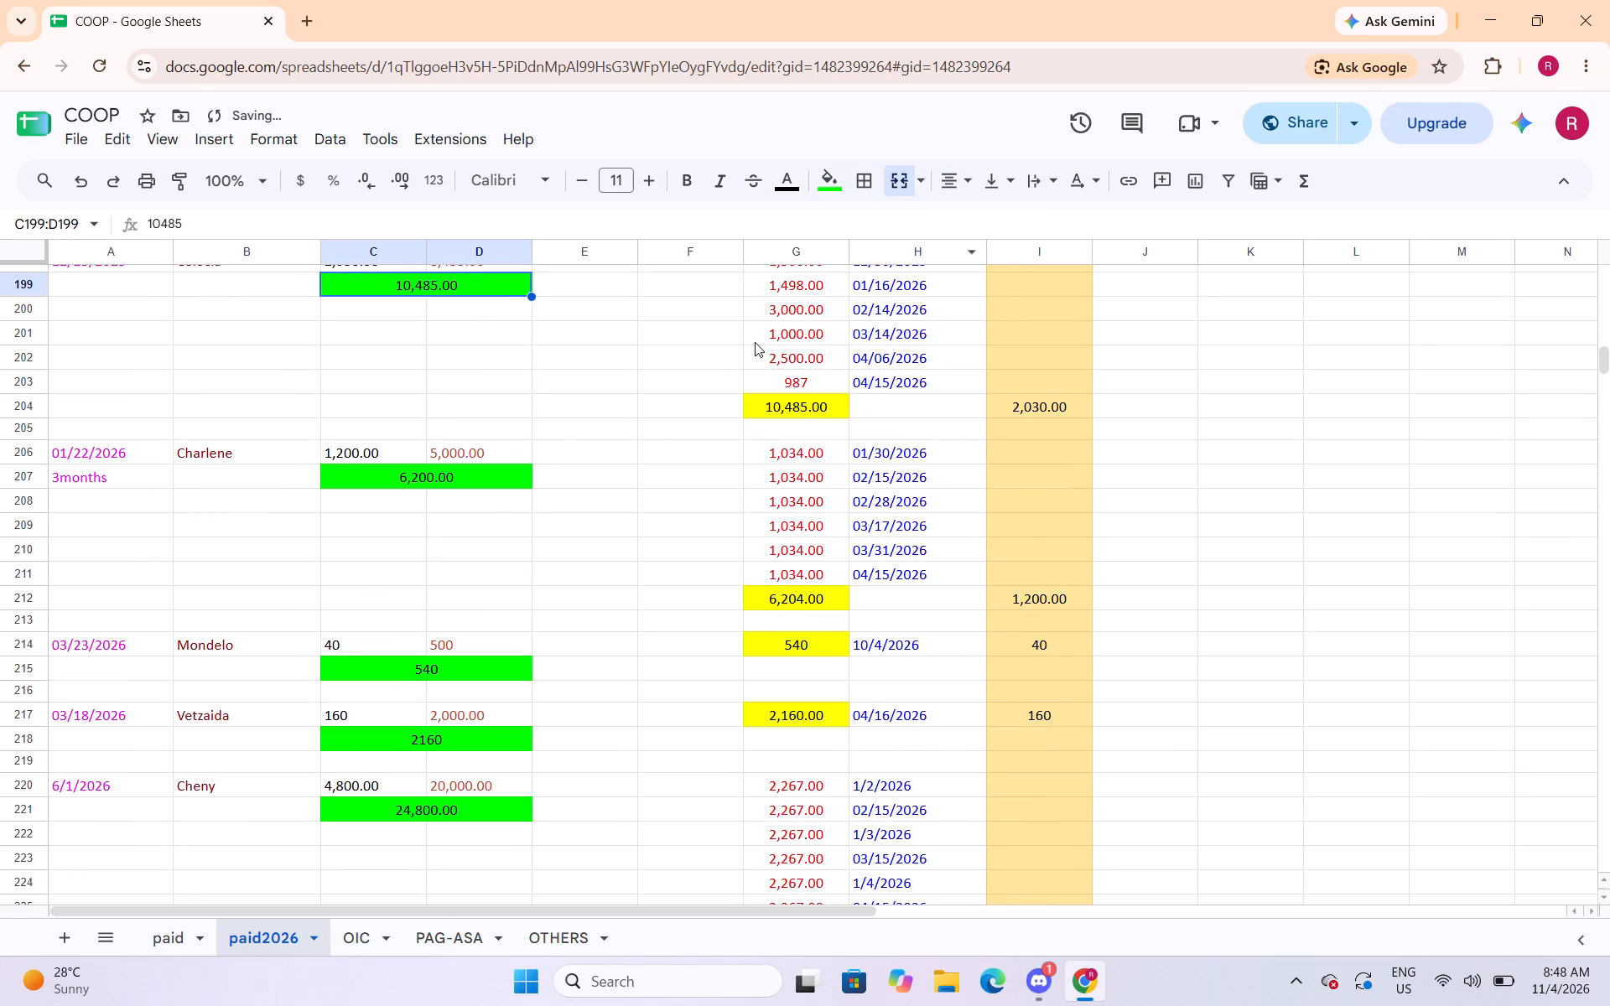
pyautogui.scroll(3, 631, 449)
pyautogui.click(499, 394)
pyautogui.click(963, 182)
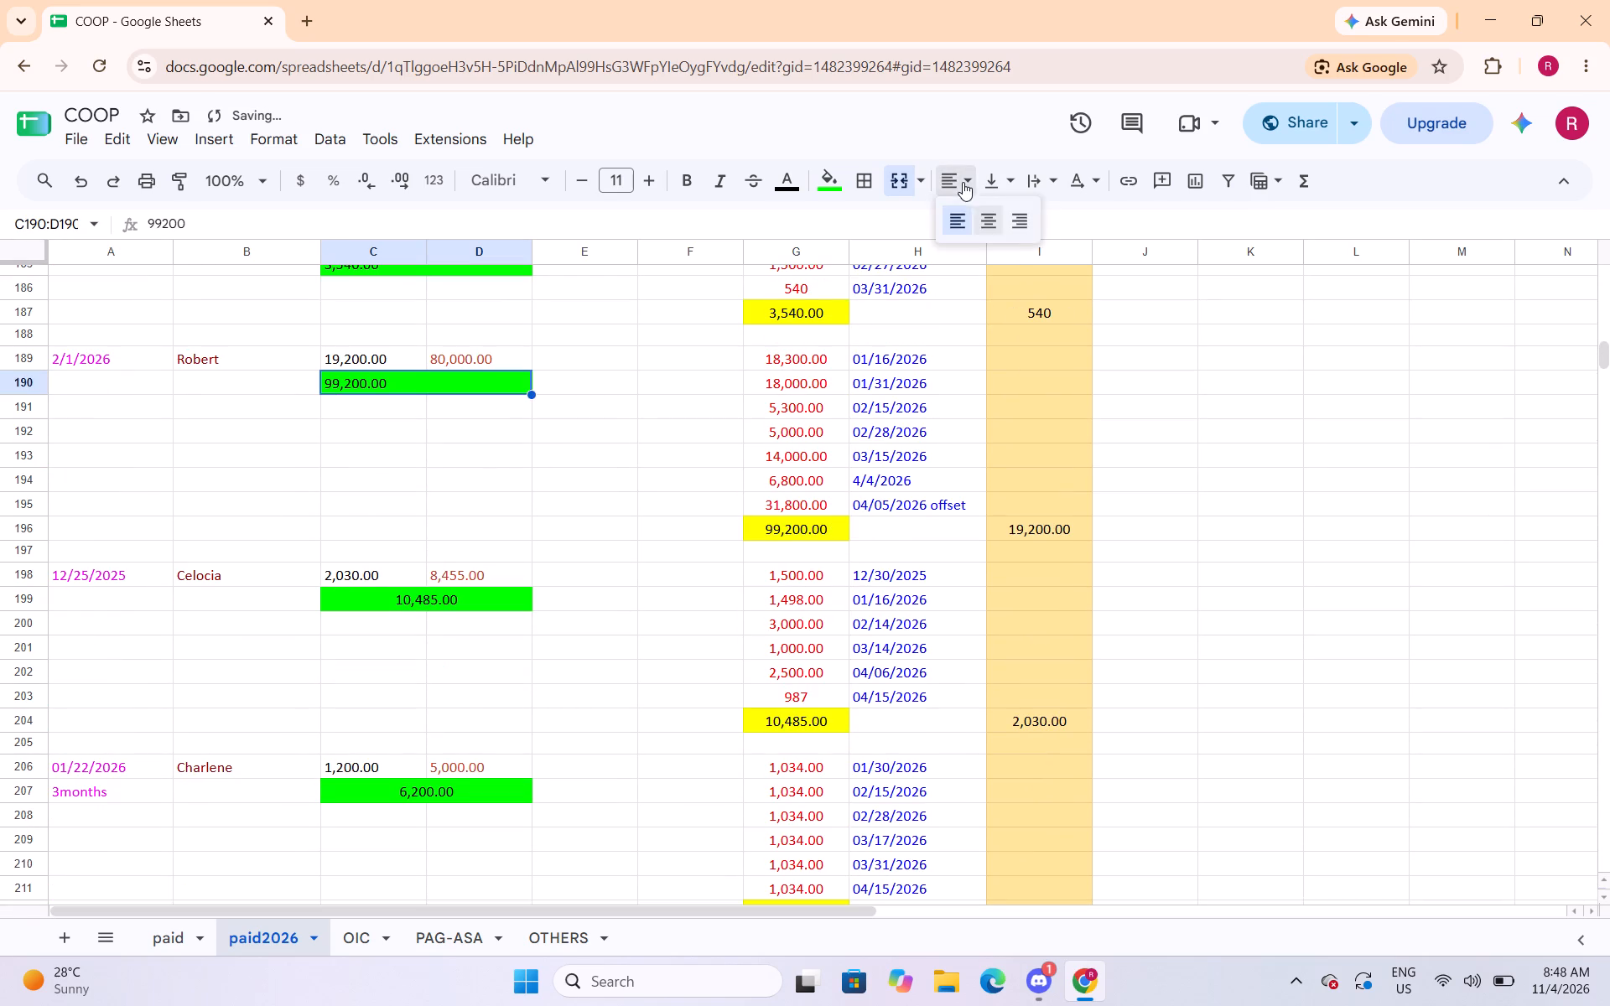
pyautogui.click(989, 226)
# Centre the green totals for Bernard in C185:D185 and Charlene in C177:D177.
pyautogui.scroll(2, 605, 381)
pyautogui.click(503, 469)
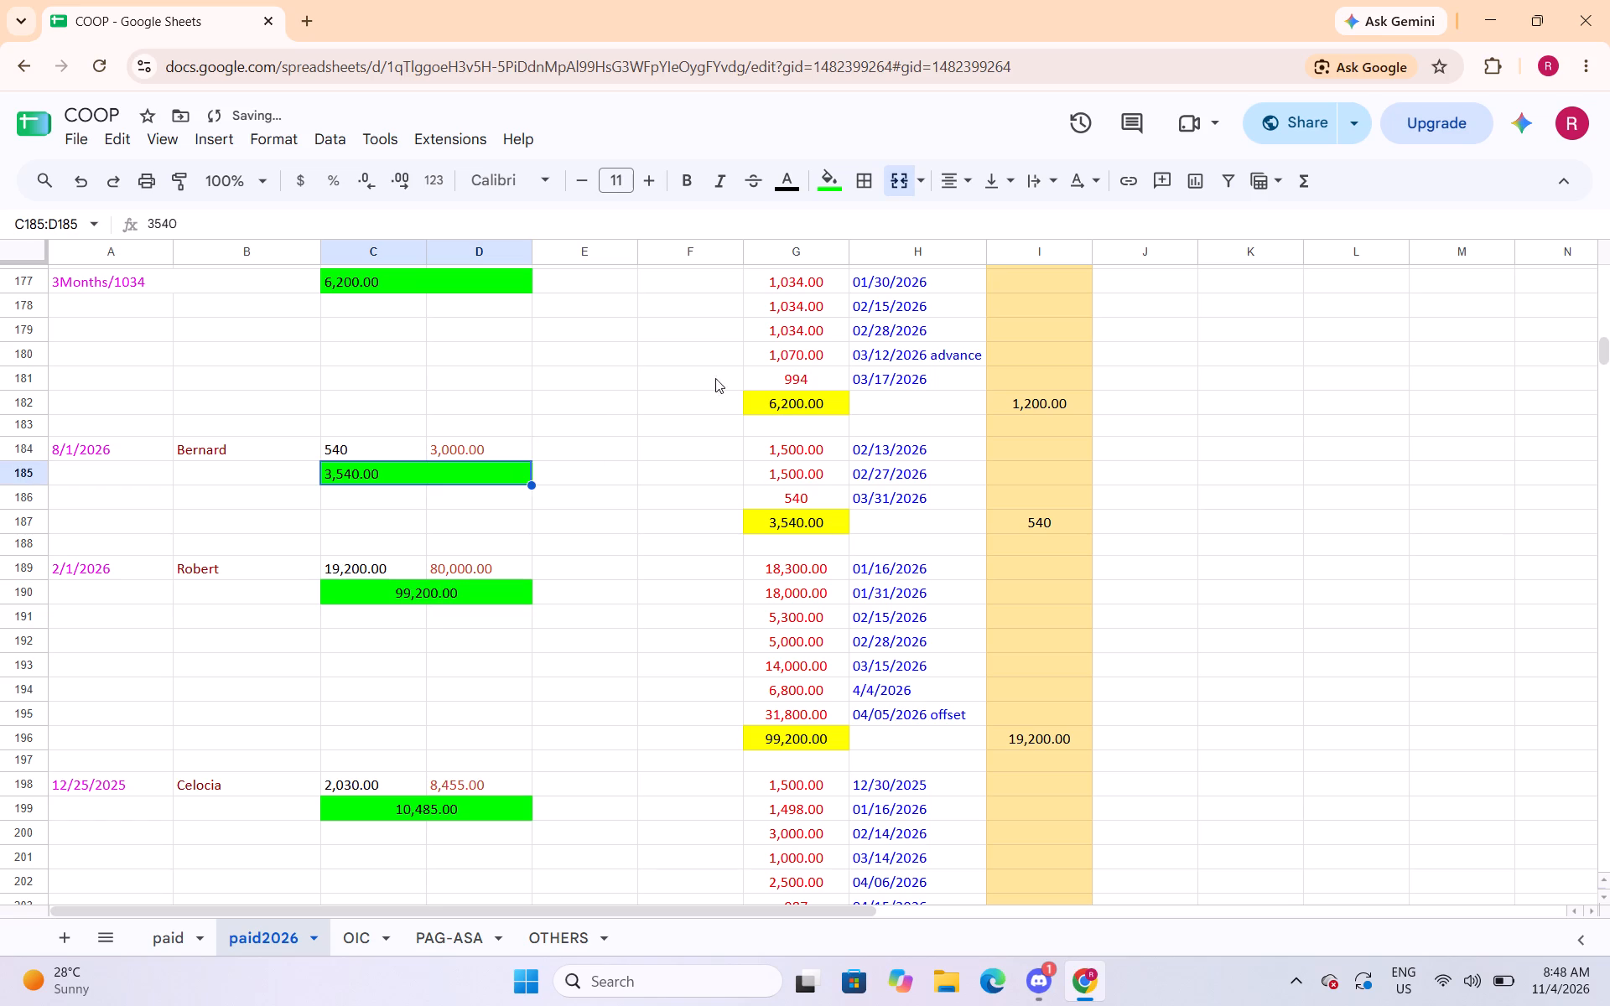
pyautogui.click(943, 179)
pyautogui.click(995, 226)
pyautogui.click(506, 276)
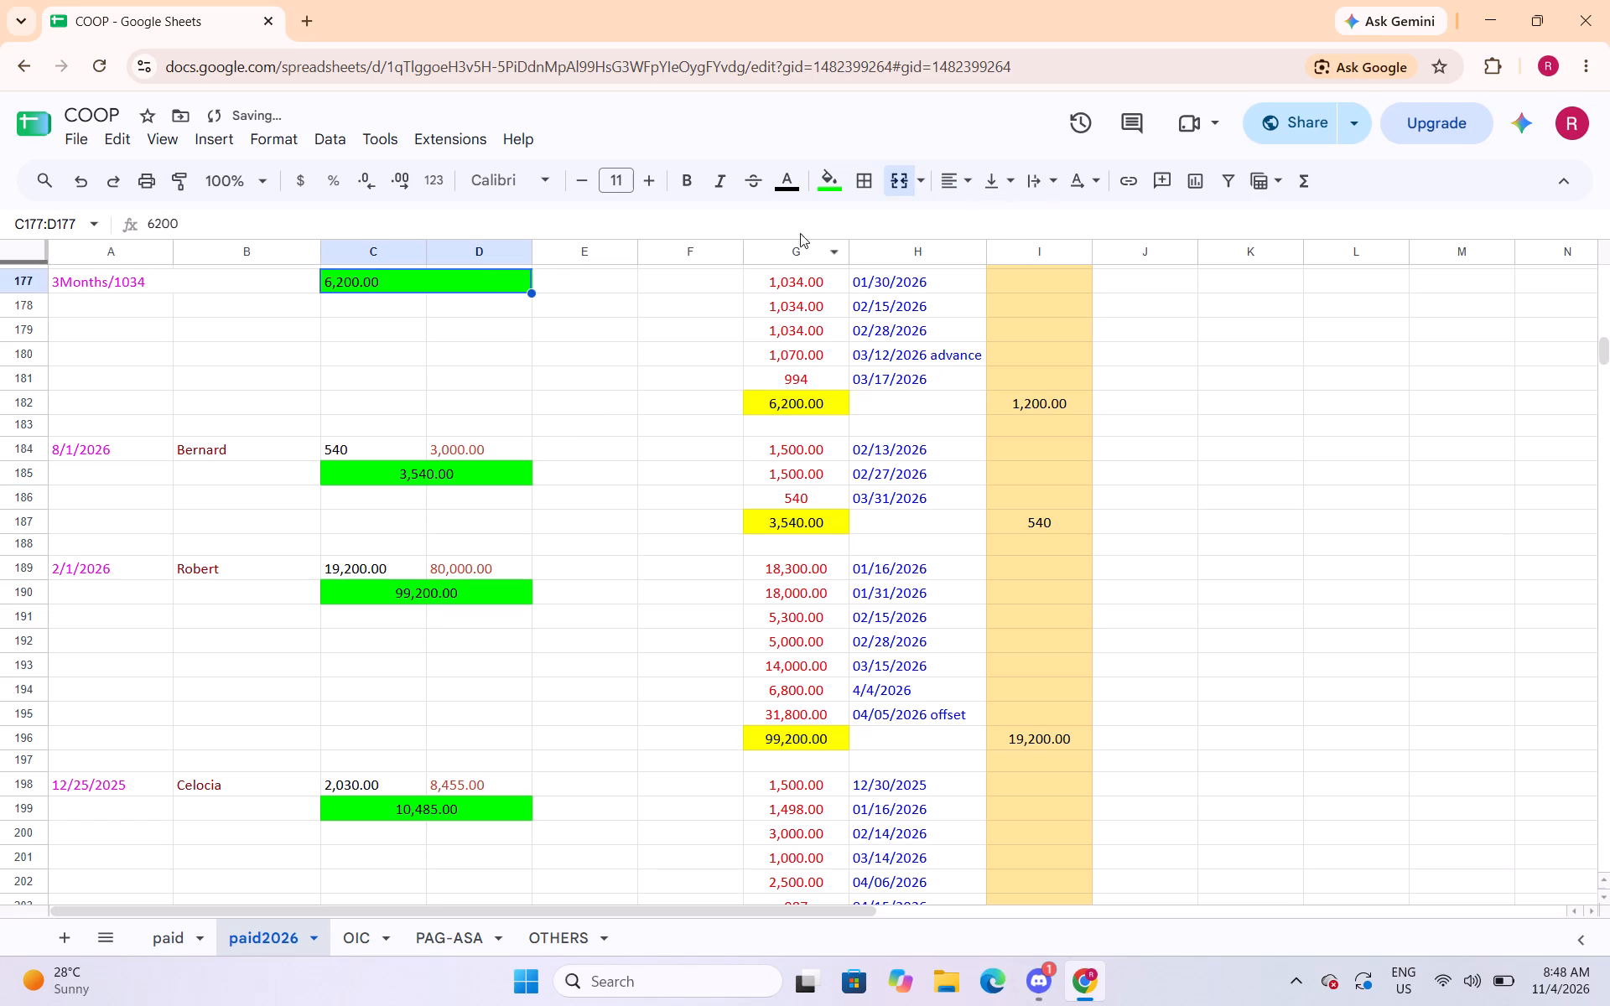
pyautogui.click(968, 175)
pyautogui.click(986, 208)
# Centre the green totals for Anthony in C174:D174 and Edwin in C171:D171.
pyautogui.scroll(3, 624, 413)
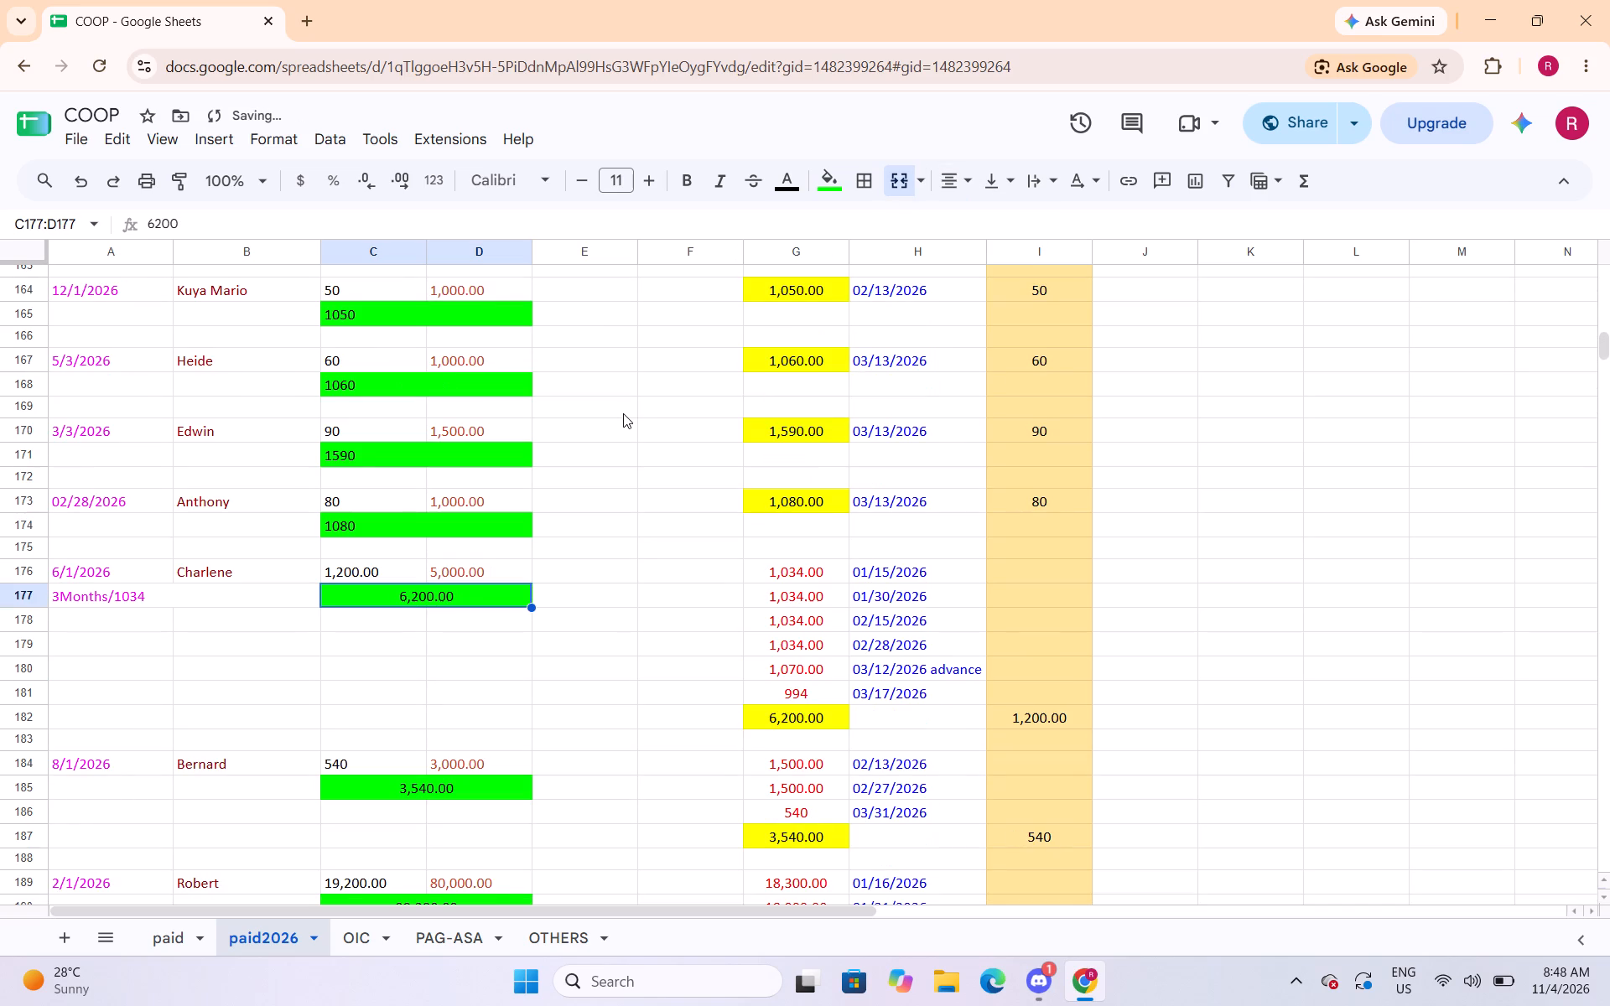
pyautogui.click(496, 532)
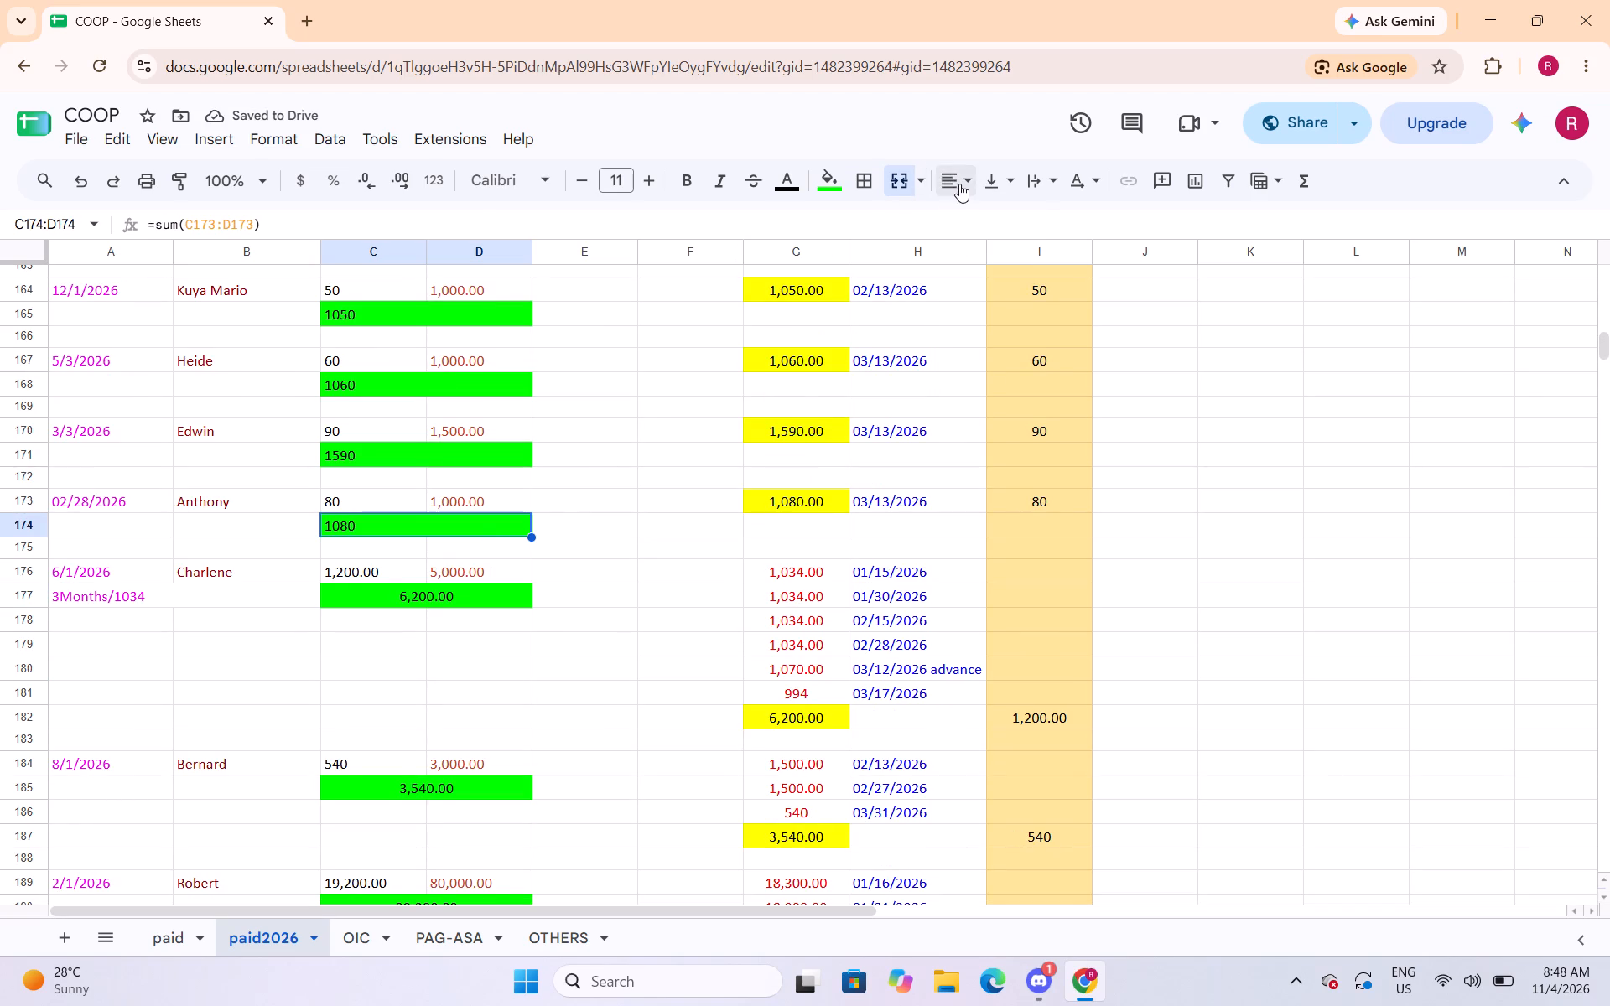
pyautogui.click(959, 184)
pyautogui.click(988, 218)
pyautogui.click(513, 449)
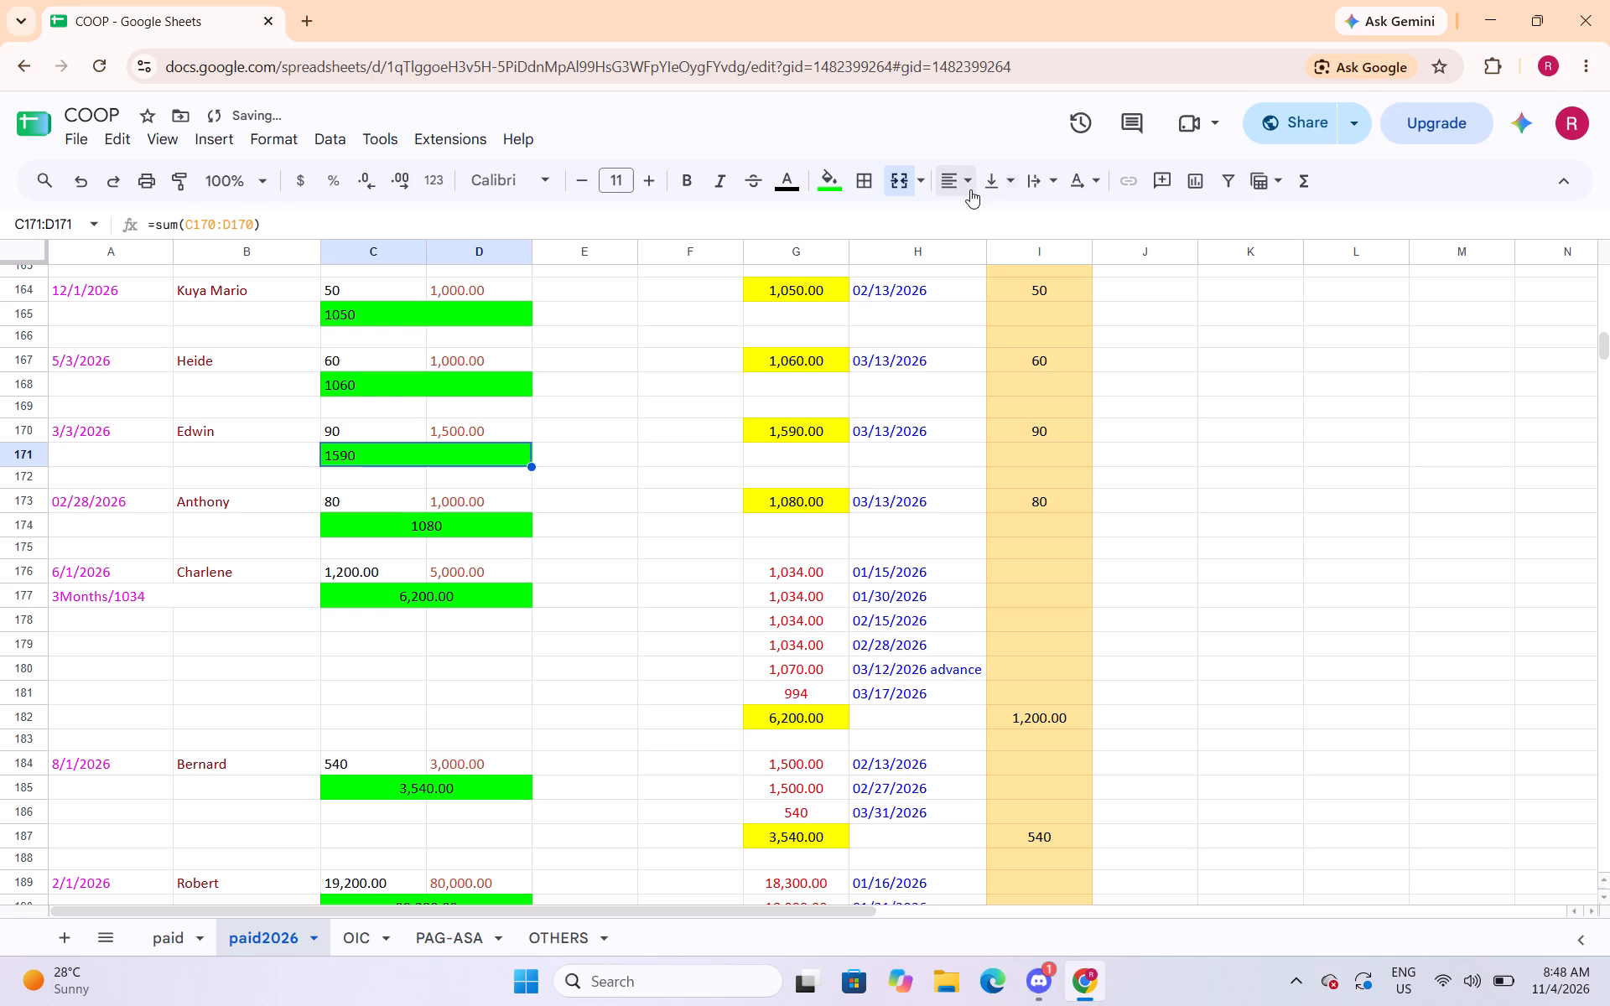
pyautogui.click(965, 189)
pyautogui.click(995, 225)
# Centre the green totals for Heide in C168:D168 and Kuya Mario in C165:D165.
pyautogui.click(445, 397)
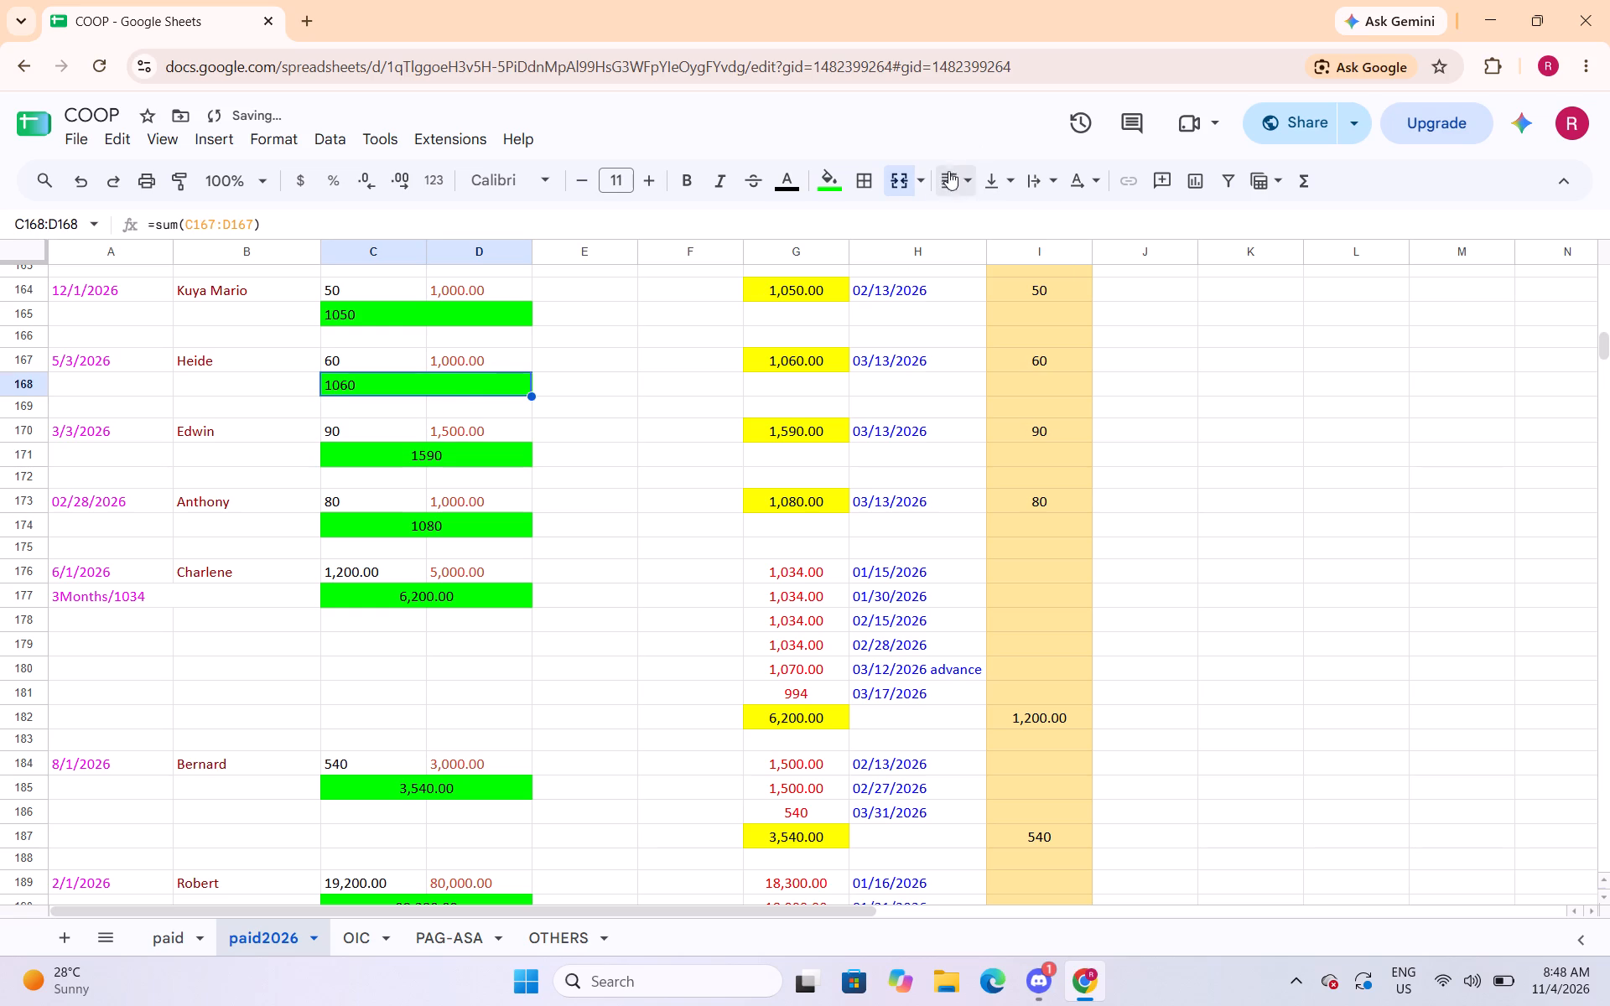
pyautogui.click(957, 174)
pyautogui.click(989, 206)
pyautogui.click(486, 311)
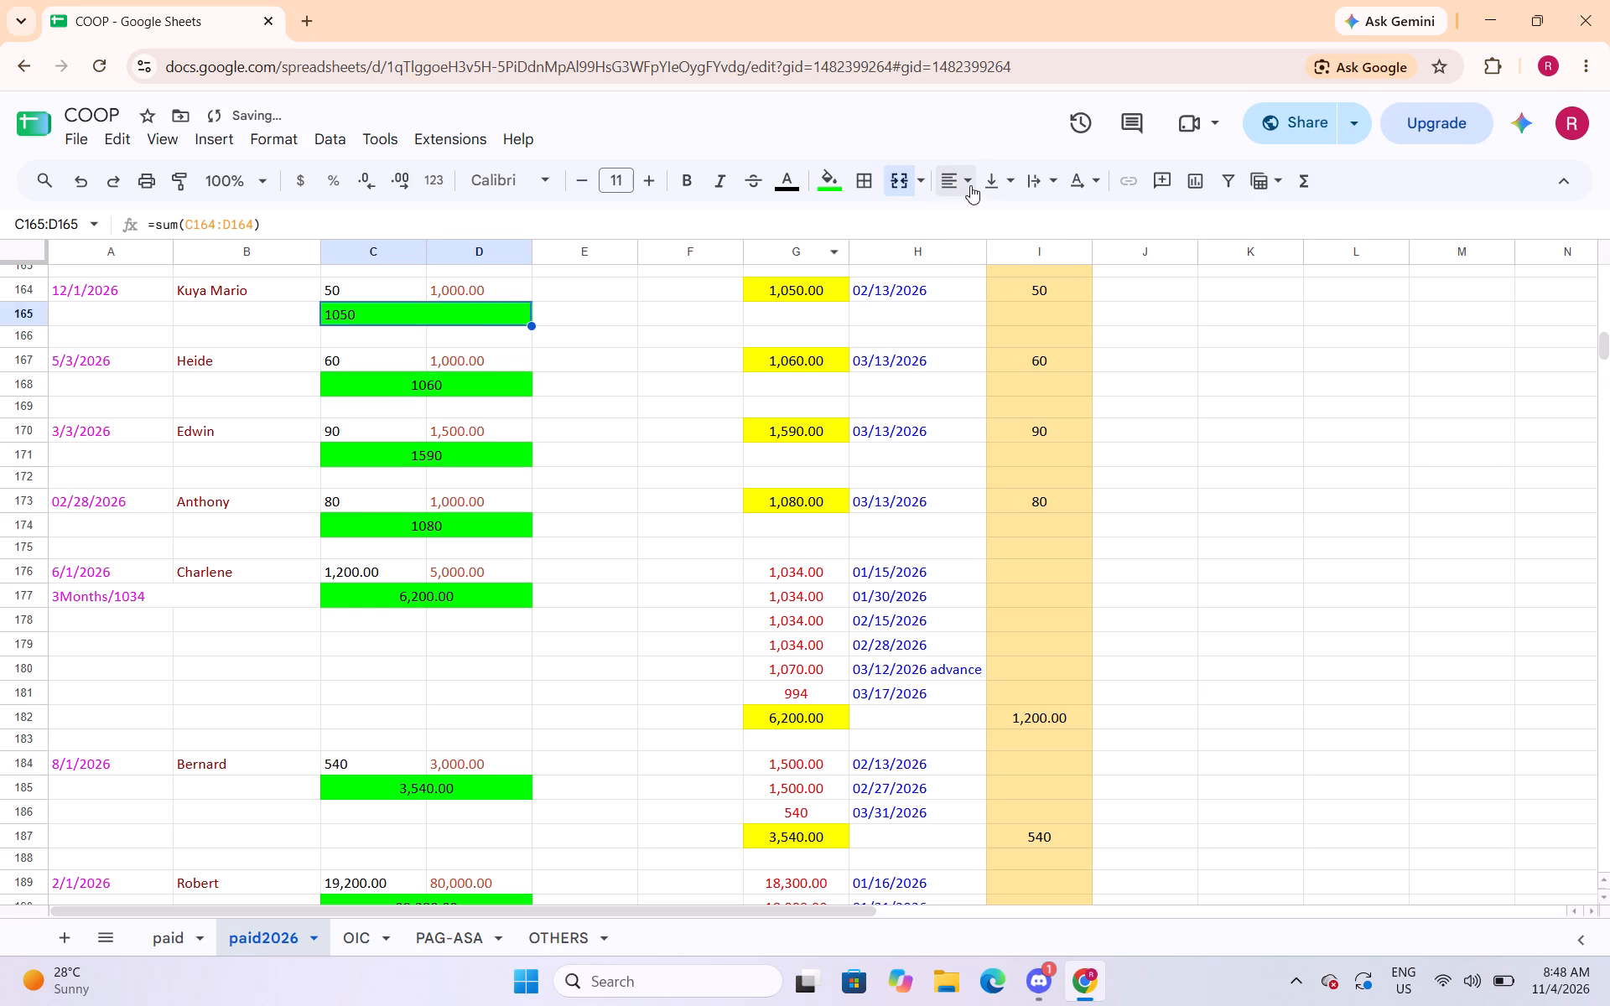
pyautogui.click(970, 185)
pyautogui.click(997, 216)
# Centre the green totals for Elma mae in C162:D162 and Rodolf friend in C157:D157.
pyautogui.scroll(3, 595, 339)
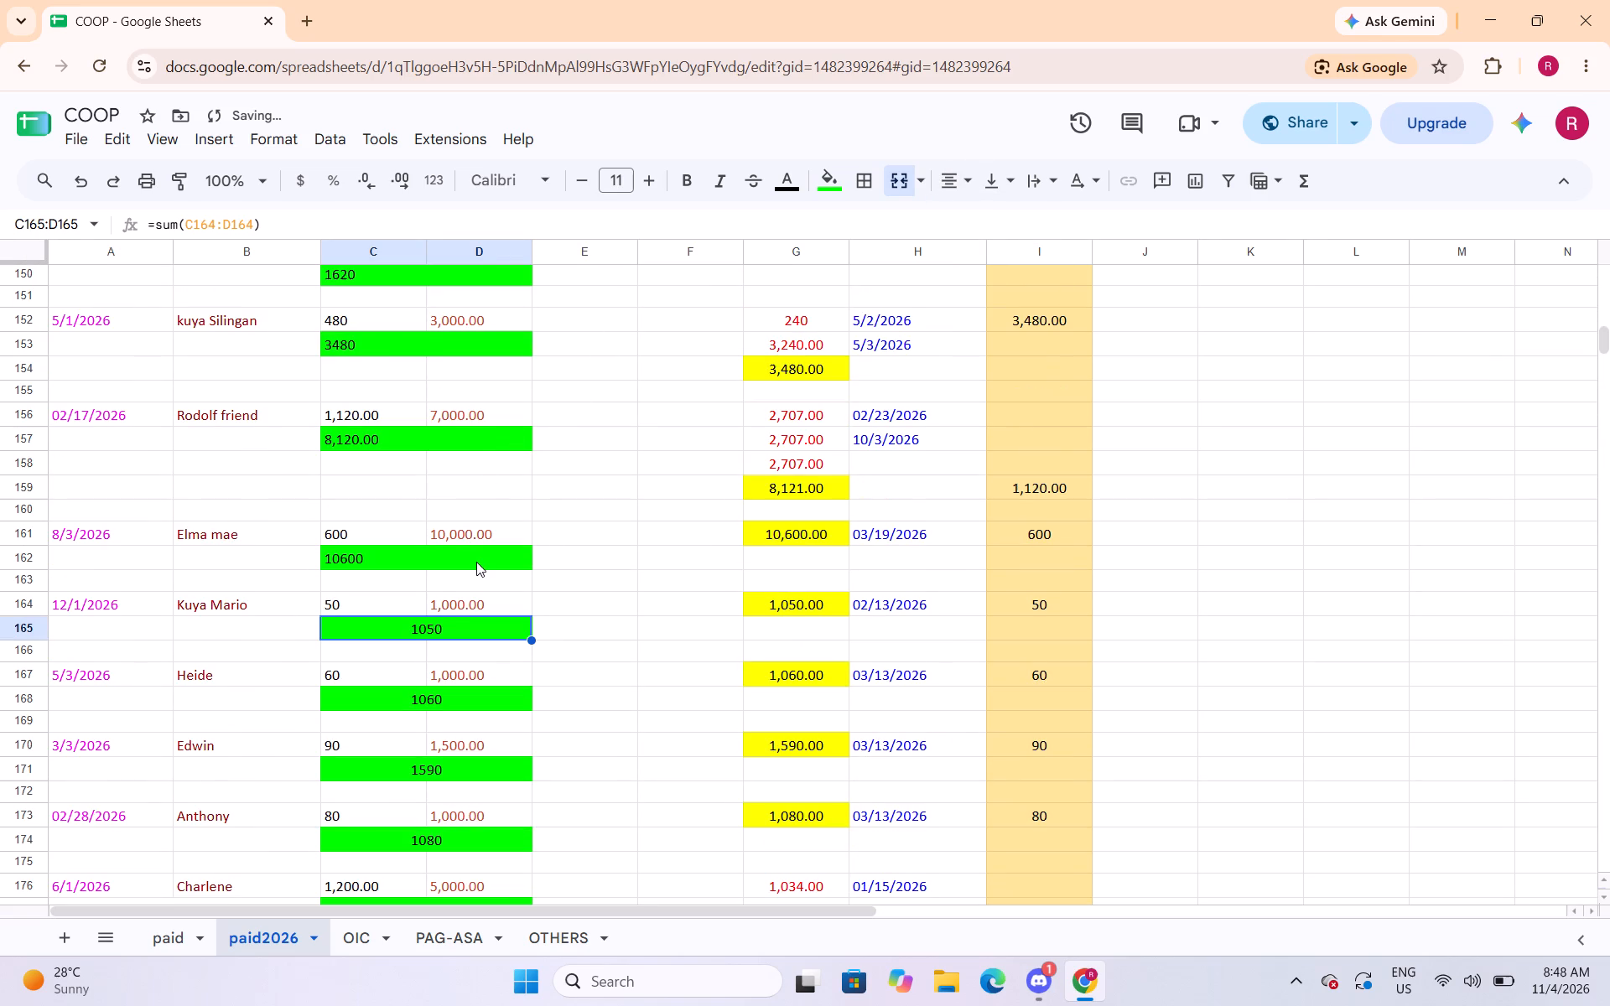
pyautogui.click(476, 562)
pyautogui.click(972, 190)
pyautogui.click(994, 233)
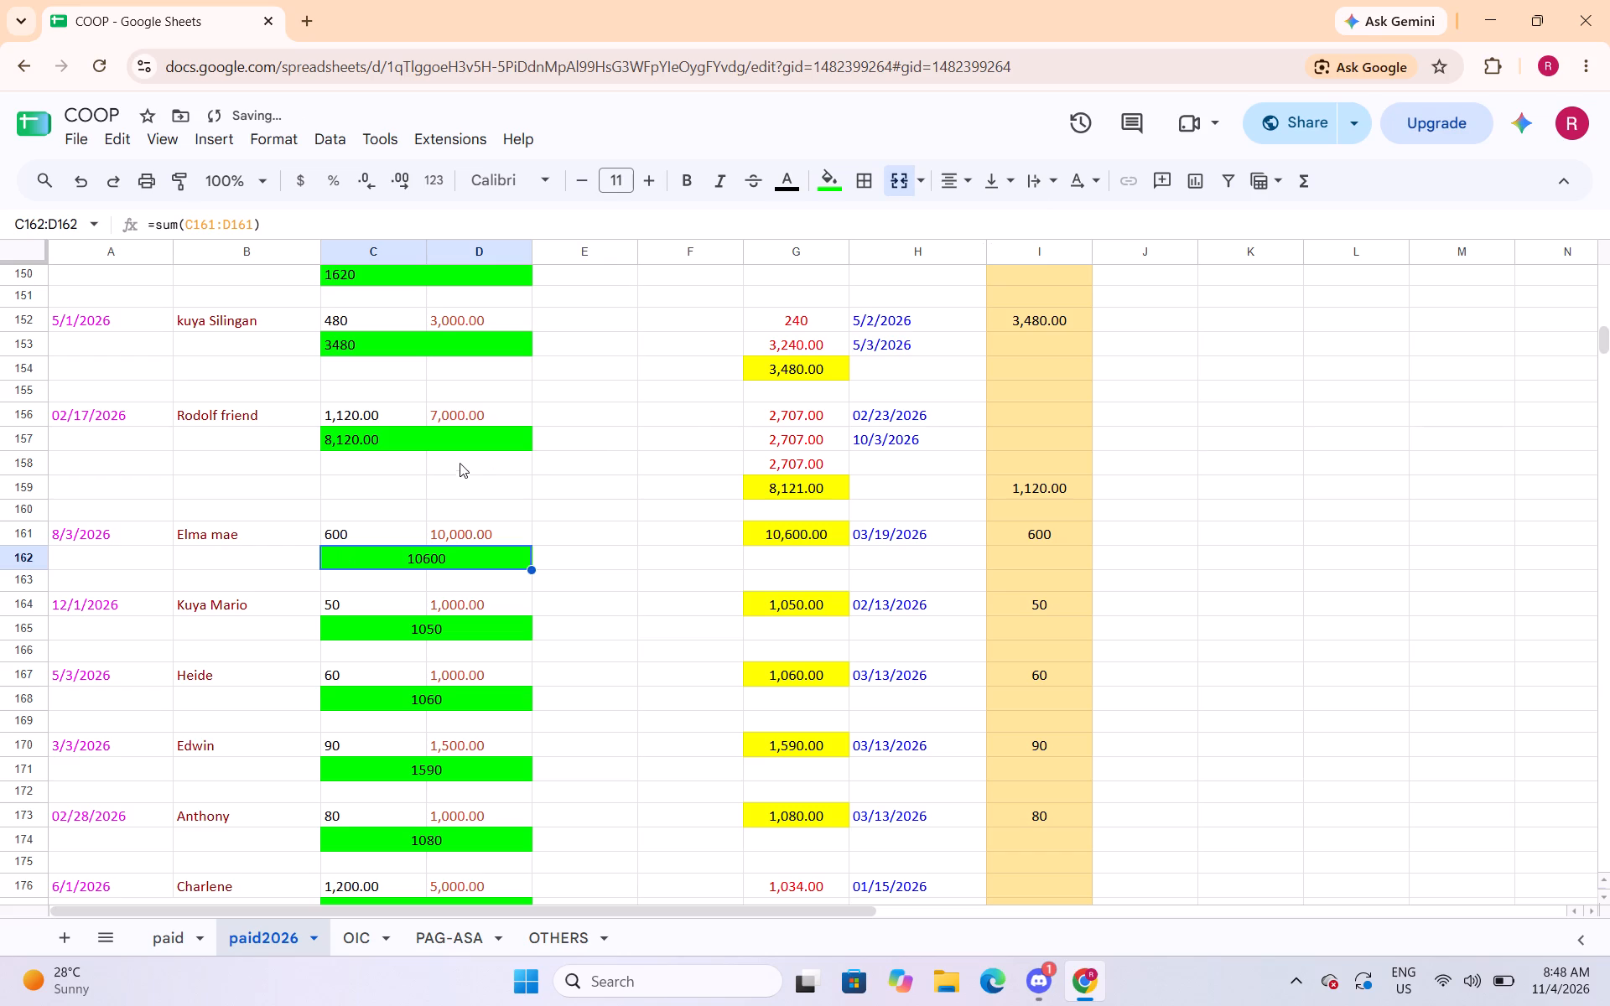
pyautogui.click(449, 438)
pyautogui.click(963, 189)
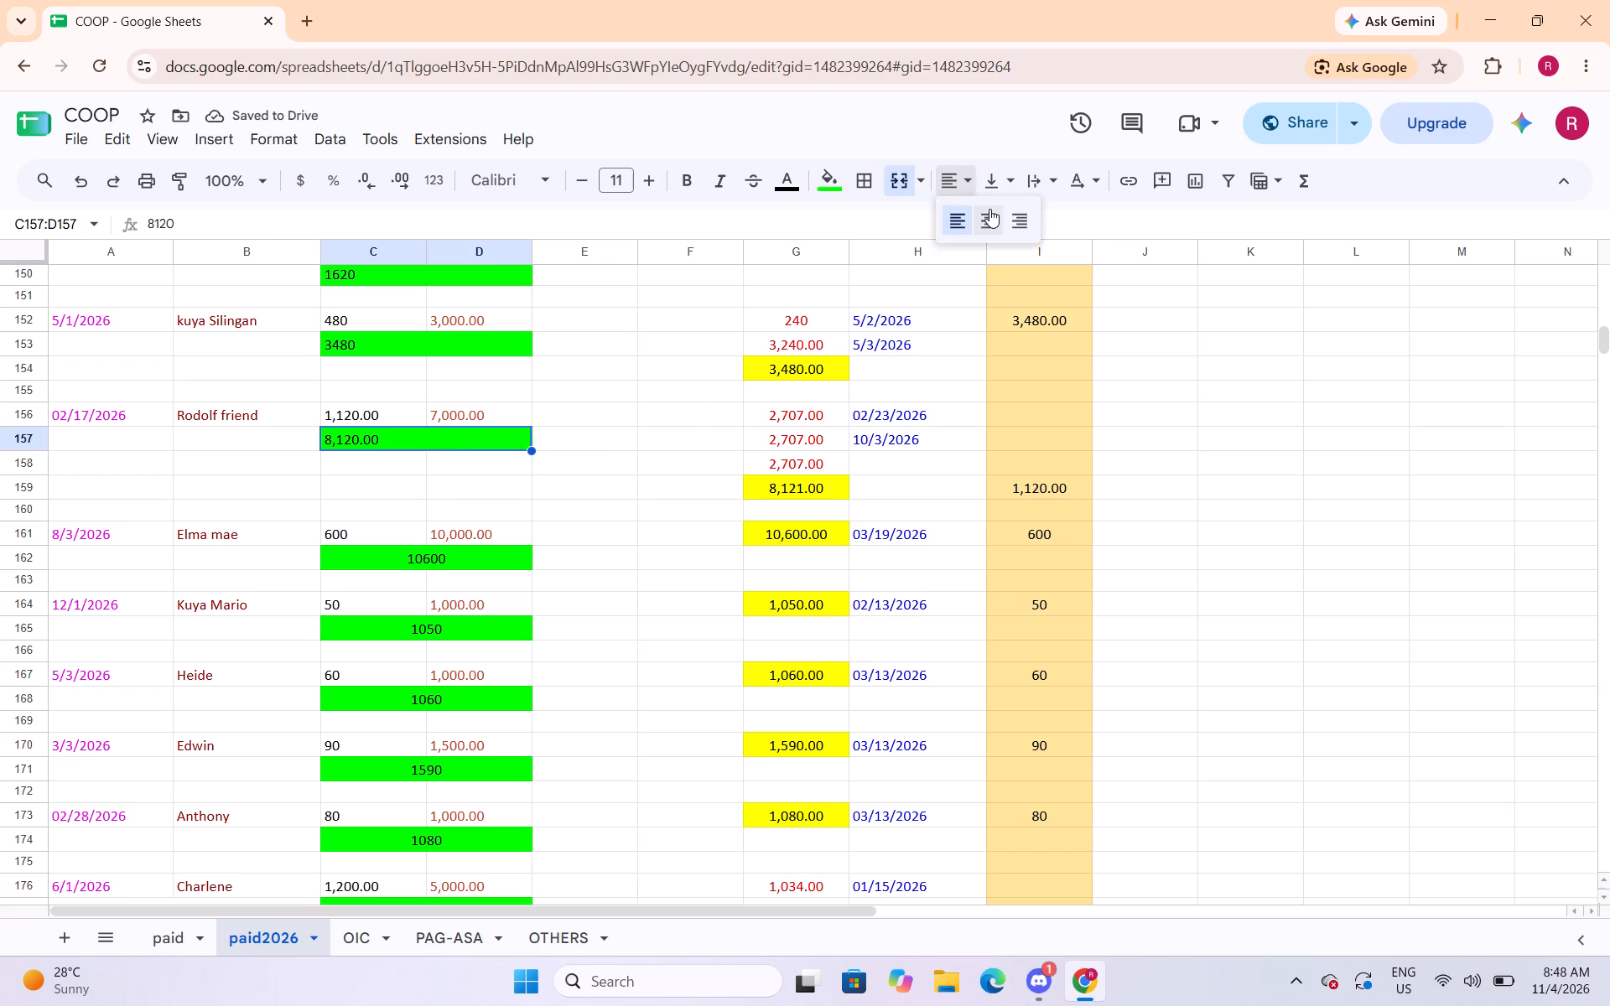
pyautogui.click(989, 210)
# Centre the green totals for kuya Silingan in C153:D153 and Manong Silingan in C150:D150.
pyautogui.click(510, 337)
pyautogui.click(953, 185)
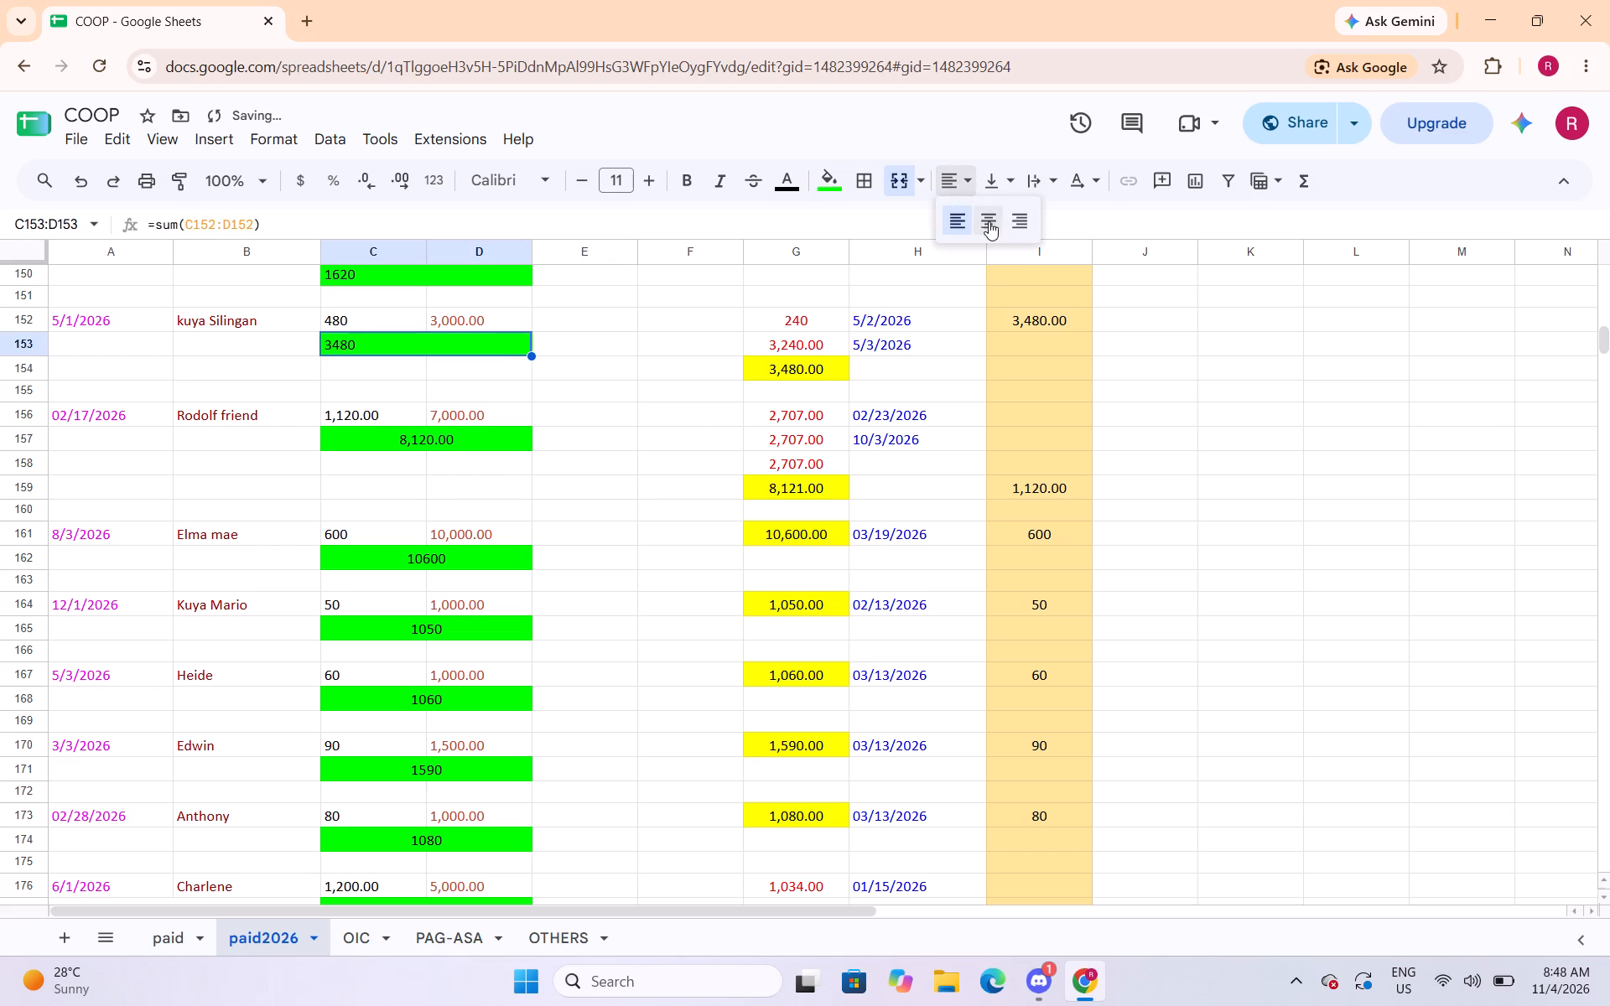
pyautogui.click(989, 221)
pyautogui.click(484, 275)
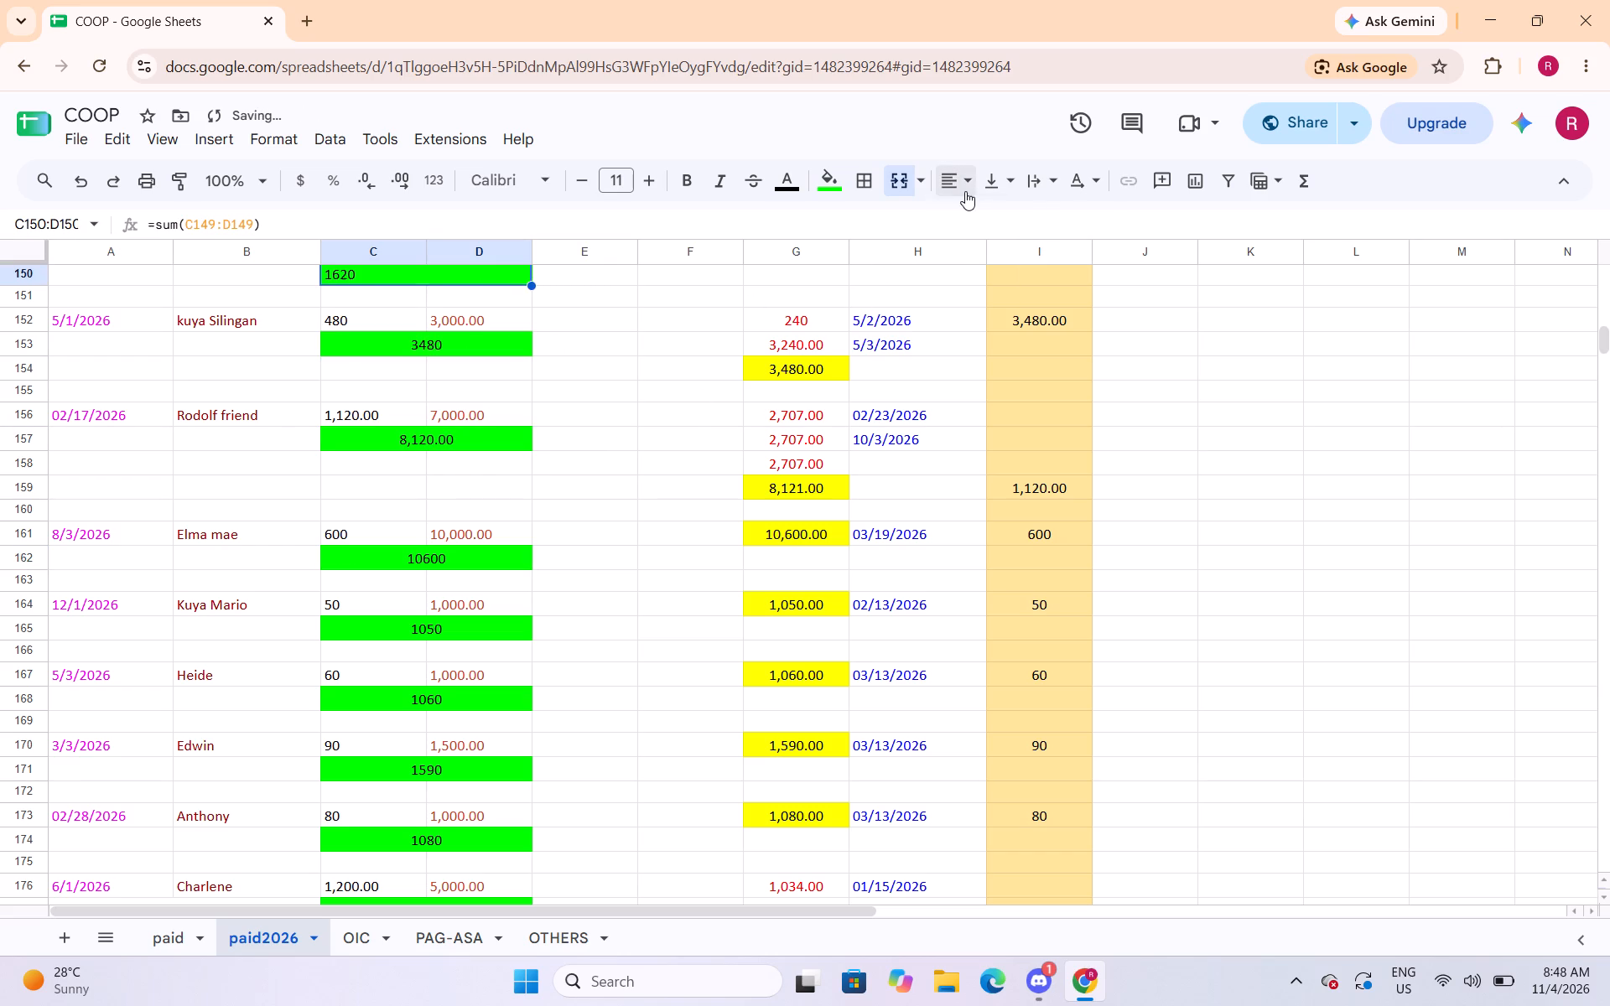
pyautogui.click(965, 191)
pyautogui.click(987, 207)
# Centre the green totals for Jessa in C145:D145 and for the 02/22/2026 Michael entry in C142:D142.
pyautogui.scroll(4, 752, 428)
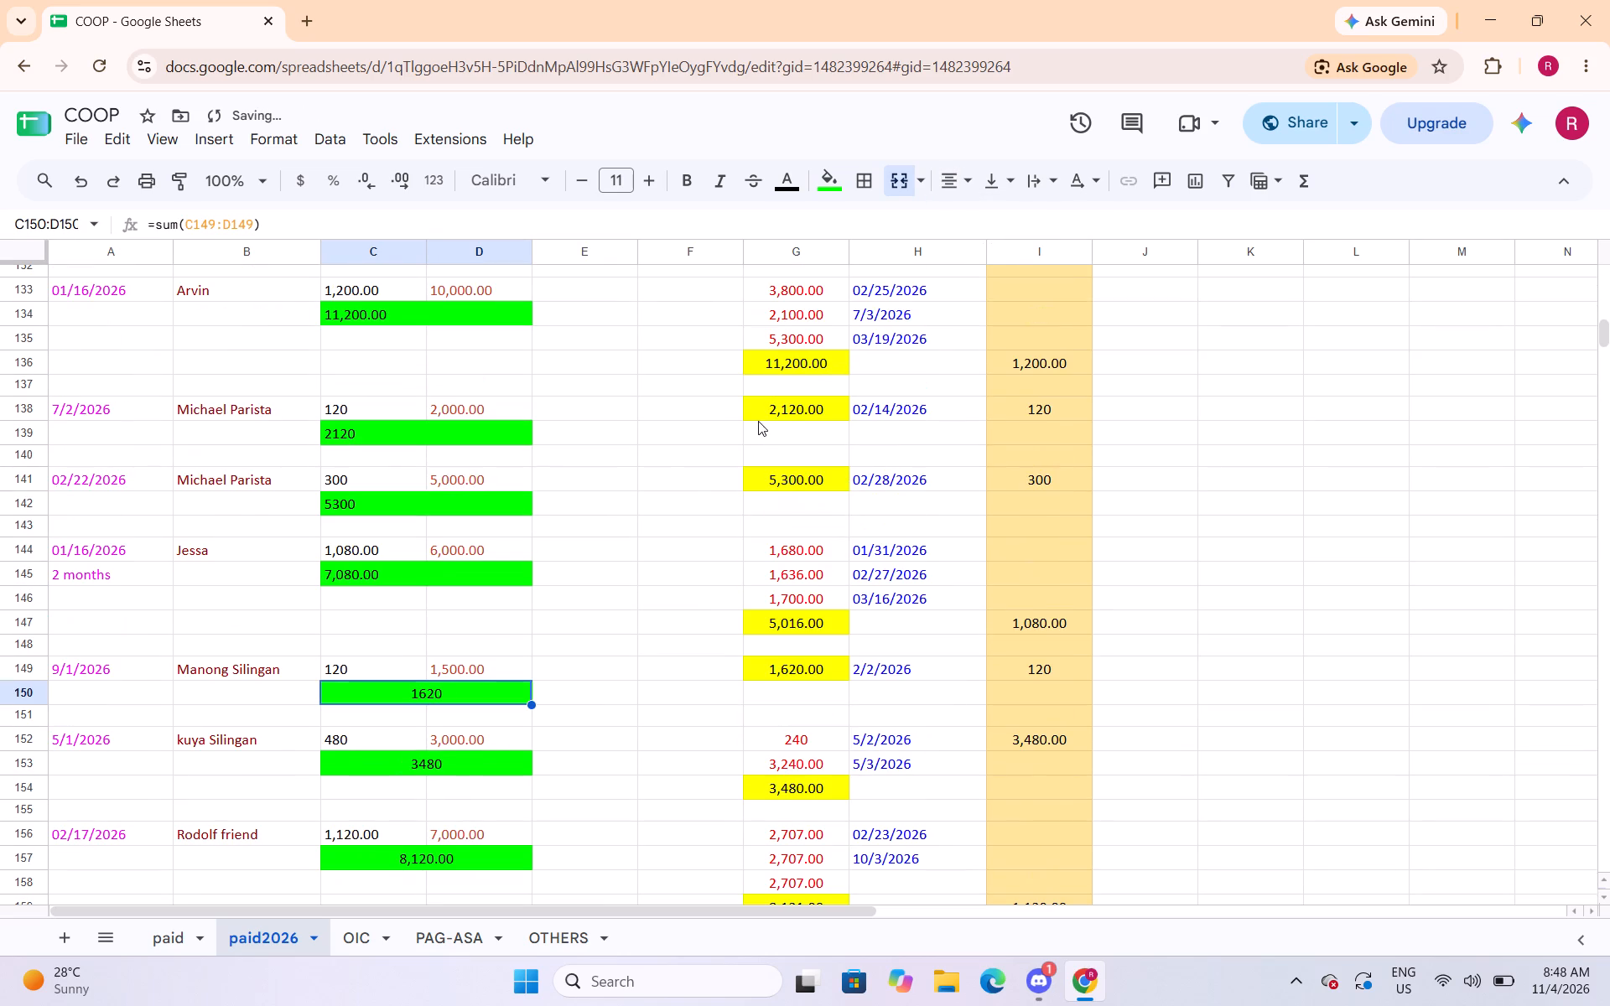
pyautogui.click(458, 574)
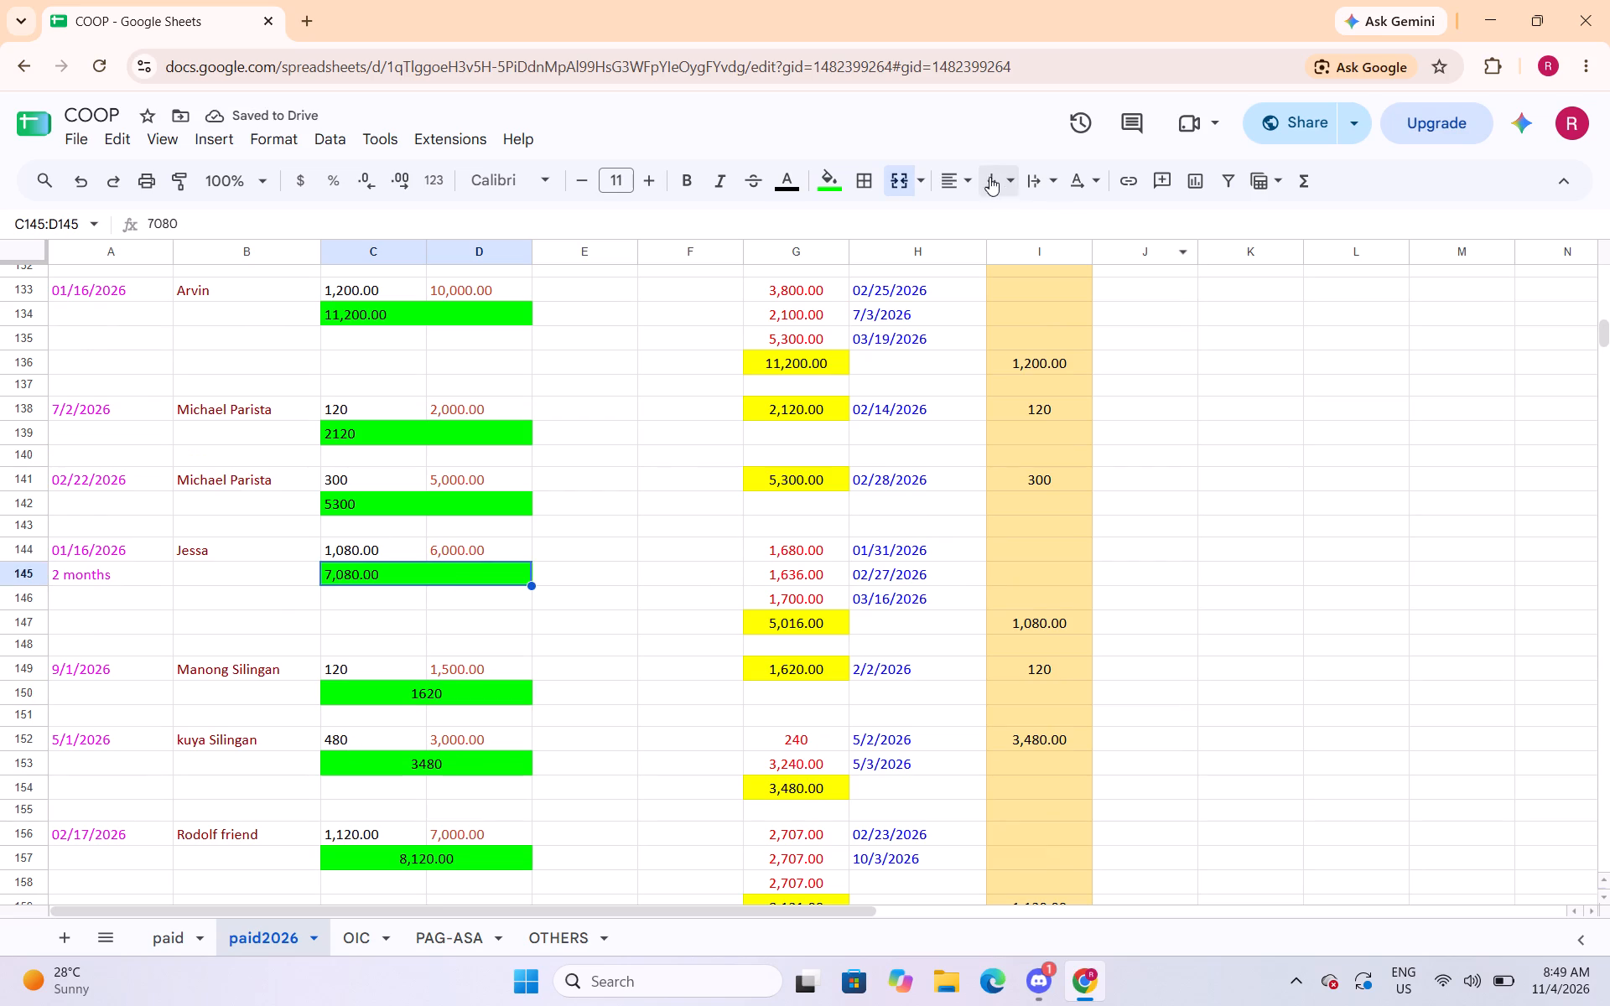
pyautogui.click(968, 176)
pyautogui.click(989, 216)
pyautogui.click(473, 500)
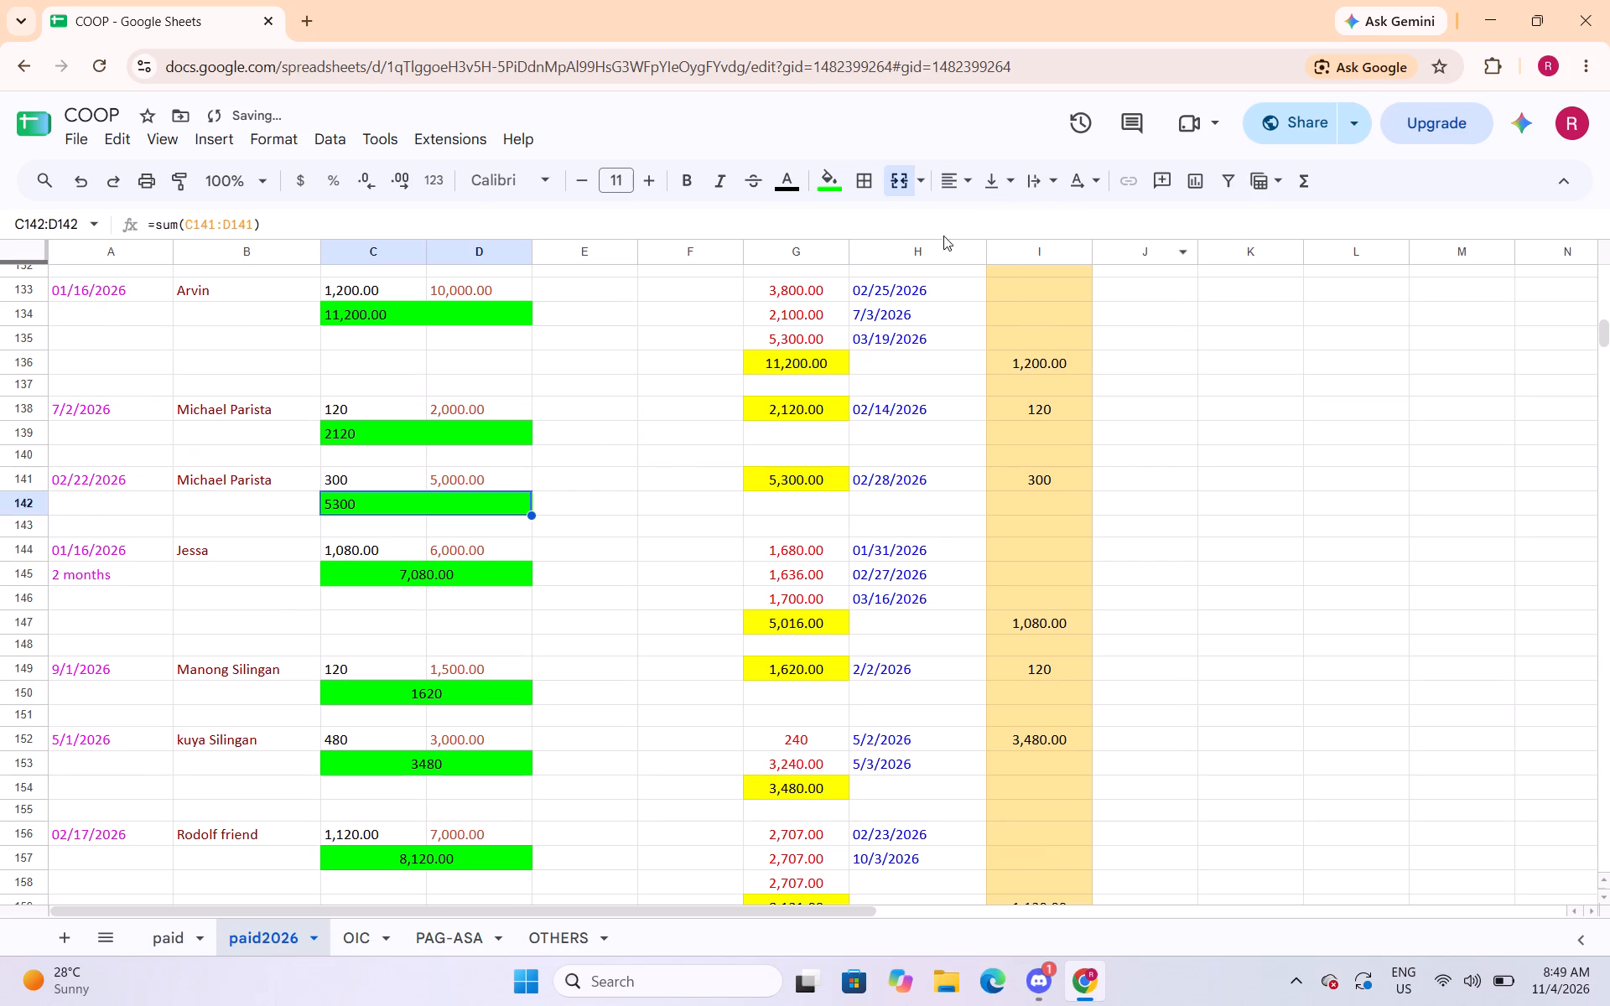
pyautogui.click(959, 182)
pyautogui.click(995, 221)
# Centre the green totals for the 7/2/2026 Michael entry in C139:D139 and Arvin in C134:D134.
pyautogui.click(449, 439)
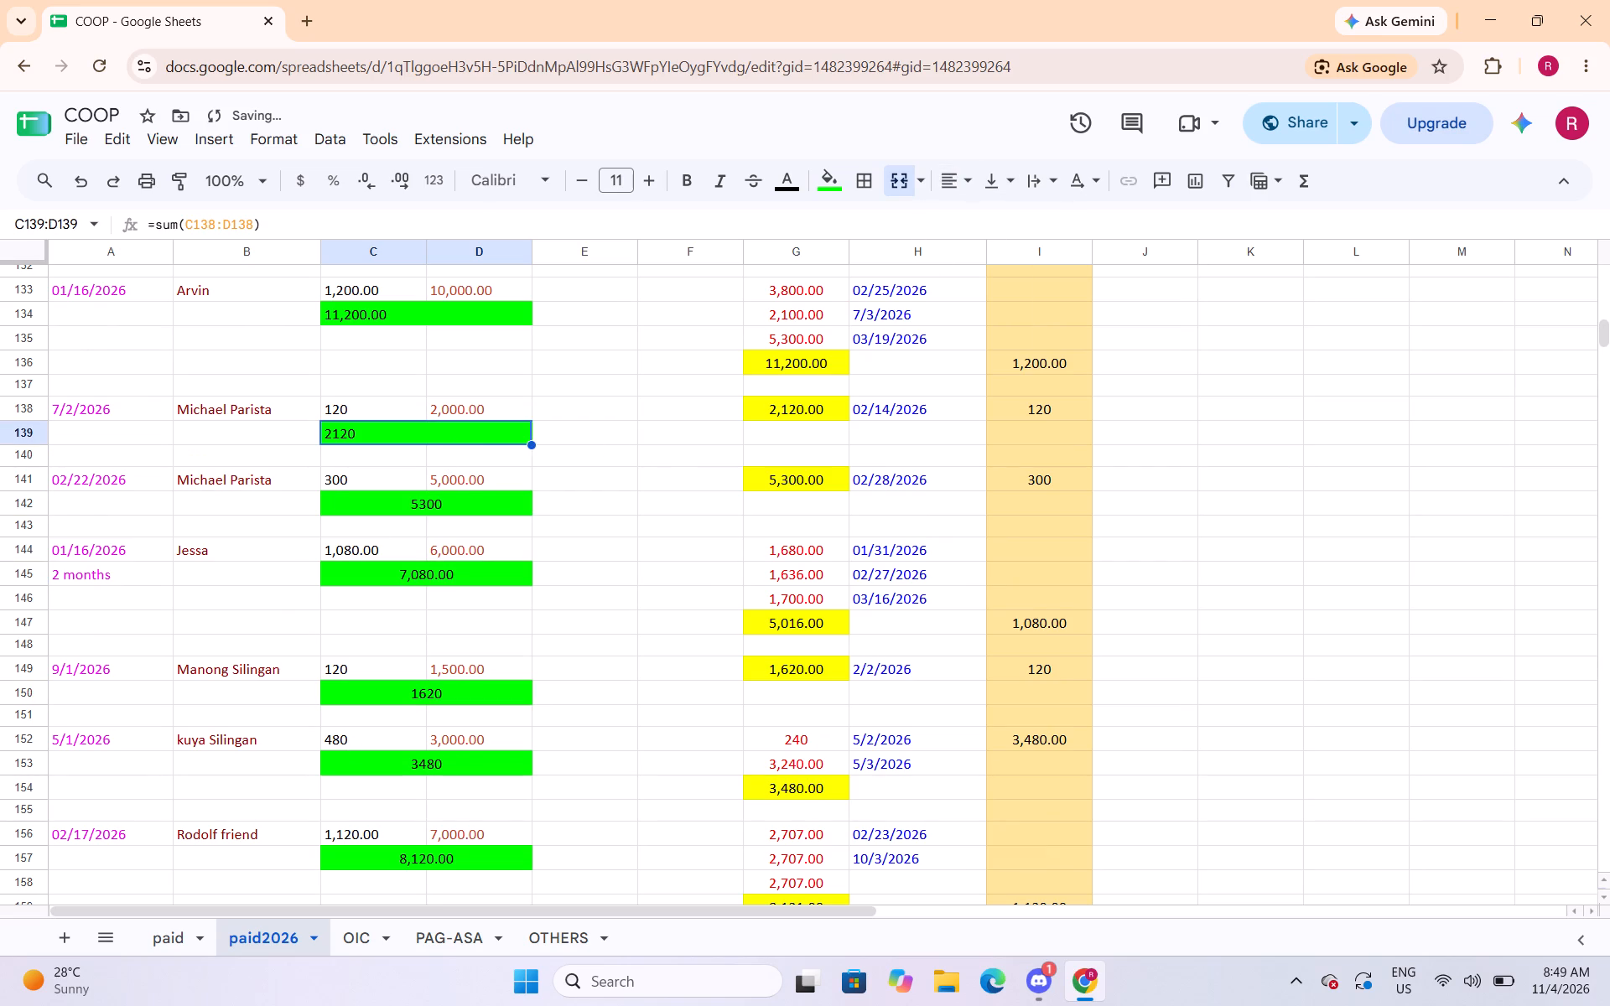
pyautogui.click(954, 183)
pyautogui.click(994, 213)
pyautogui.click(486, 314)
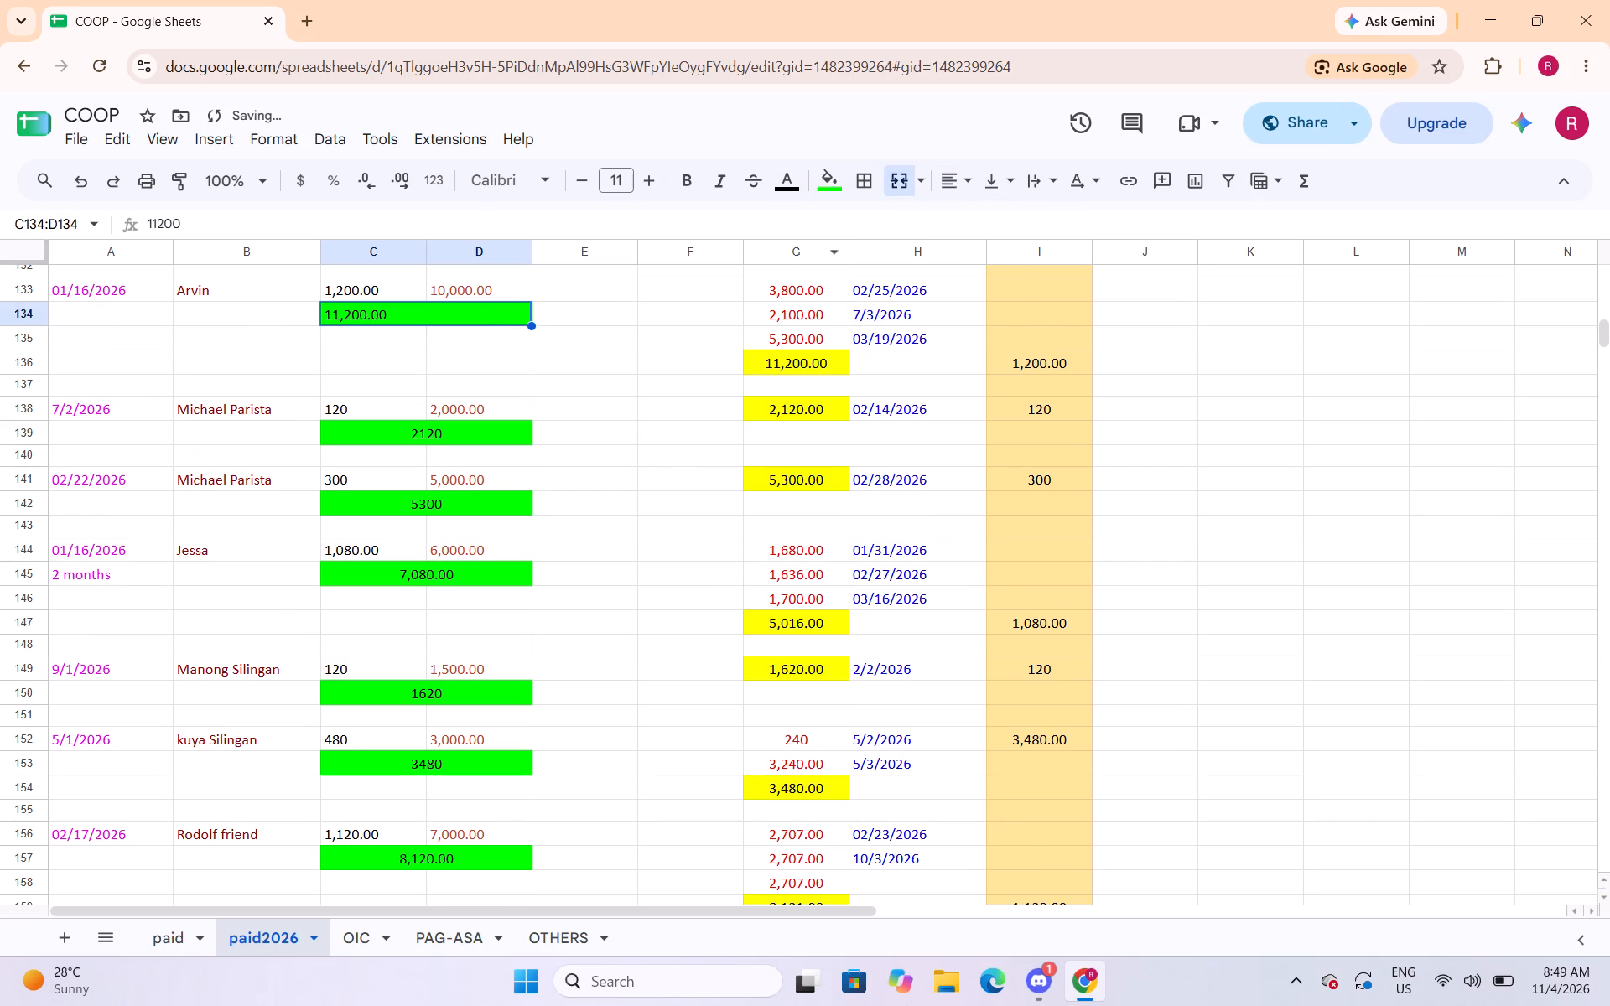
pyautogui.click(962, 190)
pyautogui.click(990, 213)
# Centre the two green totals for Jonas in C131:D131 and C123:D123.
pyautogui.scroll(4, 541, 400)
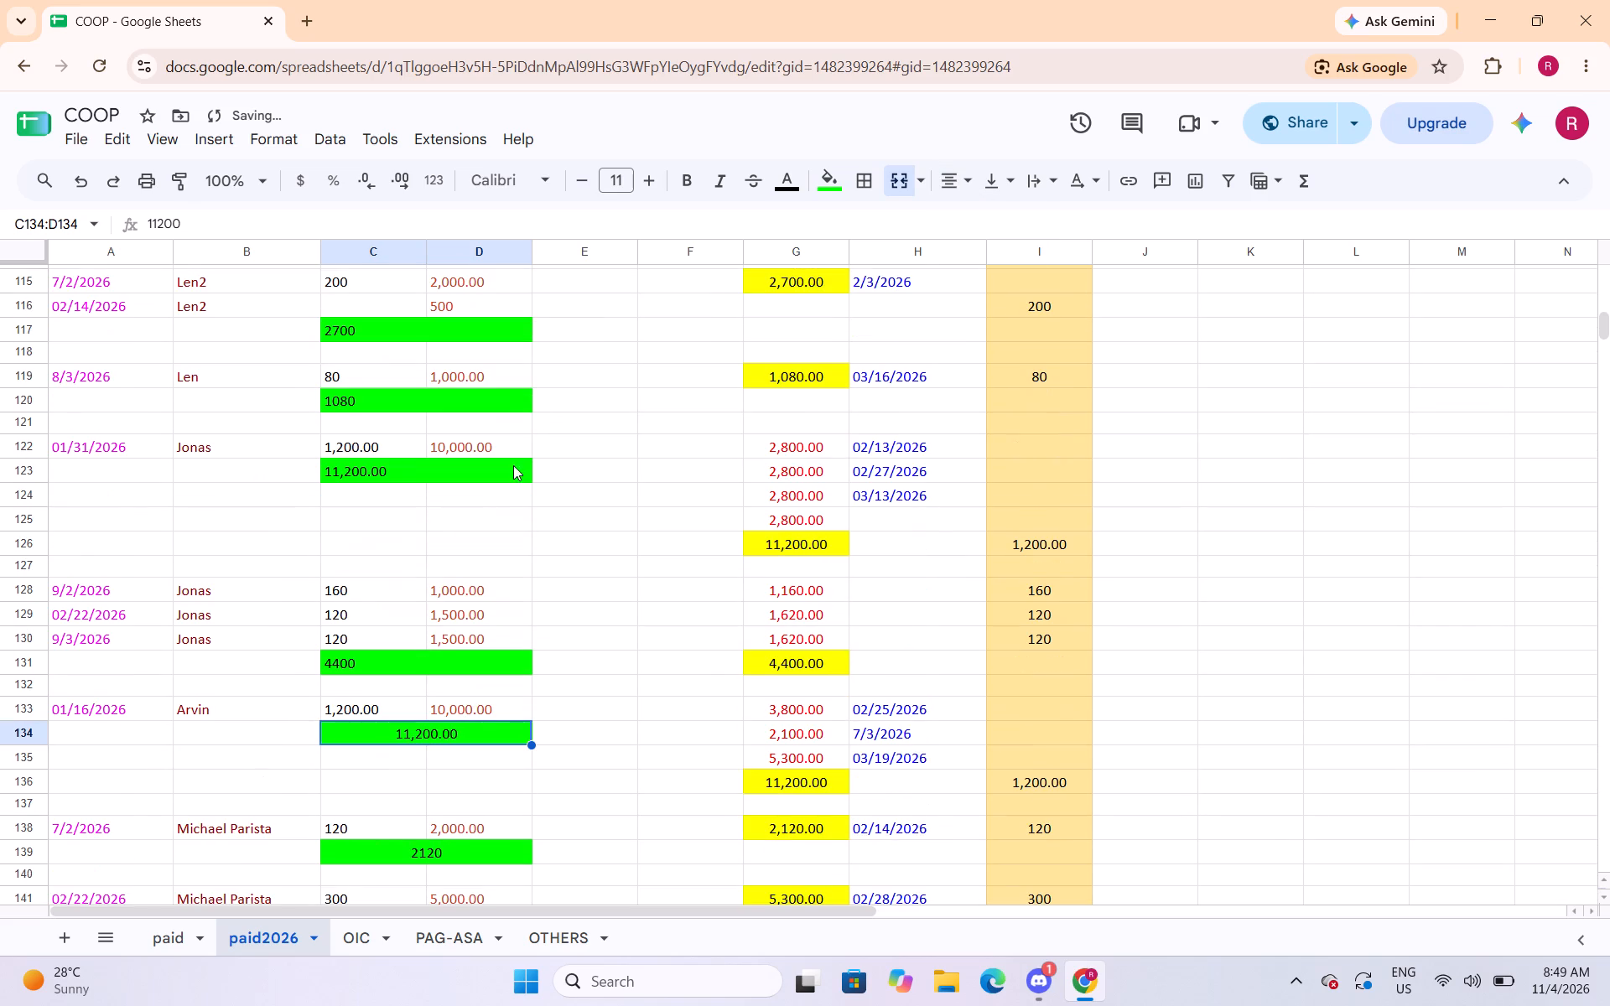
pyautogui.click(442, 662)
pyautogui.click(954, 179)
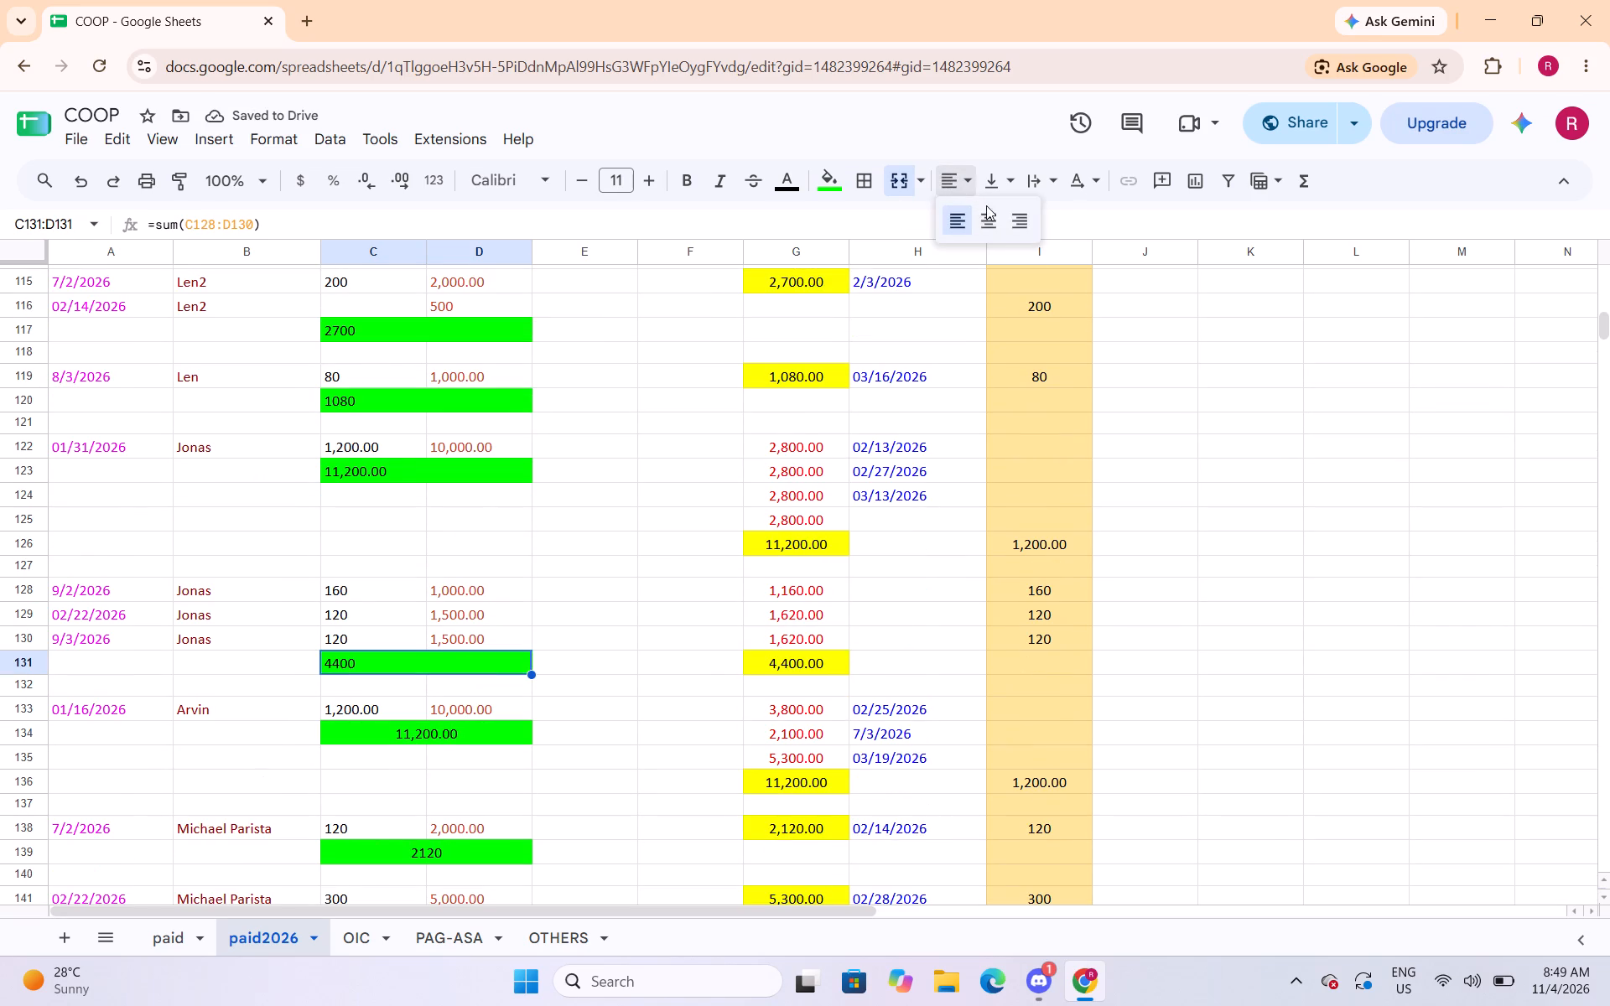
pyautogui.click(994, 210)
pyautogui.click(449, 473)
pyautogui.click(953, 178)
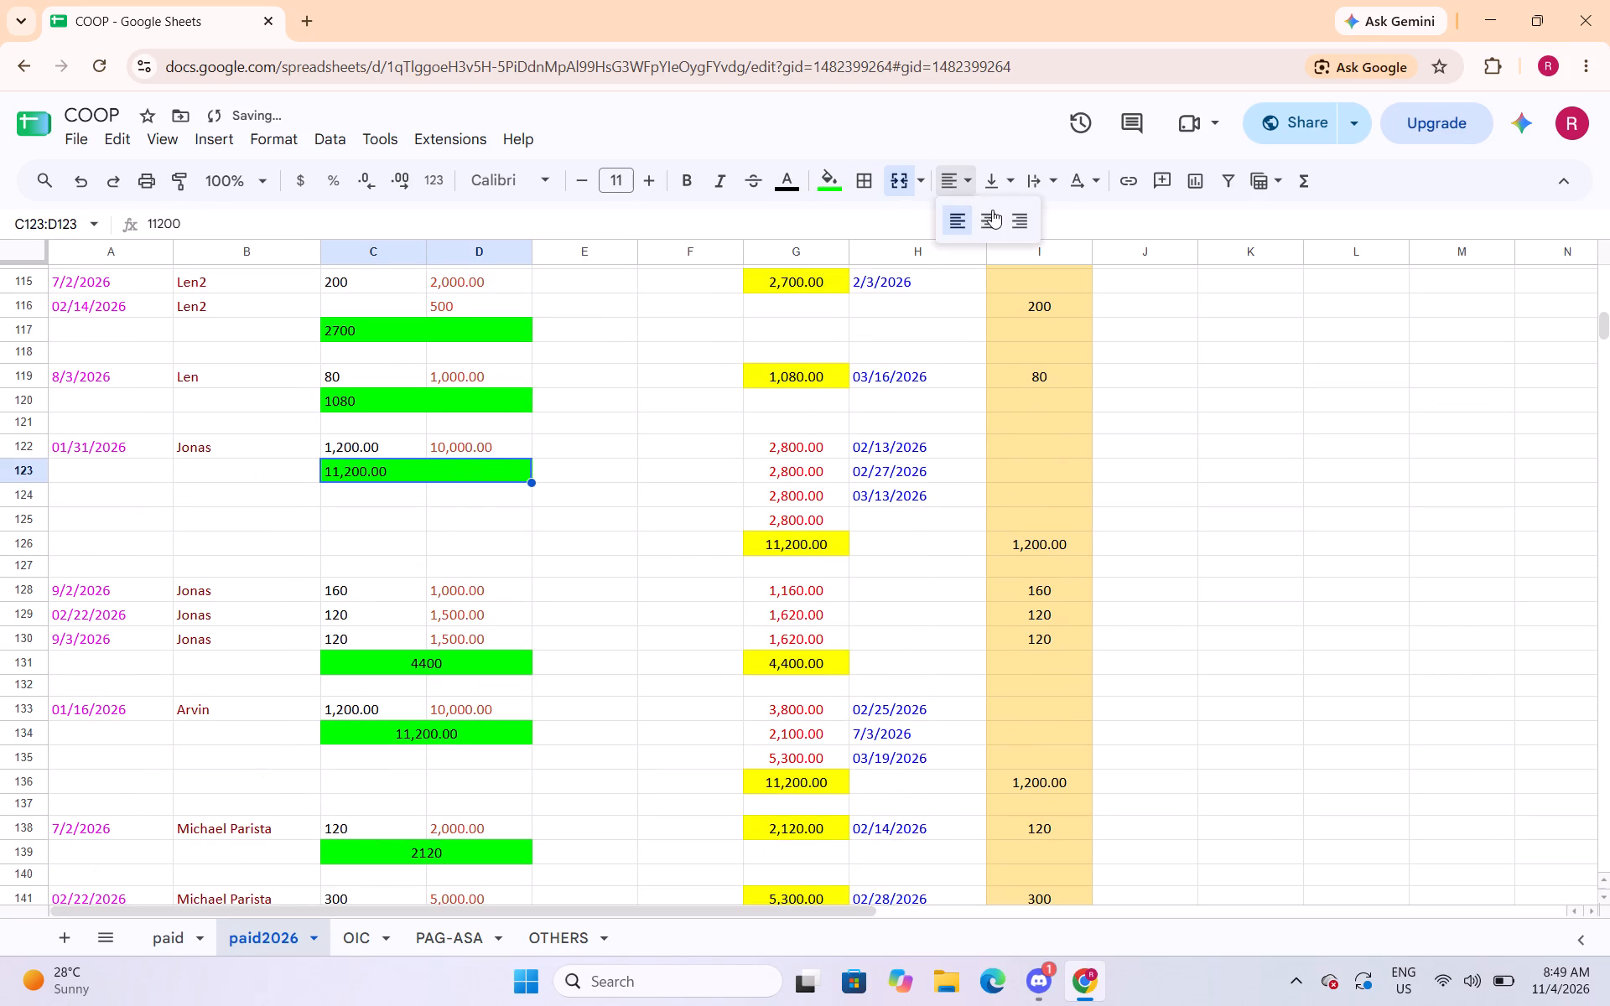
pyautogui.click(993, 211)
# Centre the green totals for Len in C120:D120 and Len2 in C117:D117.
pyautogui.click(466, 402)
pyautogui.click(960, 194)
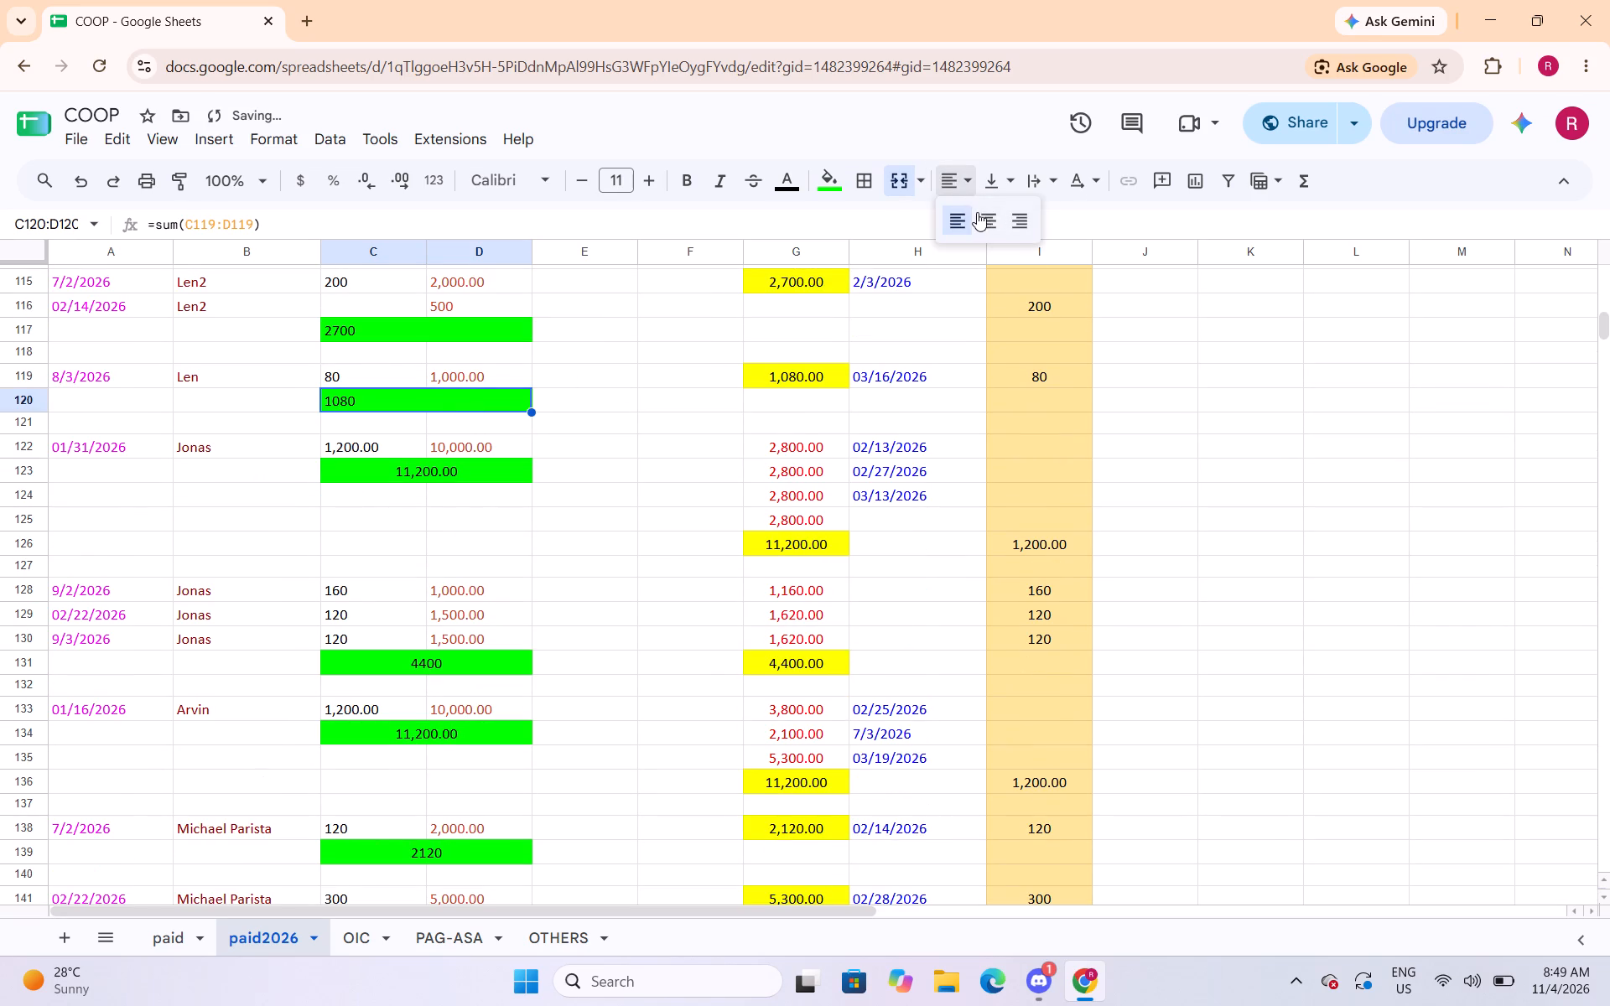
pyautogui.click(984, 215)
pyautogui.click(423, 338)
pyautogui.click(956, 190)
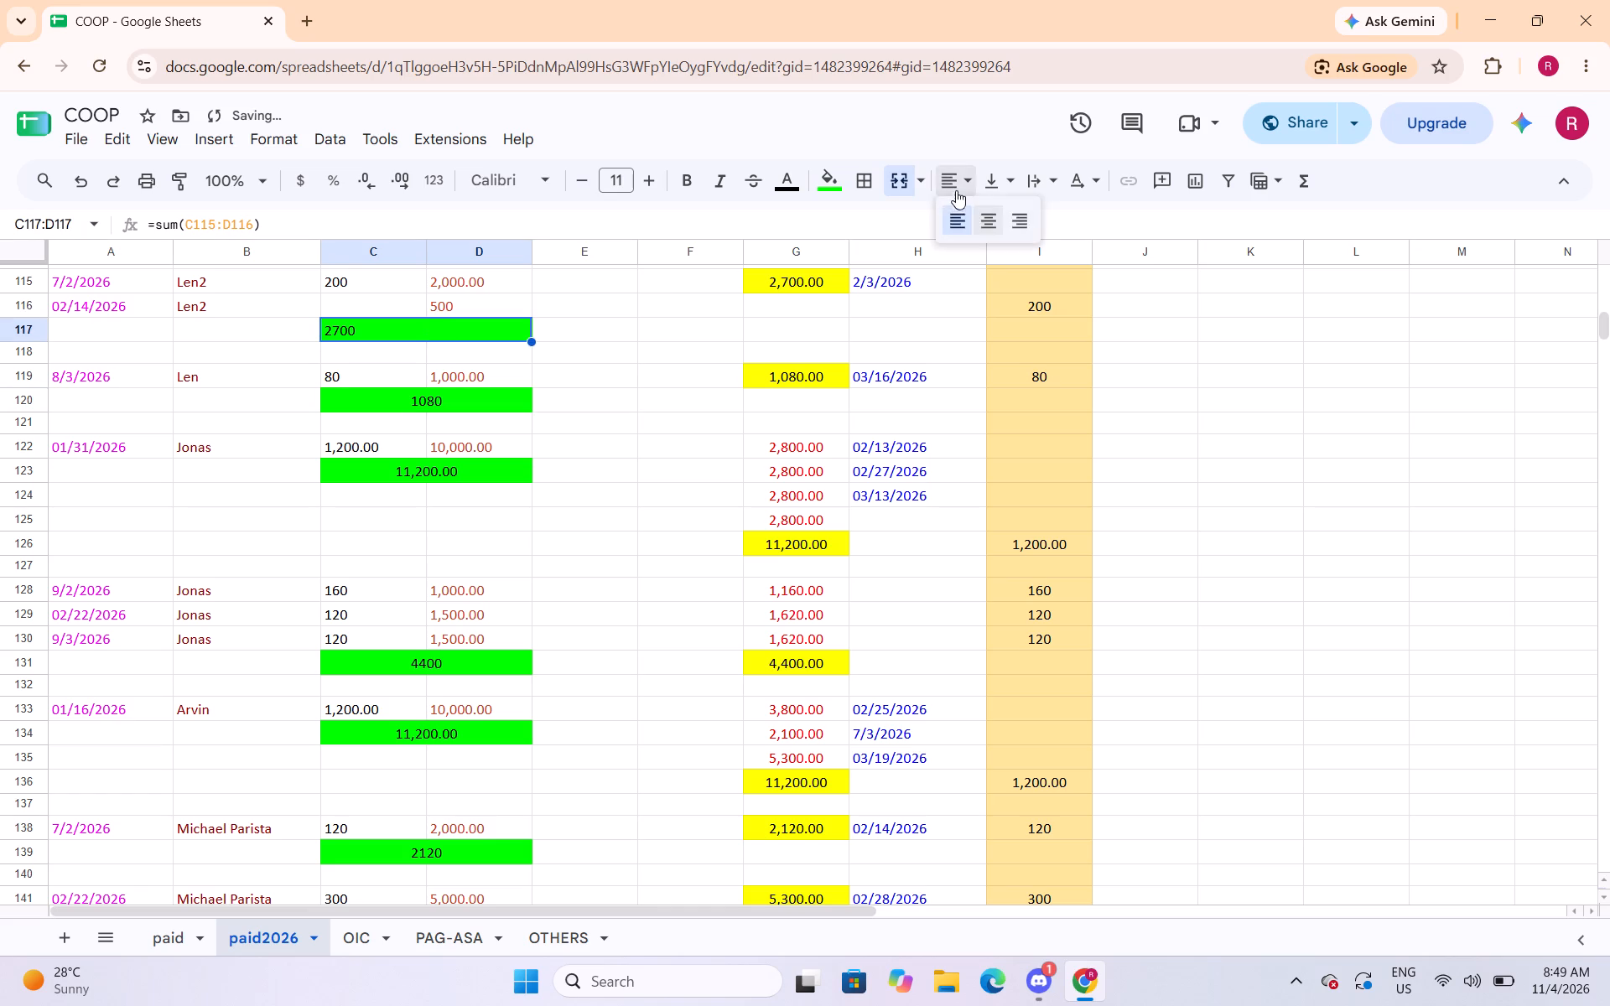
pyautogui.click(995, 222)
# Centre Bernard's green total in C113:D113 and apply the Number format with thousands separator and two decimals.
pyautogui.scroll(4, 539, 503)
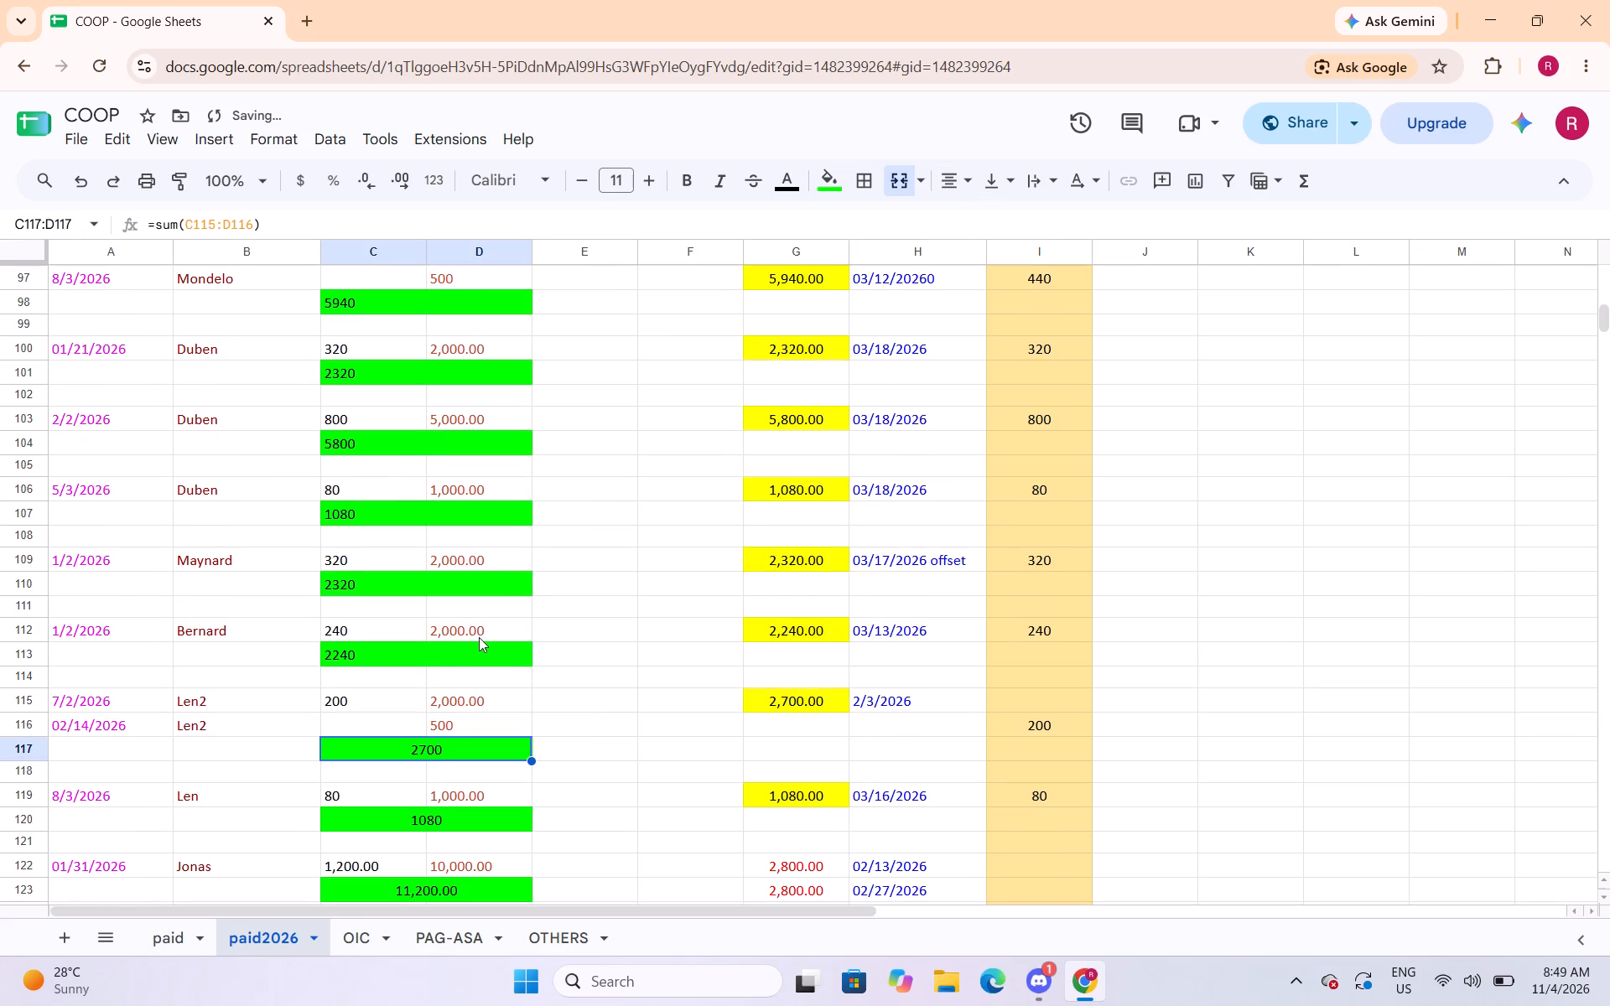
pyautogui.click(465, 654)
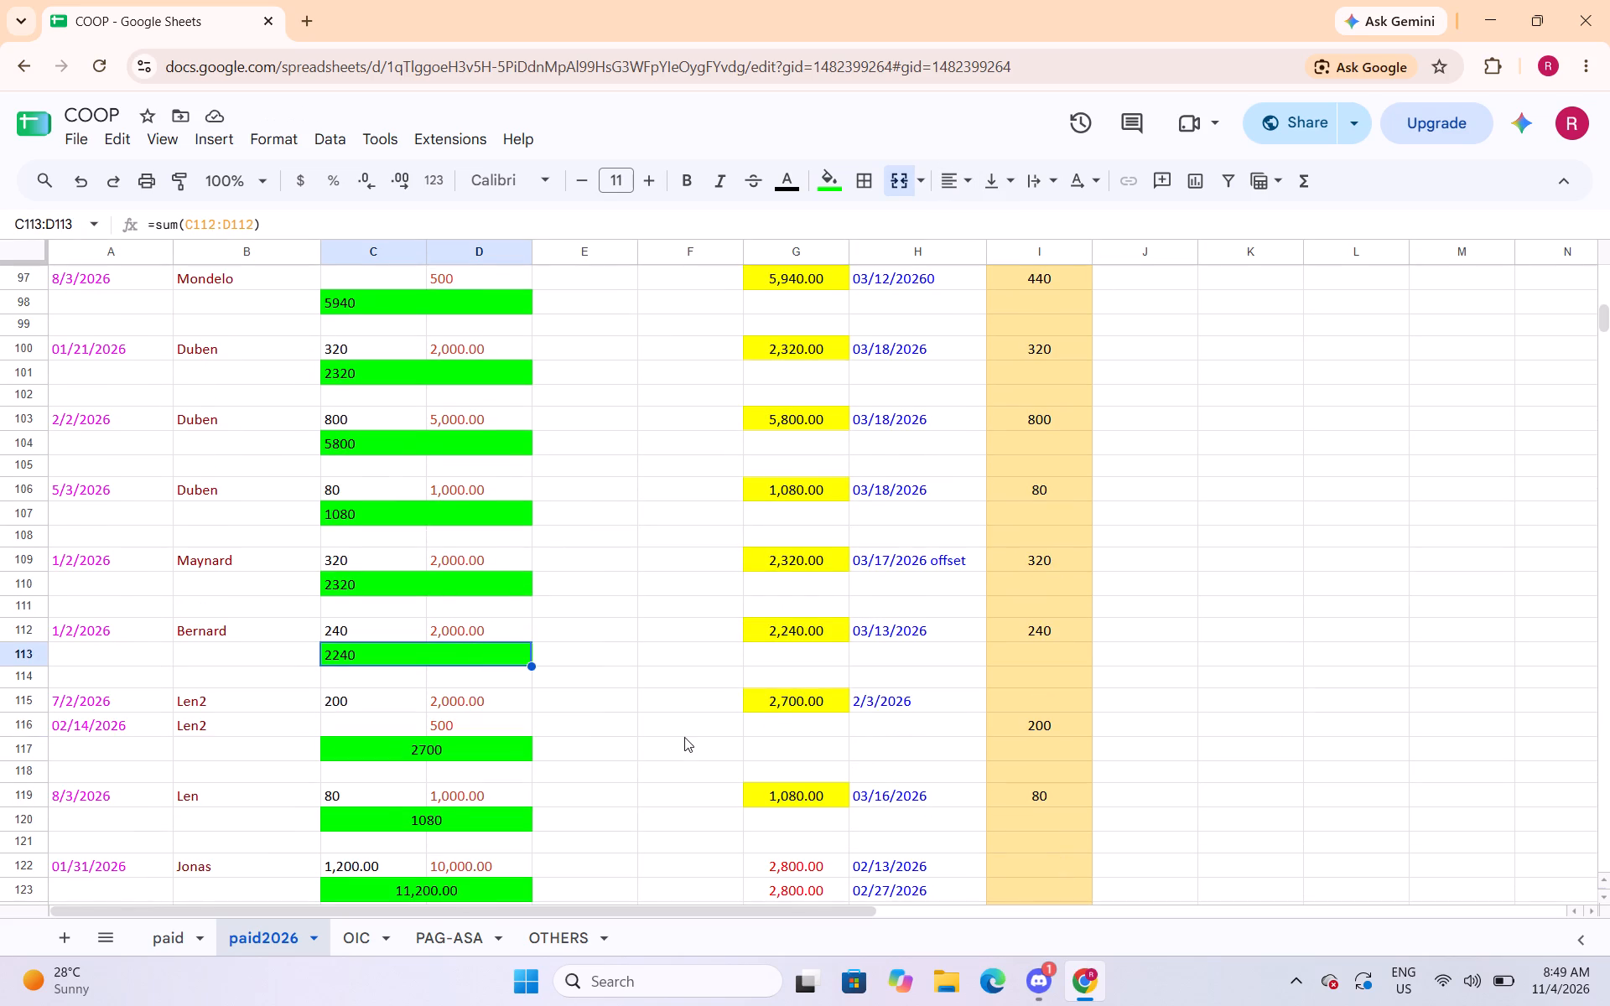
pyautogui.scroll(-3, 685, 737)
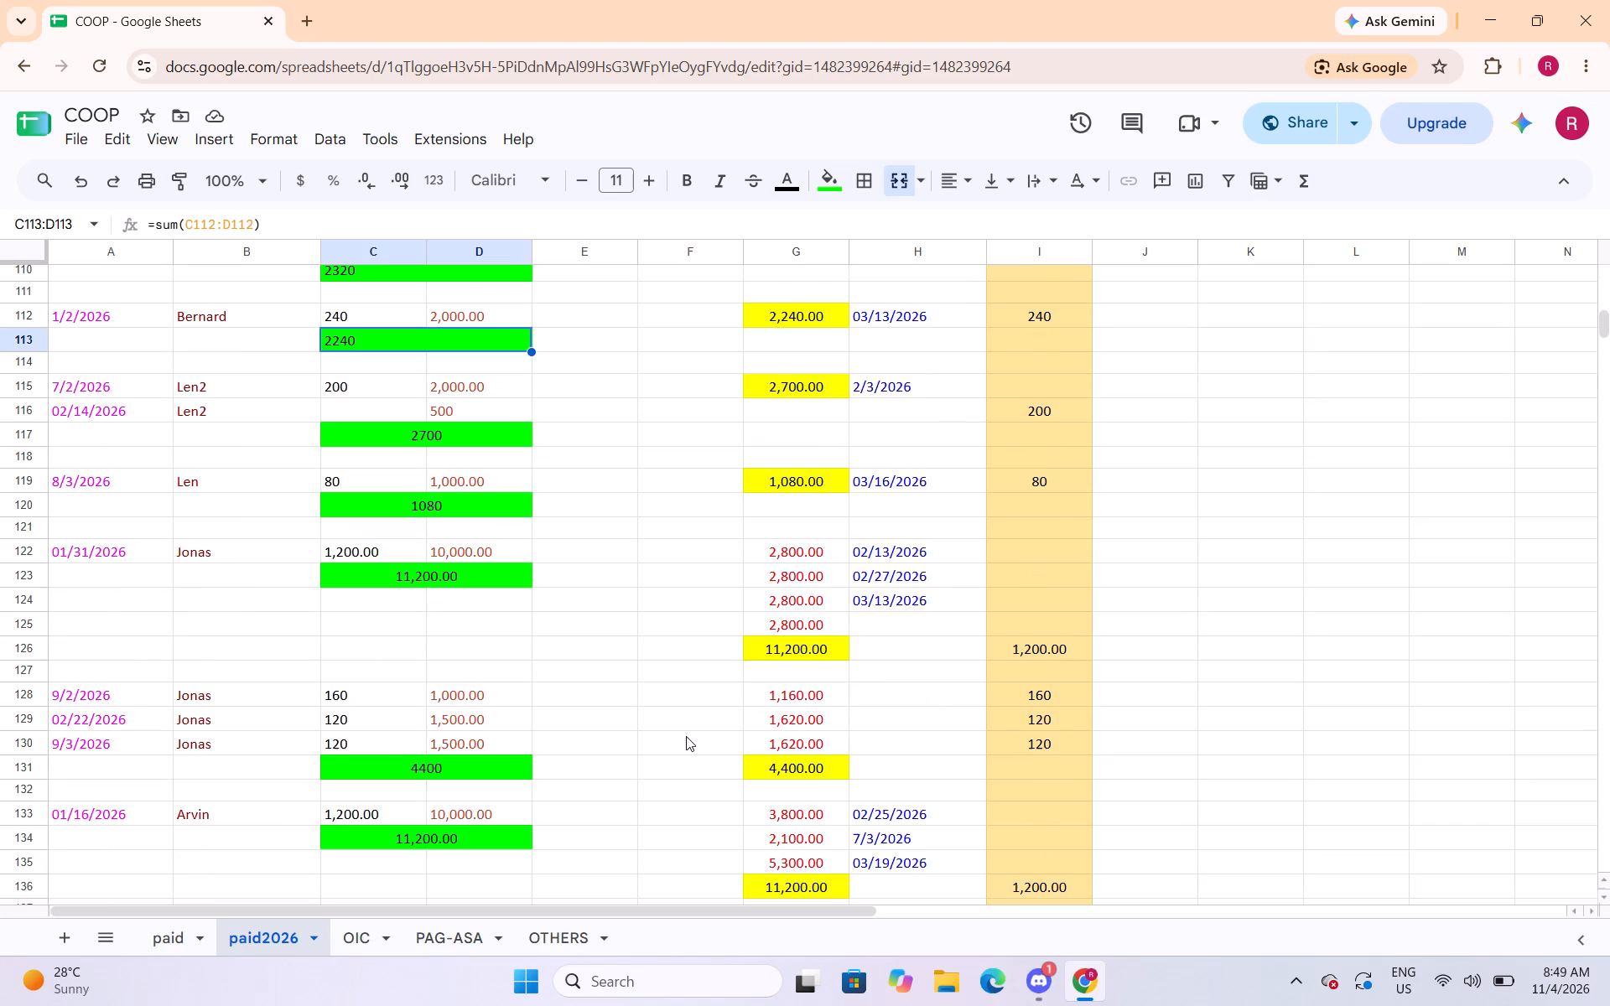
pyautogui.scroll(3, 686, 735)
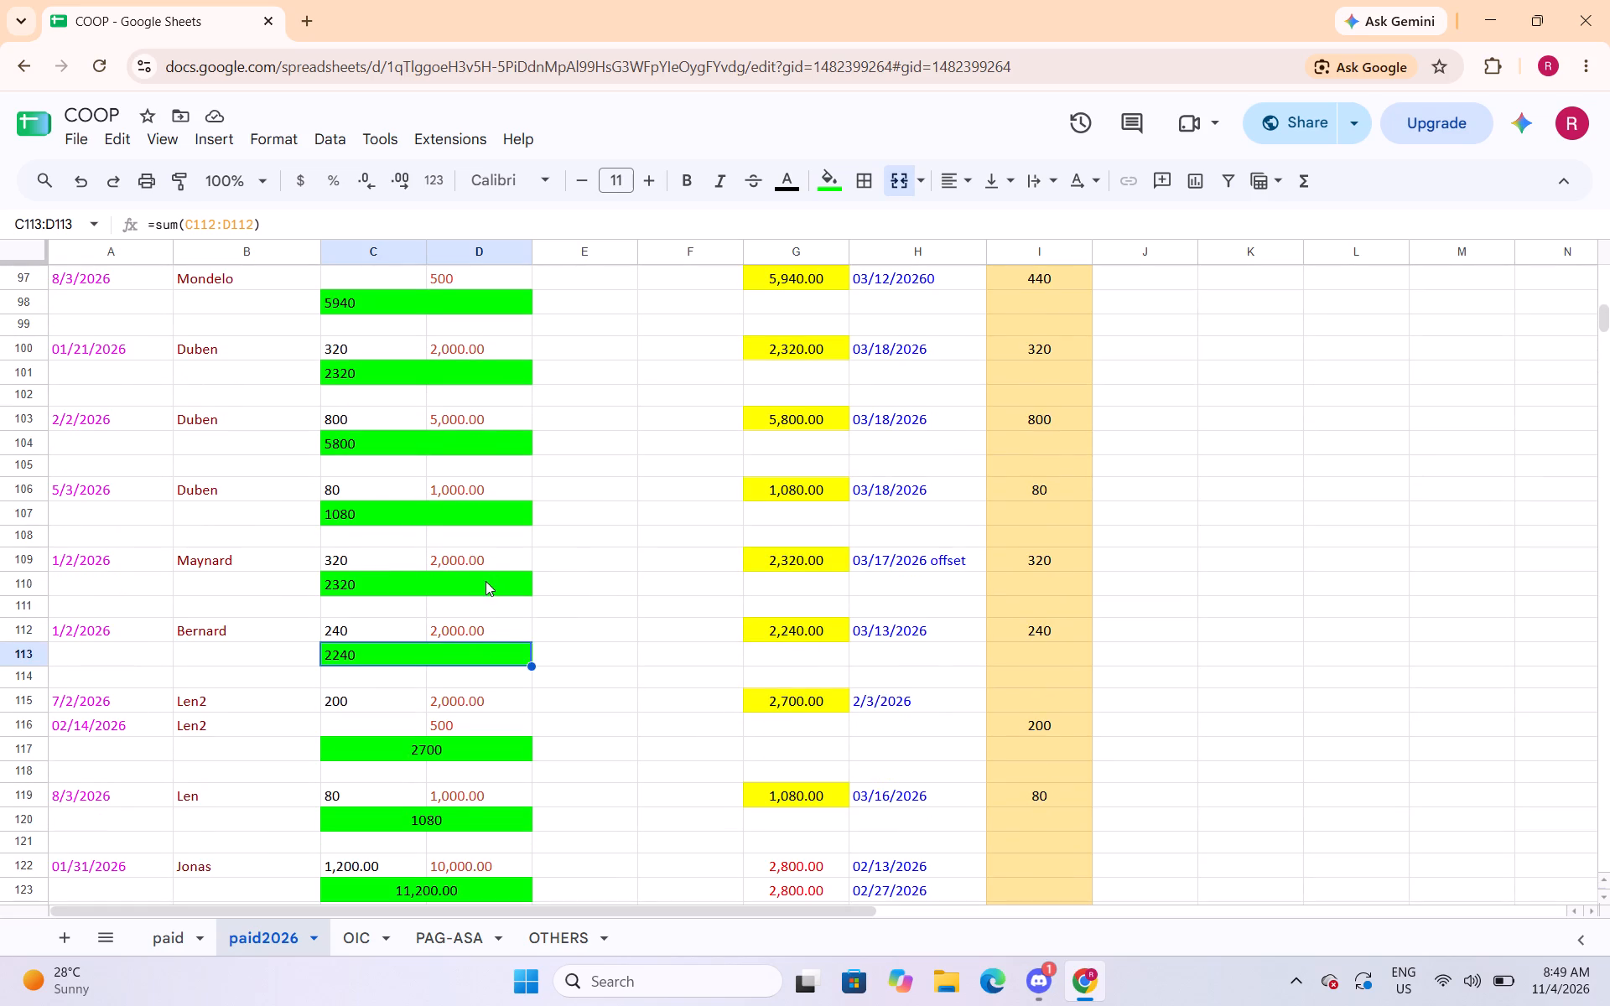
pyautogui.click(964, 191)
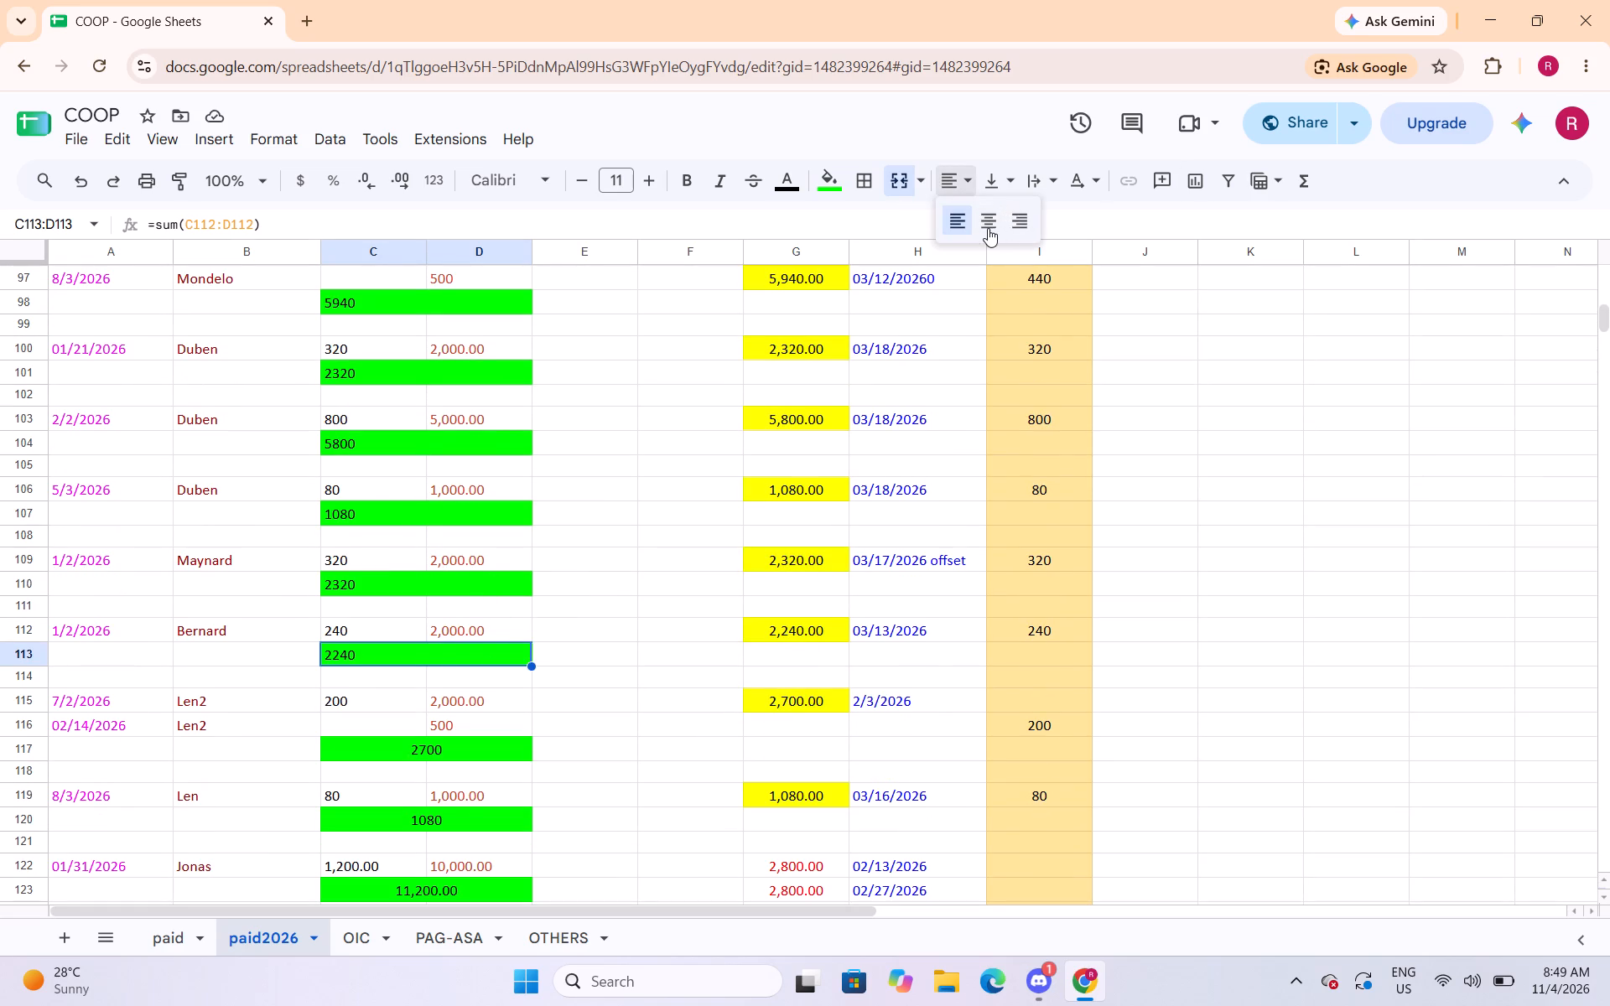
pyautogui.click(988, 228)
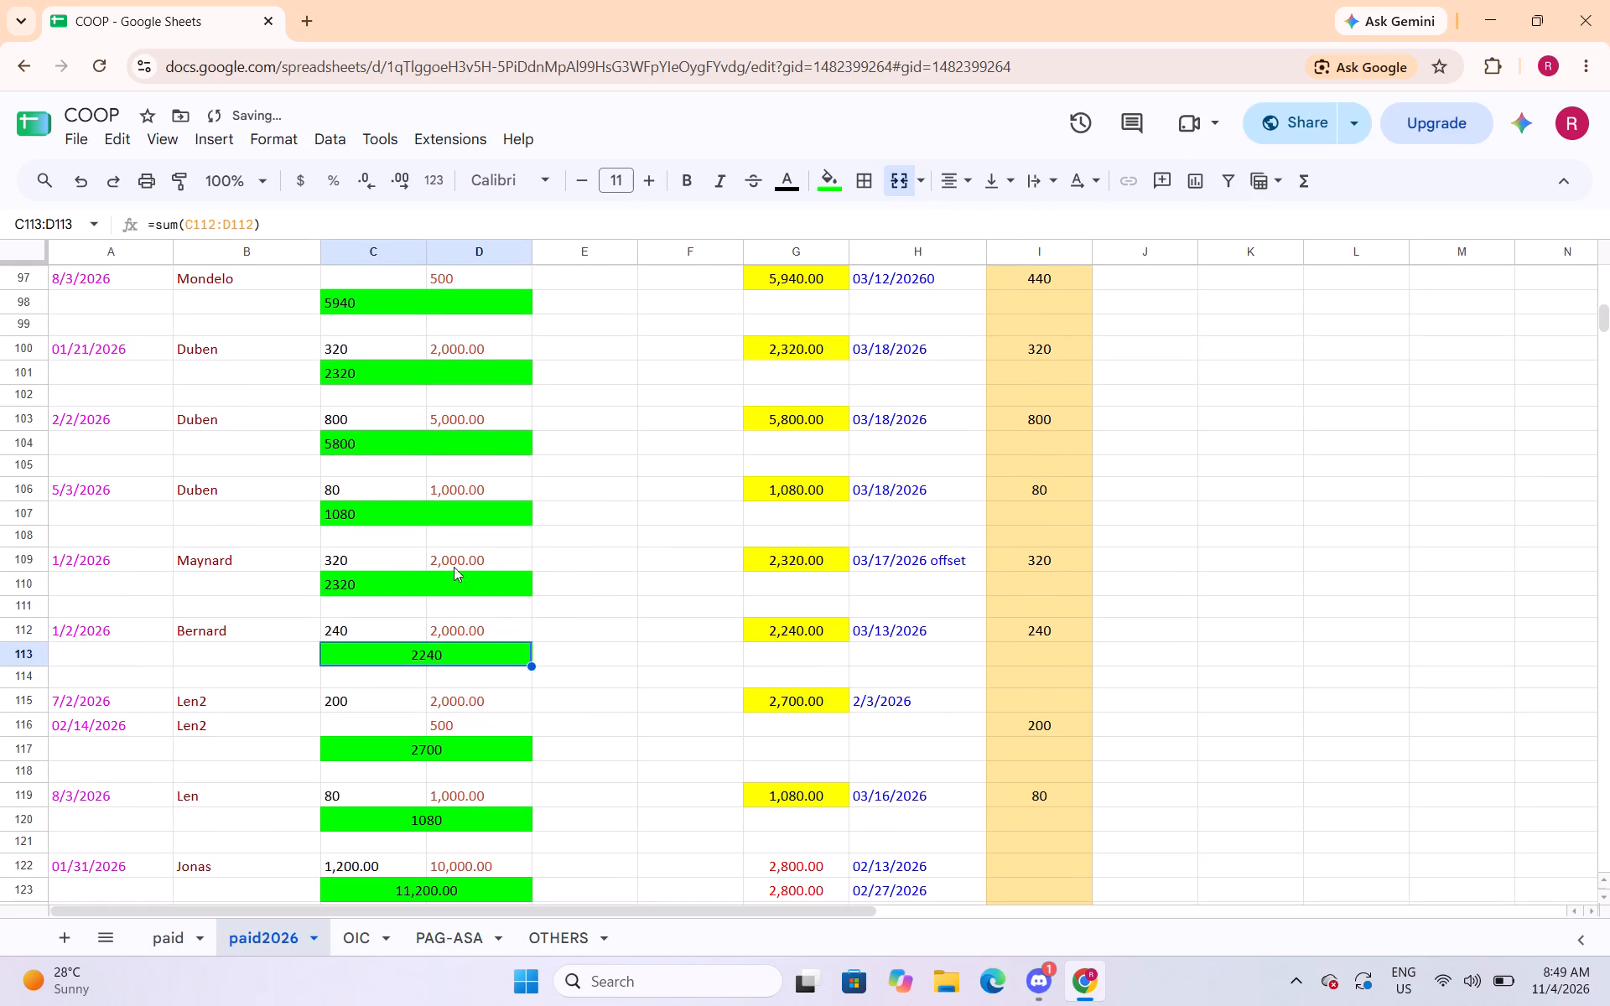
pyautogui.click(259, 135)
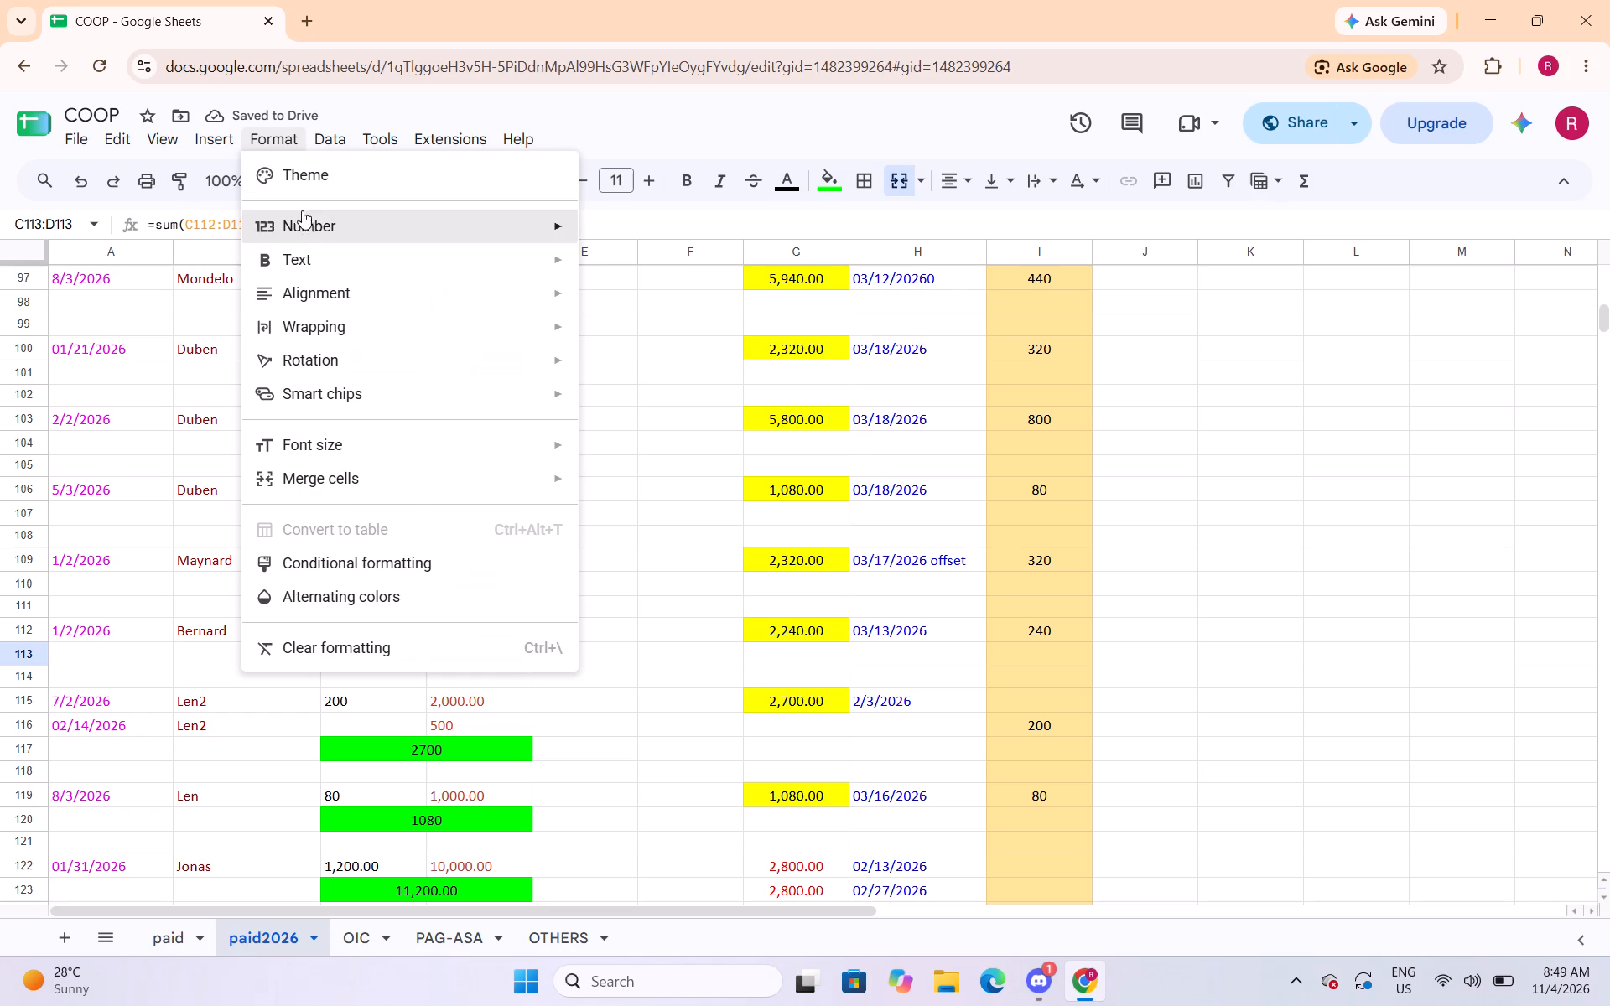
pyautogui.click(651, 318)
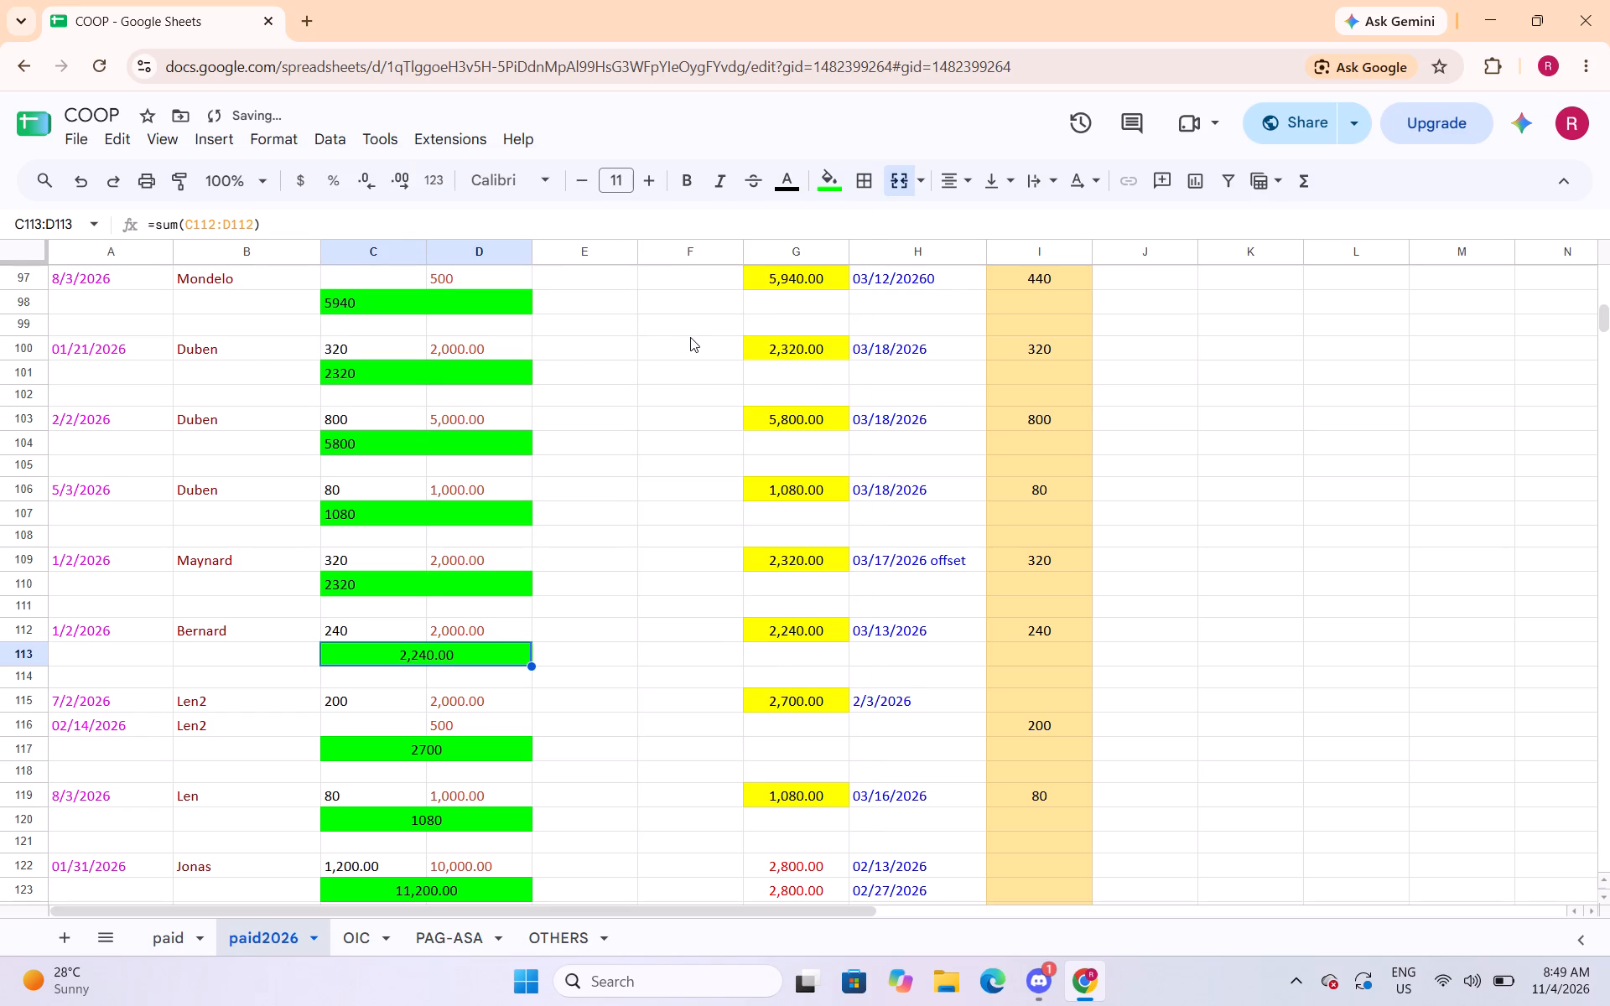
# Apply the Number format (1,000.12) to the green totals for Len2 in C117:D117 and Len in C120:D120.
pyautogui.click(475, 745)
pyautogui.click(278, 146)
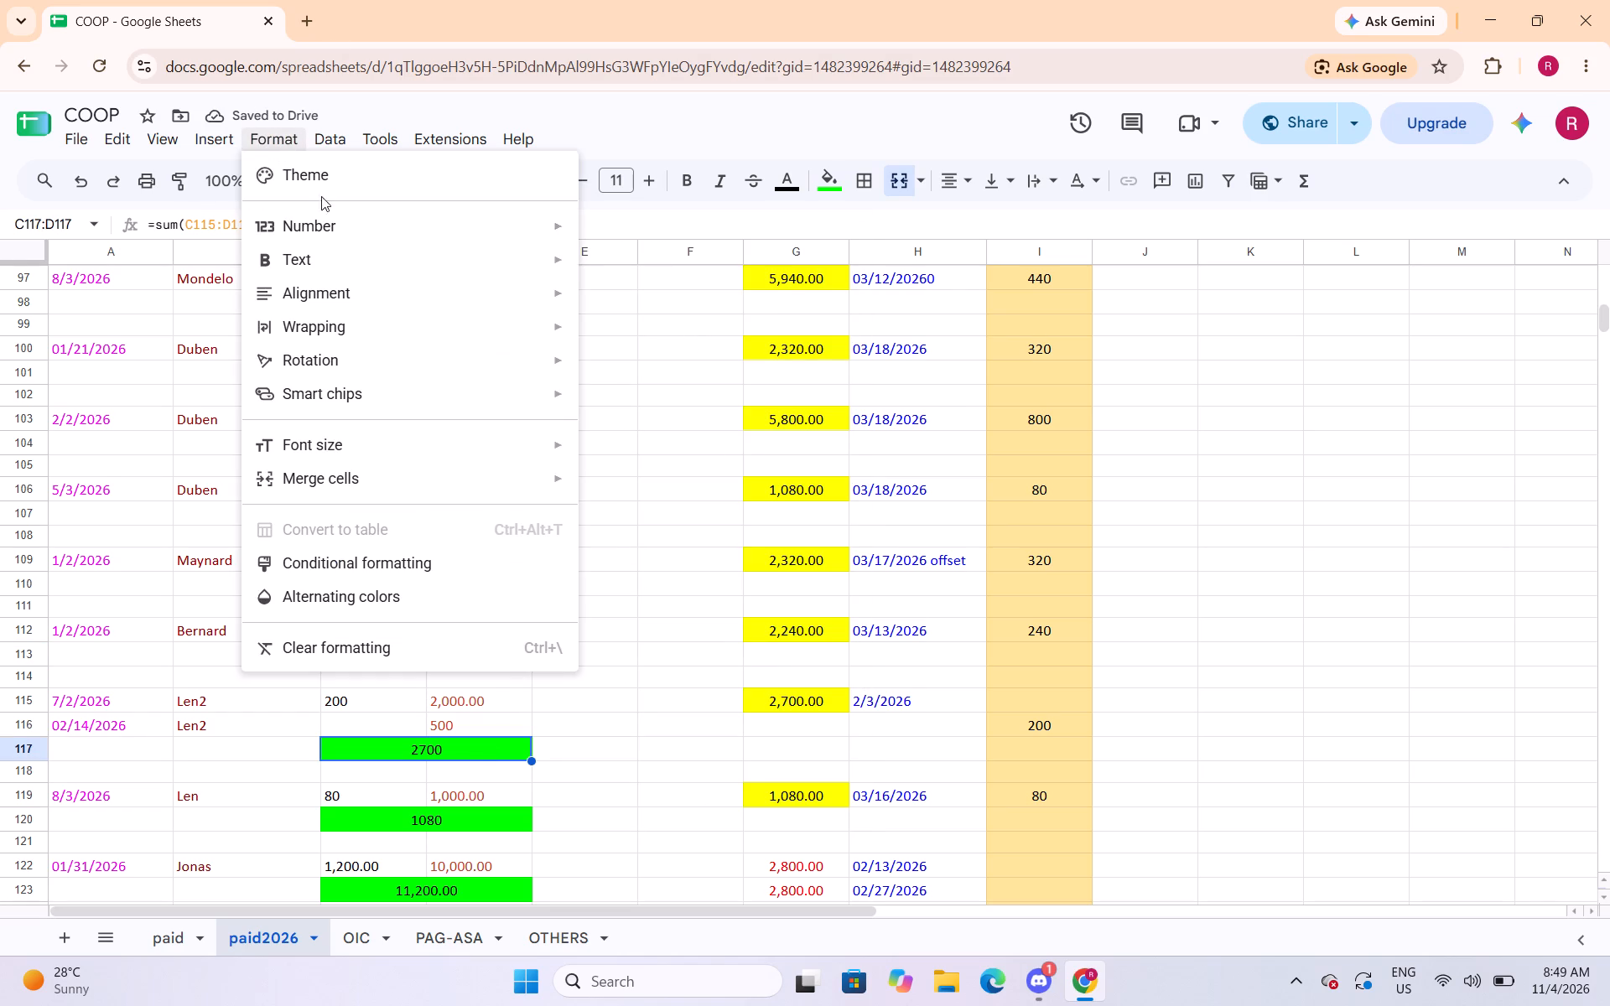
pyautogui.click(641, 318)
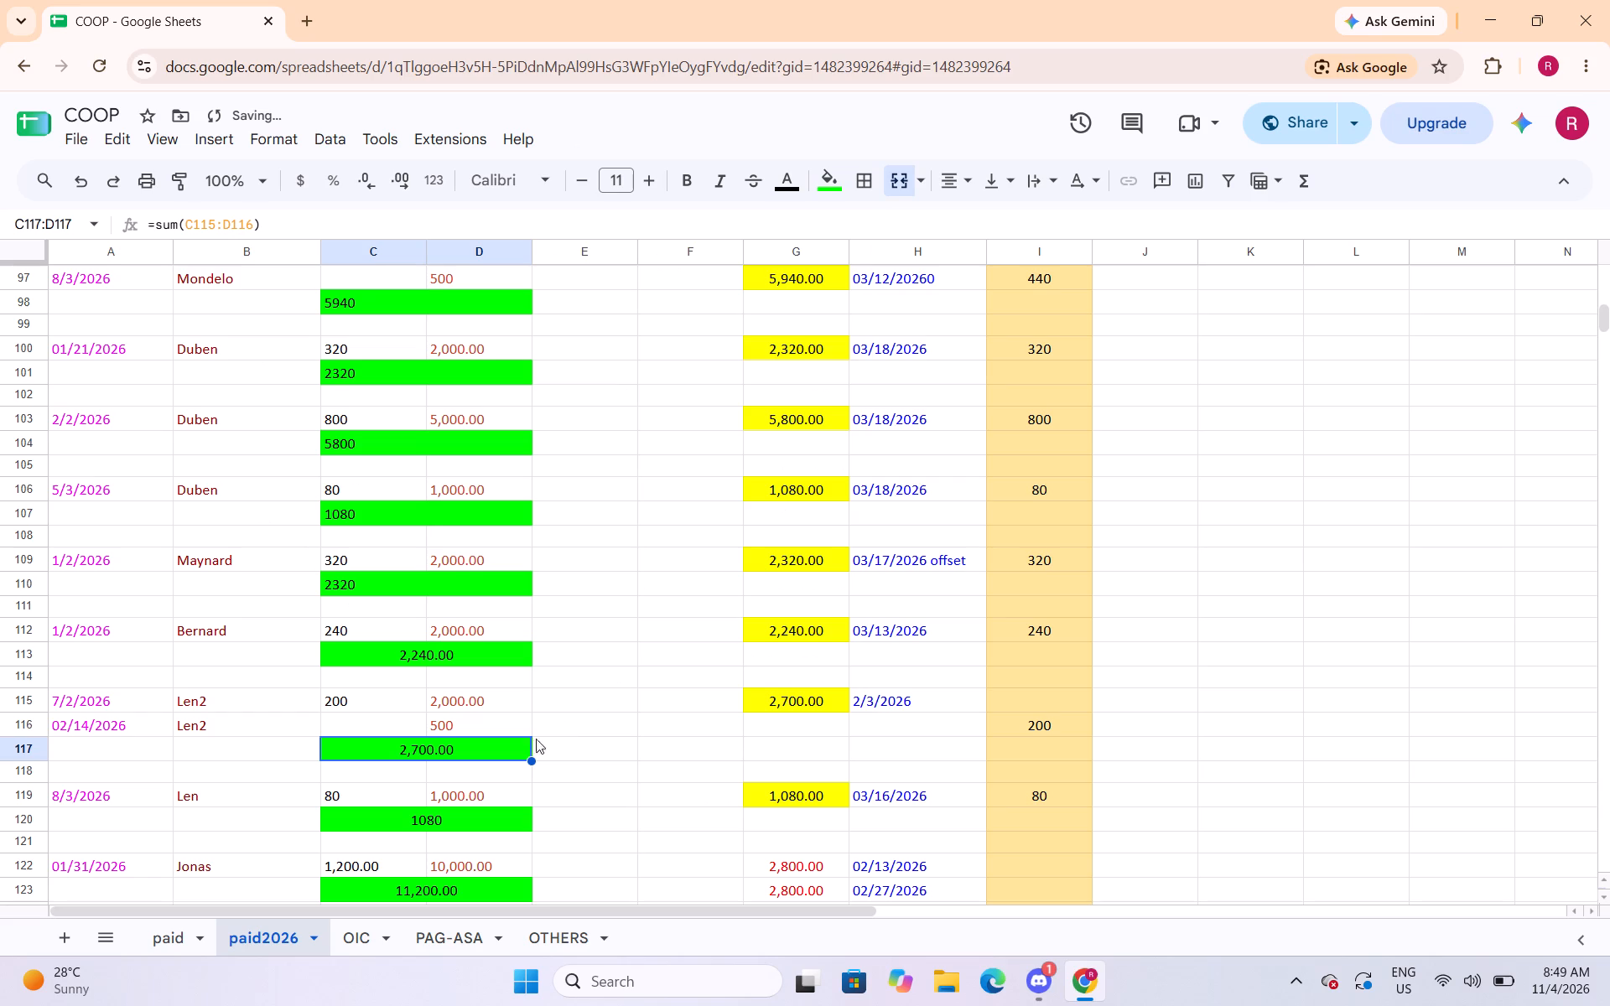
pyautogui.click(454, 817)
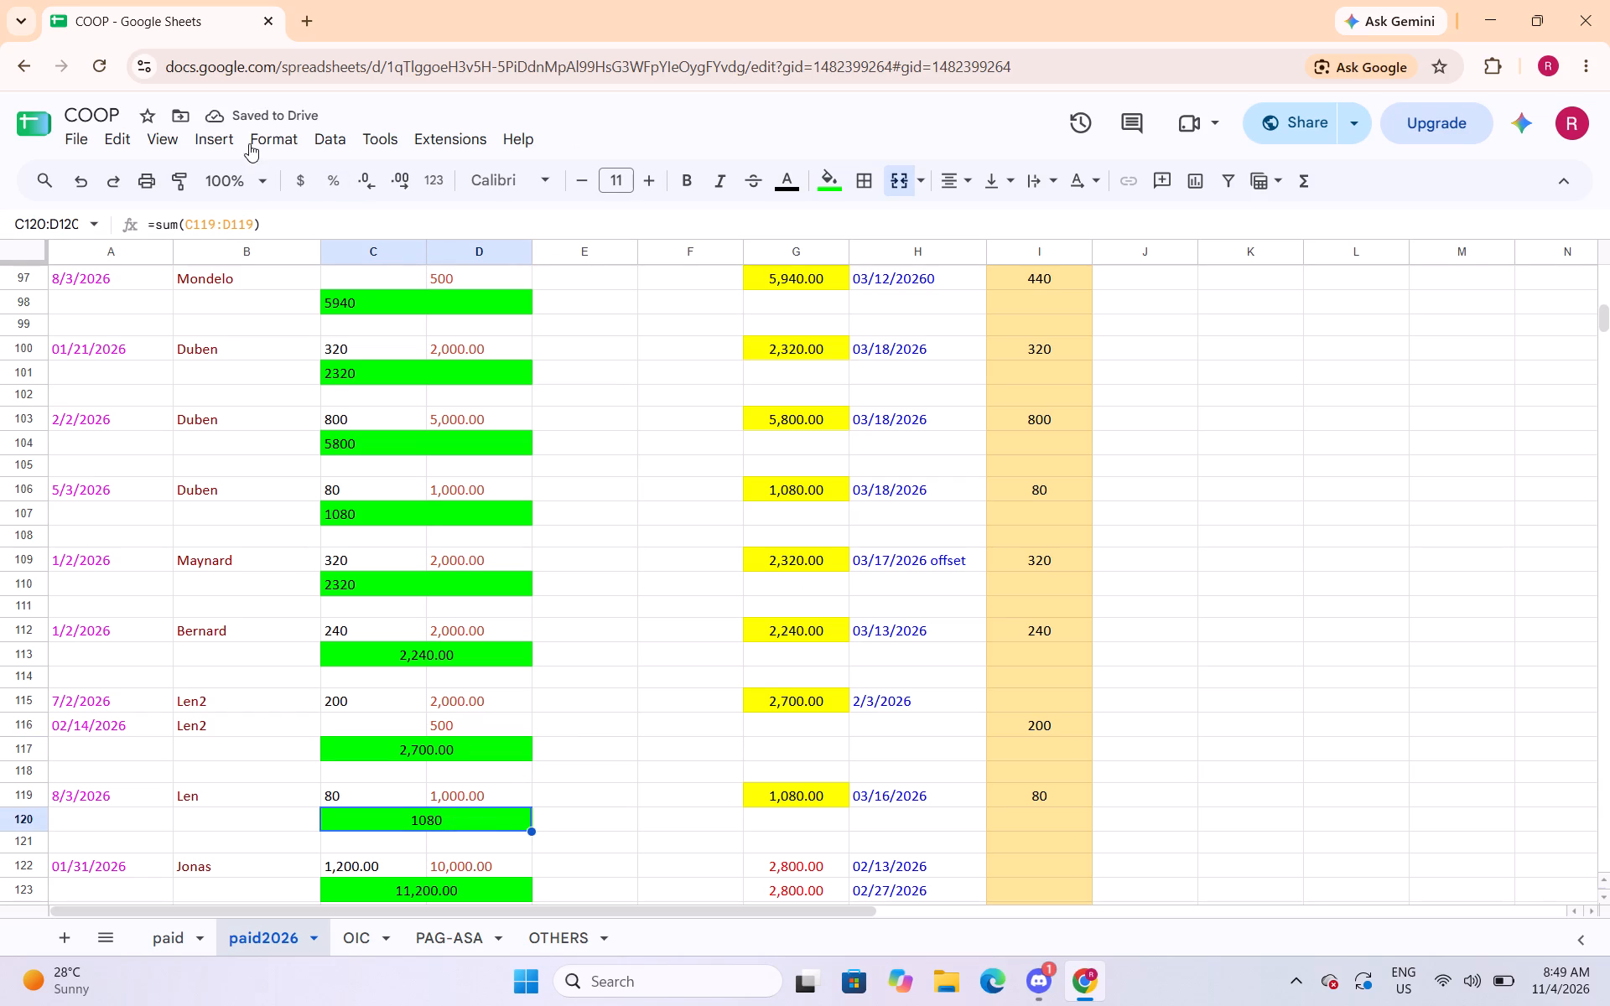
pyautogui.click(272, 140)
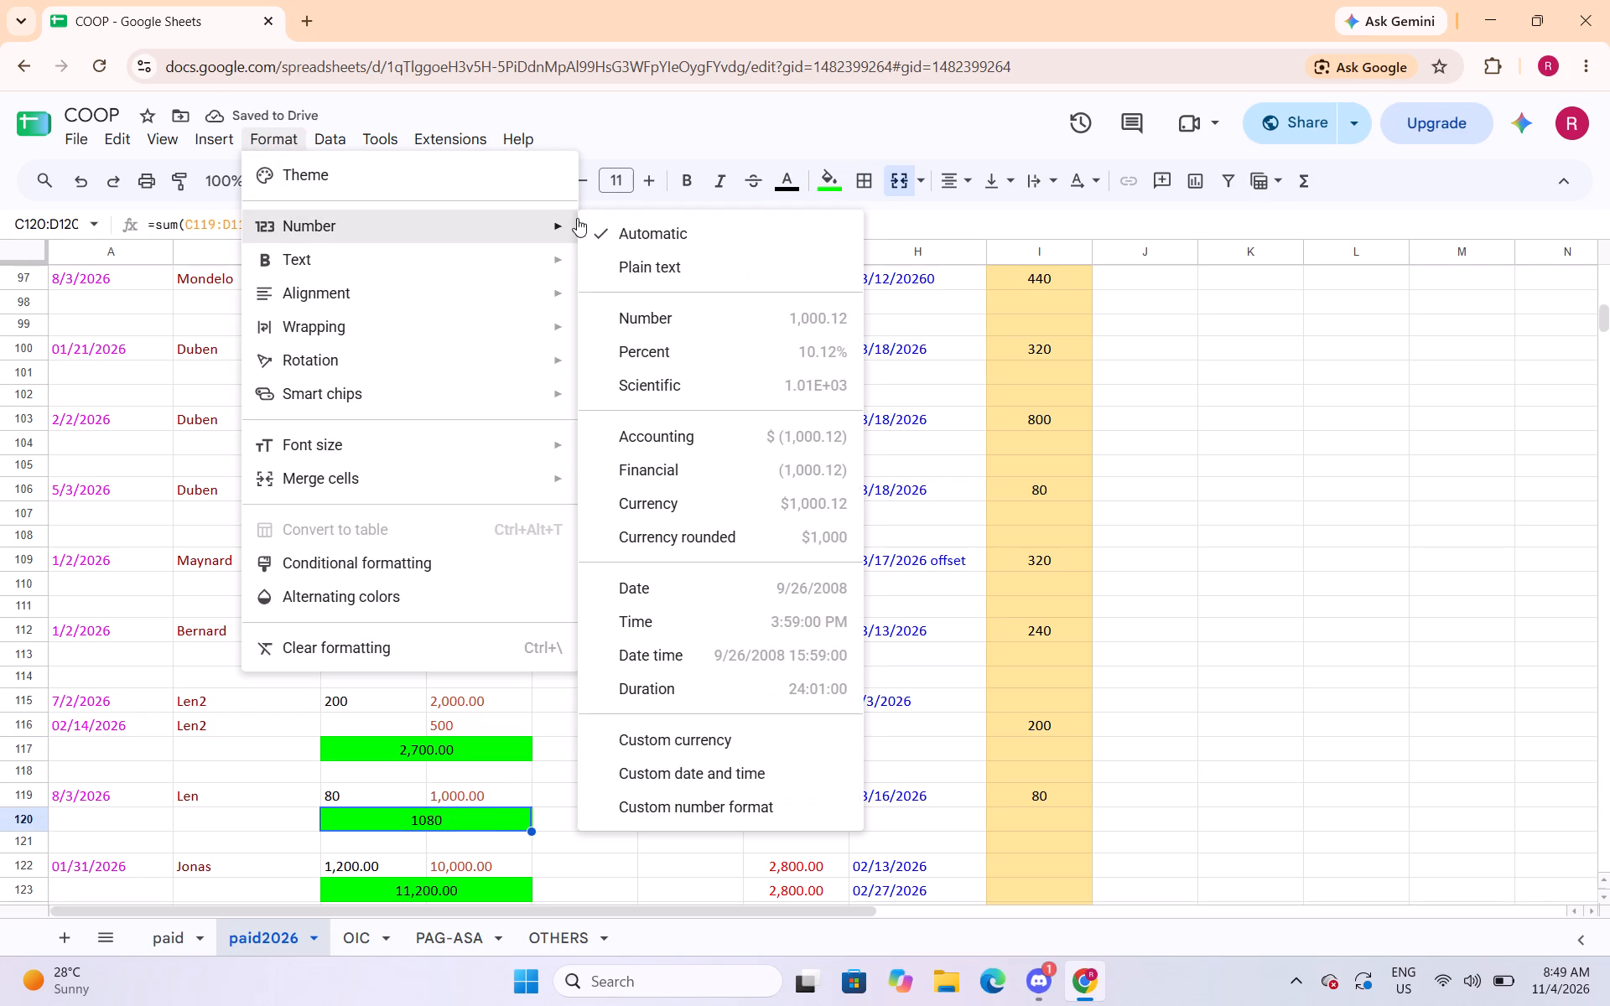
pyautogui.click(648, 325)
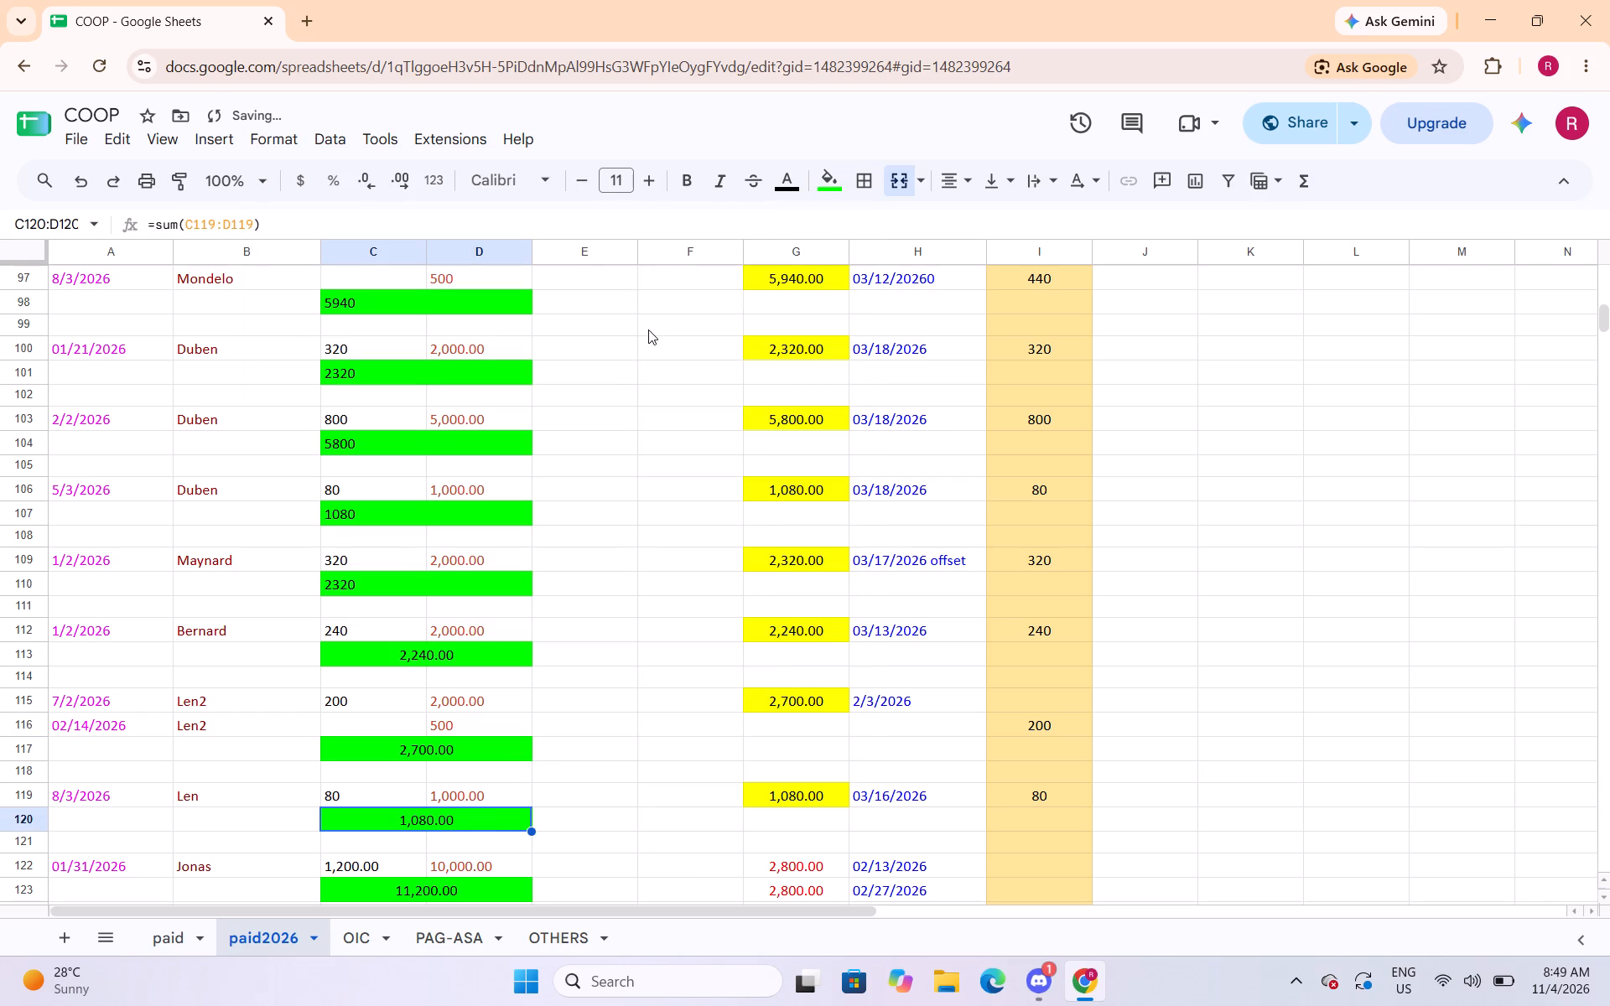
# Centre Maynard's green total in C110:D110 and apply the Number format (1,000.12).
pyautogui.click(466, 568)
pyautogui.click(460, 585)
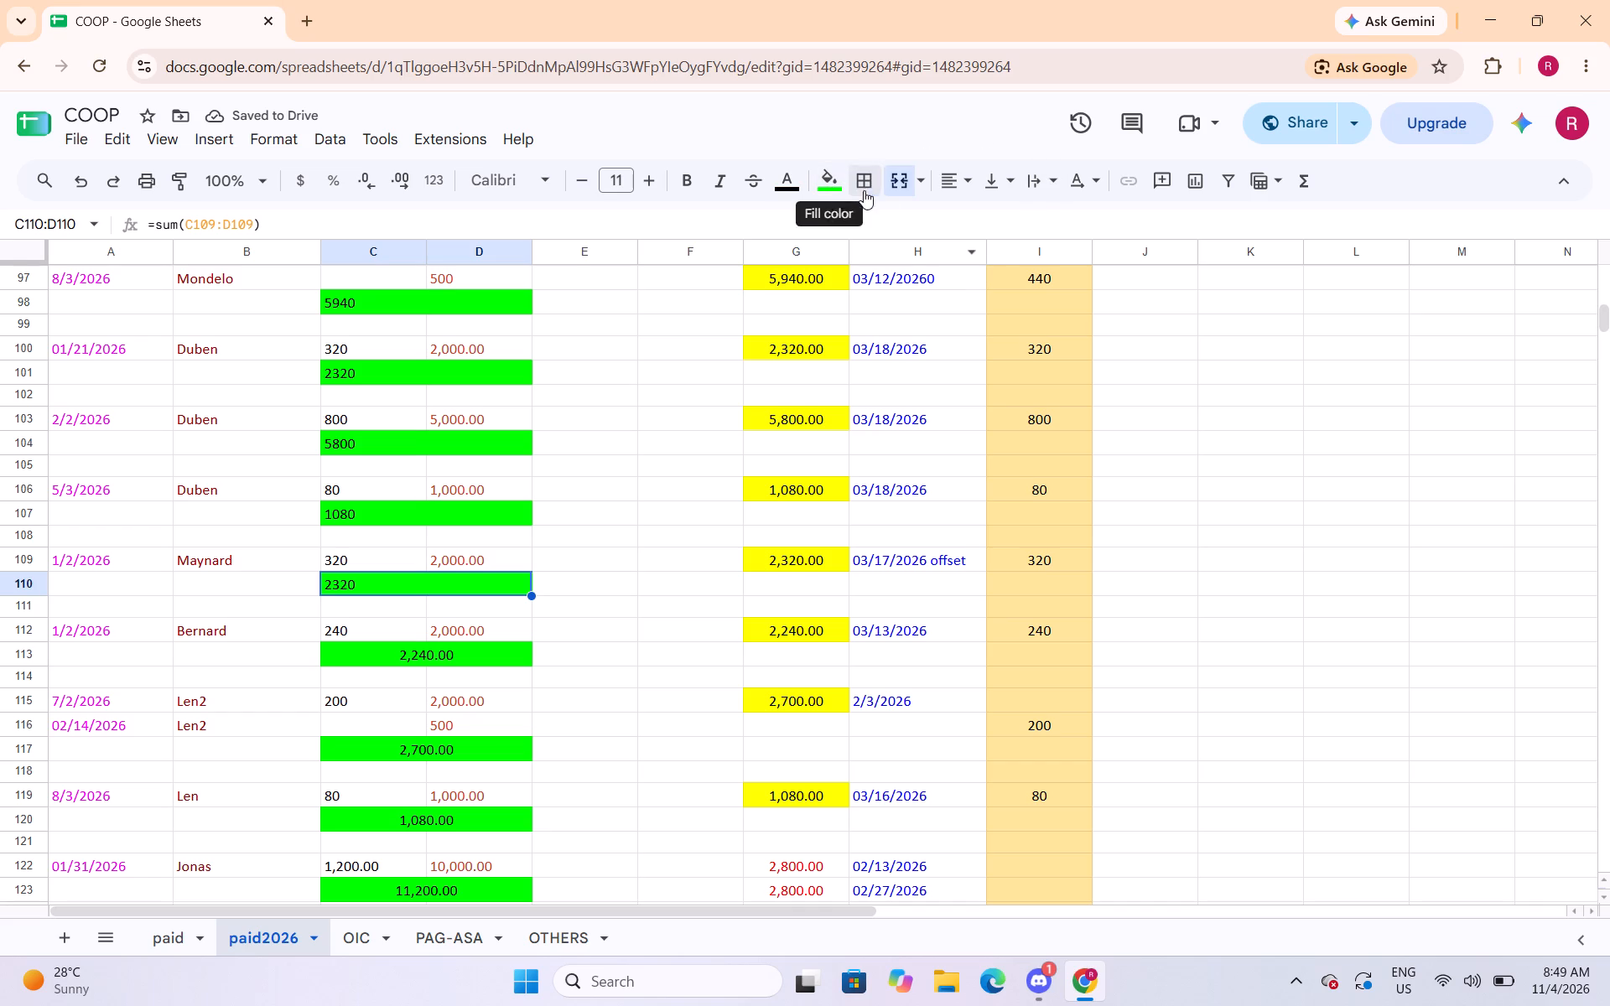
pyautogui.click(950, 184)
pyautogui.click(990, 220)
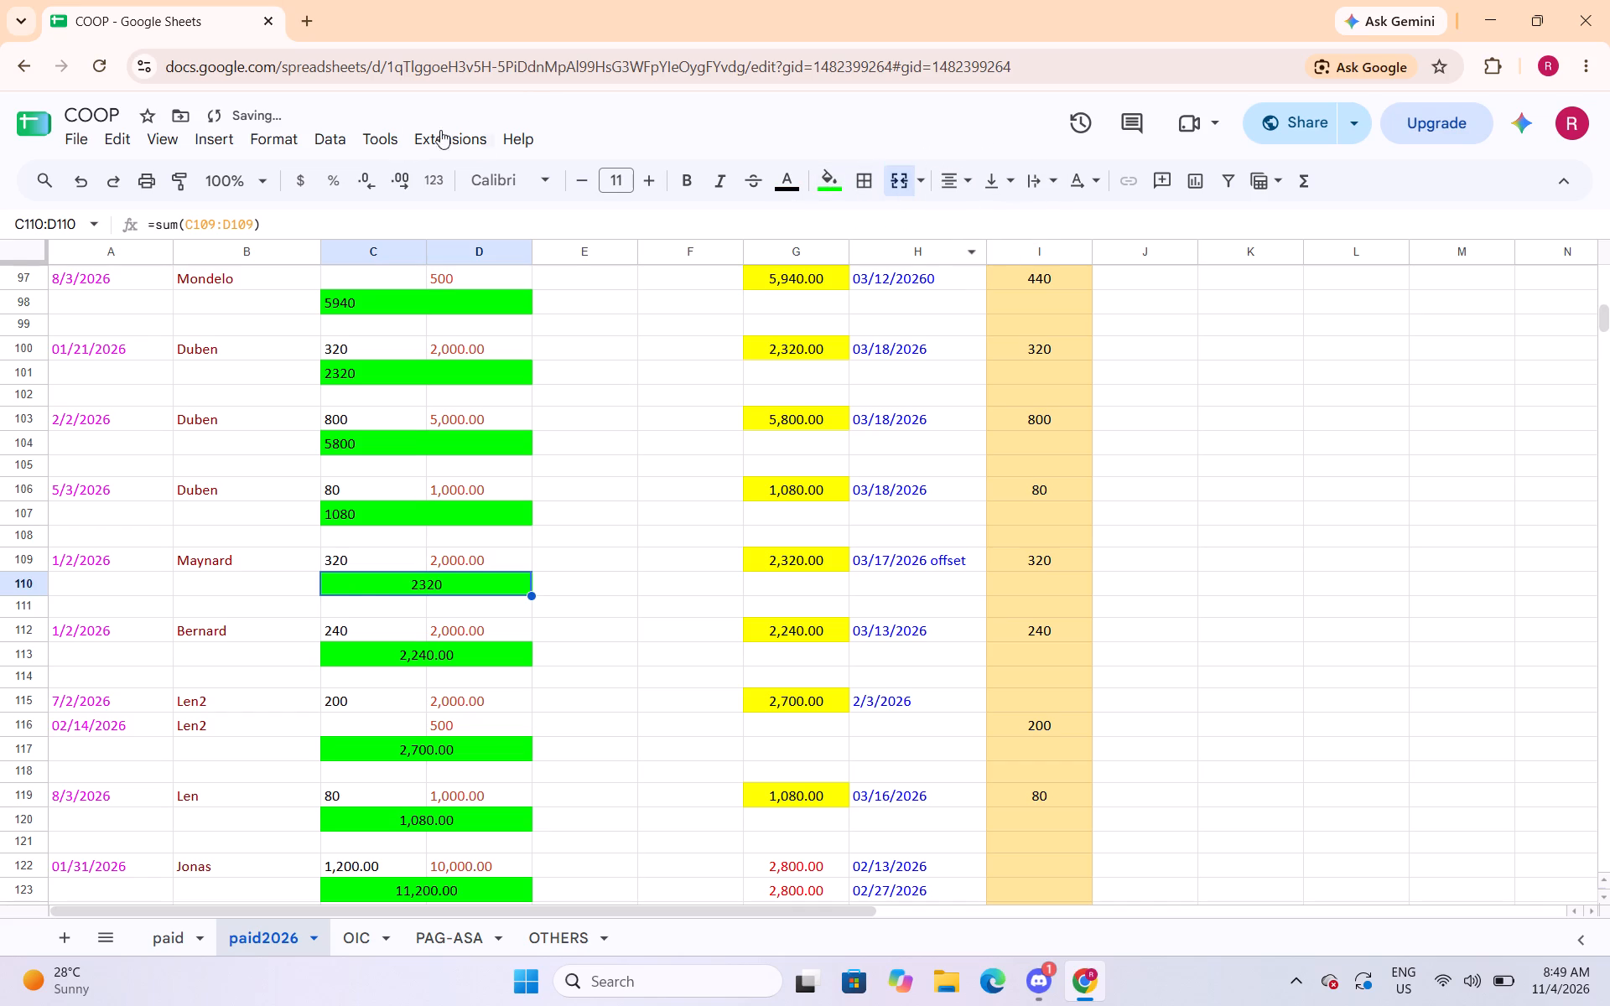
pyautogui.click(277, 147)
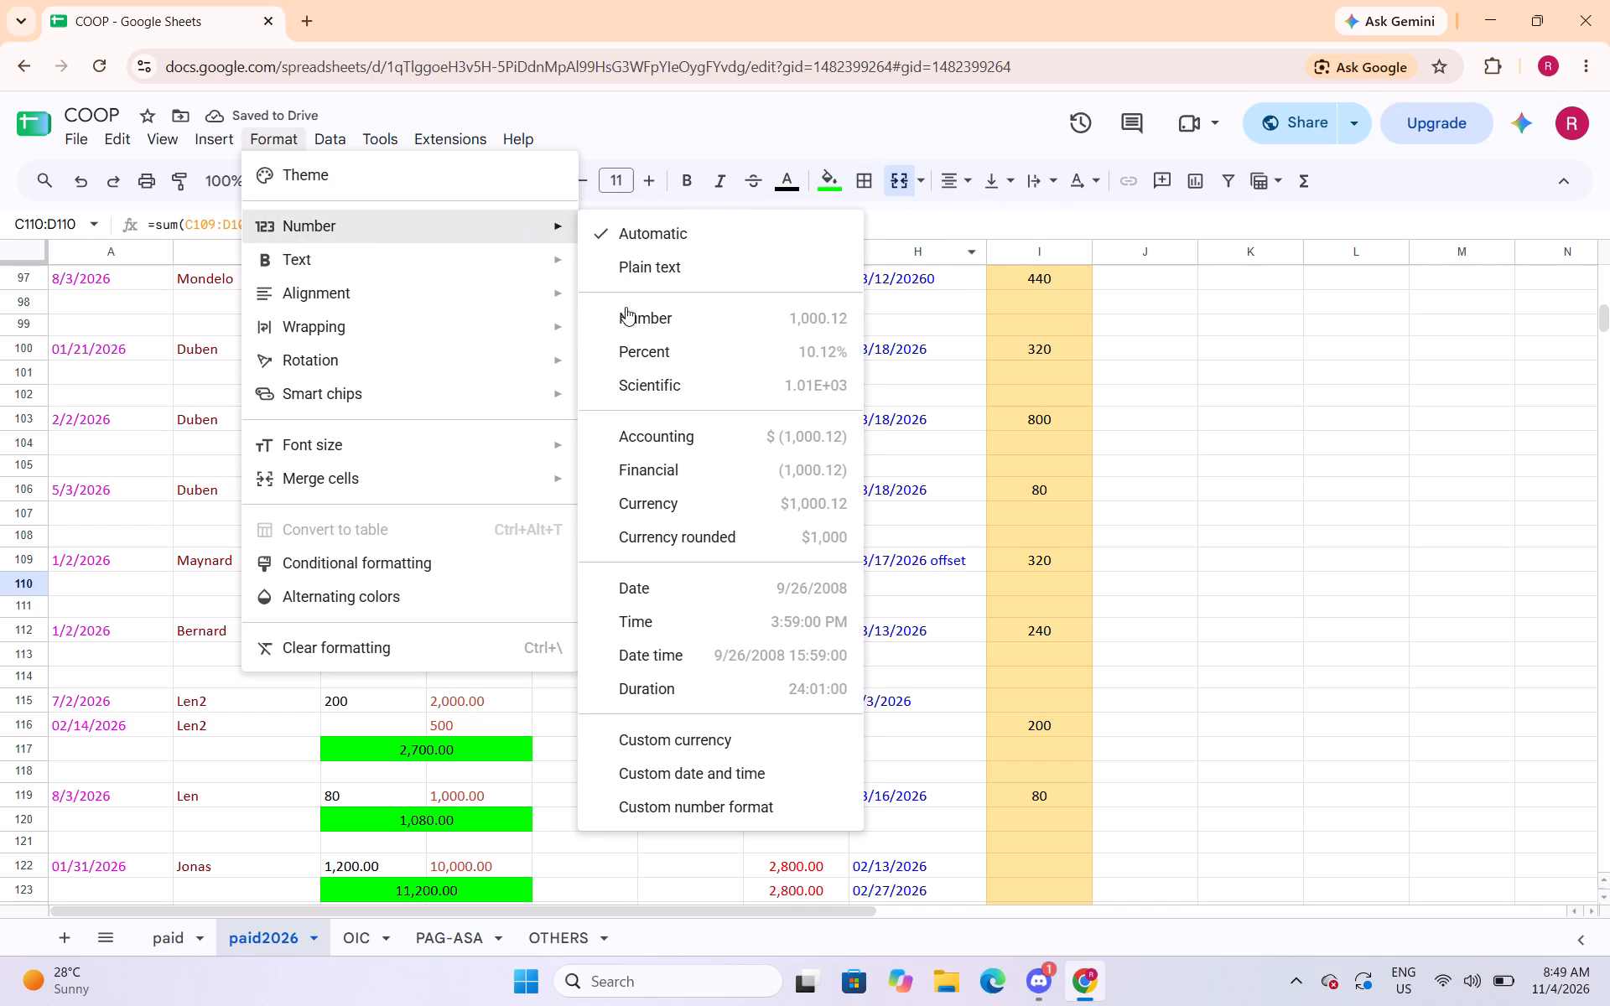
pyautogui.click(626, 315)
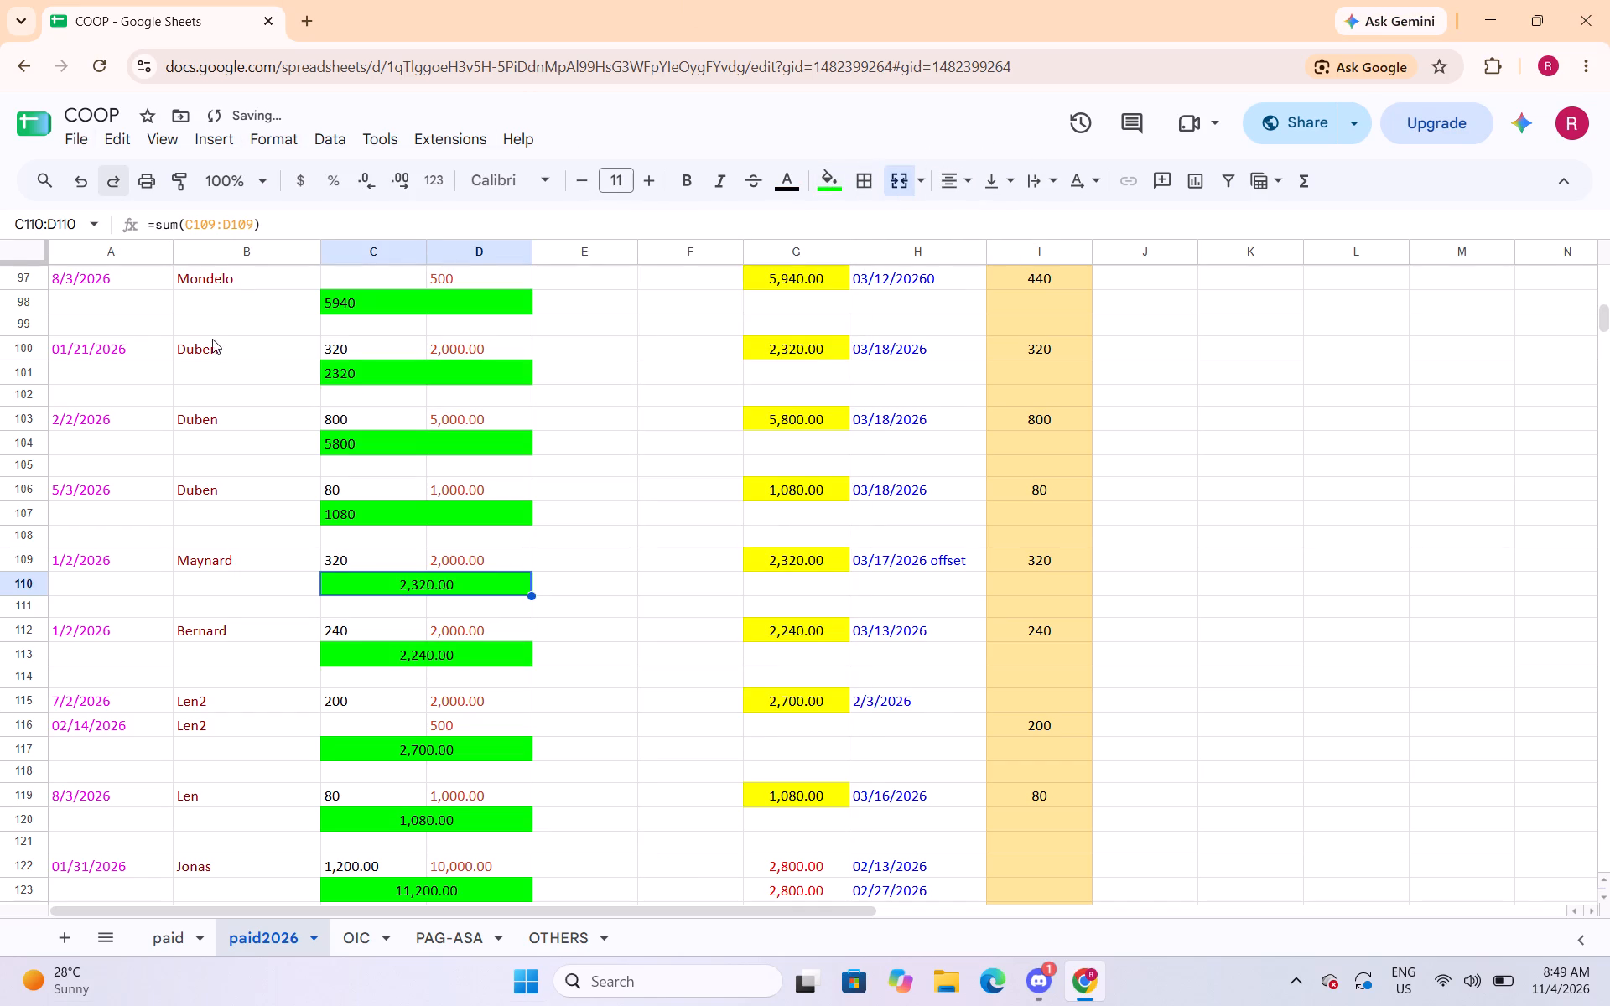
# Centre Duben's green total in C107:D107 and apply the Number format (1,000.12).
pyautogui.click(352, 519)
pyautogui.click(948, 181)
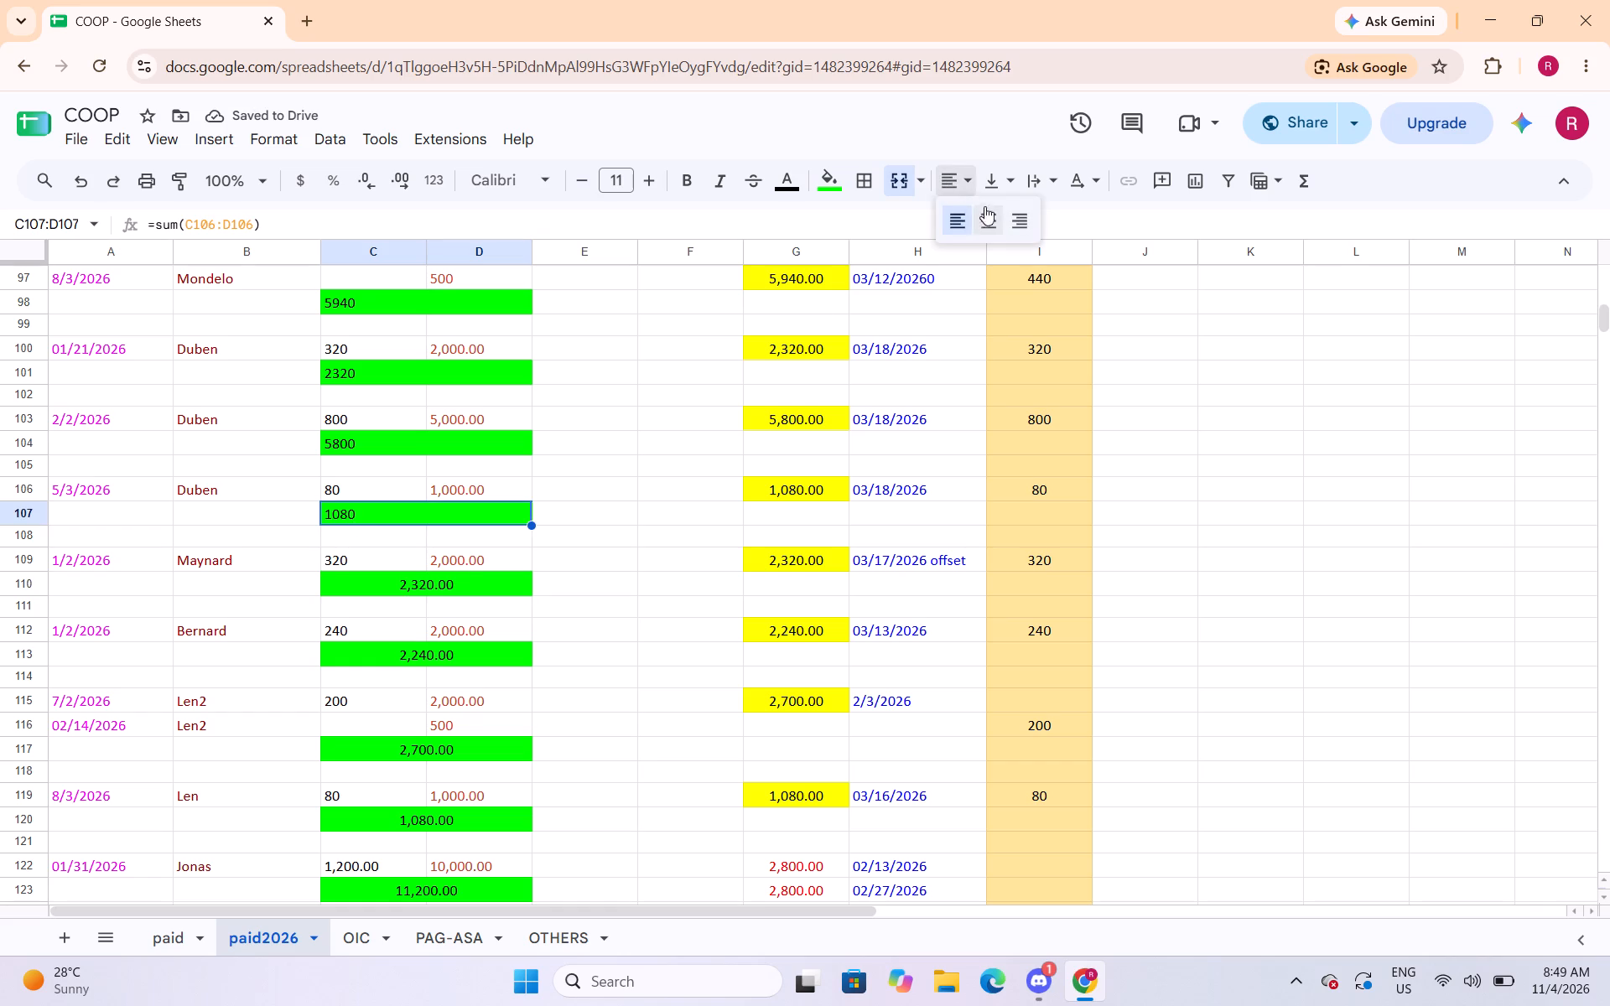
pyautogui.click(987, 209)
pyautogui.click(267, 139)
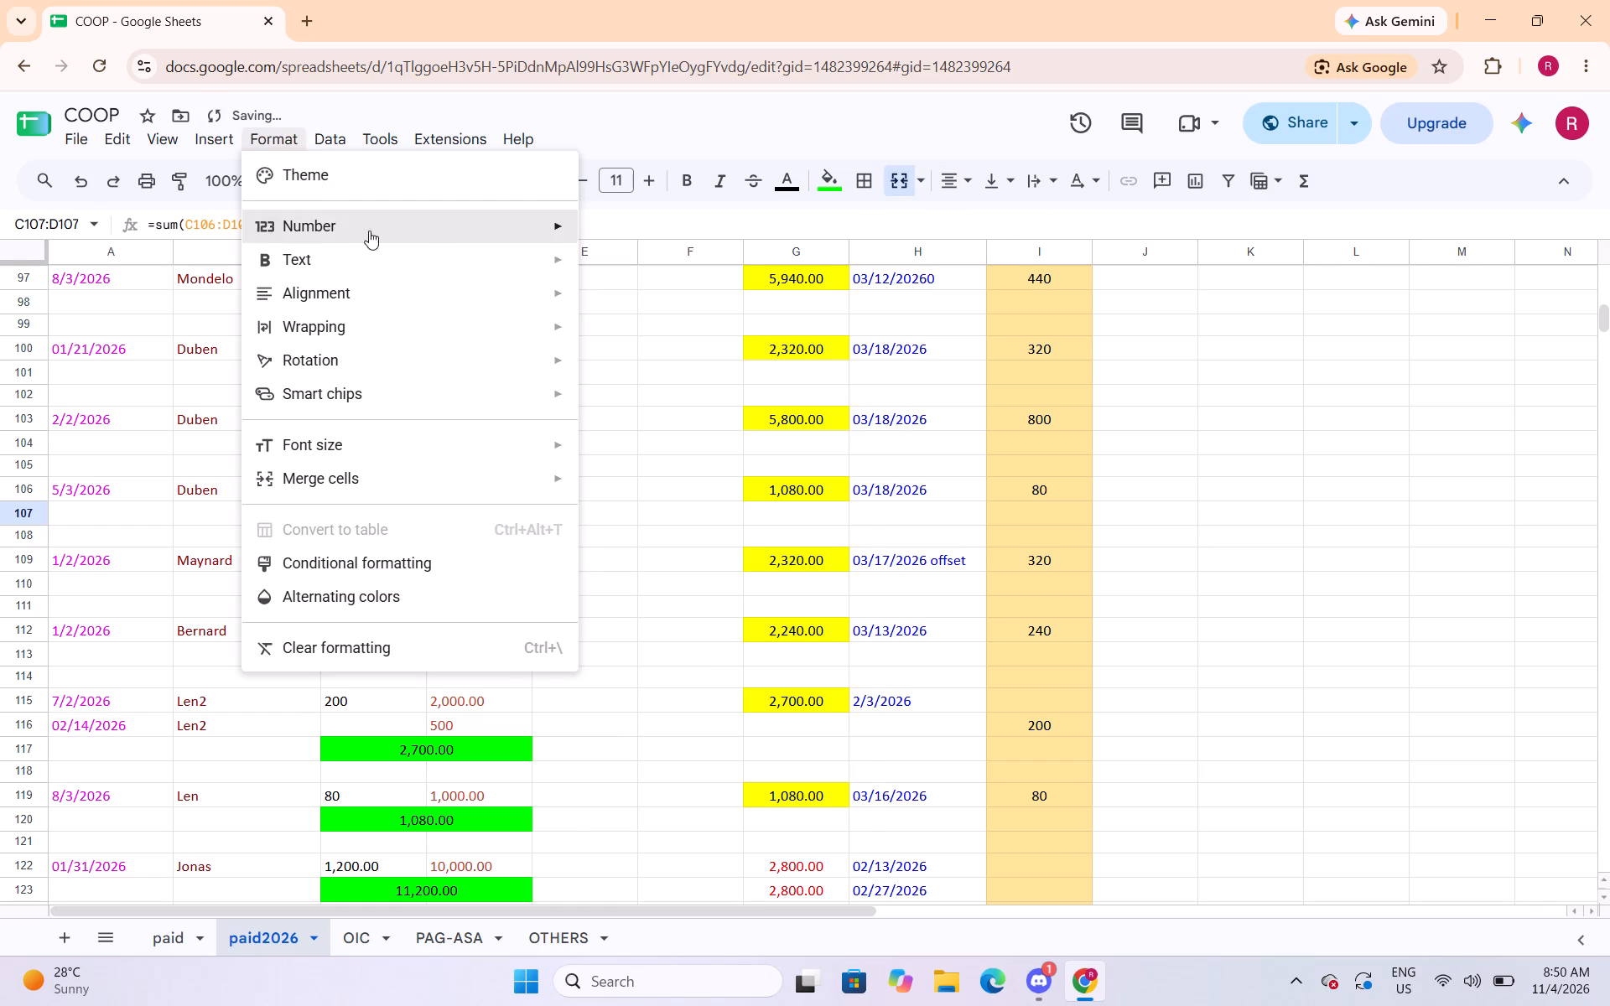
pyautogui.click(631, 312)
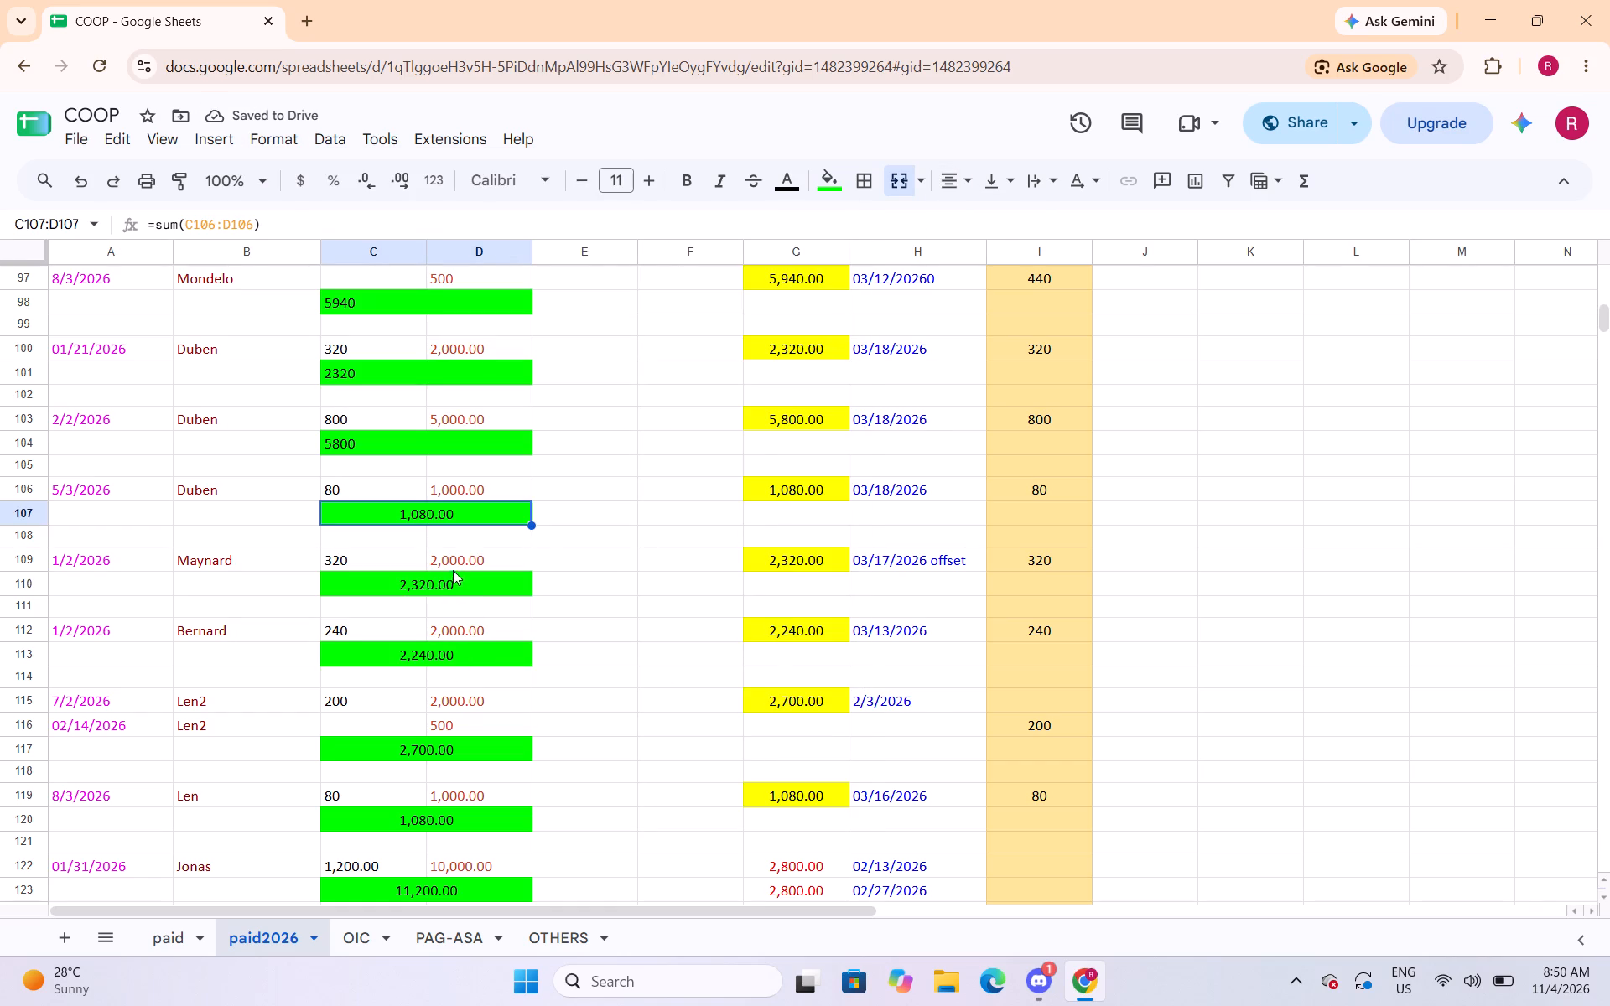
# Centre Duben's green totals in C104:D104 and C101:D101 and apply the Number format (1,000.12) to each.
pyautogui.click(455, 444)
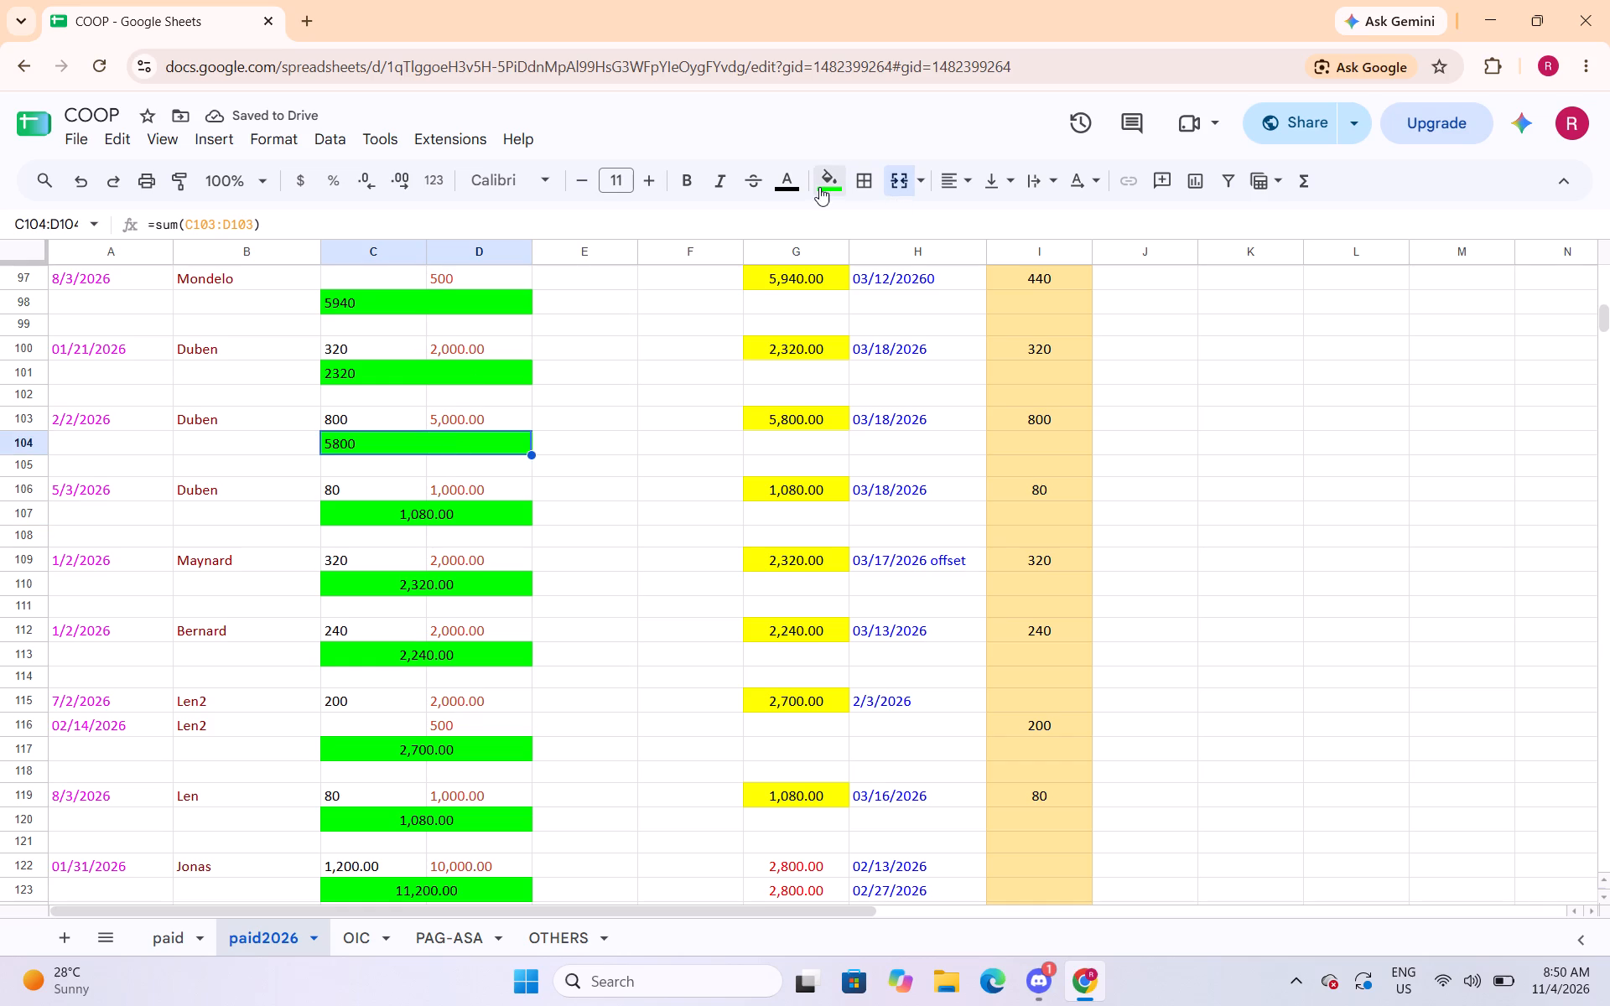
pyautogui.click(959, 185)
pyautogui.click(984, 223)
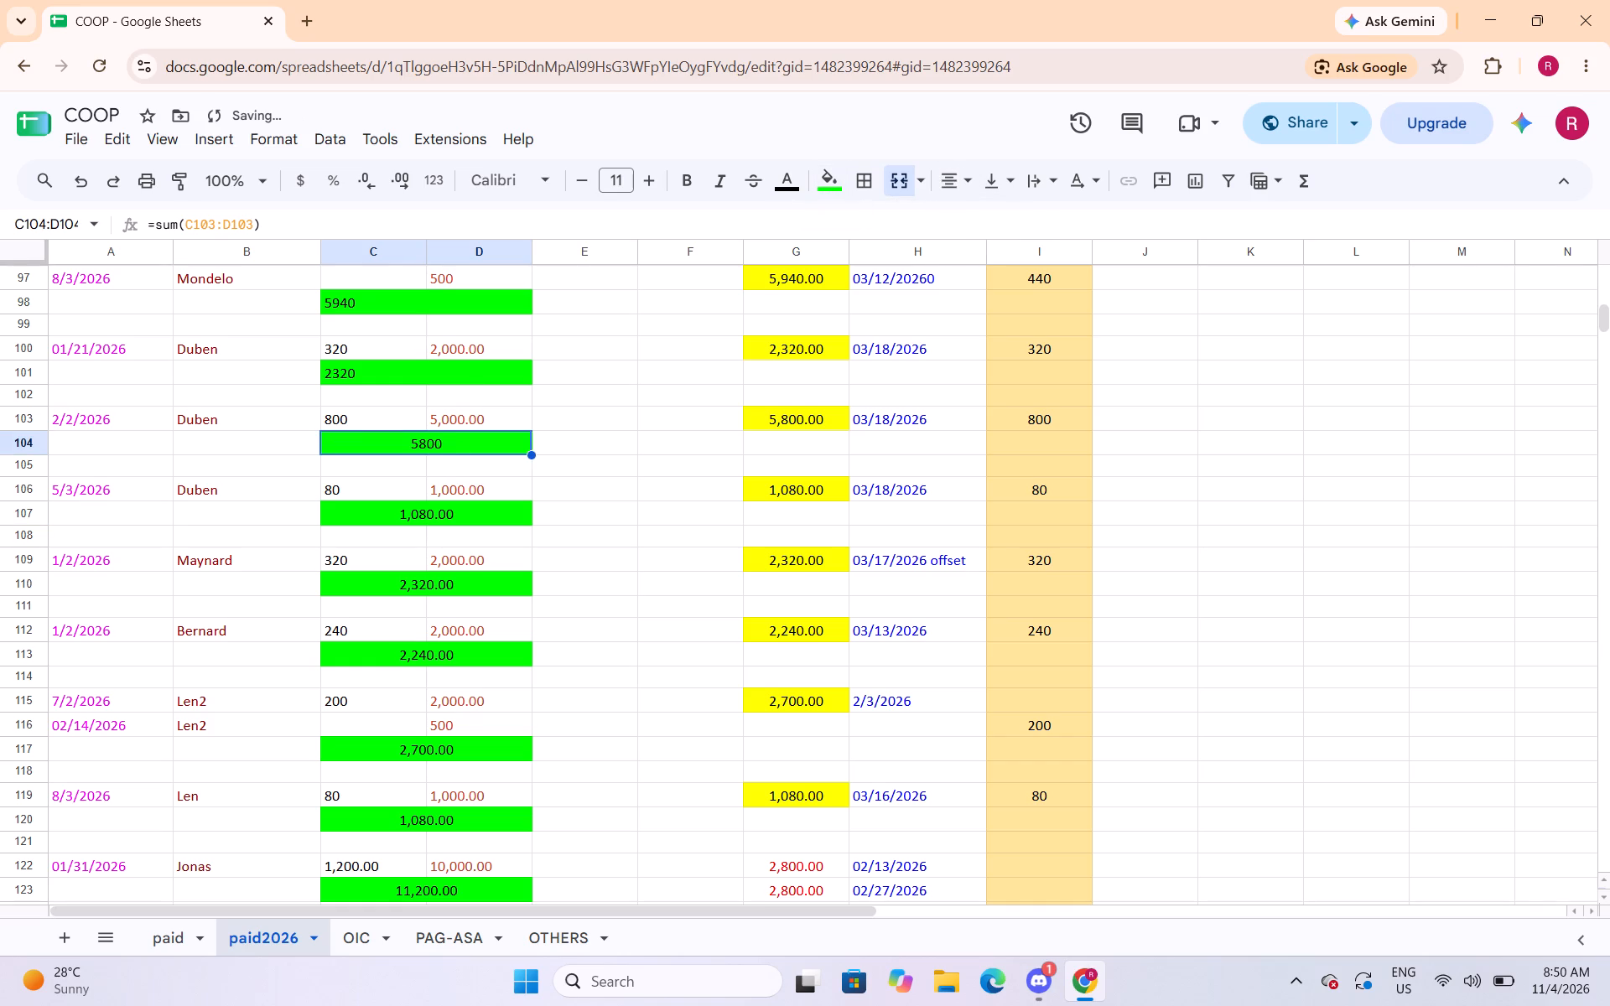
pyautogui.click(278, 140)
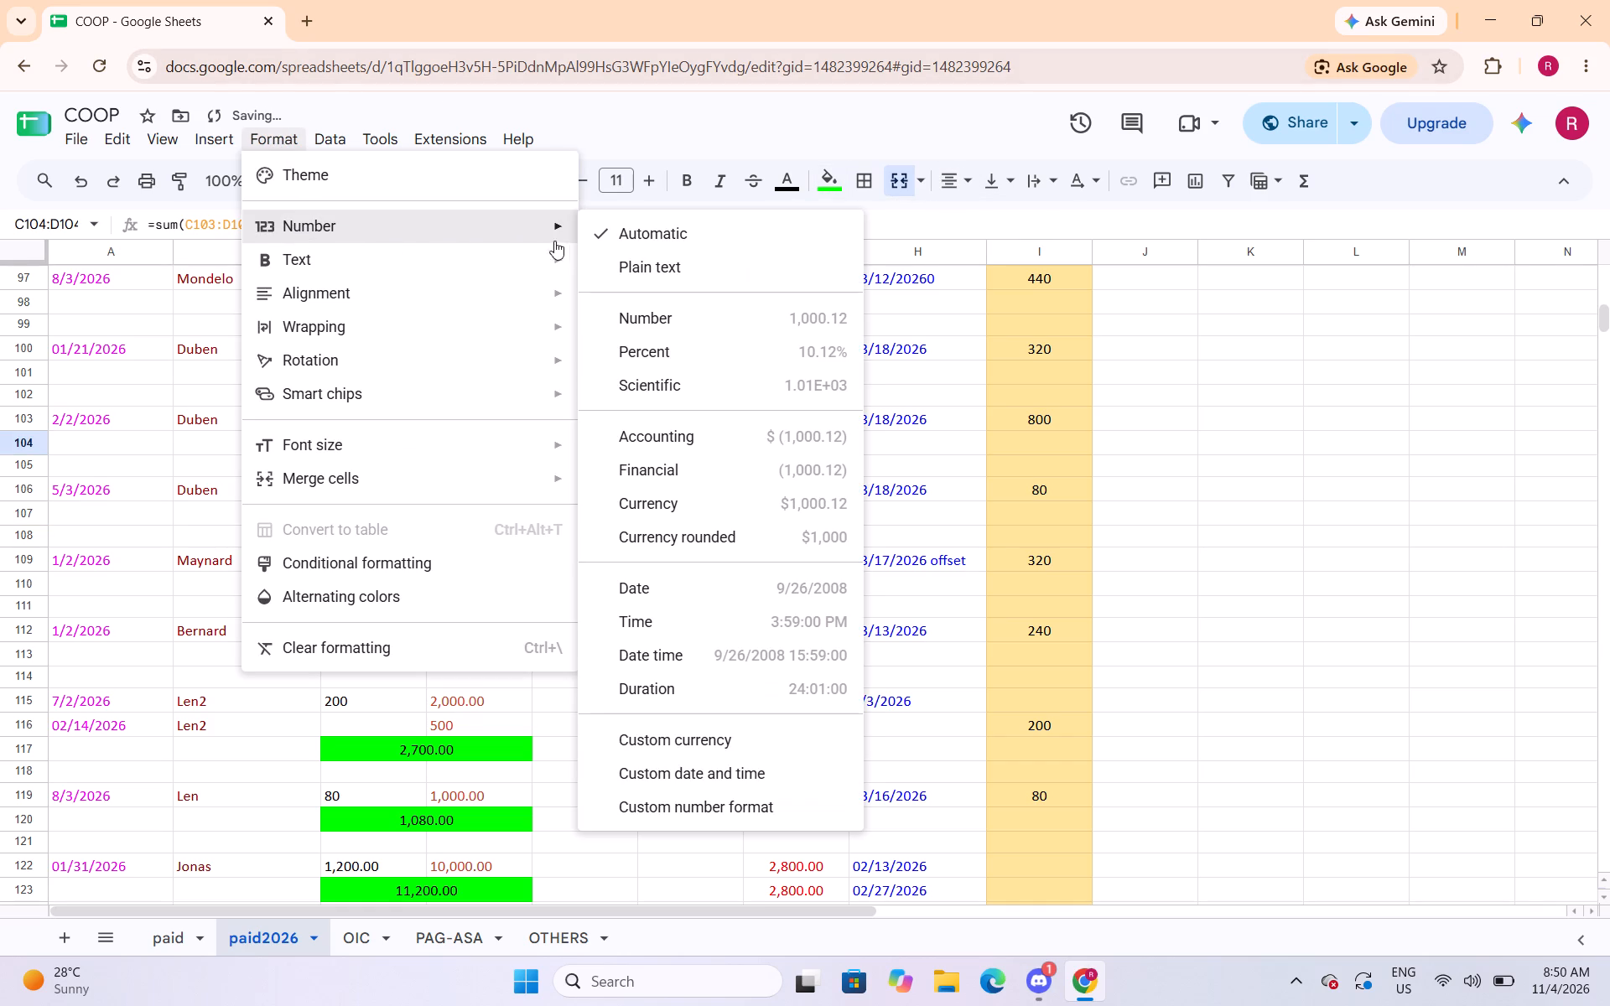
pyautogui.click(617, 317)
pyautogui.click(434, 376)
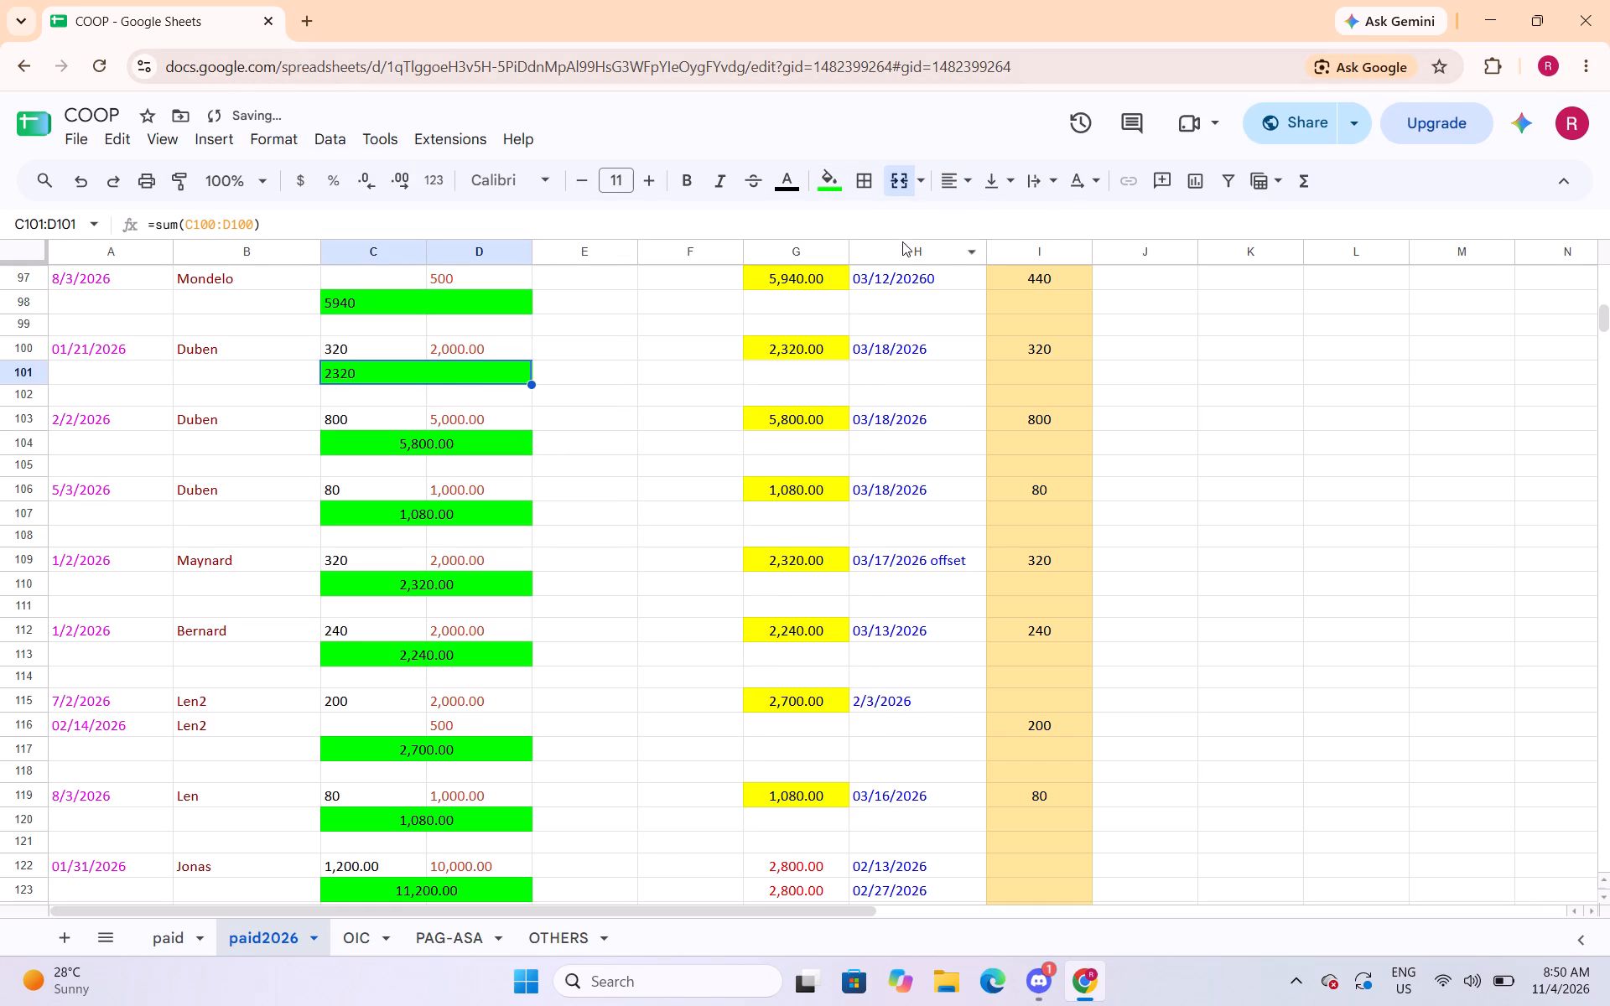
pyautogui.click(976, 187)
pyautogui.click(989, 223)
pyautogui.click(276, 142)
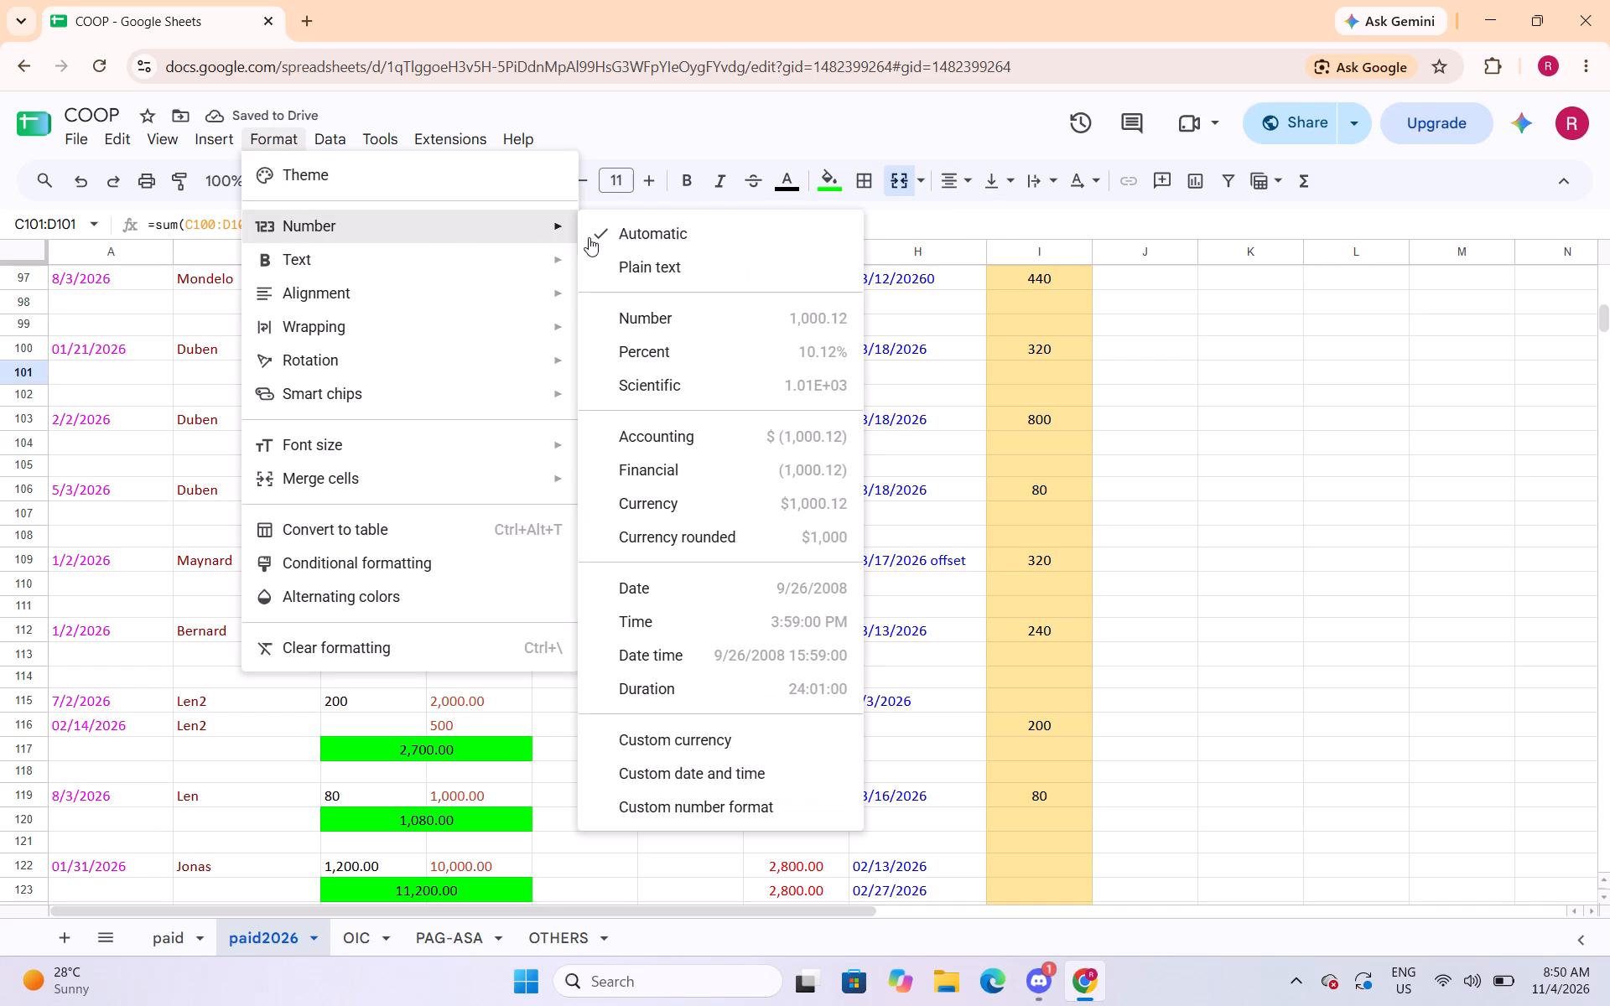
pyautogui.click(629, 314)
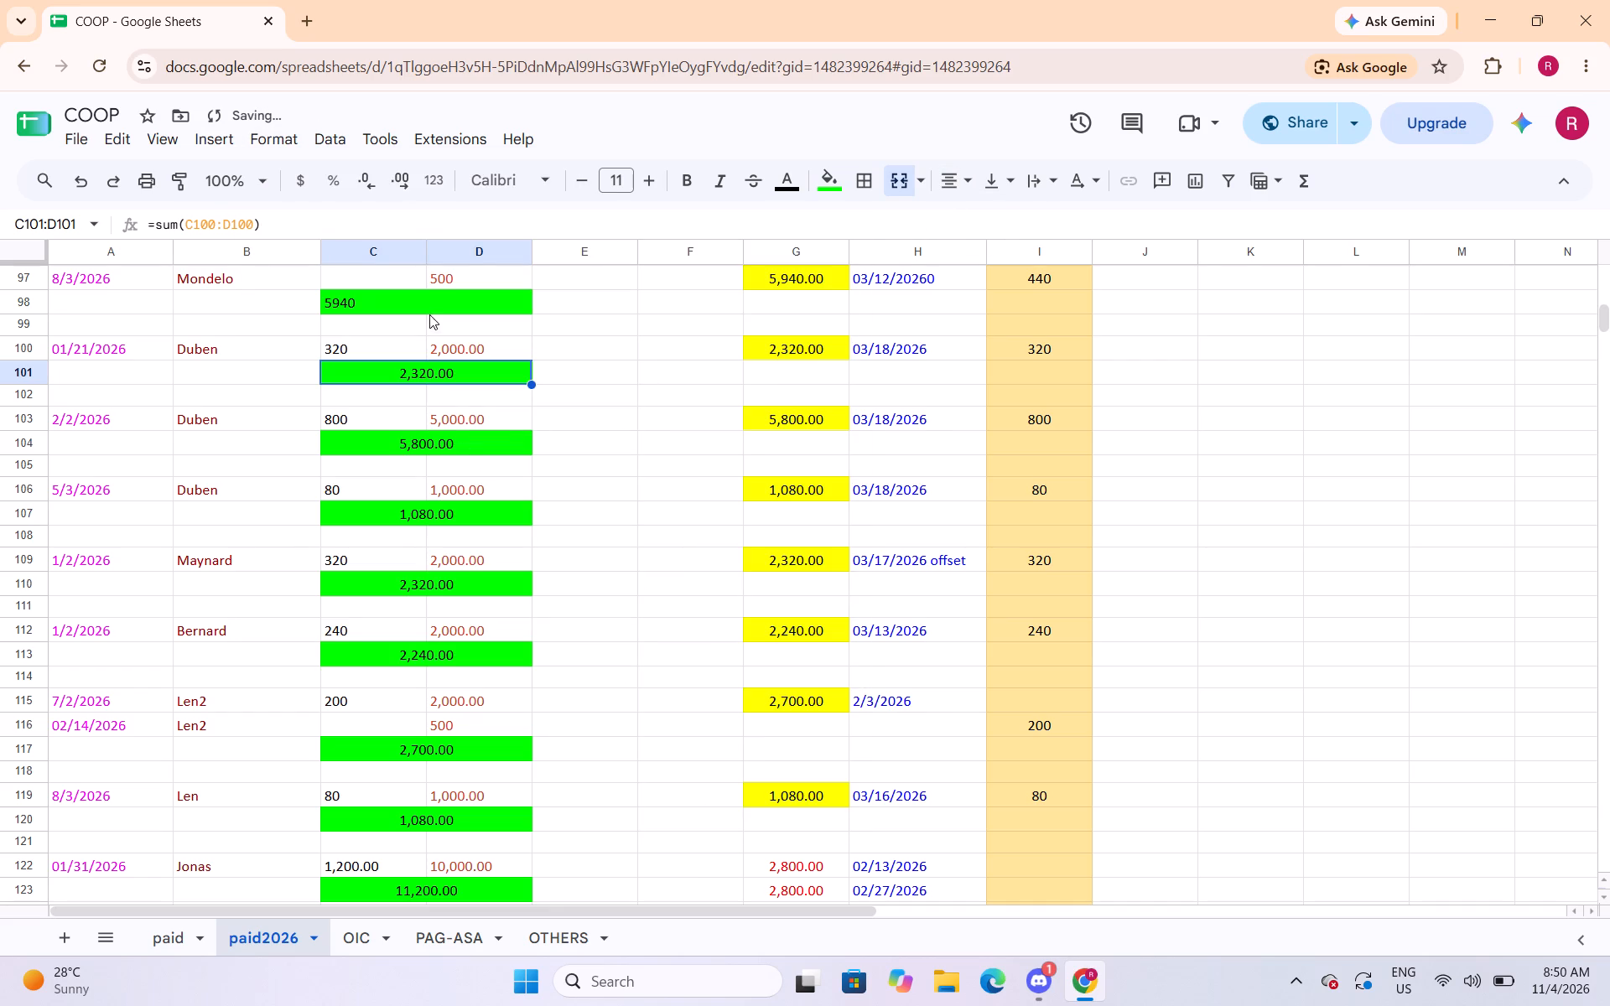
# Centre Mondelo's green total in C98:D98 and apply the Number format (1,000.12).
pyautogui.click(429, 304)
pyautogui.click(946, 182)
pyautogui.click(989, 216)
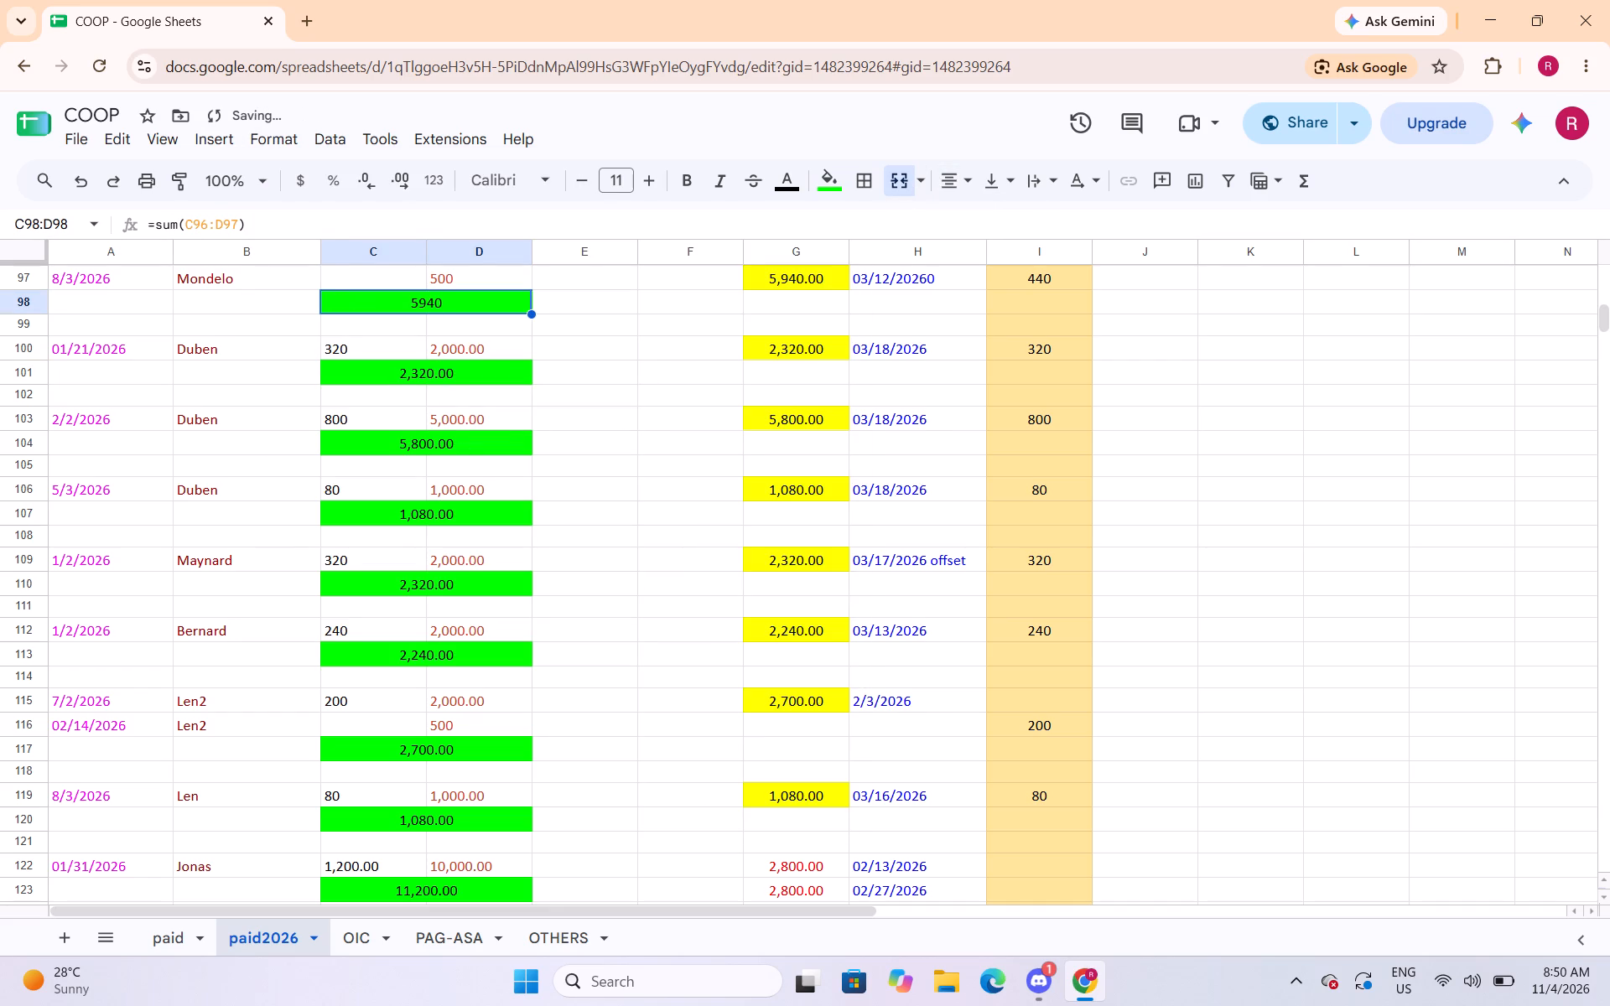
pyautogui.click(280, 145)
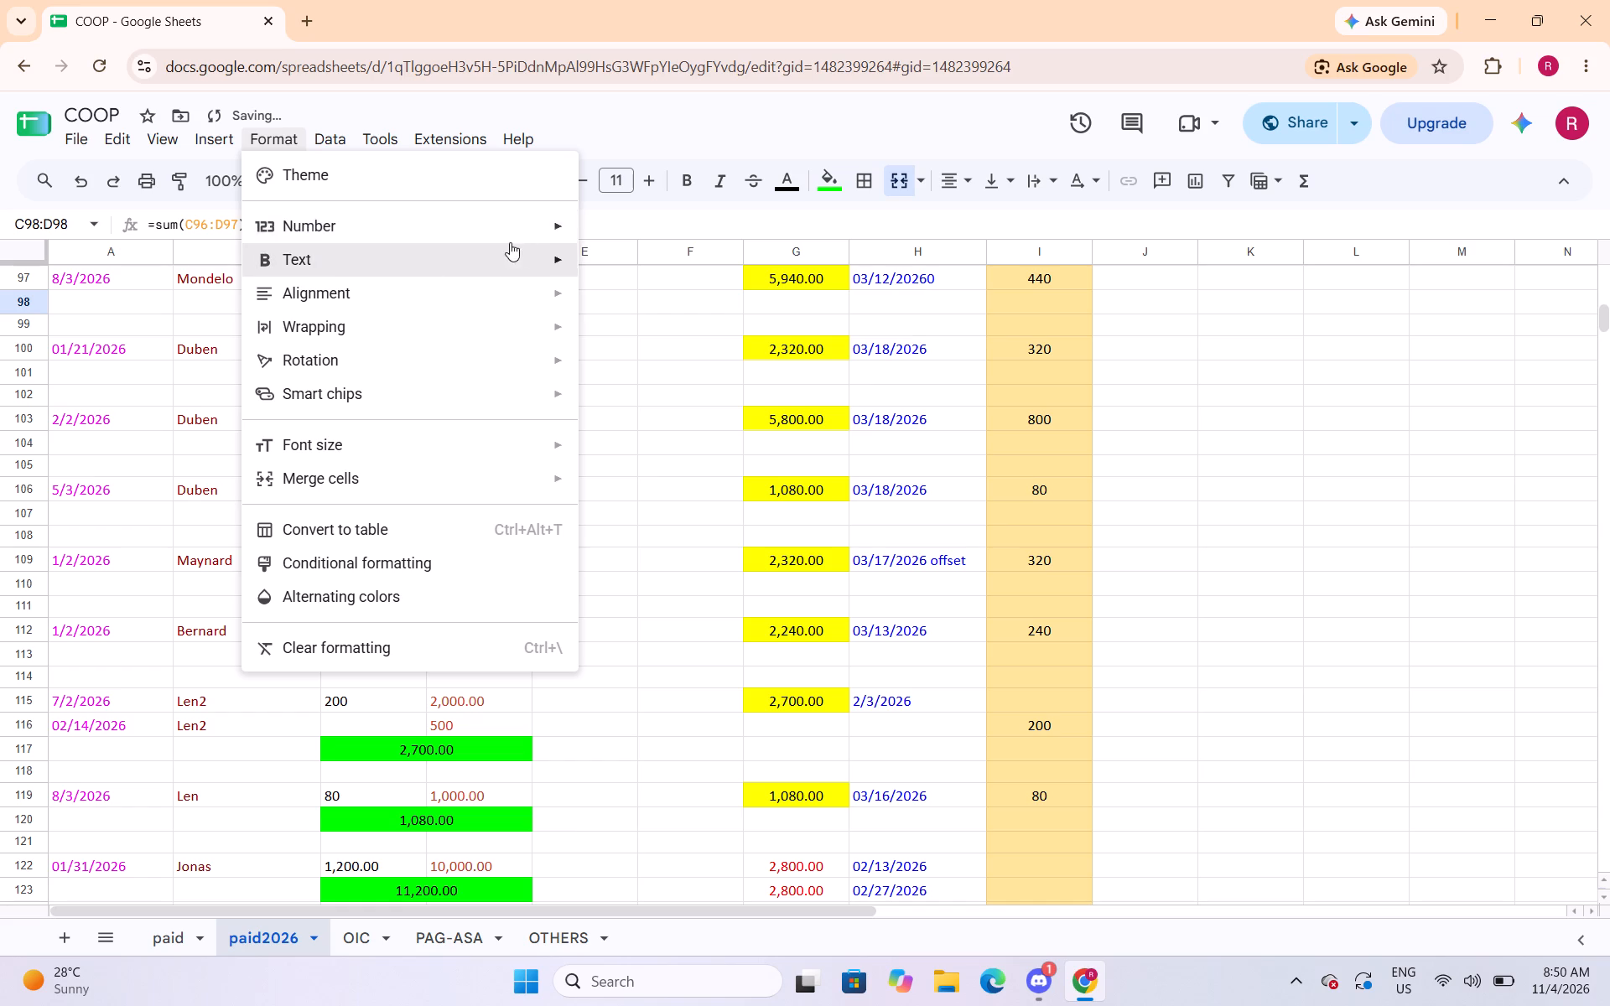
pyautogui.click(635, 315)
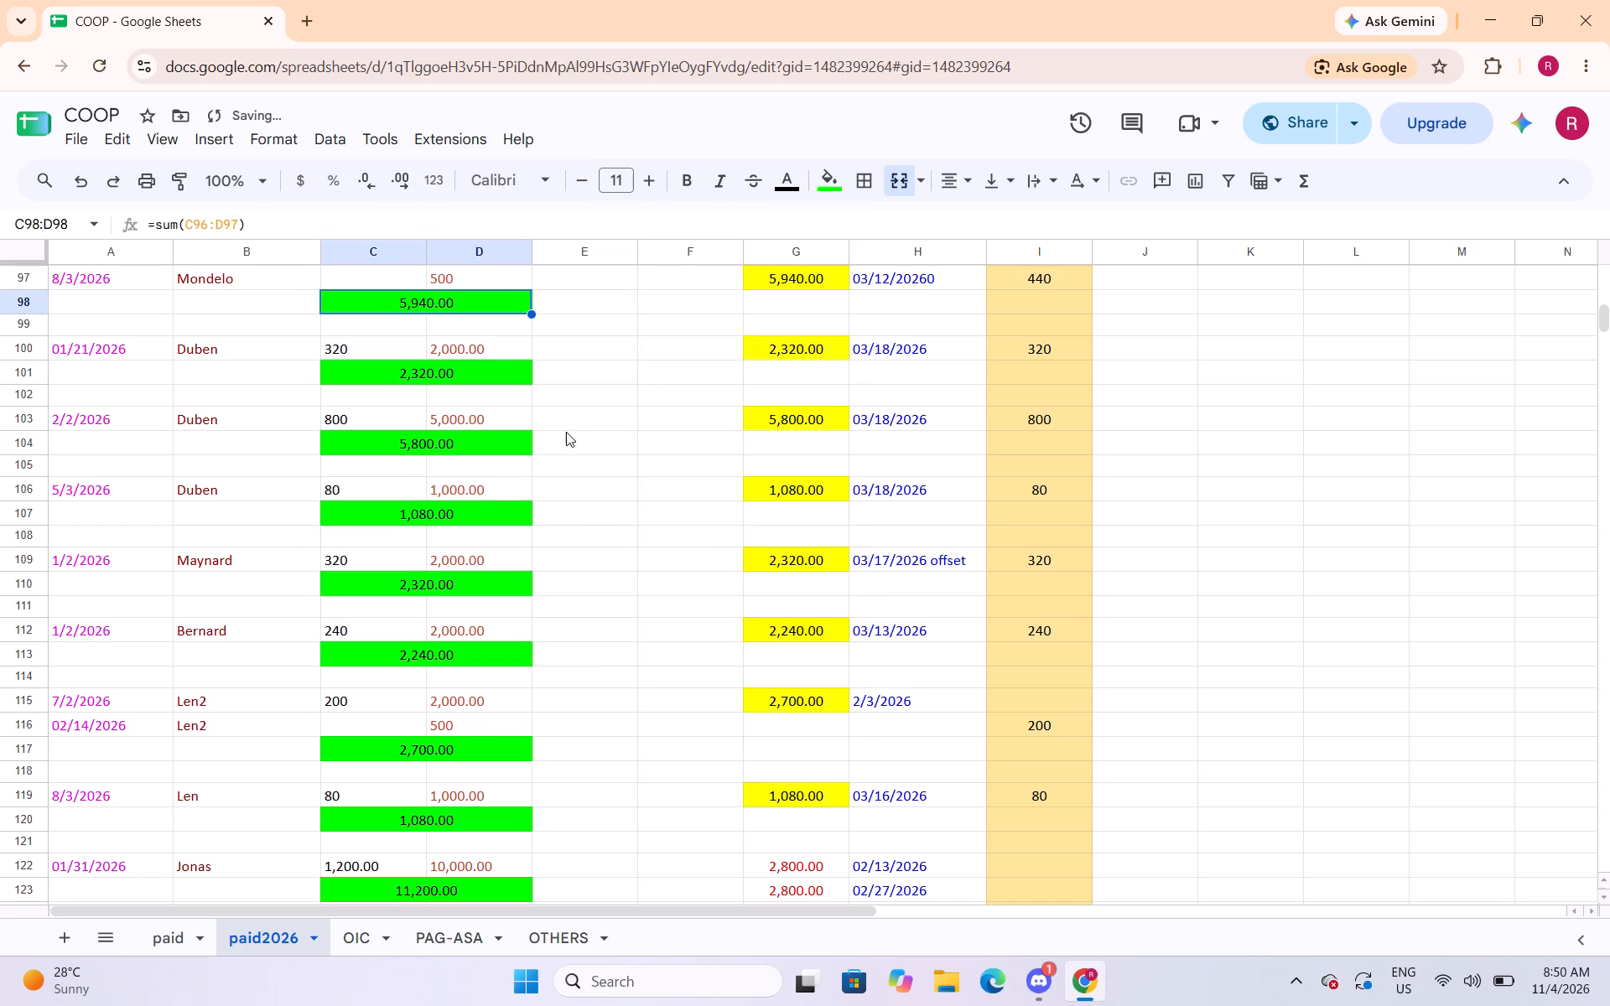
# Centre Sir Janeo's green totals in C94:D94 and C90:D90 and apply the Number format (1,000.12) to each.
pyautogui.scroll(3, 566, 432)
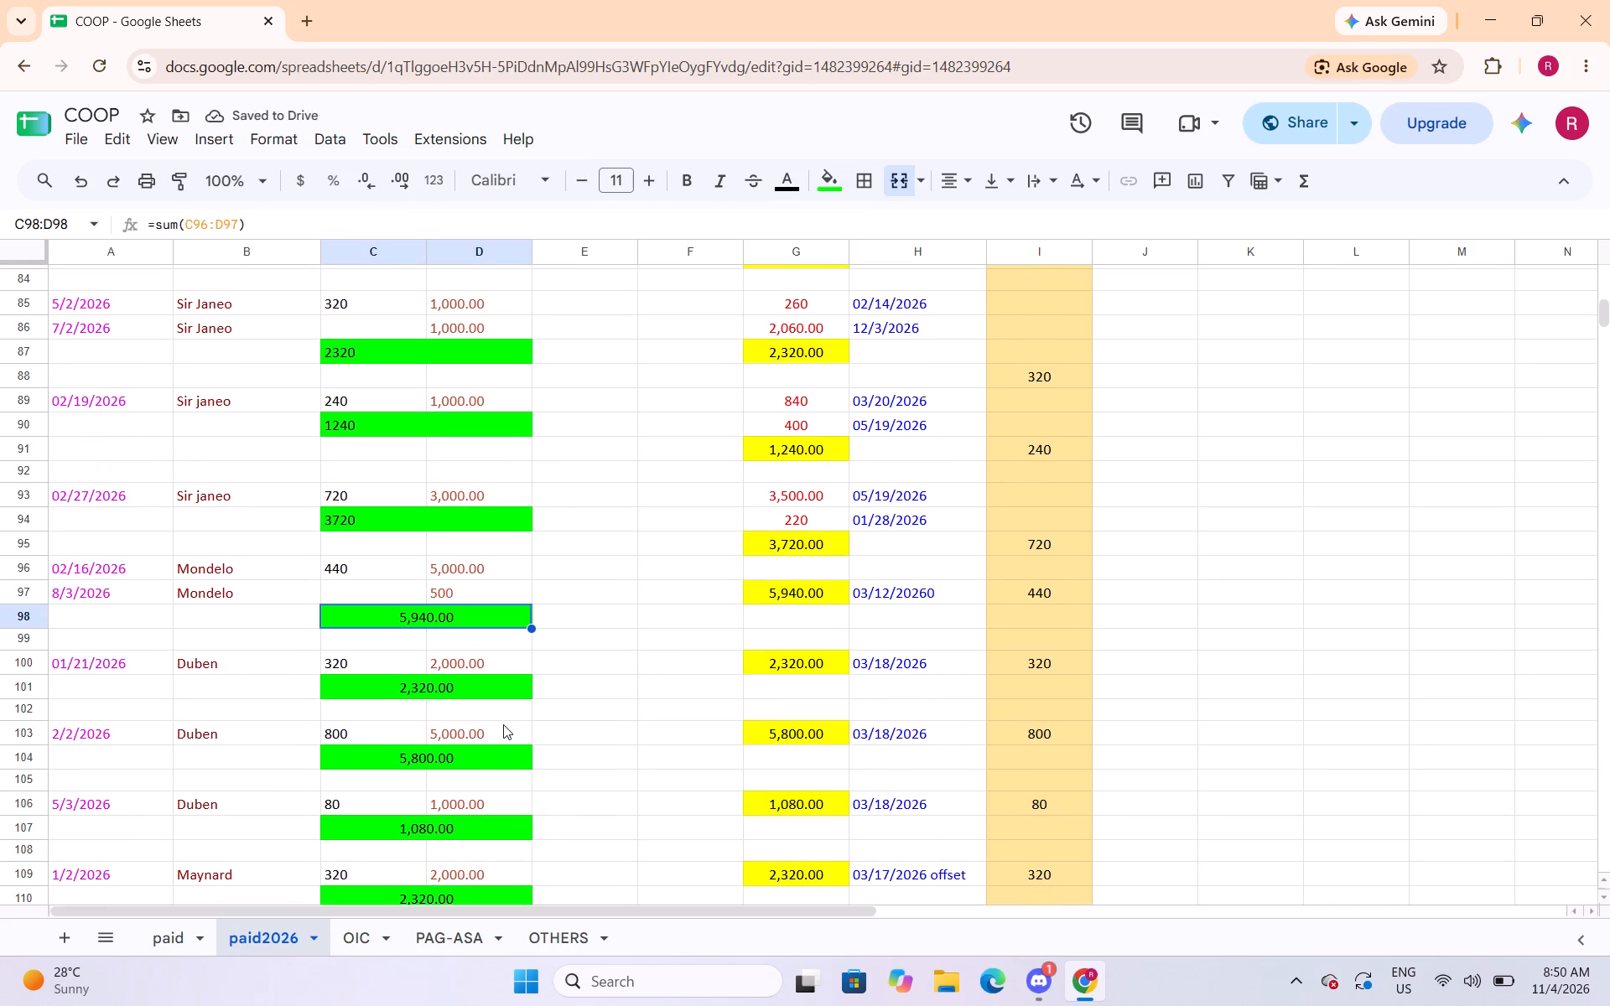
pyautogui.click(494, 518)
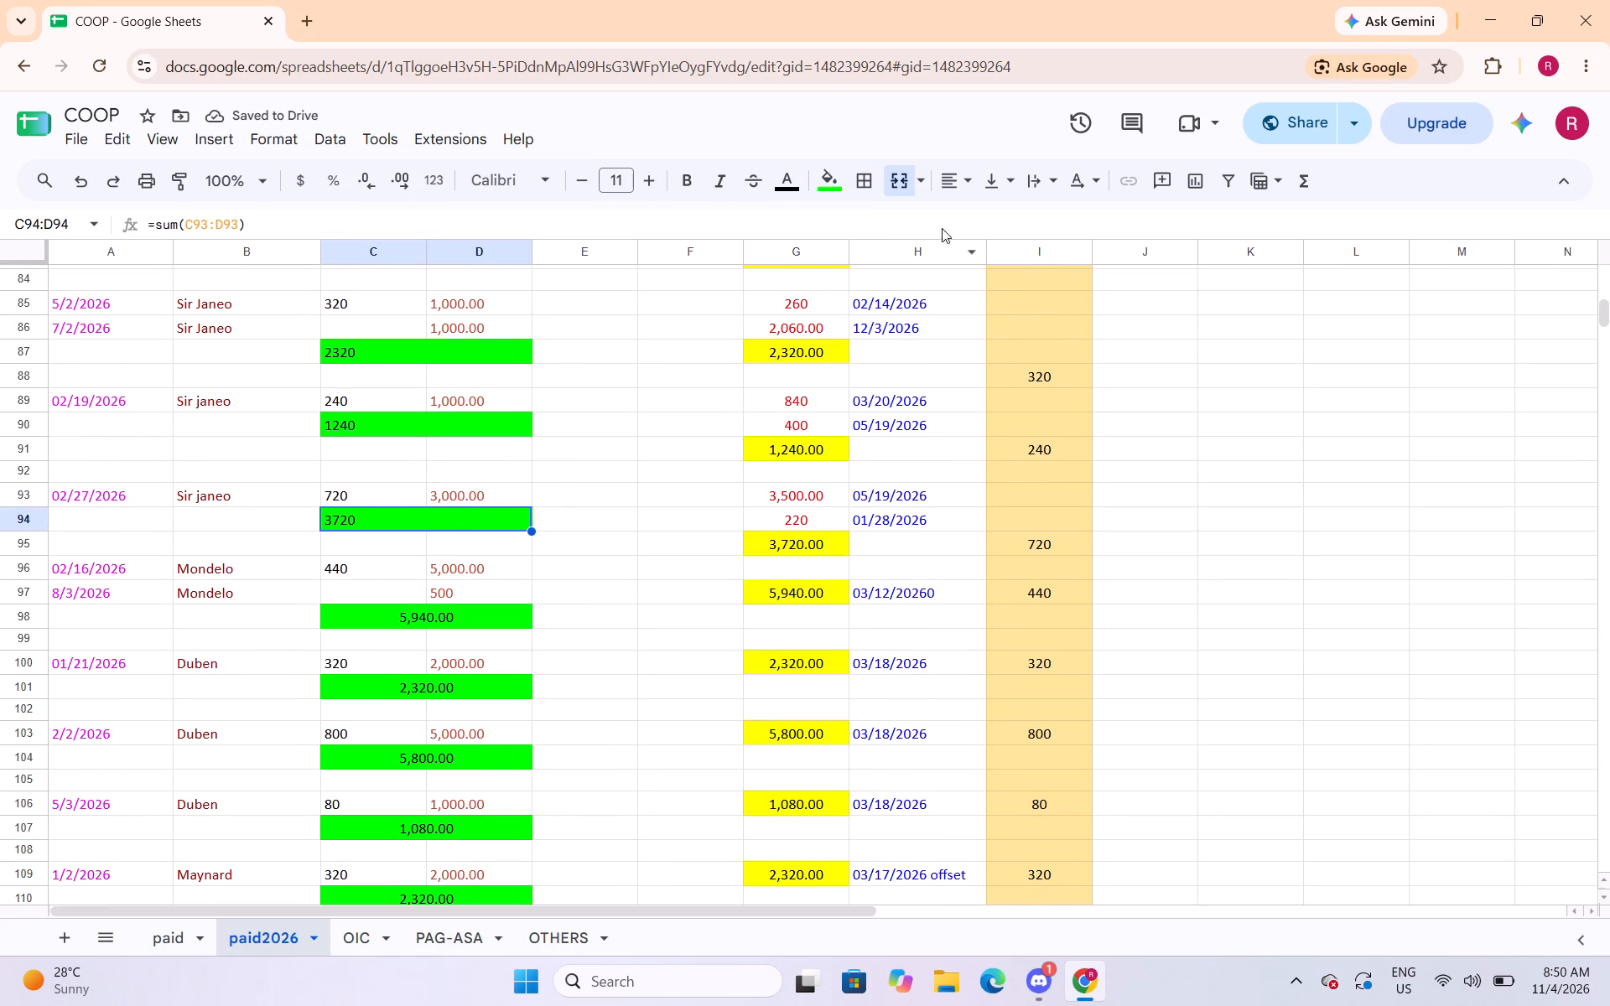
pyautogui.click(970, 187)
pyautogui.click(998, 226)
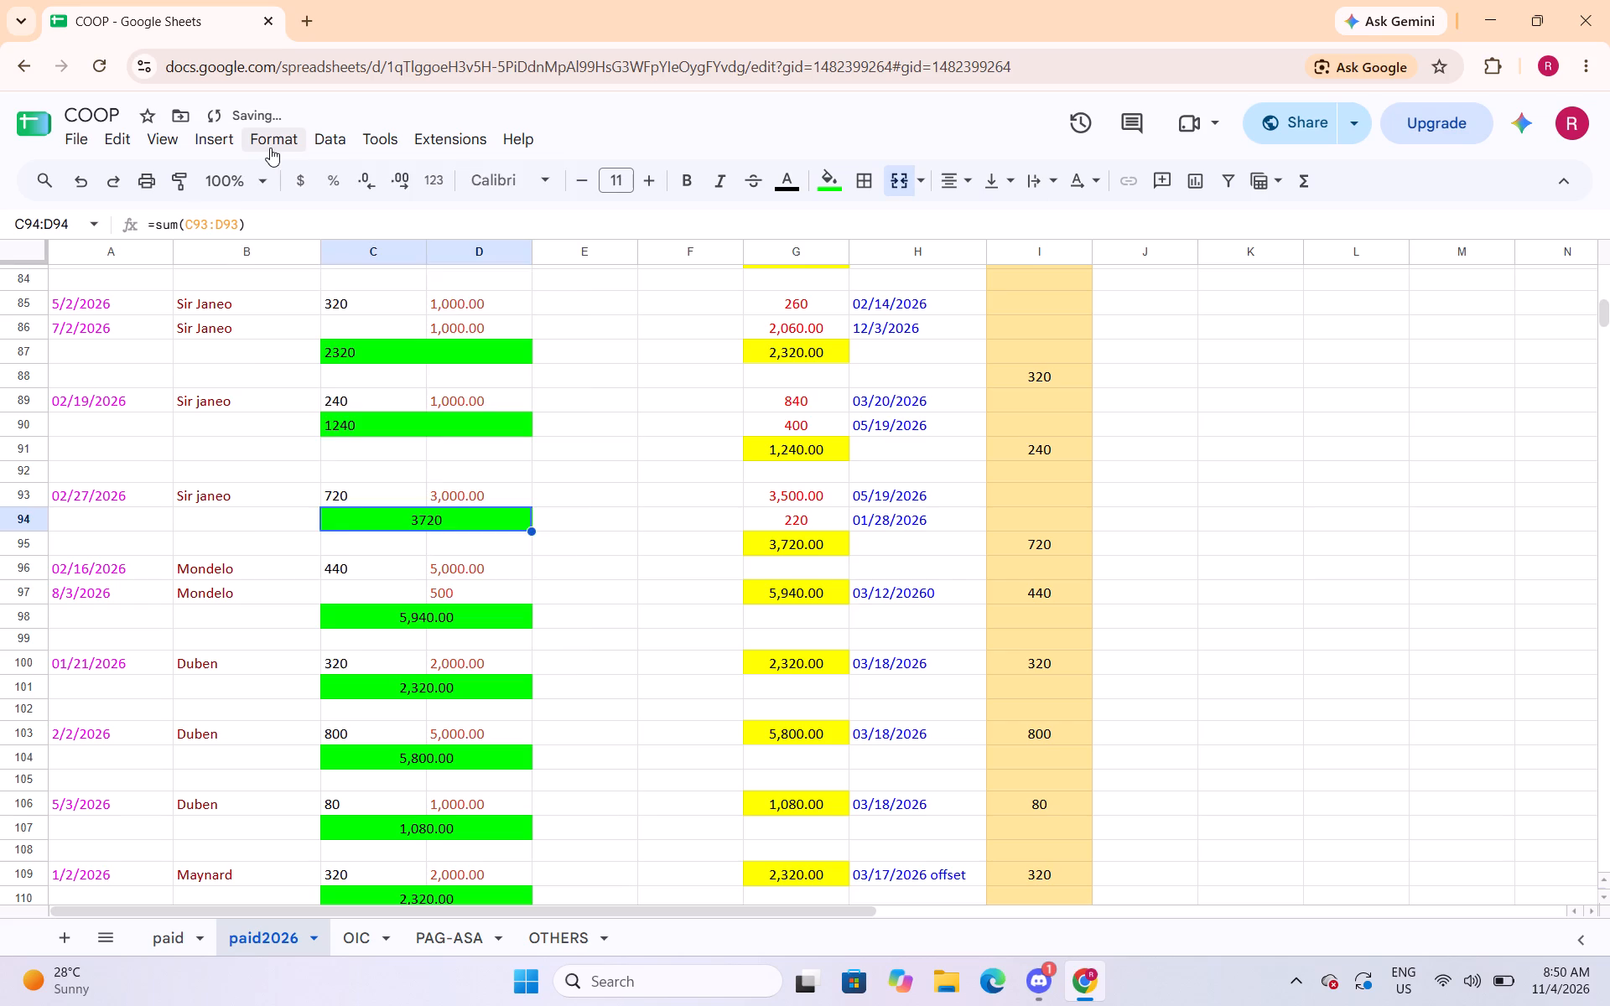
pyautogui.click(270, 148)
pyautogui.click(629, 317)
pyautogui.click(458, 423)
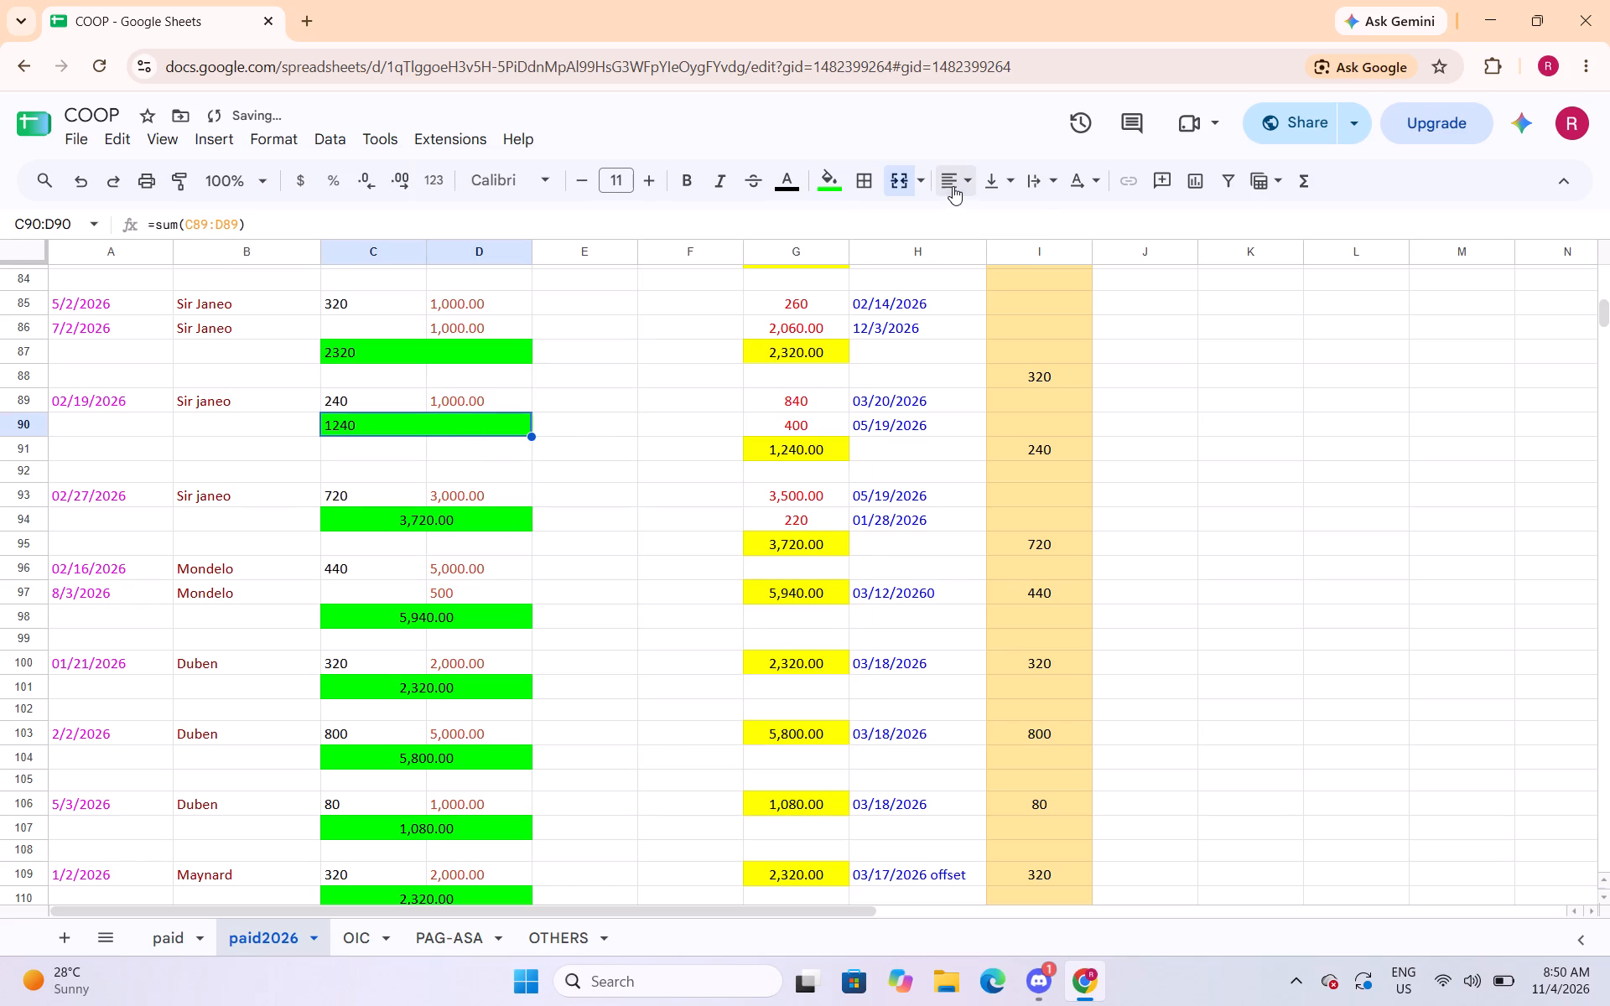
pyautogui.click(953, 186)
pyautogui.click(984, 212)
pyautogui.click(277, 138)
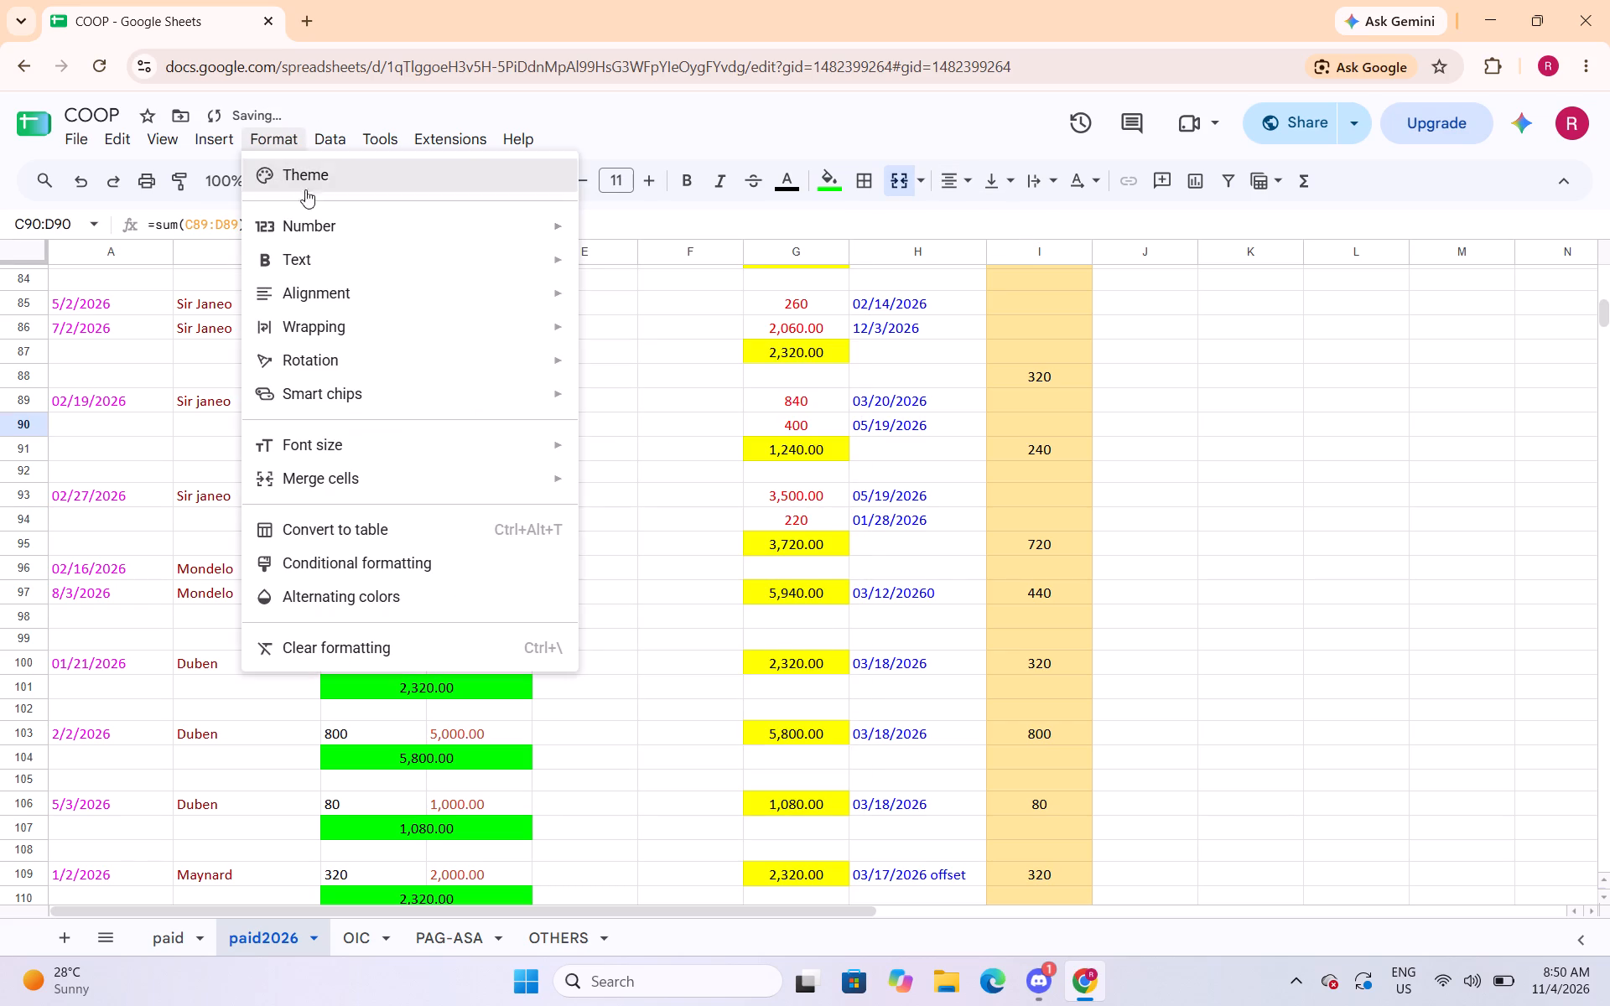
pyautogui.click(644, 309)
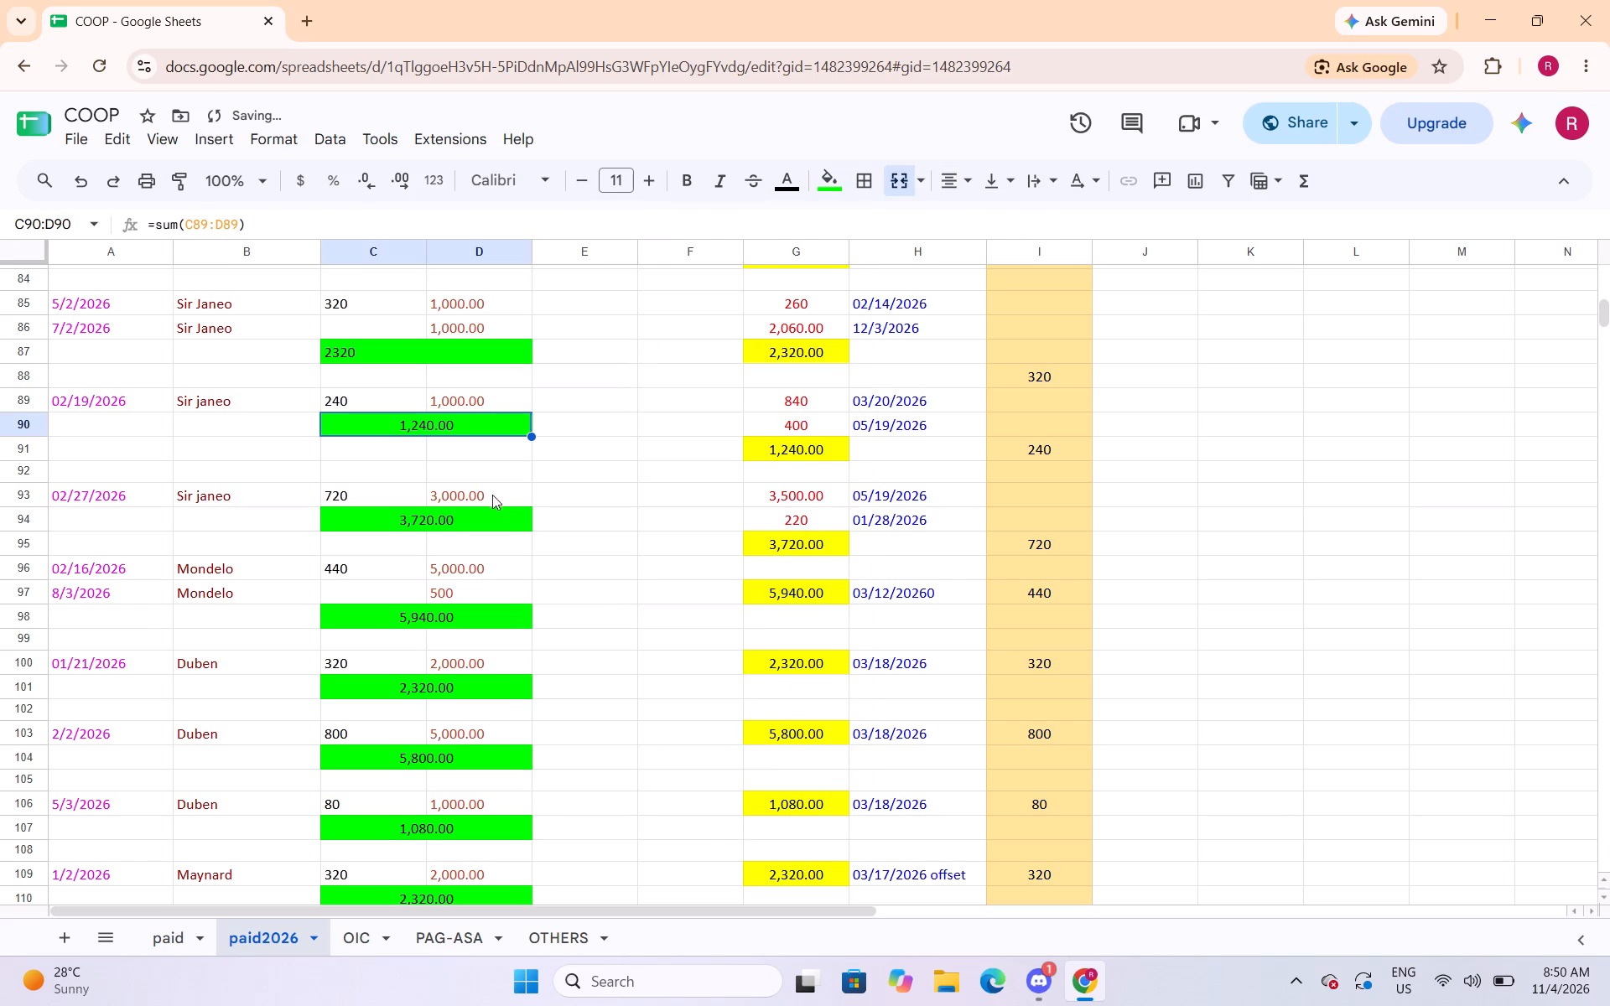
# Centre Sir Janeo's green total in C87:D87 and apply the Number format (1,000.12).
pyautogui.click(422, 352)
pyautogui.click(963, 193)
pyautogui.click(981, 220)
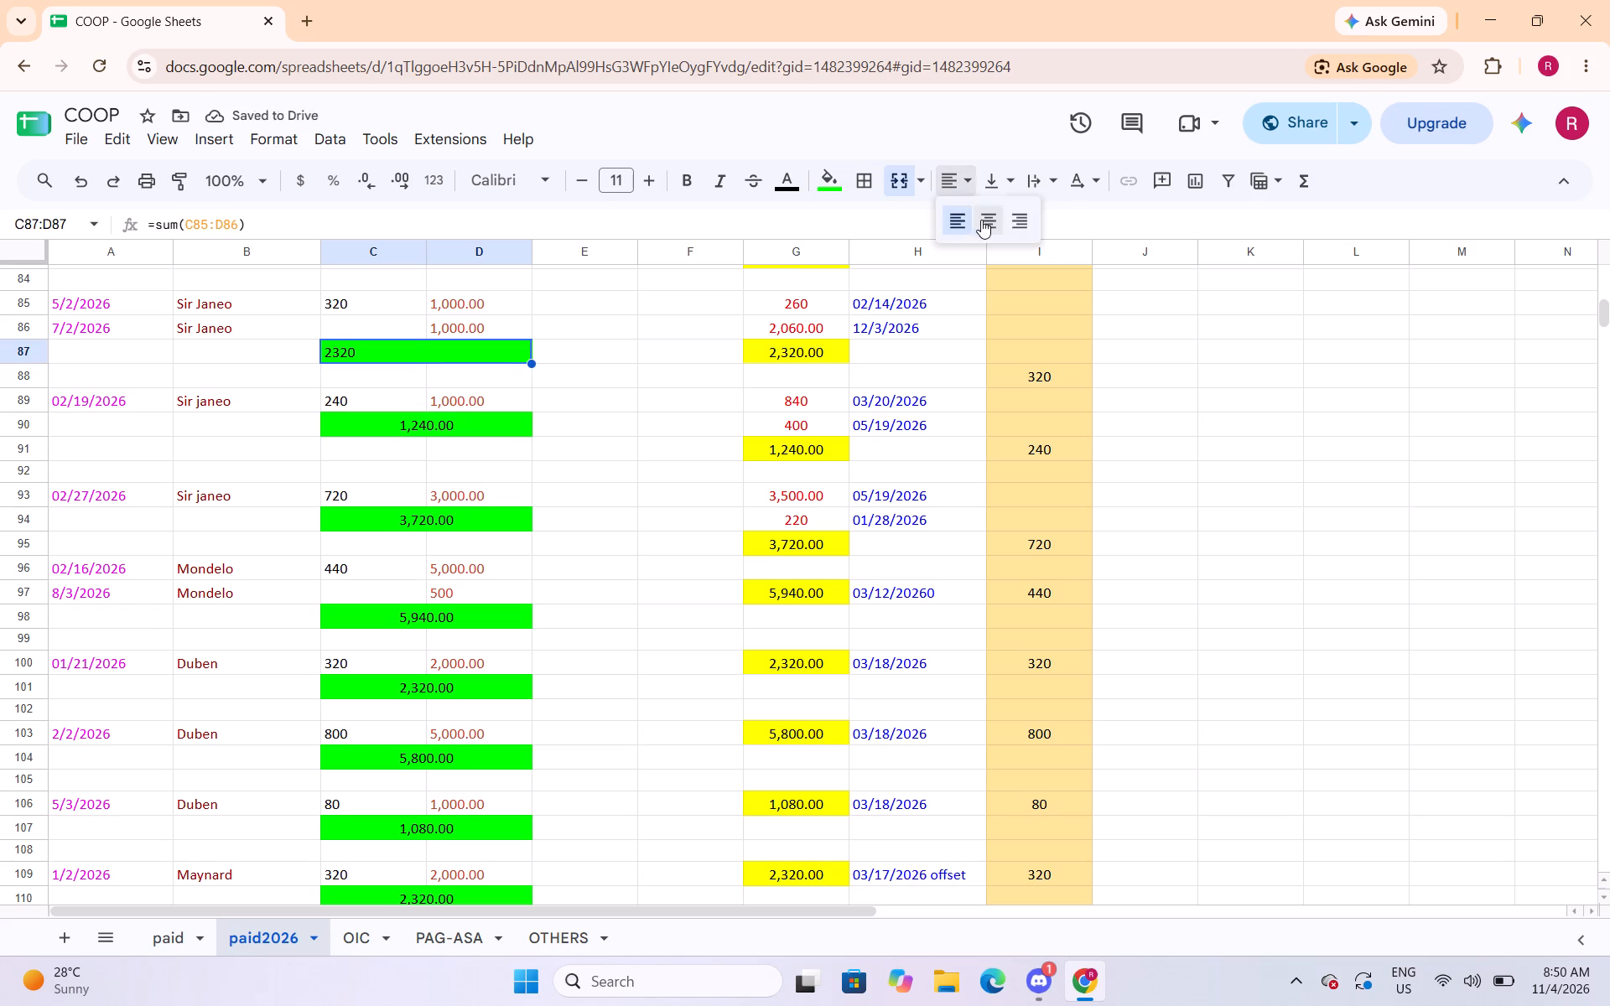
pyautogui.click(268, 134)
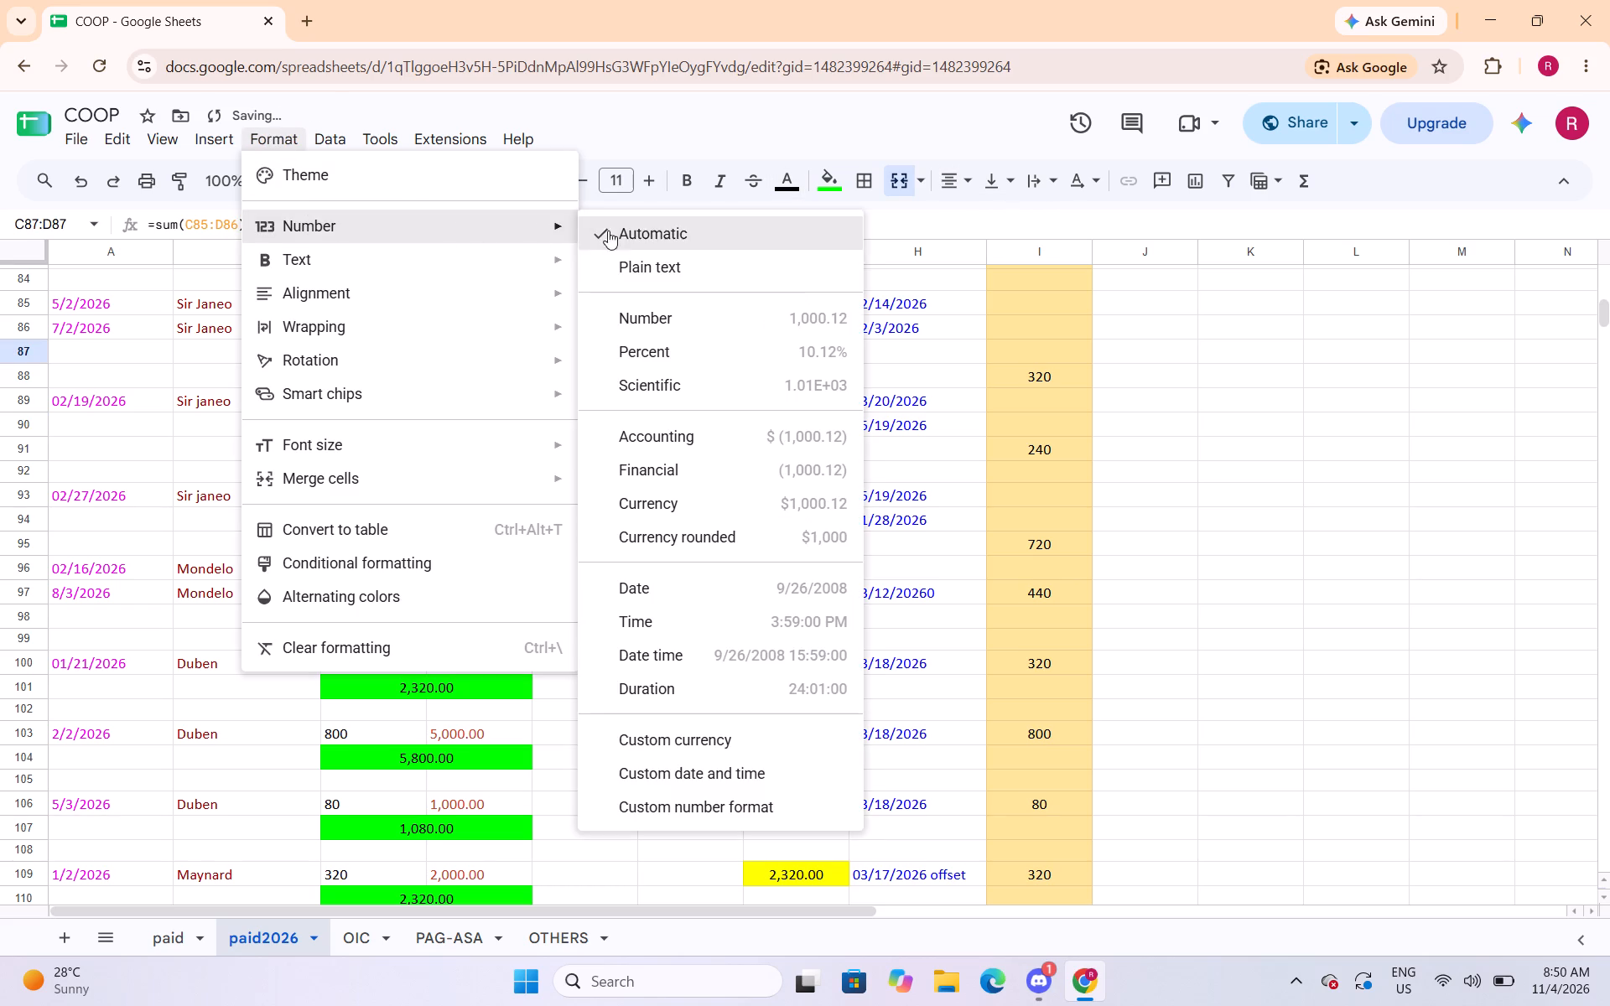
pyautogui.click(623, 313)
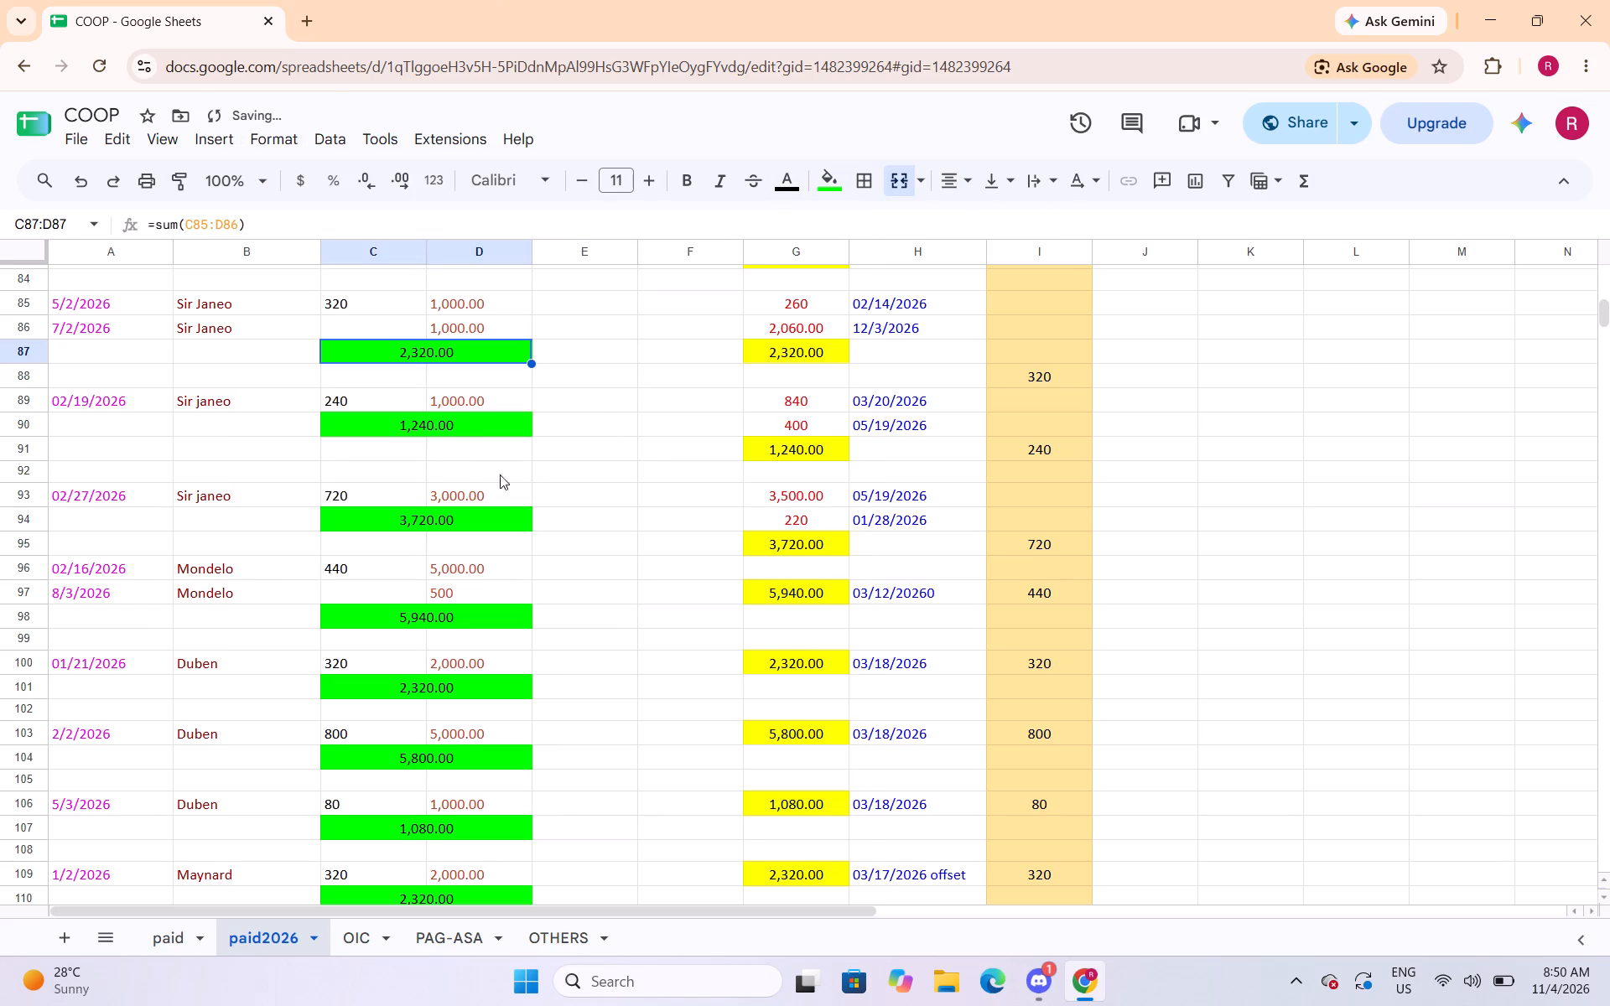
# Centre Charlene's green total in C82:D82 and apply the Number format (1,000.12).
pyautogui.scroll(3, 659, 483)
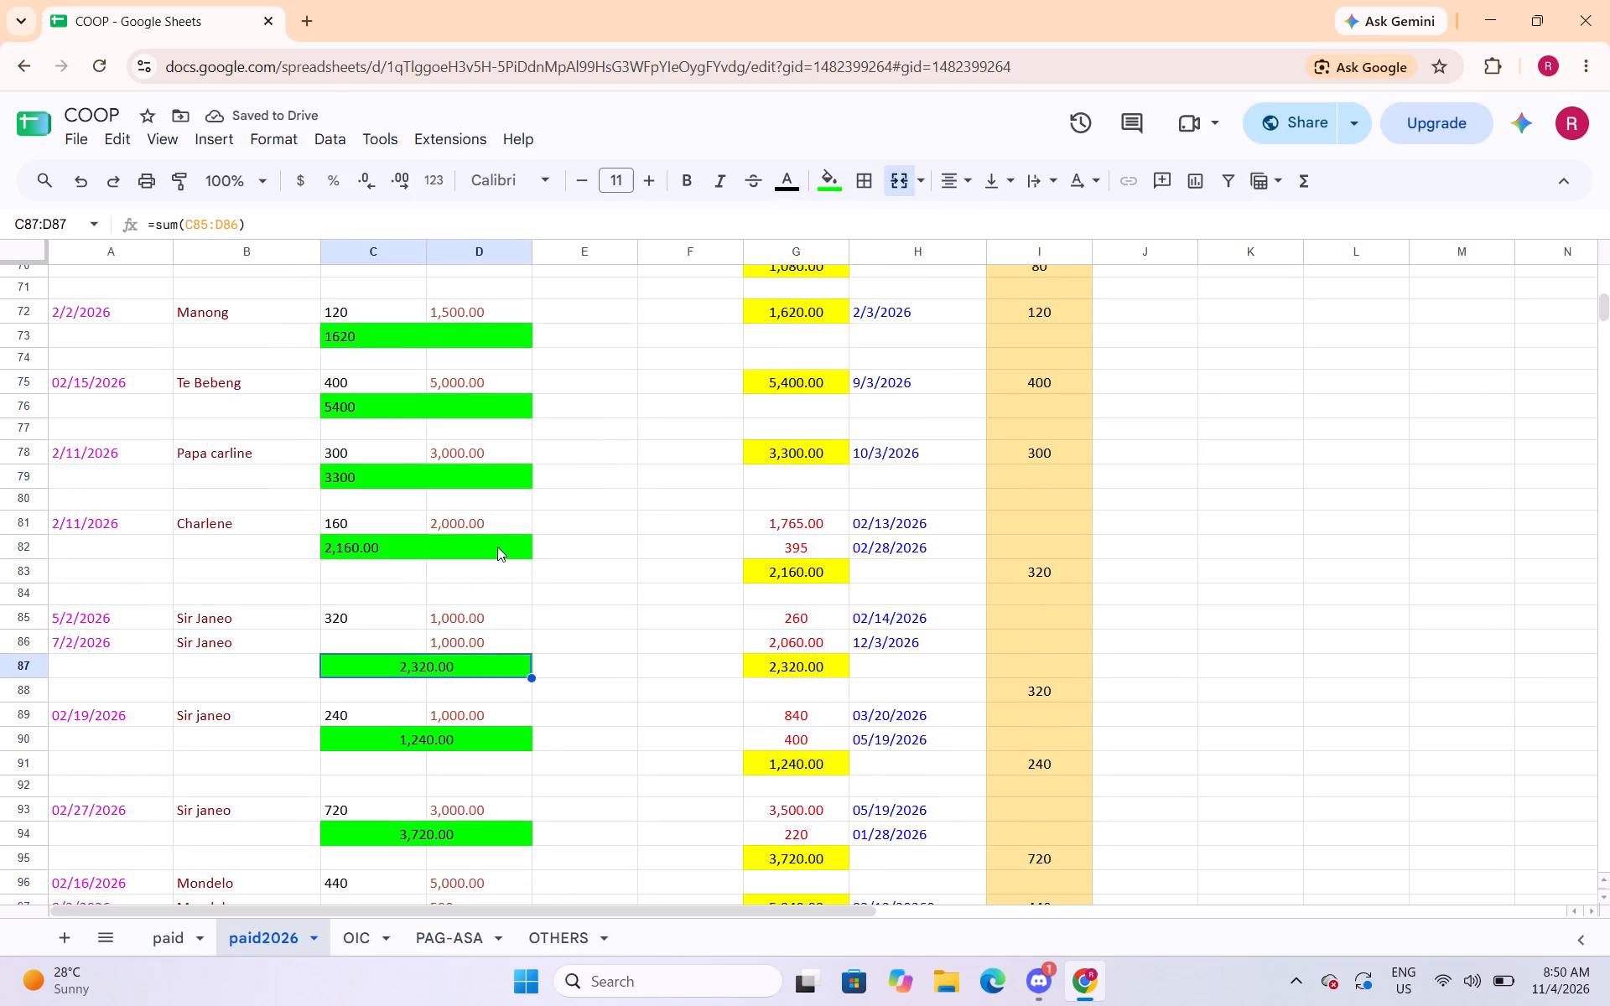
pyautogui.click(501, 541)
pyautogui.click(974, 185)
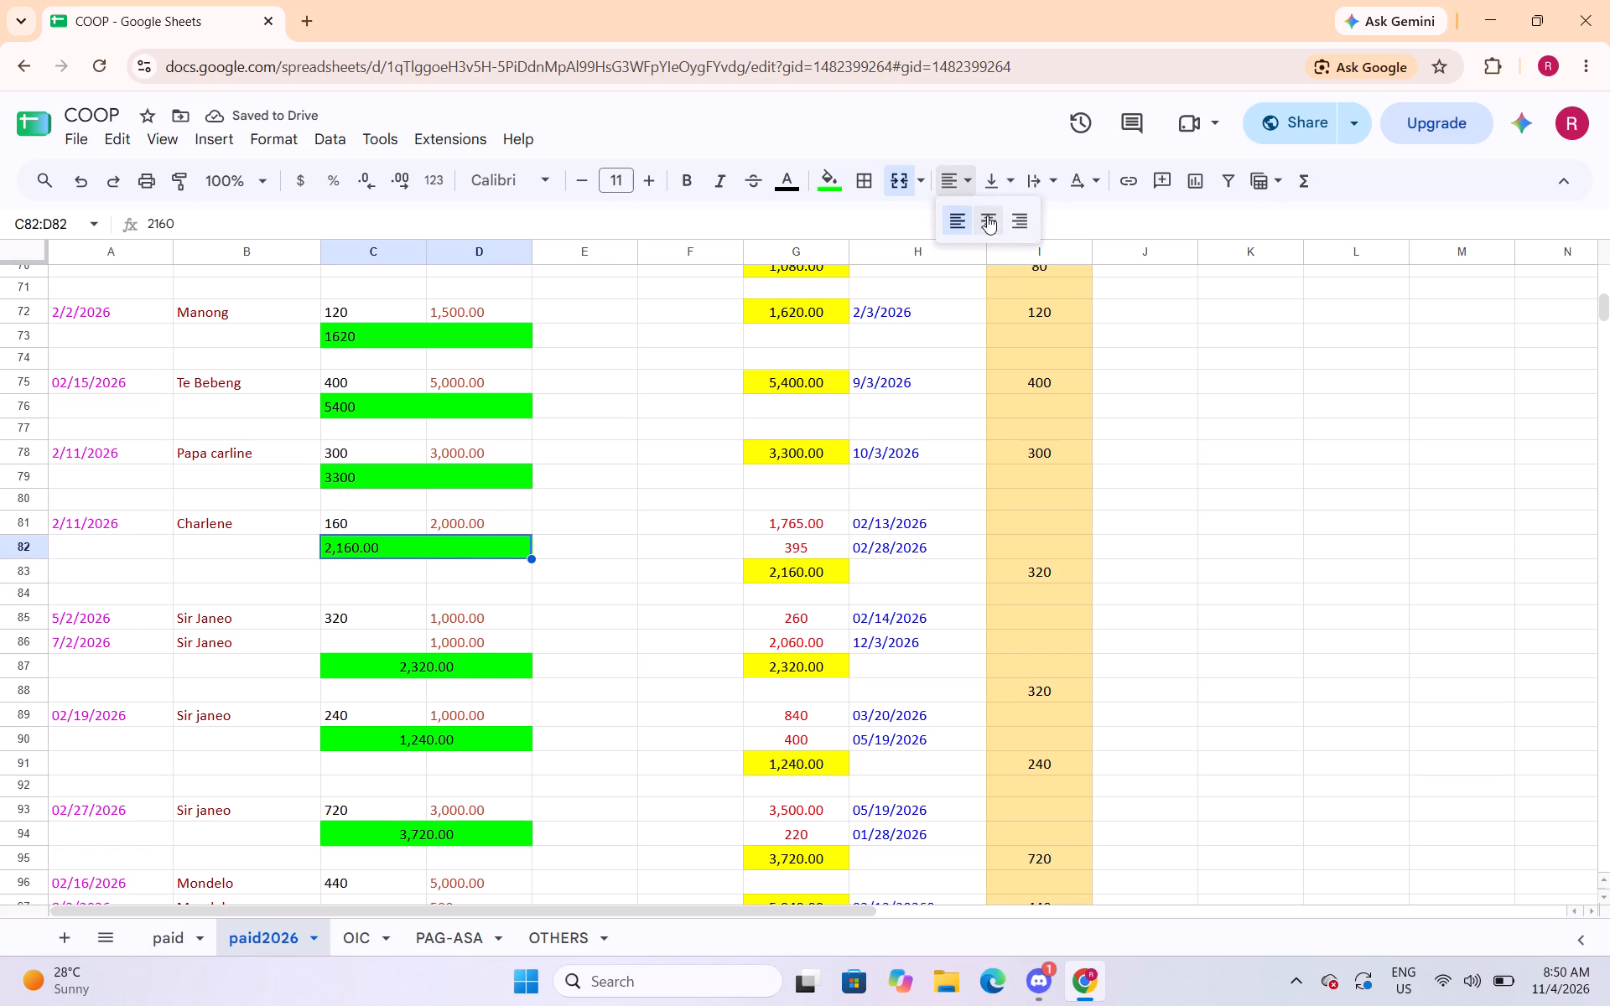
pyautogui.click(993, 226)
pyautogui.click(280, 135)
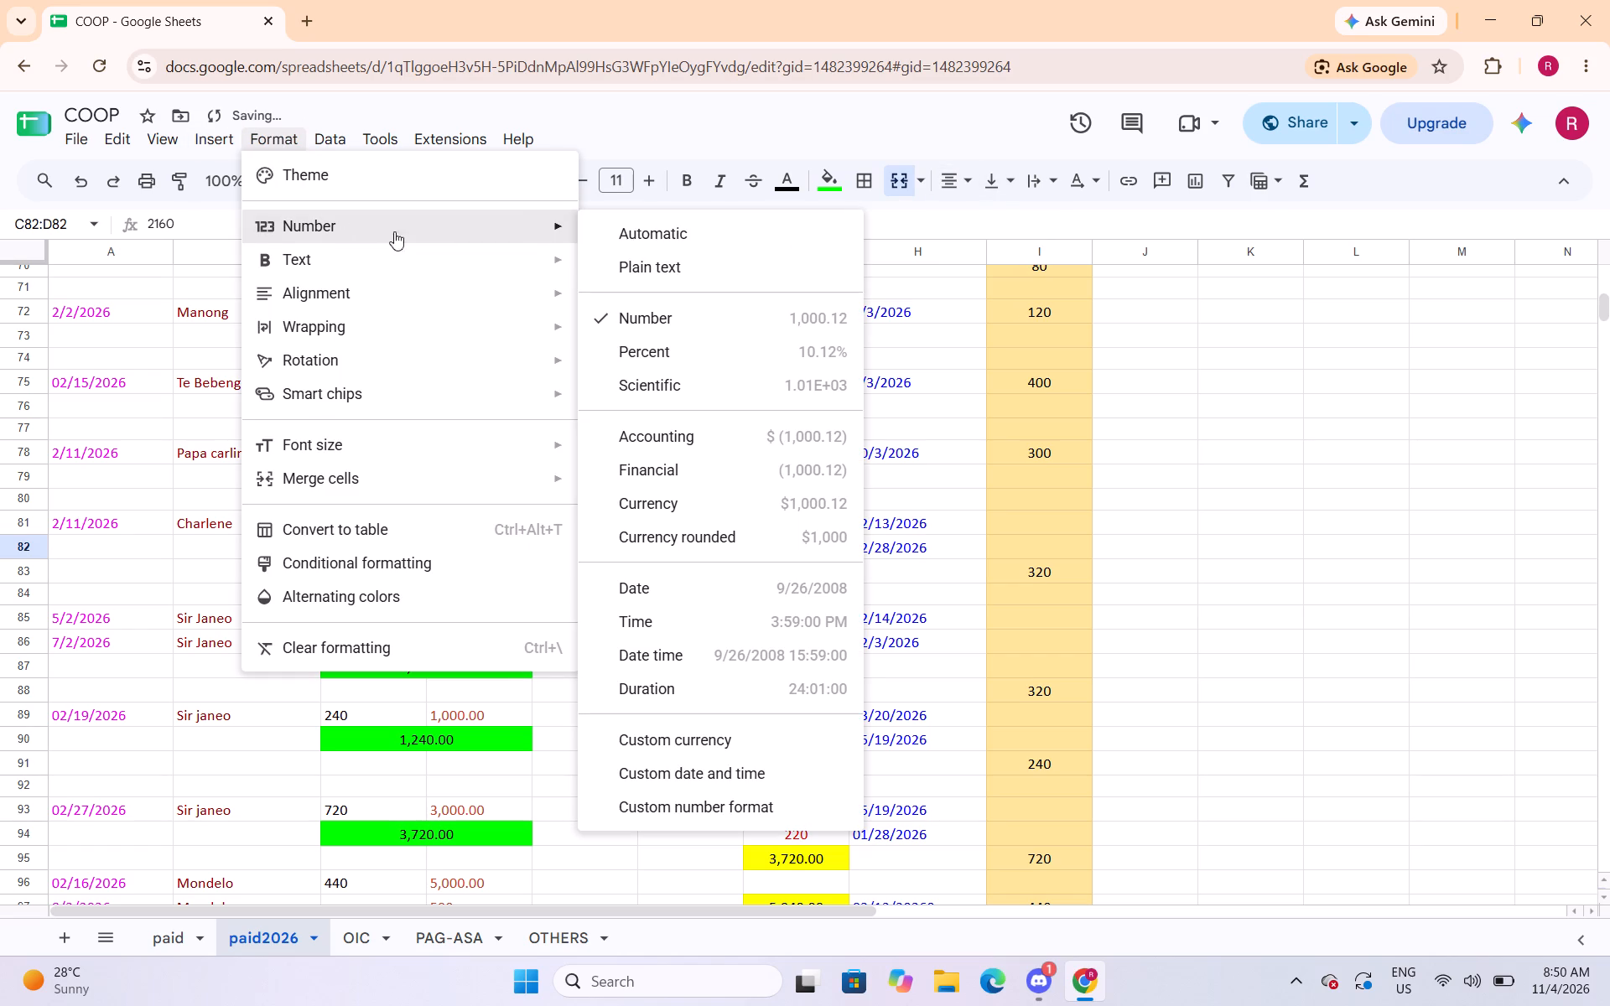
pyautogui.click(652, 329)
# Centre Papa carline's green total in C79:D79 and apply the Number format (1,000.12).
pyautogui.click(465, 480)
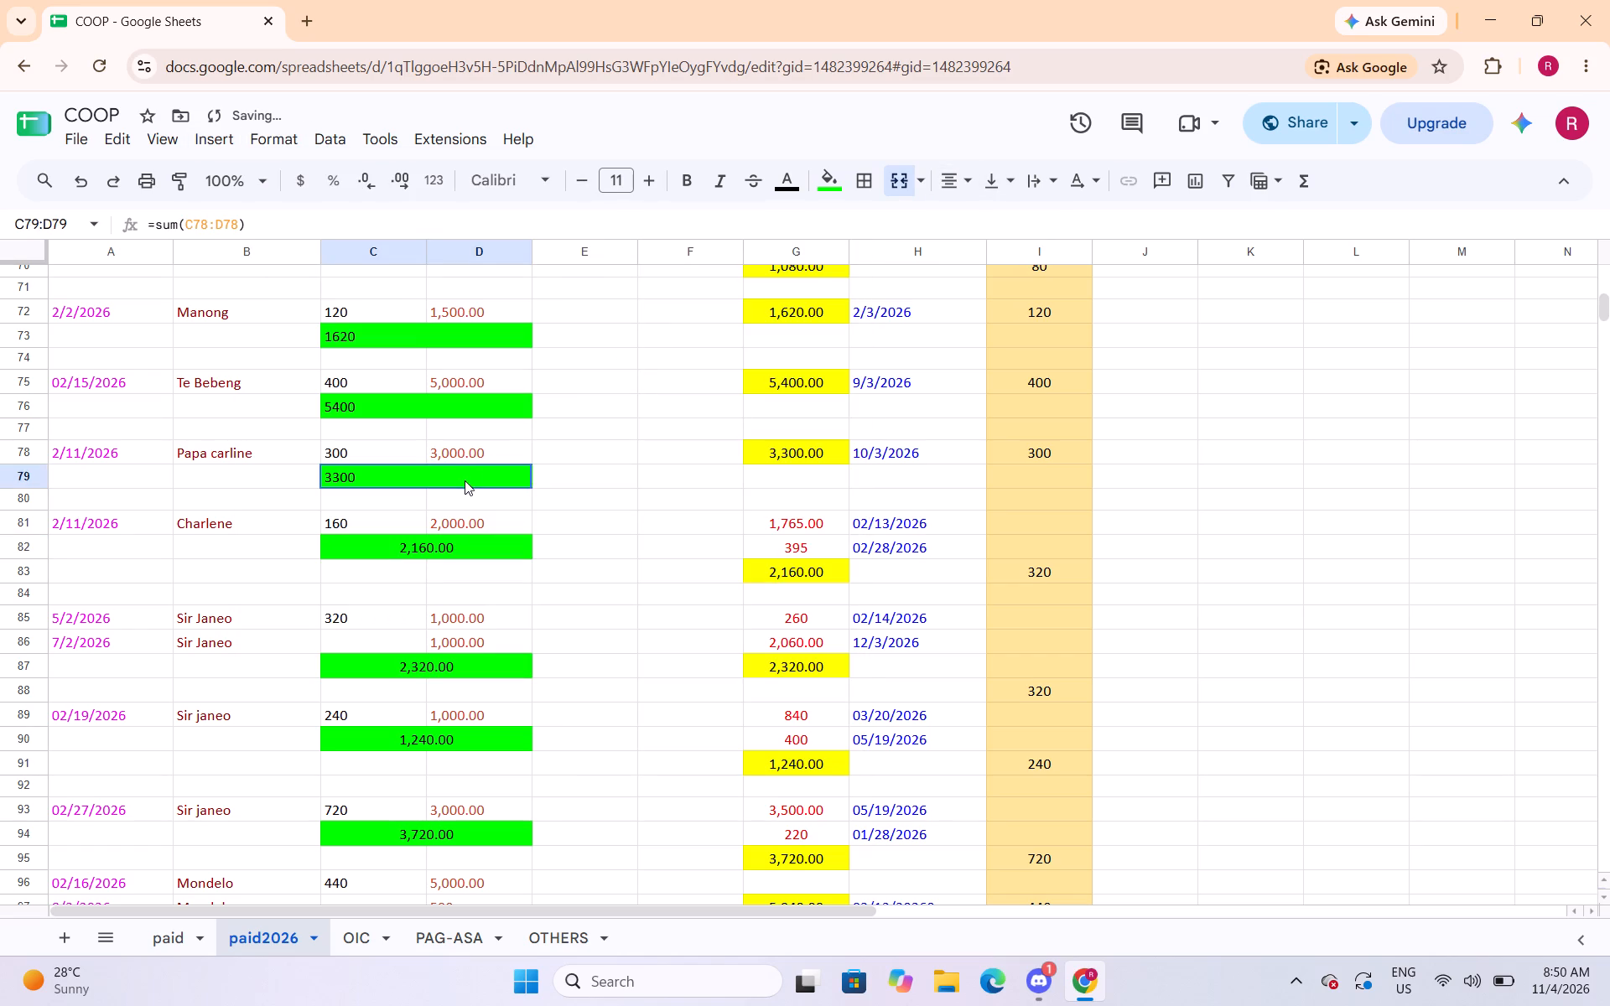
pyautogui.click(973, 187)
pyautogui.click(994, 231)
pyautogui.click(257, 134)
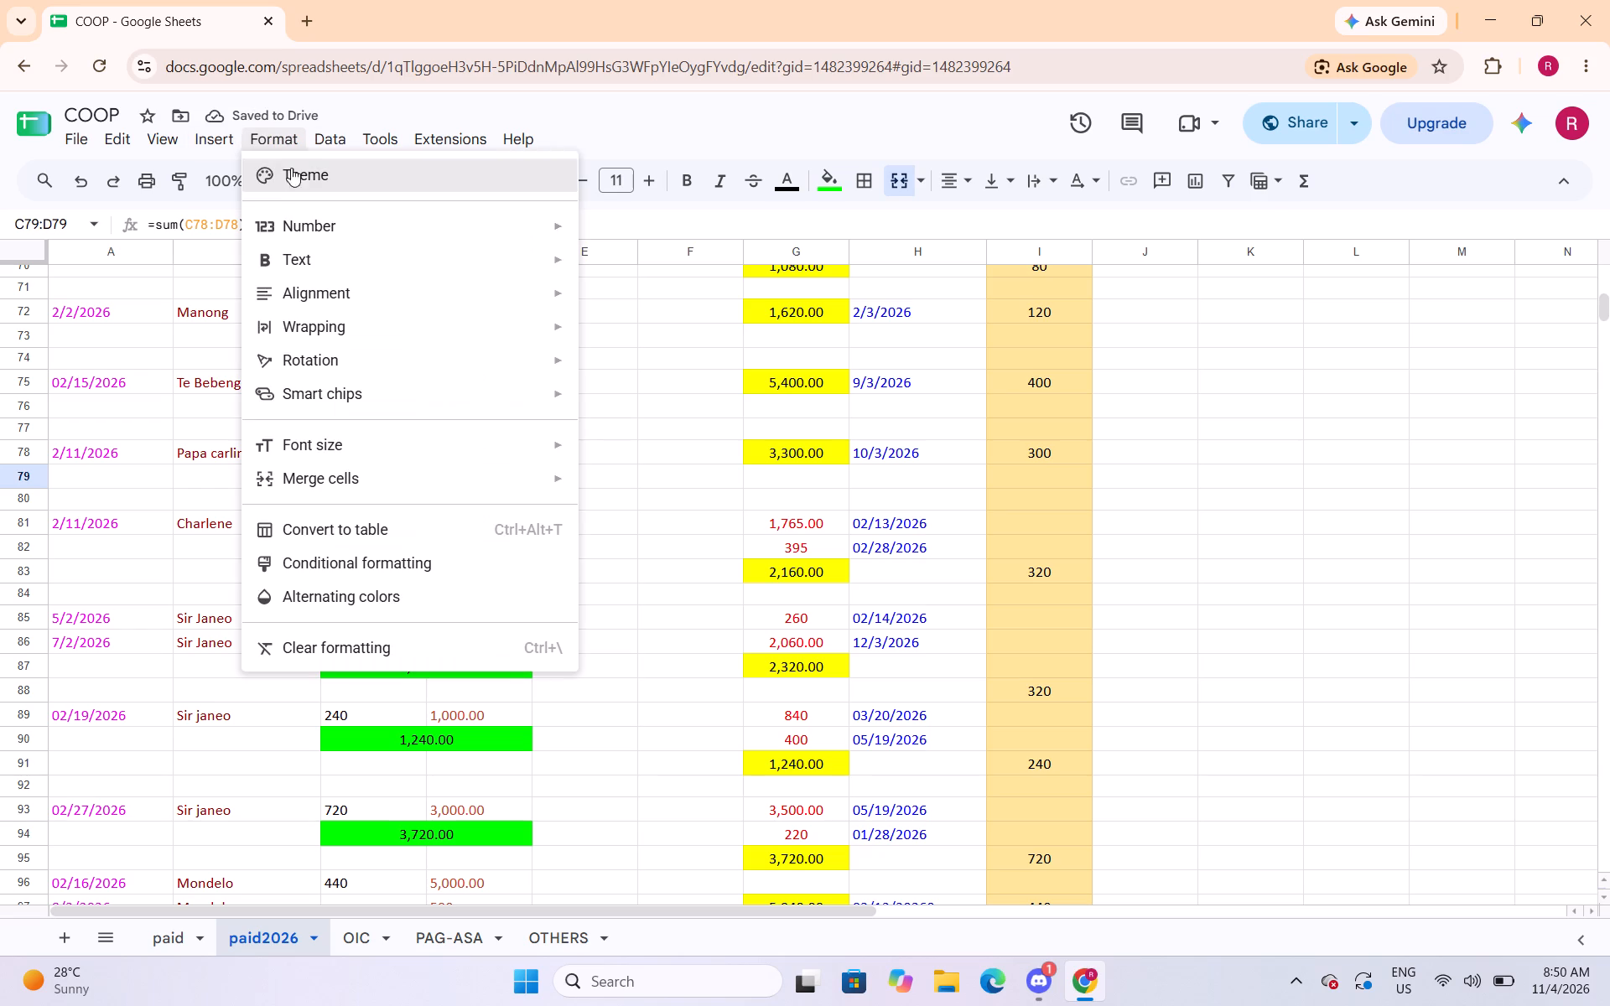
pyautogui.click(626, 308)
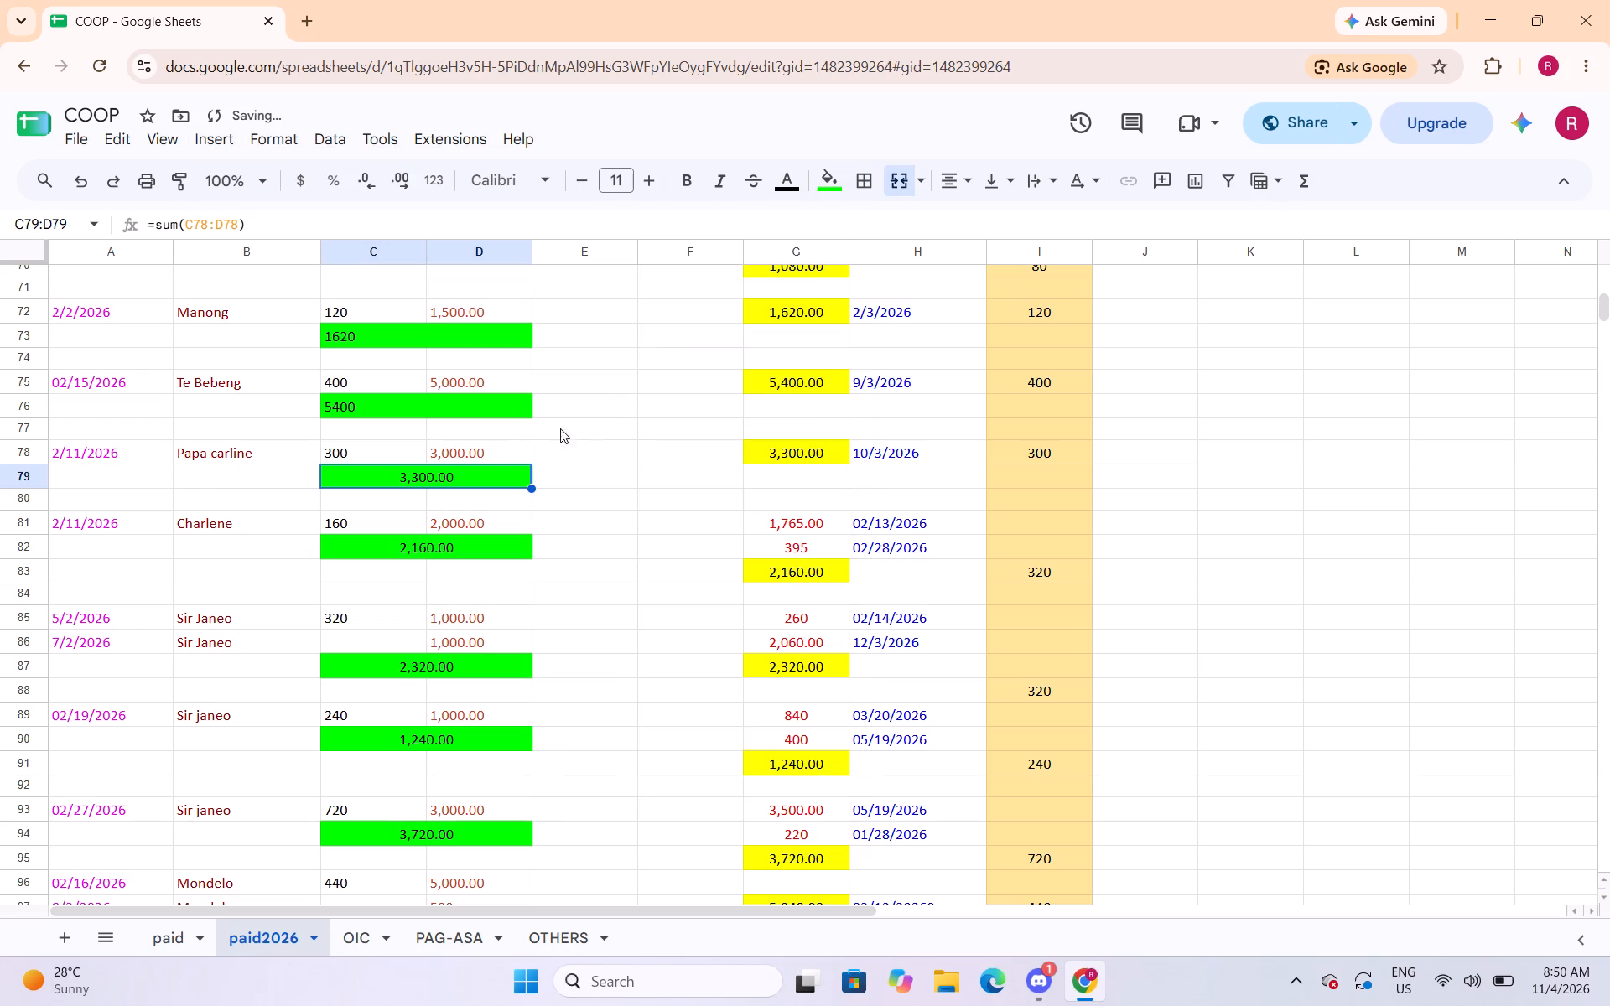
pyautogui.click(472, 392)
pyautogui.click(475, 405)
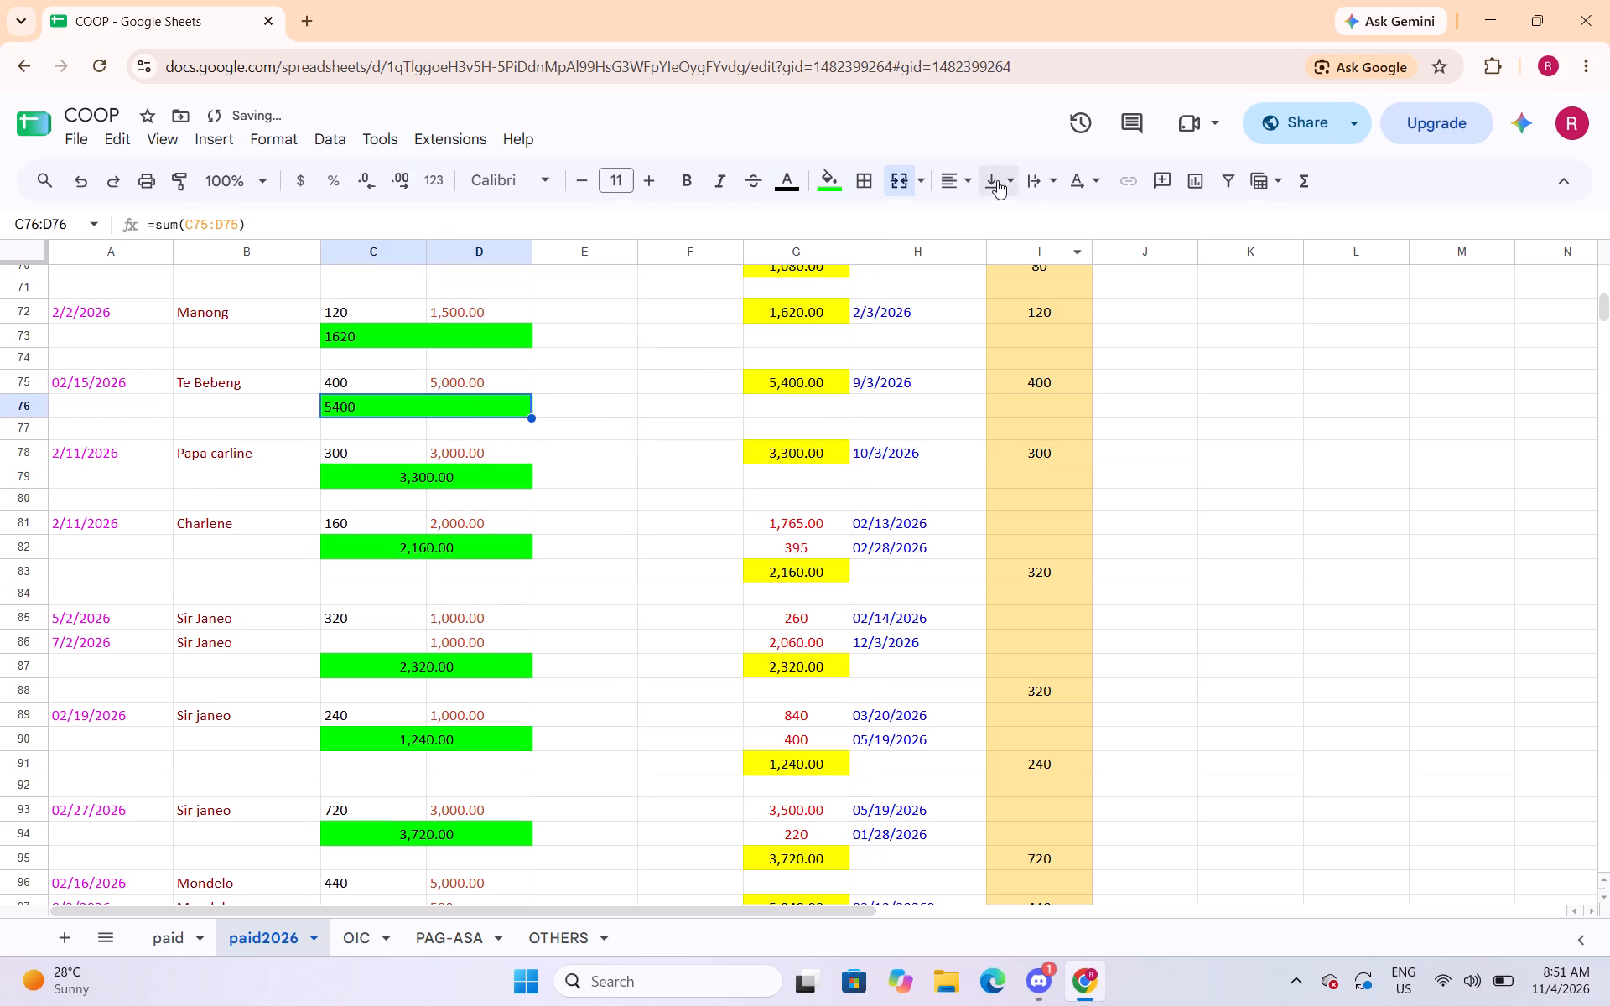
pyautogui.click(954, 178)
pyautogui.click(989, 213)
pyautogui.click(262, 132)
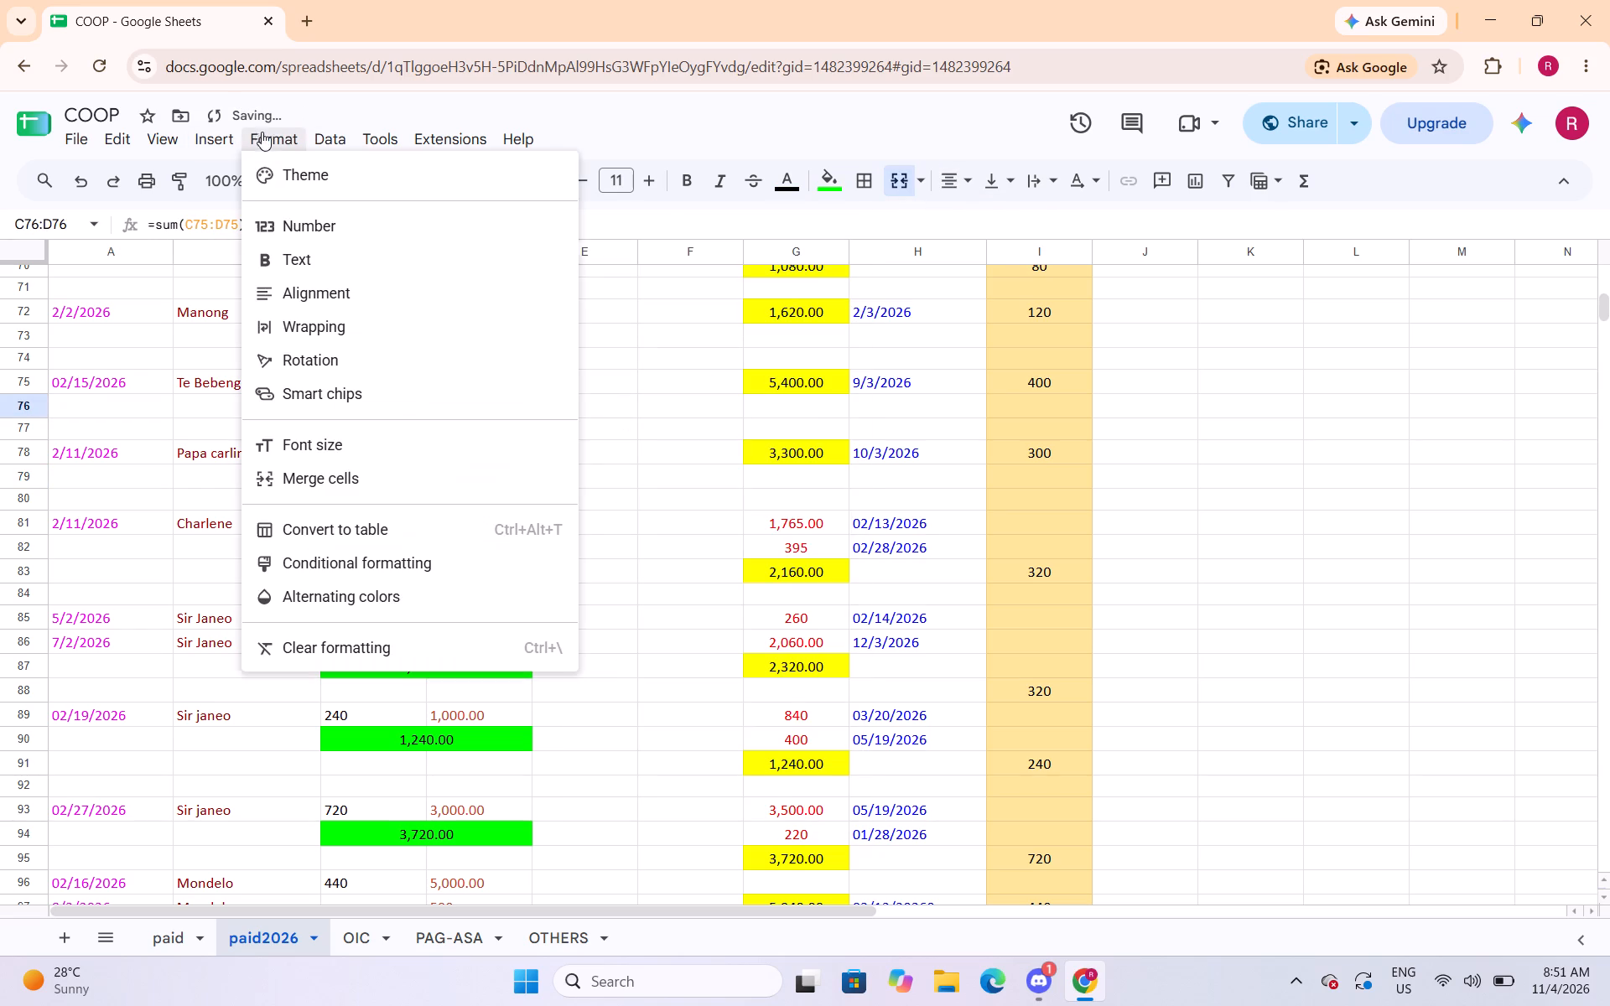
pyautogui.click(617, 313)
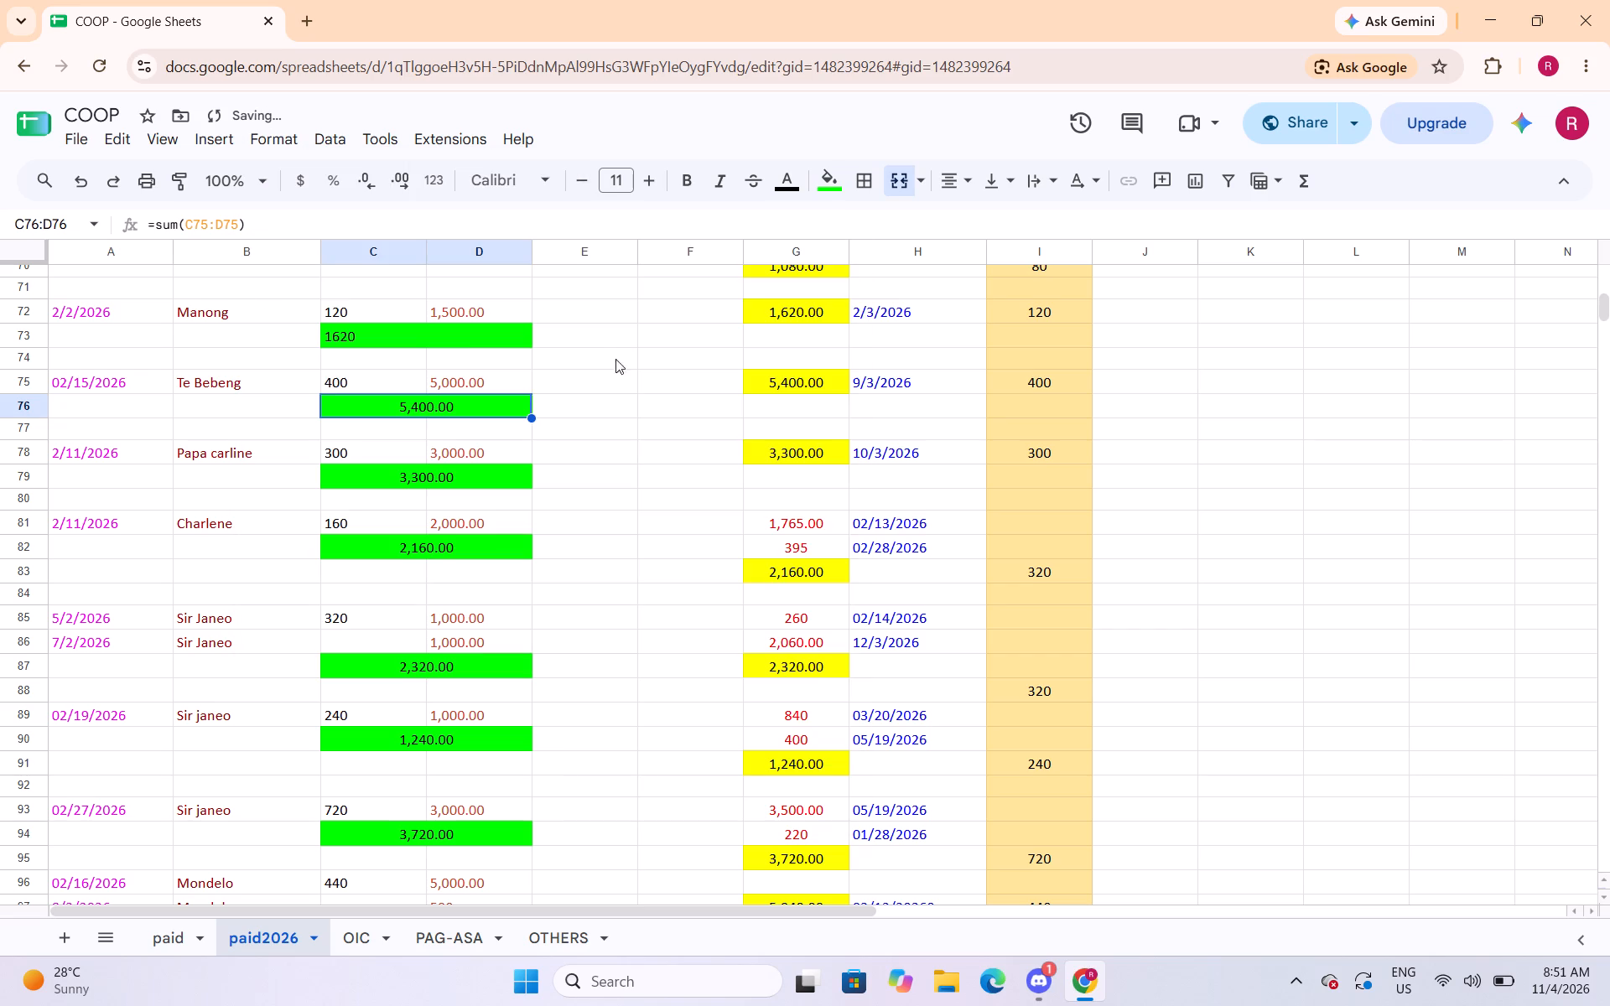
# Centre Manong's green total in C73:D73 and apply the Number format (1,000.12).
pyautogui.click(463, 337)
pyautogui.click(962, 188)
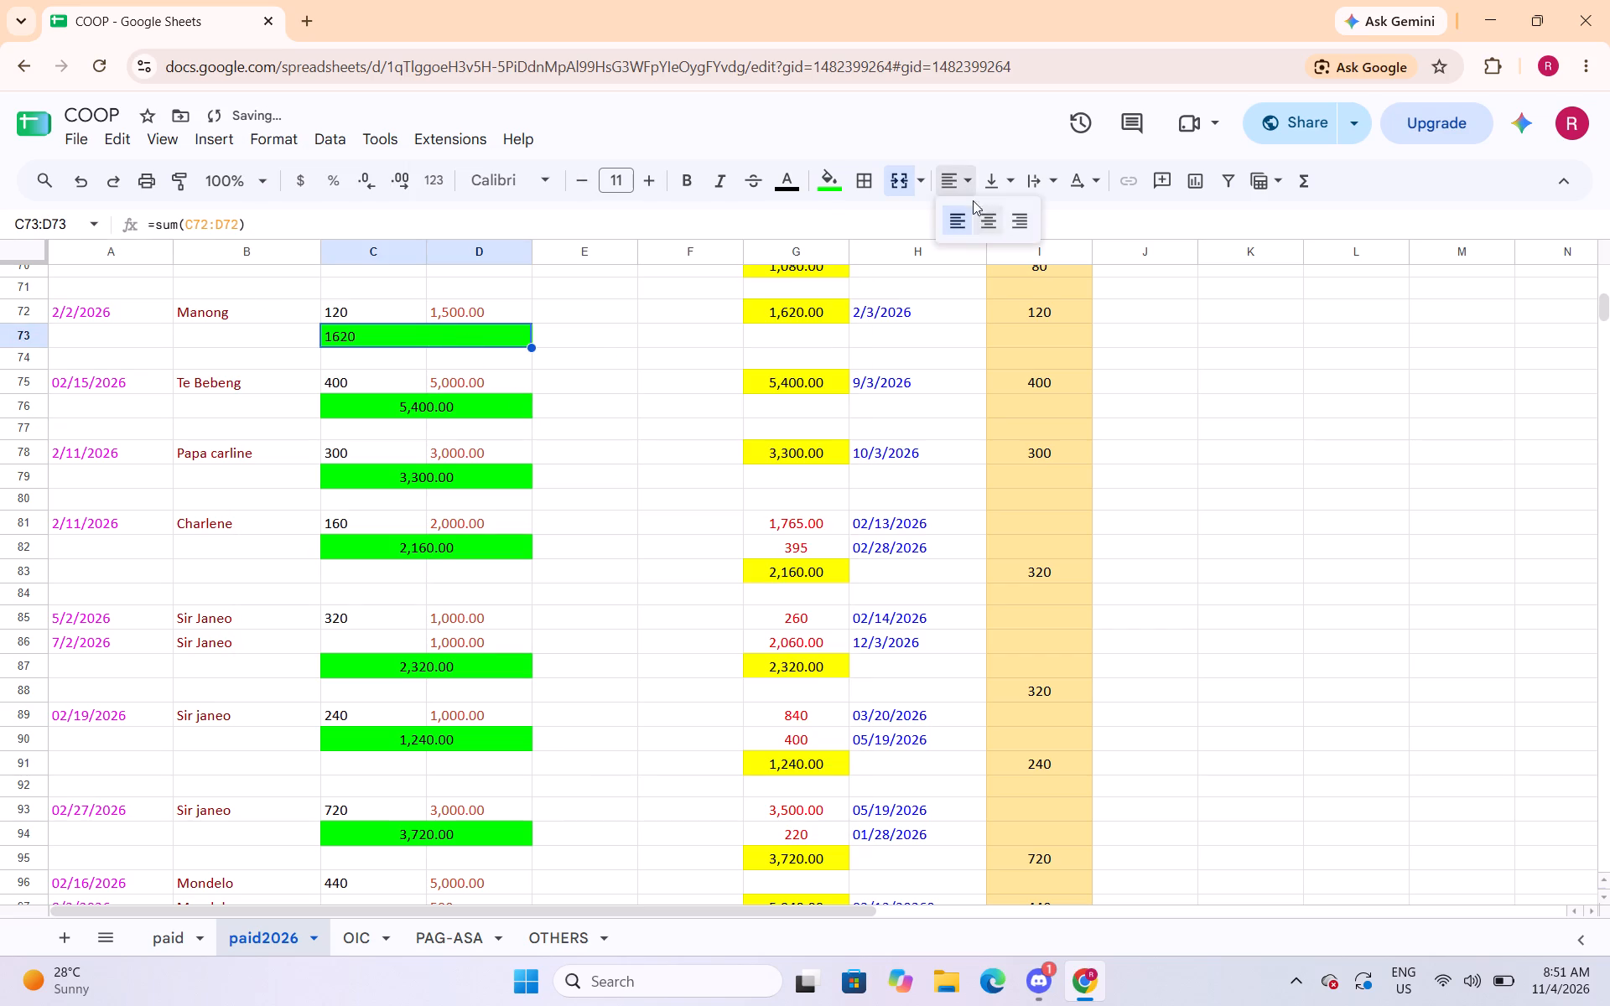
pyautogui.click(982, 221)
pyautogui.click(273, 136)
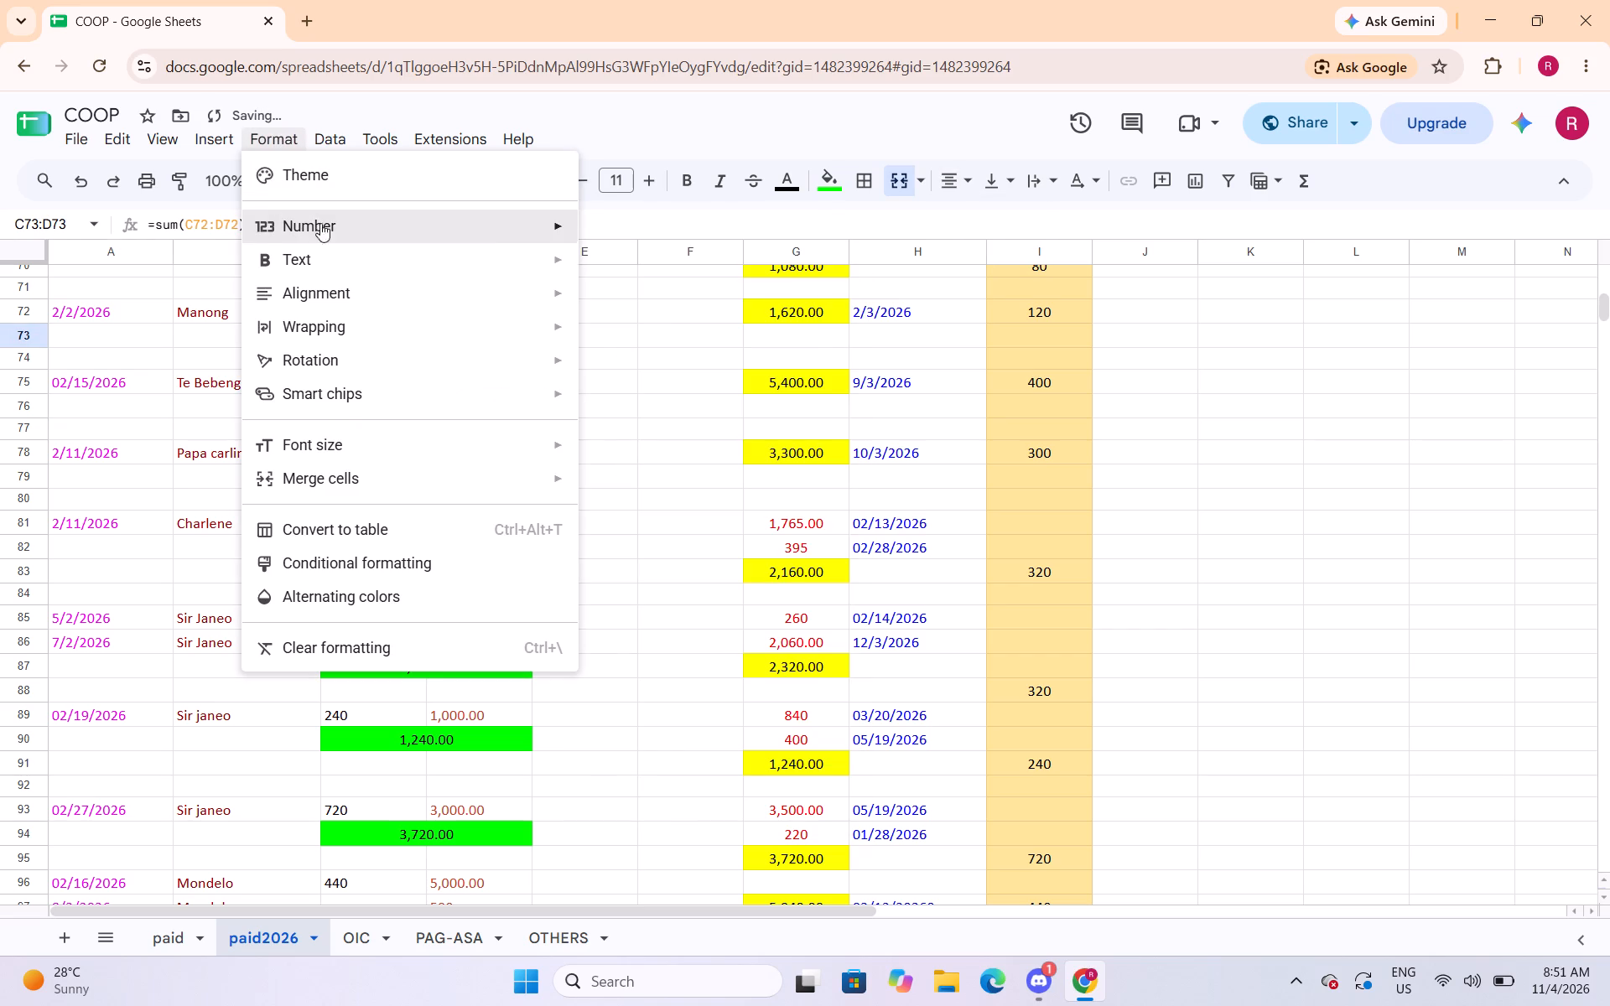
pyautogui.click(638, 312)
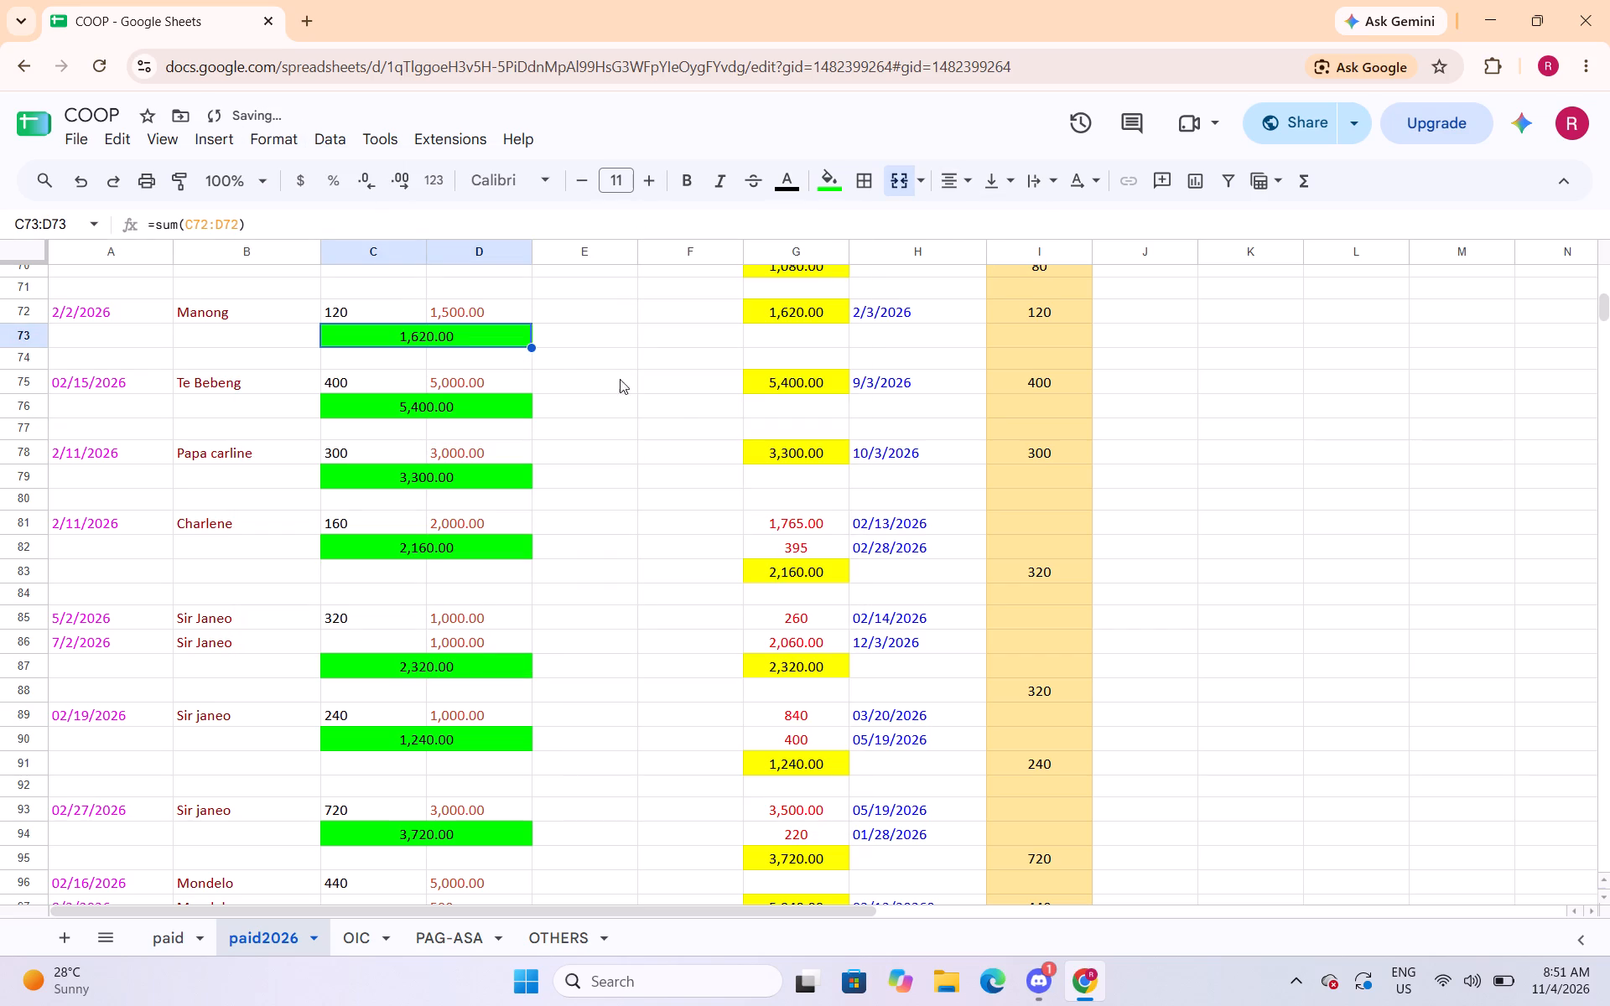
# Centre Mondelo's green total in C69:D69 and apply the Number format (1,000.12).
pyautogui.scroll(2, 500, 457)
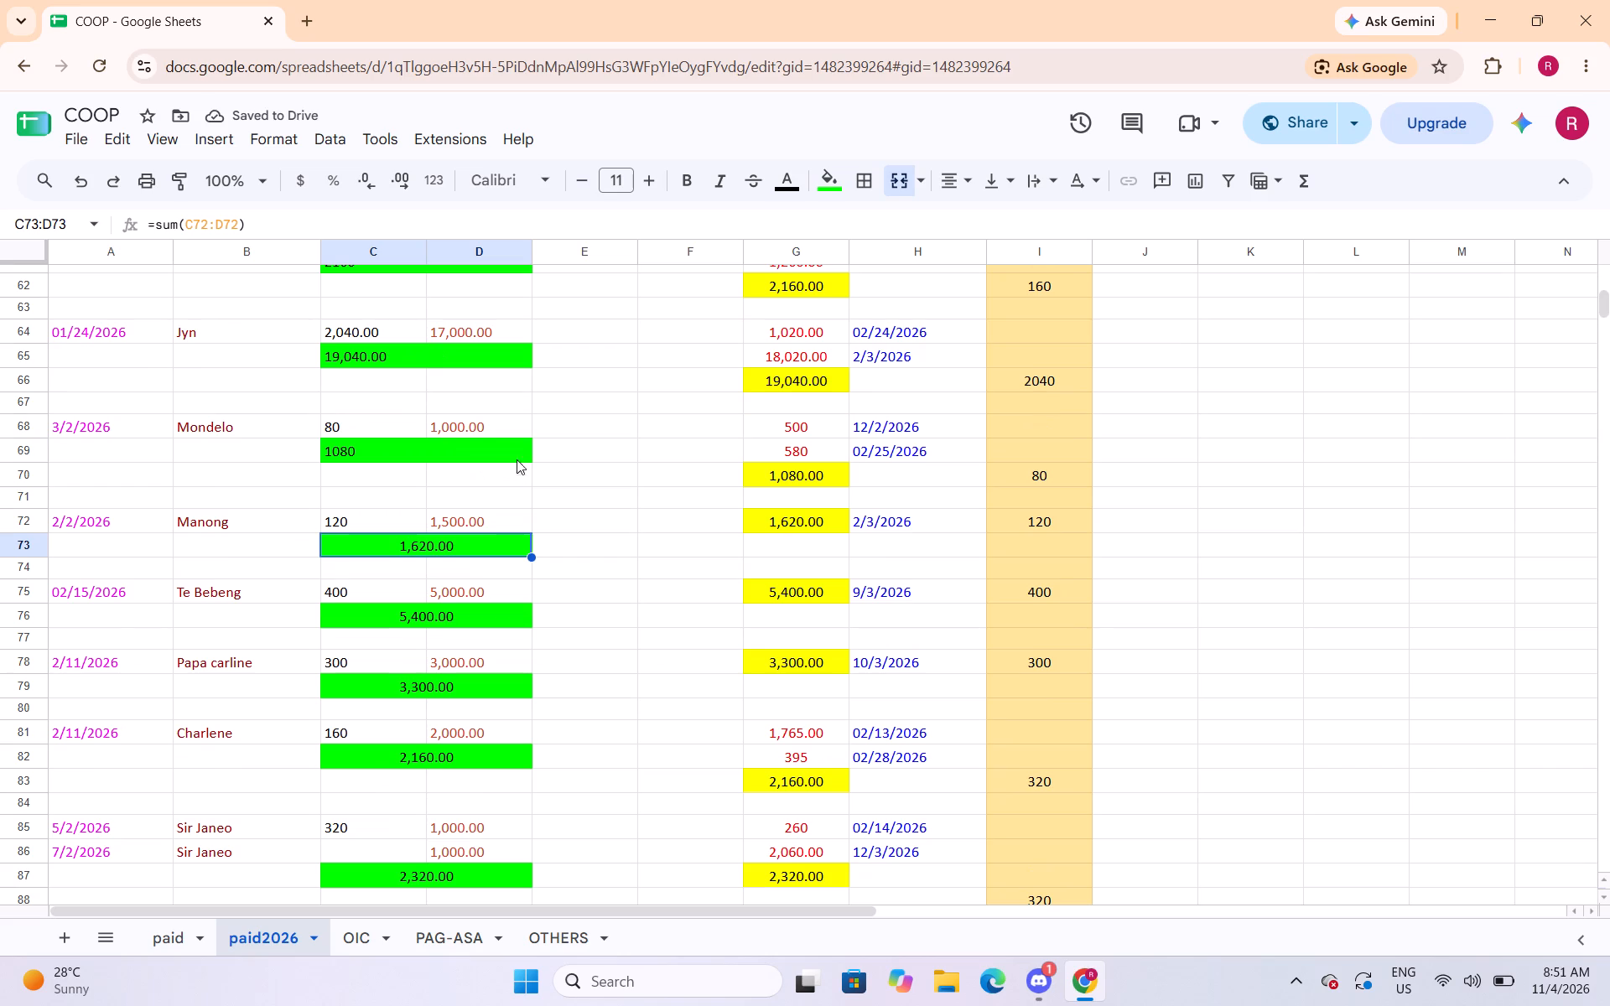
pyautogui.click(506, 457)
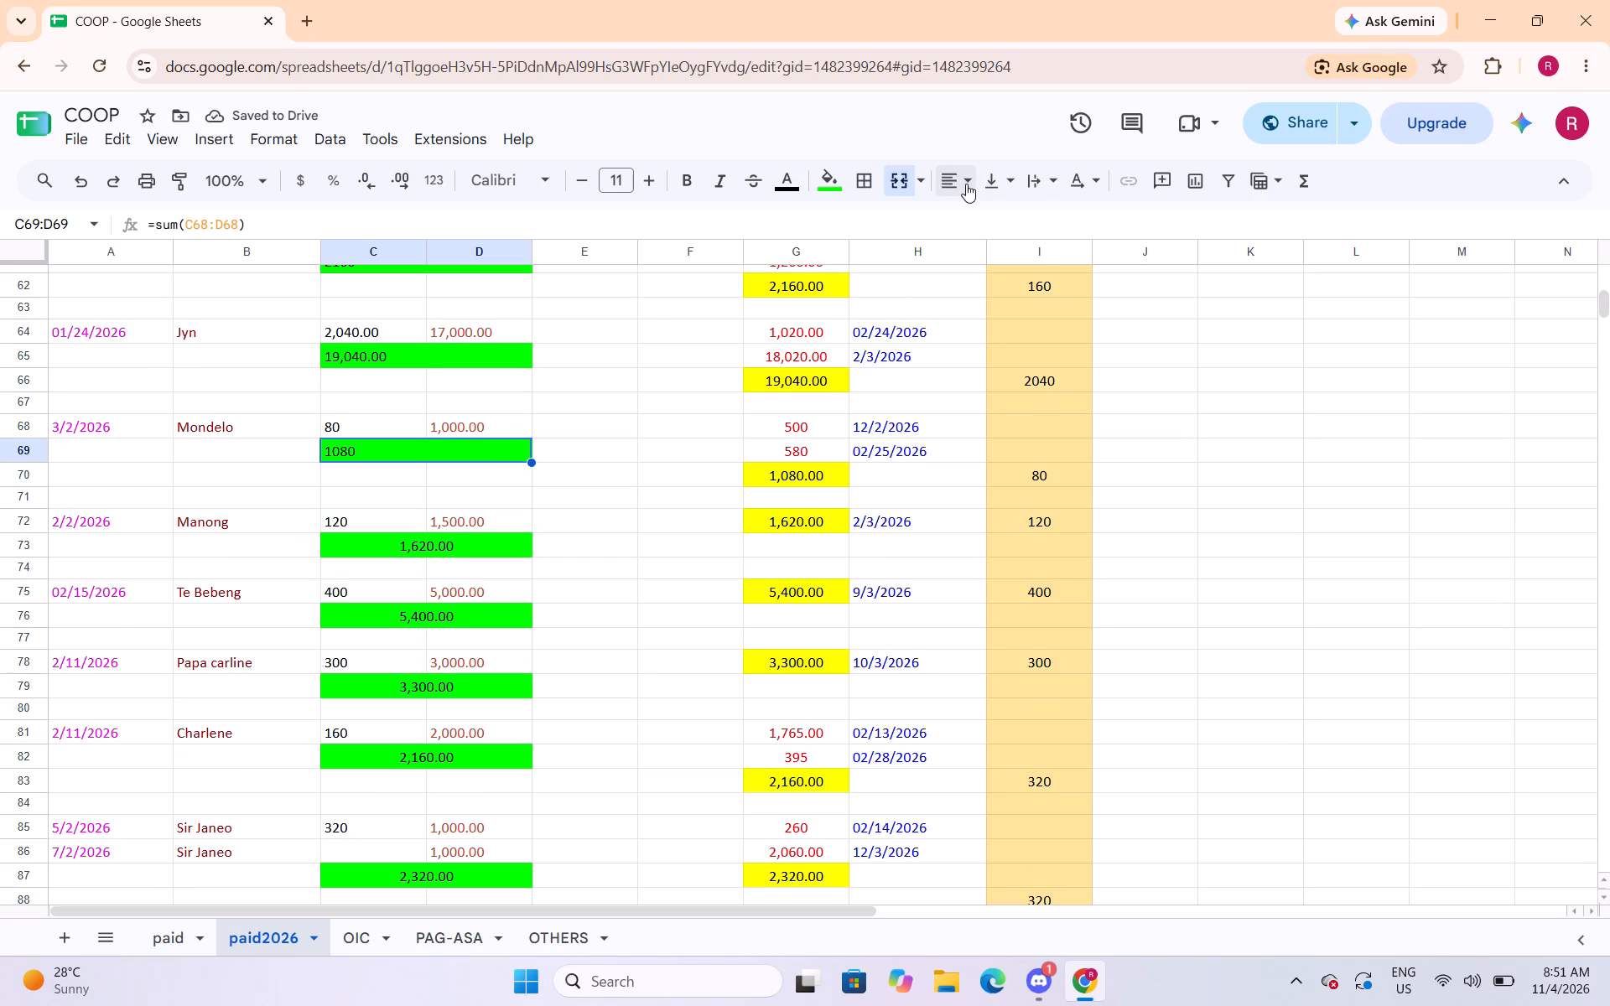
pyautogui.click(966, 184)
pyautogui.click(985, 224)
pyautogui.click(273, 137)
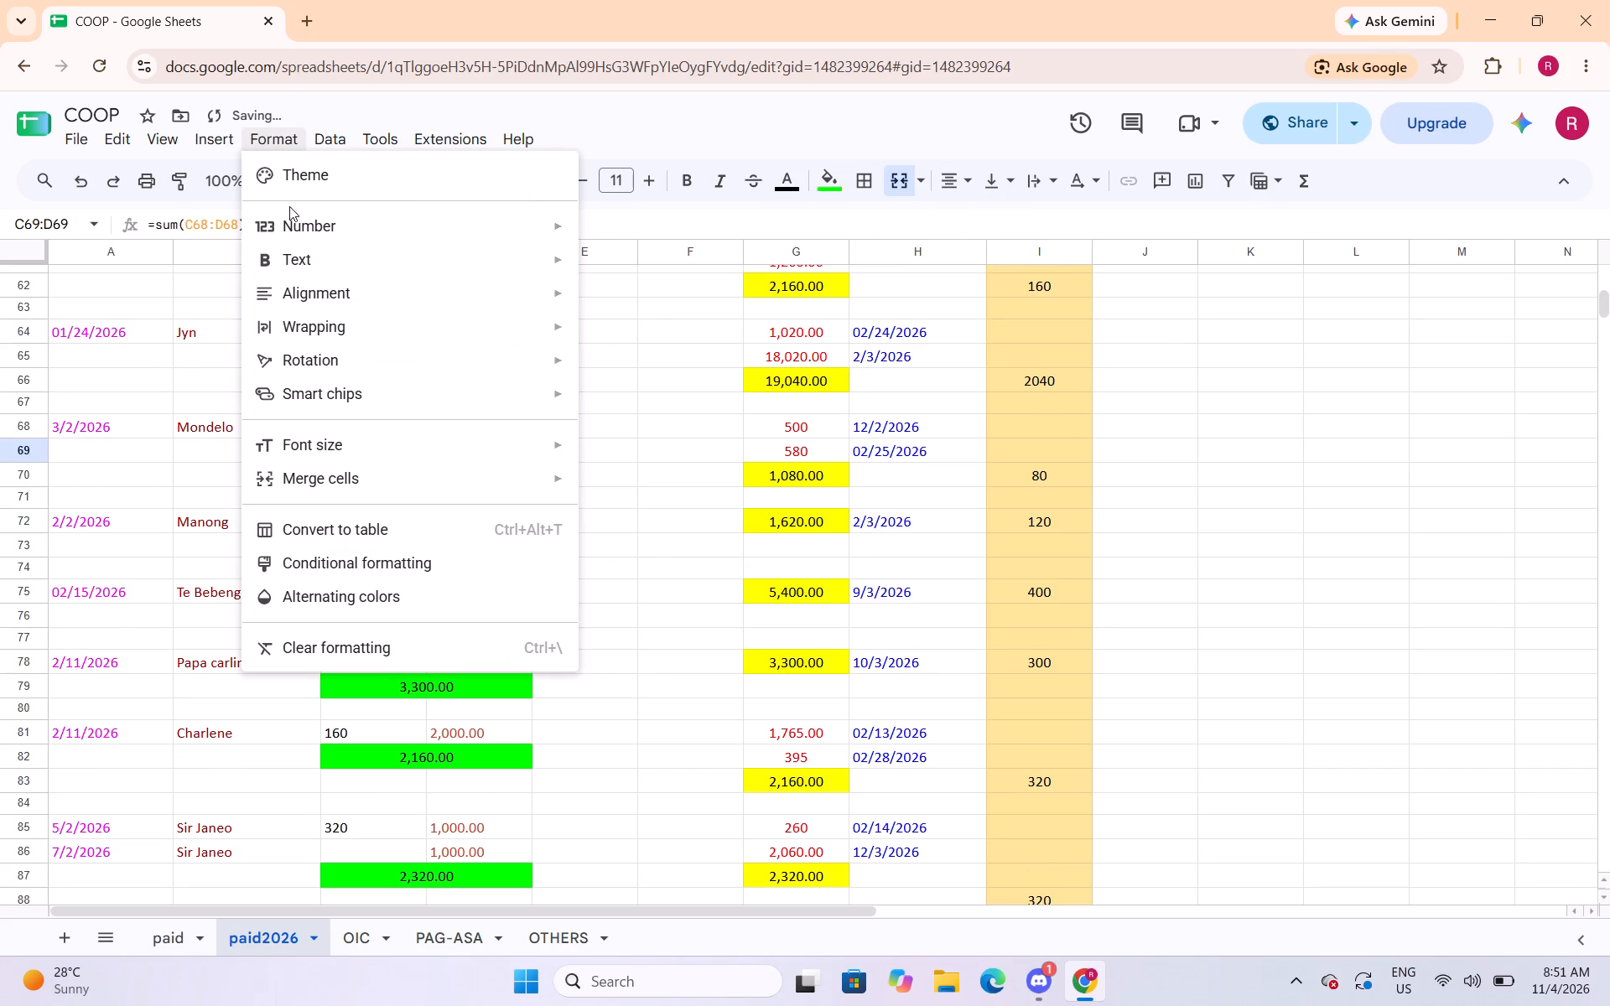
pyautogui.click(635, 321)
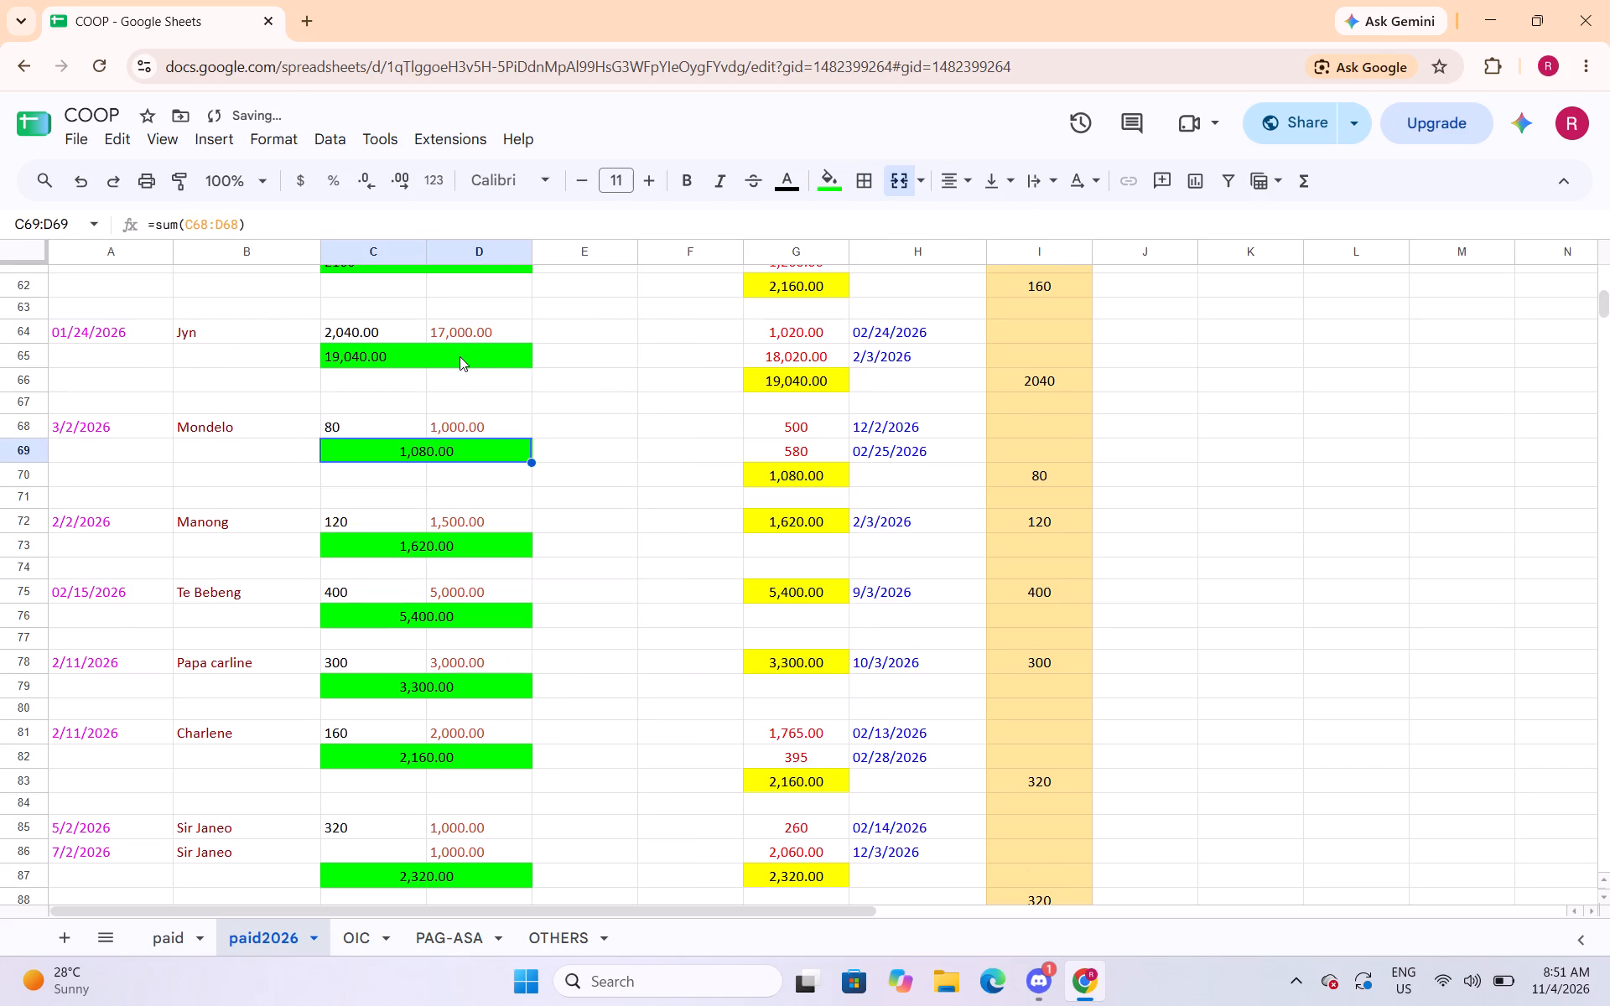
# Centre Jyn's green total in C65:D65 and apply the Number format (1,000.12).
pyautogui.click(460, 355)
pyautogui.click(958, 180)
pyautogui.click(984, 211)
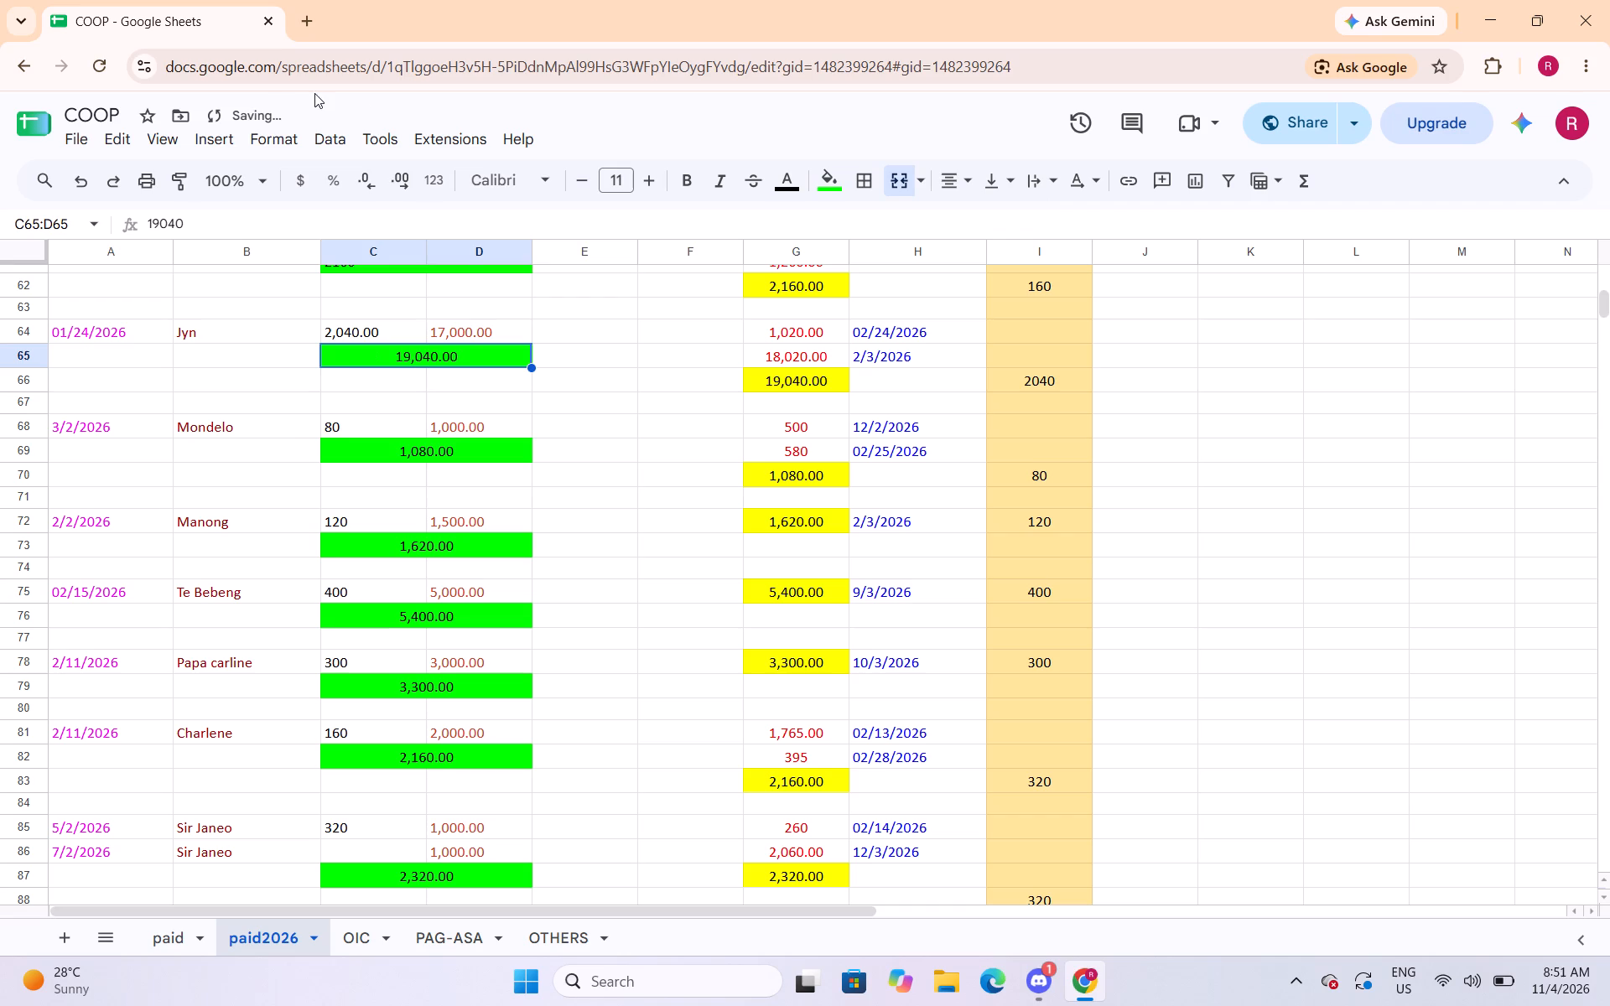
pyautogui.click(267, 140)
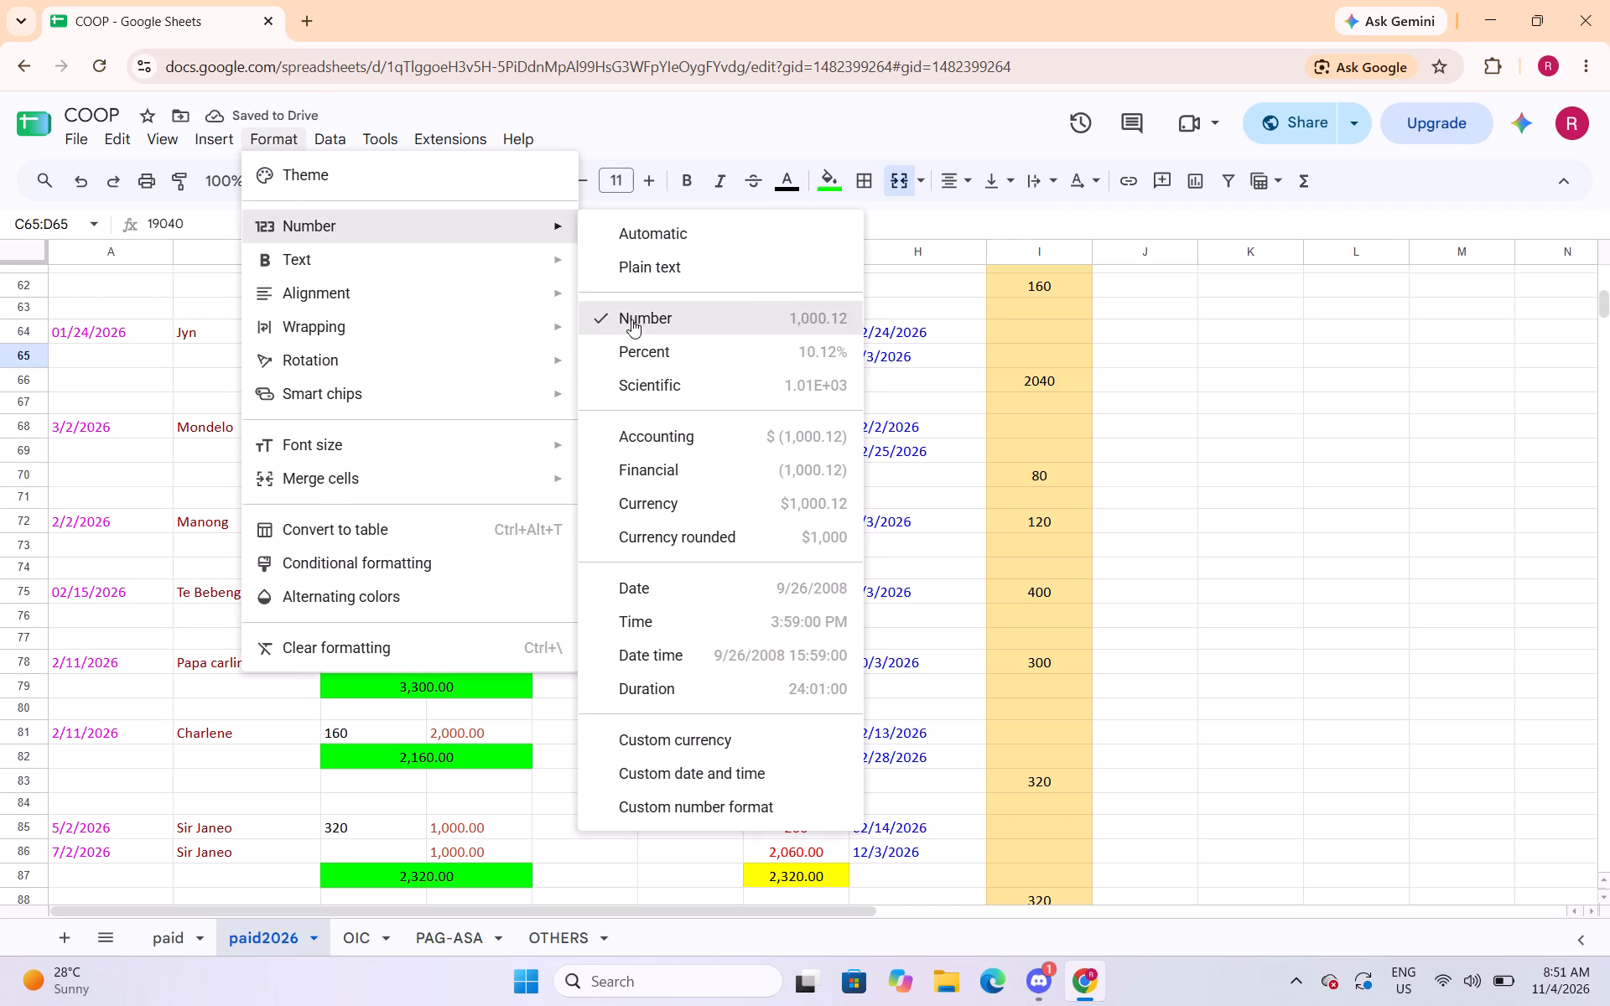
pyautogui.click(633, 325)
# Centre the green total in C61:D61 and apply the Number format (1,000.12).
pyautogui.scroll(3, 558, 433)
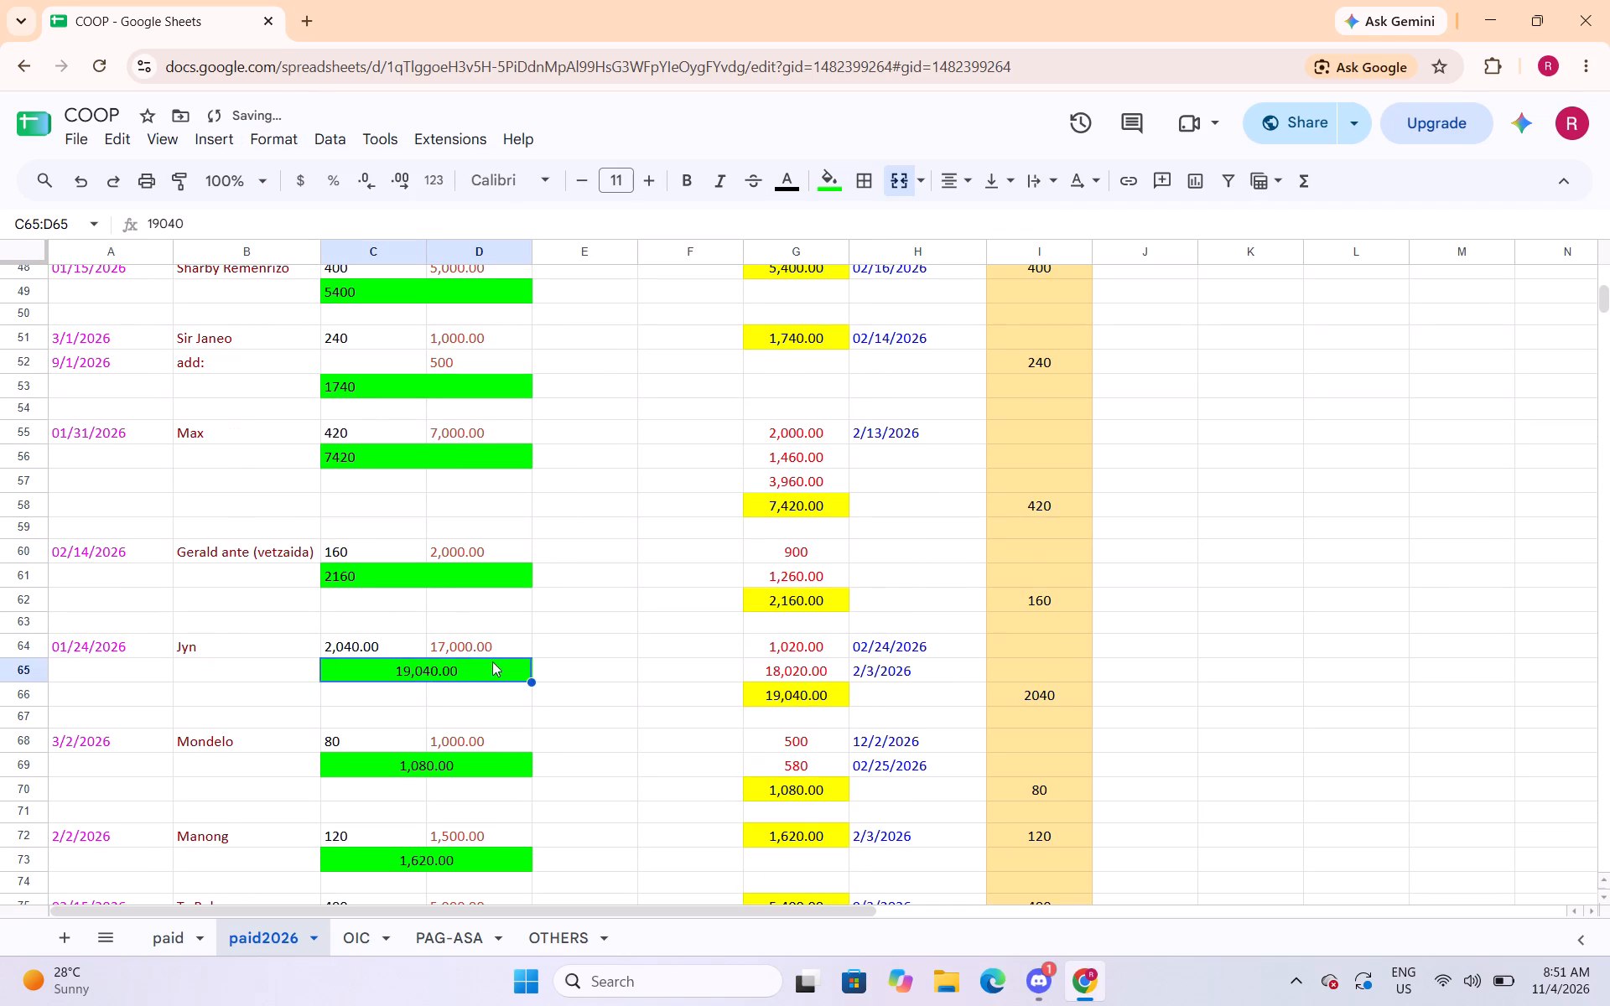
pyautogui.click(480, 580)
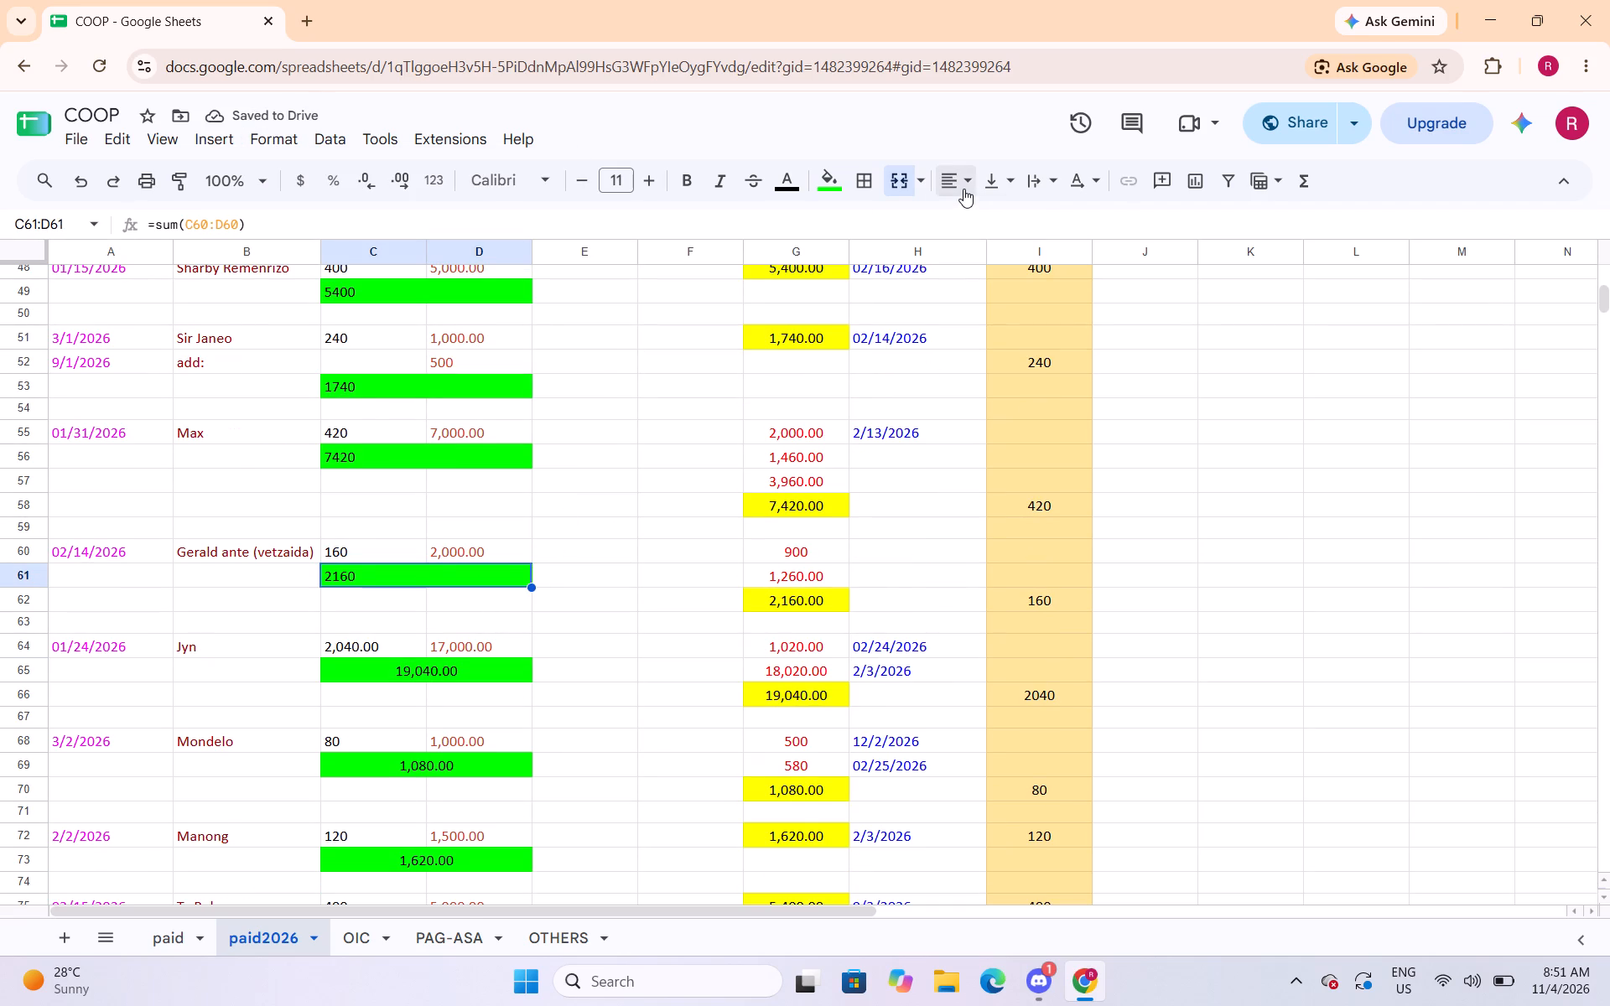
pyautogui.click(963, 189)
pyautogui.click(994, 224)
pyautogui.click(276, 146)
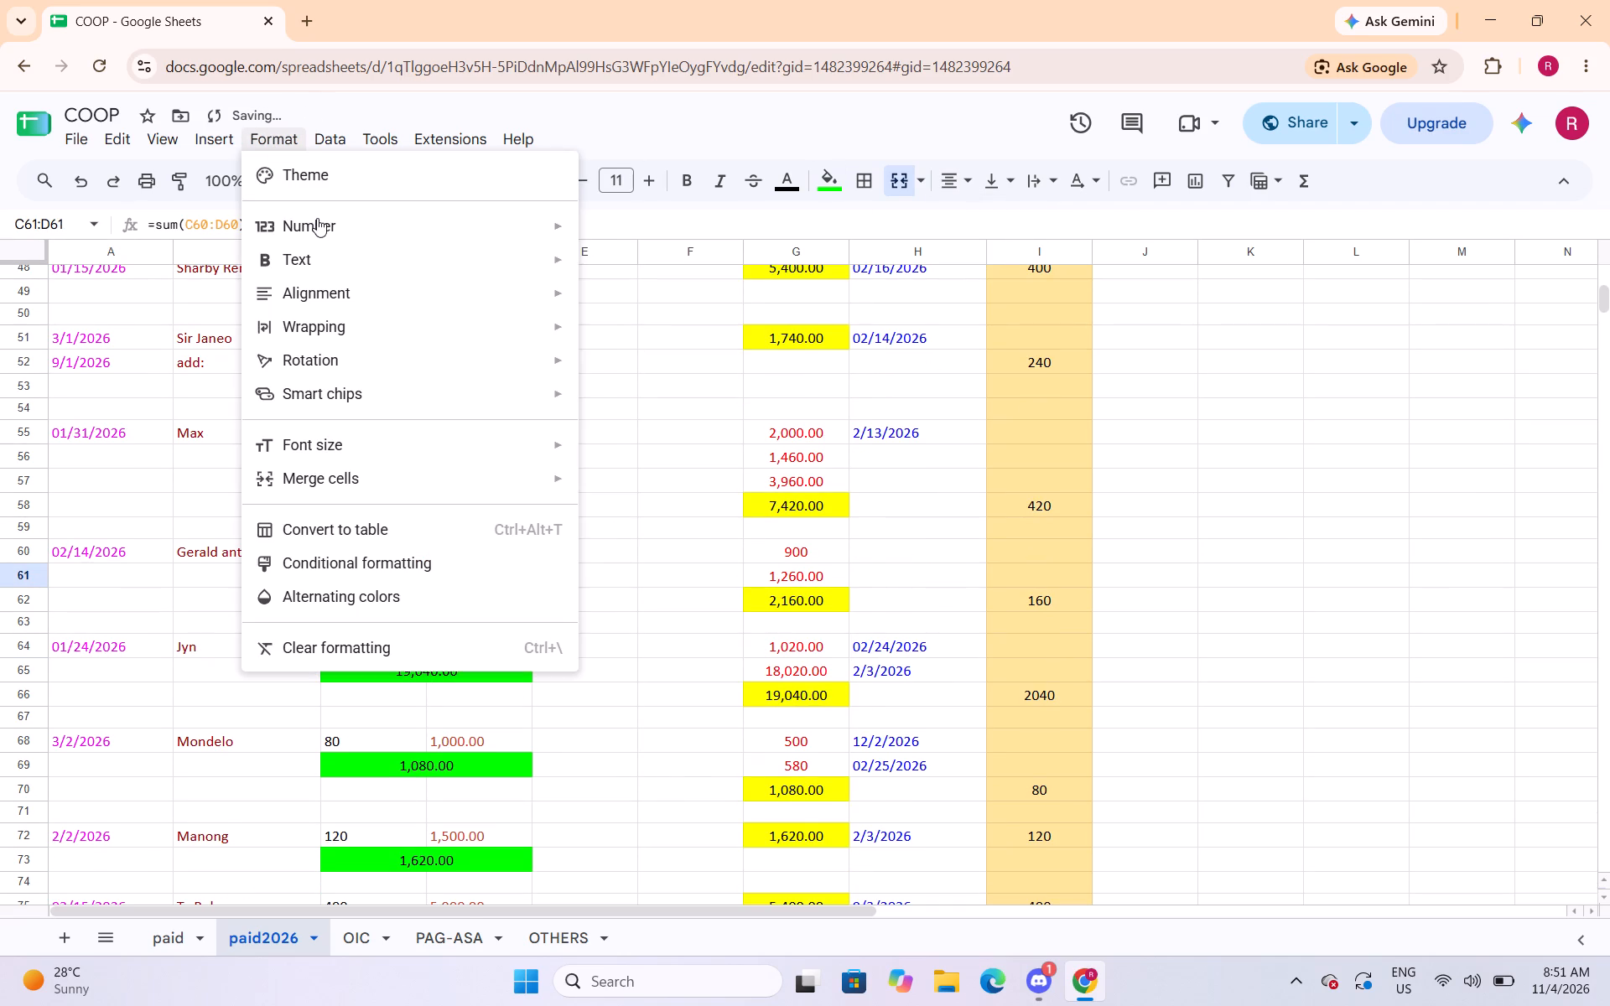
pyautogui.click(642, 314)
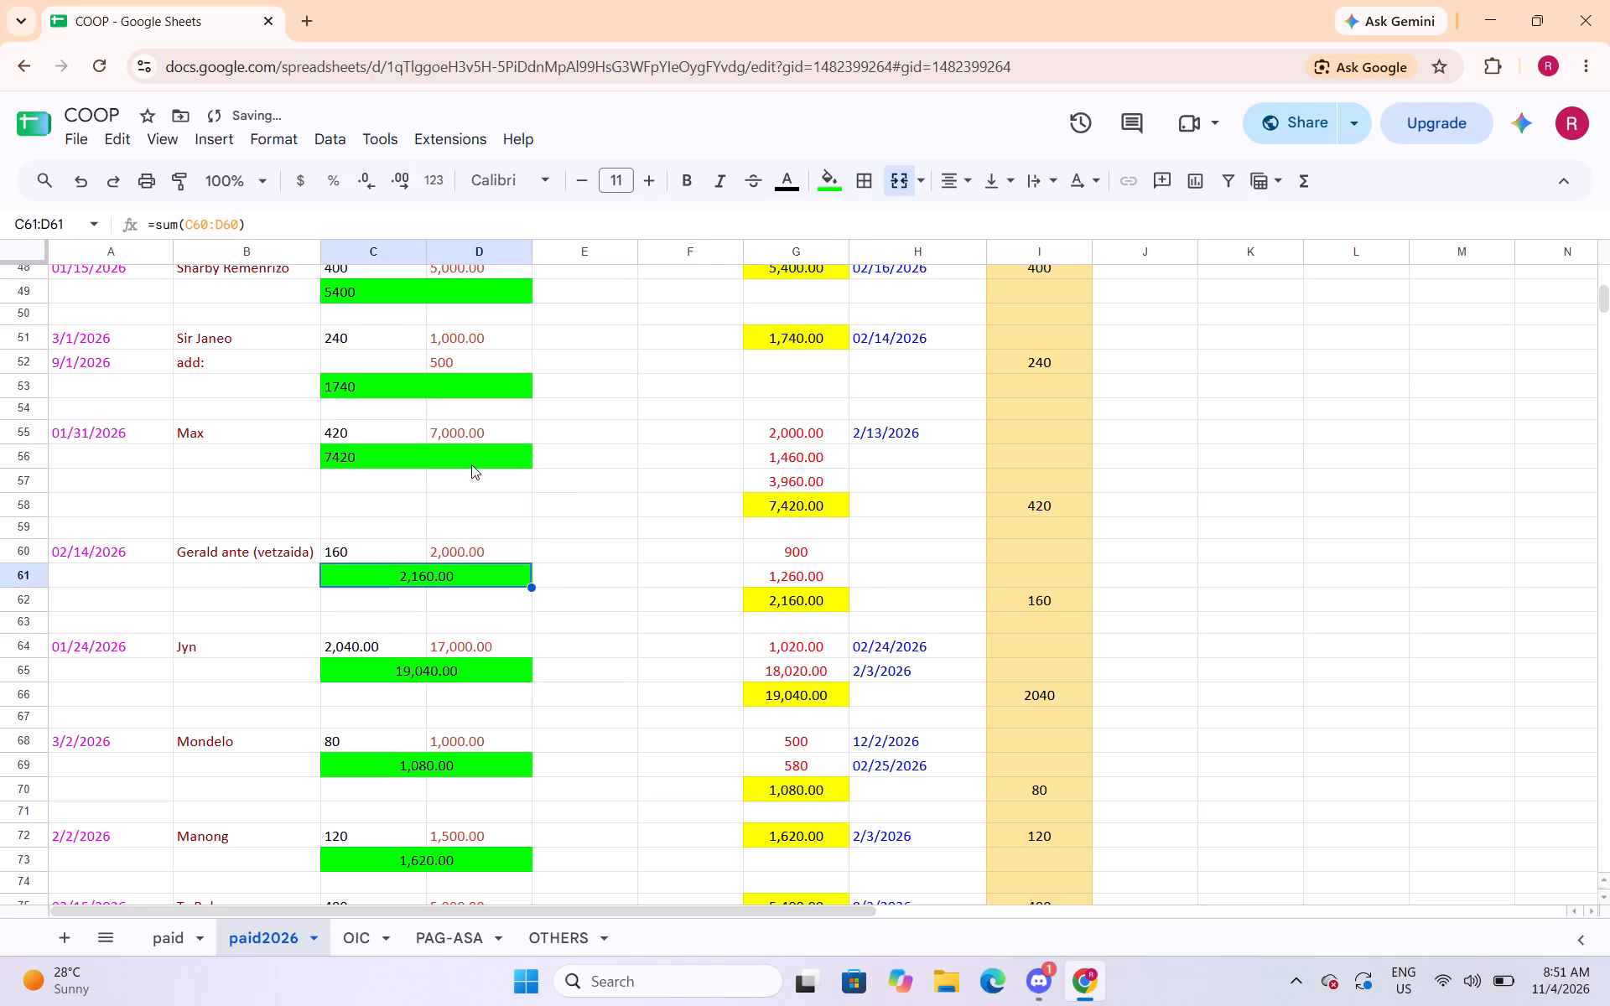
# Centre Max's green total in C56:D56 and apply the Number format (1,000.12).
pyautogui.click(470, 464)
pyautogui.click(959, 187)
pyautogui.click(986, 228)
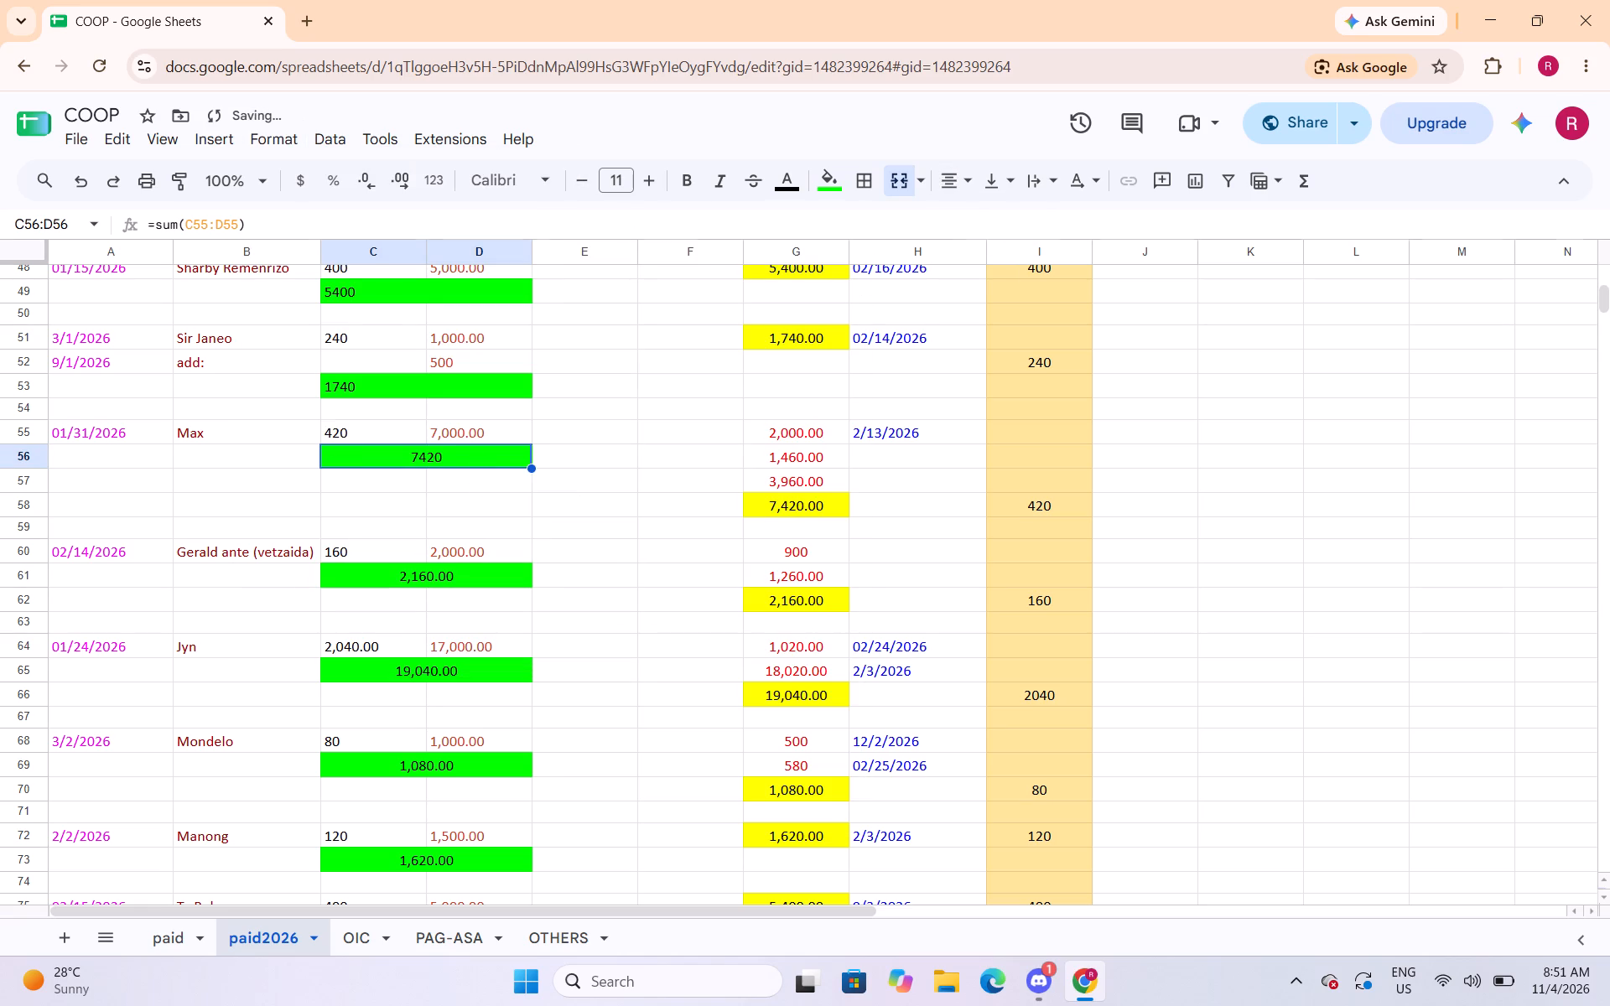
pyautogui.click(285, 143)
pyautogui.click(636, 319)
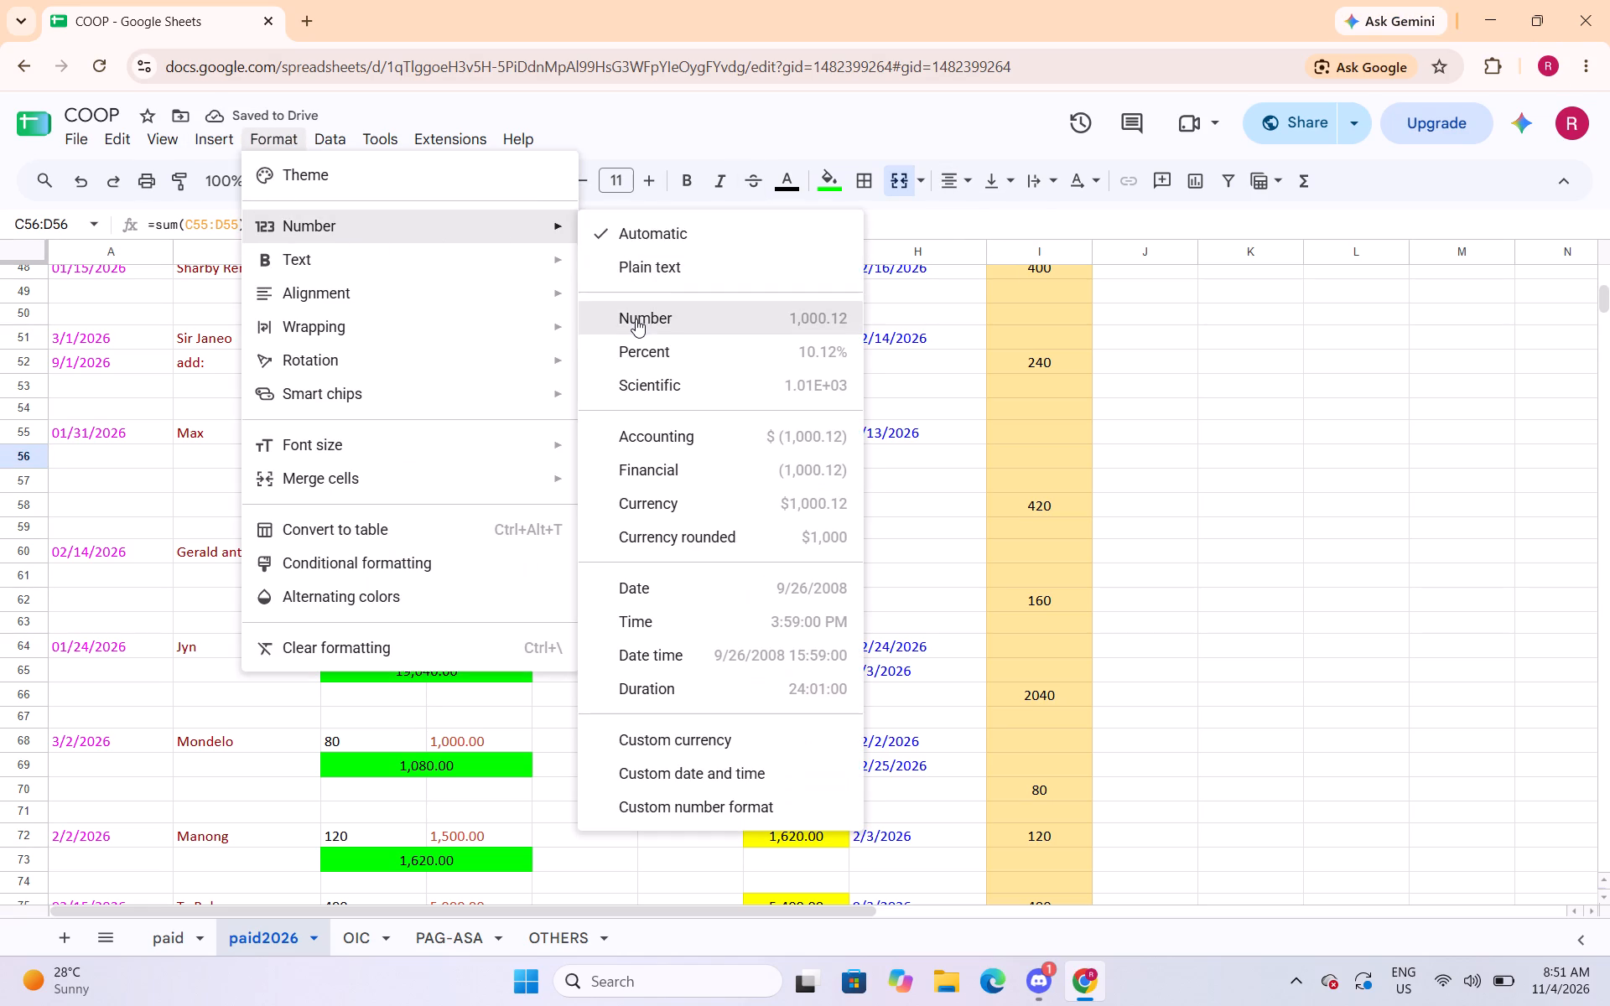
# Centre Sir Janeo's green total in C53:D53 and apply the Number format (1,000.12).
pyautogui.click(491, 382)
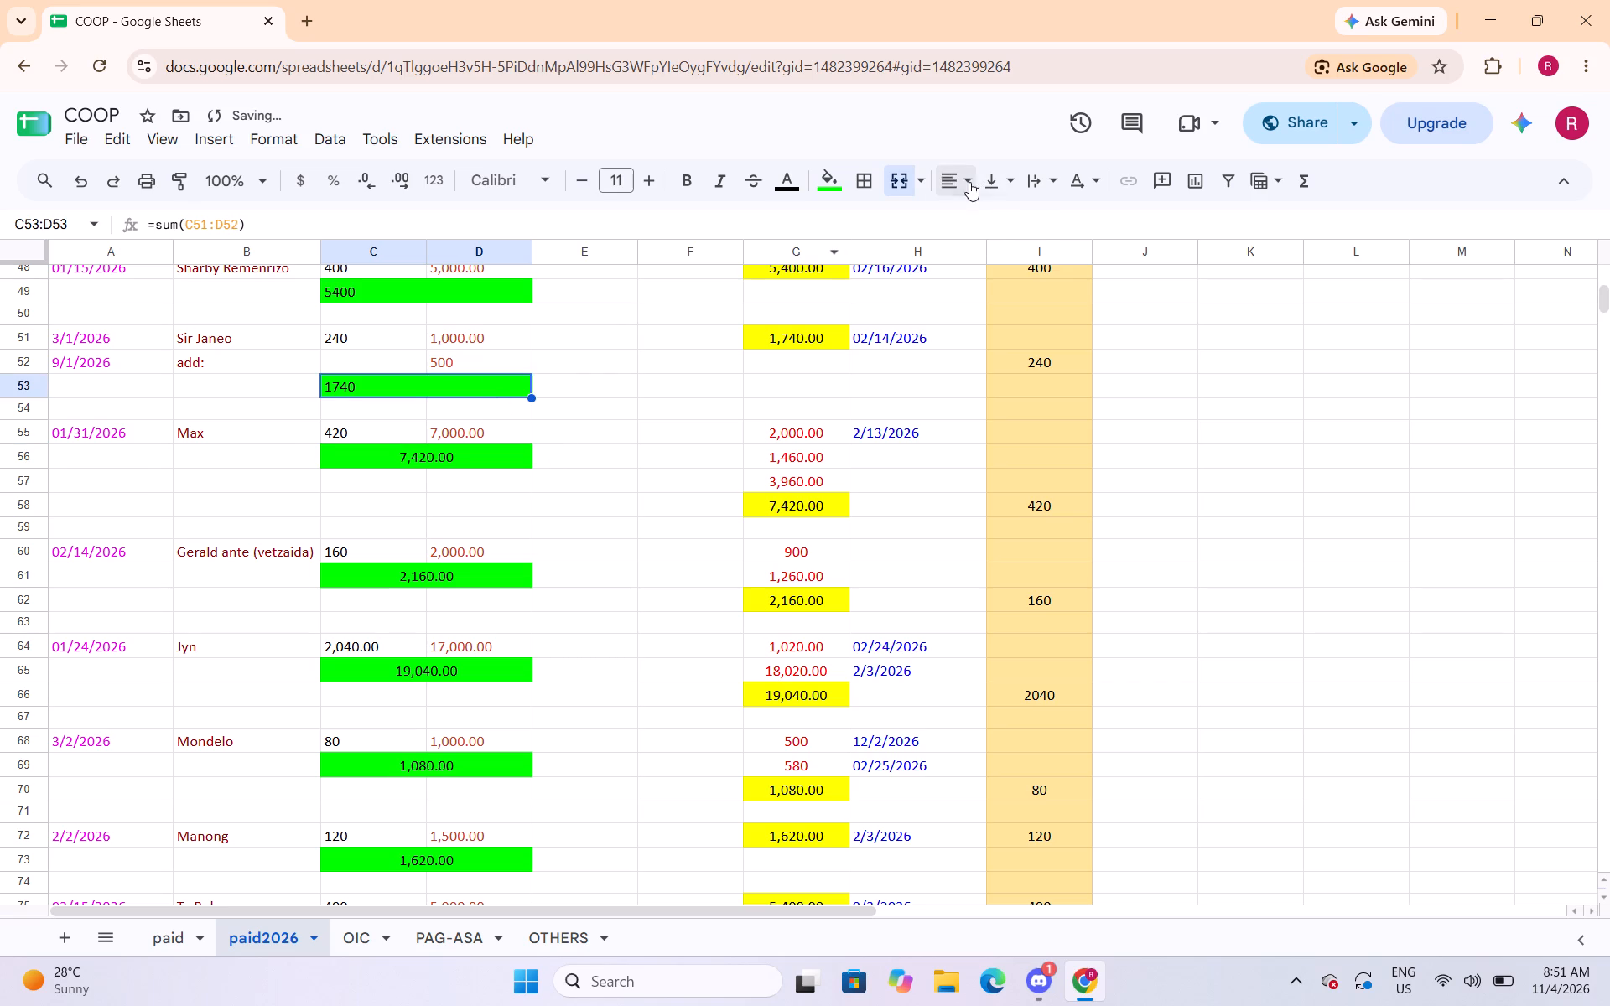
pyautogui.click(969, 182)
pyautogui.click(986, 215)
pyautogui.click(284, 147)
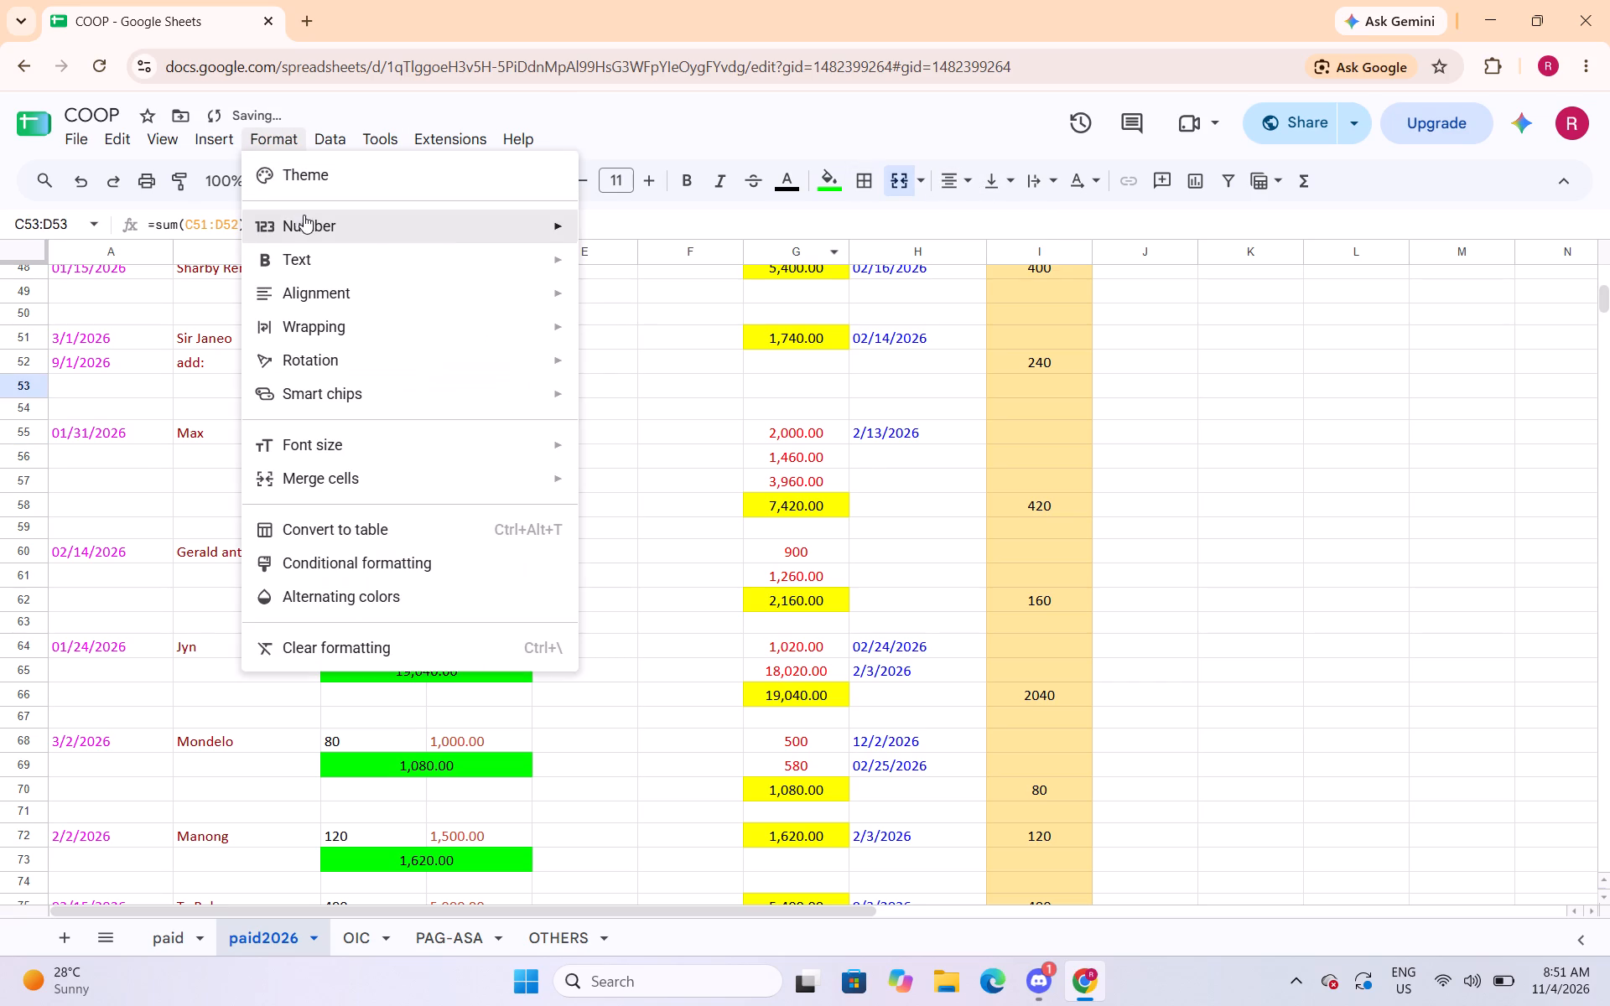
pyautogui.click(642, 311)
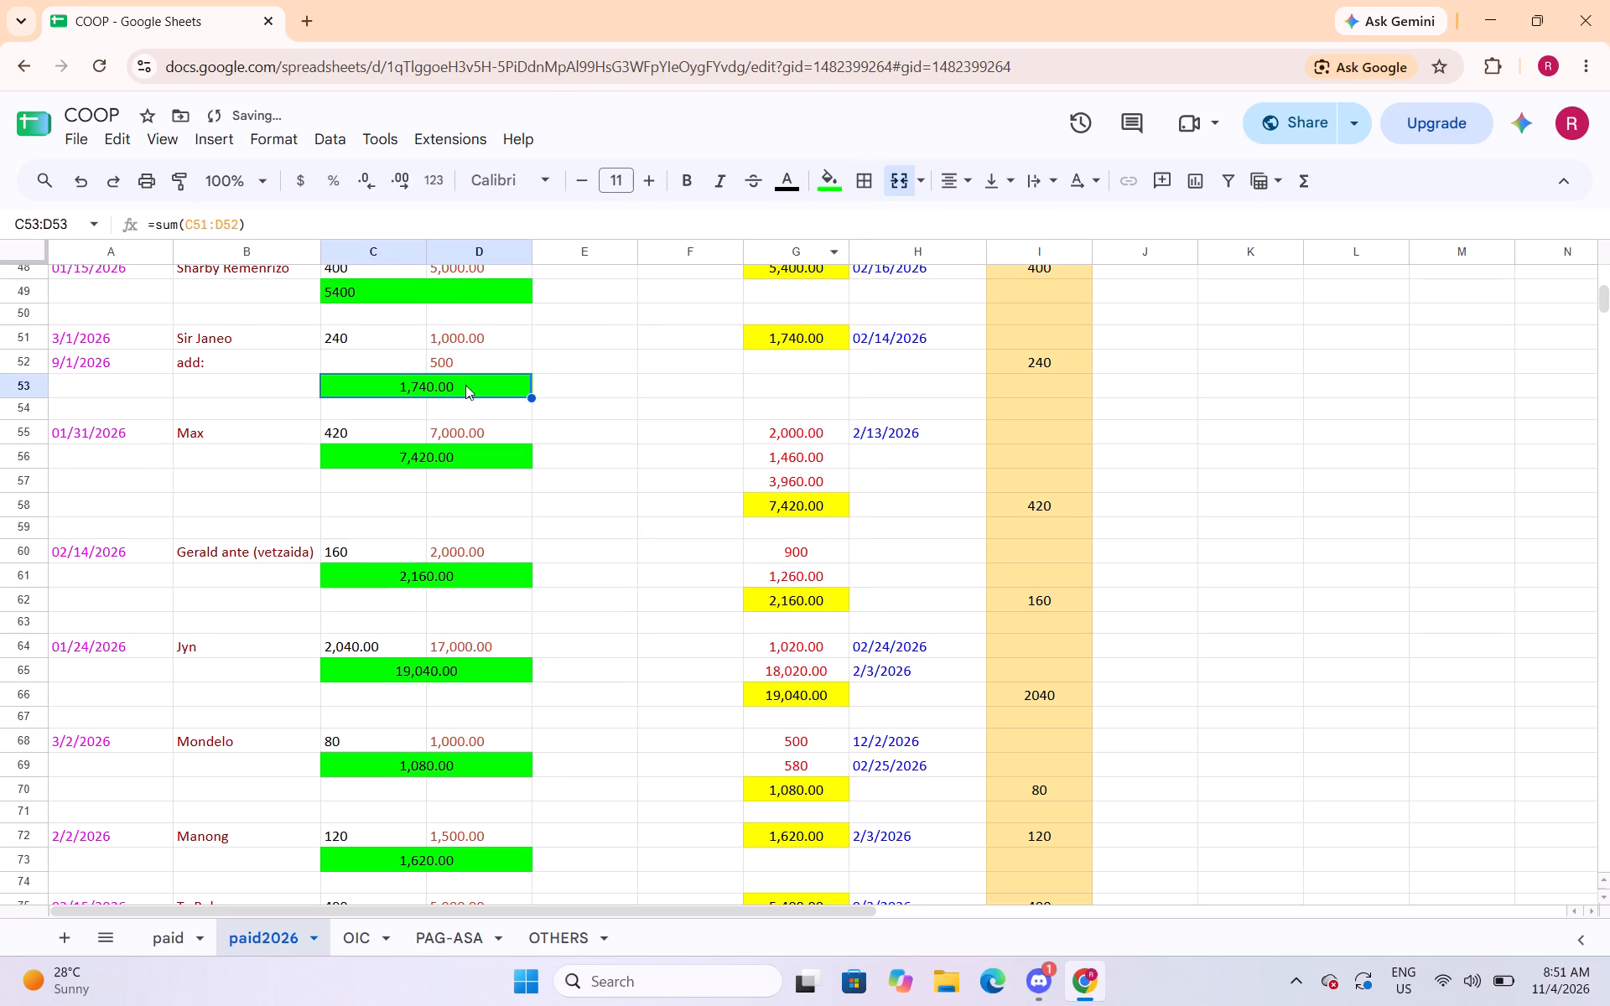
# Centre the green total in C49:D49 and apply the Number format (1,000.12).
pyautogui.click(459, 292)
pyautogui.click(972, 187)
pyautogui.click(982, 219)
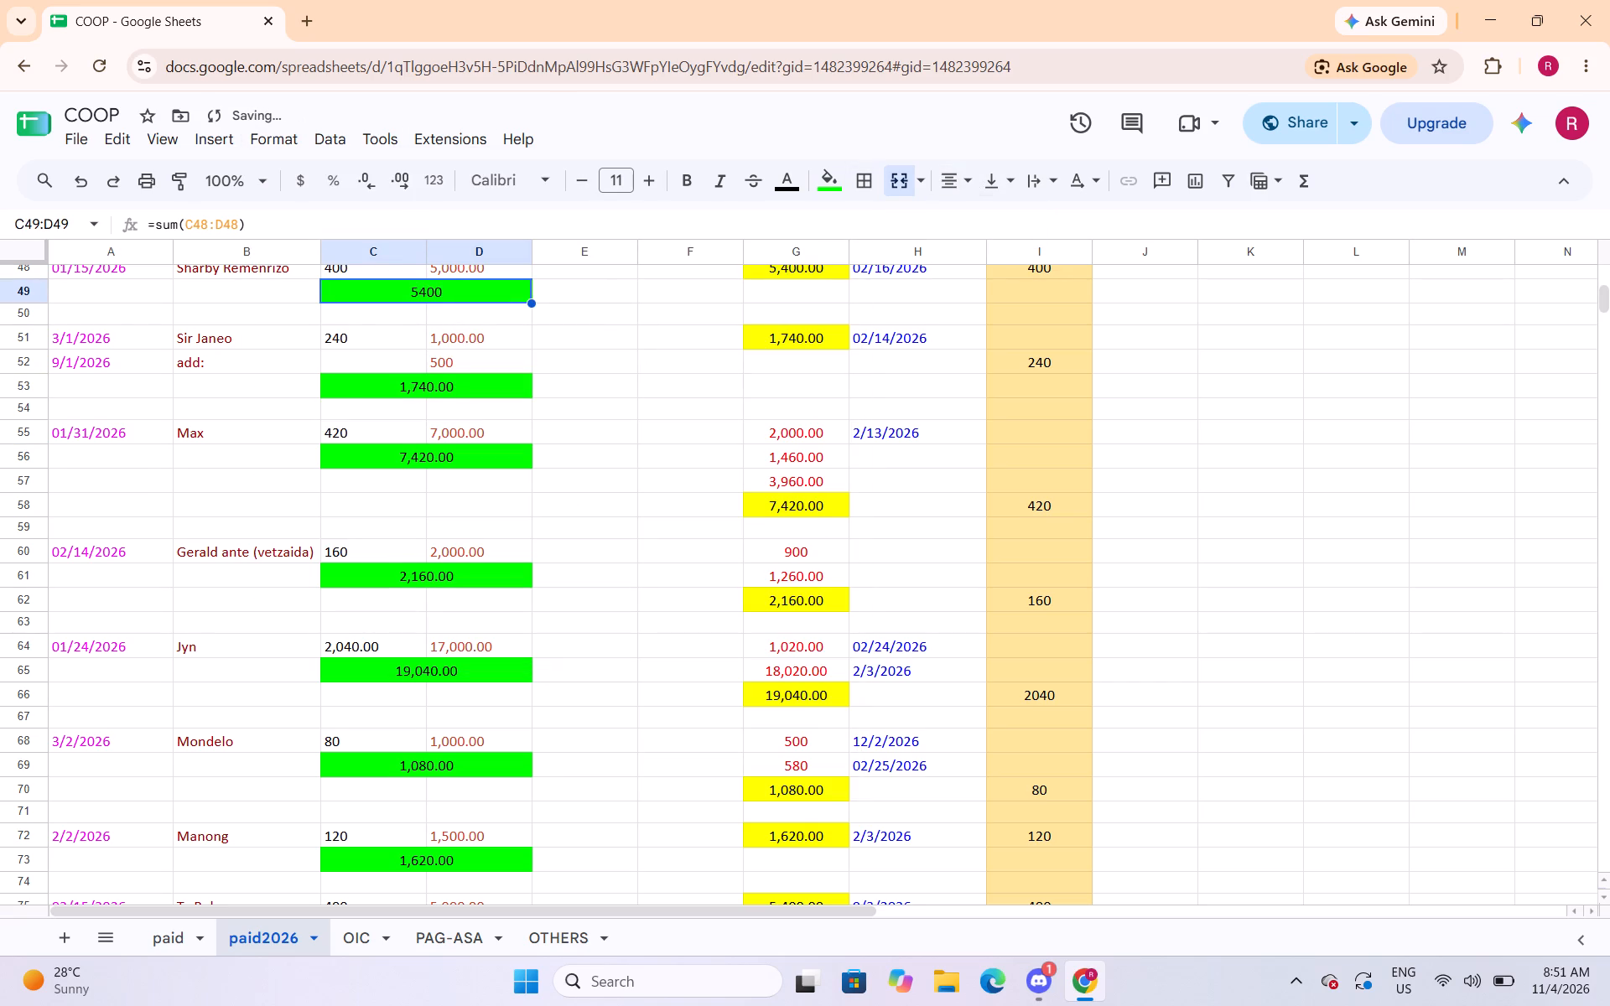
pyautogui.click(288, 134)
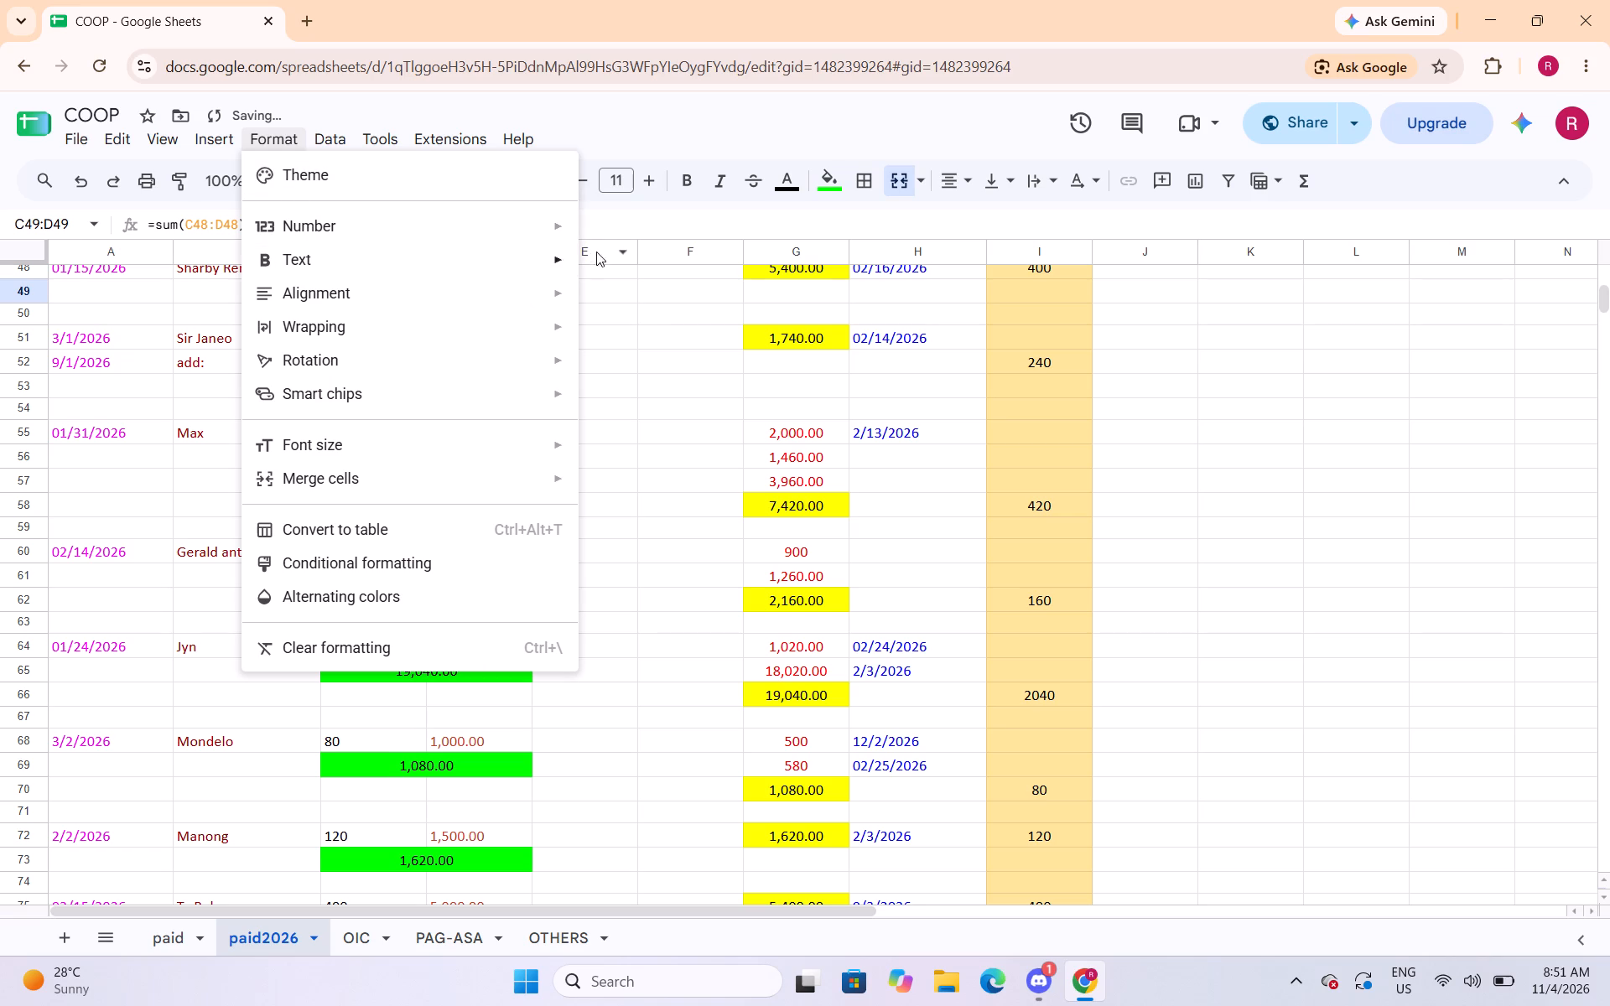
pyautogui.click(630, 312)
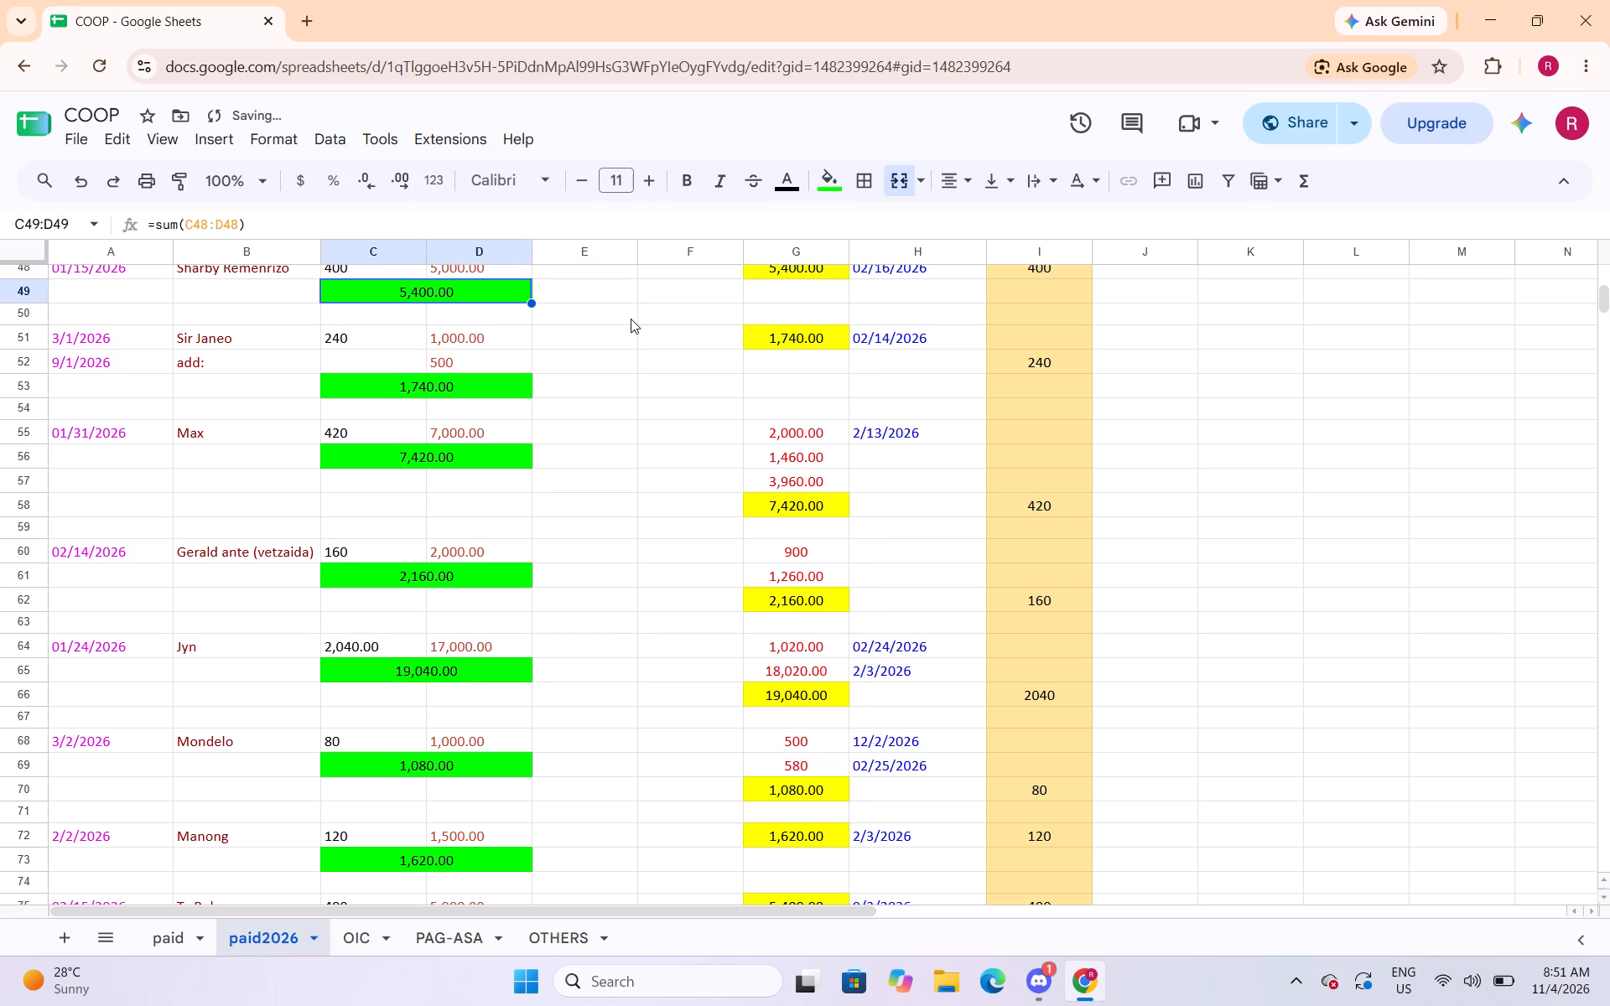
# Centre the green total in C46:D46 and apply the Number format (1,000.12).
pyautogui.scroll(1, 677, 524)
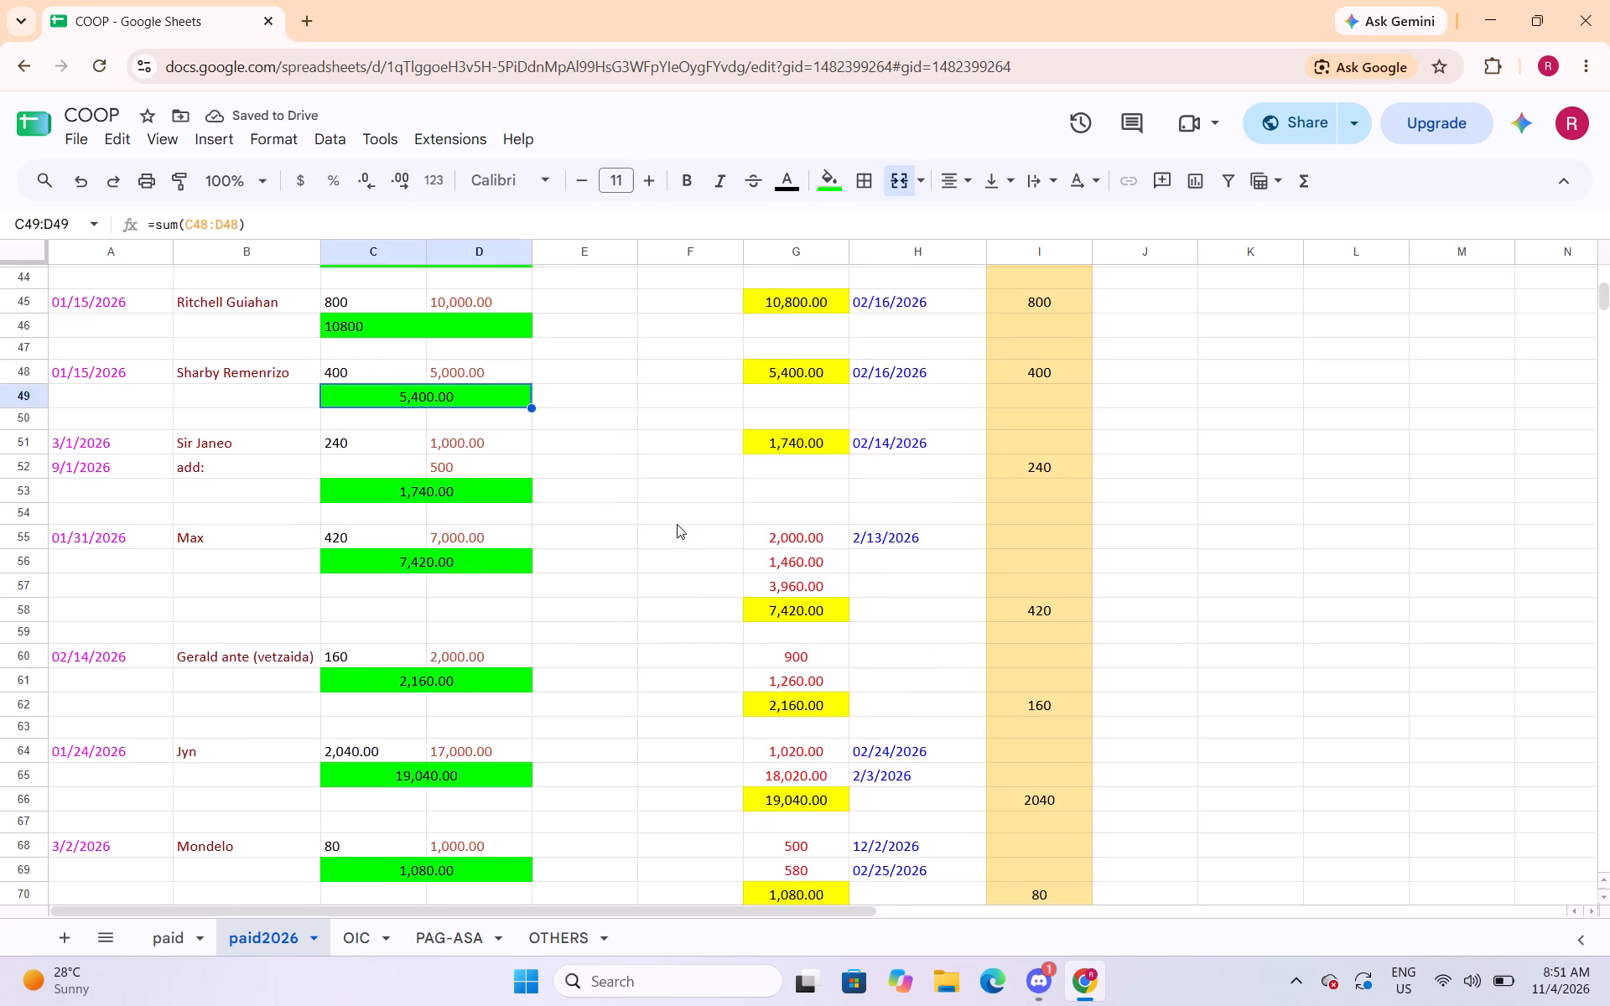
pyautogui.scroll(3, 677, 524)
pyautogui.click(524, 640)
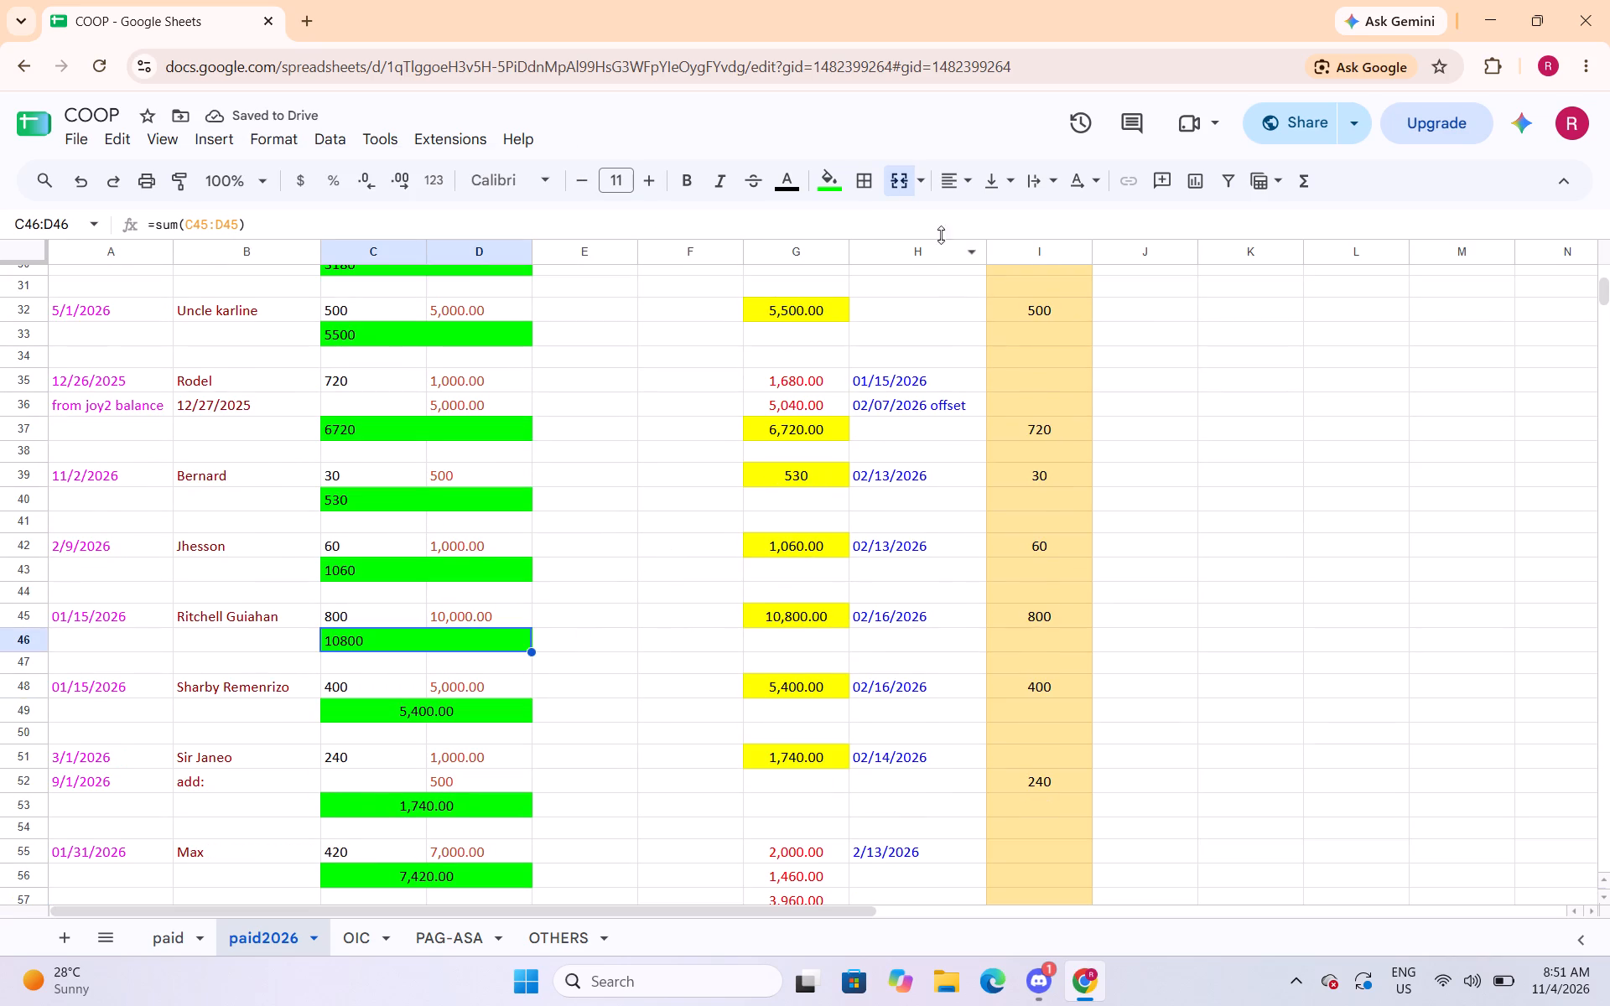
pyautogui.click(958, 184)
pyautogui.click(995, 220)
pyautogui.click(277, 146)
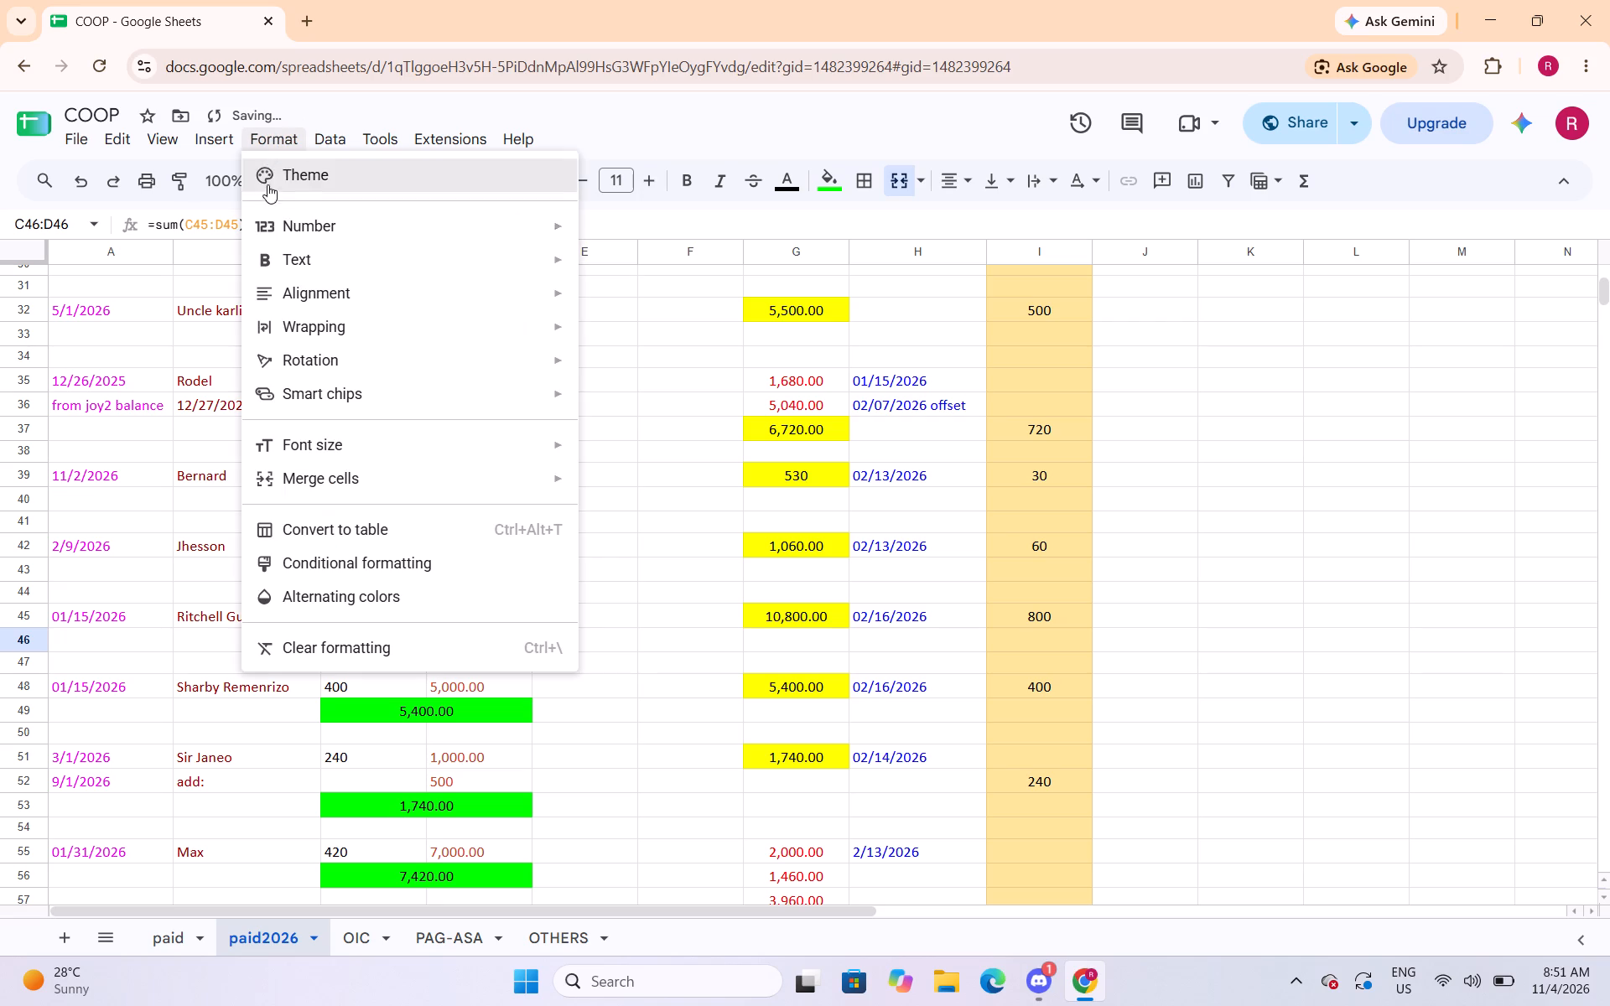
pyautogui.click(634, 314)
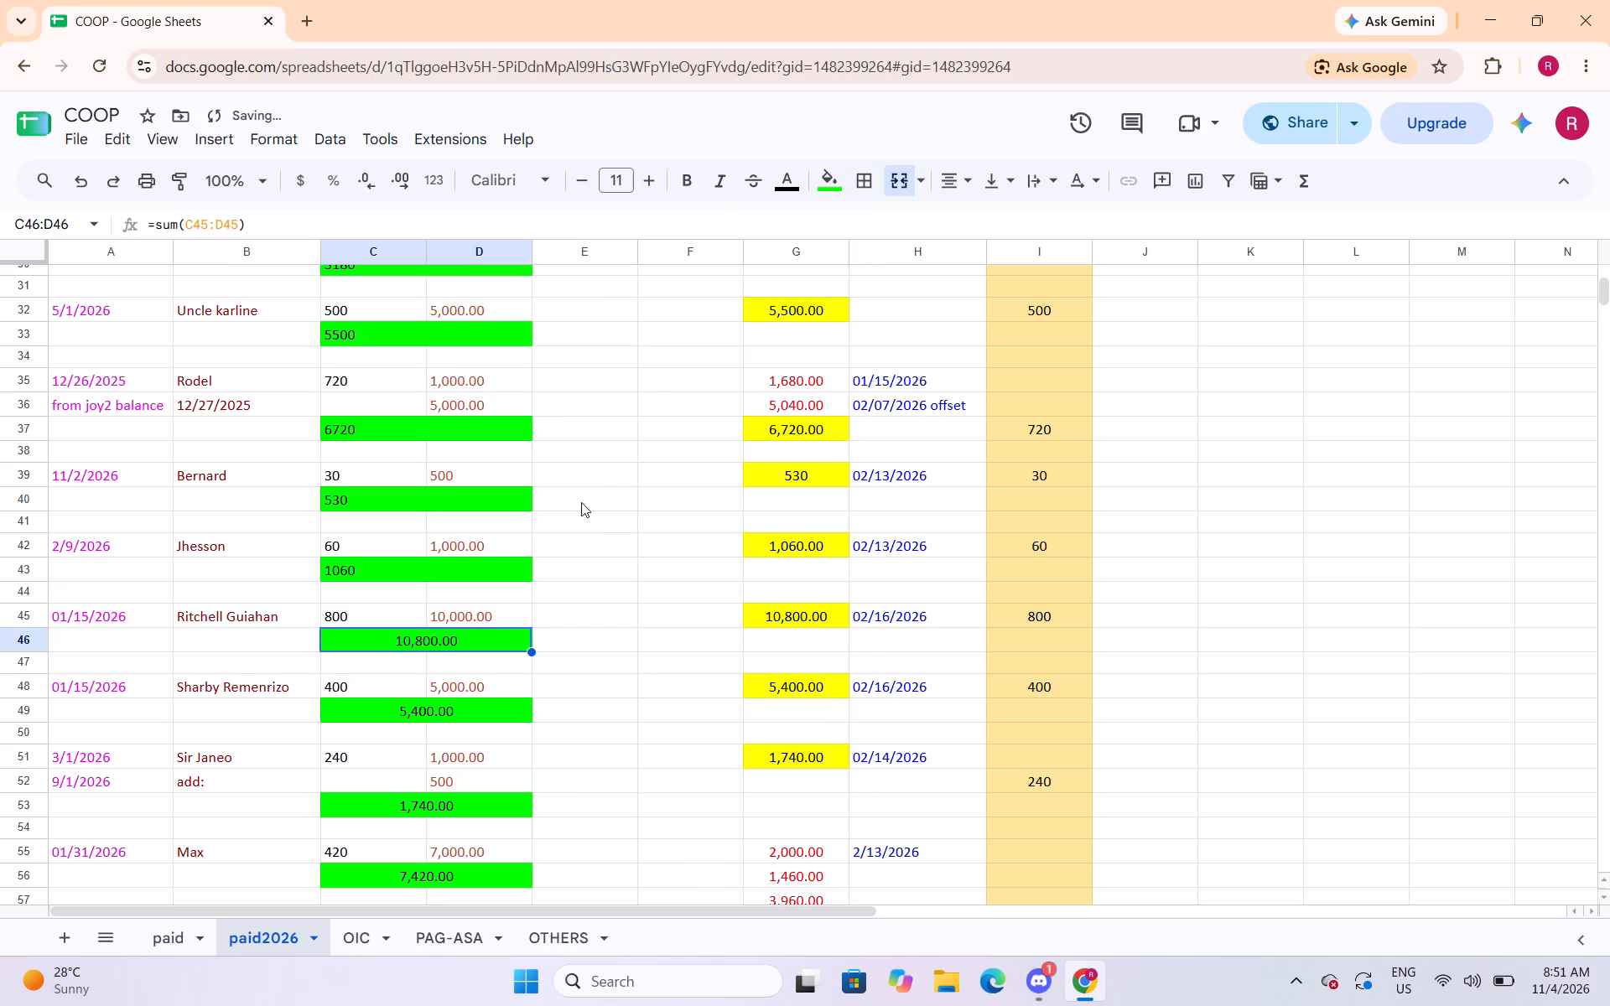
# Centre Jhesson's green total in C43:D43 and apply the Number format (1,000.12).
pyautogui.click(486, 573)
pyautogui.click(953, 183)
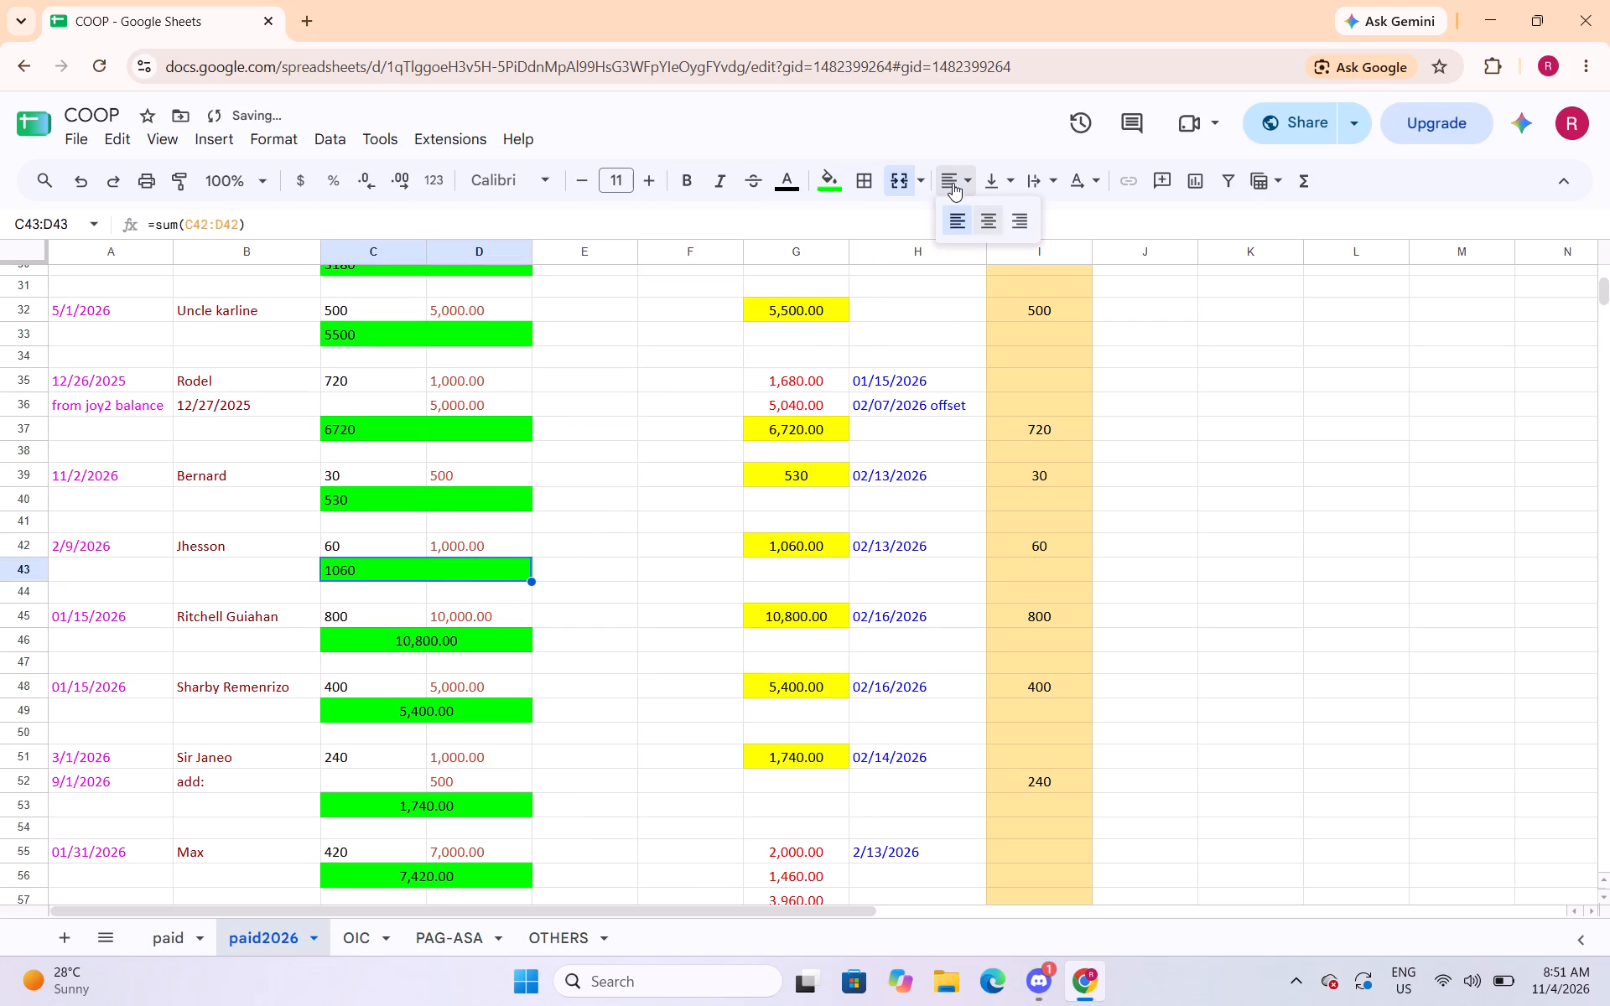
pyautogui.click(985, 215)
pyautogui.click(260, 140)
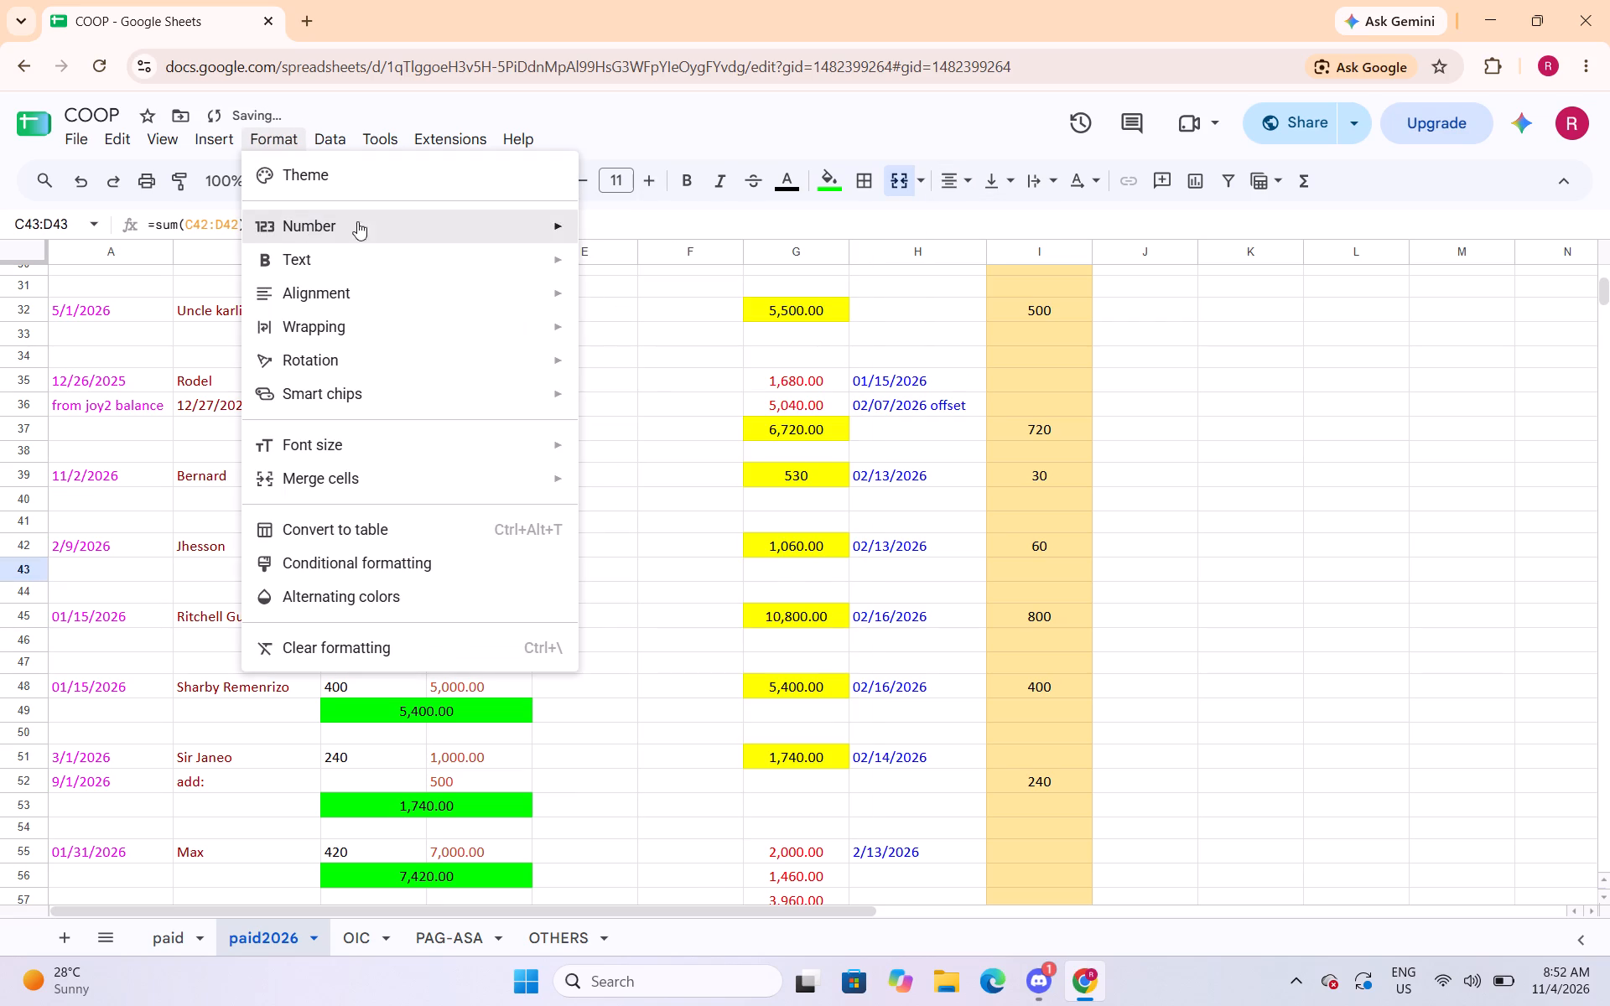
pyautogui.click(626, 323)
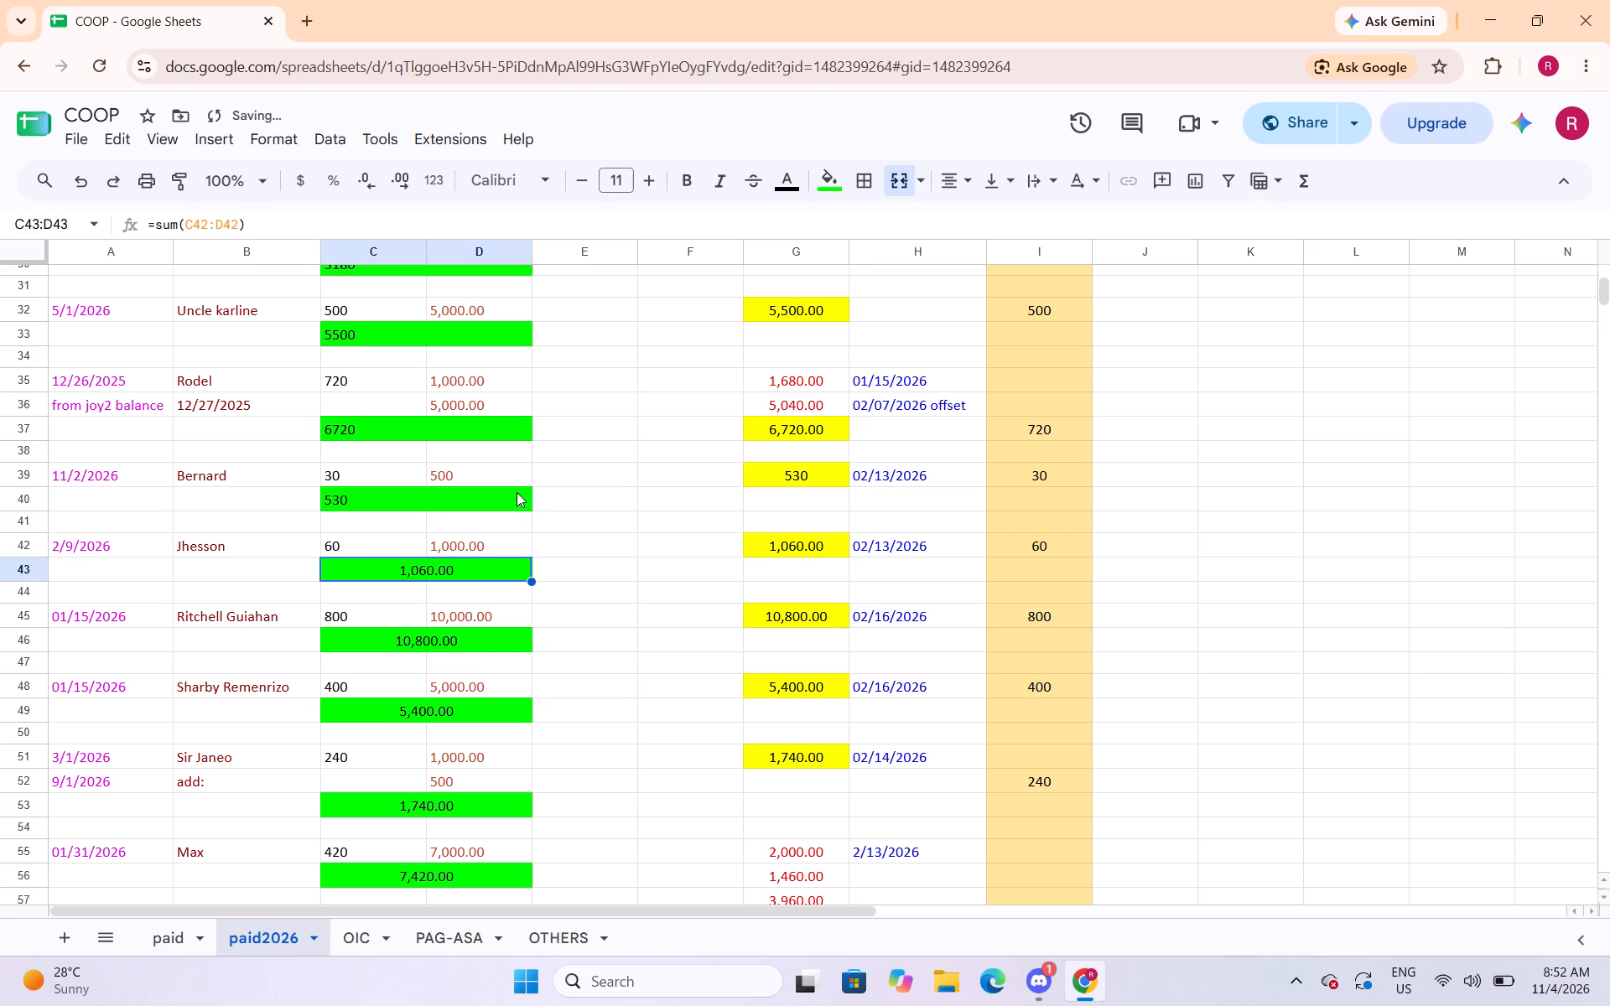
# Centre Bernard's green total in C40:D40 and apply the Number format (1,000.12).
pyautogui.click(517, 492)
pyautogui.click(950, 179)
pyautogui.click(984, 216)
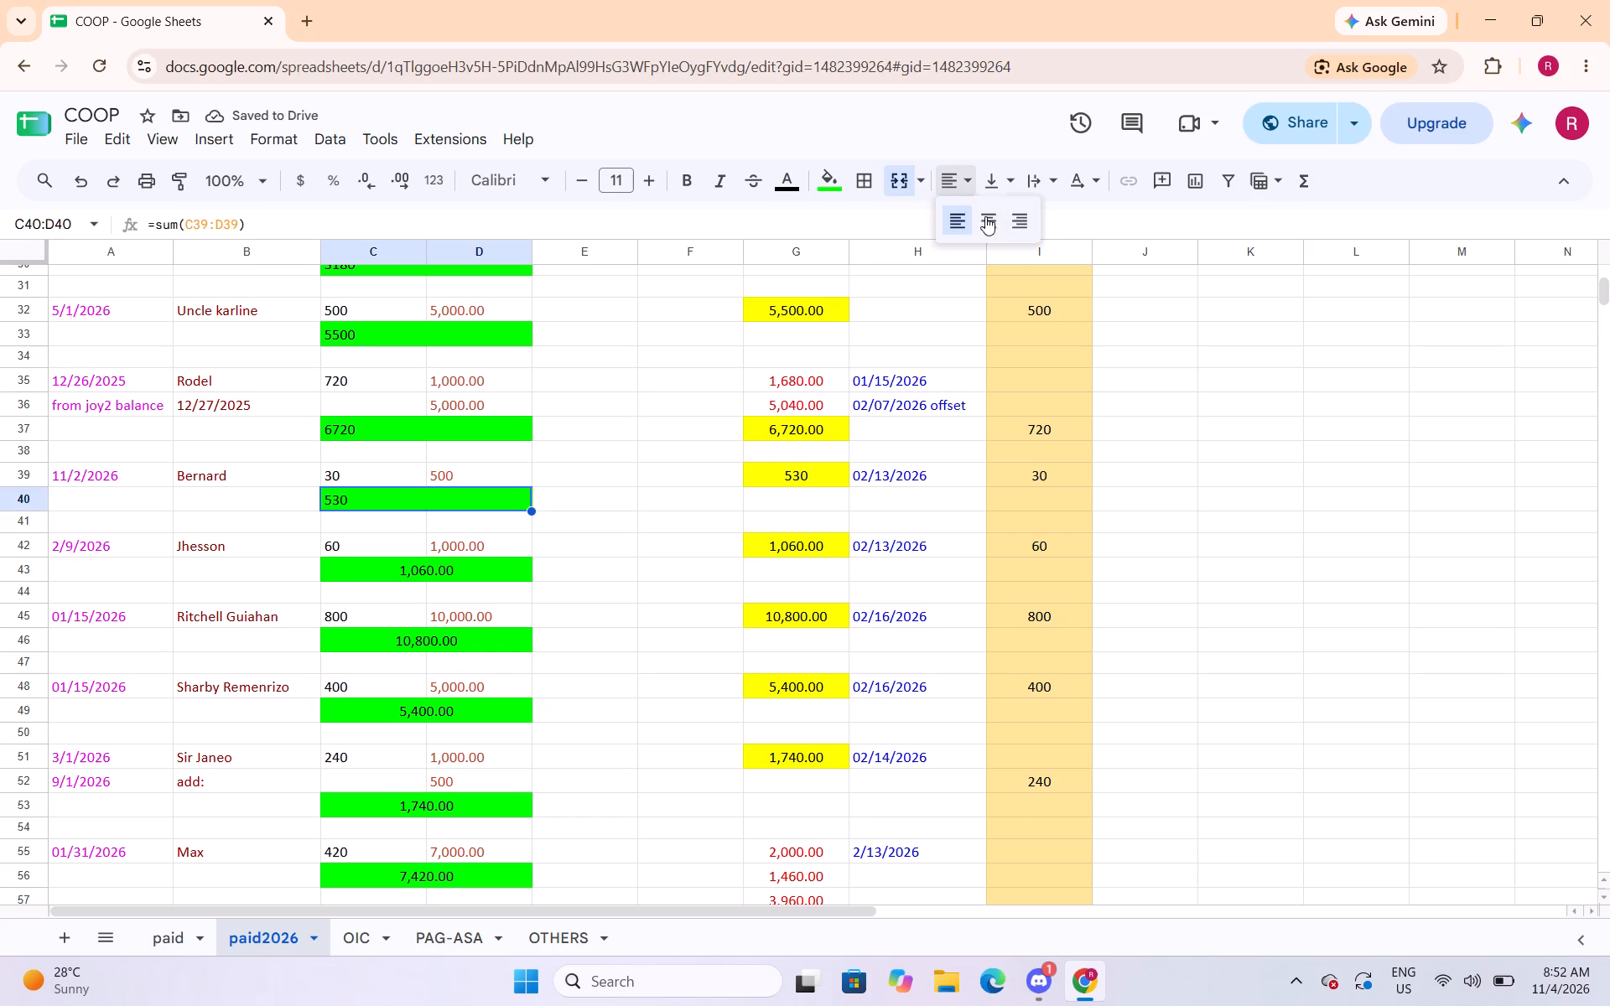
pyautogui.click(267, 142)
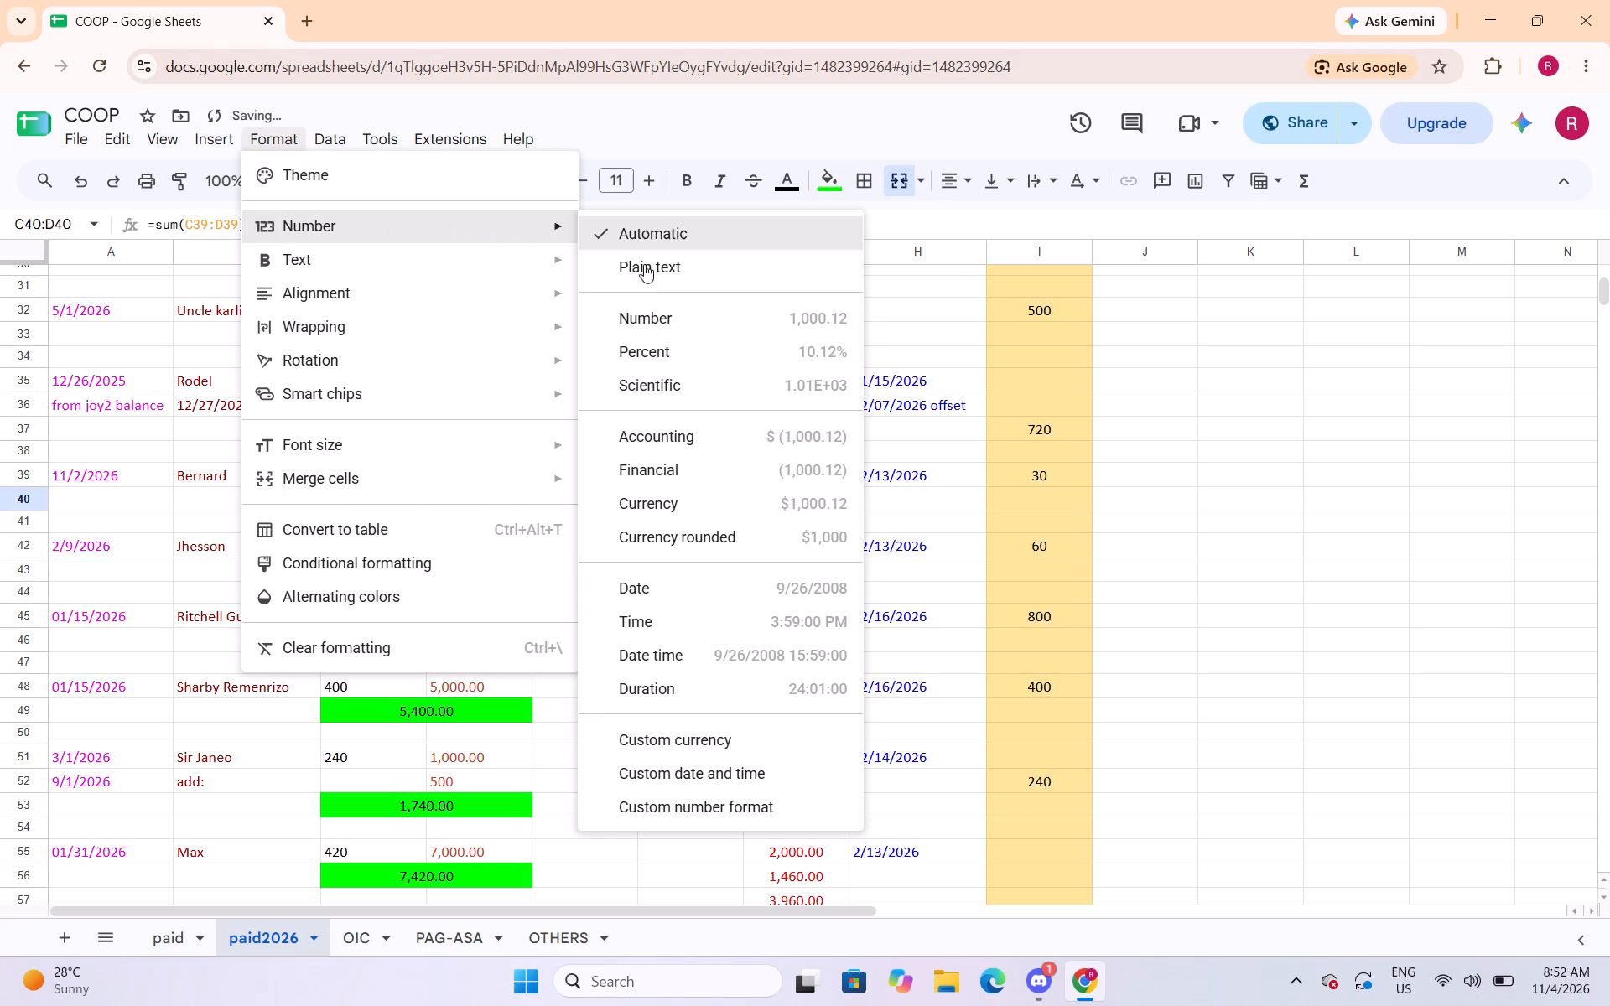
pyautogui.click(641, 319)
# Centre Rodel's green total in C37:D37 and apply the Number format (1,000.12).
pyautogui.click(468, 428)
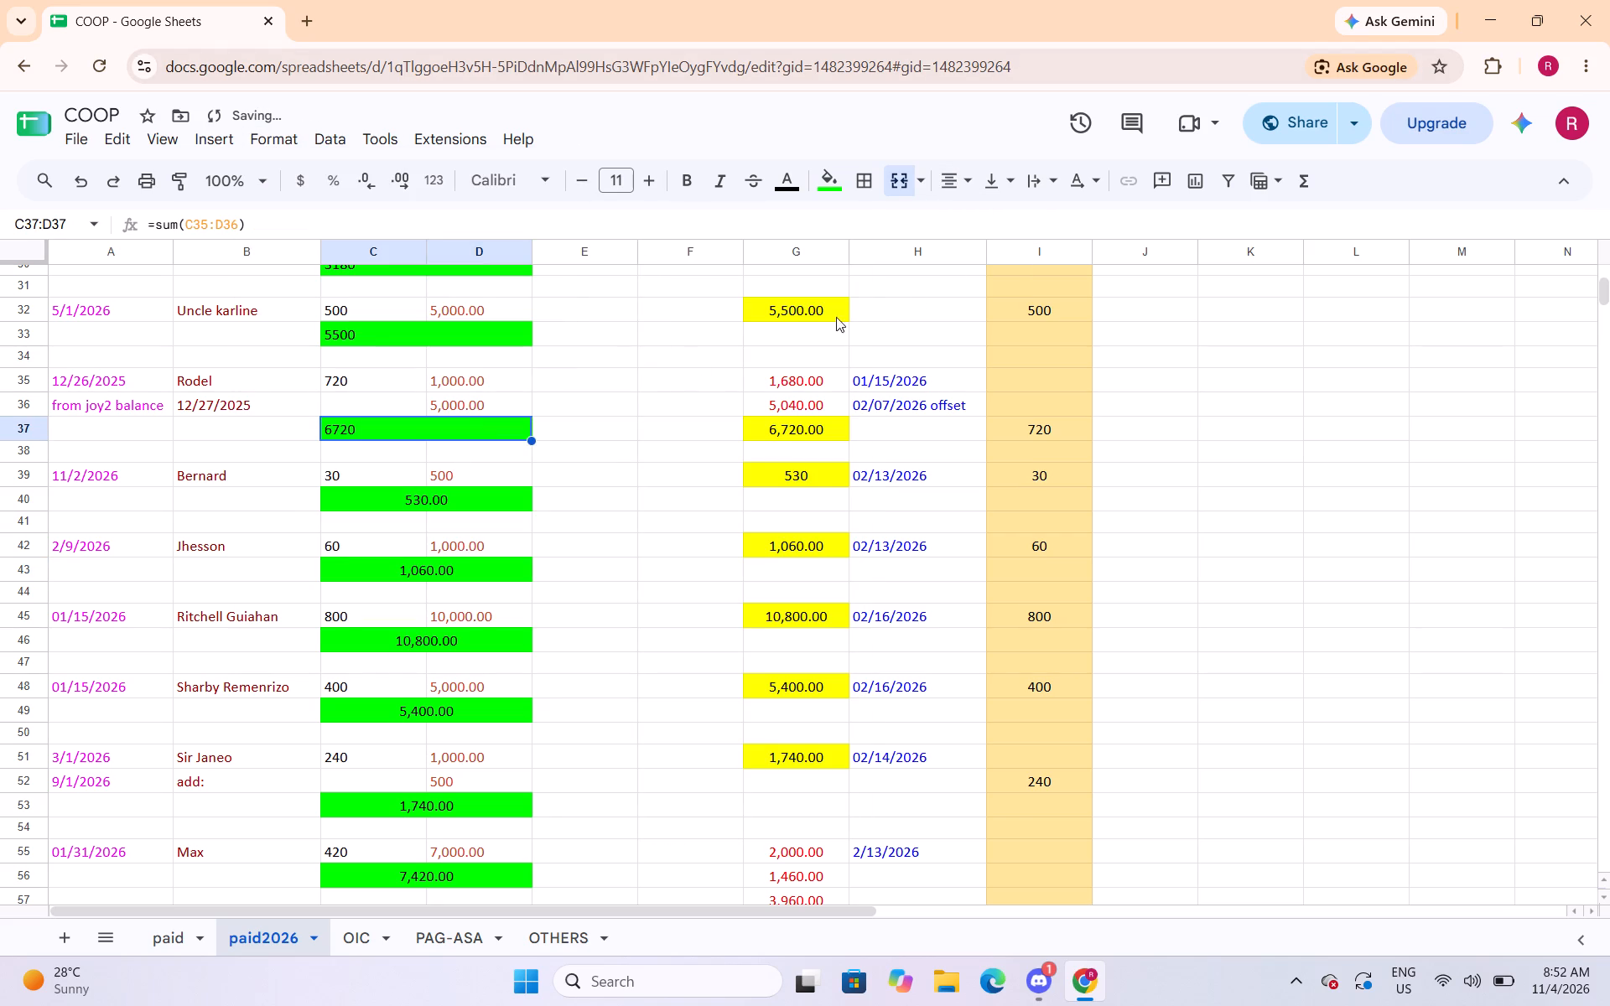
pyautogui.click(957, 186)
pyautogui.click(986, 220)
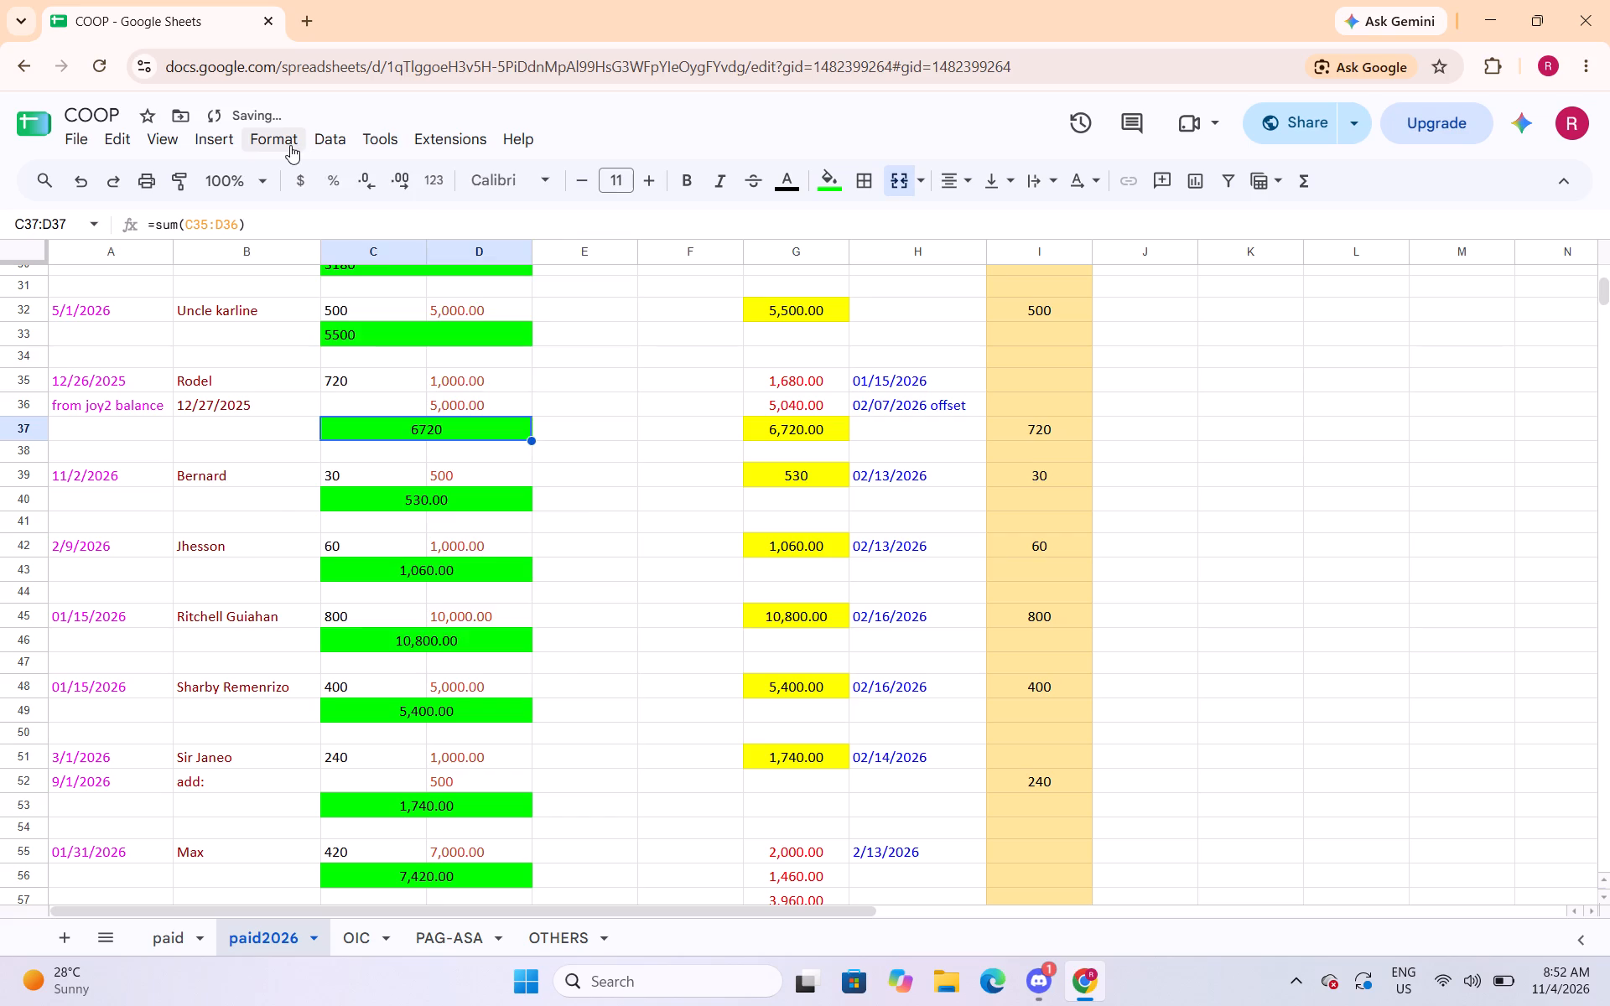
pyautogui.click(288, 145)
pyautogui.click(660, 311)
# Centre Uncle karline's green total in C33:D33 and apply the Number format (1,000.12).
pyautogui.click(473, 325)
pyautogui.click(976, 186)
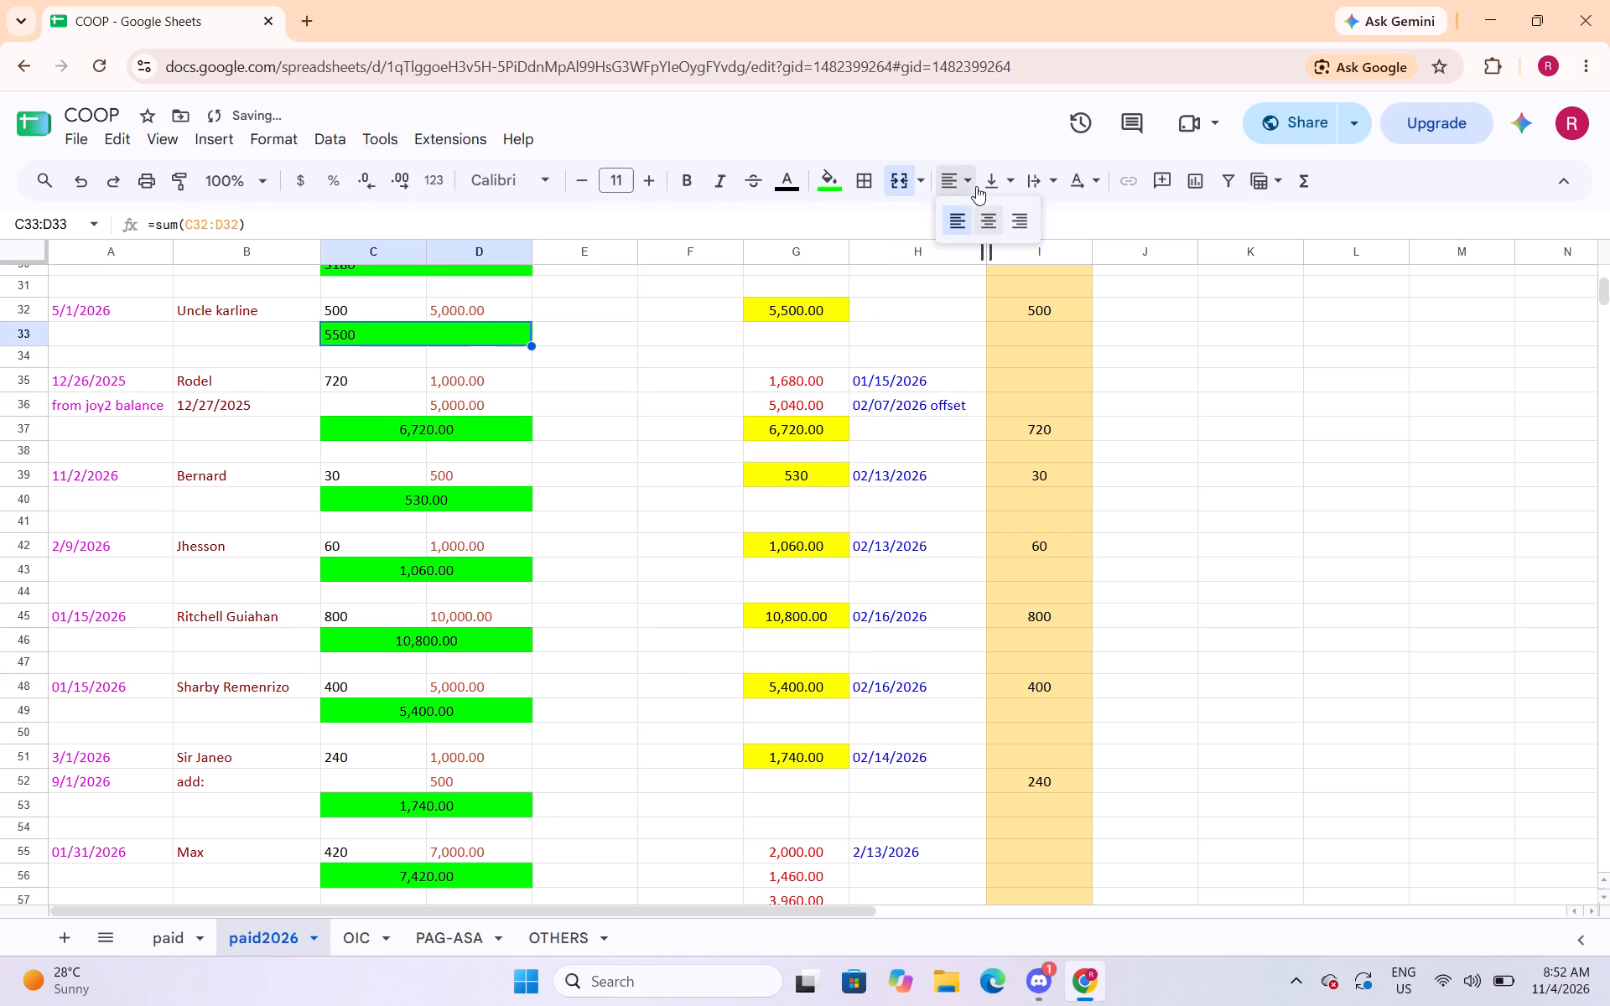
pyautogui.click(986, 209)
pyautogui.click(256, 140)
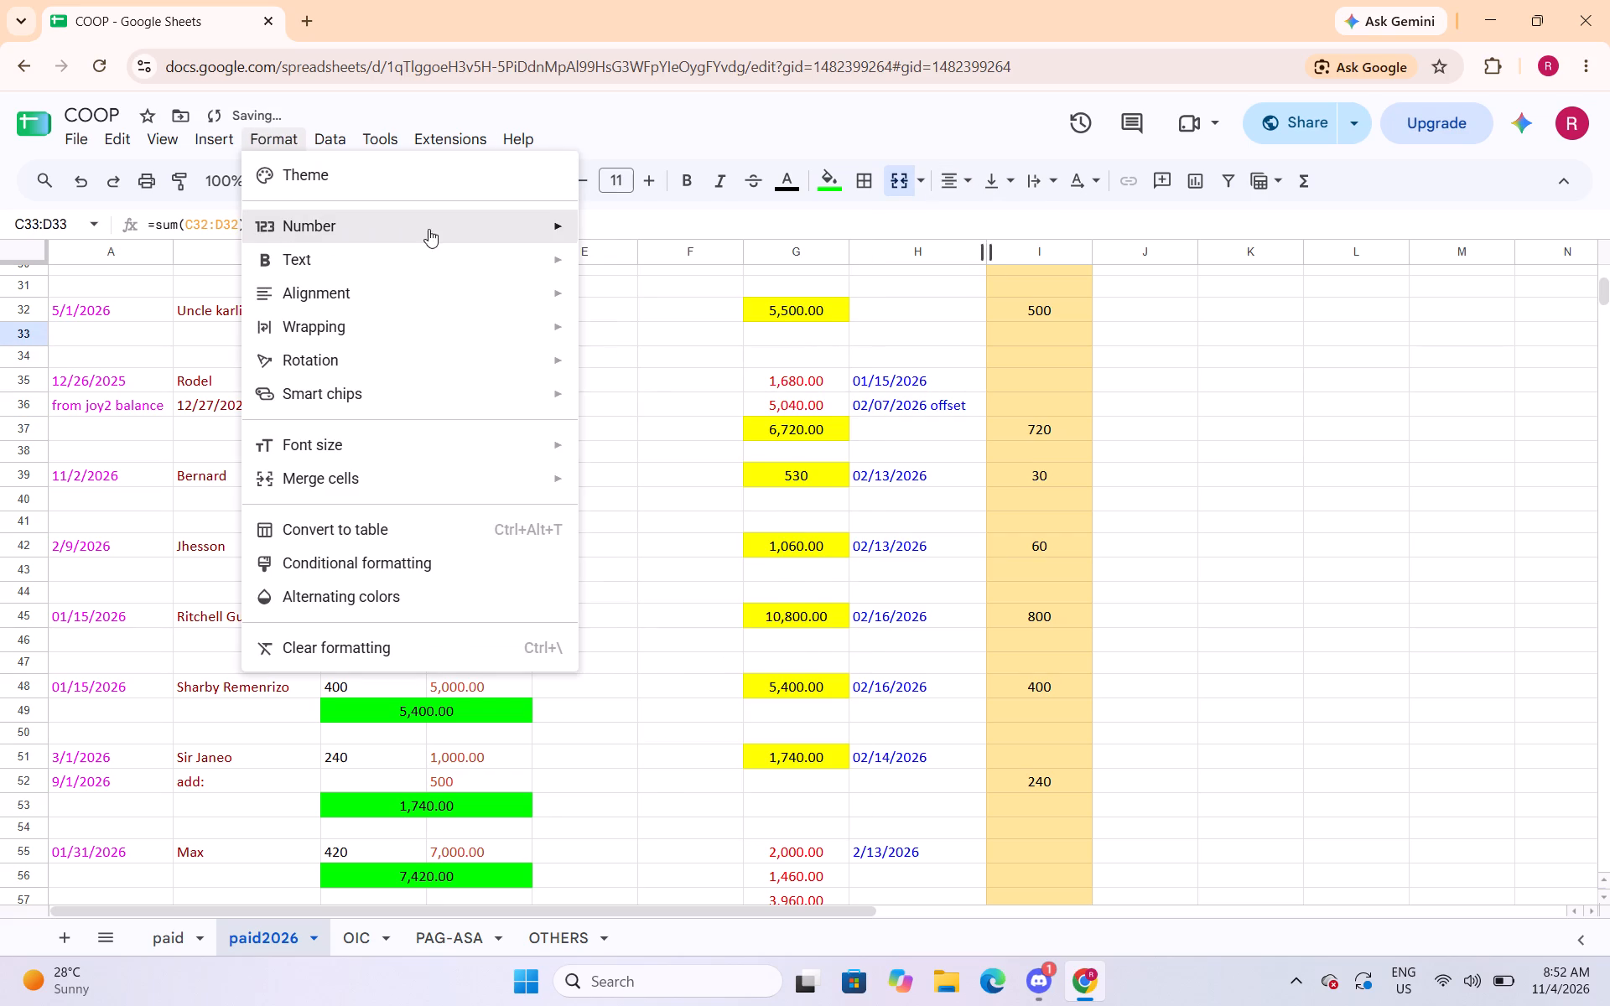
pyautogui.click(653, 313)
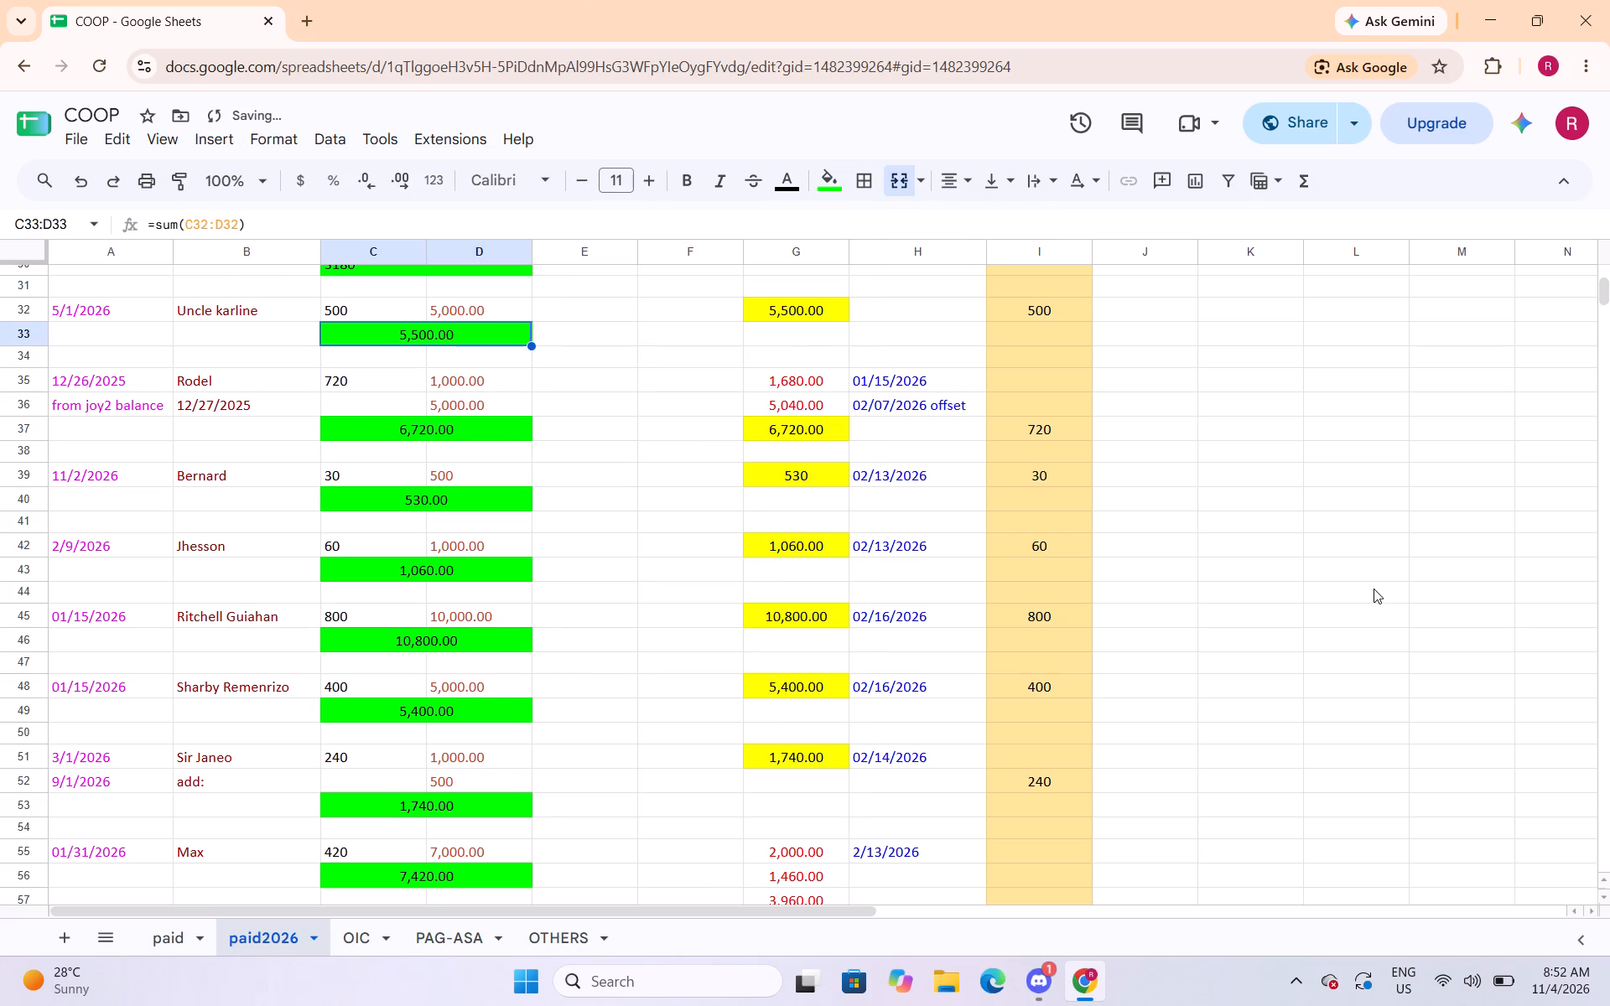
# Centre Len2's green total in C30:D30 and apply the Number format (1,000.12).
pyautogui.scroll(3, 666, 548)
pyautogui.click(486, 584)
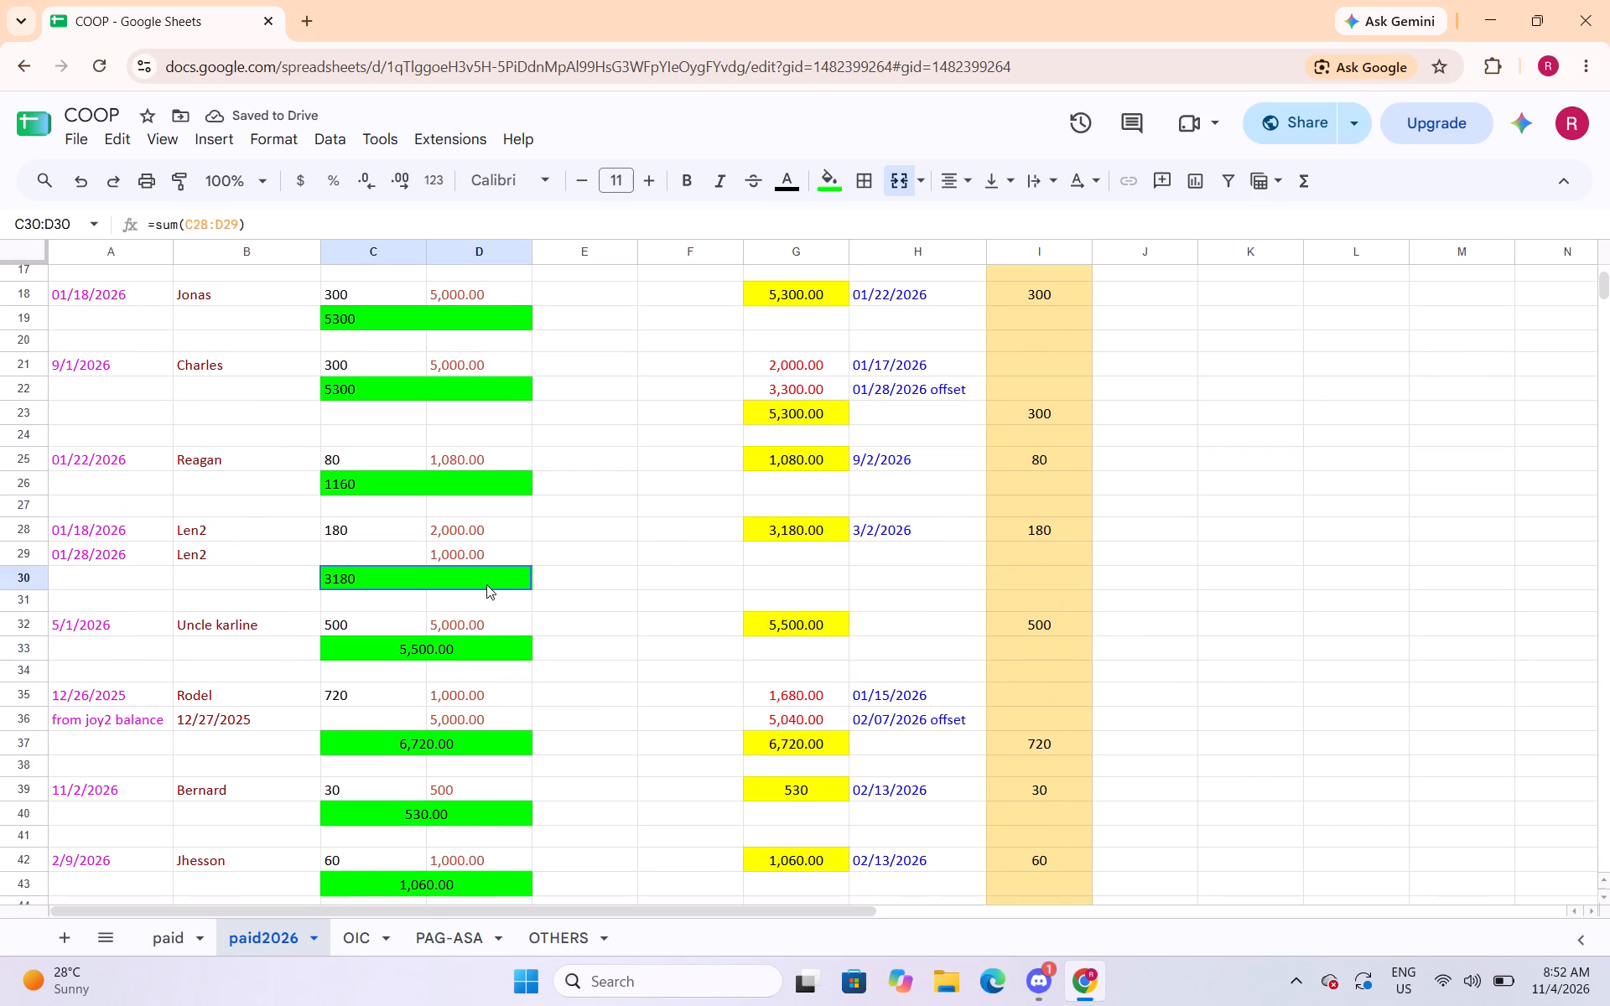
pyautogui.click(962, 183)
pyautogui.click(988, 223)
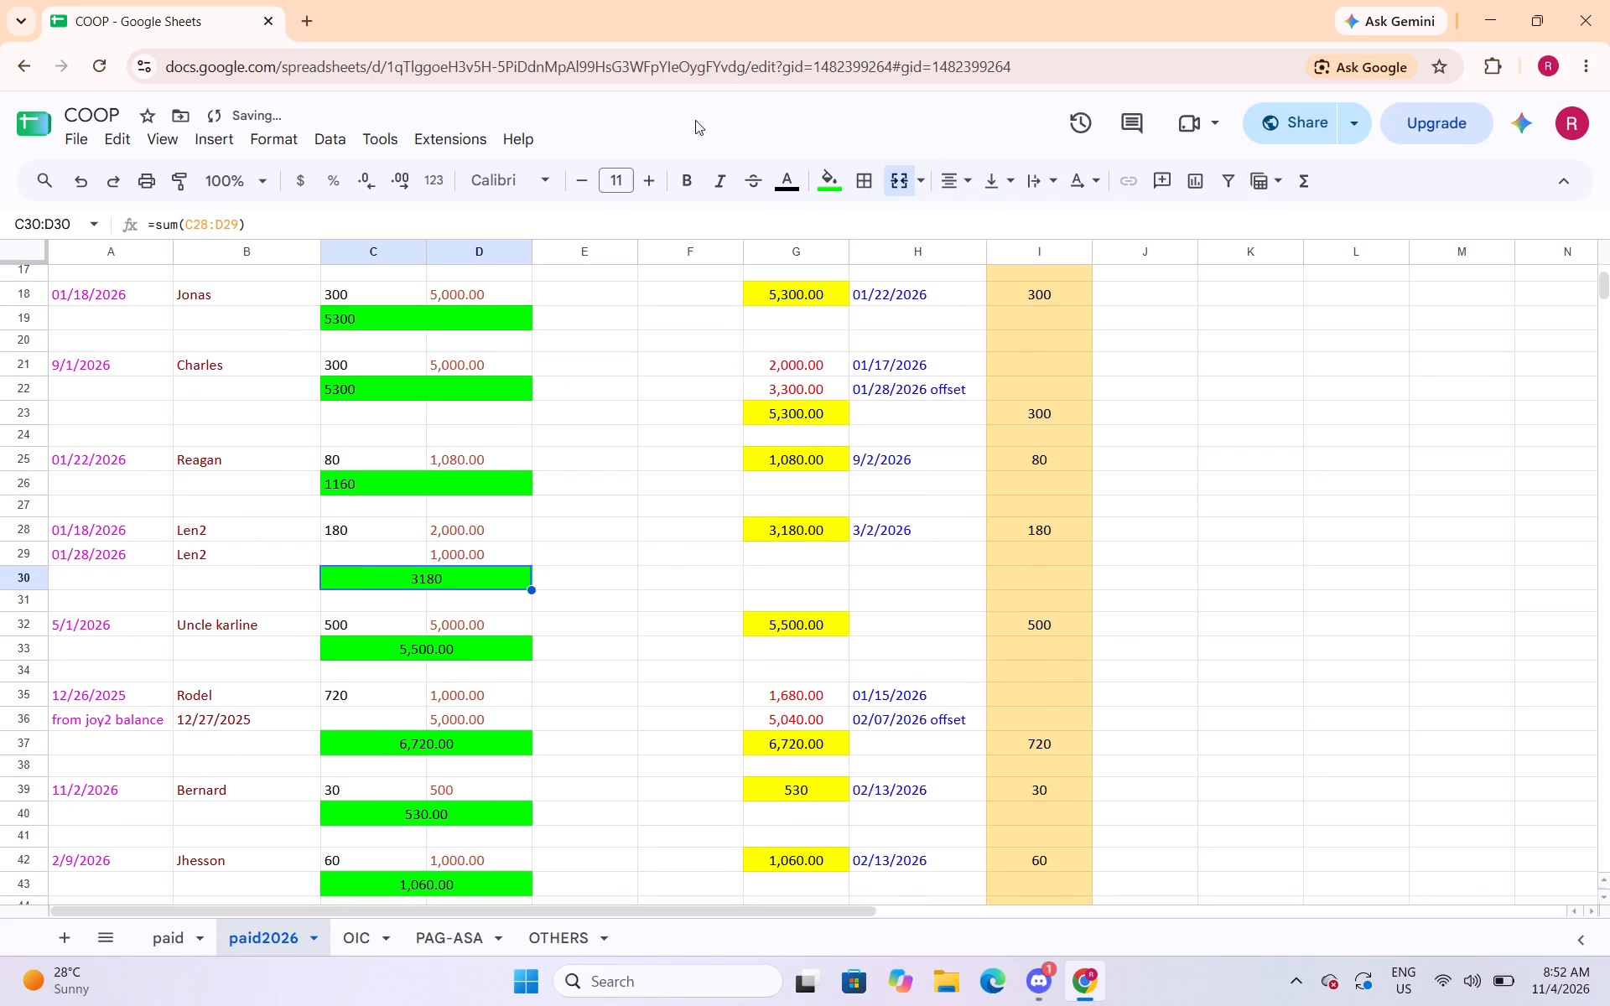
pyautogui.click(277, 147)
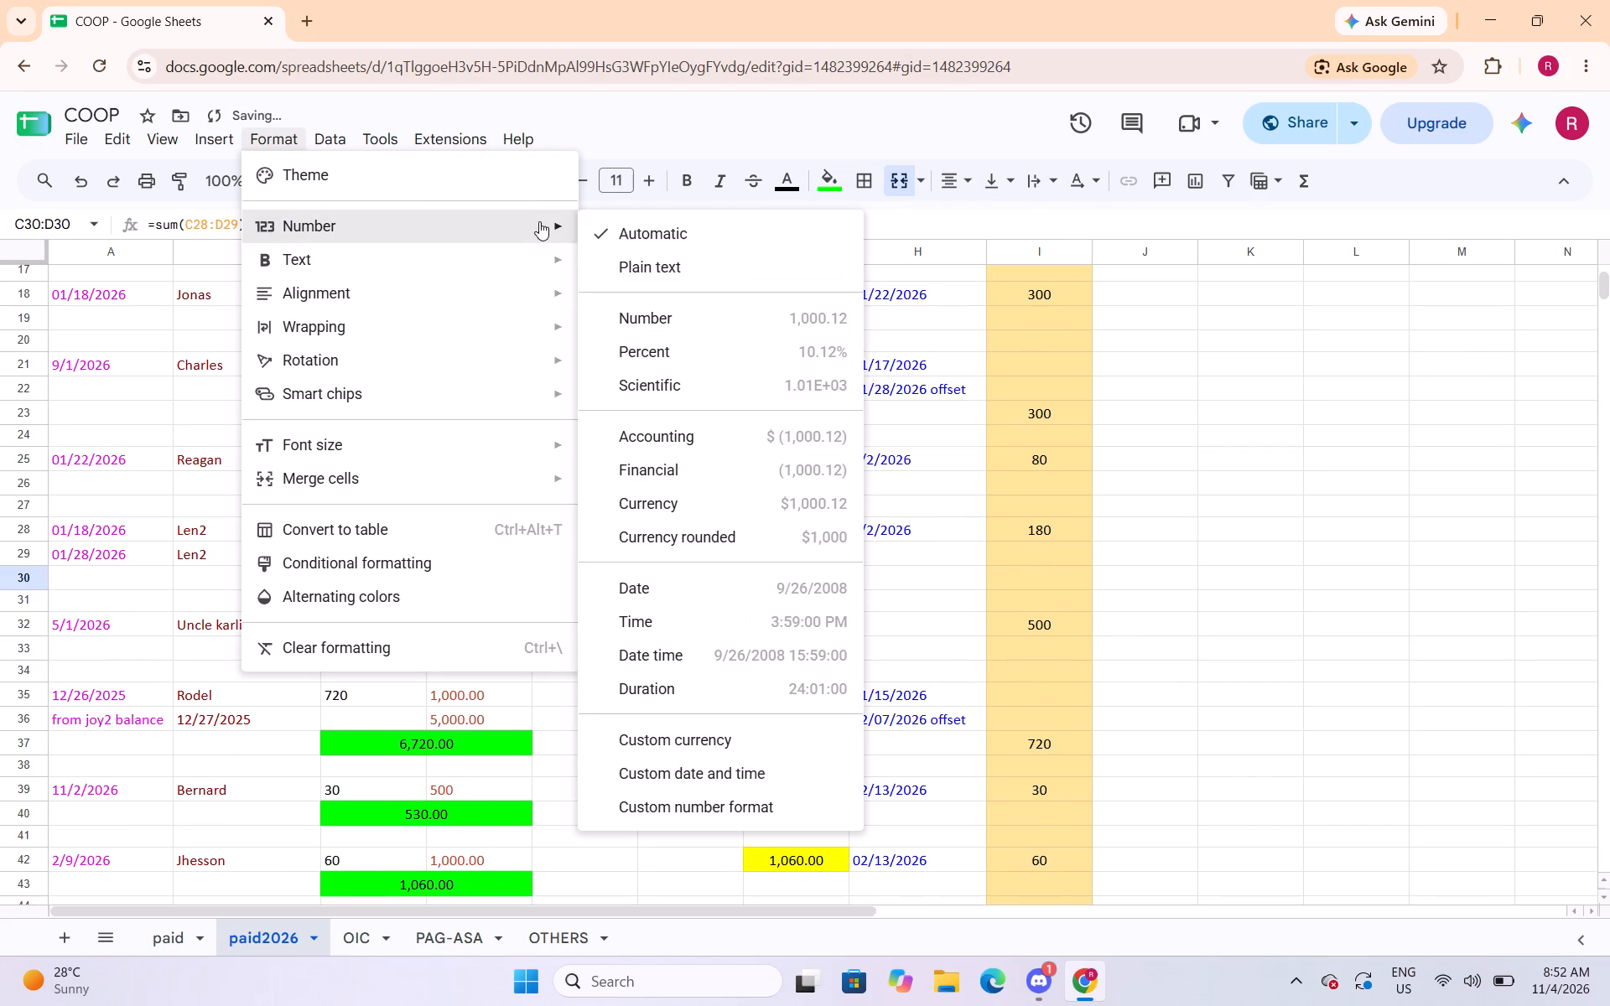
pyautogui.click(626, 330)
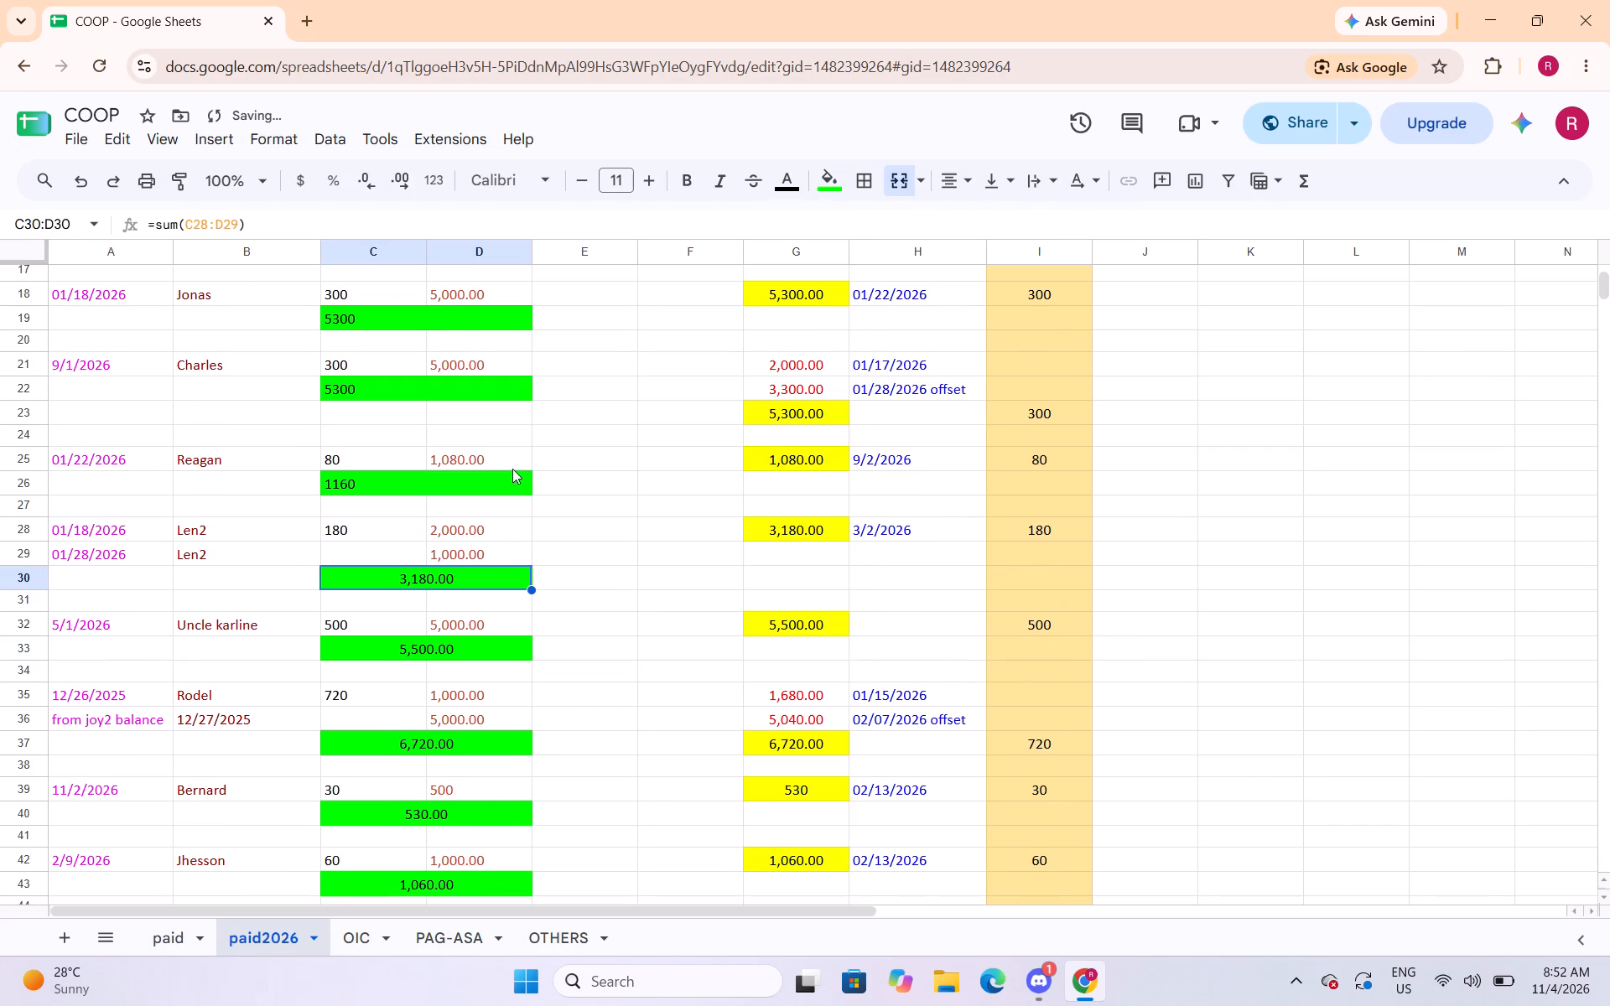
# Centre Reagan's green total in C26:D26 and apply the Number format (1,000.12).
pyautogui.click(512, 469)
pyautogui.click(503, 484)
pyautogui.click(968, 184)
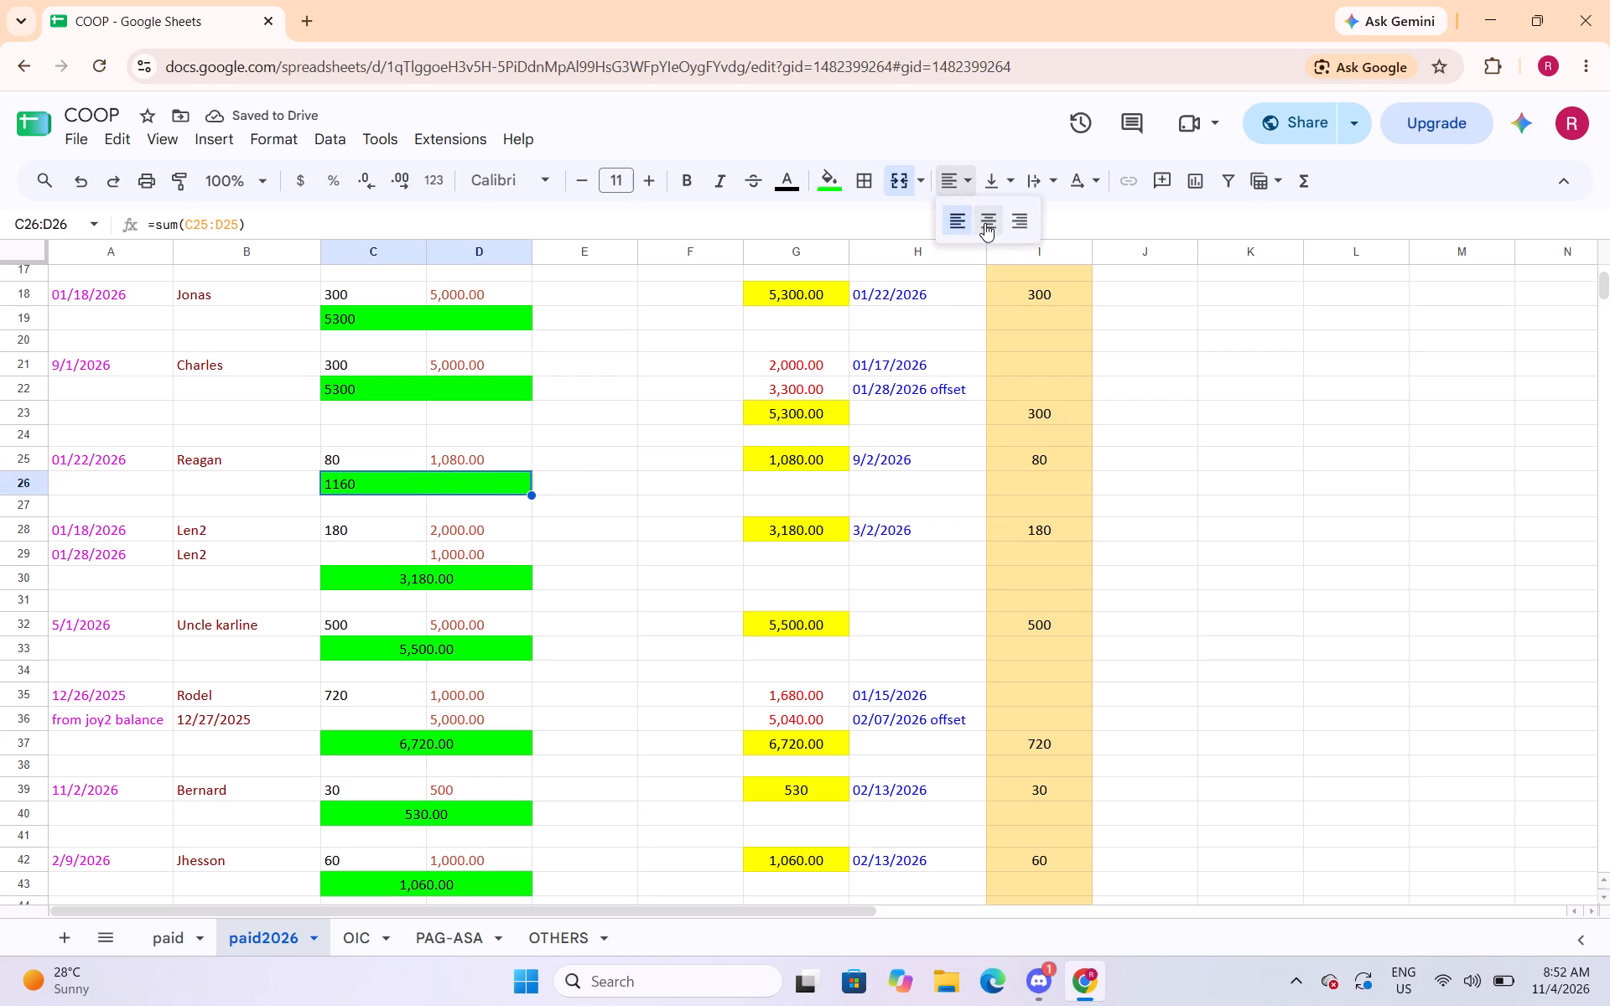
pyautogui.click(985, 223)
pyautogui.click(265, 137)
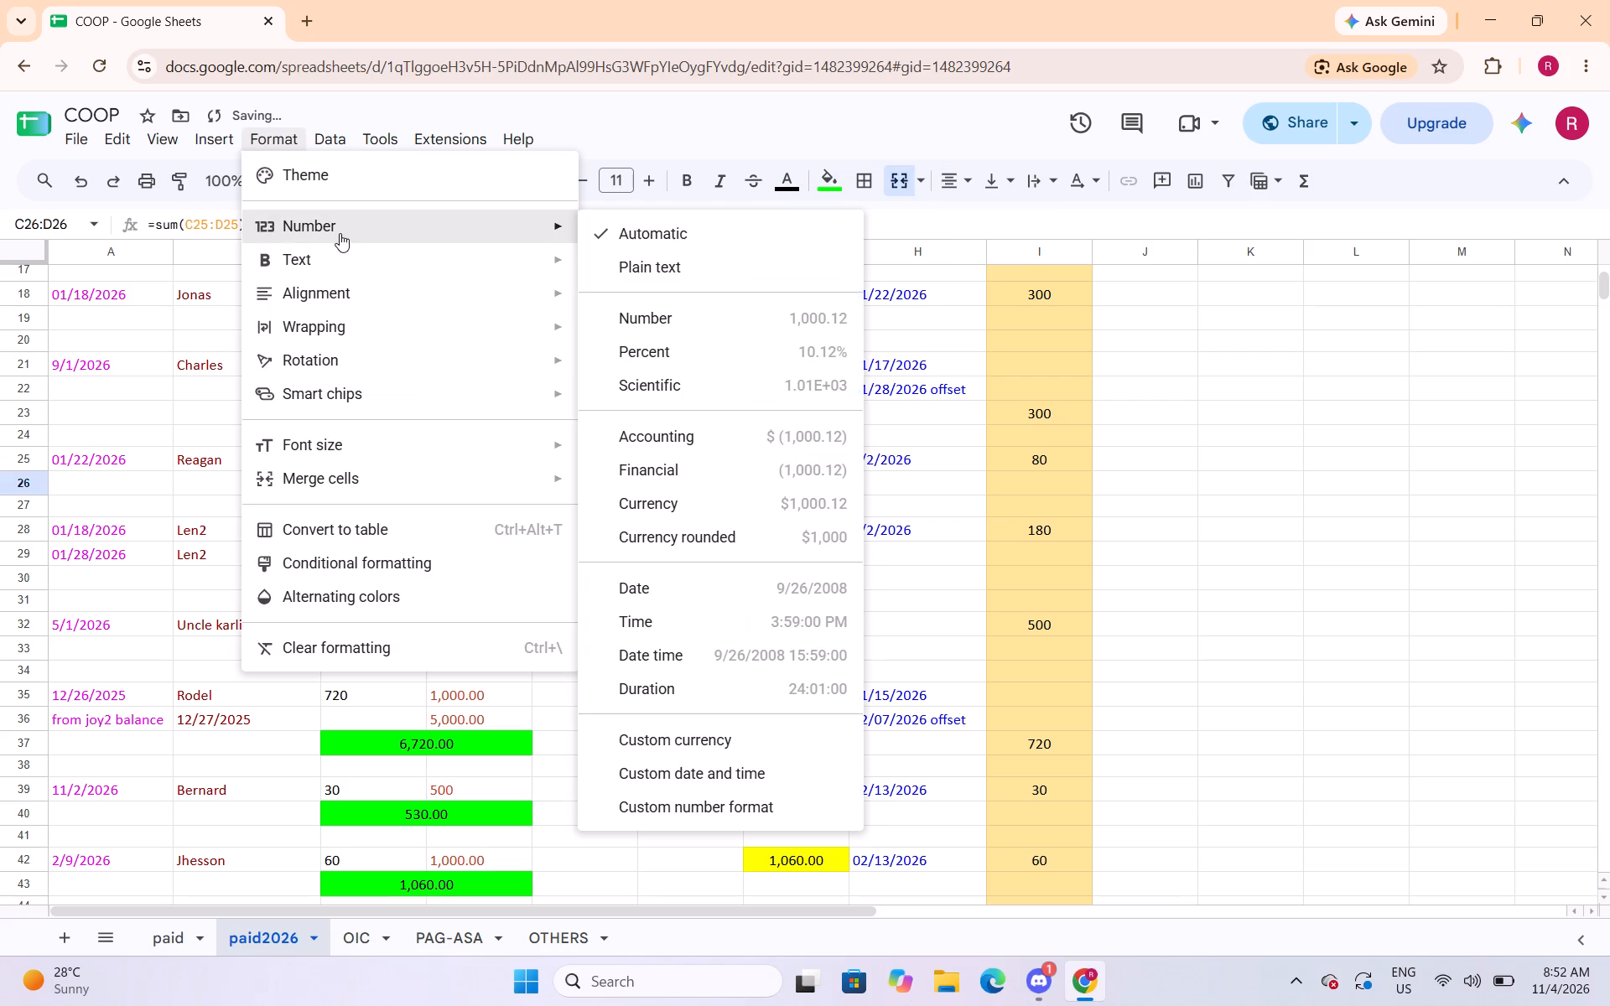
pyautogui.click(639, 324)
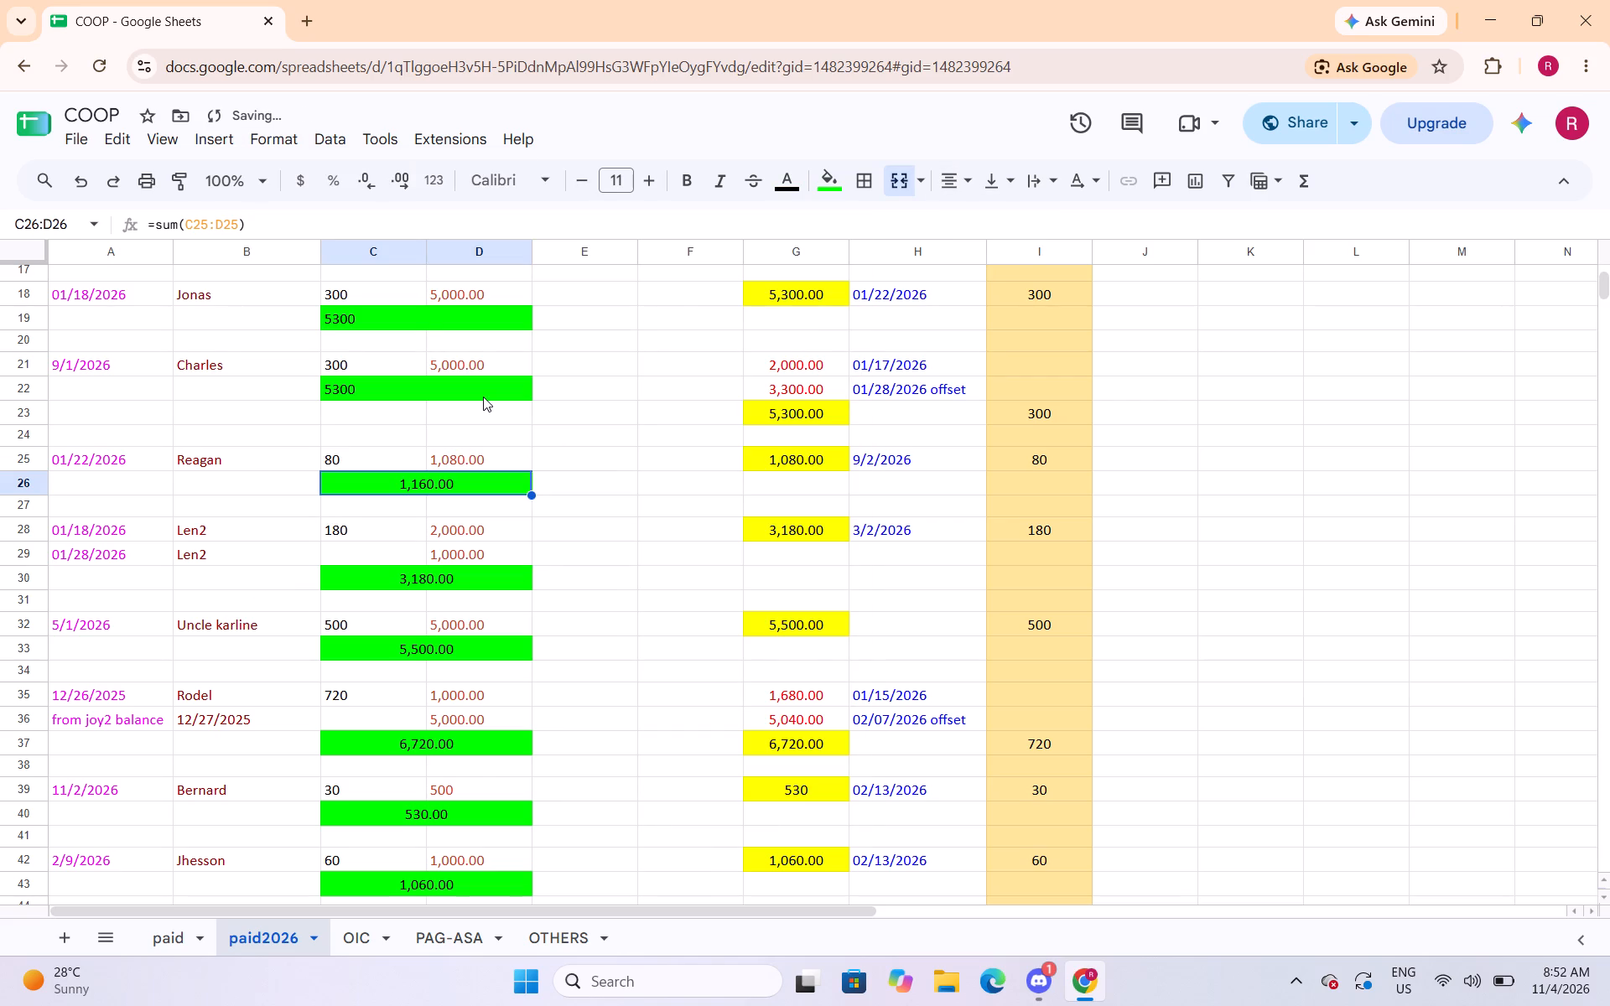
# Centre Charles's green total in C22:D22 and apply the Number format (1,000.12).
pyautogui.click(483, 397)
pyautogui.click(950, 181)
pyautogui.click(987, 213)
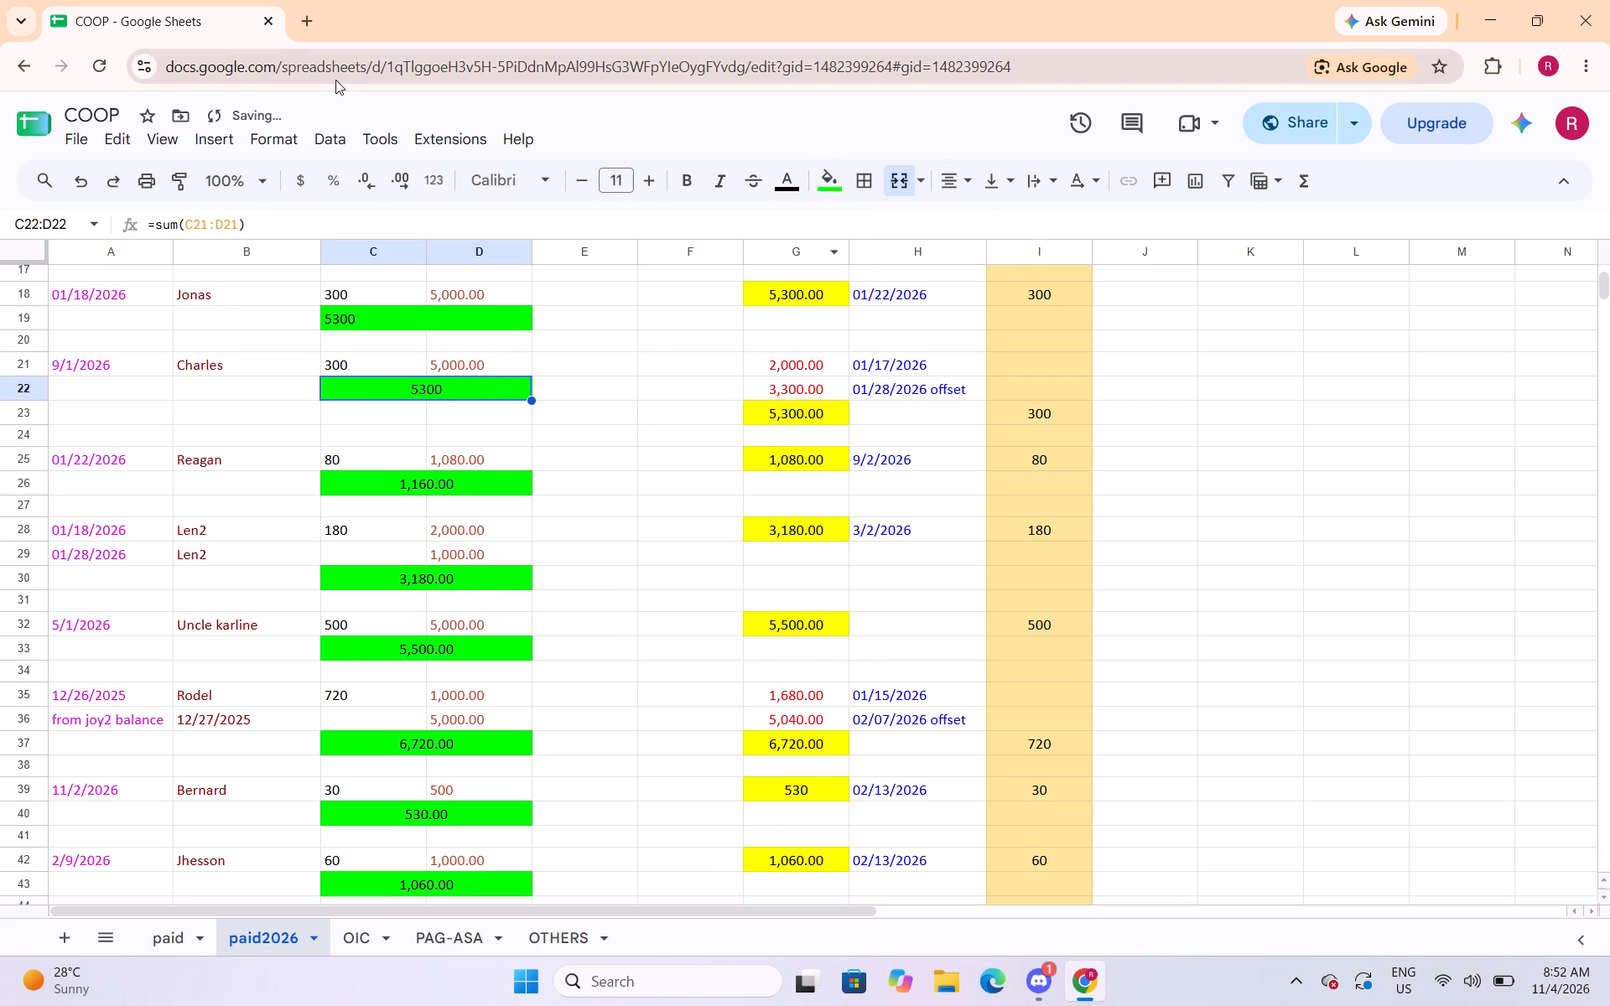
pyautogui.click(273, 137)
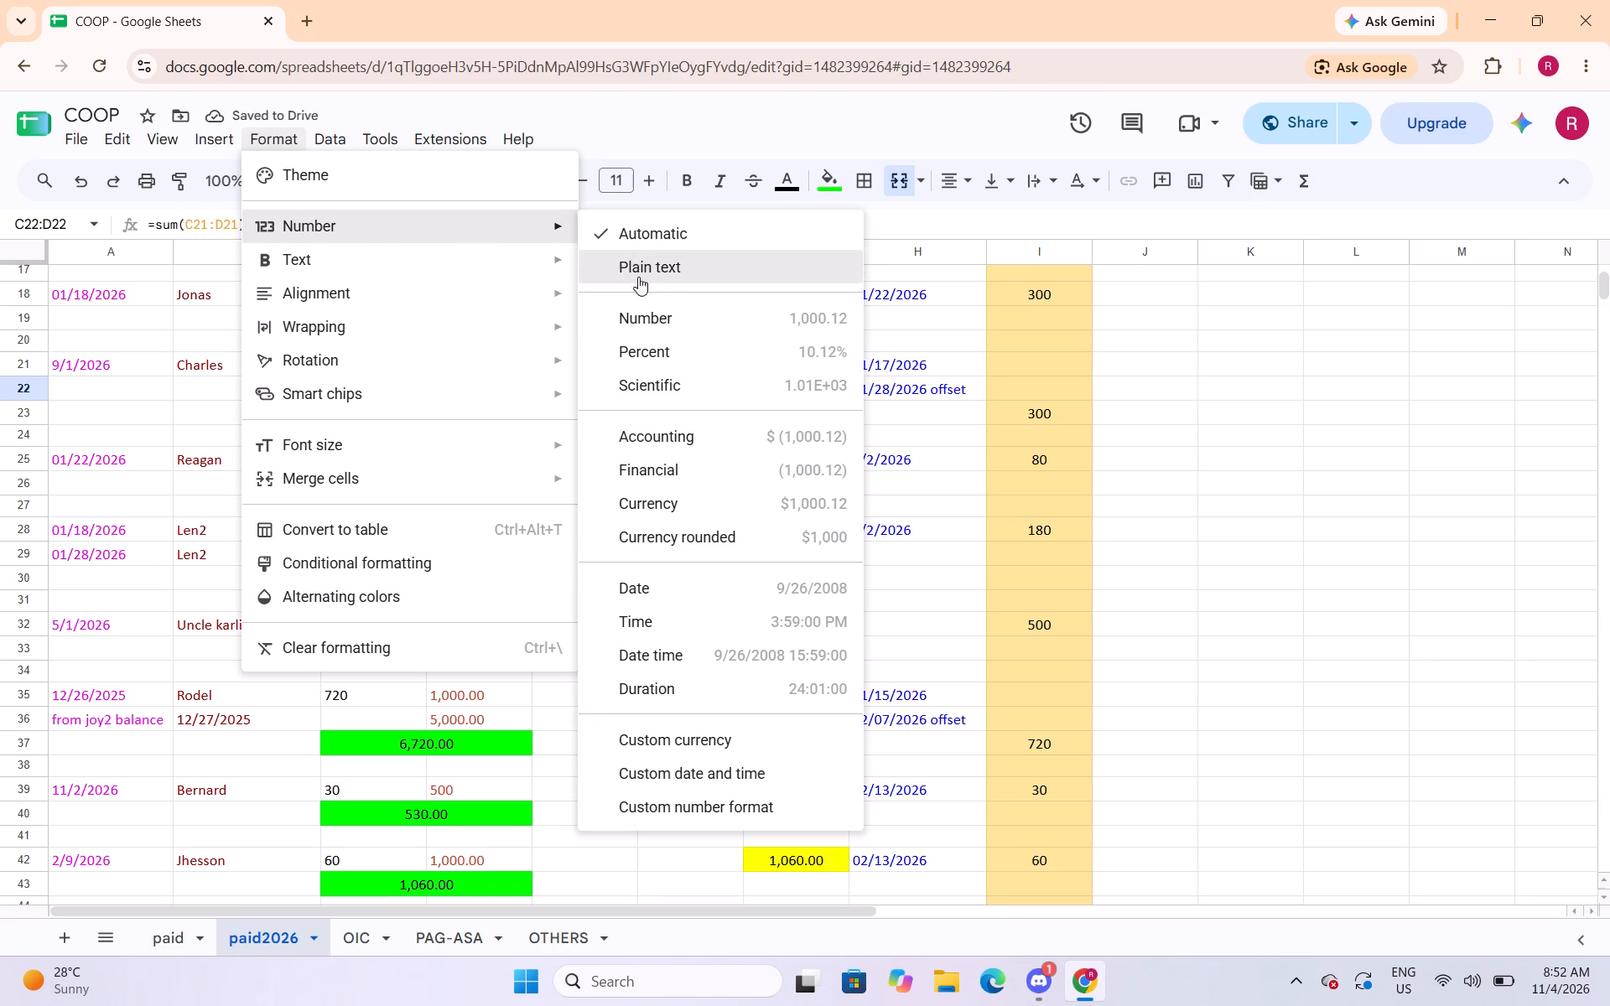
pyautogui.click(641, 311)
# Centre Jonas's green total in C19:D19 and apply the Number format (1,000.12).
pyautogui.click(480, 320)
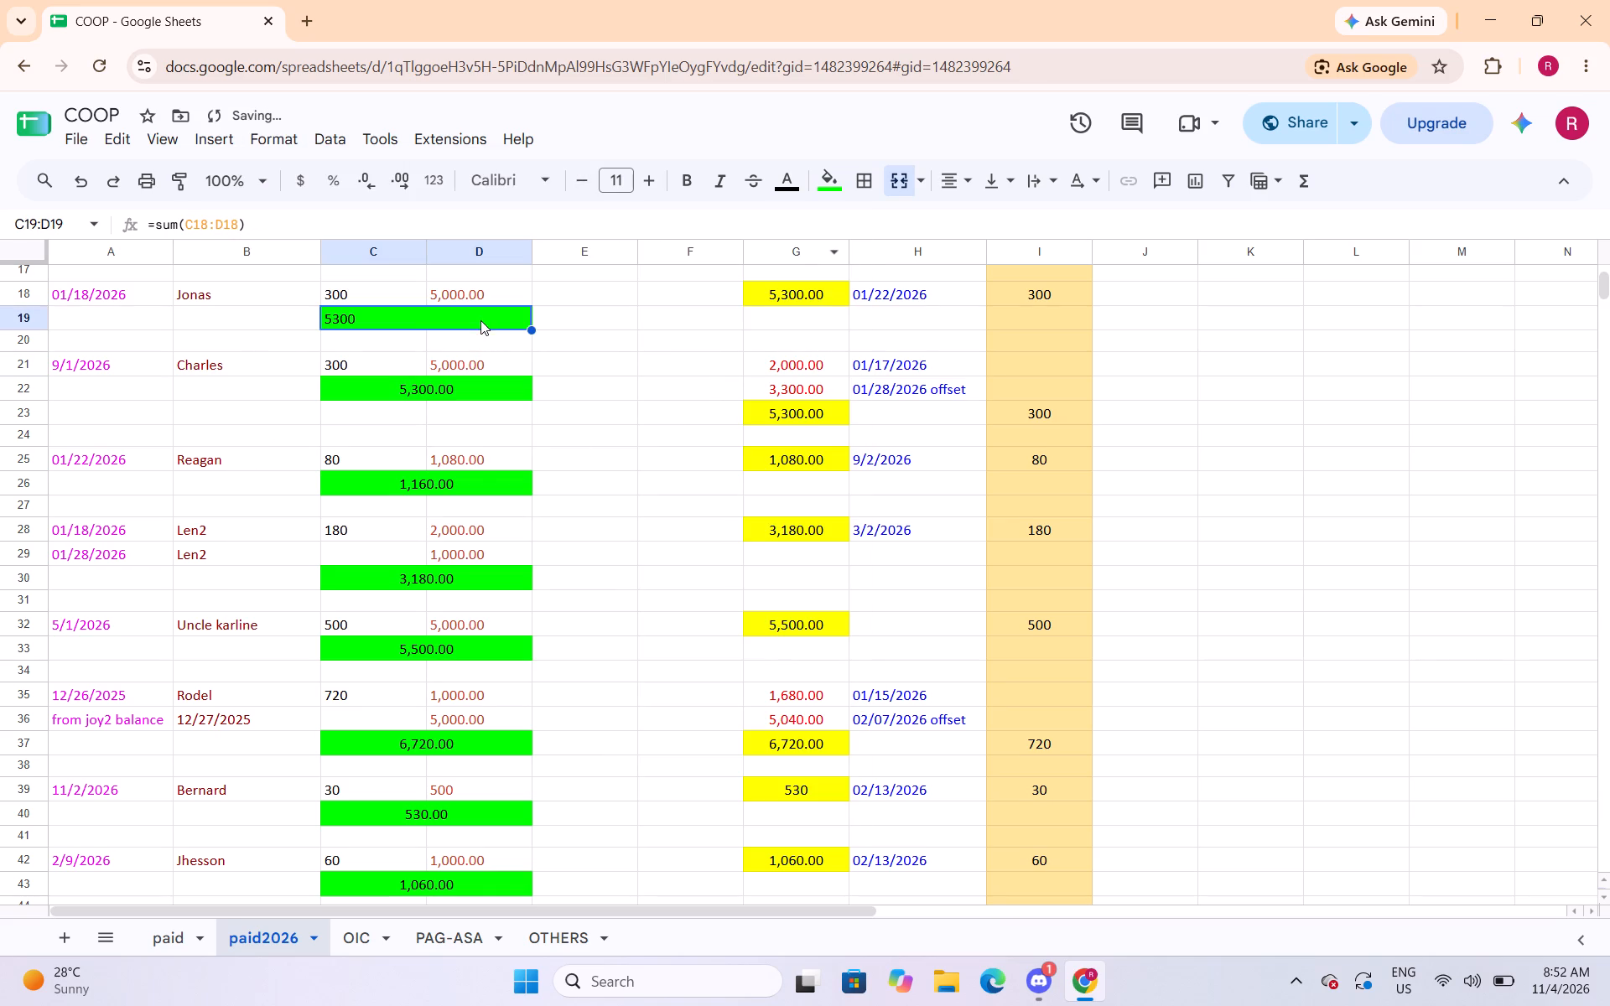
pyautogui.click(969, 189)
pyautogui.click(993, 220)
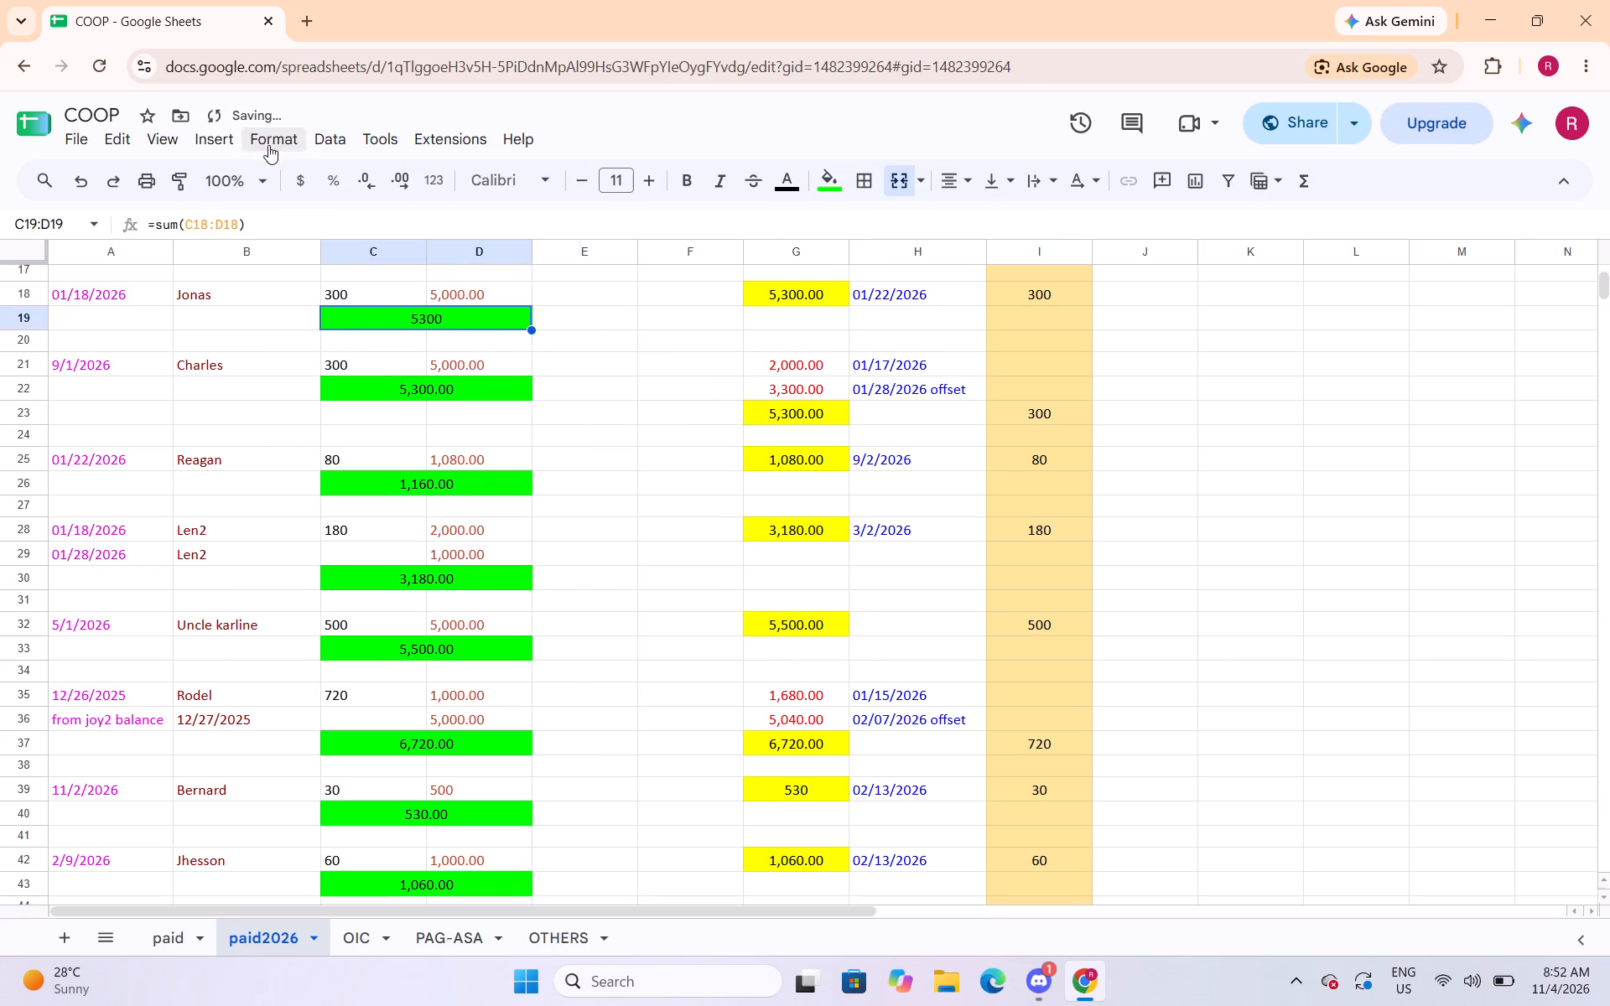
pyautogui.click(268, 145)
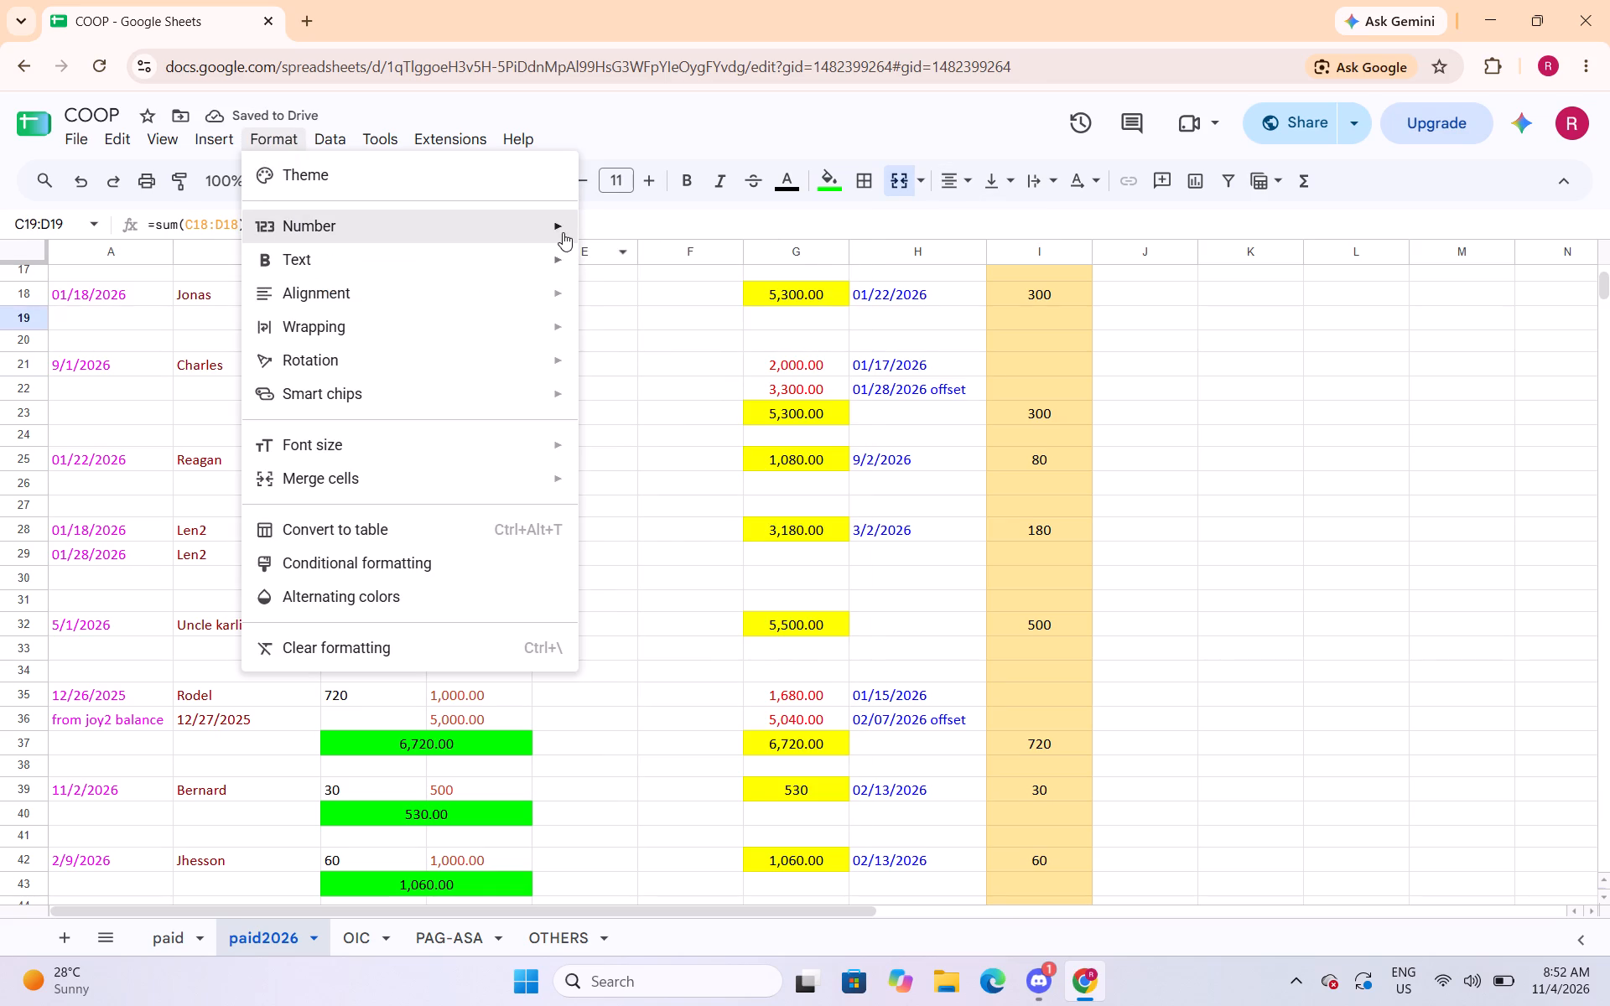
pyautogui.click(647, 312)
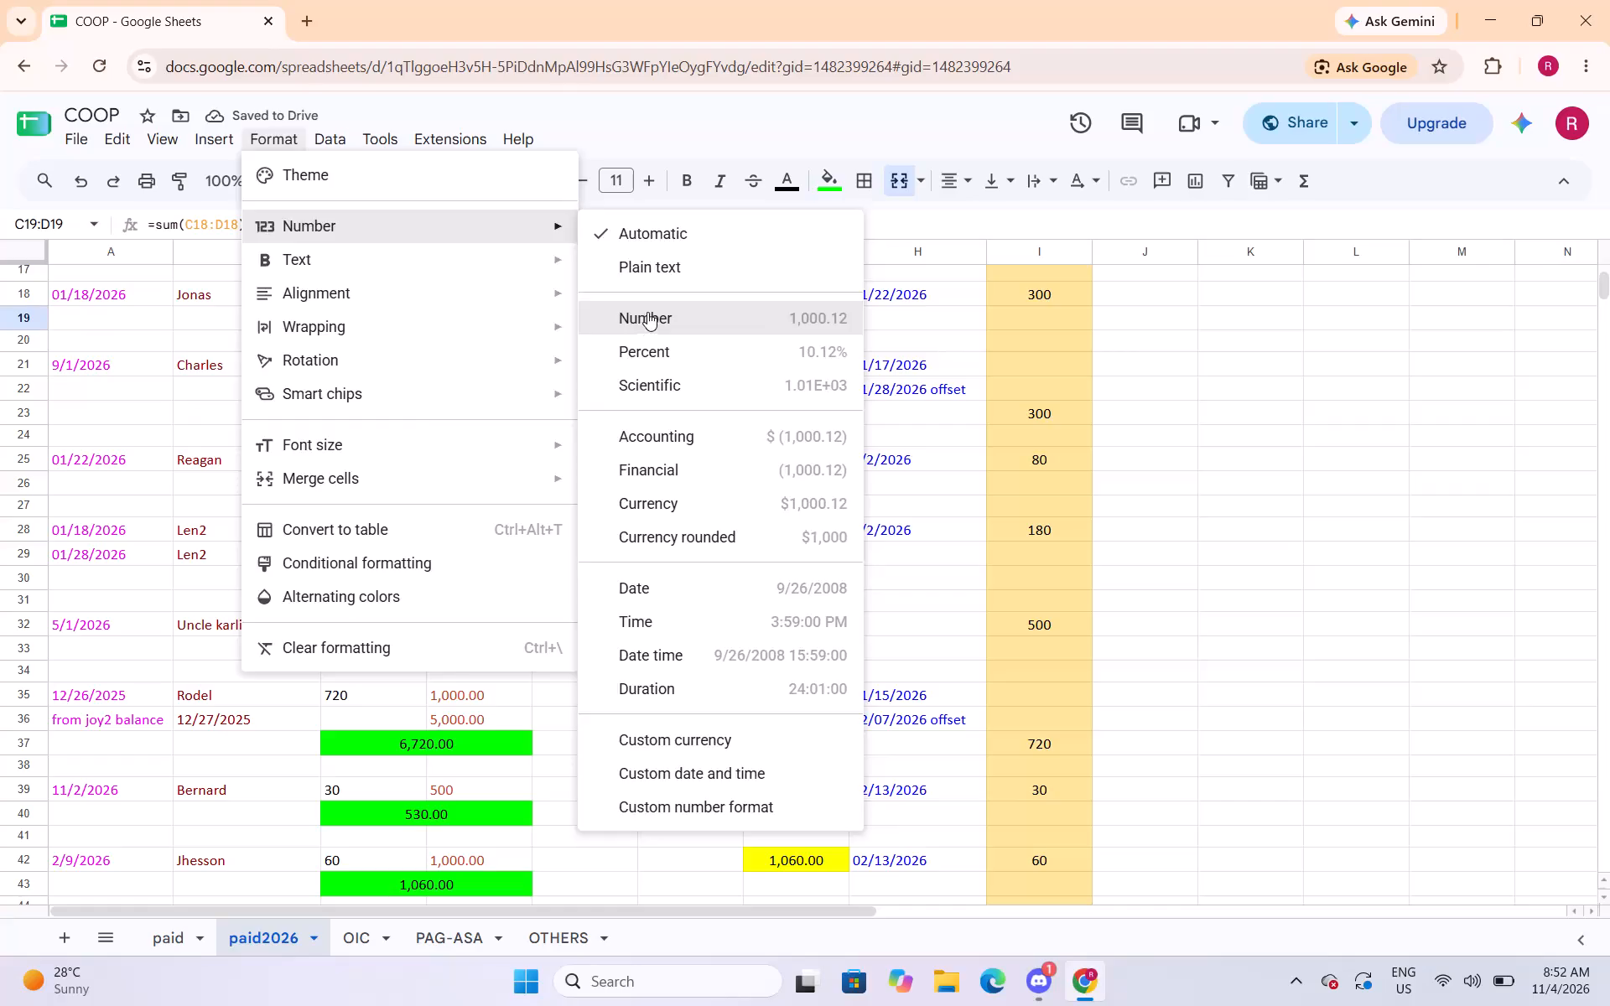
# Centre Max's green total in C16:D16 and apply the Number format (1,000.12).
pyautogui.scroll(3, 620, 366)
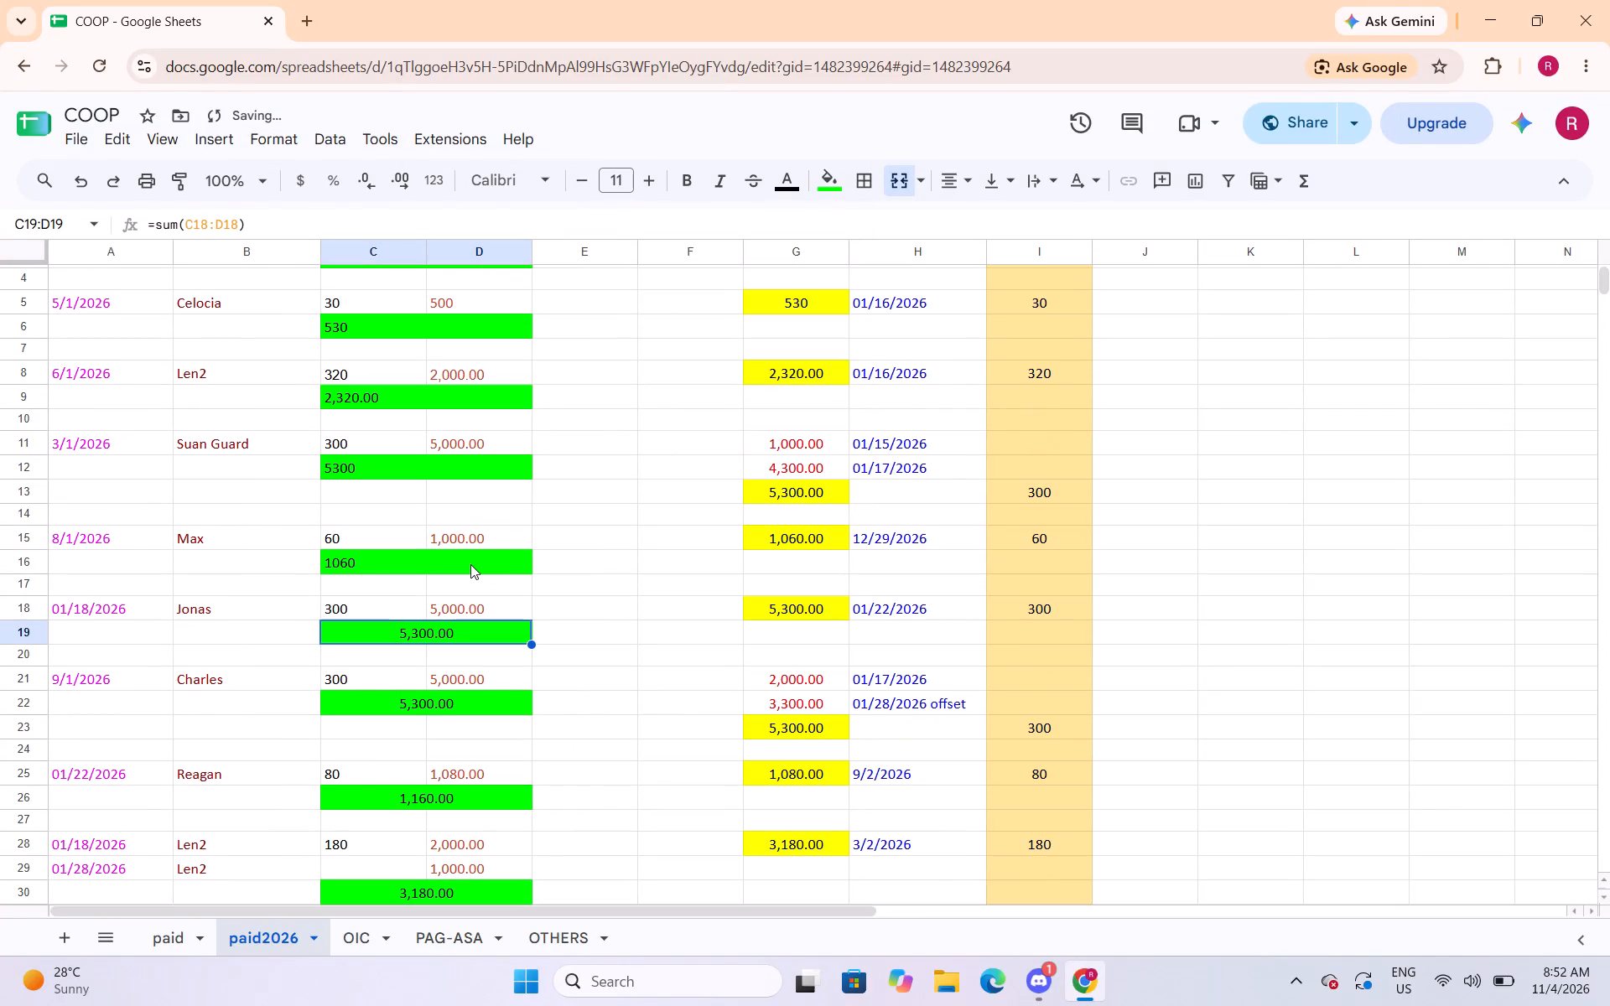
pyautogui.click(470, 564)
pyautogui.click(963, 181)
pyautogui.click(992, 220)
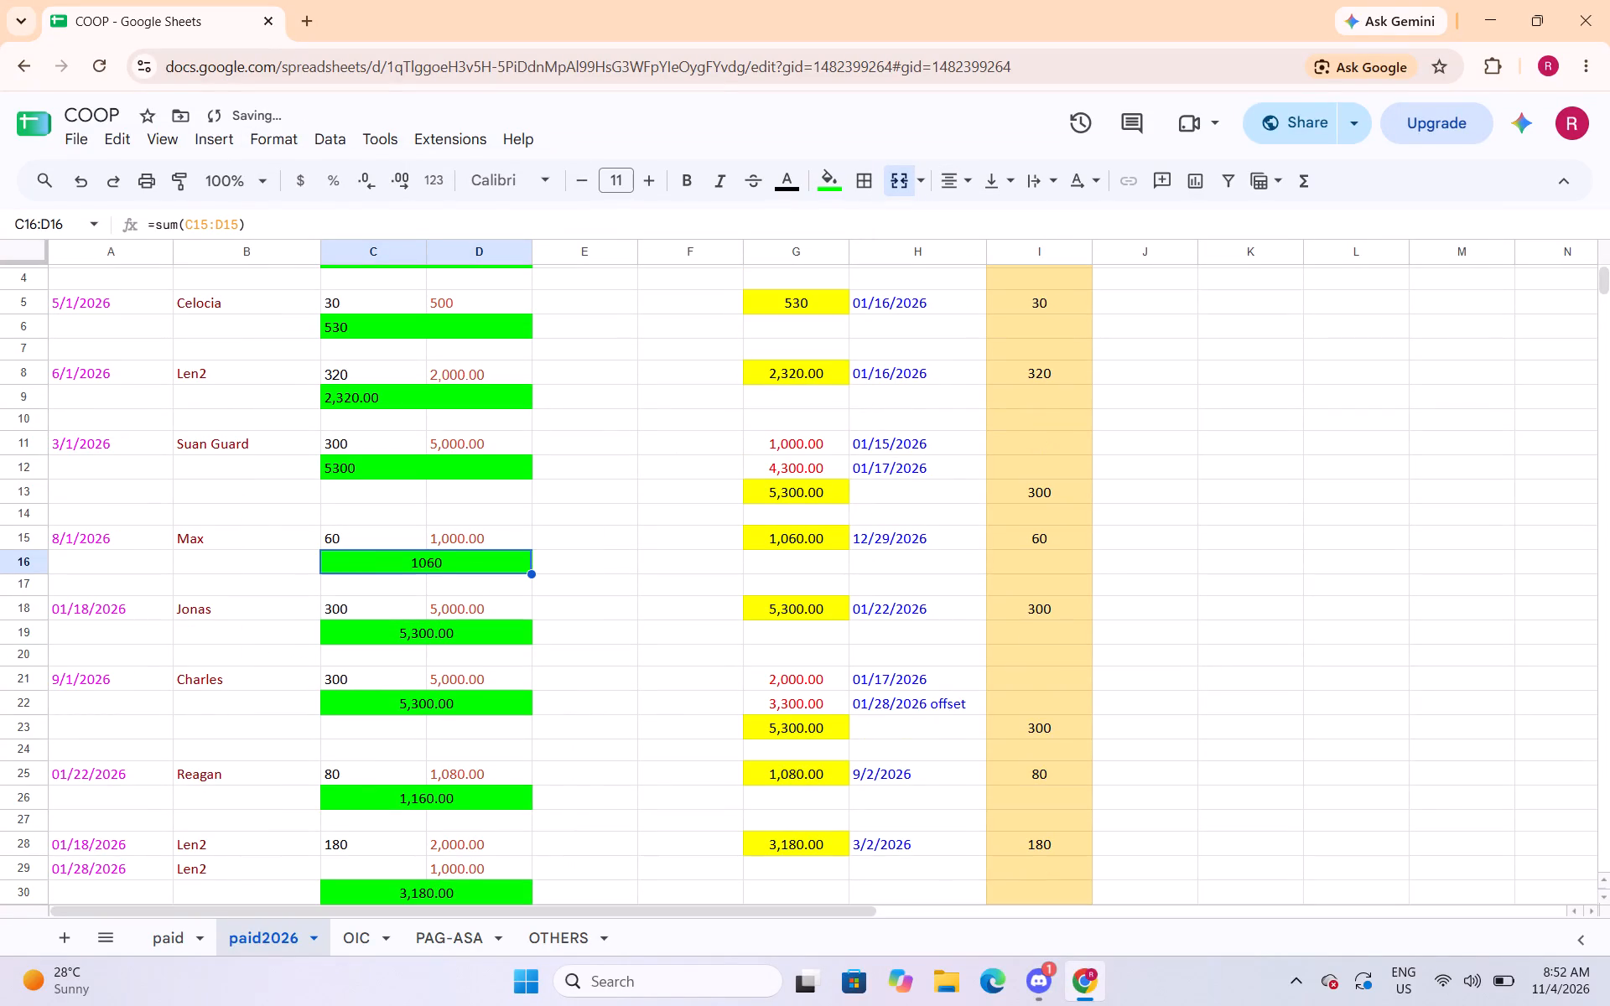
pyautogui.click(267, 139)
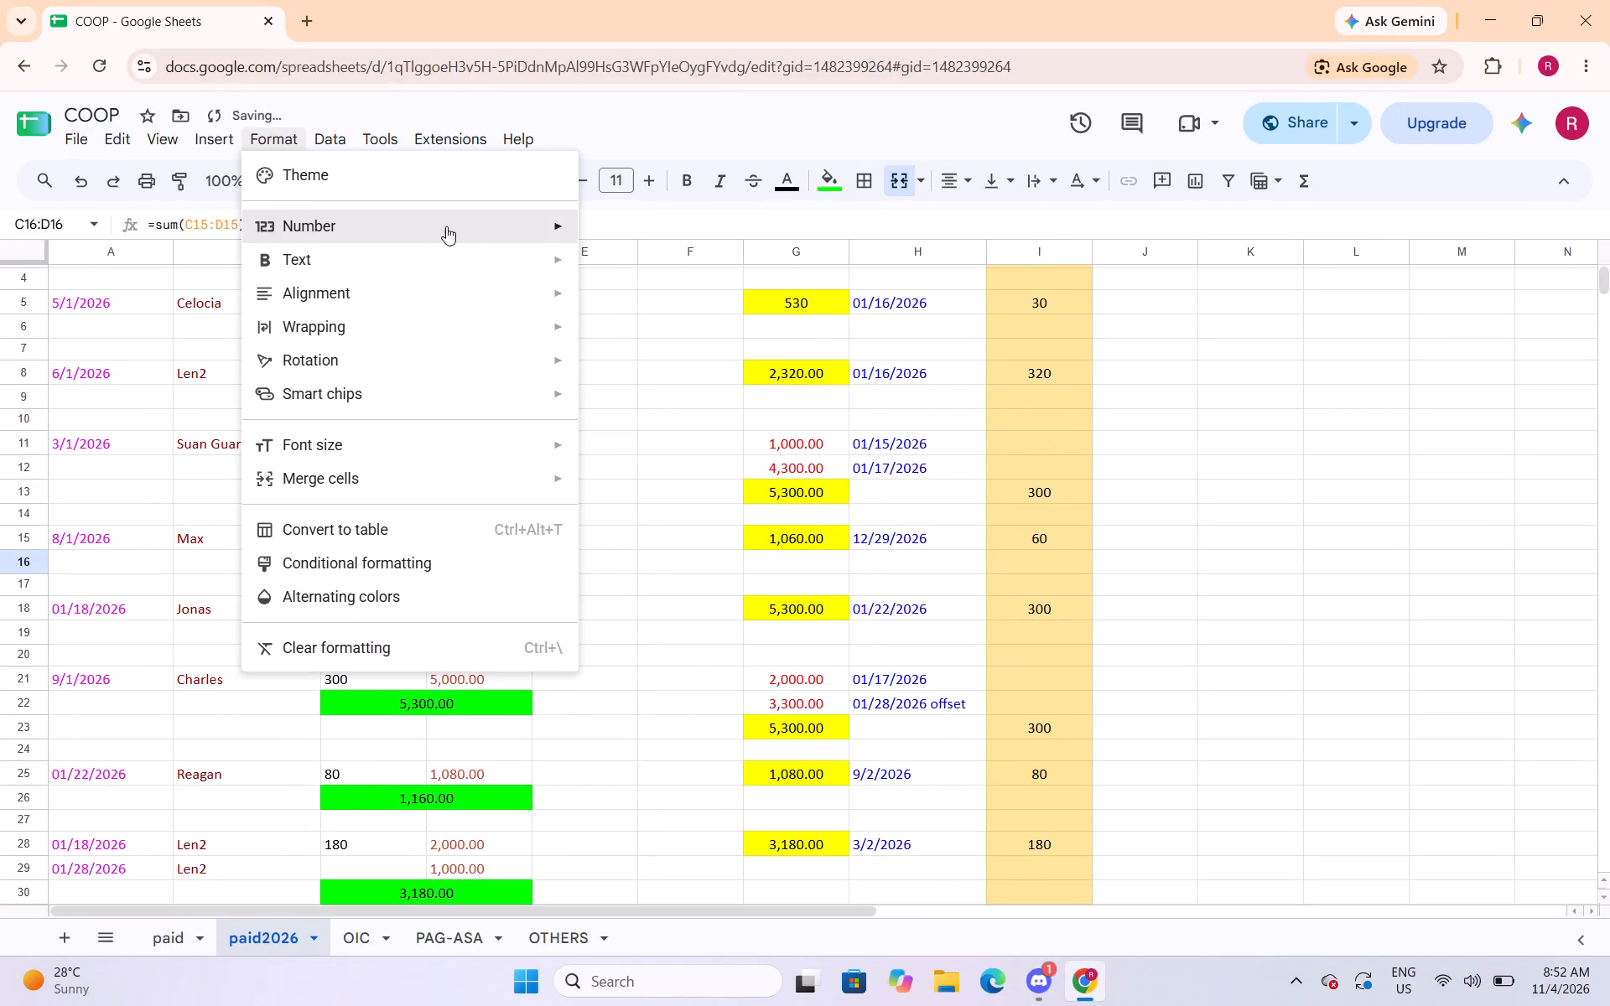
pyautogui.click(660, 323)
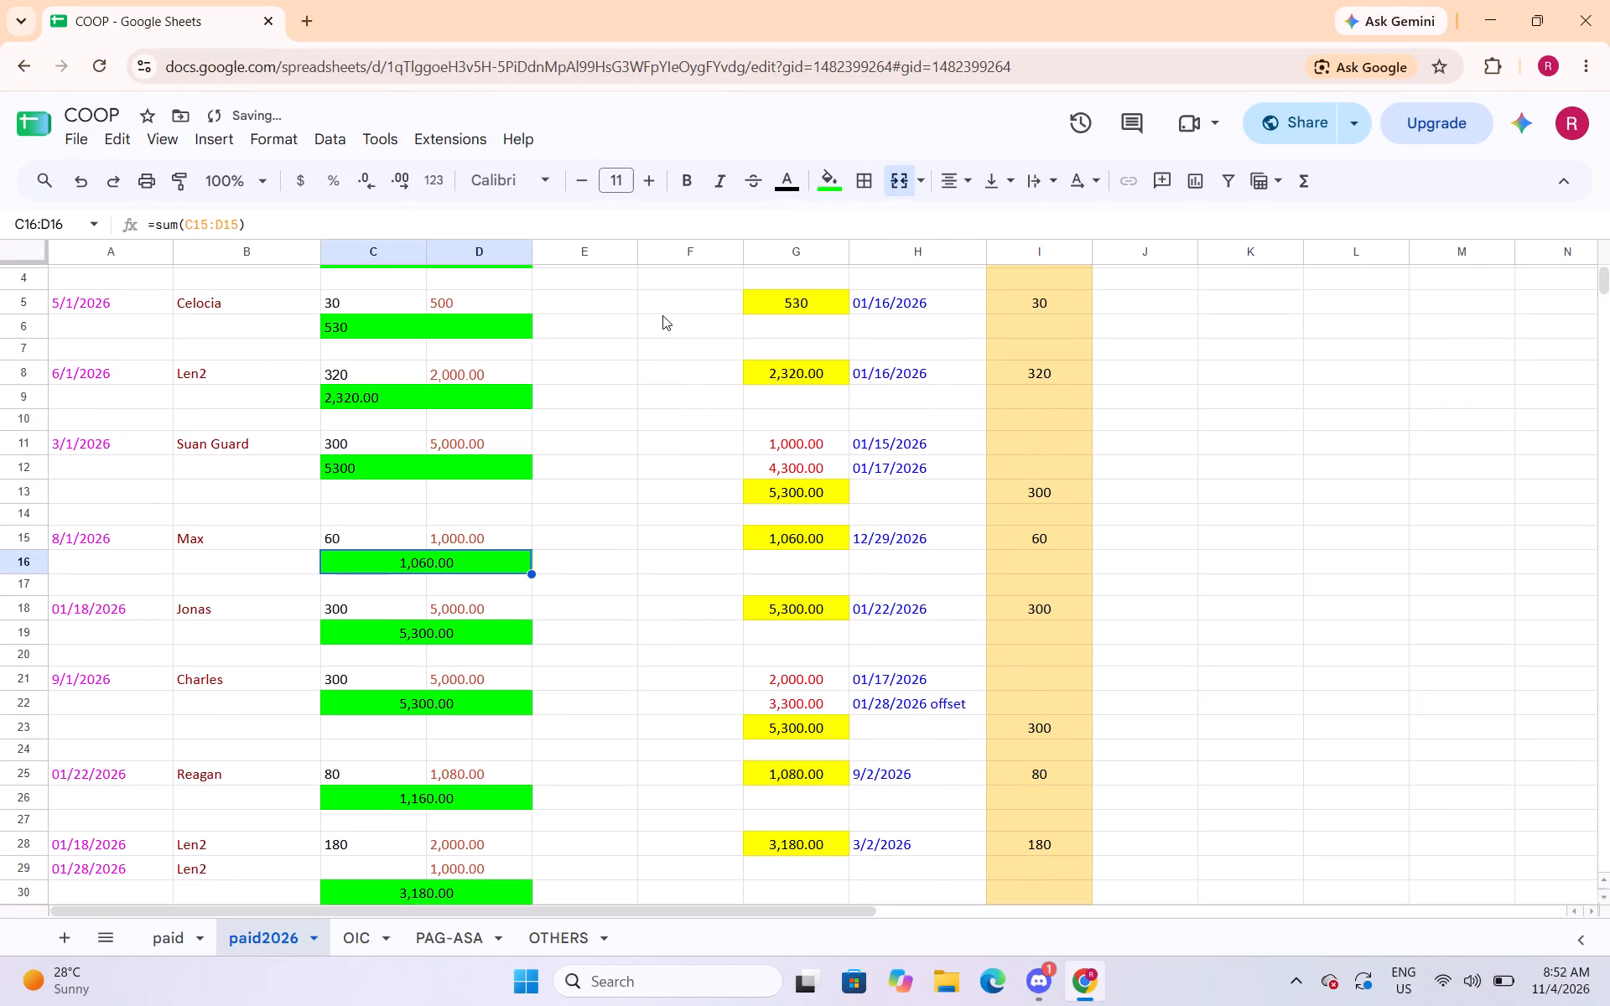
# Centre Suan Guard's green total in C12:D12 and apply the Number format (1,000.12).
pyautogui.click(459, 471)
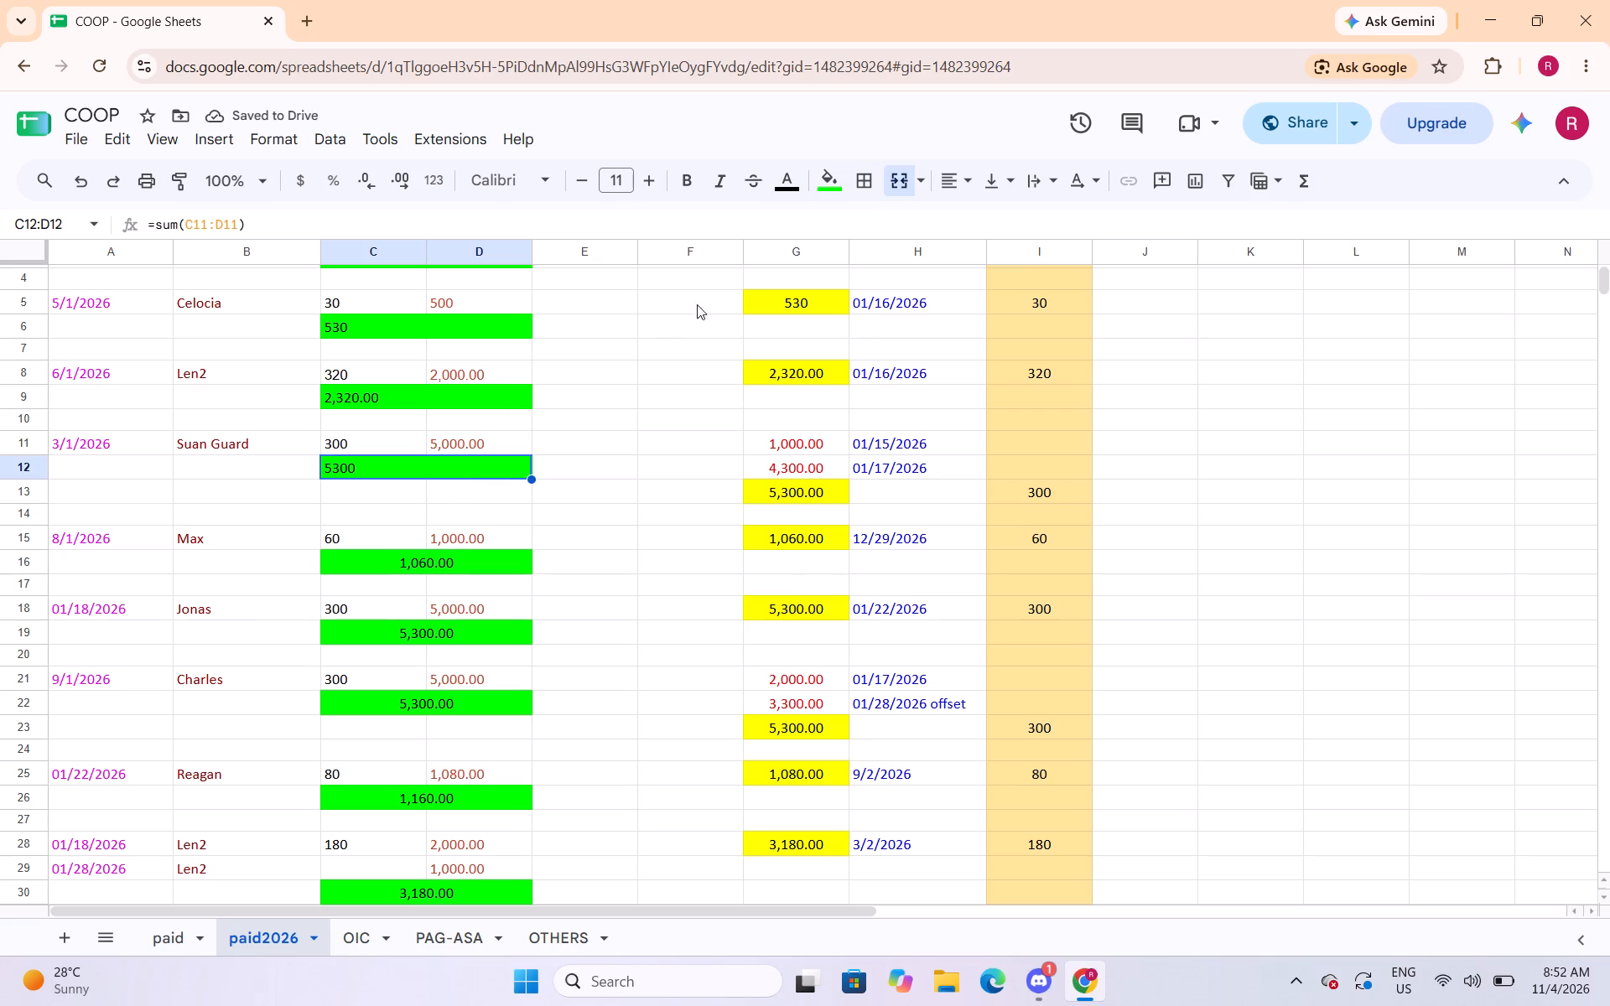
pyautogui.click(972, 188)
pyautogui.click(990, 226)
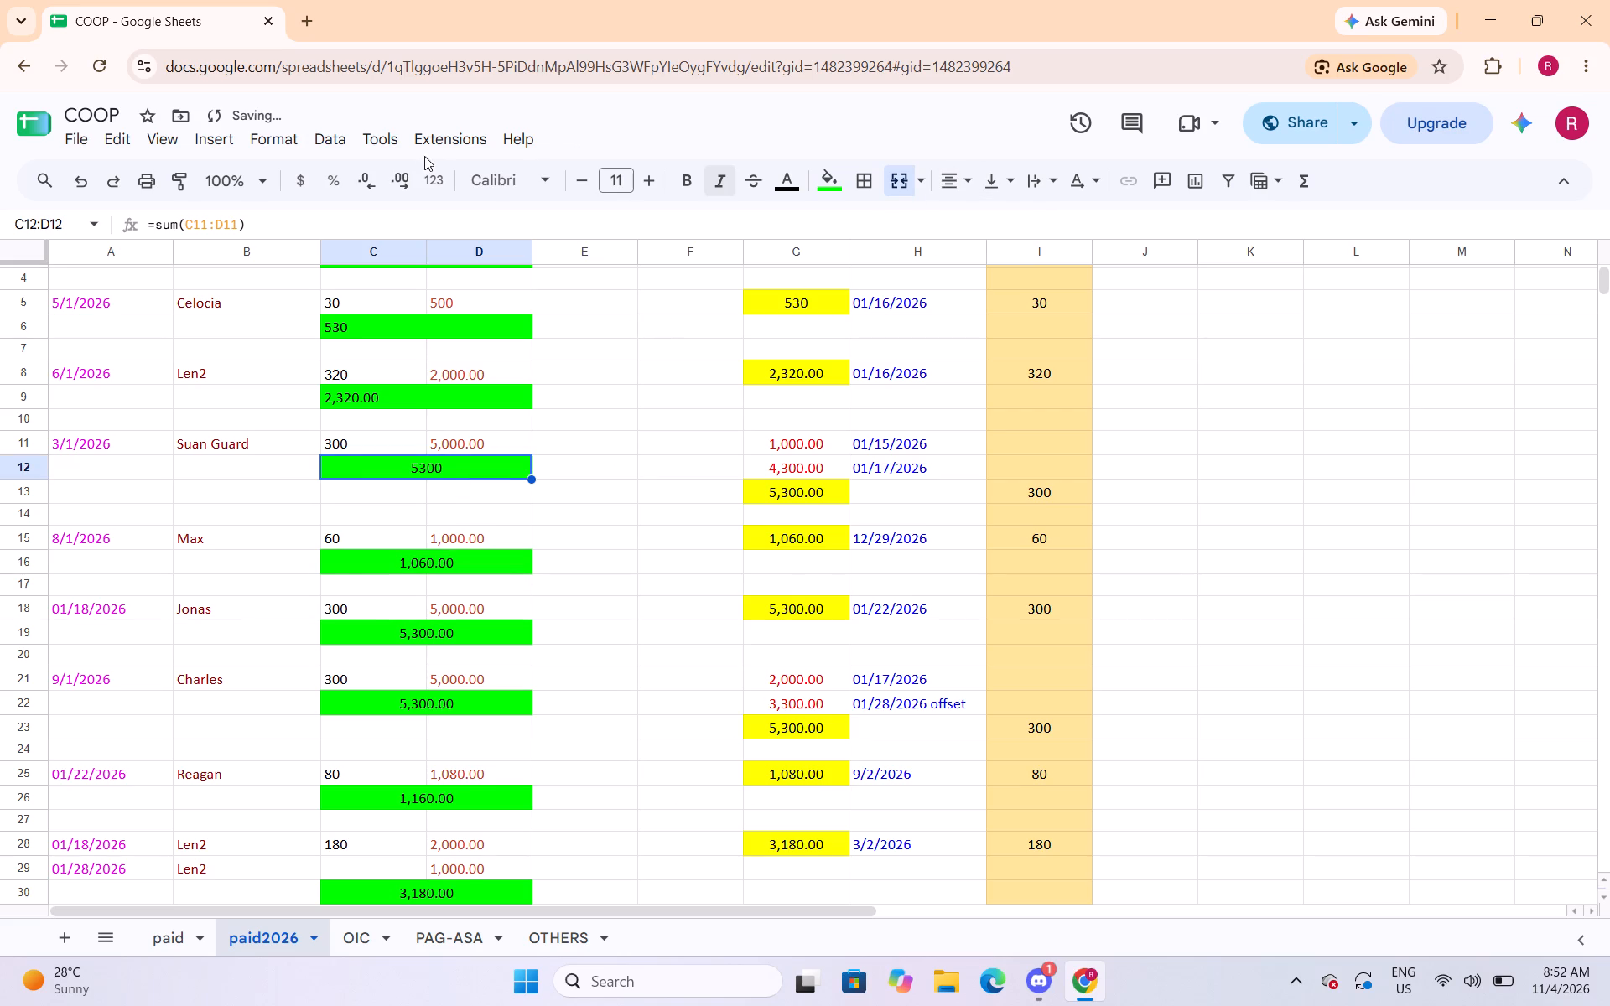
pyautogui.click(284, 142)
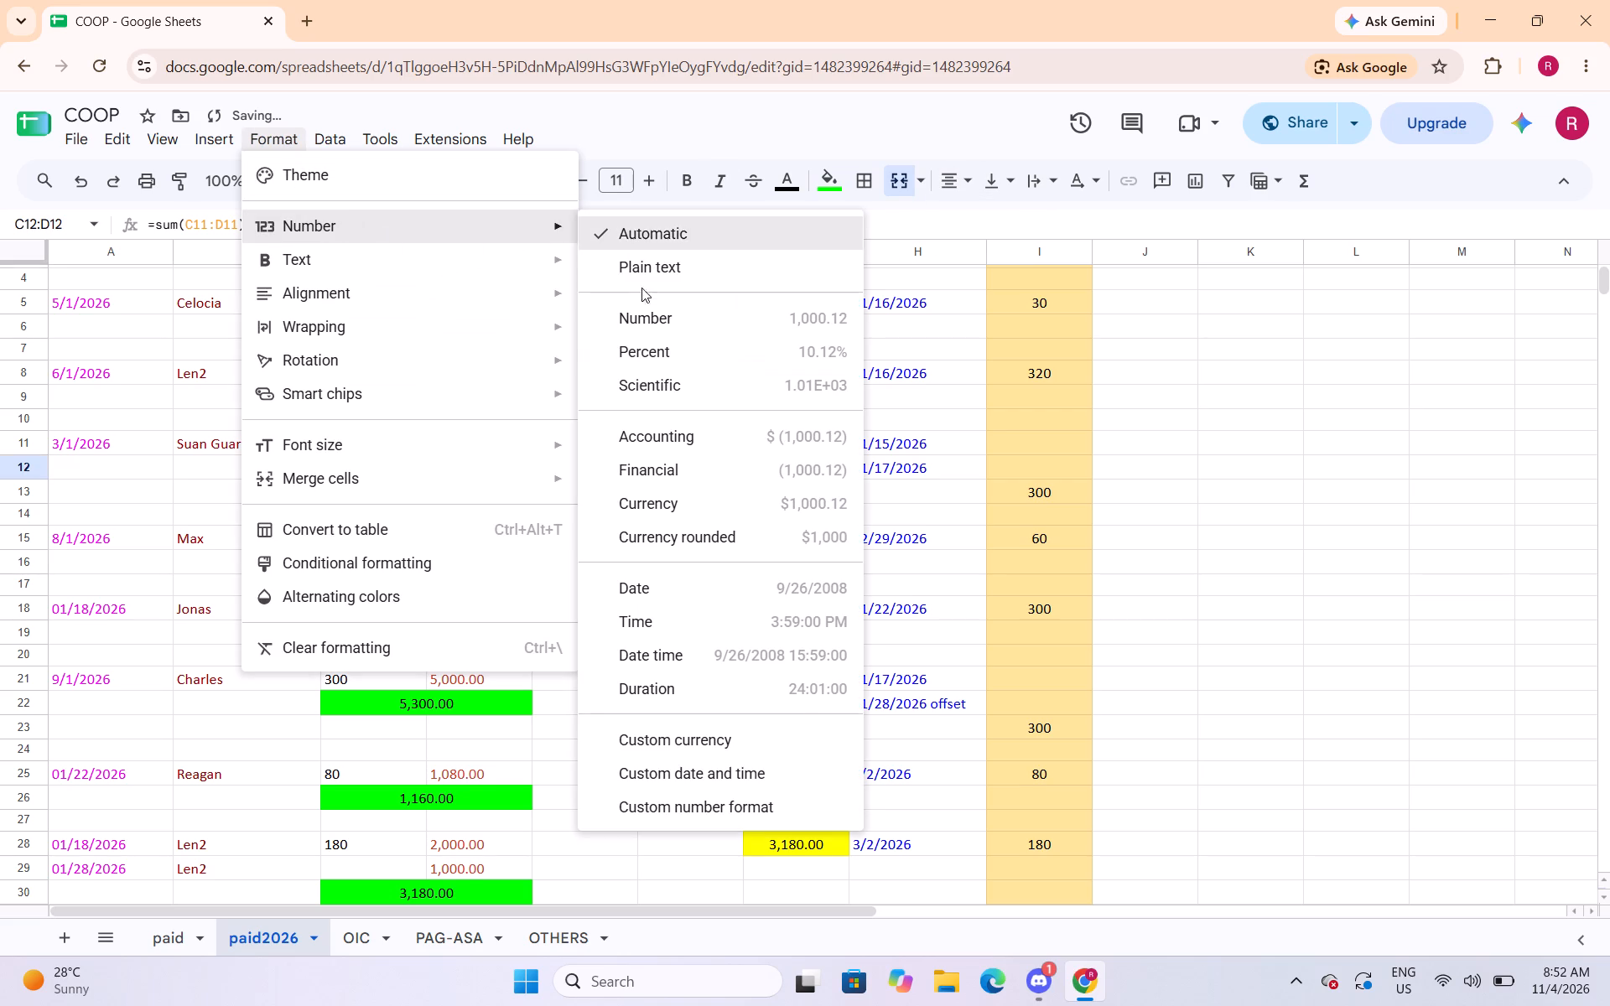
pyautogui.click(641, 318)
# Centre Len2's green total in C9:D9 and apply the Number format (1,000.12).
pyautogui.click(481, 399)
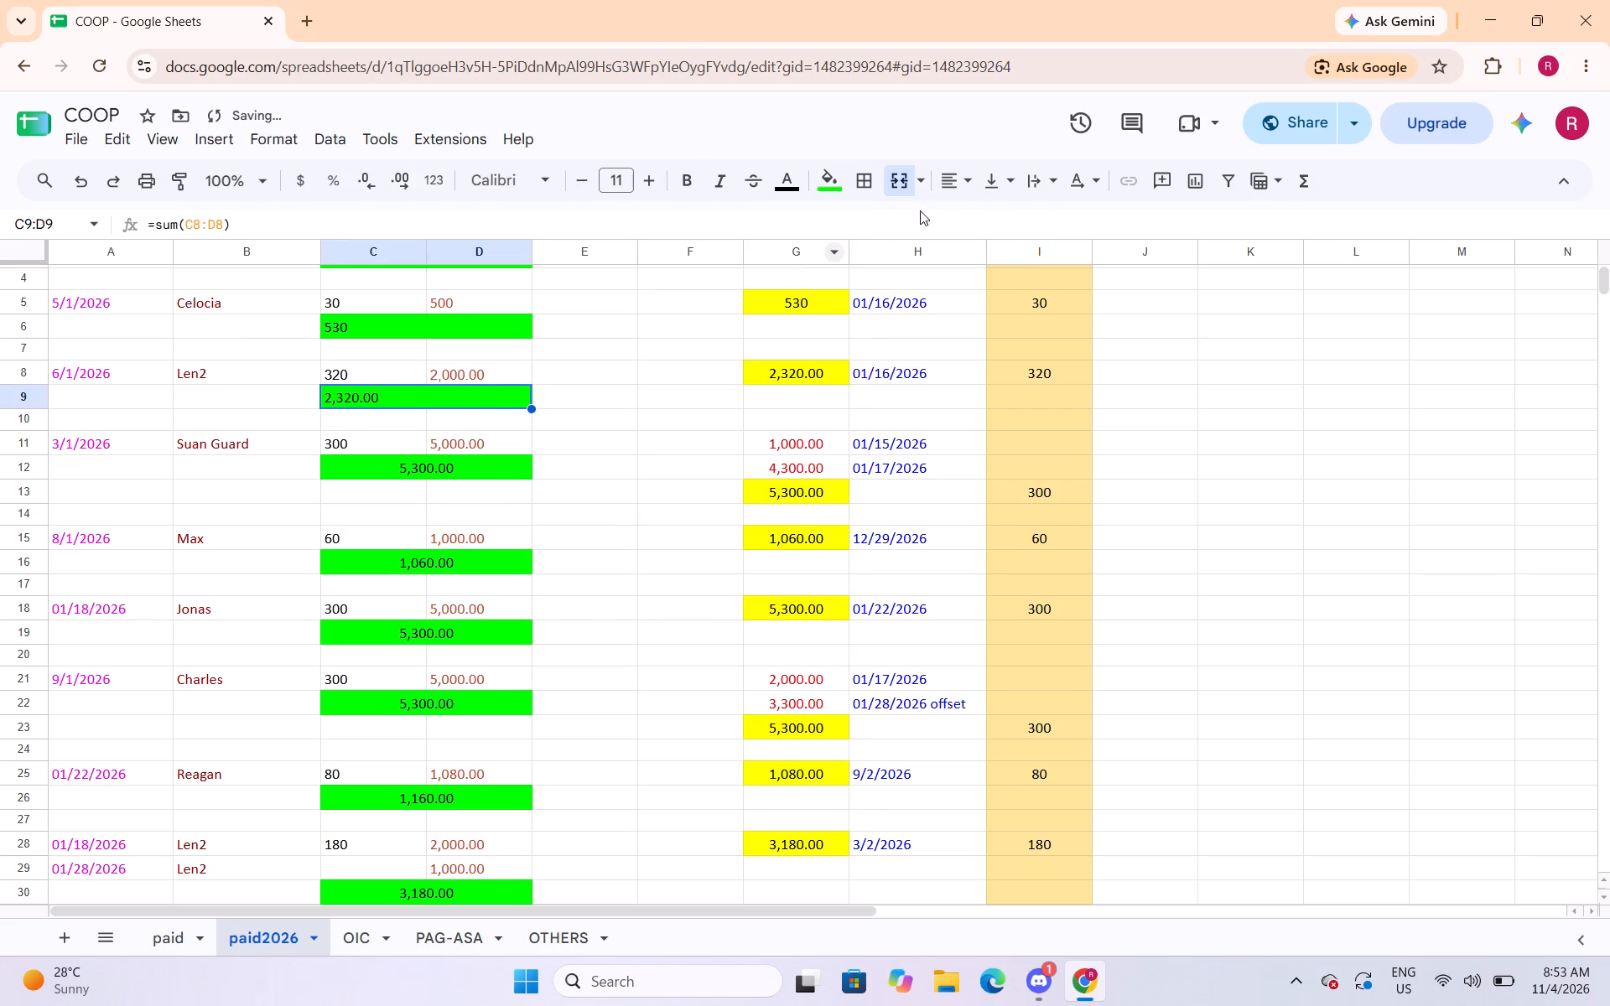
pyautogui.click(961, 183)
pyautogui.click(993, 216)
pyautogui.click(284, 142)
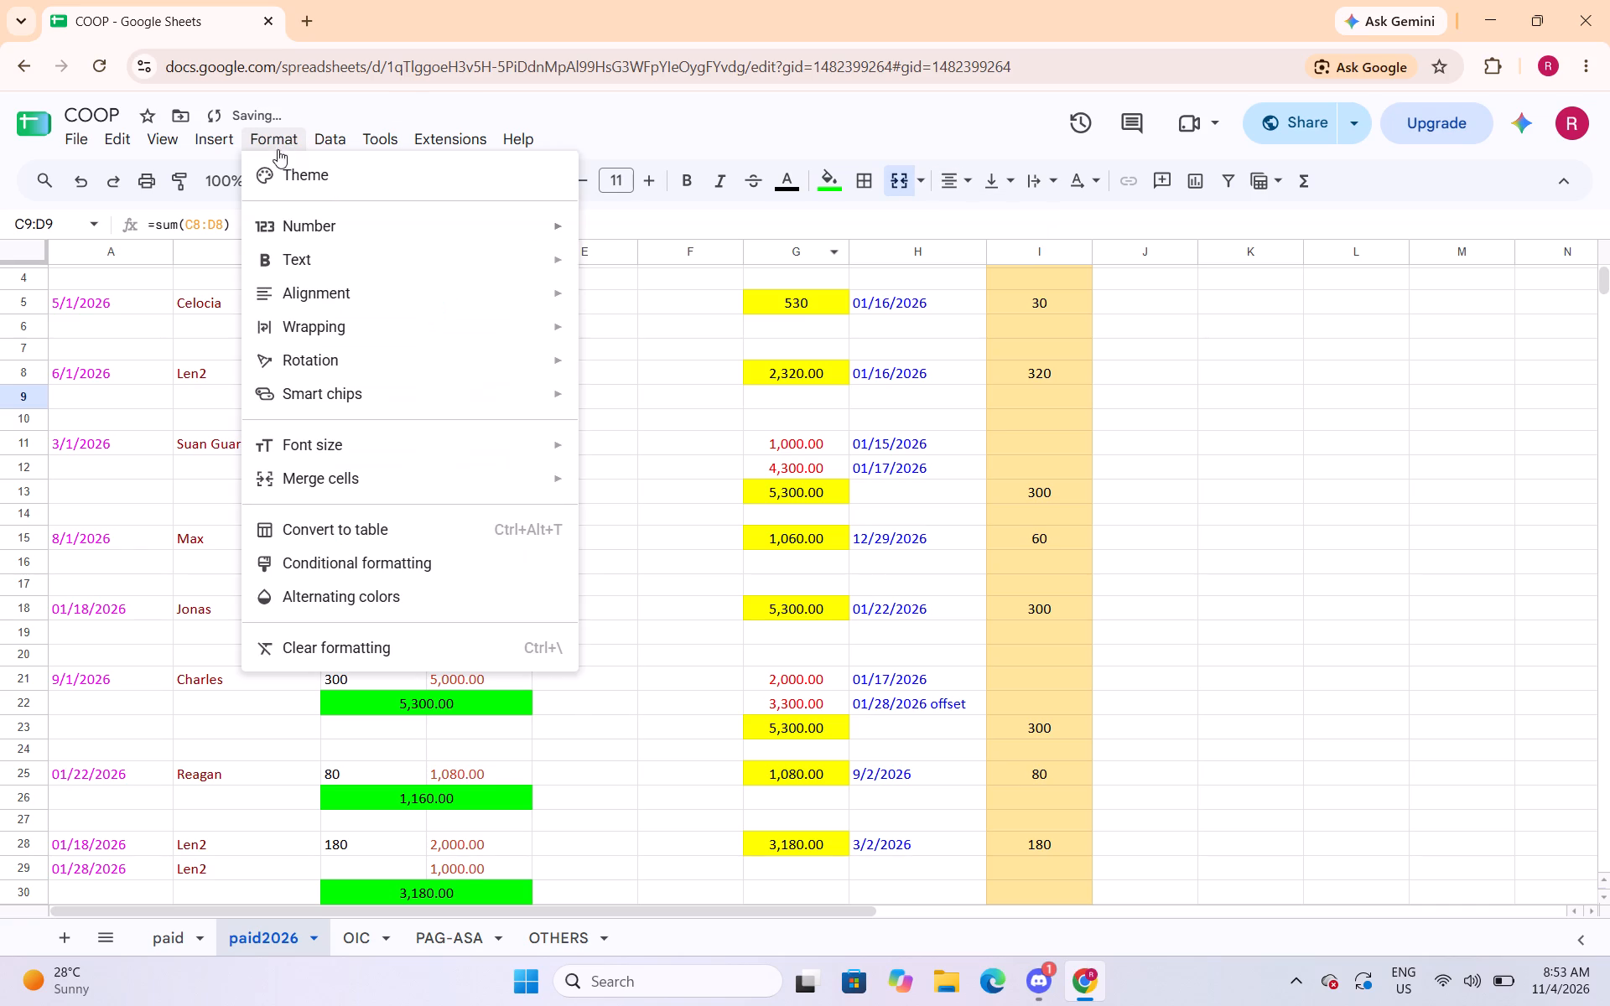
pyautogui.click(683, 322)
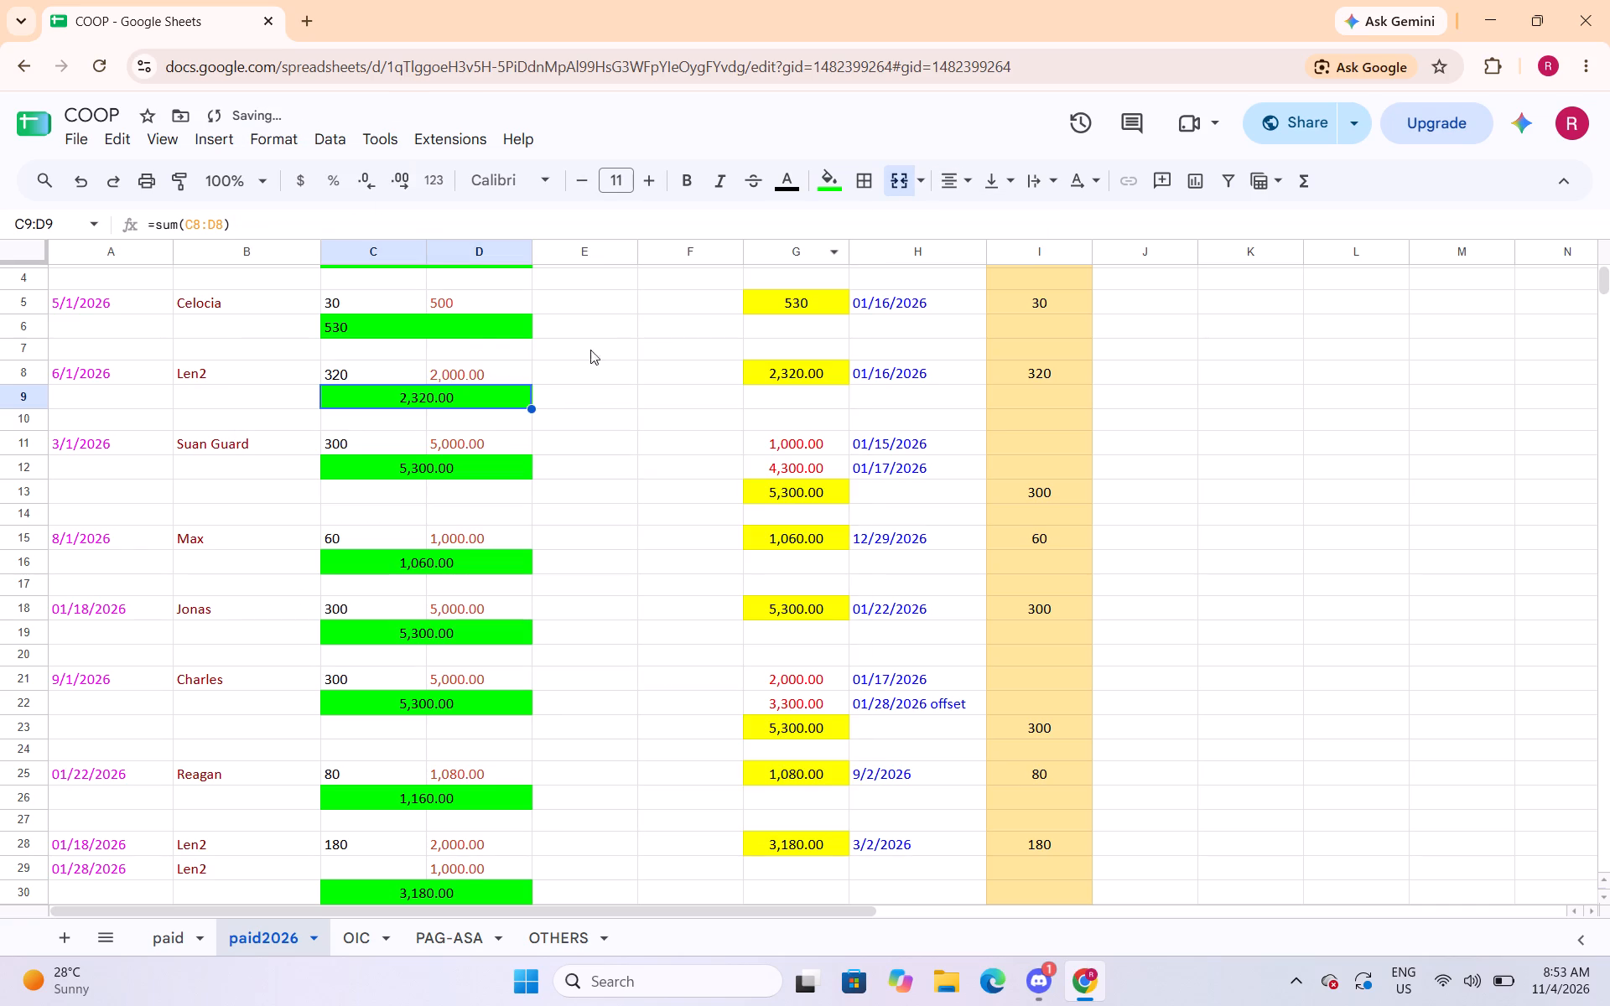
# Centre Celocia's green total in C6:D6 and apply the Number format (1,000.12).
pyautogui.click(481, 324)
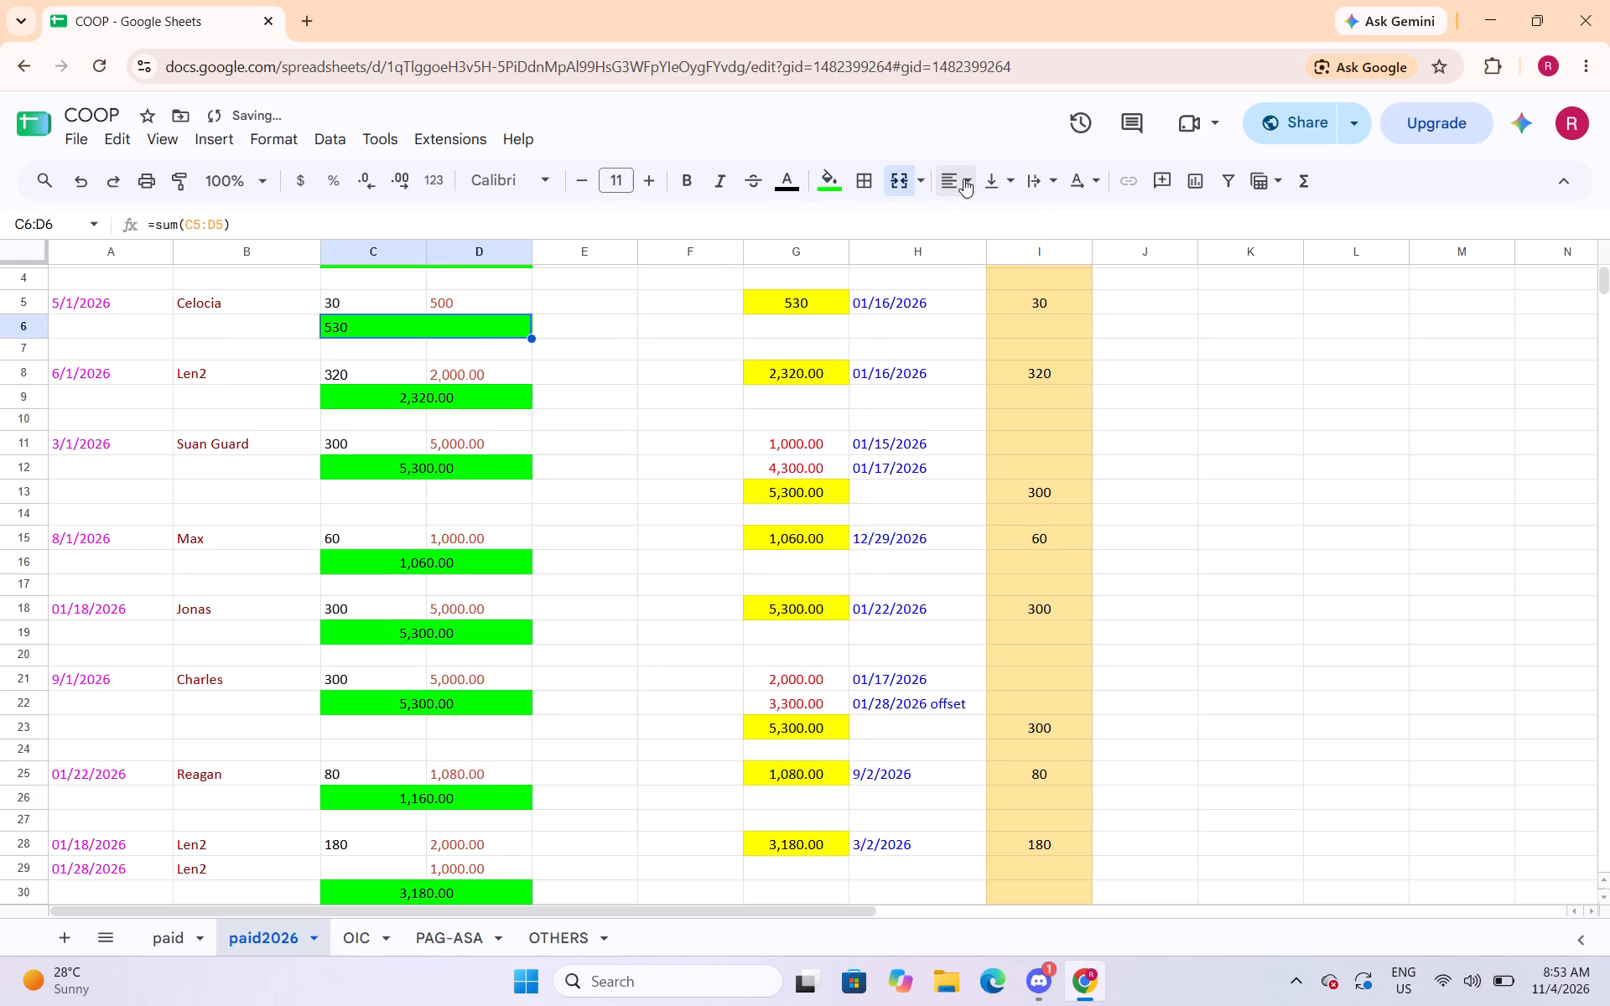
pyautogui.click(964, 179)
pyautogui.click(989, 227)
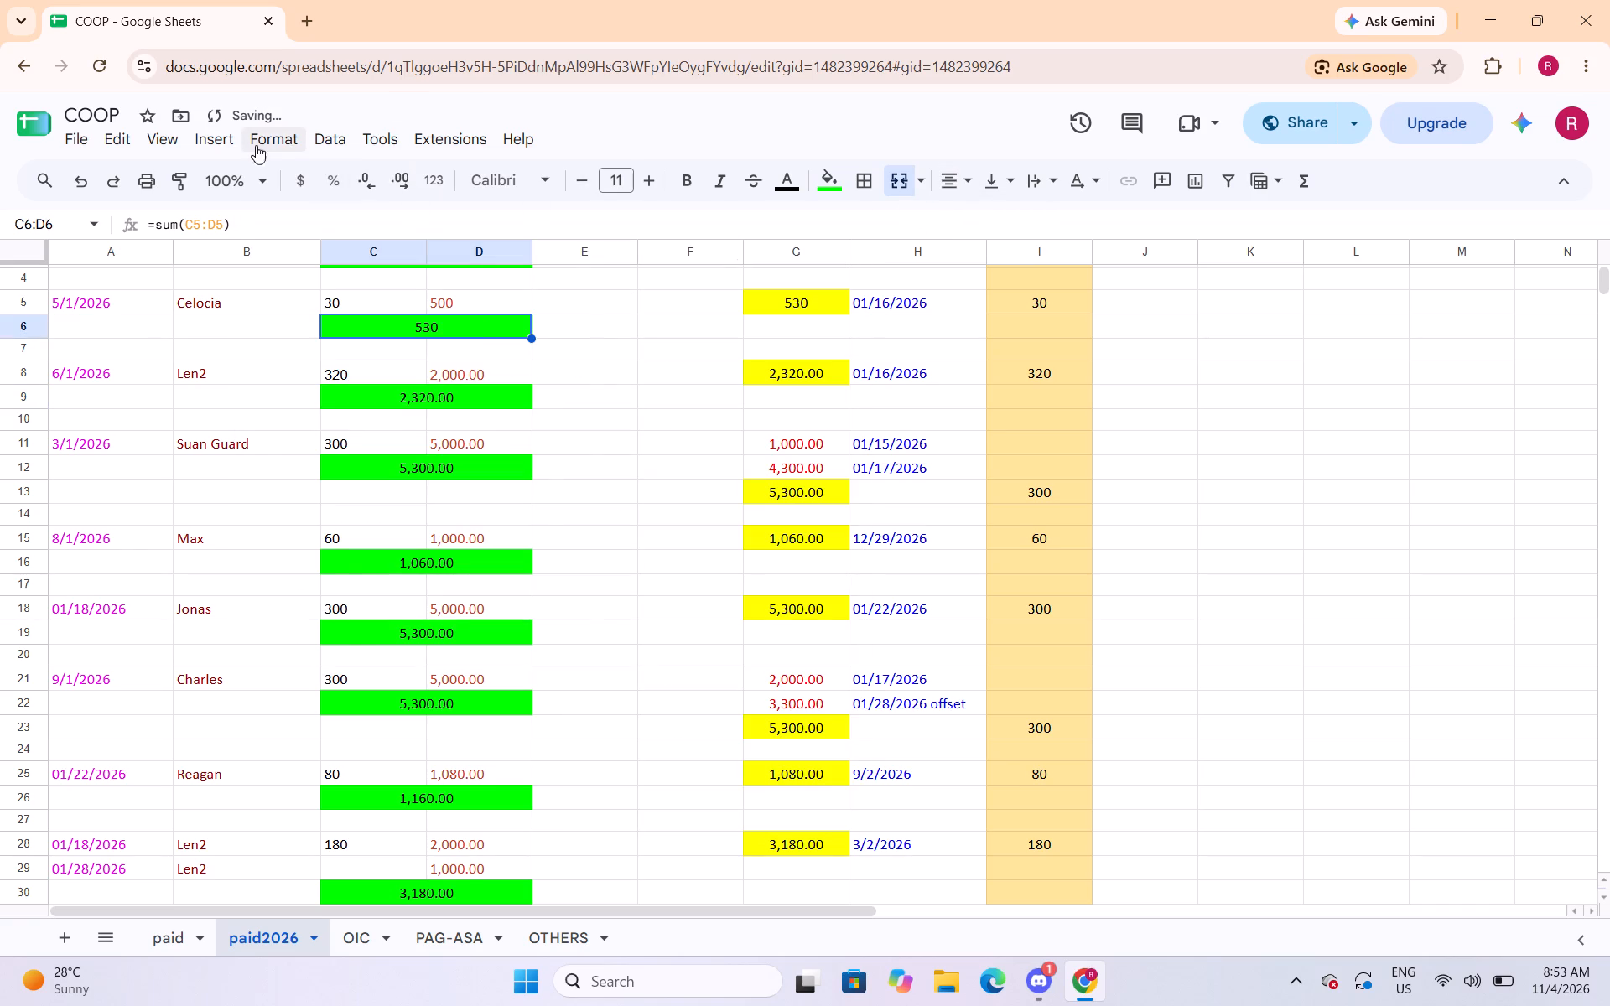
pyautogui.click(272, 138)
pyautogui.click(672, 312)
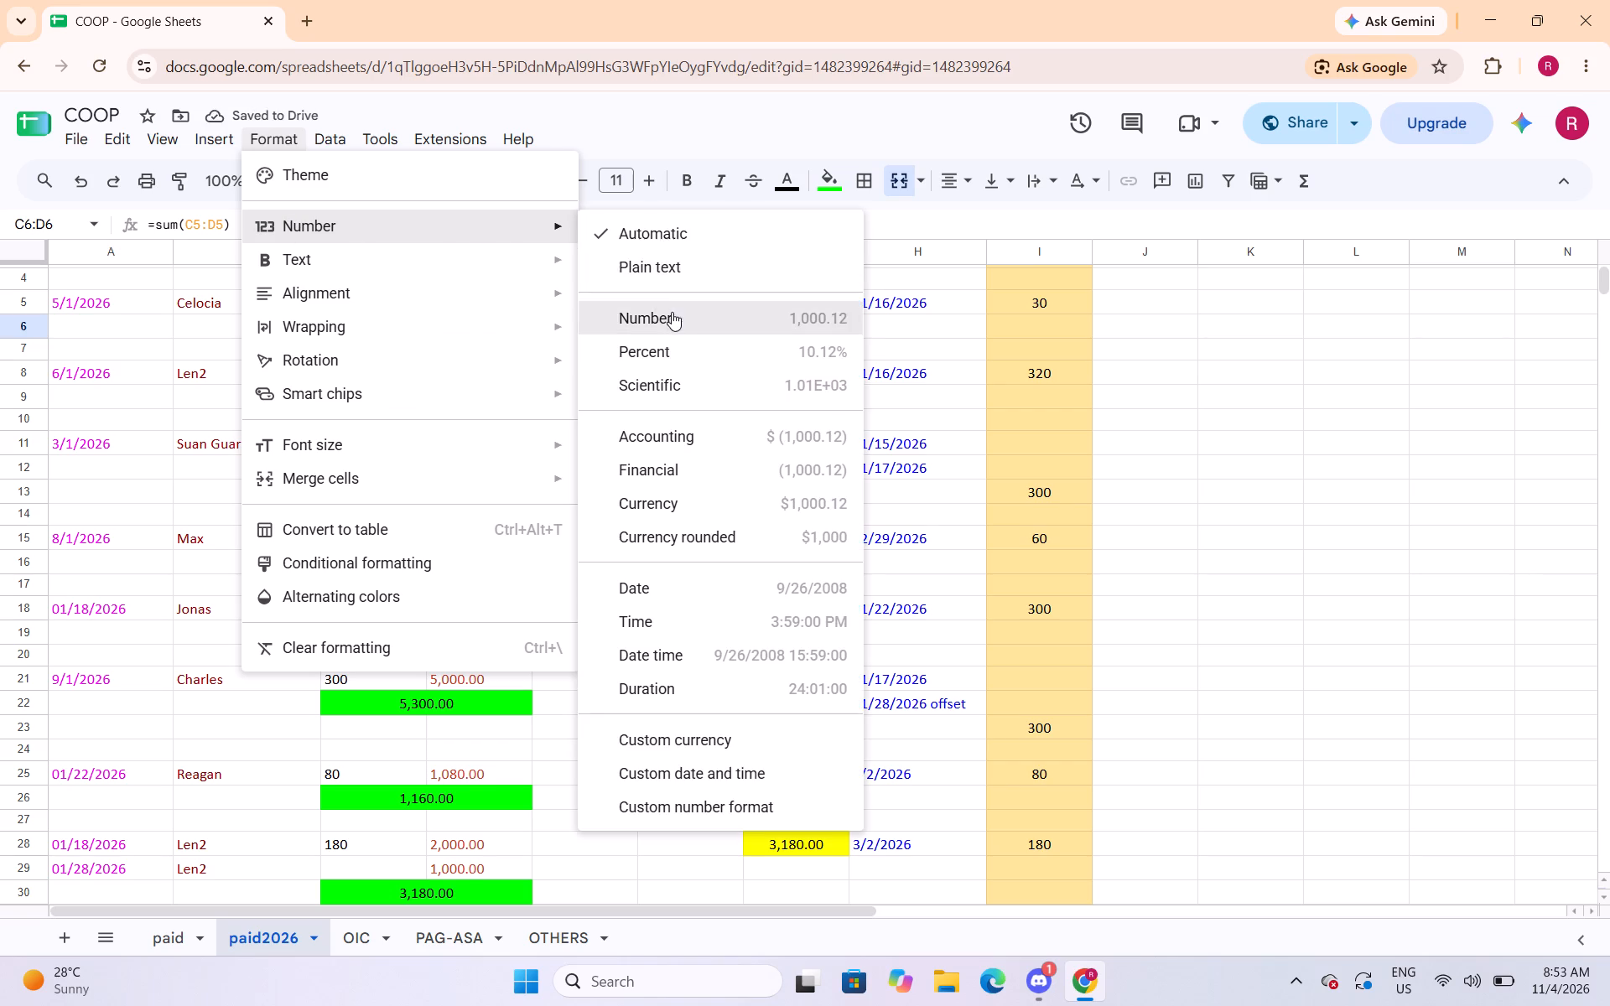
# Centre Jonas's green total in C3:D3 and apply the Number format (1,000.12).
pyautogui.scroll(3, 538, 365)
pyautogui.click(469, 331)
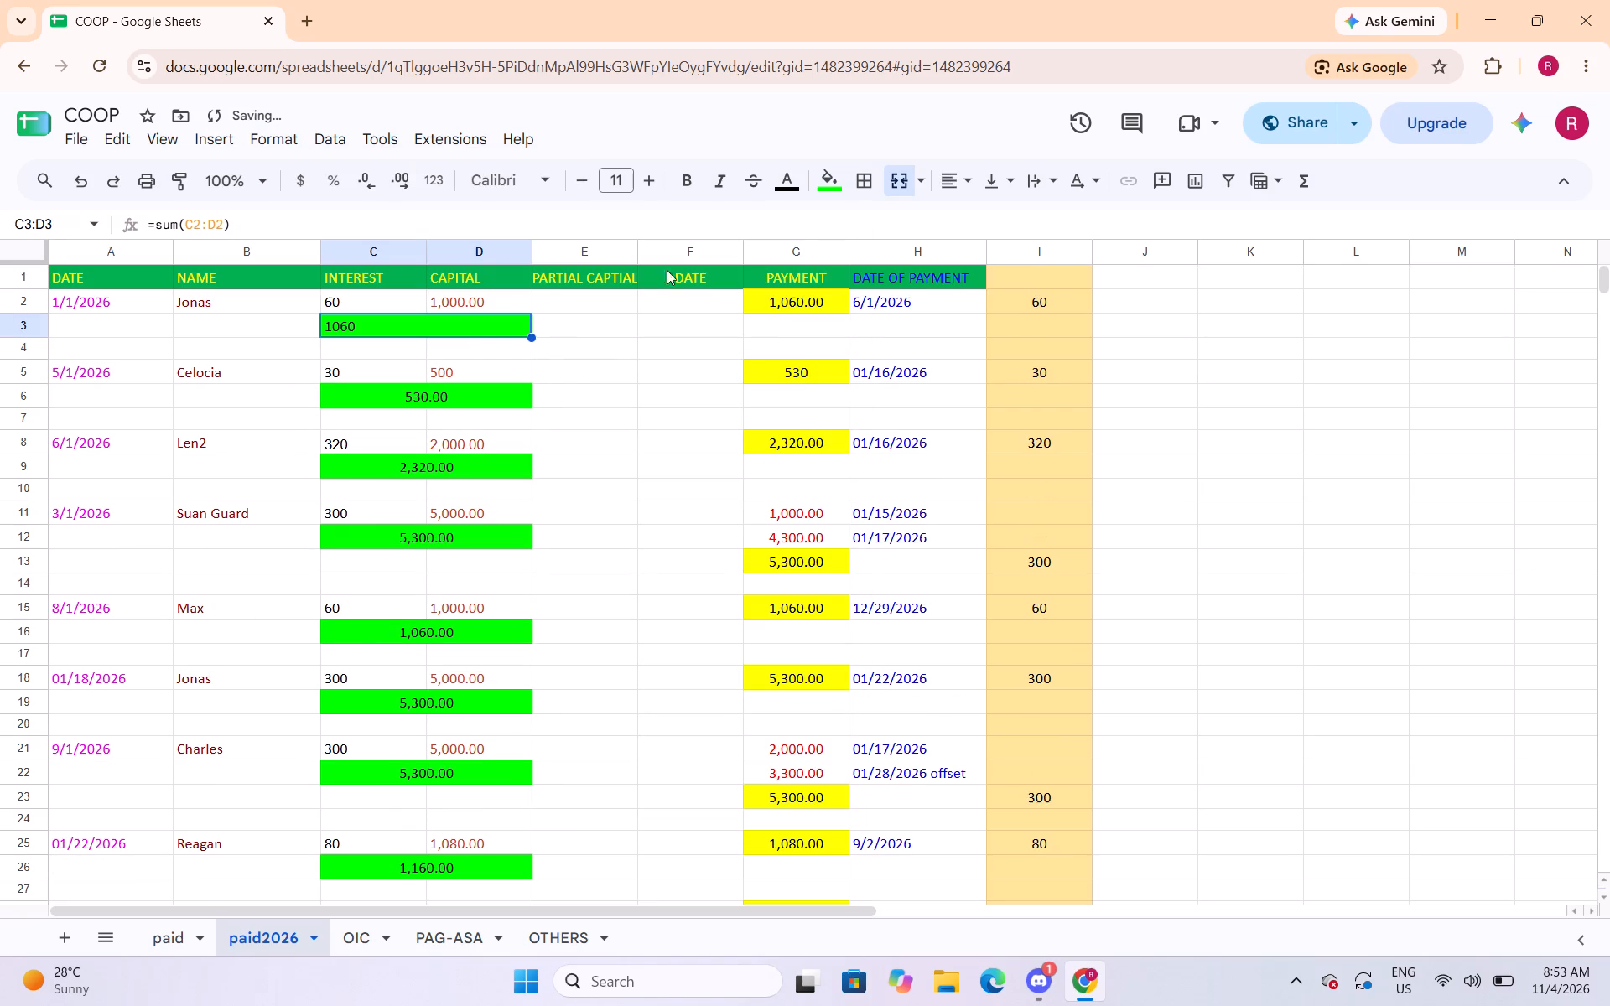
pyautogui.click(954, 176)
pyautogui.click(984, 219)
pyautogui.click(260, 143)
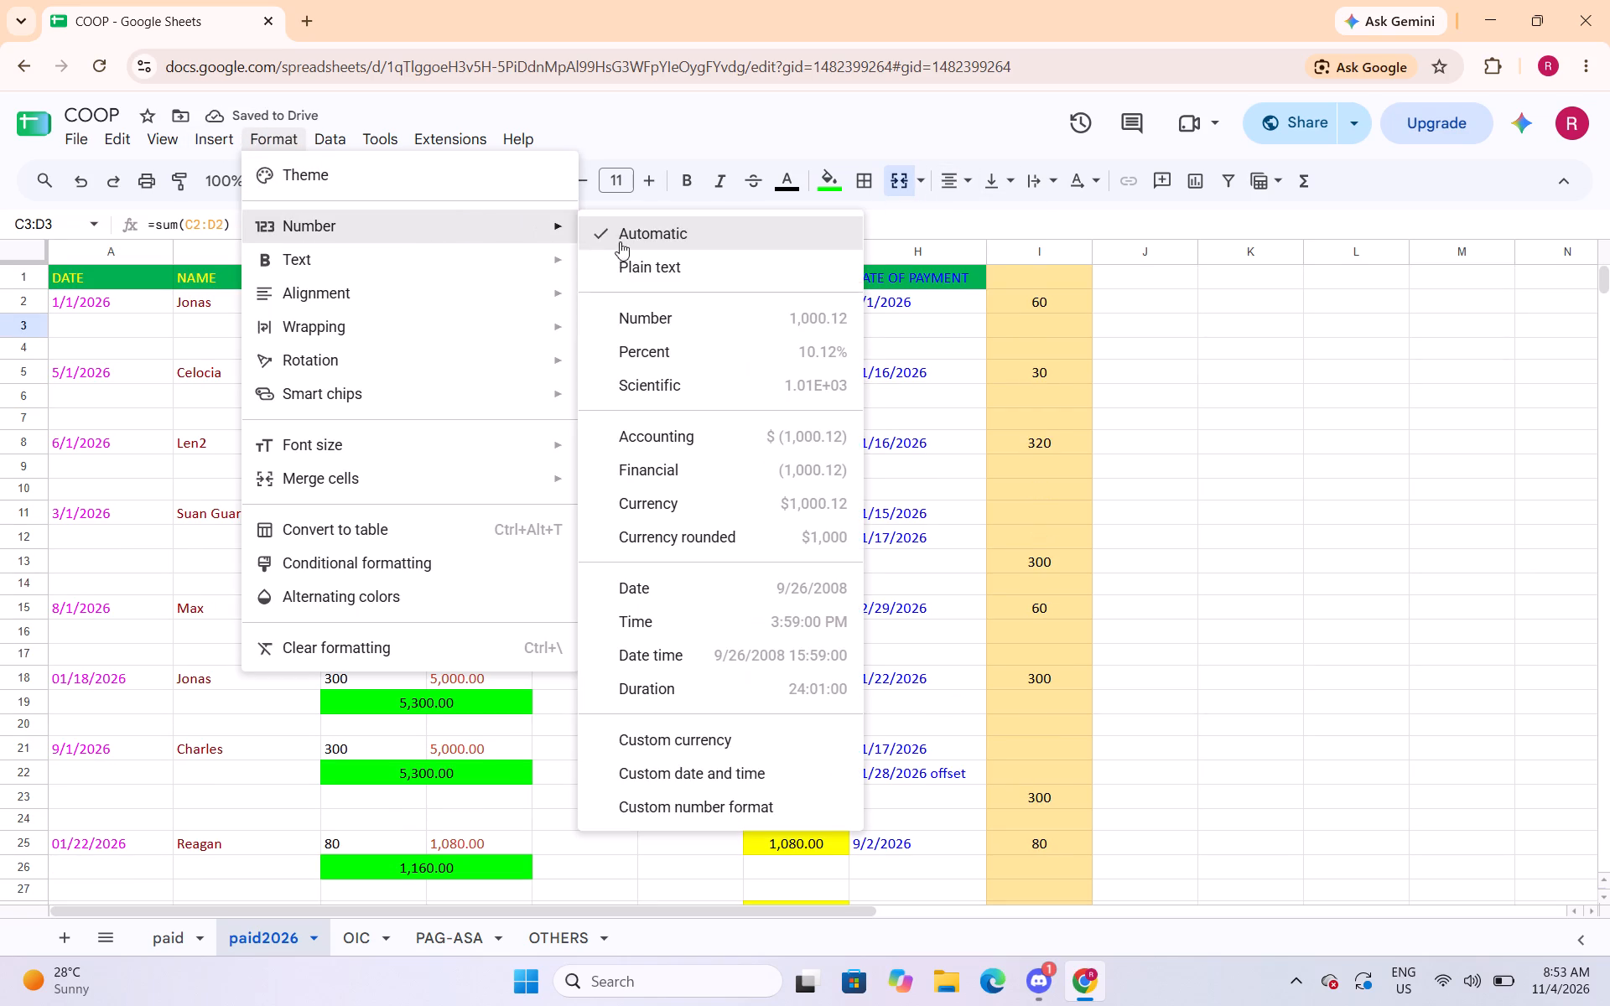
pyautogui.click(628, 315)
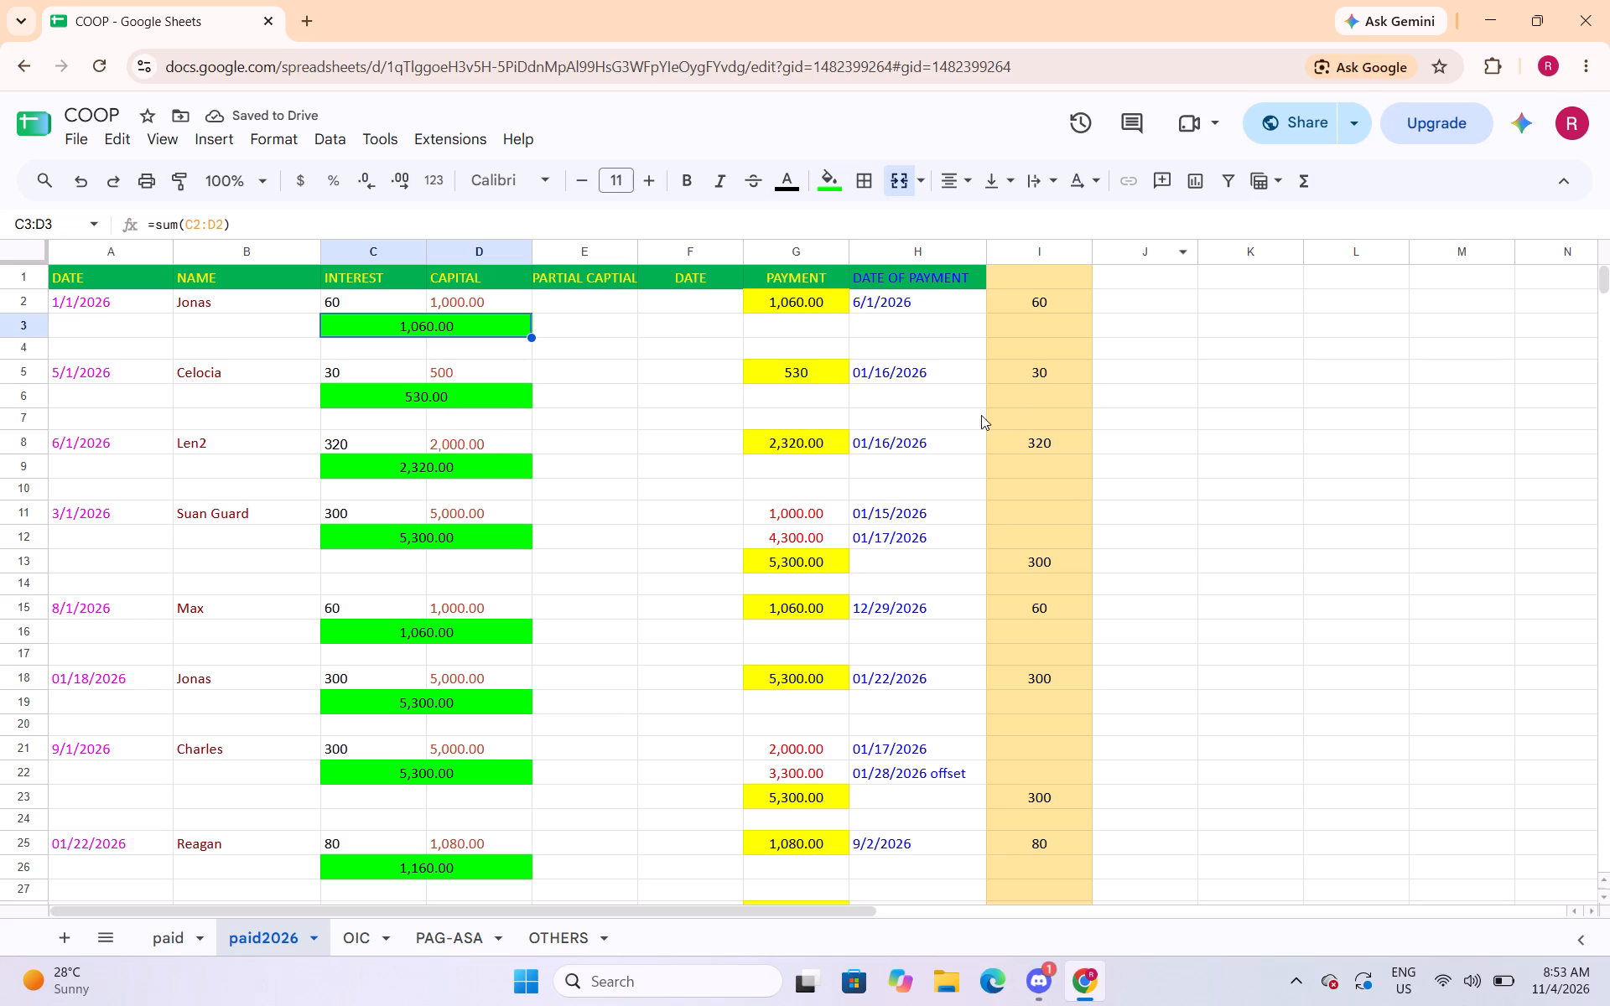
# Save the COOP spreadsheet.
pyautogui.scroll(-1, 470, 459)
pyautogui.scroll(1, 470, 459)
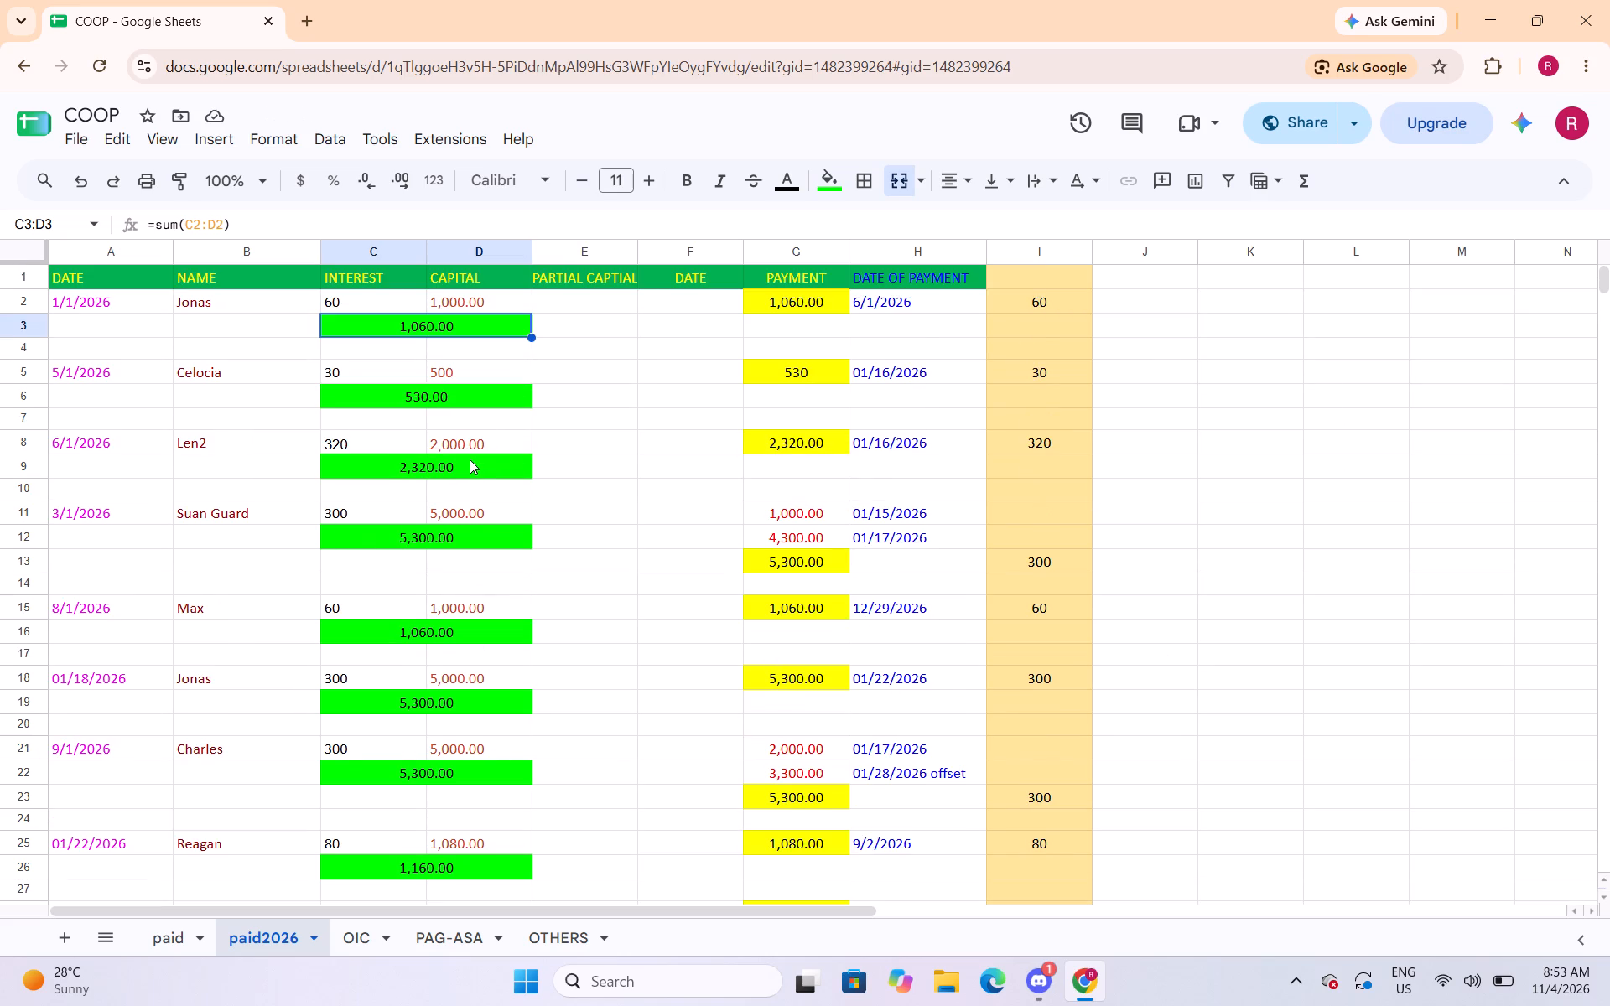
pyautogui.hotkey('ctrl', 's')
# Apply the Number format (1,000.12) to Jonas's green total in C131:D131.
pyautogui.scroll(-5, 541, 529)
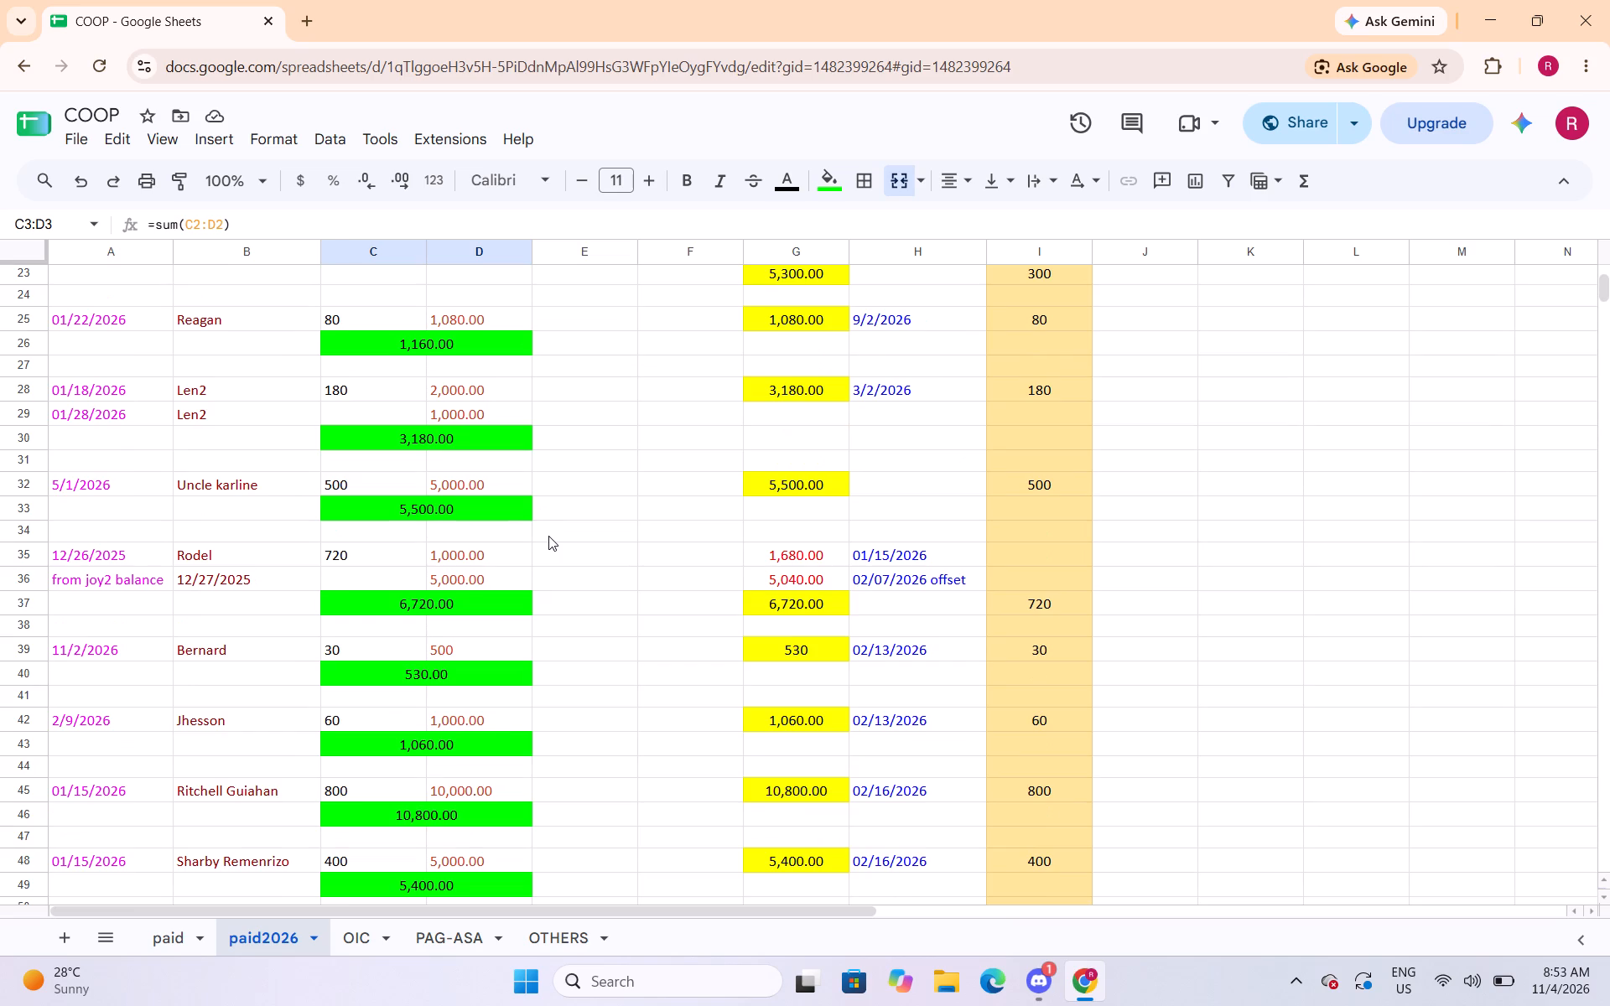
pyautogui.scroll(-5, 548, 536)
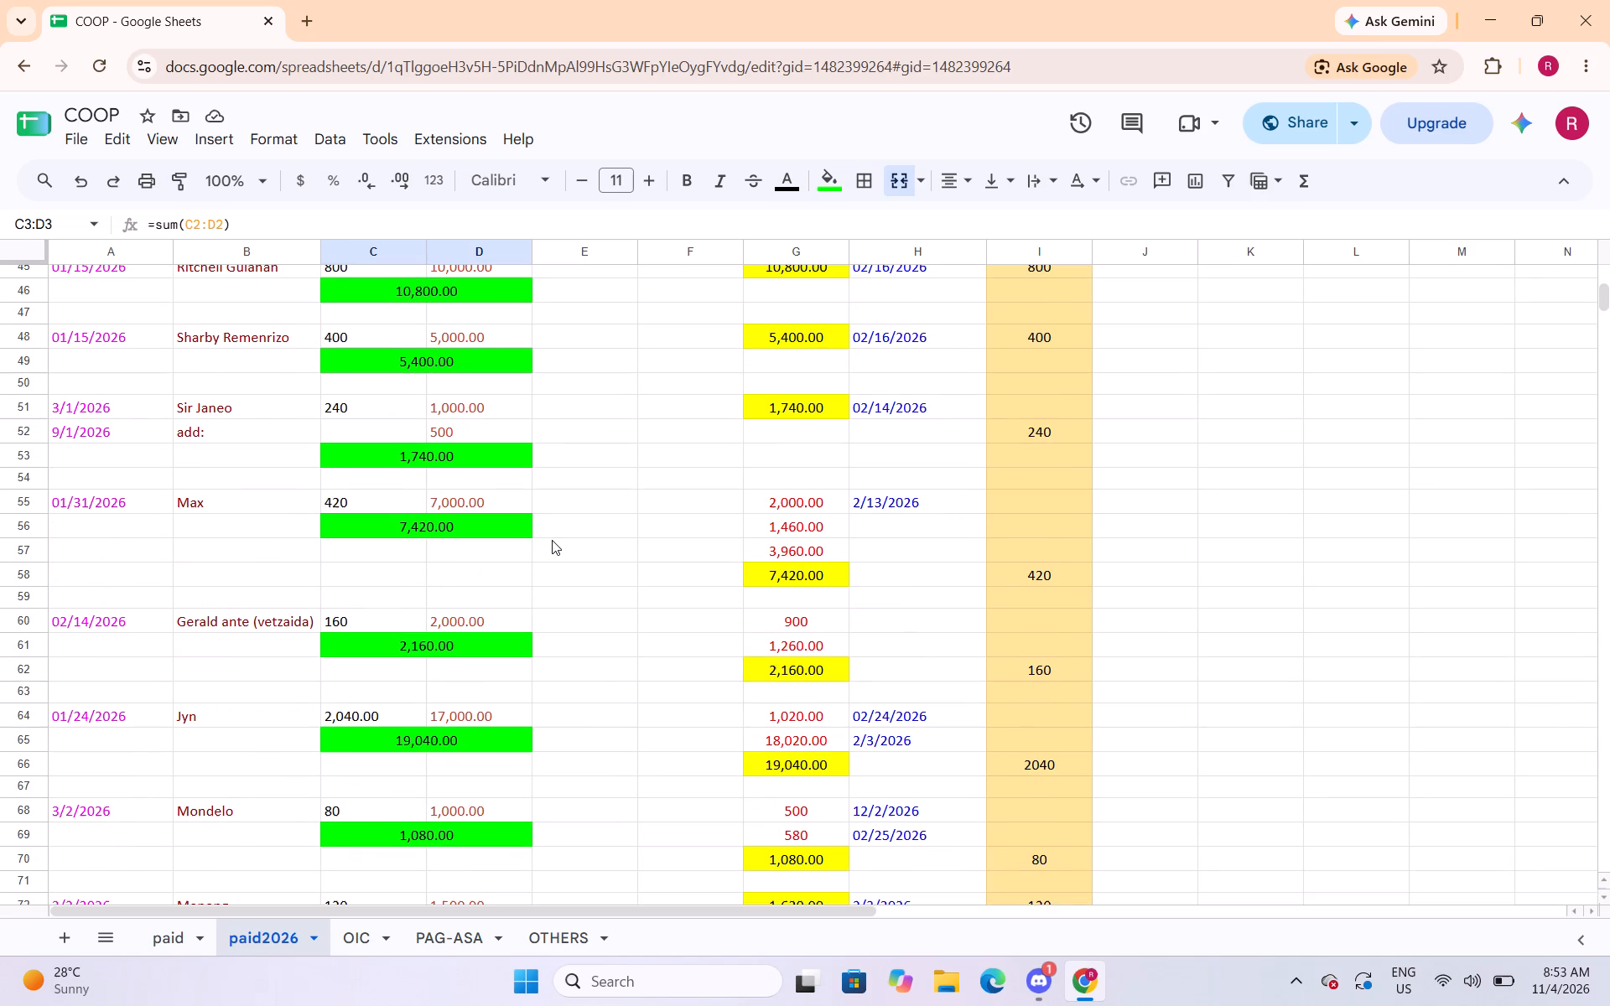
pyautogui.scroll(-1, 552, 540)
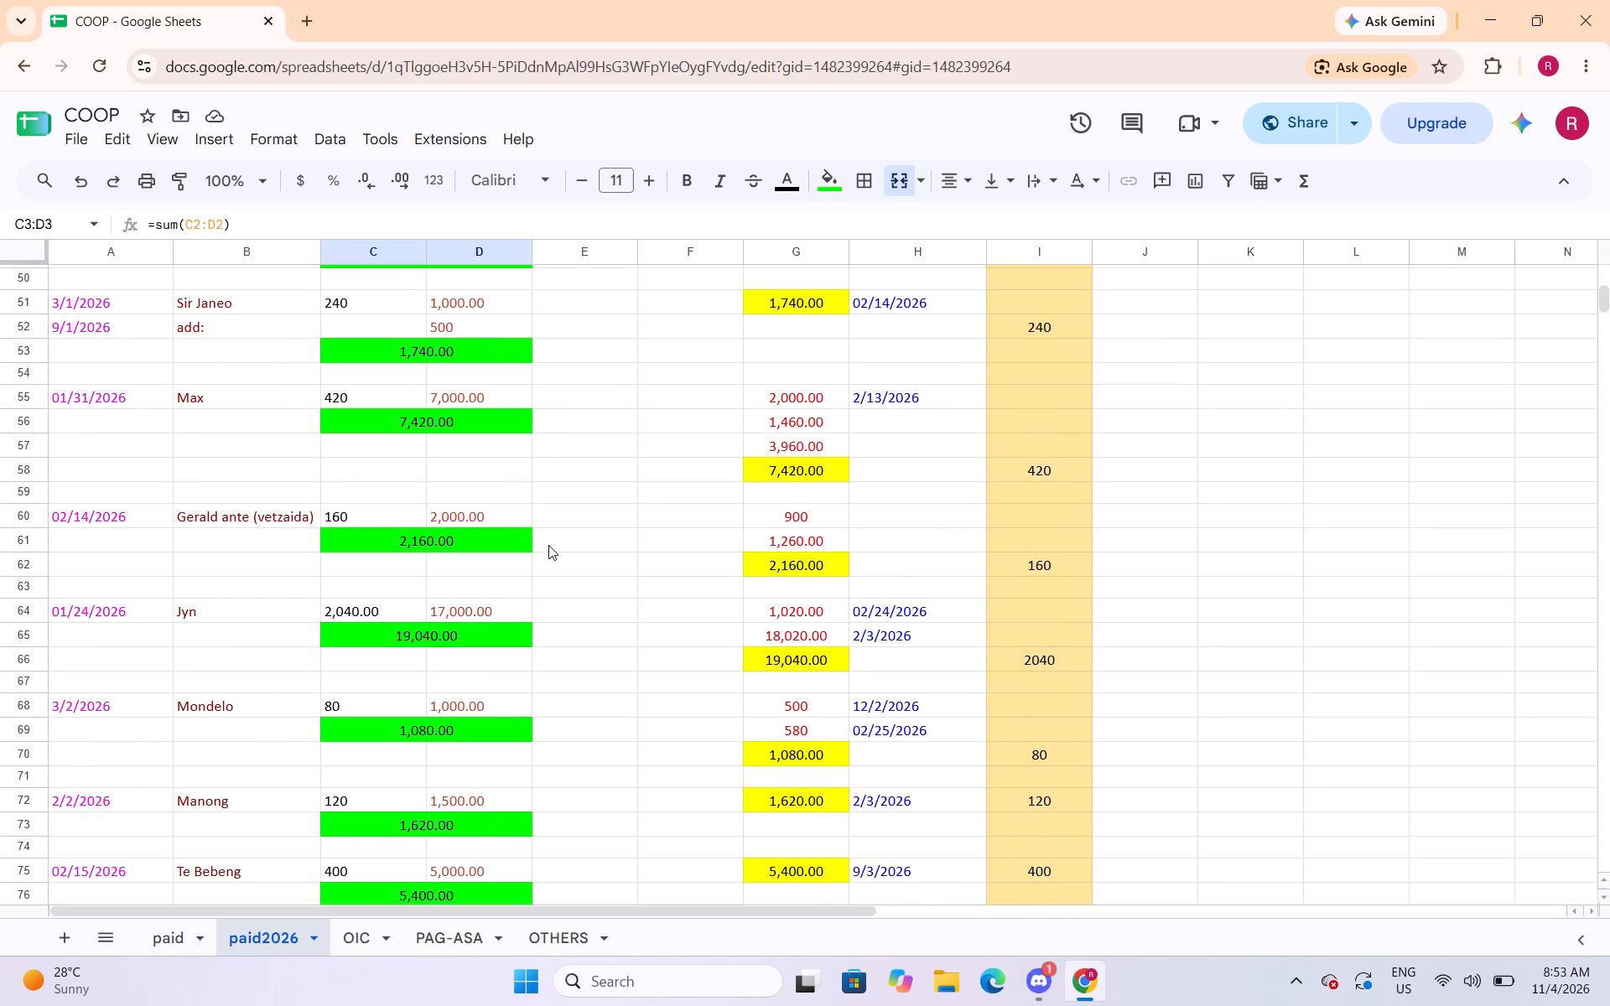
pyautogui.scroll(-11, 548, 550)
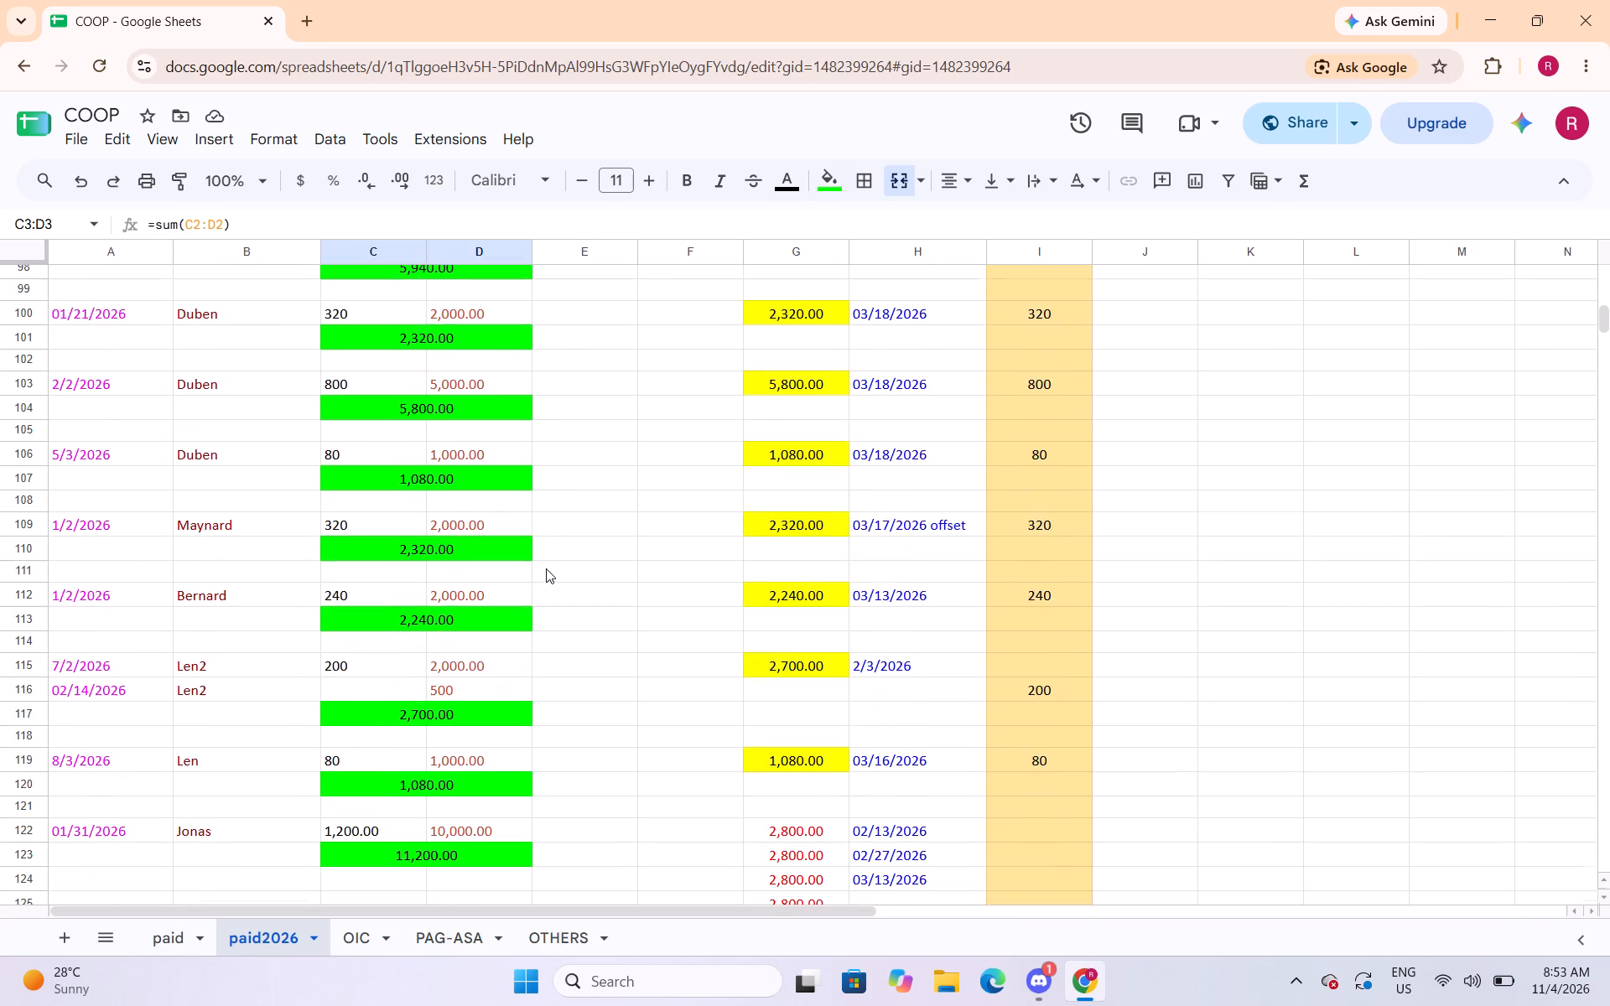
pyautogui.scroll(-5, 547, 571)
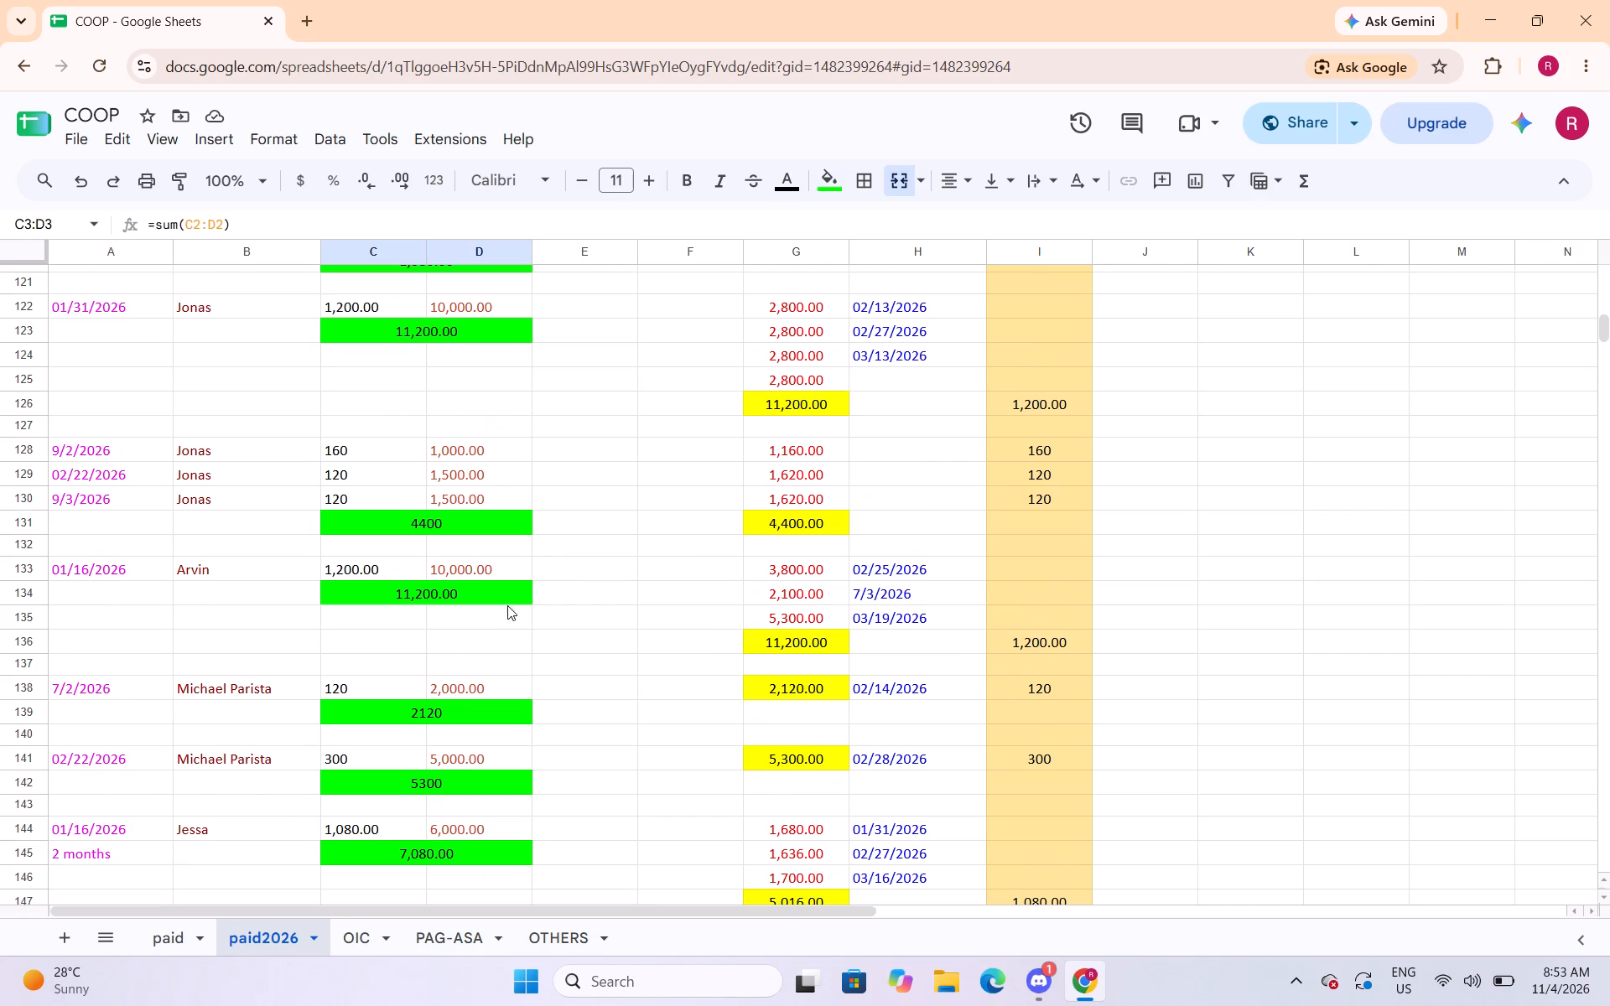
pyautogui.click(448, 527)
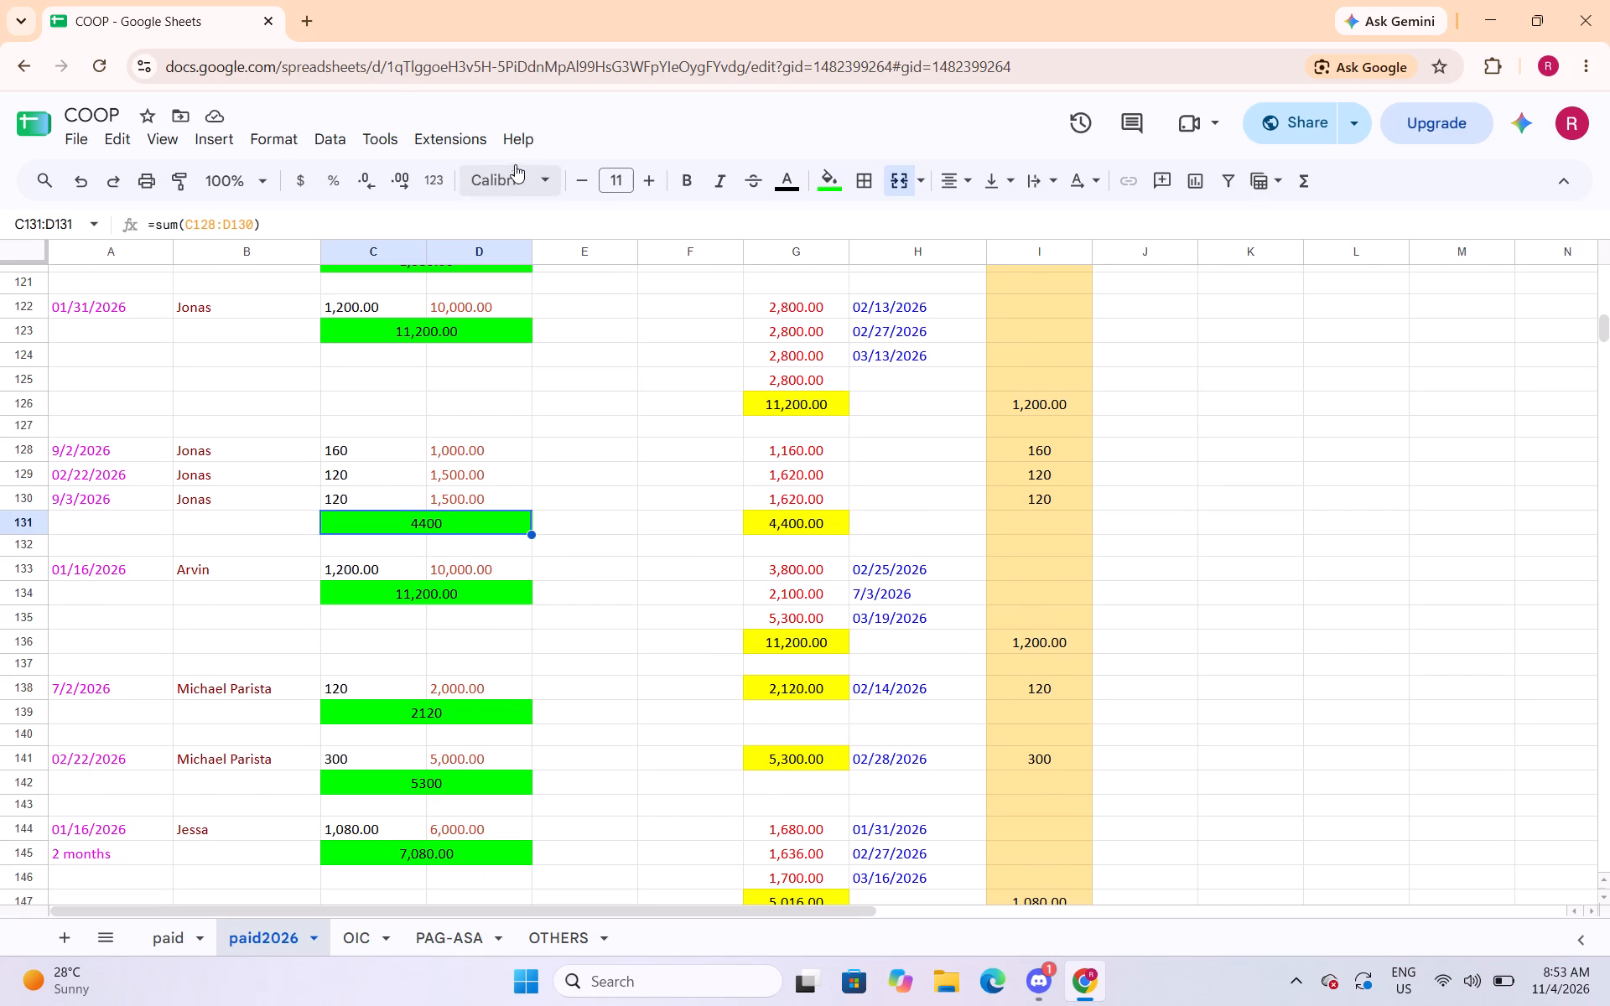
pyautogui.click(279, 139)
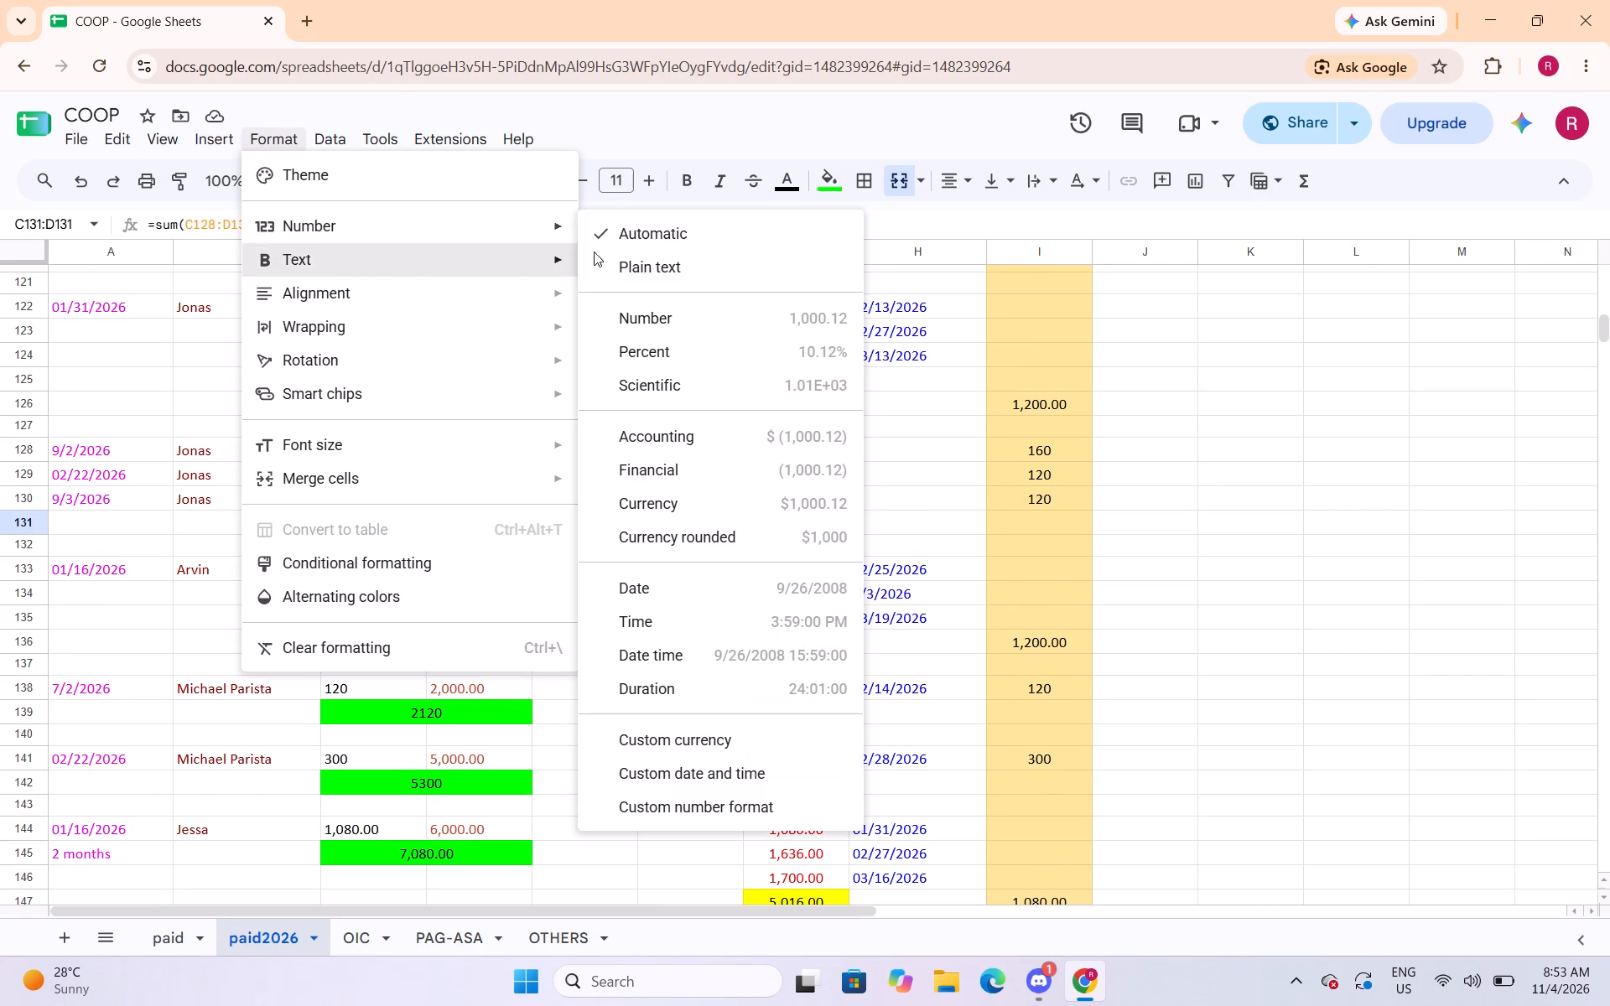
pyautogui.click(651, 321)
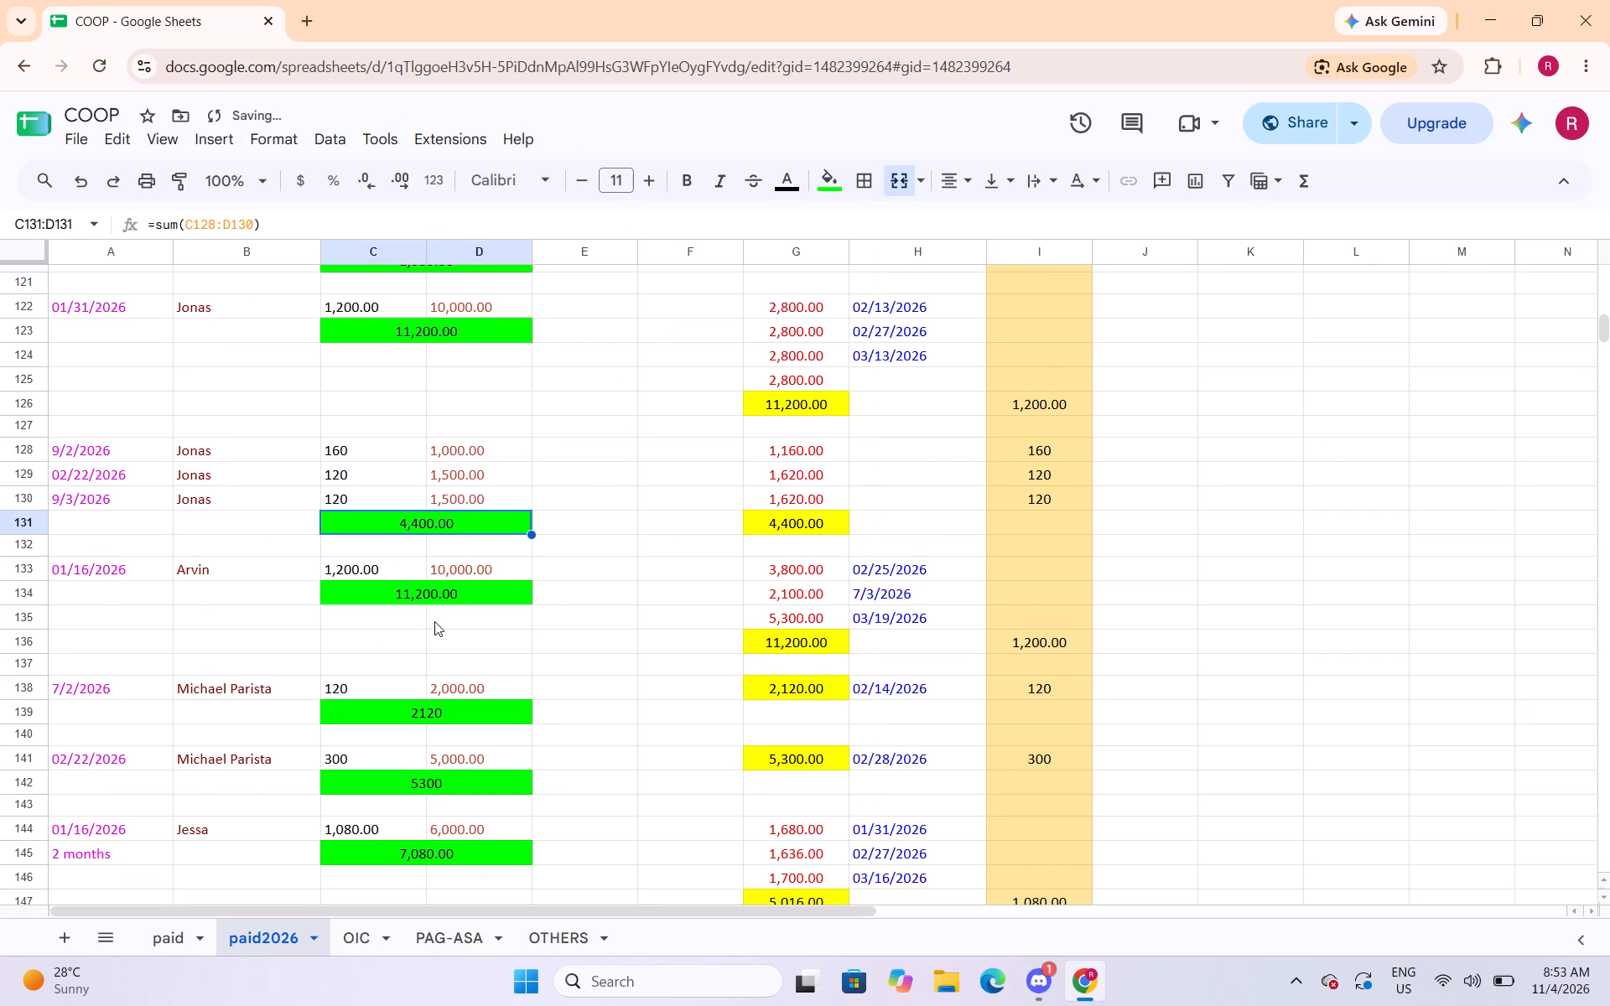
# Apply the Number format (1,000.12) to the green totals in C139:D139 and C142:D142.
pyautogui.click(419, 716)
pyautogui.click(276, 142)
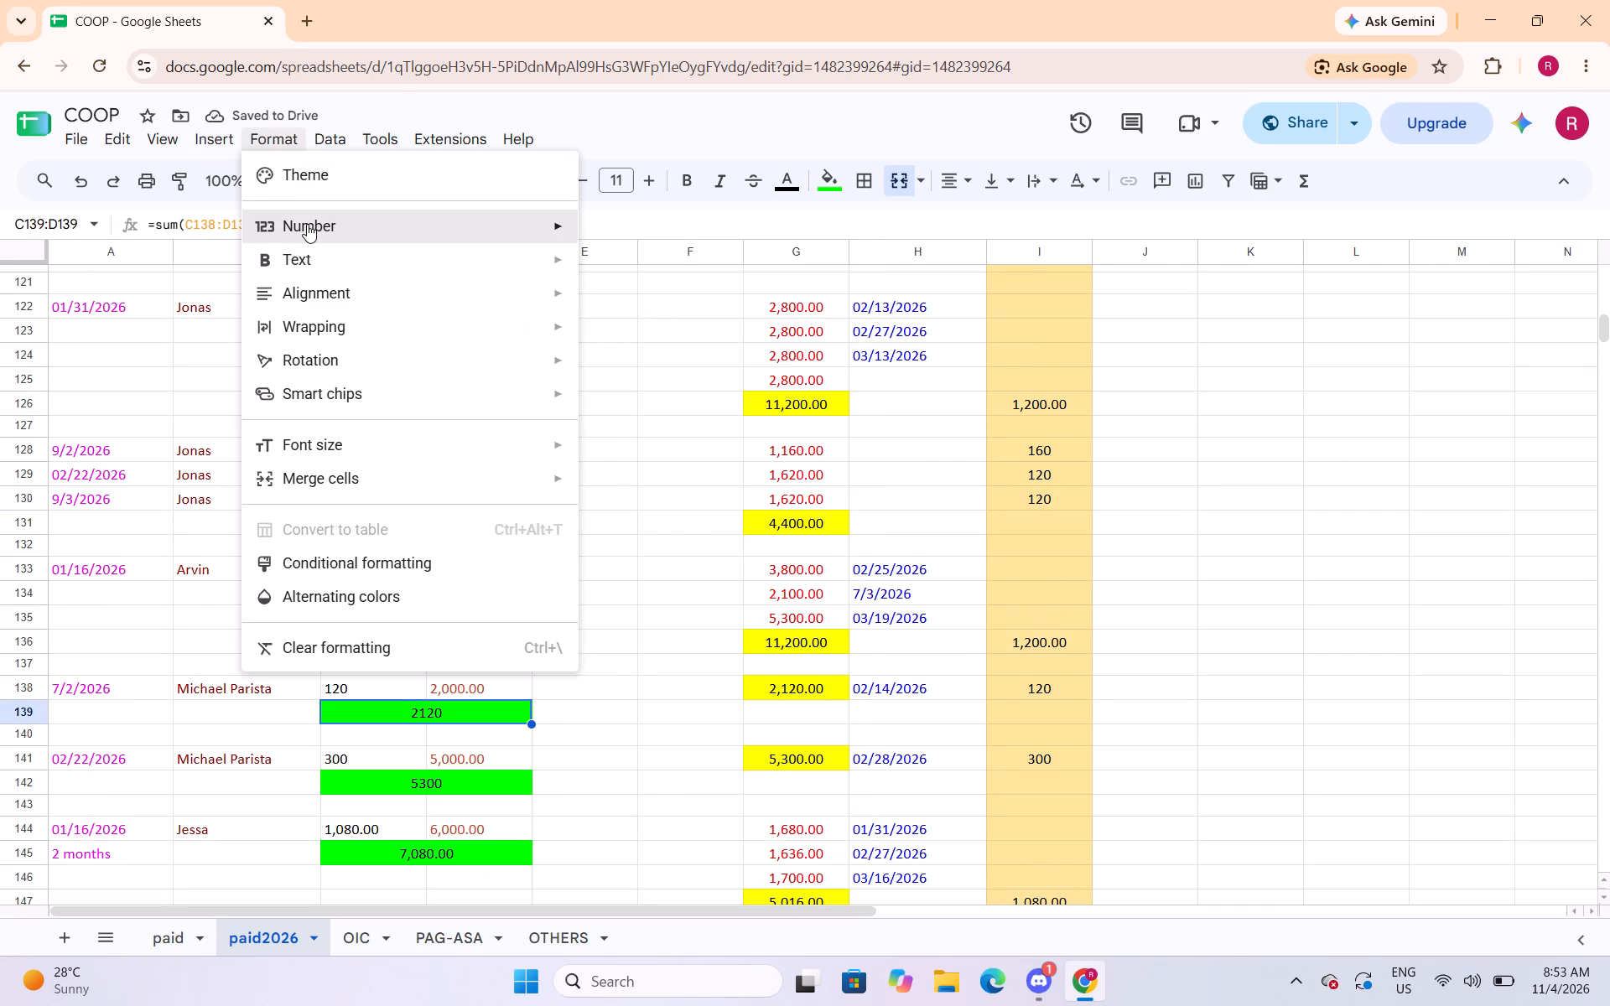
pyautogui.click(660, 327)
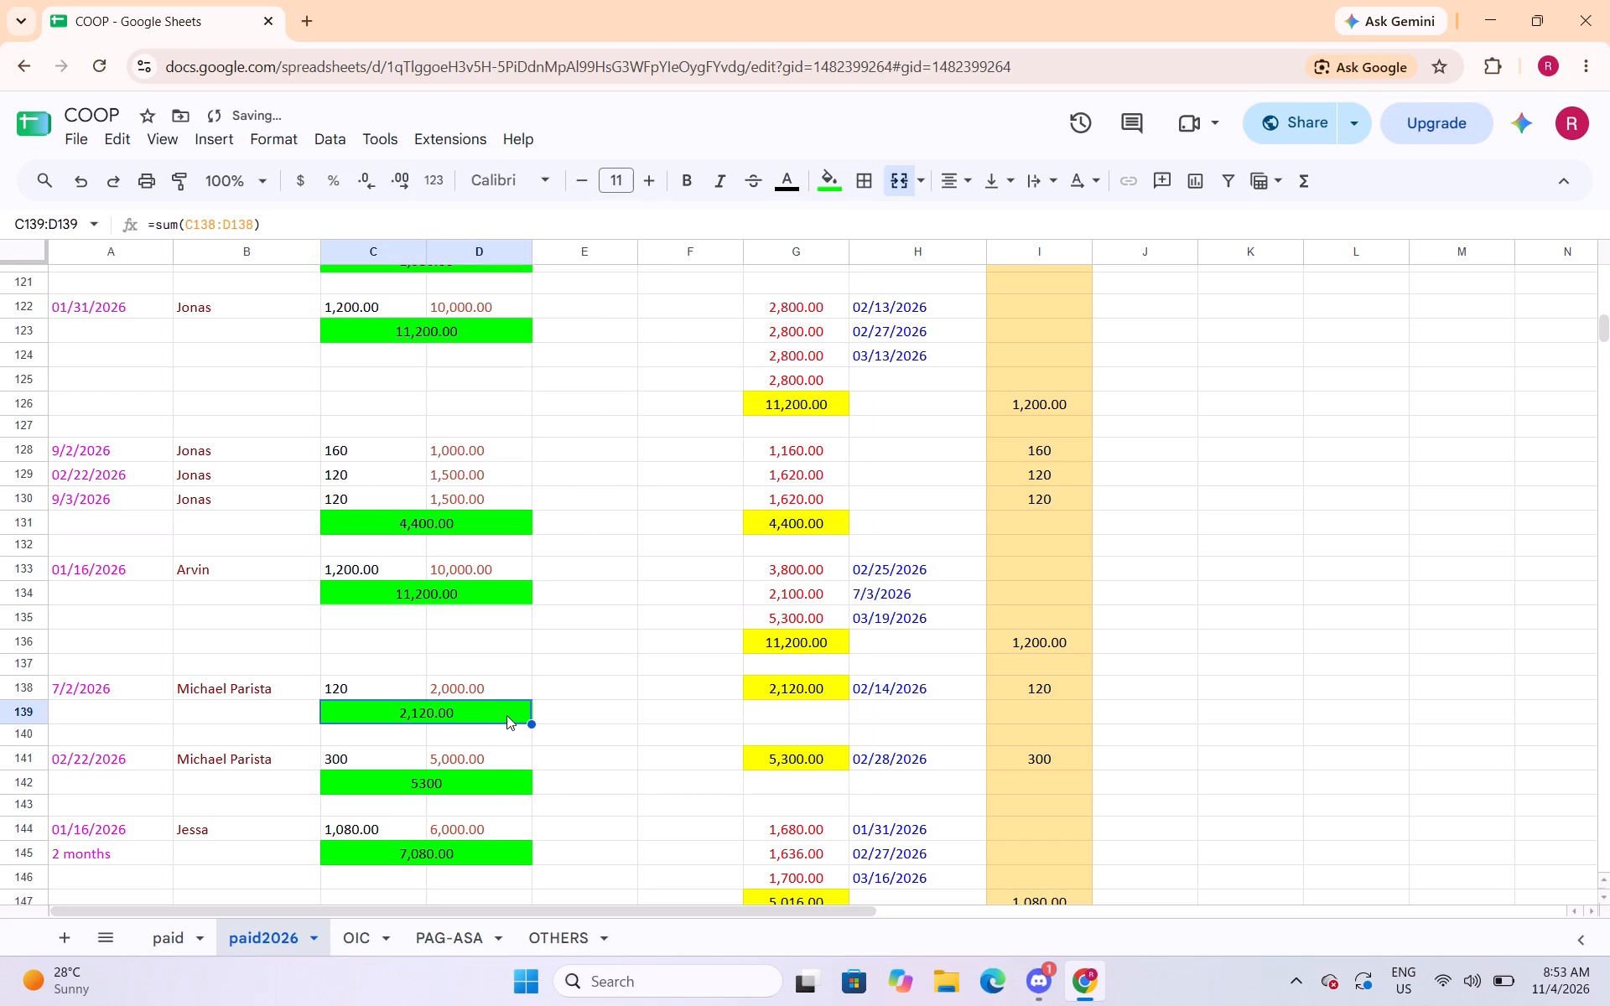
pyautogui.click(487, 781)
pyautogui.click(276, 139)
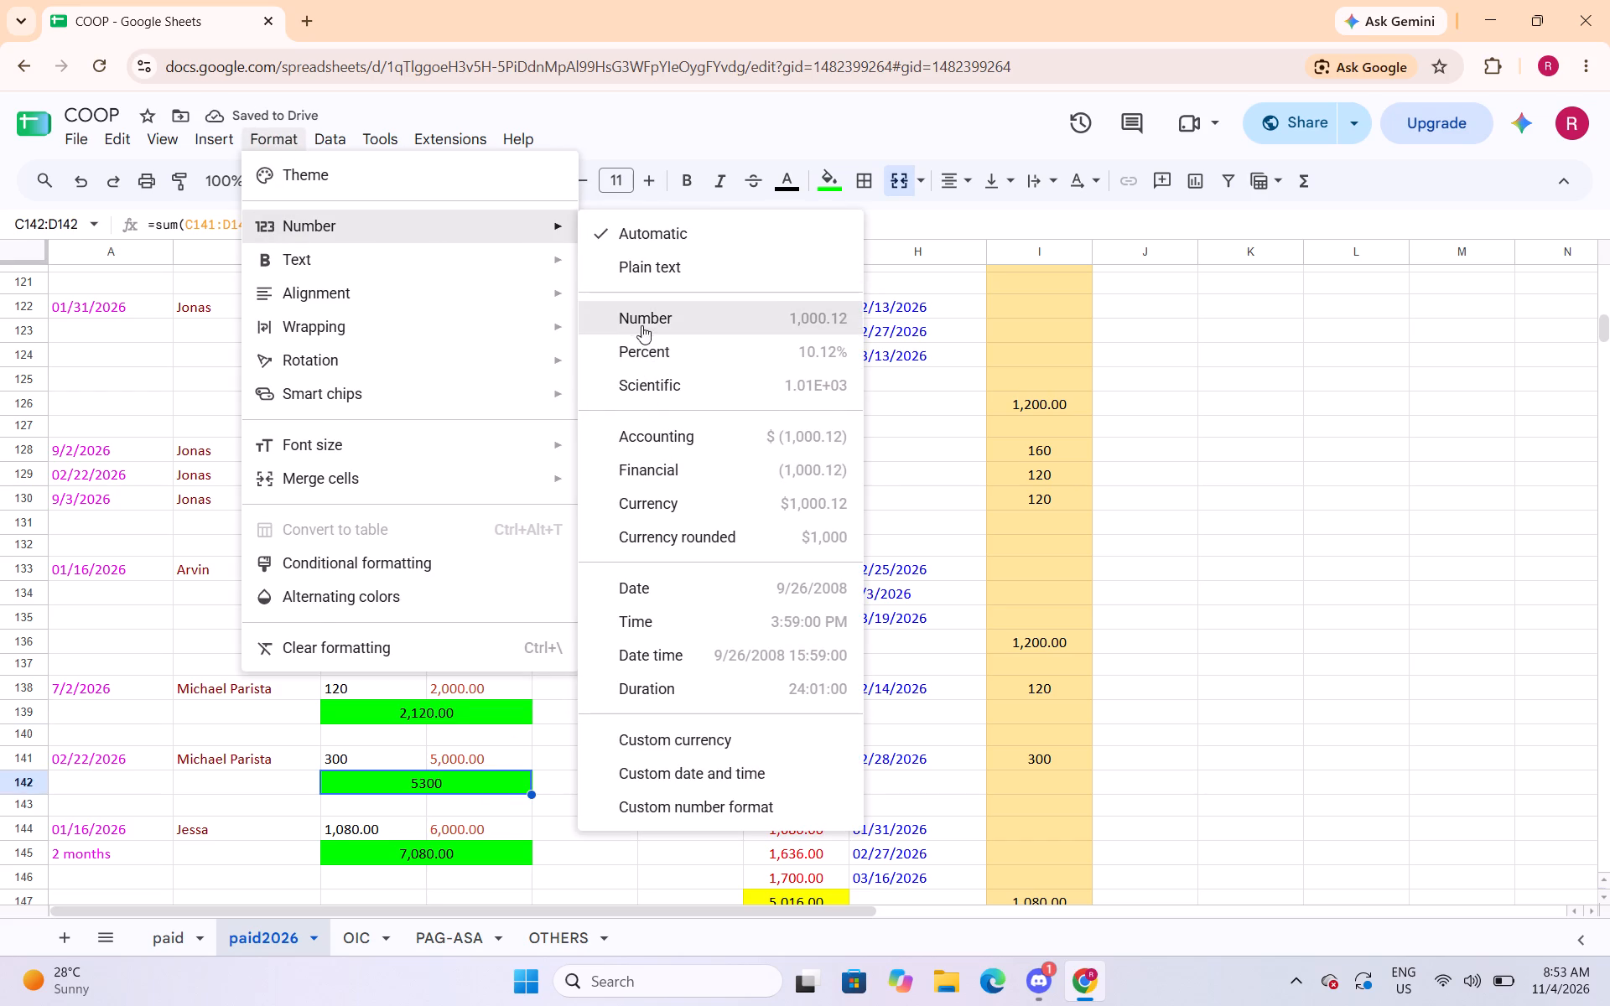
pyautogui.click(641, 319)
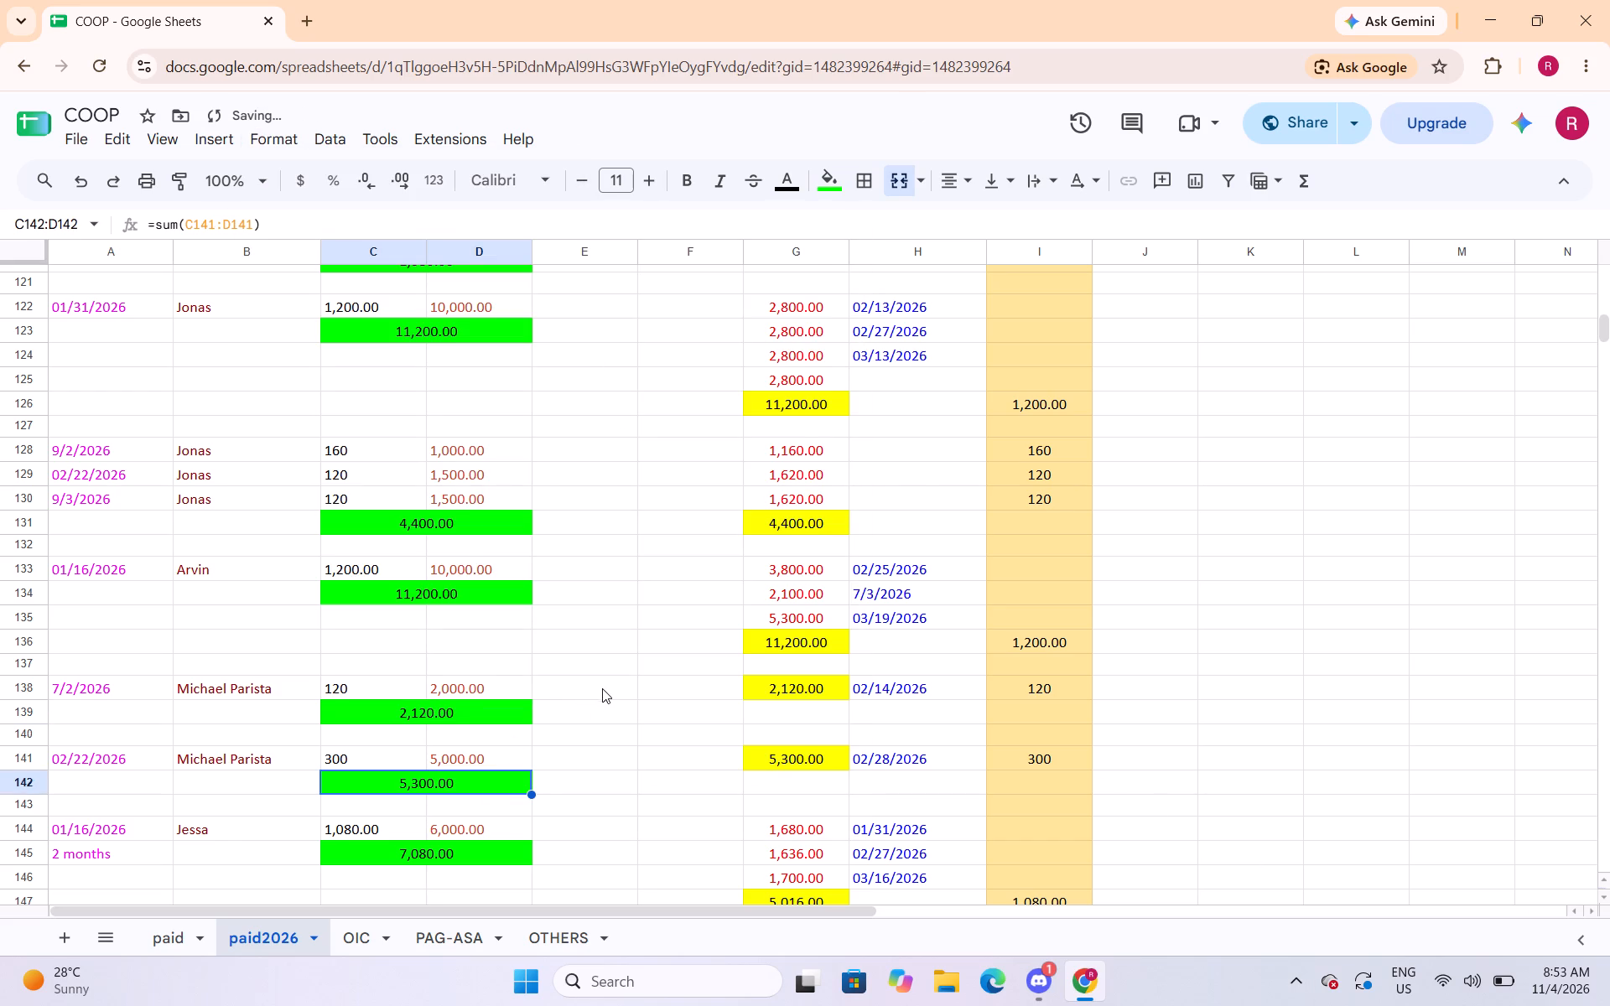
# Apply the Number format (1,000.12) to the green totals in C150:D150 and C153:D153.
pyautogui.scroll(-4, 604, 687)
pyautogui.click(470, 551)
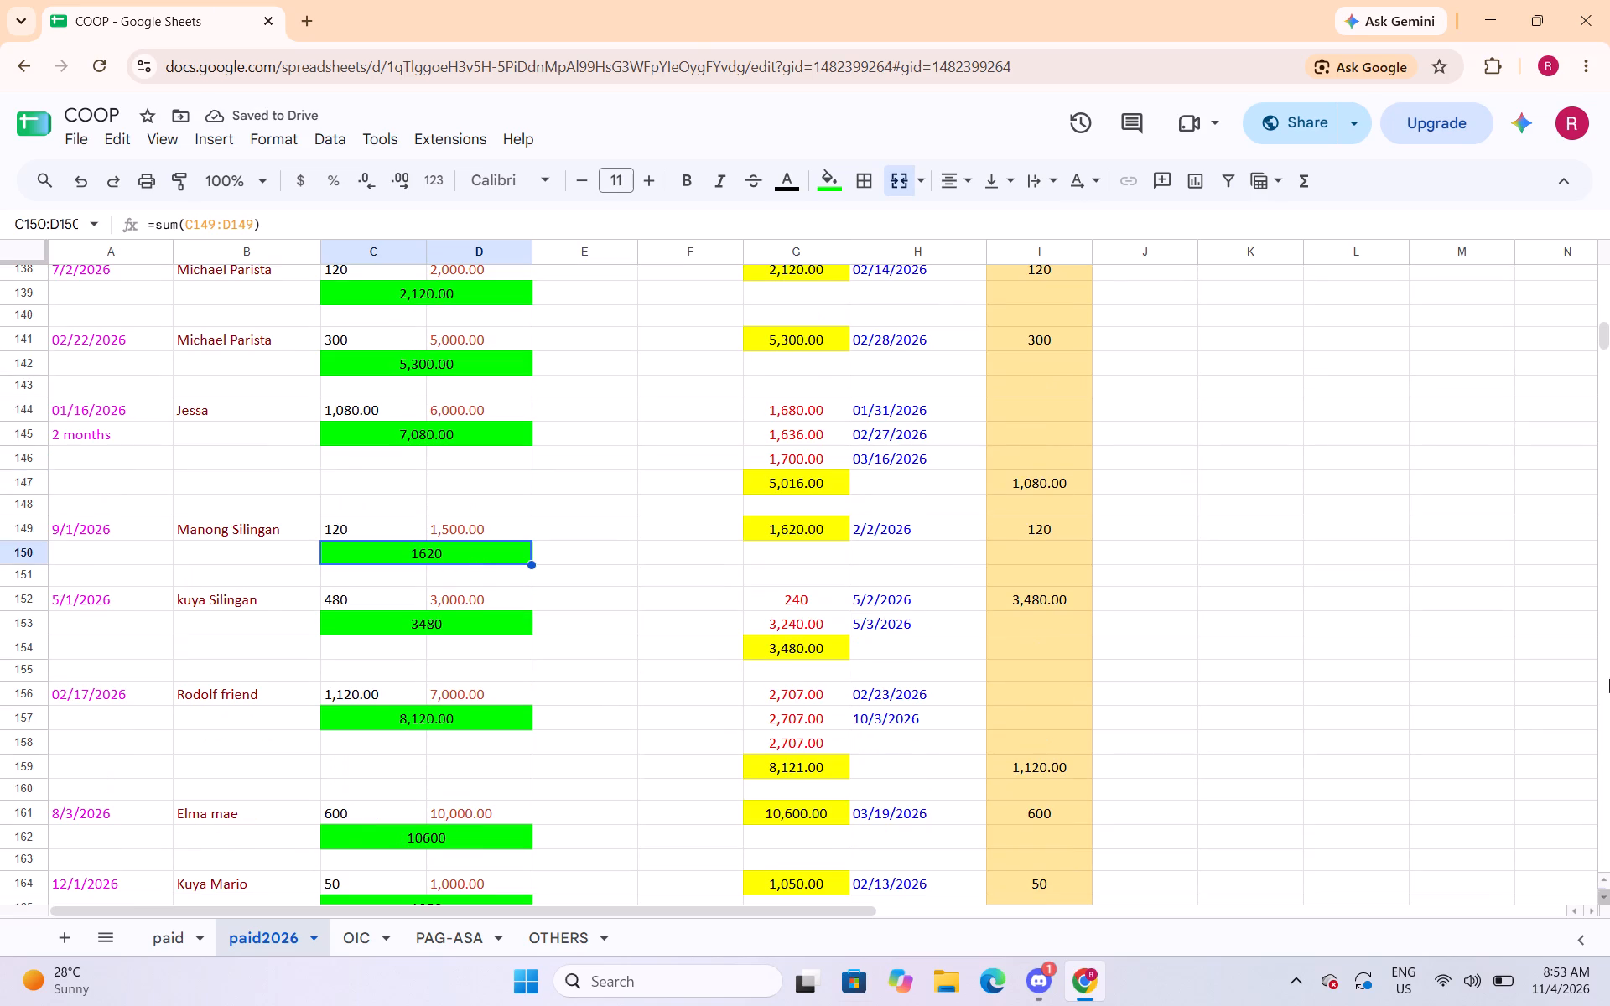
pyautogui.click(264, 143)
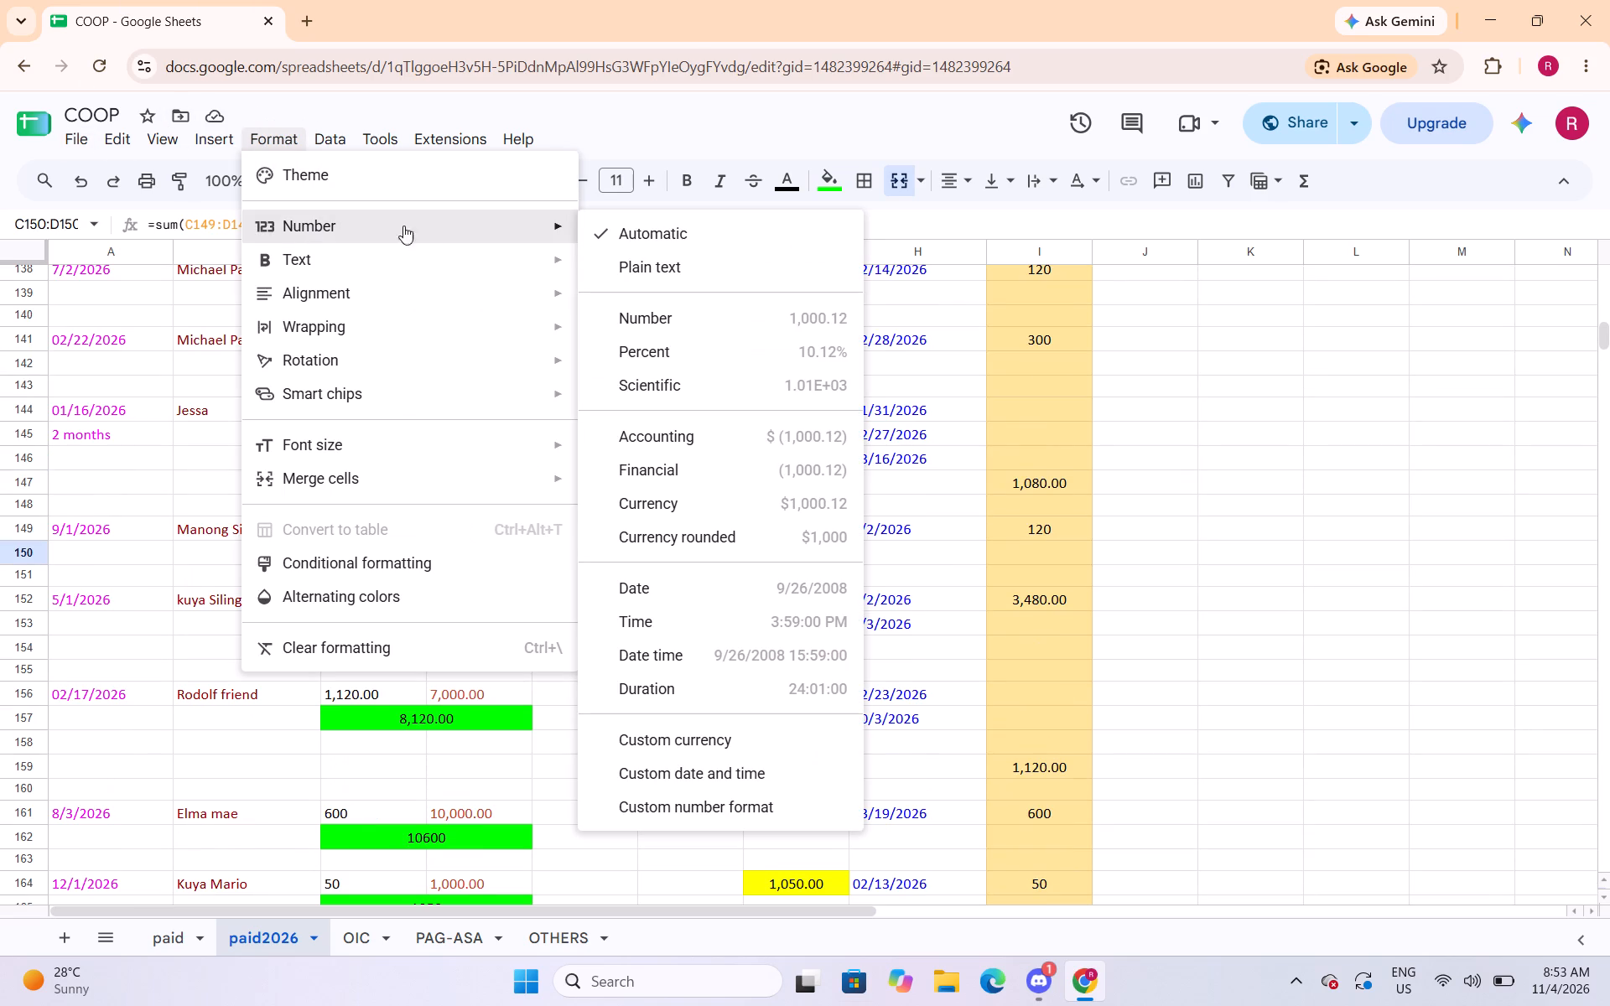
pyautogui.click(672, 325)
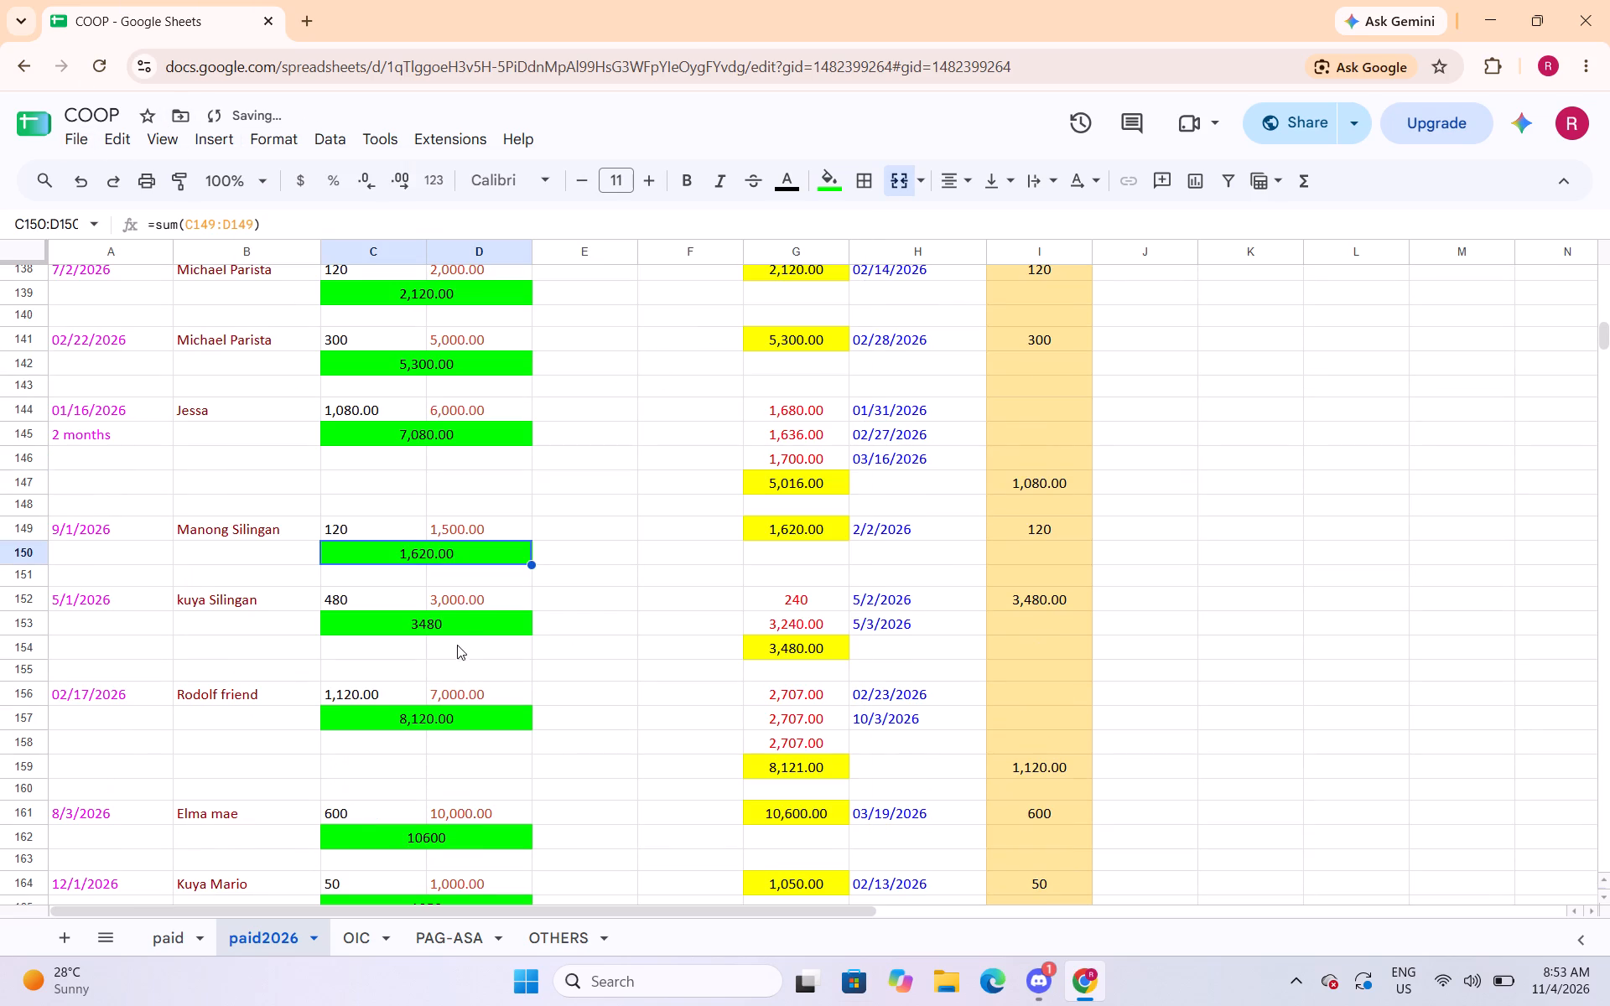
pyautogui.click(460, 634)
pyautogui.click(279, 142)
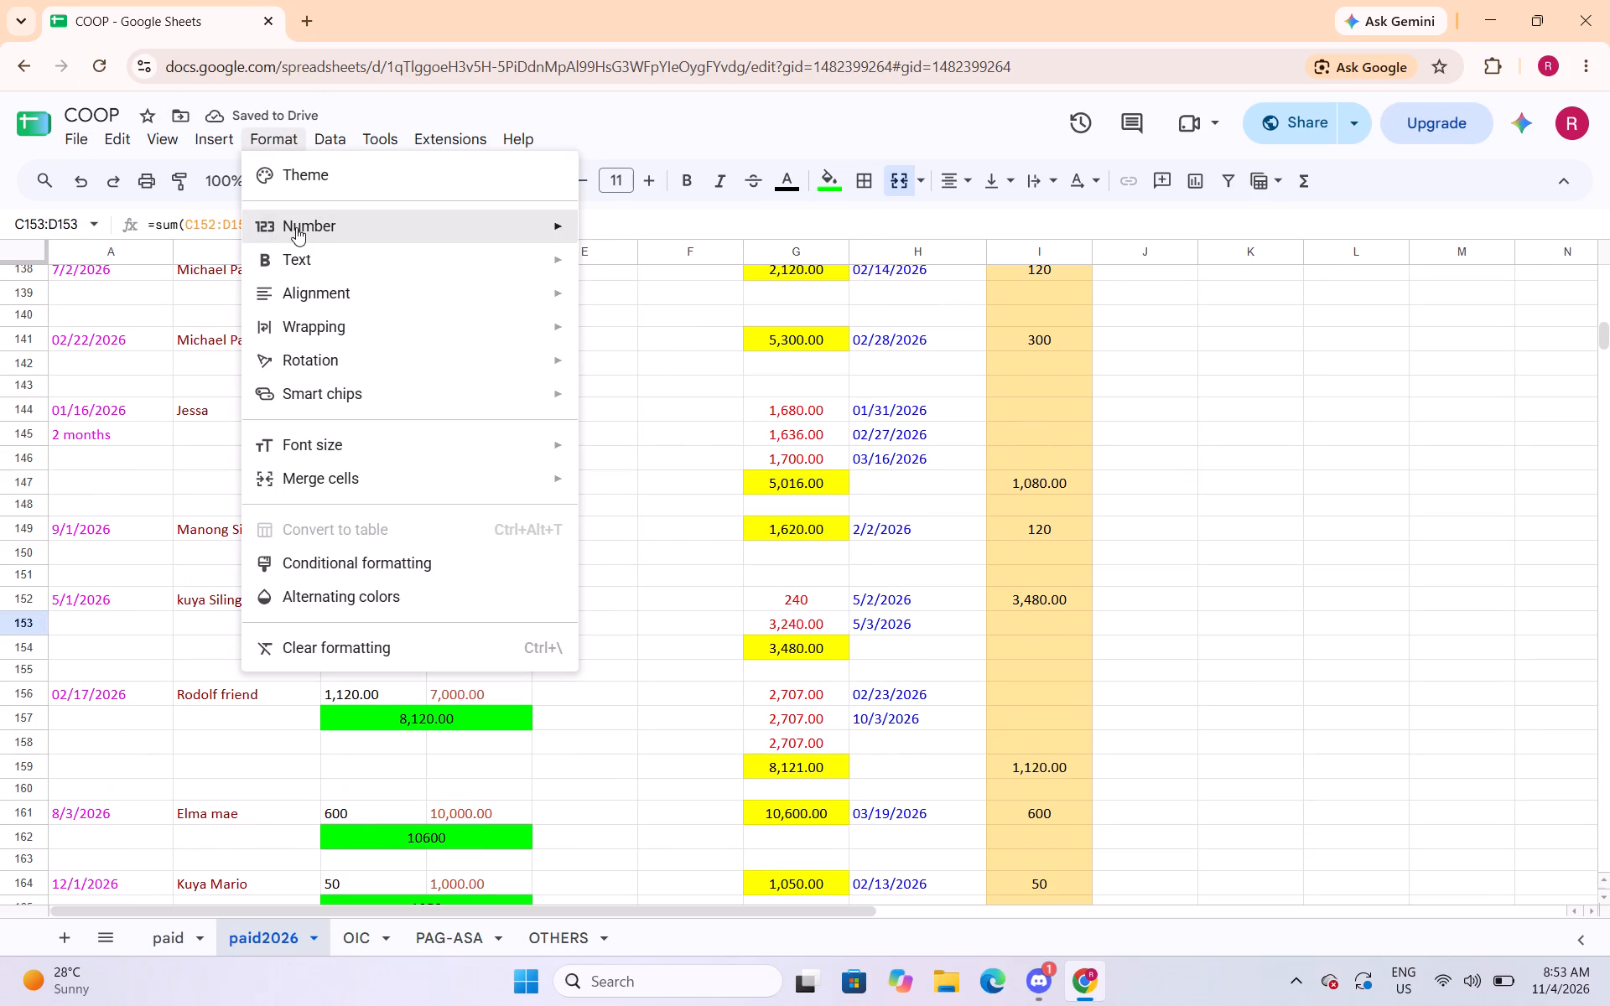
pyautogui.click(641, 324)
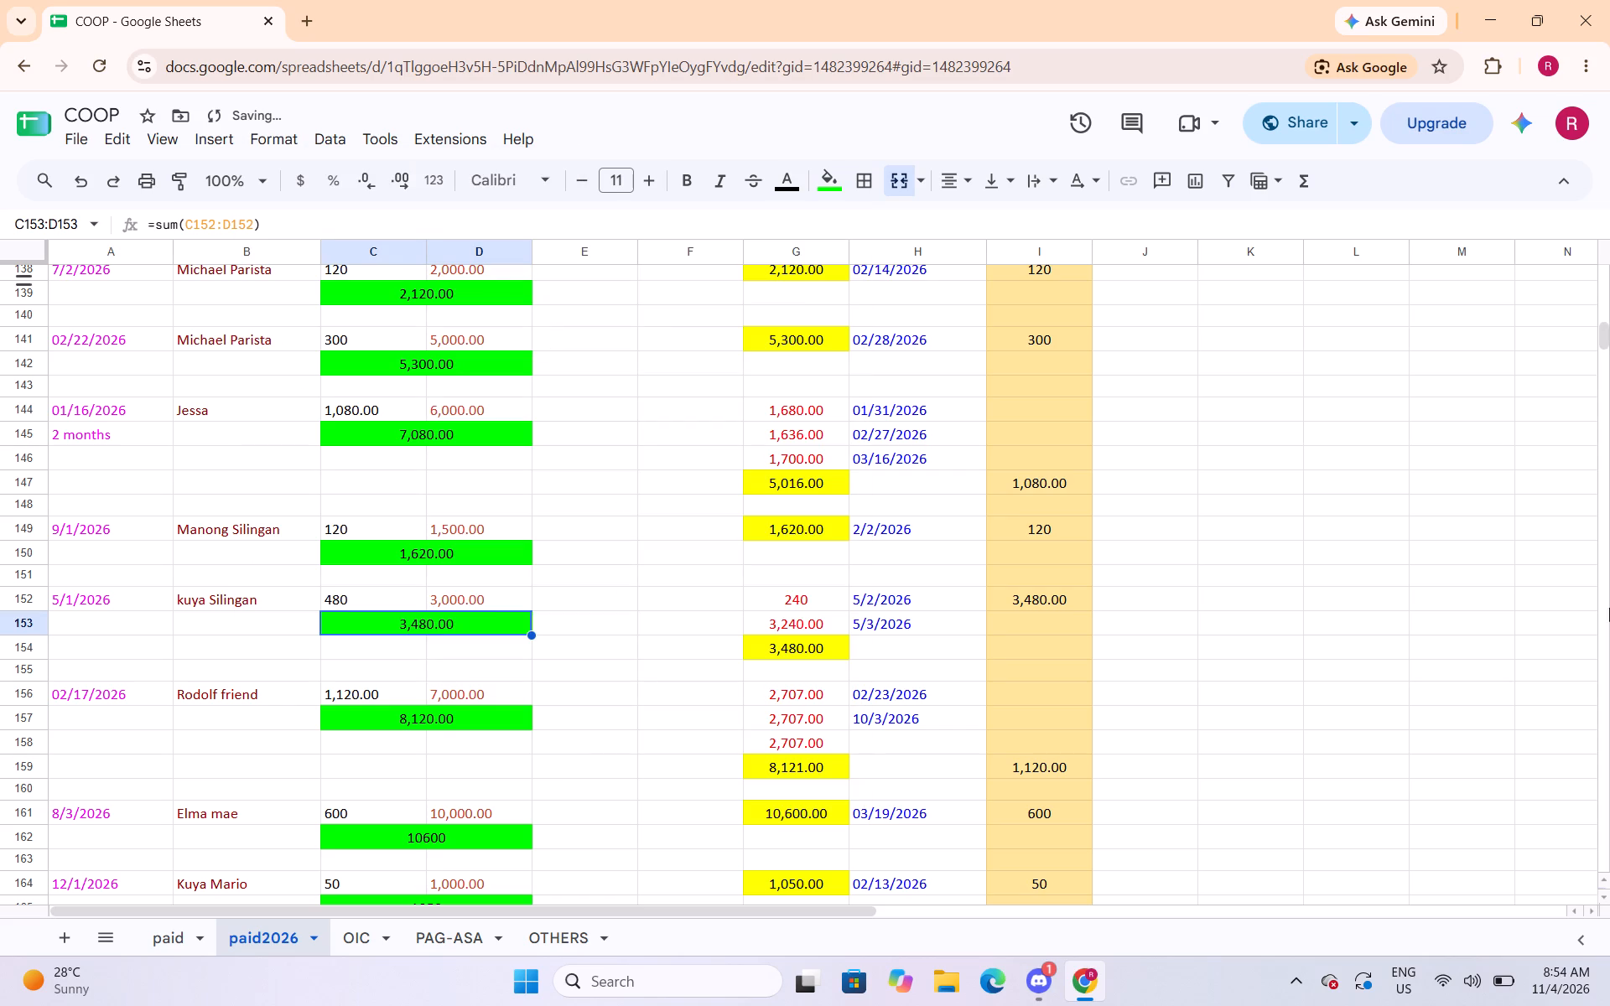
# Apply the Number format (1,000.12) to the green totals in C162:D162 and C165:D165.
pyautogui.scroll(-1, 643, 604)
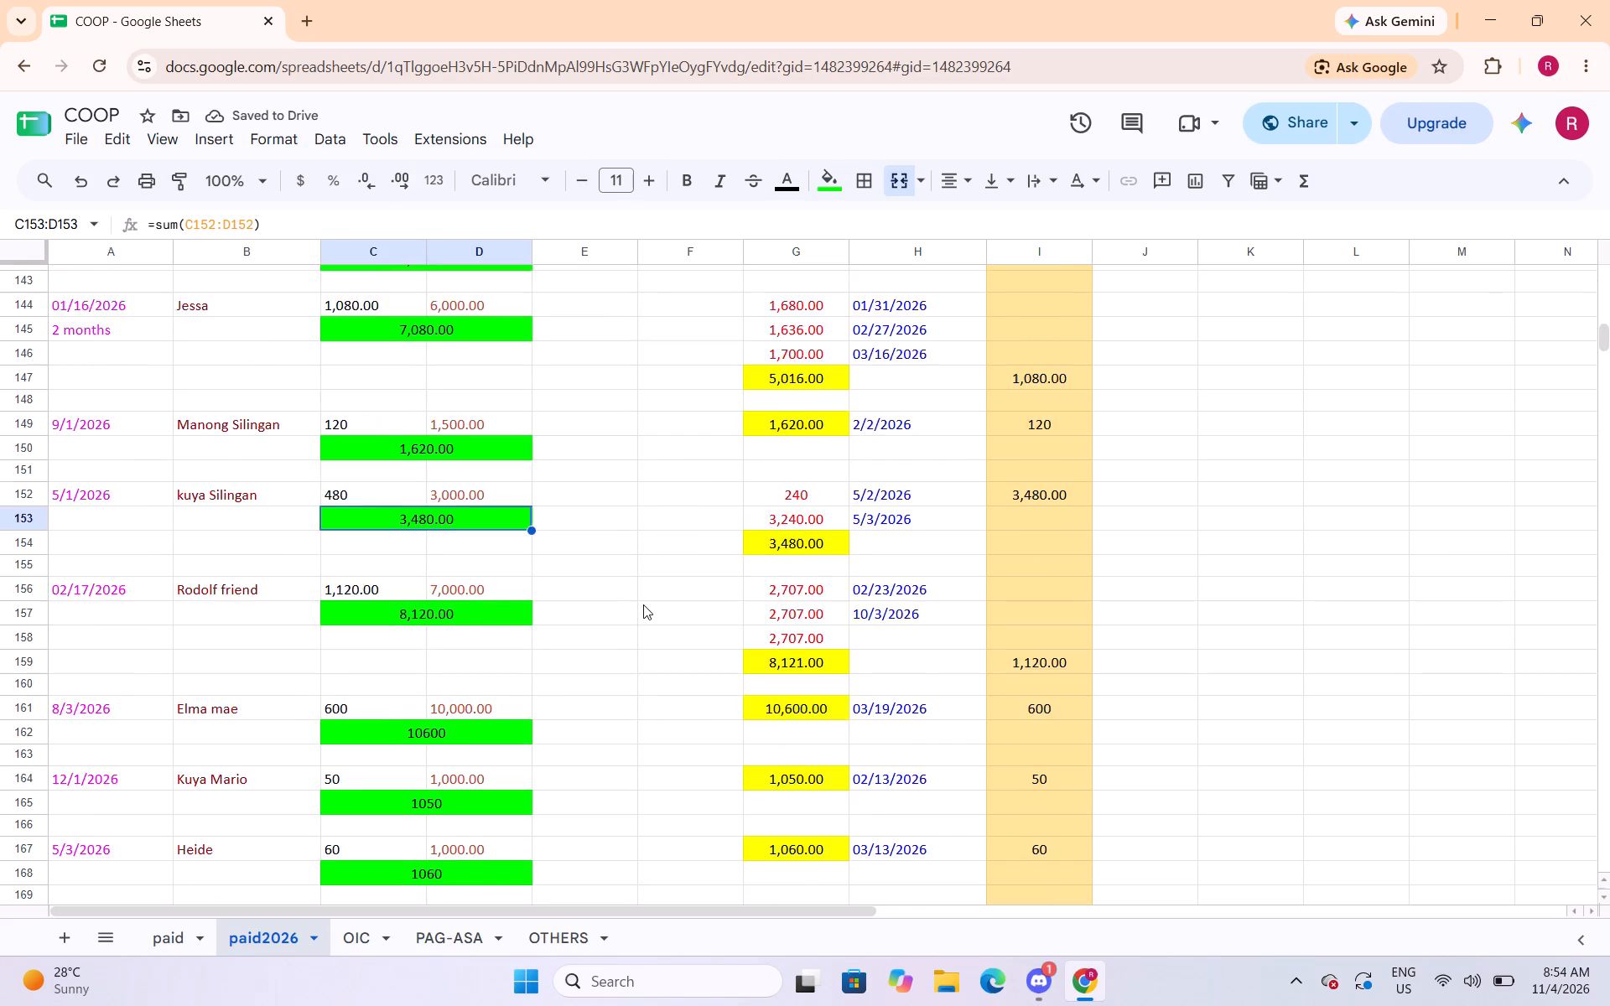
pyautogui.scroll(-2, 643, 604)
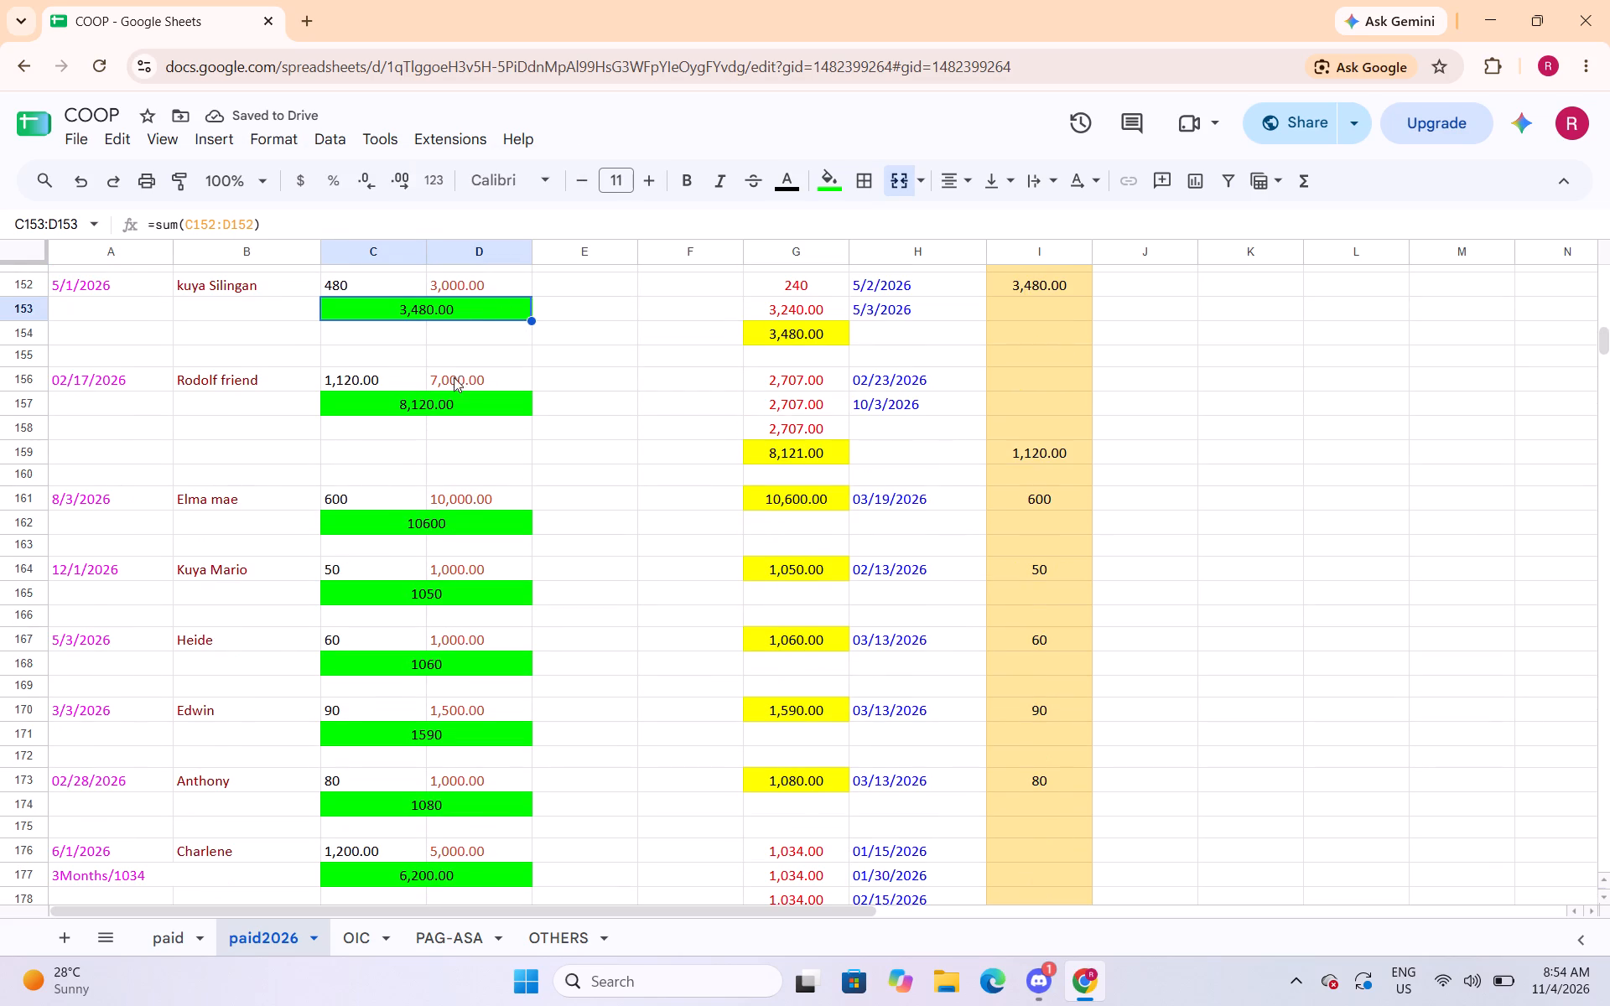
pyautogui.click(450, 516)
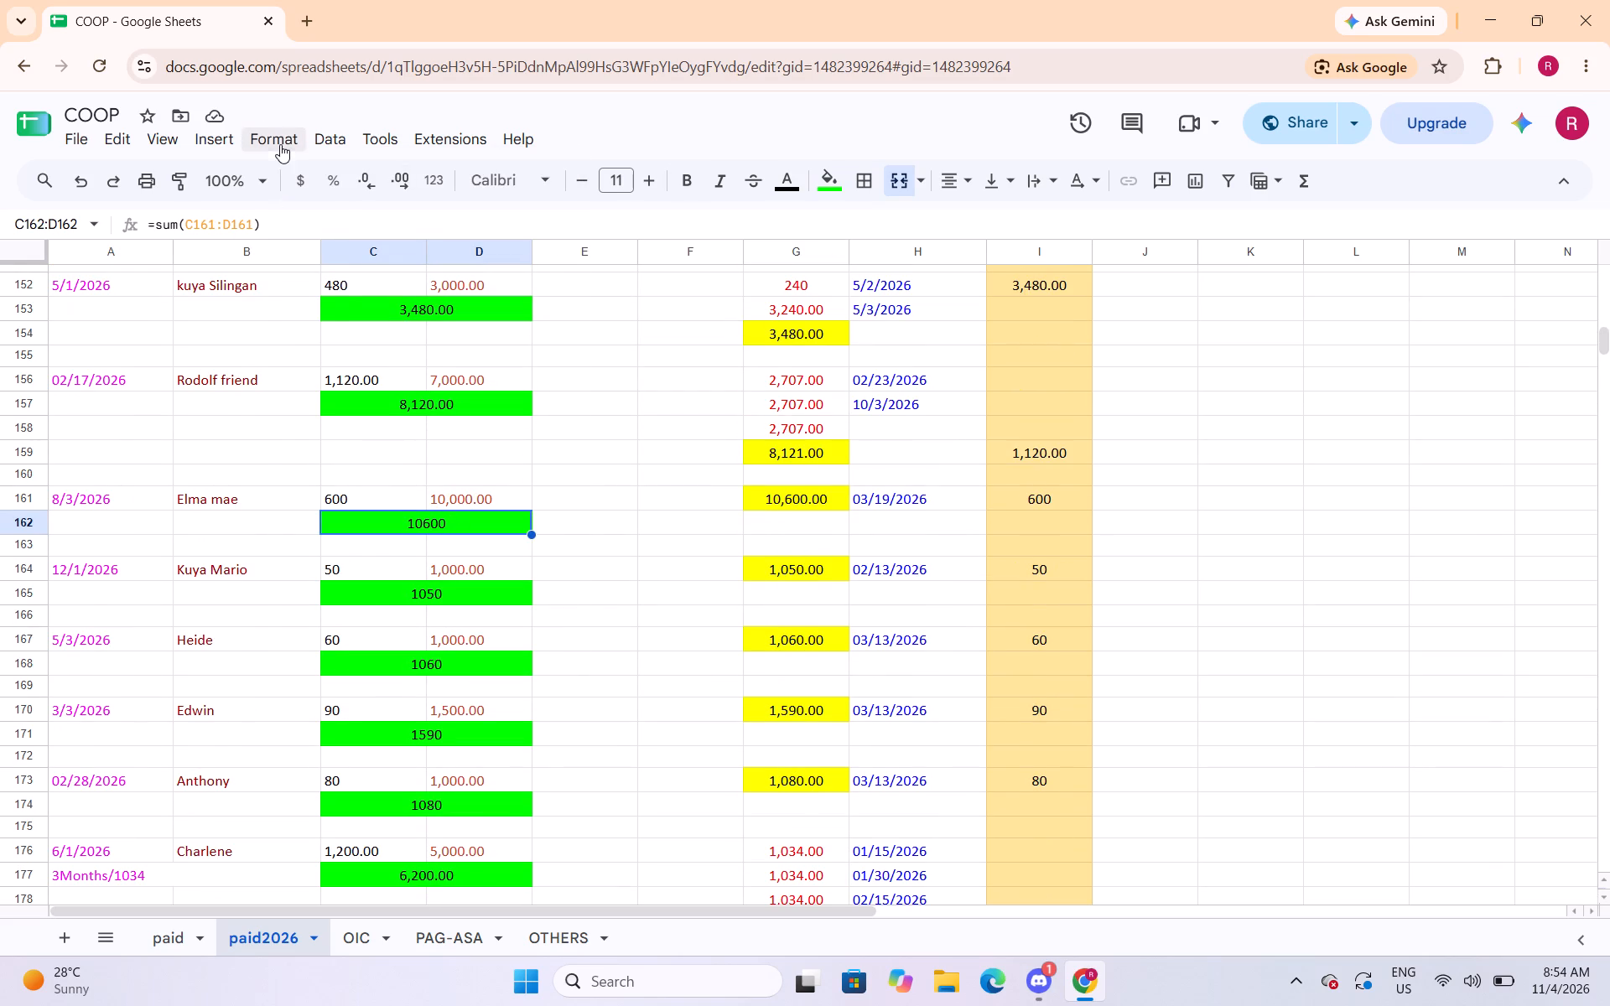
pyautogui.click(280, 144)
pyautogui.click(688, 318)
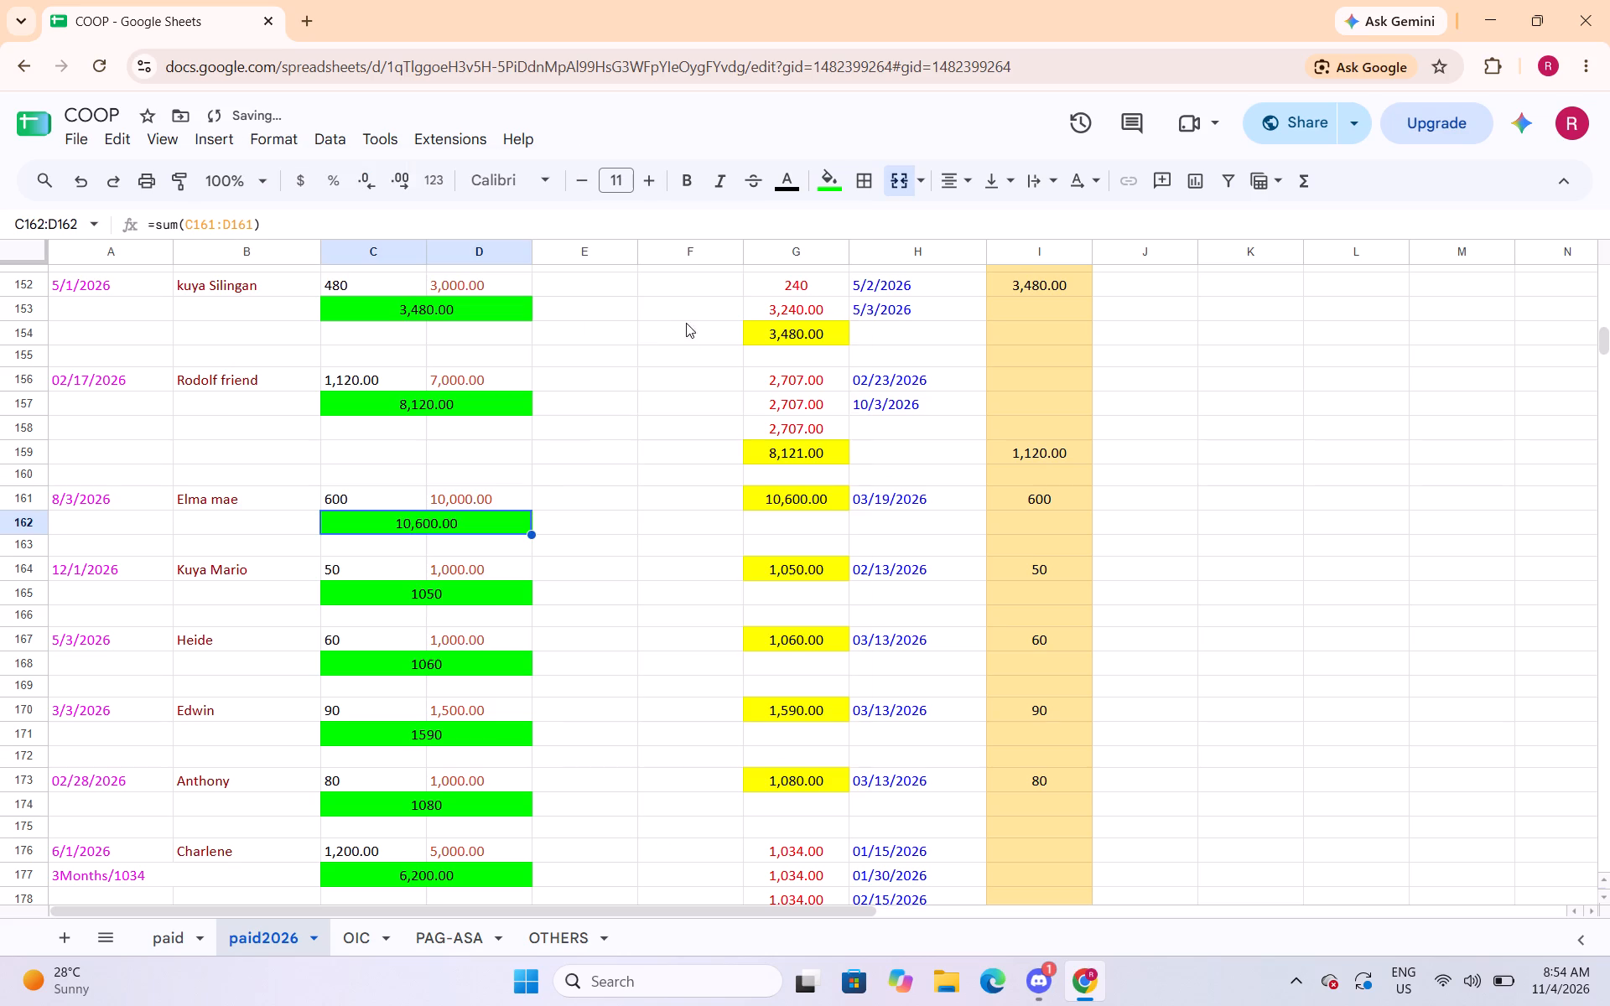
pyautogui.click(470, 600)
pyautogui.click(280, 141)
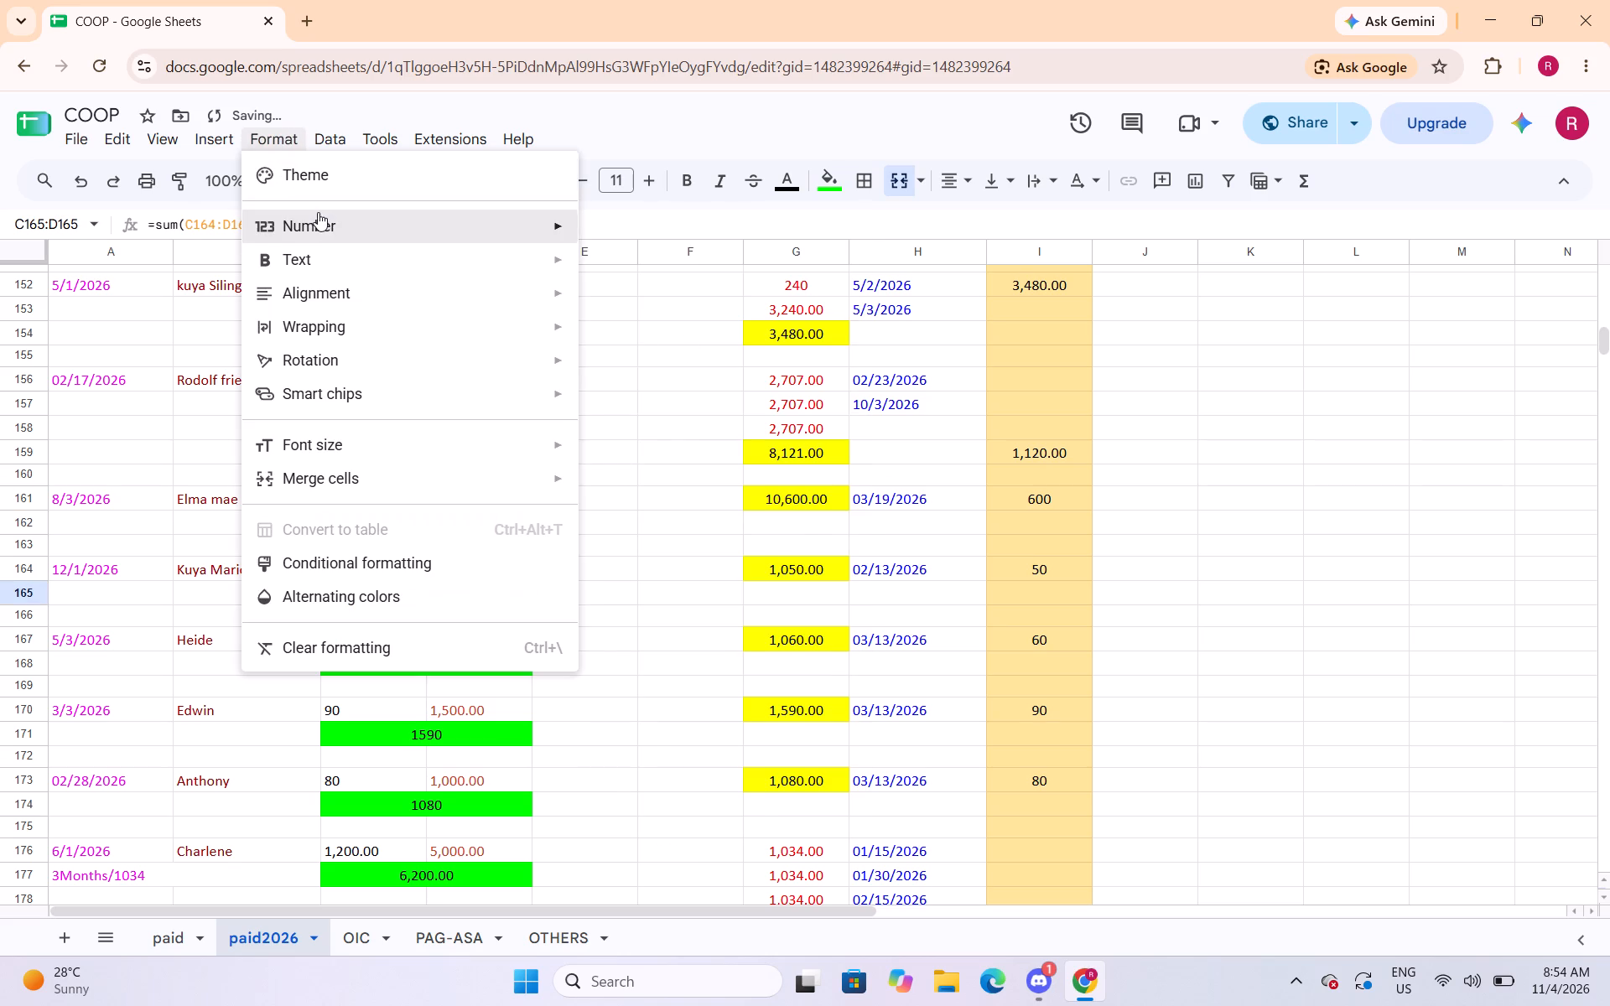
pyautogui.click(670, 319)
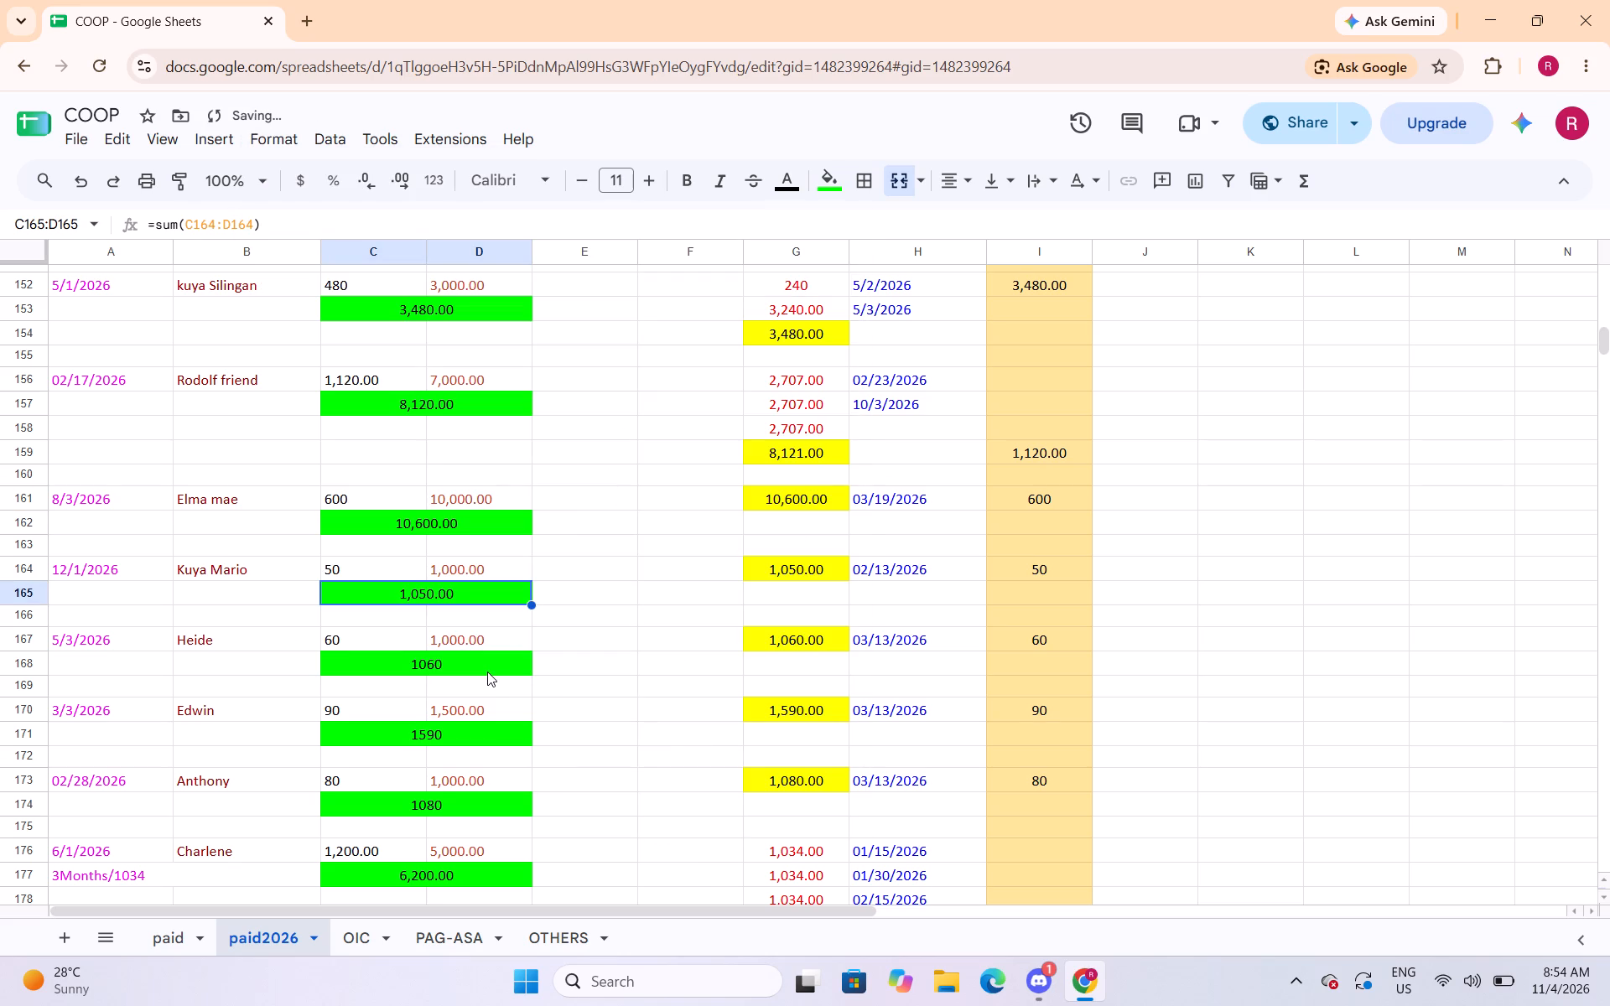
# Apply the Number format (1,000.12) to Heide's, Edwin's and Anthony's green totals in C168:D168, C171:D171 and C174:D174.
pyautogui.click(487, 672)
pyautogui.click(271, 137)
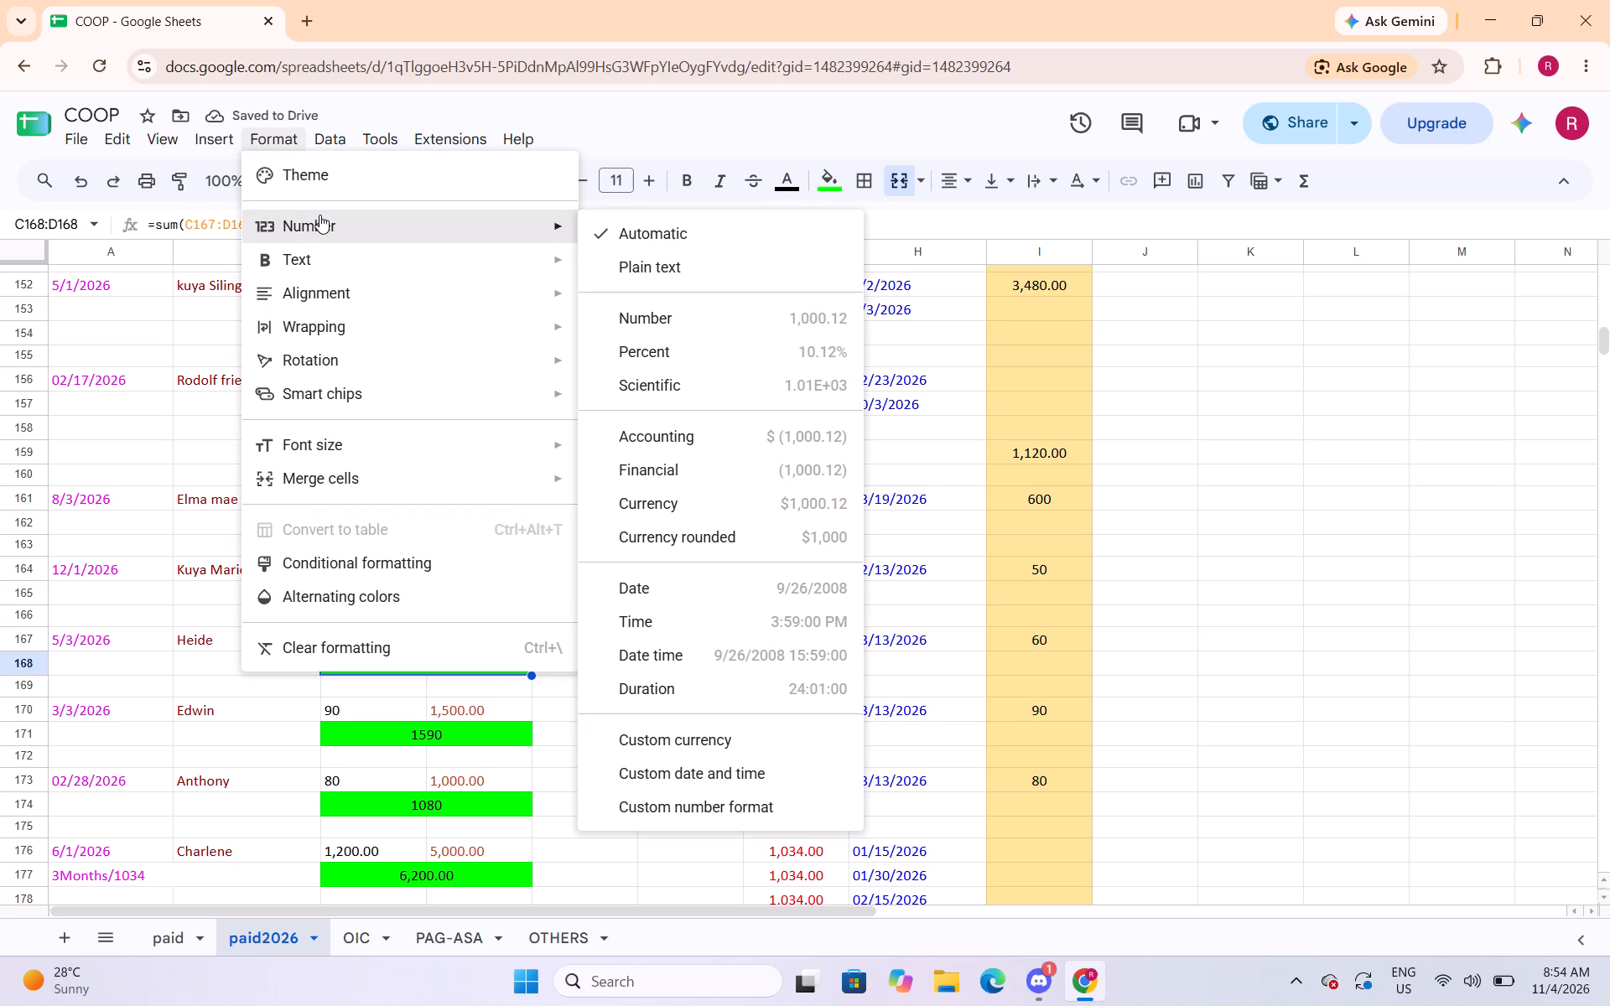
pyautogui.click(649, 314)
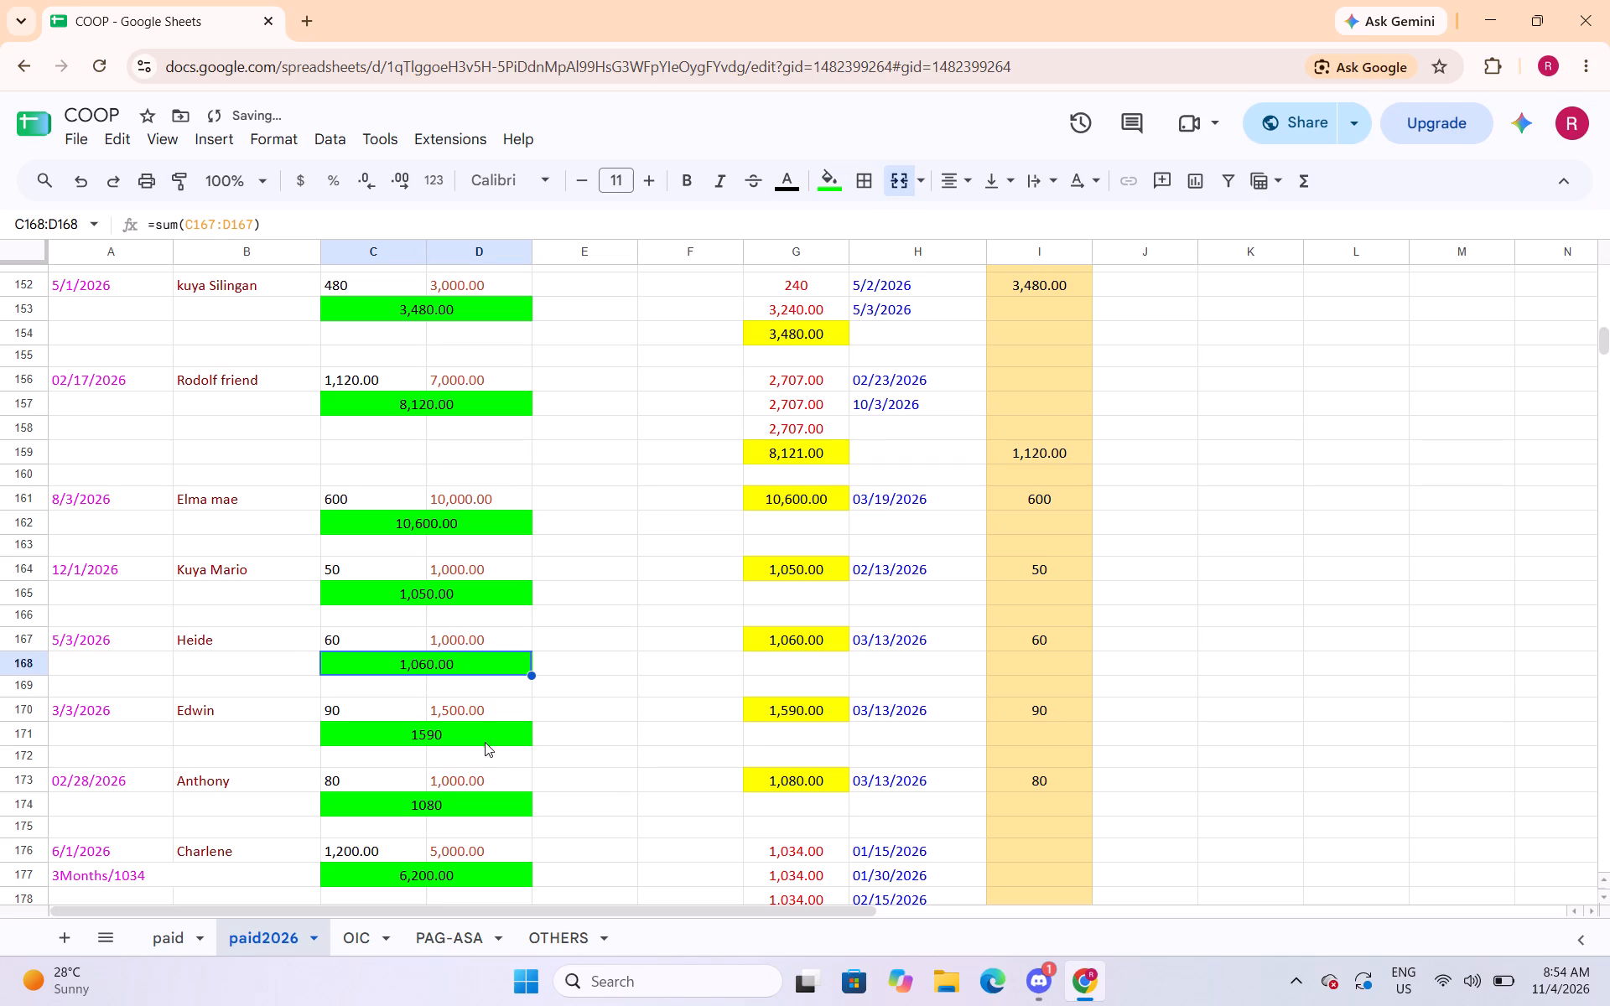
pyautogui.click(485, 742)
pyautogui.click(264, 132)
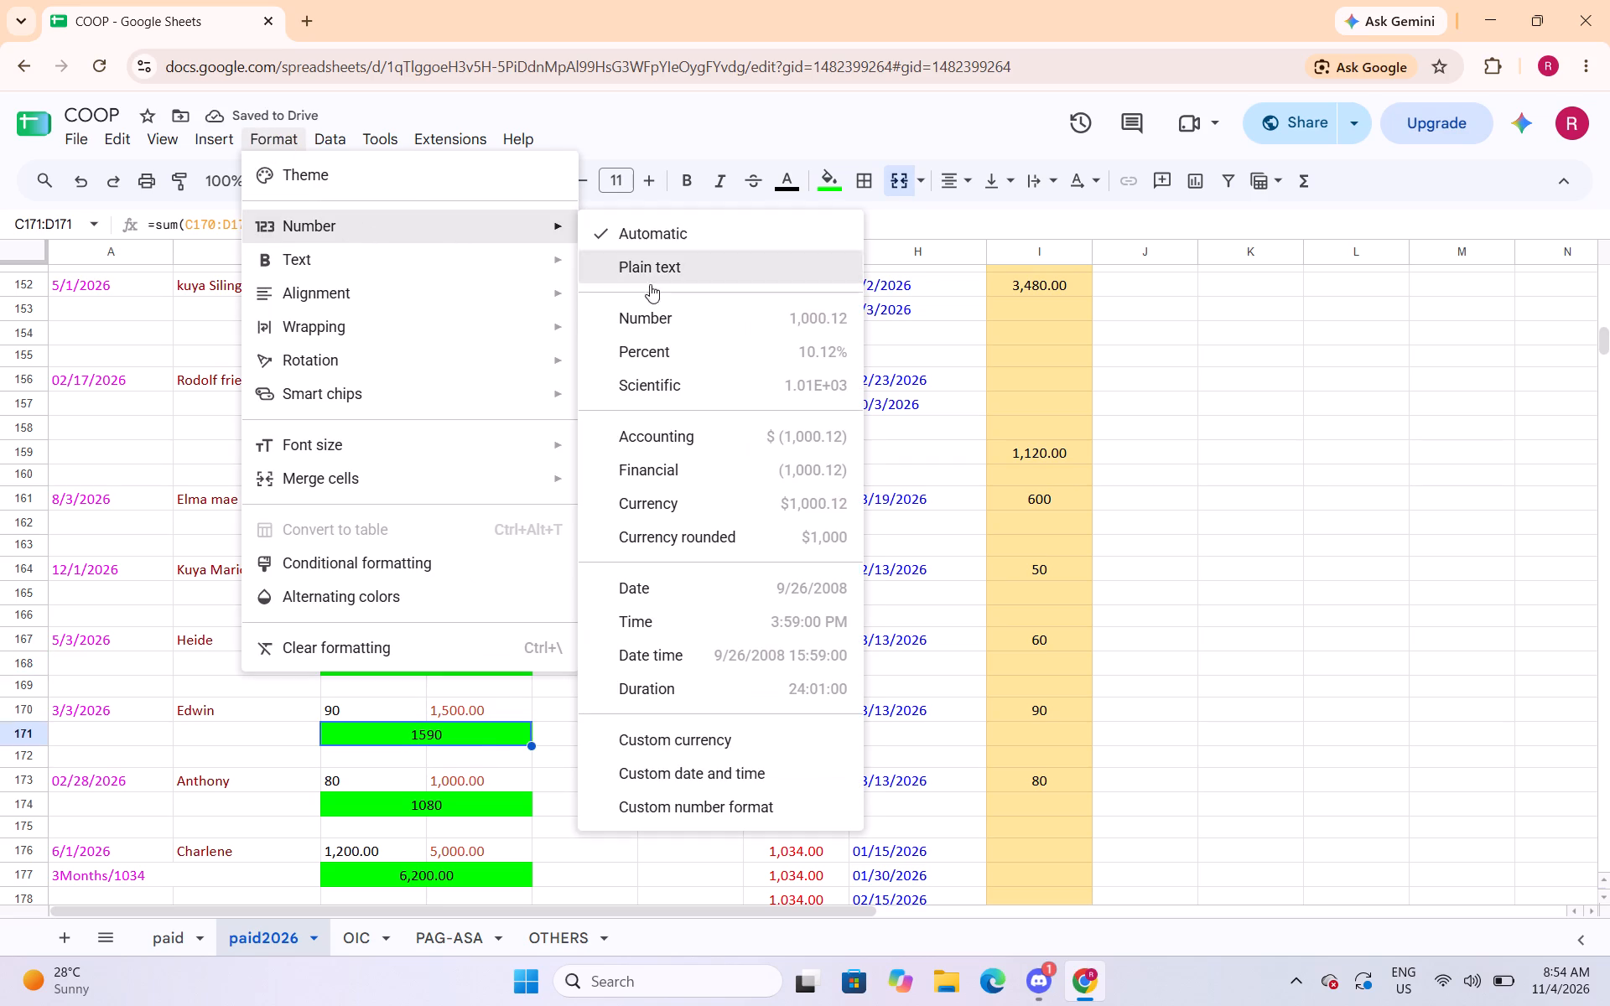
pyautogui.click(656, 313)
pyautogui.click(469, 803)
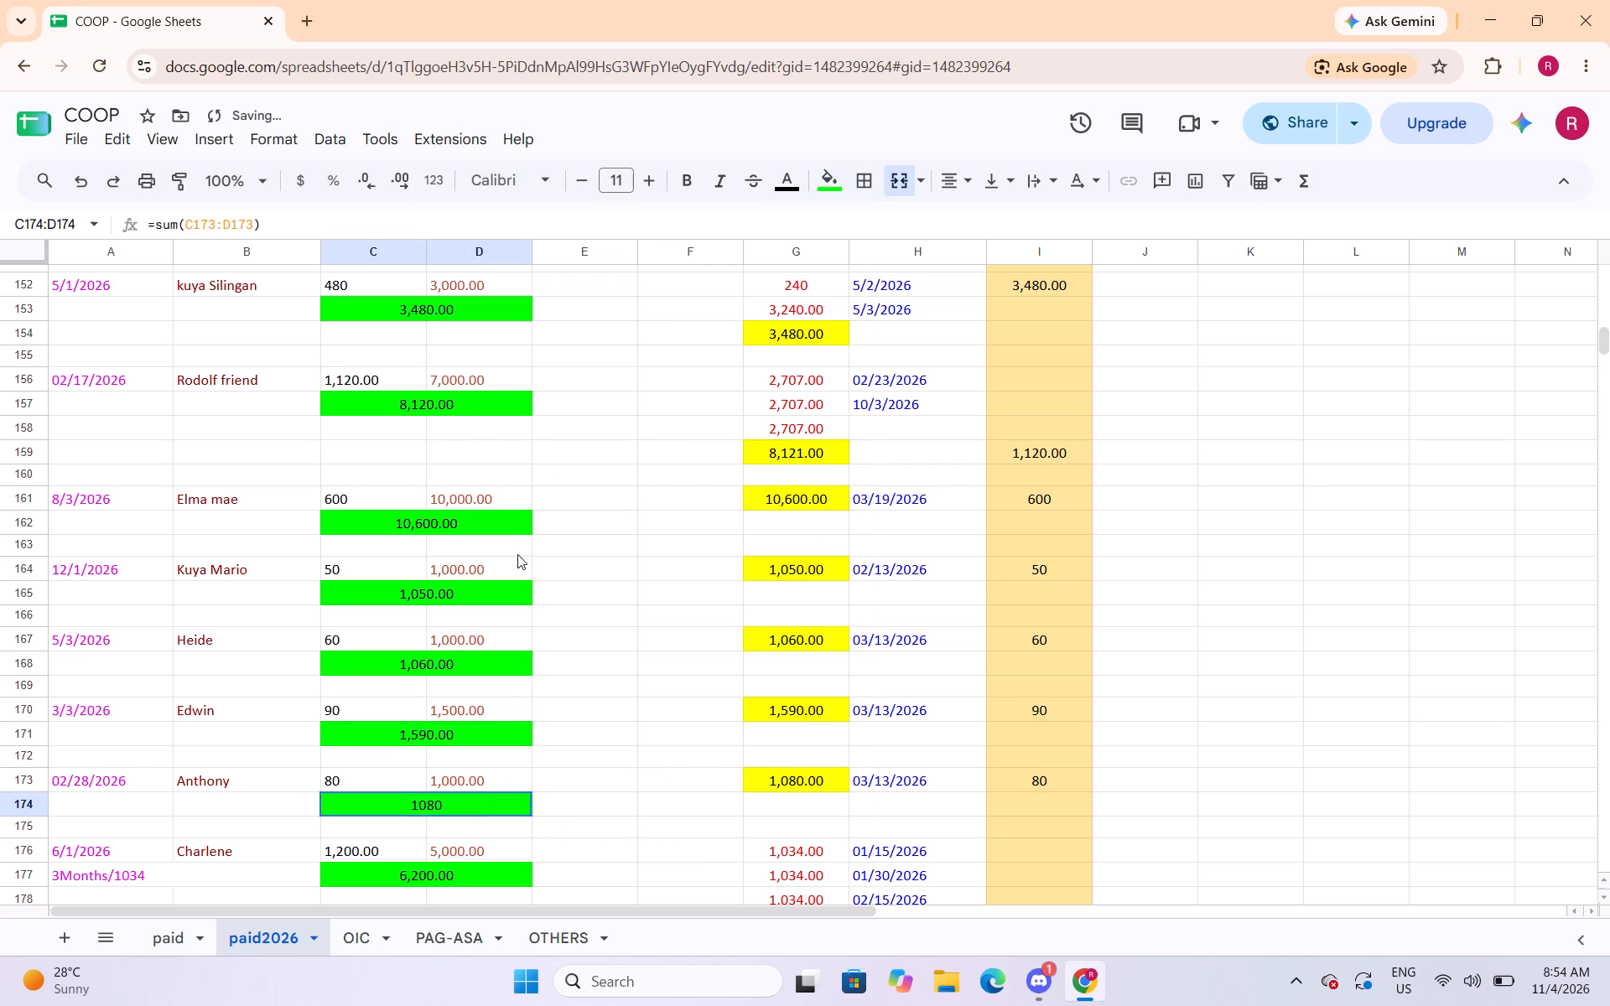
pyautogui.click(295, 136)
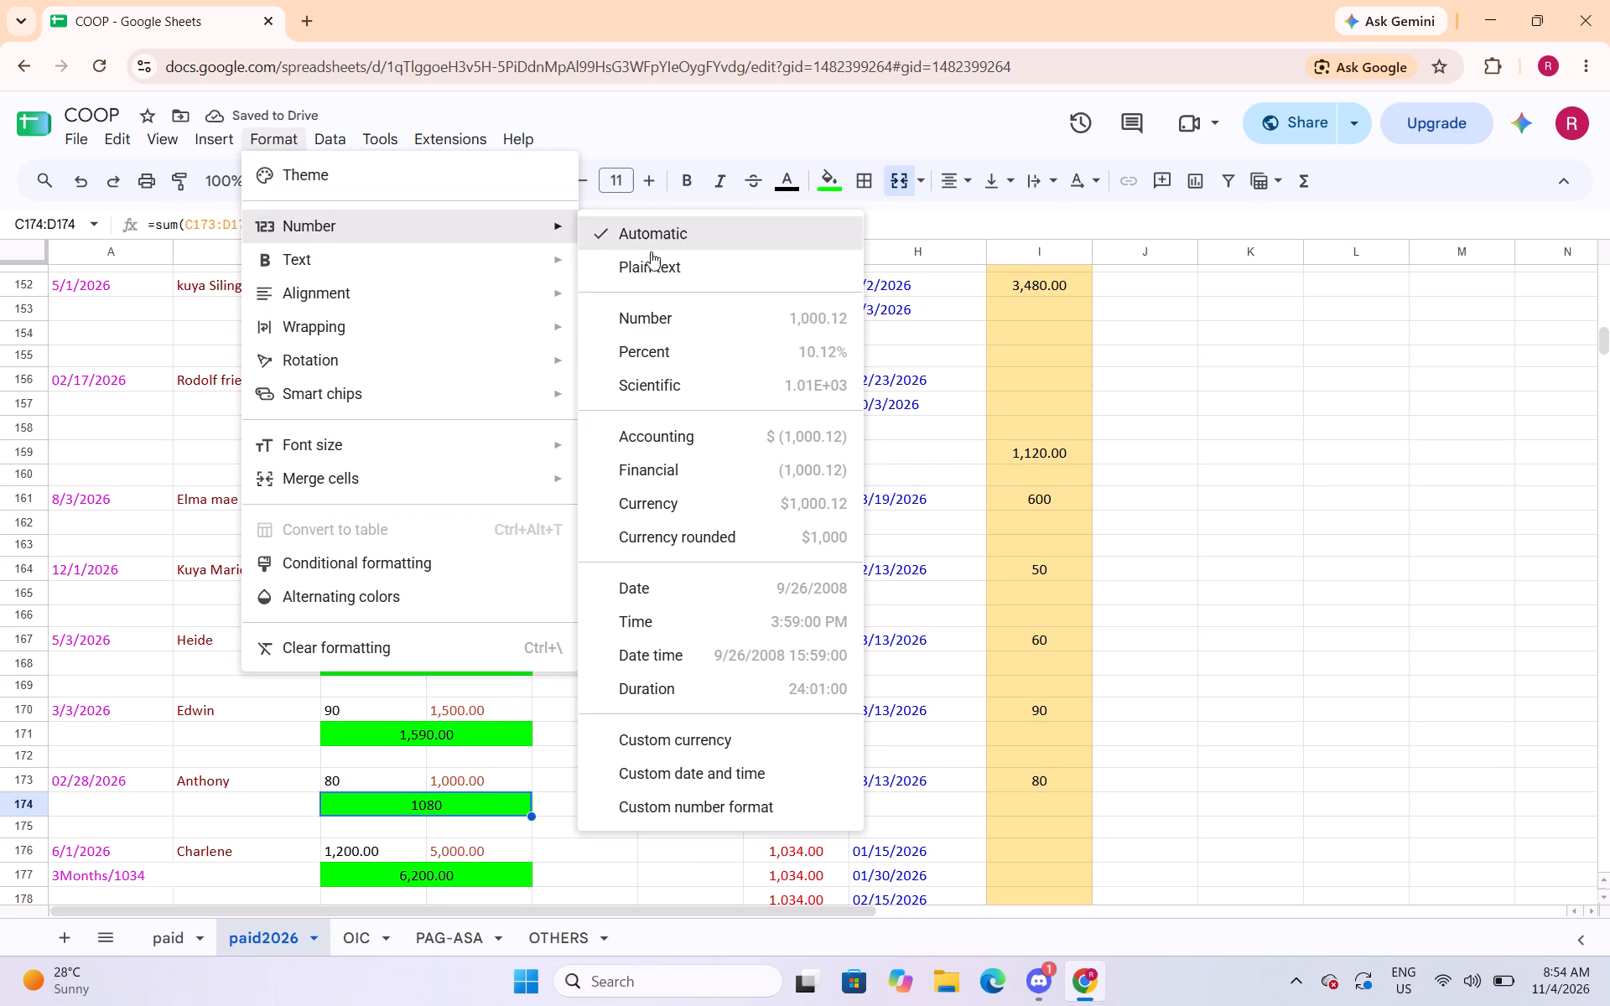
pyautogui.click(671, 327)
# Review the formatting of the remaining paid2026 entries below Anthony's, from Charlene's block down past Jyn friend's.
pyautogui.scroll(-2, 529, 652)
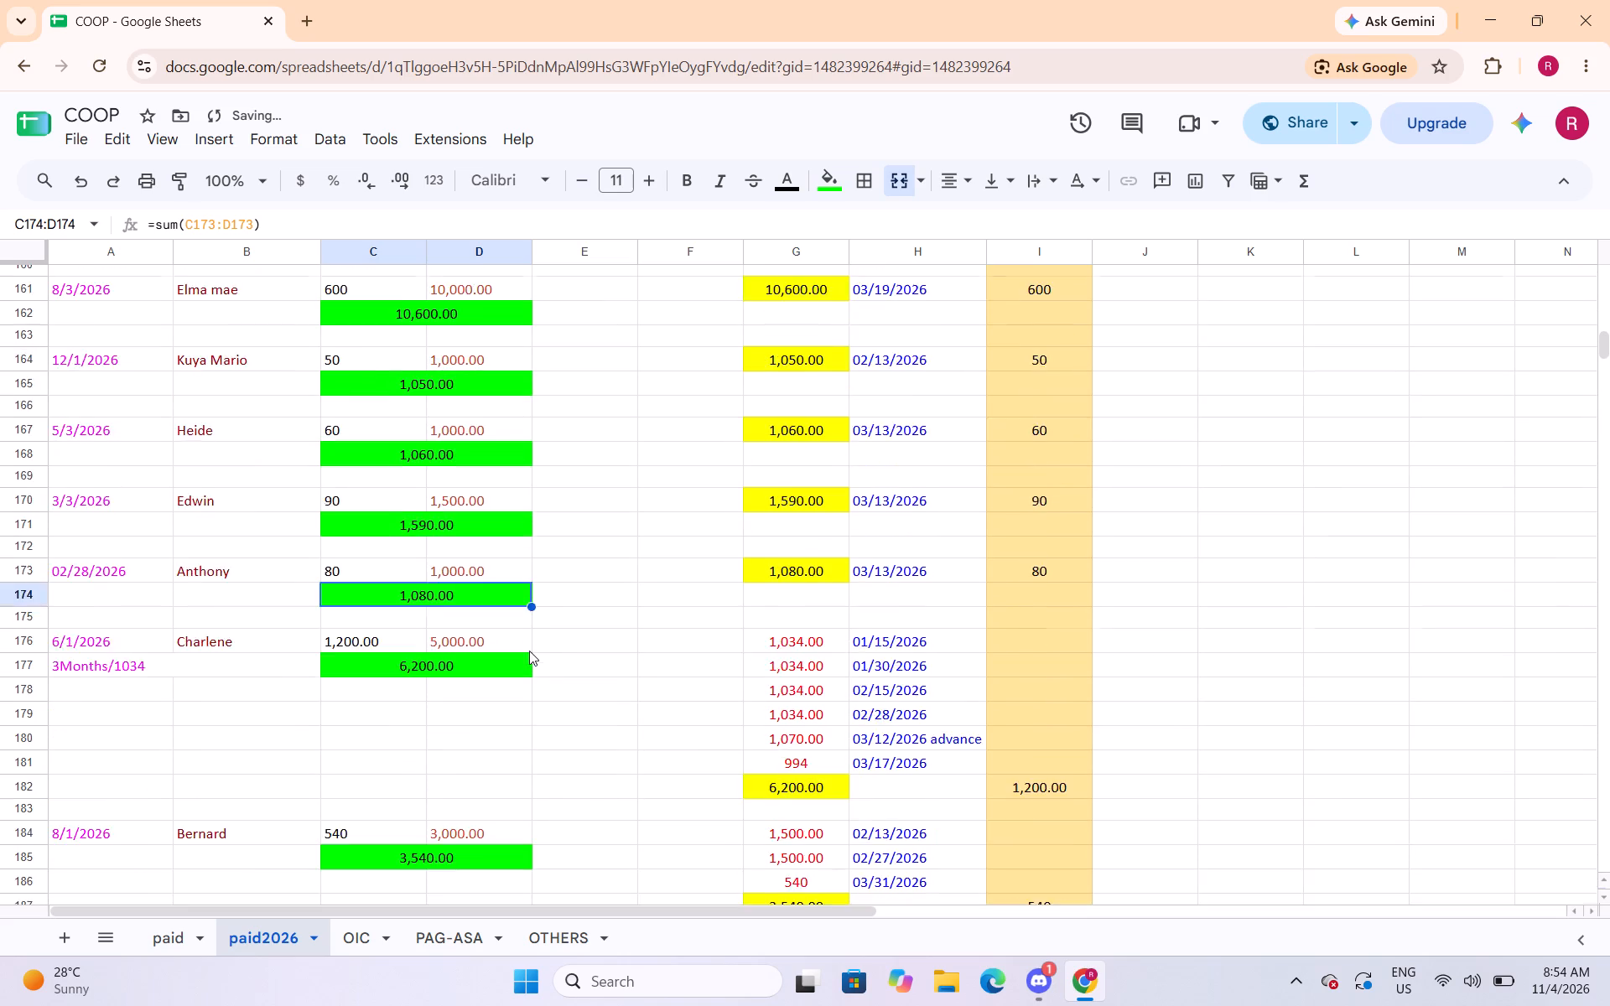
pyautogui.scroll(-2, 529, 651)
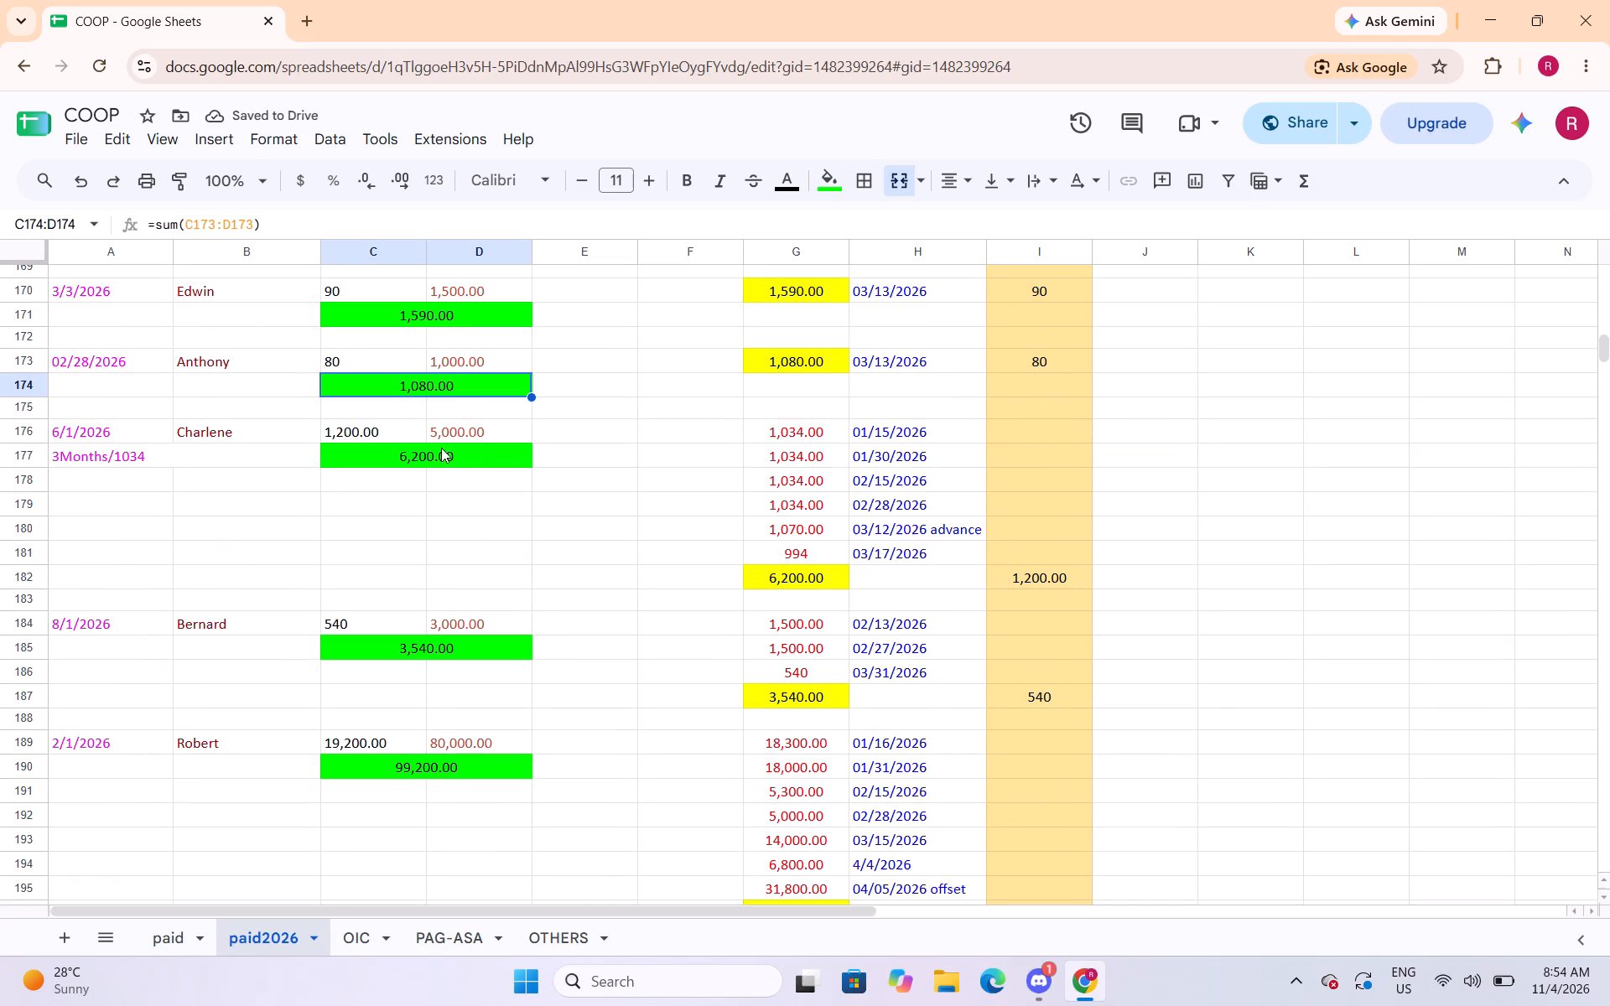
pyautogui.scroll(2, 506, 448)
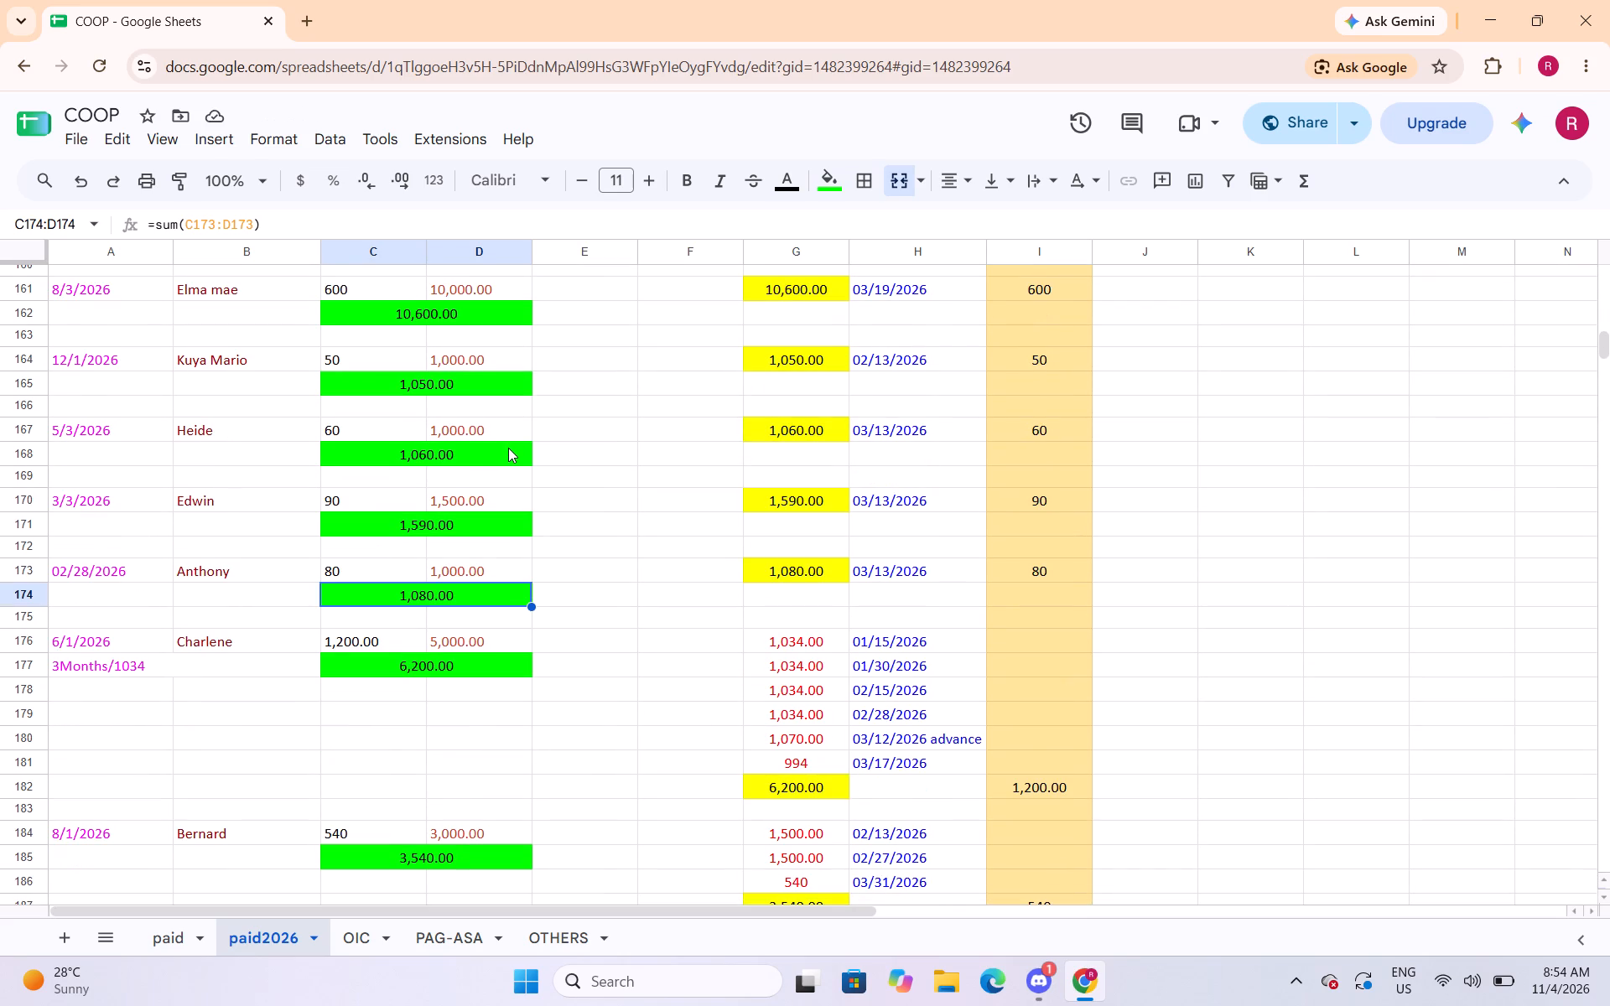
pyautogui.scroll(-2, 508, 448)
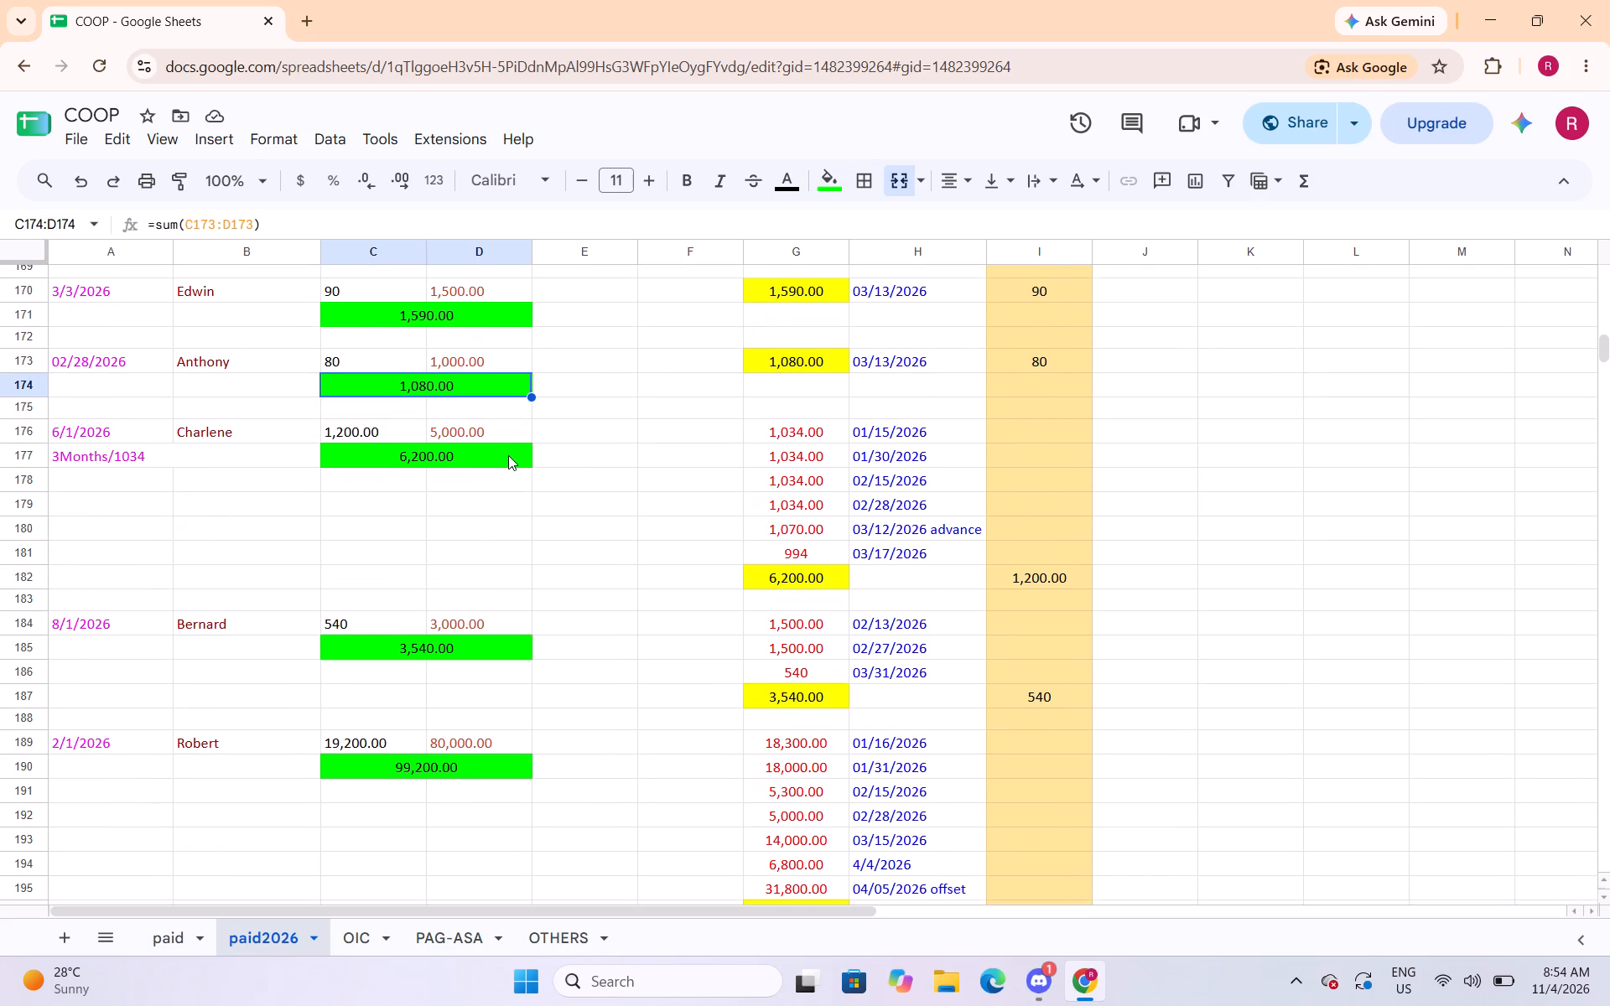
pyautogui.scroll(-2, 508, 455)
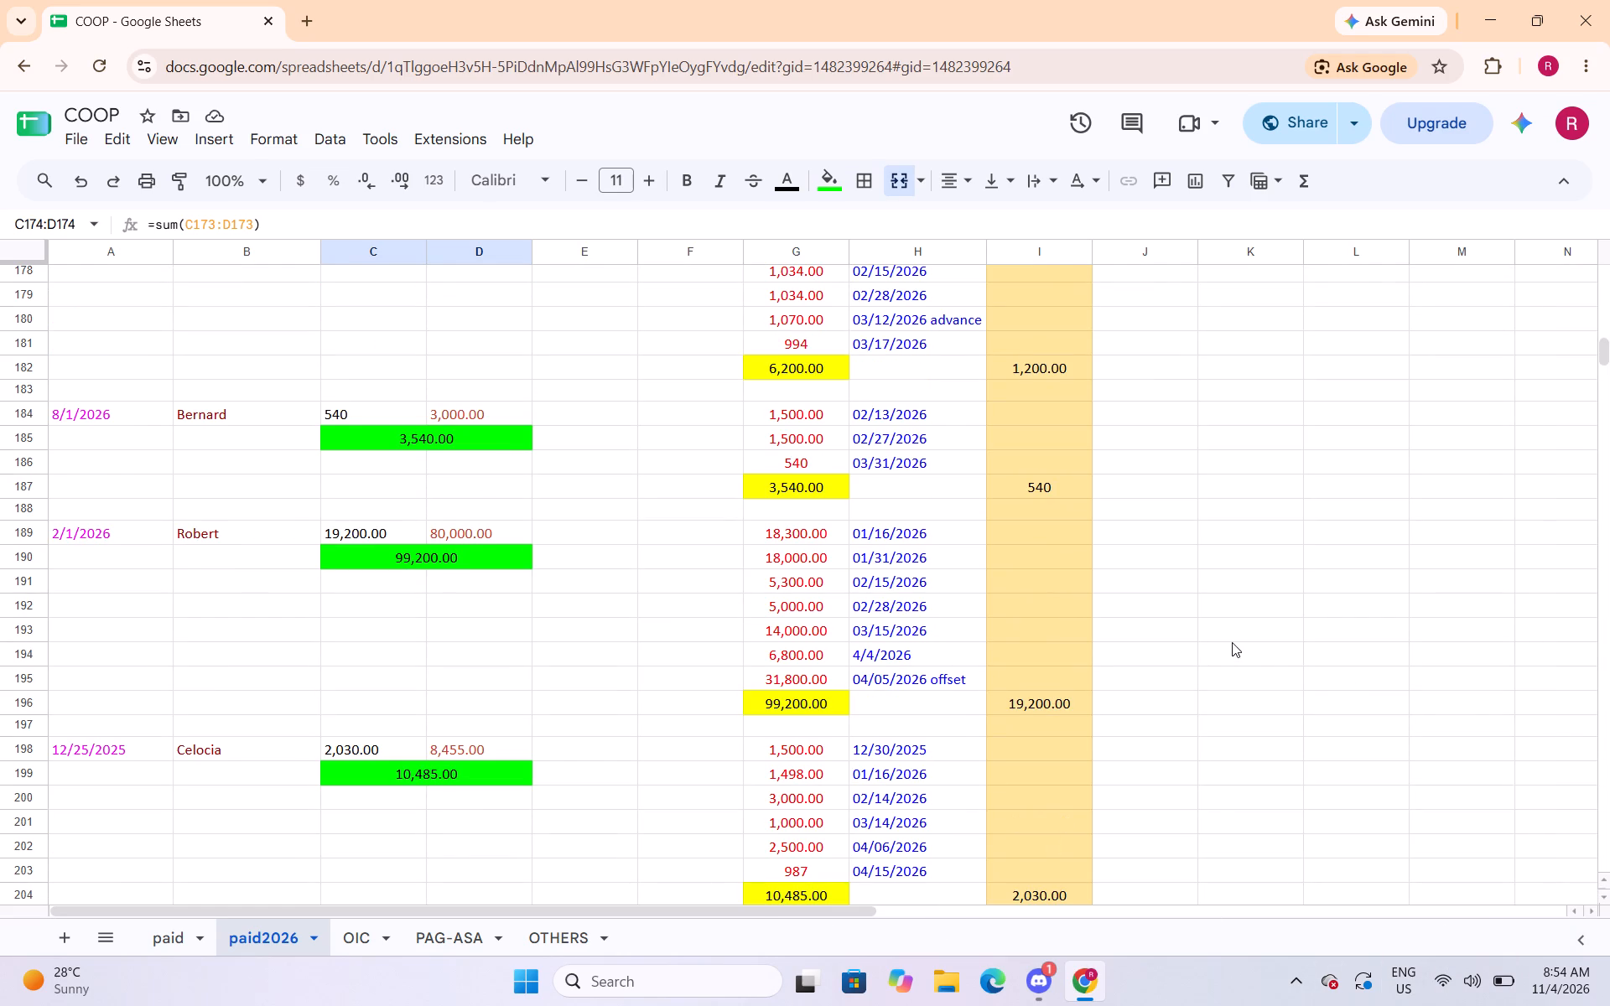
pyautogui.scroll(-2, 574, 521)
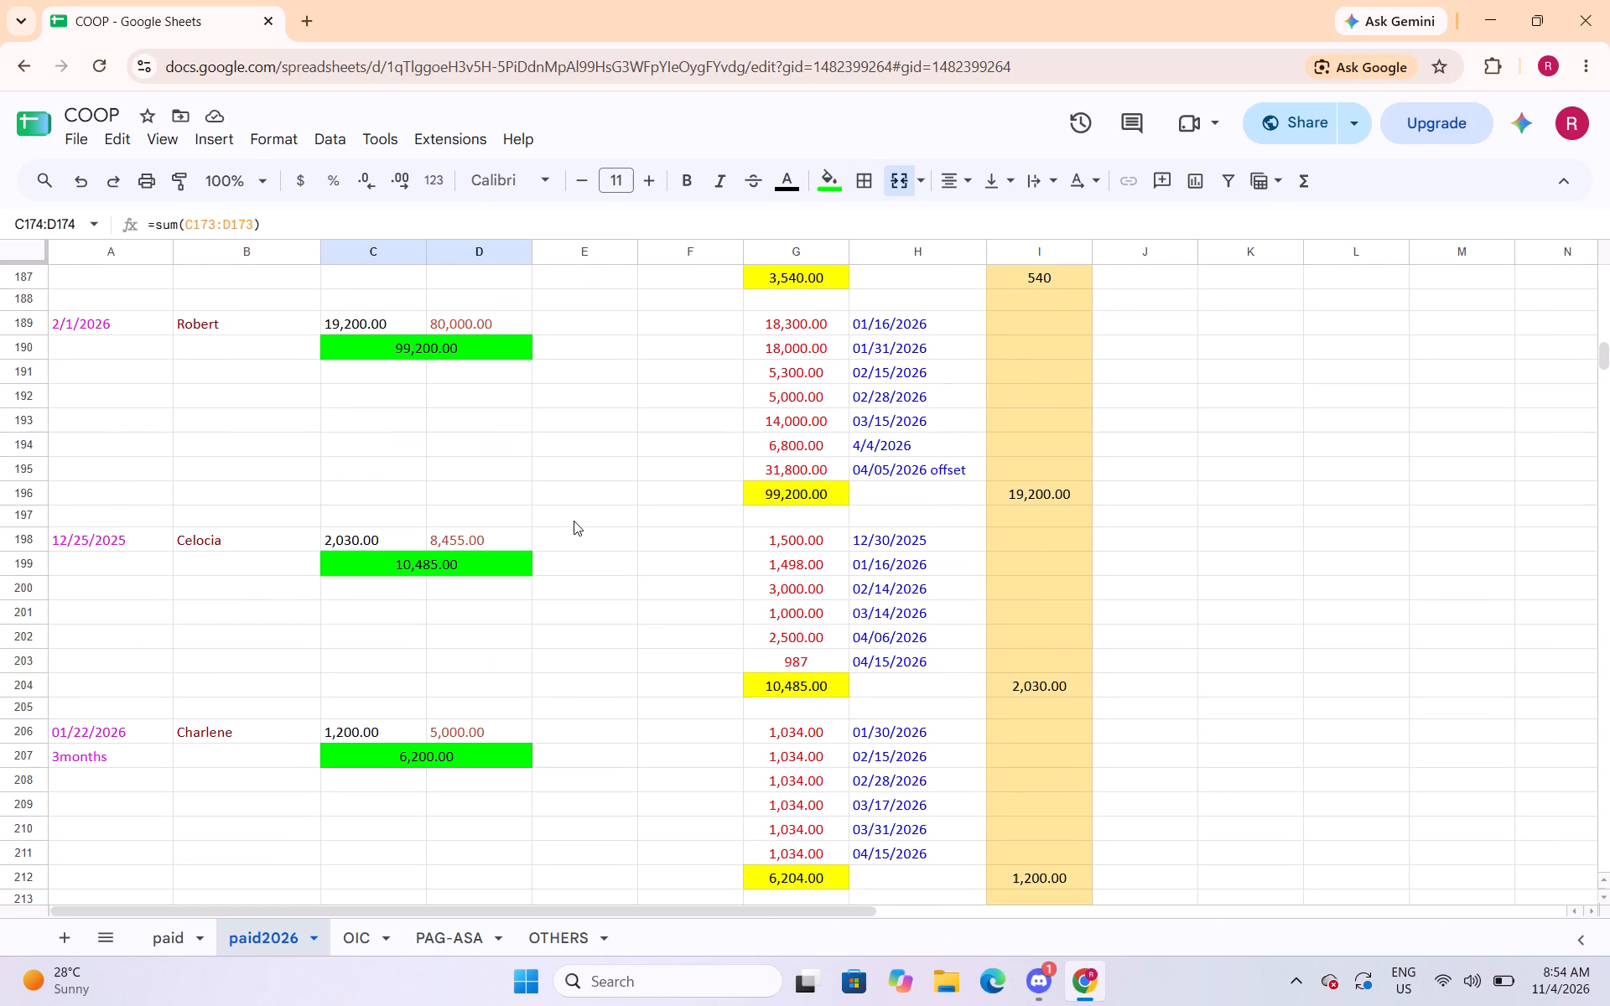
pyautogui.scroll(-4, 574, 521)
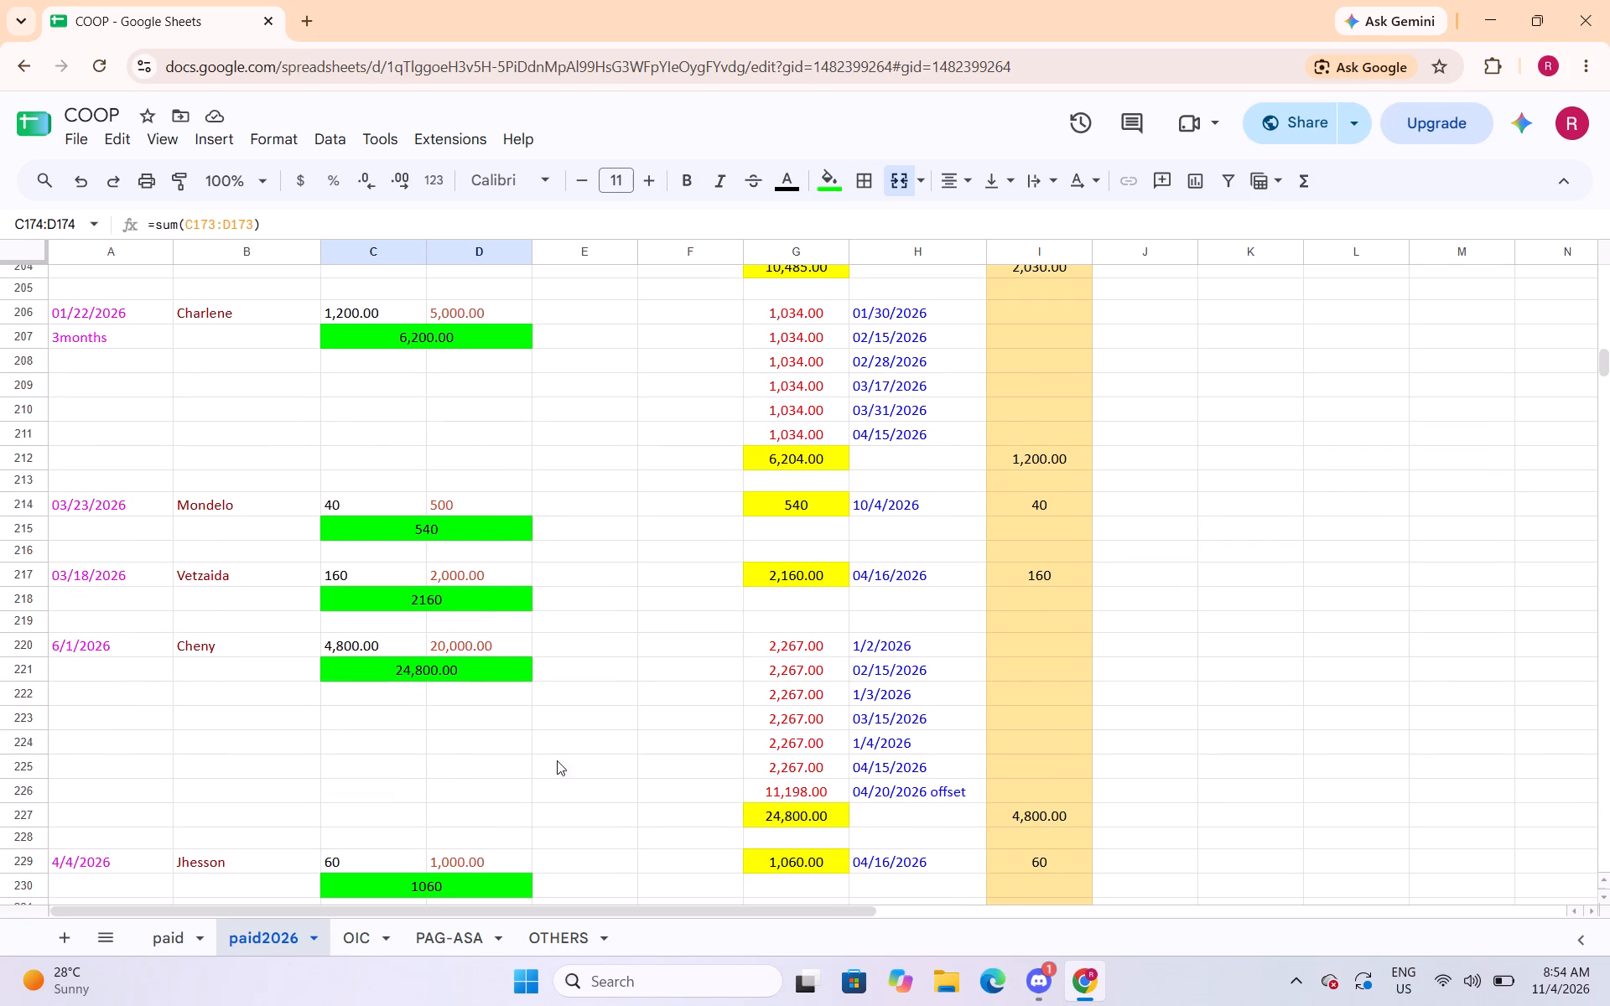
pyautogui.scroll(-4, 572, 791)
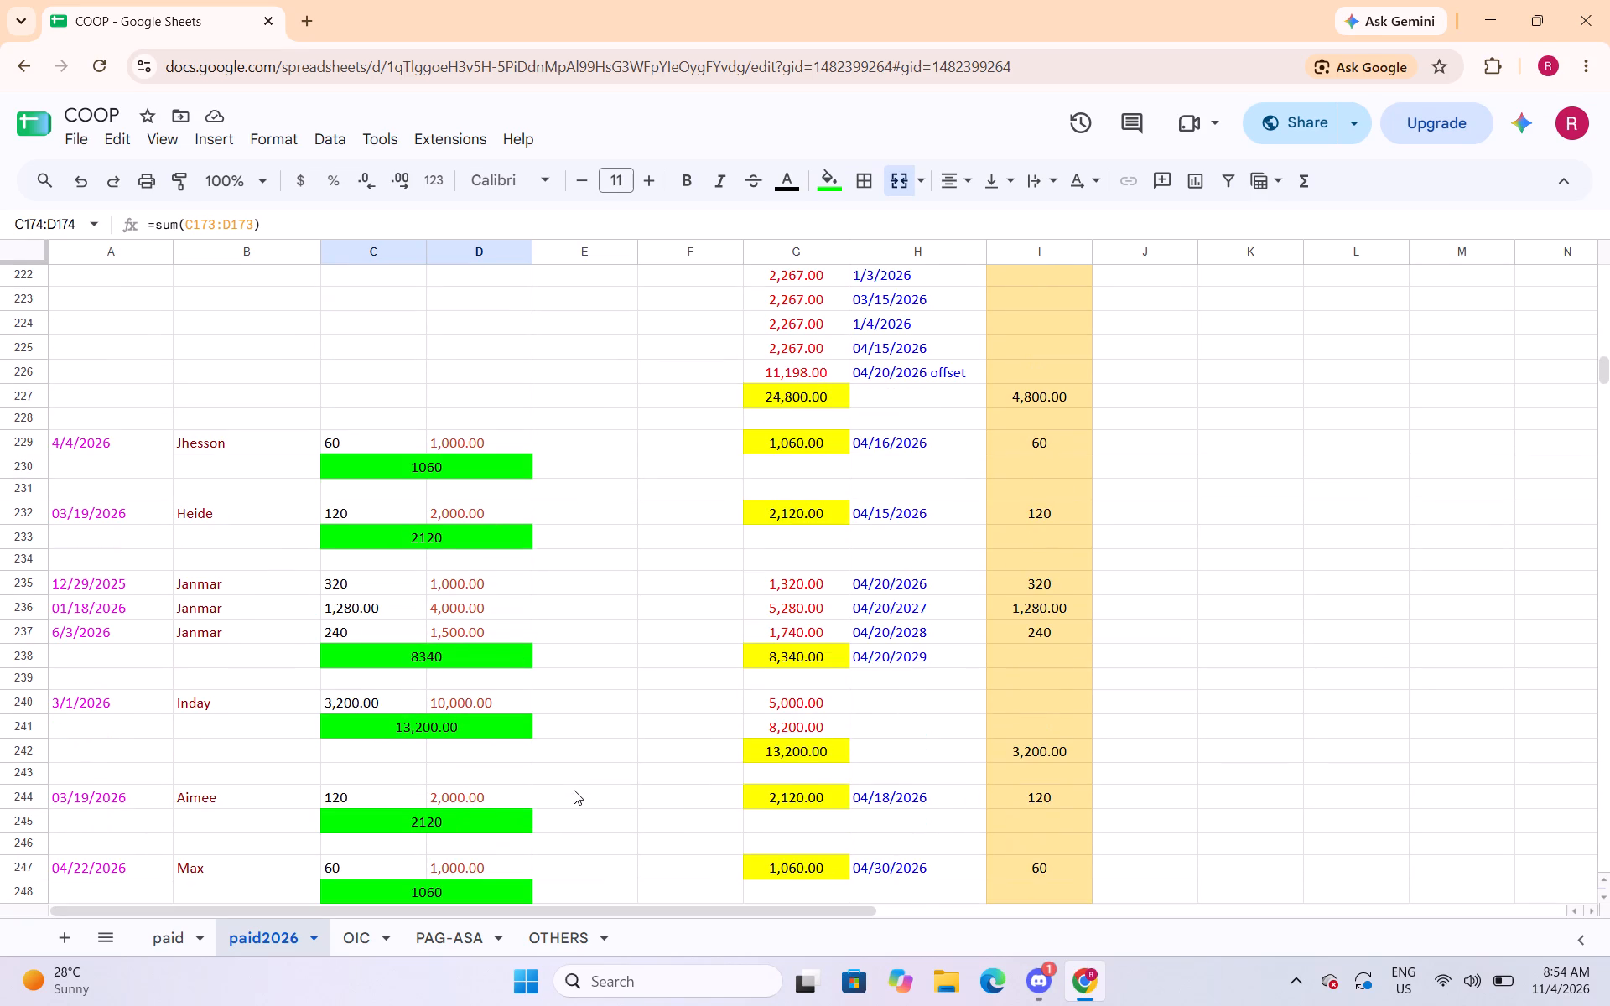
pyautogui.scroll(-7, 574, 790)
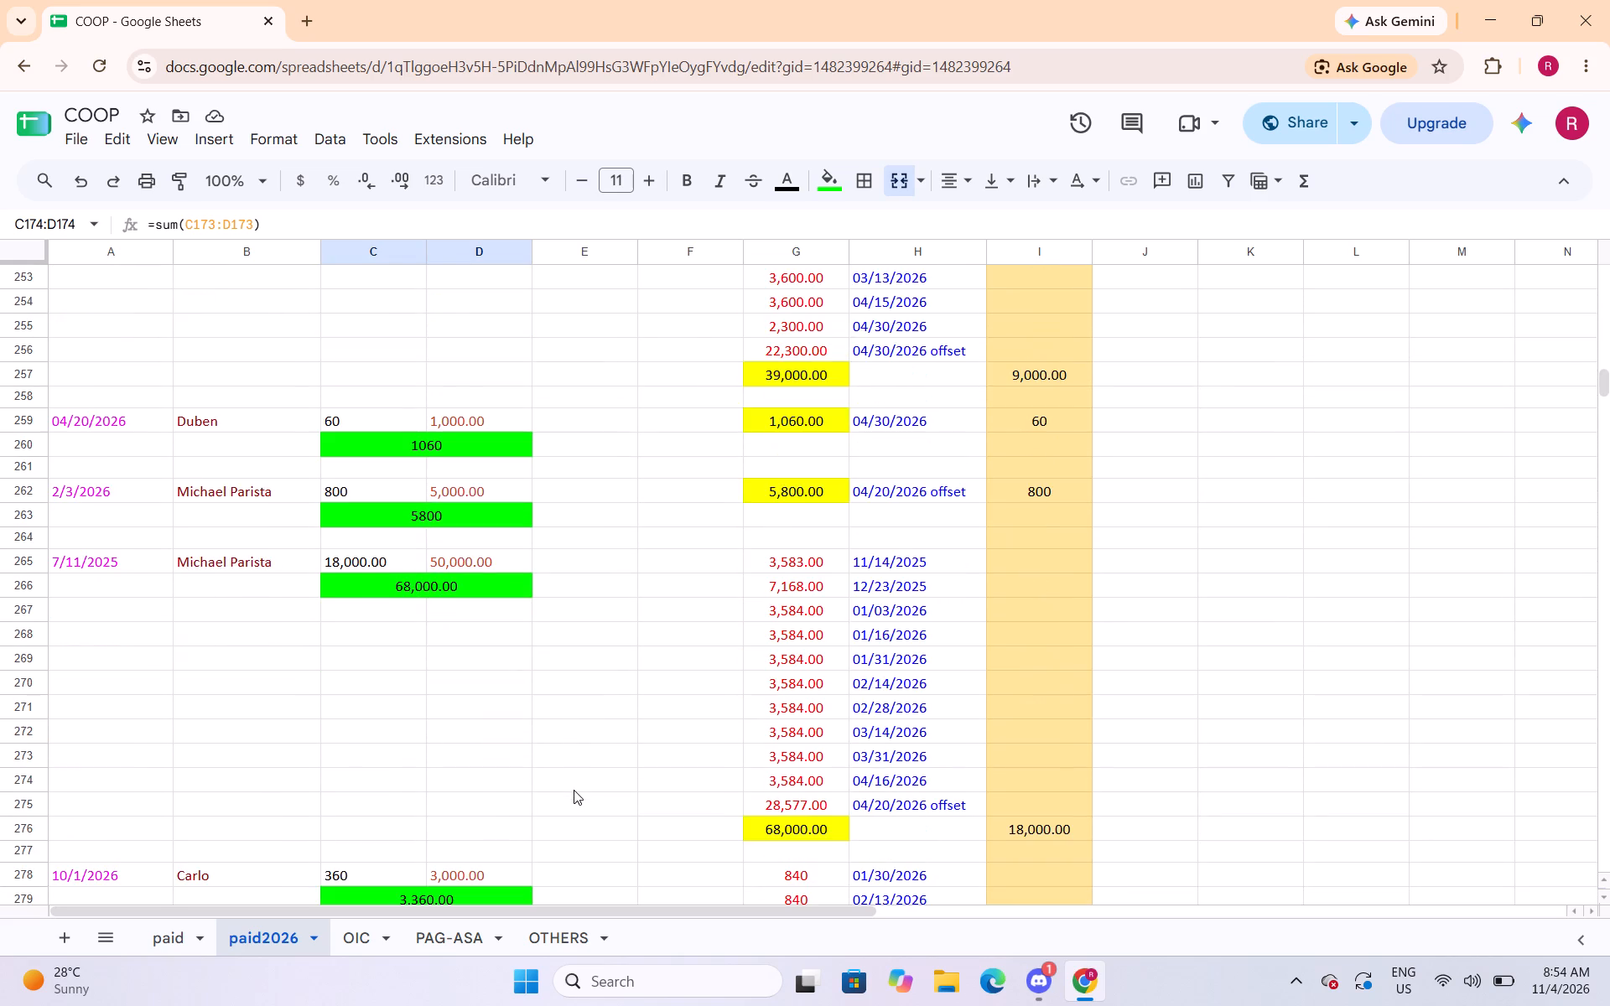
pyautogui.scroll(-11, 574, 790)
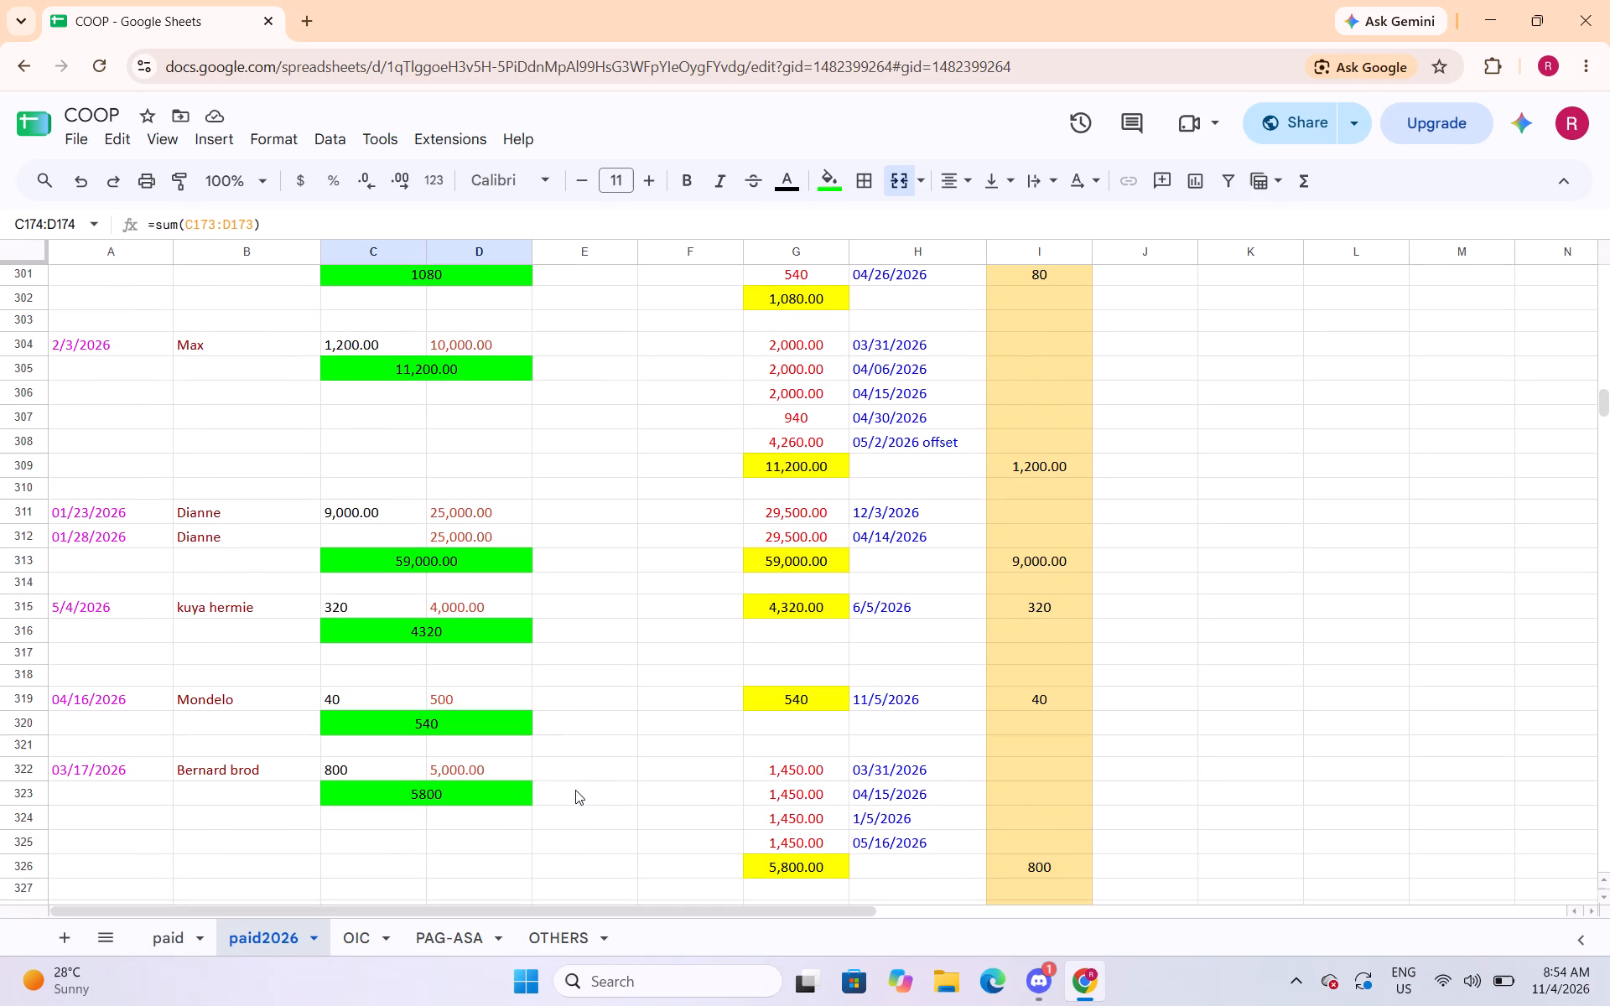
pyautogui.scroll(-3, 575, 790)
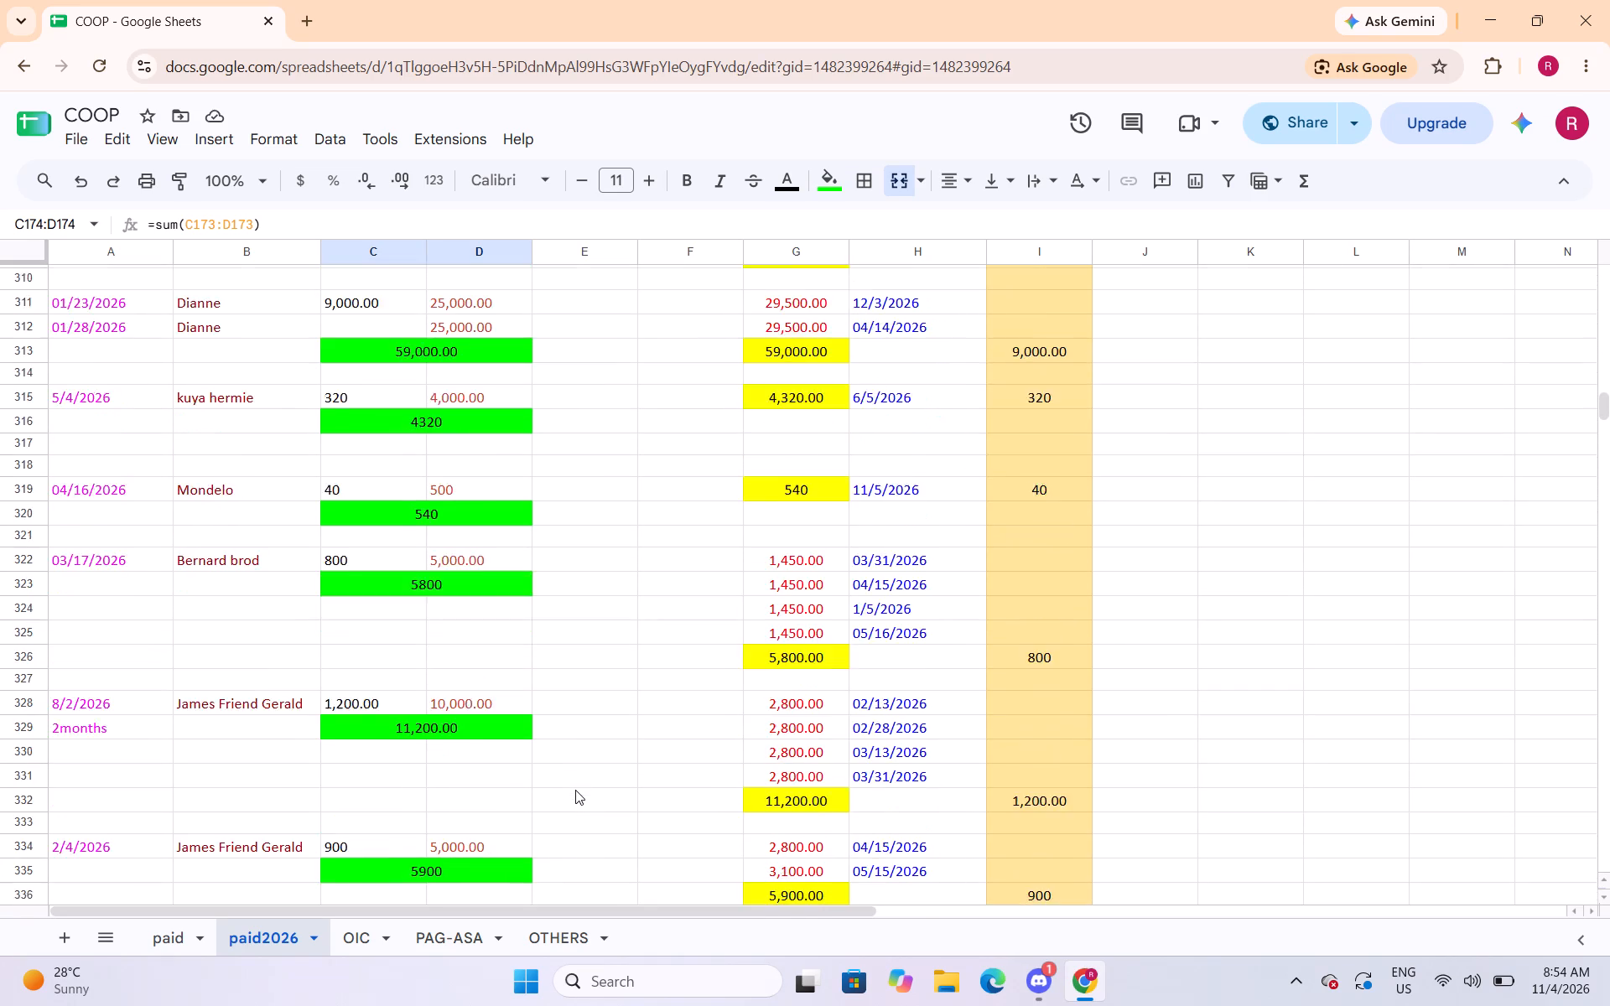
pyautogui.scroll(-17, 575, 790)
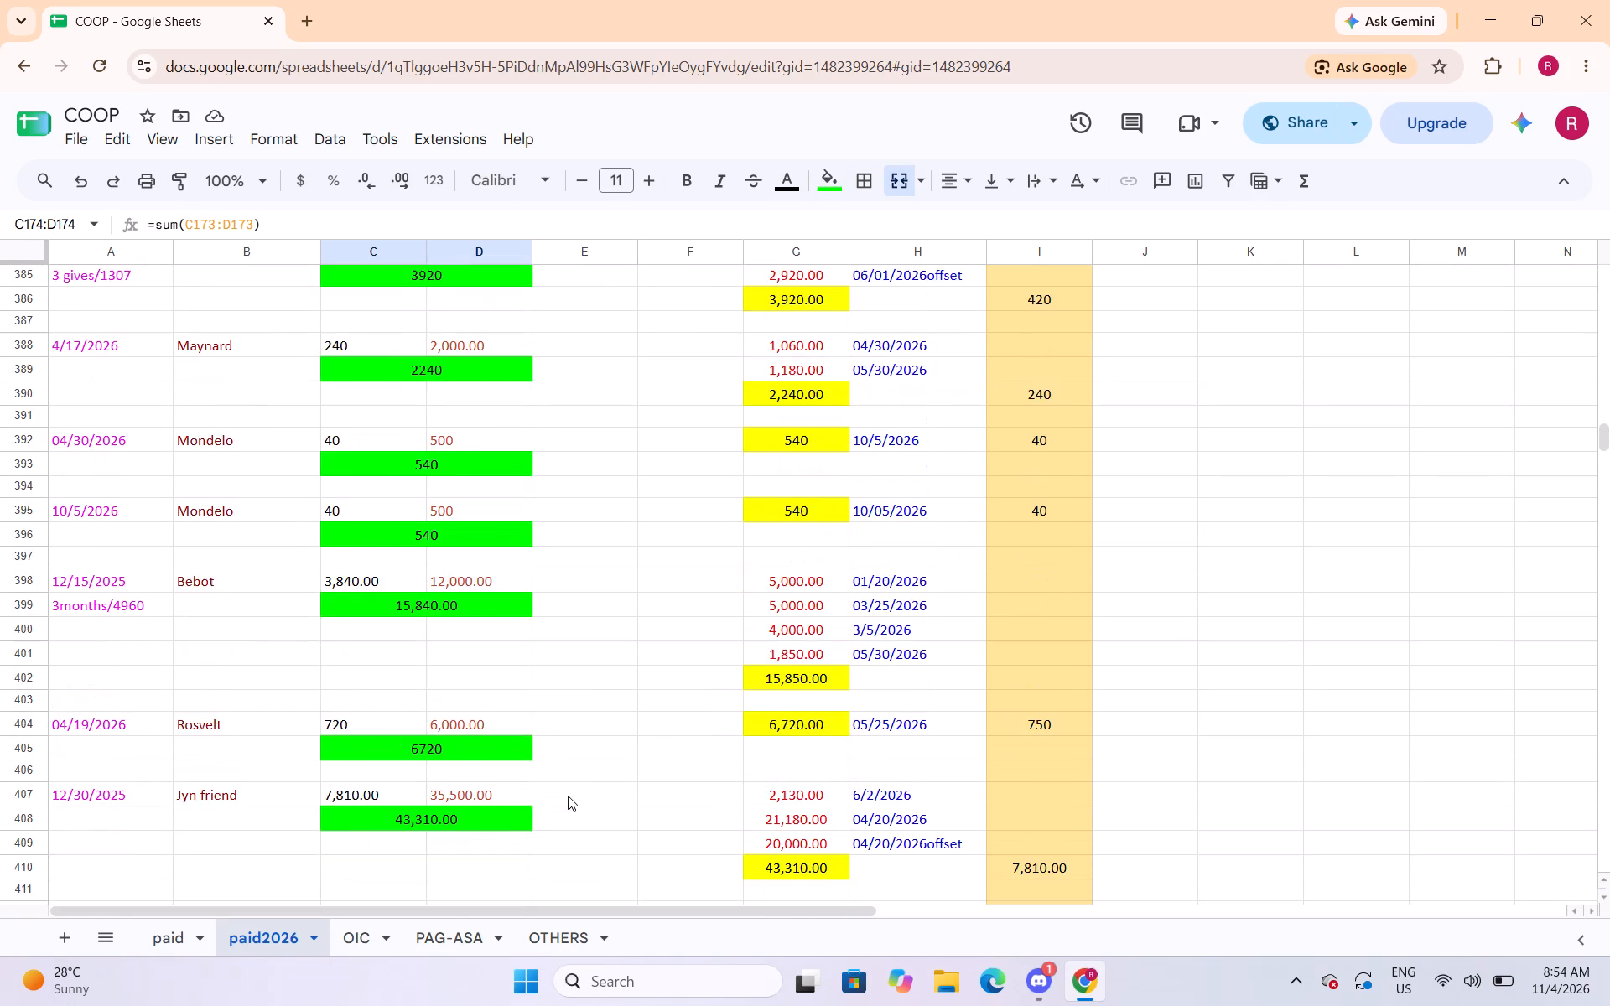
pyautogui.scroll(-8, 568, 796)
# On the OIC sheet, total Lalay's payments in G14 with a SUM of G8:G13.
pyautogui.click(352, 944)
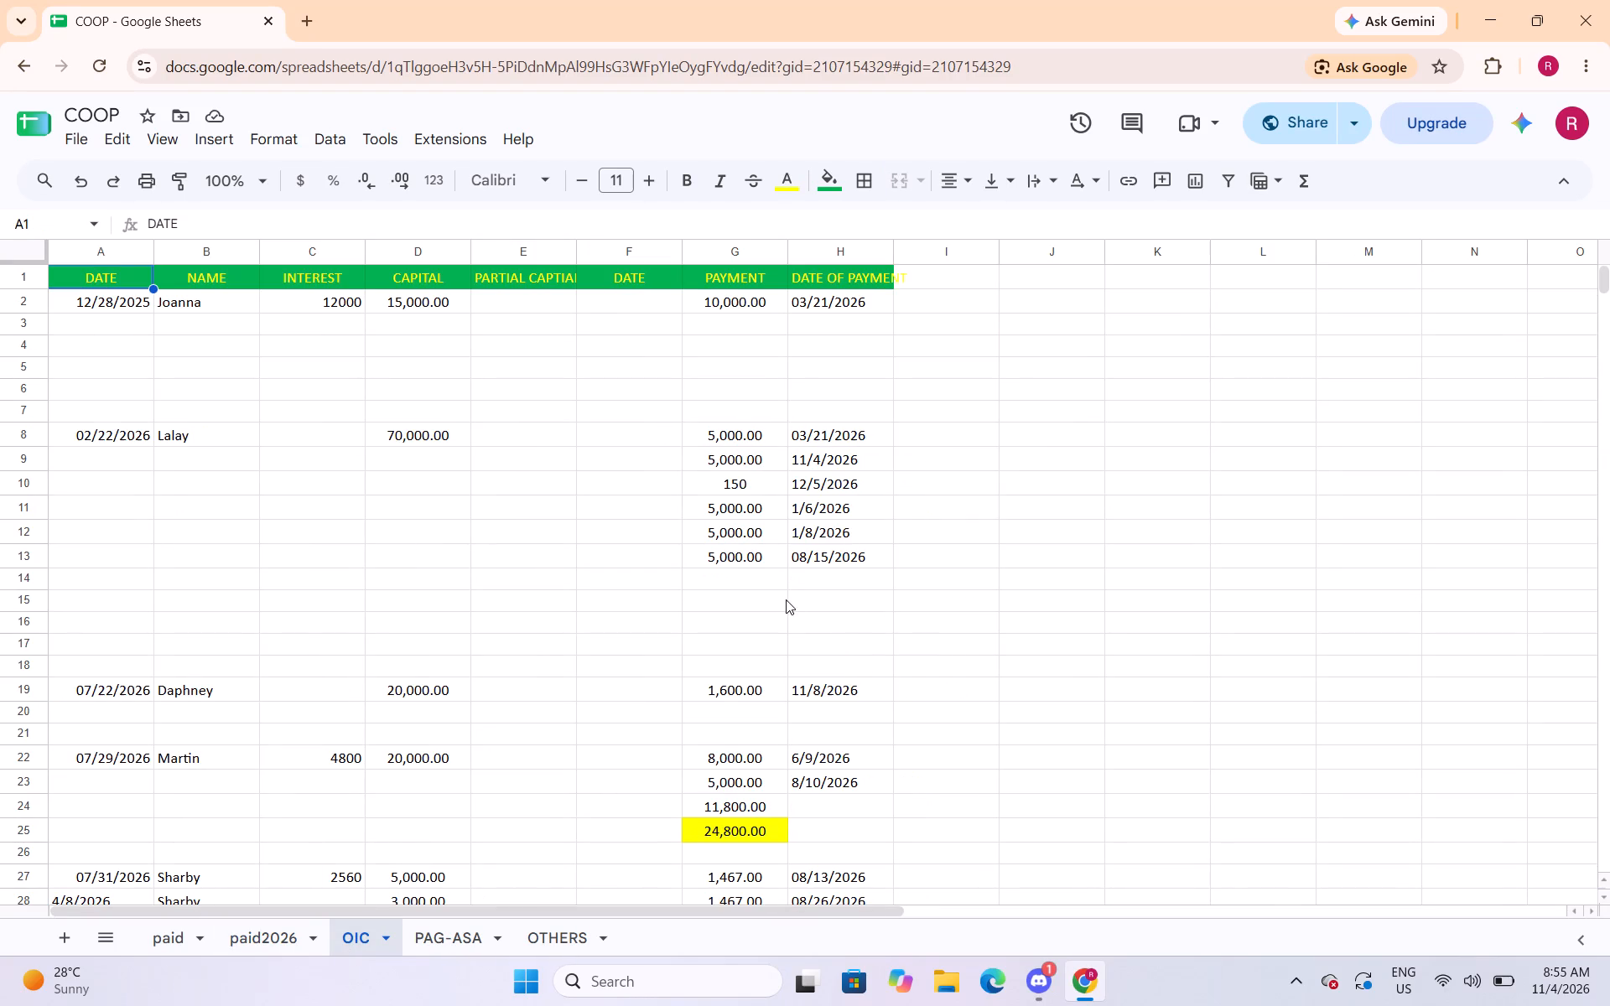
pyautogui.click(760, 583)
pyautogui.write('=sum')
pyautogui.hotkey('shift', '(')
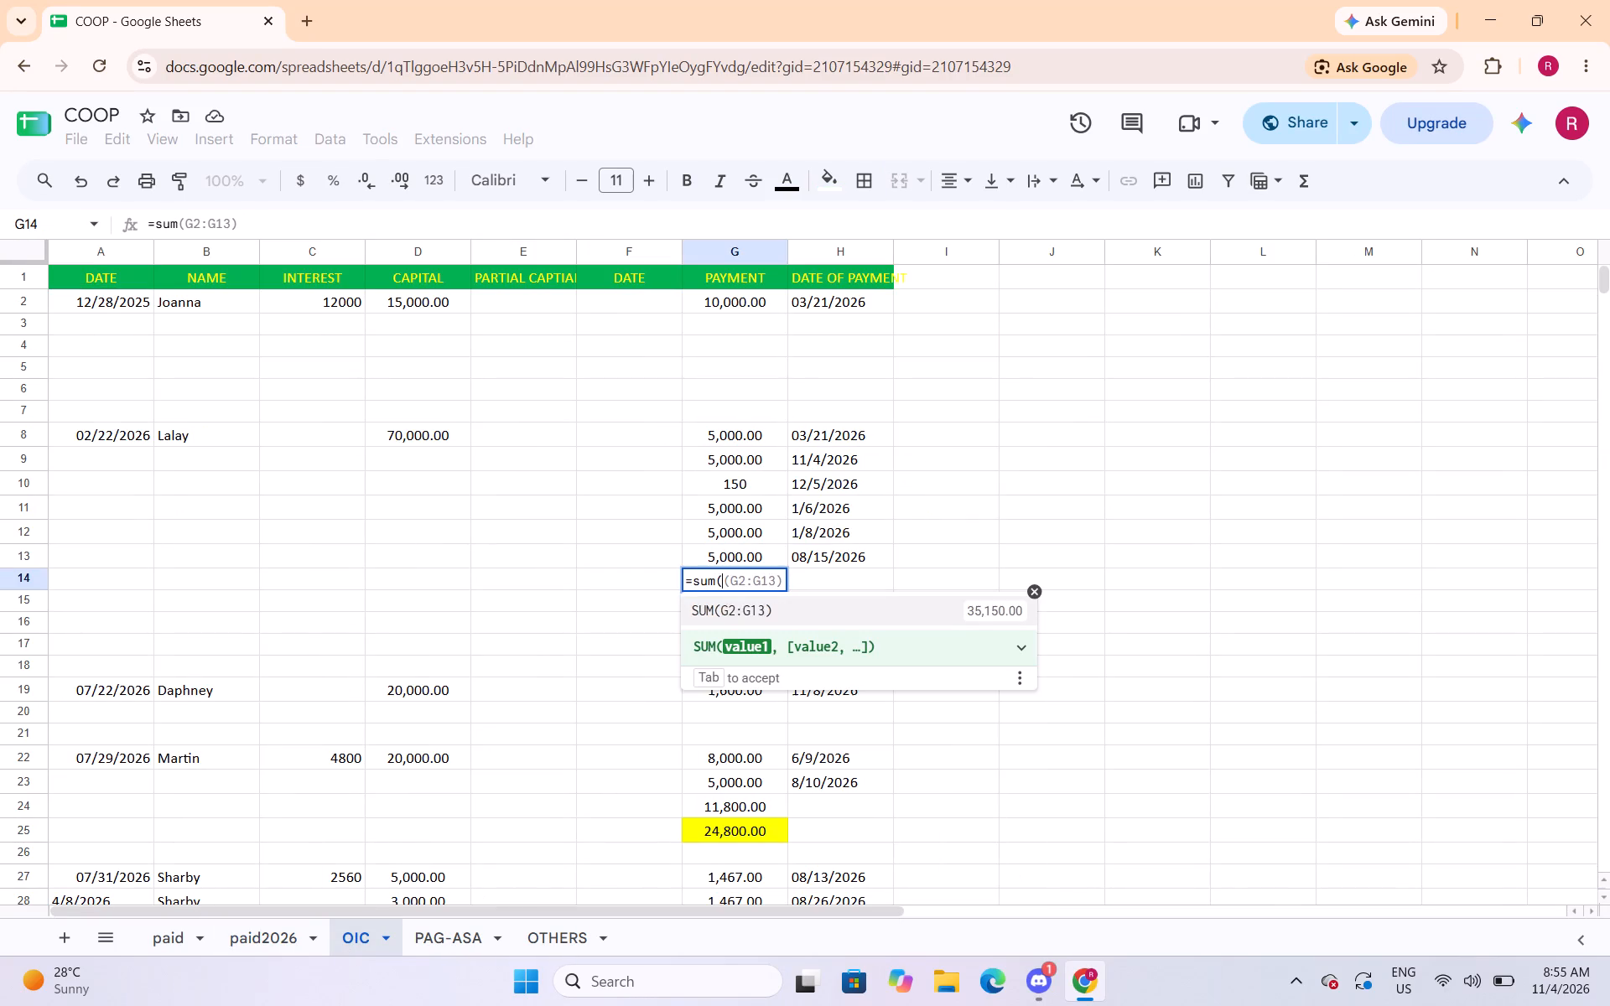
pyautogui.moveTo(762, 439); pyautogui.dragTo(757, 566)
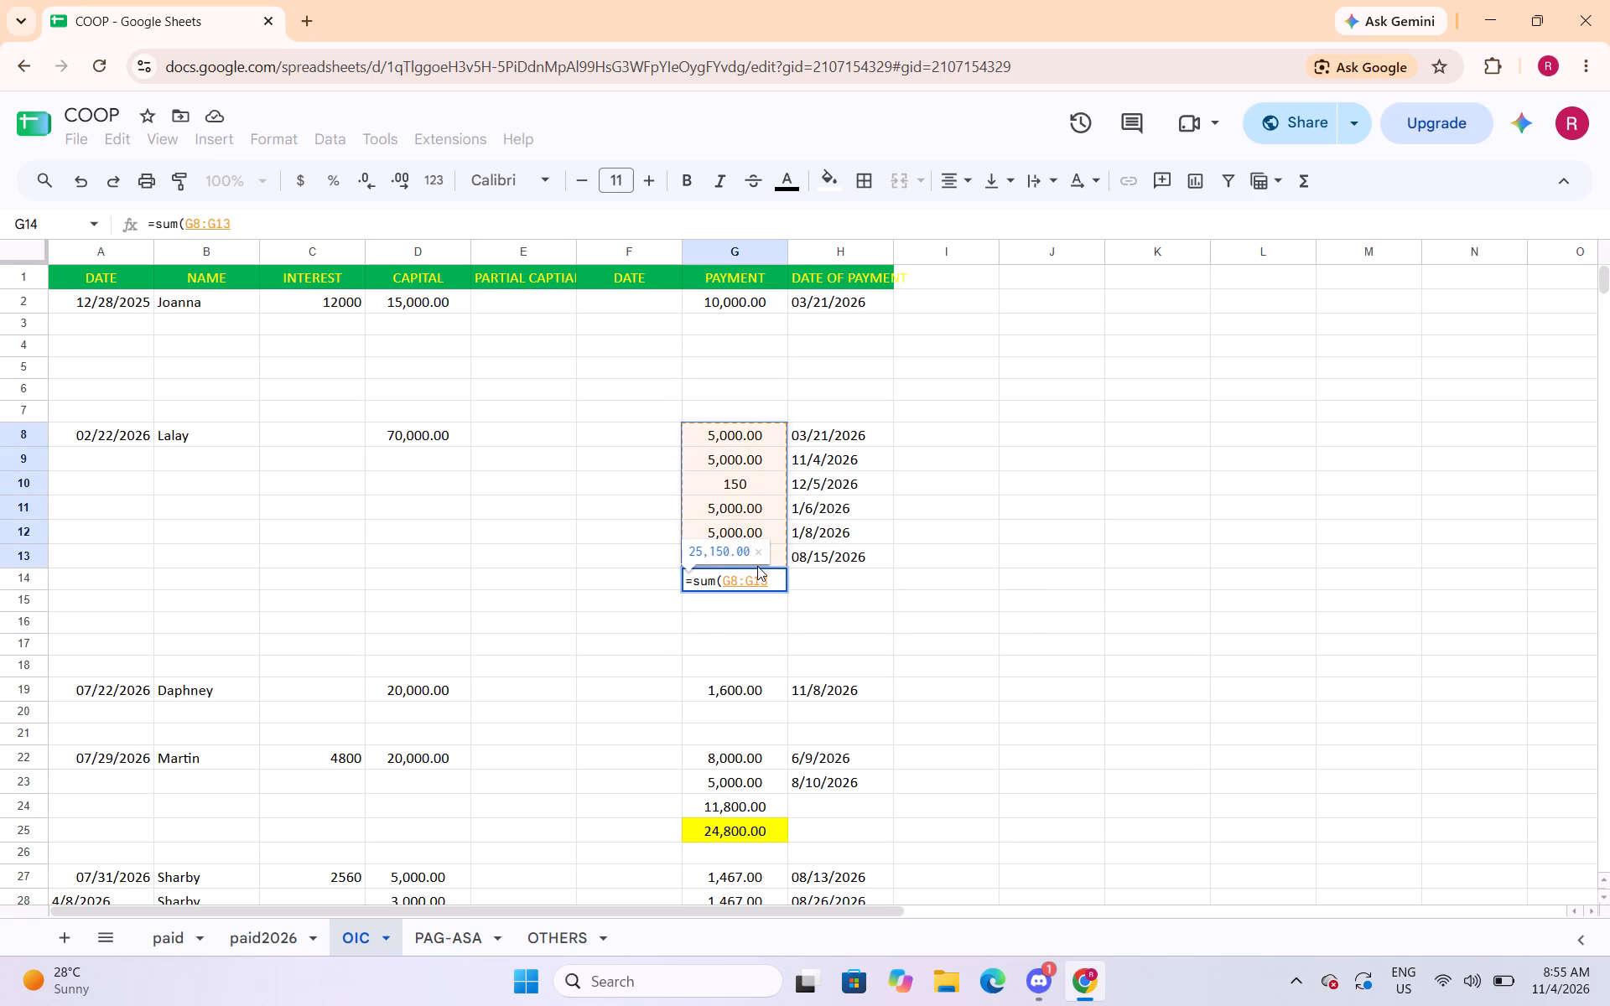
pyautogui.hotkey('shift', ')')
pyautogui.press('Return')
# Fill Lalay's payment total in G14 with yellow.
pyautogui.press('Up')
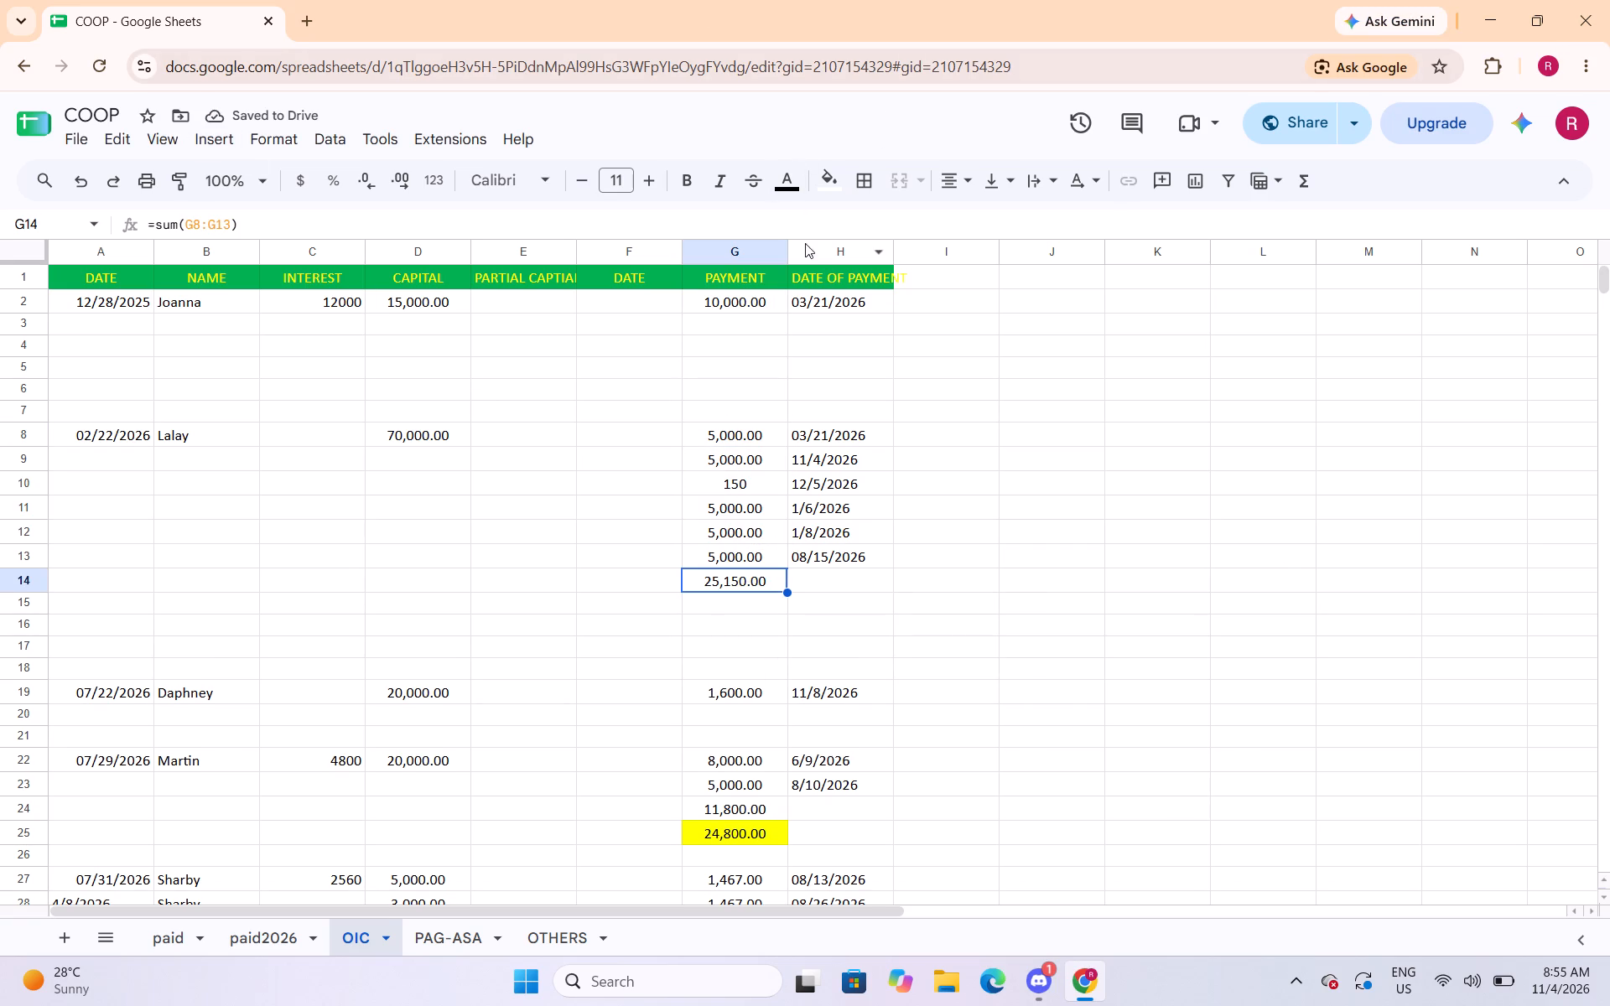
pyautogui.click(832, 184)
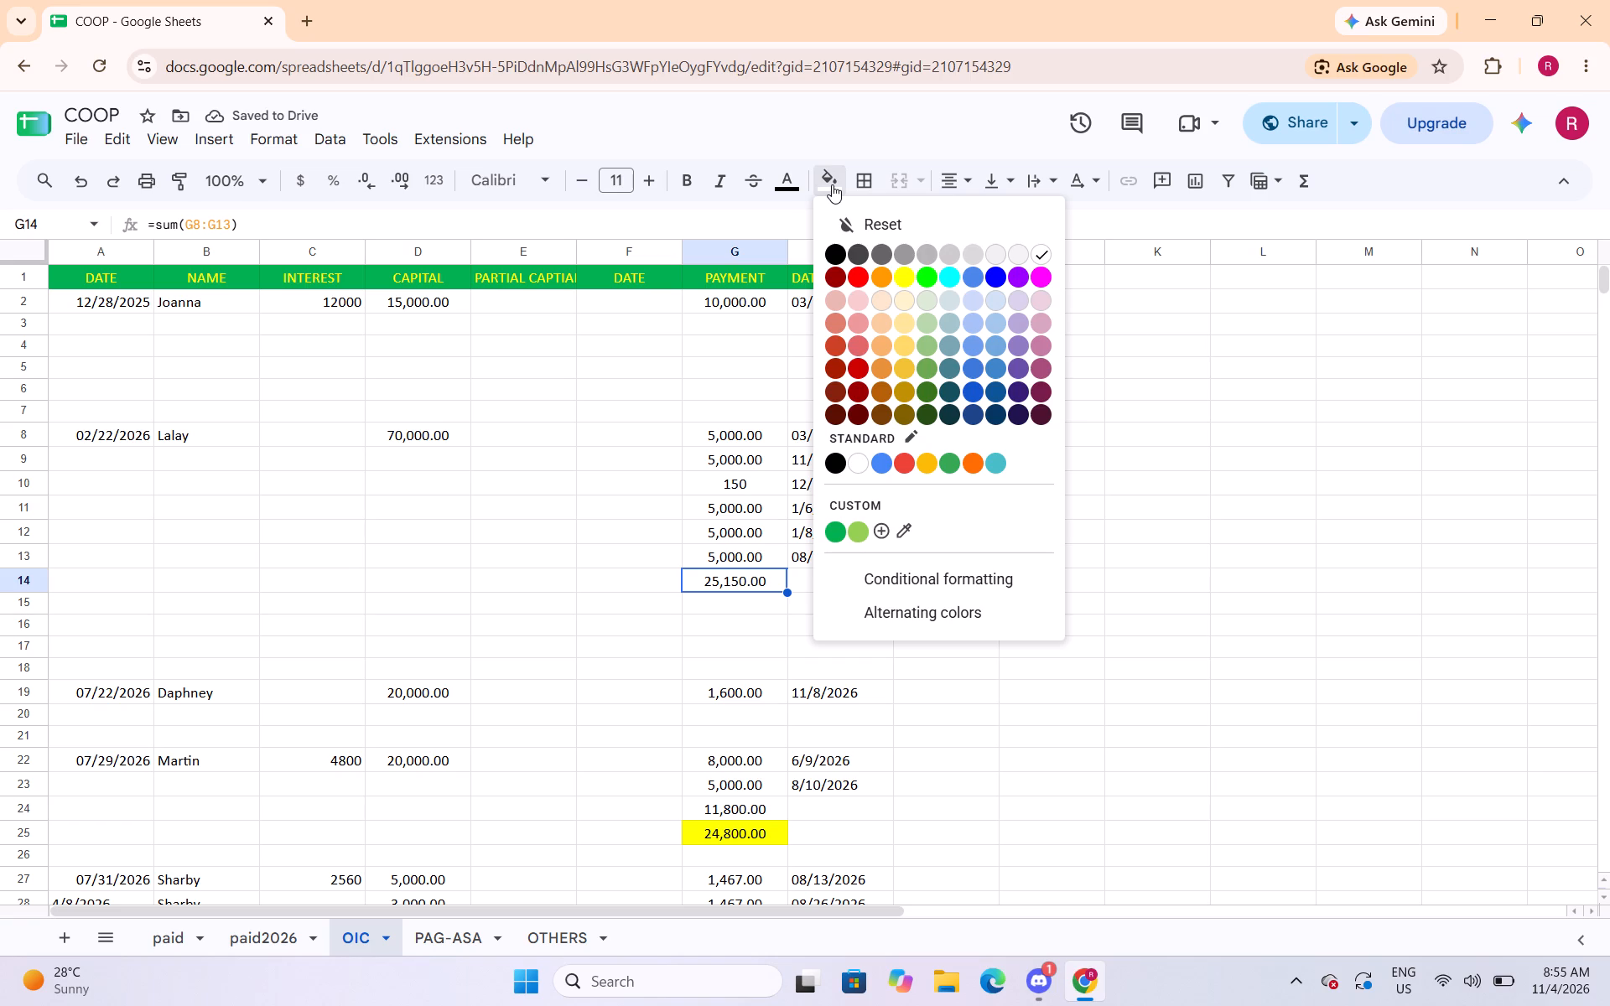
pyautogui.click(907, 277)
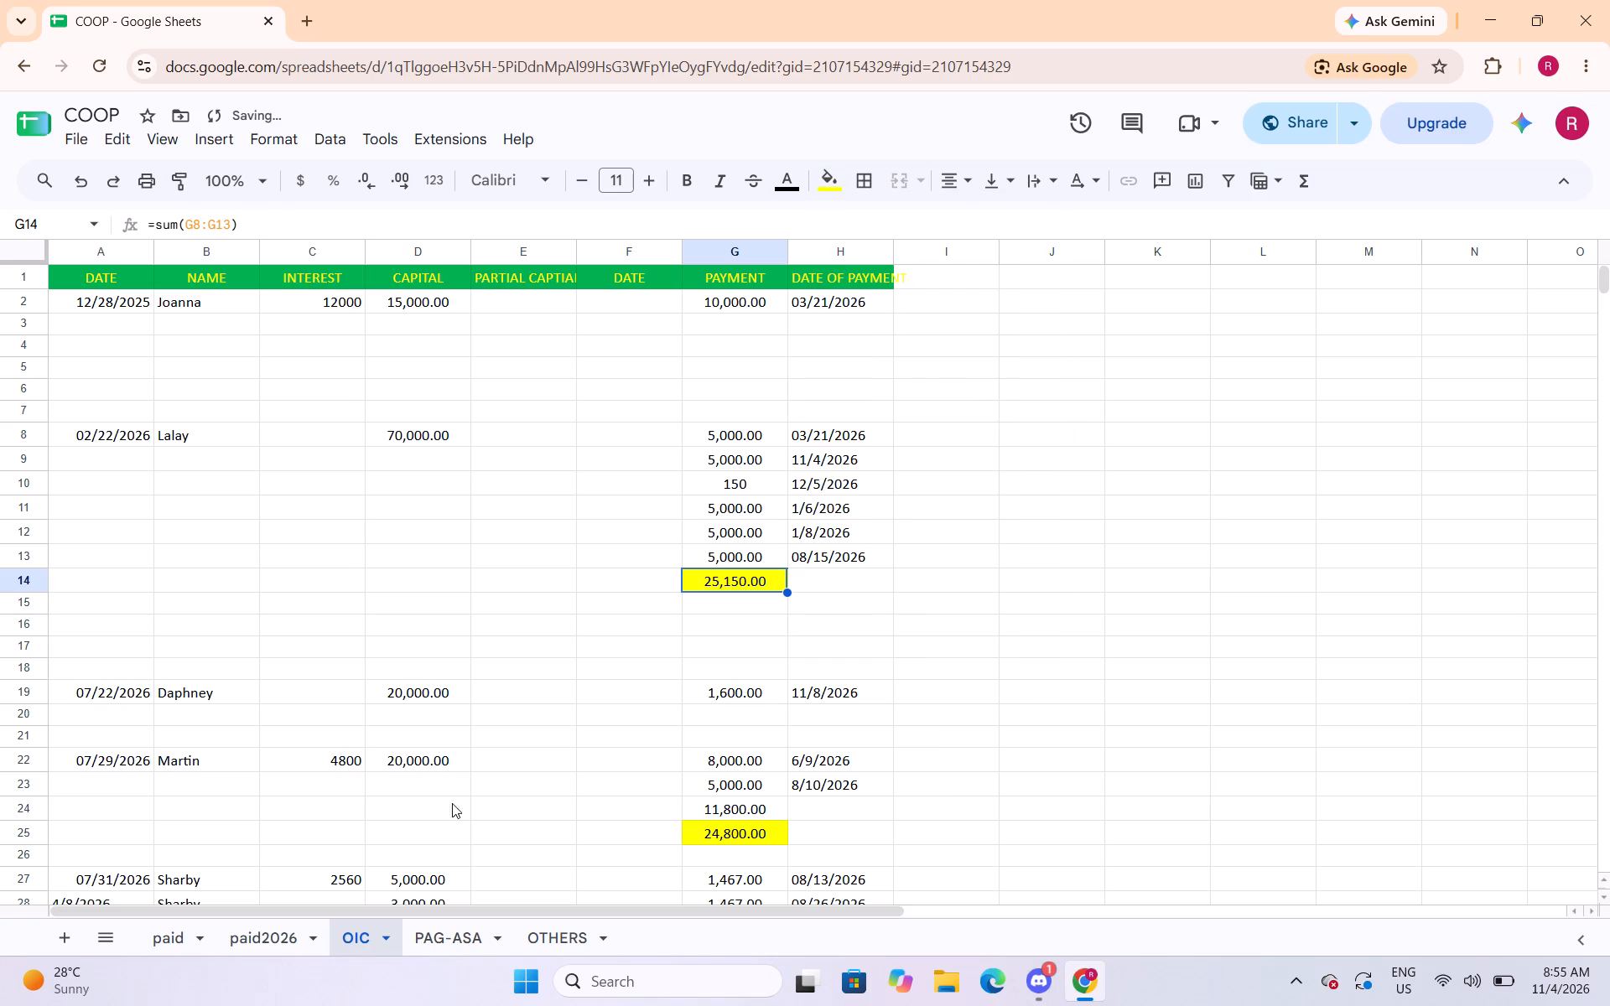
pyautogui.click(533, 615)
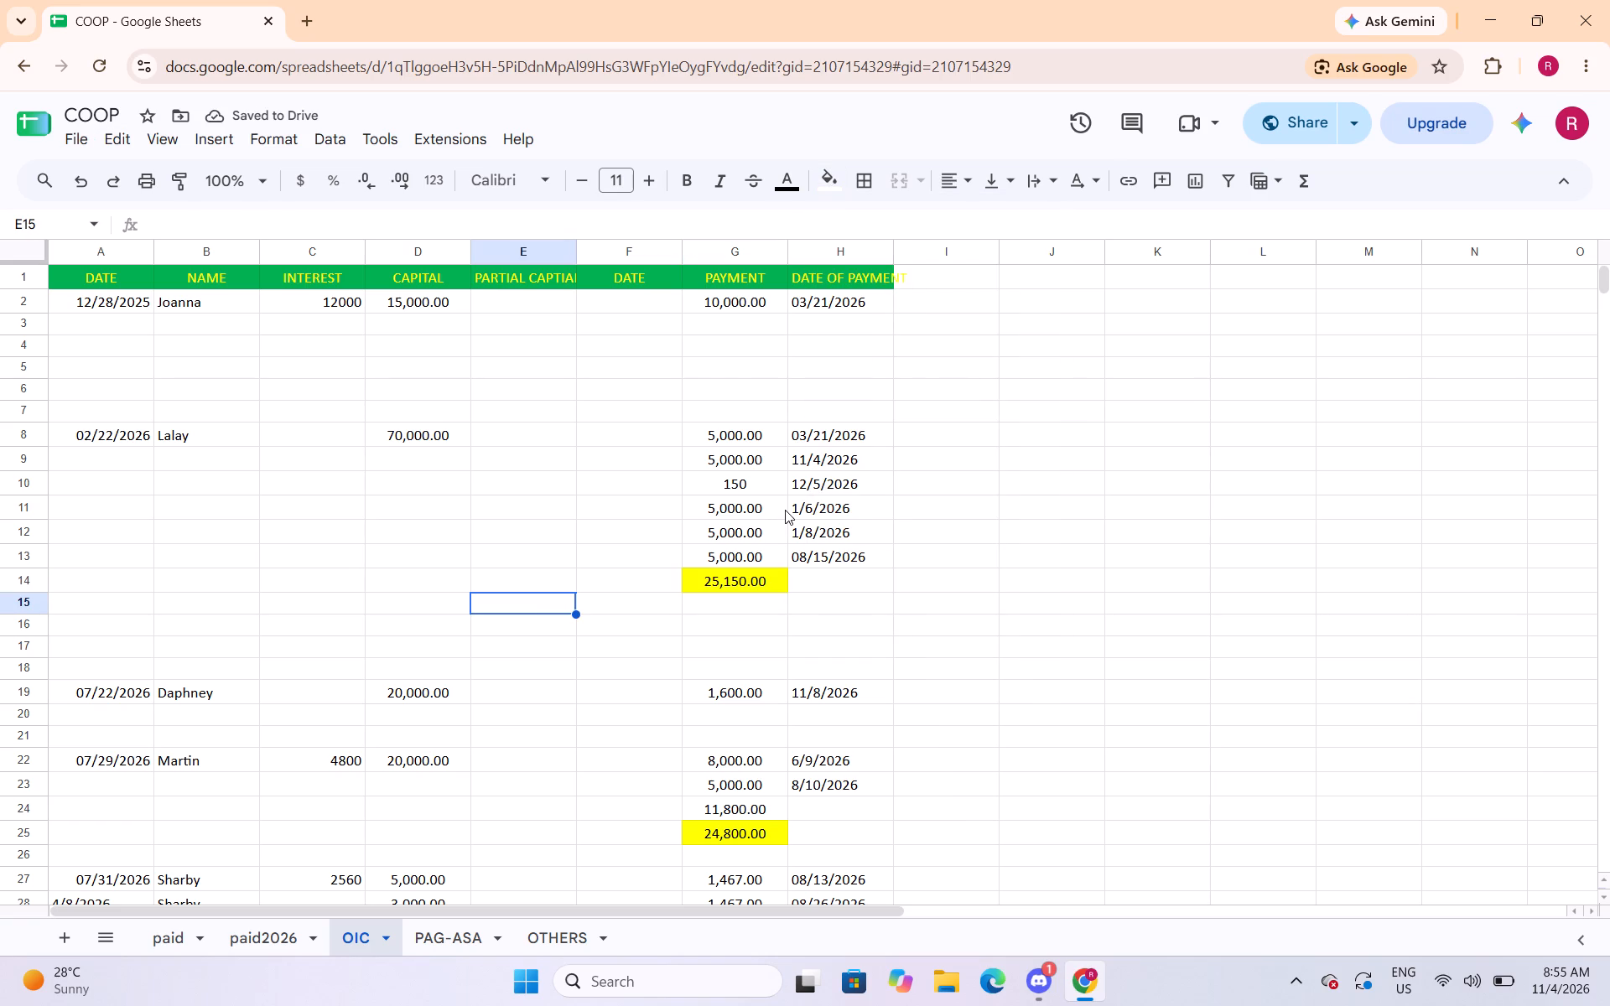
# Left-align the whole DATE column A on the OIC sheet.
pyautogui.scroll(2, 785, 510)
pyautogui.scroll(1, 835, 369)
pyautogui.click(95, 259)
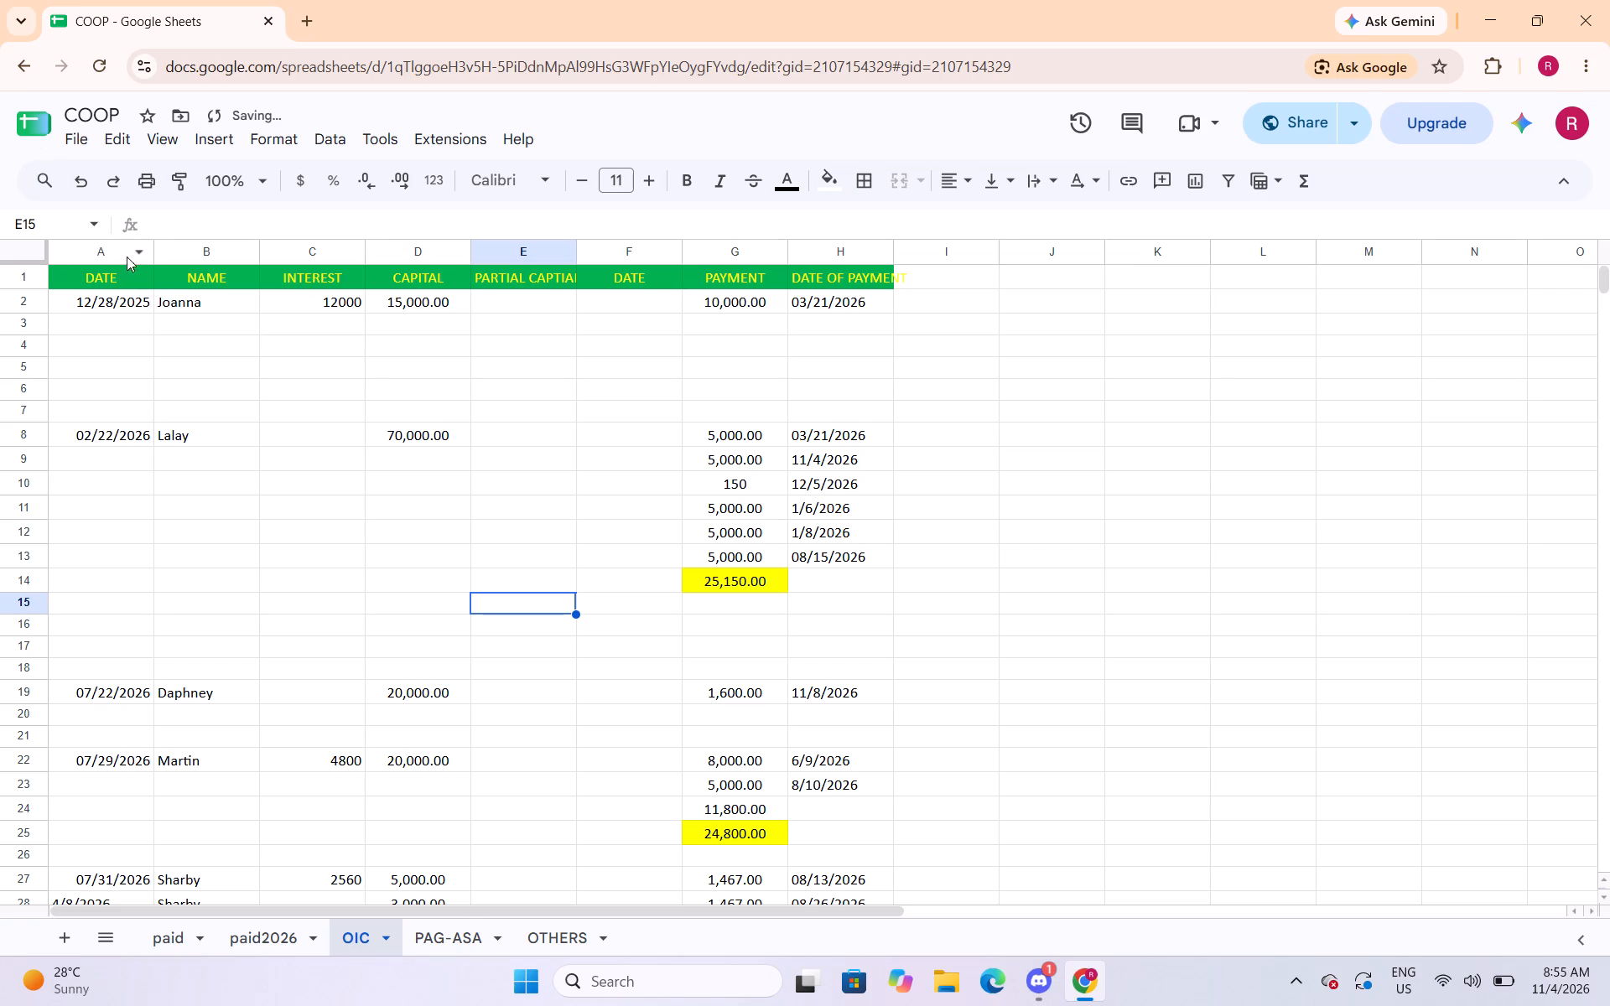
pyautogui.click(135, 255)
pyautogui.click(91, 251)
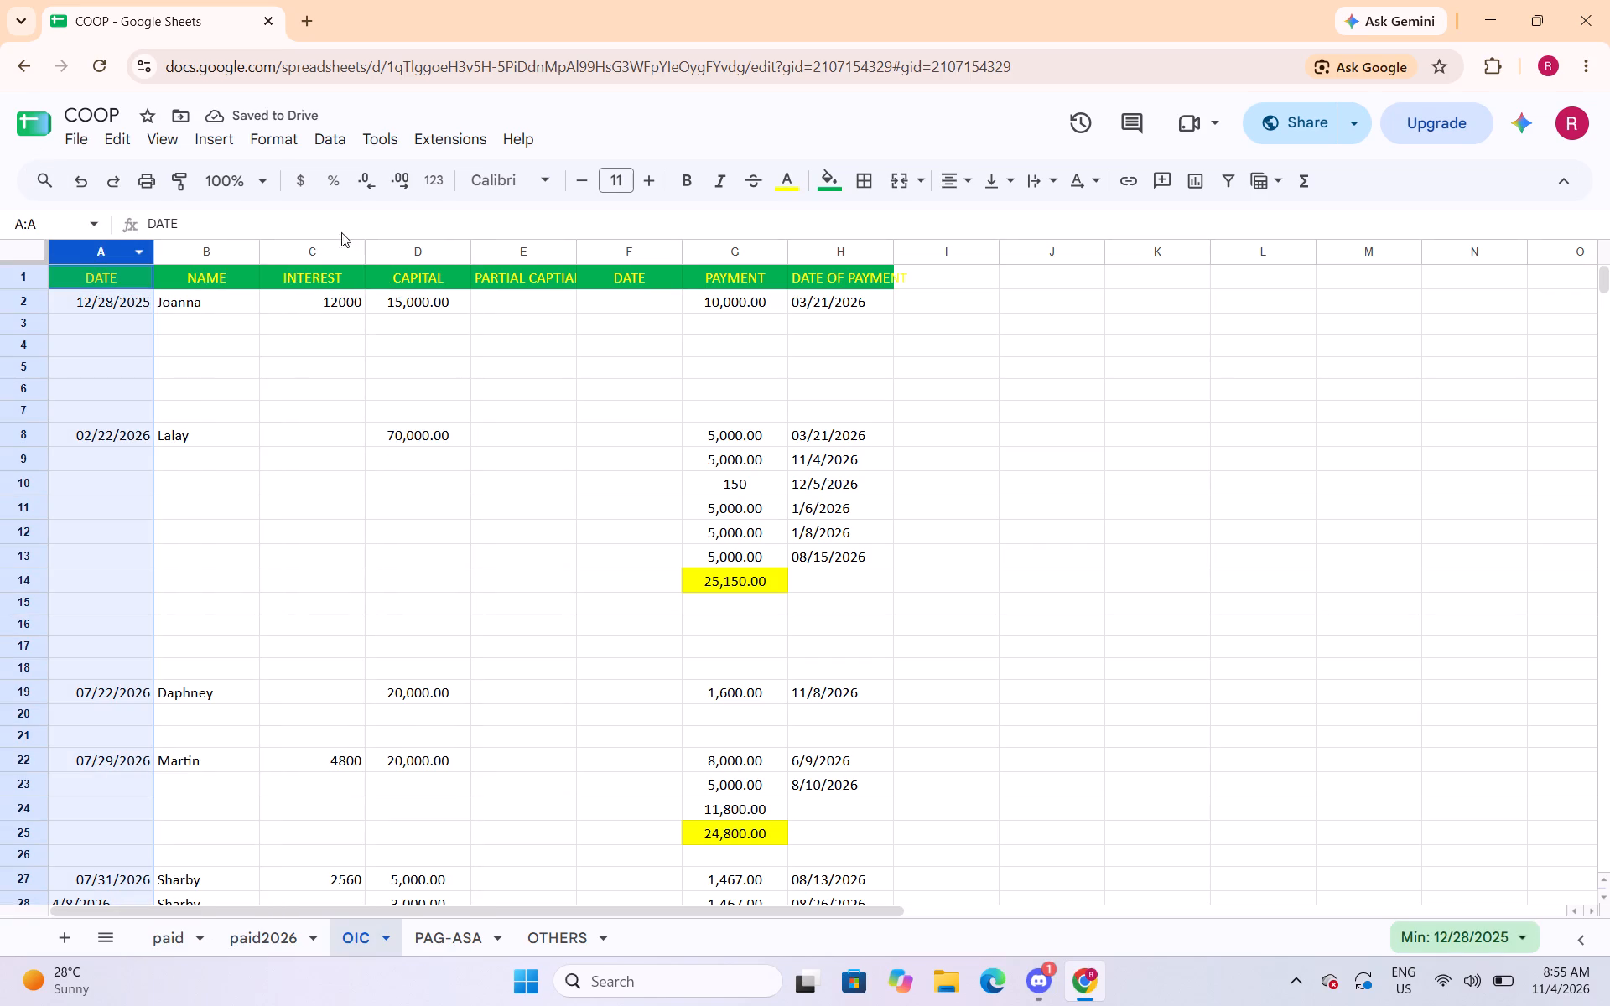
pyautogui.click(956, 178)
pyautogui.click(958, 209)
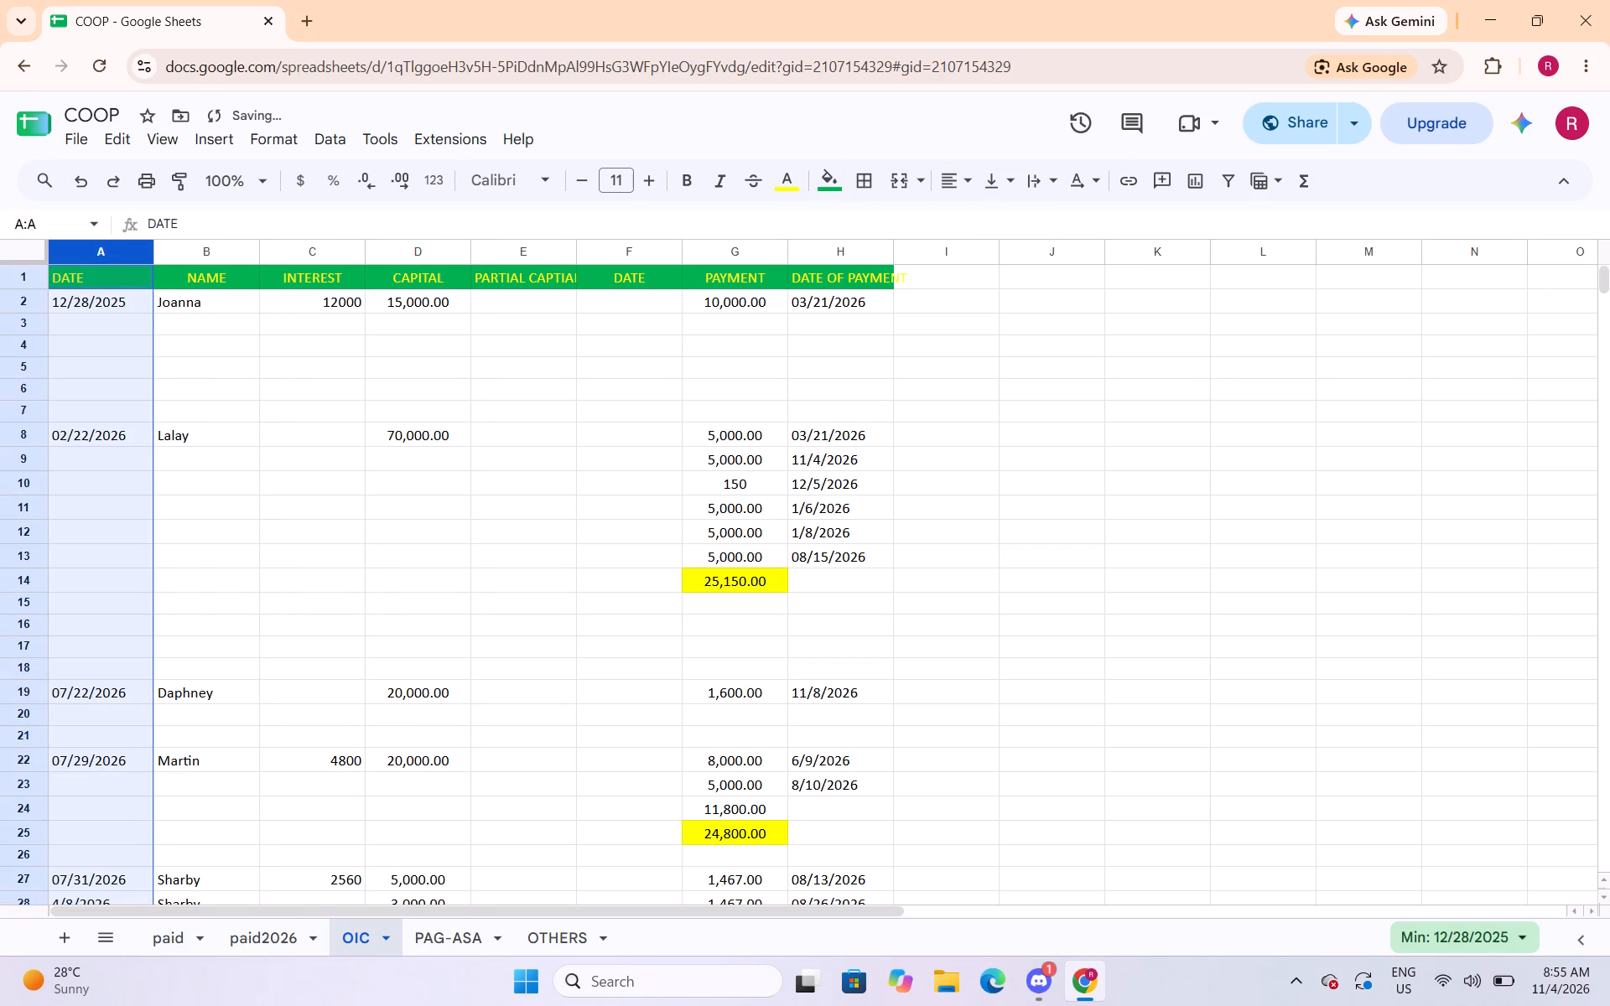
pyautogui.click(286, 382)
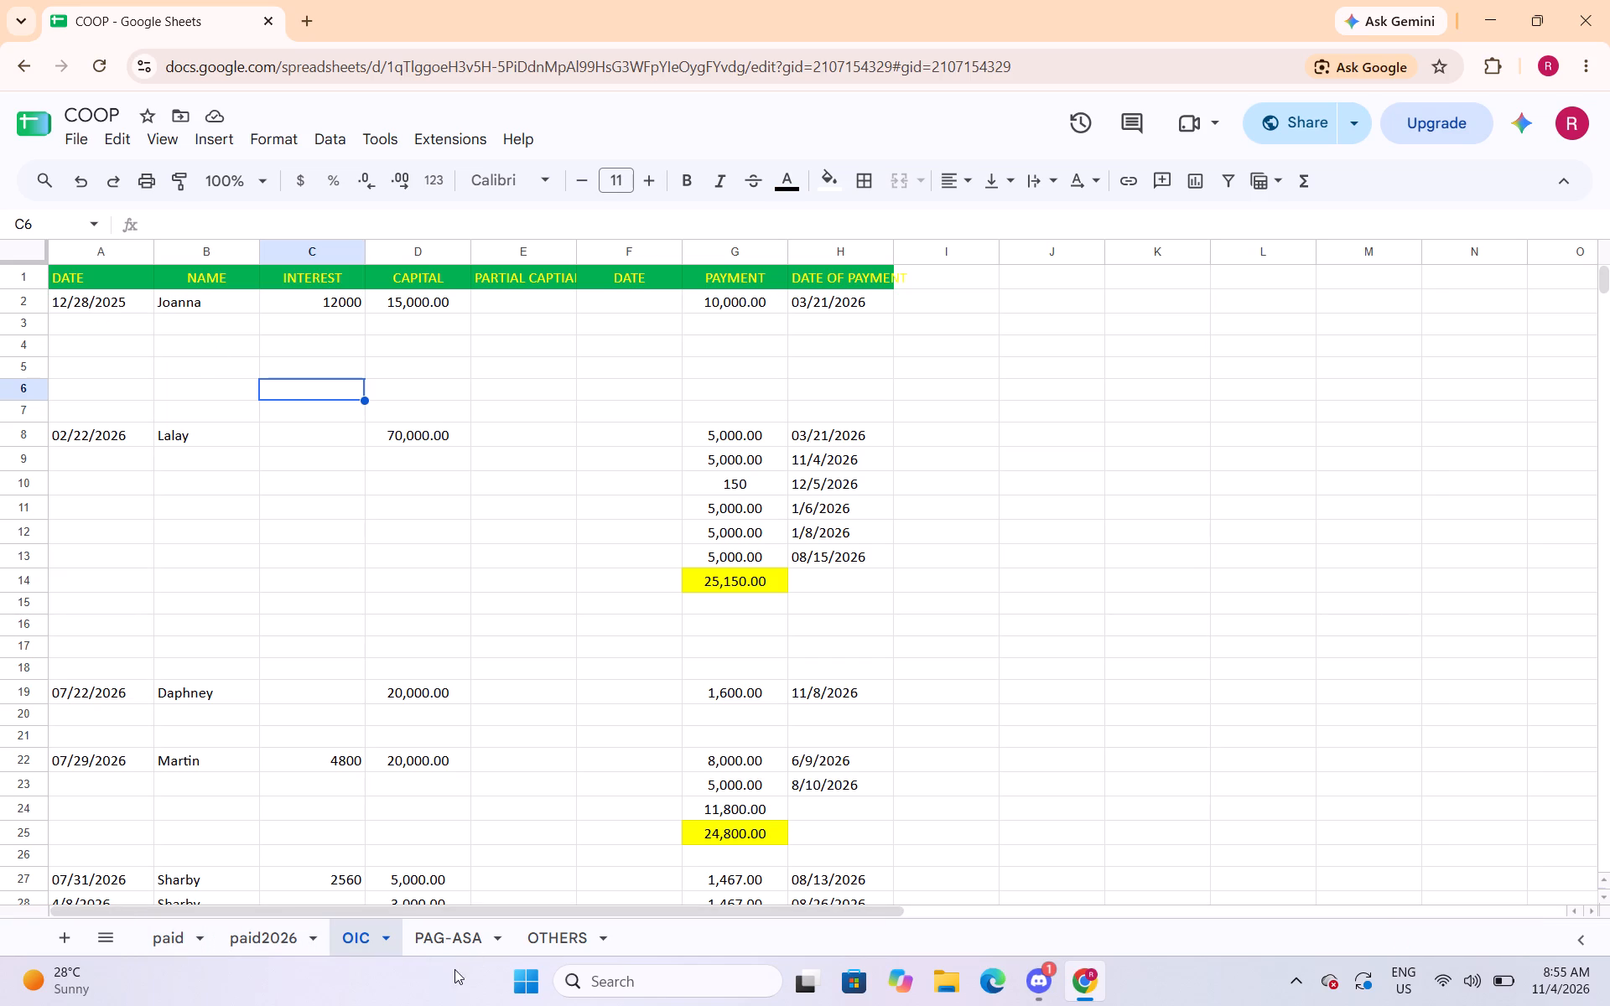
# Compare with the paid2026 sheet, and left-align the whole NAME column B on the OIC sheet.
pyautogui.click(256, 932)
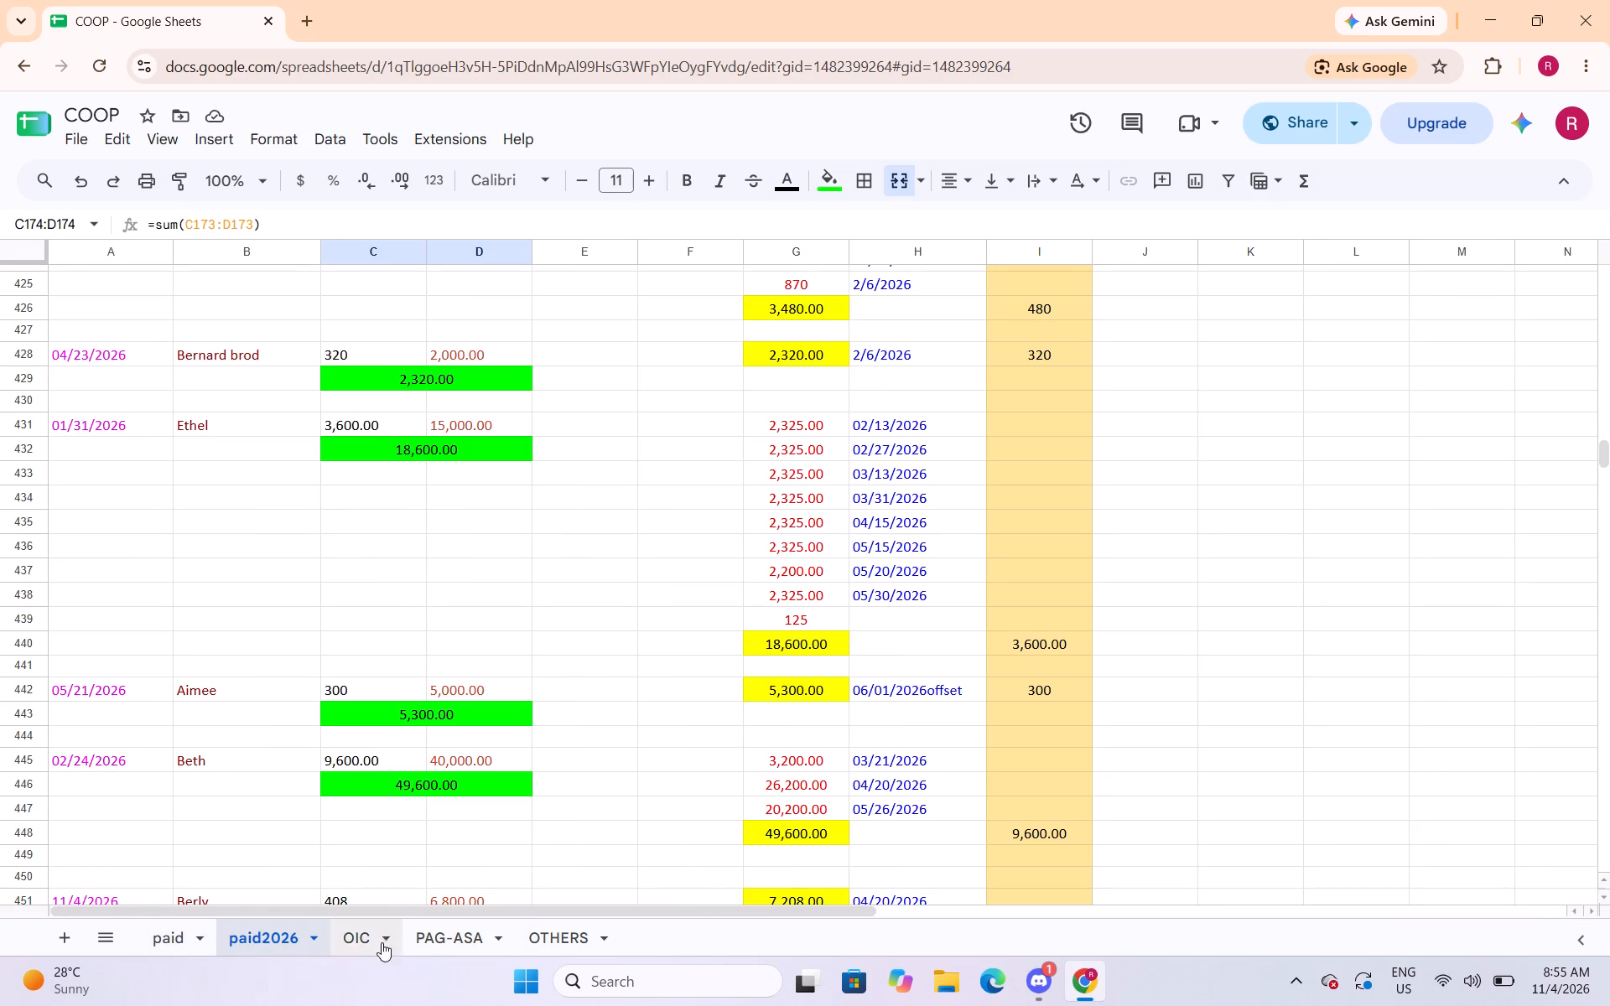
pyautogui.click(354, 941)
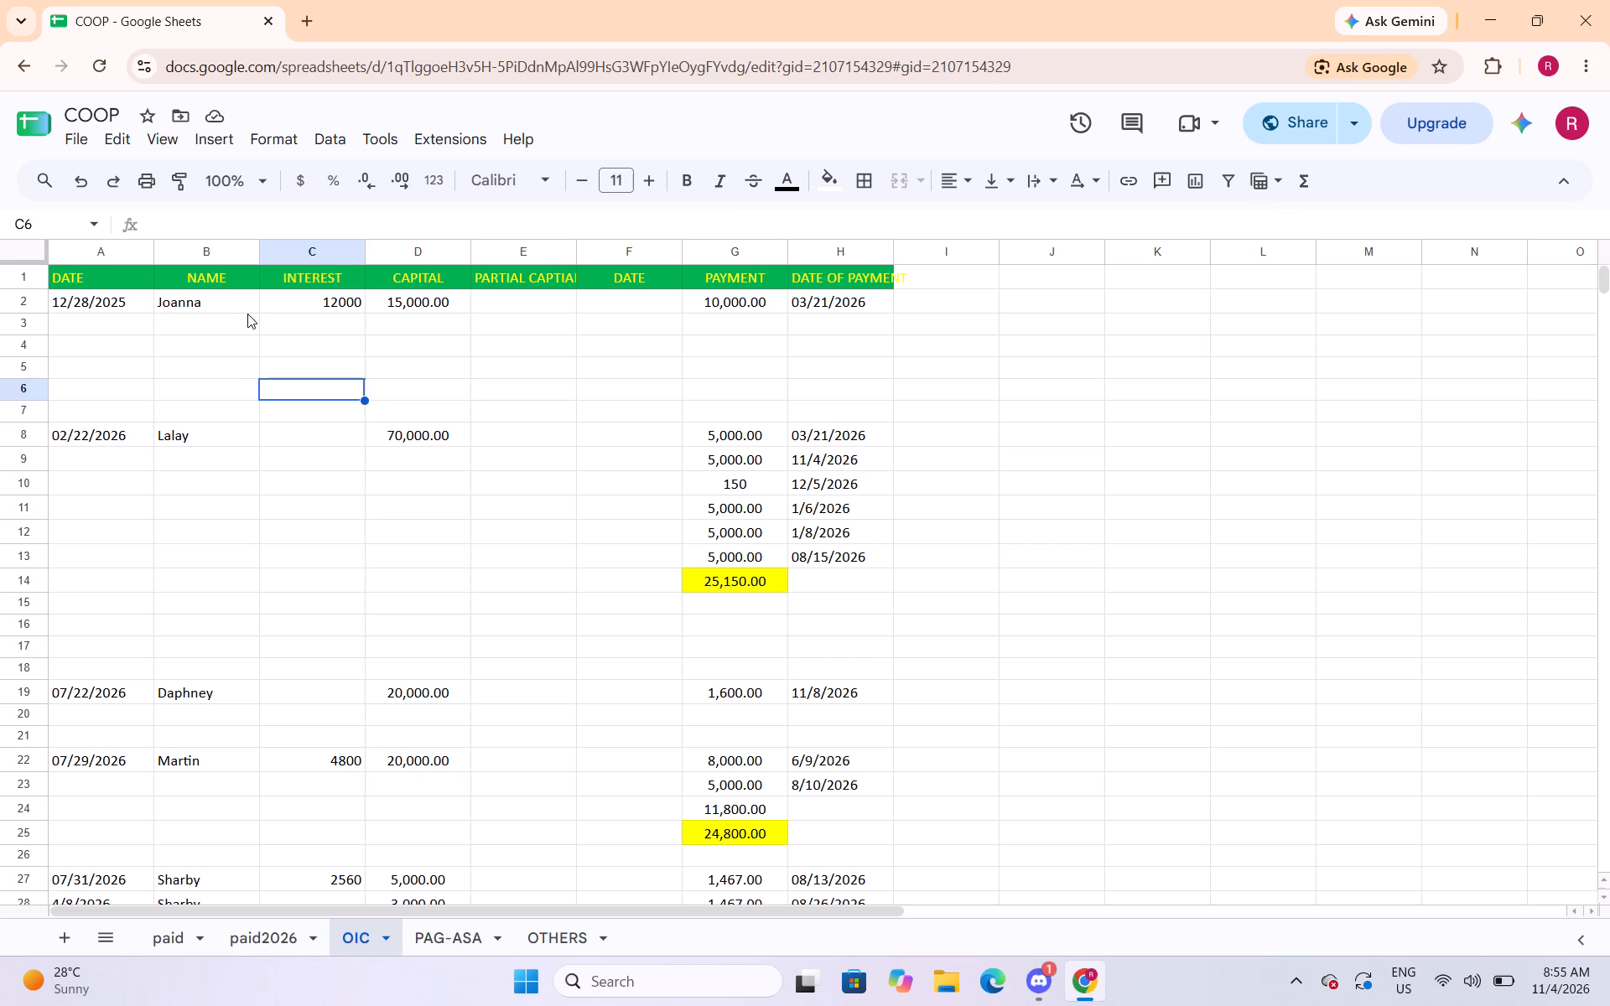
pyautogui.click(225, 257)
pyautogui.click(952, 194)
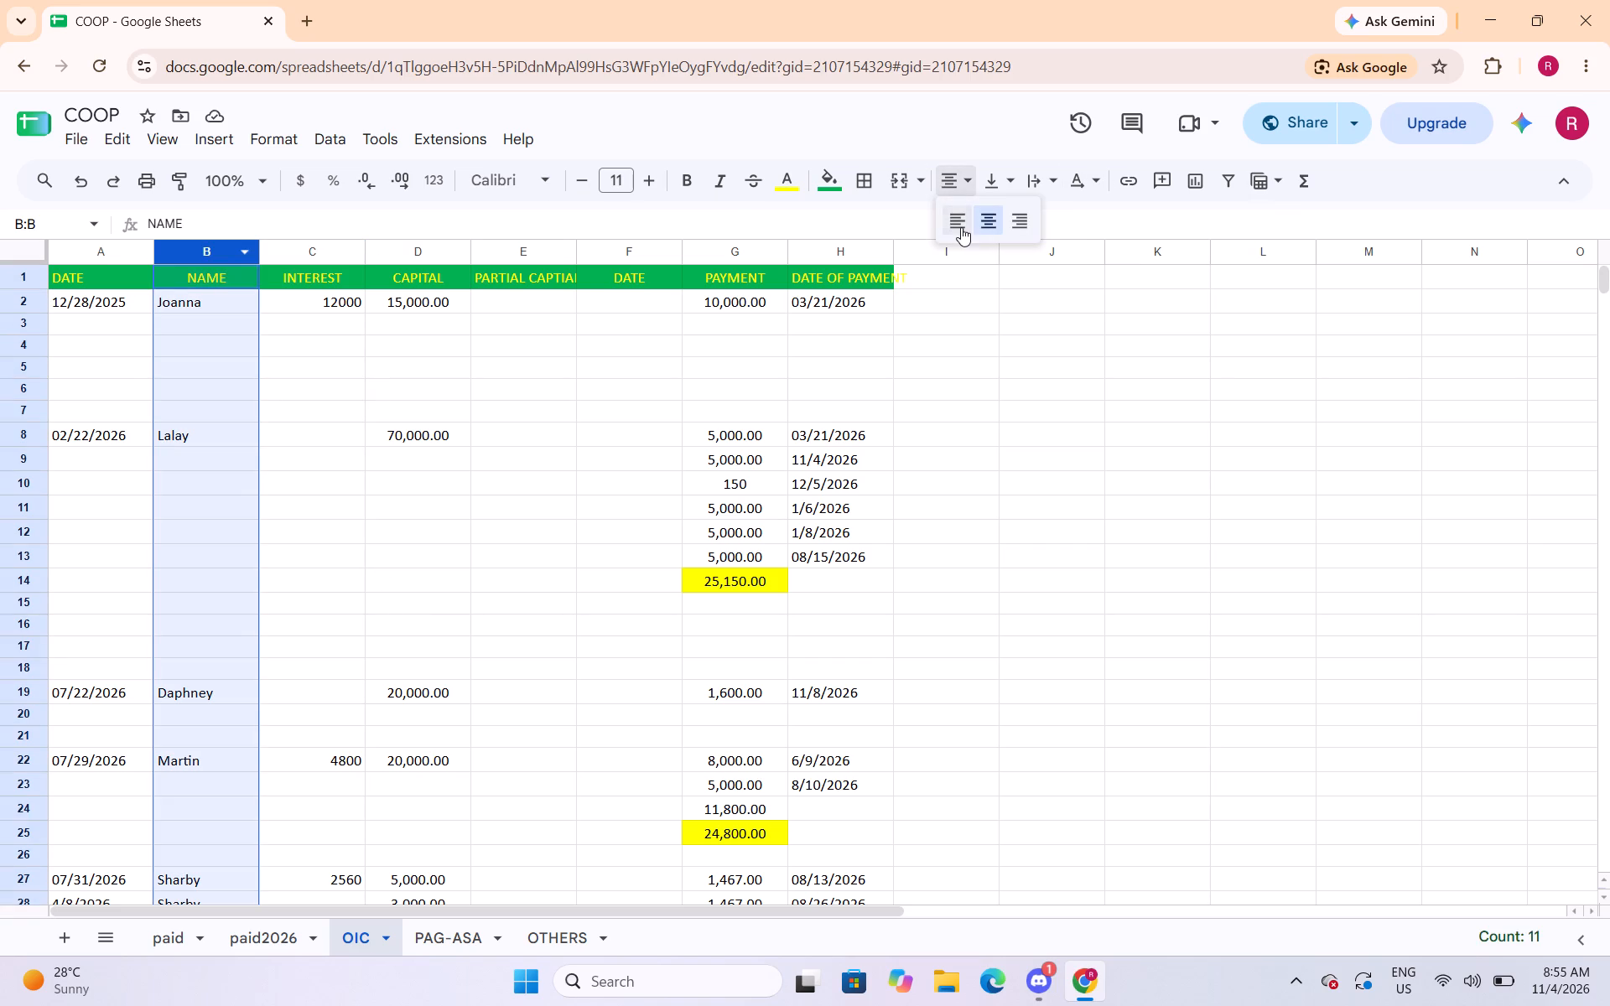
pyautogui.click(951, 226)
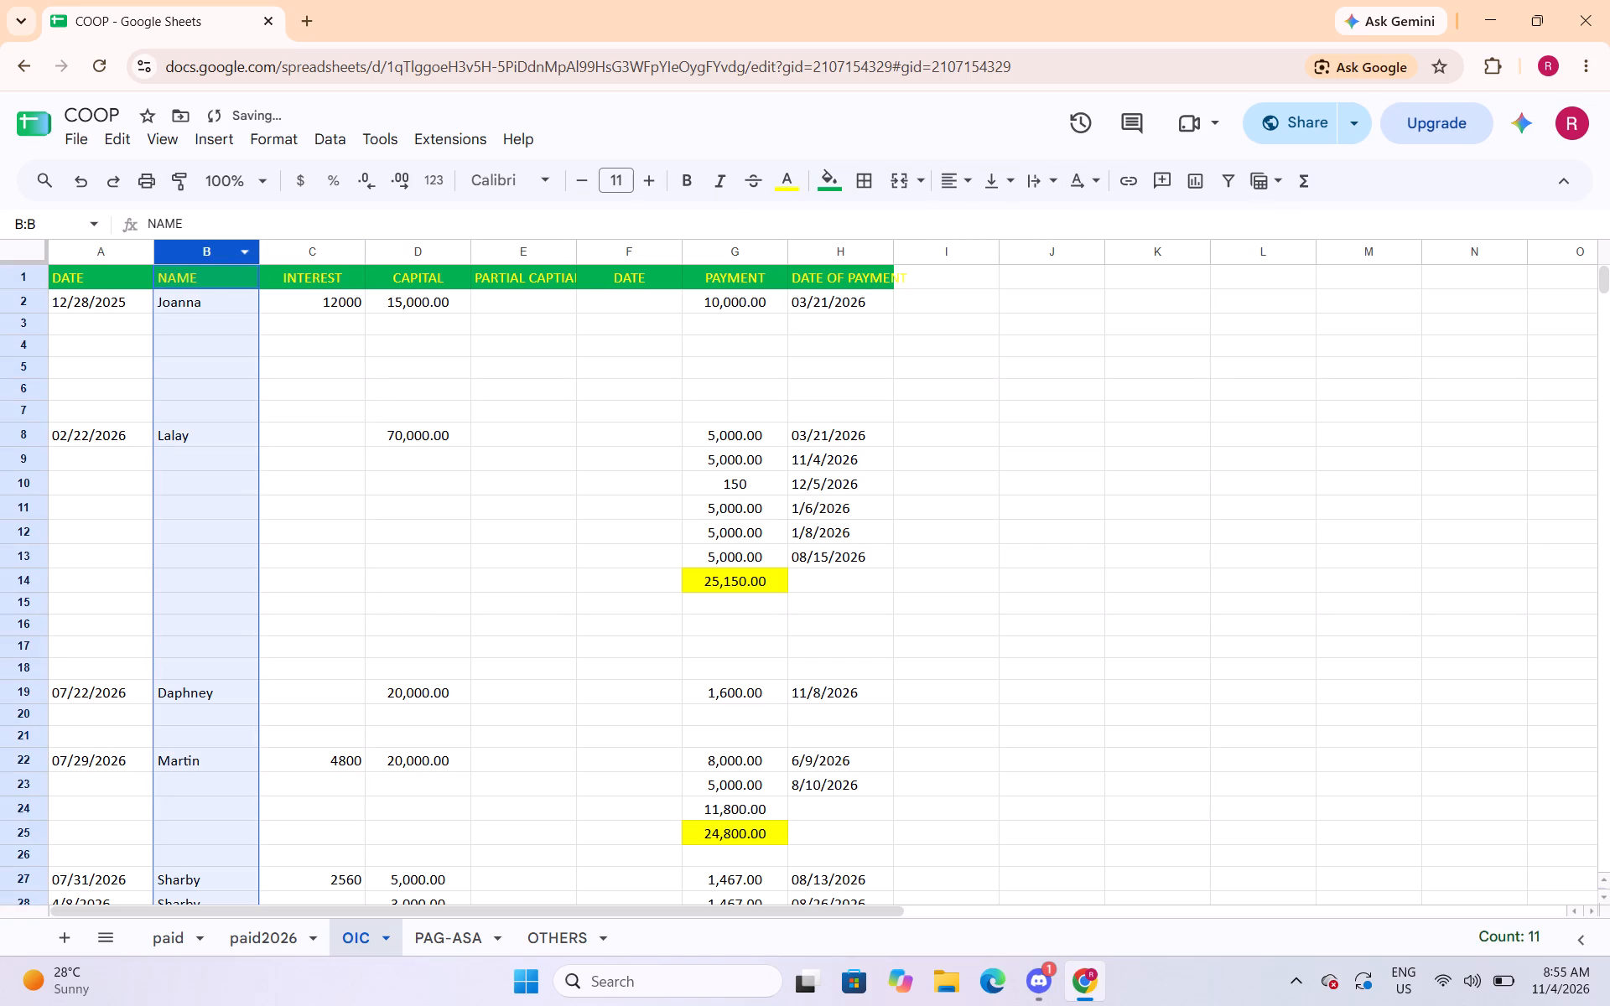
pyautogui.click(945, 182)
pyautogui.click(528, 478)
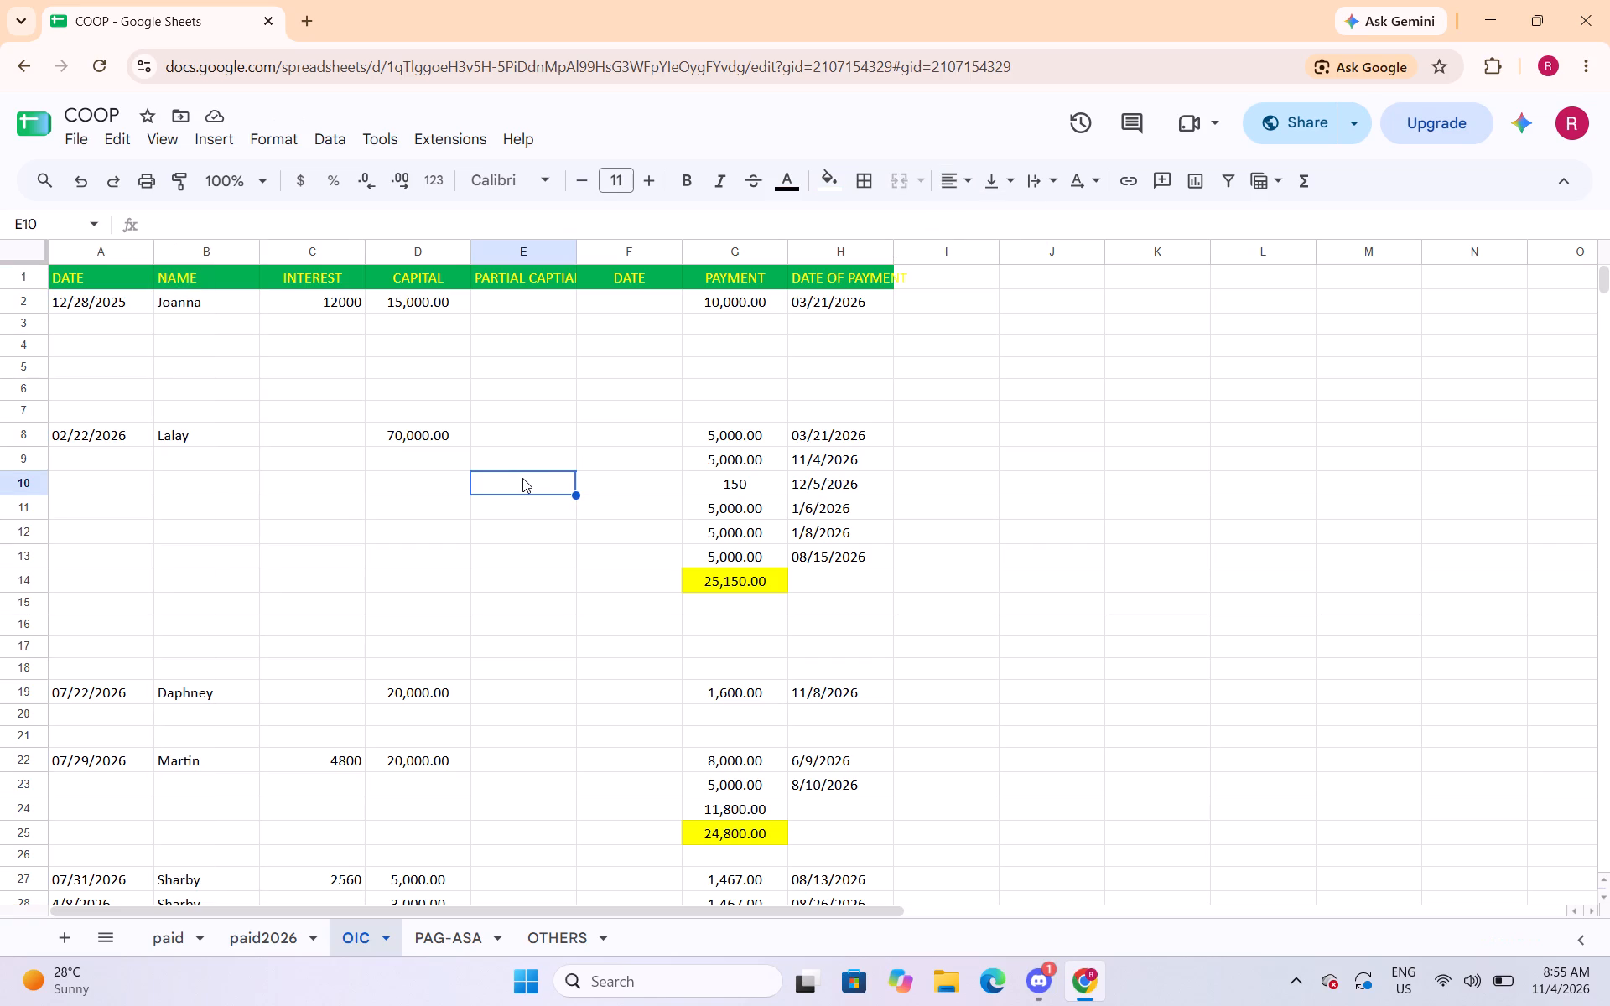
# Left-align the whole INTEREST column C on the OIC sheet.
pyautogui.click(346, 273)
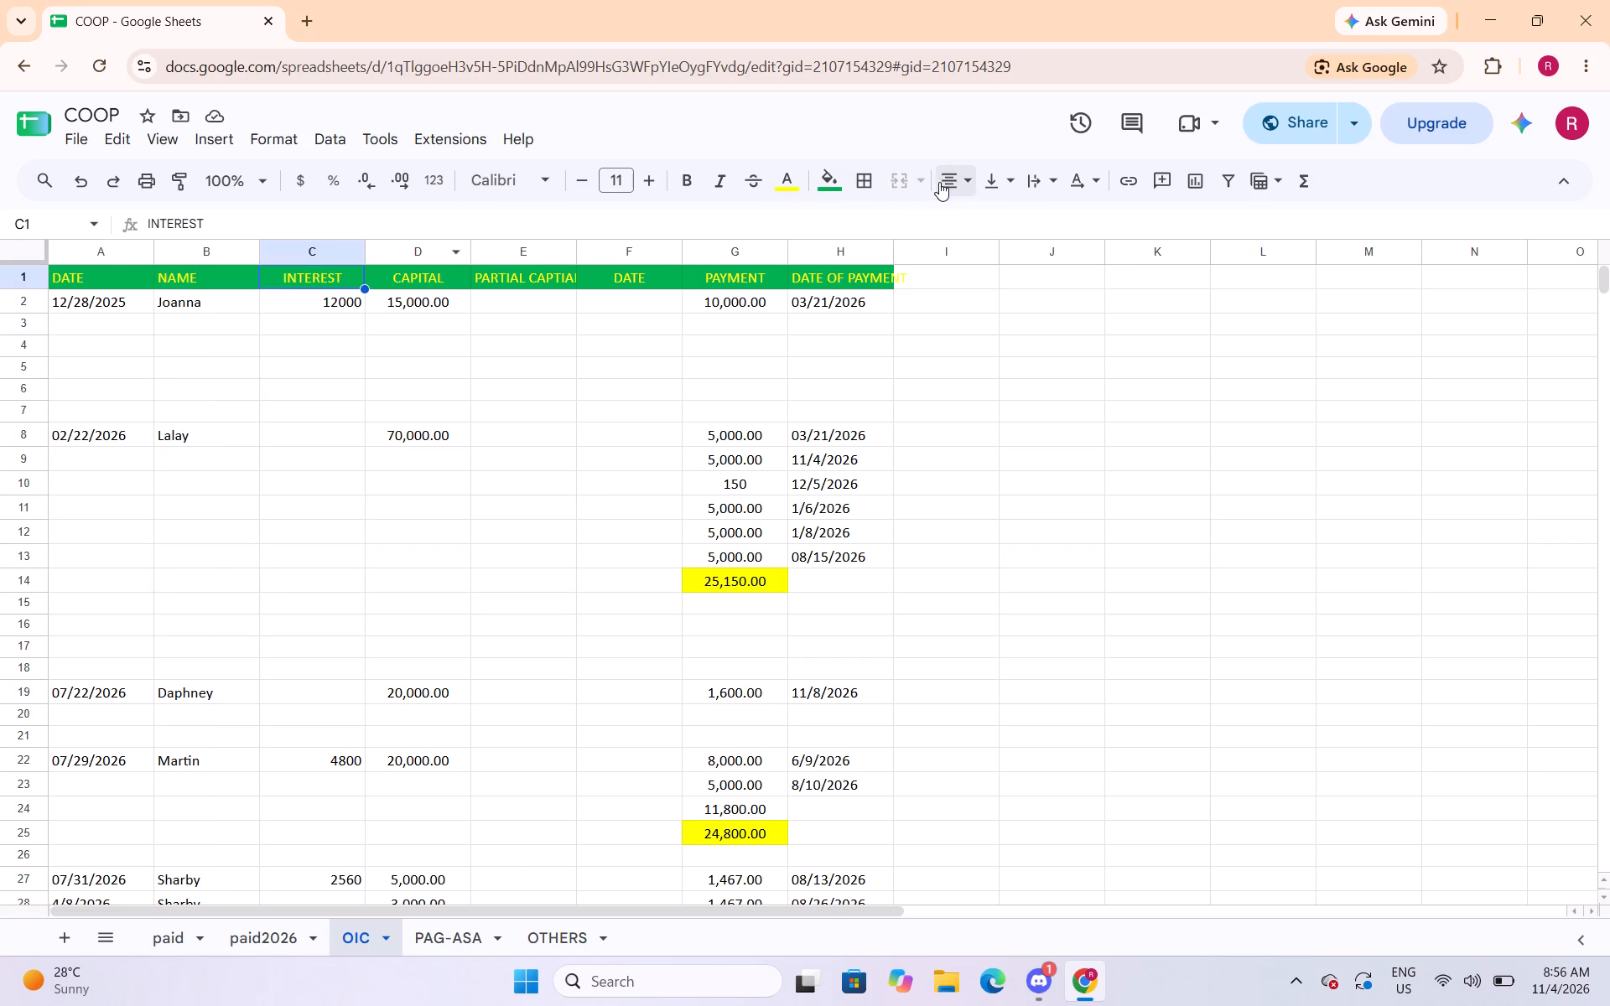
pyautogui.click(940, 181)
pyautogui.click(475, 355)
pyautogui.click(330, 245)
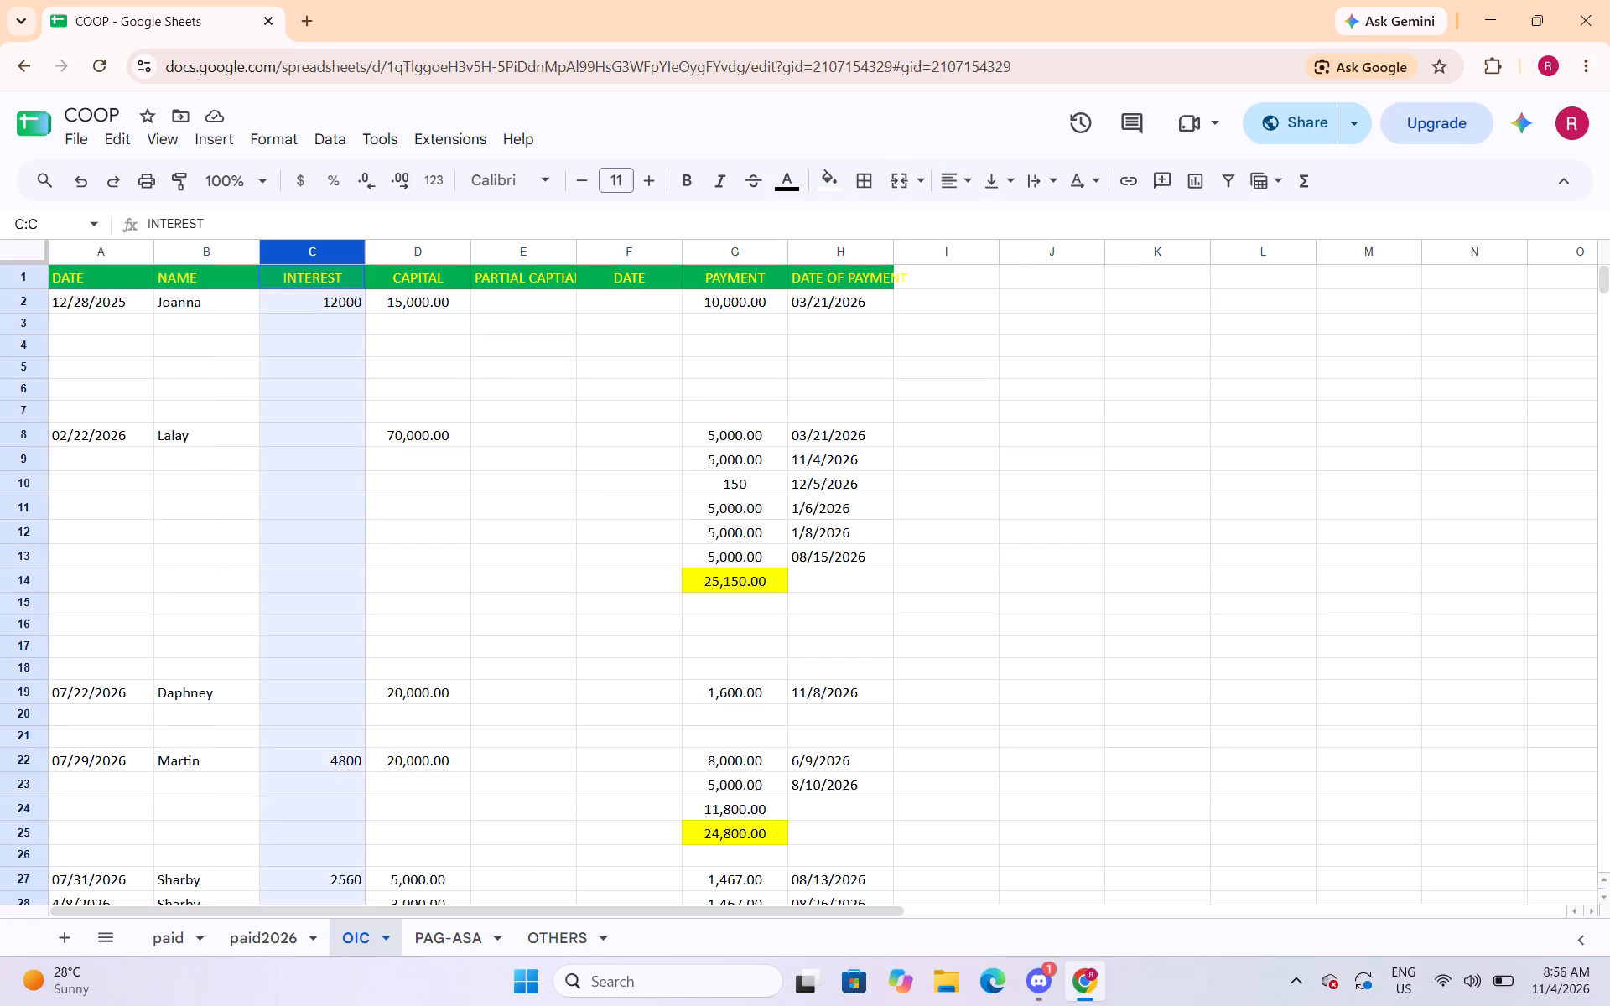
pyautogui.click(962, 182)
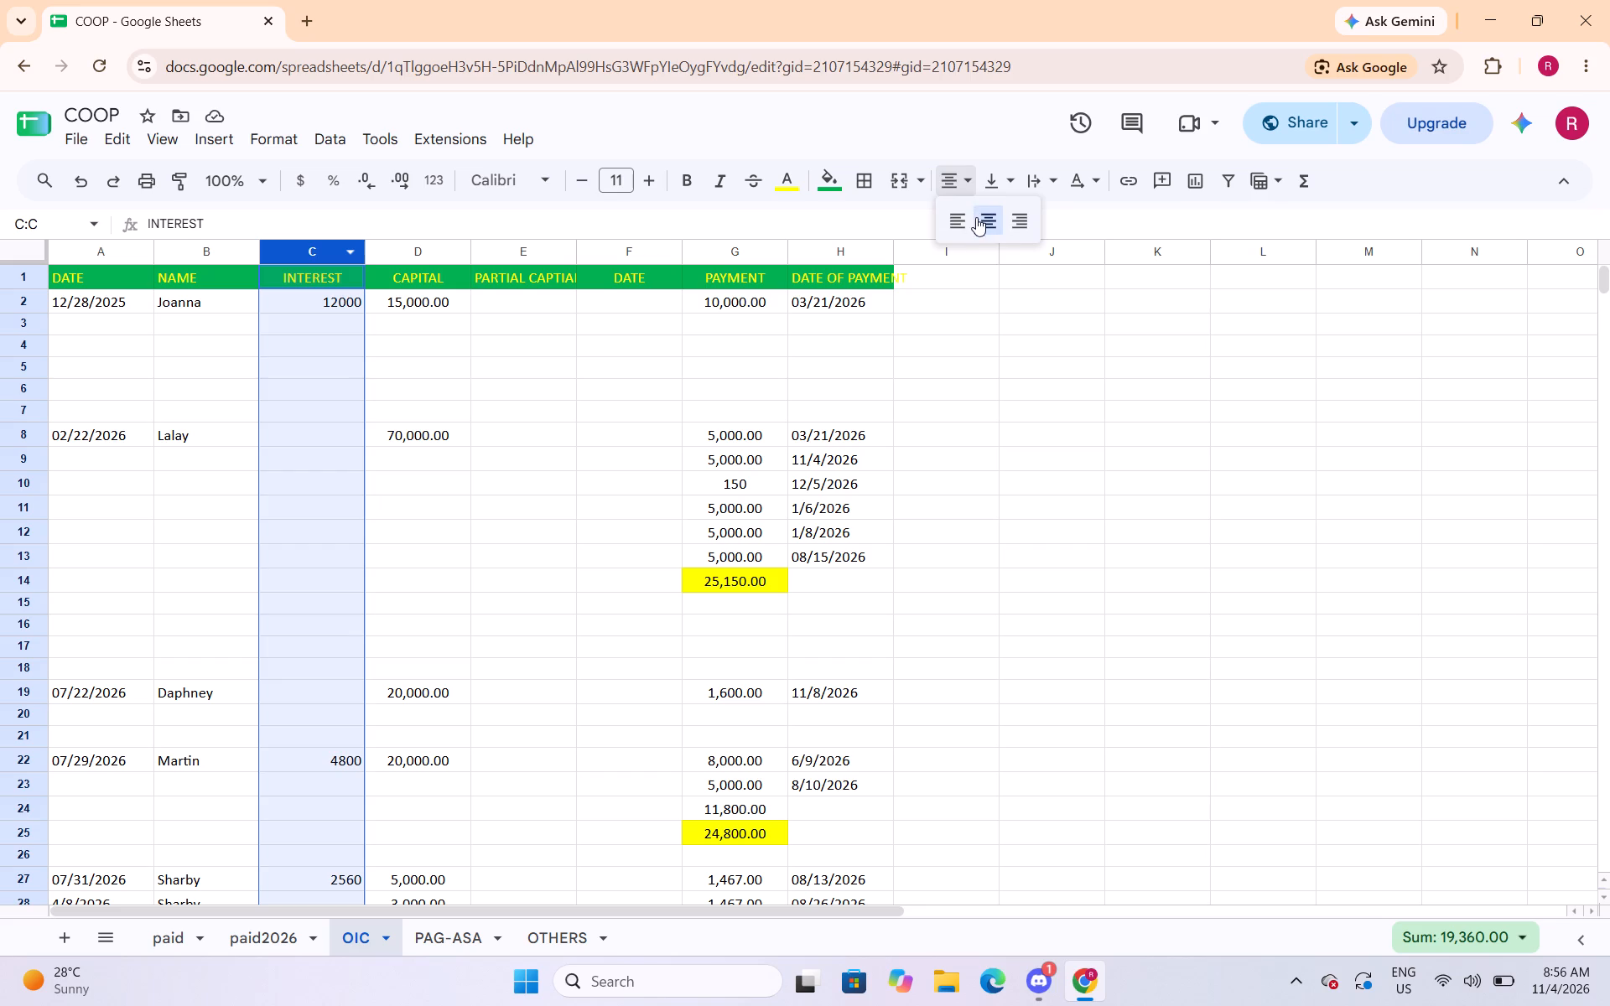
pyautogui.click(953, 222)
pyautogui.click(583, 460)
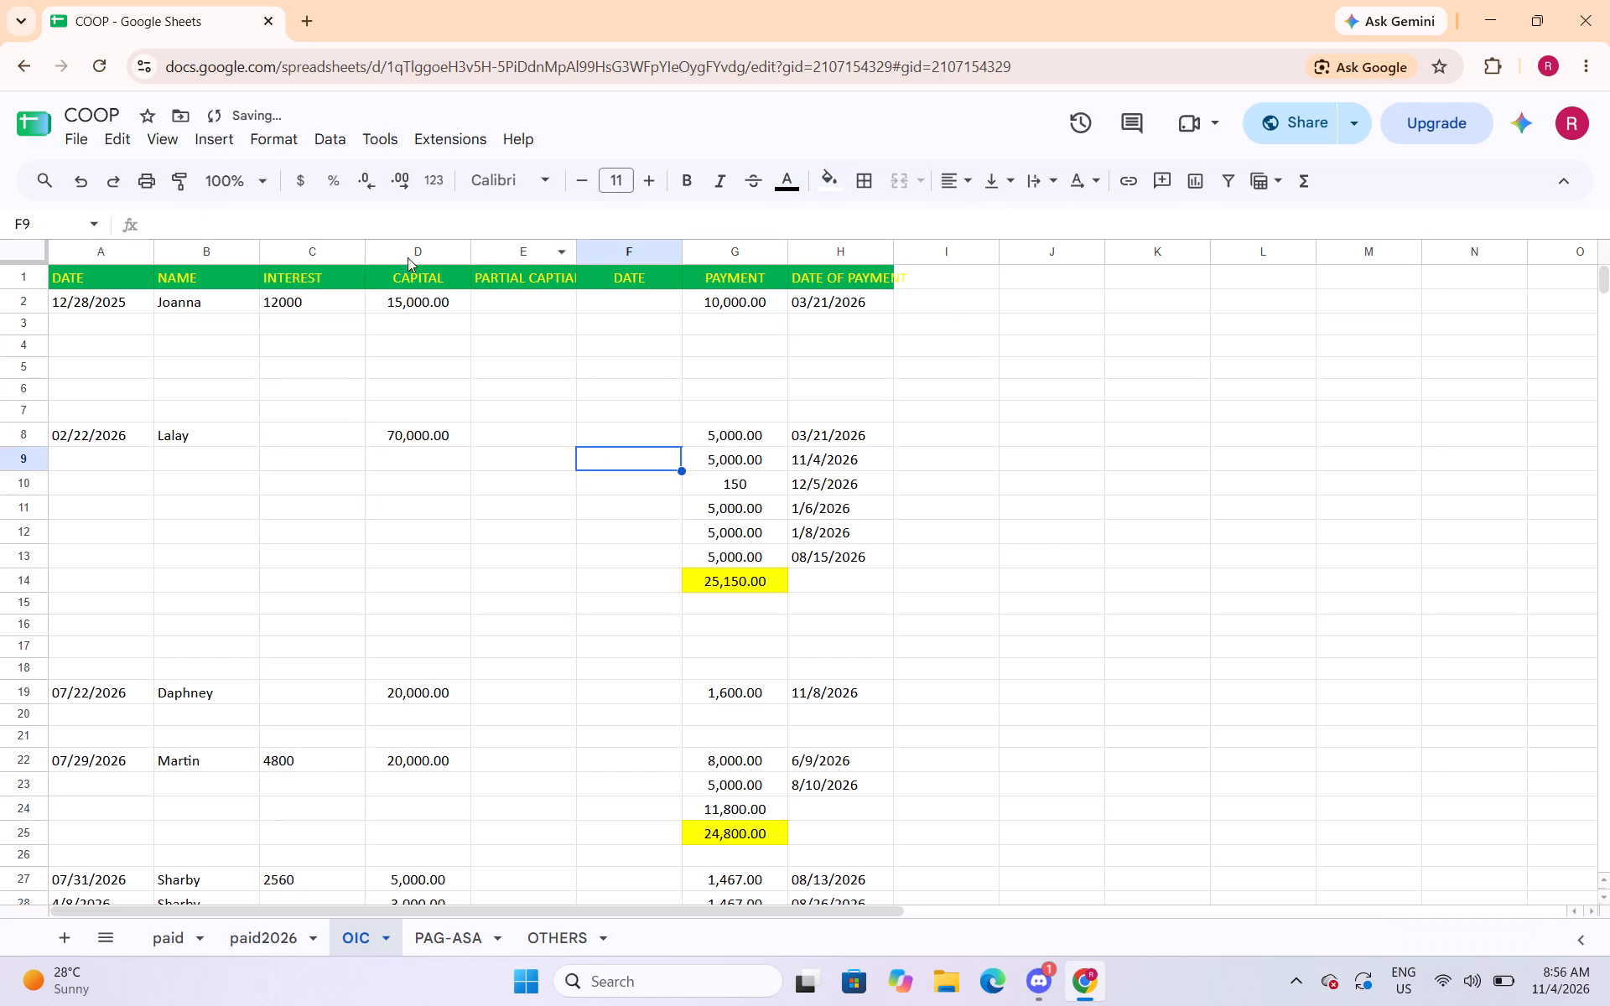
# Left-align the whole CAPITAL column D on the OIC sheet.
pyautogui.click(449, 277)
pyautogui.click(454, 251)
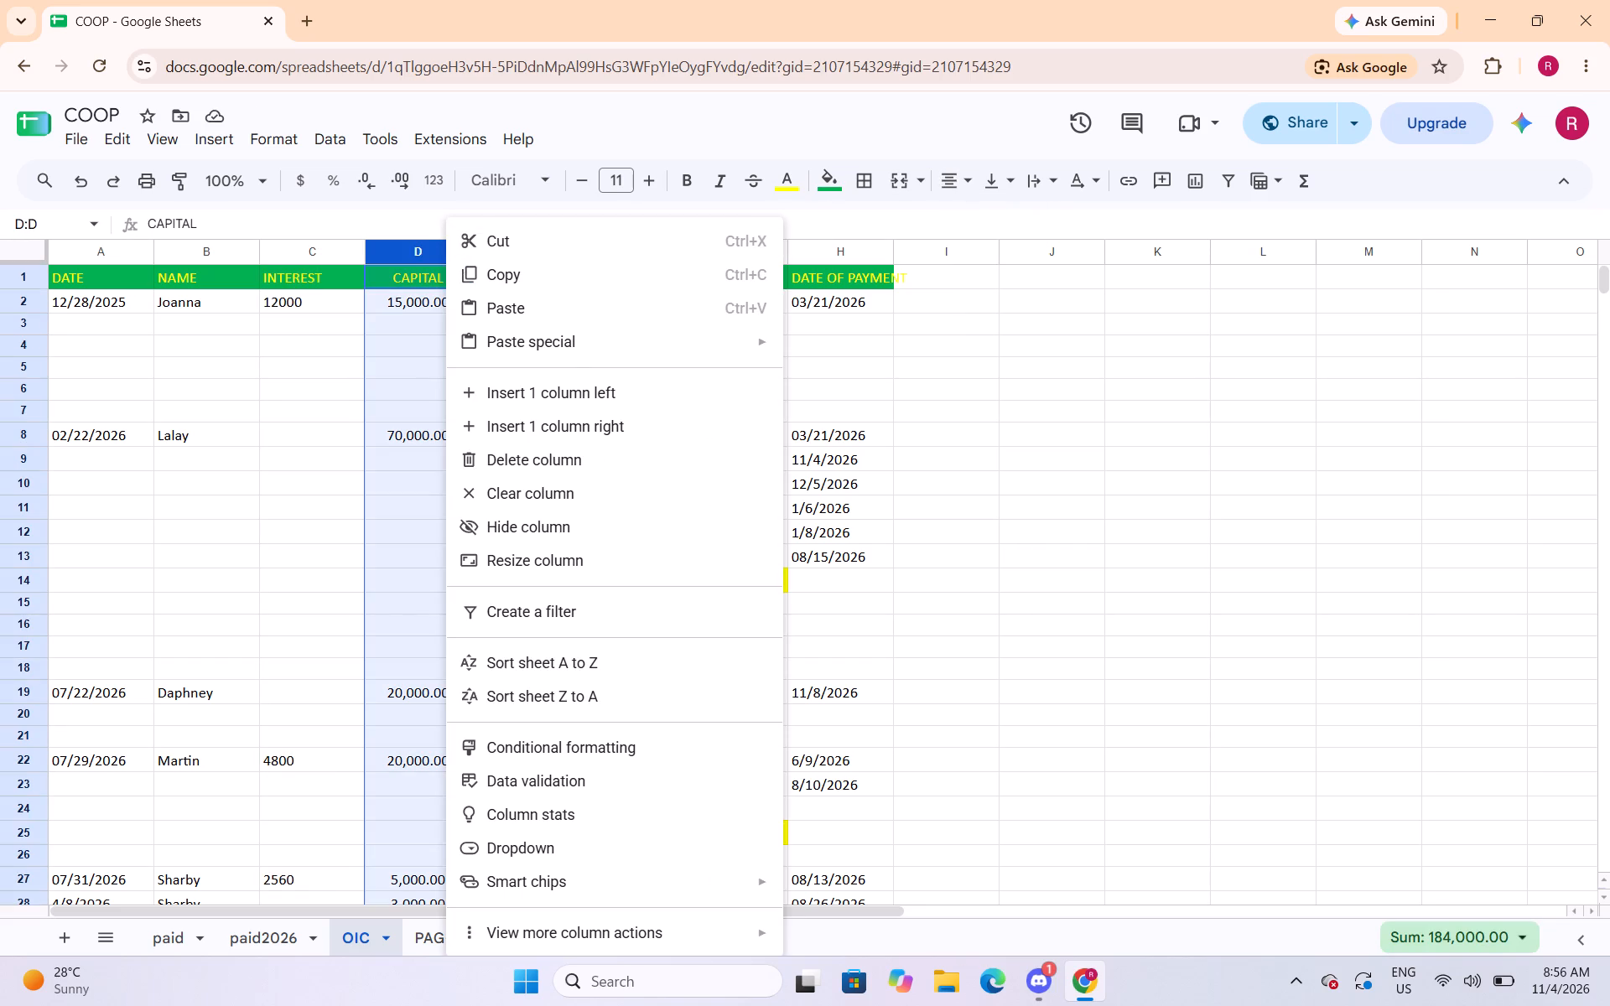
pyautogui.click(390, 262)
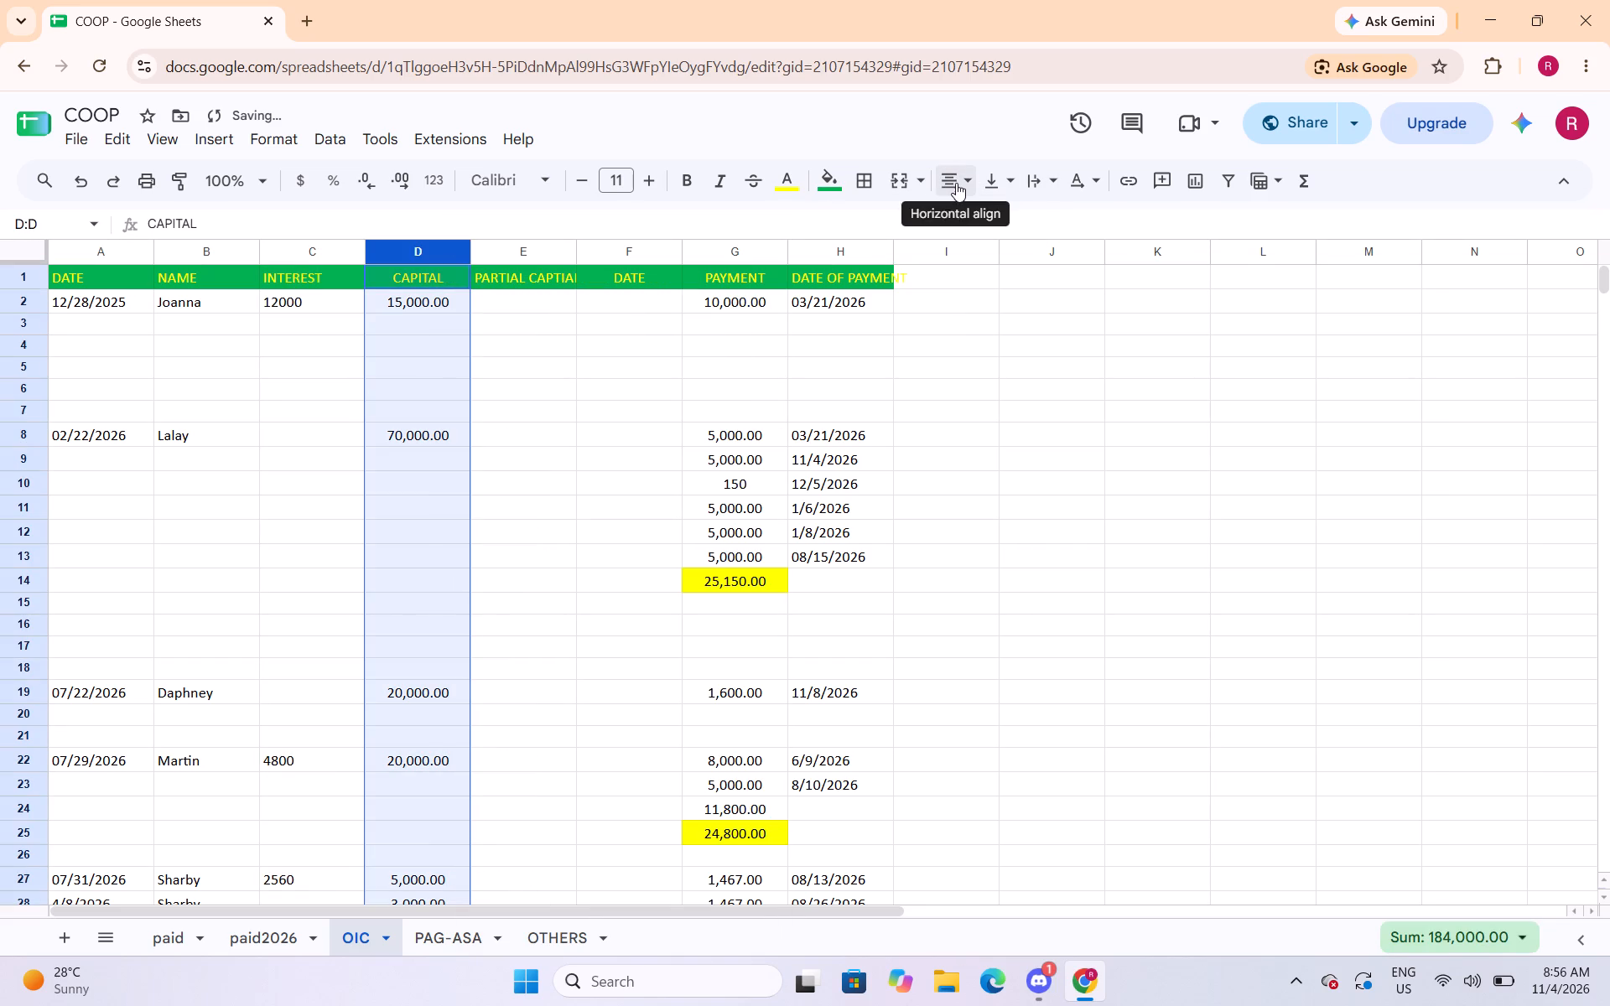
pyautogui.click(958, 183)
pyautogui.click(950, 225)
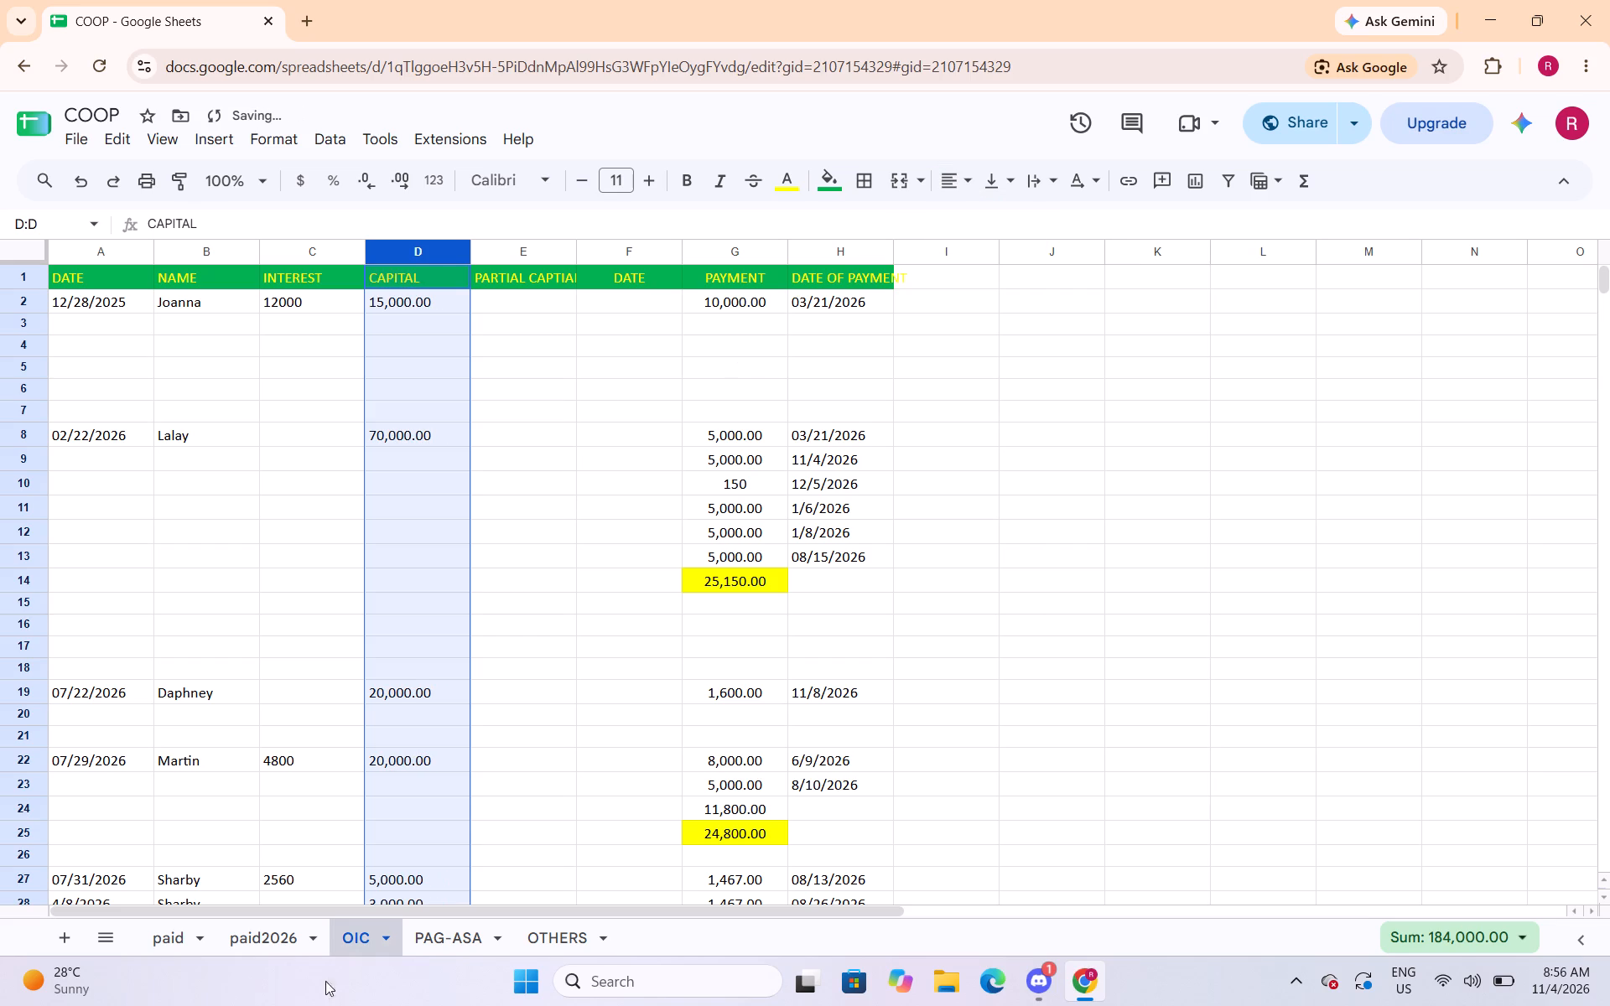
# Compare with the paid2026 sheet, and review the OIC sheet's records down to its last entries.
pyautogui.click(260, 936)
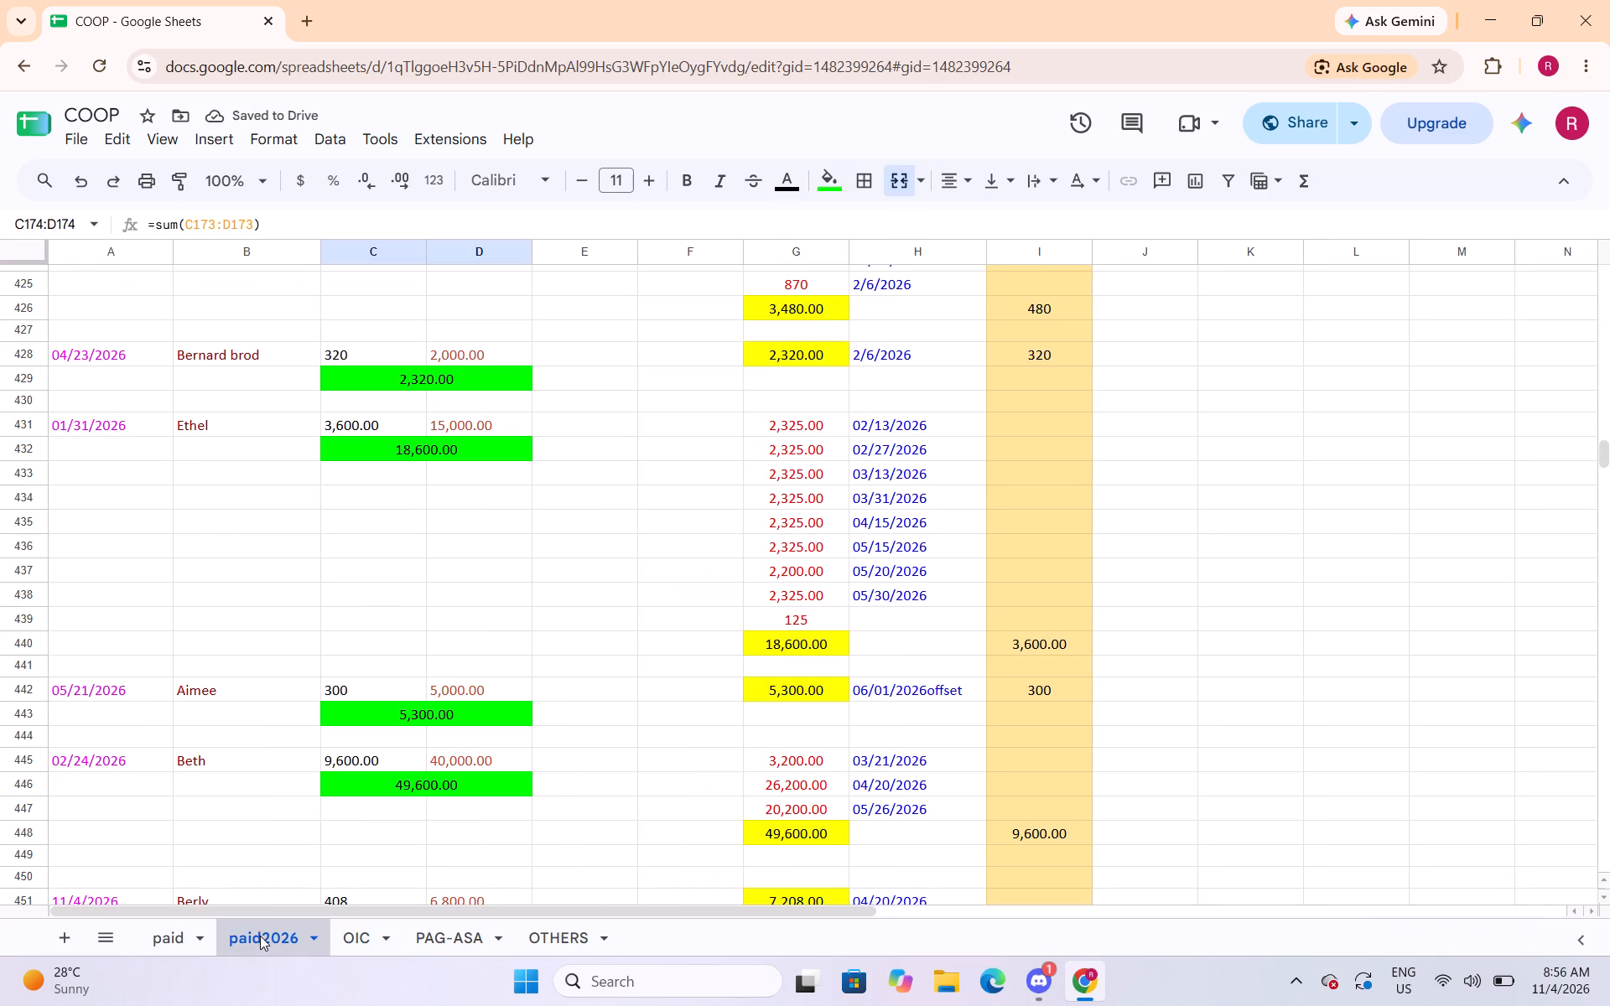
pyautogui.click(361, 936)
pyautogui.click(554, 552)
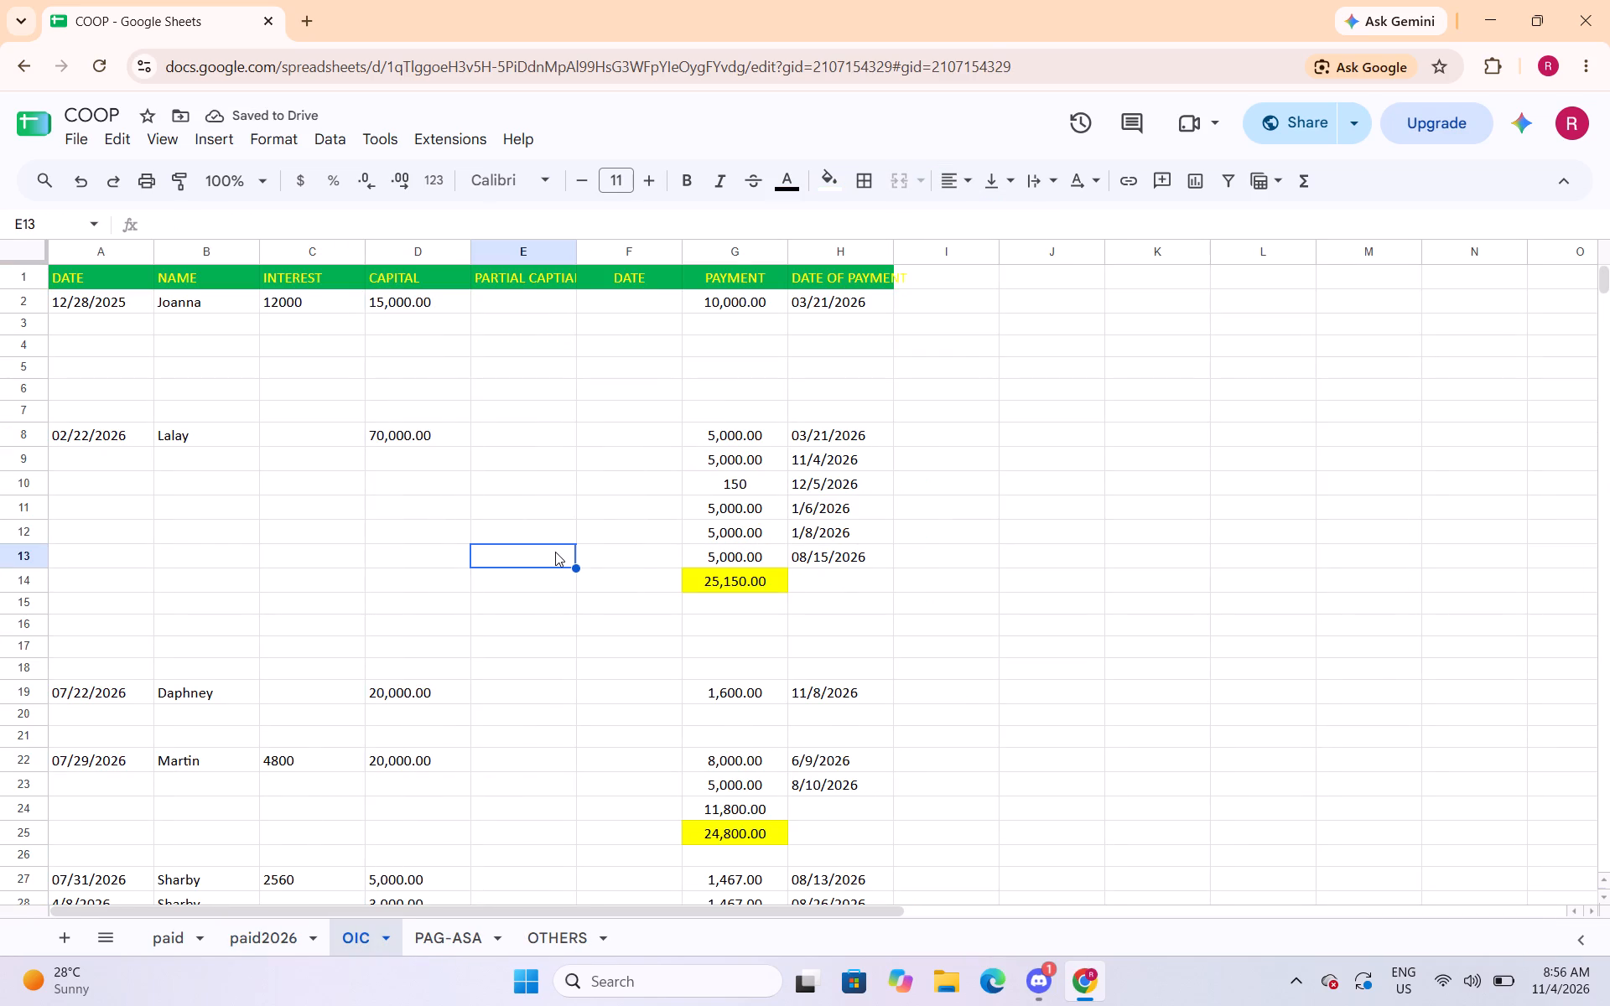
pyautogui.scroll(-2, 553, 569)
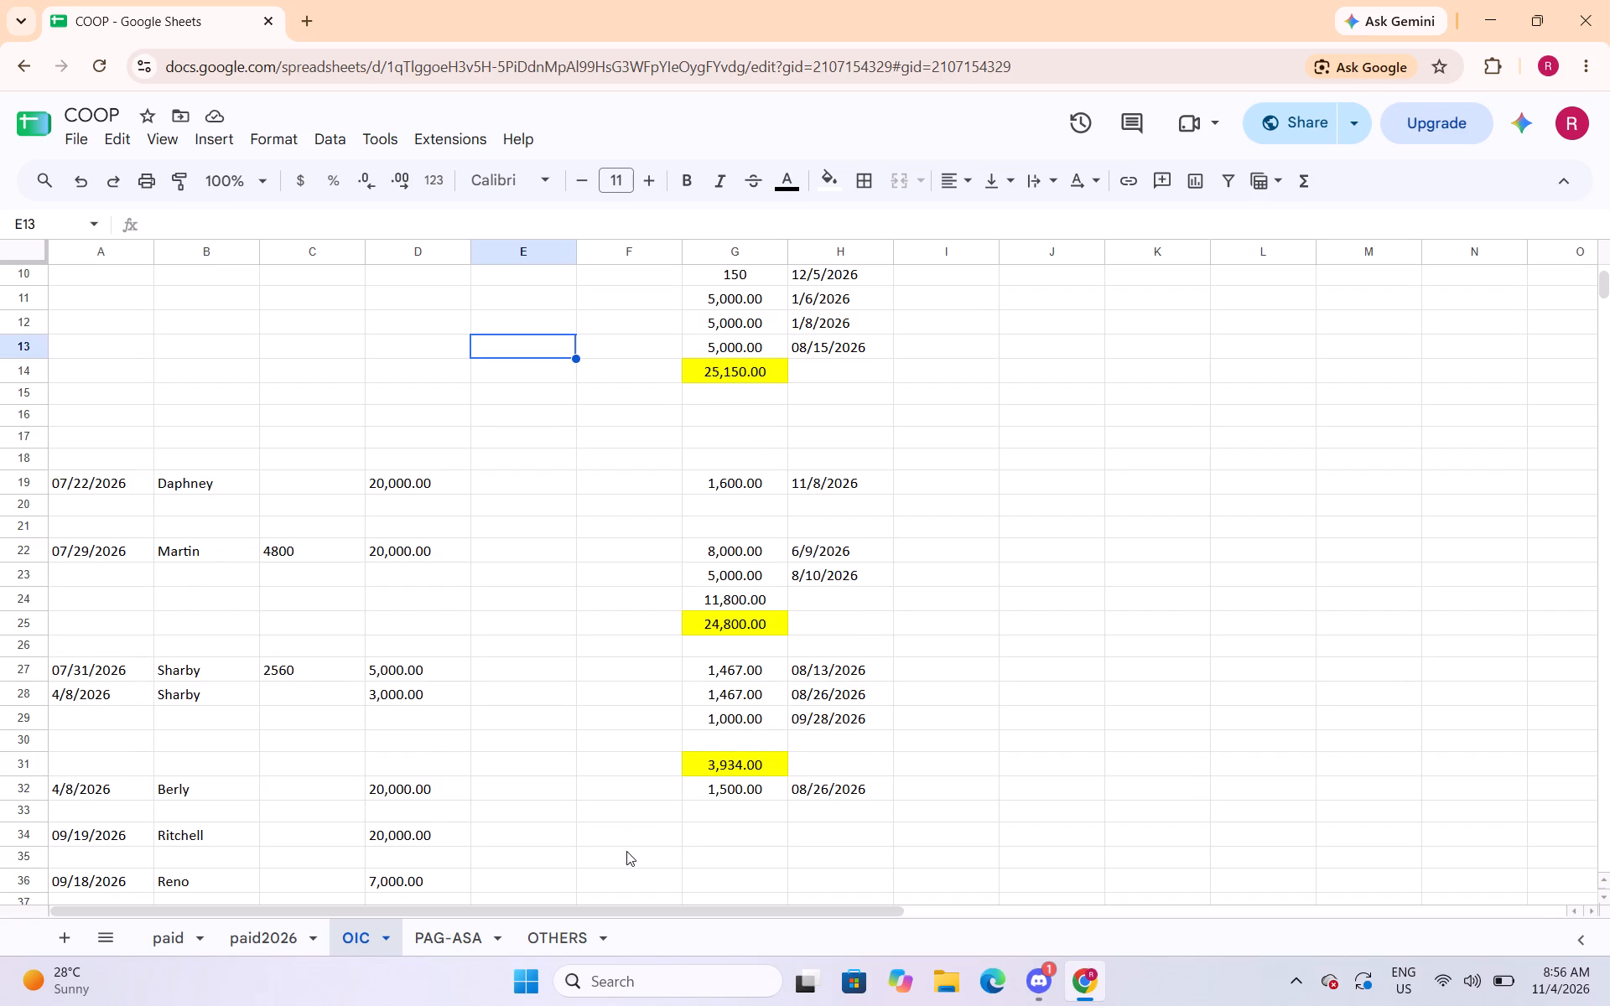
pyautogui.scroll(-2, 625, 842)
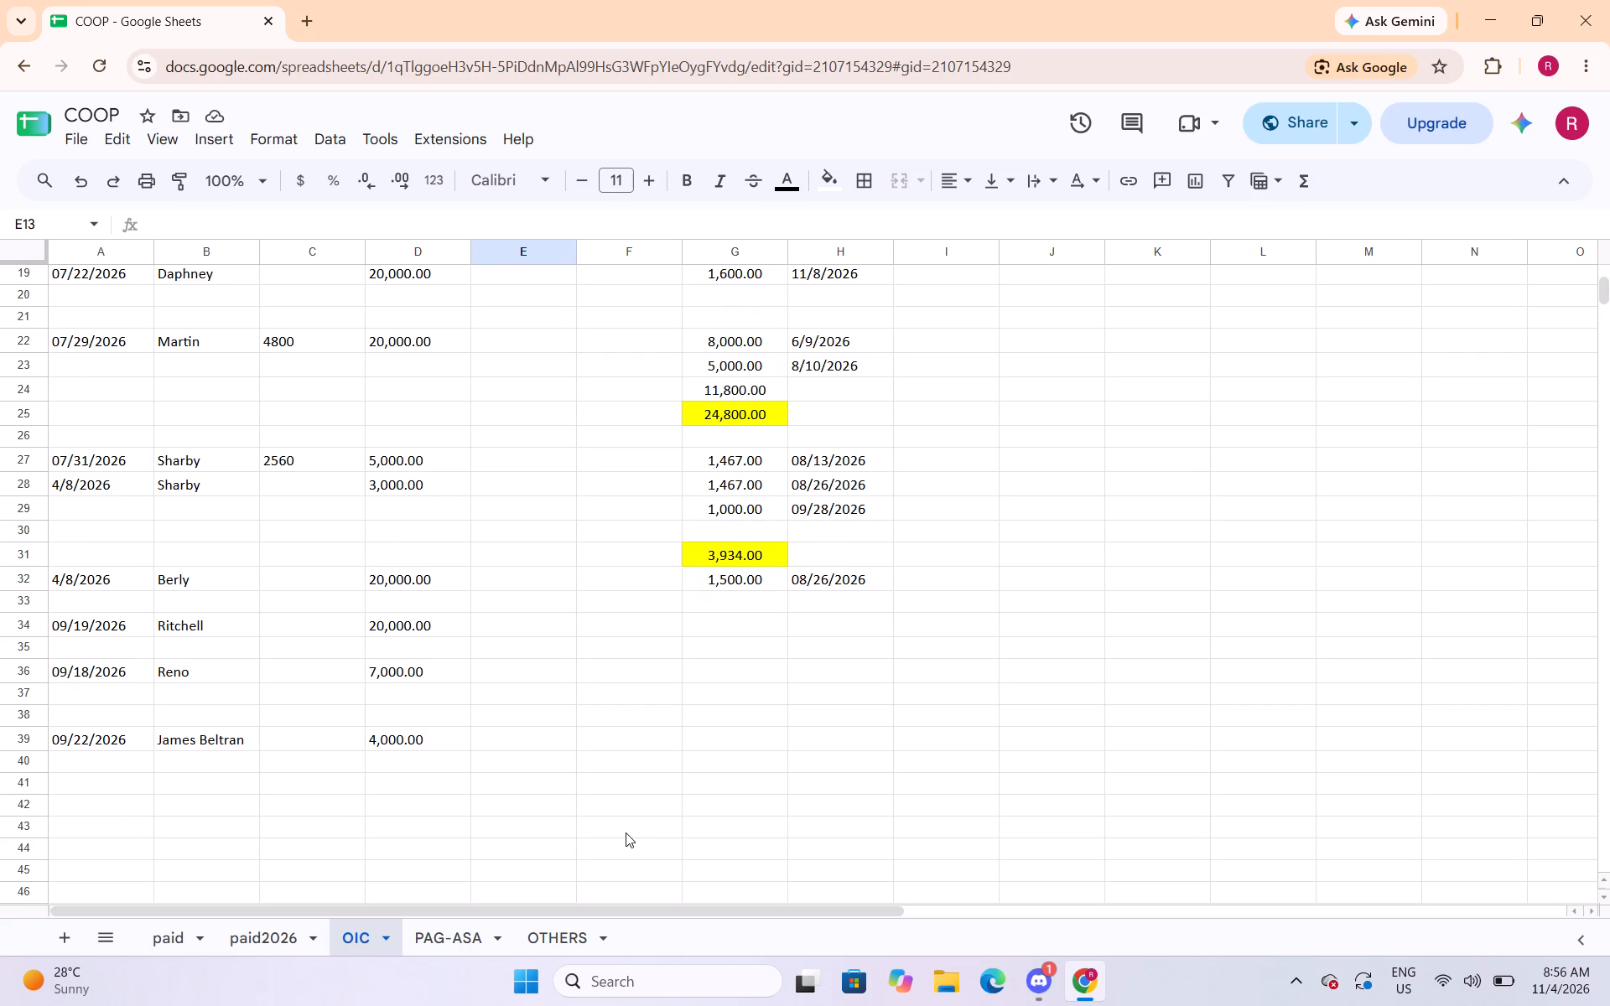
pyautogui.scroll(-1, 624, 835)
pyautogui.scroll(1, 624, 835)
pyautogui.scroll(-1, 584, 837)
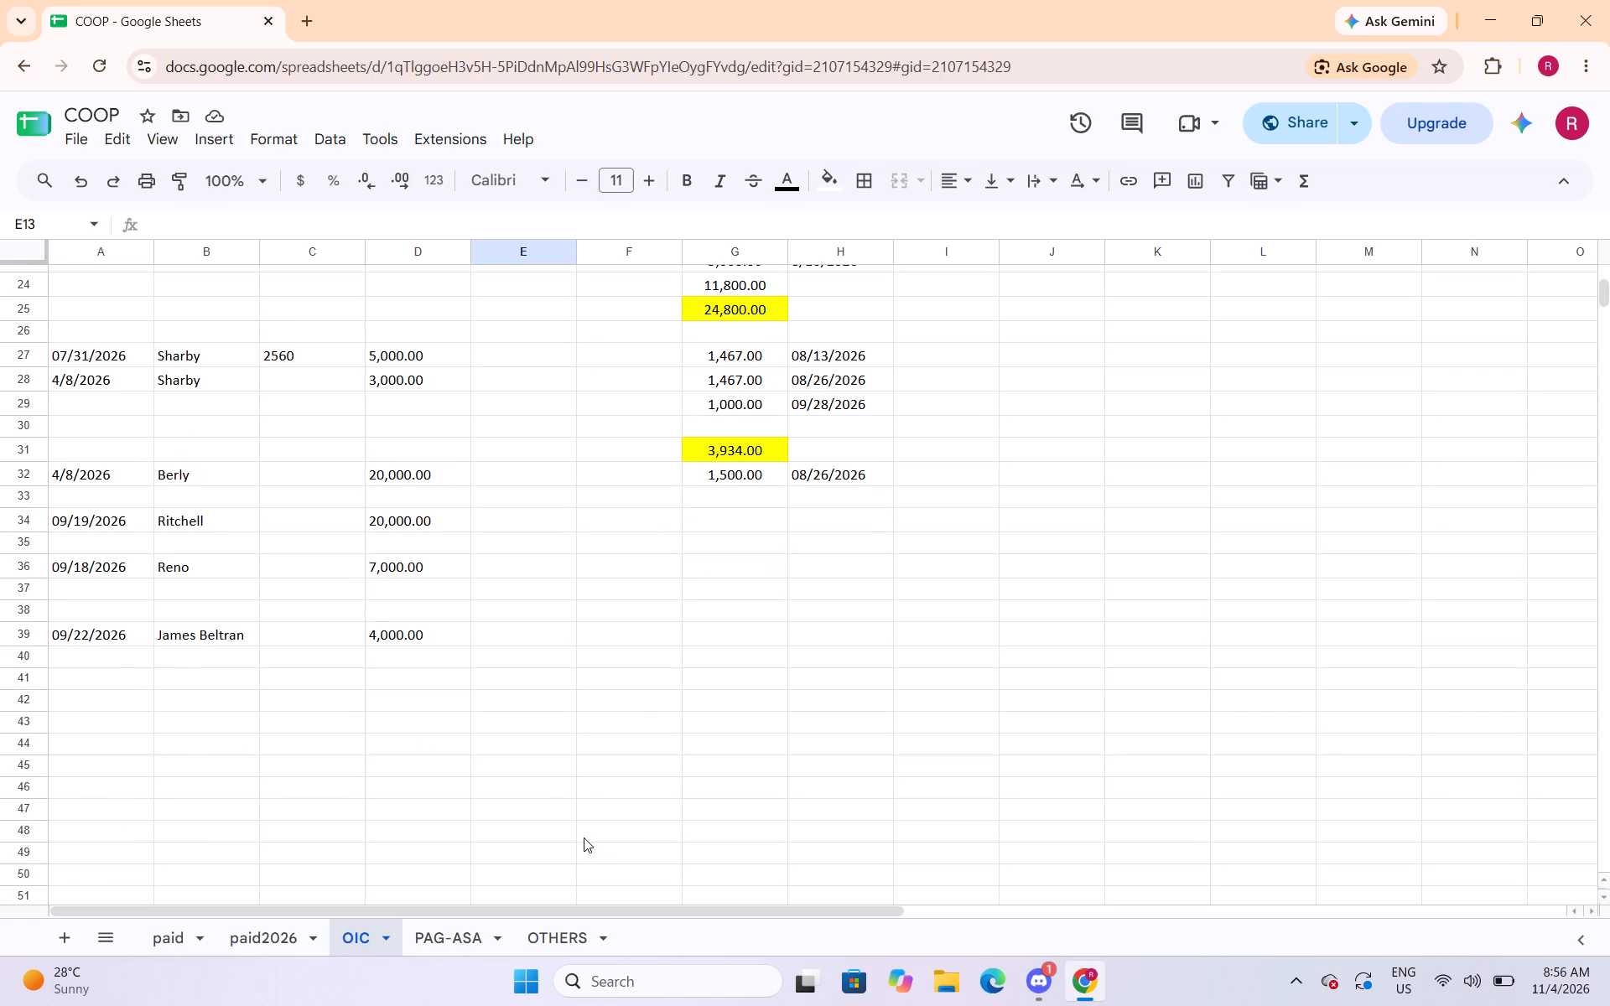
pyautogui.scroll(1, 584, 837)
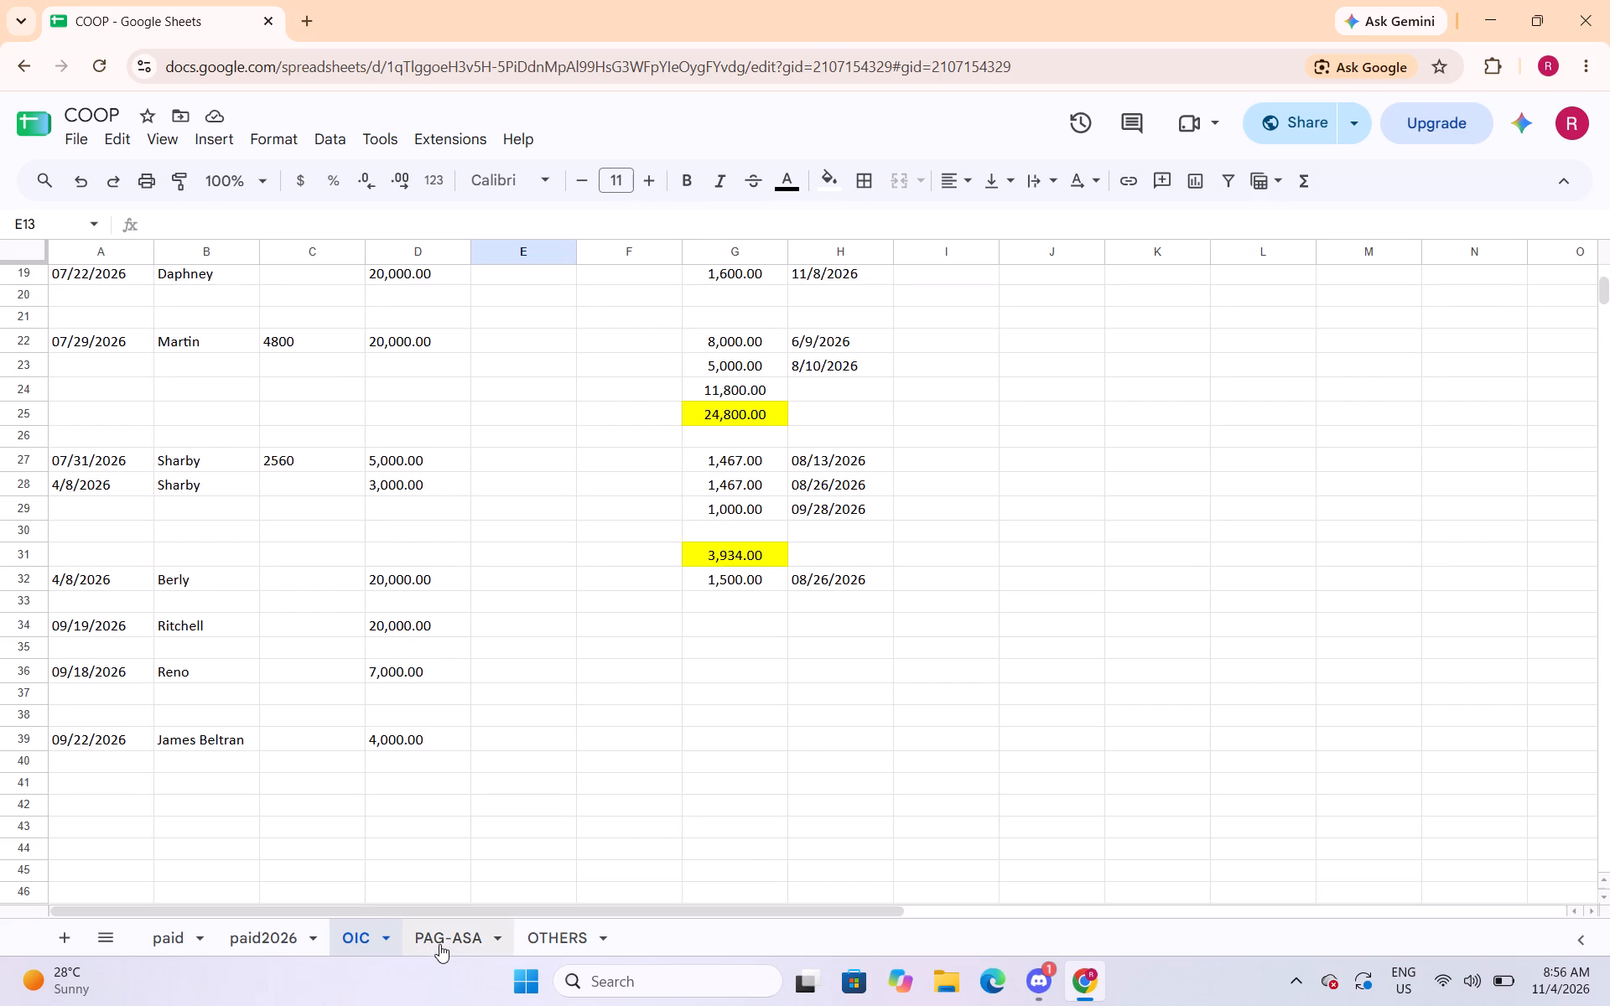
# On the PAG-ASA sheet, enter a payment of 10000 in G6 for the 6/21/2024 loan record.
pyautogui.click(439, 944)
pyautogui.click(576, 638)
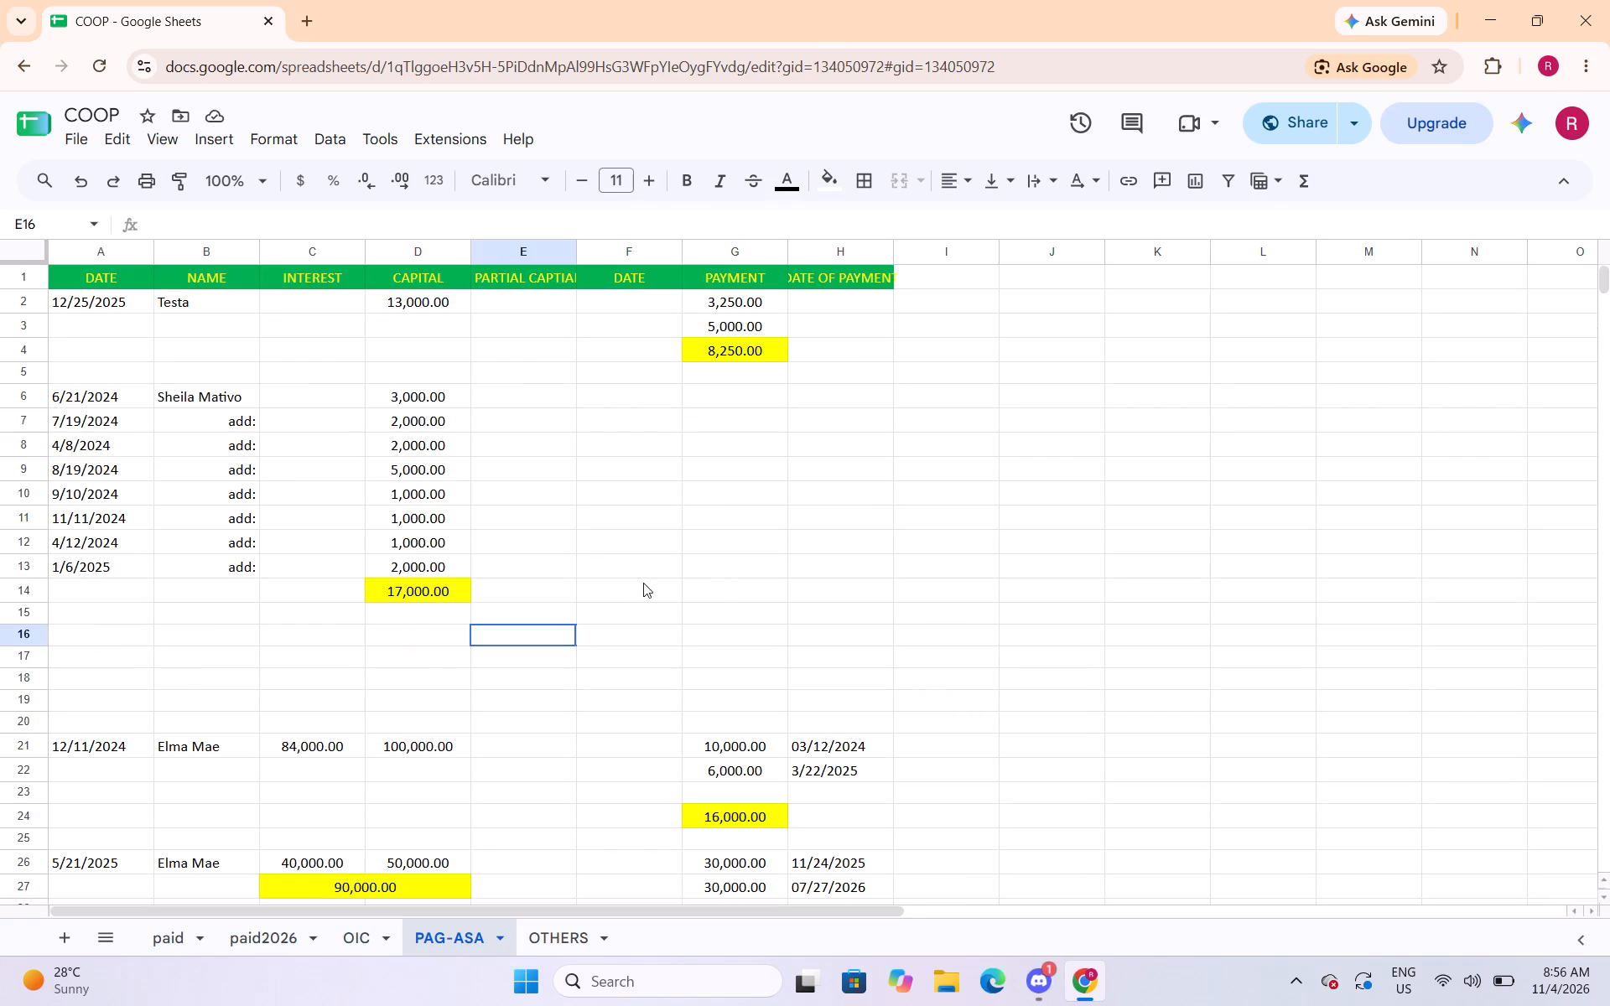
pyautogui.scroll(1, 717, 578)
pyautogui.scroll(-1, 577, 474)
pyautogui.scroll(2, 577, 474)
pyautogui.scroll(-2, 737, 405)
pyautogui.scroll(3, 738, 411)
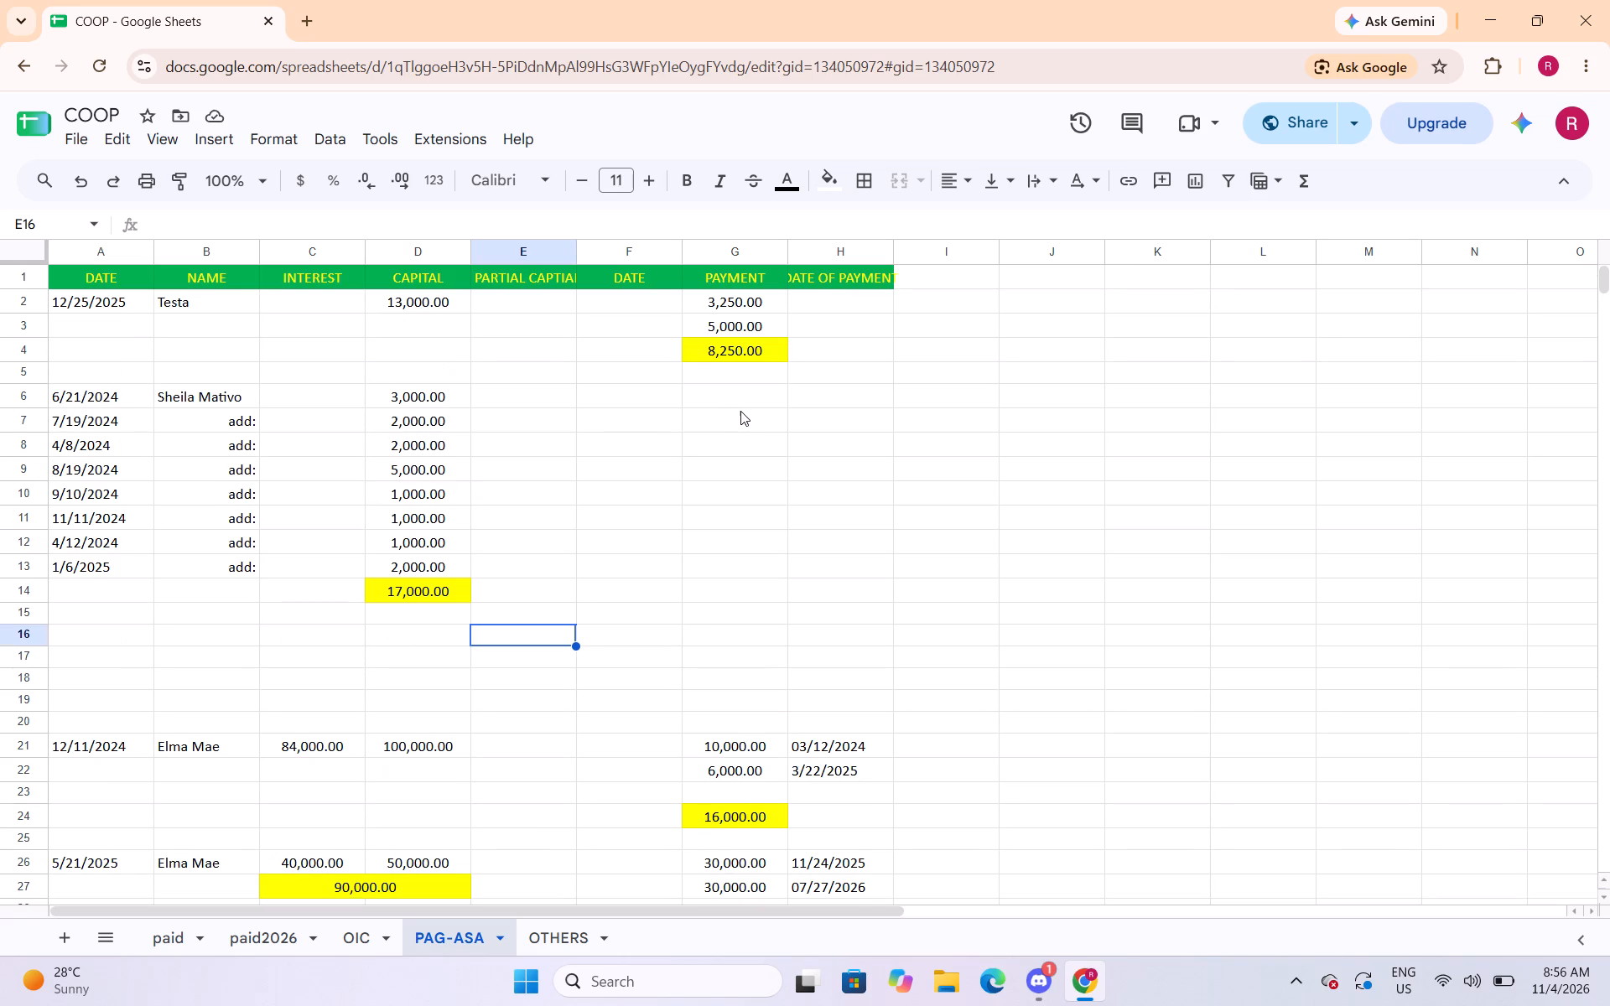
pyautogui.click(719, 398)
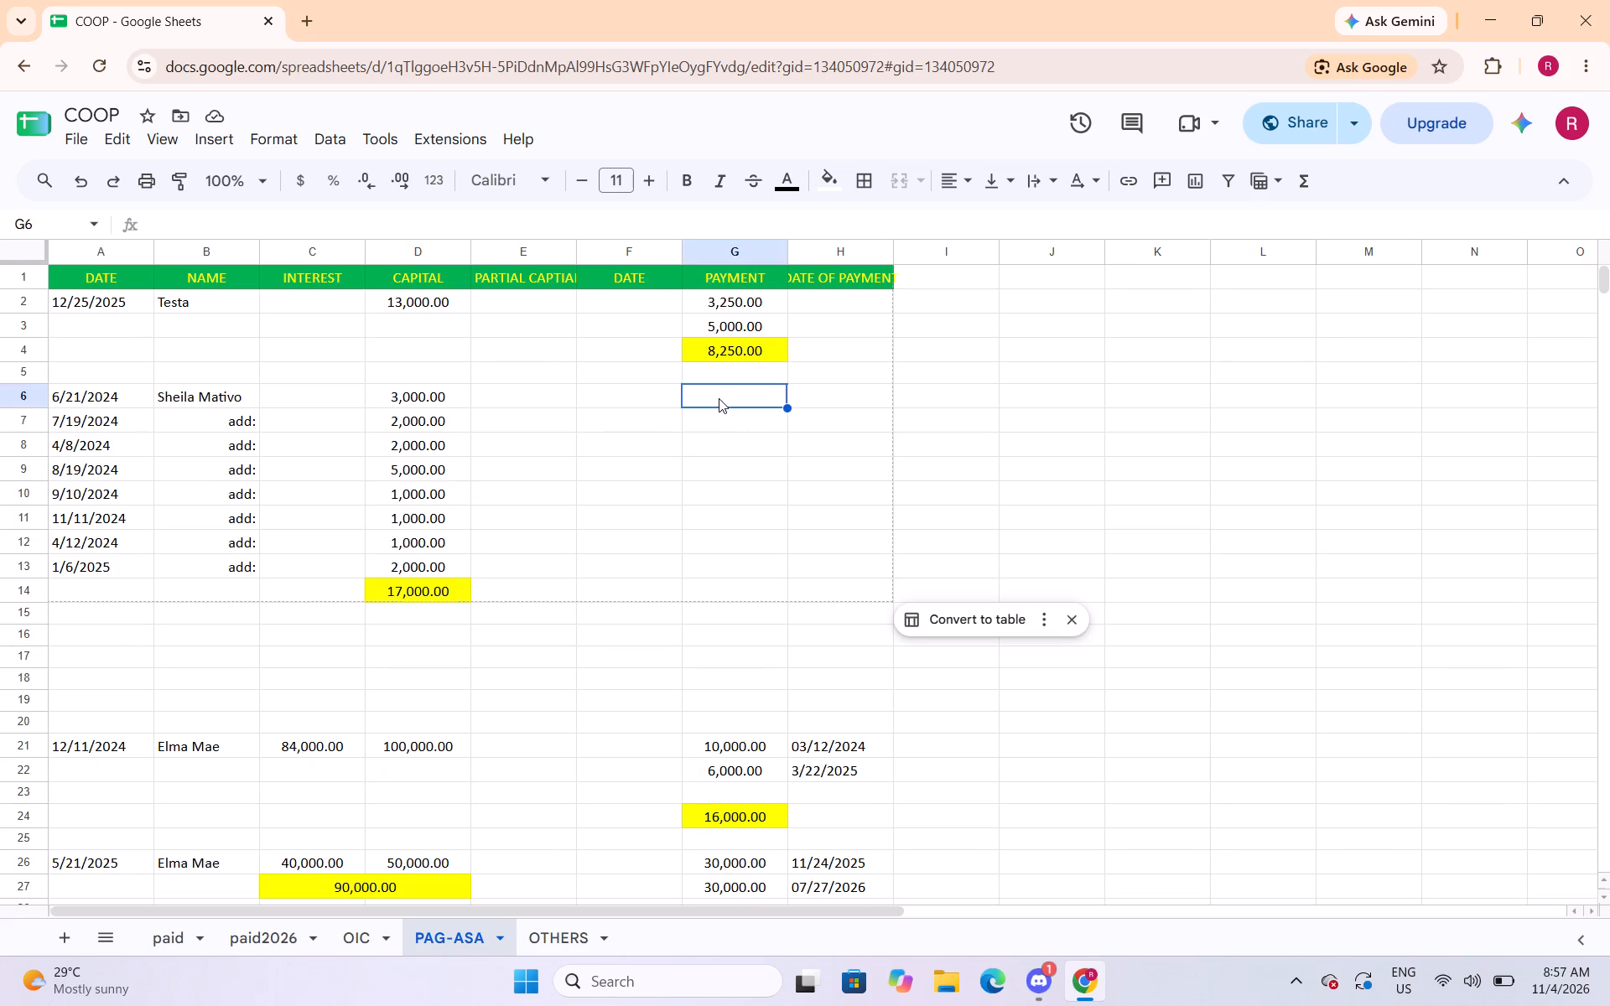
pyautogui.write('10')
pyautogui.write('000')
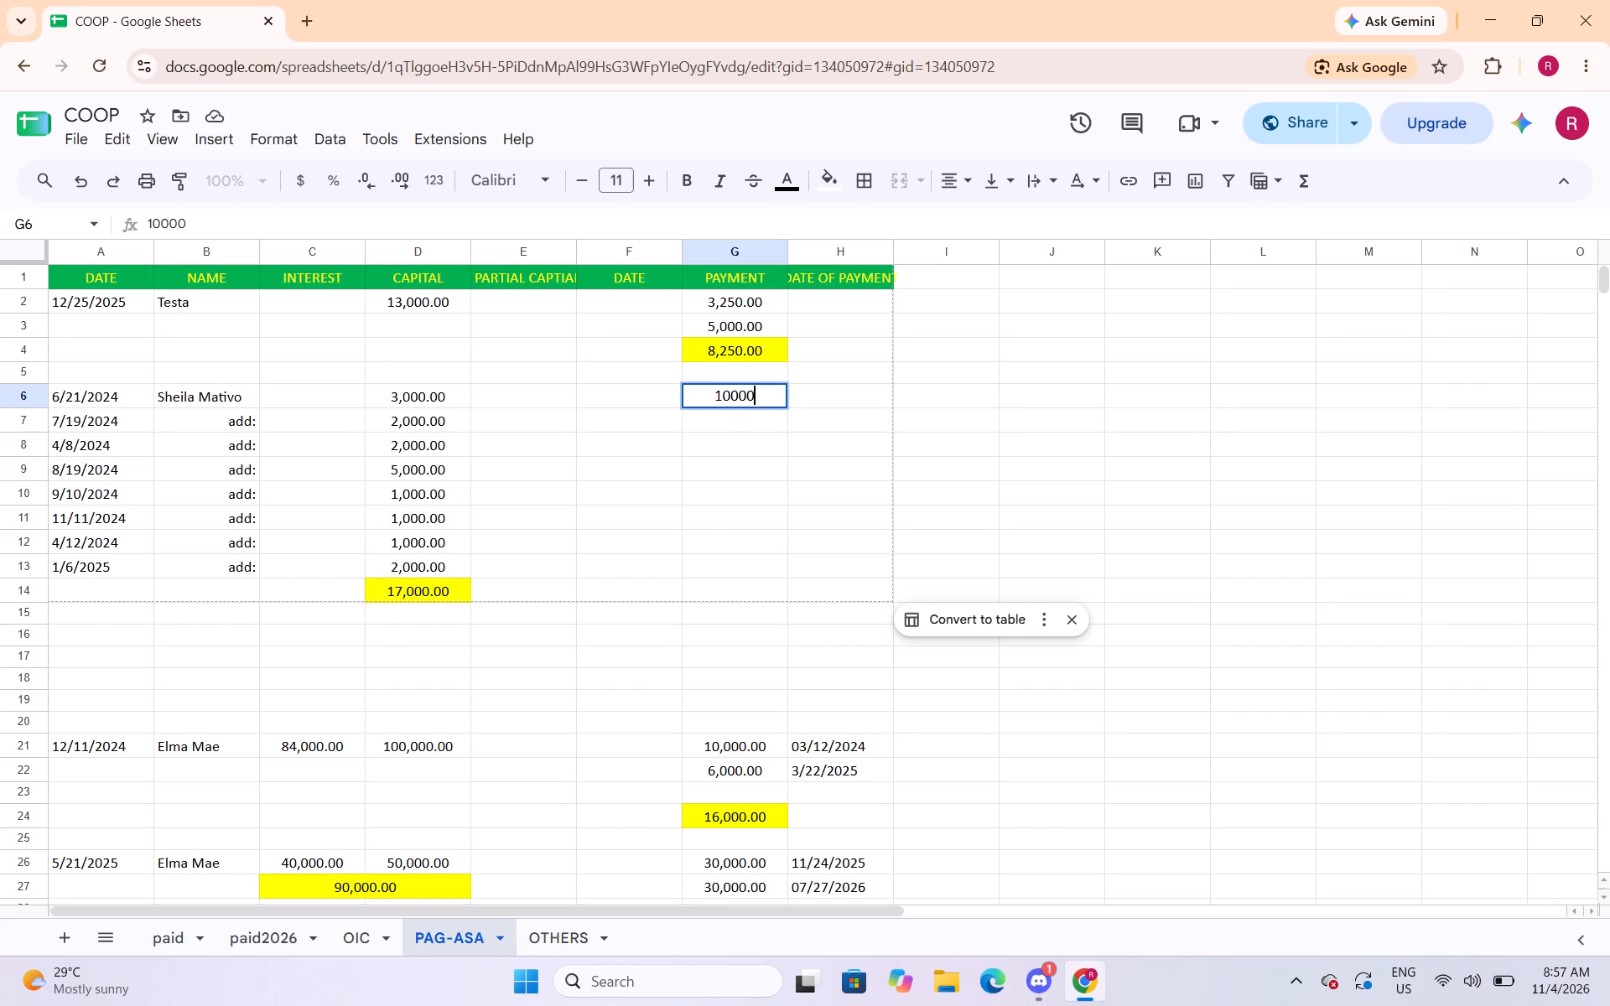
pyautogui.press('Right')
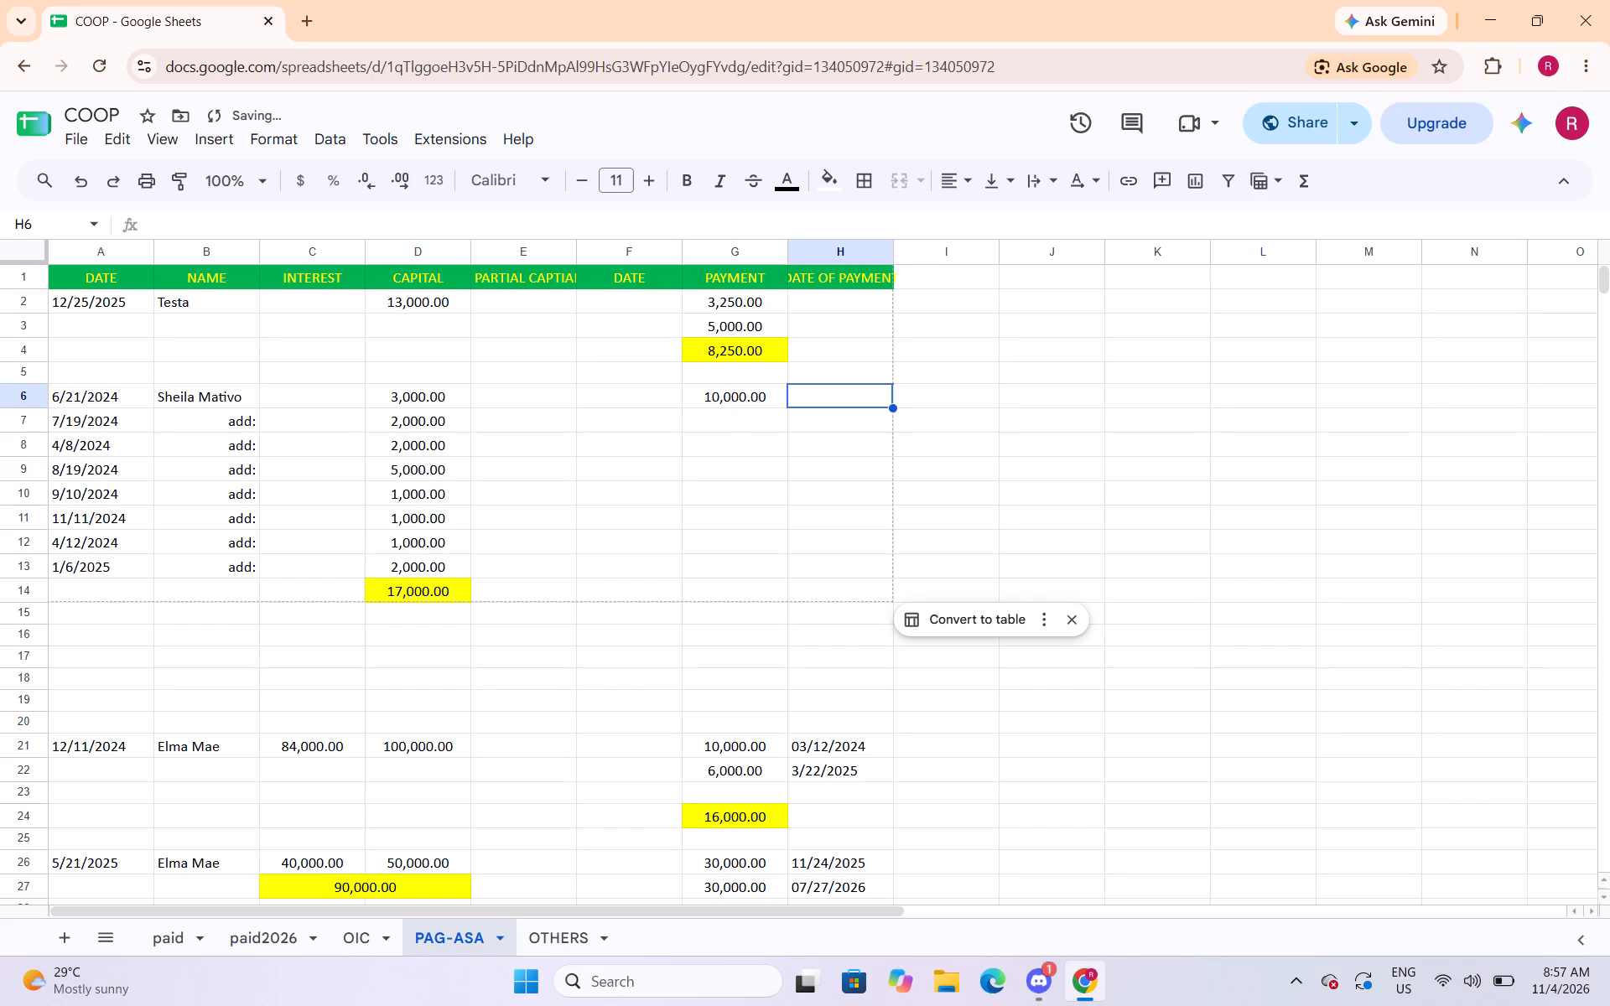
# Examine the PAG-ASA sheet's loan records, payments and highlighted totals down to about row 50.
pyautogui.press('Down')
pyautogui.press('Left')
pyautogui.press('Down')
pyautogui.press('Down')
pyautogui.press('Down')
pyautogui.press('Down')
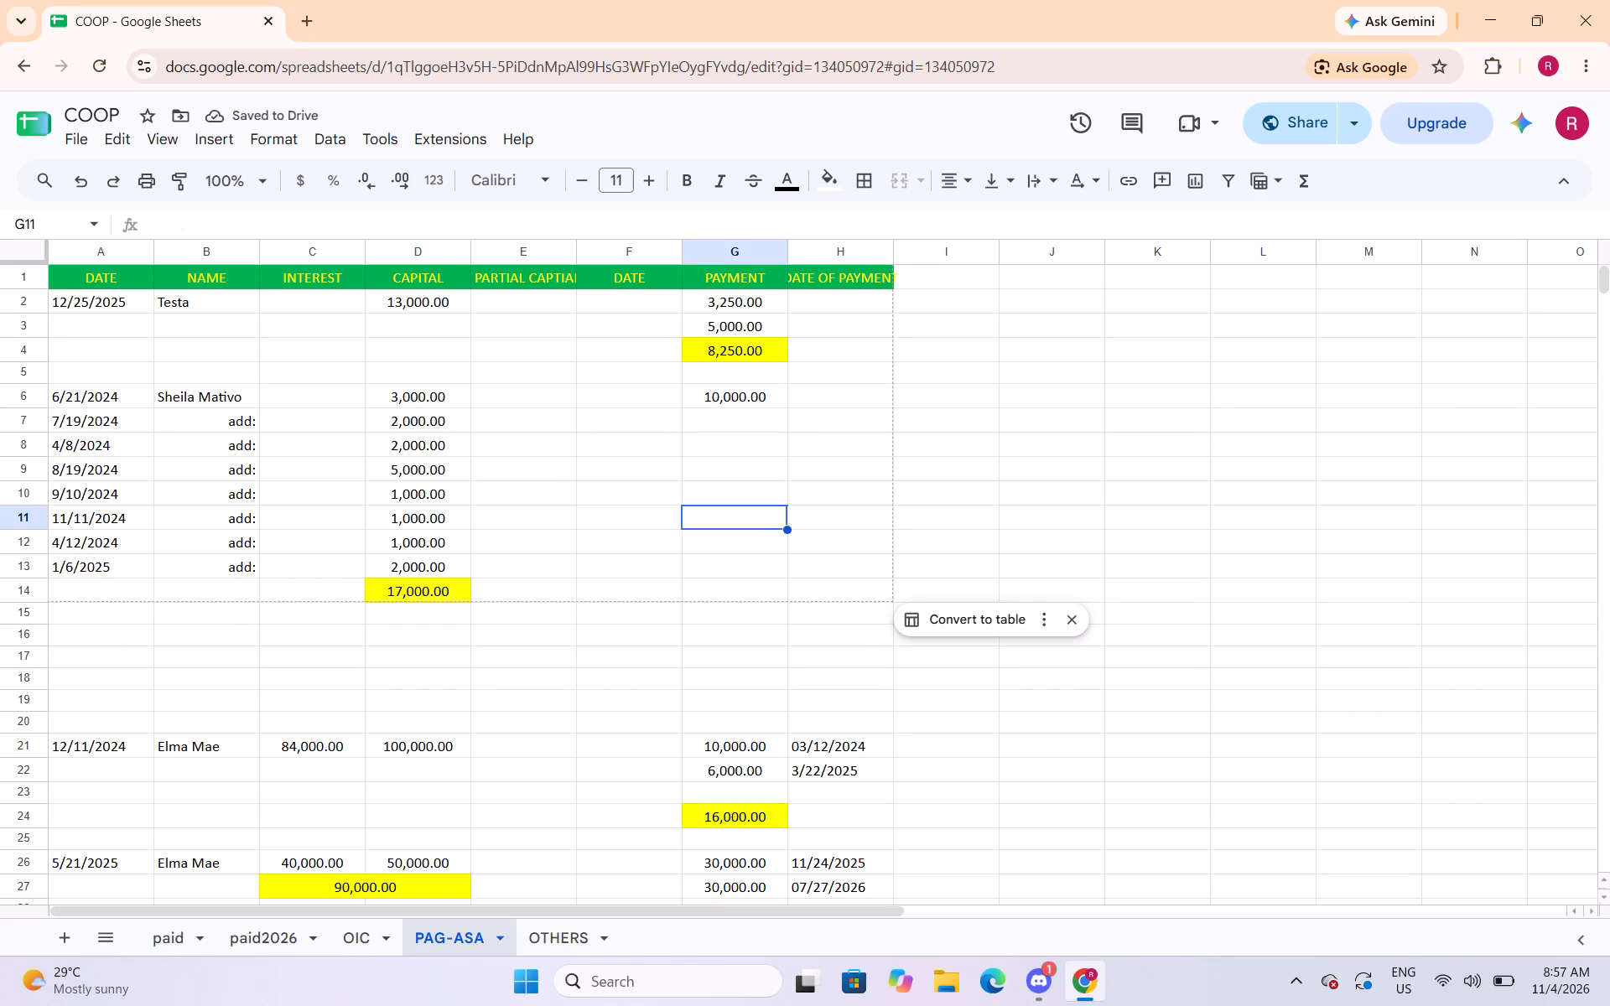
pyautogui.press('Down')
pyautogui.press('Down')
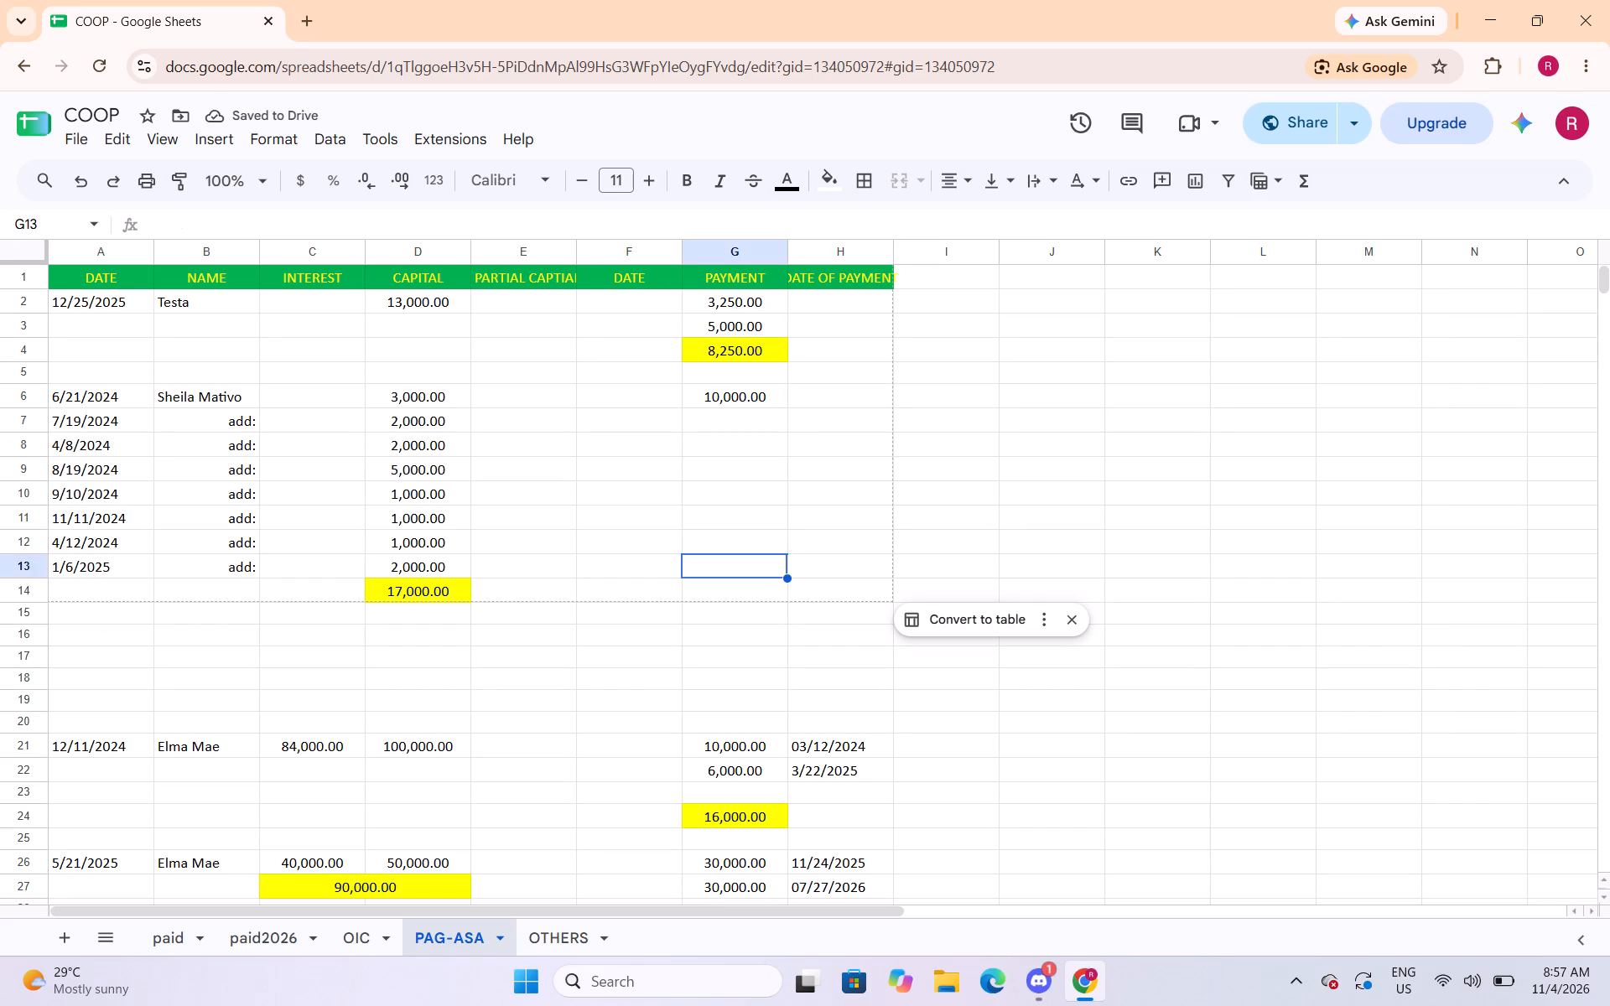
pyautogui.press('Down')
pyautogui.press('Down')
pyautogui.press('Down')
pyautogui.press('Down')
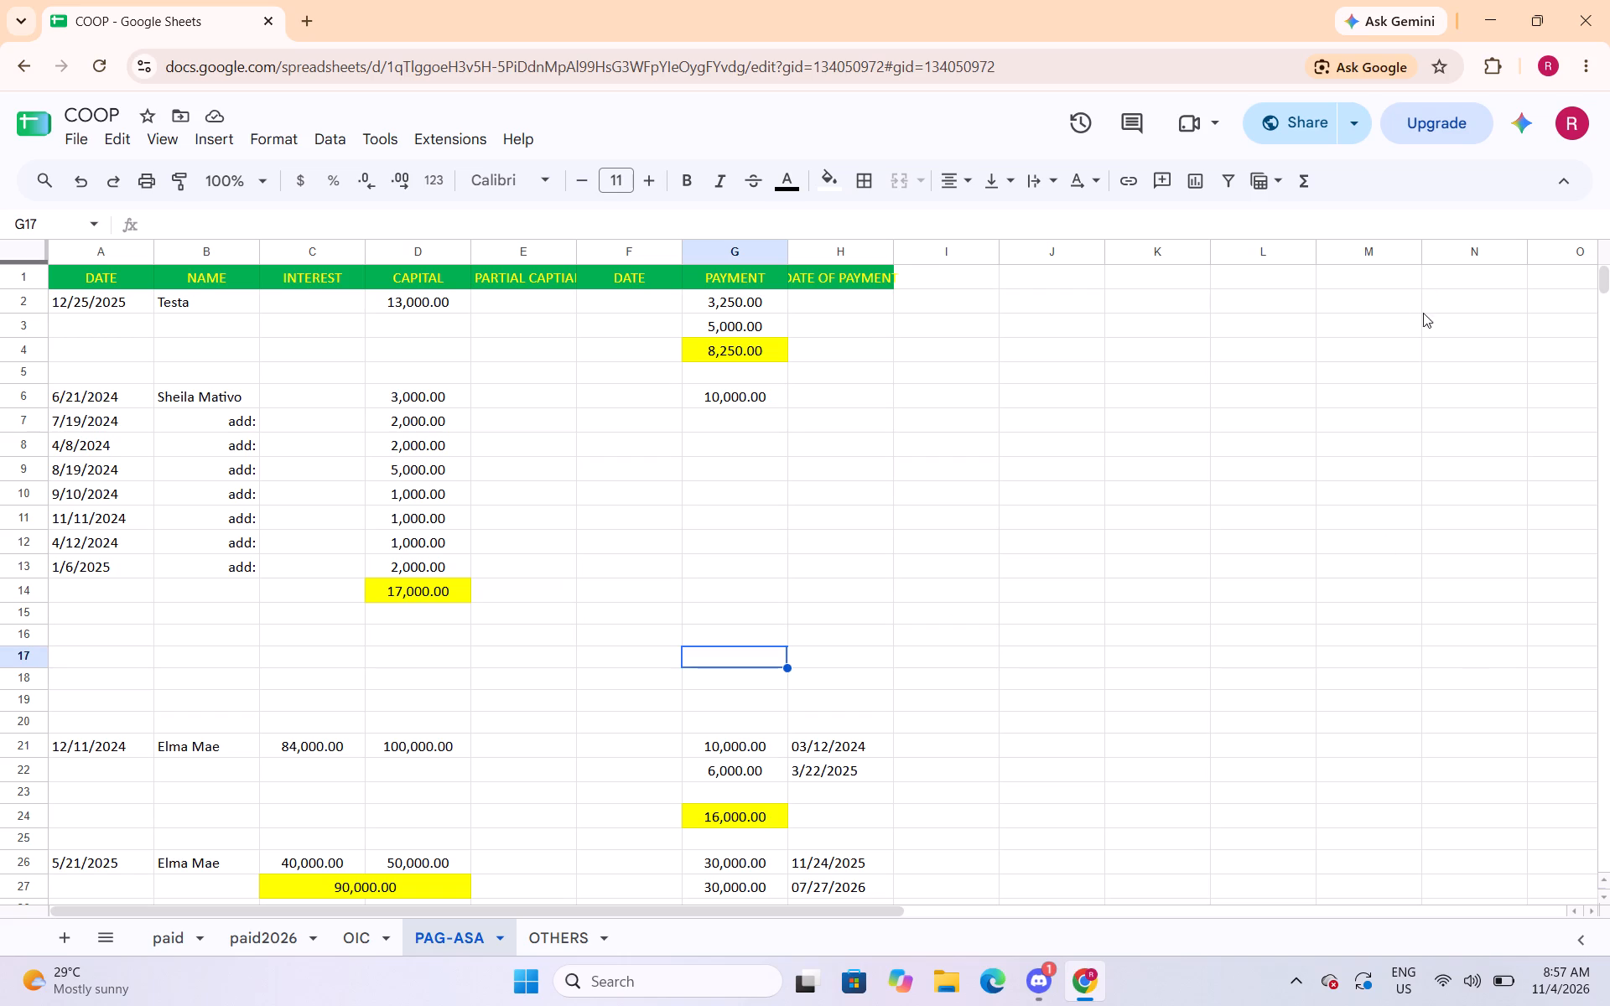
pyautogui.scroll(-1, 1039, 467)
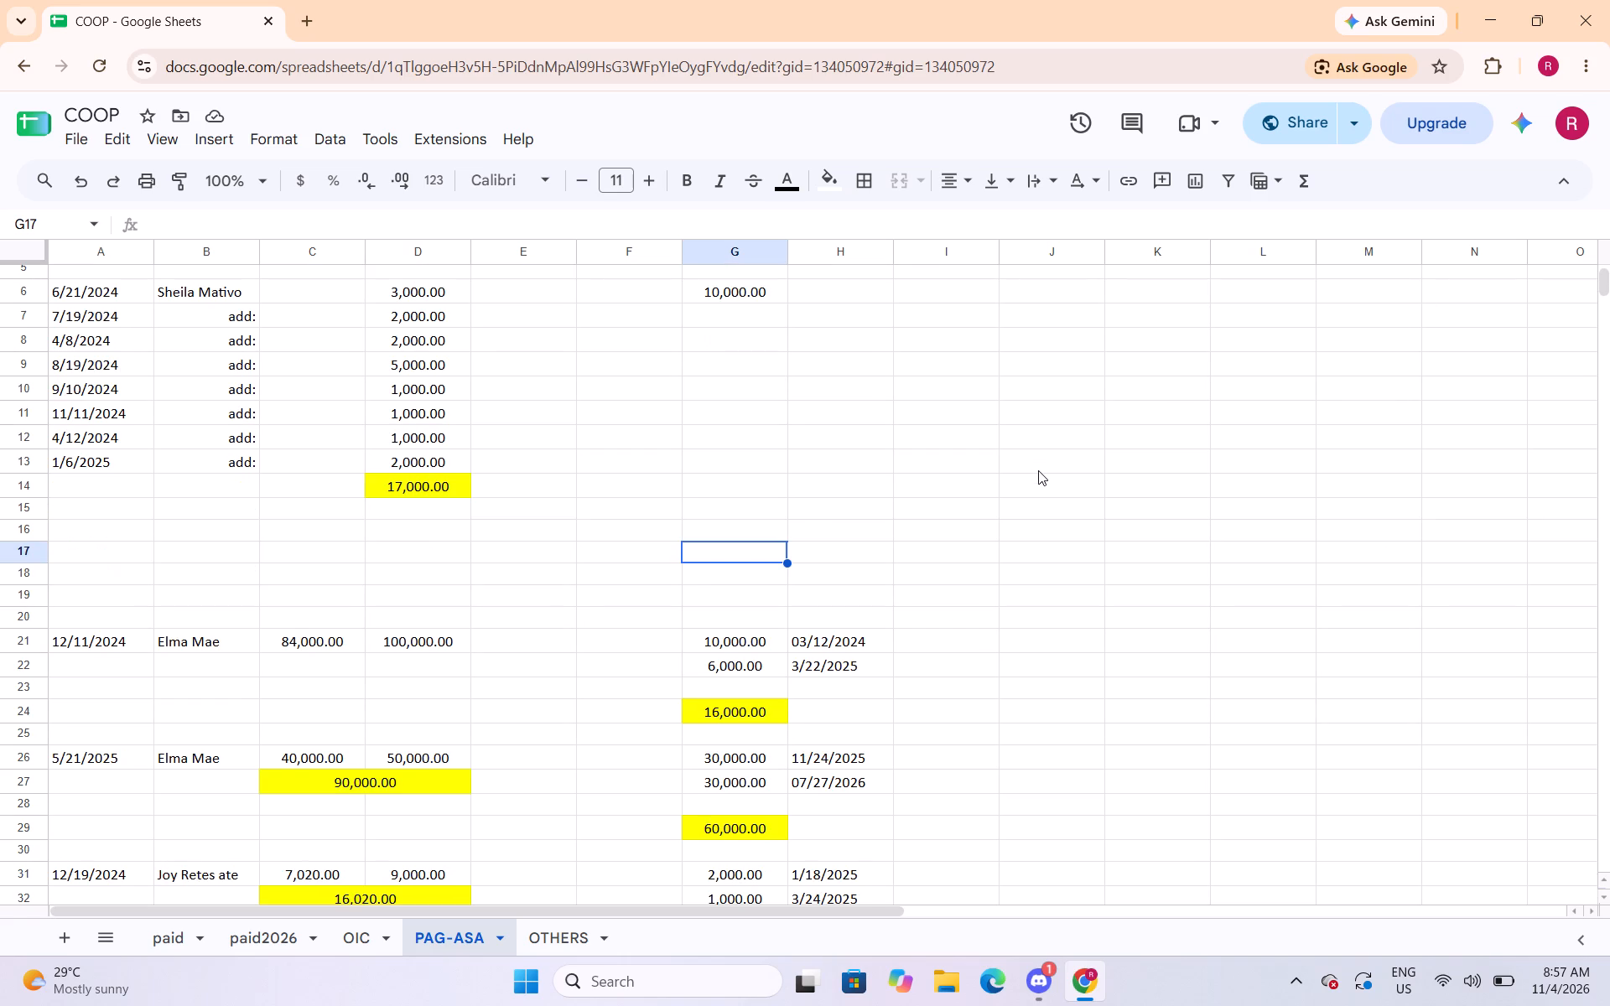
pyautogui.scroll(-1, 1038, 470)
pyautogui.scroll(2, 1038, 470)
pyautogui.scroll(-2, 1038, 470)
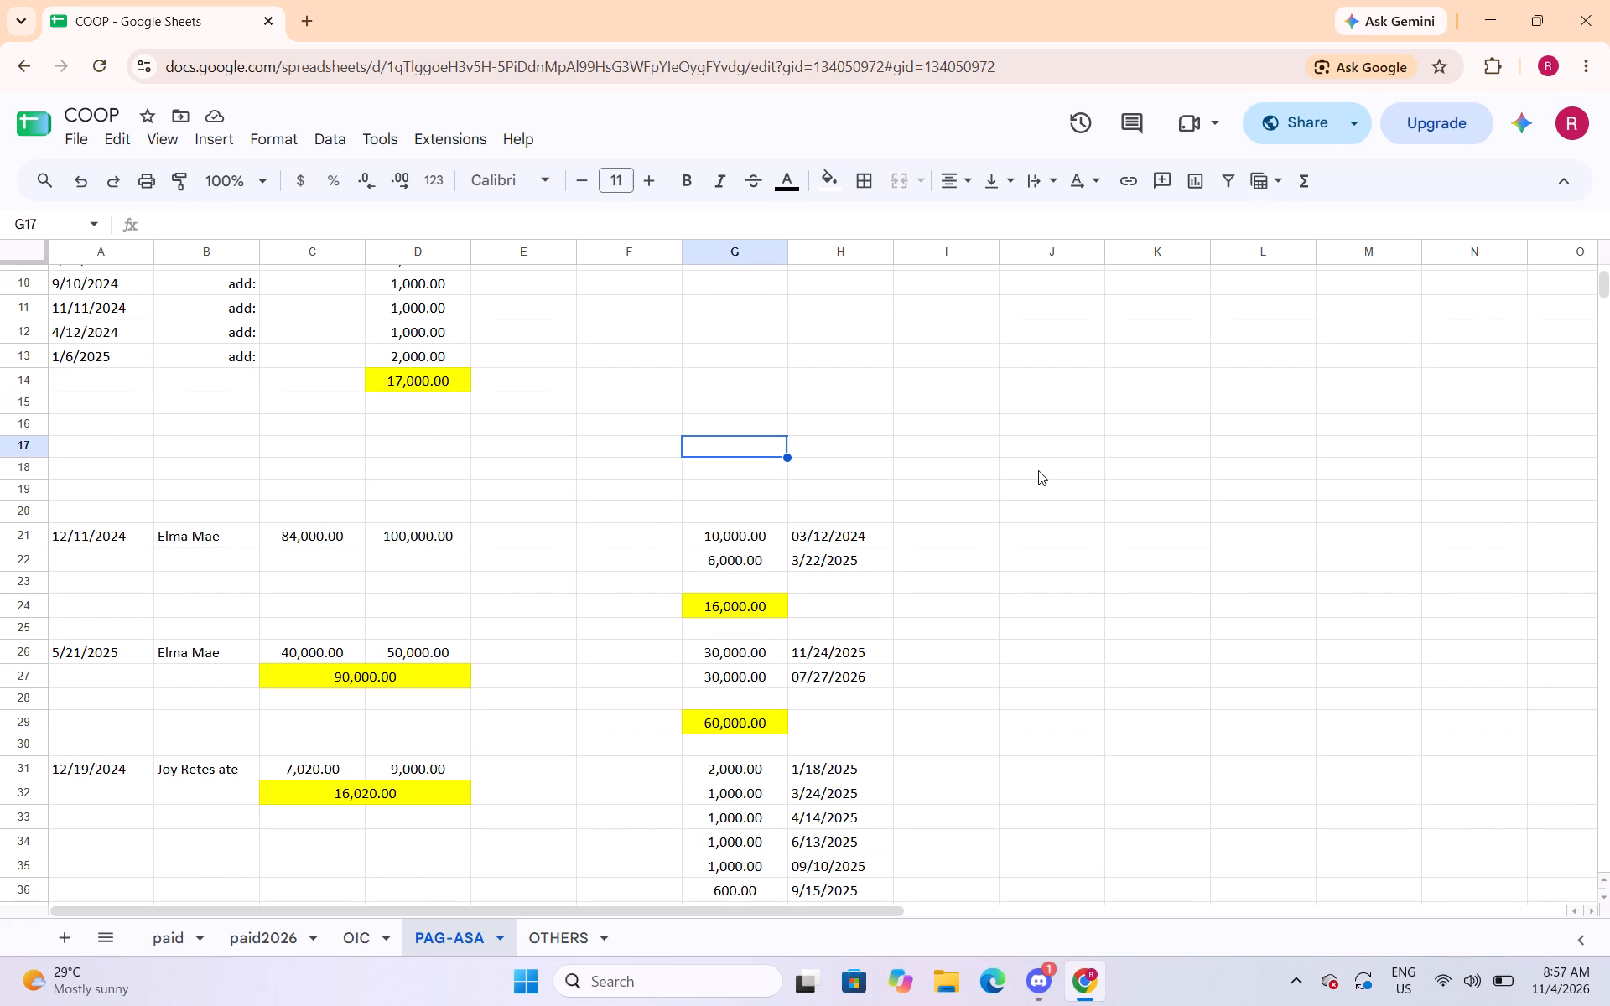
pyautogui.scroll(-1, 1037, 477)
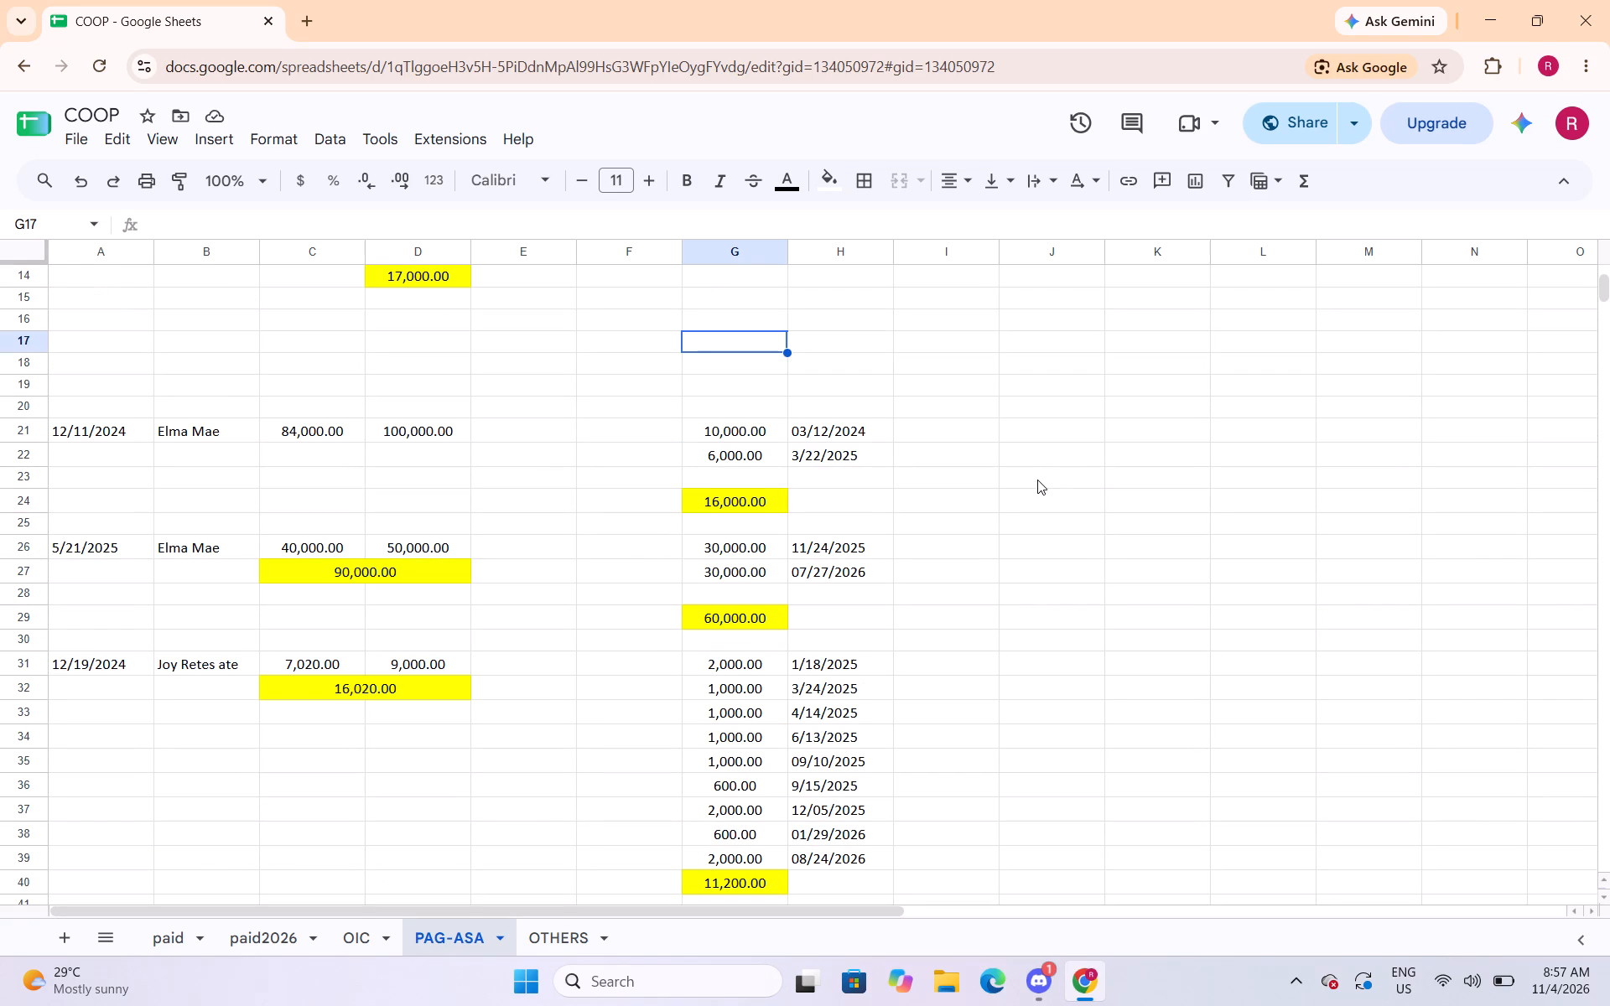
pyautogui.scroll(-1, 1037, 481)
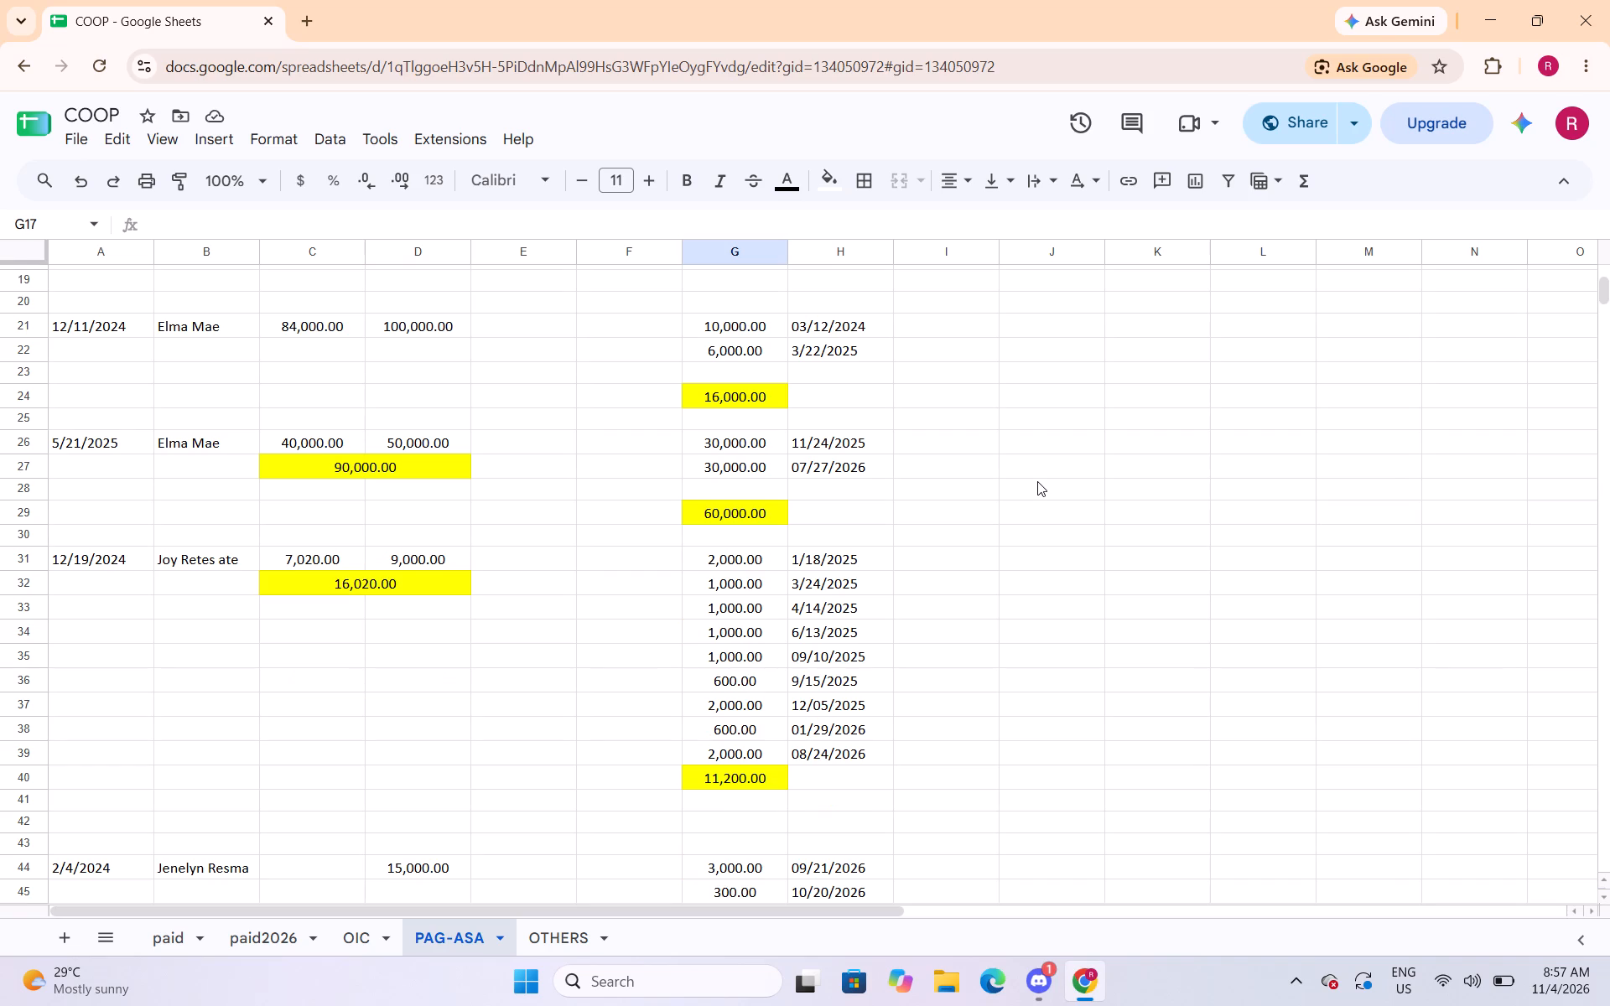
pyautogui.scroll(-1, 1037, 481)
pyautogui.scroll(1, 1037, 481)
pyautogui.scroll(-1, 1037, 482)
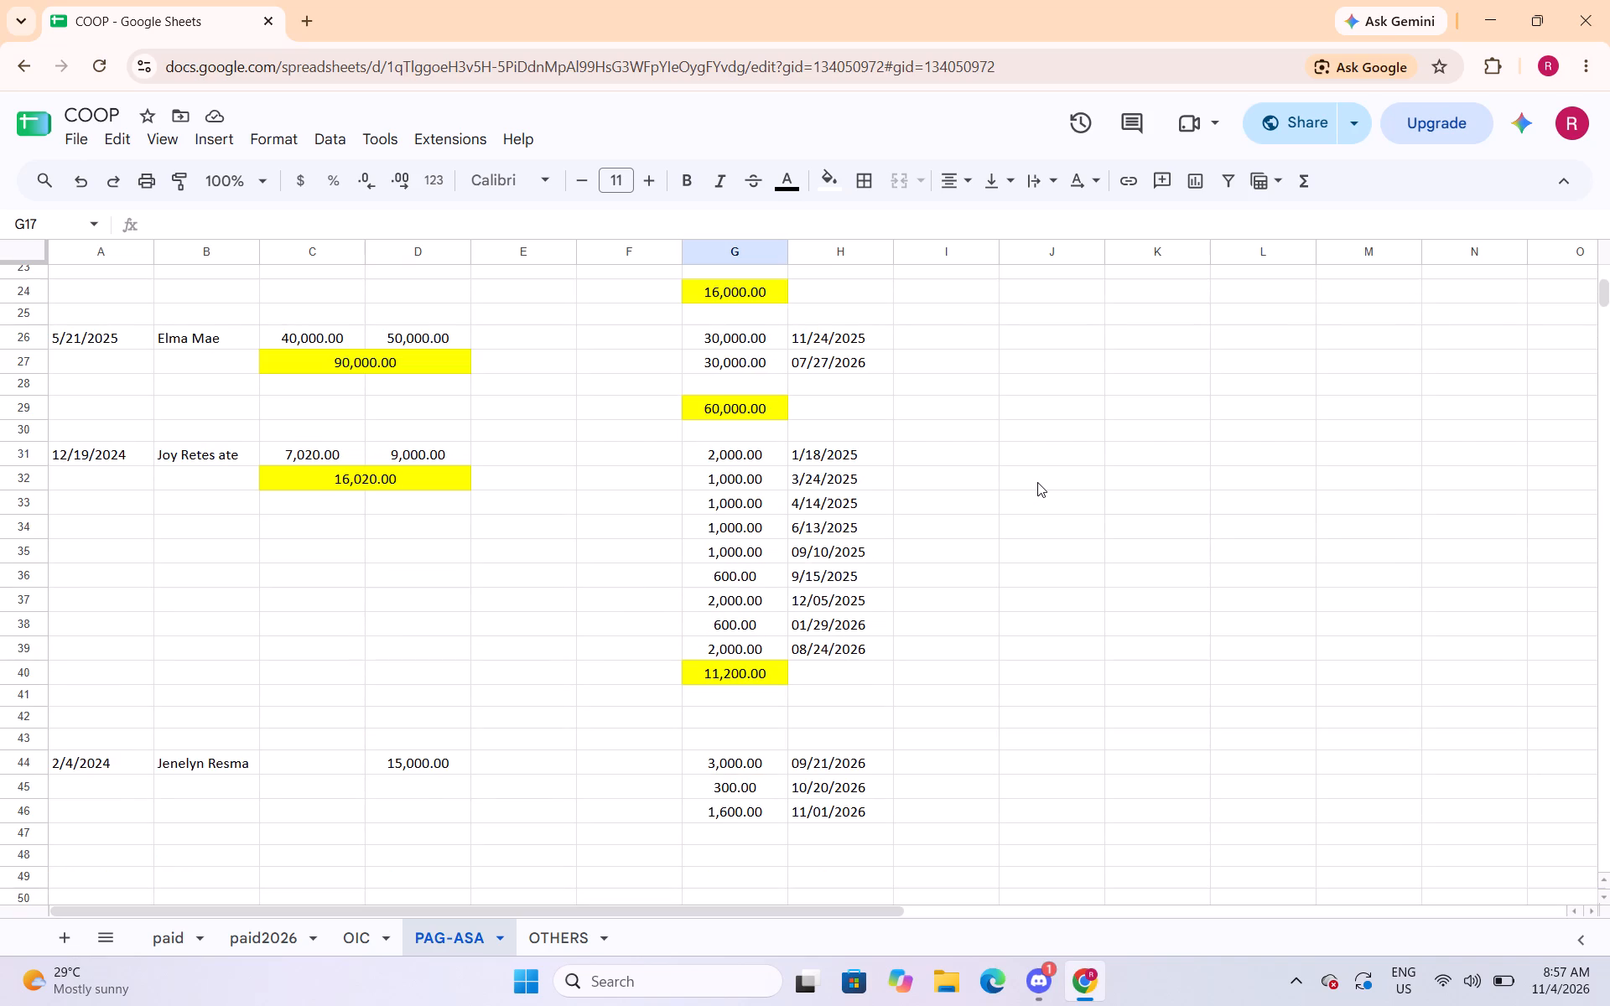
pyautogui.scroll(1, 1037, 482)
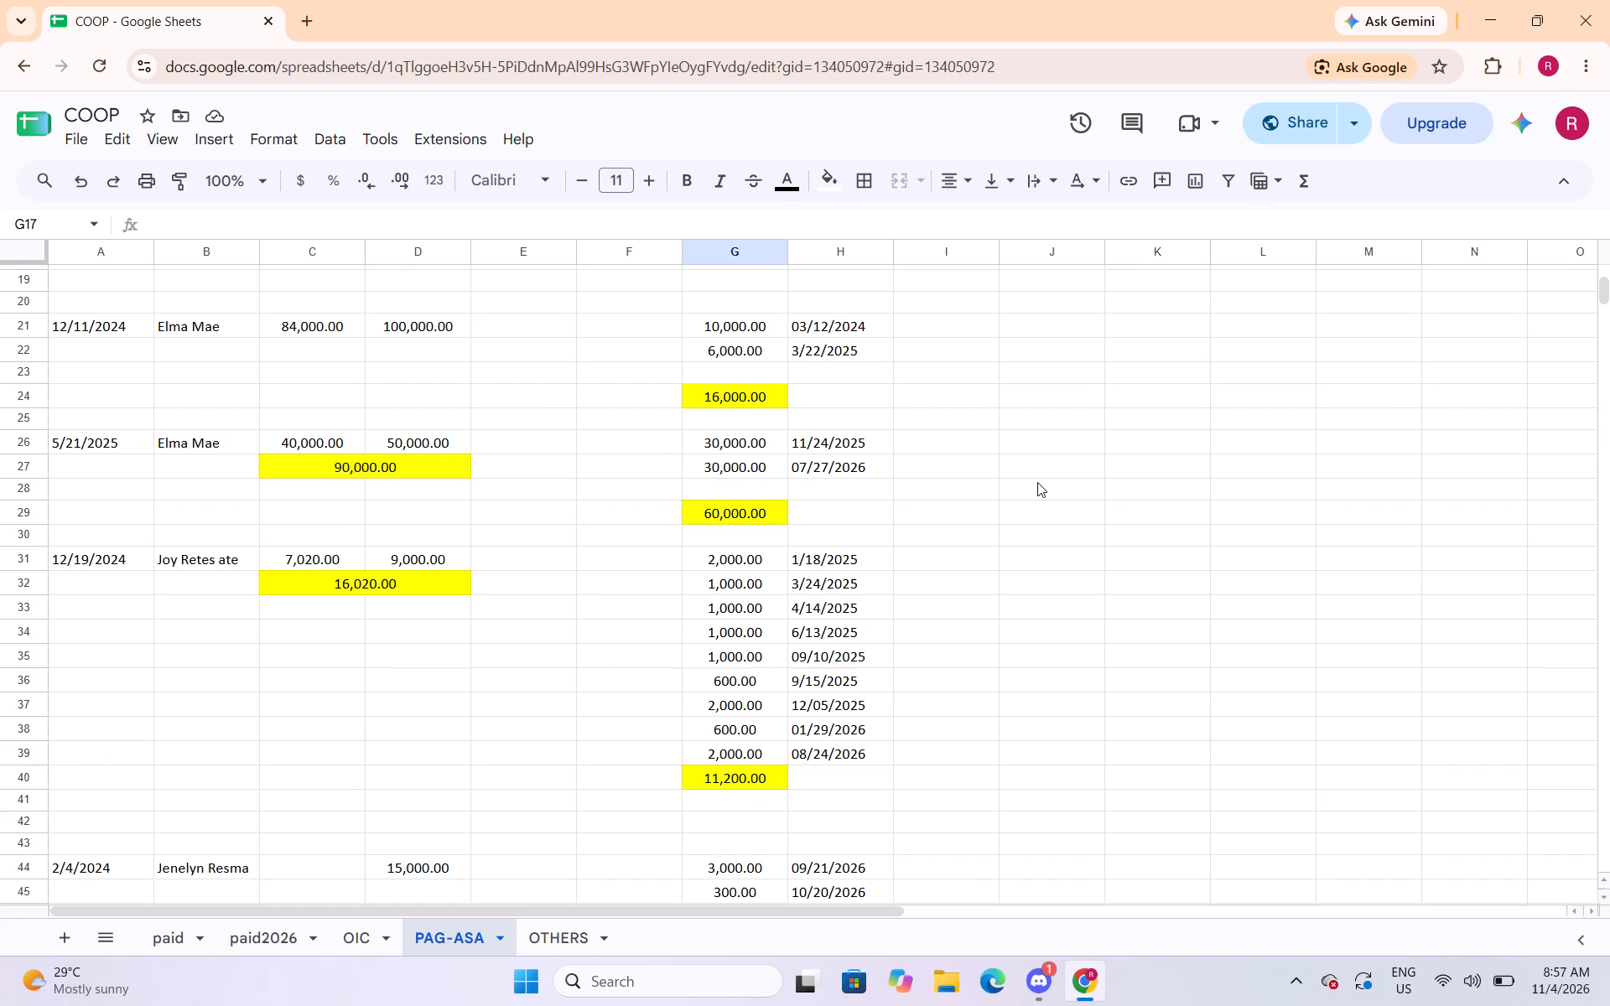
pyautogui.scroll(-2, 995, 480)
pyautogui.scroll(1, 1000, 480)
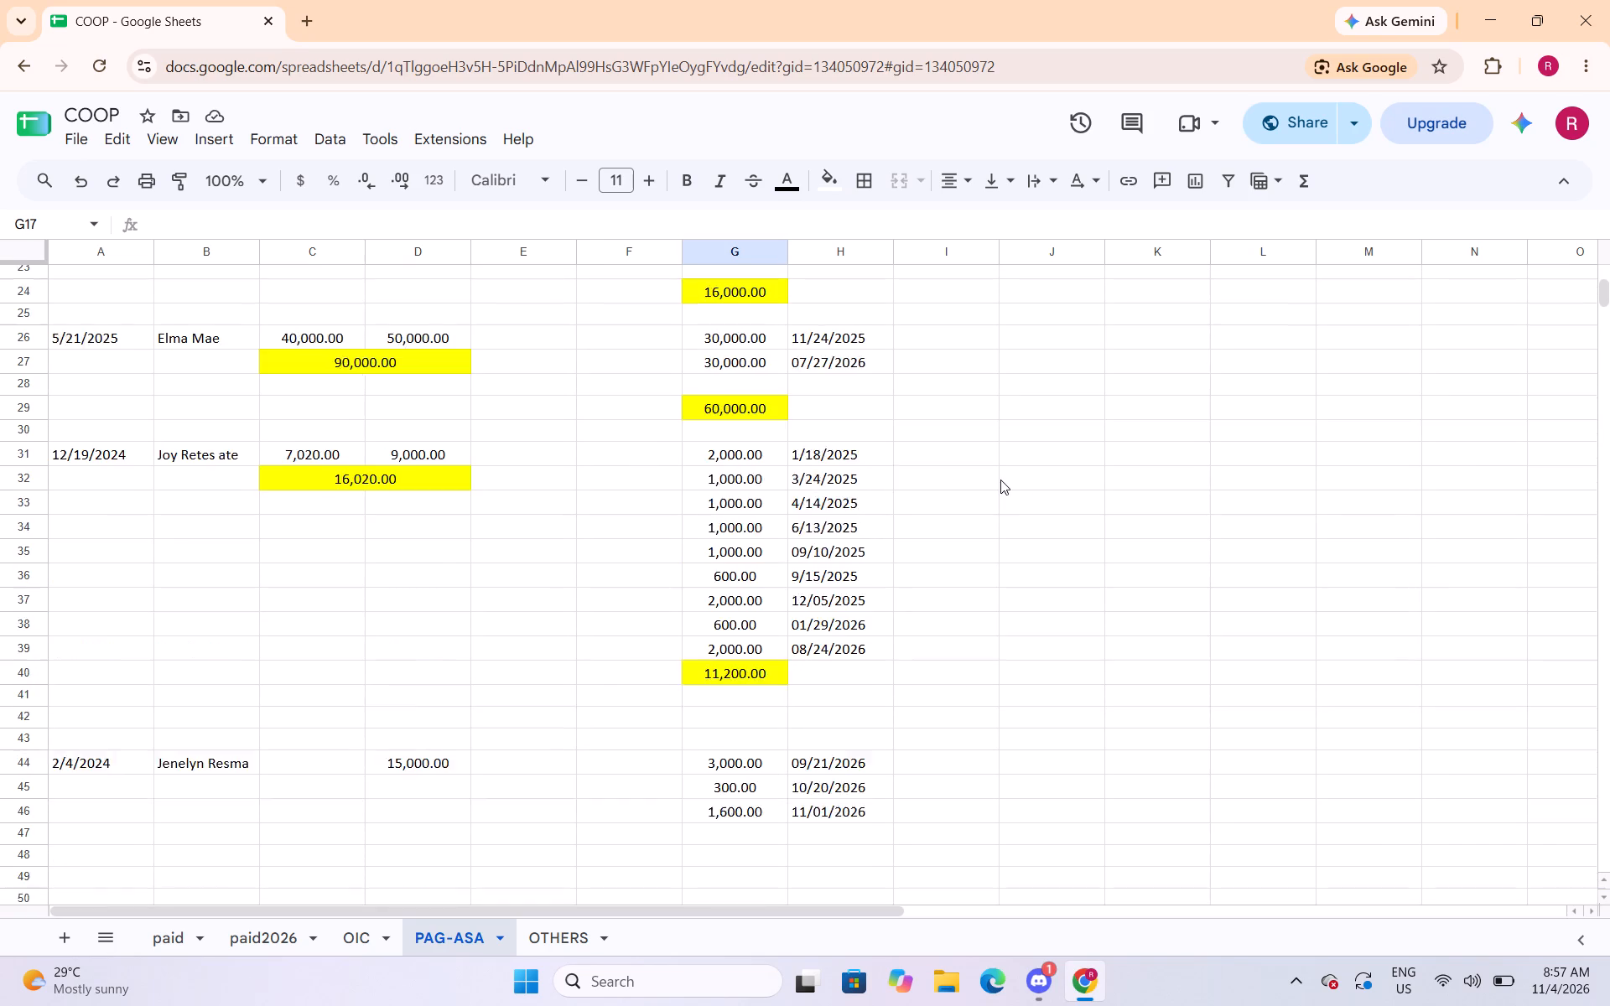
pyautogui.scroll(1, 1000, 480)
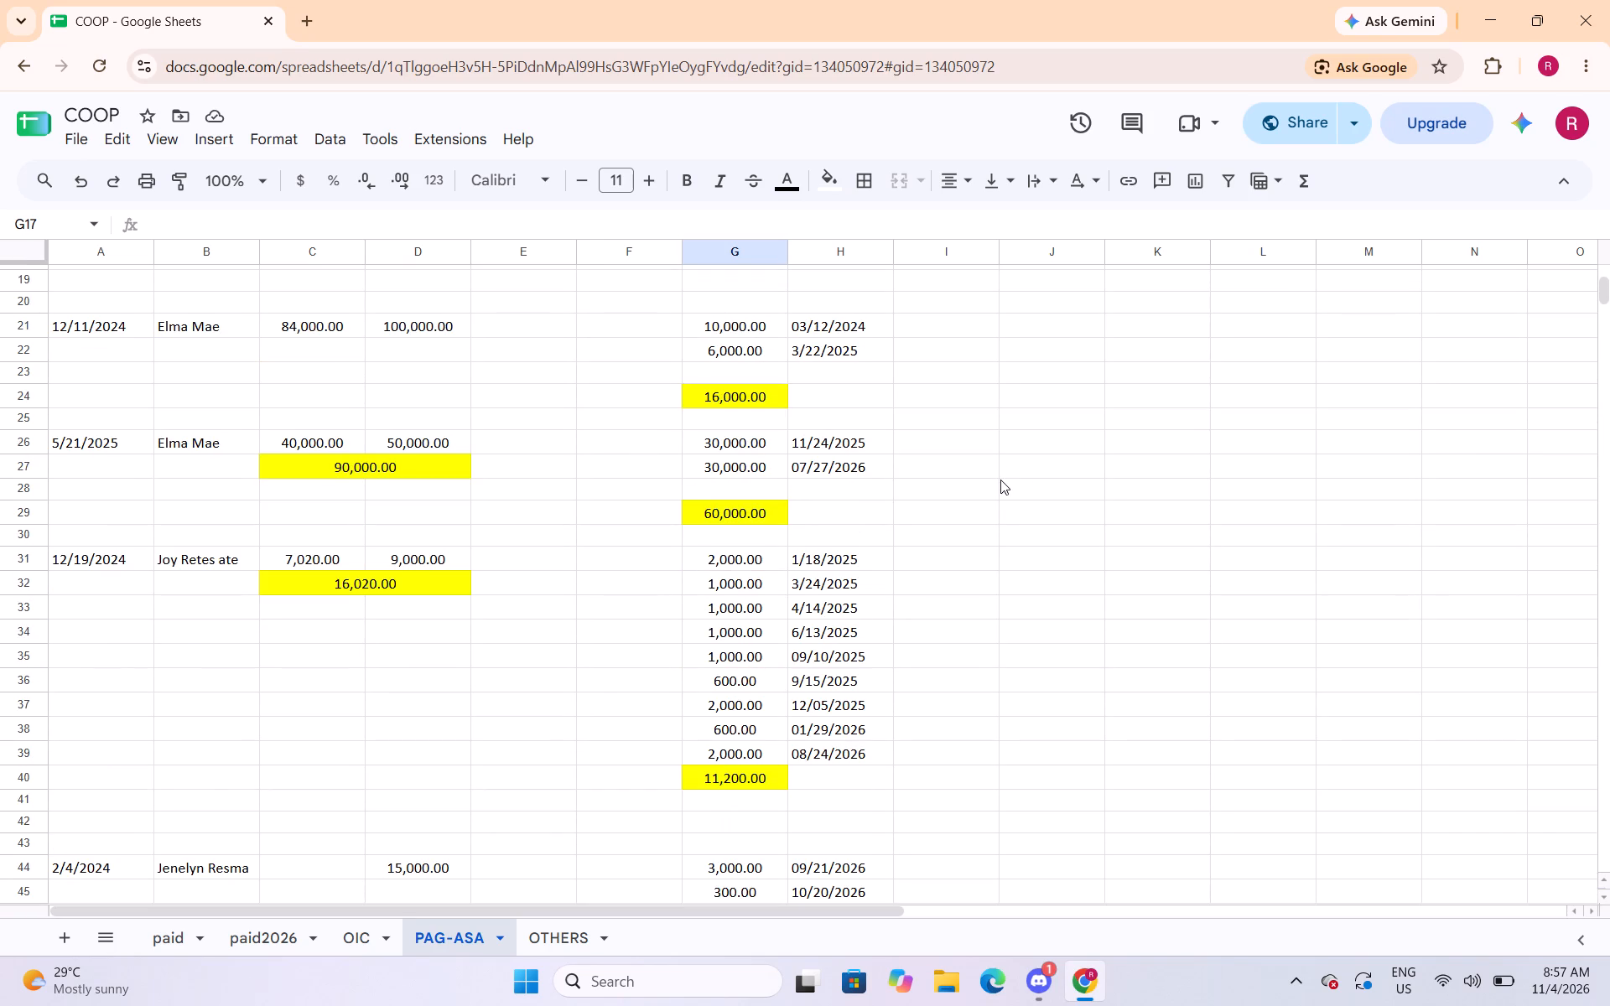
pyautogui.scroll(-1, 1000, 480)
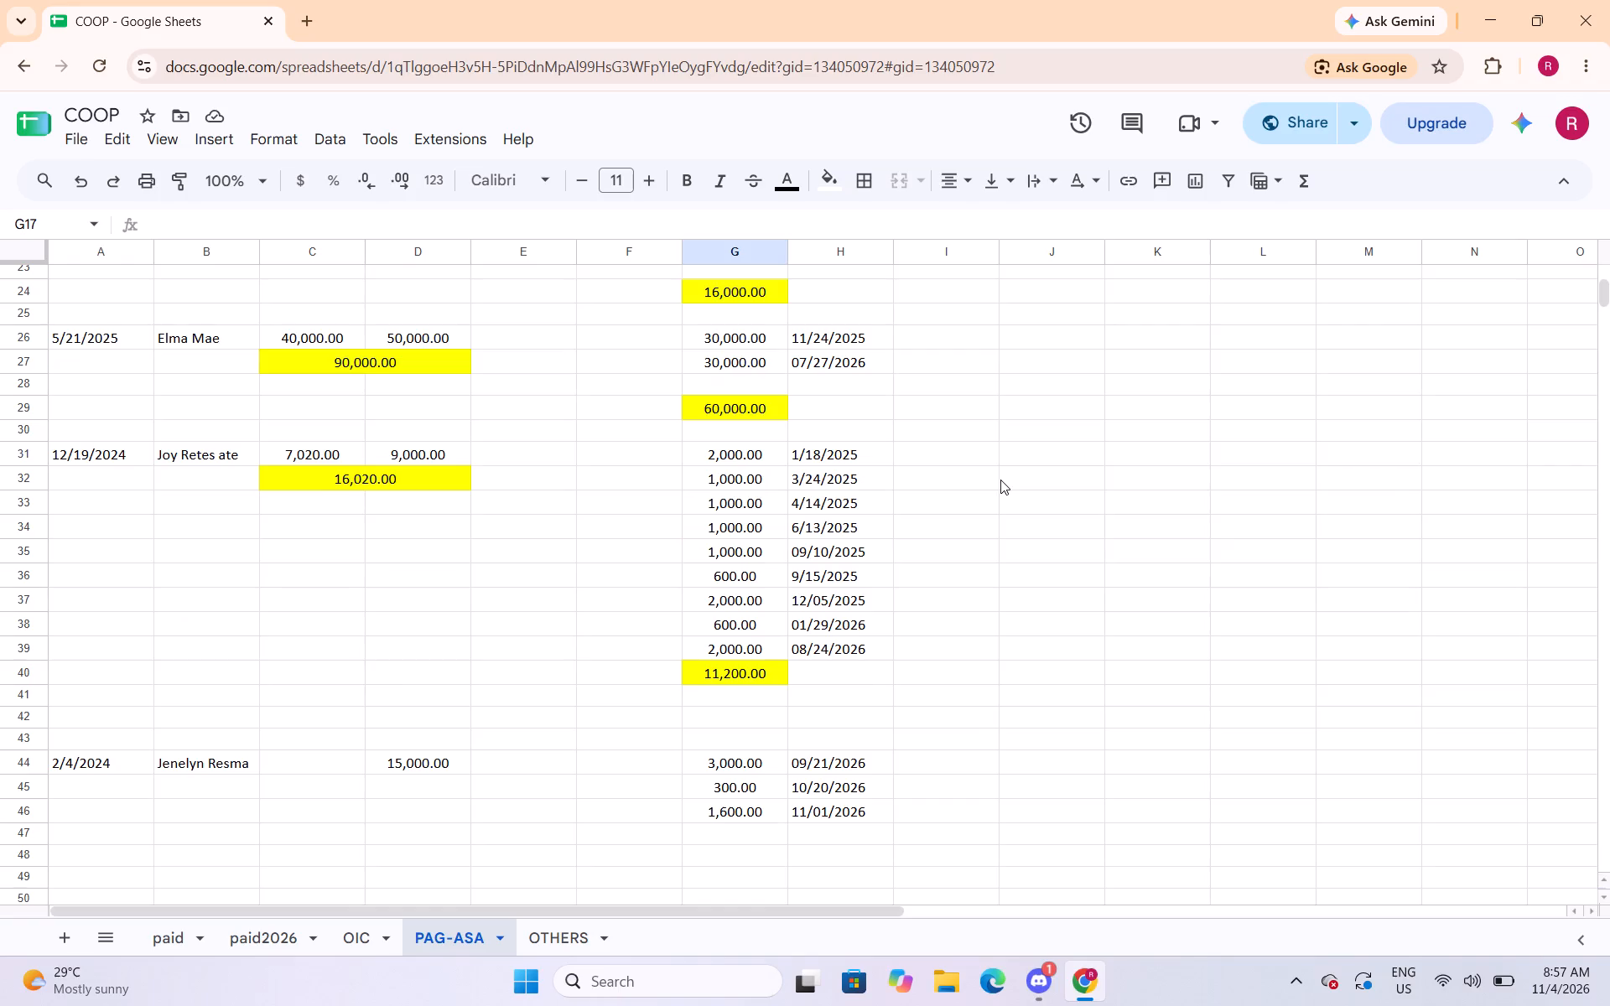
# Set the text colour of the whole DATE OF PAYMENT column H on the PAG-ASA sheet to blue.
pyautogui.click(43, 678)
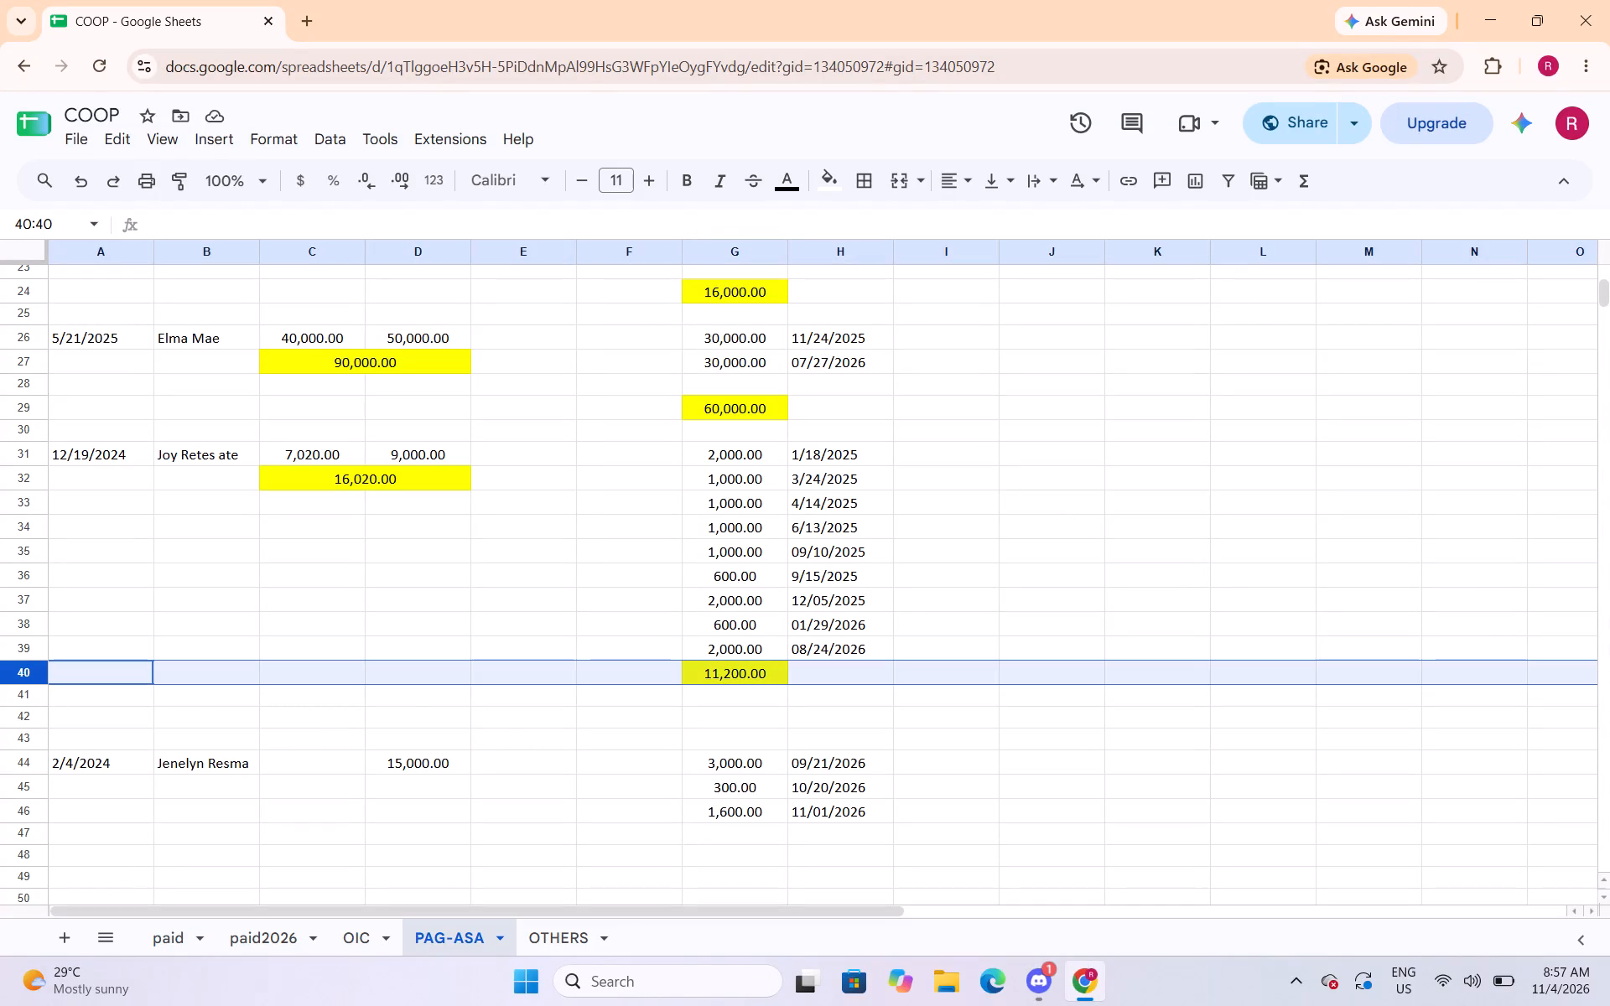
pyautogui.click(843, 257)
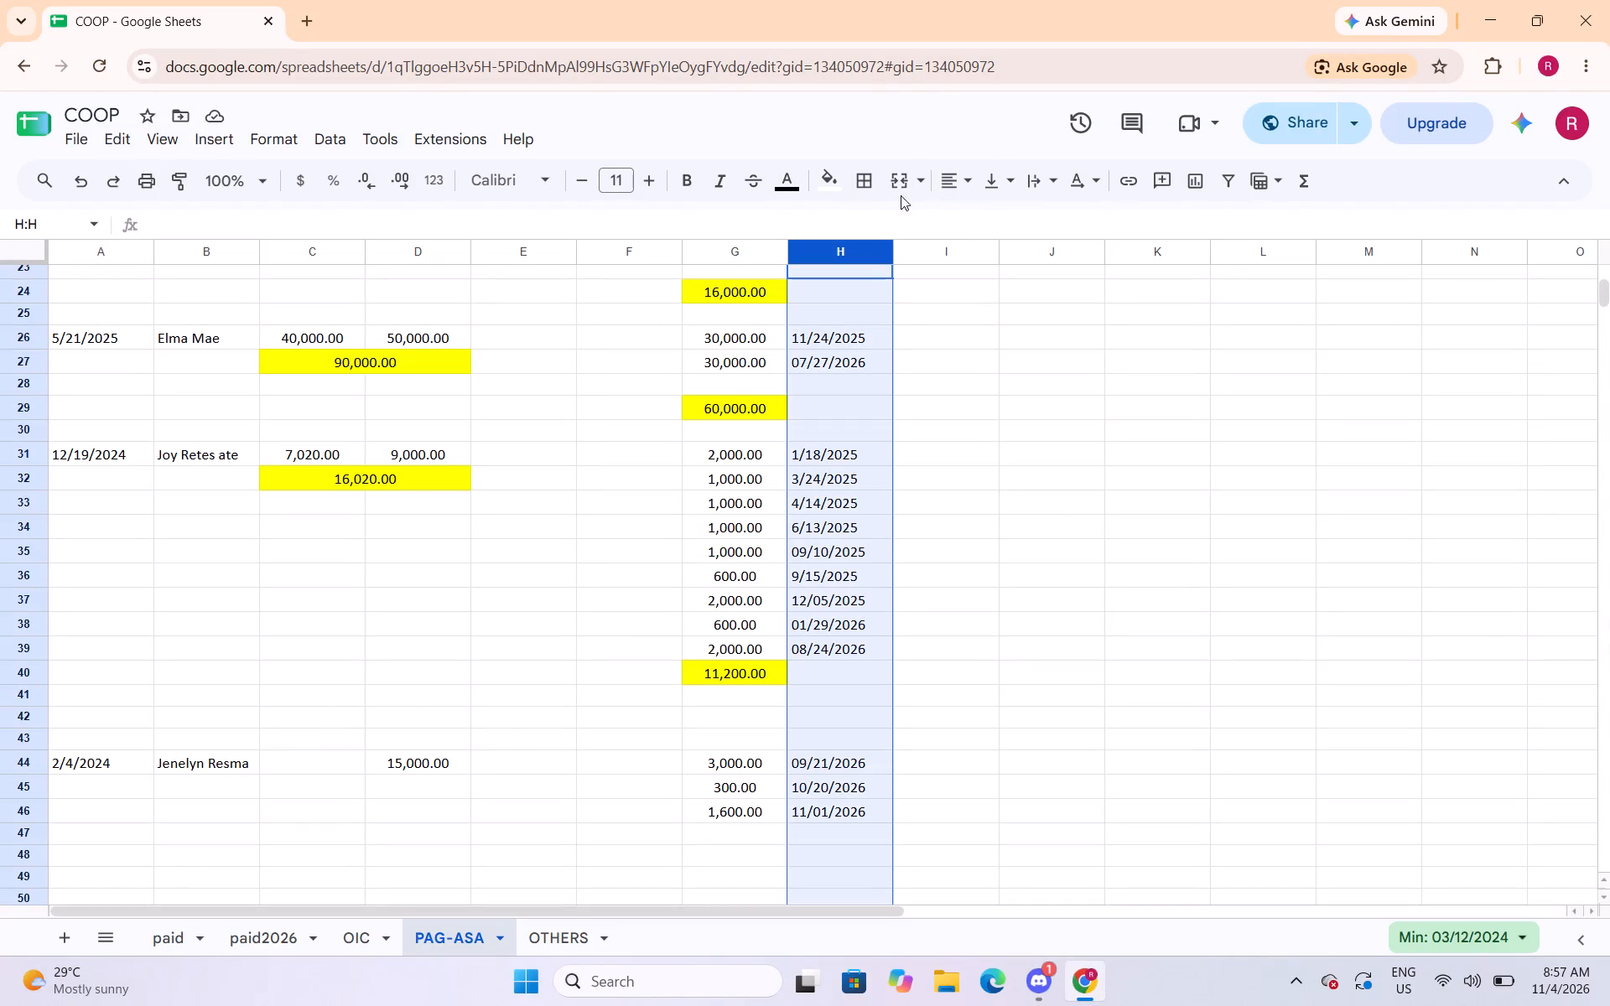
pyautogui.click(795, 180)
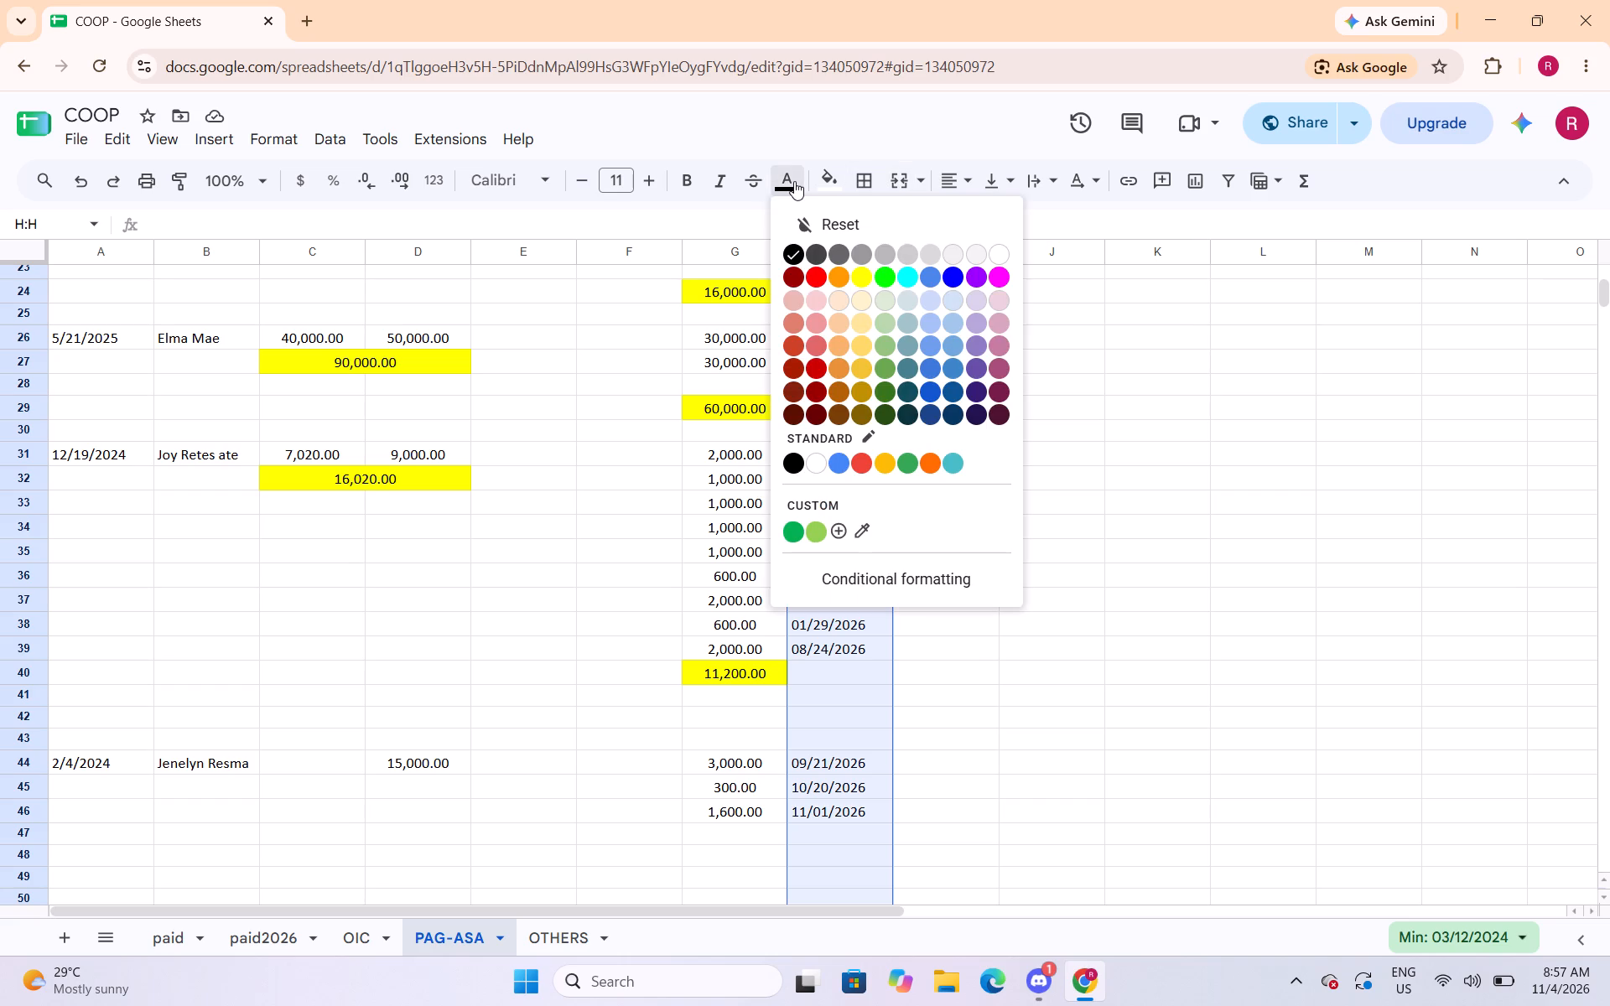
pyautogui.click(957, 284)
pyautogui.click(1112, 604)
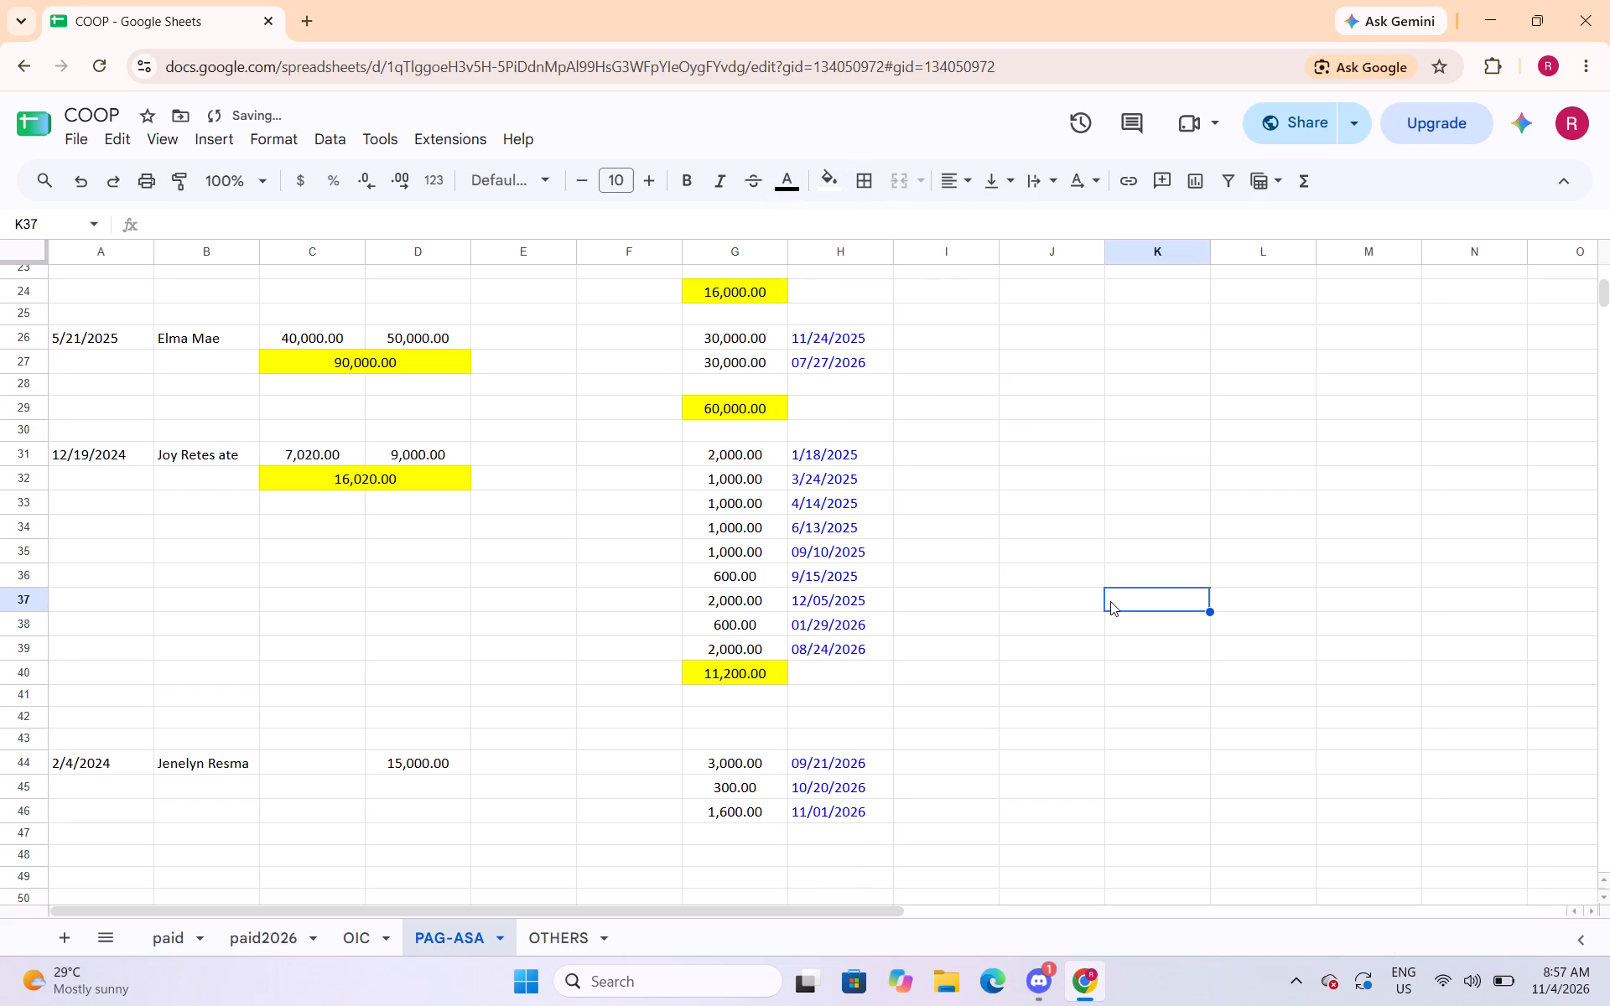
pyautogui.scroll(-1, 932, 702)
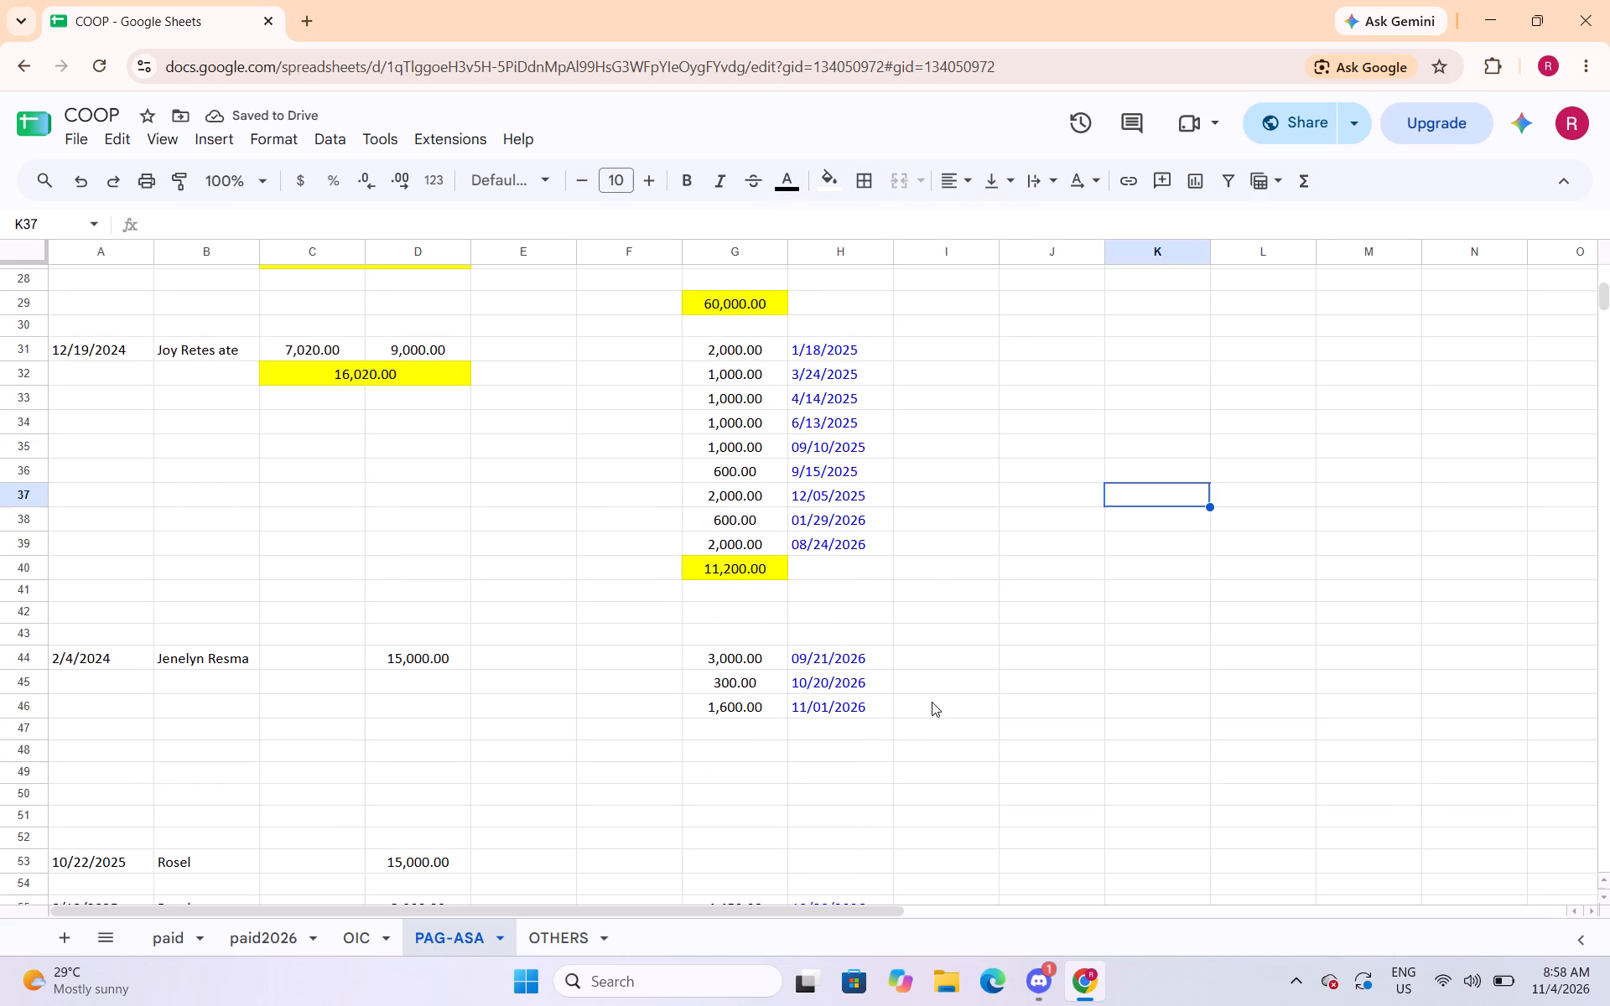
# In G47 of the PAG-ASA sheet, total the payments G44:G46 with a SUM formula and fill the cell yellow.
pyautogui.click(752, 734)
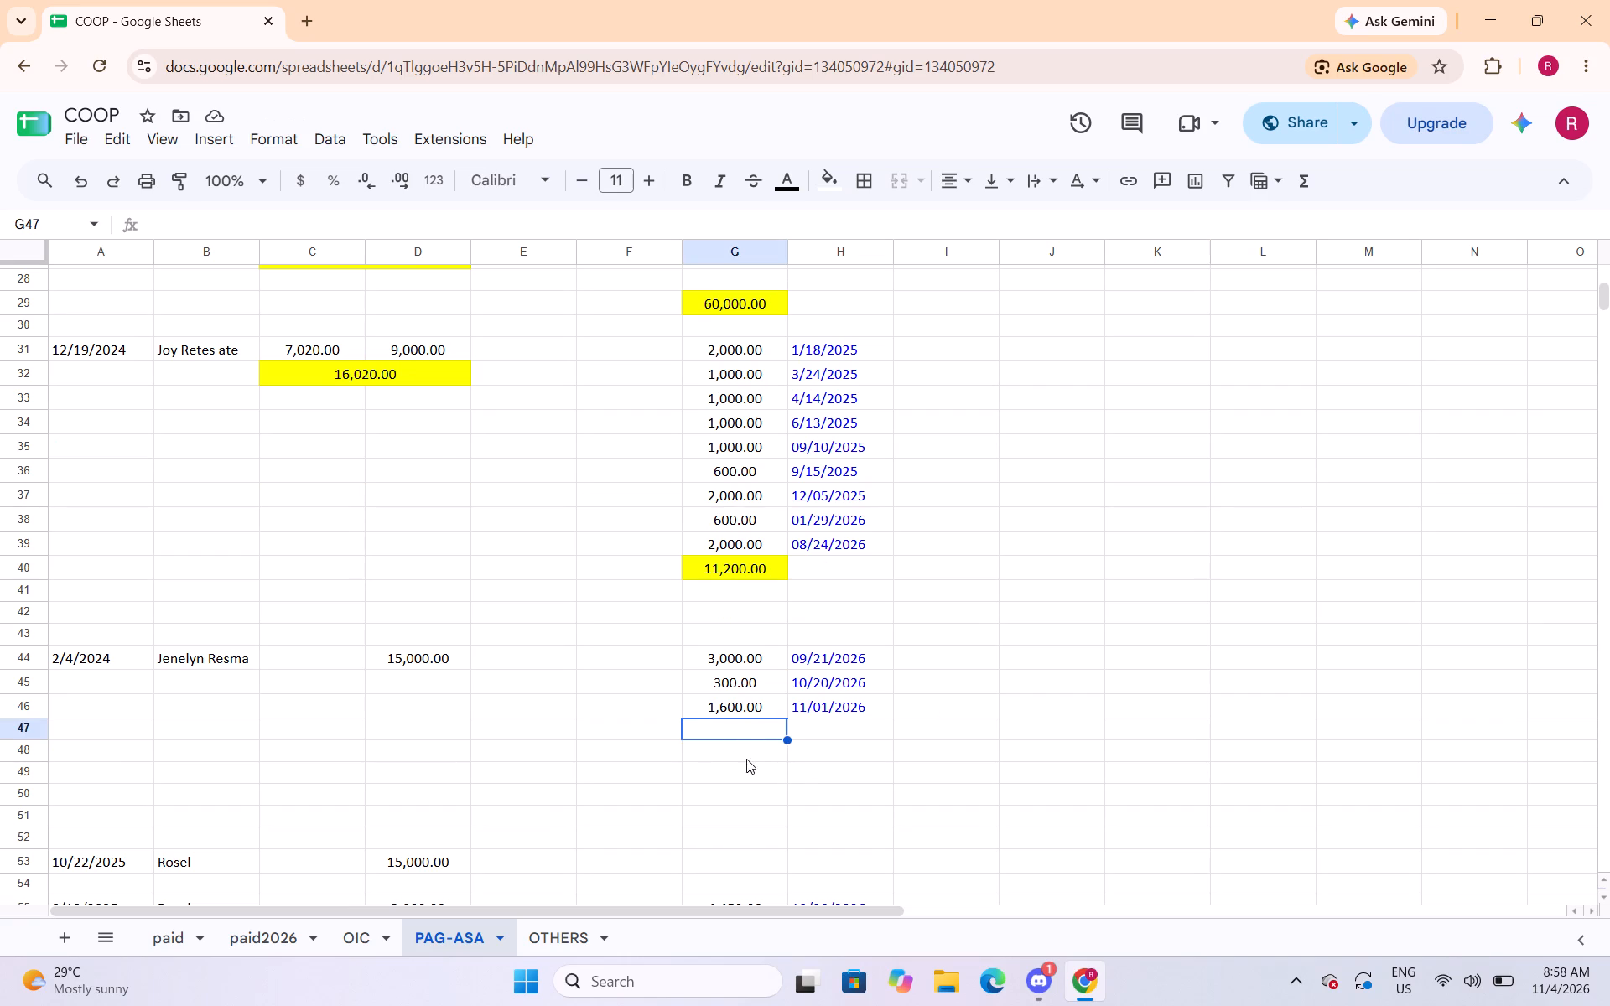
pyautogui.write('=sum(')
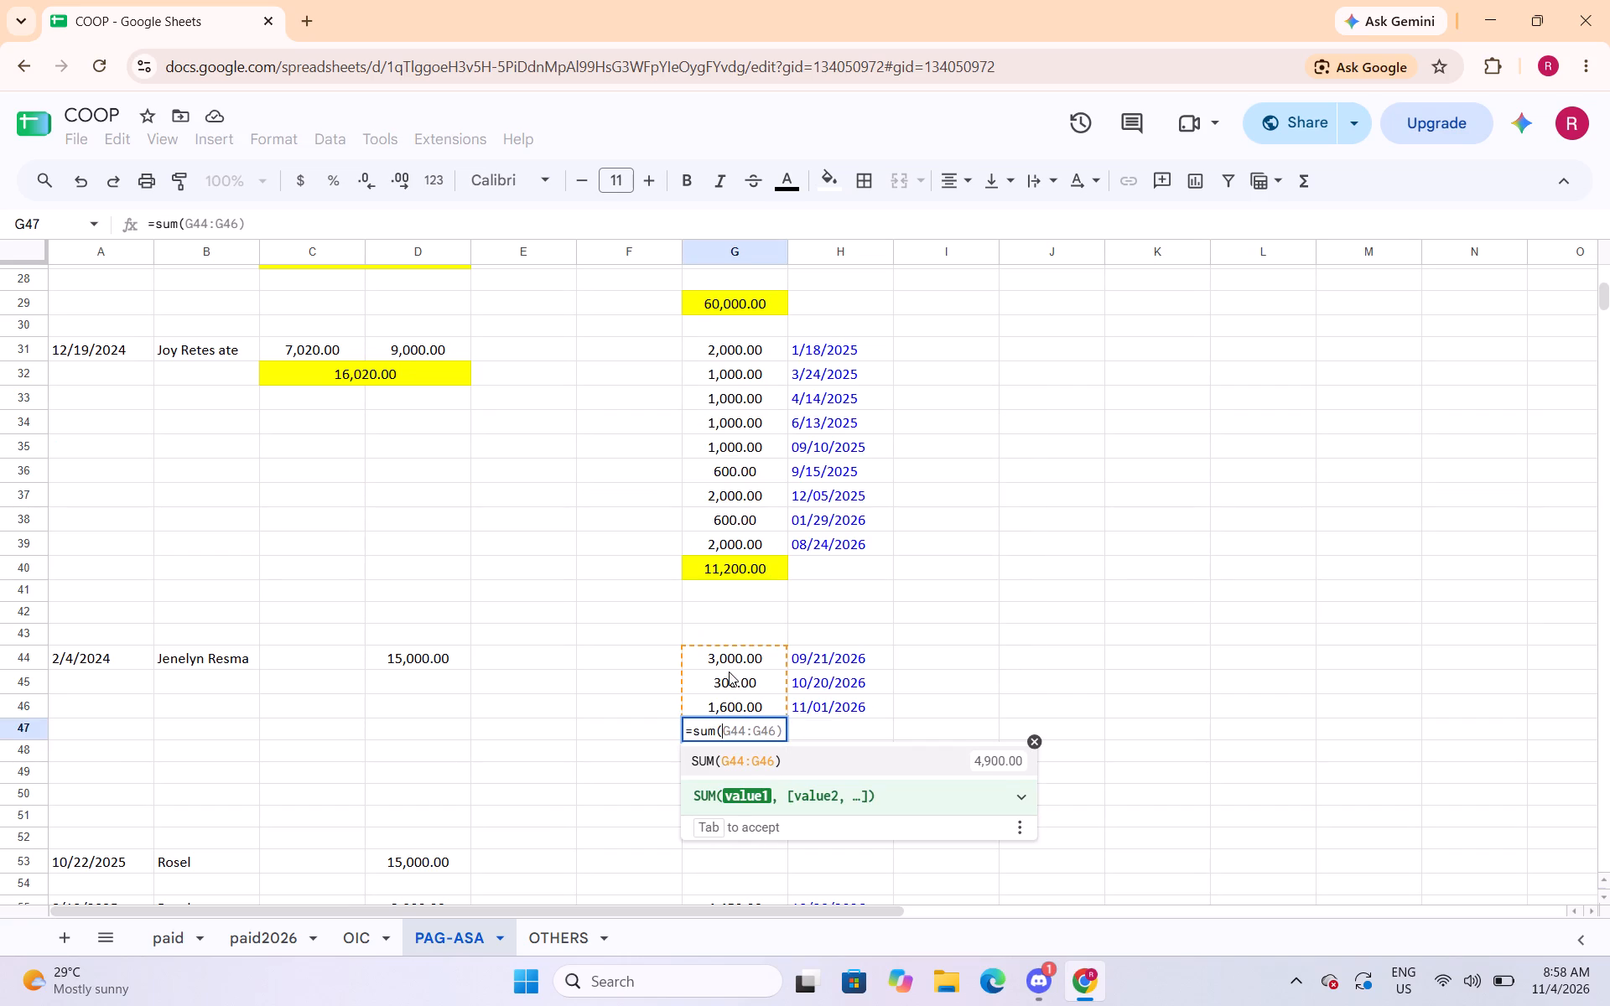
pyautogui.moveTo(733, 663); pyautogui.dragTo(735, 705)
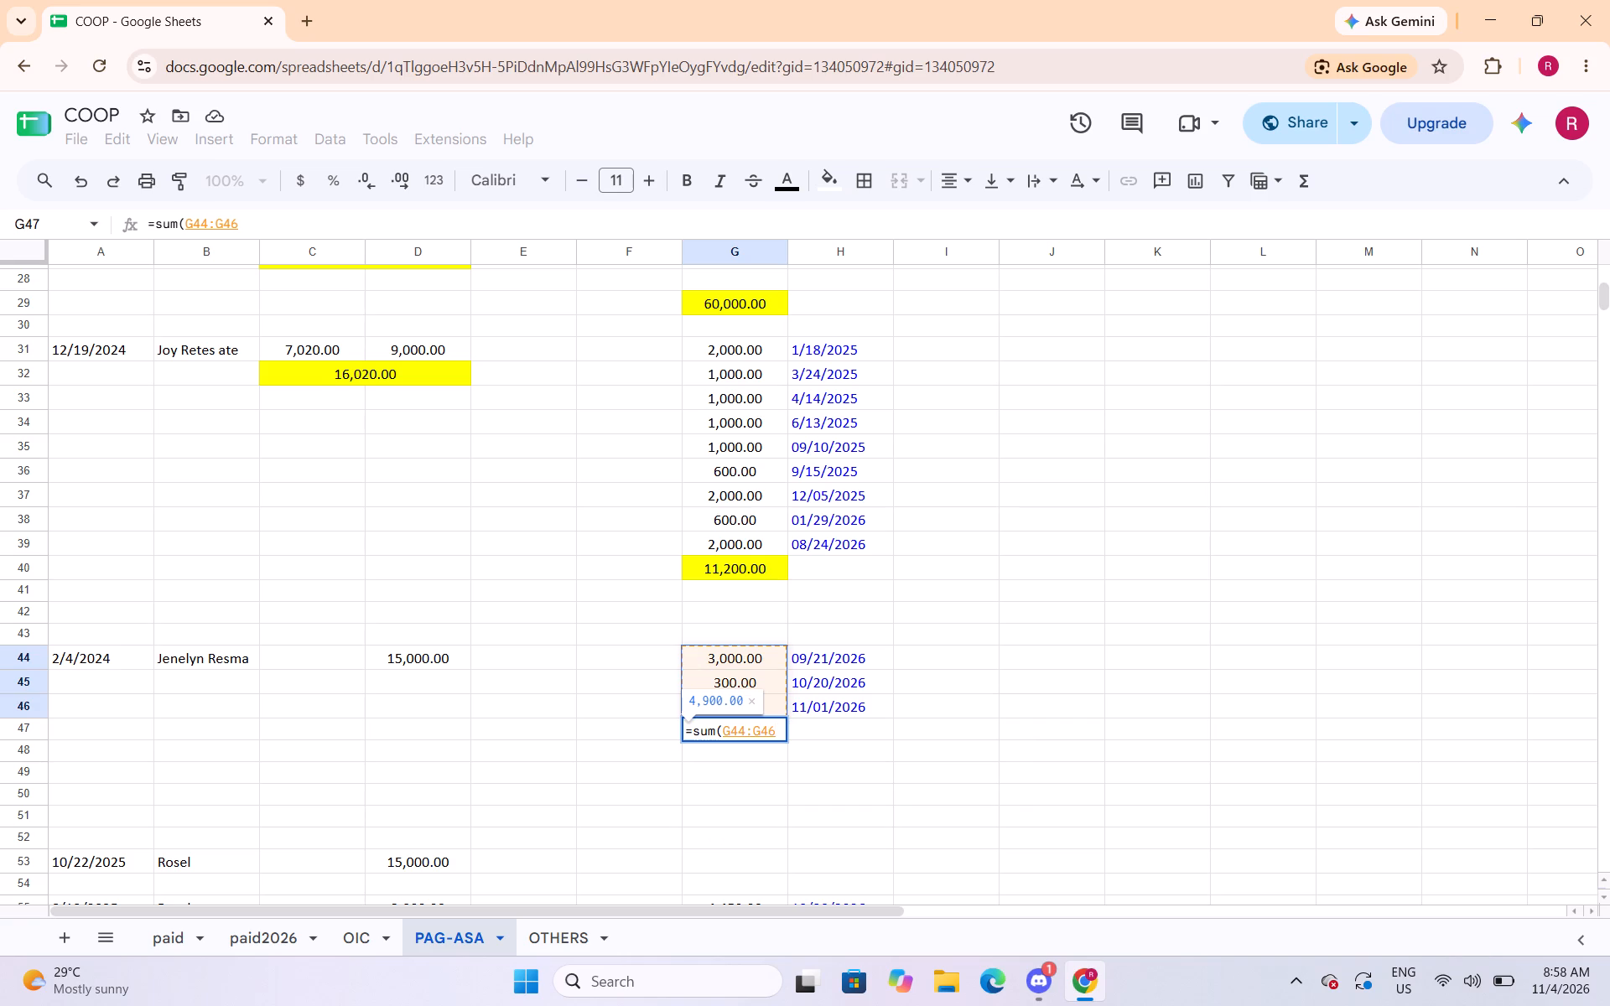
pyautogui.hotkey('shift', ')')
pyautogui.press('Return')
pyautogui.press('Up')
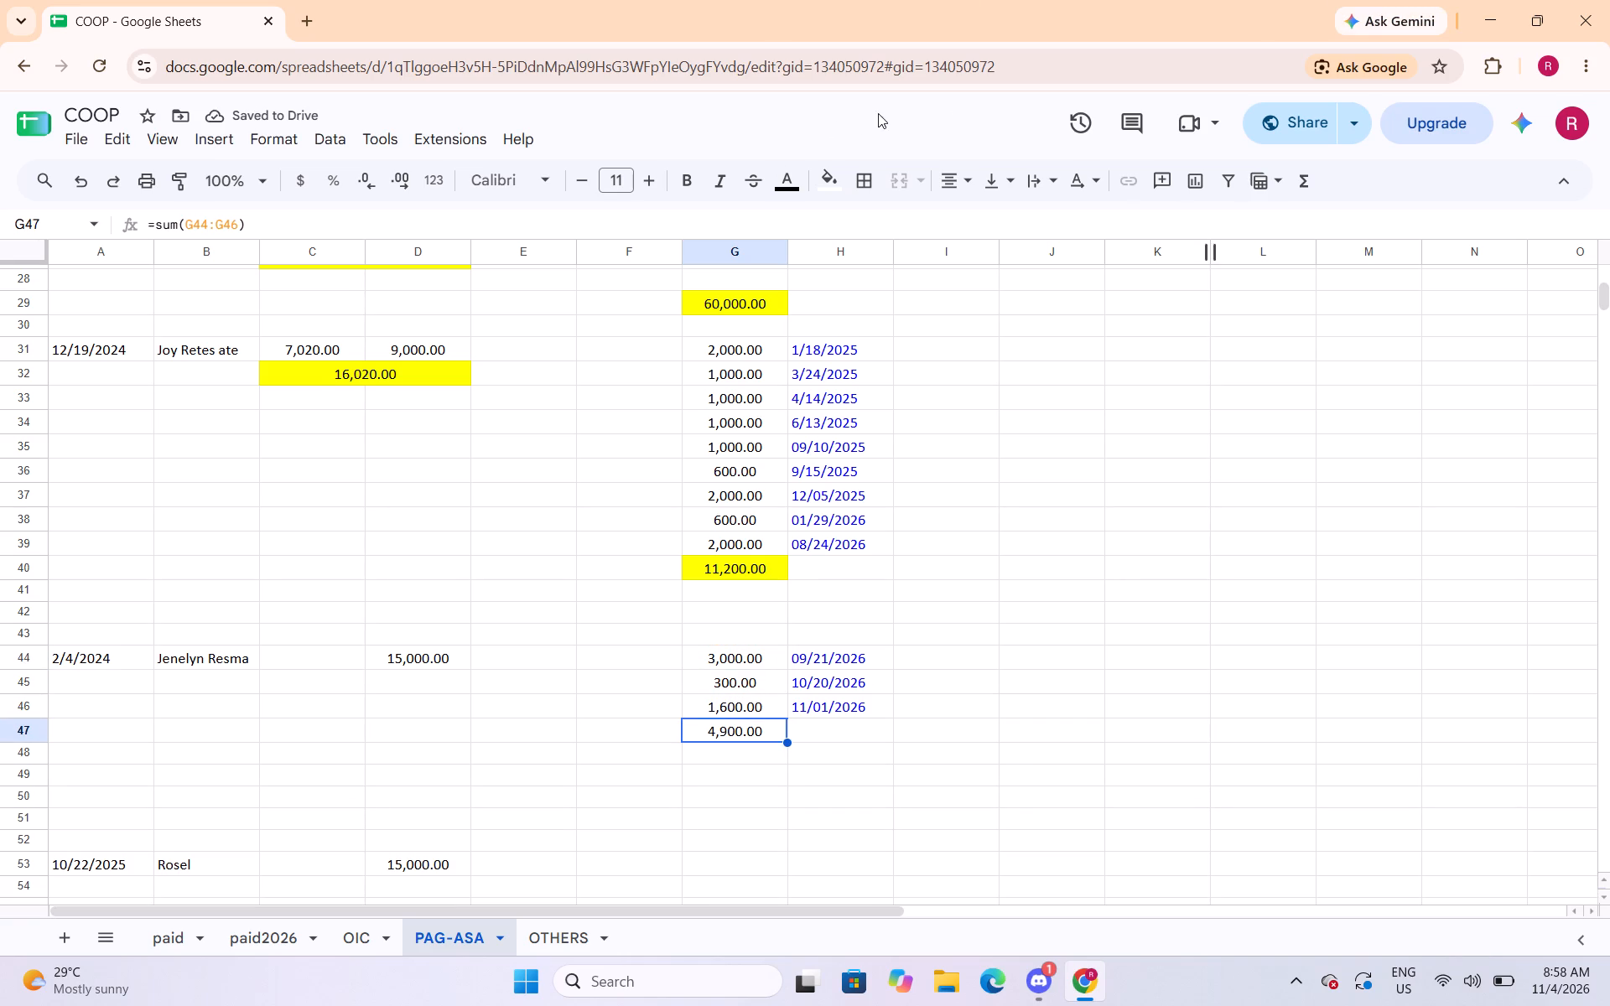
pyautogui.click(839, 183)
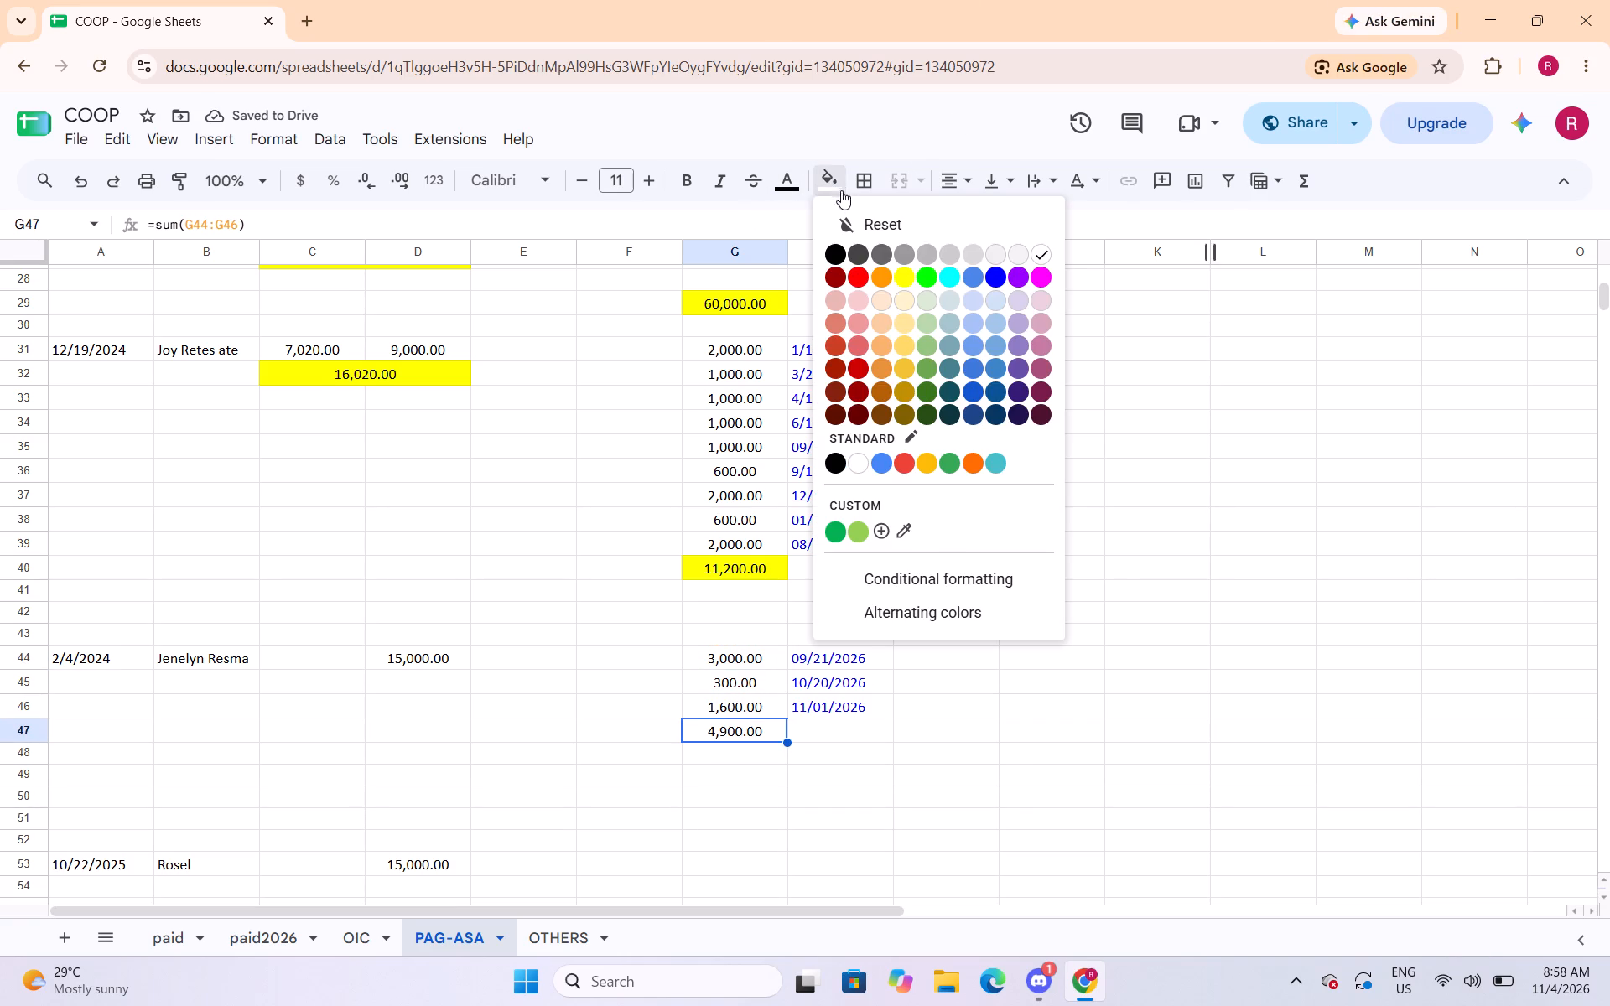
pyautogui.click(908, 282)
pyautogui.click(1016, 727)
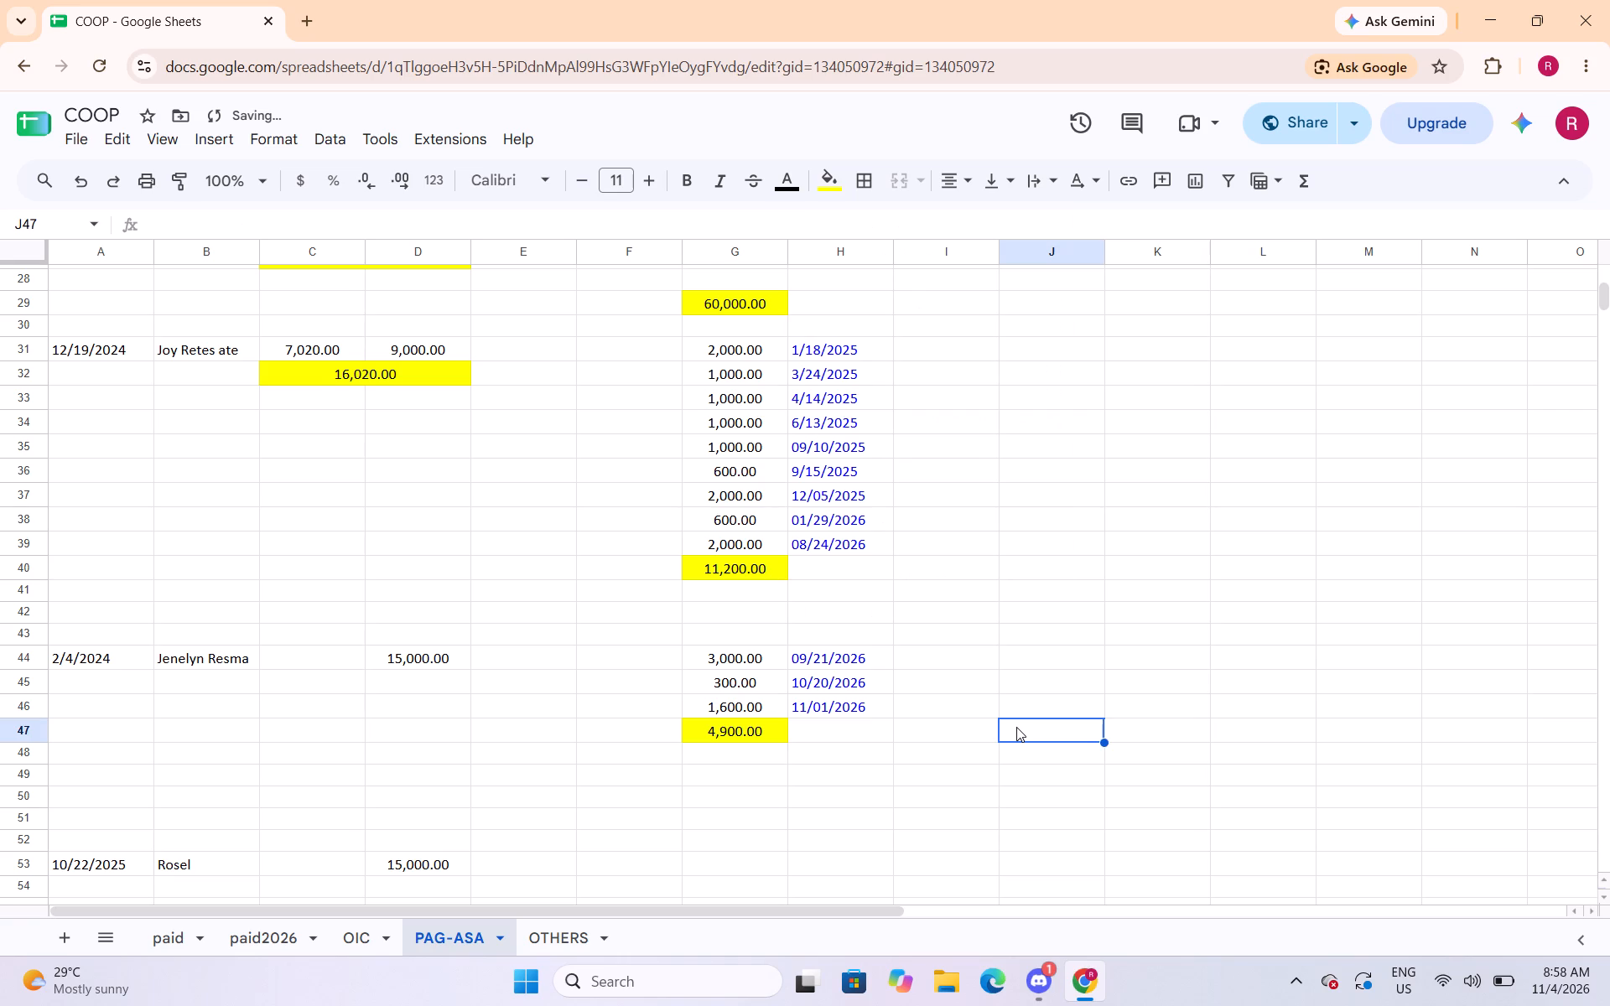
# Delete the empty rows 49 to 52 below the 2/4/2024 loan record on PAG-ASA and save.
pyautogui.scroll(-2, 1005, 729)
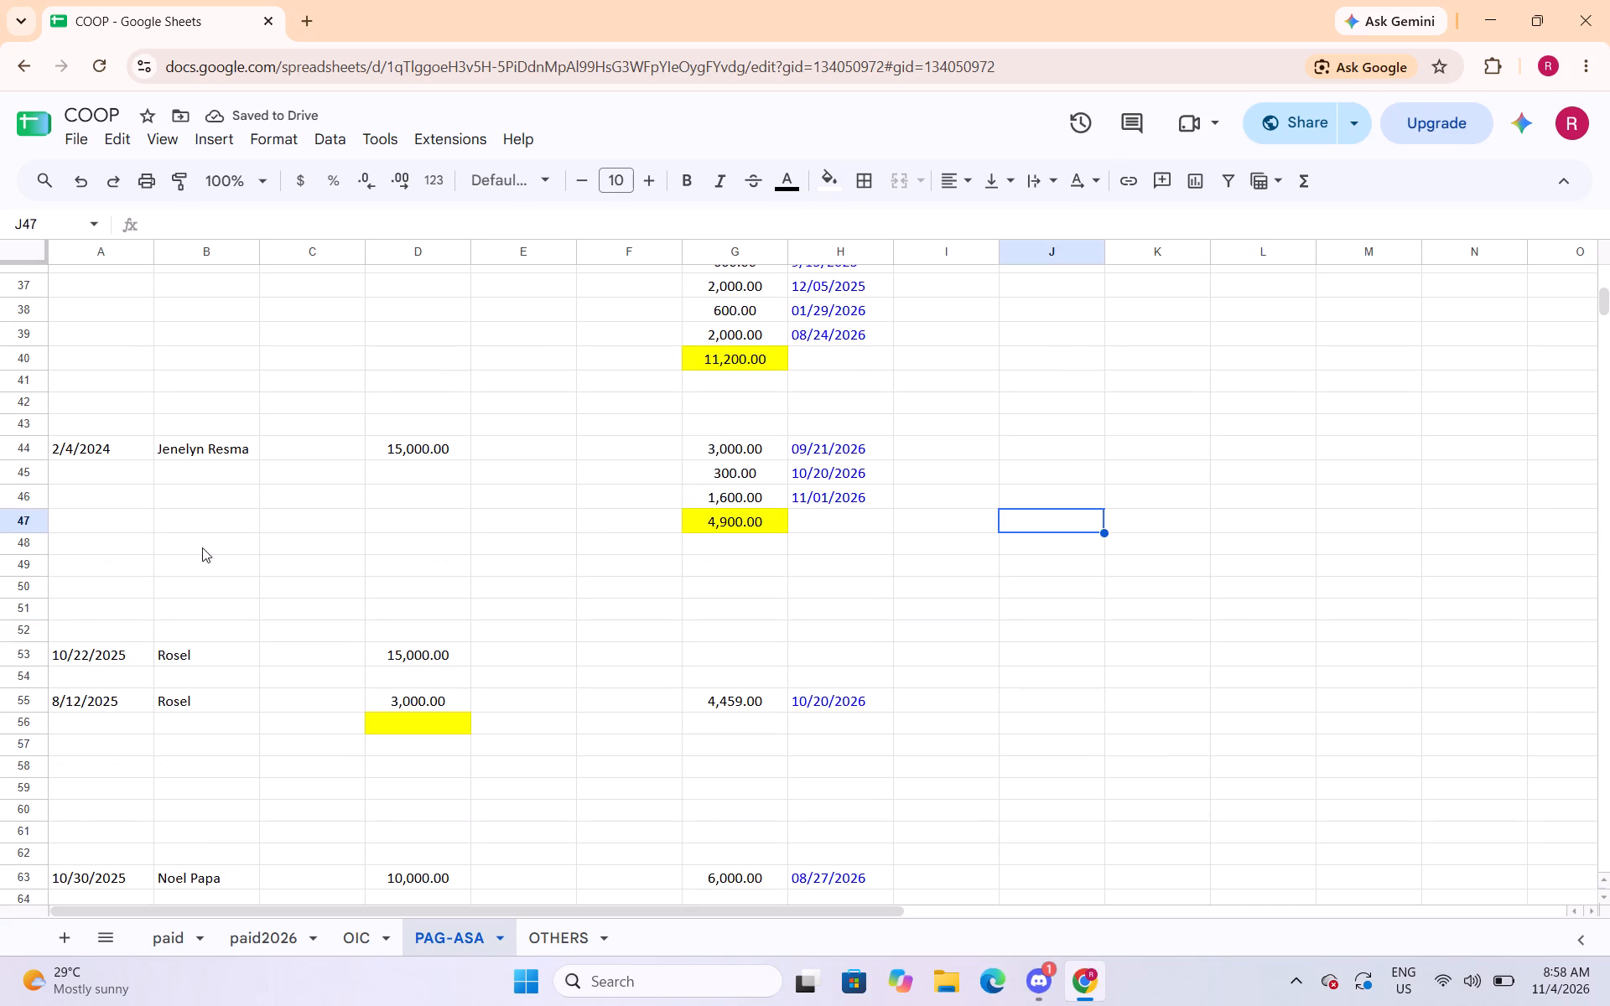
pyautogui.moveTo(39, 569); pyautogui.dragTo(50, 630)
pyautogui.rightClick(201, 625)
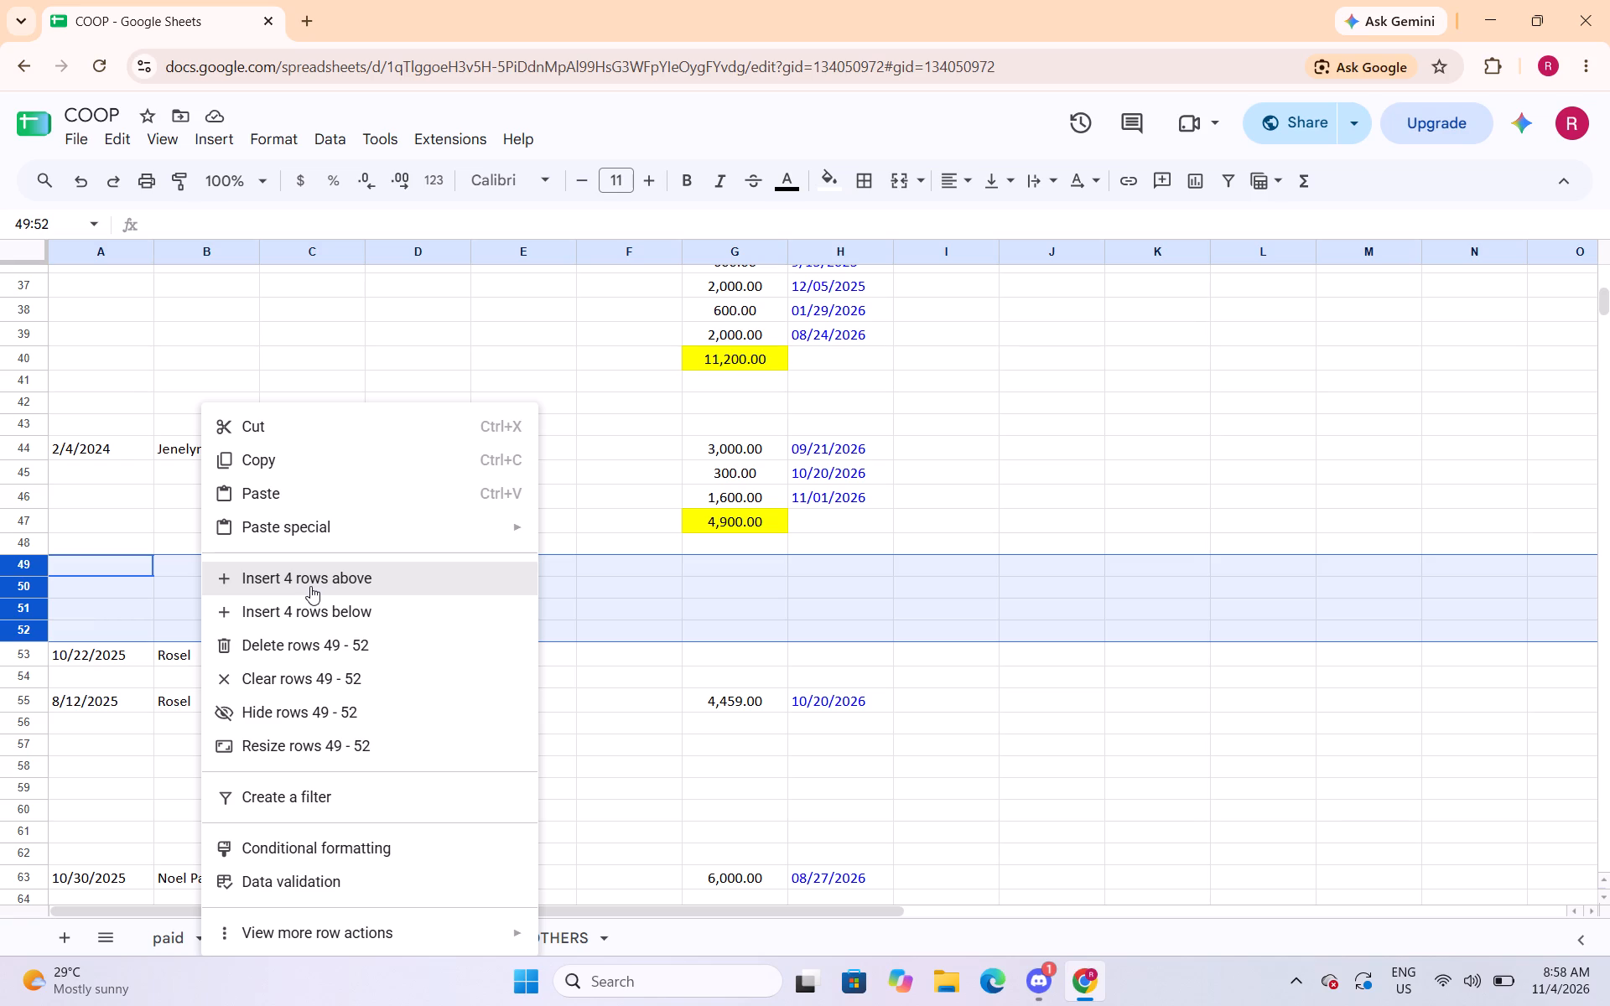
pyautogui.click(296, 640)
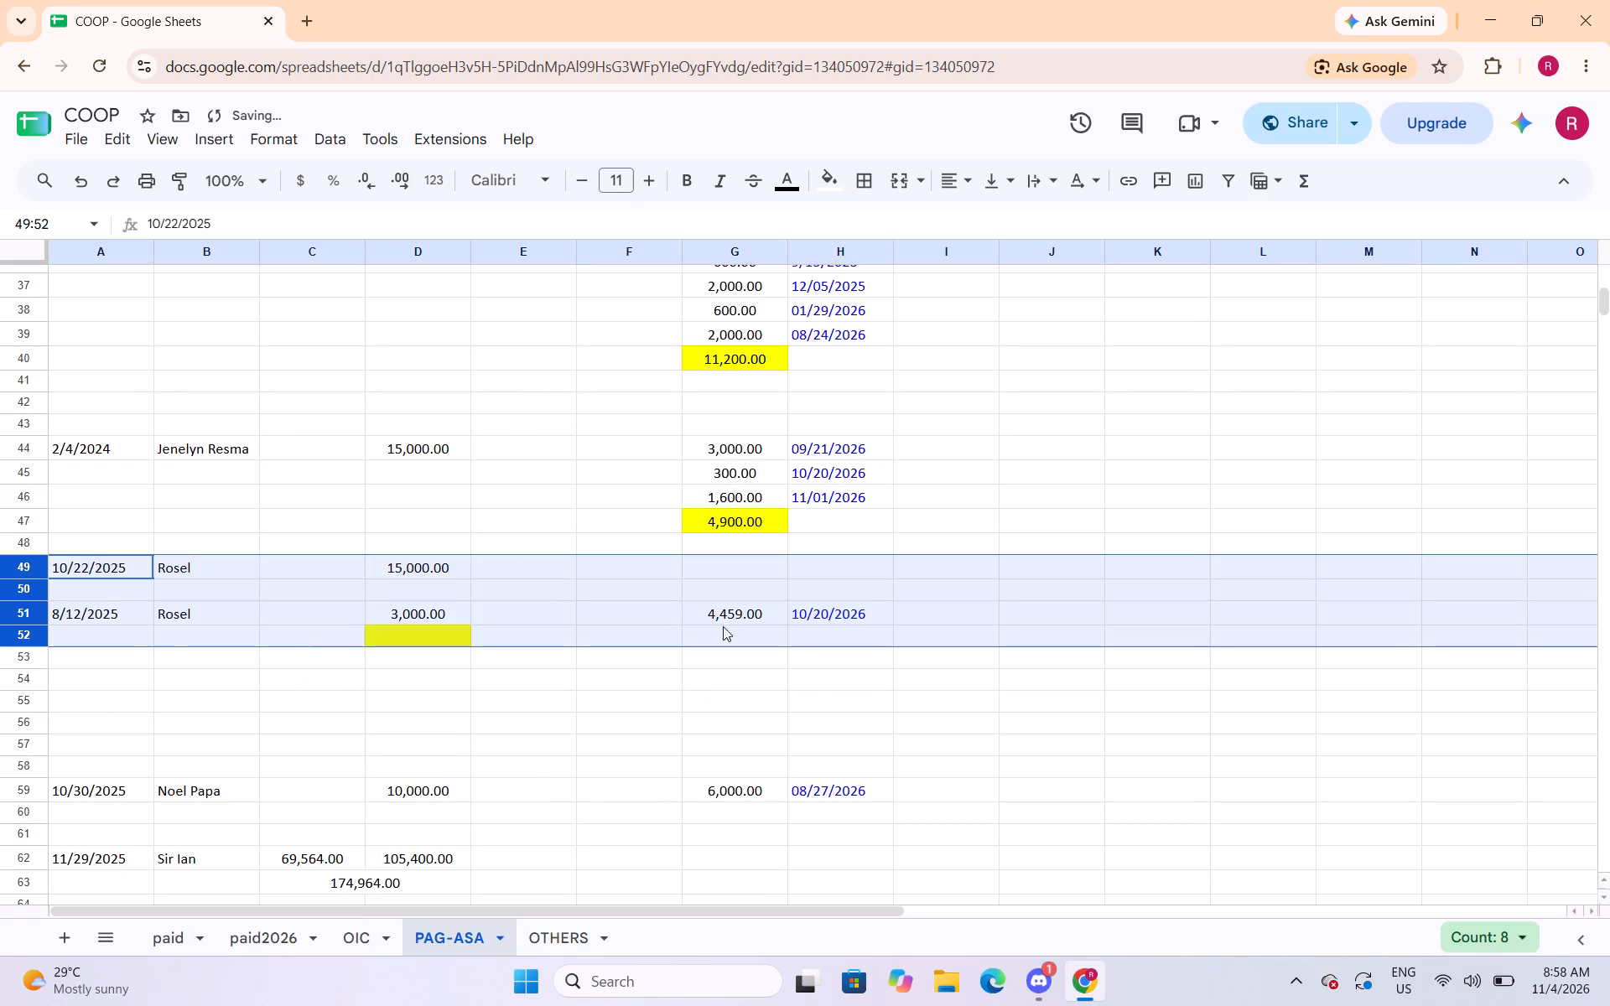
pyautogui.click(1020, 530)
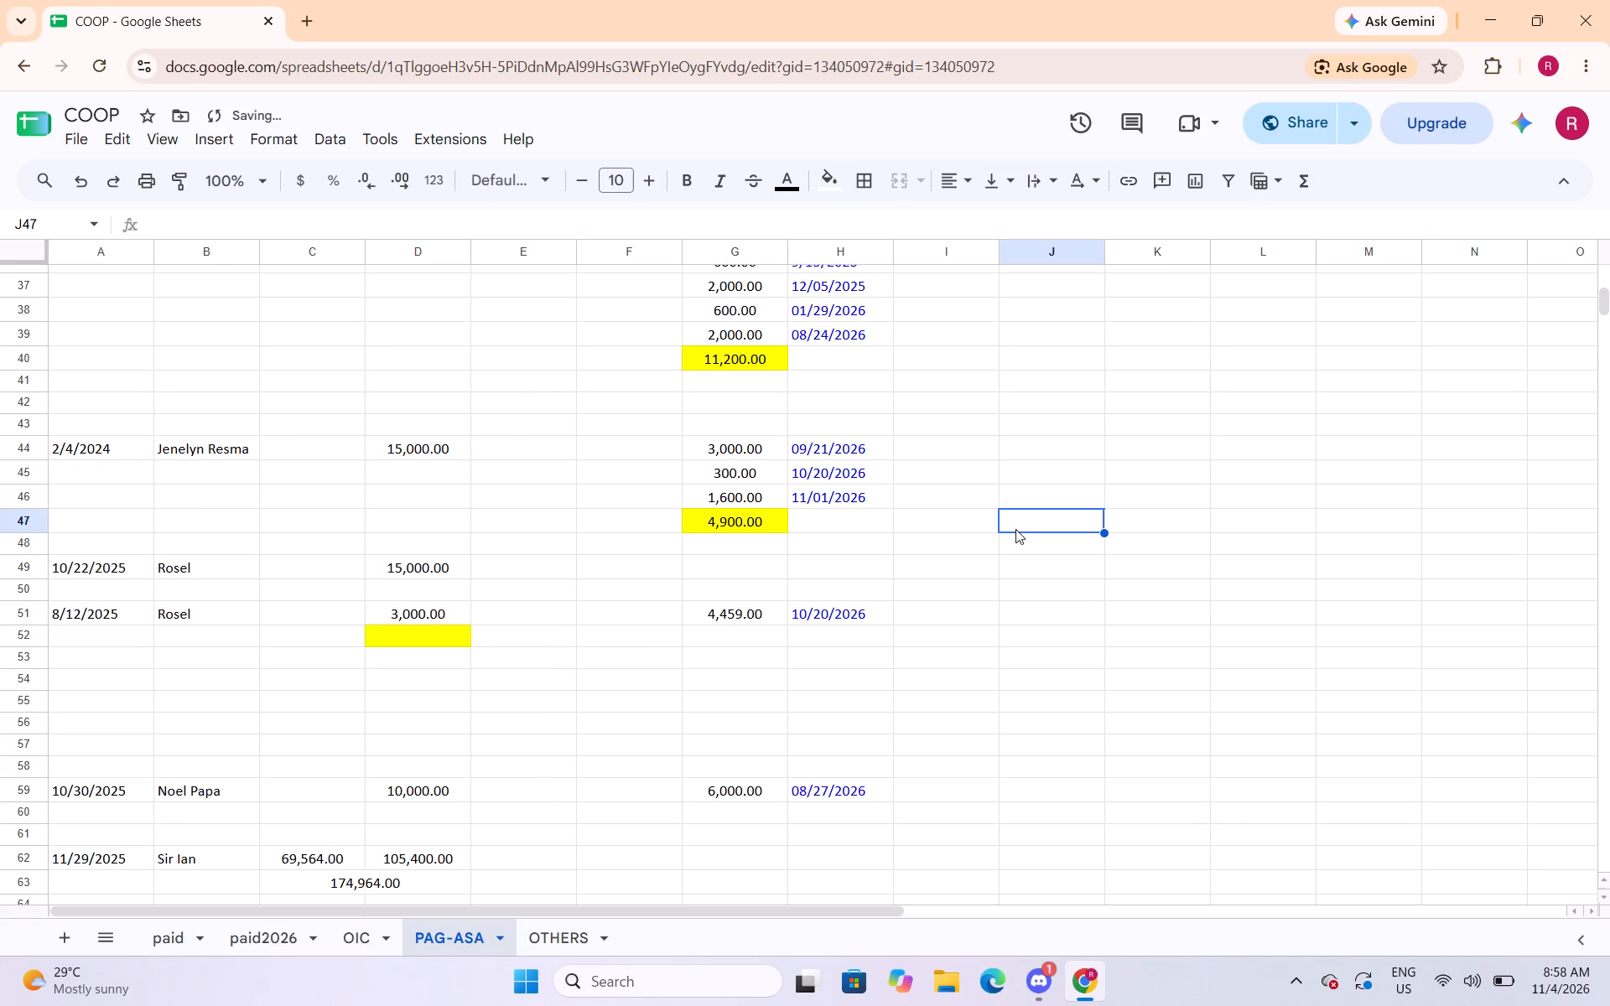
pyautogui.hotkey('ctrl', 's')
# Change the fill of the empty highlighted cell D52, below the 8/12/2025 loan amount, to white.
pyautogui.click(452, 665)
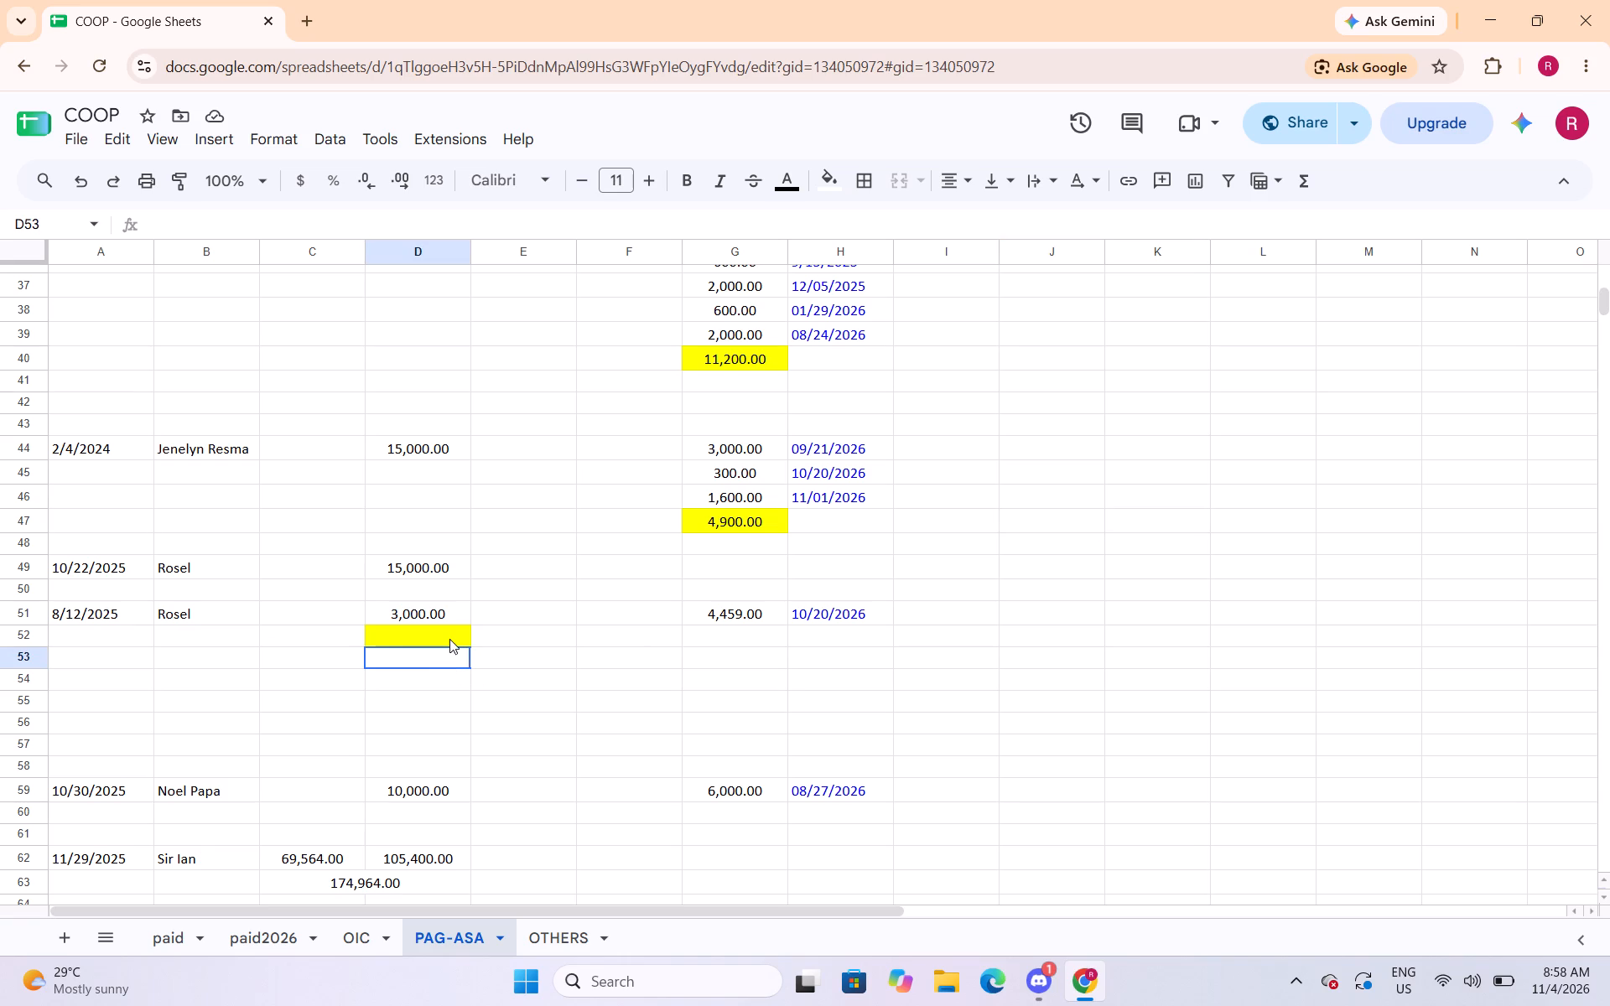
pyautogui.click(449, 639)
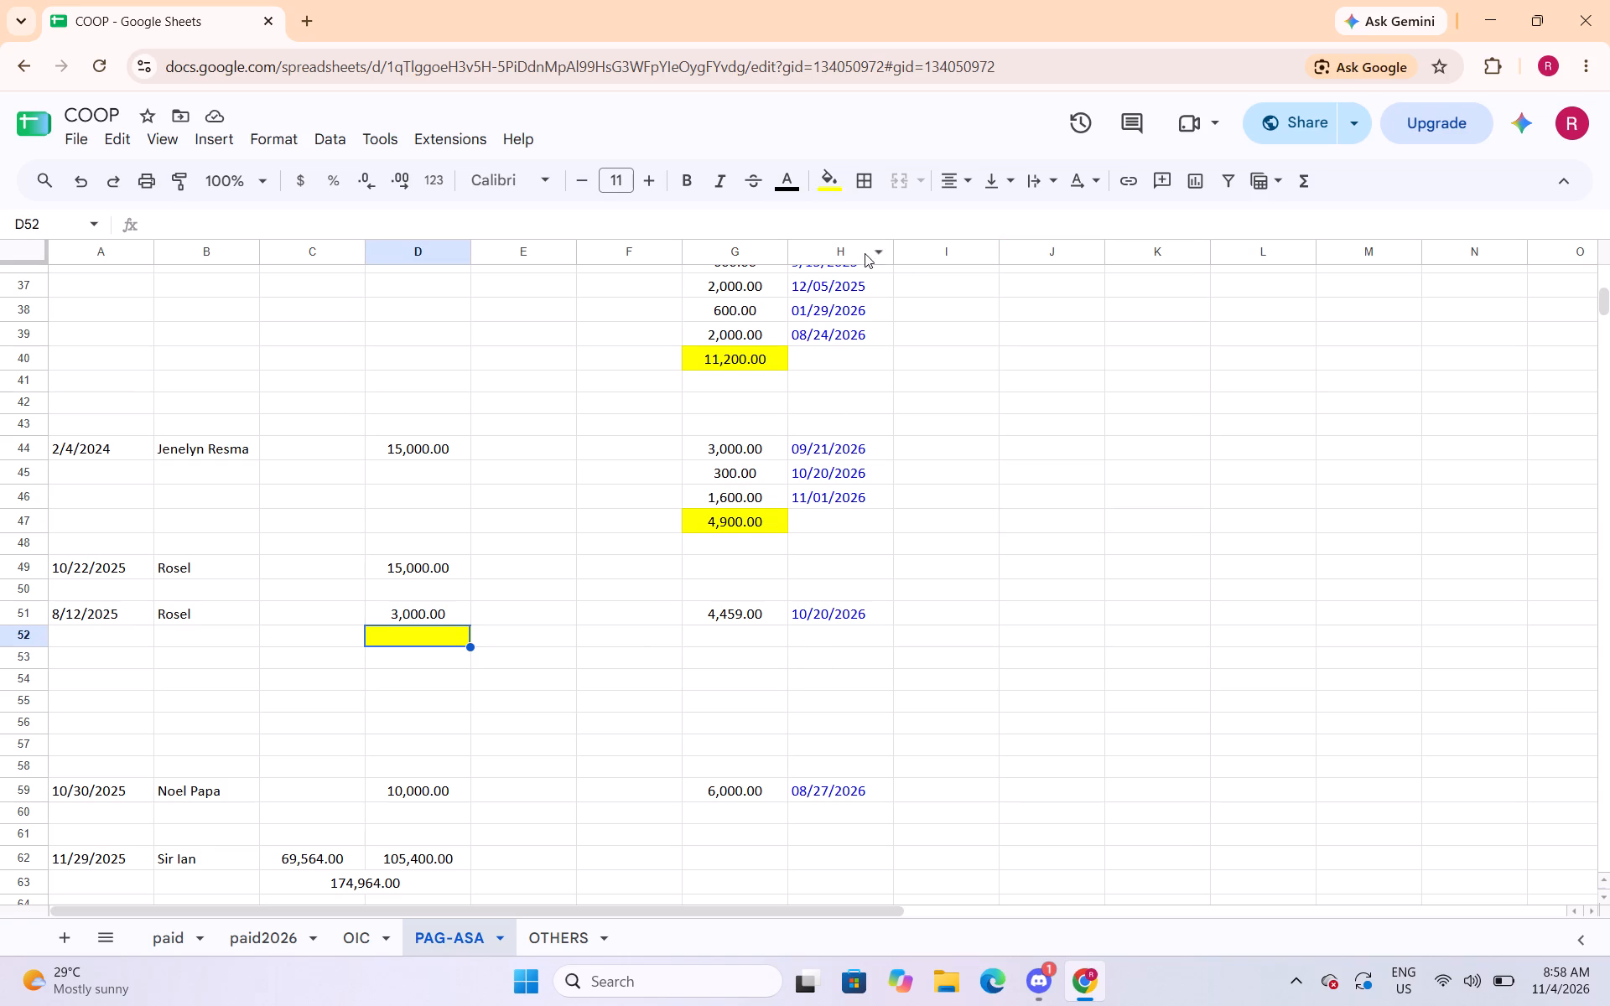
pyautogui.click(833, 174)
pyautogui.click(855, 464)
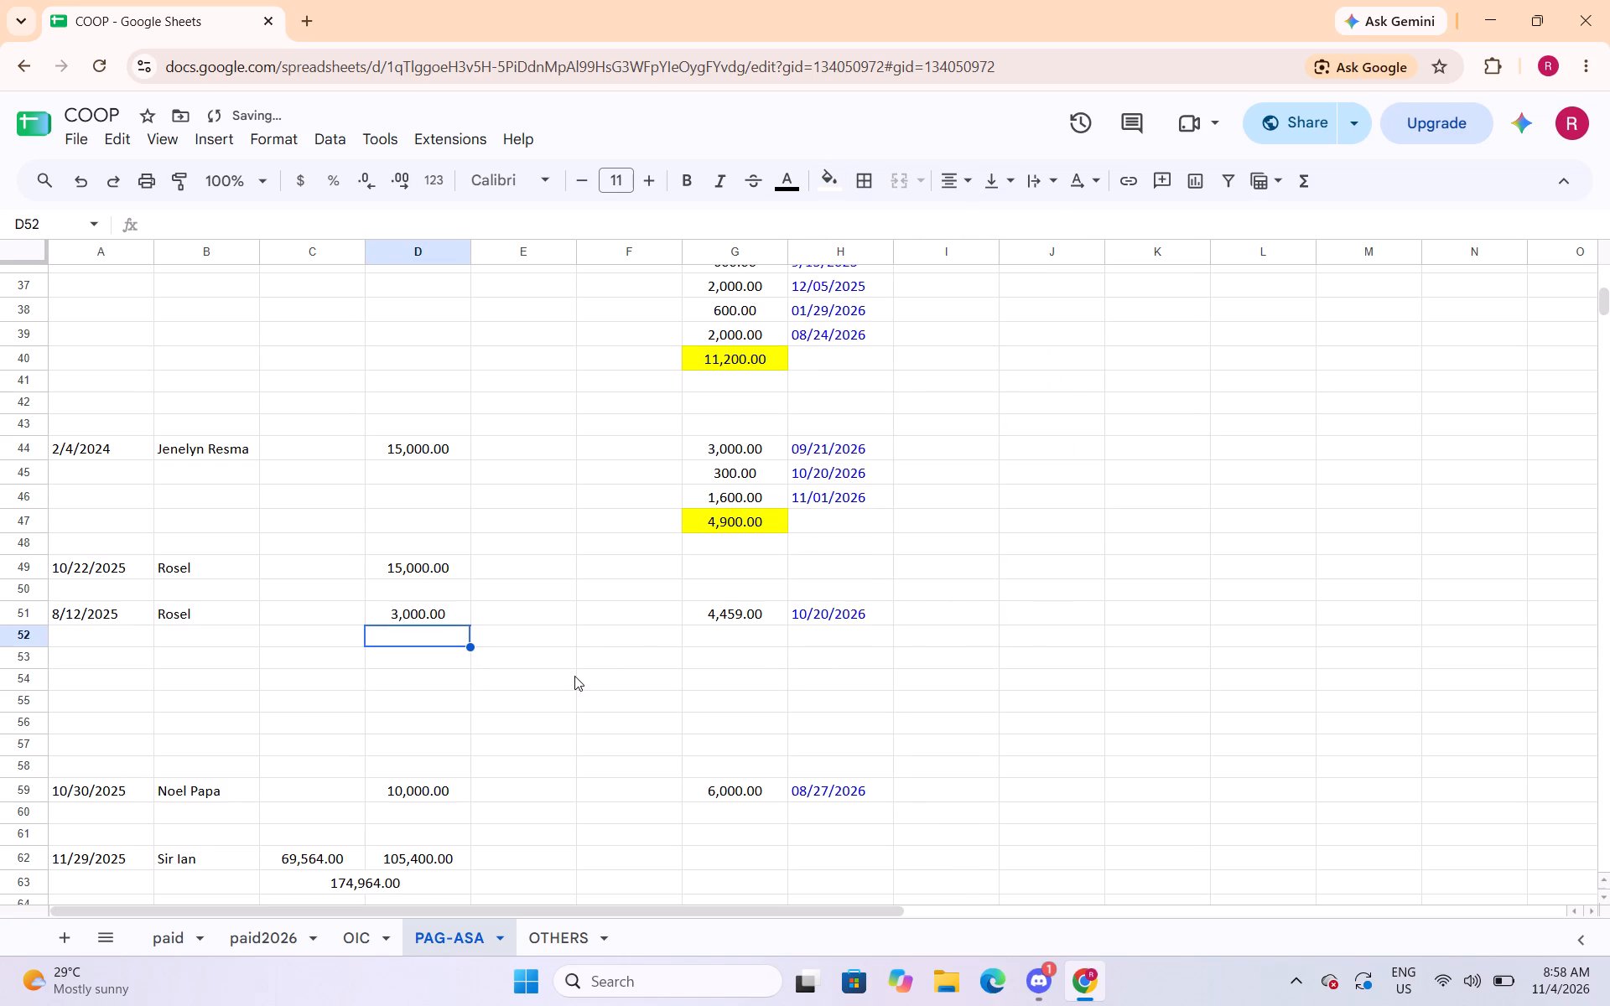
pyautogui.click(573, 676)
pyautogui.click(560, 600)
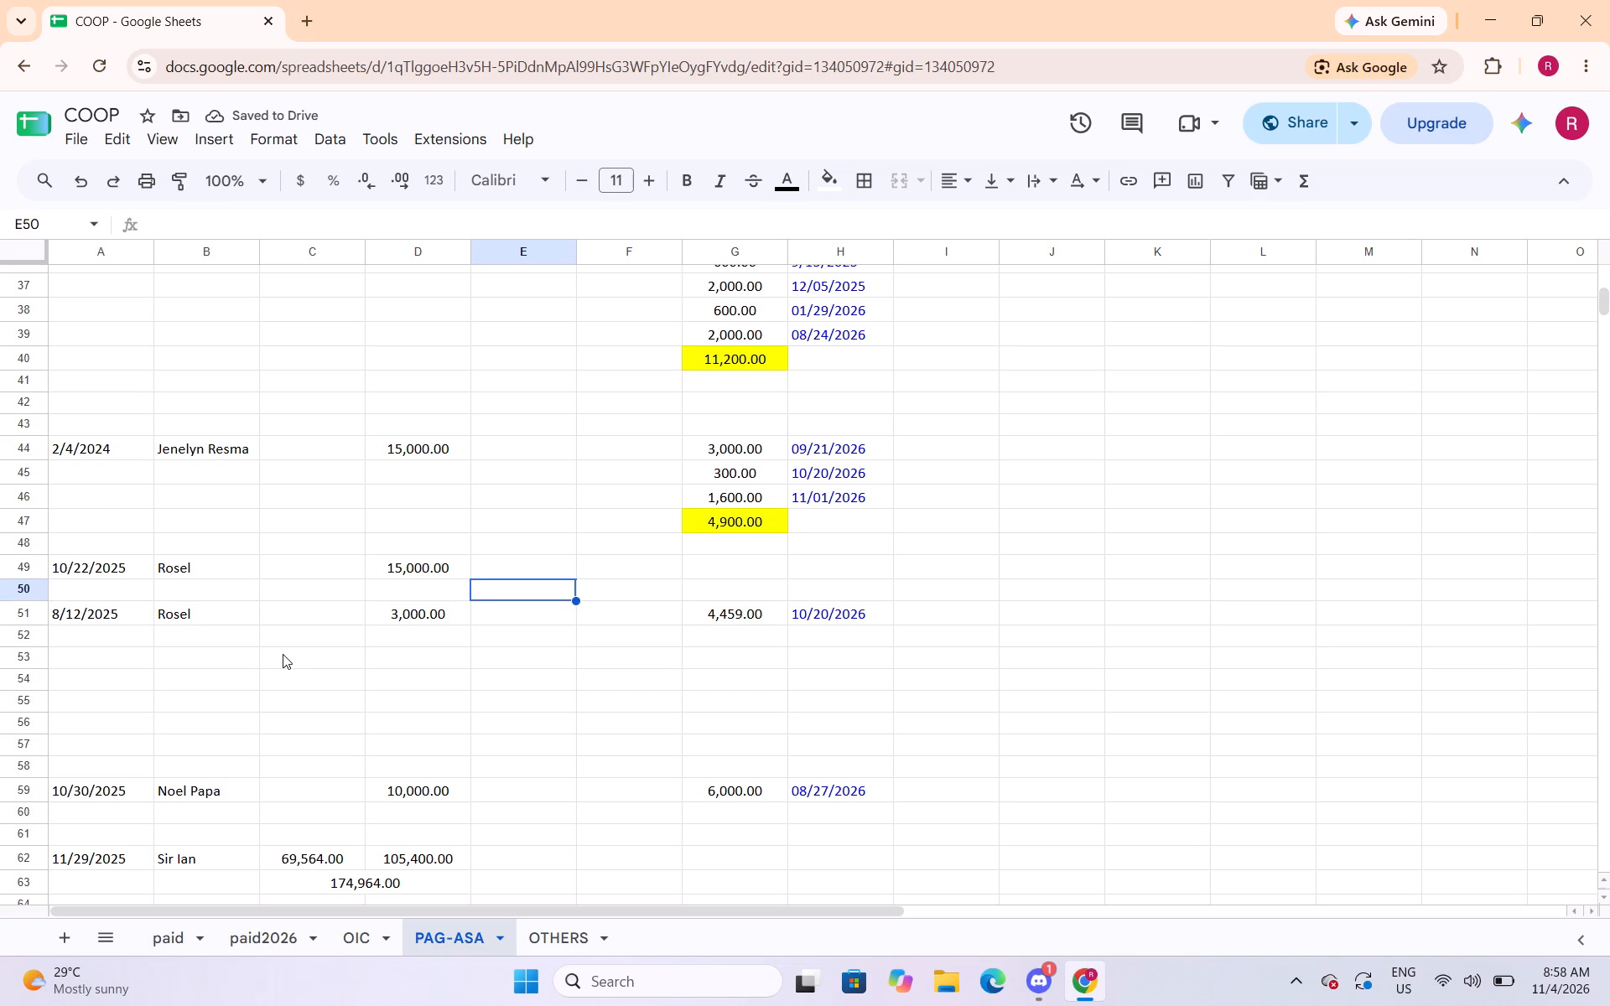
# Fill the merged loan total C63:D63 of the 11/29/2025 record with bright green.
pyautogui.scroll(-2, 283, 654)
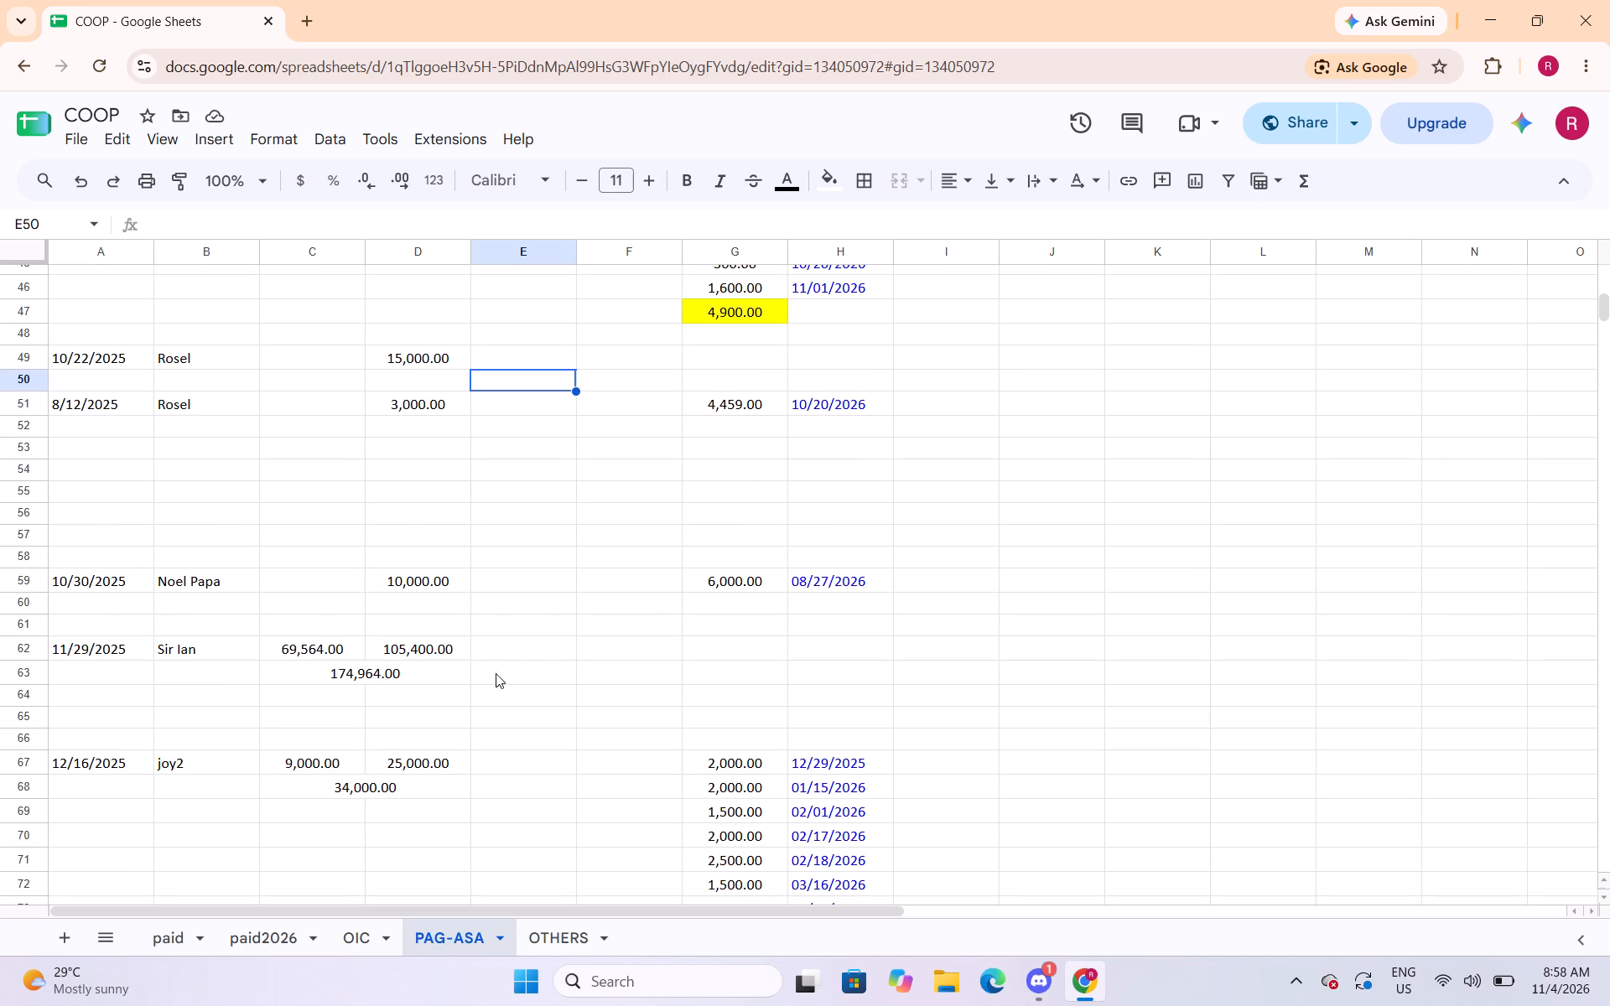
pyautogui.click(445, 673)
pyautogui.click(819, 175)
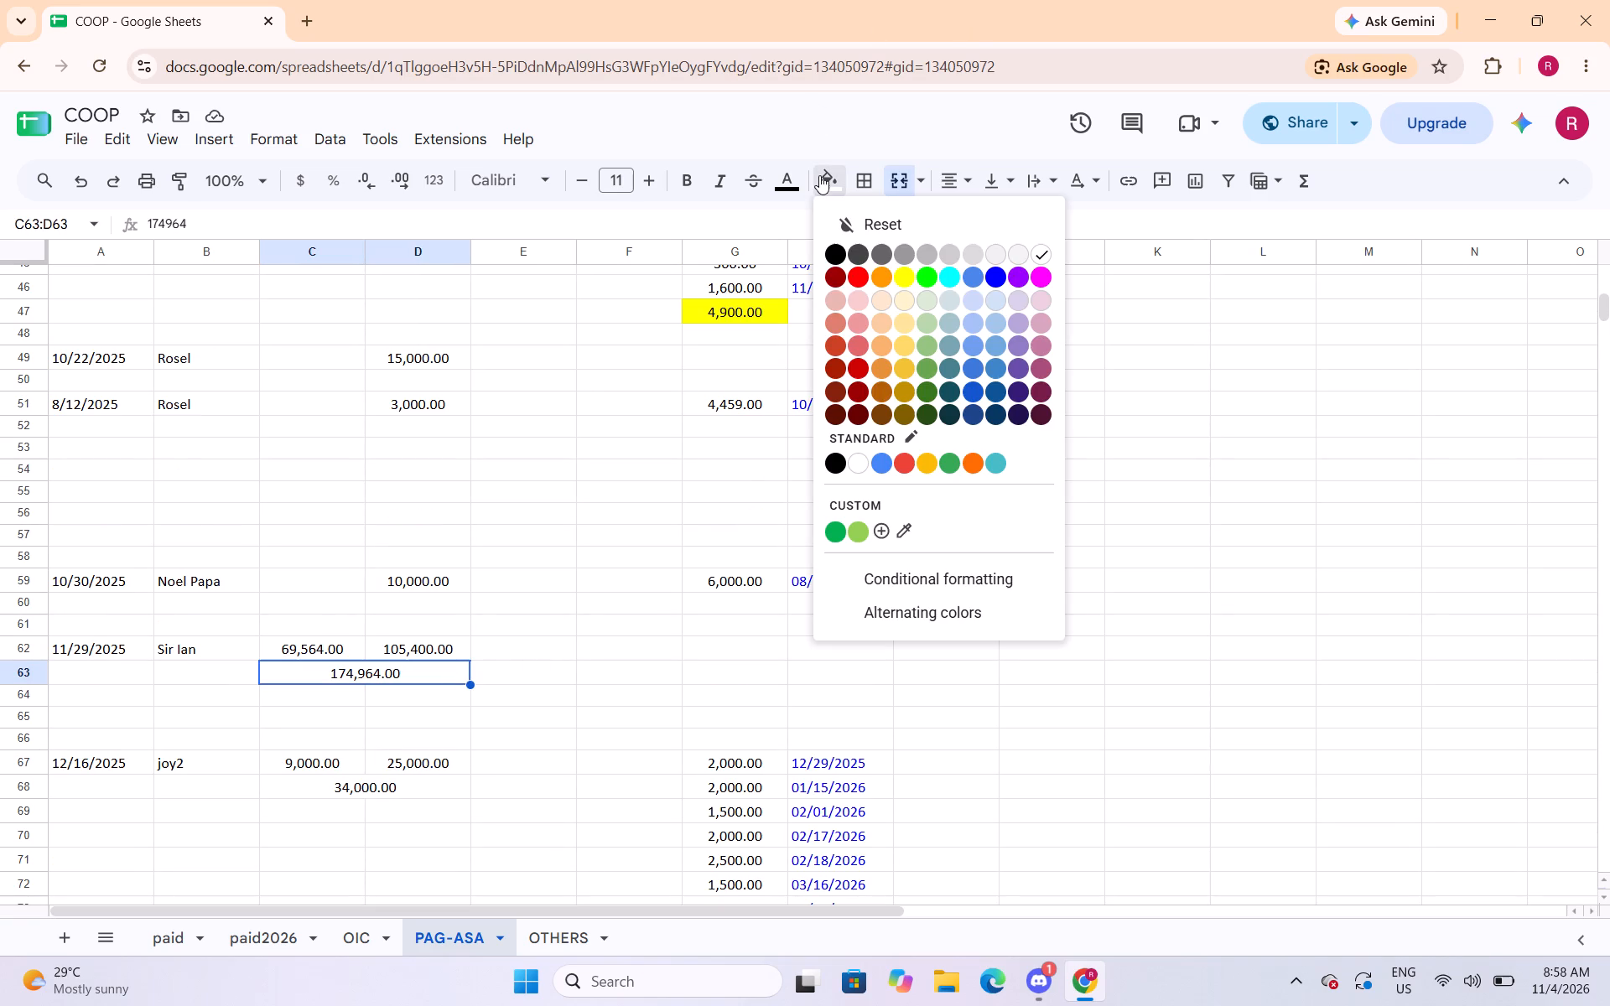
pyautogui.click(931, 267)
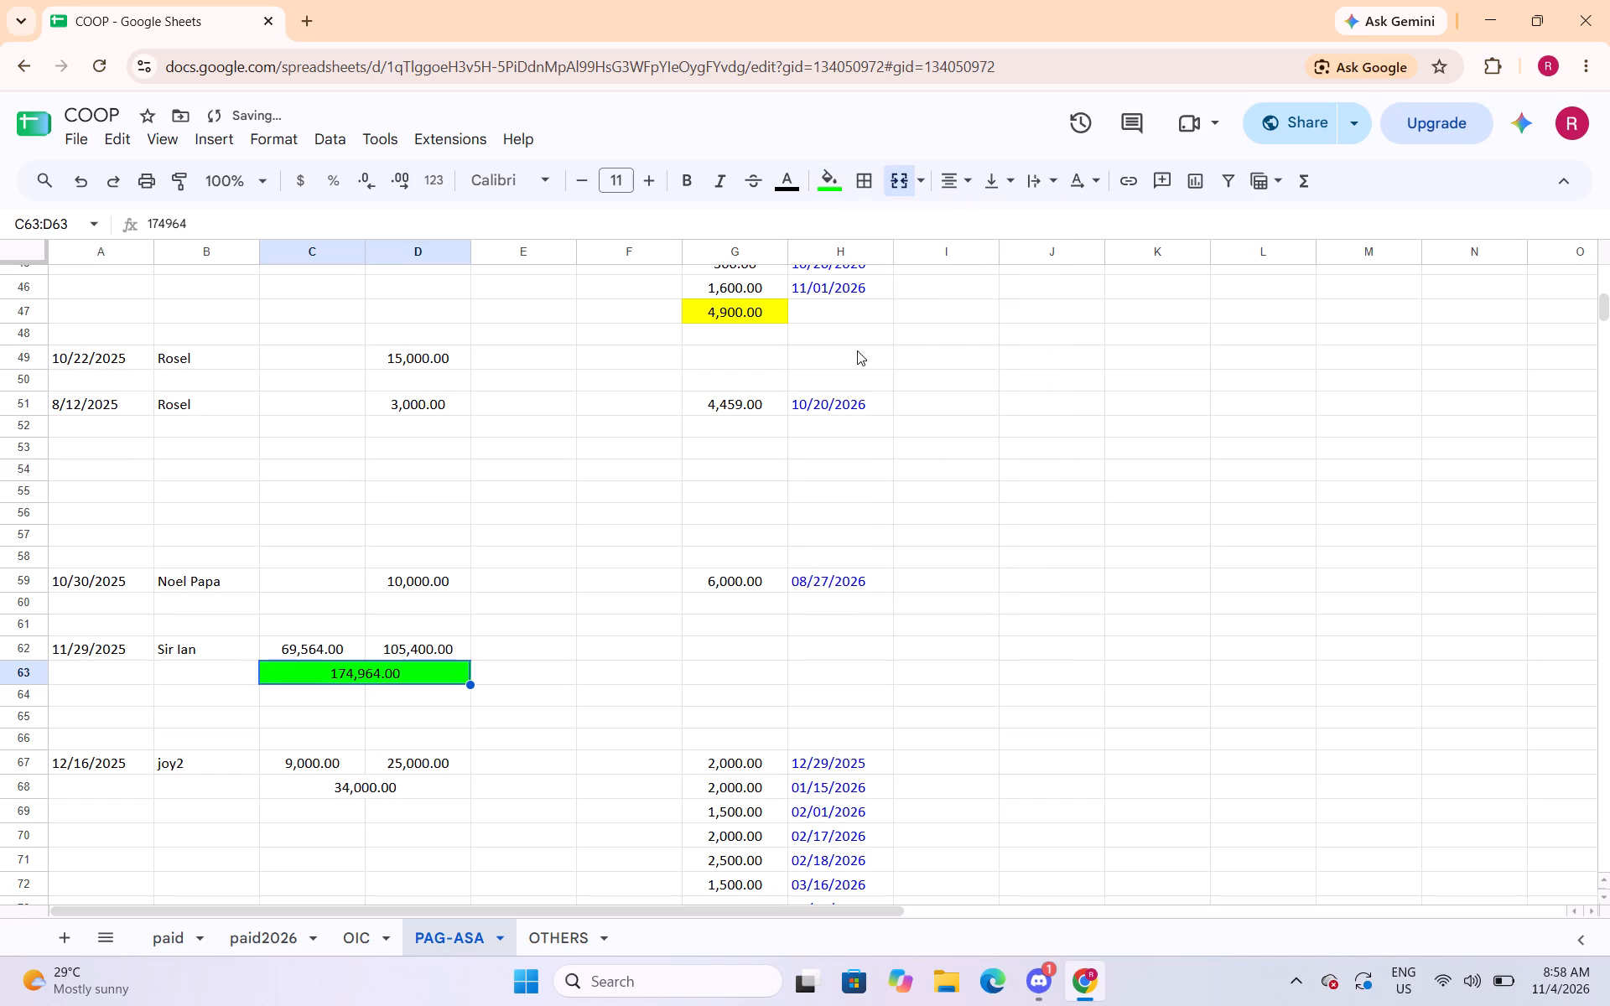
pyautogui.click(653, 651)
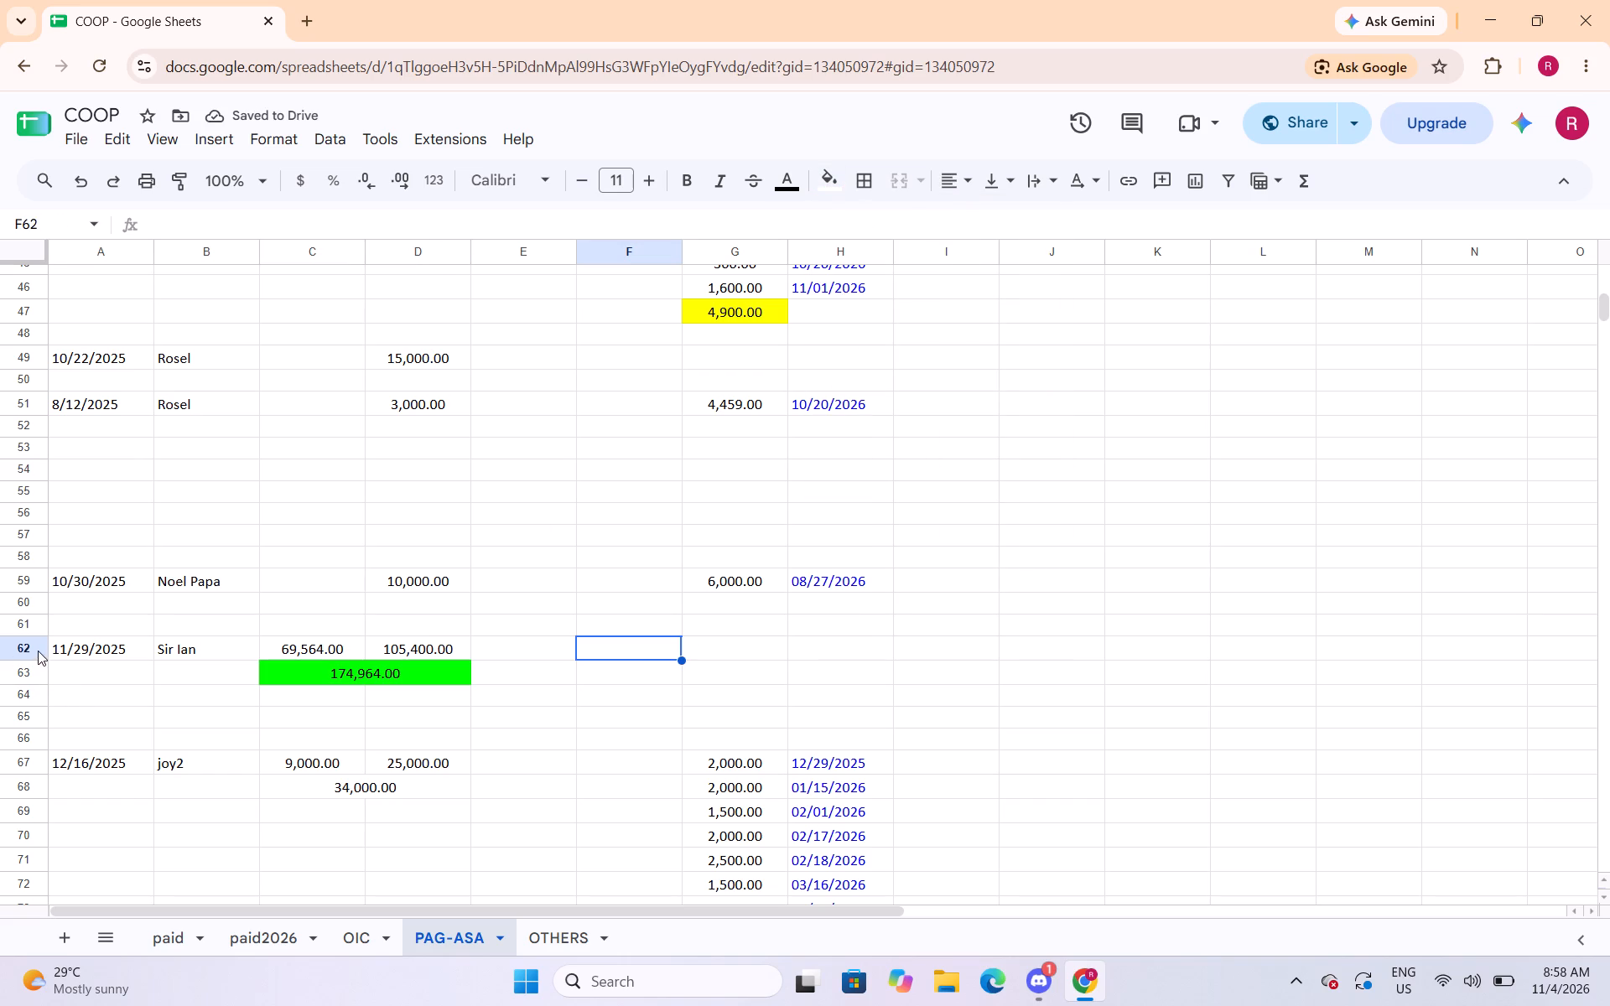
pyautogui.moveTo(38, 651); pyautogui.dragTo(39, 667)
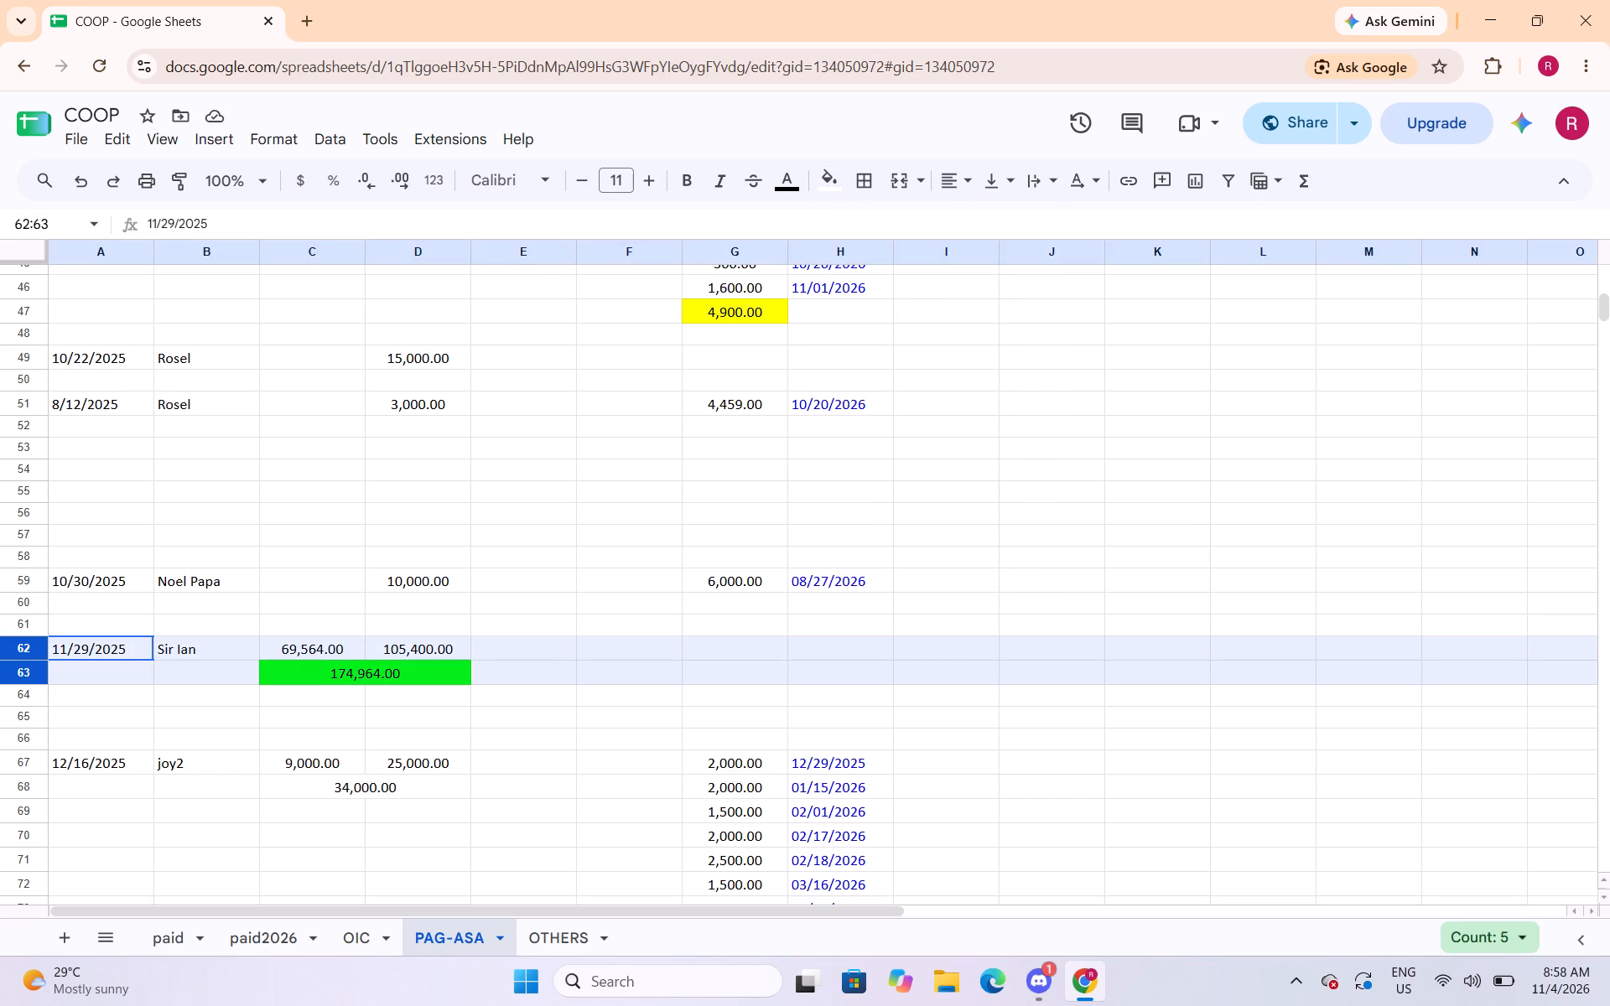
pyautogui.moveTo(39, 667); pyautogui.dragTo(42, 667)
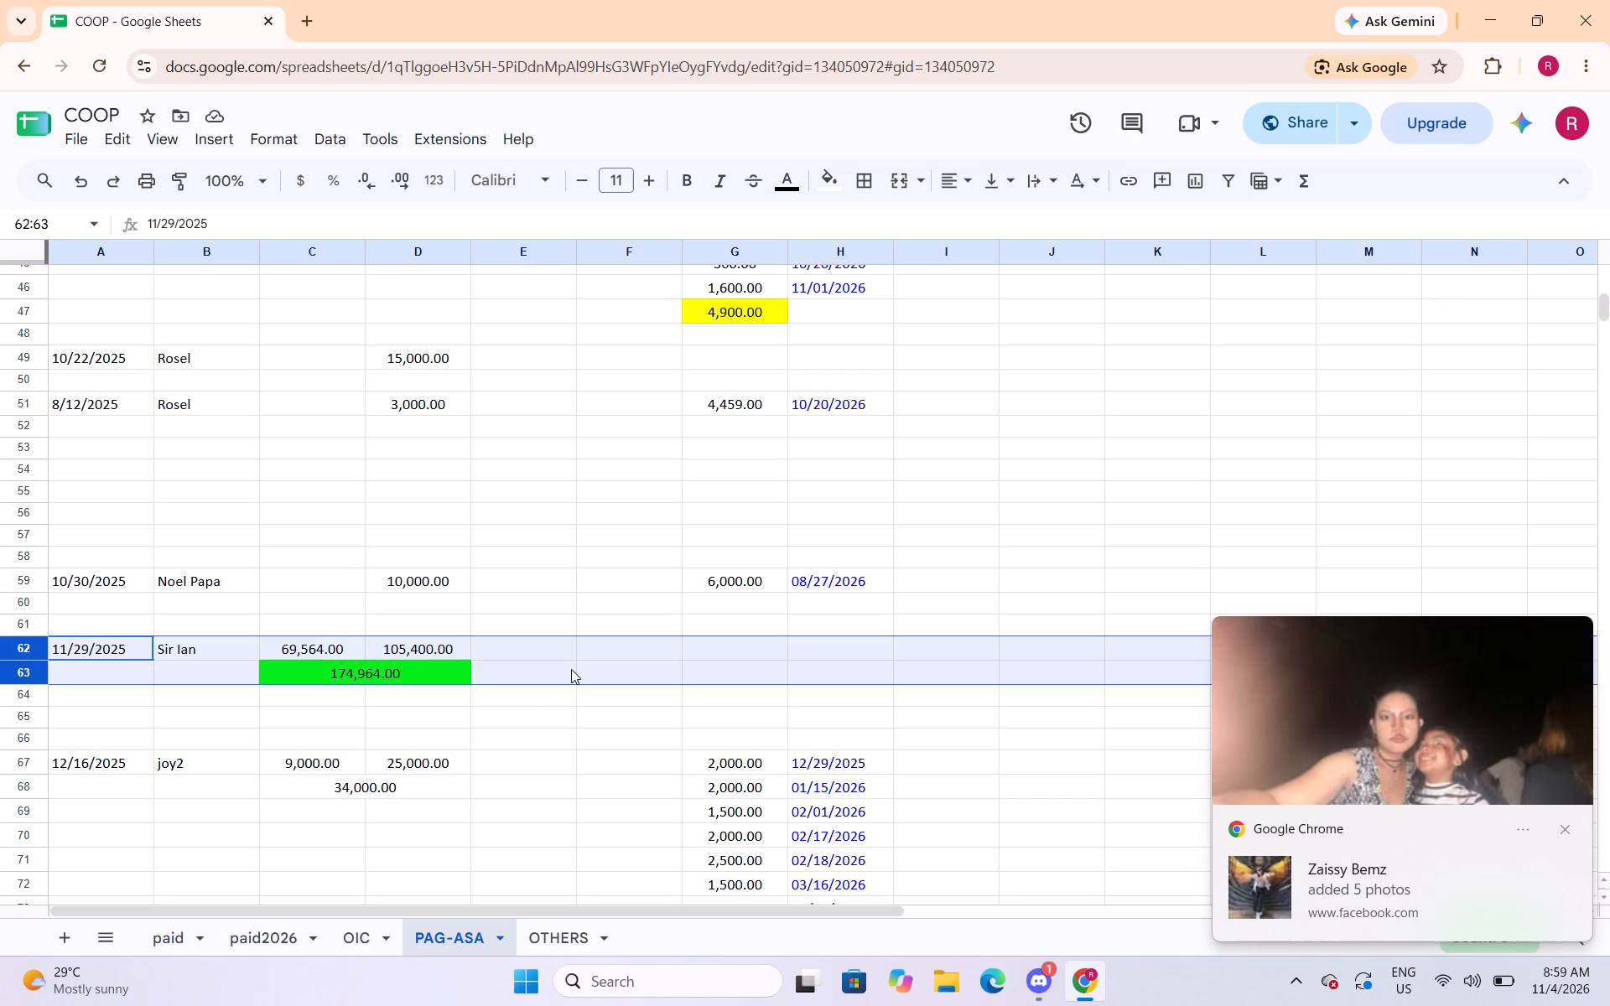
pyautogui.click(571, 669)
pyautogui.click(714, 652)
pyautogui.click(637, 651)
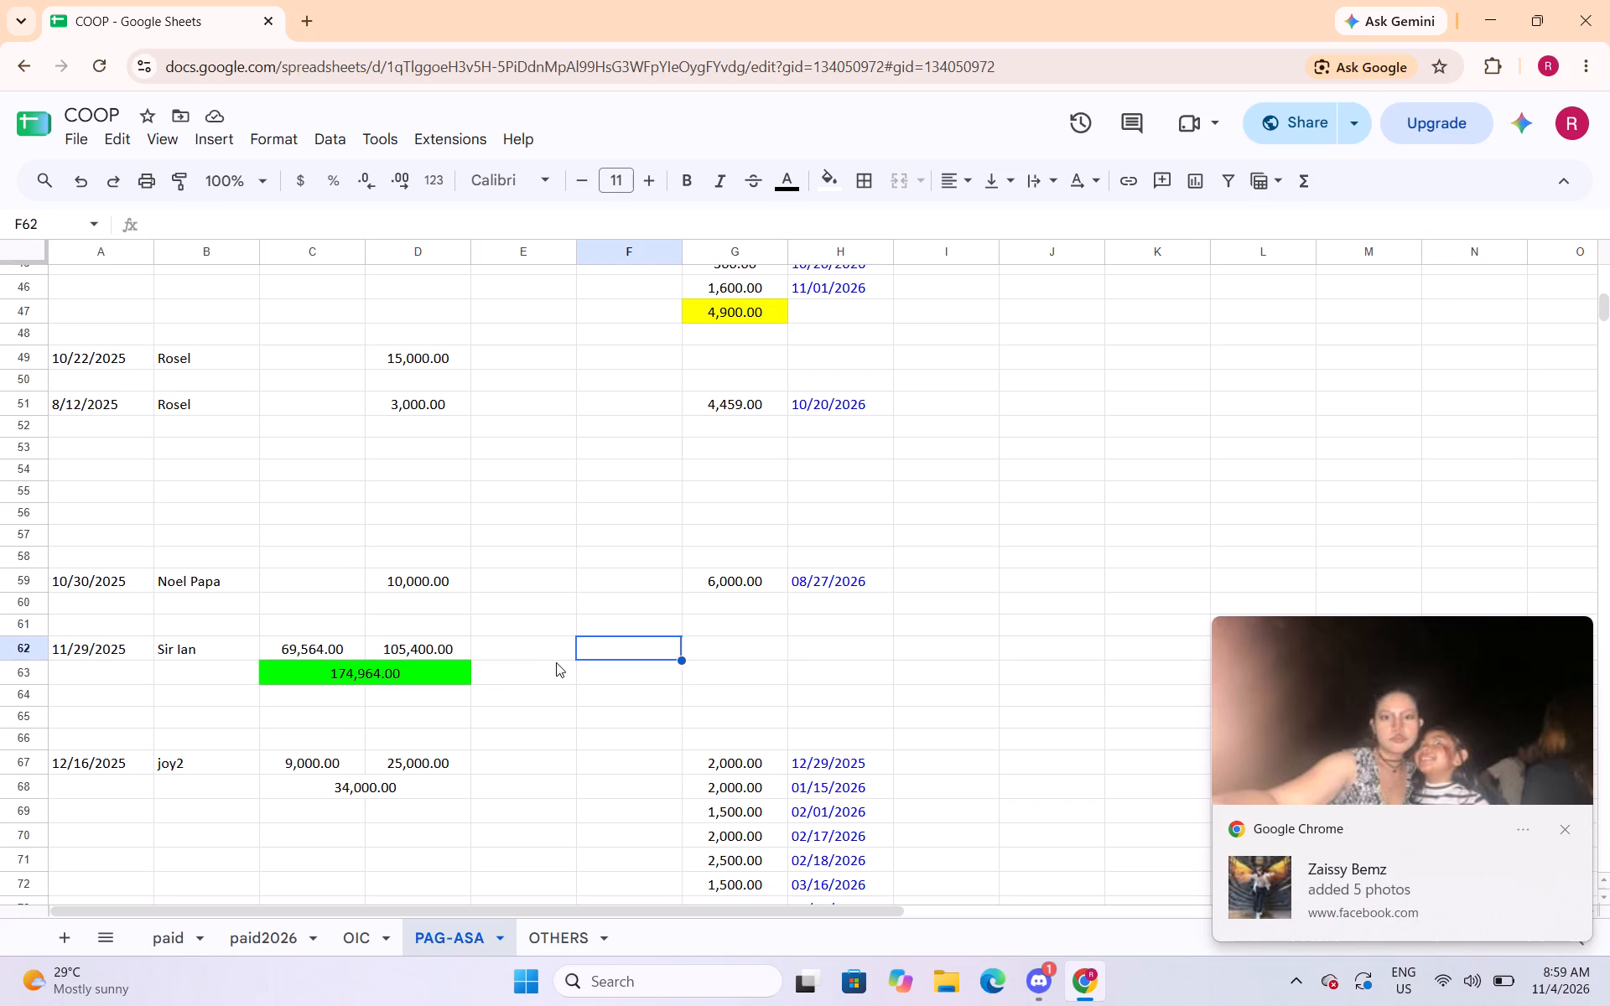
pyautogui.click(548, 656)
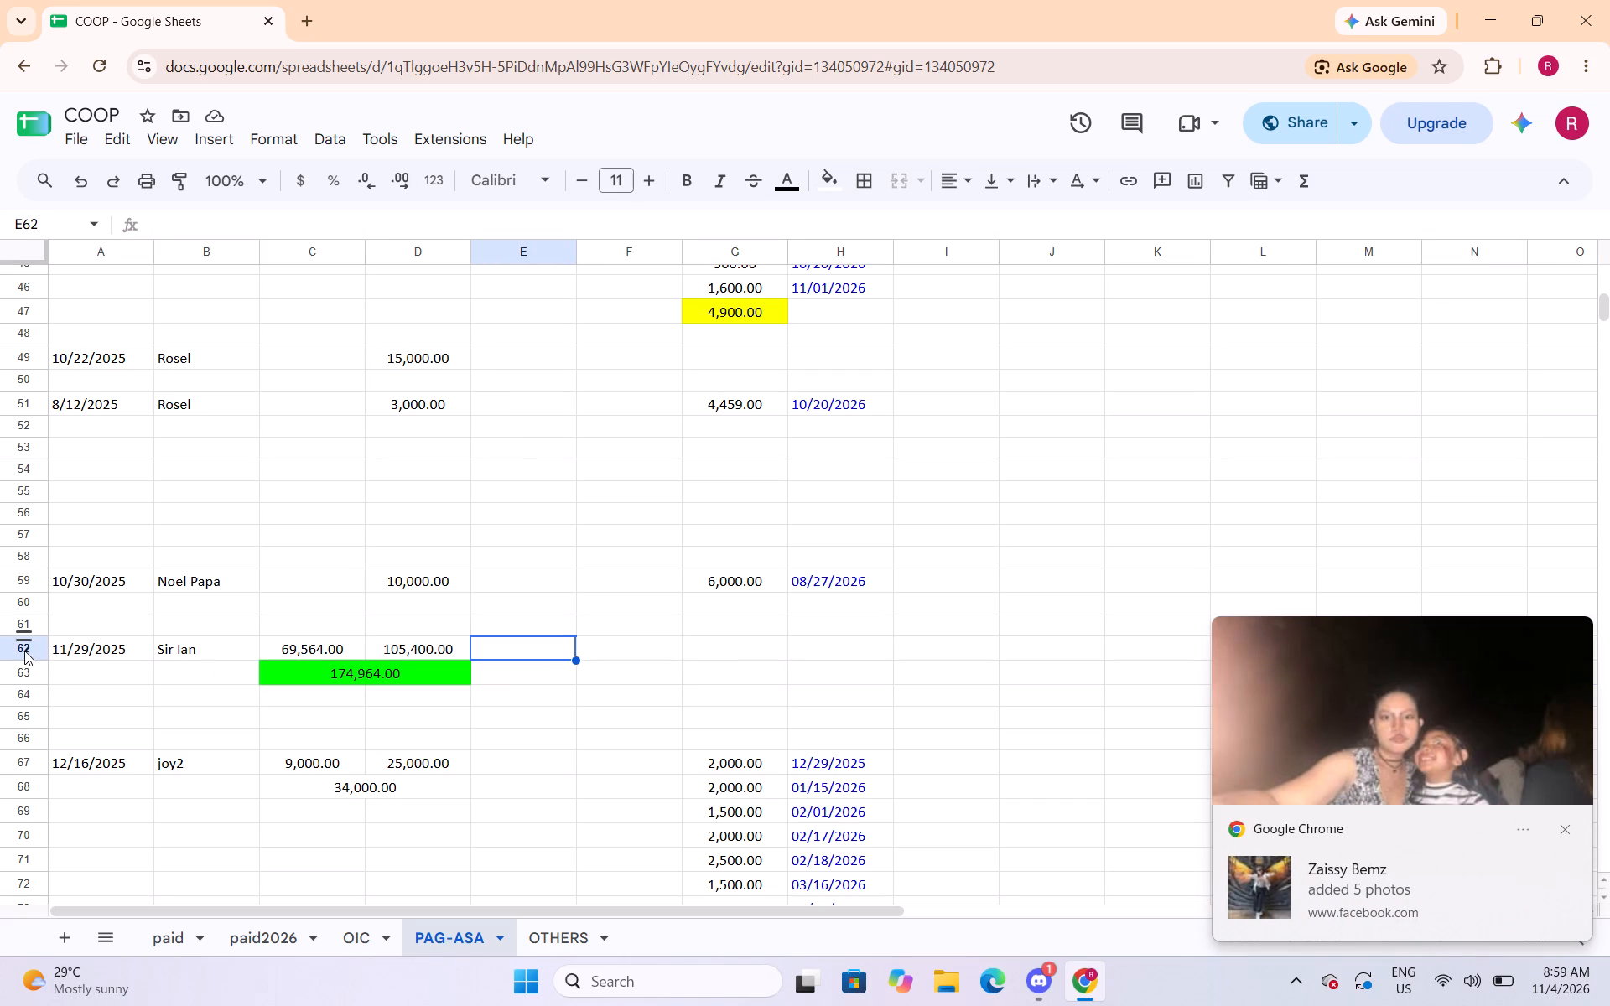
# Move the 11/29/2025 loan record, rows 62 to 63, from PAG-ASA to the paid2026 sheet below its last entry at A1391.
pyautogui.moveTo(24, 651); pyautogui.dragTo(27, 667)
pyautogui.rightClick(217, 667)
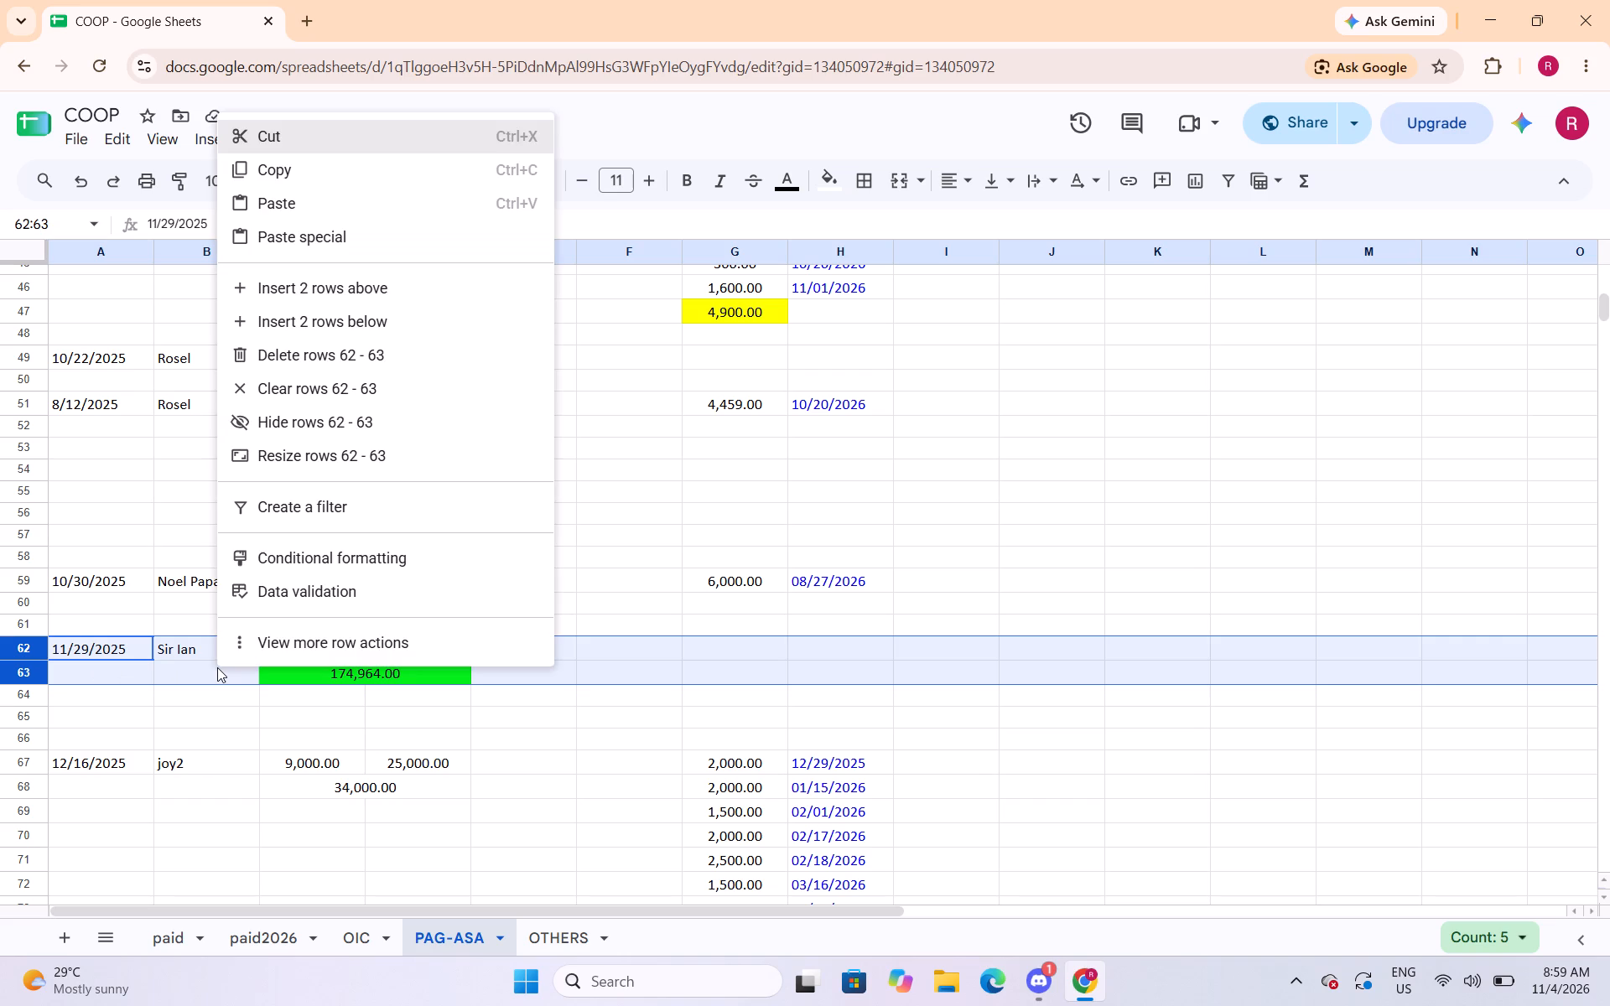
pyautogui.click(288, 144)
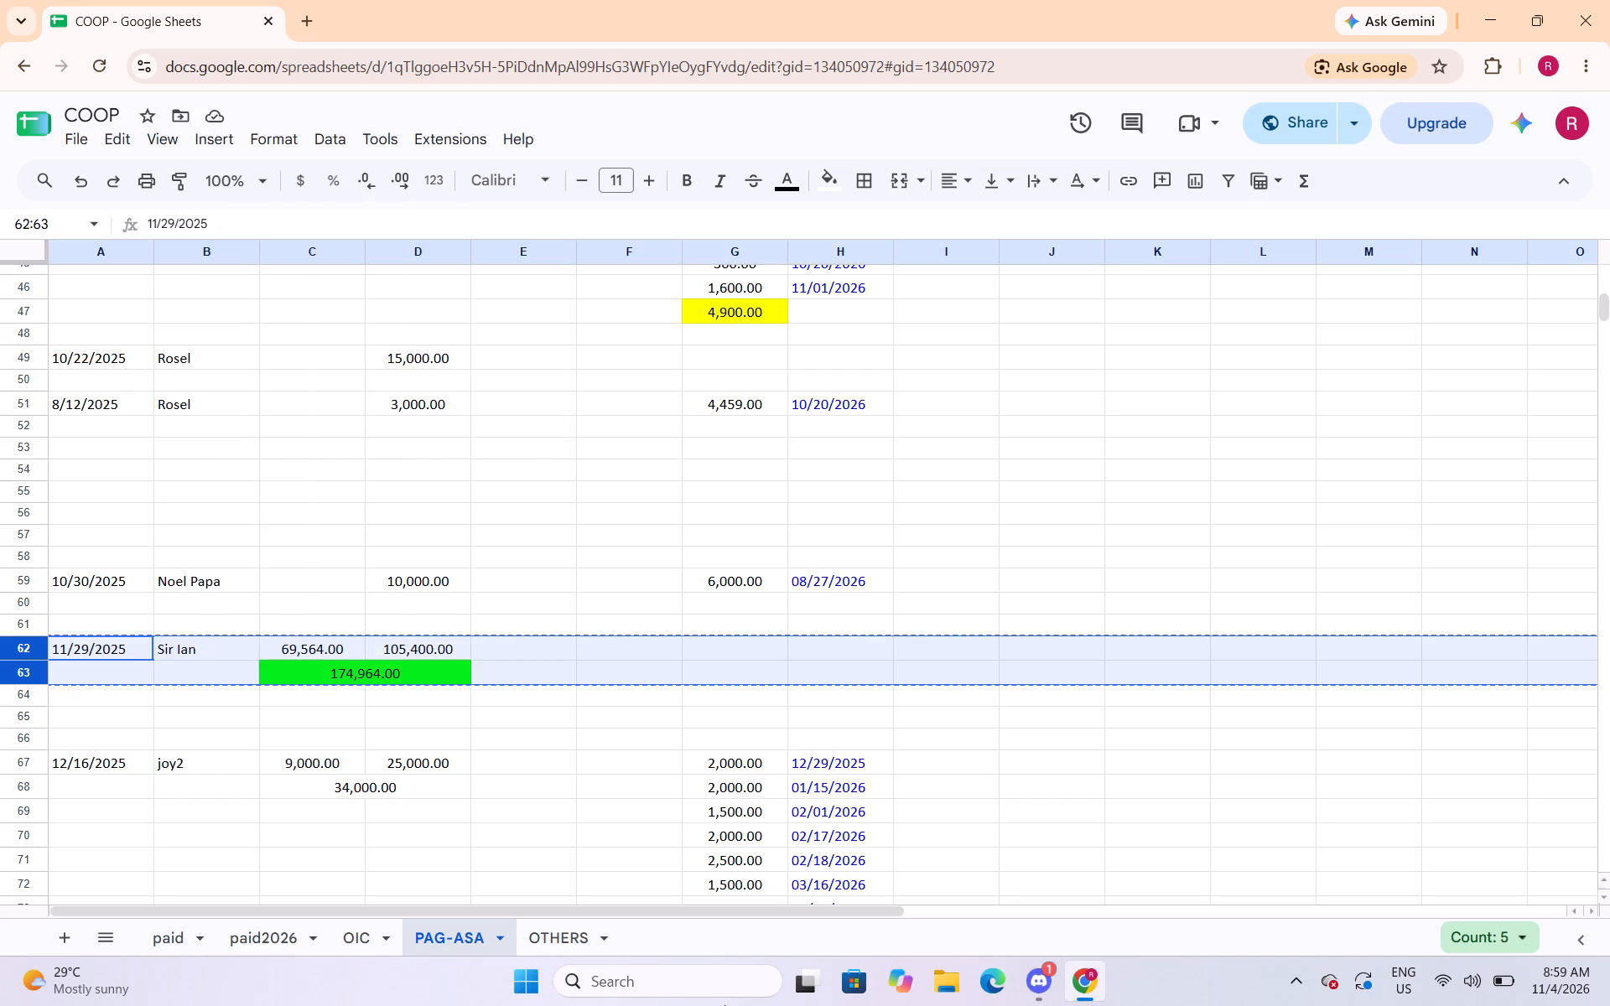
pyautogui.click(267, 930)
pyautogui.scroll(-2, 1523, 618)
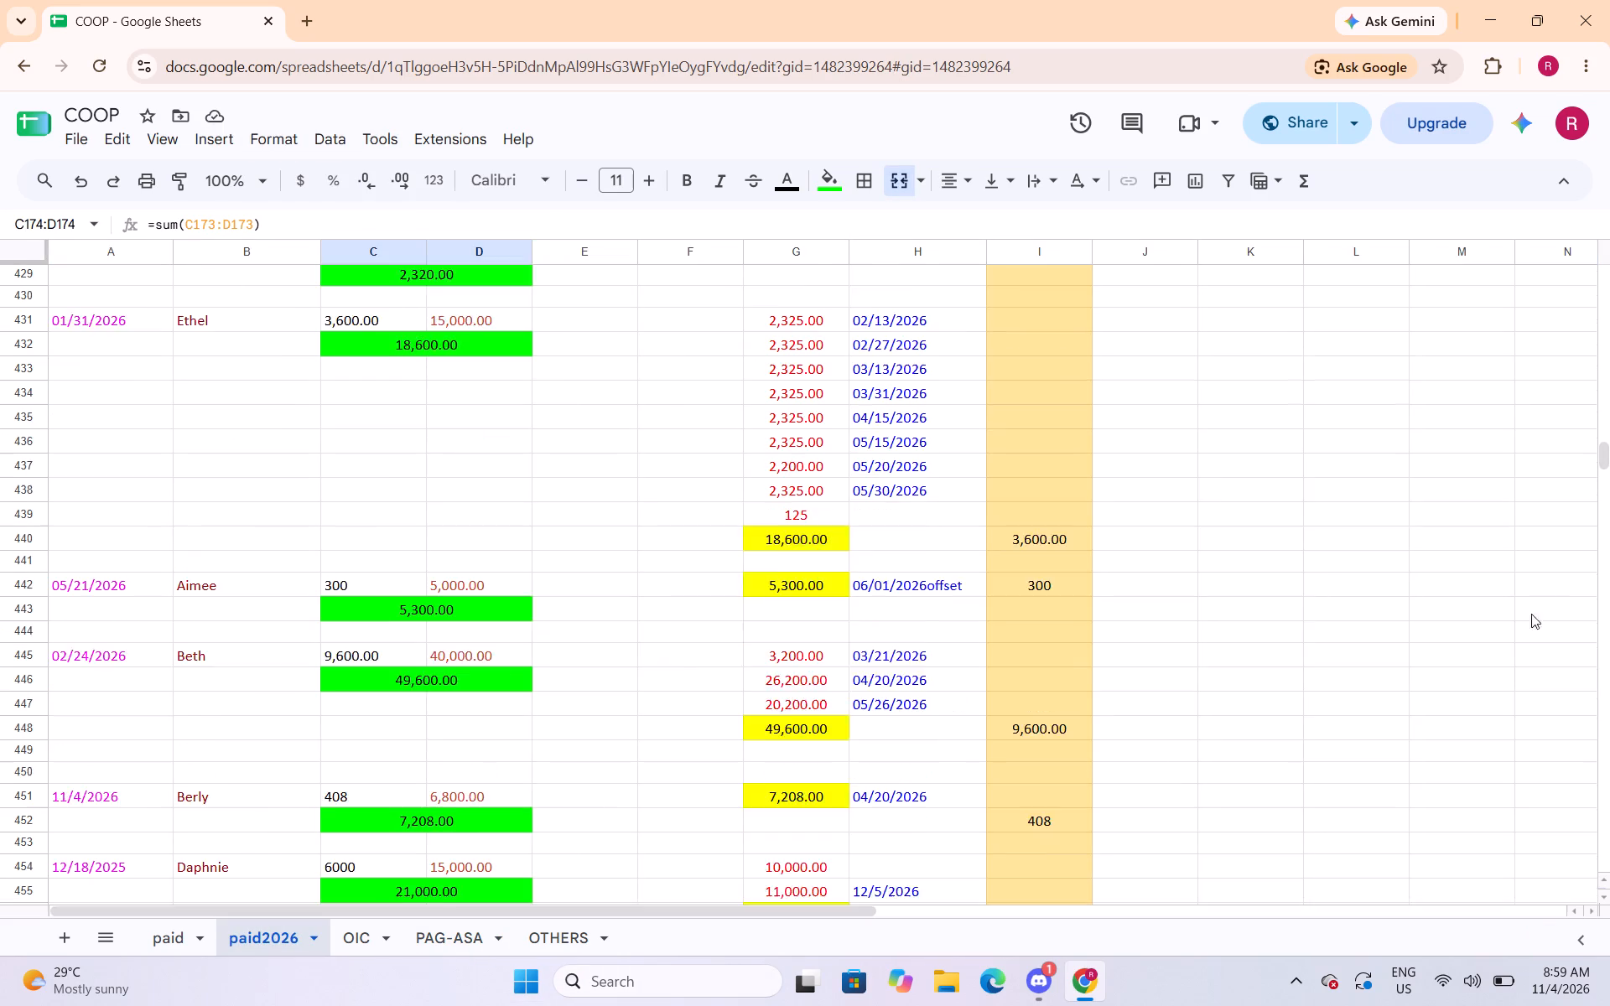
pyautogui.moveTo(1602, 459); pyautogui.dragTo(1593, 866)
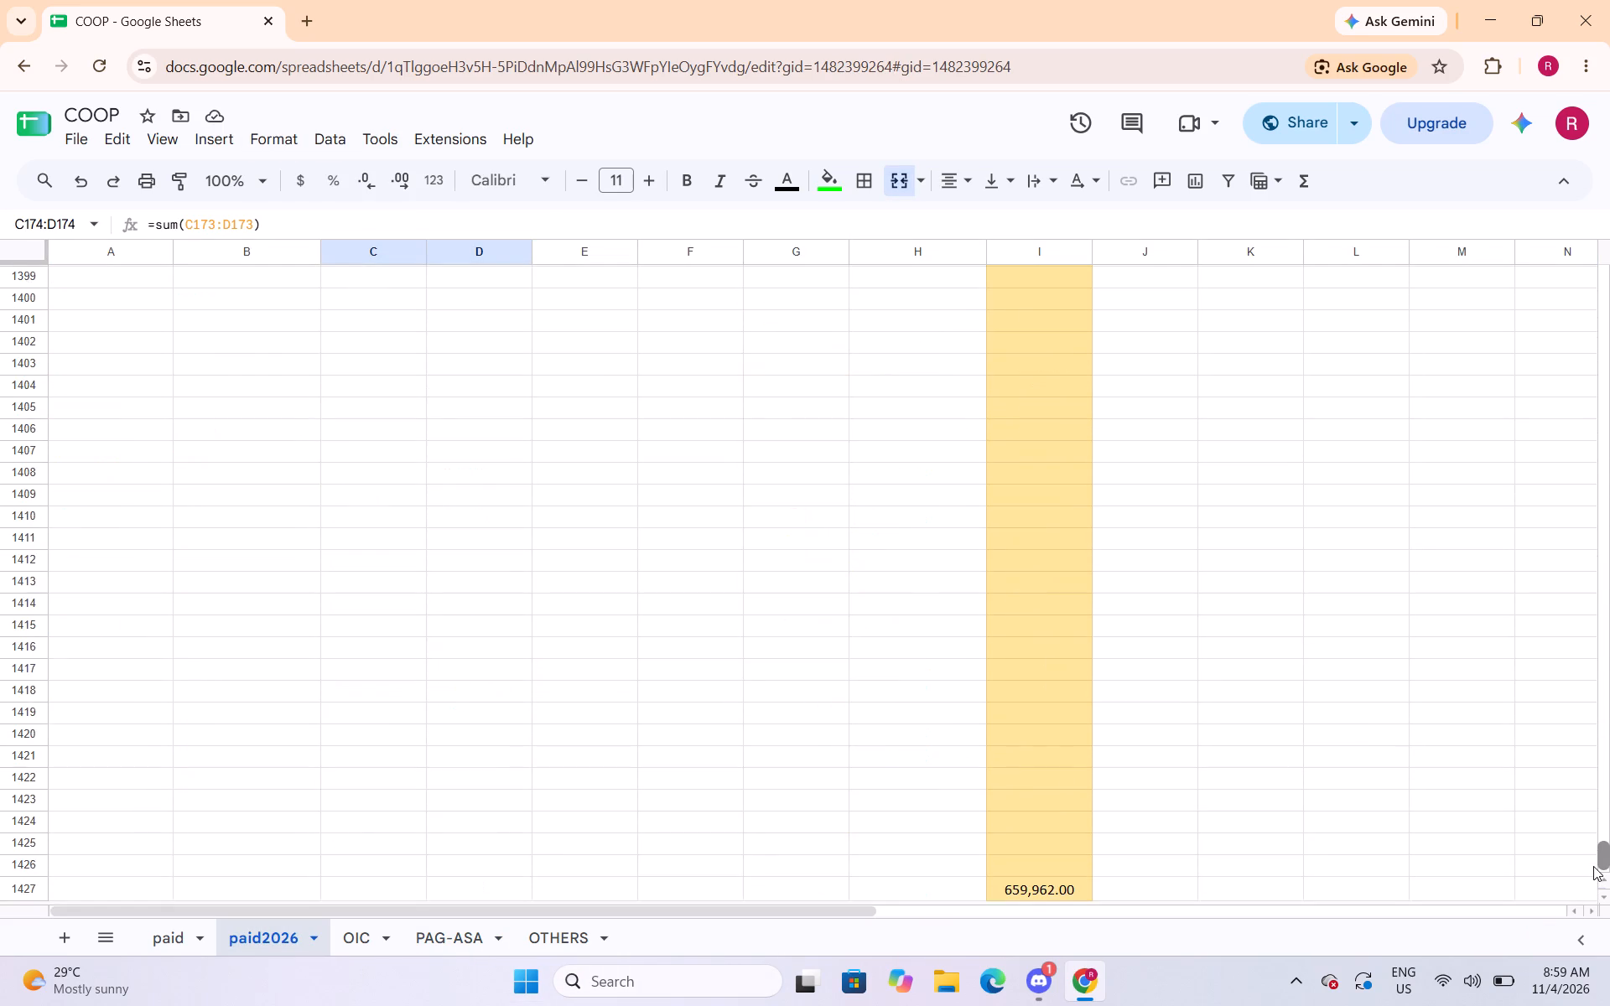
pyautogui.moveTo(1593, 866); pyautogui.dragTo(1609, 855)
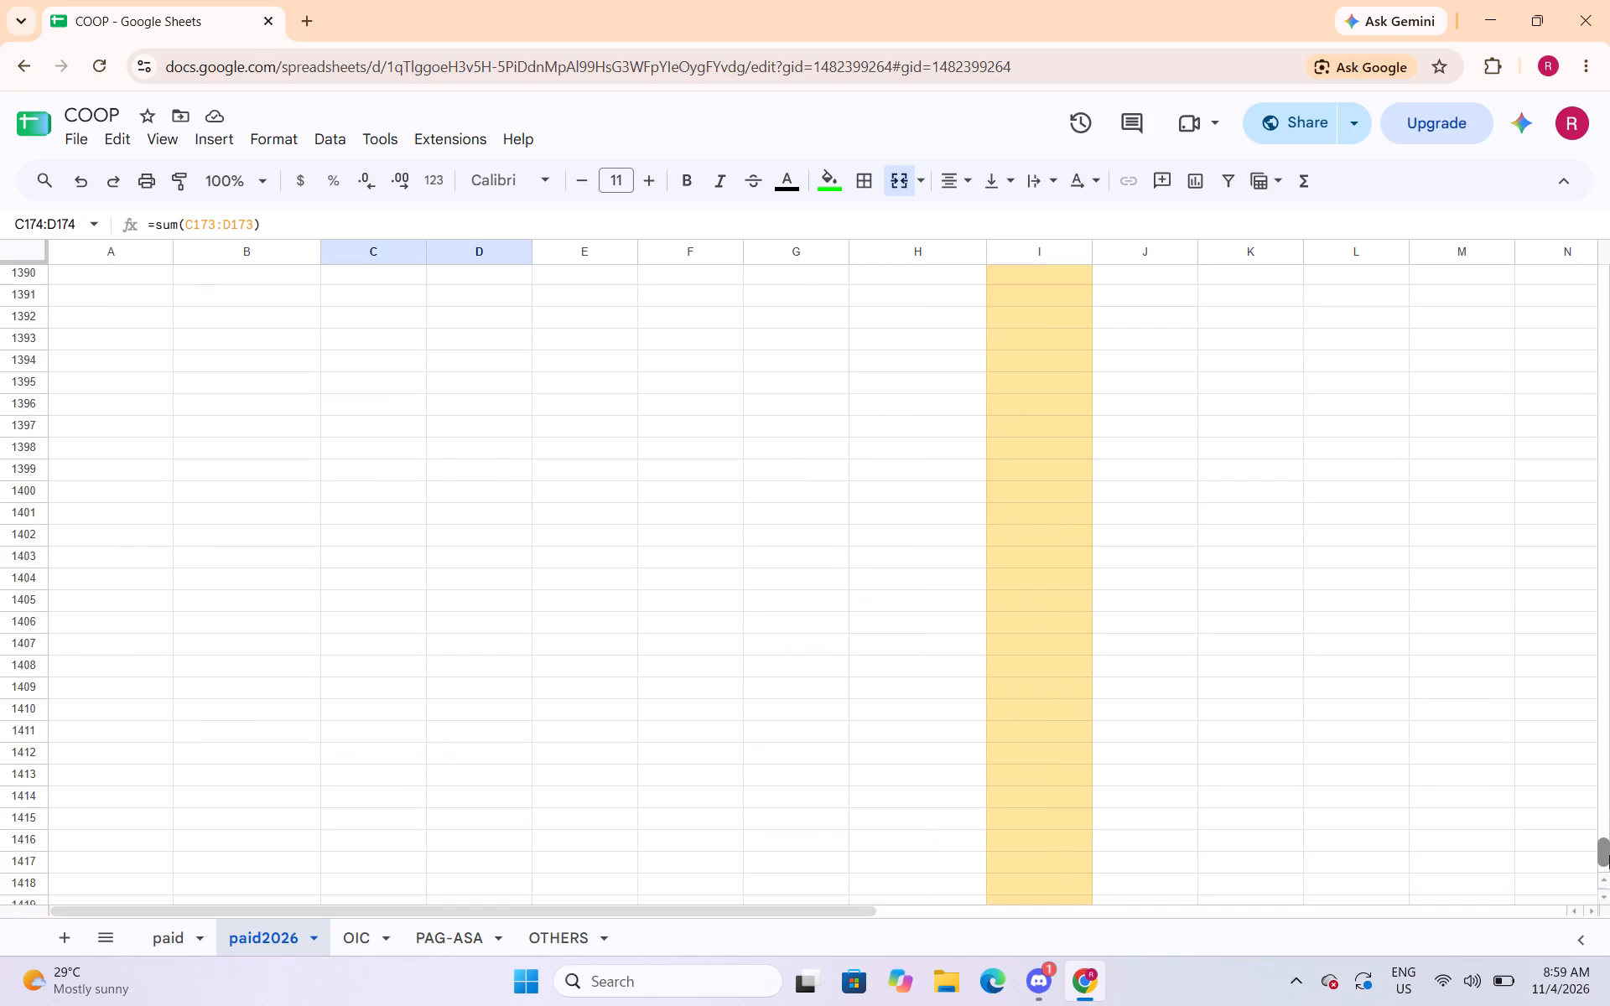
pyautogui.moveTo(1609, 855); pyautogui.dragTo(1609, 848)
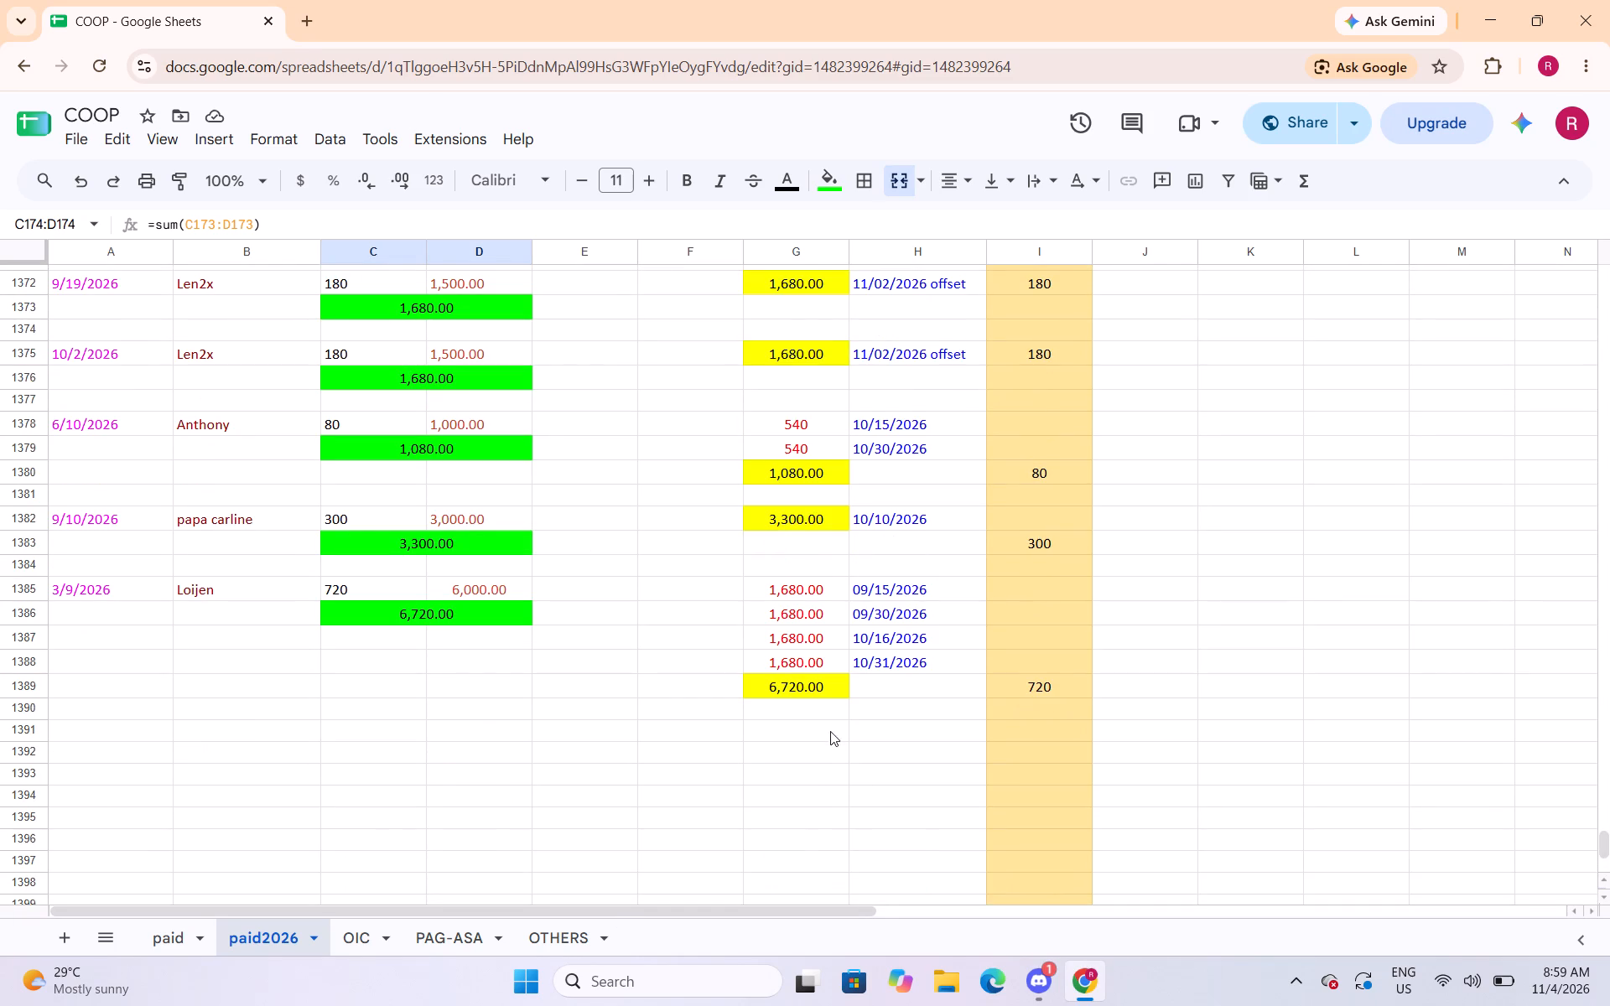
pyautogui.click(77, 732)
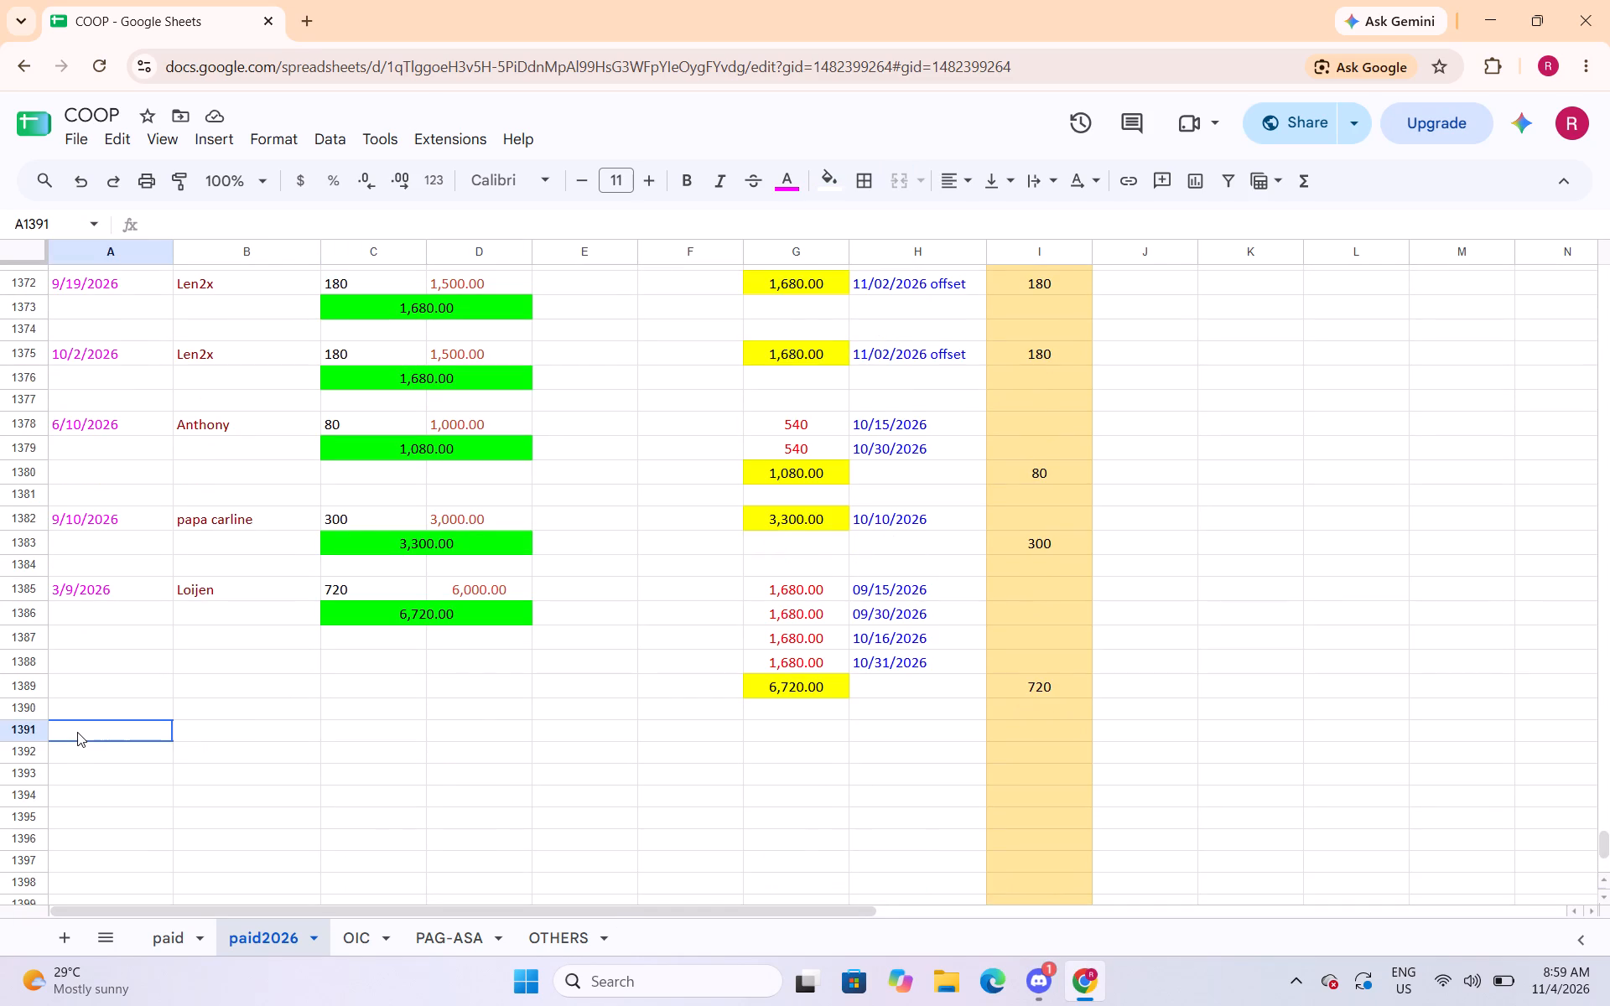
pyautogui.hotkey('ctrl', 'v')
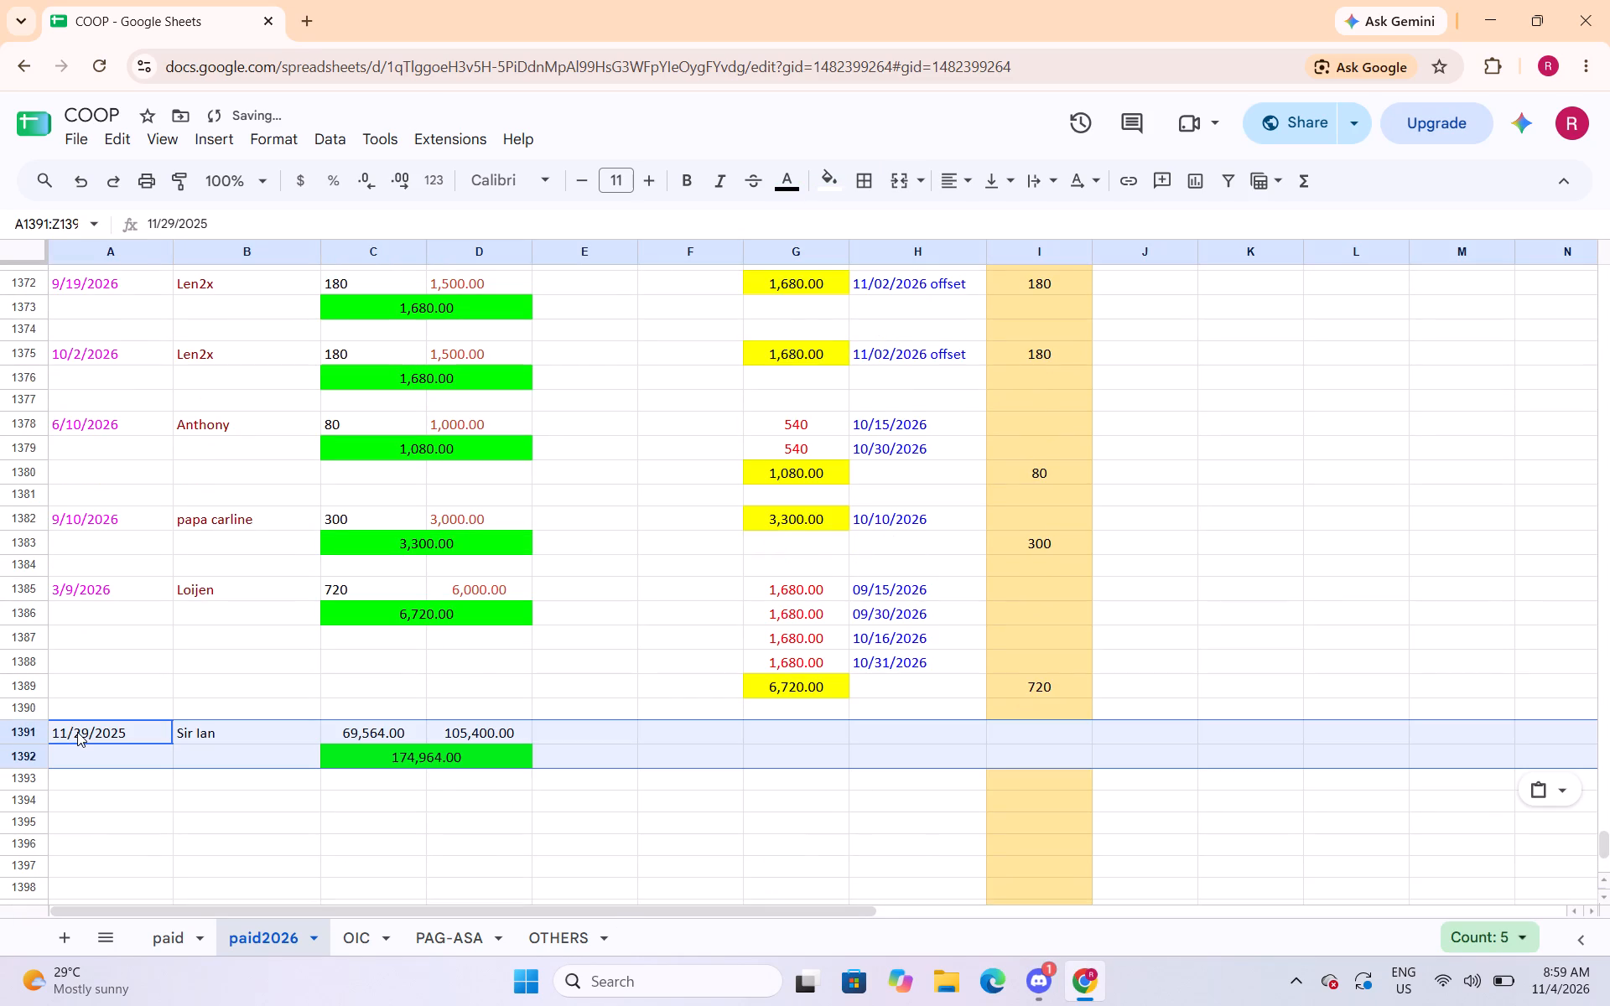
pyautogui.click(541, 796)
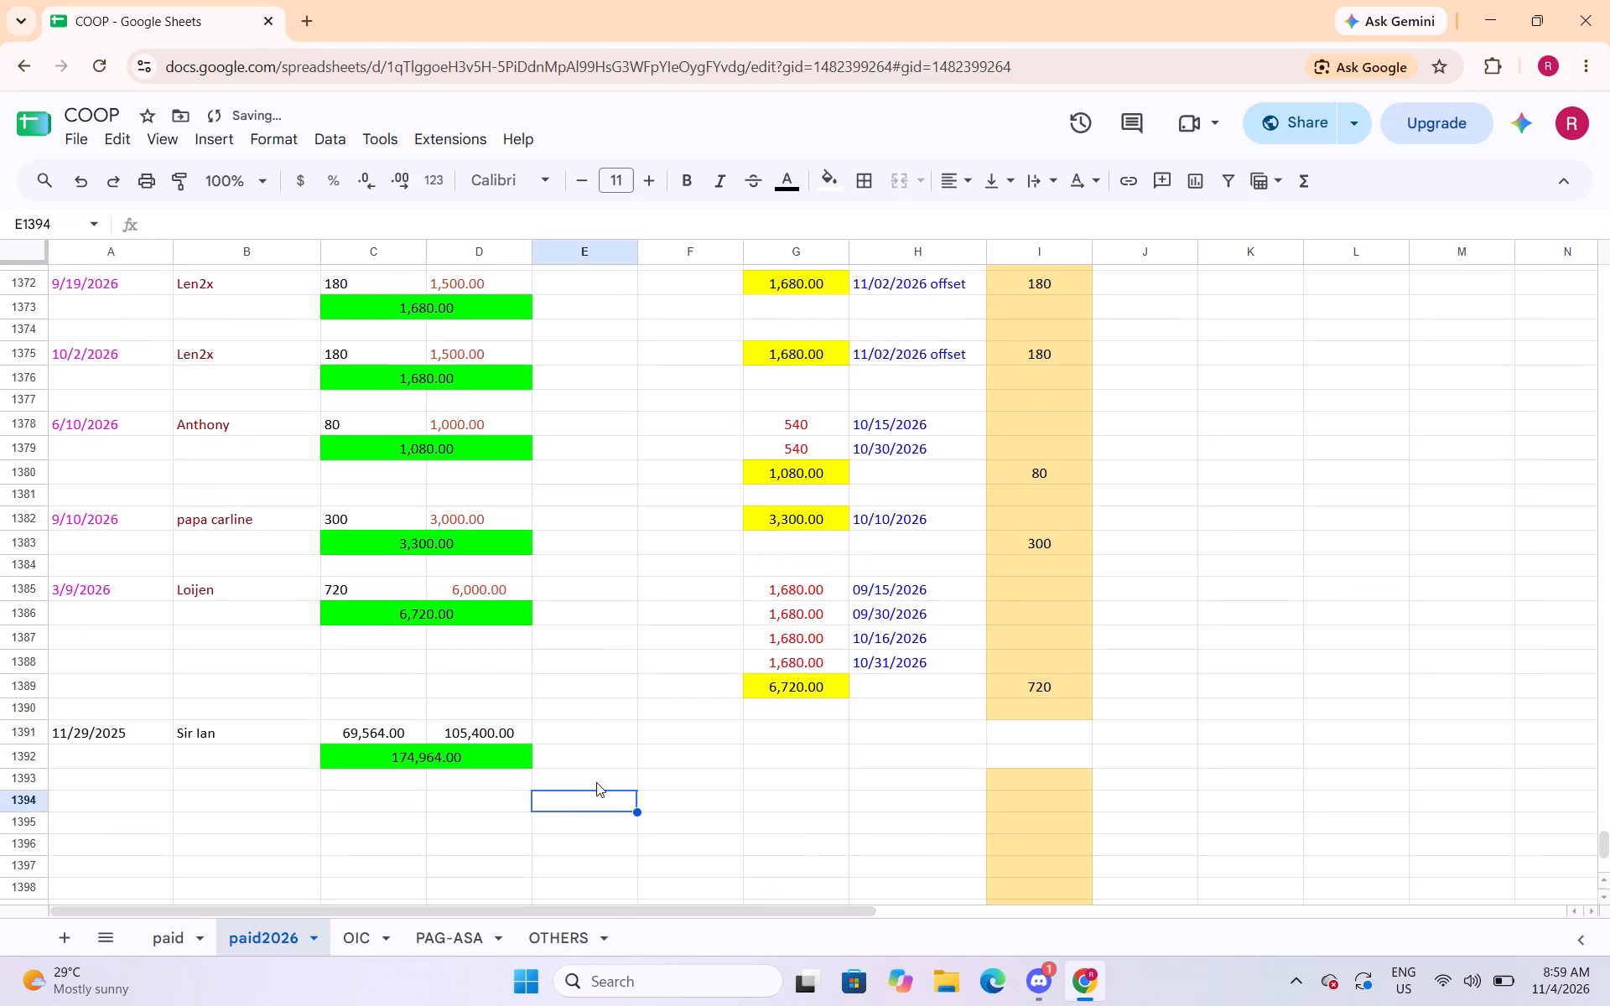
# Change the text colour of the 11/29/2025 loan date in A1391 to magenta.
pyautogui.click(131, 739)
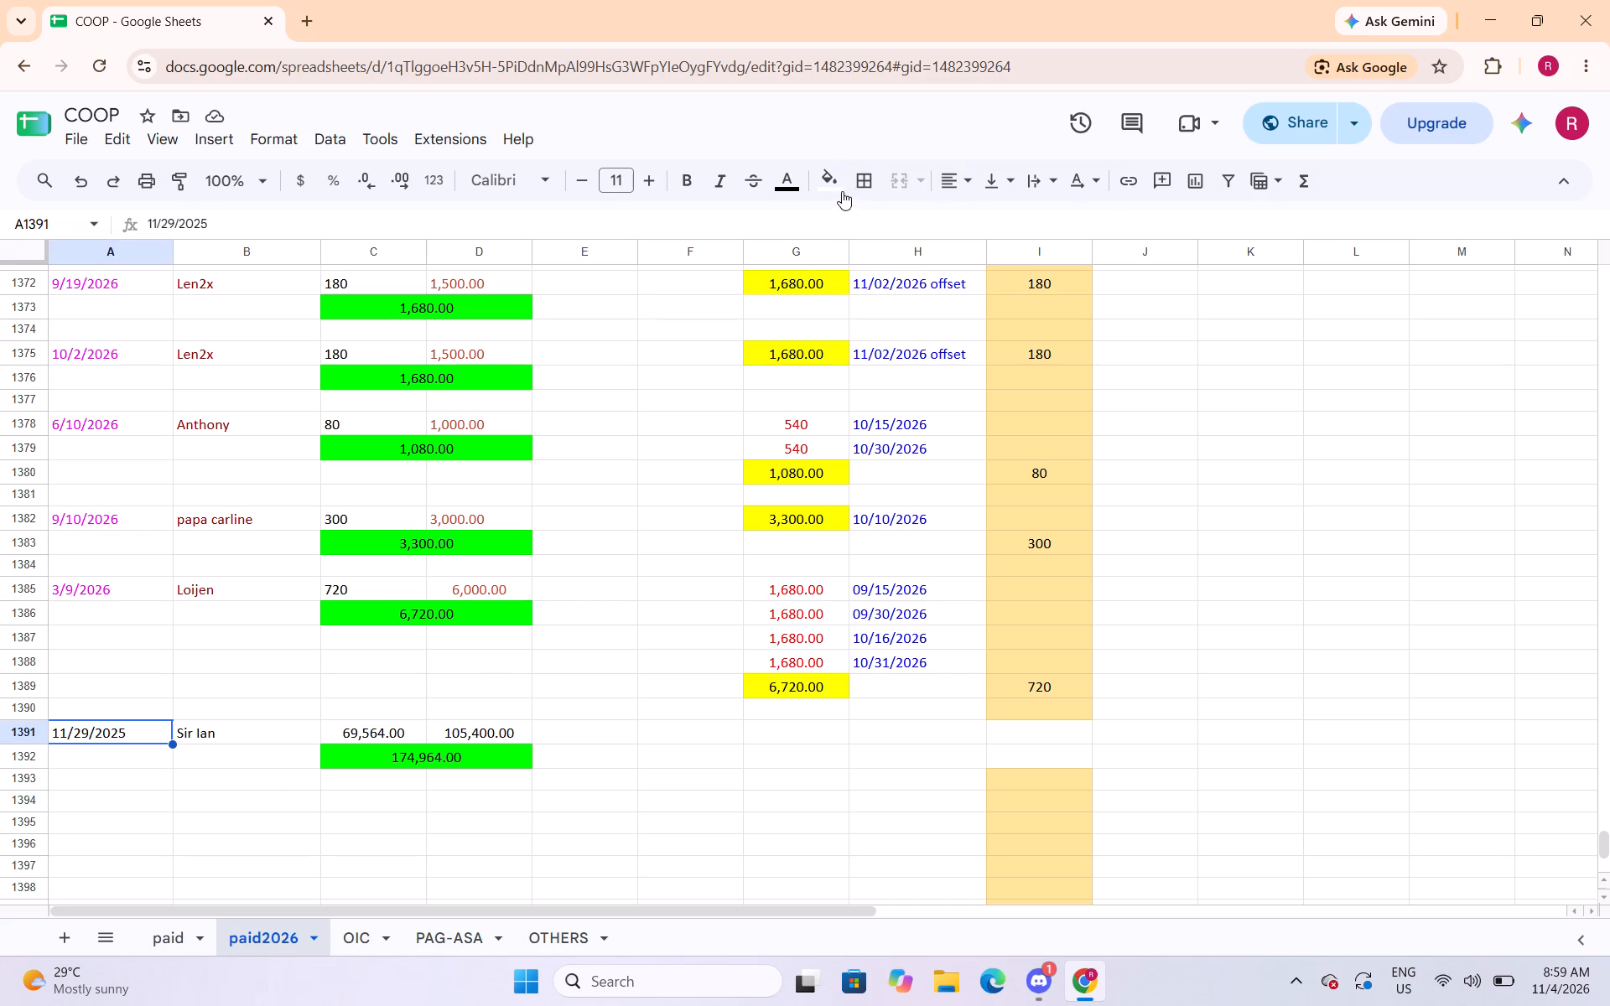
pyautogui.click(789, 186)
pyautogui.click(996, 275)
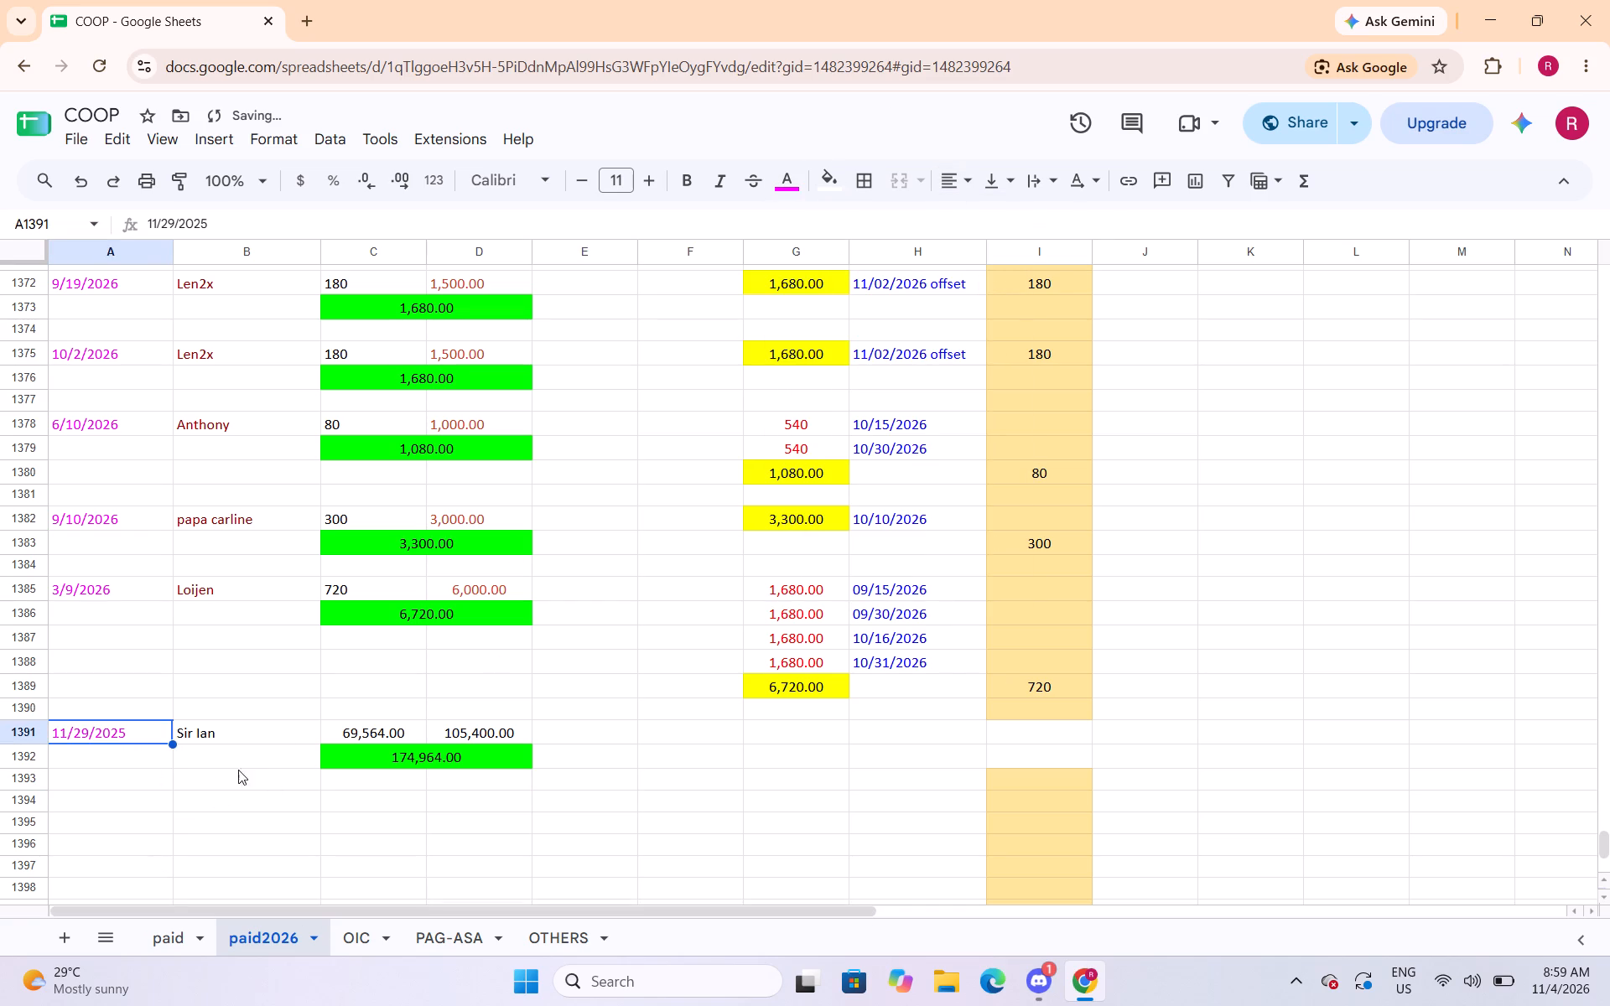
# Change the text colour of the borrower name in B1391 to dark red 2, matching the names above.
pyautogui.click(250, 733)
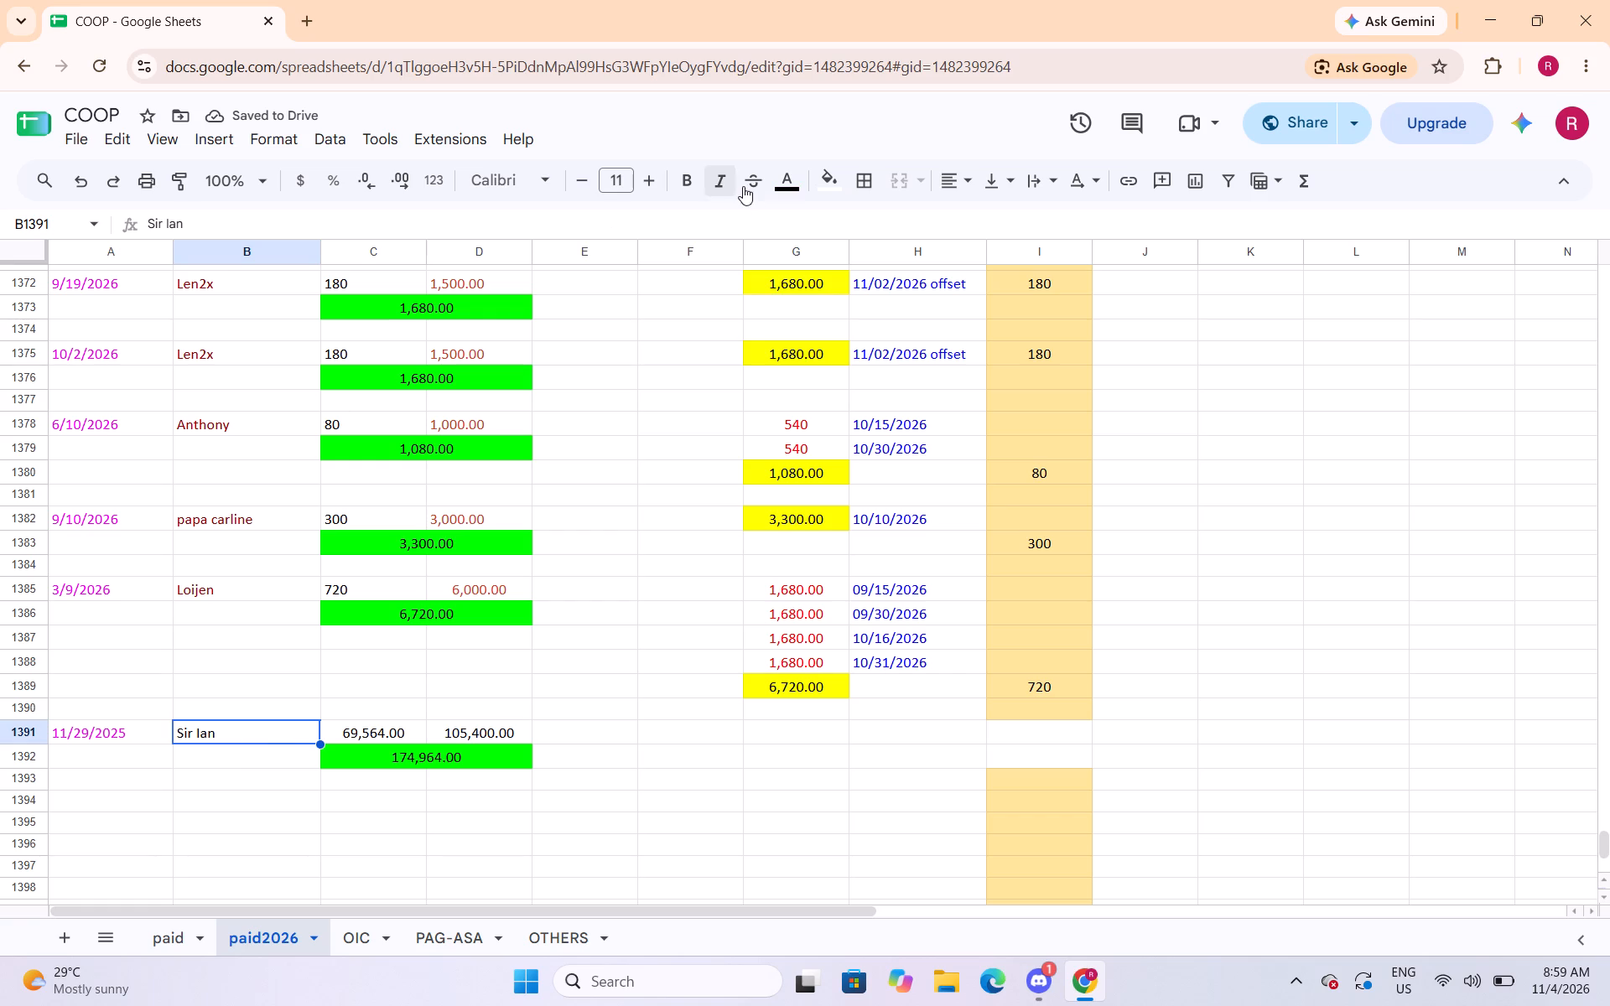
pyautogui.click(788, 193)
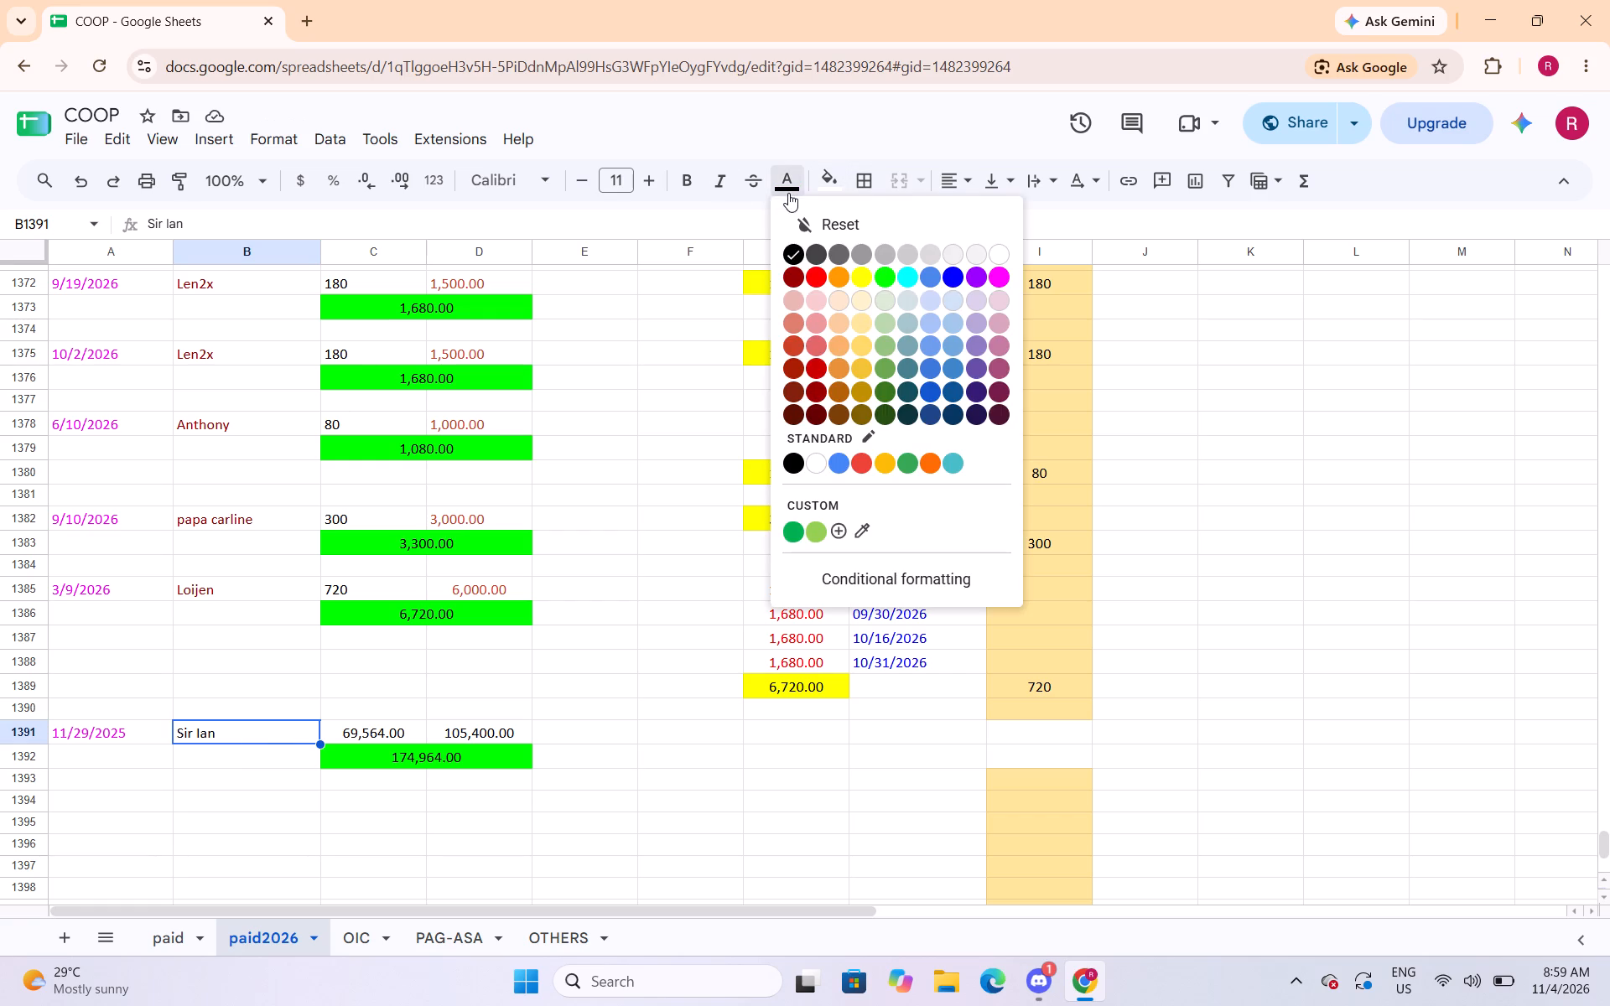
pyautogui.click(792, 341)
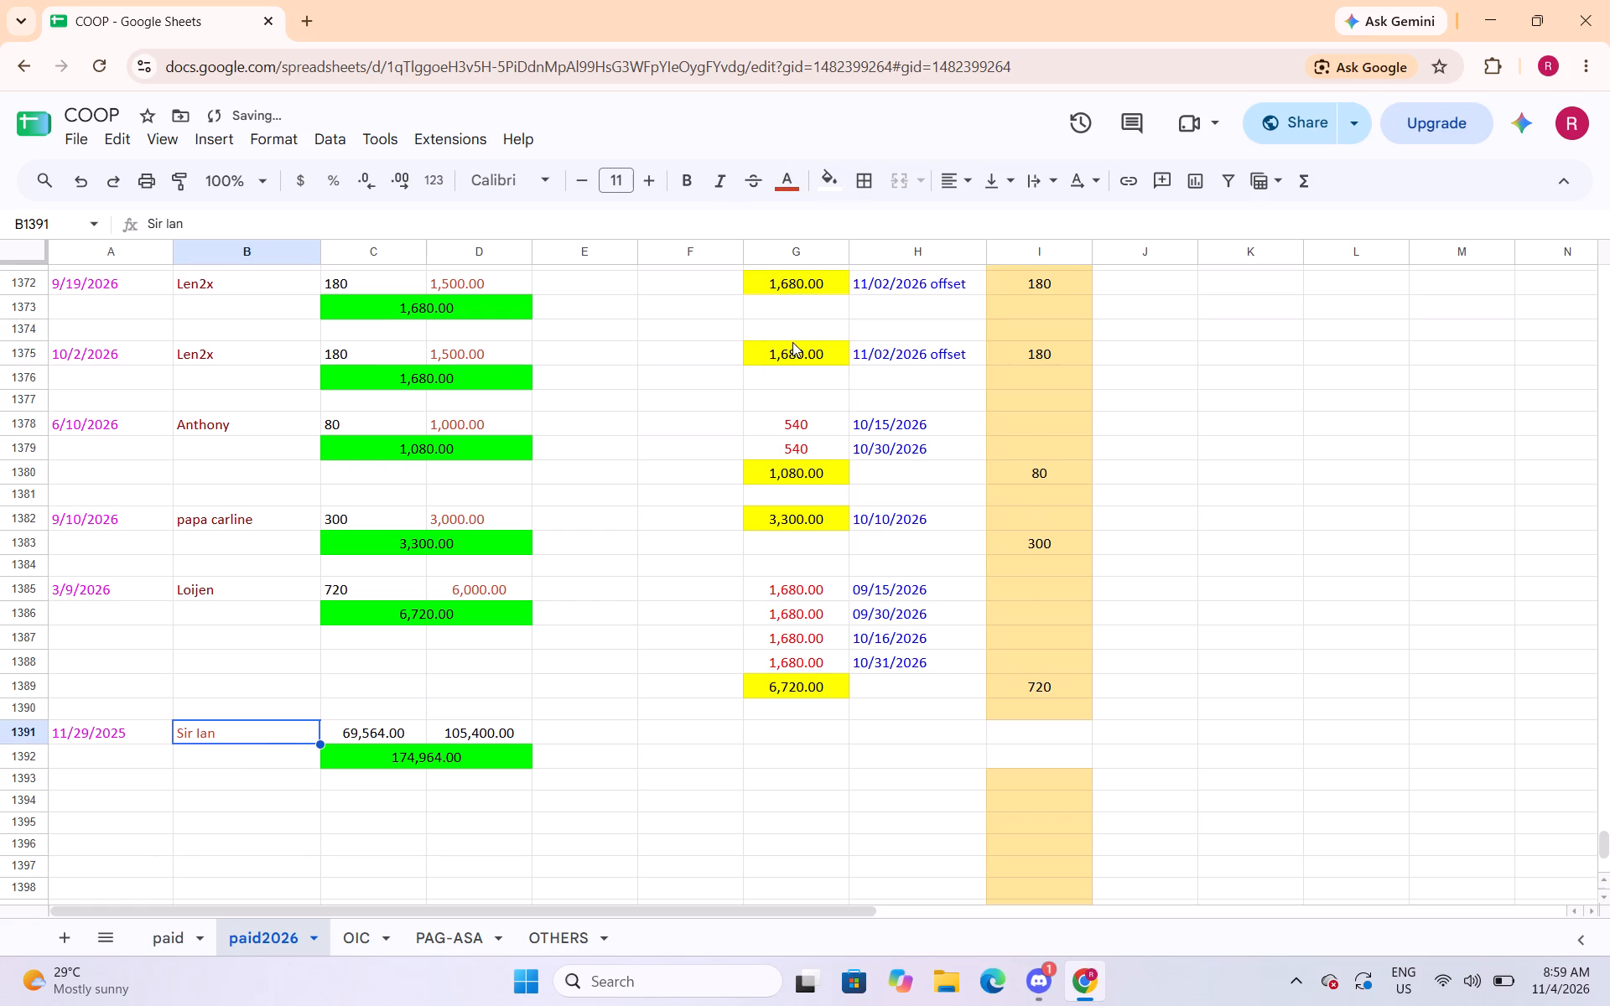
pyautogui.click(785, 181)
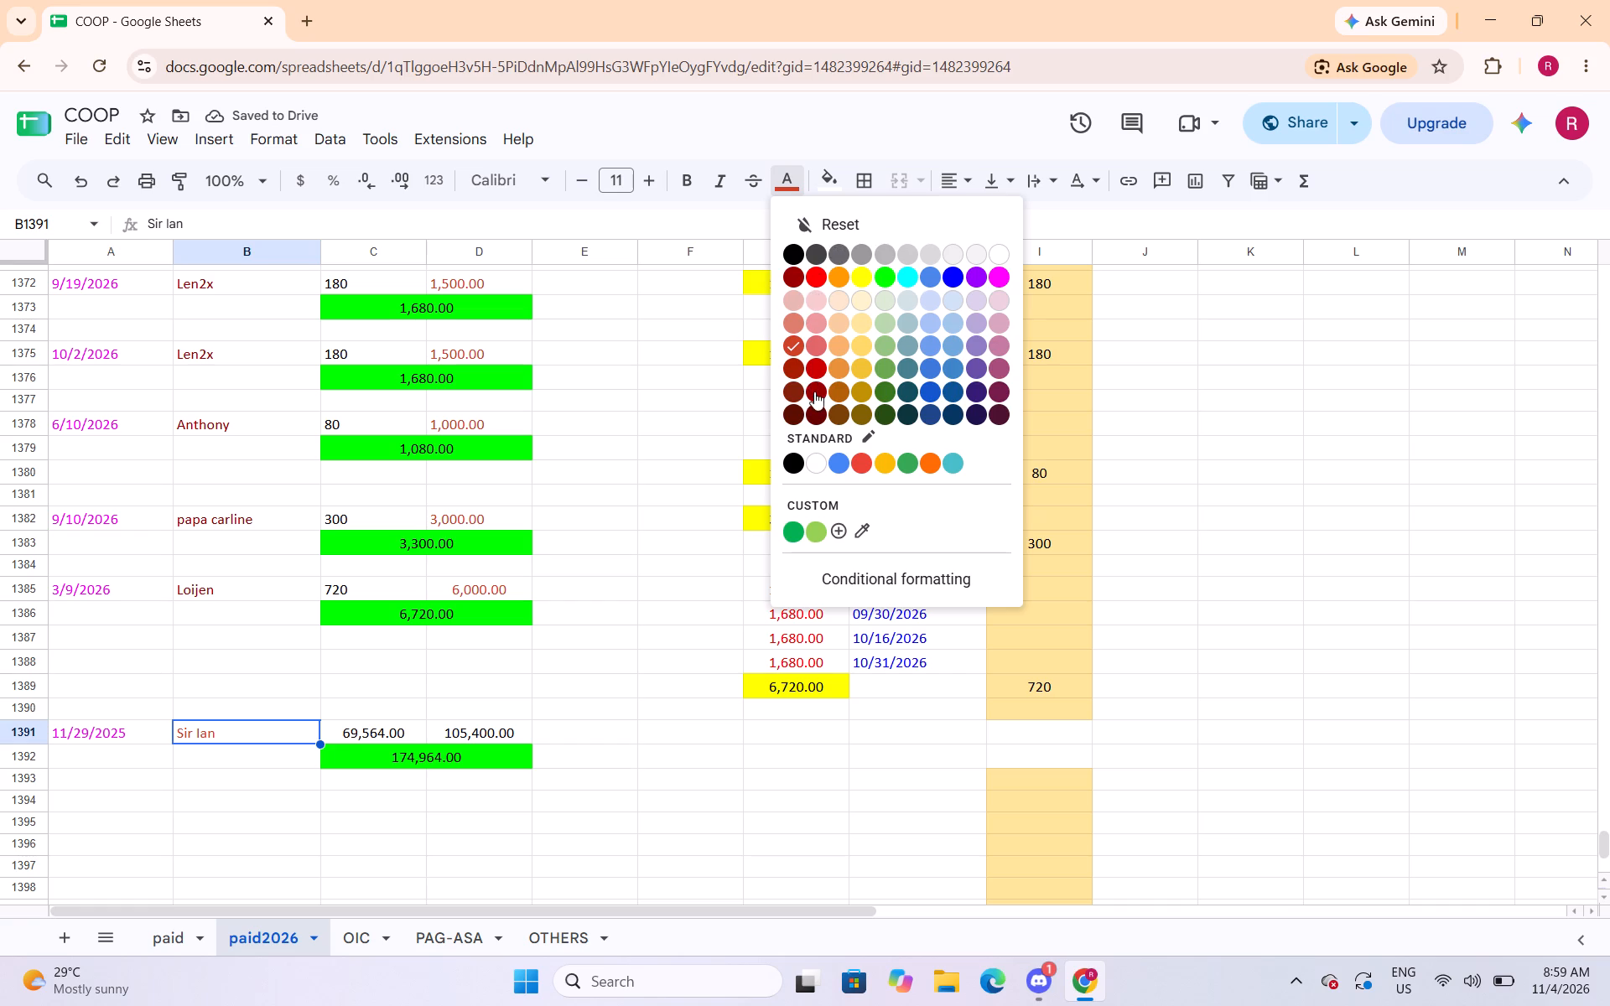
pyautogui.click(815, 392)
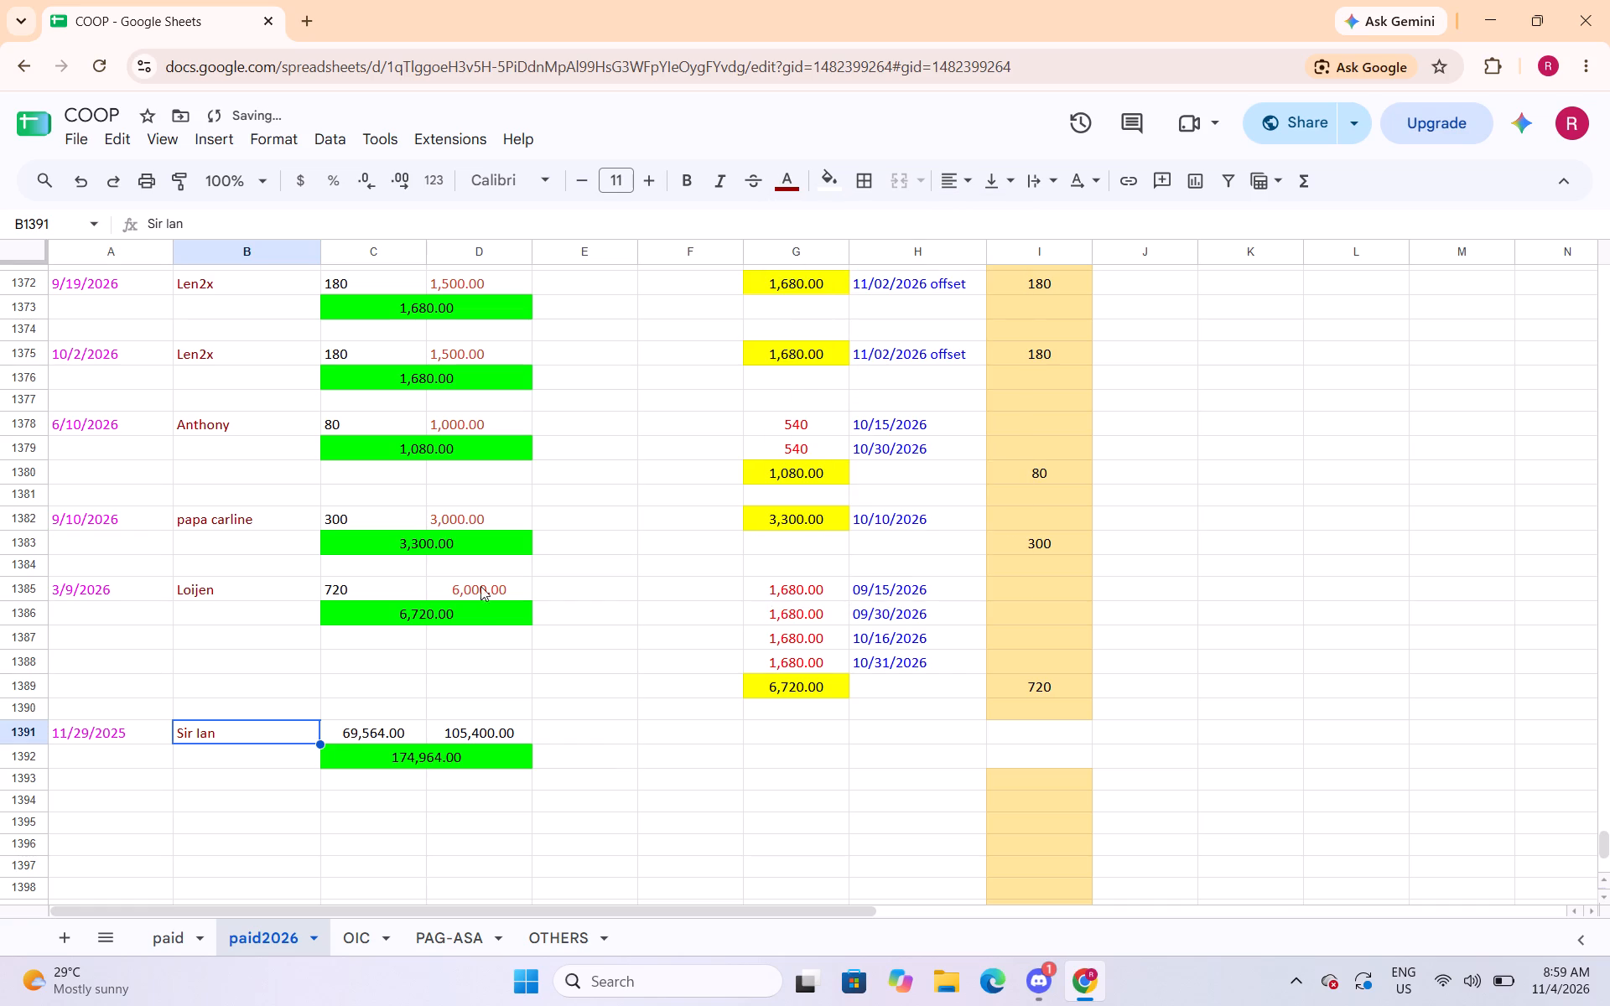
# Change the text colour of the loan principal in D1391 to light red berry 1, matching the principals above.
pyautogui.click(506, 736)
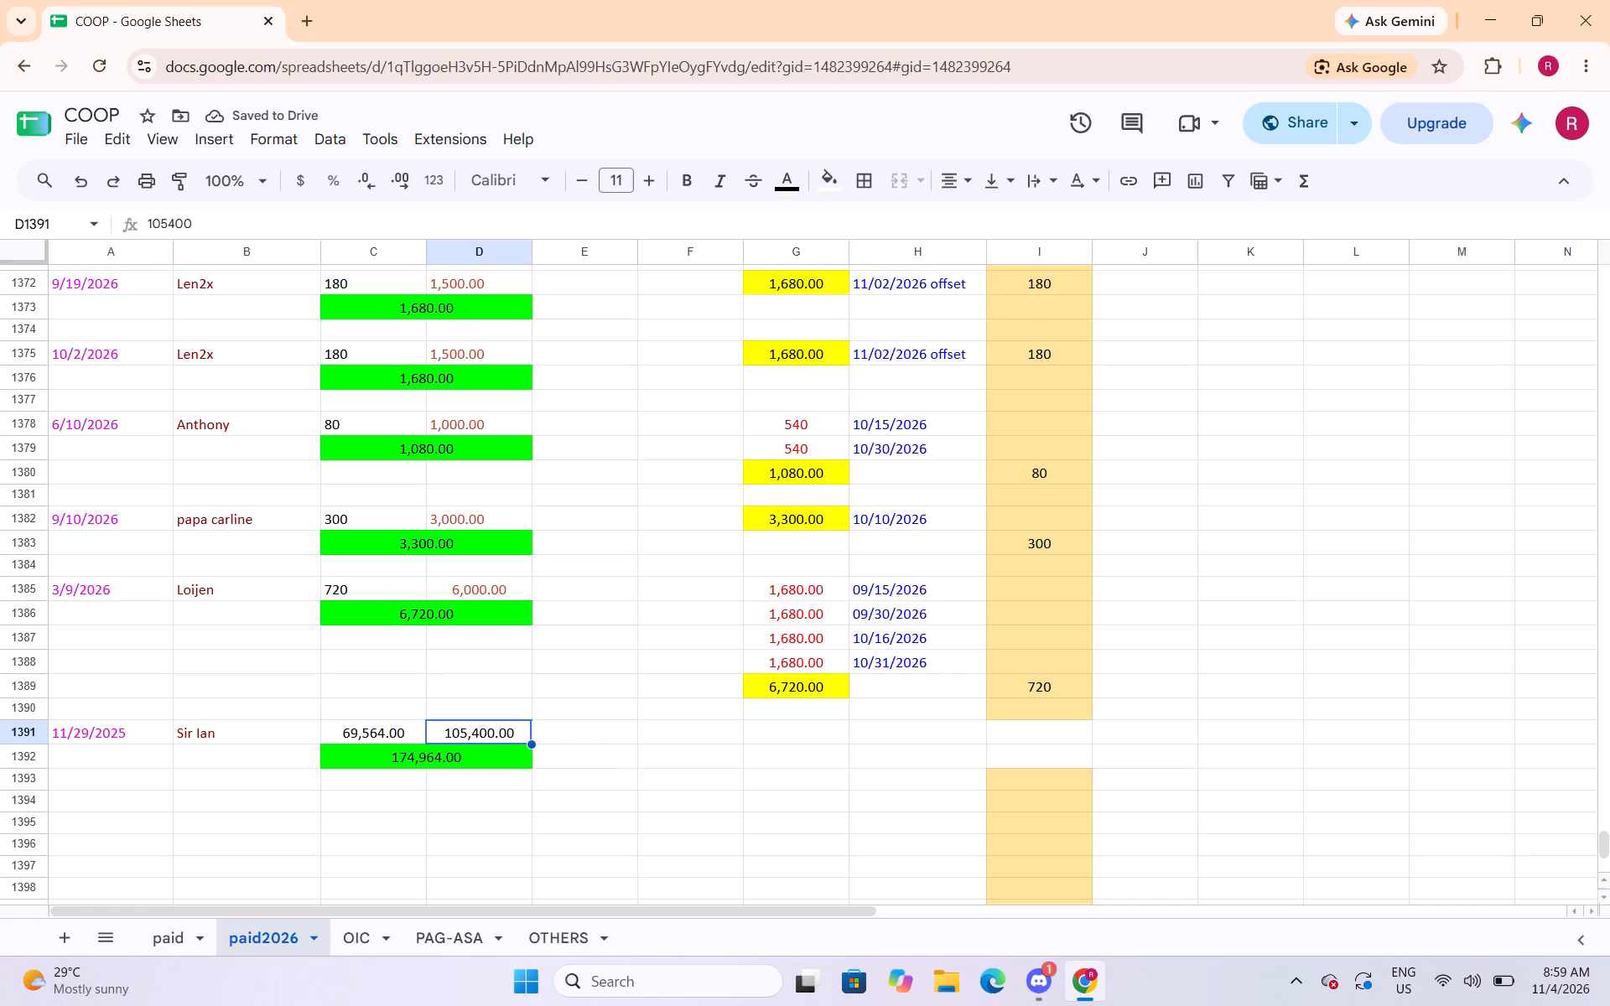
pyautogui.click(782, 183)
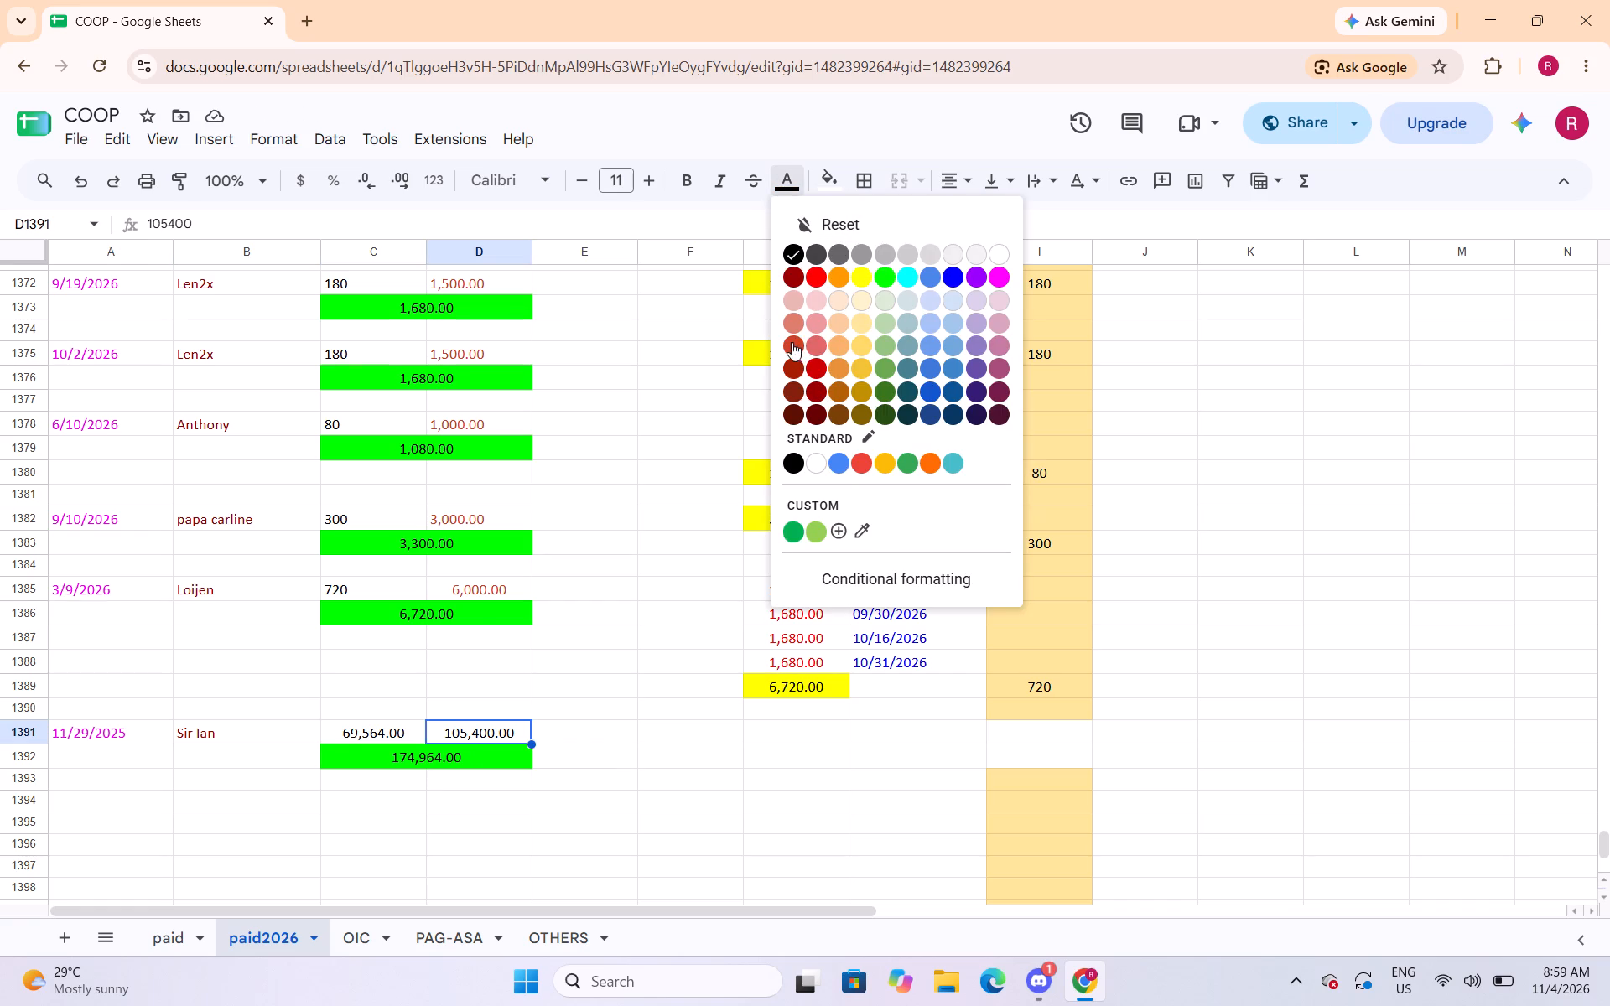
pyautogui.click(792, 343)
pyautogui.click(546, 797)
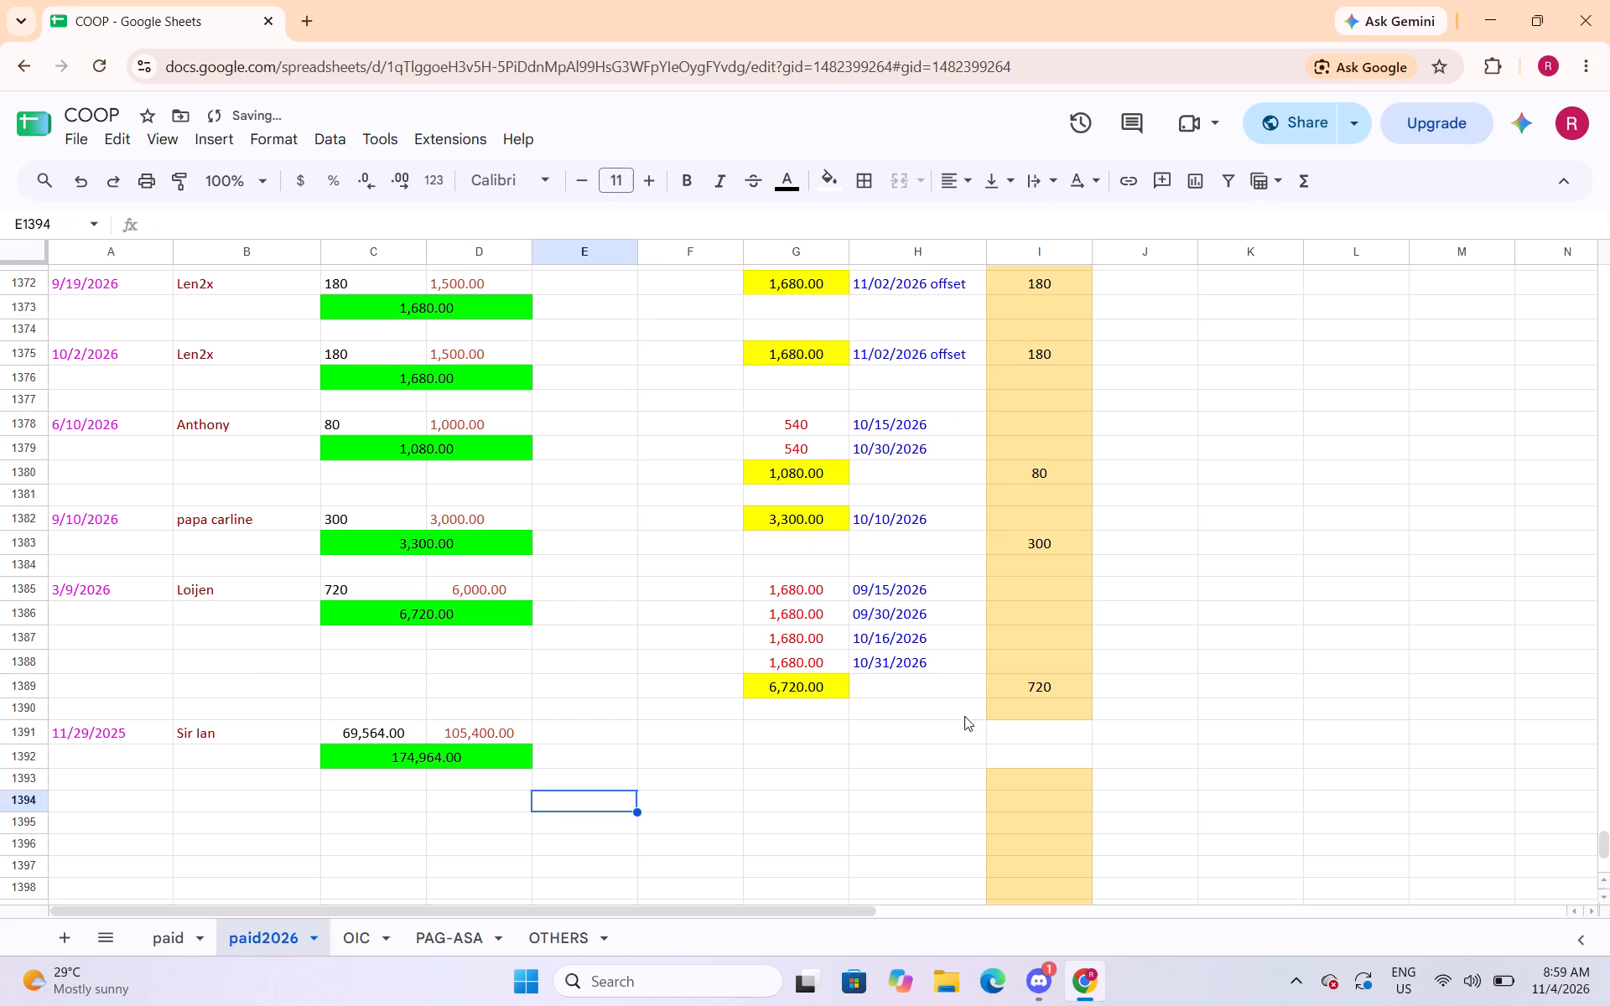
# Enter the payment amount 162000 in G1391 for the 11/29/2025 loan record.
pyautogui.click(796, 731)
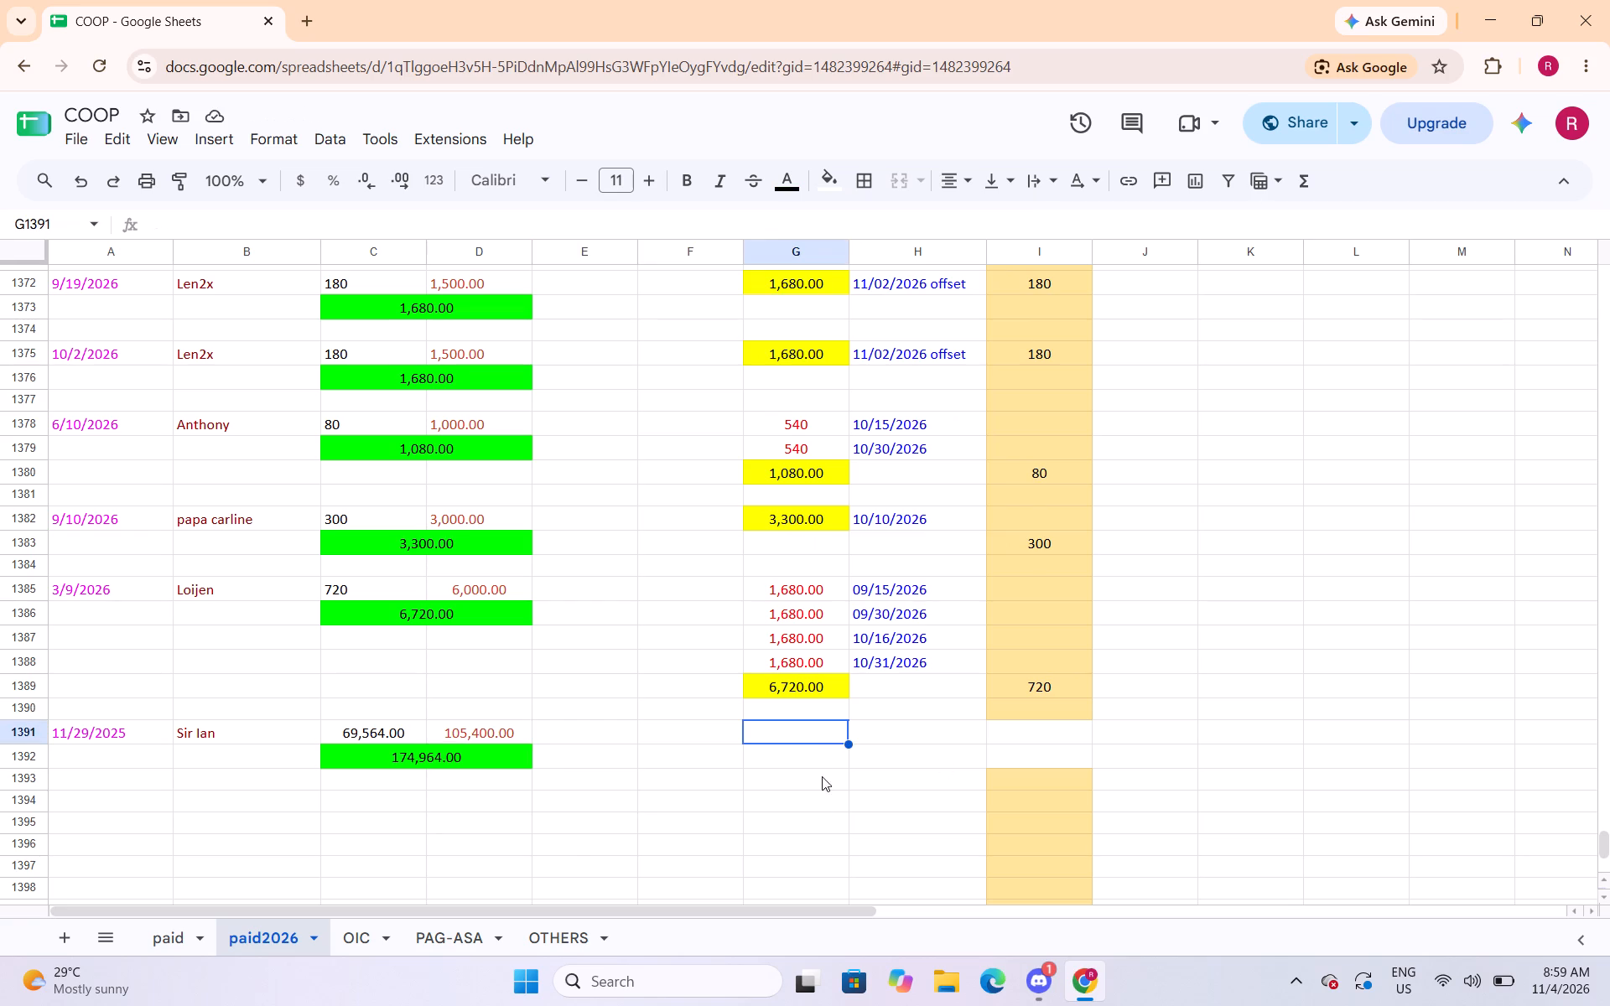
pyautogui.press('1')
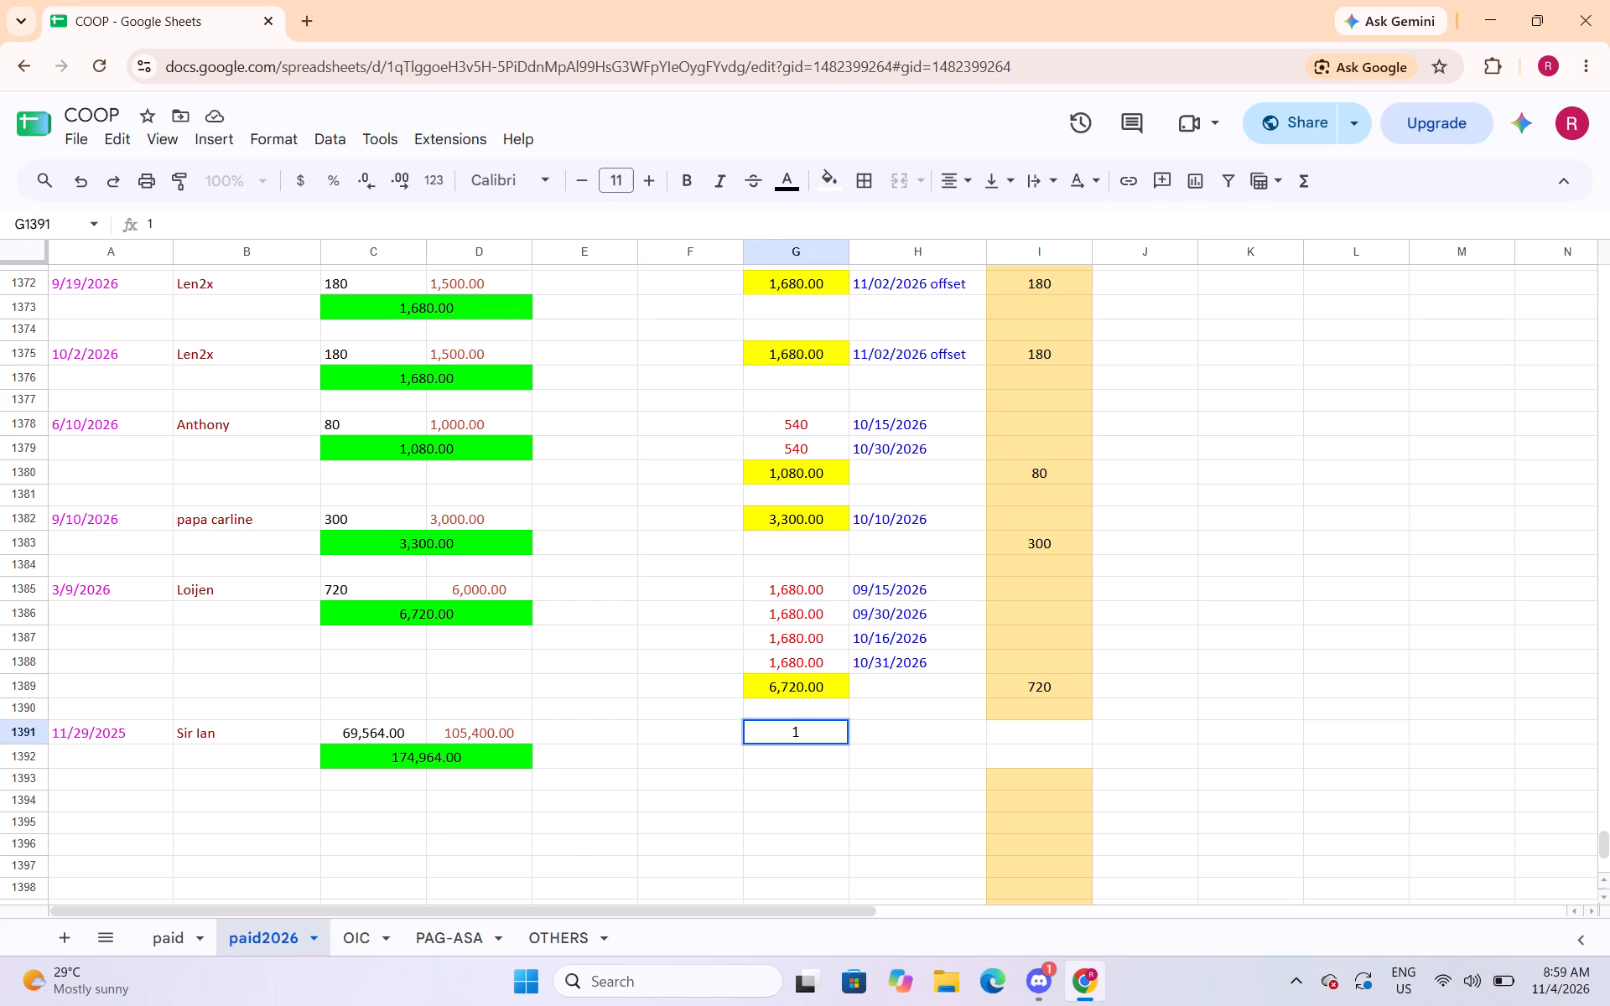
pyautogui.press('6')
pyautogui.write('2000')
pyautogui.press('Down')
pyautogui.press('Left')
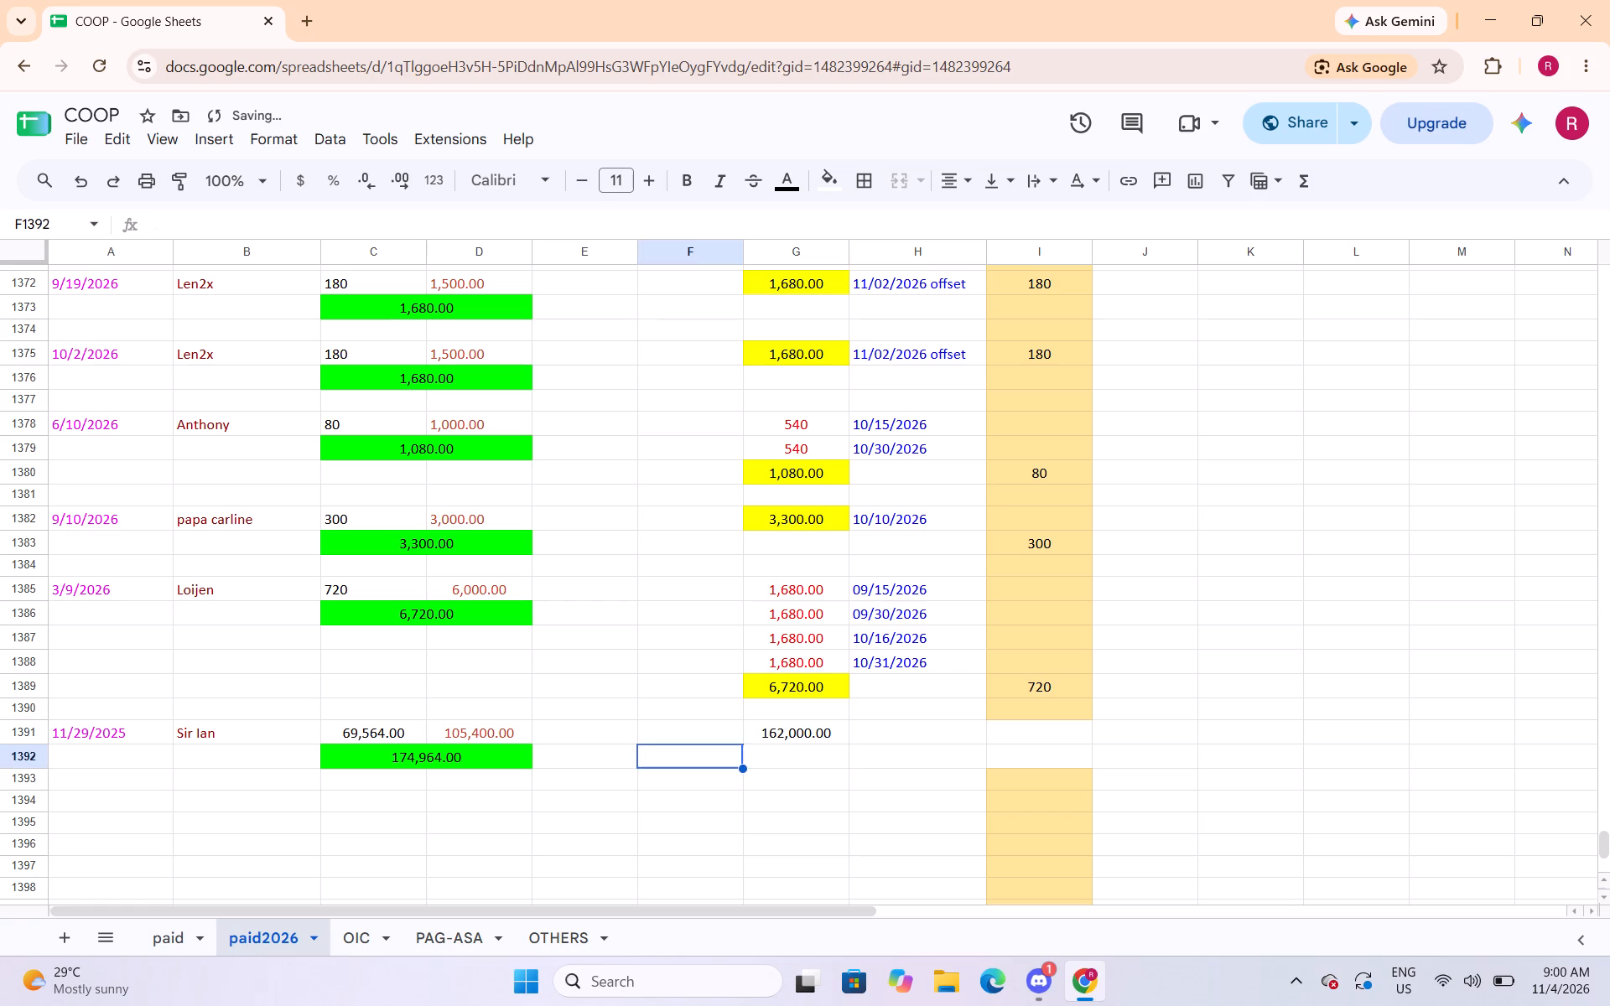
pyautogui.press('Right')
# Fill the unshaded cells I1391:I1392 with light yellow 2 to match the rest of column I.
pyautogui.scroll(-2, 1572, 579)
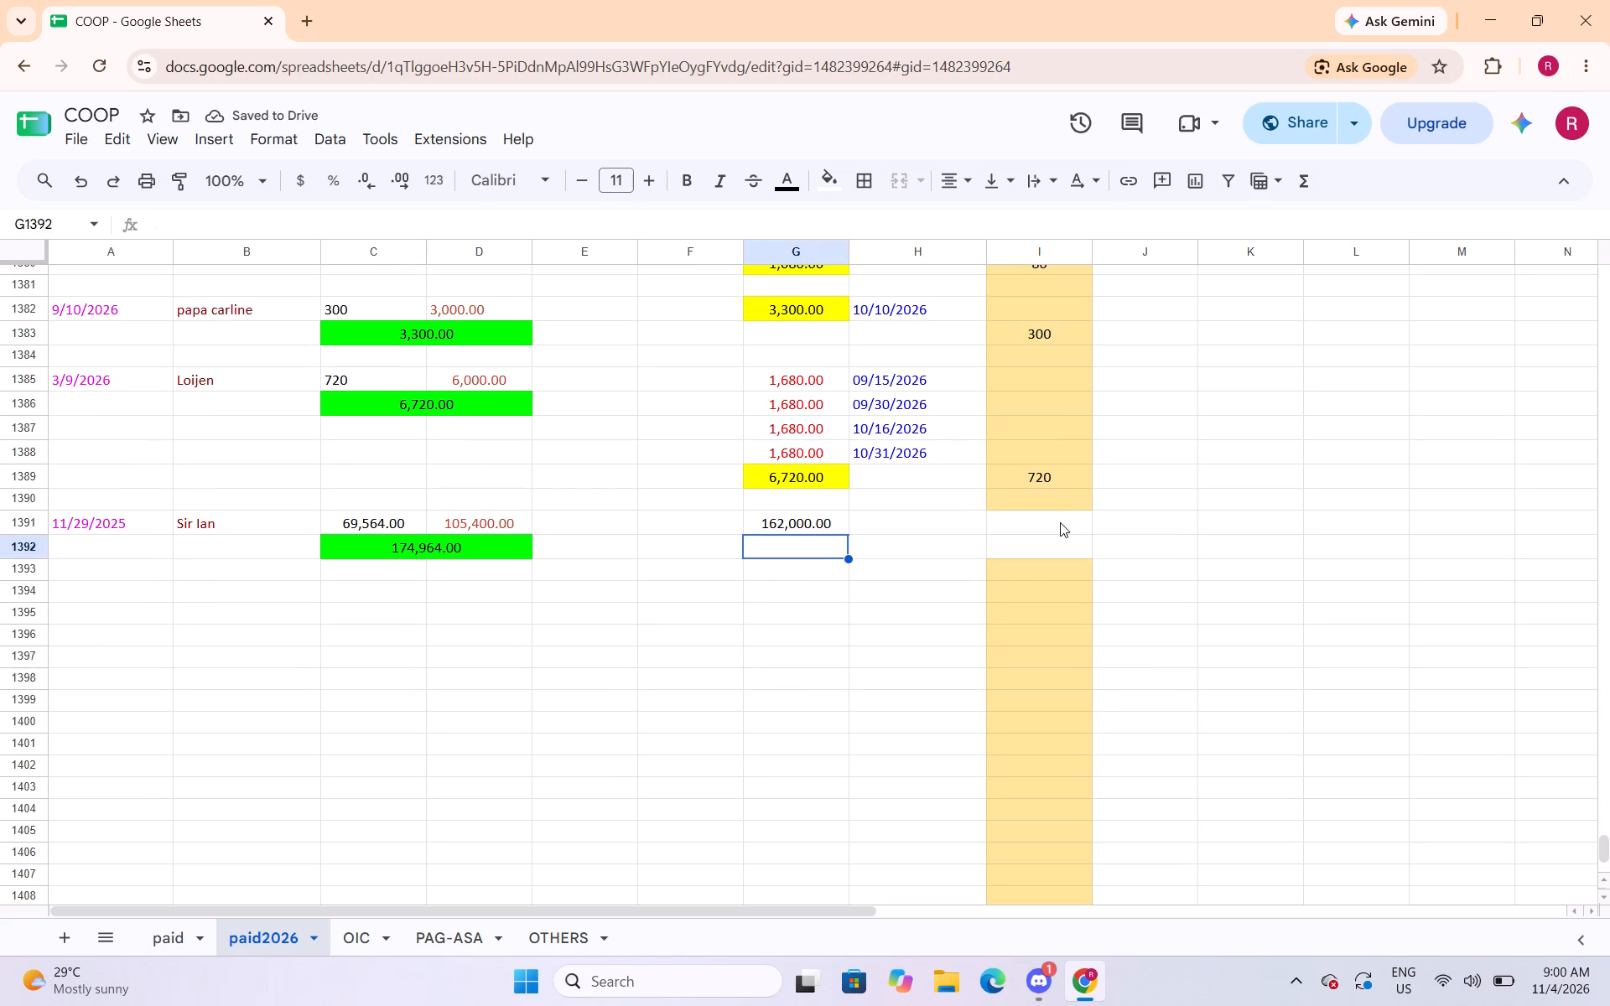
pyautogui.moveTo(1060, 522); pyautogui.dragTo(1060, 539)
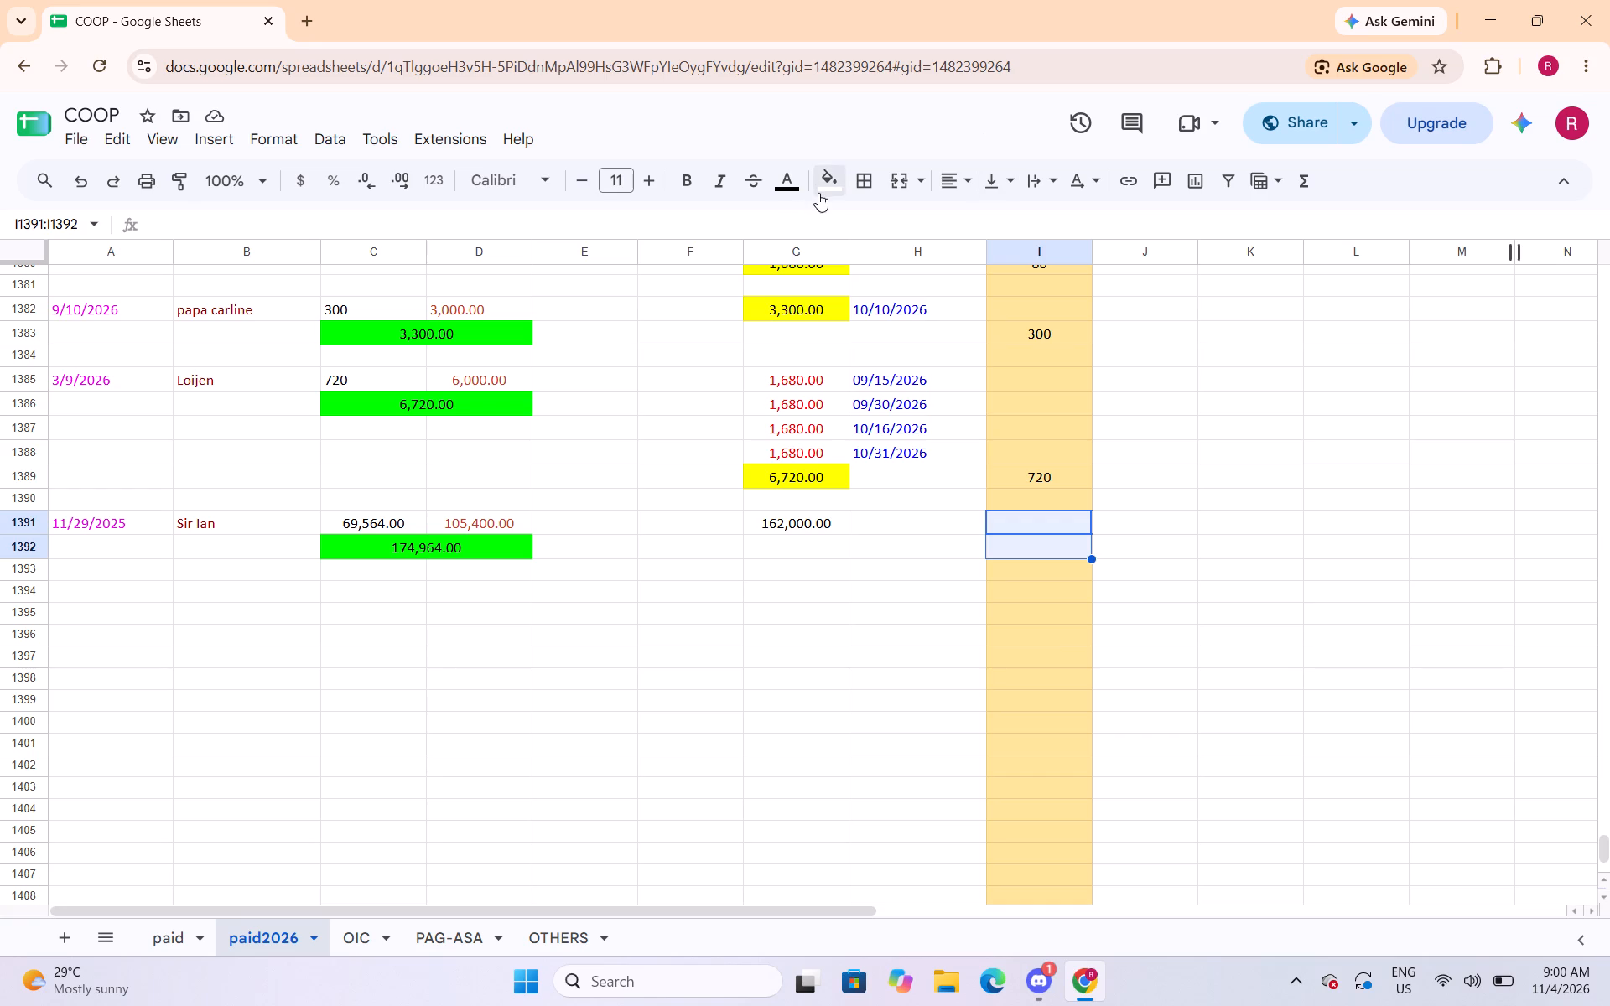
pyautogui.click(823, 185)
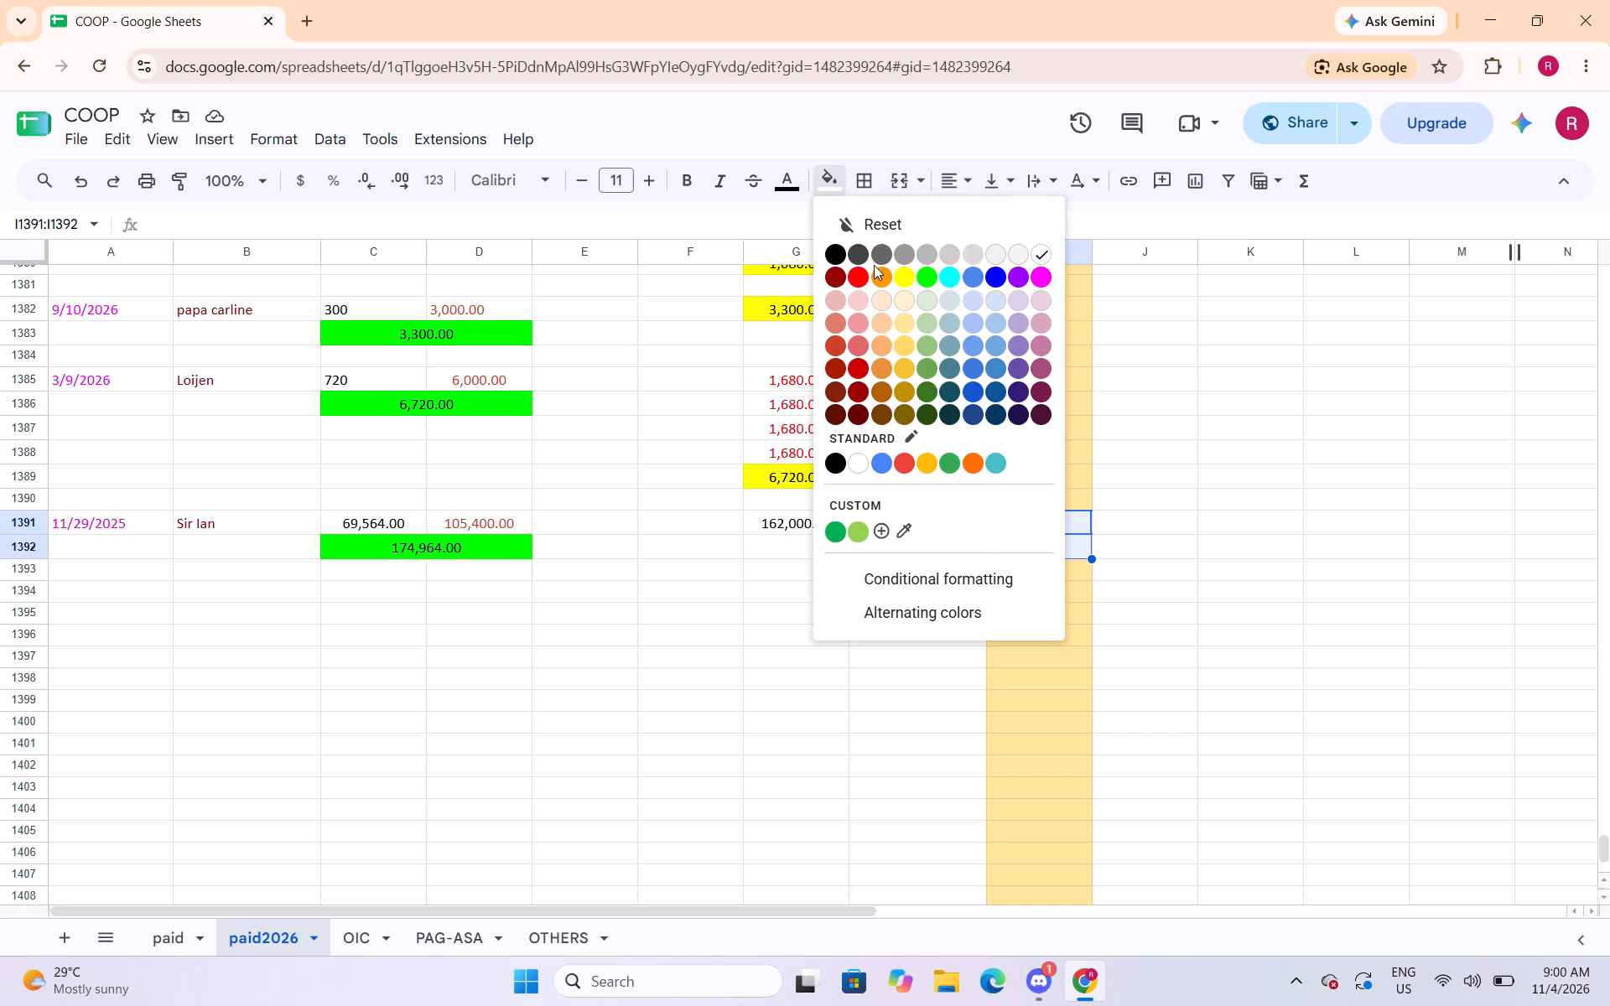
pyautogui.click(905, 366)
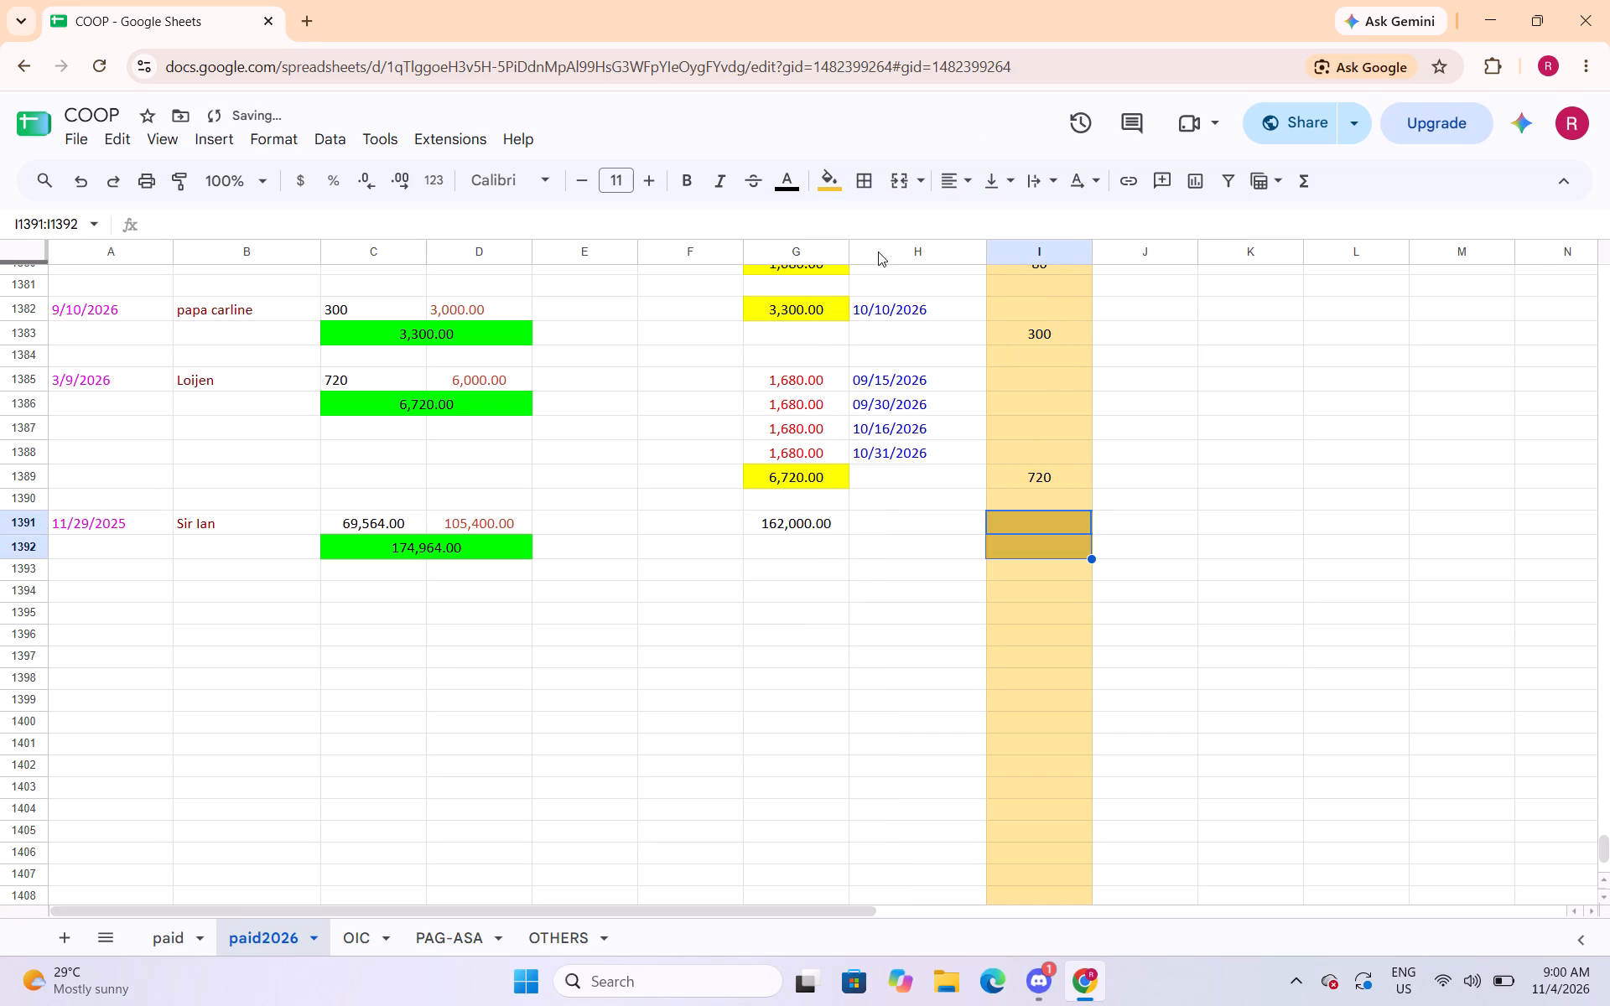
pyautogui.click(827, 187)
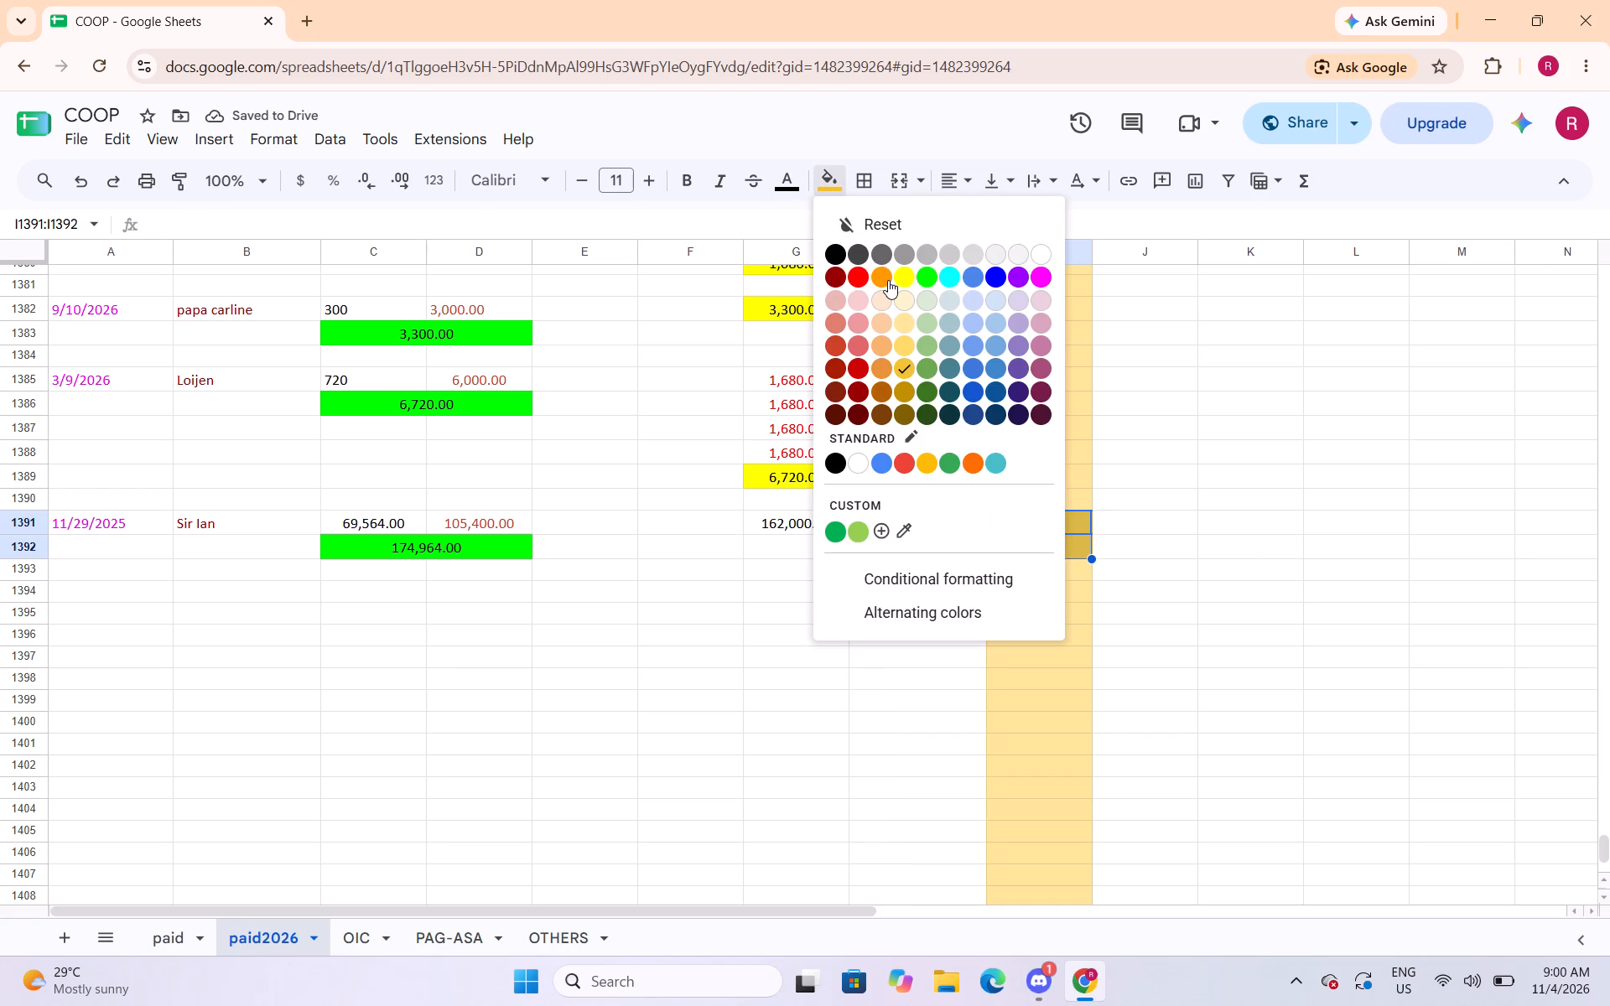
pyautogui.click(906, 319)
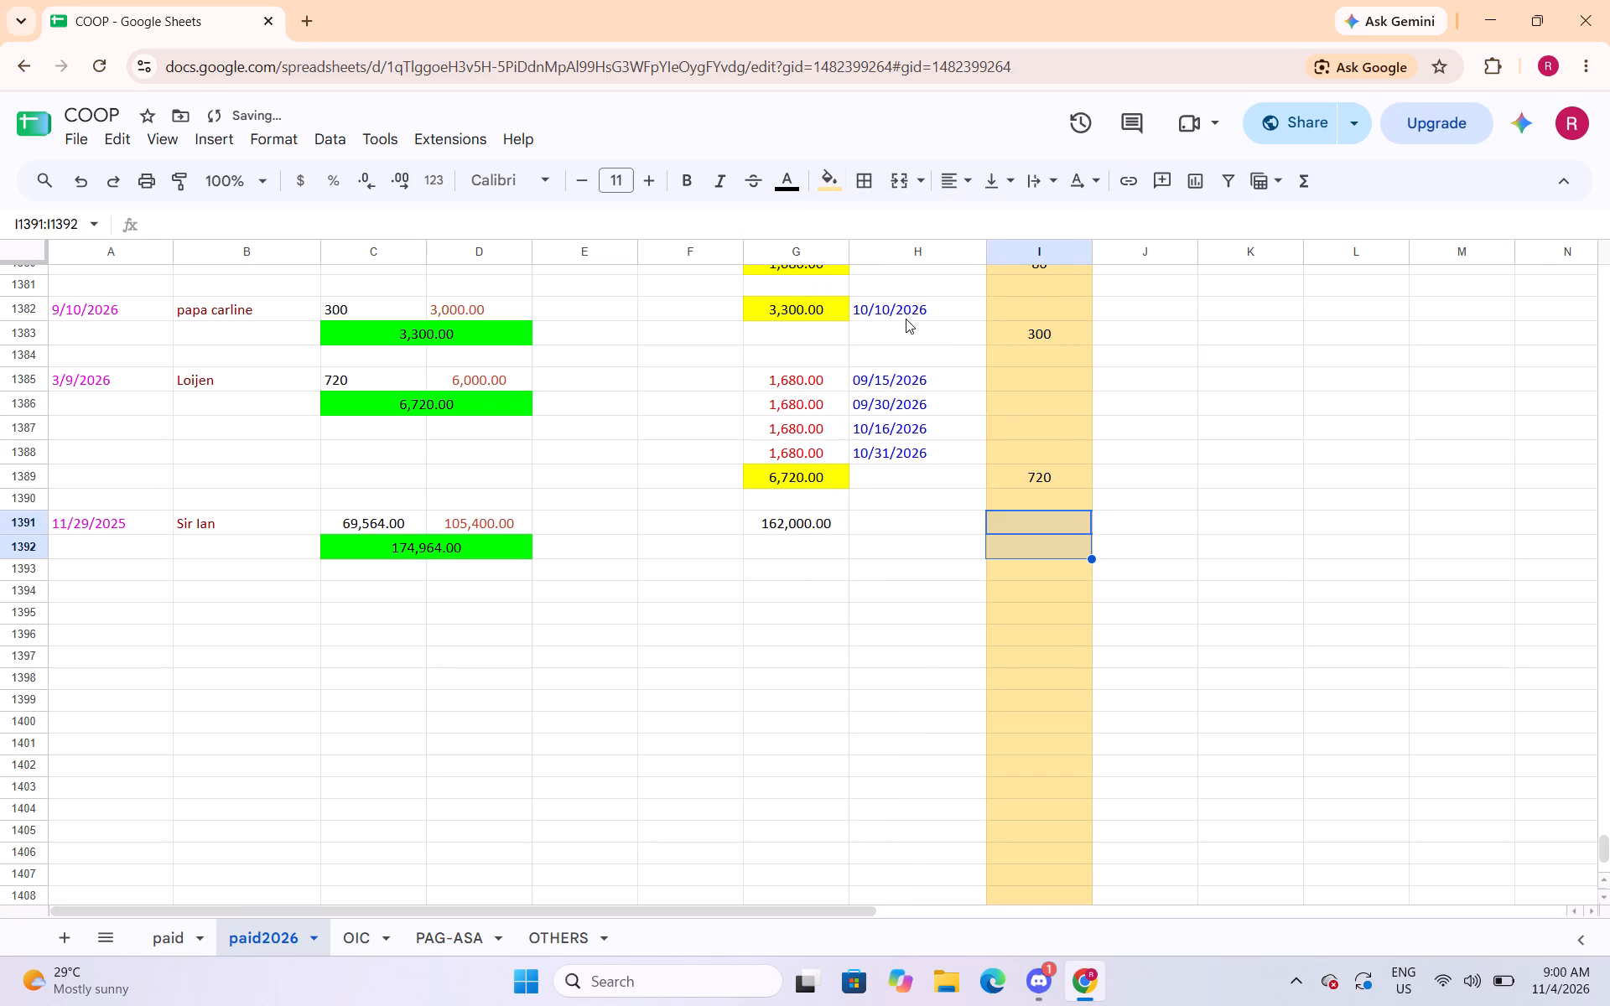
pyautogui.click(1370, 578)
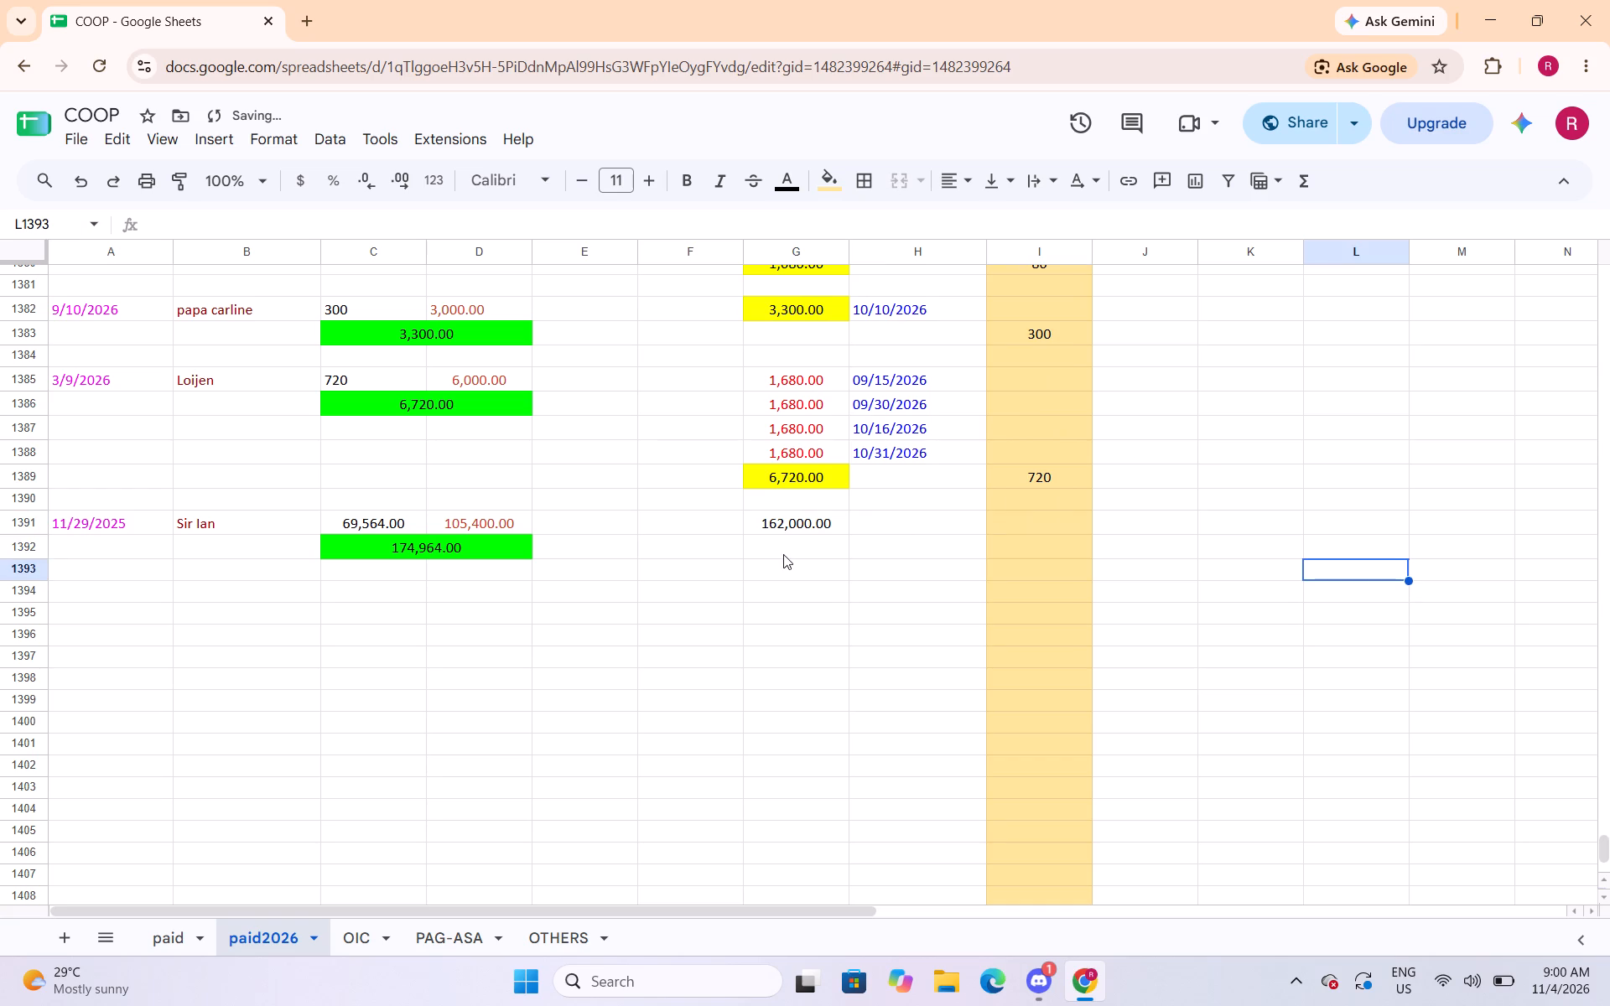
# Enter the payment date 10/12/2026 in H1391 beside the payment amount and save.
pyautogui.click(783, 554)
pyautogui.click(879, 532)
pyautogui.write('10')
pyautogui.press('/')
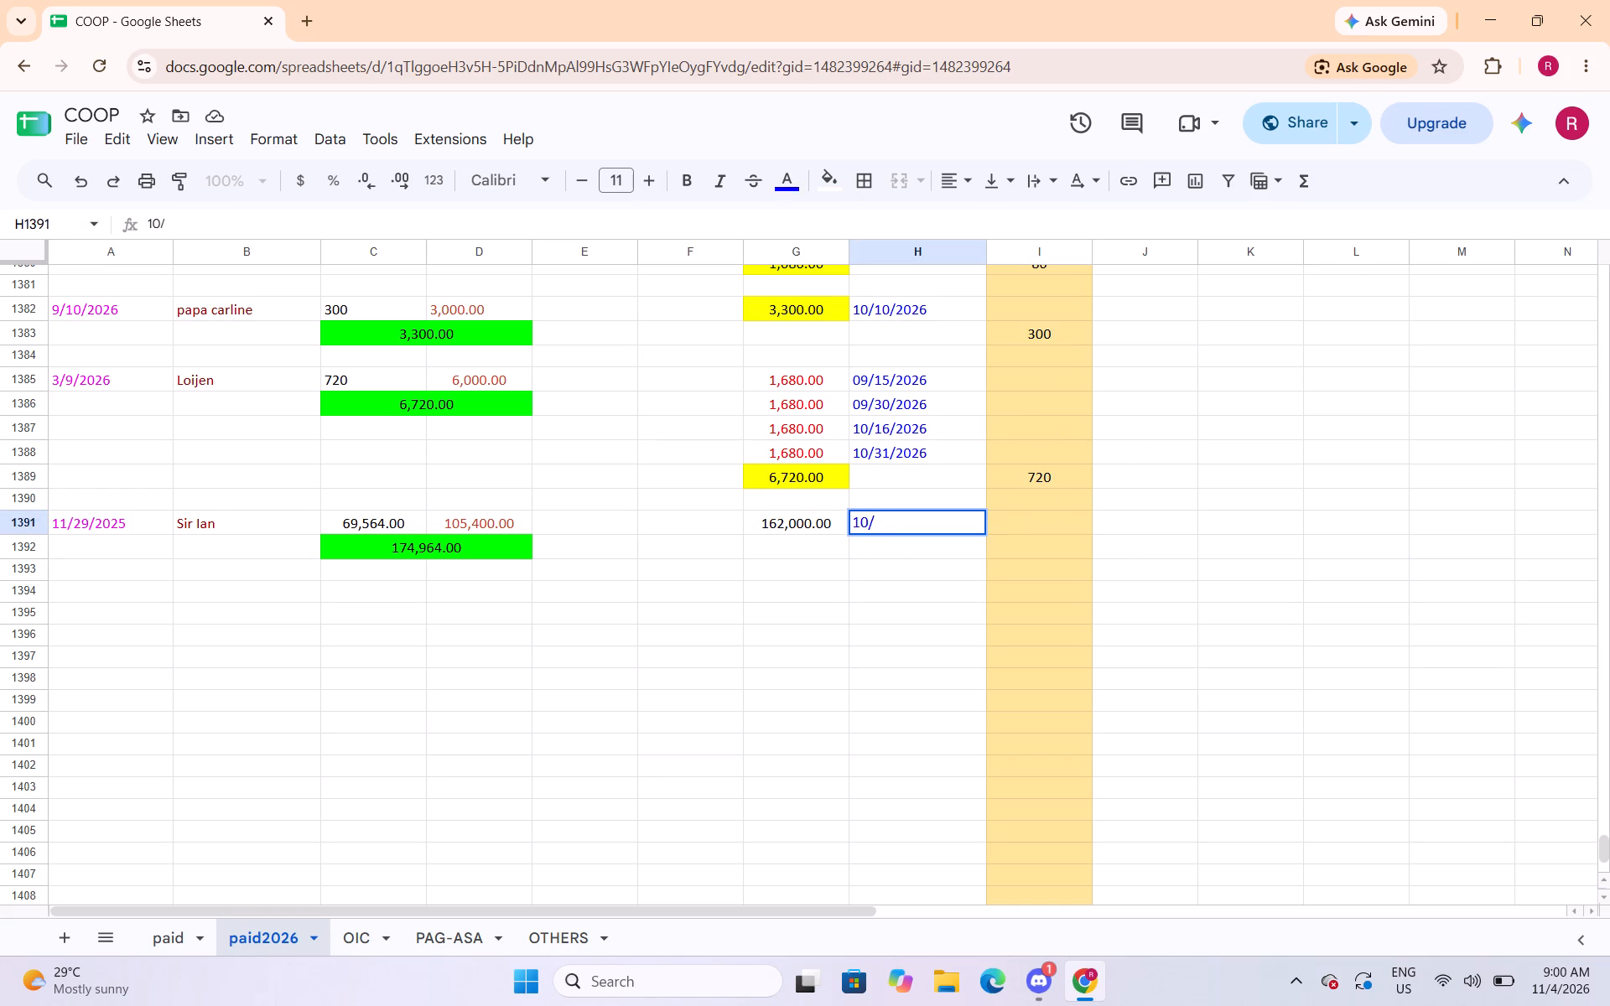
pyautogui.write('12')
pyautogui.press('/')
pyautogui.write('2026')
pyautogui.press('Down')
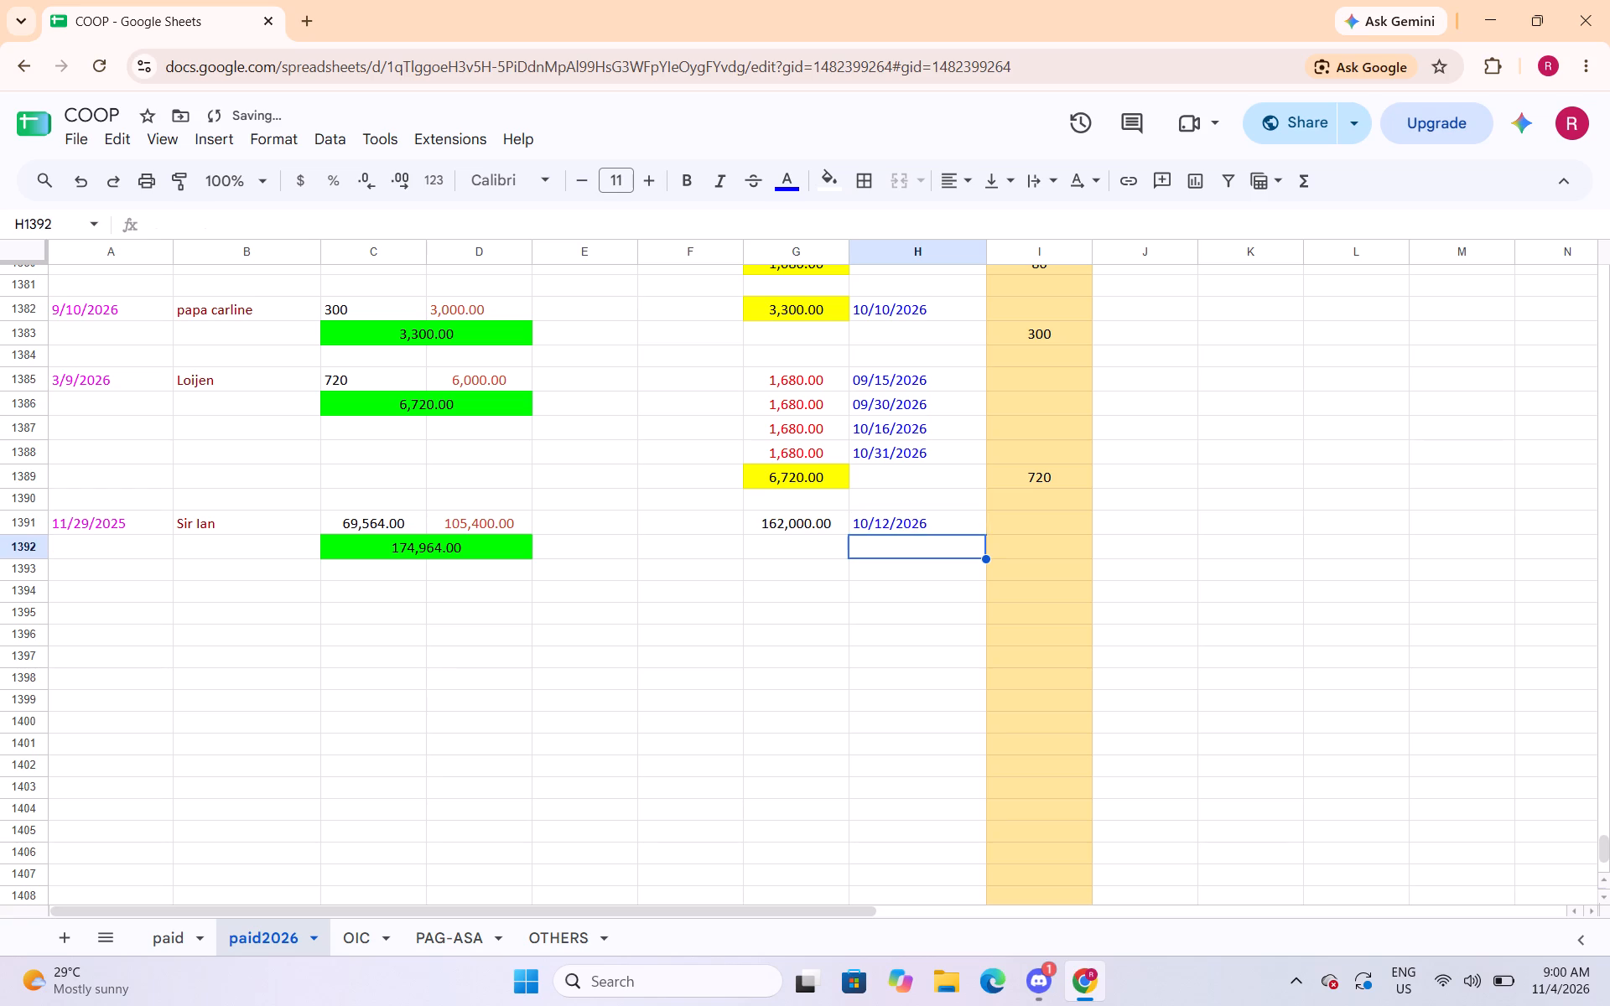
pyautogui.press('Up')
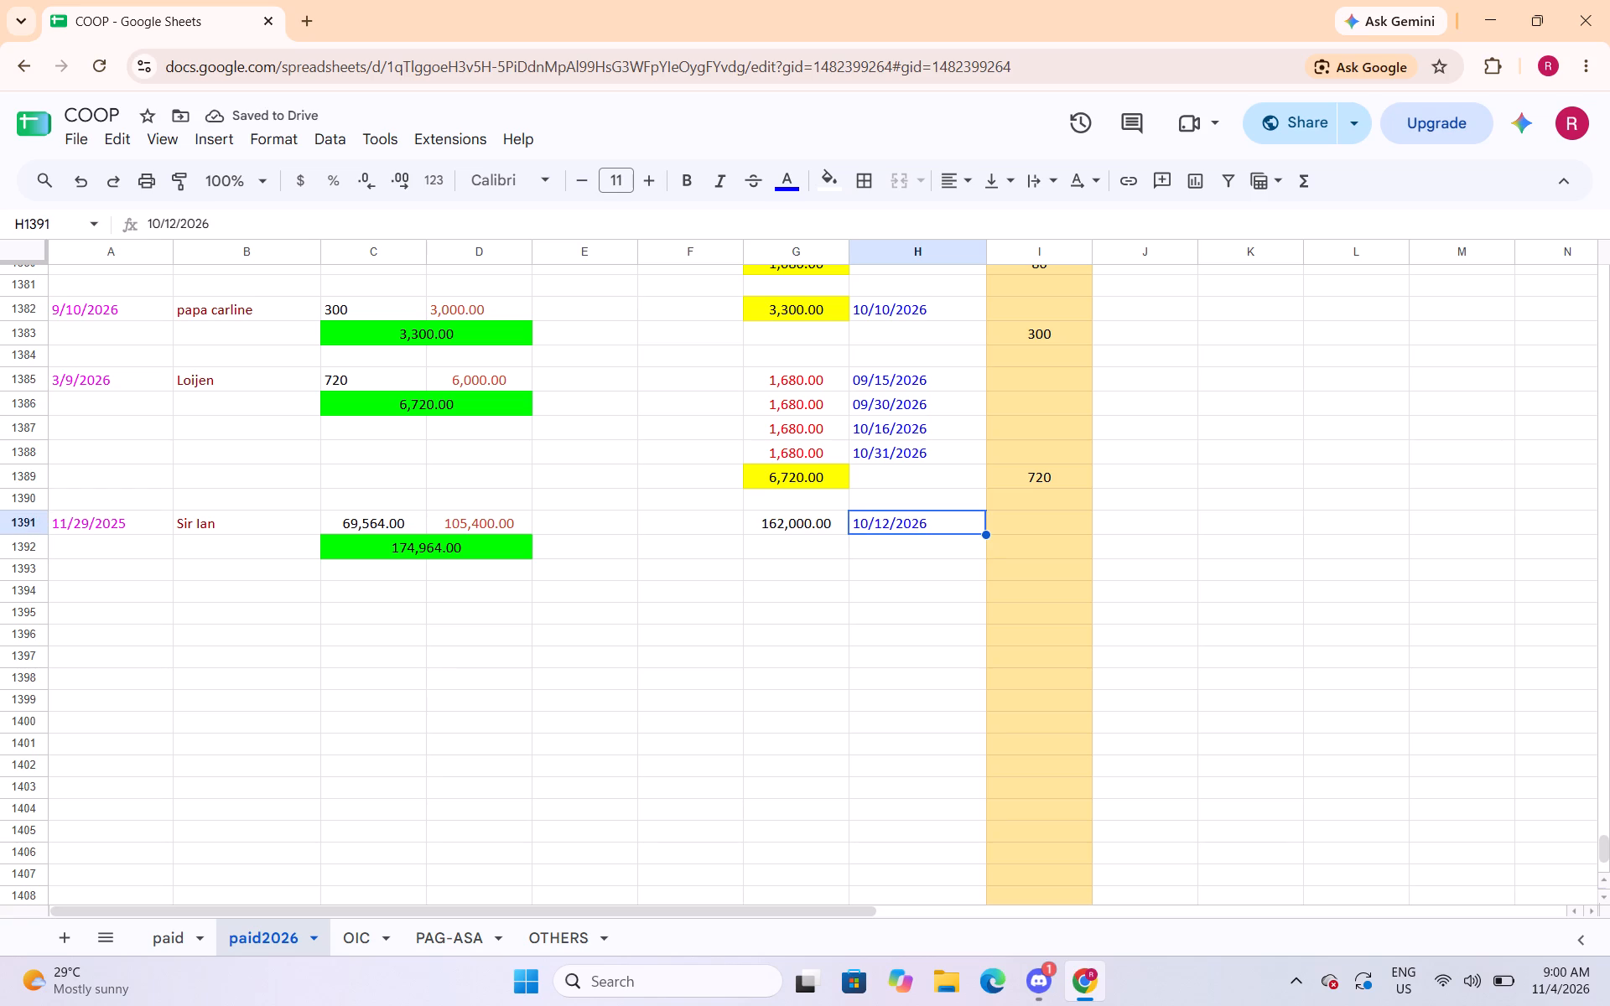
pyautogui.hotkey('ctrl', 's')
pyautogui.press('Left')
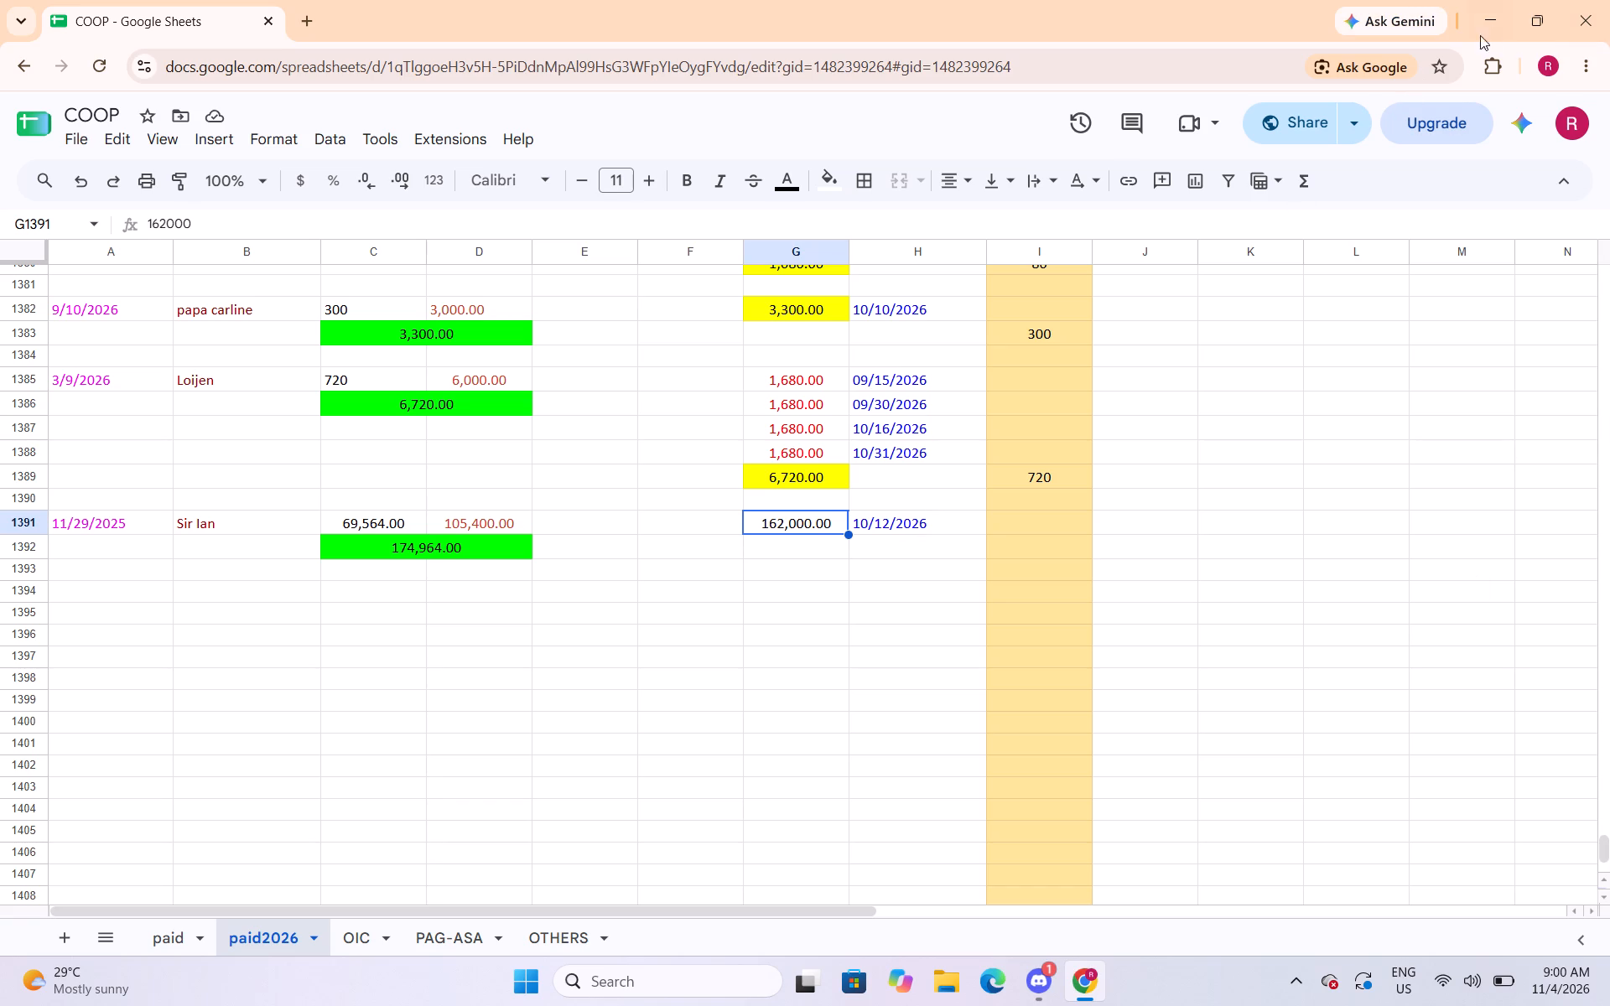
# Open Facebook in a new browser tab beside the COOP spreadsheet.
pyautogui.click(1497, 22)
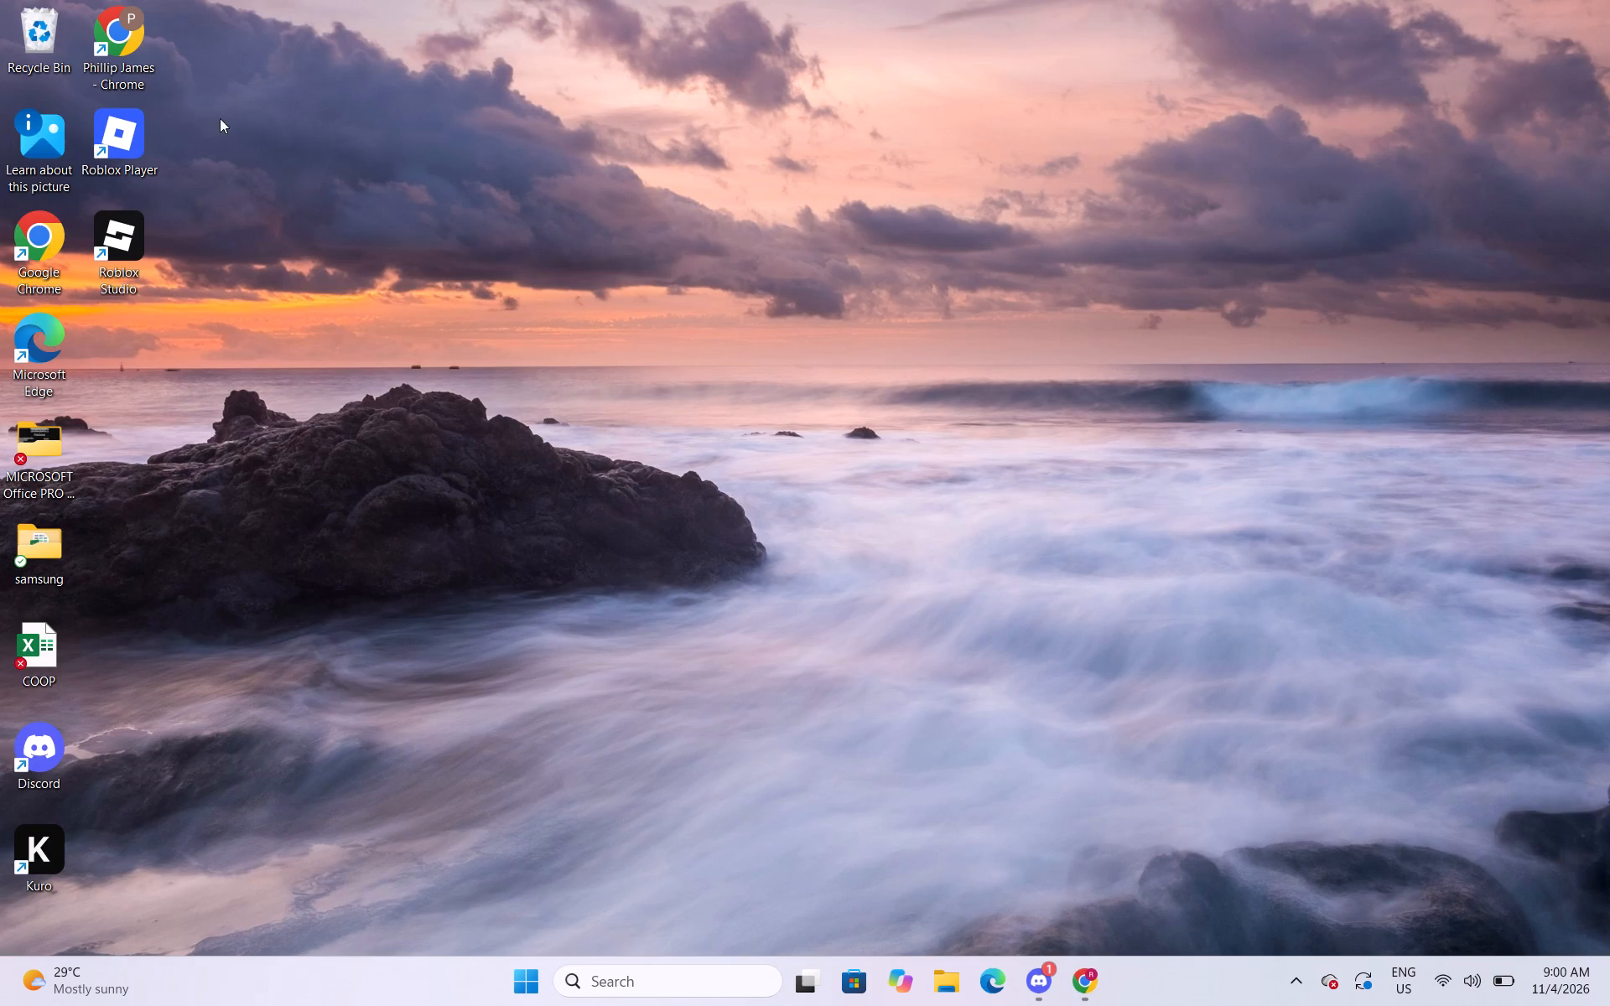
pyautogui.click(29, 233)
pyautogui.click(29, 233)
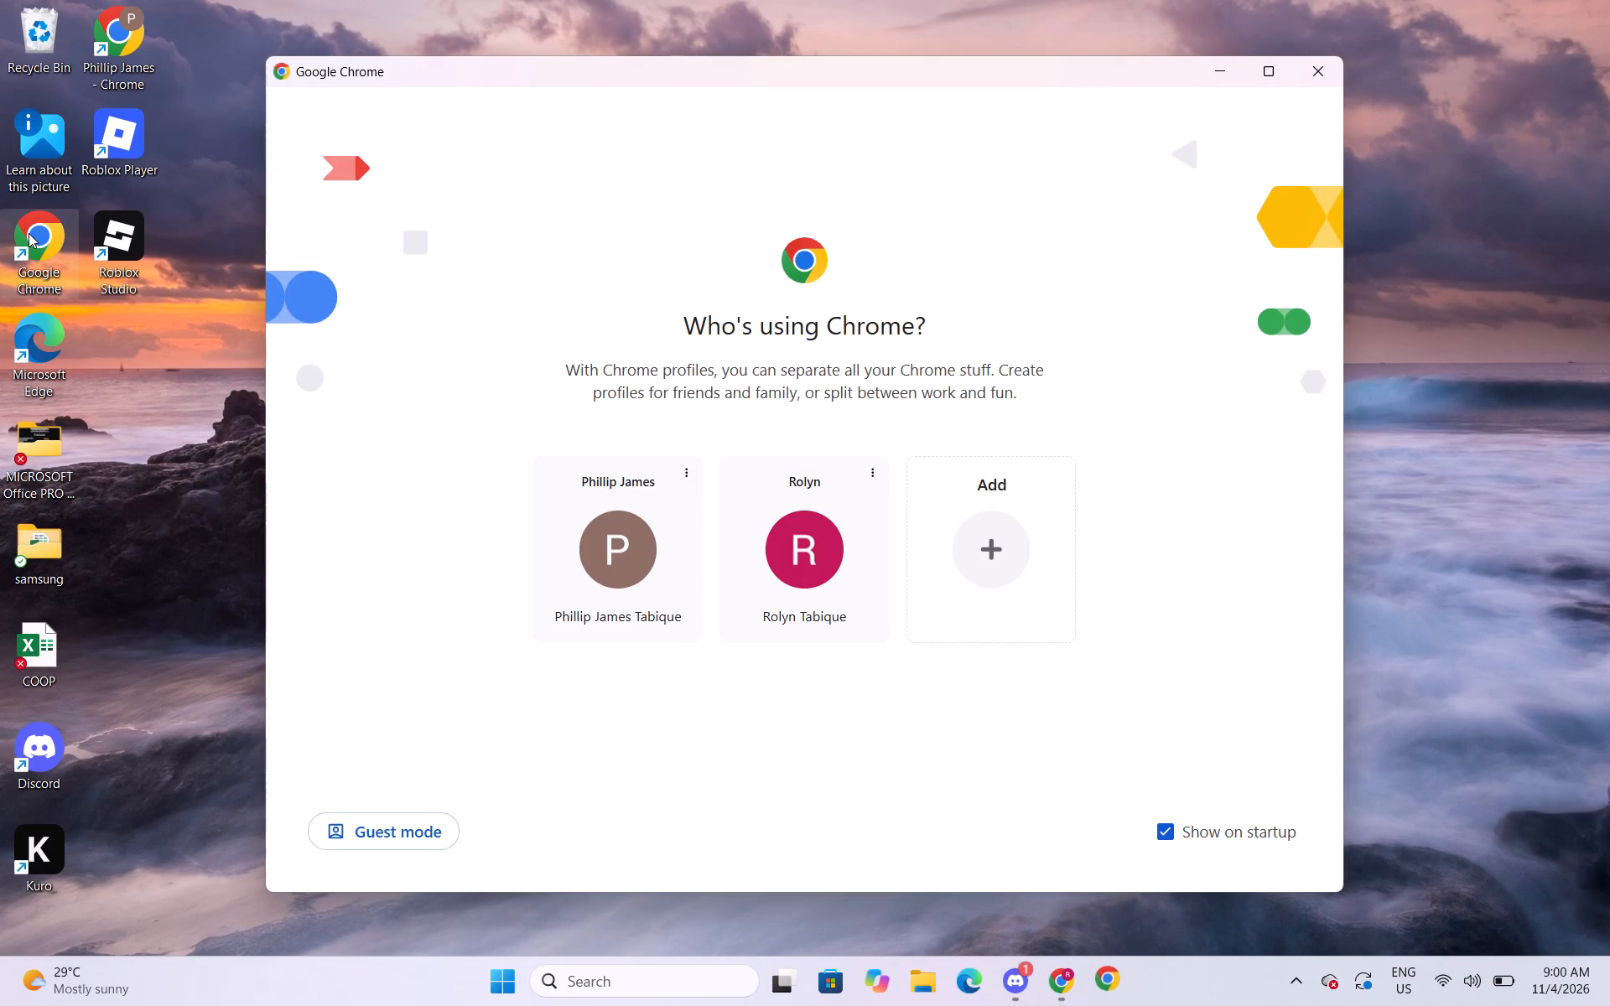
pyautogui.doubleClick(808, 545)
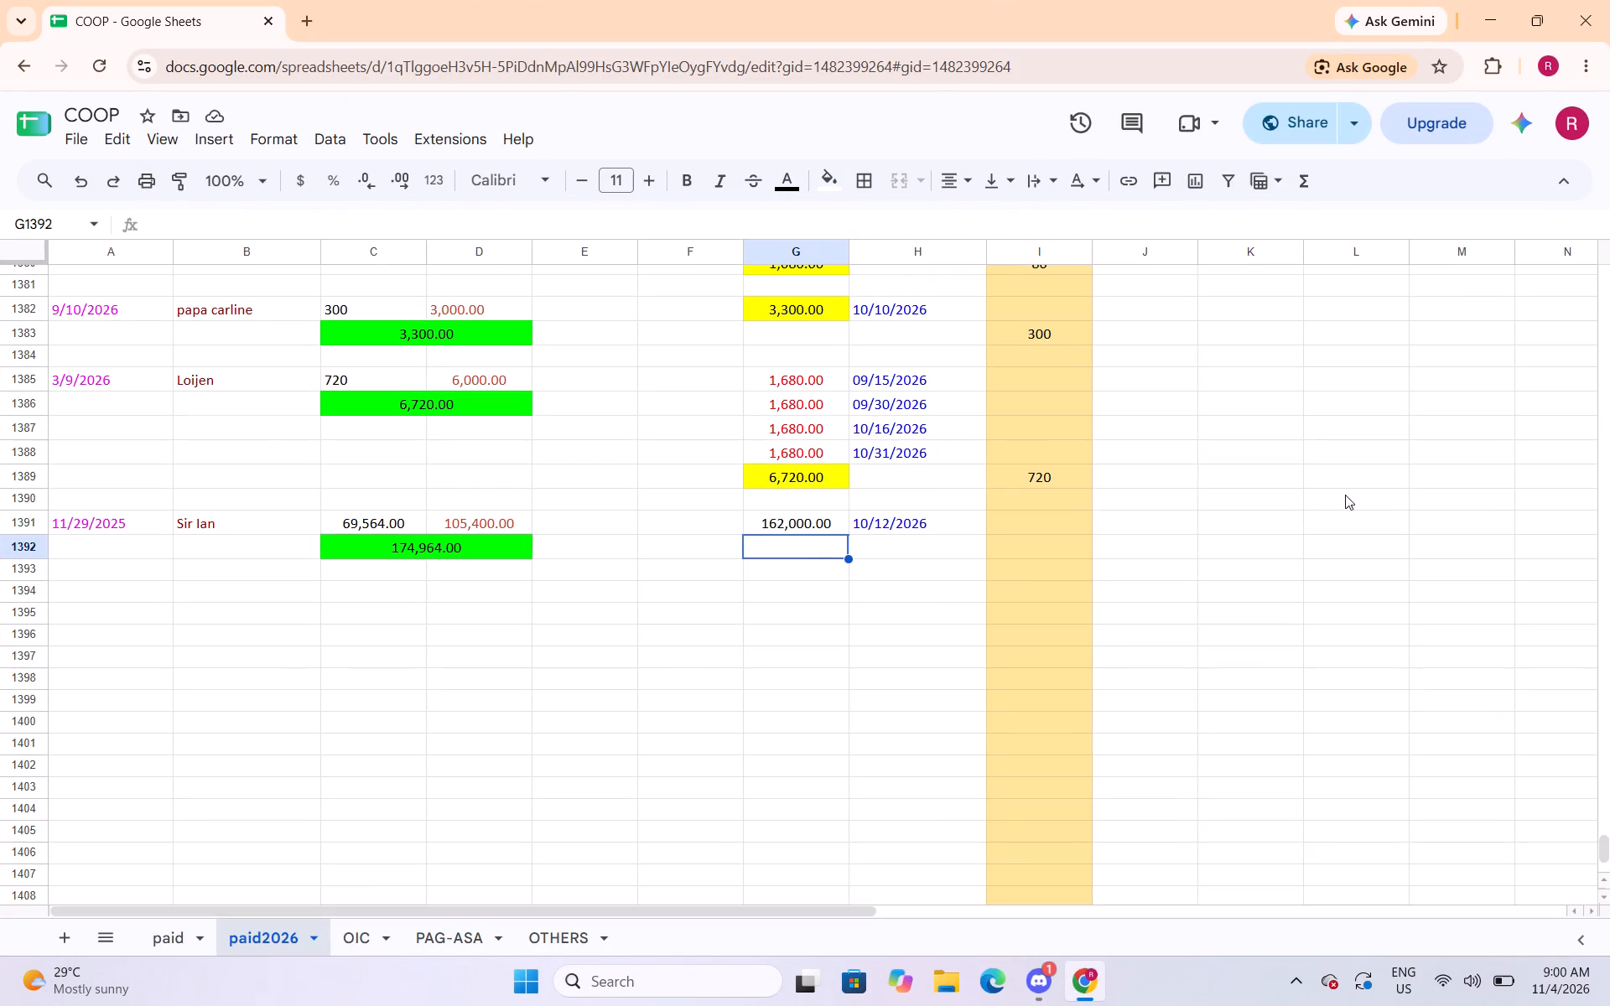
pyautogui.click(307, 28)
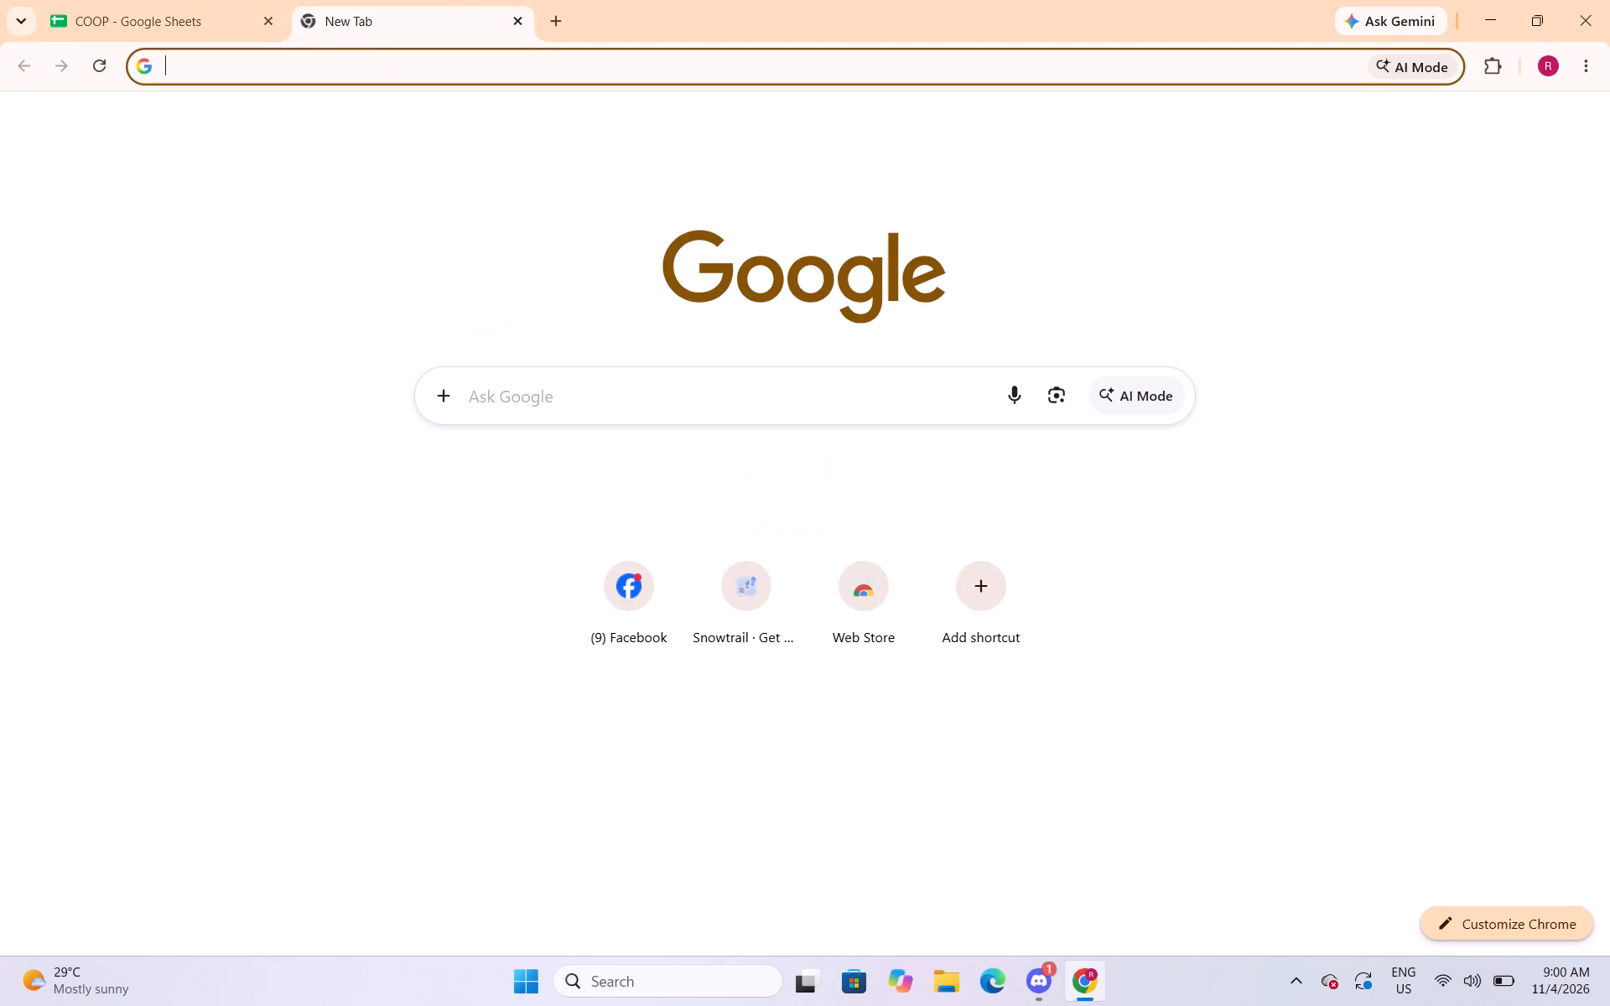
pyautogui.click(630, 584)
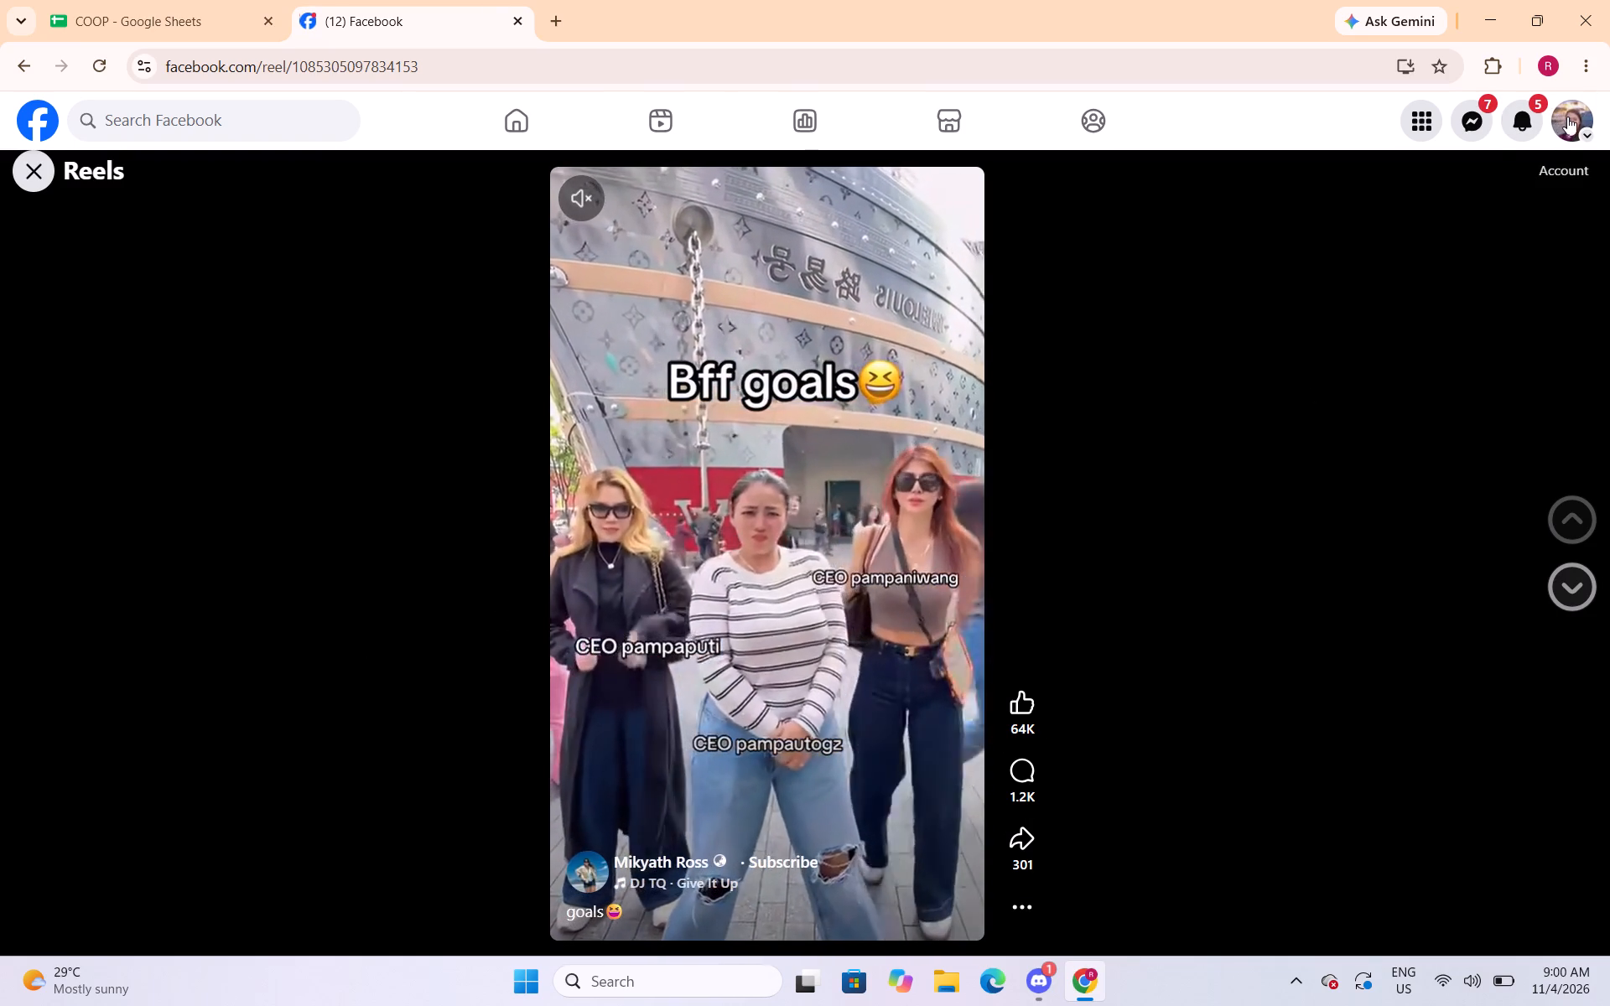
# Search the Messenger chats for "ian", look through the Ian chat from the new pag-asa pawnshop and close it.
pyautogui.click(1478, 122)
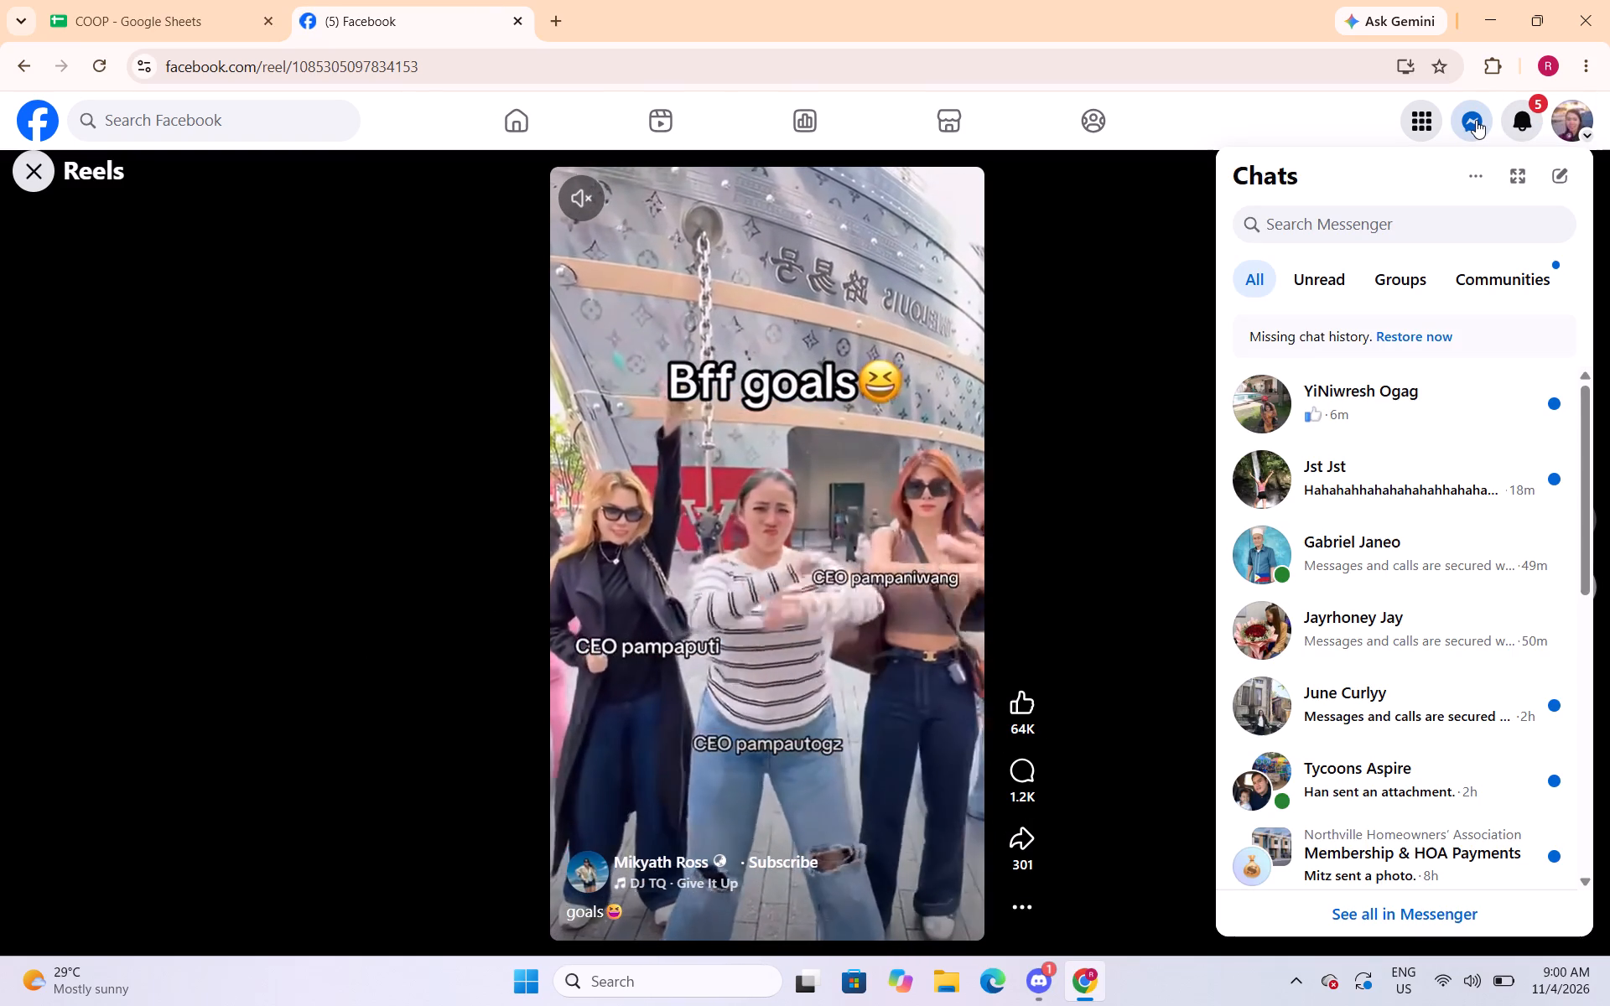
pyautogui.click(1371, 222)
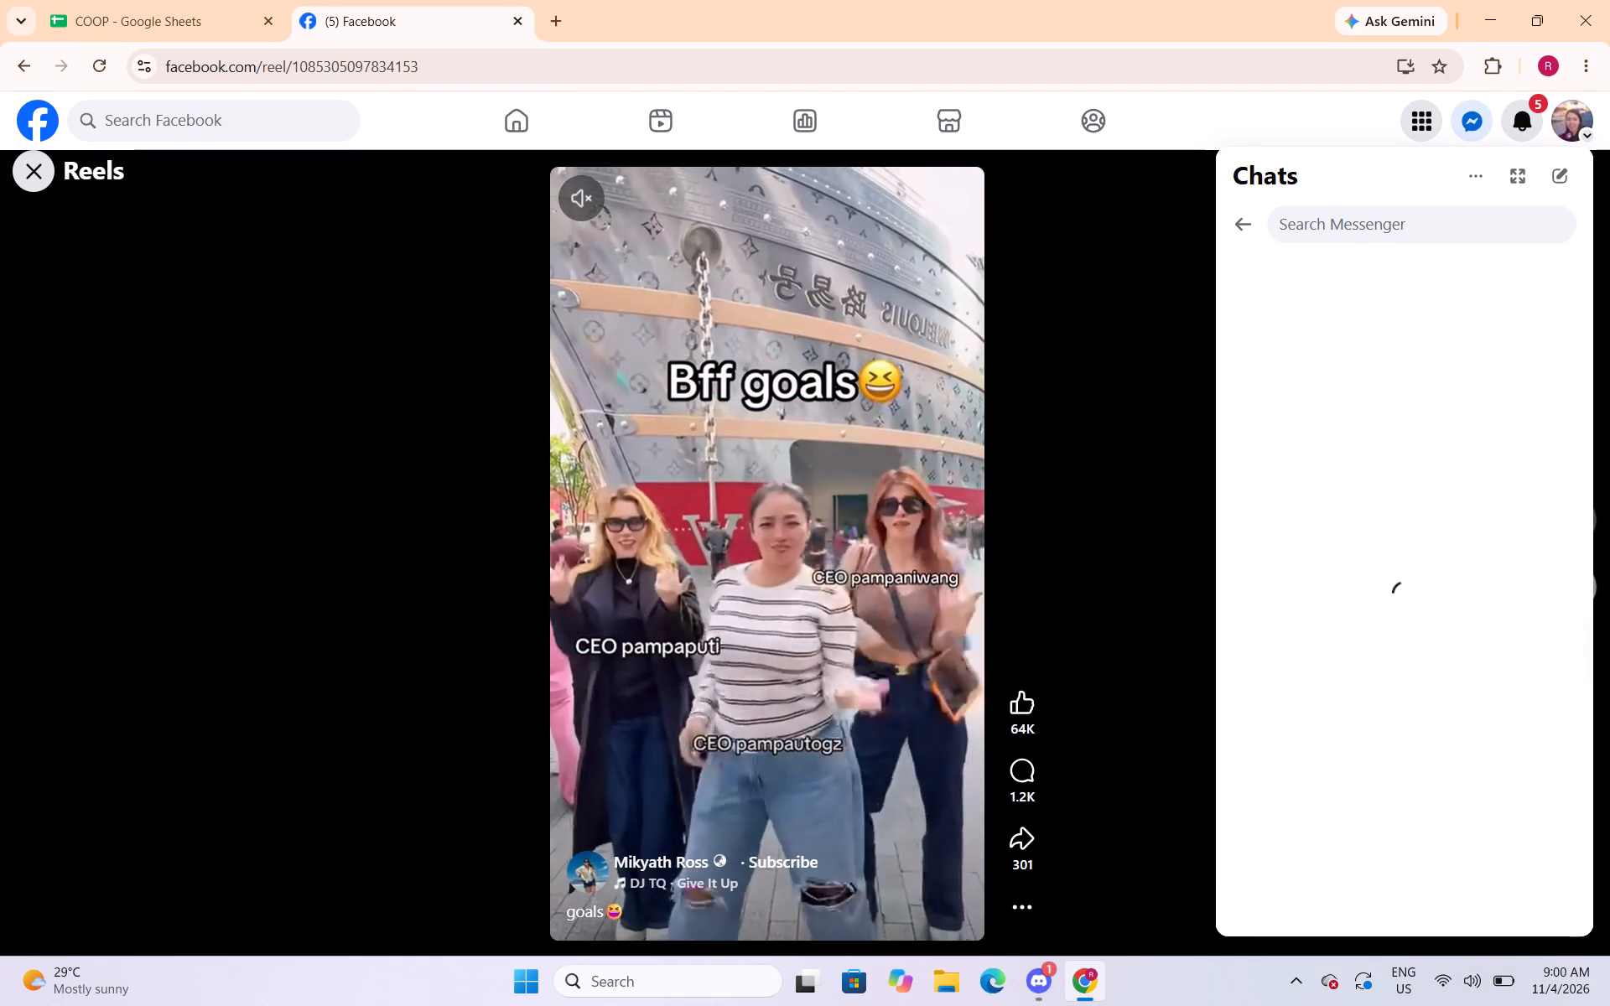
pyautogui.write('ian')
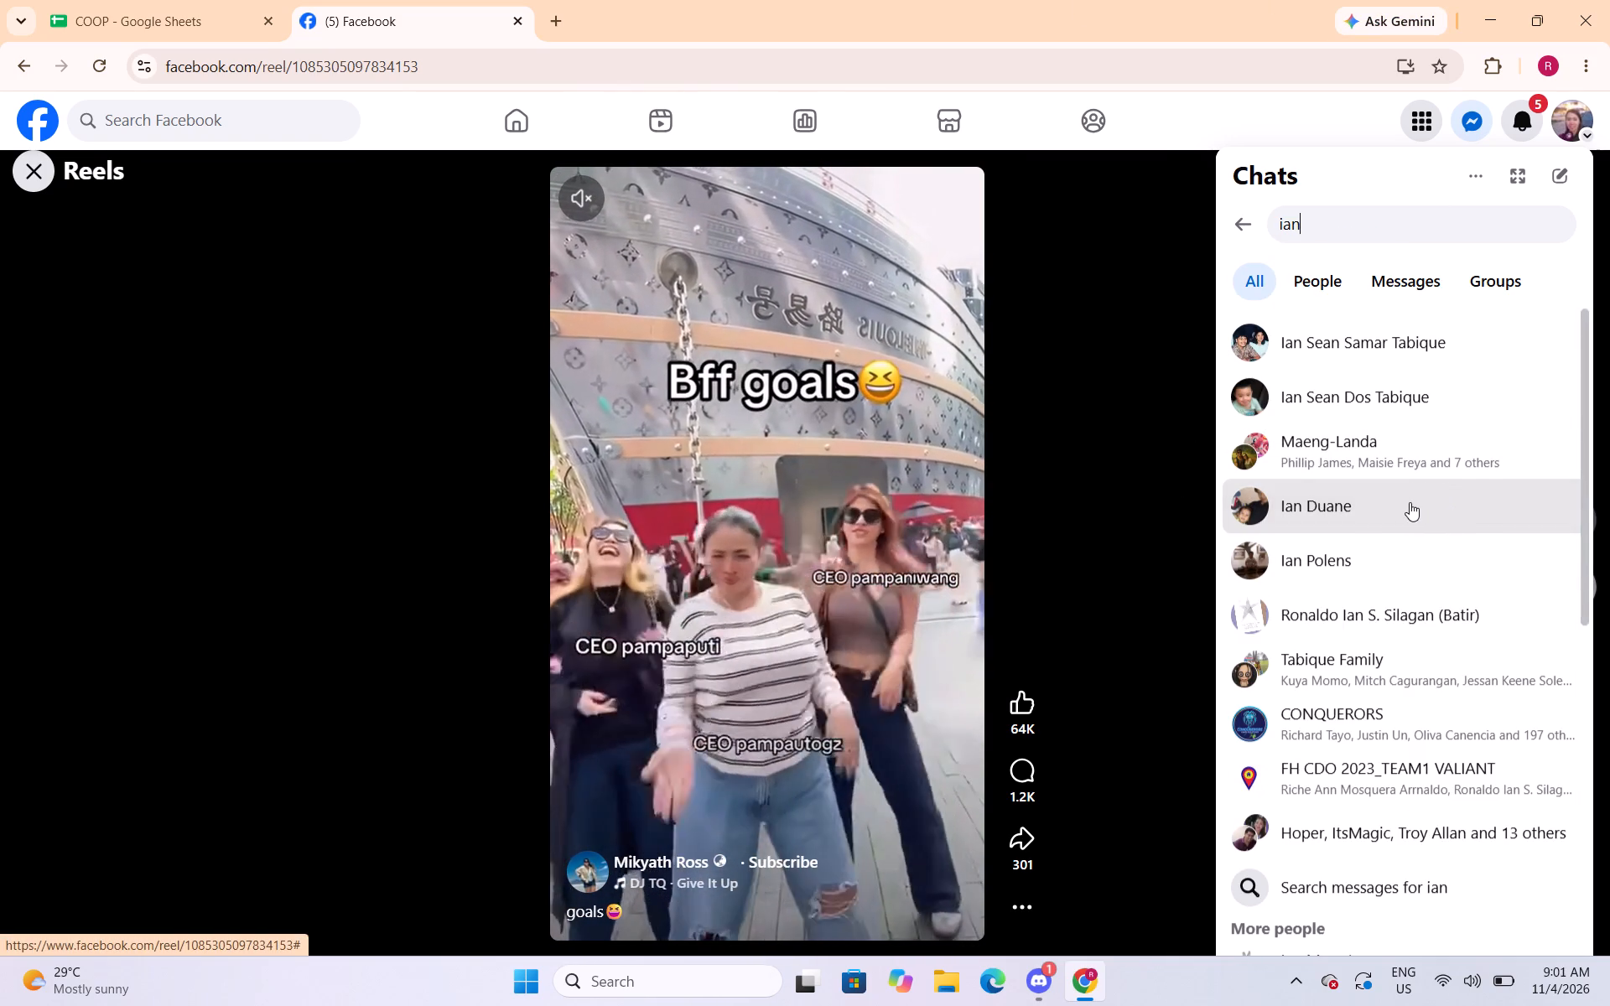
pyautogui.click(1410, 502)
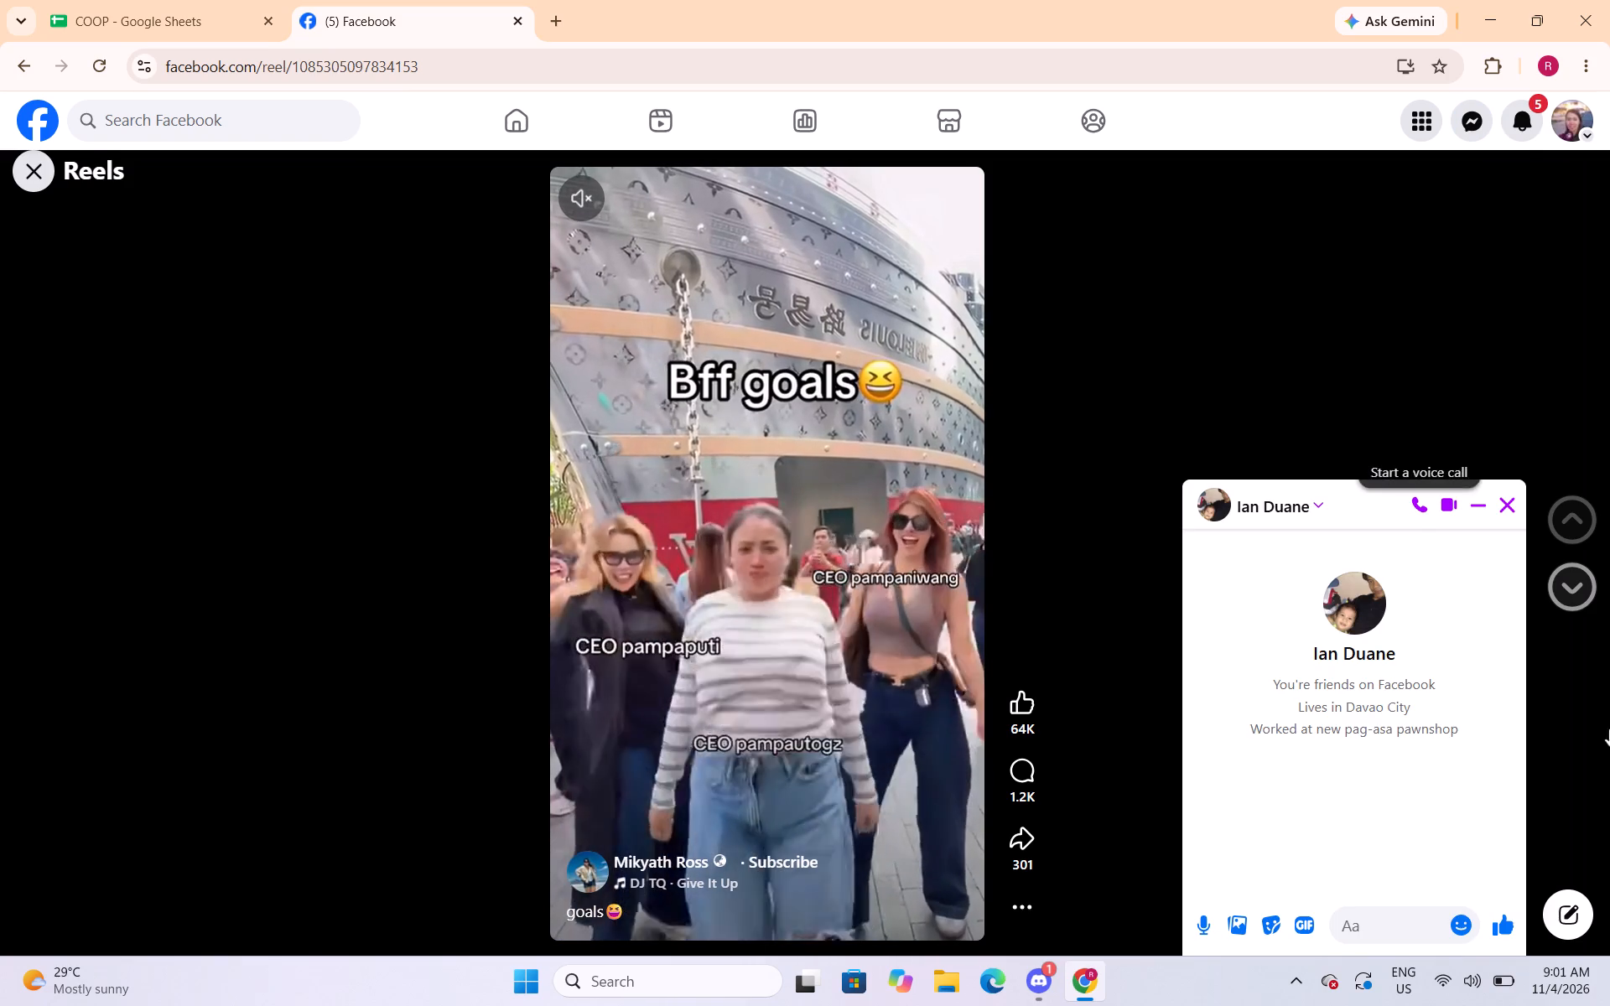
pyautogui.scroll(-2, 1499, 713)
pyautogui.click(1502, 506)
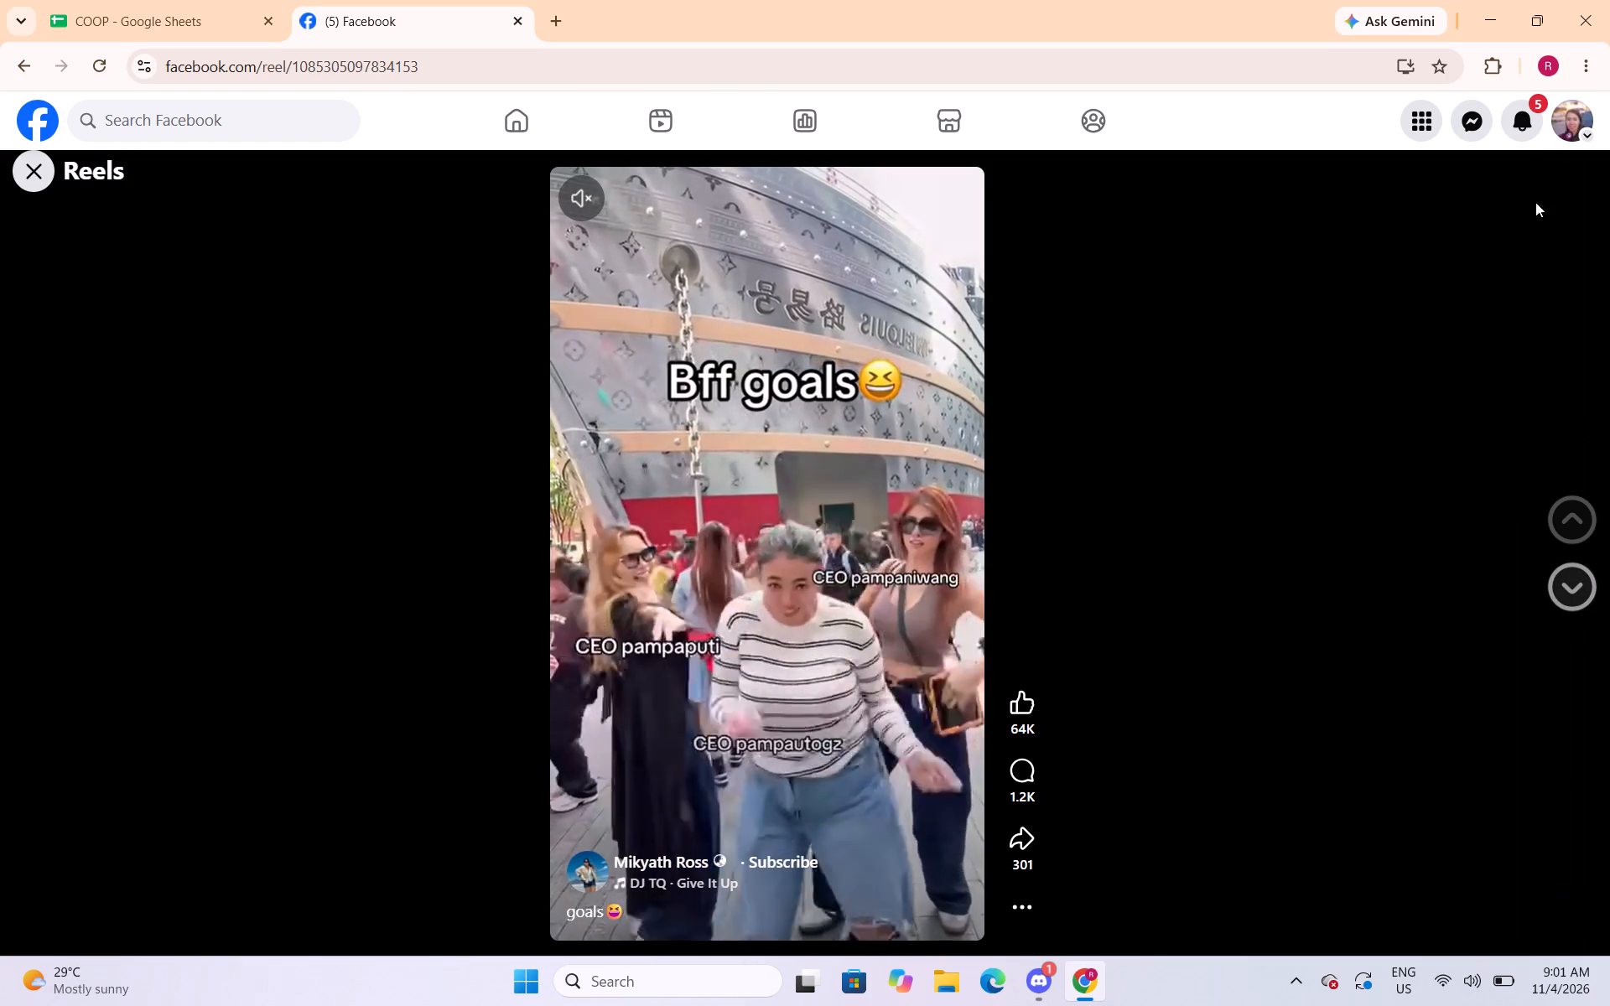
pyautogui.click(1472, 122)
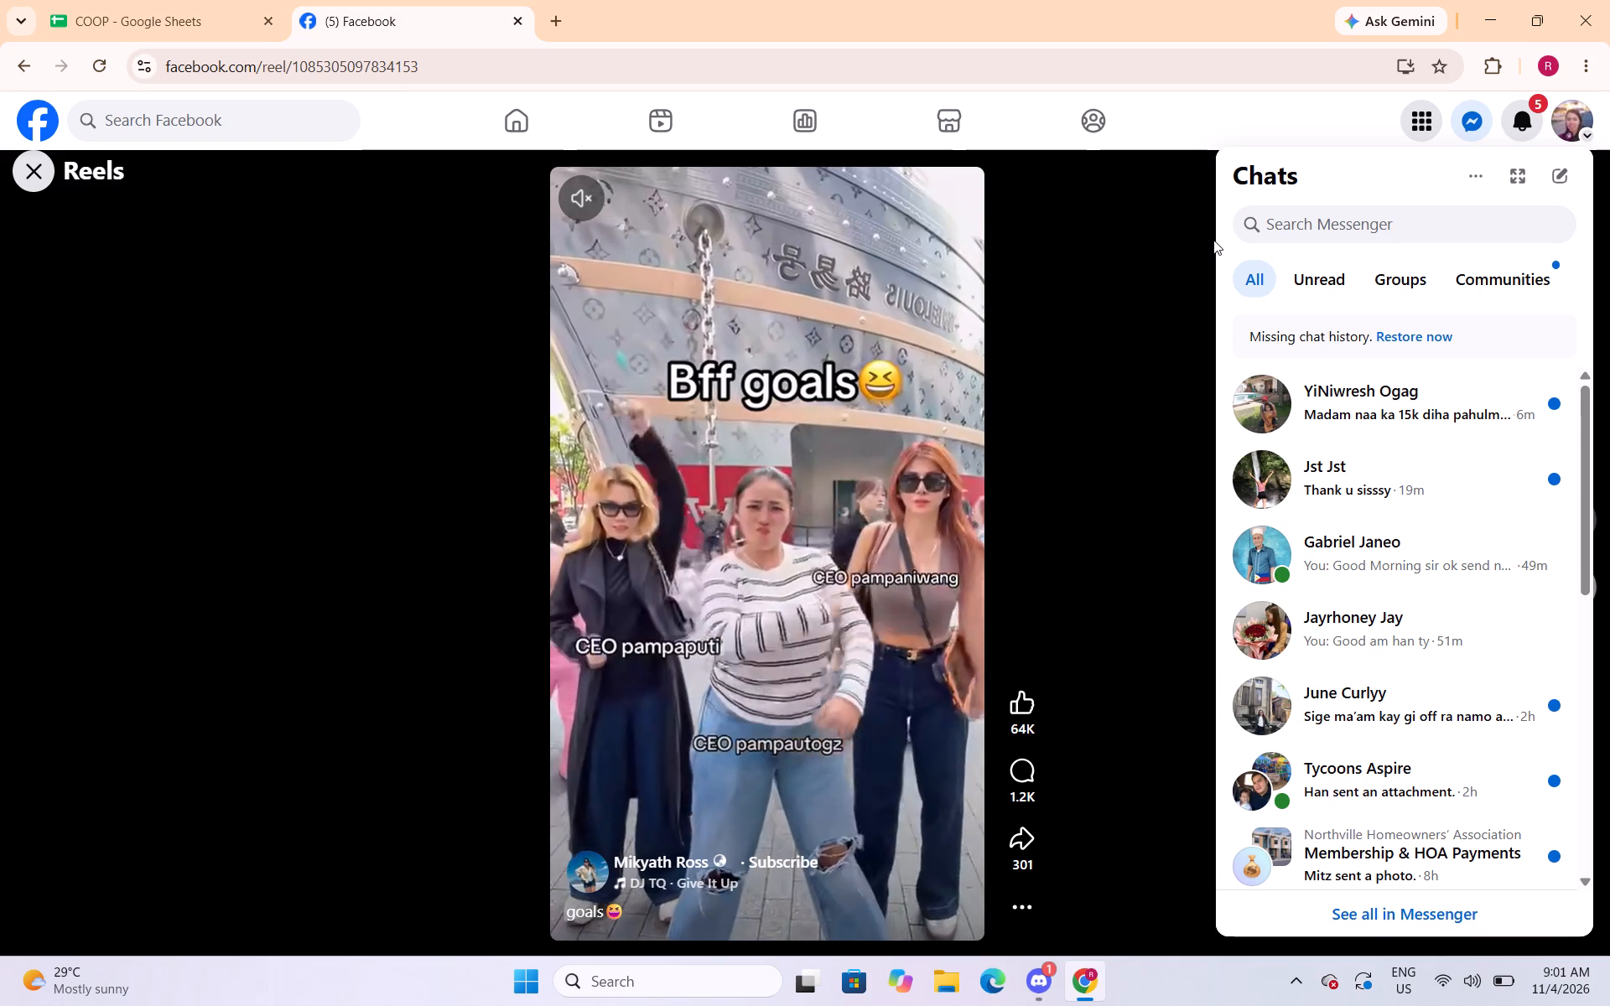
pyautogui.click(1363, 707)
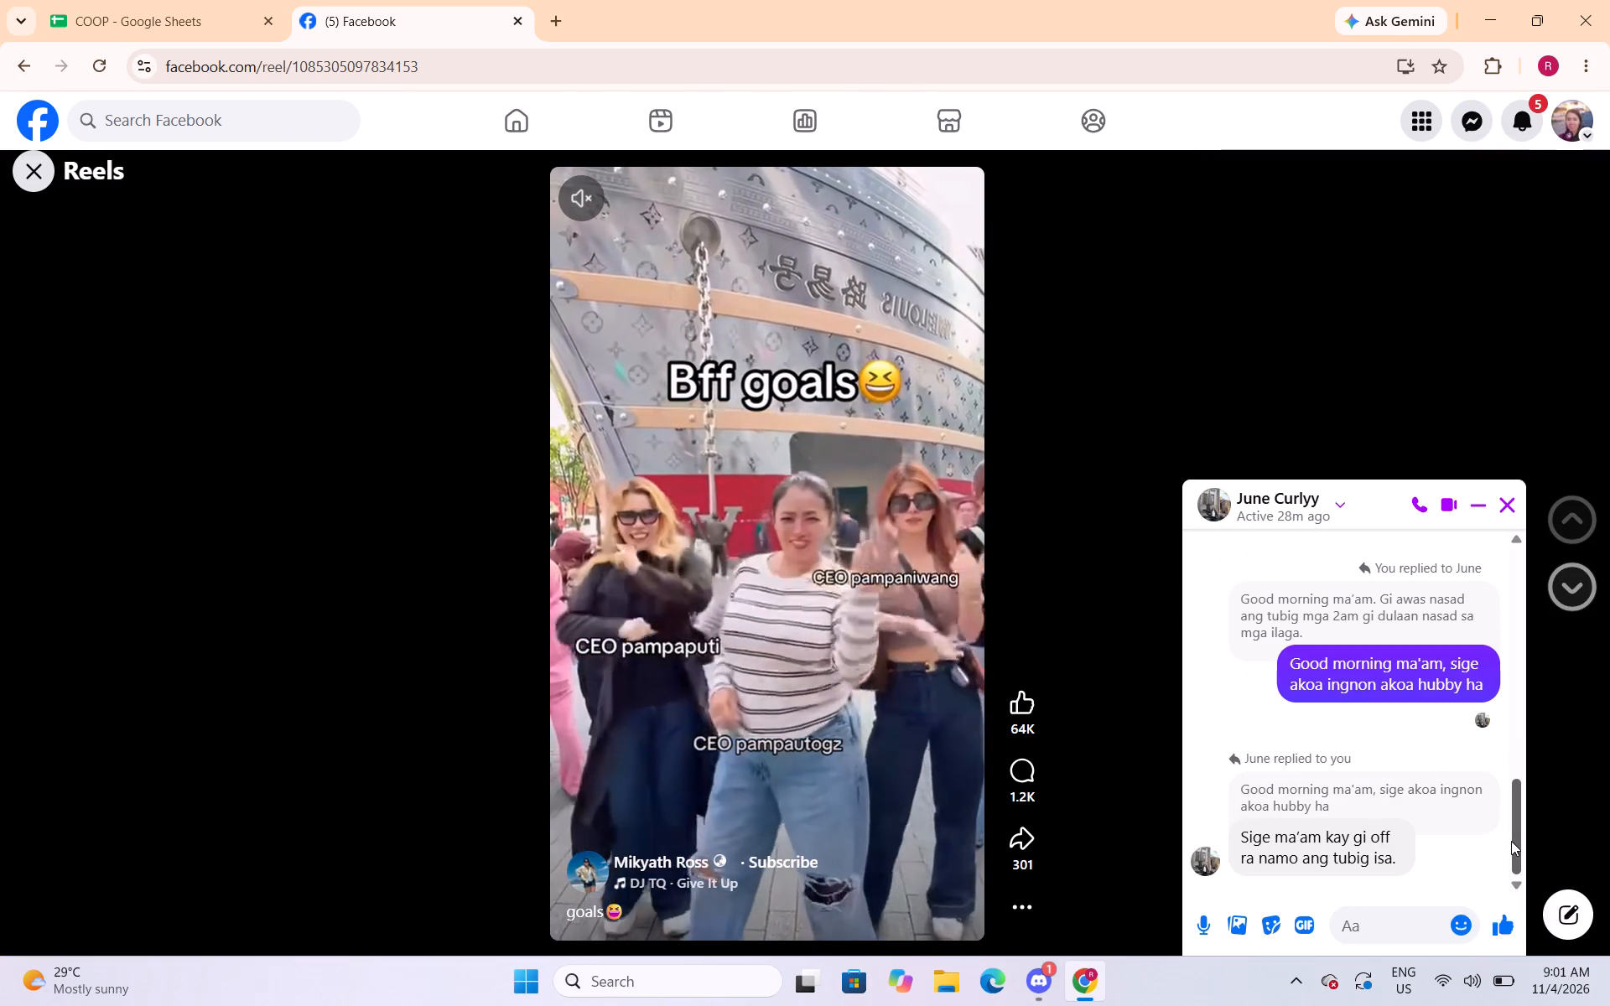
pyautogui.moveTo(1514, 841); pyautogui.dragTo(1519, 853)
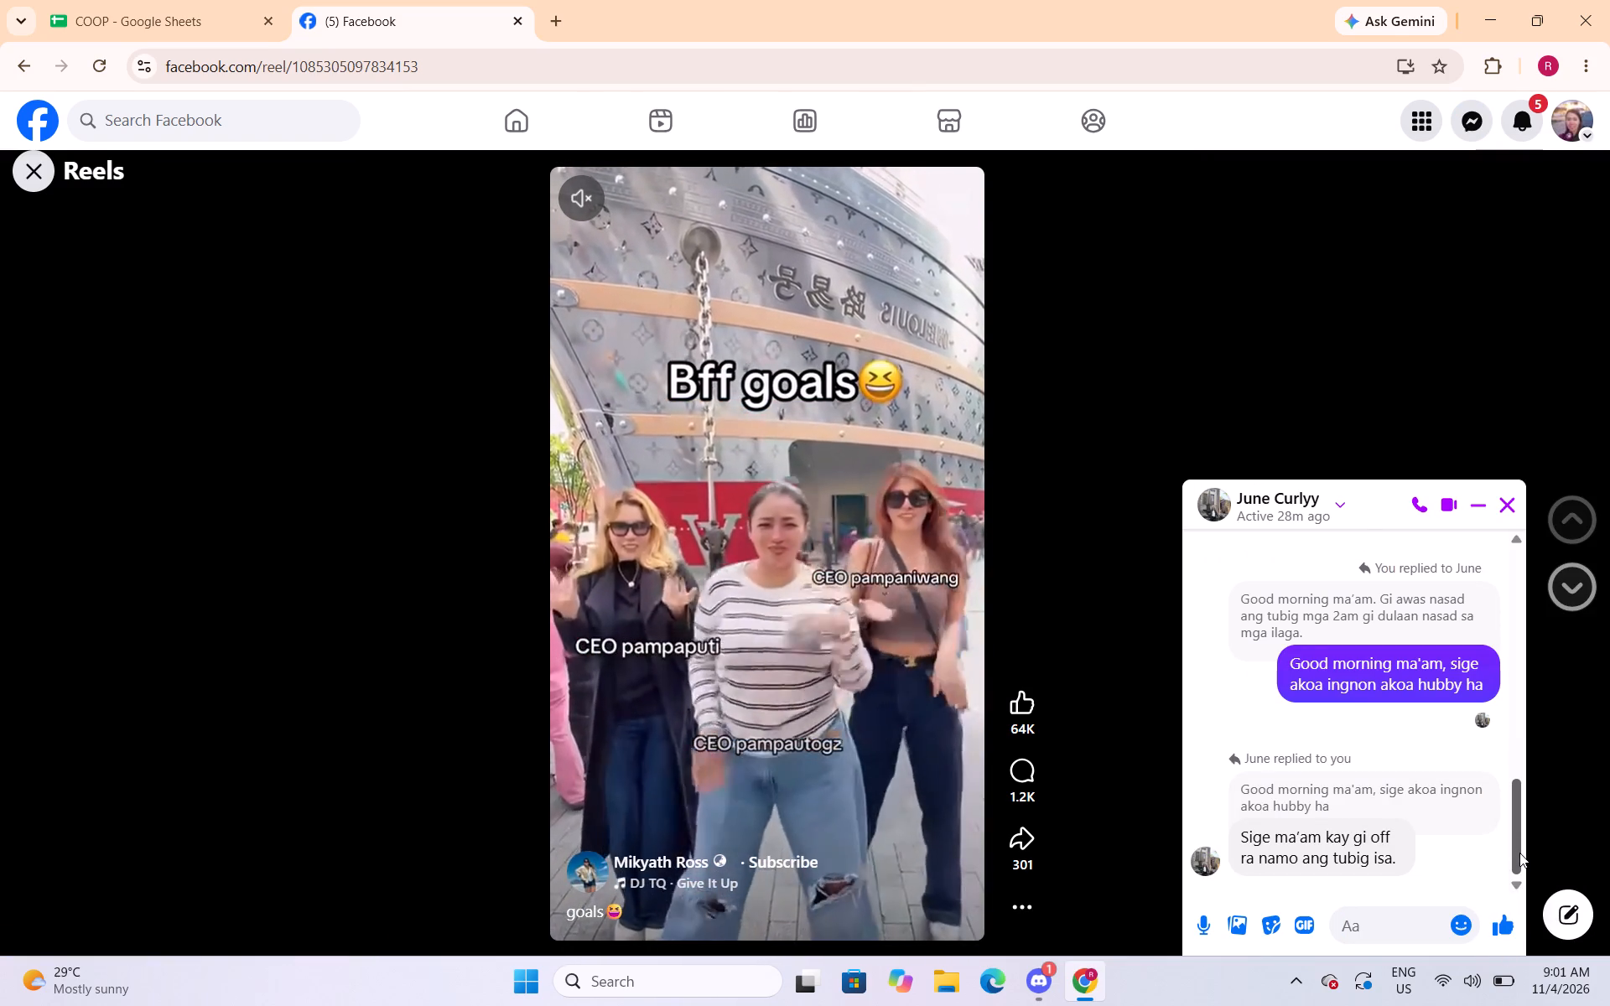